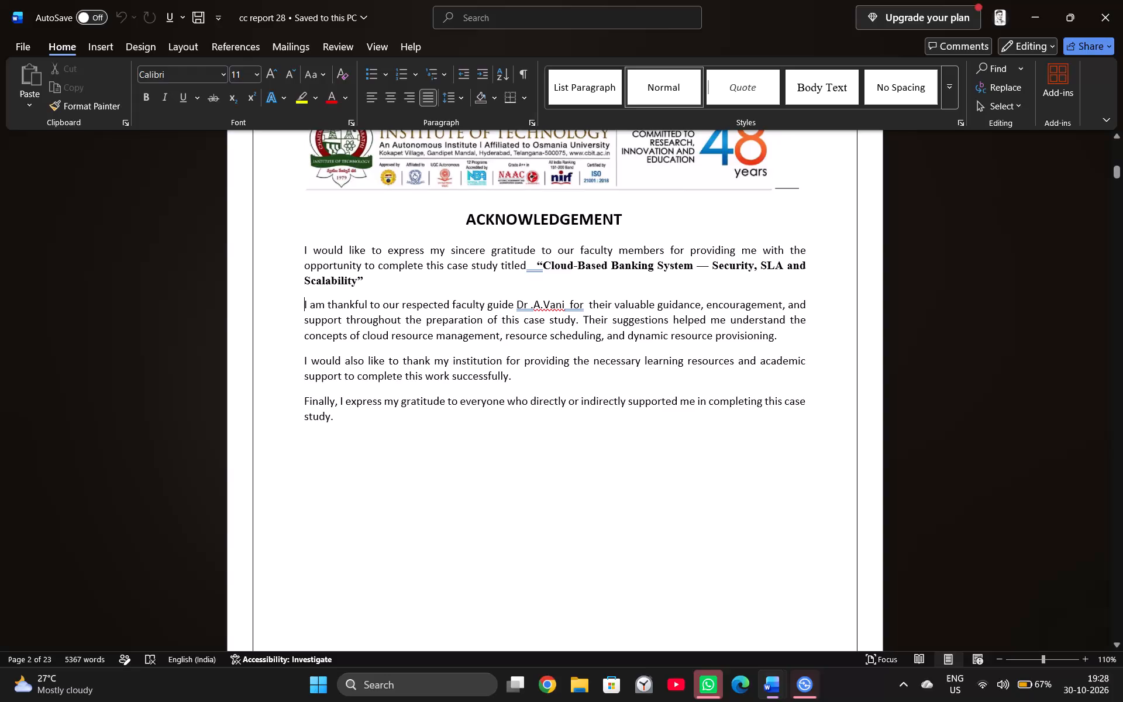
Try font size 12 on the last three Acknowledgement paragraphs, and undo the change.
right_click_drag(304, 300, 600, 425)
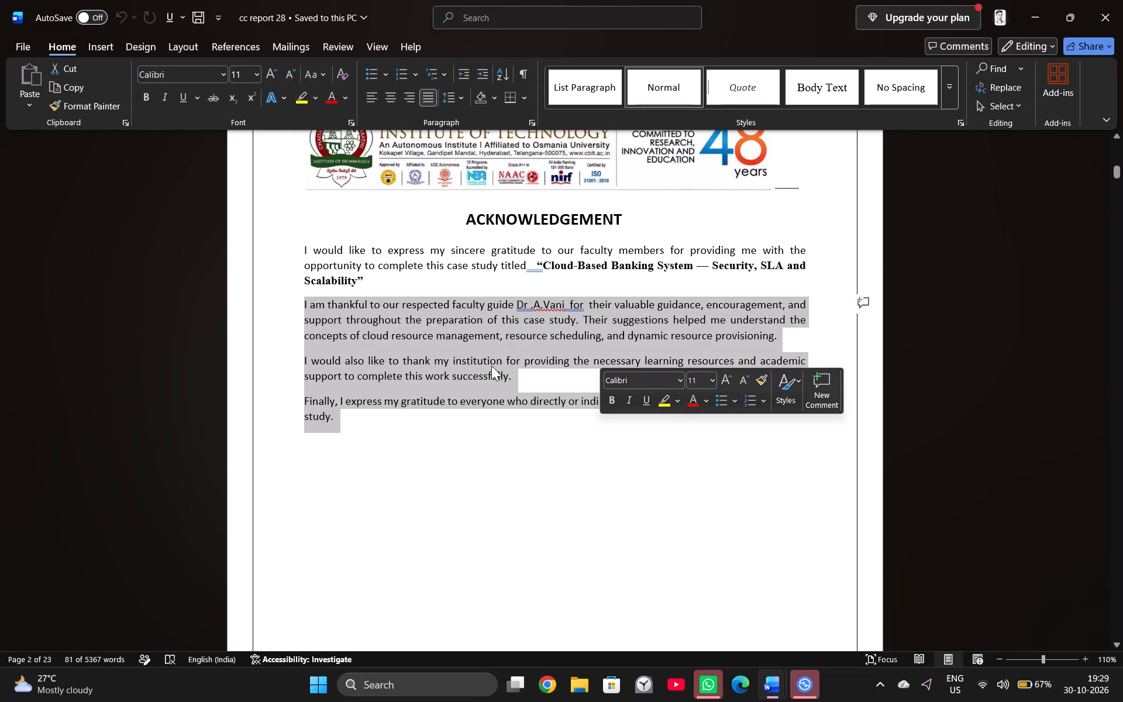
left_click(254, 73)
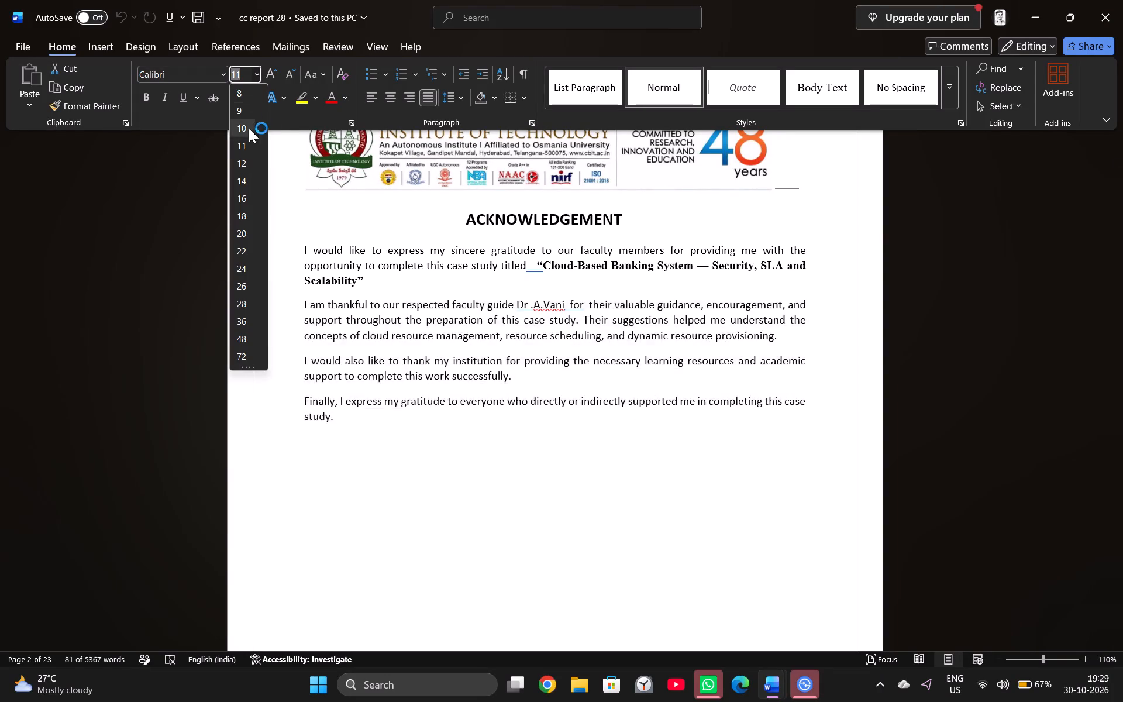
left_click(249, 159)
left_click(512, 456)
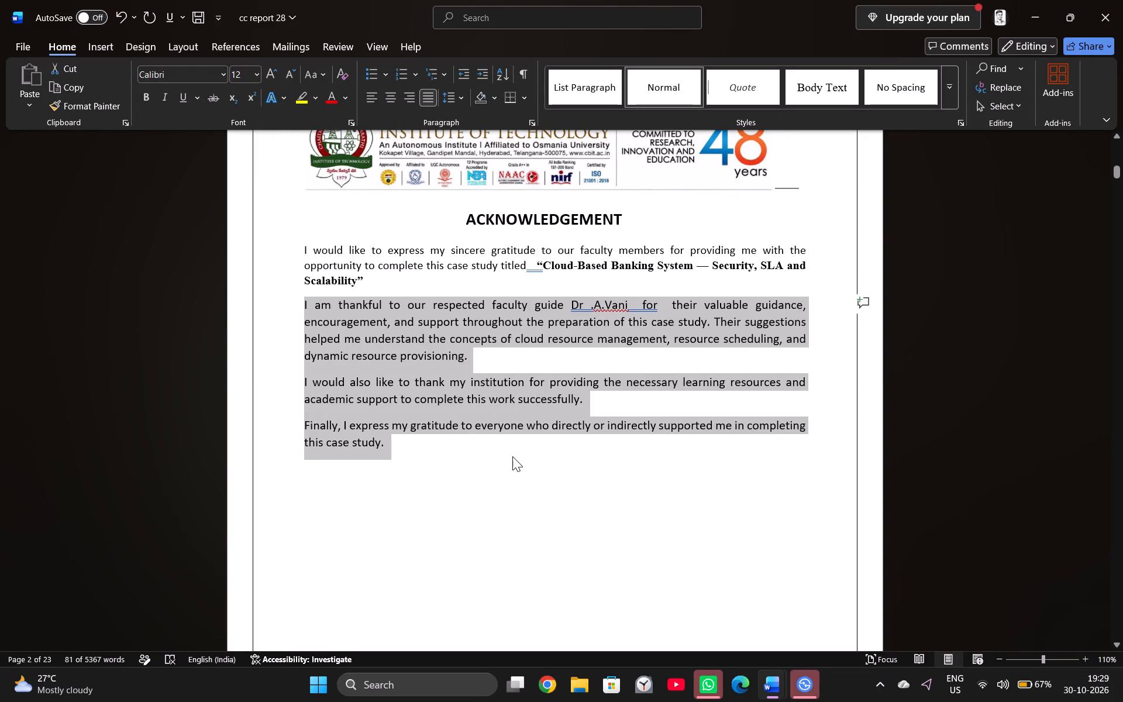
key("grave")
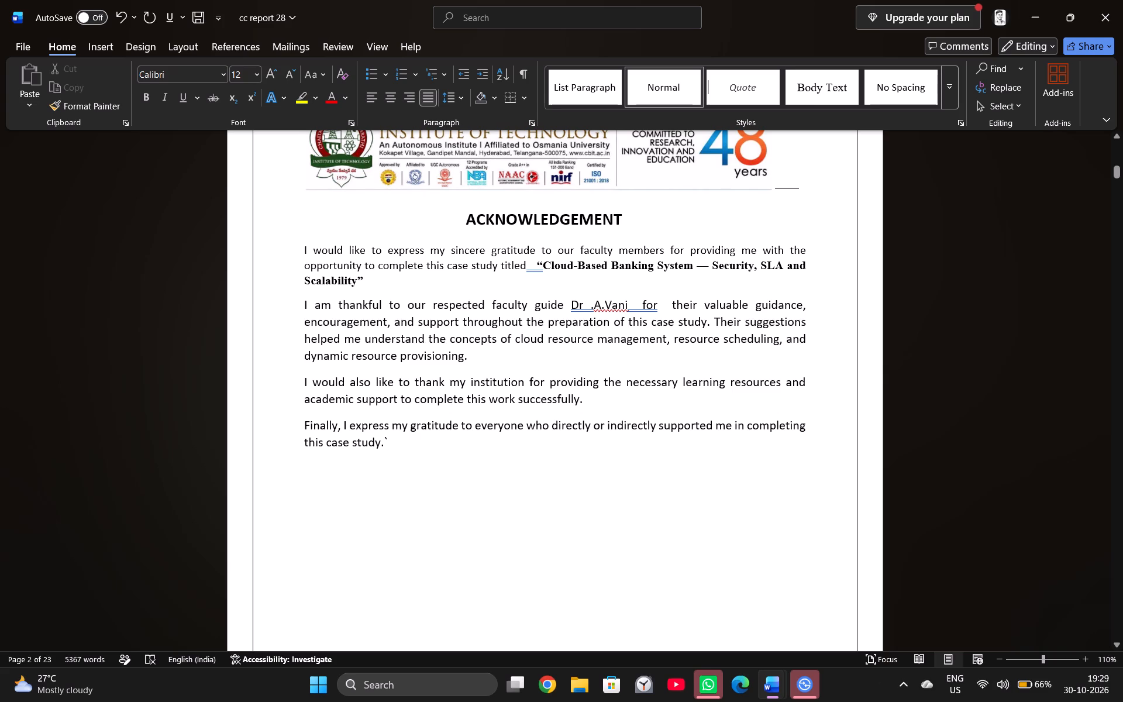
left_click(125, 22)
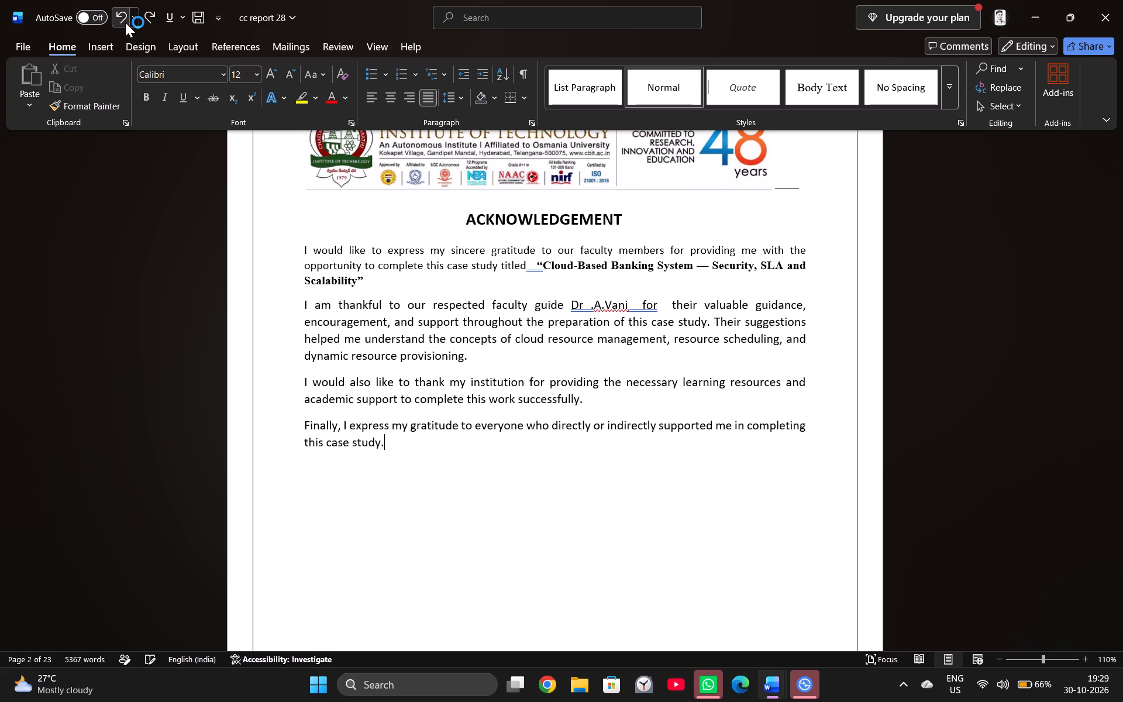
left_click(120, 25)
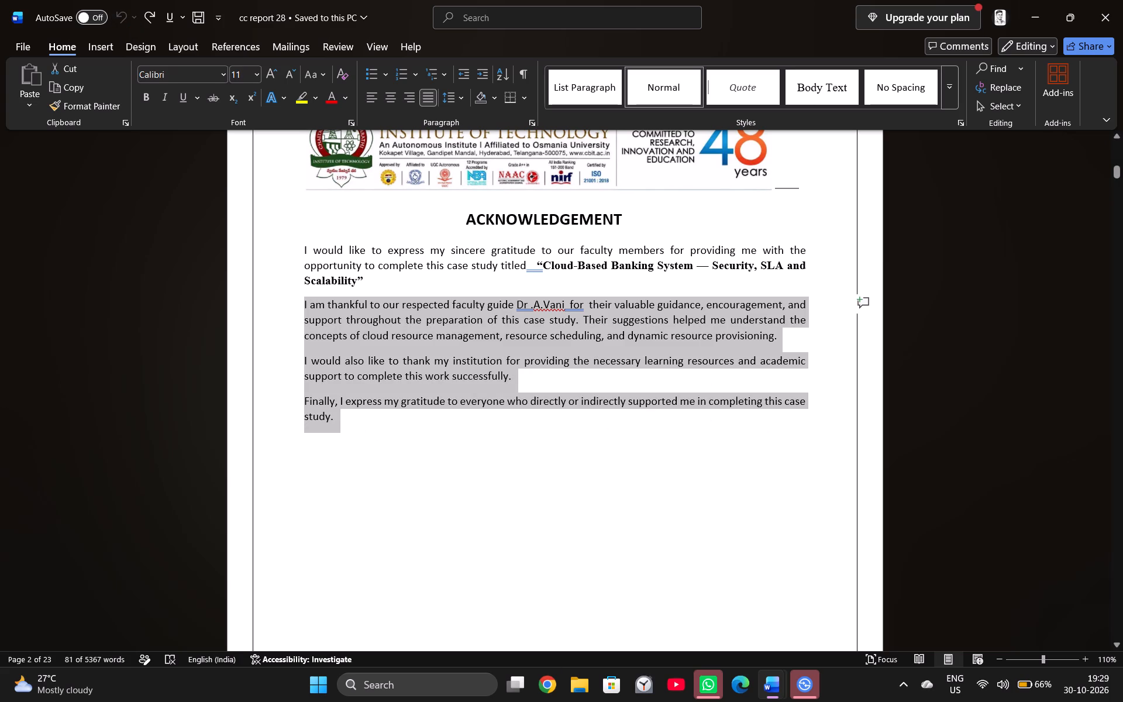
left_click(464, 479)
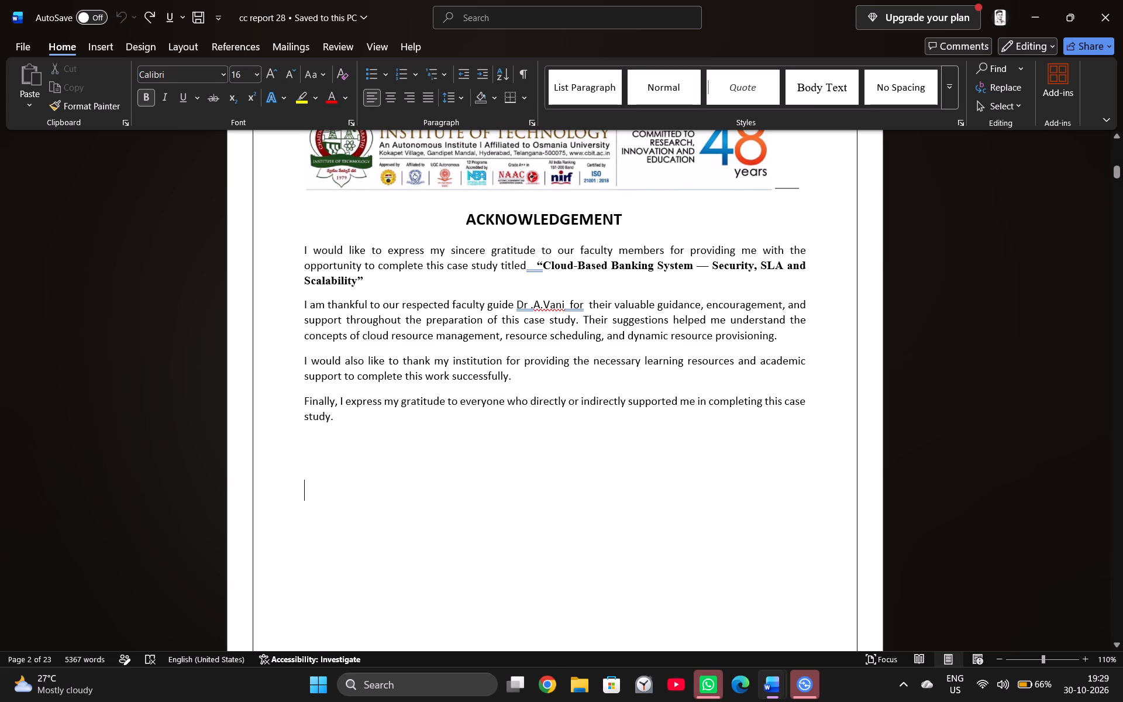
Set the line spacing of all the Acknowledgement body paragraphs to 1.5.
left_click_drag(301, 305, 395, 338)
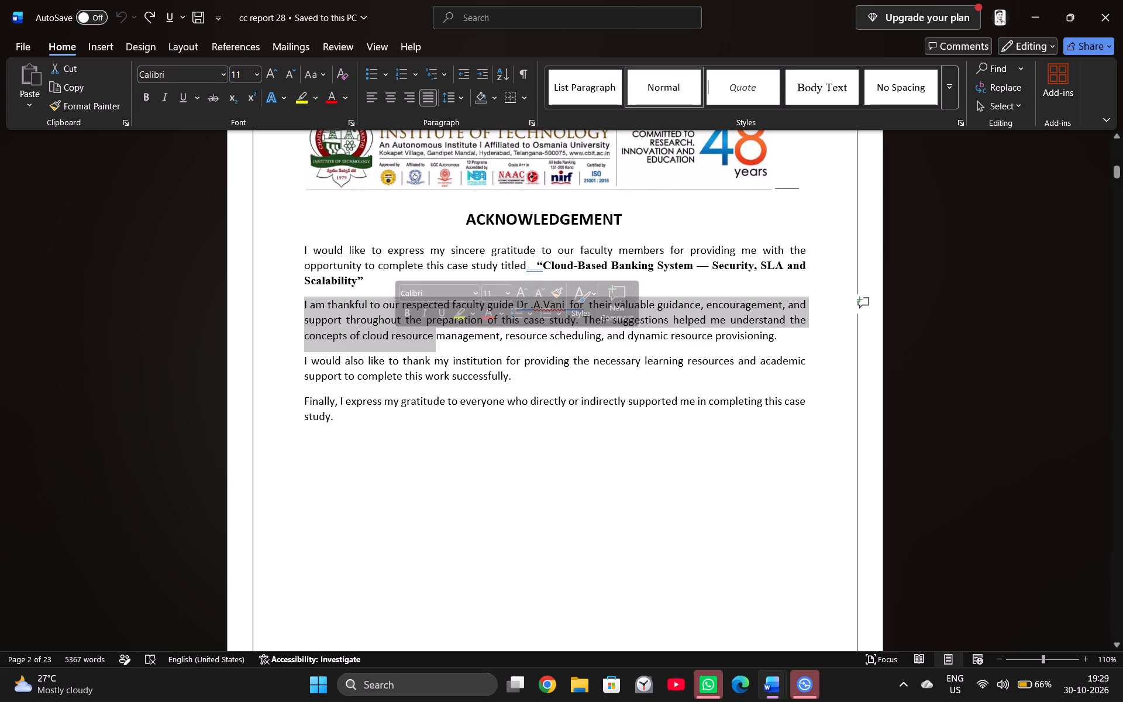
left_click(678, 283)
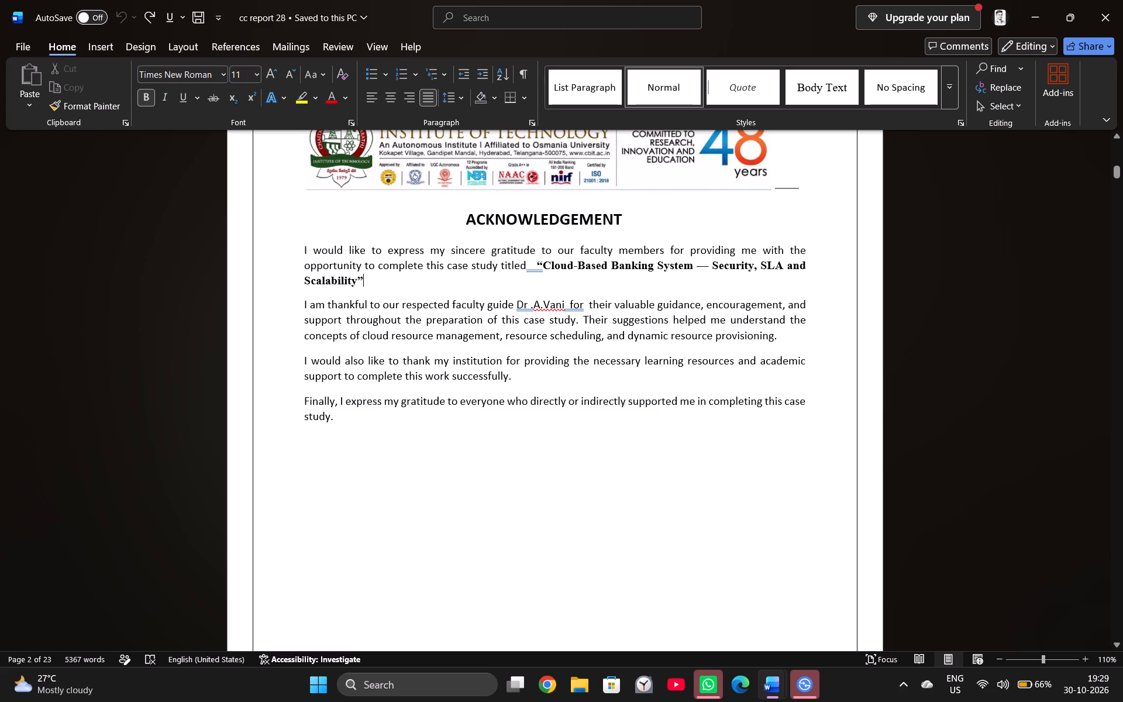
left_click_drag(294, 247, 453, 399)
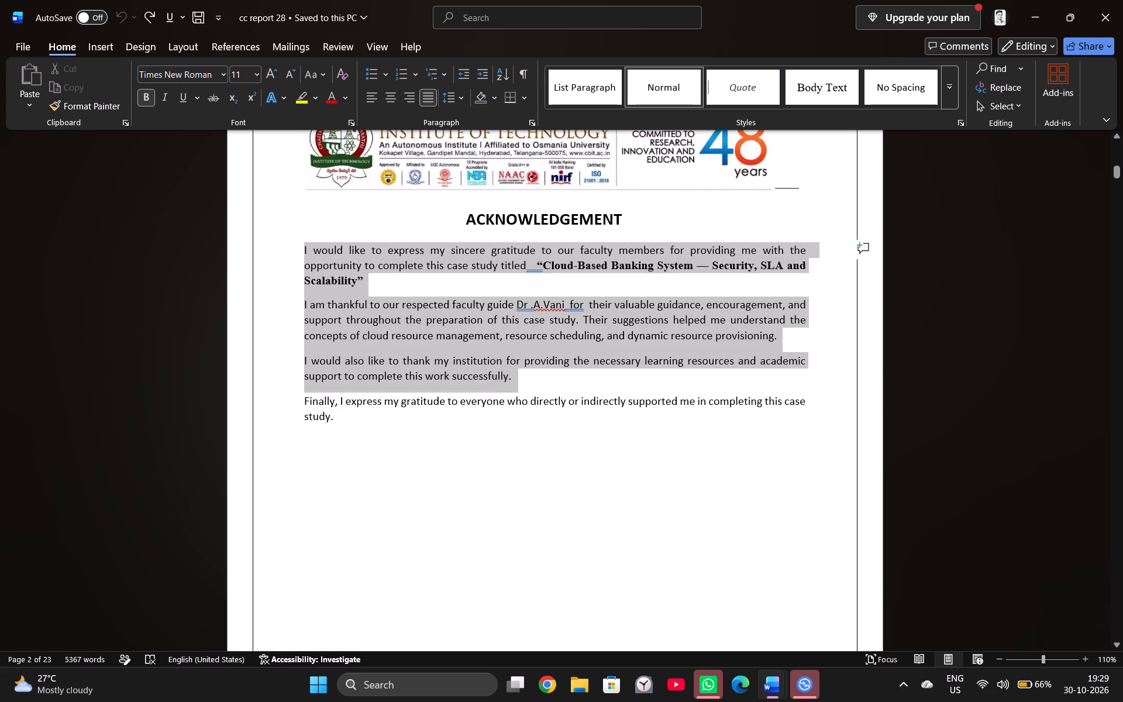
left_click_drag(453, 399, 478, 436)
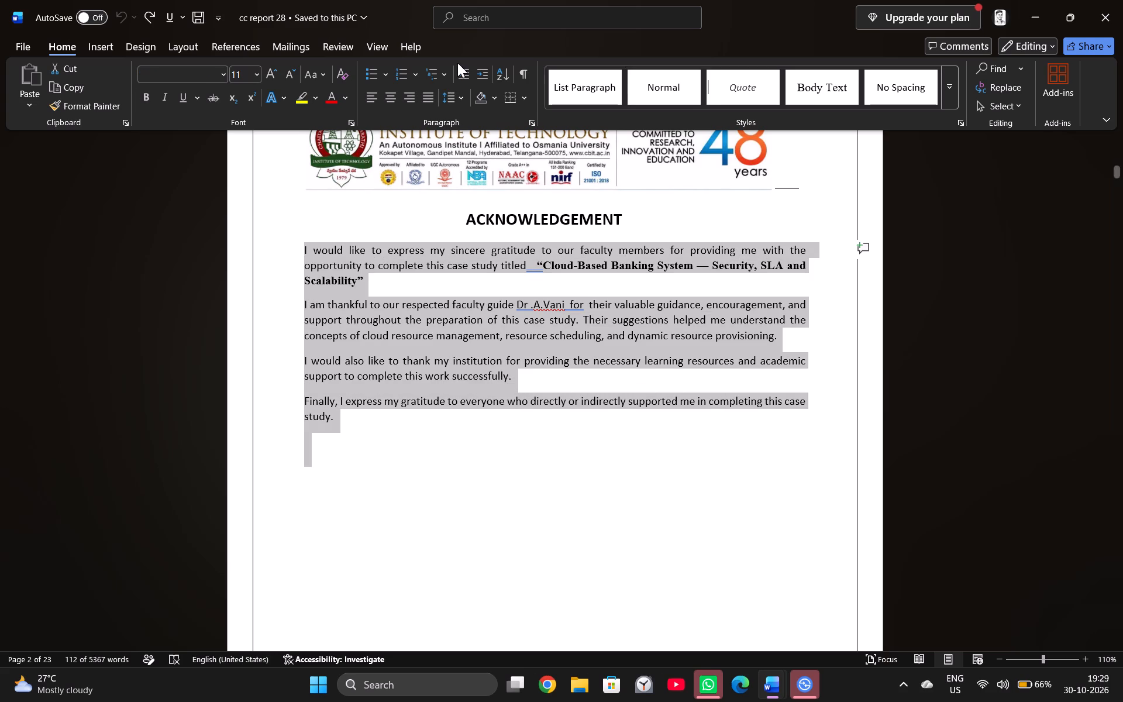
left_click(455, 105)
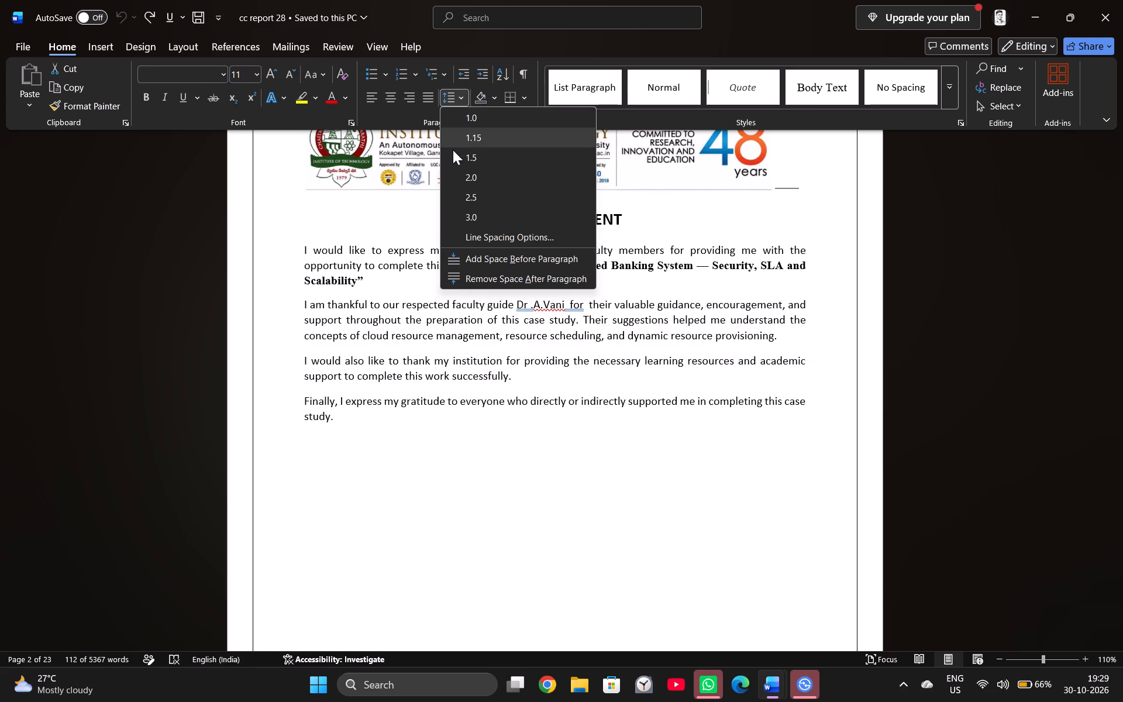
left_click(453, 156)
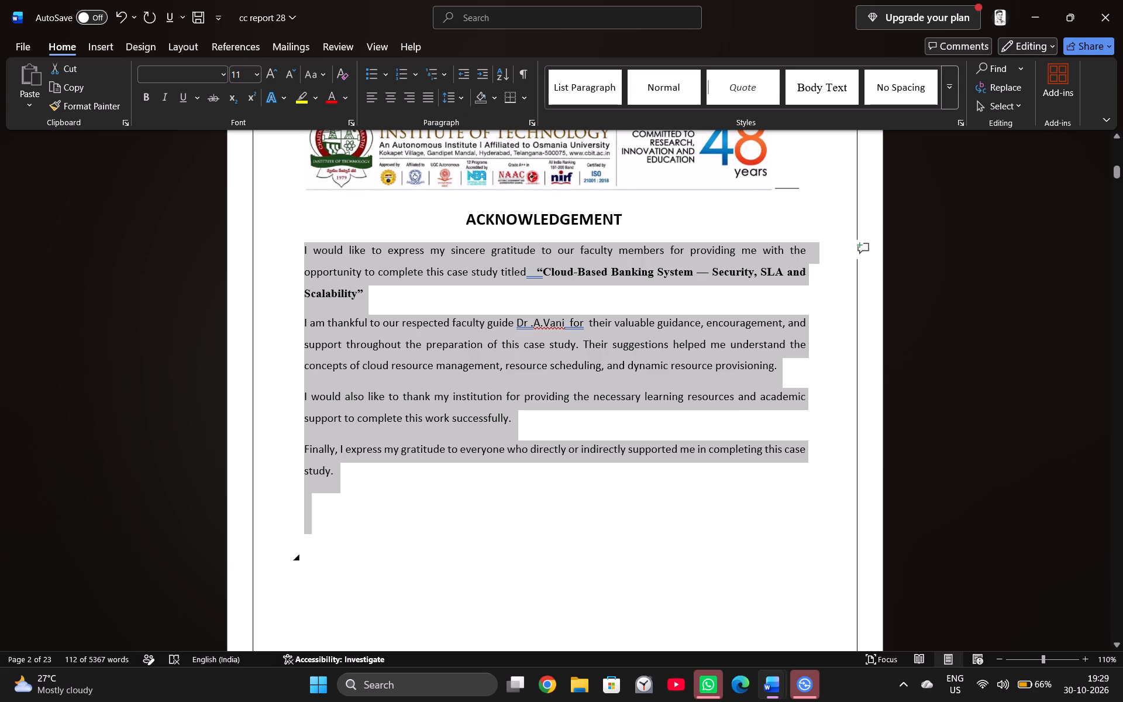
left_click(436, 541)
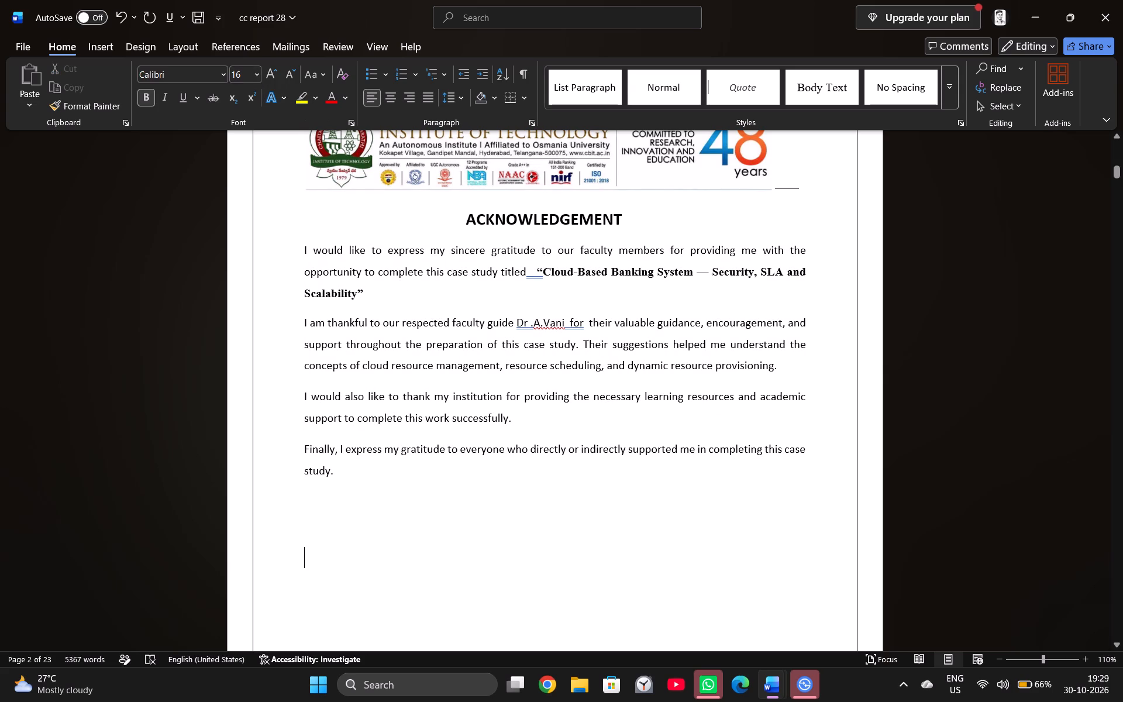
Set the font size of all four Acknowledgement body paragraphs to 12.
left_click_drag(298, 247, 483, 421)
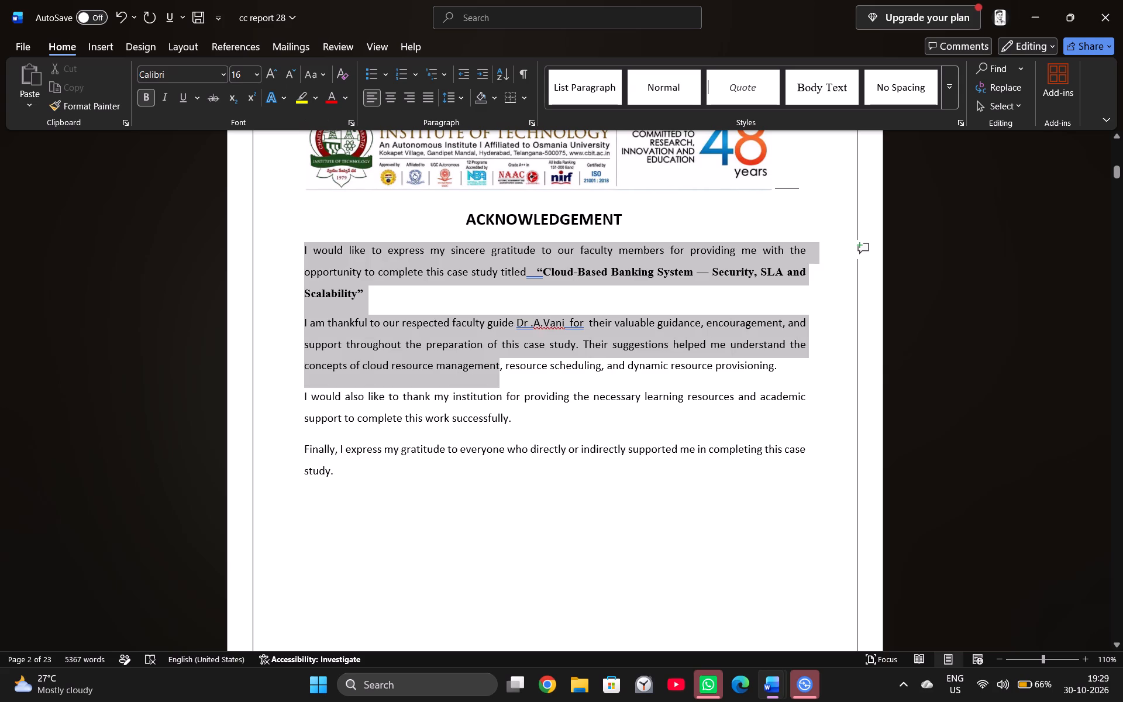
left_click_drag(483, 421, 498, 483)
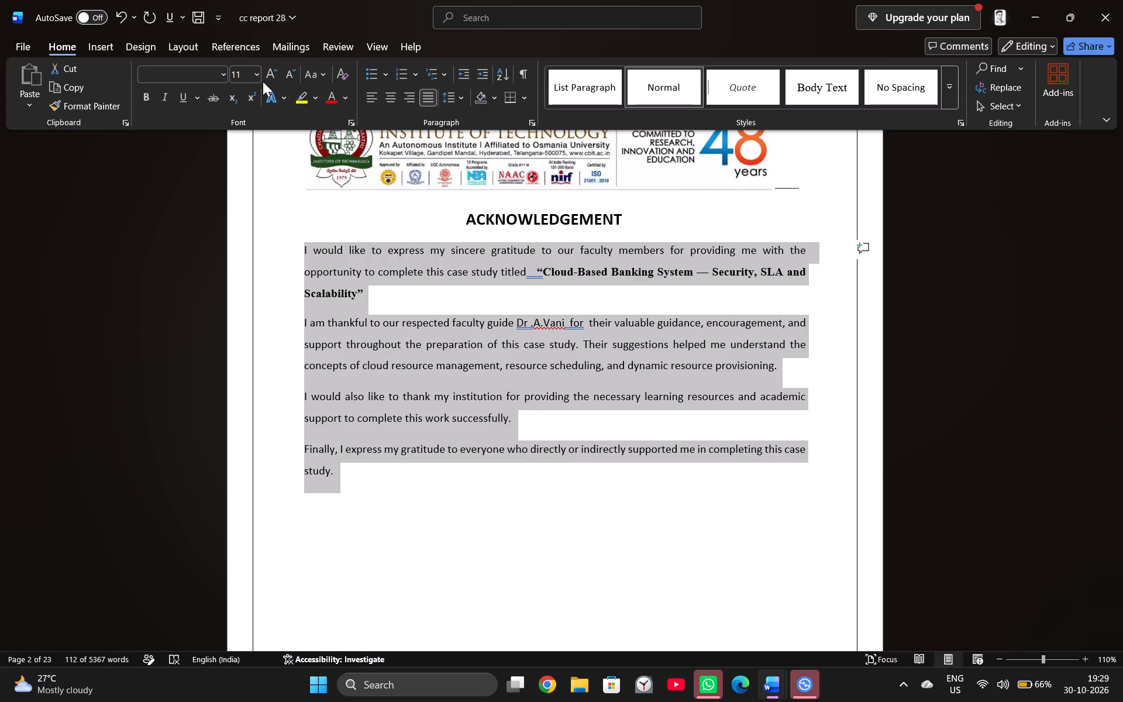
left_click(256, 75)
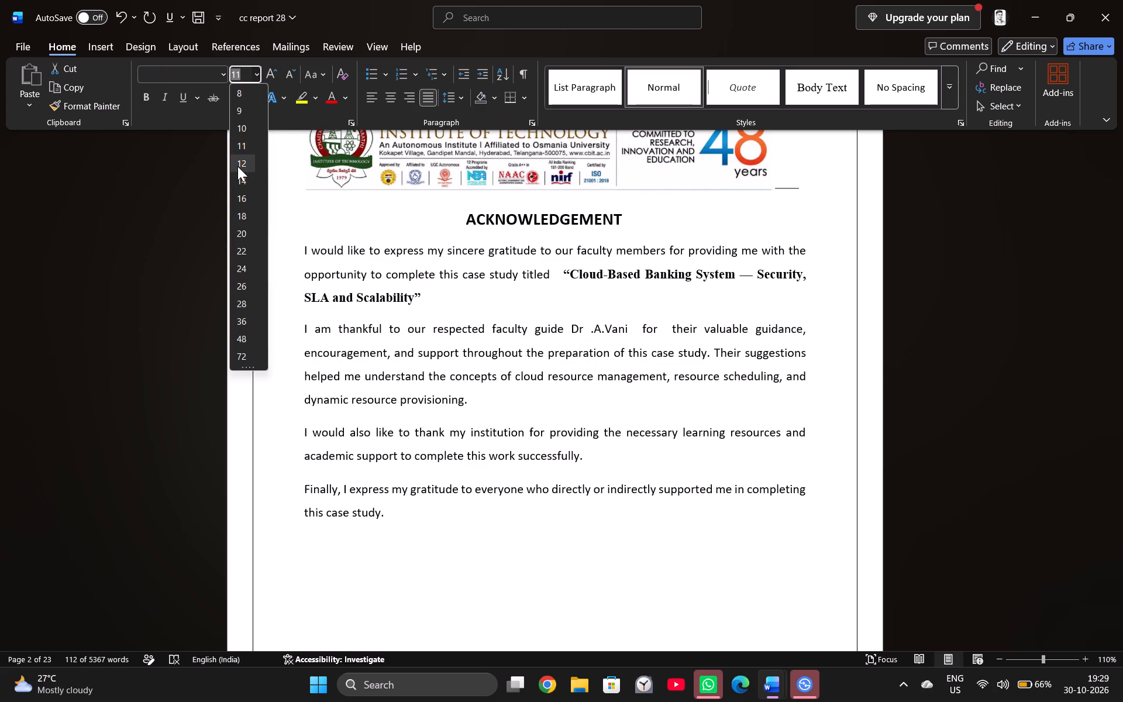
left_click(237, 166)
left_click(507, 536)
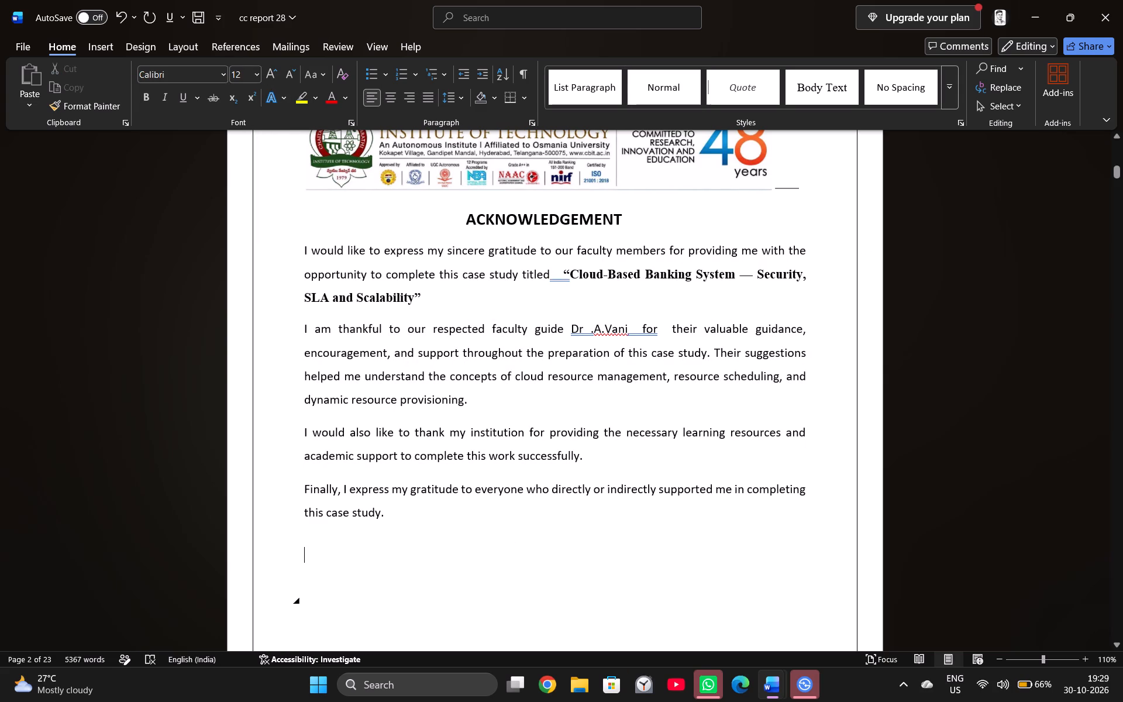
Review the cover page, including the case study title's formatting, and compare it with the Acknowledgement page.
scroll(497, 546, "down", 1)
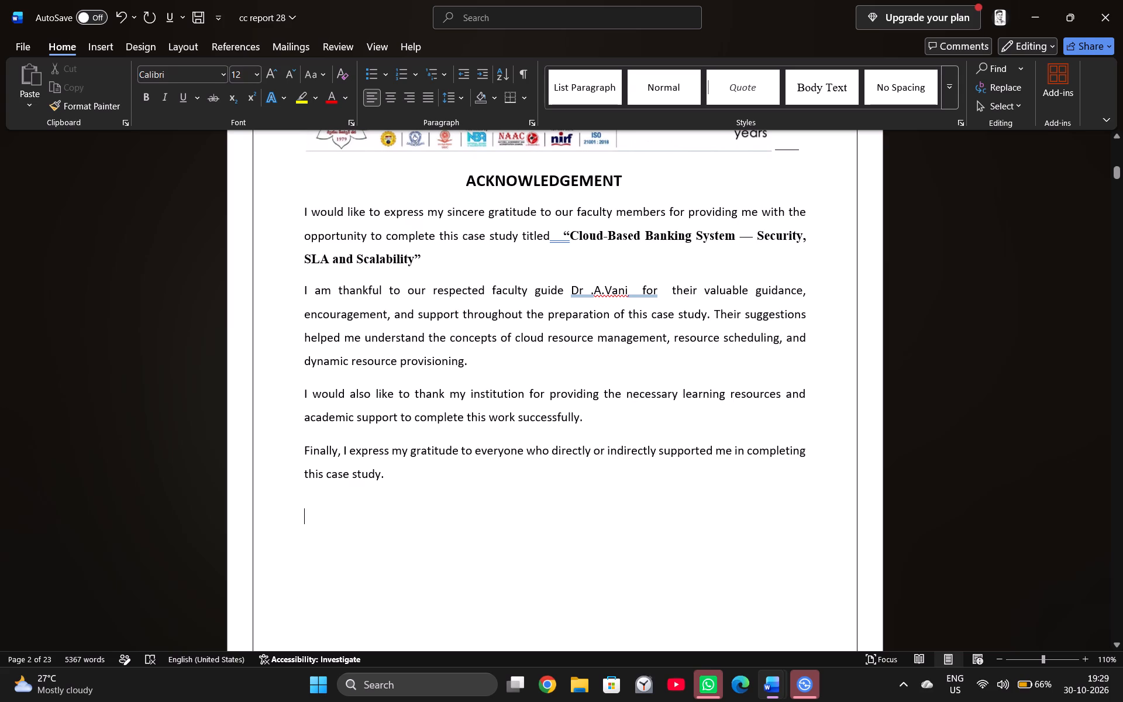
scroll(603, 495, "up", 15)
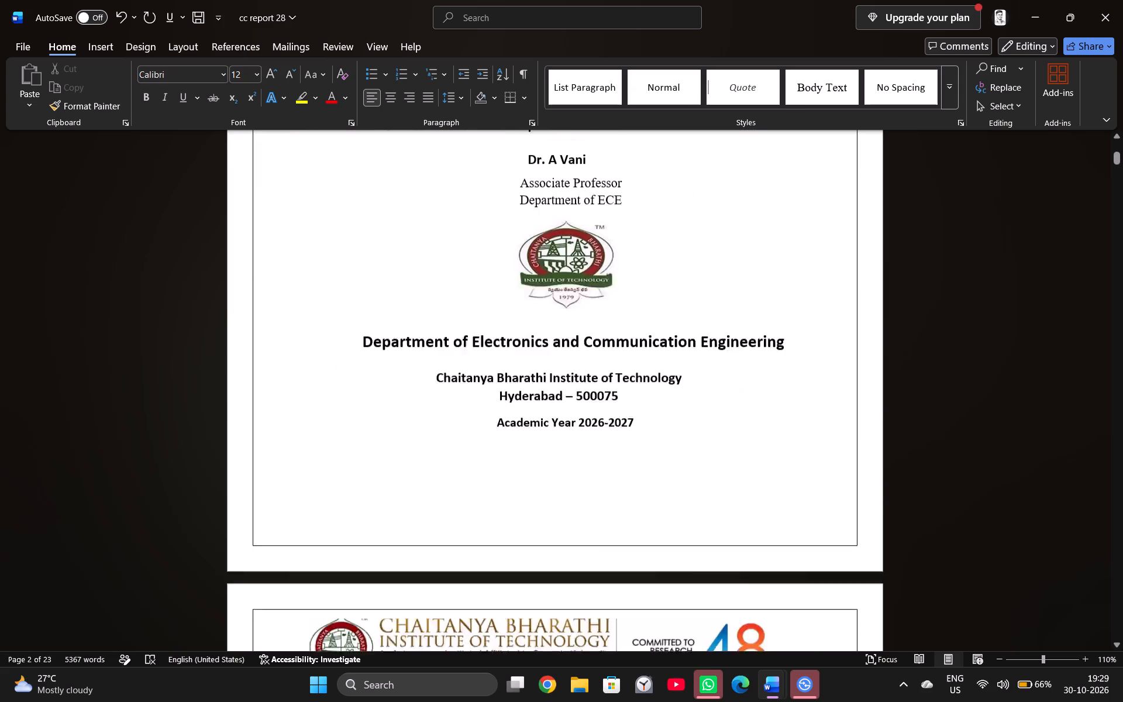
scroll(603, 494, "up", 5)
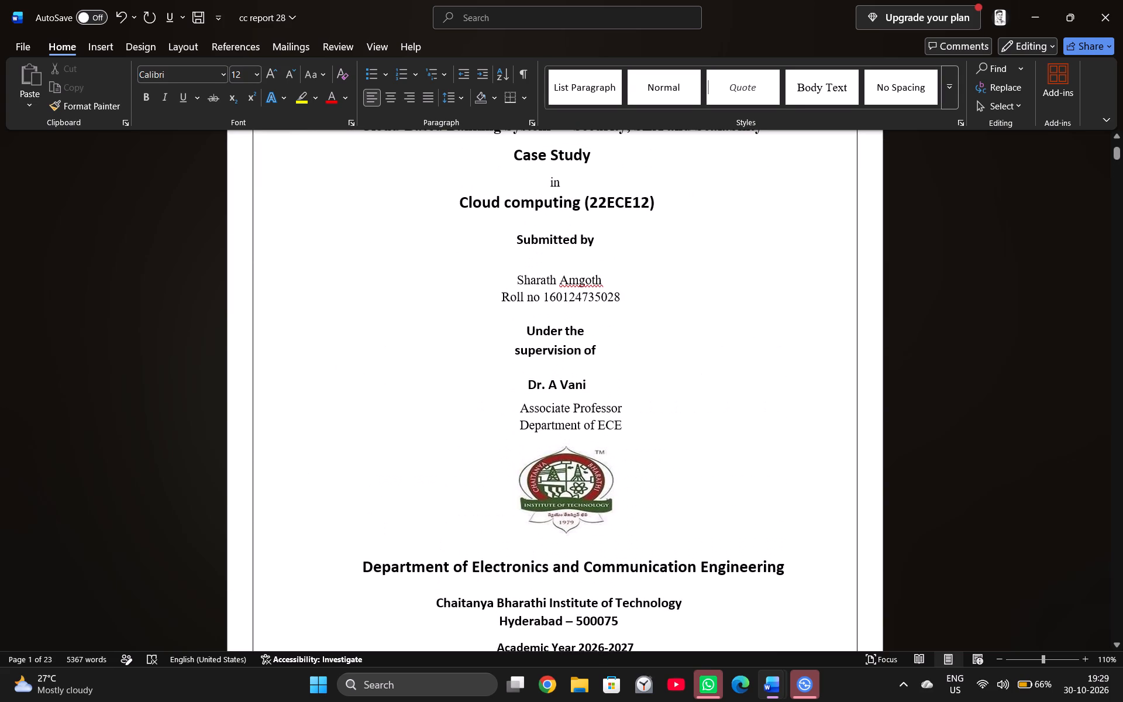
scroll(603, 494, "up", 4)
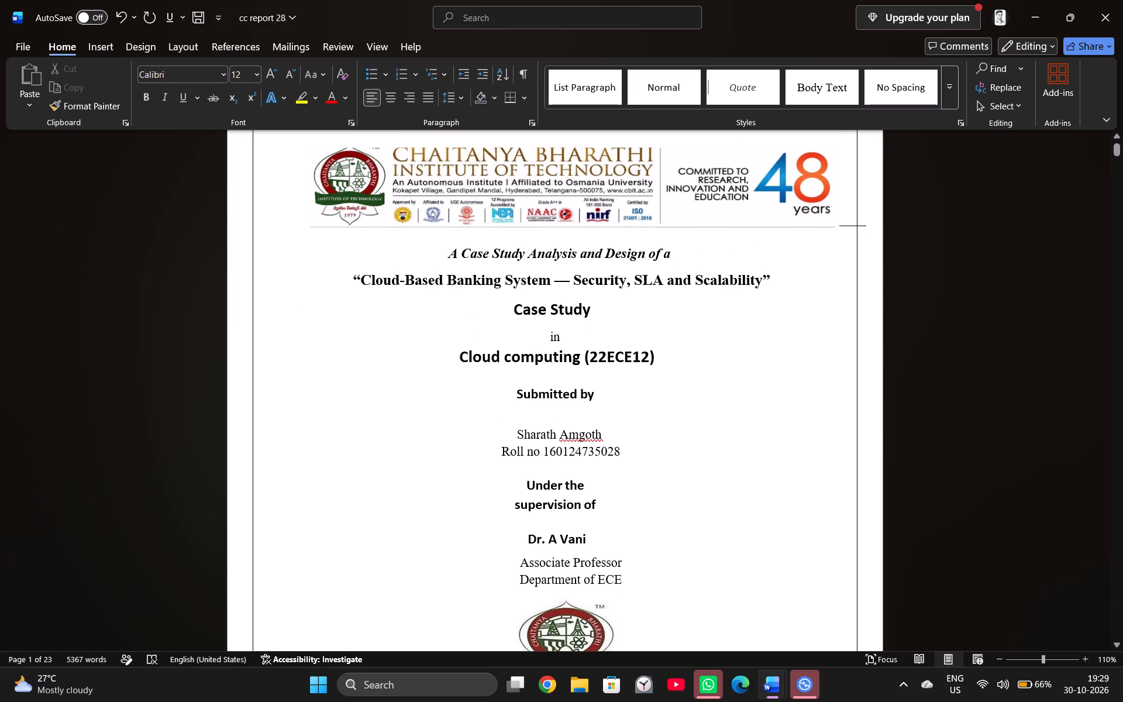
left_click_drag(353, 277, 666, 280)
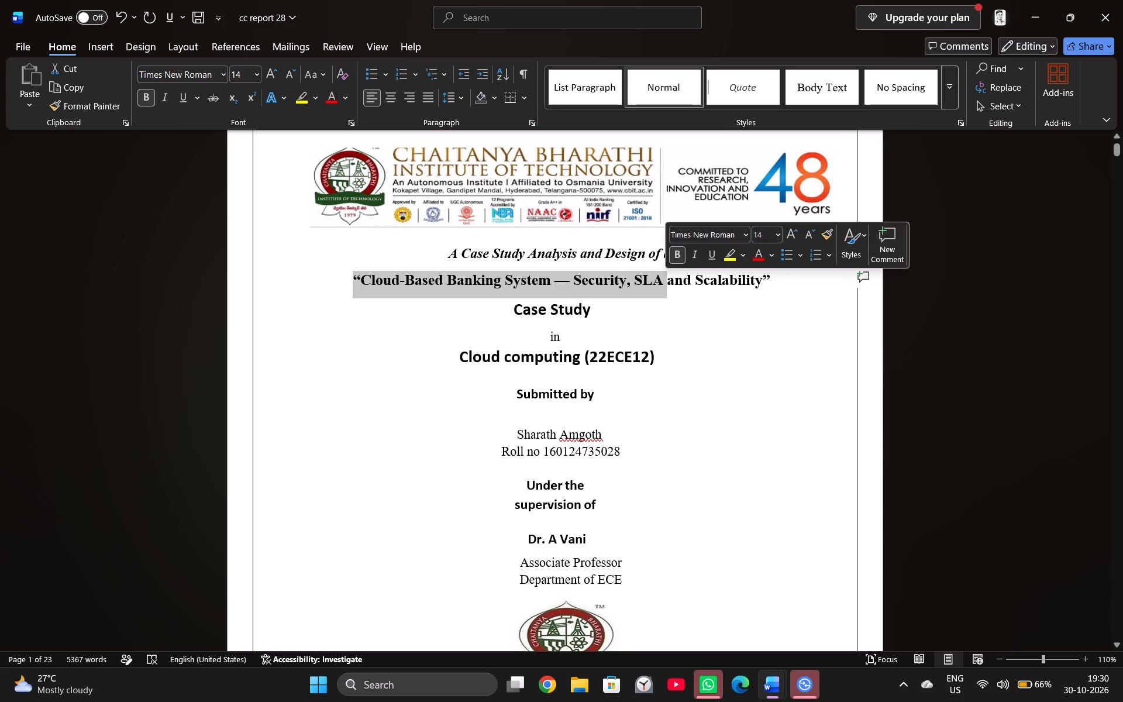
left_click_drag(762, 284, 768, 285)
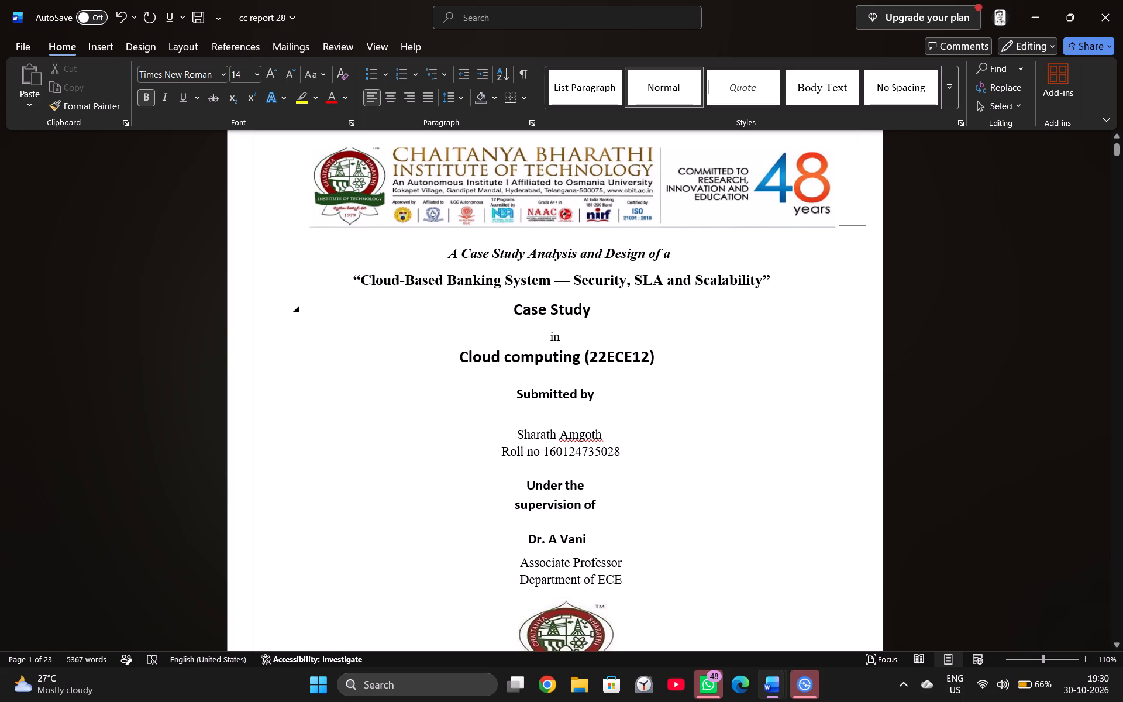
scroll(395, 295, "down", 12)
scroll(461, 316, "down", 1)
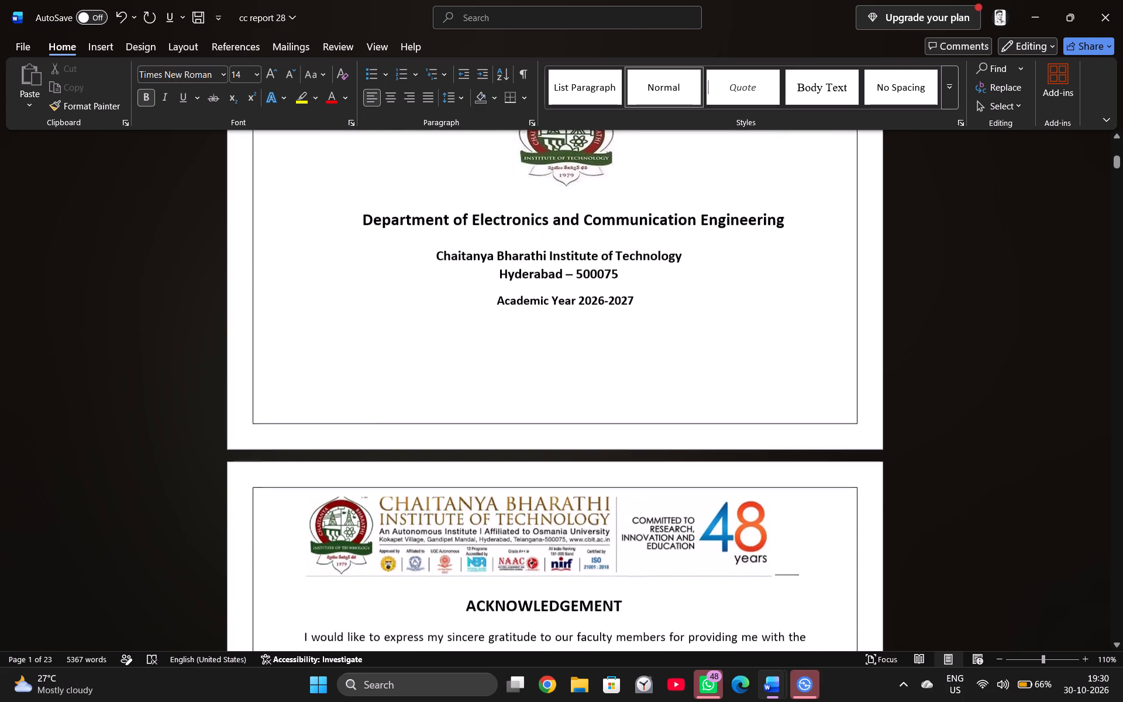
scroll(461, 316, "down", 8)
scroll(528, 285, "down", 5)
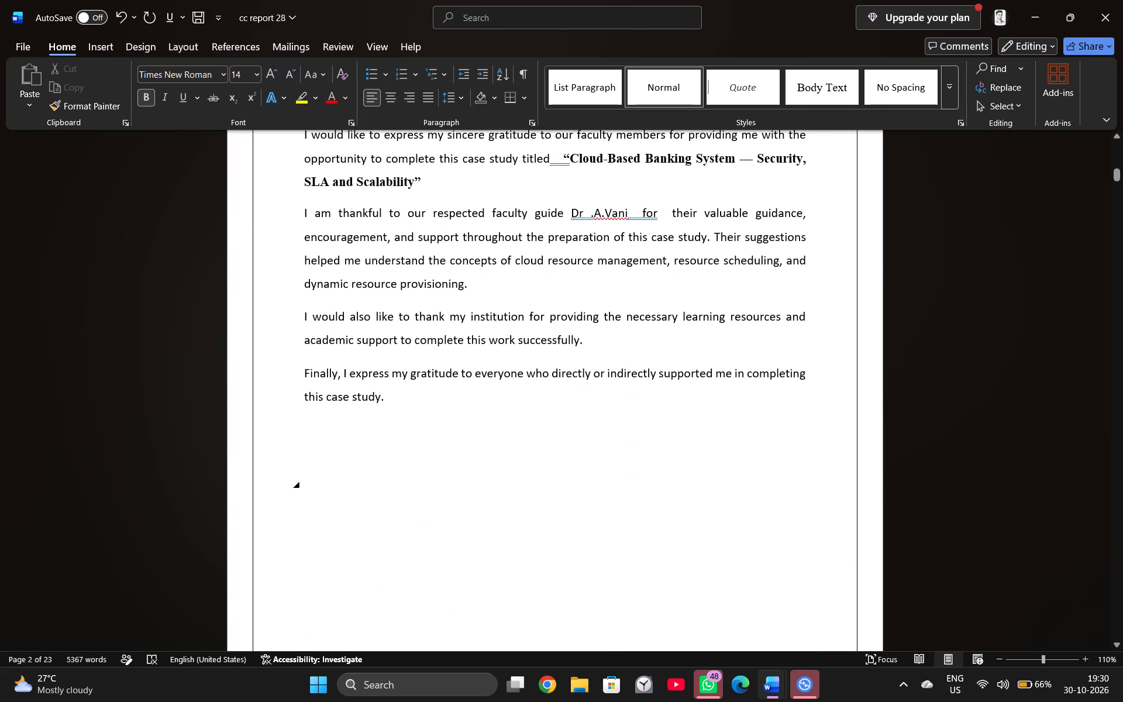
scroll(547, 433, "down", 2)
scroll(547, 433, "up", 4)
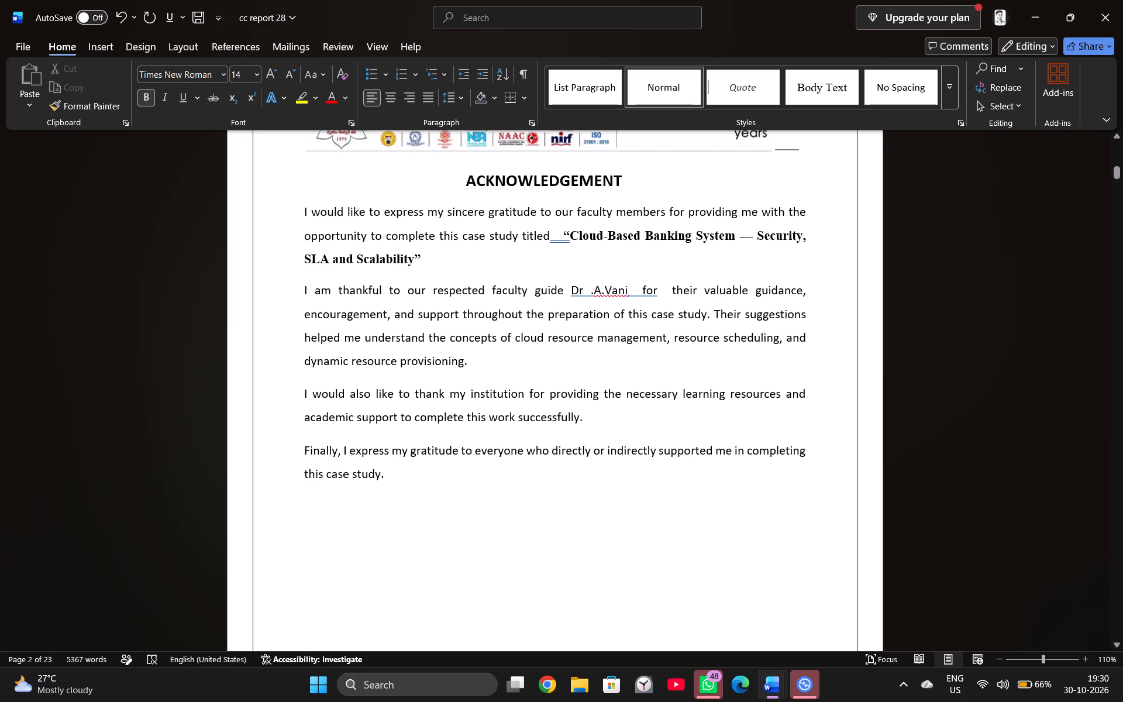
Examine the Index / Contents table and the note and empty space below it.
scroll(512, 317, "down", 15)
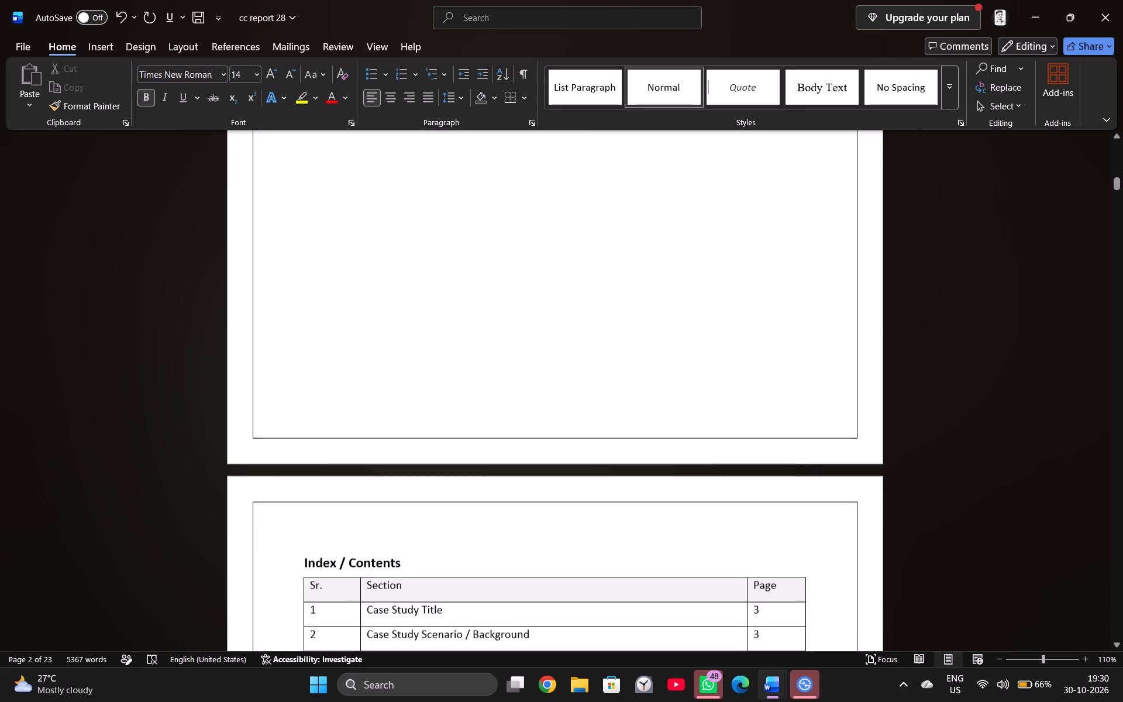
scroll(515, 326, "down", 6)
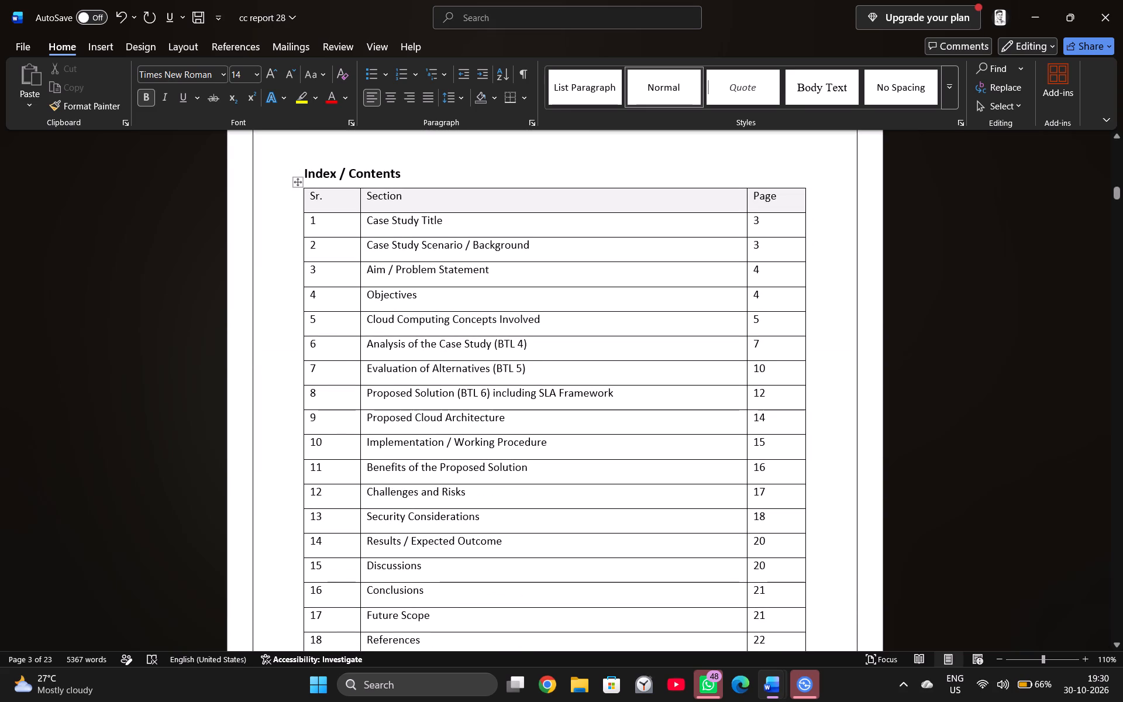
left_click_drag(310, 196, 760, 689)
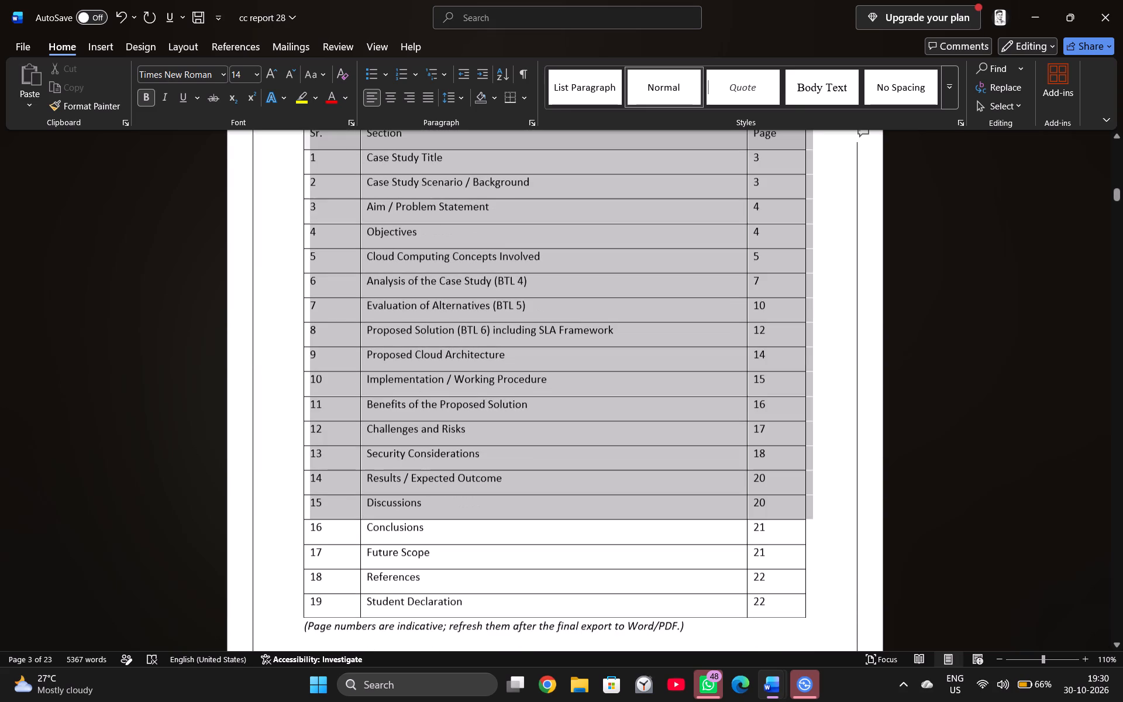
left_click_drag(760, 689, 767, 667)
left_click_drag(632, 264, 628, 252)
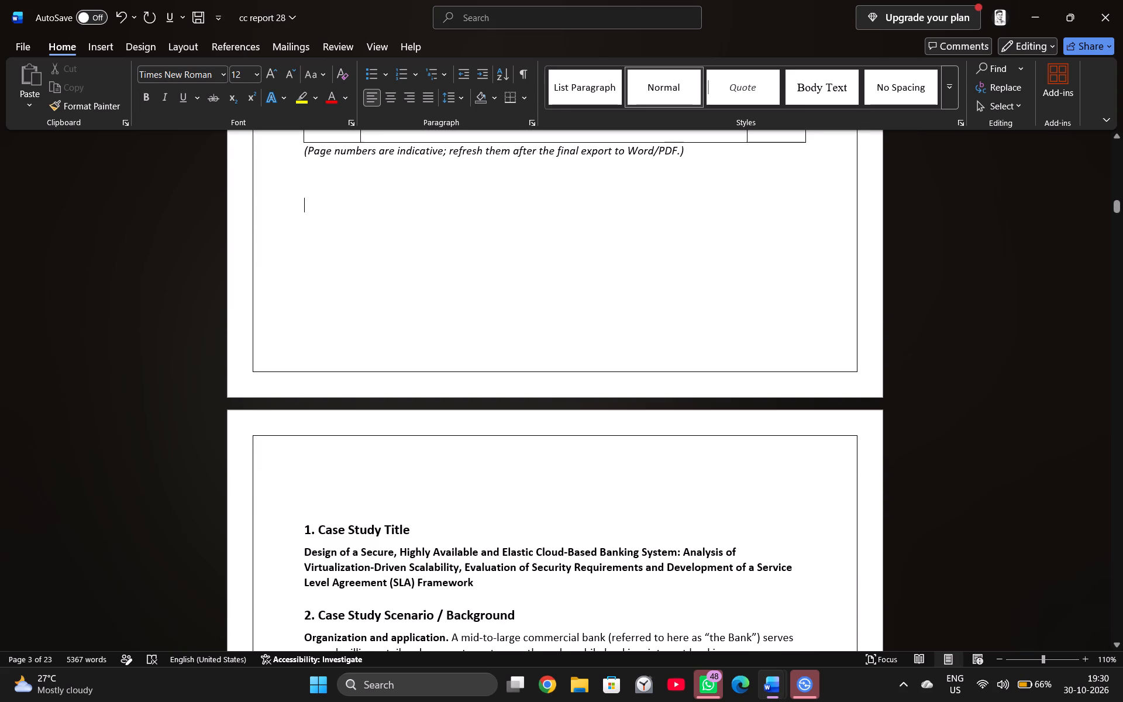
scroll(500, 281, "up", 7)
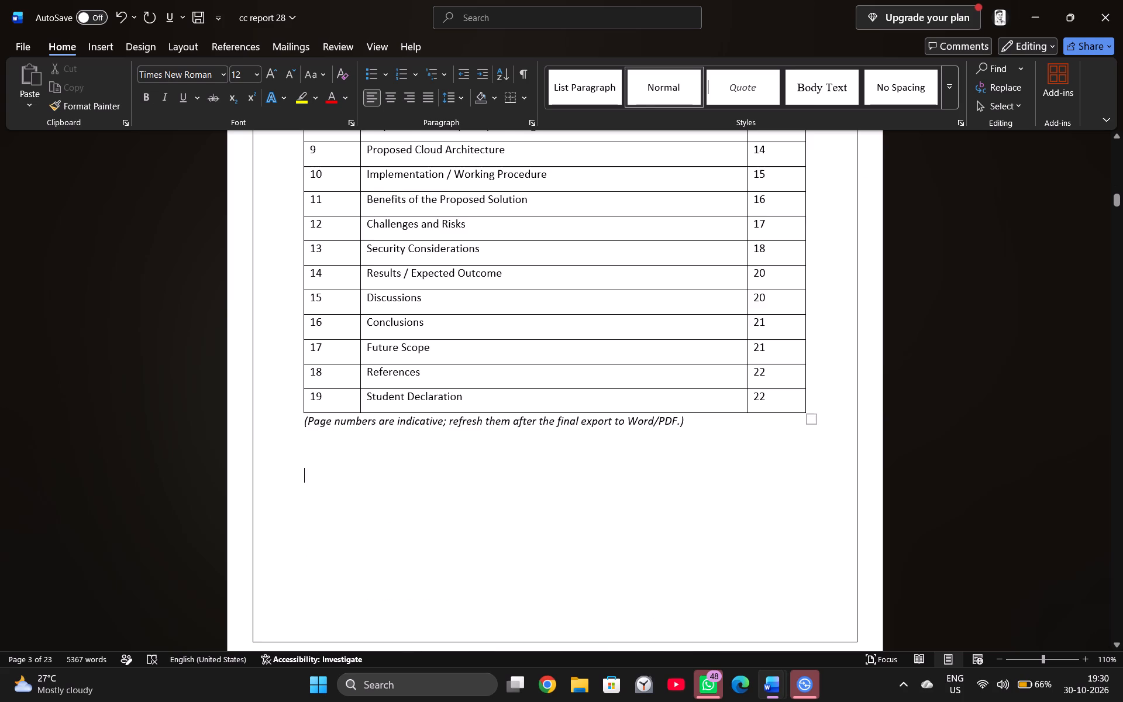
scroll(449, 385, "up", 5)
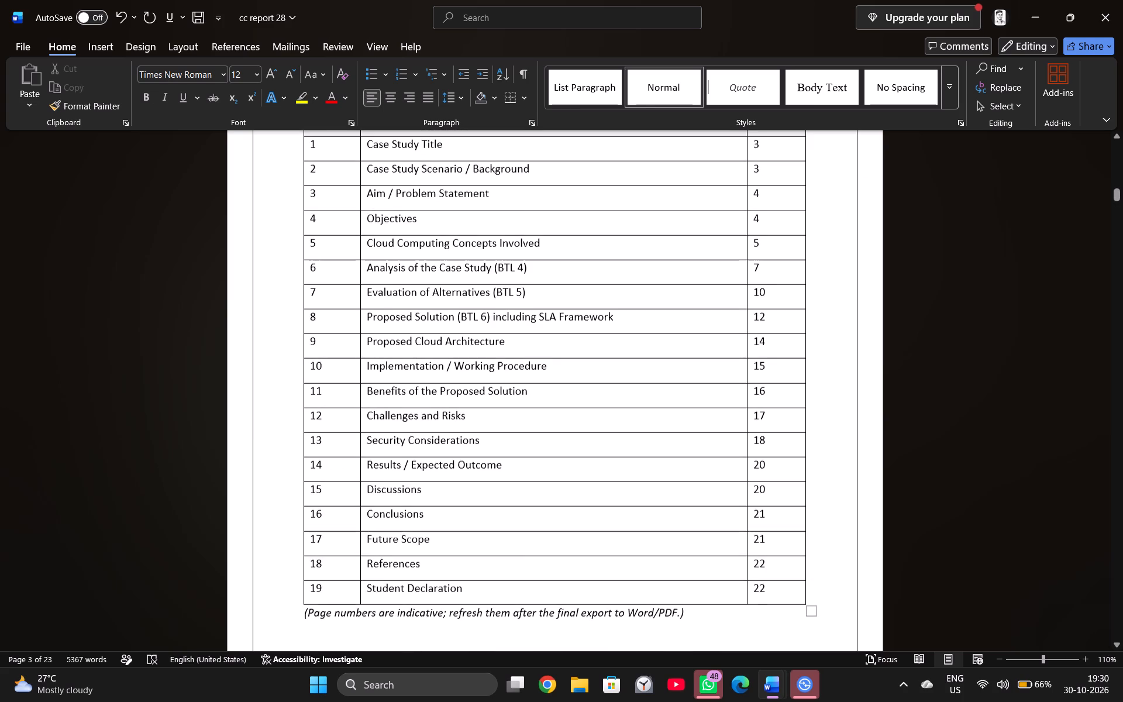
Delete the italic note about indicative page numbers below the Index / Contents table.
scroll(449, 384, "down", 7)
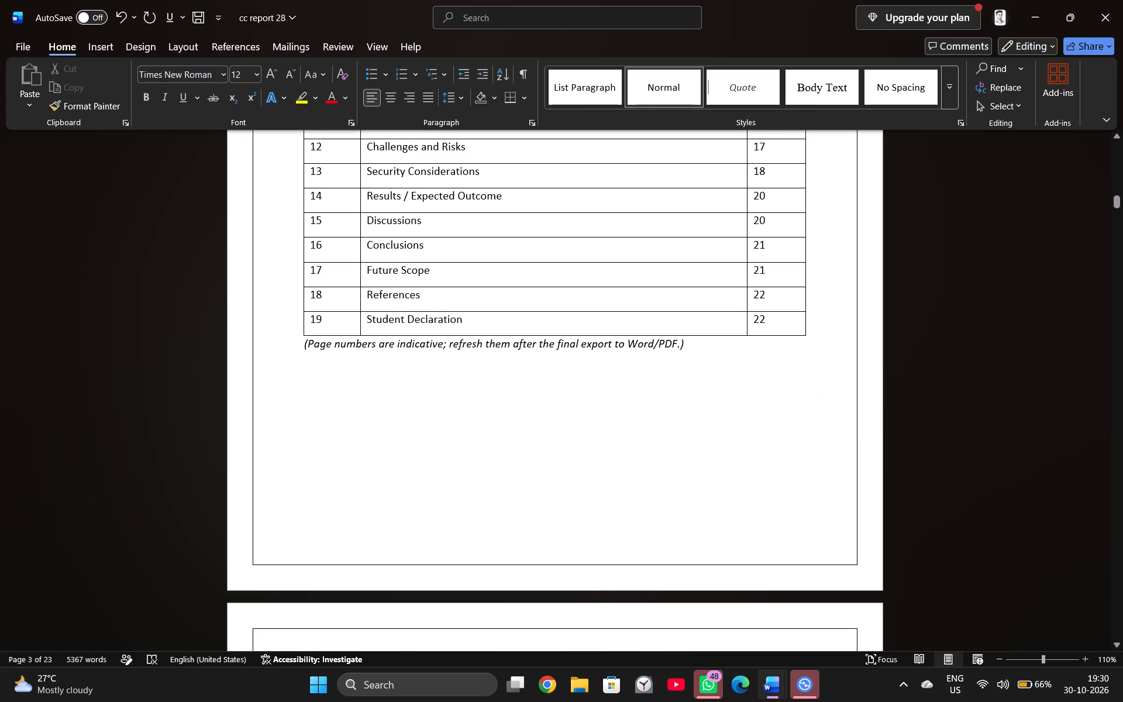
left_click(698, 347)
key("BackSpace")
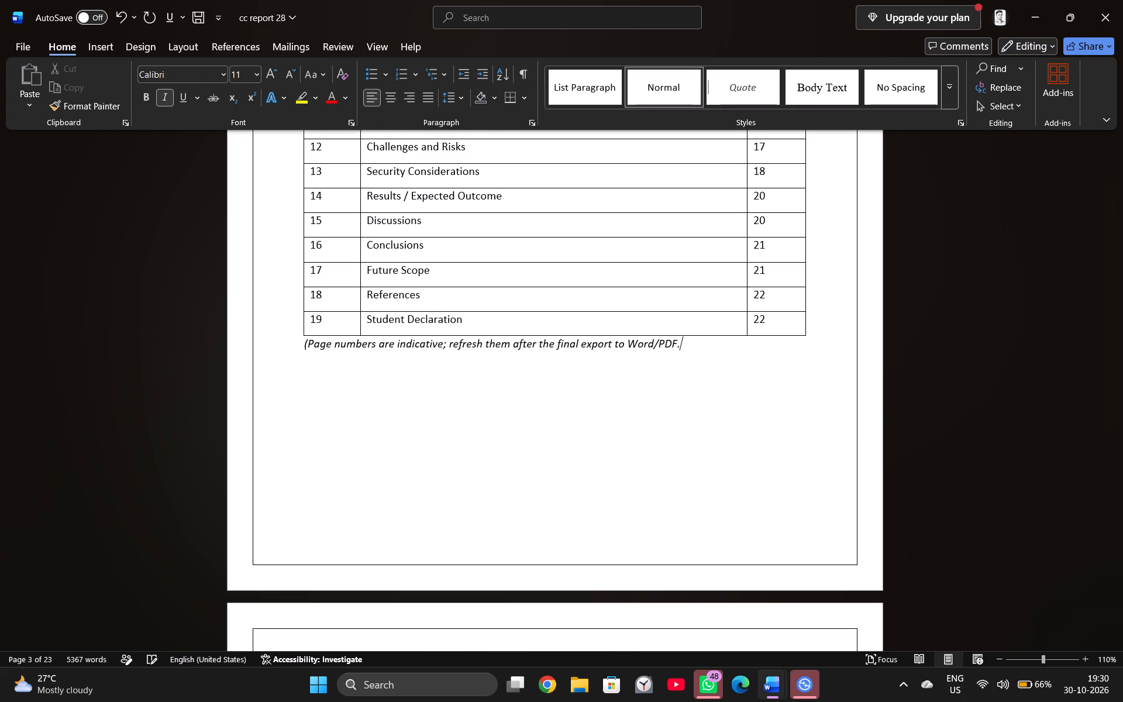
key("BackSpace")
key("BackSpace")
key("BackSpace")
key("BackSpace")
key("BackSpace")
key("BackSpace")
key("BackSpace")
key("BackSpace")
key("BackSpace")
key("BackSpace")
key("BackSpace")
key("BackSpace")
key("BackSpace")
key("BackSpace")
key("BackSpace")
key("BackSpace")
key("BackSpace")
key("BackSpace")
key("BackSpace")
key("BackSpace")
key("BackSpace")
key("BackSpace")
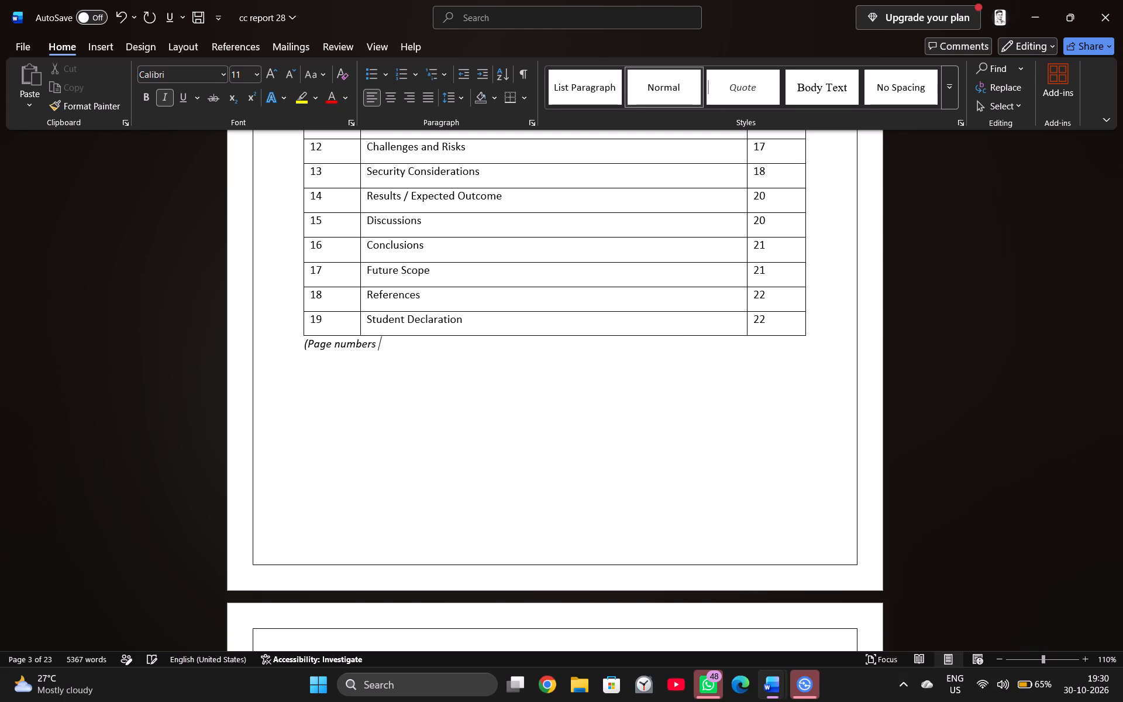
key("BackSpace")
key("BackSpace")
key("BackSpace")
key("BackSpace")
key("BackSpace")
key("BackSpace")
key("BackSpace")
key("BackSpace")
key("BackSpace")
key("BackSpace")
key("BackSpace")
key("BackSpace")
key("BackSpace")
key("BackSpace")
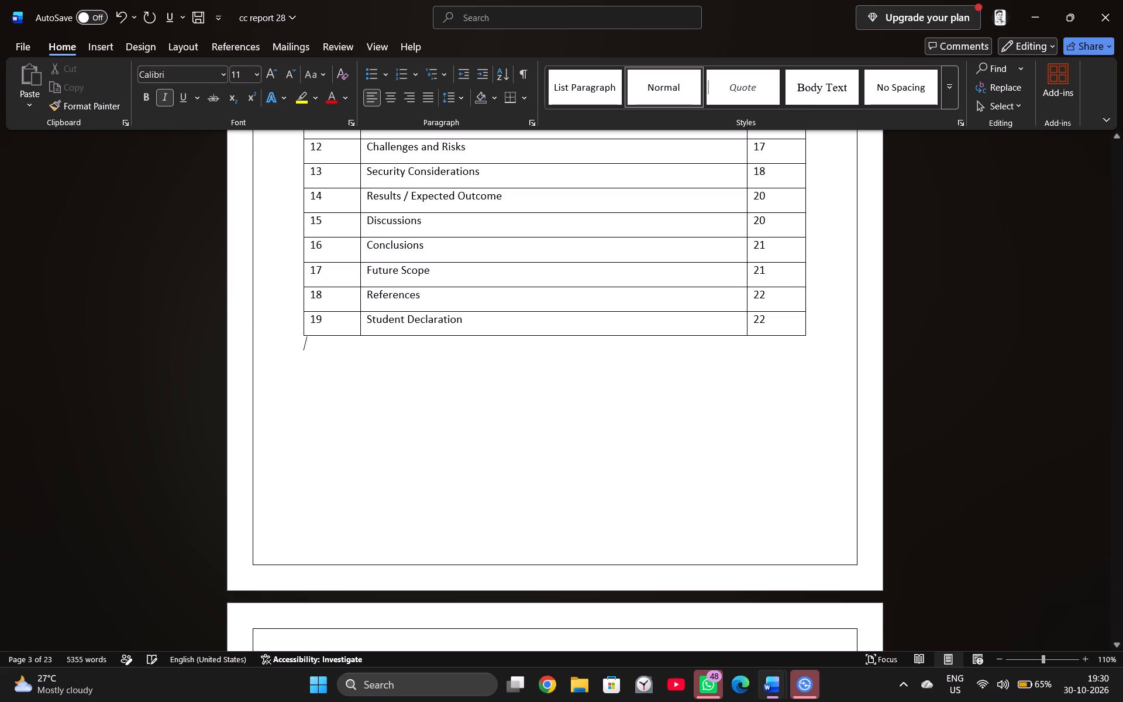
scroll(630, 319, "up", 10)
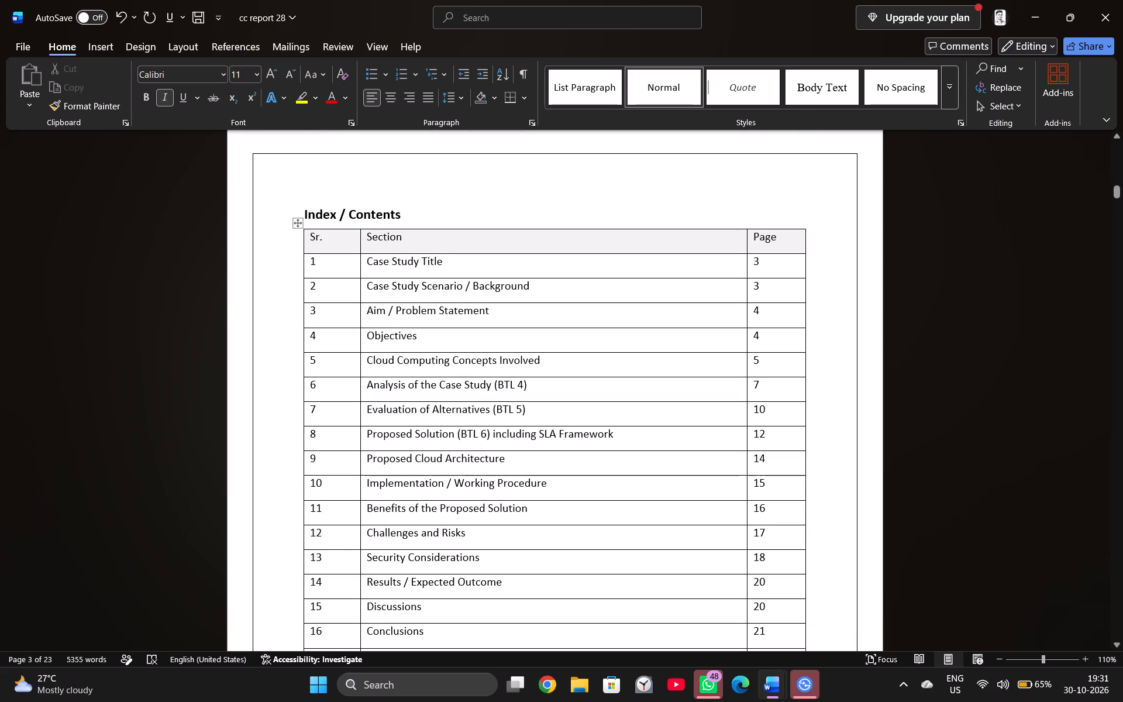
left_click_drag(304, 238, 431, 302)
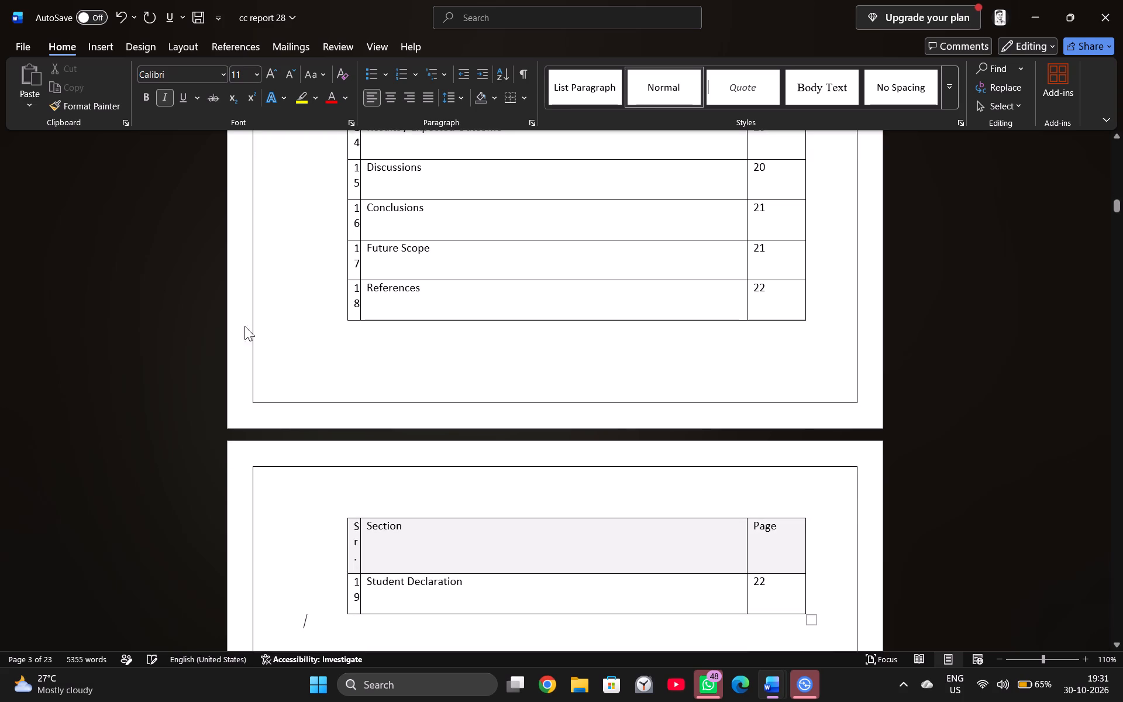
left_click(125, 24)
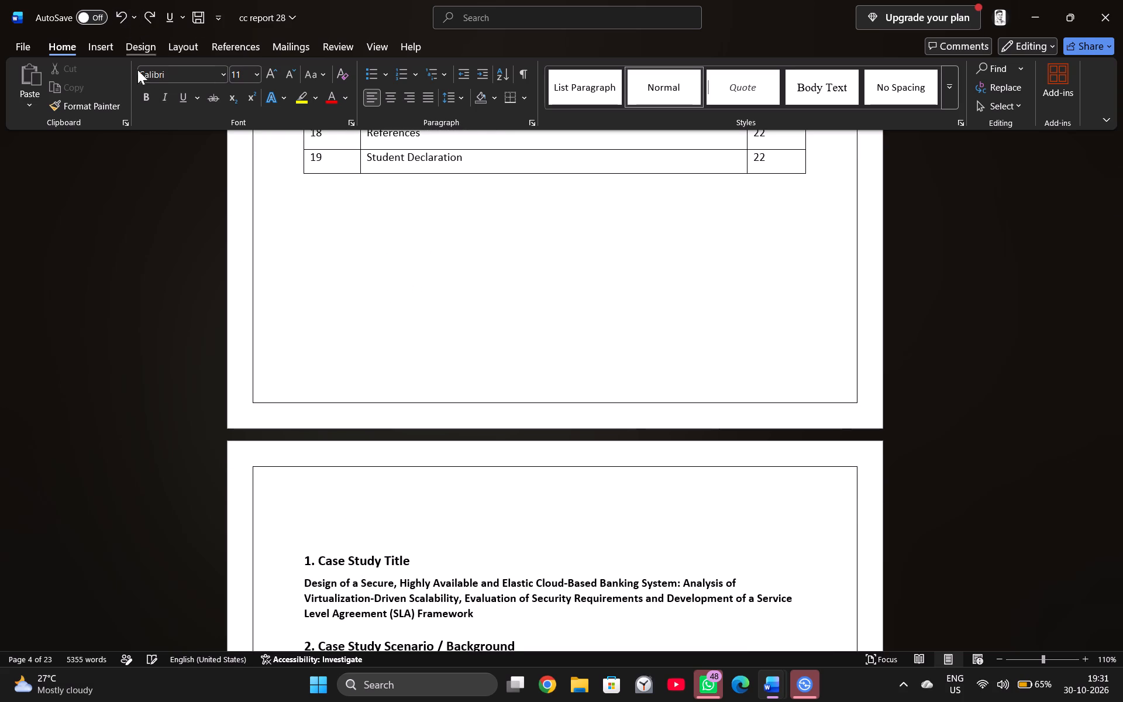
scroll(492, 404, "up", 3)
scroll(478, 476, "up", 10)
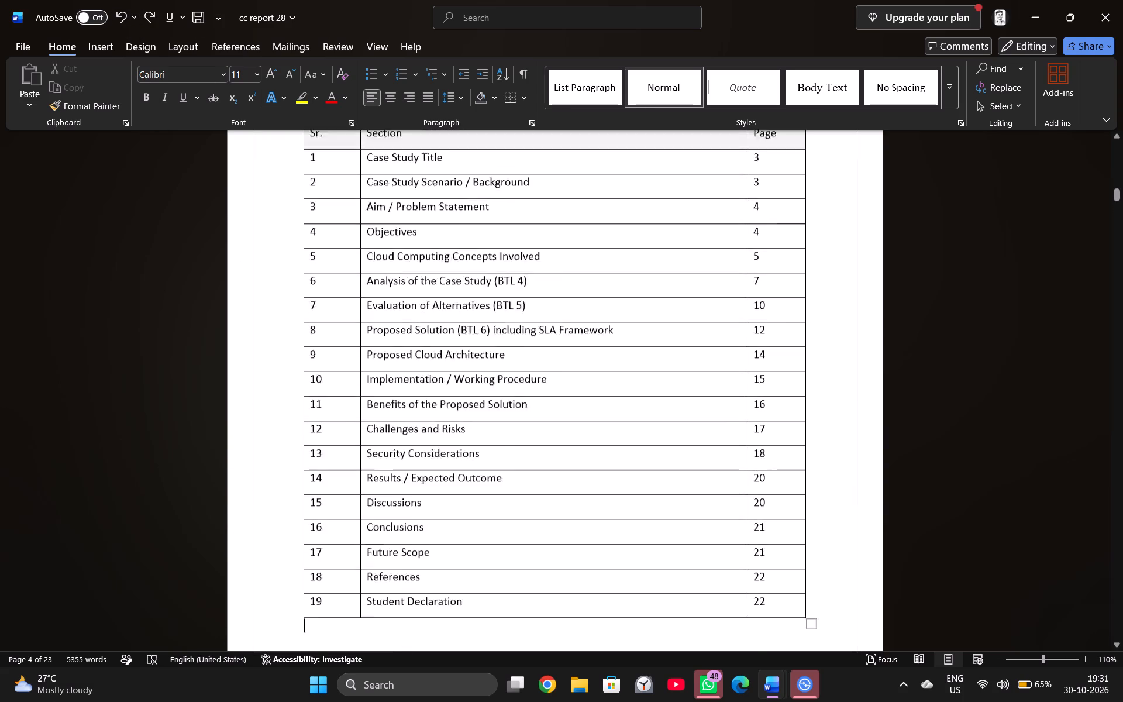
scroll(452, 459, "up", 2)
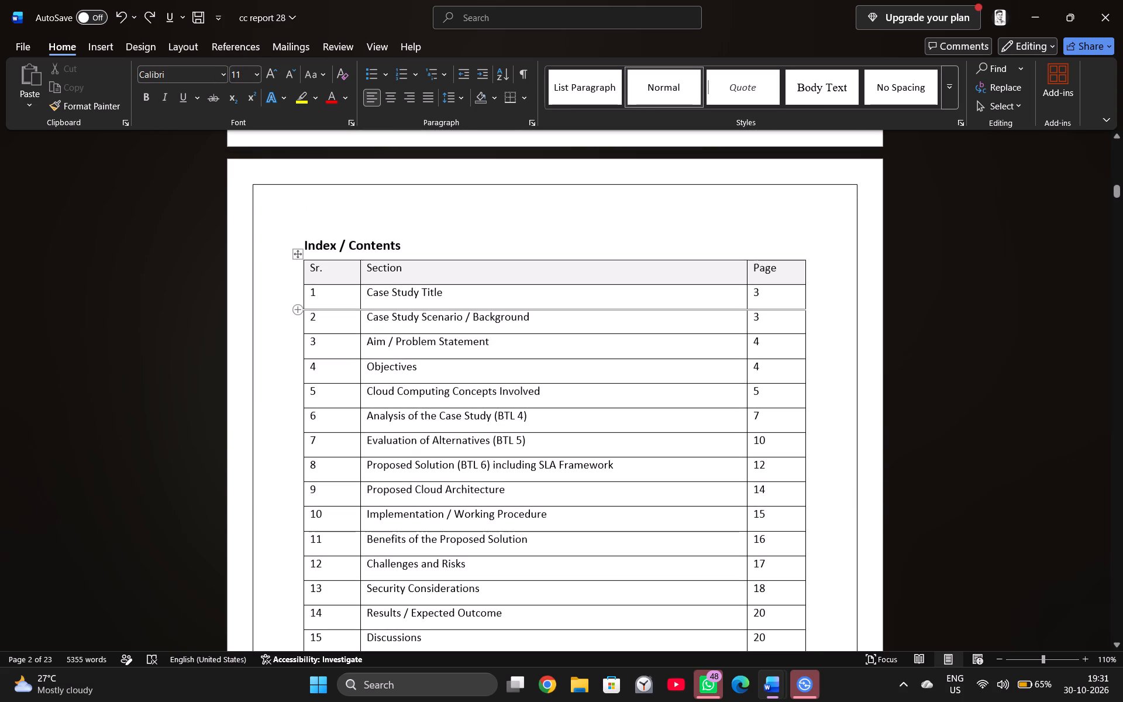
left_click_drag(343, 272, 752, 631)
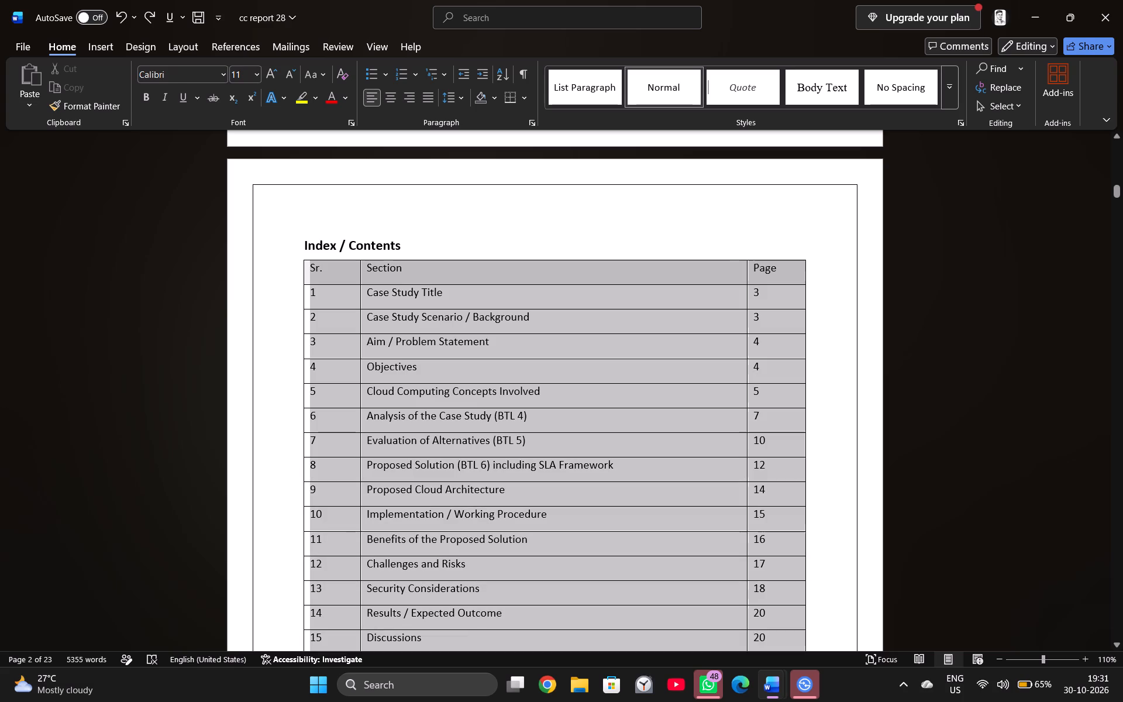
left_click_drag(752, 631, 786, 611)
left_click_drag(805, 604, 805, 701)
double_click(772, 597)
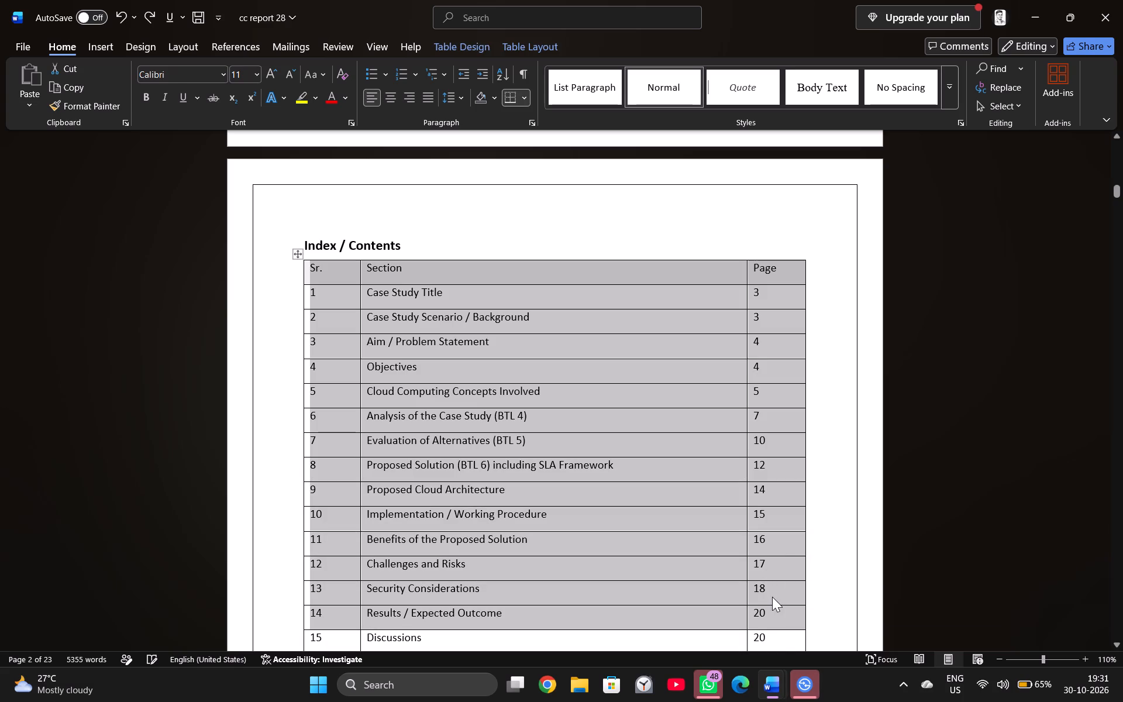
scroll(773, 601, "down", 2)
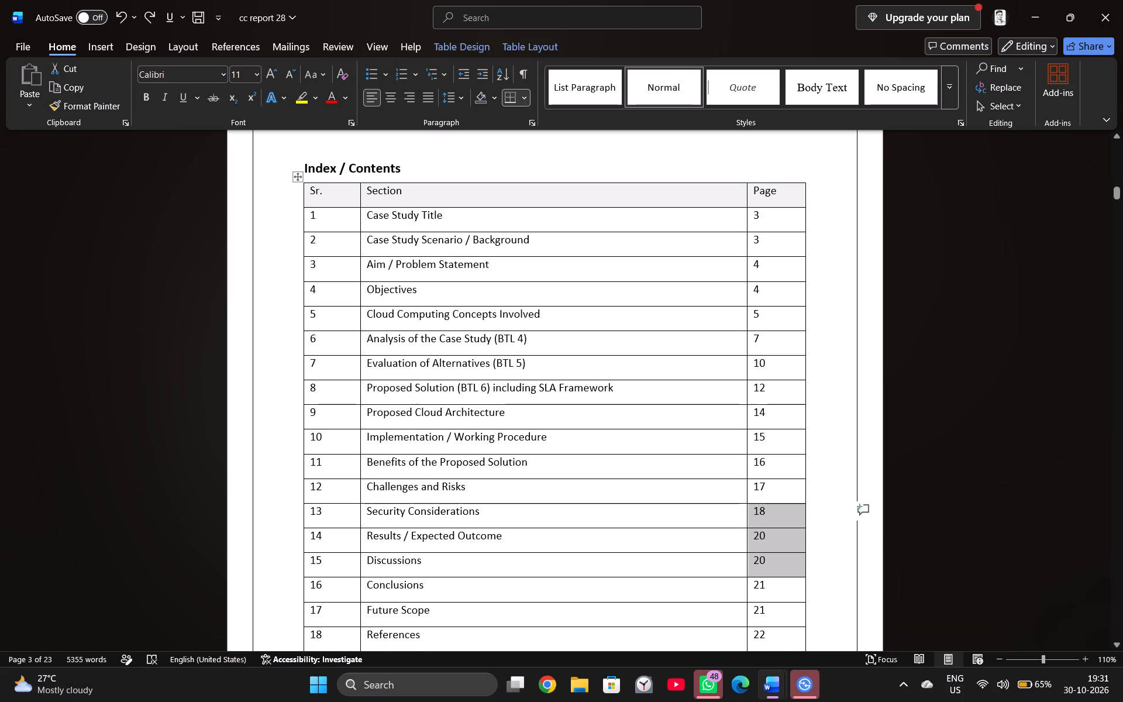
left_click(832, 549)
Examine the overall layout of the cover, Acknowledgement and index pages side by side, dismissing the interrupting notifications.
scroll(464, 411, "down", 2)
scroll(436, 386, "up", 1)
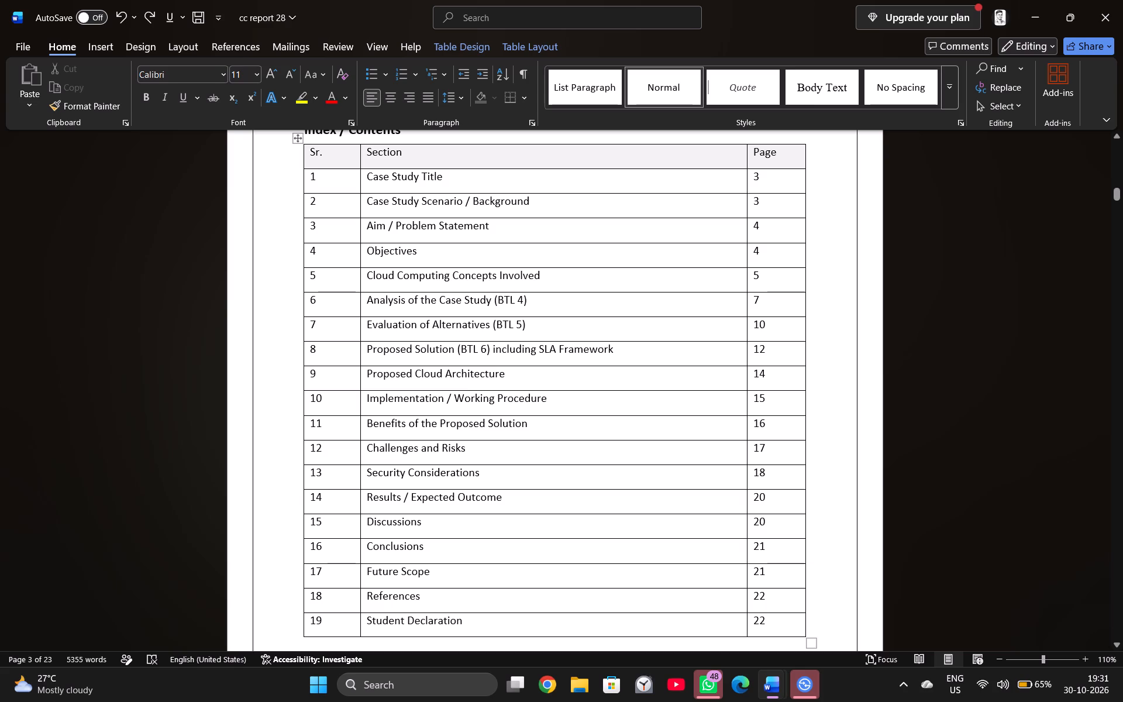
scroll(454, 383, "down", 2, "ctrl")
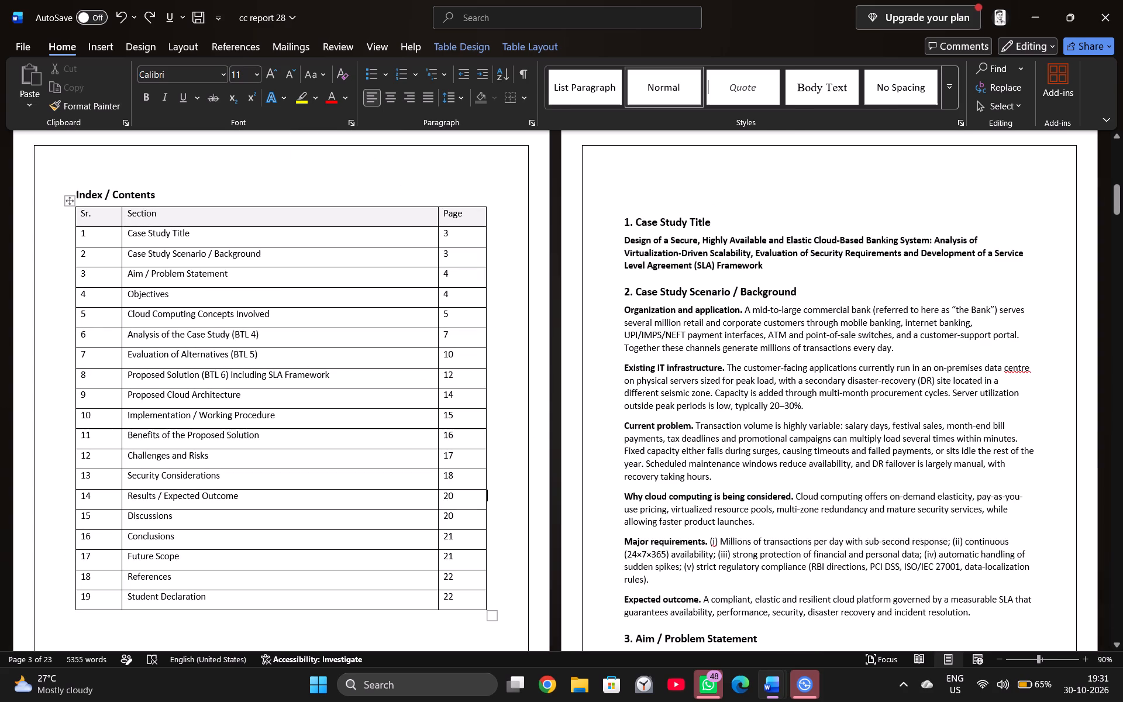
scroll(450, 370, "up", 3, "ctrl")
scroll(450, 370, "down", 5, "ctrl")
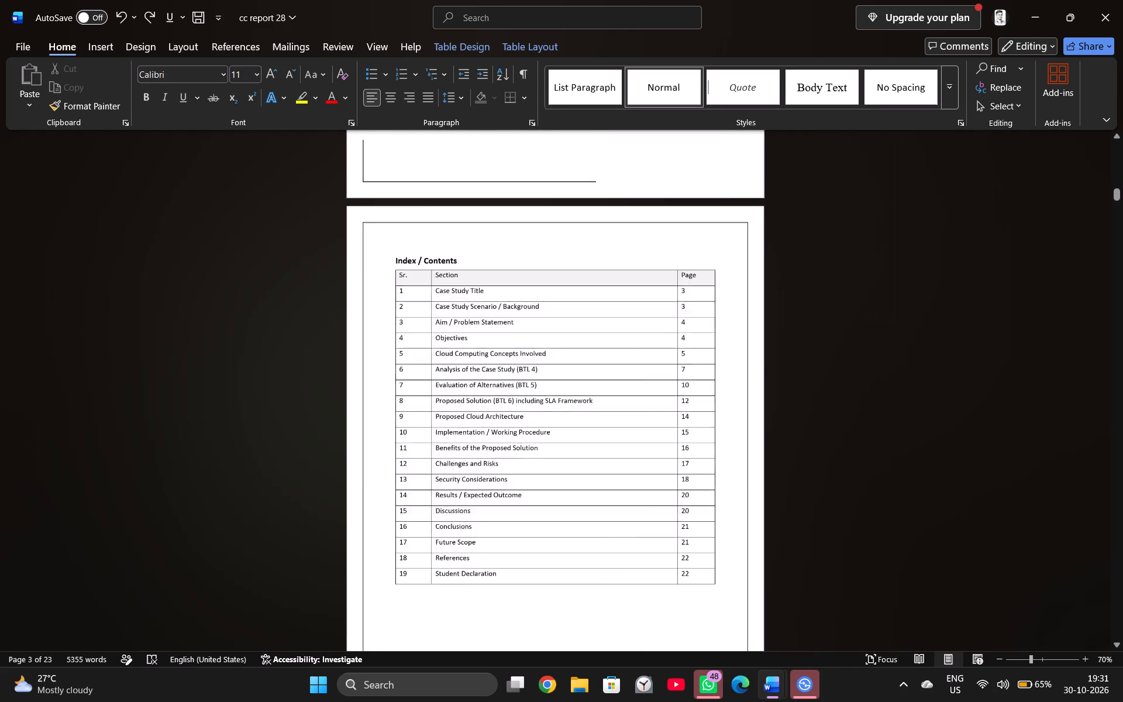
scroll(450, 370, "up", 4, "ctrl")
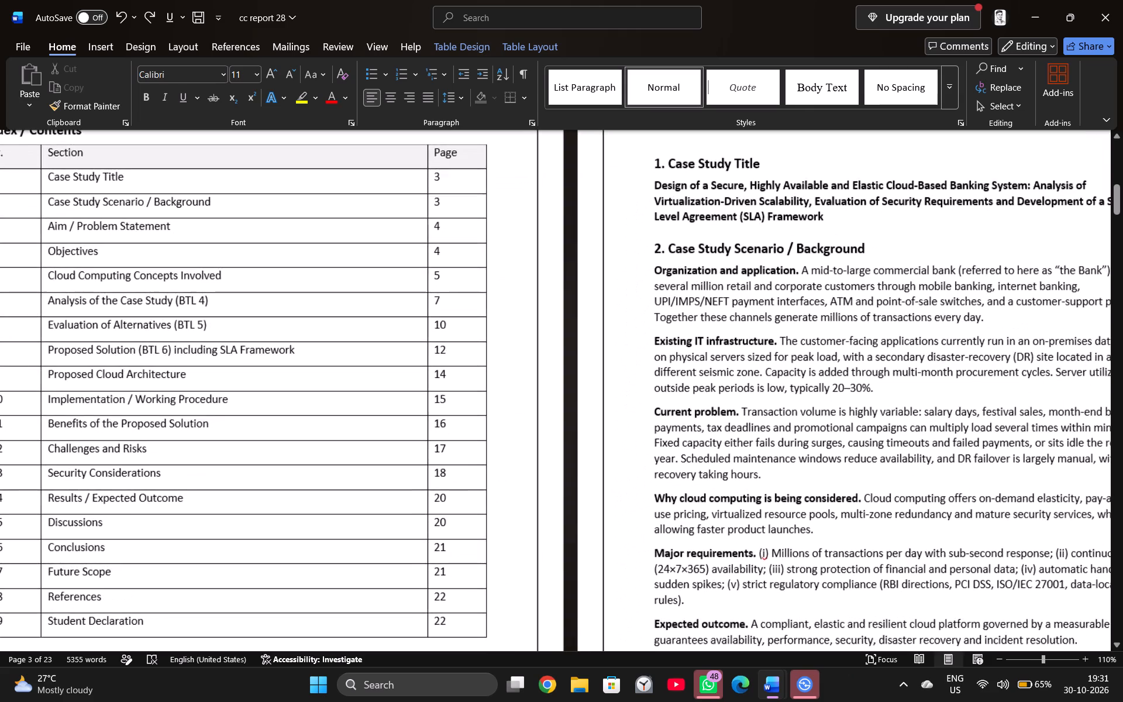
scroll(450, 370, "down", 8, "ctrl")
scroll(450, 370, "up", 3, "ctrl")
scroll(450, 370, "down", 2, "ctrl")
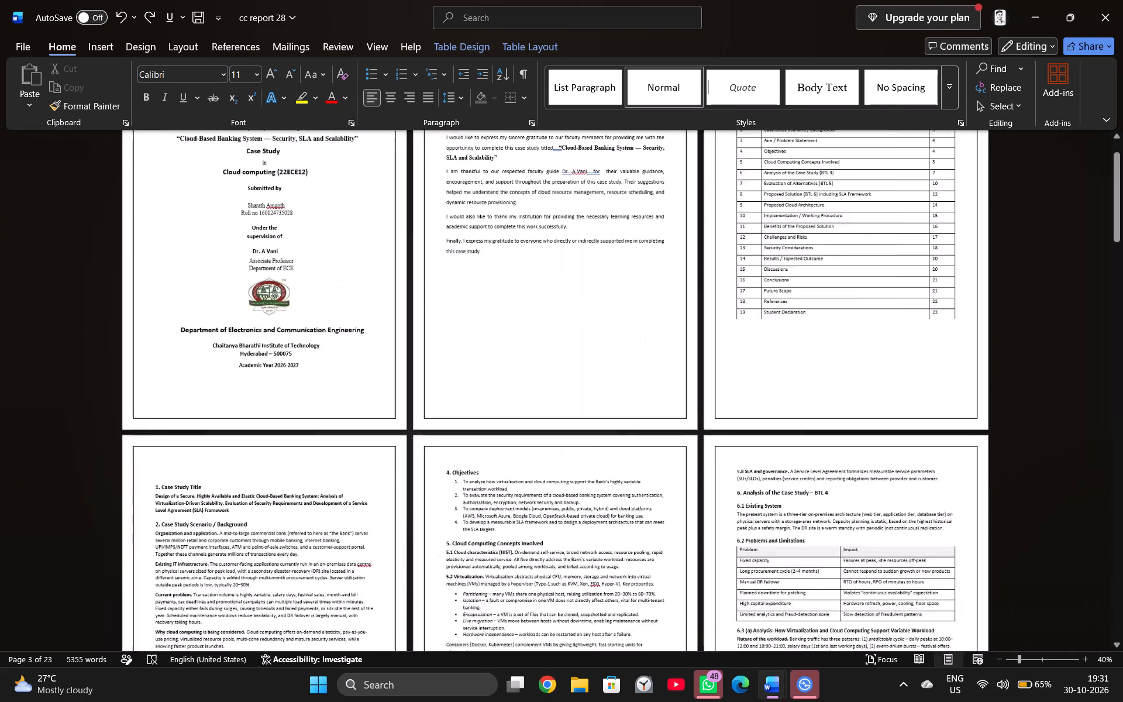
scroll(450, 370, "down", 5, "ctrl")
scroll(450, 370, "up", 5, "ctrl")
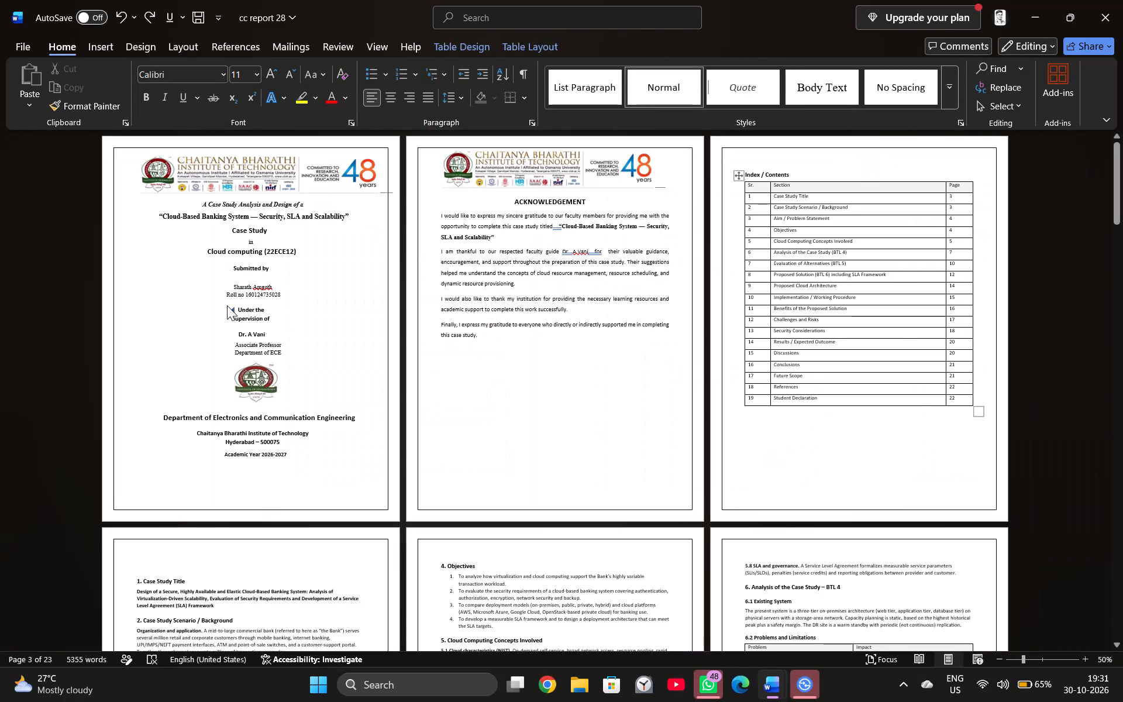
left_click(229, 300)
scroll(229, 300, "up", 4, "ctrl")
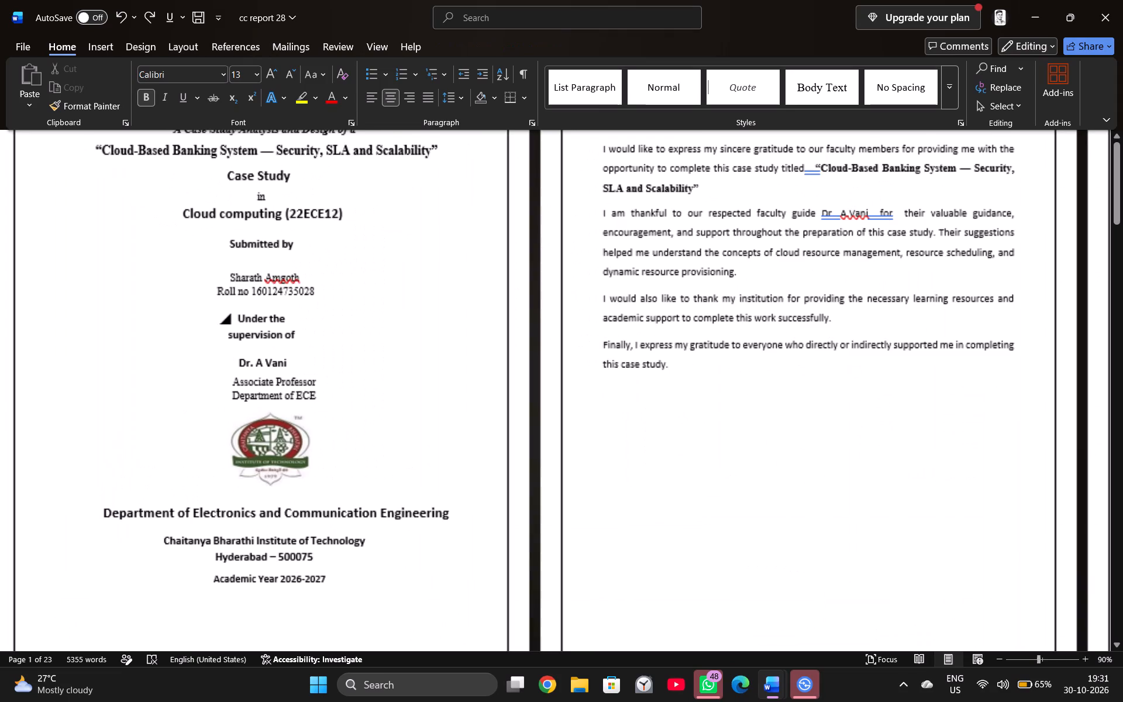
scroll(229, 300, "right", 1)
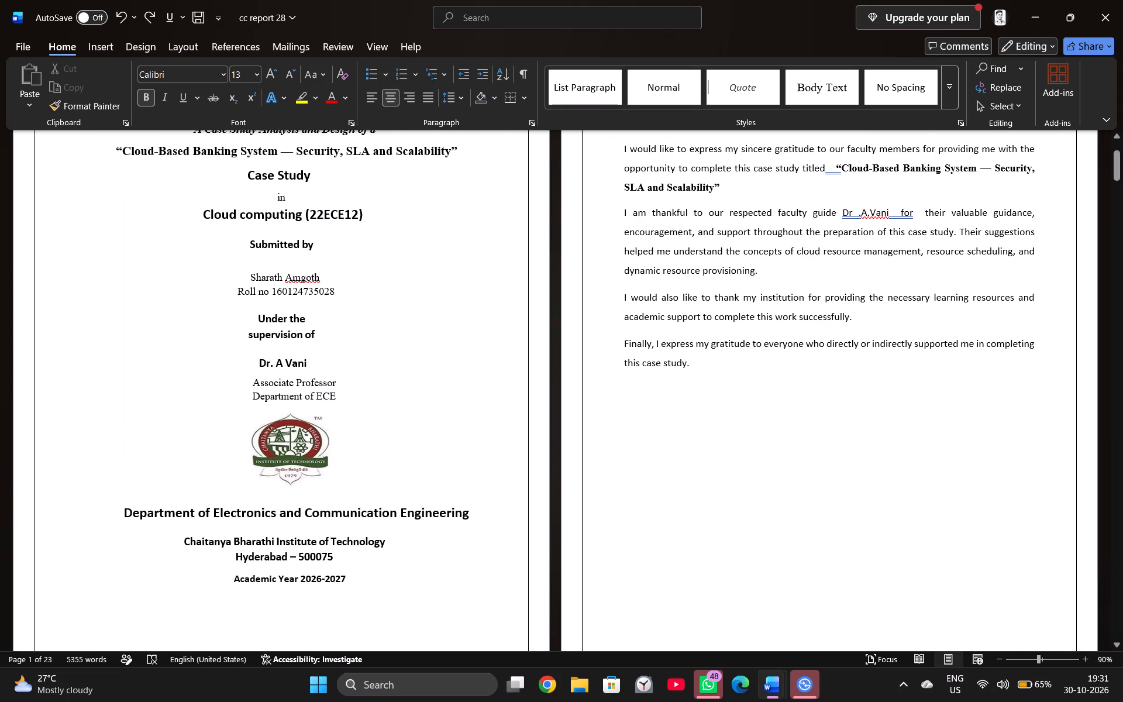
scroll(316, 311, "up", 3, "ctrl")
scroll(316, 311, "down", 5, "ctrl")
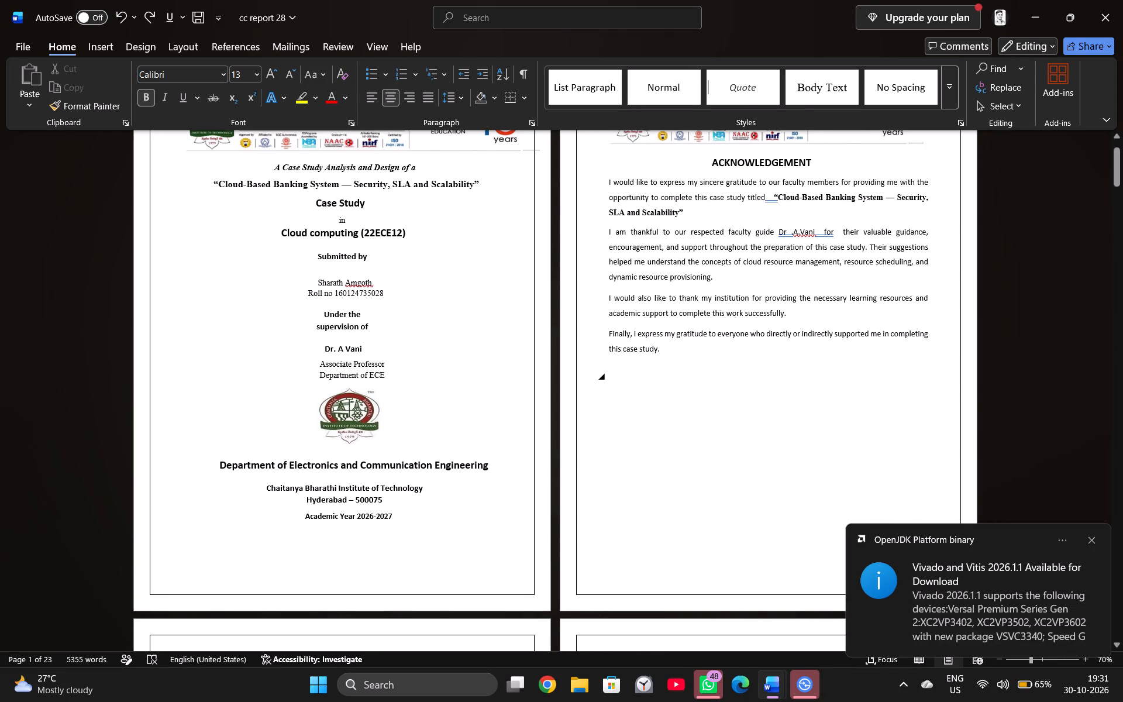
left_click(1080, 542)
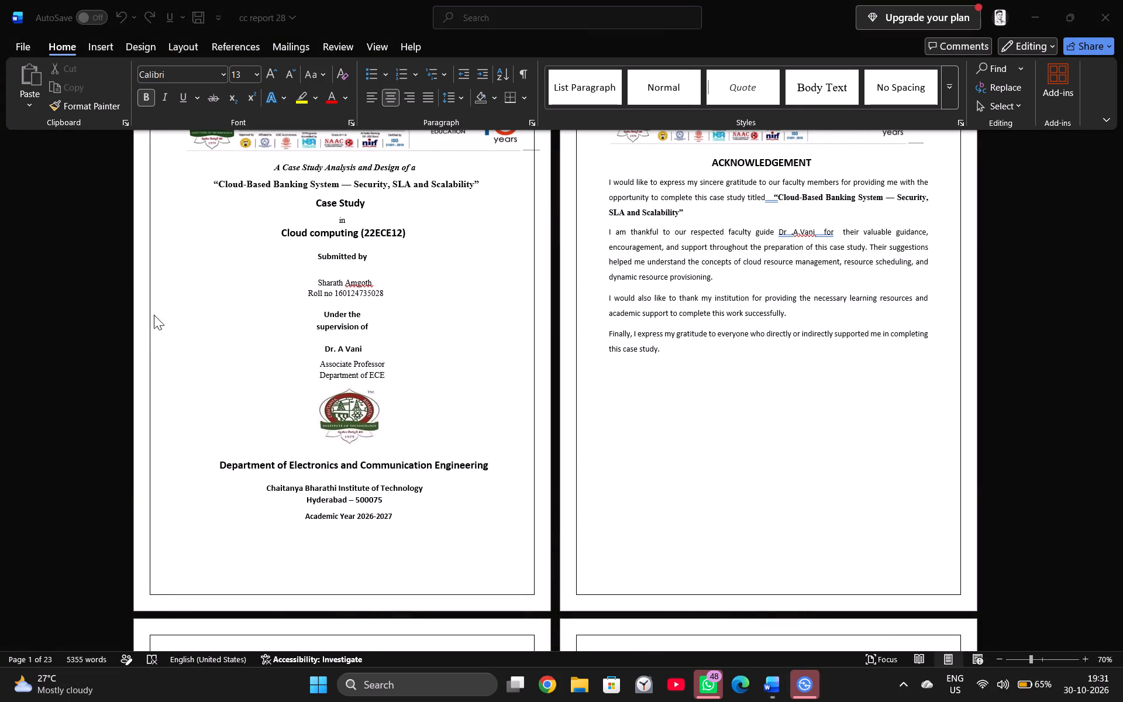
double_click(245, 322)
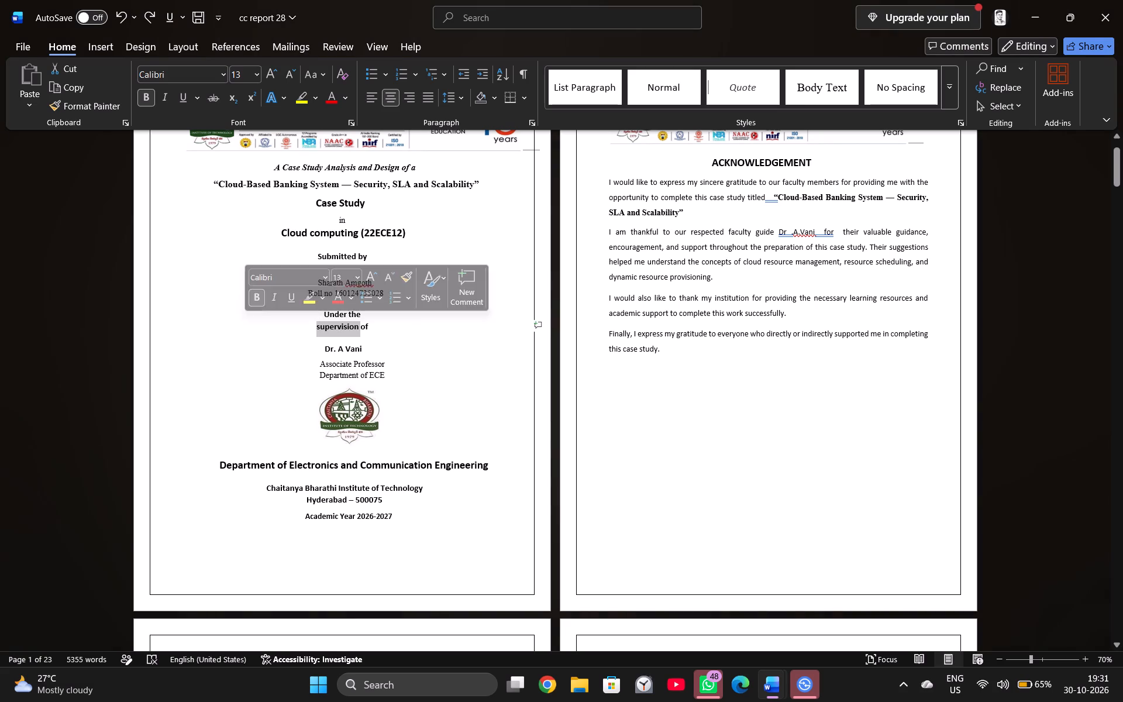
left_click(223, 386)
scroll(245, 362, "up", 5, "ctrl")
scroll(245, 362, "down", 8, "ctrl")
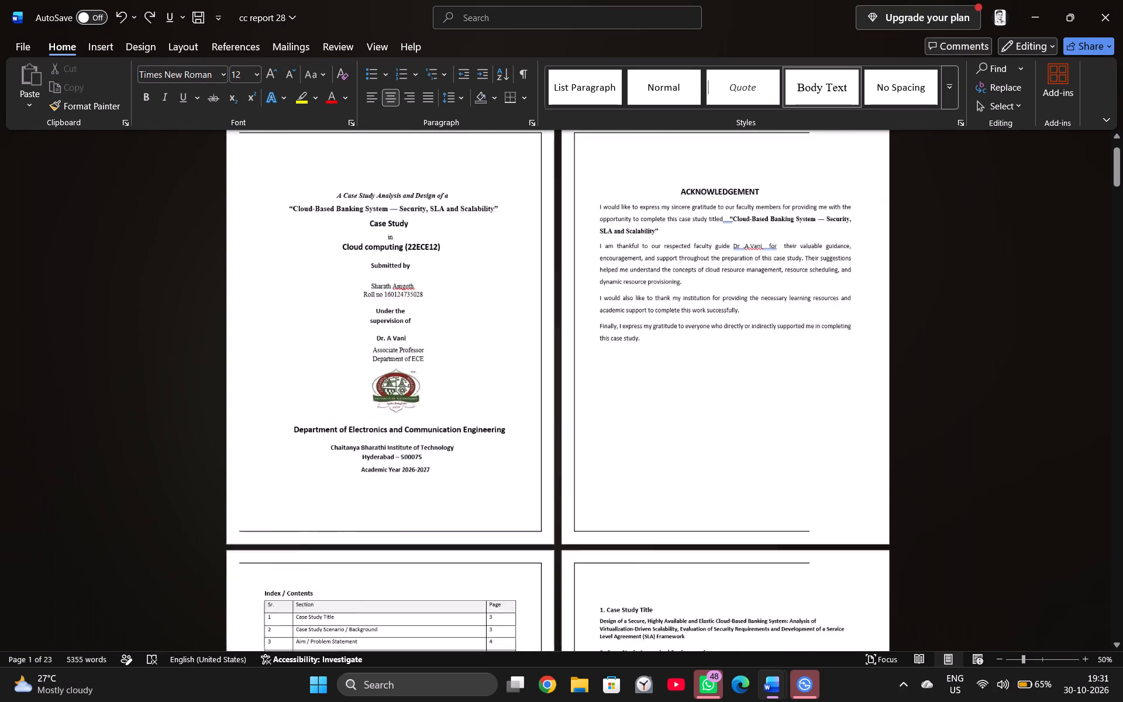
scroll(229, 338, "up", 3, "ctrl")
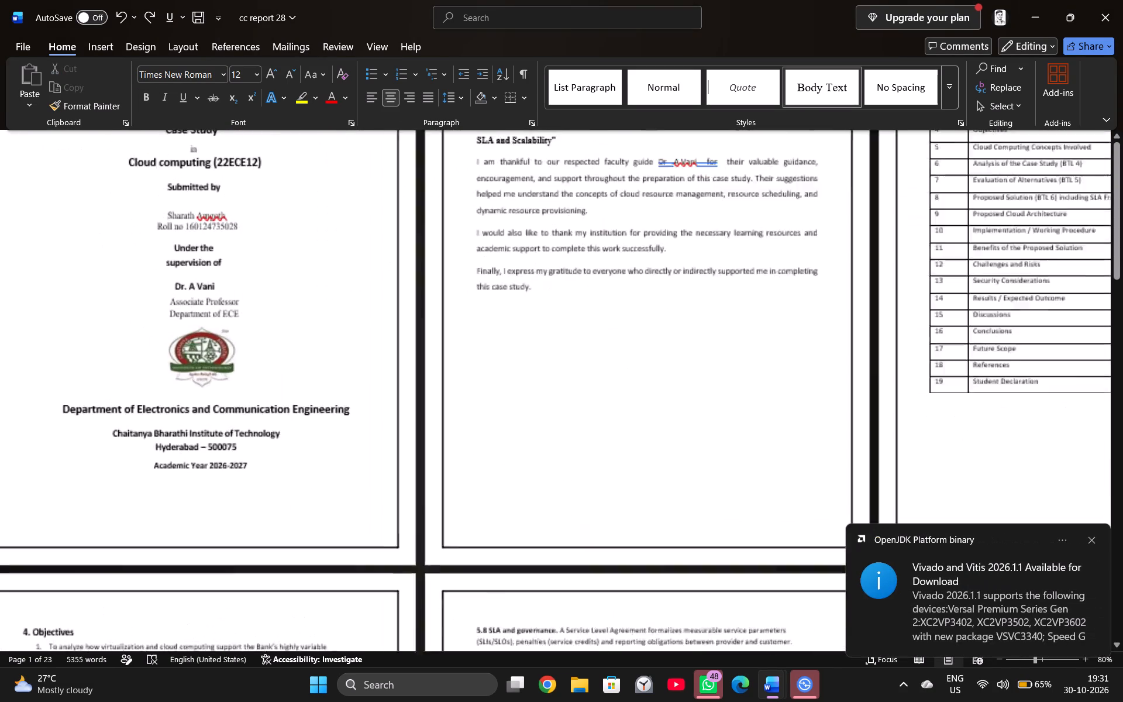
scroll(230, 336, "up", 5, "ctrl")
scroll(340, 318, "right", 4)
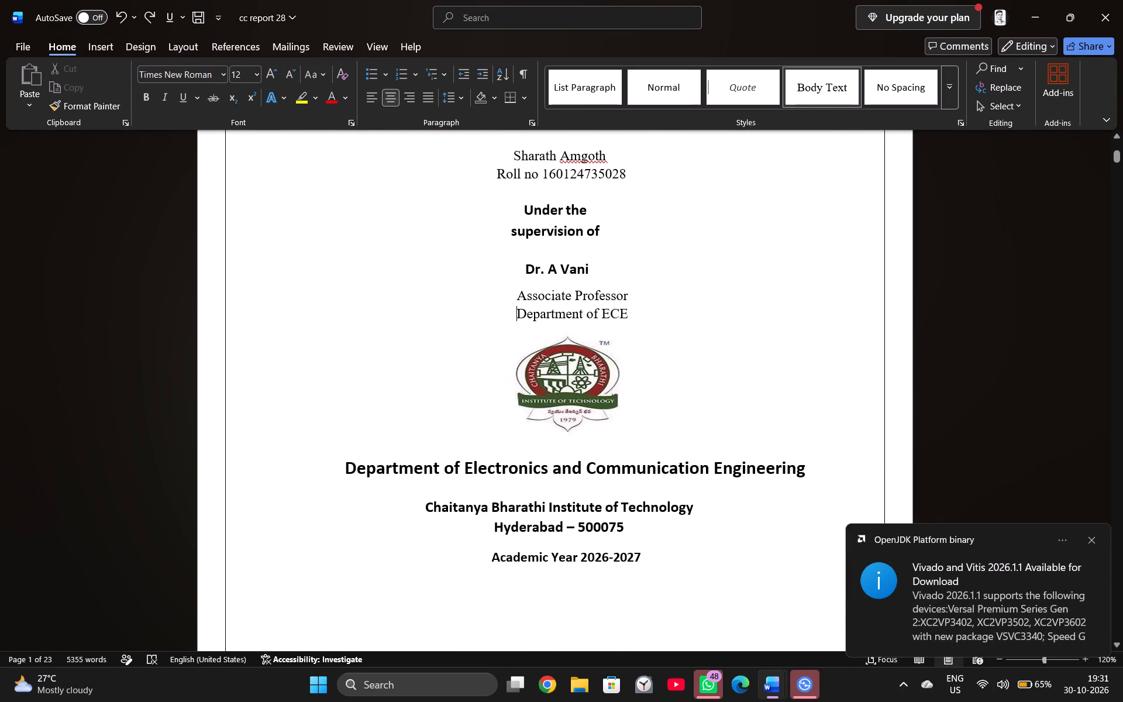
left_click(1094, 536)
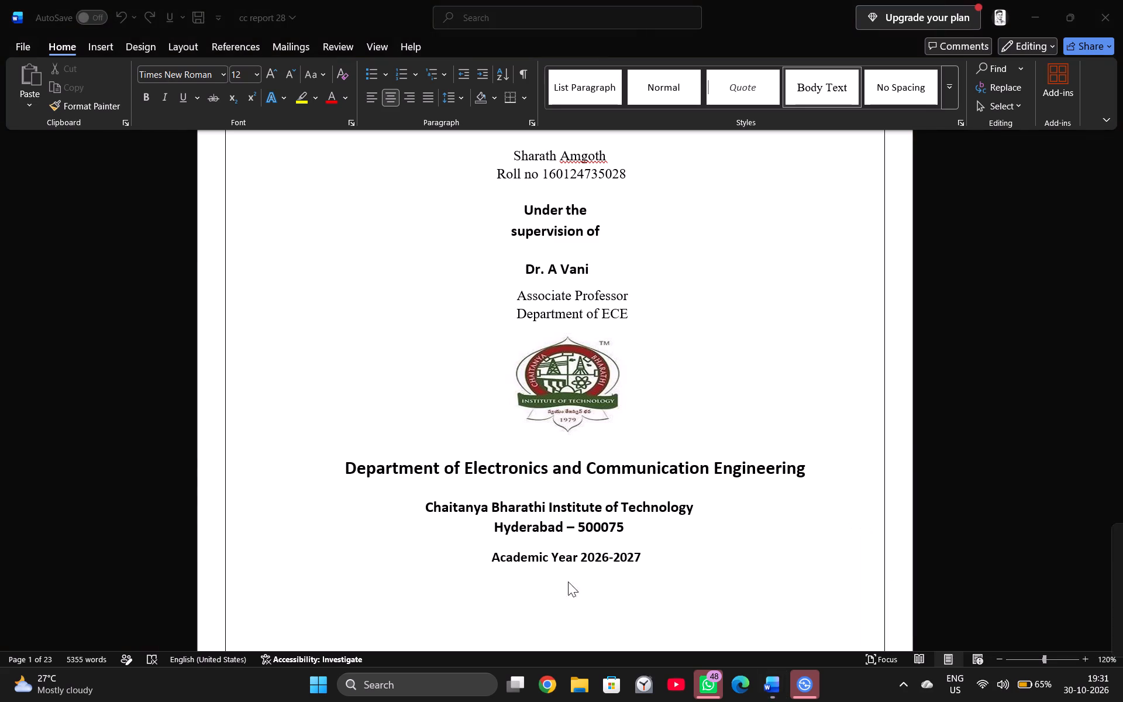
Set the font size of all the text in the Index / Contents table to 12.
scroll(506, 522, "down", 16)
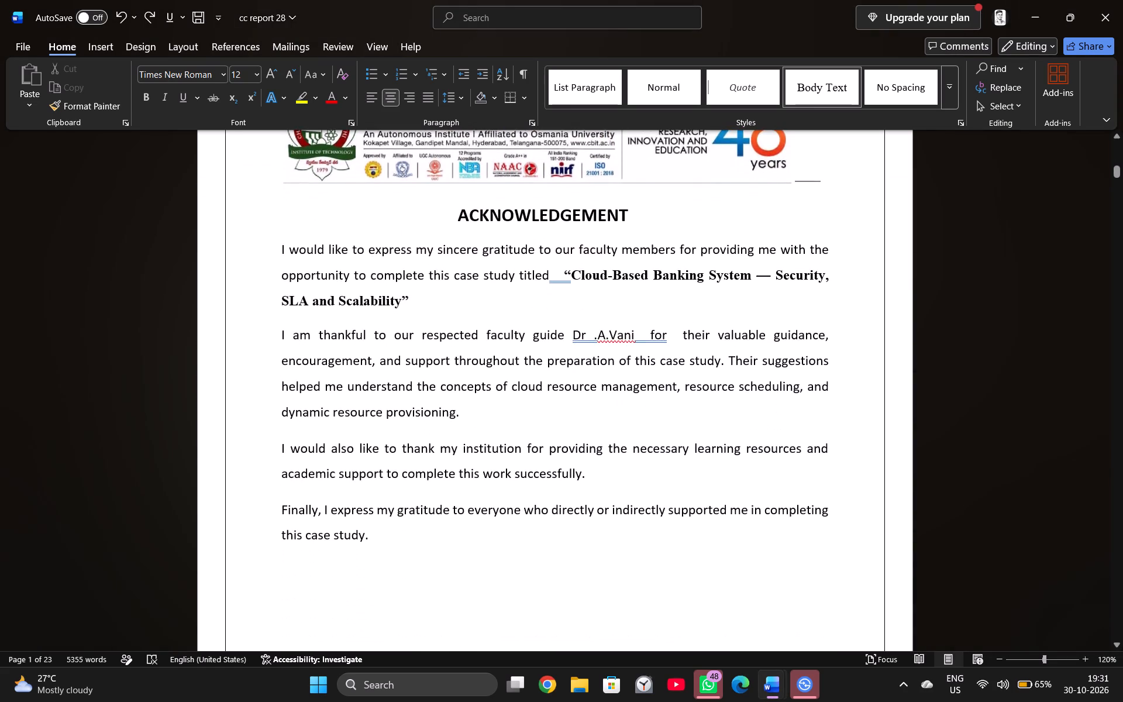
scroll(515, 492, "down", 15)
scroll(524, 397, "down", 3)
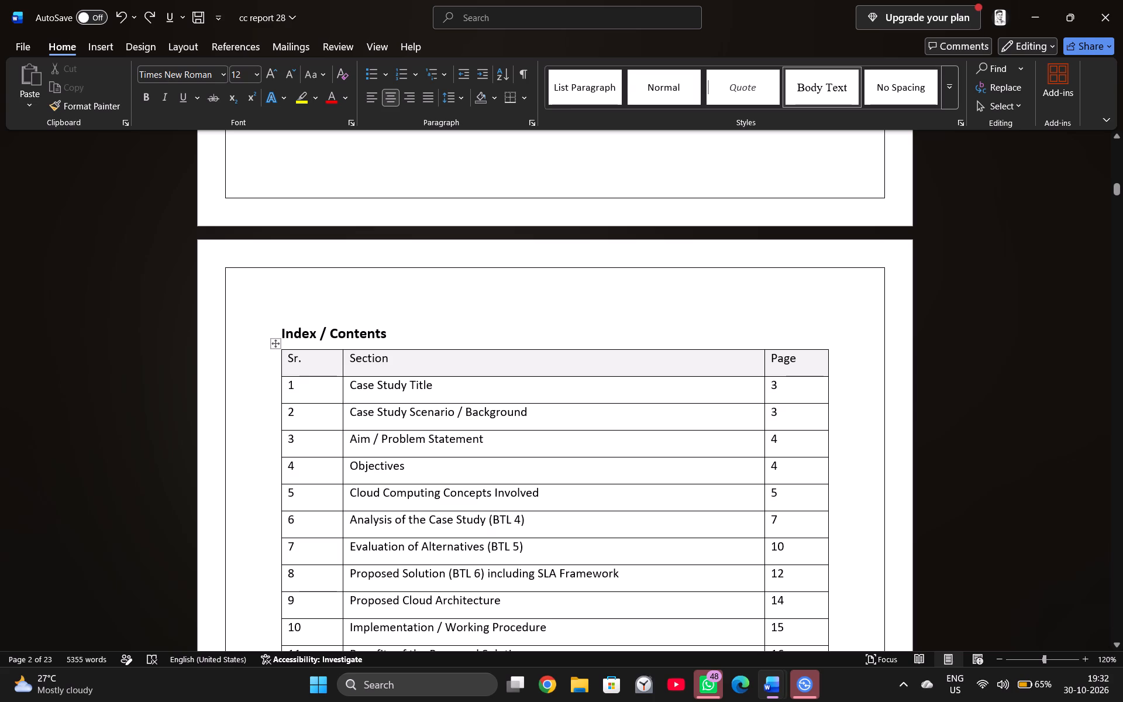
right_click_drag(287, 361, 879, 661)
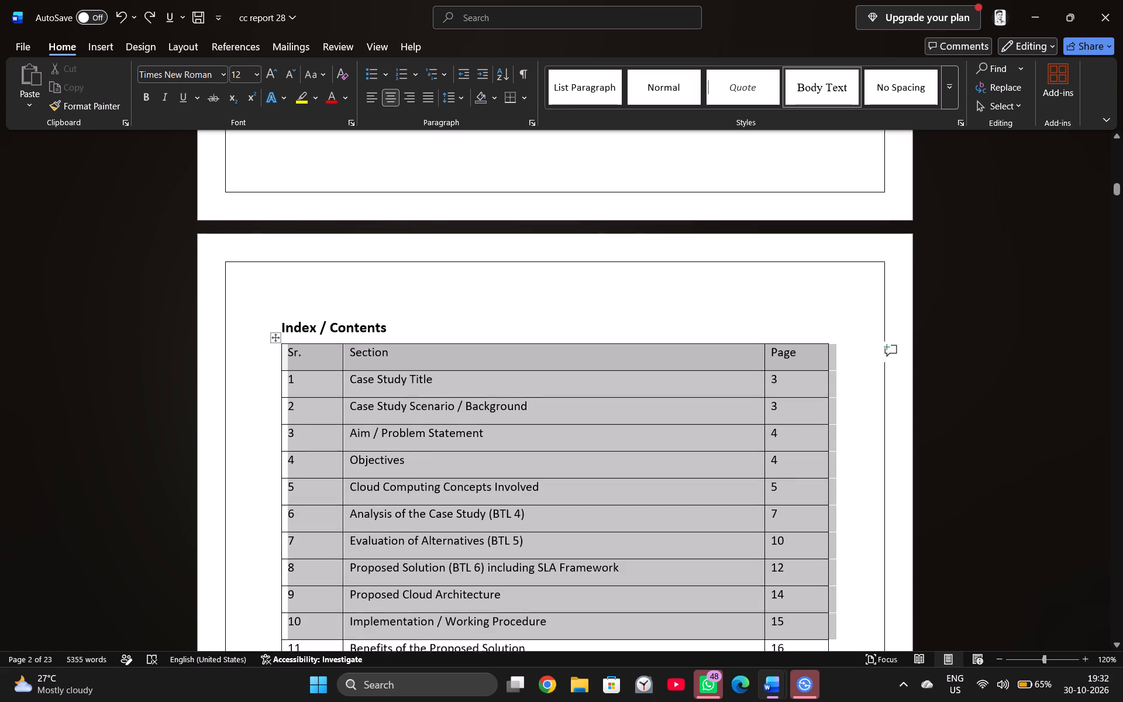
right_click_drag(879, 661, 839, 605)
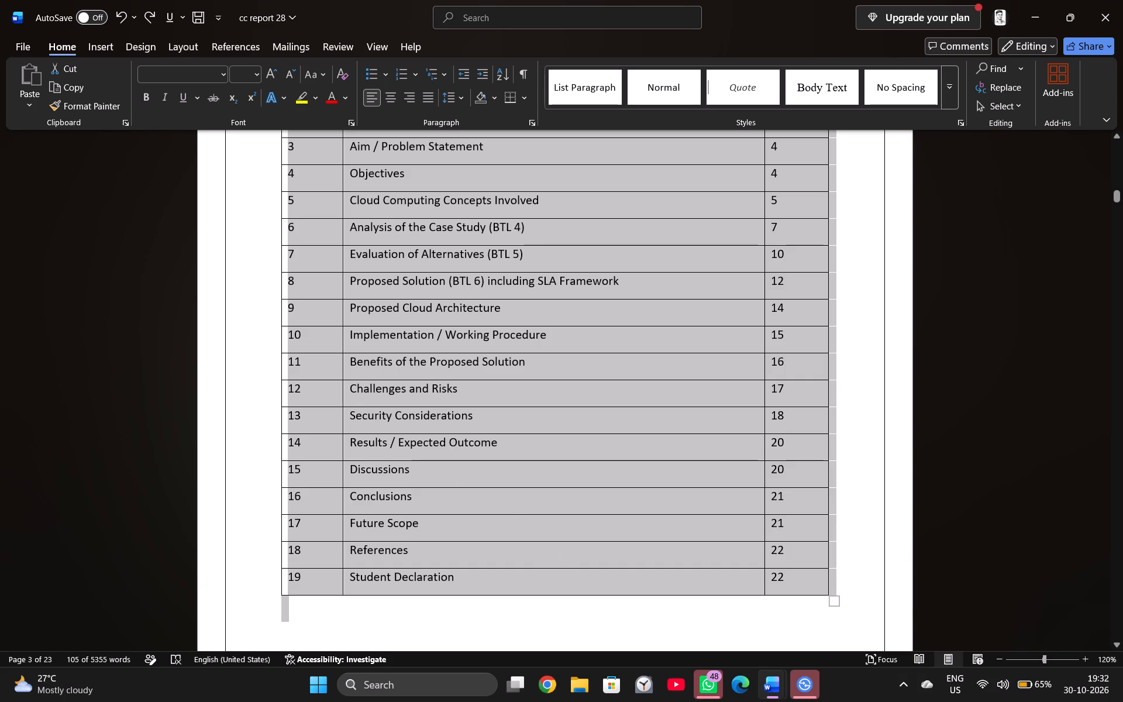
left_click(253, 77)
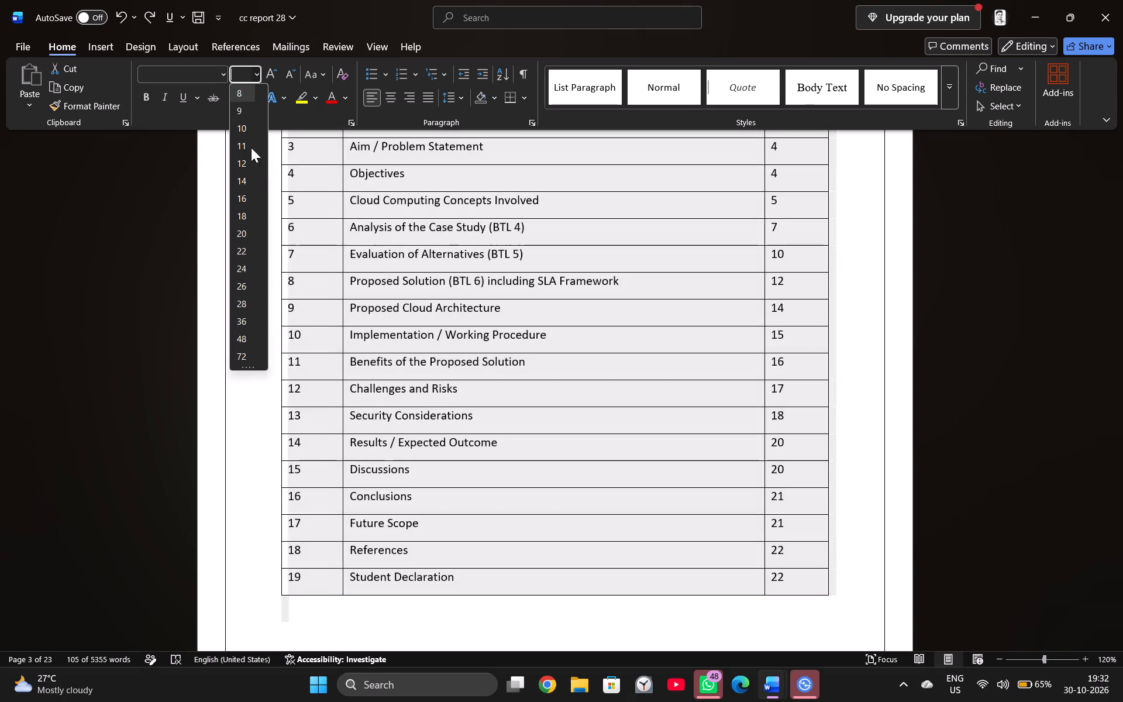
left_click(243, 169)
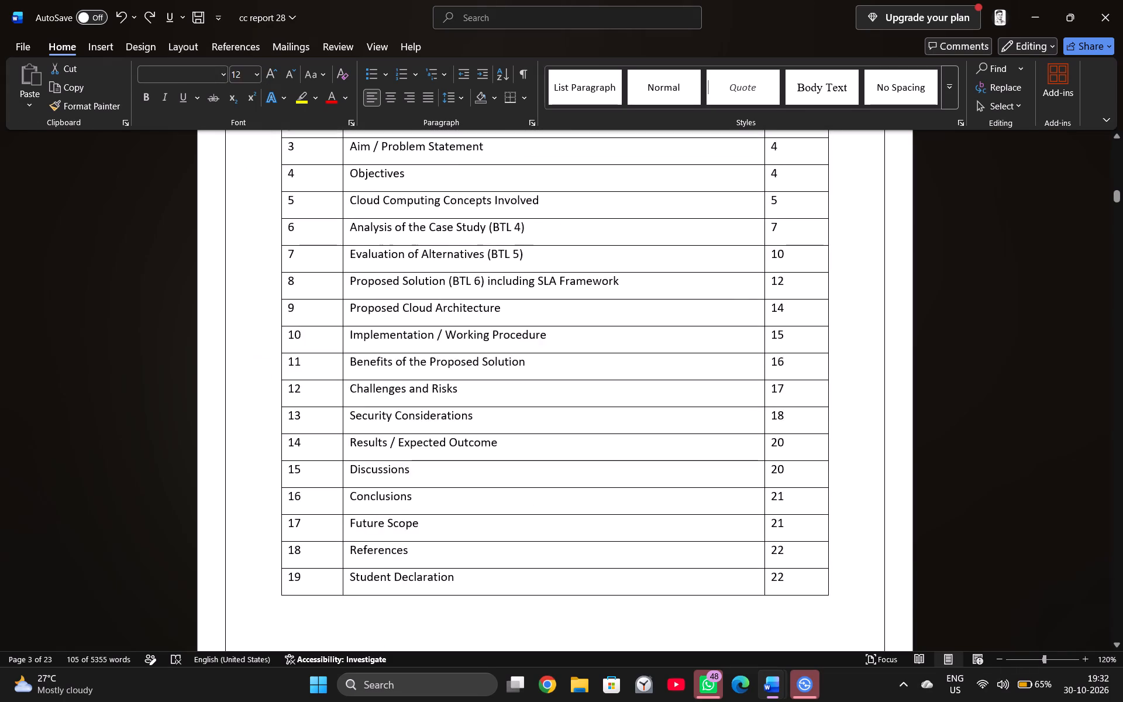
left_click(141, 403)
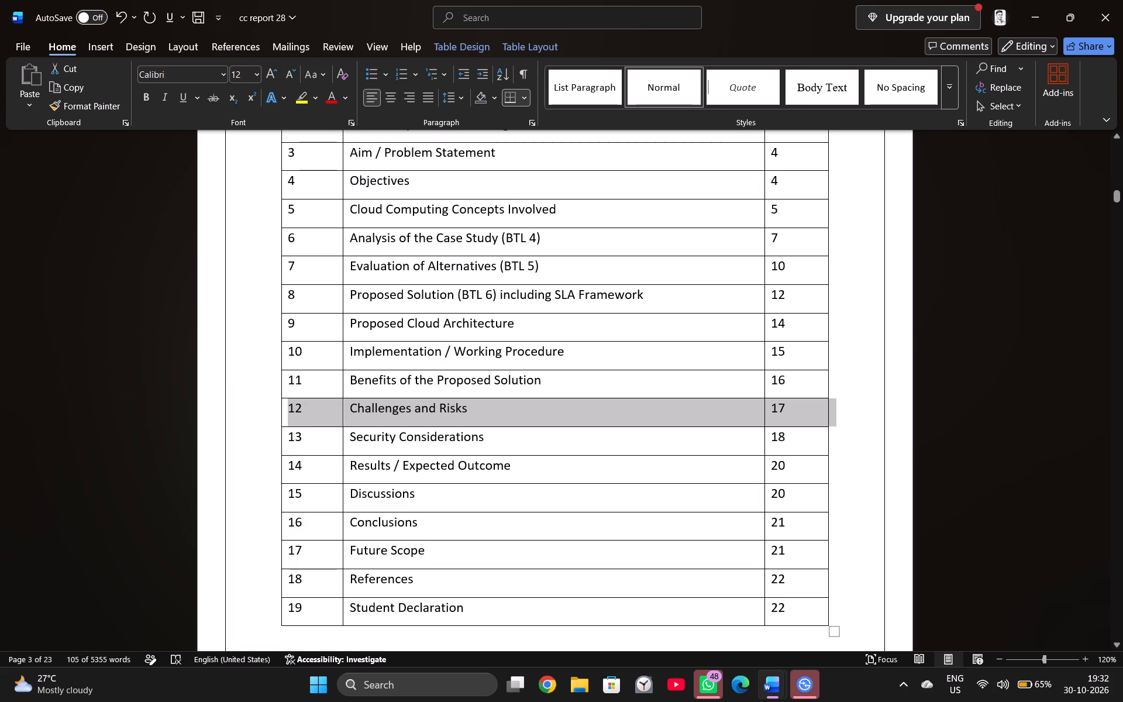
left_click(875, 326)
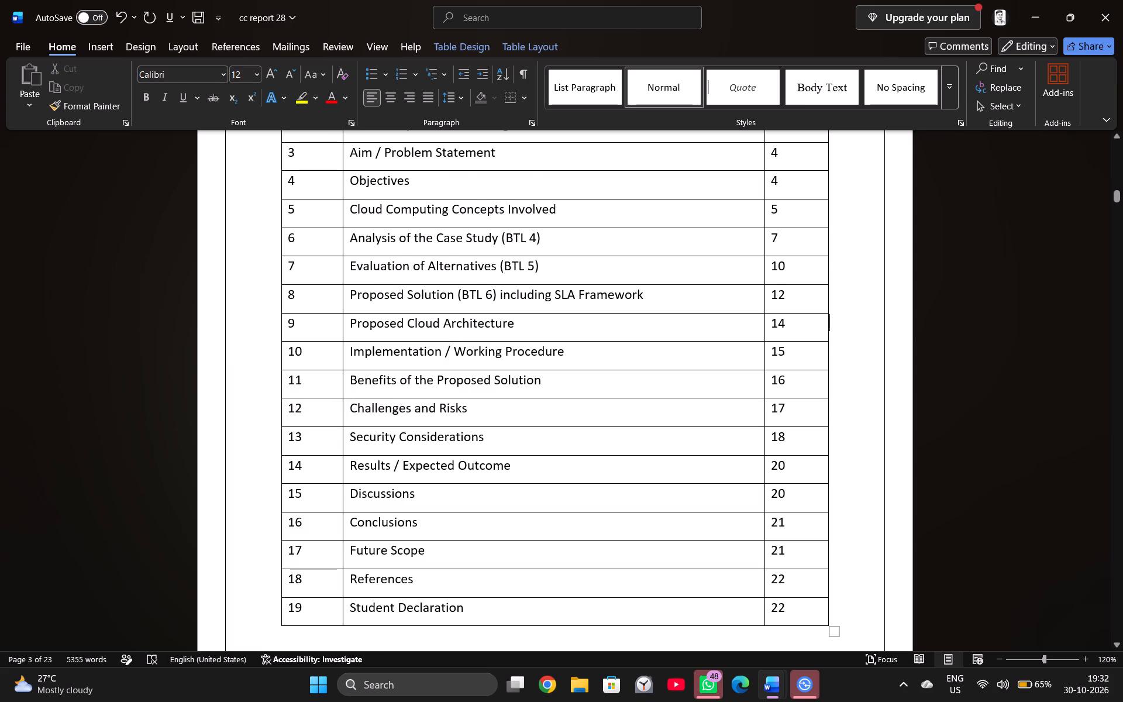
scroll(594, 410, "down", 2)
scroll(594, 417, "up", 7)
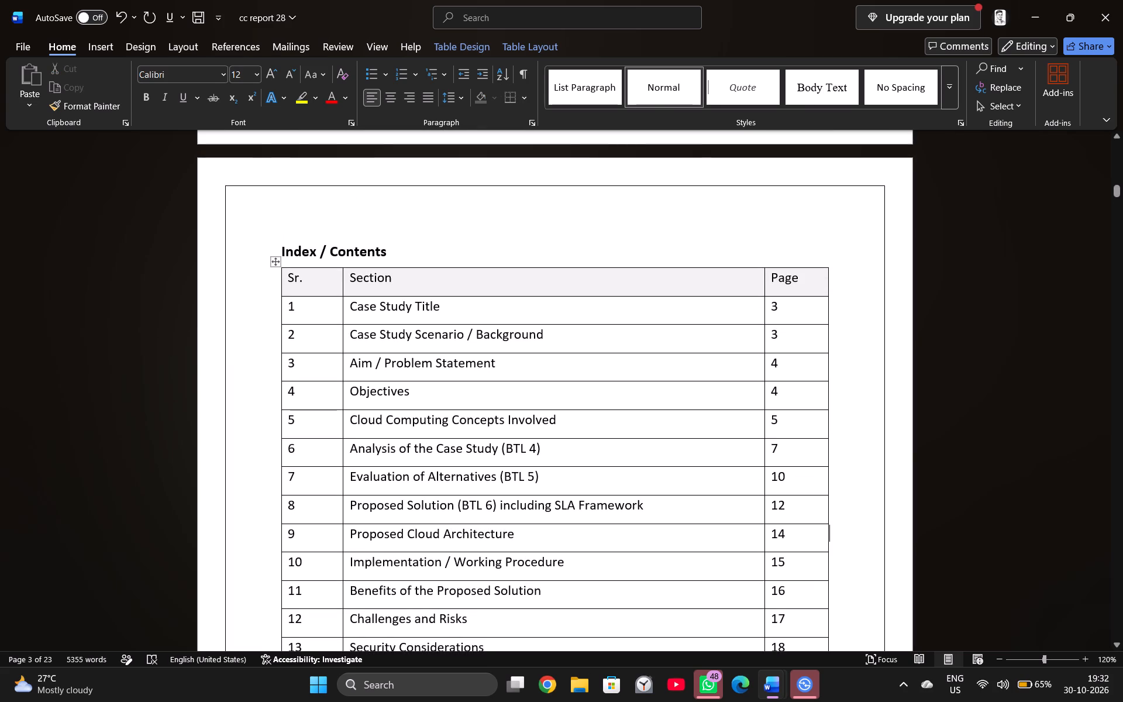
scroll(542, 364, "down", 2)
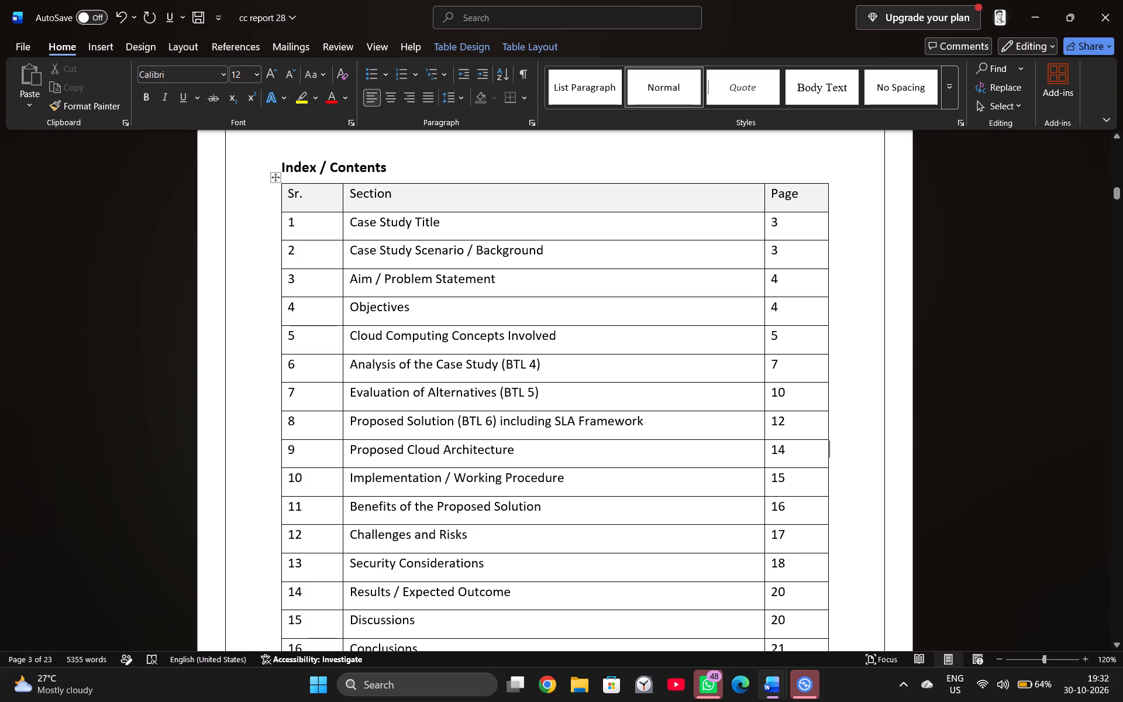
Set the font size of the Sr., Section and Page header cells in the Index / Contents table to 14.
left_click(290, 191)
left_click_drag(290, 197, 301, 197)
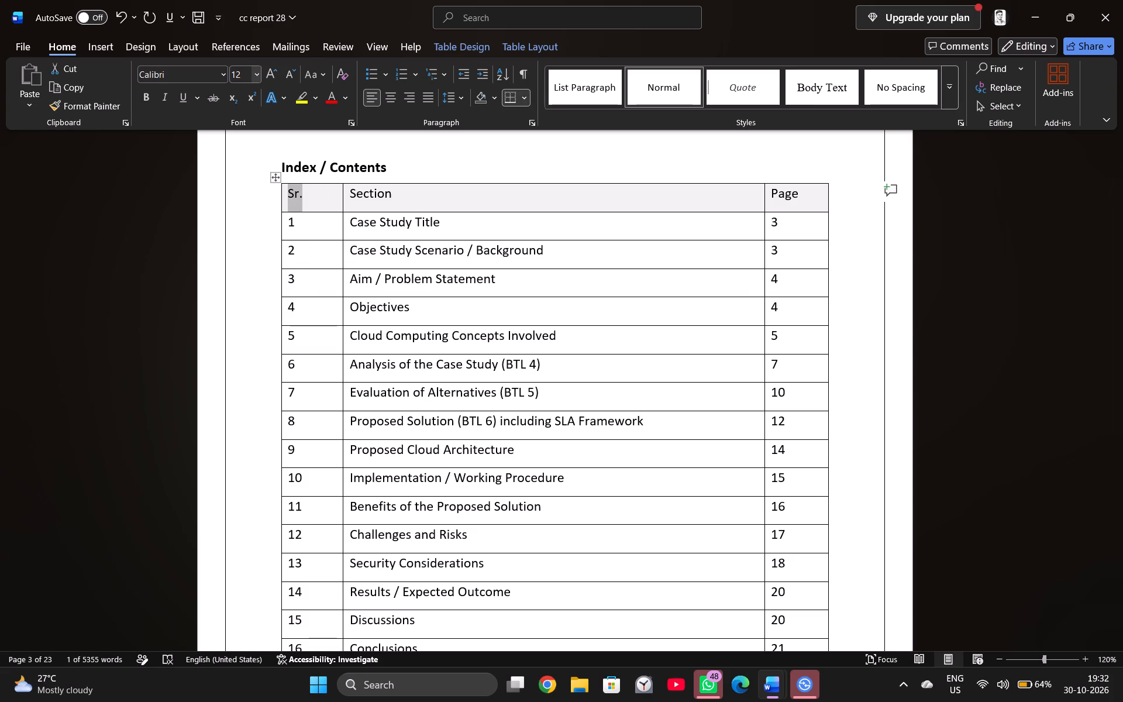
left_click(254, 75)
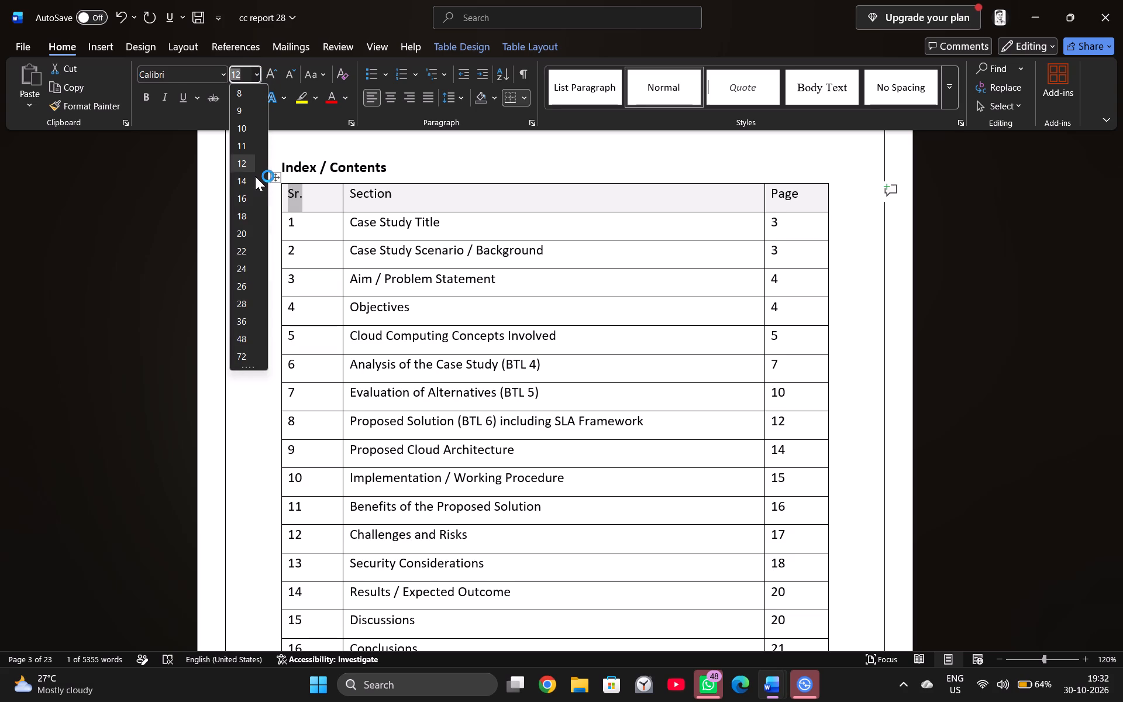
left_click(252, 181)
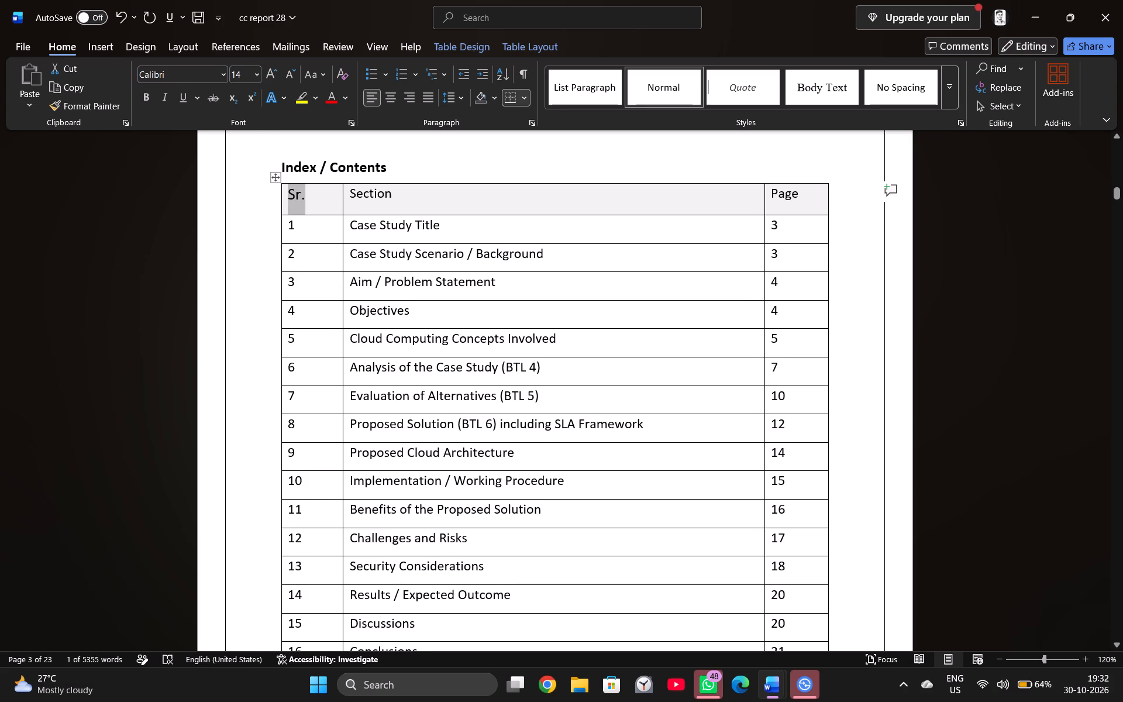
left_click_drag(348, 192, 371, 198)
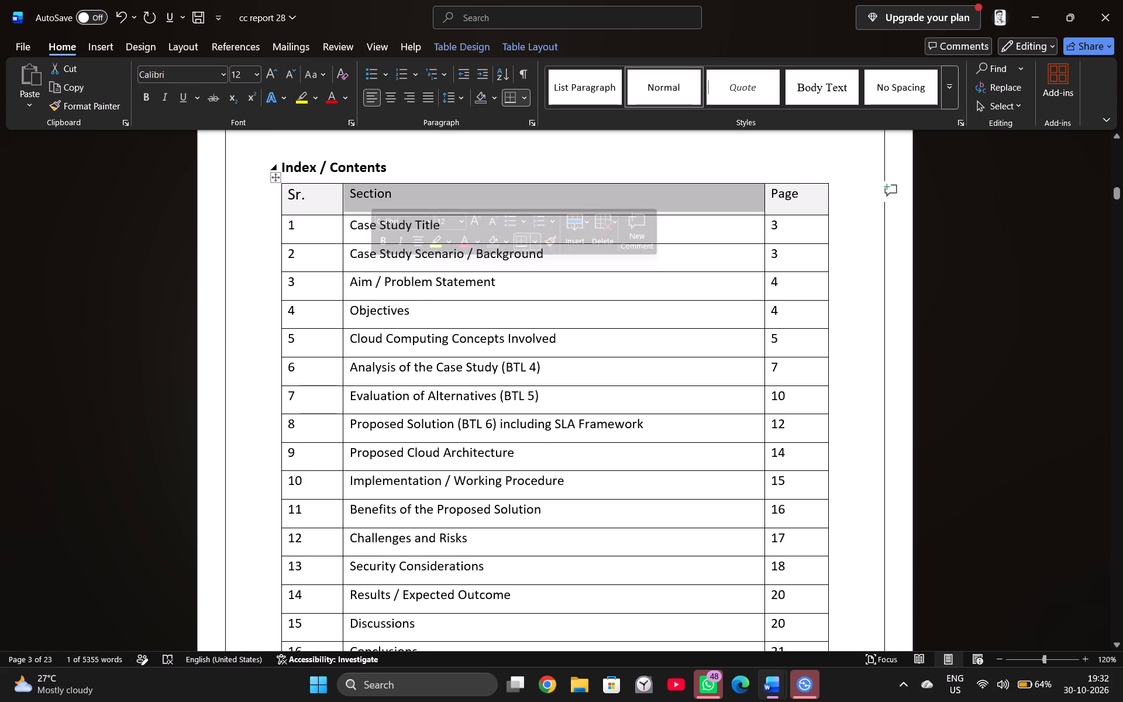
left_click(389, 162)
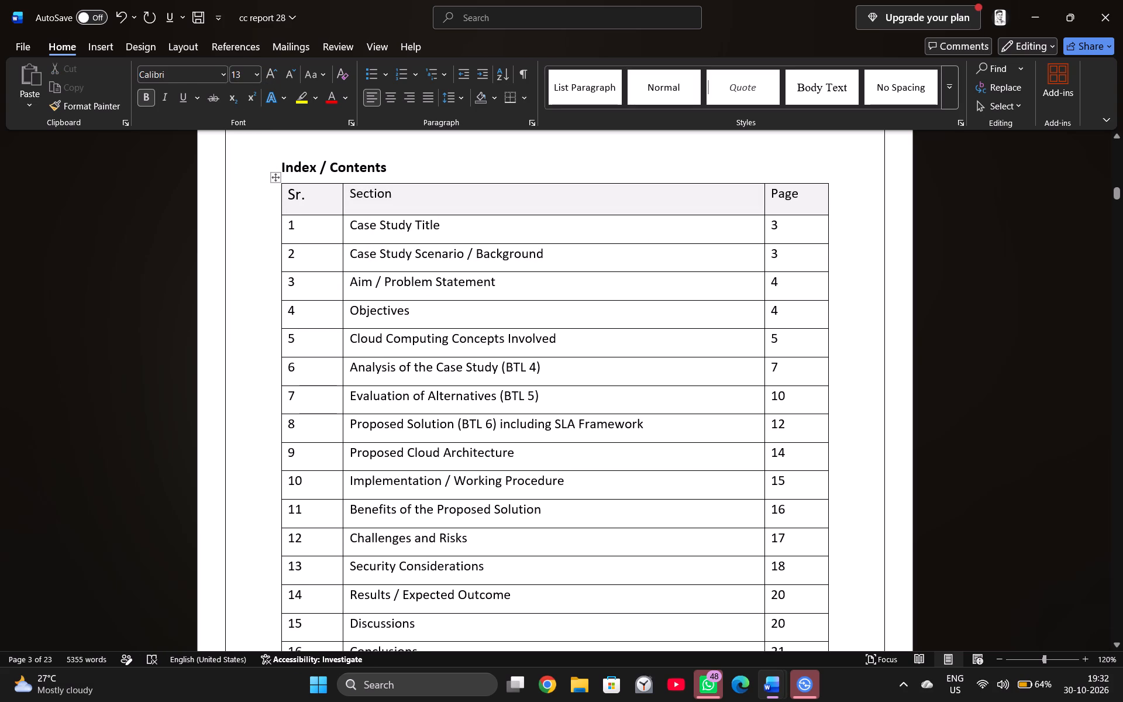
left_click_drag(351, 192, 414, 196)
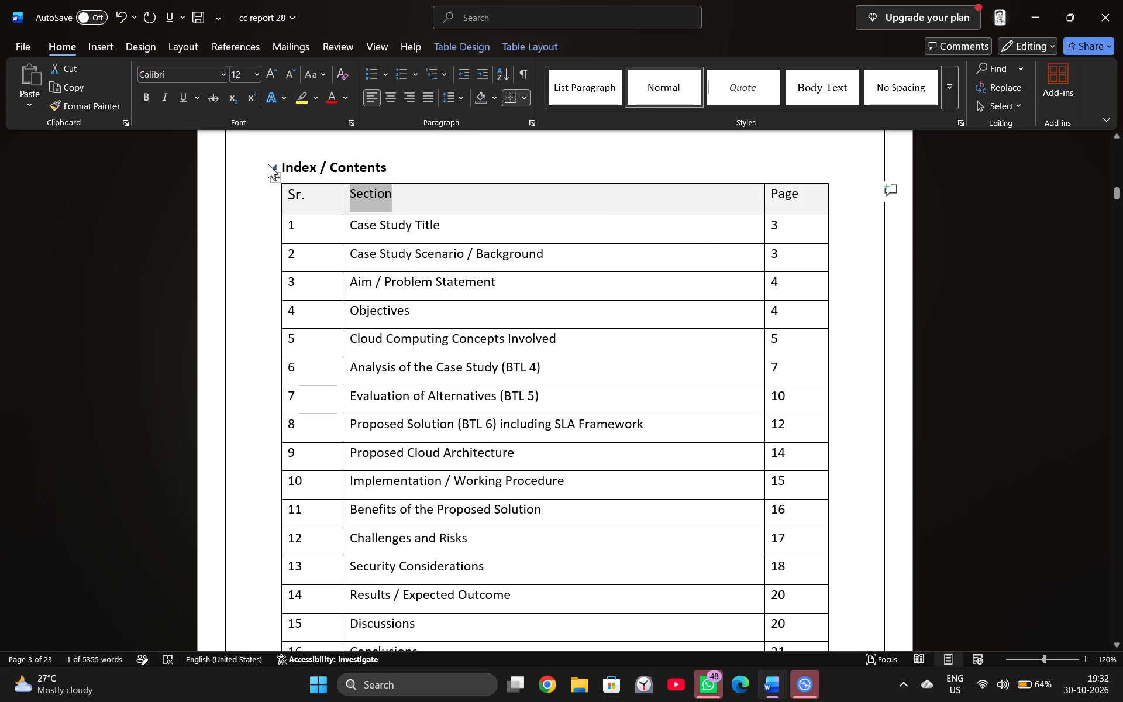
left_click(253, 76)
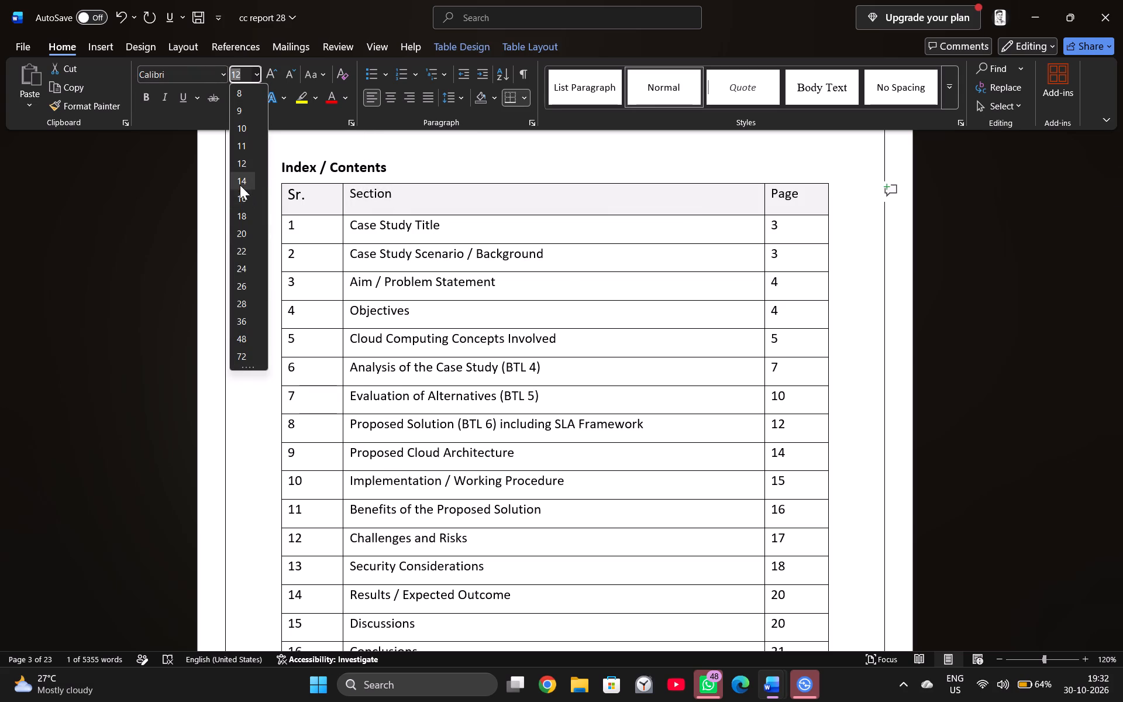
left_click(240, 183)
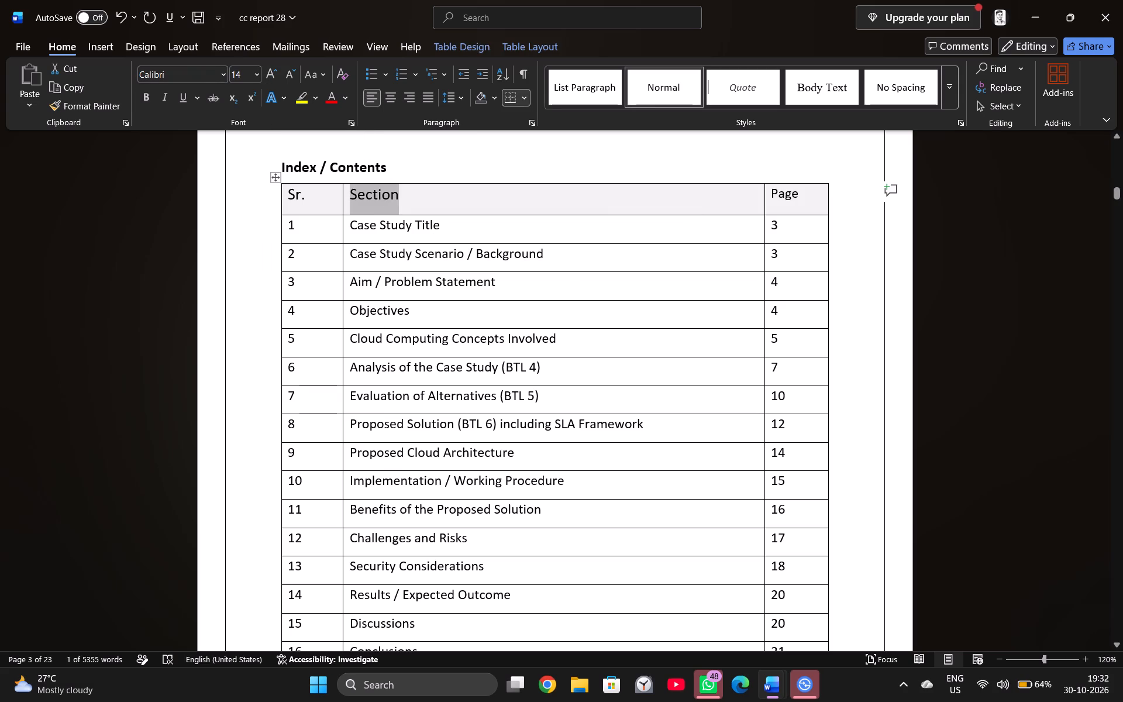
left_click_drag(771, 191, 817, 191)
left_click(254, 77)
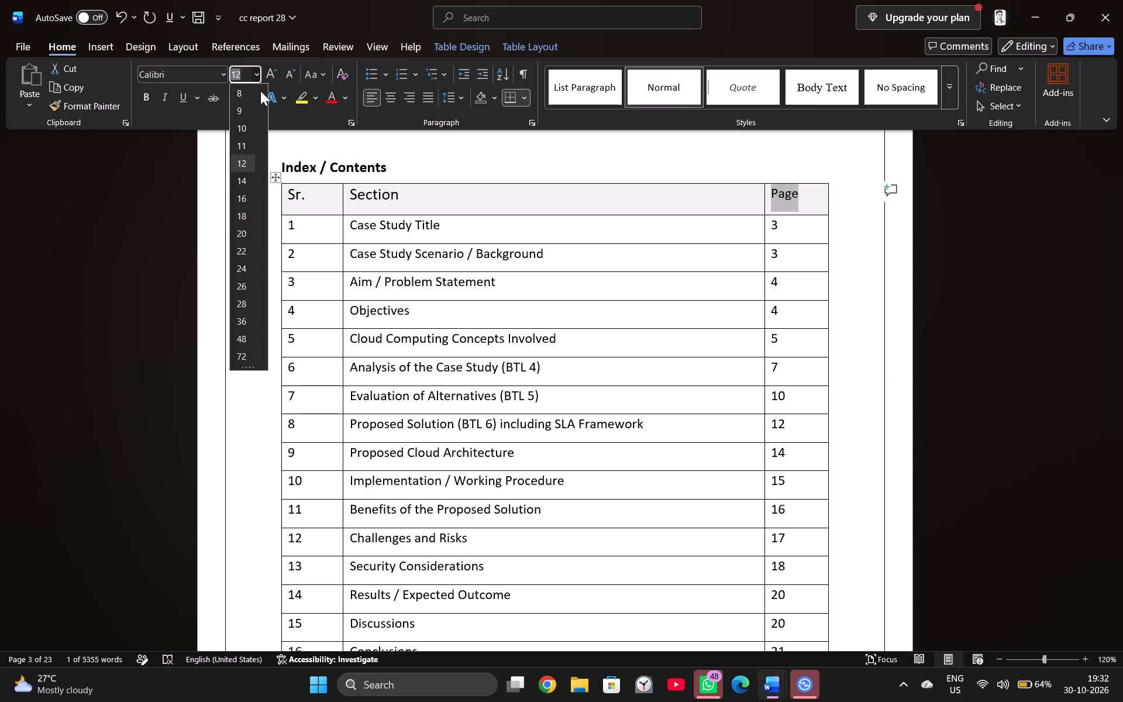
left_click(249, 181)
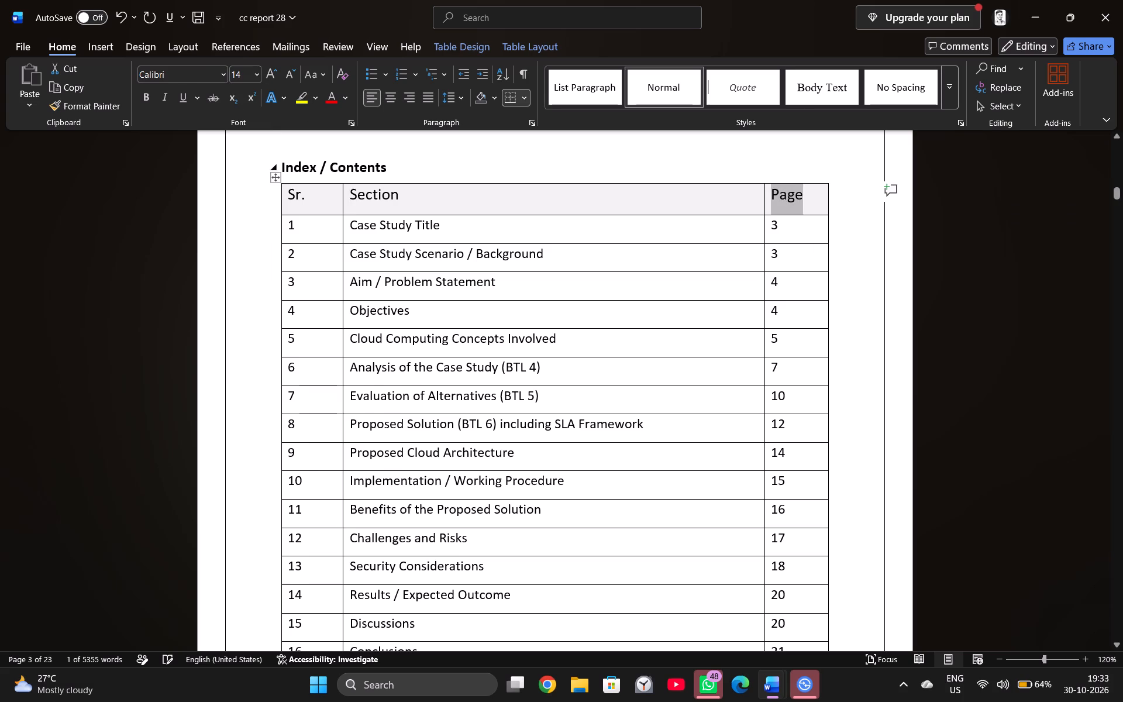
scroll(679, 206, "down", 2)
scroll(840, 271, "up", 2)
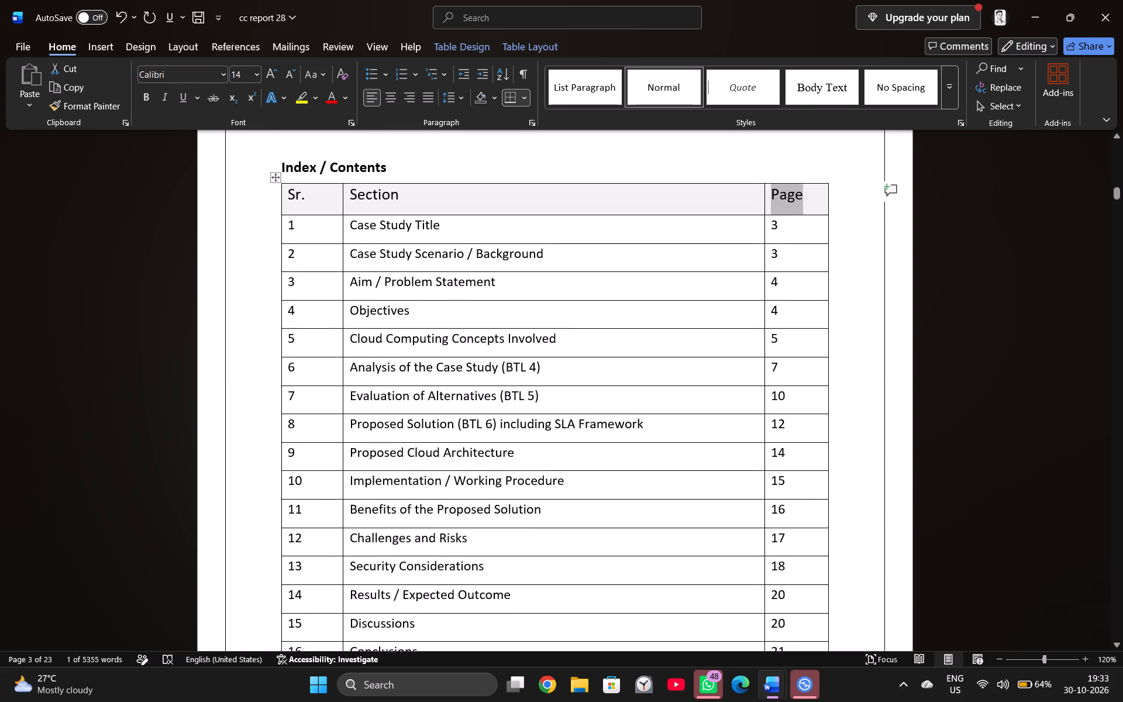
left_click(849, 268)
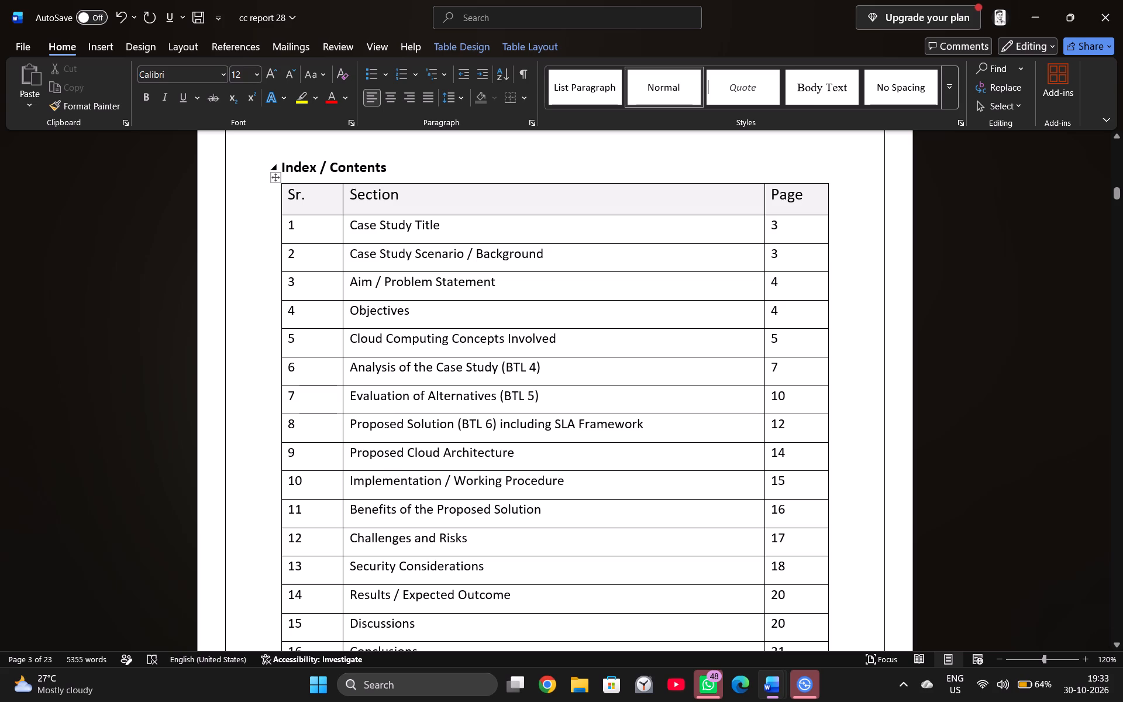
Set the font size of the Index / Contents heading to 16.
left_click_drag(287, 168, 383, 174)
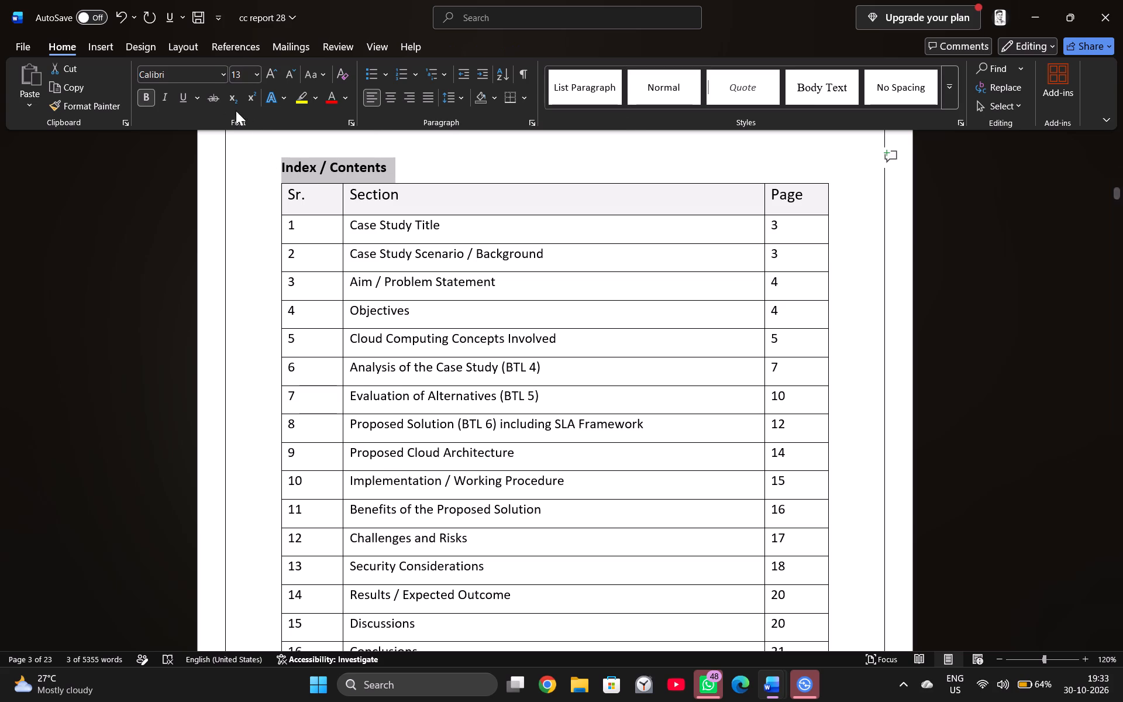
left_click(256, 78)
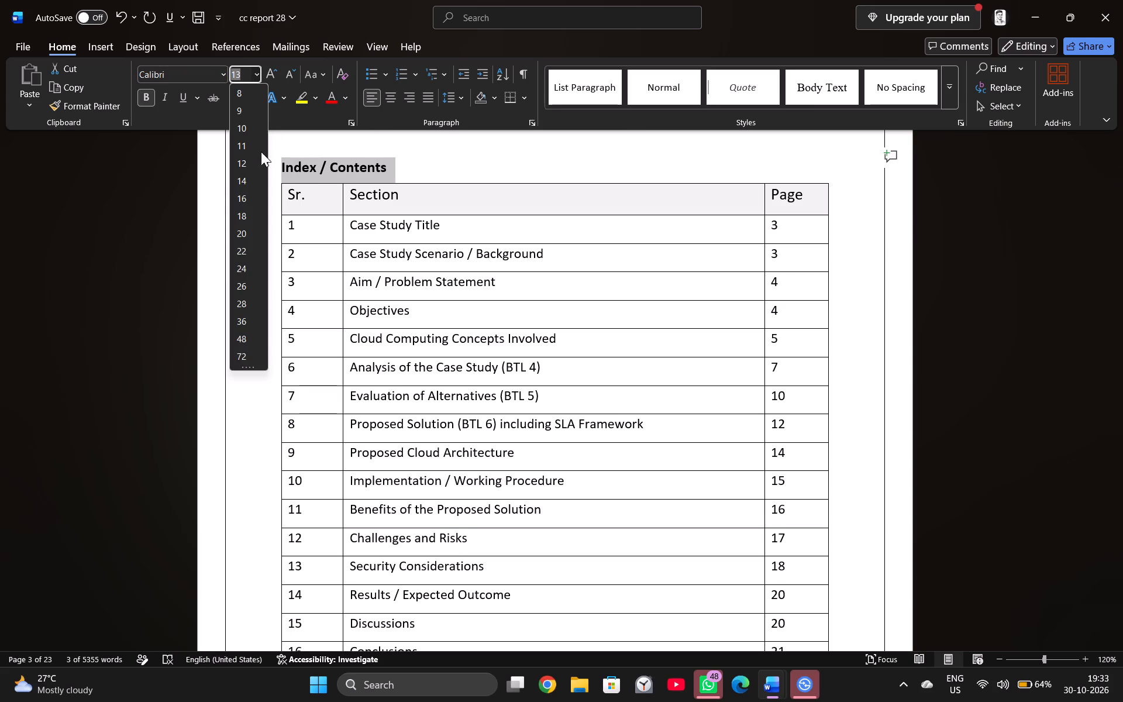
left_click(244, 202)
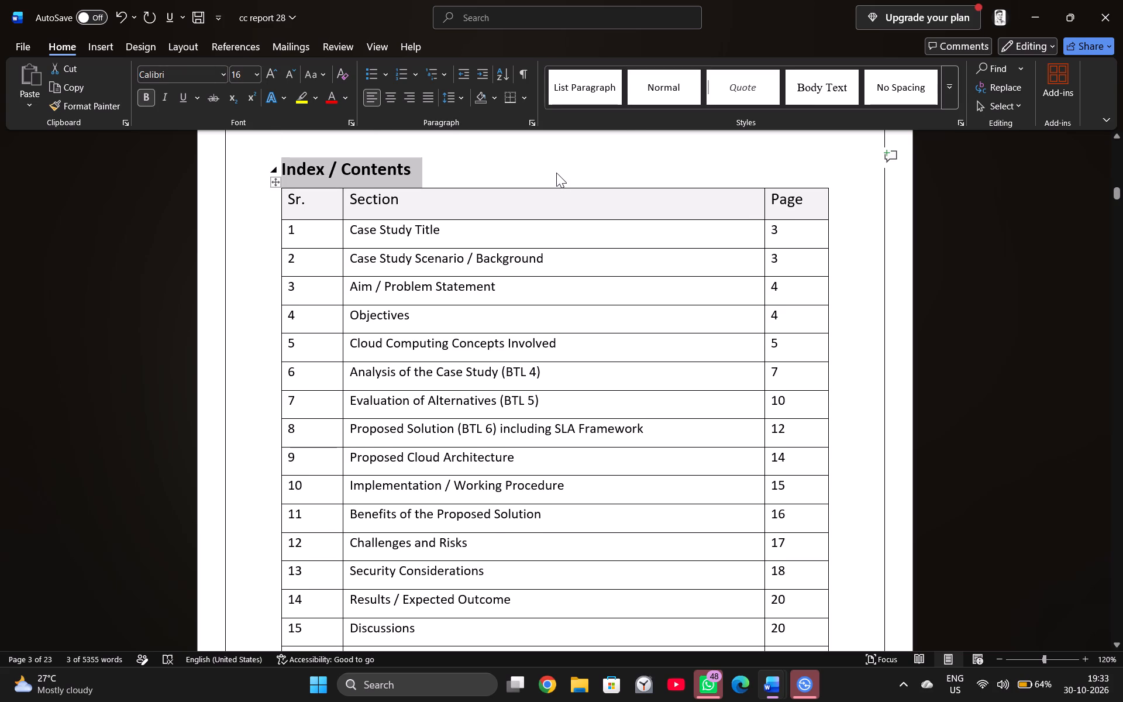
left_click(556, 173)
Examine the index page and the report's opening sections, from Case Study Title through Cloud Computing Concepts Involved.
scroll(808, 269, "down", 1)
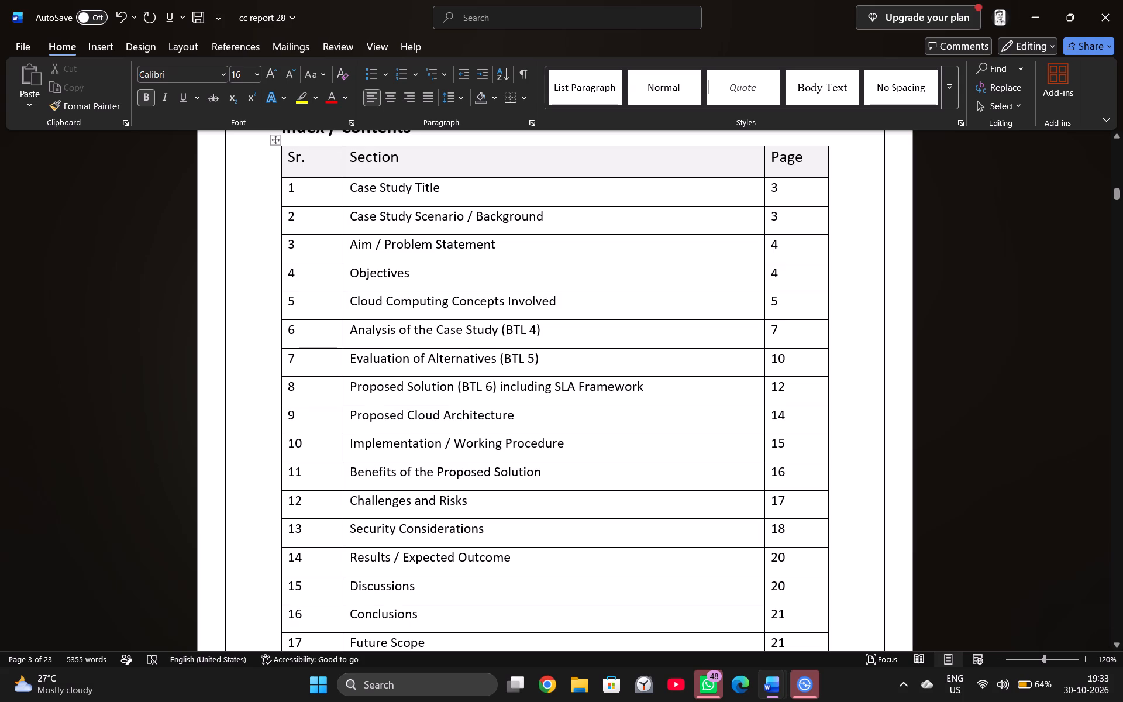
scroll(790, 199, "down", 14)
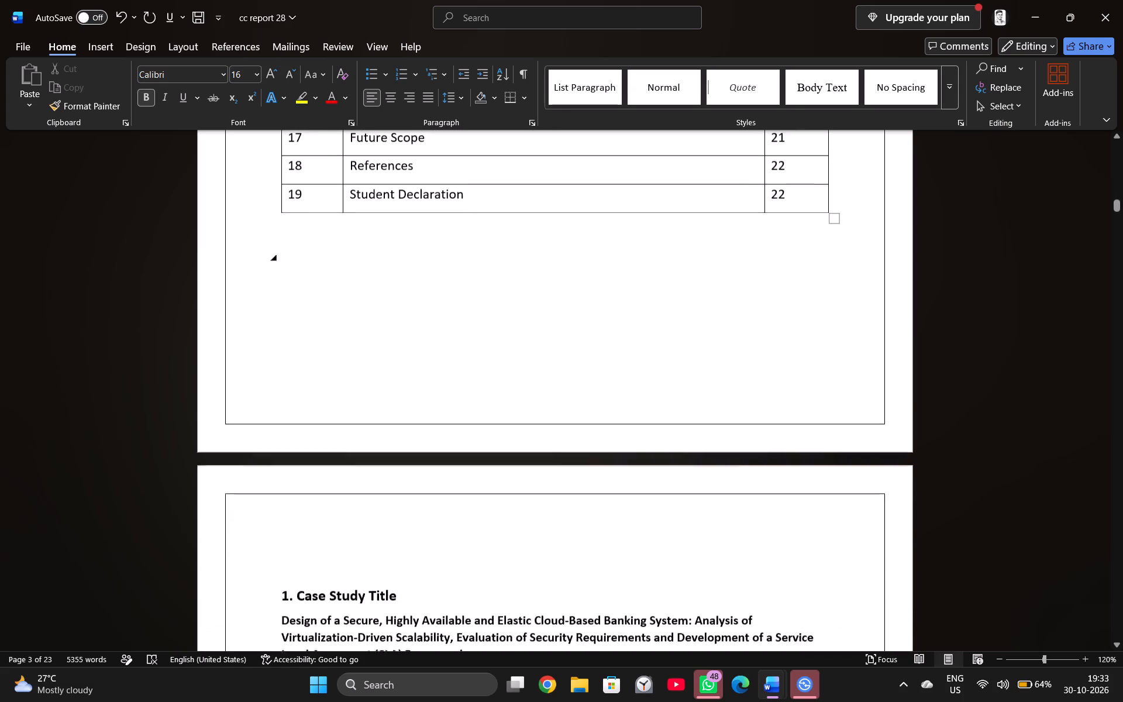
scroll(790, 199, "down", 14)
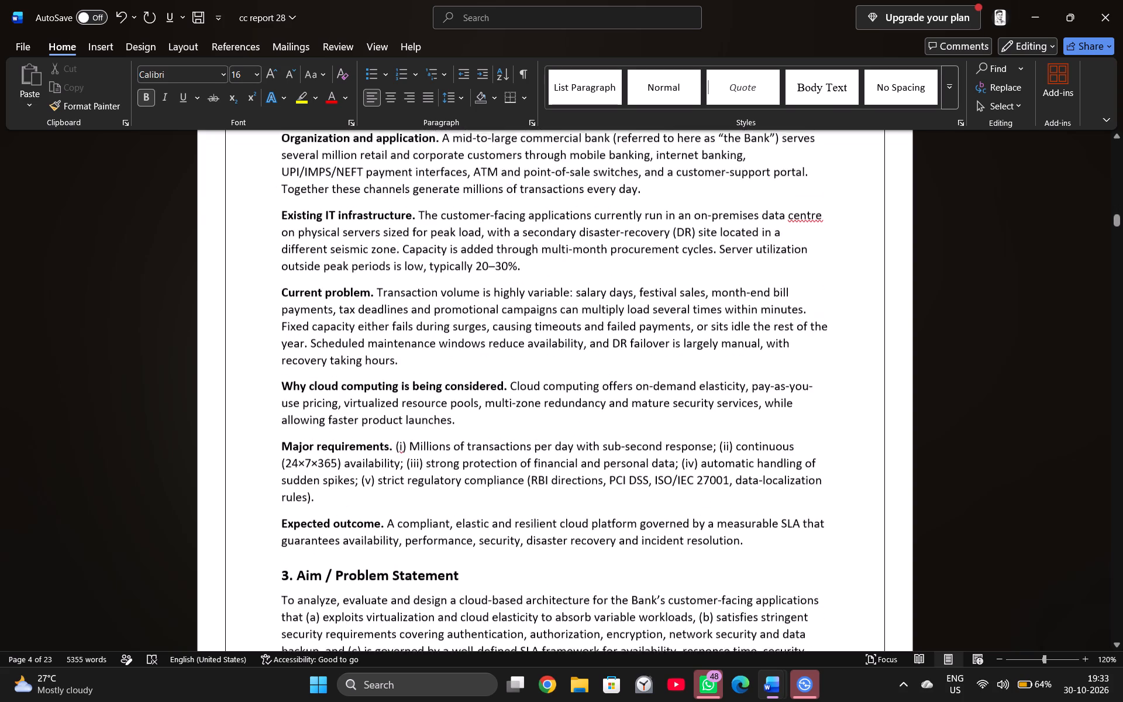
scroll(790, 199, "down", 13)
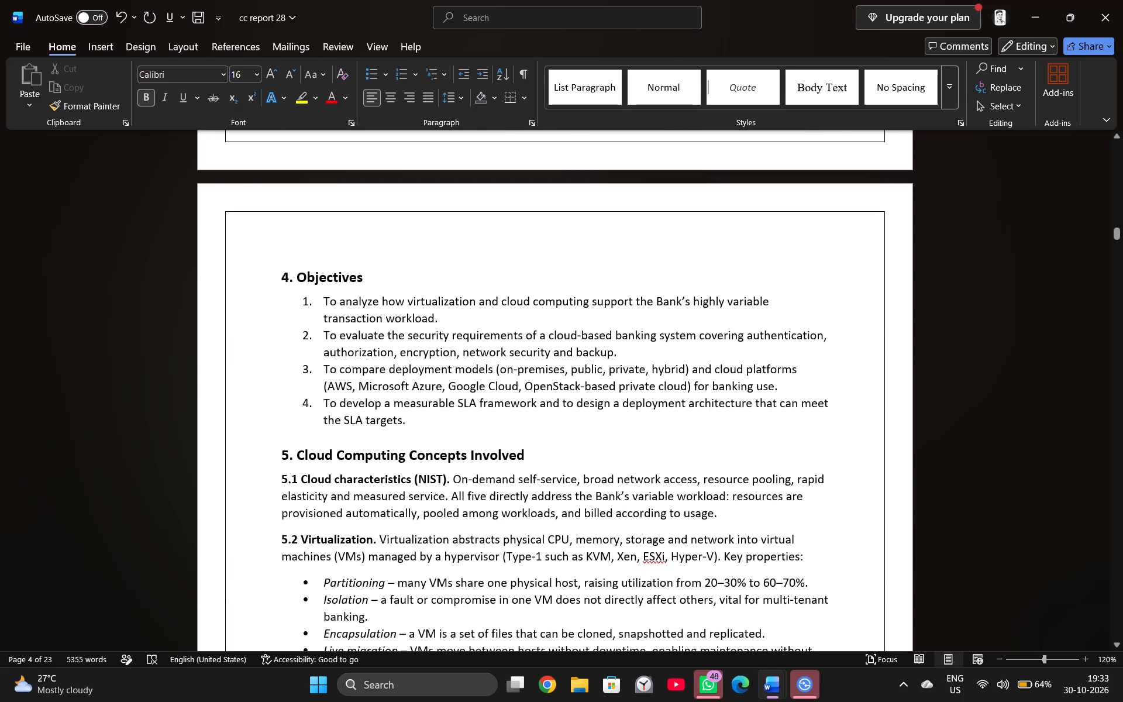
scroll(790, 199, "up", 20)
scroll(790, 199, "up", 10)
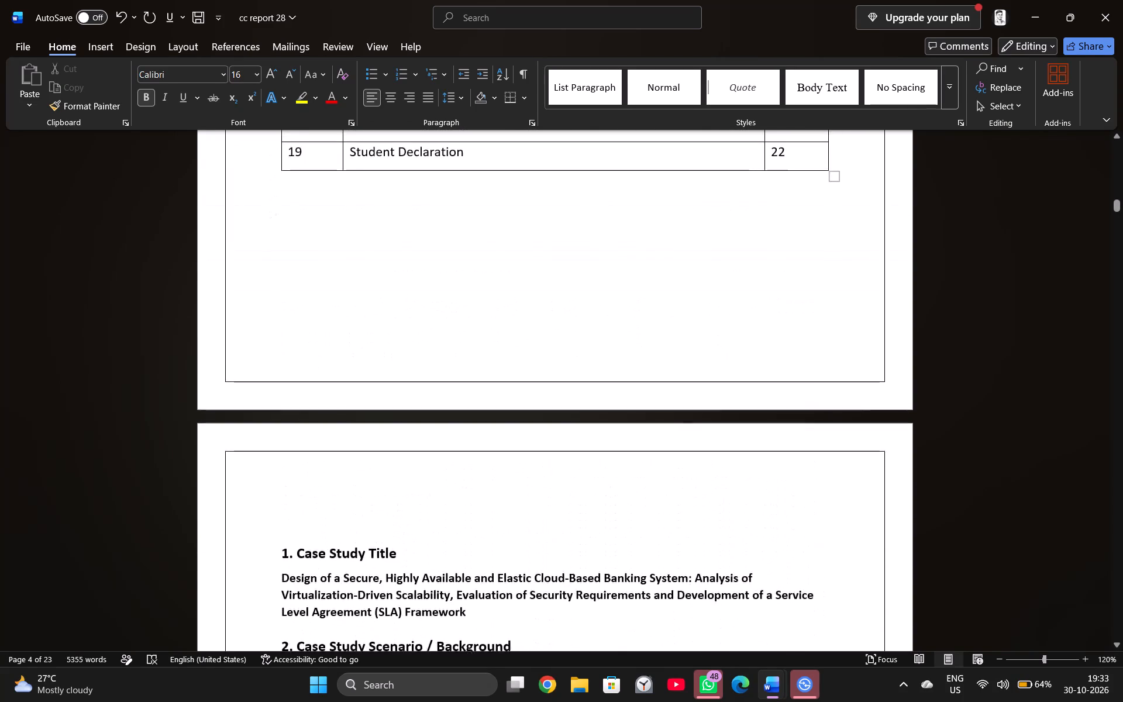
scroll(791, 221, "up", 13)
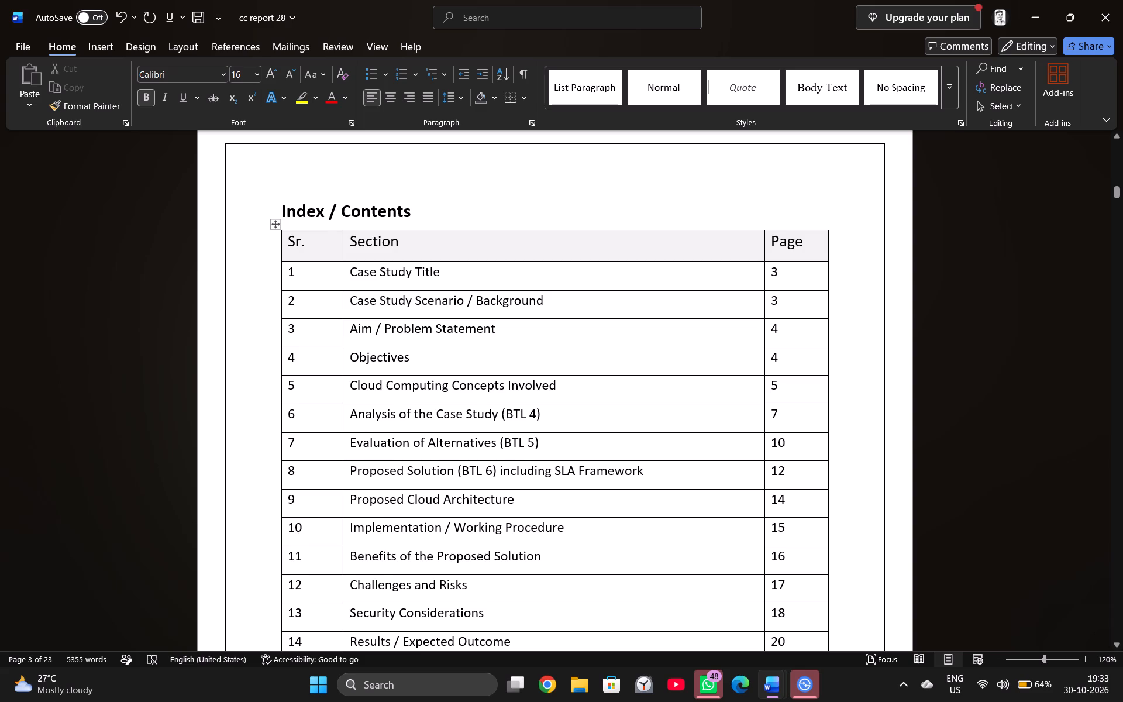
Review the index page against the Acknowledgement page and check the font size of the ACKNOWLEDGEMENT heading.
scroll(784, 404, "down", 1)
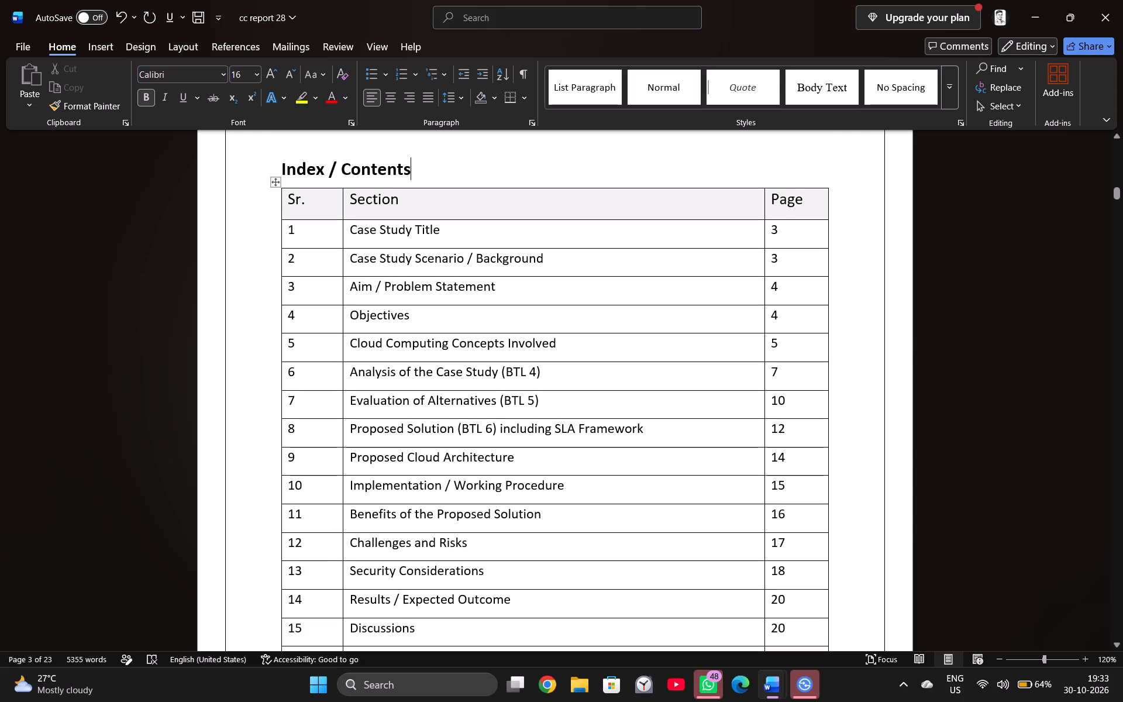
scroll(778, 458, "down", 1)
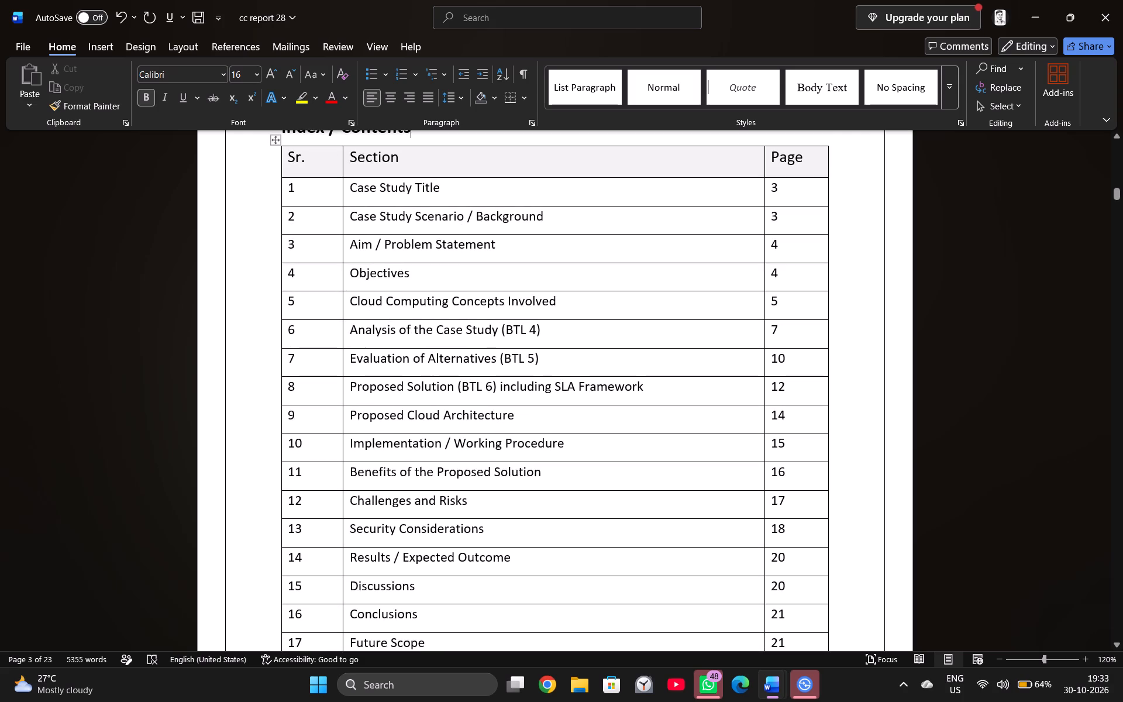
scroll(778, 458, "down", 7)
scroll(780, 458, "up", 12)
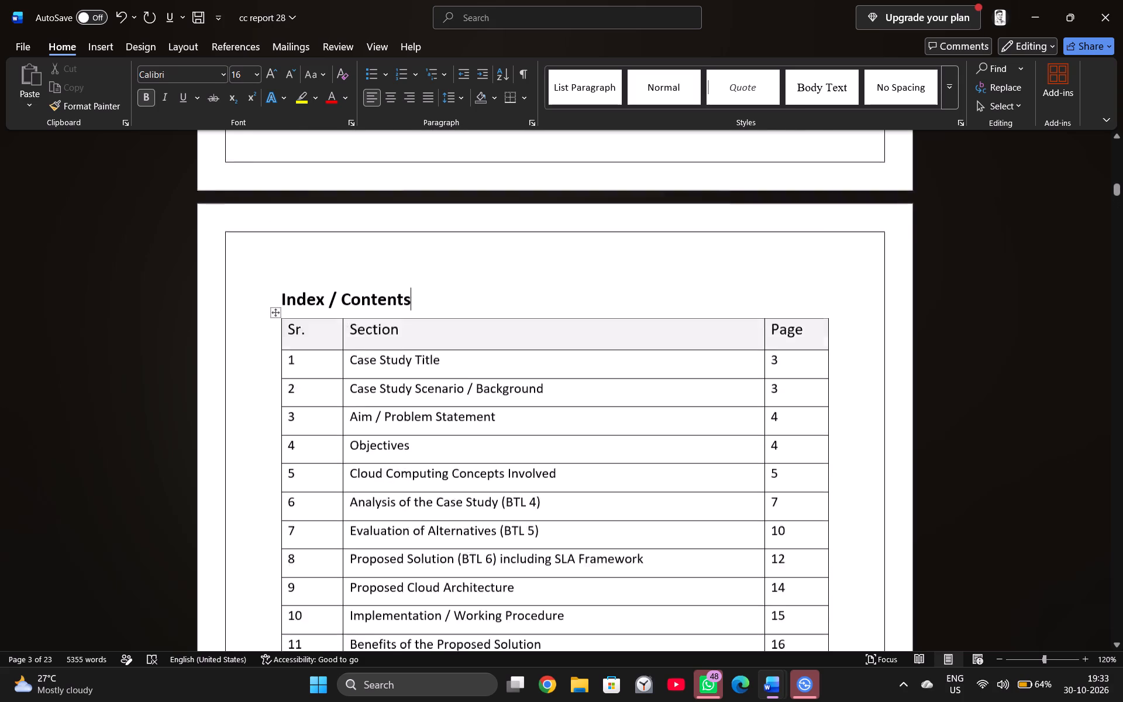
scroll(780, 458, "down", 4)
scroll(780, 458, "up", 20)
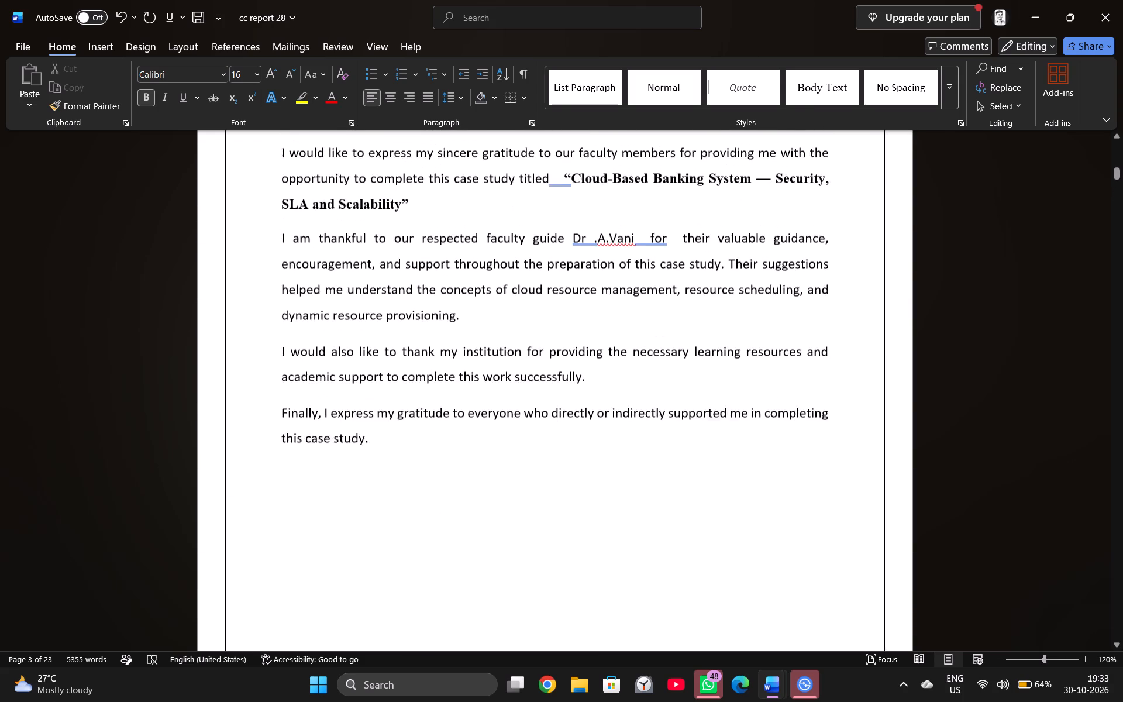
scroll(780, 458, "up", 5)
scroll(780, 458, "down", 1)
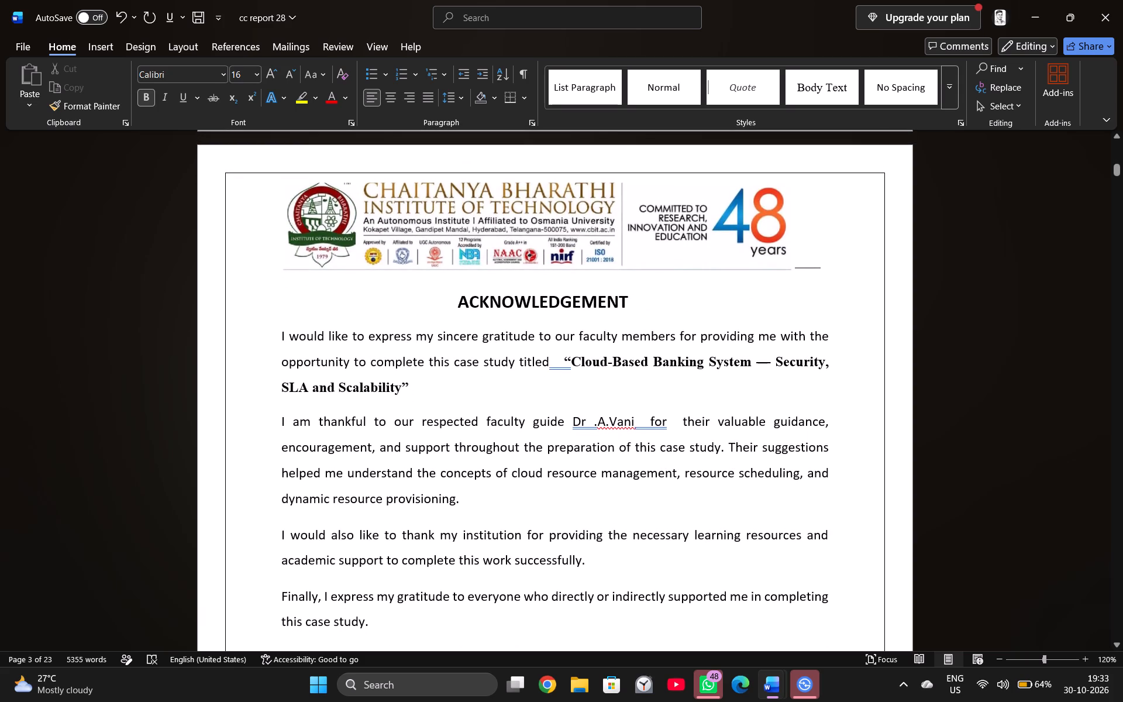
left_click_drag(456, 301, 599, 314)
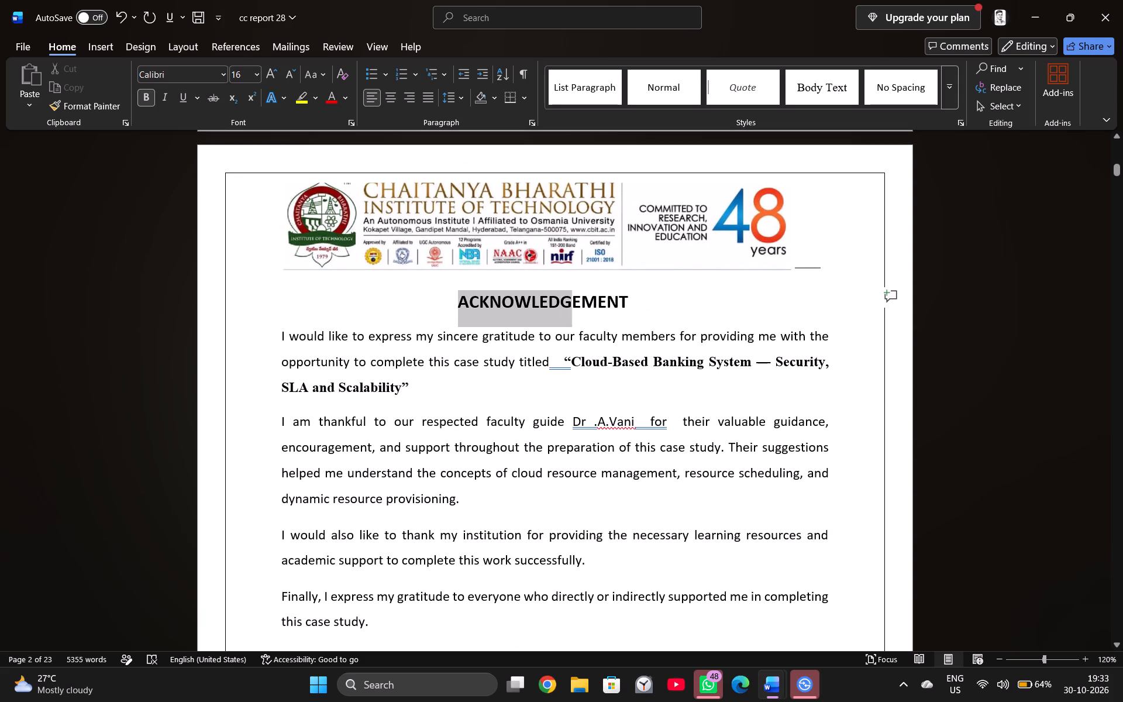
left_click_drag(599, 314, 656, 310)
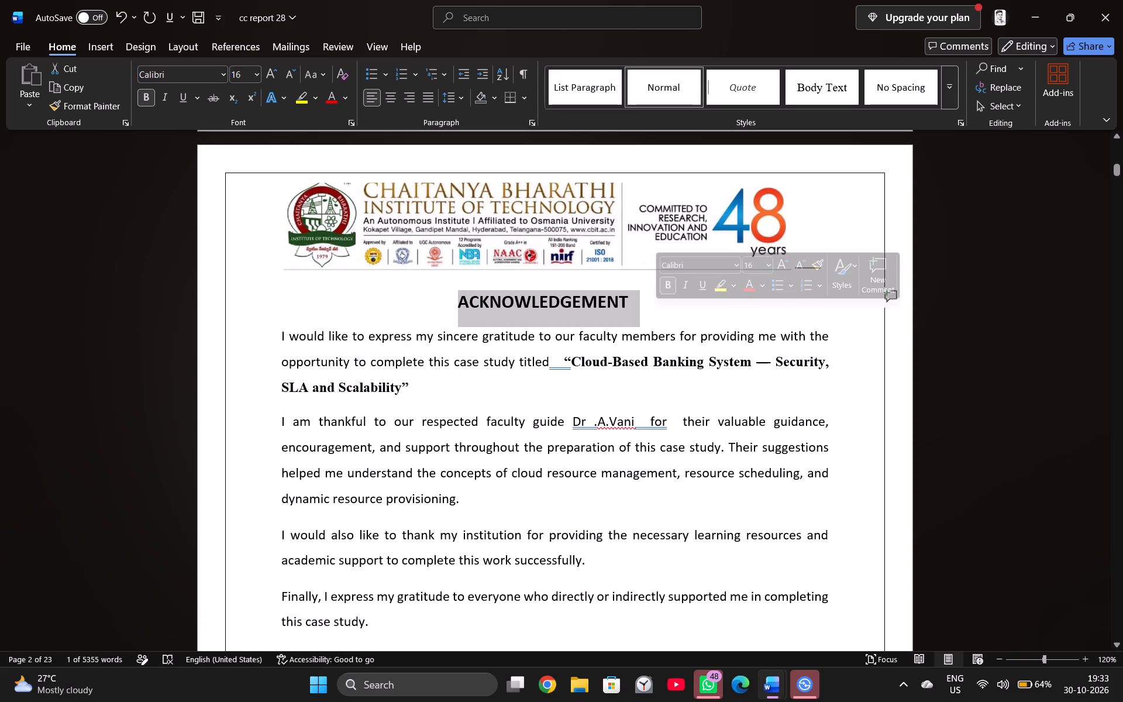
left_click(366, 299)
Go to the "1. Case Study Title" heading after the index page and check its font size.
scroll(591, 408, "down", 4)
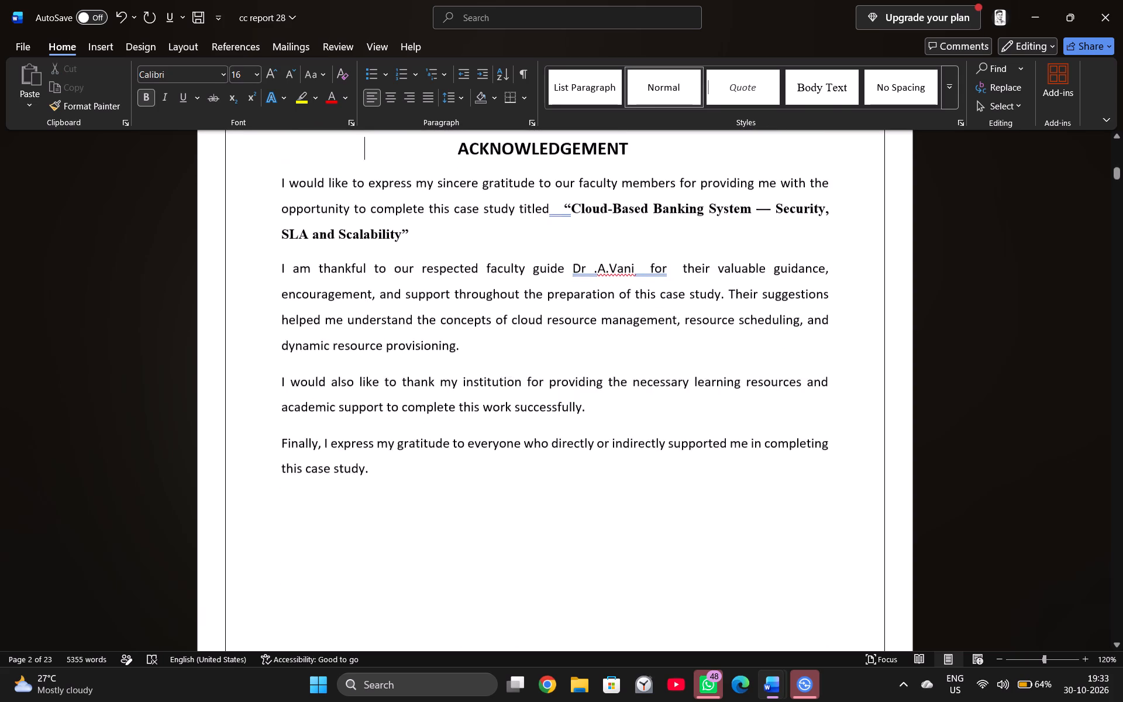
scroll(591, 408, "down", 20)
scroll(591, 408, "down", 3)
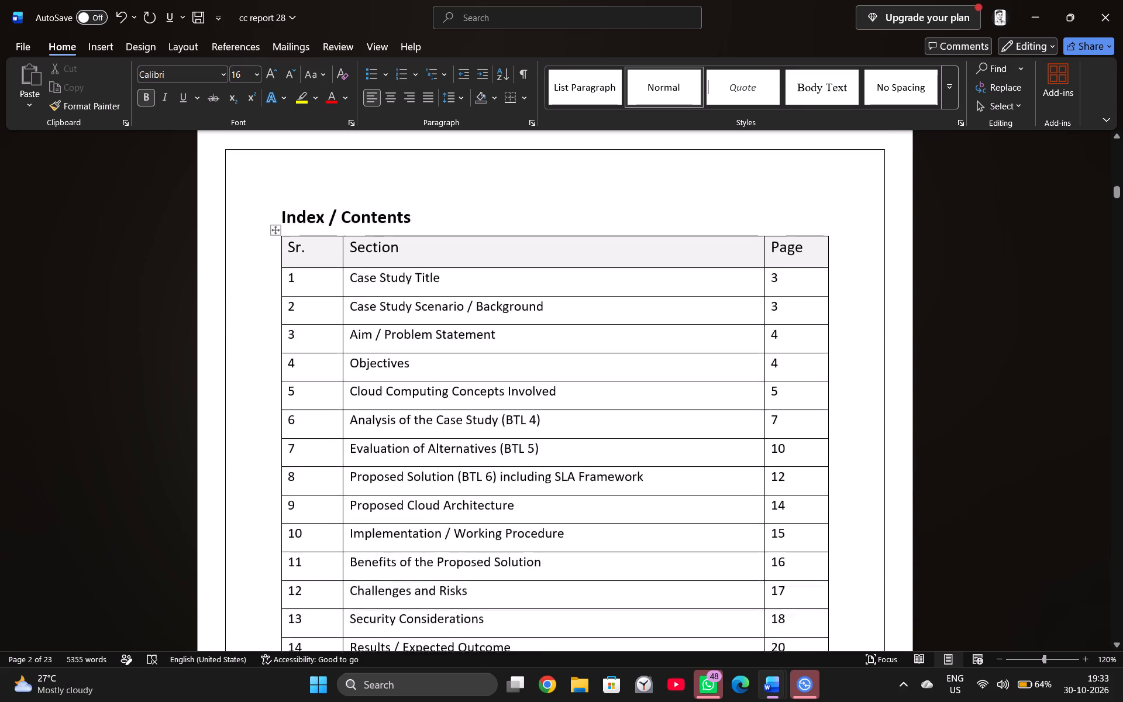
scroll(576, 401, "down", 16)
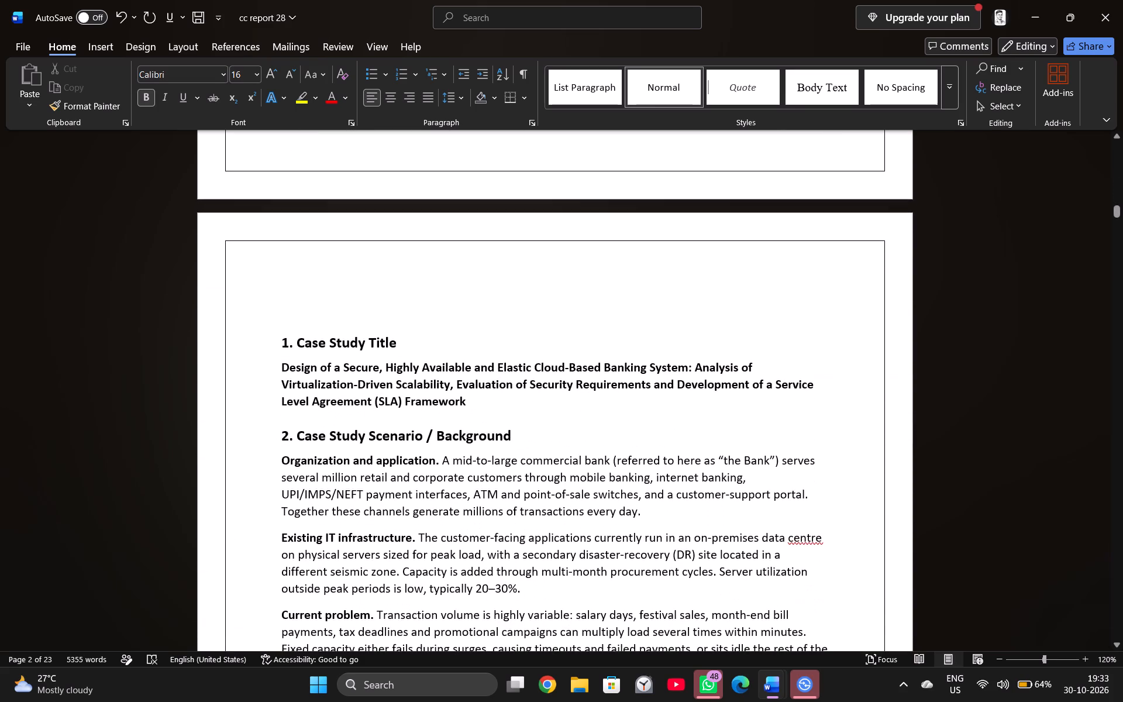
left_click_drag(279, 344, 315, 345)
left_click(407, 345)
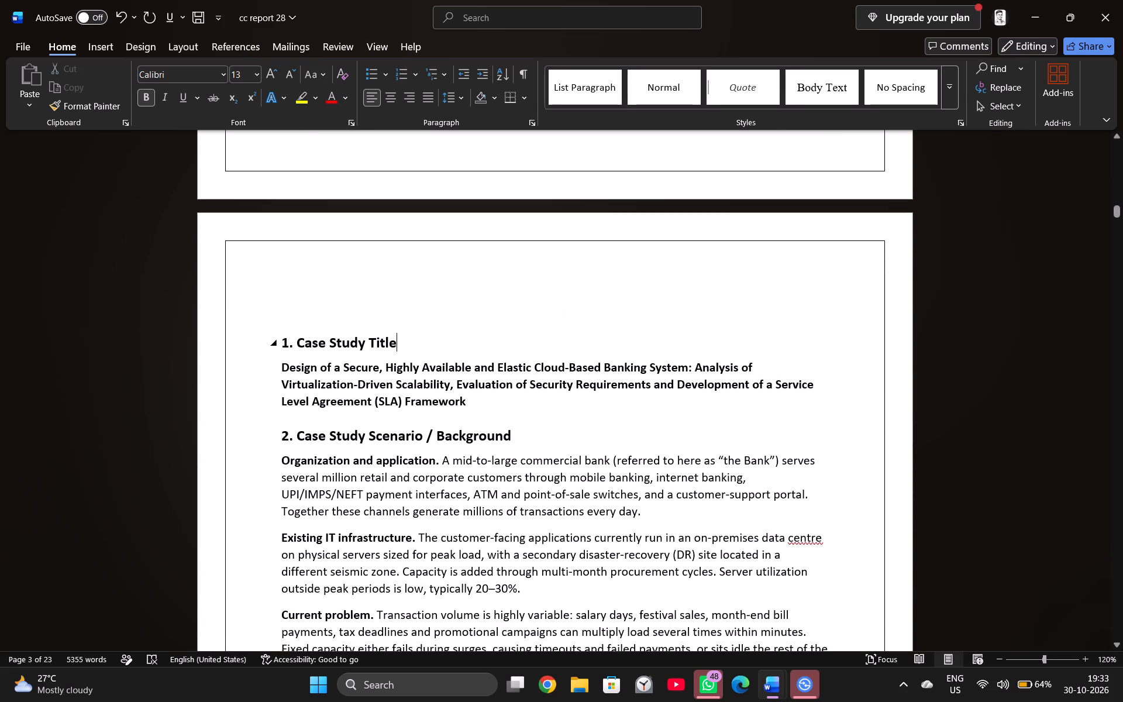
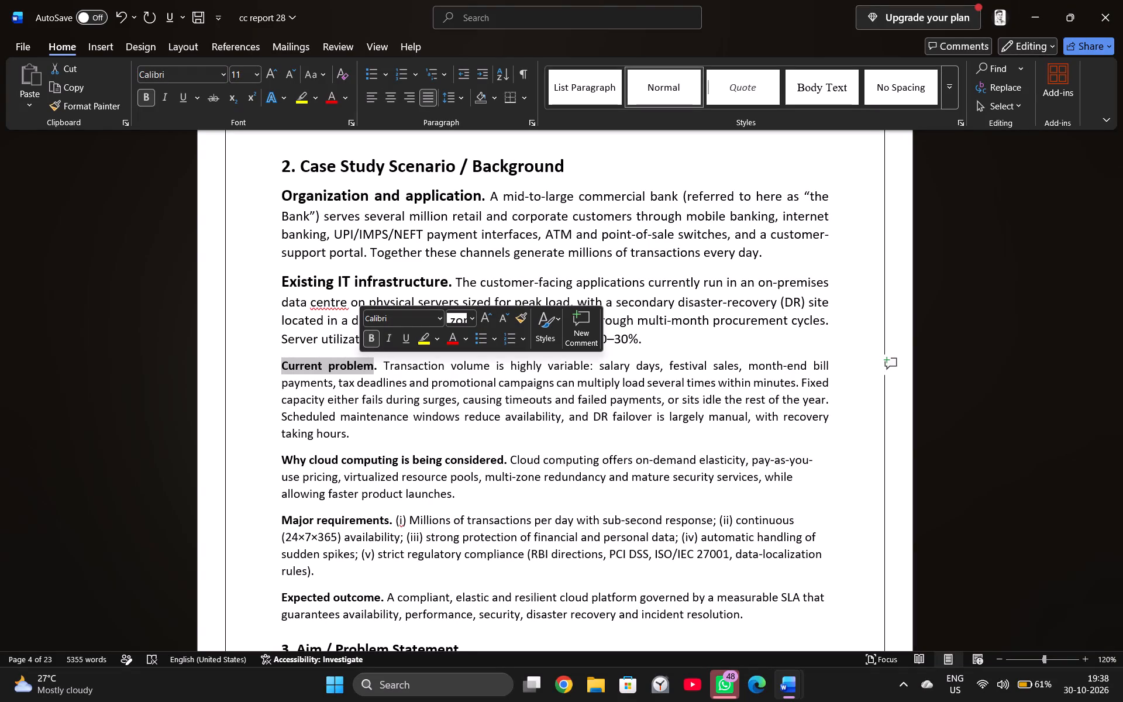
Set the font size of the "Current problem" run-in heading in section 2 to 14.
left_click(467, 323)
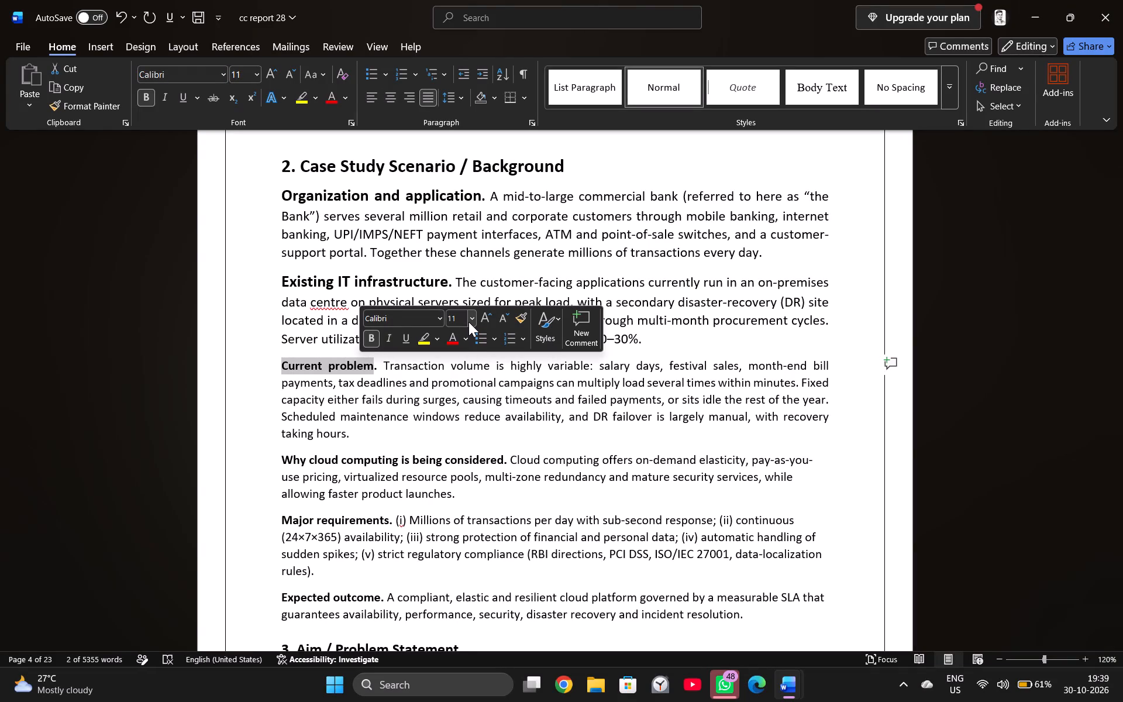
left_click(469, 322)
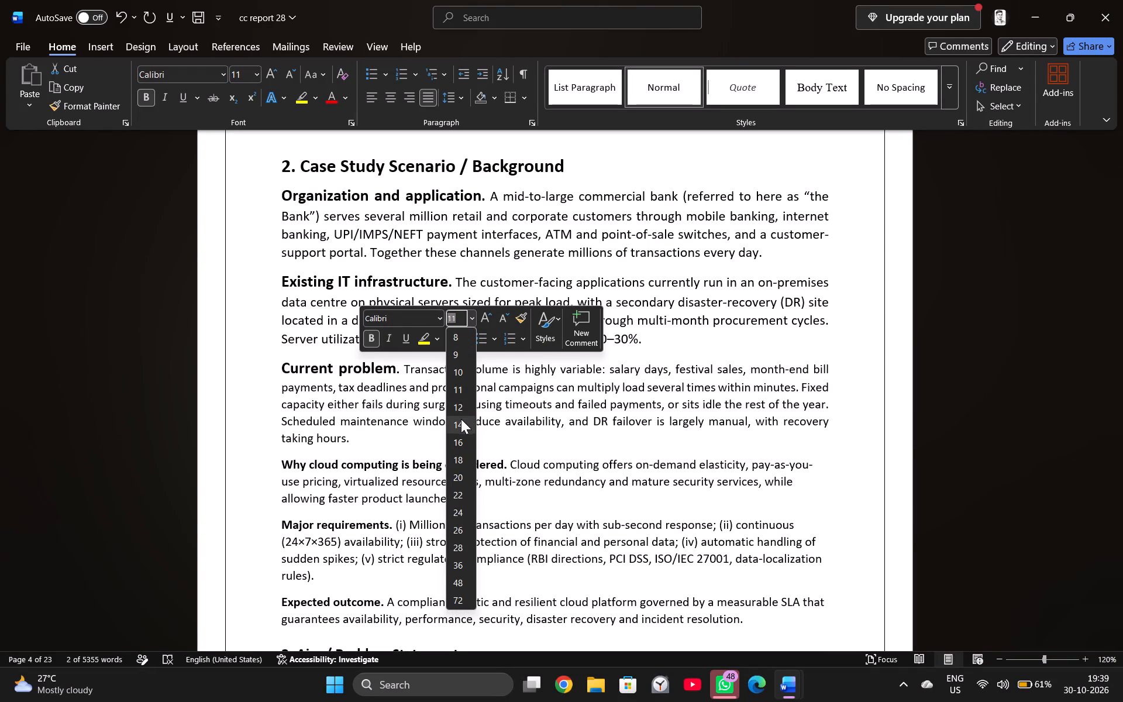
left_click(461, 419)
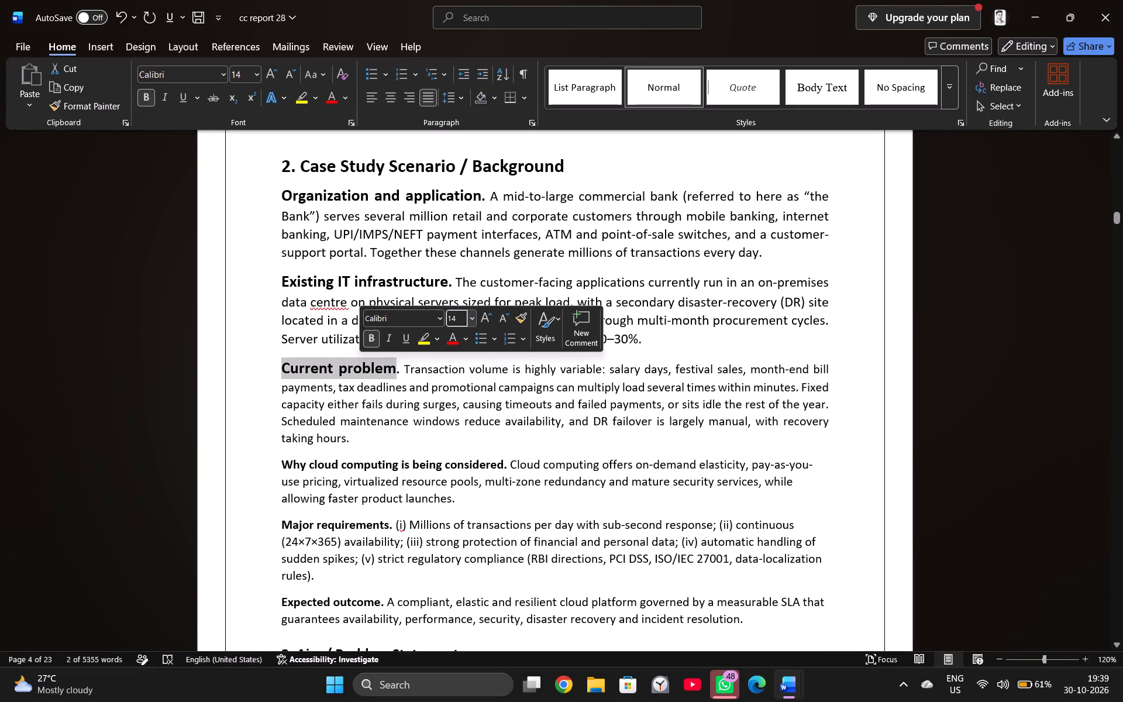
left_click(758, 347)
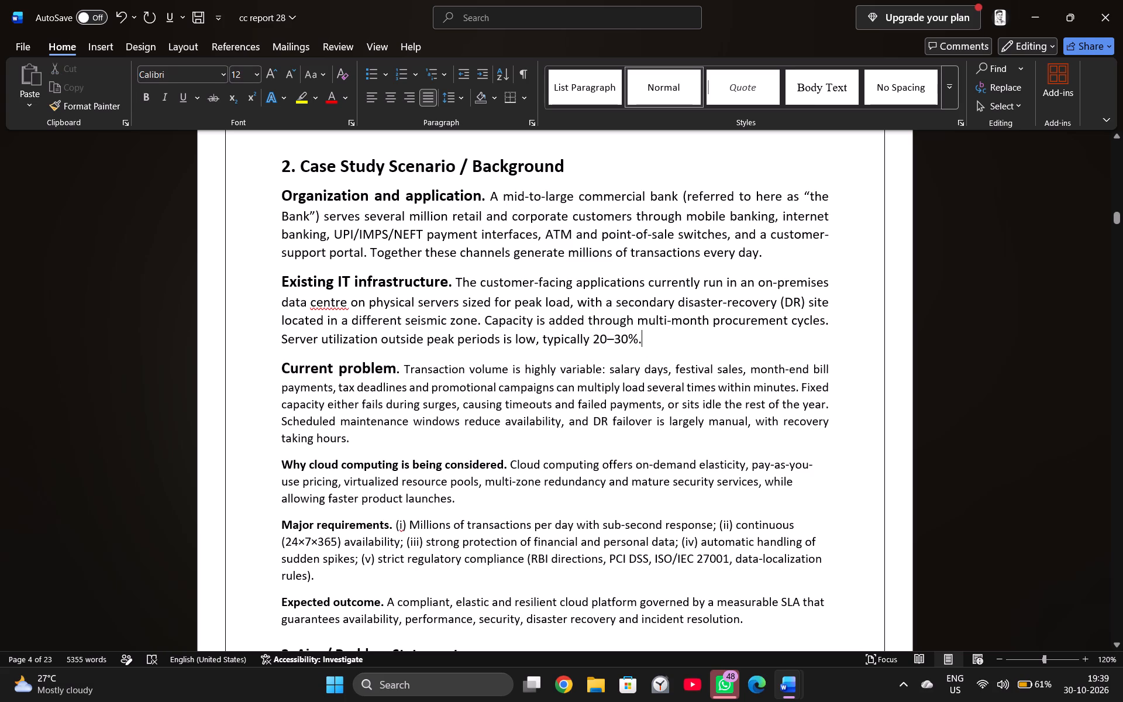
Set the body text following the "Current problem" heading to font size 12.
left_click_drag(401, 368, 790, 435)
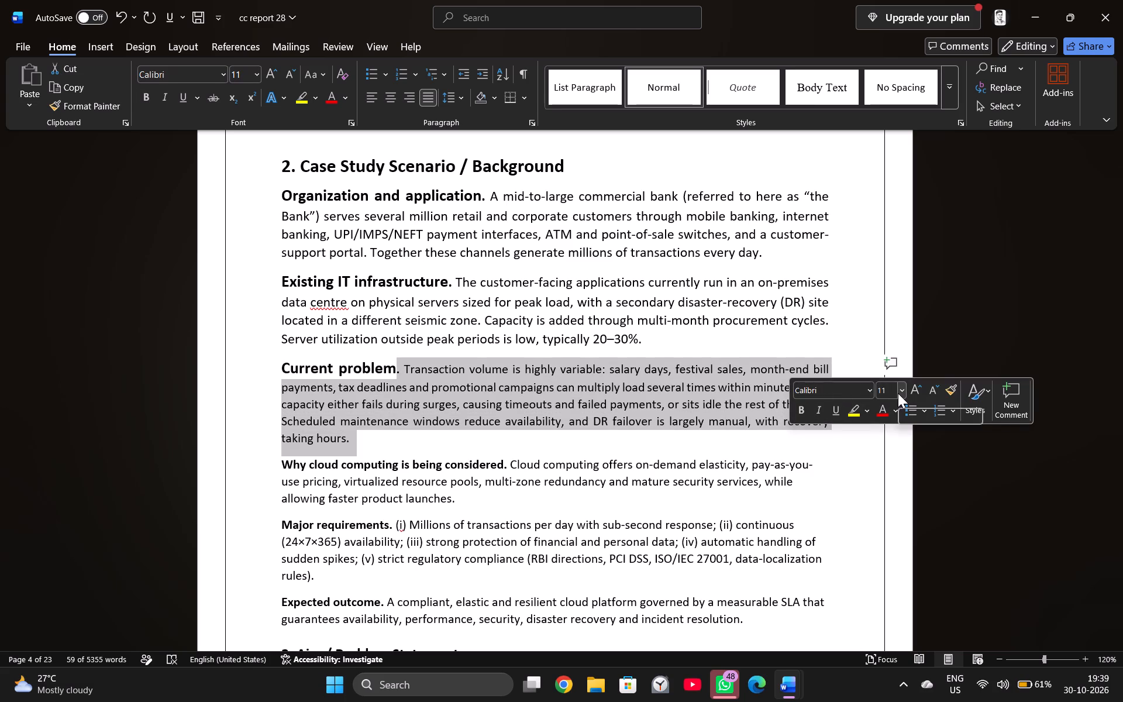
left_click(898, 392)
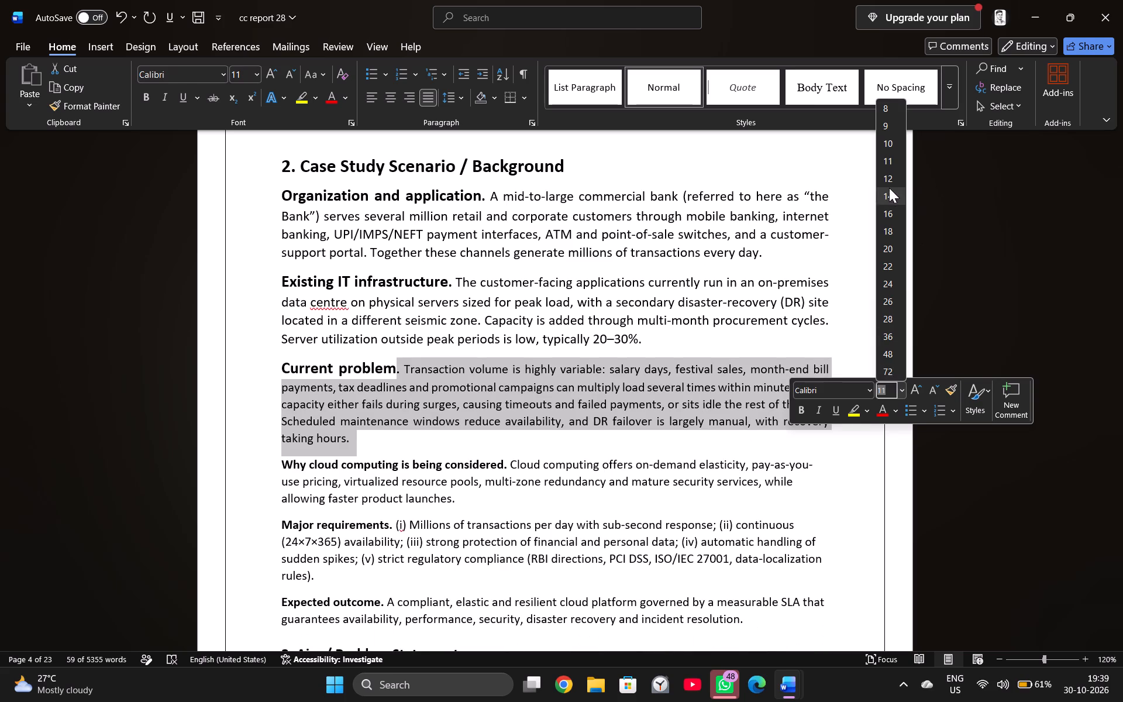
left_click(888, 181)
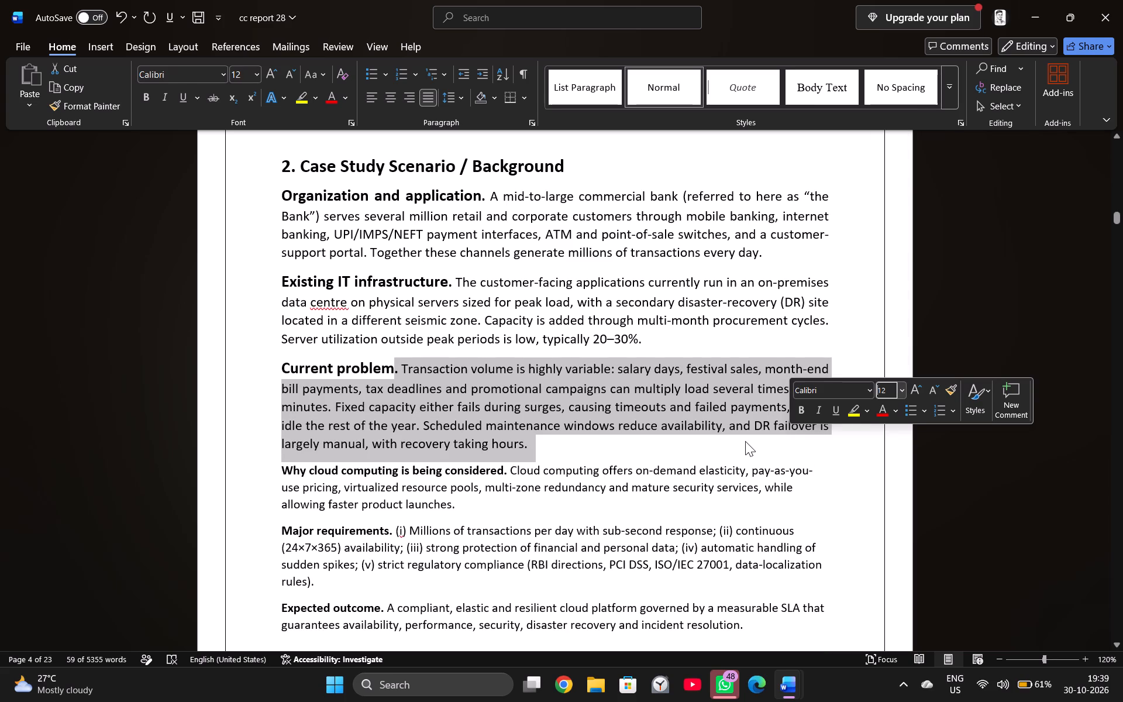
left_click(829, 449)
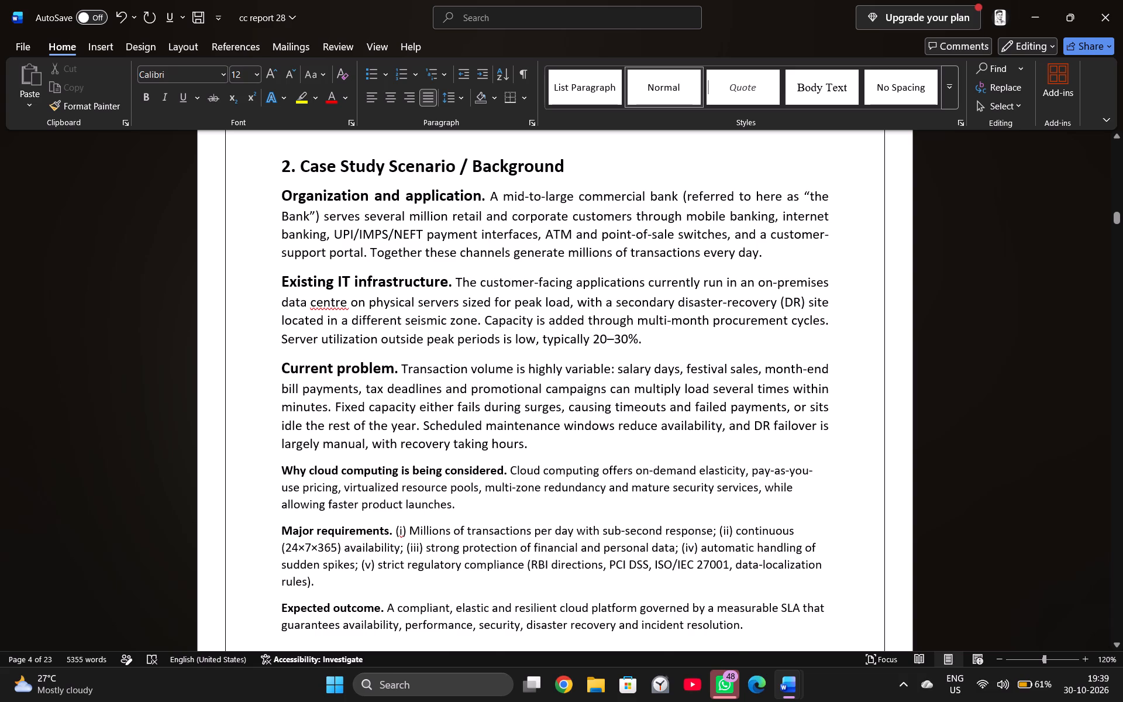
Justify the three paragraphs from "Why cloud computing is being considered" through "Expected outcome" in section 2.
scroll(278, 468, "down", 2)
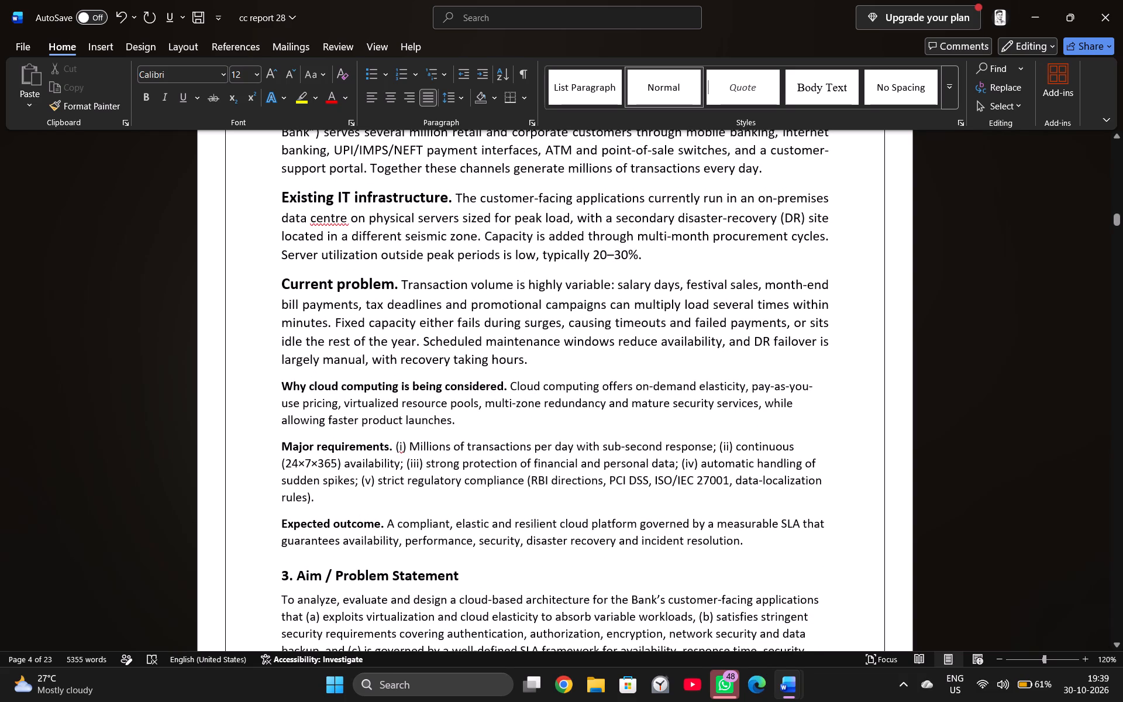
left_click_drag(278, 382, 809, 611)
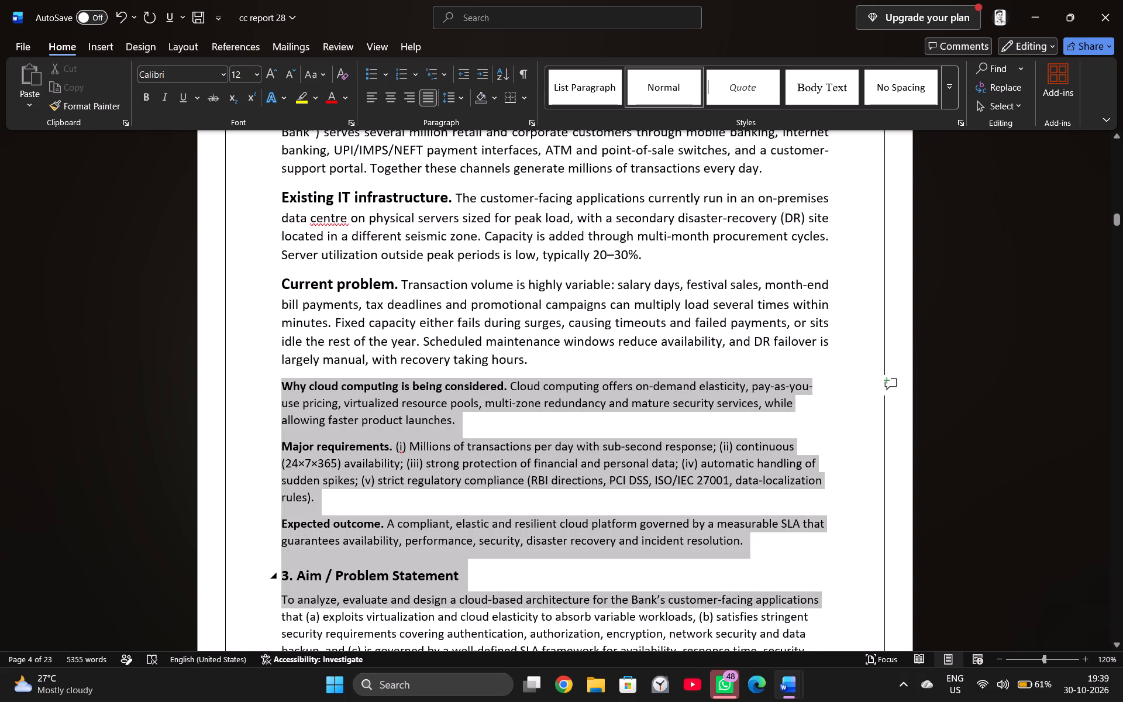
left_click_drag(809, 611, 821, 608)
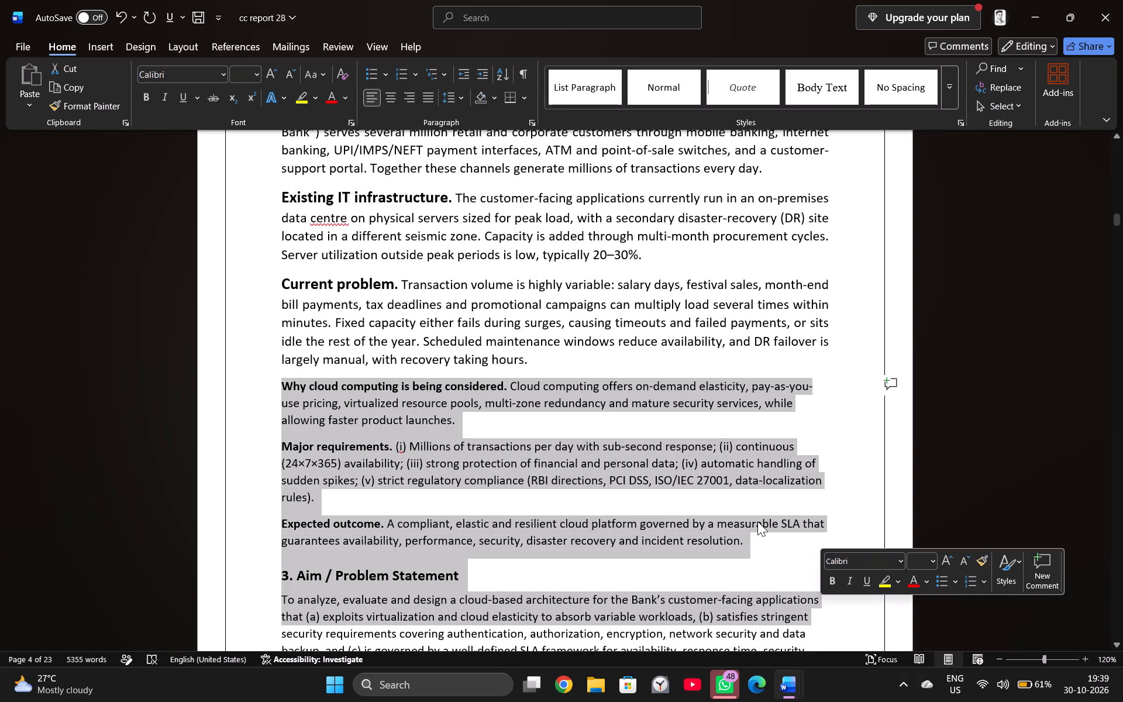
left_click(864, 448)
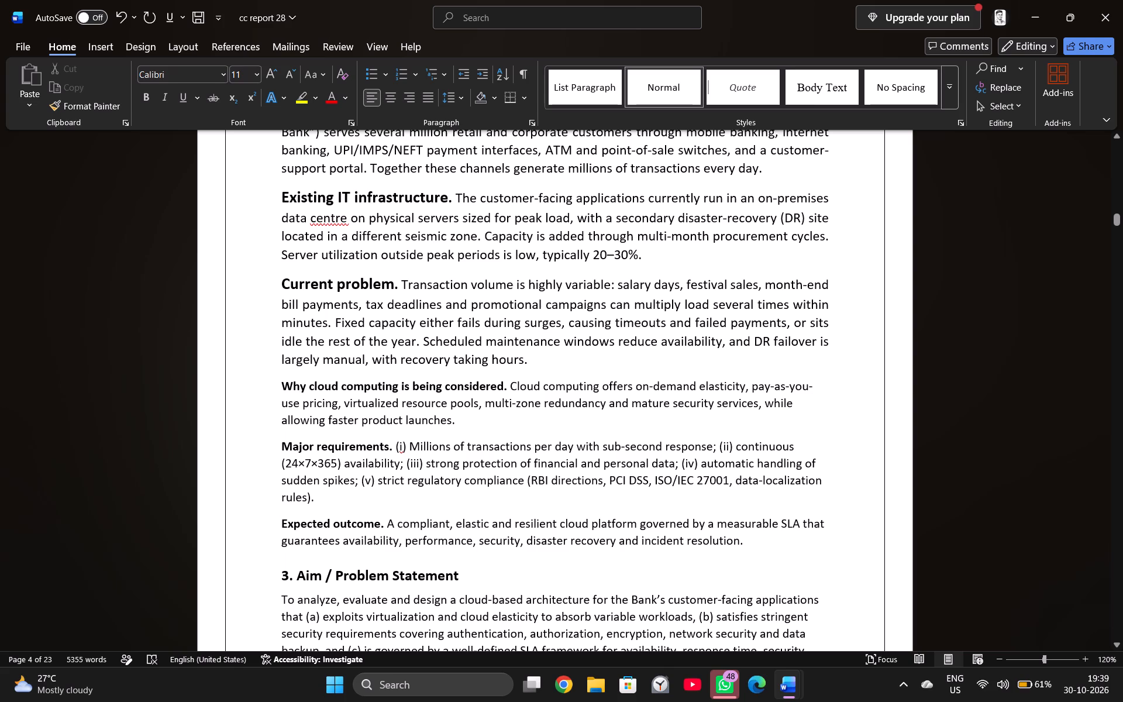
left_click_drag(276, 382, 734, 559)
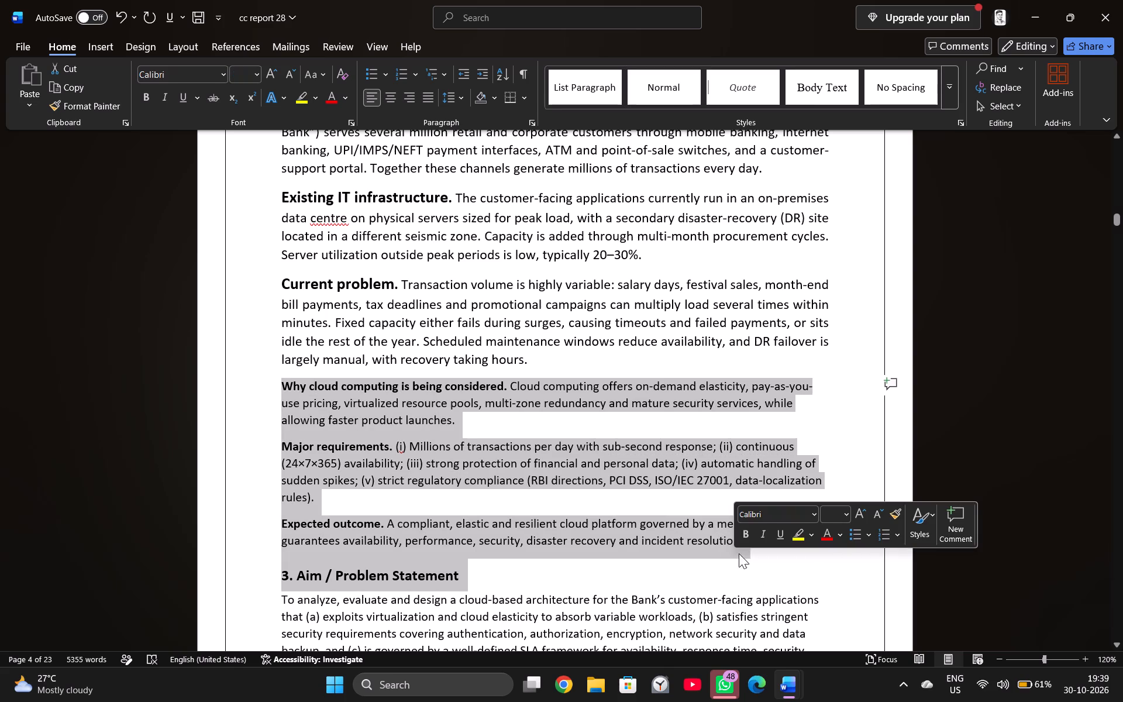
left_click(716, 567)
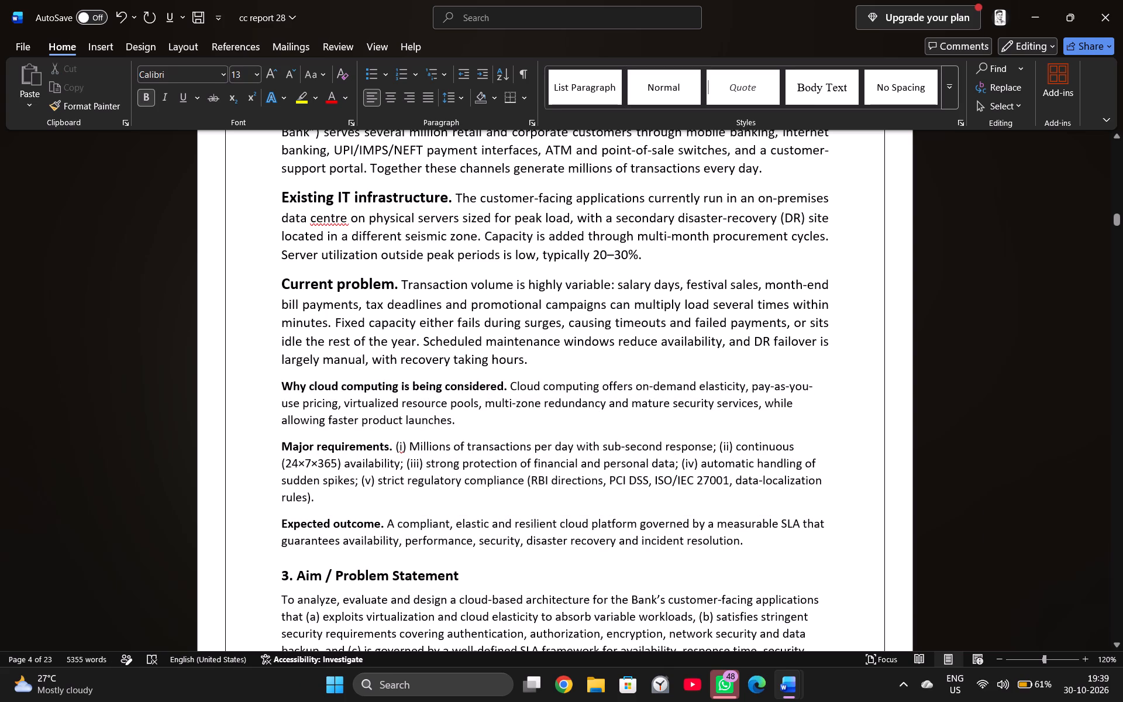
left_click_drag(275, 381, 706, 529)
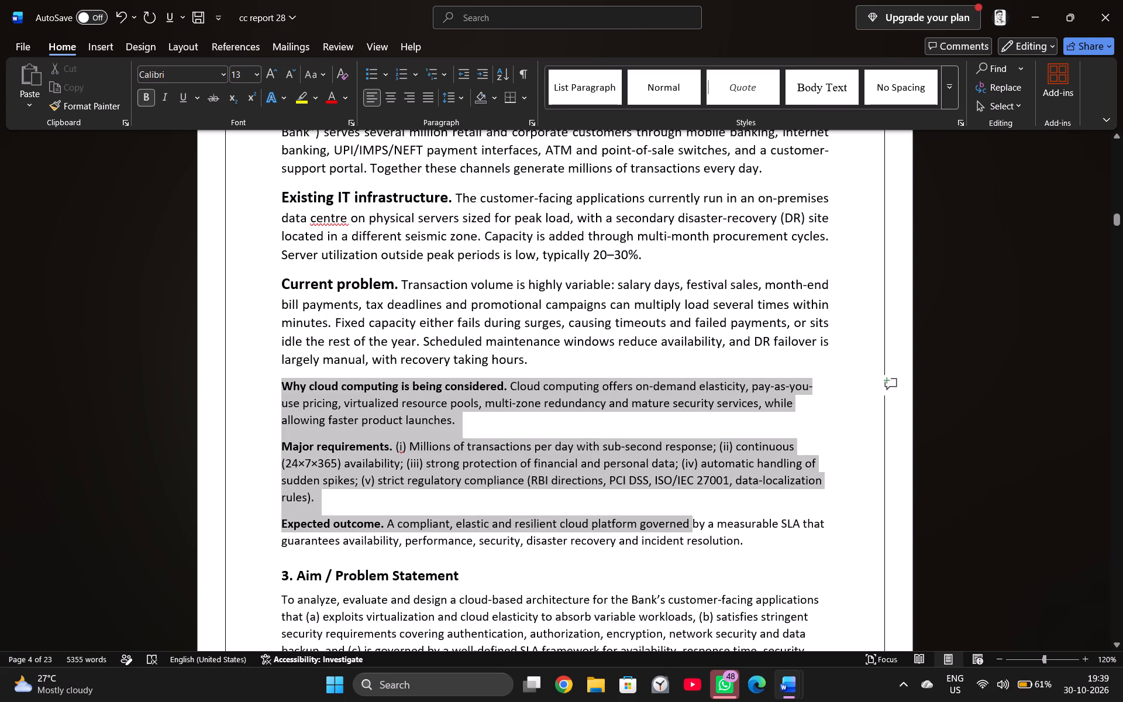
left_click_drag(706, 529, 742, 539)
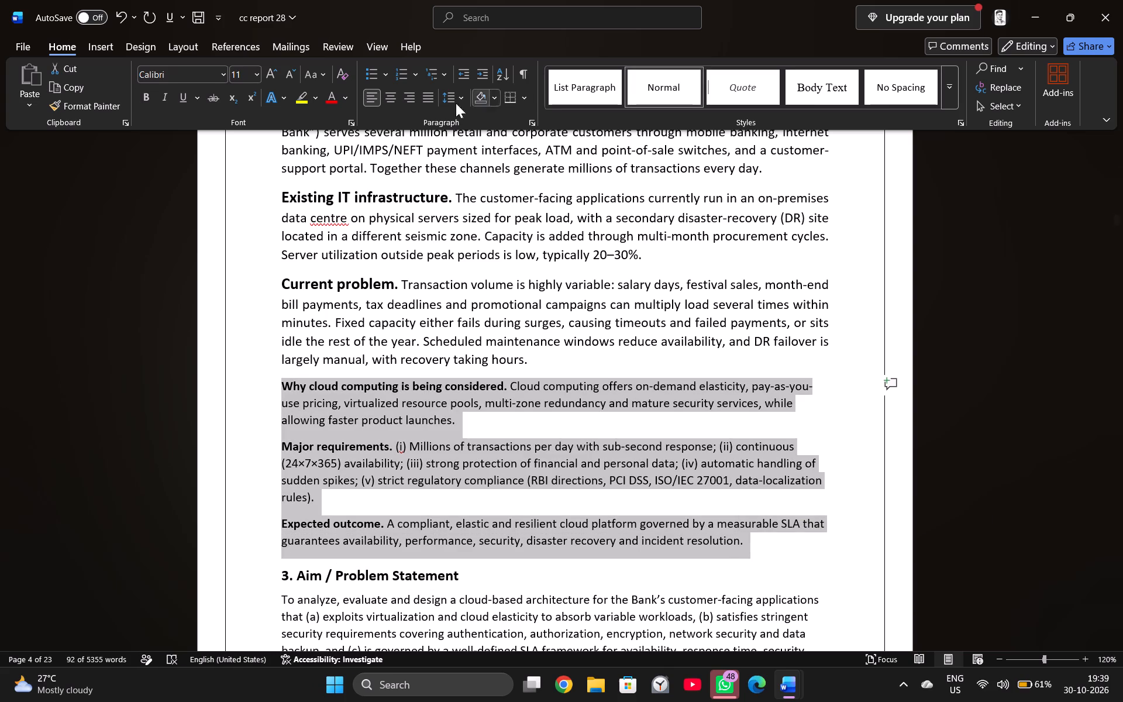
left_click(428, 94)
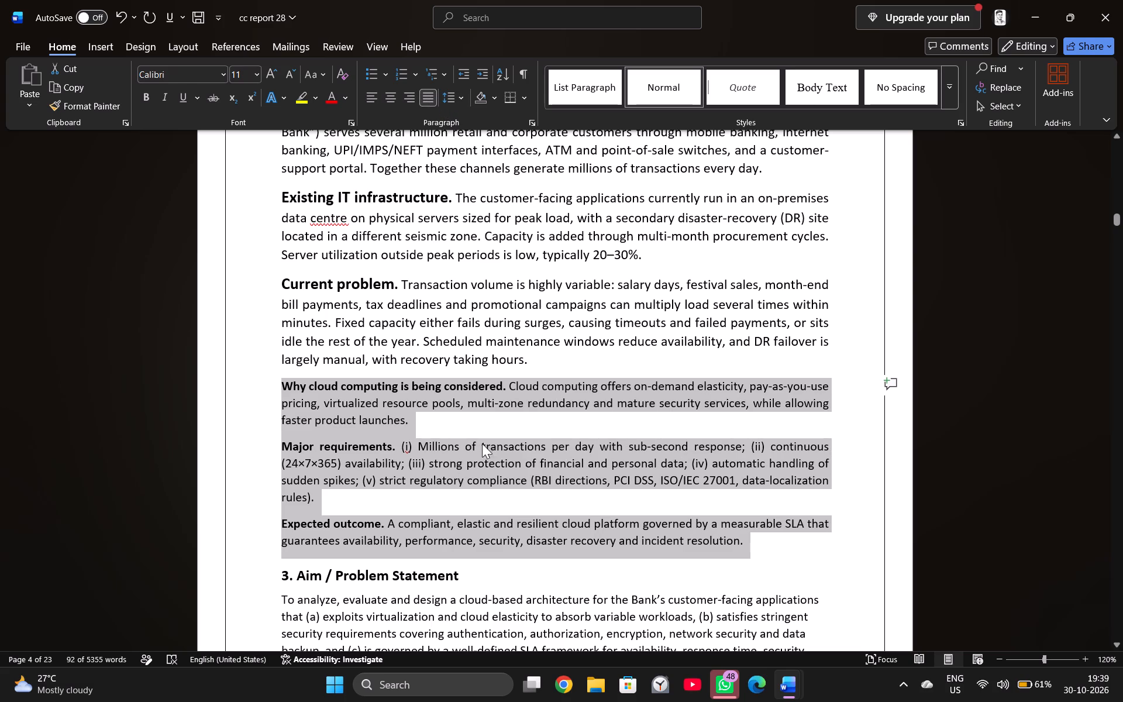
Set the font size of the "Why cloud computing is being considered" run-in heading to 14.
left_click(506, 417)
left_click_drag(278, 378, 302, 386)
left_click_drag(428, 391, 477, 393)
left_click(279, 386)
left_click_drag(275, 387, 304, 386)
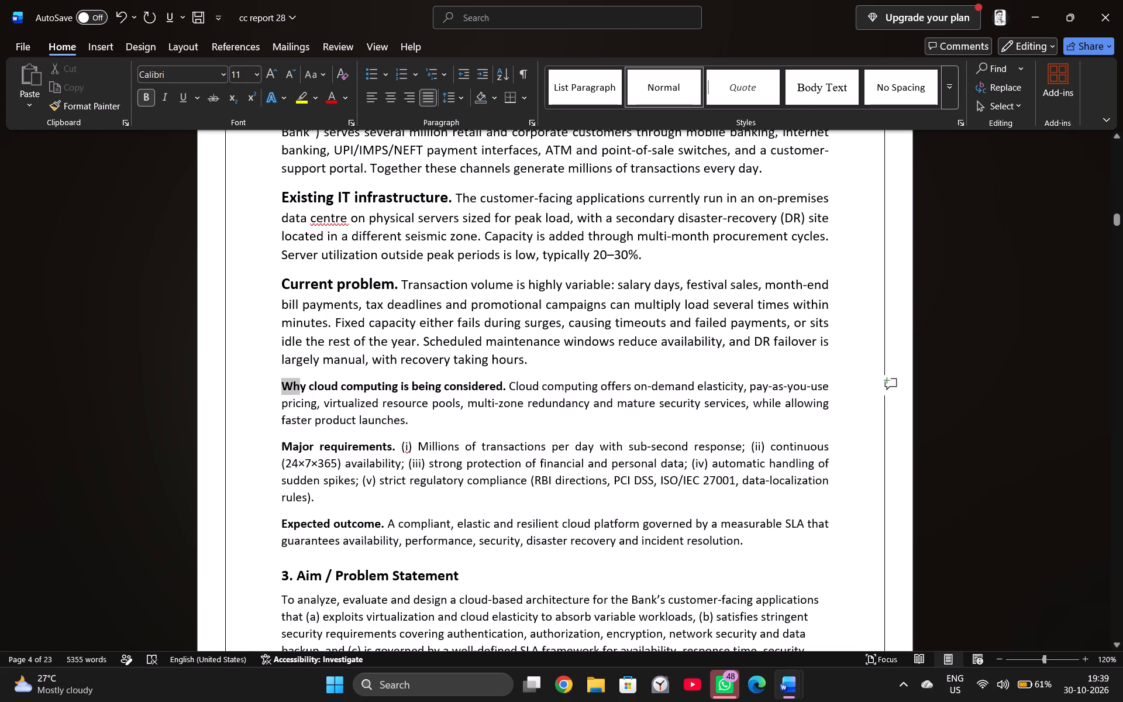
left_click_drag(304, 386, 480, 390)
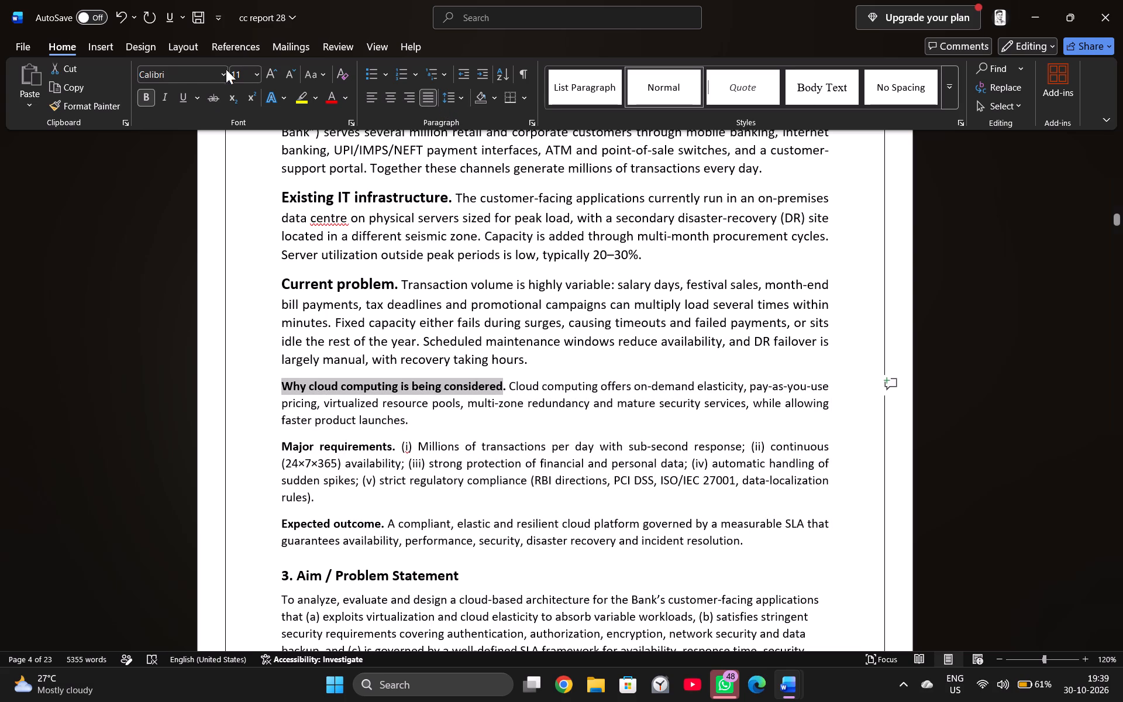
left_click(252, 74)
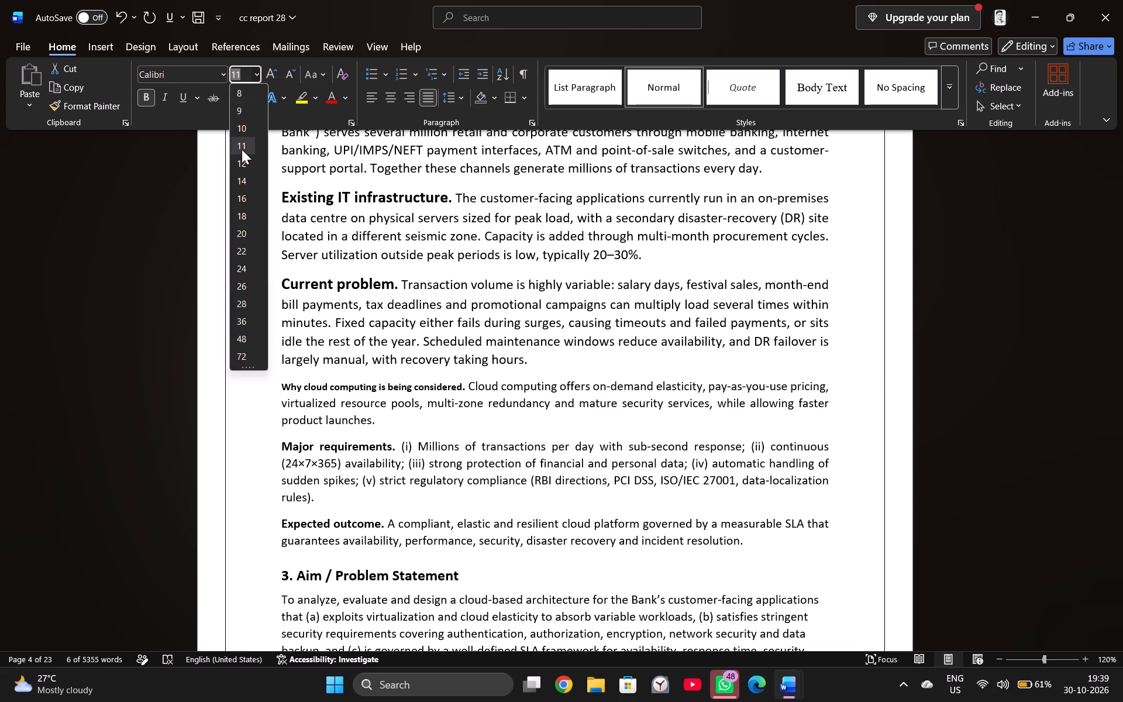
left_click(246, 175)
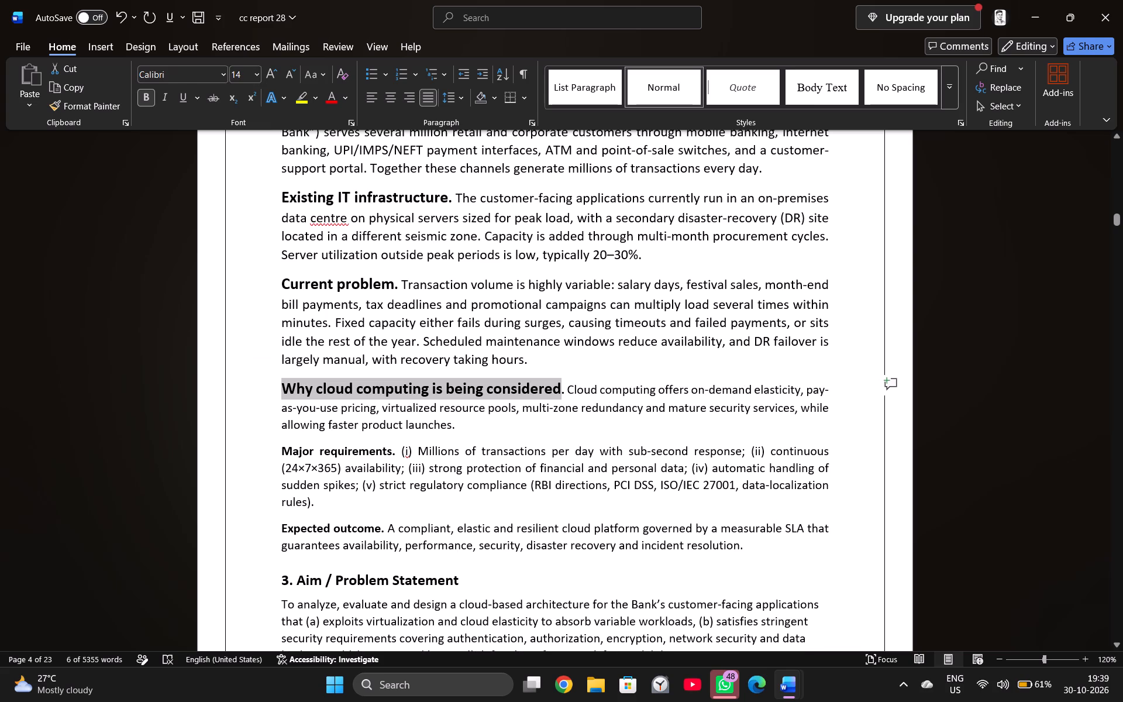
left_click(605, 364)
Replace the full stop after the "Organization and application" heading with a colon.
scroll(327, 264, "up", 2)
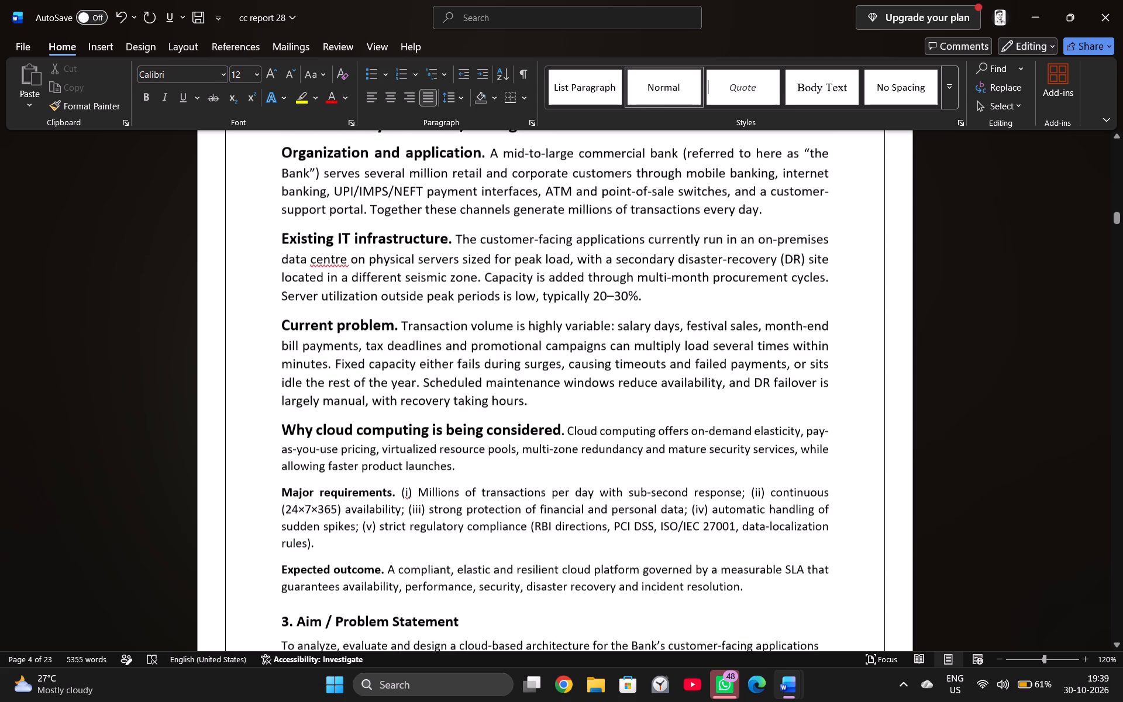
scroll(405, 283, "up", 2)
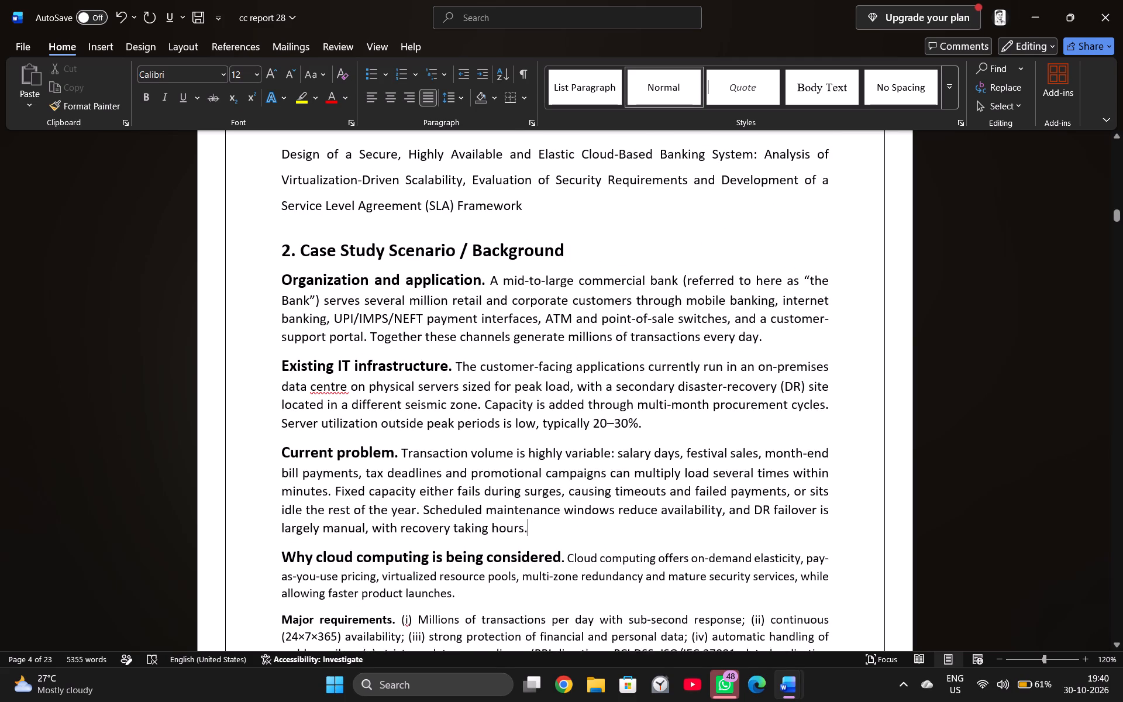
left_click(486, 285)
key("BackSpace")
key("semicolon")
key("BackSpace")
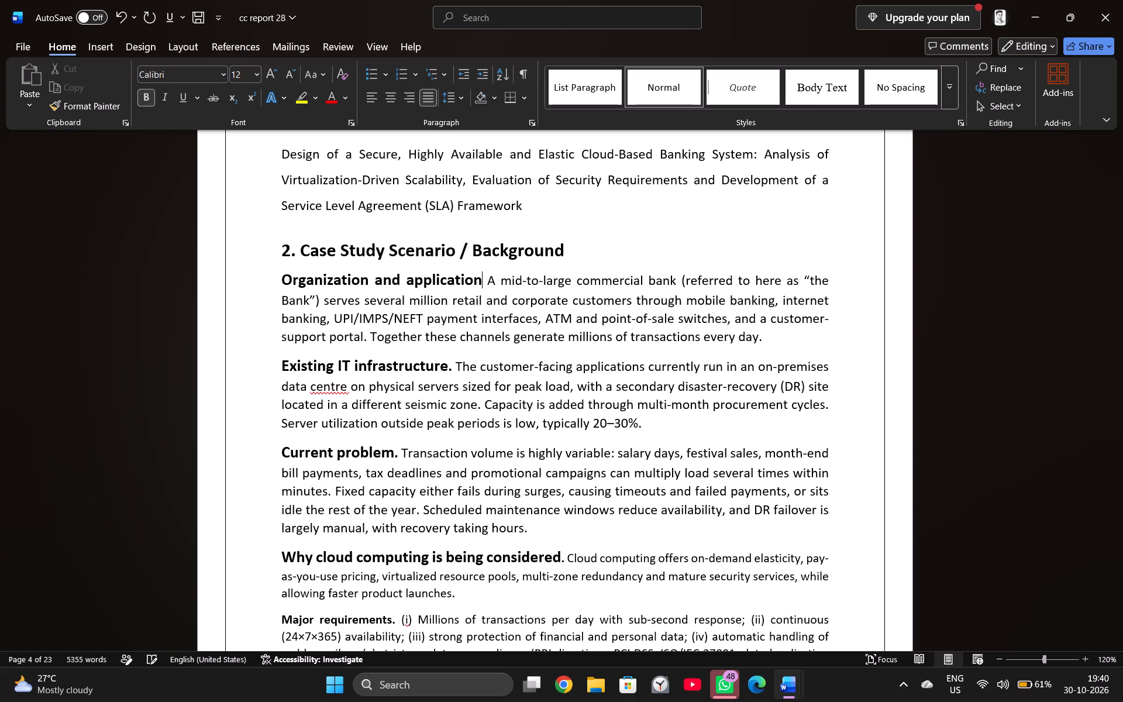
key("shift+colon")
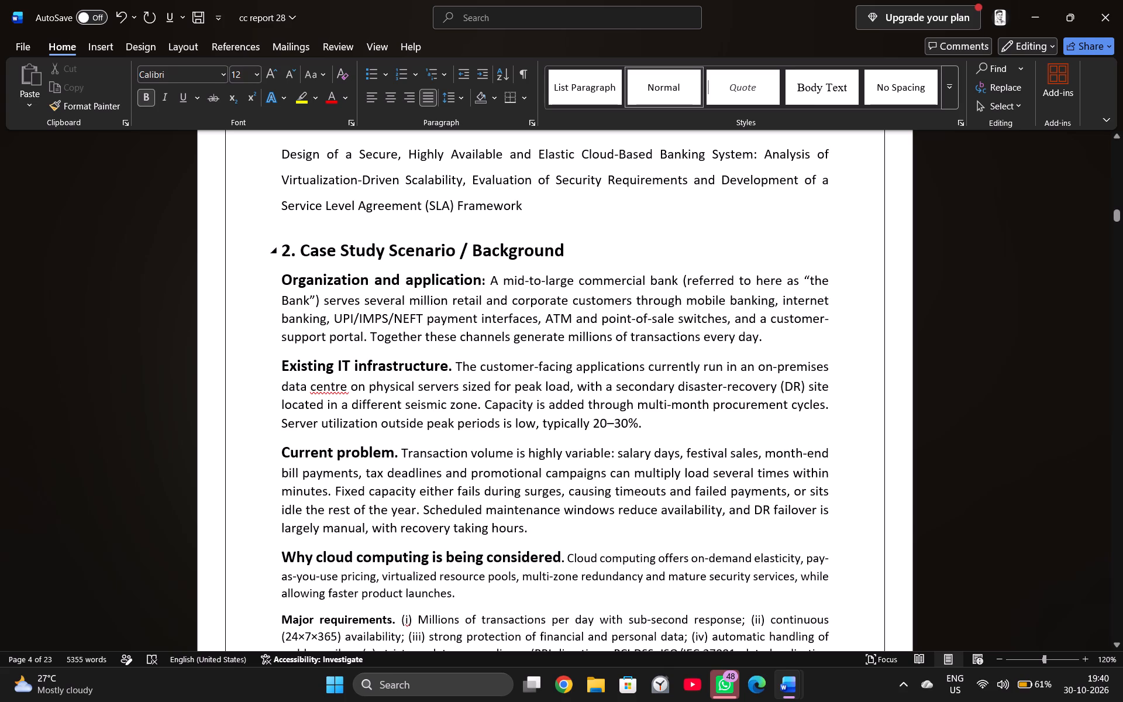
Review the index, Acknowledgement and cover pages, and return to section 2, Case Study Scenario / Background.
scroll(533, 257, "up", 4)
scroll(510, 316, "up", 16)
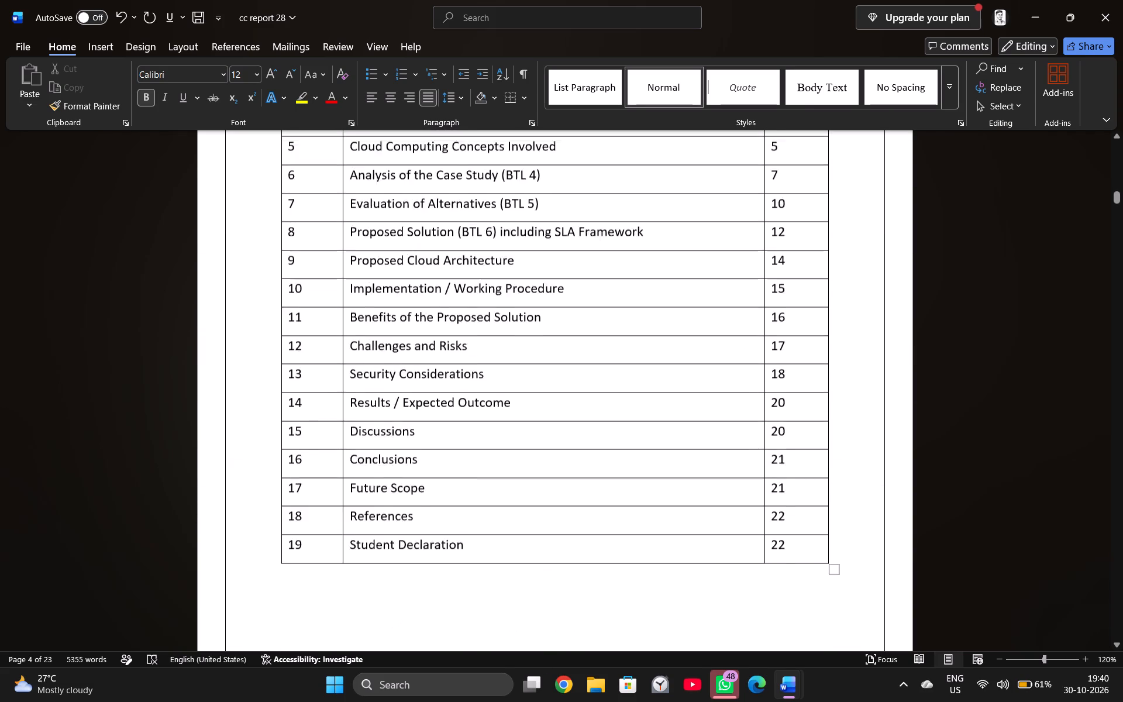
scroll(519, 340, "down", 1)
scroll(521, 339, "up", 20)
scroll(521, 339, "up", 8)
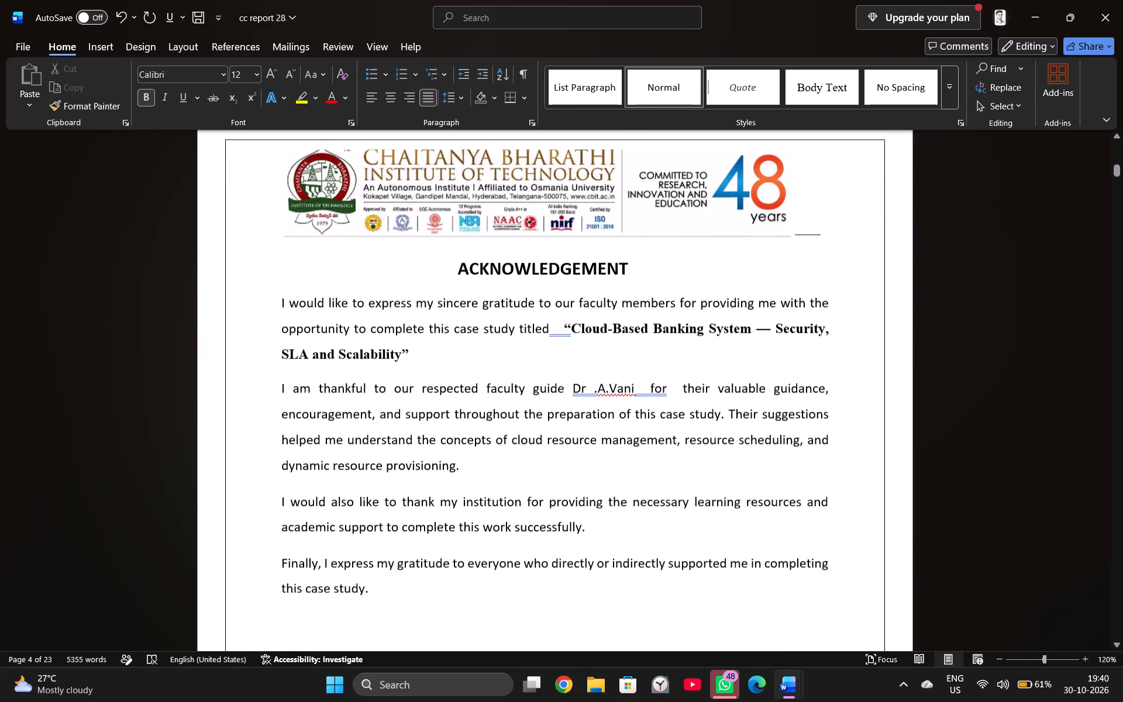
scroll(525, 345, "up", 16)
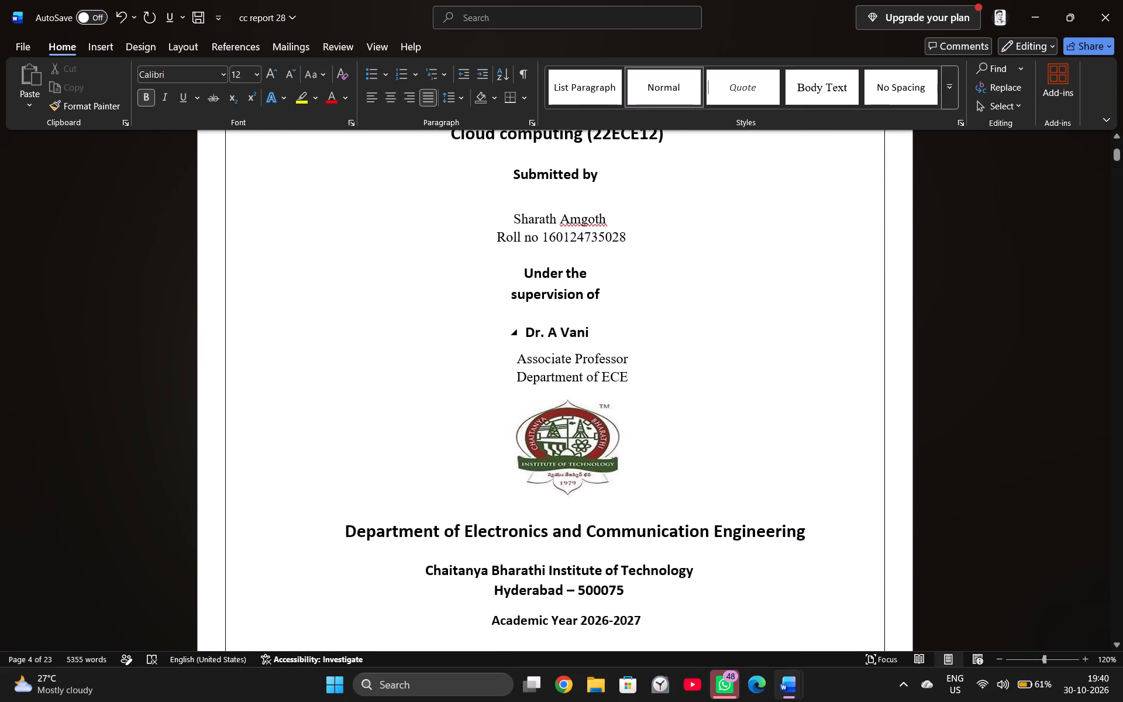
scroll(525, 345, "down", 20)
scroll(525, 345, "down", 14)
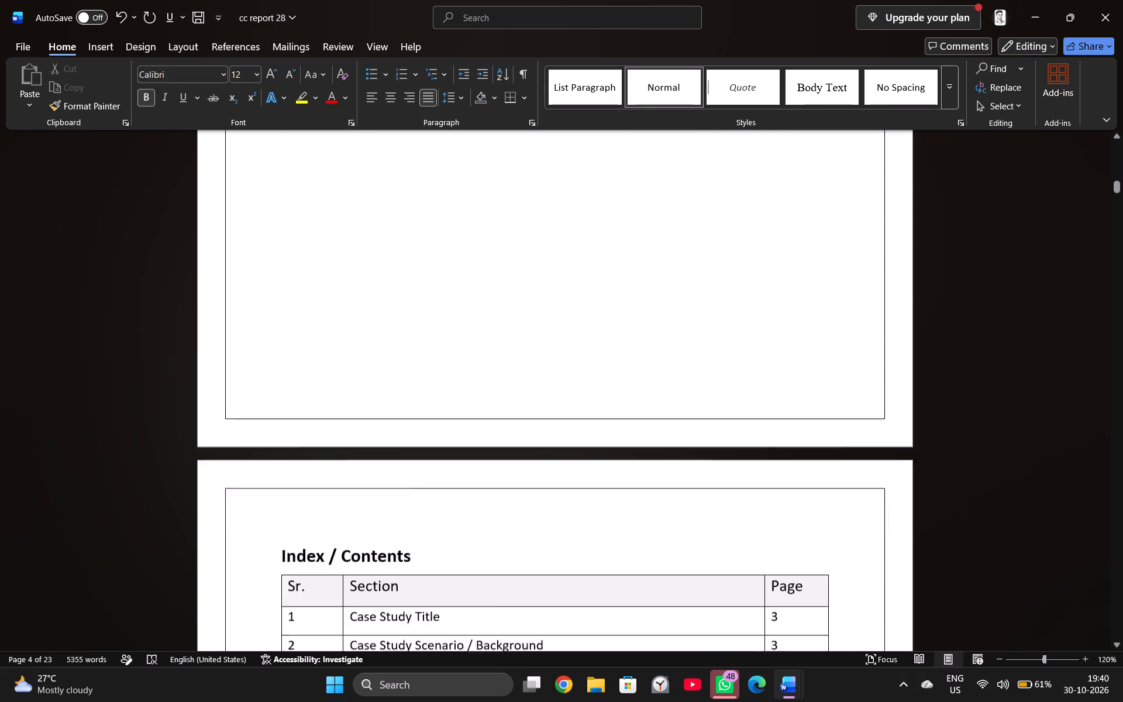
scroll(526, 345, "down", 18)
scroll(528, 347, "down", 11)
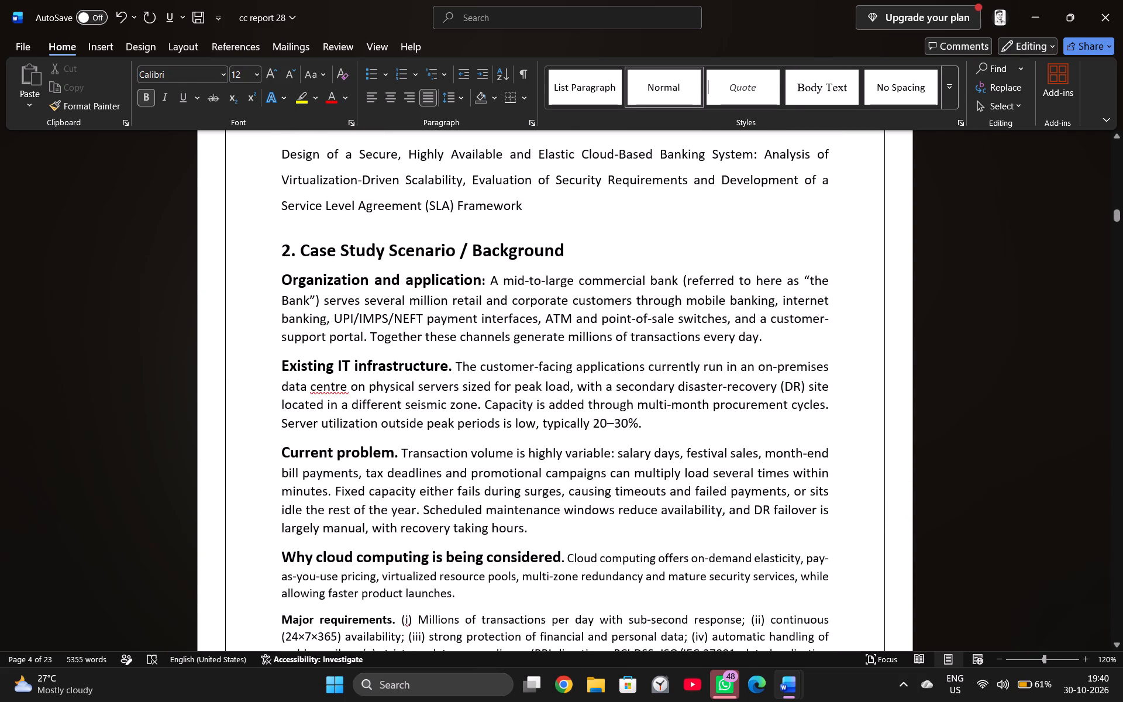
Replace the full stop and the space after the "Existing IT infrastructure" heading with a colon.
left_click(454, 363)
key("BackSpace")
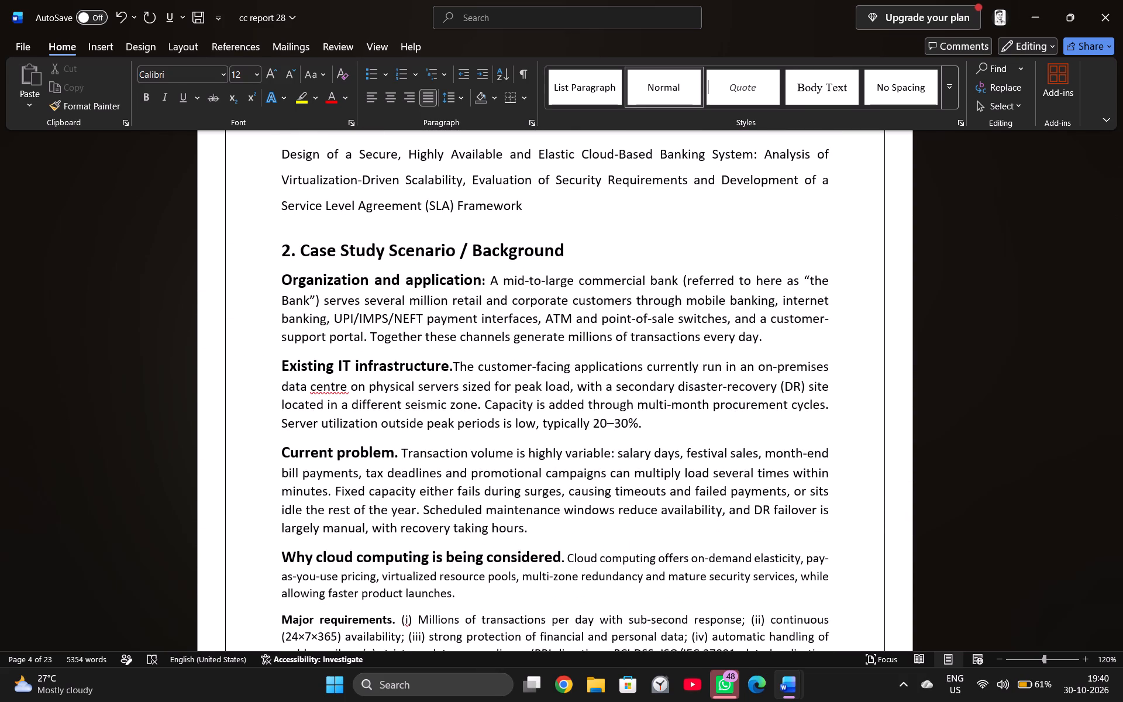
key("BackSpace")
key("ctrl+semicolon")
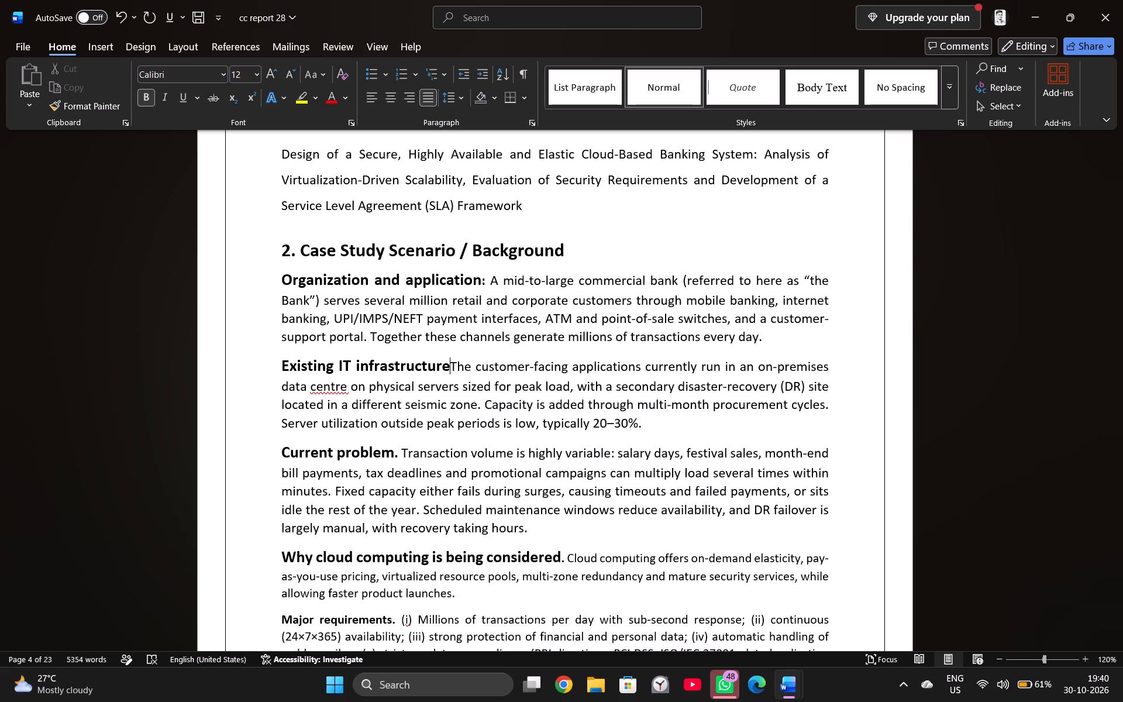
key("shift+colon")
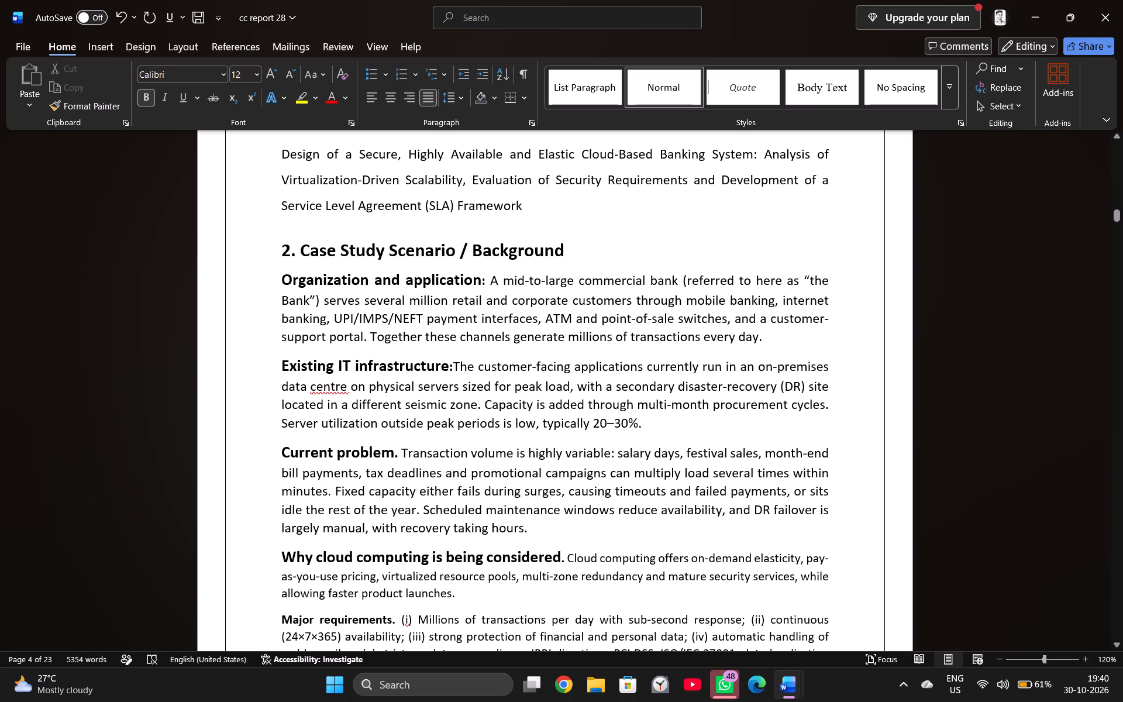
scroll(532, 413, "down", 2)
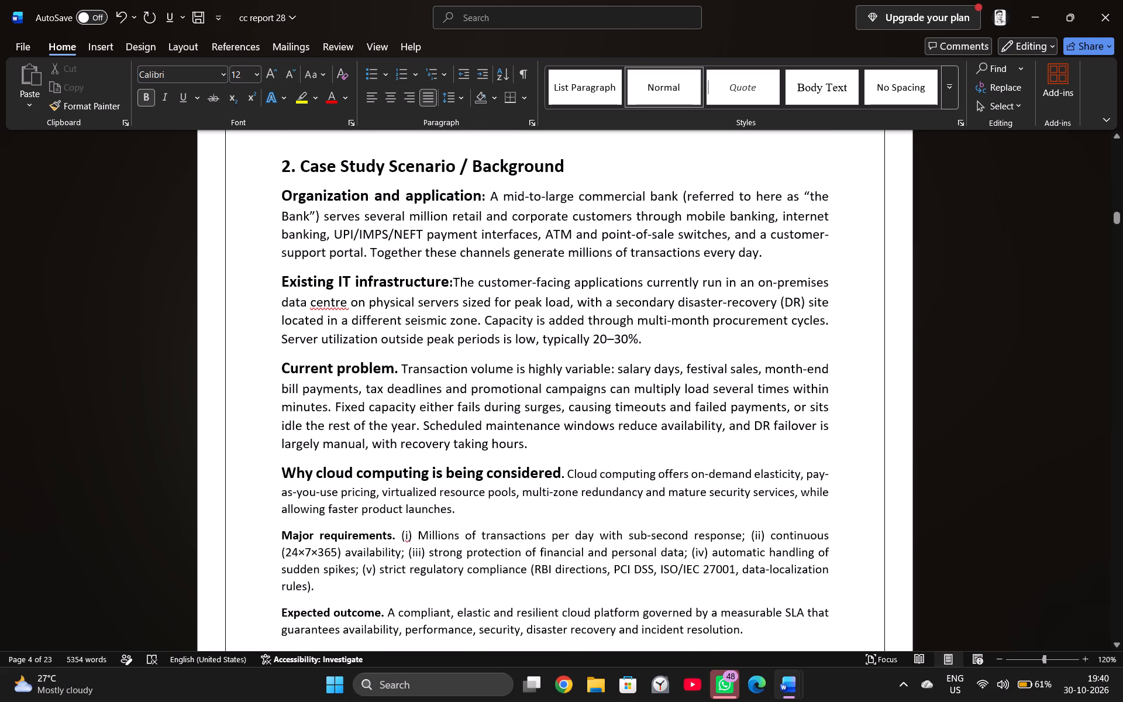
Replace the full stop and the space after the "Current problem" heading with a colon.
left_click(401, 367)
key("BackSpace")
key("BackSpace")
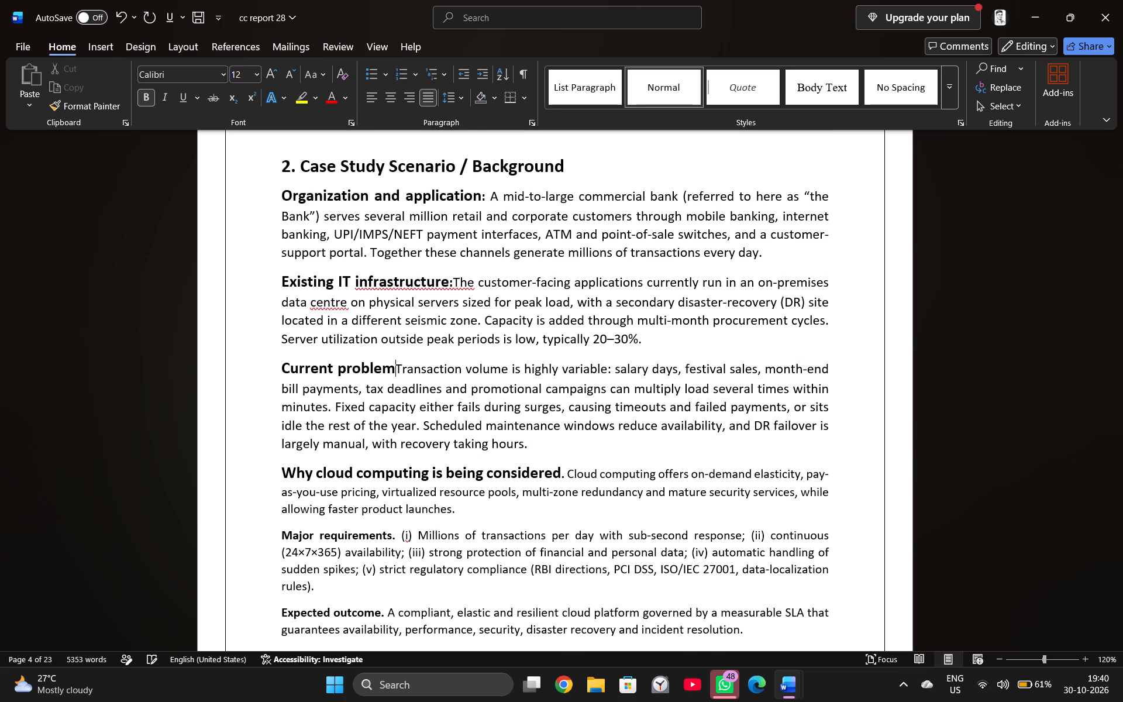
key("shift+colon")
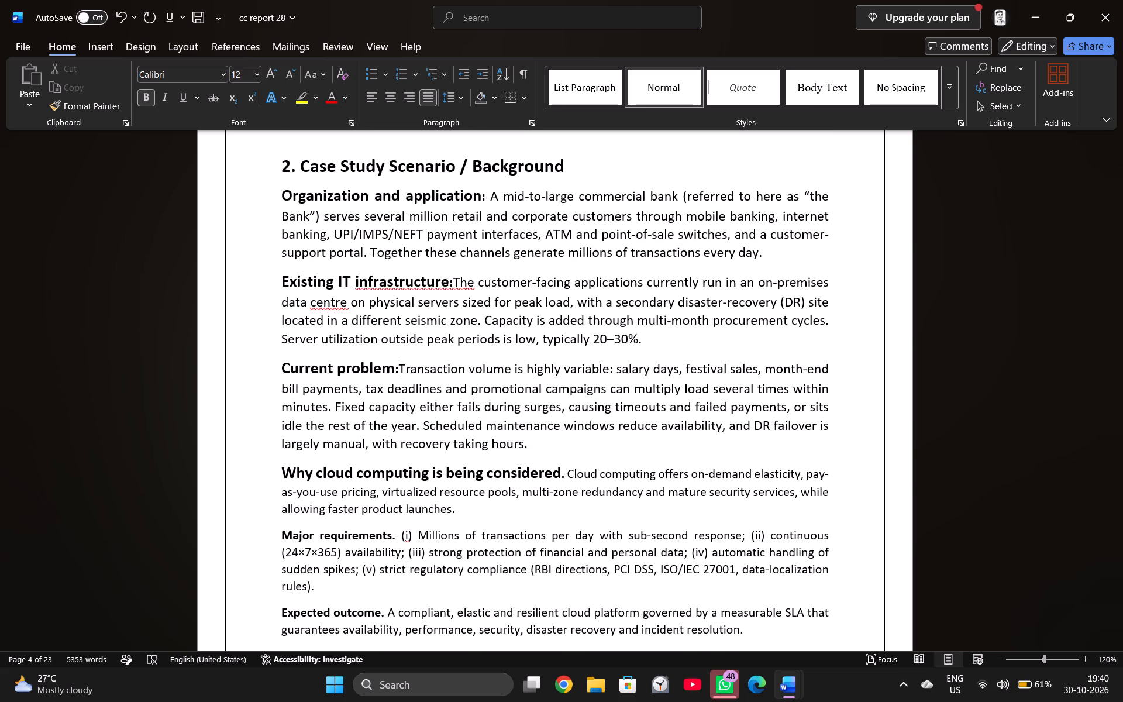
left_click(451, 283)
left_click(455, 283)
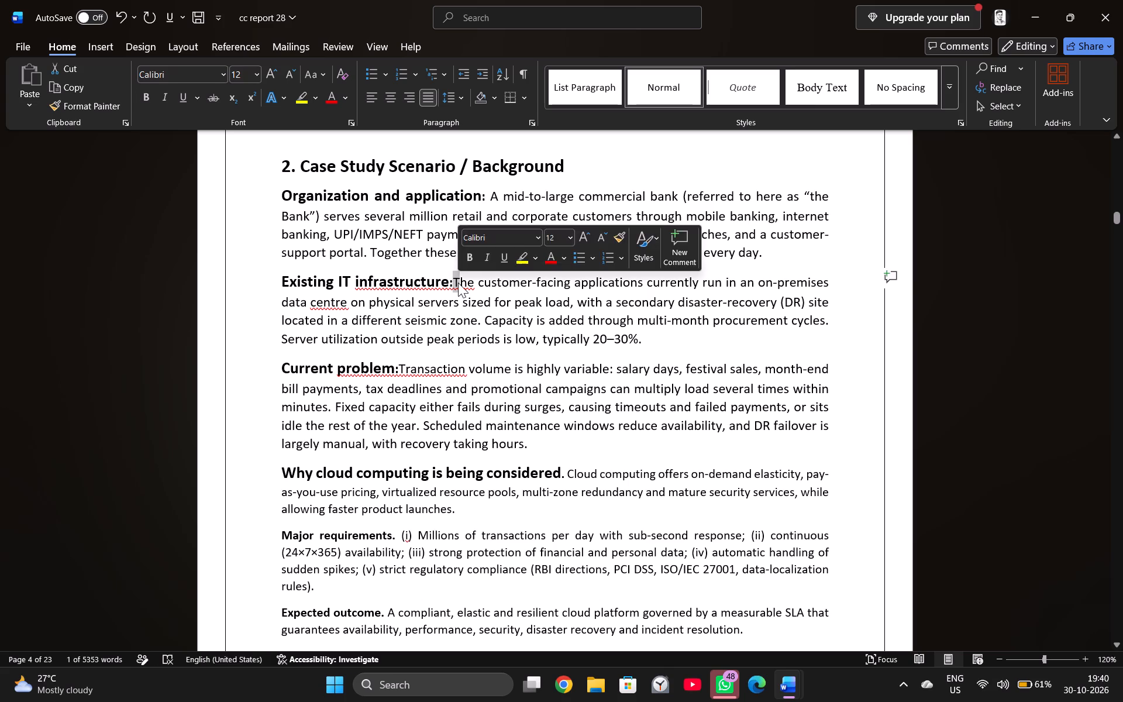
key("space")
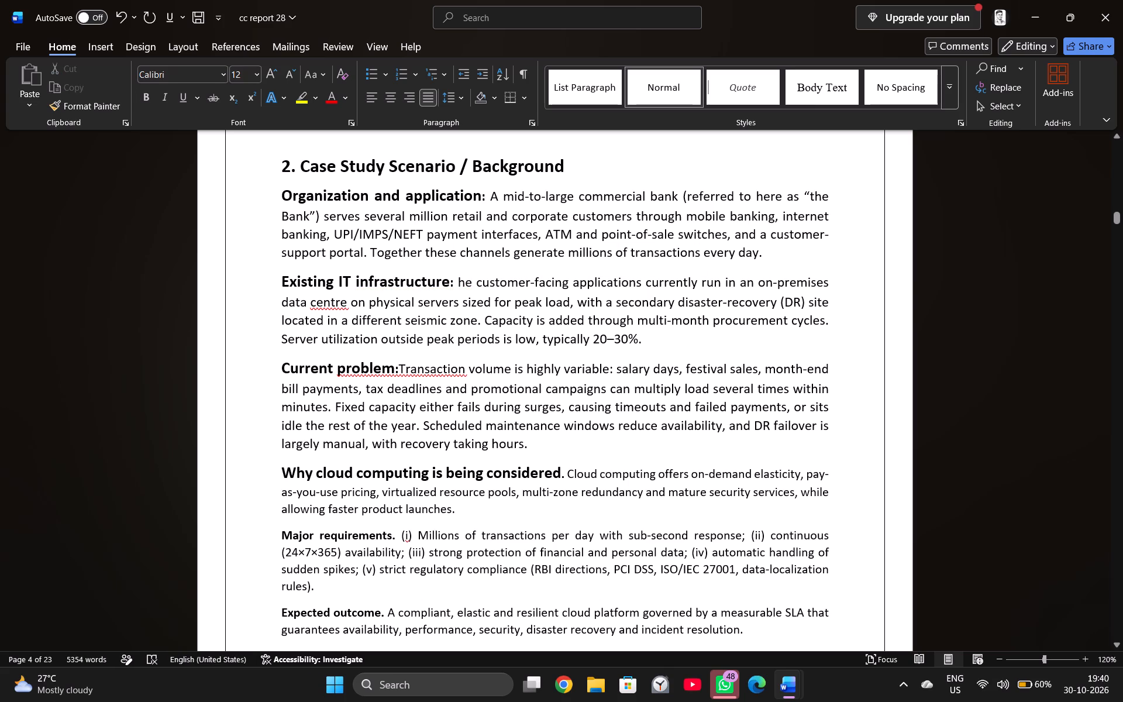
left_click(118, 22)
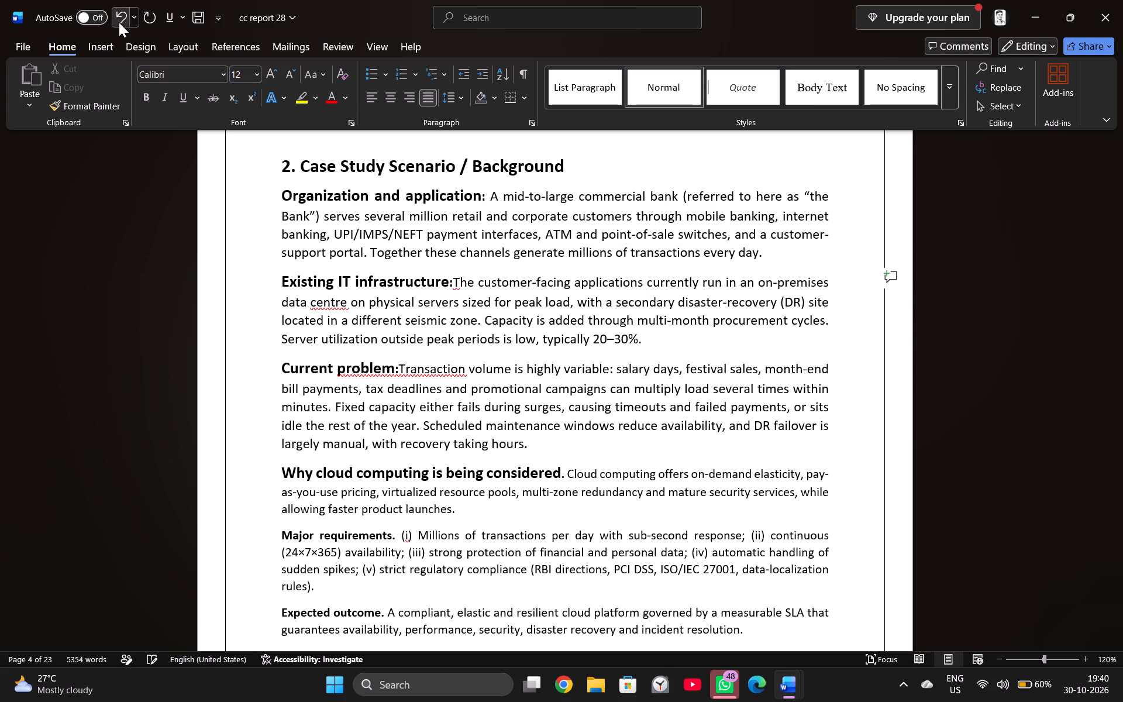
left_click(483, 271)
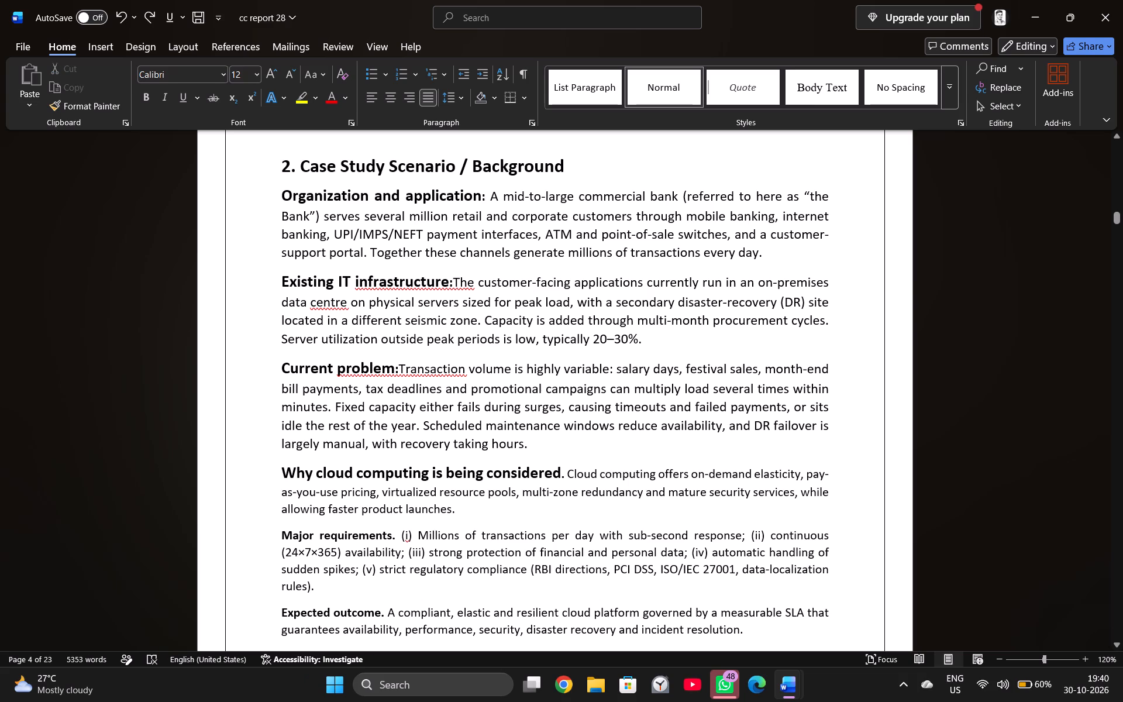
Insert a space between the colon of the "Existing IT infrastructure" heading and its paragraph text.
left_click(450, 283)
key("space")
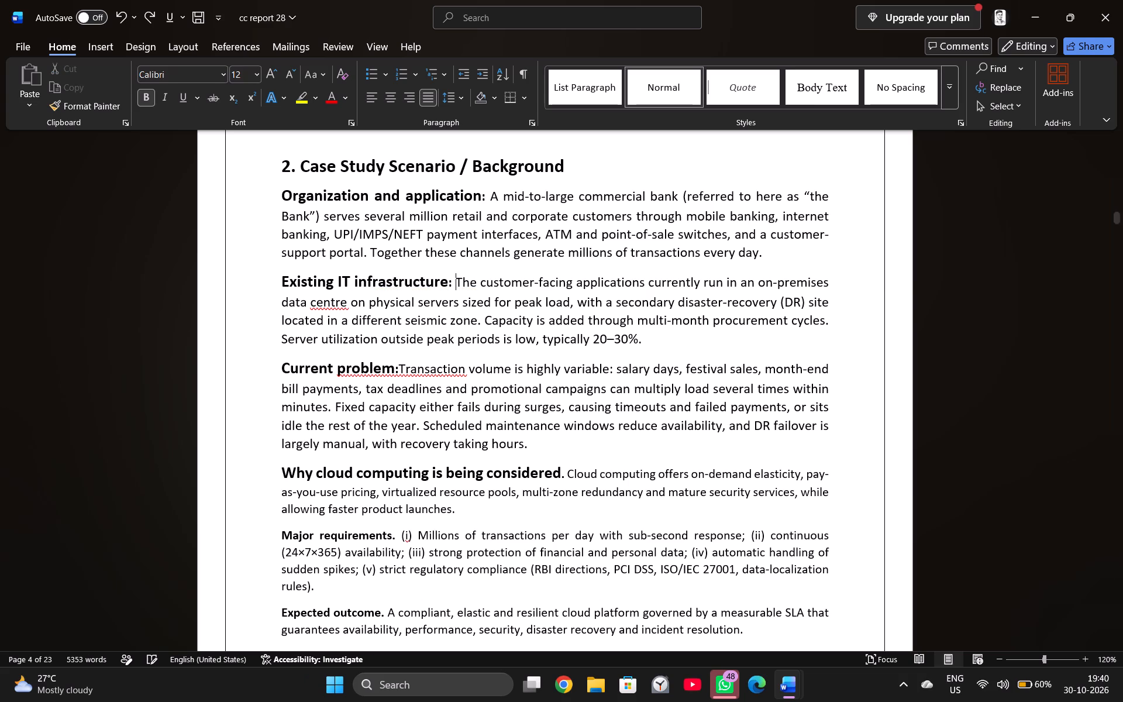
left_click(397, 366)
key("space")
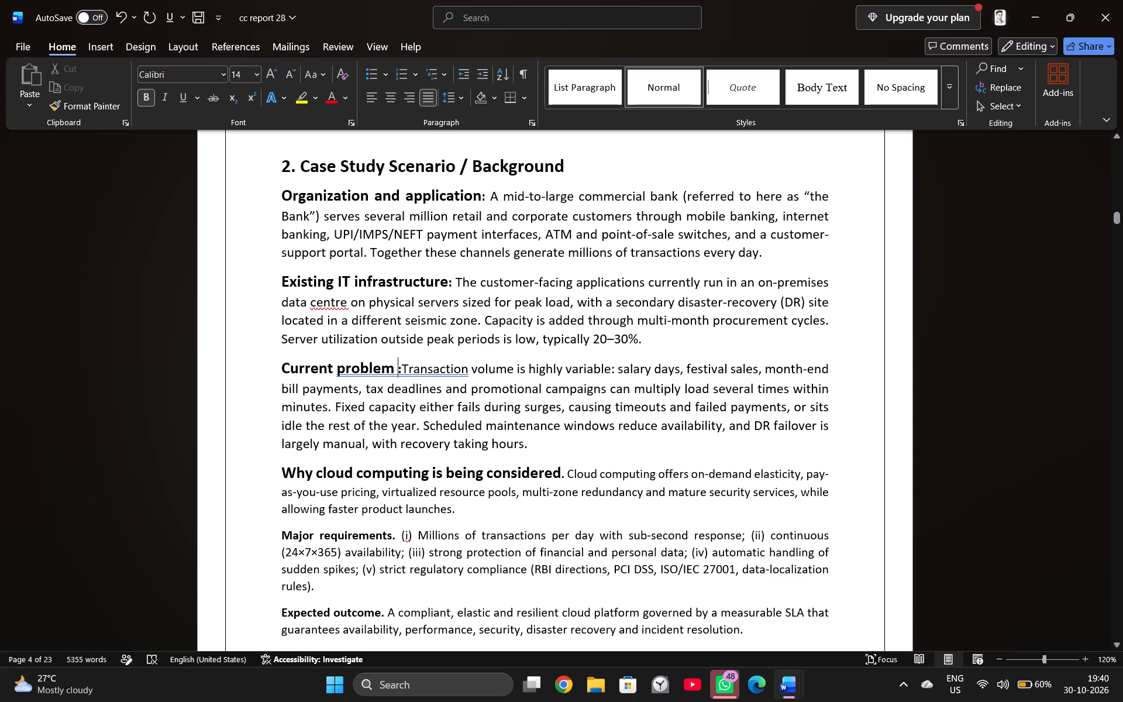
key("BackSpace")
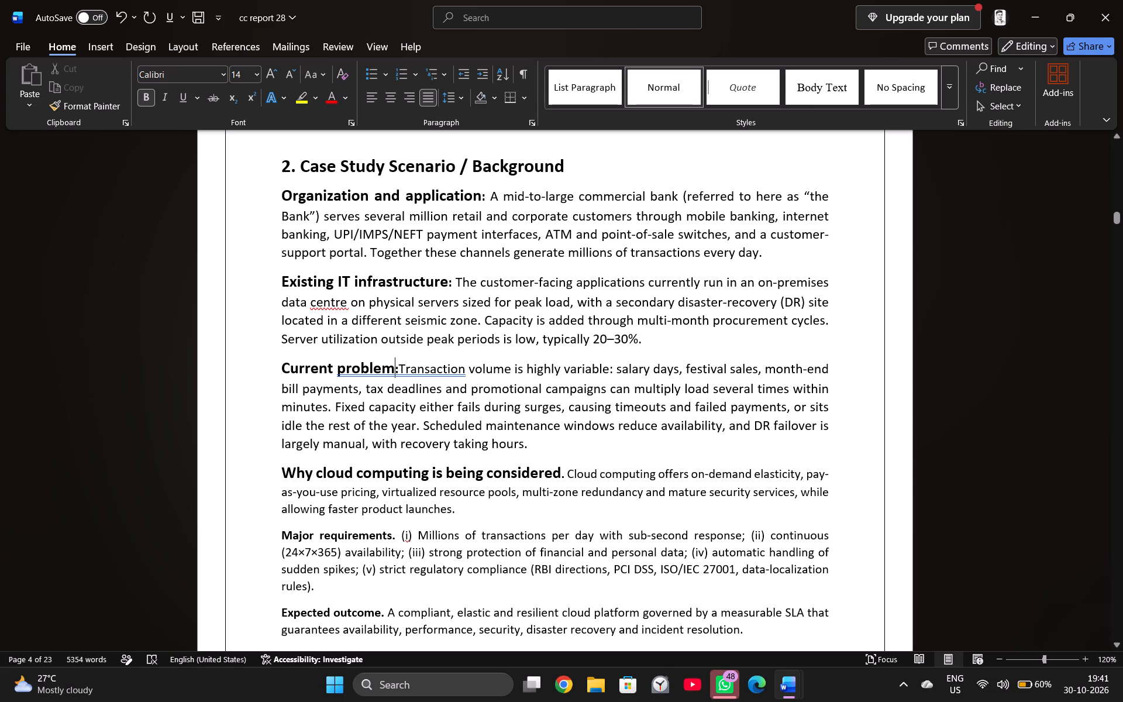
Insert a space between the colon of the "Current problem" heading and its paragraph text.
left_click(398, 372)
key("space")
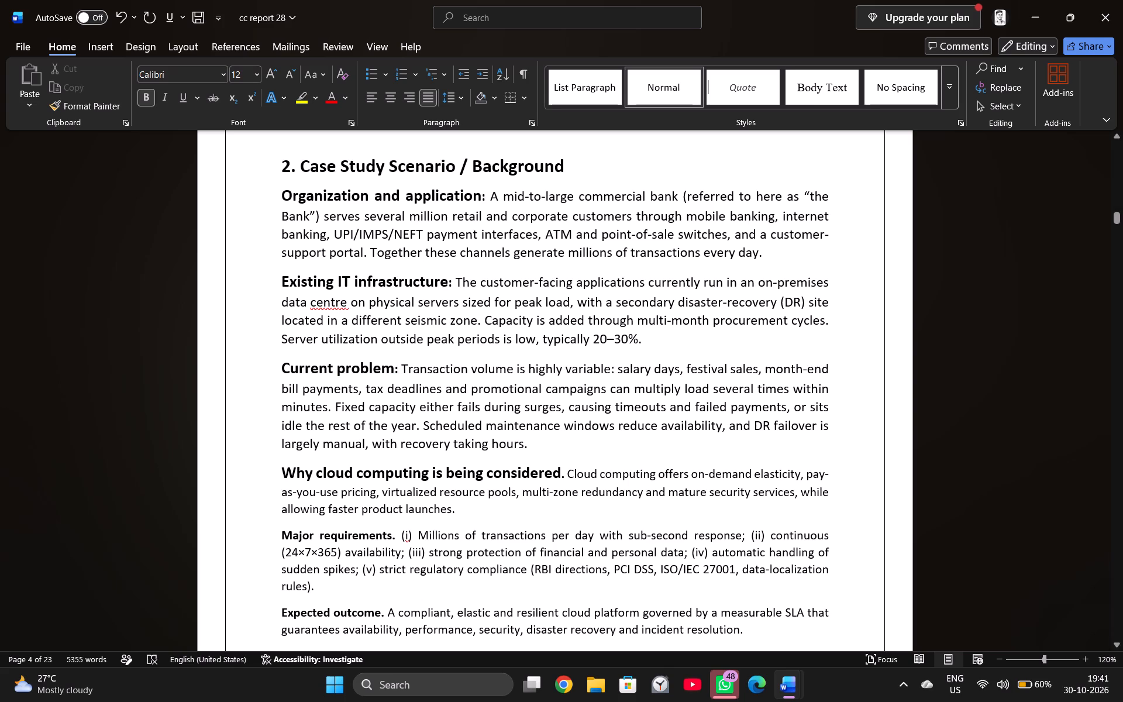
Replace the full stop after the "Why cloud computing is being considered" heading with a colon.
scroll(473, 352, "down", 3)
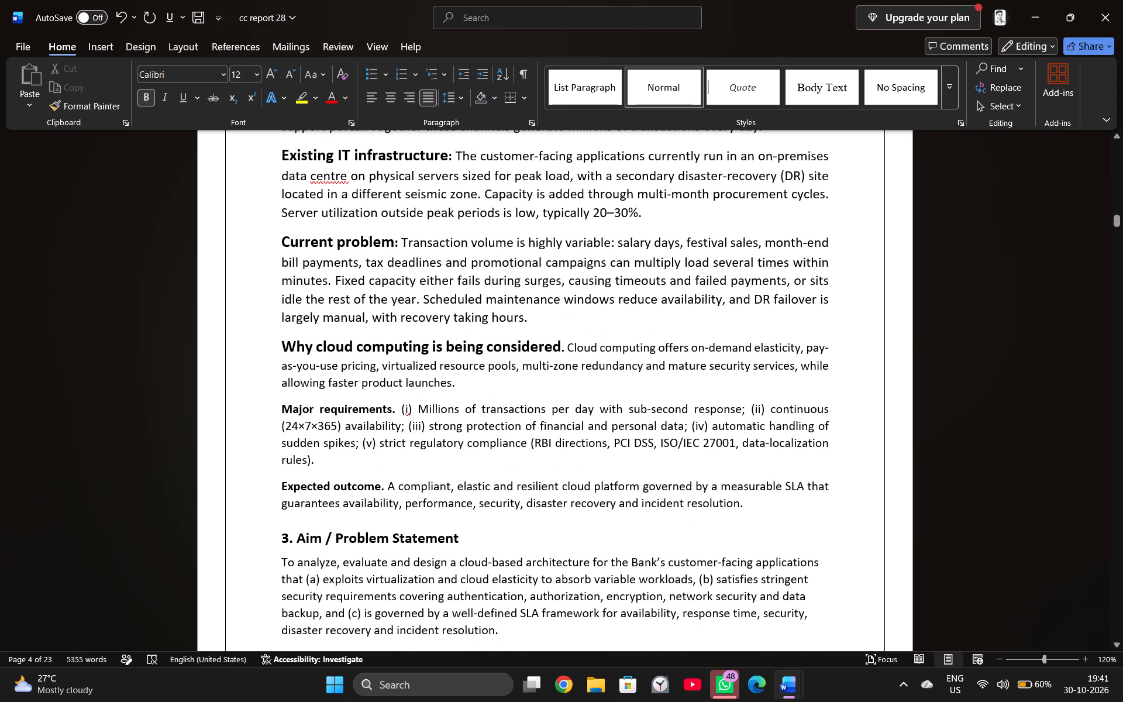
left_click(565, 350)
key("BackSpace")
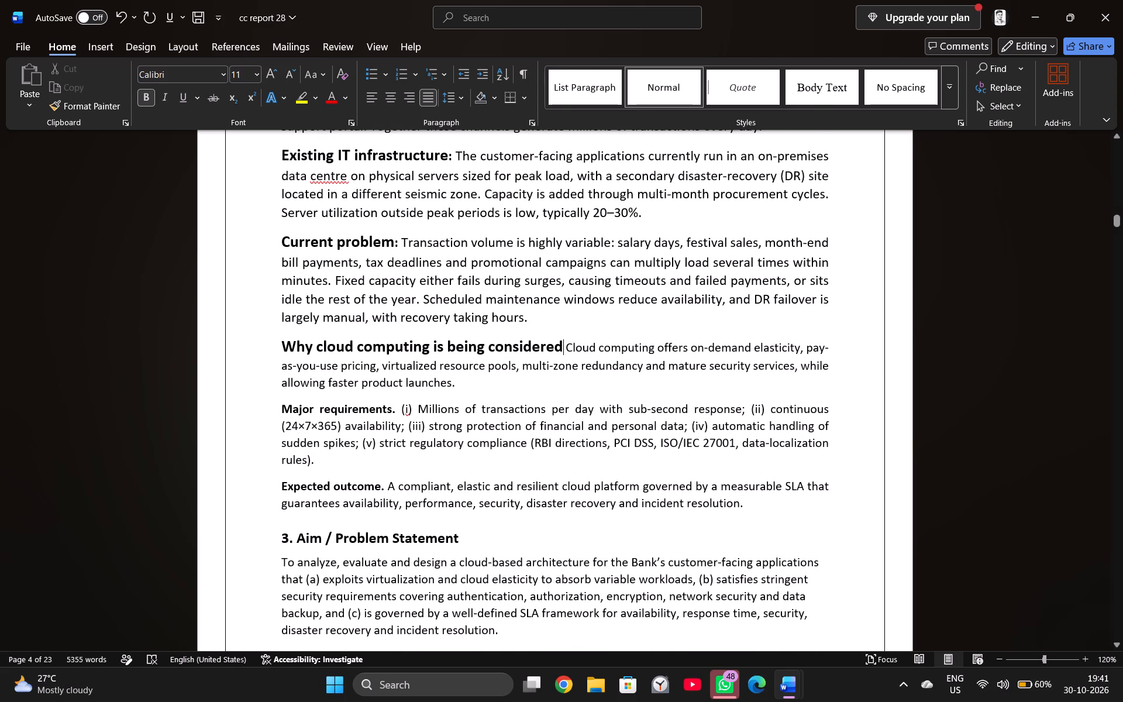
key("shift+colon")
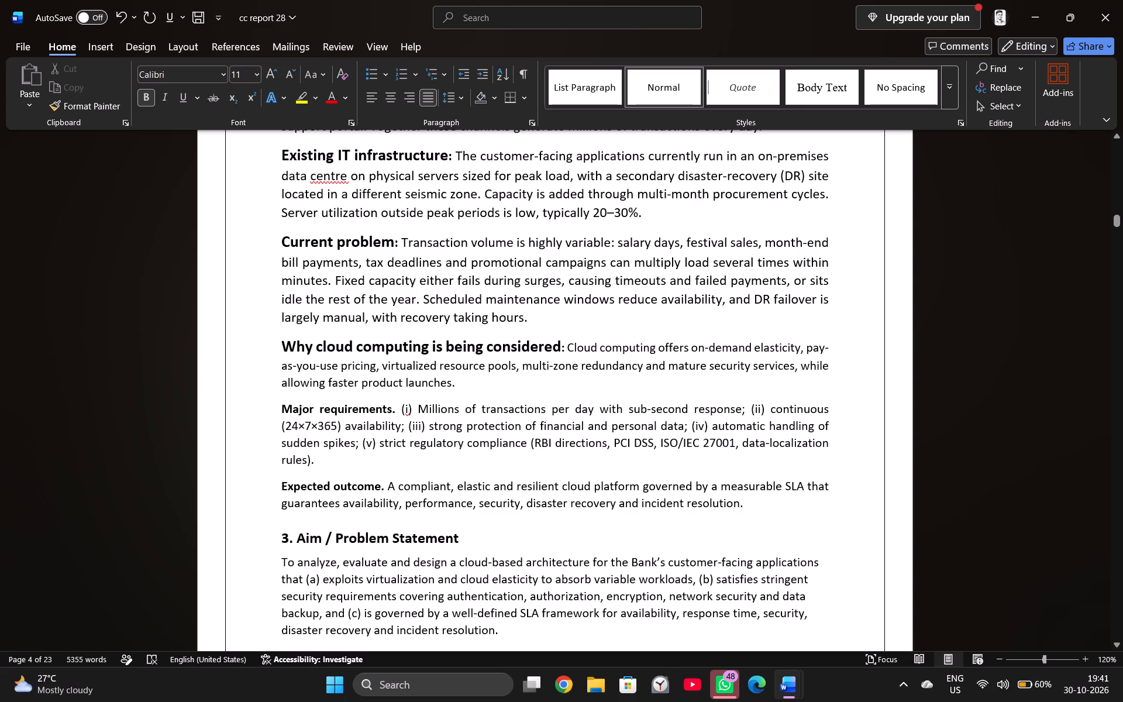
Set the font size of the colon and paragraph text following the "Why cloud computing is being considered" heading to 12.
left_click_drag(565, 346, 724, 400)
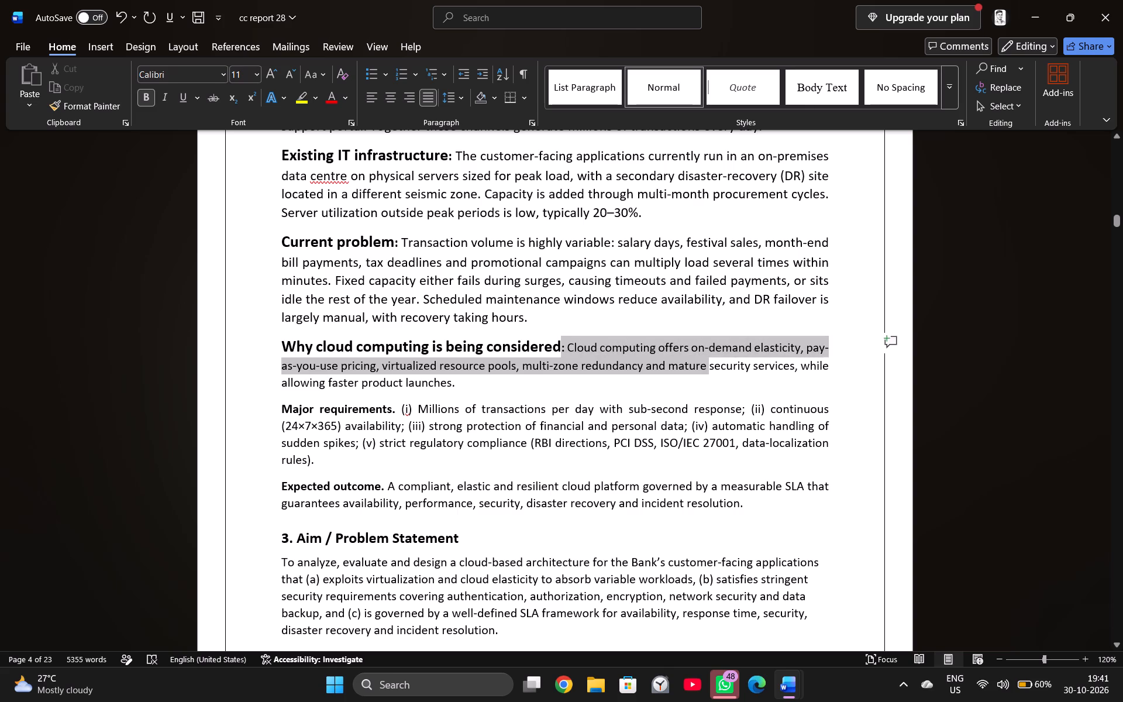
left_click_drag(724, 400, 460, 383)
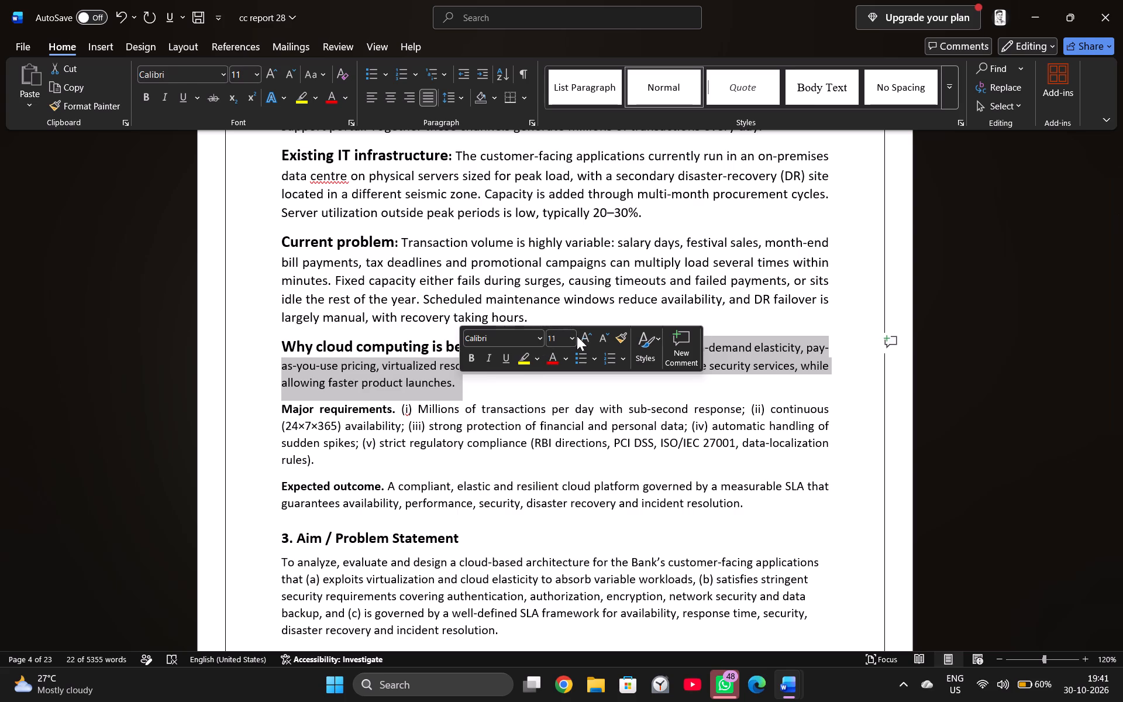
left_click(576, 336)
left_click(556, 424)
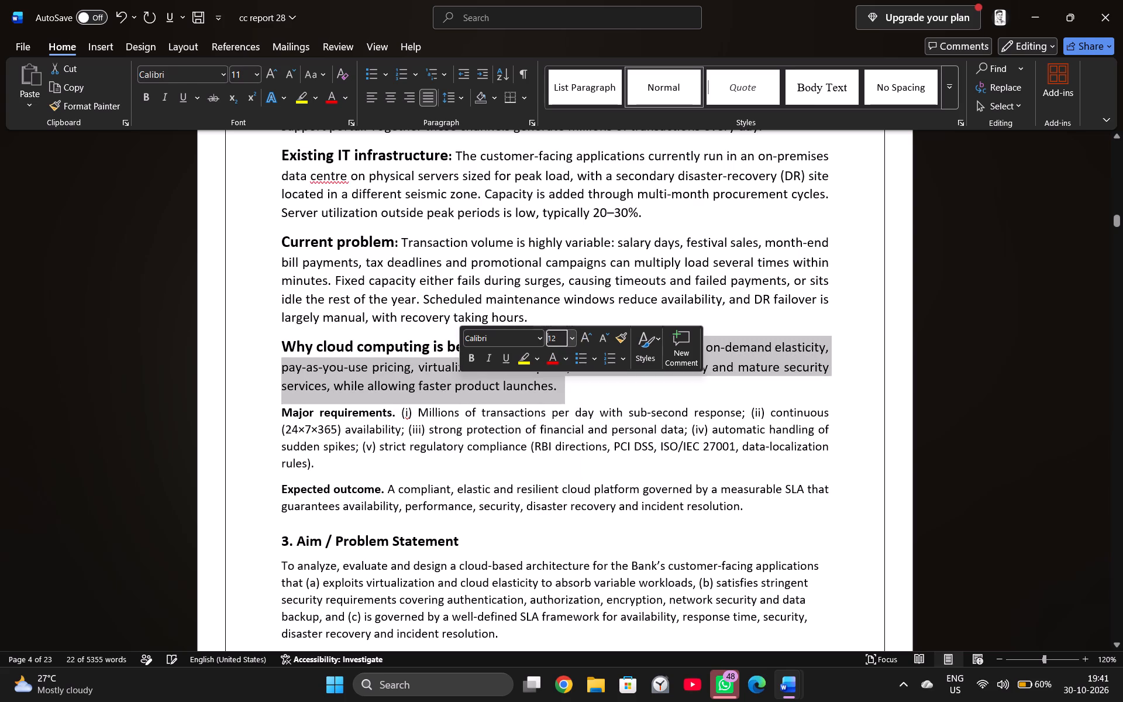
left_click(615, 395)
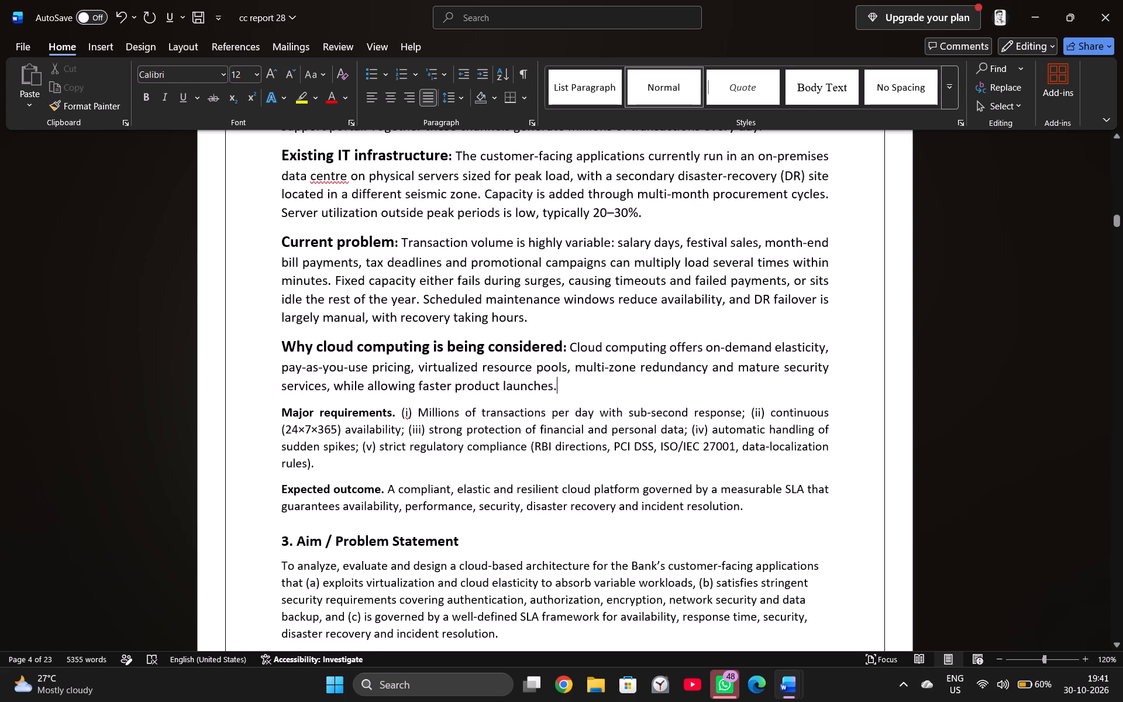
Set the font size of the "Major requirements" run-in heading to 14.
left_click_drag(281, 409, 391, 411)
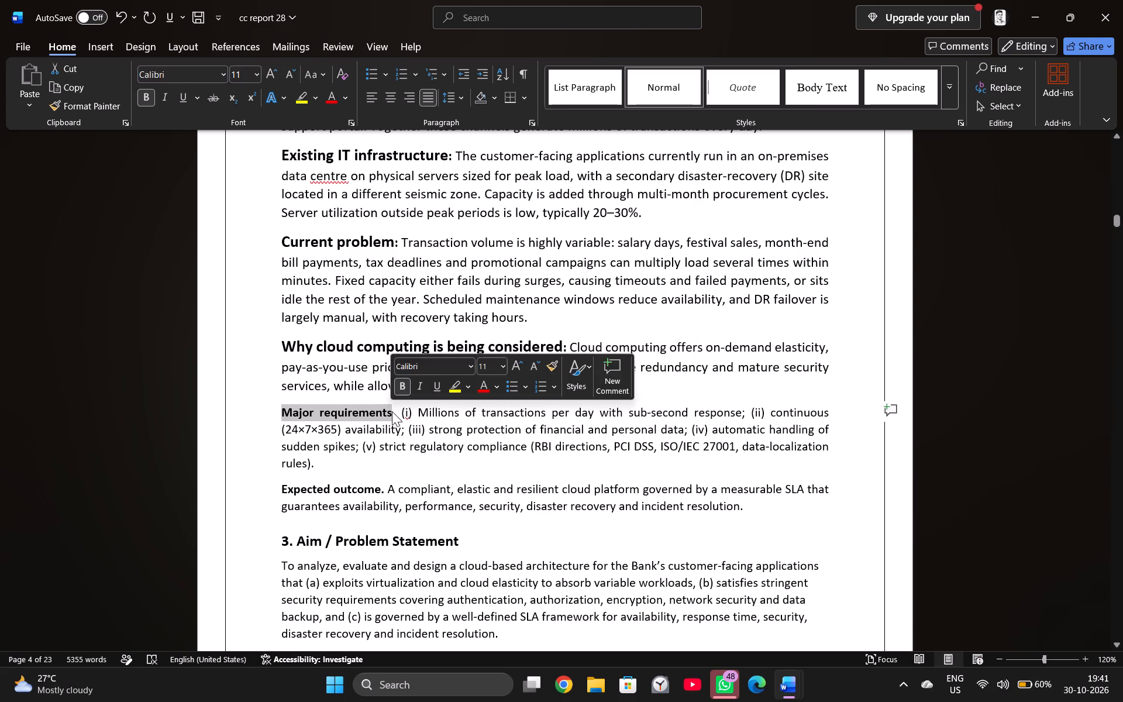
left_click(503, 373)
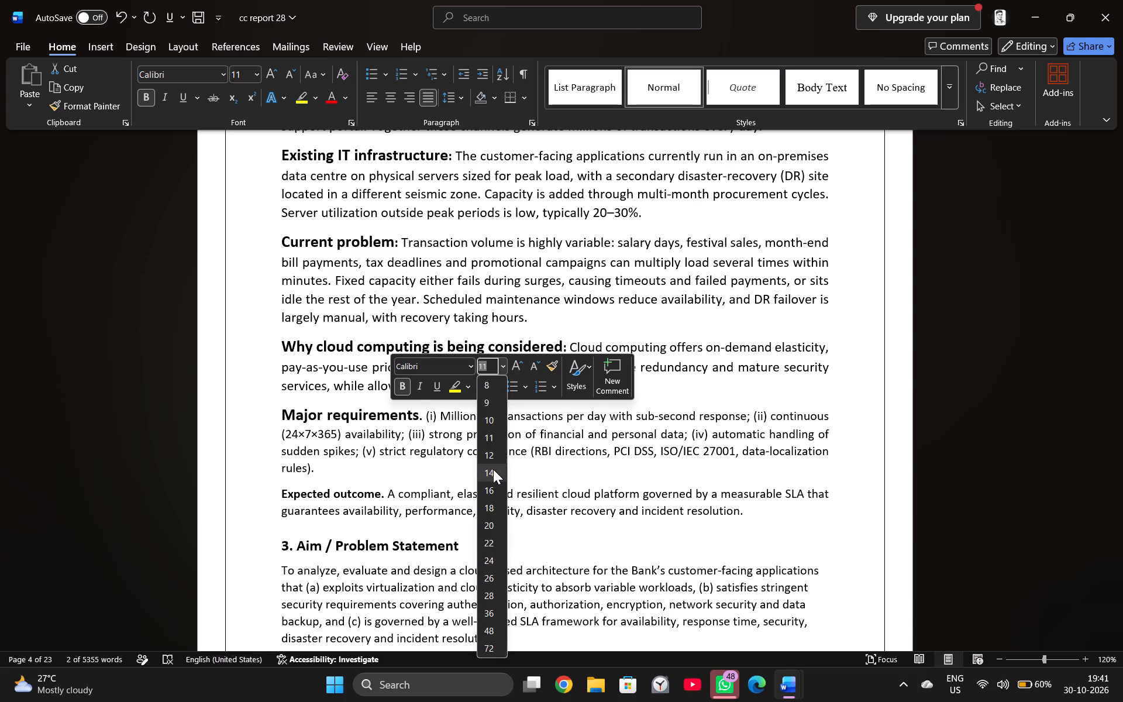
left_click(493, 469)
Replace the full stop after the "Major requirements" heading with a colon.
left_click(421, 417)
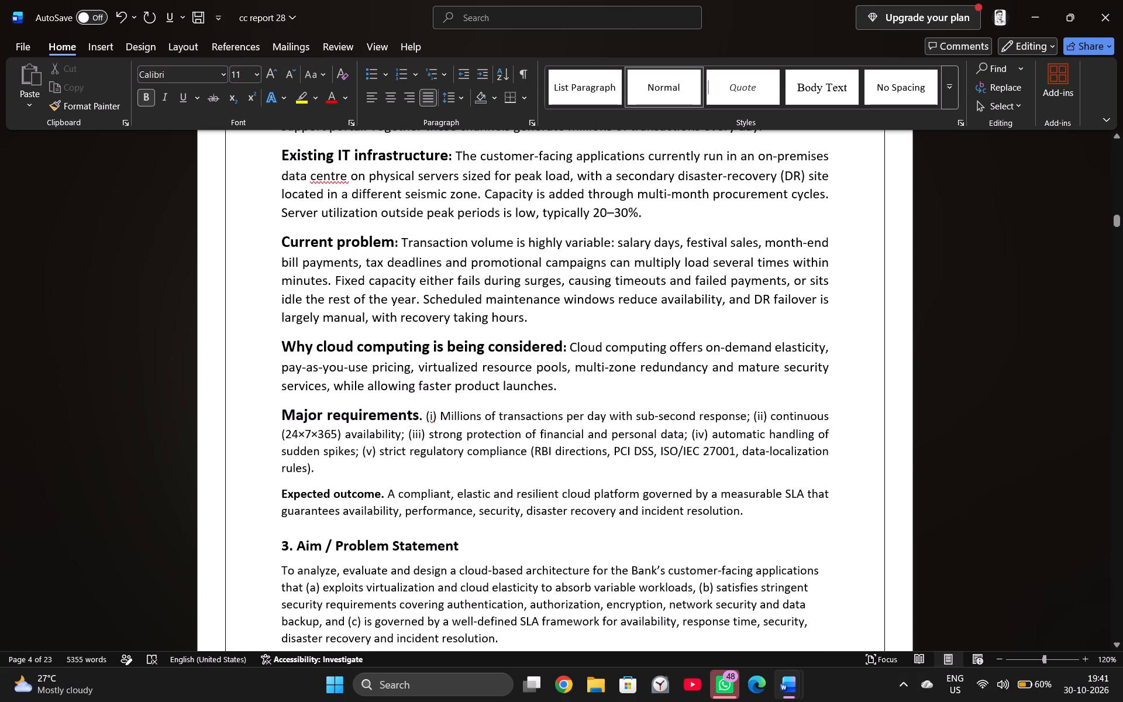
left_click(423, 419)
key("BackSpace")
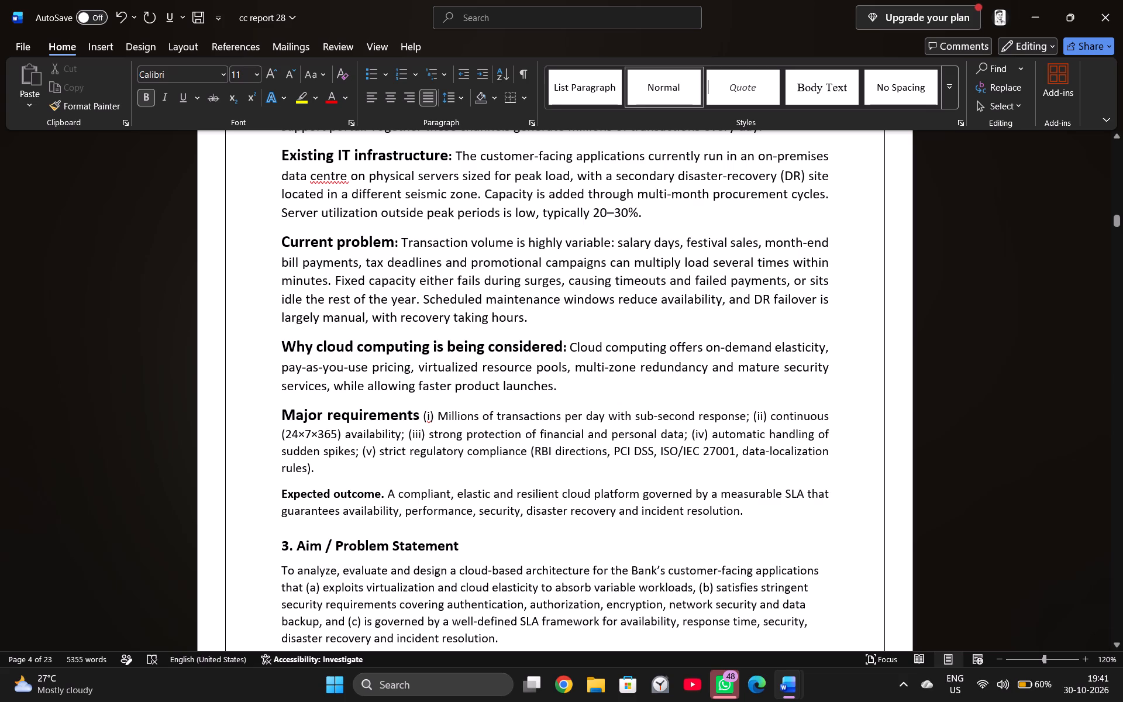
key("shift+colon")
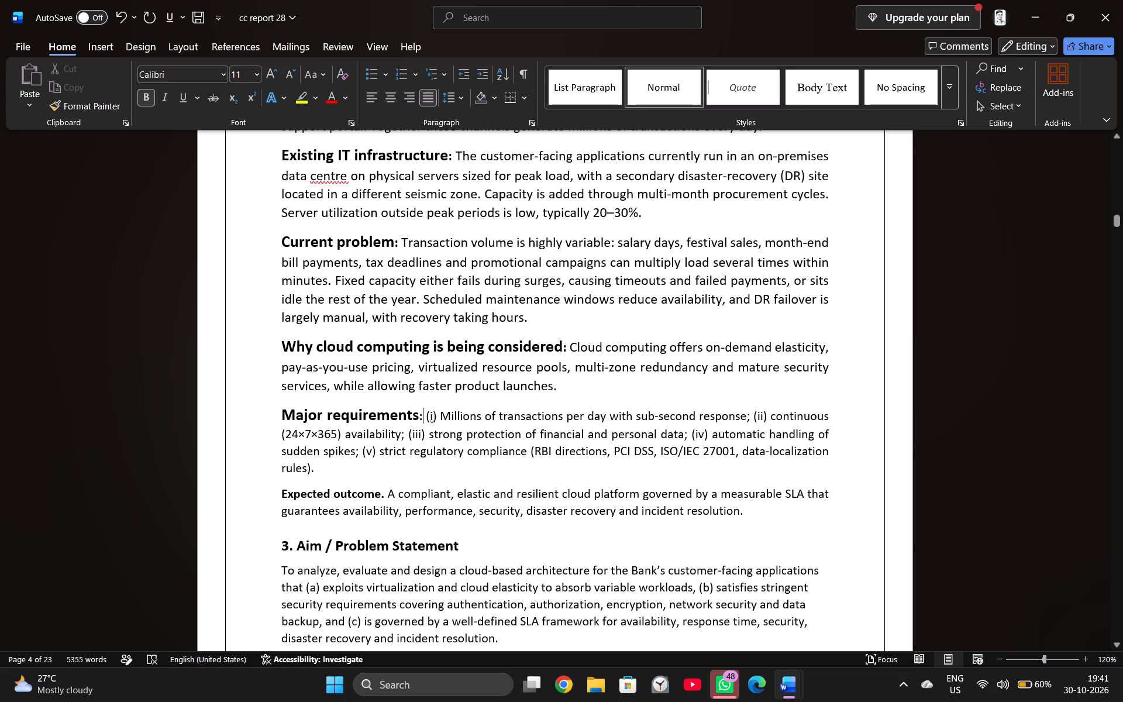
Set the font size of the paragraph text following the "Major requirements" heading to 12.
left_click(428, 411)
left_click_drag(426, 417, 737, 461)
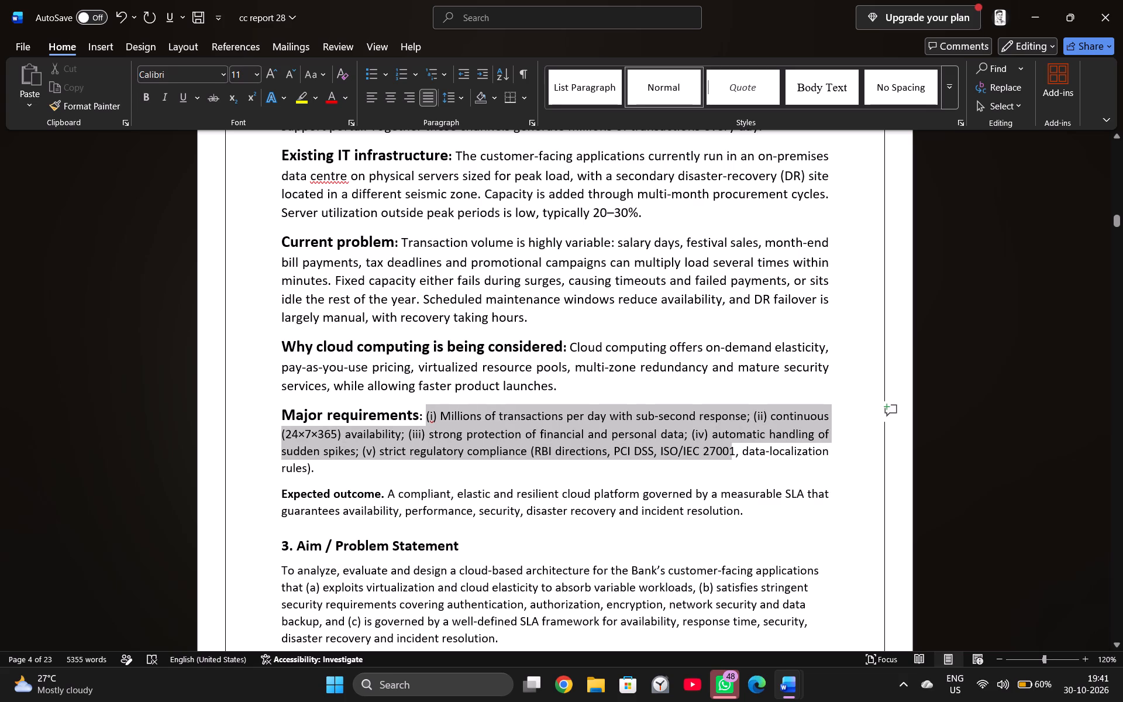
left_click_drag(737, 461, 745, 471)
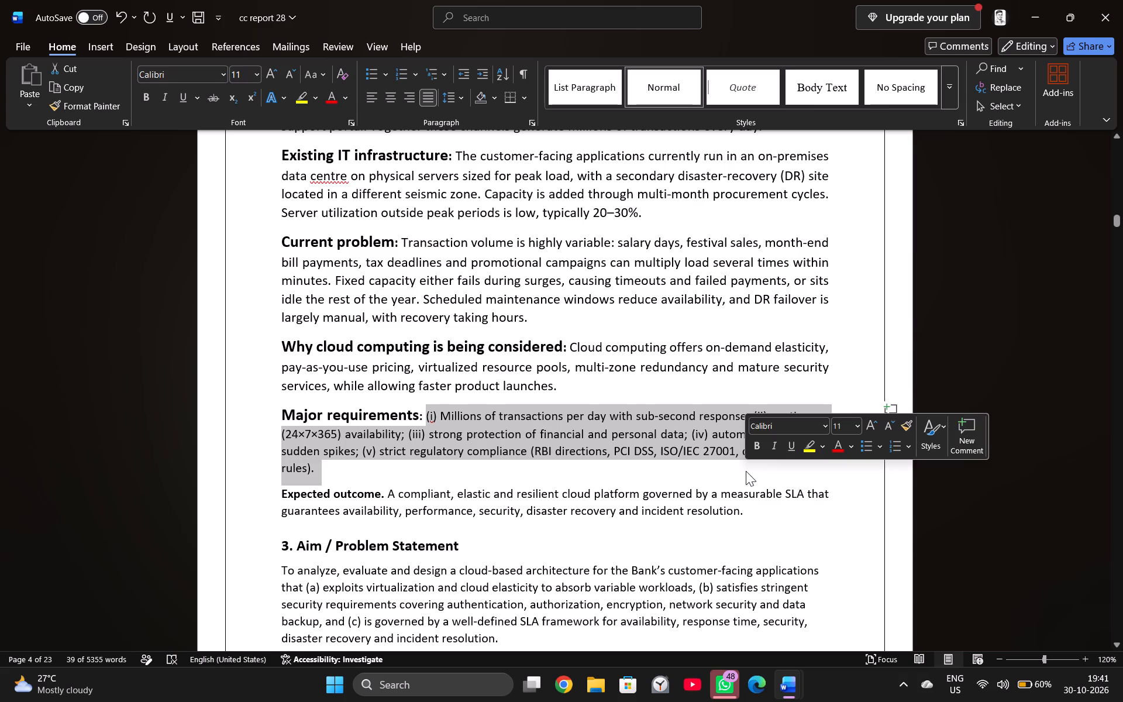
left_click(859, 429)
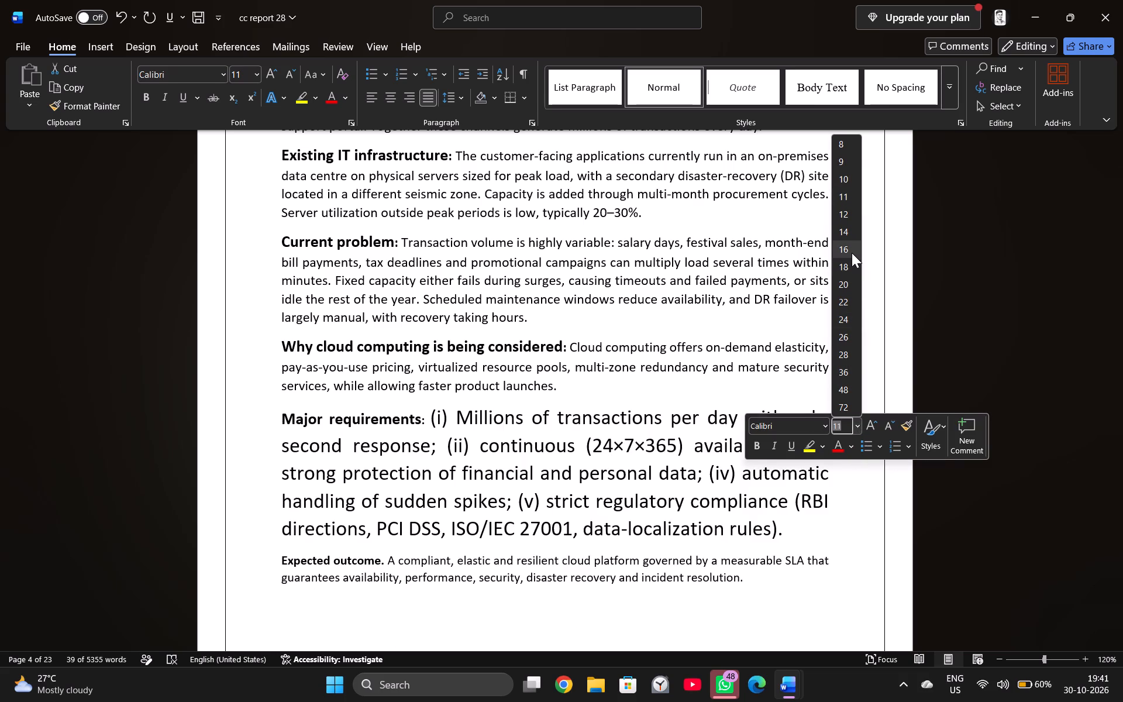
left_click(843, 211)
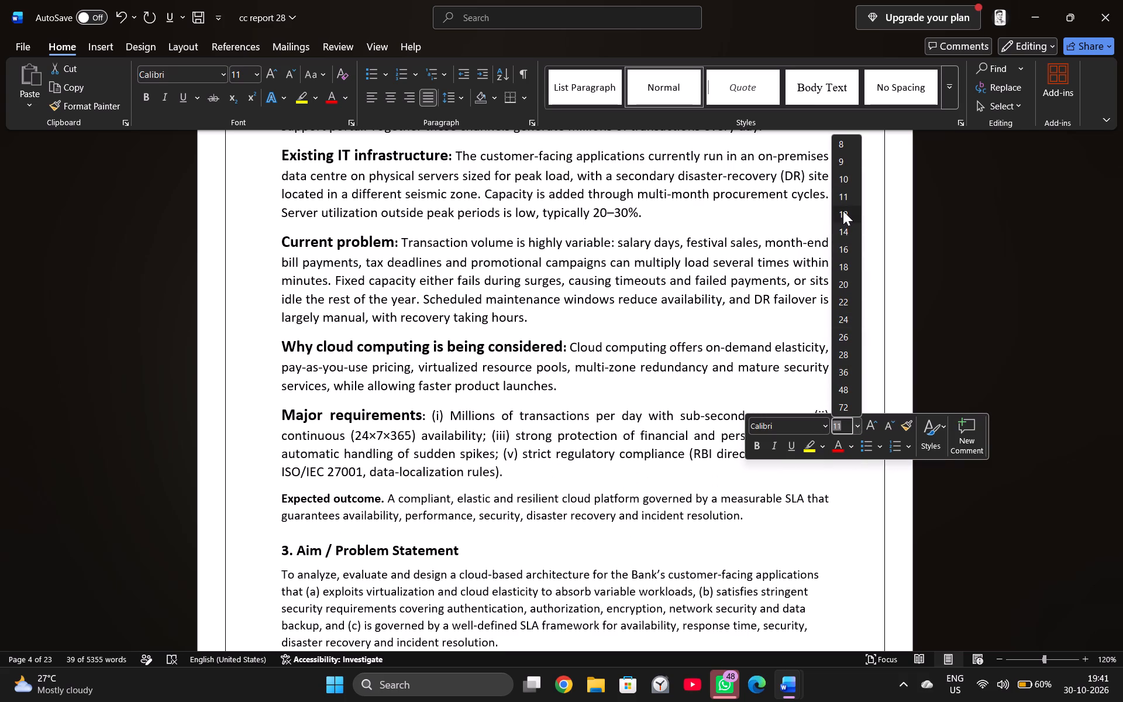
left_click(677, 388)
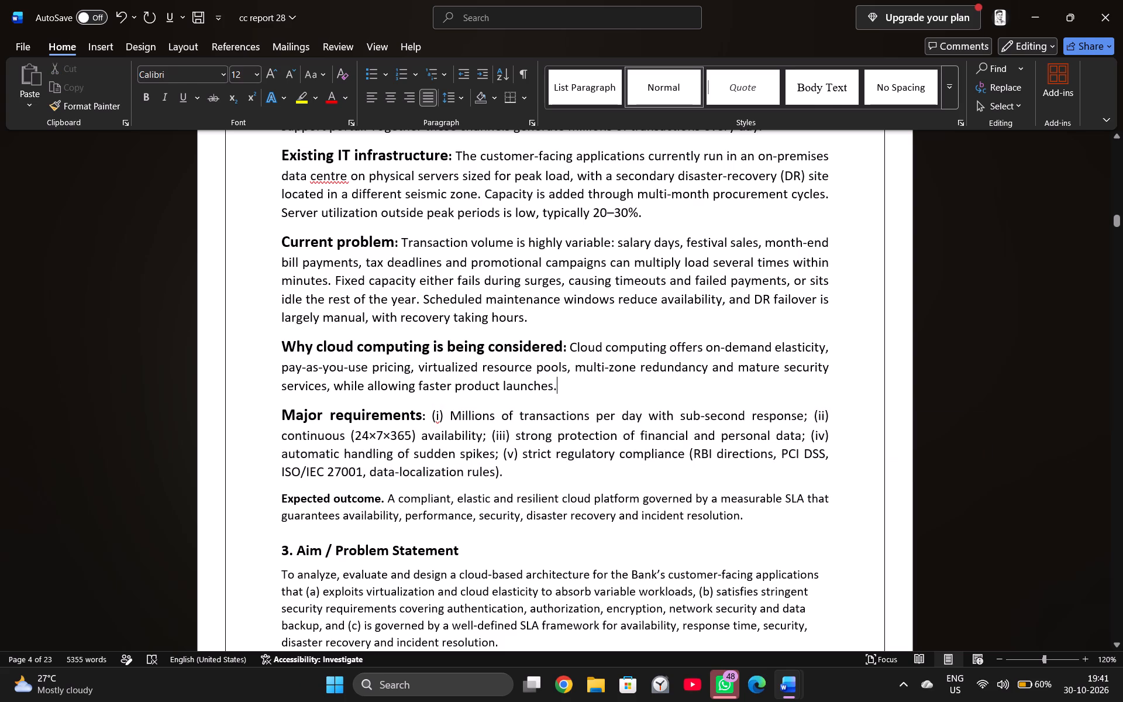
Set the font size of the "Expected outcome" run-in heading in section 2 to 14.
scroll(664, 455, "down", 2)
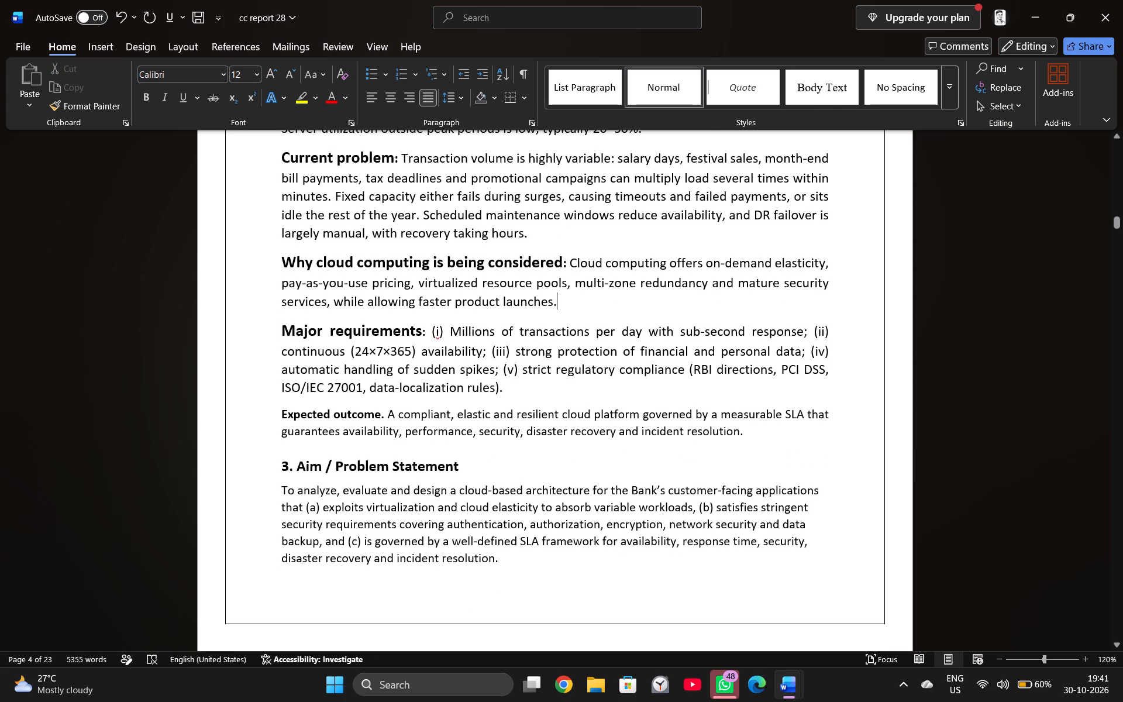
left_click_drag(277, 412, 331, 414)
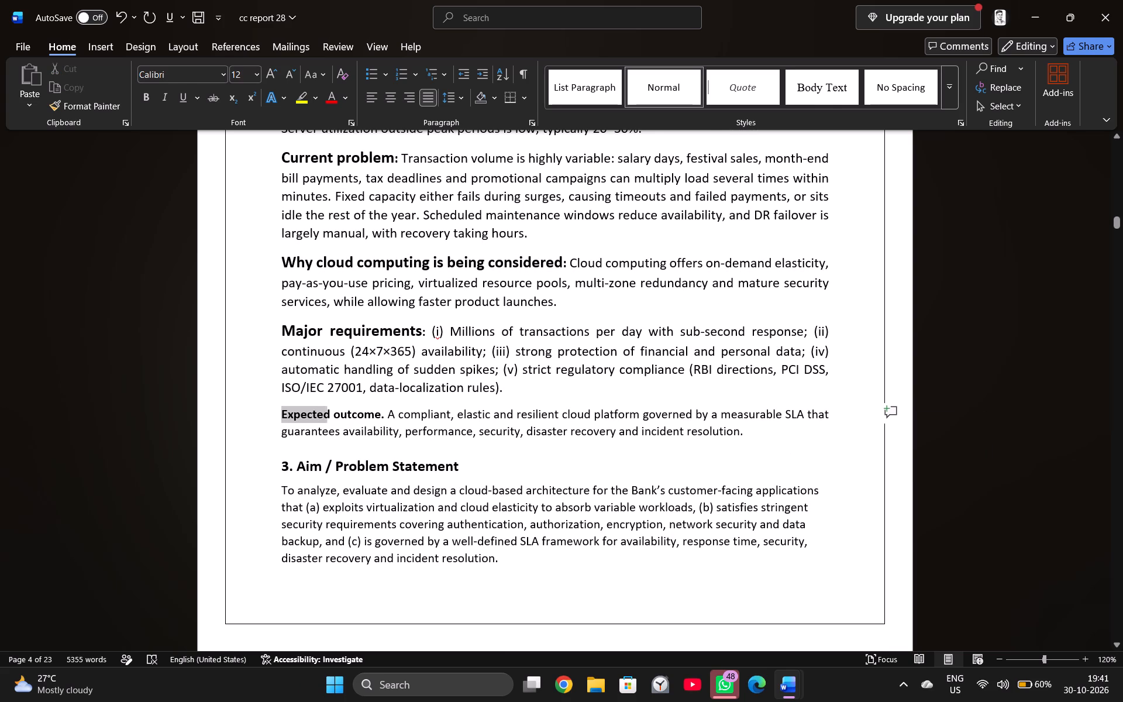
left_click_drag(331, 414, 375, 416)
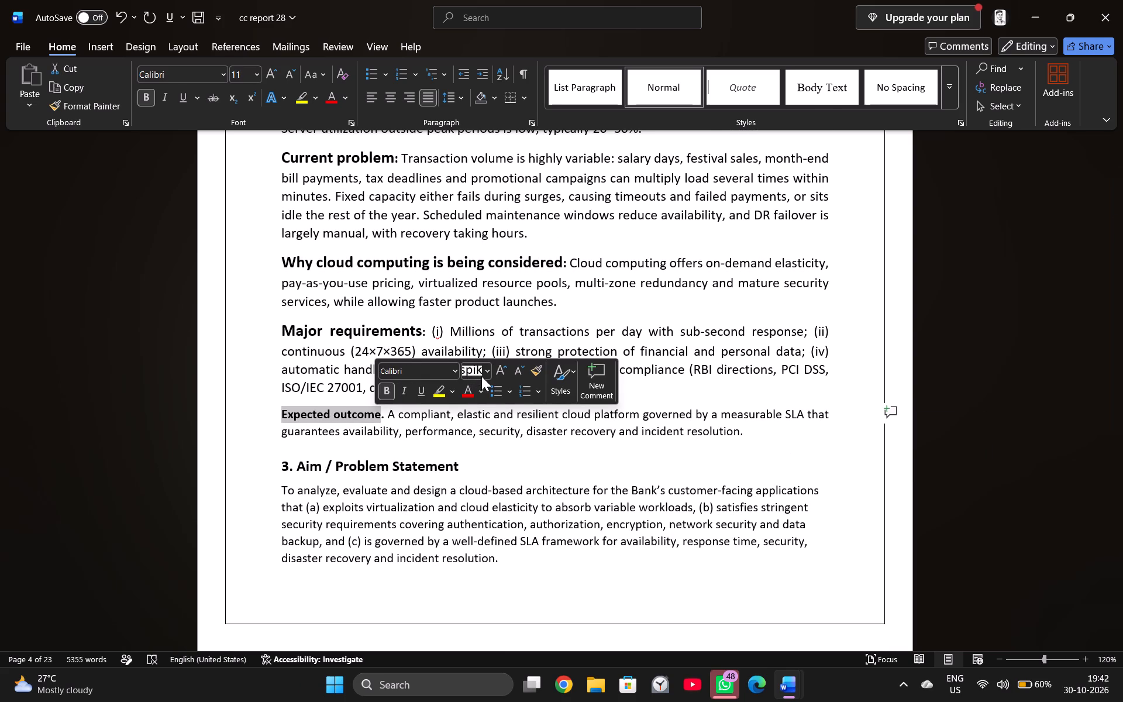
left_click(483, 374)
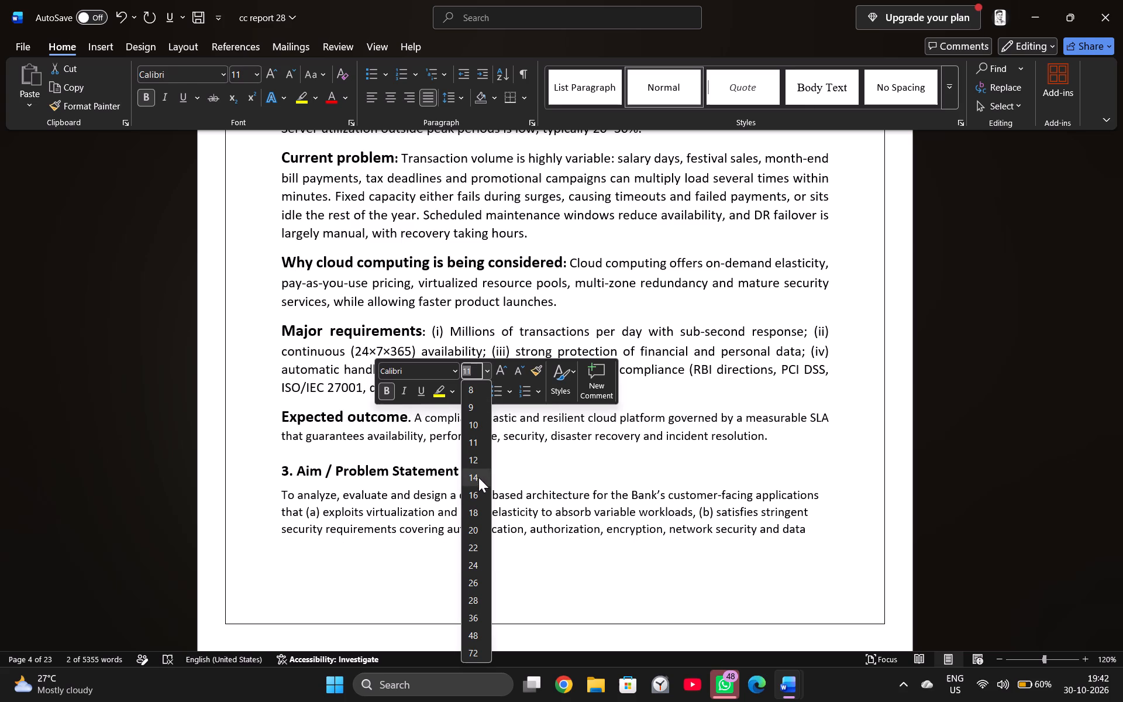
left_click(479, 478)
Replace the full stop and the space after the "Expected outcome" heading with a colon.
left_click(415, 421)
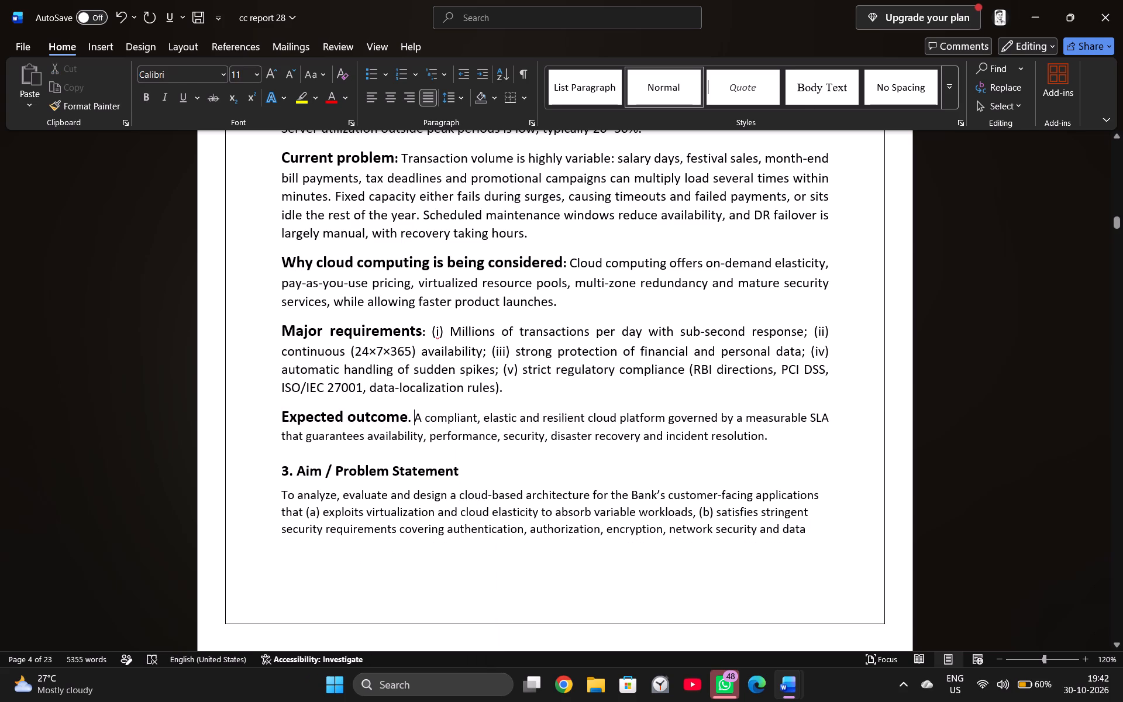
key("BackSpace")
key("BackSpace")
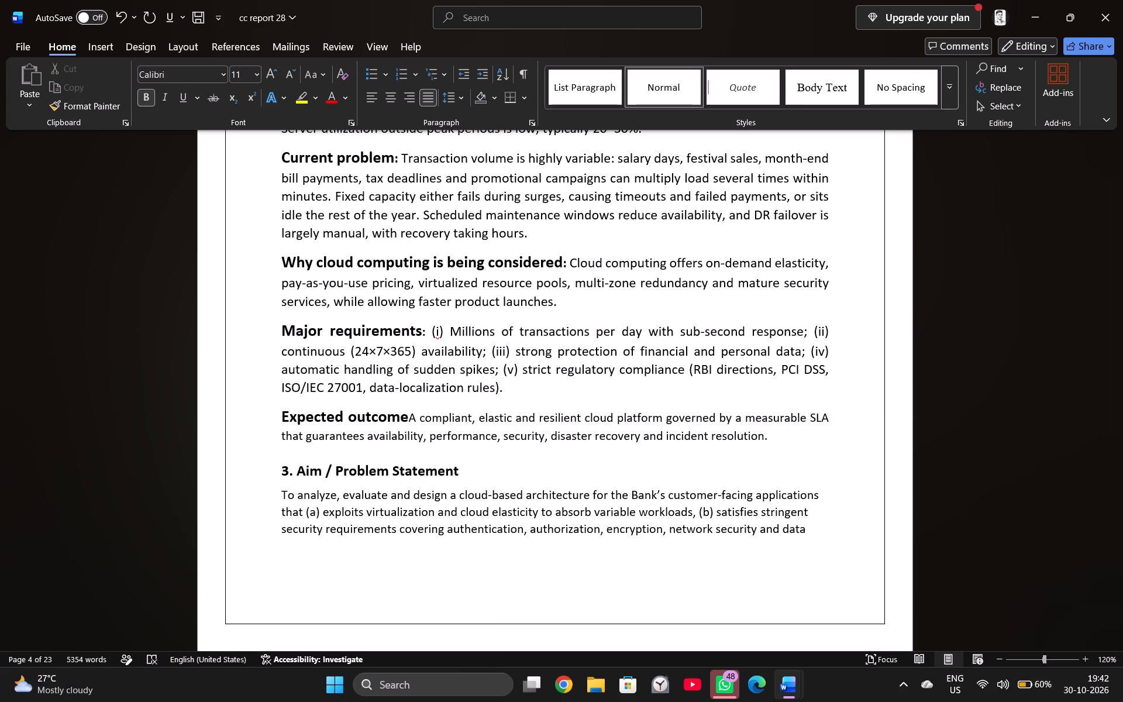
key("shift+colon")
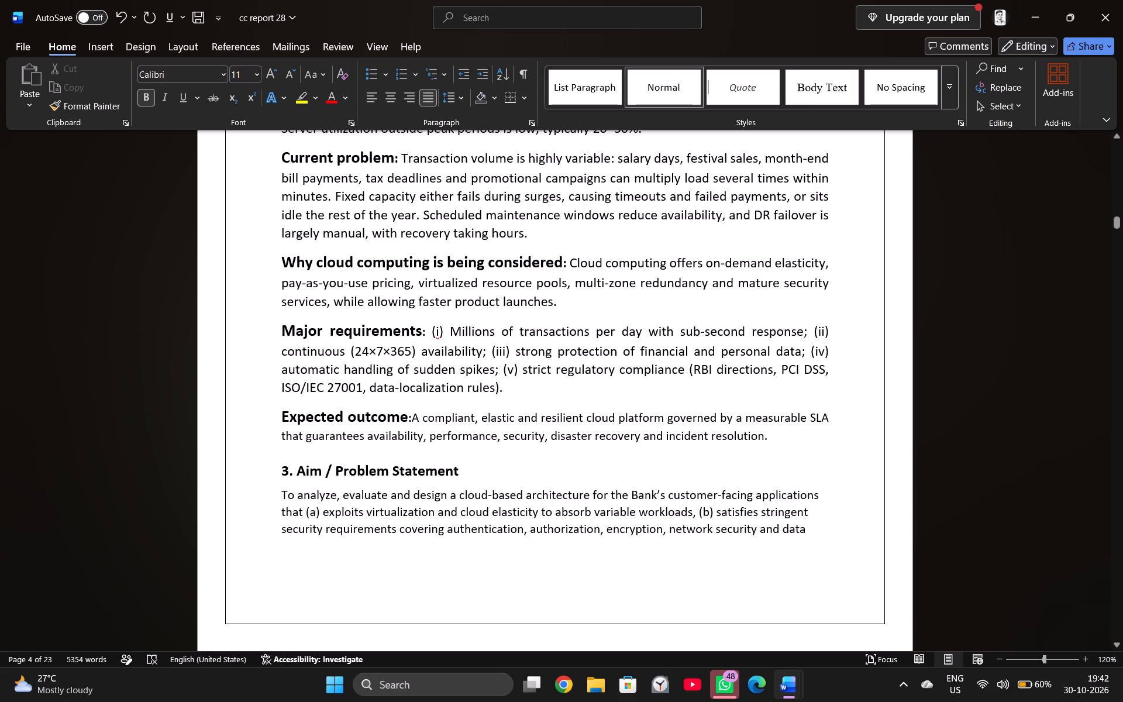
Insert a space after the colon following the "Expected outcome" heading.
key("space")
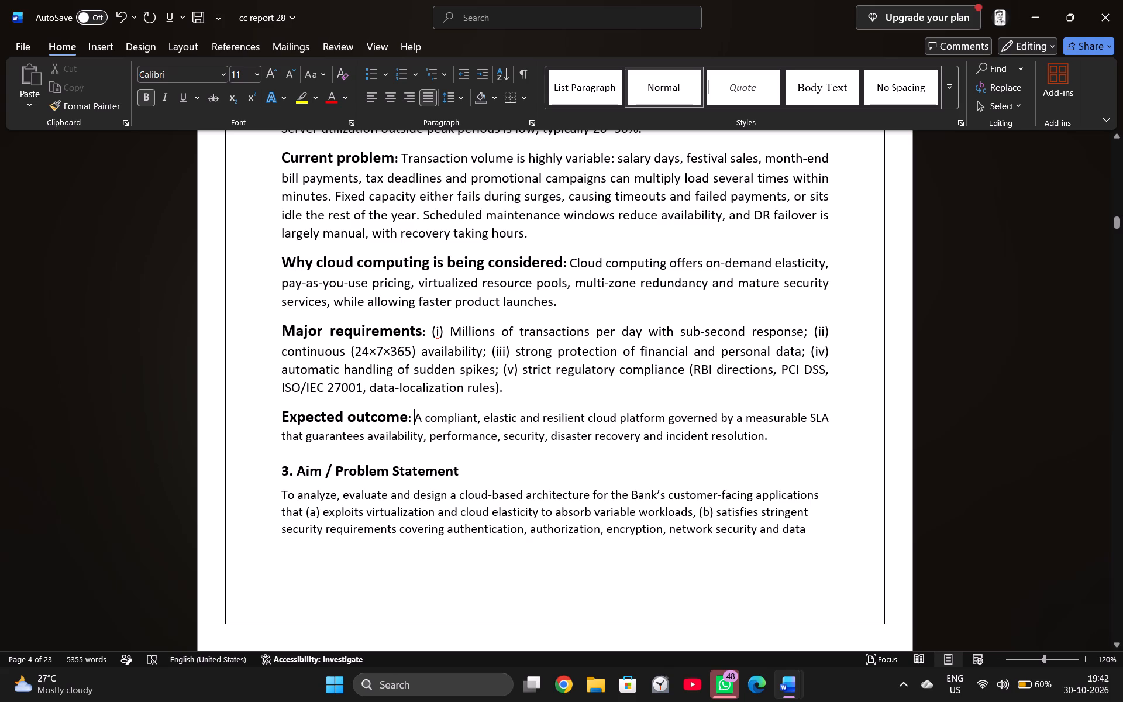
Set the font size of the paragraph text following the "Expected outcome" heading to 12.
left_click_drag(414, 416, 799, 436)
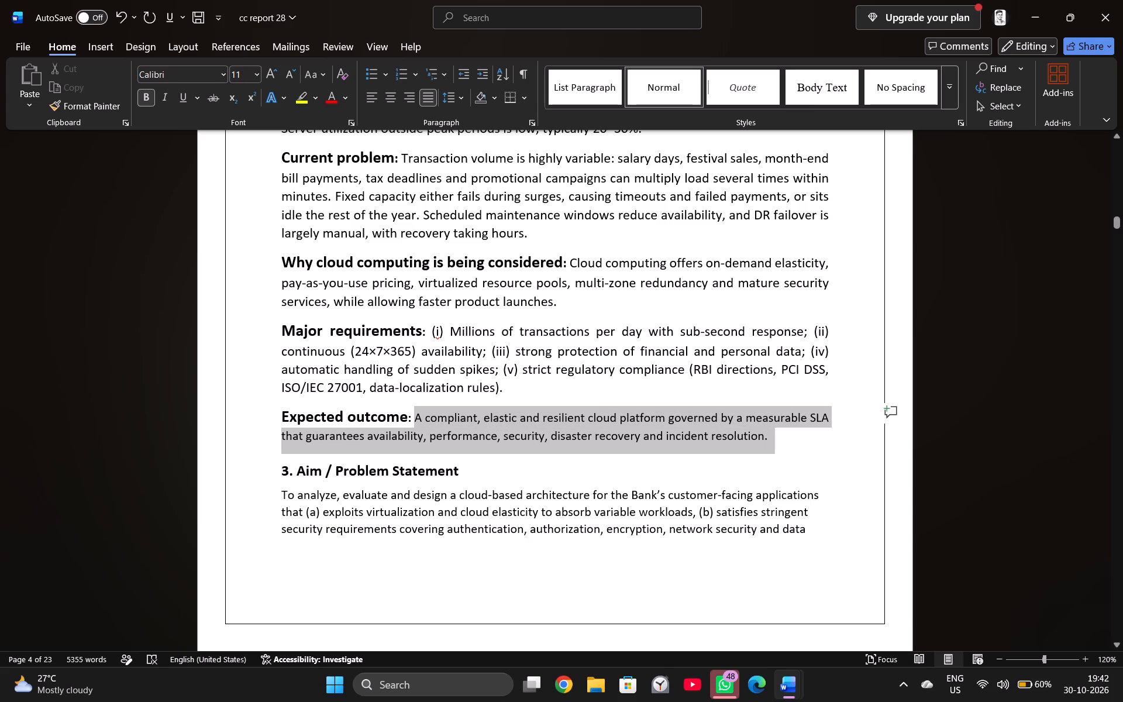
left_click_drag(799, 436, 799, 436)
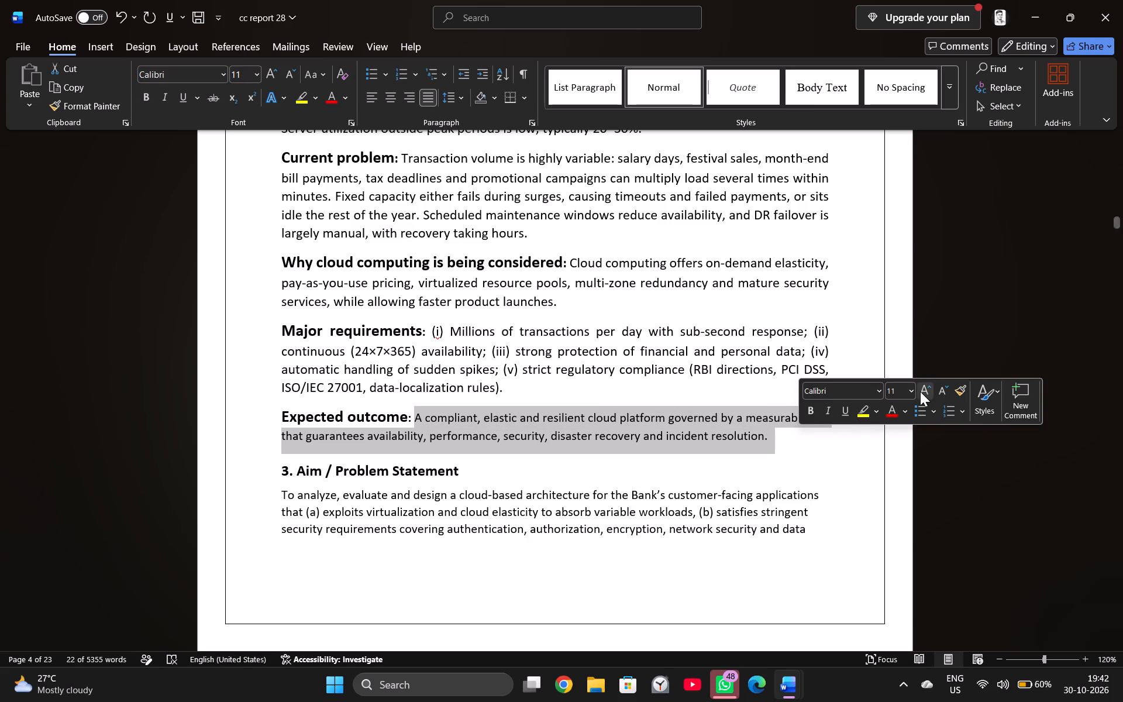
left_click(906, 393)
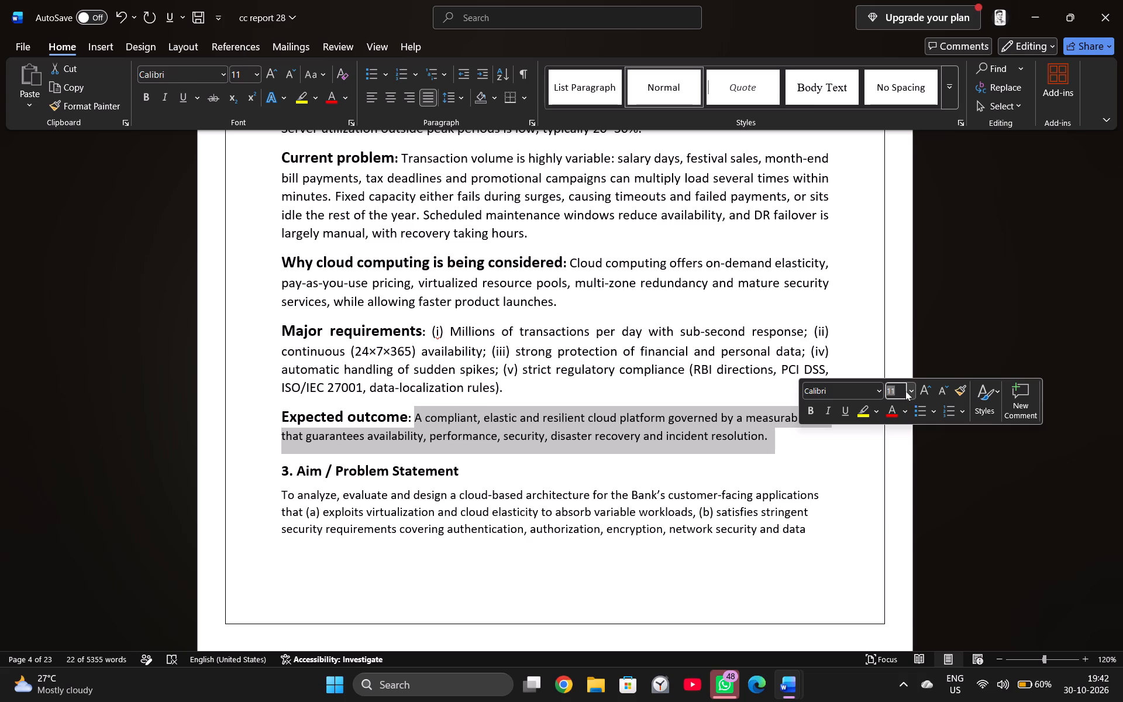
left_click(910, 390)
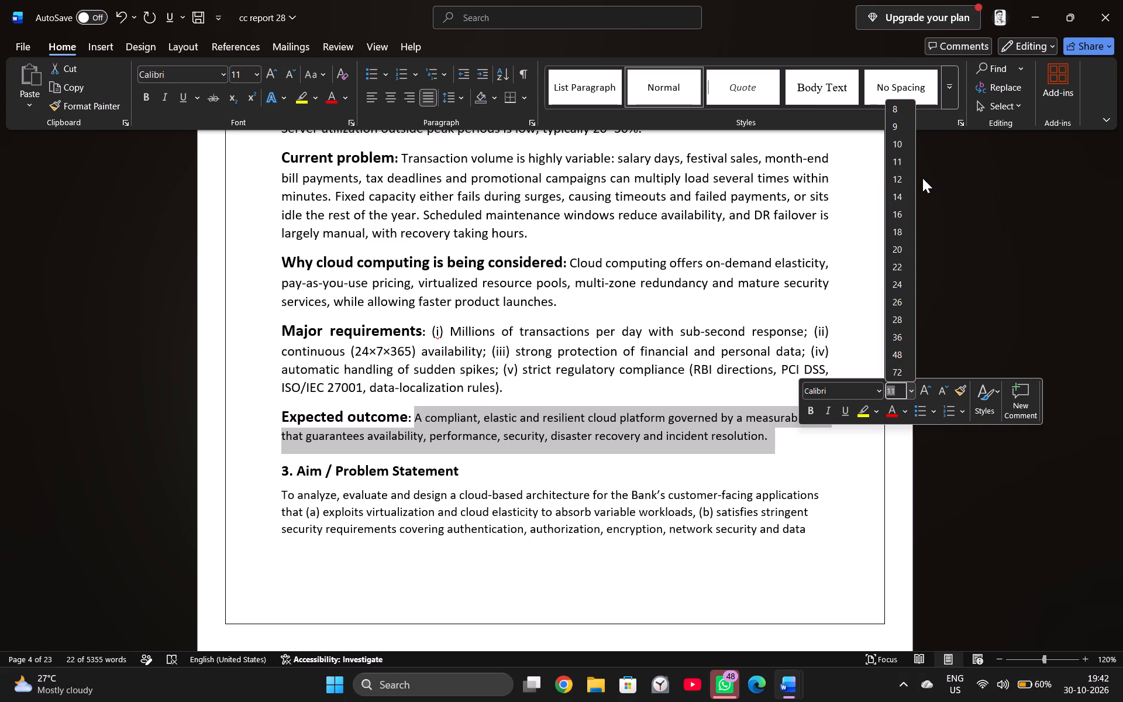
left_click(894, 180)
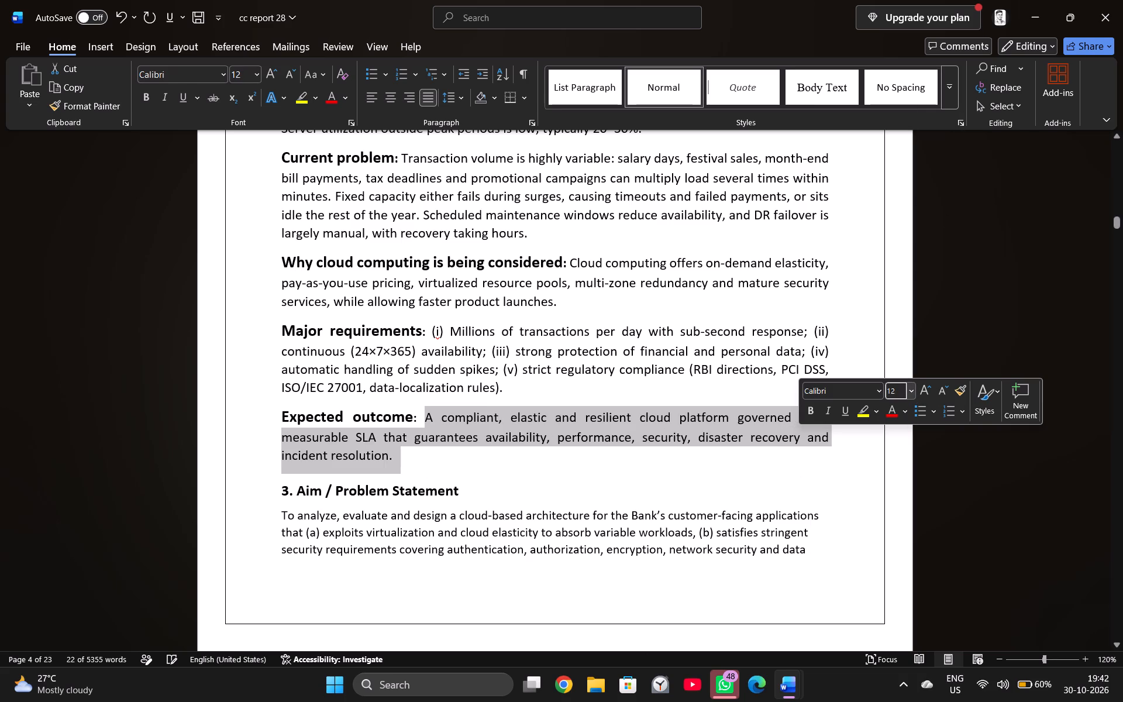
left_click(687, 488)
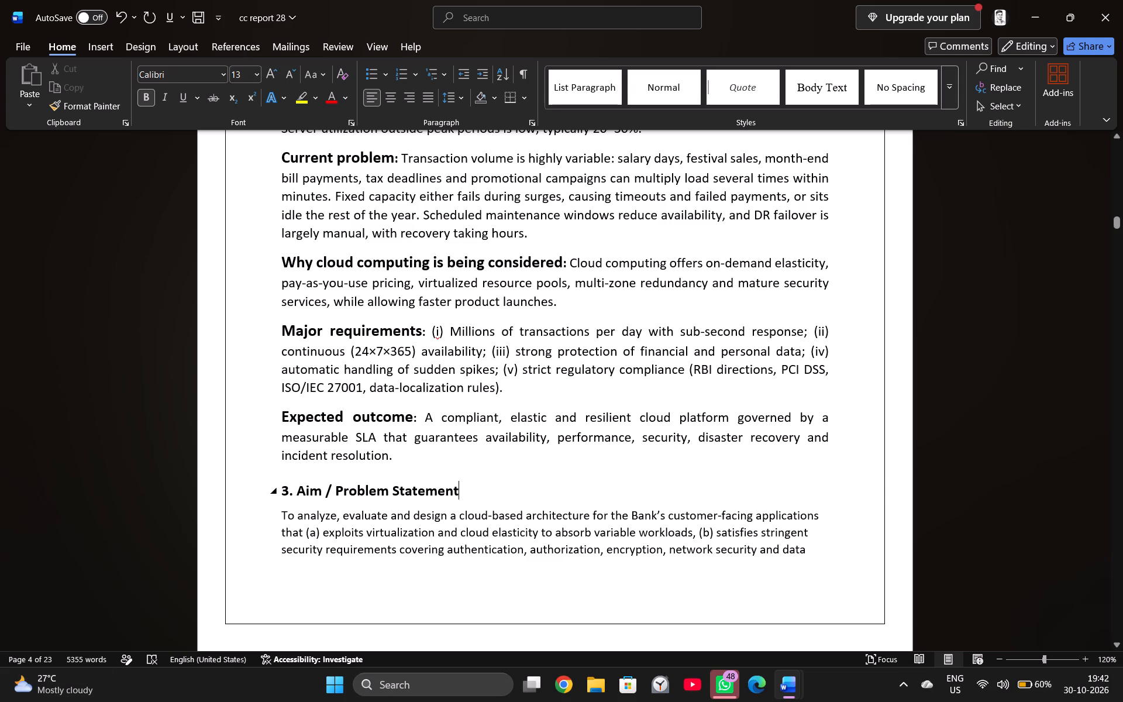
Set the font size of the "3. Aim / Problem Statement" heading to 16.
left_click_drag(280, 491, 492, 491)
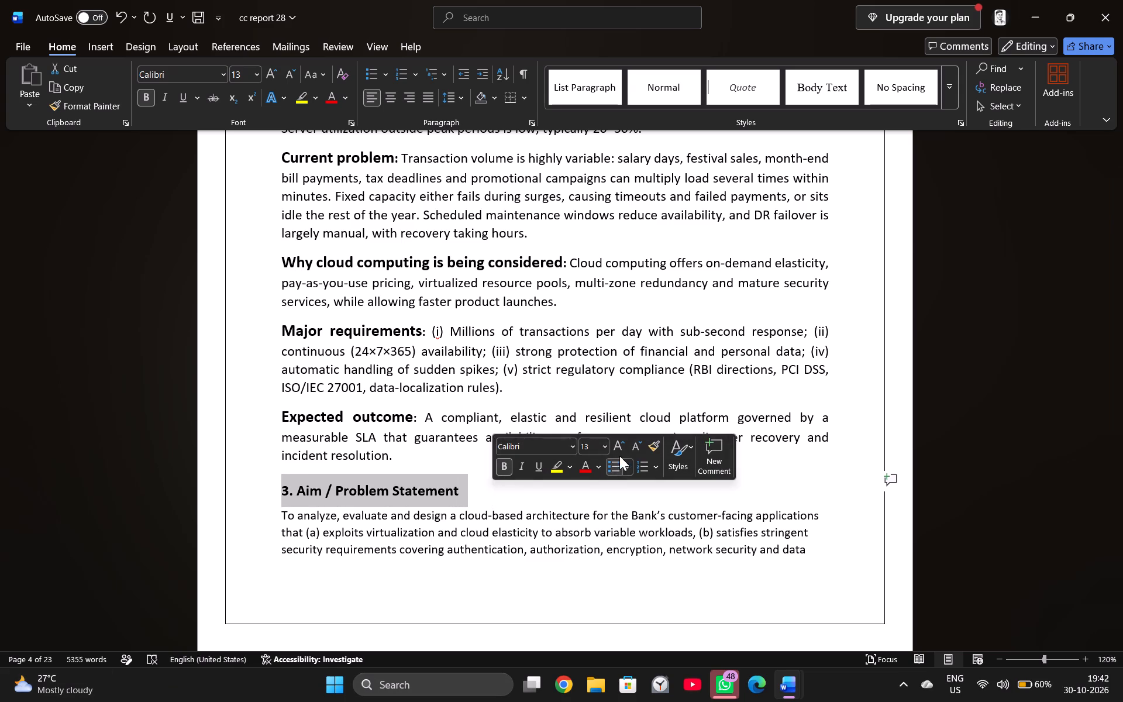
left_click(608, 446)
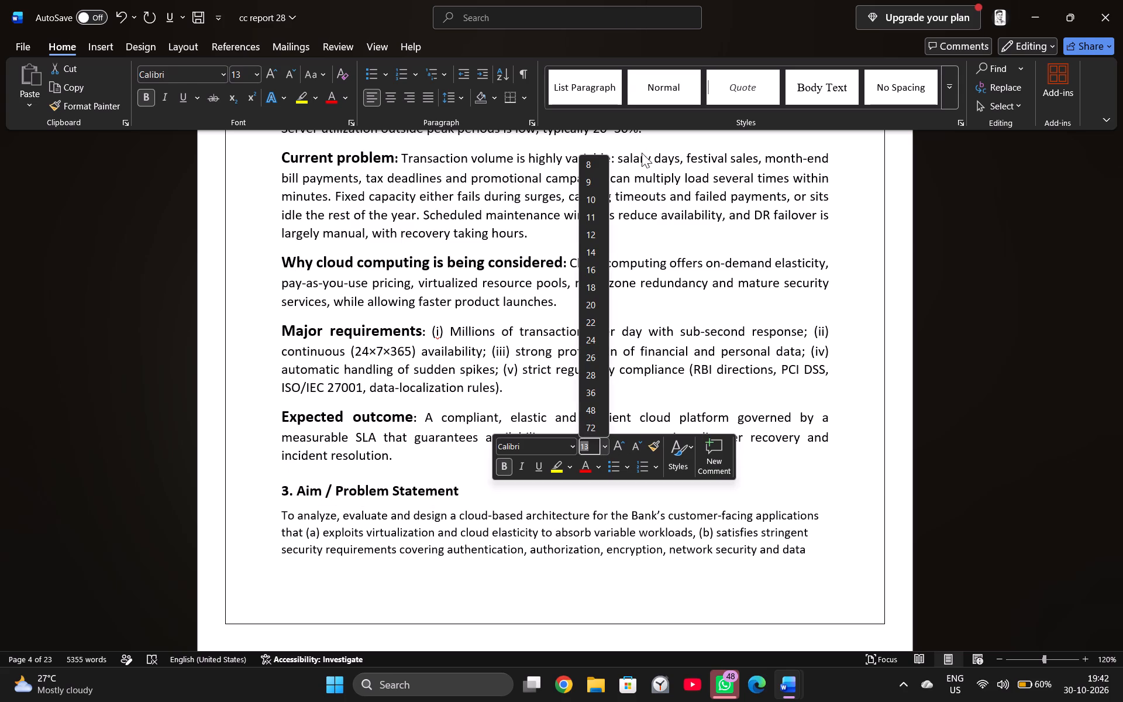
left_click(584, 266)
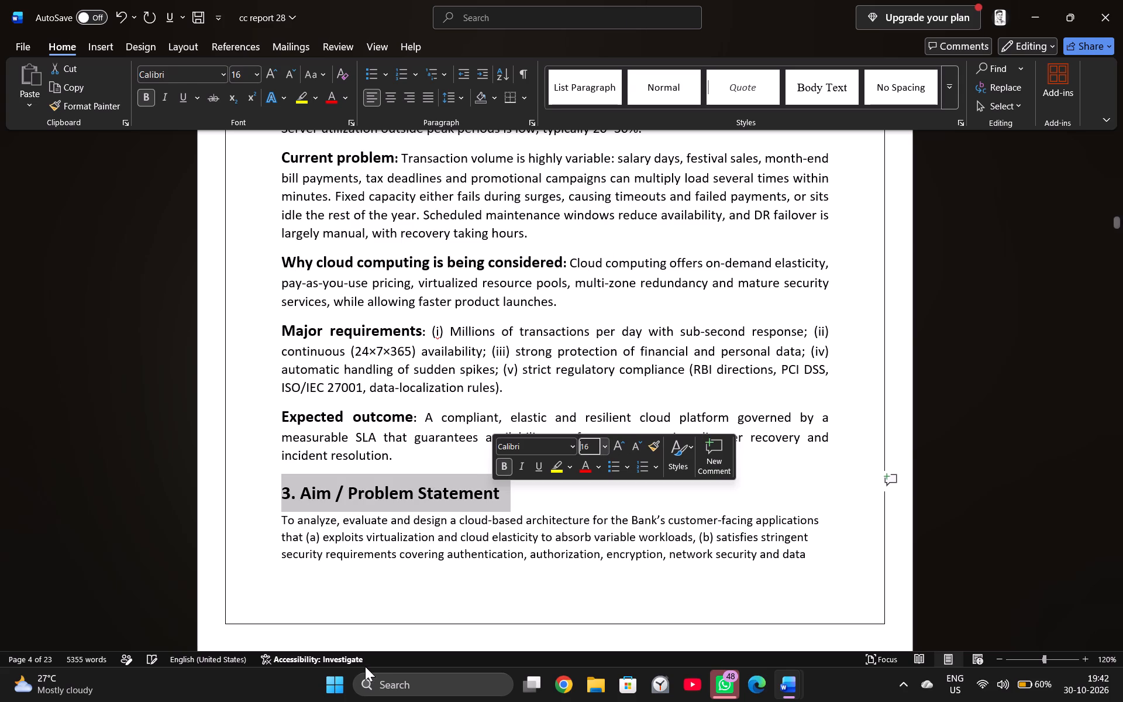
left_click(534, 500)
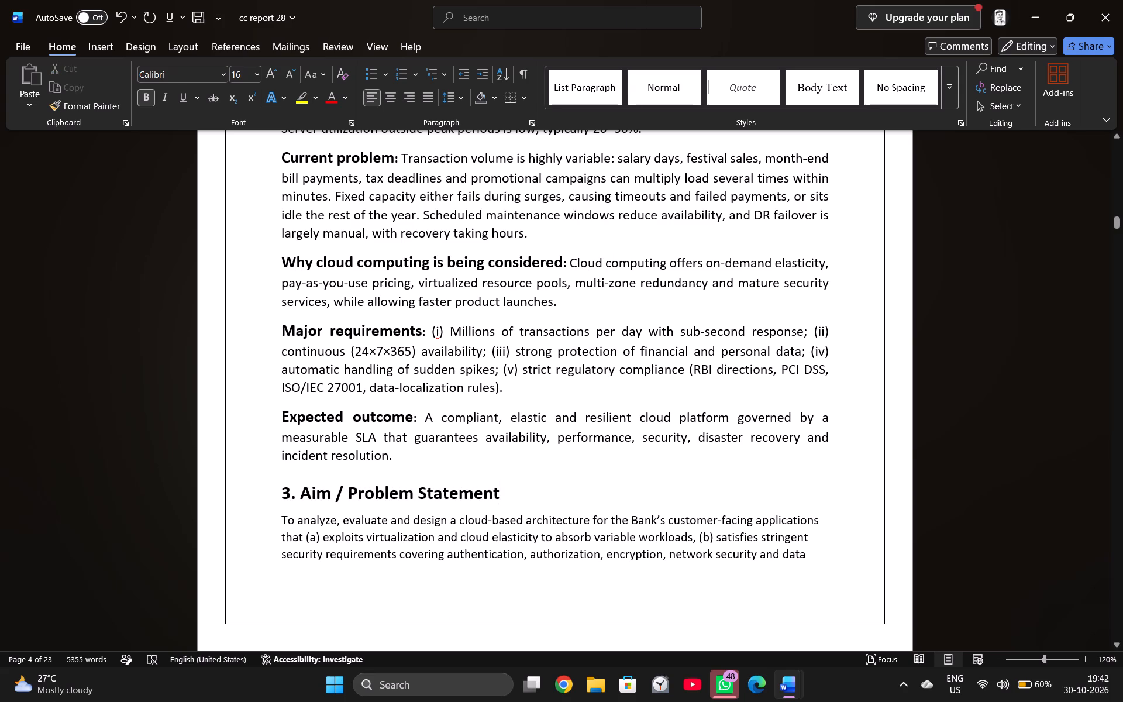
Justify the body paragraph under "3. Aim / Problem Statement".
left_click_drag(277, 517, 808, 561)
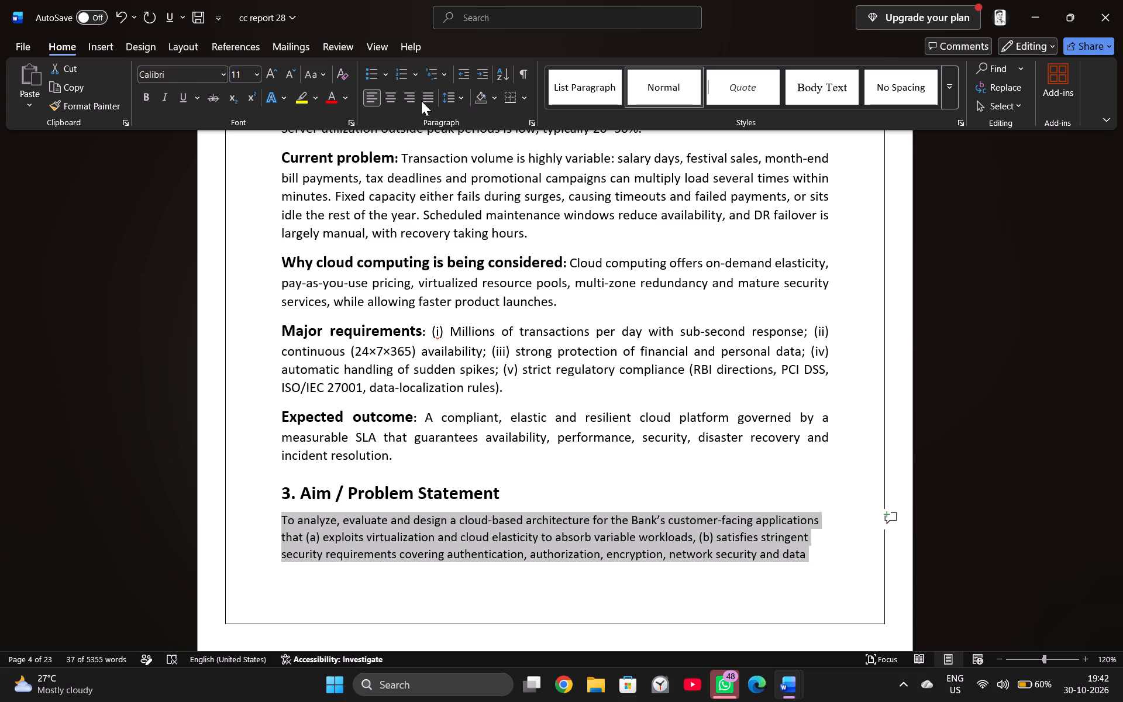
left_click(423, 101)
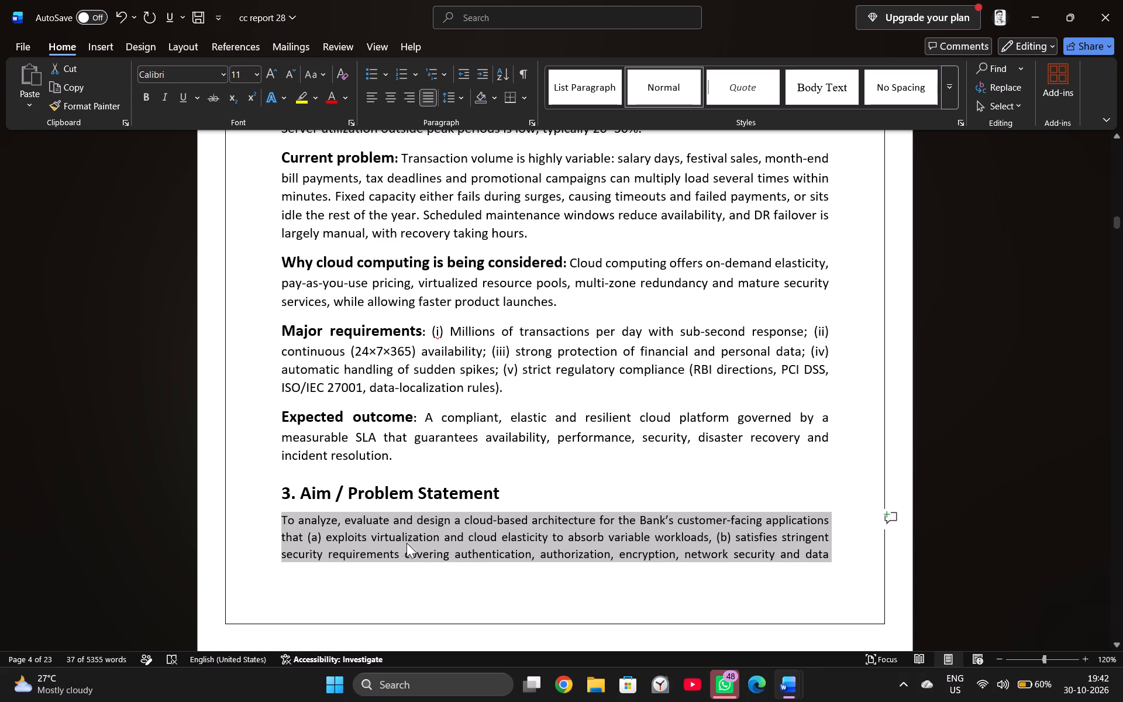
Set the font size of the section 3 paragraph lines at the bottom of the page, through "network security and data", to 12.
left_click(276, 519)
left_click_drag(280, 516, 853, 551)
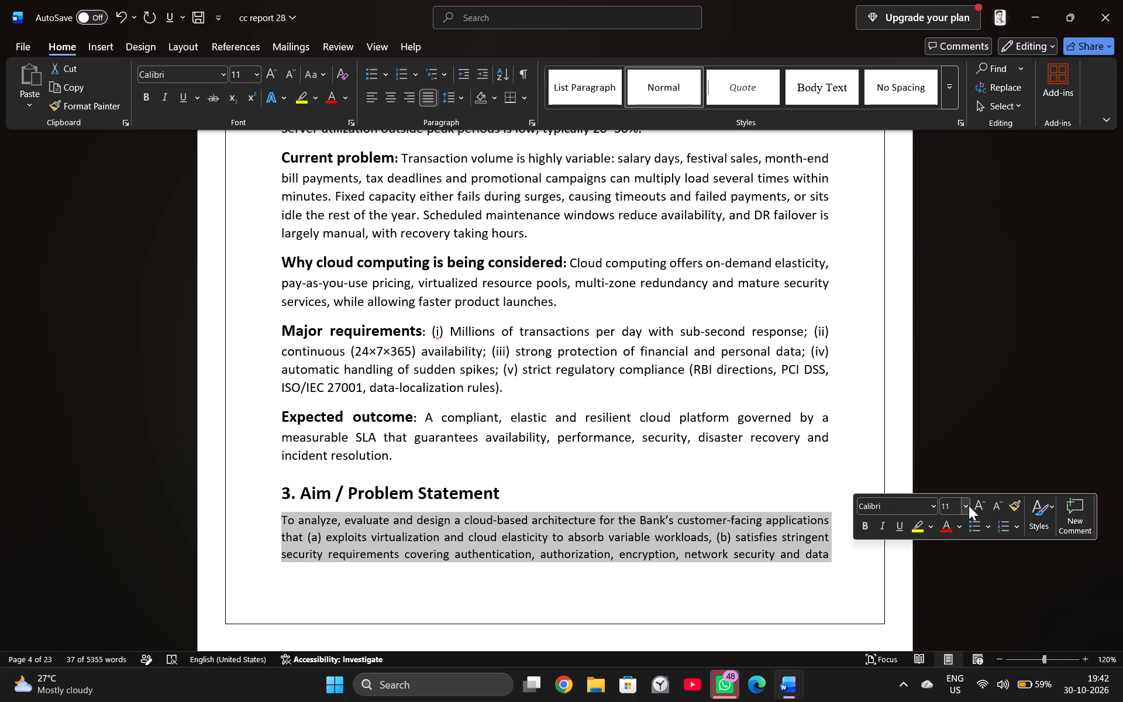
left_click(969, 505)
left_click(958, 288)
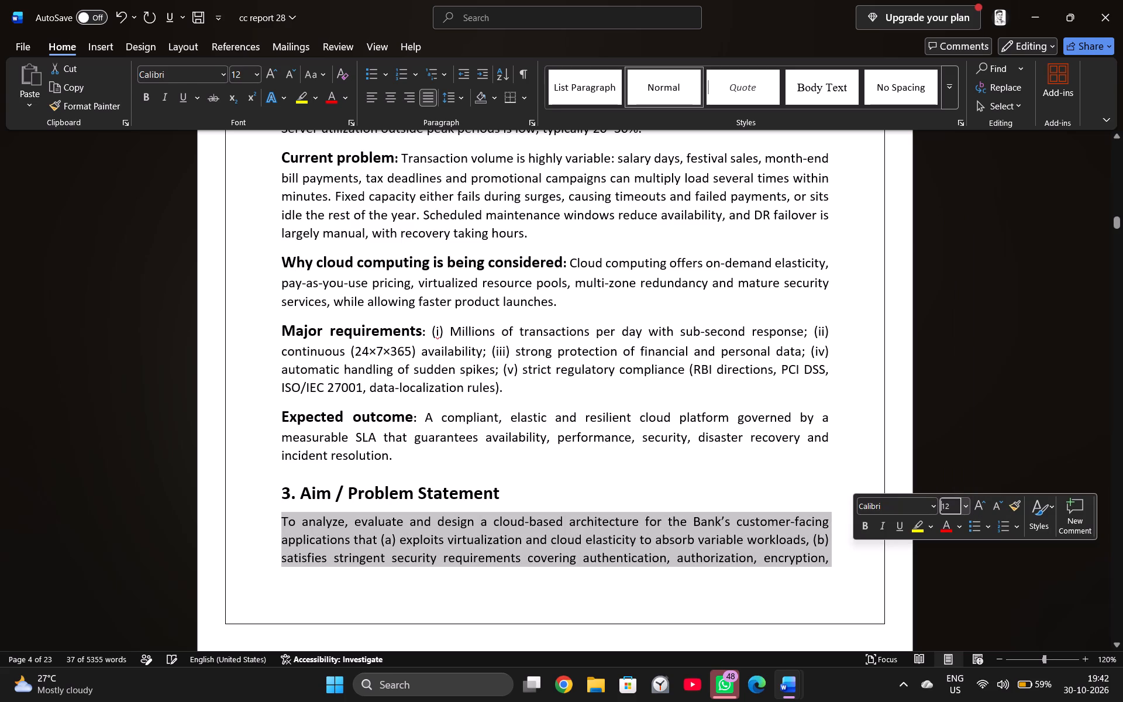
scroll(724, 431, "down", 3)
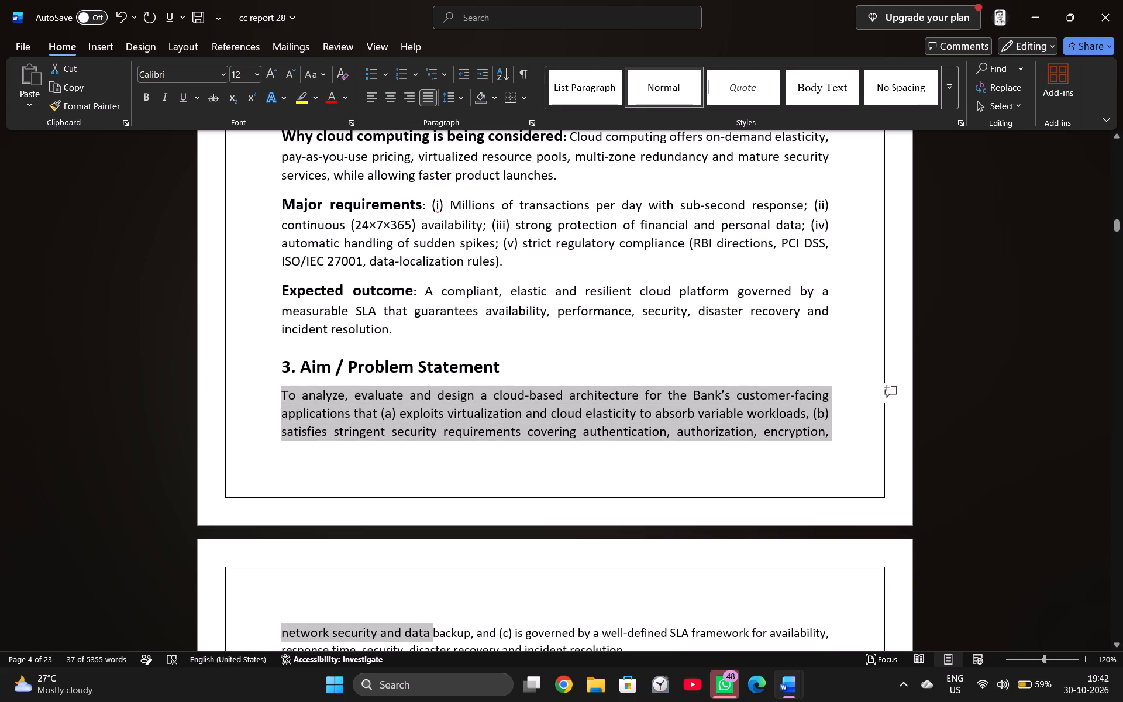
left_click(776, 462)
Review the formatting of sections 1 to 3, comparing the spacing of their headings and body paragraphs.
scroll(769, 421, "up", 5)
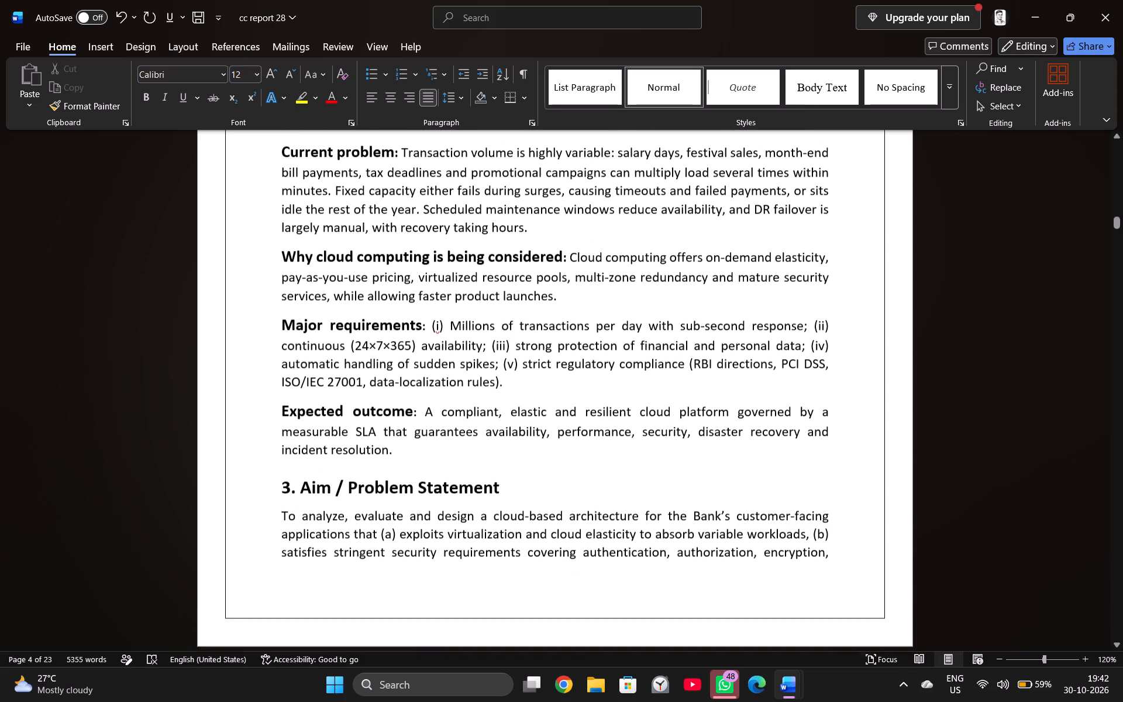
scroll(769, 426, "up", 9)
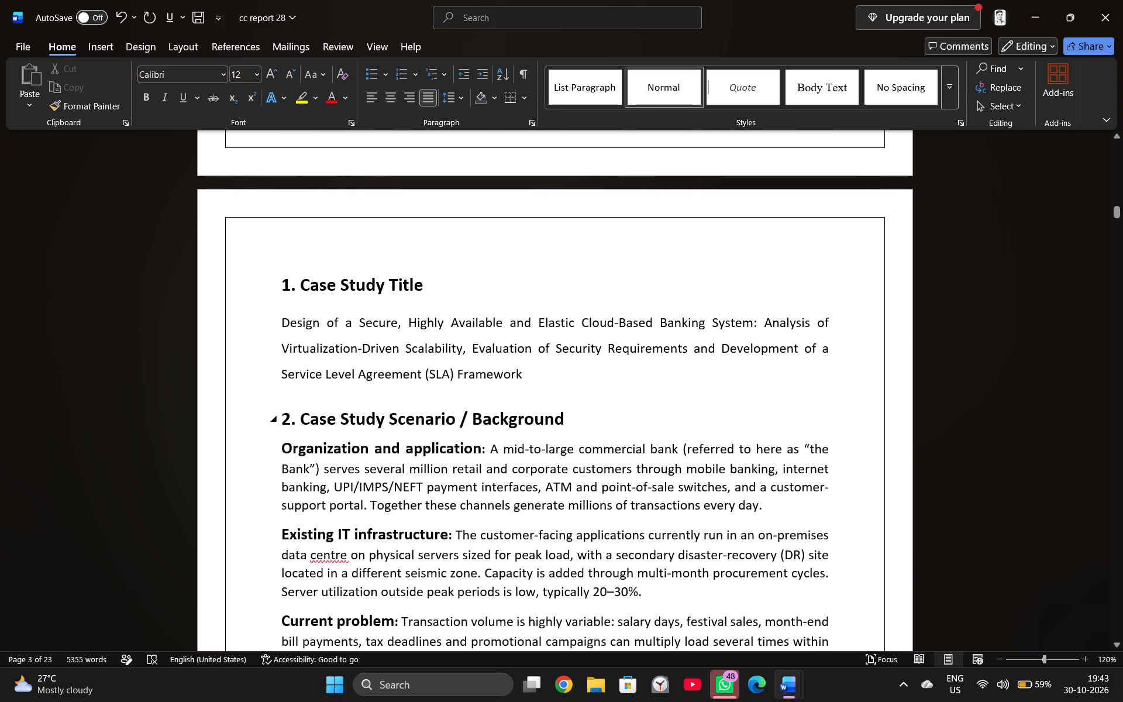
scroll(623, 488, "down", 7)
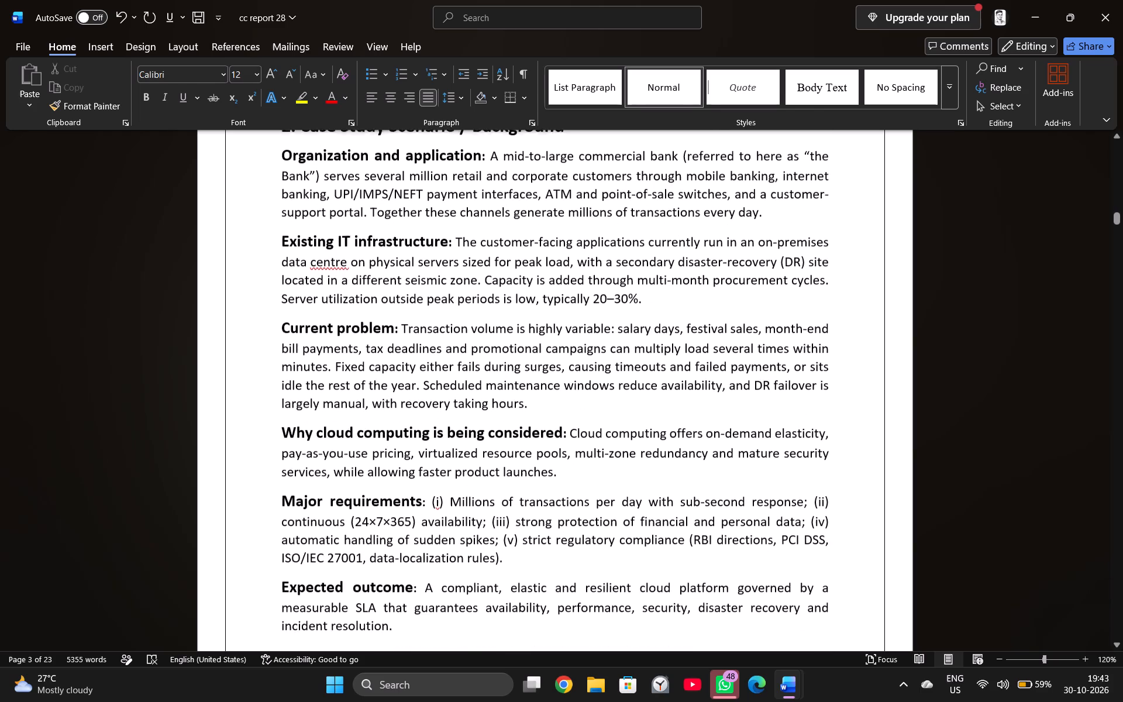
scroll(623, 489, "down", 4)
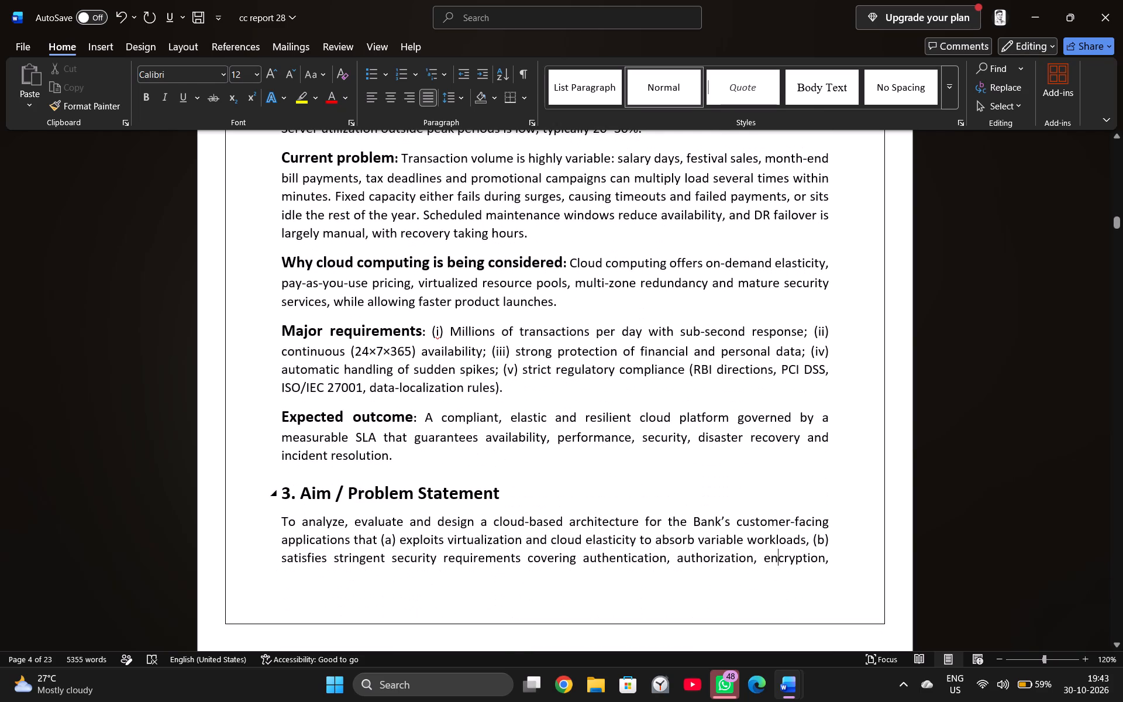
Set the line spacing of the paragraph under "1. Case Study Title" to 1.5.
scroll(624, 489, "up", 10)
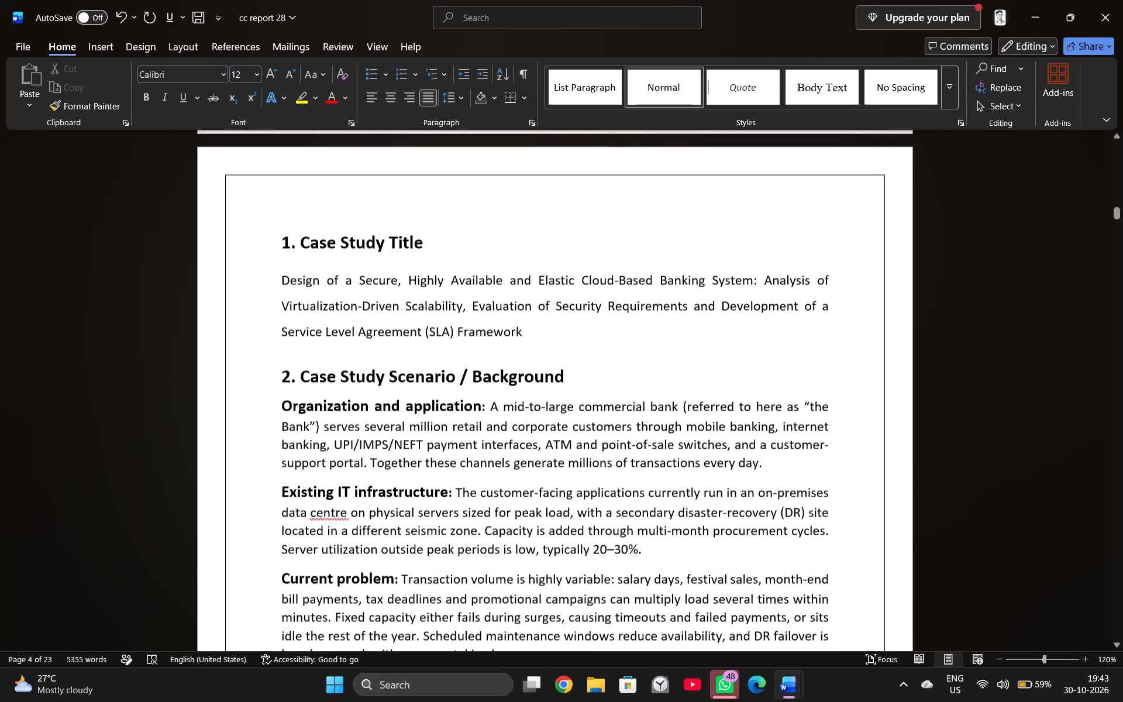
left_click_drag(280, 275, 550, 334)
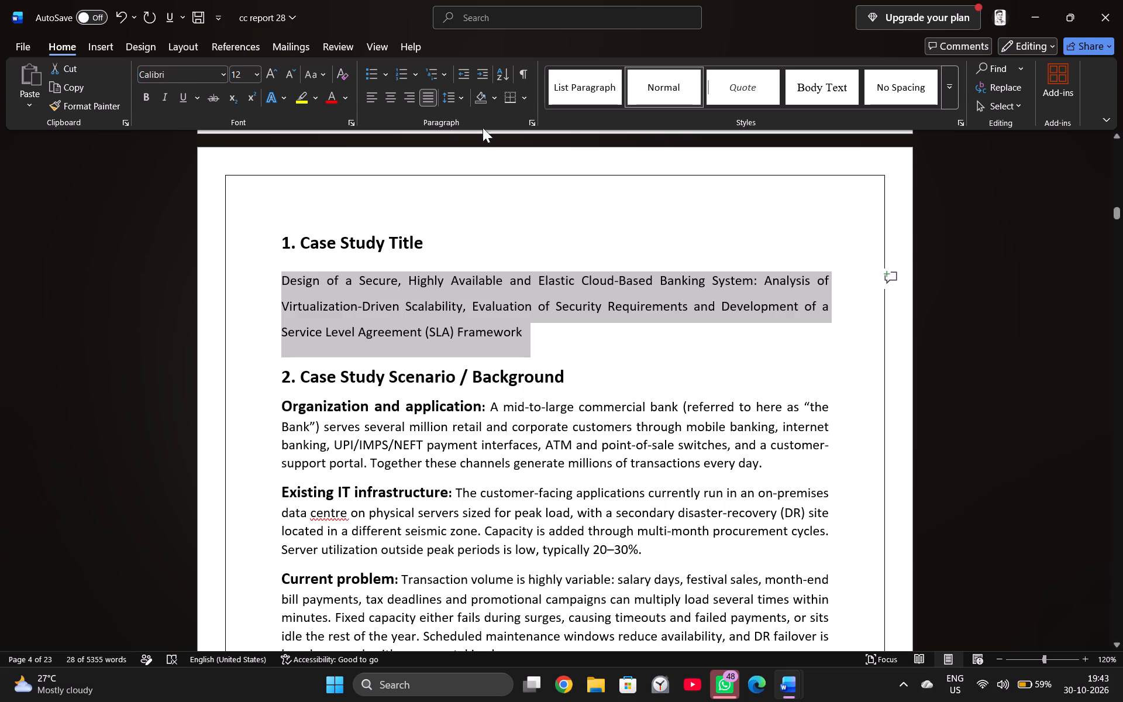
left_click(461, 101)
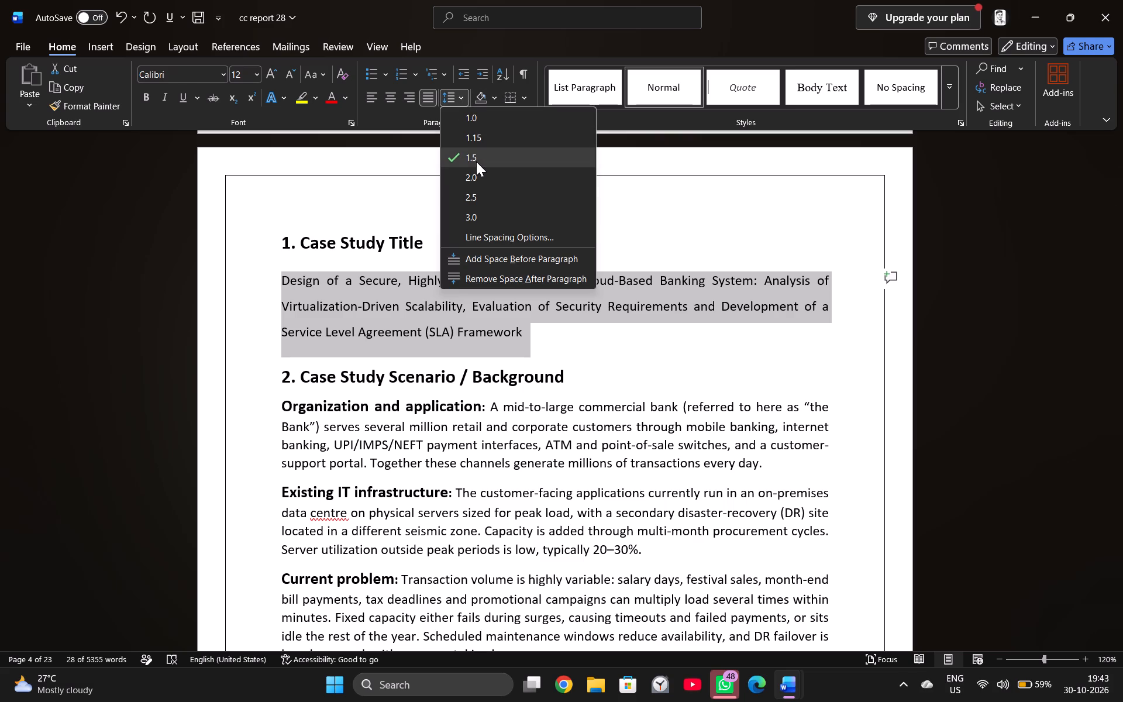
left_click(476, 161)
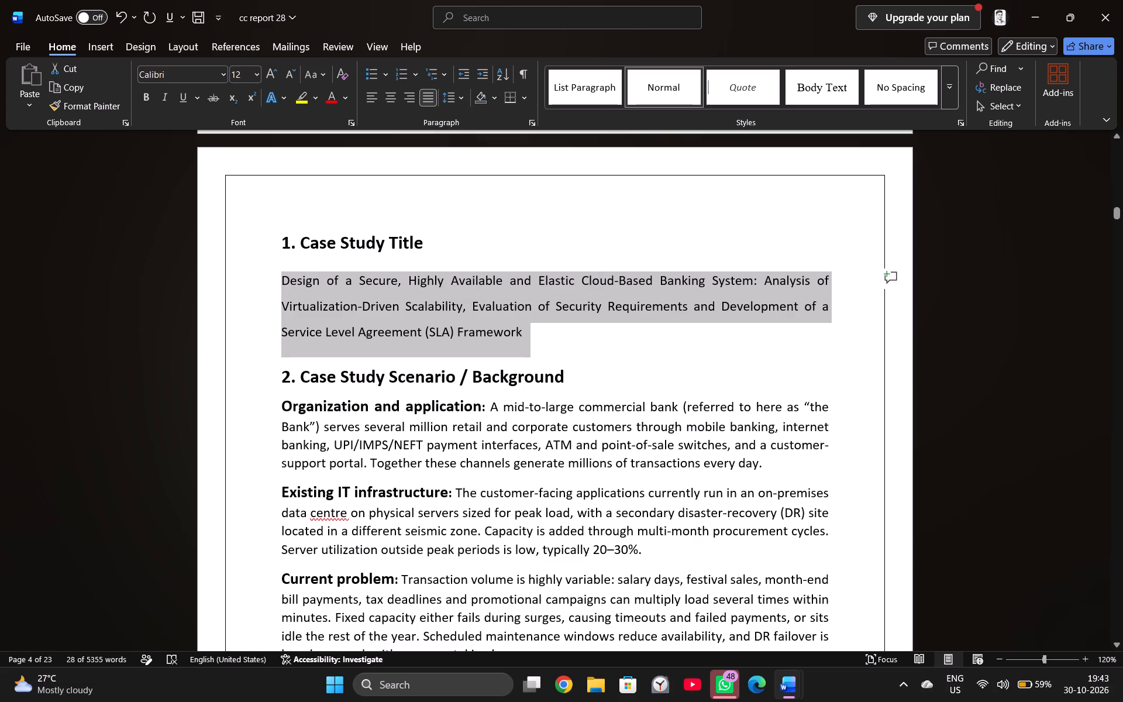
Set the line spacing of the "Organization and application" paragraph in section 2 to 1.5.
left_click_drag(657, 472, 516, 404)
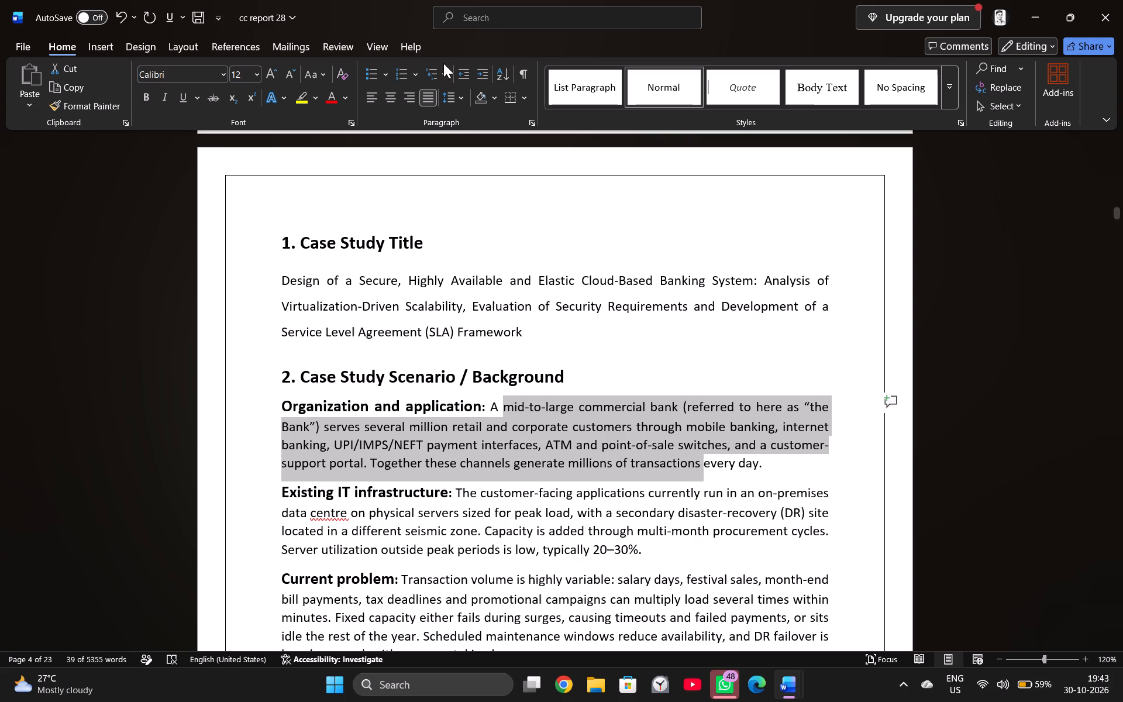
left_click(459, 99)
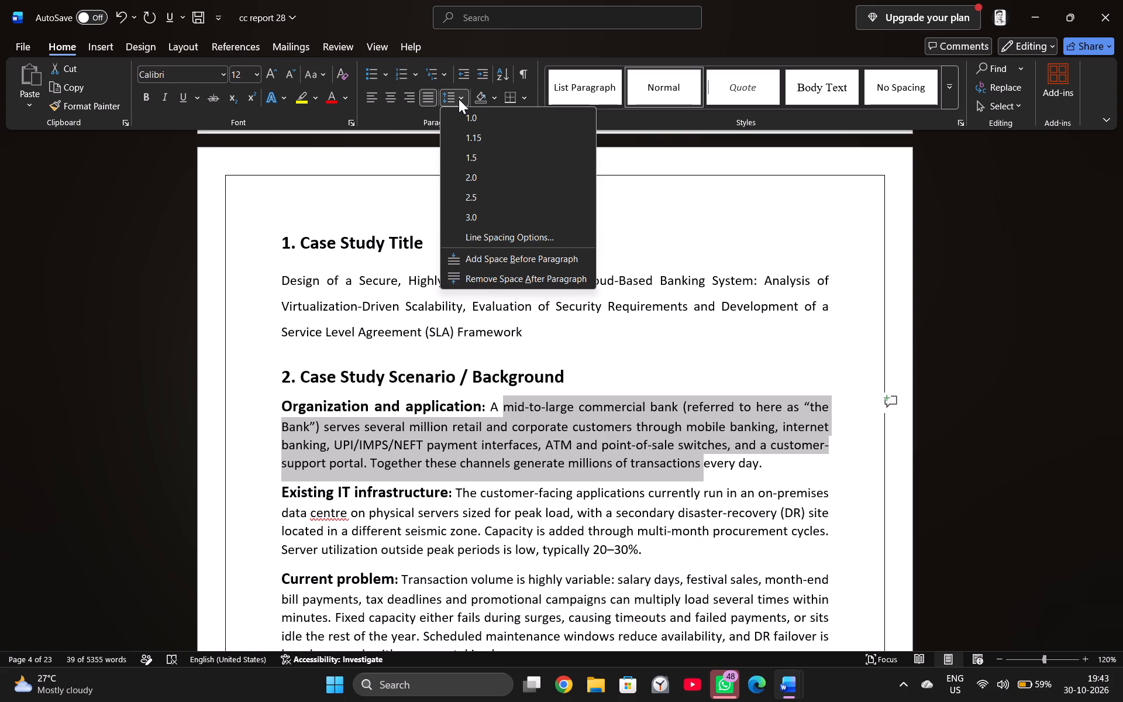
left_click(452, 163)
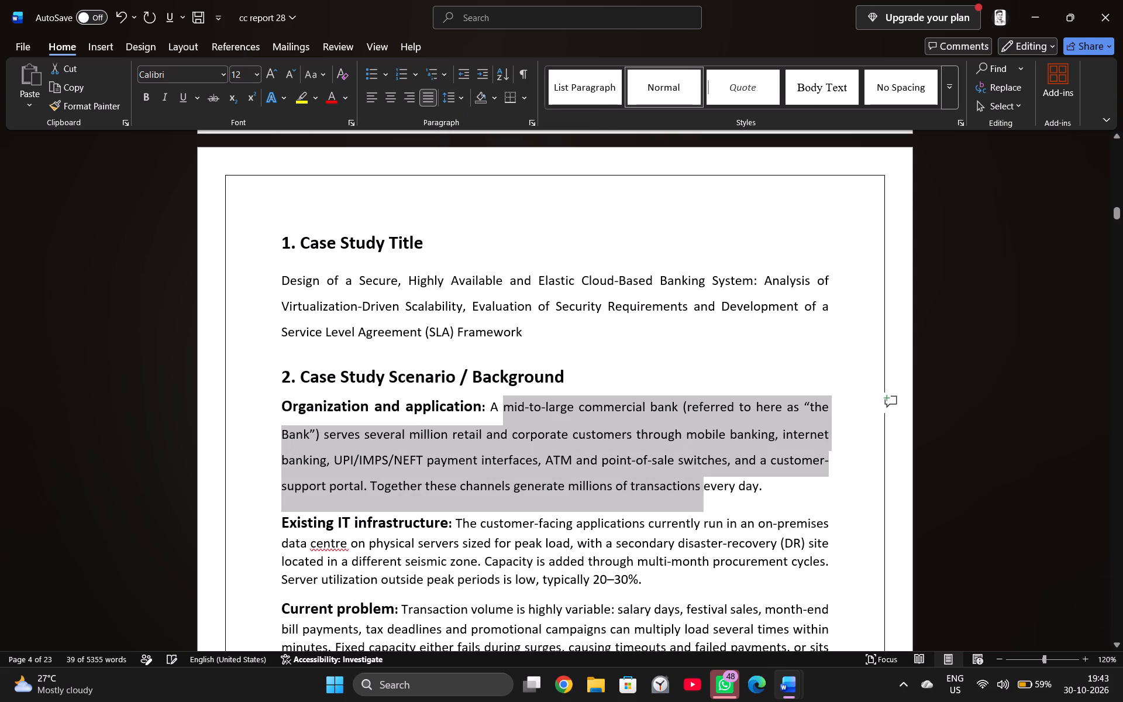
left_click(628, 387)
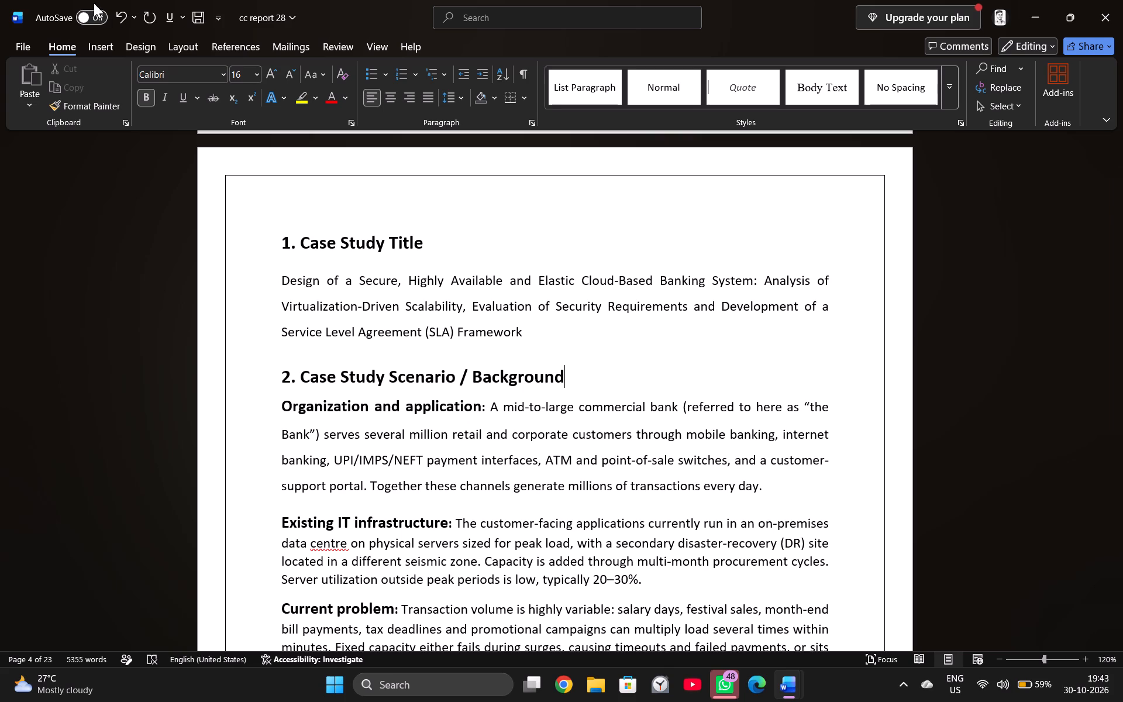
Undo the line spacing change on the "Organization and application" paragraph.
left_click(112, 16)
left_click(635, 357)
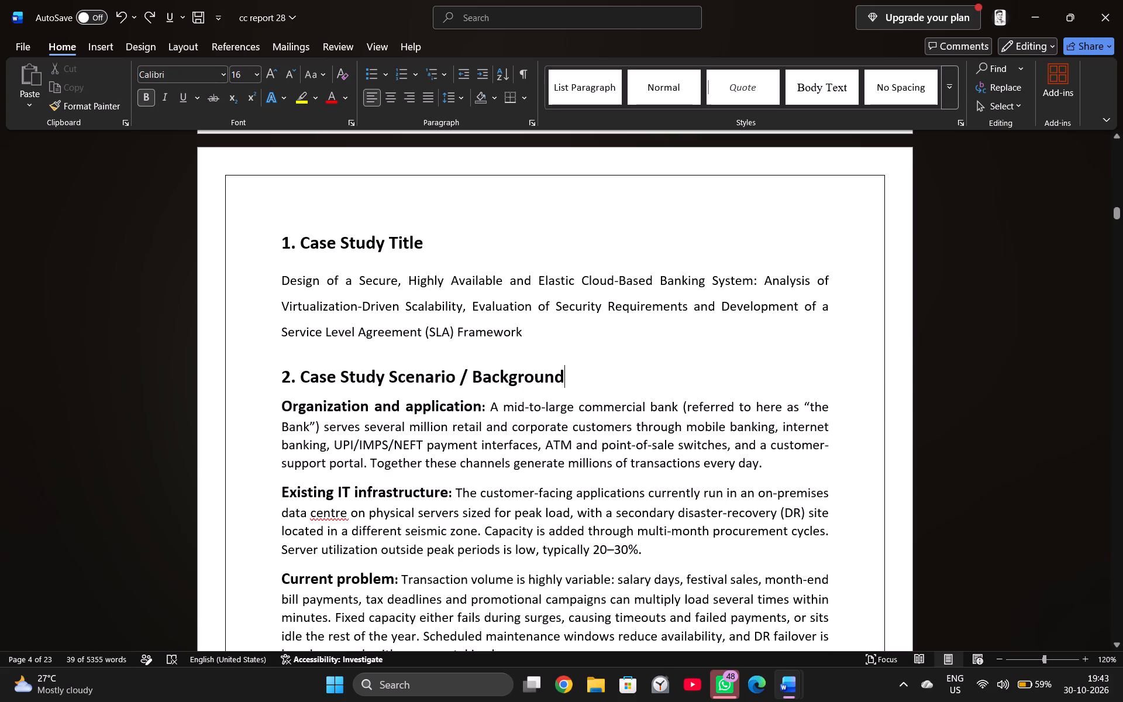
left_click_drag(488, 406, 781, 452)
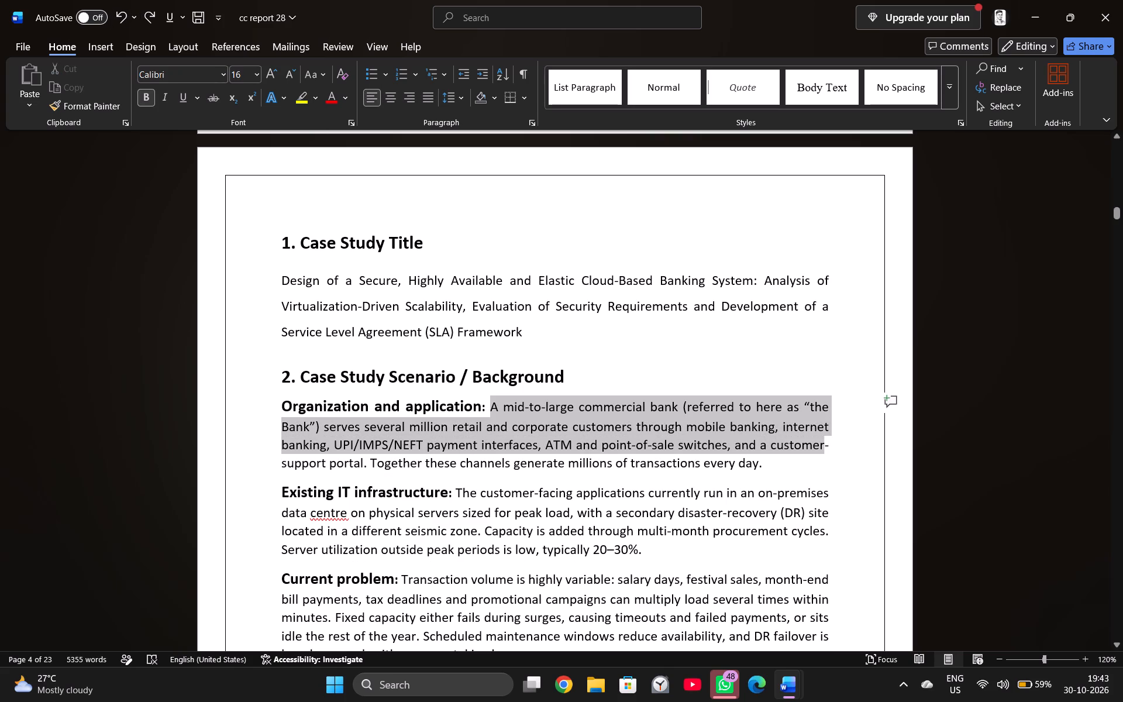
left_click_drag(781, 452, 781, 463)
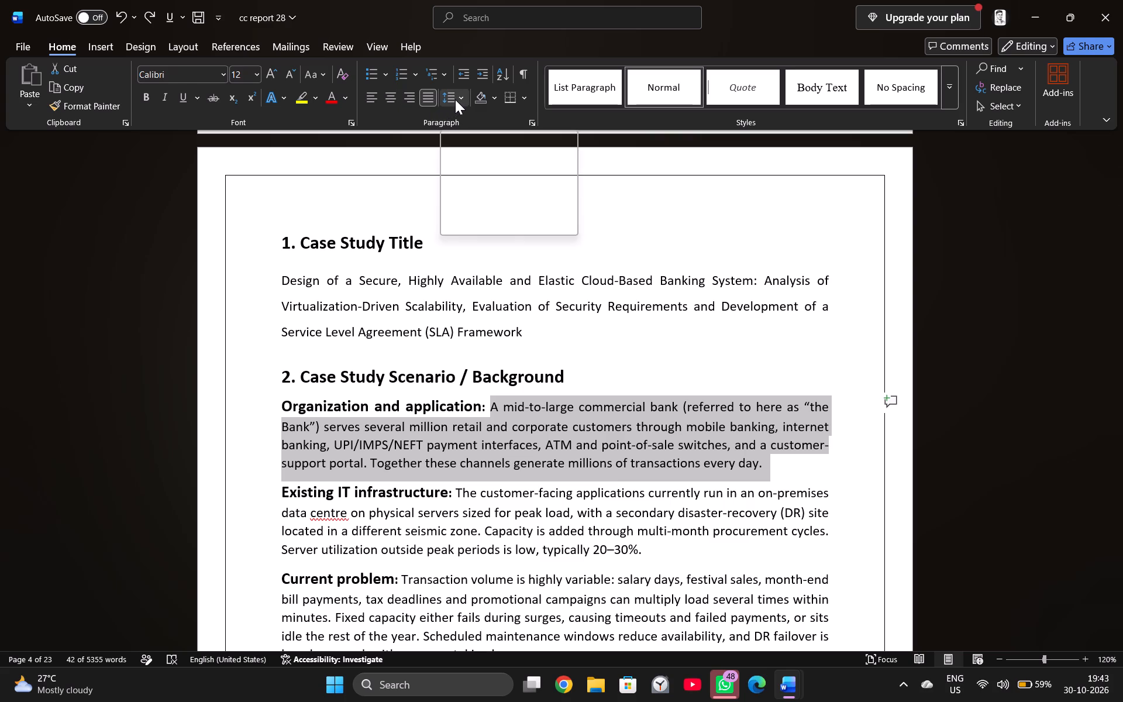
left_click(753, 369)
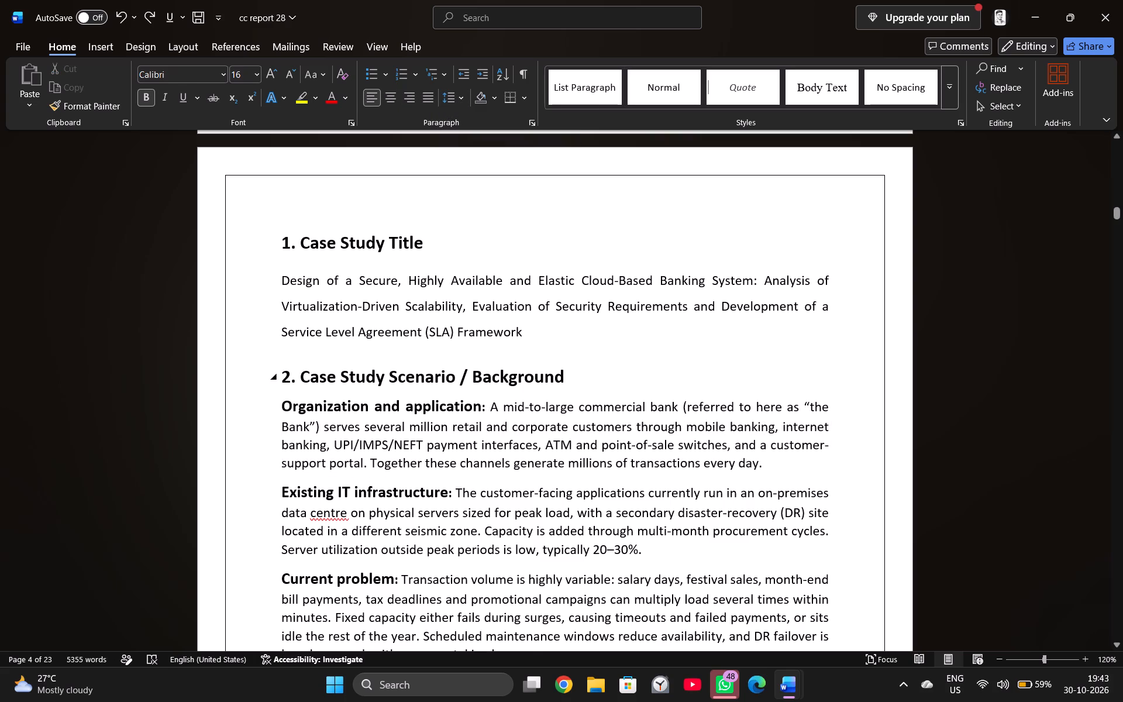
Set the line spacing of the entire document to 1.5.
key("ctrl+a")
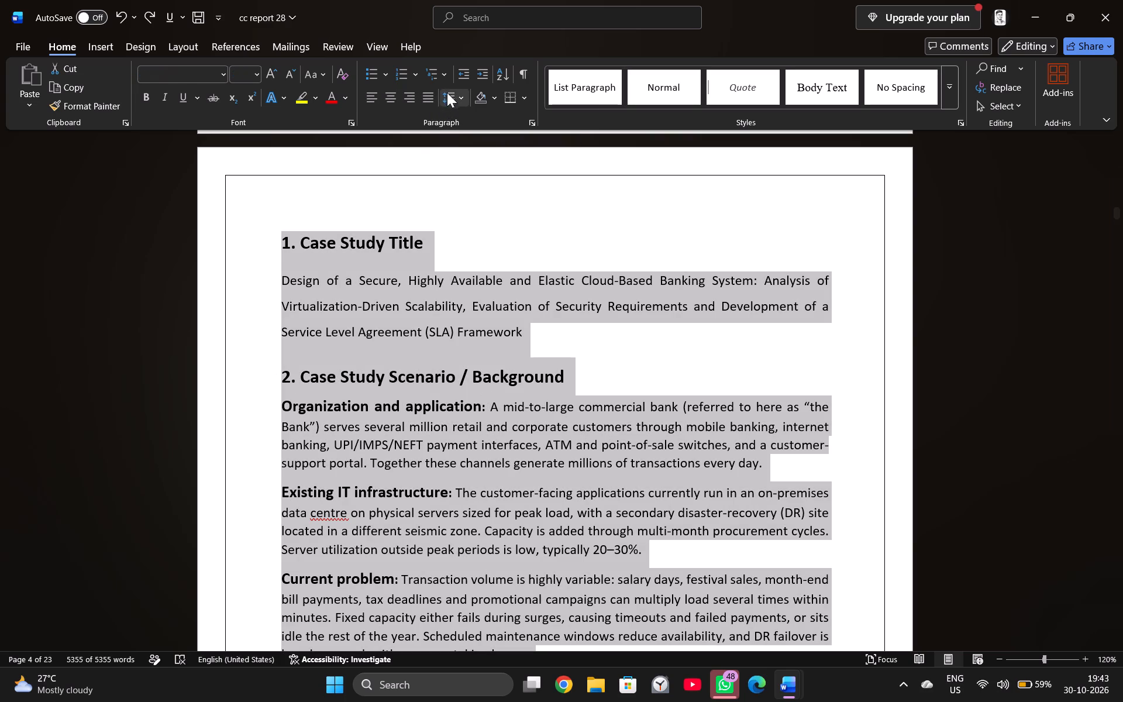
left_click(454, 105)
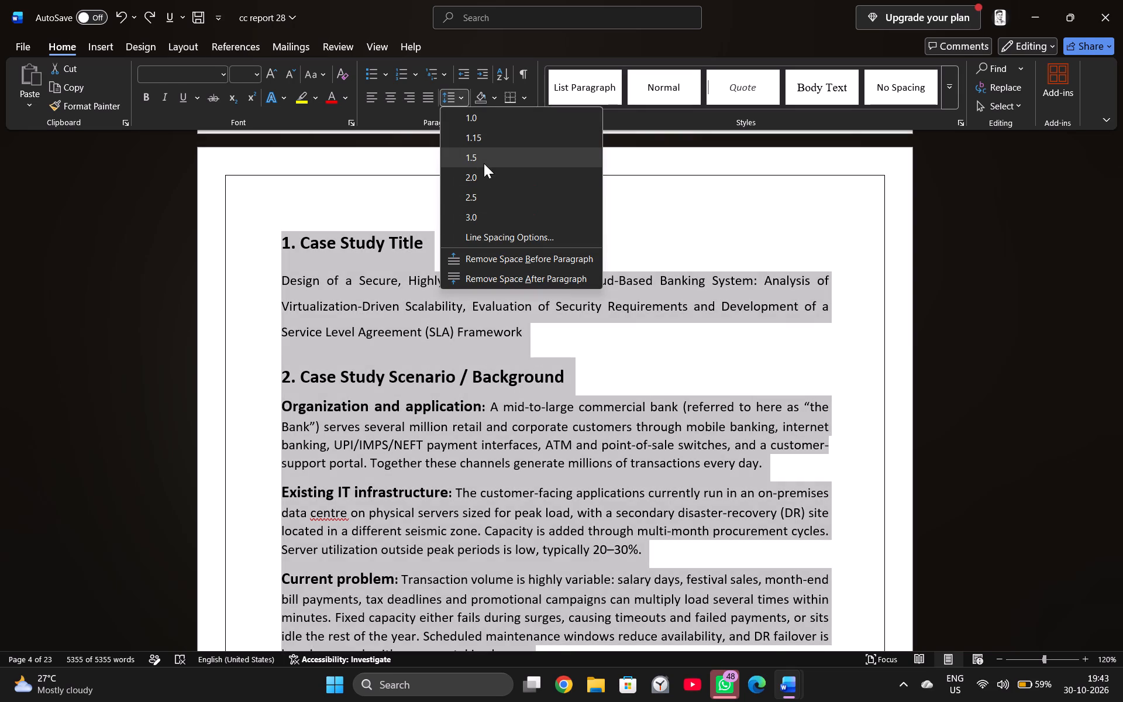
left_click(484, 161)
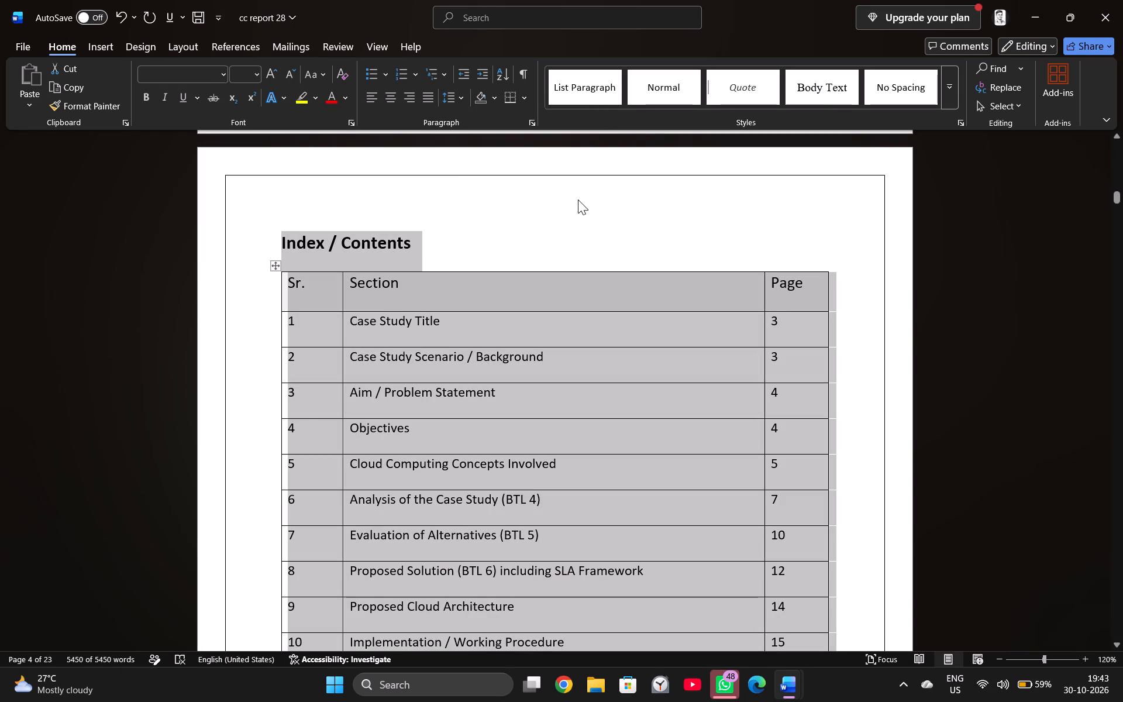
Review the cover, department, acknowledgement and index pages to check their layout with the new line spacing.
left_click(578, 199)
scroll(469, 230, "up", 15)
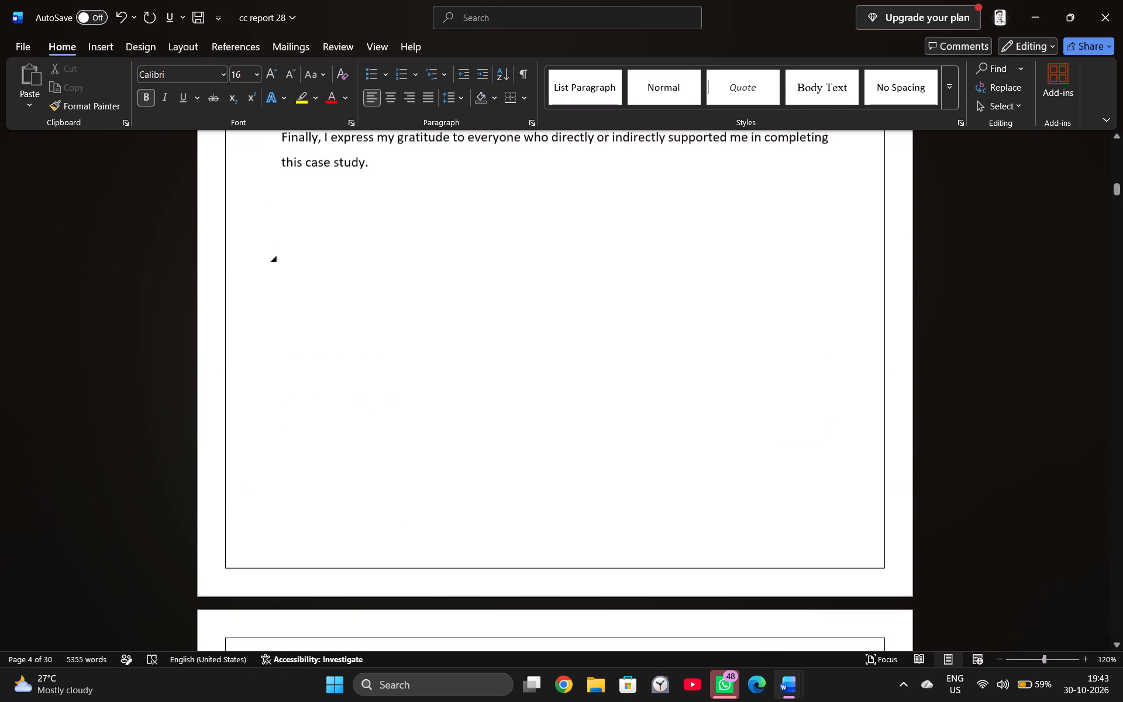
scroll(477, 266, "up", 12)
scroll(478, 274, "up", 17)
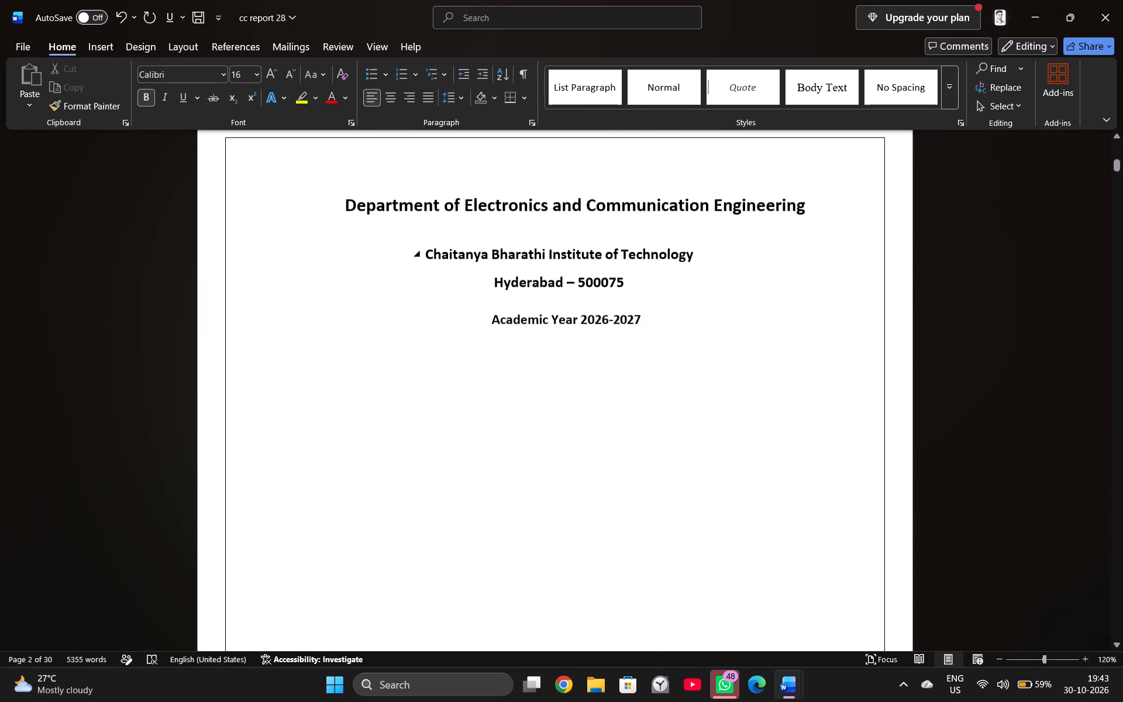
scroll(480, 274, "up", 8)
scroll(480, 274, "down", 3)
scroll(481, 275, "up", 16)
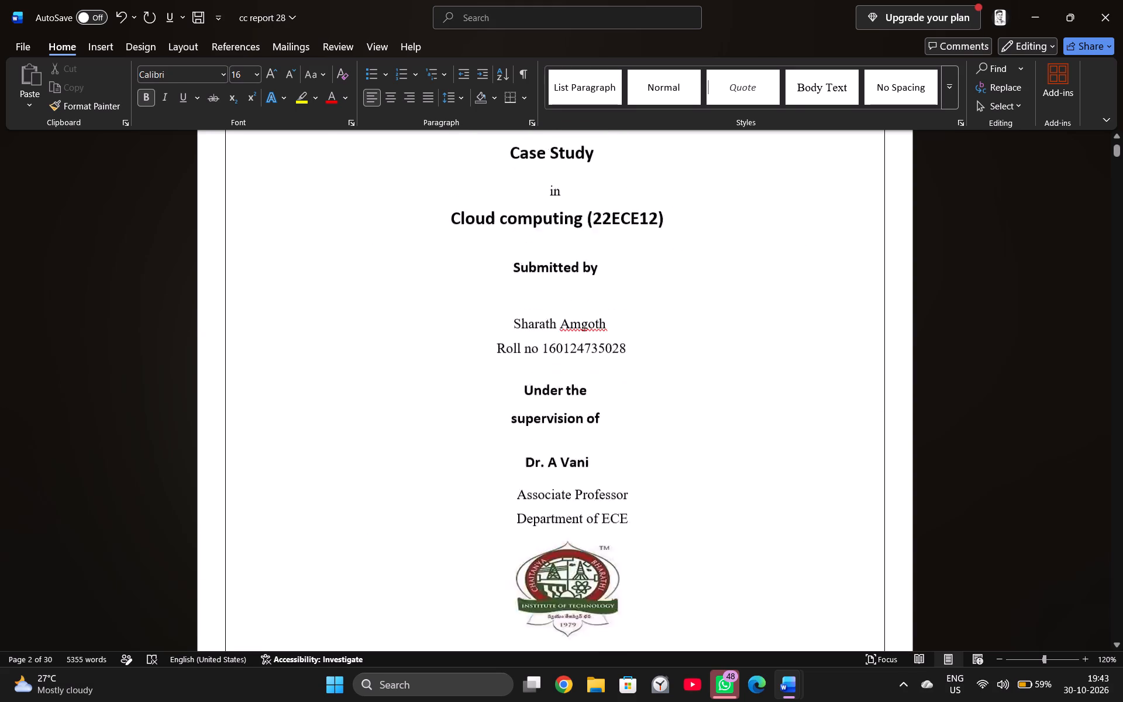
scroll(481, 275, "up", 3)
scroll(481, 275, "down", 15)
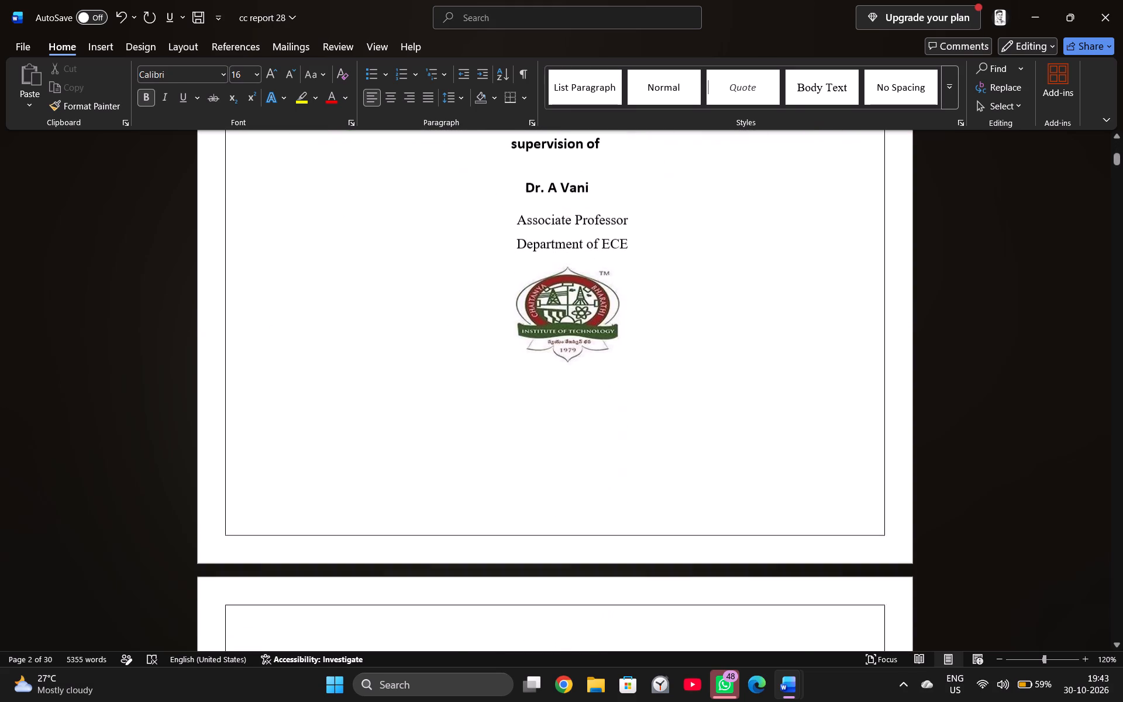
scroll(481, 275, "down", 7)
scroll(602, 362, "down", 5)
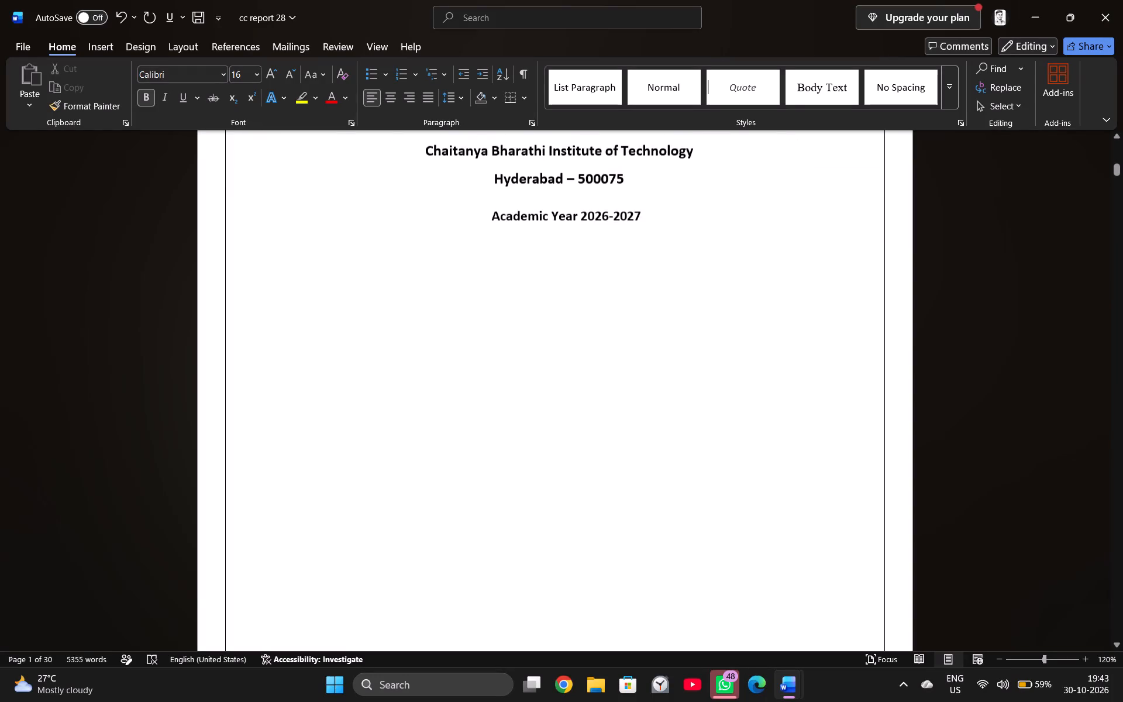
scroll(694, 469, "down", 20)
scroll(694, 469, "down", 4)
scroll(682, 515, "down", 7)
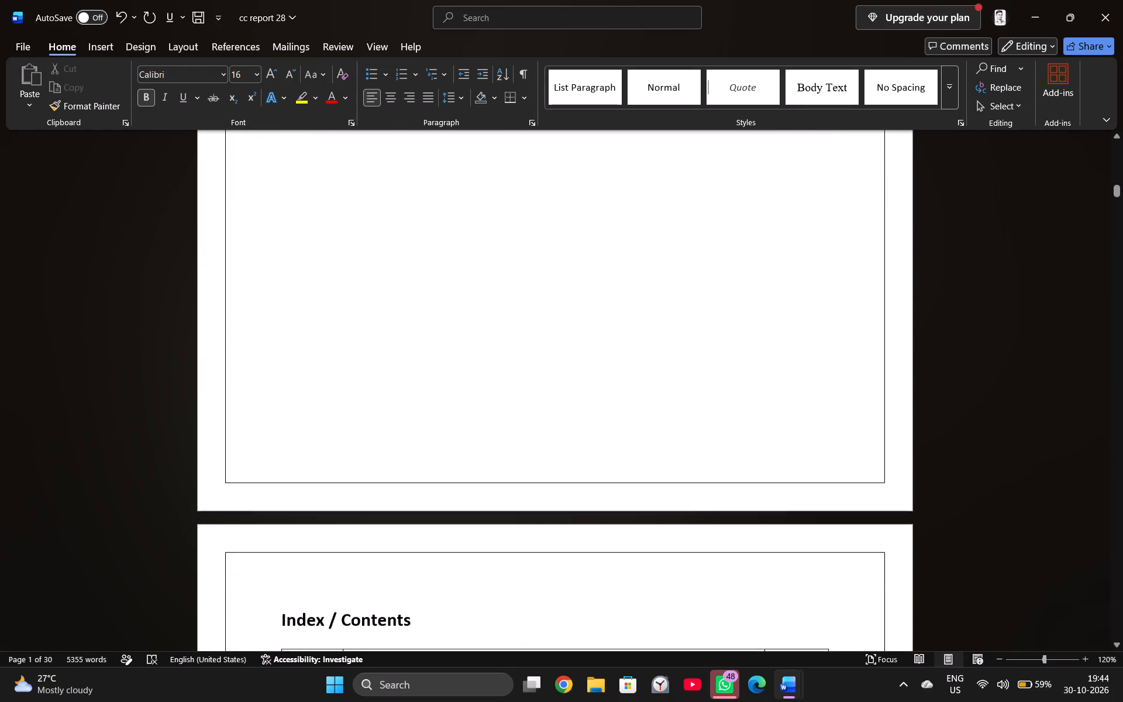
scroll(682, 515, "up", 12)
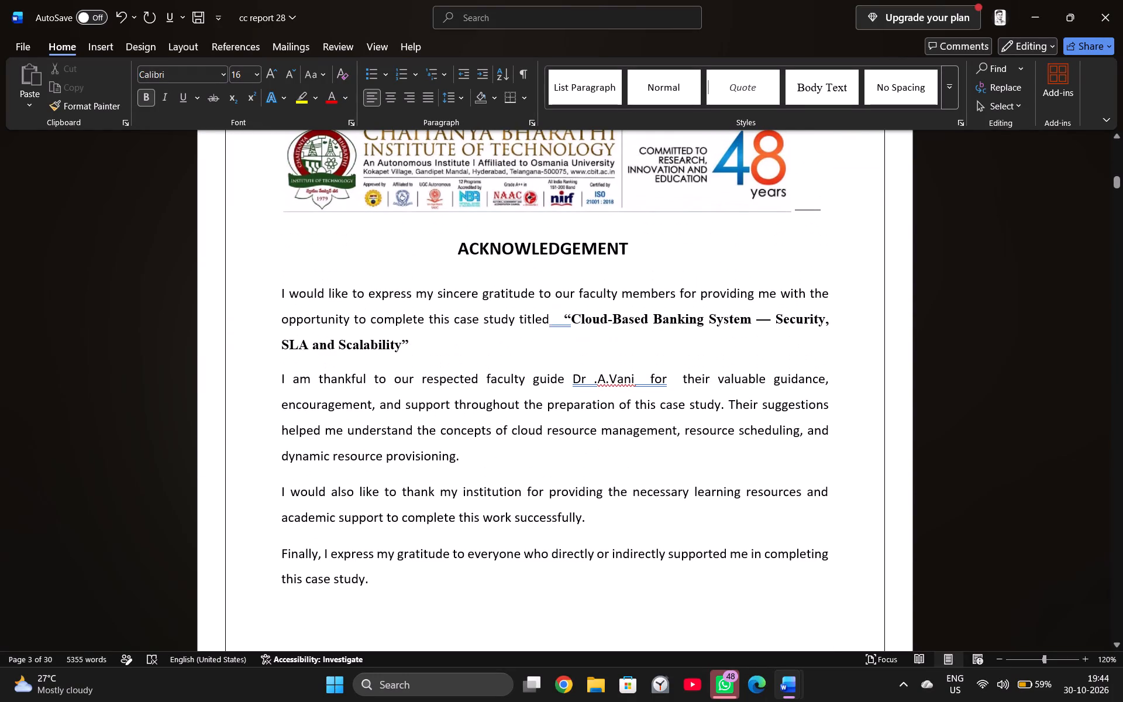
Check the line spacing applied to the acknowledgement body paragraphs.
left_click_drag(275, 290, 822, 374)
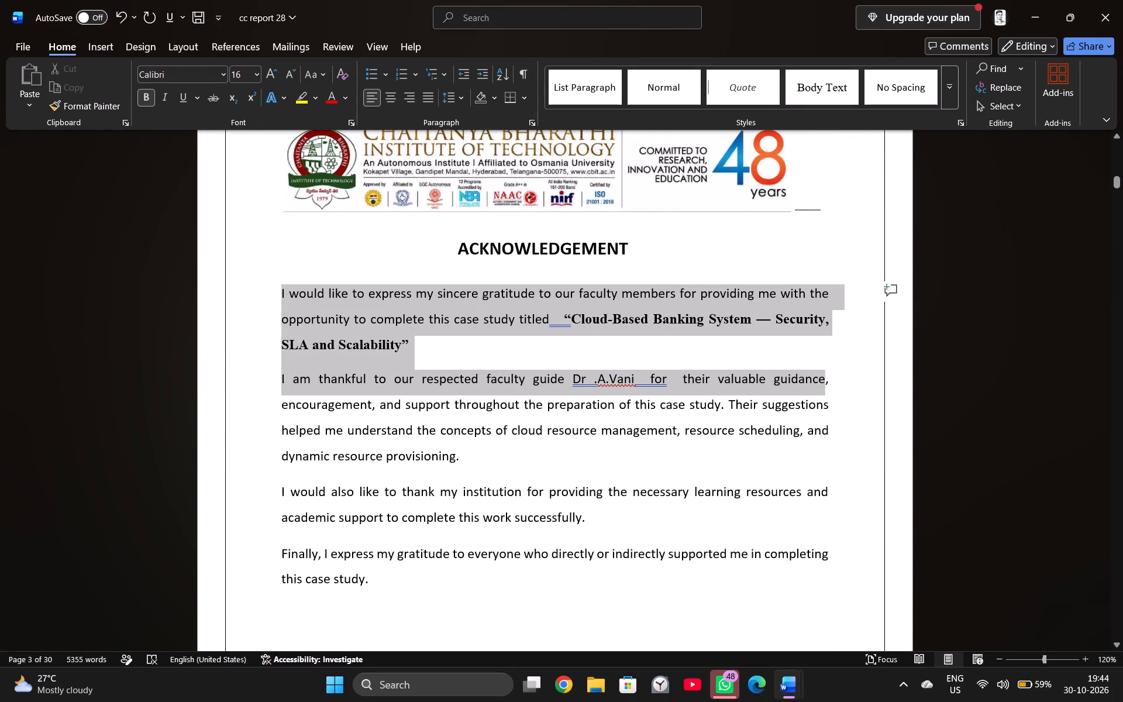
left_click_drag(822, 374, 883, 560)
left_click(657, 596)
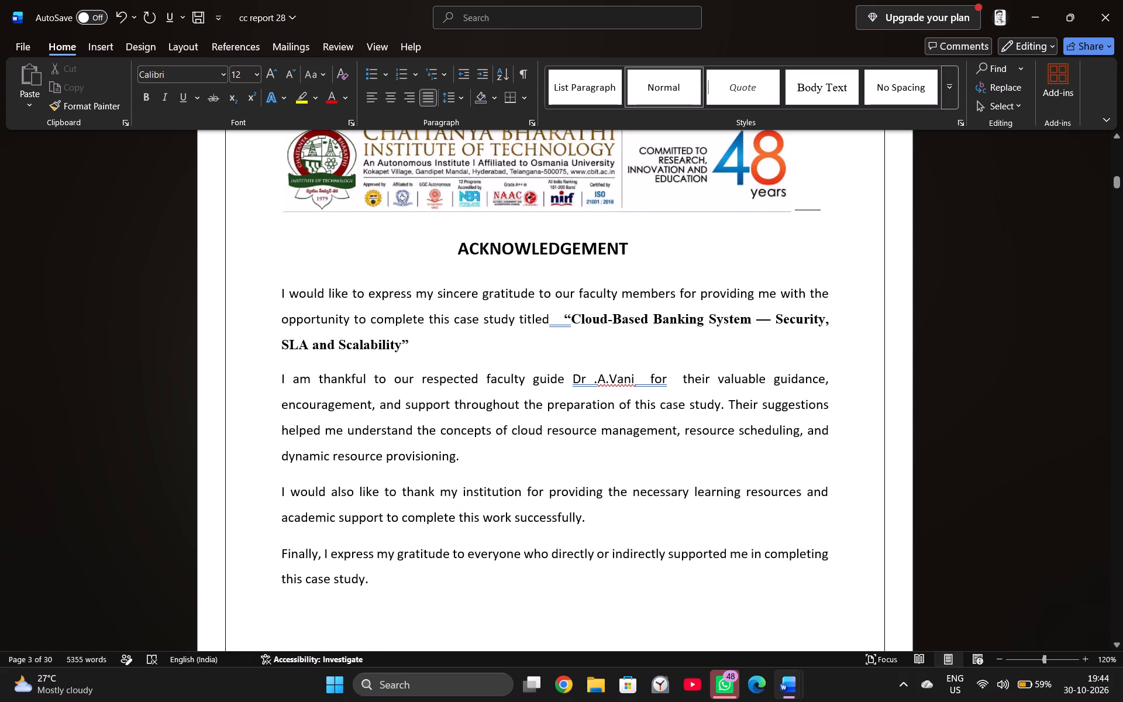
left_click_drag(272, 286, 811, 621)
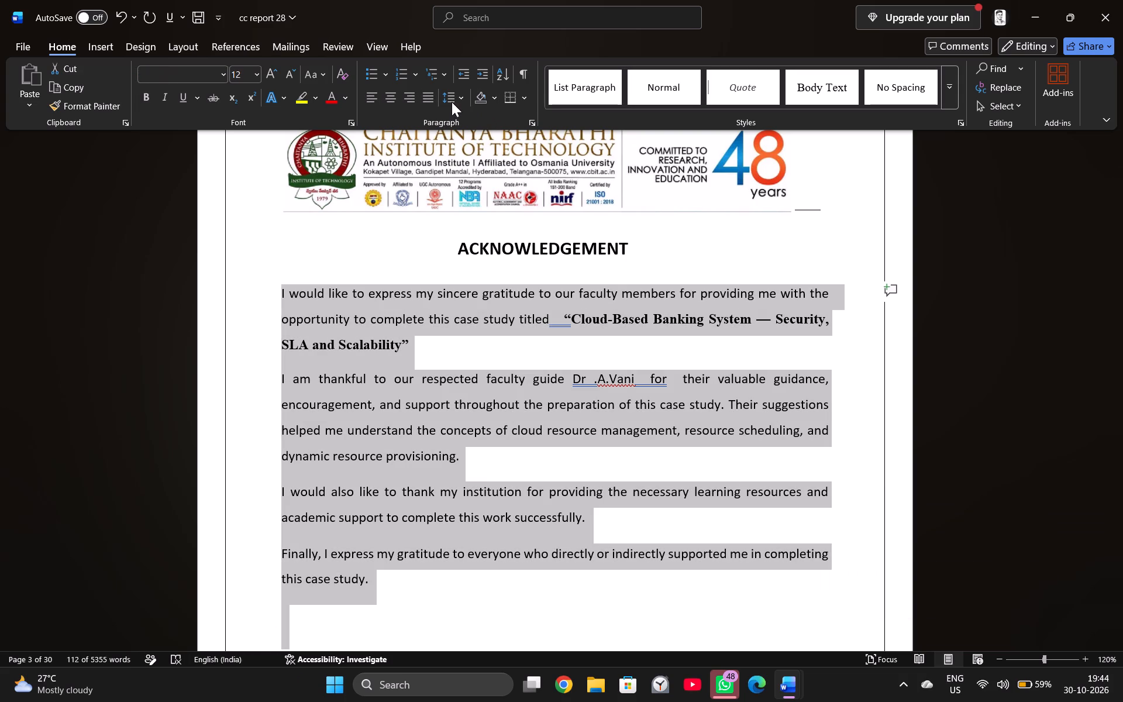
left_click(456, 102)
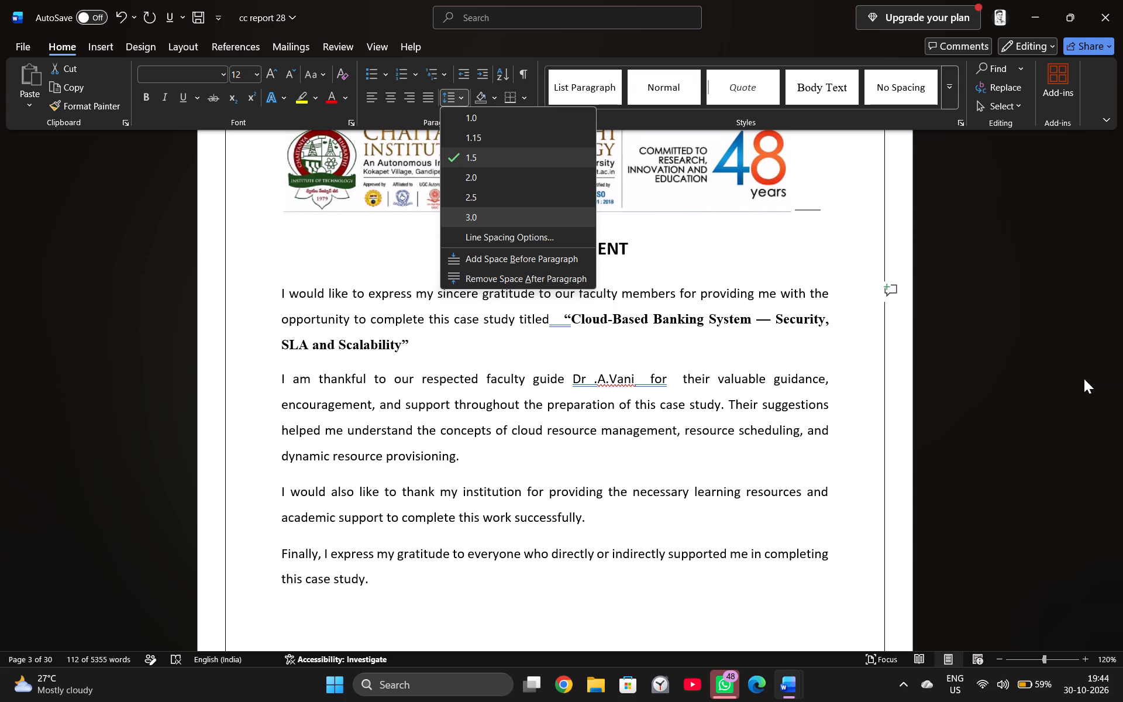
left_click(1084, 378)
left_click(805, 250)
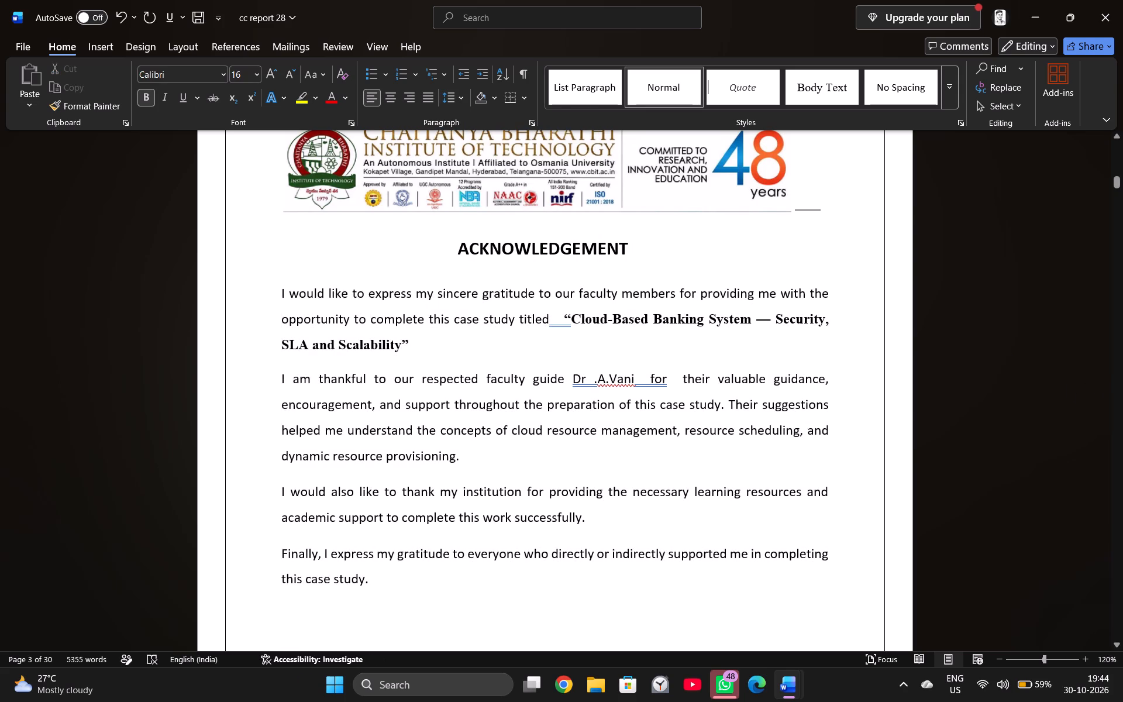
Delete the blank lines above the "1. Case Study Title" heading so it starts at the top of its page.
scroll(555, 416, "down", 7)
scroll(1122, 464, "down", 8)
scroll(239, 571, "down", 3)
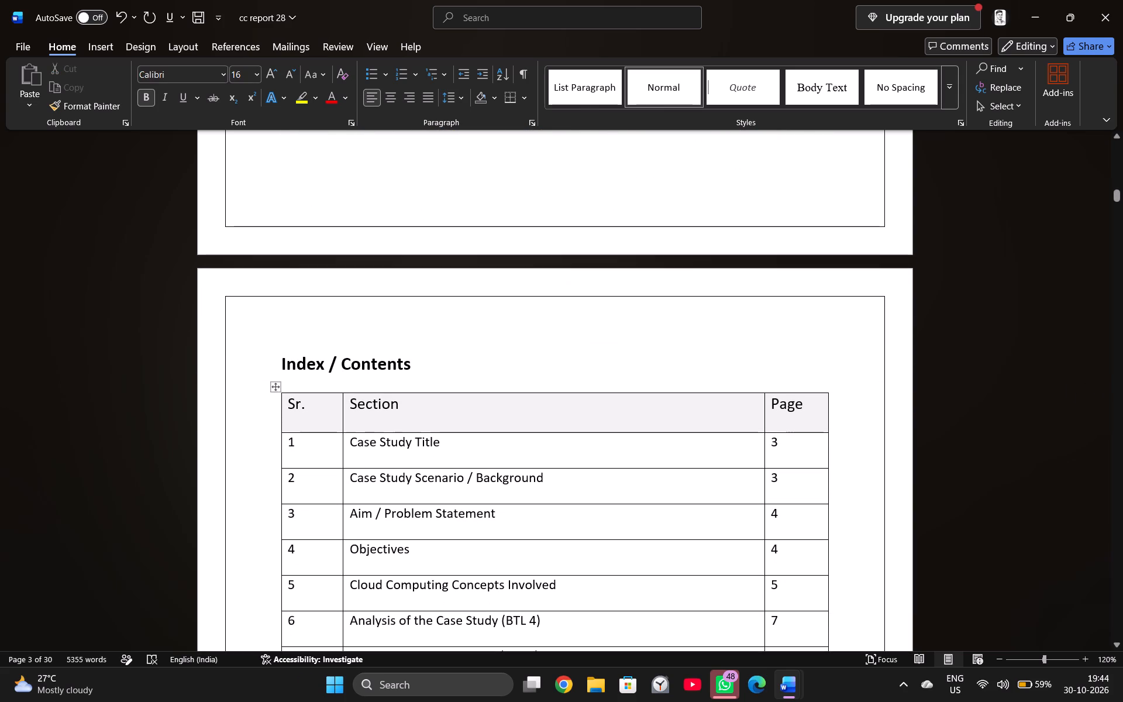
scroll(447, 462, "down", 3)
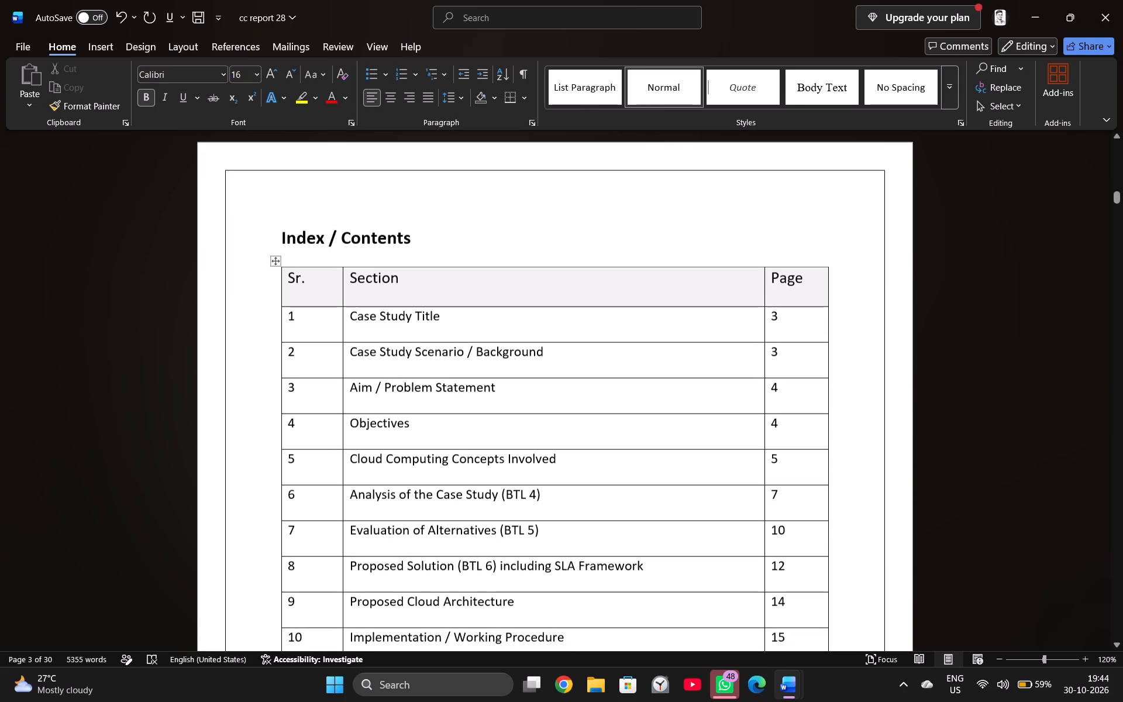
scroll(584, 413, "down", 12)
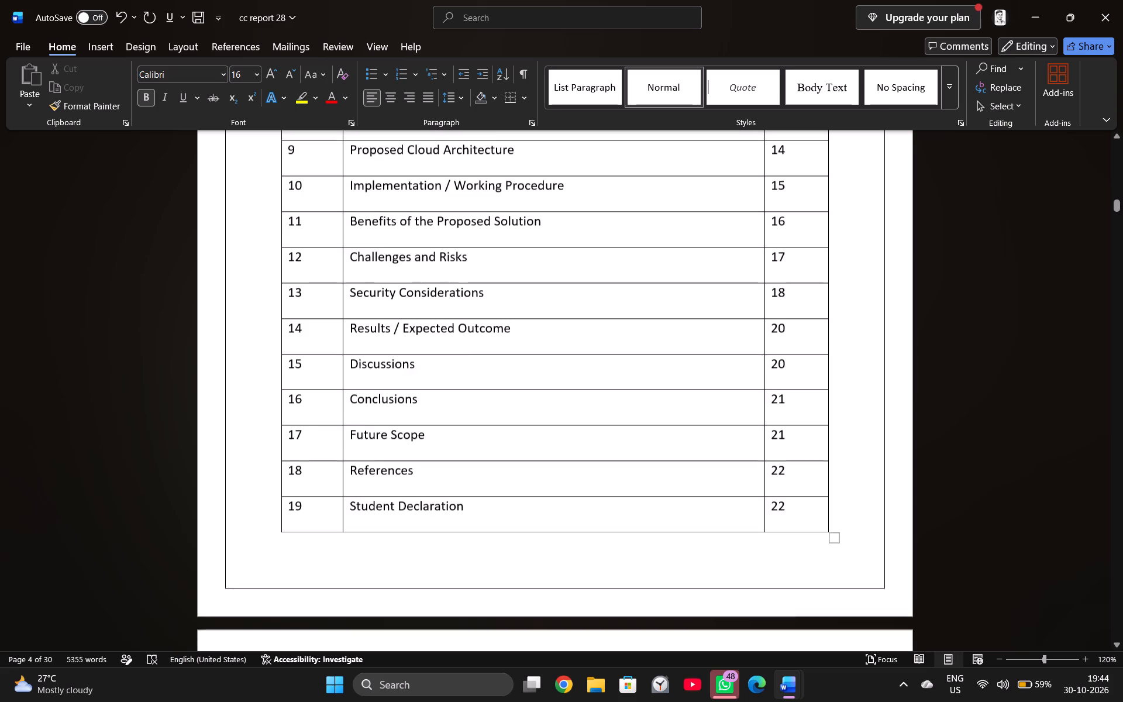
scroll(581, 438, "down", 2)
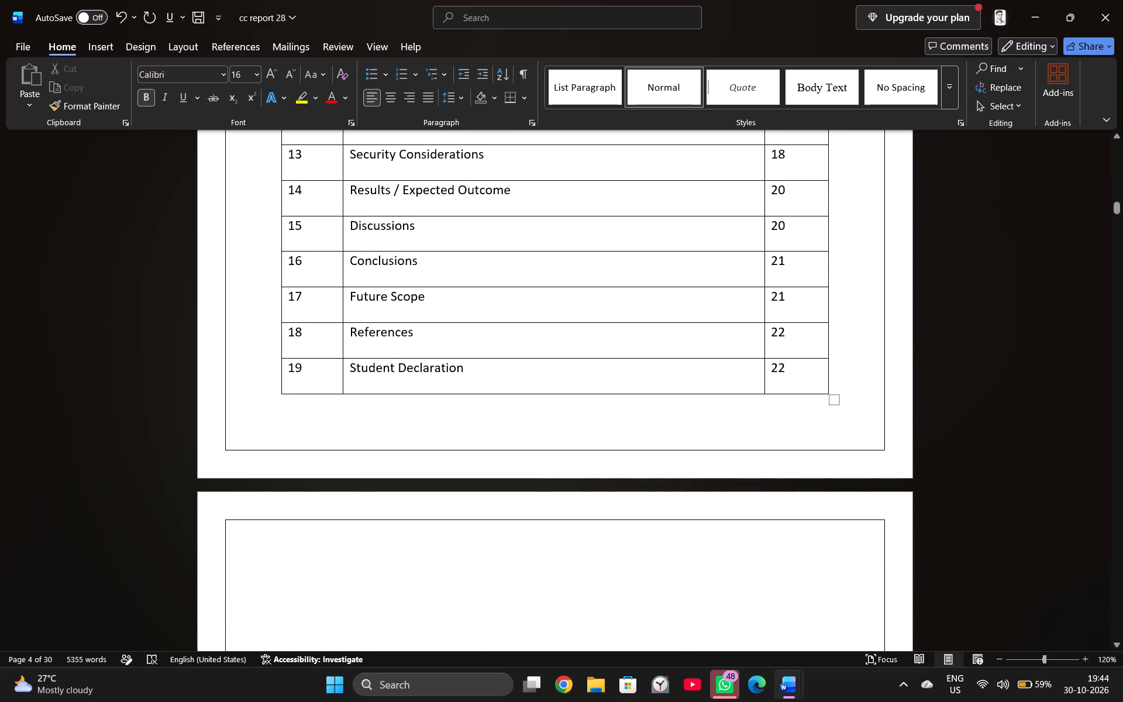
scroll(534, 561, "down", 5)
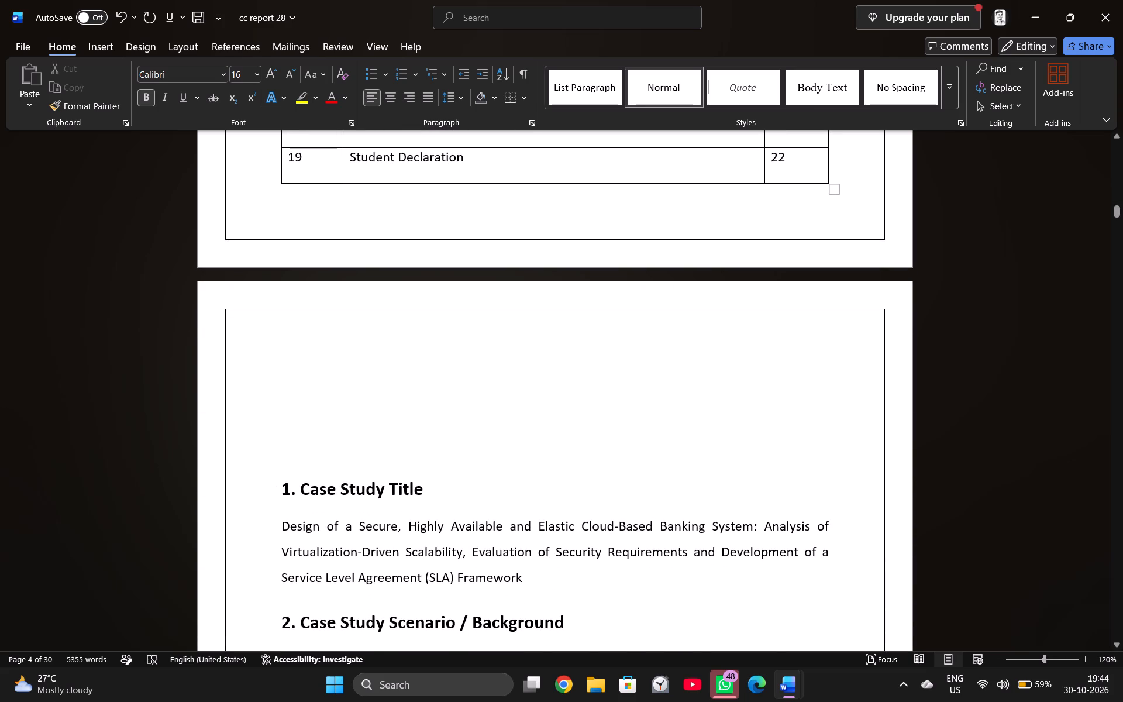
scroll(446, 406, "down", 3)
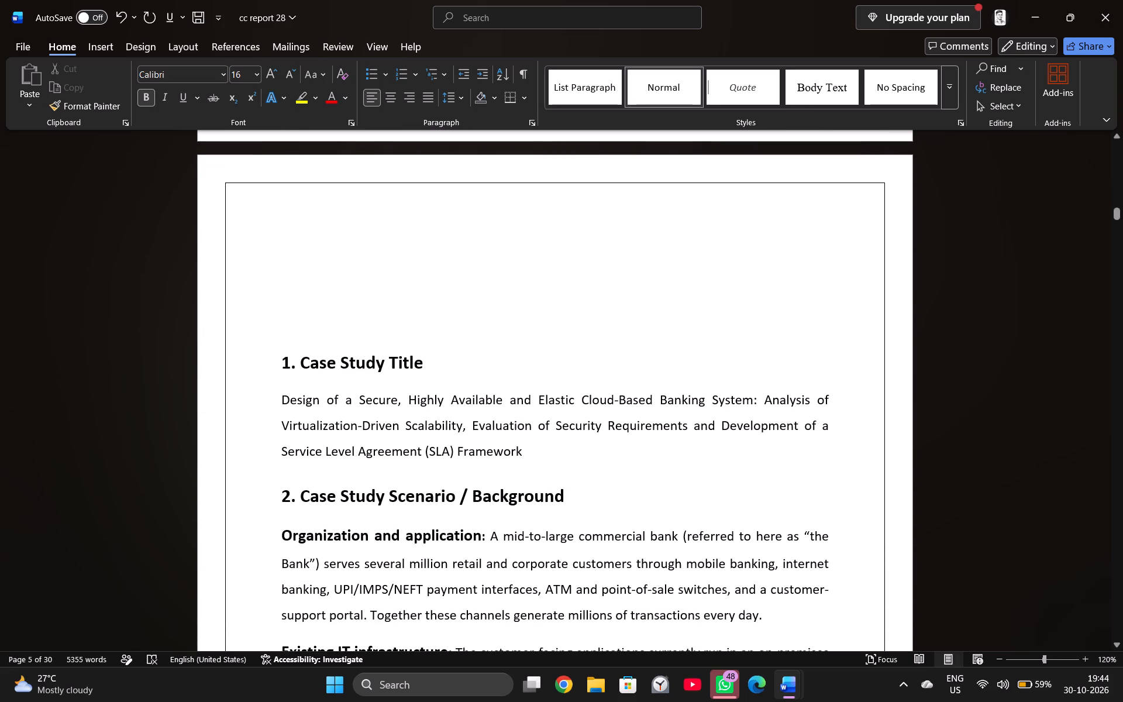
left_click(578, 426)
left_click(352, 299)
key("BackSpace")
key("Down")
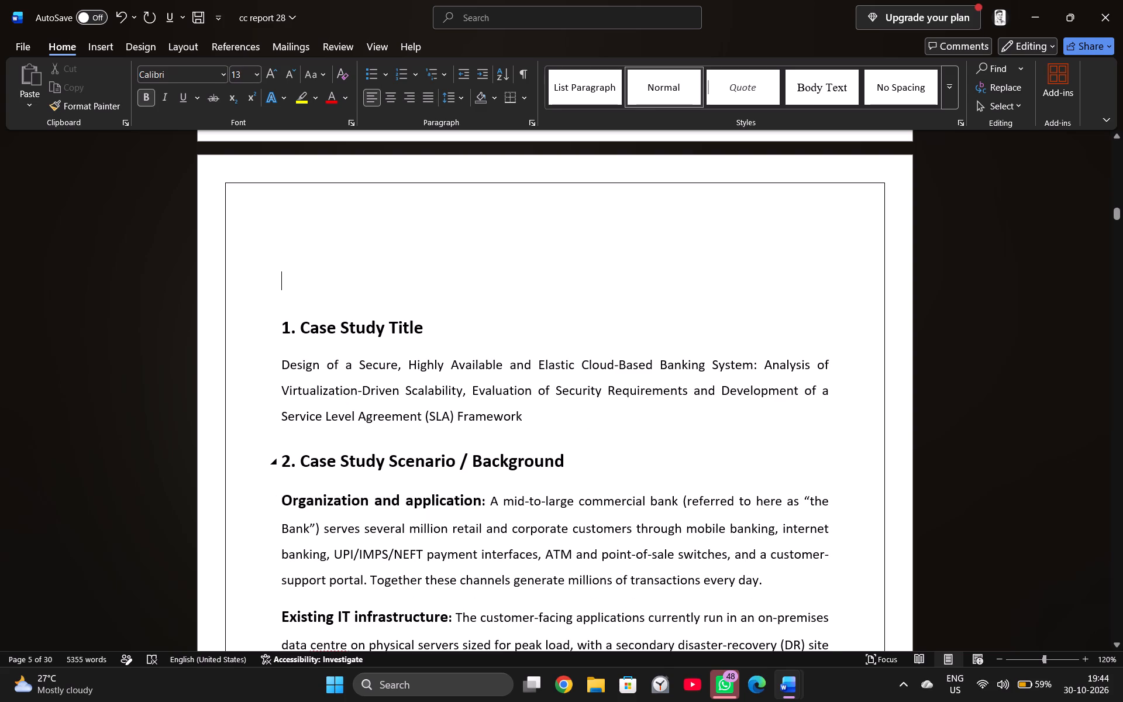
key("Down")
key("BackSpace")
key("BackSpace")
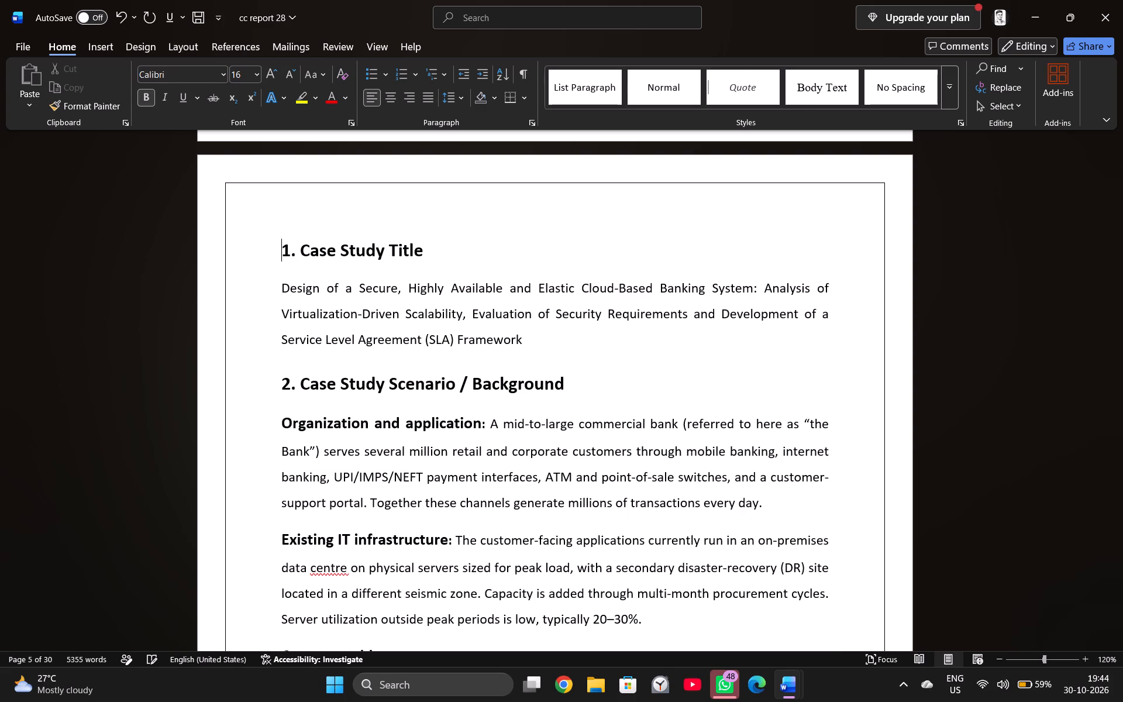
key("BackSpace")
Check the line spacing applied to the "Organization and application" paragraph in section 2.
scroll(378, 175, "up", 18)
scroll(497, 473, "down", 6)
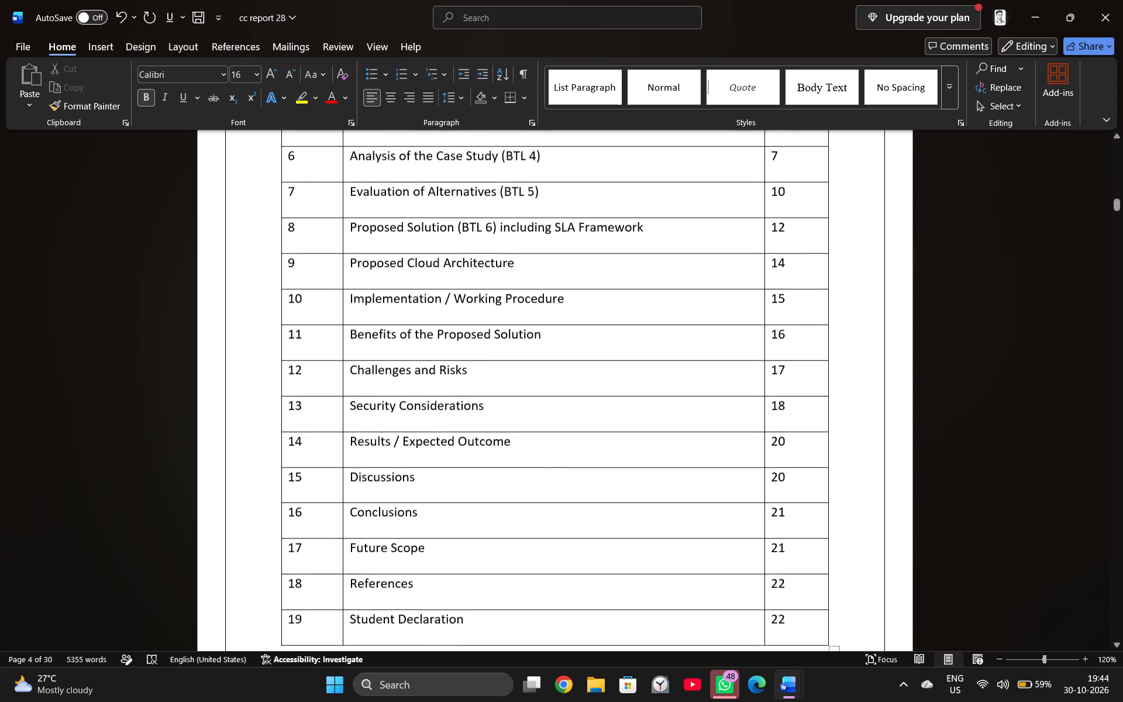
scroll(498, 472, "down", 13)
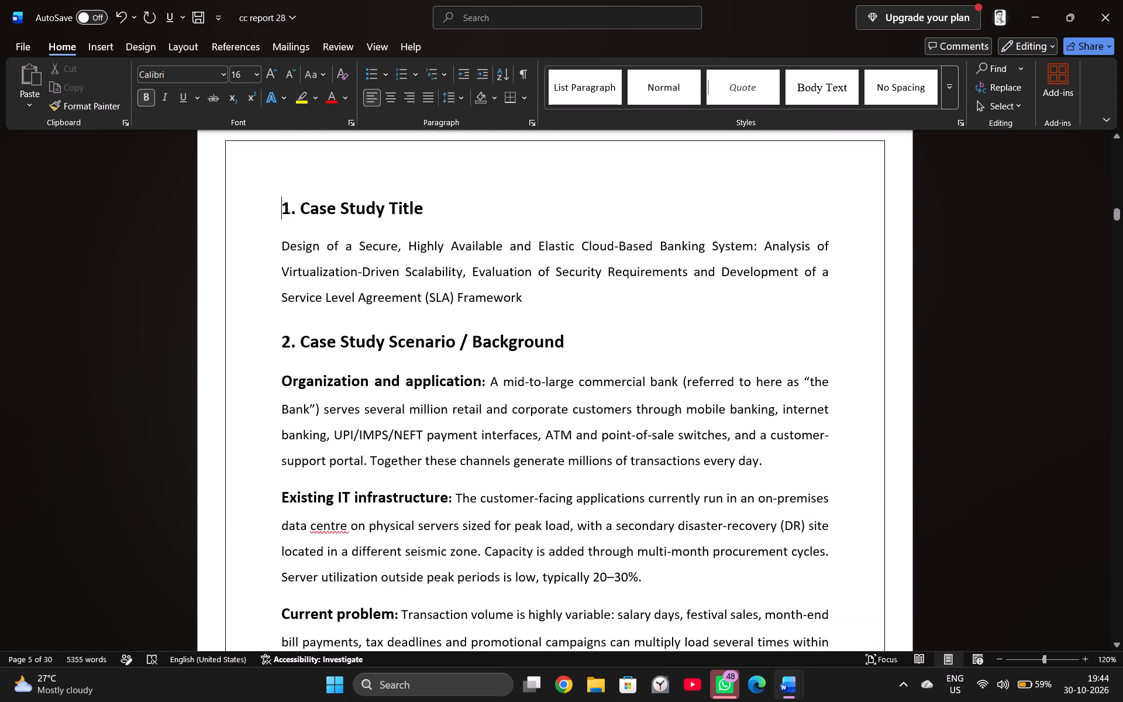
left_click_drag(325, 378, 339, 378)
left_click(277, 373)
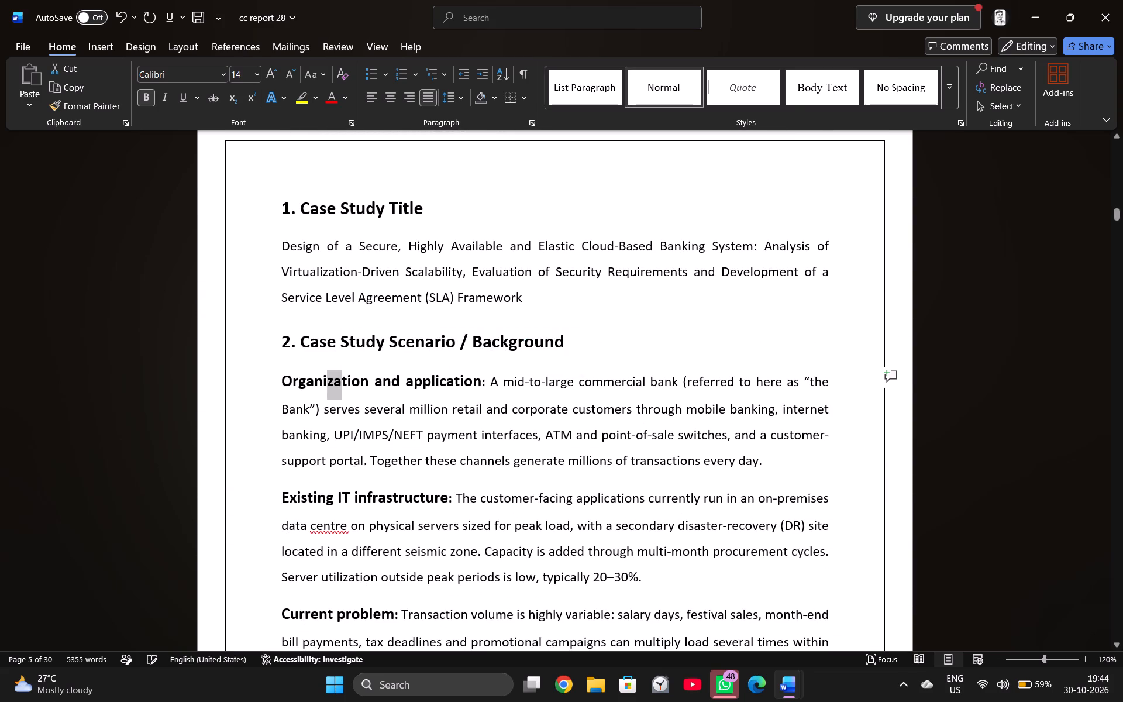
left_click_drag(276, 373, 784, 475)
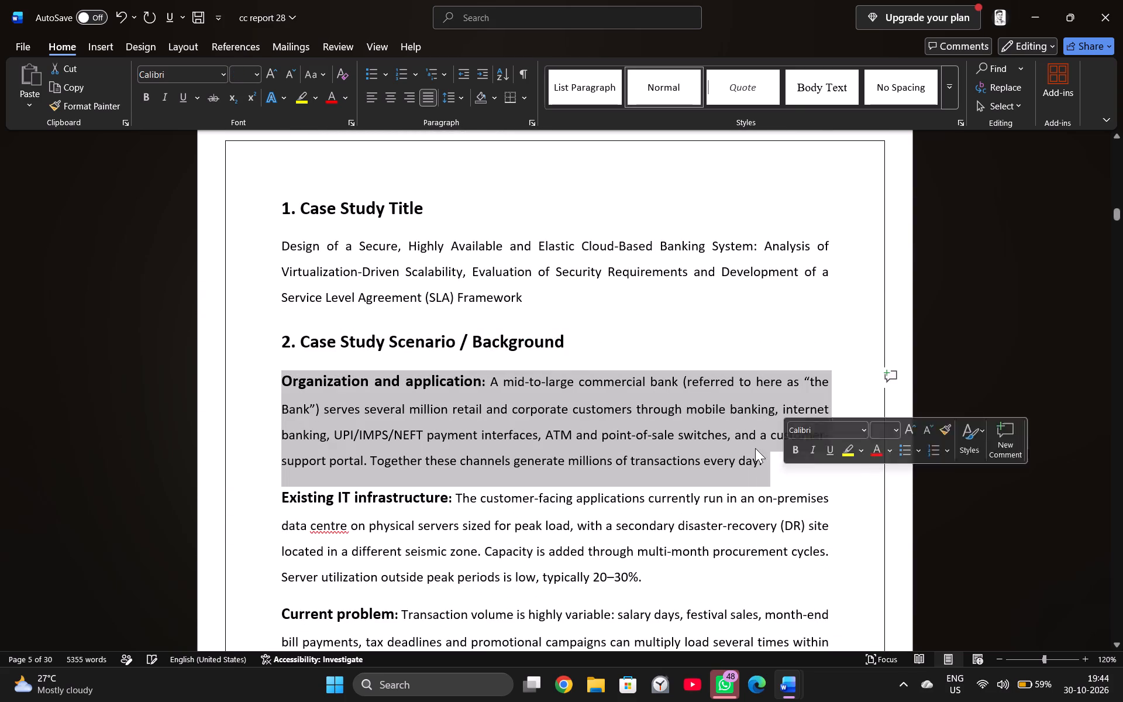
left_click(460, 94)
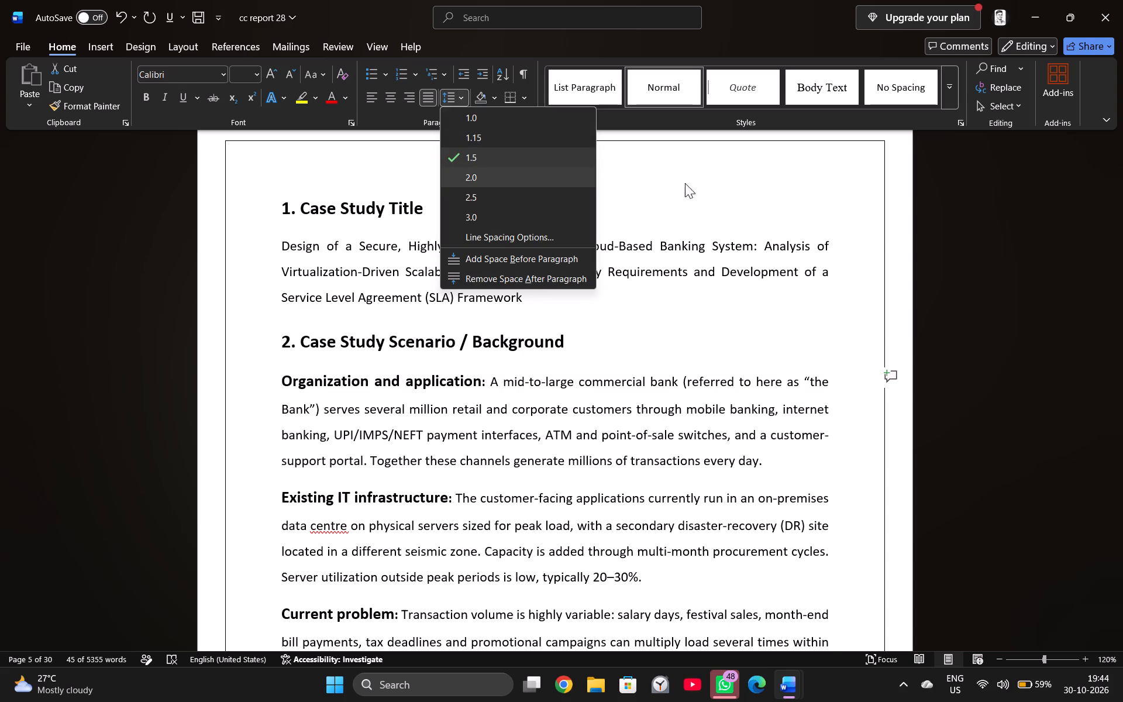
left_click(942, 233)
left_click(656, 316)
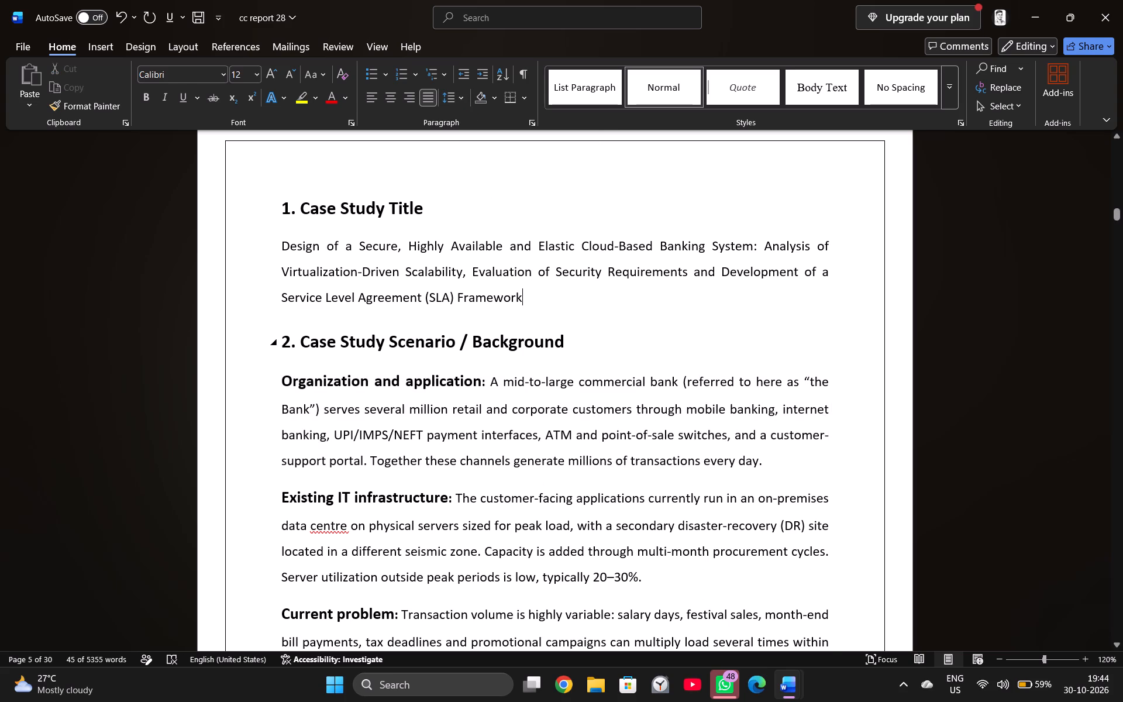
Check the font size of the body text following the "Organization and application" label in section 2.
scroll(557, 417, "down", 2)
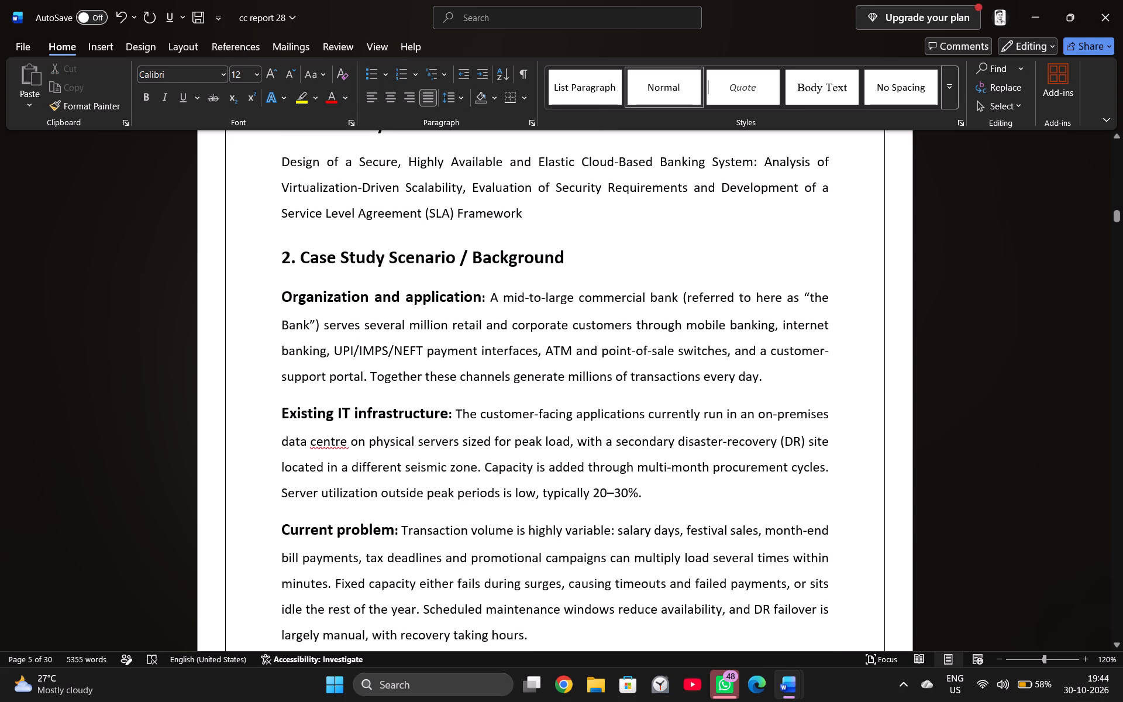
left_click_drag(485, 297, 893, 427)
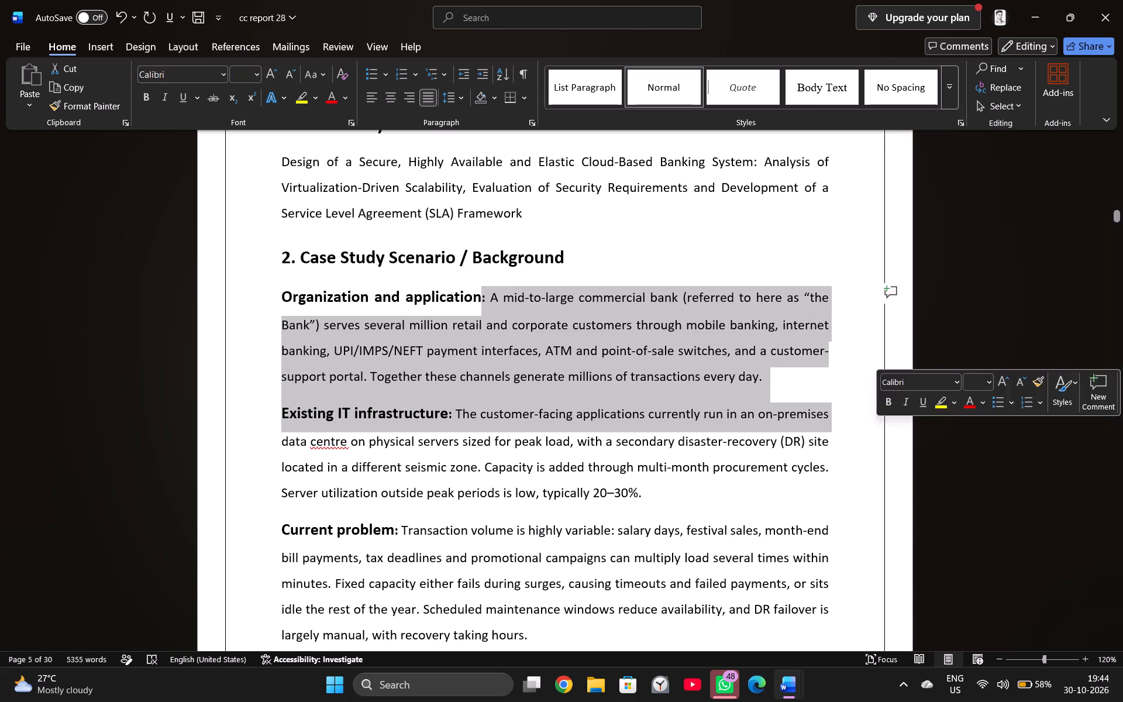
left_click_drag(867, 407, 773, 376)
left_click(726, 214)
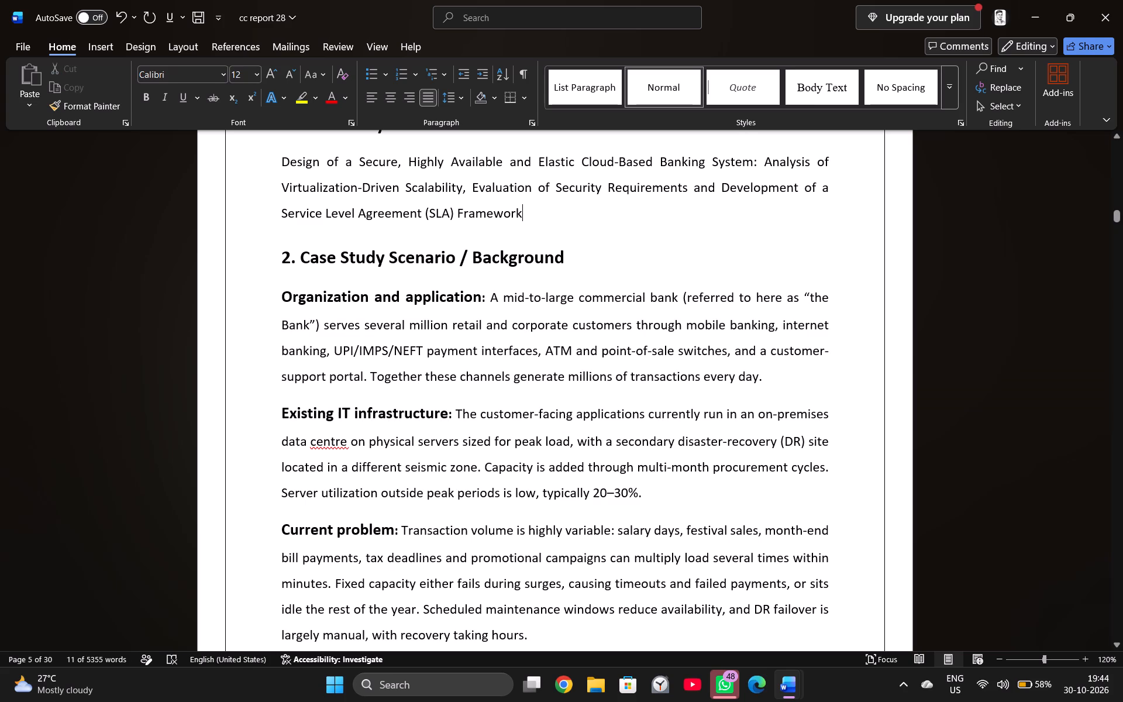
left_click_drag(484, 295, 756, 371)
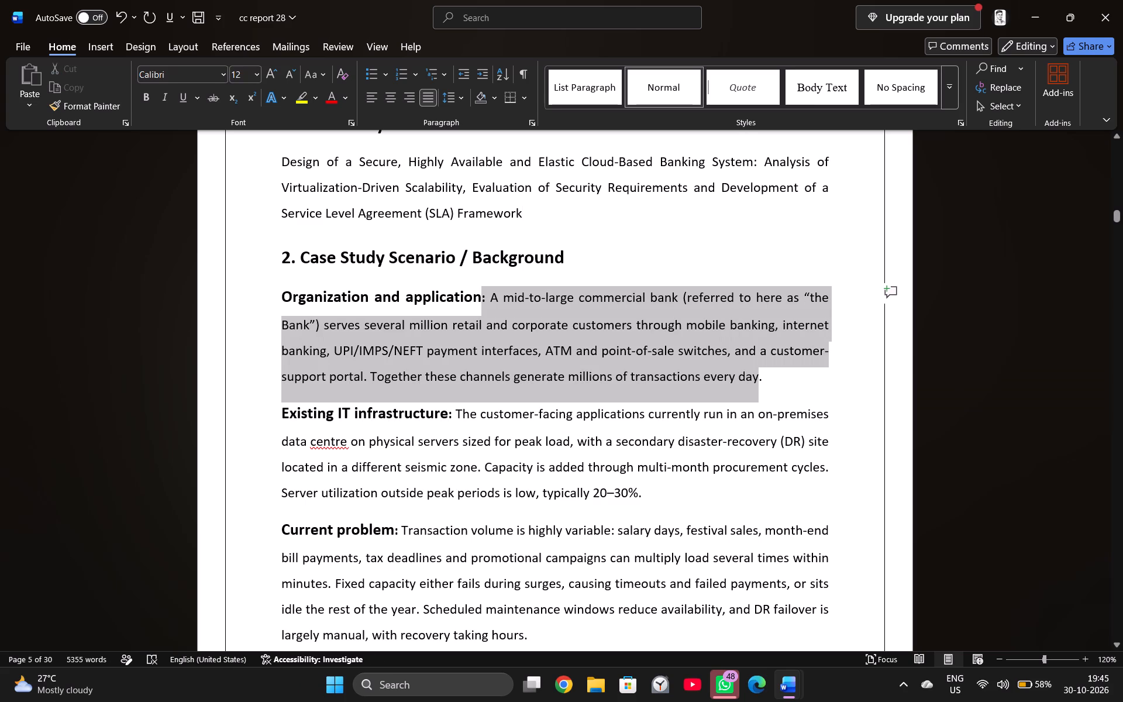
left_click_drag(756, 371, 757, 371)
left_click(828, 397)
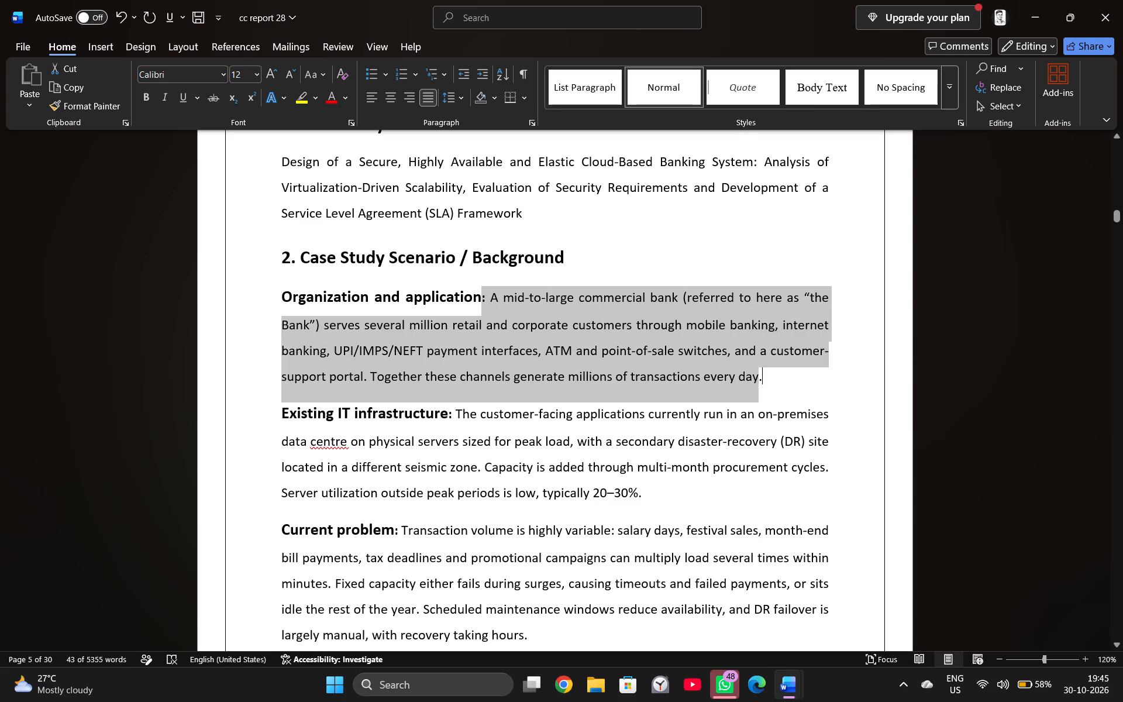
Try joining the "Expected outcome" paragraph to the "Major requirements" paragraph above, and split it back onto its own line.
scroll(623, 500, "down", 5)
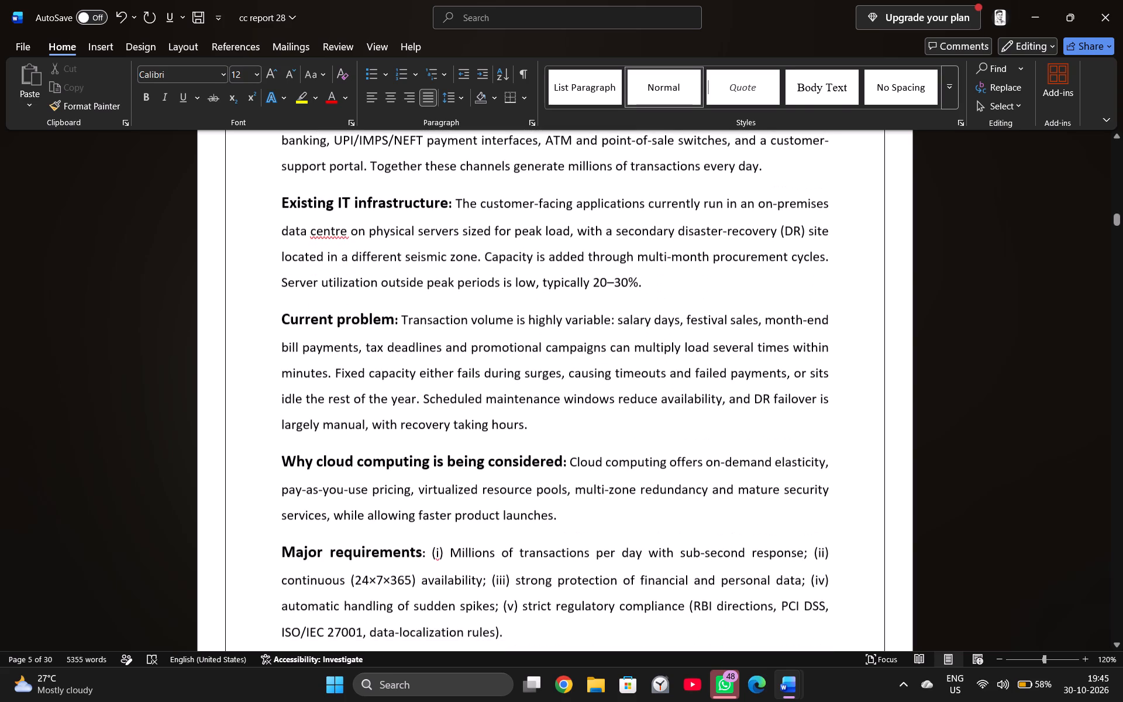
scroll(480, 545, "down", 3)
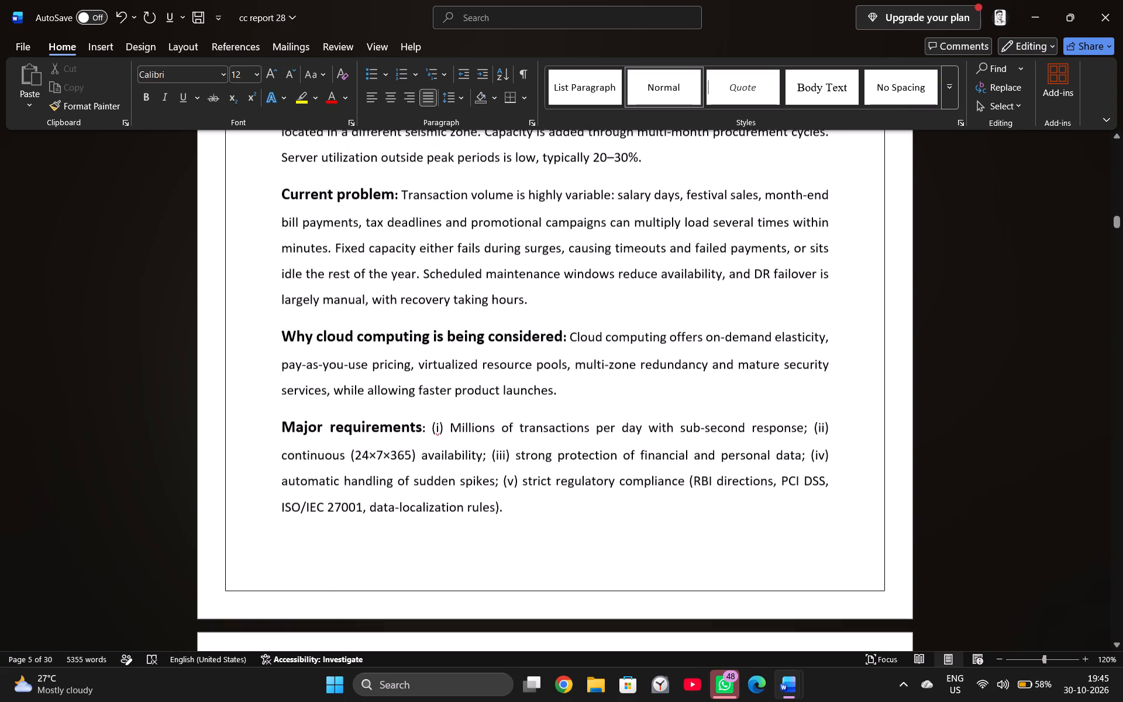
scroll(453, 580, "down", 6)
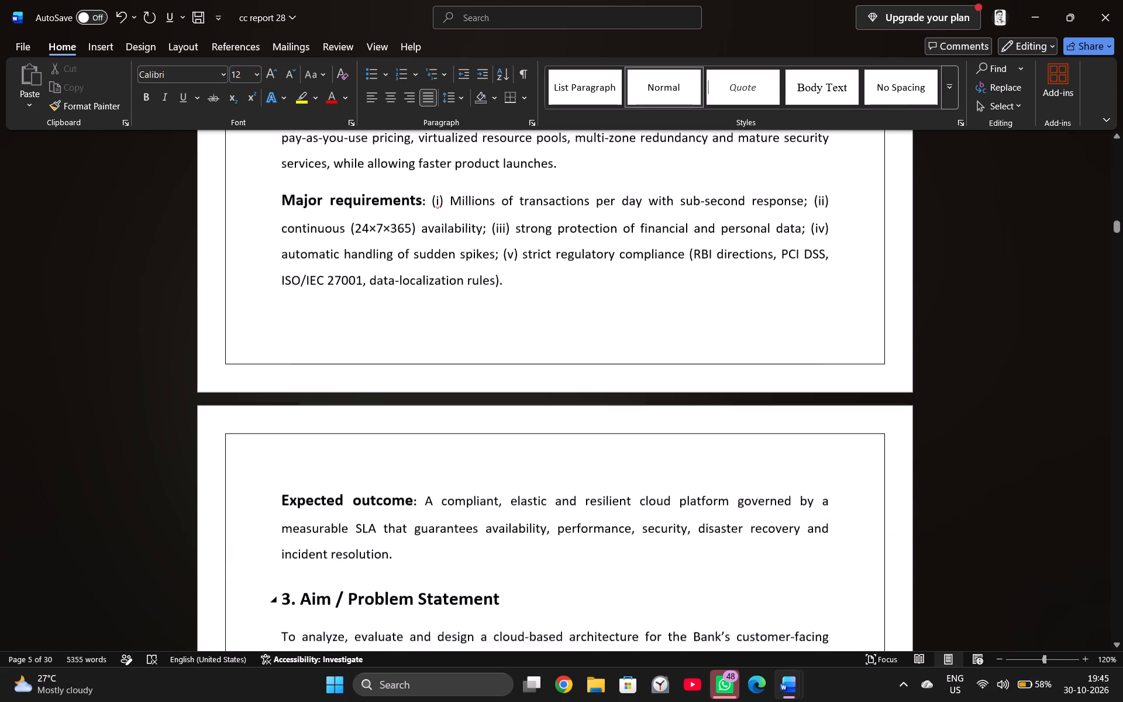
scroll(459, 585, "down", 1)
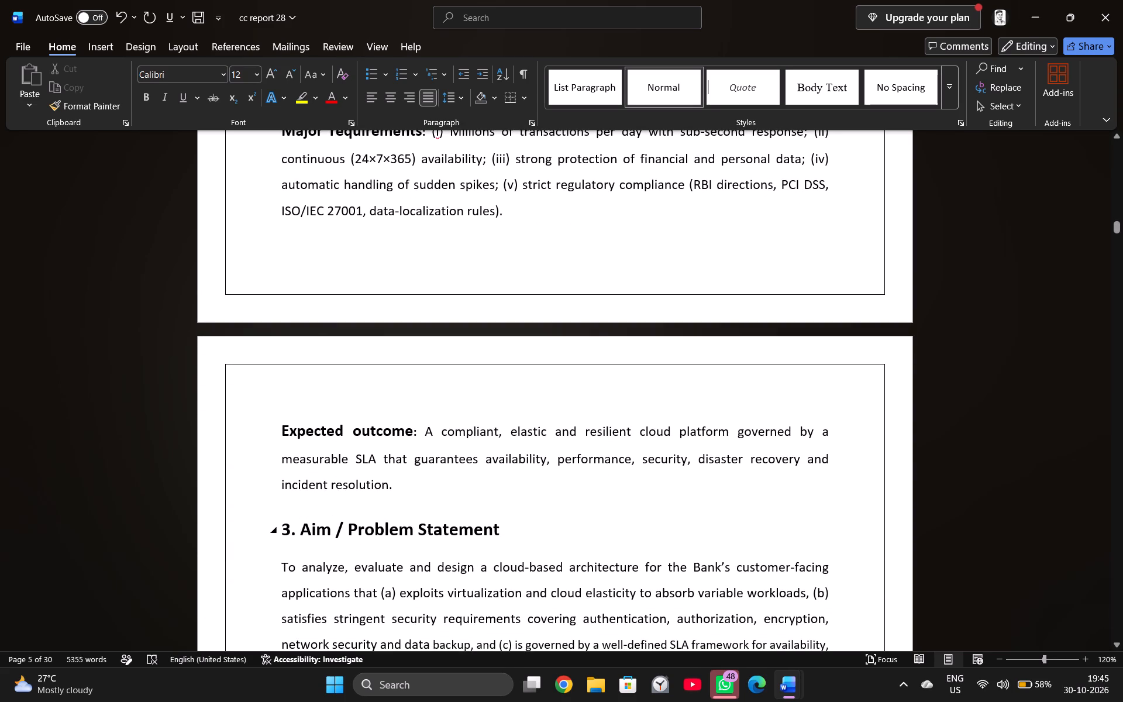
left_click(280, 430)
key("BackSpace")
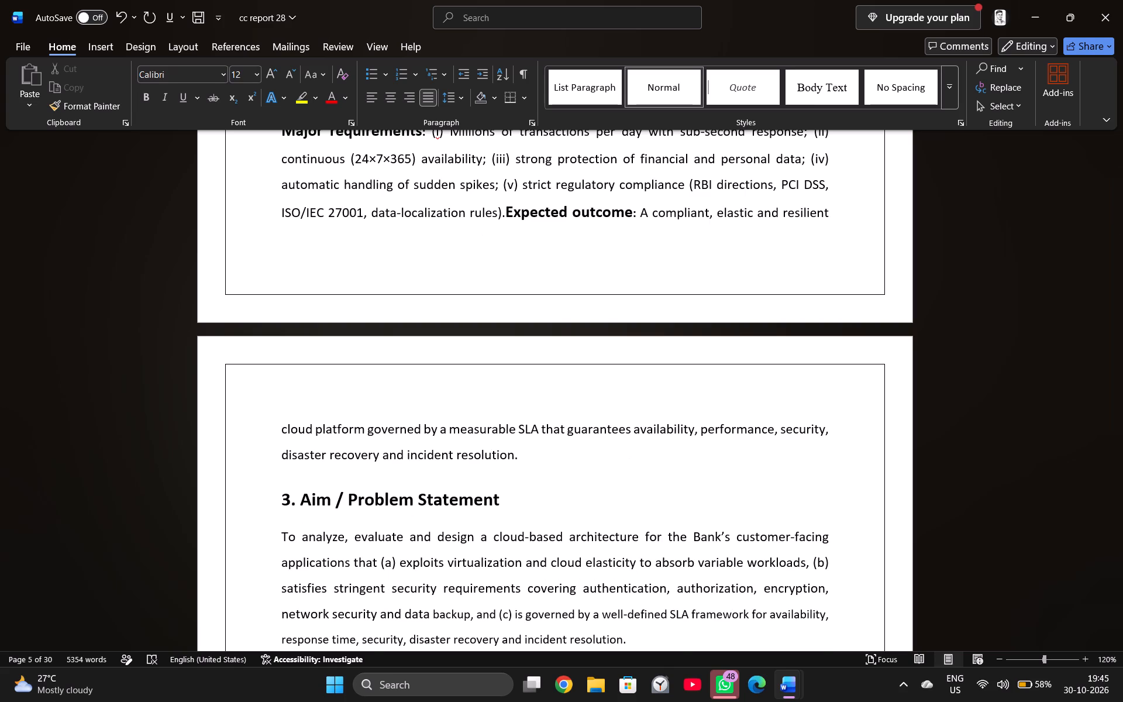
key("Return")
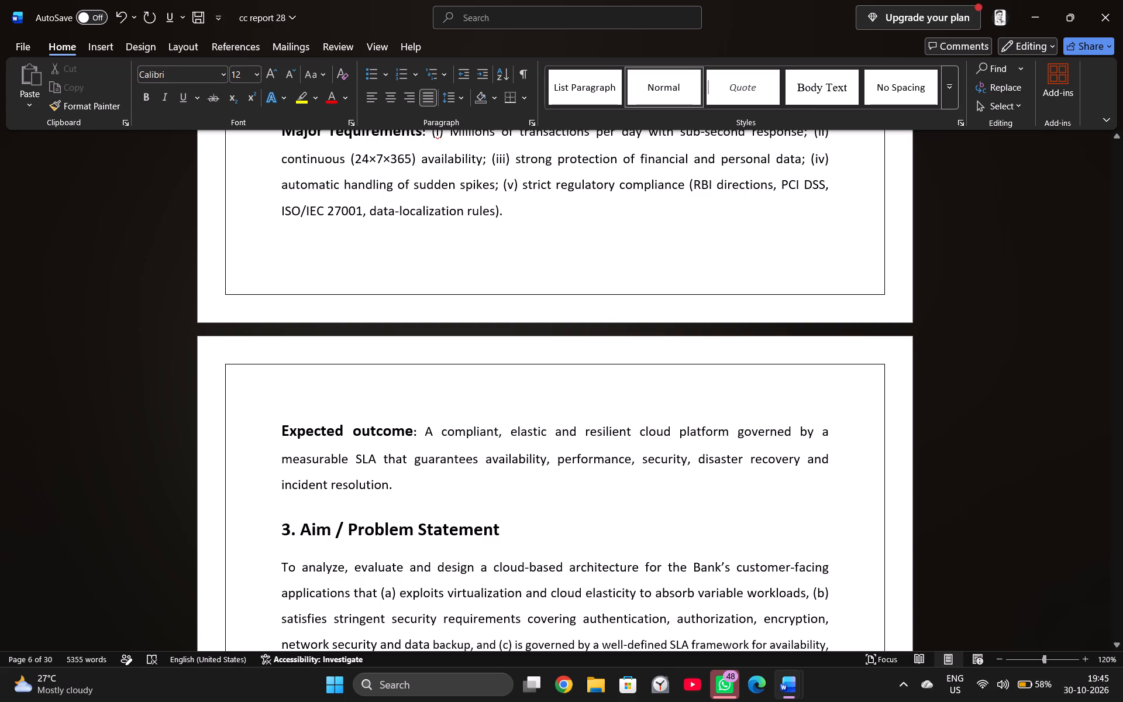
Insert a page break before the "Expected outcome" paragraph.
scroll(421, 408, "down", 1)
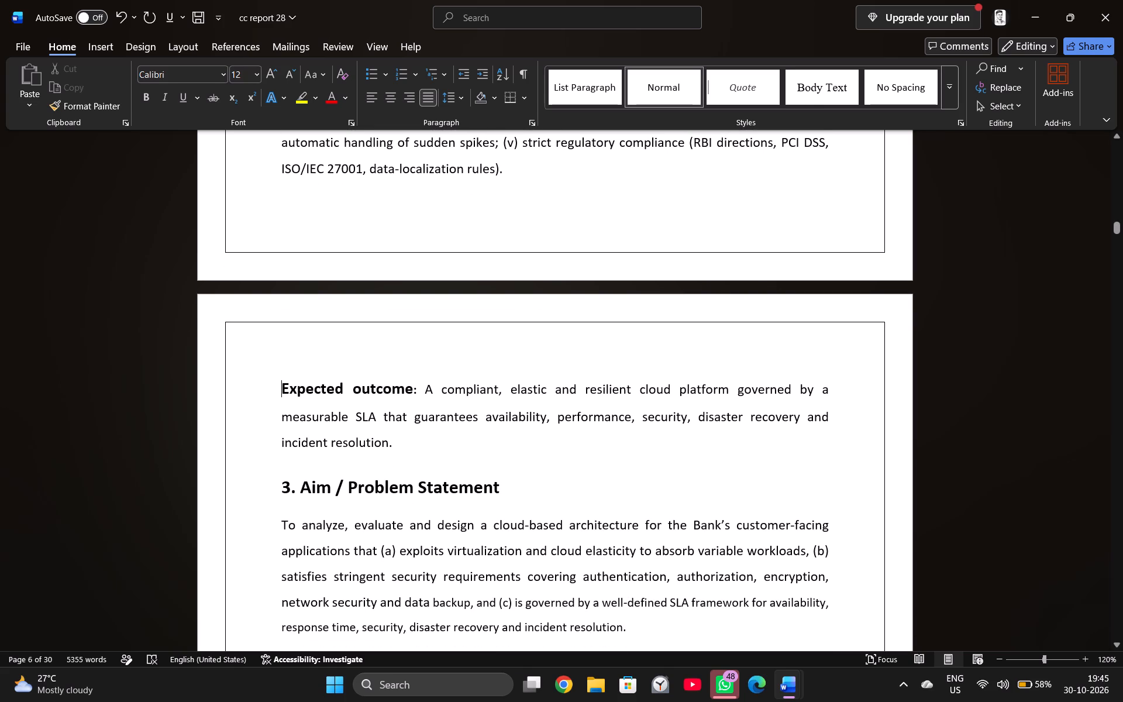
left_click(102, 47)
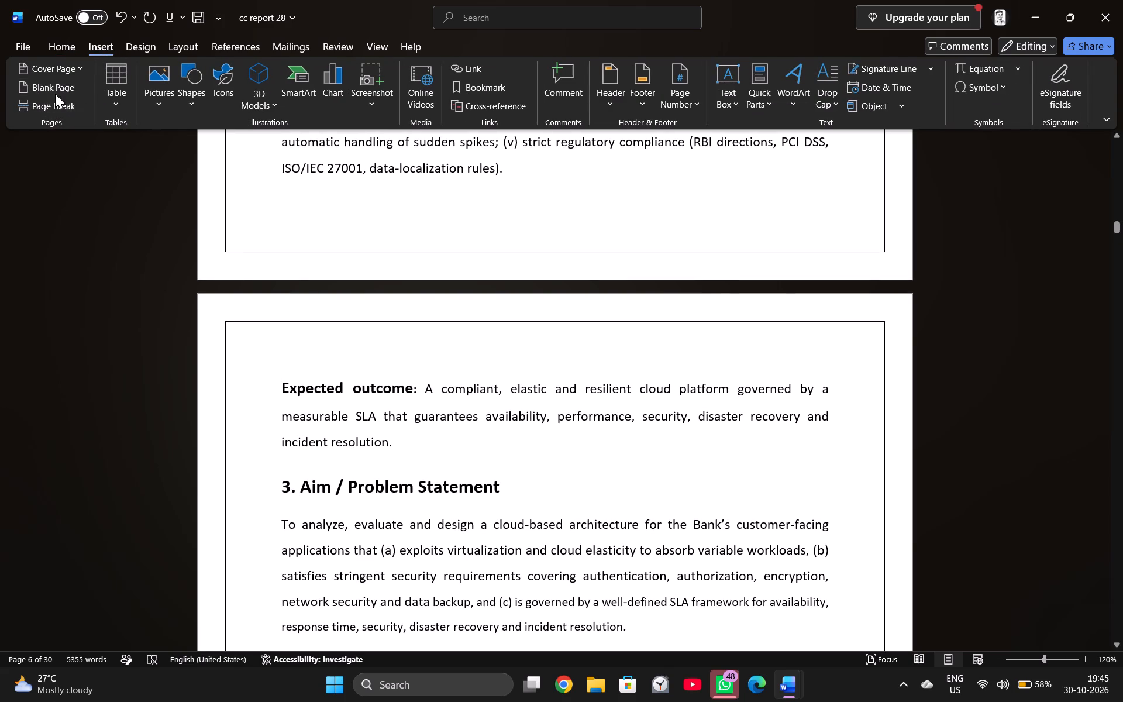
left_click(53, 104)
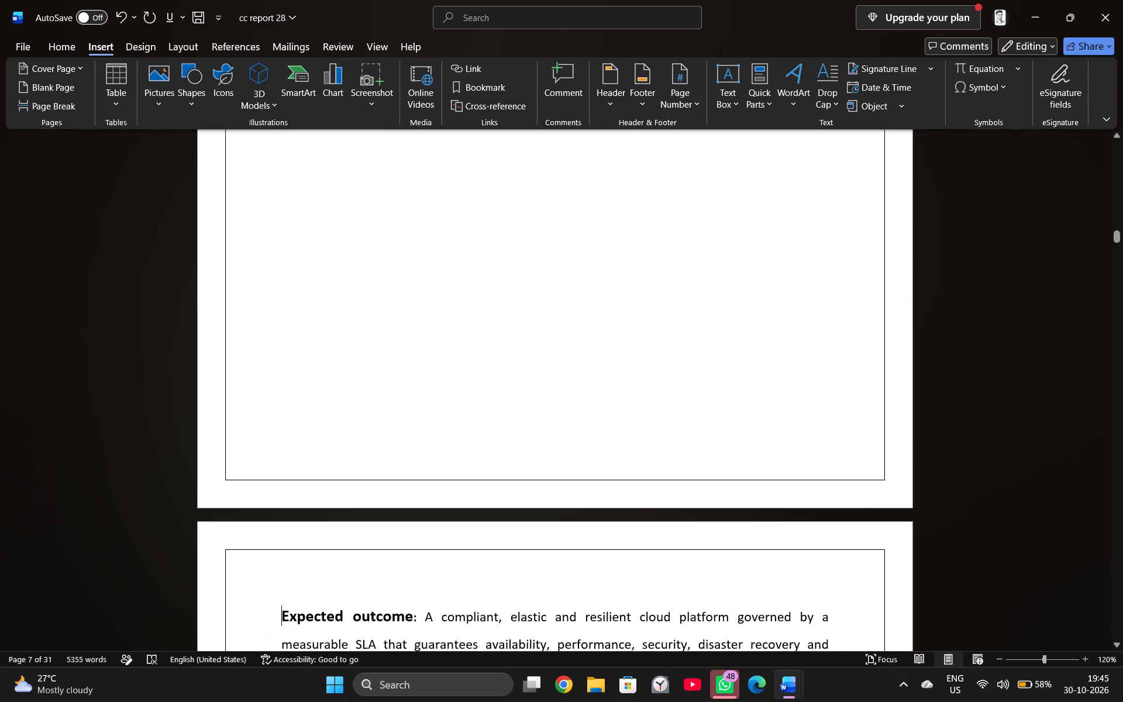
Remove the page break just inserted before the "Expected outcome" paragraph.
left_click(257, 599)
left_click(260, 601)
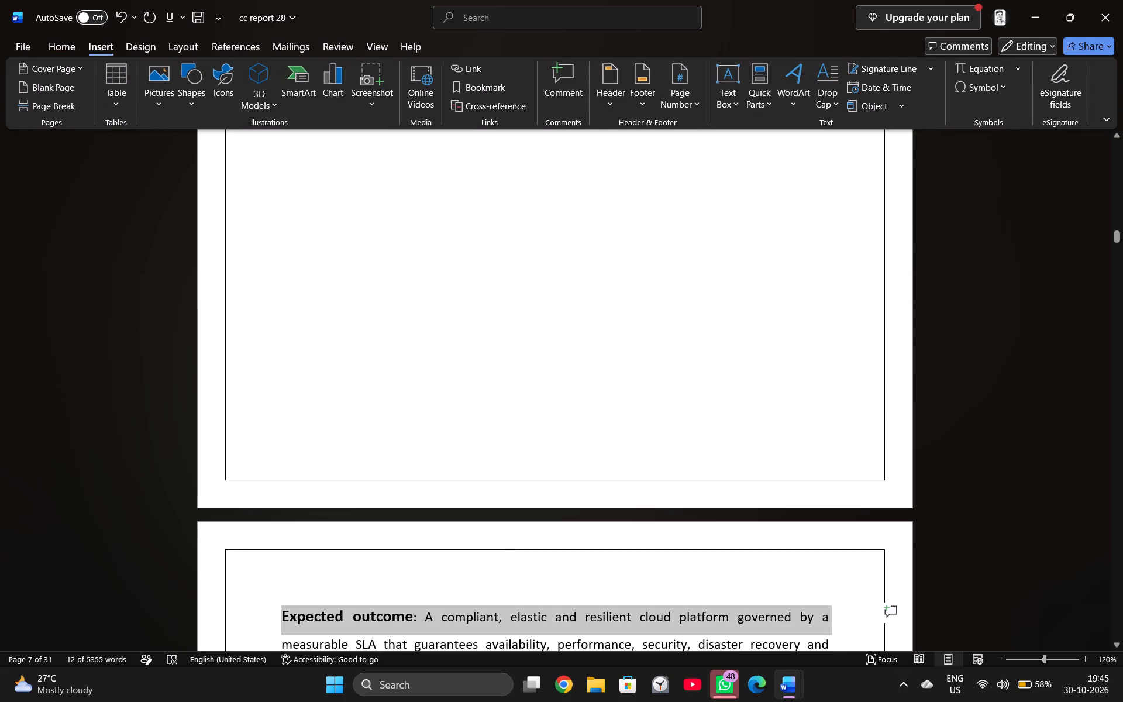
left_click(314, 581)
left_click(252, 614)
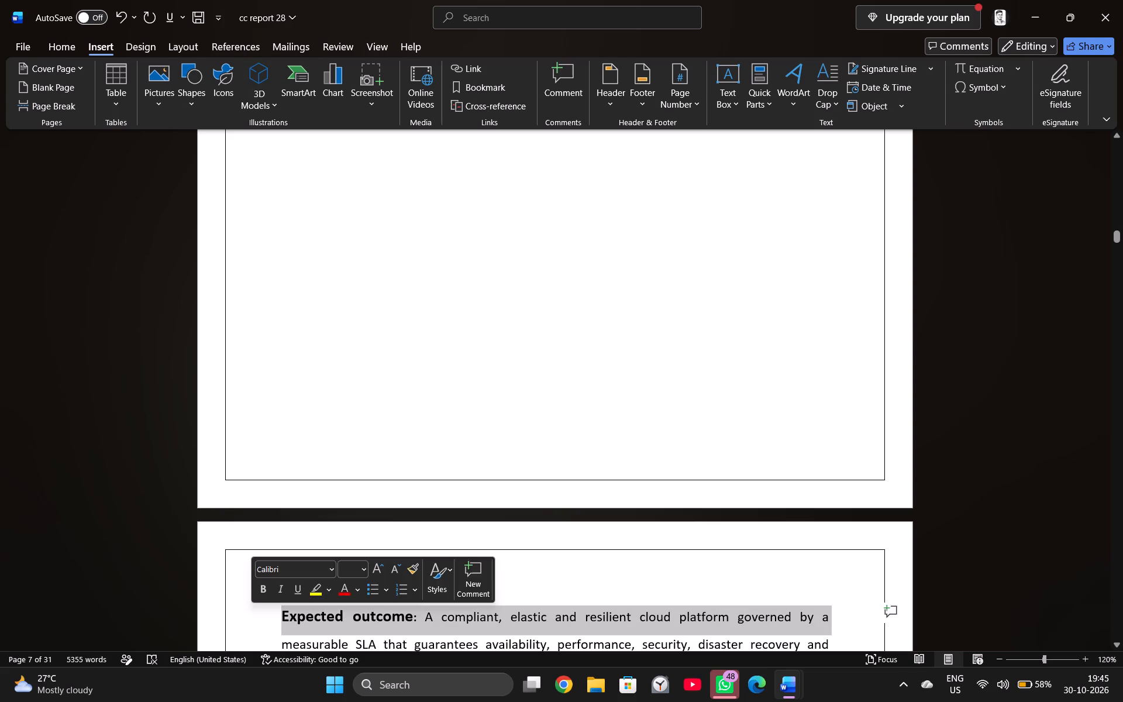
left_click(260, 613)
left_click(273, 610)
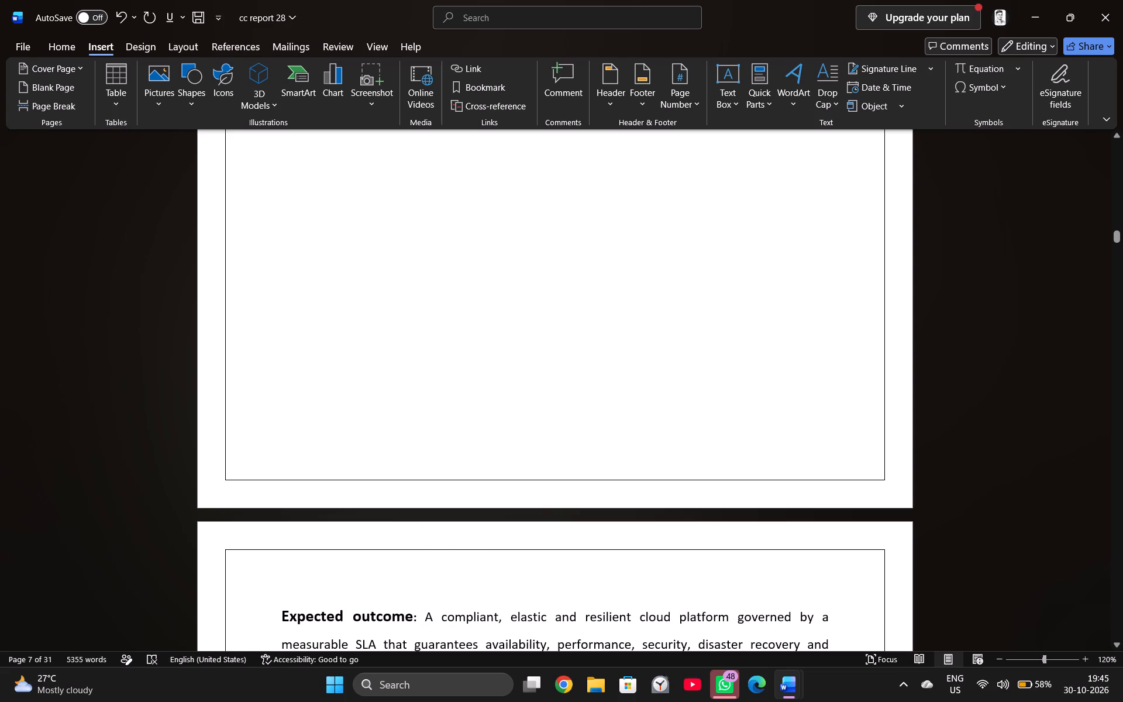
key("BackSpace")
Review the page layout from the "Current problem" paragraph in section 2 through the start of section 5.
scroll(271, 611, "down", 3)
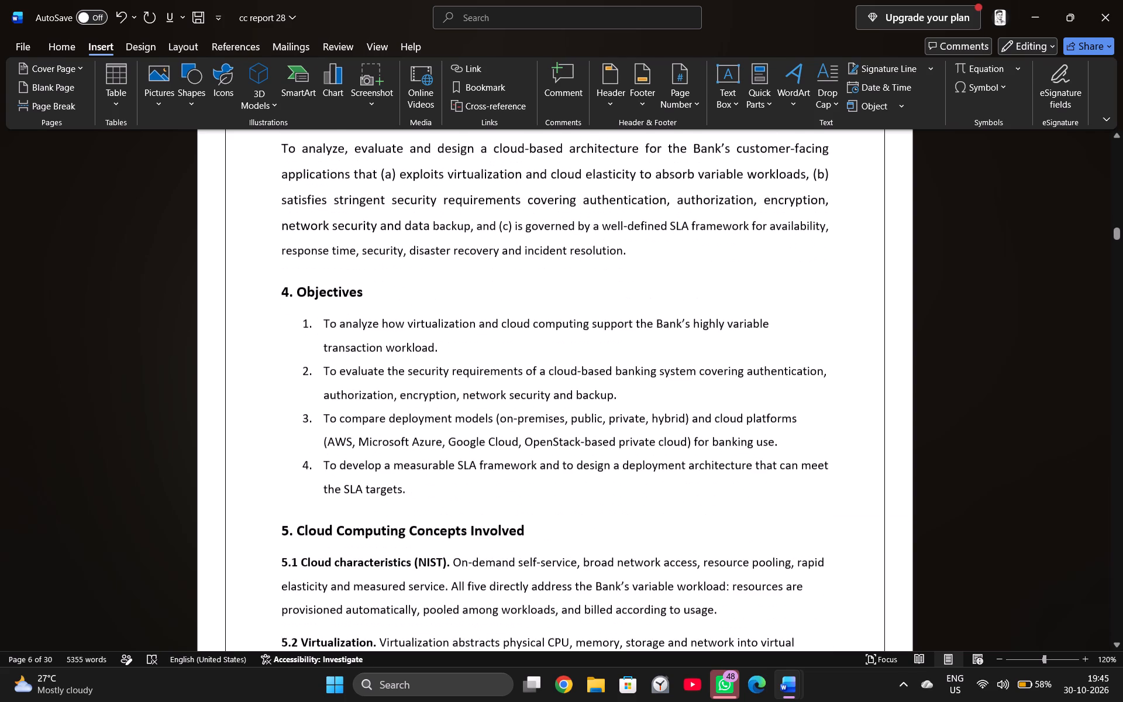
scroll(284, 605, "down", 6)
scroll(284, 604, "up", 11)
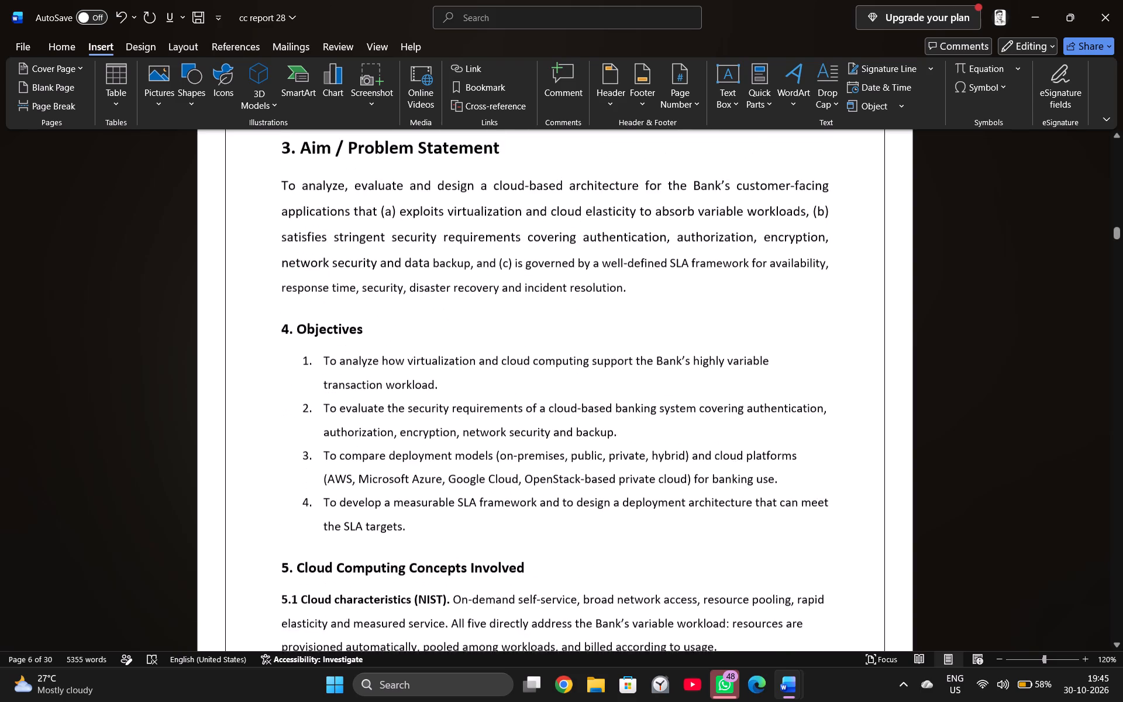
scroll(284, 604, "up", 13)
scroll(285, 603, "down", 3)
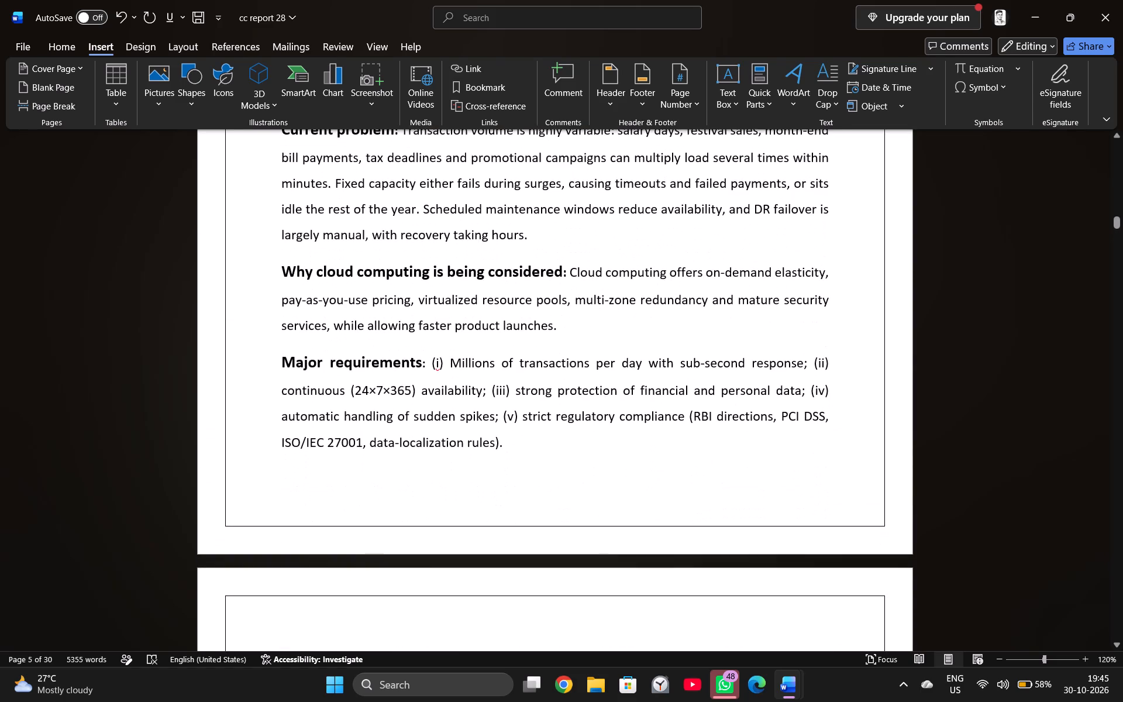
scroll(285, 603, "up", 2)
scroll(285, 603, "down", 7)
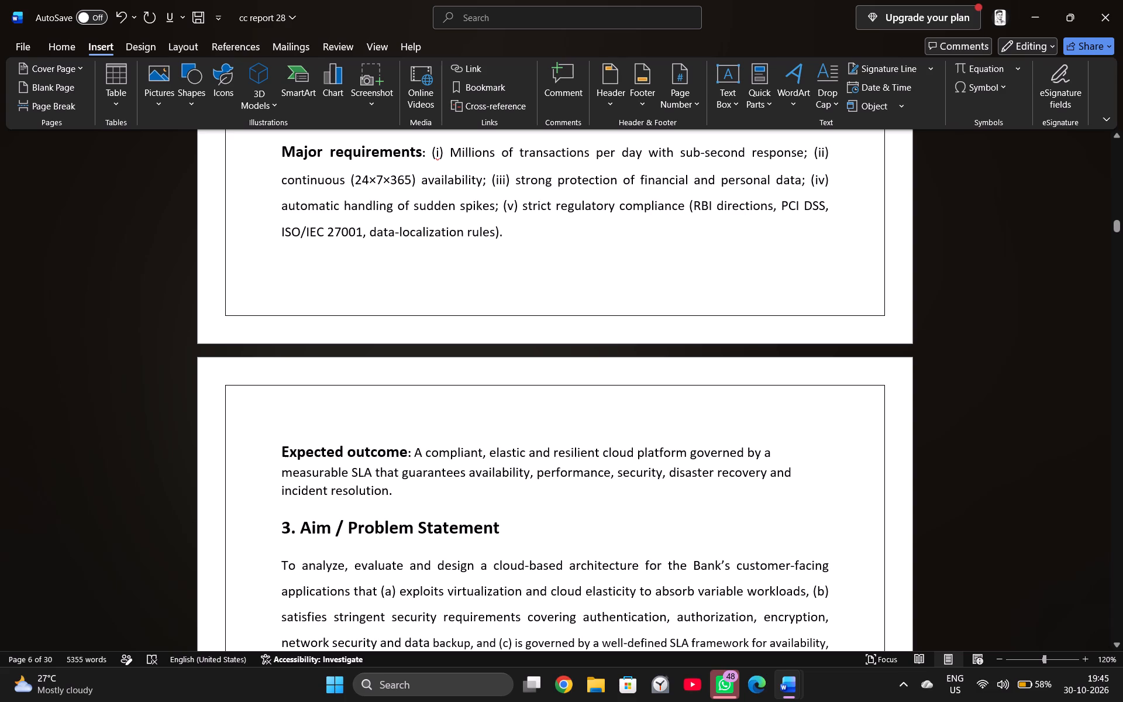
scroll(633, 384, "up", 11)
scroll(618, 457, "down", 4)
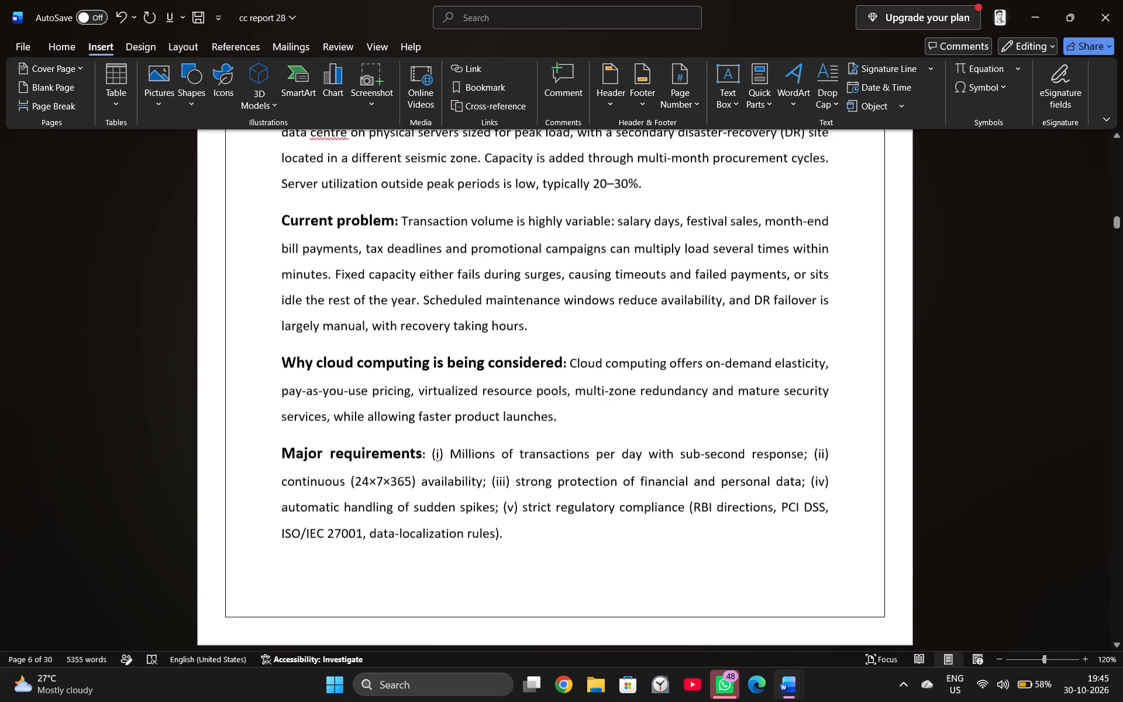
scroll(618, 459, "down", 7)
scroll(470, 482, "down", 2)
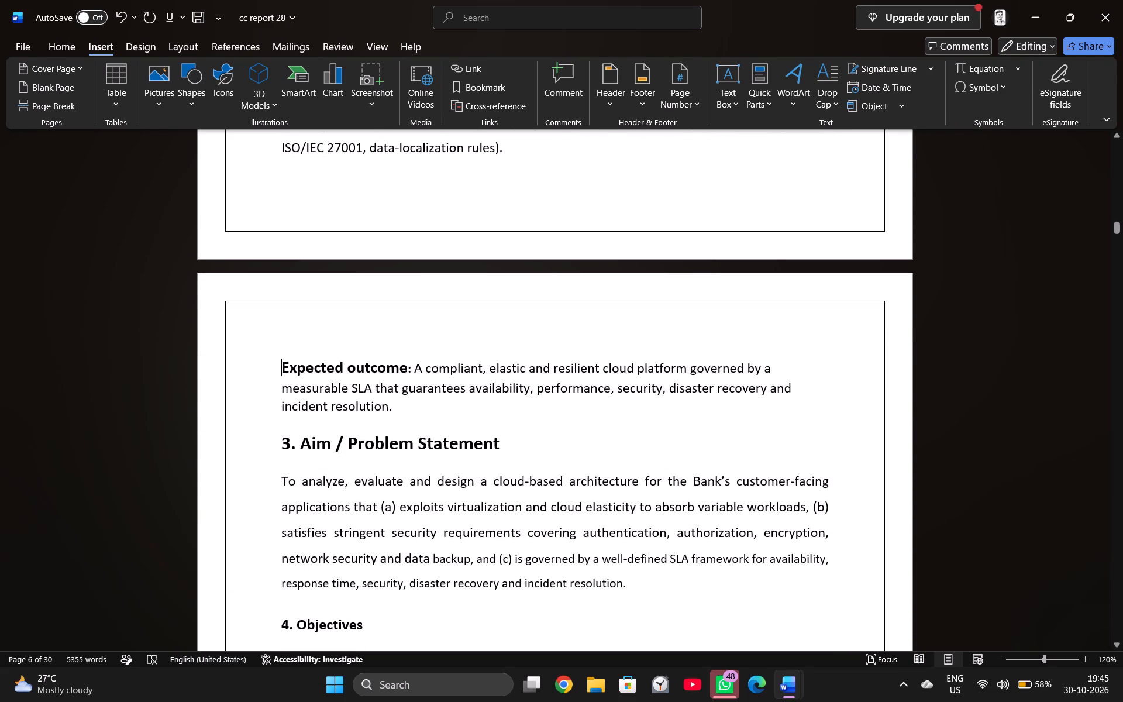
Check the font size of the "Expected outcome" label.
left_click_drag(273, 367, 358, 379)
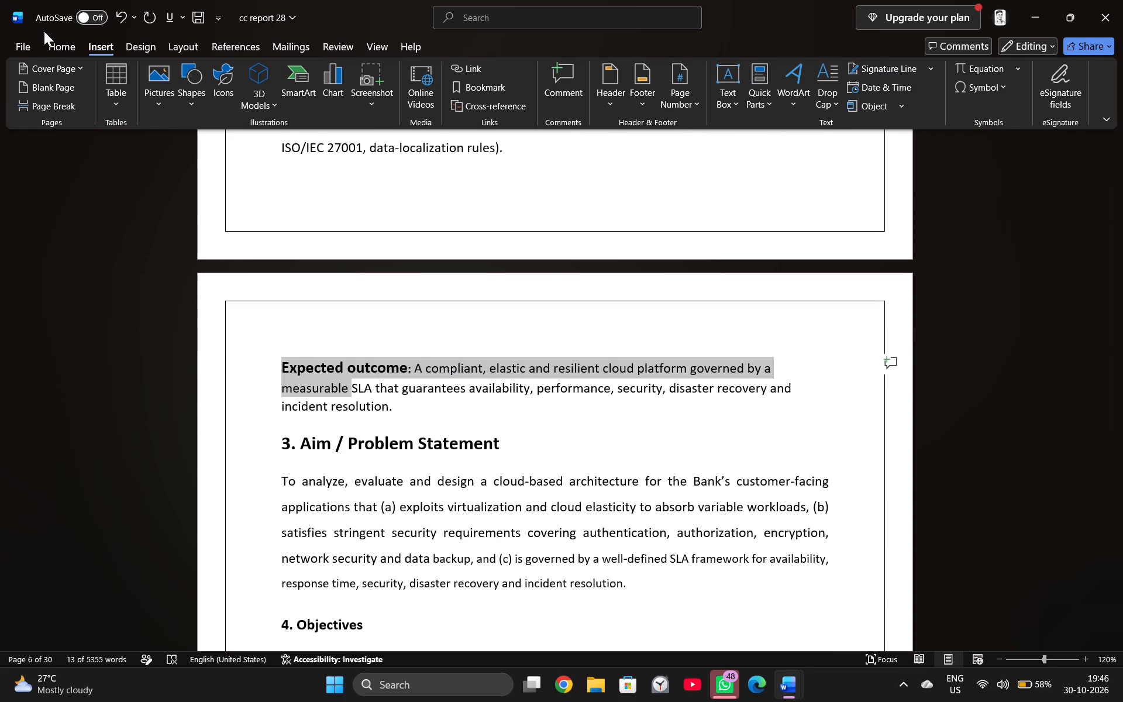
left_click(50, 45)
left_click(374, 335)
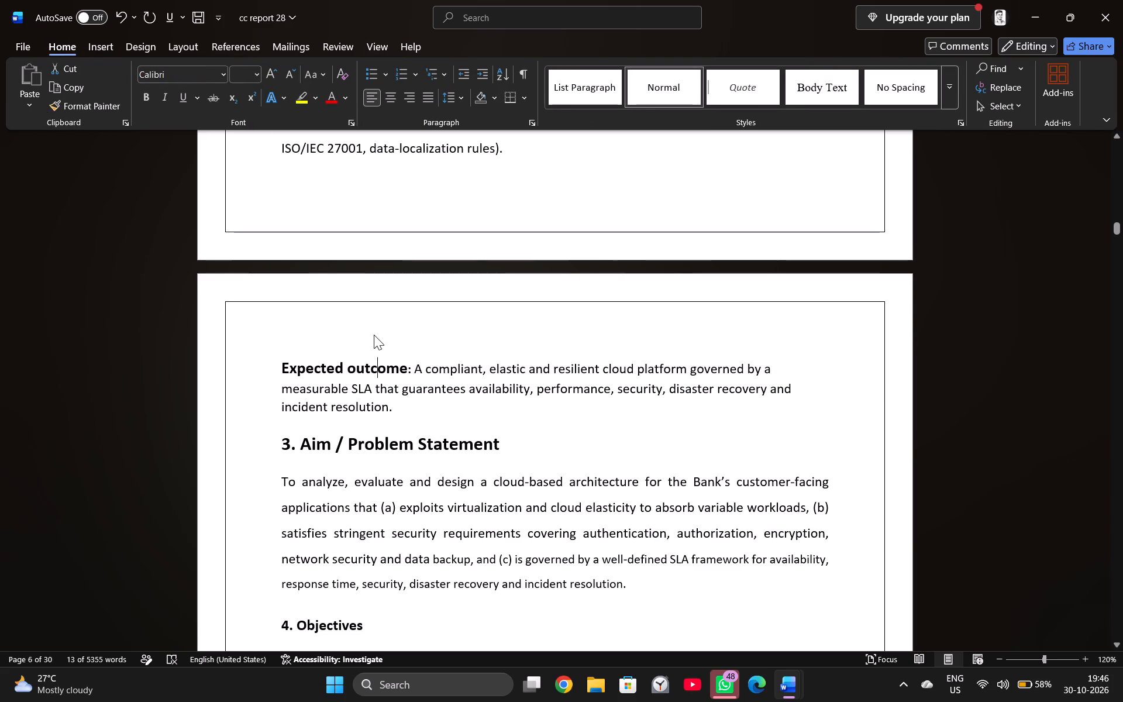
left_click_drag(275, 369, 394, 382)
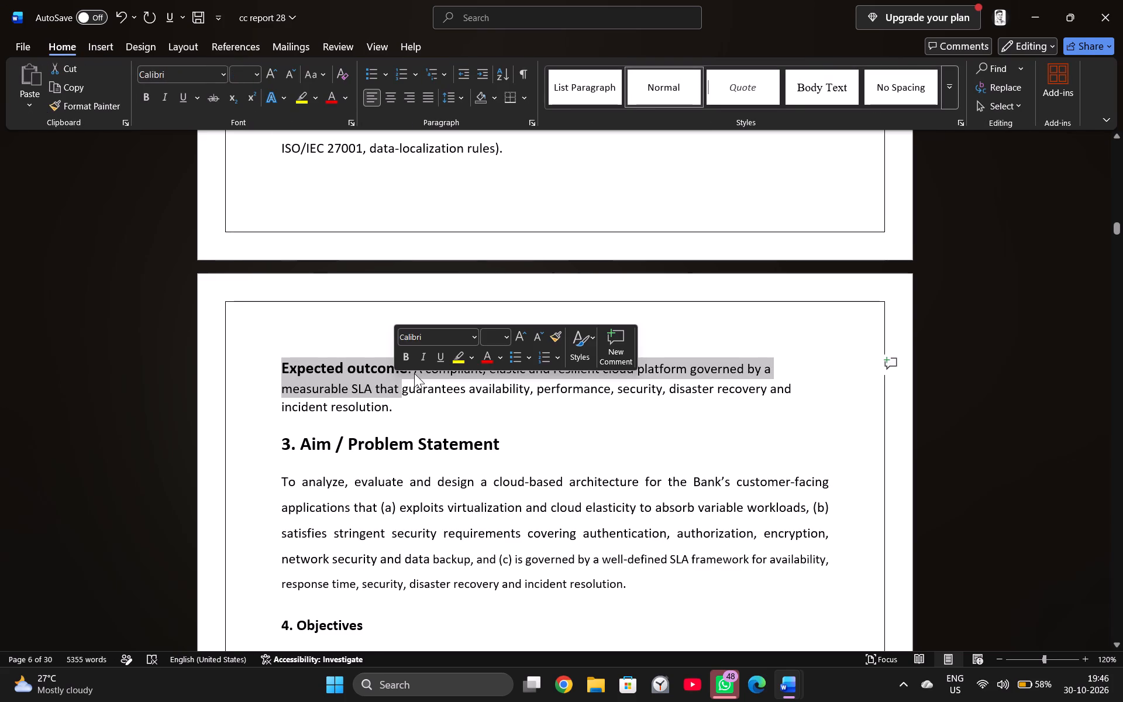
left_click_drag(263, 291, 273, 304)
left_click(304, 343)
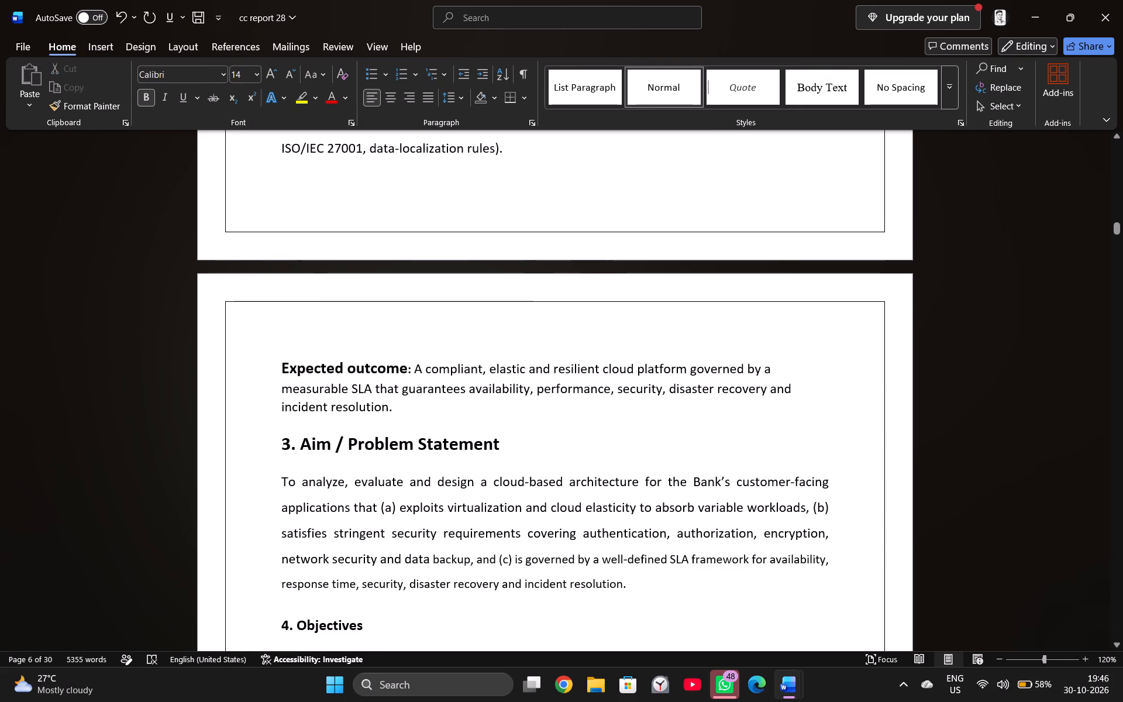
left_click_drag(277, 369, 397, 366)
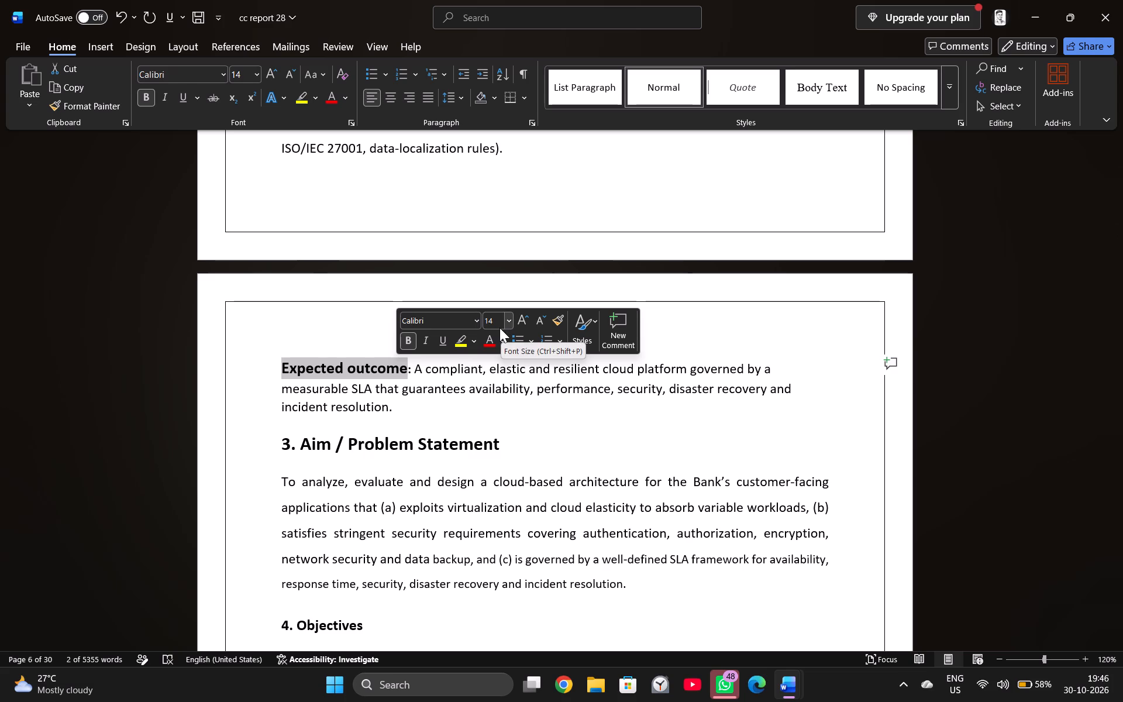
left_click(522, 415)
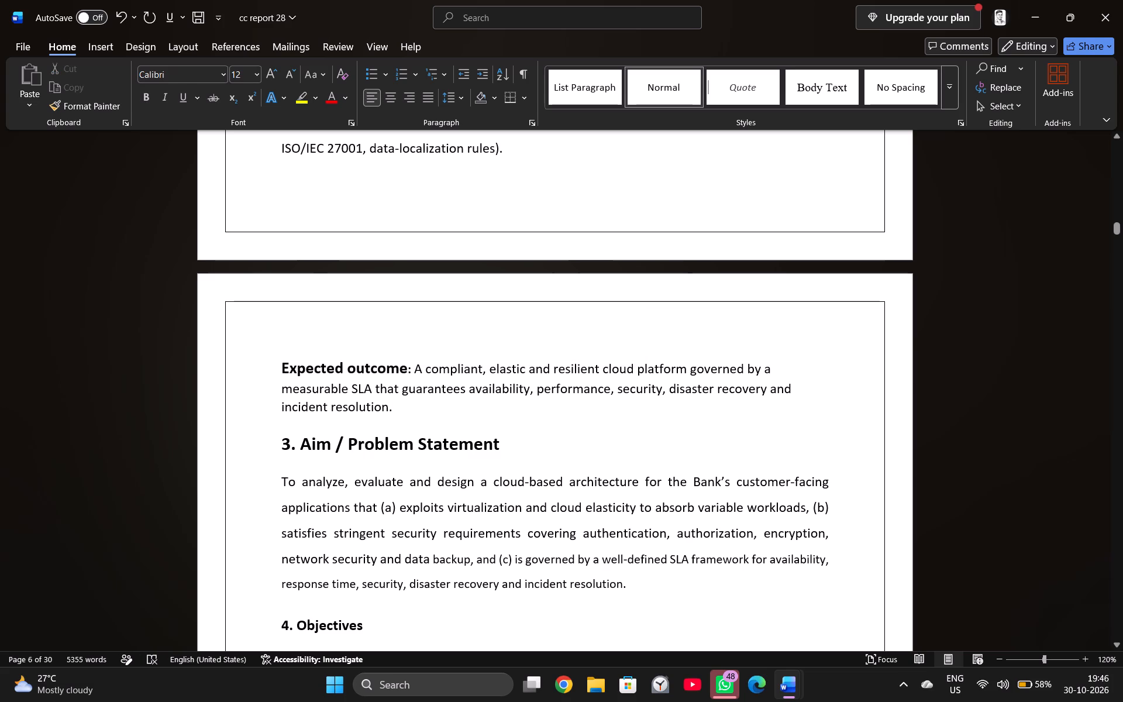
Set the text following the "Expected outcome" label to font size 12 with 1.5 line spacing.
left_click_drag(412, 369, 743, 405)
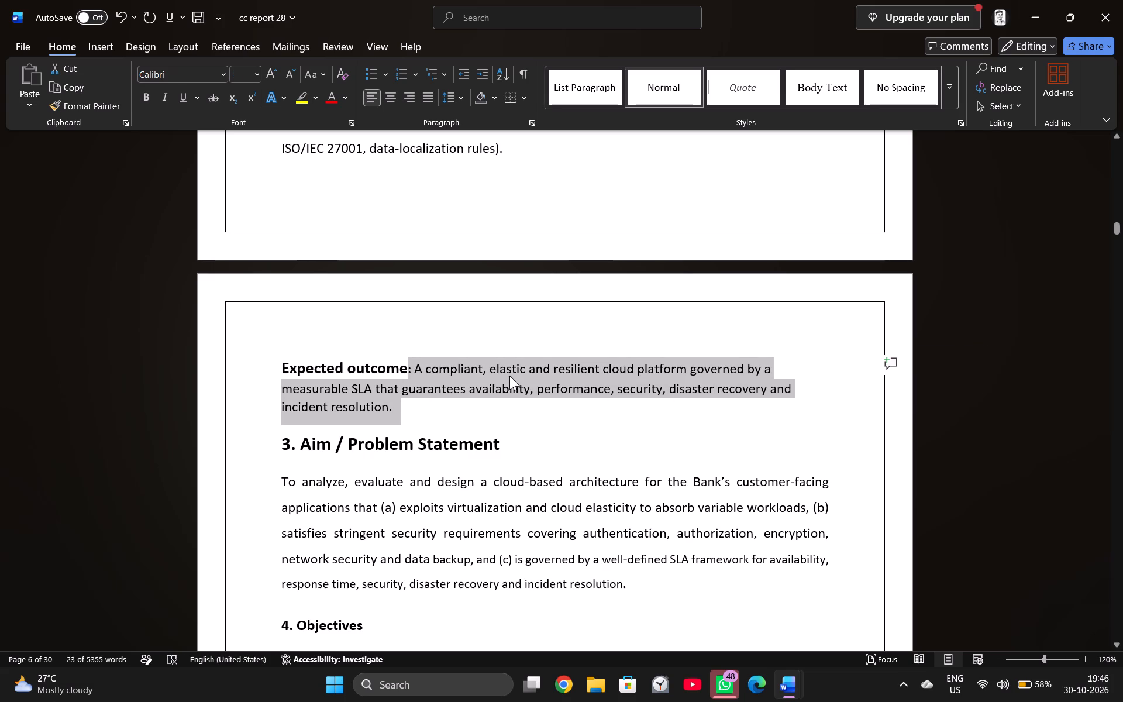
left_click(253, 70)
left_click(239, 170)
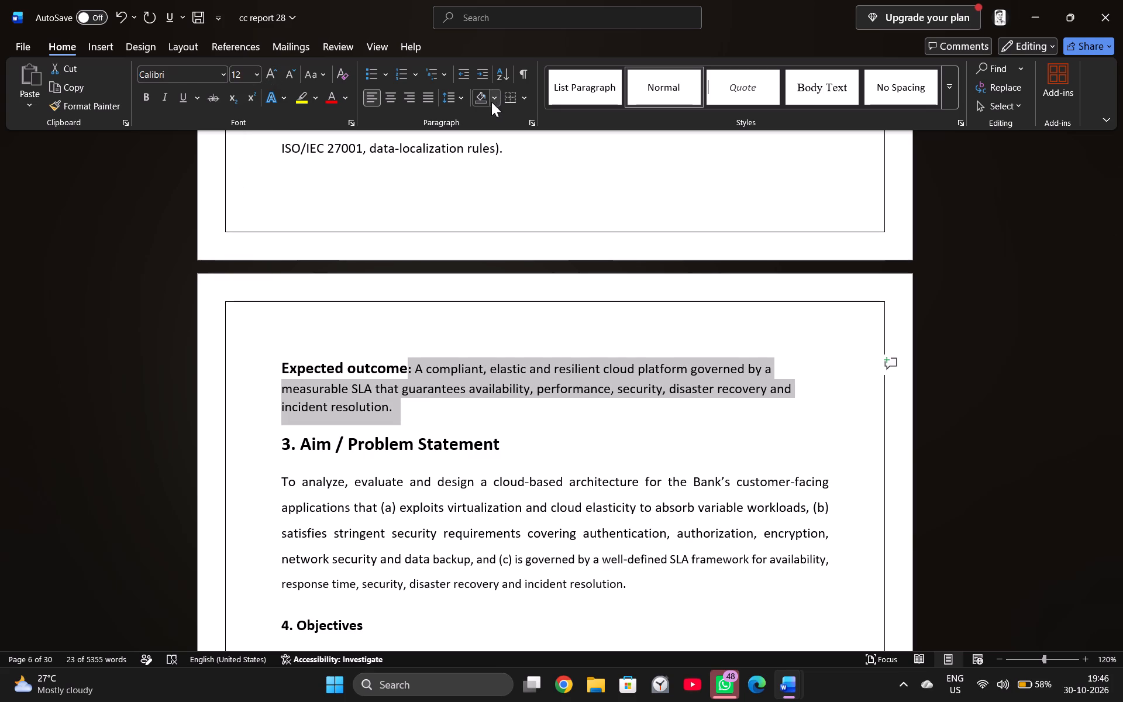
left_click(464, 102)
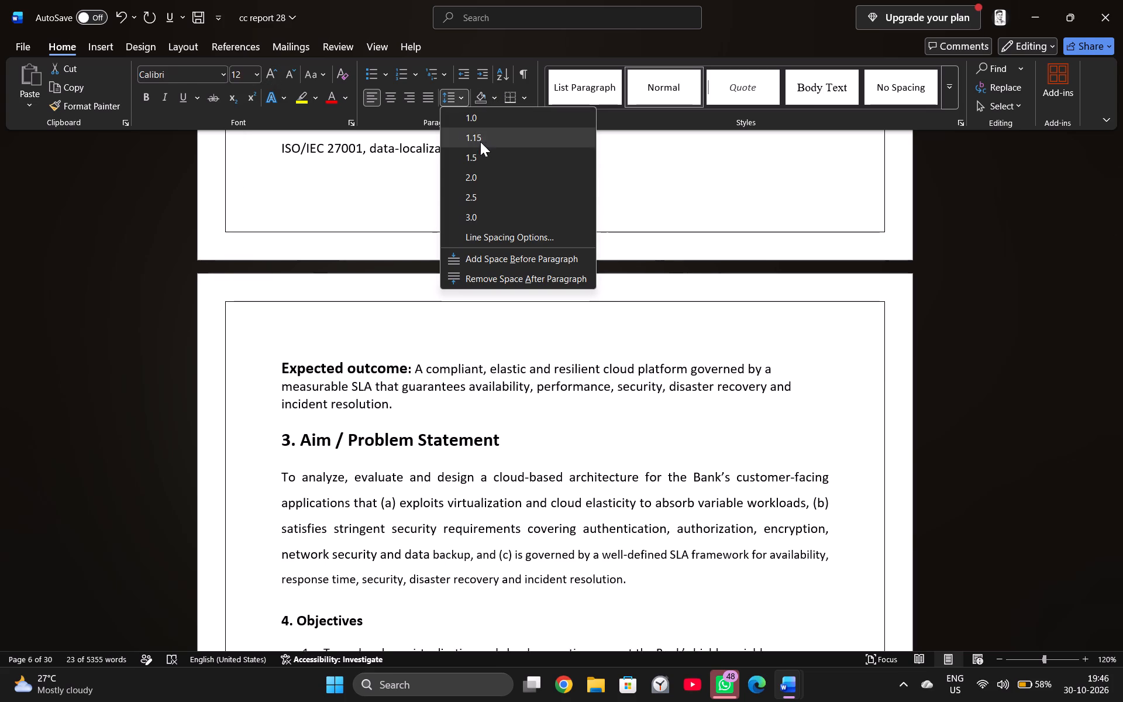
left_click(477, 160)
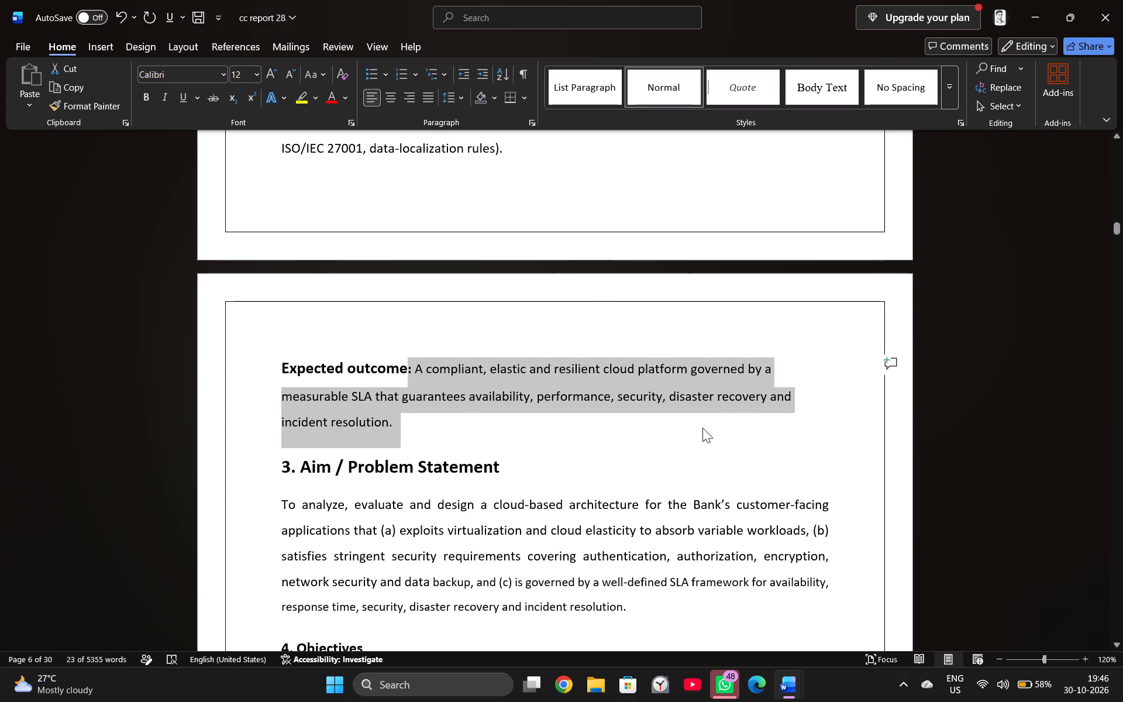
left_click(693, 460)
Look through sections 3 to 6.3 to examine the formatting of their headings, paragraphs, lists and table.
scroll(817, 563, "up", 1)
scroll(817, 563, "down", 13)
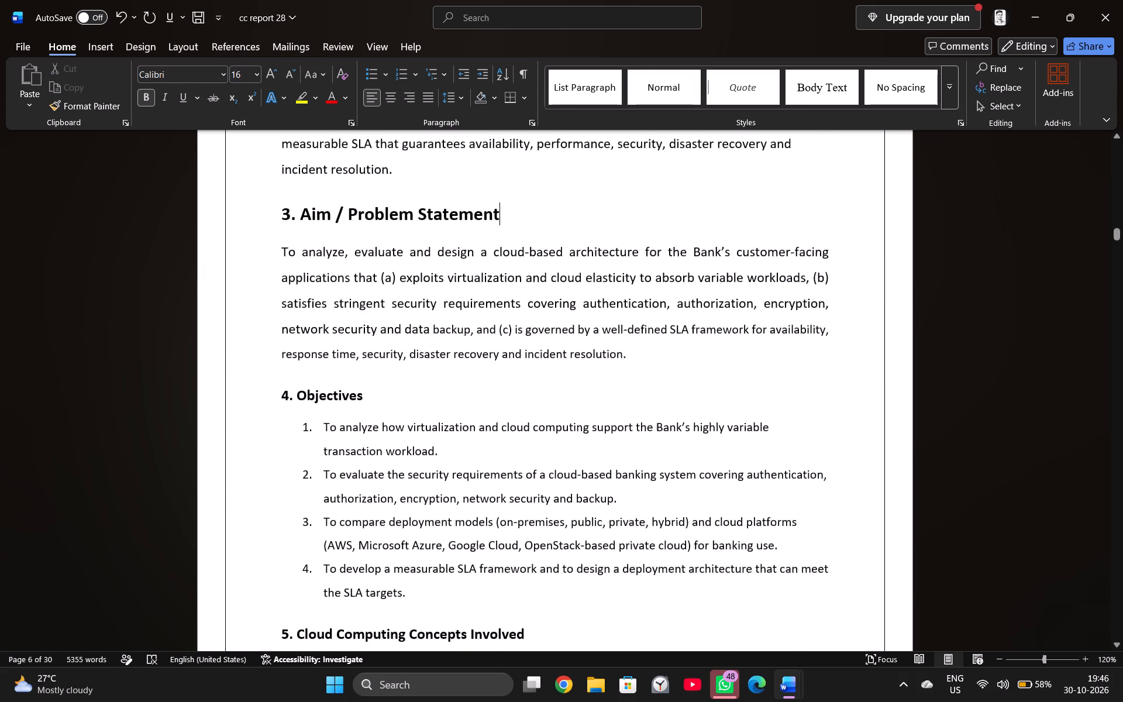
scroll(817, 562, "down", 3)
scroll(582, 488, "down", 16)
scroll(585, 481, "down", 7)
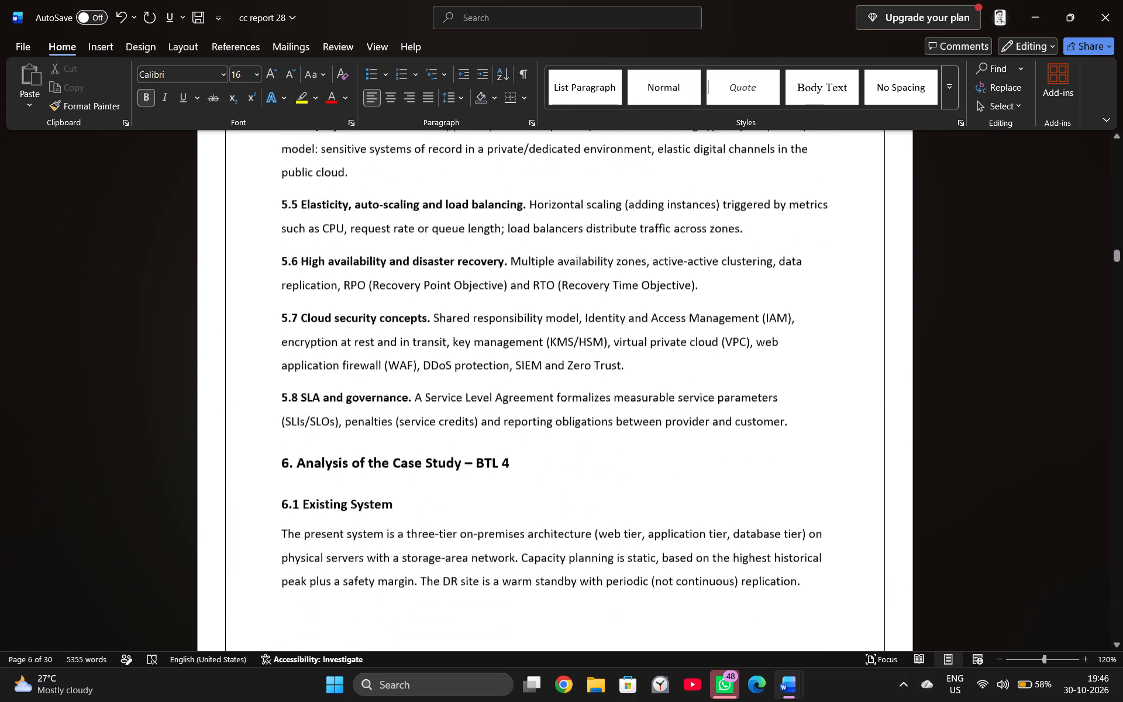
scroll(585, 481, "down", 19)
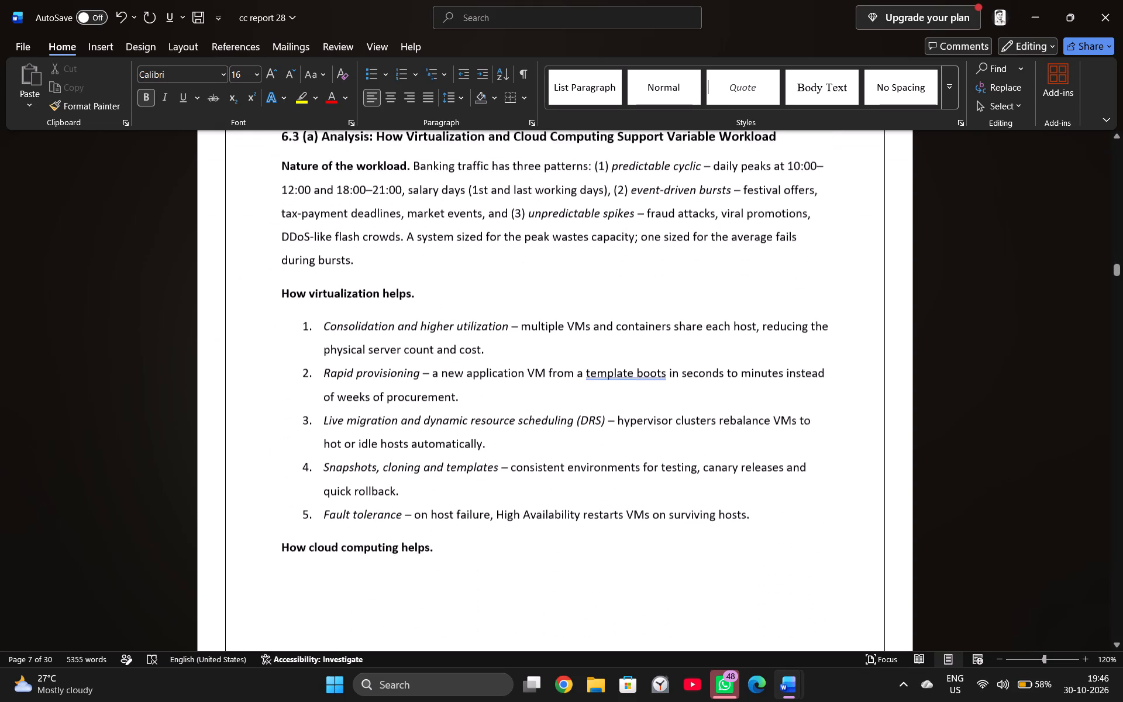
scroll(585, 481, "down", 5)
scroll(585, 481, "up", 16)
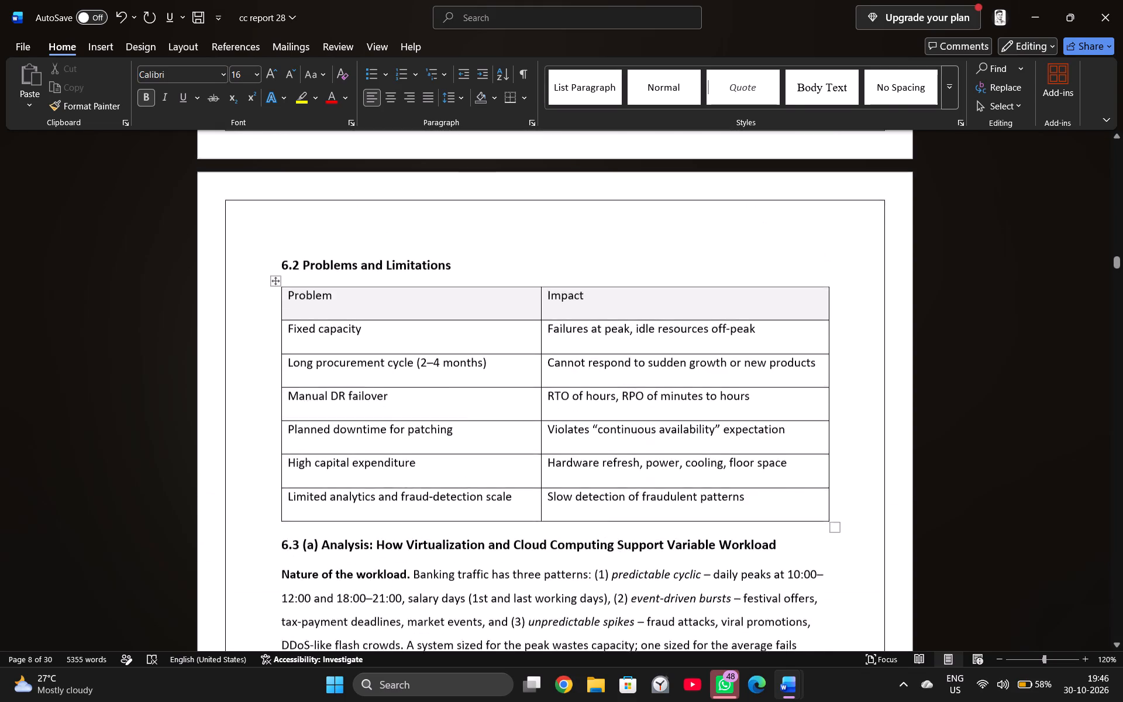
scroll(585, 481, "up", 14)
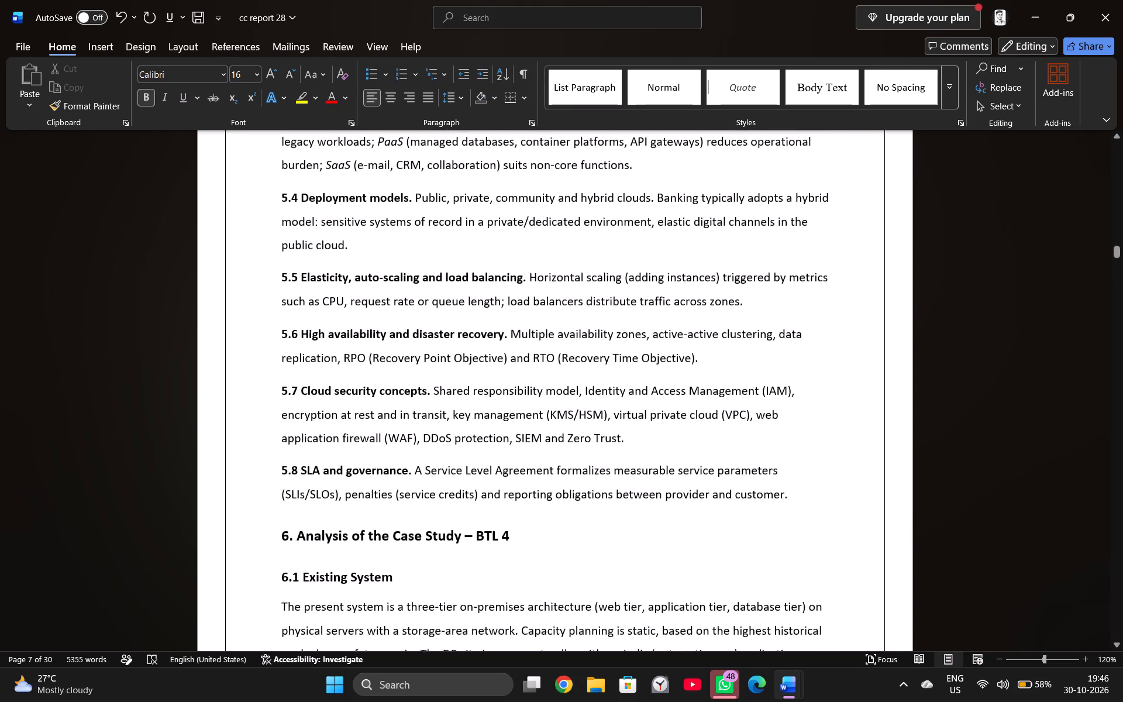
scroll(585, 481, "down", 6)
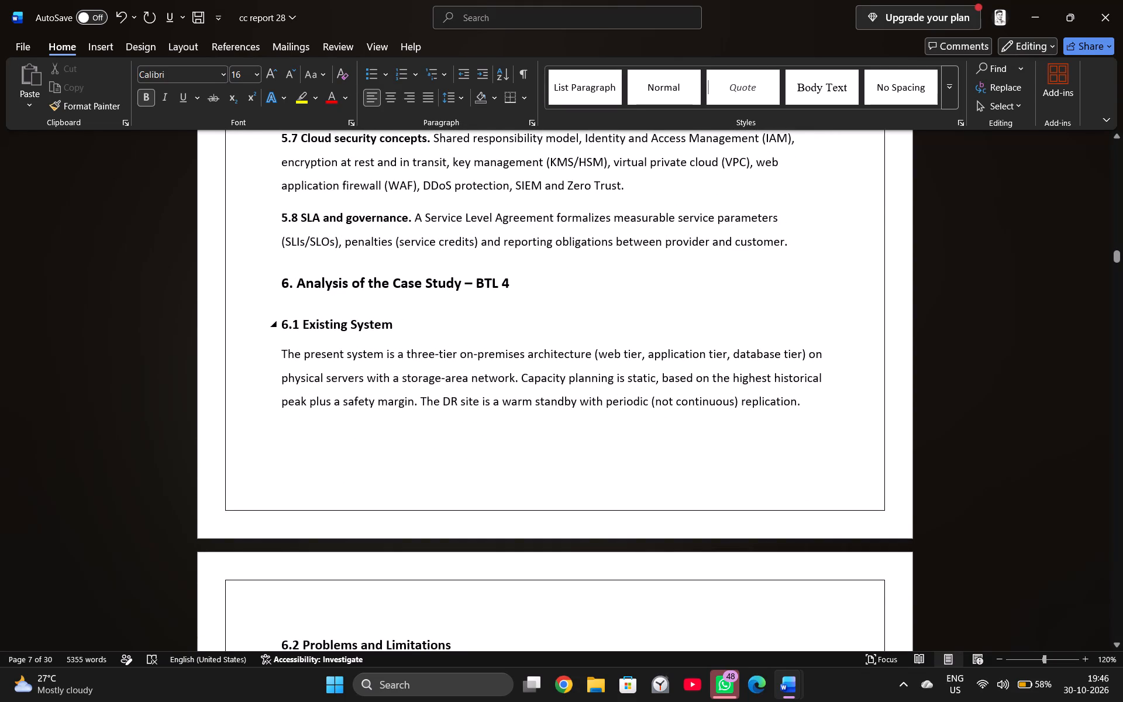
Check the line spacing of the paragraph under the "6.1 Existing System" heading.
left_click_drag(270, 354, 715, 439)
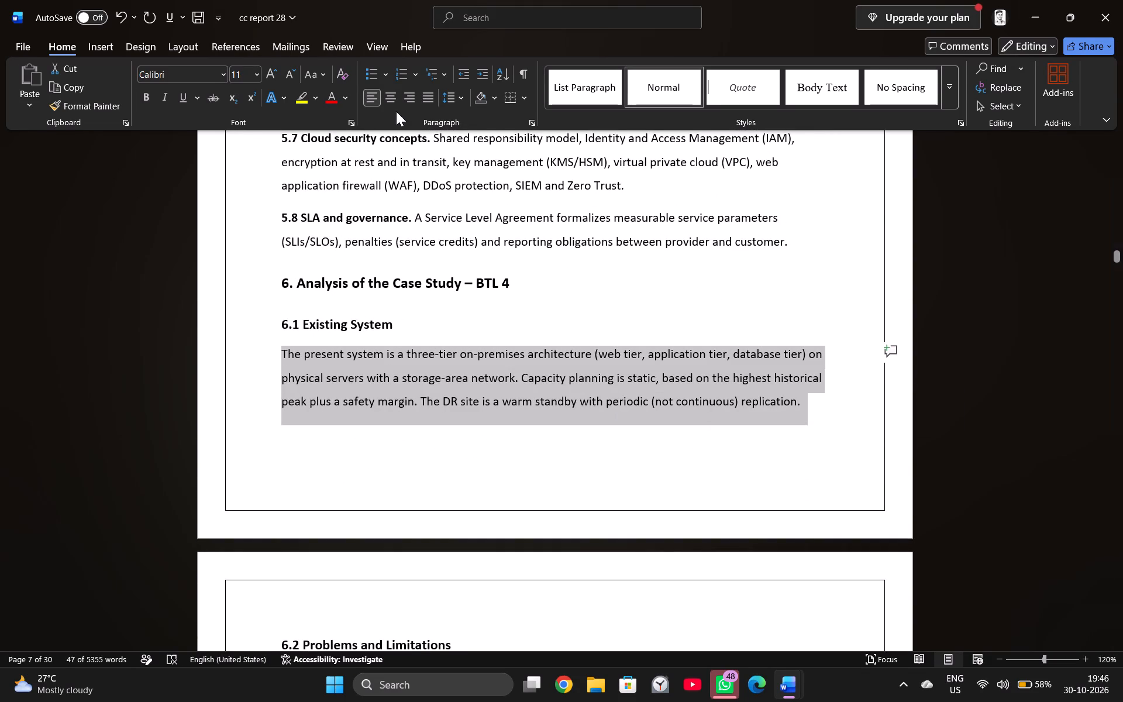
left_click(463, 102)
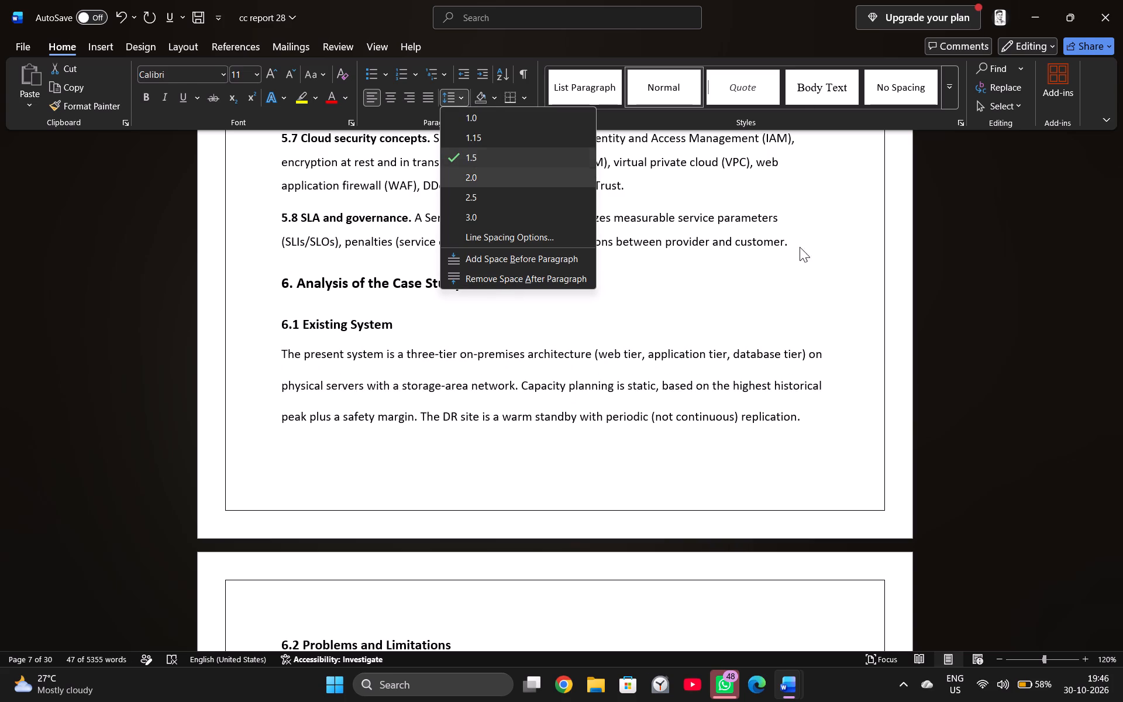
left_click(656, 312)
left_click(596, 503)
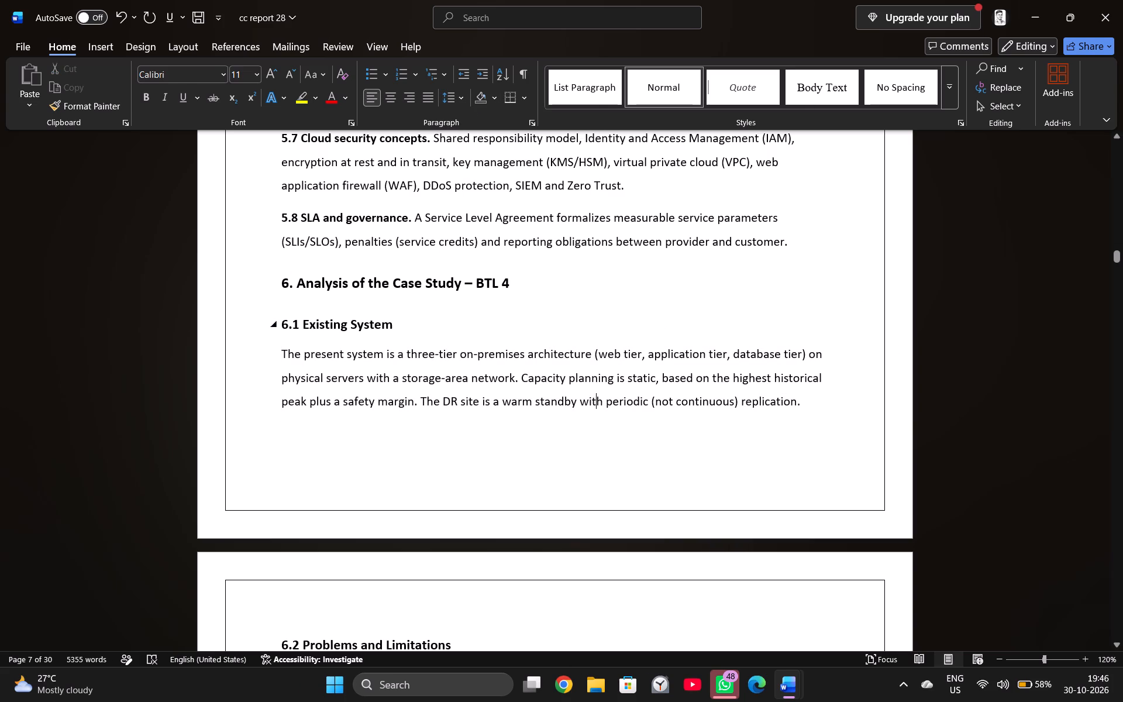
left_click_drag(277, 347, 797, 418)
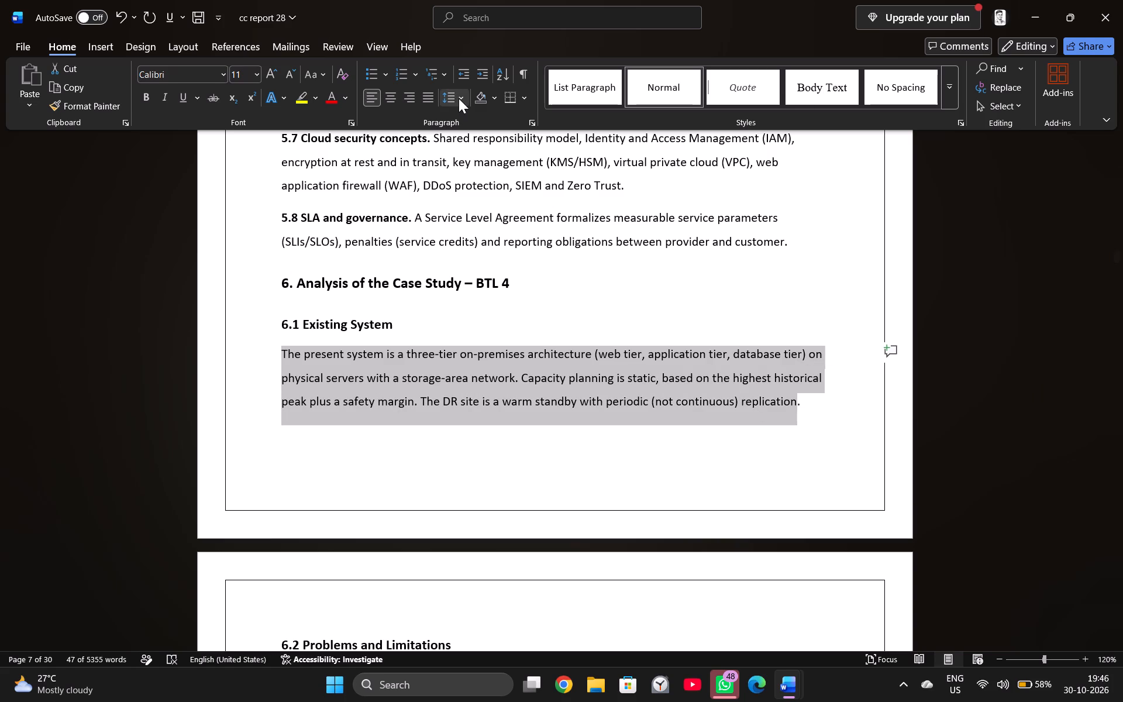
left_click(459, 98)
left_click(905, 254)
left_click(783, 300)
Justify the "Expected outcome" paragraph above the "3. Aim / Problem Statement" heading.
scroll(669, 348, "down", 4)
scroll(628, 603, "up", 11)
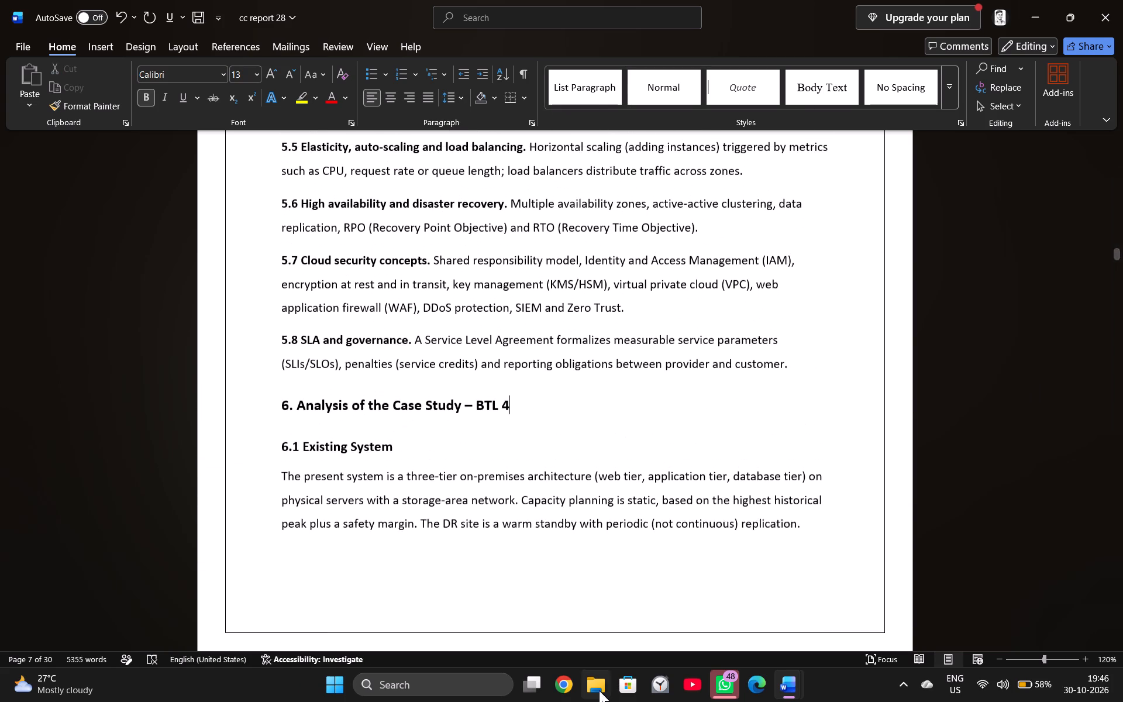
scroll(599, 690, "up", 1)
scroll(864, 701, "up", 6)
scroll(586, 406, "up", 9)
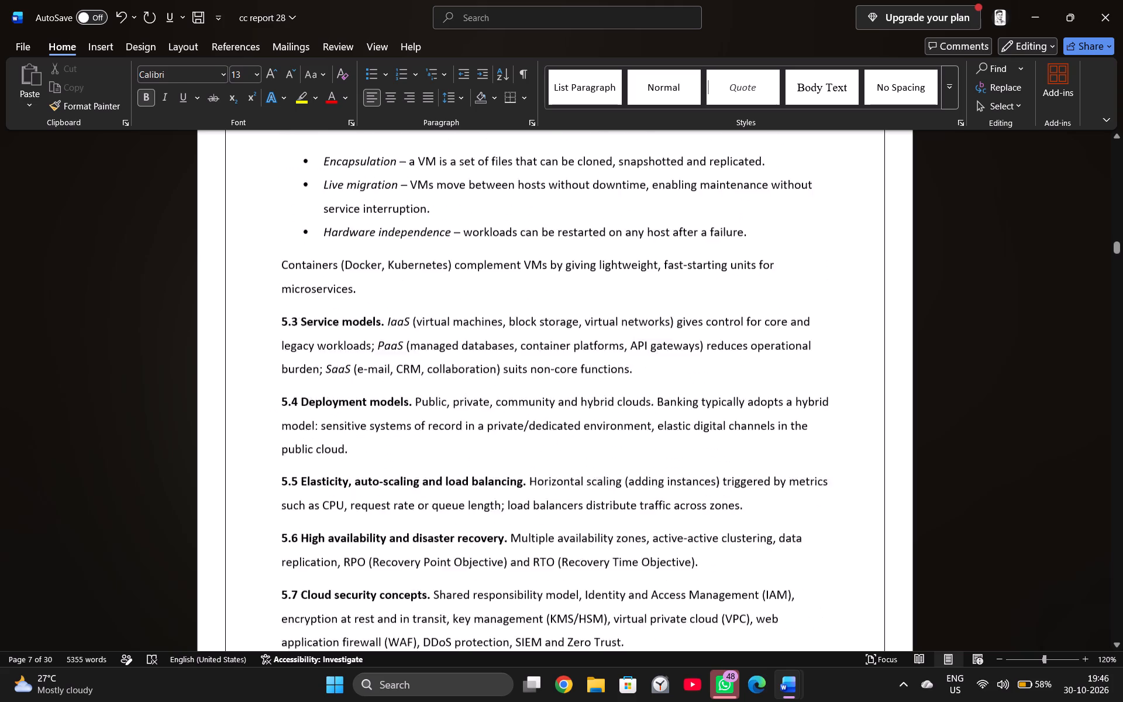
scroll(533, 452, "up", 20)
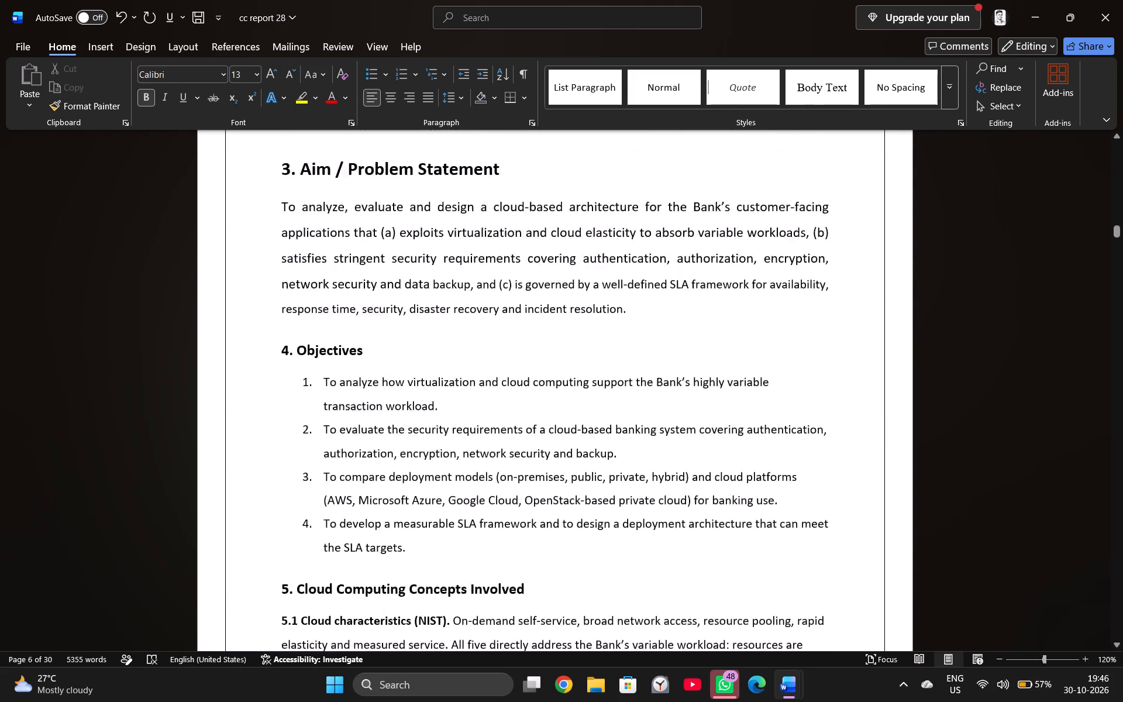
scroll(534, 456, "up", 11)
scroll(535, 456, "down", 2)
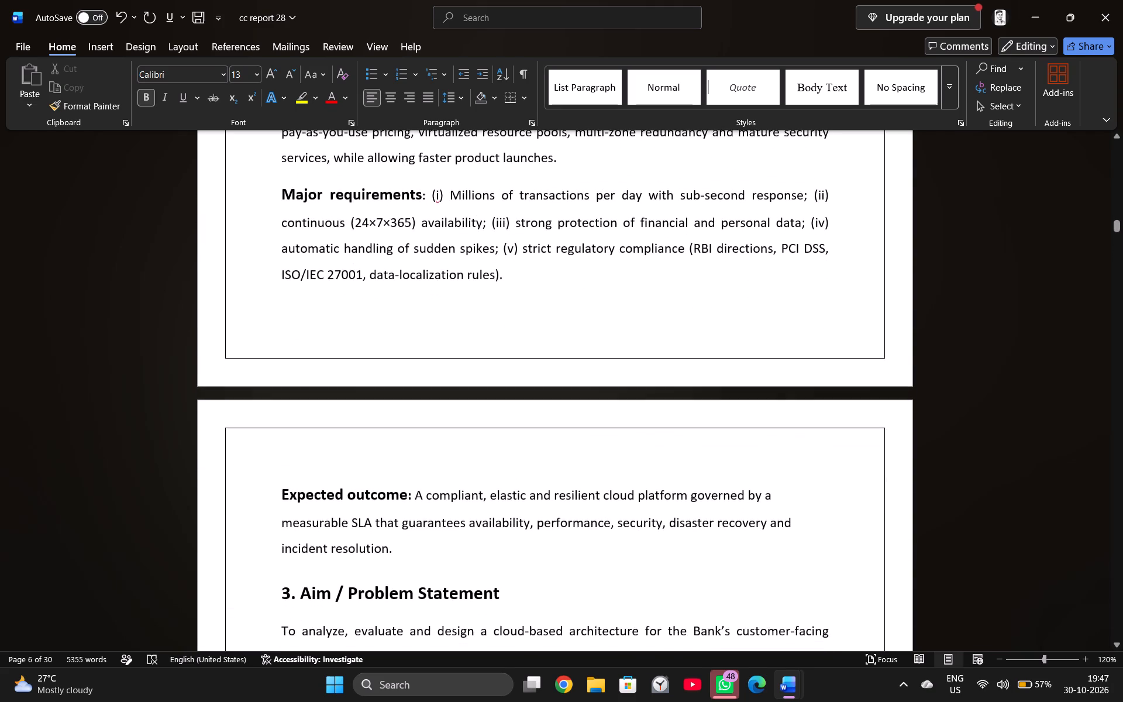
scroll(346, 525, "down", 3)
left_click_drag(412, 366, 783, 426)
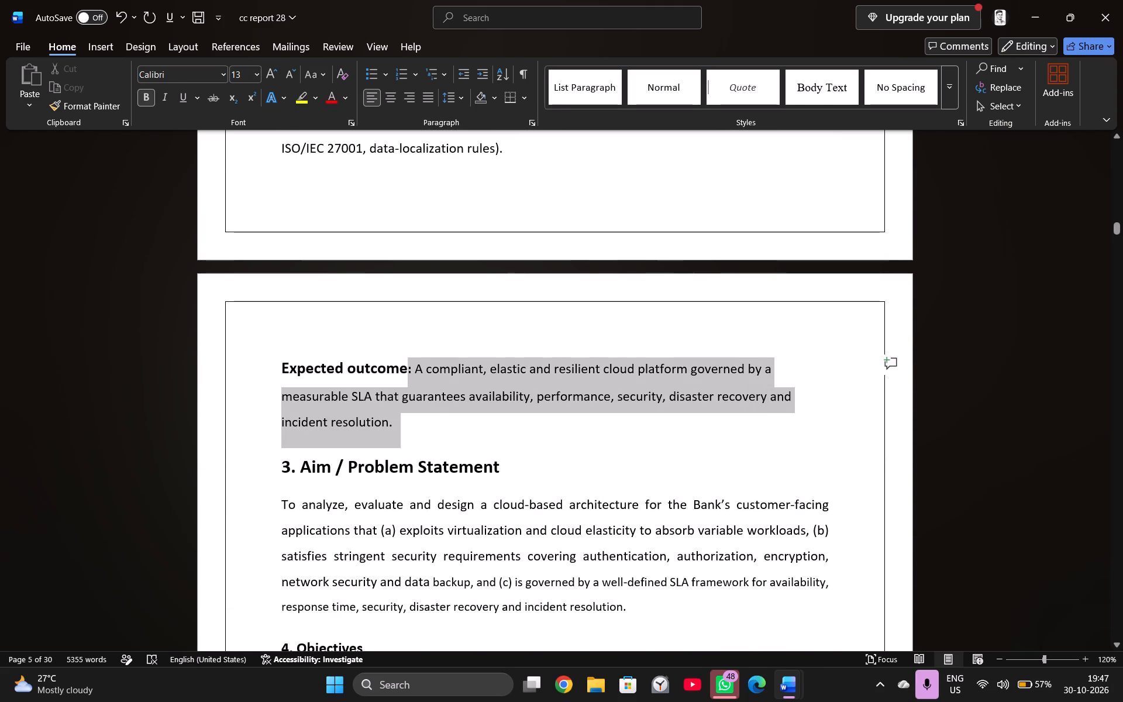
left_click_drag(783, 426, 786, 426)
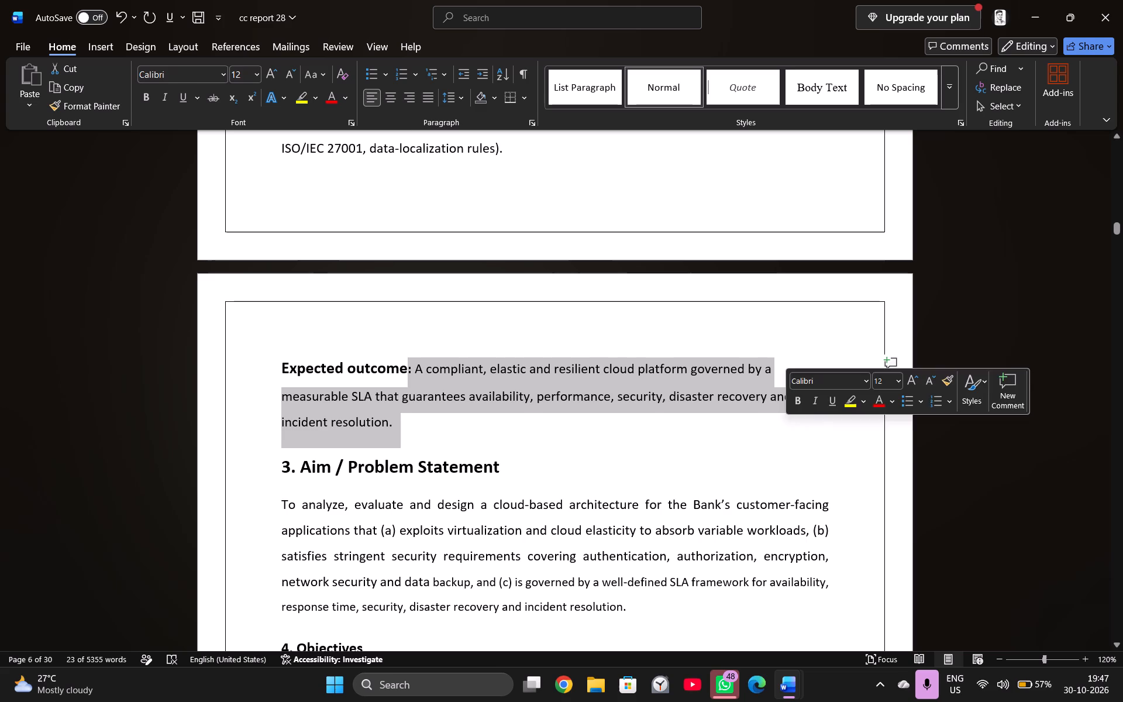
left_click(429, 95)
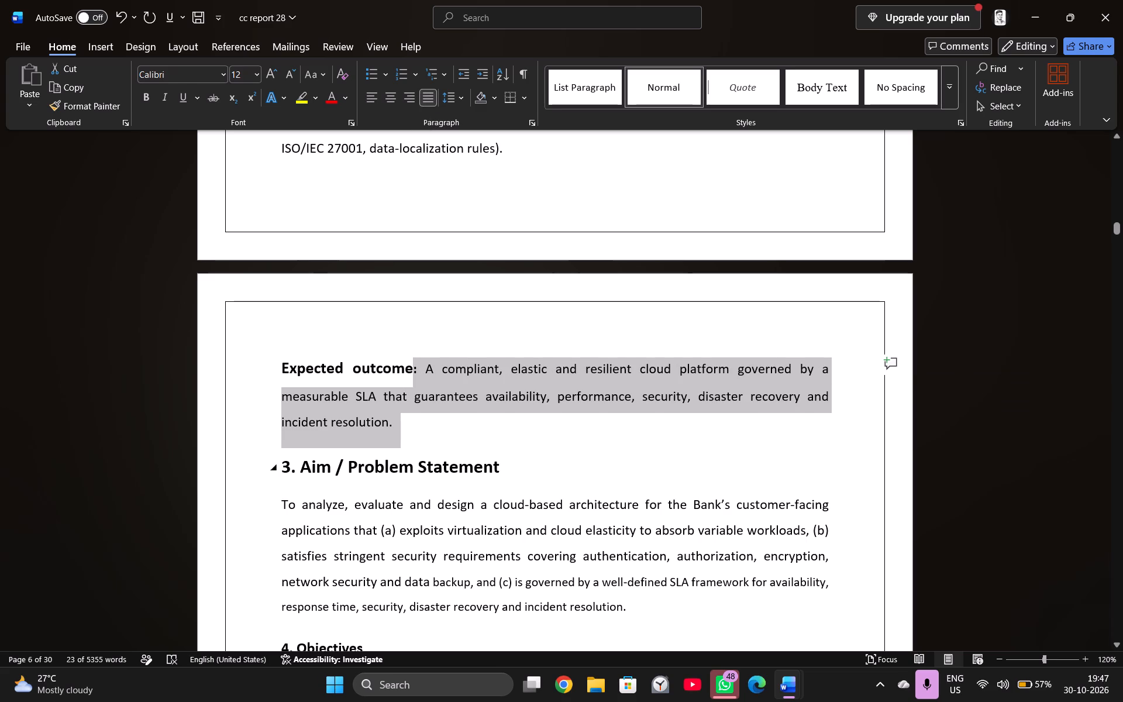
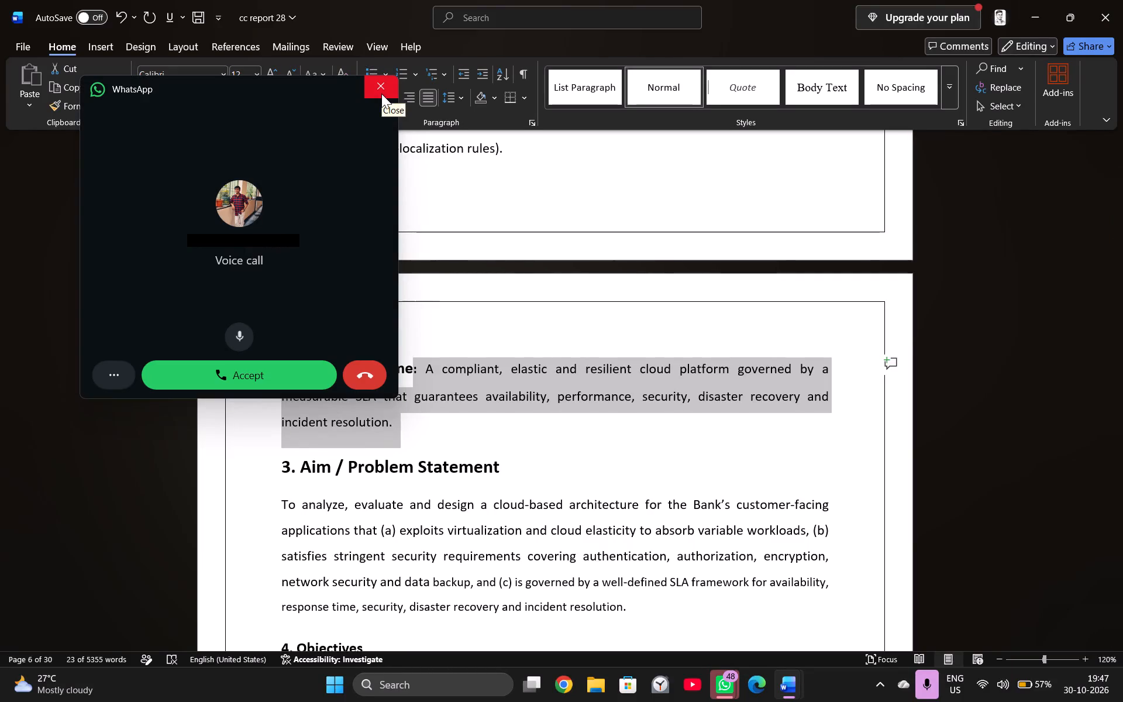
Dismiss the incoming WhatsApp voice call window covering the document.
left_click(380, 97)
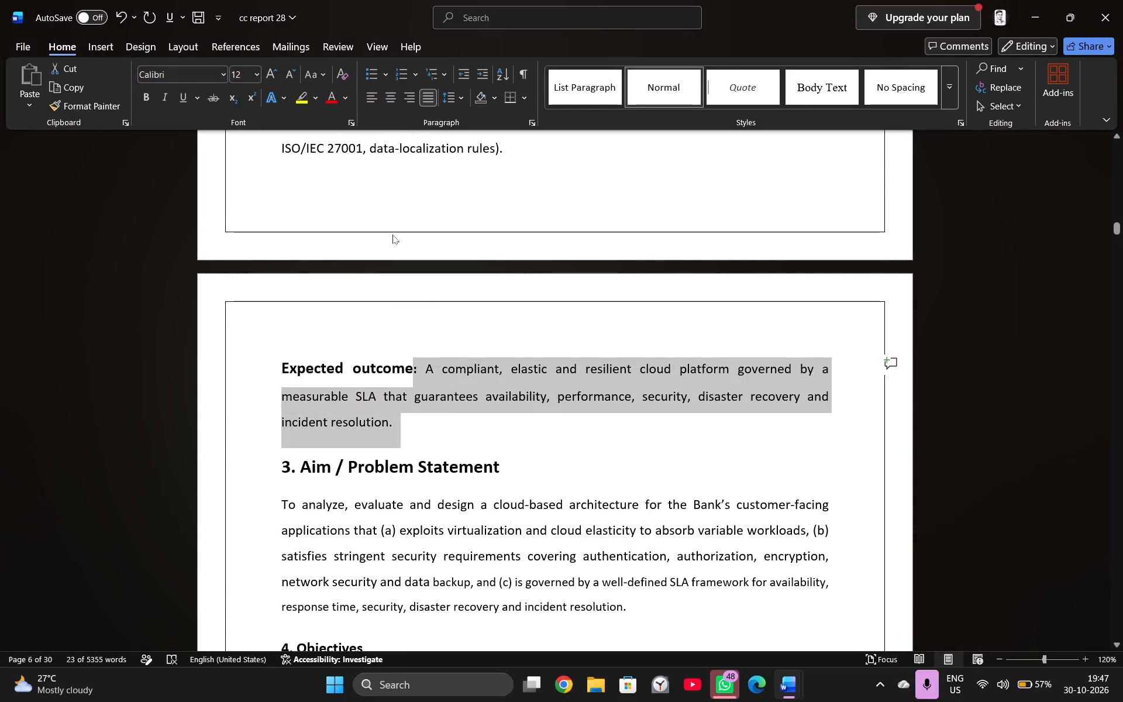
Check the font size of the "3. Aim / Problem Statement" heading, keeping its section expanded.
left_click(511, 441)
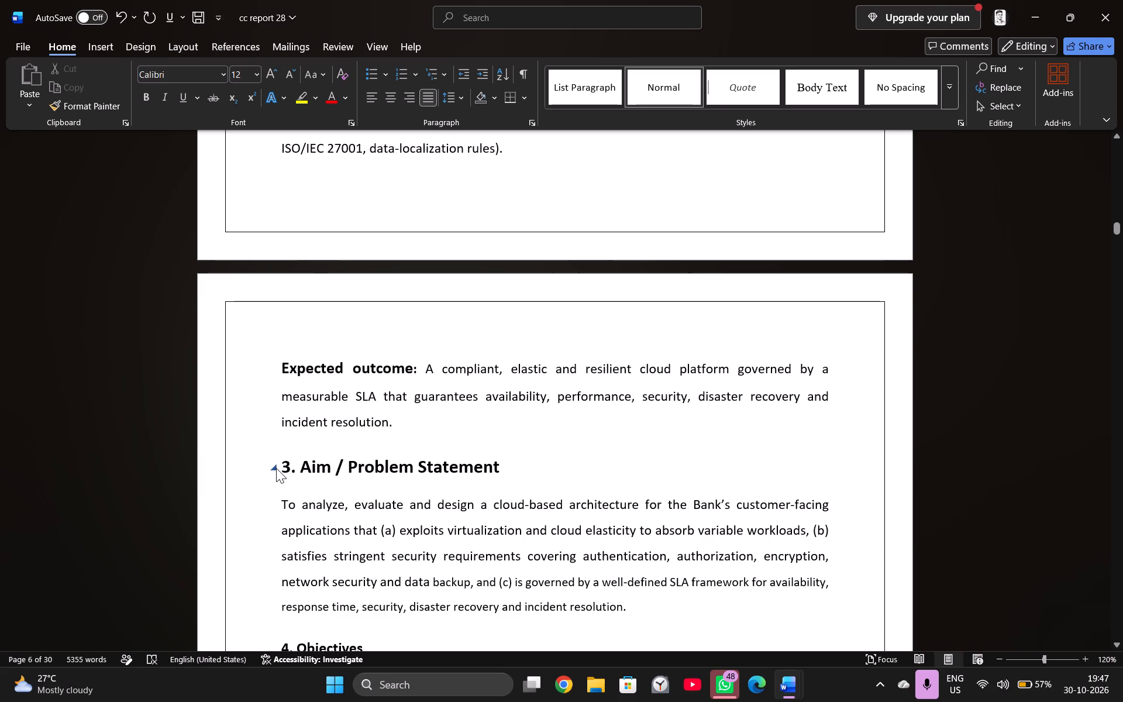
left_click_drag(278, 467, 358, 466)
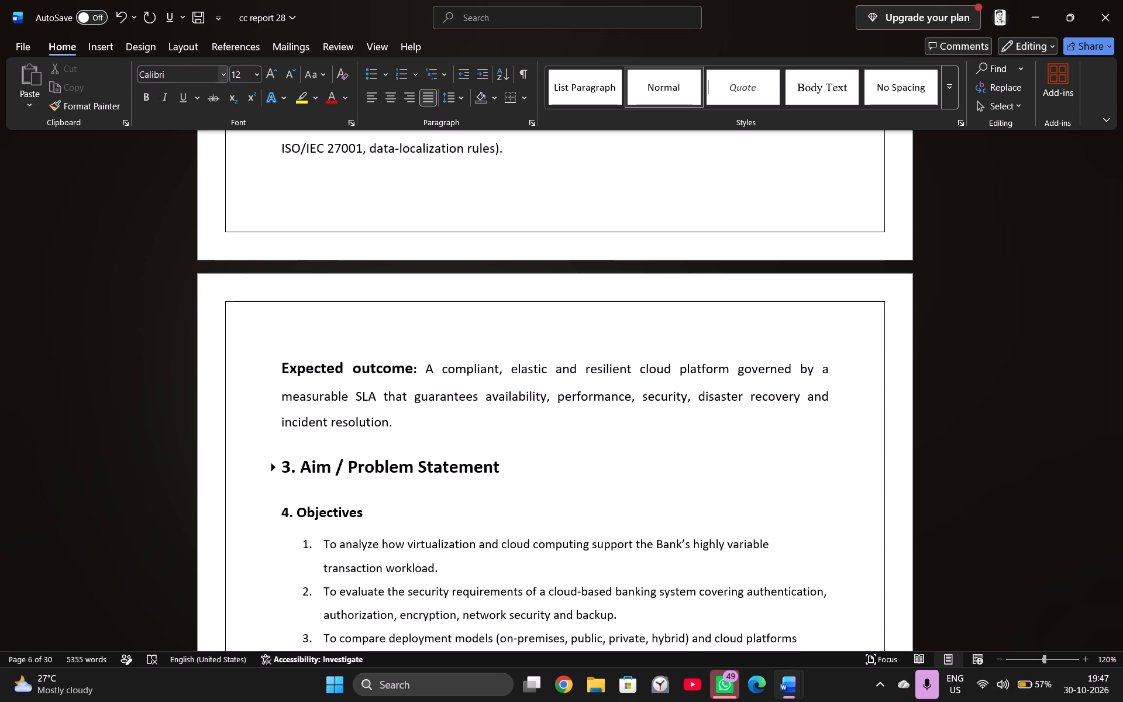
left_click(125, 17)
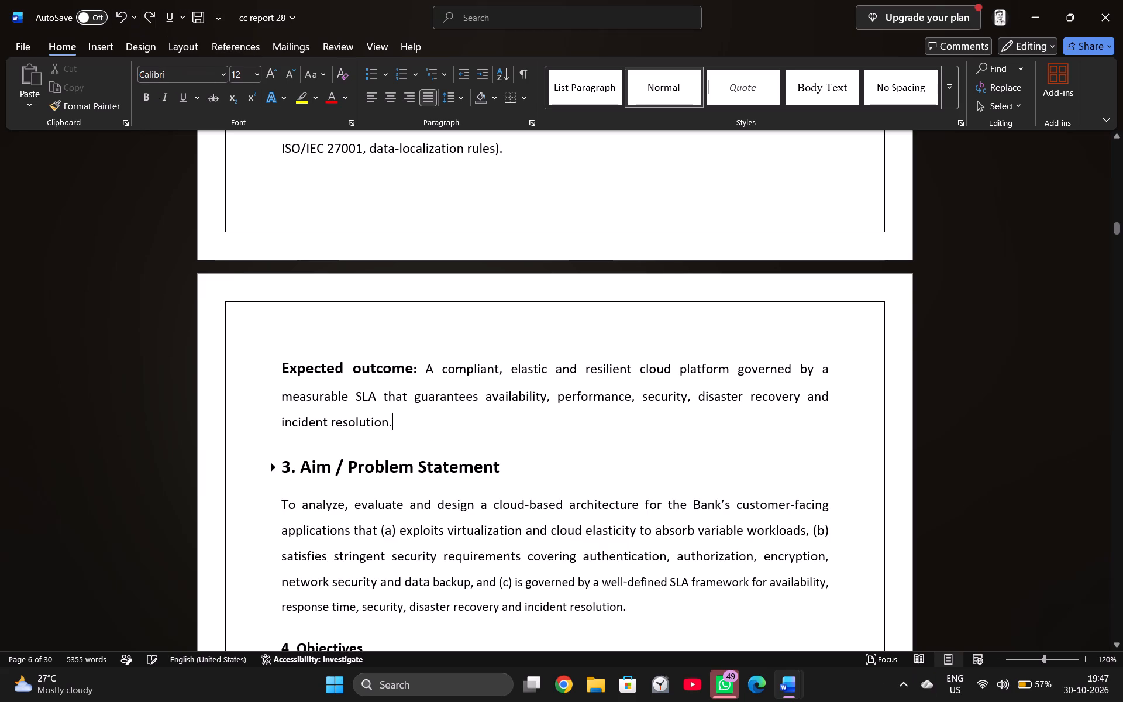
left_click_drag(281, 466, 552, 464)
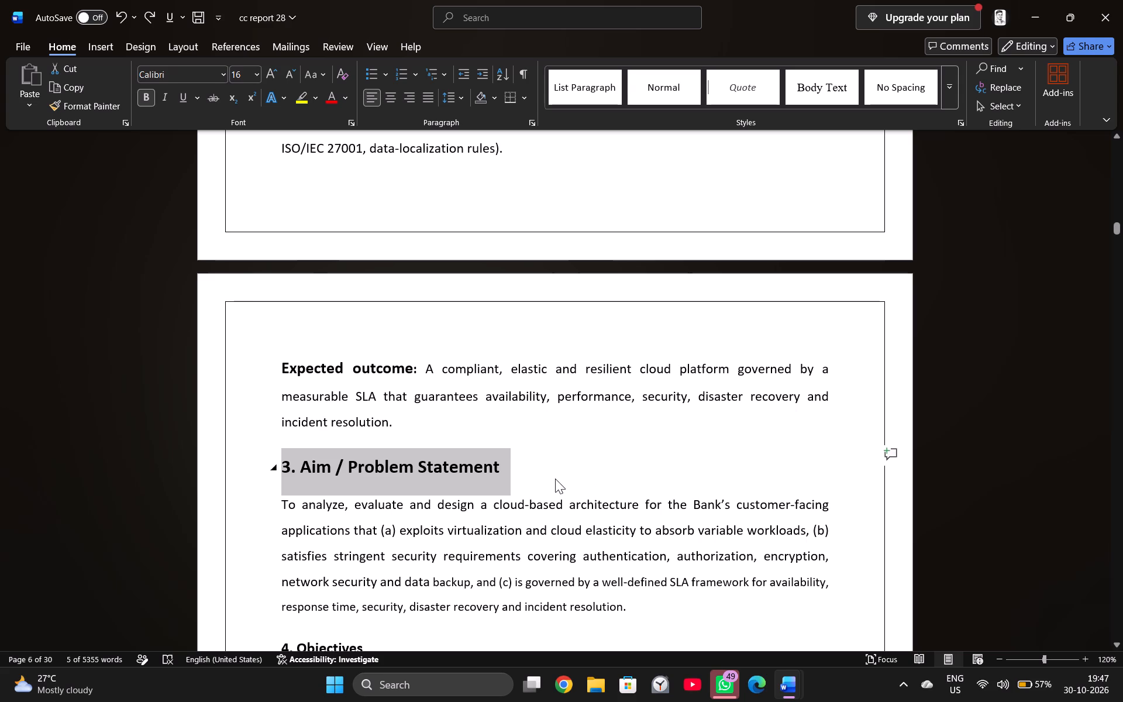
left_click(556, 479)
Set the whole paragraph under the "3. Aim / Problem Statement" heading to font size 12.
left_click_drag(275, 504, 685, 579)
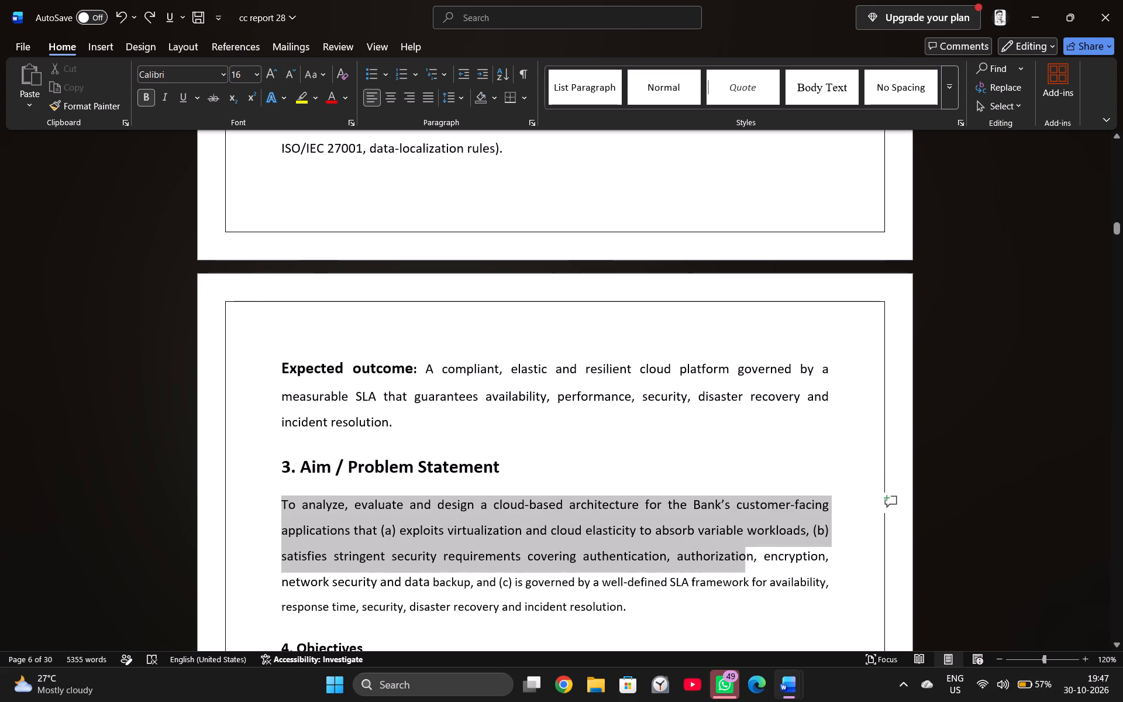
left_click_drag(685, 579, 702, 605)
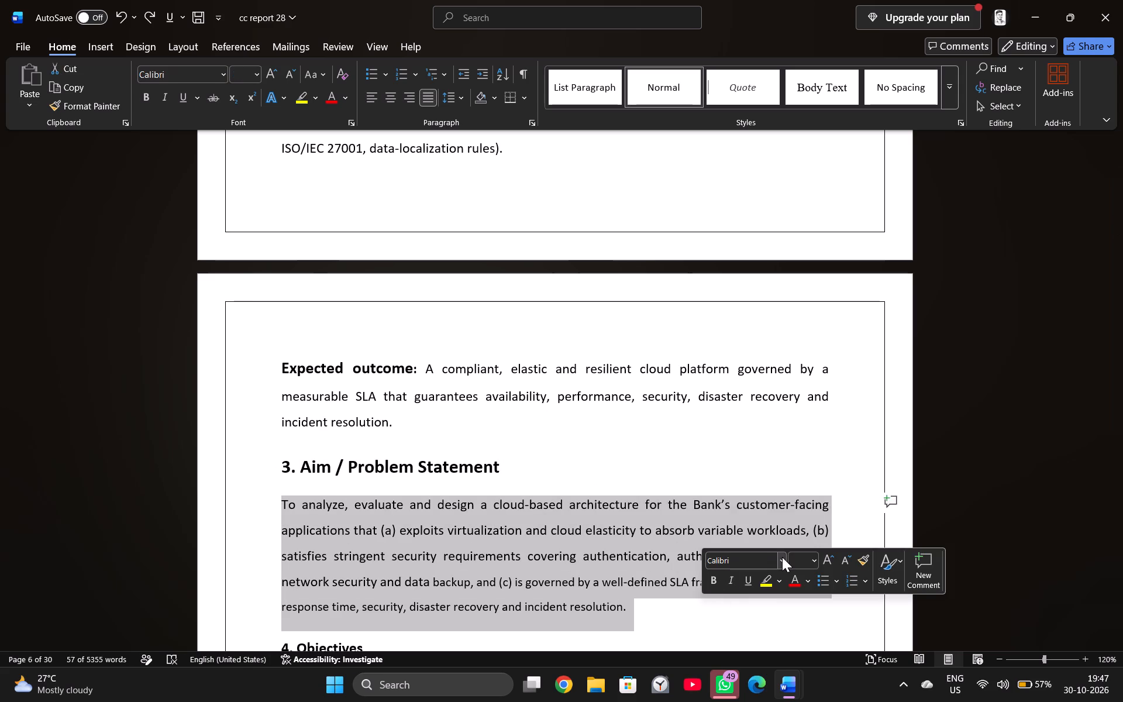
left_click(812, 566)
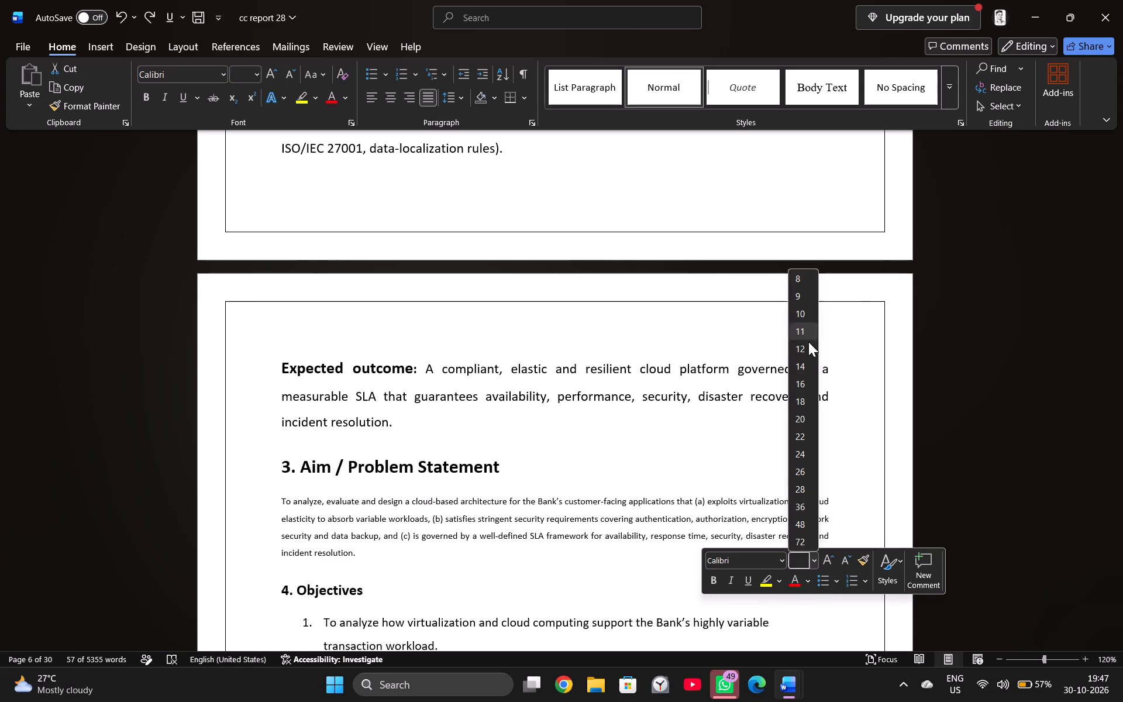
left_click(808, 345)
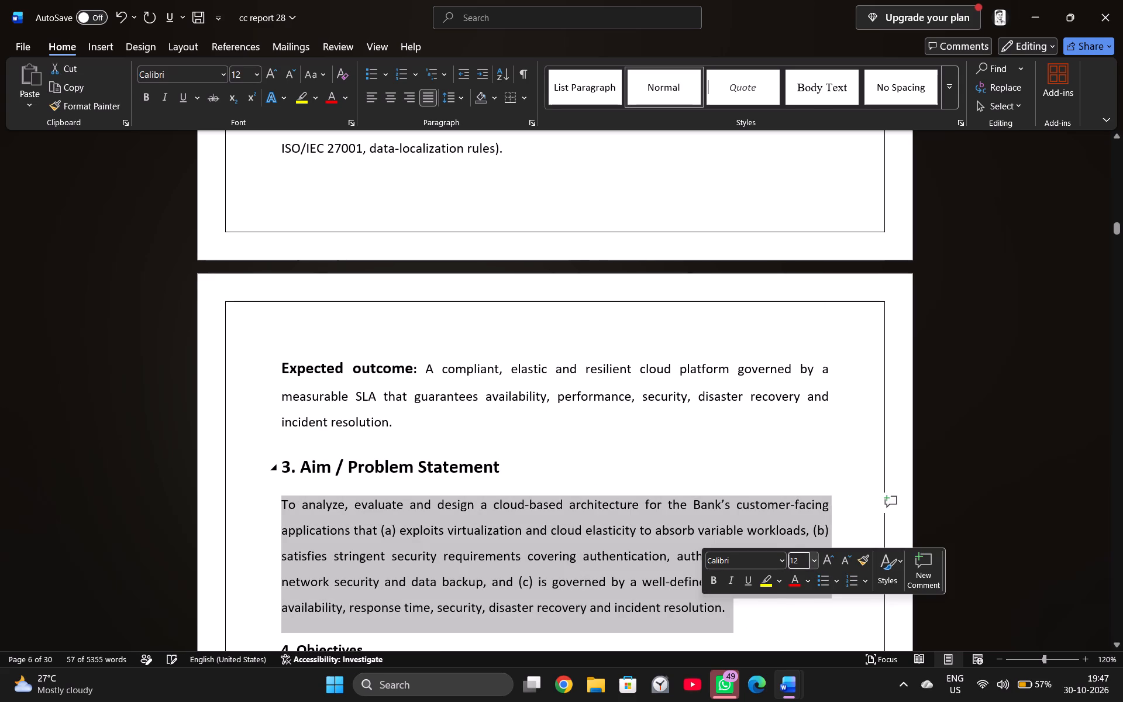
left_click(777, 453)
Set the "4. Objectives" heading to font size 16, keeping its section expanded.
scroll(707, 480, "down", 3)
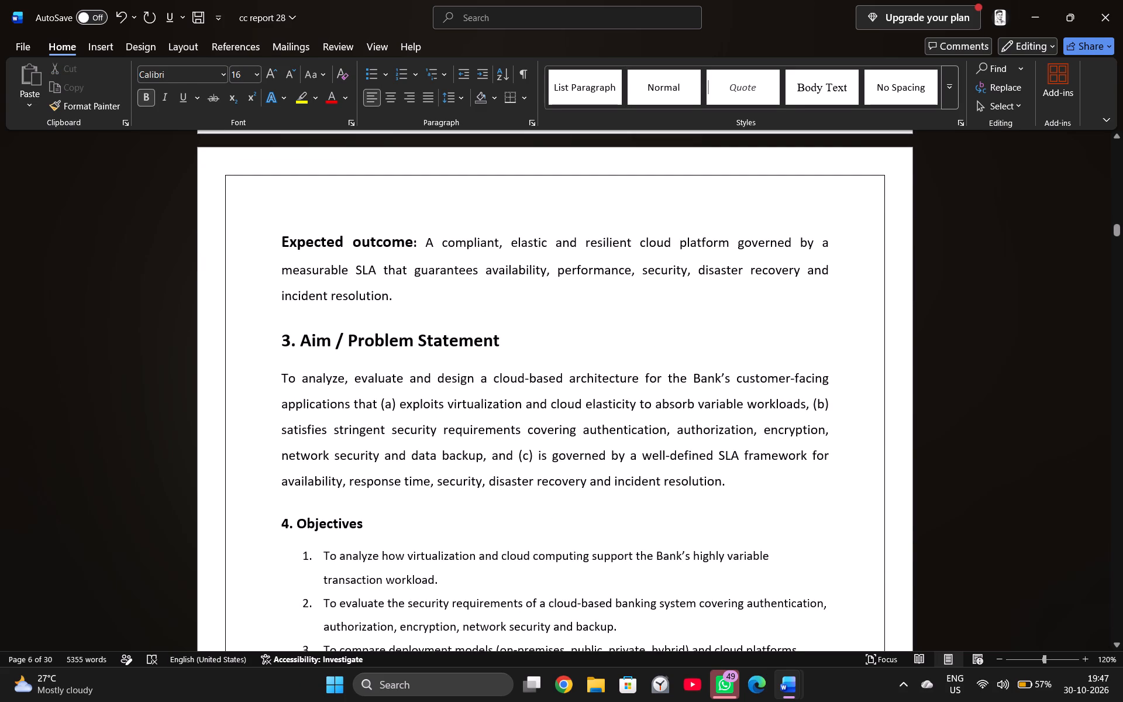
scroll(625, 515, "down", 1)
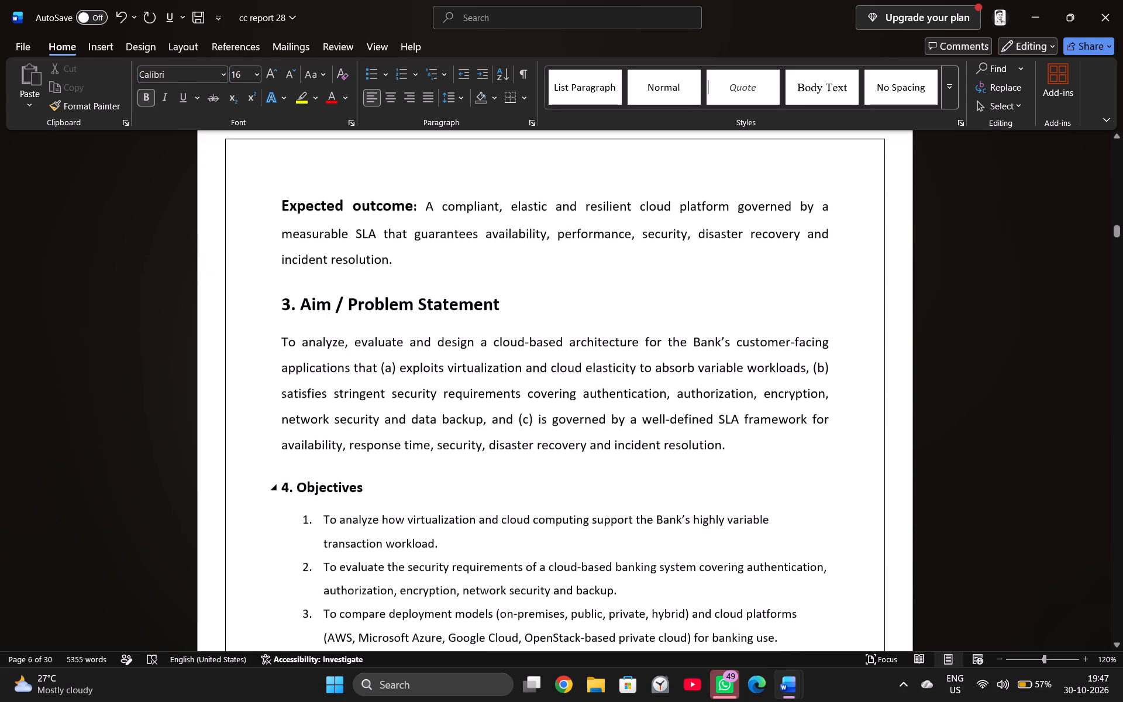
left_click_drag(274, 476, 337, 485)
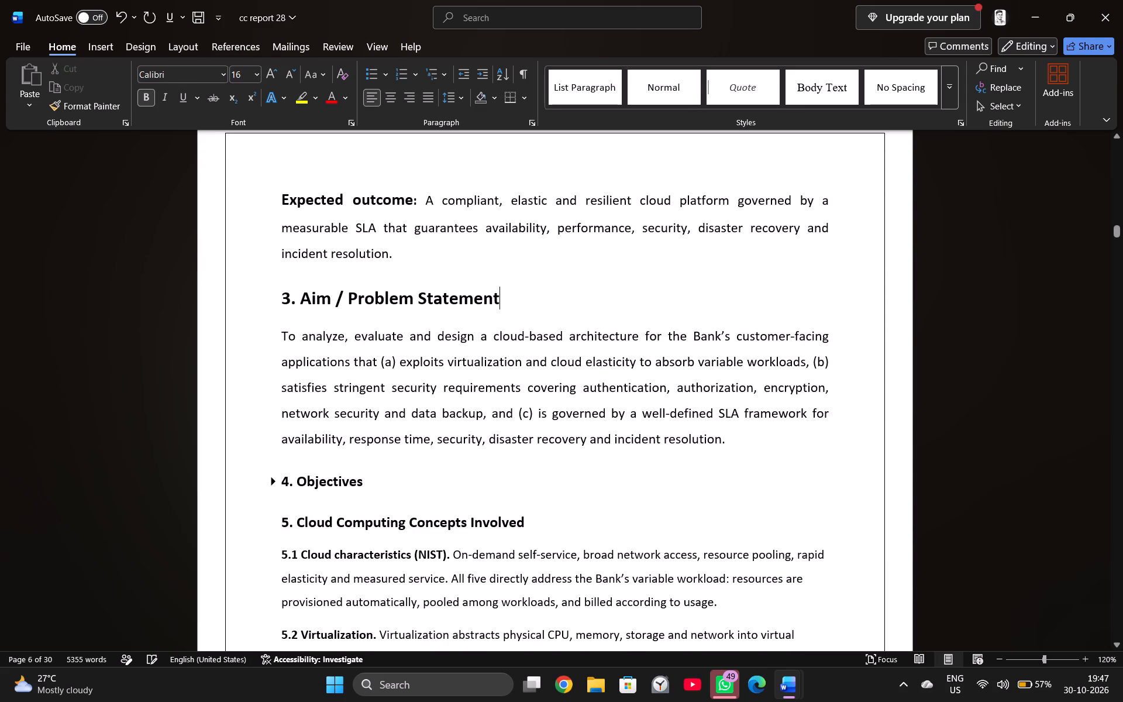
left_click(116, 18)
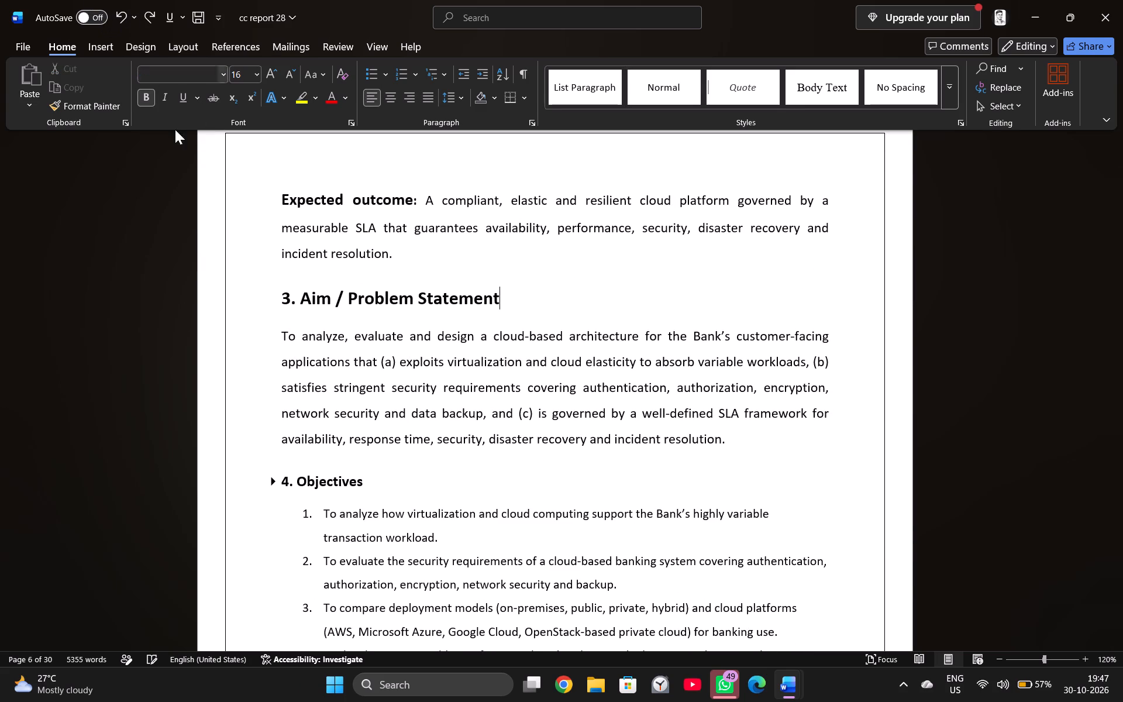
left_click_drag(280, 483, 347, 481)
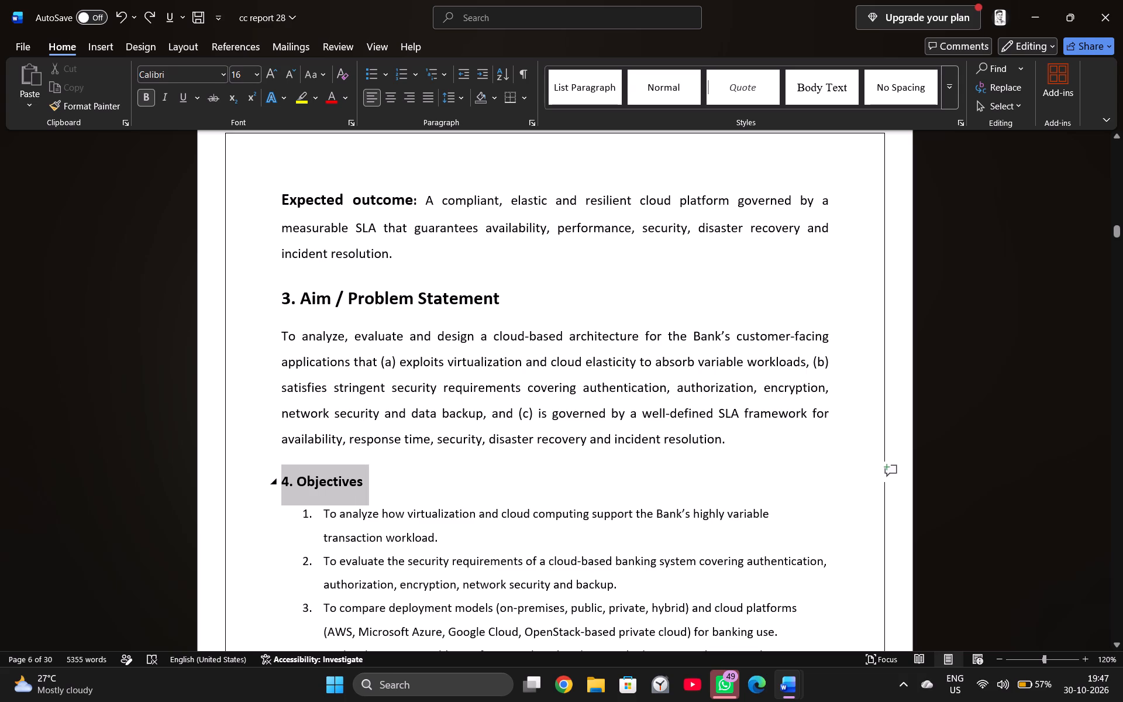
left_click_drag(347, 481, 352, 481)
left_click(467, 438)
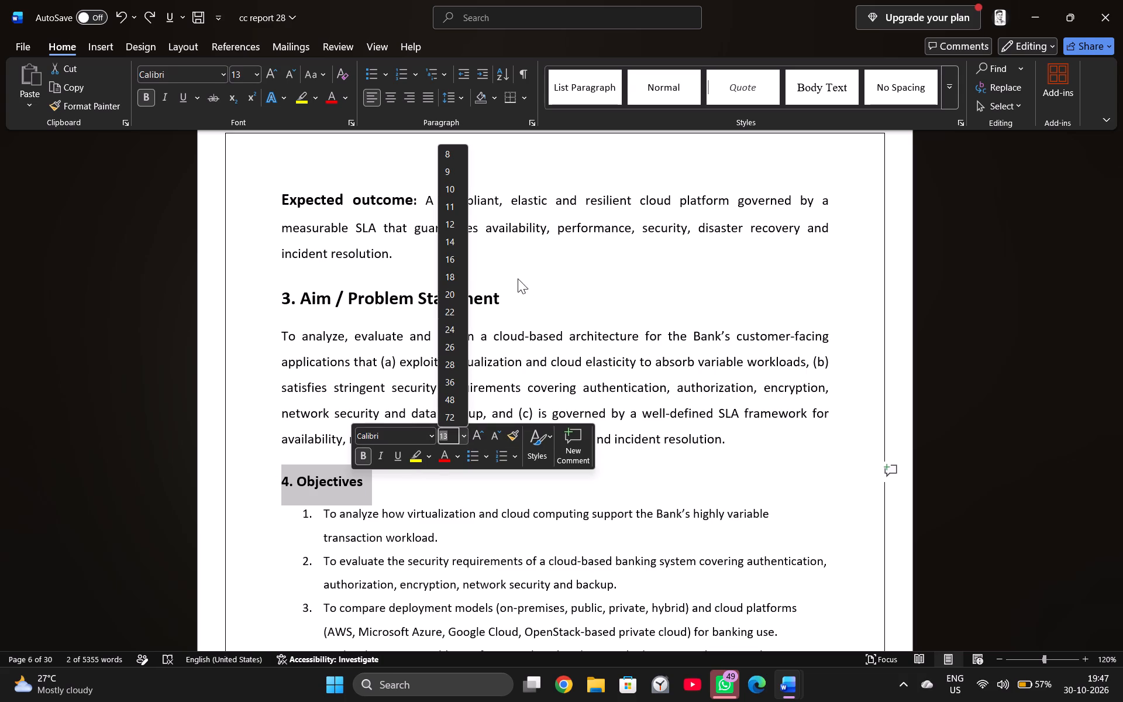
left_click(455, 262)
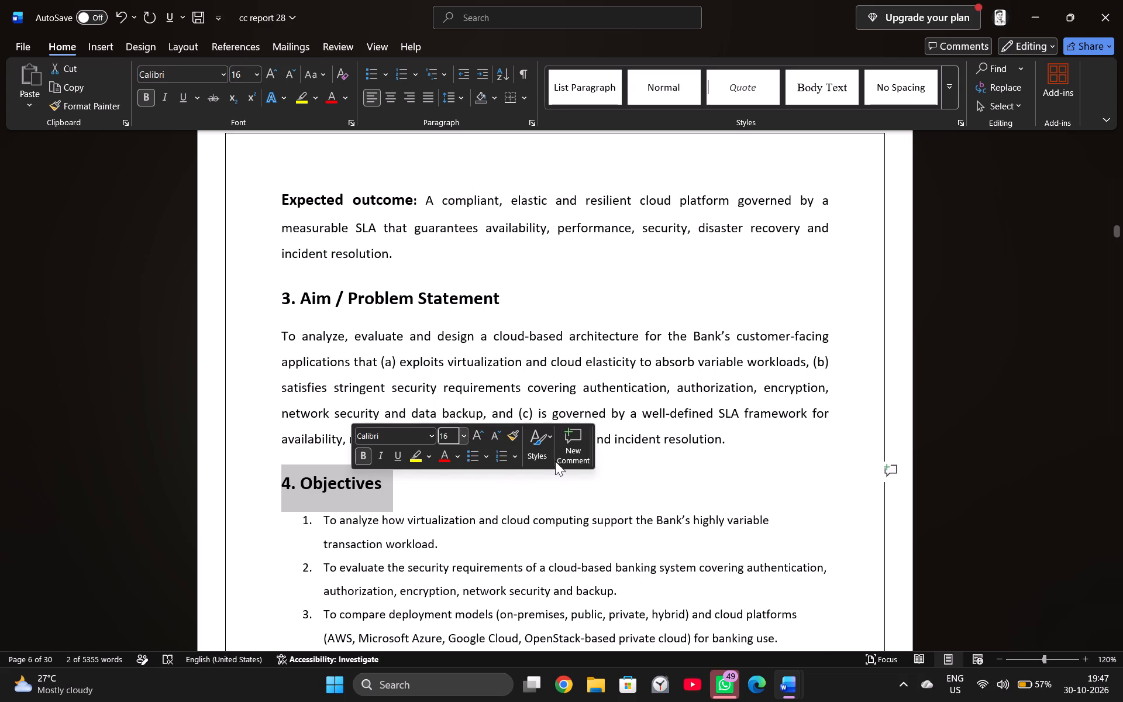
Justify the four numbered items under the "4. Objectives" heading.
scroll(478, 510, "down", 4)
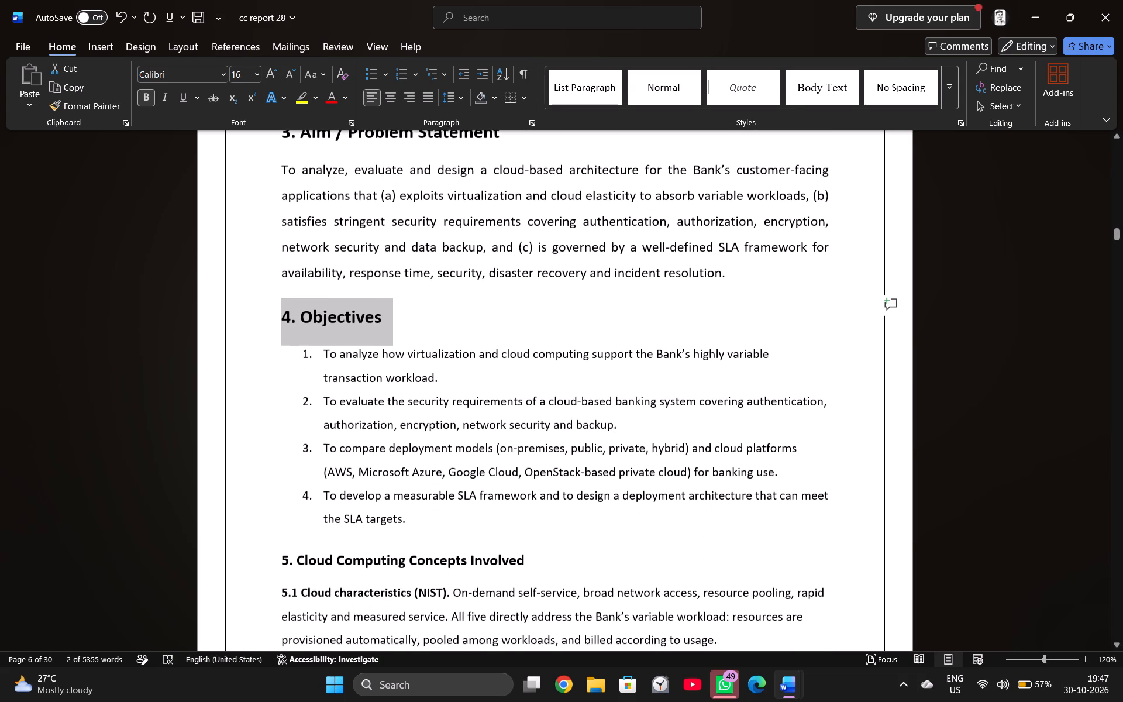
scroll(476, 493, "up", 3)
scroll(313, 491, "down", 1)
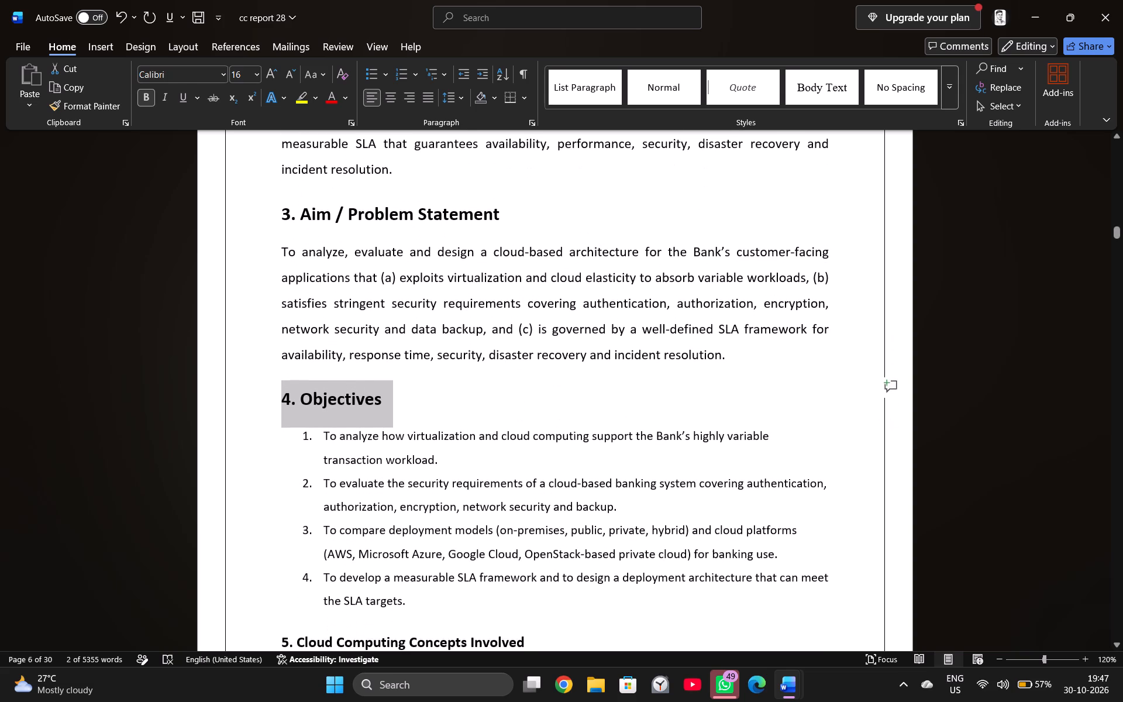
left_click(461, 381)
left_click_drag(299, 434, 804, 607)
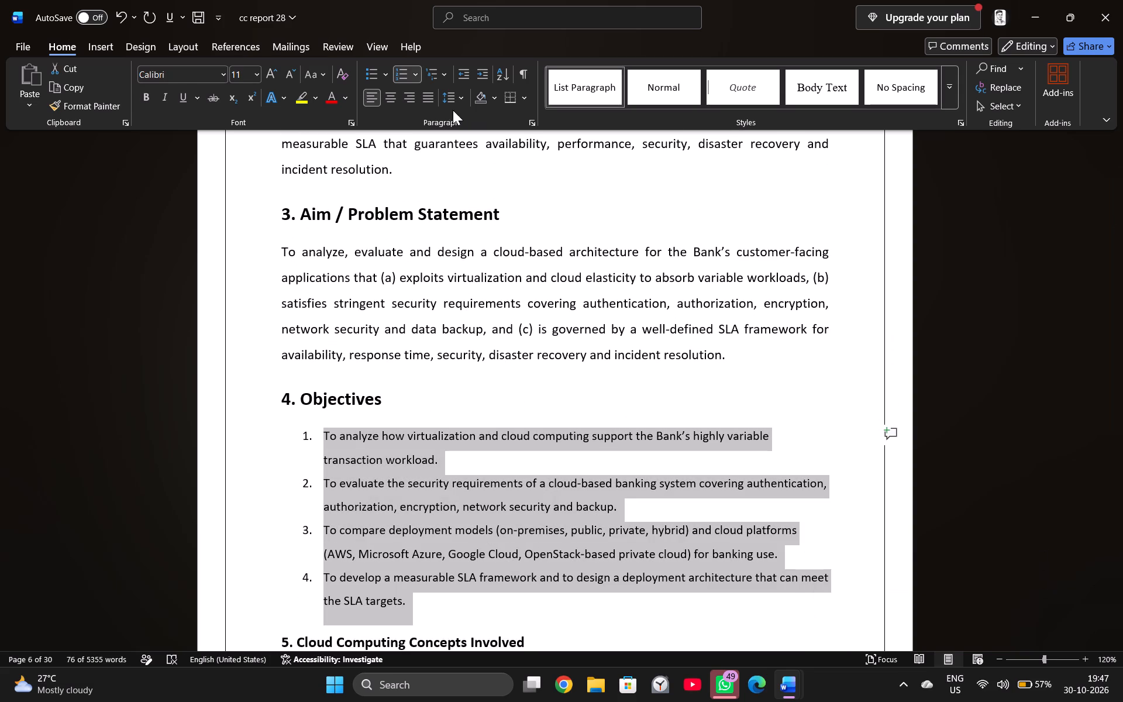
left_click(422, 104)
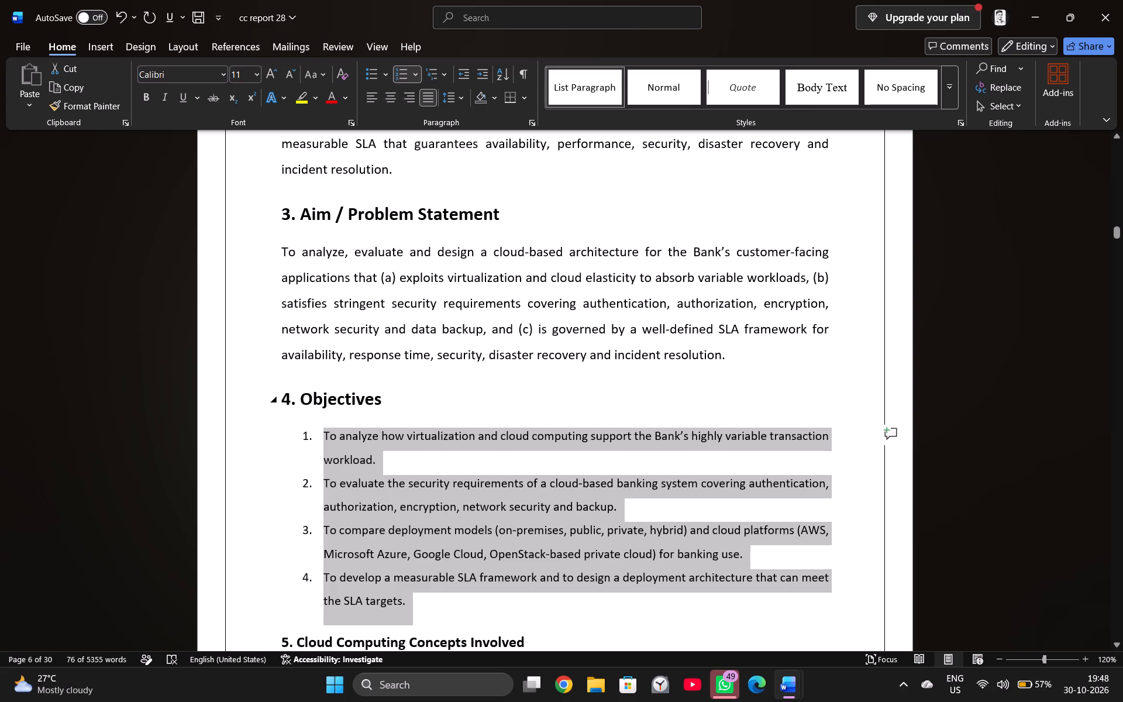
left_click(570, 403)
Set the four numbered items under "4. Objectives" to font size 12.
scroll(569, 439, "down", 2)
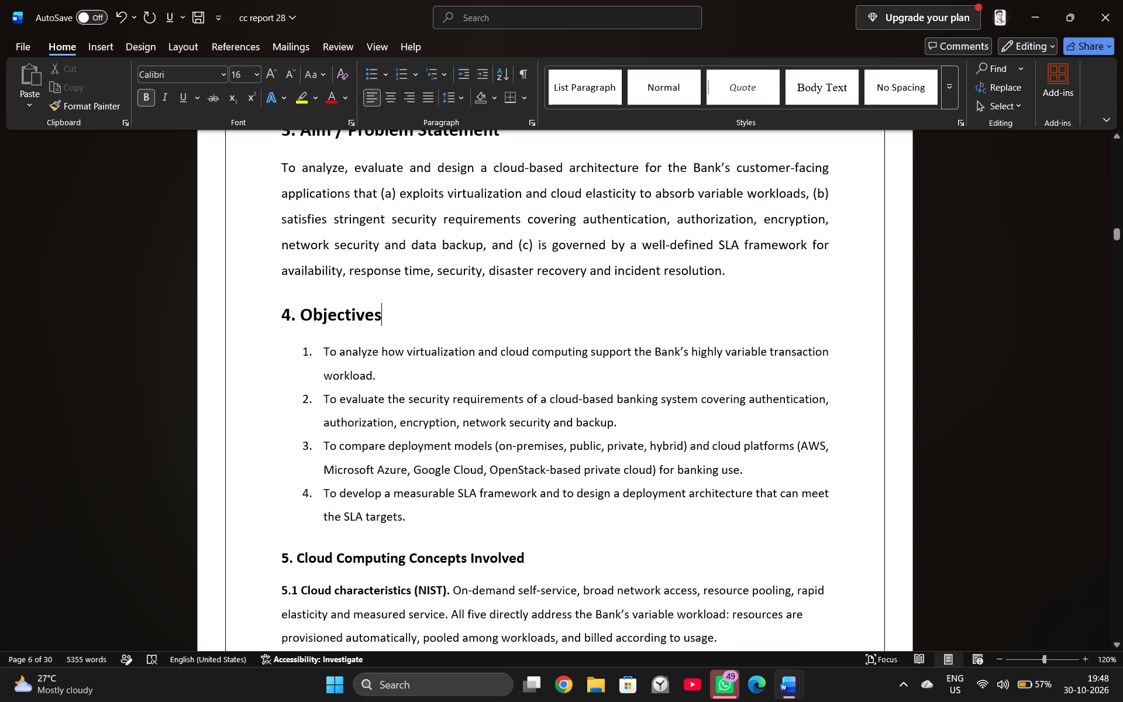
left_click_drag(297, 351, 794, 415)
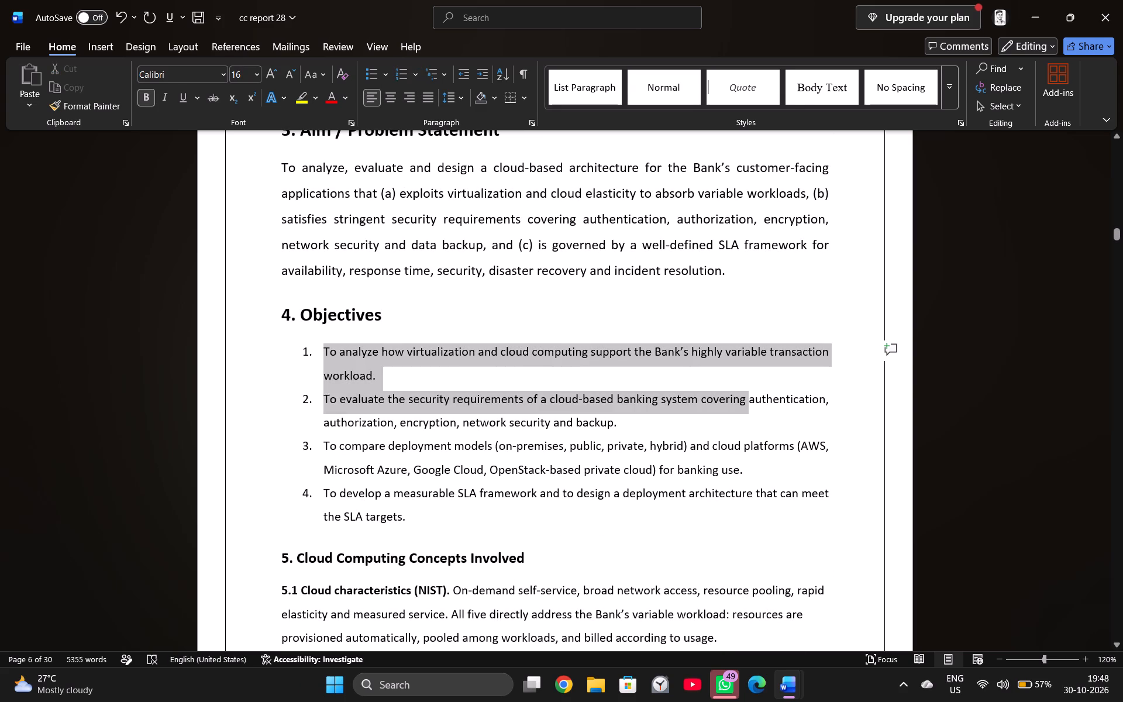
left_click_drag(794, 415, 852, 520)
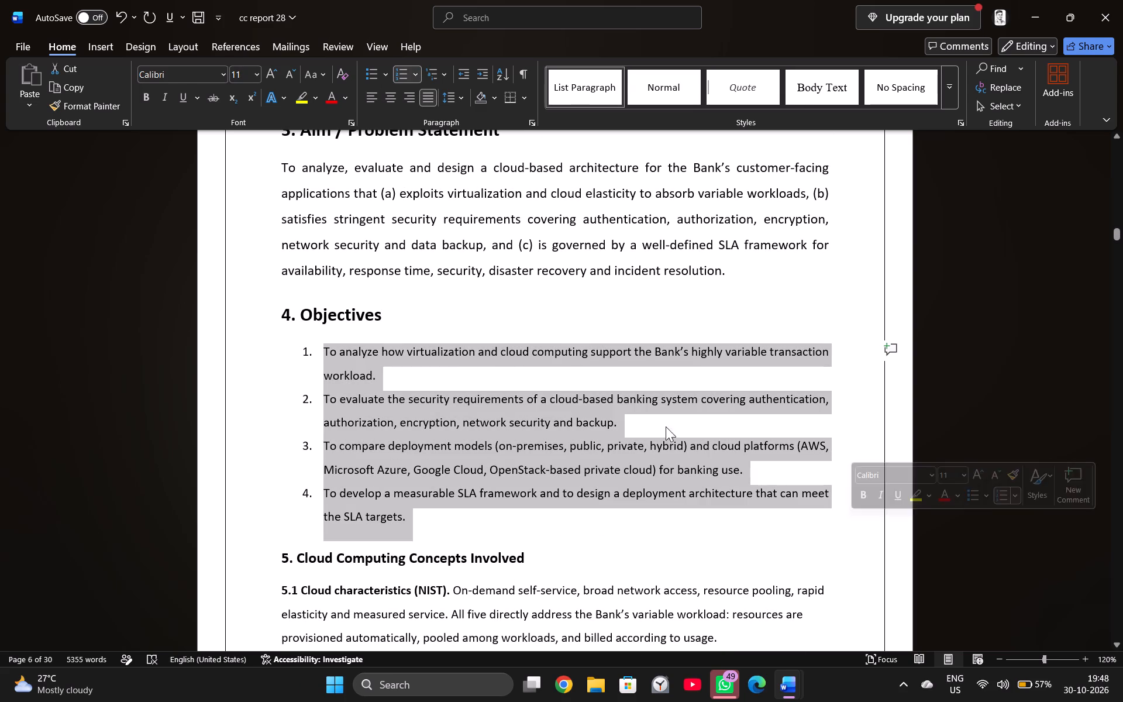
left_click(259, 73)
left_click(237, 161)
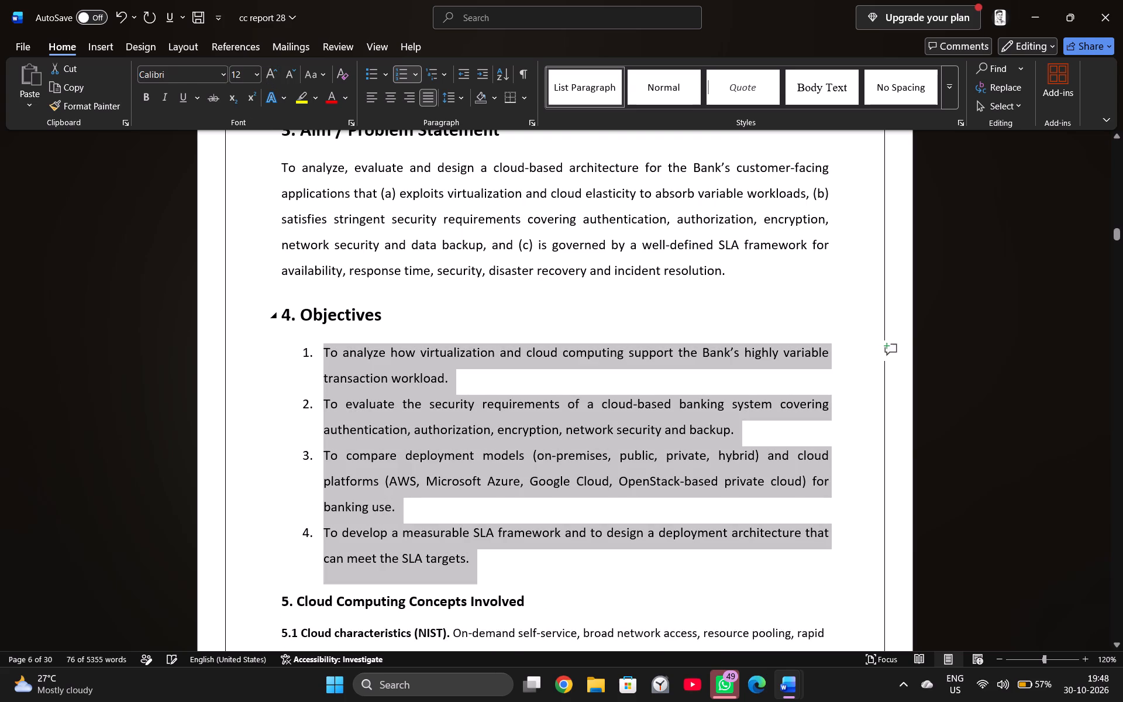
left_click(549, 311)
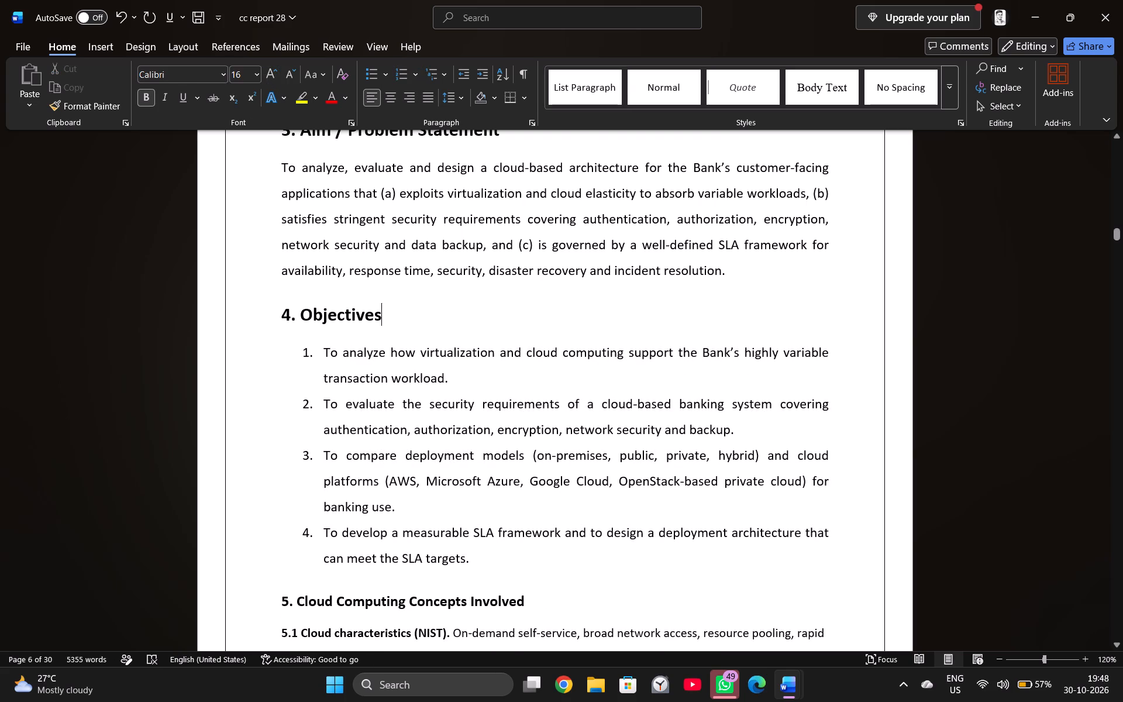
Set the "5. Cloud Computing Concepts Involved" heading to font size 16, keeping its section expanded.
scroll(374, 354, "down", 3)
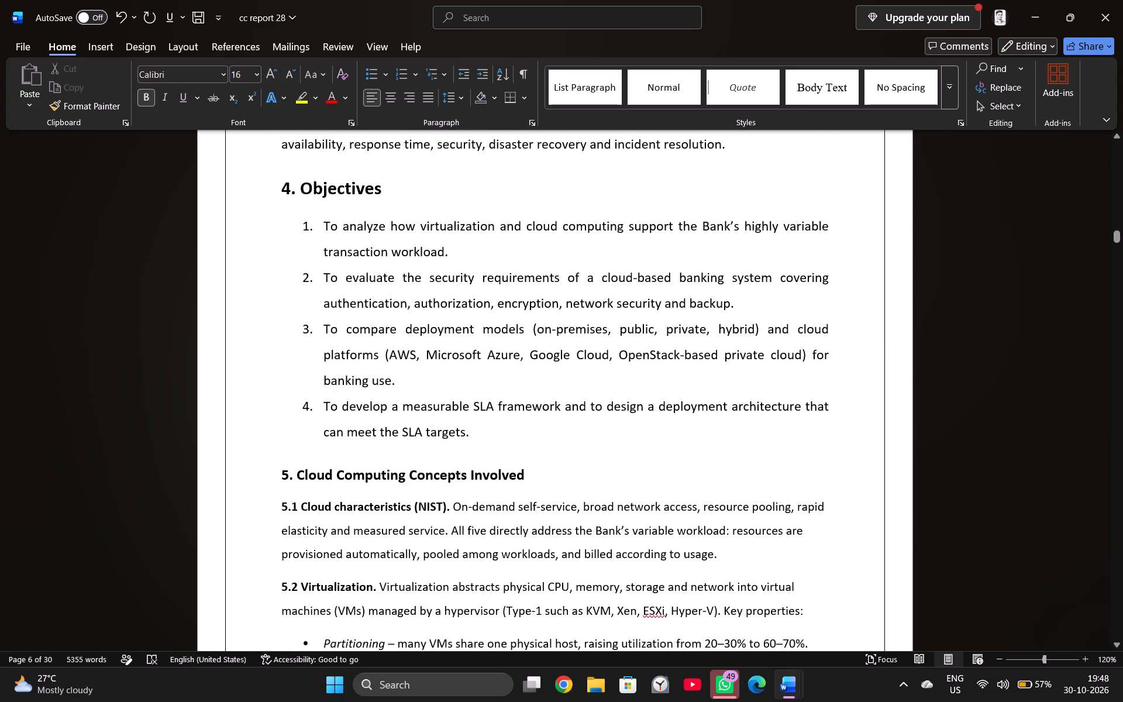
scroll(377, 375, "down", 4)
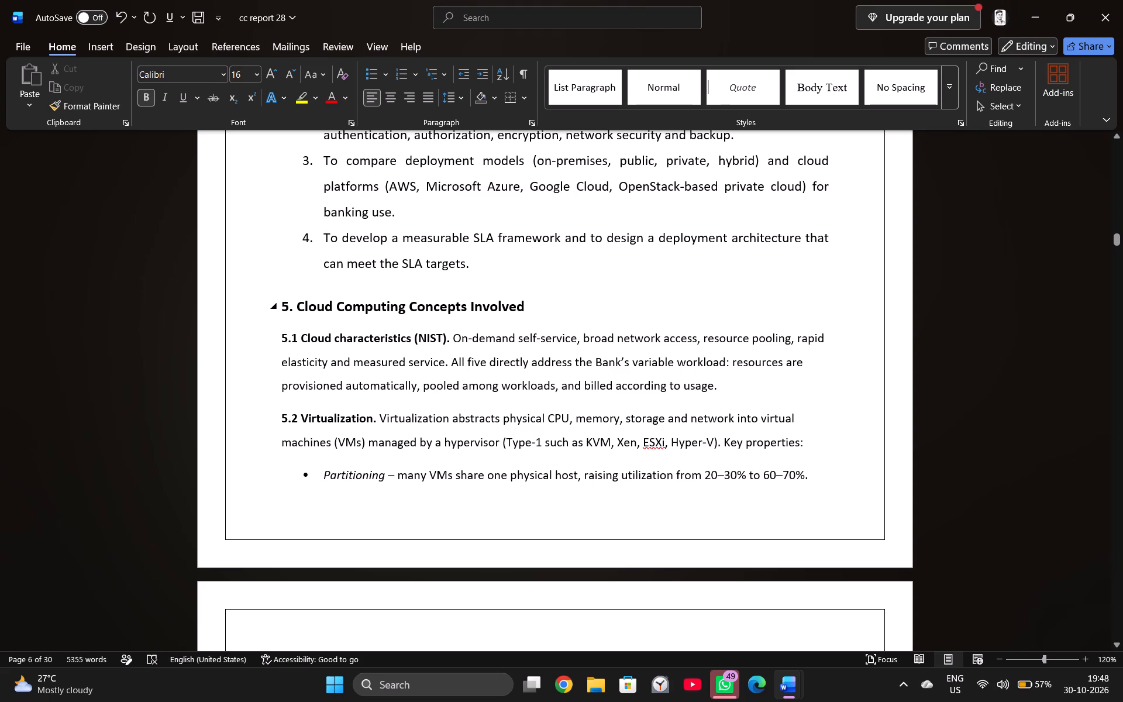
left_click_drag(278, 301, 452, 305)
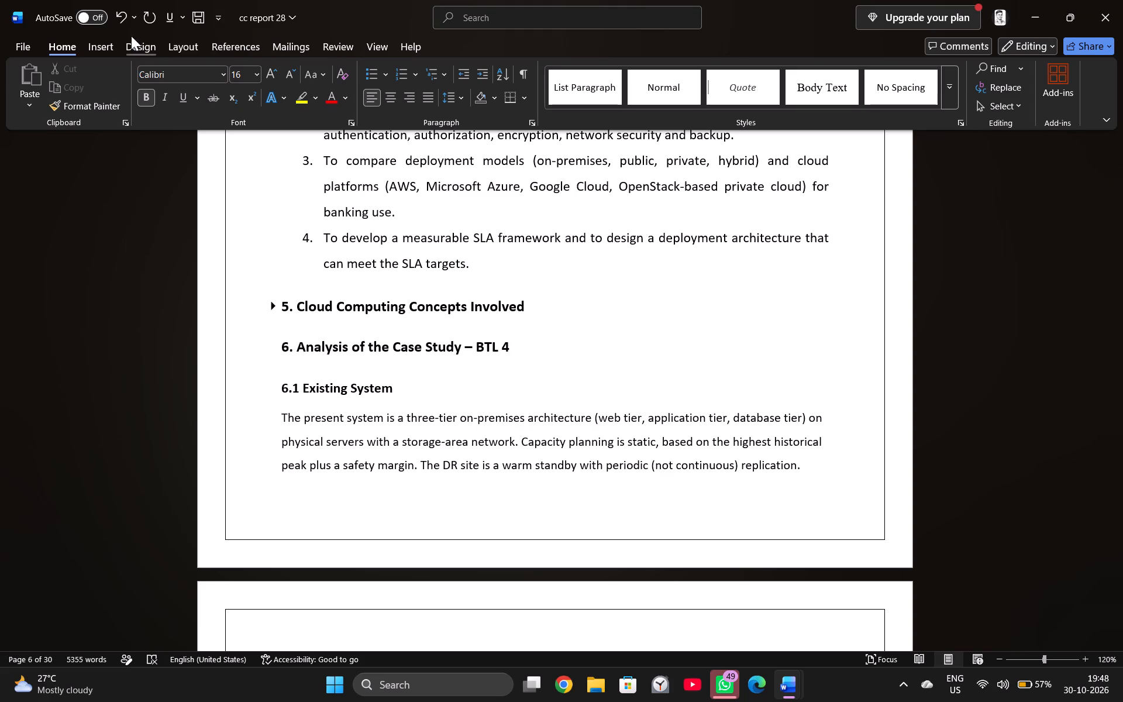
left_click(124, 20)
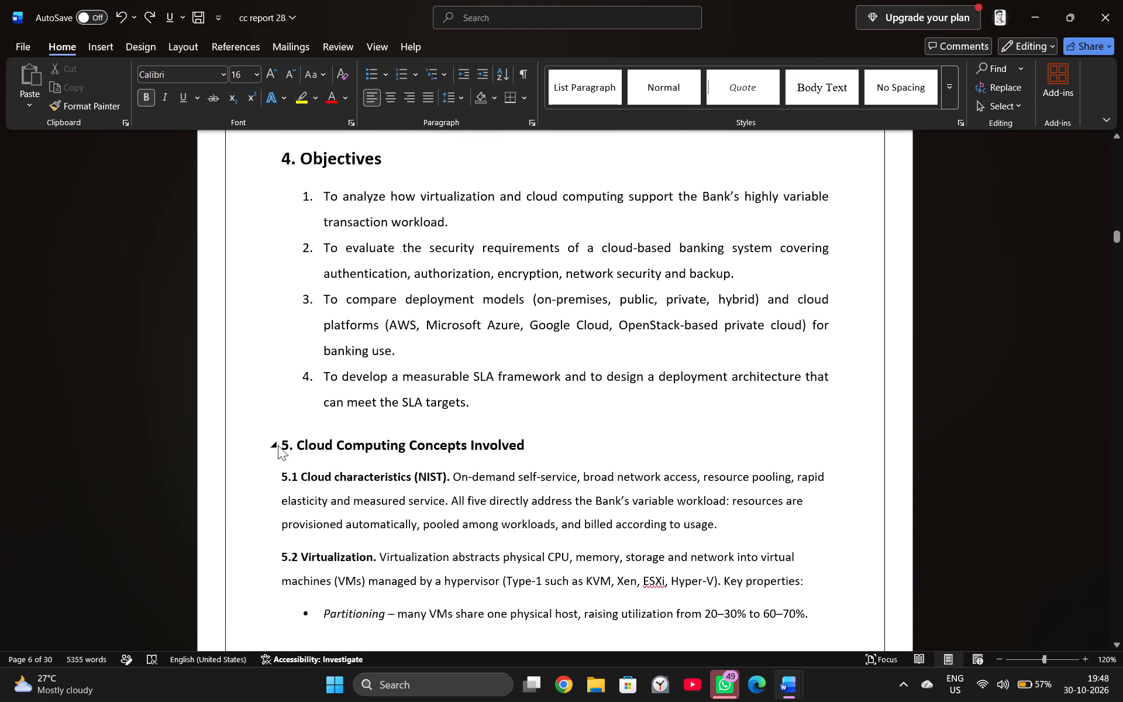
left_click_drag(278, 445, 326, 443)
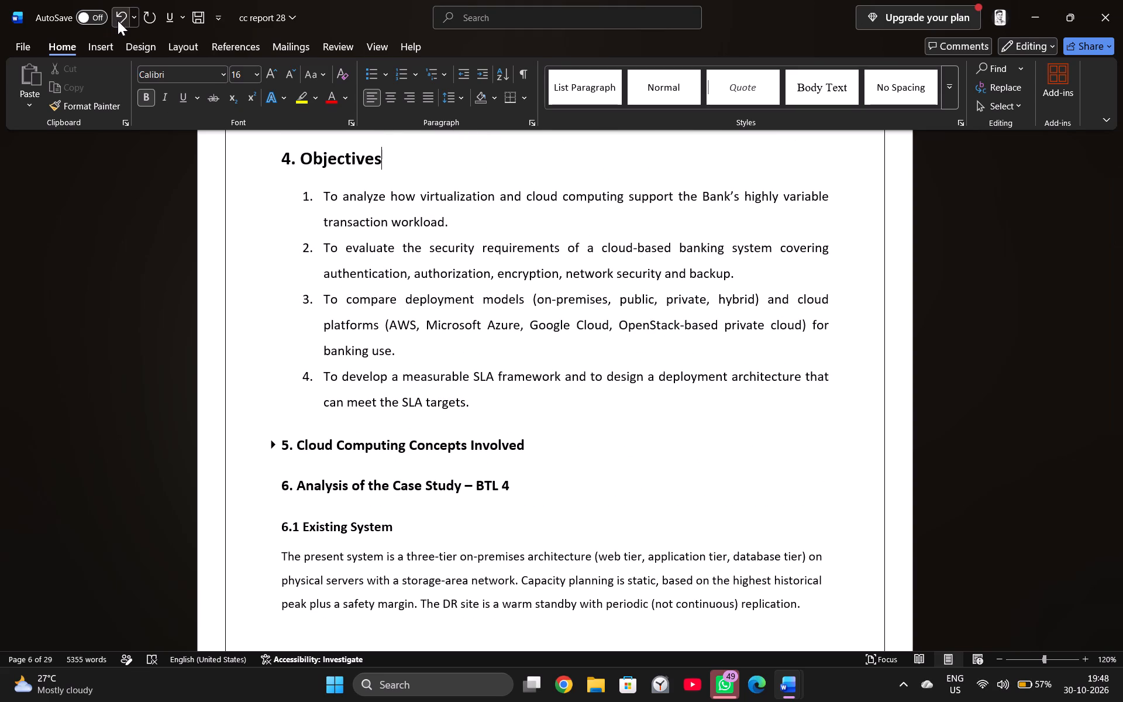
left_click(118, 20)
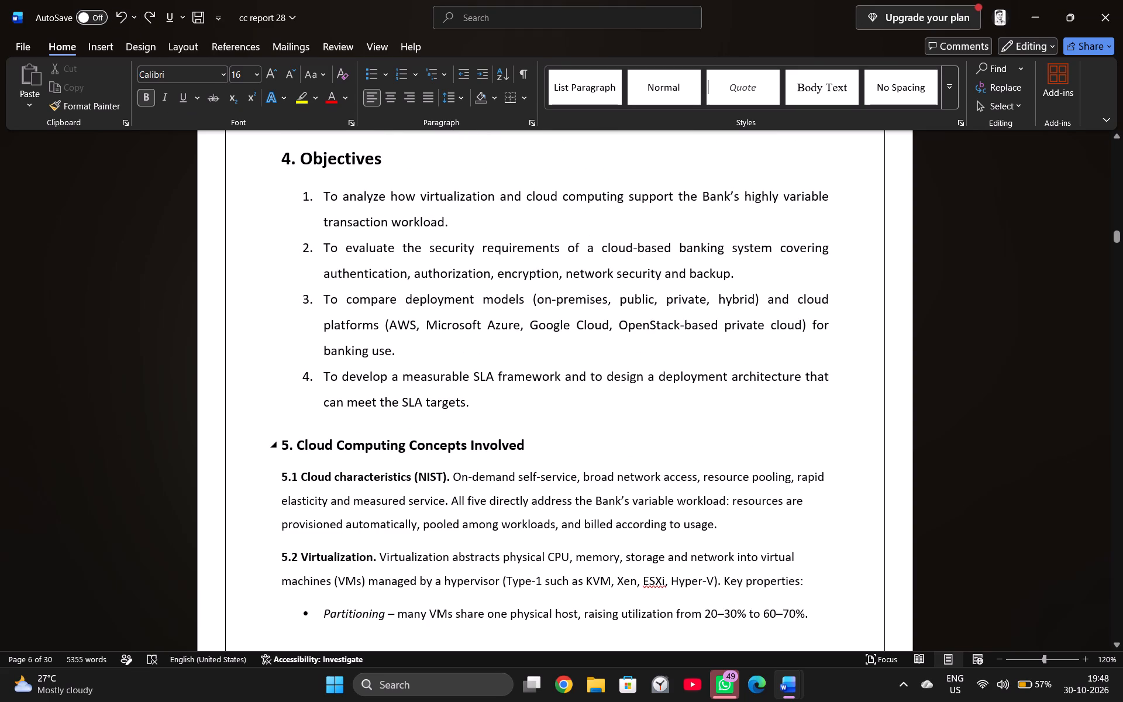
left_click_drag(283, 442, 528, 438)
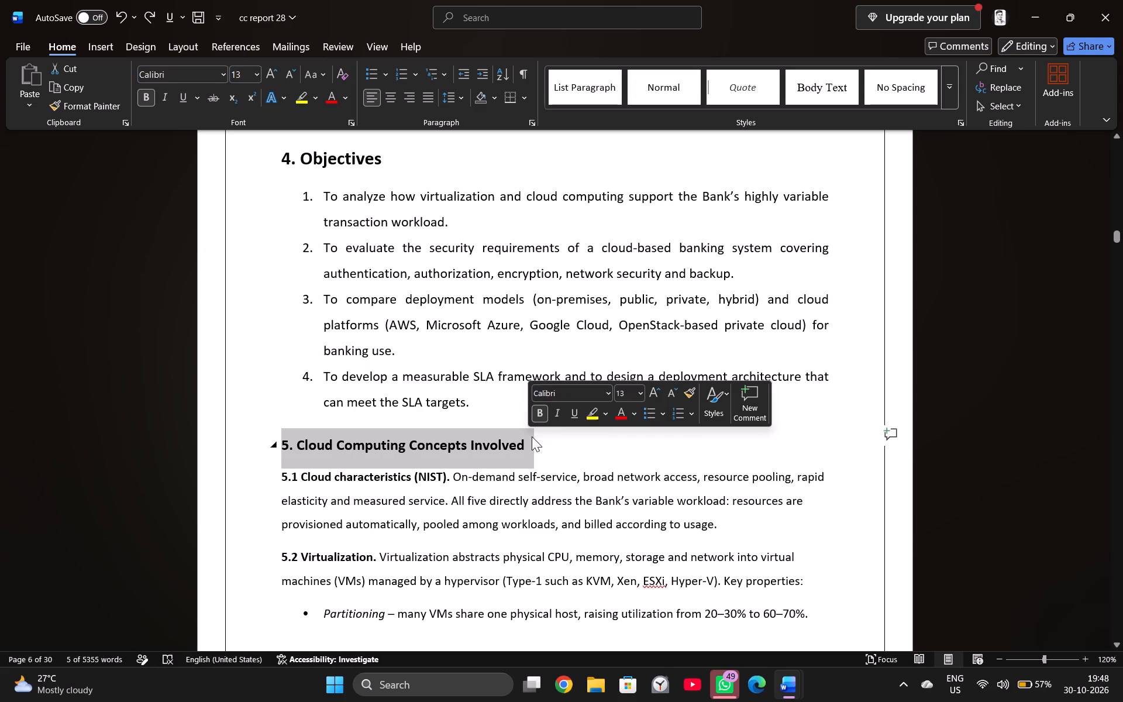
left_click(638, 393)
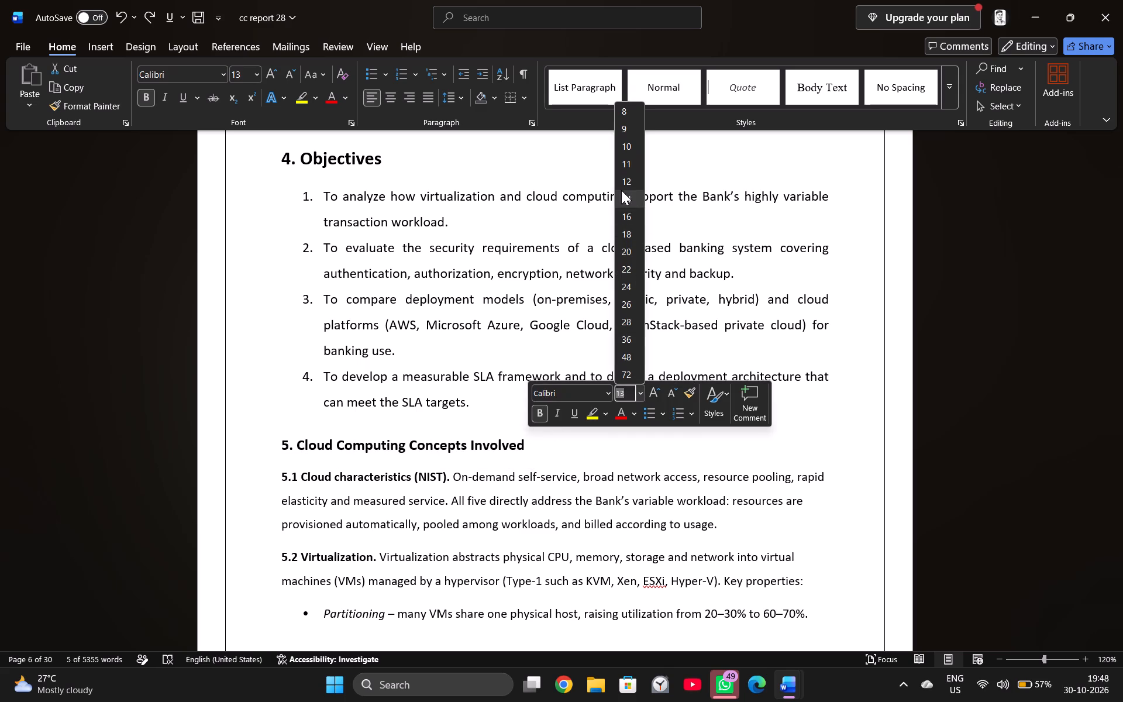
left_click(625, 216)
left_click(729, 485)
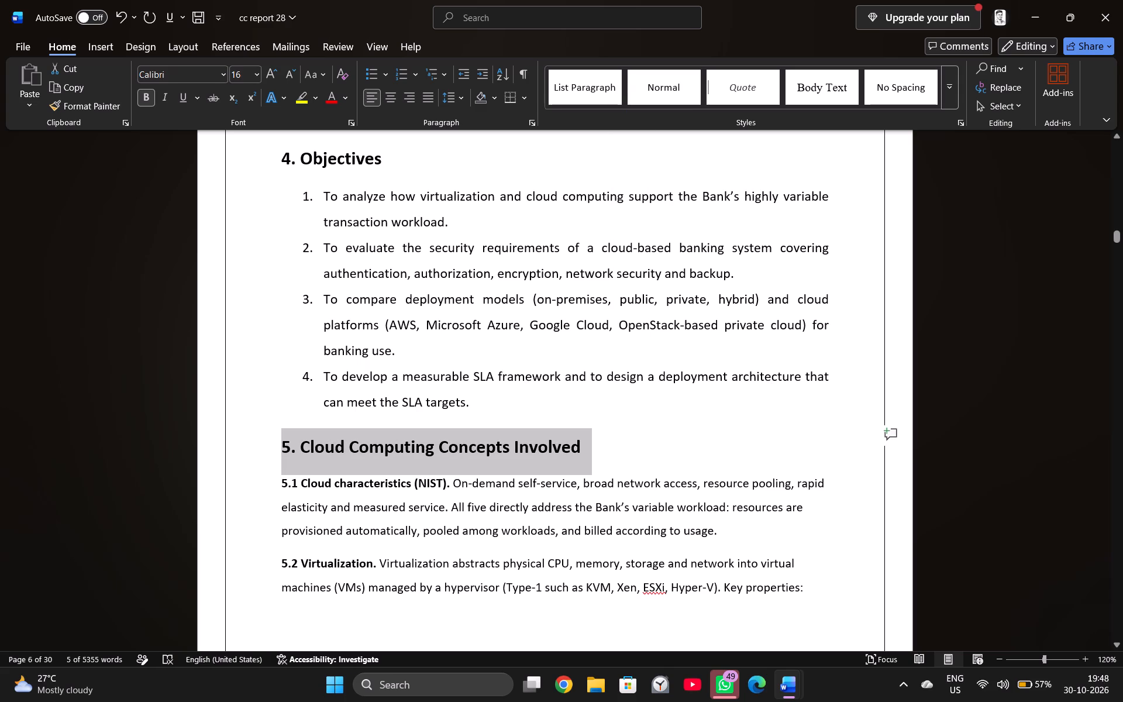
Set the "5.1 Cloud characteristics (NIST)." run-in heading to font size 14.
left_click_drag(277, 481, 304, 481)
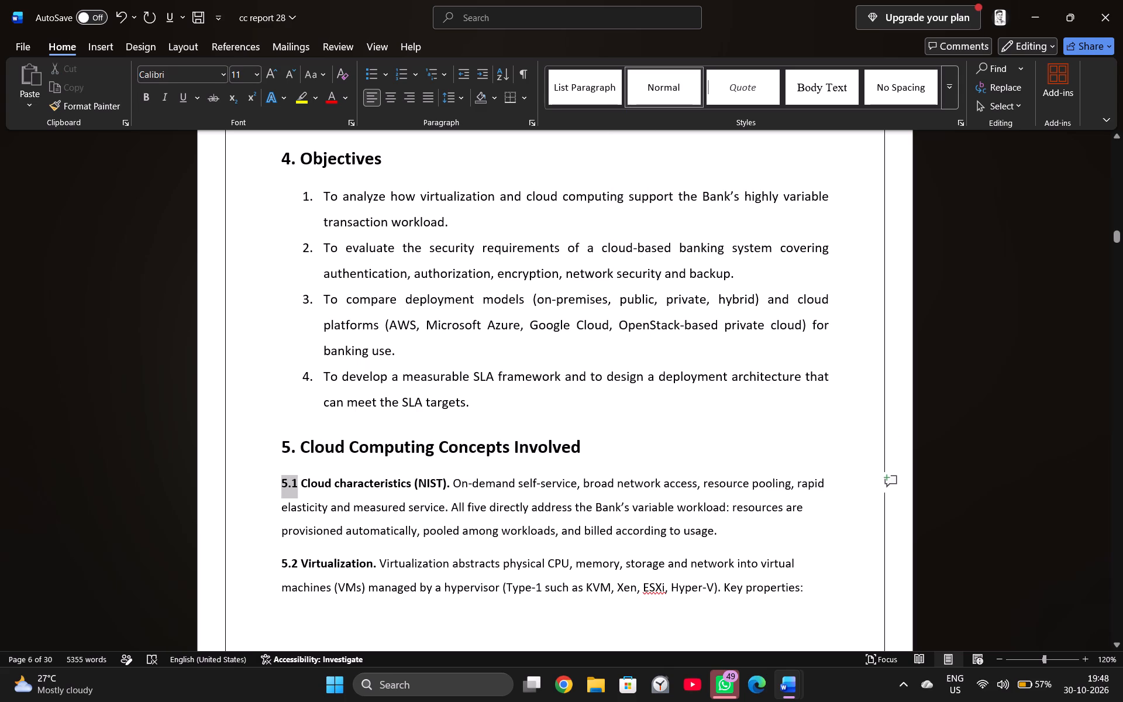
left_click_drag(304, 481, 445, 478)
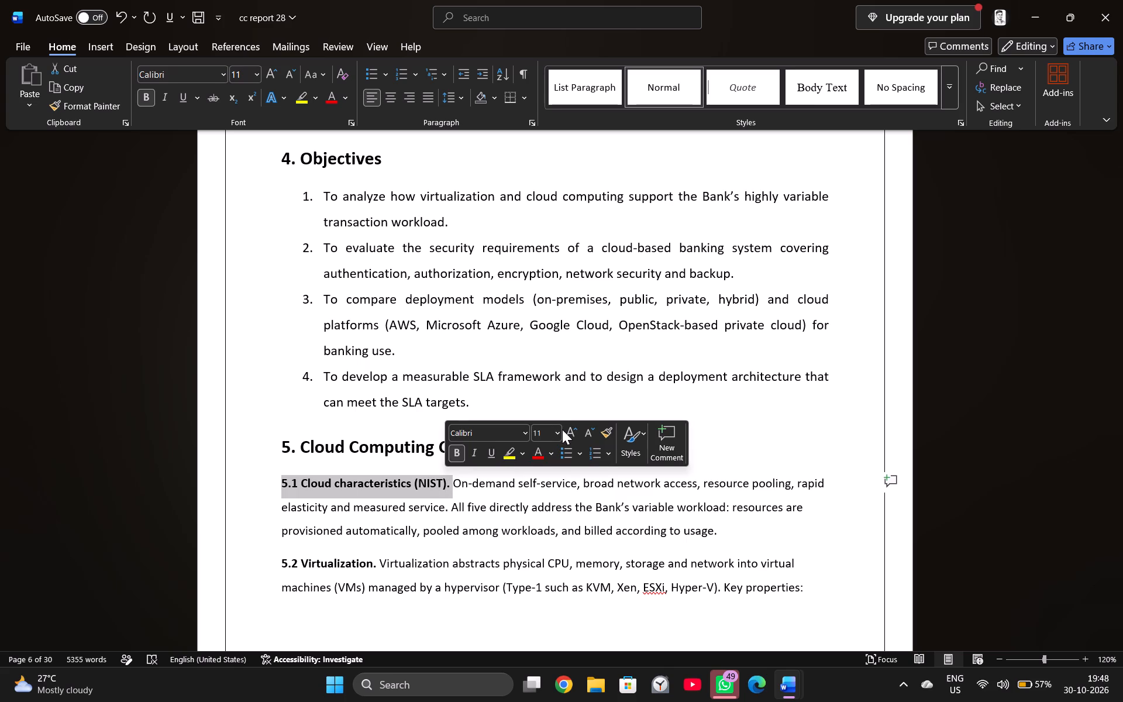
left_click(557, 430)
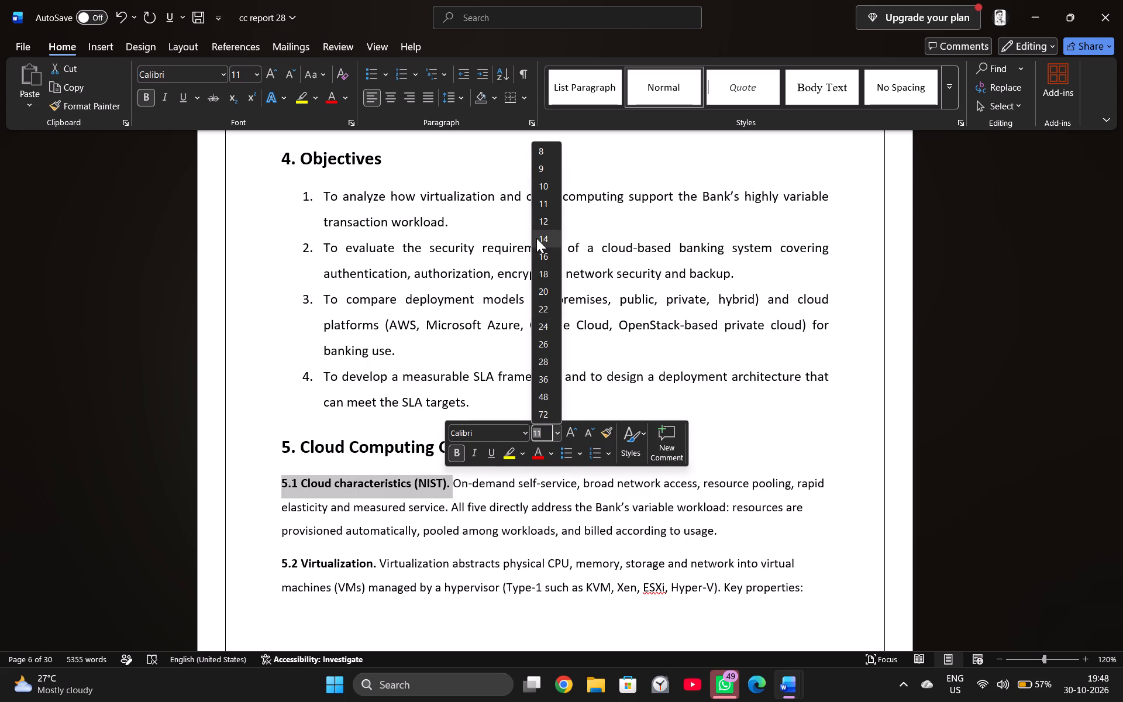
left_click(536, 238)
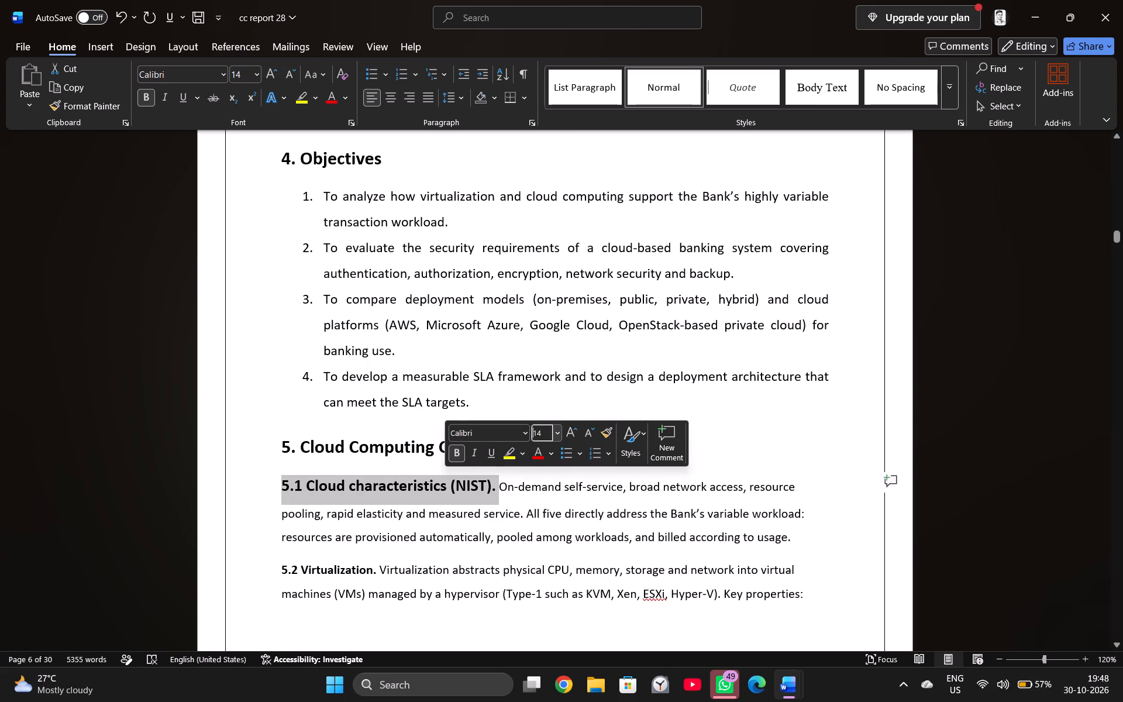
Replace the period at the end of the "5.1 Cloud characteristics (NIST)" heading with a colon.
left_click(526, 483)
left_click(497, 487)
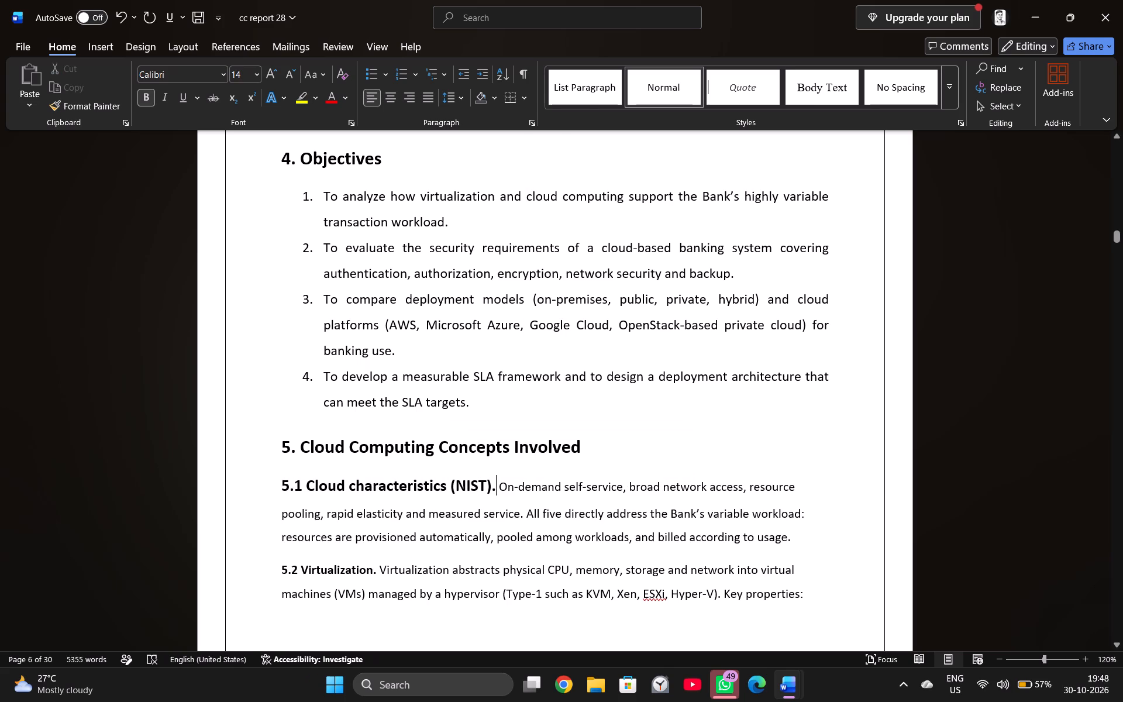
key("BackSpace")
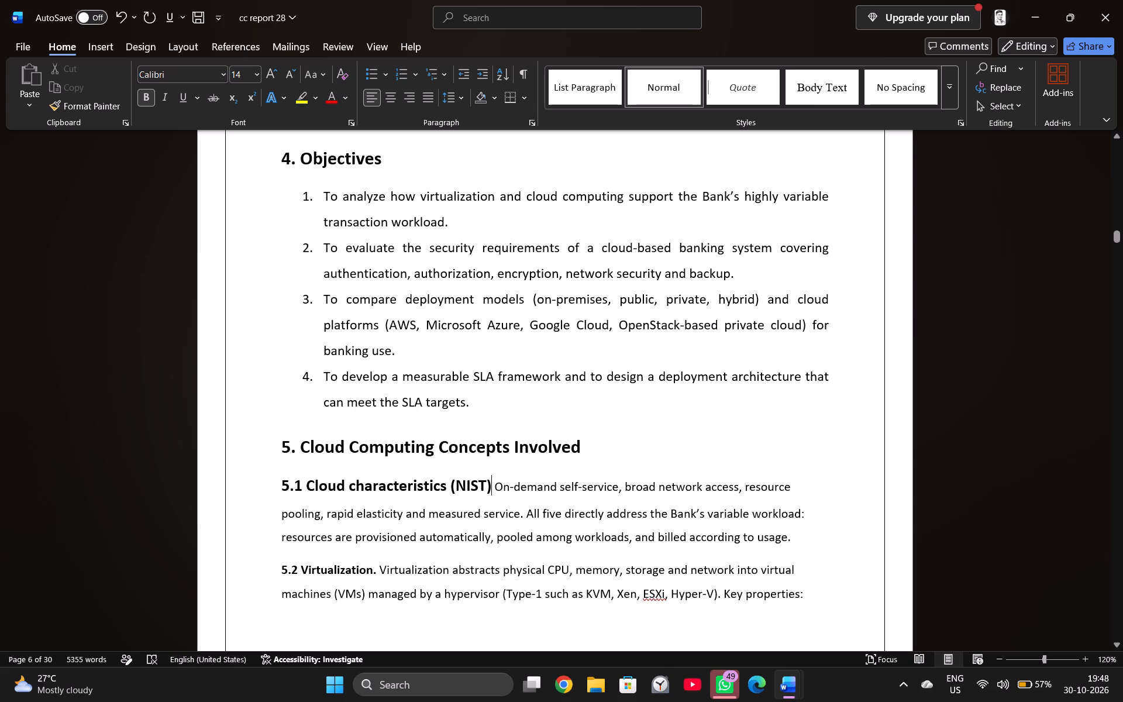
key("shift+colon")
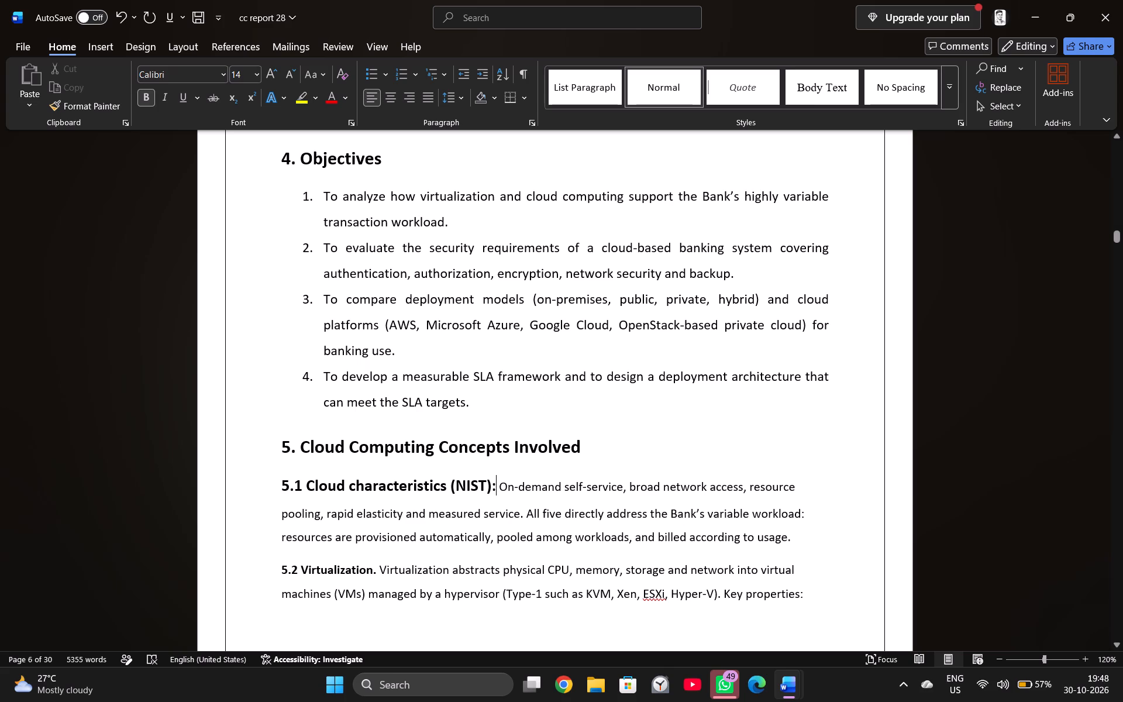
Reduce the indent of the numbered list under "4. Objectives" so its numbers align with the text margin.
scroll(524, 486, "down", 1)
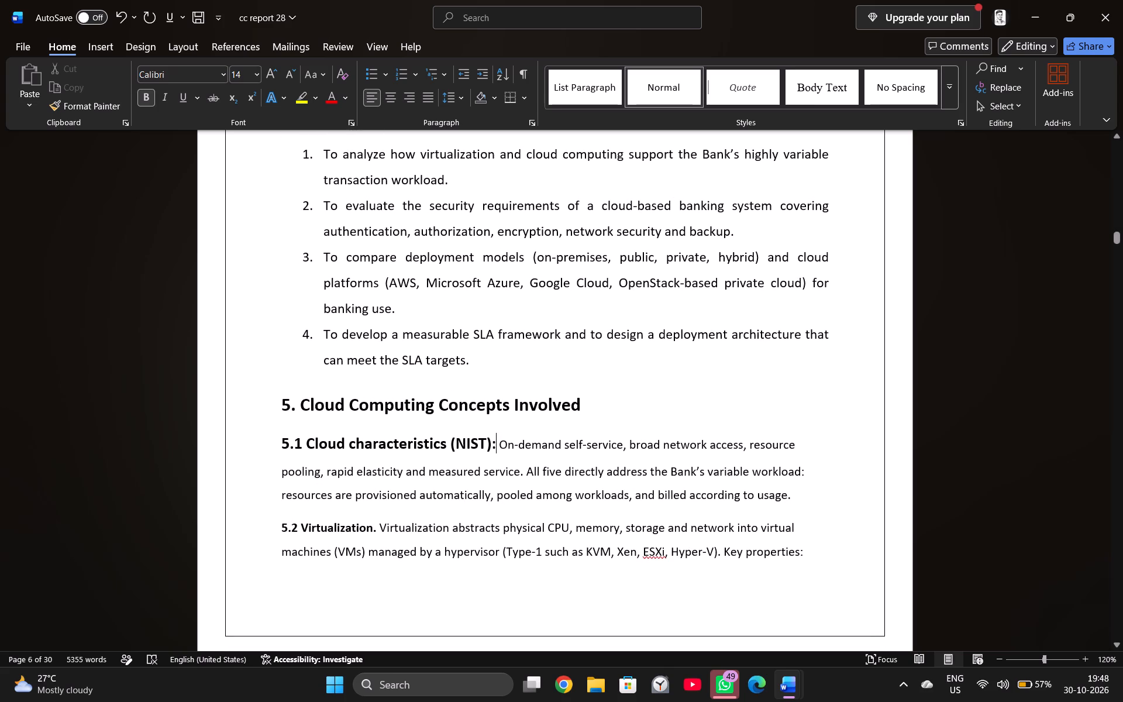
scroll(528, 476, "up", 7)
scroll(528, 479, "down", 1)
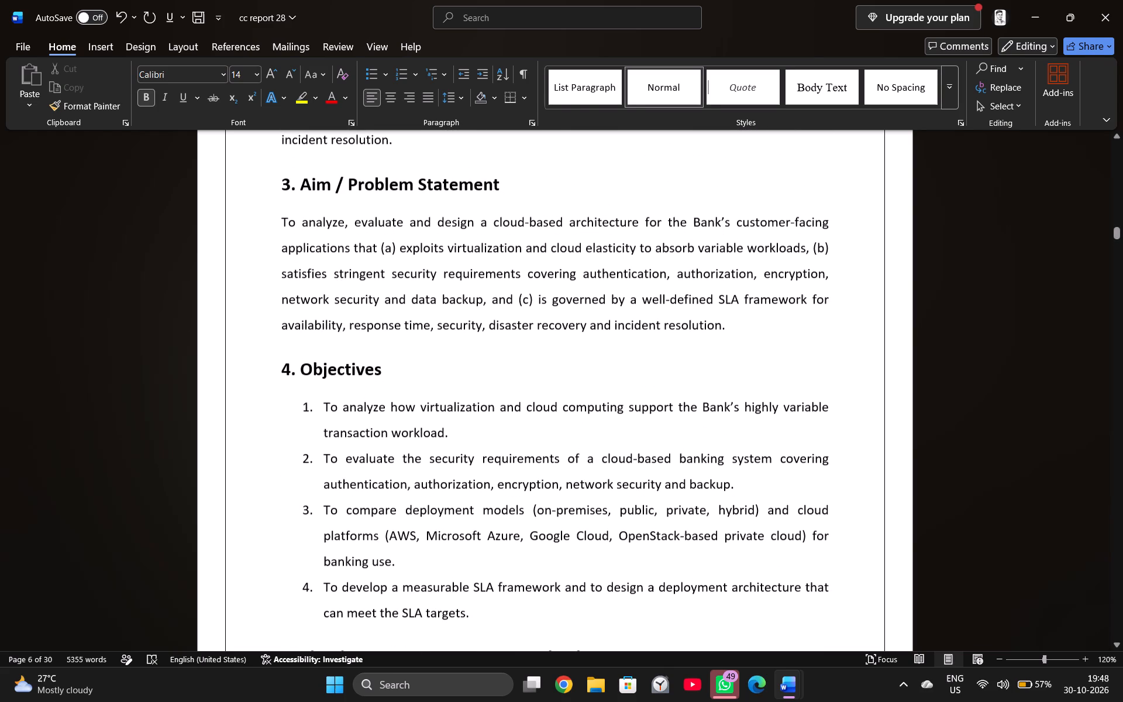
scroll(528, 480, "down", 1)
scroll(309, 456, "up", 1)
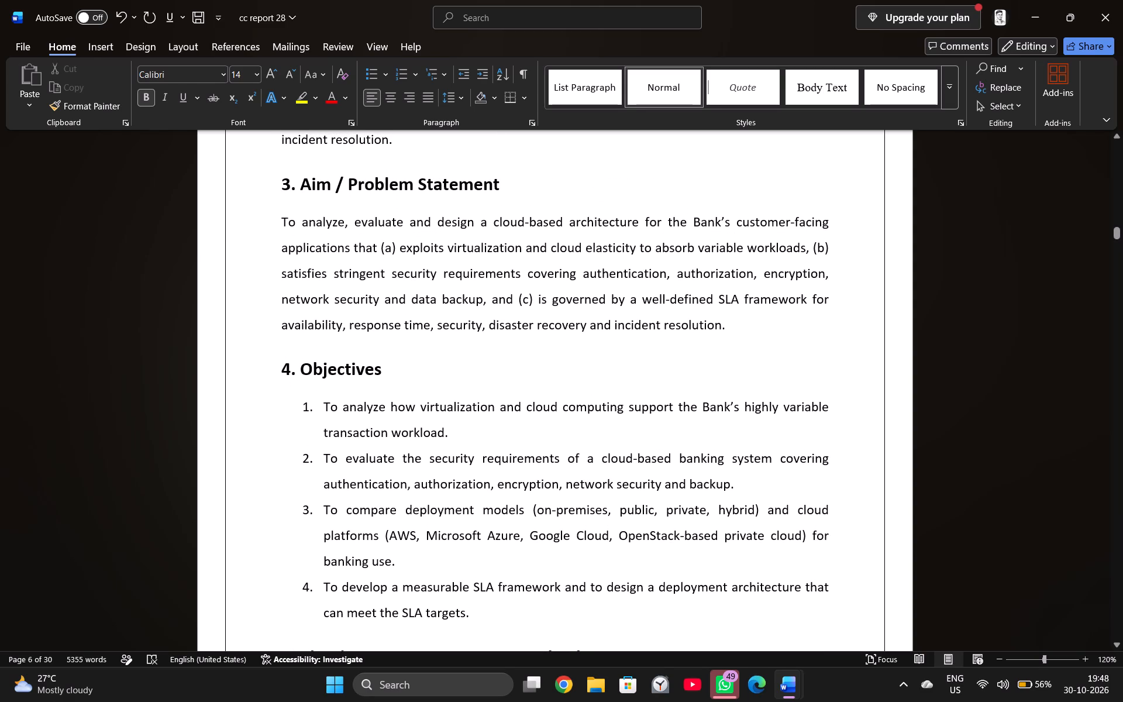
left_click_drag(288, 405, 428, 441)
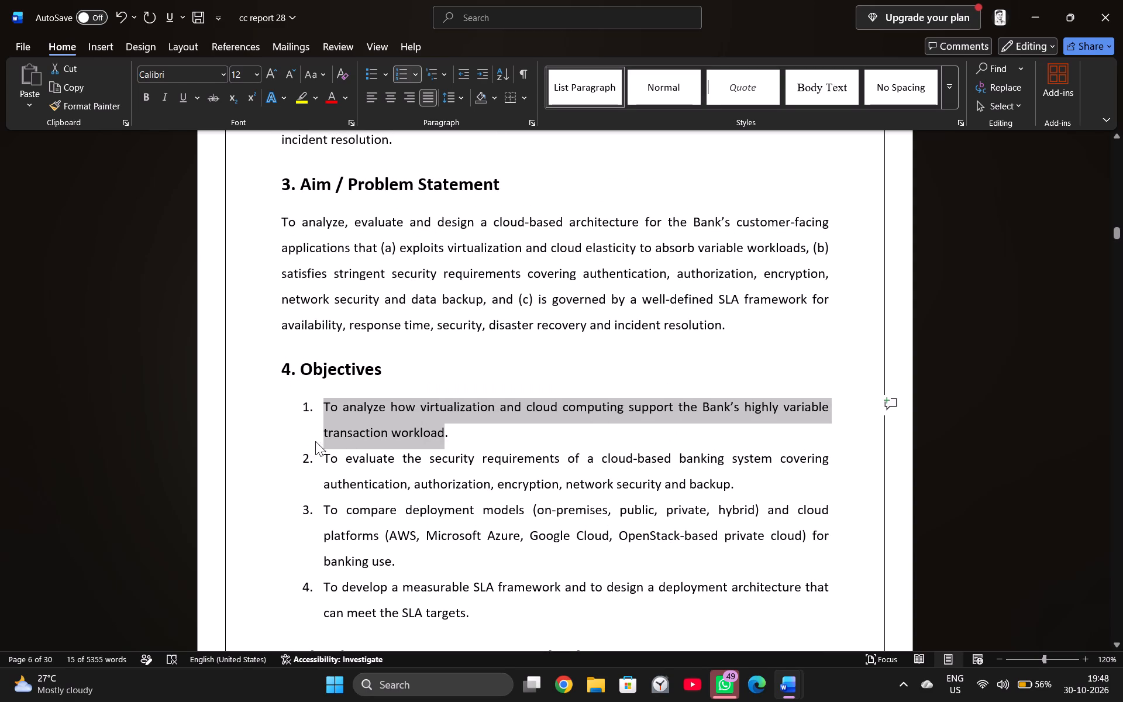
left_click(288, 440)
left_click(299, 408)
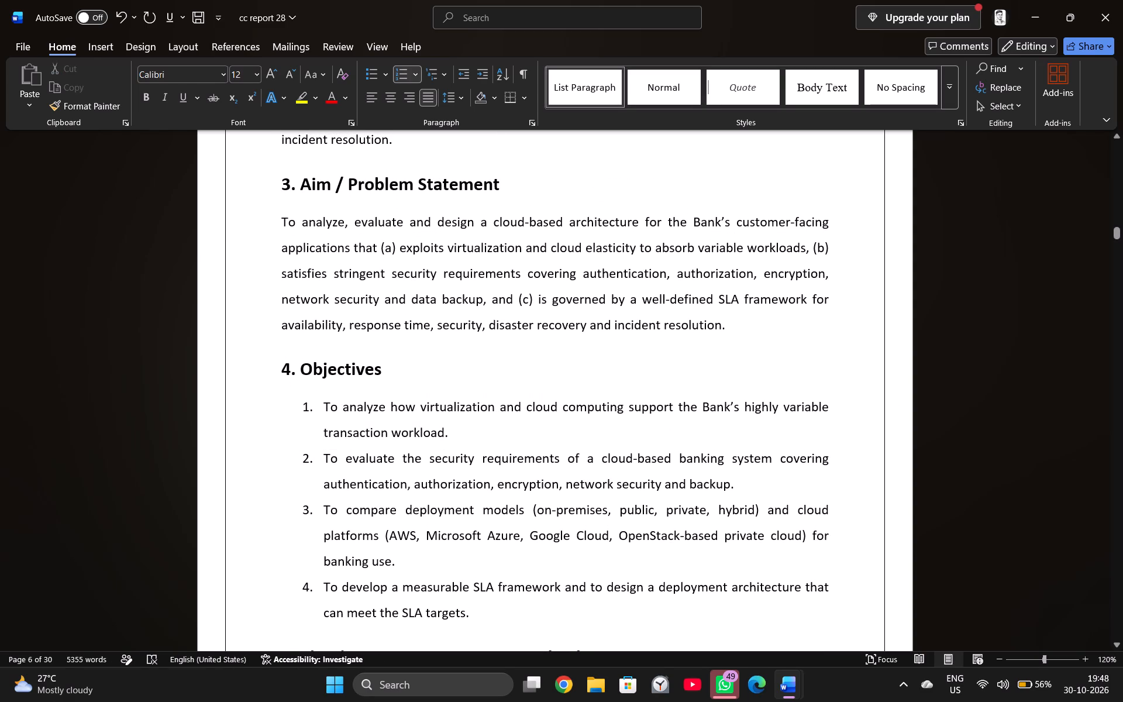
double_click(311, 407)
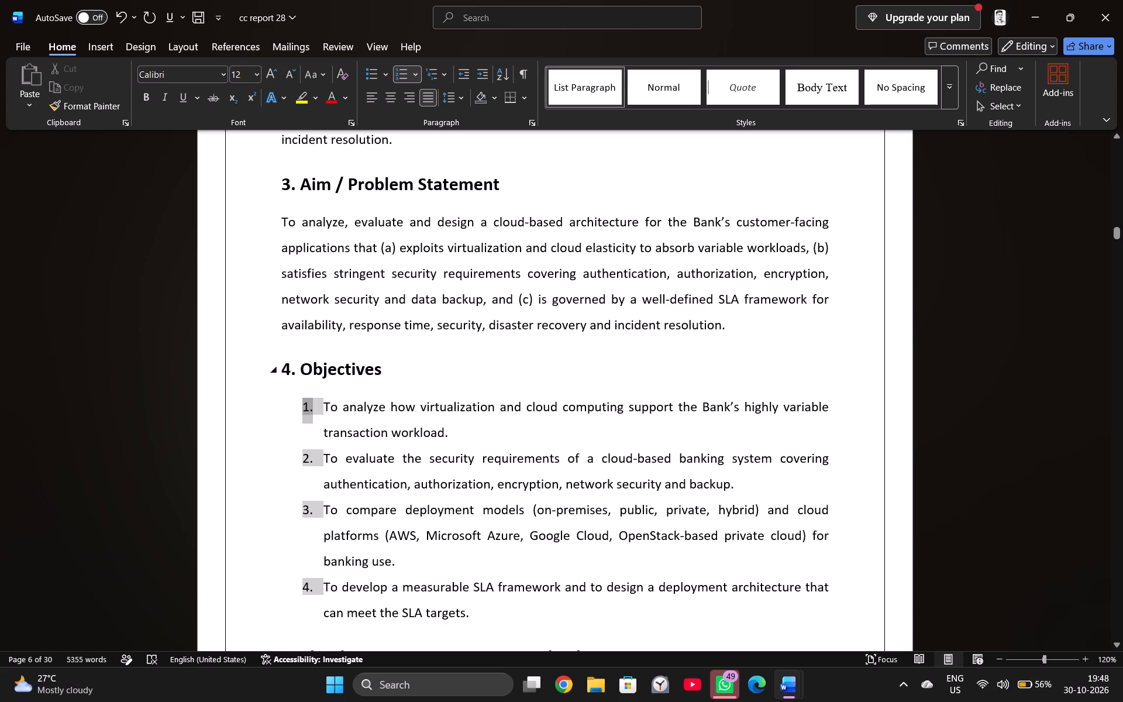
left_click_drag(304, 404, 281, 408)
left_click_drag(281, 408, 281, 409)
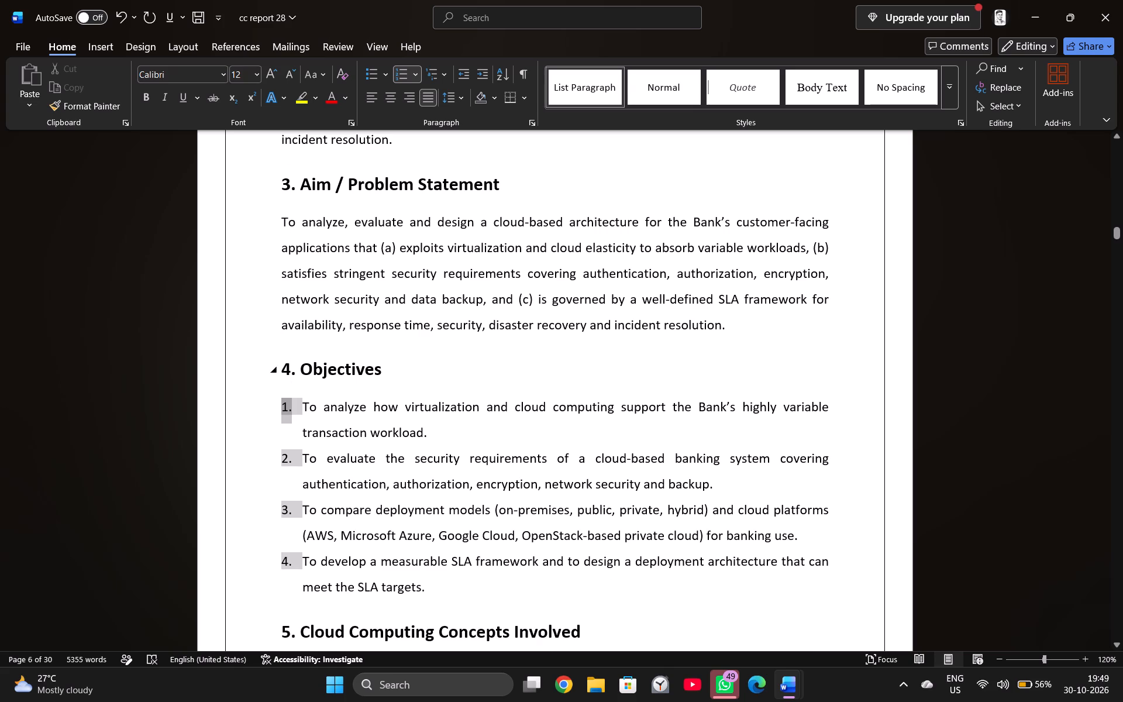
left_click(407, 371)
Justify the text from "On-demand self-service" in 5.1 through the "Partitioning" bullet in 5.2.
scroll(546, 503, "down", 1)
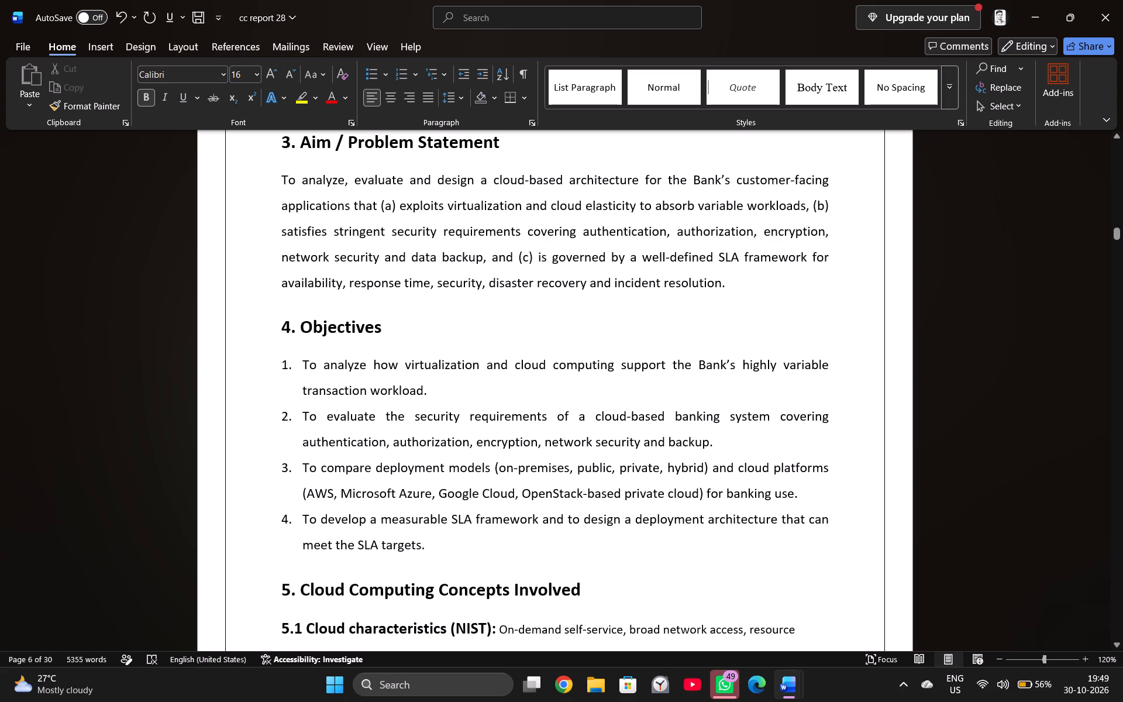
scroll(539, 469, "down", 4)
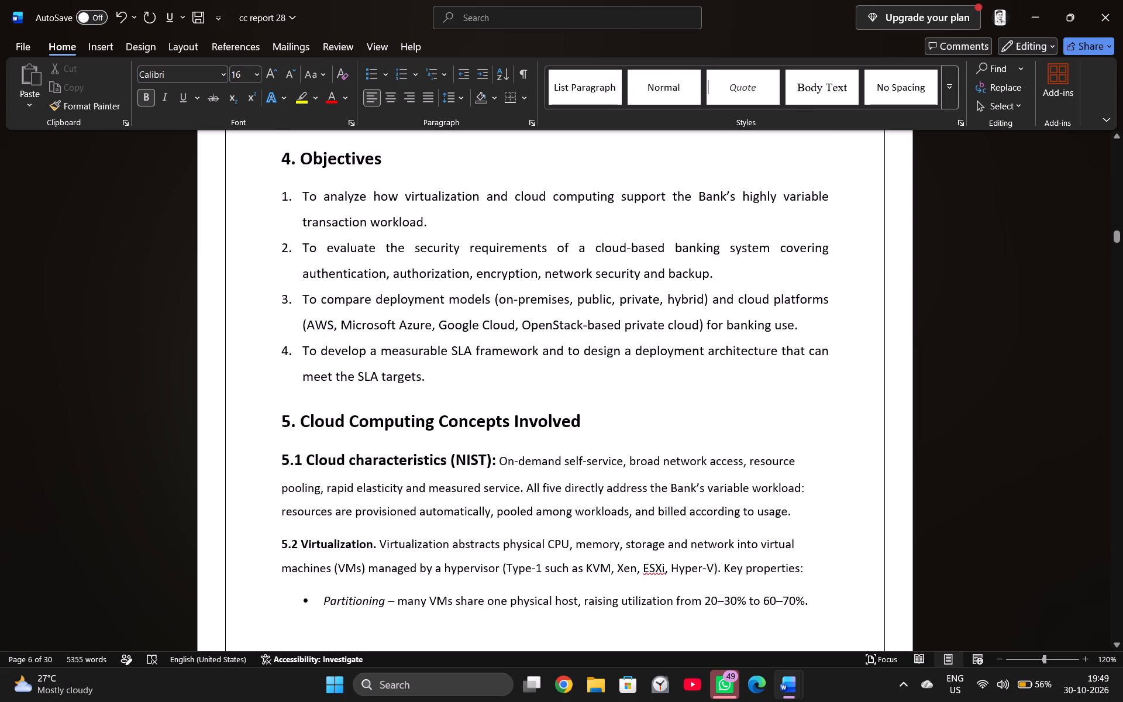
left_click_drag(498, 457, 879, 595)
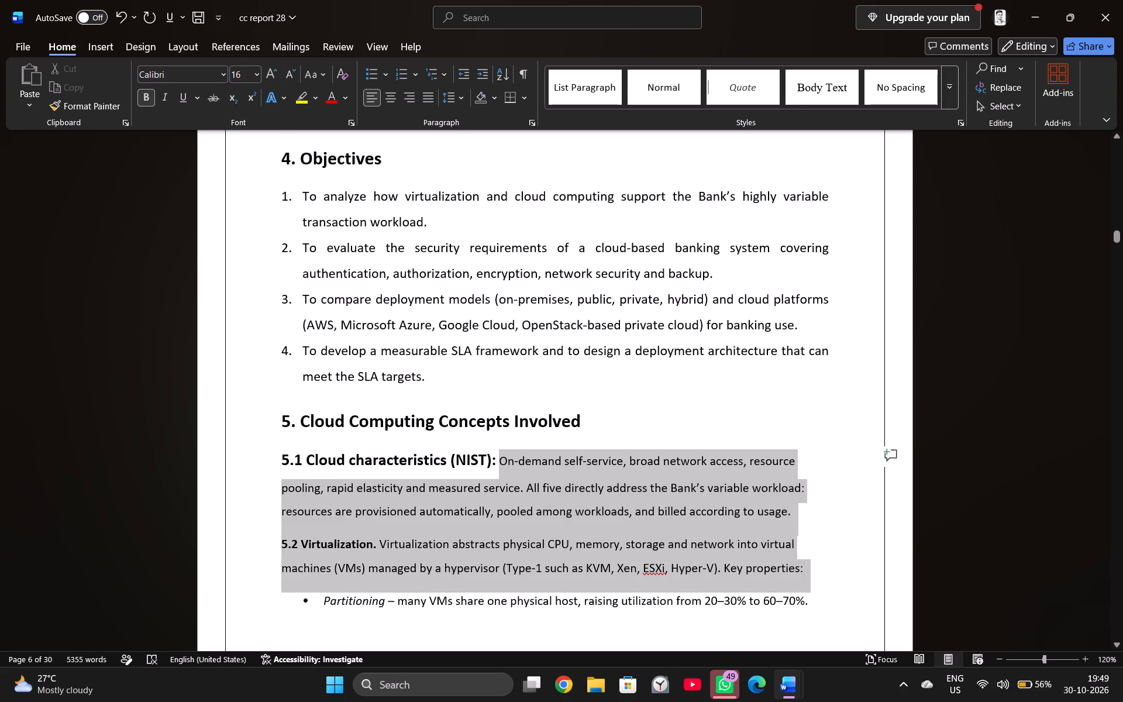
left_click_drag(879, 595, 873, 610)
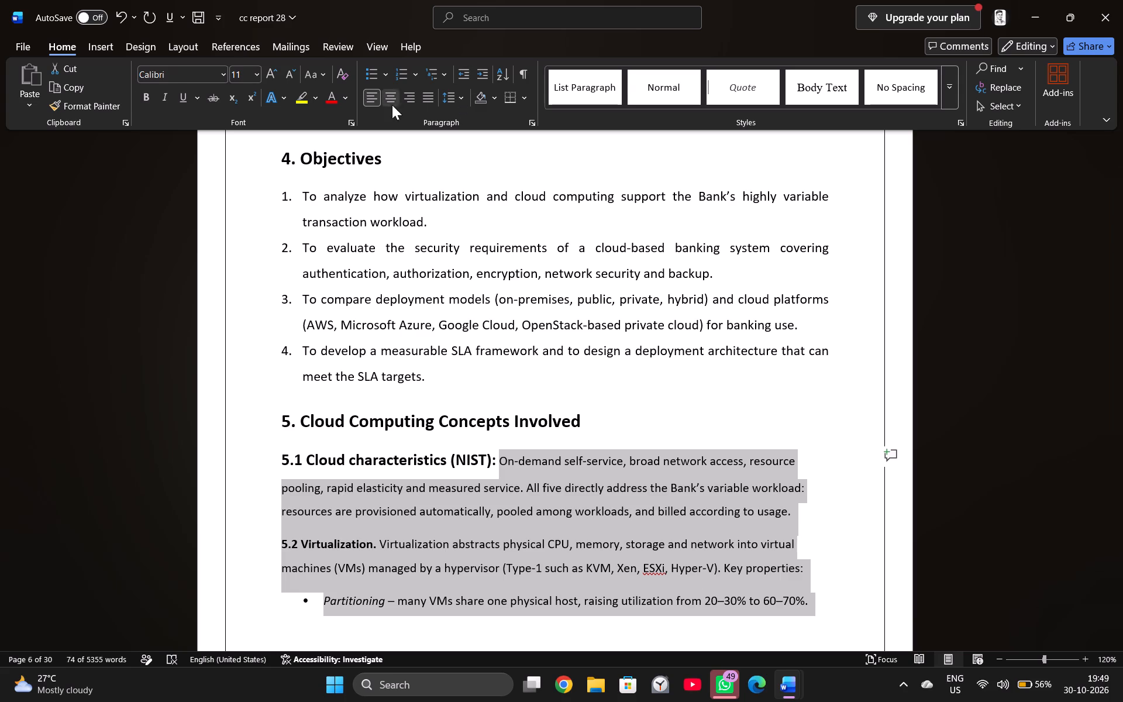
left_click(423, 98)
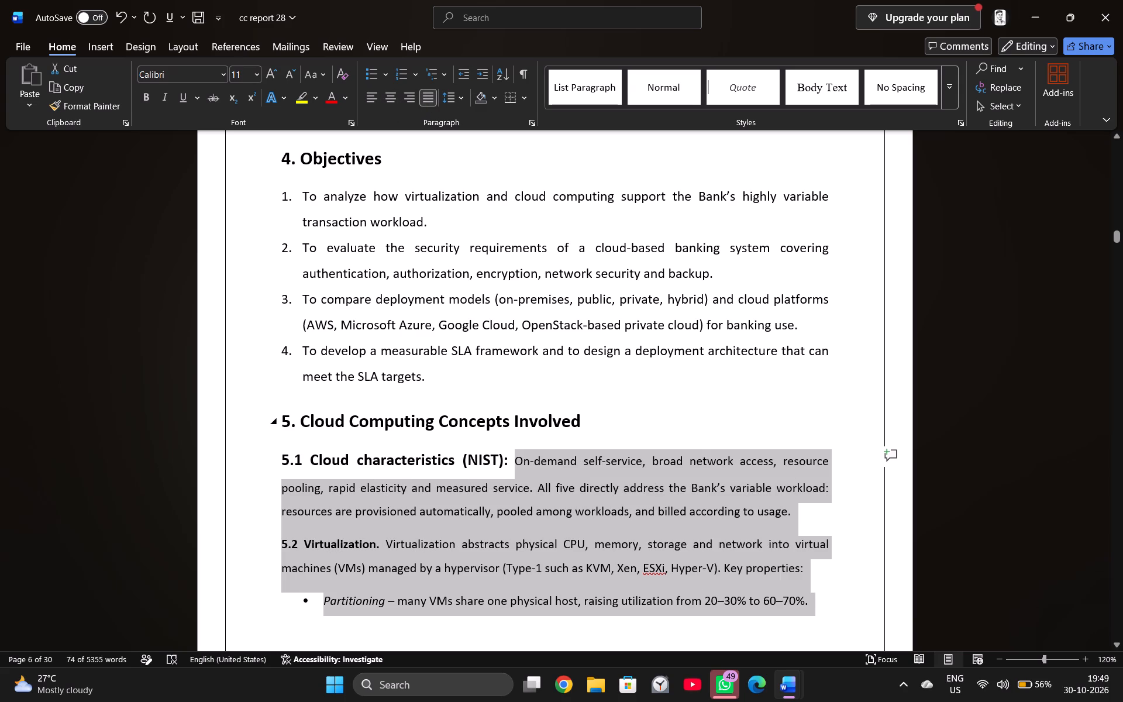
Set the selected text from the 5.1 body through the "Partitioning" bullet to font size 12.
left_click(254, 70)
left_click(242, 160)
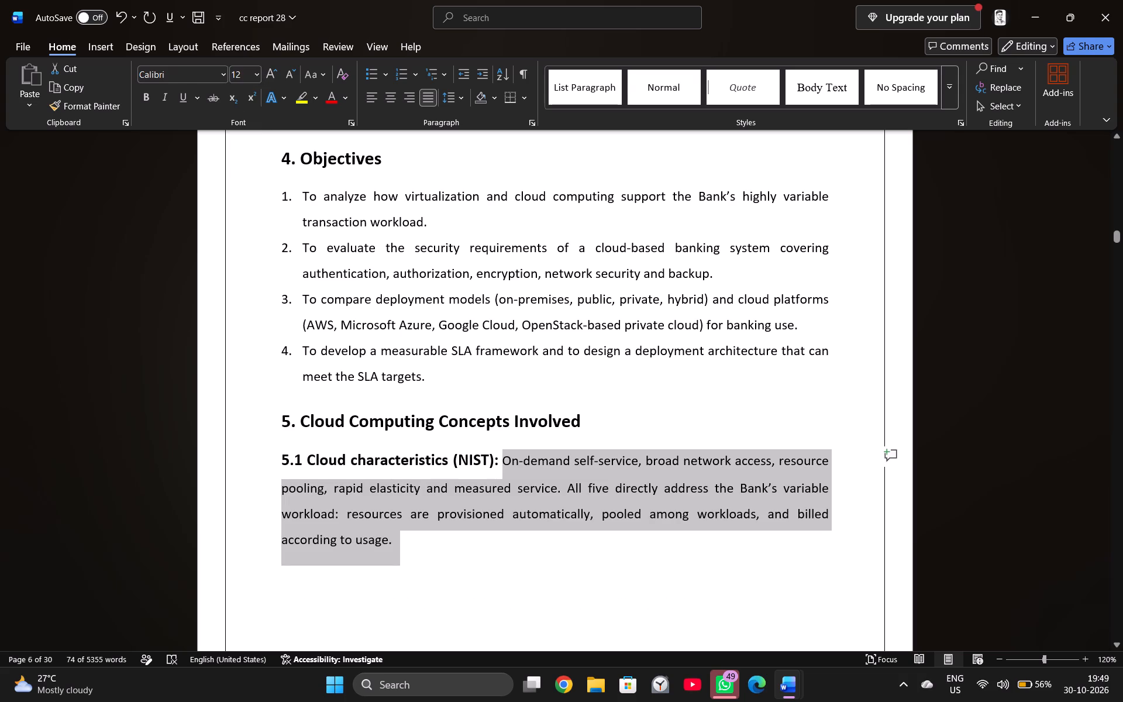
scroll(647, 414, "down", 8)
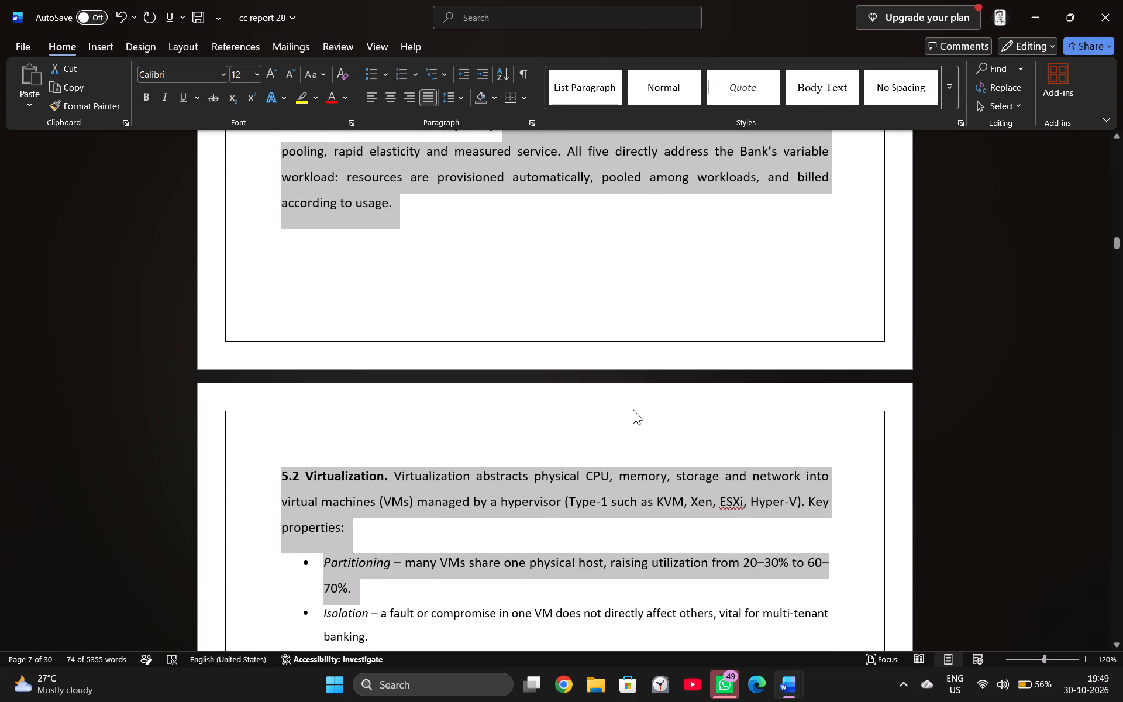
scroll(625, 388, "up", 4)
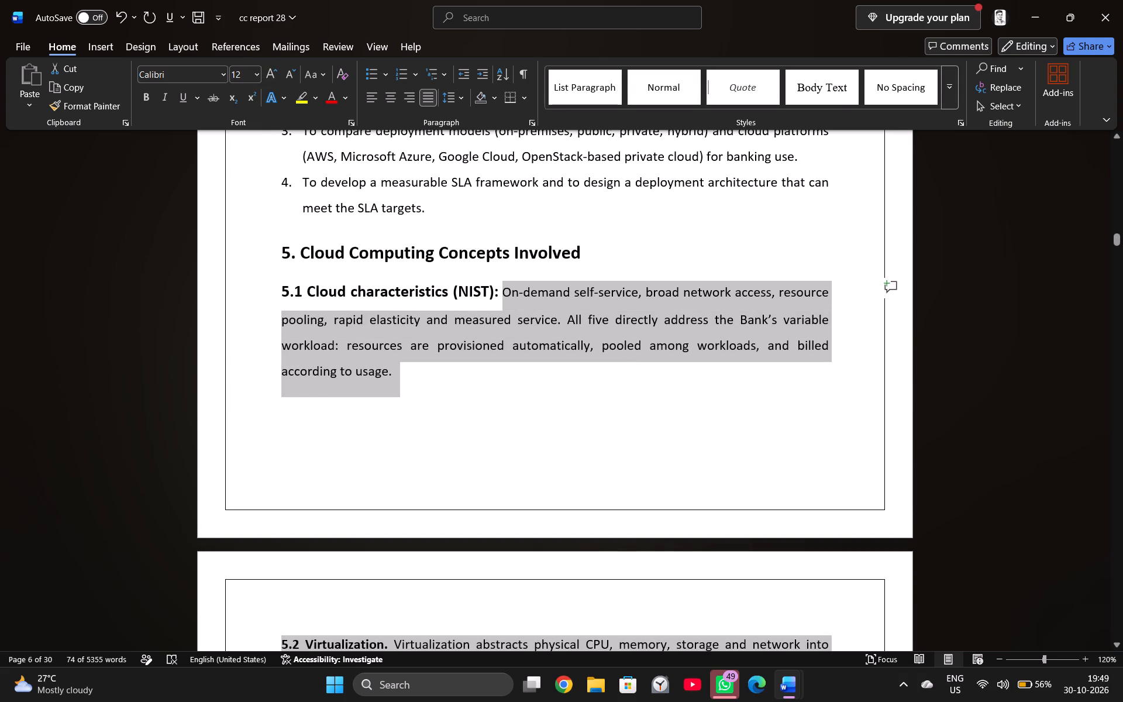
left_click(554, 428)
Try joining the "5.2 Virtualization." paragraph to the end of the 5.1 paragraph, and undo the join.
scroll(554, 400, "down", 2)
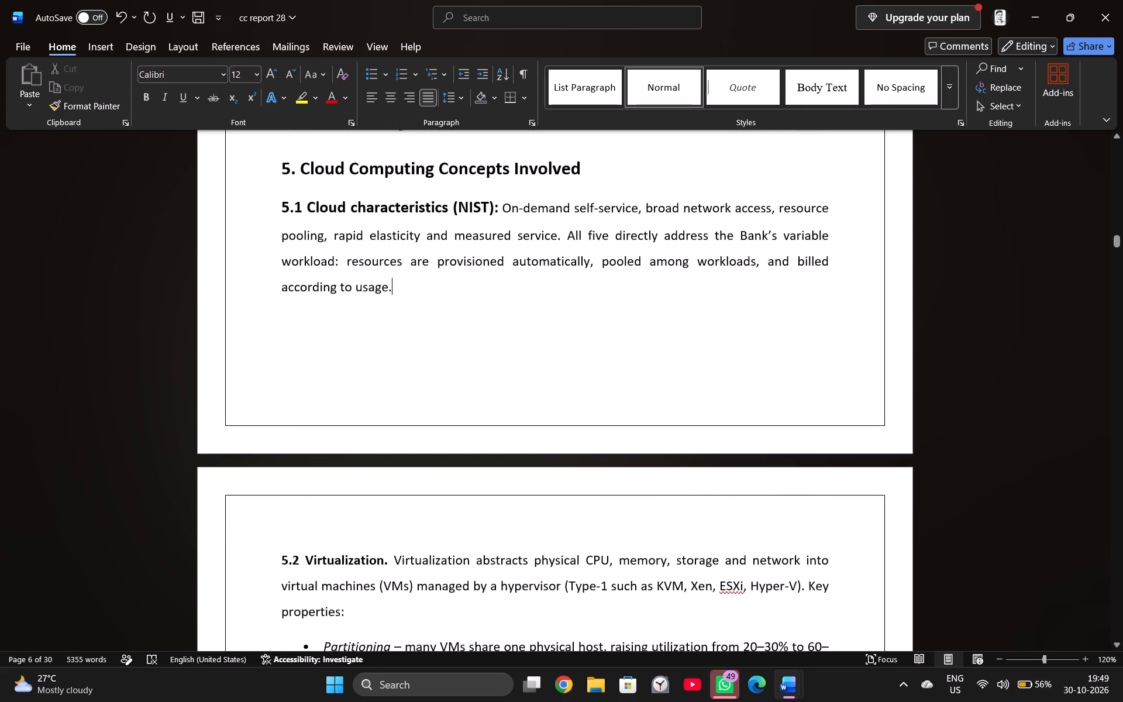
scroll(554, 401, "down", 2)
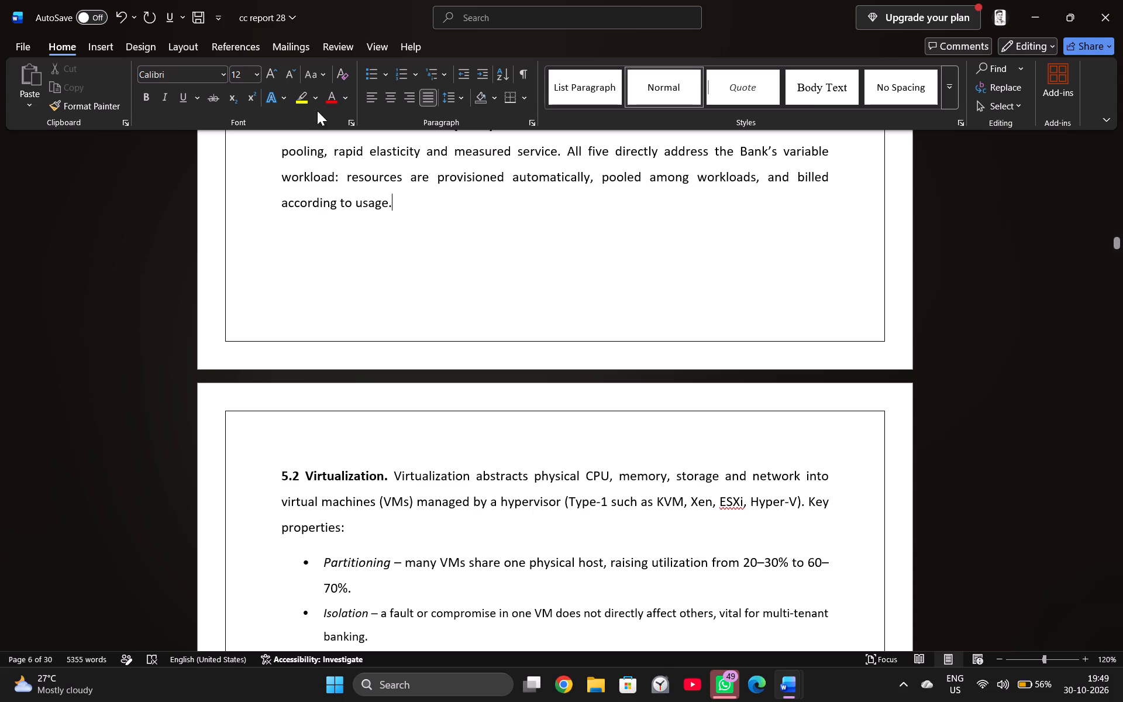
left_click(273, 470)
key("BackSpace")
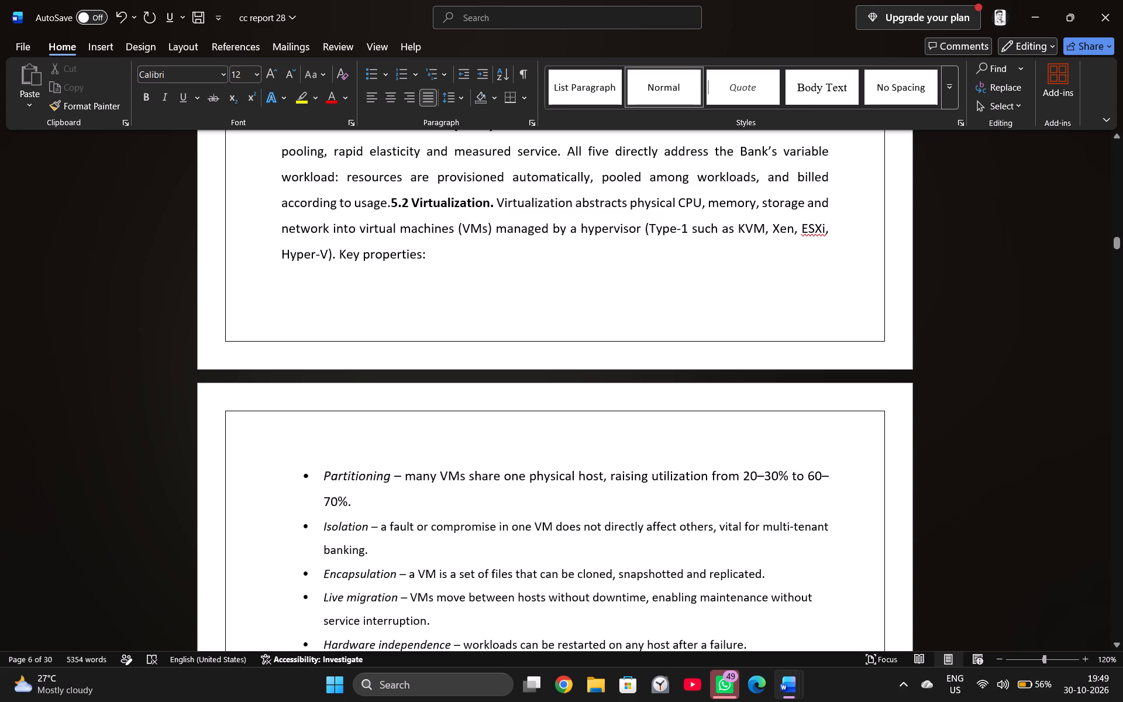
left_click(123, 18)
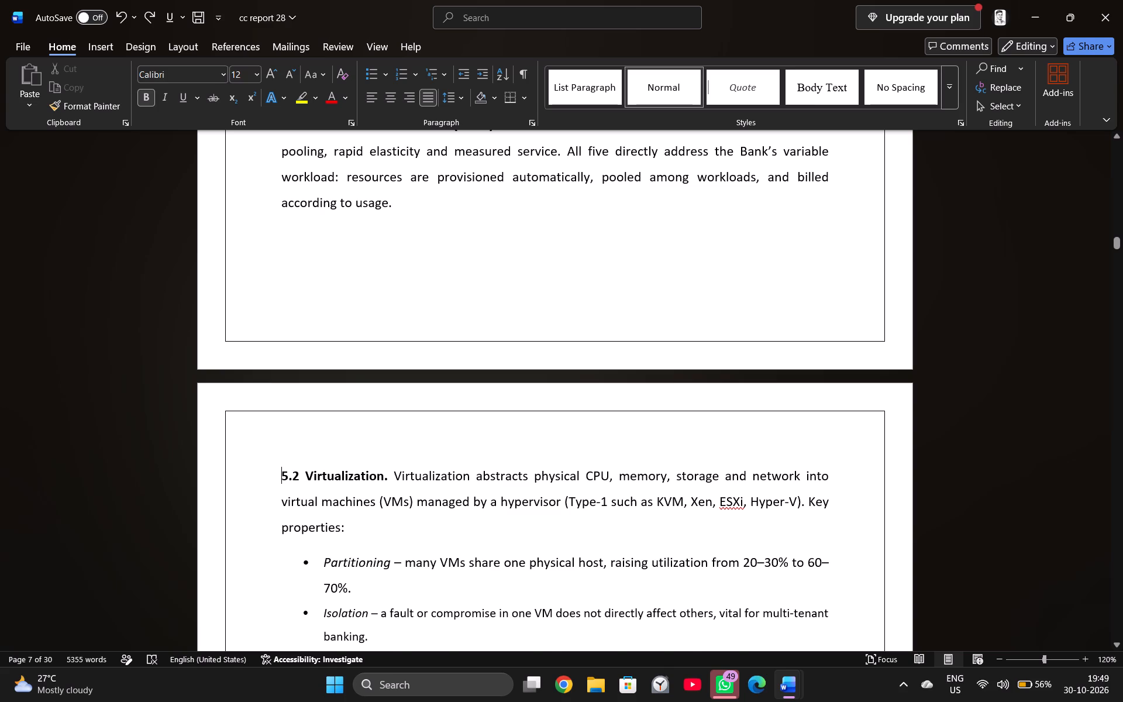
Join the "5.2 Virtualization." paragraph to the end of the 5.1 paragraph, separating them with a manual line break.
key("BackSpace")
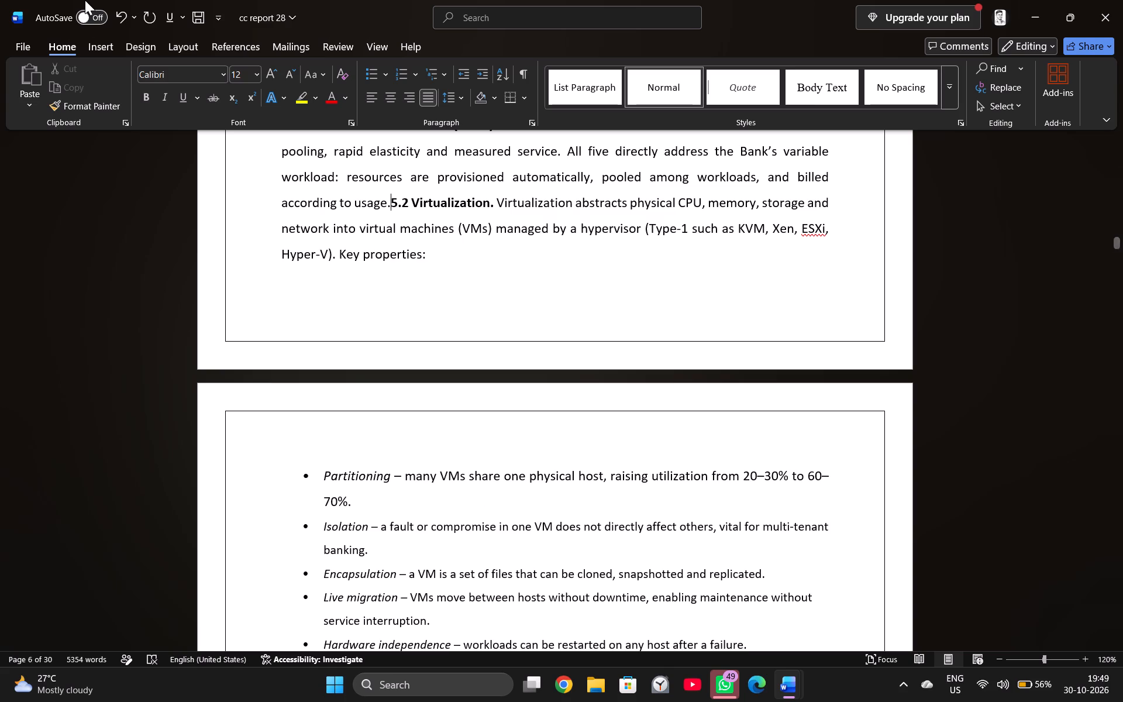
key("shift+Return")
scroll(425, 257, "up", 4)
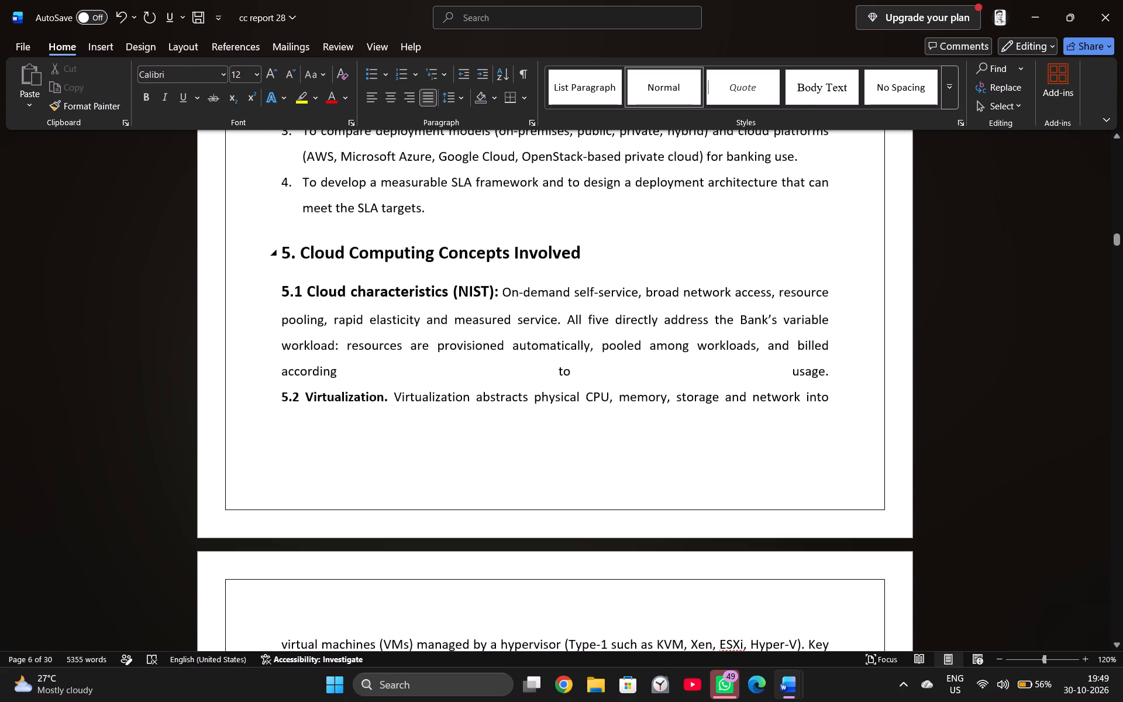
scroll(429, 270, "down", 3)
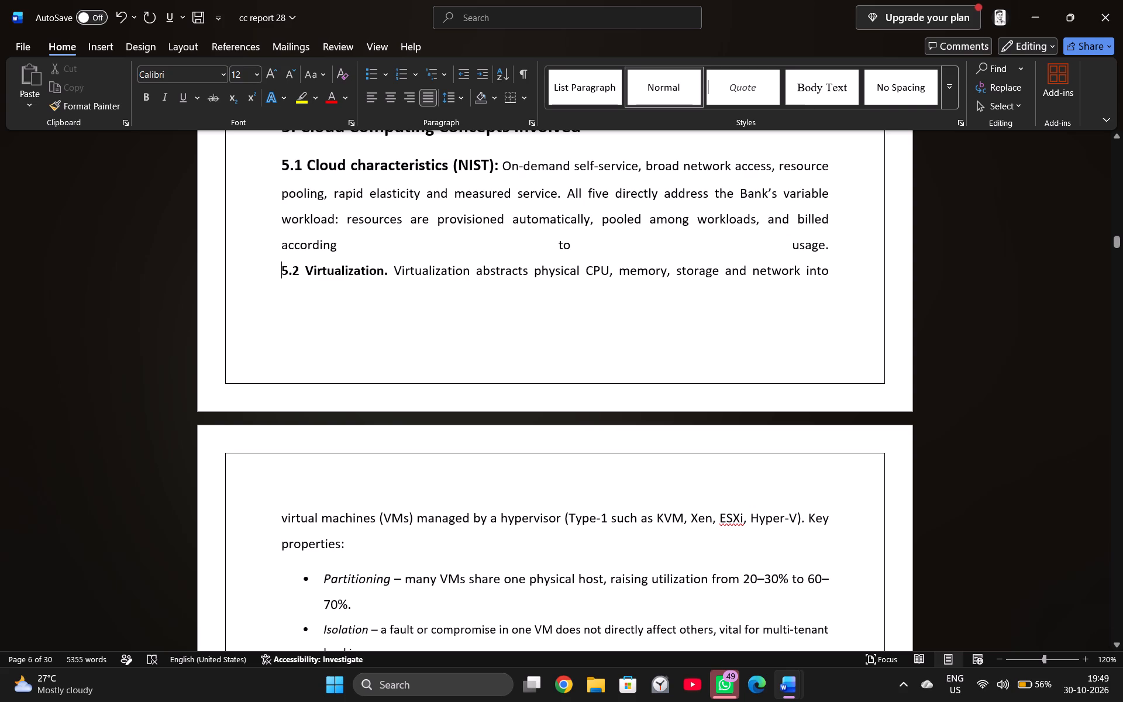
Replace the space before "virtual machines (VMs)" in the 5.2 text with a manual line break.
key("Down")
key("BackSpace")
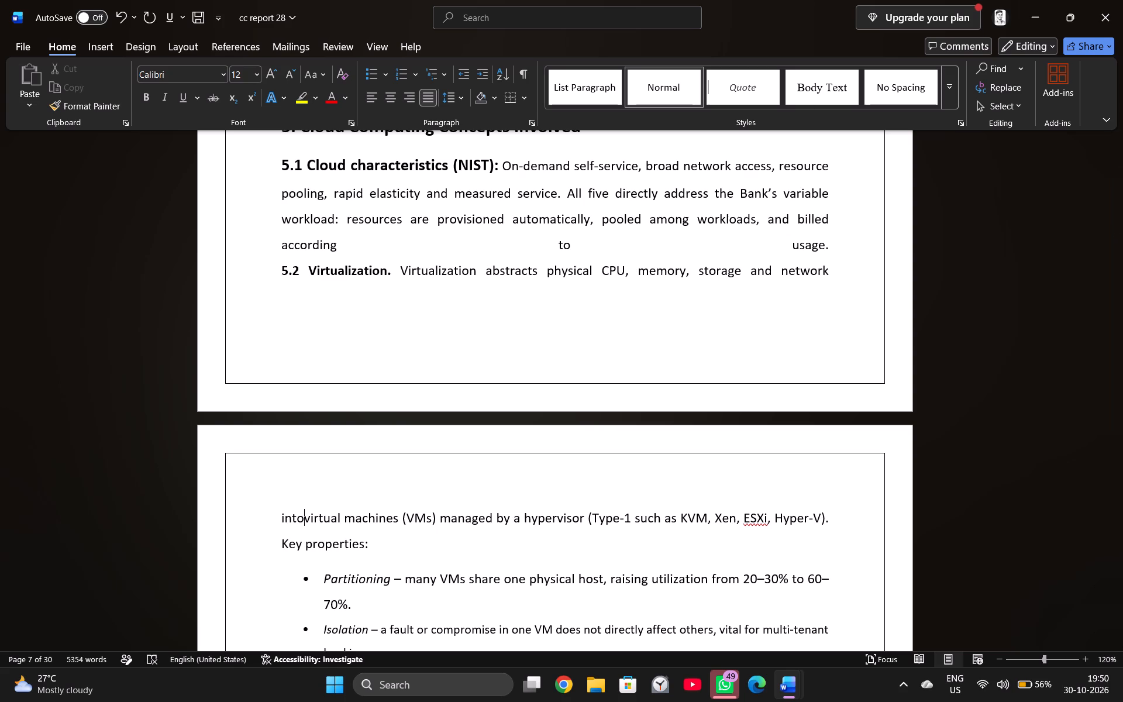
key("shift+Return")
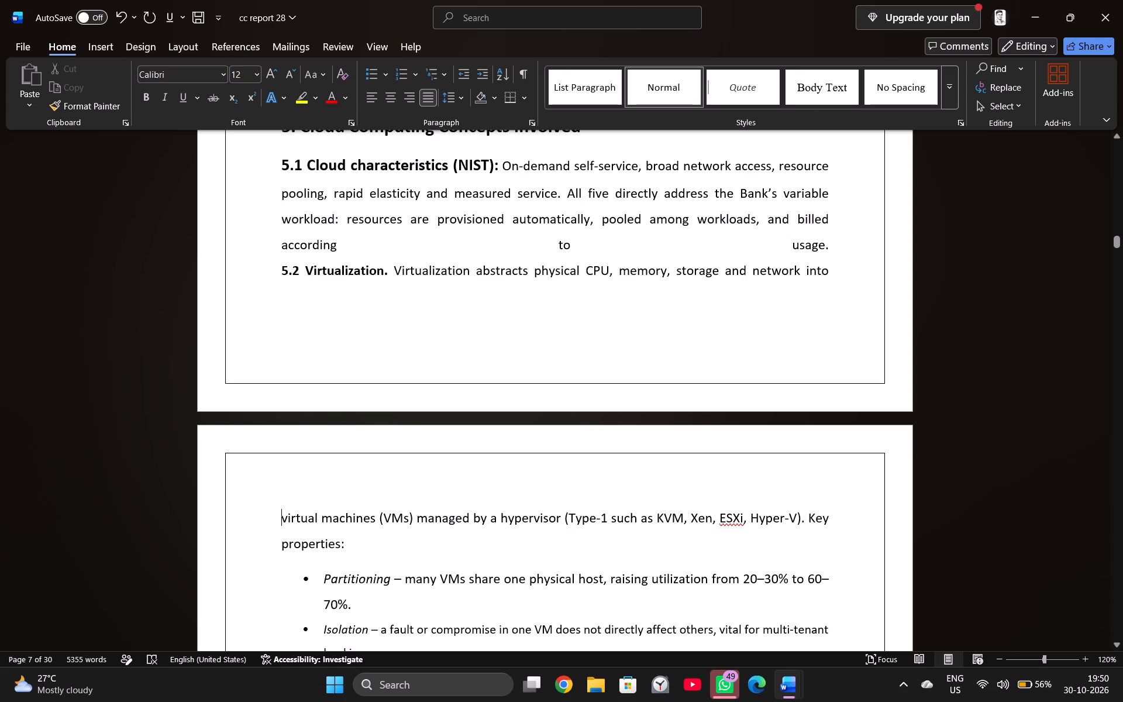
scroll(711, 319, "up", 3)
scroll(698, 405, "down", 1)
scroll(700, 424, "up", 1)
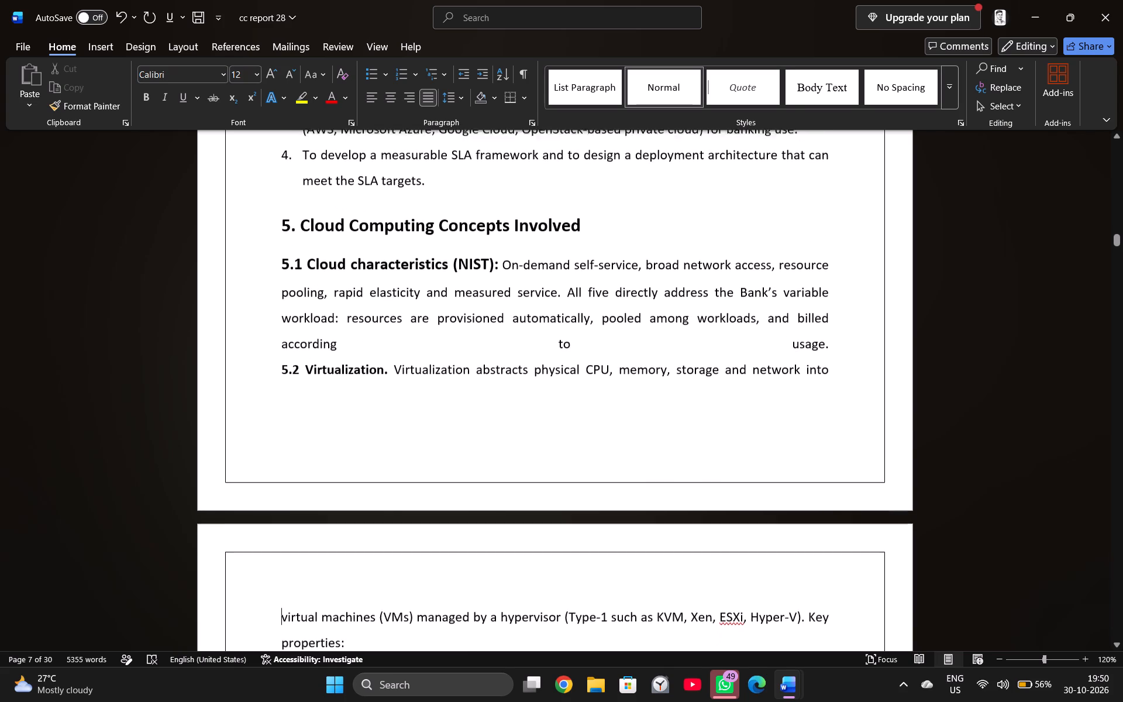
Undo the manual line breaks, the joining of the 5.2 paragraph to 5.1, and the preceding font size change.
scroll(700, 424, "up", 3)
scroll(630, 458, "down", 1)
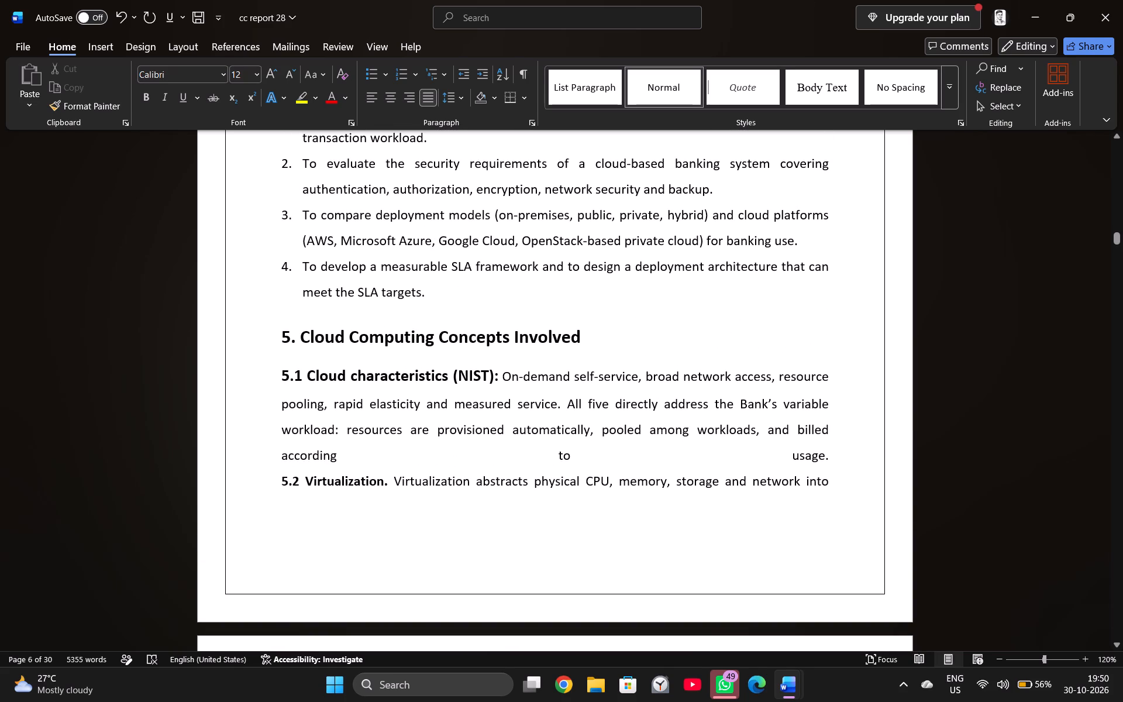
scroll(717, 339, "up", 5)
scroll(737, 424, "up", 1)
scroll(735, 425, "down", 4)
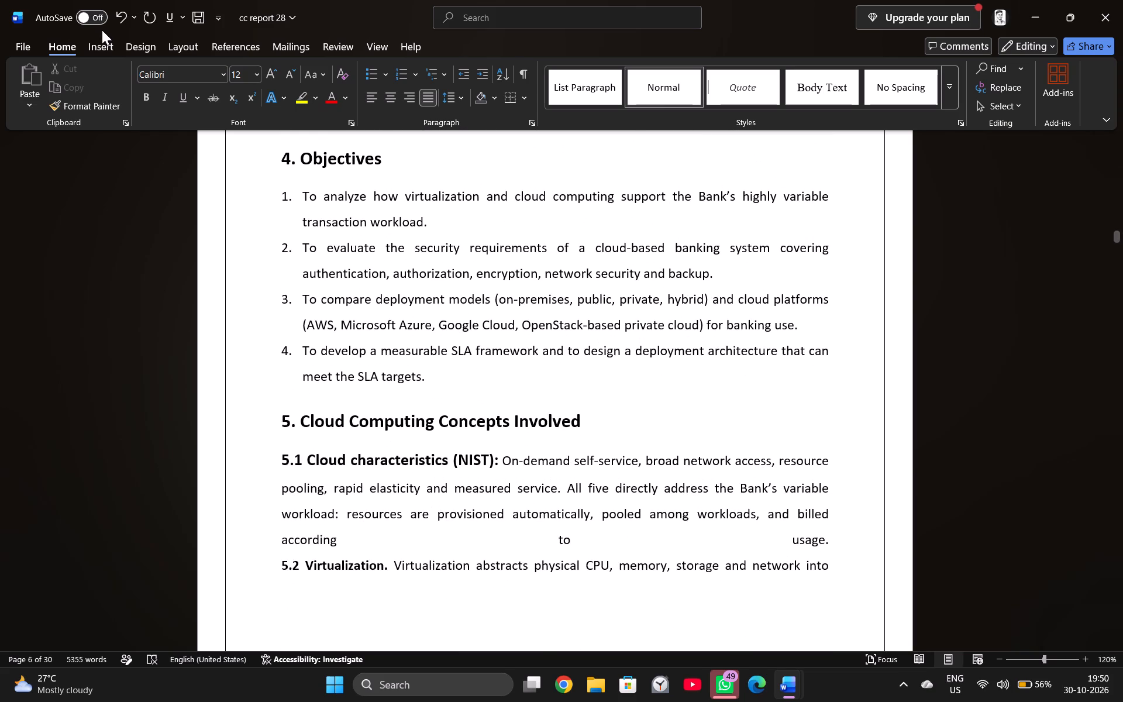
left_click(119, 18)
left_click(119, 18)
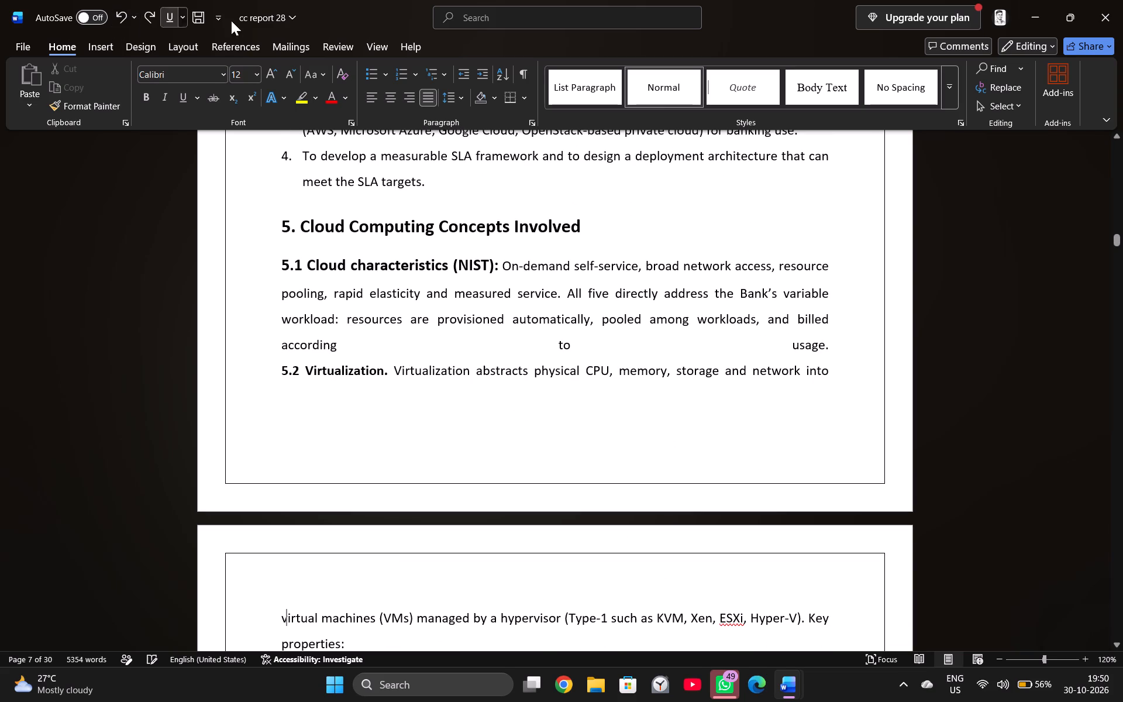
left_click(297, 8)
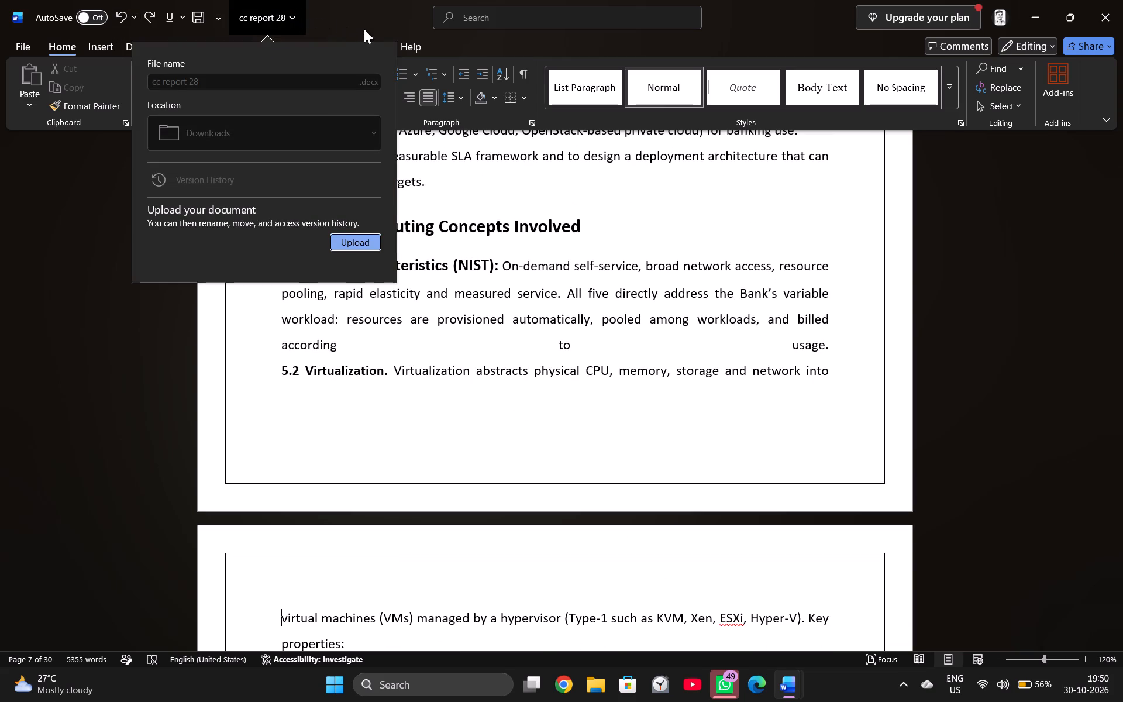
left_click(88, 352)
left_click(118, 16)
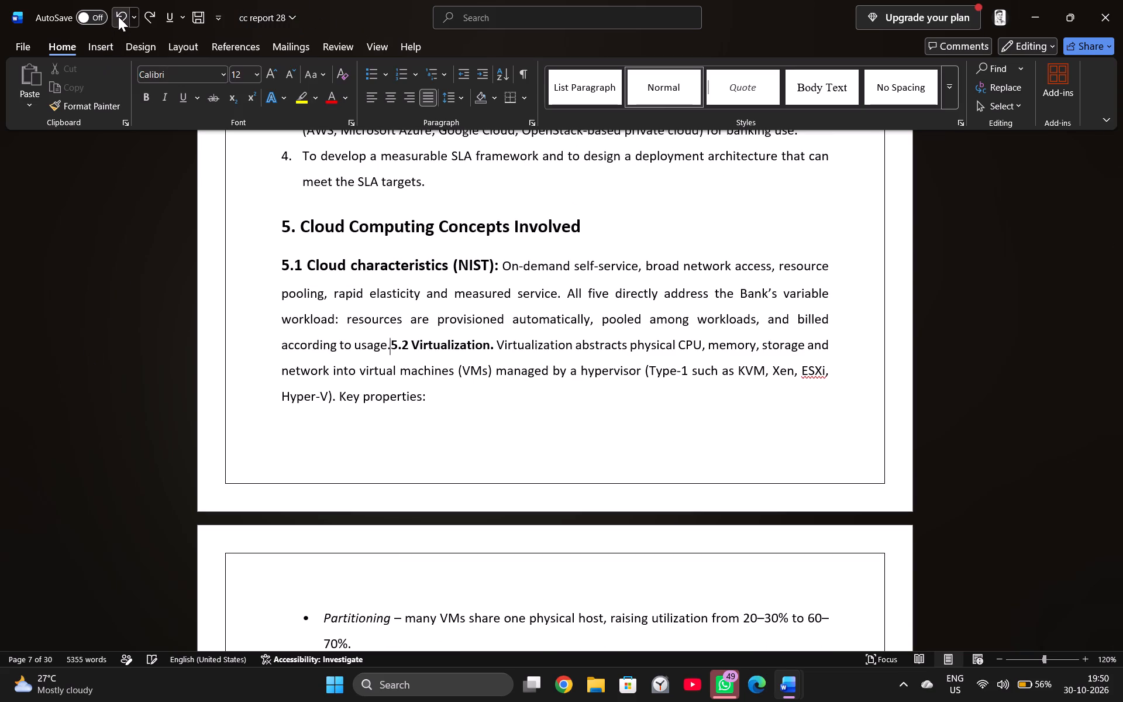
left_click(125, 19)
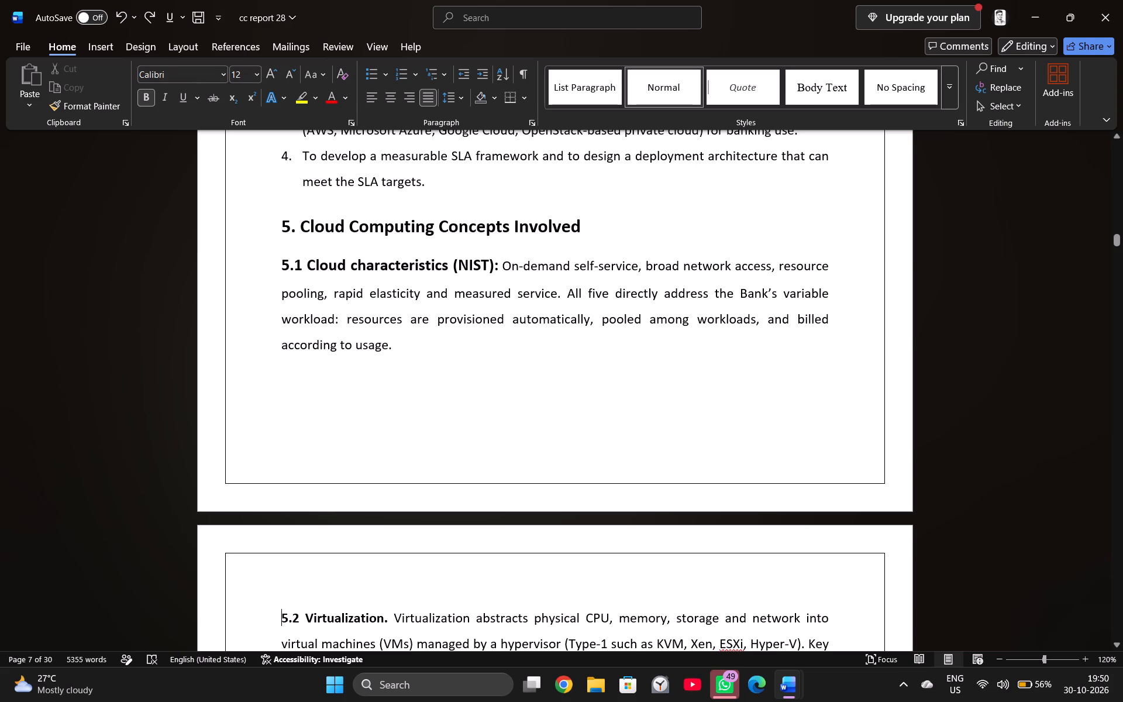
left_click(124, 10)
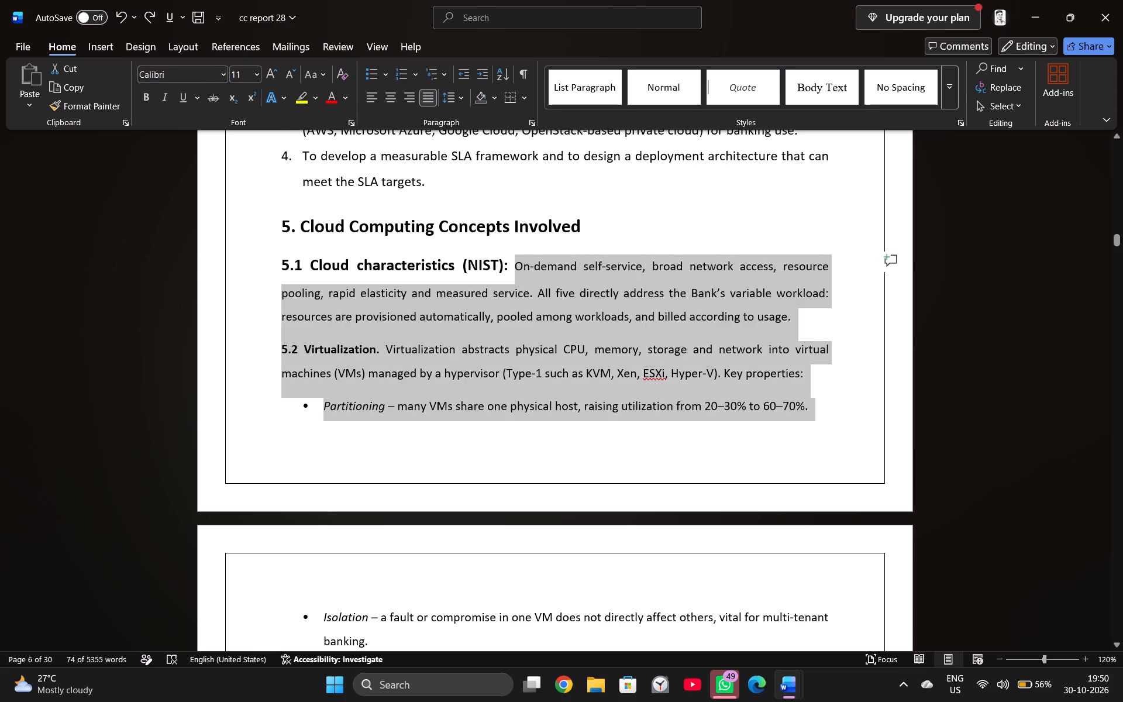
Set the selected text from the 5.1 body through the "Partitioning" bullet to font size 12.
left_click(252, 78)
left_click(243, 162)
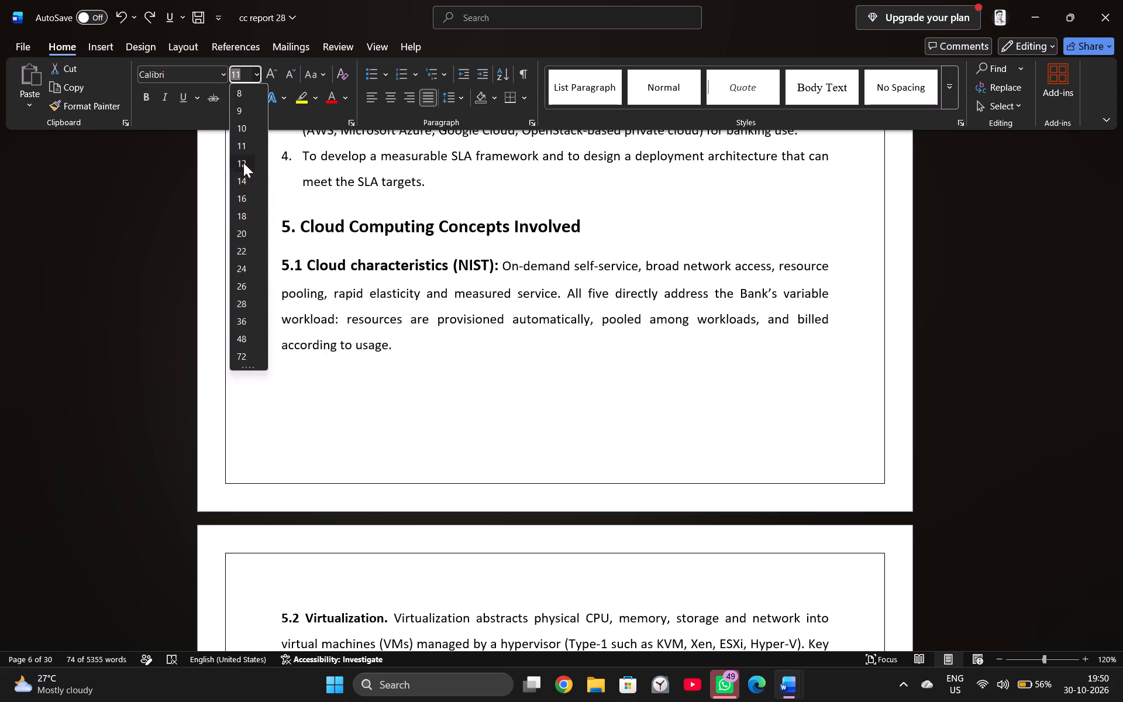
left_click(546, 442)
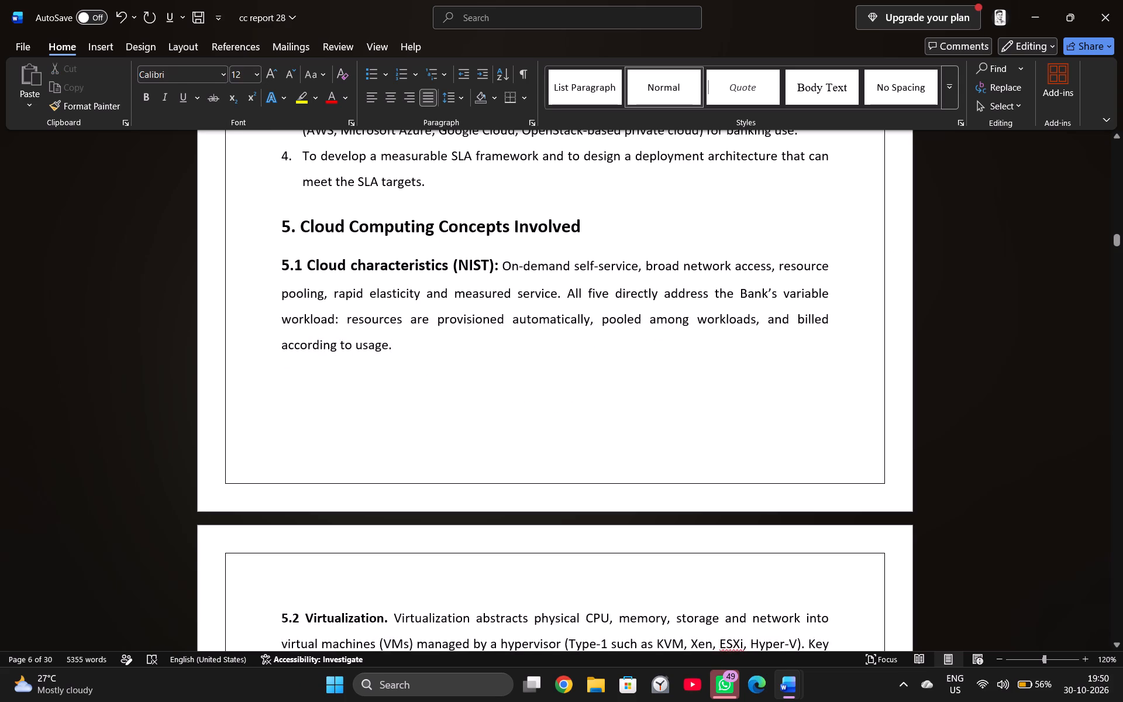
Examine the layout from section 4 Objectives through section 5.2, including the page break after the 5.1 paragraph.
scroll(822, 398, "up", 7)
scroll(828, 451, "down", 9)
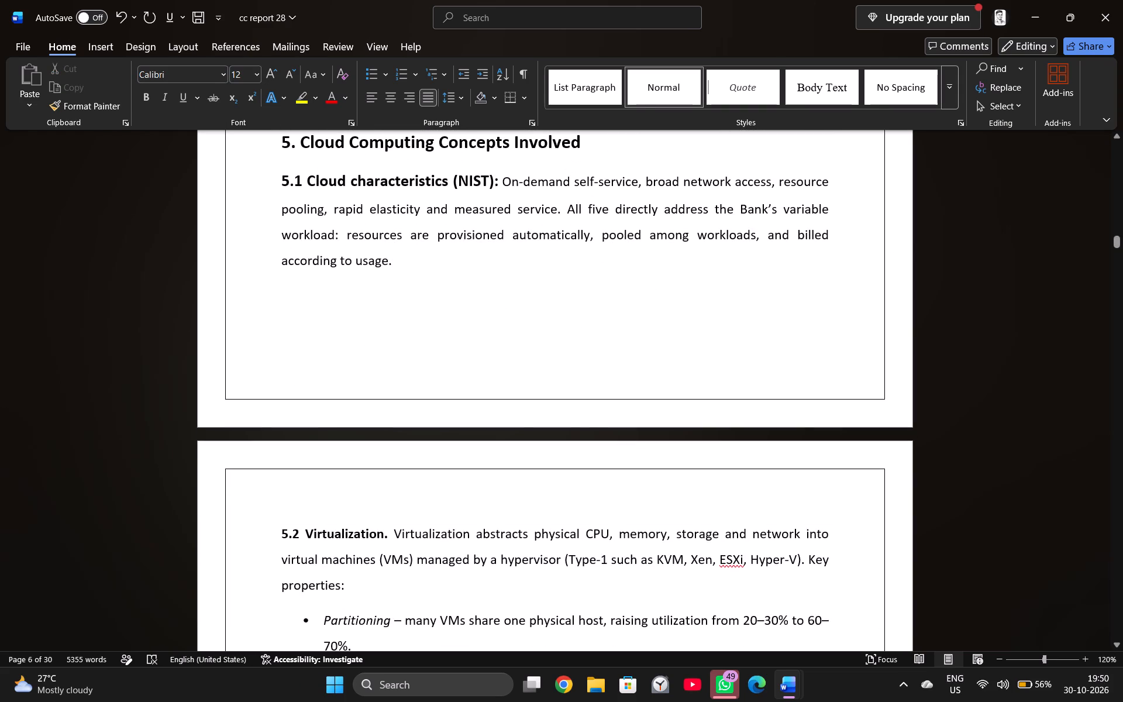
scroll(686, 527, "down", 3)
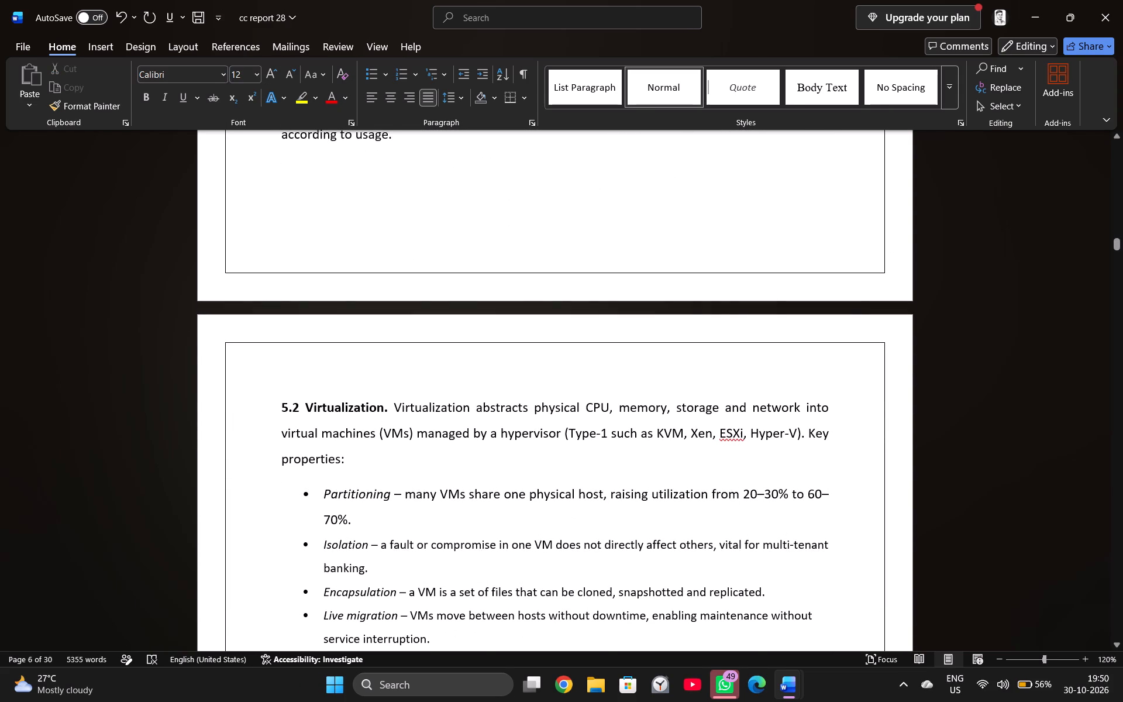
scroll(424, 298, "up", 3)
scroll(425, 305, "down", 2)
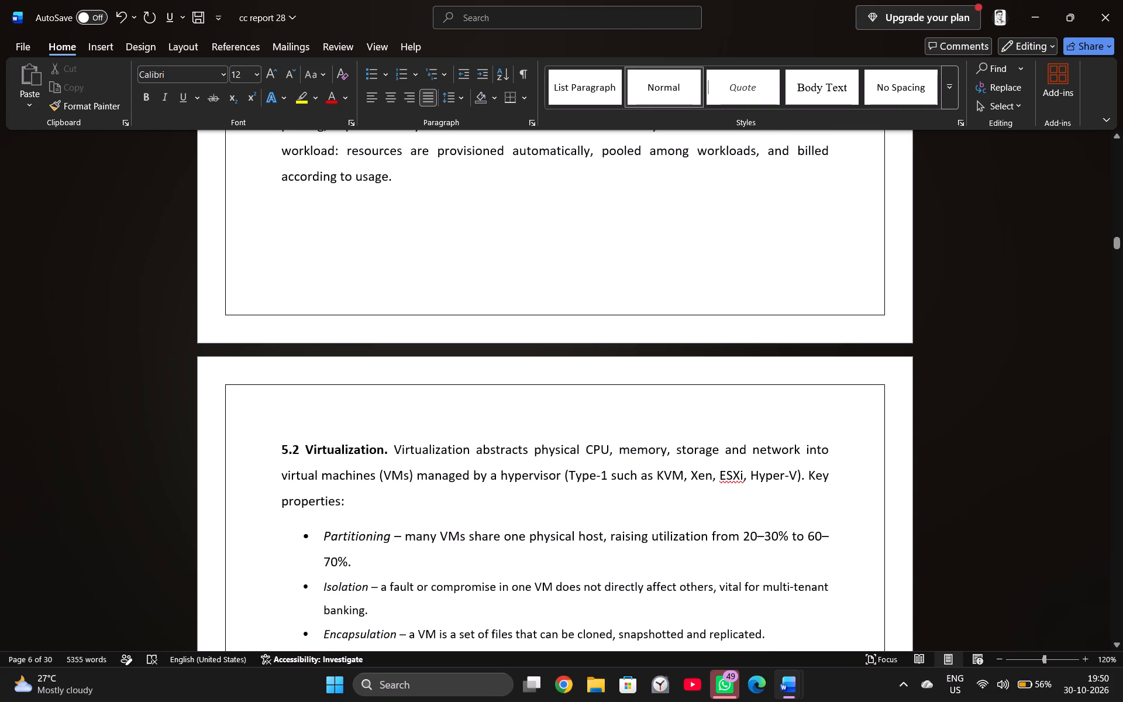
scroll(536, 283, "down", 1)
scroll(540, 290, "up", 7)
scroll(576, 401, "up", 5)
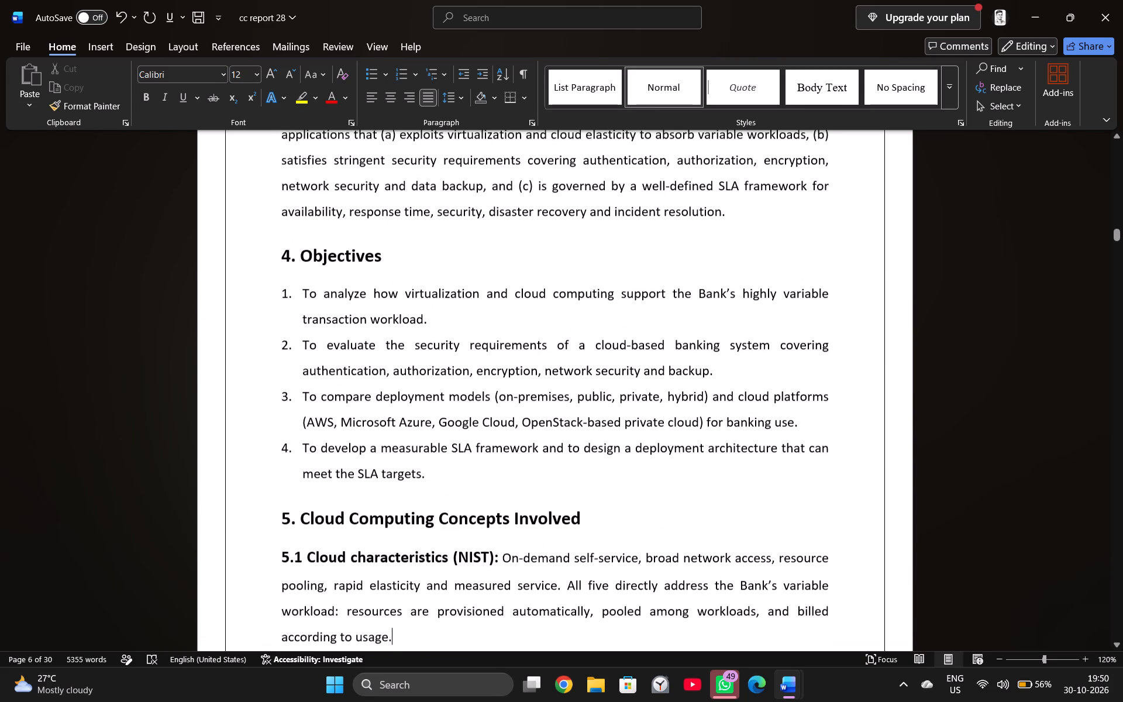
scroll(576, 401, "down", 9)
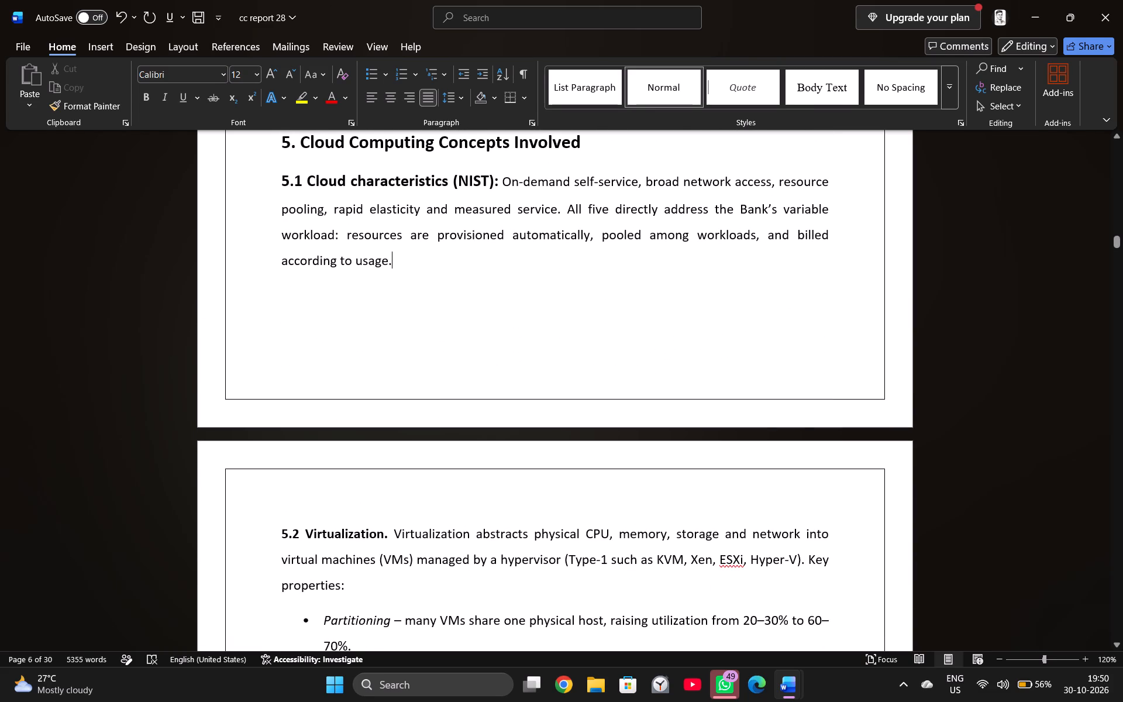
left_click_drag(497, 174, 615, 219)
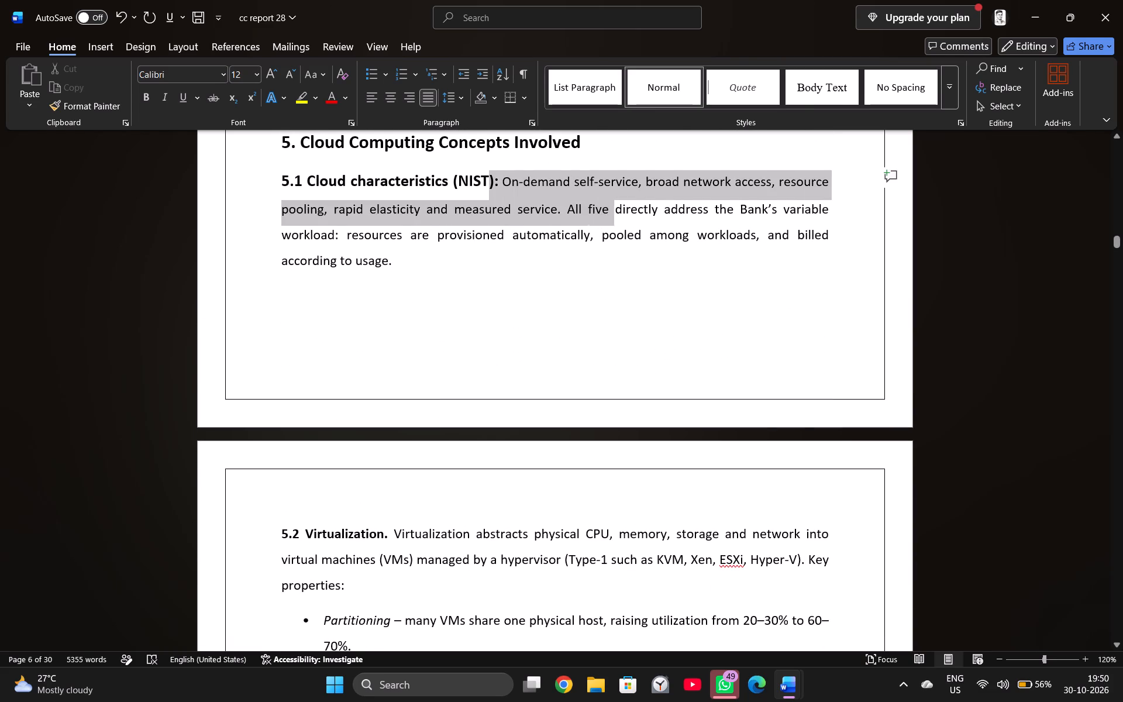
left_click_drag(615, 219, 679, 272)
left_click(372, 343)
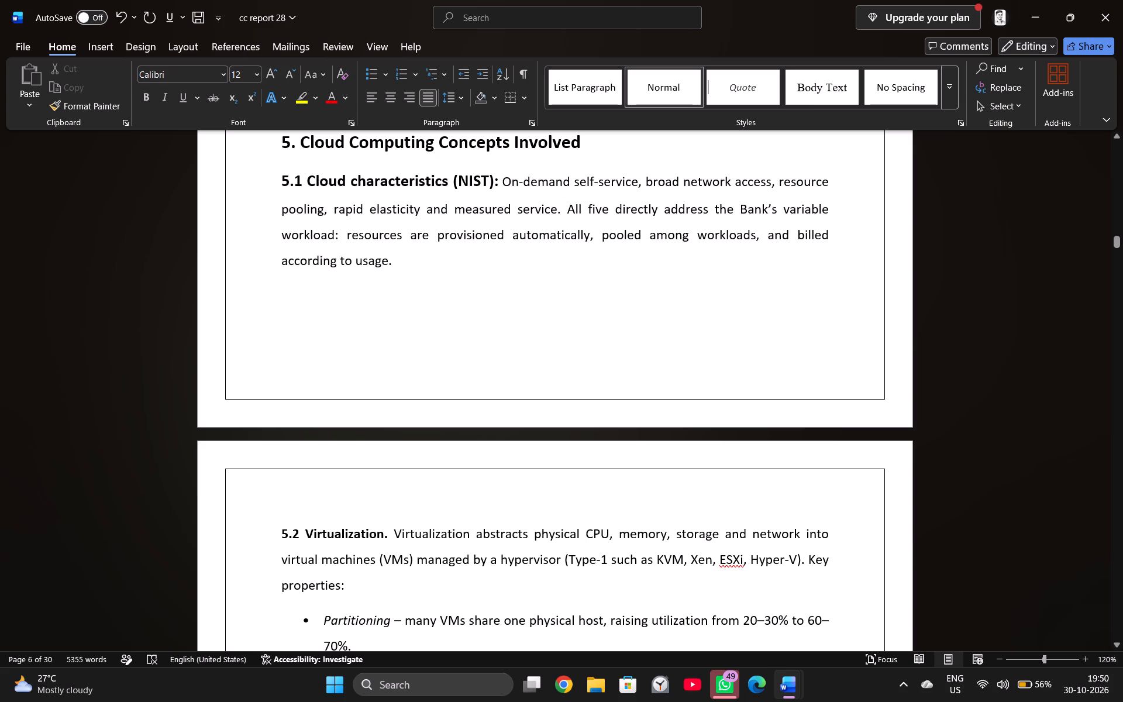
Set the "5.2 Virtualization" heading text to font size 14.
left_click_drag(277, 526, 360, 536)
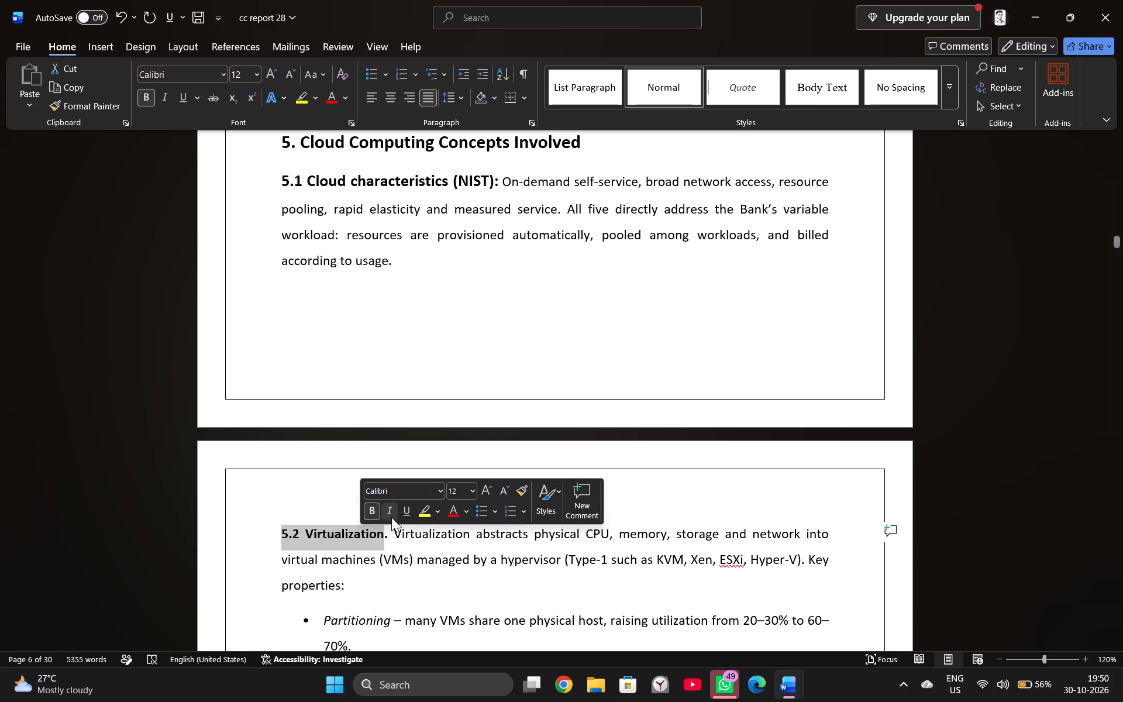
left_click(472, 495)
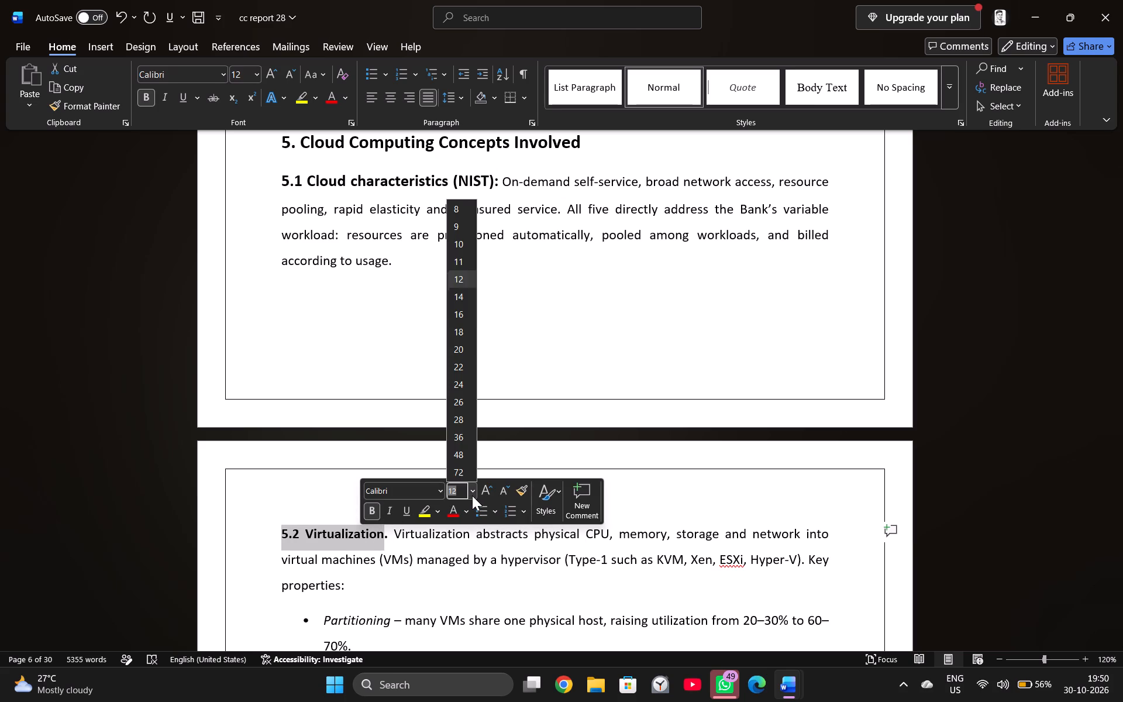
left_click(457, 292)
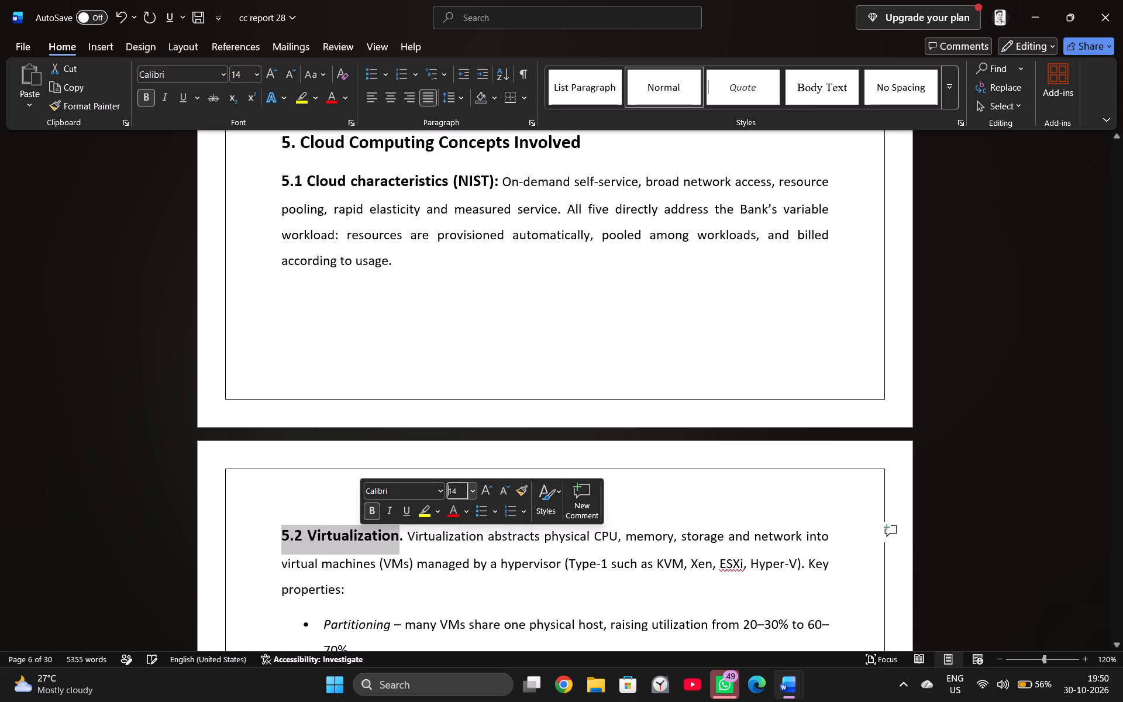
left_click(702, 497)
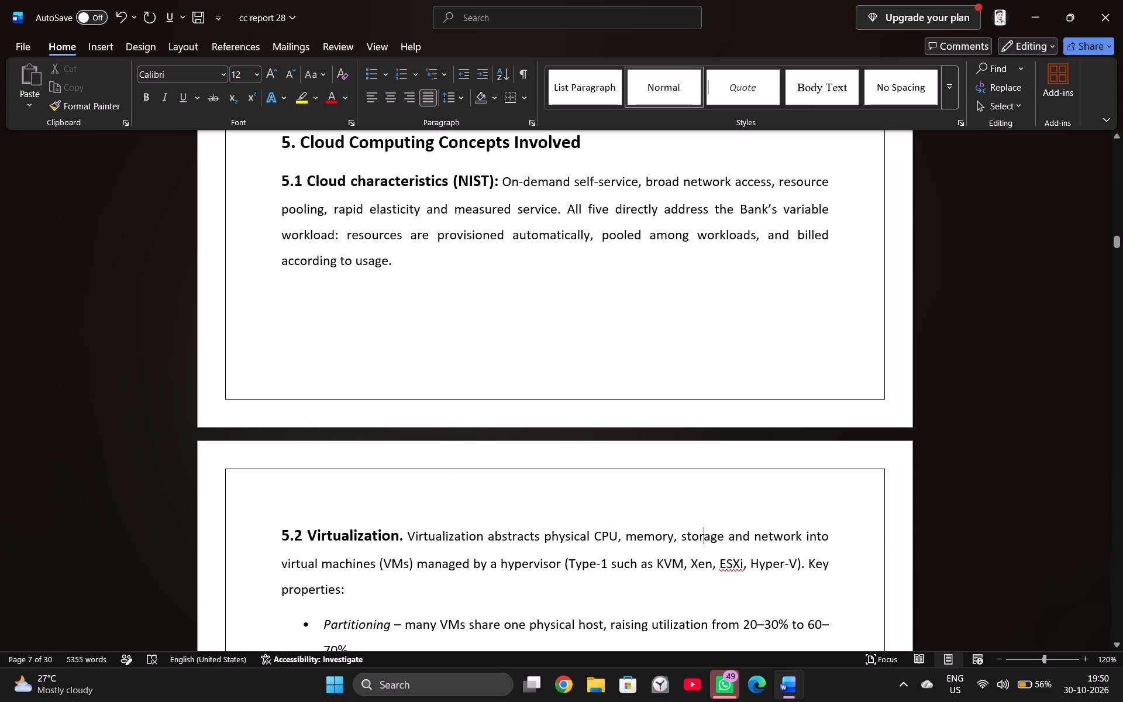
Replace the period after the "5.2 Virtualization" heading with a colon.
left_click(404, 536)
key("BackSpace")
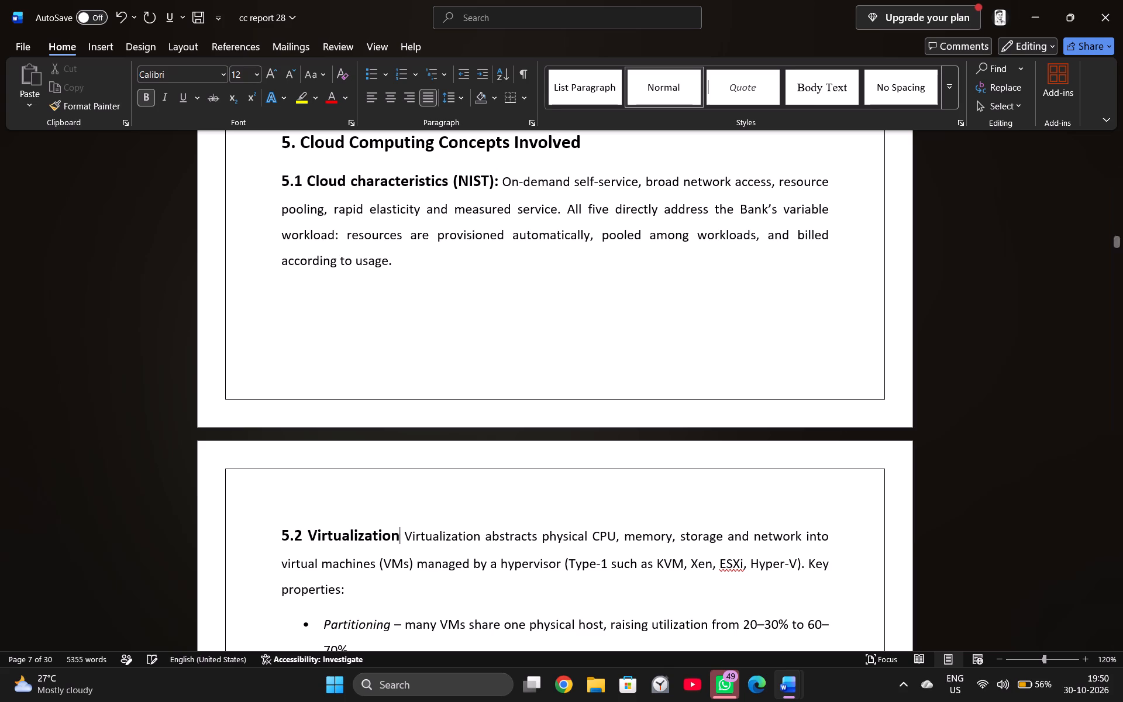
key("shift+colon")
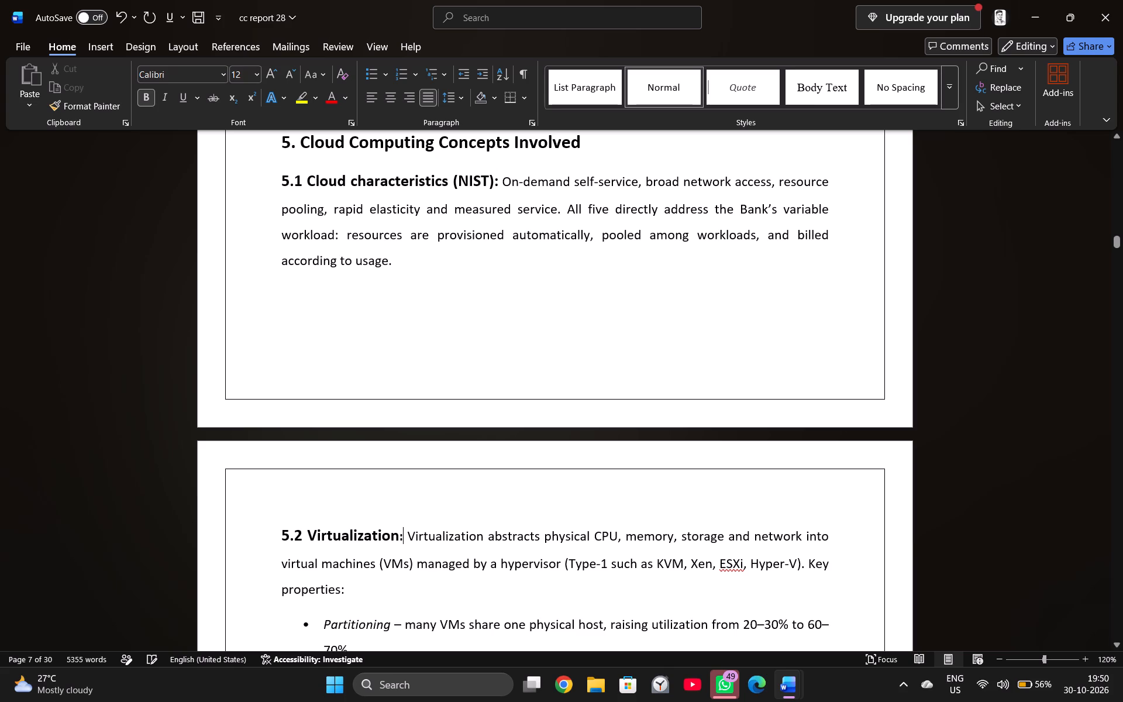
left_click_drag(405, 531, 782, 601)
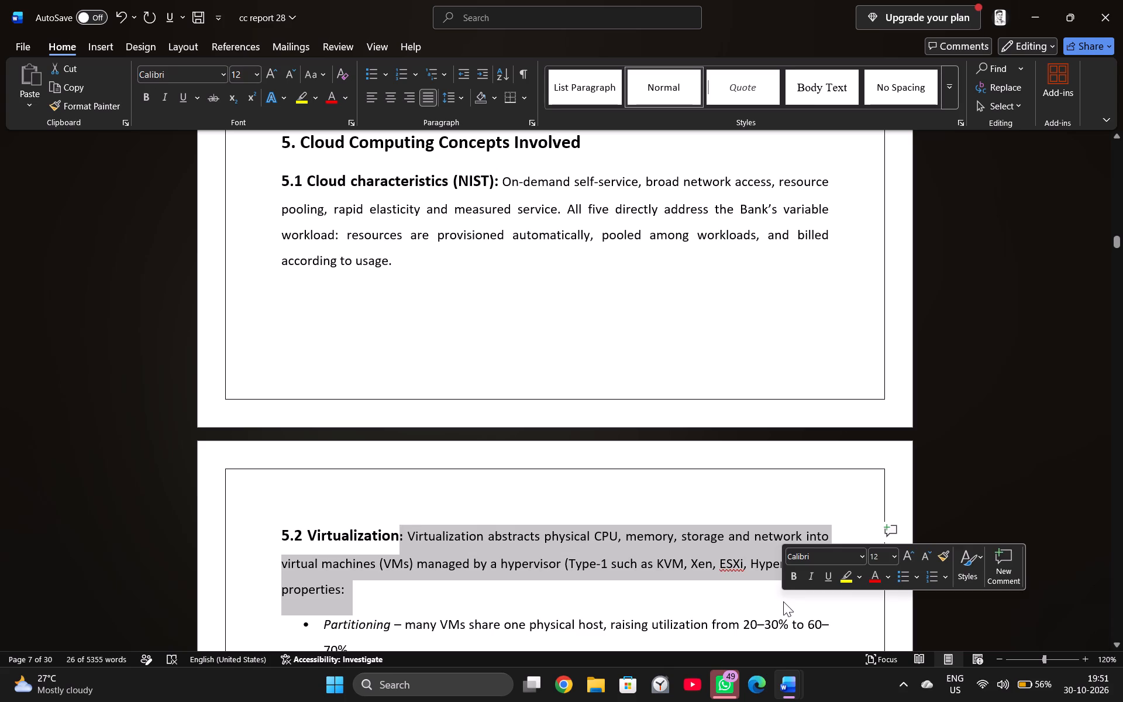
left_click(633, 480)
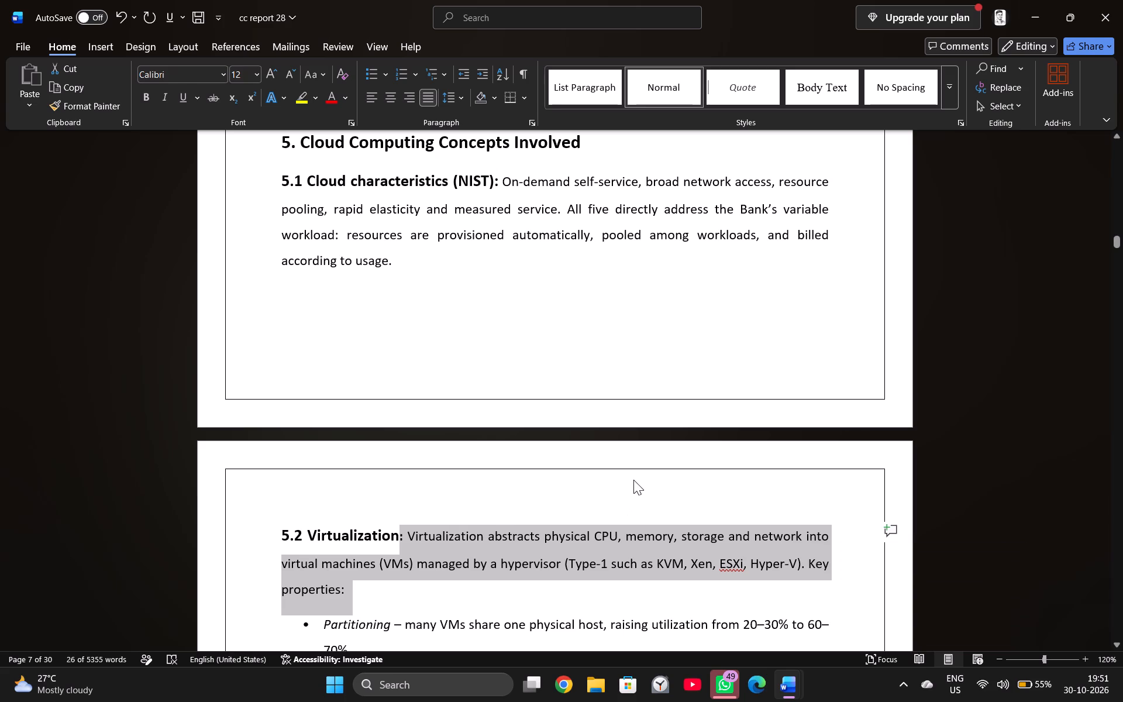
Justify the 5.2 bullet list and the "Containers (Docker, Kubernetes)" paragraph, and set them to font size 12.
scroll(612, 515, "down", 3)
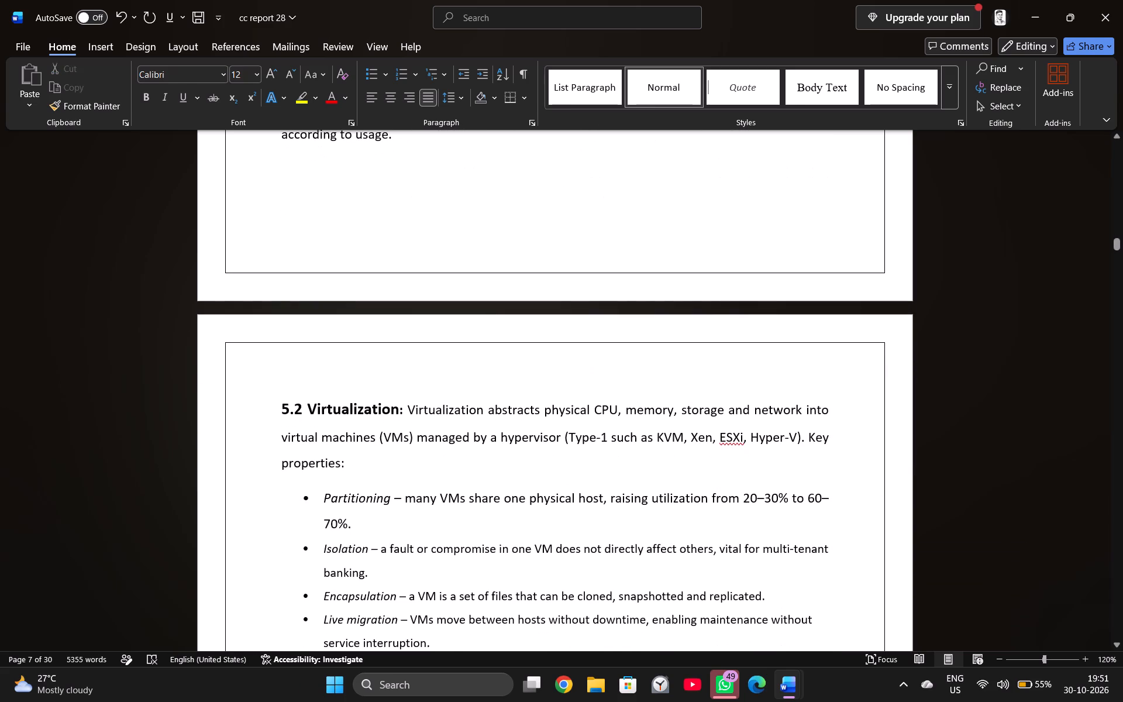
scroll(350, 483, "down", 2)
scroll(434, 405, "down", 2)
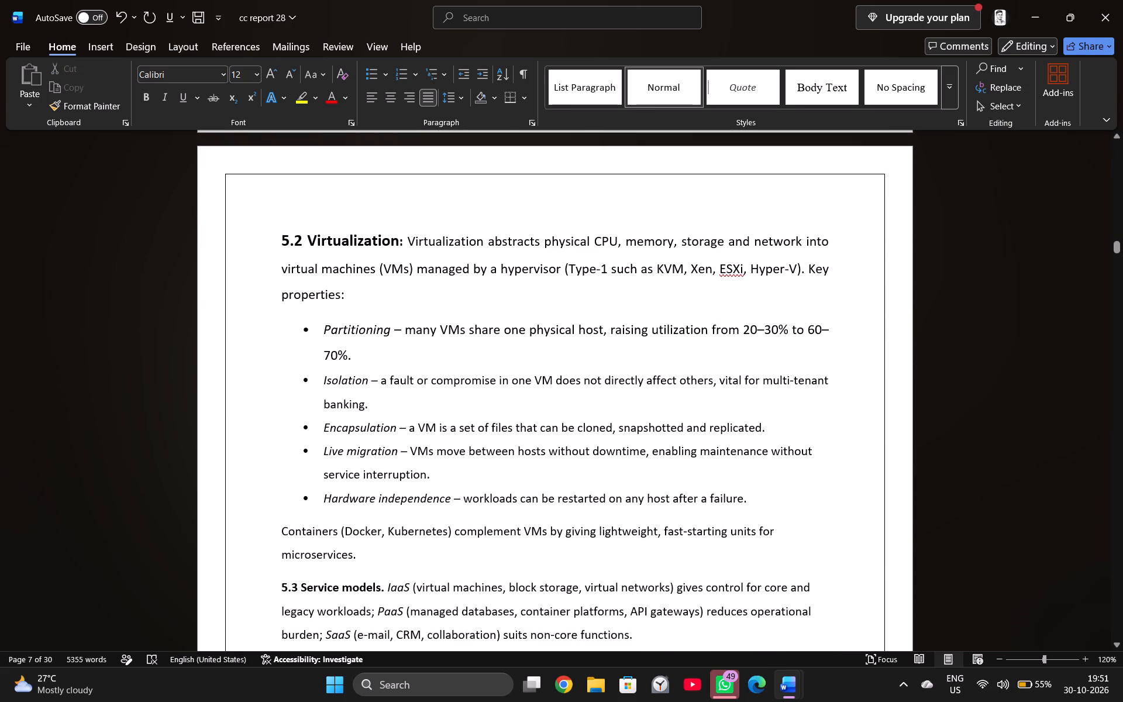
left_click_drag(297, 325, 837, 504)
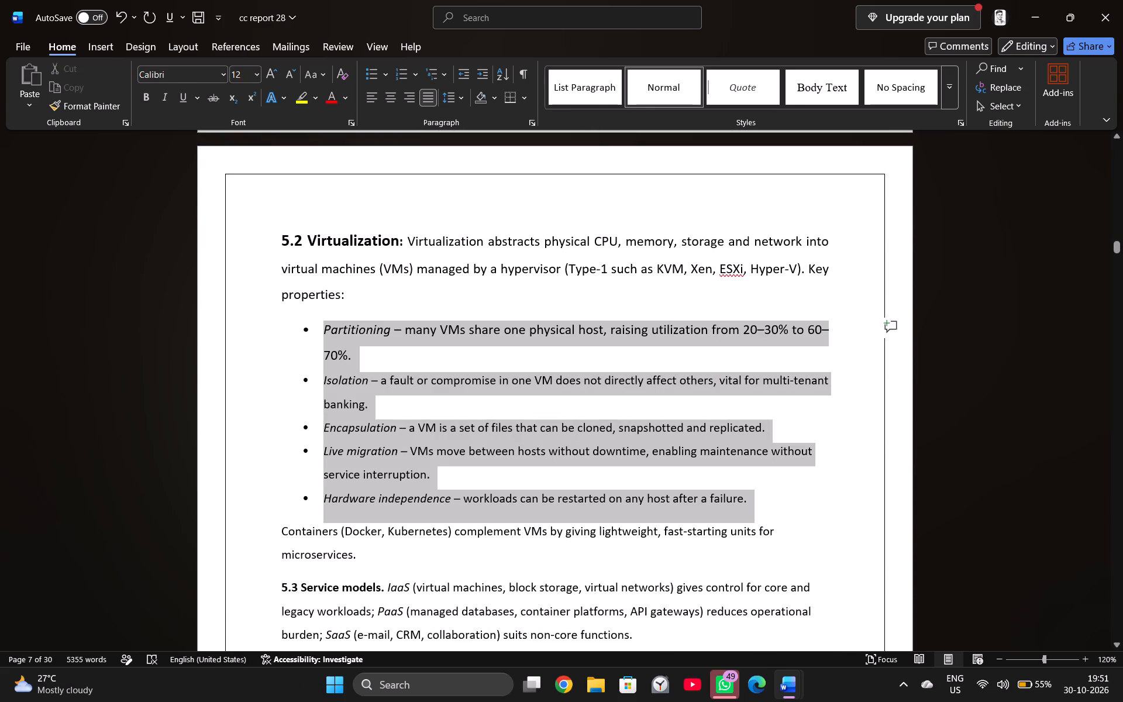
left_click_drag(837, 504, 817, 554)
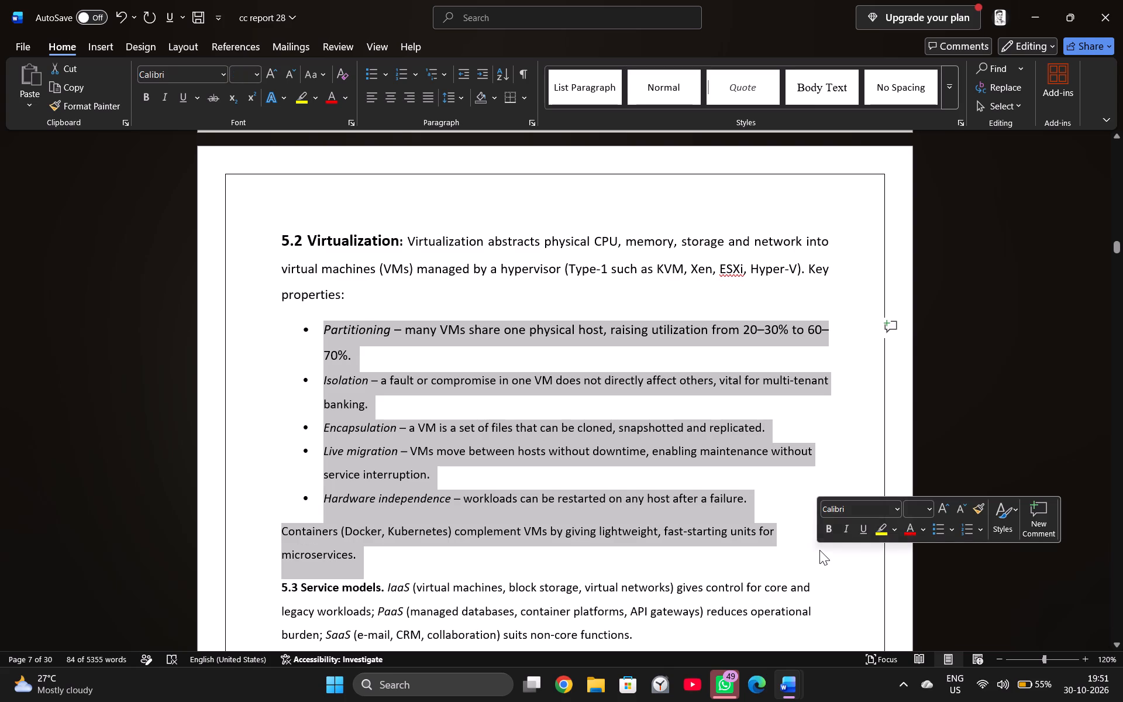
left_click(429, 98)
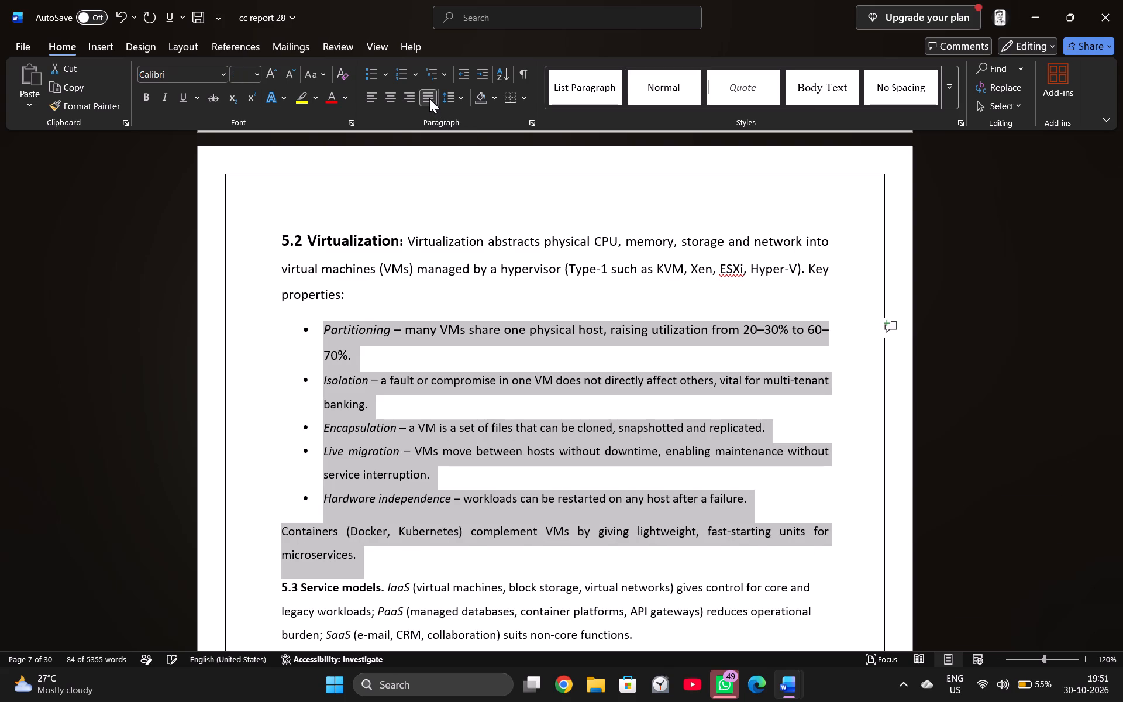
left_click(257, 73)
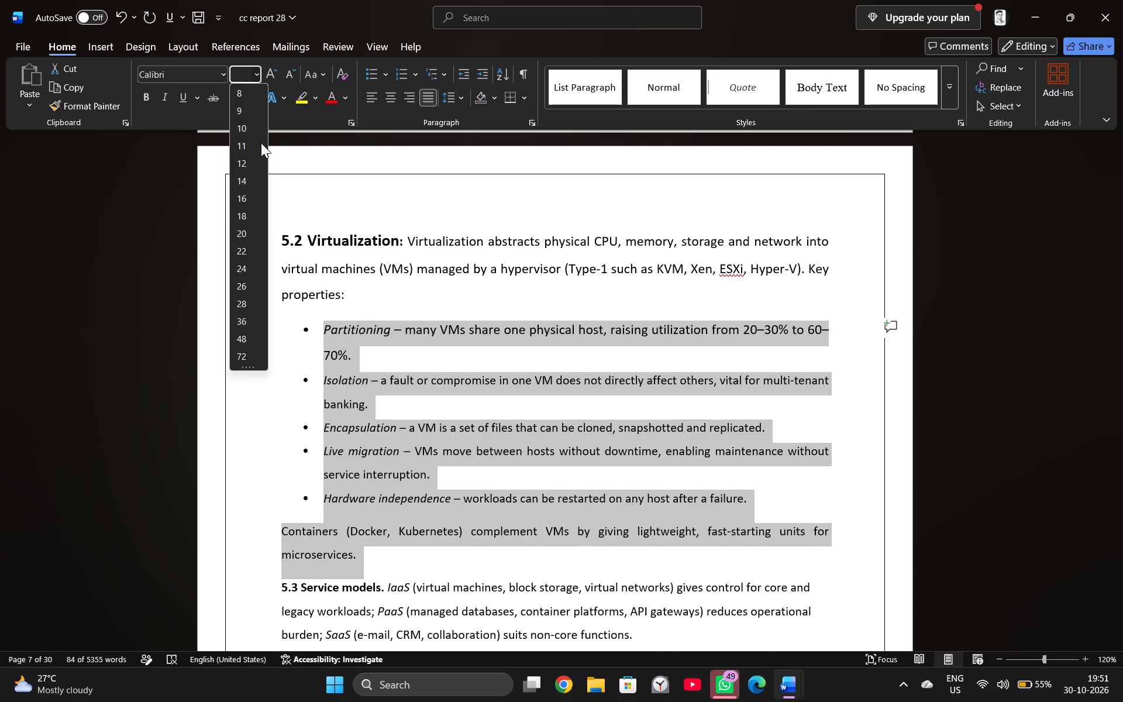
left_click(246, 163)
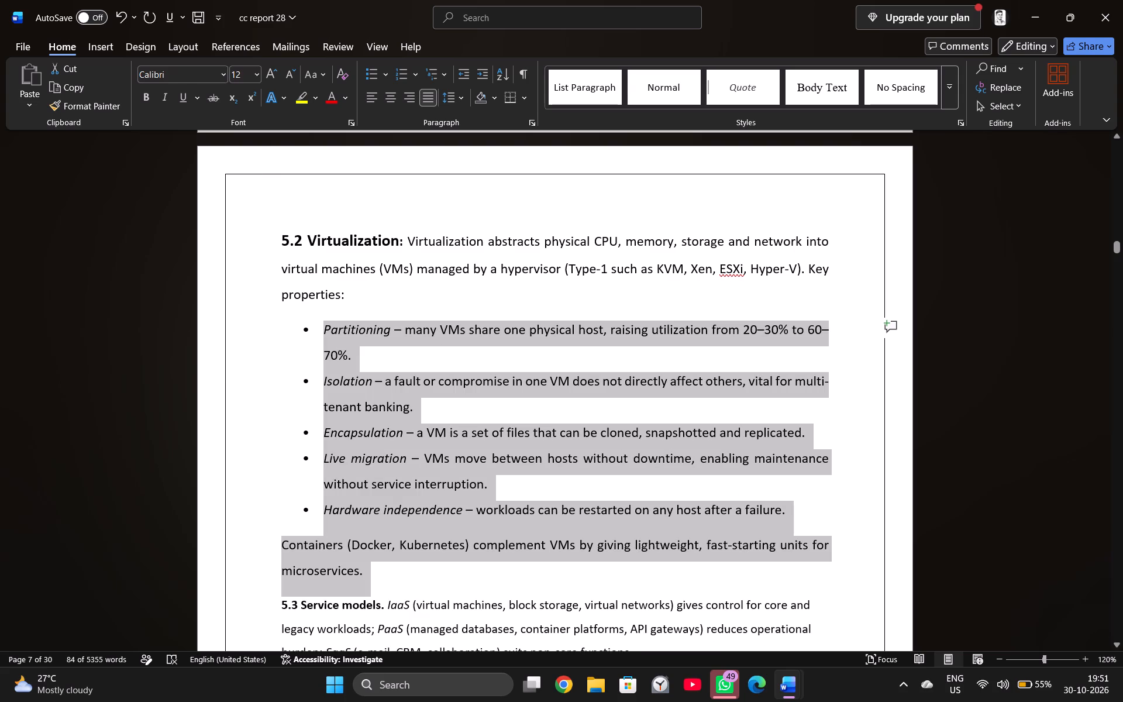
Reduce the indent of all five 5.2 bullets so they line up with the body text's left margin.
left_click(287, 347)
double_click(306, 328)
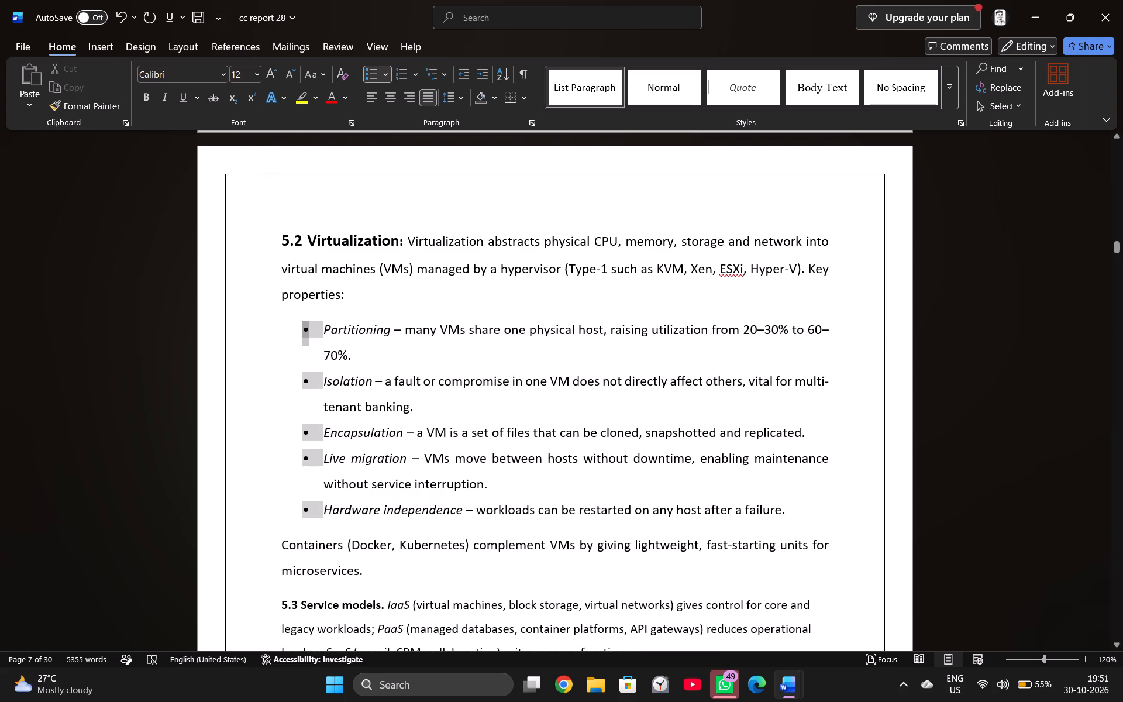
left_click_drag(306, 327, 277, 333)
left_click(839, 376)
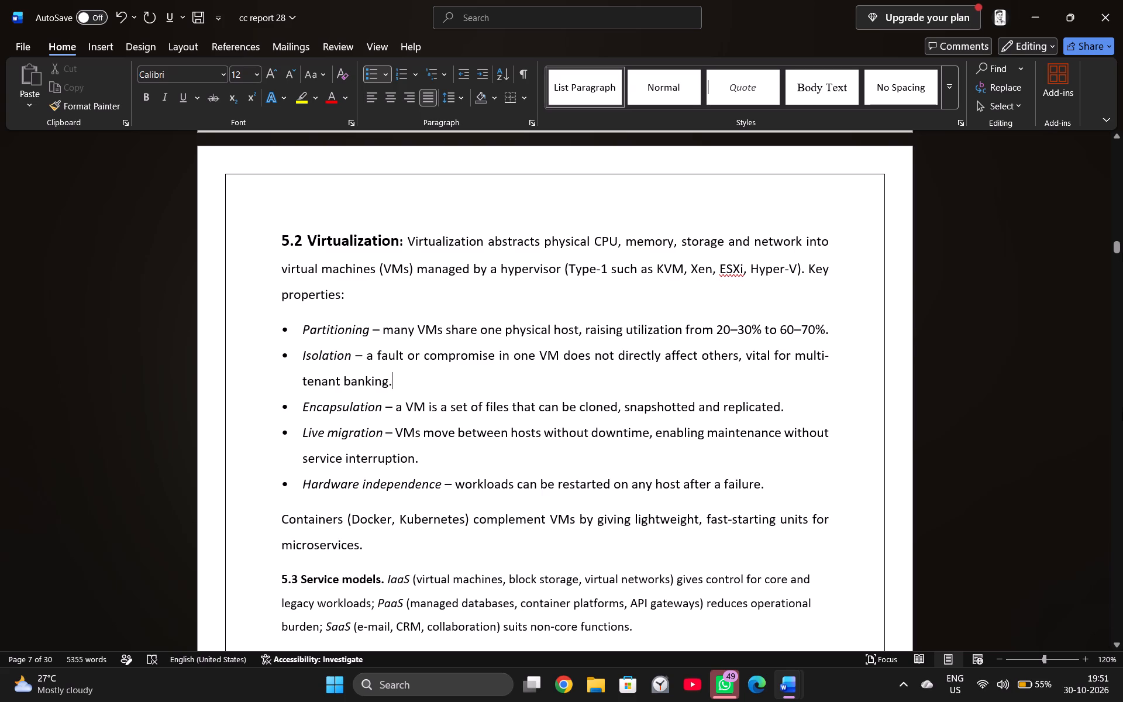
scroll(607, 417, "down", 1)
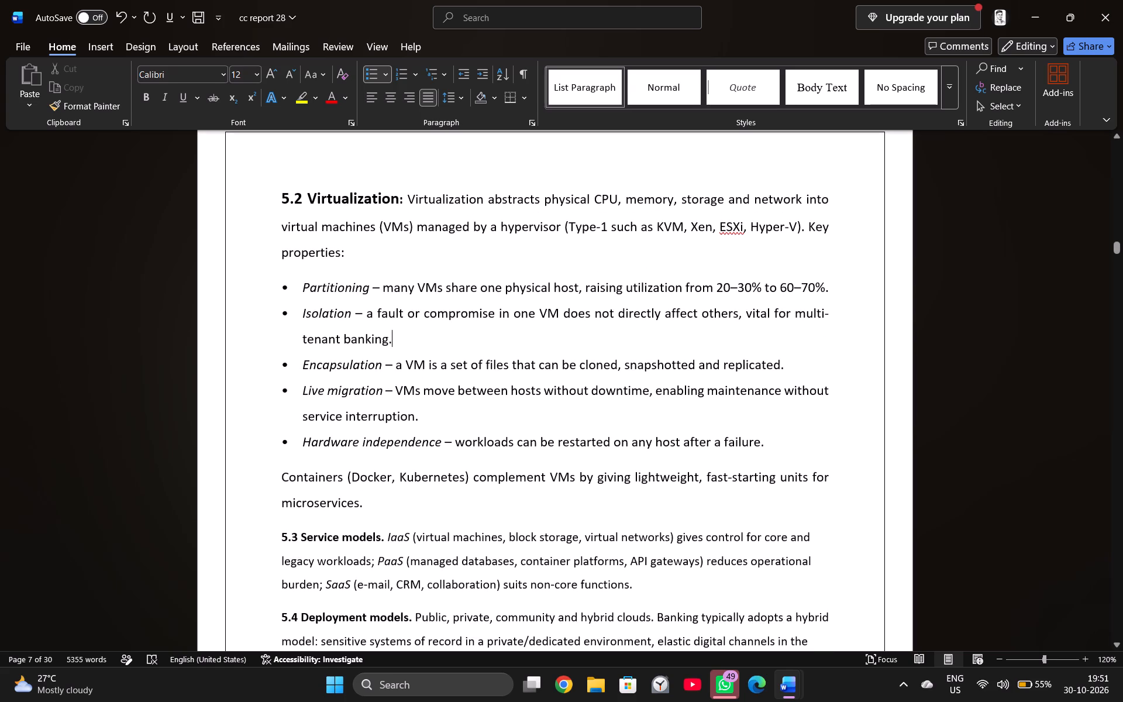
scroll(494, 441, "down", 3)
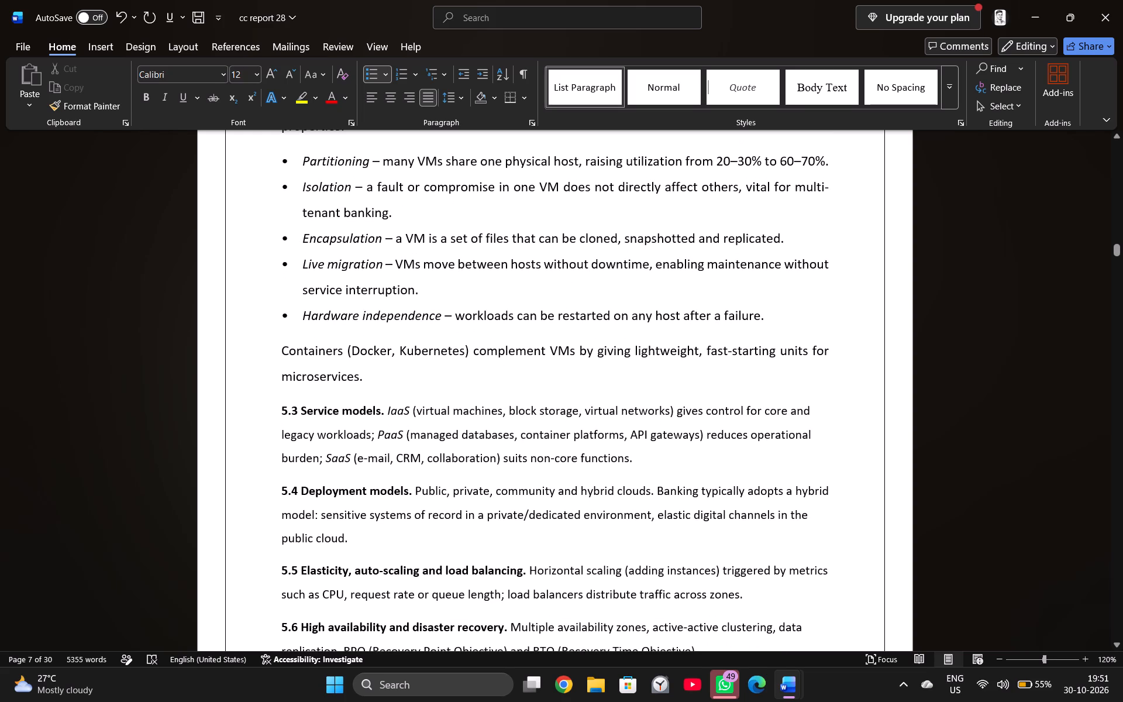
Set the "5.3 Service models" heading text to font size 14.
left_click_drag(274, 405, 364, 406)
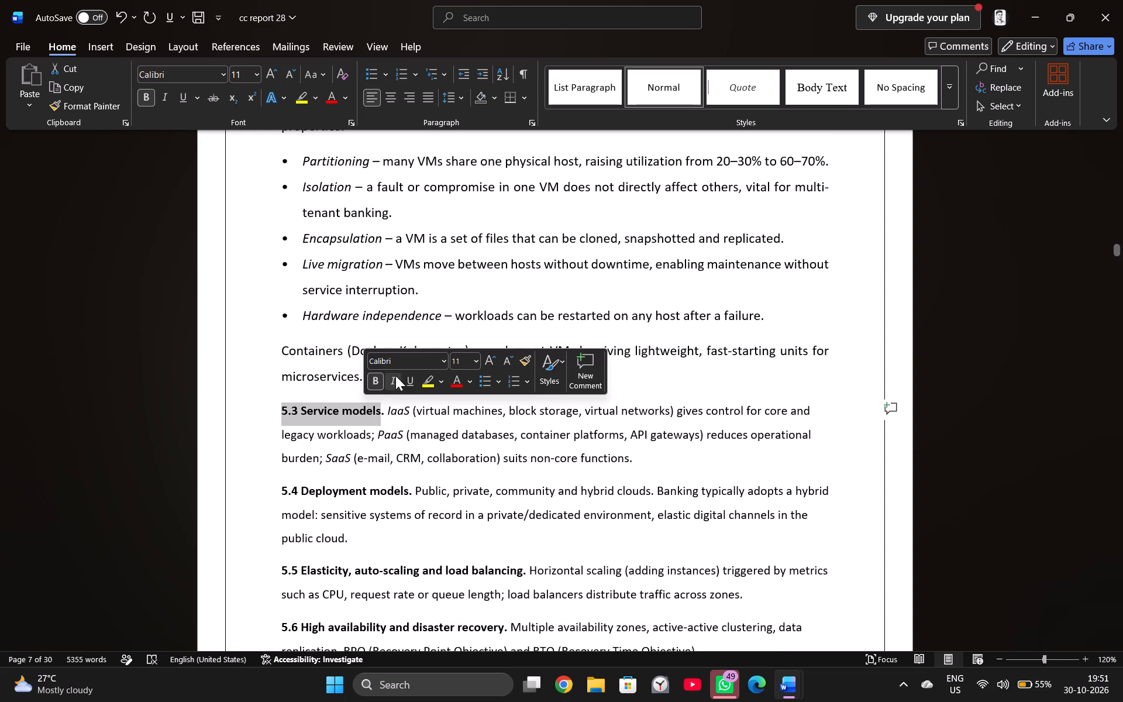
left_click(475, 369)
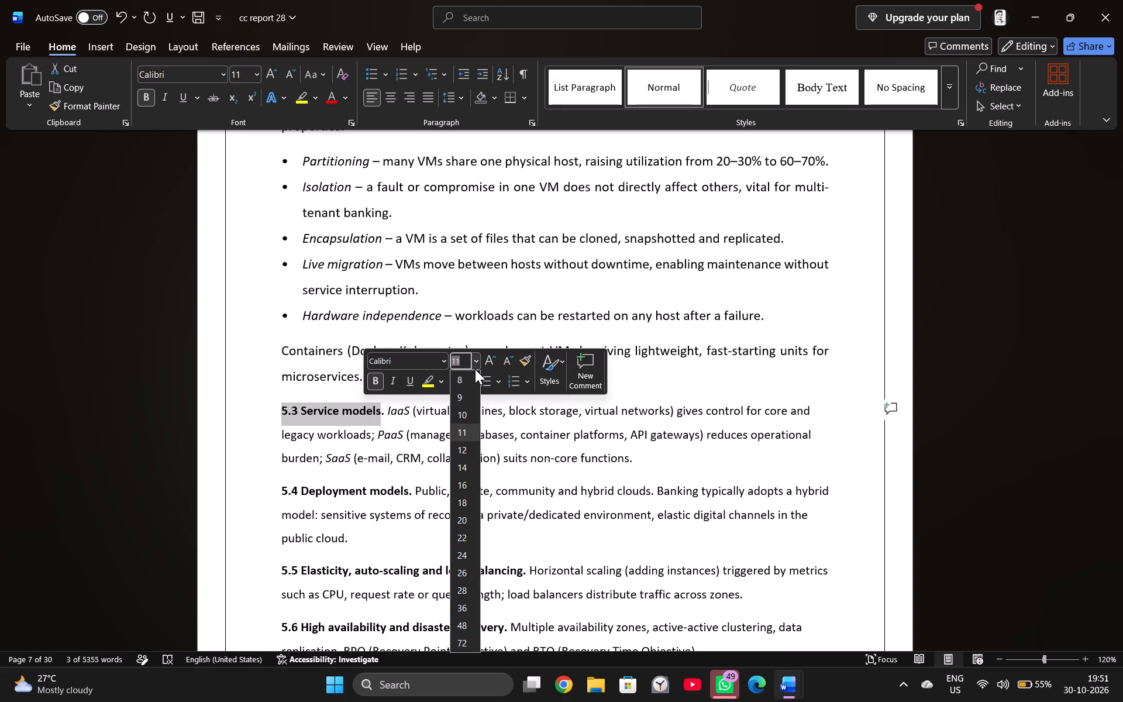
left_click(467, 466)
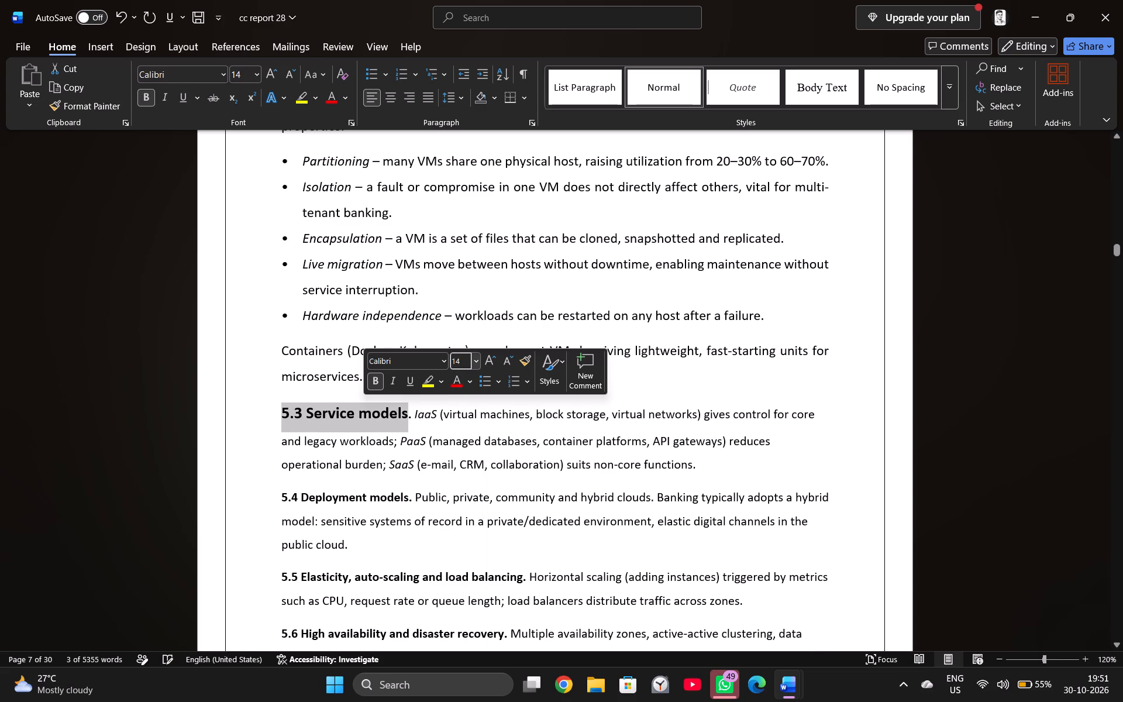
left_click(802, 384)
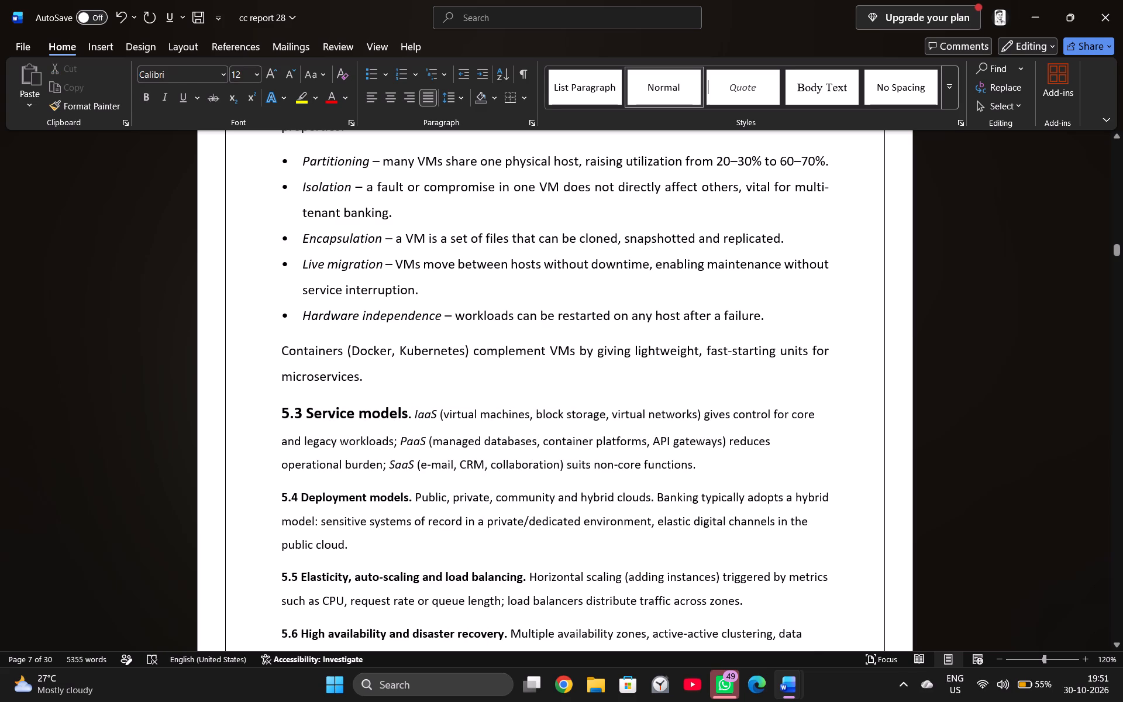
Replace the period after the "5.3 Service models" heading with a colon.
left_click(411, 416)
key("BackSpace")
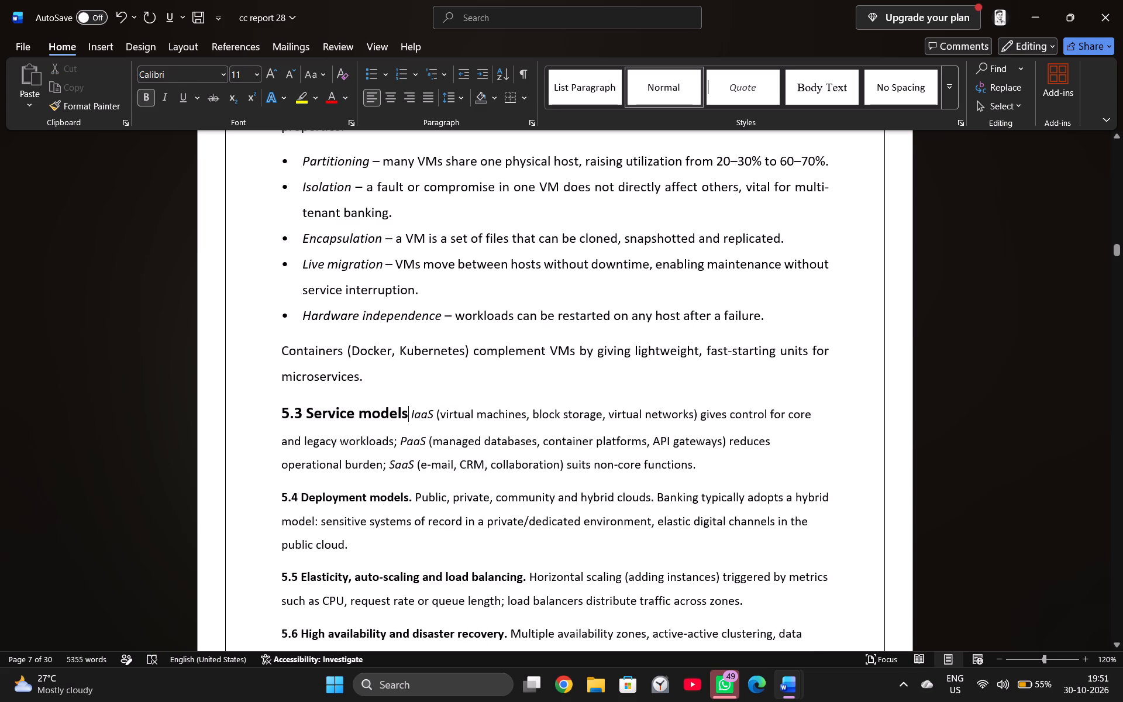
key("shift+colon")
Review the formatting of the already edited pages, from the end of the contents table through section 5.3.
scroll(437, 423, "up", 11)
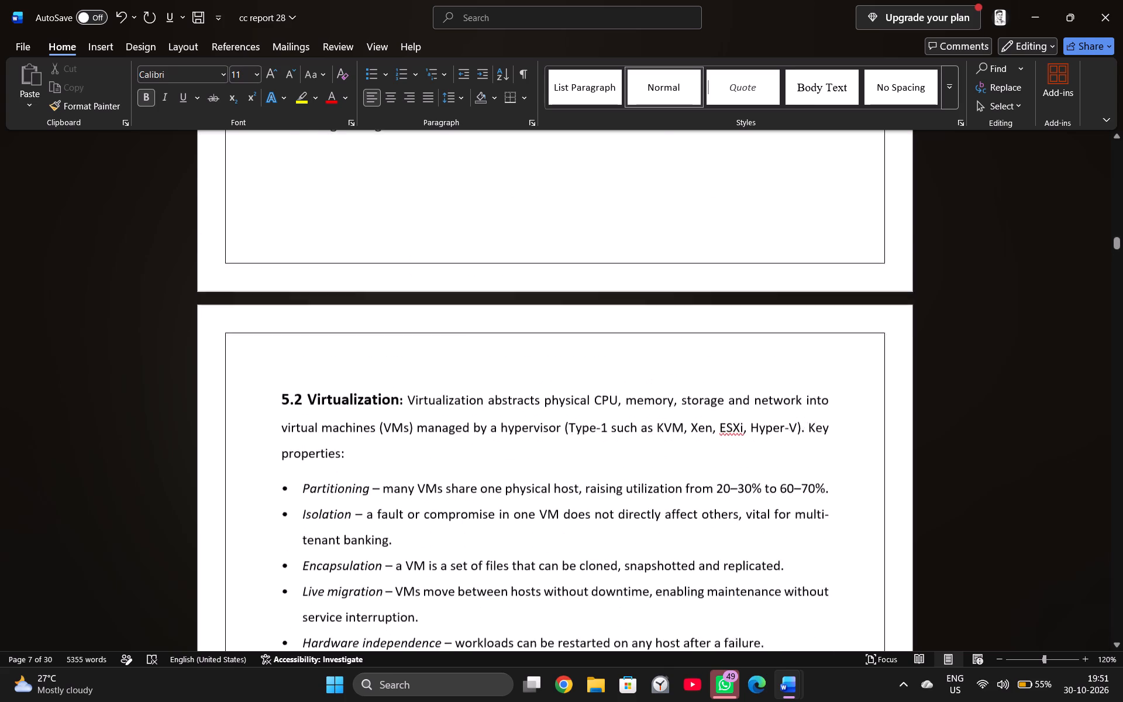
scroll(438, 424, "up", 17)
scroll(438, 423, "up", 12)
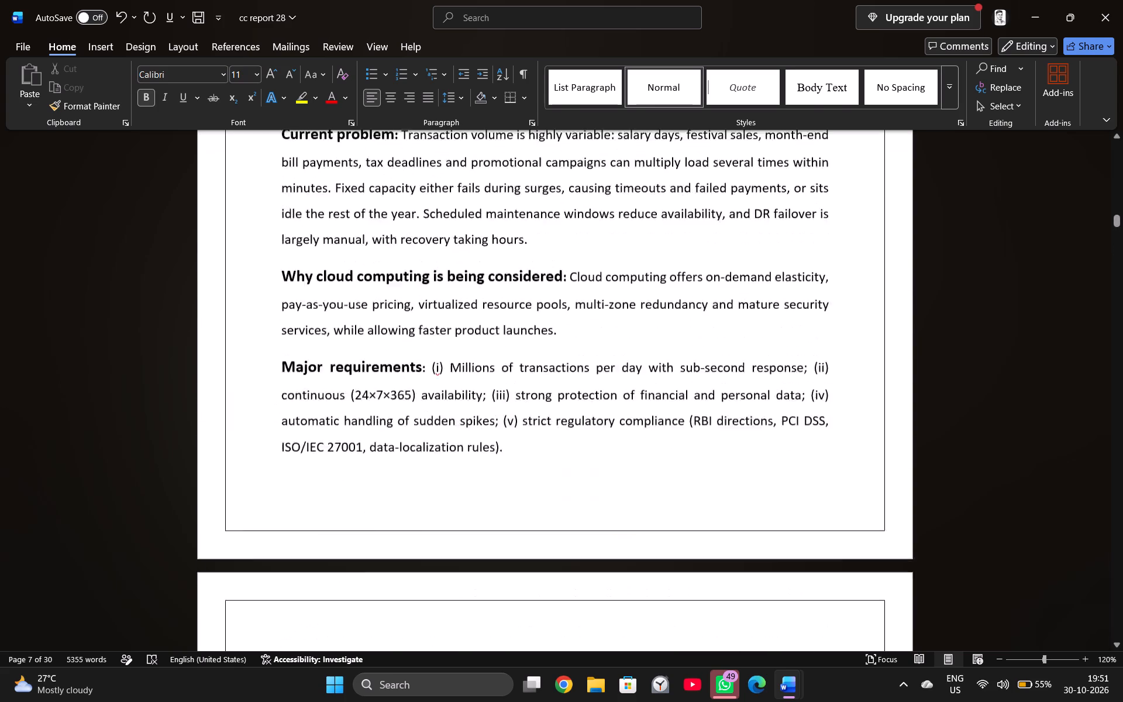
scroll(438, 423, "up", 8)
scroll(438, 423, "up", 14)
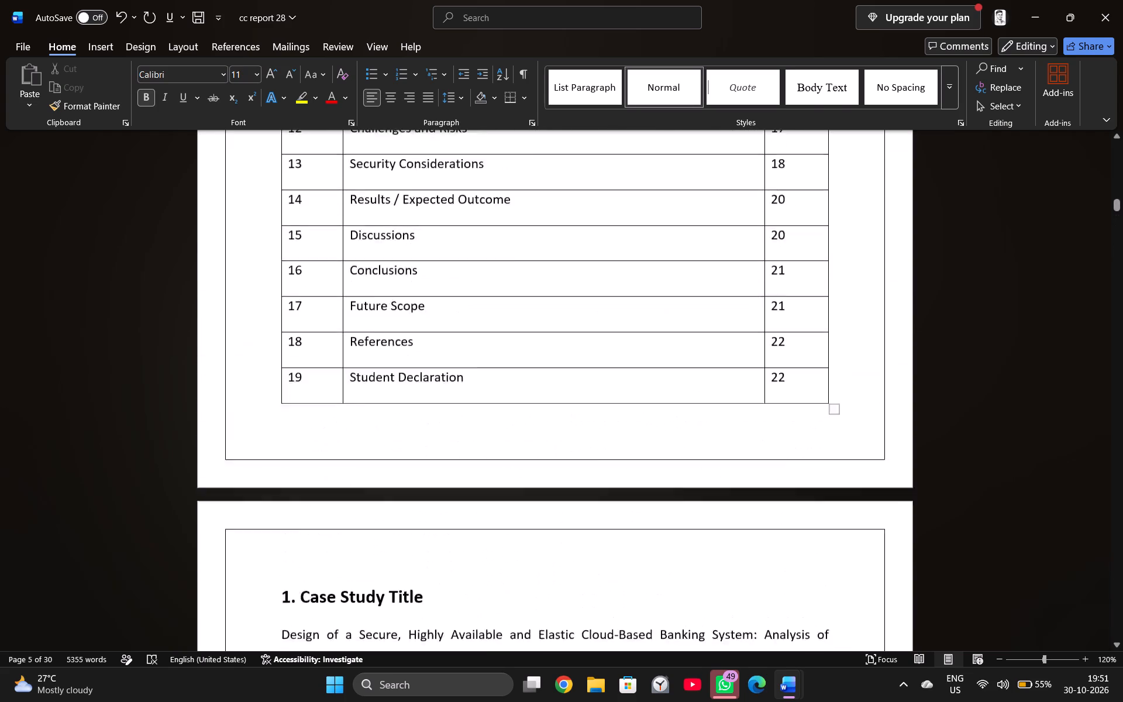
scroll(438, 422, "up", 7)
scroll(438, 422, "down", 20)
scroll(438, 422, "down", 3)
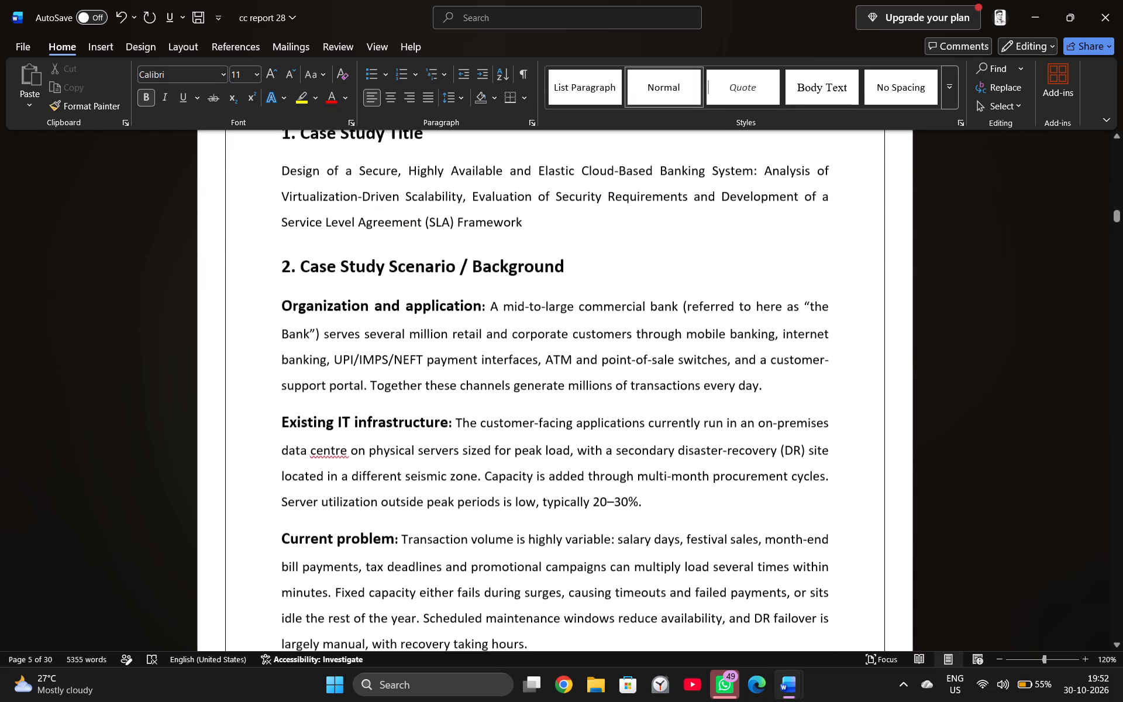
scroll(438, 422, "down", 10)
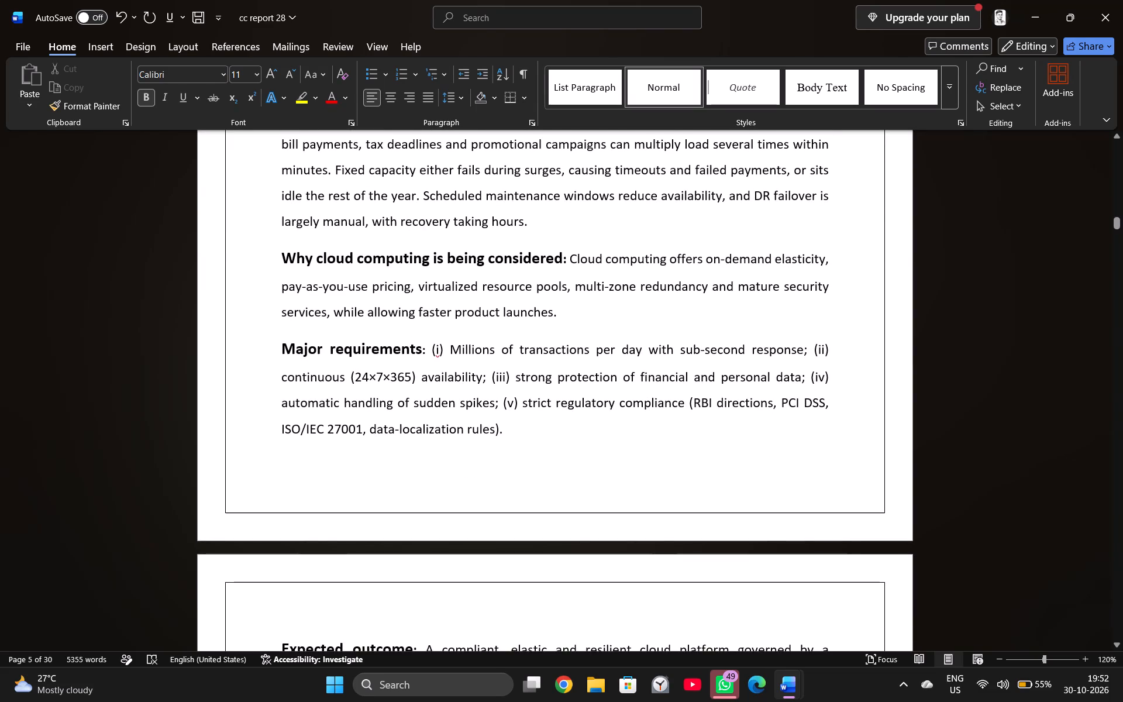
scroll(438, 422, "down", 14)
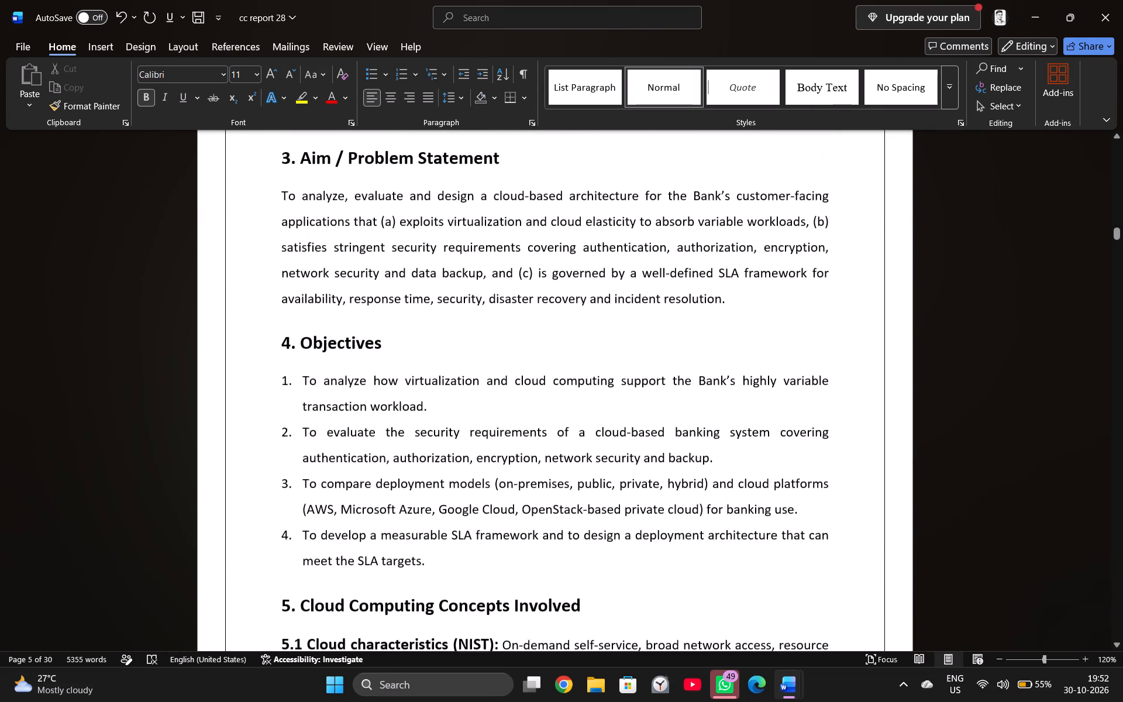
scroll(438, 422, "down", 19)
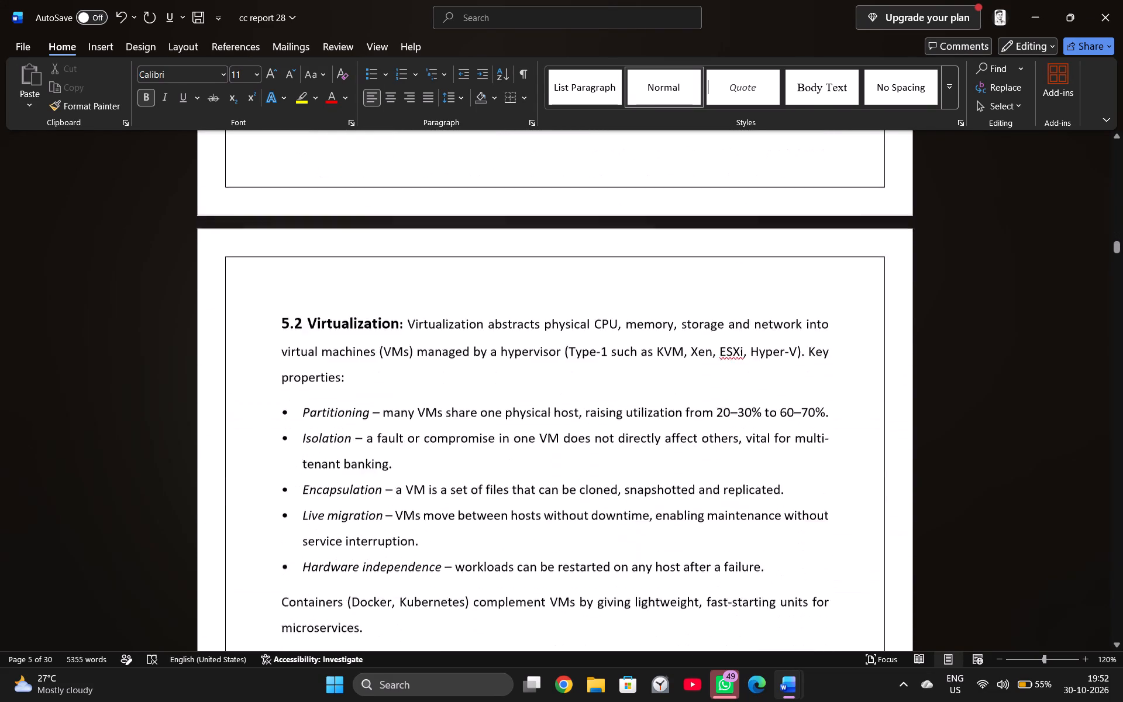
scroll(438, 424, "down", 5)
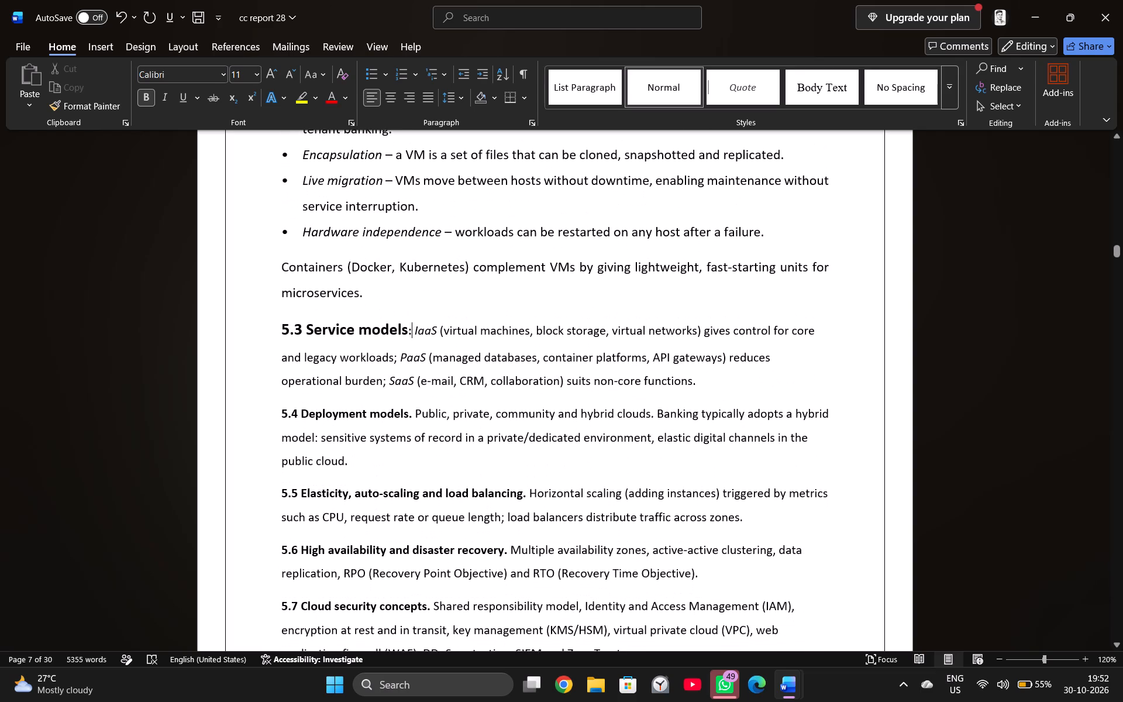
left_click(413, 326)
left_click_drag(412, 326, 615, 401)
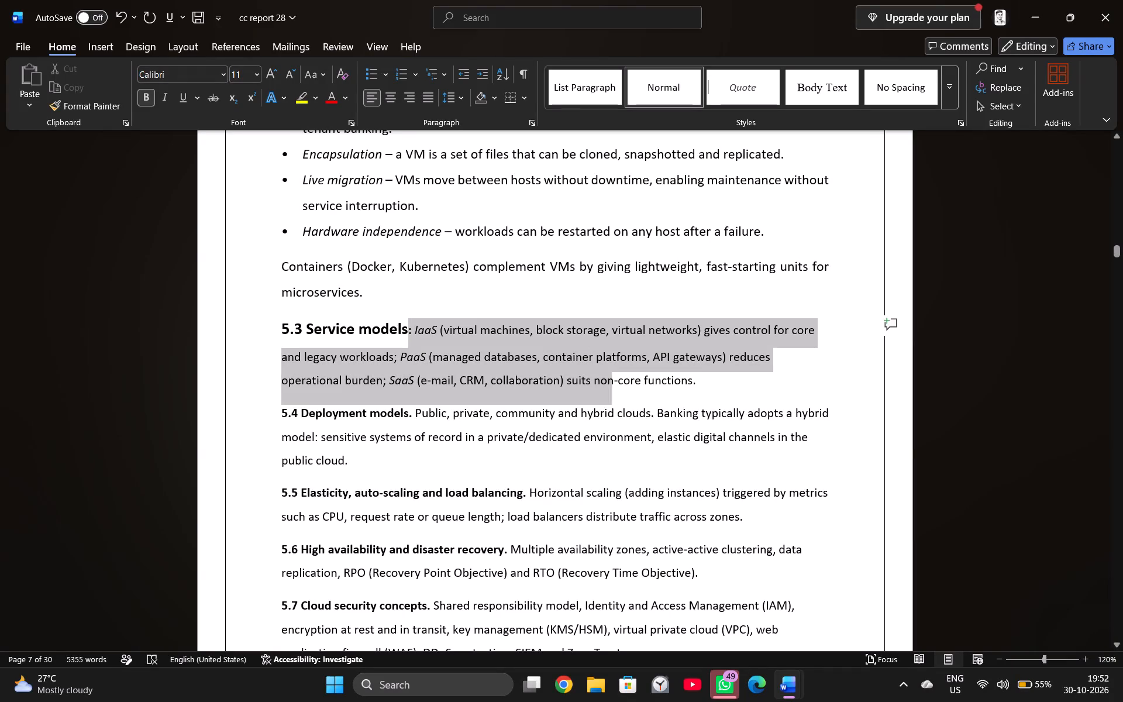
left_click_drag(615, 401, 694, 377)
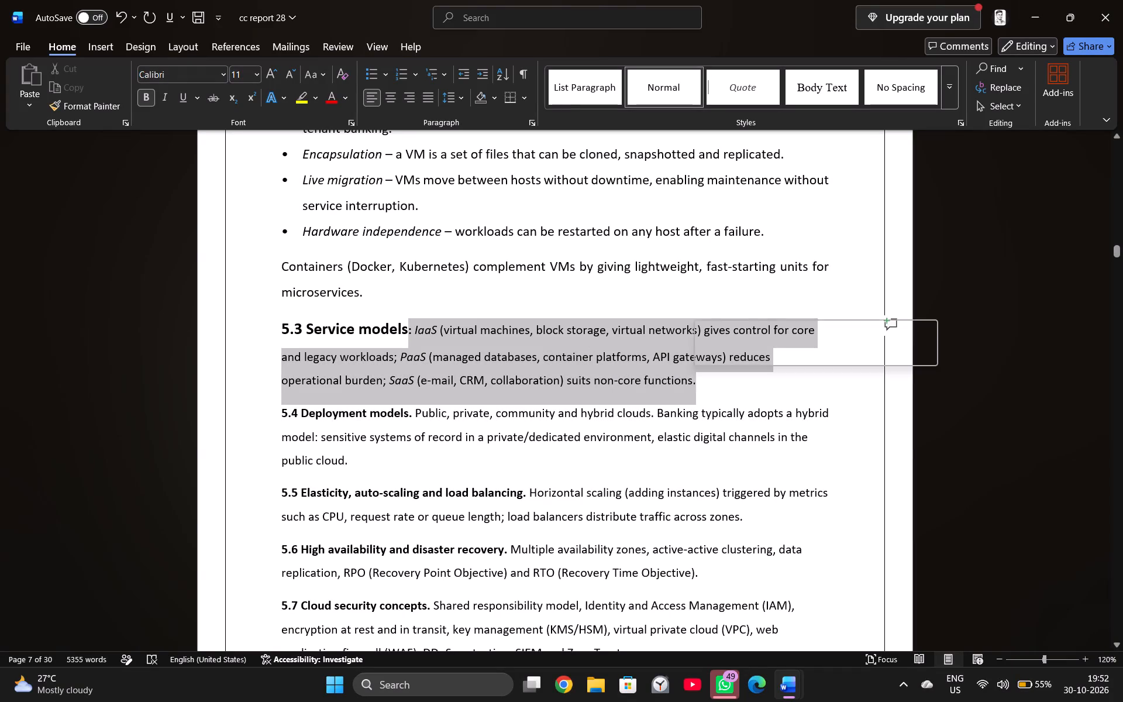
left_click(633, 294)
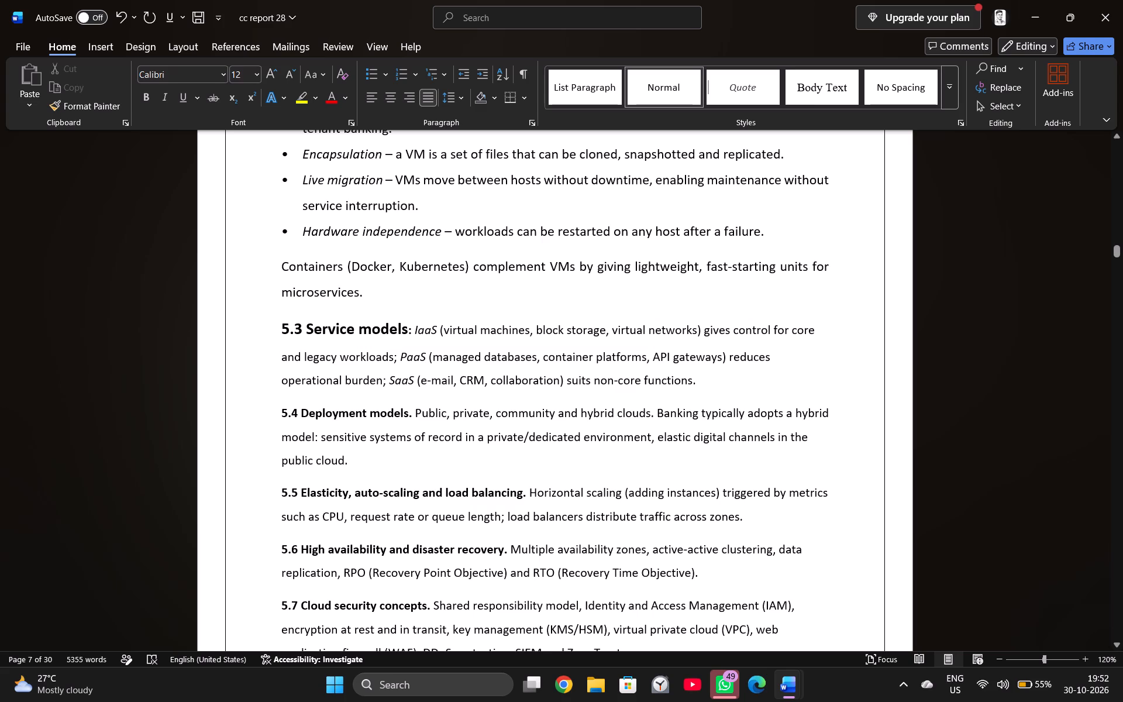
Check the line spacing setting of the "Containers (Docker, Kubernetes)" paragraph in section 5.2.
left_click_drag(280, 252, 280, 257)
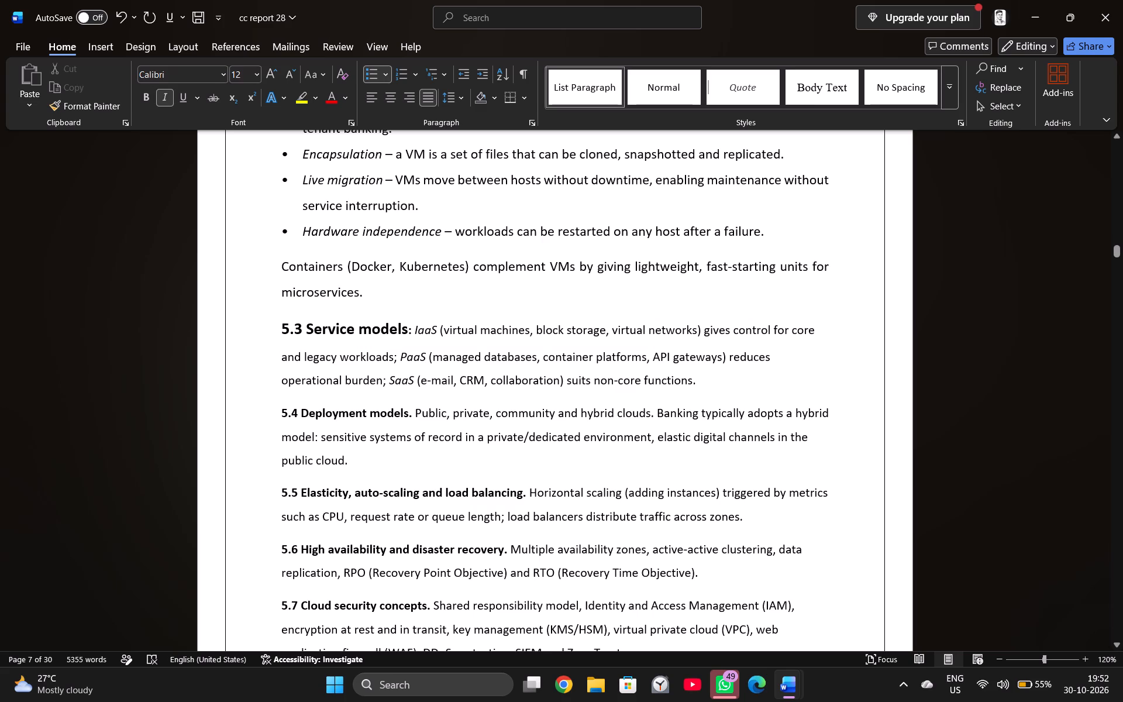
left_click(273, 264)
left_click_drag(274, 264, 394, 292)
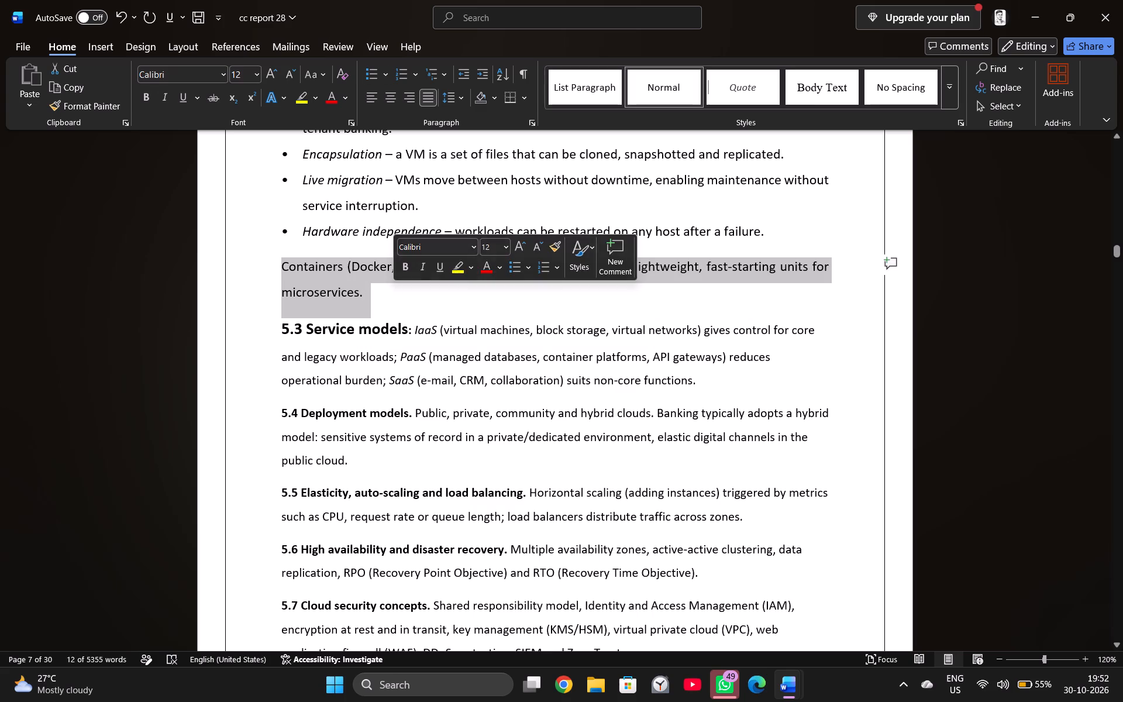
left_click(449, 92)
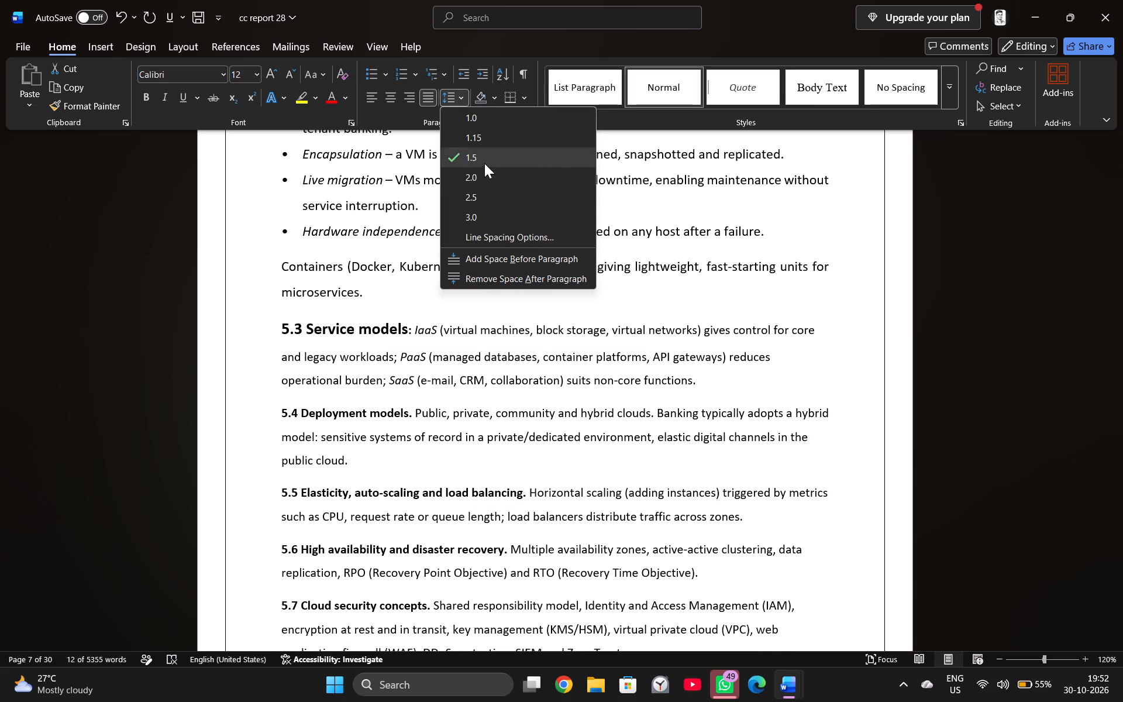
left_click(240, 219)
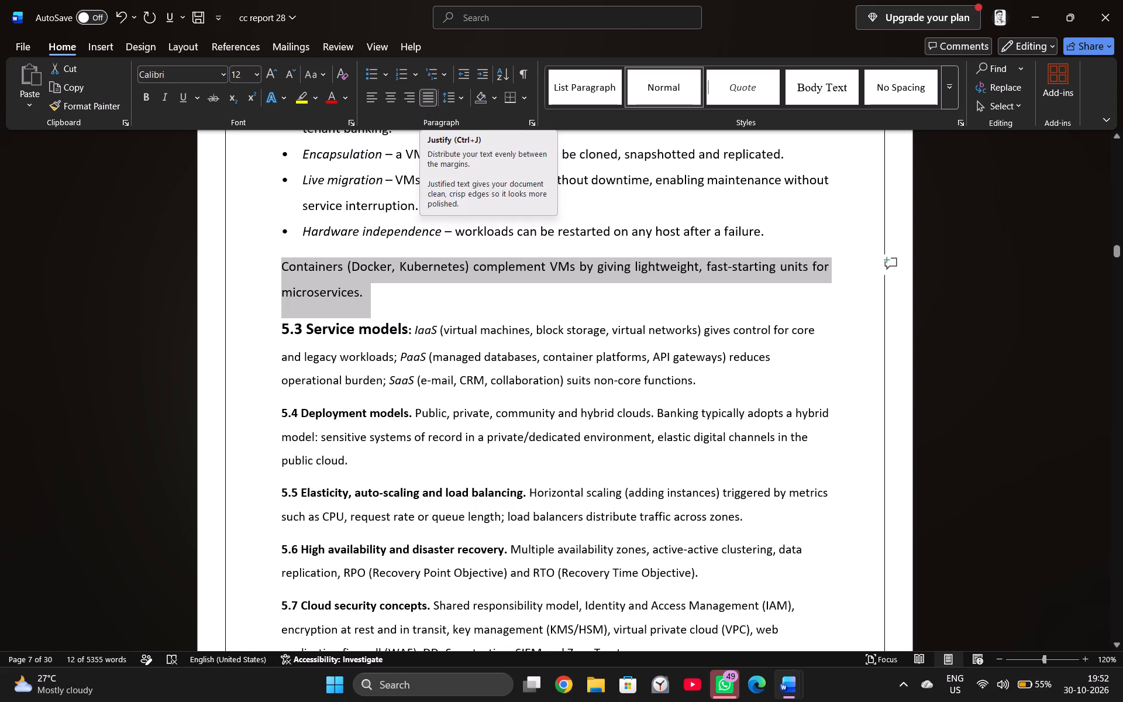
left_click(834, 240)
Set the 5.3 body text, including the colon after the heading, to font size 12.
scroll(764, 237, "up", 3)
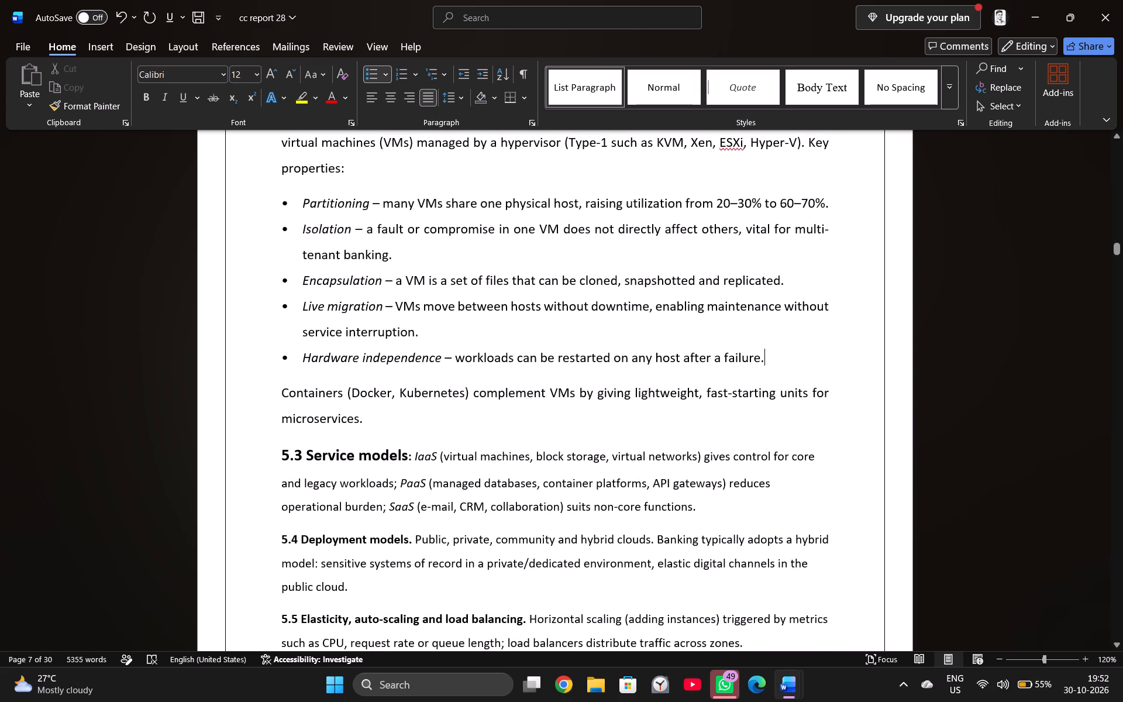
scroll(625, 394, "down", 4)
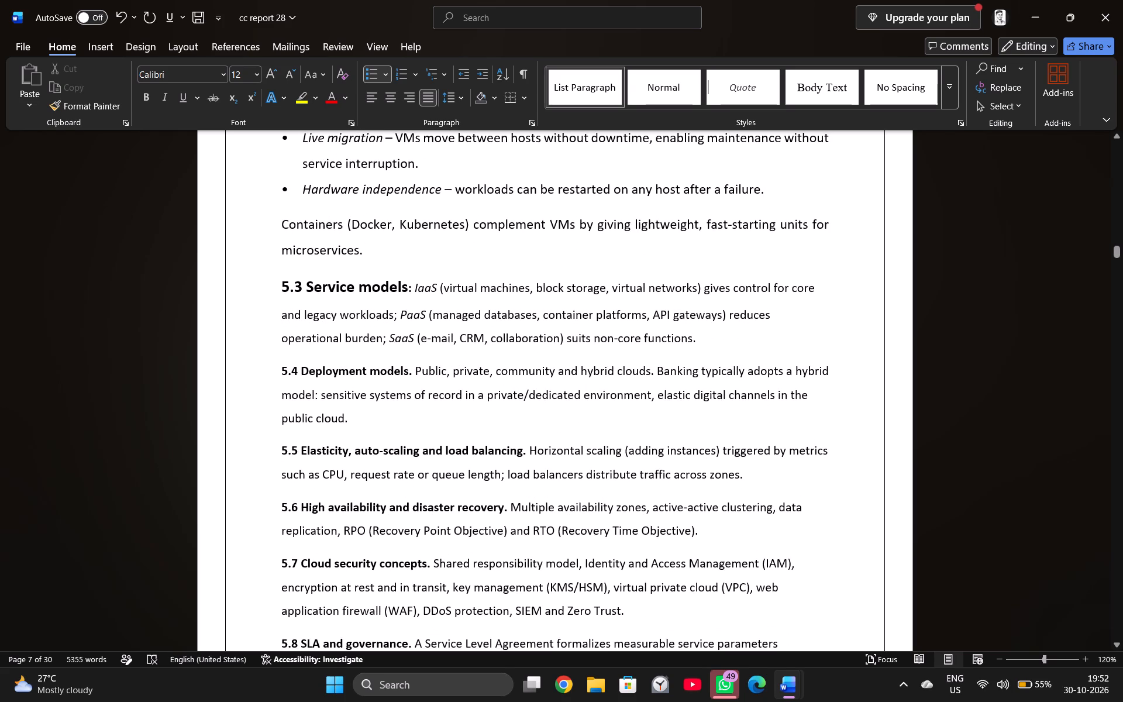
left_click_drag(412, 283, 690, 349)
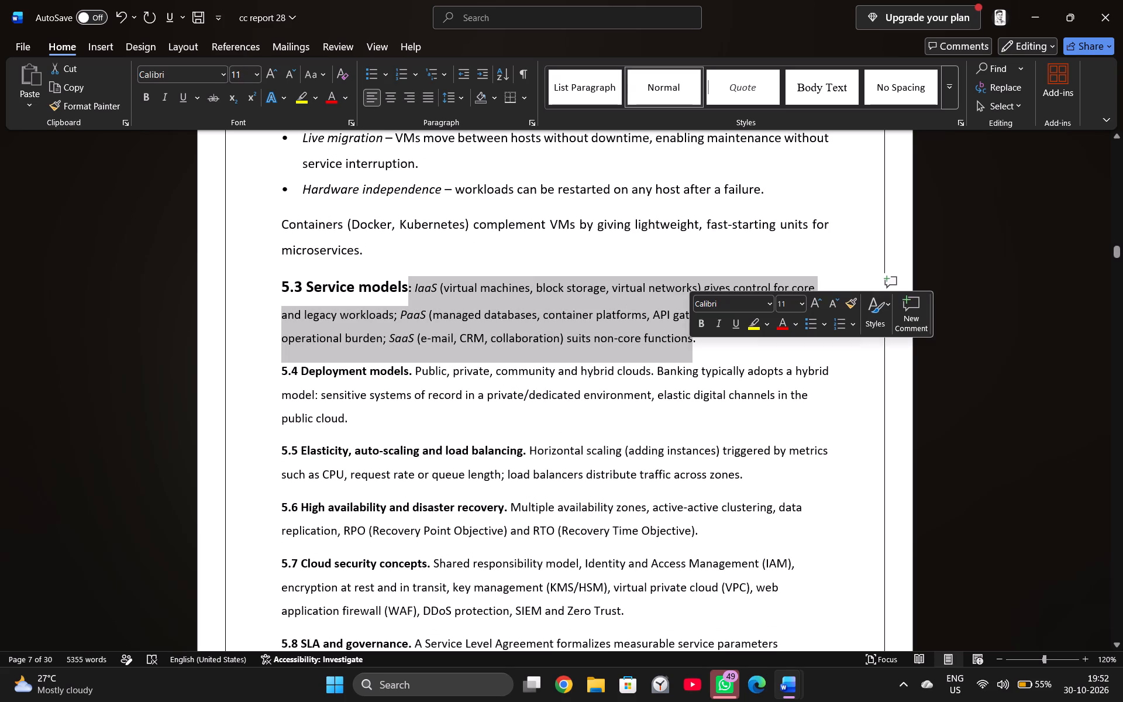
left_click(802, 305)
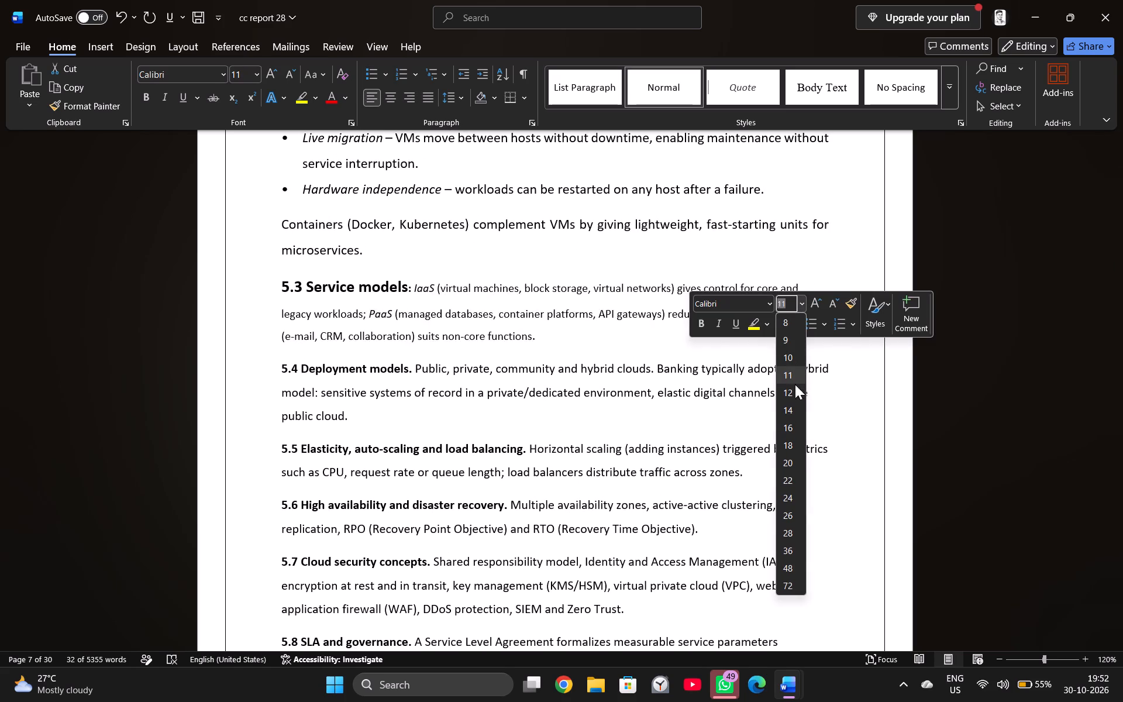
left_click(793, 387)
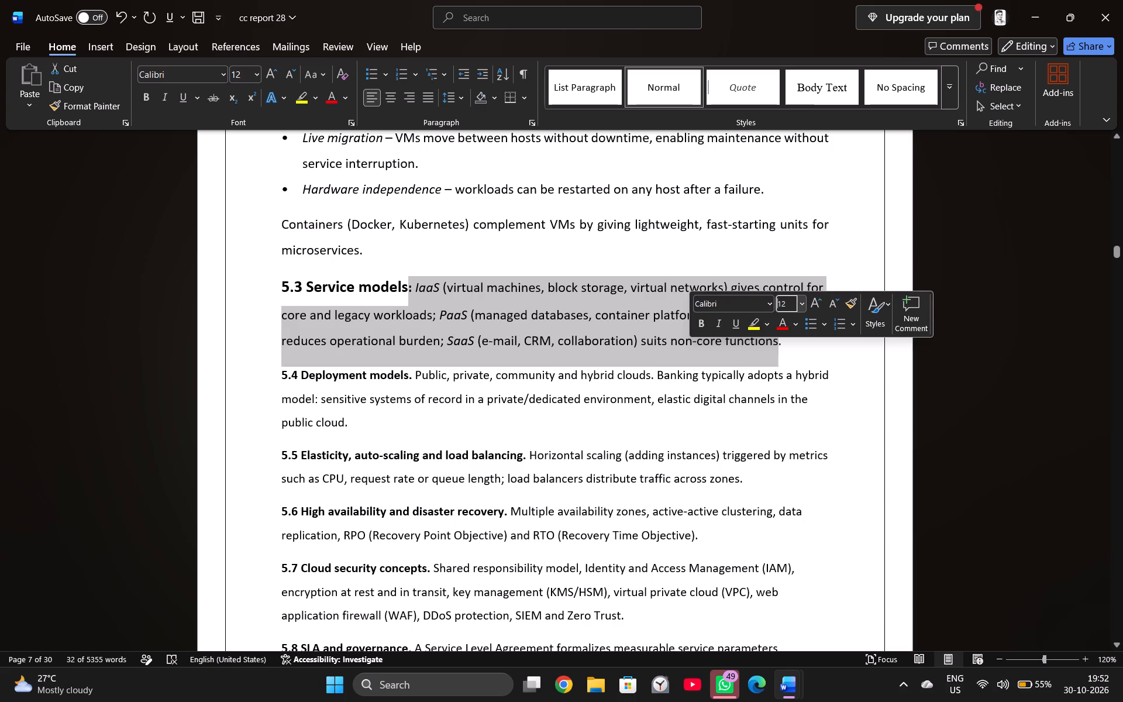
left_click(767, 245)
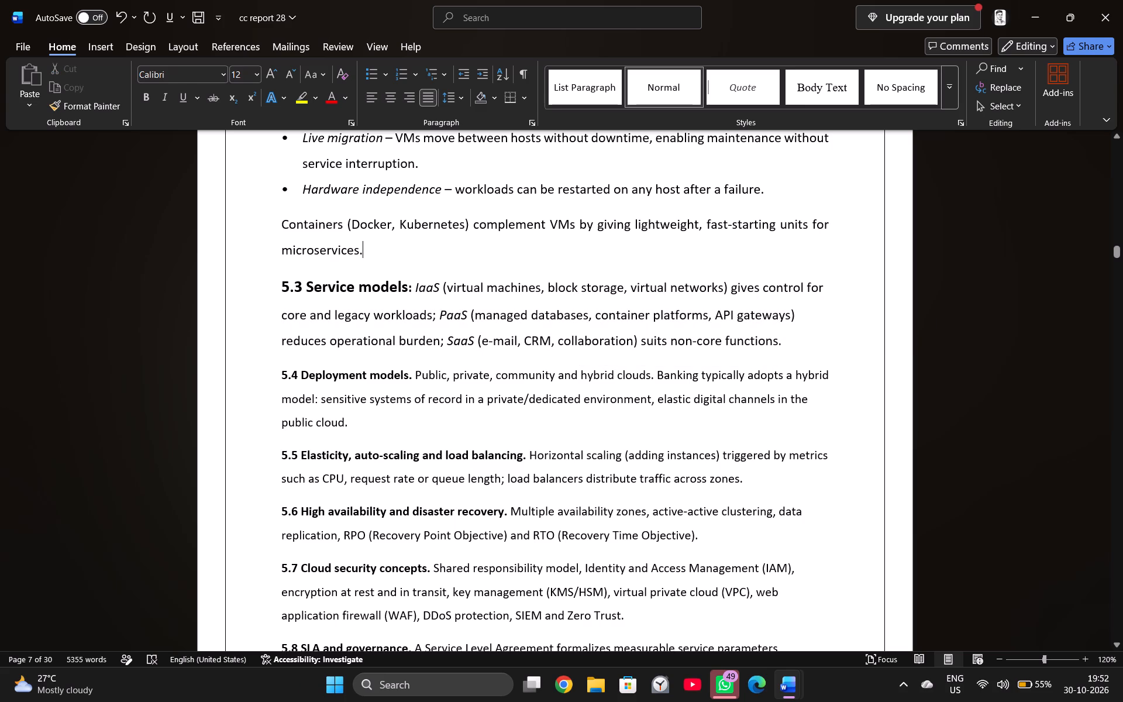
Justify the 5.3 Service models paragraph.
left_click_drag(414, 288, 669, 309)
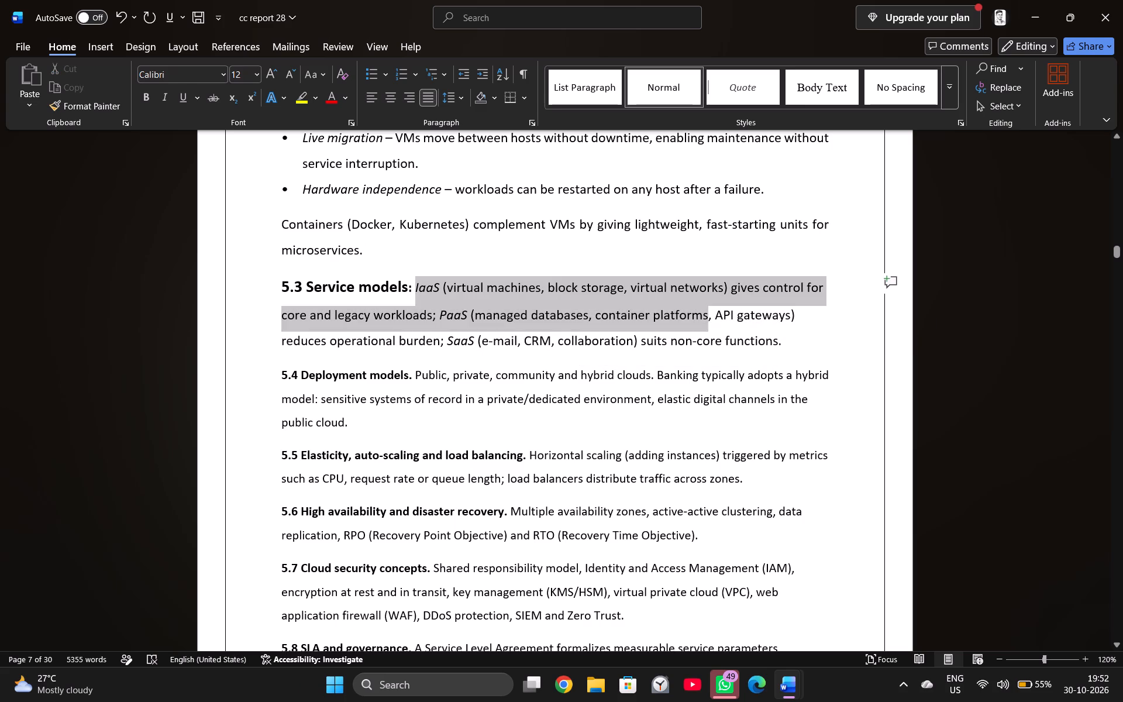
left_click_drag(669, 309, 790, 345)
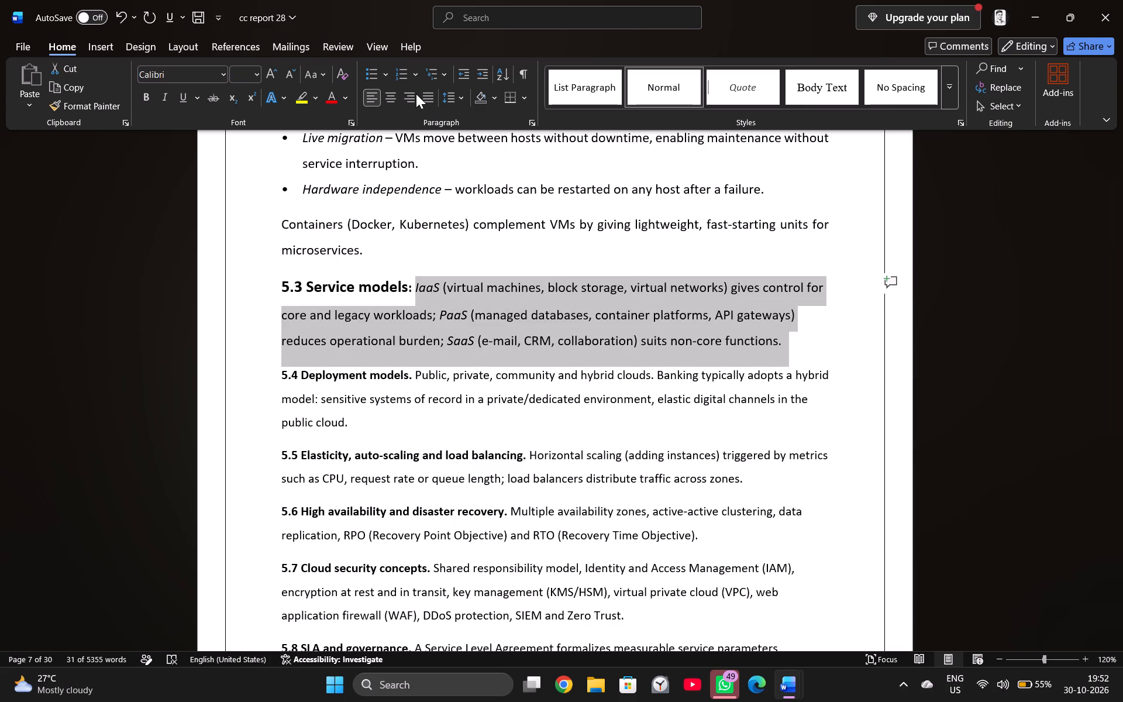
left_click(424, 97)
left_click(867, 387)
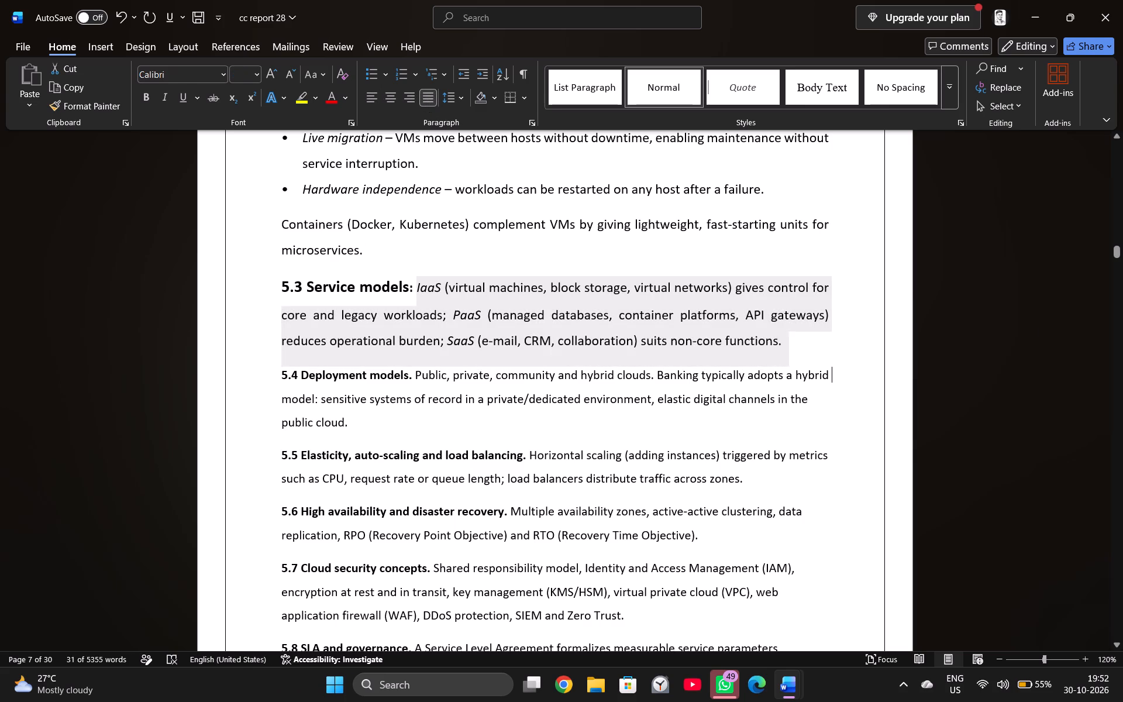
Open the font size choices for the "5.4 Deployment models." heading text.
left_click_drag(278, 370, 353, 374)
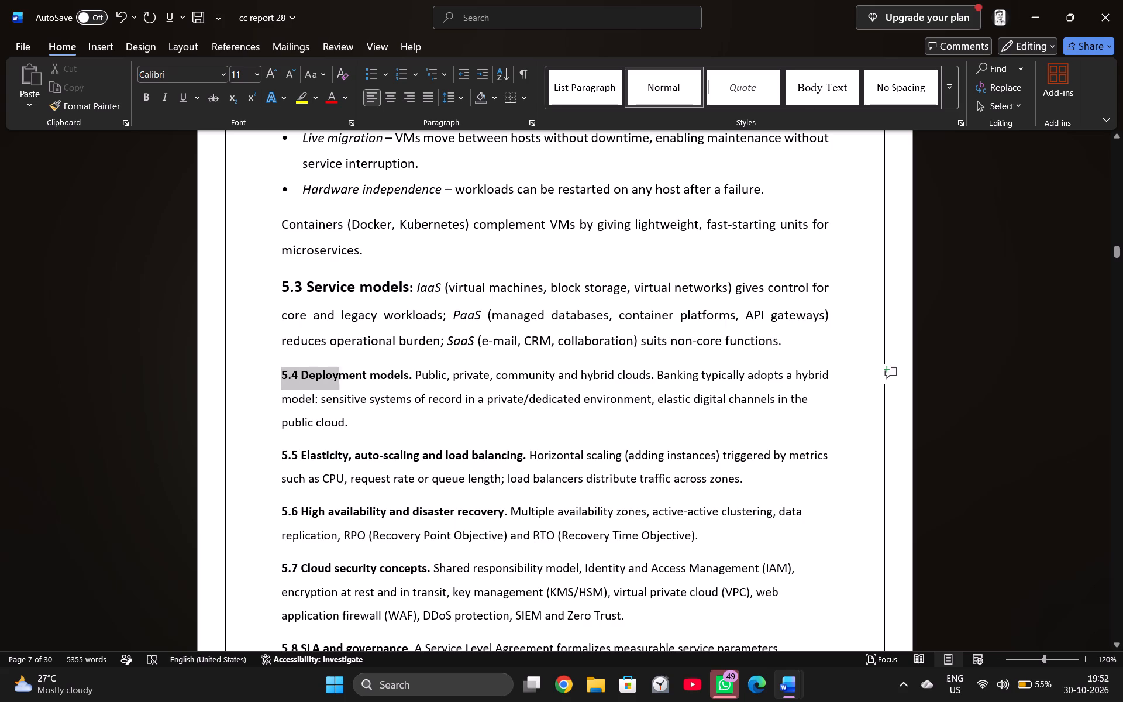
left_click_drag(353, 374, 411, 377)
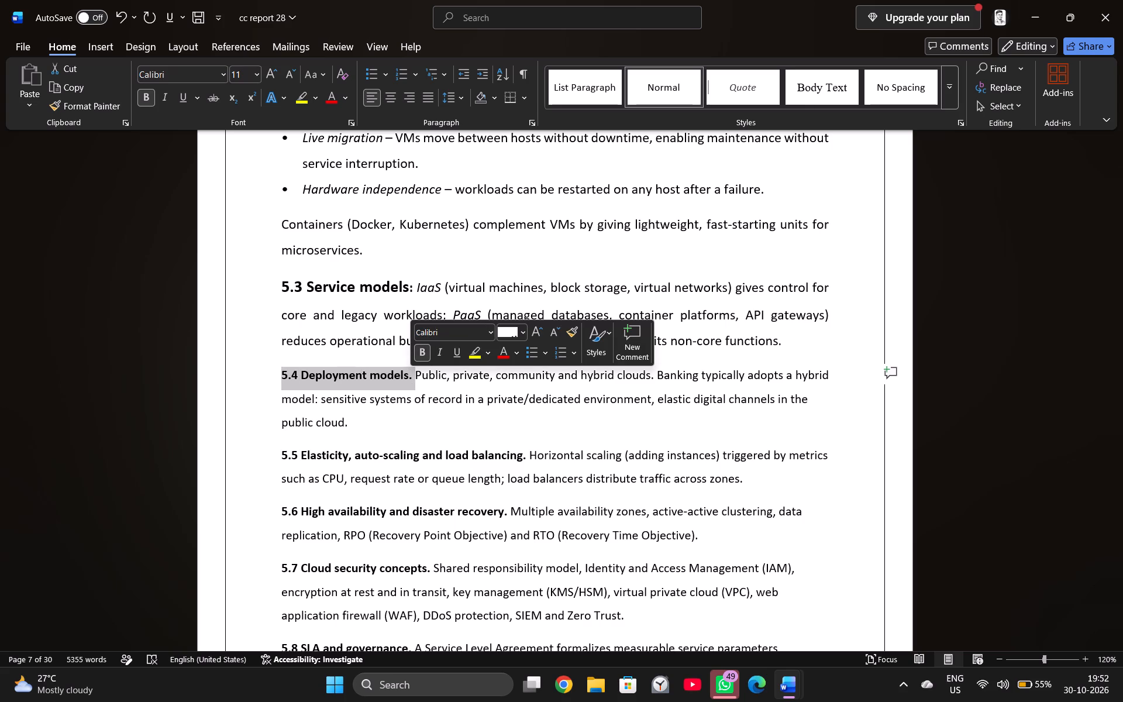
left_click(519, 336)
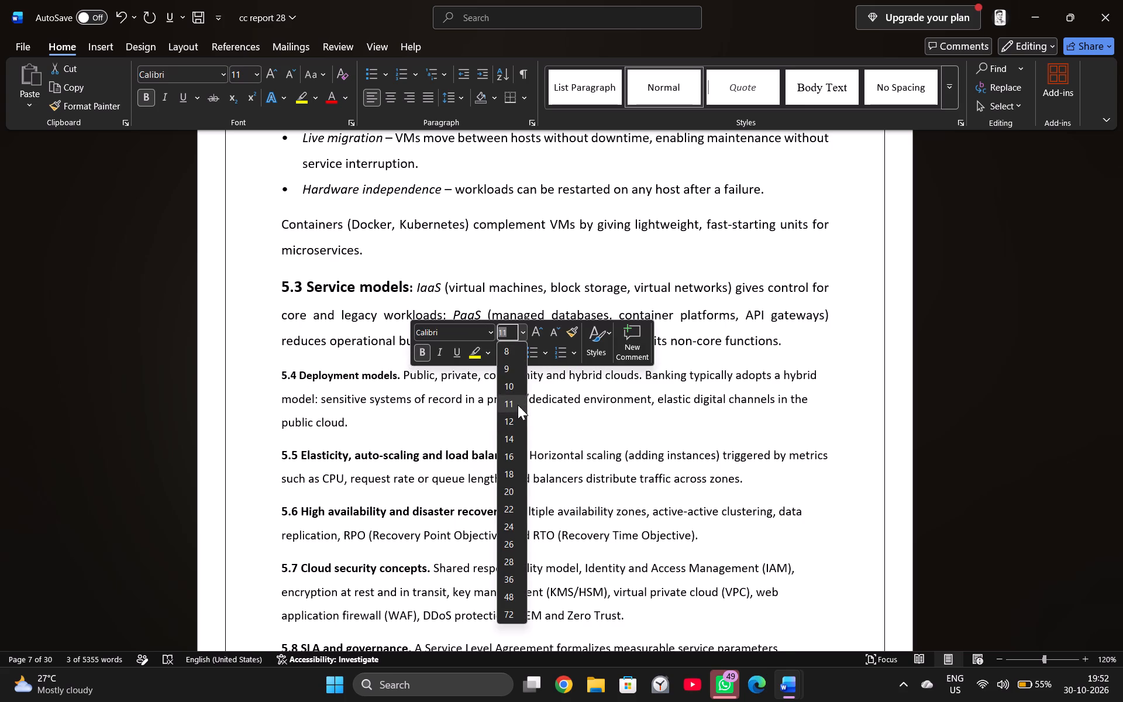
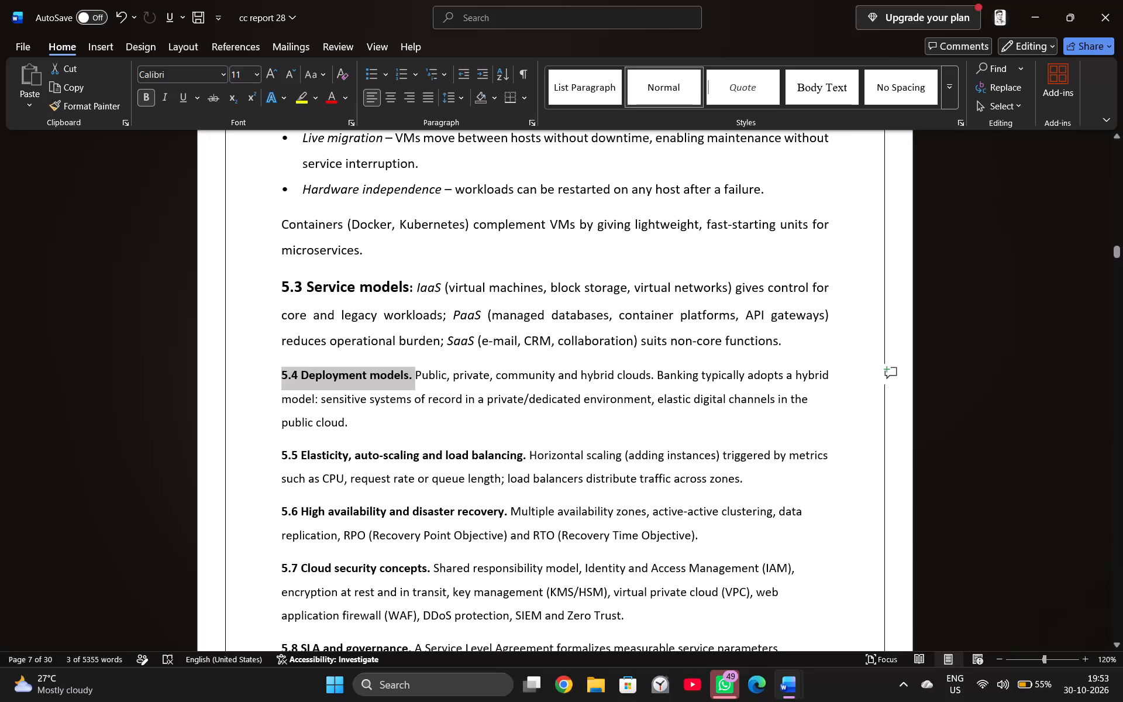
Set the "5.4 Deployment models" heading text to font size 14.
left_click(850, 430)
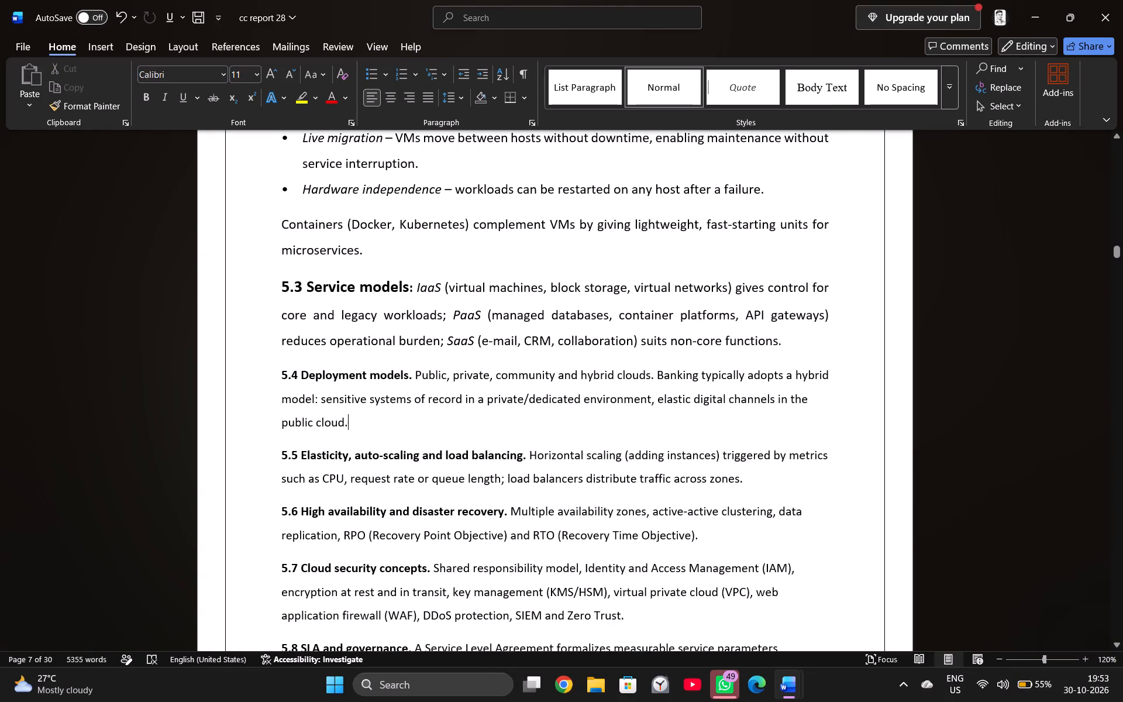
left_click_drag(277, 374, 376, 380)
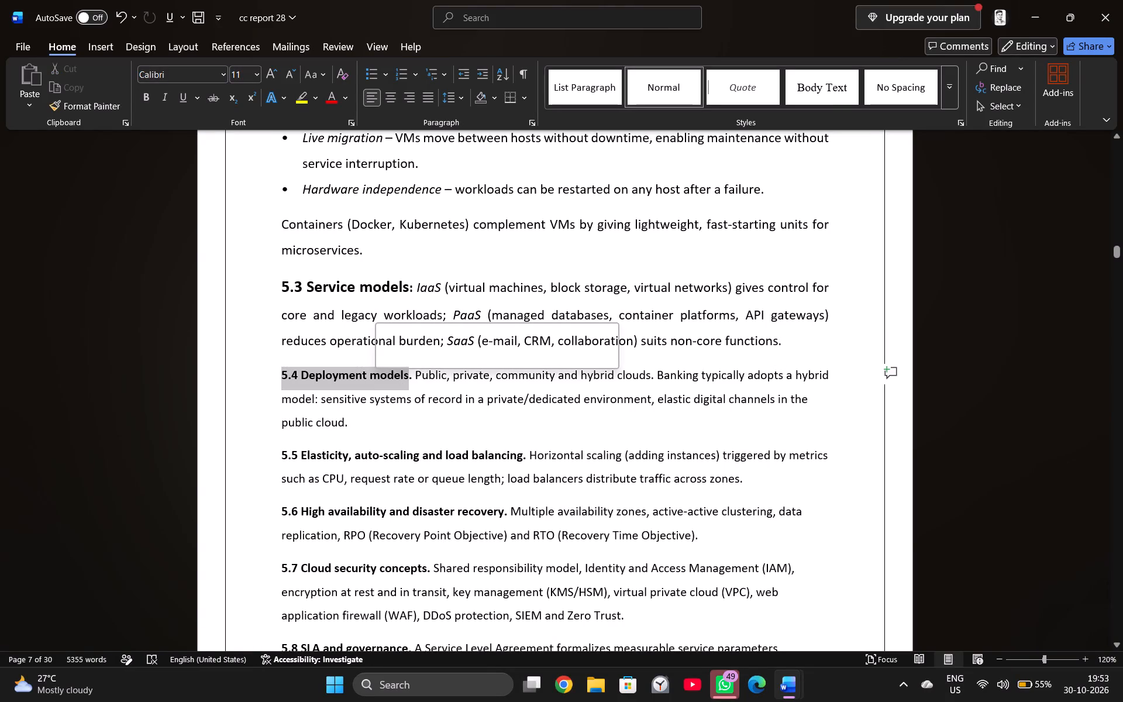
left_click(247, 373)
left_click(269, 411)
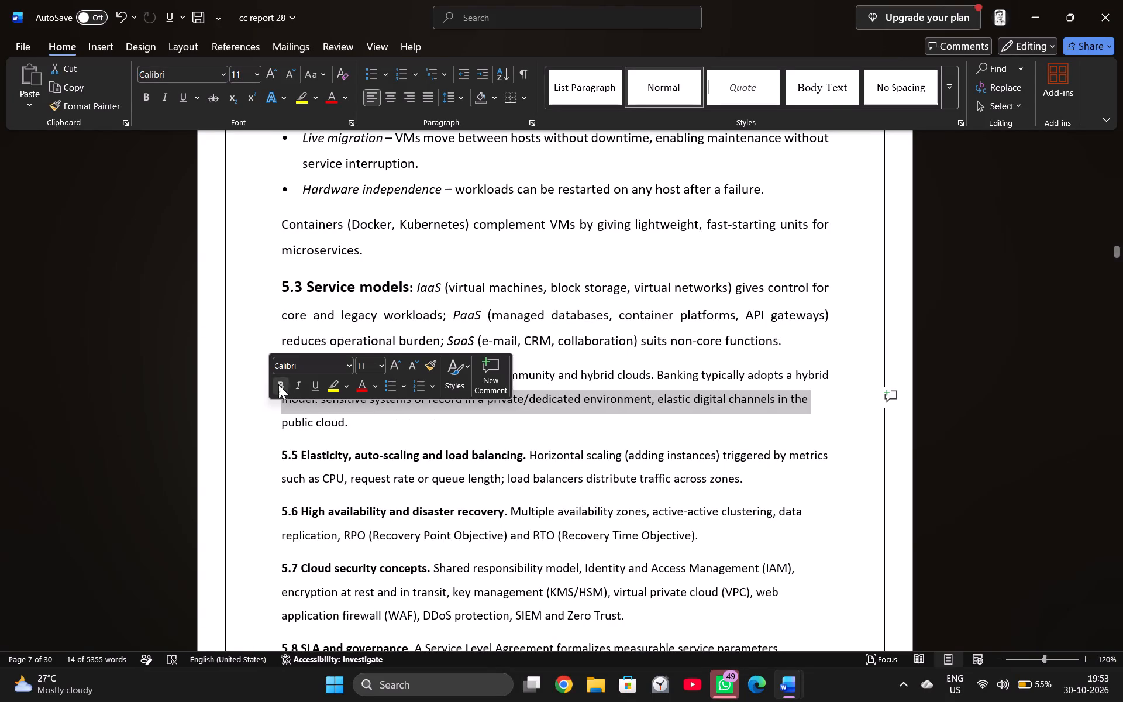
left_click(263, 472)
left_click(260, 379)
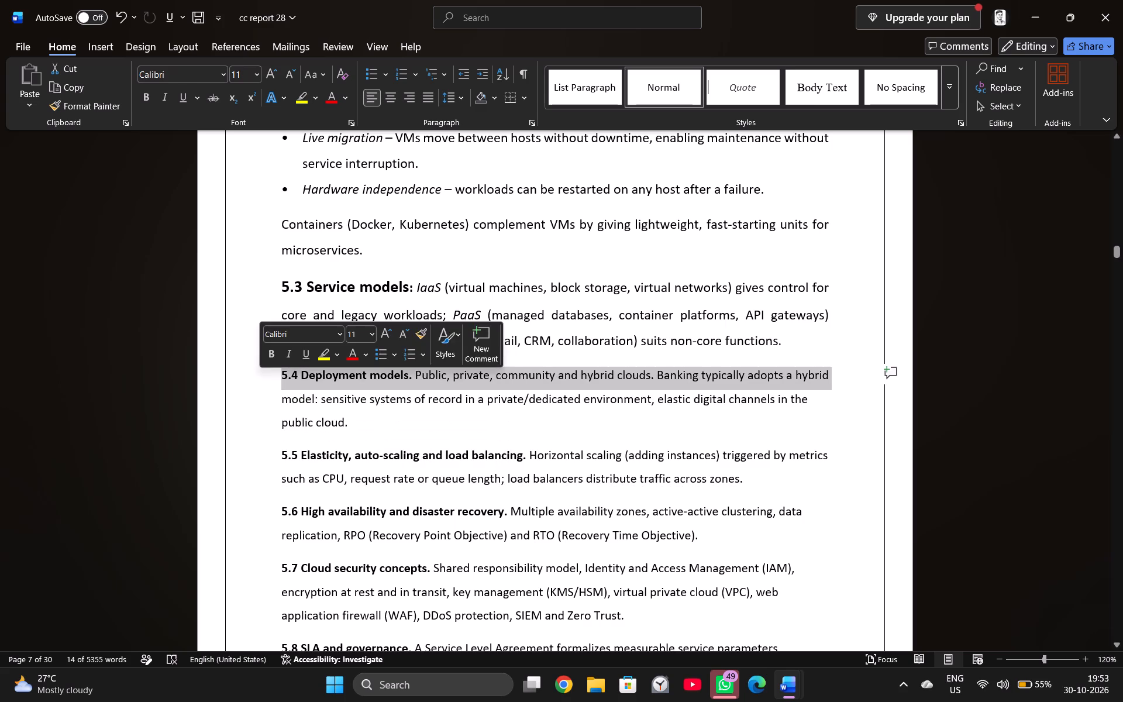
key("Escape")
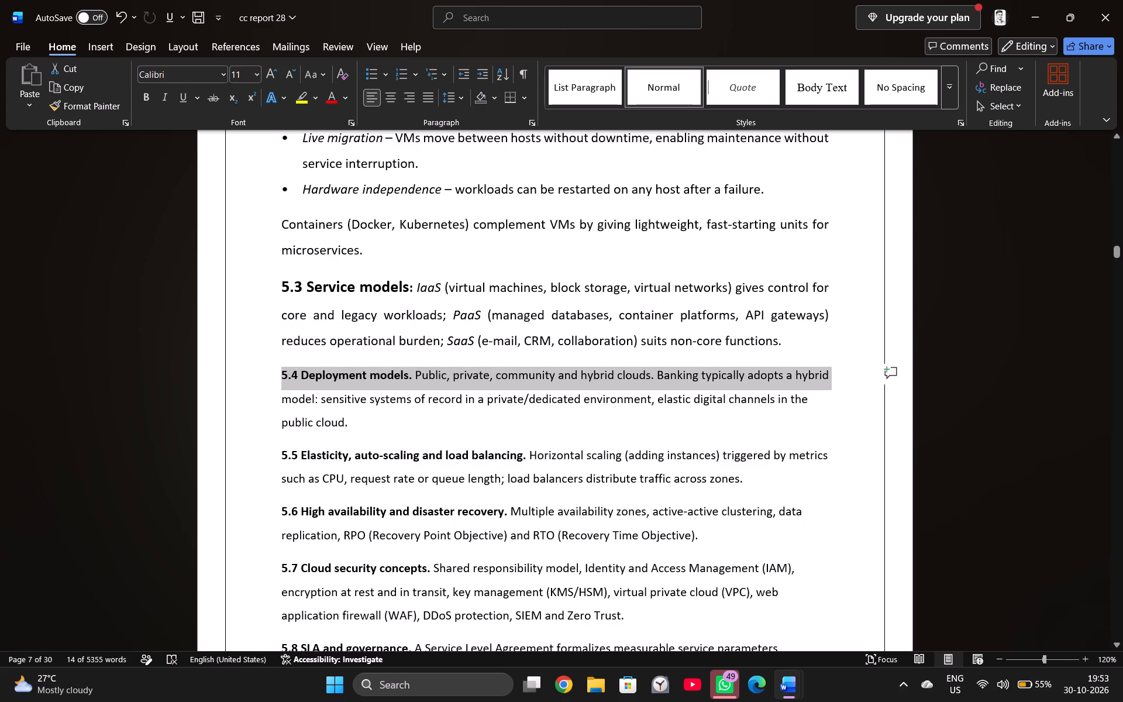
key("Escape")
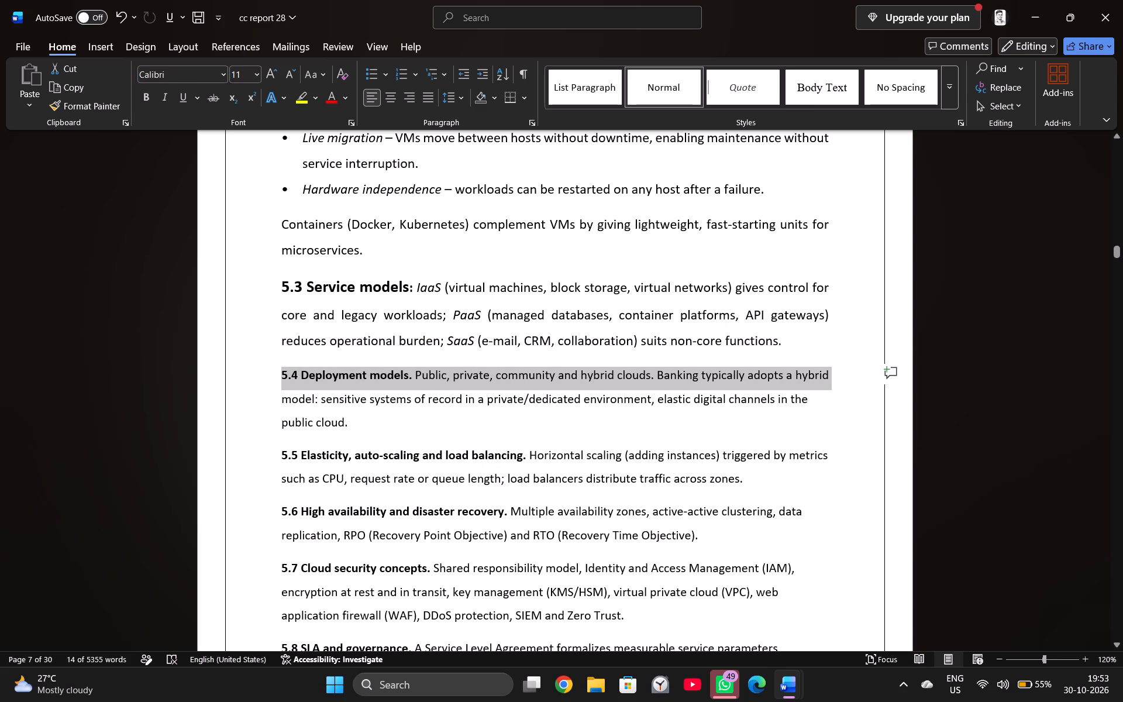
left_click(859, 452)
left_click_drag(280, 370, 397, 373)
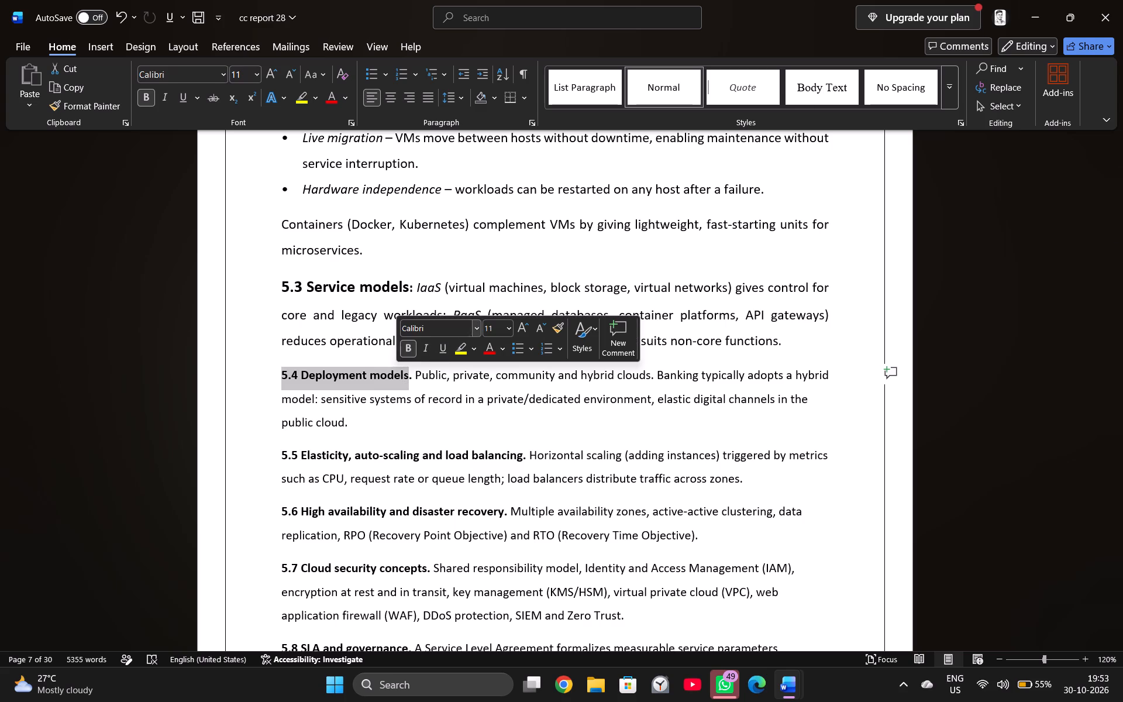
left_click(507, 332)
left_click(494, 432)
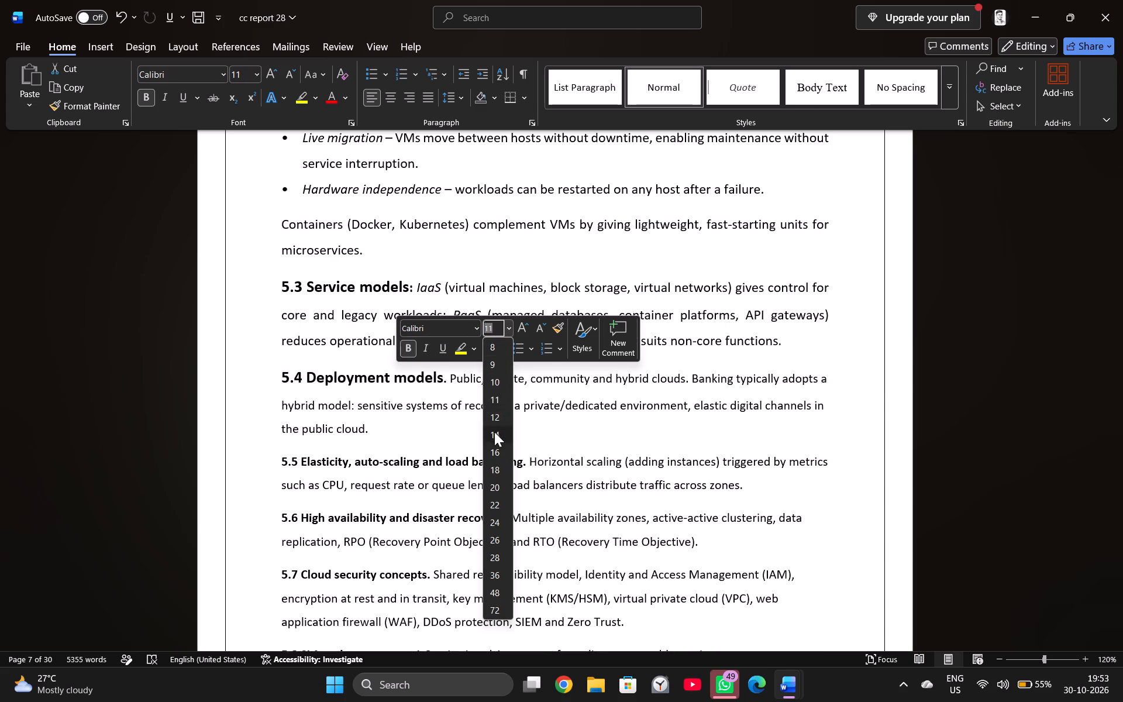
Replace the full stop after the "5.4 Deployment models" heading with a colon.
left_click(448, 379)
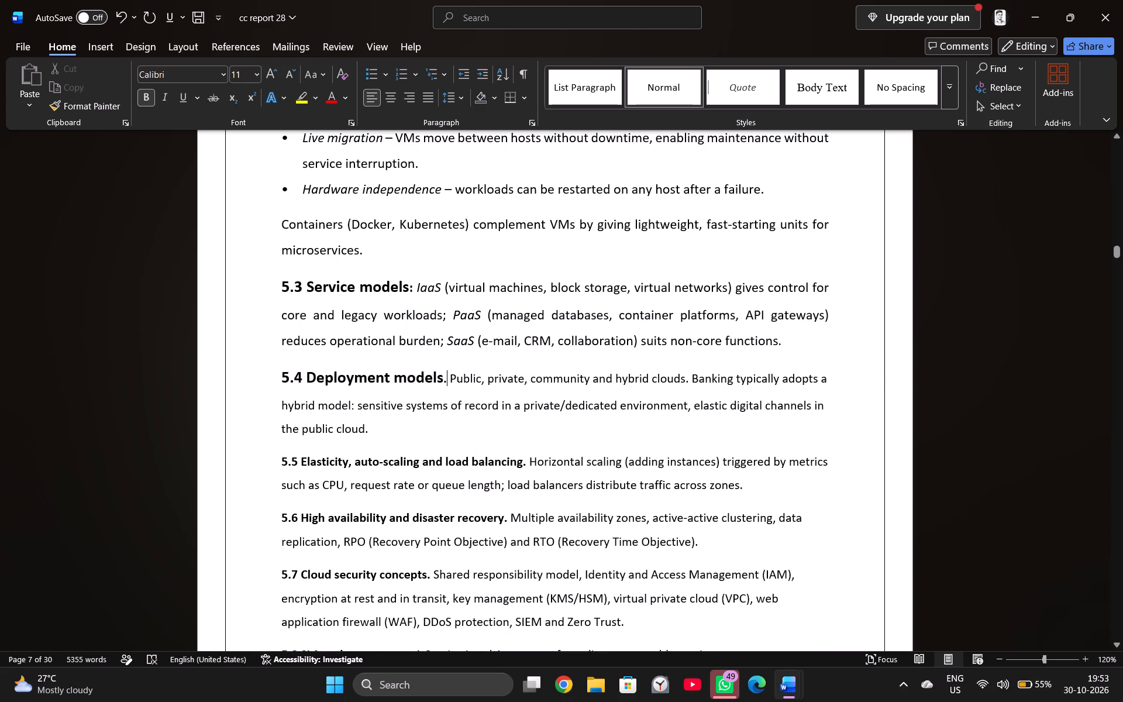
key("BackSpace")
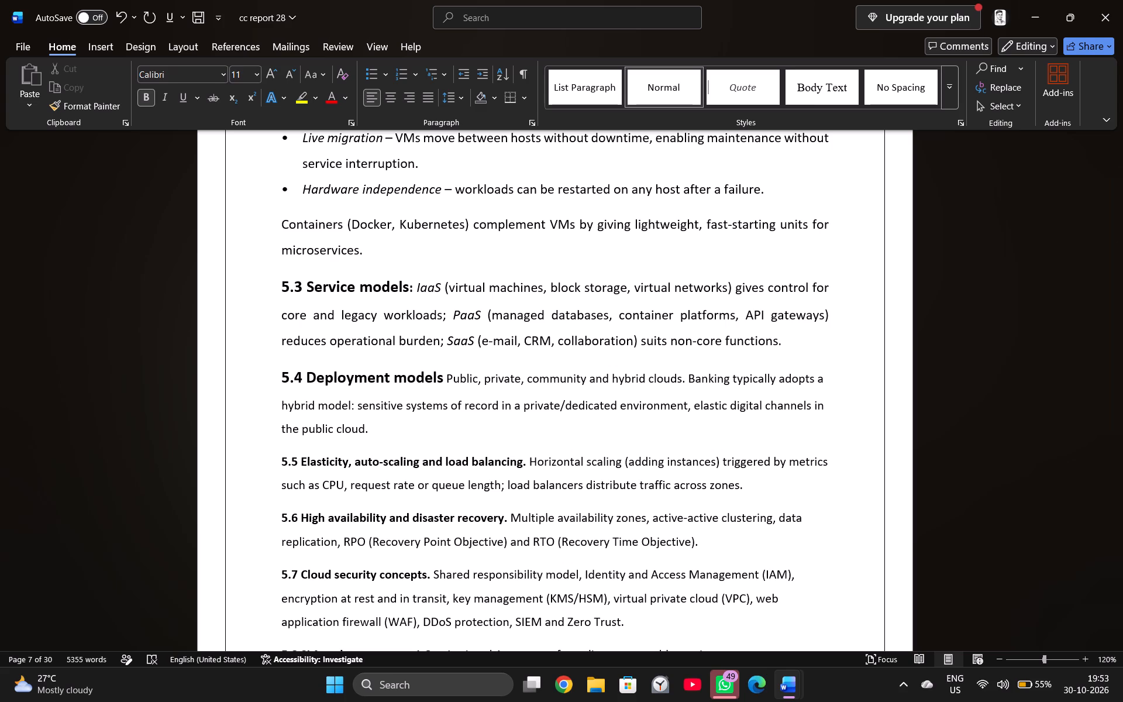
key("shift+colon")
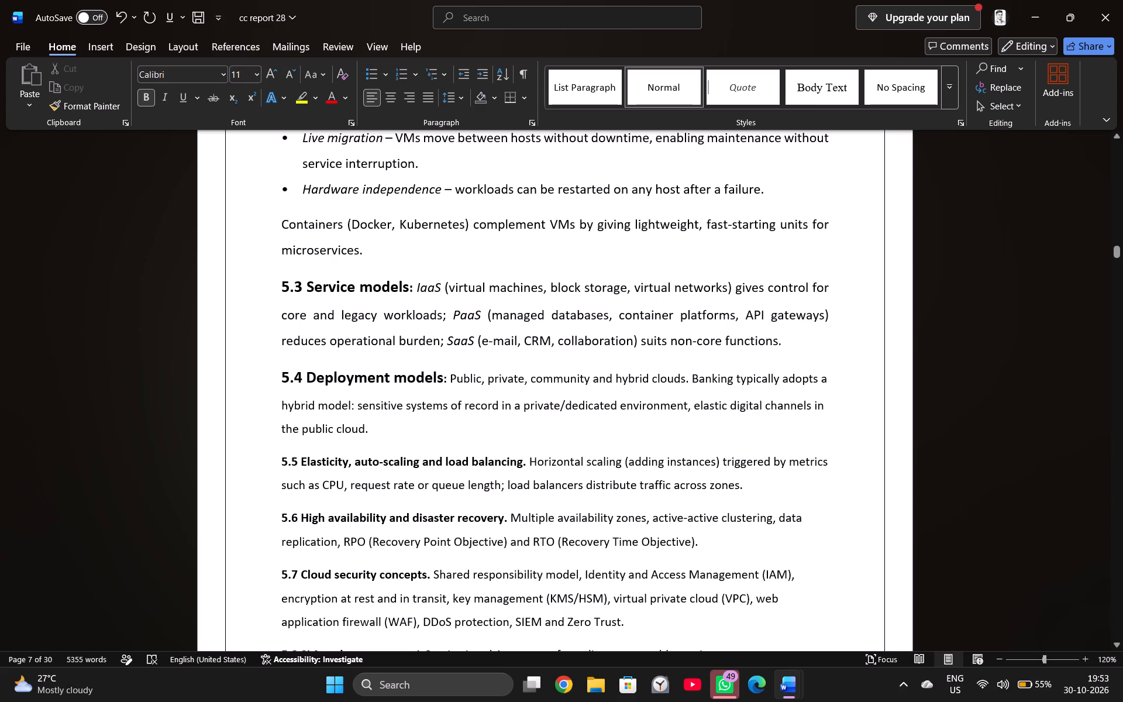
Set the 5.4 body text, including the colon after the heading, to font size 12.
left_click_drag(447, 380, 775, 450)
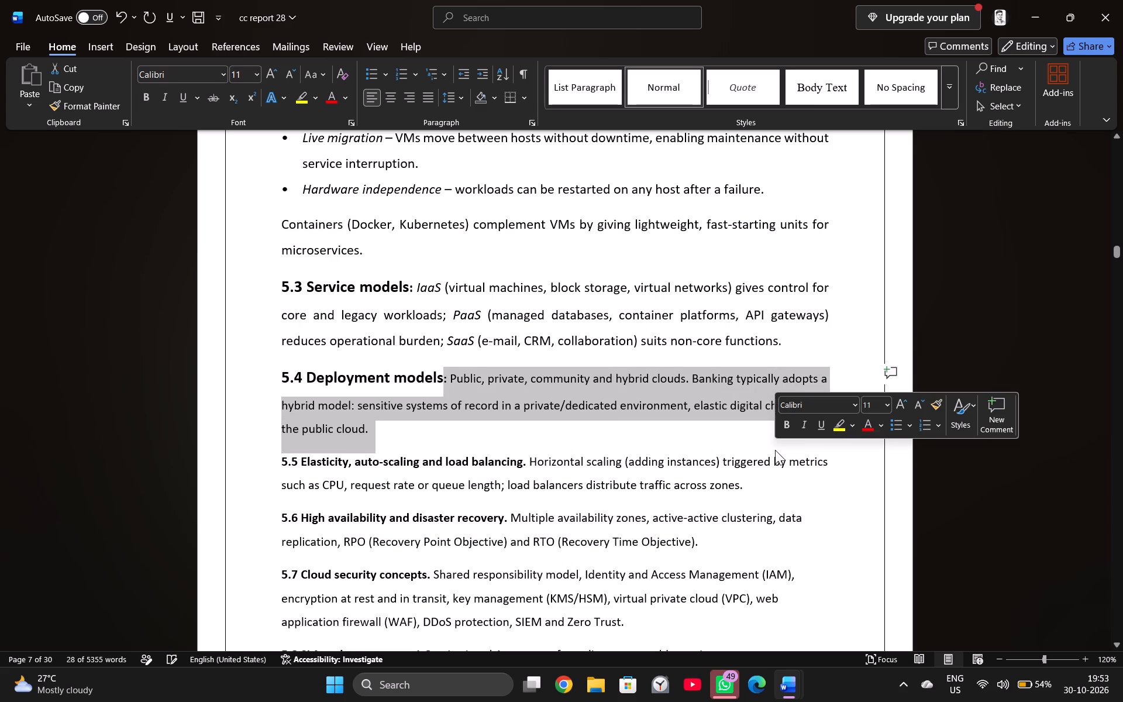
left_click(889, 403)
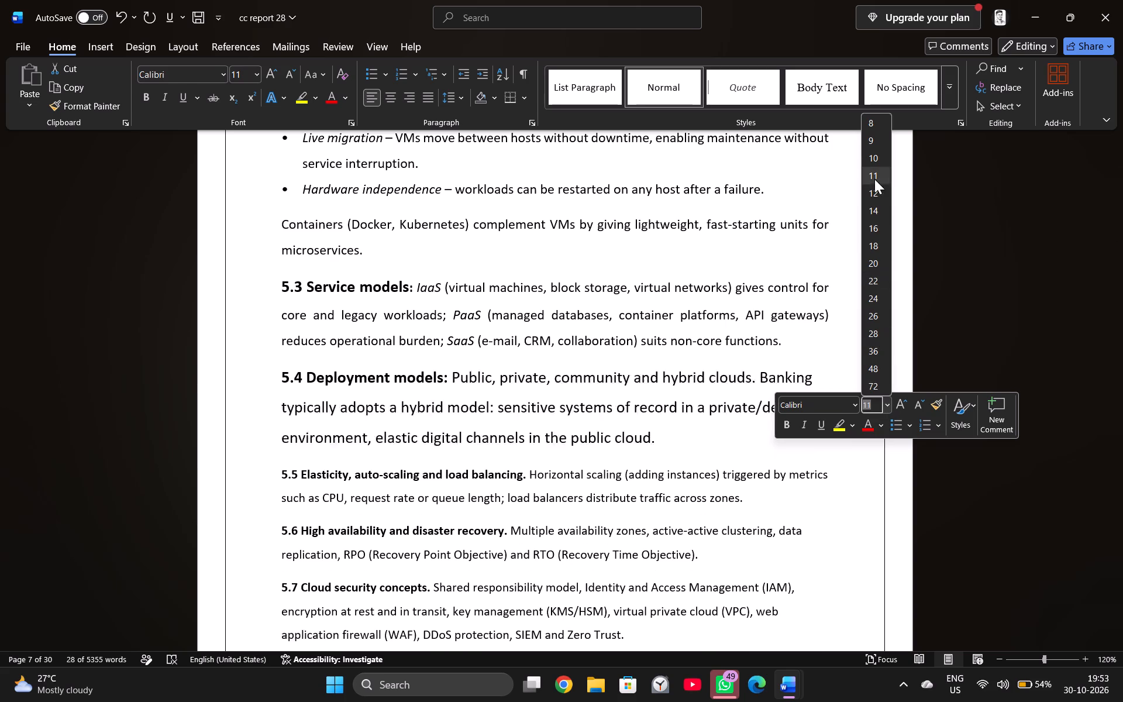
left_click(874, 189)
left_click(837, 510)
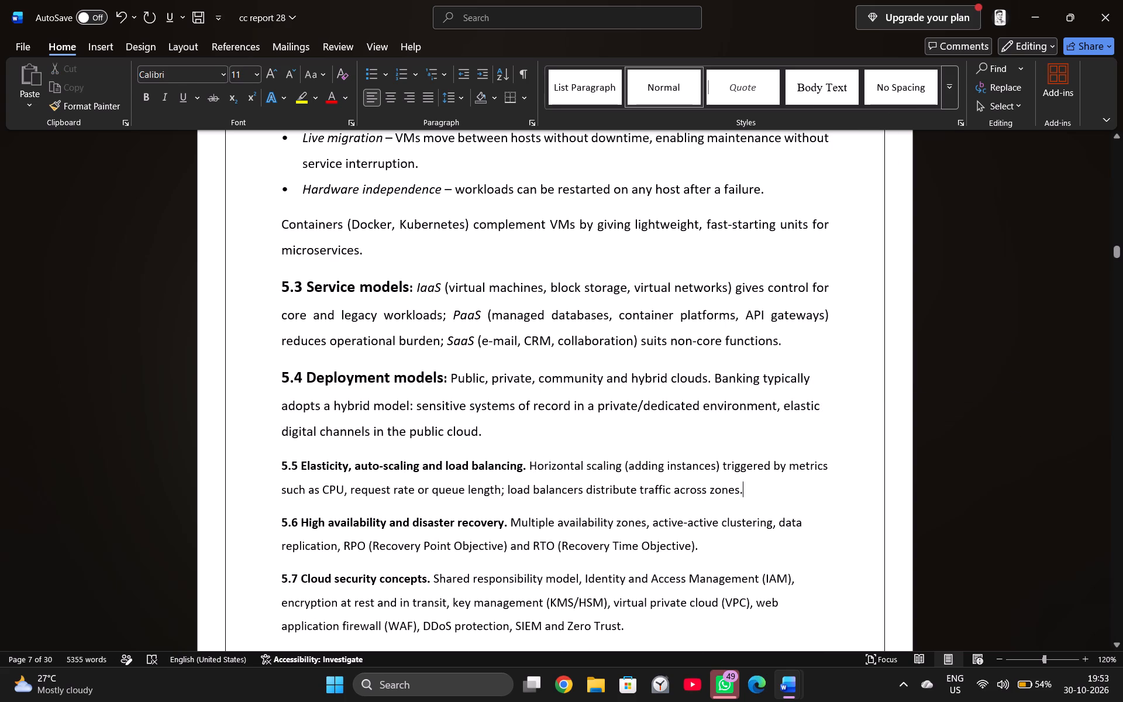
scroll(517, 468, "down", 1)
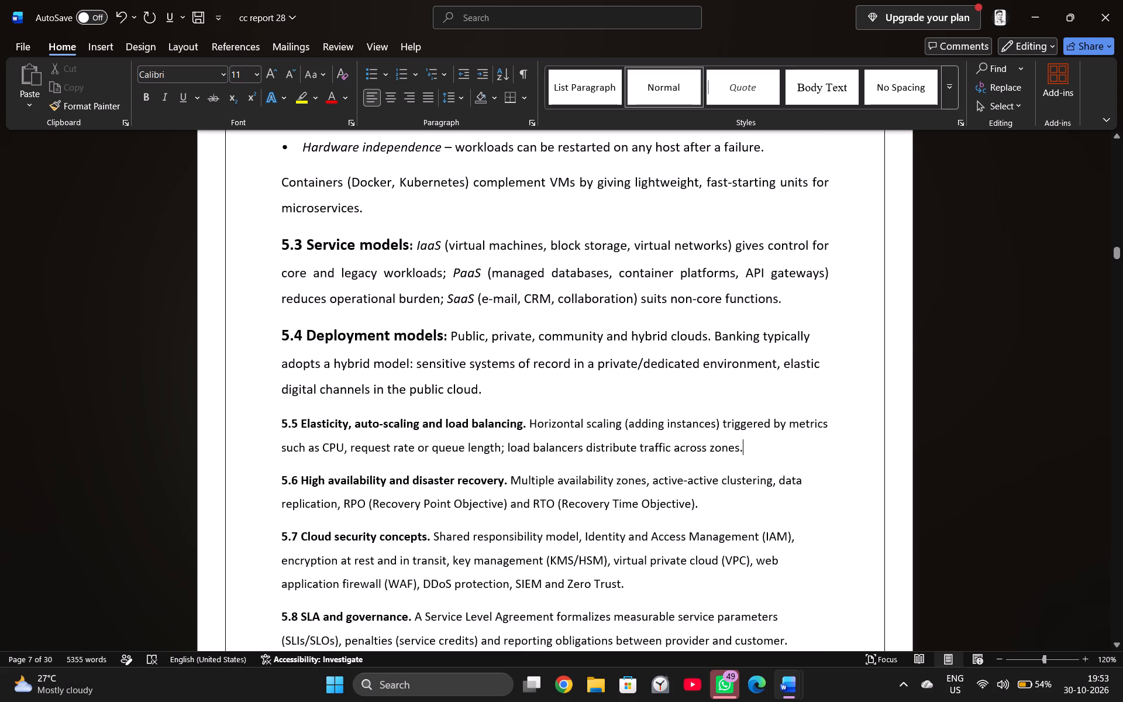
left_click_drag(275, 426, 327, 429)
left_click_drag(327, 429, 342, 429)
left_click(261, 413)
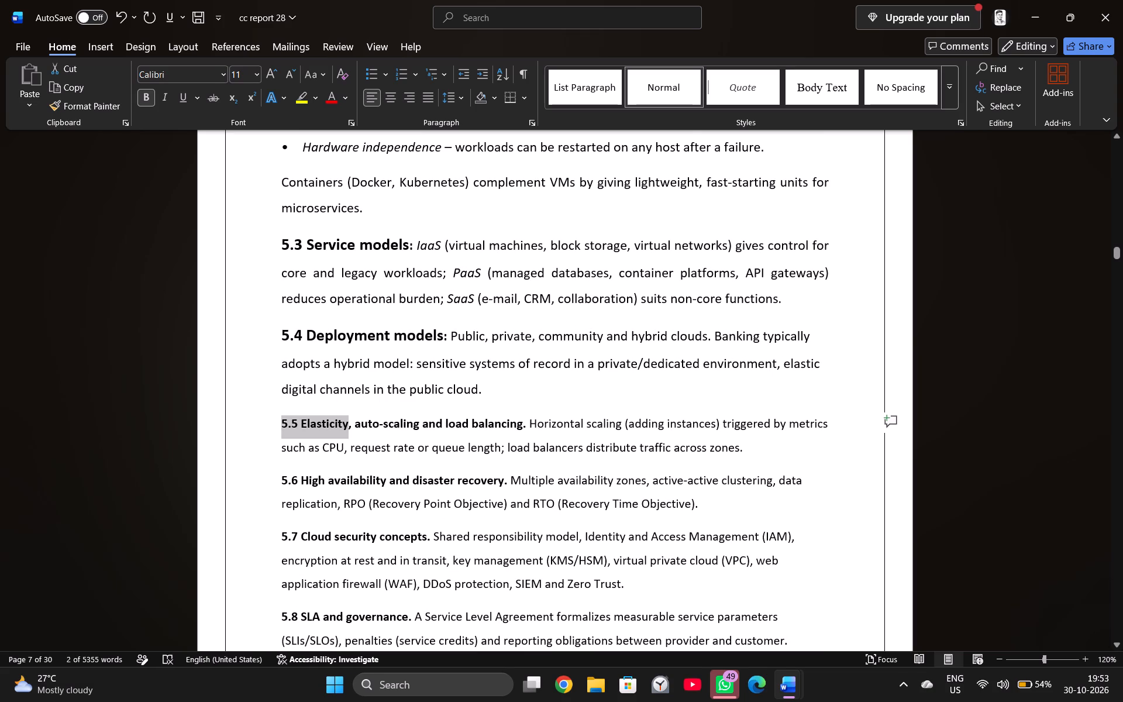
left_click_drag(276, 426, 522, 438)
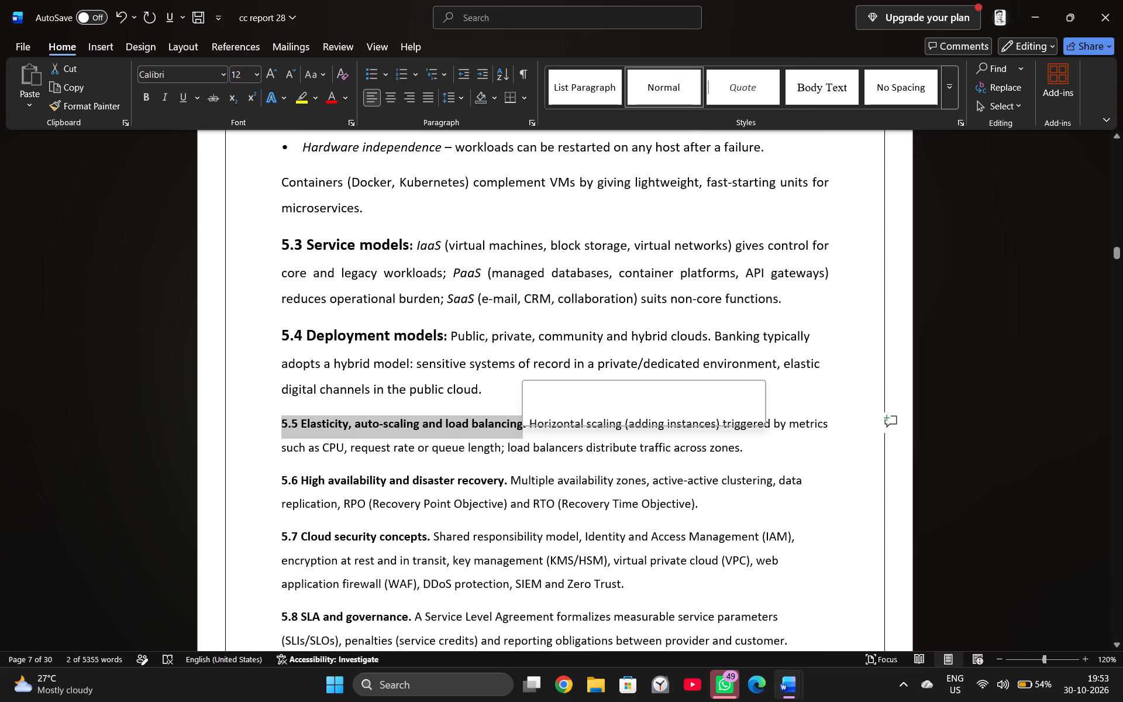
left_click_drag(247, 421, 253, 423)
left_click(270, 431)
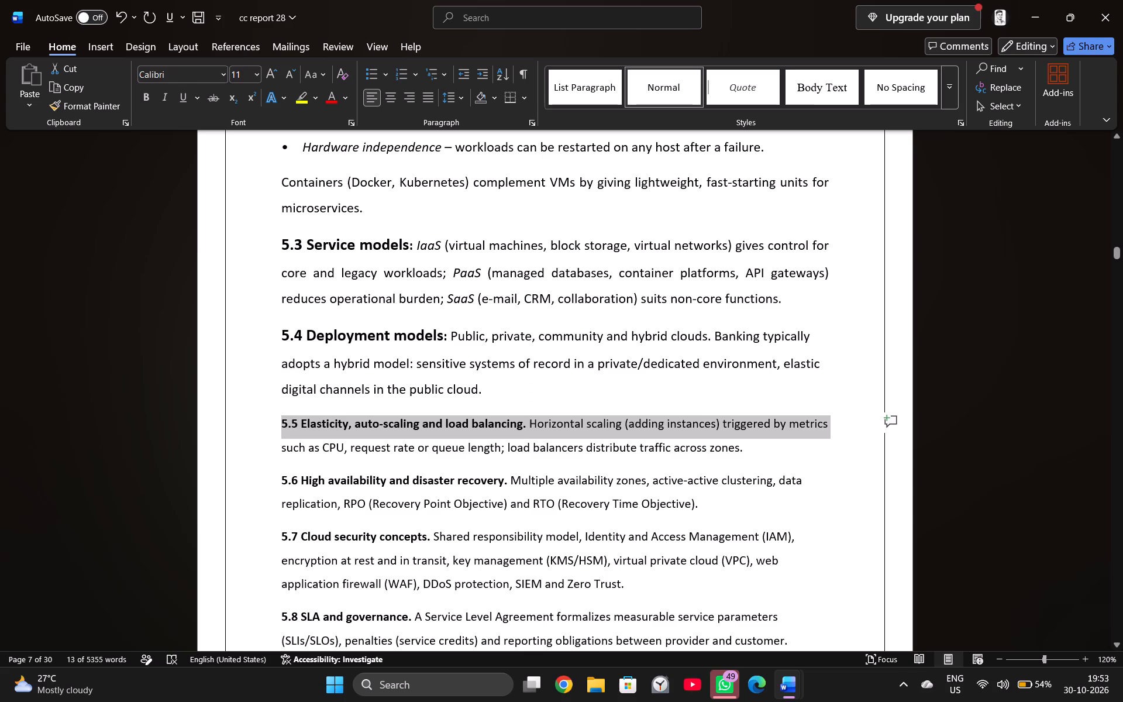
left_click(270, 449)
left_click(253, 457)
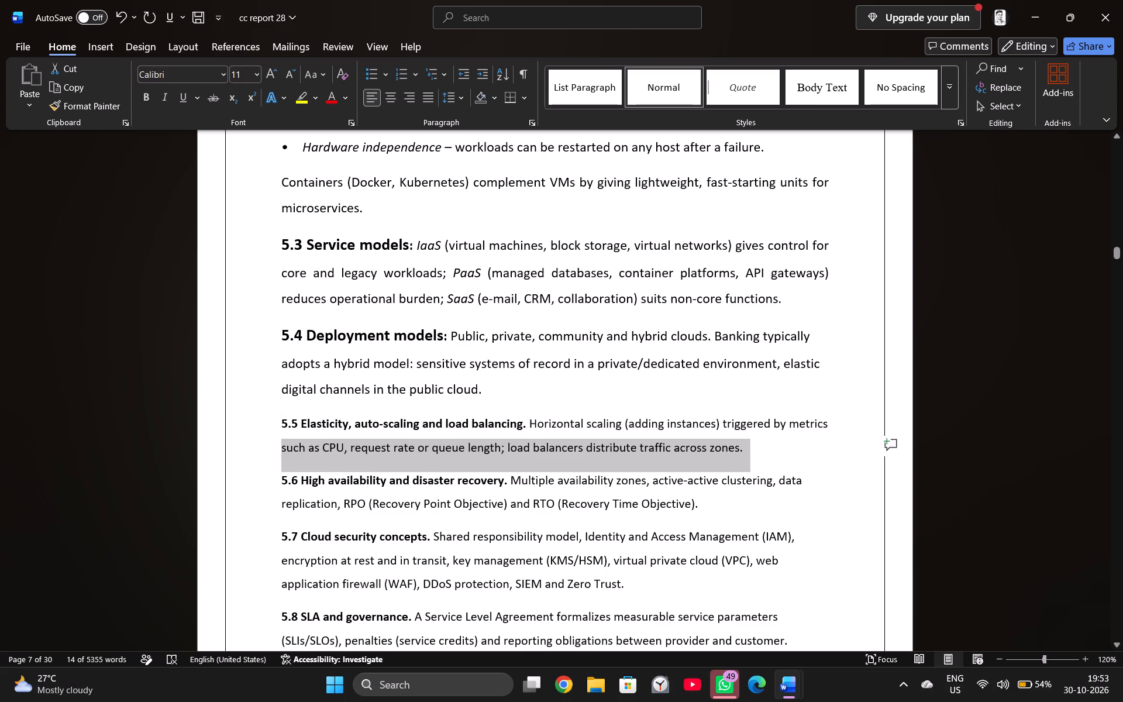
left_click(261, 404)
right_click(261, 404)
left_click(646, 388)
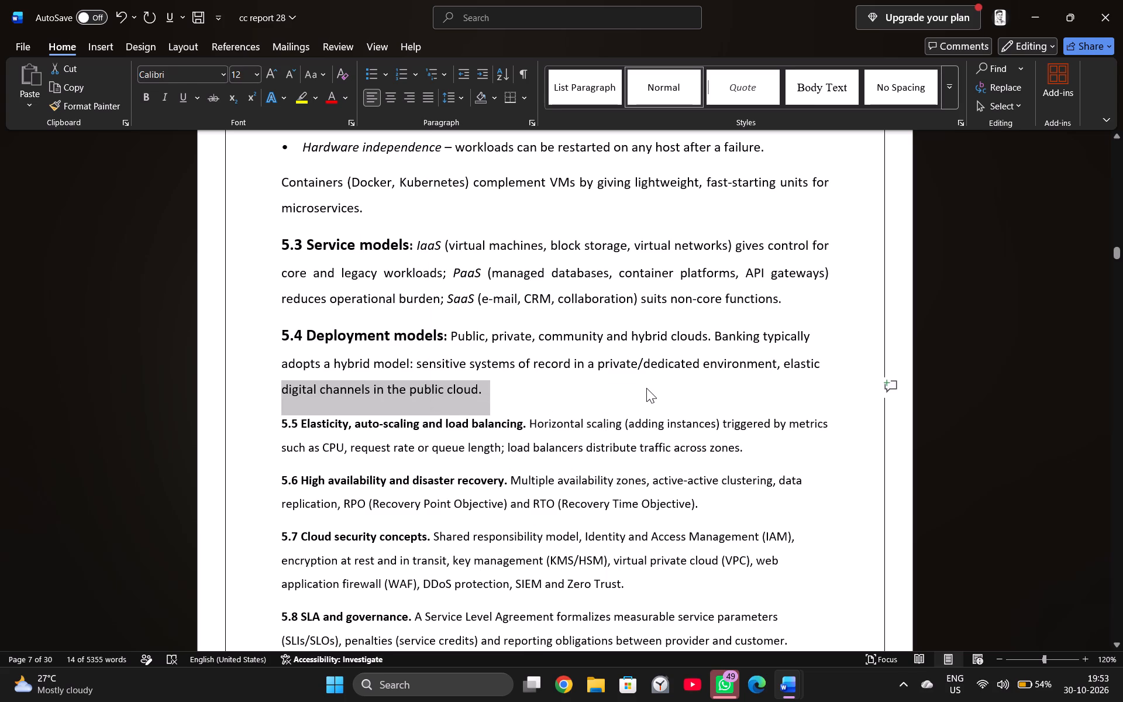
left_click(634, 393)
Justify the paragraphs of sections 5.5 through 5.8.
left_click_drag(268, 417, 271, 417)
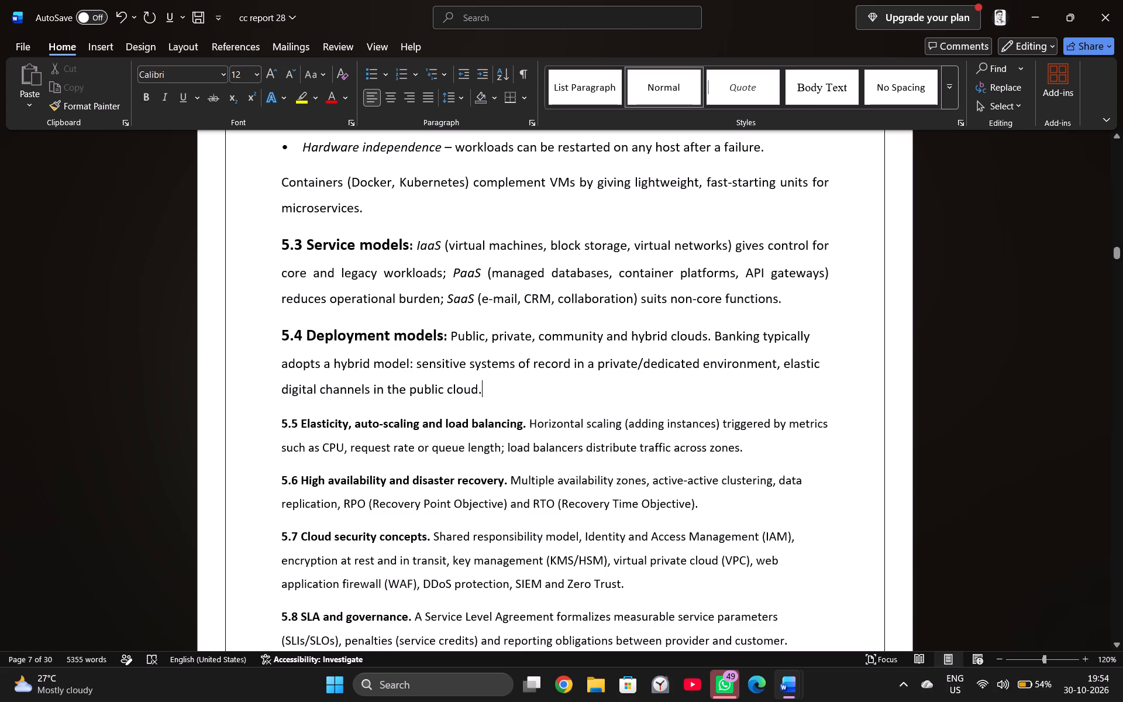
left_click_drag(271, 417, 838, 552)
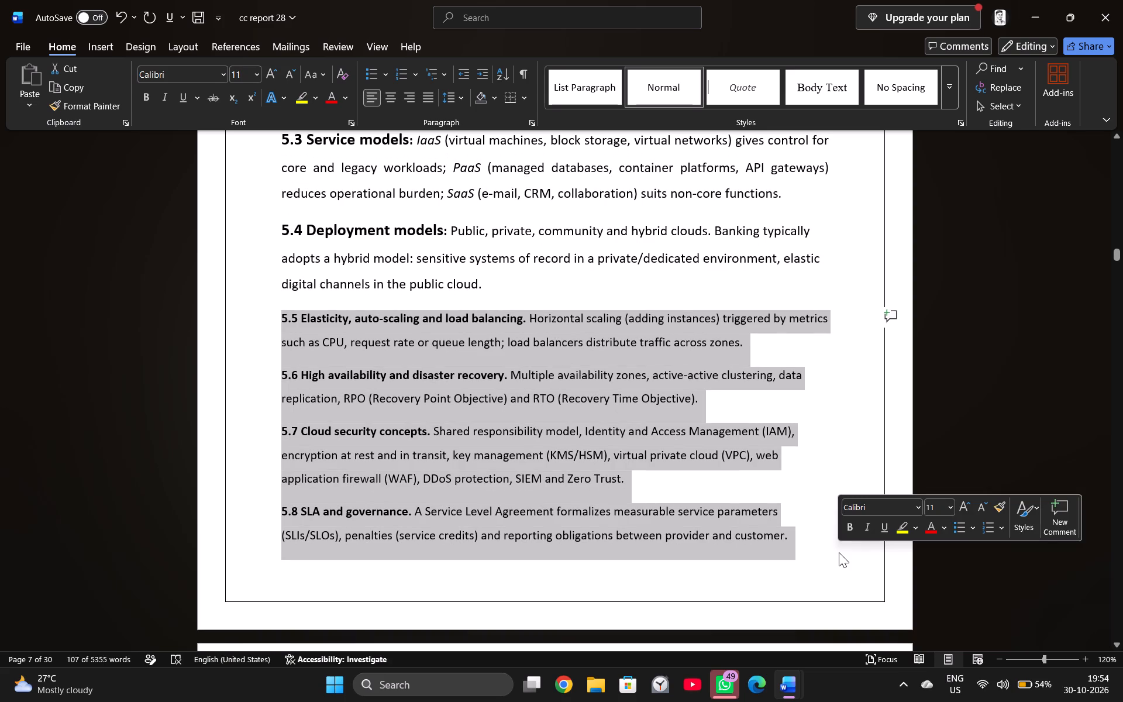
left_click(430, 94)
left_click(587, 283)
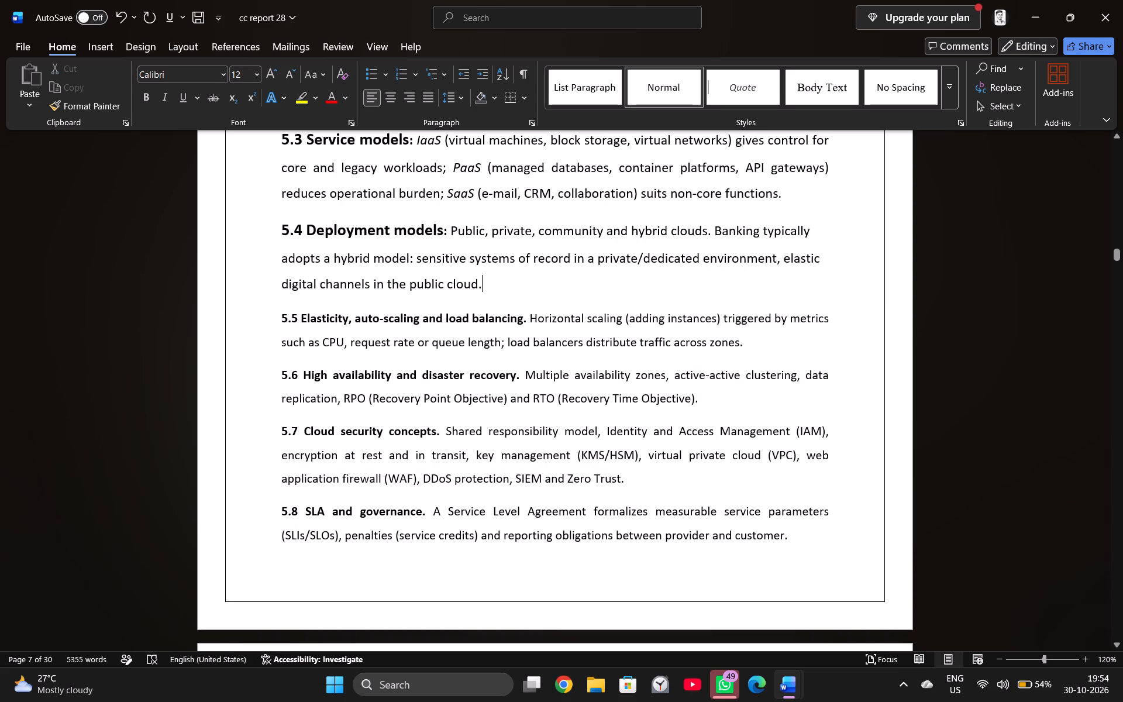
Set the "5.5 Elasticity, auto-scaling and load balancing" heading text to font size 12.
left_click_drag(277, 314, 423, 319)
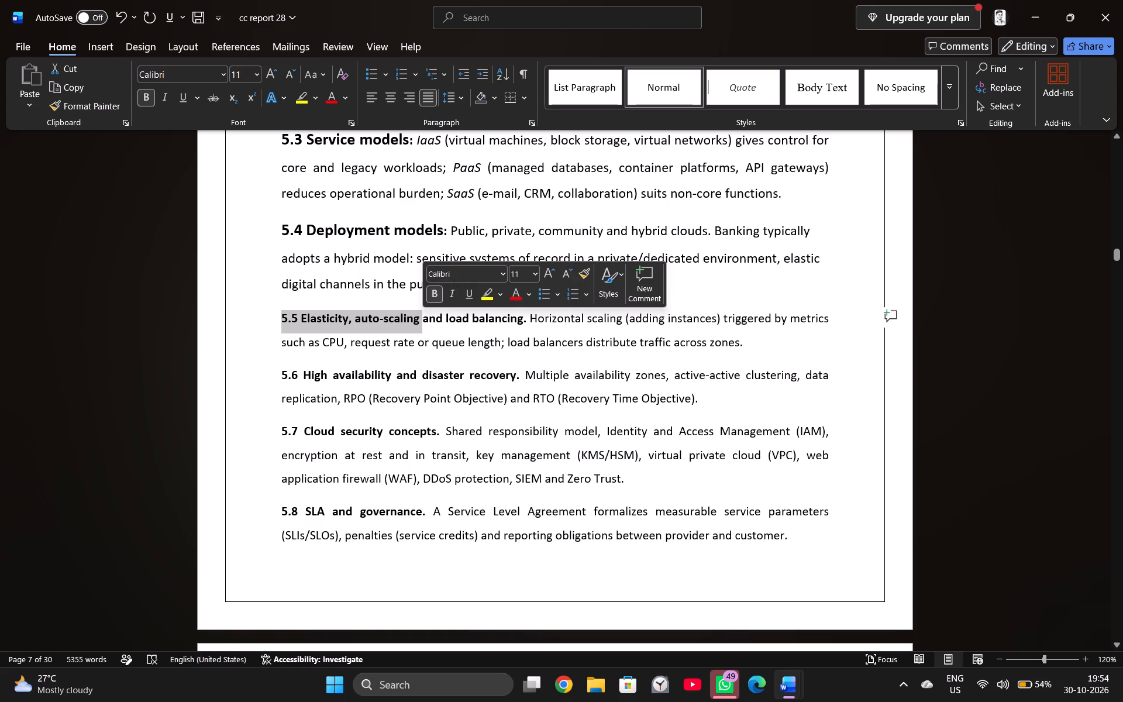
left_click(249, 301)
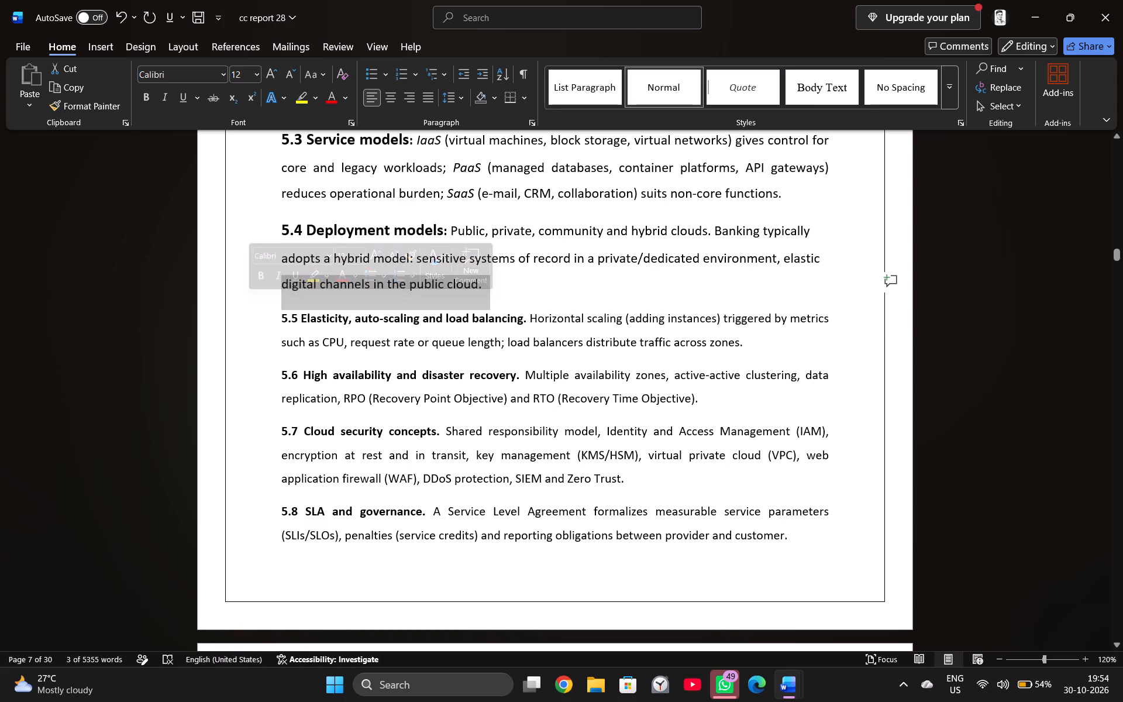
left_click(271, 339)
left_click(250, 346)
left_click(266, 325)
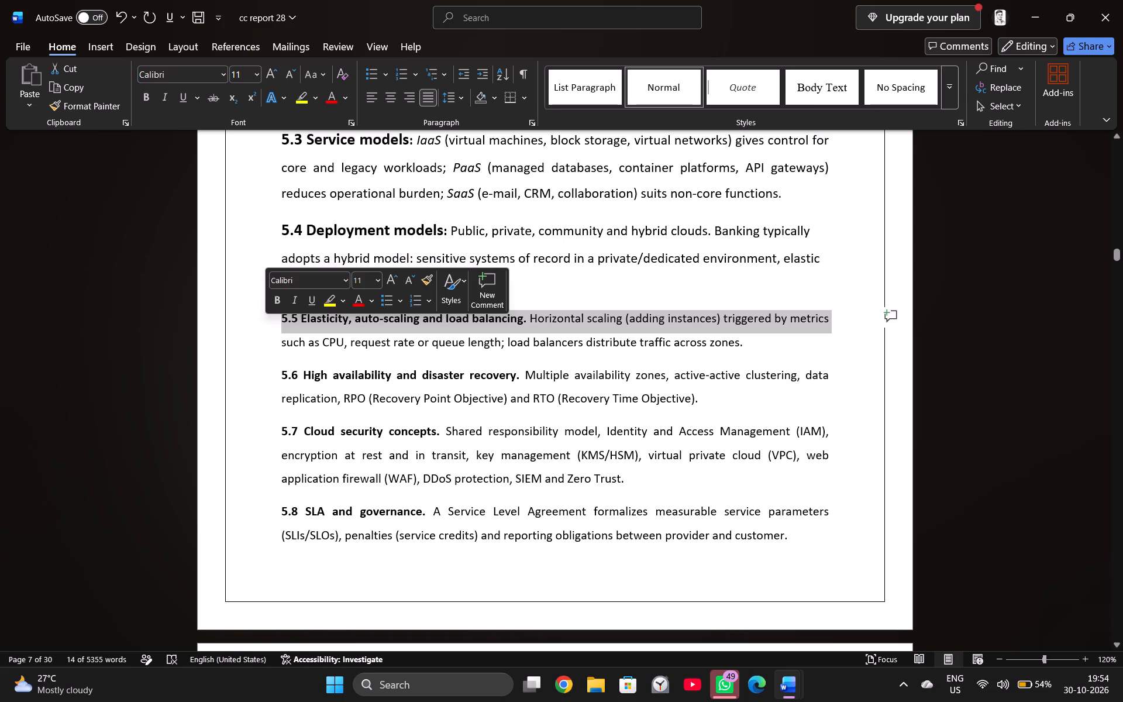
left_click(667, 291)
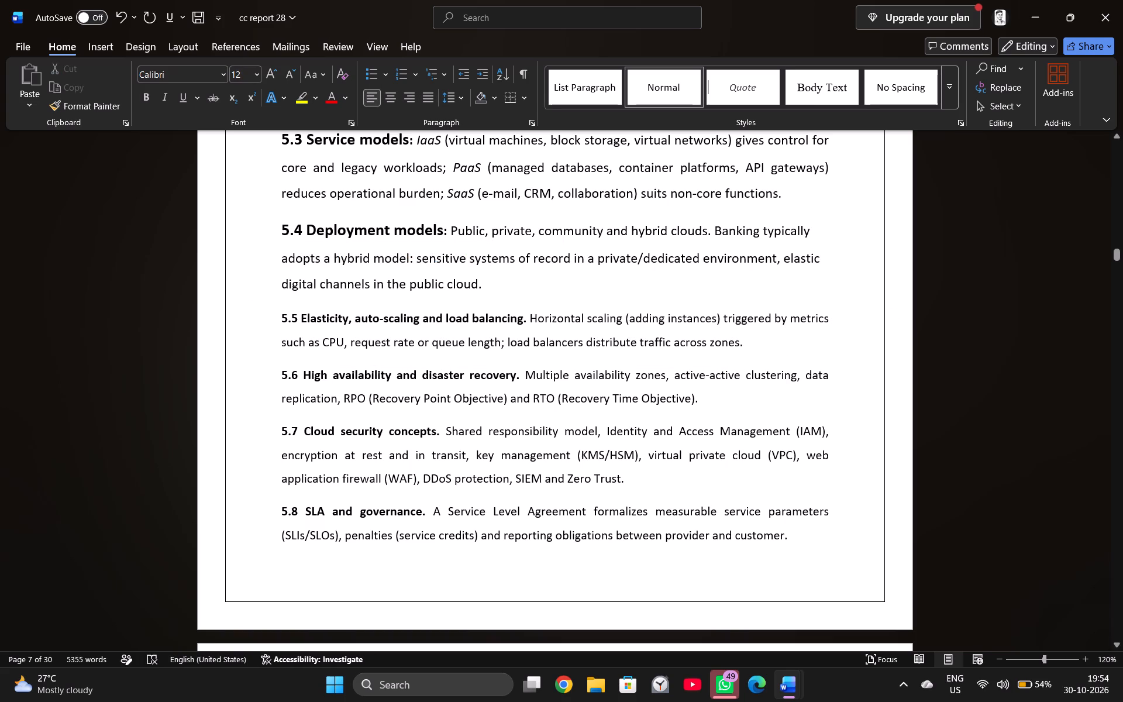
left_click_drag(291, 318, 378, 320)
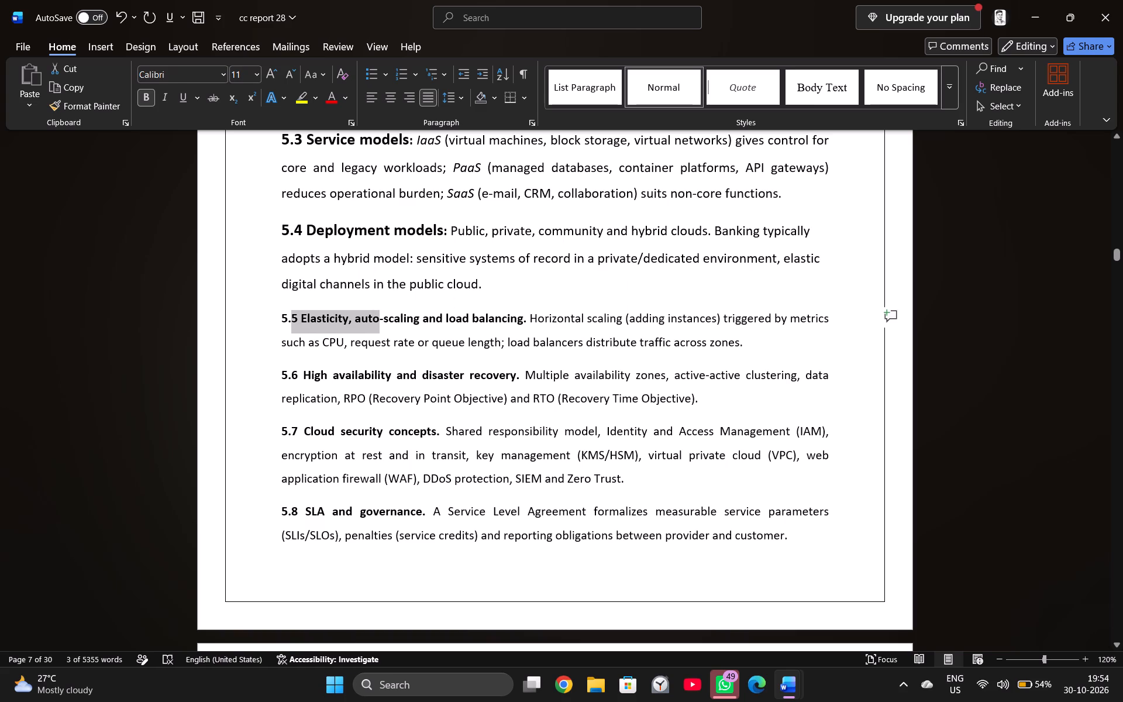
right_click(585, 279)
left_click(538, 283)
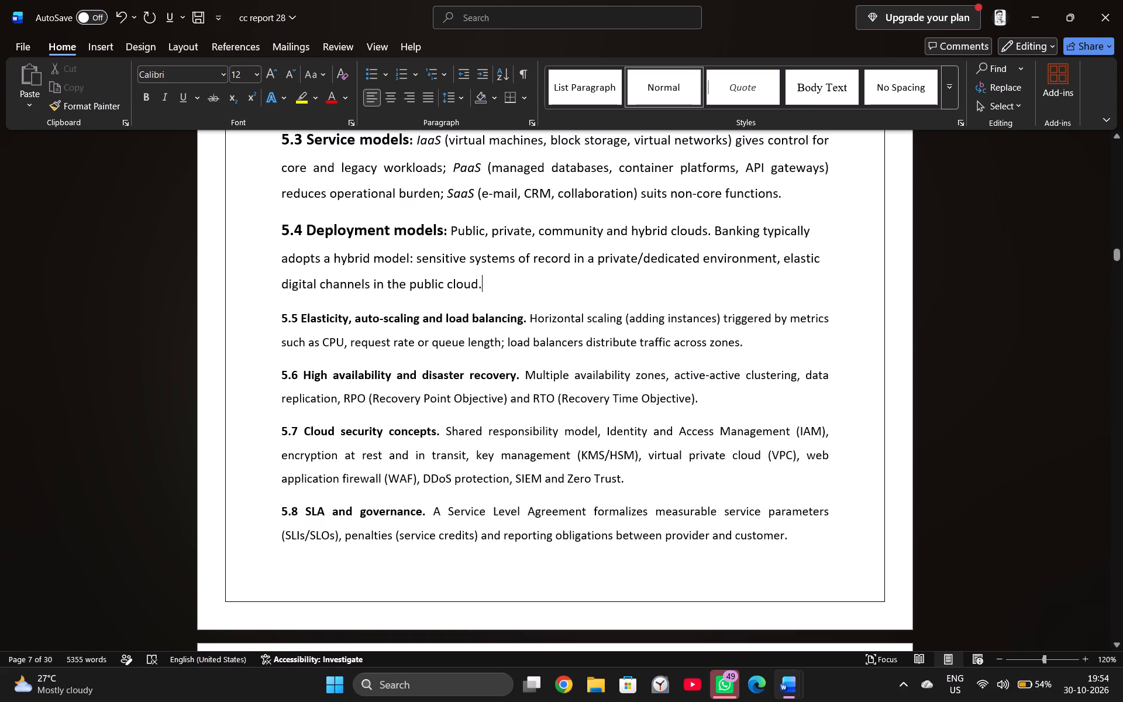
left_click_drag(279, 318, 514, 321)
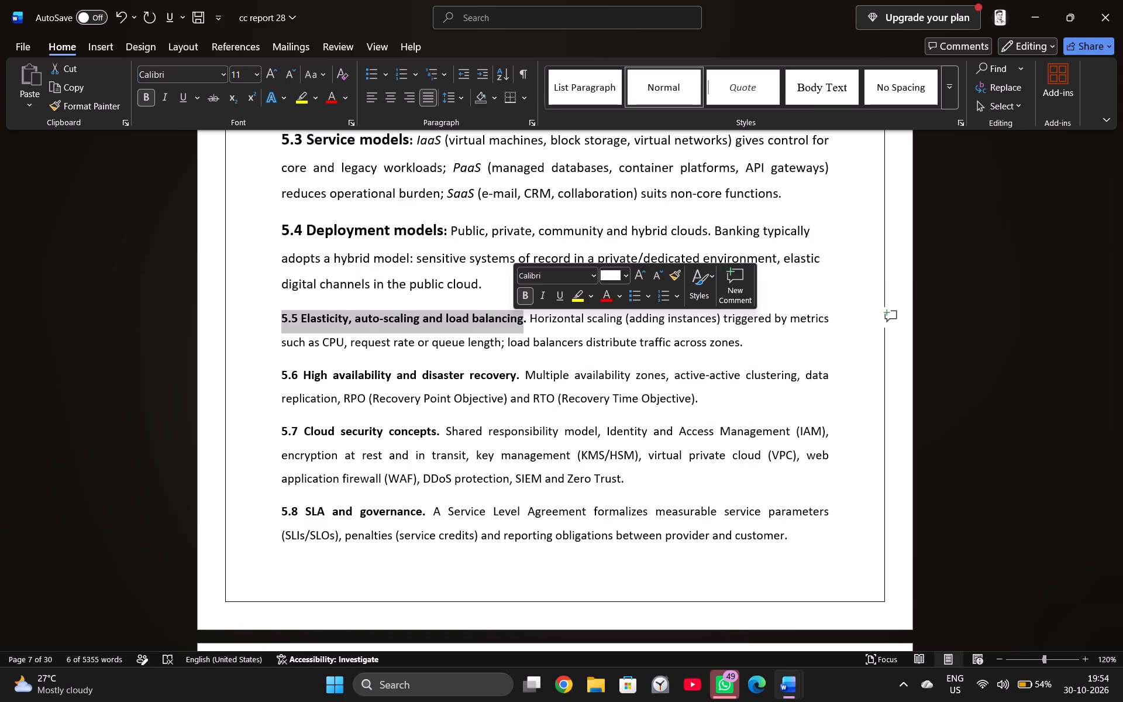
left_click(621, 277)
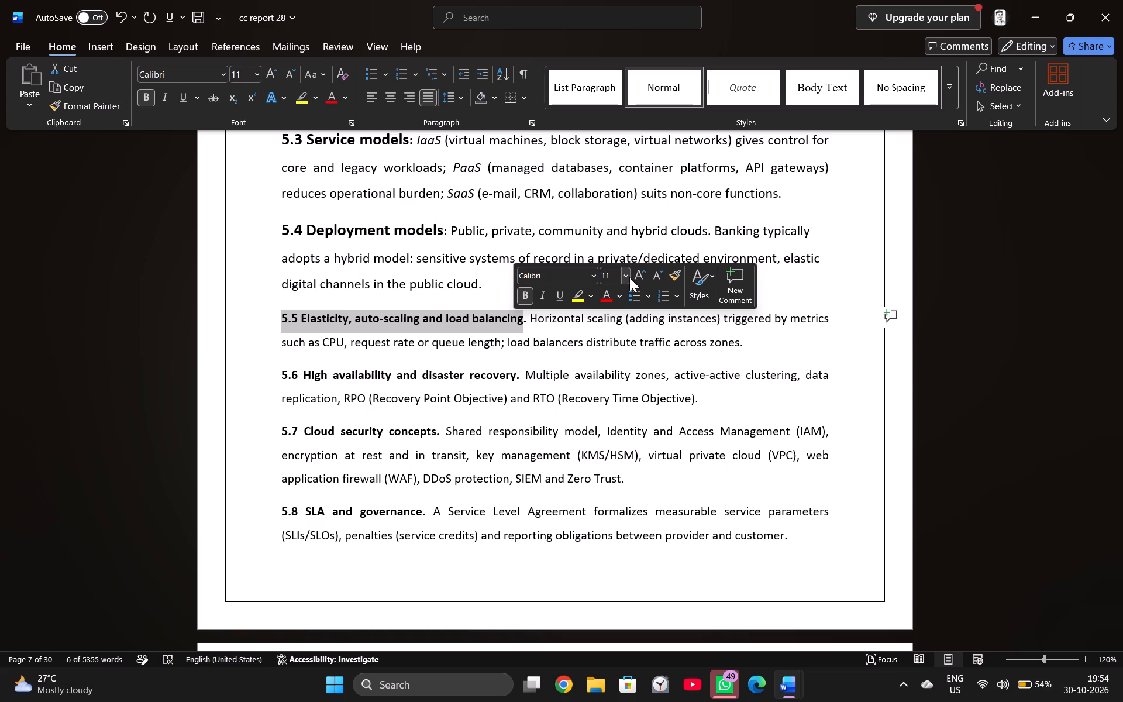
left_click(629, 277)
left_click(616, 368)
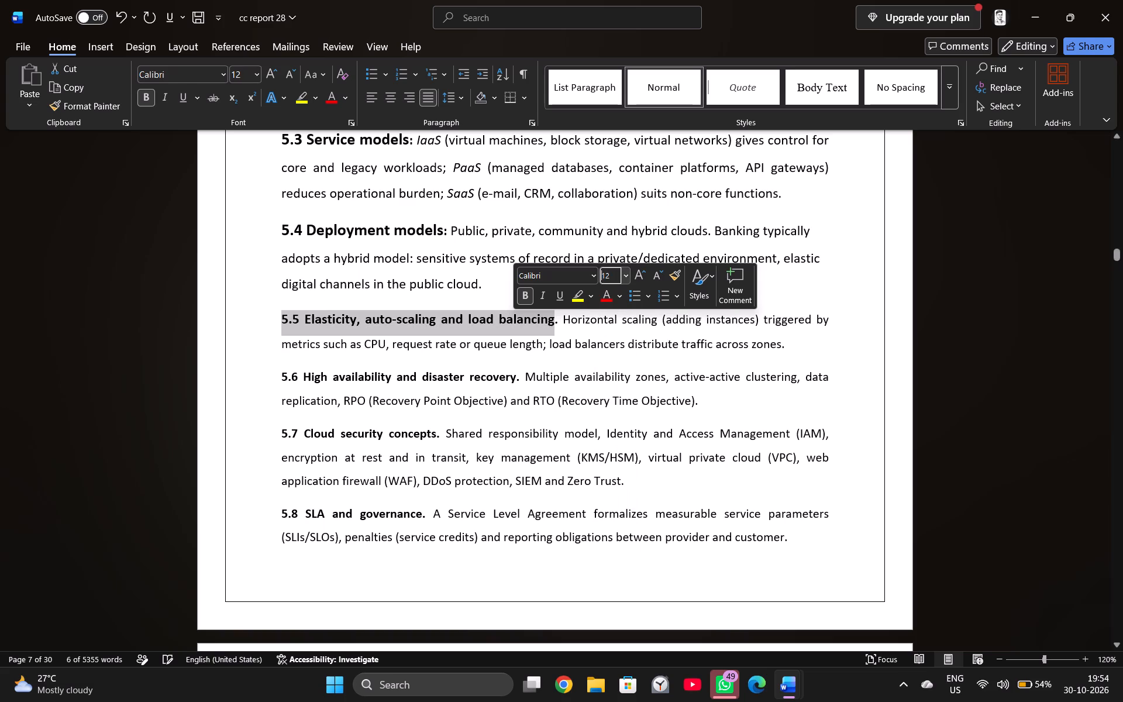
Replace the full stop after the "5.5 Elasticity, auto-scaling and load balancing" heading with a colon.
left_click(560, 319)
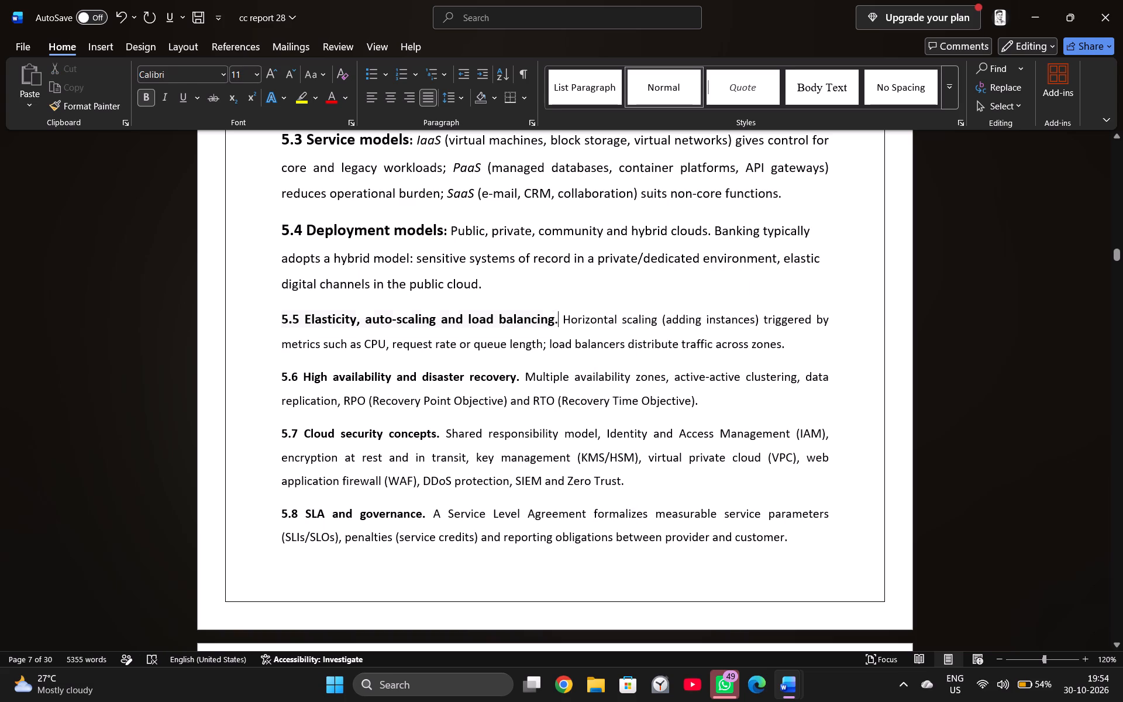
key("BackSpace")
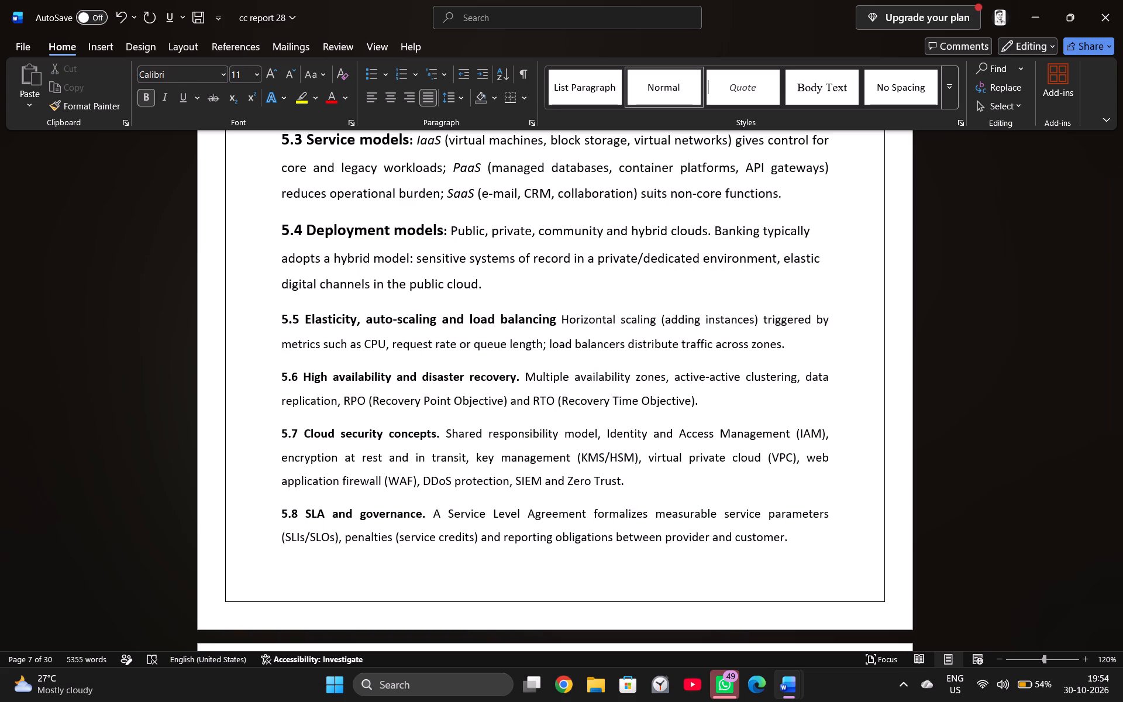
key("shift+colon")
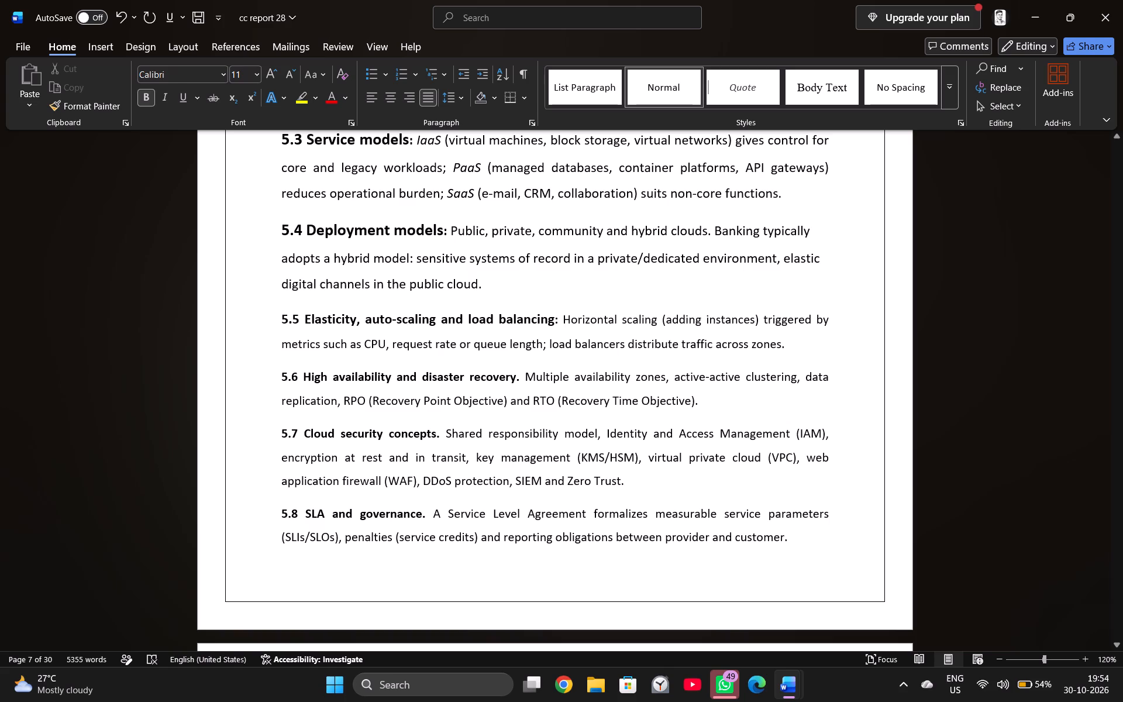
Set the 5.5 body text, including the colon after the heading, to font size 12.
left_click_drag(562, 319, 725, 367)
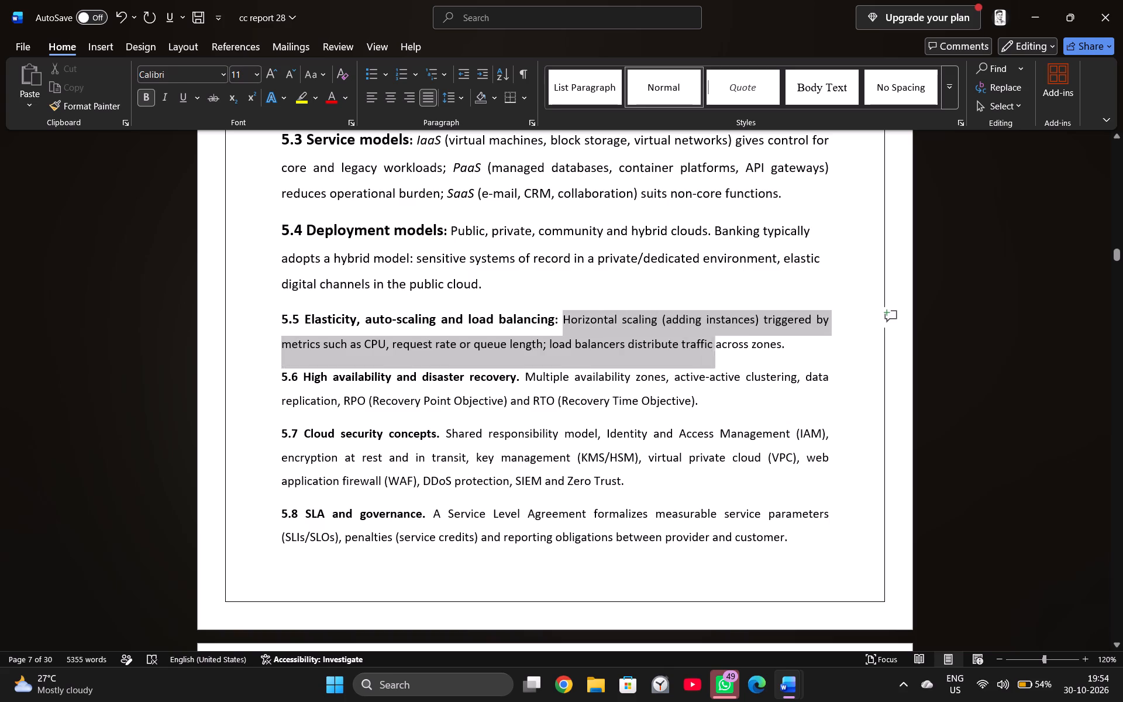
left_click_drag(725, 367, 795, 358)
left_click(795, 352)
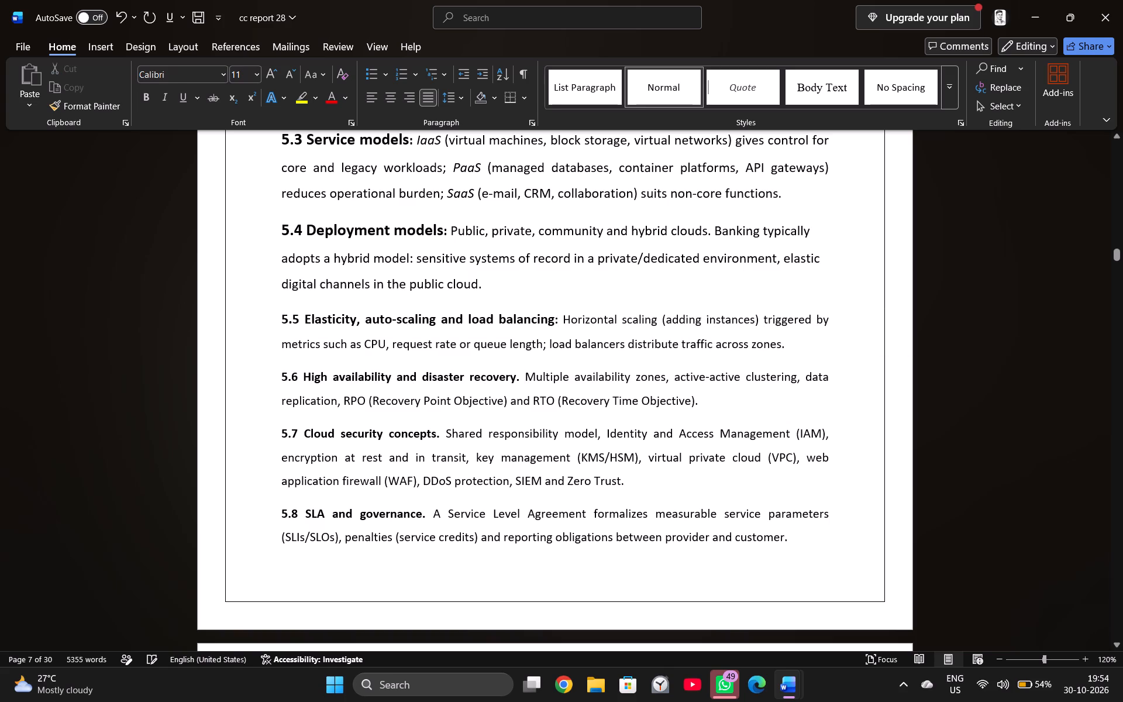
left_click_drag(560, 319, 722, 335)
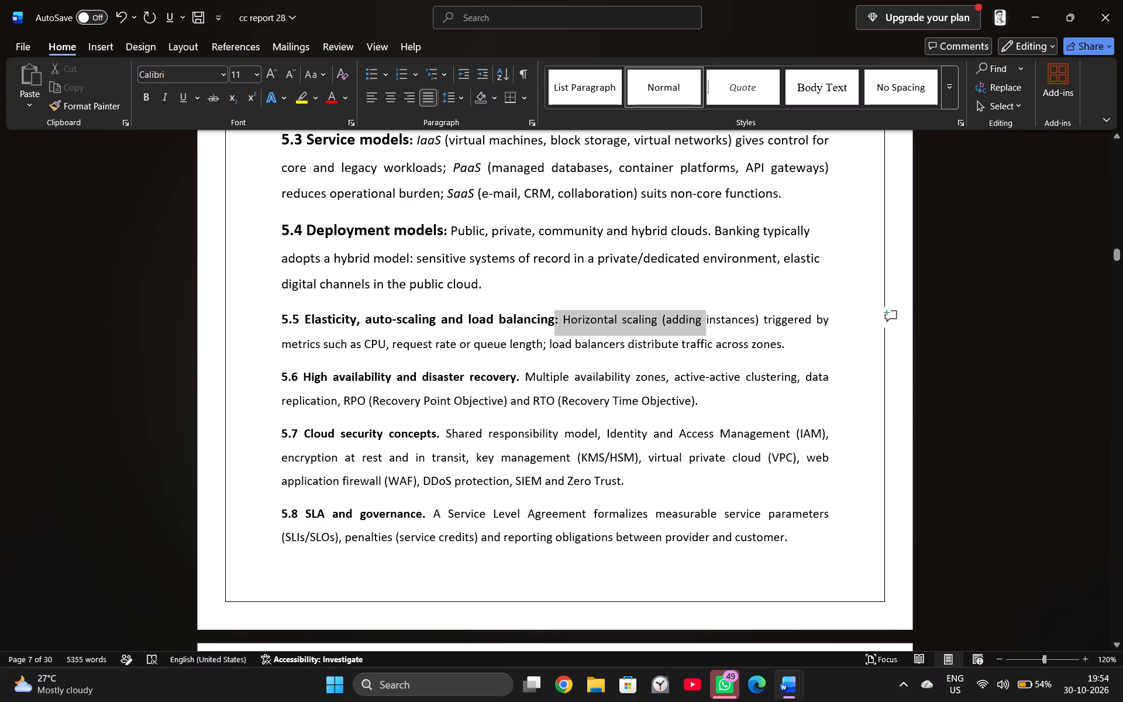
left_click_drag(722, 335, 788, 351)
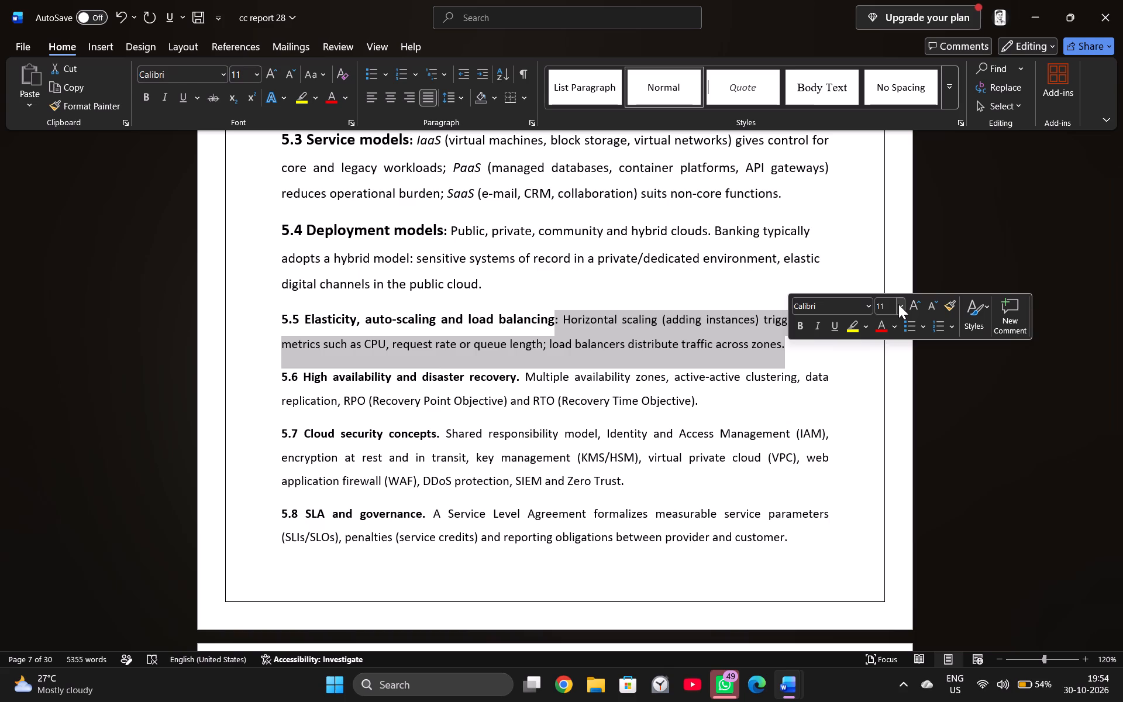
left_click(898, 304)
left_click(890, 388)
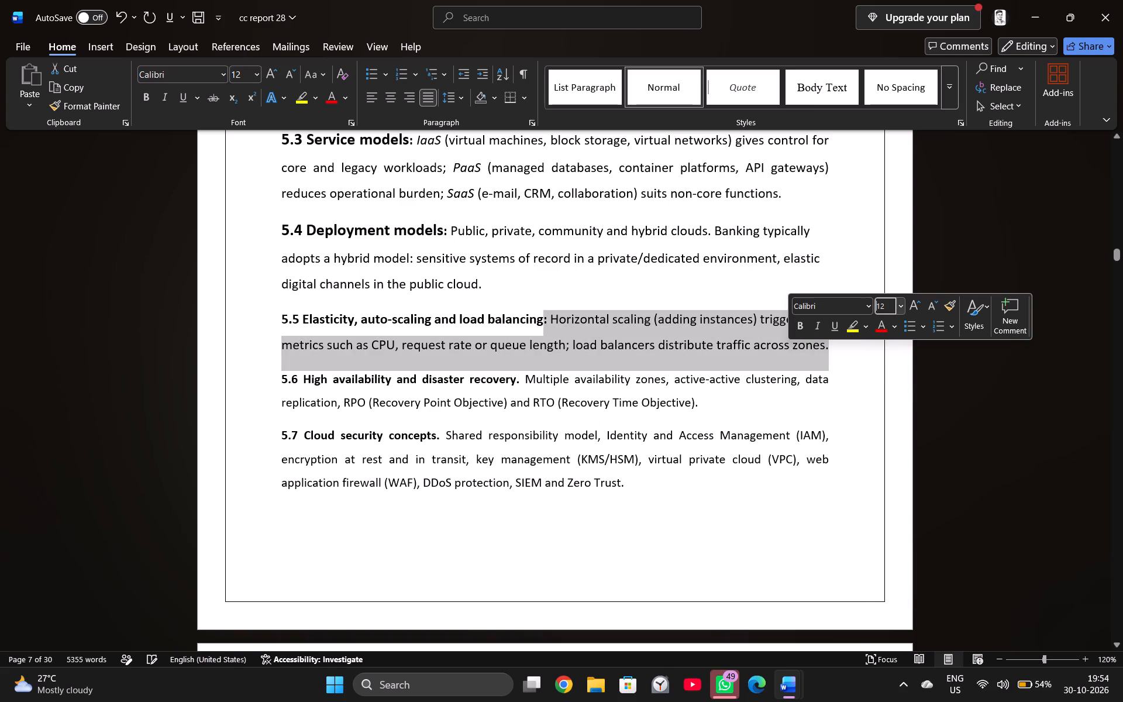
left_click(673, 291)
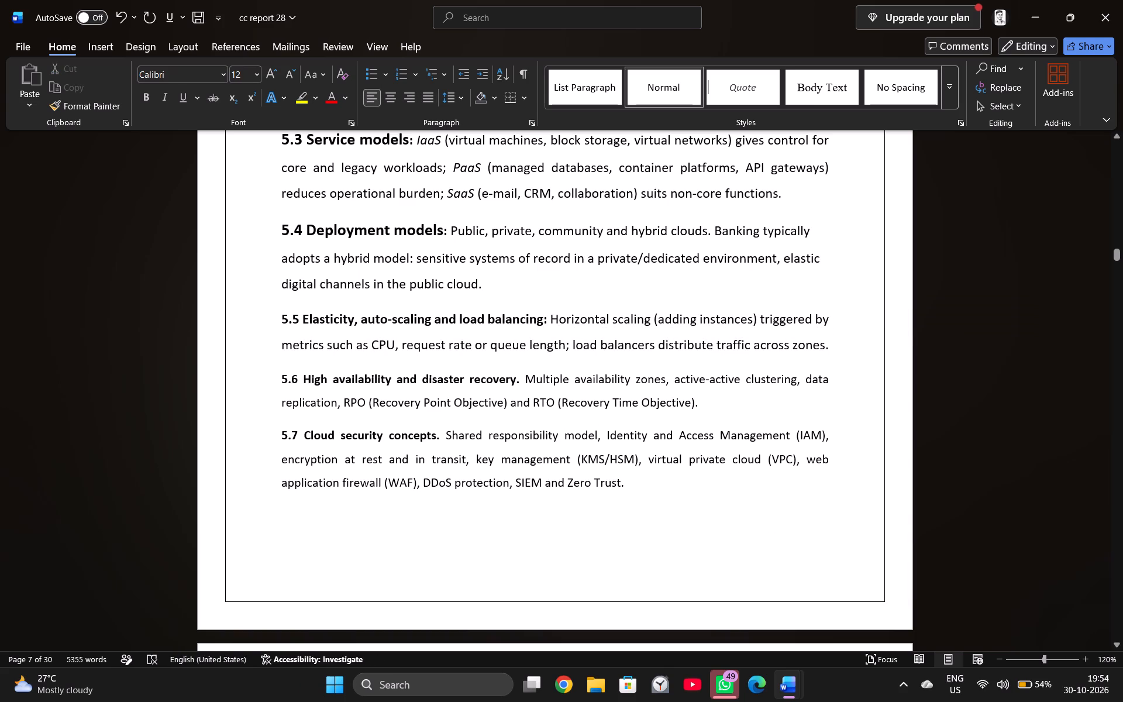
Set the "5.5 Elasticity, auto-scaling and load balancing" heading text to font size 14.
left_click_drag(278, 319, 477, 320)
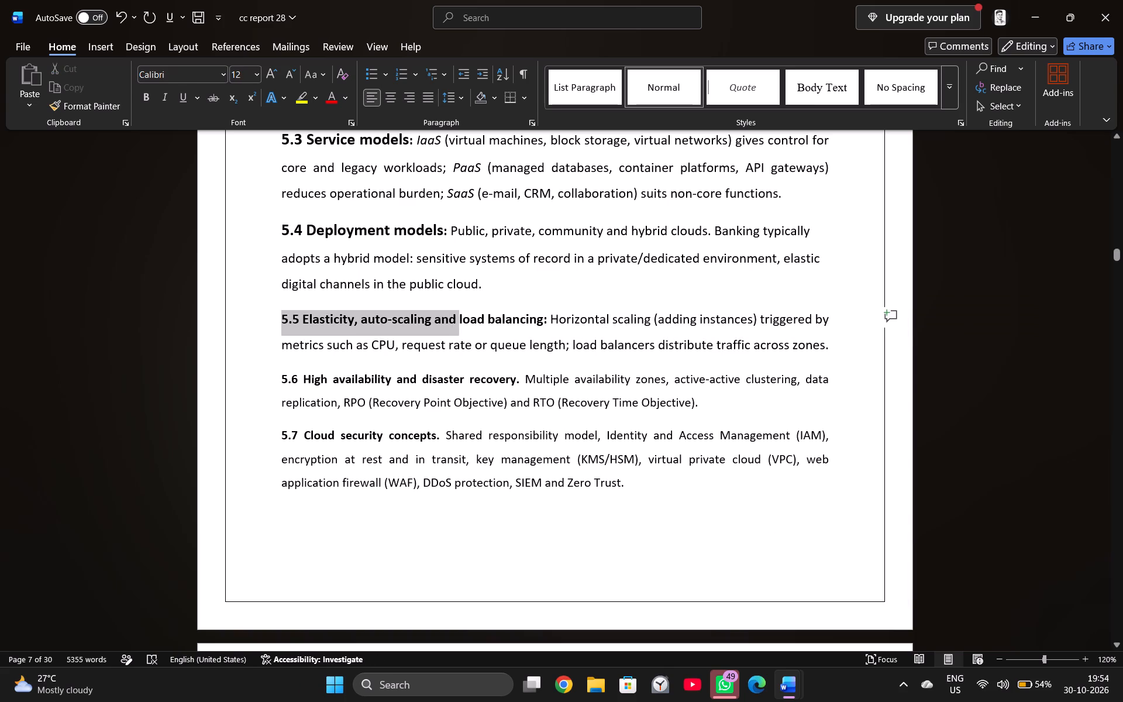
left_click_drag(477, 320, 538, 320)
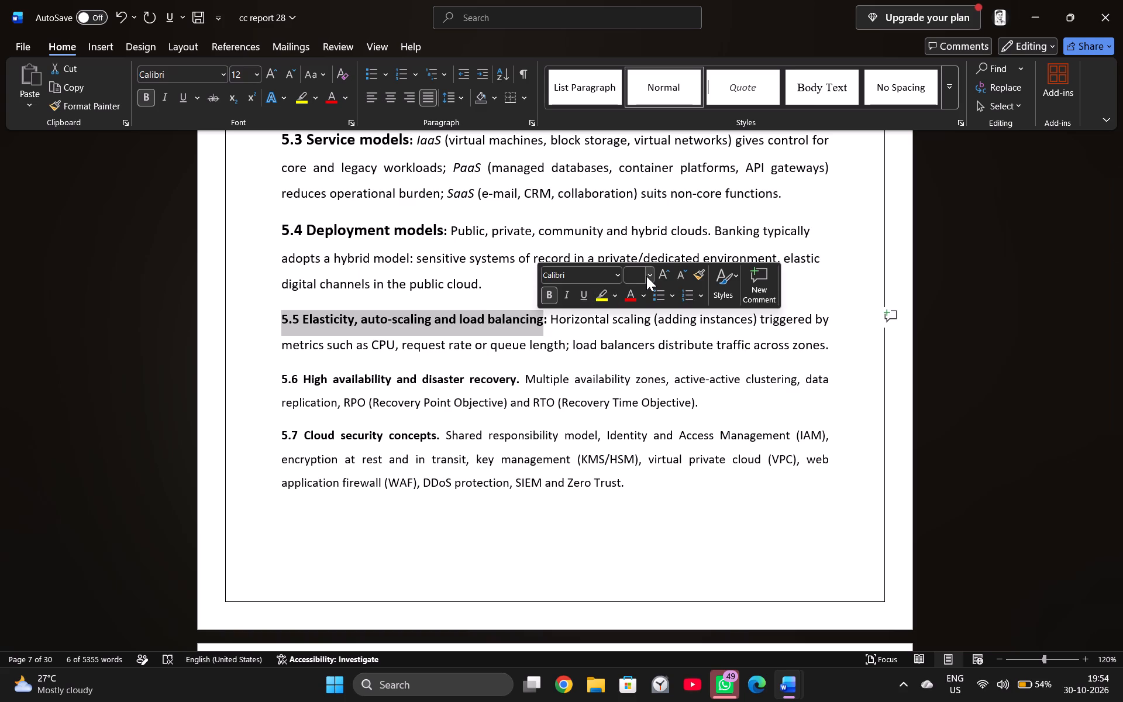
left_click(649, 276)
left_click(640, 378)
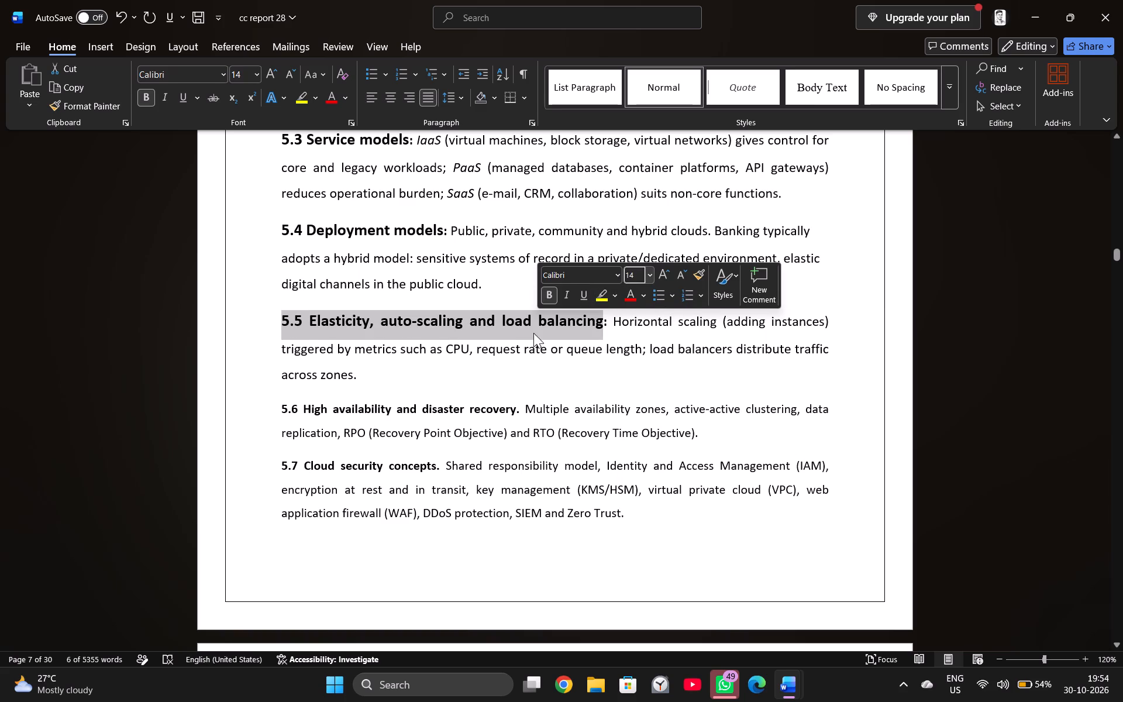
left_click(260, 347)
left_click(687, 291)
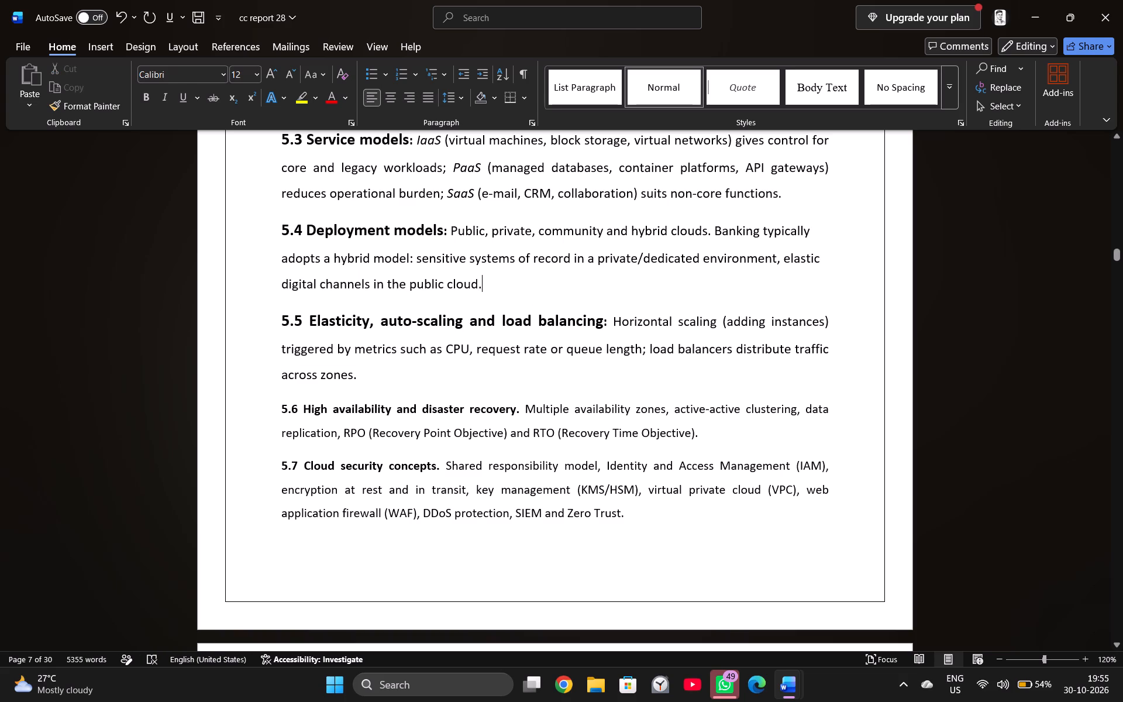
Review the formatting of sections 2 through 5 for consistent headings, text sizes and page layout.
scroll(334, 366, "up", 6)
scroll(346, 445, "up", 2)
scroll(346, 449, "down", 7)
scroll(228, 362, "up", 5)
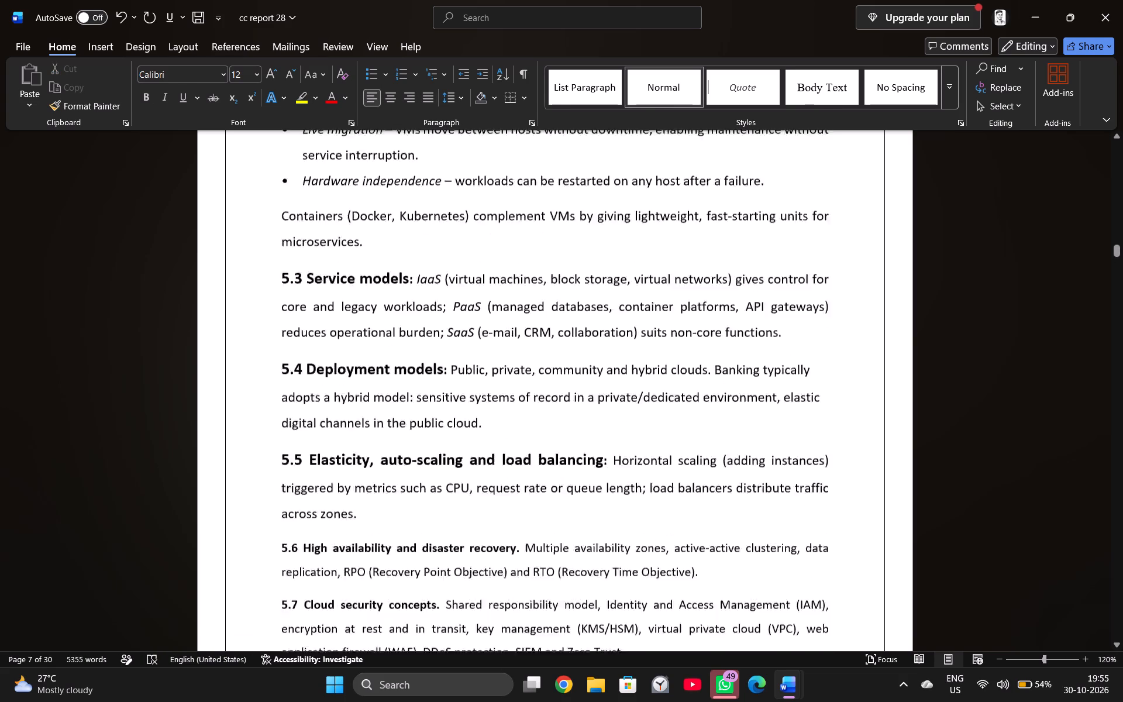
scroll(332, 394, "up", 19)
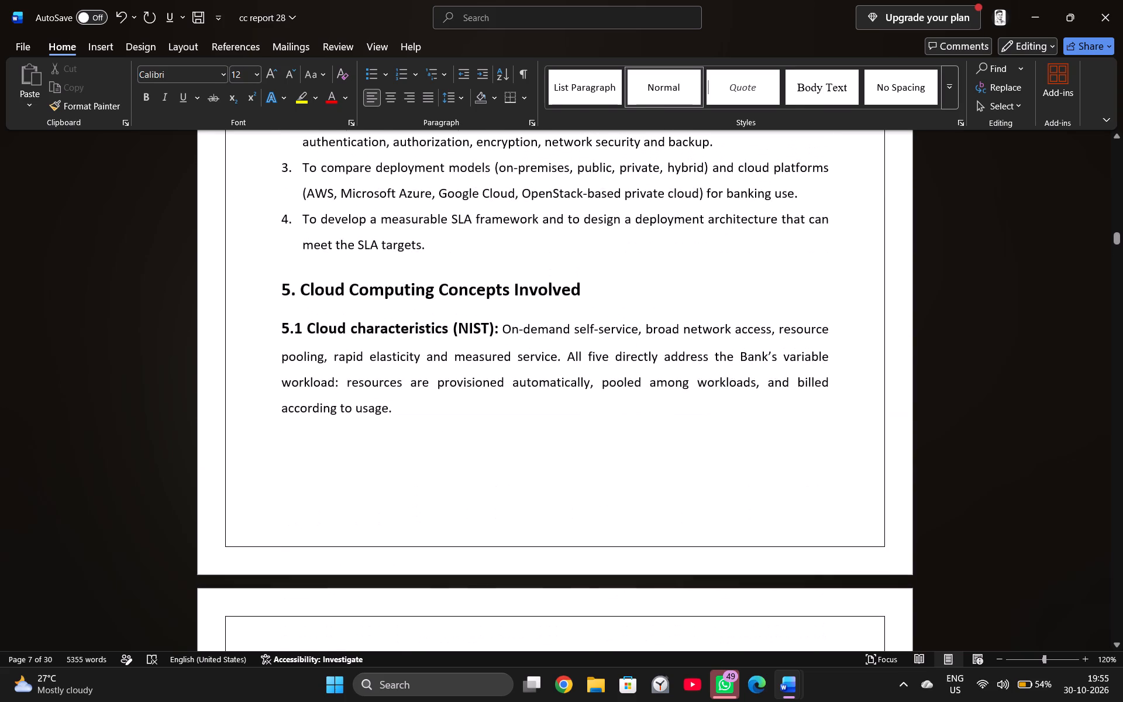
scroll(357, 429, "up", 14)
scroll(358, 431, "up", 12)
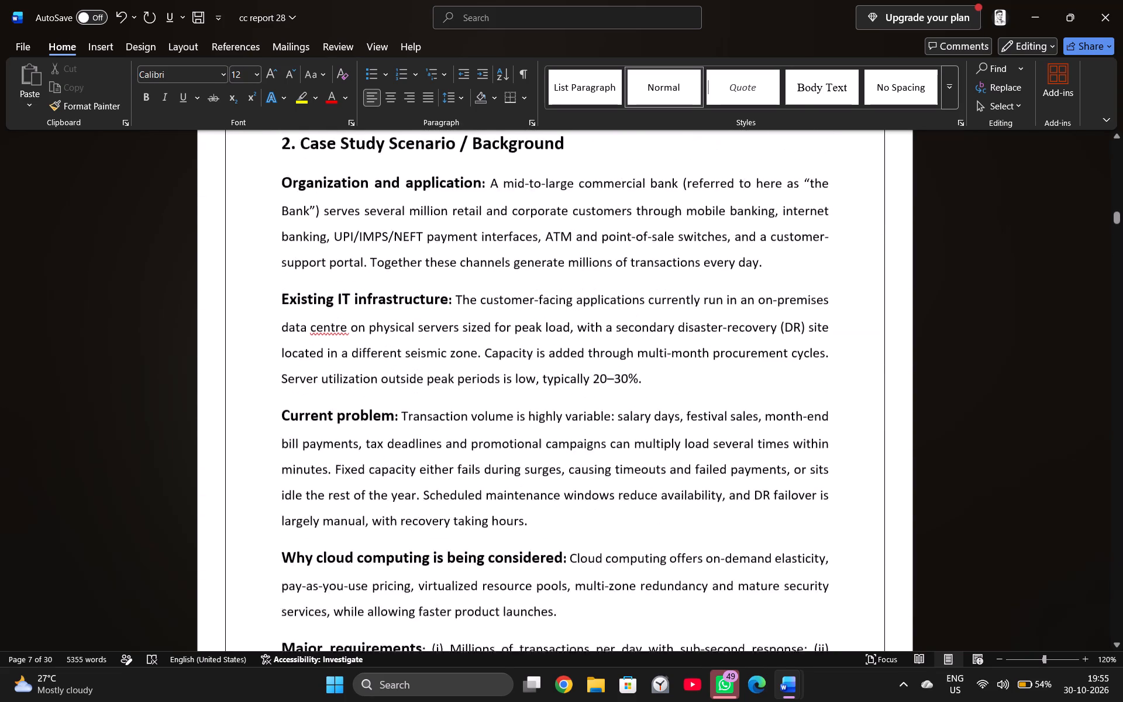
scroll(358, 431, "up", 1)
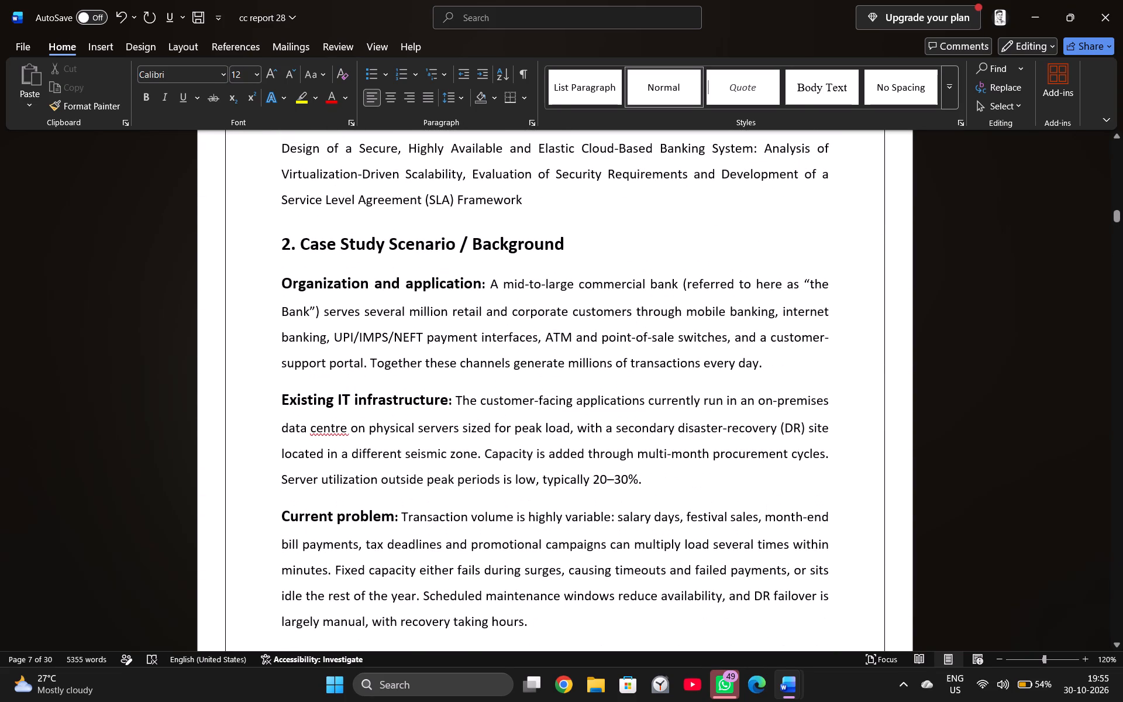
scroll(358, 431, "down", 20)
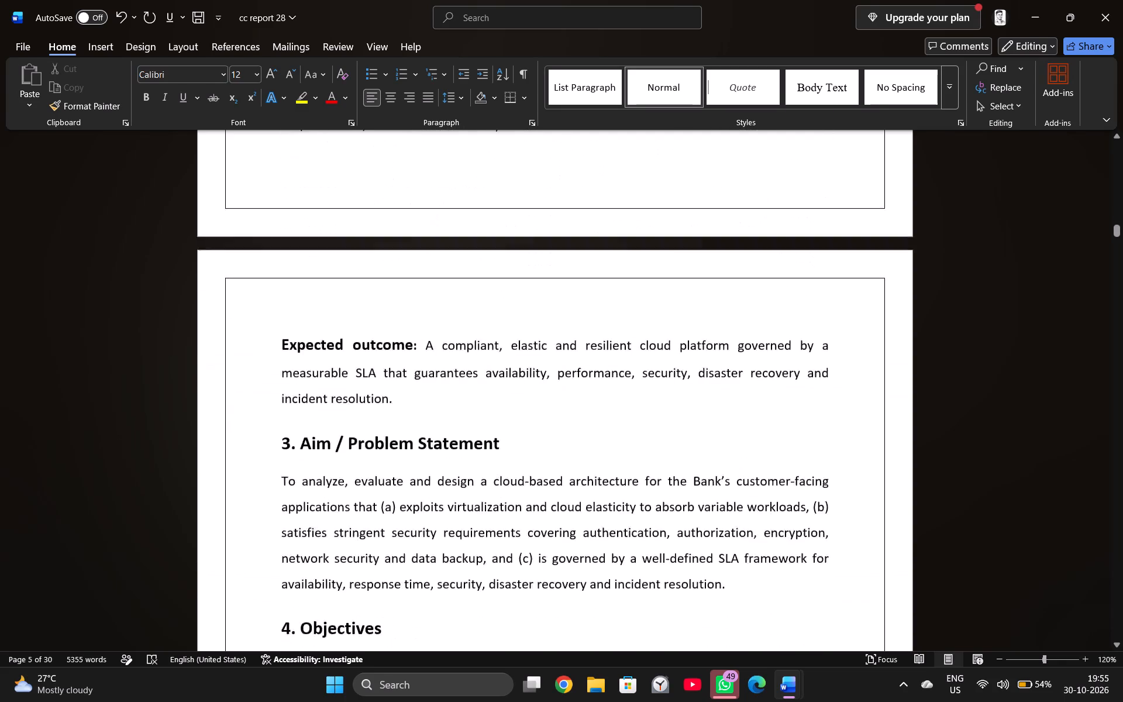
scroll(359, 431, "down", 9)
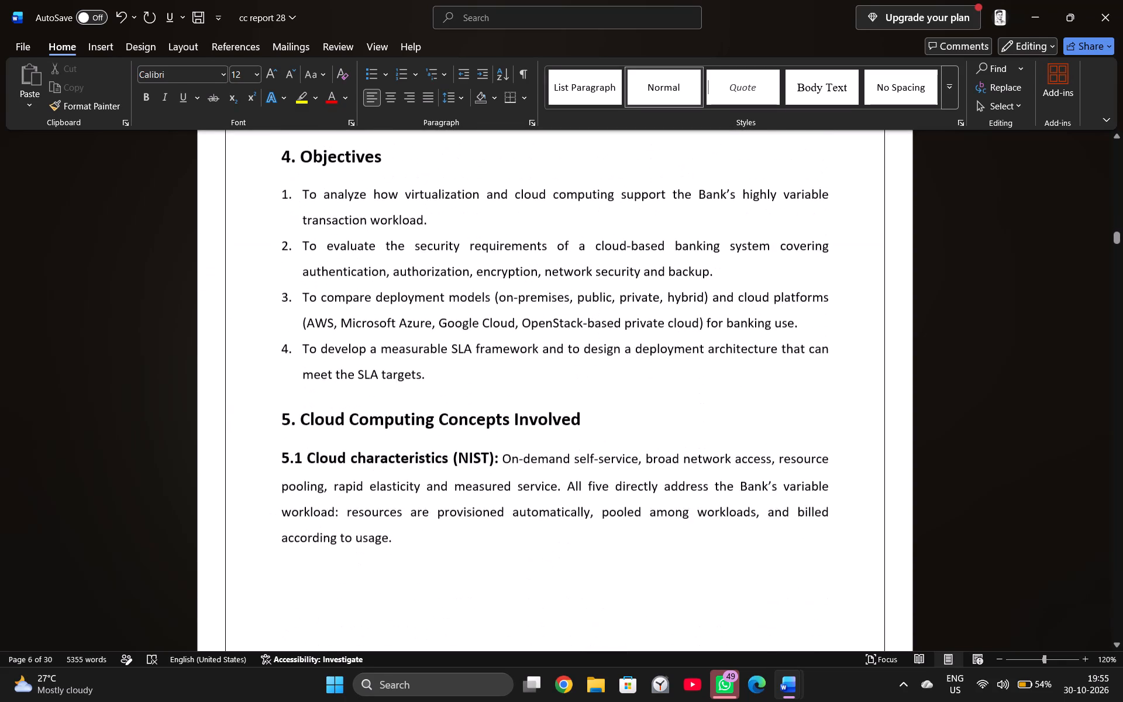
scroll(359, 431, "down", 5)
scroll(359, 430, "up", 9)
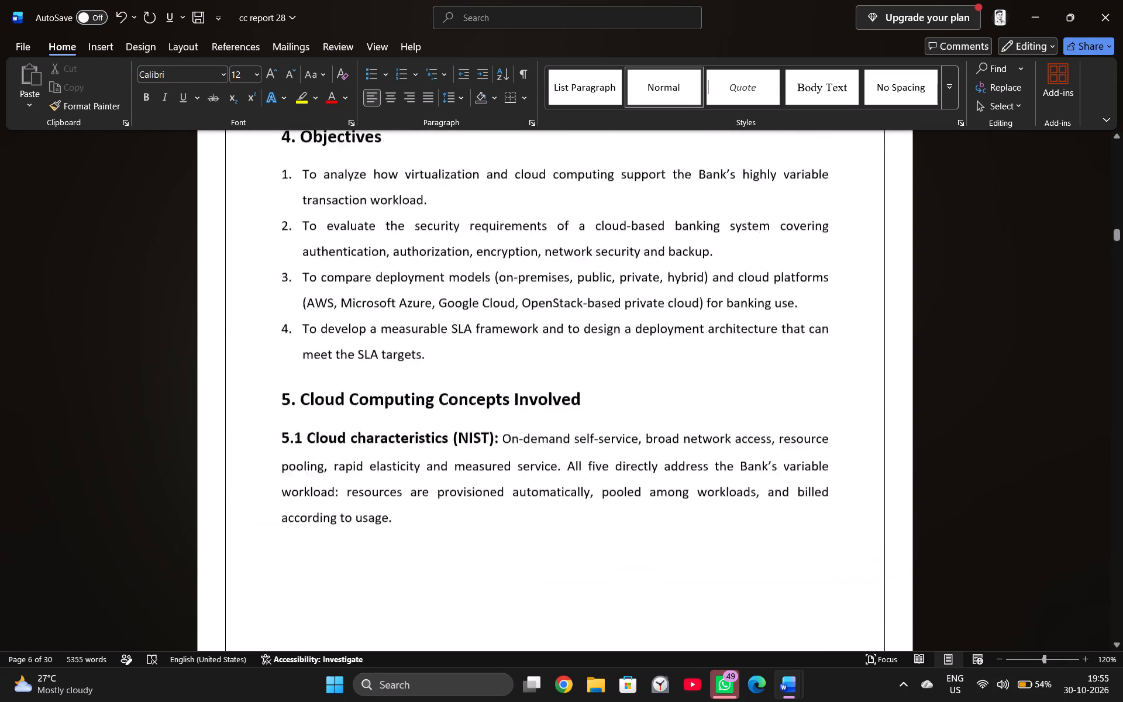
scroll(359, 430, "up", 2)
scroll(398, 474, "down", 6)
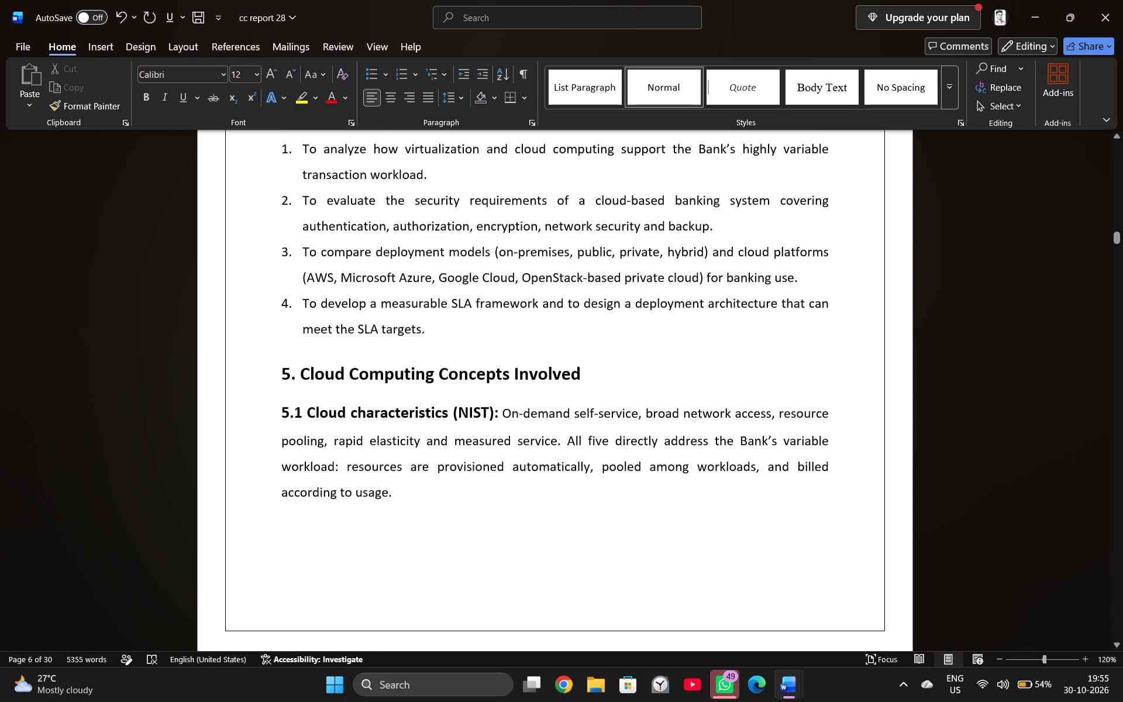
scroll(400, 476, "down", 15)
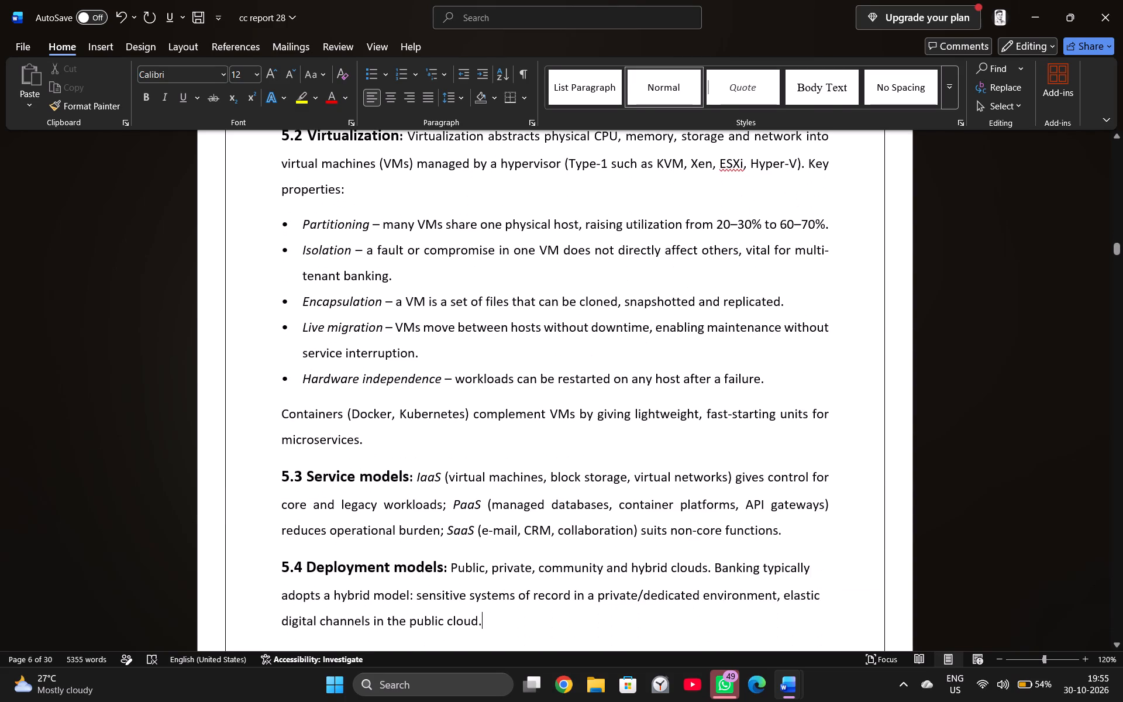
scroll(398, 484, "down", 4)
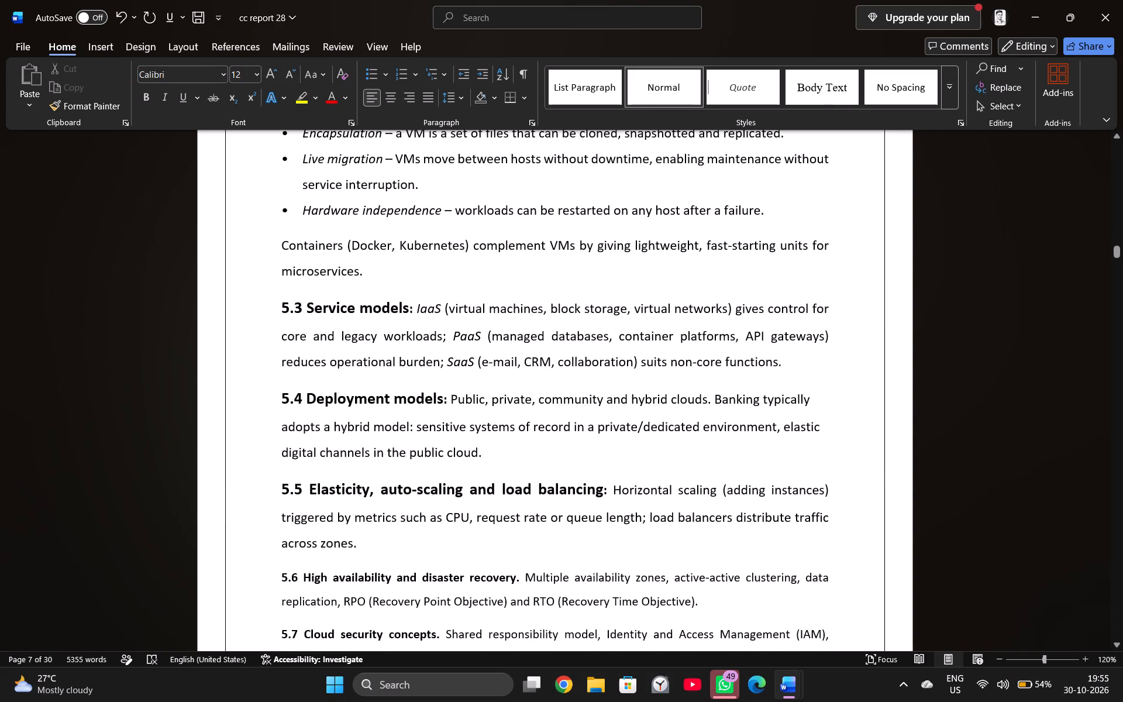
scroll(581, 519, "down", 4)
scroll(555, 417, "up", 3)
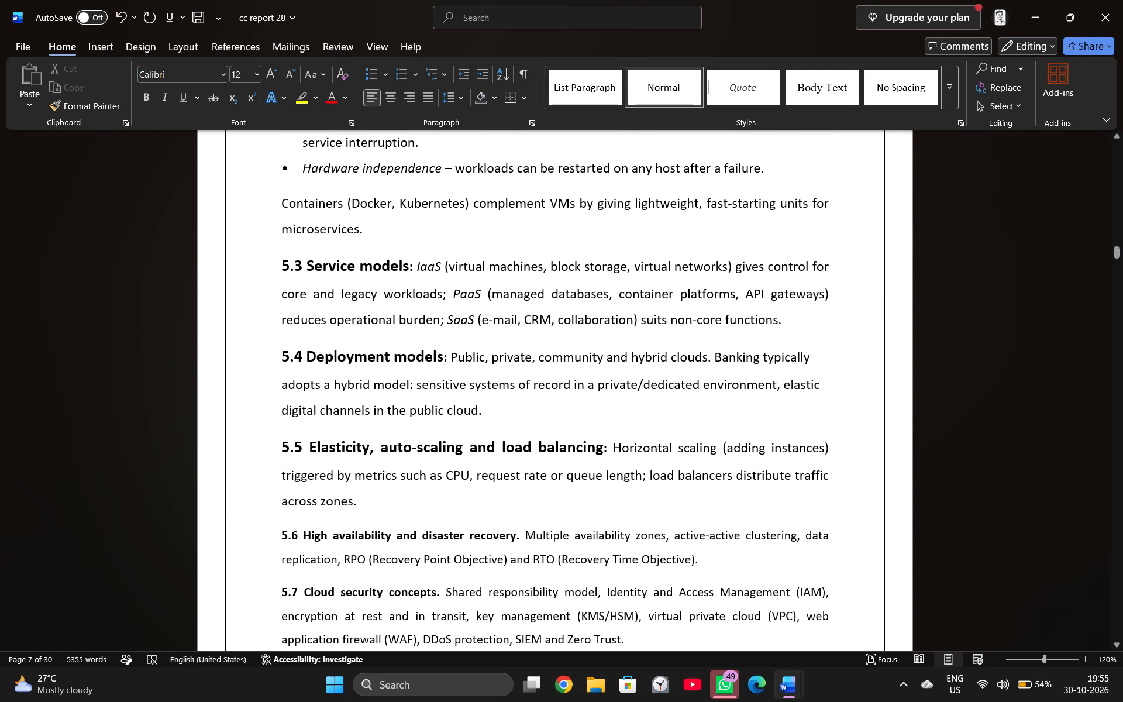
scroll(409, 470, "down", 2)
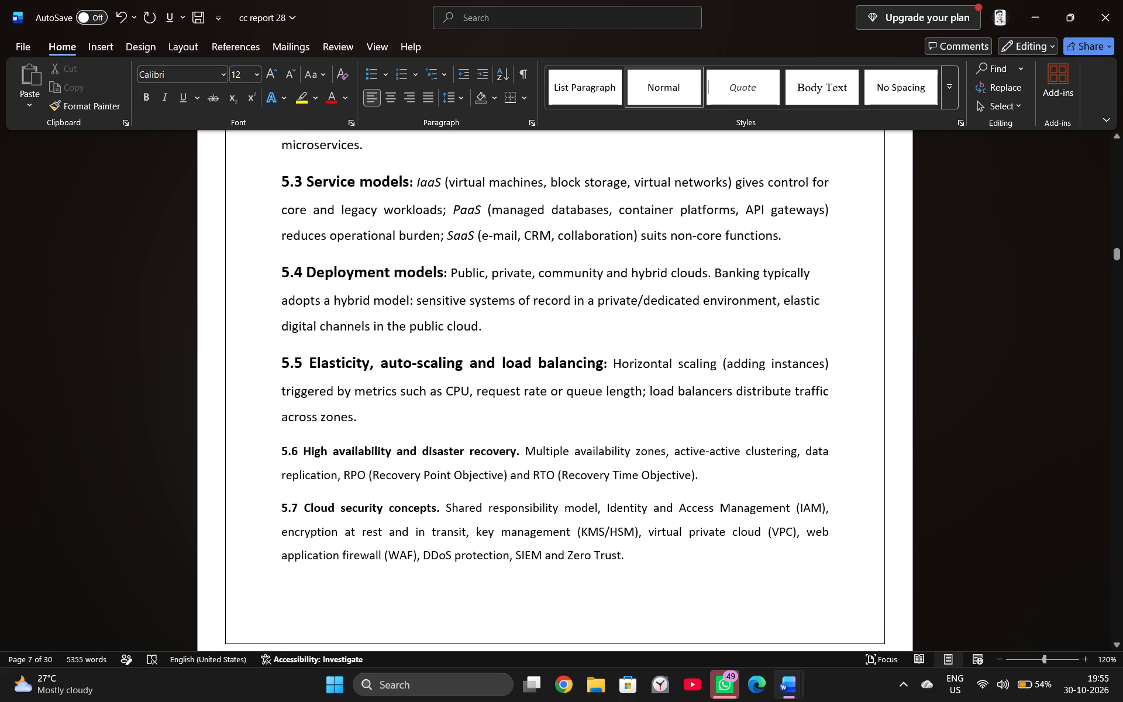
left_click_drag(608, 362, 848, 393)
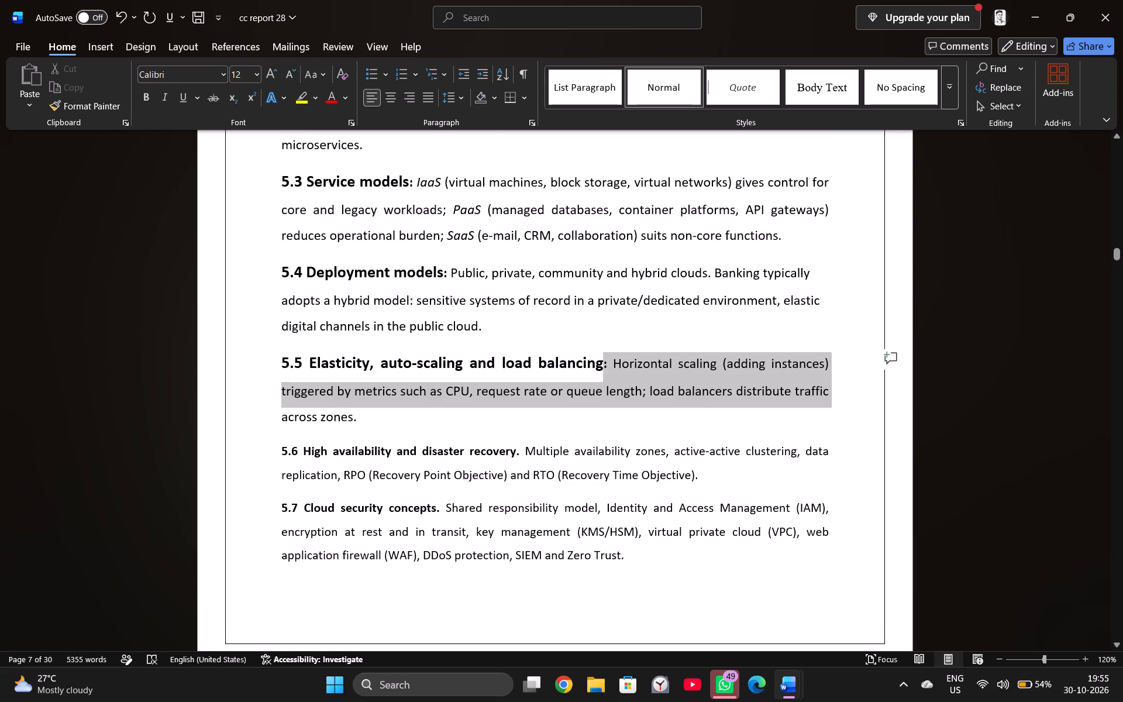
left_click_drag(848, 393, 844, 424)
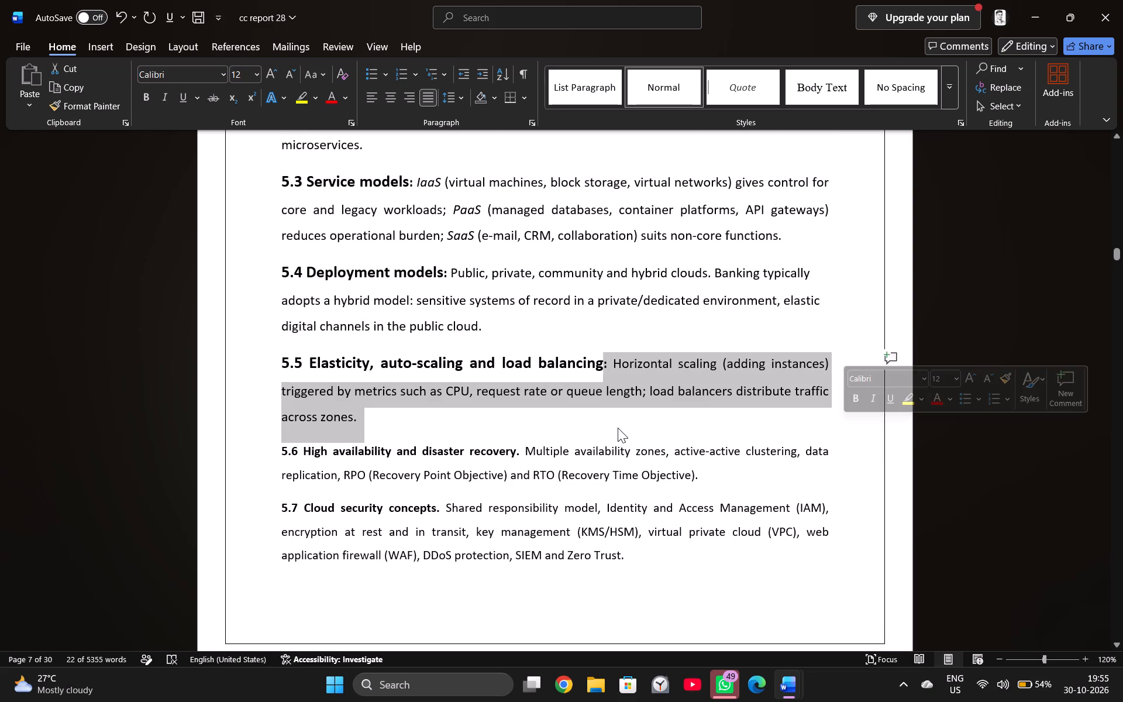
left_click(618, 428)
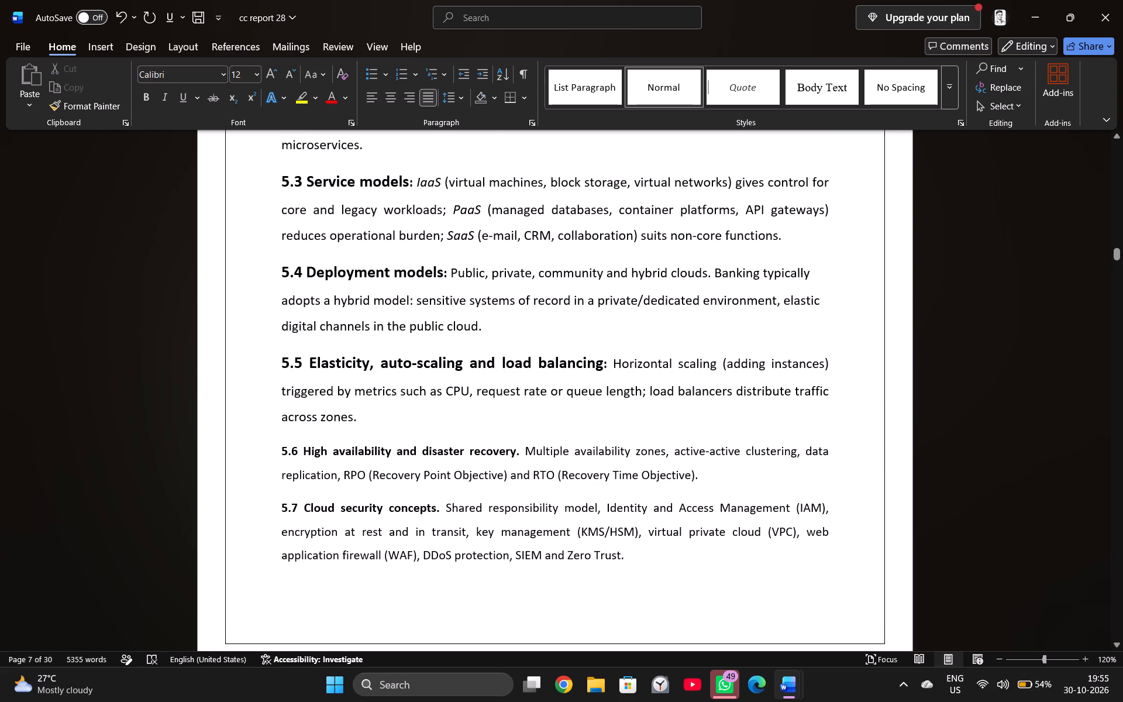
Set the "5.6 High availability and disaster recovery" heading text to font size 14.
left_click_drag(276, 449, 516, 450)
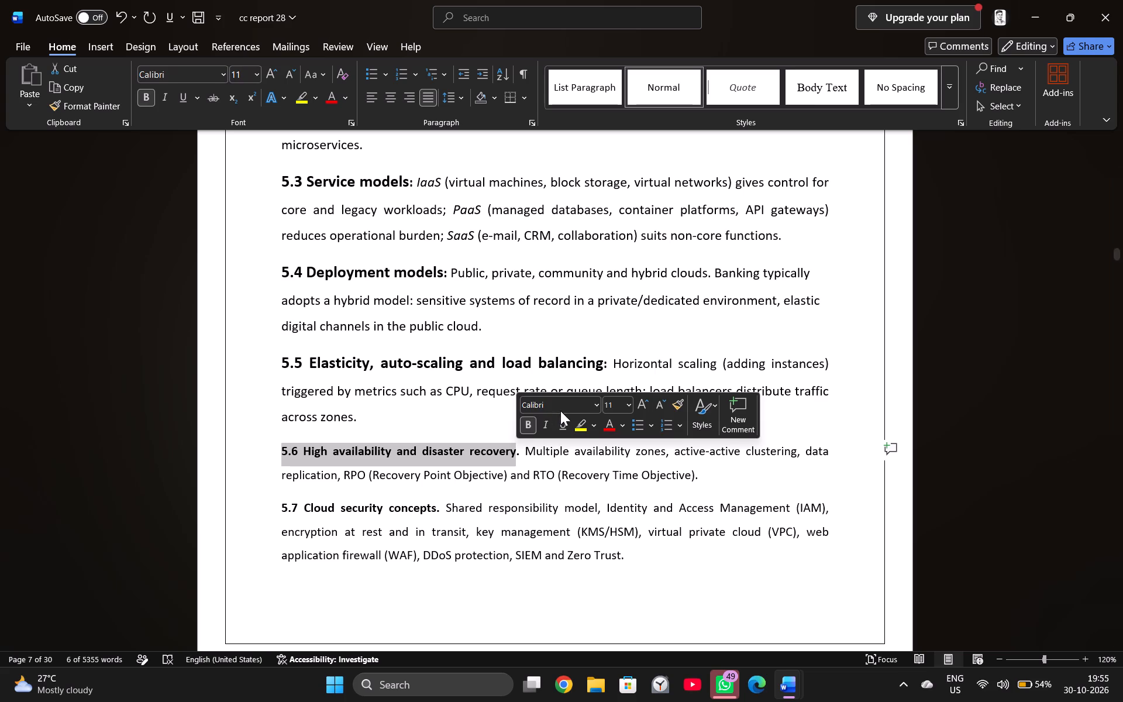
left_click(623, 407)
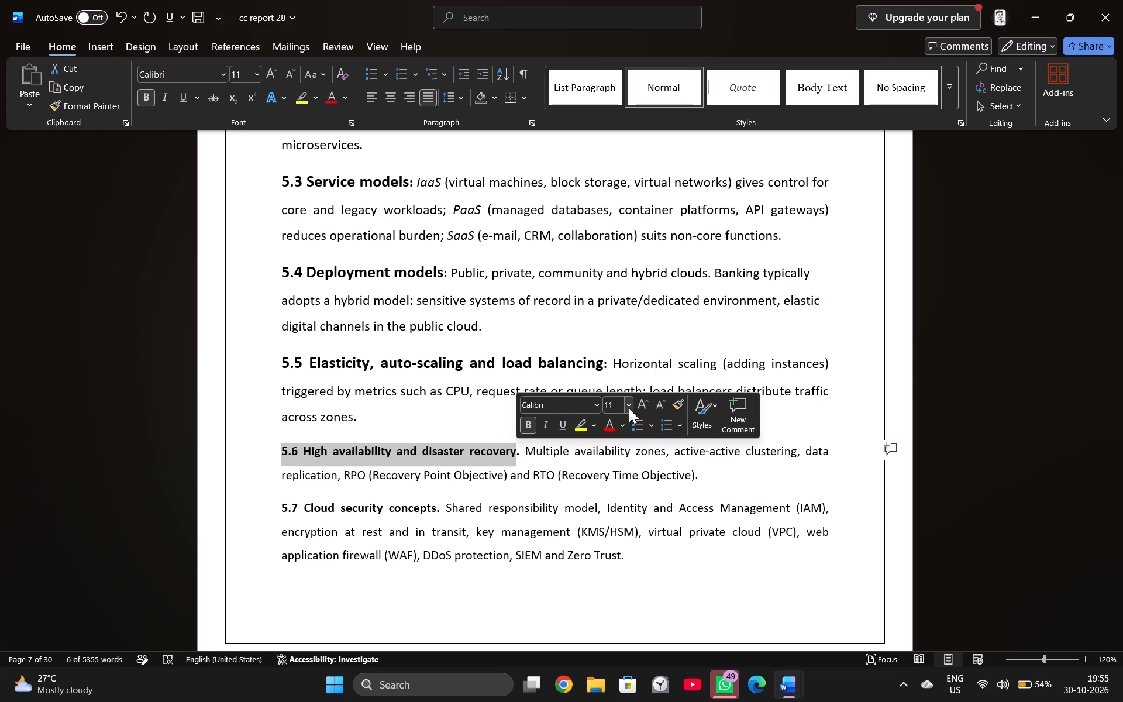
left_click(629, 408)
left_click(617, 209)
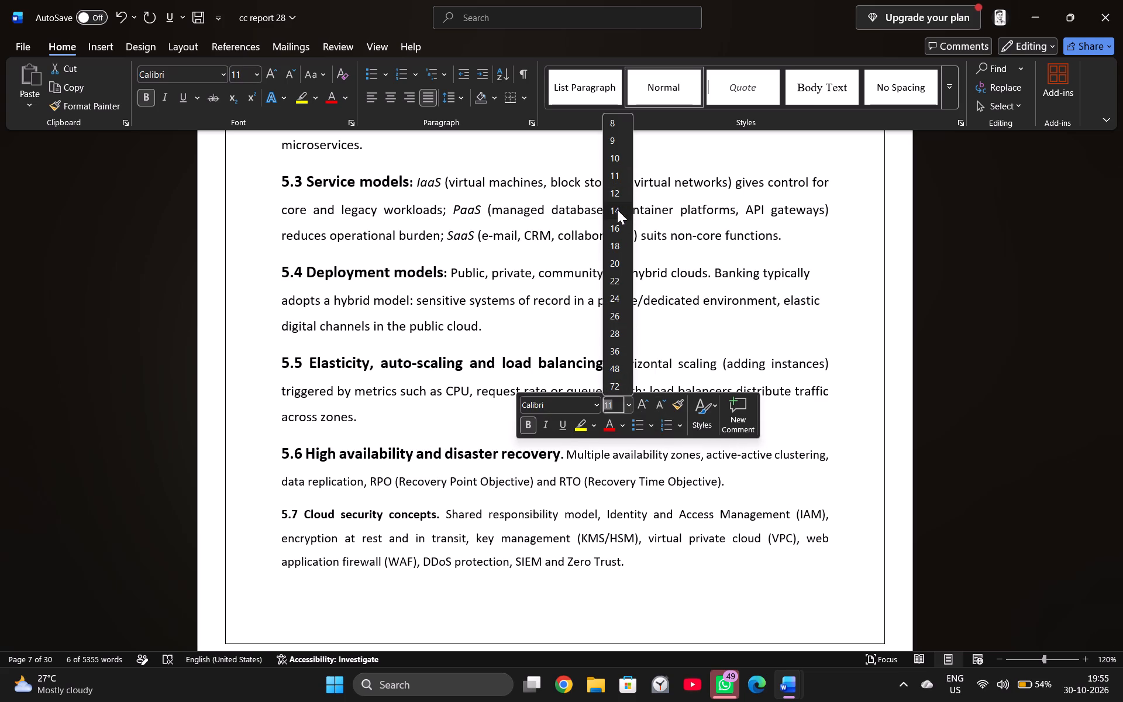
Replace the full stop after the "5.6 High availability and disaster recovery" heading with a colon.
left_click(573, 464)
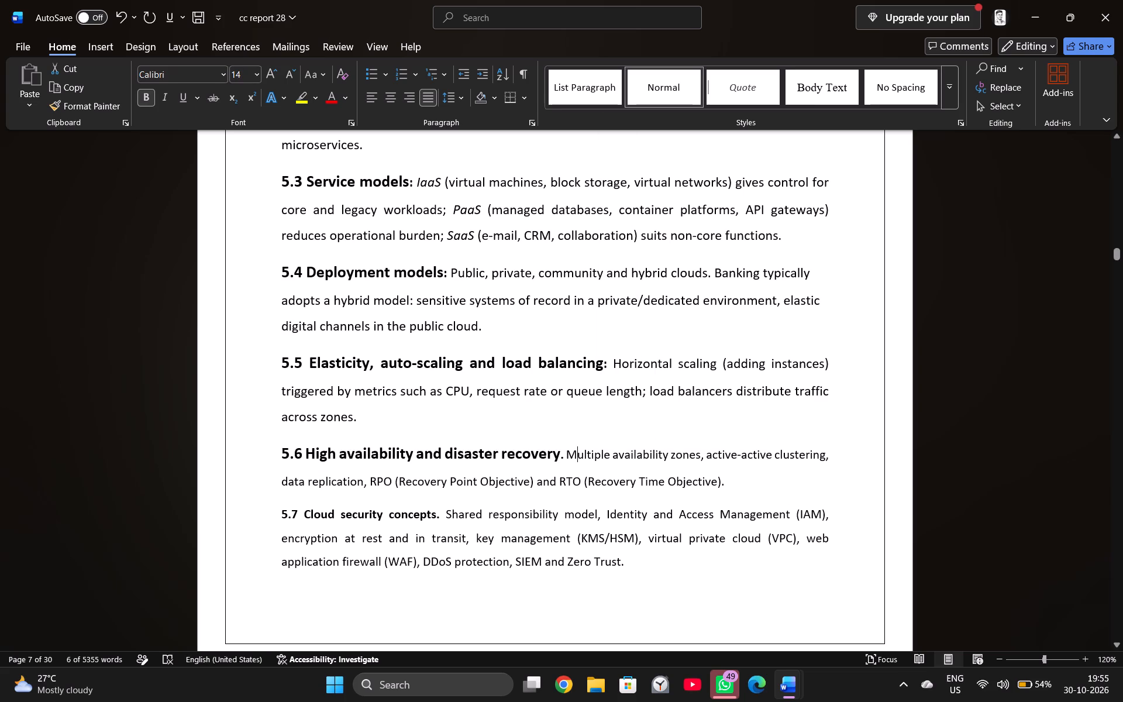
left_click(563, 456)
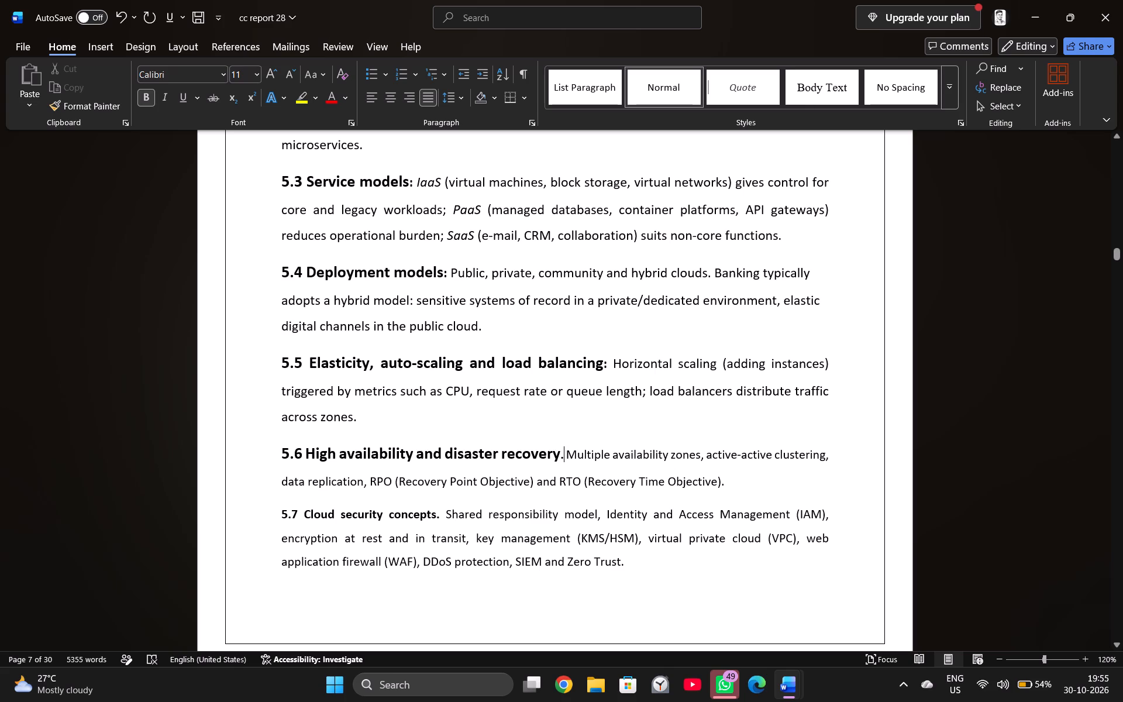
key("BackSpace")
key("shift+colon")
Set the body text following the "5.6 High availability and disaster recovery" heading to font size 12.
left_click_drag(564, 455, 796, 536)
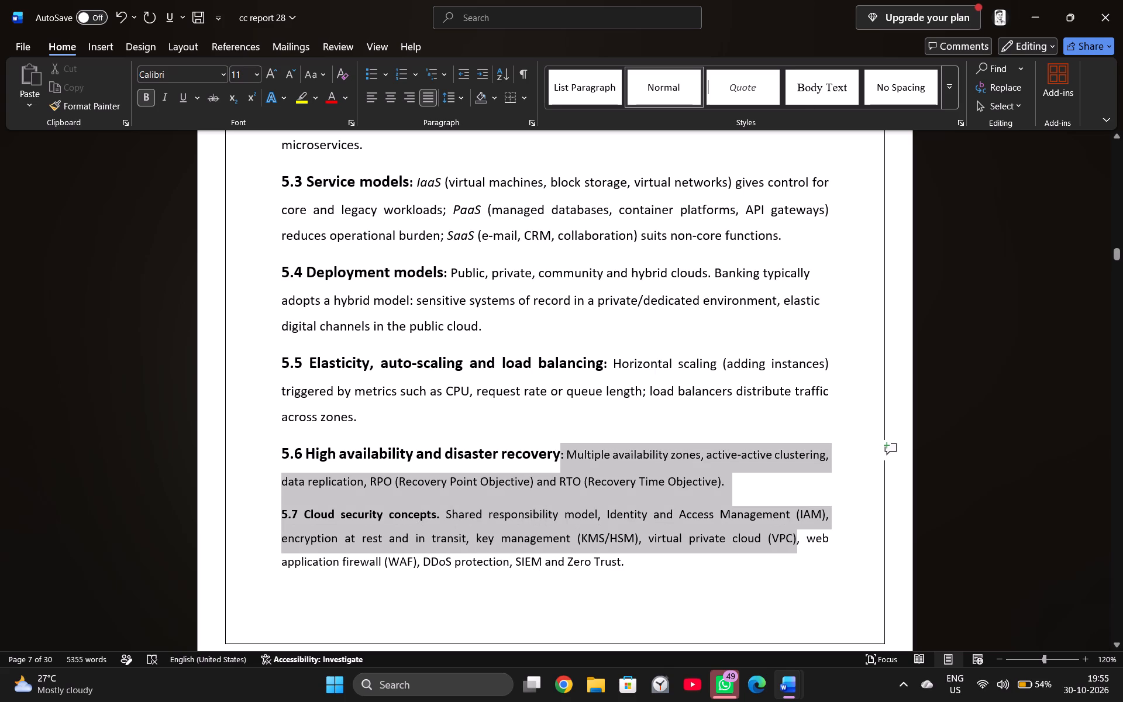
left_click_drag(796, 536, 824, 546)
left_click(757, 481)
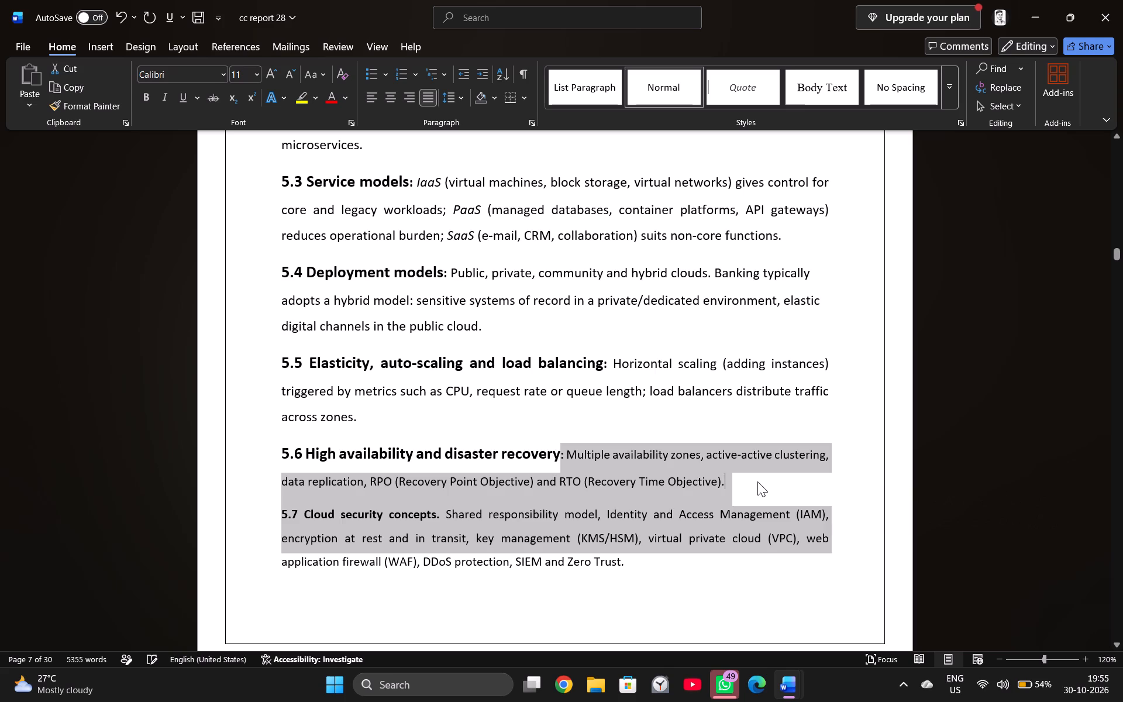
left_click_drag(565, 449, 685, 481)
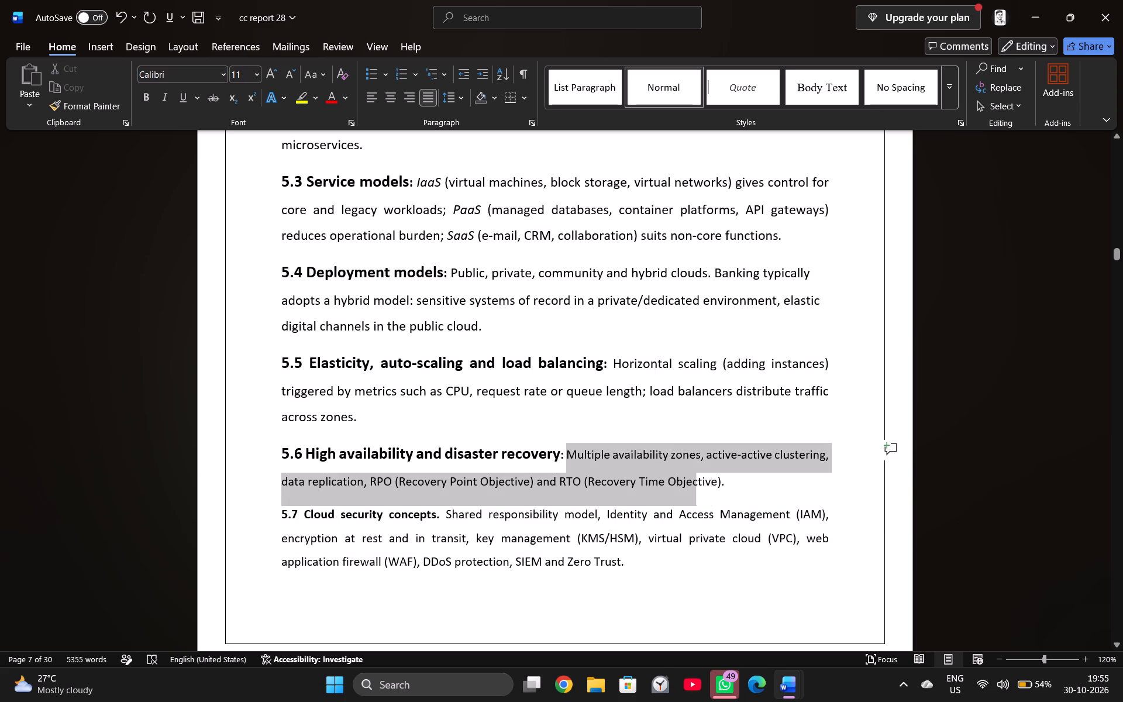
left_click_drag(685, 481, 723, 488)
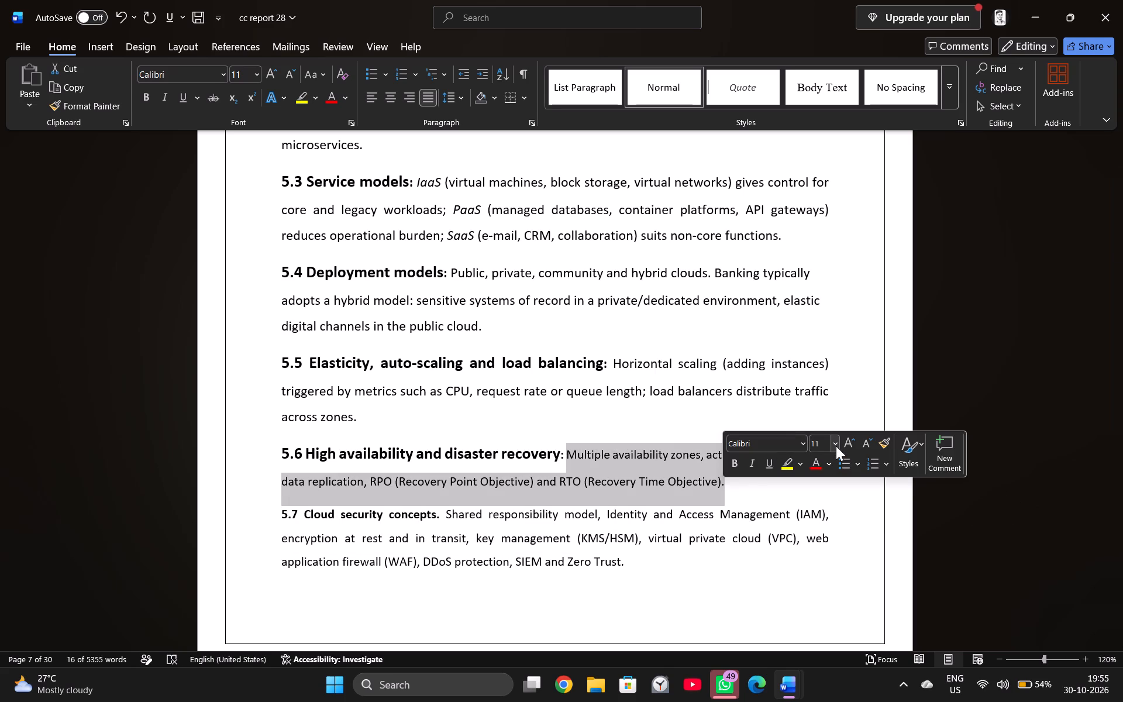
left_click(836, 446)
left_click(823, 233)
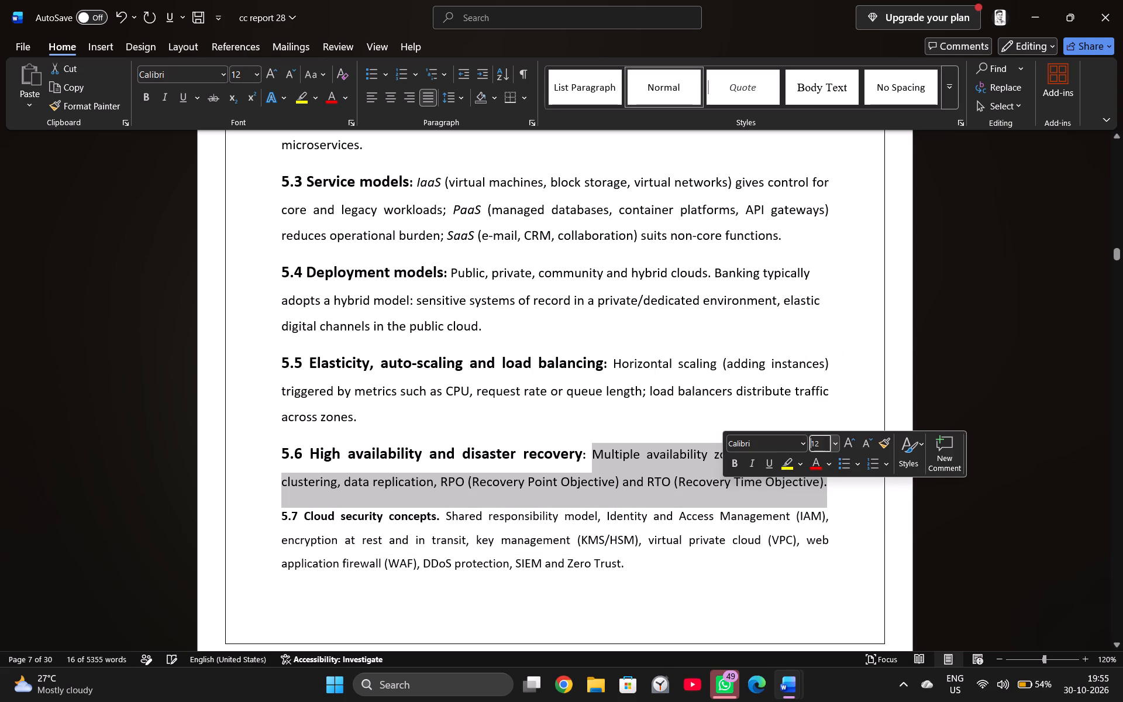
scroll(672, 434, "down", 1)
left_click(701, 371)
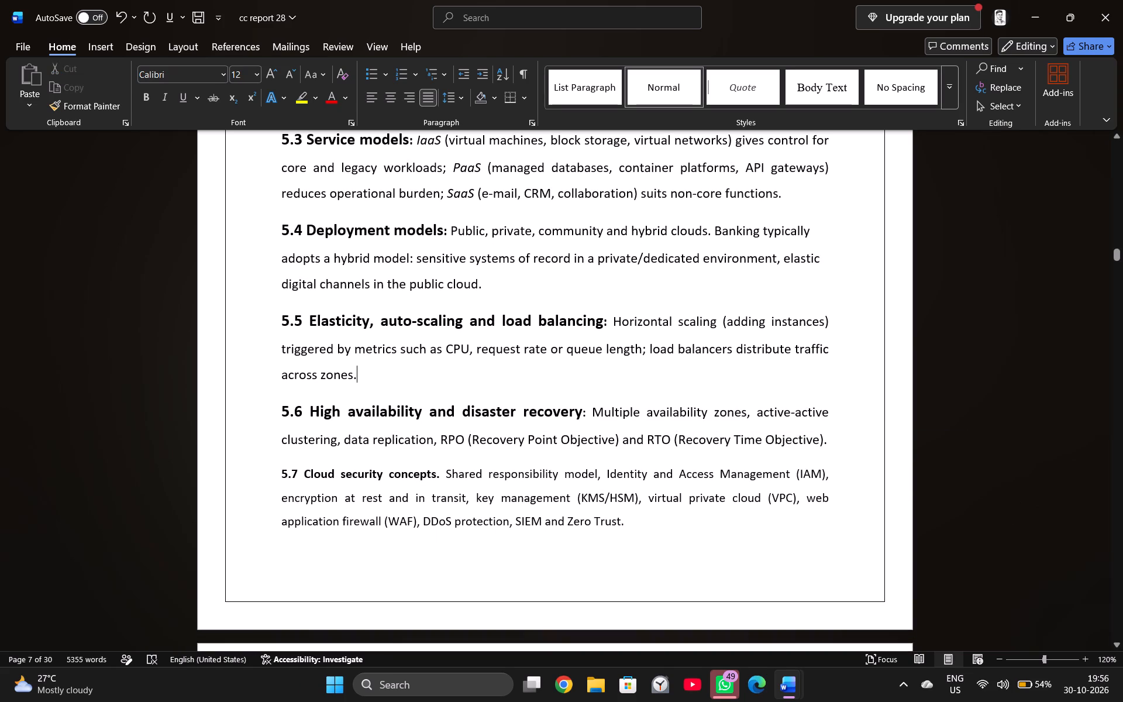
Set the "5.7 Cloud security concepts" heading text to font size 14.
scroll(538, 528, "down", 1)
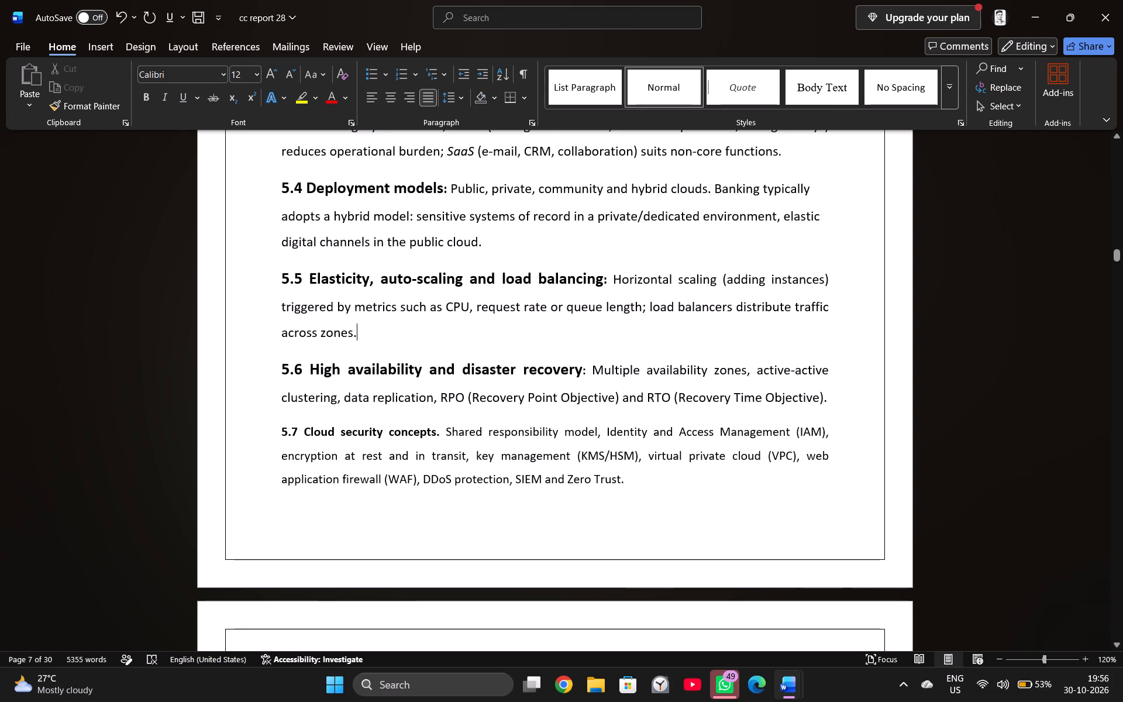
left_click_drag(275, 429, 405, 429)
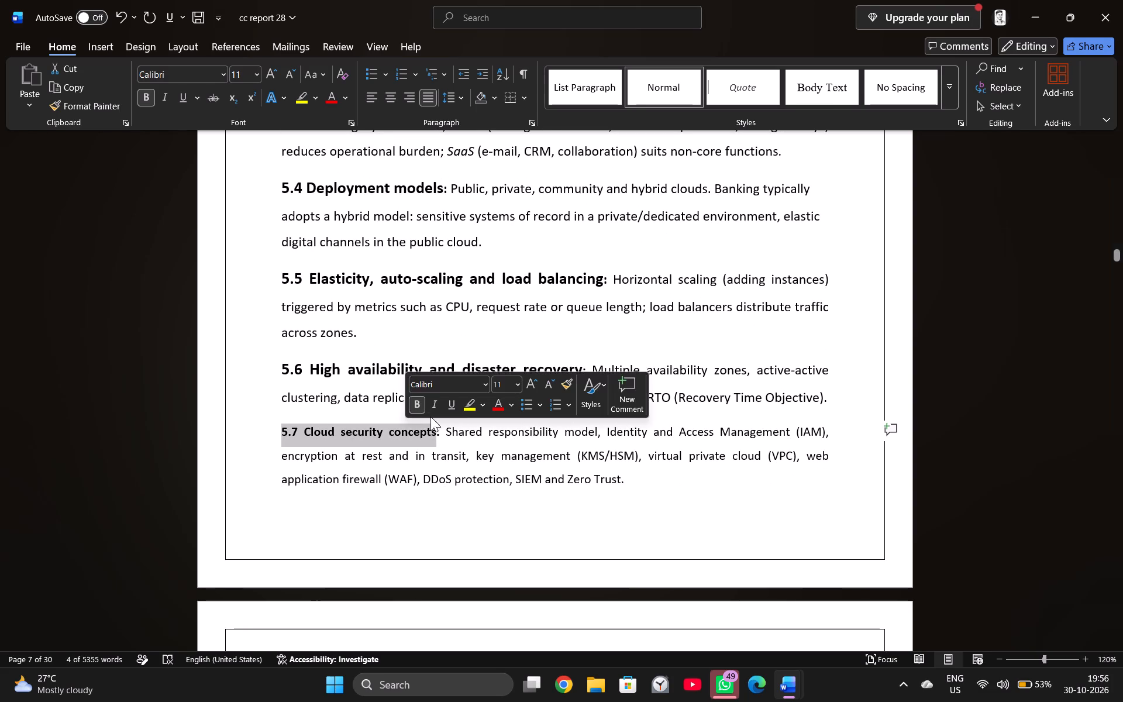
left_click(514, 387)
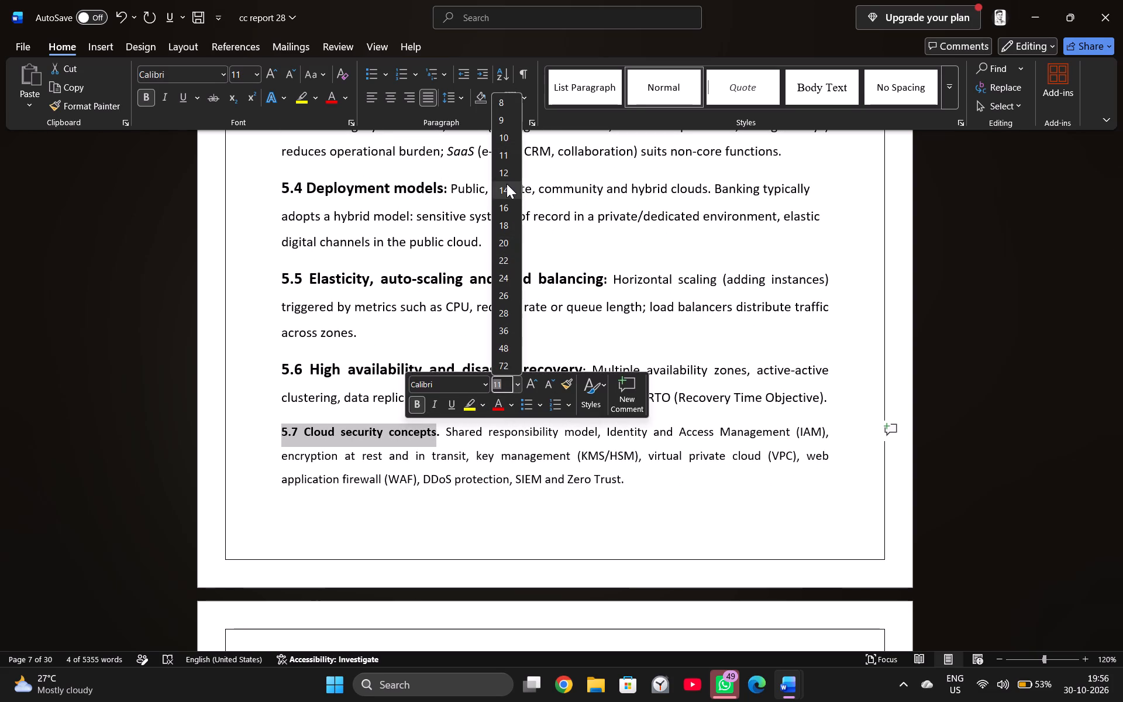
left_click(506, 187)
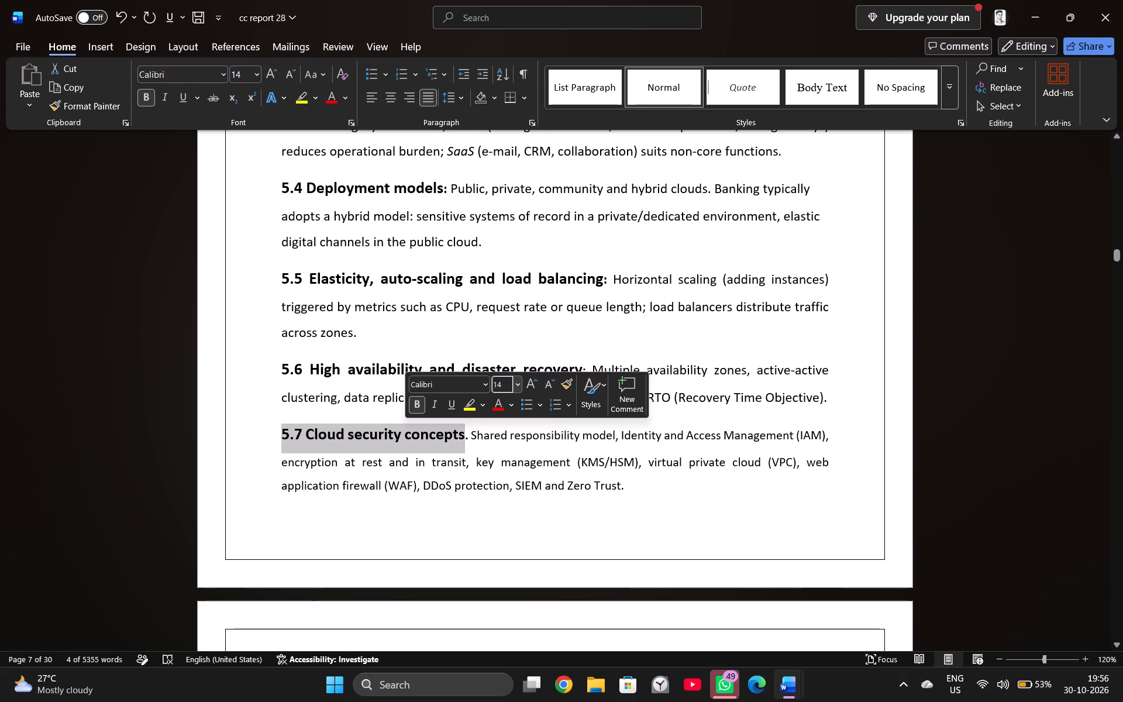
Delete the full stop after the "5.7 Cloud security concepts" heading.
left_click(468, 443)
key("BackSpace")
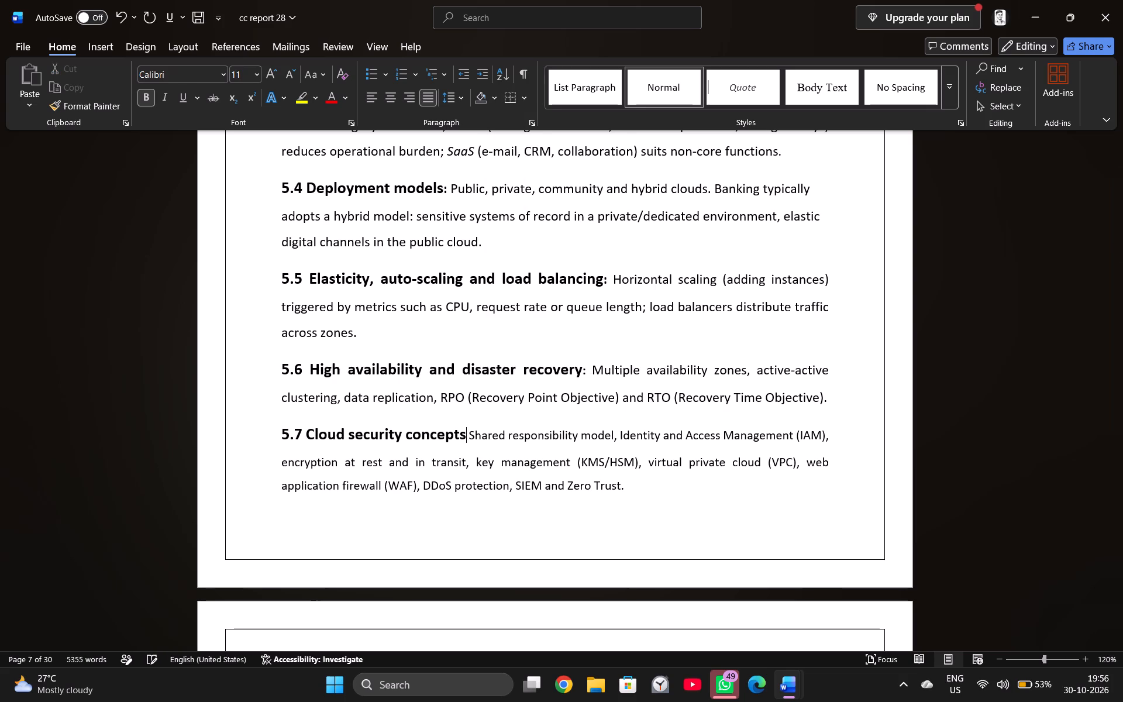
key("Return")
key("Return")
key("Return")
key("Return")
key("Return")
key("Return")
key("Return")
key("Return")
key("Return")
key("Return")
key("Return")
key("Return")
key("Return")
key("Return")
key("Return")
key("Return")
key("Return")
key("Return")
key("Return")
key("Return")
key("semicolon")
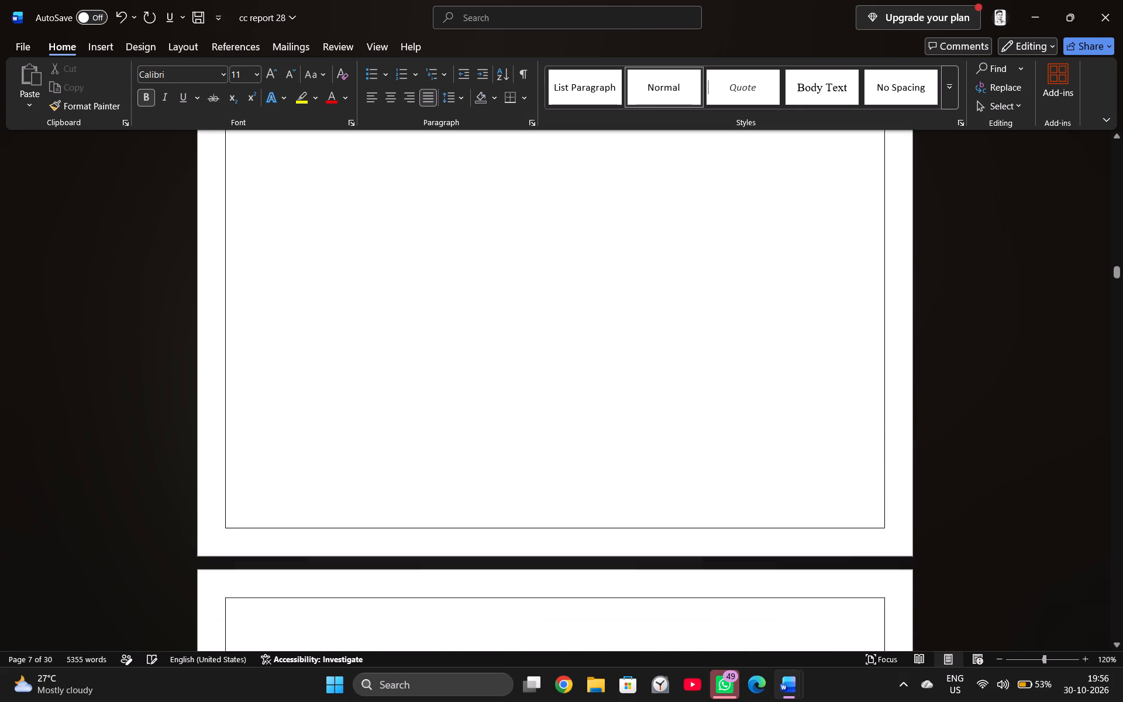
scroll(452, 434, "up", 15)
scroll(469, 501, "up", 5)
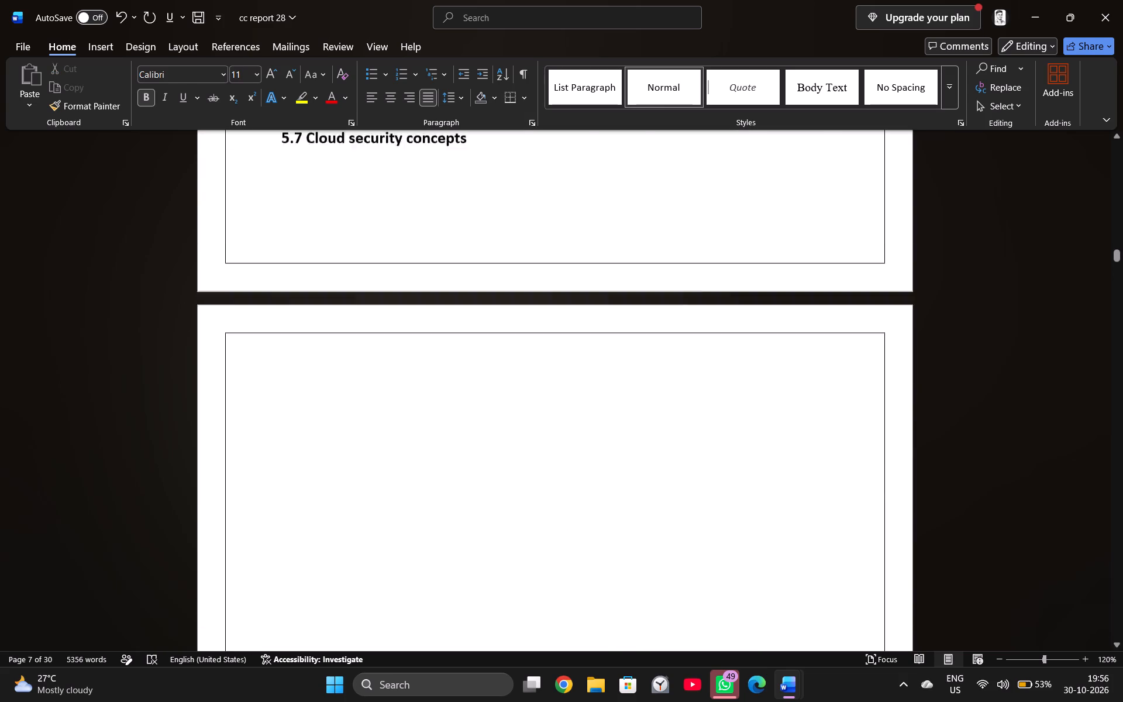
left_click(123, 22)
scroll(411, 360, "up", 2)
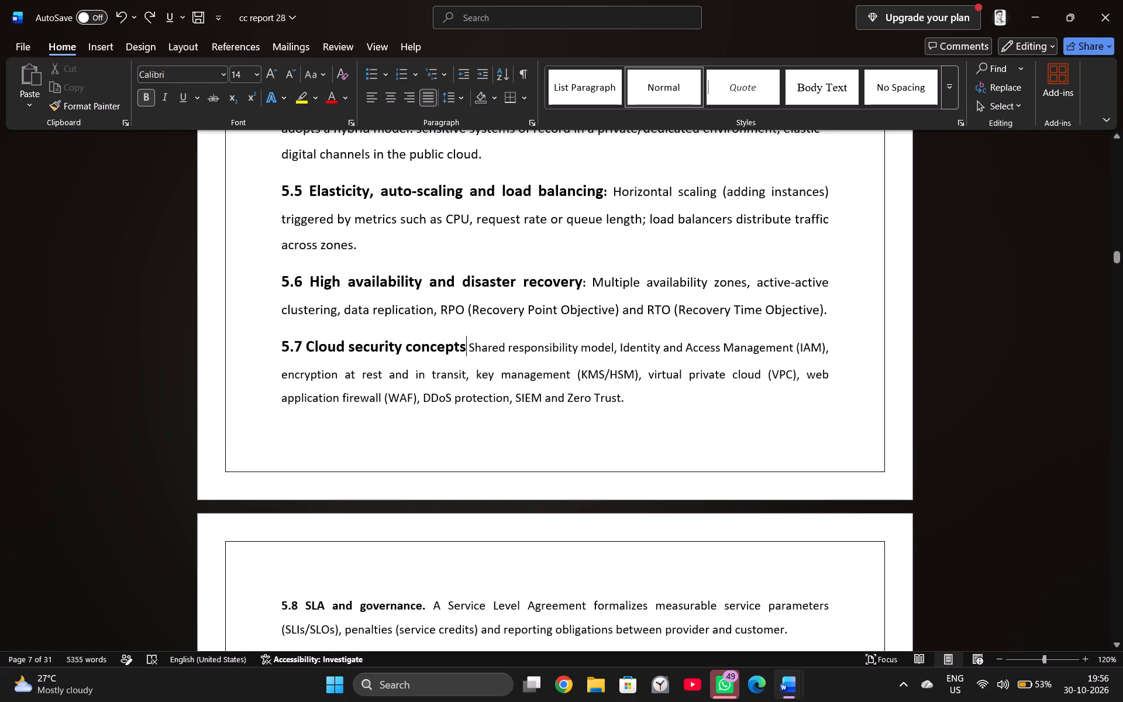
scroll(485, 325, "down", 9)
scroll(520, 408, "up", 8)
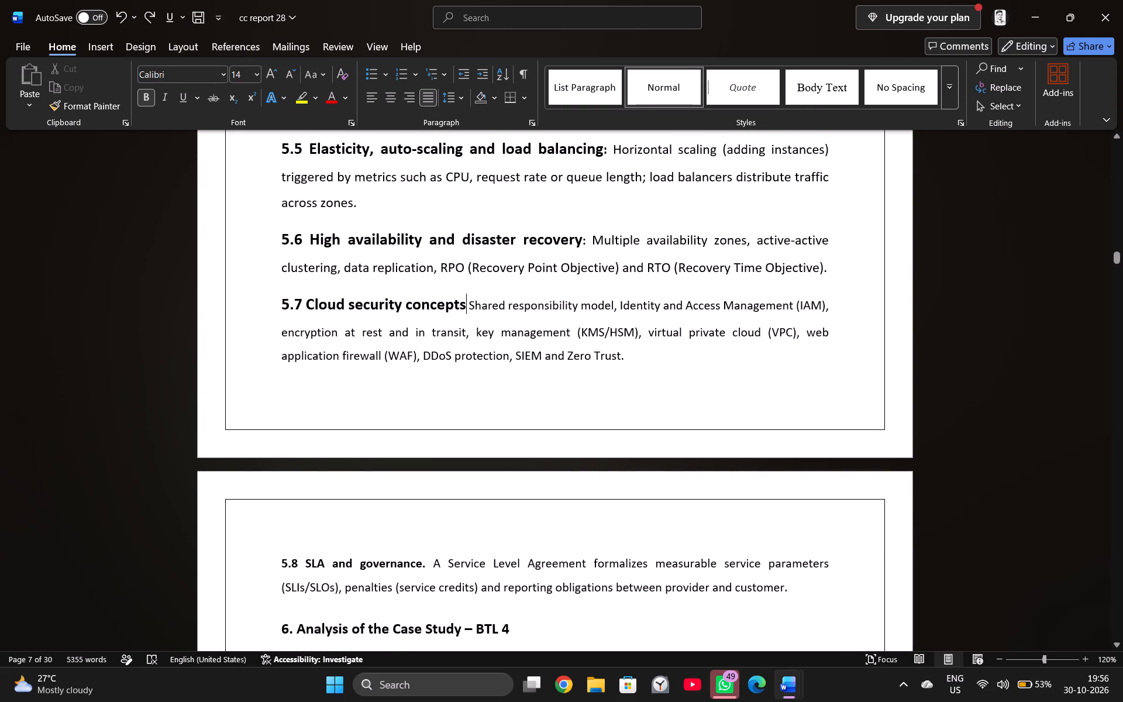
Insert a colon directly after the "5.7 Cloud security concepts" heading.
key("shift+colon")
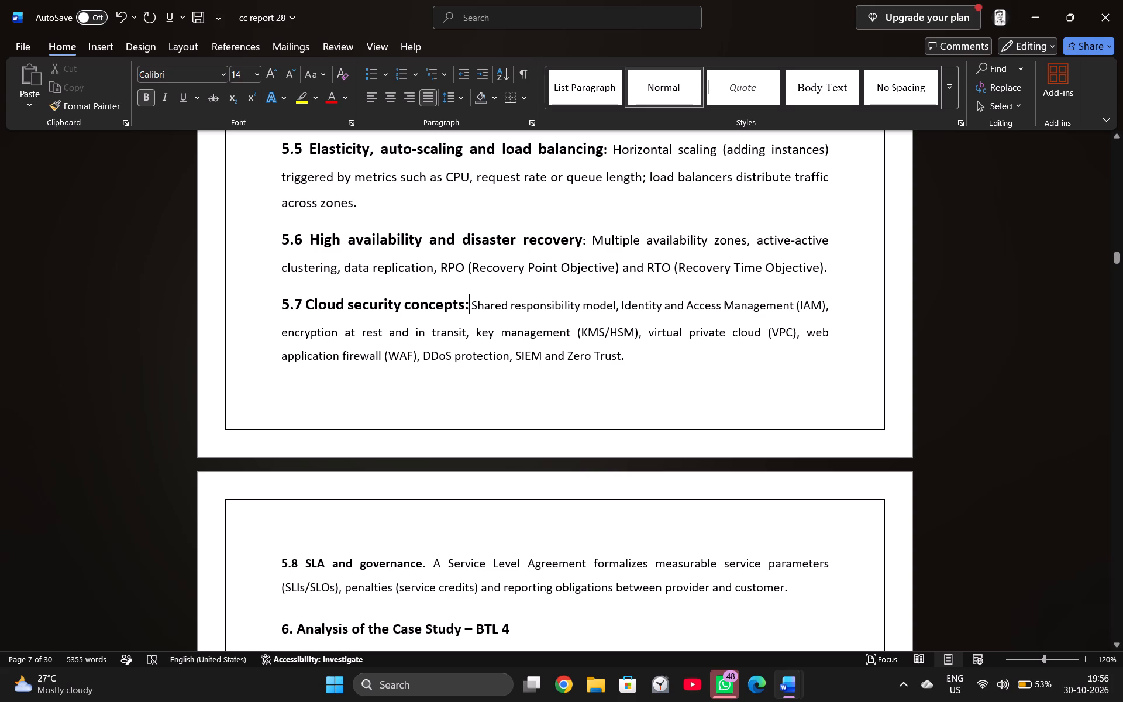
Set the body text following the "5.7 Cloud security concepts" heading to font size 12.
left_click_drag(470, 303, 670, 367)
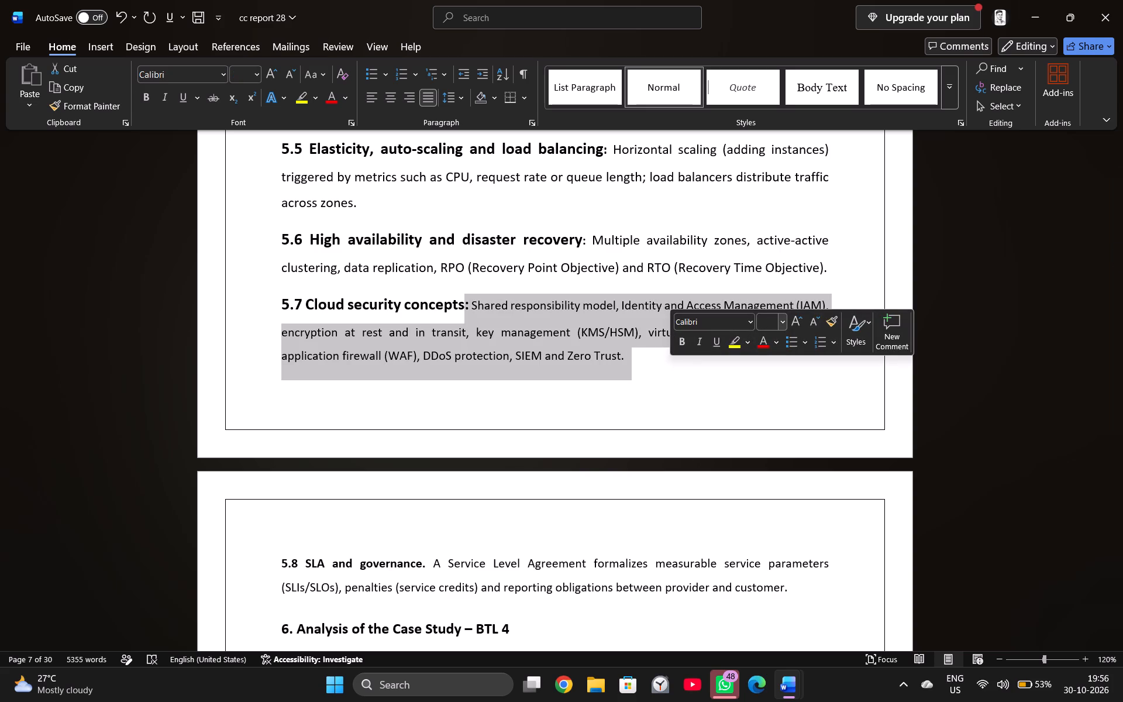
left_click(781, 322)
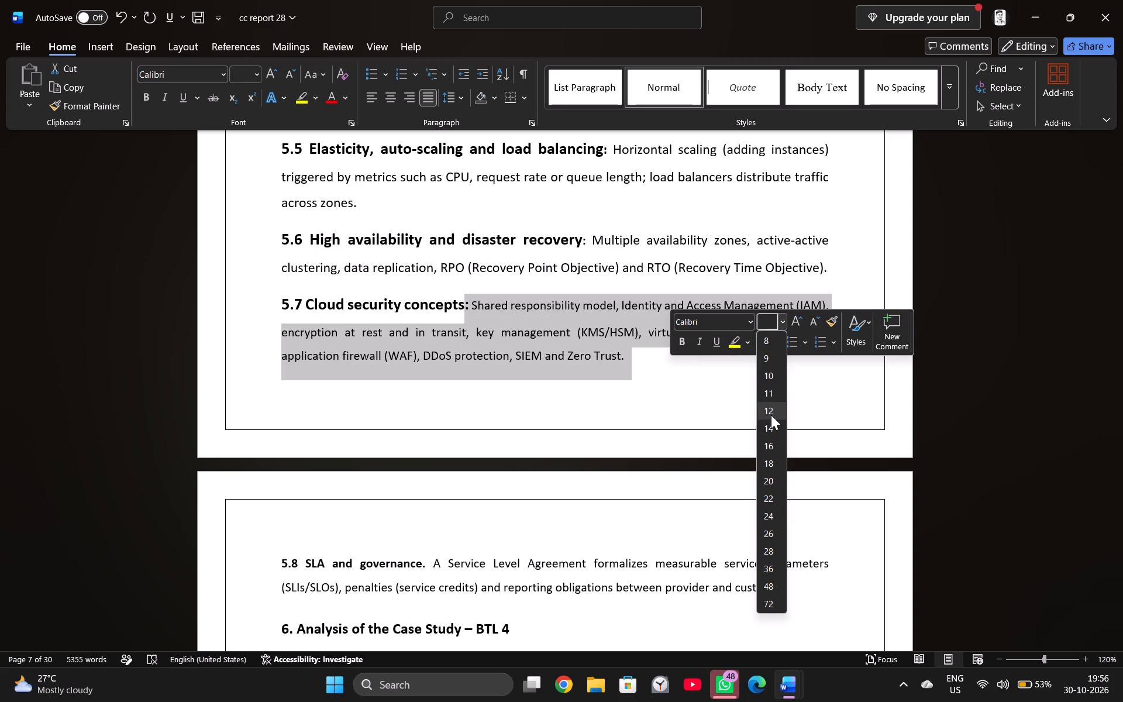
left_click(771, 415)
left_click(770, 393)
Set the "5.8 SLA and governance" heading text to font size 14.
scroll(770, 350, "down", 1)
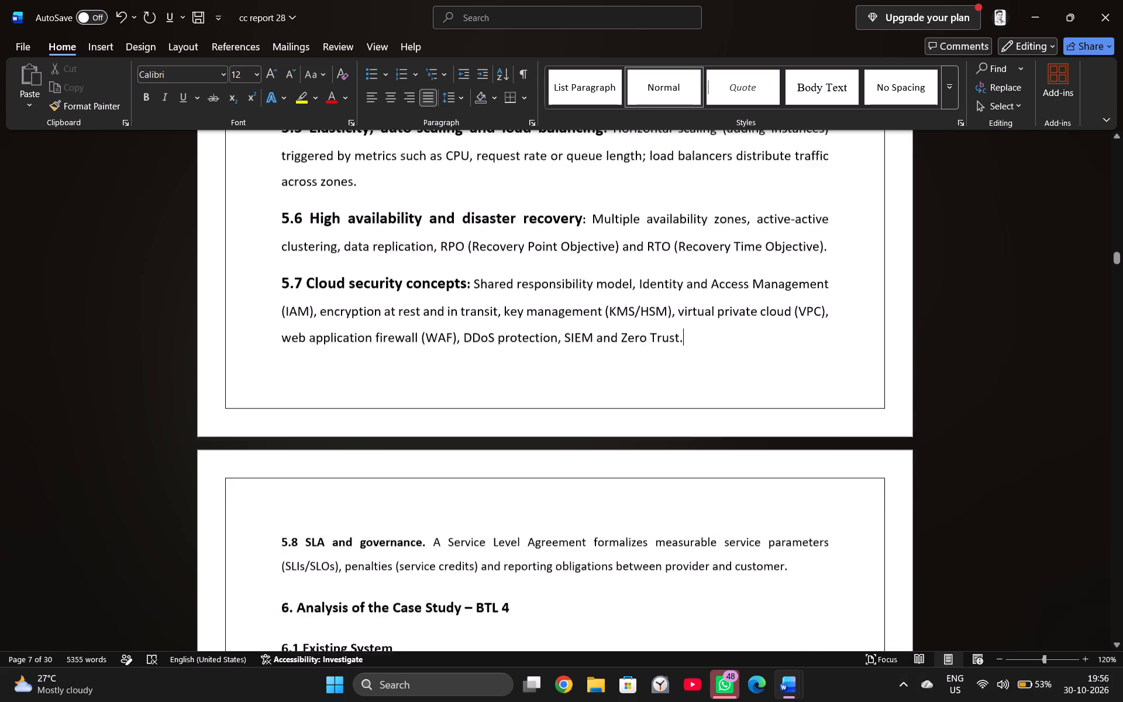
scroll(770, 350, "down", 4)
left_click_drag(275, 349, 423, 349)
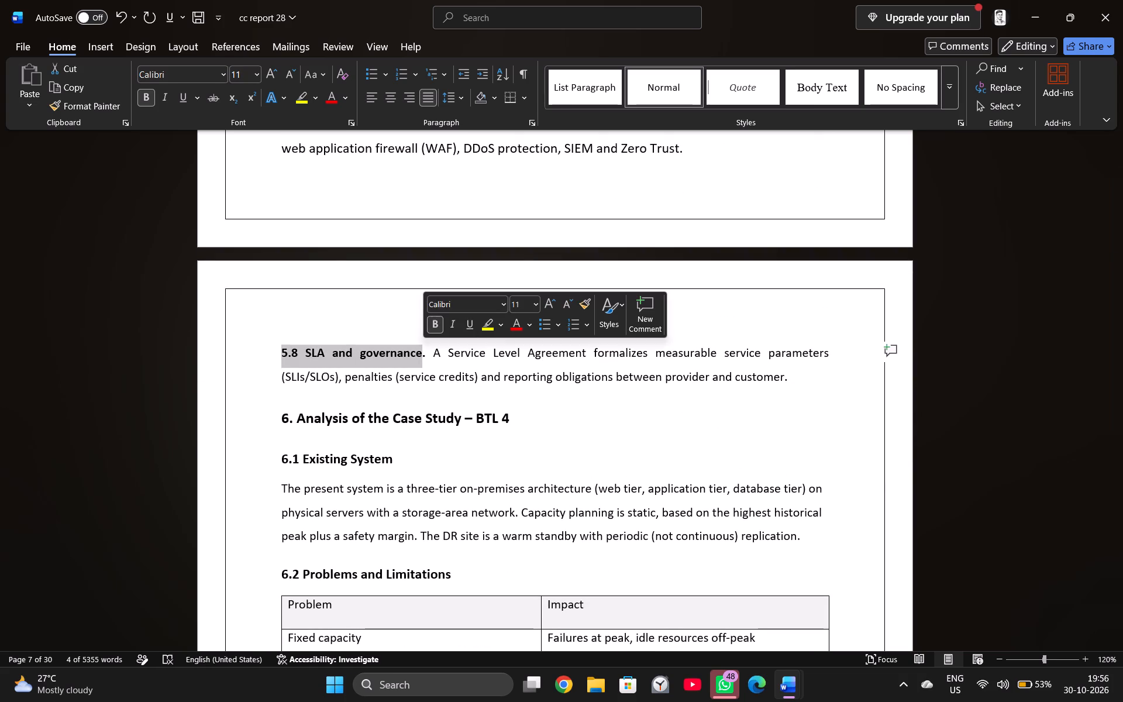
left_click(535, 304)
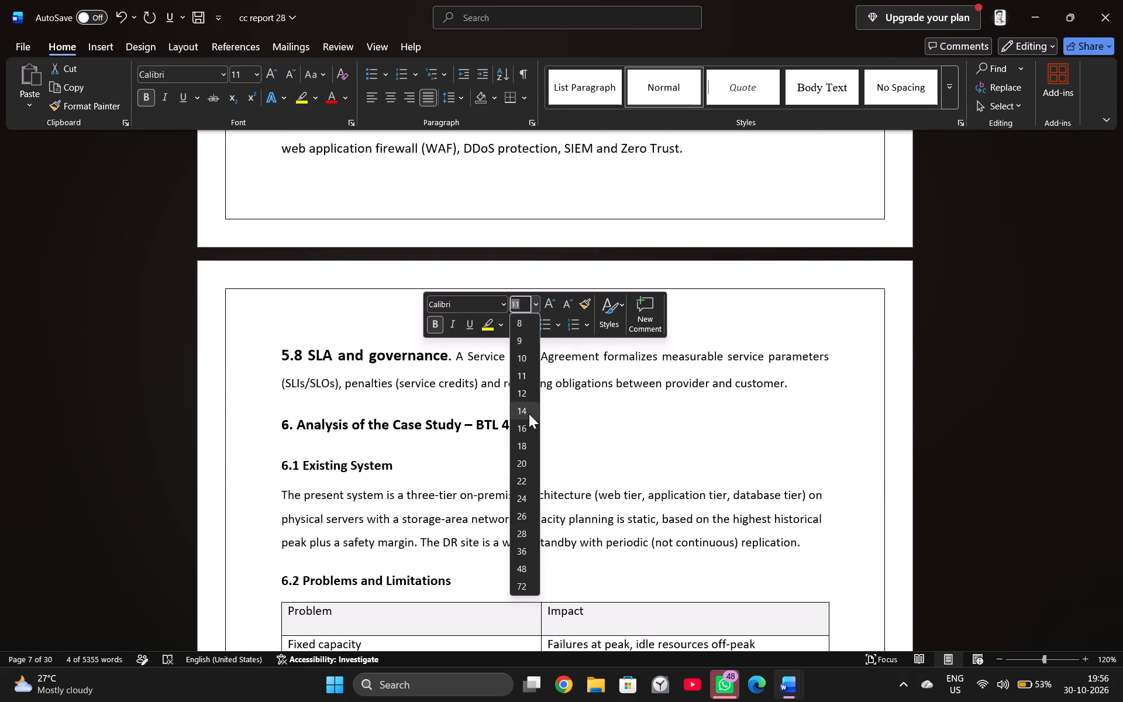
left_click(529, 414)
left_click(554, 440)
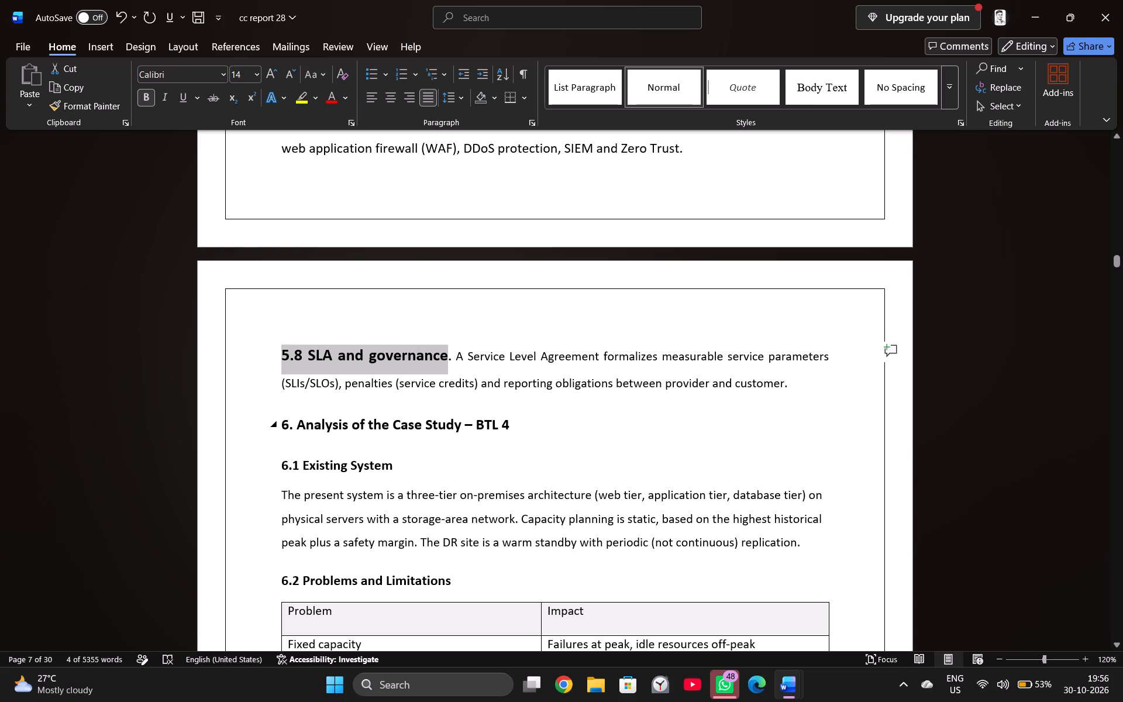
left_click_drag(278, 421, 384, 411)
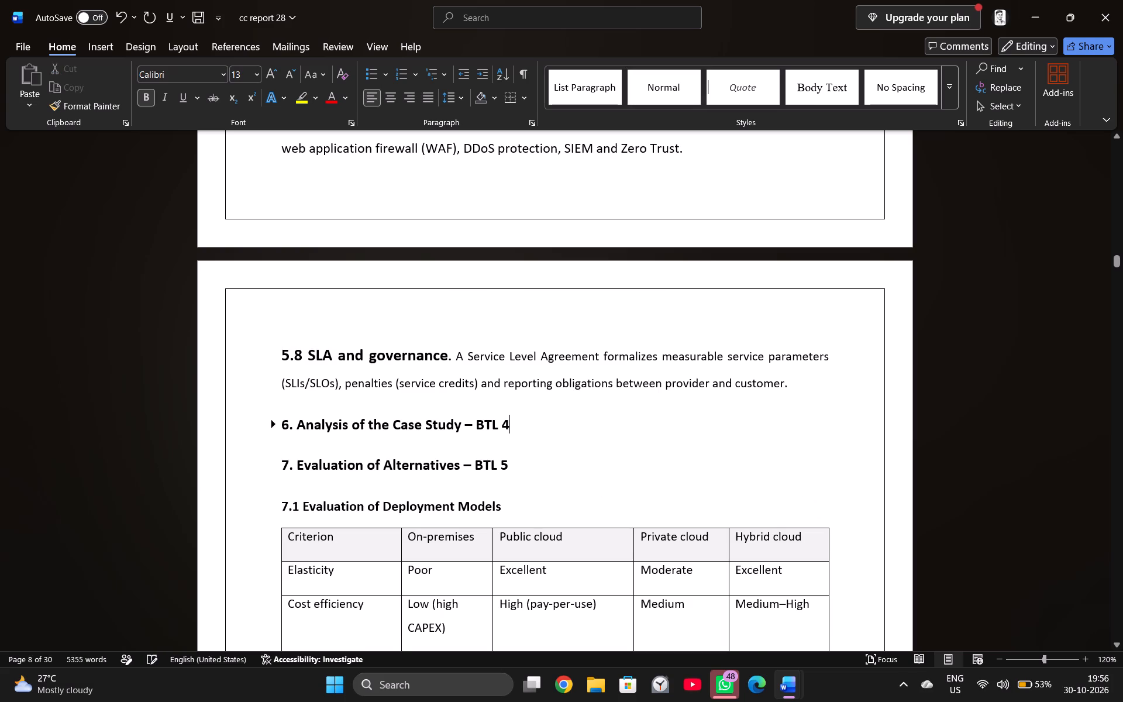
left_click(122, 19)
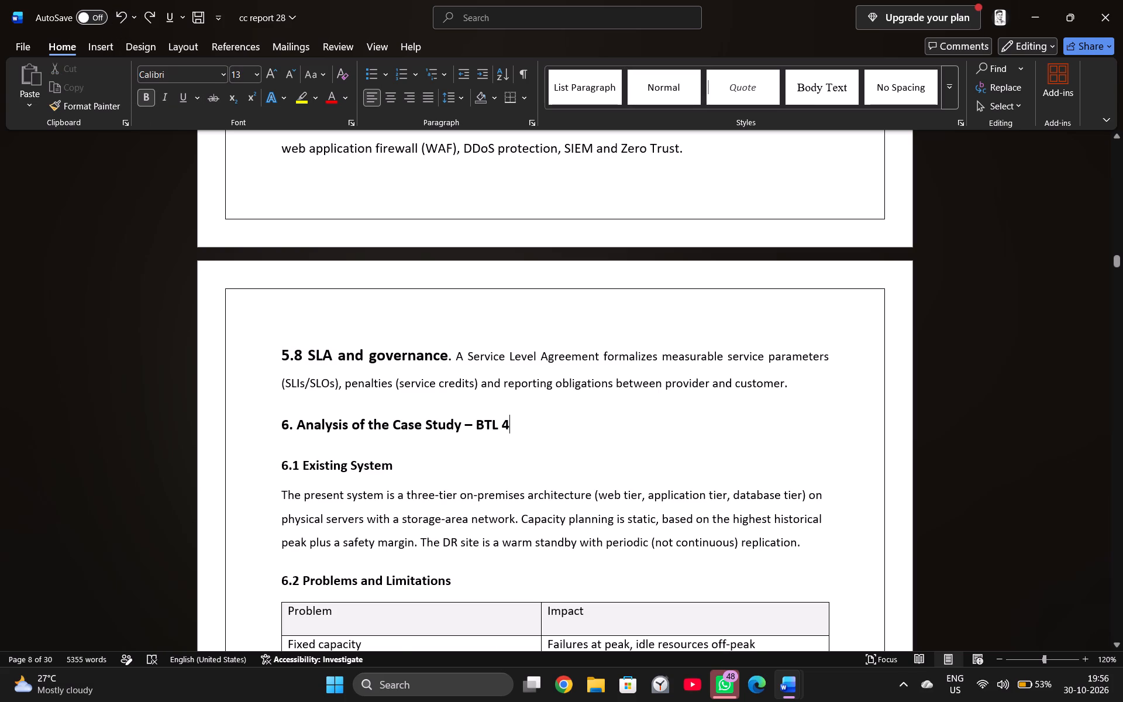
Set the body text following the "5.8 SLA and governance" heading to font size 12.
left_click_drag(452, 353, 775, 402)
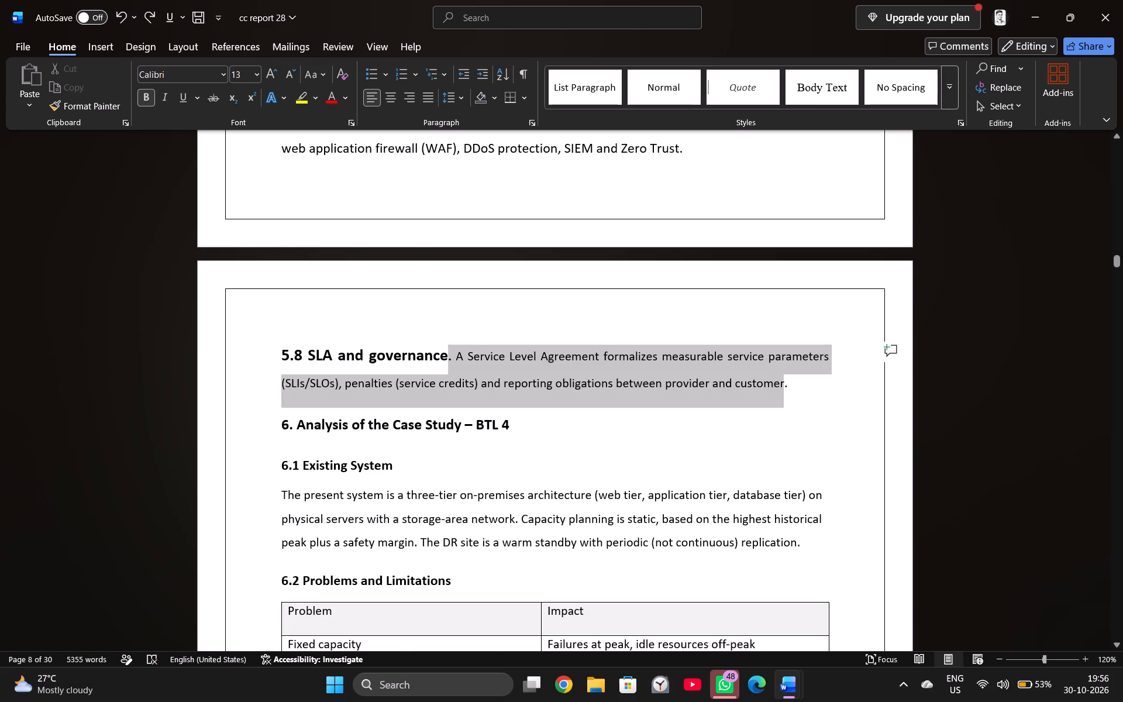
left_click_drag(775, 402, 777, 402)
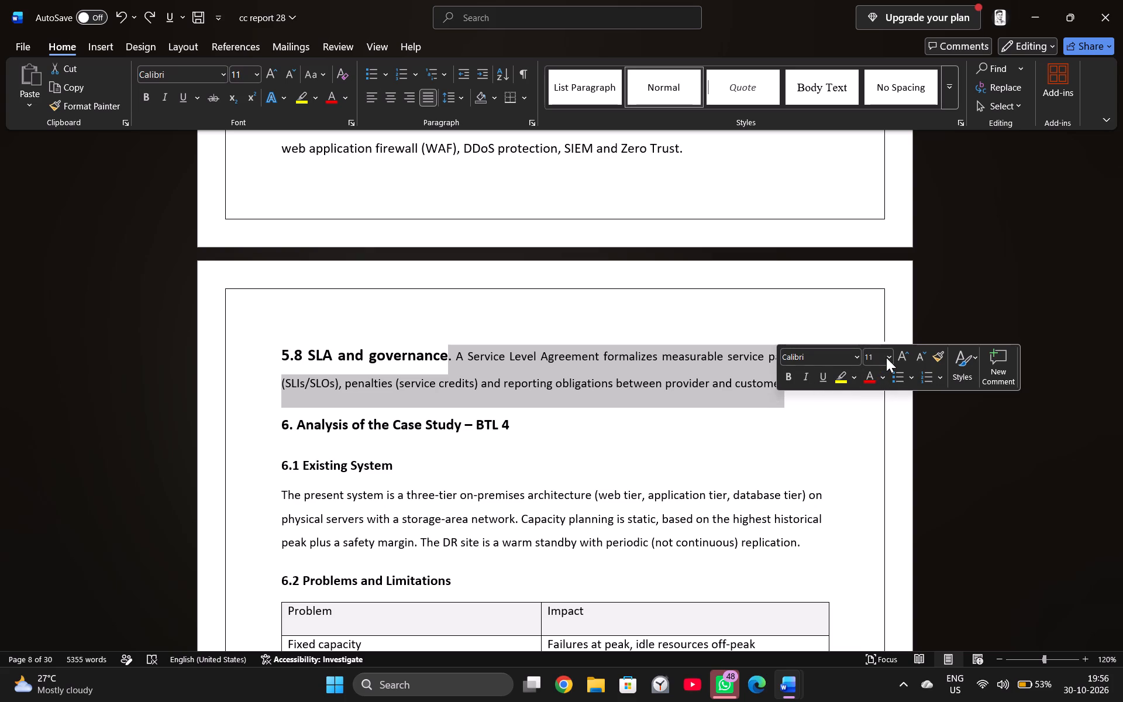
left_click(886, 357)
left_click(879, 450)
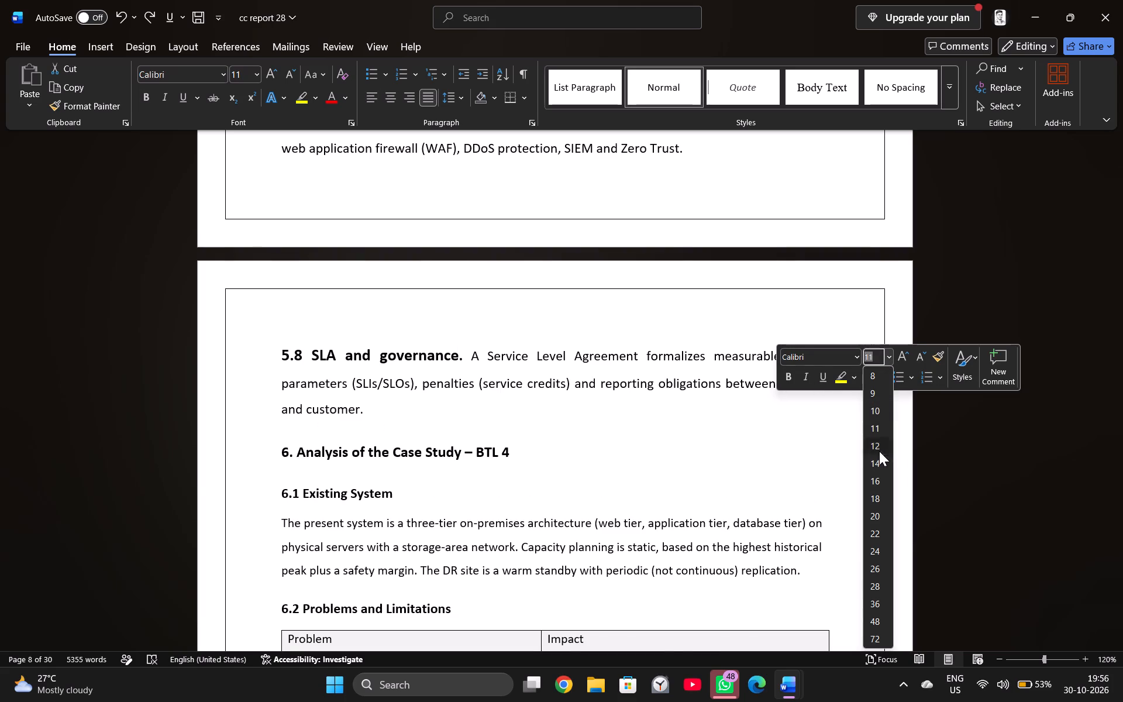
left_click(623, 425)
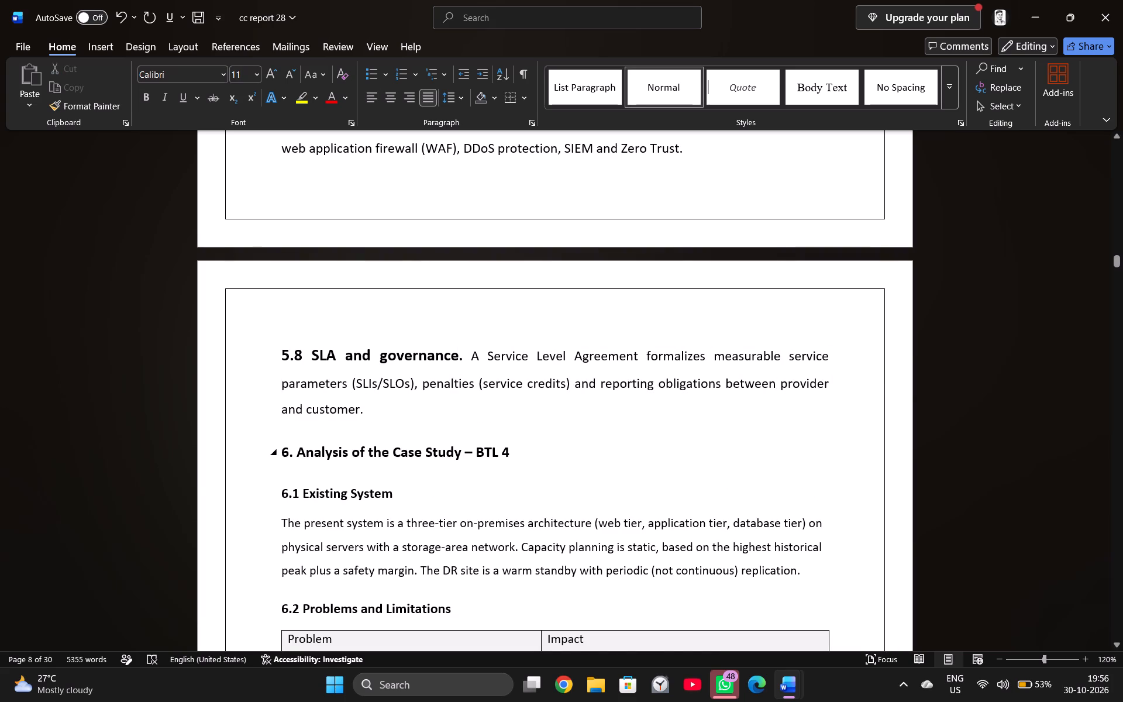
Set the "6. Analysis of the Case Study – BTL 4" section heading to font size 16.
scroll(605, 443, "down", 1)
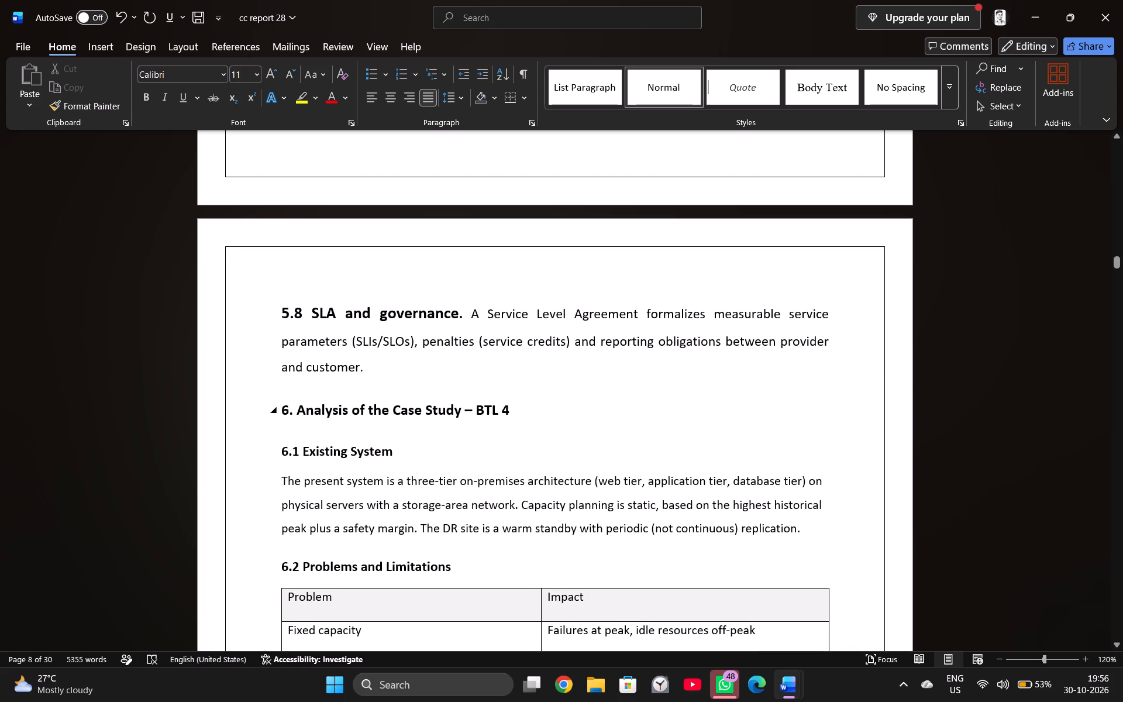
left_click_drag(277, 402, 278, 402)
left_click_drag(278, 402, 536, 408)
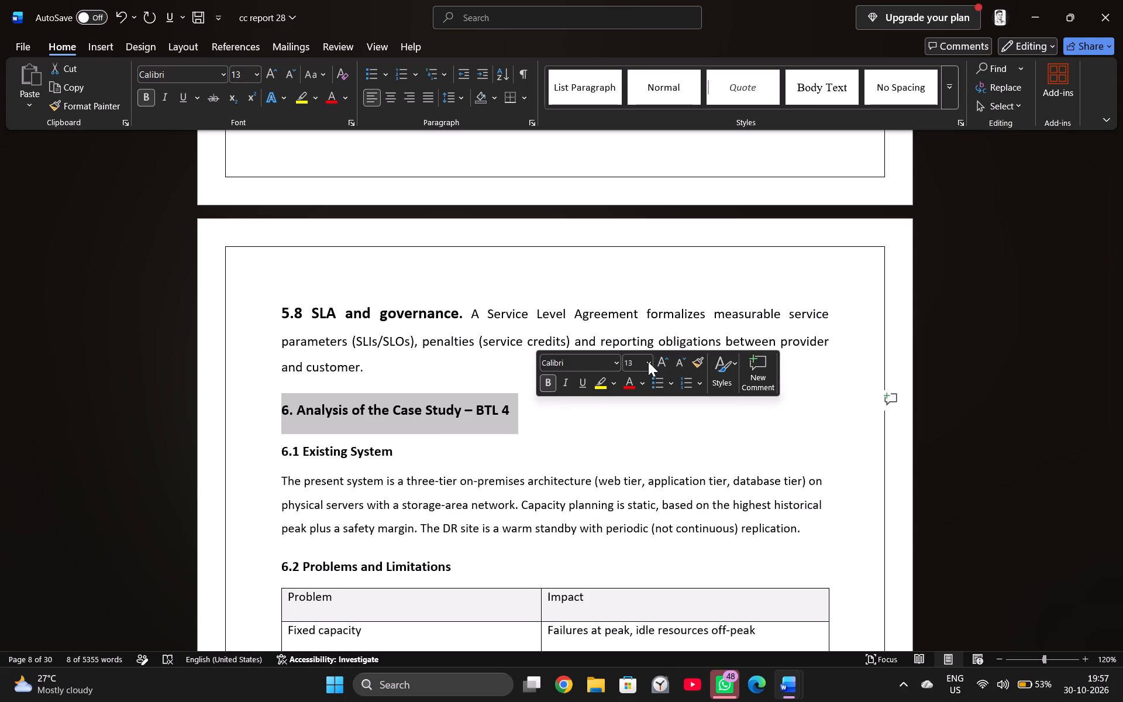
left_click(648, 362)
left_click(638, 485)
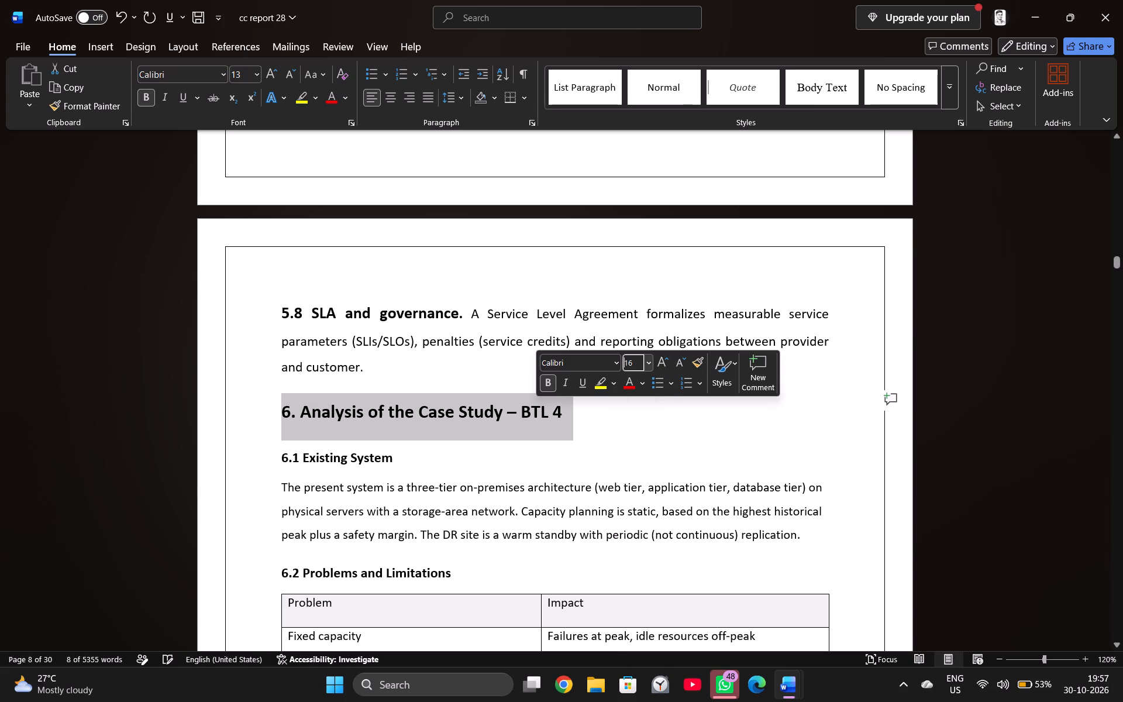
left_click(687, 430)
Set the "6.1 Existing System" heading to font size 14.
scroll(511, 424, "down", 1)
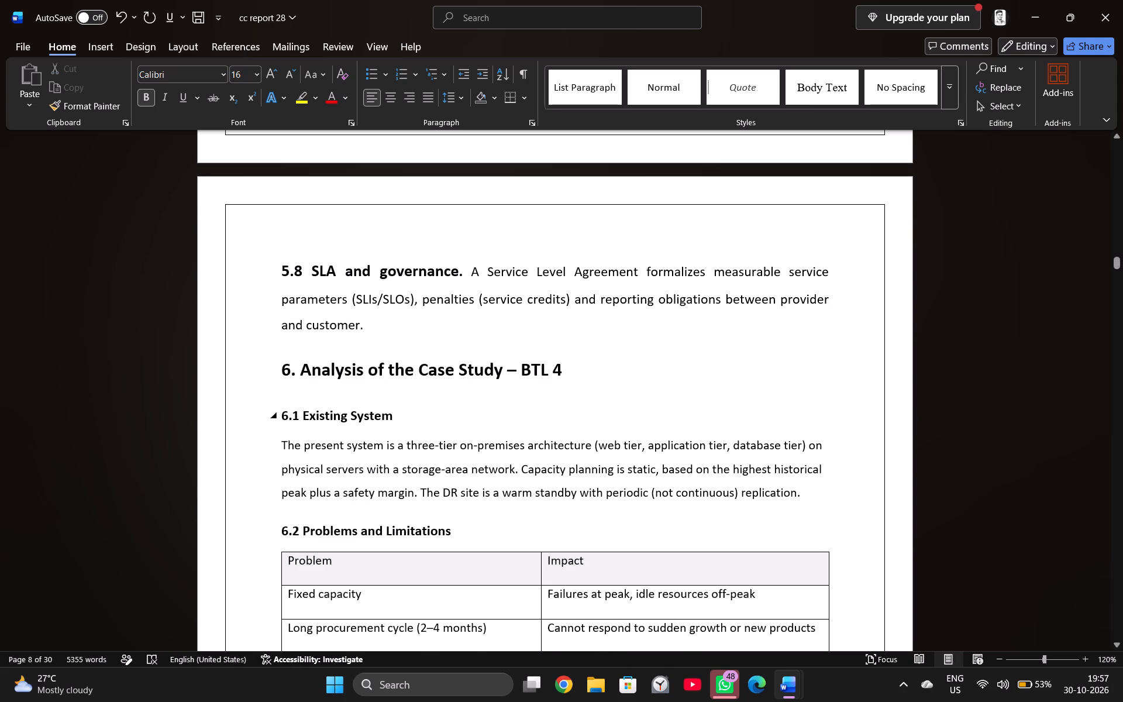
left_click_drag(280, 410, 281, 411)
left_click_drag(281, 411, 387, 412)
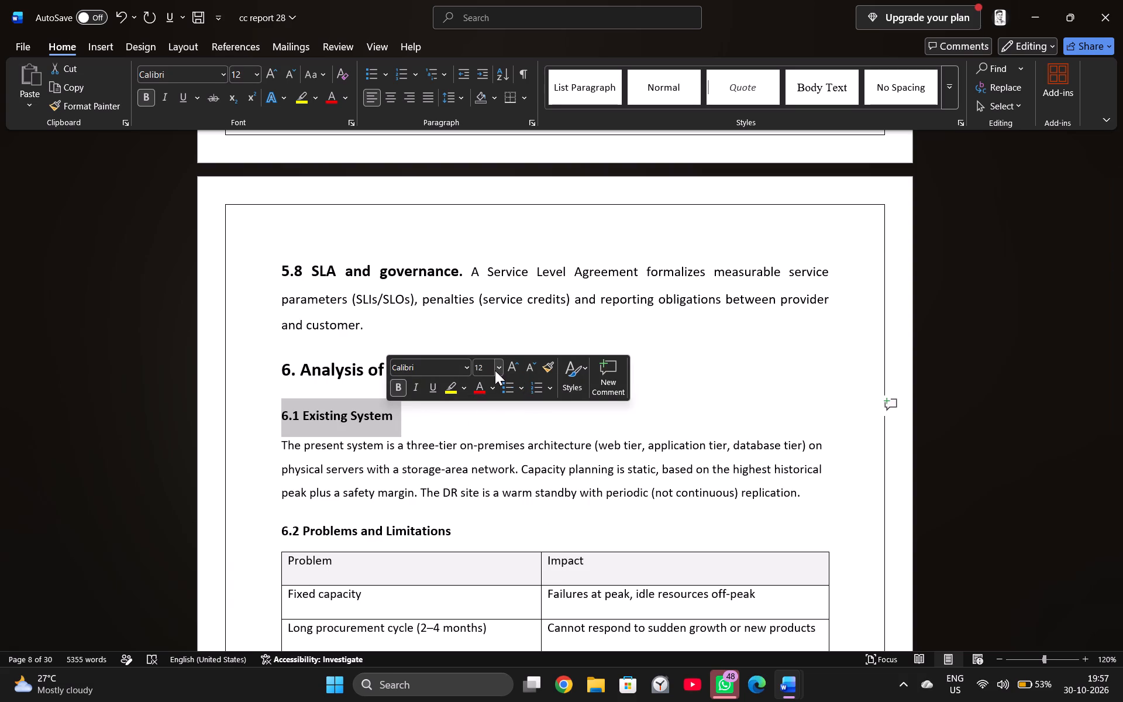
left_click(500, 369)
left_click(488, 467)
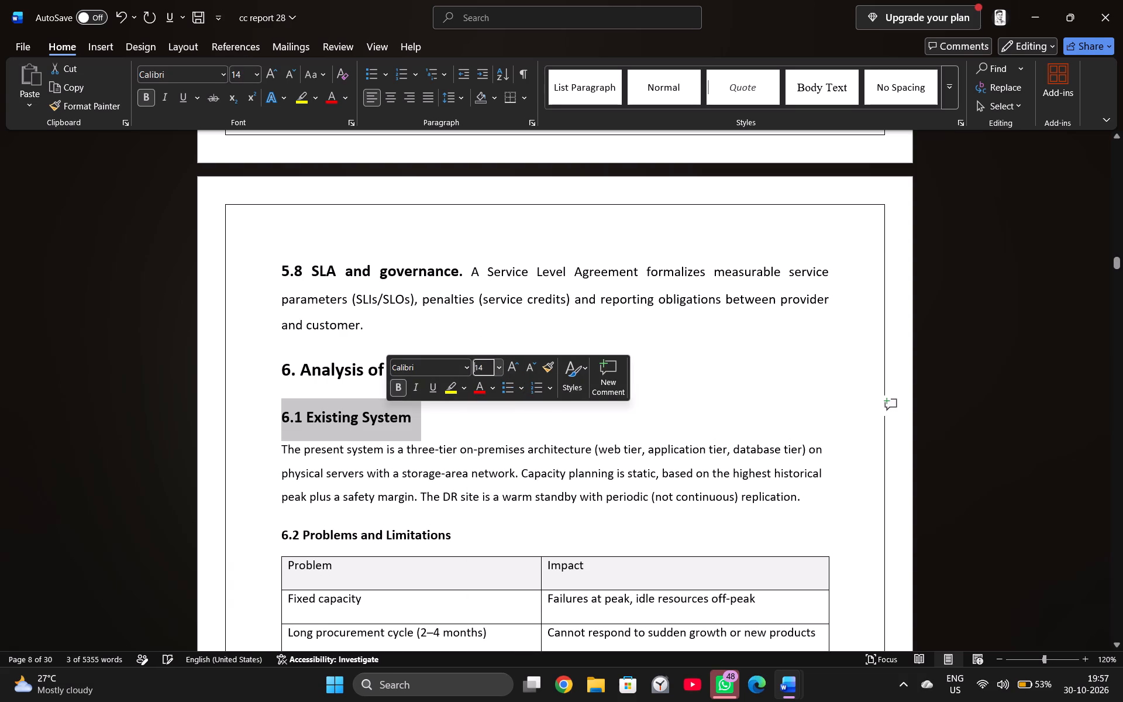
left_click(542, 429)
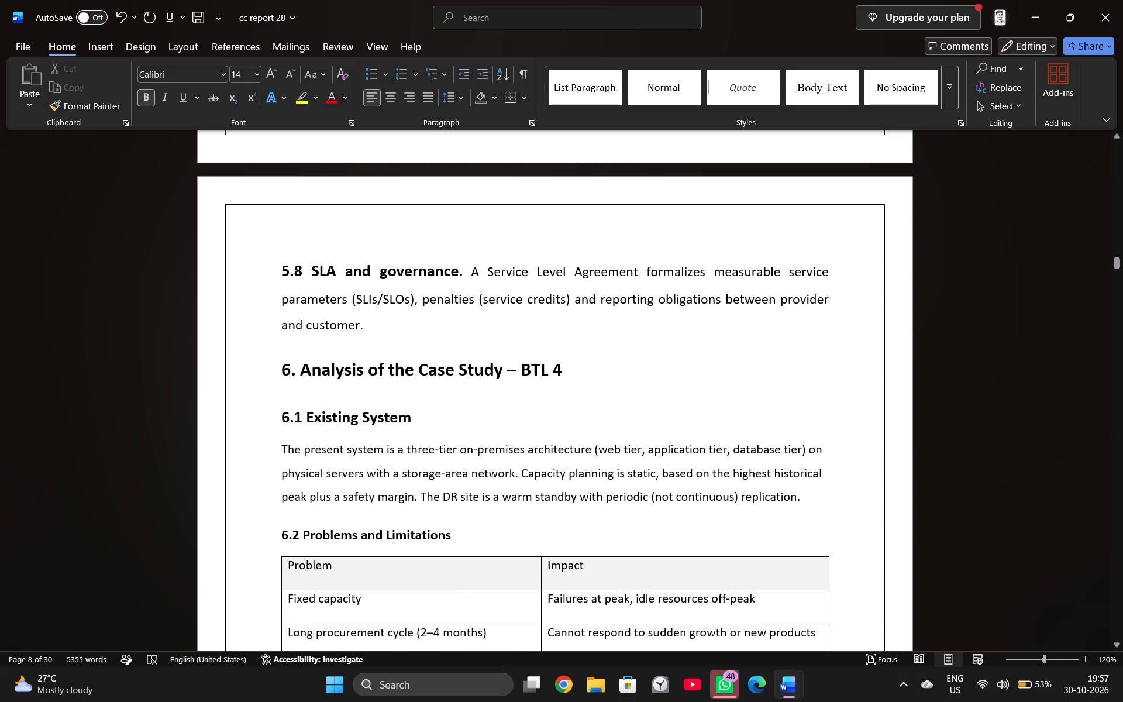
Set the body paragraph under the "6.1 Existing System" heading to font size 12.
left_click_drag(278, 451, 813, 503)
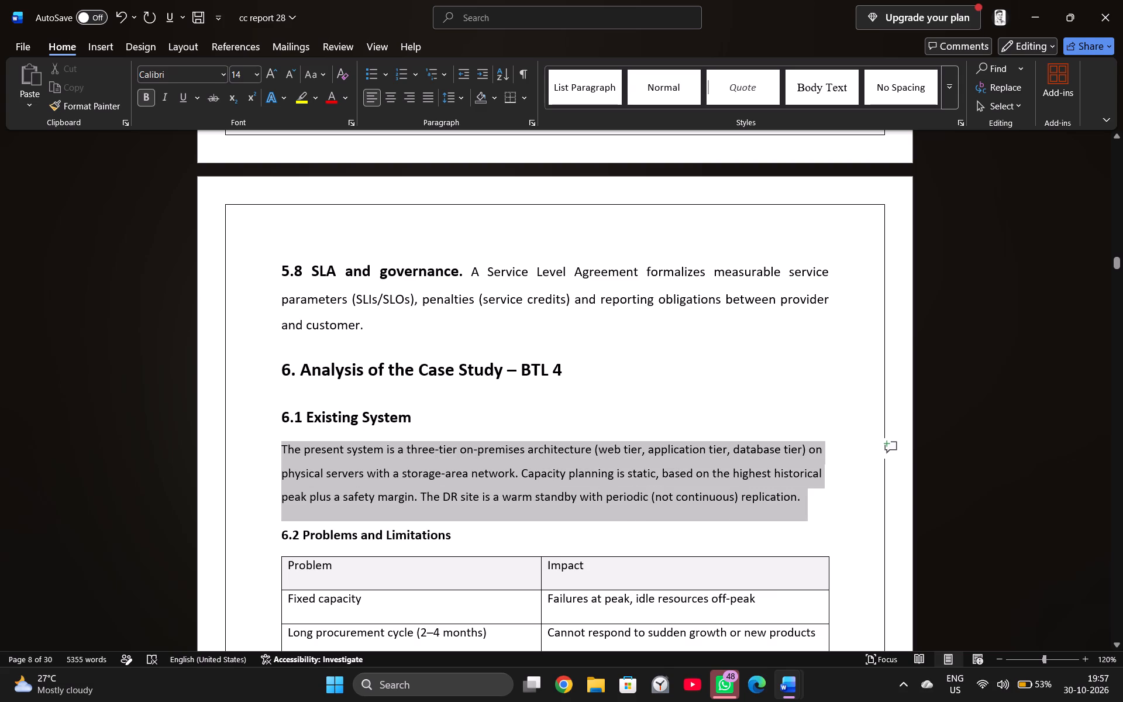
left_click_drag(813, 503, 814, 503)
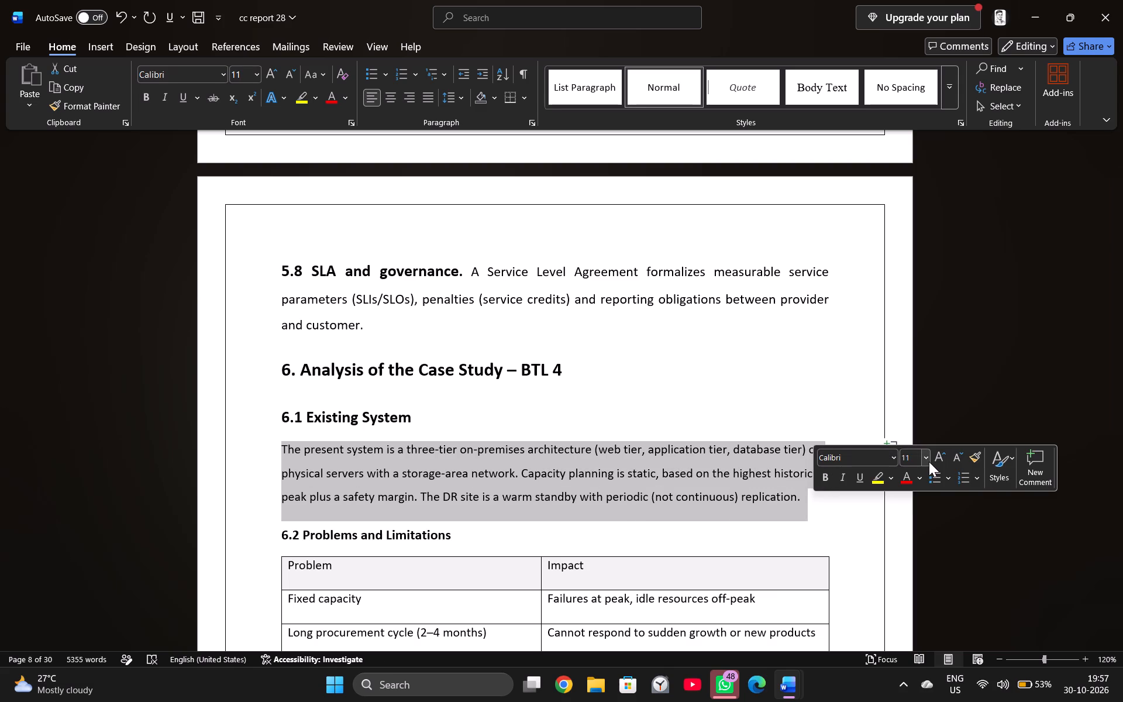
left_click(929, 462)
left_click(918, 243)
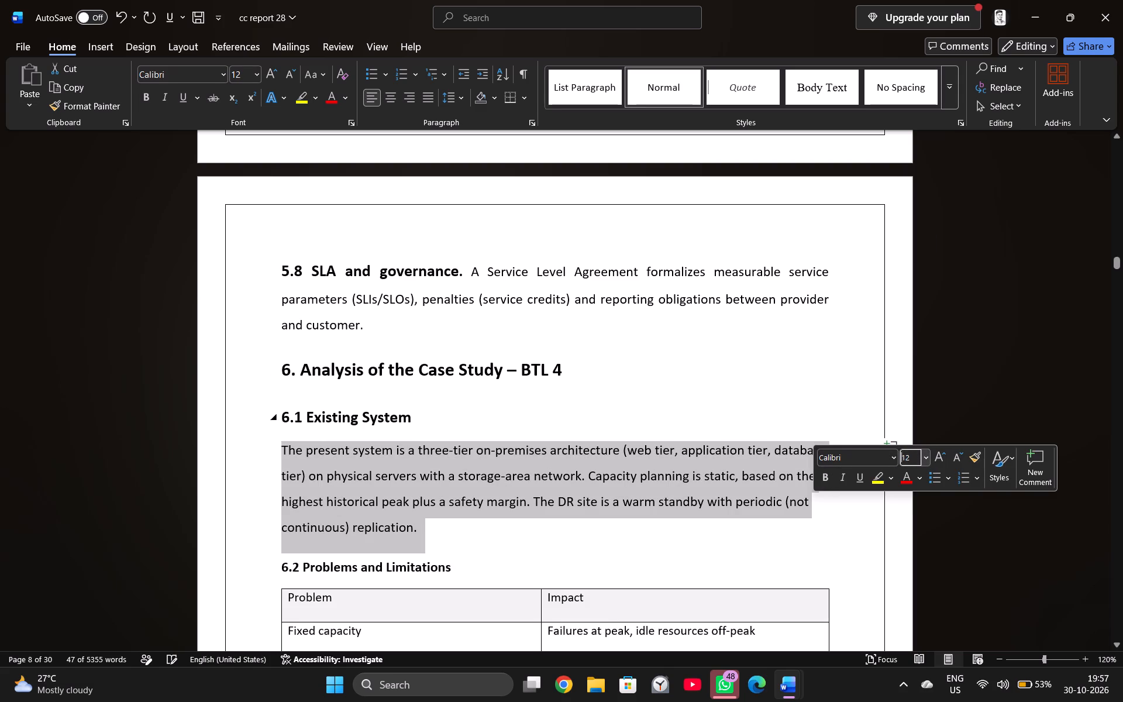
left_click(725, 401)
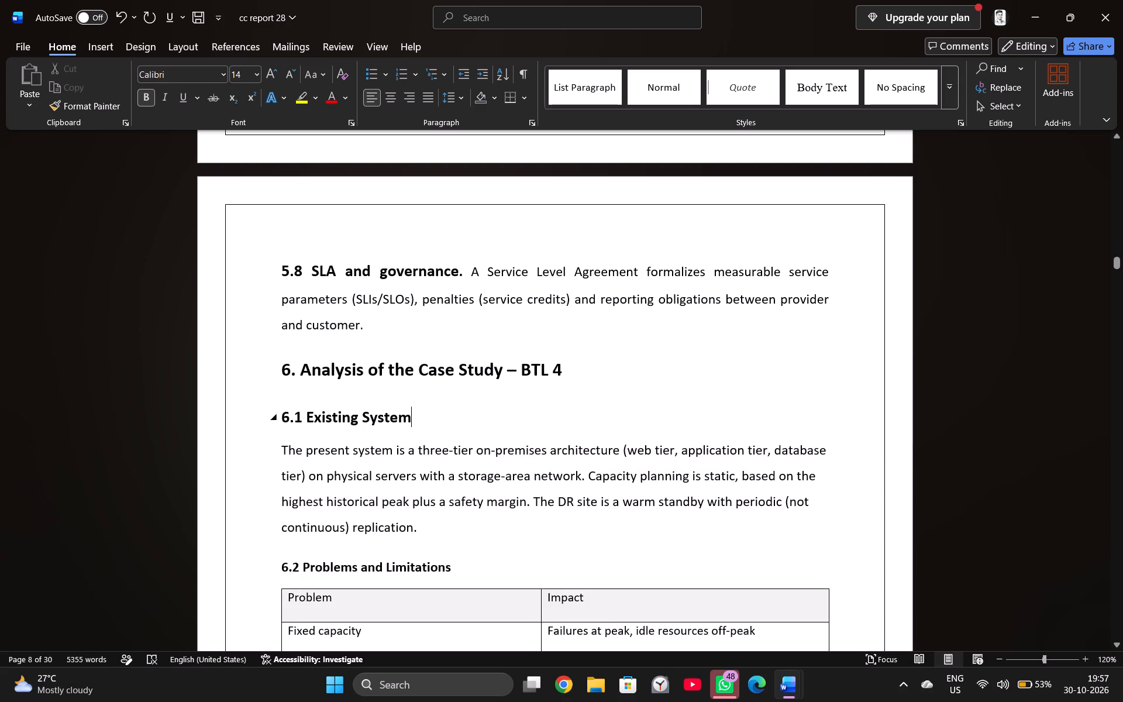
Justify the body paragraph under the "6.1 Existing System" heading.
left_click_drag(277, 451, 776, 537)
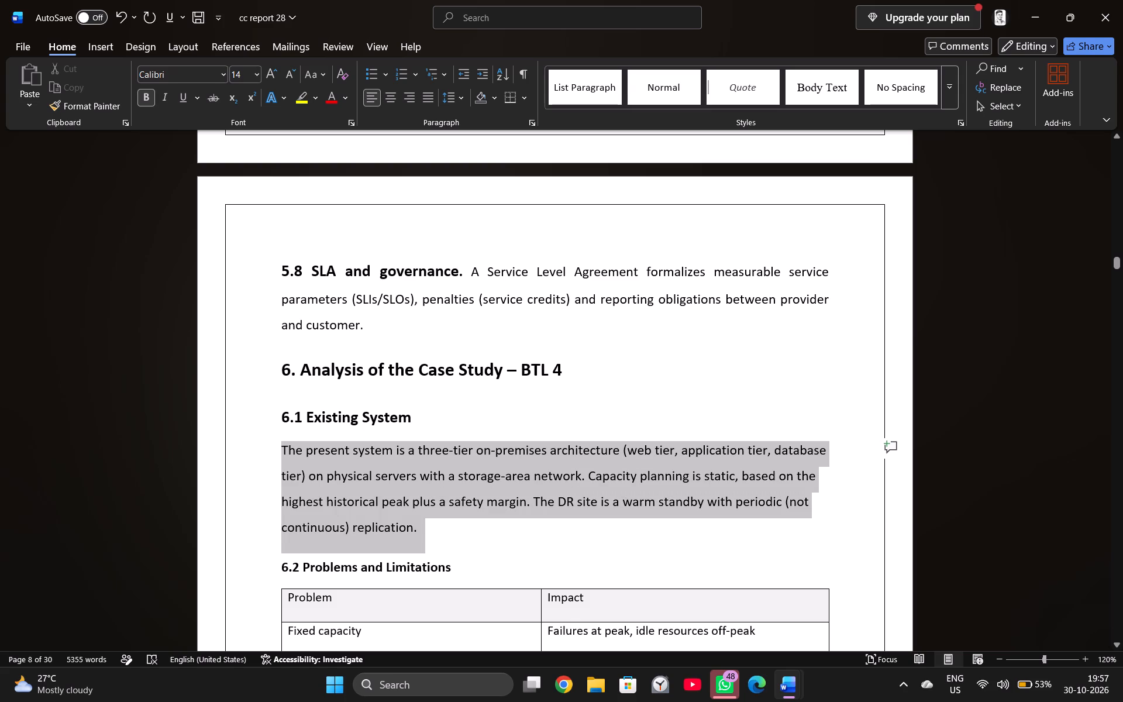
left_click_drag(776, 537, 777, 537)
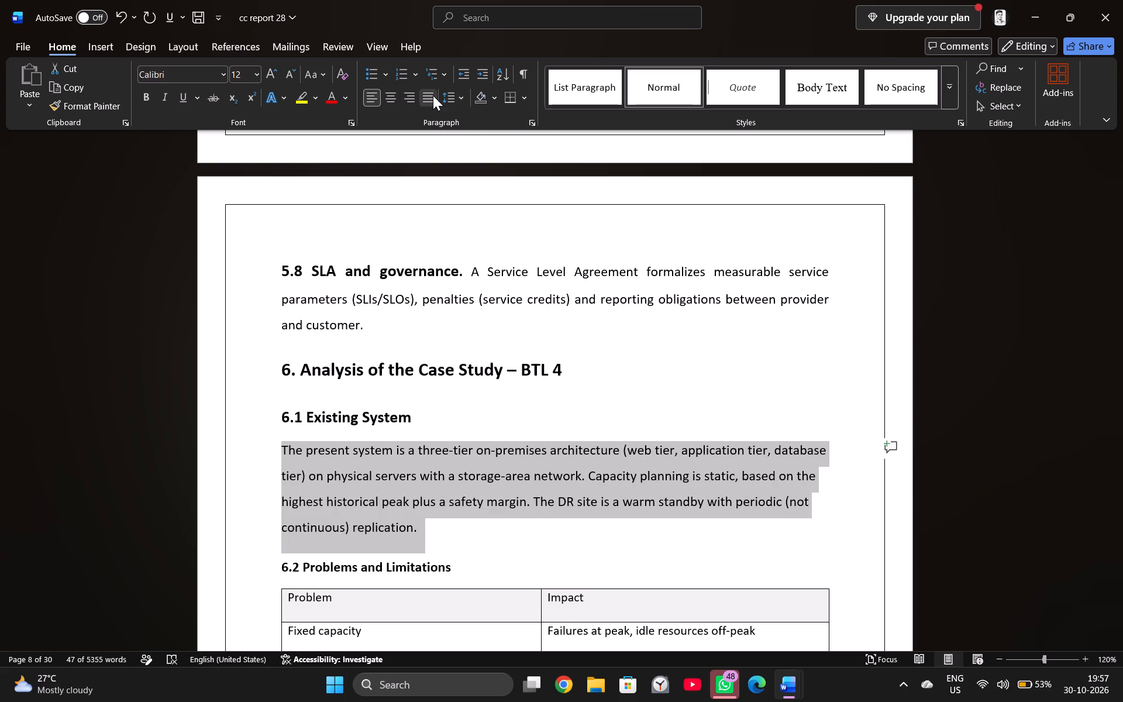
left_click(433, 95)
left_click(657, 300)
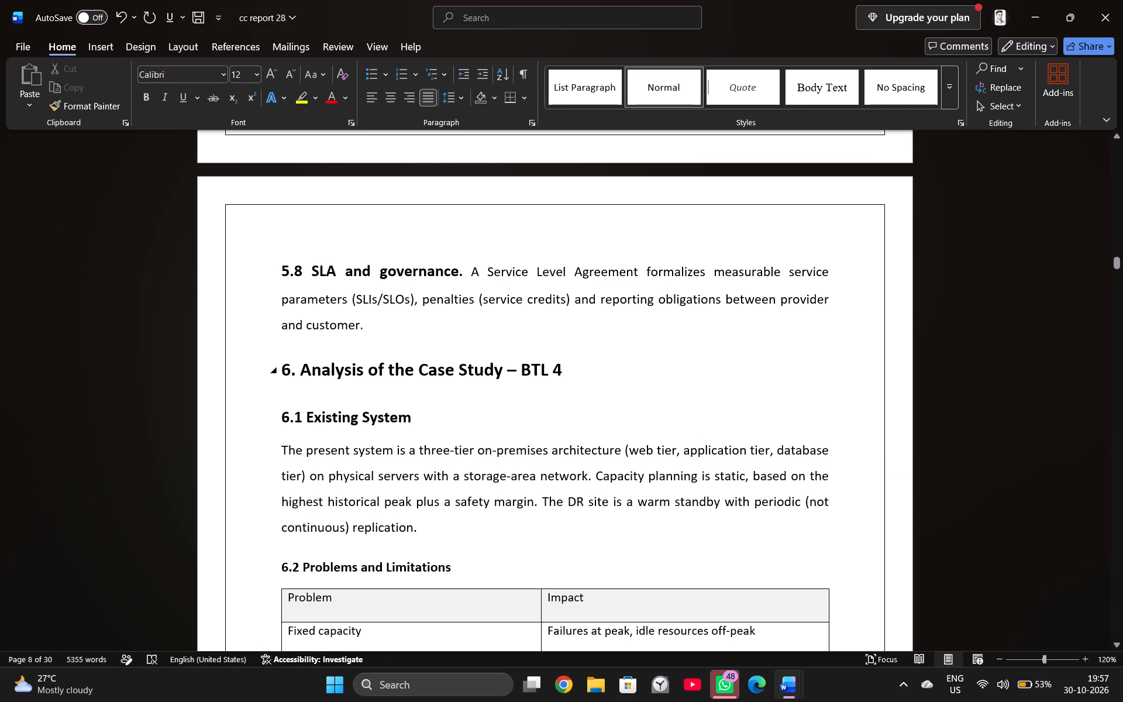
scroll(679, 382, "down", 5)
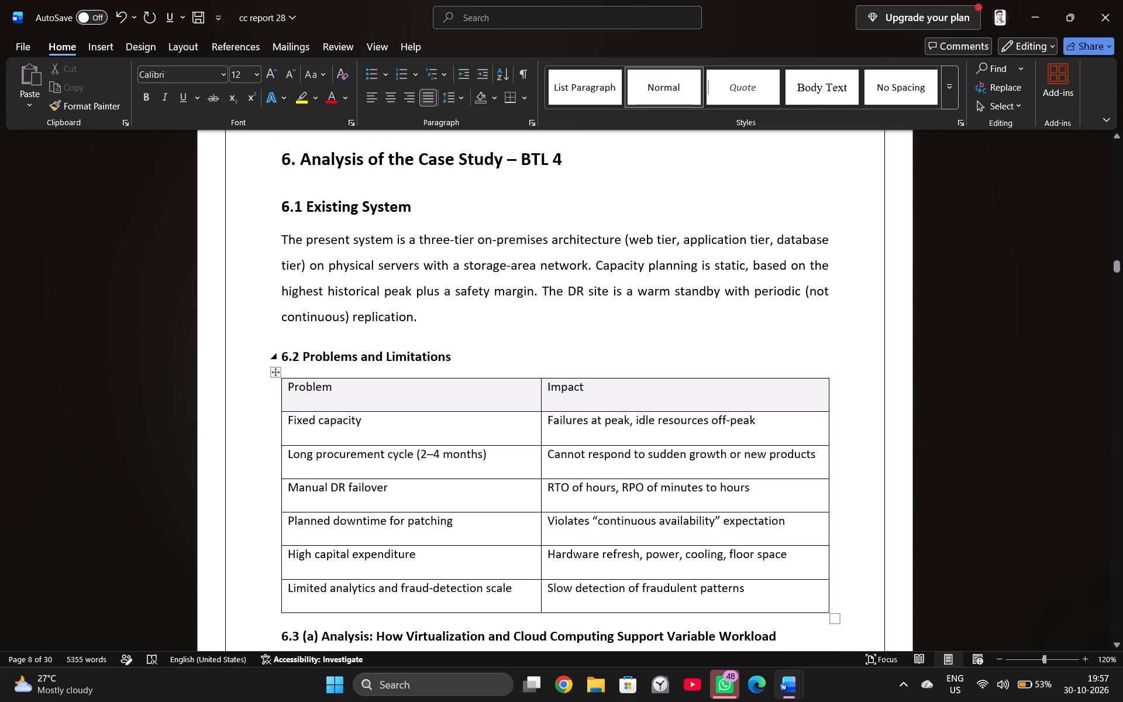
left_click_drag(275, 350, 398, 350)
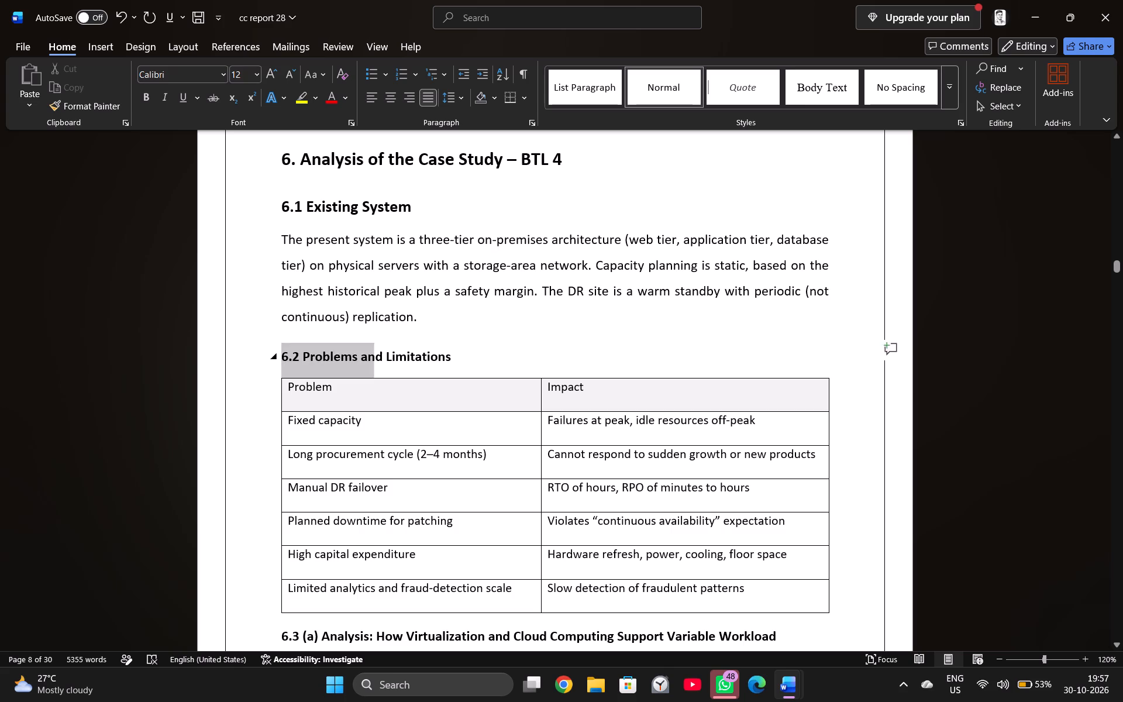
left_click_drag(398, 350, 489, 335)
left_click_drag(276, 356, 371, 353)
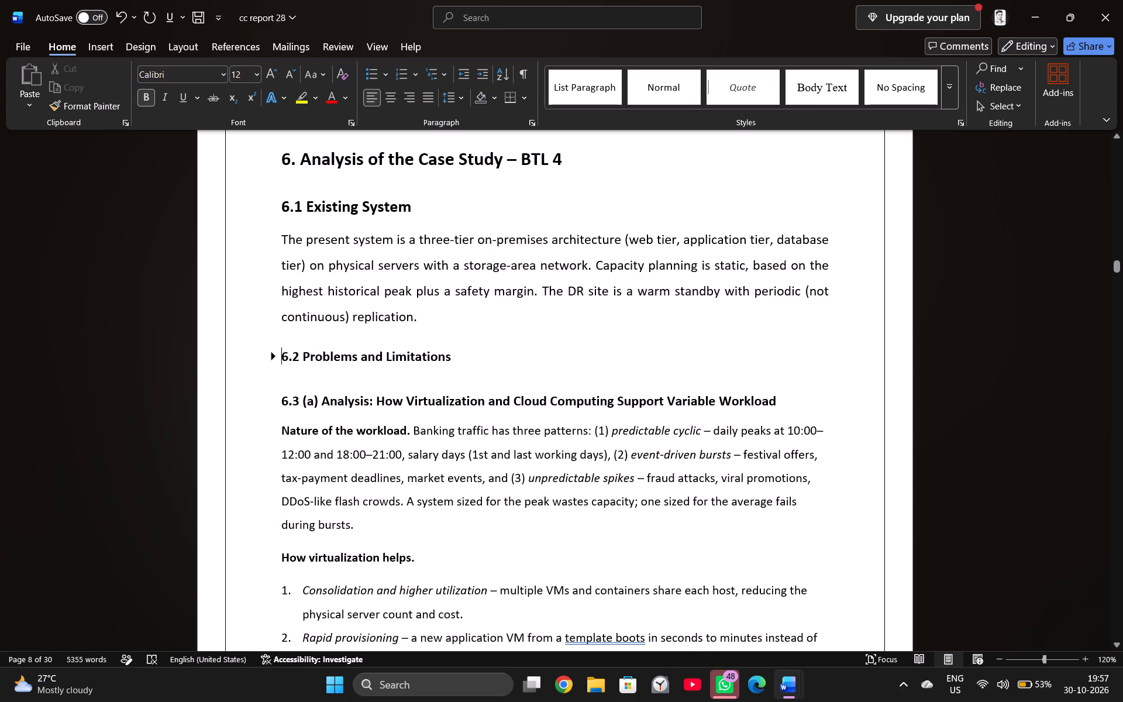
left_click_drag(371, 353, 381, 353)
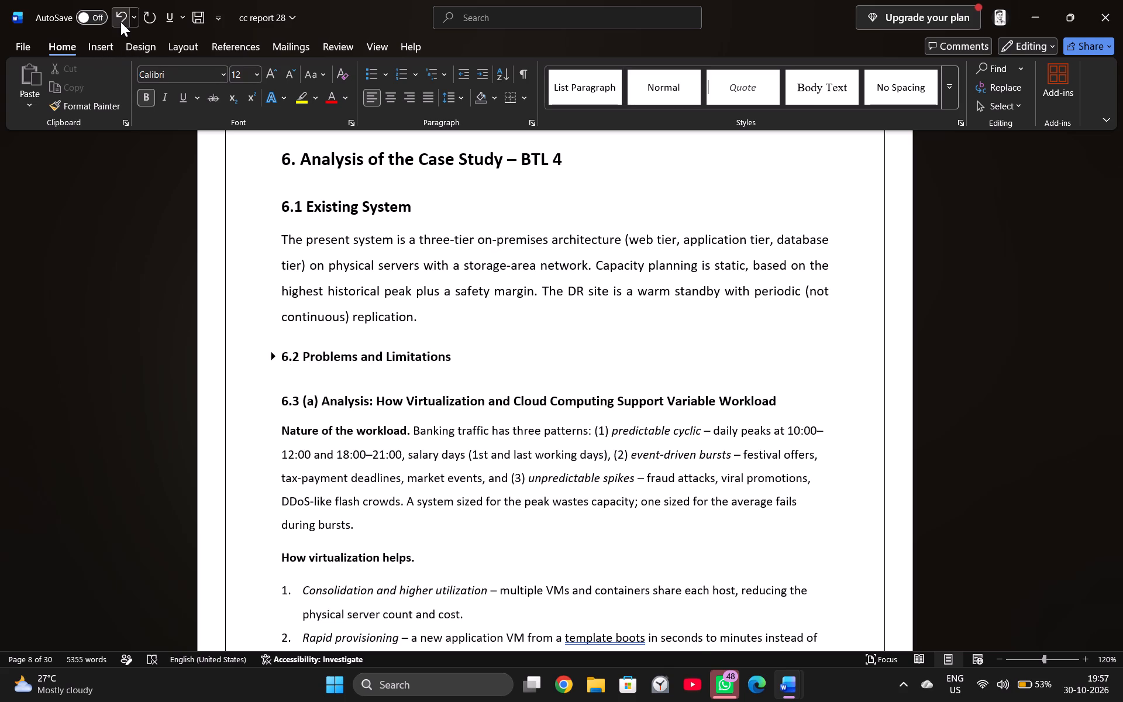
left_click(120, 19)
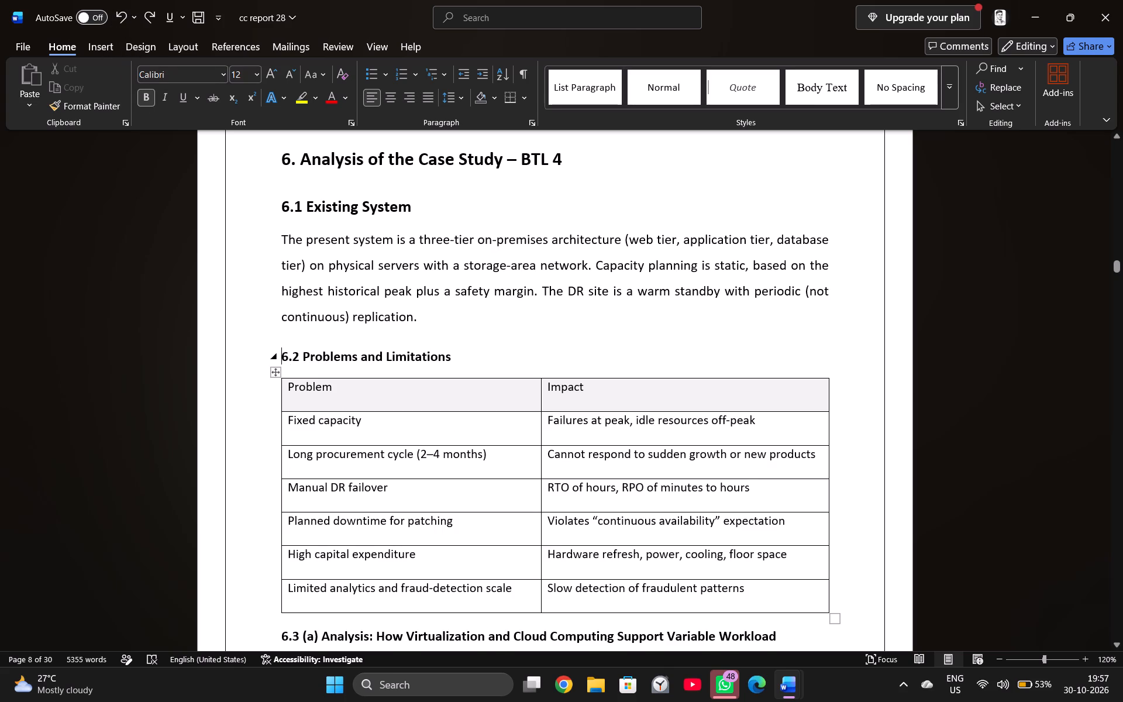
Set the "6.2 Problems and Limitations" heading to font size 14.
left_click_drag(280, 351, 450, 356)
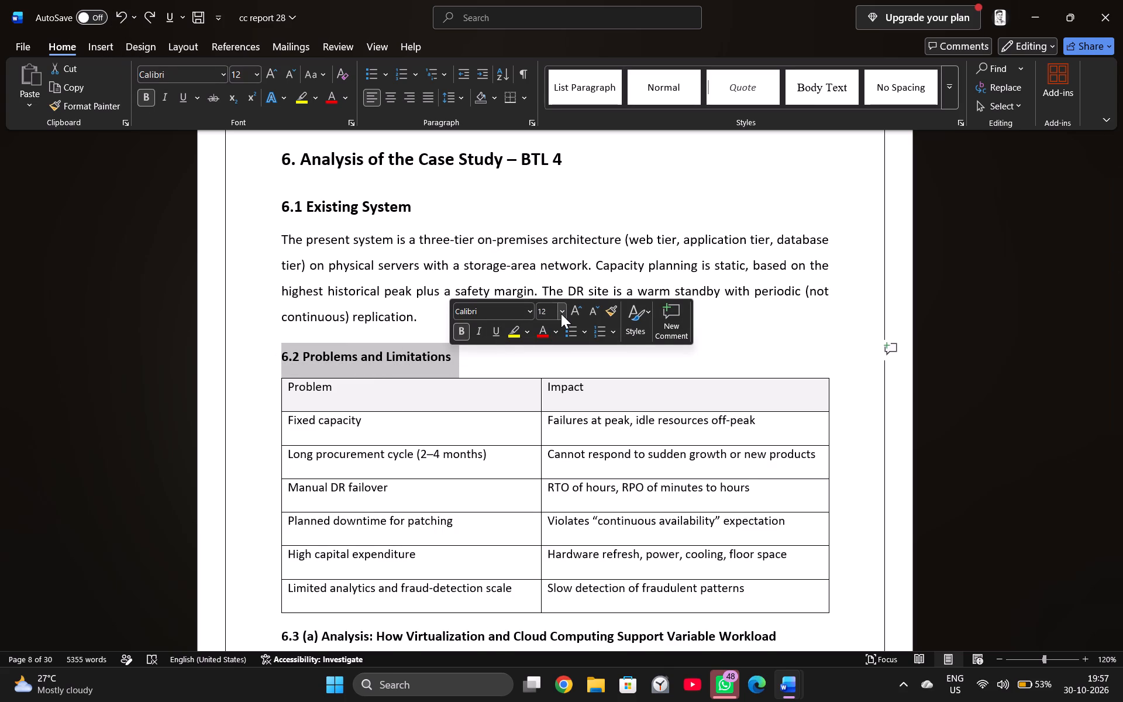
left_click(561, 314)
left_click(547, 416)
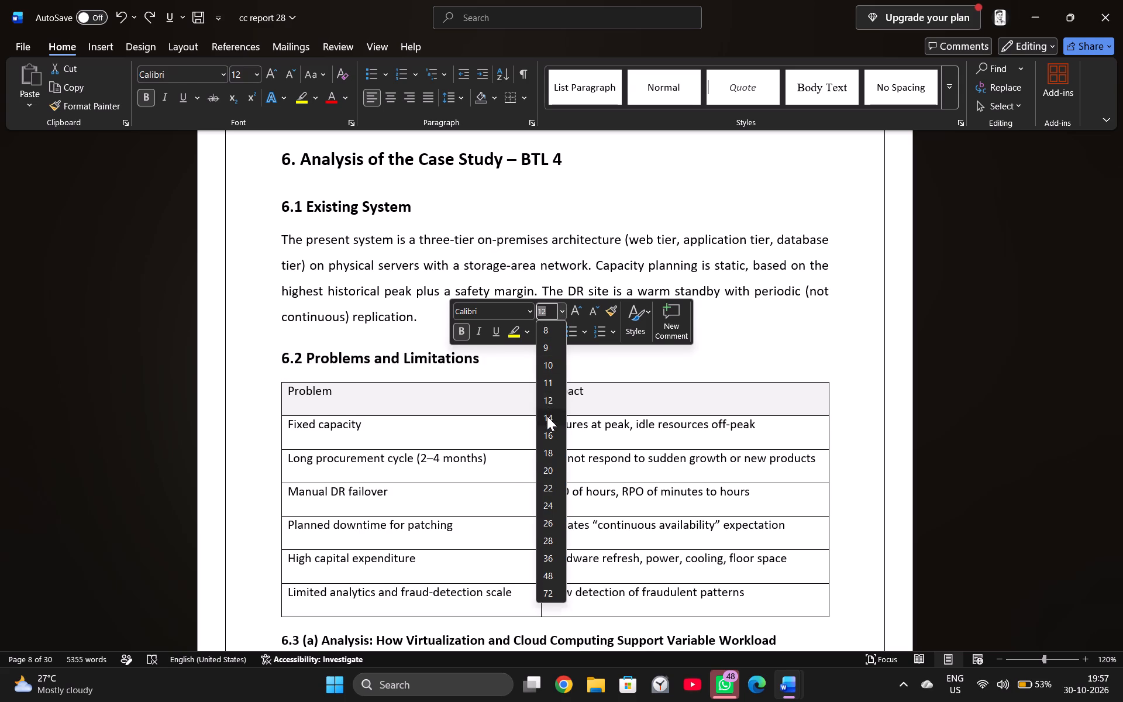
left_click(586, 359)
Set all text in the Problem and Impact table under "6.2 Problems and Limitations" to font size 12.
scroll(304, 408, "down", 2)
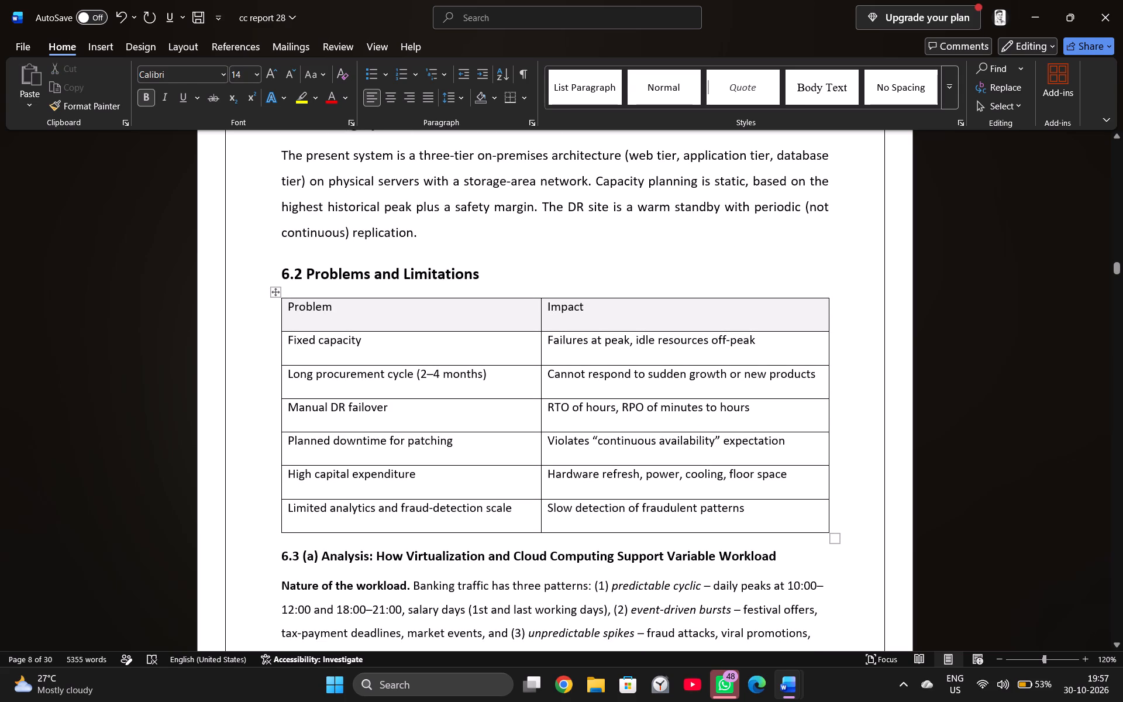
left_click_drag(290, 307, 819, 514)
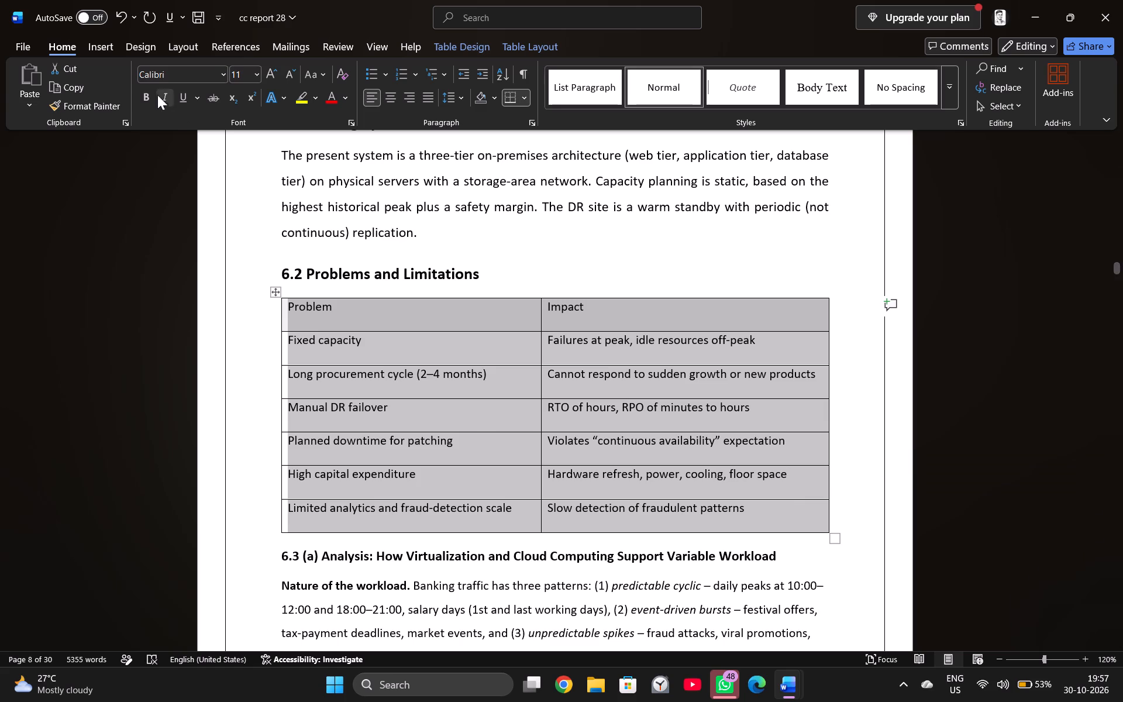
left_click(254, 79)
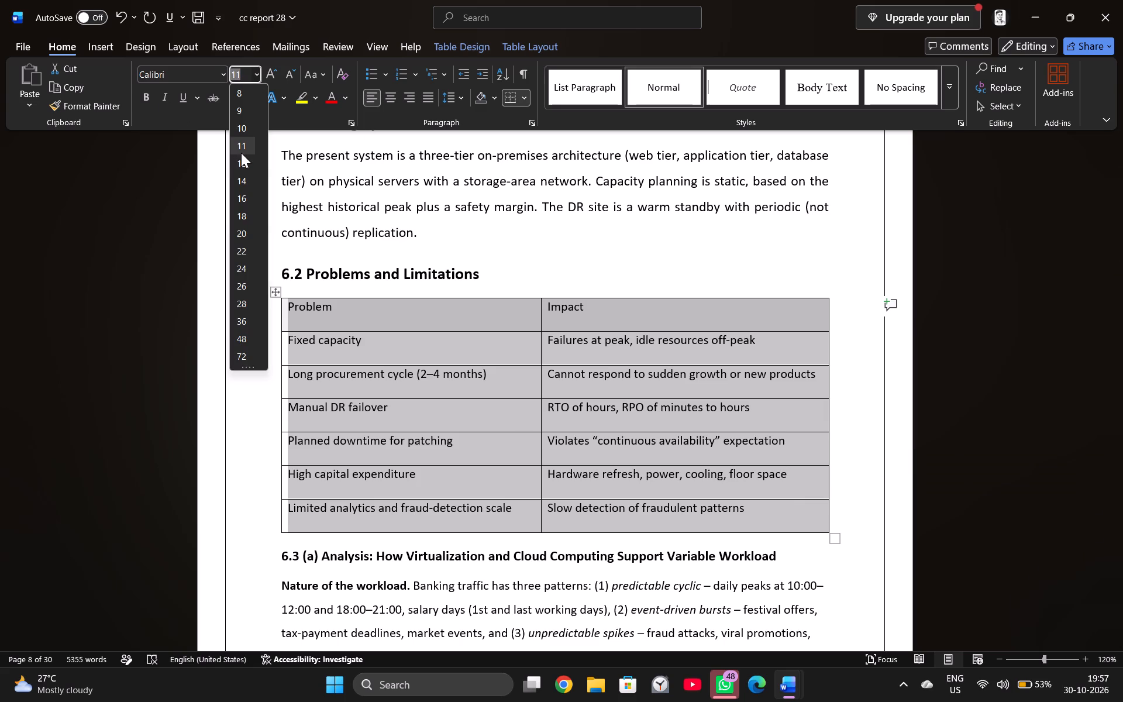
left_click(243, 158)
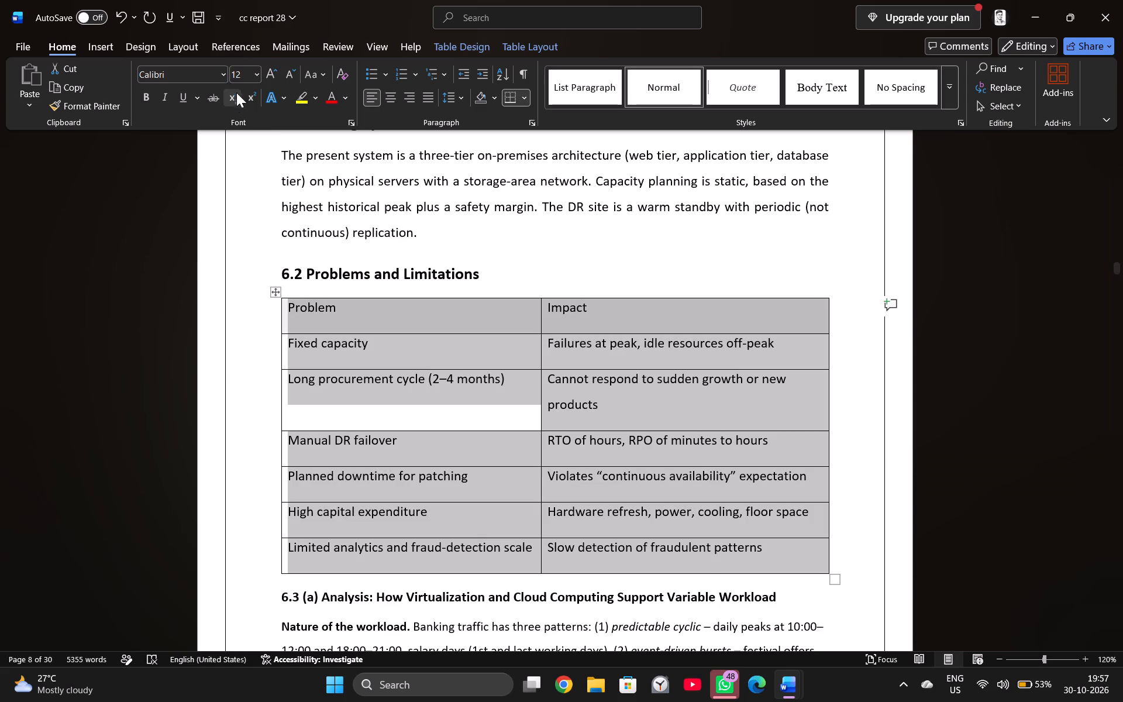
left_click(116, 6)
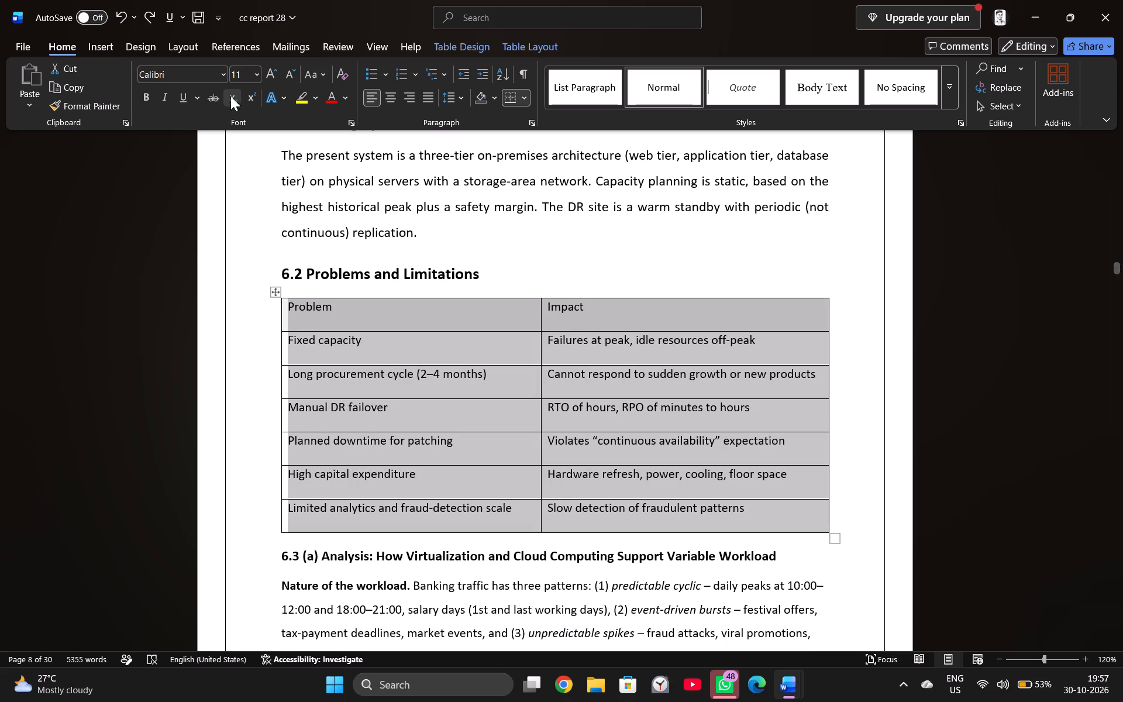
left_click(255, 77)
left_click(244, 162)
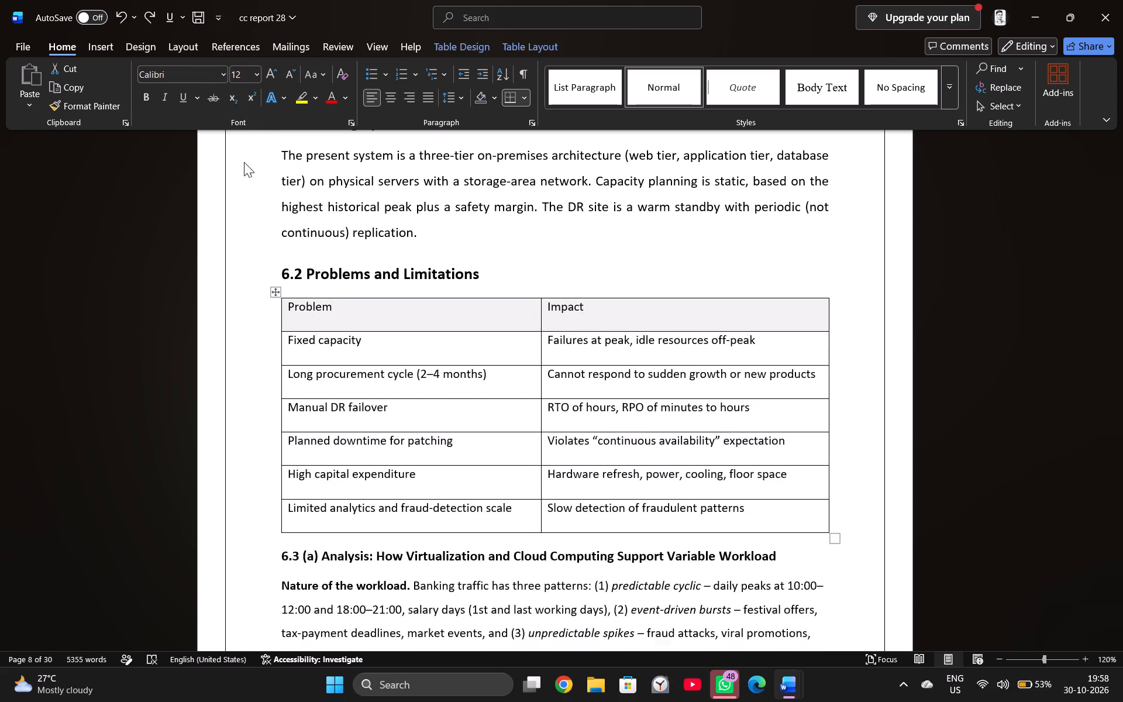
left_click(639, 254)
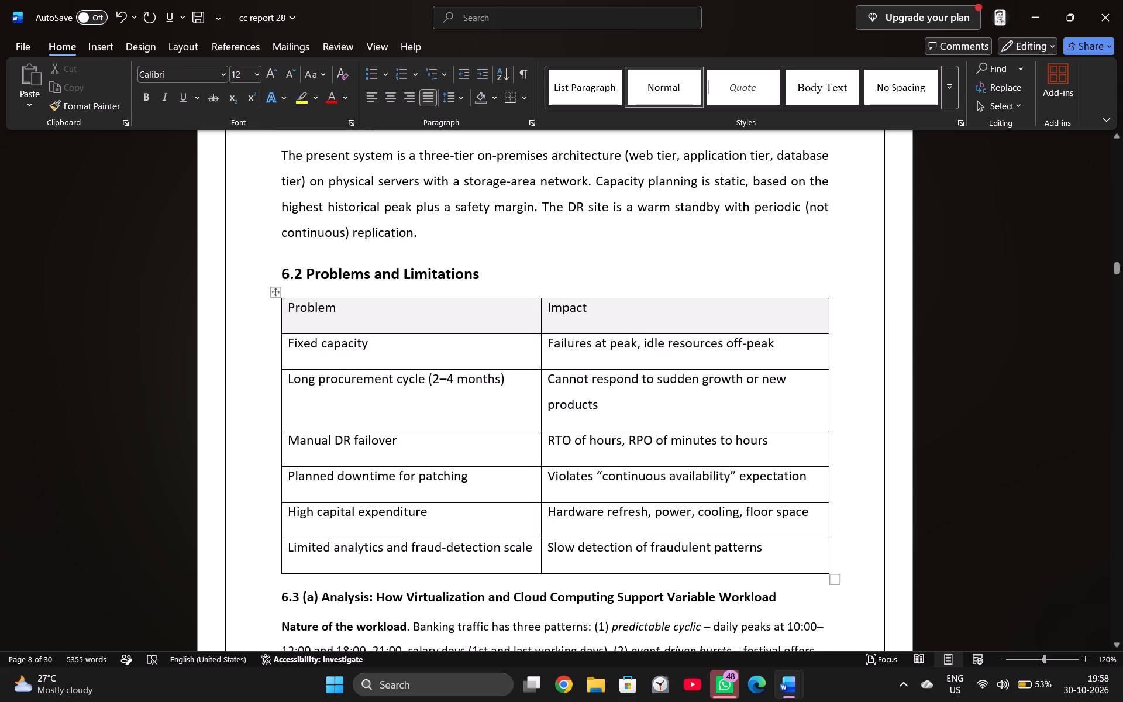
Check the font size of the heading and body paragraph in the "6.1 Existing System" subsection.
scroll(502, 400, "down", 1)
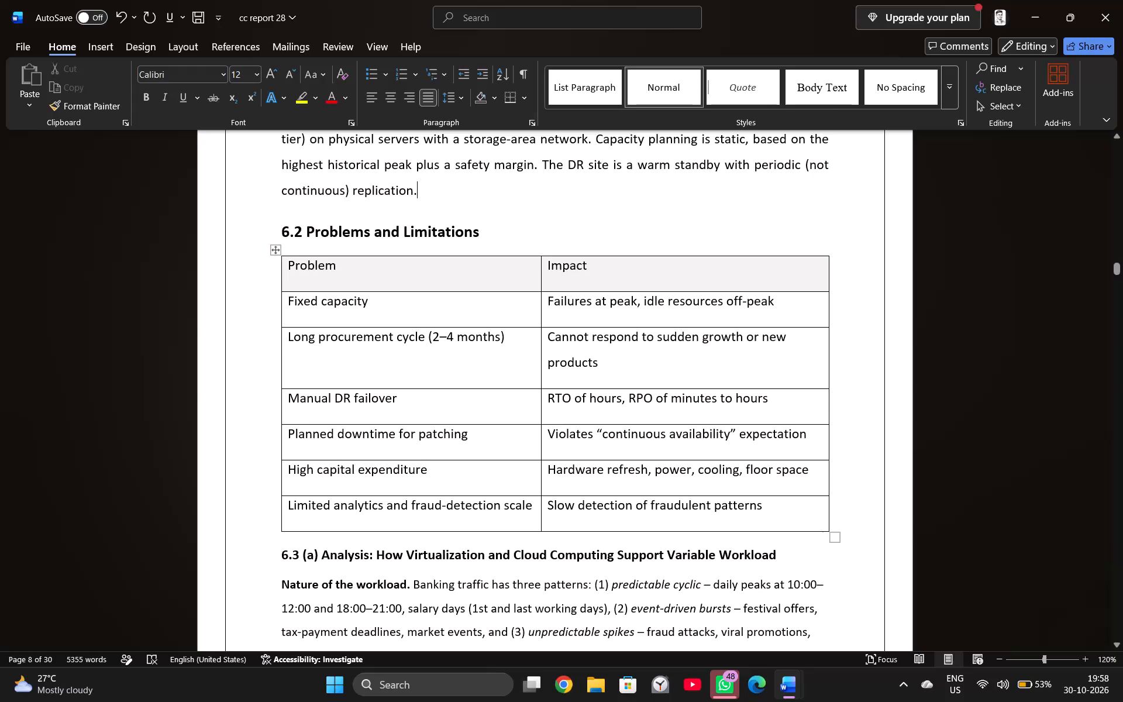
scroll(504, 398, "up", 2)
scroll(515, 349, "up", 3)
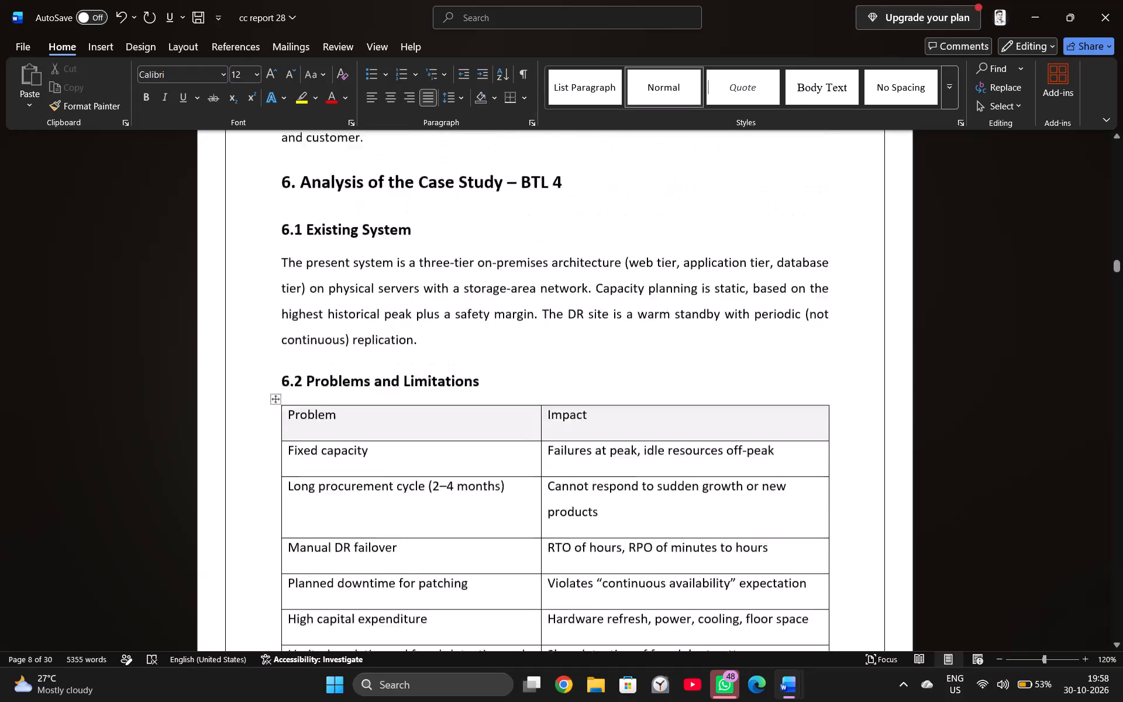
left_click_drag(277, 314, 566, 406)
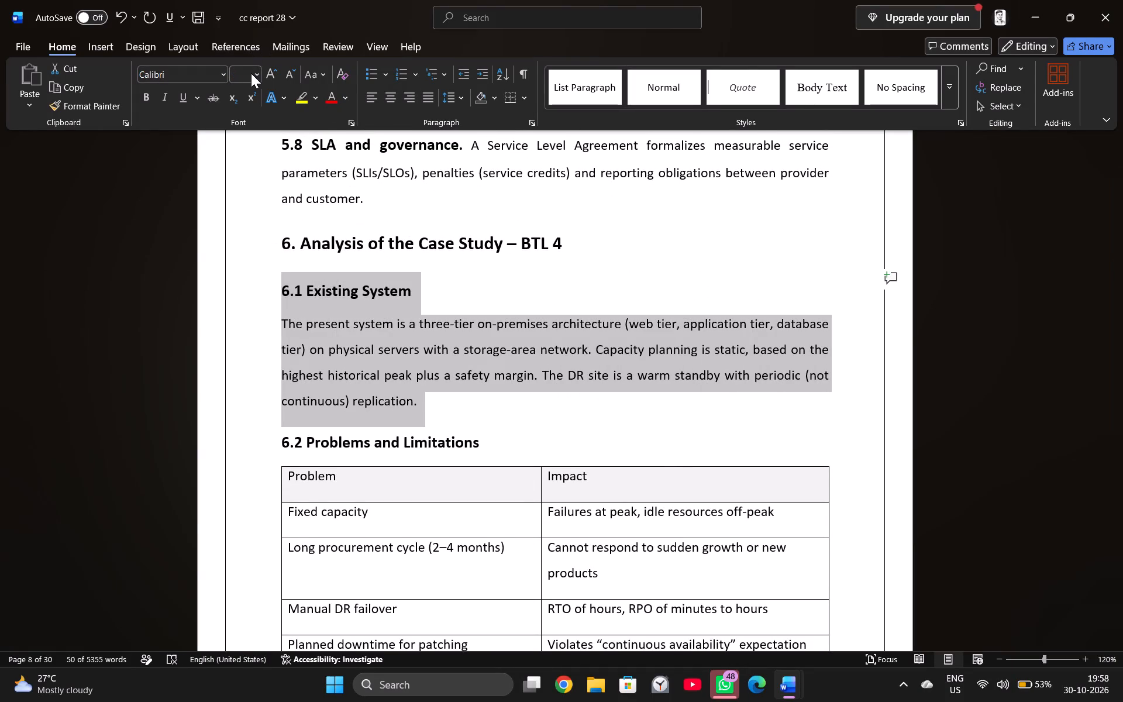
left_click(254, 75)
left_click(166, 202)
left_click(549, 279)
left_click_drag(280, 324, 414, 377)
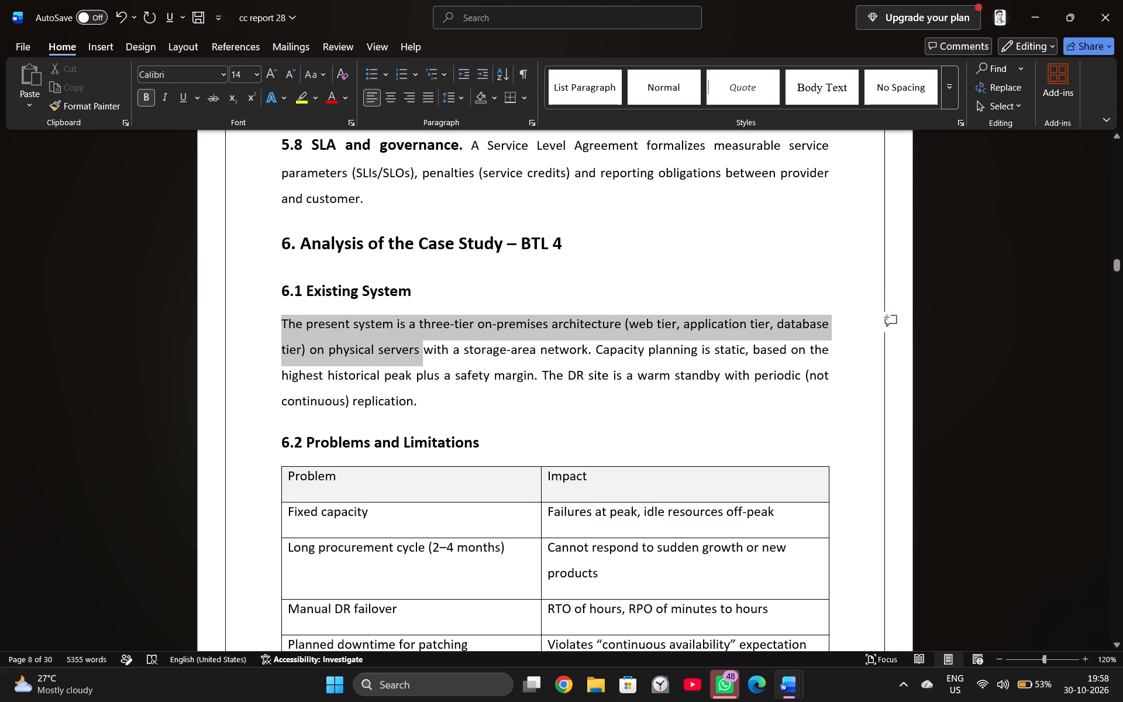
left_click_drag(414, 377, 435, 403)
left_click(797, 278)
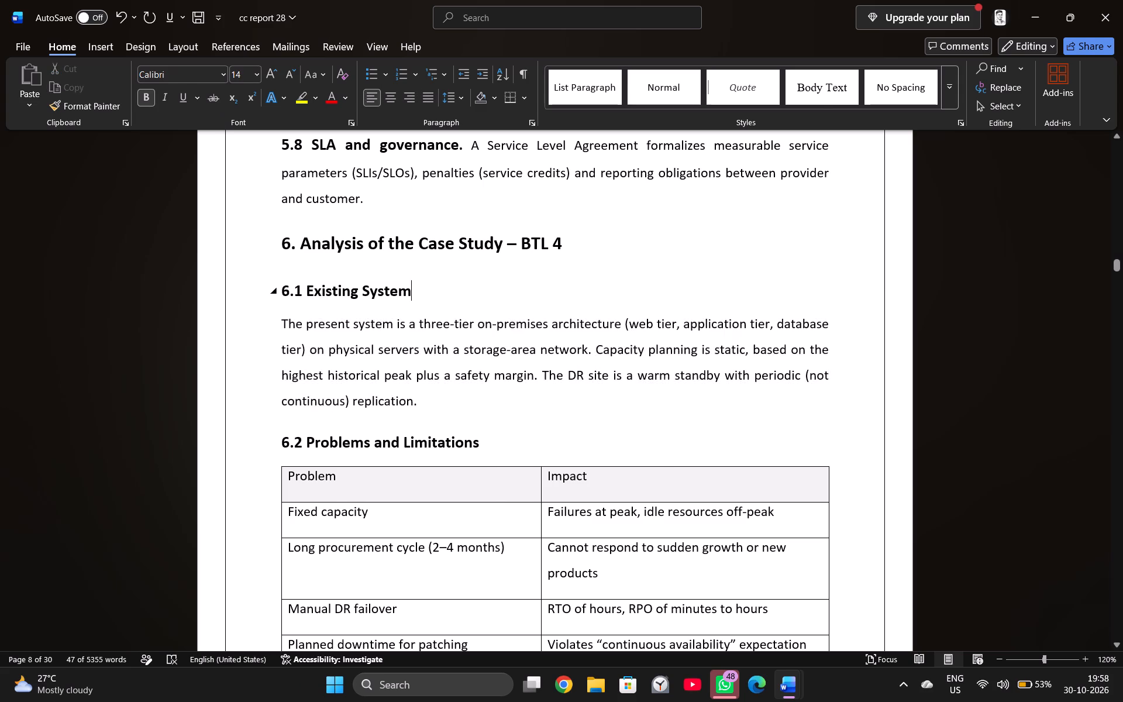
Set the "6.3 (a) Analysis: How Virtualization and Cloud Computing Support Variable Workload" heading to font size 14.
scroll(729, 321, "down", 8)
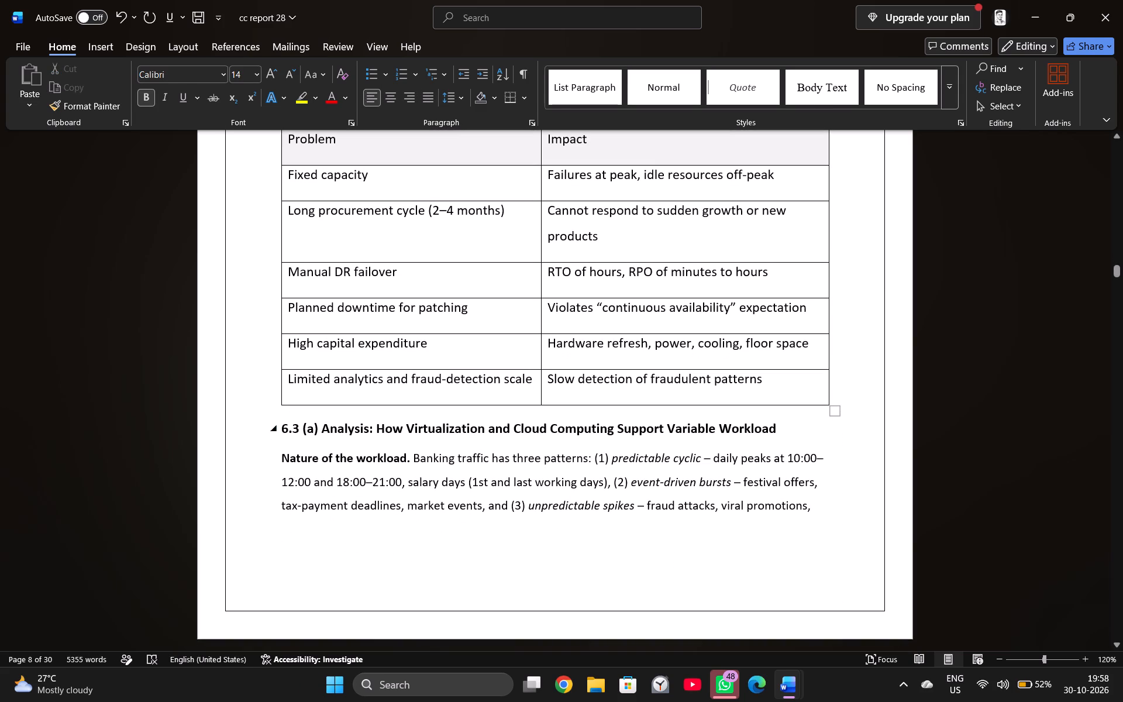
left_click_drag(279, 427, 797, 419)
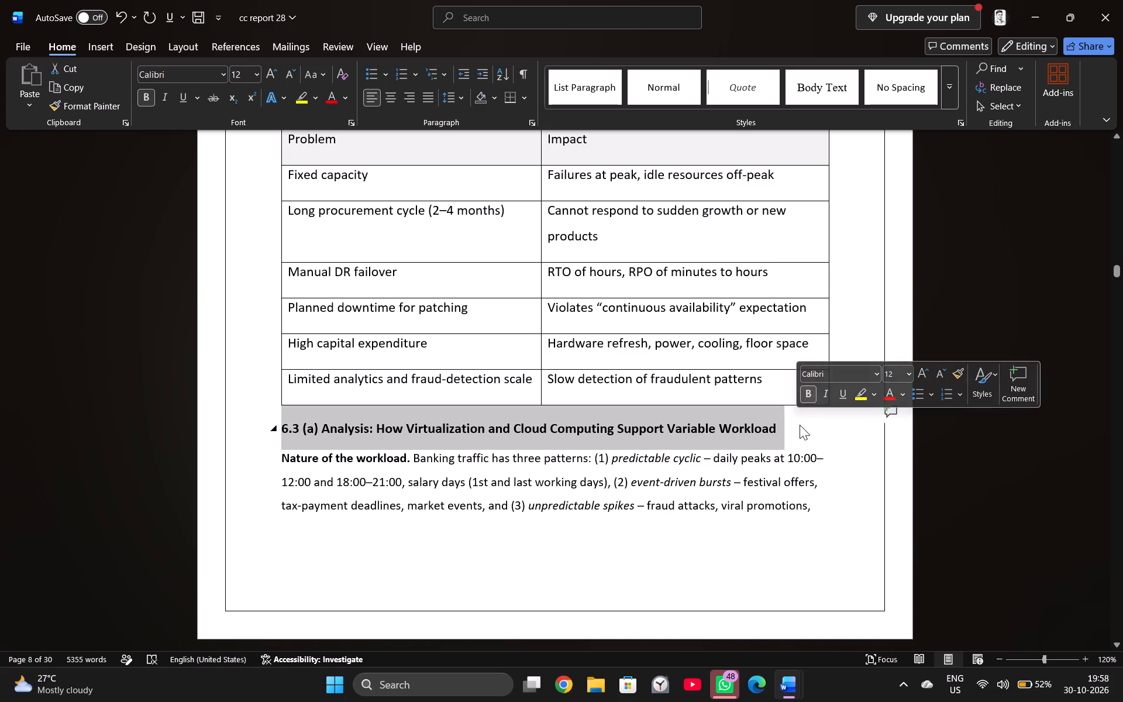
left_click(906, 374)
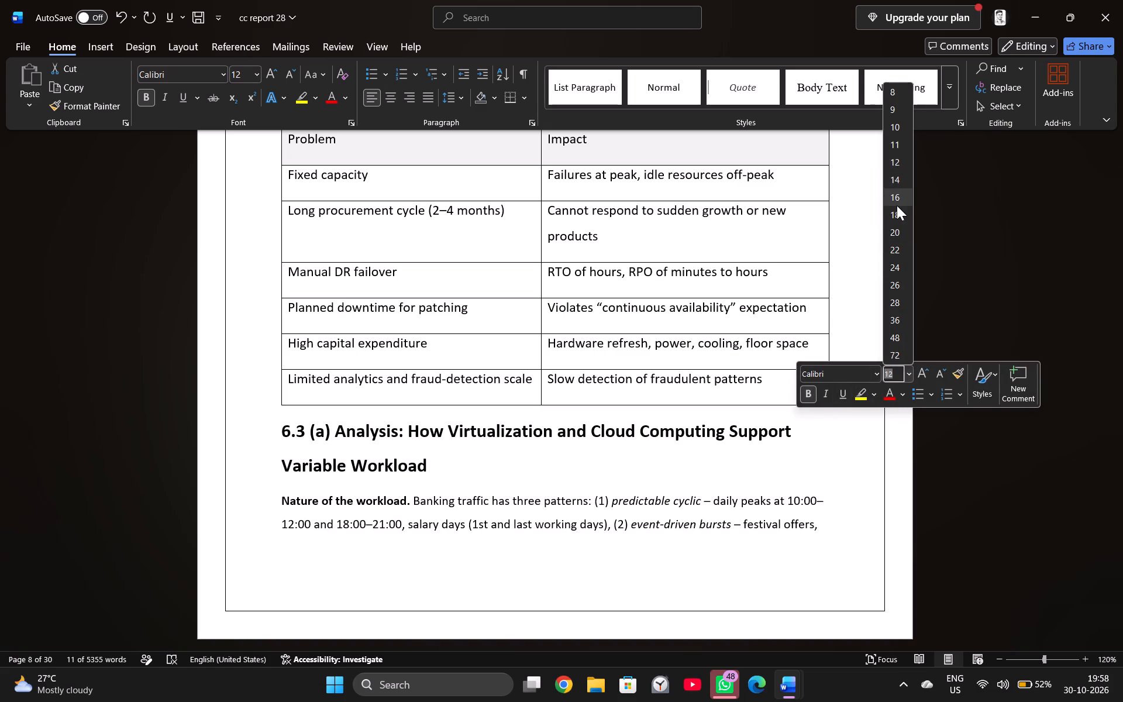
left_click(894, 181)
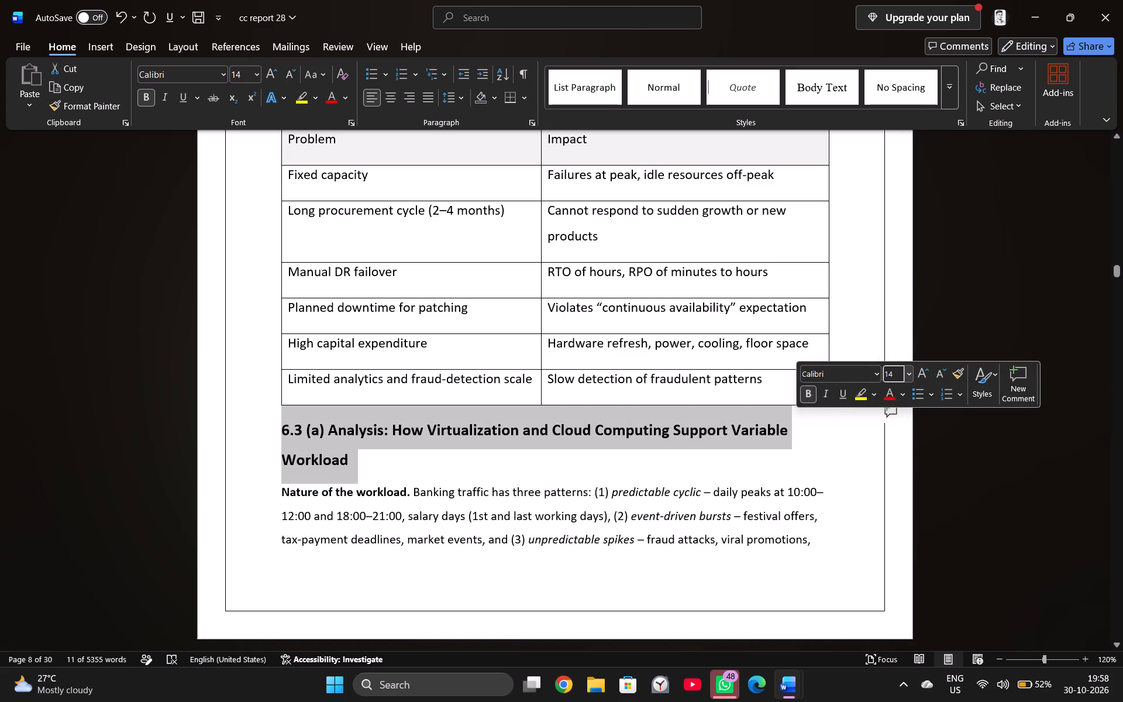
left_click(454, 475)
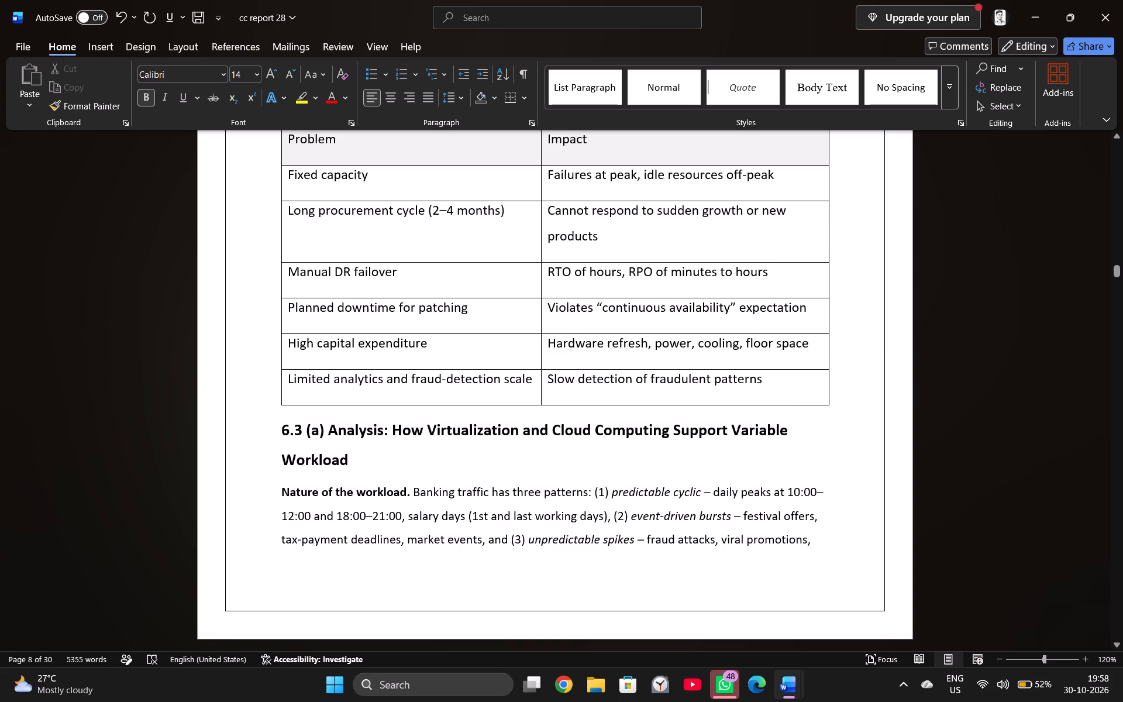
Set the bold run-in heading "Nature of the workload" under section 6.3 (a) to font size 14.
left_click_drag(278, 487, 405, 491)
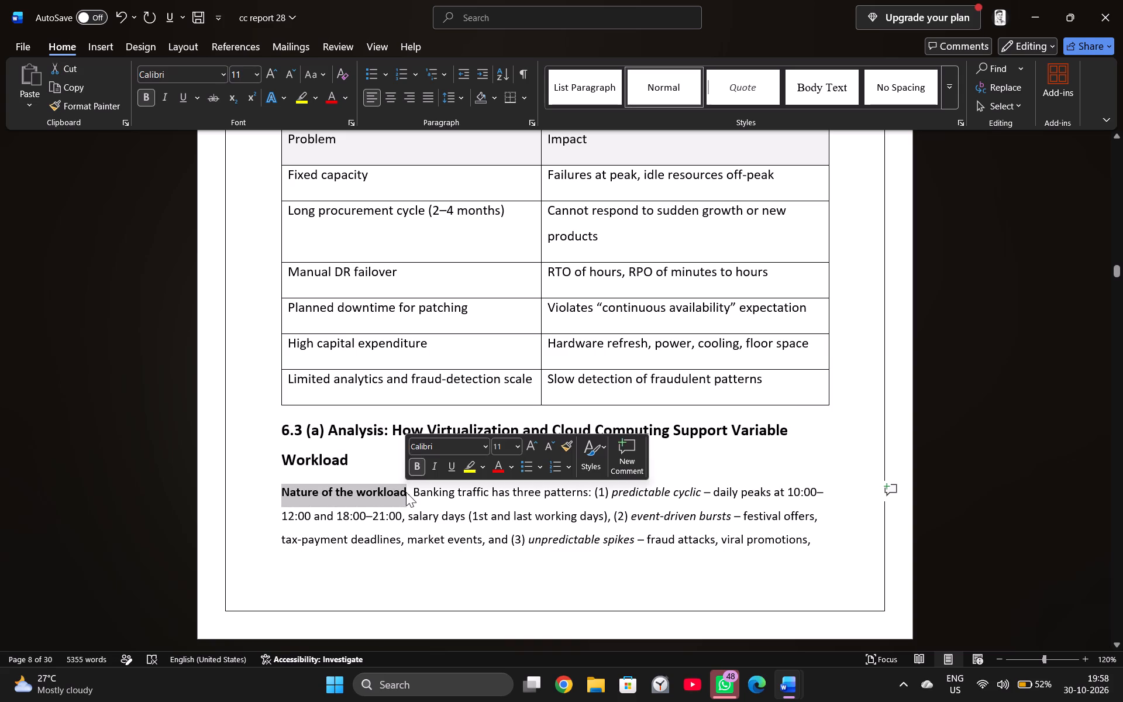
left_click(517, 448)
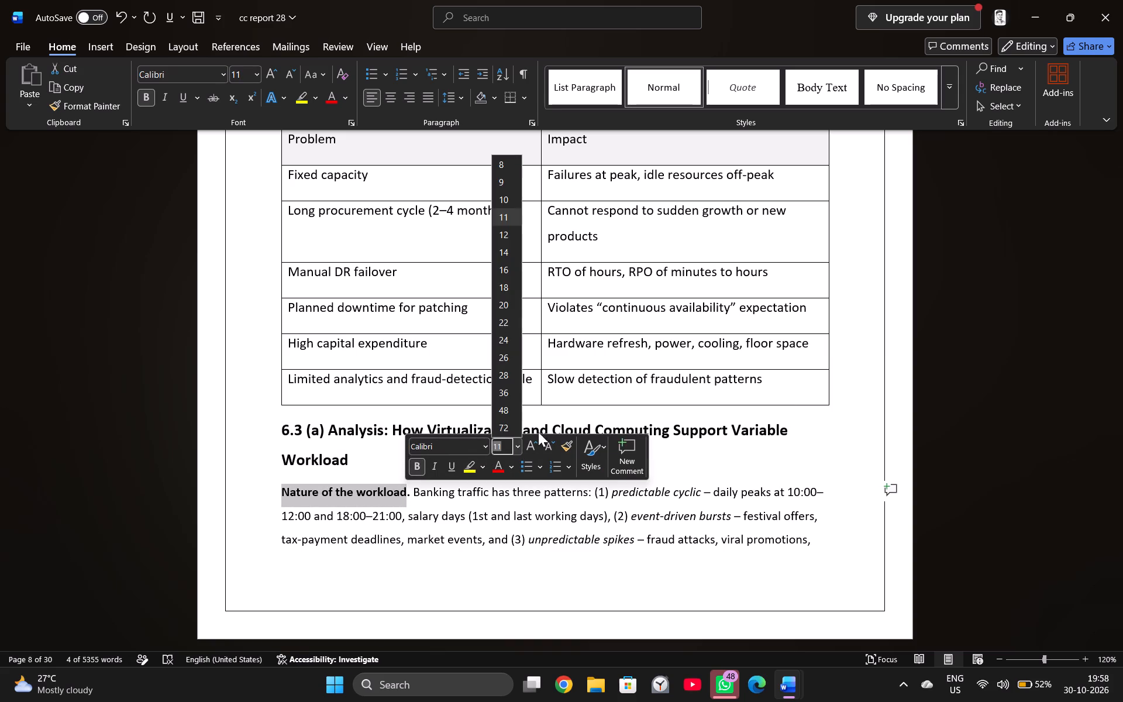
left_click(500, 256)
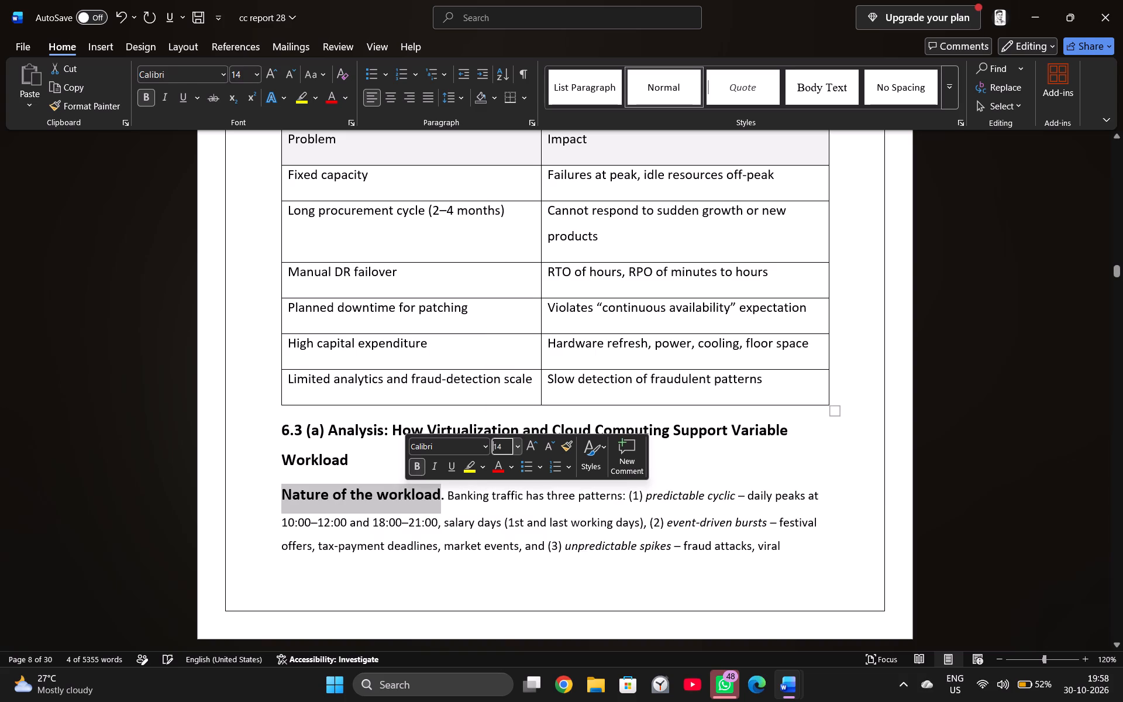
left_click(840, 472)
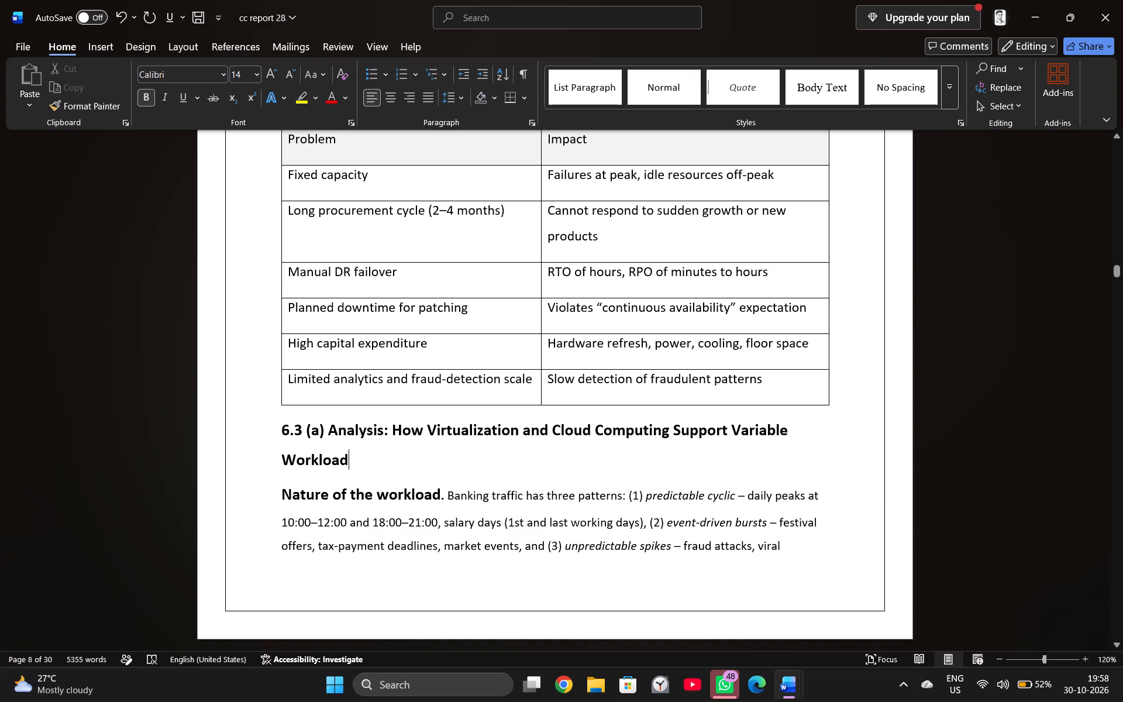
Replace the period after the "Nature of the workload" run-in heading with a colon.
scroll(511, 381, "up", 5)
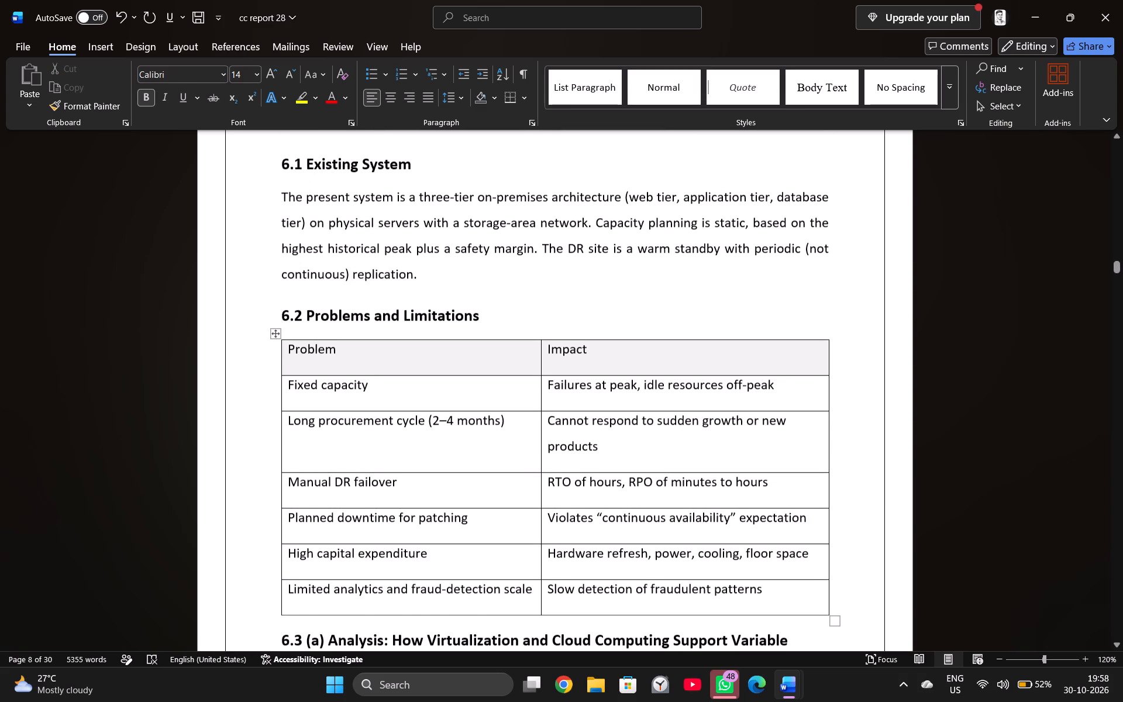
scroll(519, 415, "down", 5)
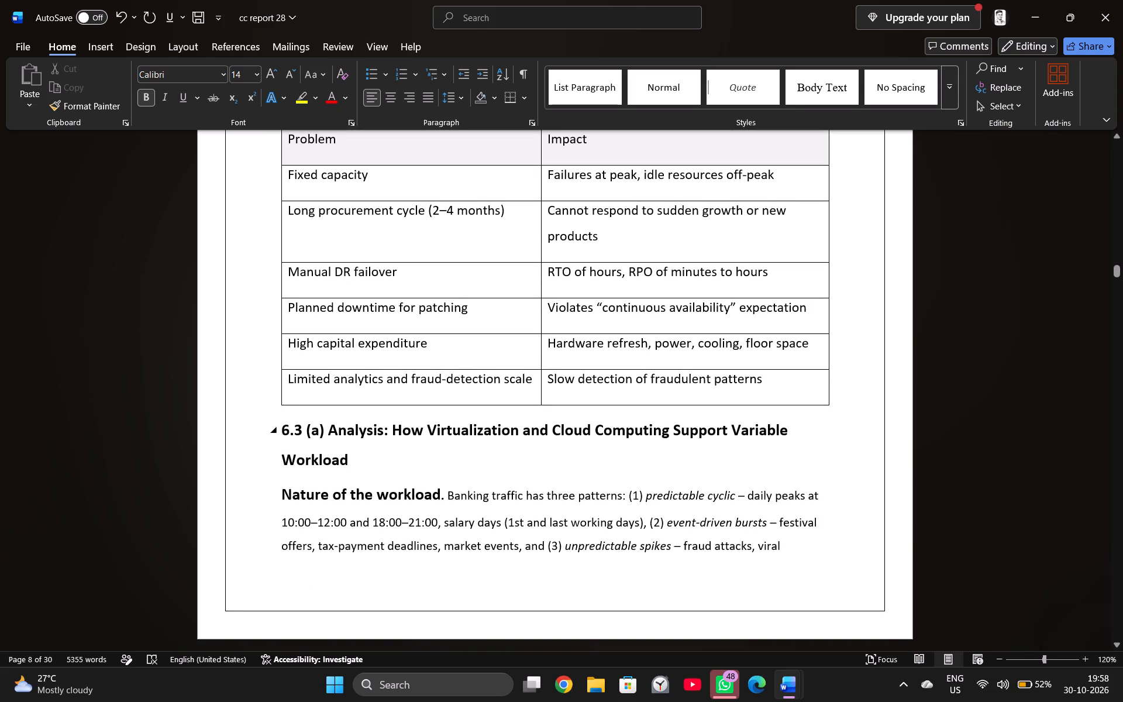
left_click(443, 502)
key("BackSpace")
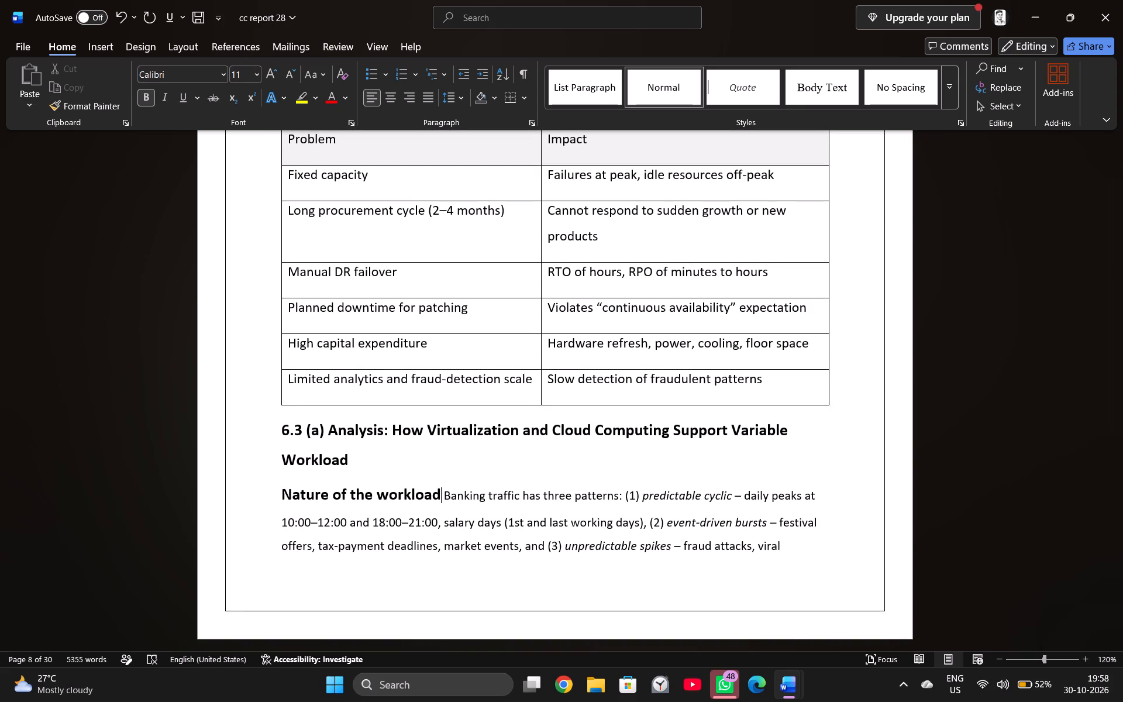
key("shift+colon")
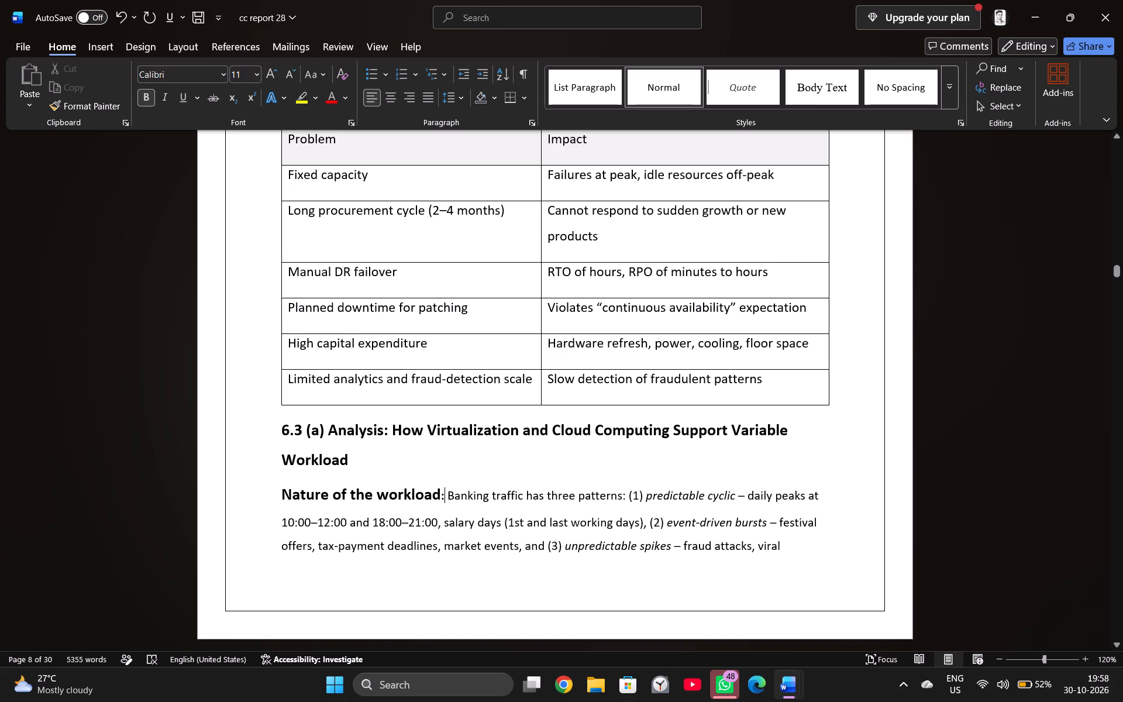
left_click(463, 483)
Set the body text following "Nature of the workload:" up to the end of page 8 to font size 12.
left_click_drag(443, 494, 715, 560)
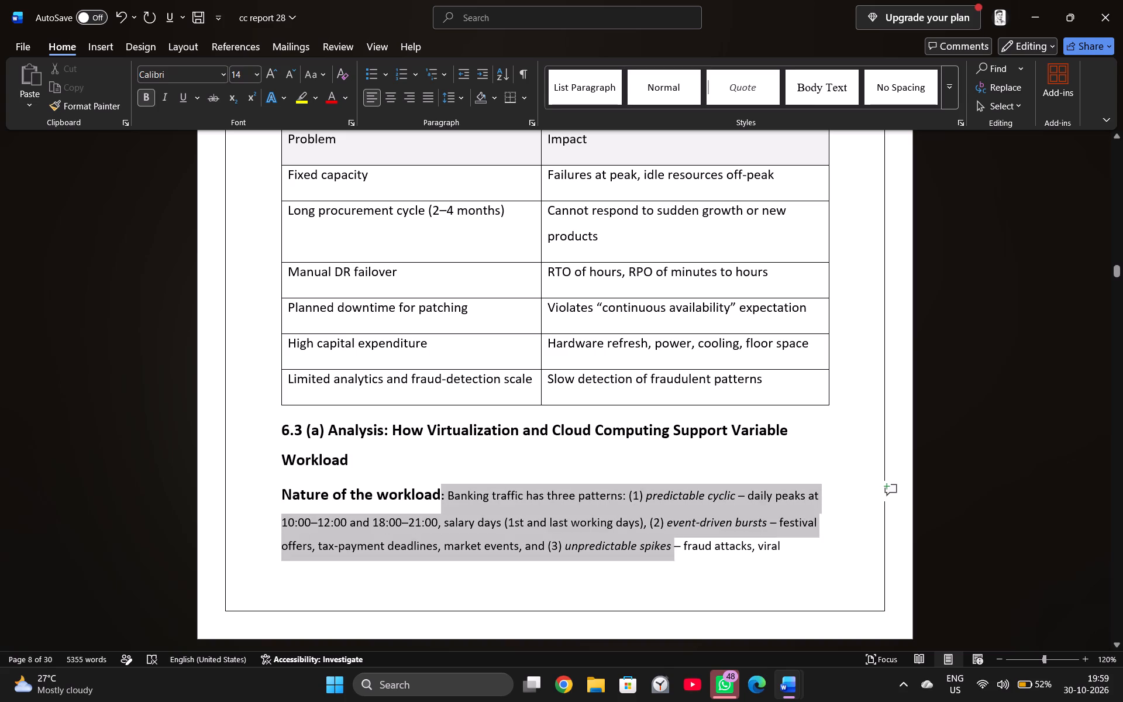
left_click_drag(715, 560, 754, 568)
left_click(764, 584)
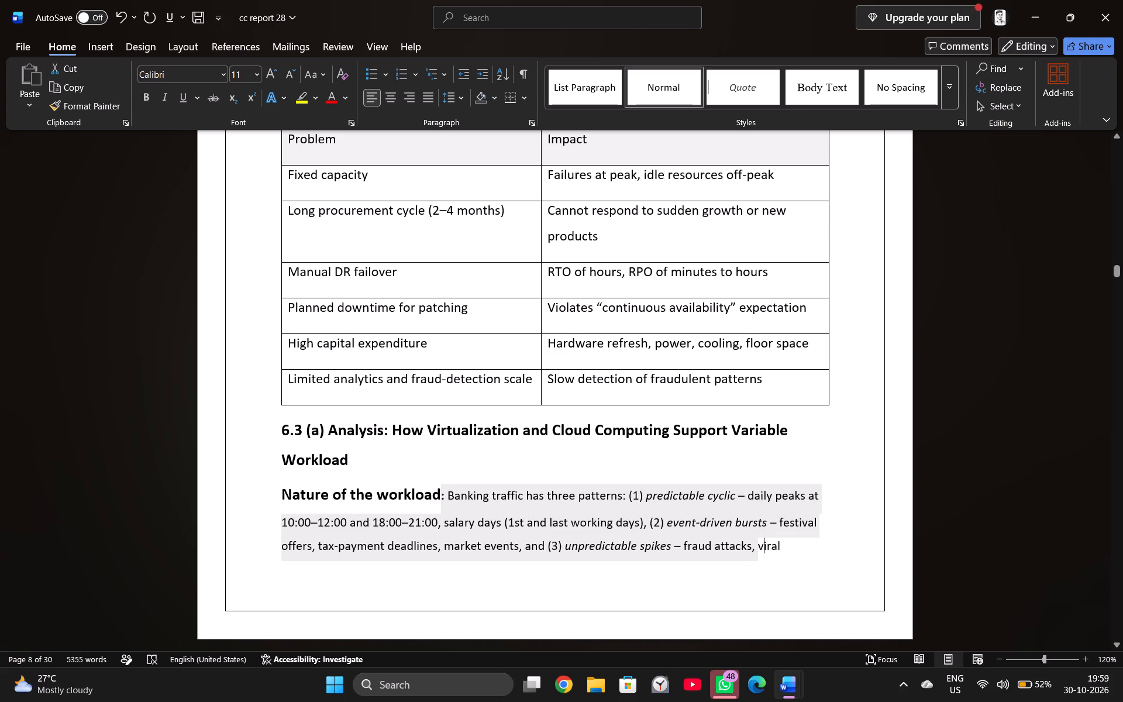
left_click_drag(443, 493, 743, 550)
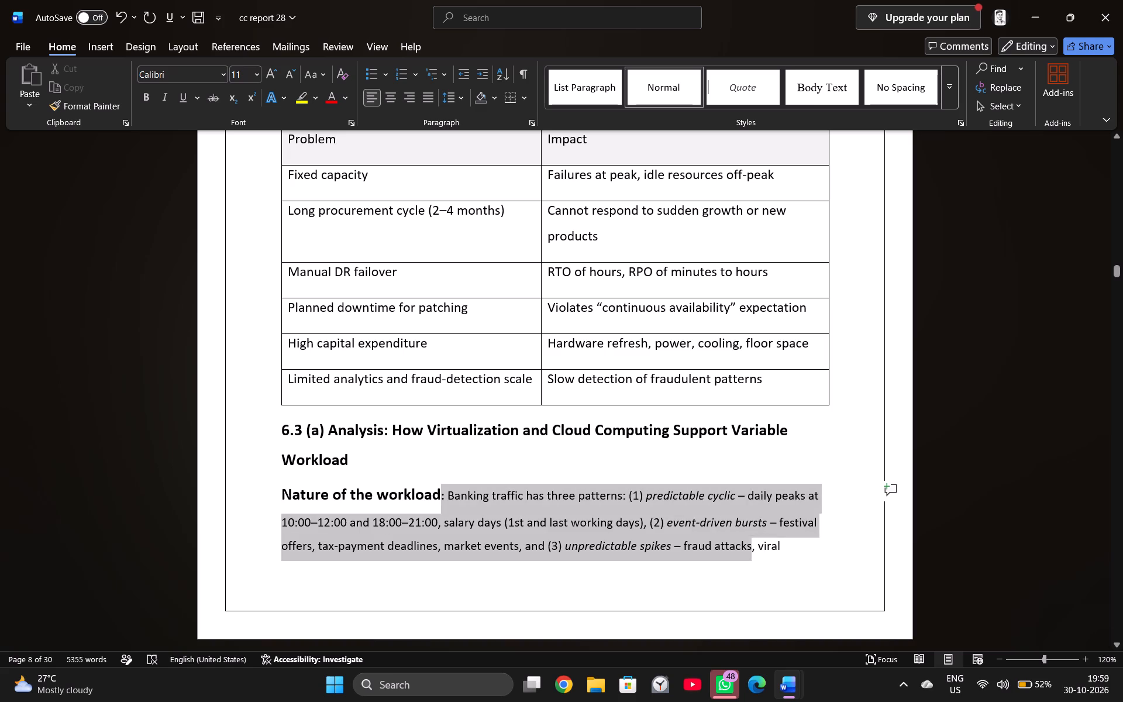
left_click_drag(743, 550, 799, 563)
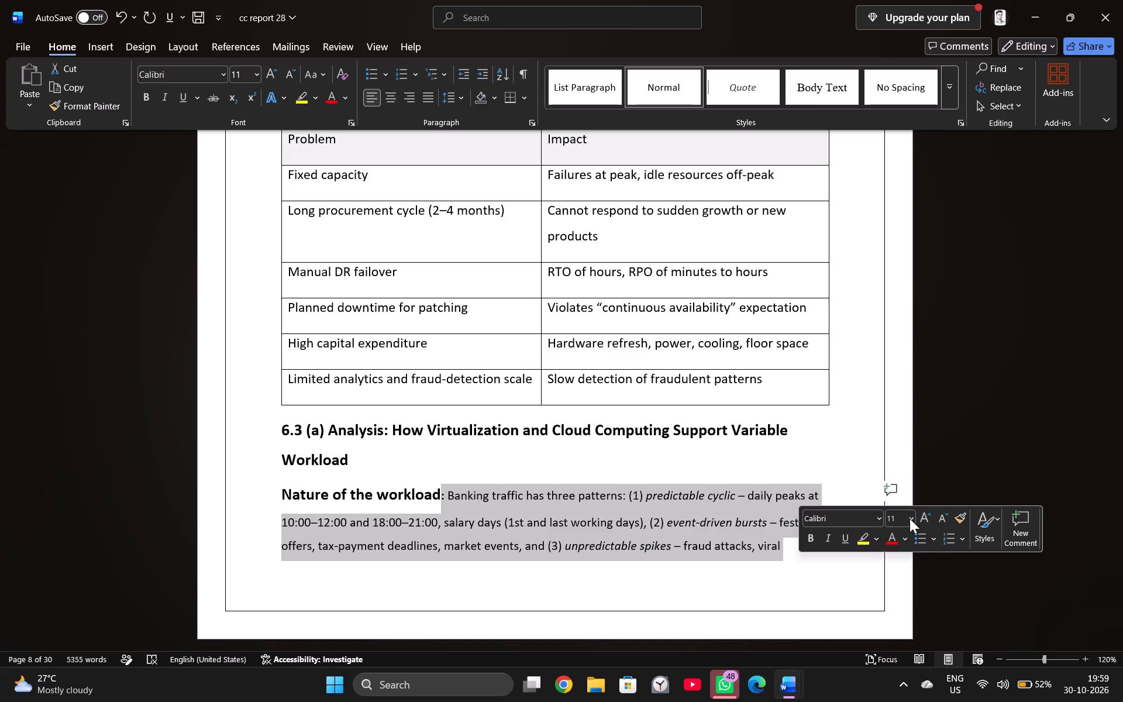
left_click(910, 518)
left_click(894, 312)
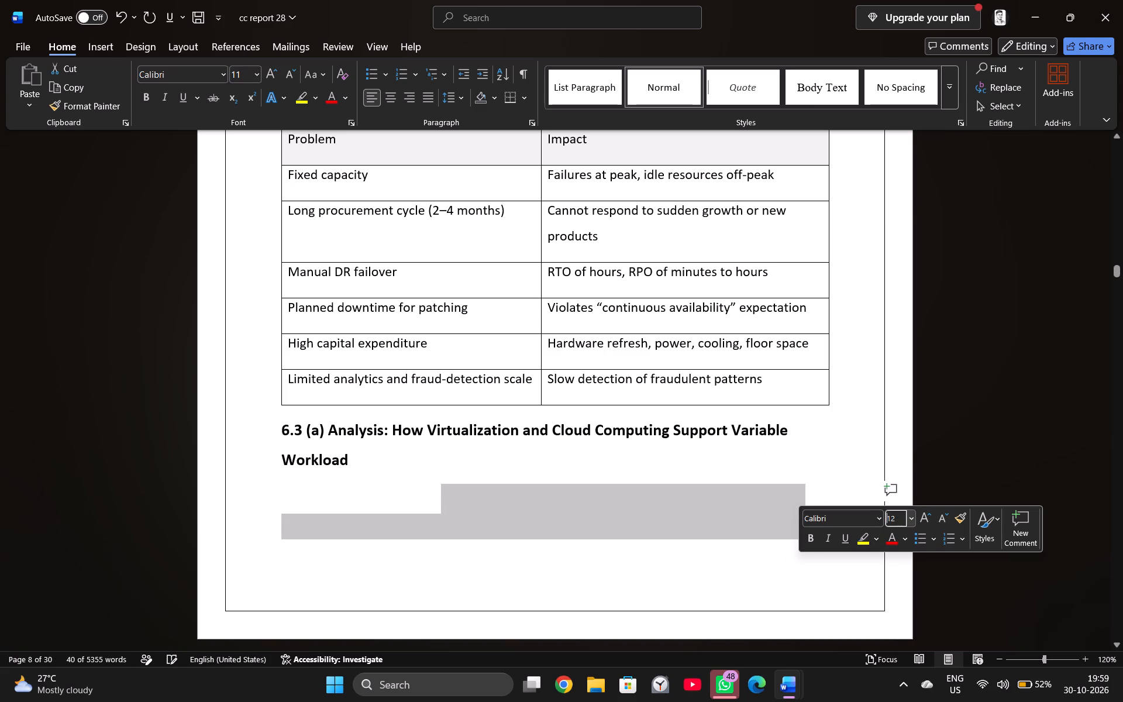
left_click(809, 455)
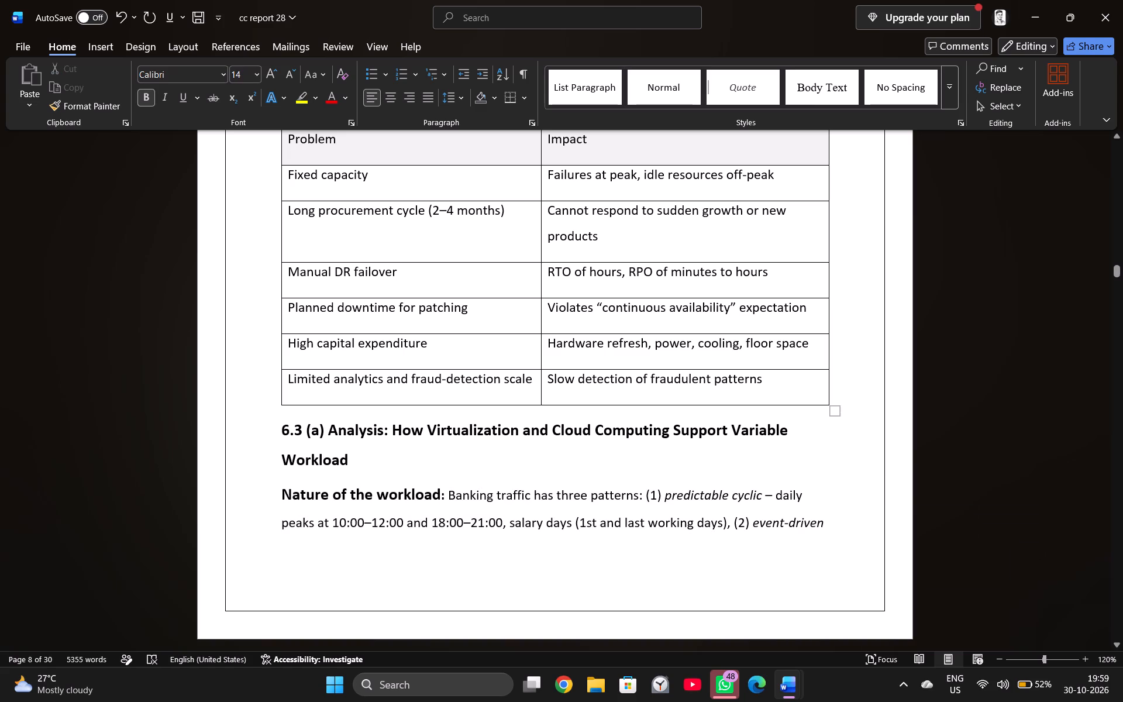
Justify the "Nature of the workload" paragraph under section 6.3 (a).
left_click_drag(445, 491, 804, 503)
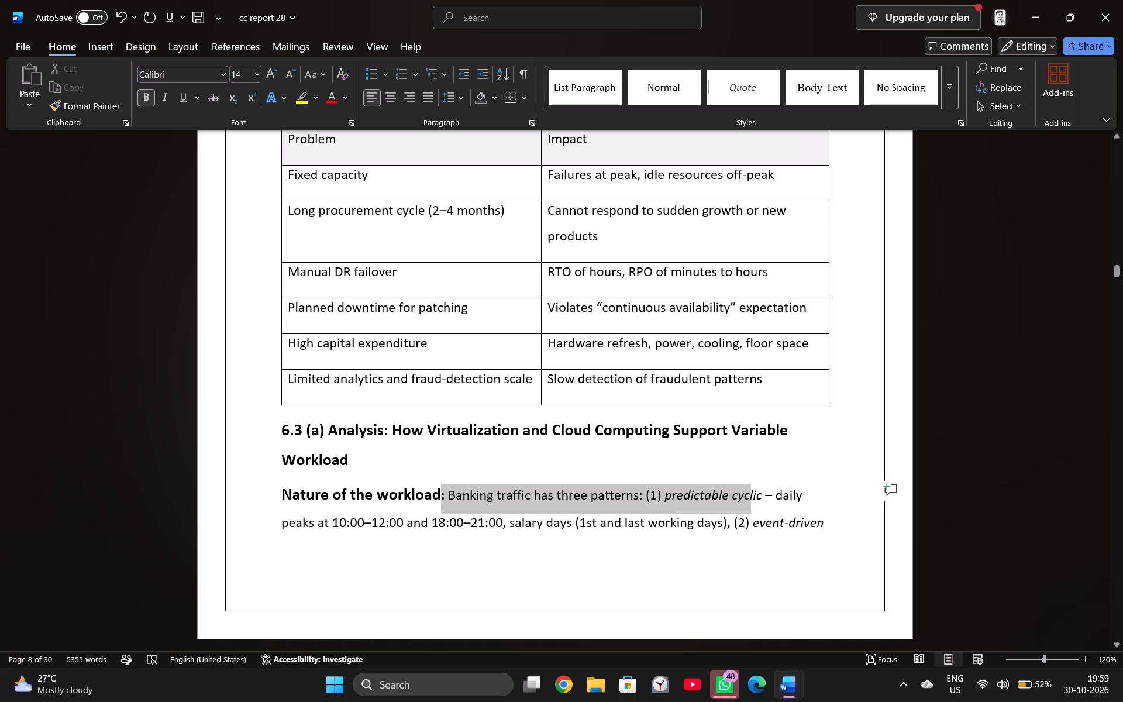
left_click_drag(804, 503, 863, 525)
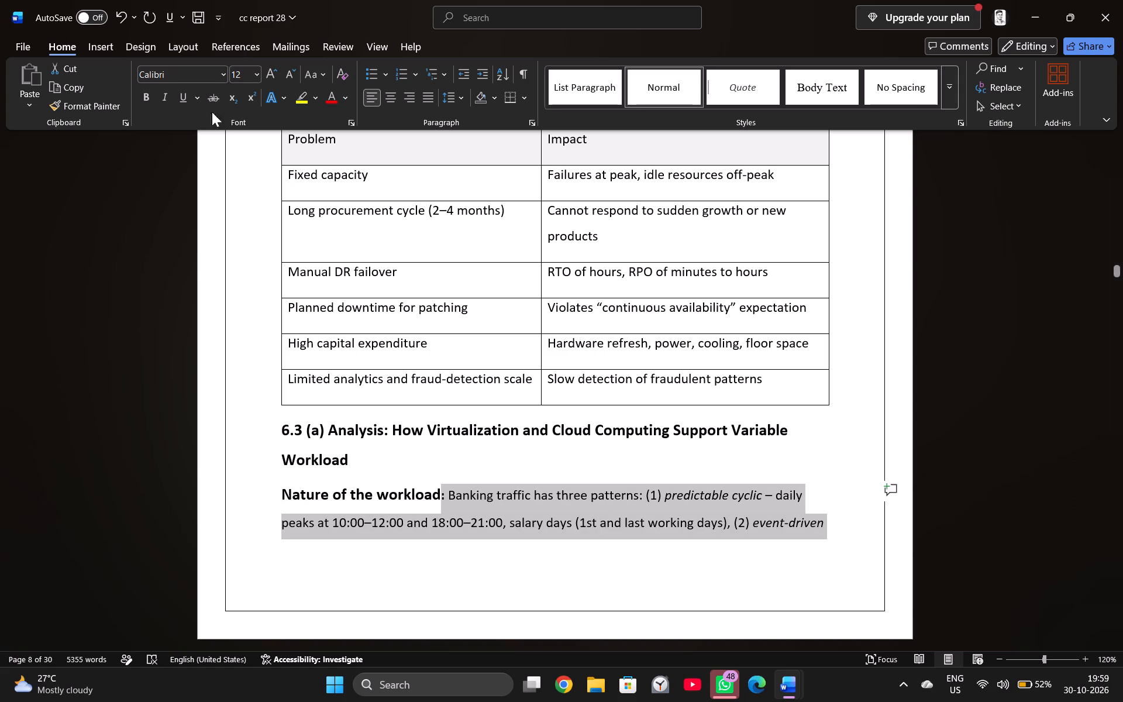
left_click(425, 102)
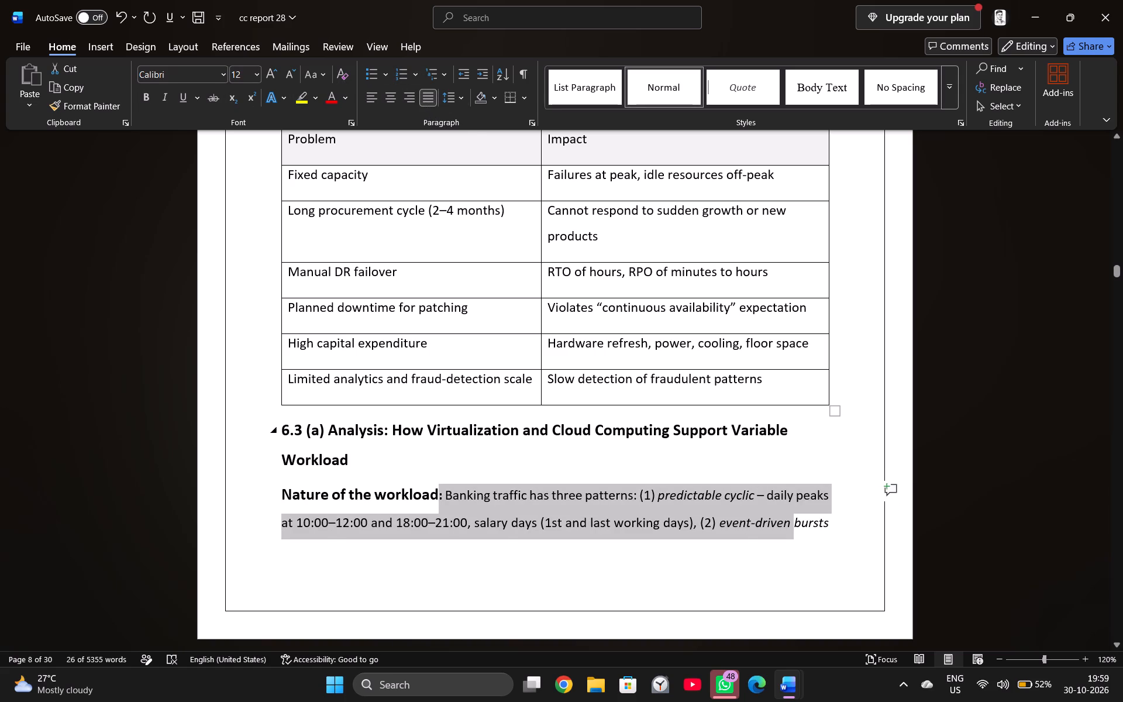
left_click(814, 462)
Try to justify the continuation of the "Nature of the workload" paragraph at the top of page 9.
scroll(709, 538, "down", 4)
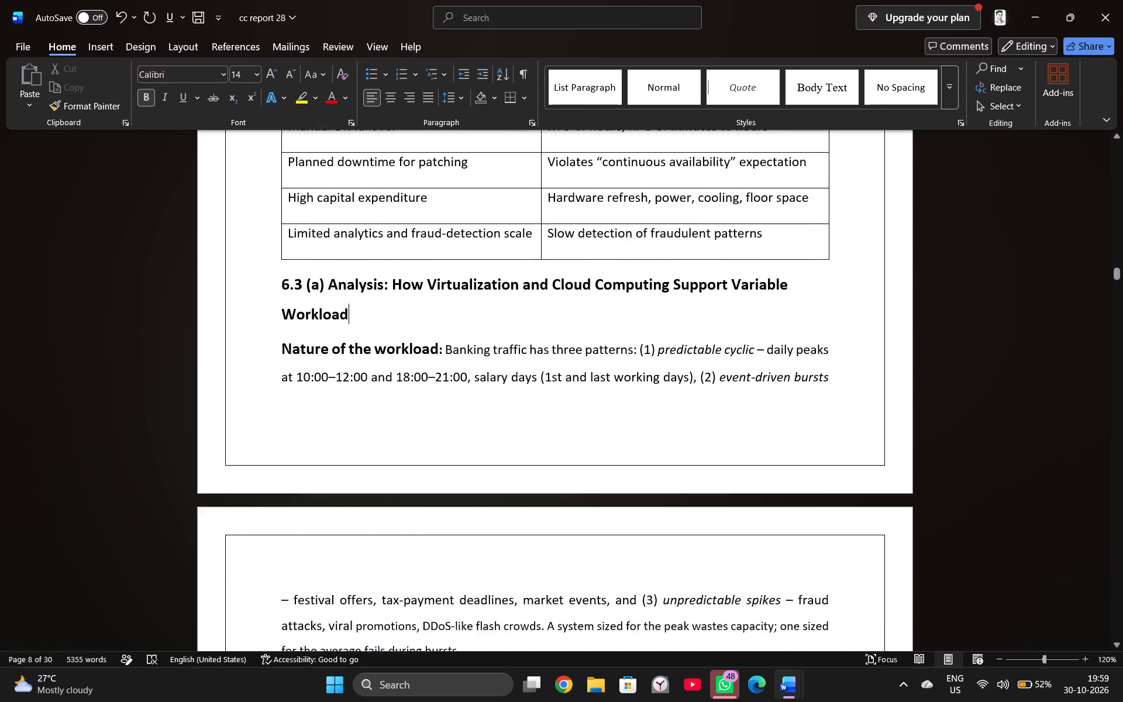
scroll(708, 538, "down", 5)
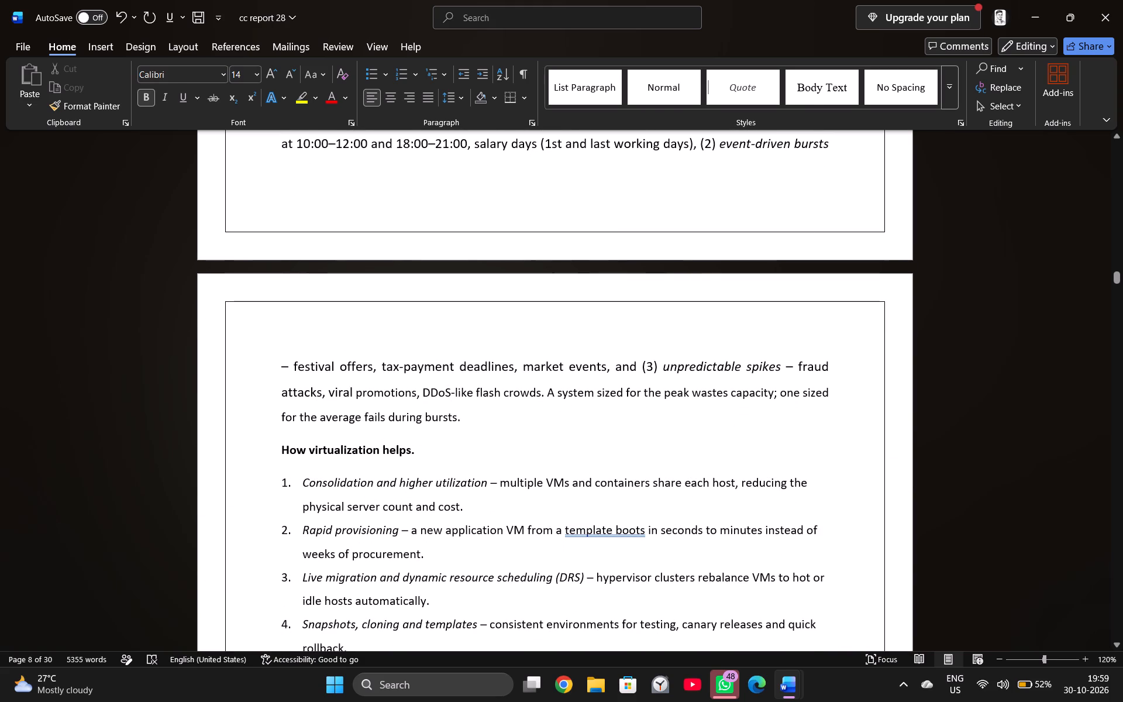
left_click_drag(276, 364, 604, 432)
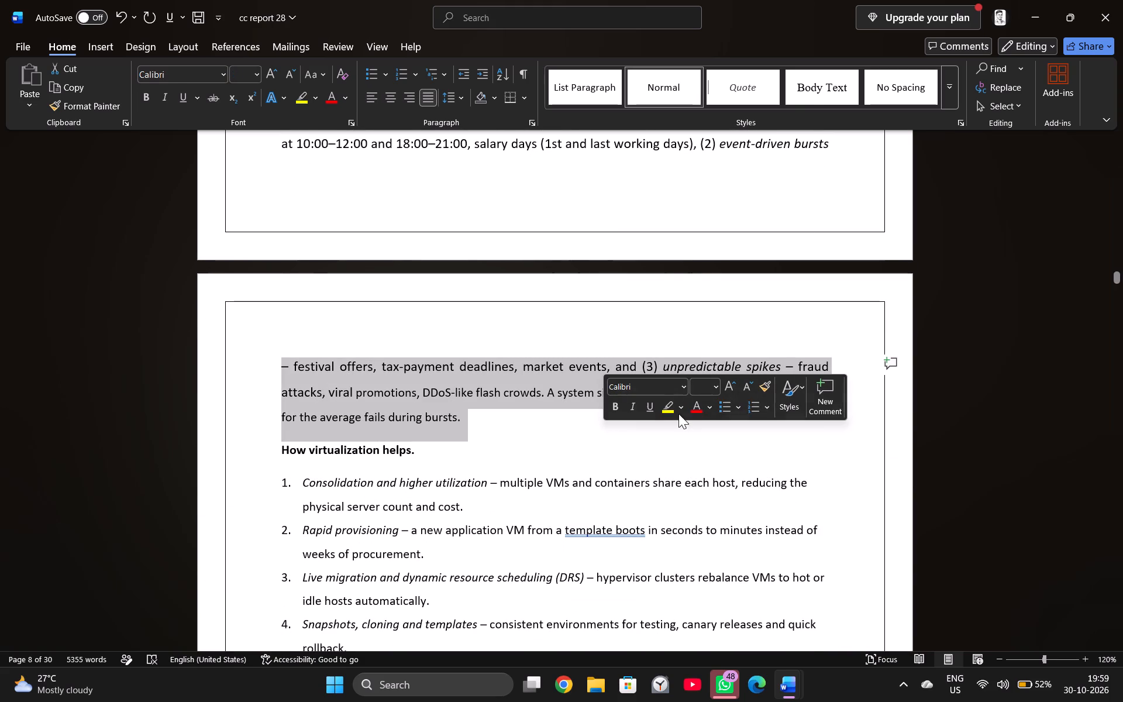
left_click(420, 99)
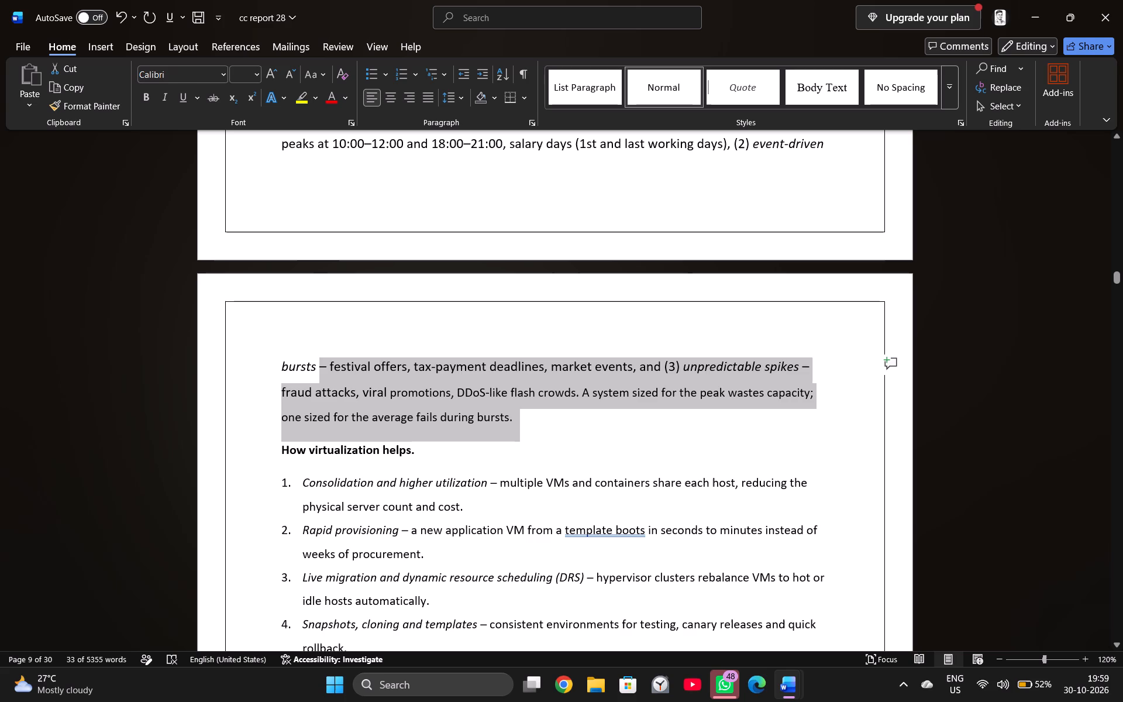
Set the continuation of the "Nature of the workload" paragraph on page 9 to font size 12.
left_click(290, 347)
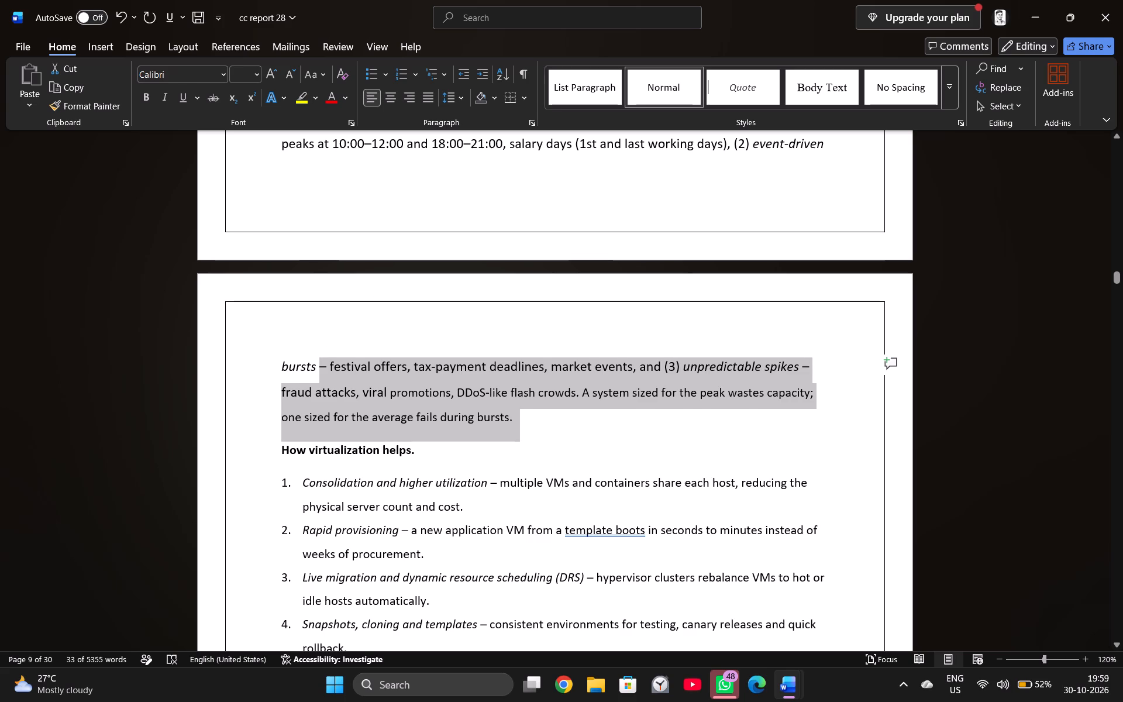
left_click_drag(279, 365, 543, 416)
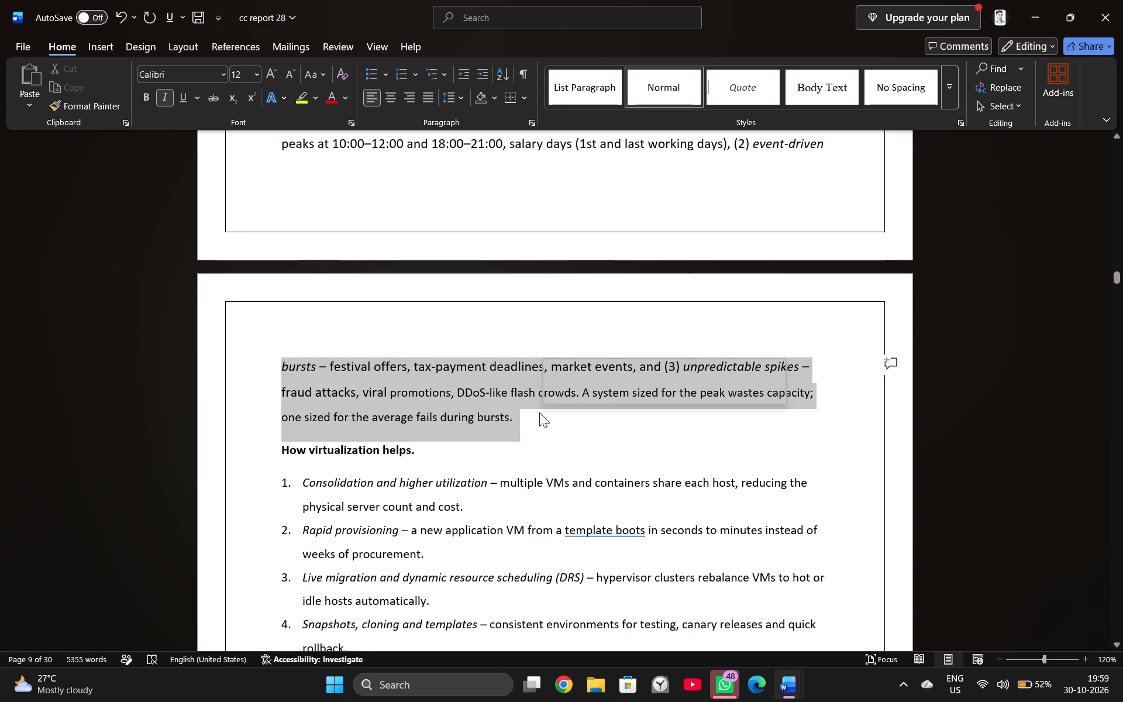
left_click(660, 373)
left_click(656, 369)
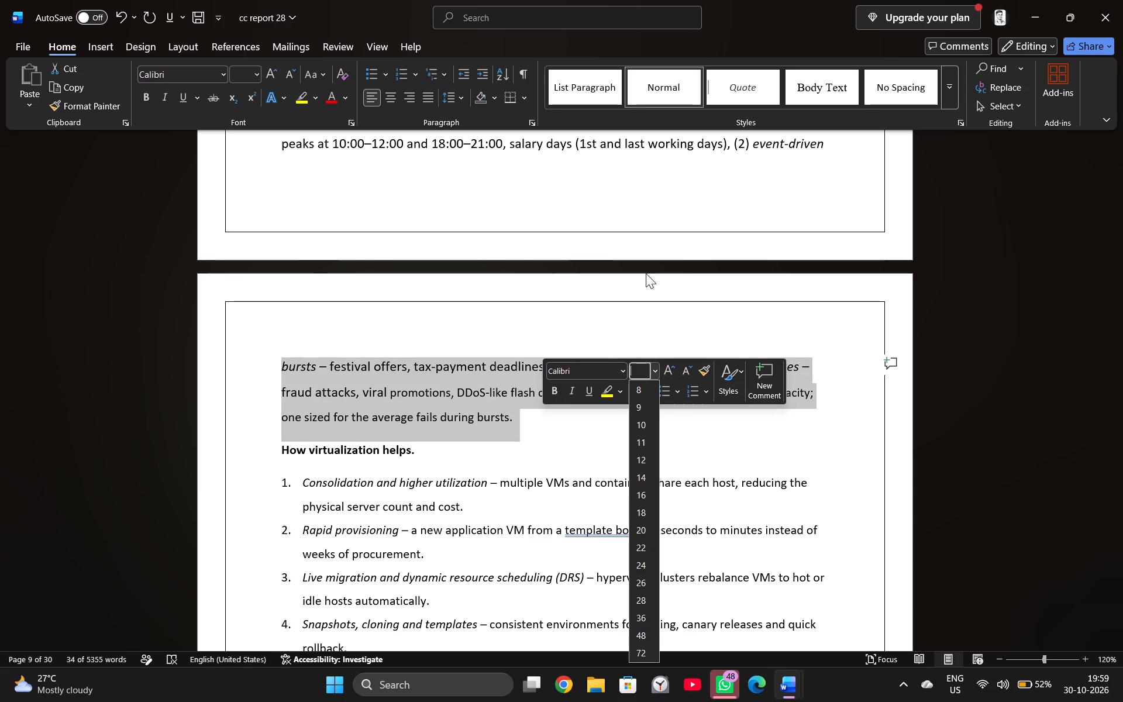
left_click(644, 461)
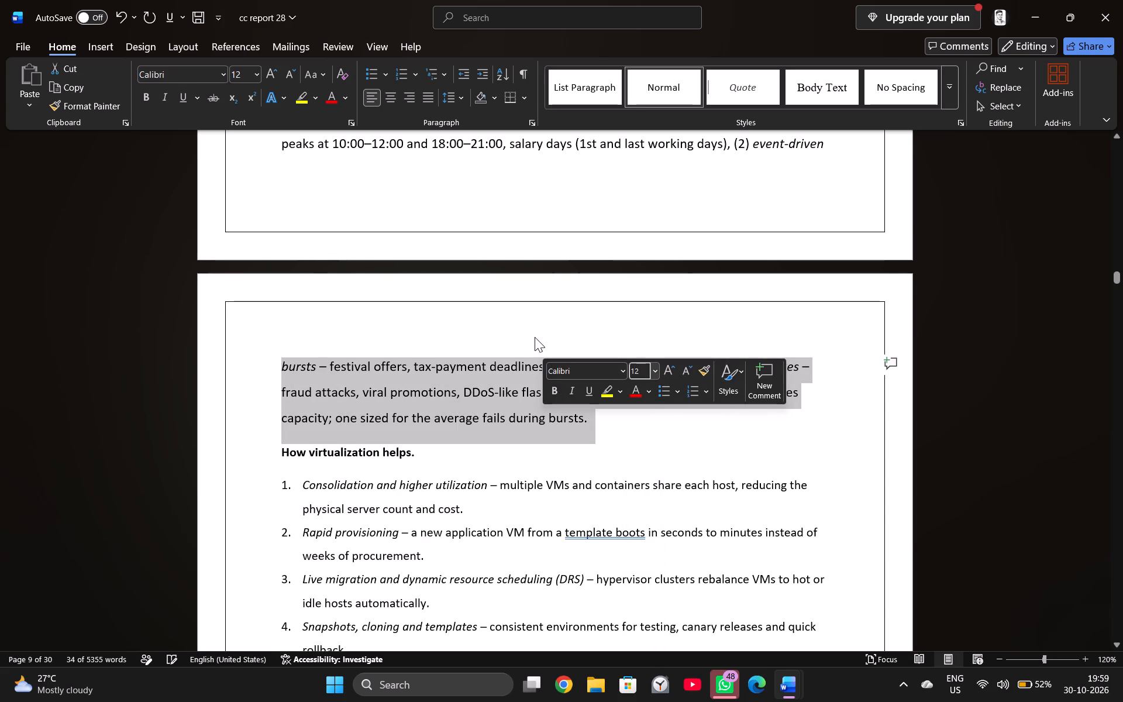
left_click(531, 327)
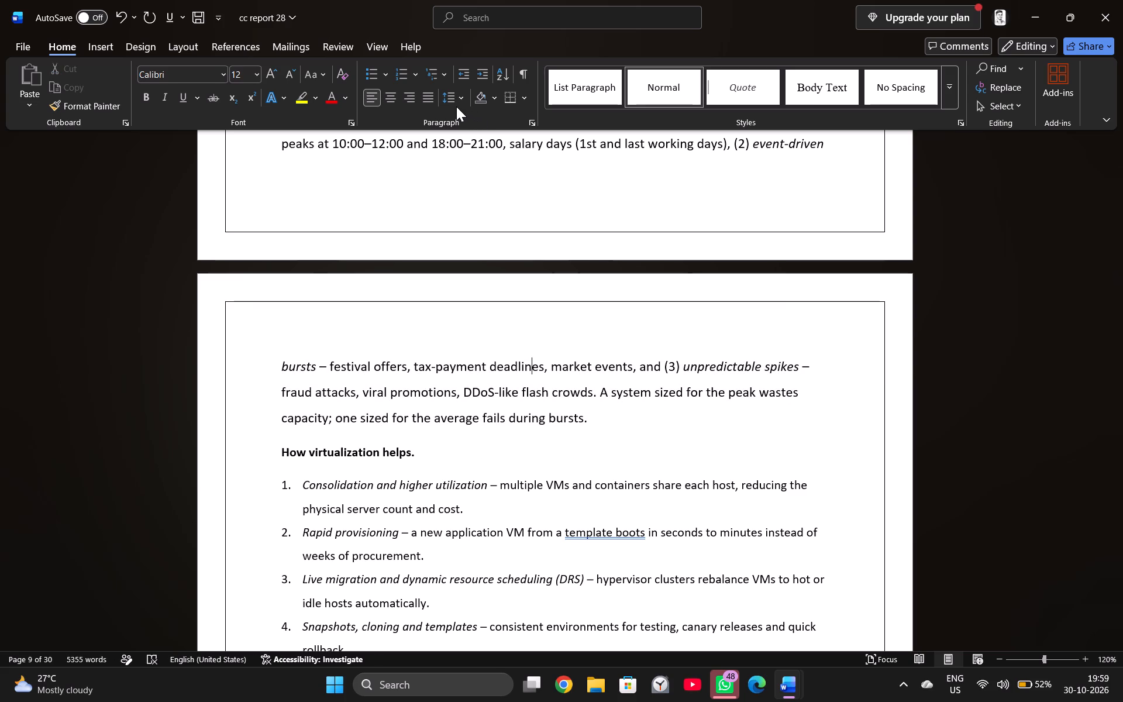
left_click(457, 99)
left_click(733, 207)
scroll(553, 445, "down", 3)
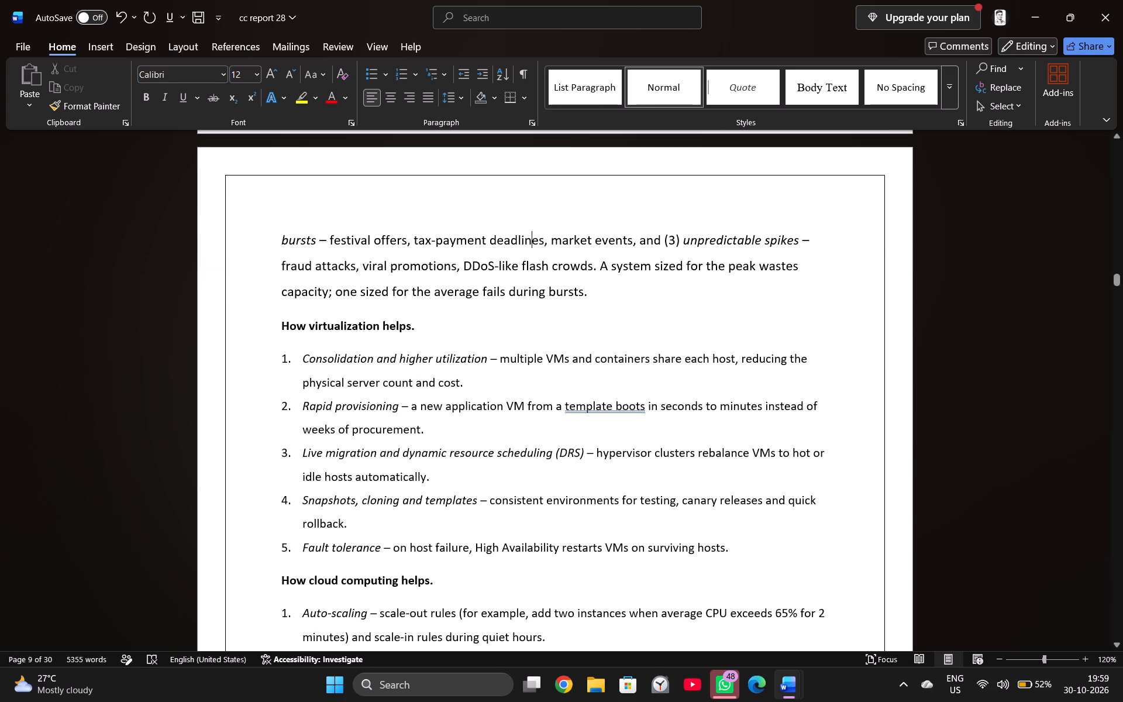
Set the "How virtualization helps." heading on page 9 to font size 14 and delete its trailing period.
scroll(349, 341, "up", 6)
scroll(338, 413, "up", 1)
scroll(338, 413, "down", 7)
left_click_drag(275, 326, 425, 335)
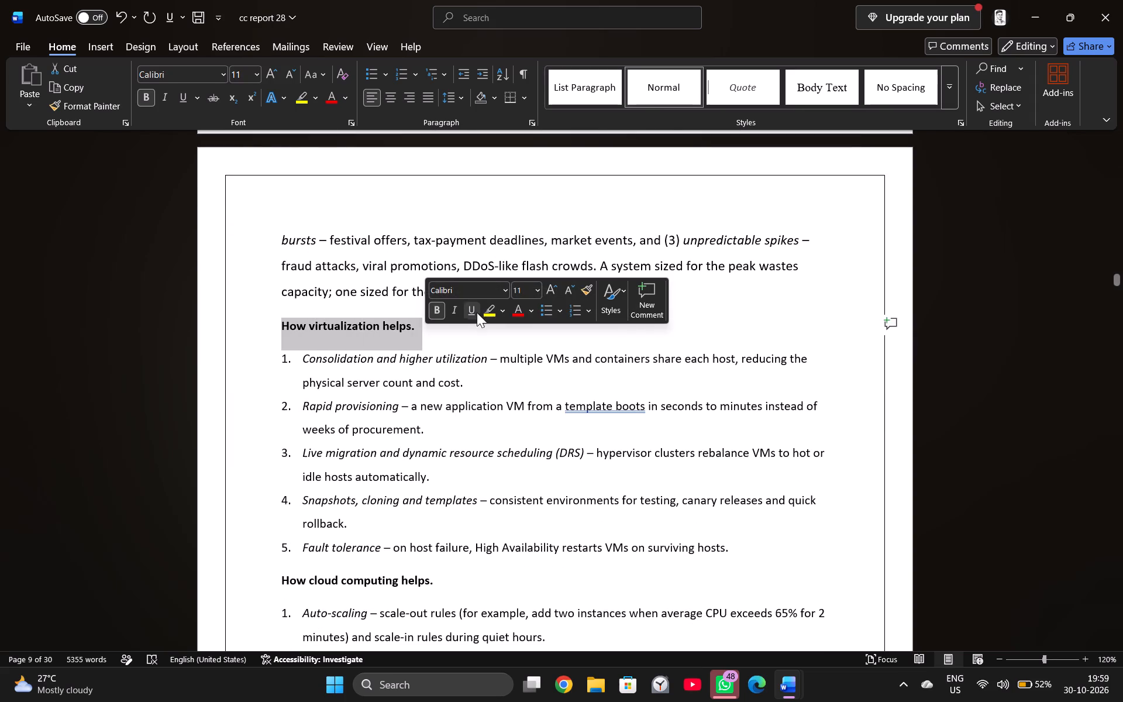
left_click(534, 291)
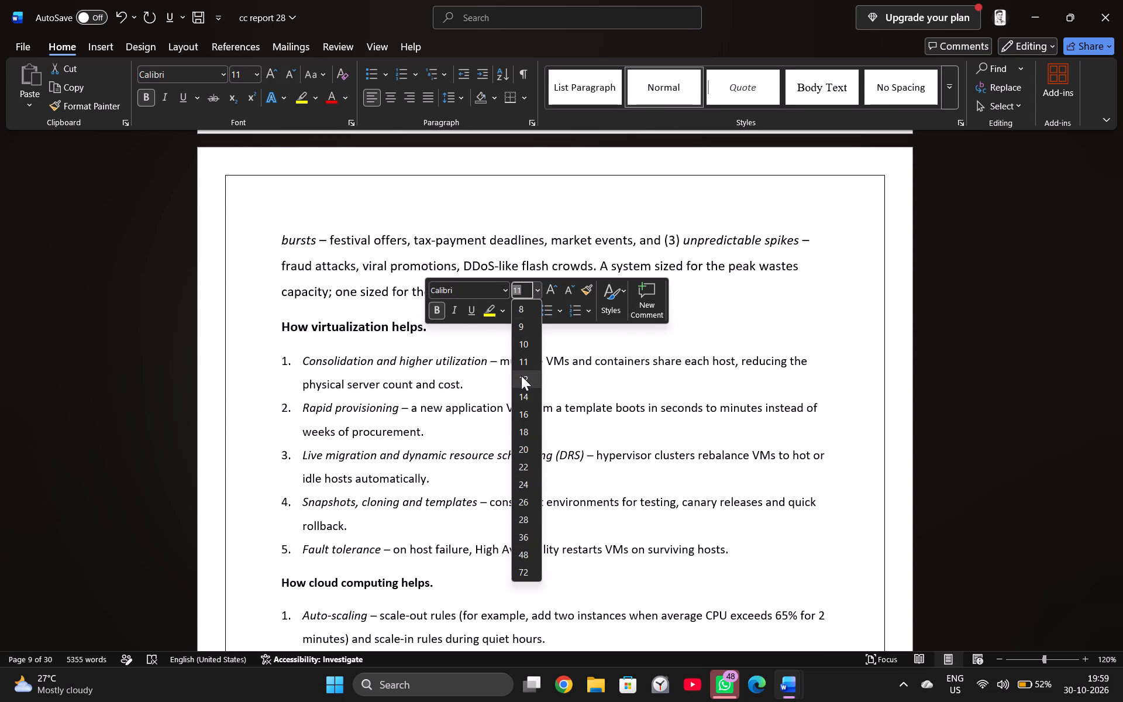
left_click(526, 397)
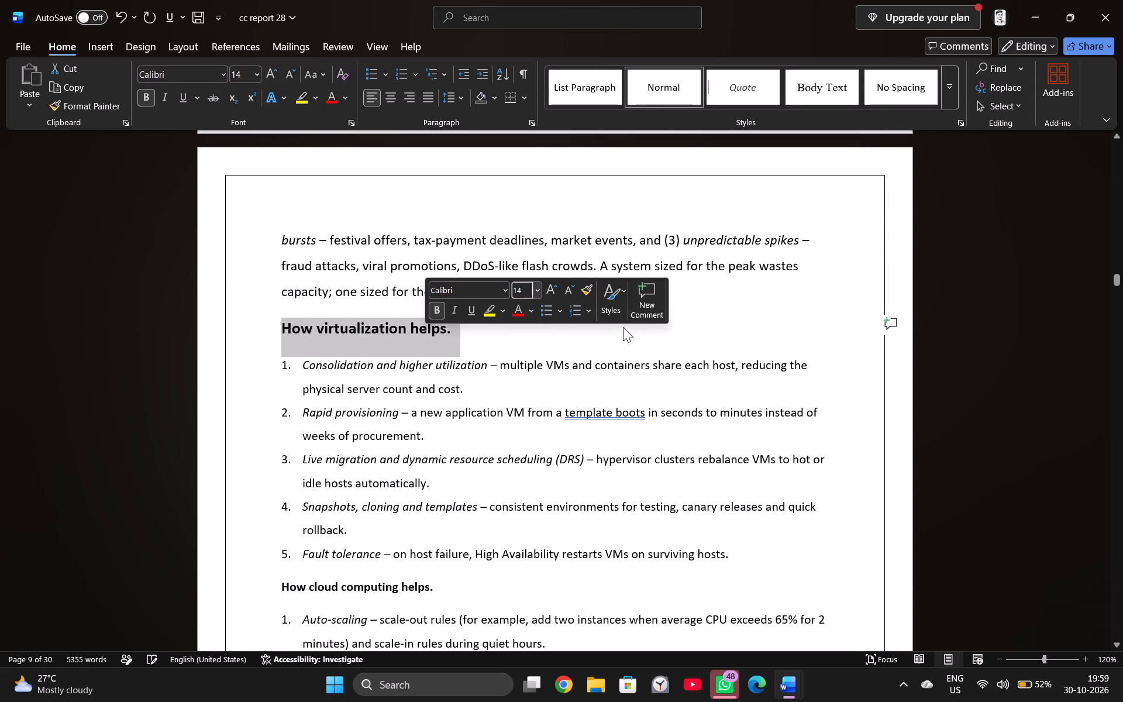
left_click(623, 328)
key("BackSpace")
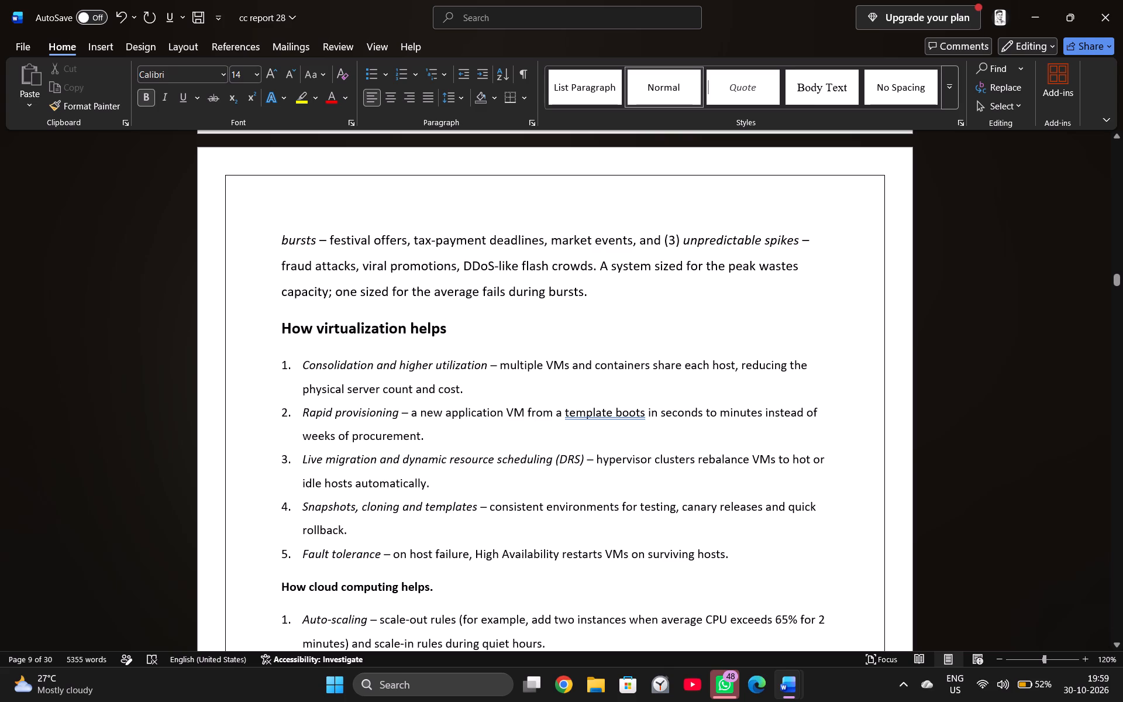
Justify the five-item numbered list under "How virtualization helps" and set it to font size 12.
left_click_drag(275, 364, 752, 560)
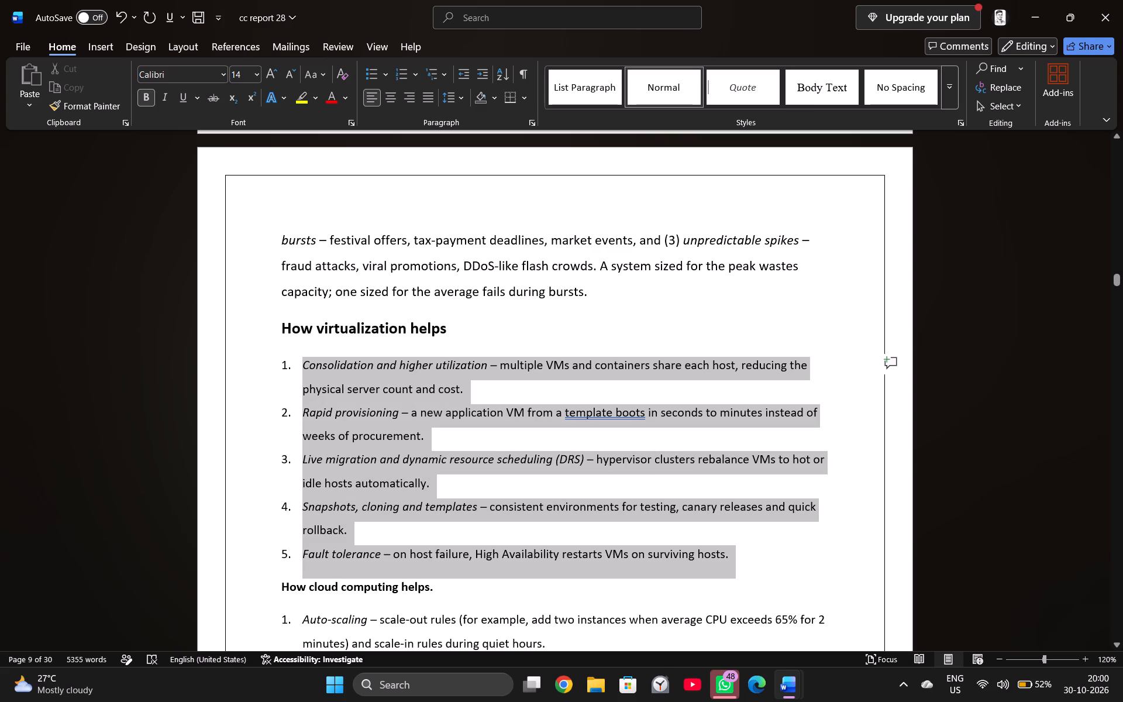
left_click_drag(752, 560, 758, 578)
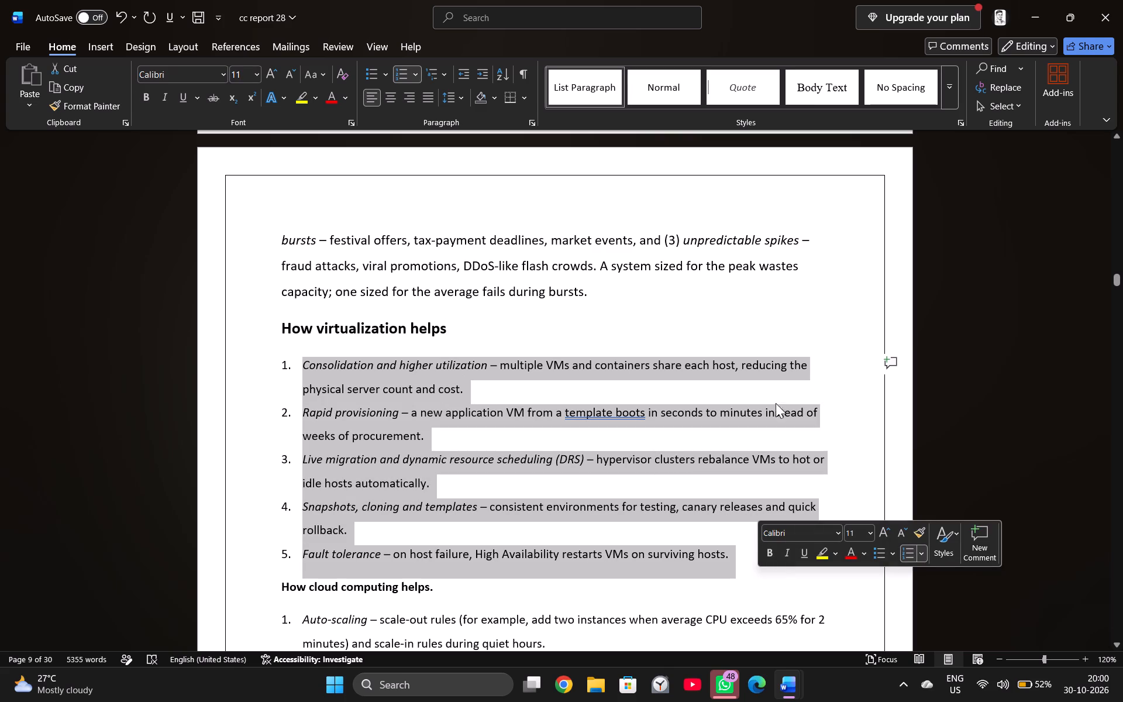
left_click(426, 102)
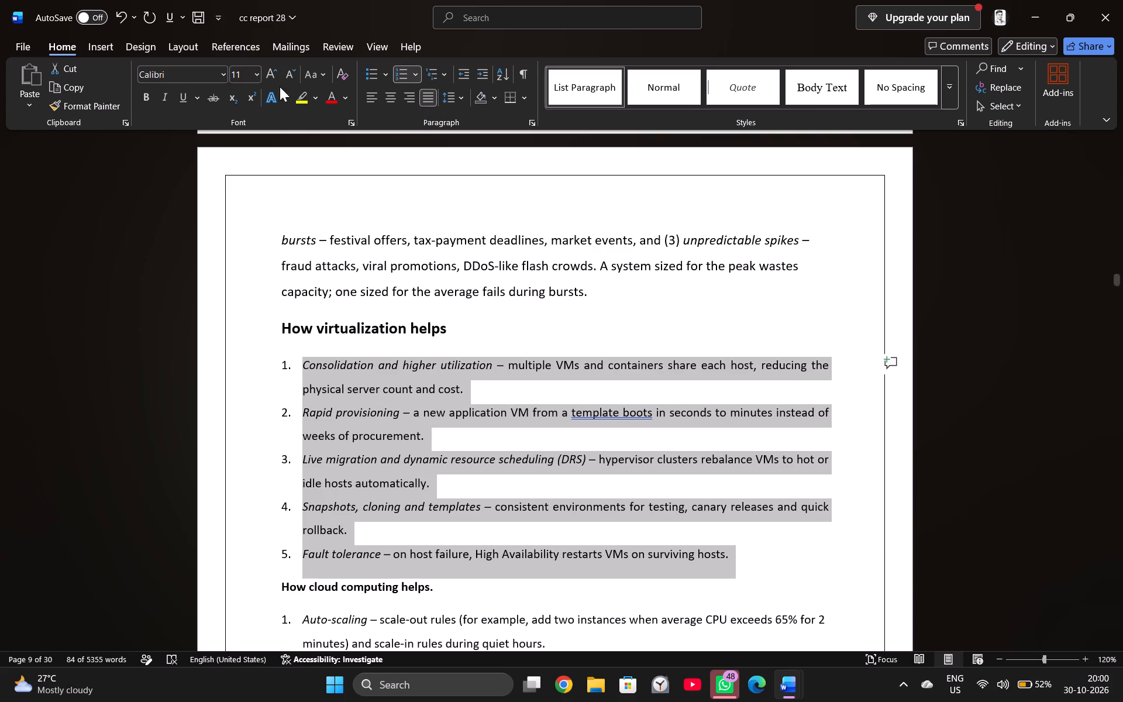
left_click(260, 76)
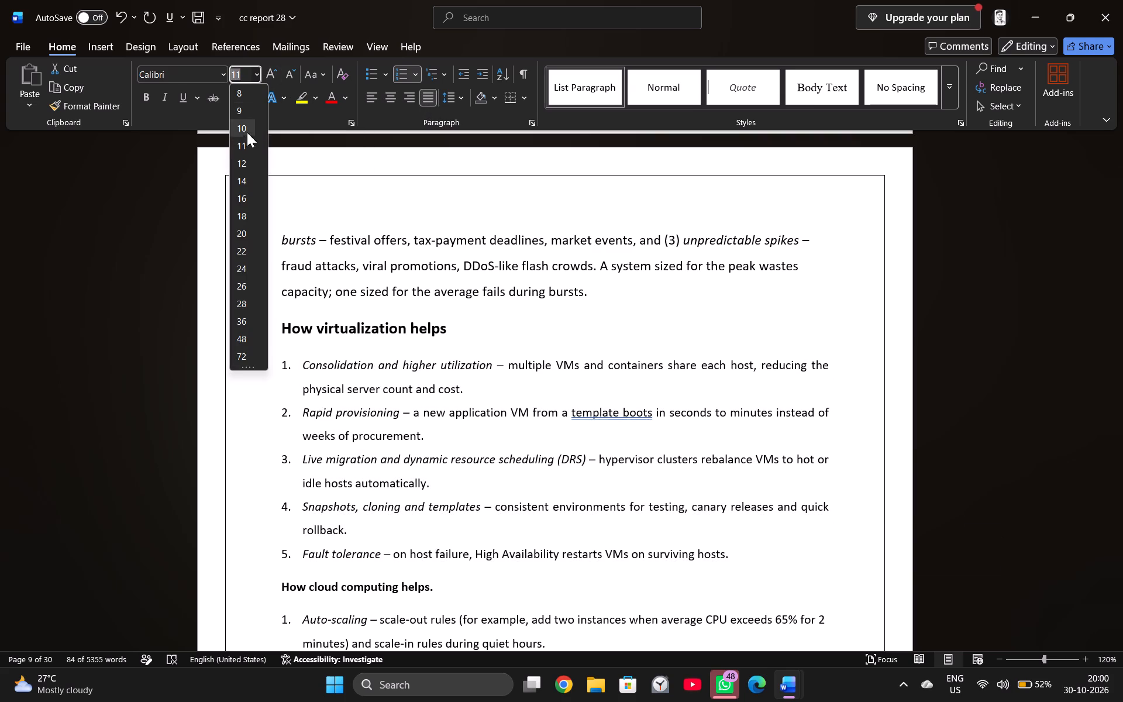
left_click(251, 159)
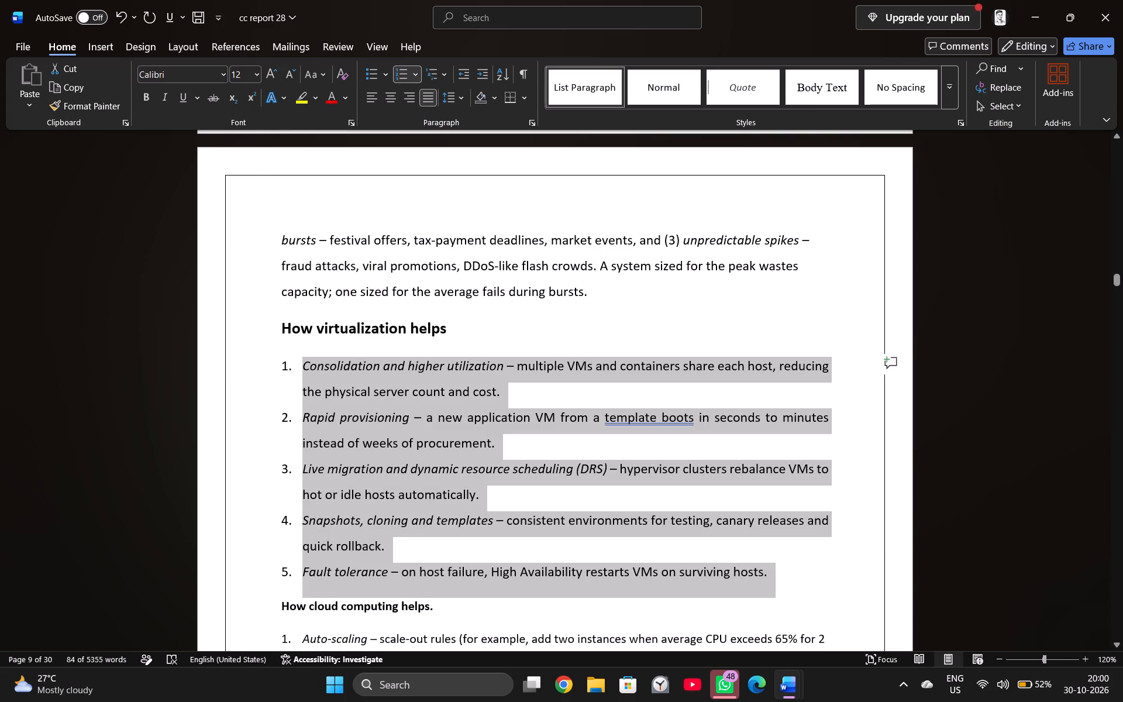
left_click(742, 305)
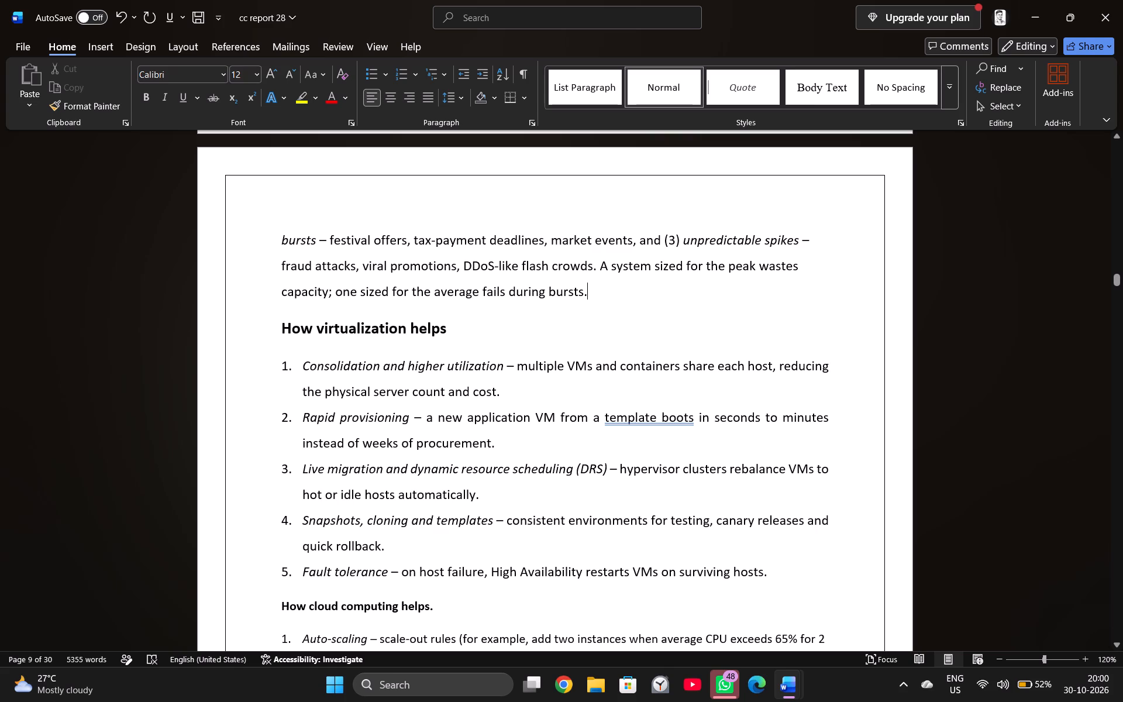
Set the "How cloud computing helps." heading to font size 14 and delete its trailing period.
scroll(456, 512, "down", 2)
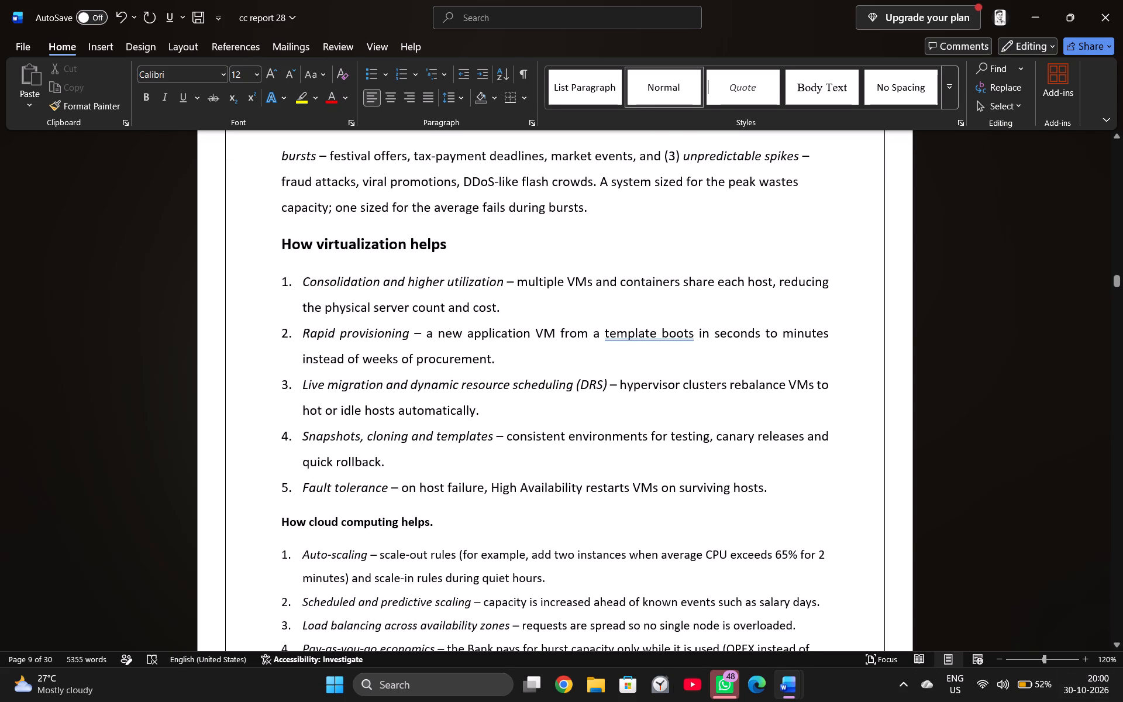
scroll(415, 504, "down", 1)
left_click_drag(275, 478, 426, 478)
left_click(539, 436)
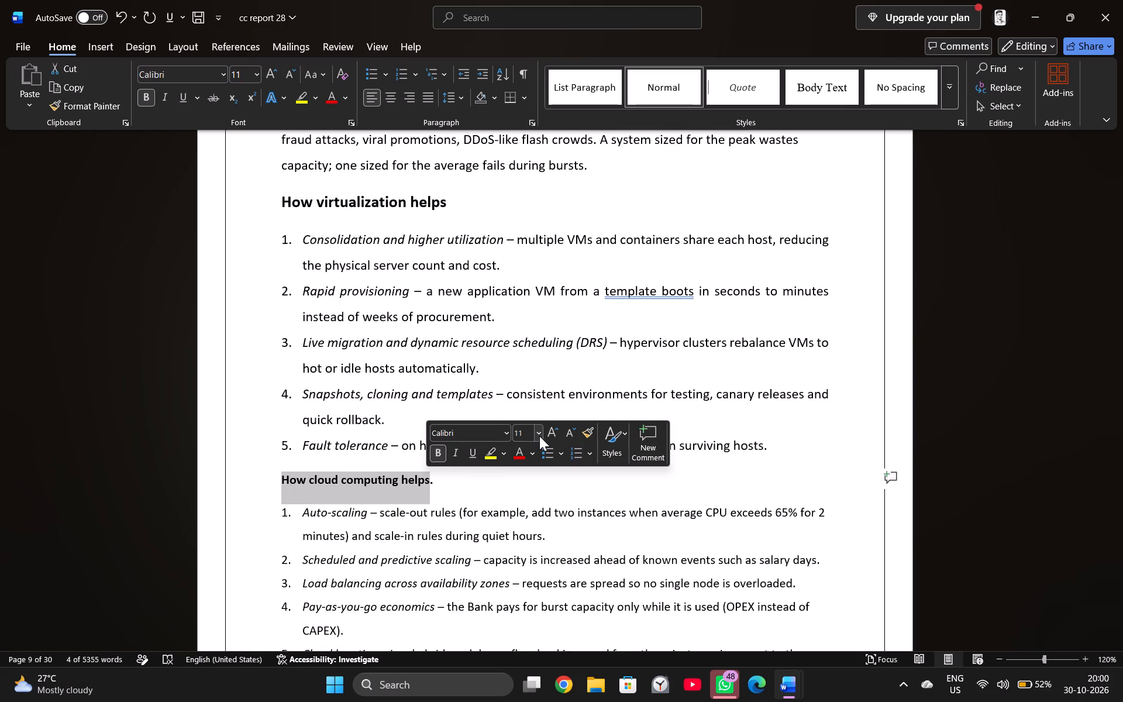
left_click(529, 219)
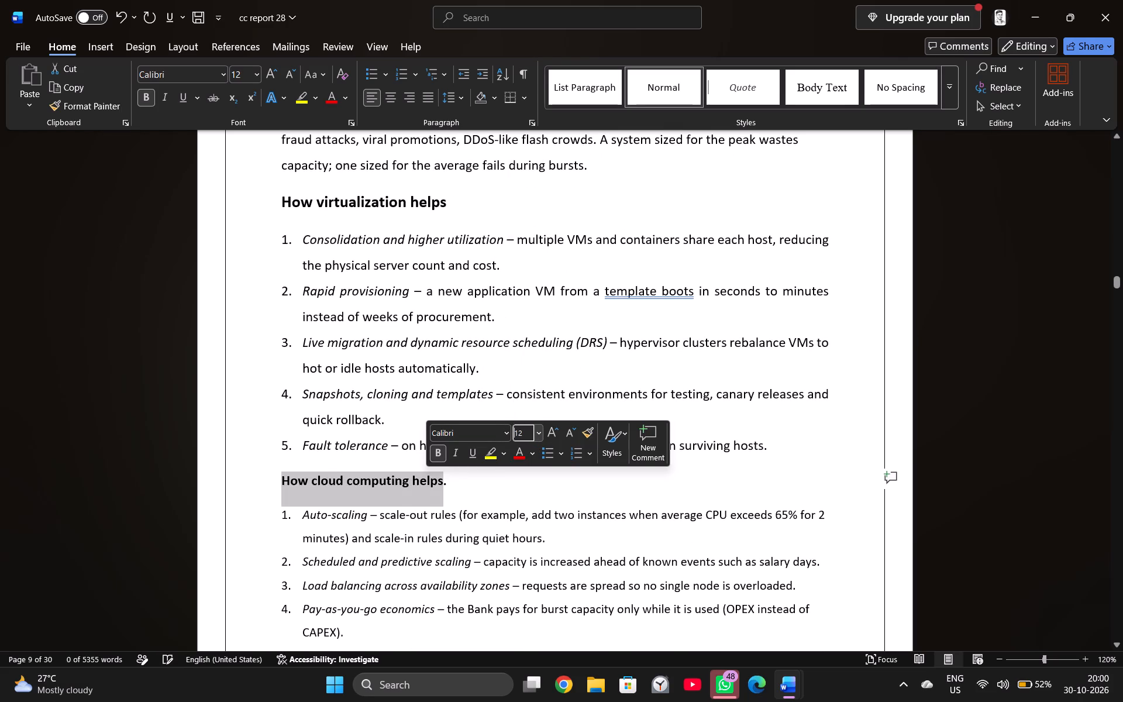
left_click(540, 435)
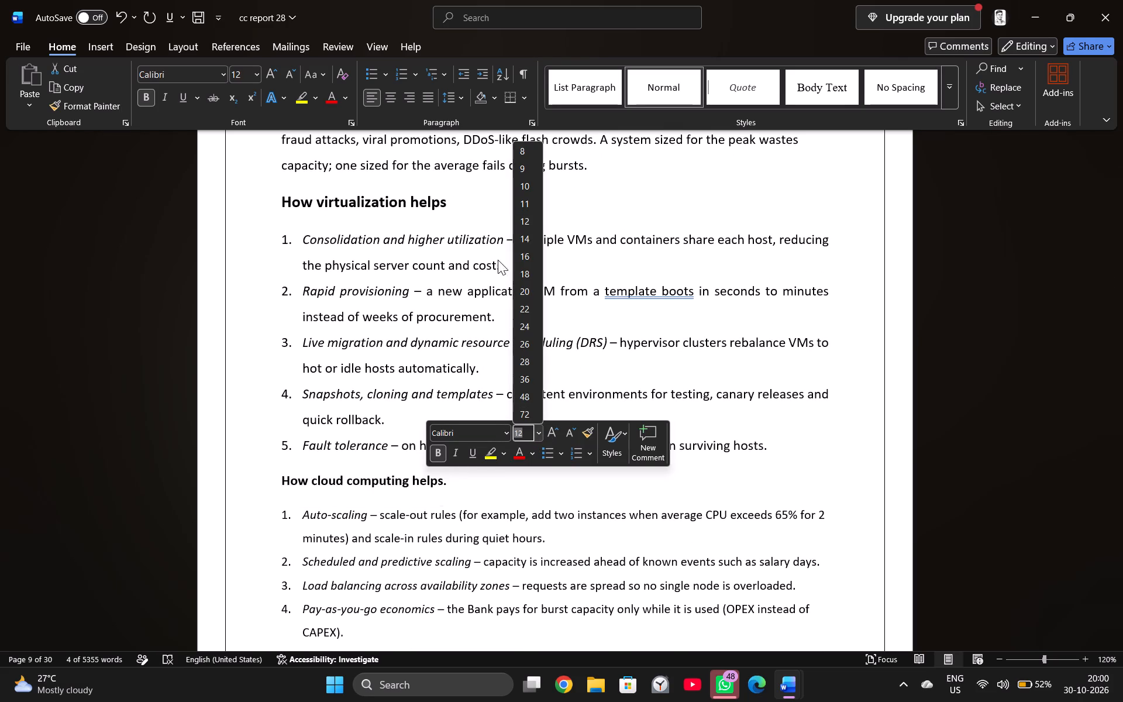
left_click(518, 231)
left_click(591, 488)
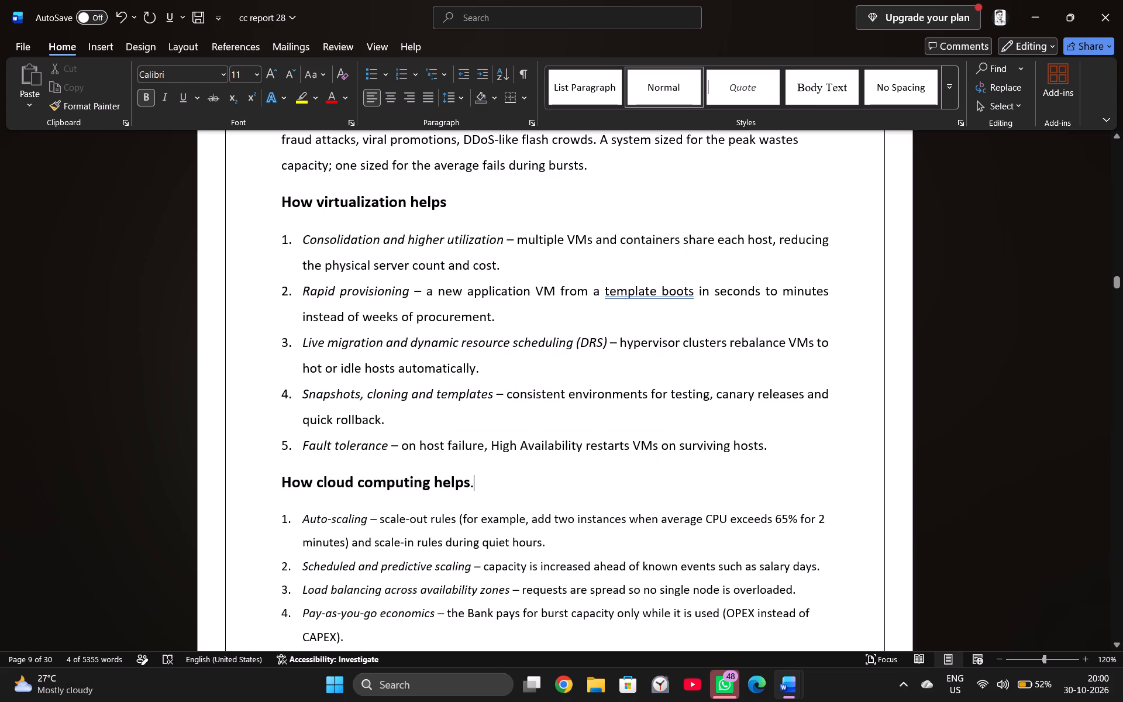
key("BackSpace")
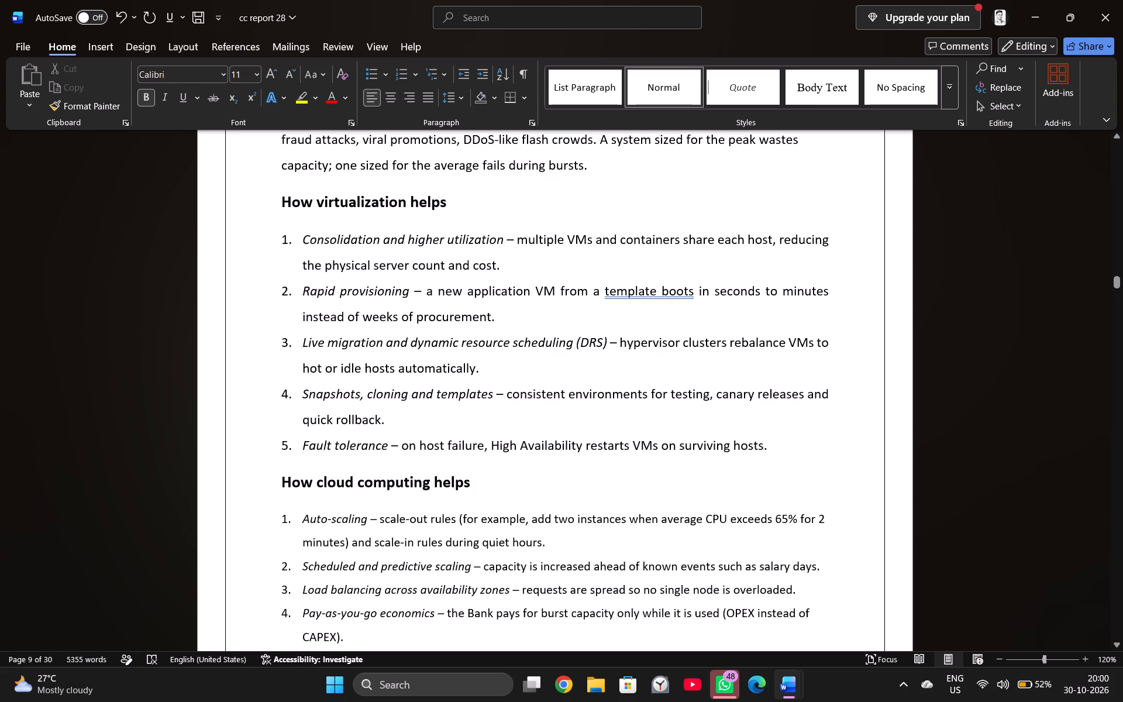
Justify the seven-item numbered list under "How cloud computing helps" and set it to font size 12.
left_click_drag(296, 519, 822, 659)
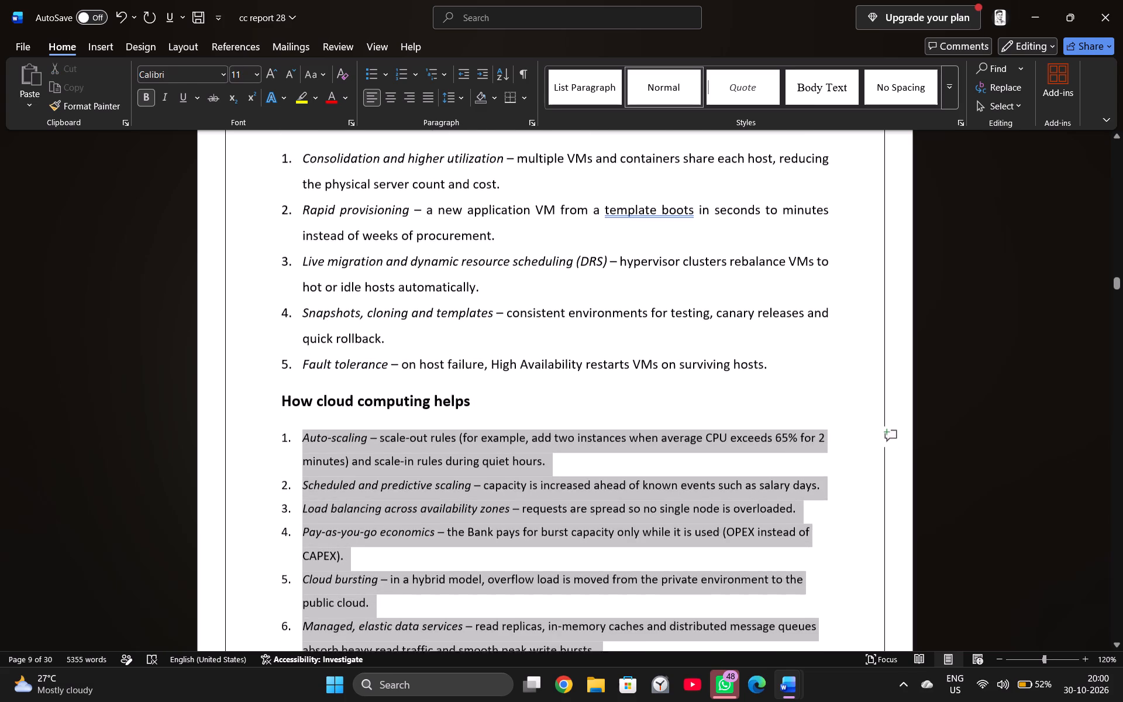
left_click_drag(822, 659, 627, 488)
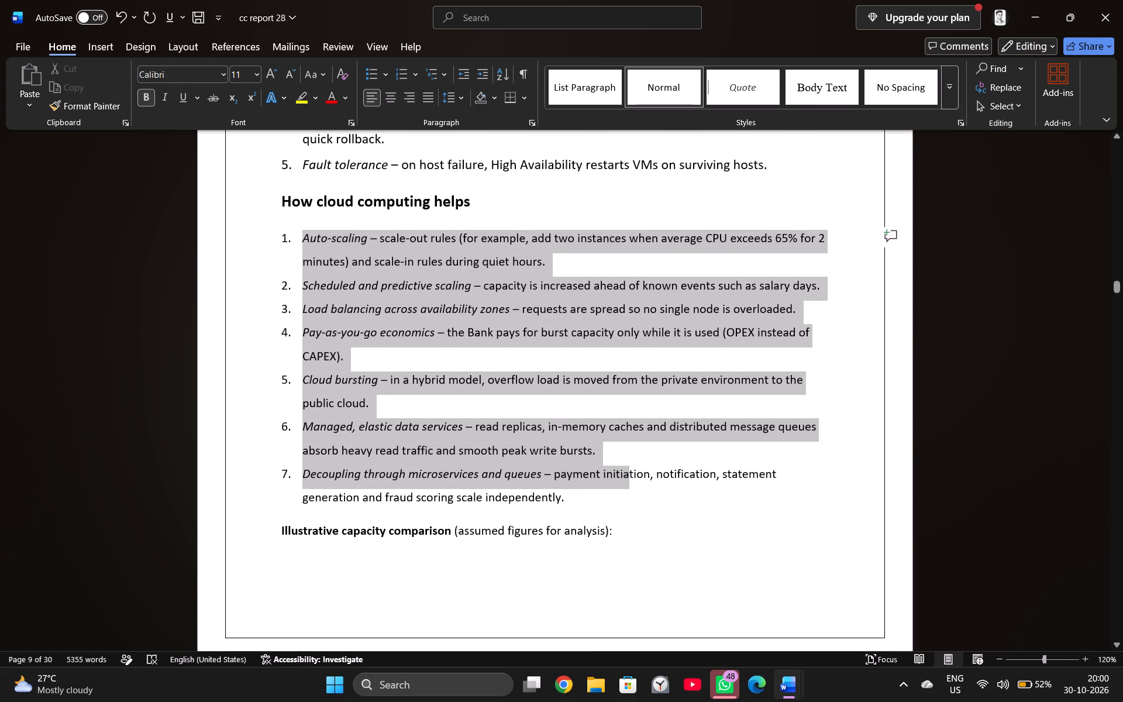
left_click_drag(627, 488, 623, 501)
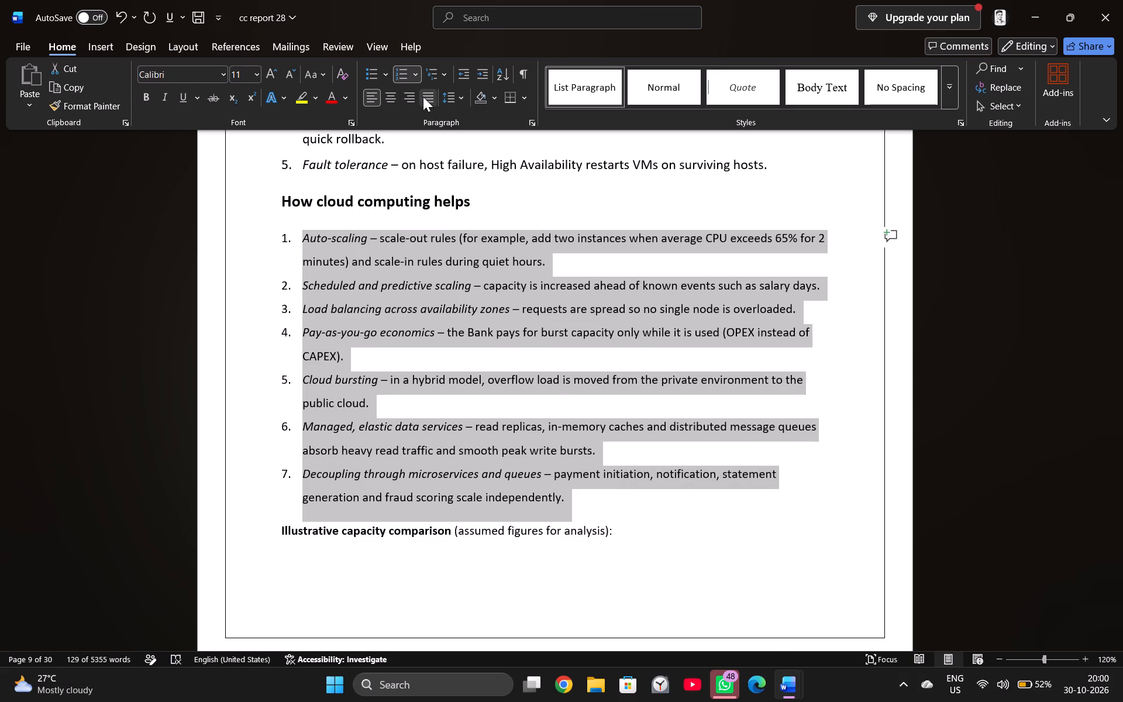
left_click(422, 95)
left_click(254, 71)
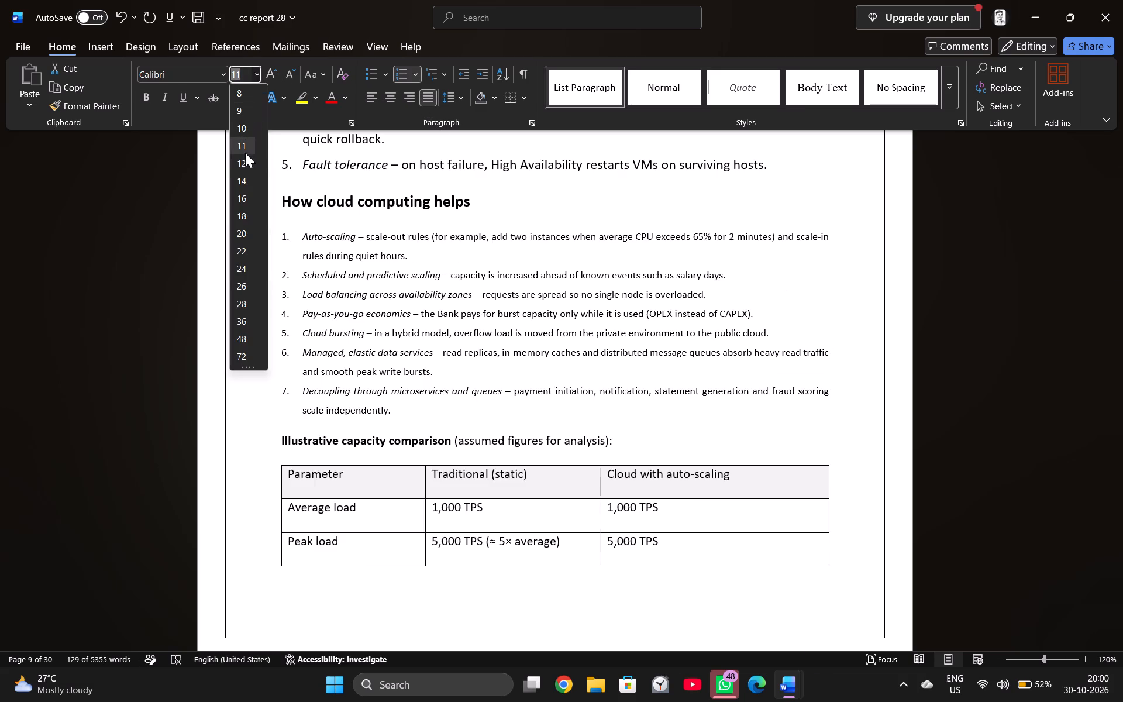
left_click(245, 160)
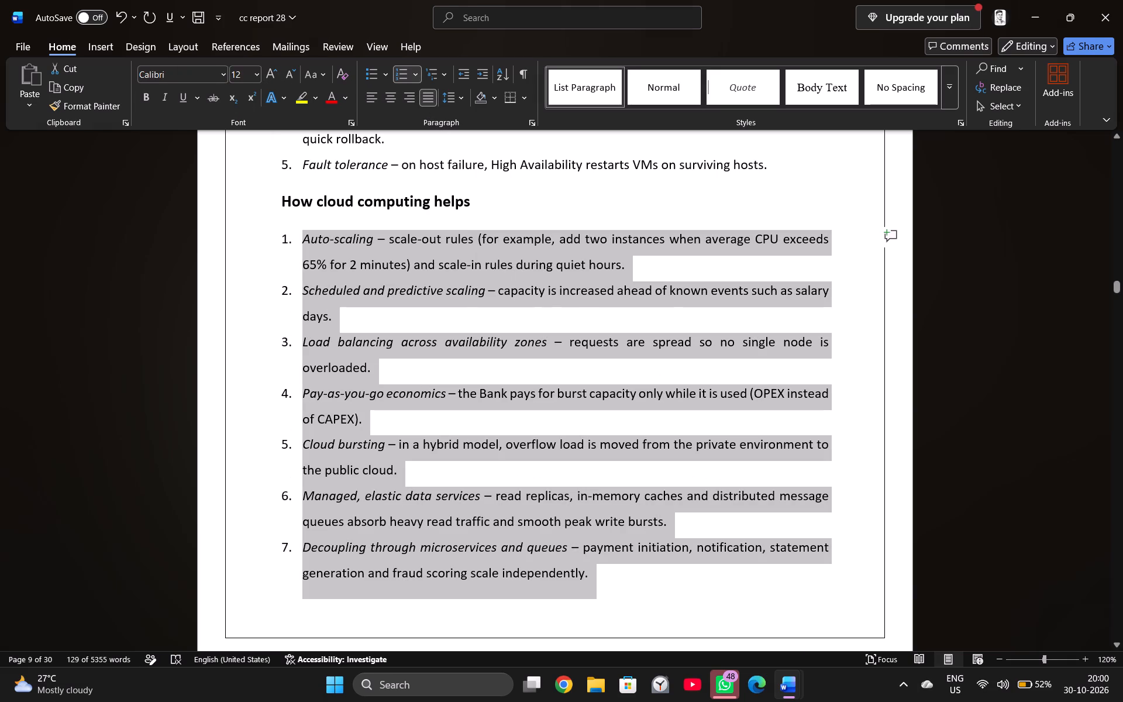
left_click(766, 192)
Justify the continuation of the "Nature of the workload" paragraph at the top of page 9.
scroll(586, 401, "down", 1)
scroll(586, 412, "up", 2)
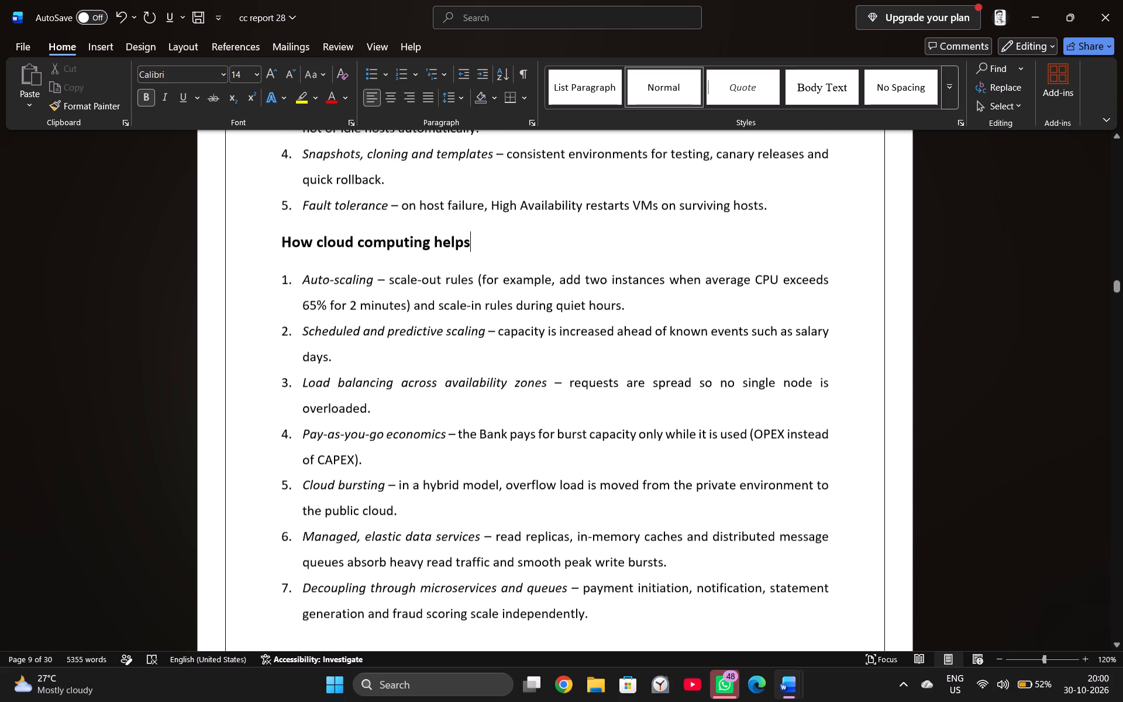
scroll(586, 412, "up", 6)
scroll(585, 415, "down", 1)
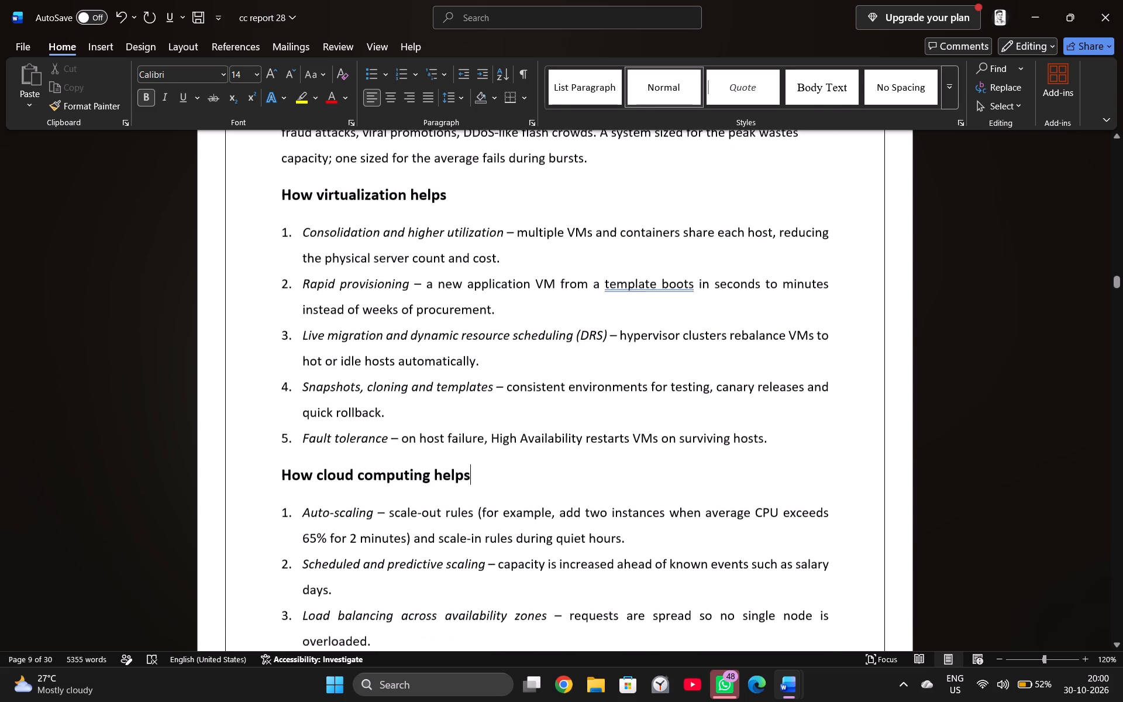
scroll(585, 415, "down", 8)
scroll(585, 415, "up", 2)
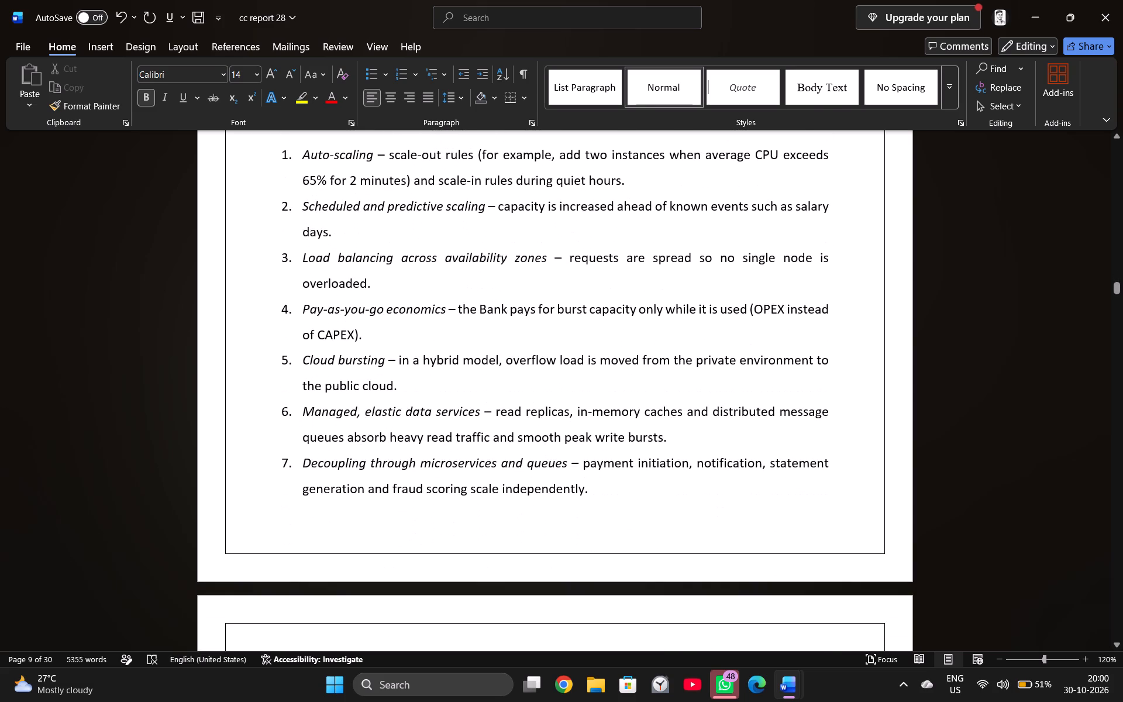
scroll(585, 415, "up", 16)
scroll(584, 424, "down", 4)
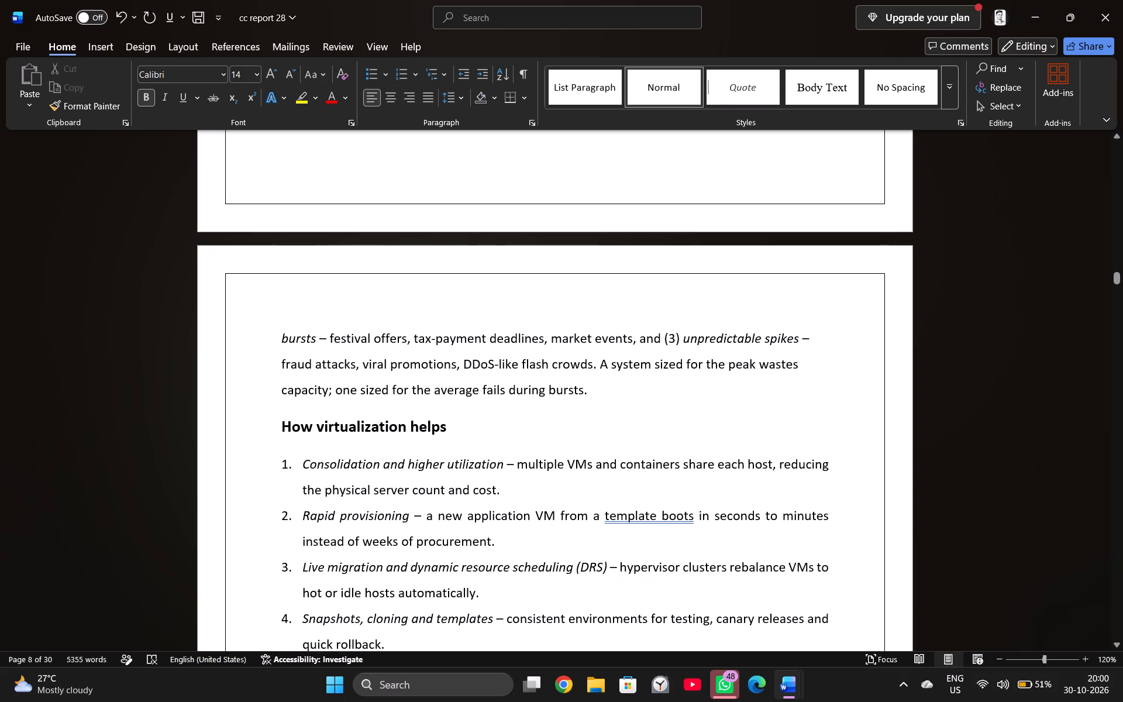
left_click_drag(275, 326, 589, 415)
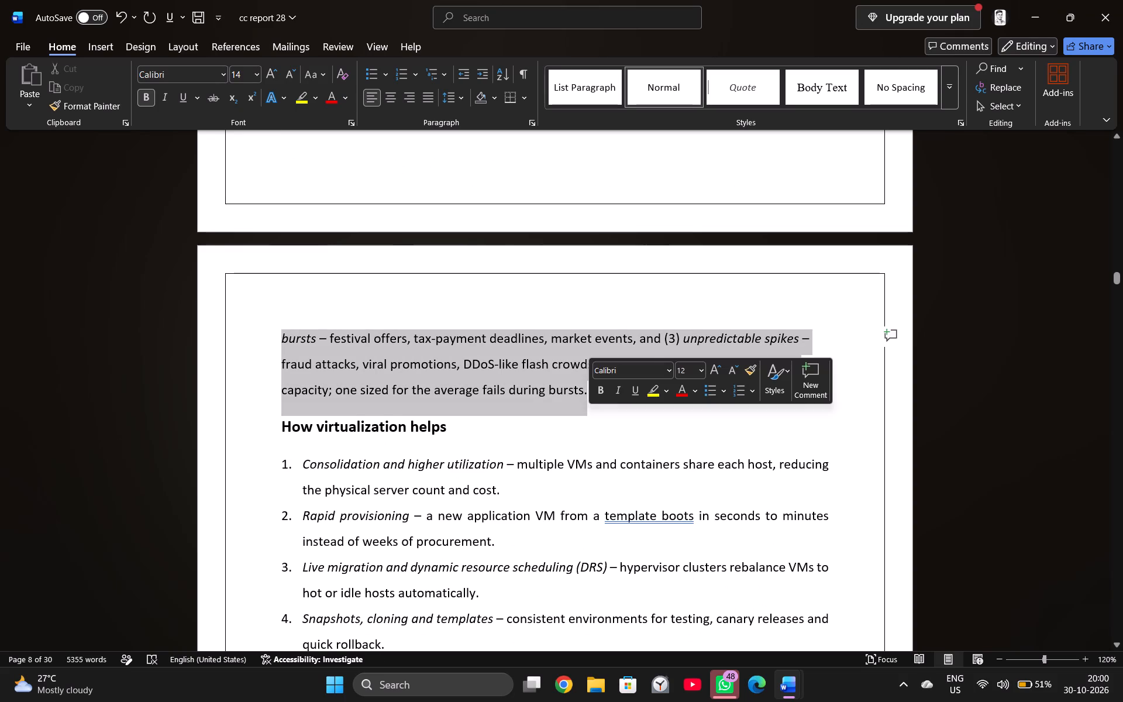
left_click(429, 92)
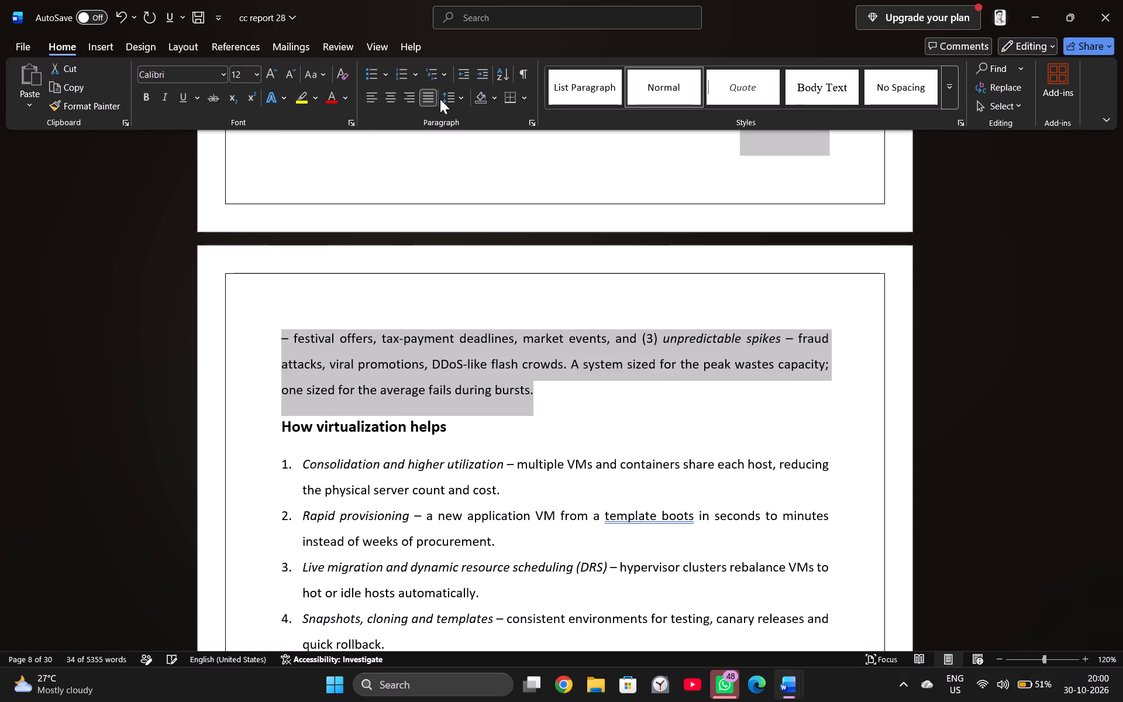
left_click(771, 419)
Review the formatting from the end of page 8 through the page 9 lists to the "Illustrative capacity comparison" table on page 10.
scroll(680, 316, "up", 3)
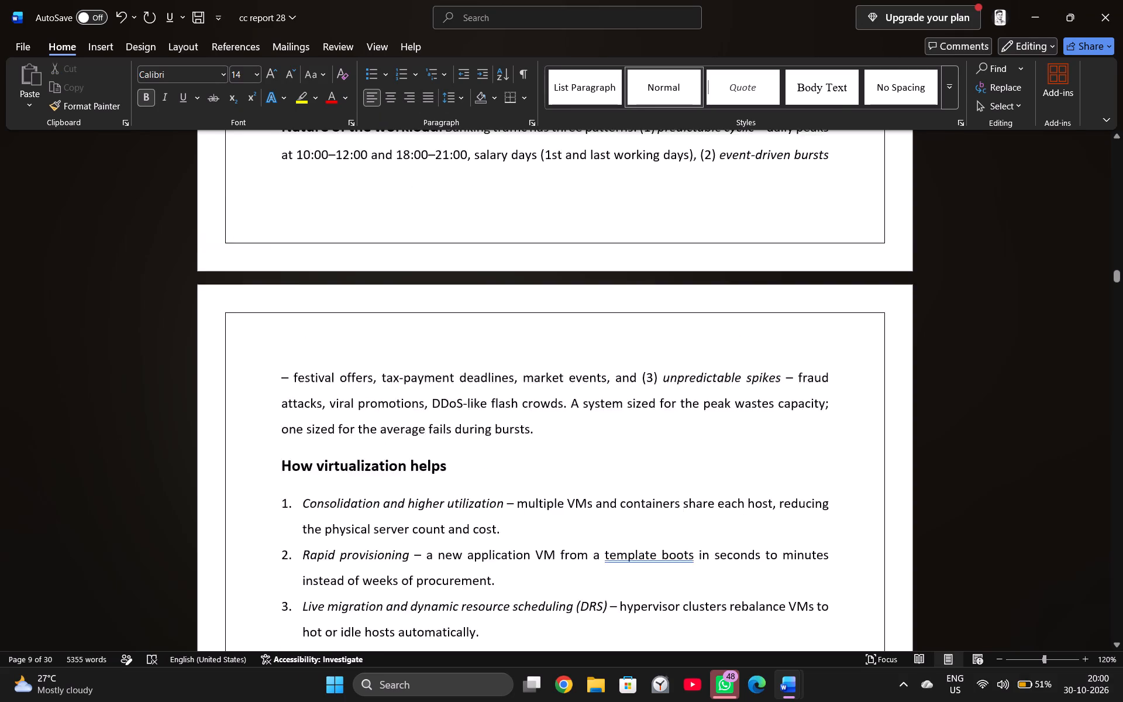
scroll(680, 316, "up", 6)
scroll(678, 350, "down", 14)
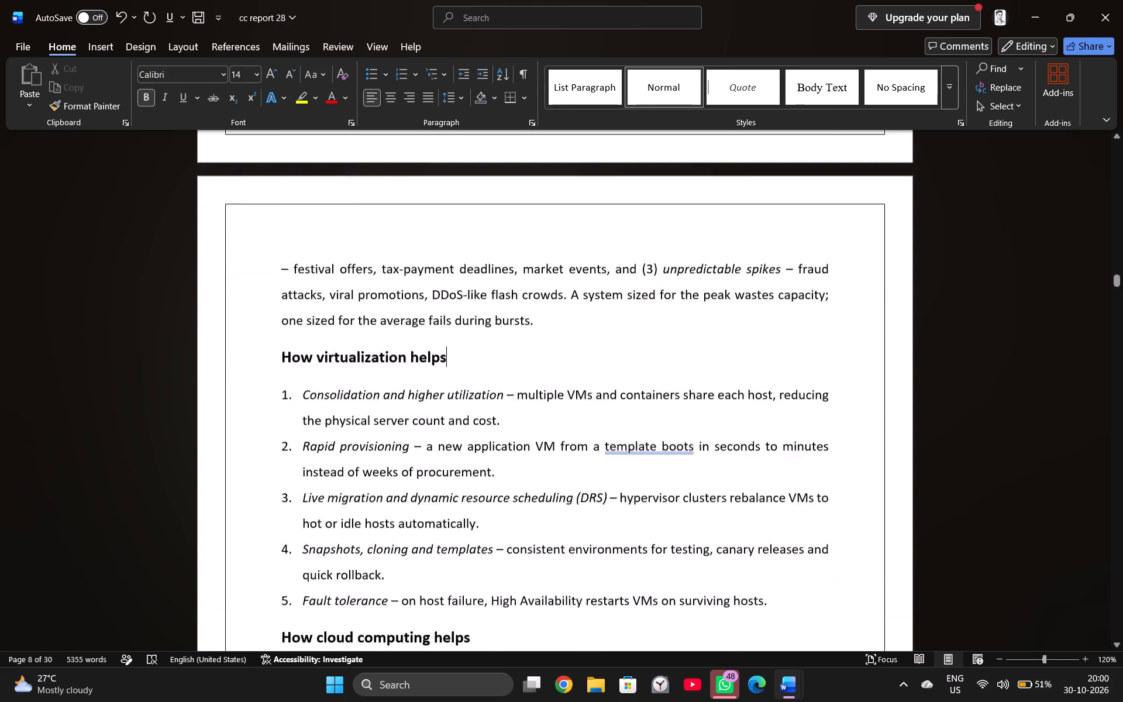
scroll(677, 353, "down", 15)
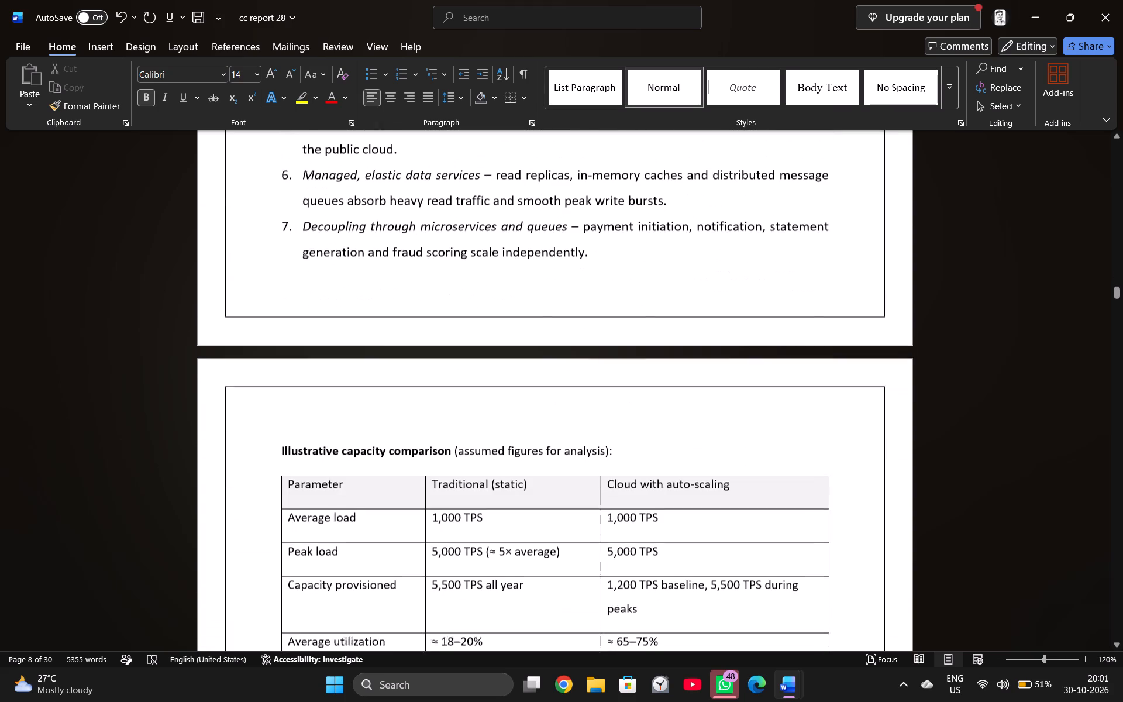
scroll(672, 363, "up", 6)
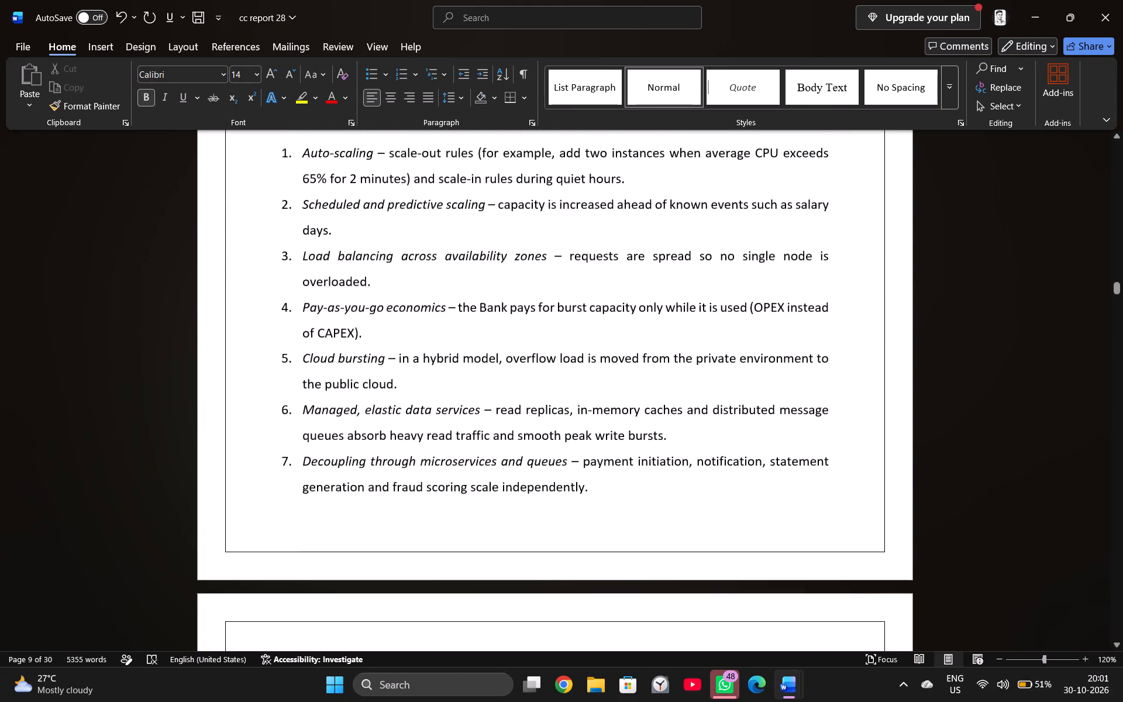
scroll(672, 365, "up", 5)
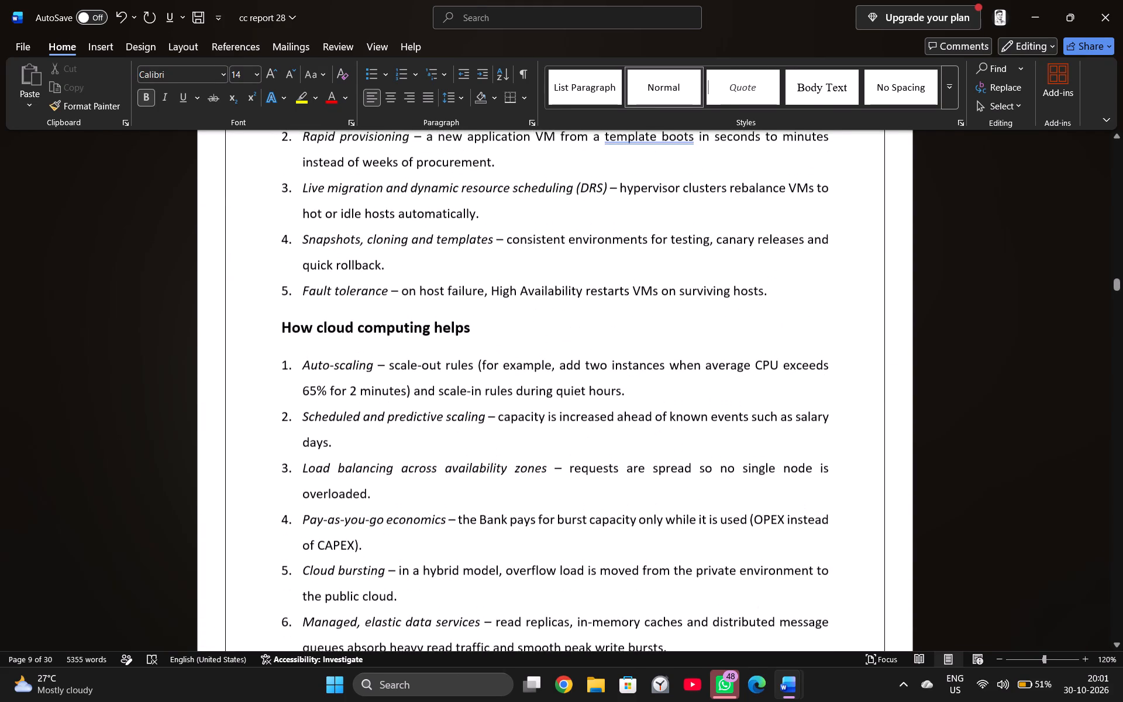
scroll(672, 366, "down", 11)
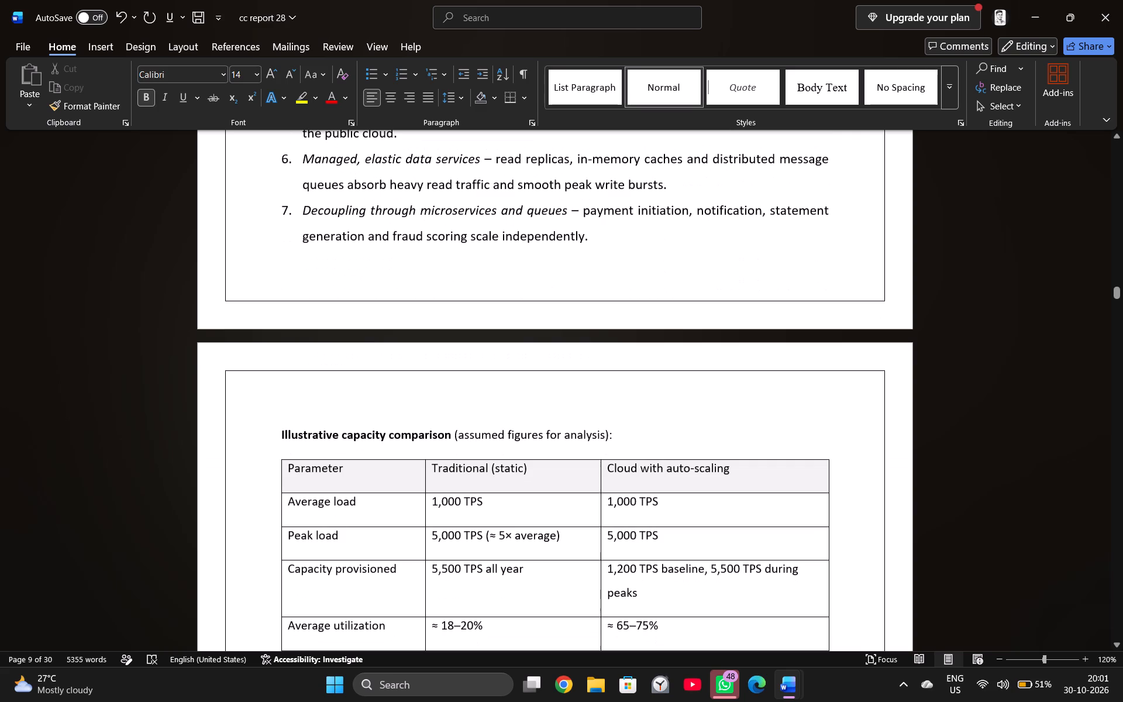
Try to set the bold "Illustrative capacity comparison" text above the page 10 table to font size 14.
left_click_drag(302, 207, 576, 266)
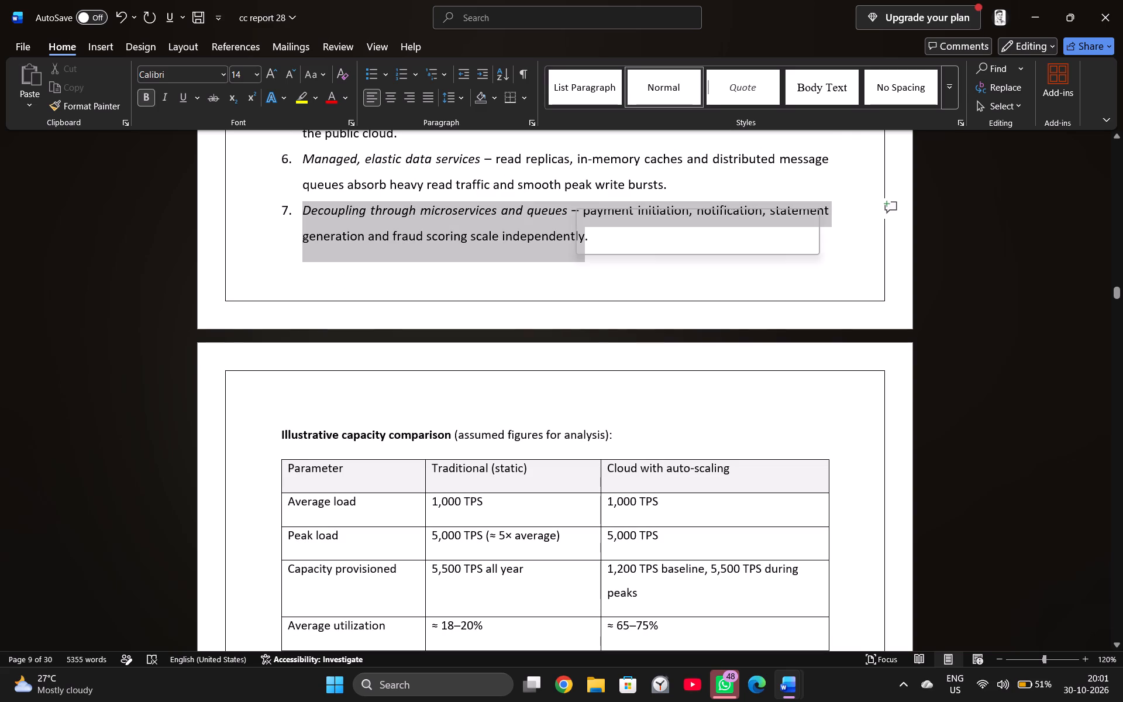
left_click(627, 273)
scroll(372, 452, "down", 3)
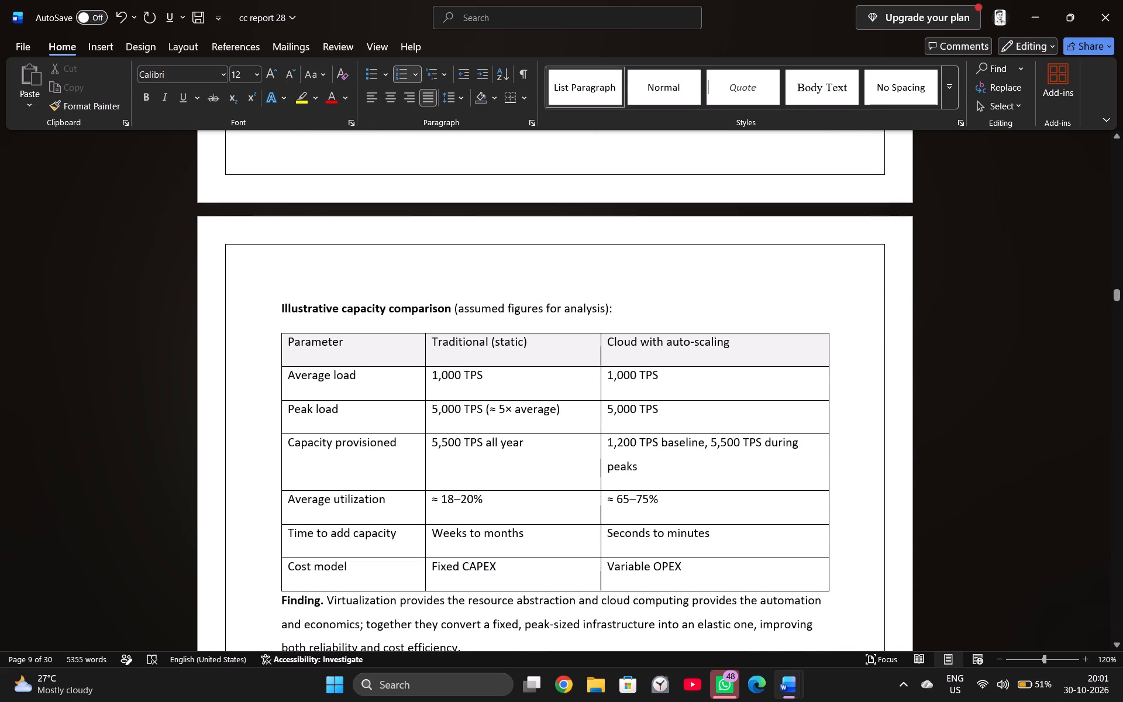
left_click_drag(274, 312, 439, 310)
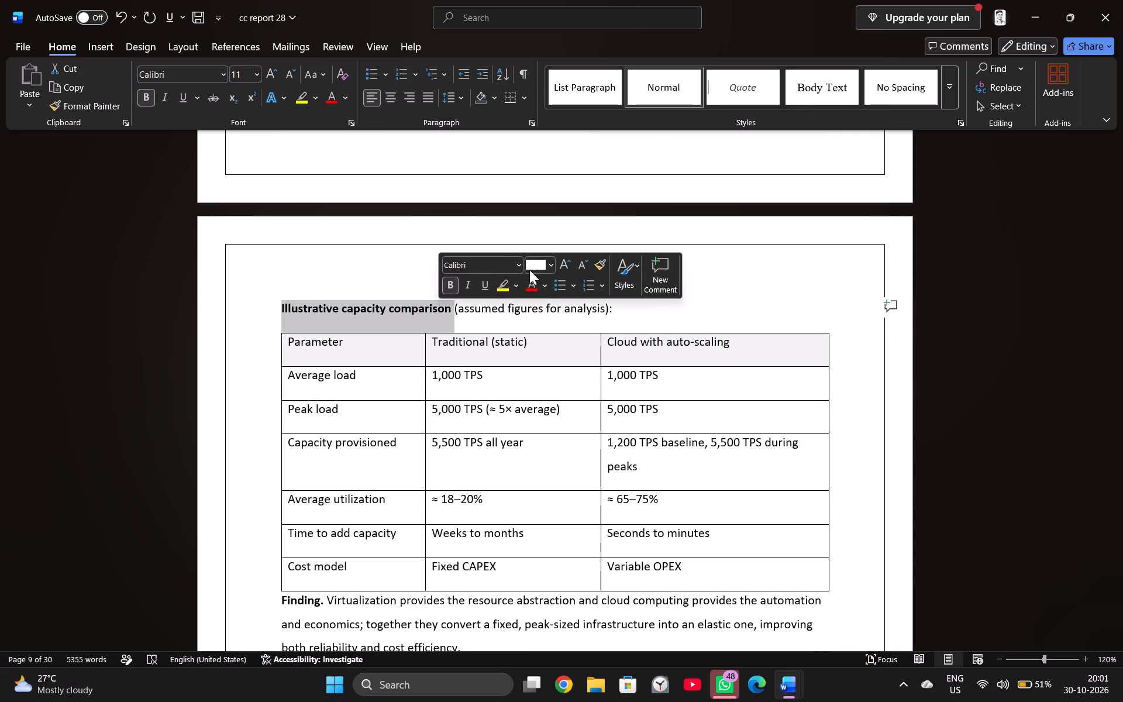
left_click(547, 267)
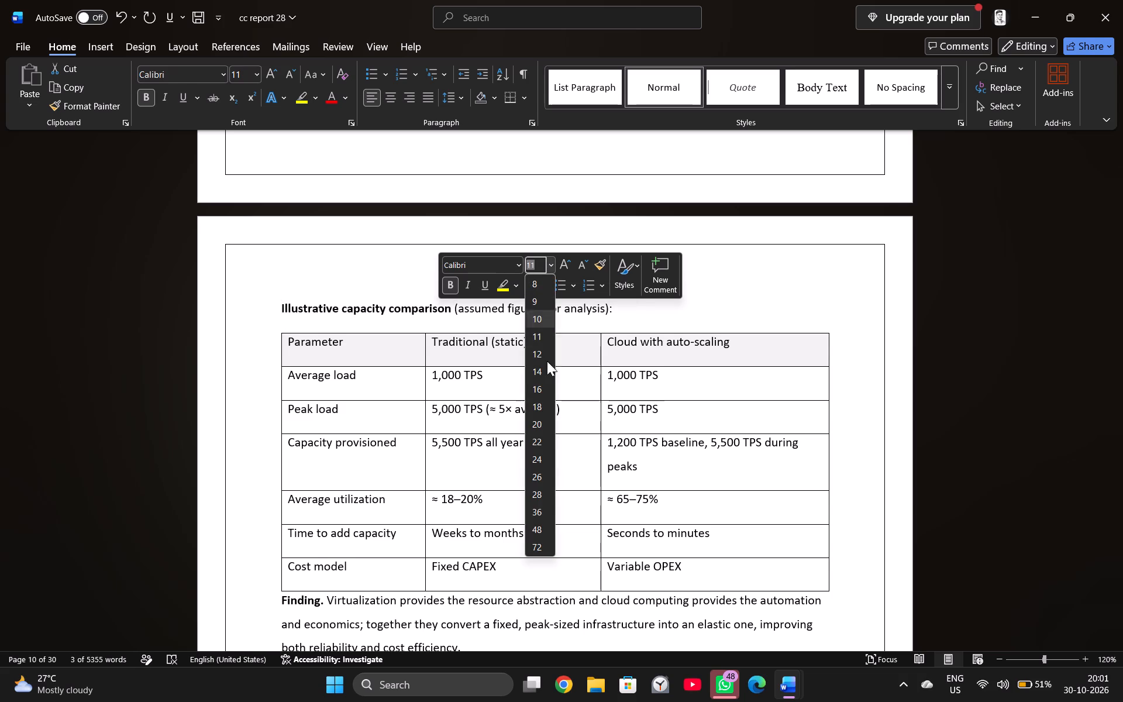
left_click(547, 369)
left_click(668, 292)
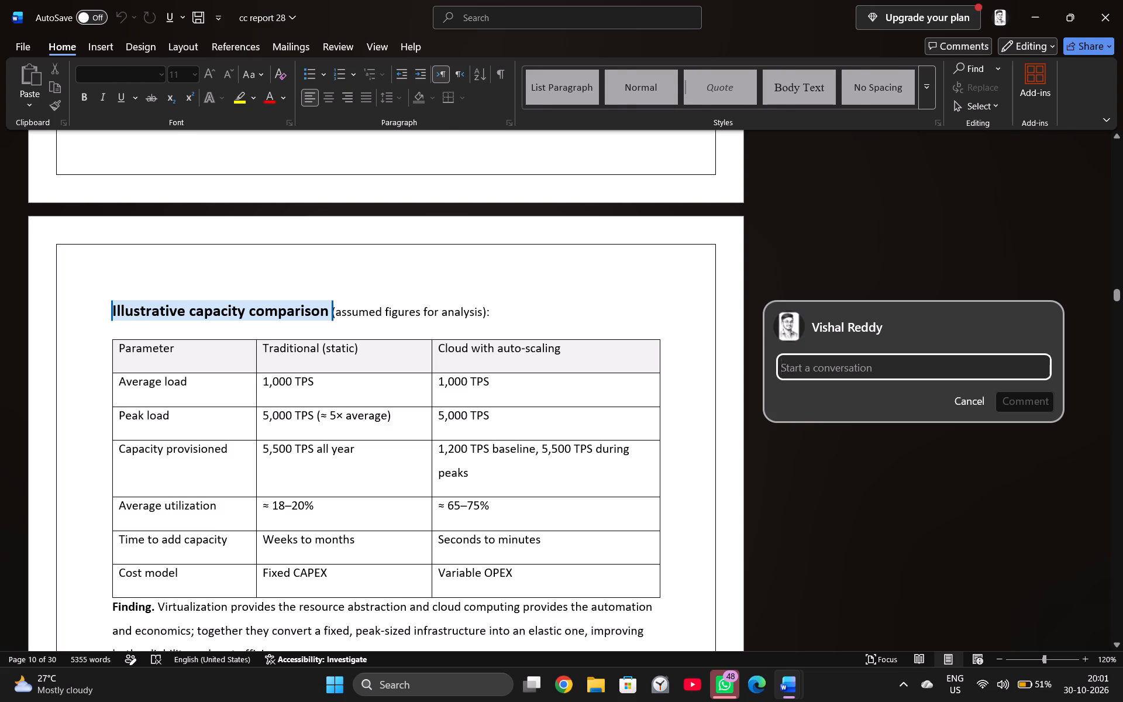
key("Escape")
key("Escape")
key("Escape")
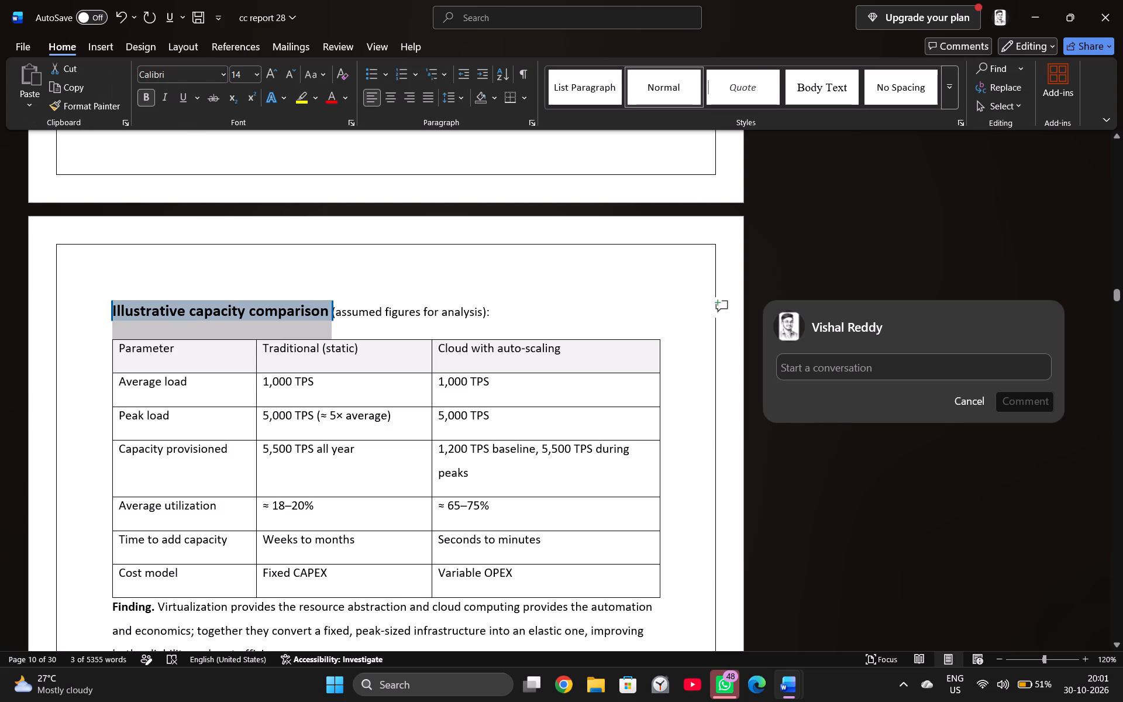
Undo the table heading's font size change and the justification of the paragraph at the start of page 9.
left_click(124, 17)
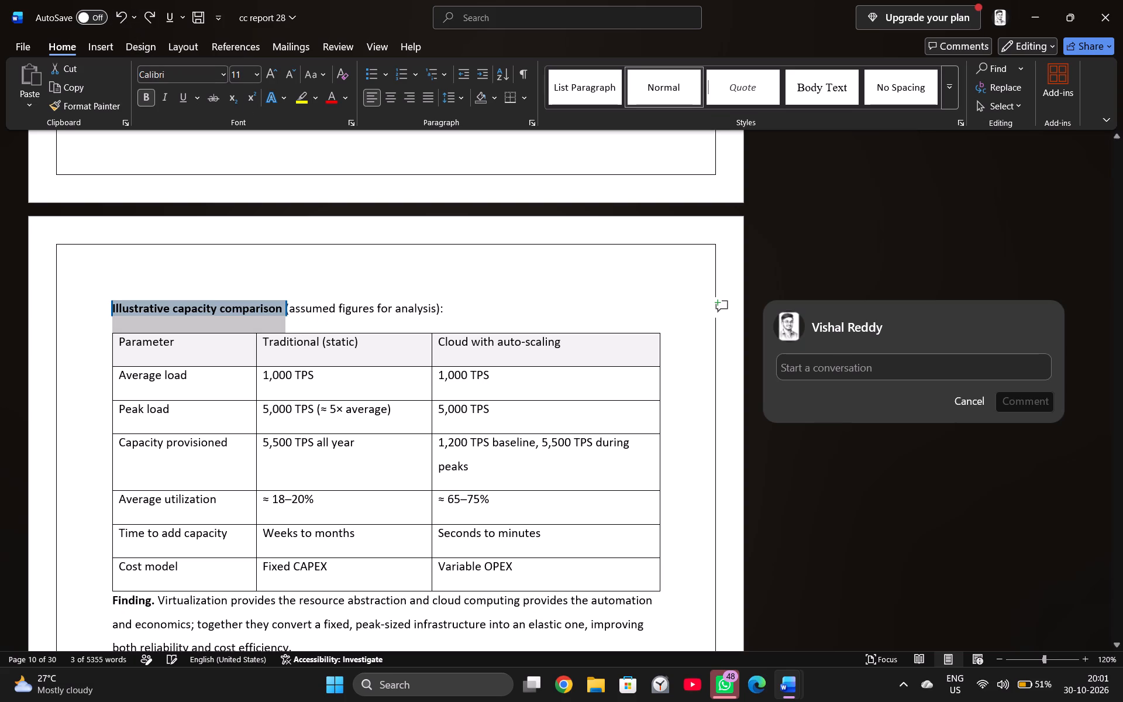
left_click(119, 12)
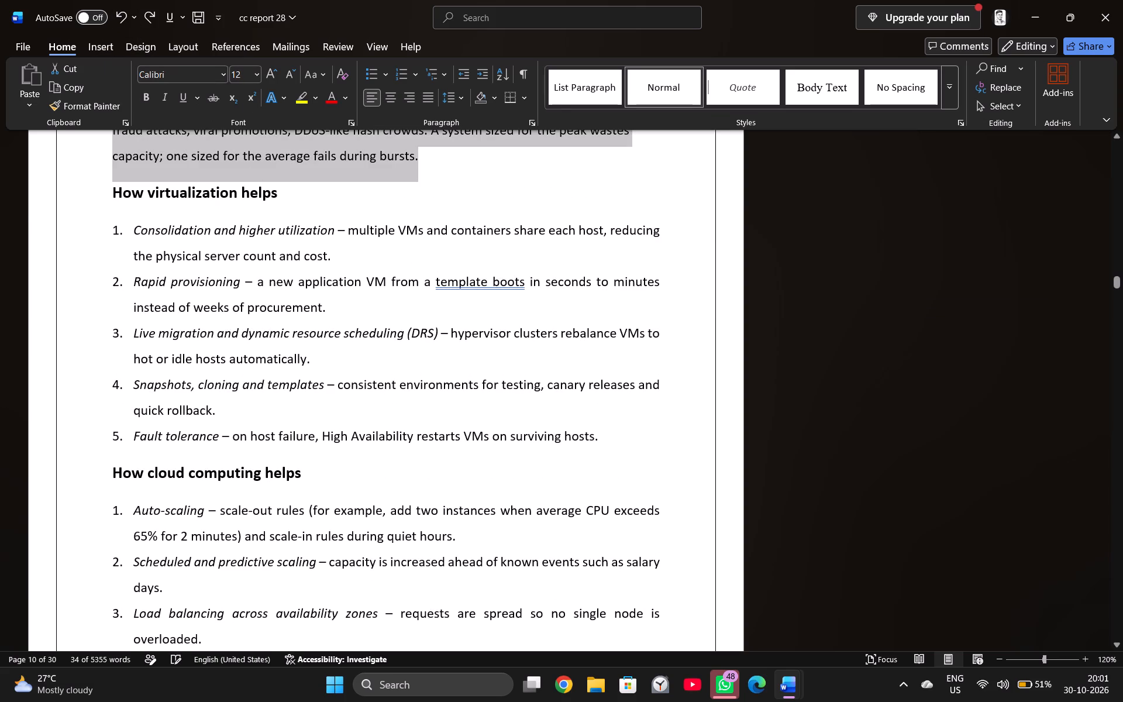
Justify the "Nature of the workload" paragraph that continues onto page 9.
scroll(246, 245, "up", 4)
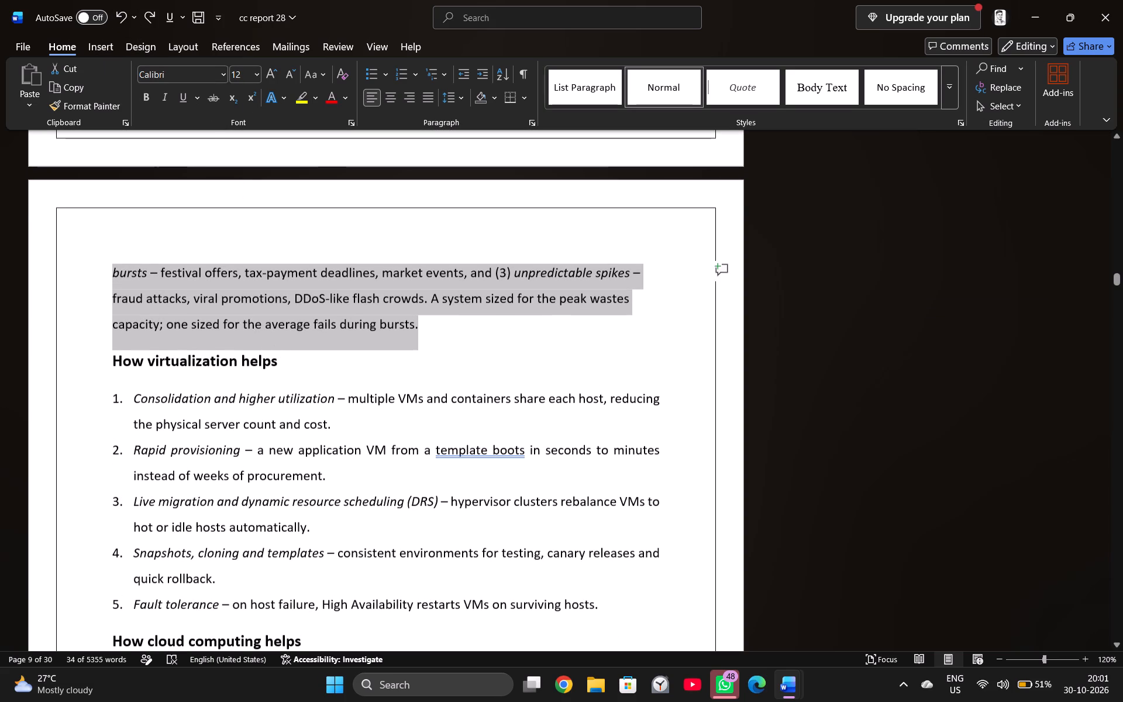
left_click(408, 95)
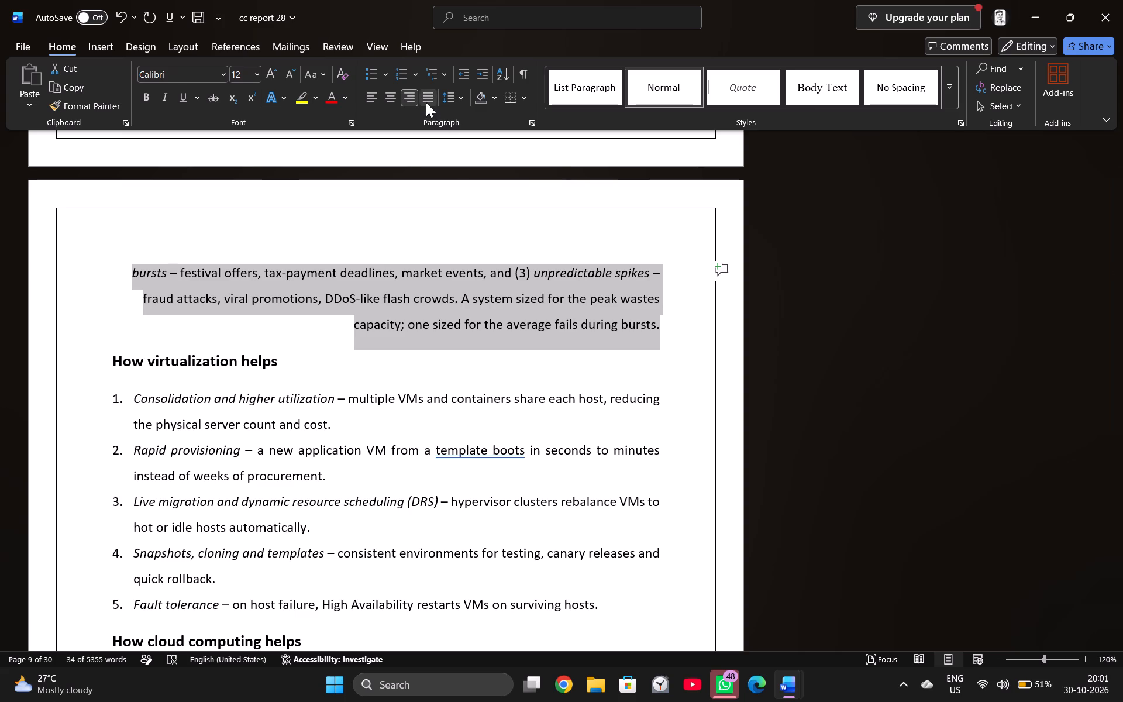
left_click(426, 102)
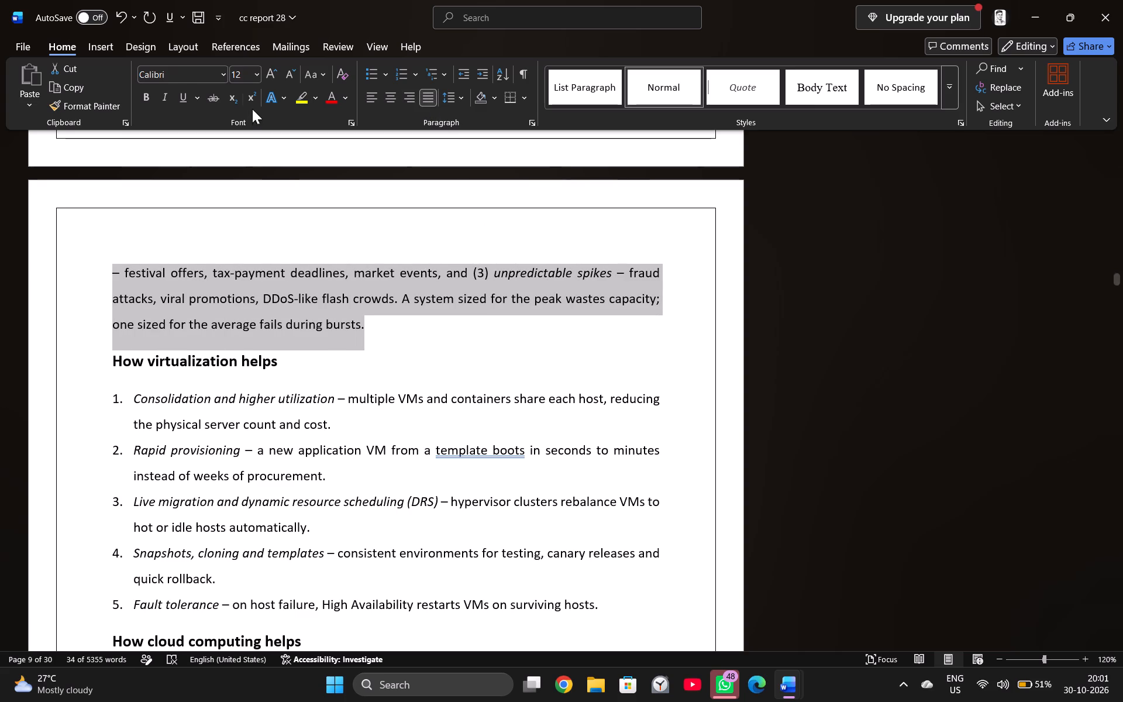
left_click(443, 230)
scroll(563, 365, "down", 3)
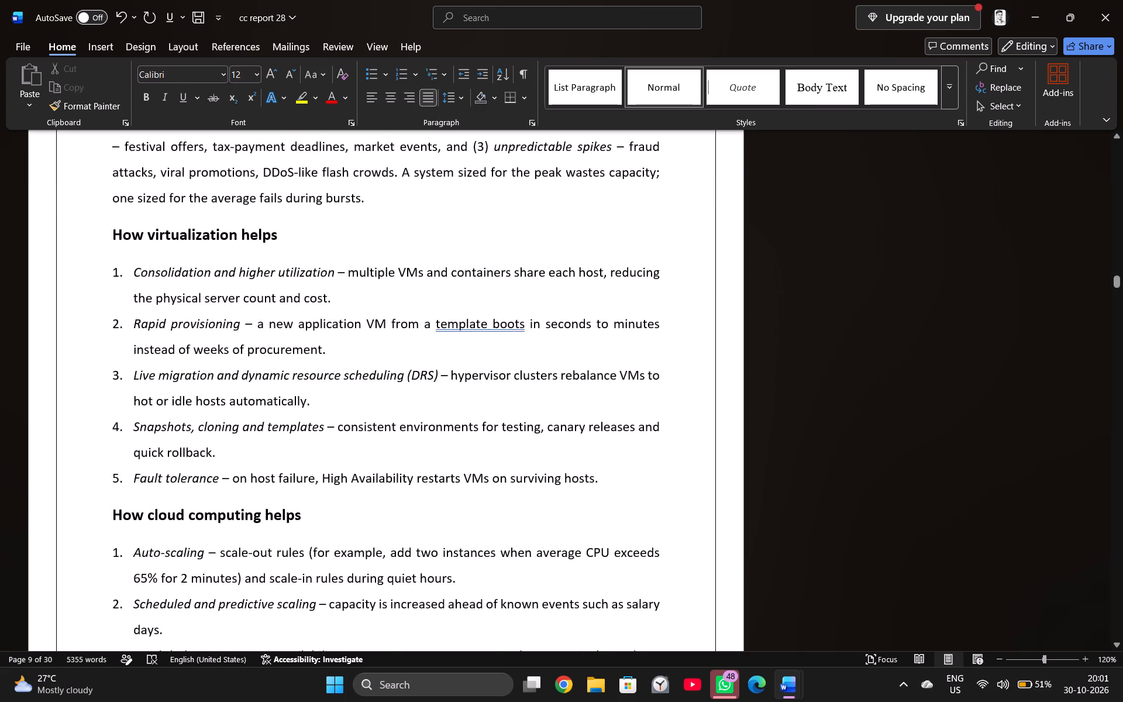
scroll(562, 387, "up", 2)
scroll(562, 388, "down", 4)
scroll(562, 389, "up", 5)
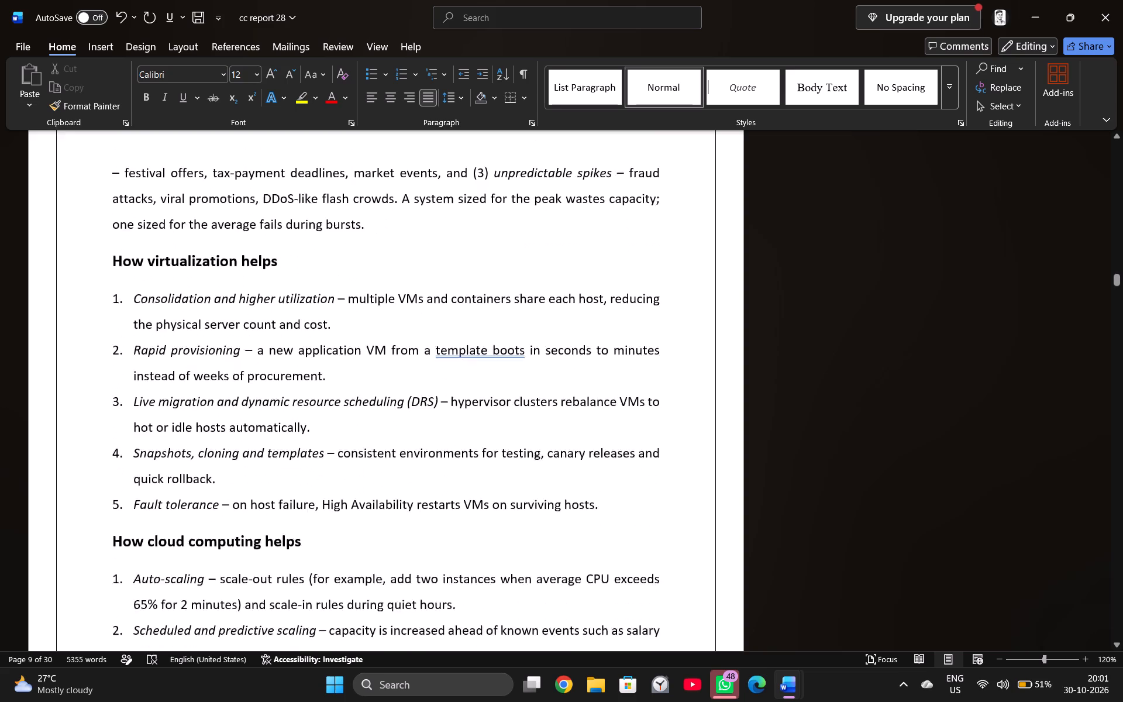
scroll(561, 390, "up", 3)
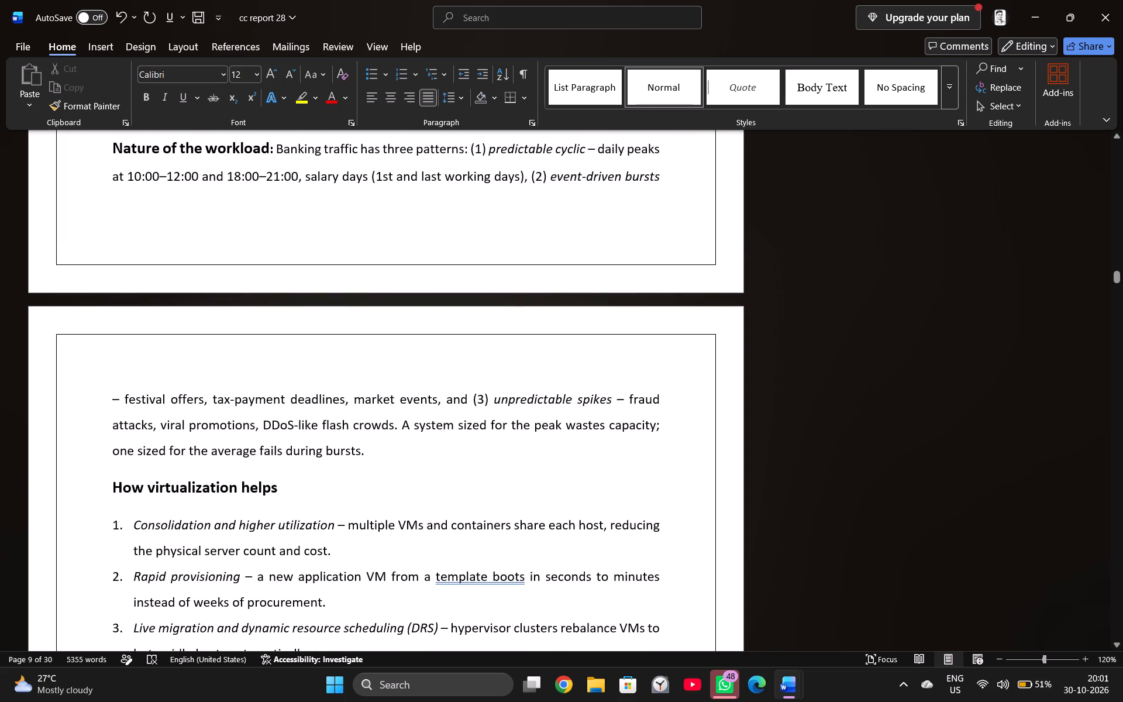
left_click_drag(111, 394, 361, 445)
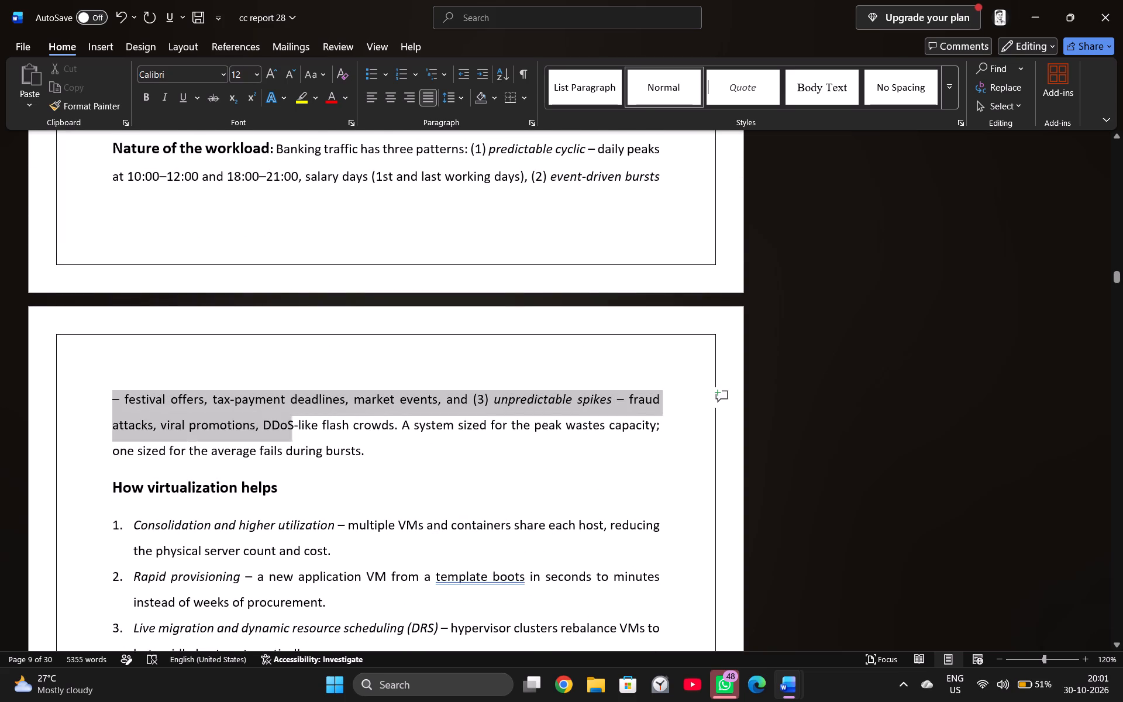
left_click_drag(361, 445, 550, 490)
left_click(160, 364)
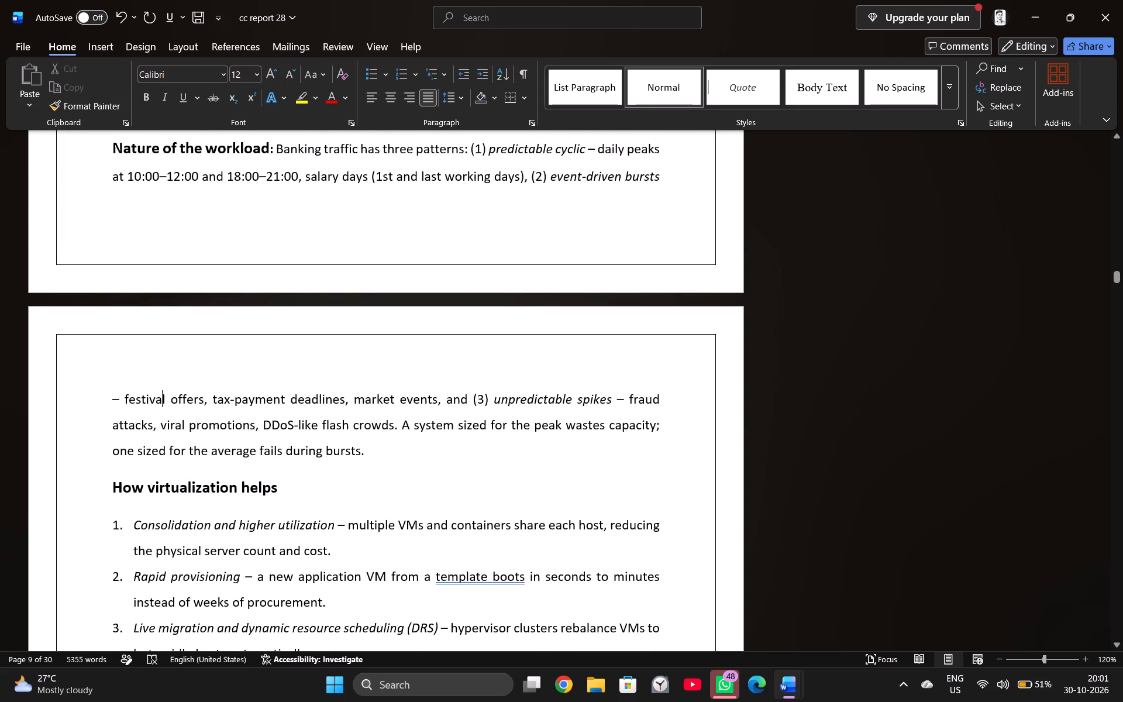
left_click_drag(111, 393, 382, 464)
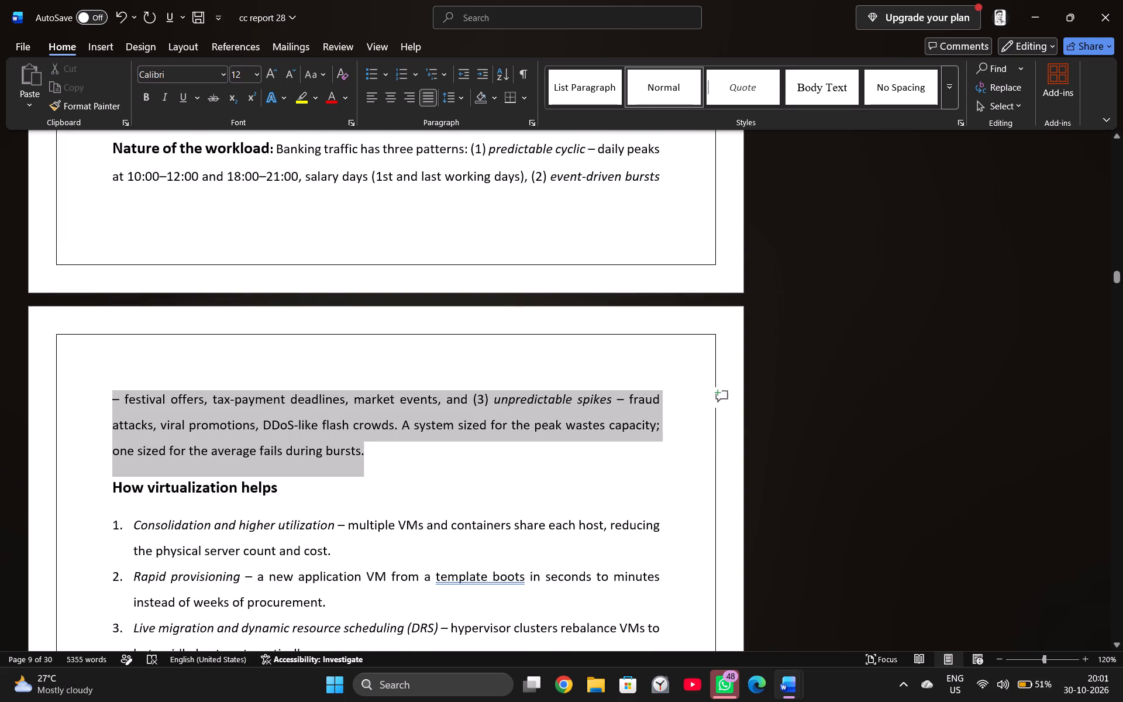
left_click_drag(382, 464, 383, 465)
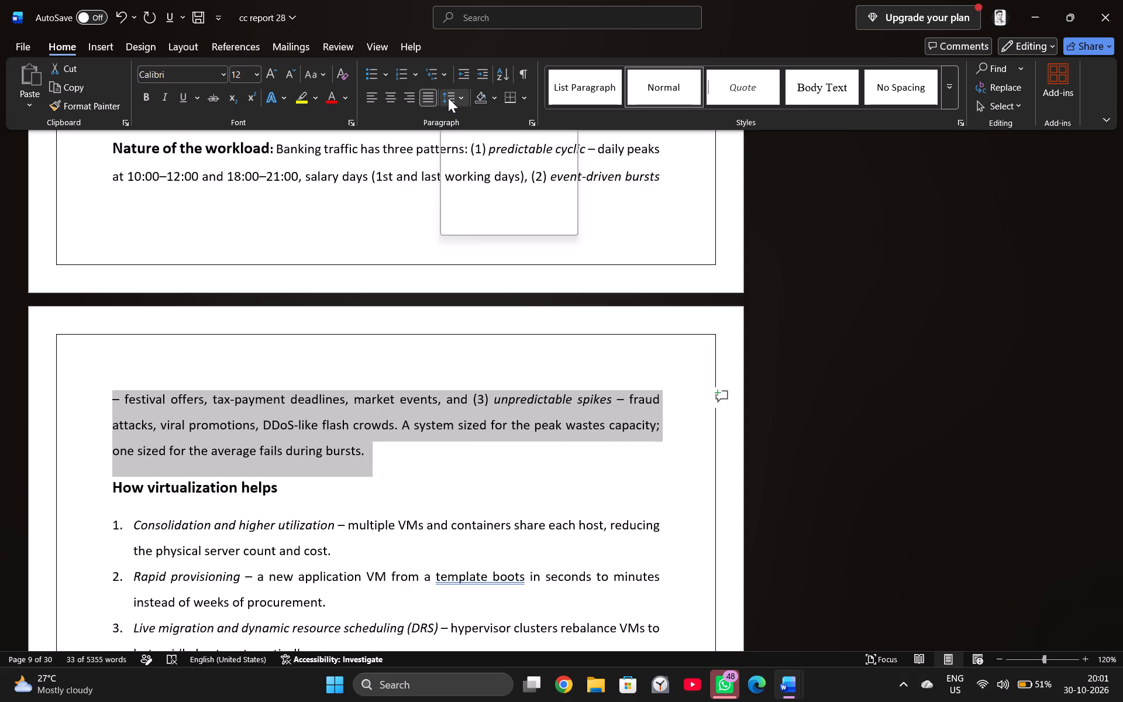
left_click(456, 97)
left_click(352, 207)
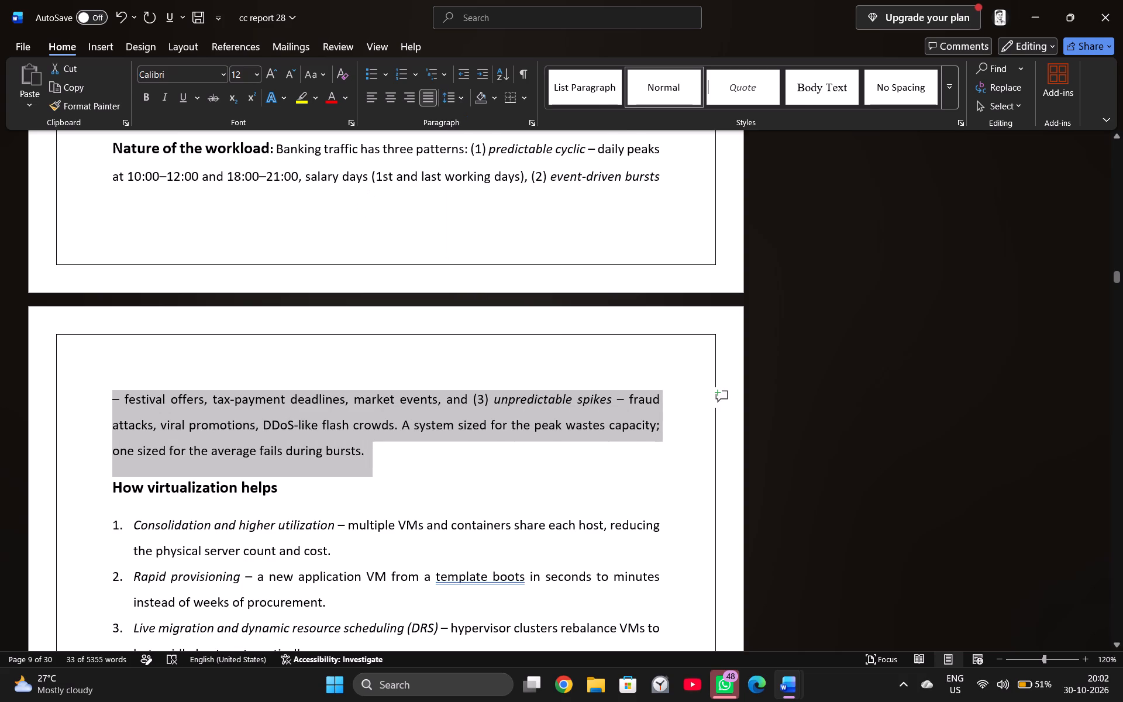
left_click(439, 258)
Discard the empty comment draft attached to the "Illustrative capacity comparison" heading on page 10.
scroll(577, 515, "down", 7)
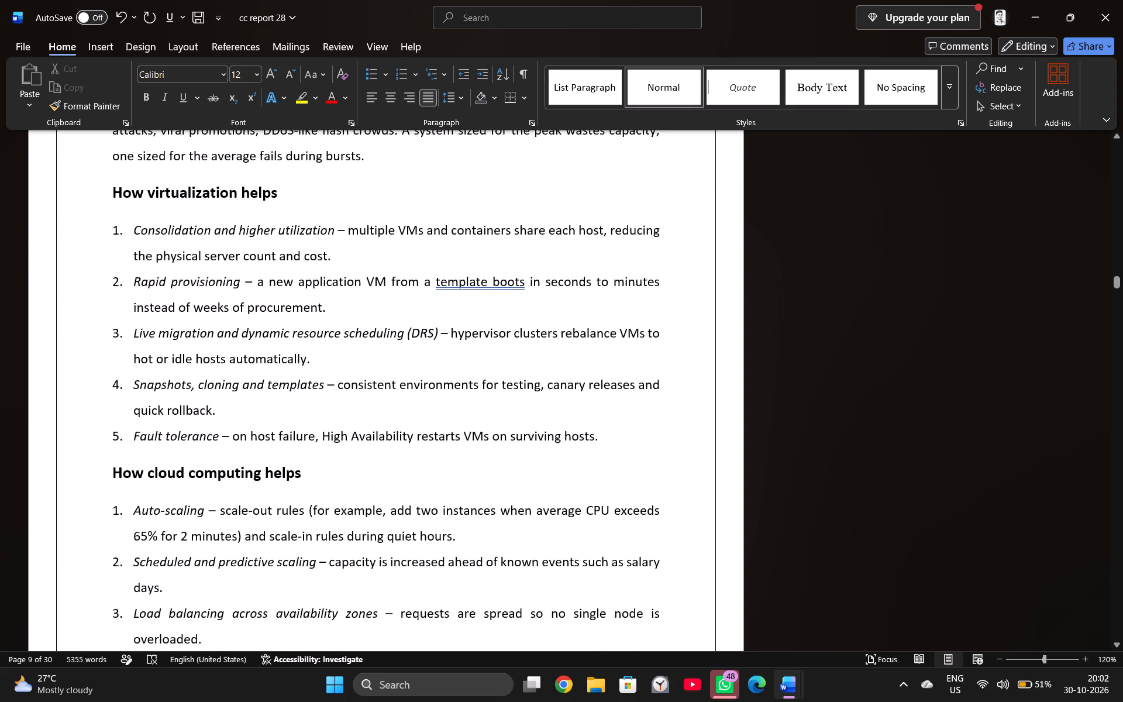
scroll(572, 518, "down", 6)
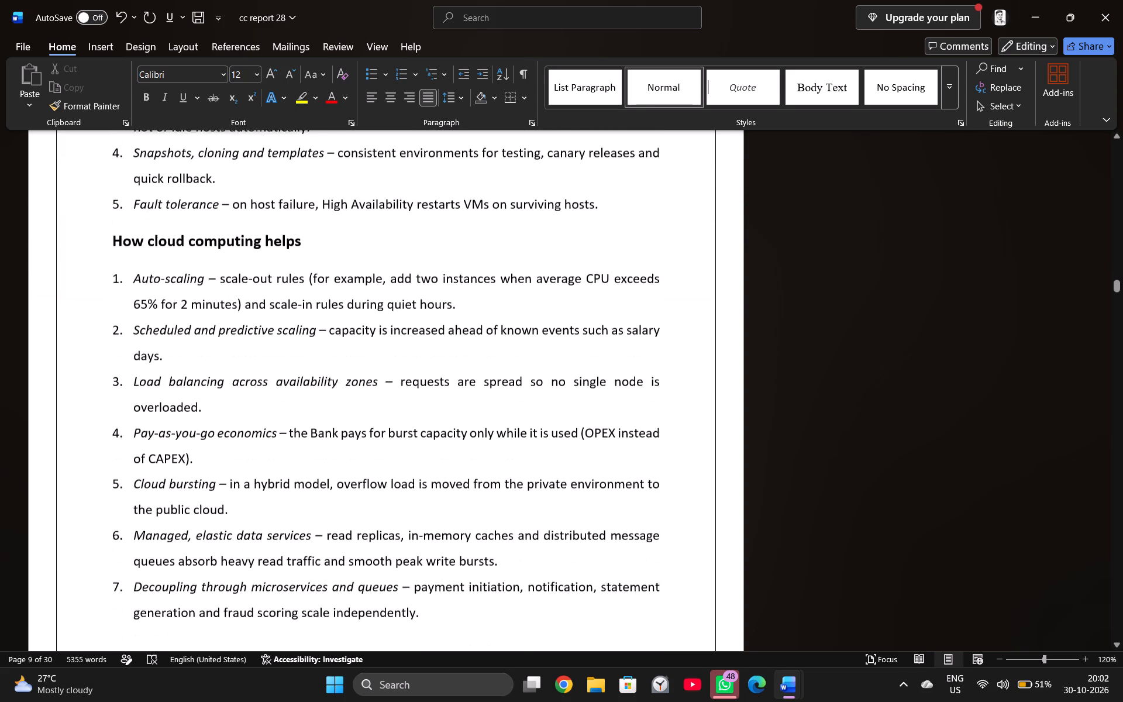
scroll(562, 519, "down", 7)
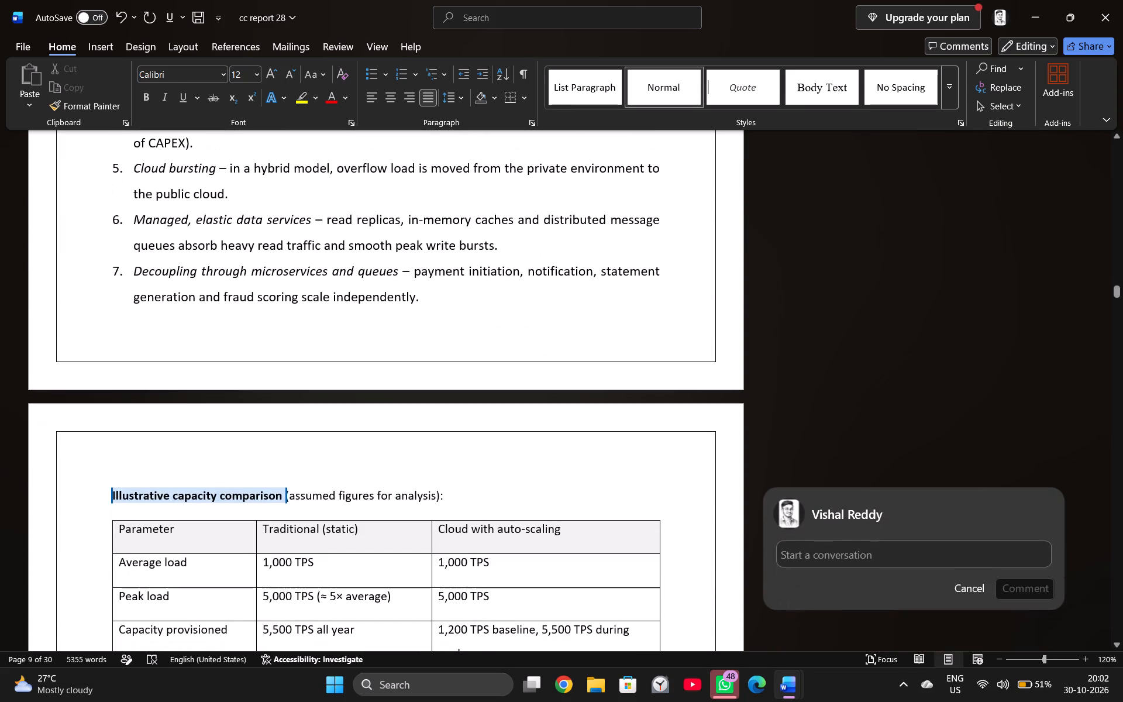
left_click(346, 455)
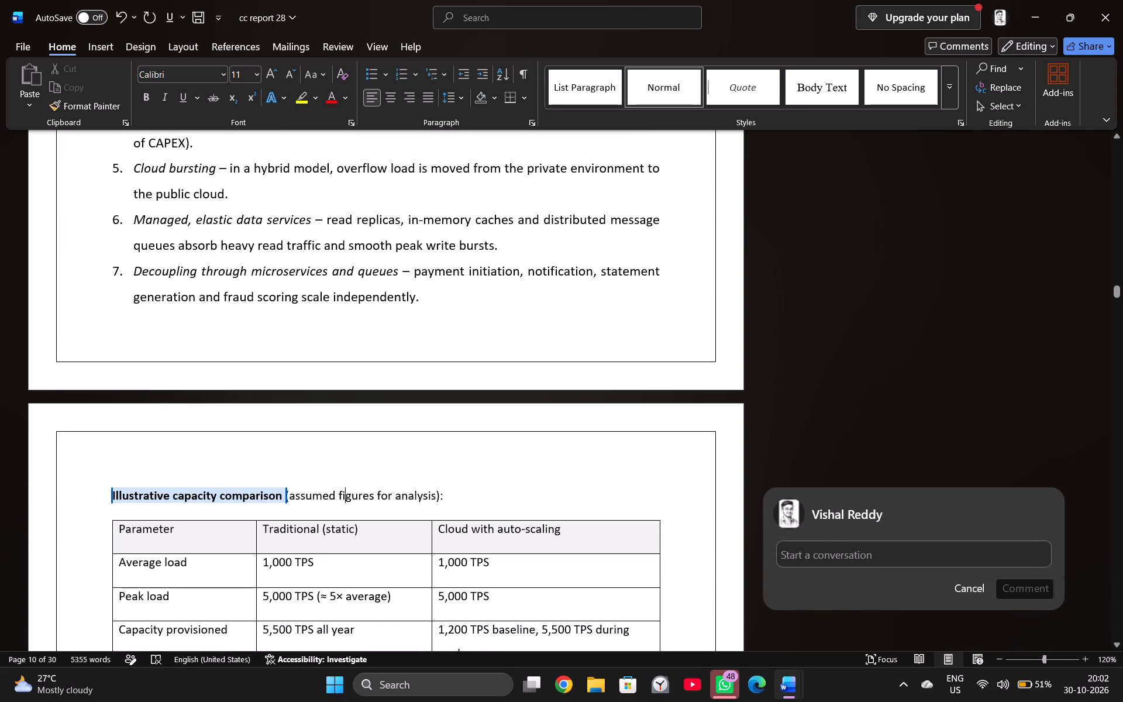
left_click(970, 590)
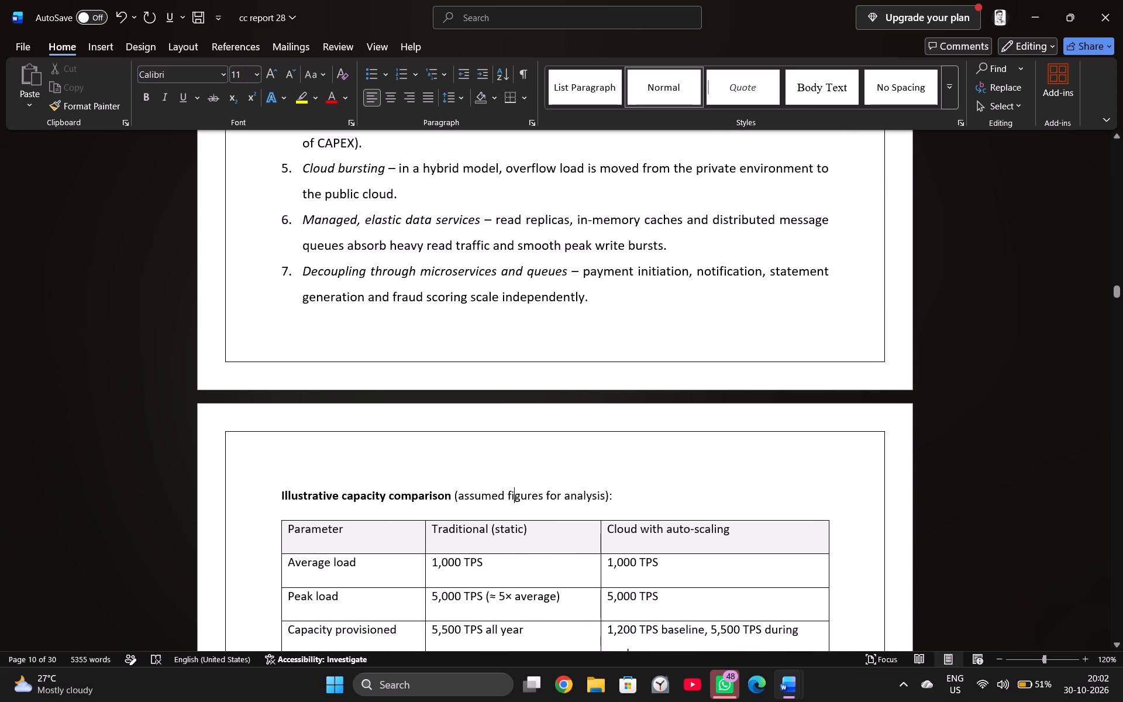
Set the bold "Illustrative capacity comparison" text above the page 10 table to font size 14.
left_click_drag(450, 495, 607, 484)
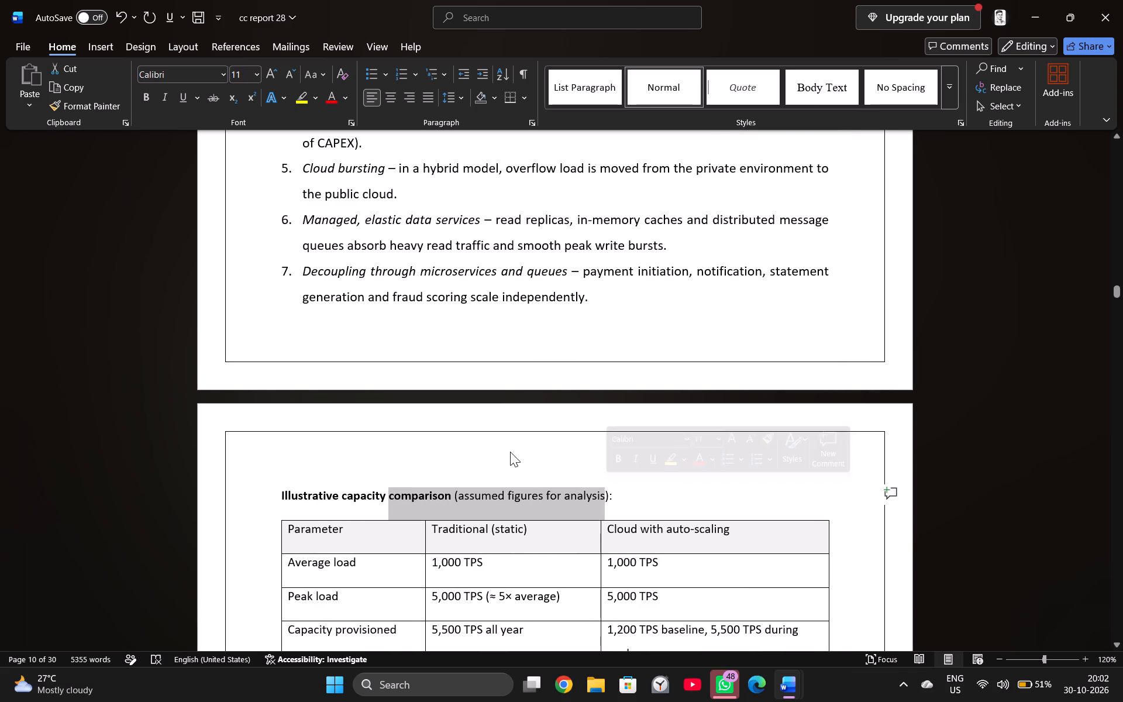
left_click(510, 452)
left_click_drag(276, 486, 387, 483)
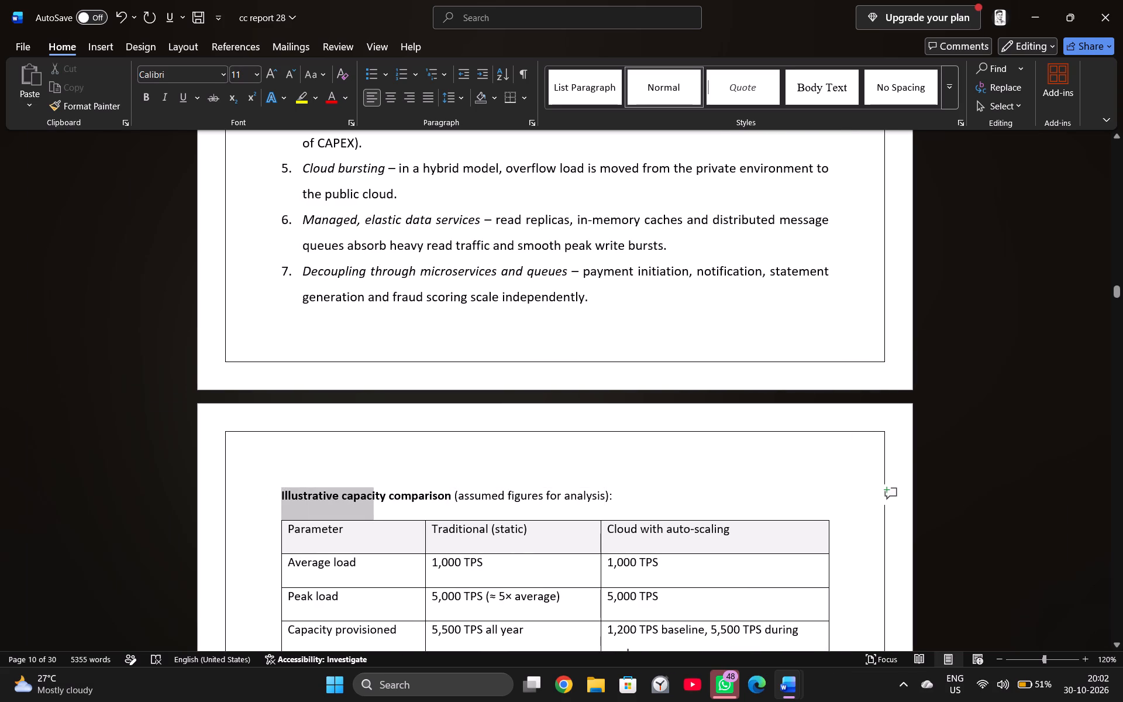
left_click_drag(387, 483, 429, 485)
left_click(537, 441)
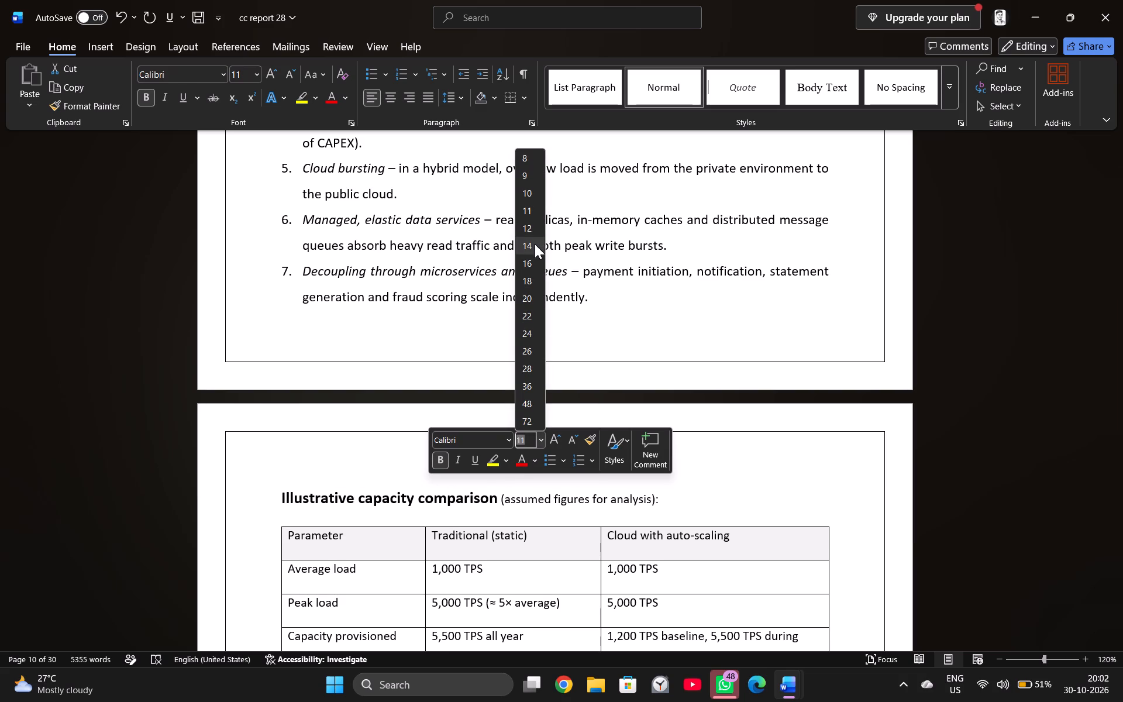
left_click(528, 246)
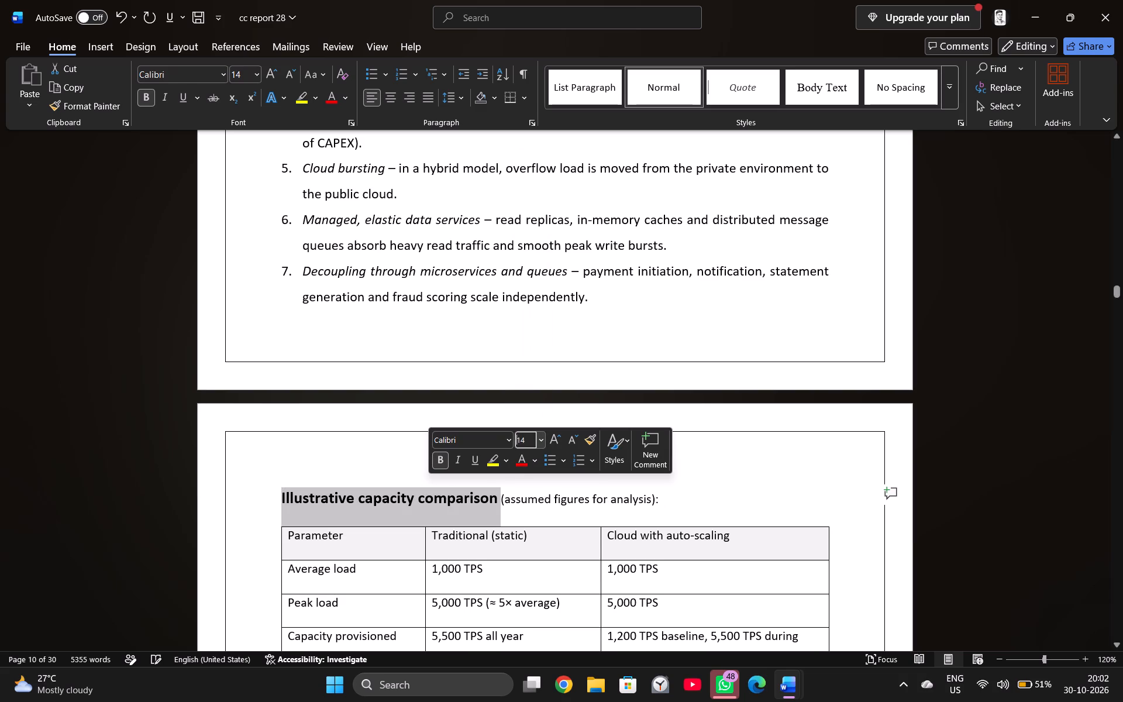
left_click(698, 465)
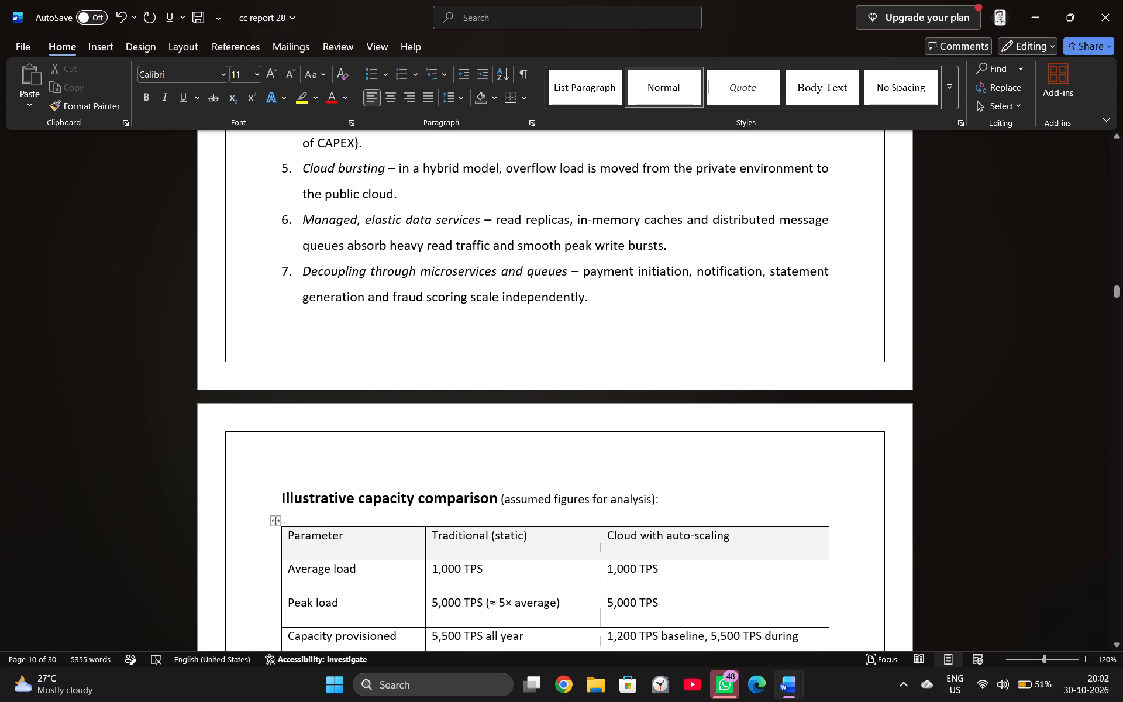
Set the "(assumed figures for analysis):" text beside the "Illustrative capacity comparison" heading to font size 12.
left_click_drag(496, 498, 604, 487)
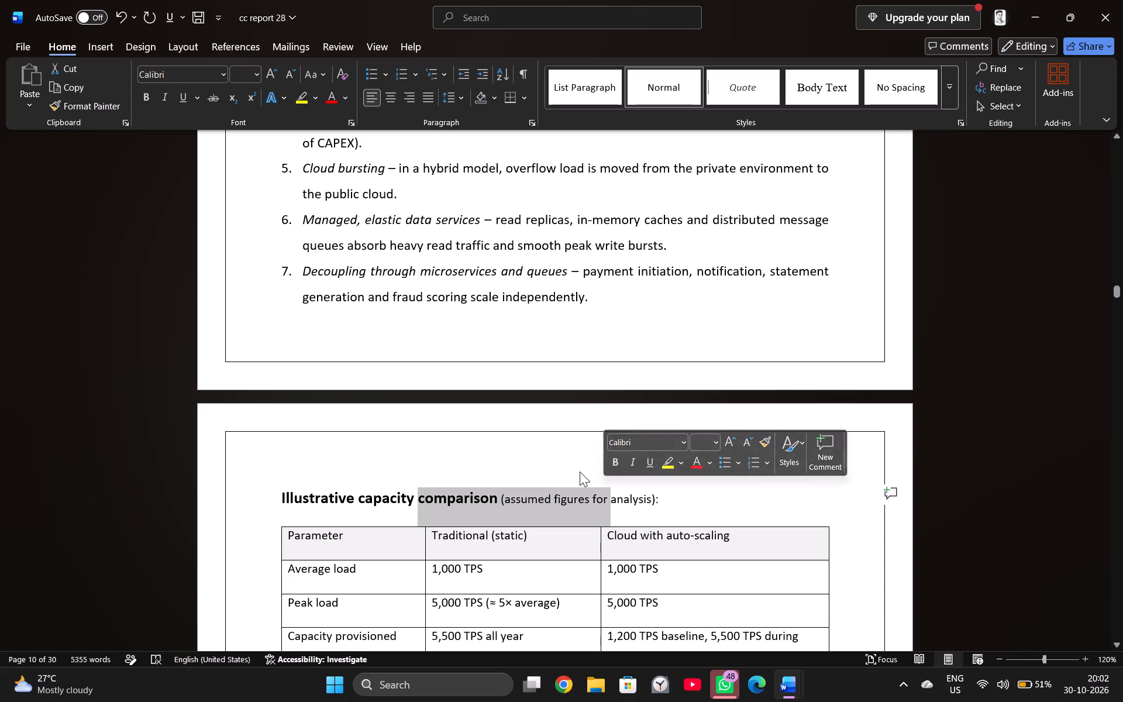
left_click(543, 459)
left_click_drag(502, 497, 521, 490)
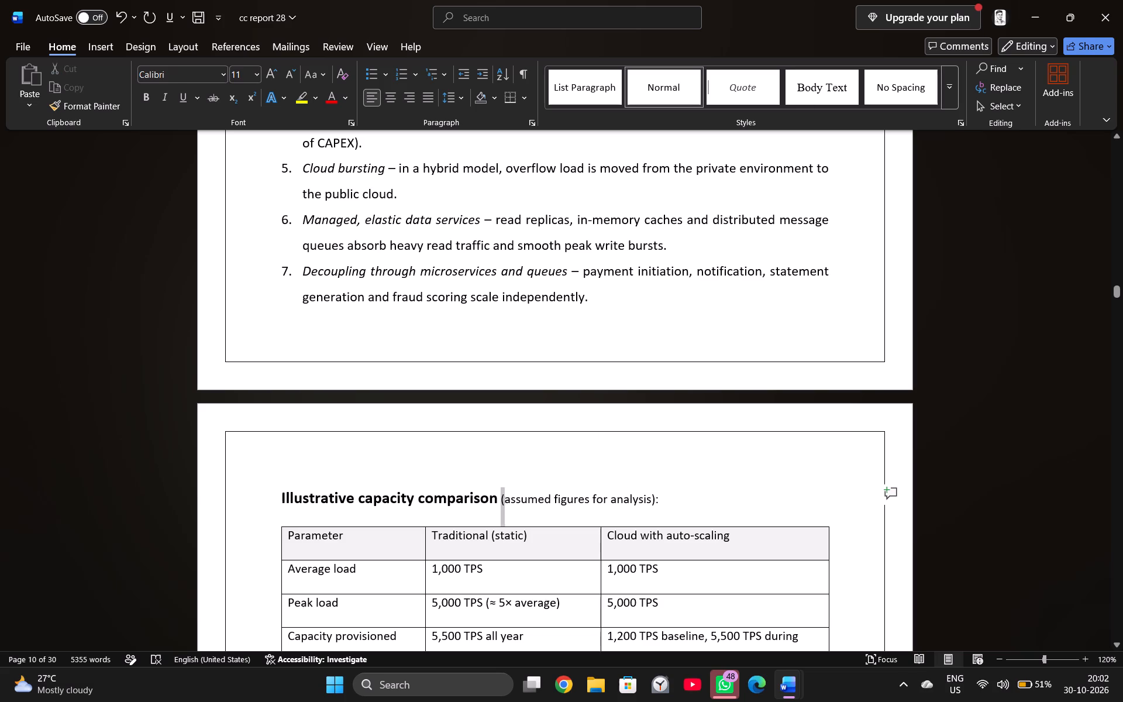
left_click_drag(521, 490, 658, 489)
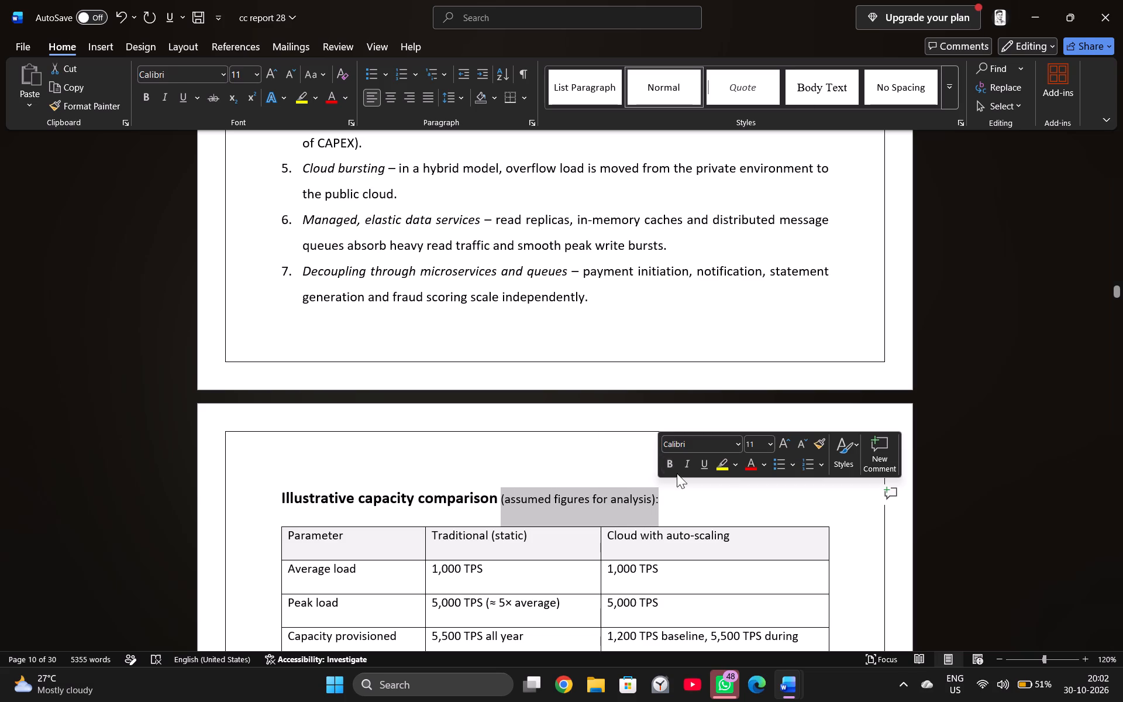
left_click(775, 444)
left_click(769, 445)
left_click(759, 232)
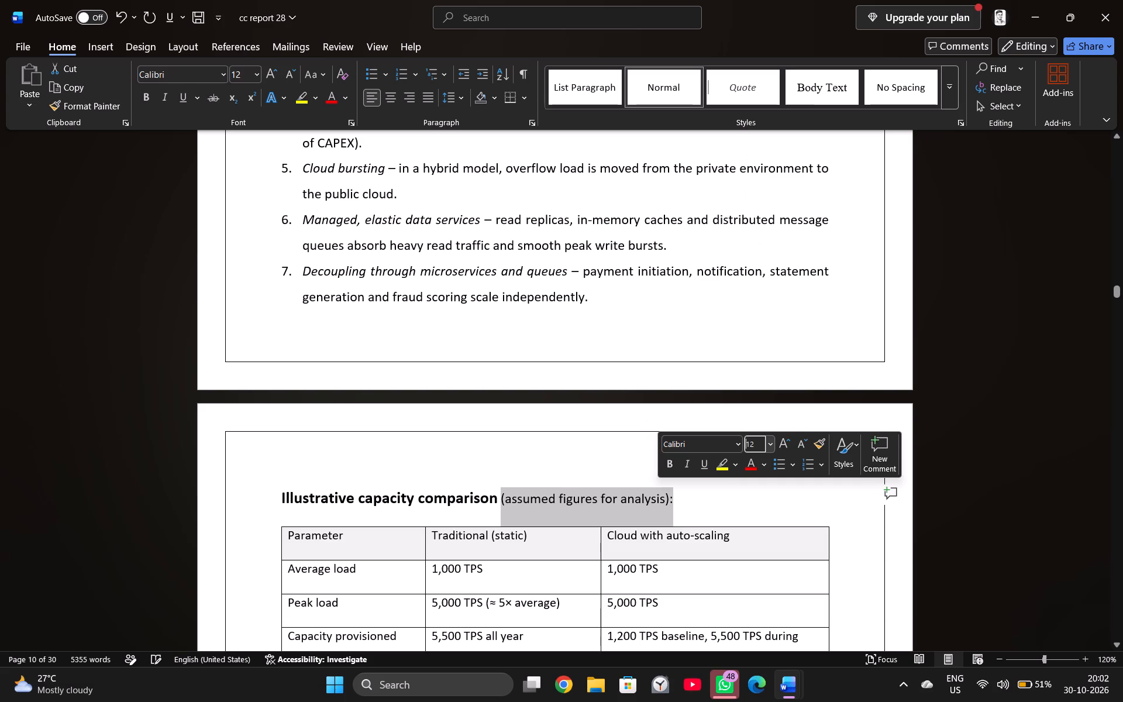
Set all text in the capacity comparison table on page 10 to font size 12.
left_click(492, 452)
scroll(494, 459, "down", 6)
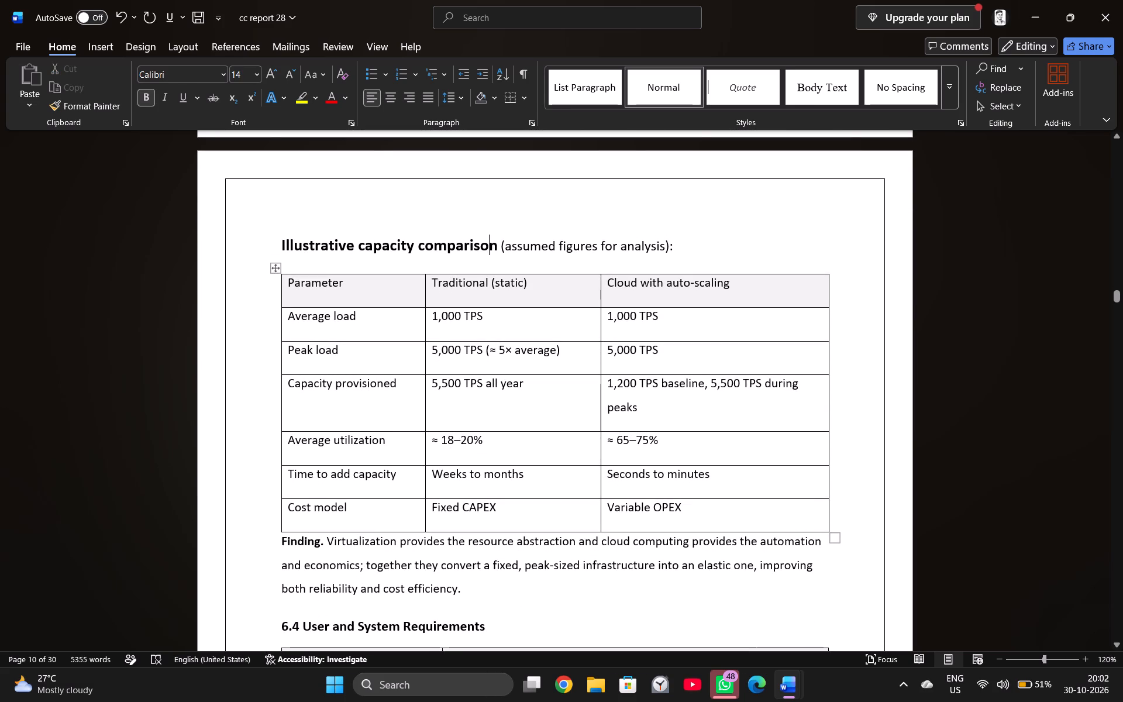
left_click_drag(288, 281, 757, 506)
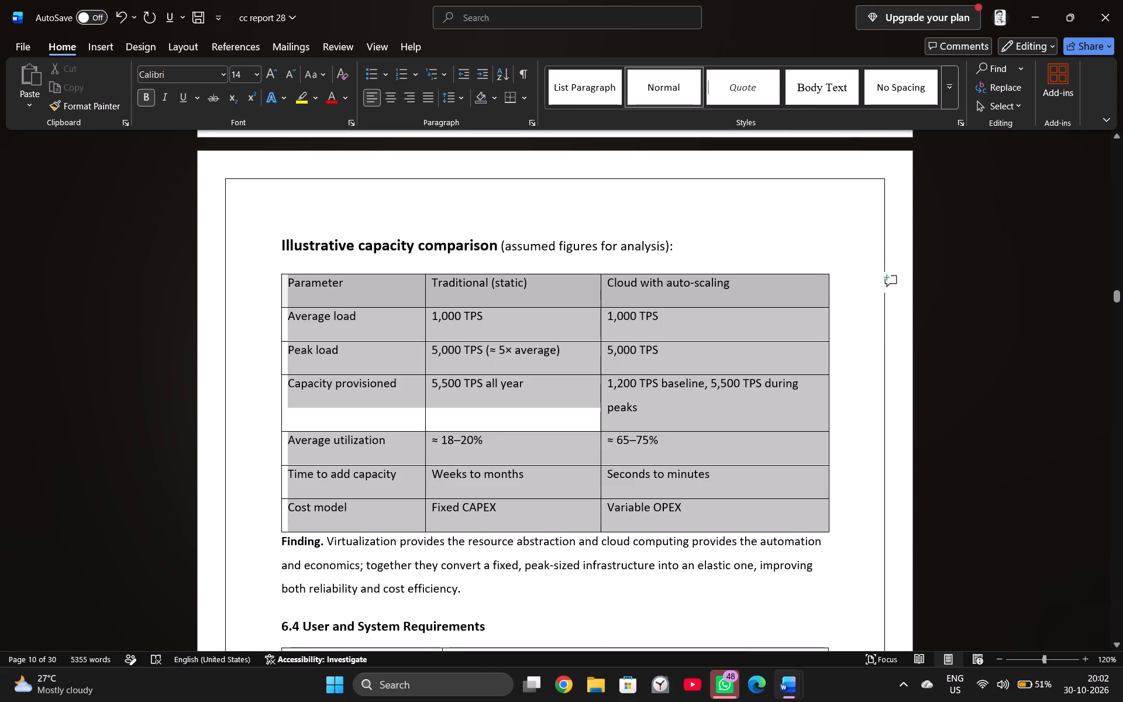
left_click_drag(757, 506, 757, 506)
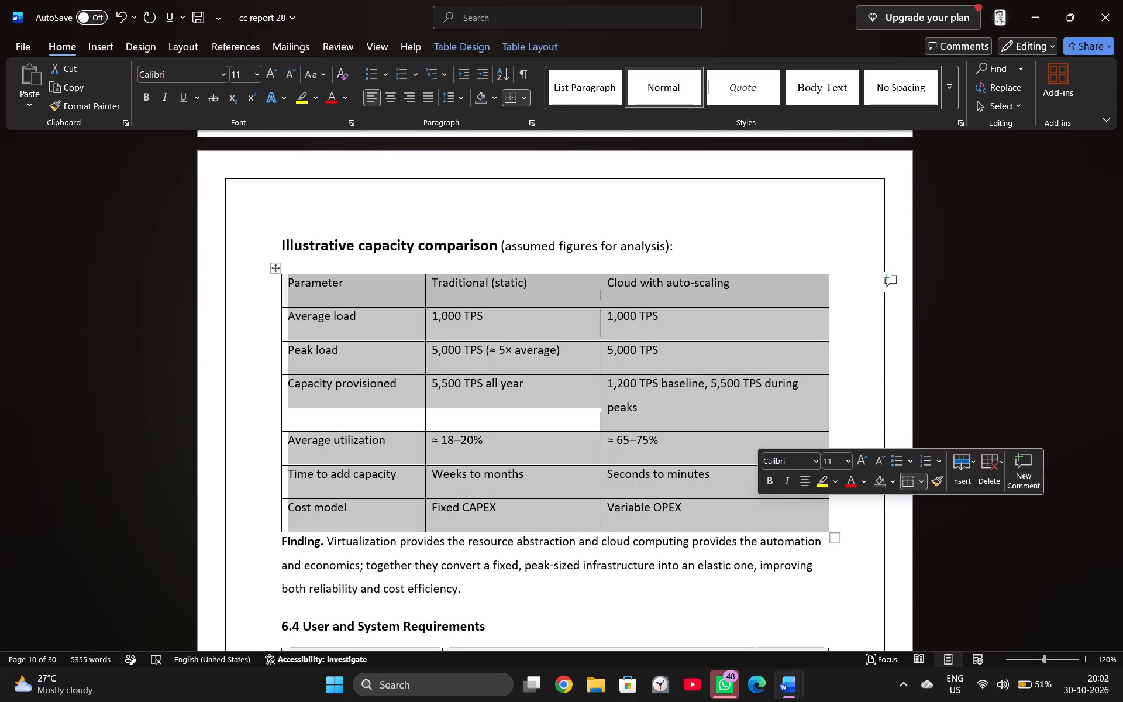
left_click(846, 463)
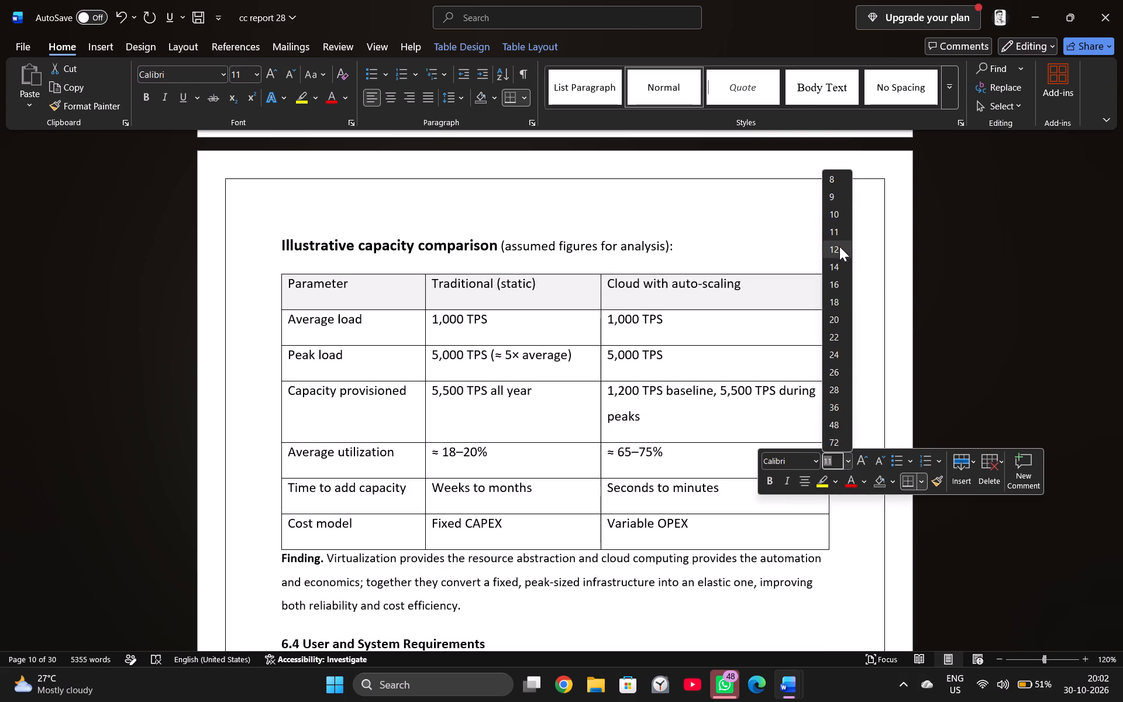
left_click(839, 246)
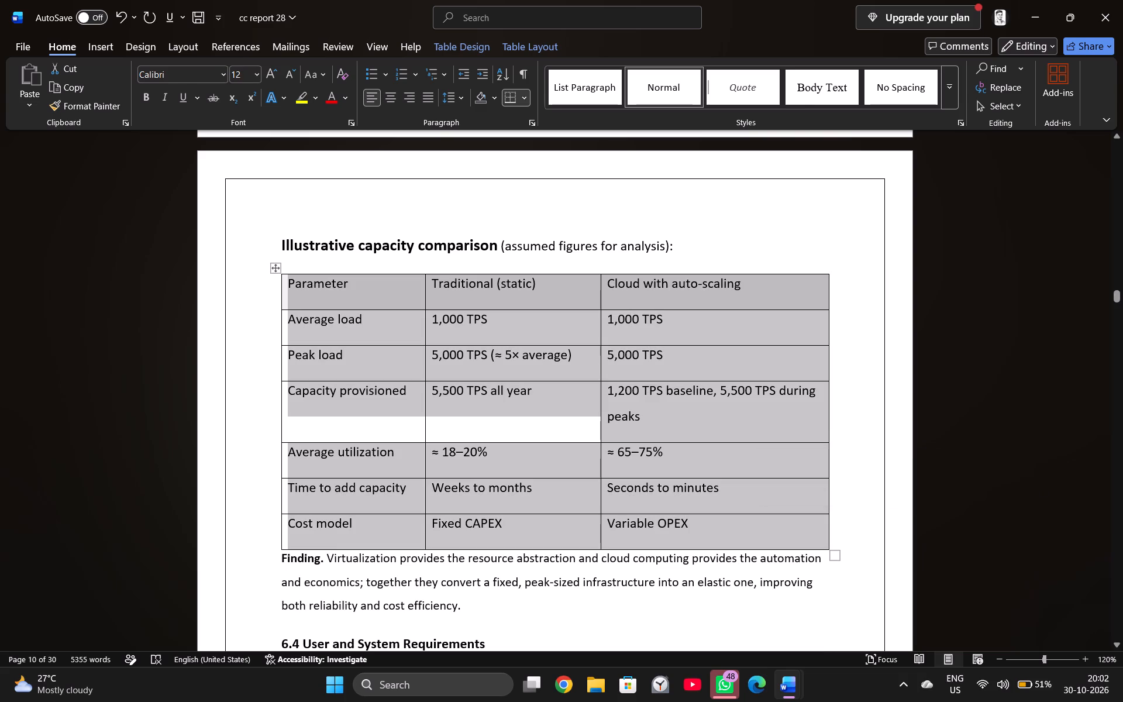
left_click(769, 235)
Set the bold "Finding" label below the capacity comparison table to font size 14 and replace its period with a colon.
scroll(586, 428, "up", 4)
scroll(585, 428, "down", 2)
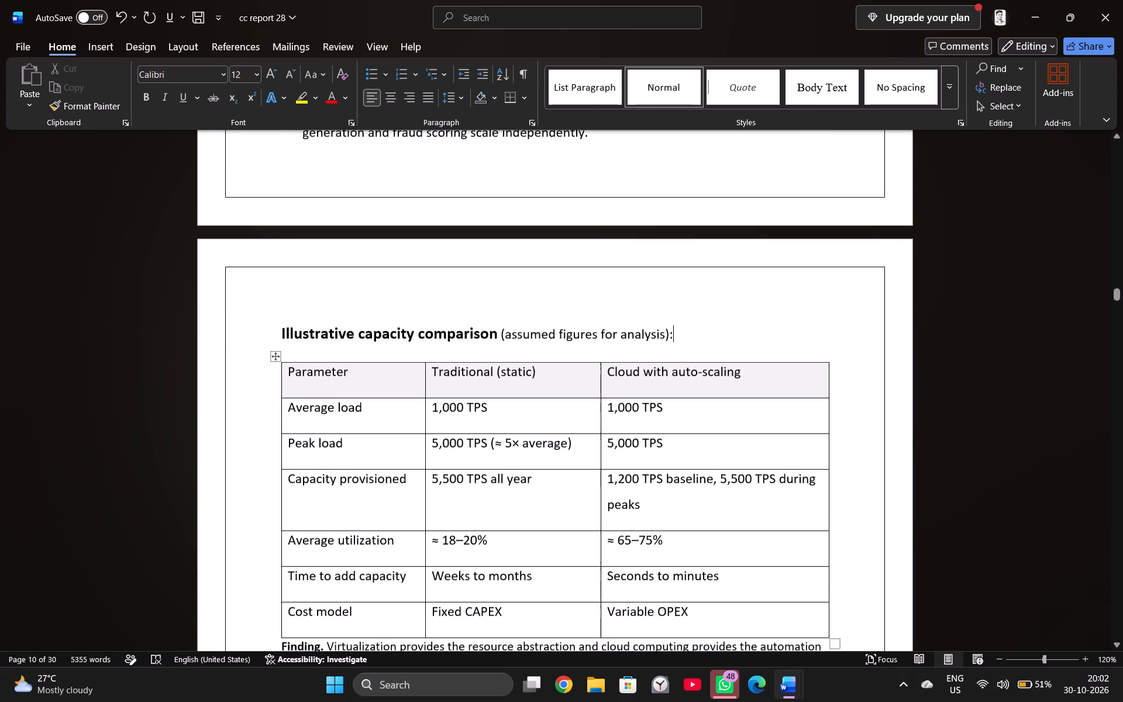
scroll(585, 428, "down", 5)
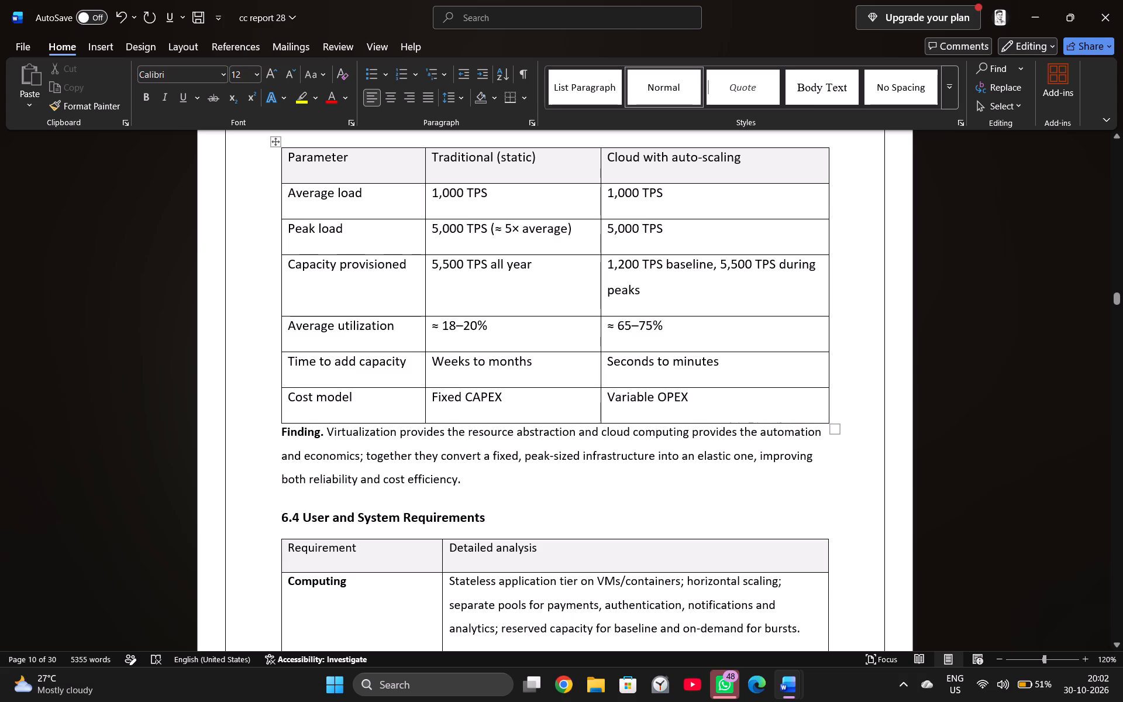
left_click_drag(278, 433, 339, 421)
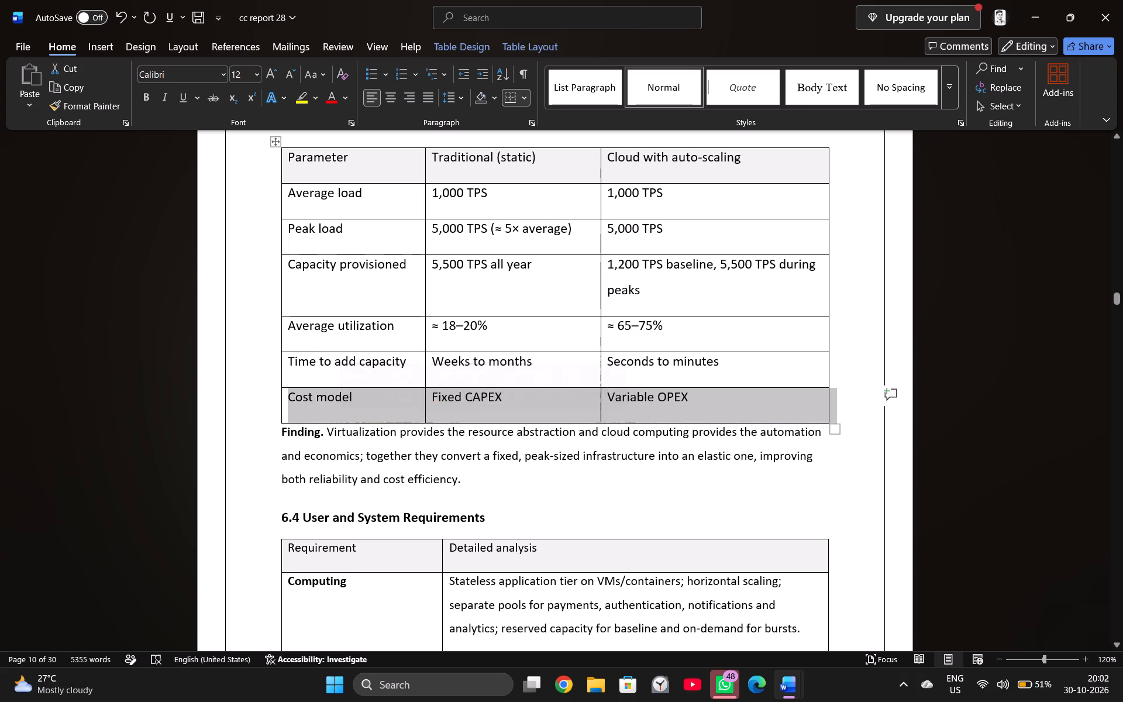
left_click(273, 444)
left_click_drag(280, 431, 320, 431)
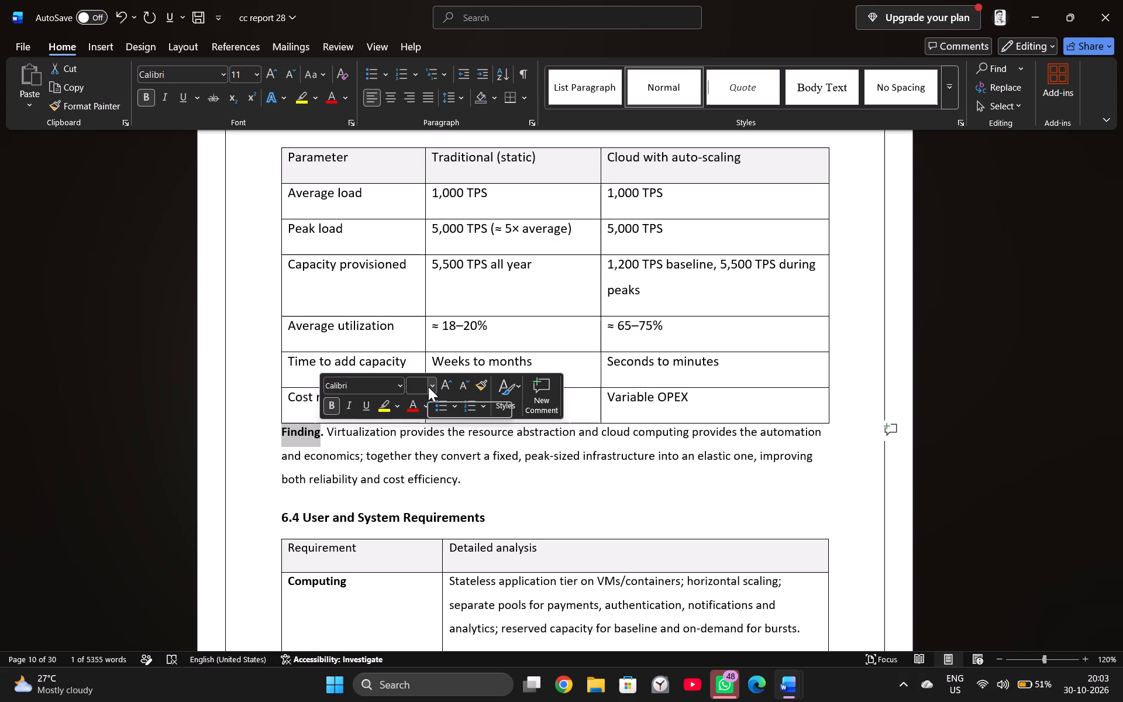
left_click(428, 387)
left_click(418, 197)
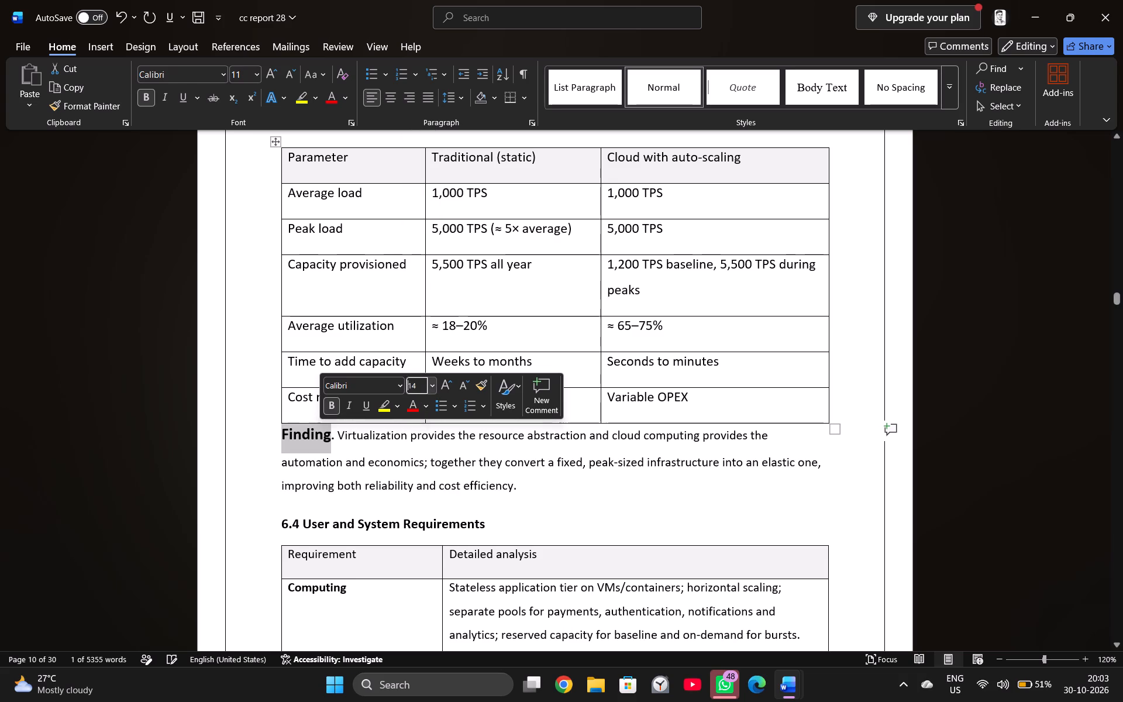
left_click(333, 444)
key("BackSpace")
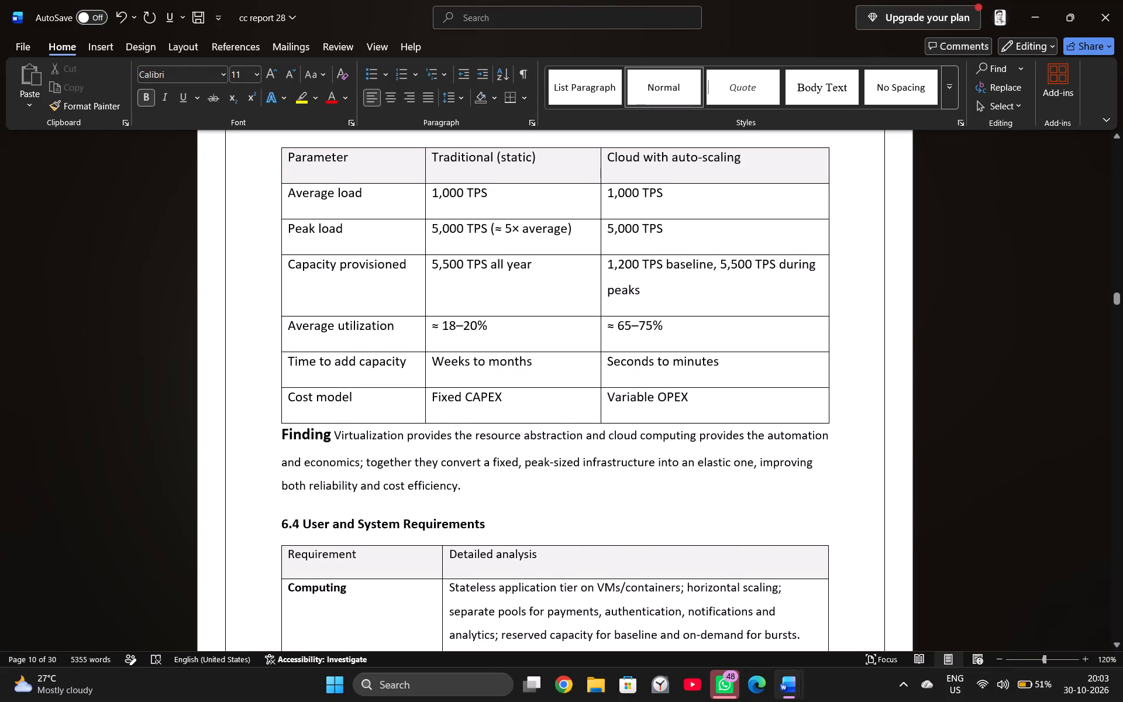
key("shift+colon")
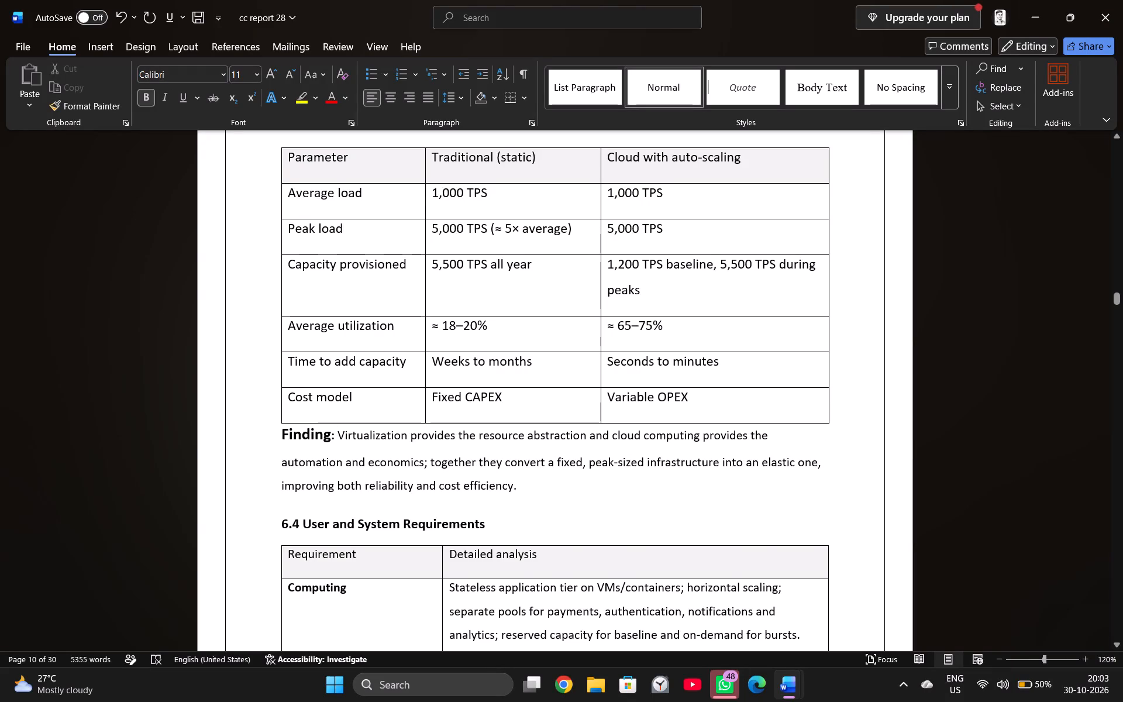
Set the body text of the "Finding" paragraph to font size 12 and justify it.
left_click_drag(336, 432, 530, 485)
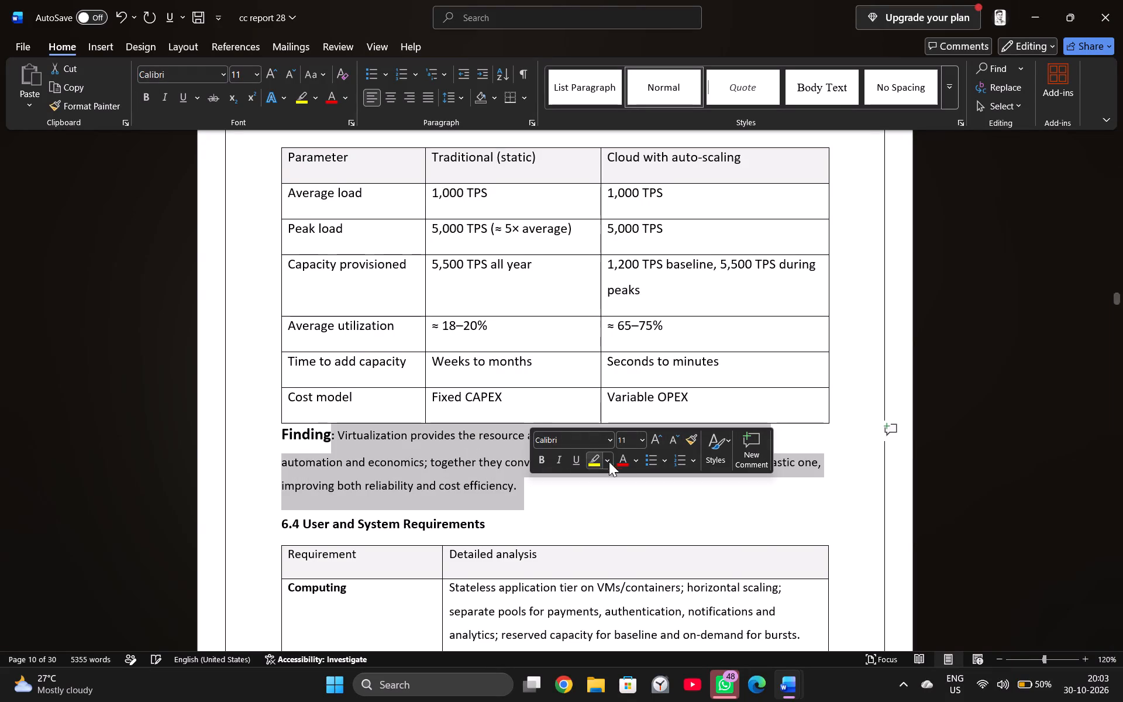
left_click(641, 439)
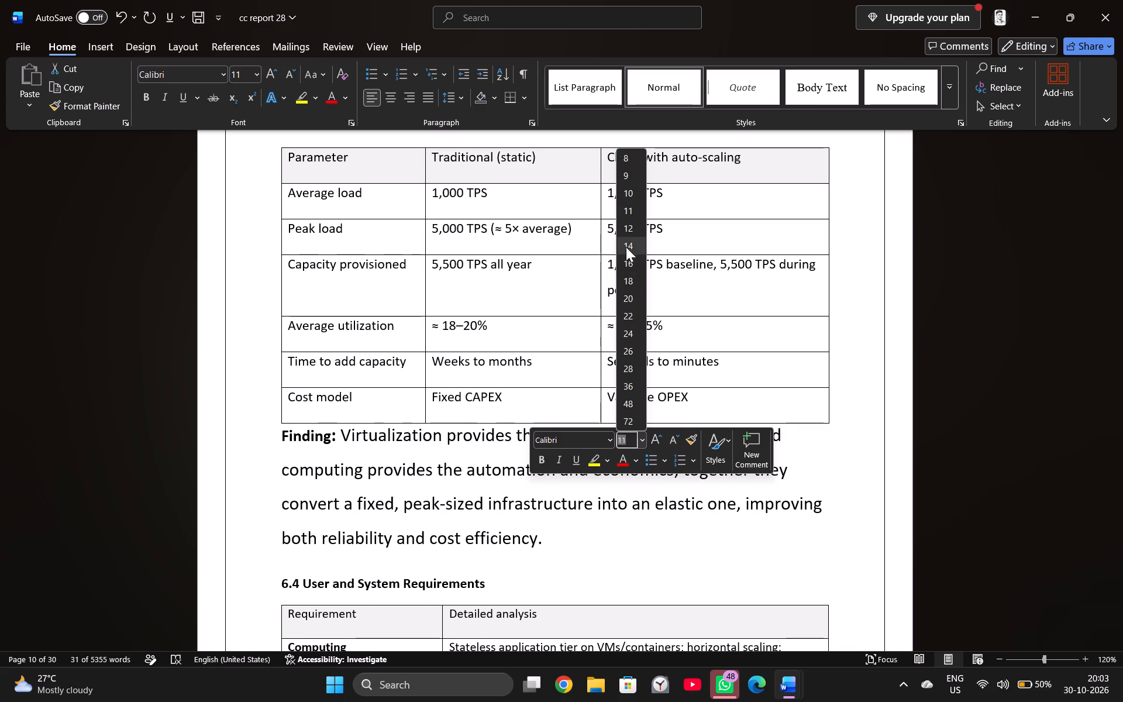
left_click(629, 226)
left_click(831, 510)
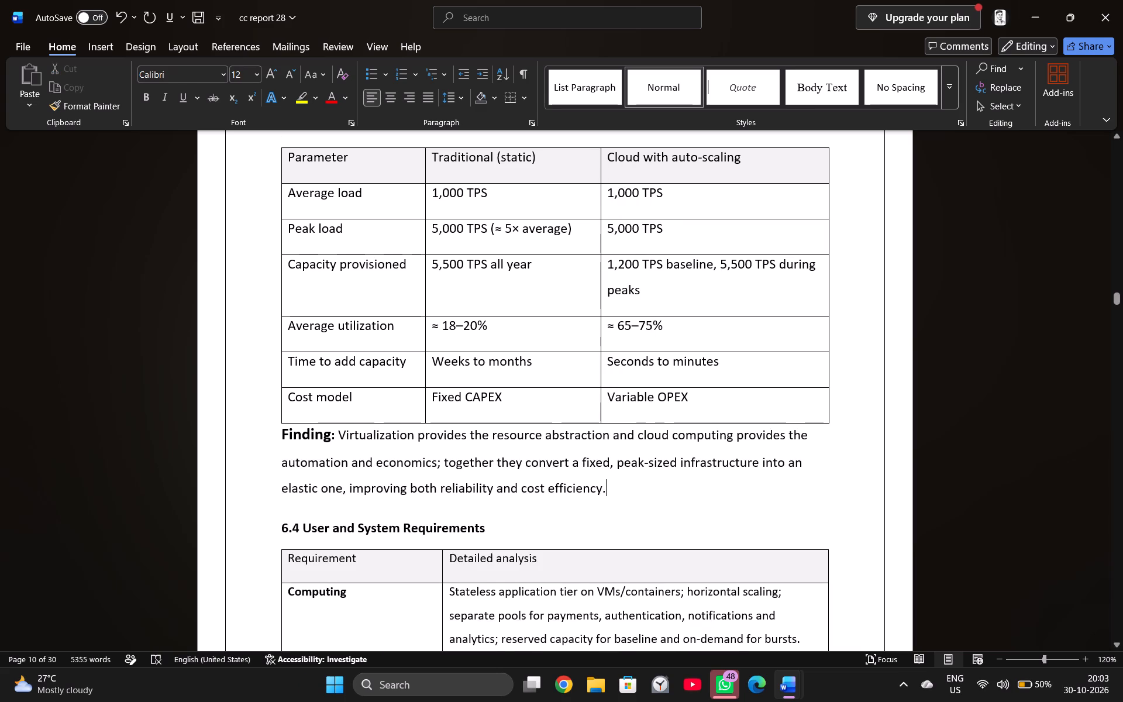
left_click_drag(333, 430, 610, 498)
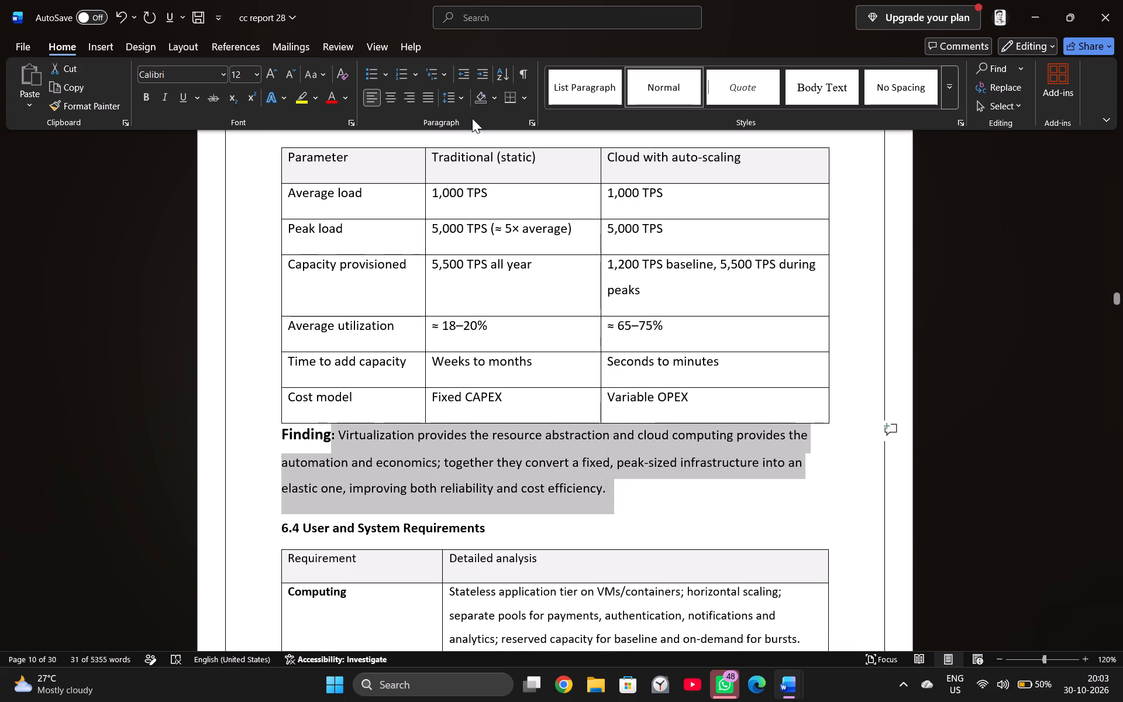
left_click(424, 96)
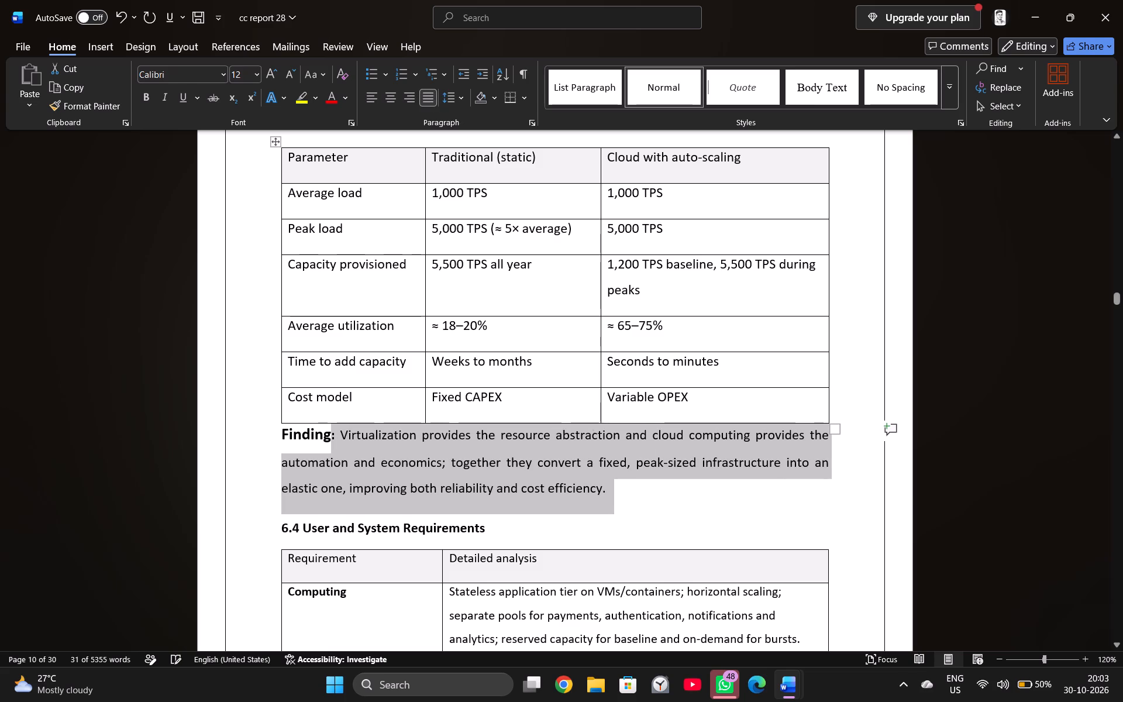
left_click(842, 542)
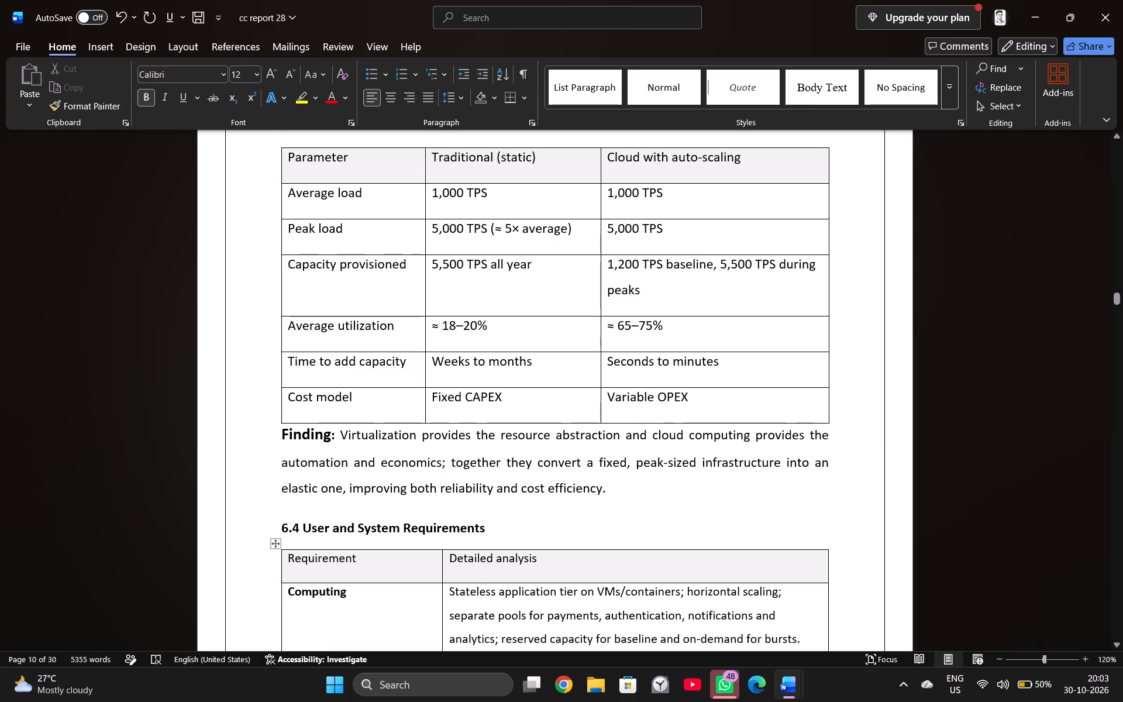
Insert a blank line between the capacity comparison table and the "Finding" paragraph.
left_click(278, 430)
key("Return")
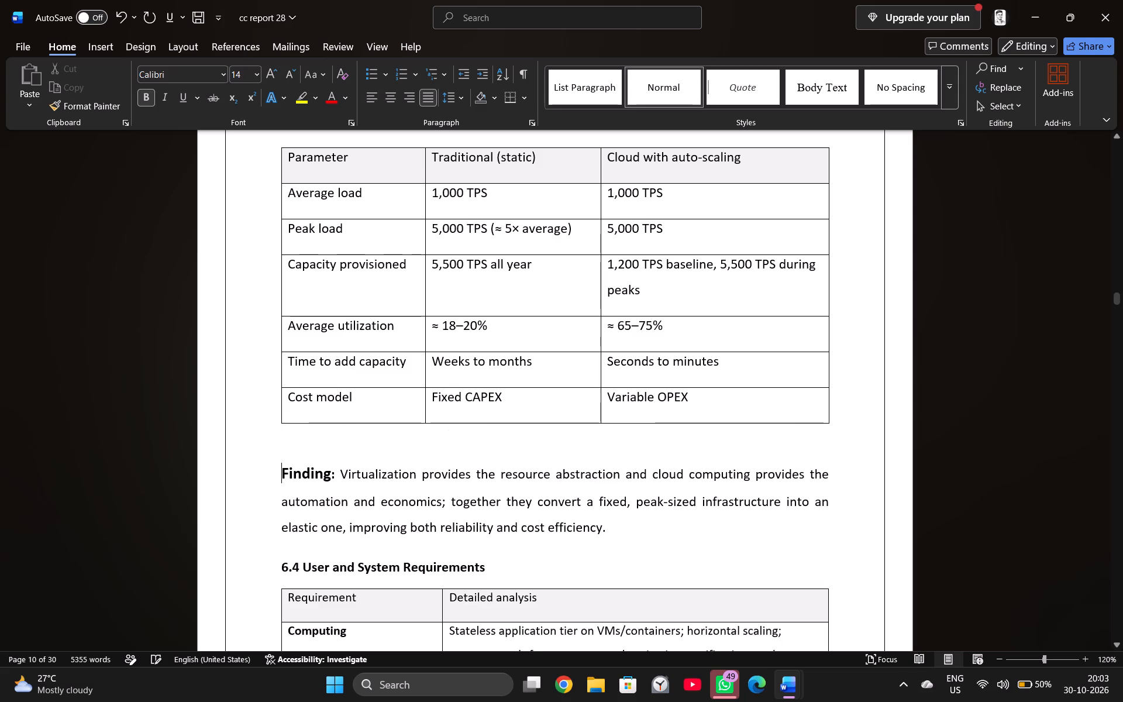
Set the entire "Finding:" label, including its colon, to font size 14.
scroll(390, 443, "down", 1)
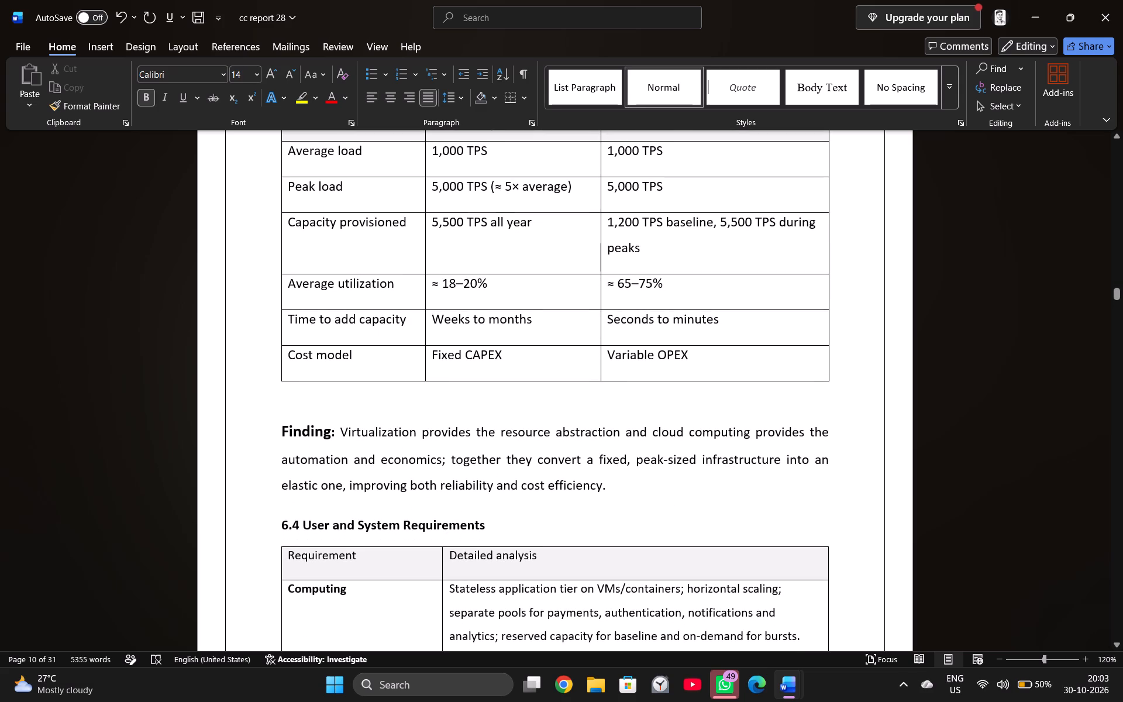
scroll(368, 436, "up", 11)
scroll(368, 485, "down", 10)
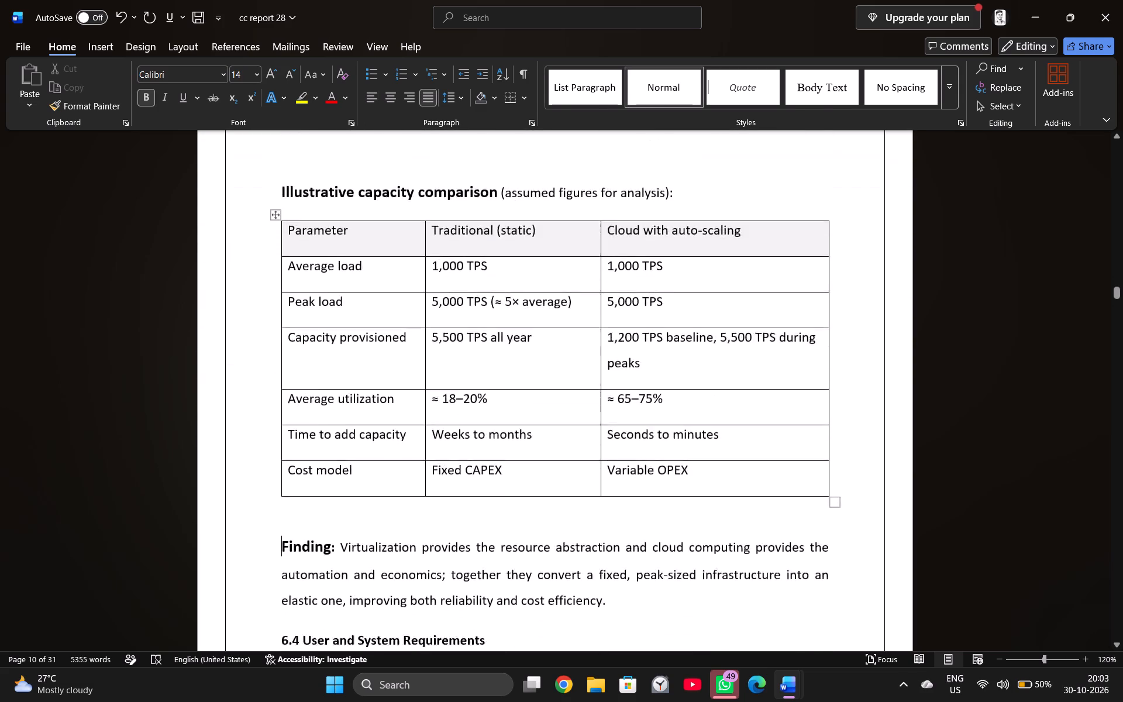
scroll(368, 485, "down", 1)
left_click_drag(338, 427, 636, 487)
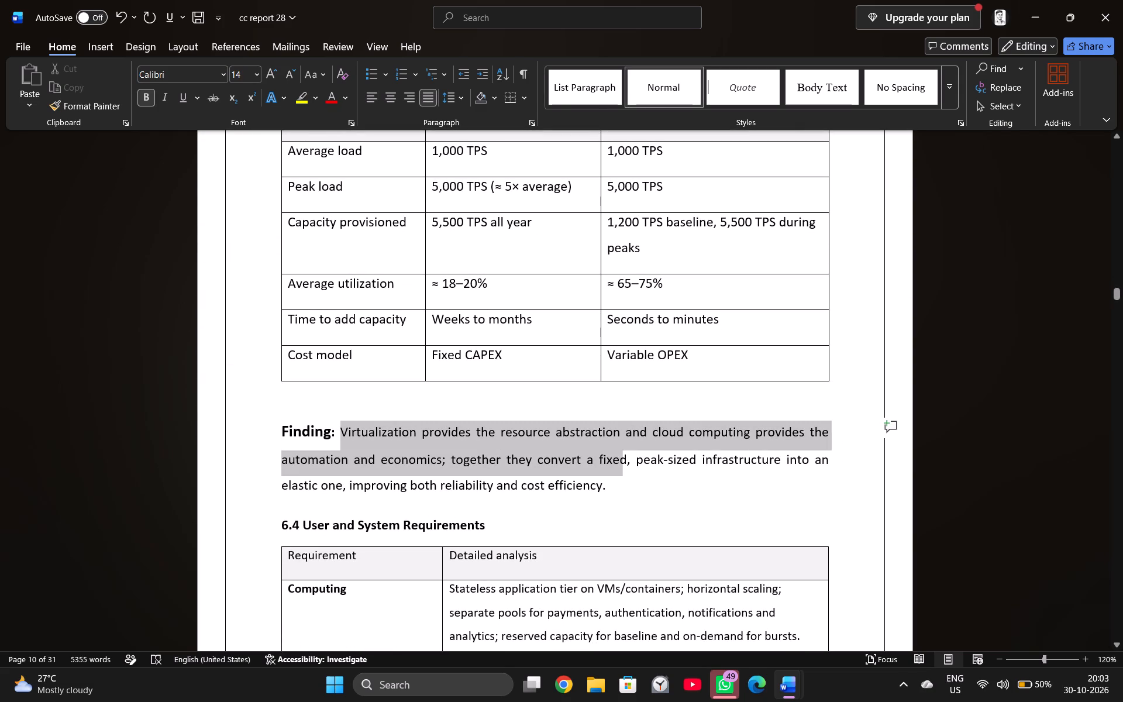
left_click_drag(636, 487, 636, 487)
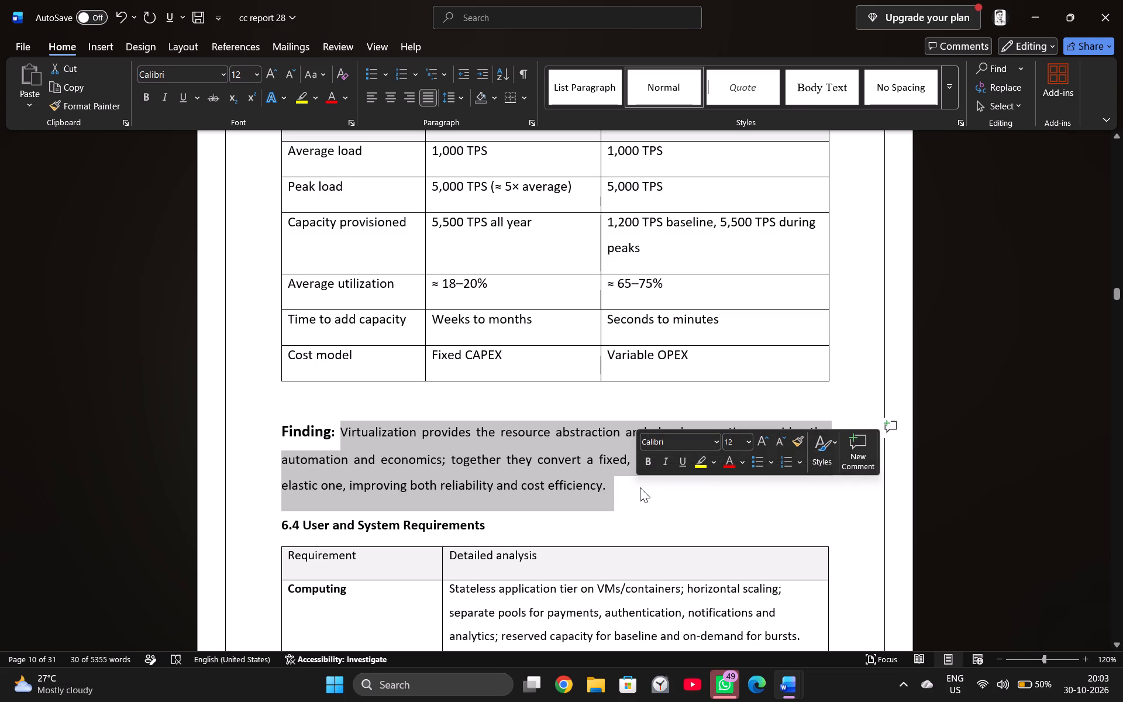
left_click(657, 505)
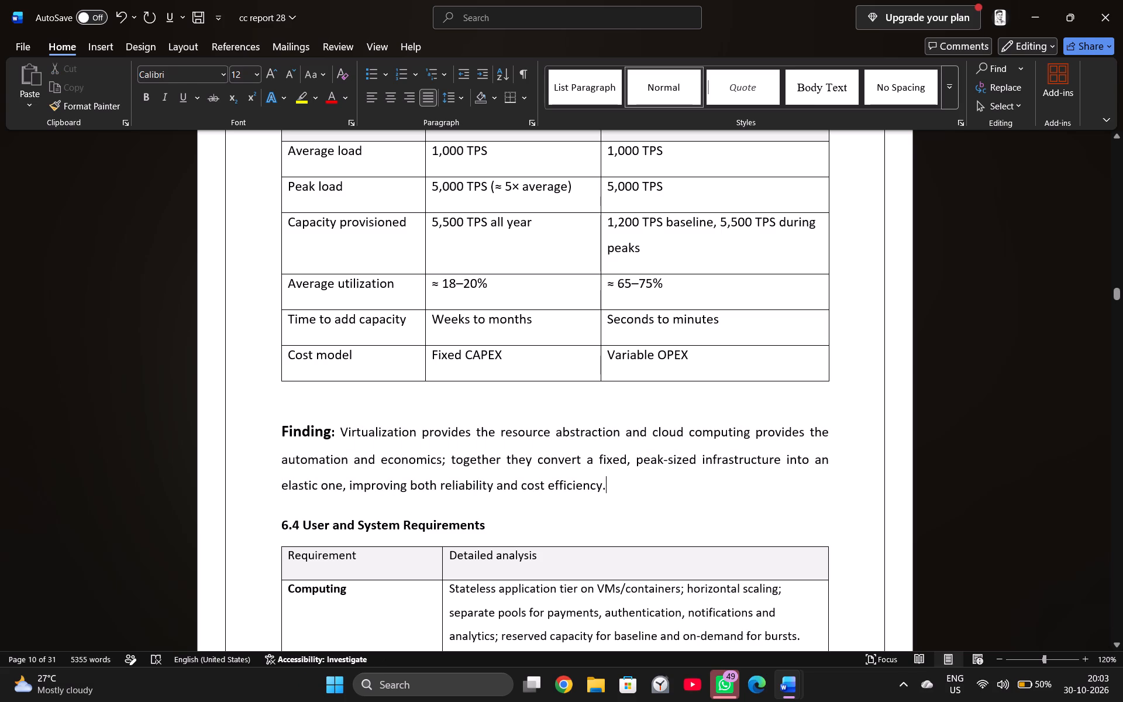
left_click_drag(275, 427, 342, 438)
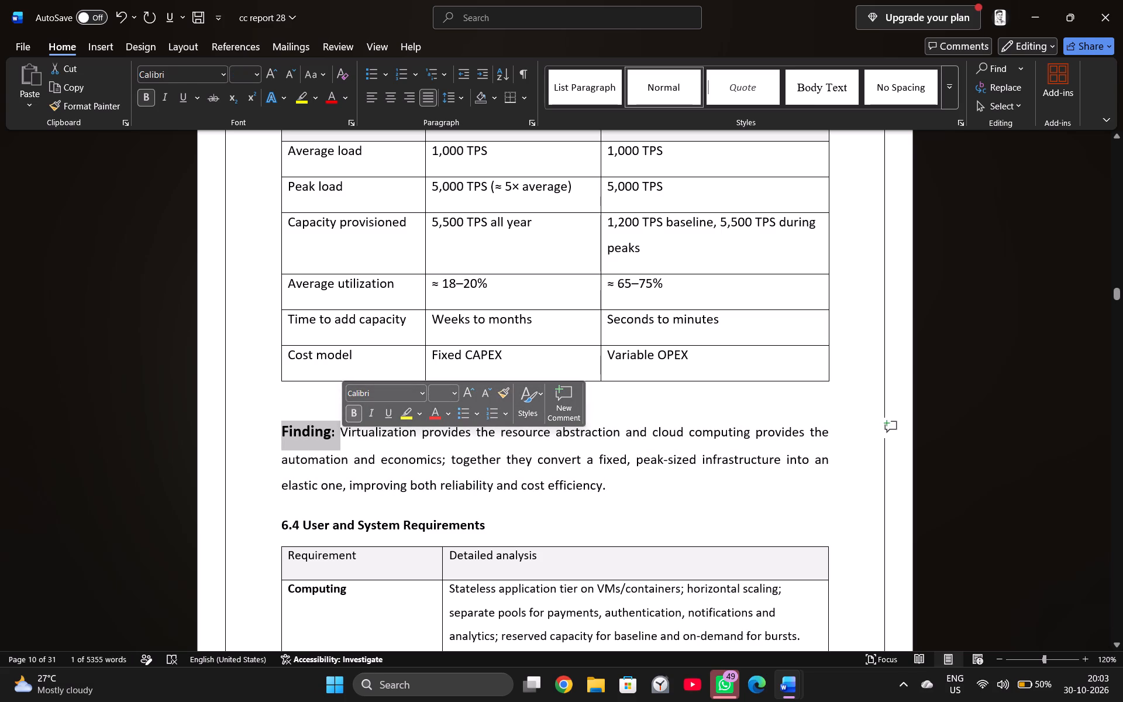
left_click(456, 393)
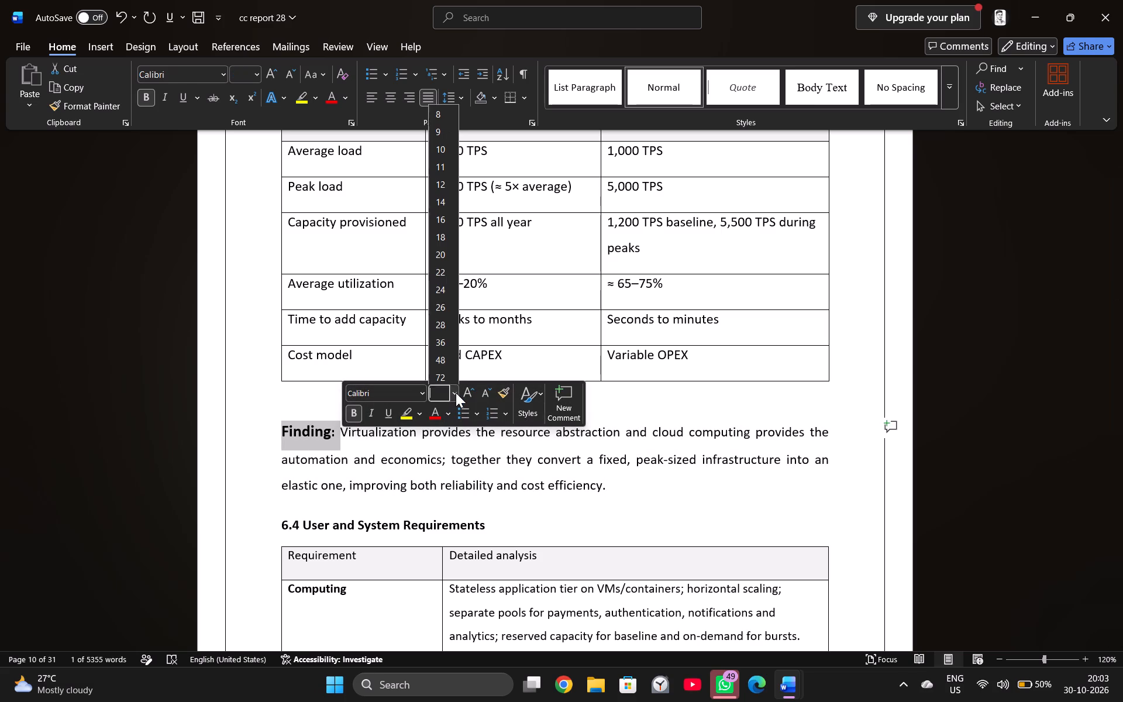
left_click(445, 197)
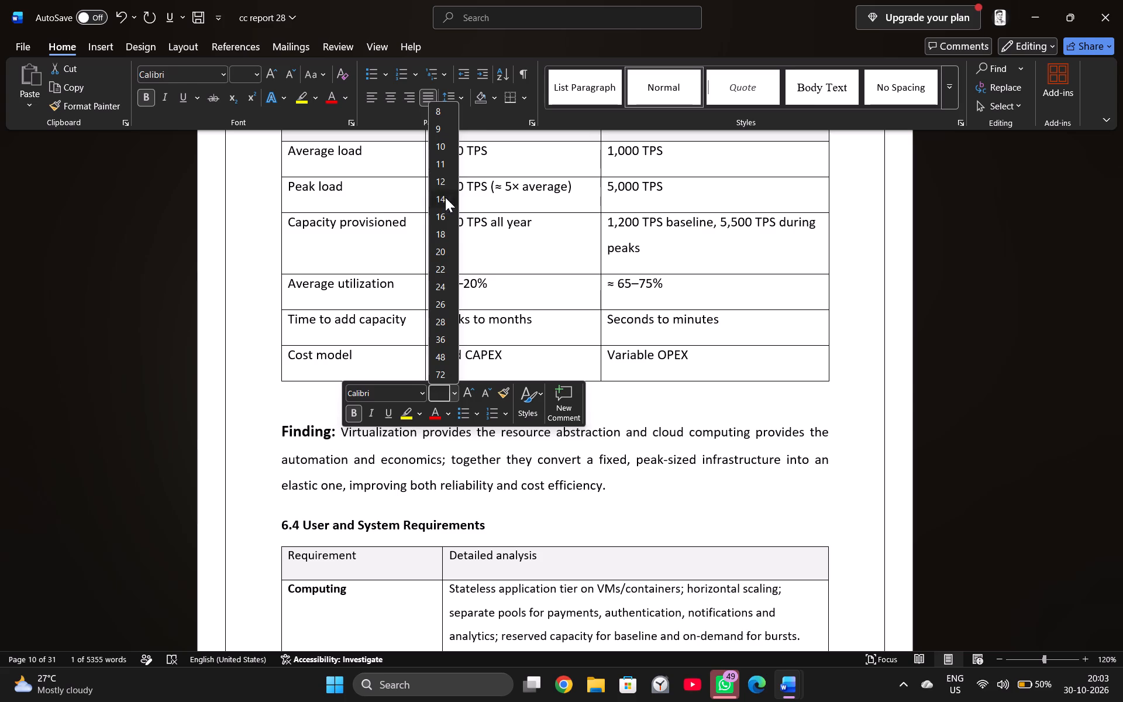
left_click(763, 526)
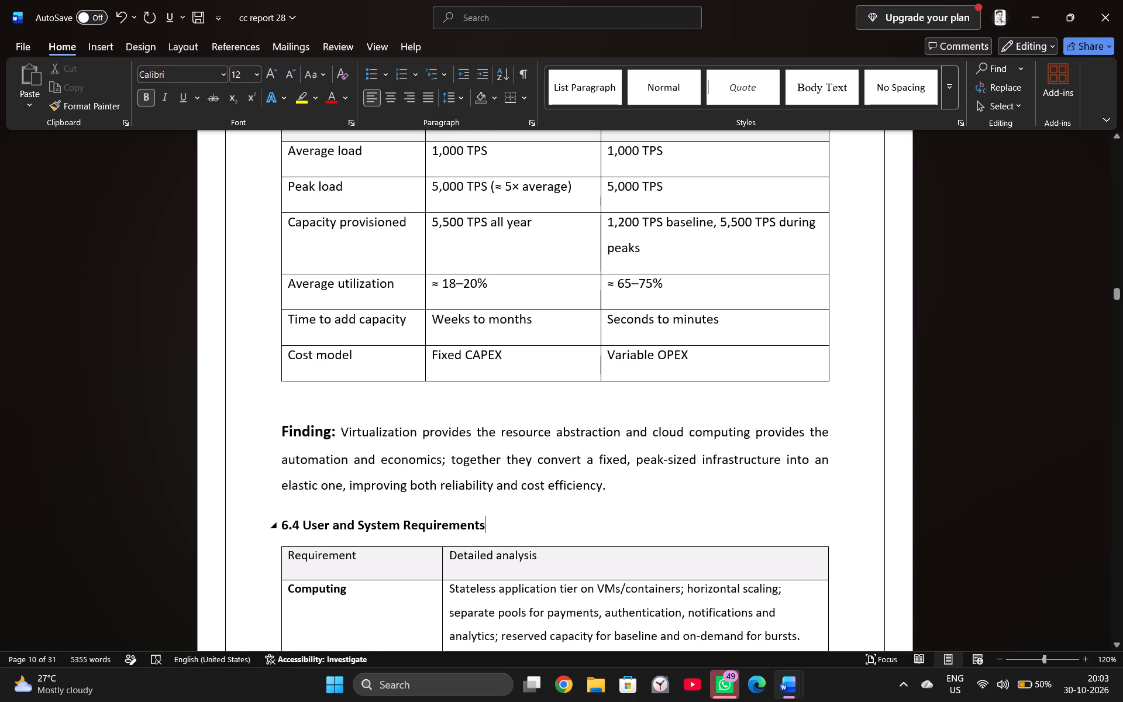
Set the "6.4 User and System Requirements" heading to font size 14.
left_click_drag(279, 521, 476, 506)
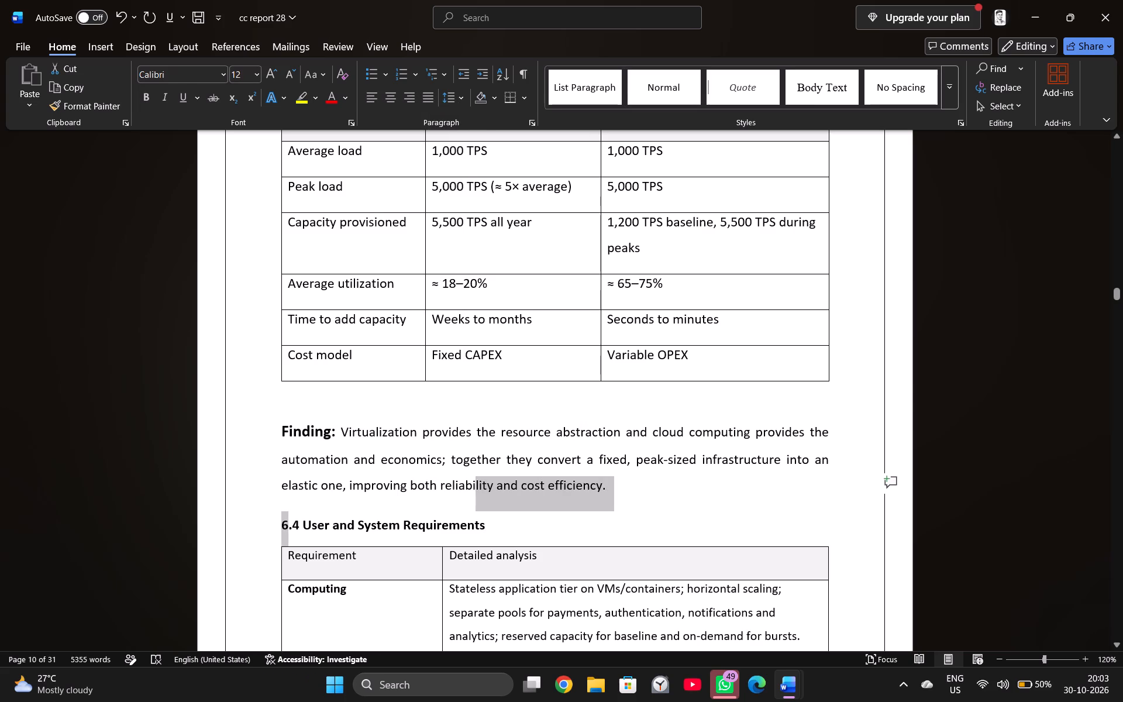
left_click(567, 532)
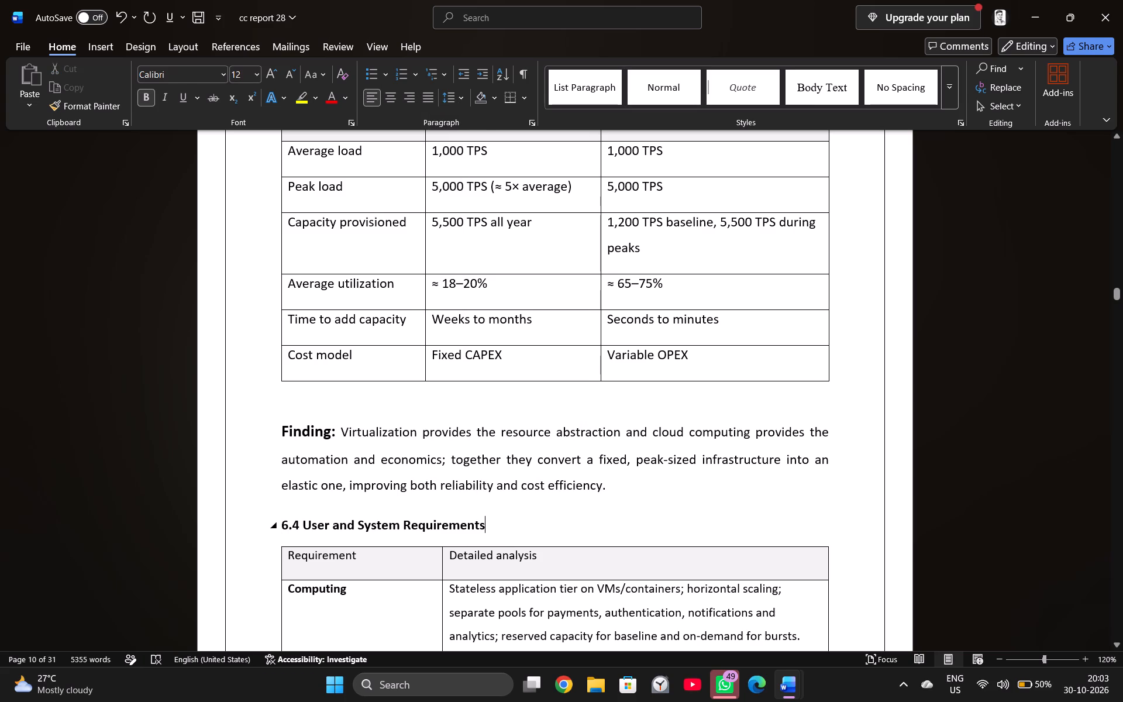
left_click_drag(281, 524, 459, 525)
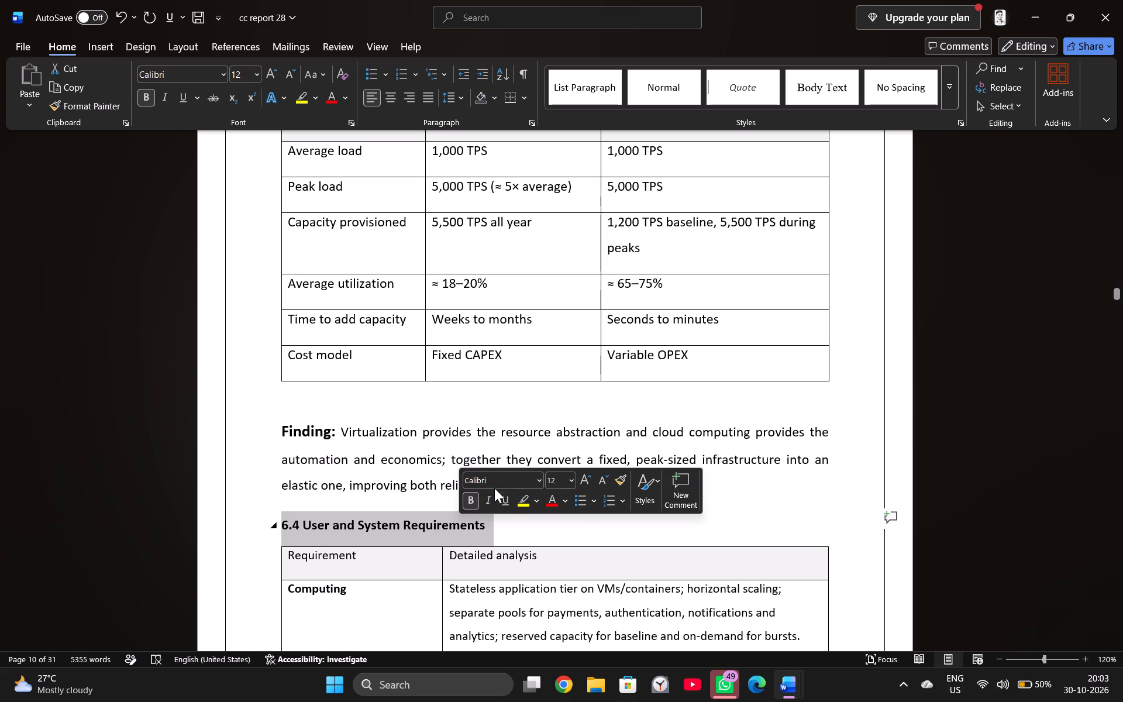
left_click(574, 475)
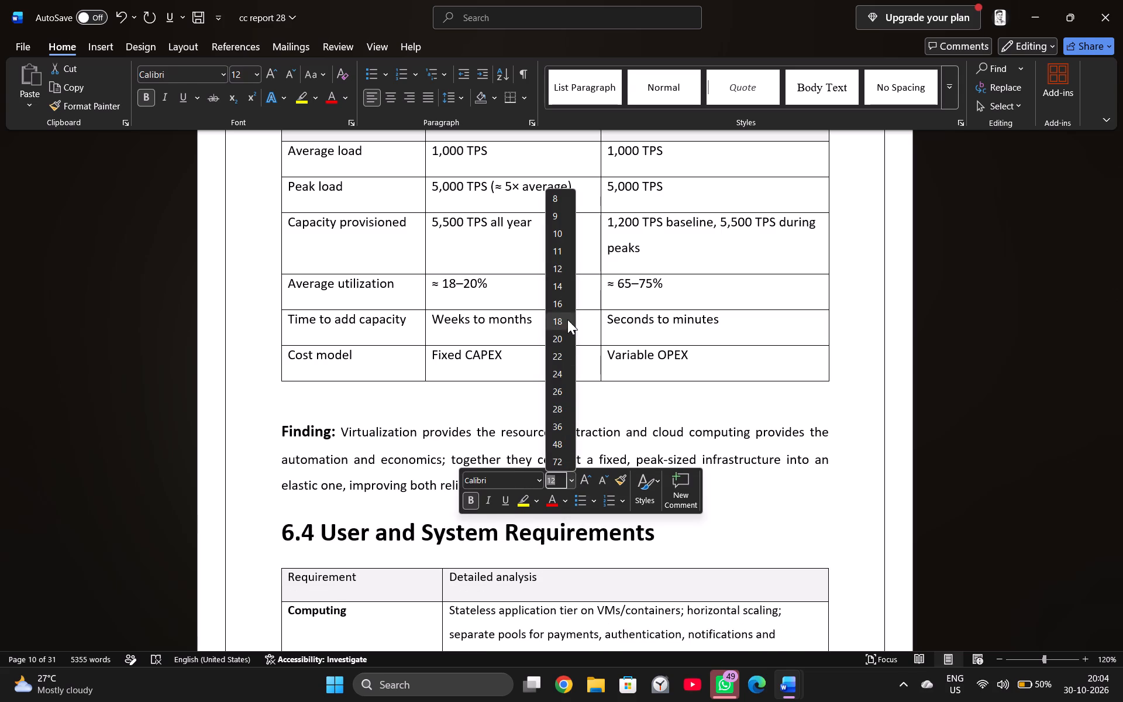
left_click(558, 284)
left_click(758, 486)
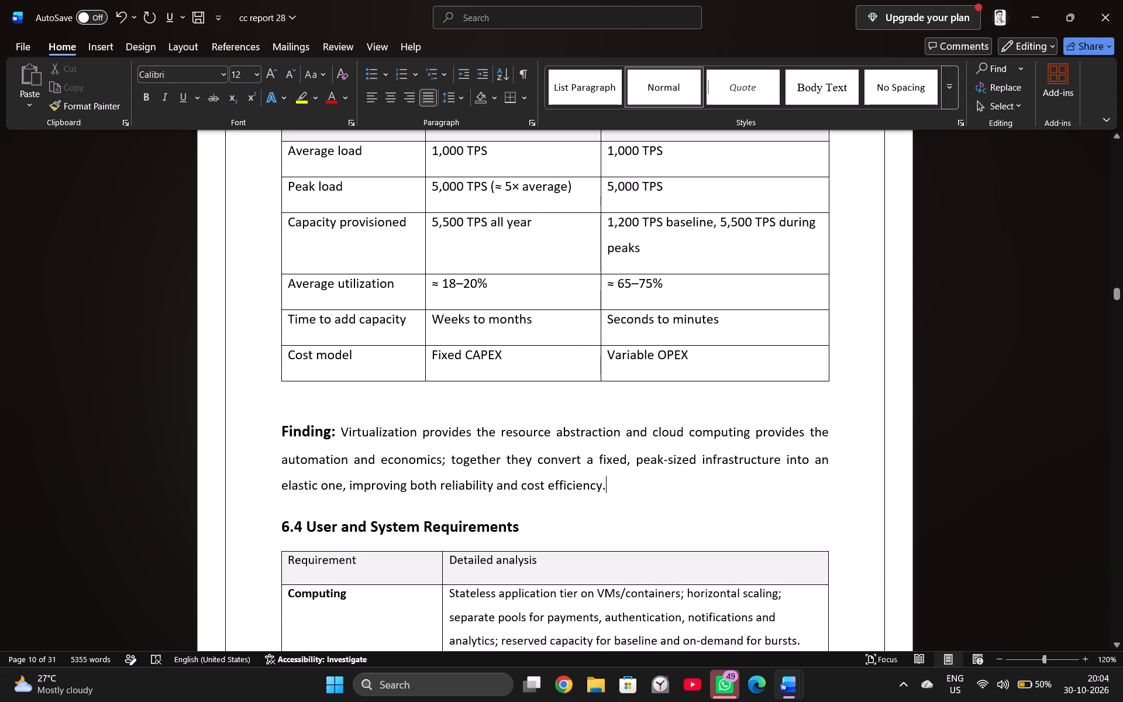
Set the header, "Computing" and "Storage" rows of the 6.4 User and System Requirements table to font size 12.
scroll(404, 567, "down", 5)
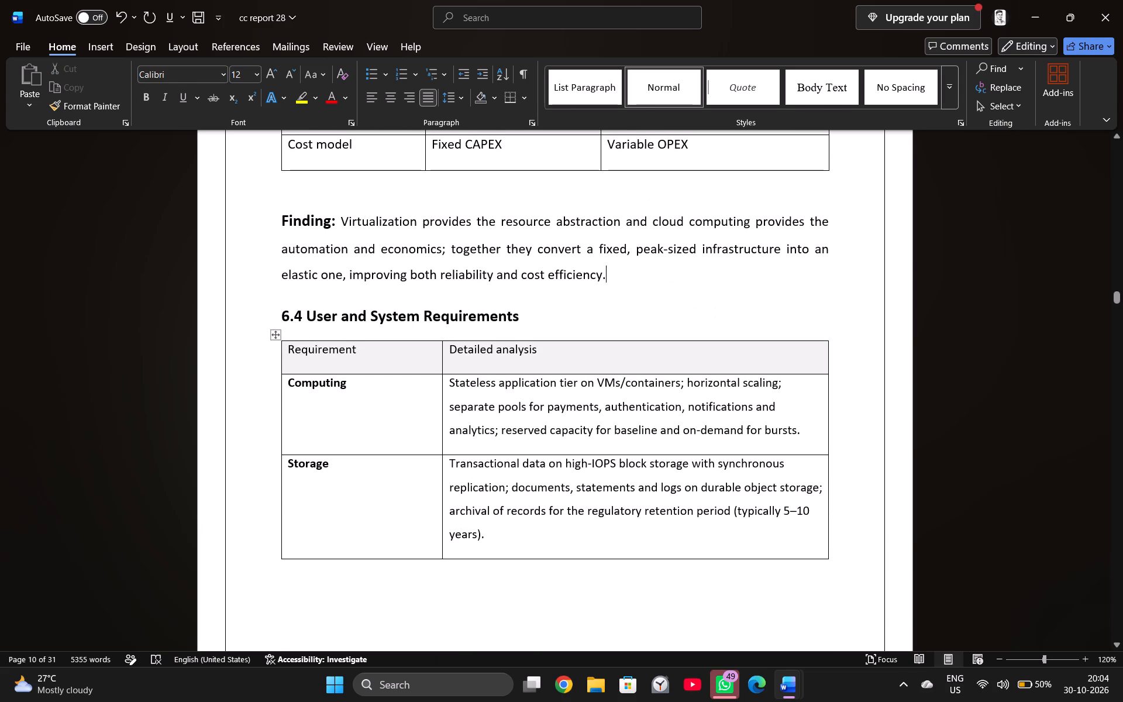
left_click_drag(284, 345, 693, 505)
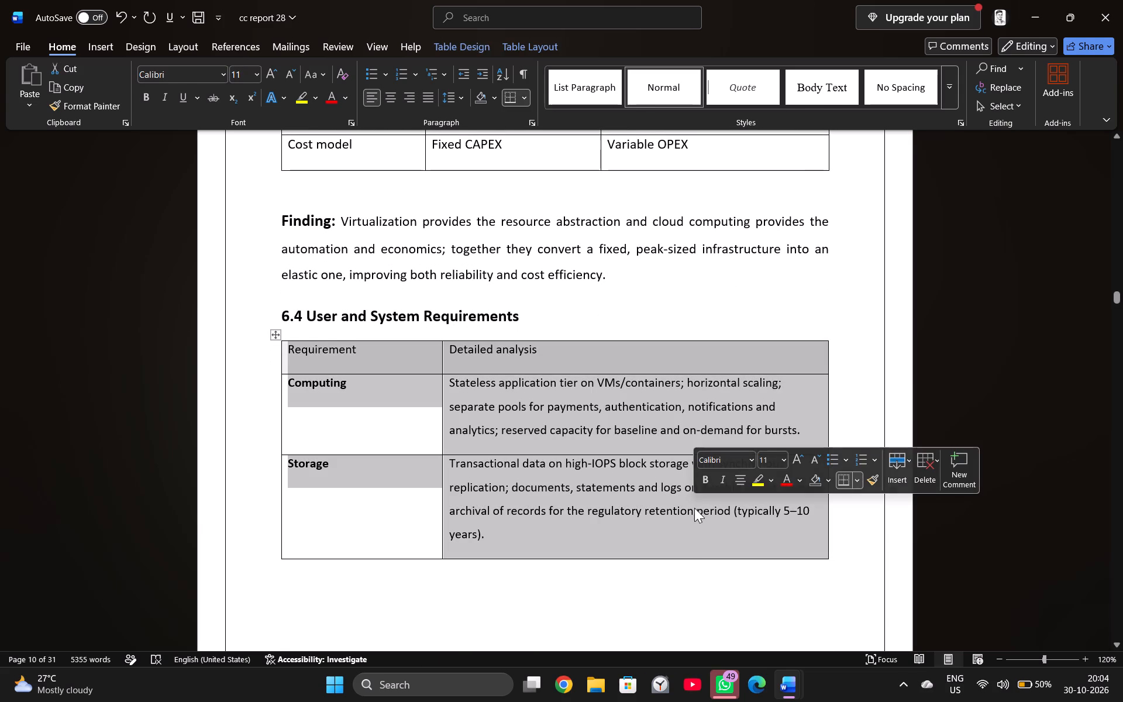
left_click(780, 462)
left_click(763, 251)
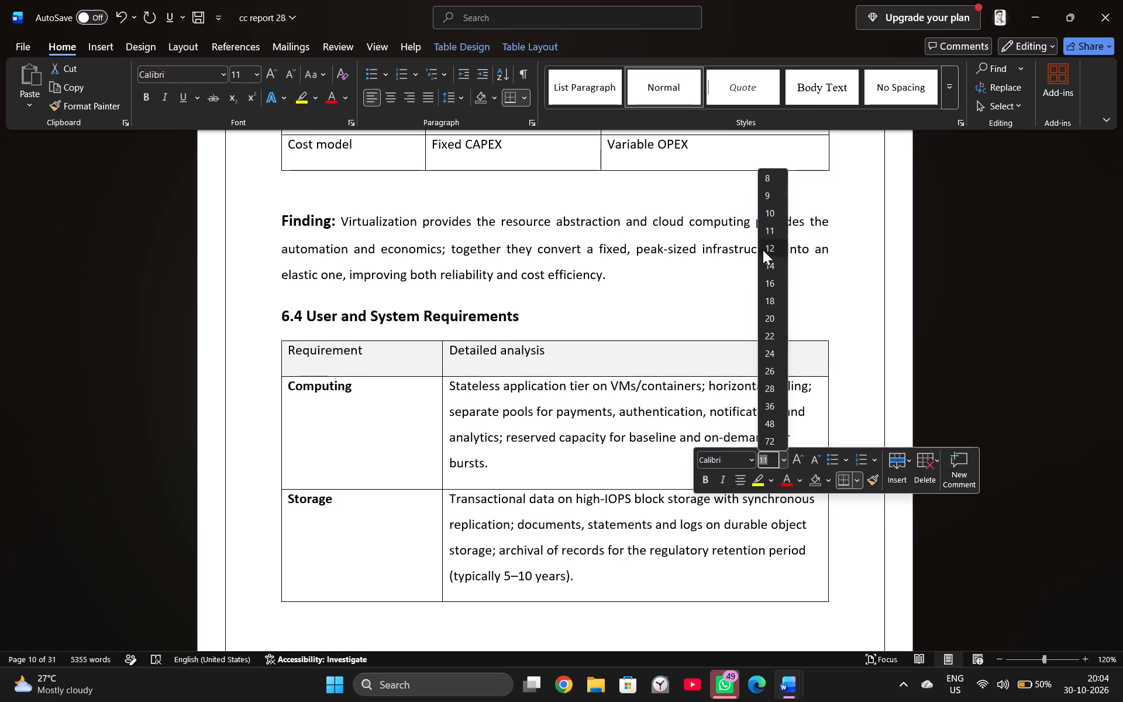
left_click(832, 300)
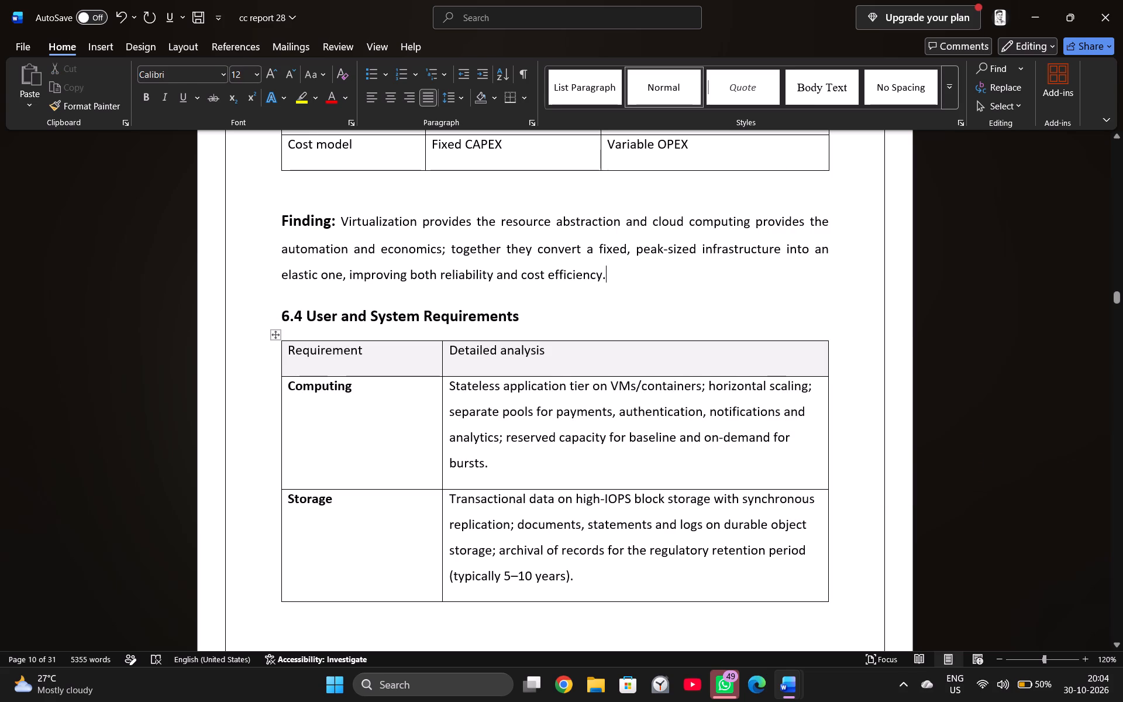
Set the remaining rows of the 6.4 requirements table, from "Network" through "Disaster recovery", to font size 12.
scroll(564, 526, "down", 7)
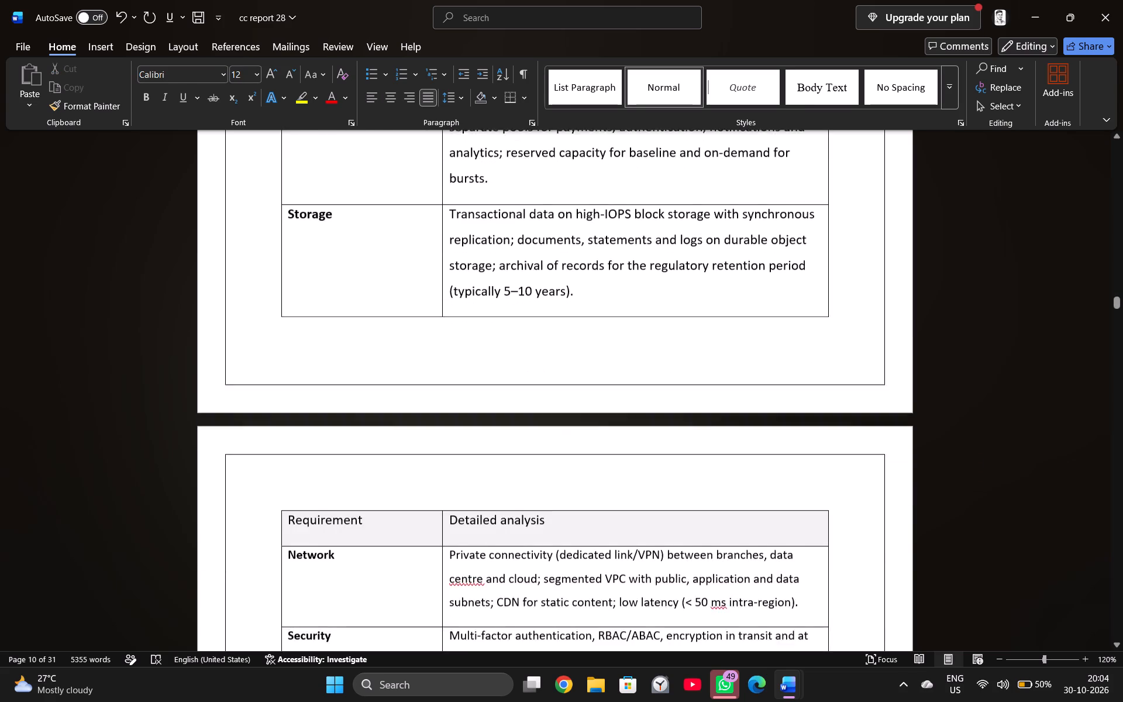
scroll(564, 526, "down", 1)
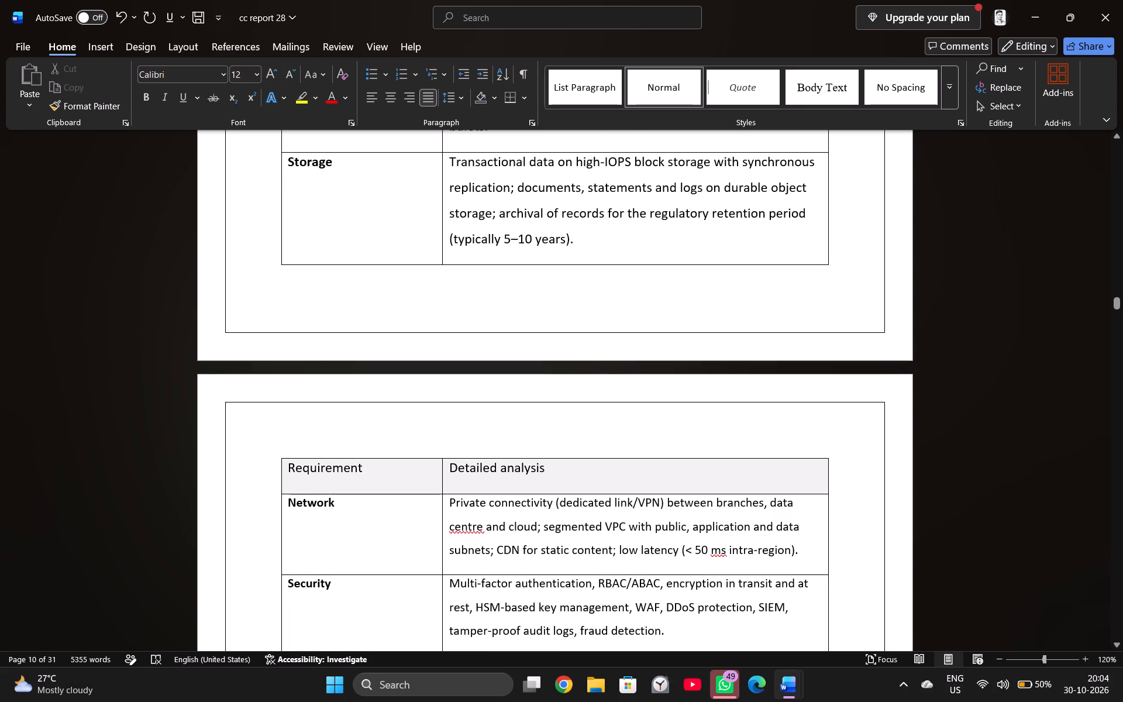
scroll(298, 476, "down", 2)
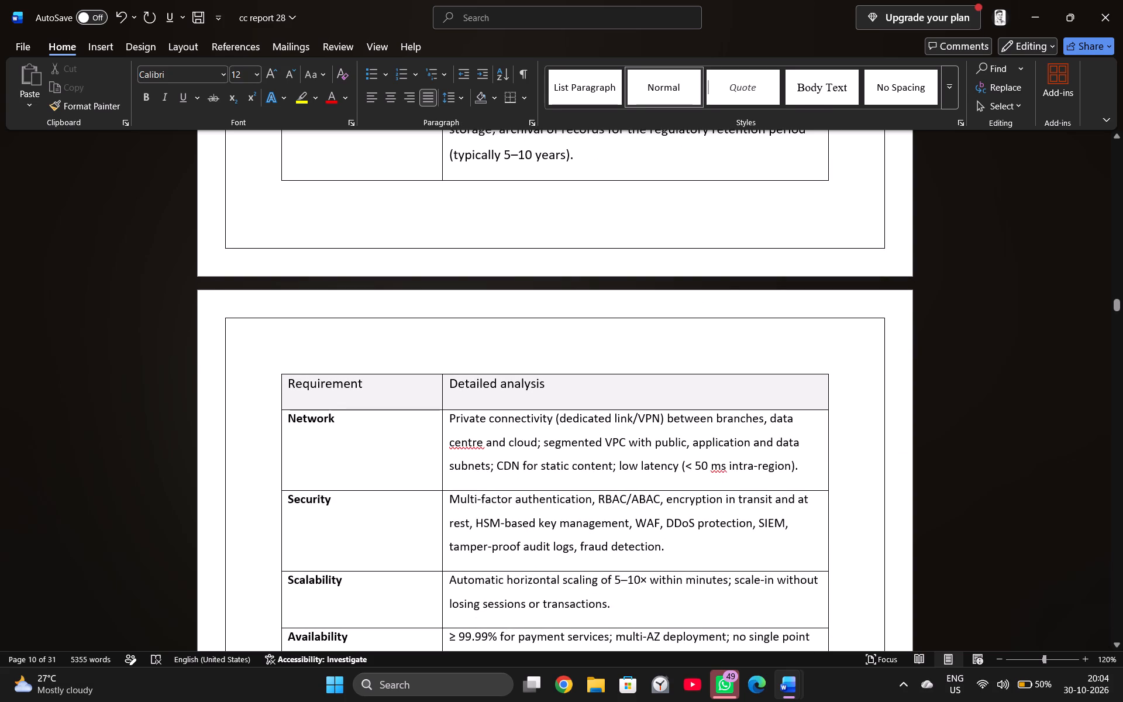
scroll(354, 428, "up", 9)
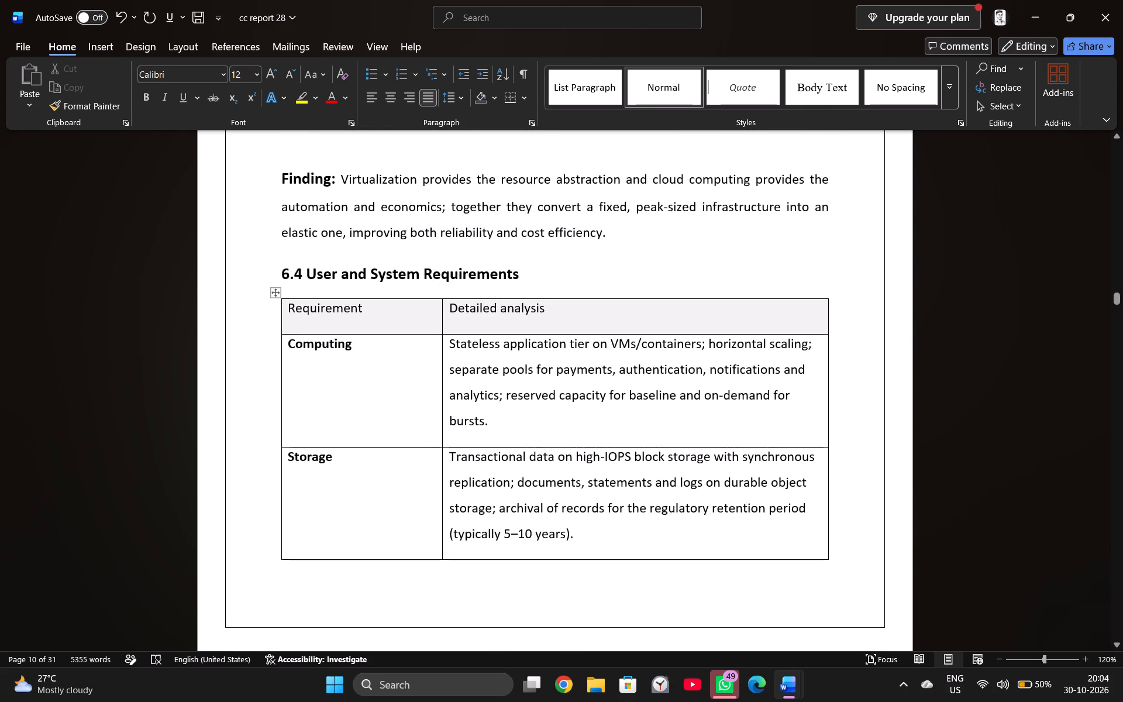
scroll(359, 521, "down", 9)
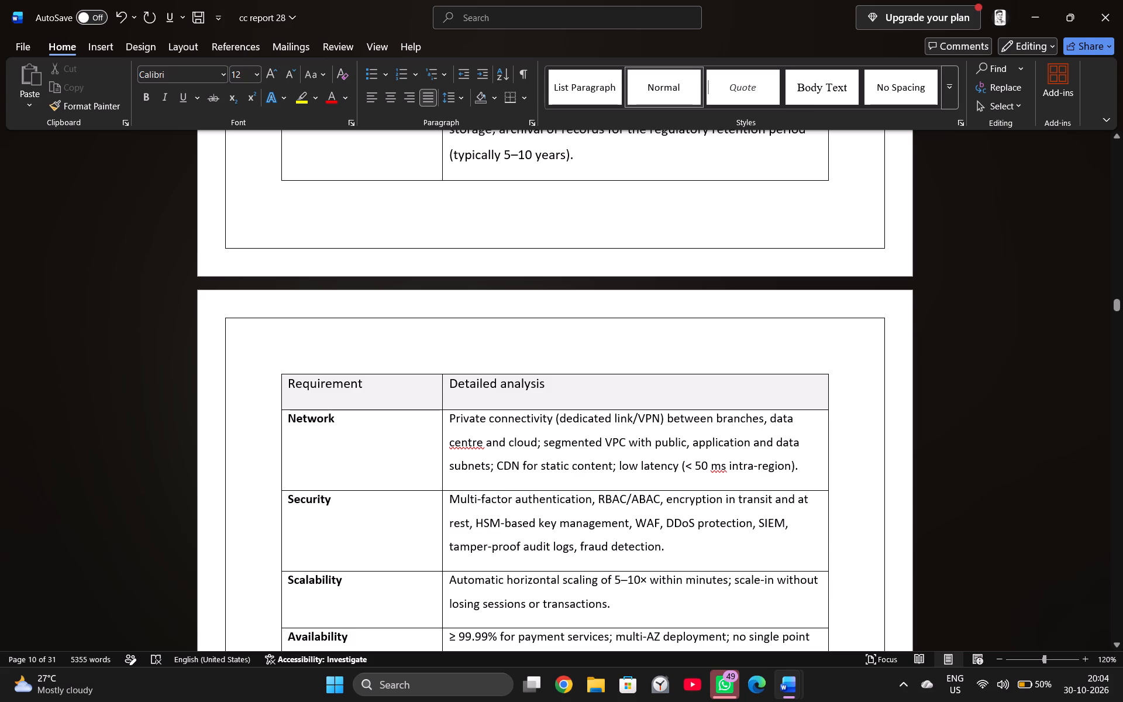
left_click_drag(288, 382, 625, 455)
left_click(539, 340)
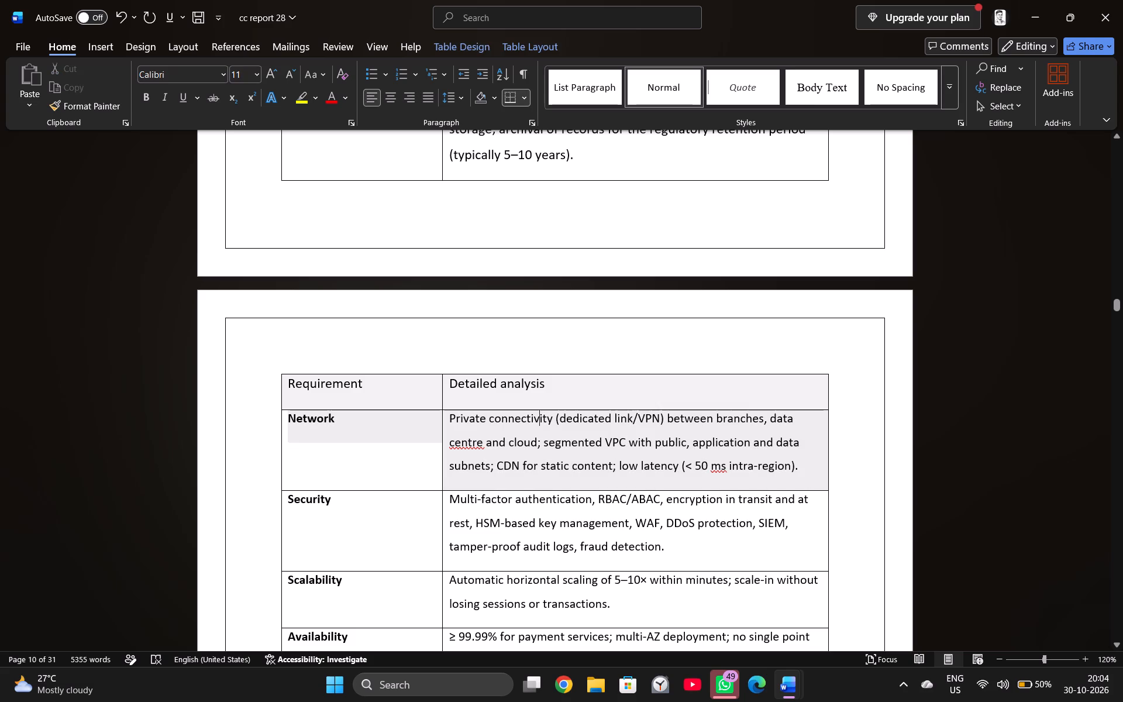
left_click_drag(288, 383, 525, 429)
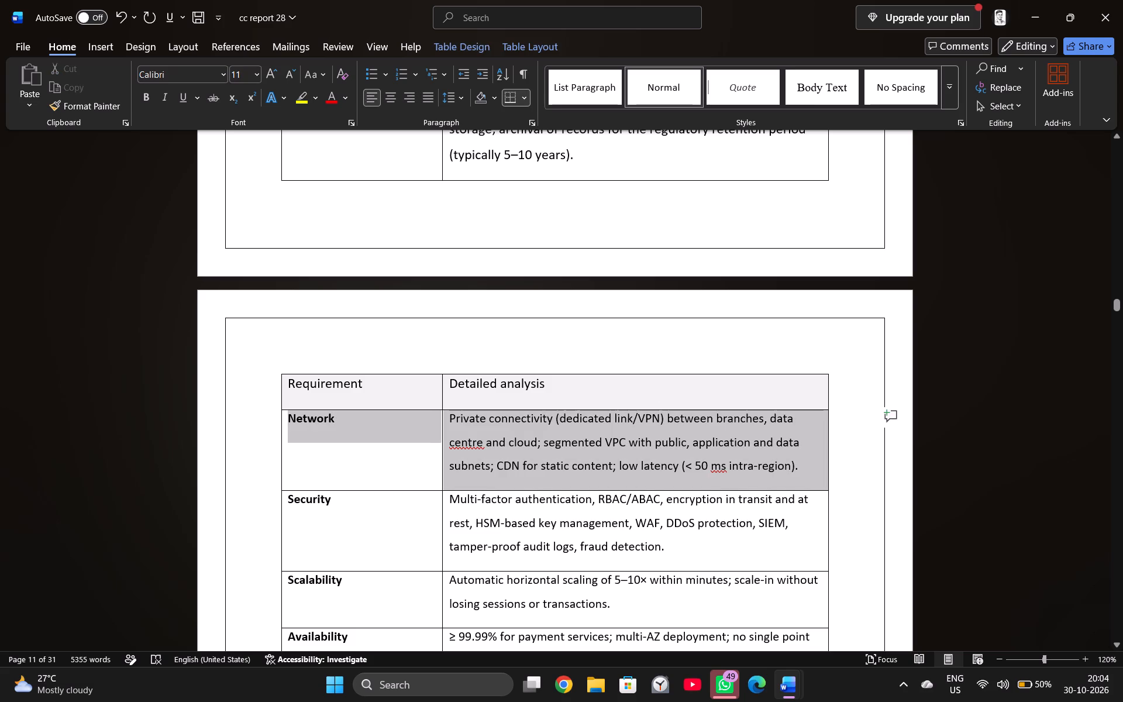
left_click_drag(525, 429, 525, 429)
left_click(352, 342)
left_click_drag(287, 375, 288, 375)
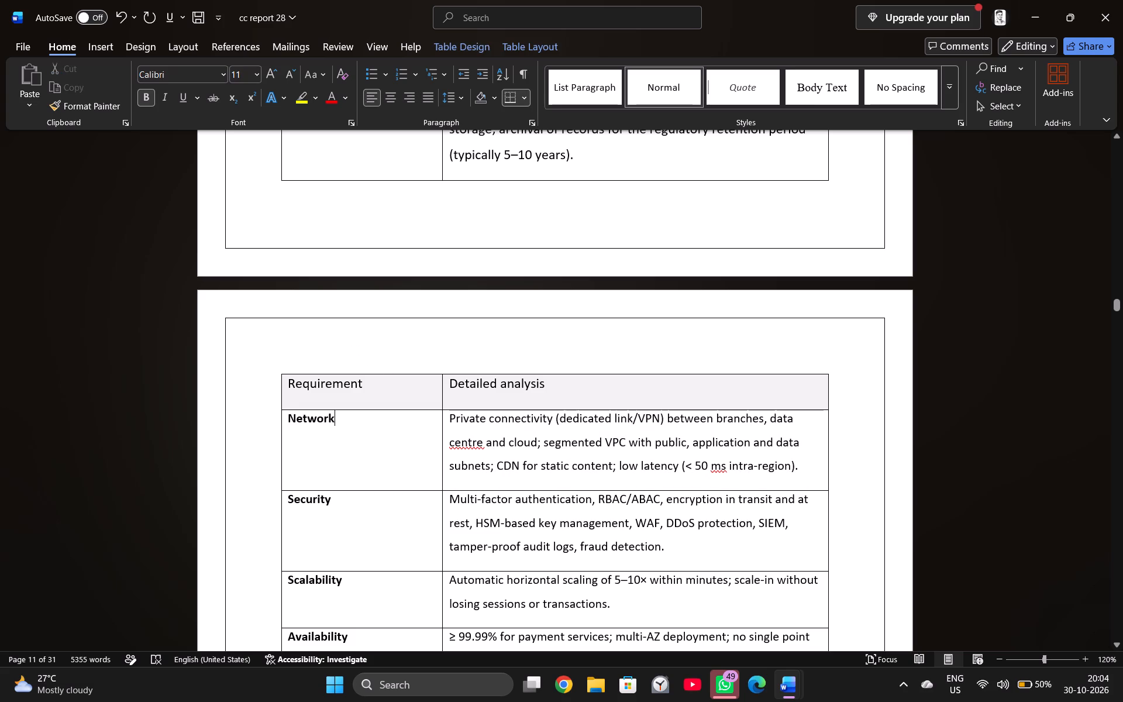
left_click_drag(288, 375, 775, 646)
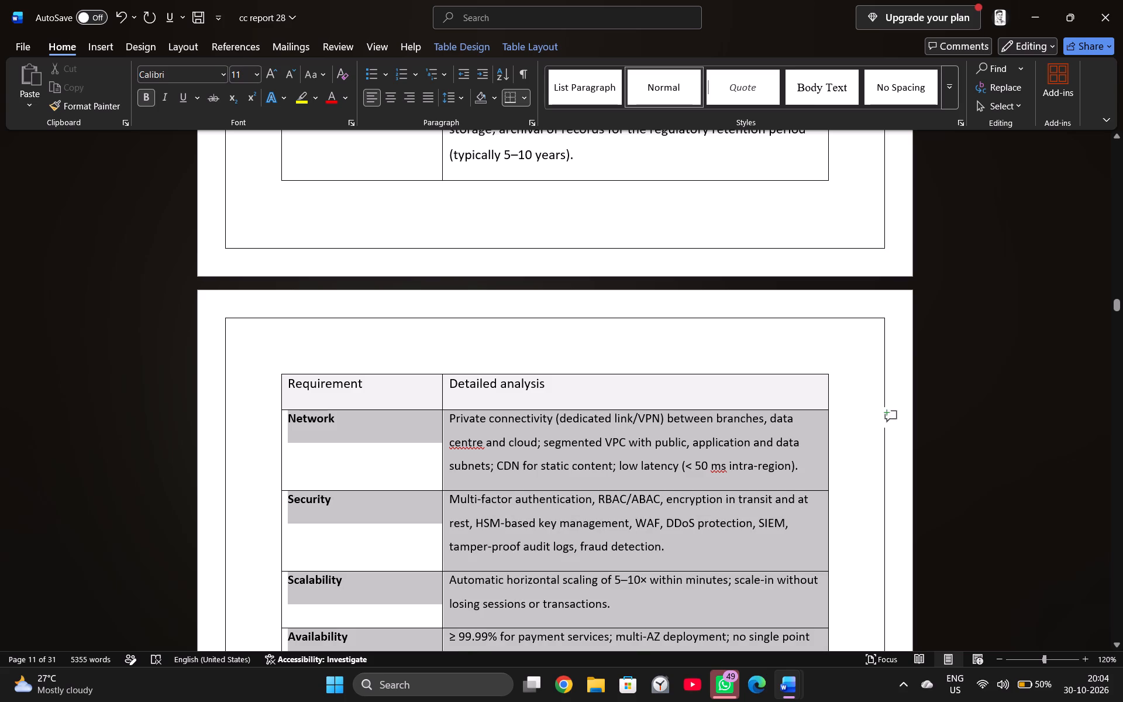
left_click_drag(775, 646, 781, 673)
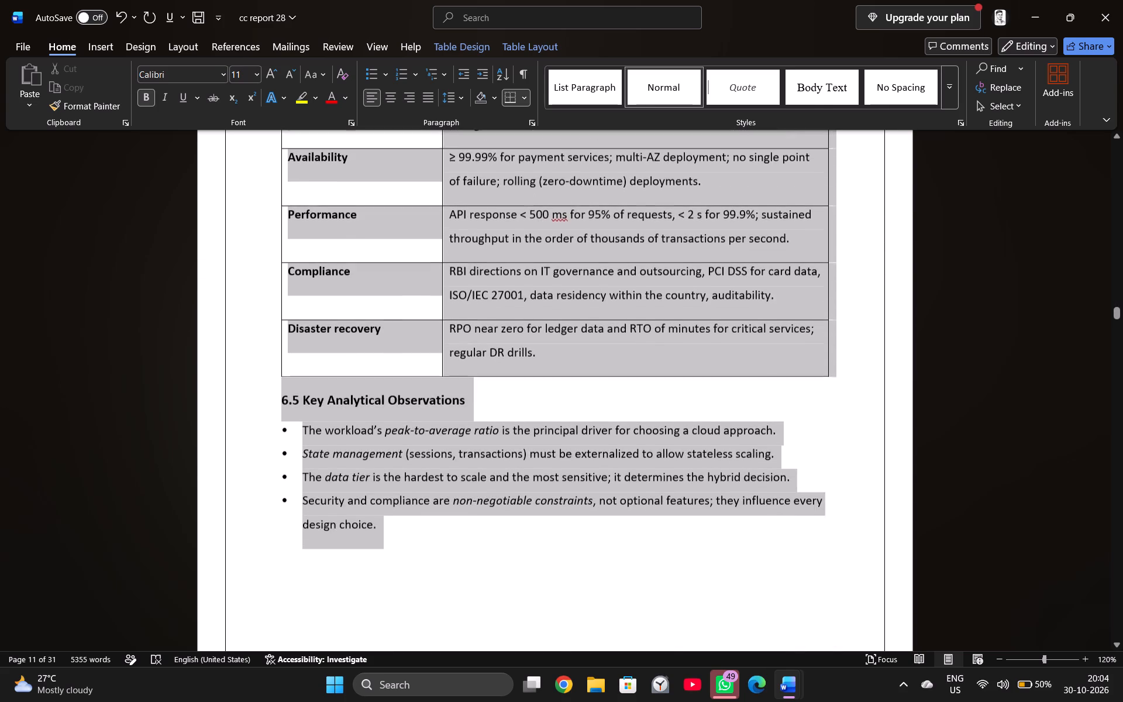
left_click_drag(781, 673, 728, 255)
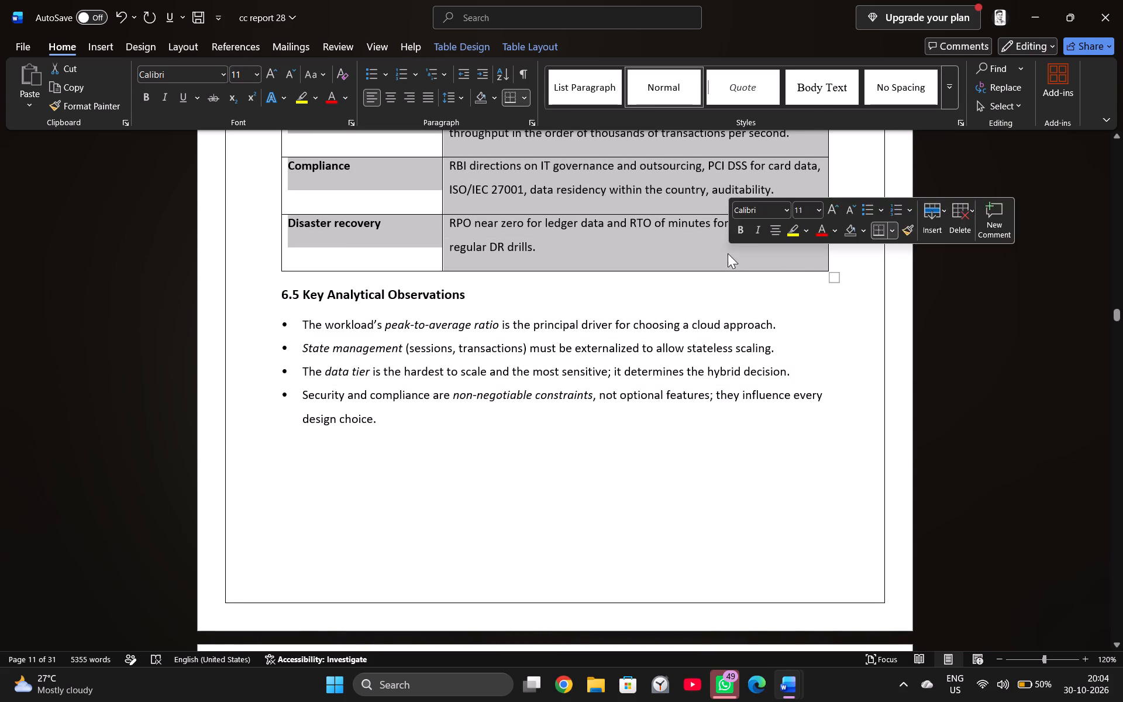
left_click(257, 71)
left_click(246, 164)
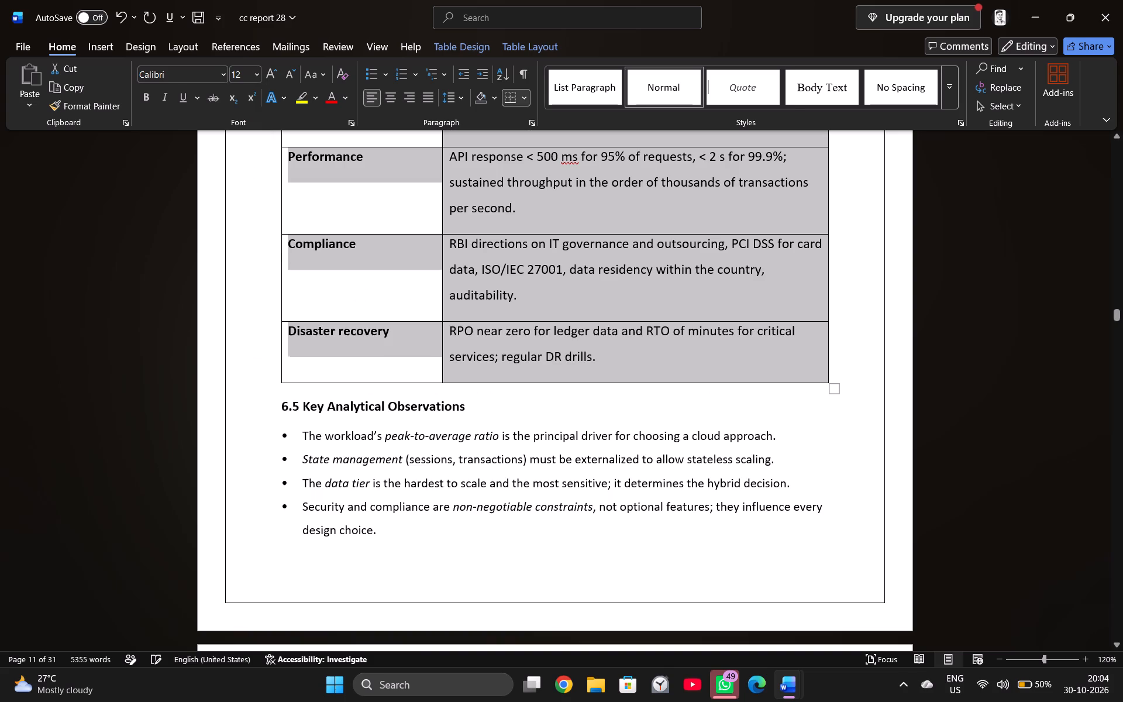
left_click(843, 343)
Set the "Requirement" and "Detailed analysis" header cells of the 6.4 table to font size 14.
scroll(544, 409, "up", 4)
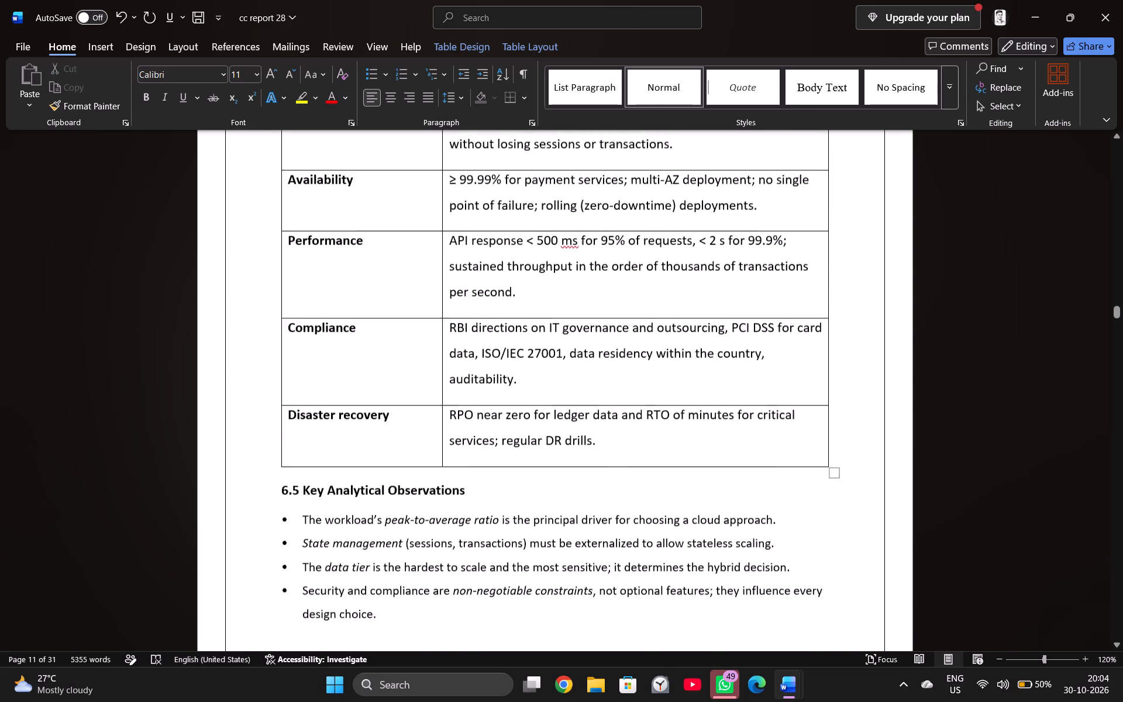
scroll(559, 498, "up", 10)
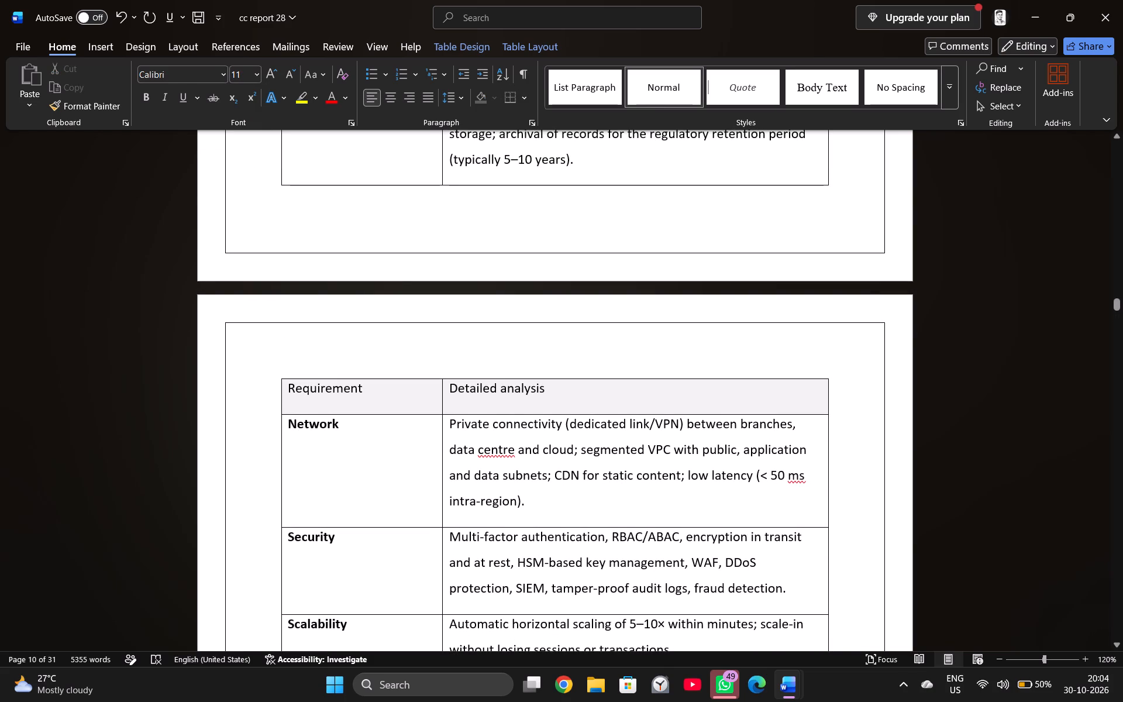
scroll(323, 359, "up", 11)
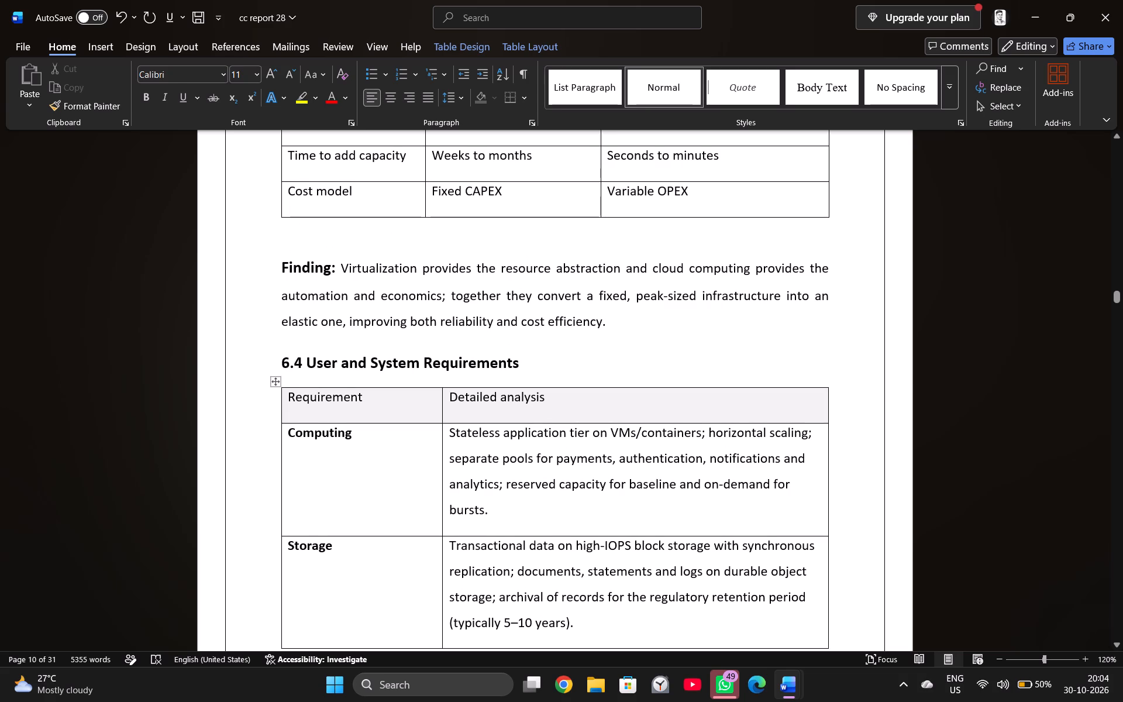
left_click_drag(289, 396, 381, 397)
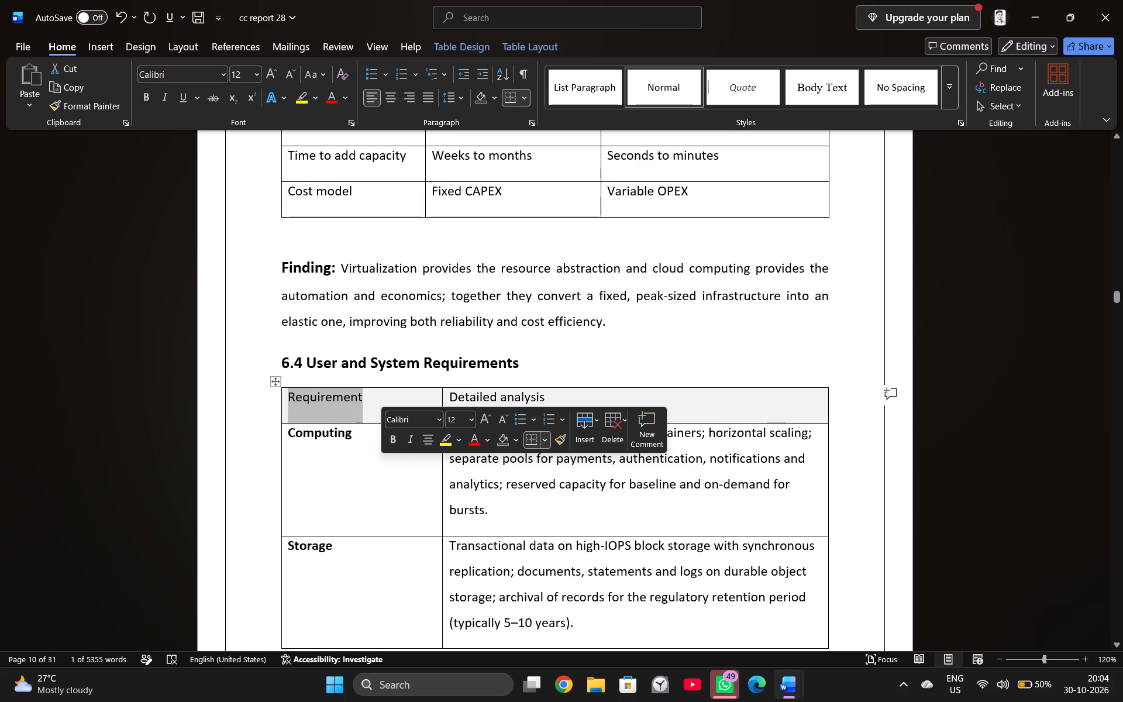
left_click(473, 421)
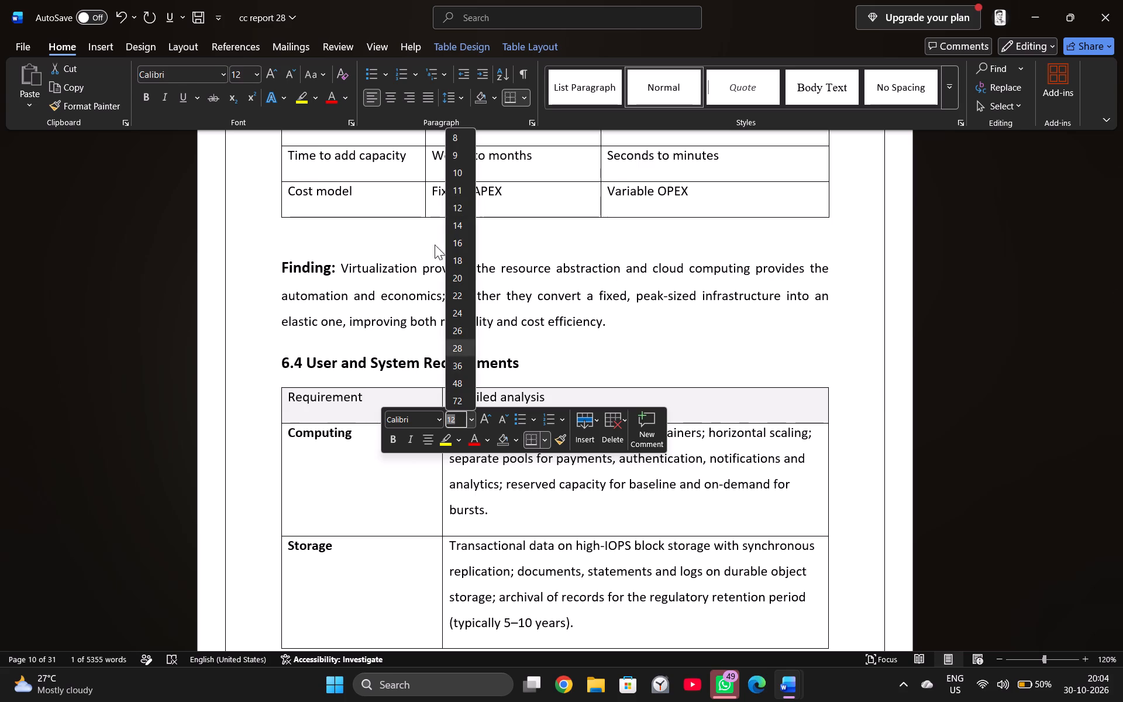
left_click(457, 224)
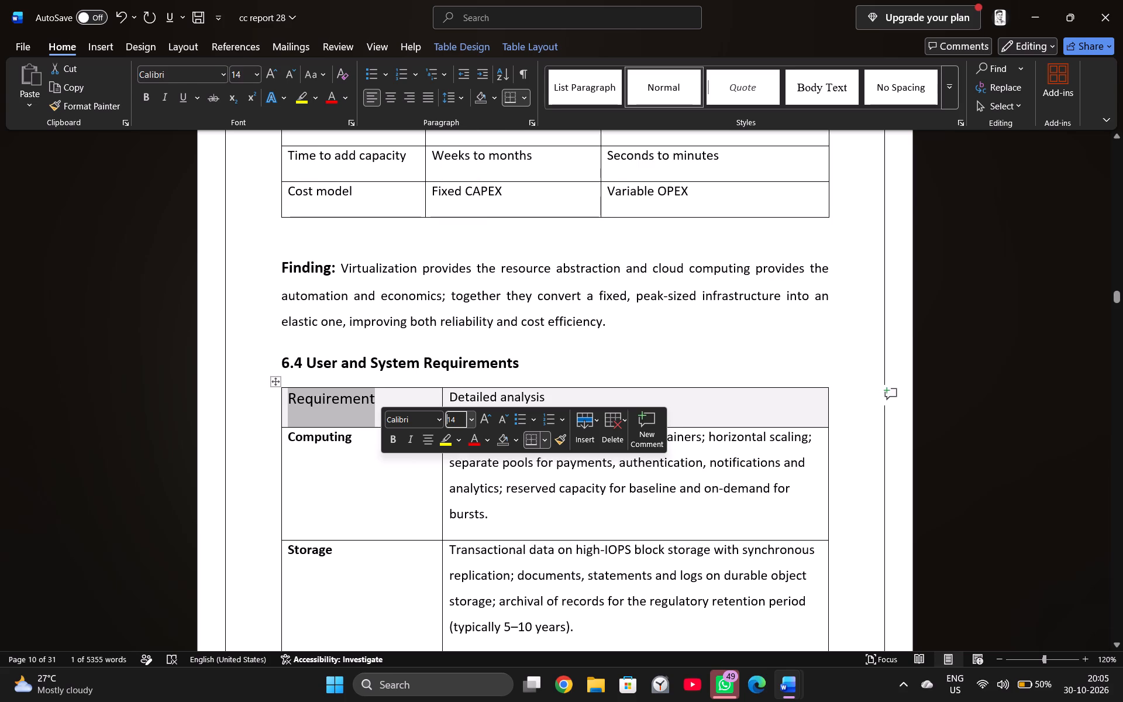
left_click_drag(447, 394, 500, 403)
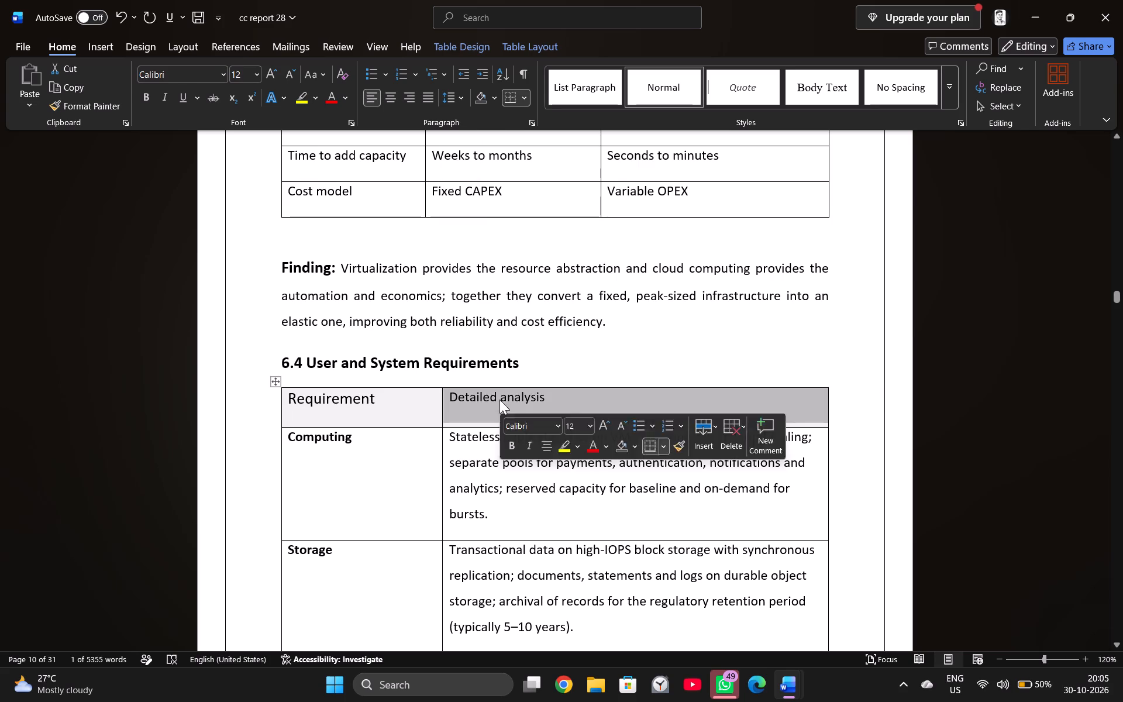
left_click(470, 398)
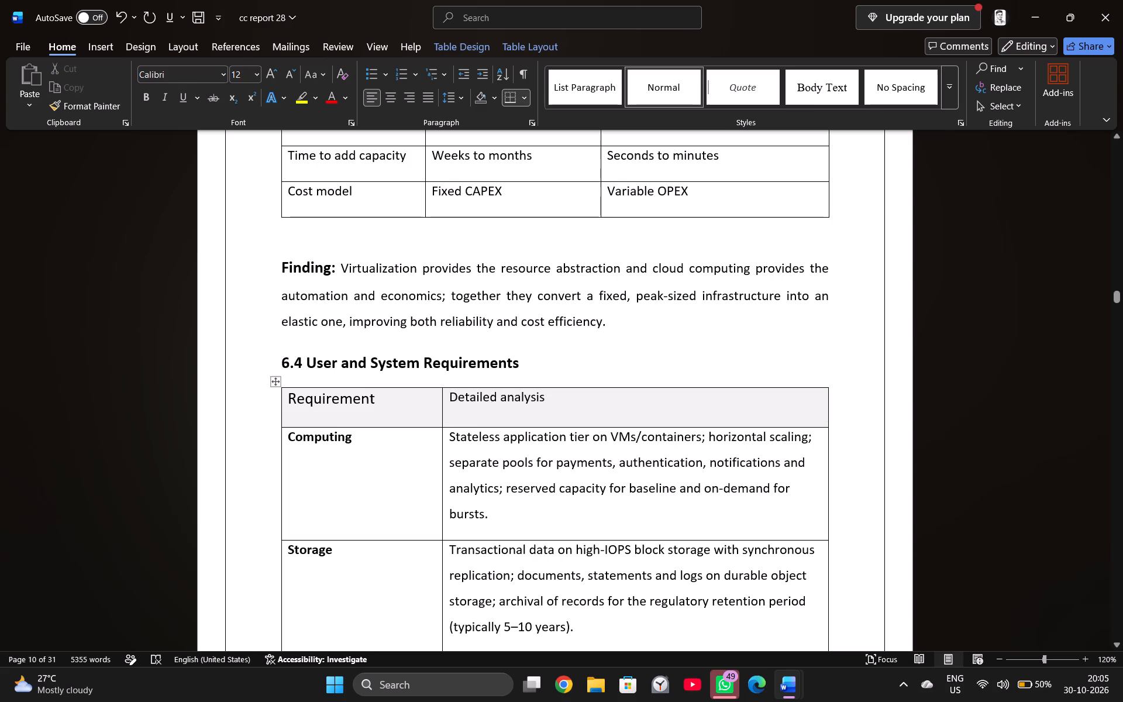
left_click_drag(447, 397, 509, 411)
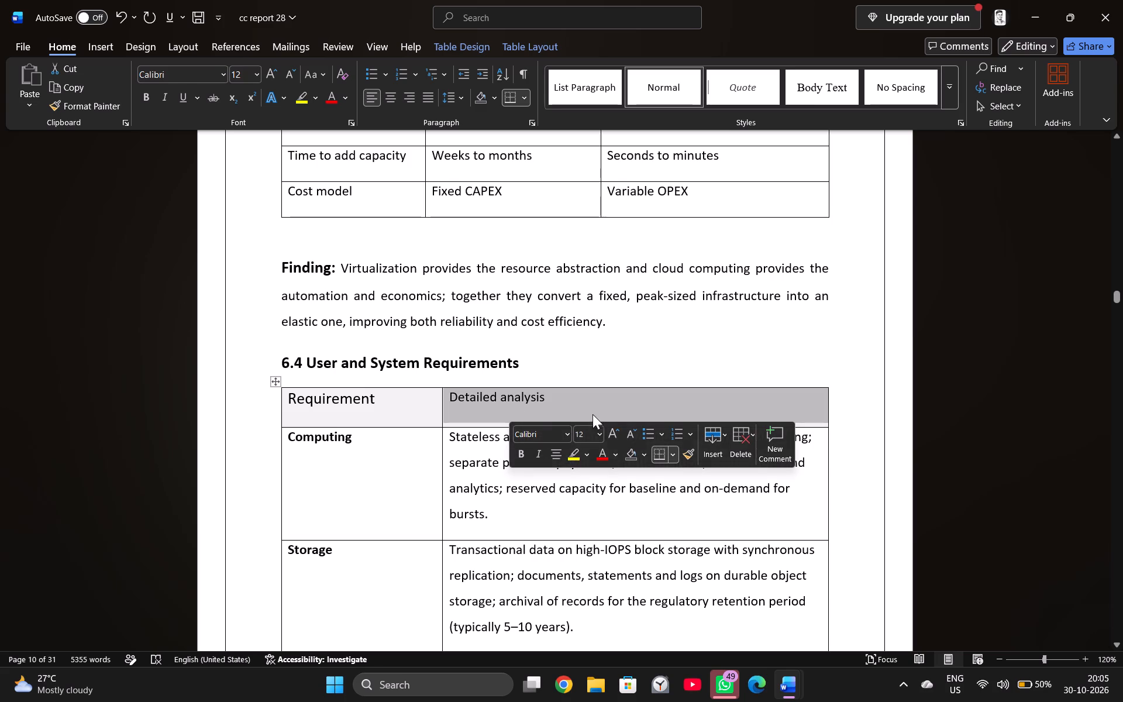
left_click(596, 434)
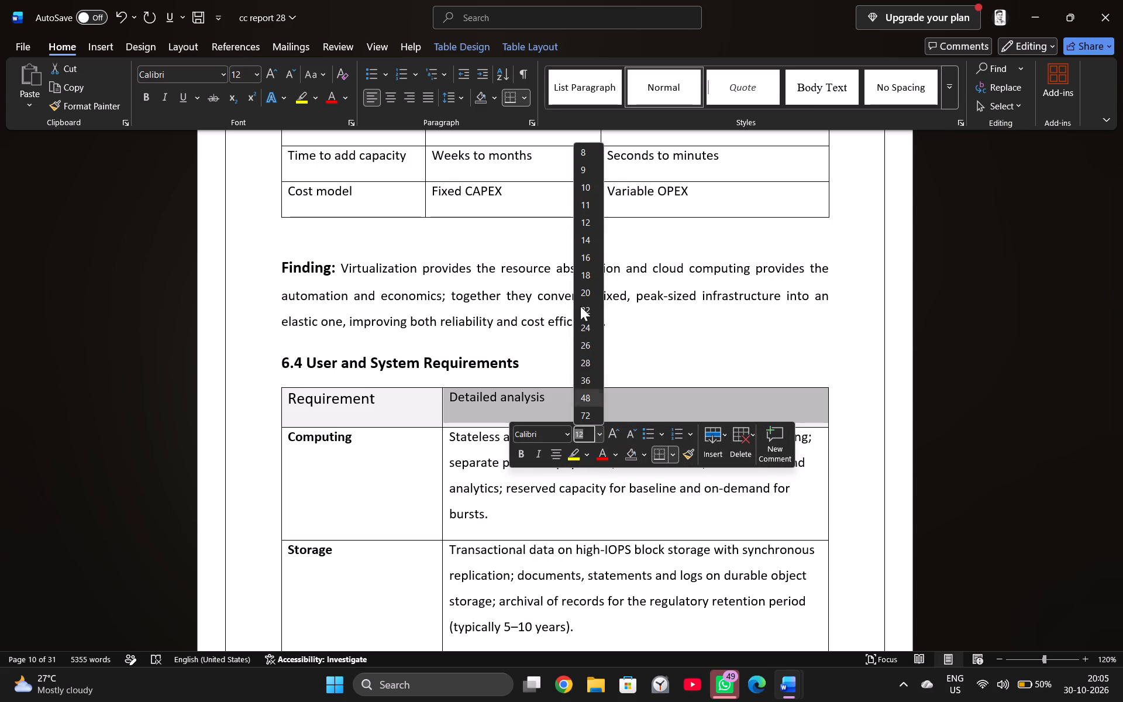
left_click(584, 240)
left_click(645, 349)
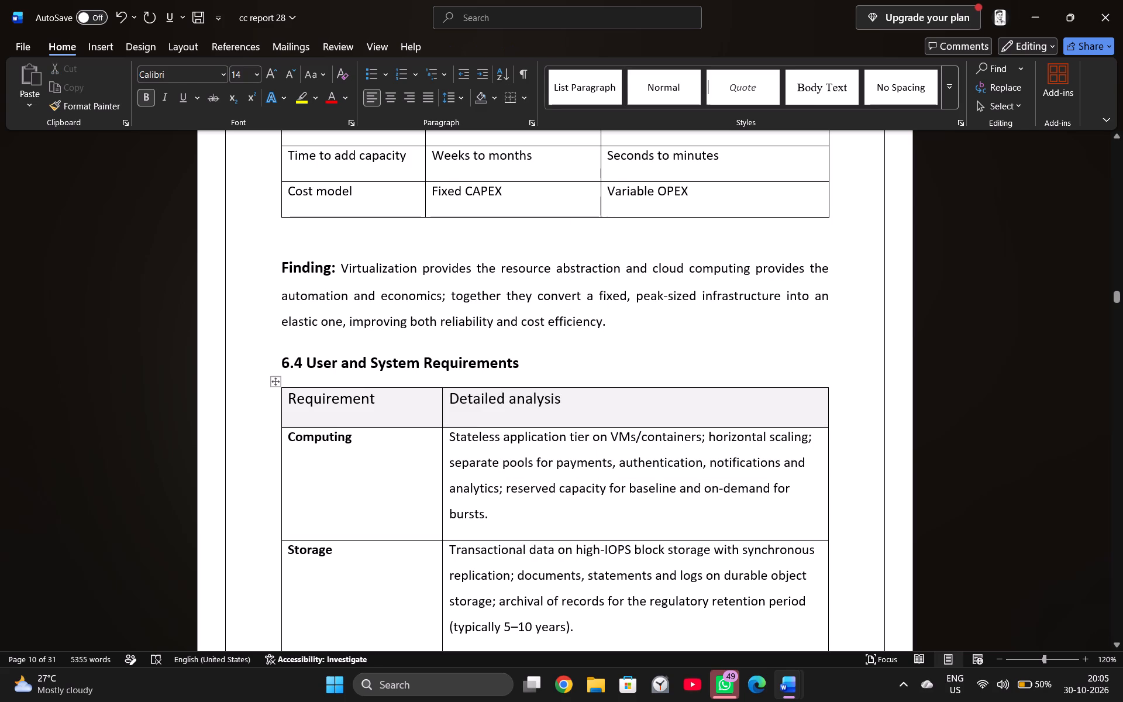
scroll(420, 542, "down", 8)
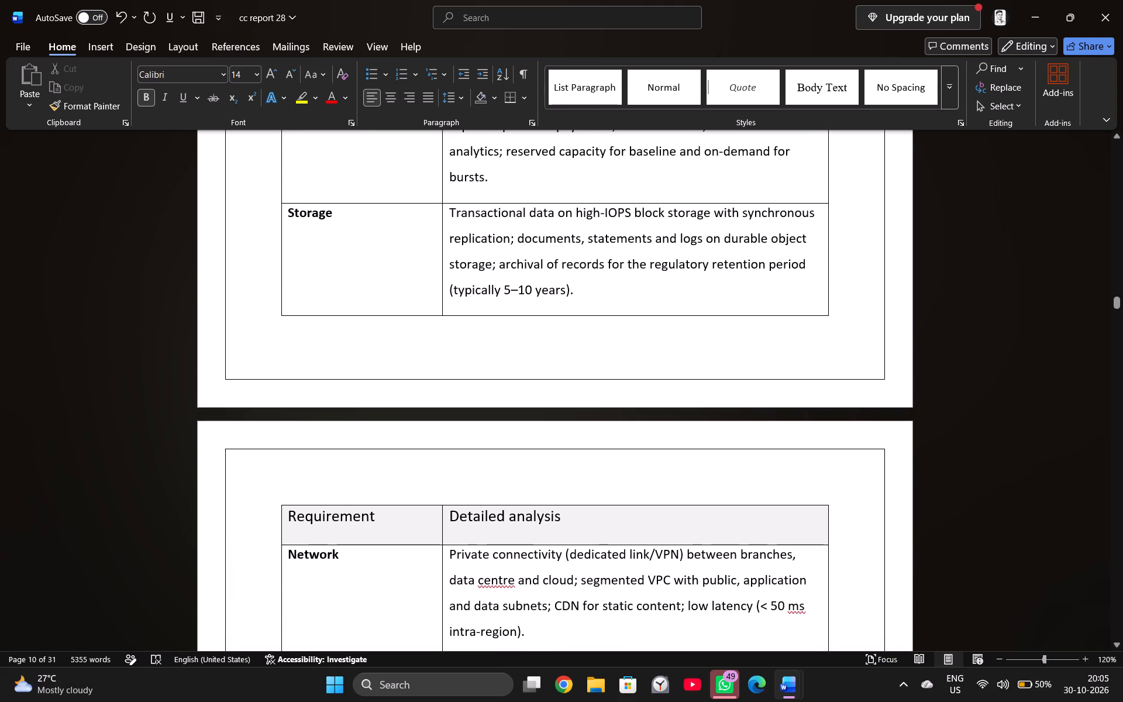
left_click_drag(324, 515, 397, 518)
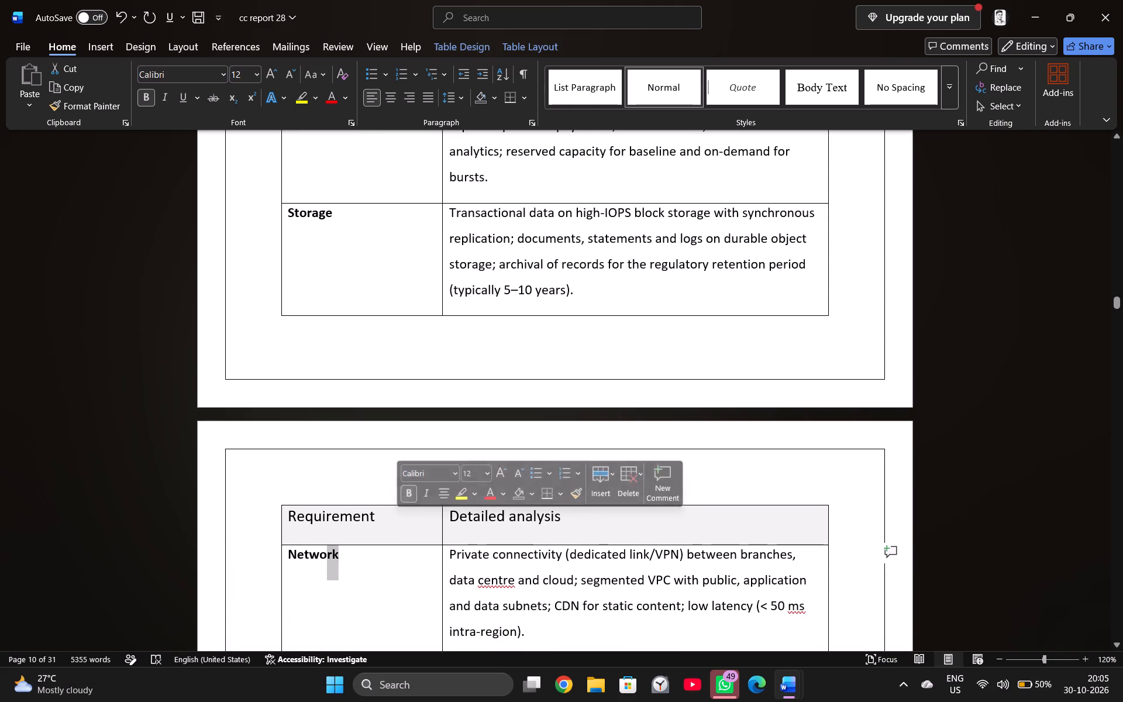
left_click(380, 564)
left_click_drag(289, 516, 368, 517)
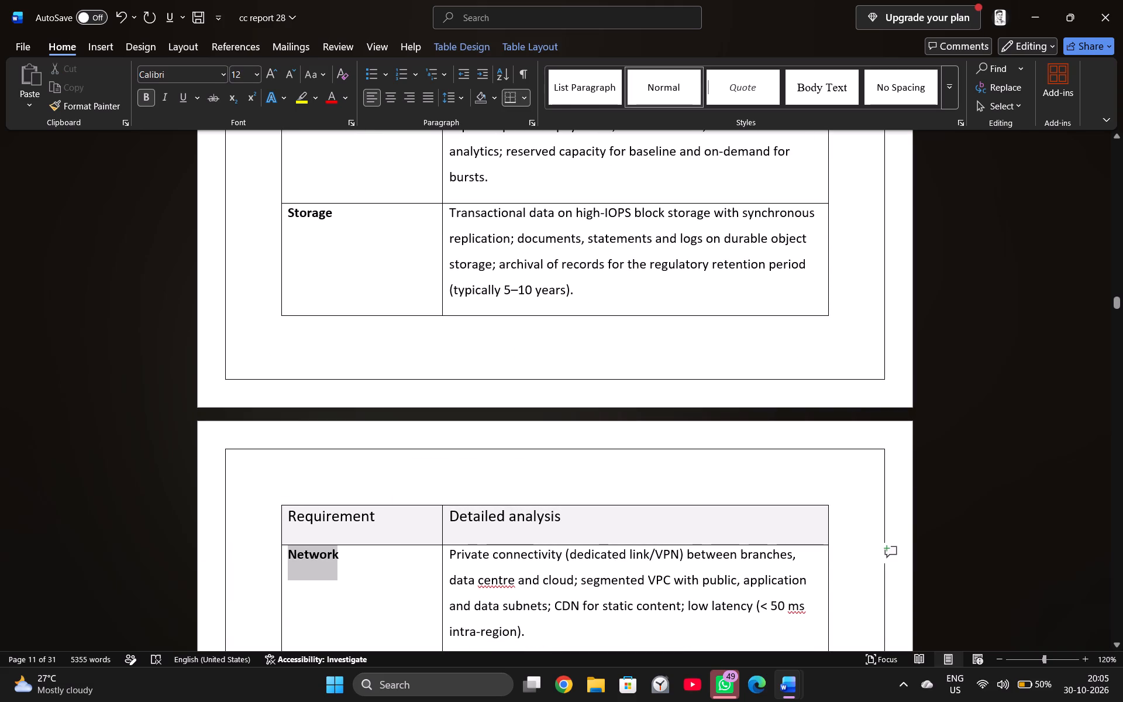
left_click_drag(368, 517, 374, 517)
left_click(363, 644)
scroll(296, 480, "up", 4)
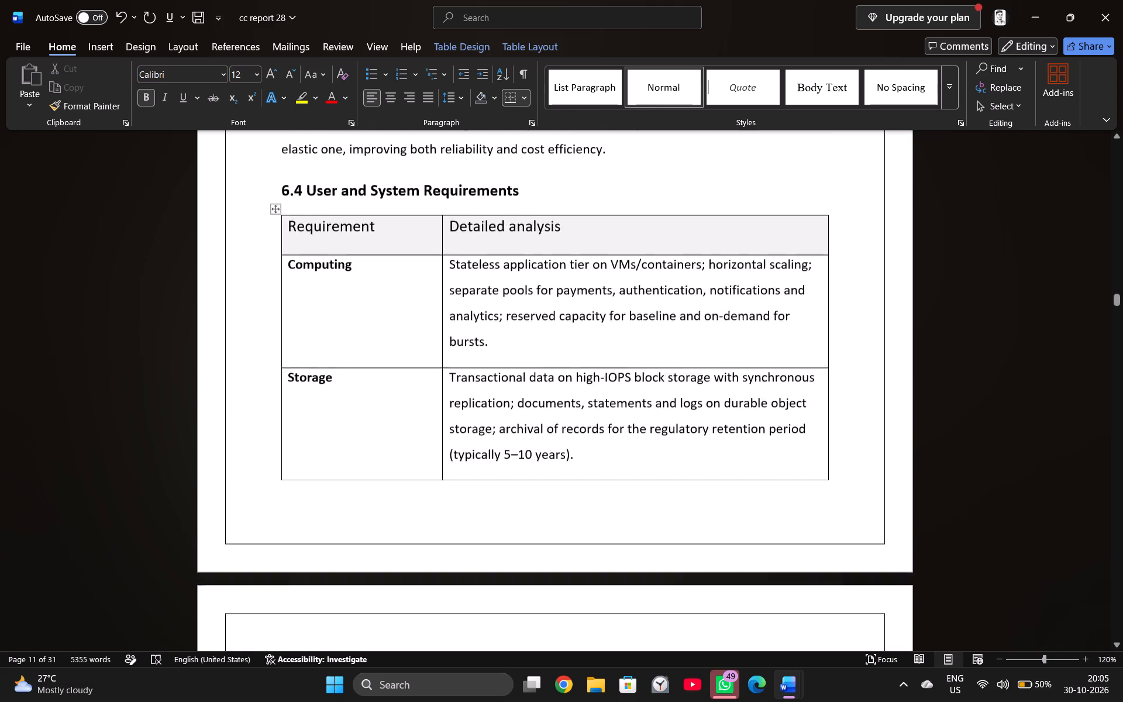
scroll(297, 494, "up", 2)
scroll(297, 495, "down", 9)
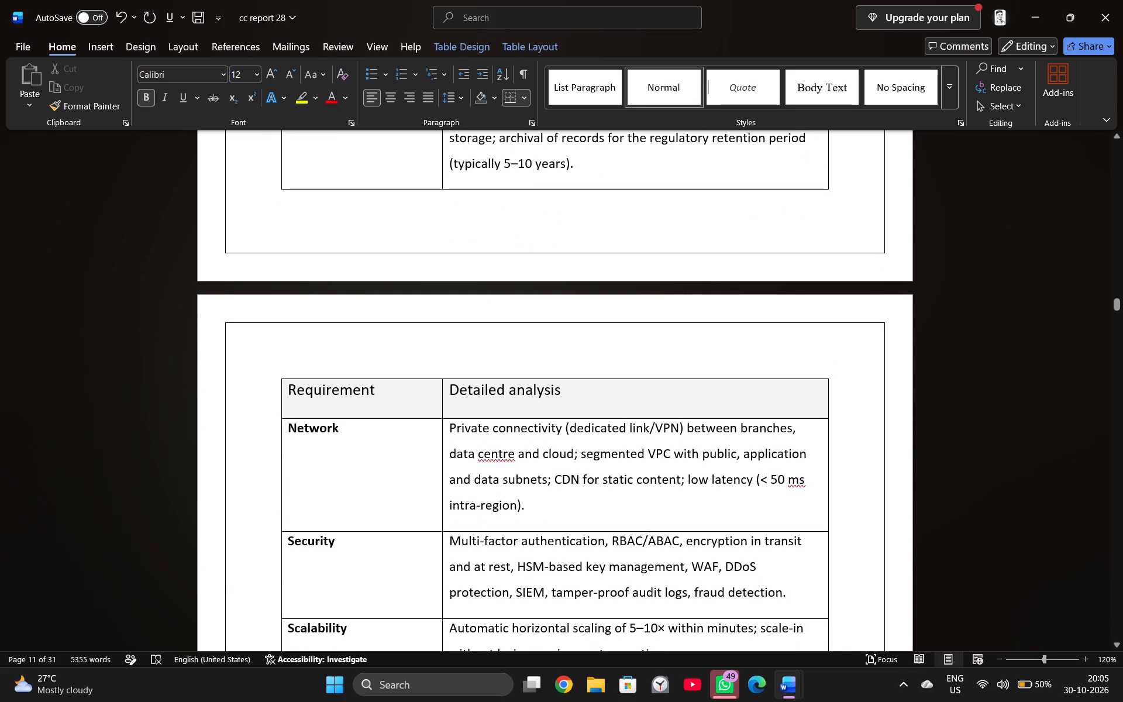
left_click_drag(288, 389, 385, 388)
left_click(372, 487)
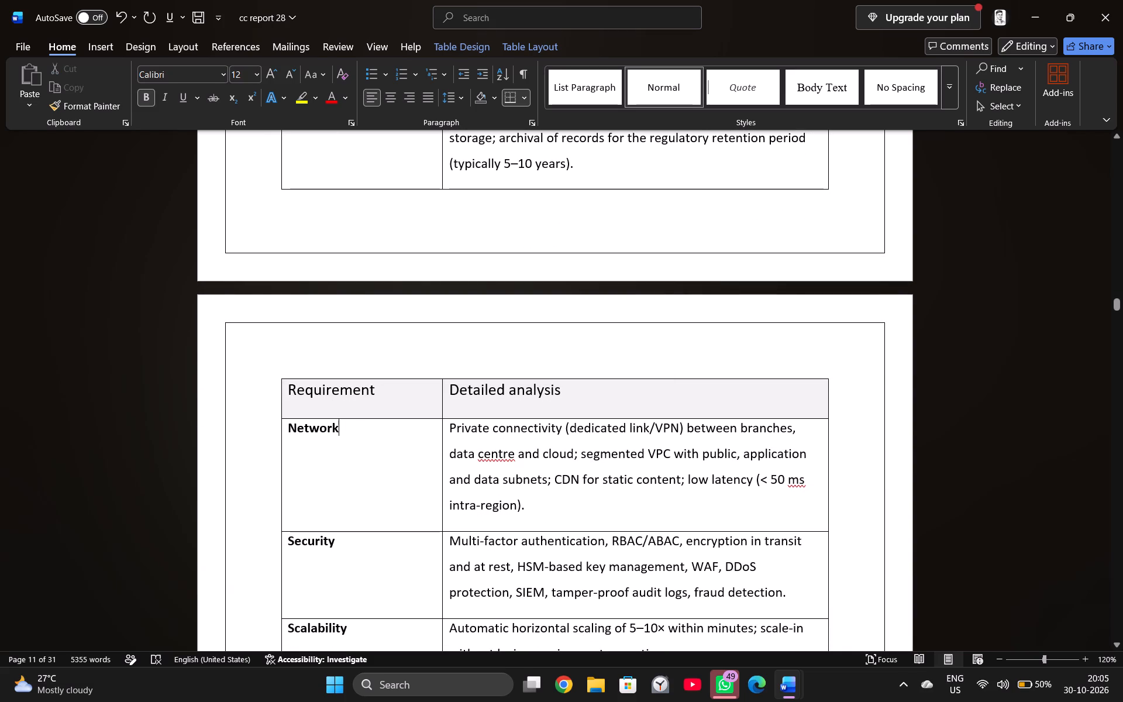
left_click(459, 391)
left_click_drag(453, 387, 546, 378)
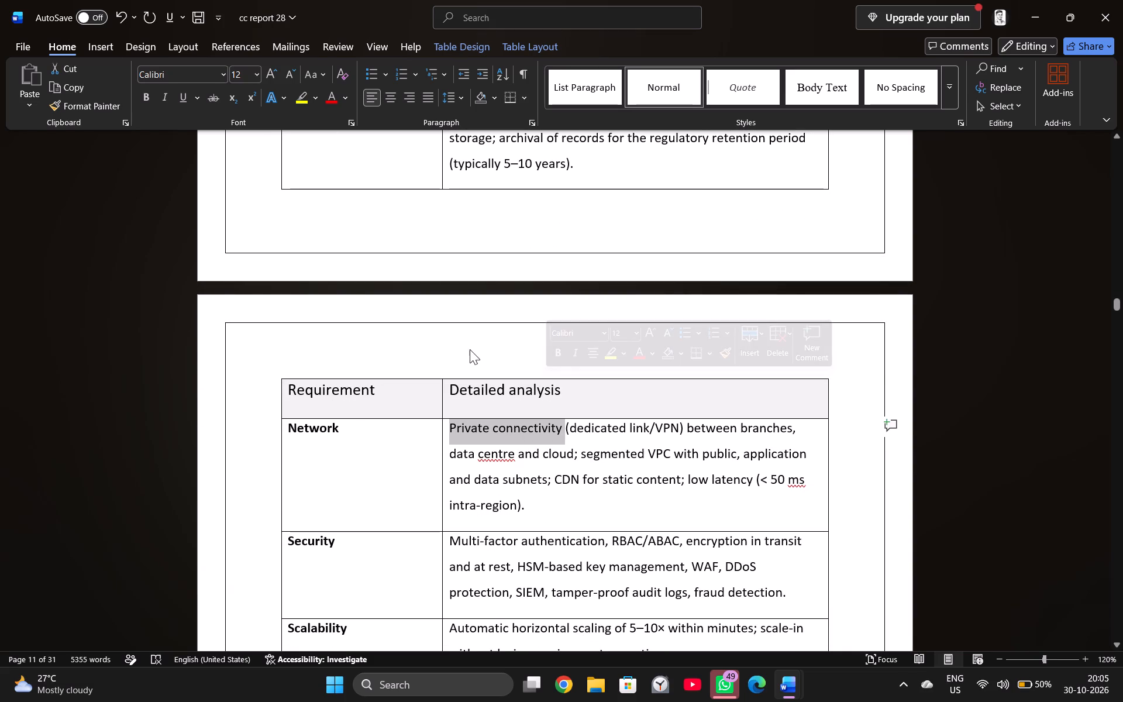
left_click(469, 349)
Set the "6.5 Key Analytical Observations" heading below the requirements table to font size 14.
scroll(556, 526, "down", 11)
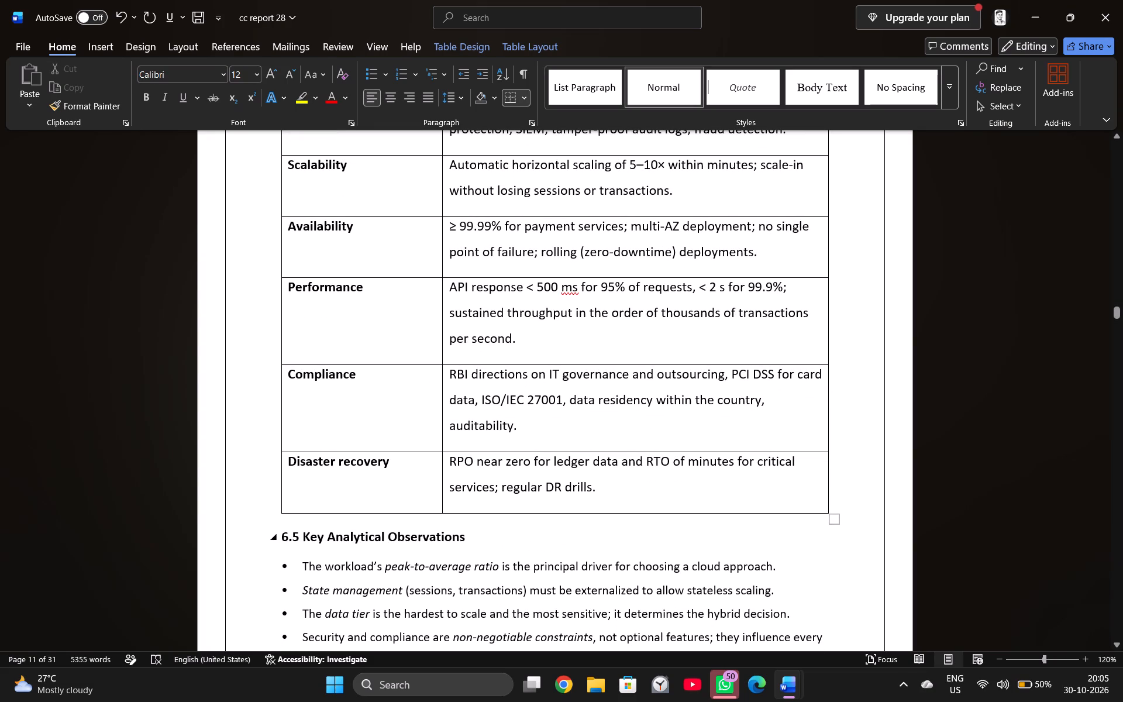
left_click_drag(280, 538, 451, 518)
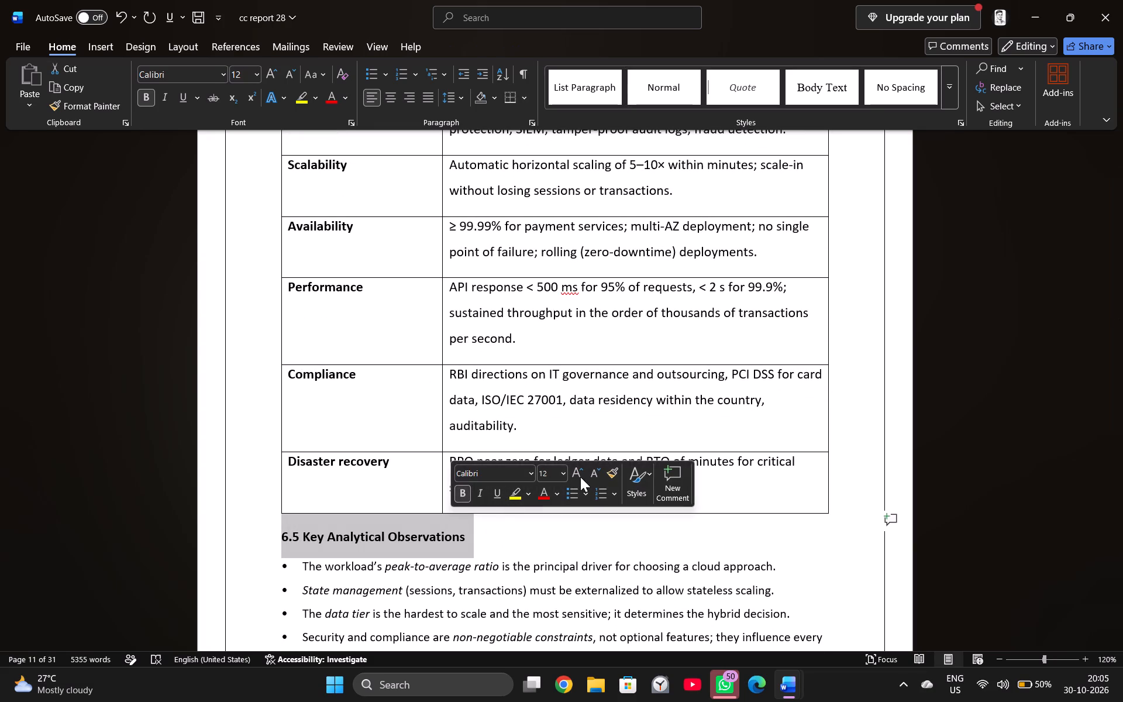
left_click(566, 474)
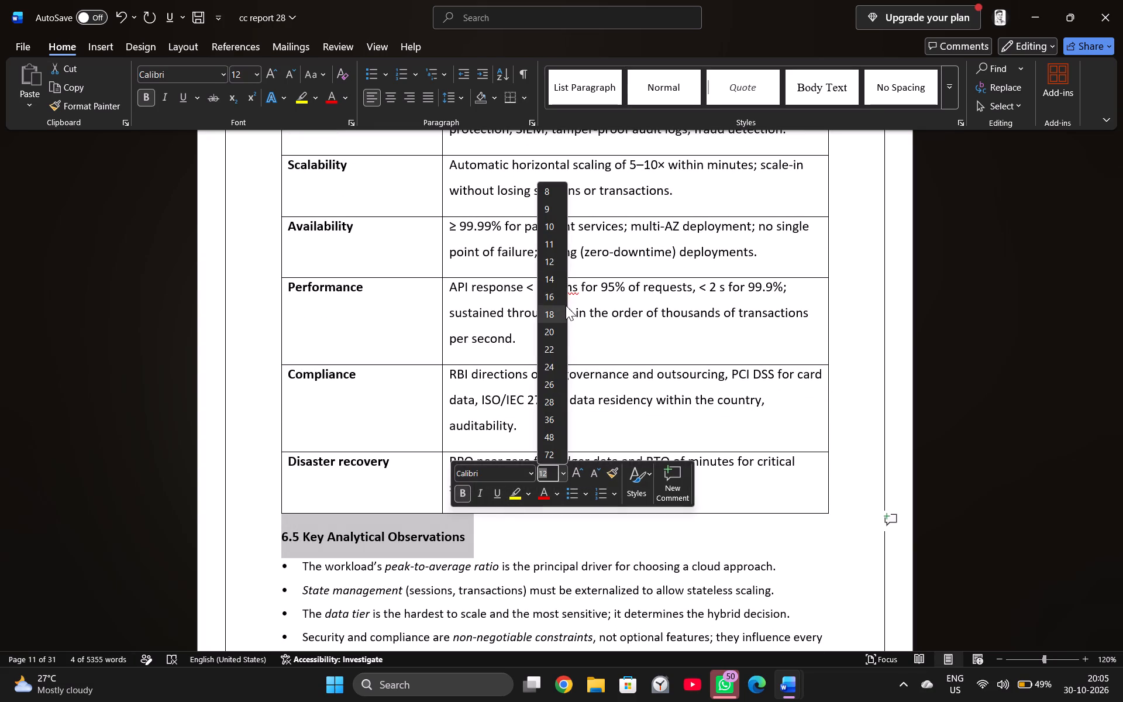
left_click(547, 278)
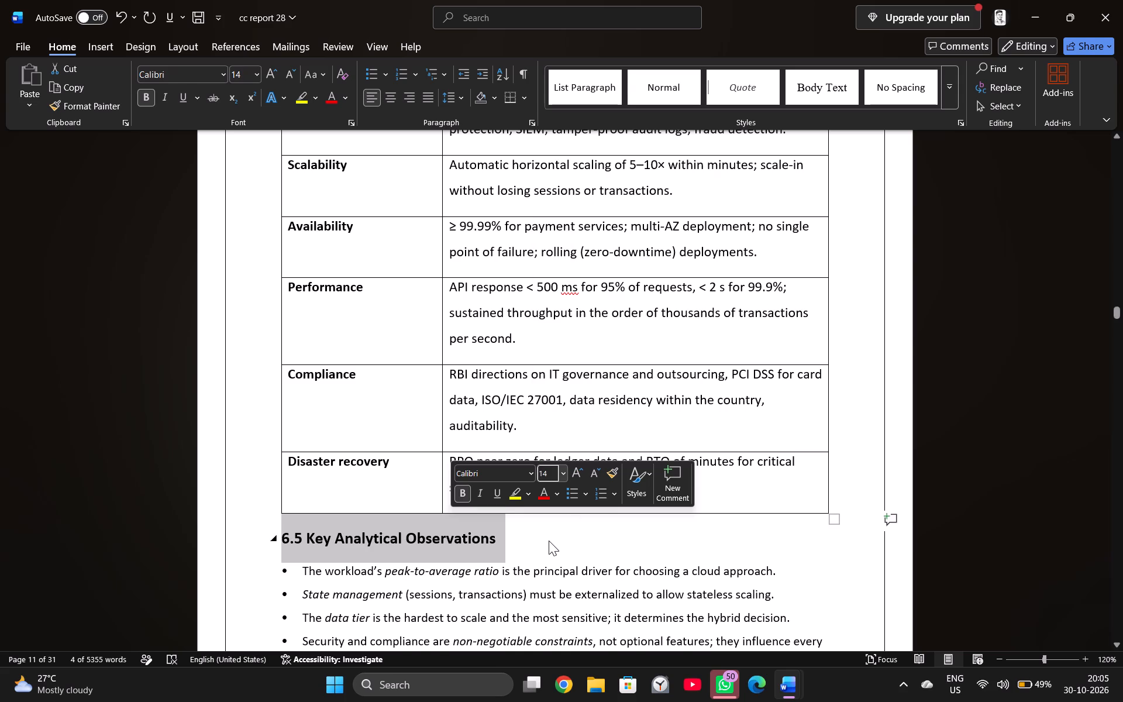
left_click(546, 539)
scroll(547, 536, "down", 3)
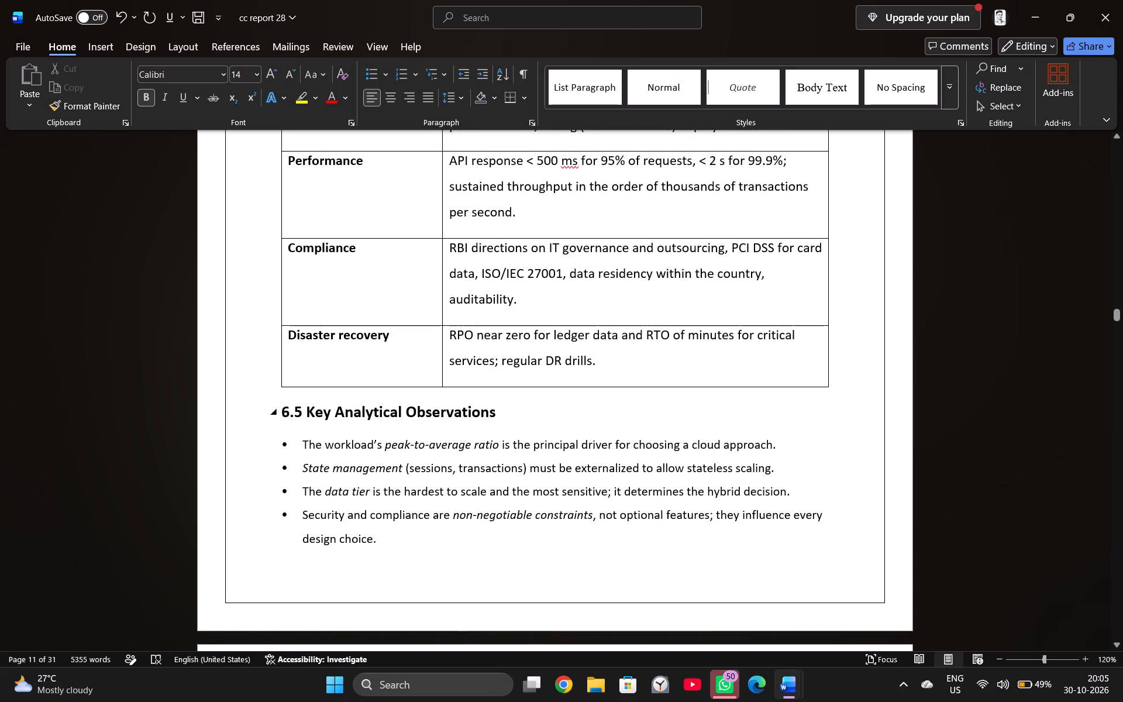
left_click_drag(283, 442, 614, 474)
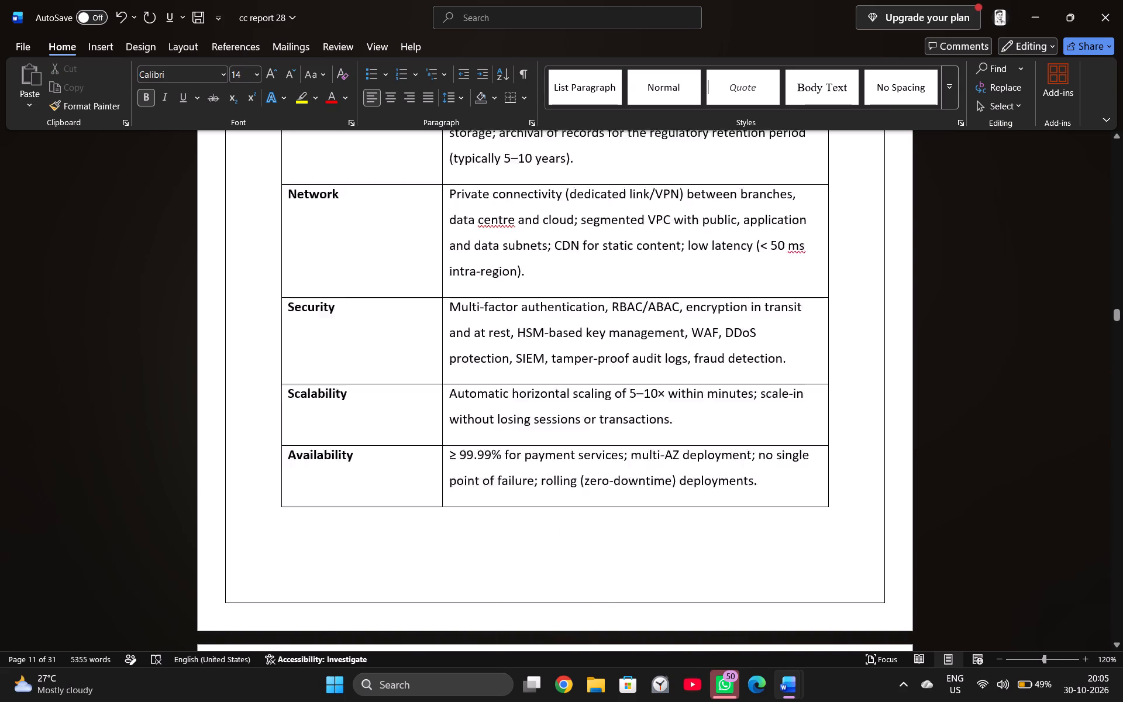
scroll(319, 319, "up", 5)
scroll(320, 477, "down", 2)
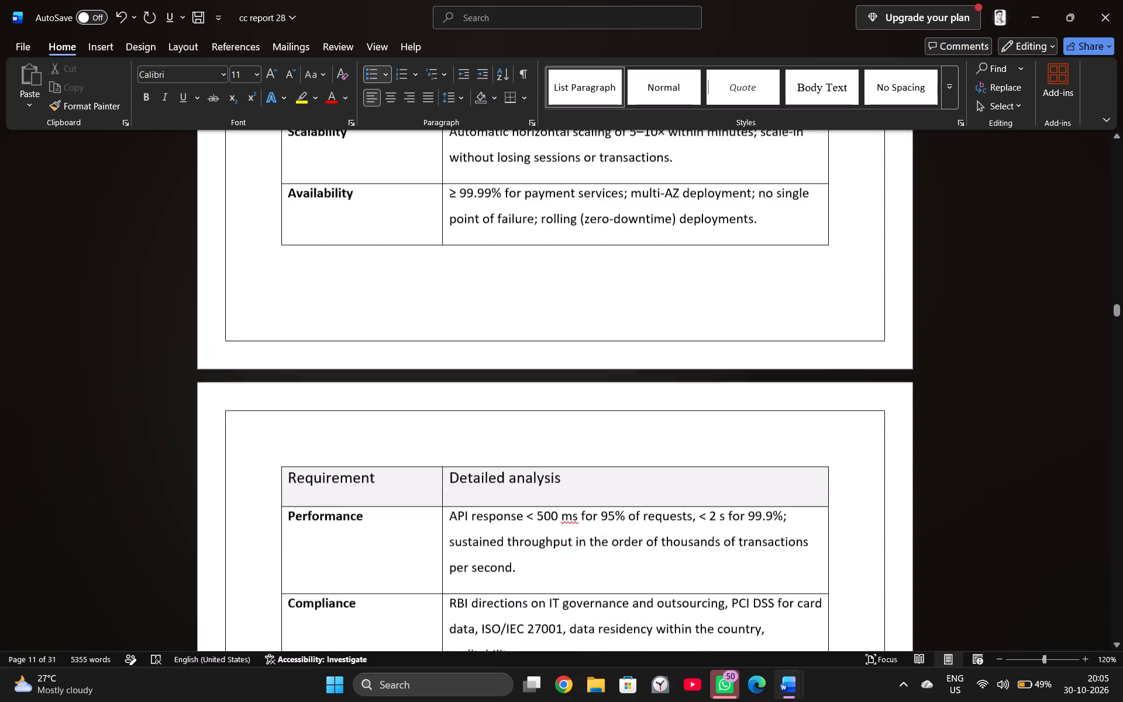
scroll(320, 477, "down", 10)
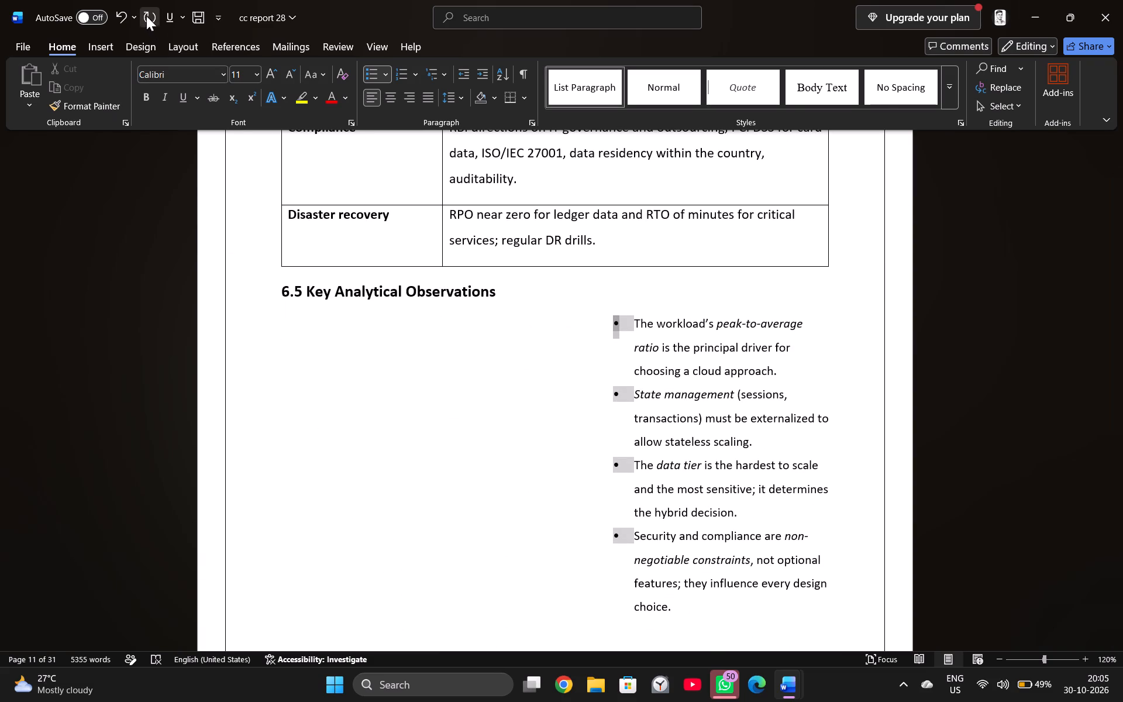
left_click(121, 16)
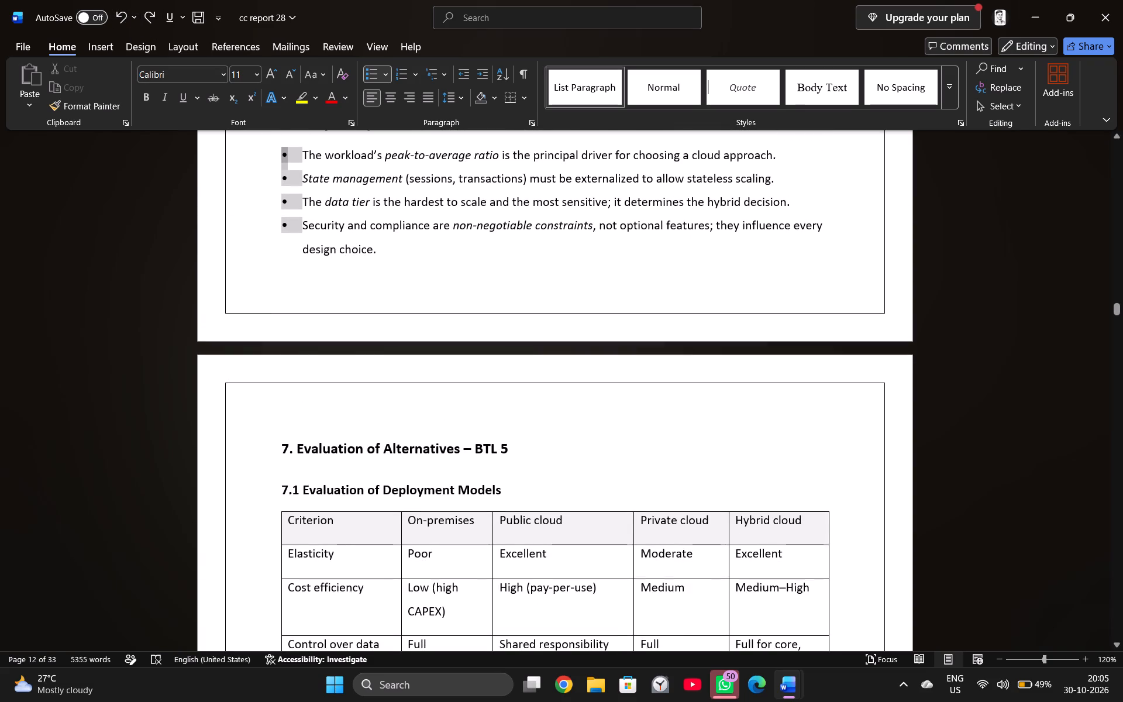
Justify the four bullet points under the "6.5 Key Analytical Observations" heading.
scroll(538, 446, "down", 4)
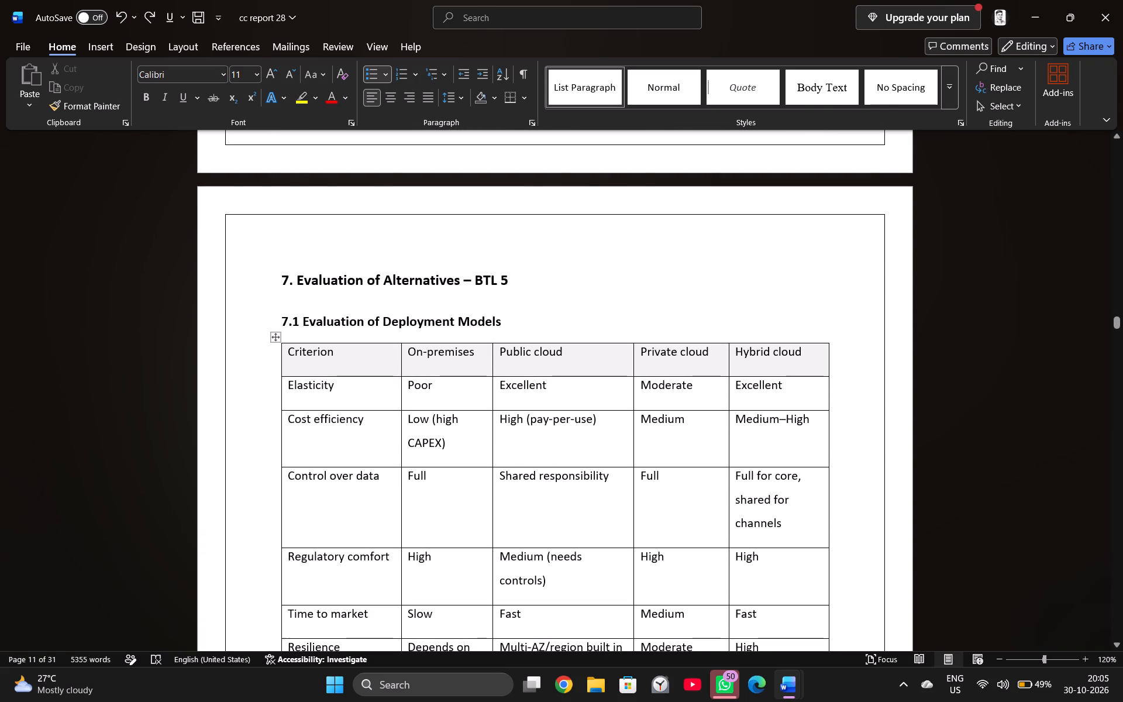
scroll(523, 450, "up", 12)
scroll(584, 455, "up", 5)
scroll(577, 483, "down", 8)
left_click(570, 486)
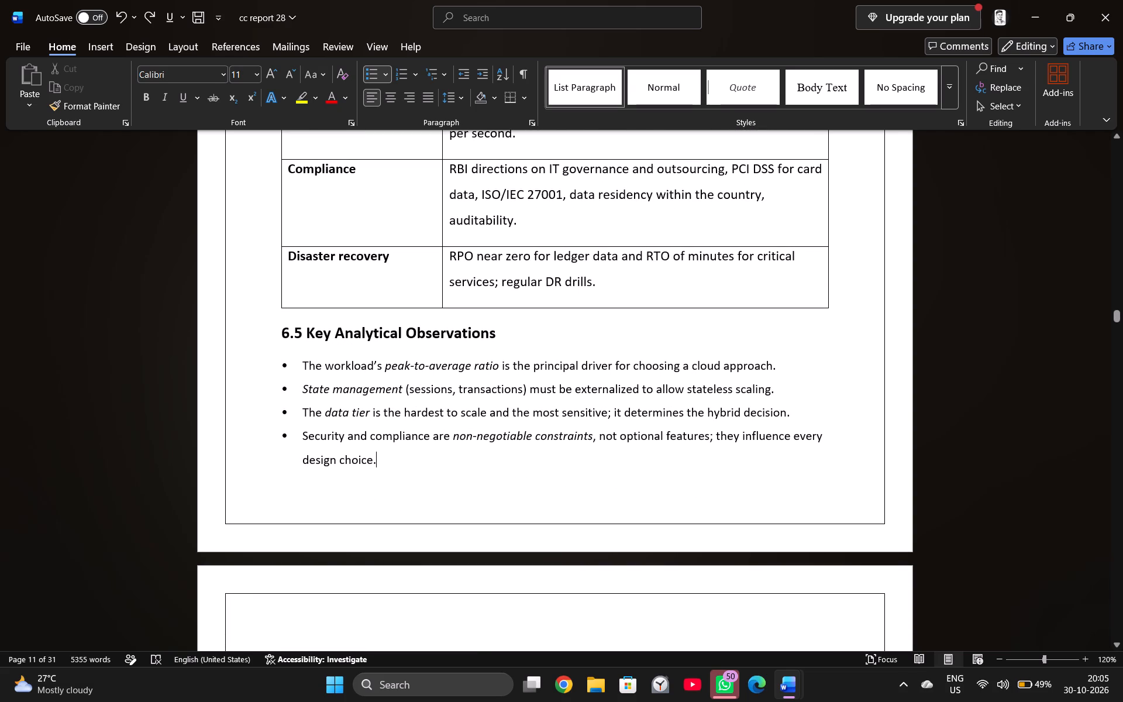
left_click_drag(297, 366, 412, 457)
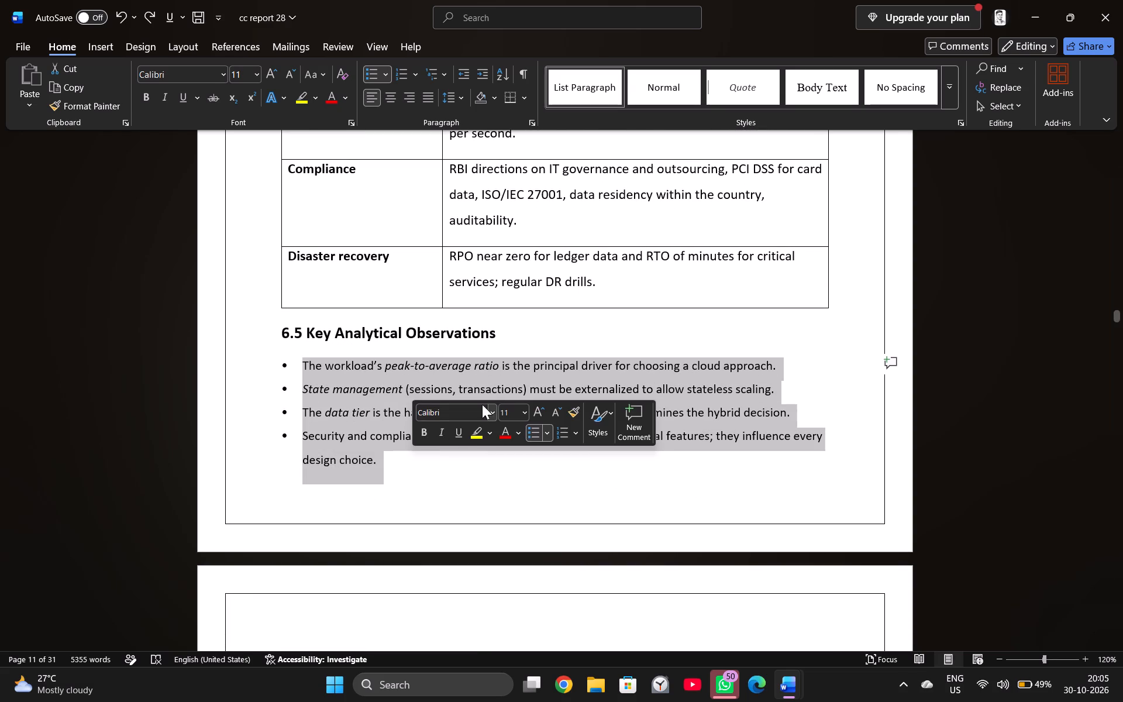
left_click(436, 102)
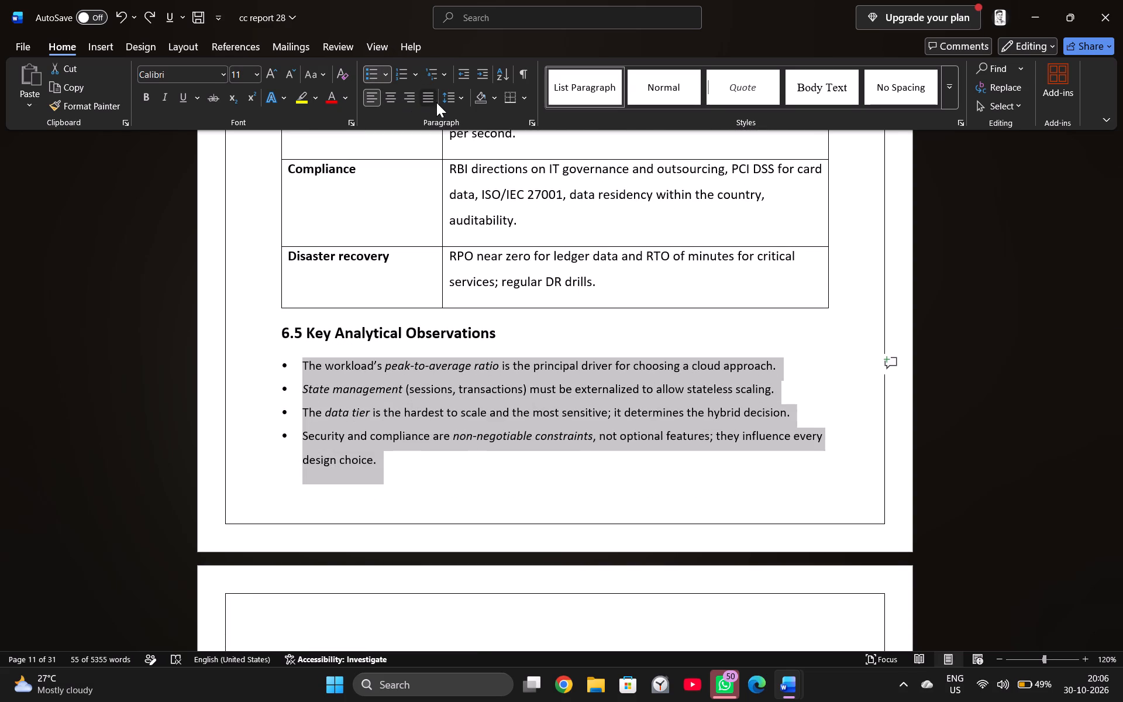
left_click(458, 98)
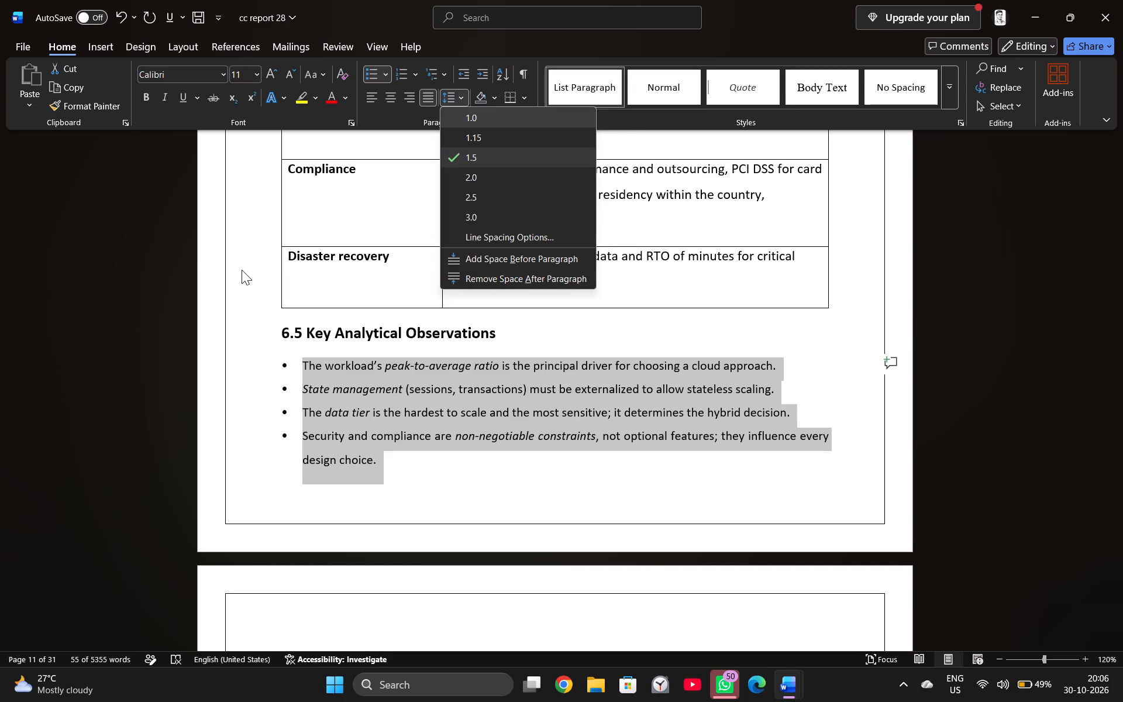
left_click(242, 270)
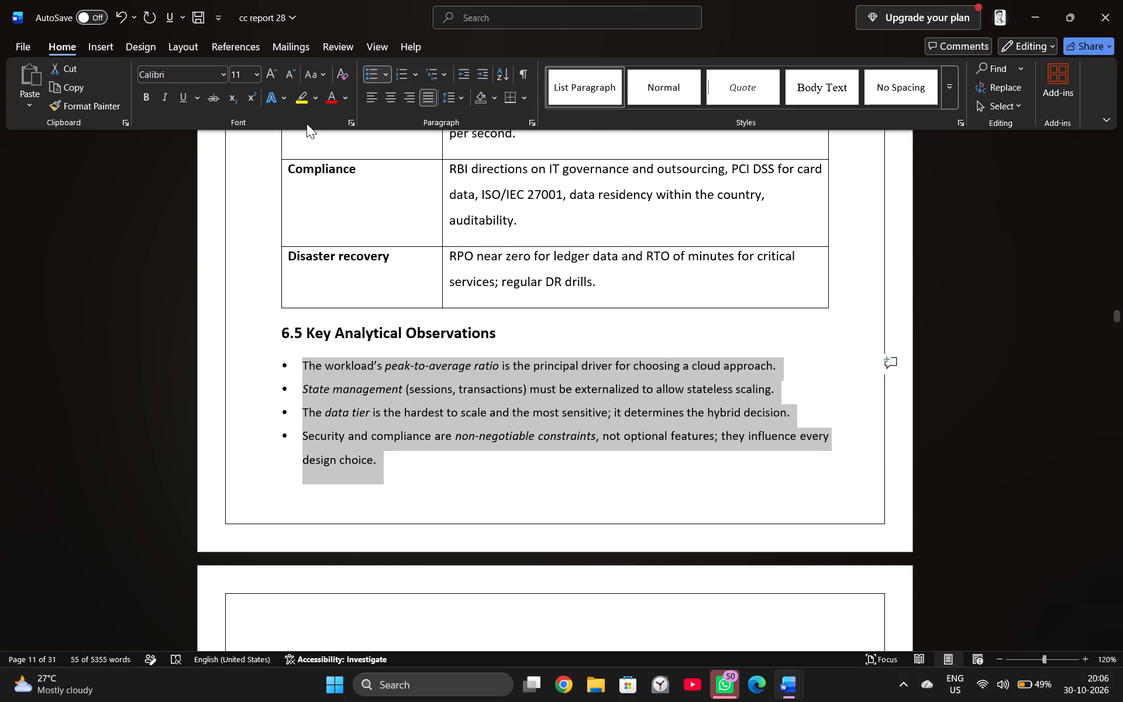
Set the four bullet points under 6.5 Key Analytical Observations to font size 12.
left_click(256, 67)
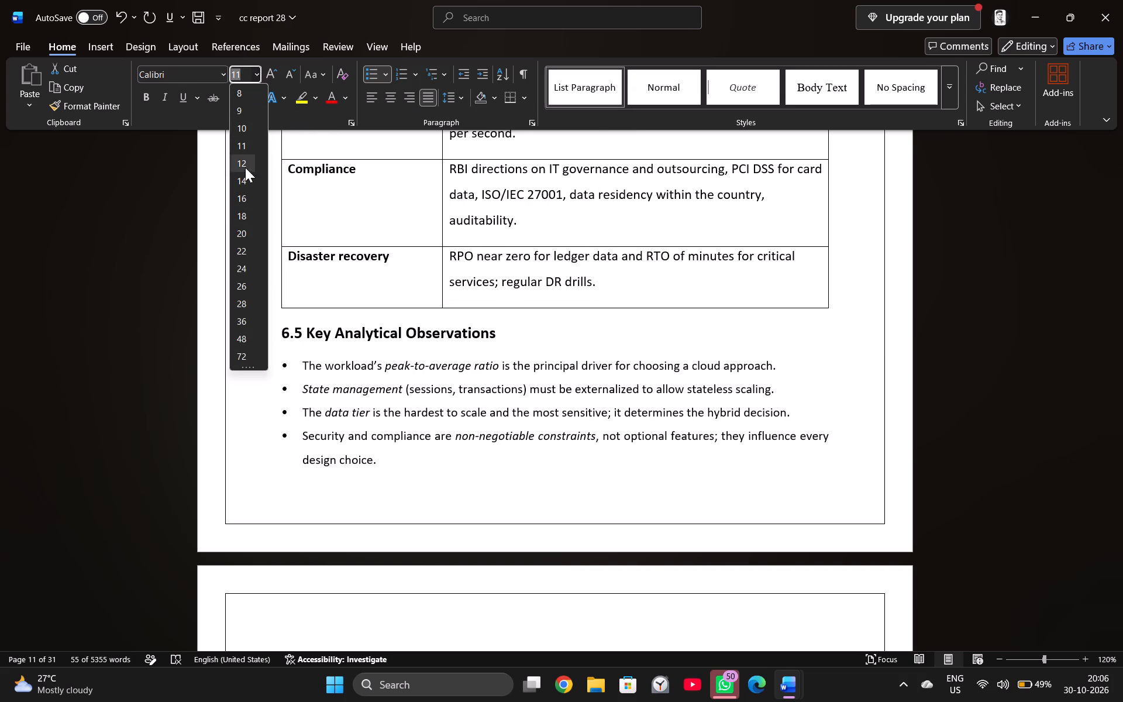
left_click(245, 167)
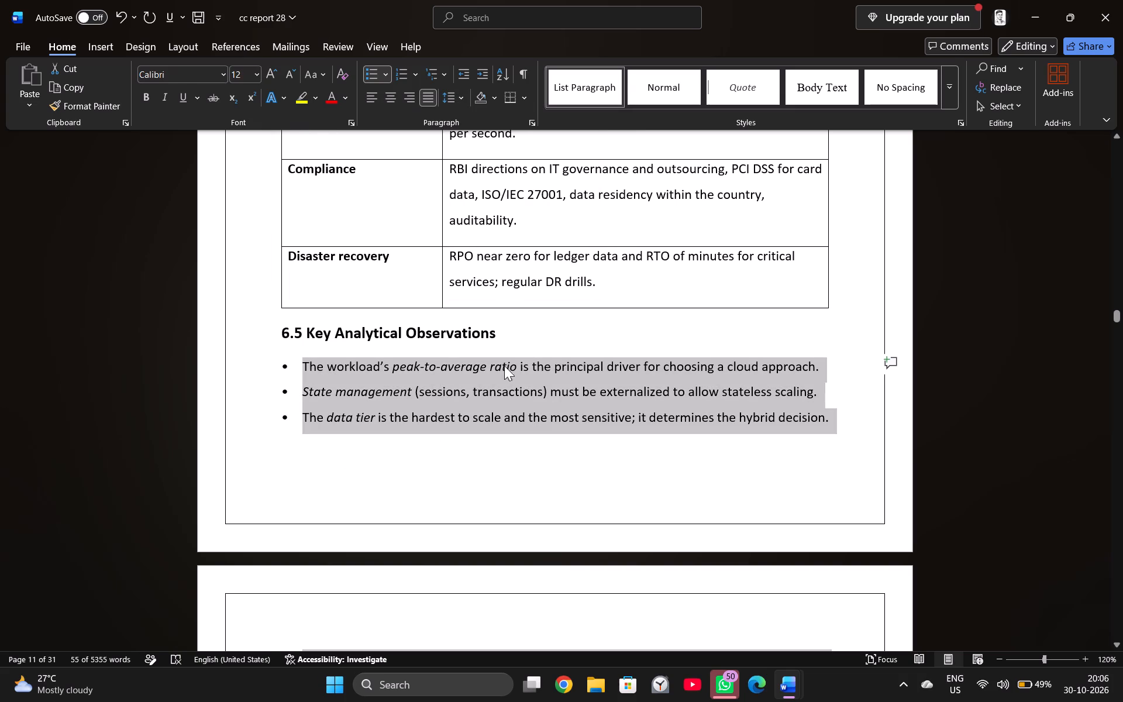
scroll(681, 483, "down", 1)
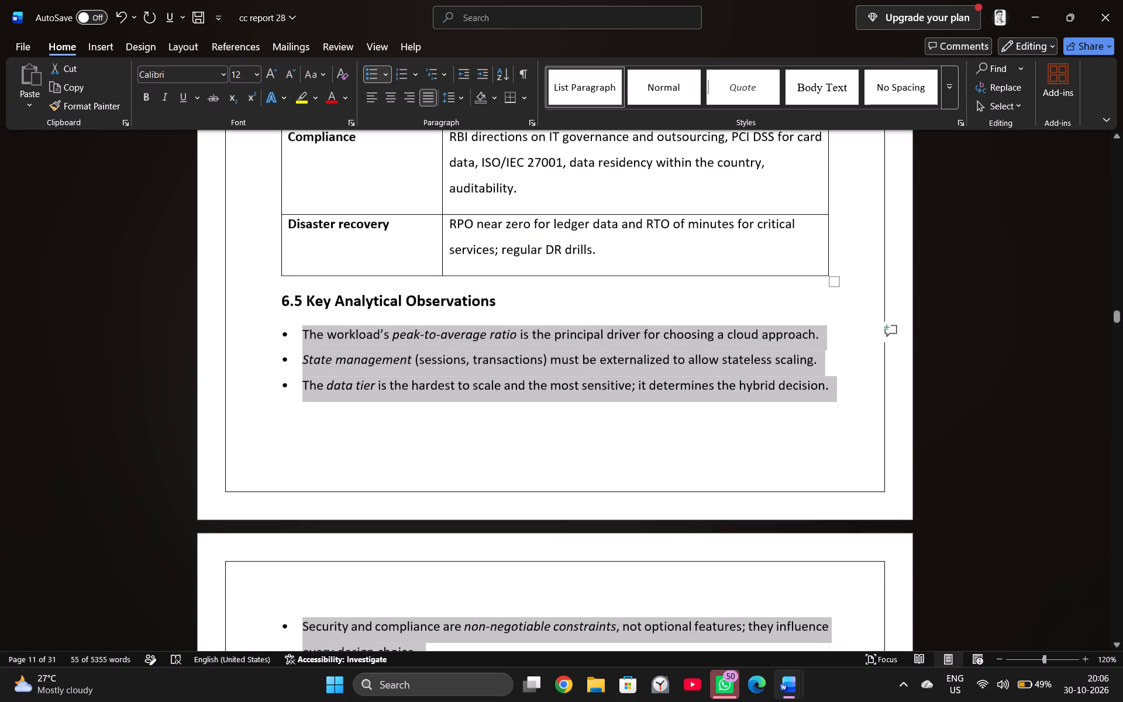
left_click(681, 483)
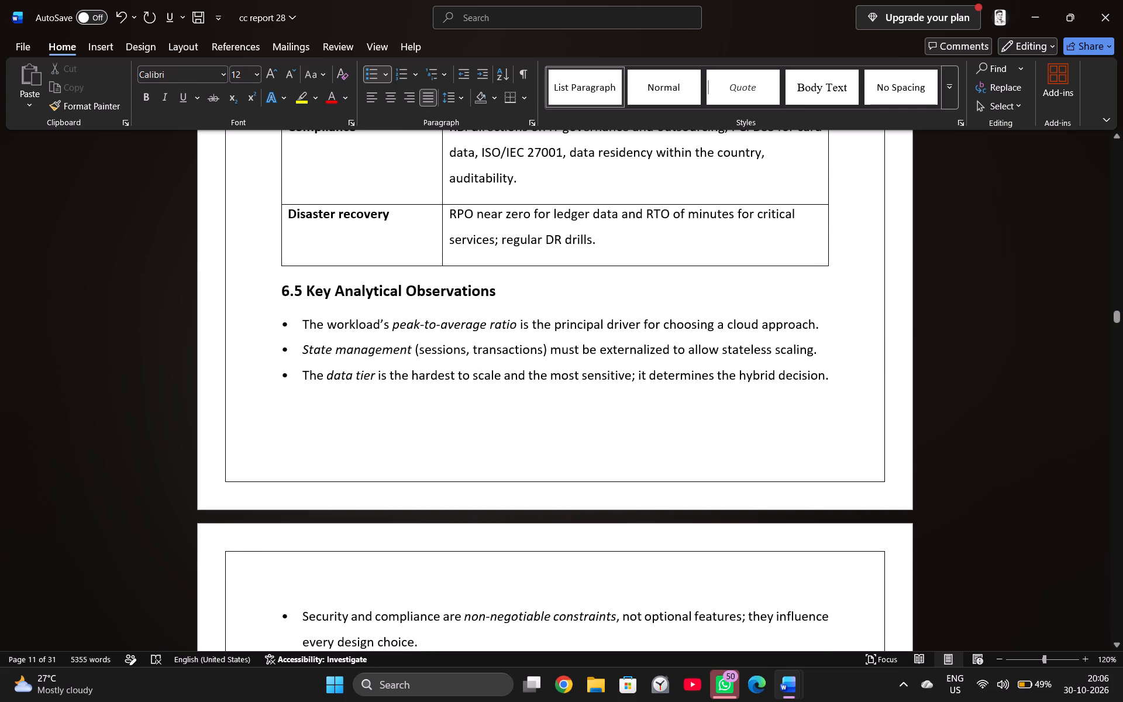
Review the layout of the 6.4 requirements table and the 6.5 bullets, including the "Security and compliance" bullet.
scroll(691, 484, "up", 1)
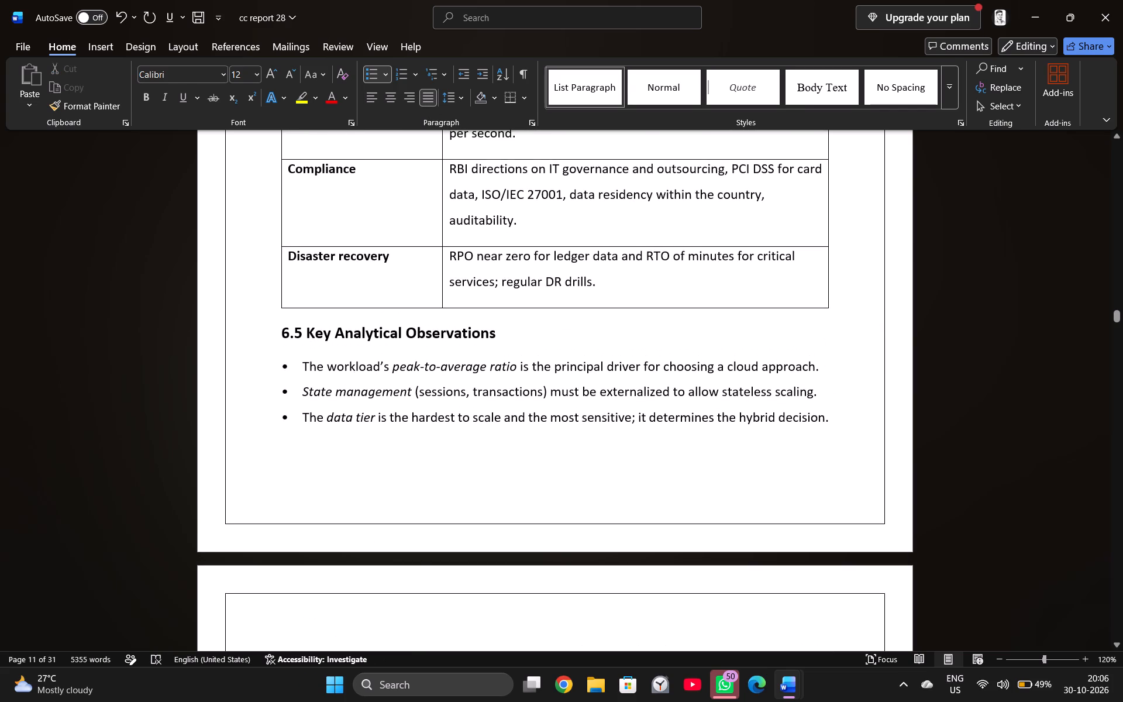
scroll(691, 484, "up", 15)
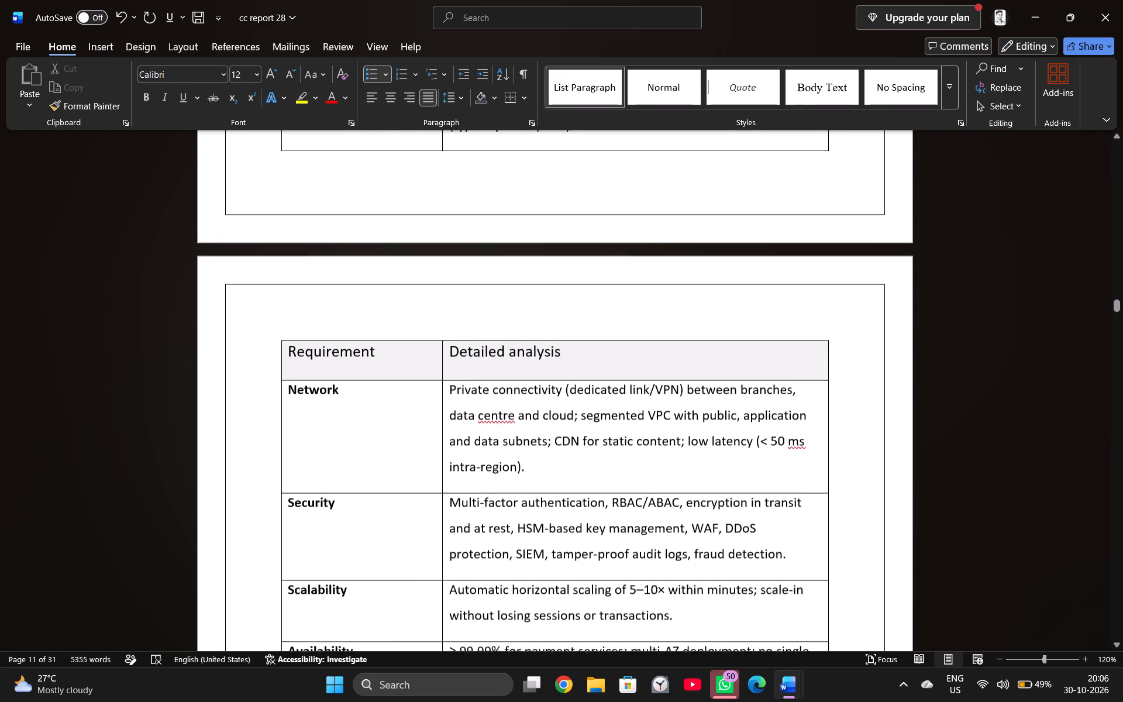
scroll(691, 484, "up", 2)
scroll(691, 481, "down", 20)
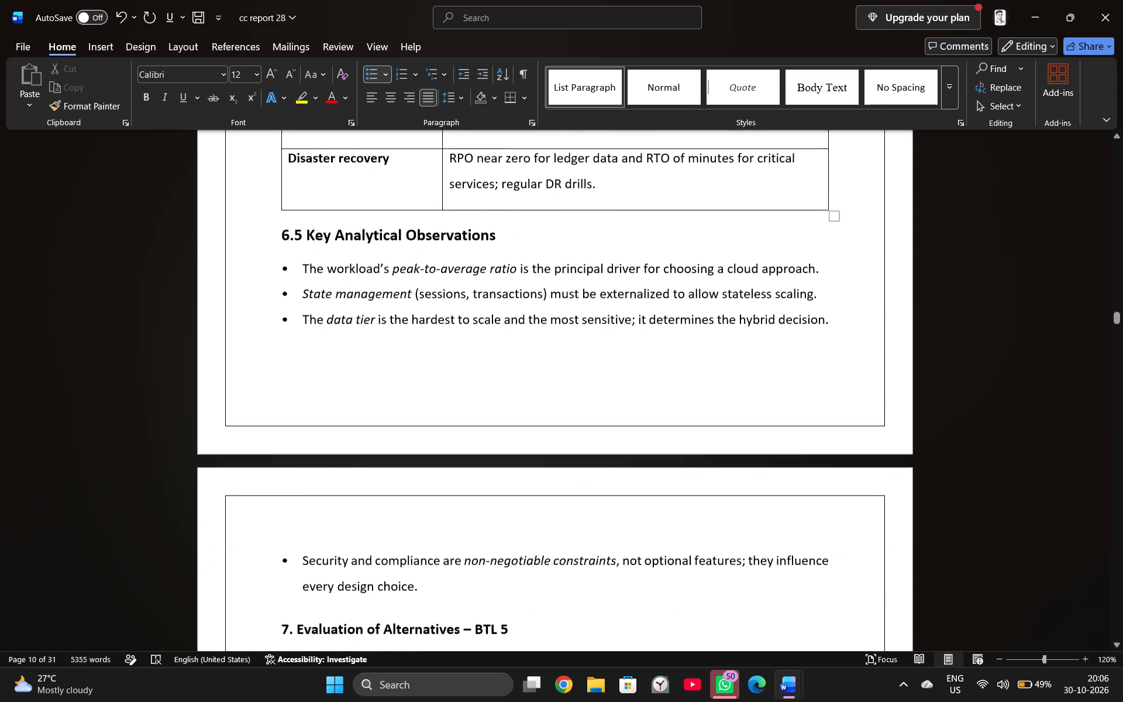
left_click_drag(298, 531, 300, 531)
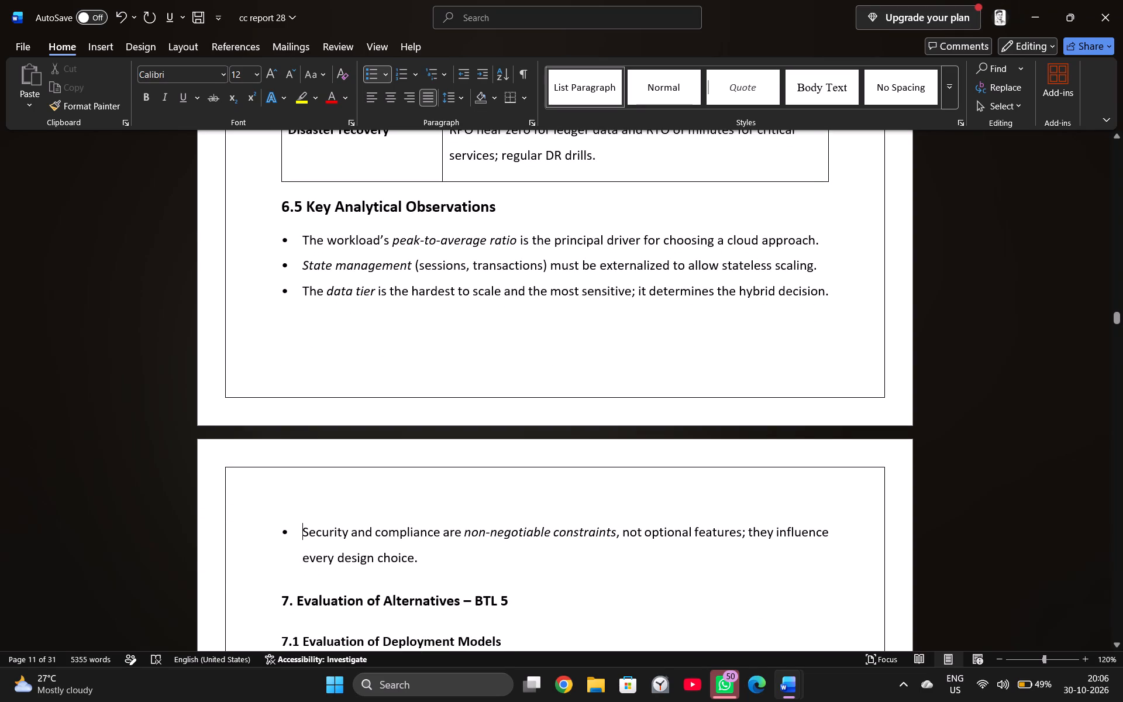
left_click_drag(300, 531, 401, 556)
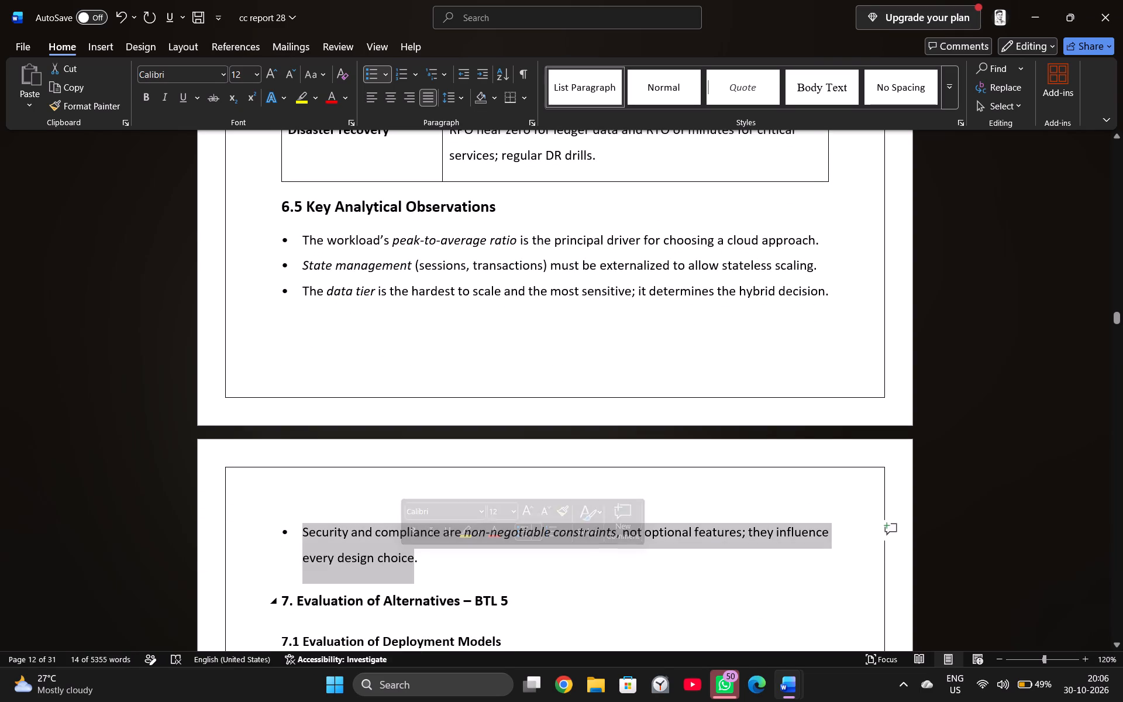
left_click(577, 603)
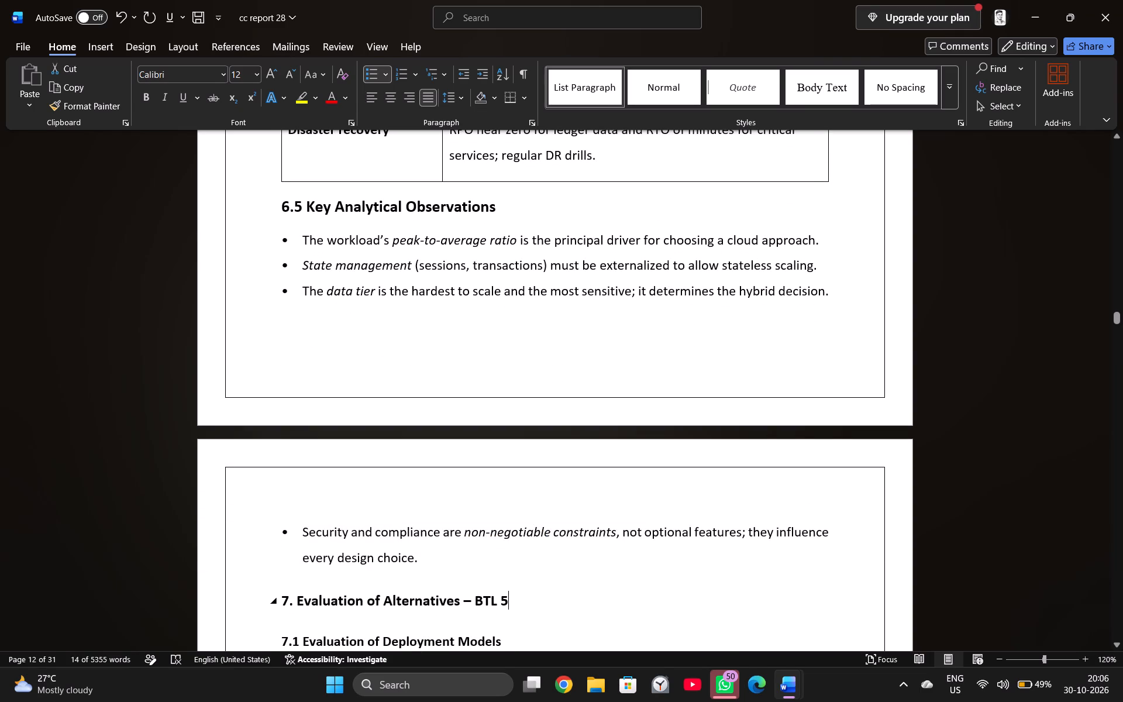
Set the "7. Evaluation of Alternatives – BTL 5" heading to font size 16.
scroll(563, 573, "down", 4)
left_click_drag(278, 425, 293, 429)
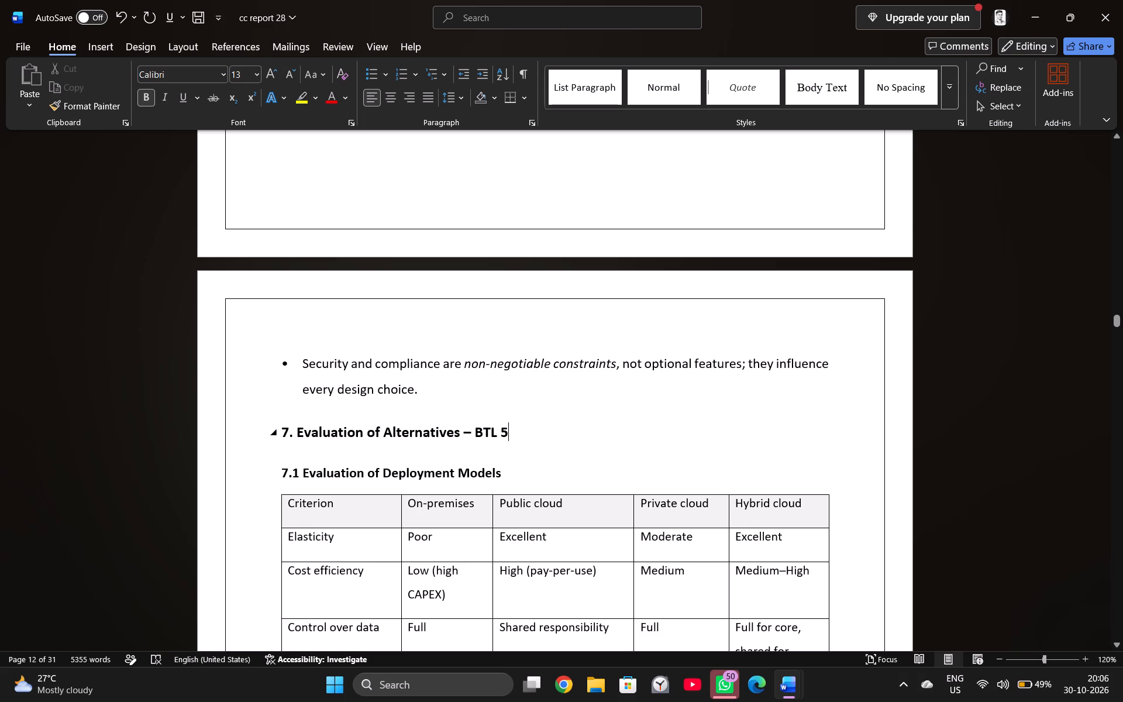
left_click_drag(293, 429, 512, 432)
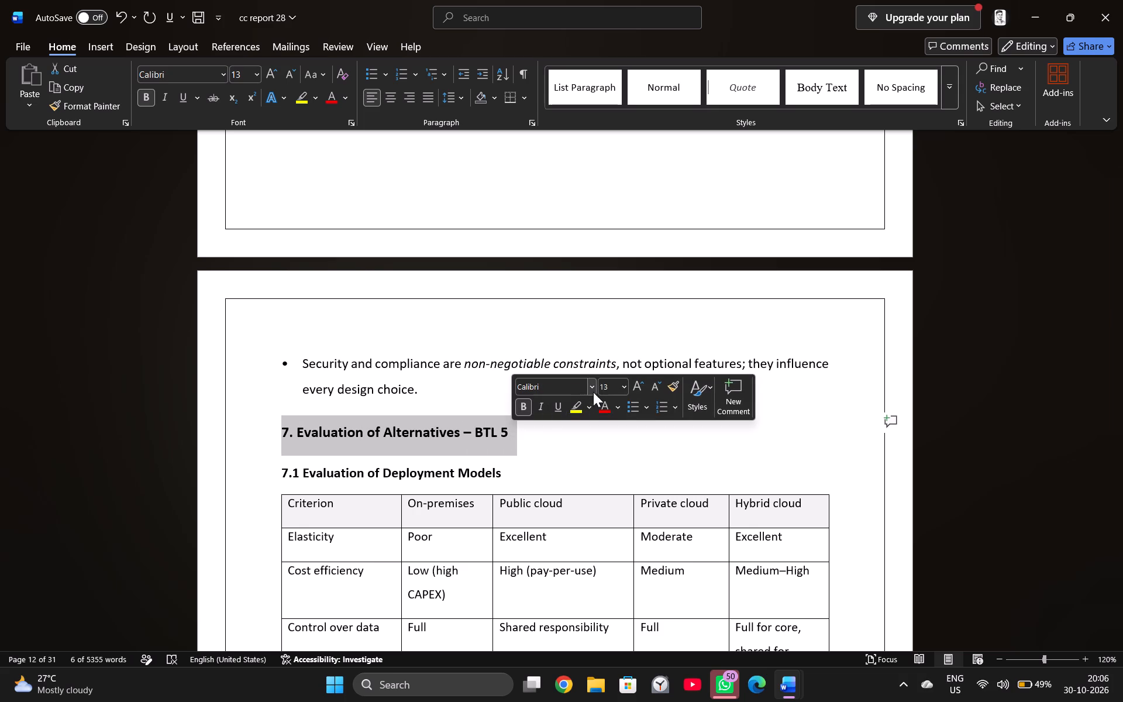
left_click(620, 388)
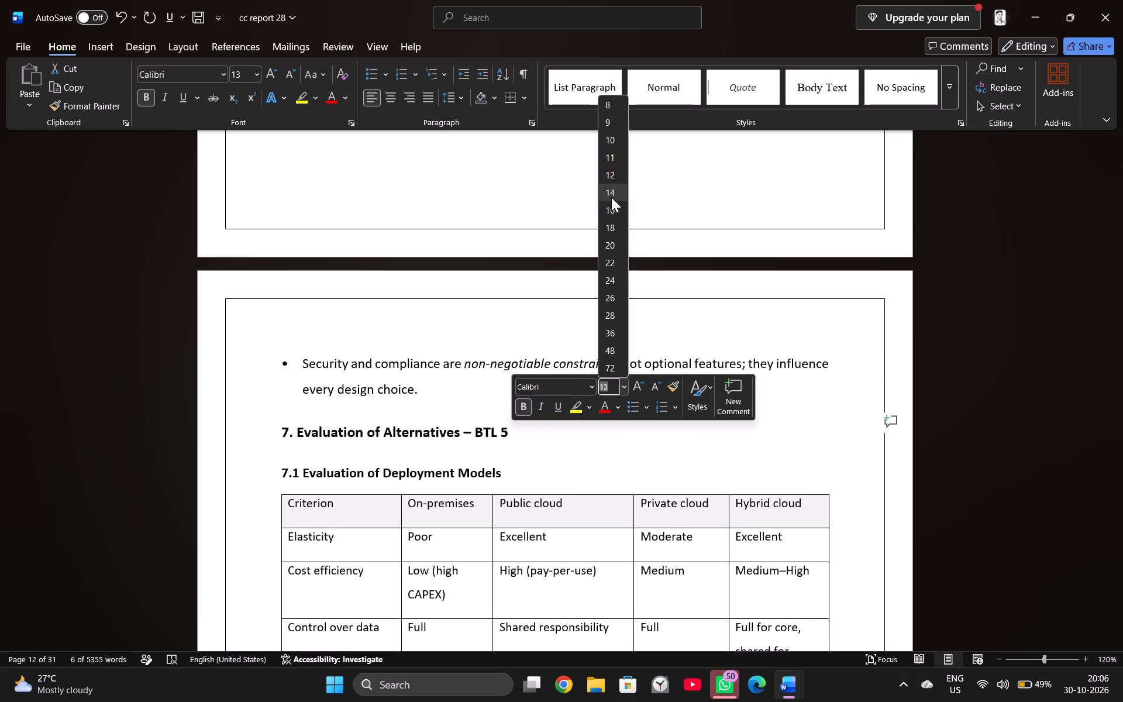
left_click(613, 205)
left_click(678, 459)
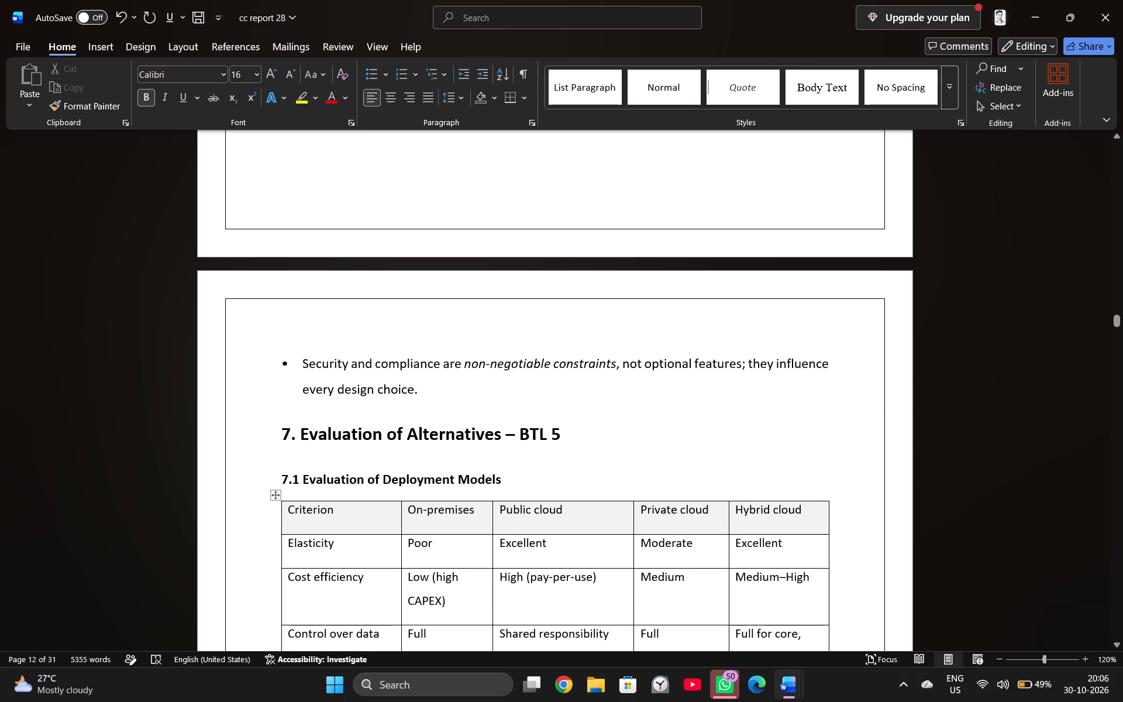
Set the "7.1 Evaluation of Deployment Models" heading to font size 14.
left_click_drag(281, 472, 505, 476)
left_click(611, 432)
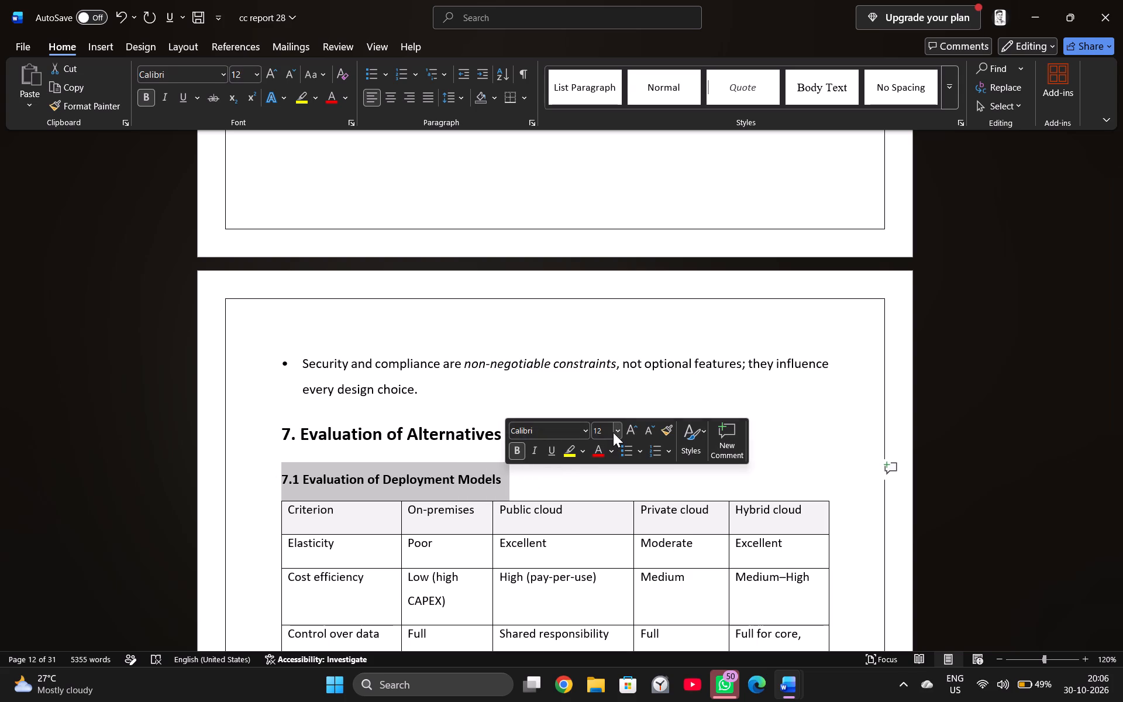
left_click(615, 432)
left_click(610, 235)
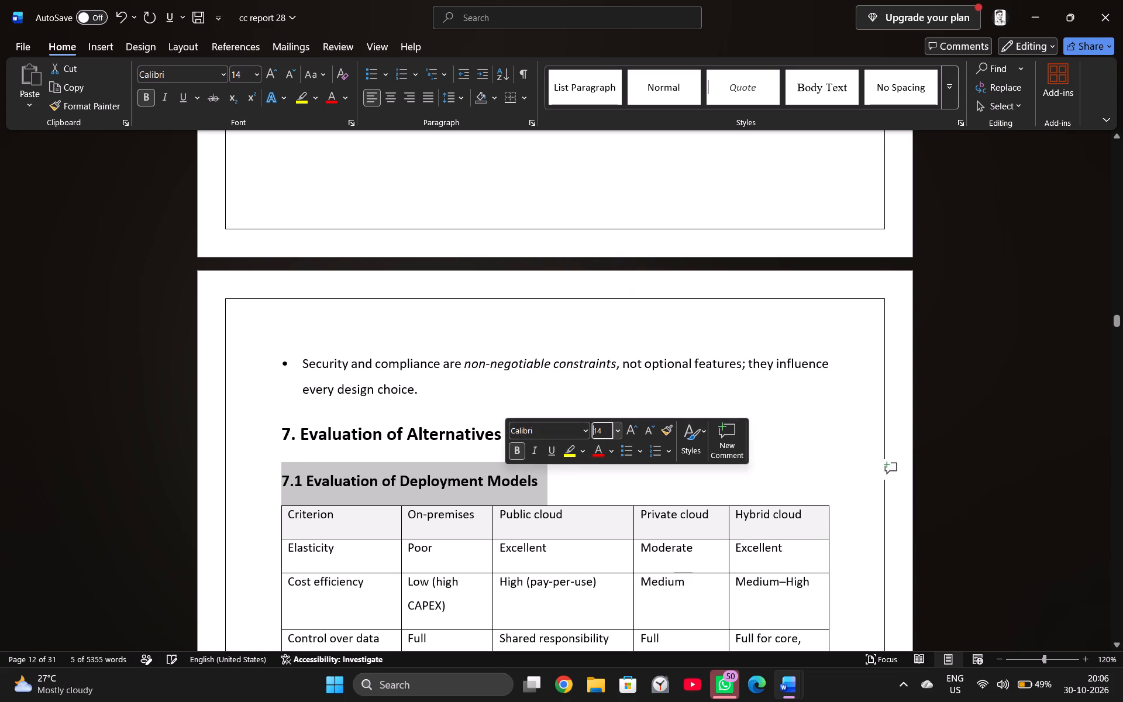
left_click(834, 422)
Set all text in the deployment models comparison table under 7.1, from the Criterion header through the Complexity row, to font size 12.
scroll(518, 485, "down", 4)
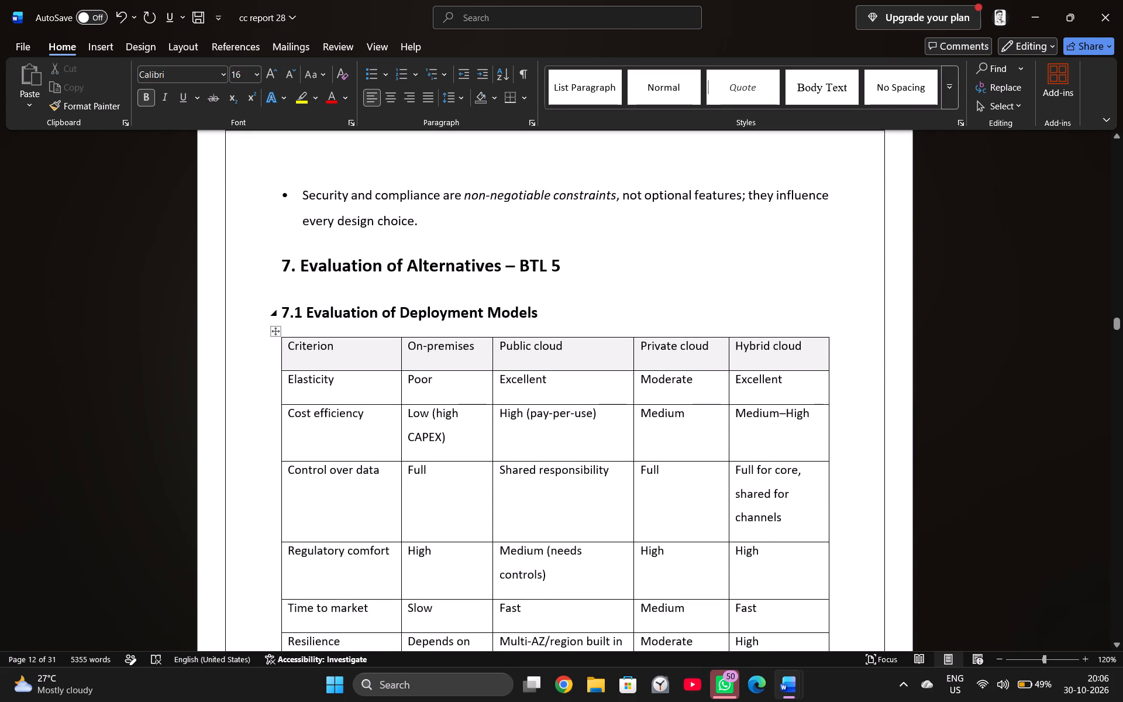
scroll(352, 350, "down", 1)
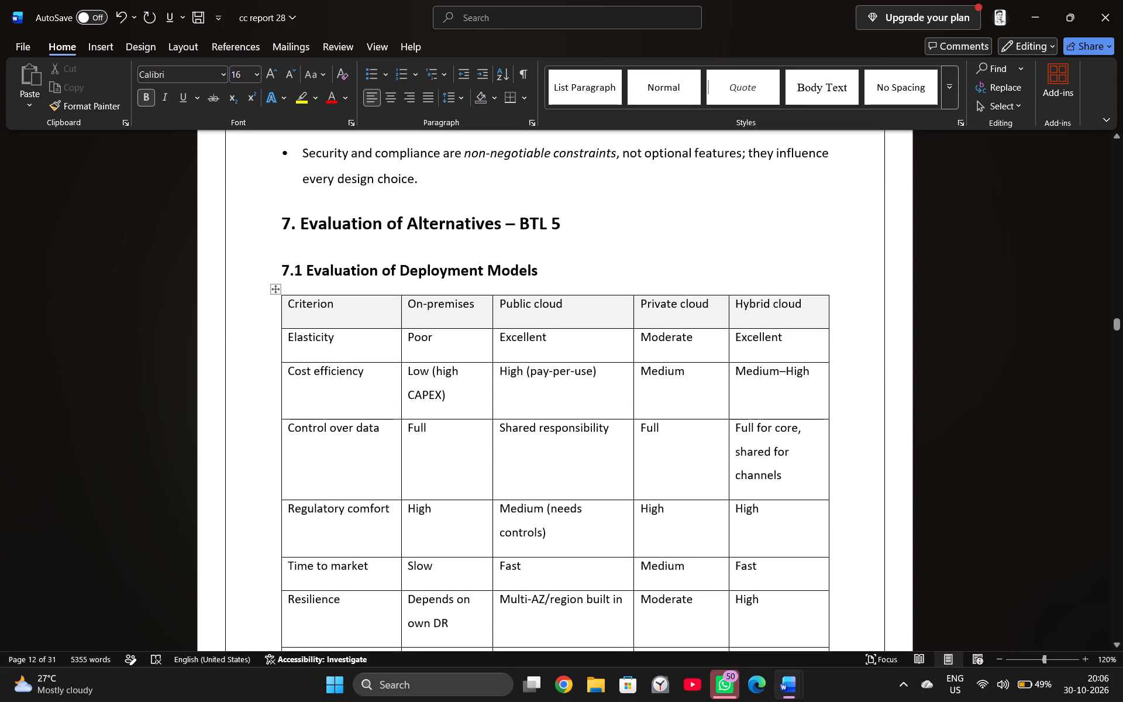
left_click_drag(290, 301, 833, 641)
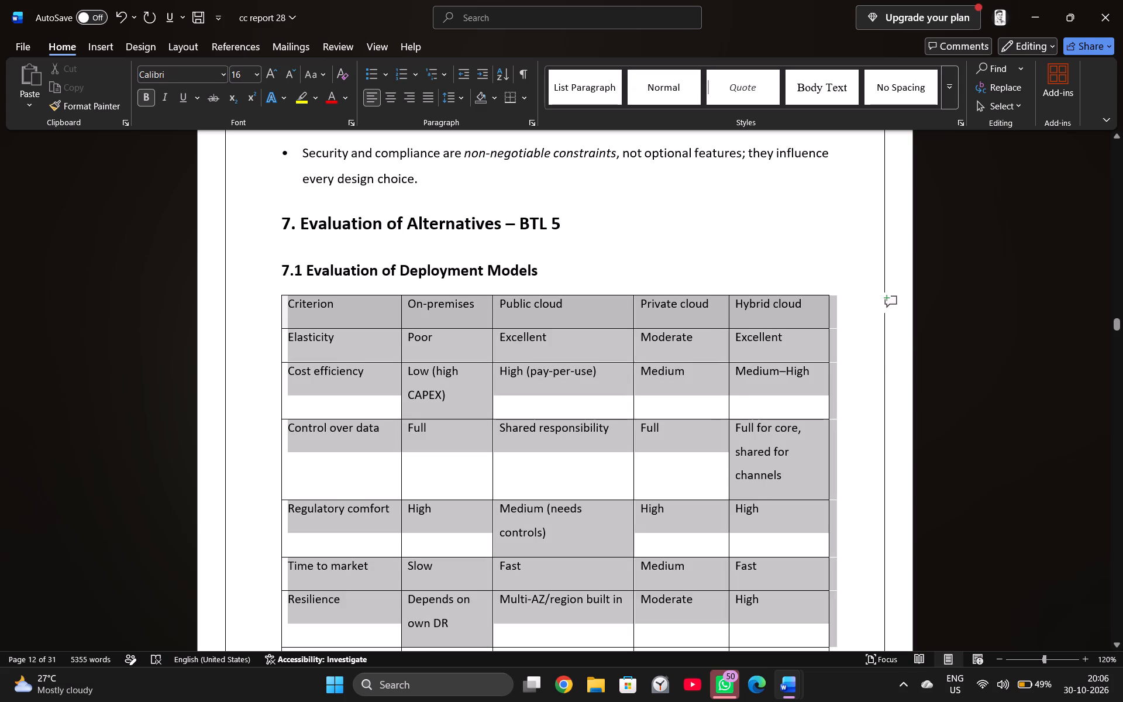
left_click_drag(833, 641, 763, 470)
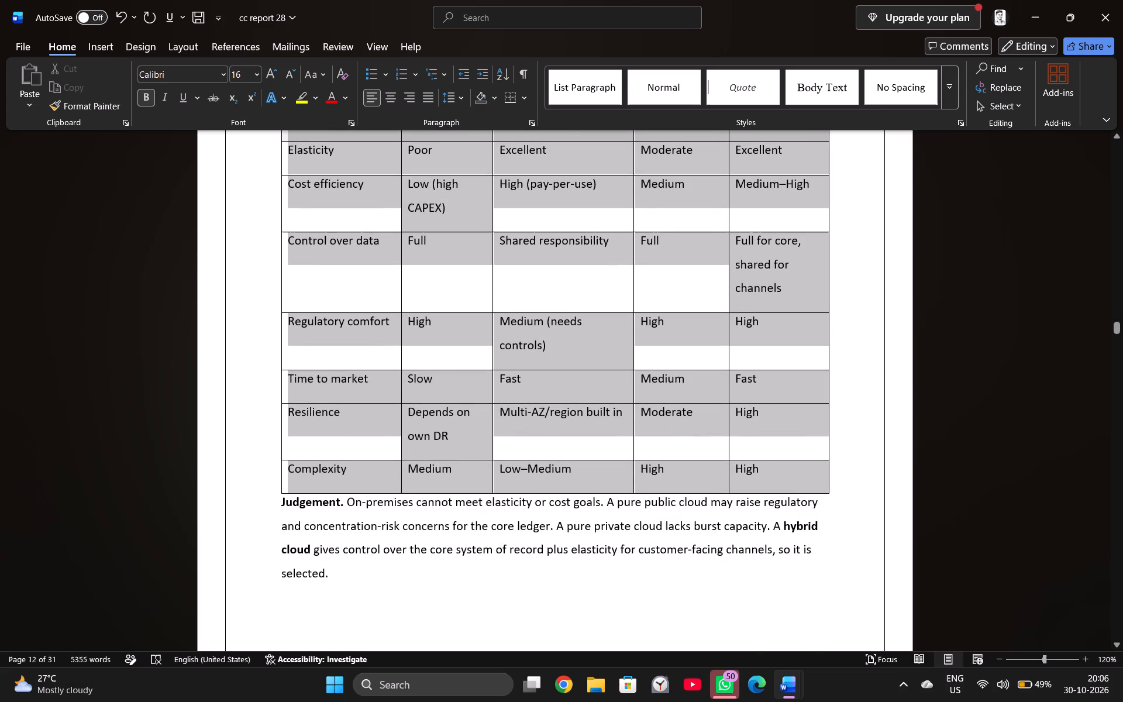
left_click_drag(763, 470, 764, 474)
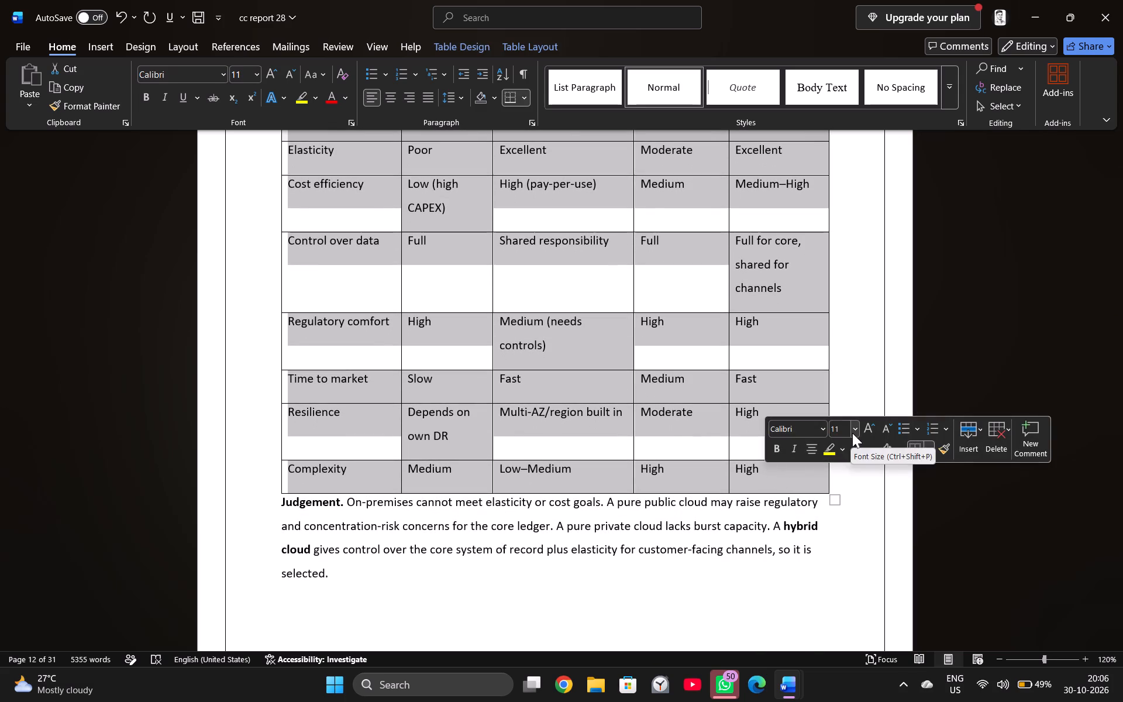
left_click(852, 433)
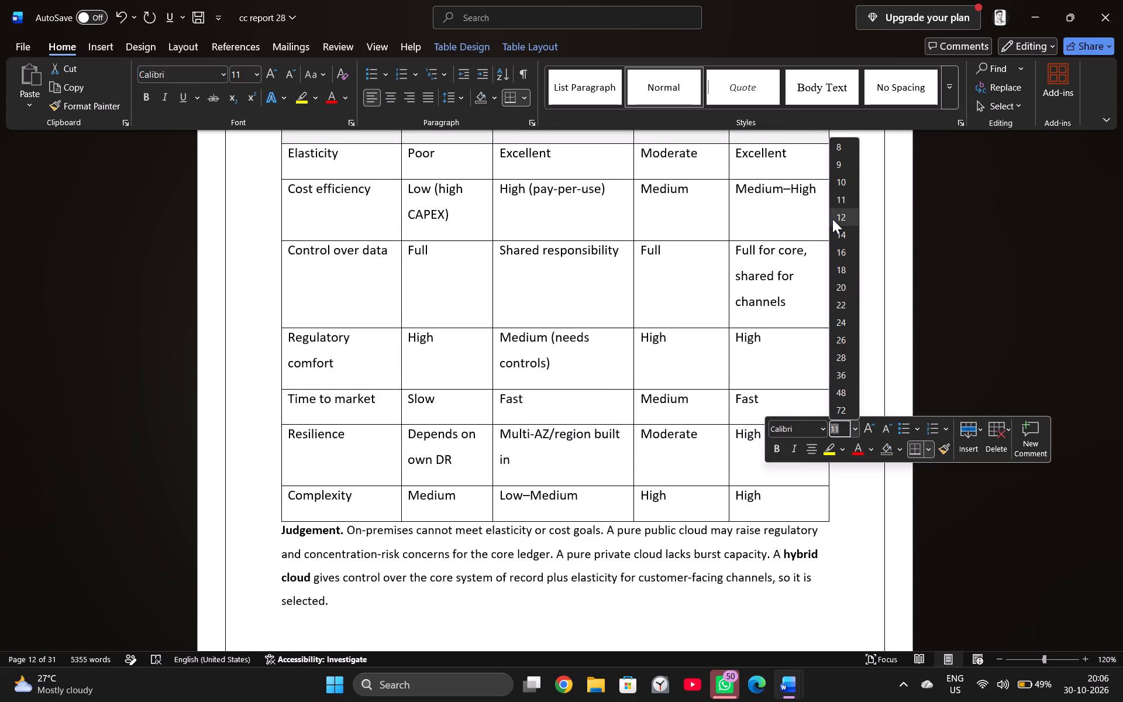
left_click(831, 218)
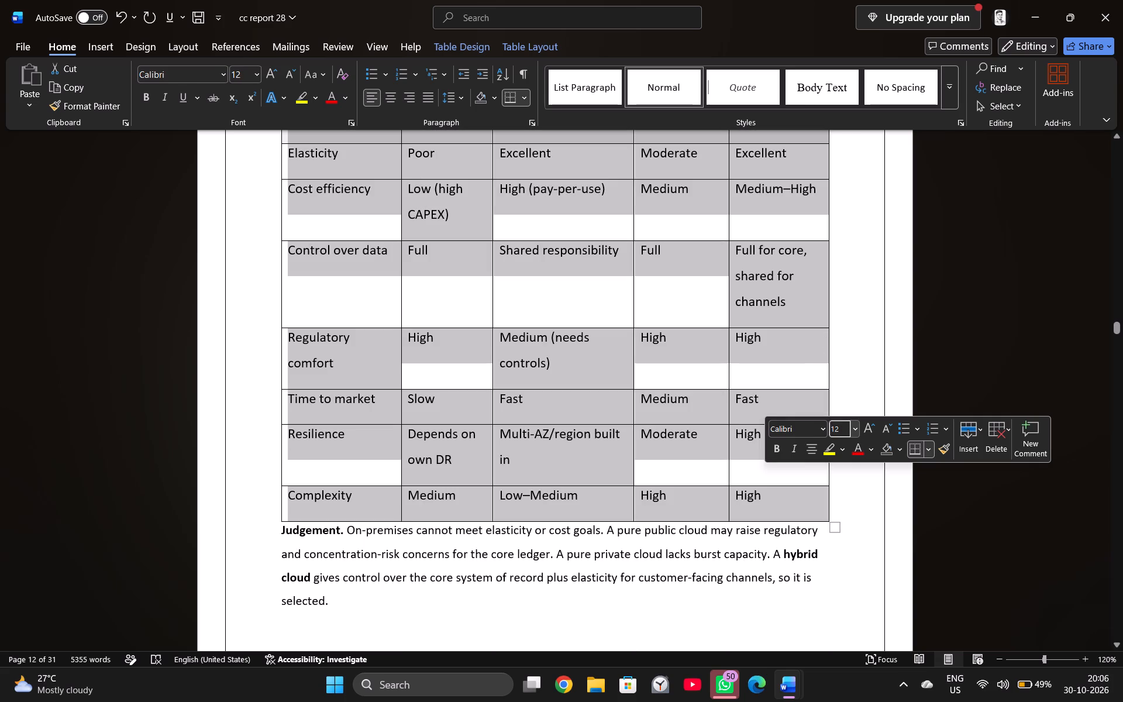
left_click(869, 335)
scroll(709, 452, "up", 5)
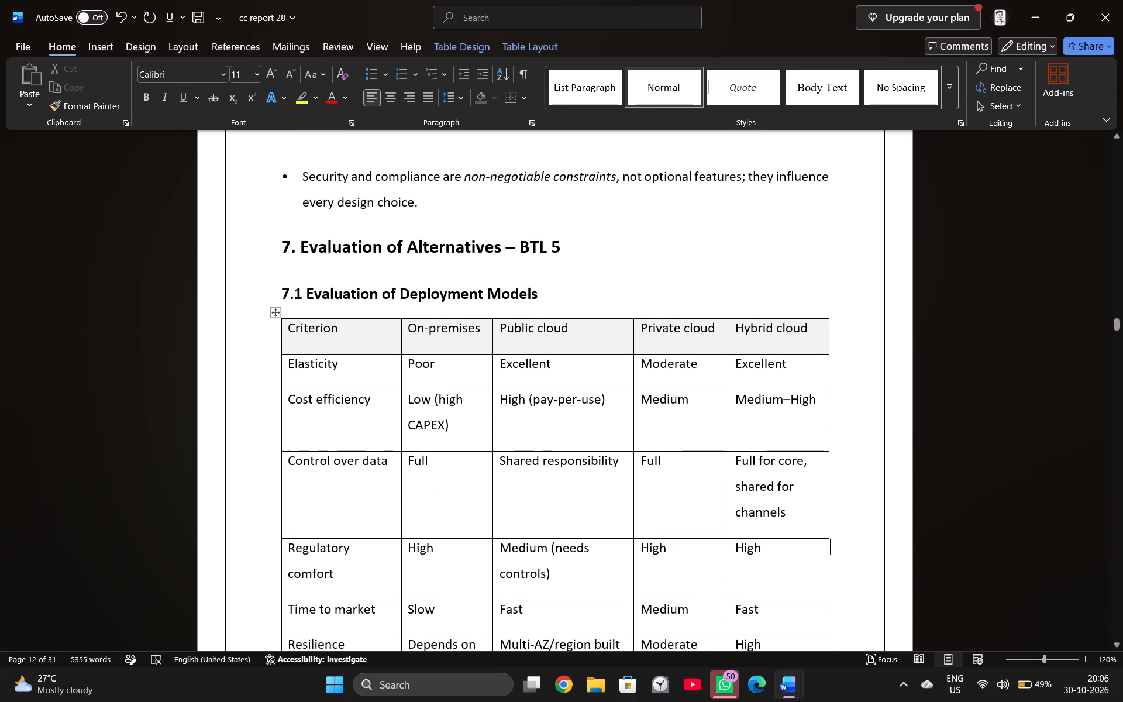
scroll(707, 461, "down", 9)
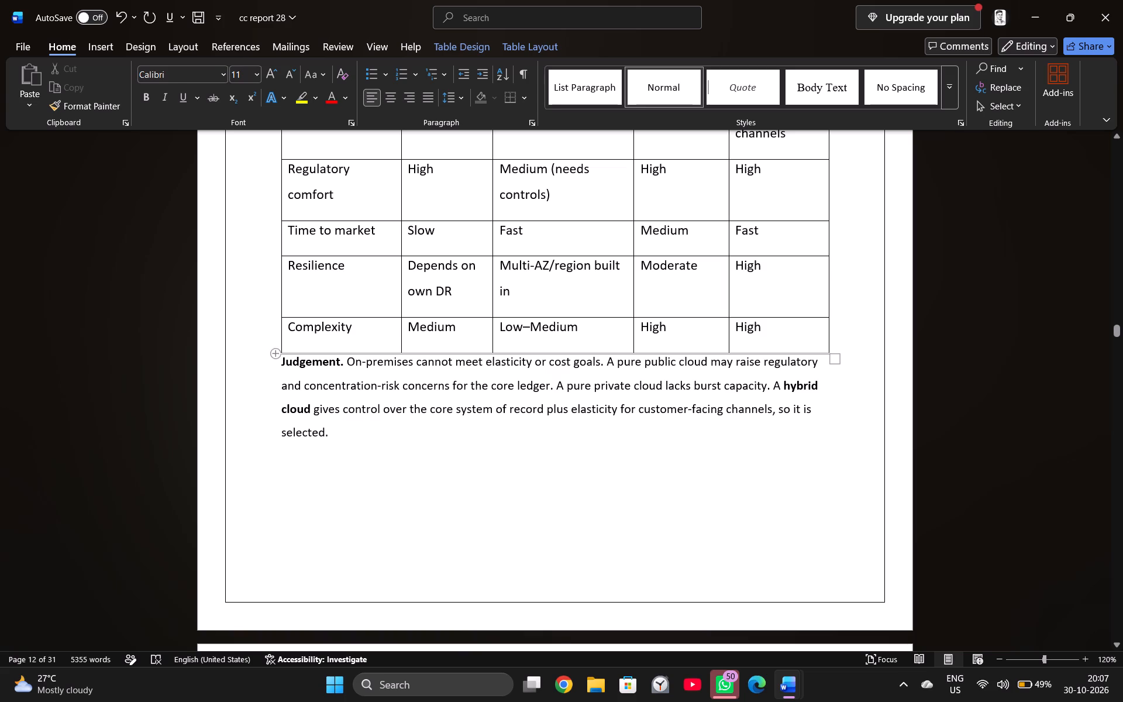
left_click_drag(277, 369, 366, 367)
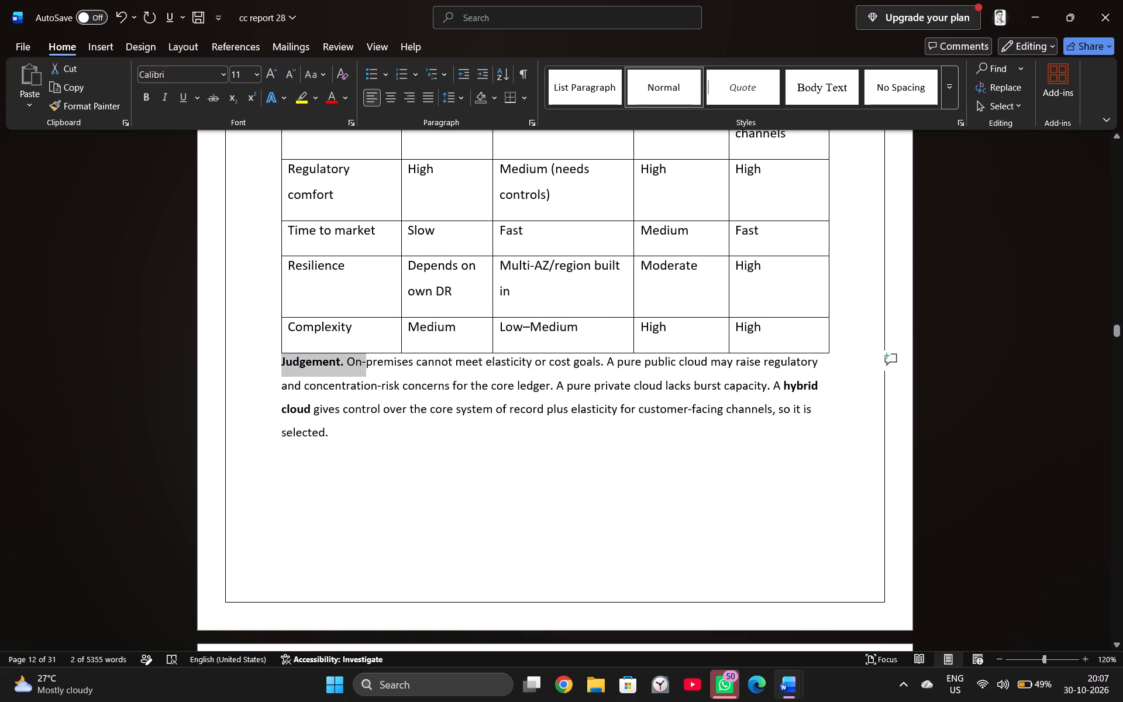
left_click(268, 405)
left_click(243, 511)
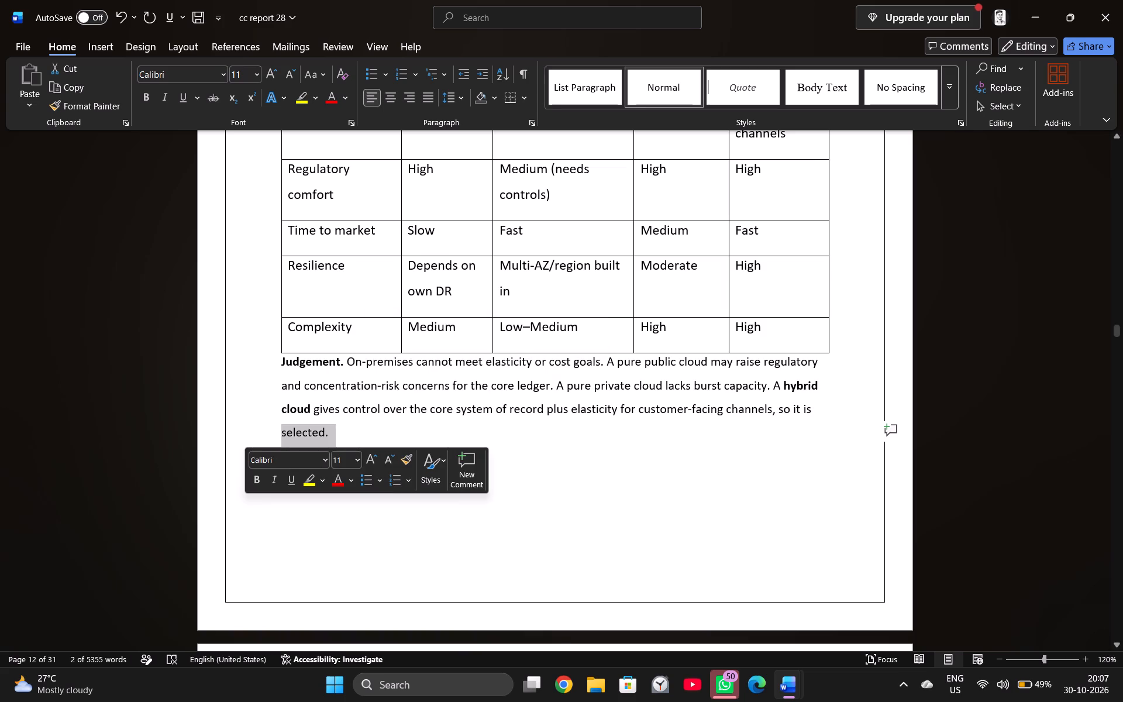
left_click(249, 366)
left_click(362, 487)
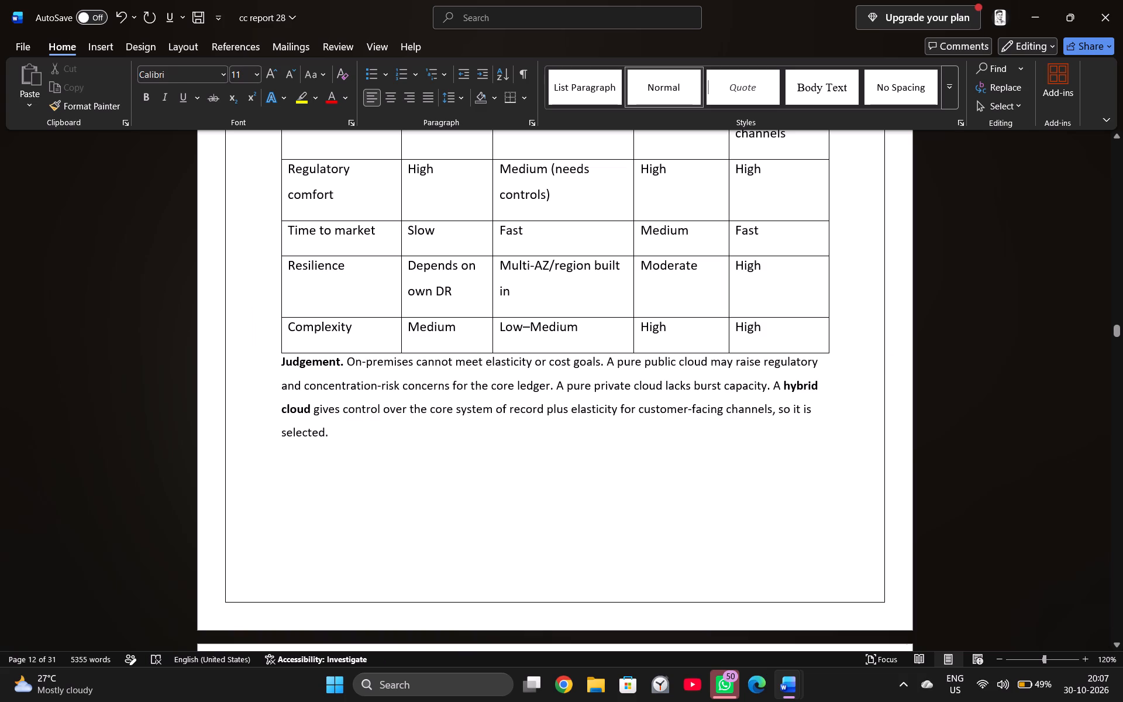
Set the bold "Judgement" label below the 7.1 table to font size 14 and replace its period with a colon.
left_click_drag(278, 359, 343, 364)
left_click(453, 321)
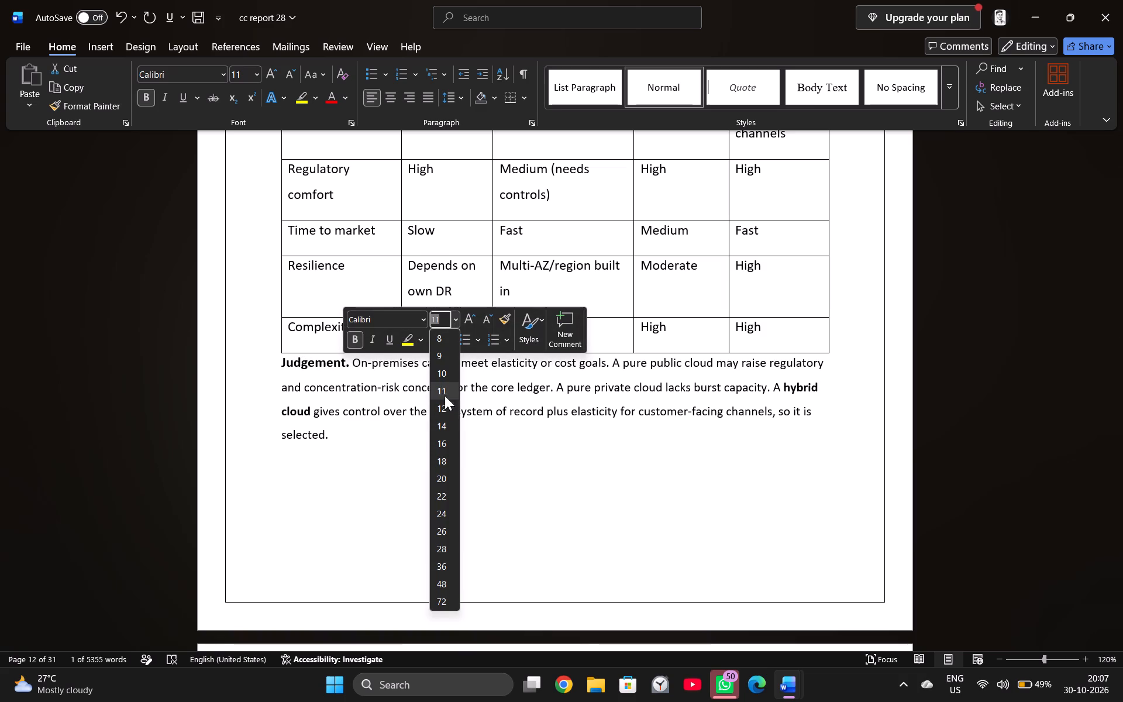
left_click(443, 421)
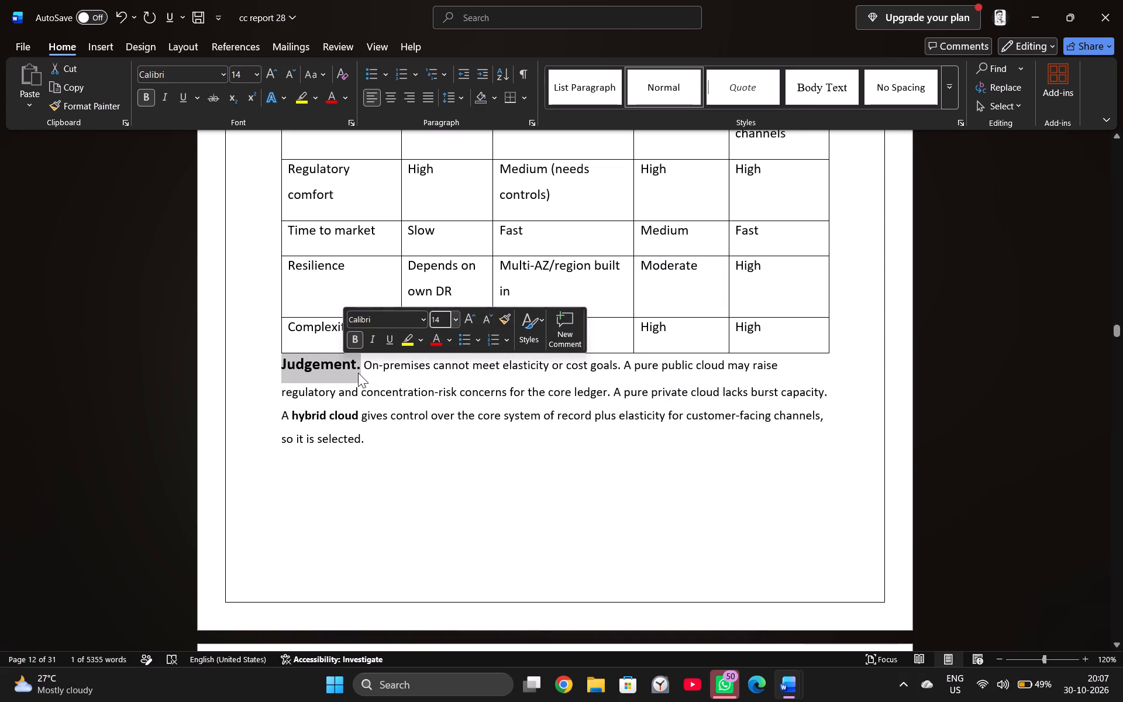
left_click(358, 373)
left_click(359, 370)
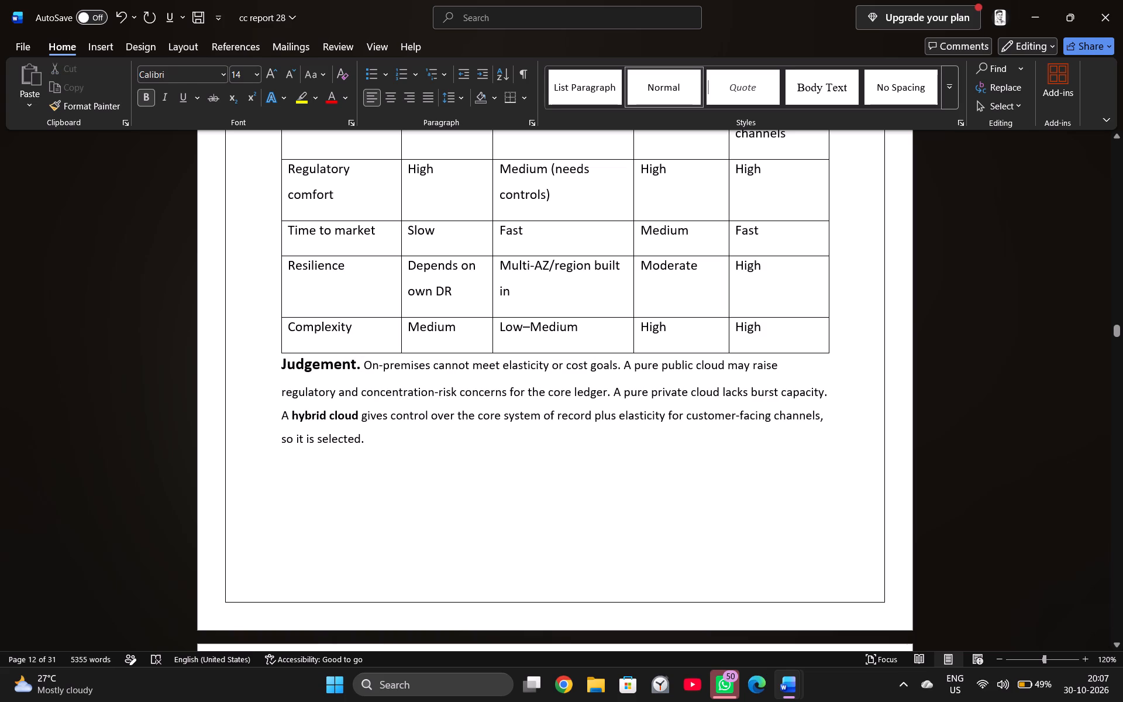
key("BackSpace")
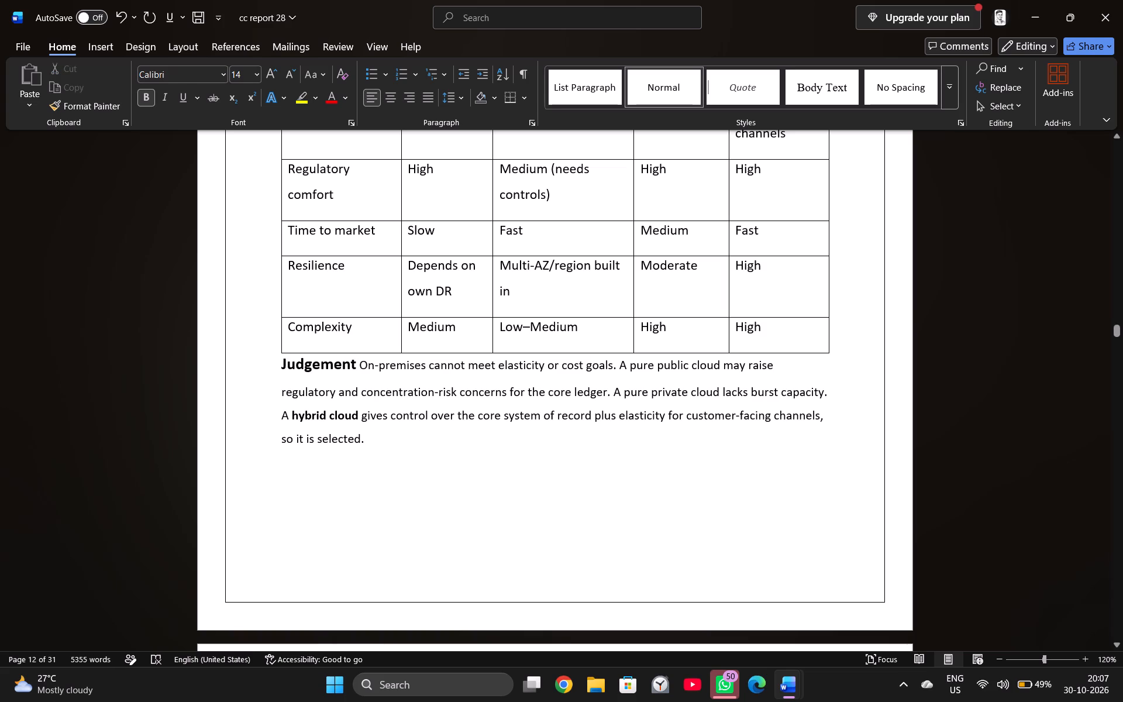
key("shift+colon")
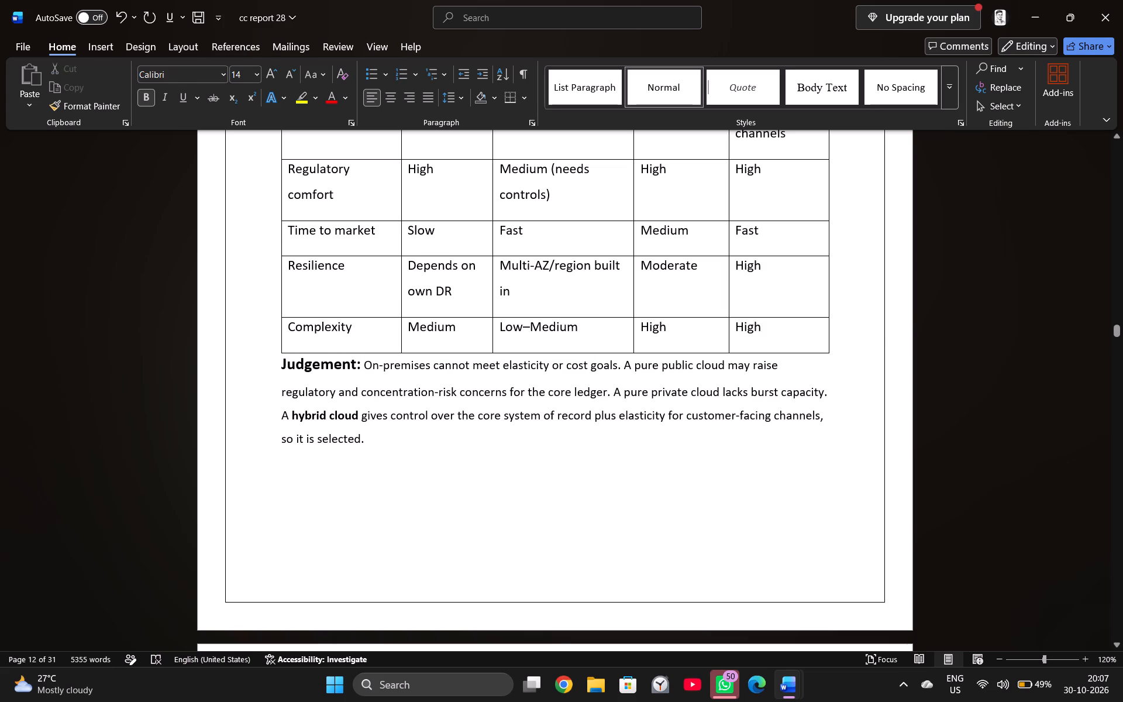
Justify the paragraph text following the "Judgement:" label and set it to font size 12.
left_click_drag(364, 367, 710, 449)
left_click(426, 97)
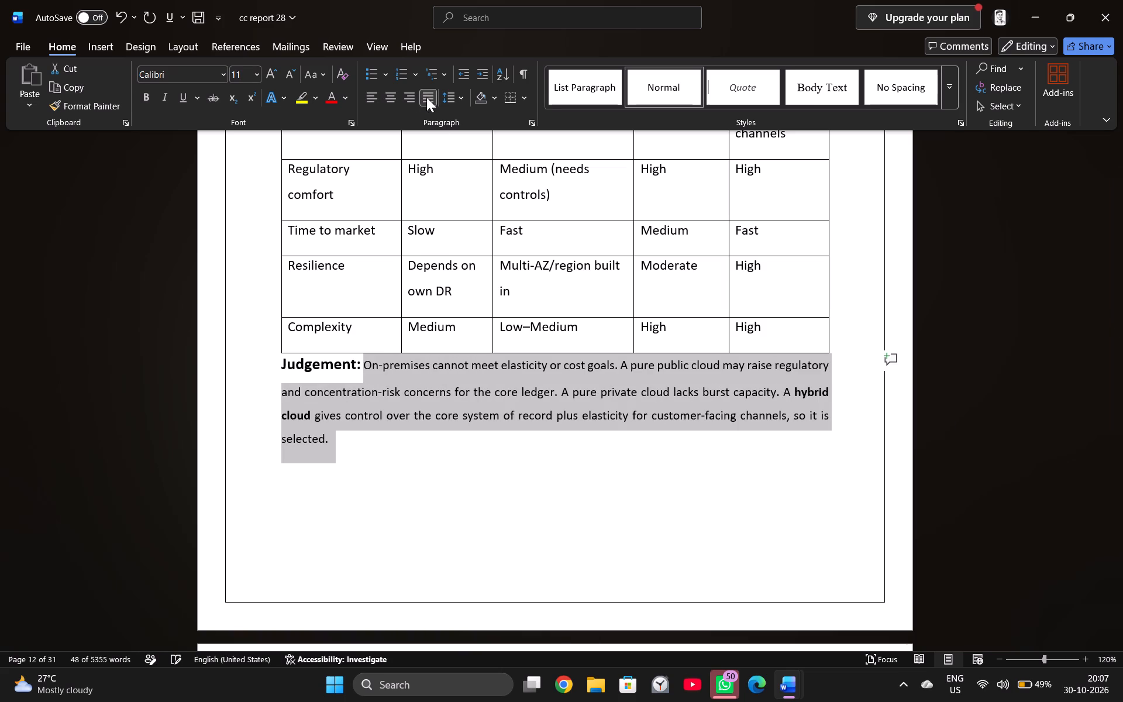
left_click(256, 73)
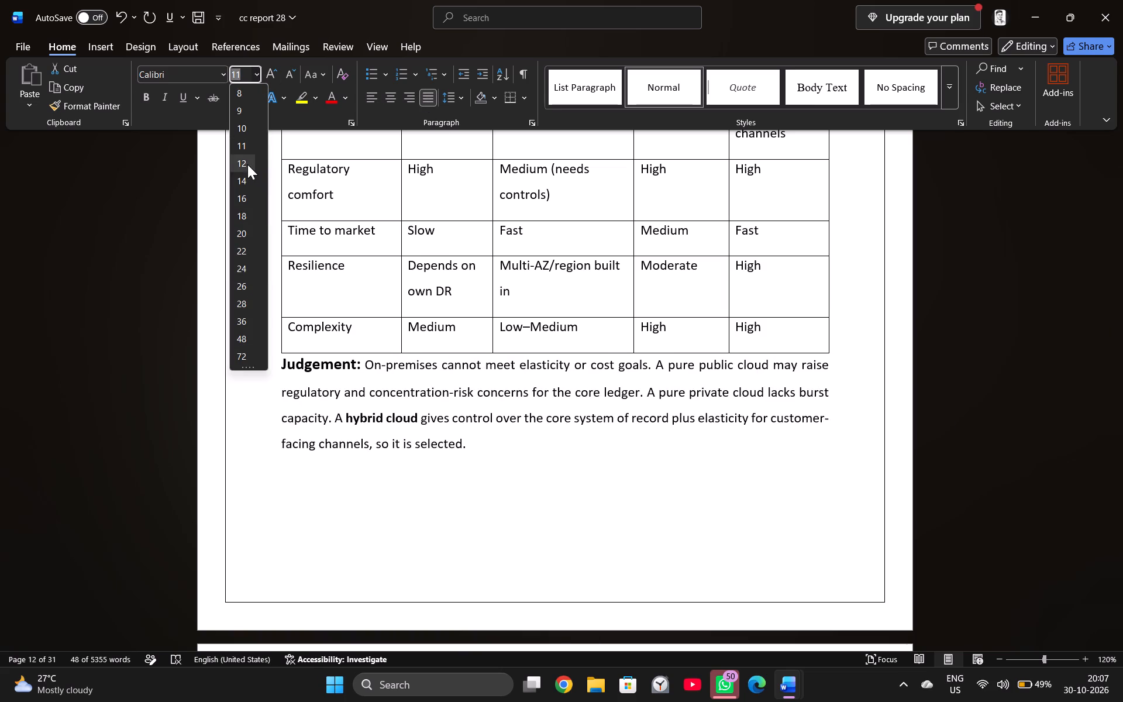
left_click(247, 163)
left_click(604, 545)
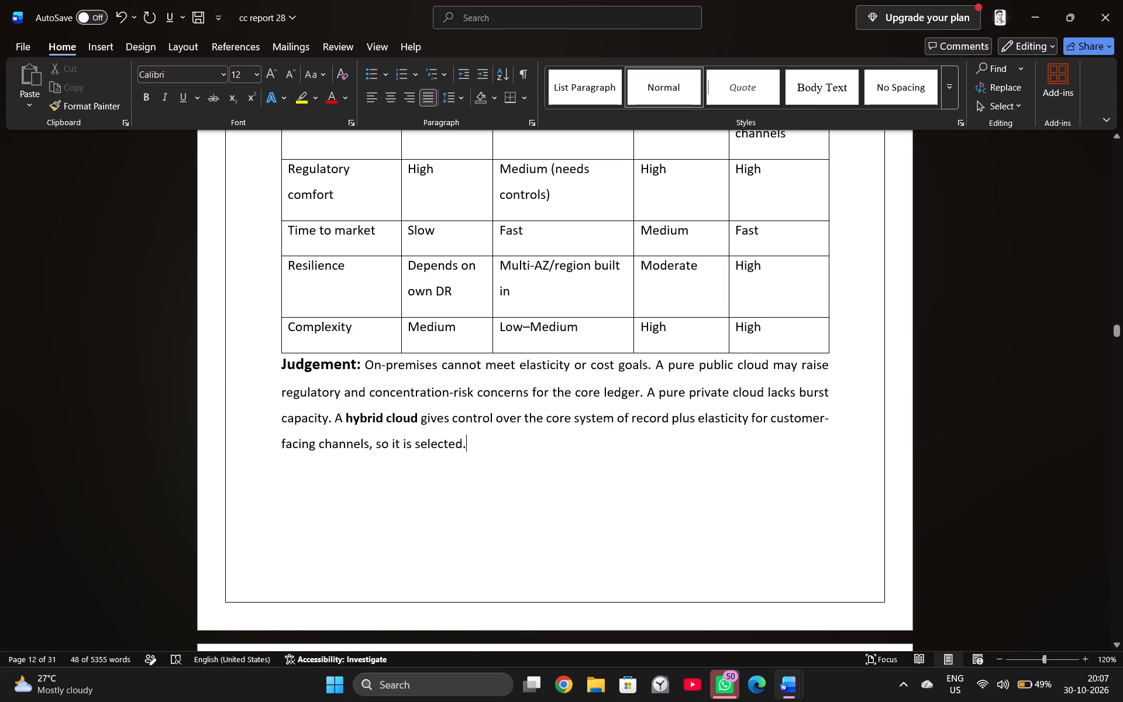
Set the "7.2 Evaluation of Service Models" heading to font size 14.
scroll(600, 550, "down", 2)
scroll(600, 551, "up", 12)
scroll(599, 554, "down", 14)
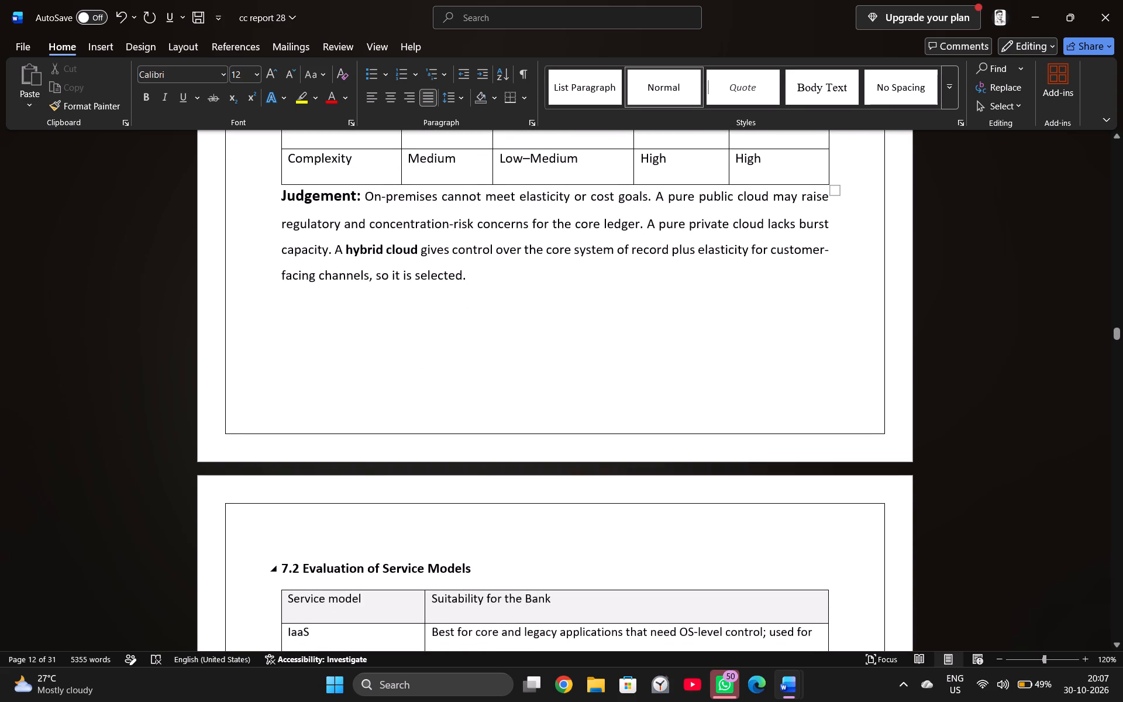
scroll(565, 566, "down", 2)
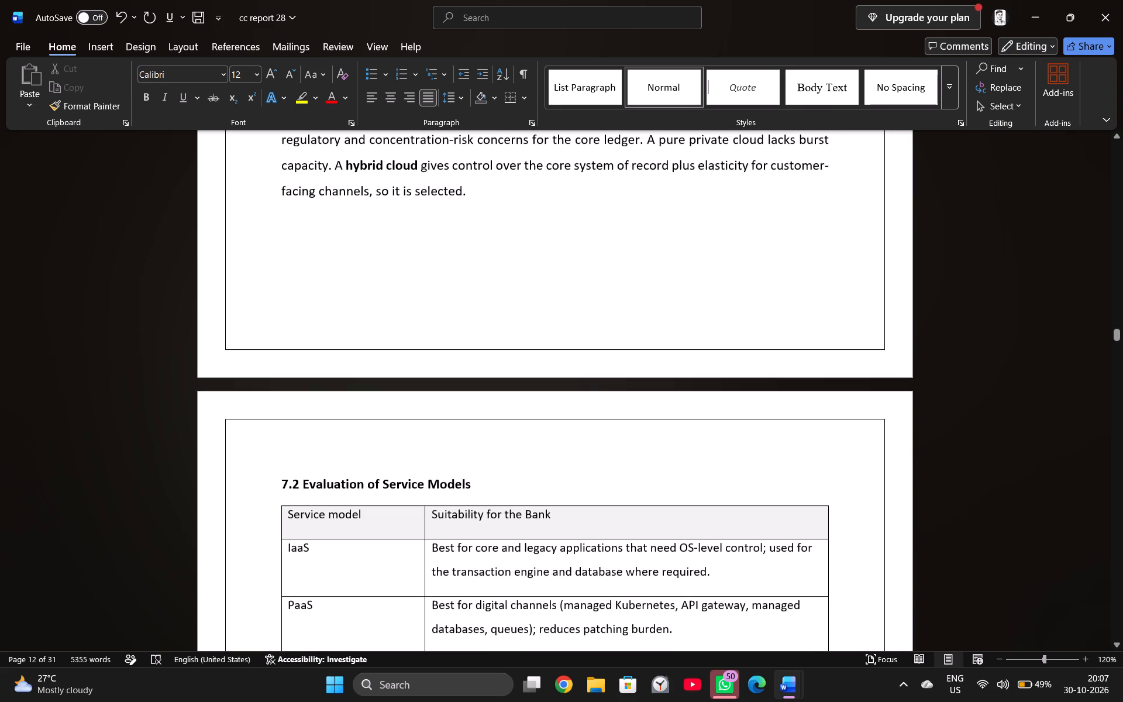
scroll(564, 566, "down", 1)
left_click_drag(281, 439, 517, 434)
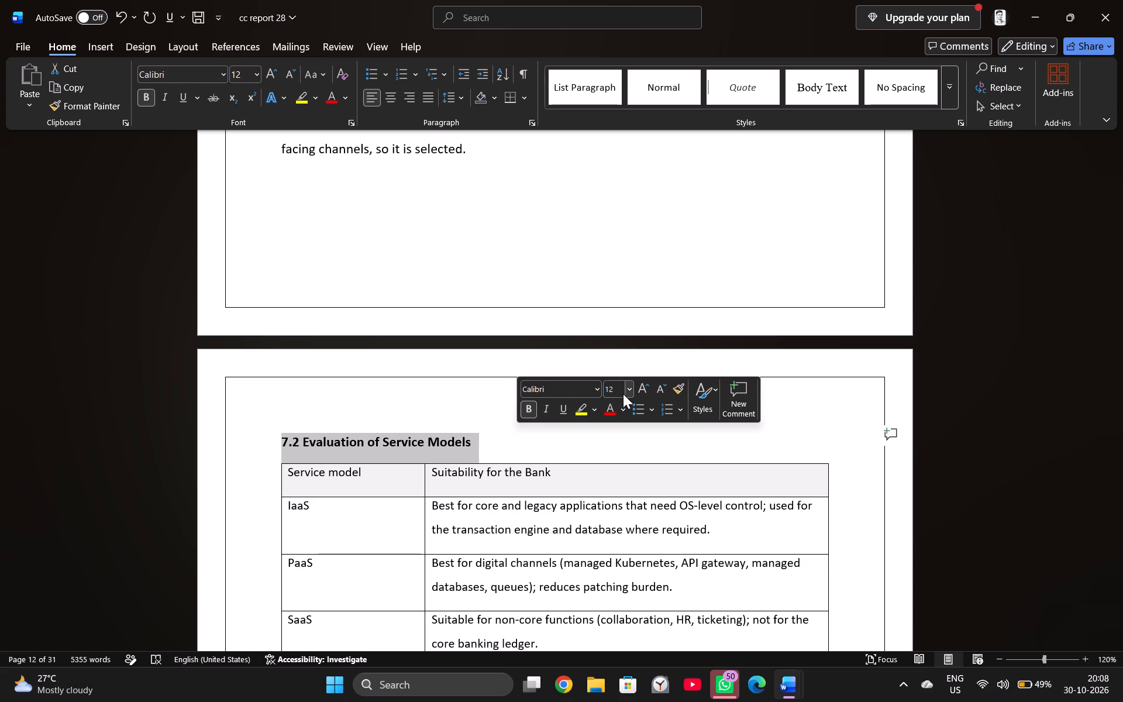
left_click(623, 394)
left_click(626, 393)
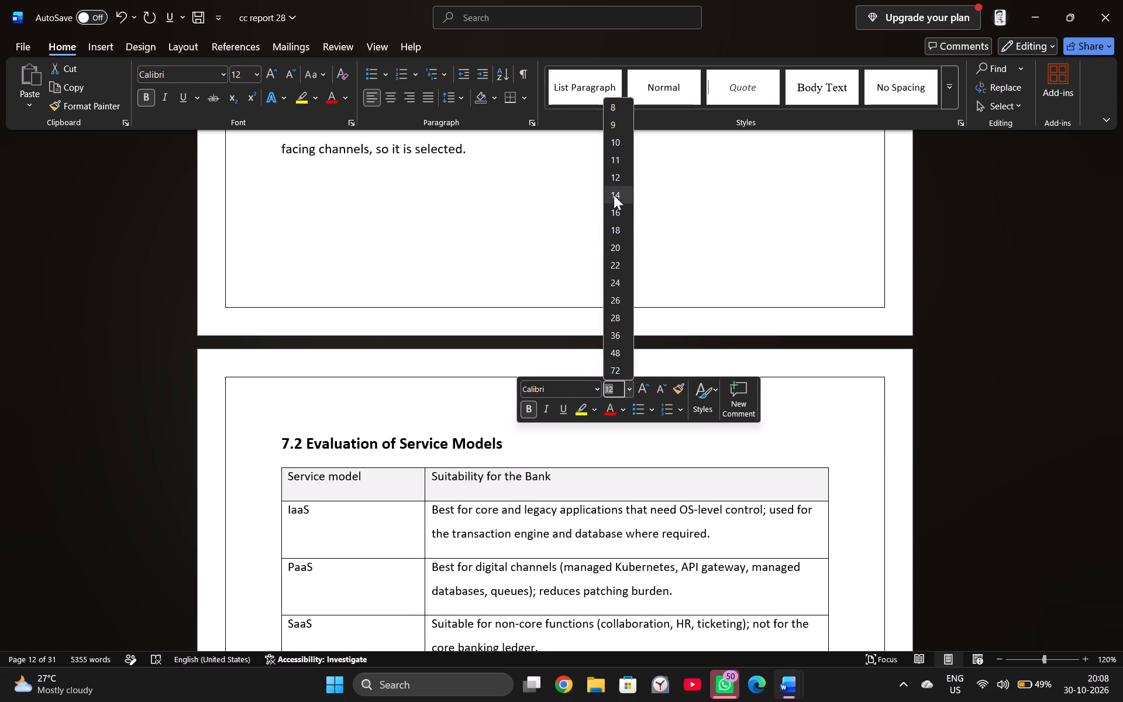
left_click(615, 197)
left_click(614, 448)
Set all text in the service models table under 7.2, including the header row, to font size 12.
scroll(596, 465, "down", 1)
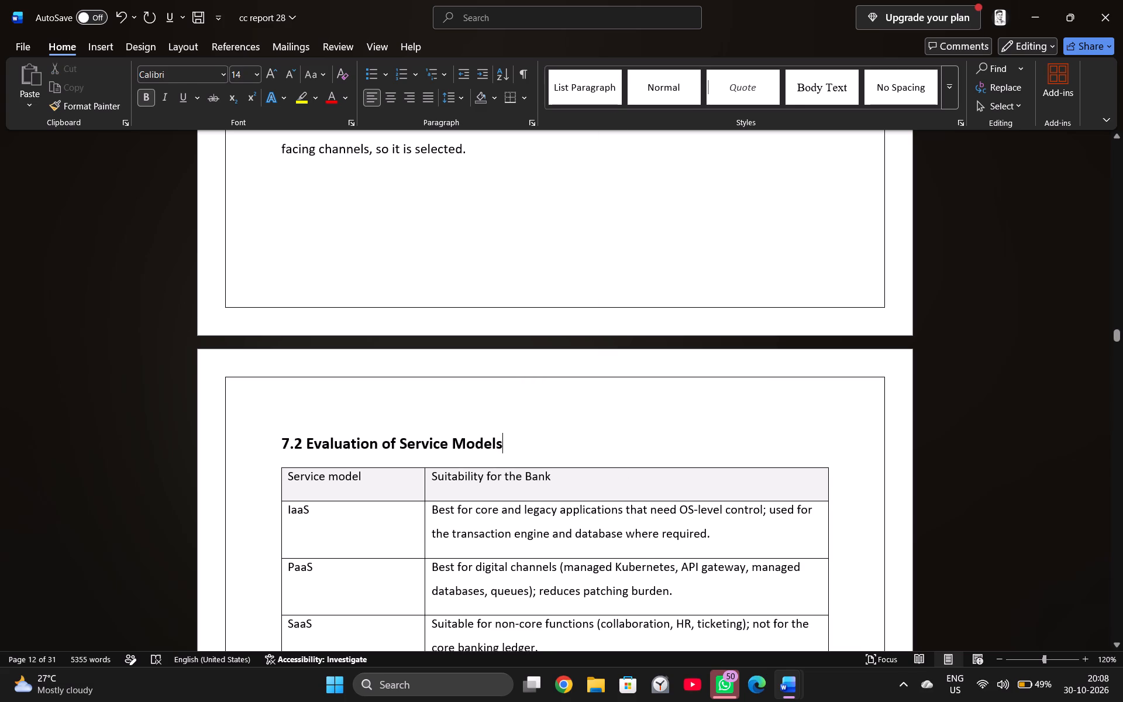
scroll(596, 465, "down", 2)
left_click_drag(285, 345, 306, 352)
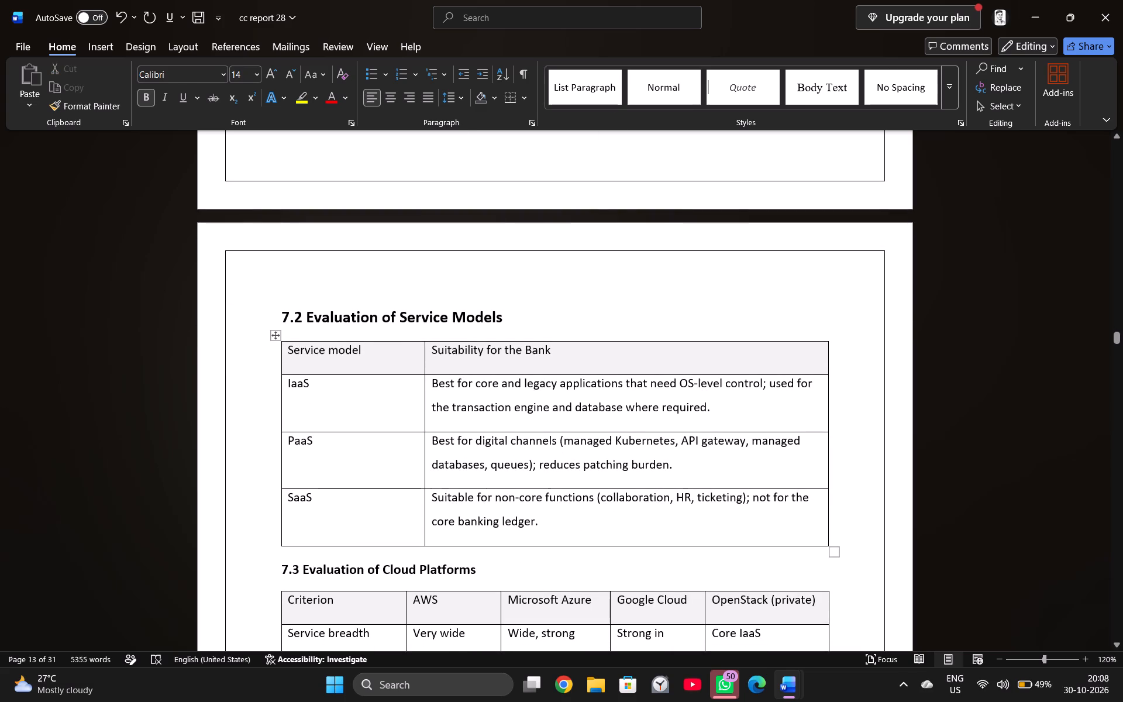
left_click_drag(306, 352, 678, 496)
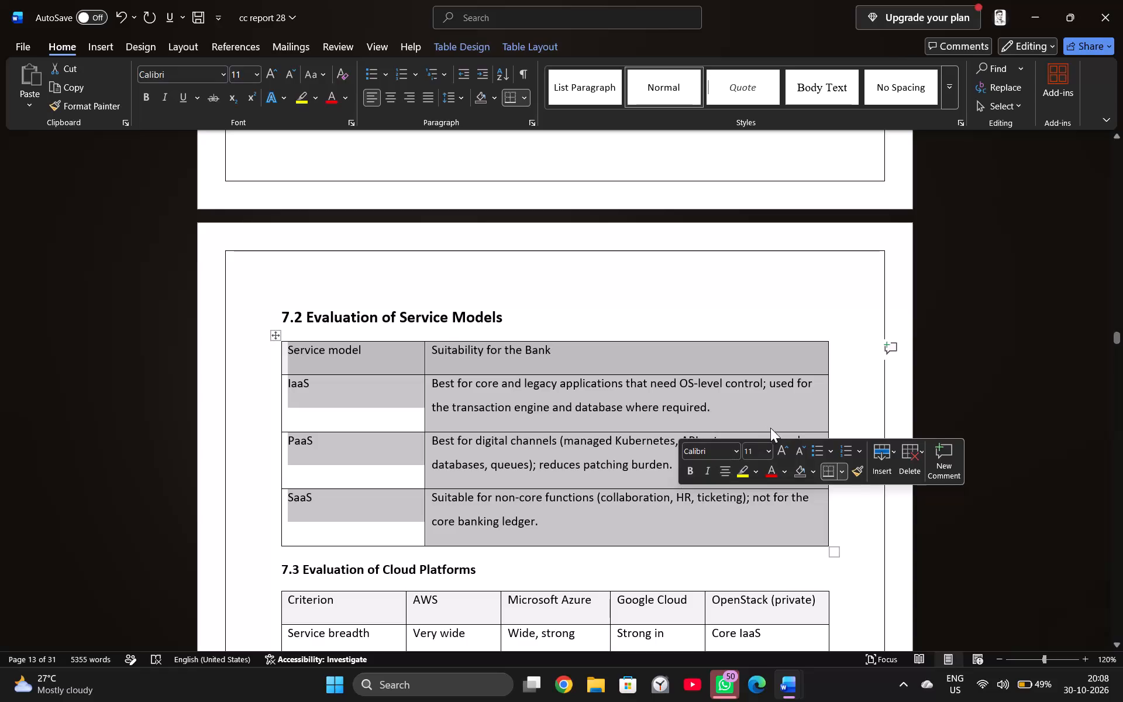
left_click(768, 448)
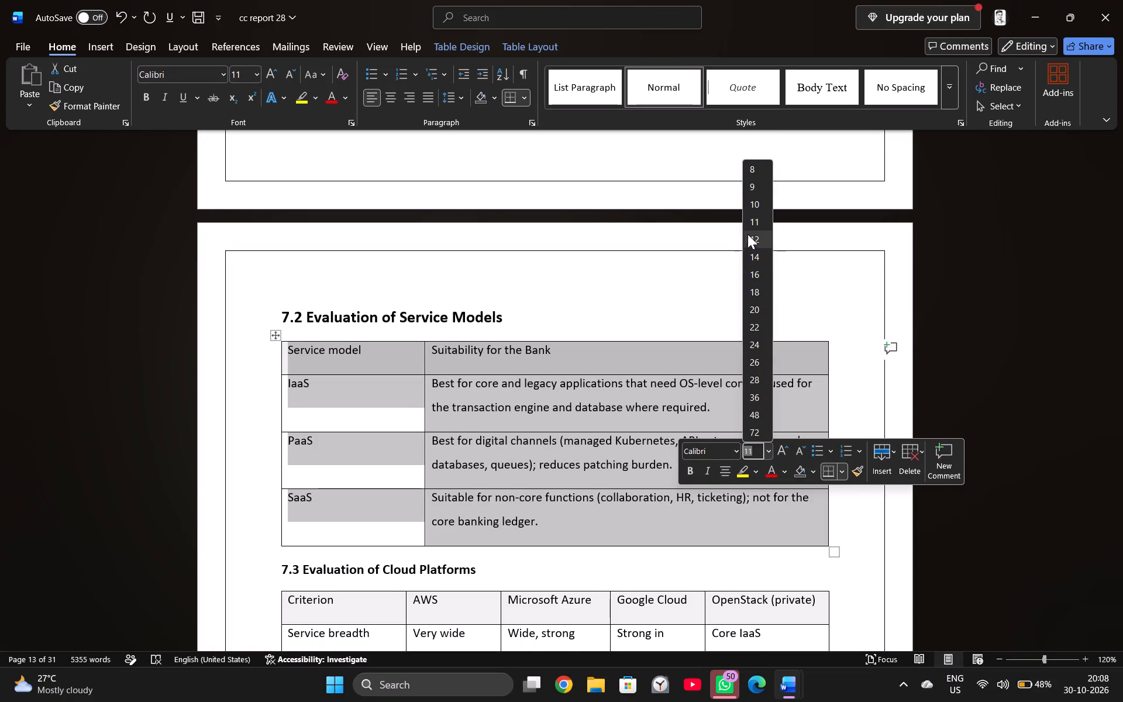
left_click(752, 239)
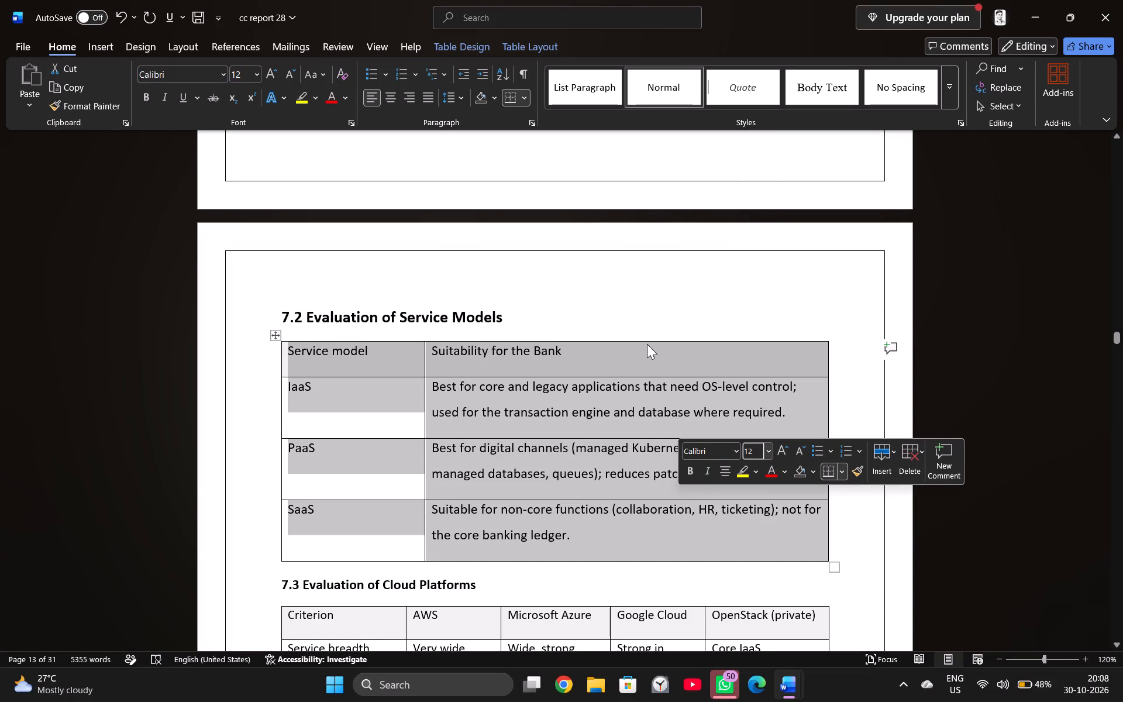
Set the "7.3 Evaluation of Cloud Platforms" heading to font size 14.
left_click(646, 331)
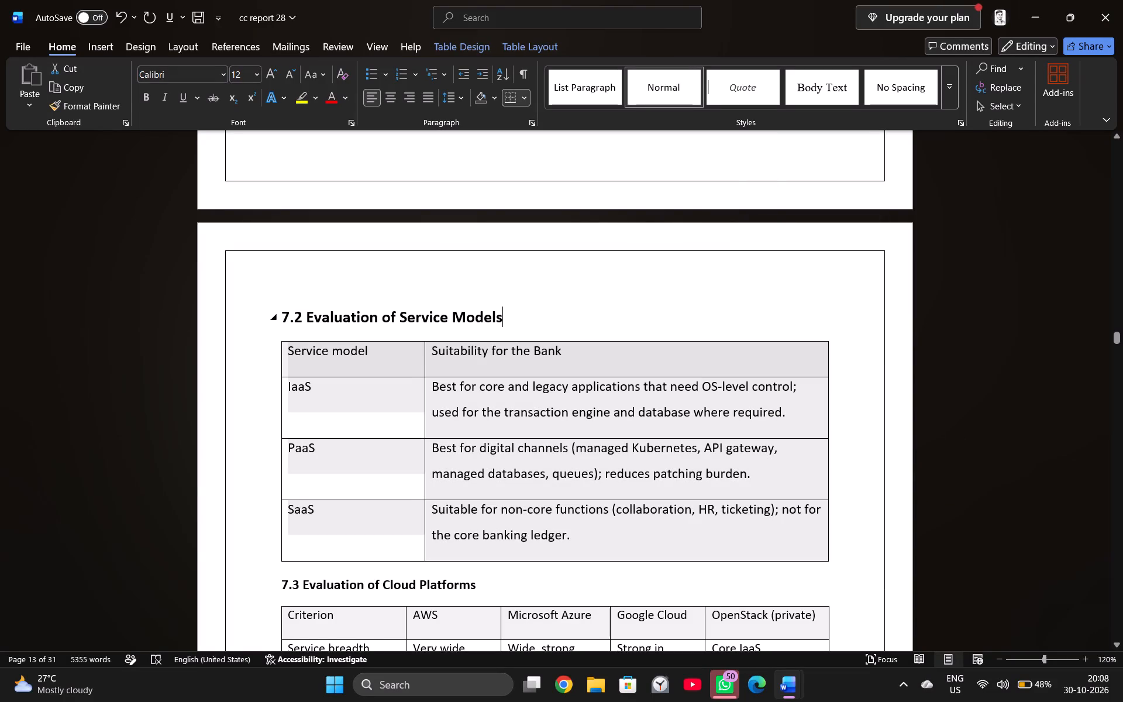
scroll(430, 429, "down", 2)
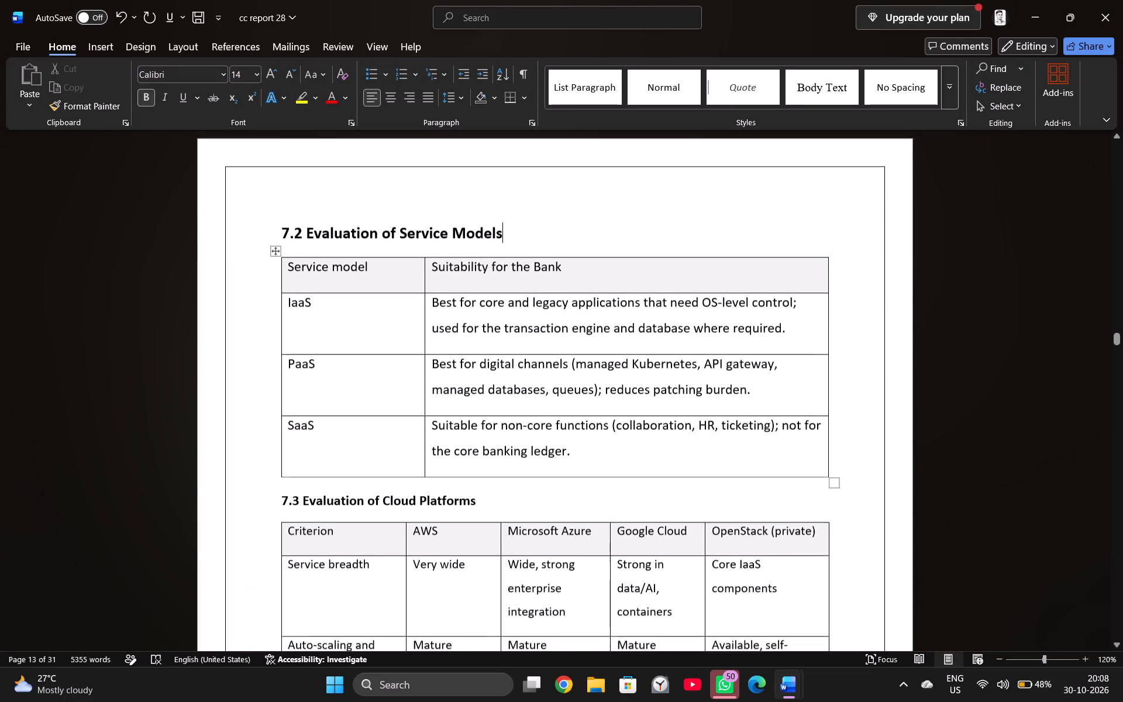
scroll(430, 429, "down", 2)
scroll(385, 370, "down", 1)
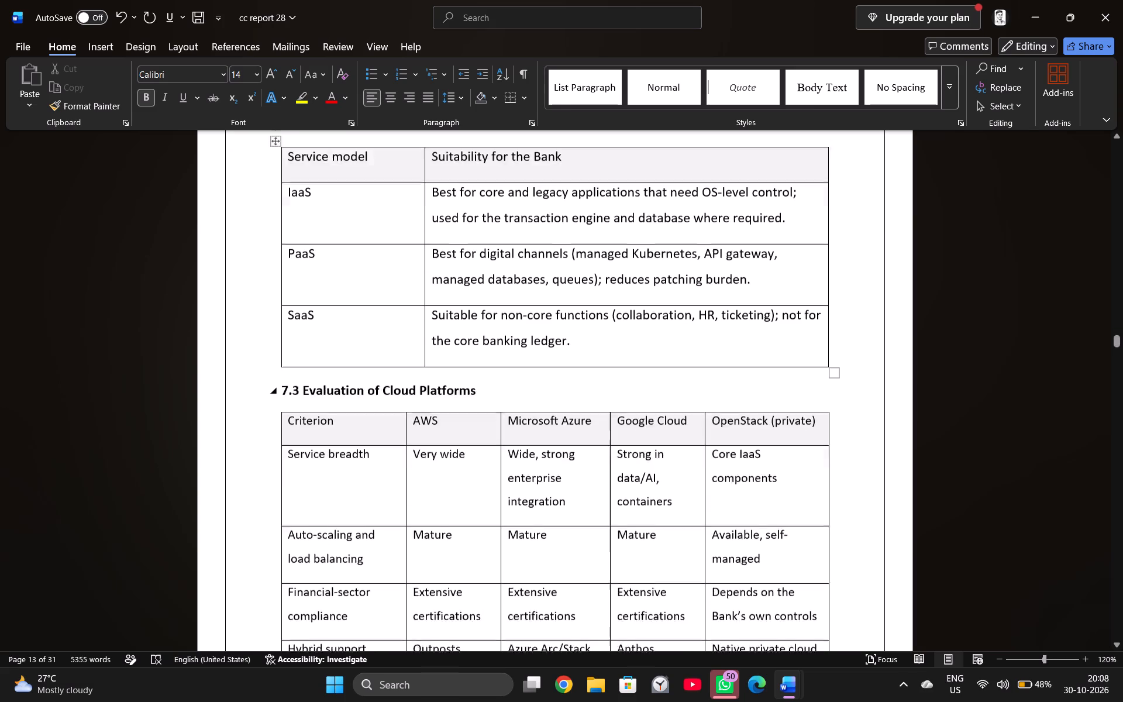
scroll(387, 375, "down", 1)
left_click_drag(281, 331, 478, 324)
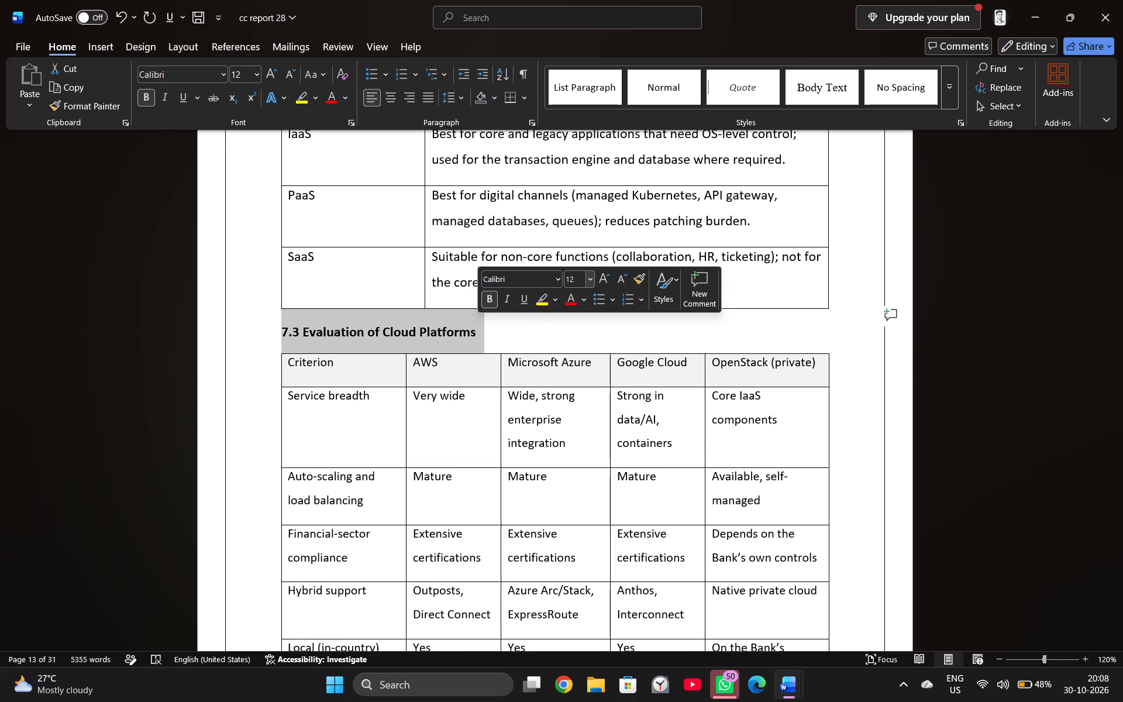
left_click(587, 280)
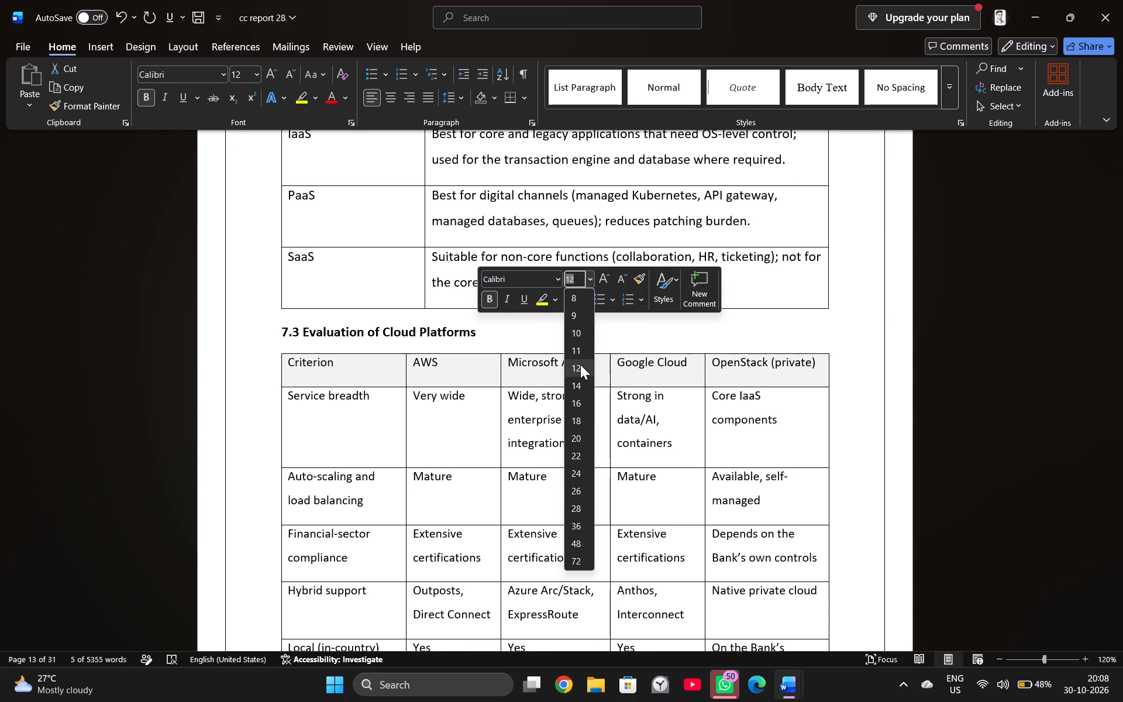
left_click(582, 384)
left_click(593, 339)
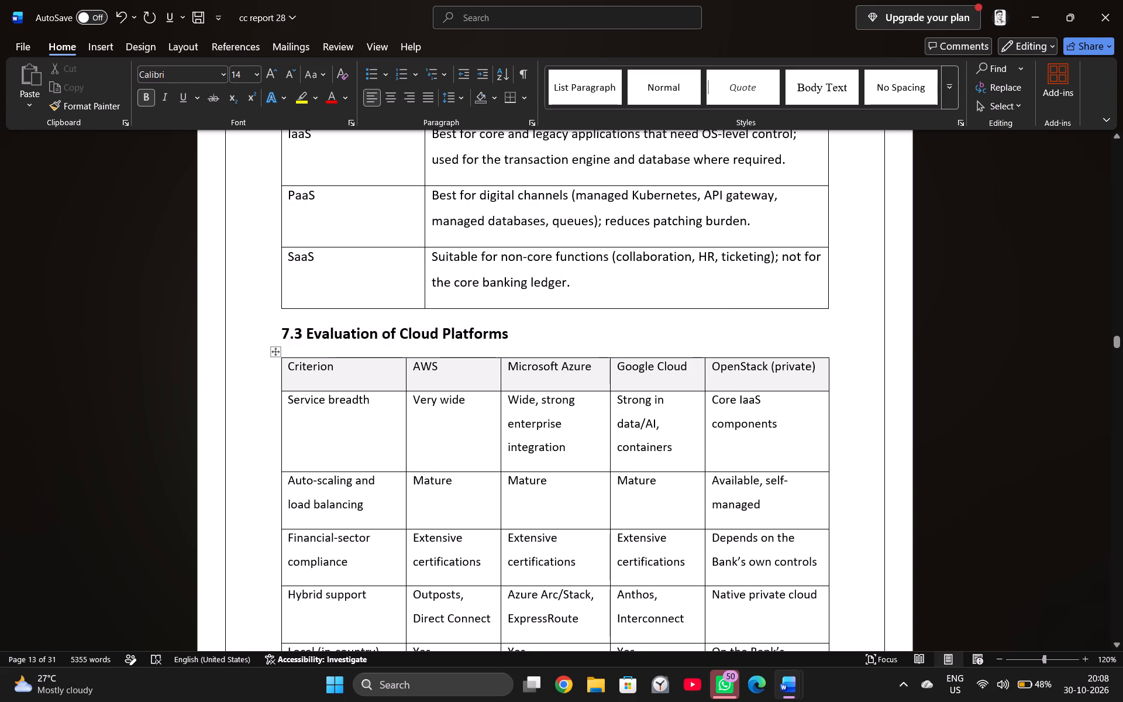
Set all text in the cloud platforms comparison table under 7.3, from the header row through "Vendor lock-in", to font size 12.
left_click_drag(288, 363, 756, 532)
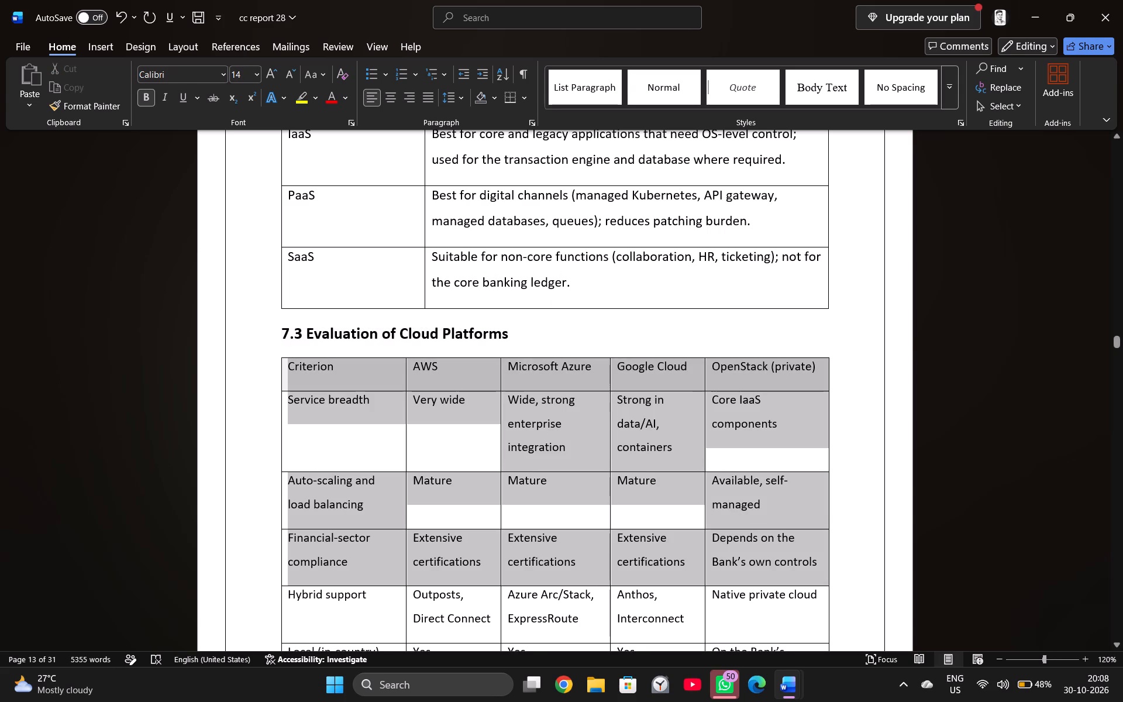
left_click_drag(756, 532, 758, 399)
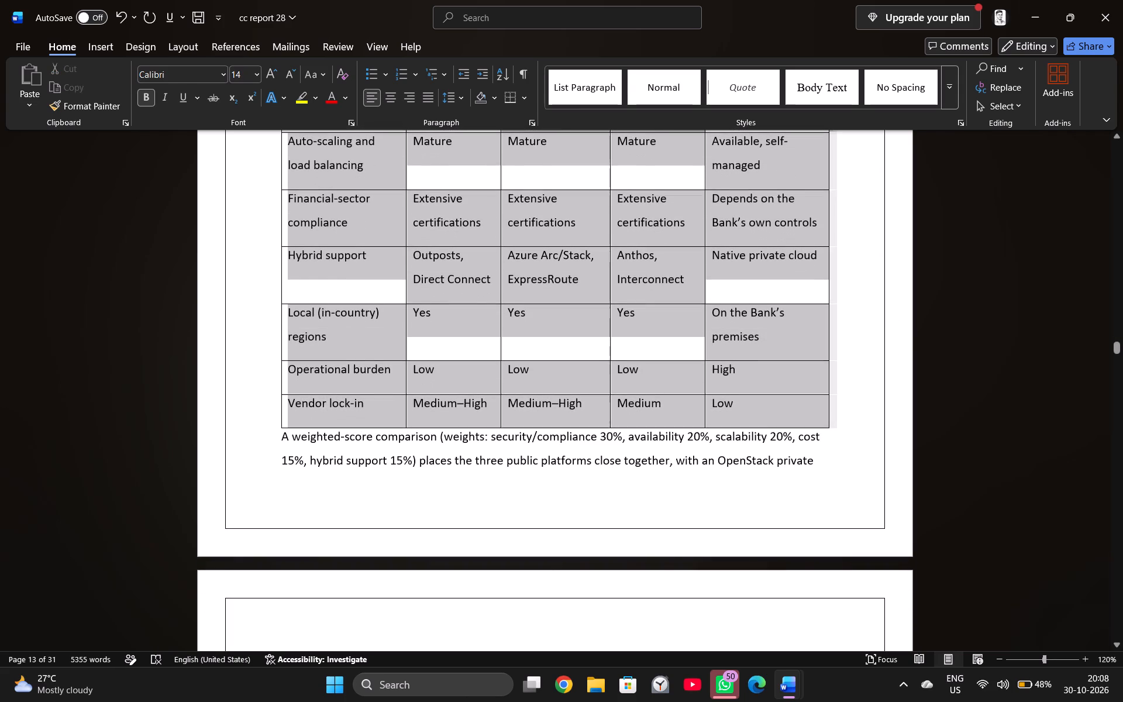
left_click_drag(758, 399, 774, 404)
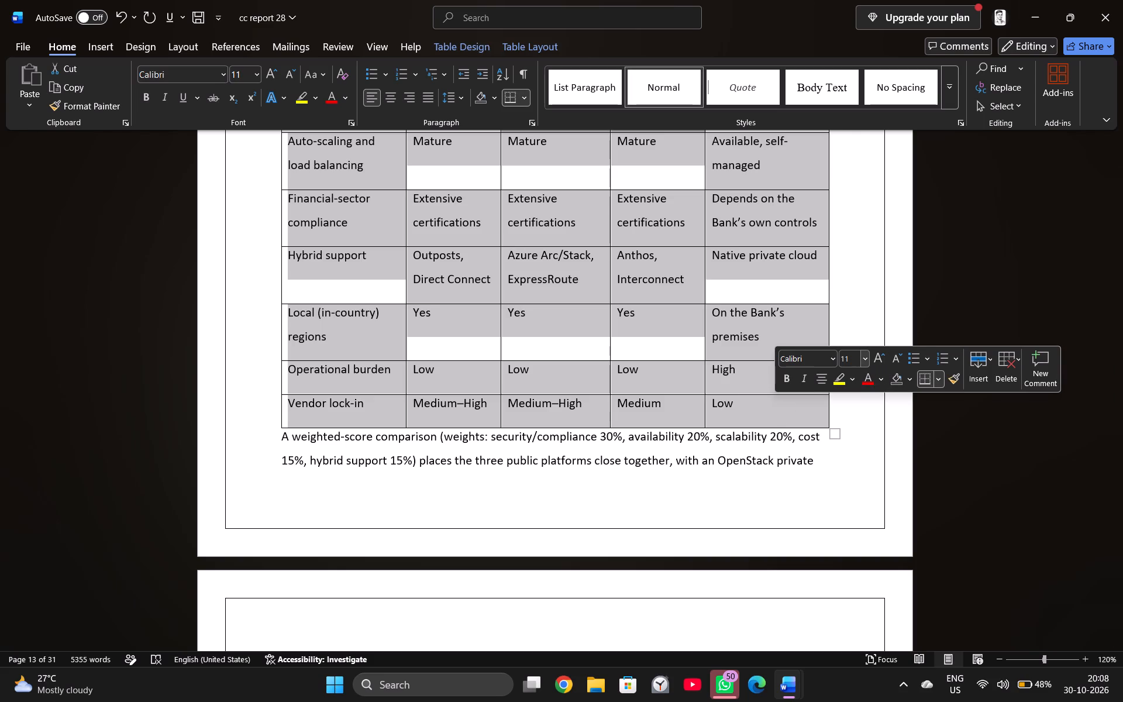
left_click(861, 359)
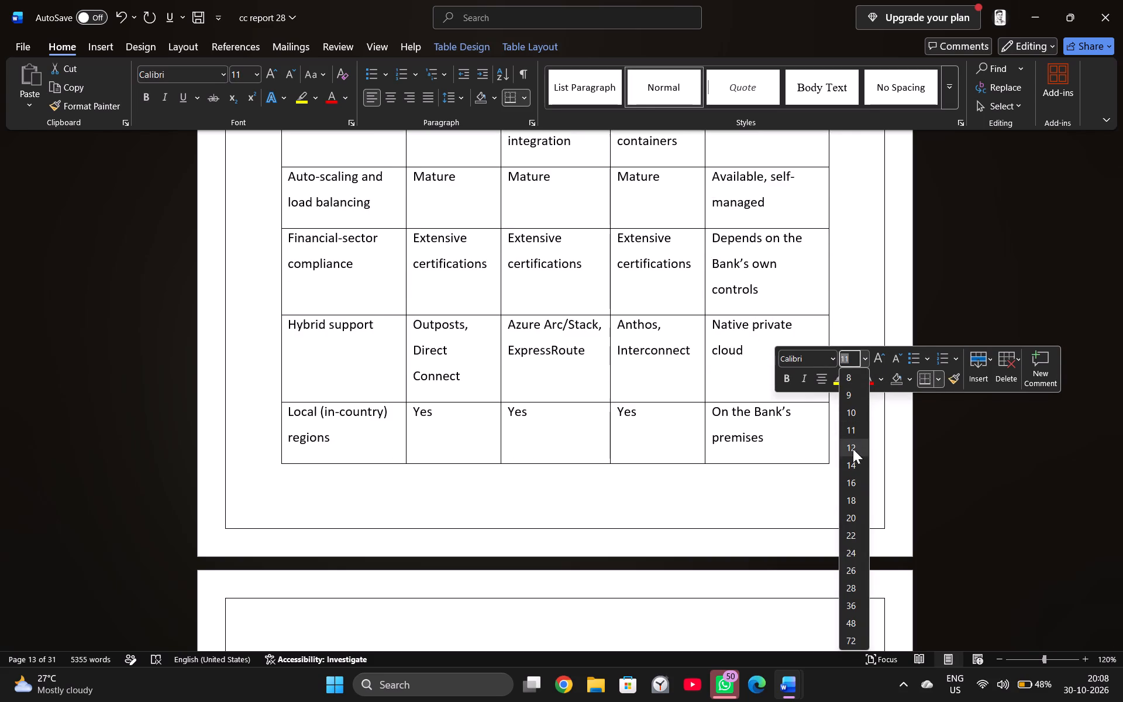
left_click(853, 449)
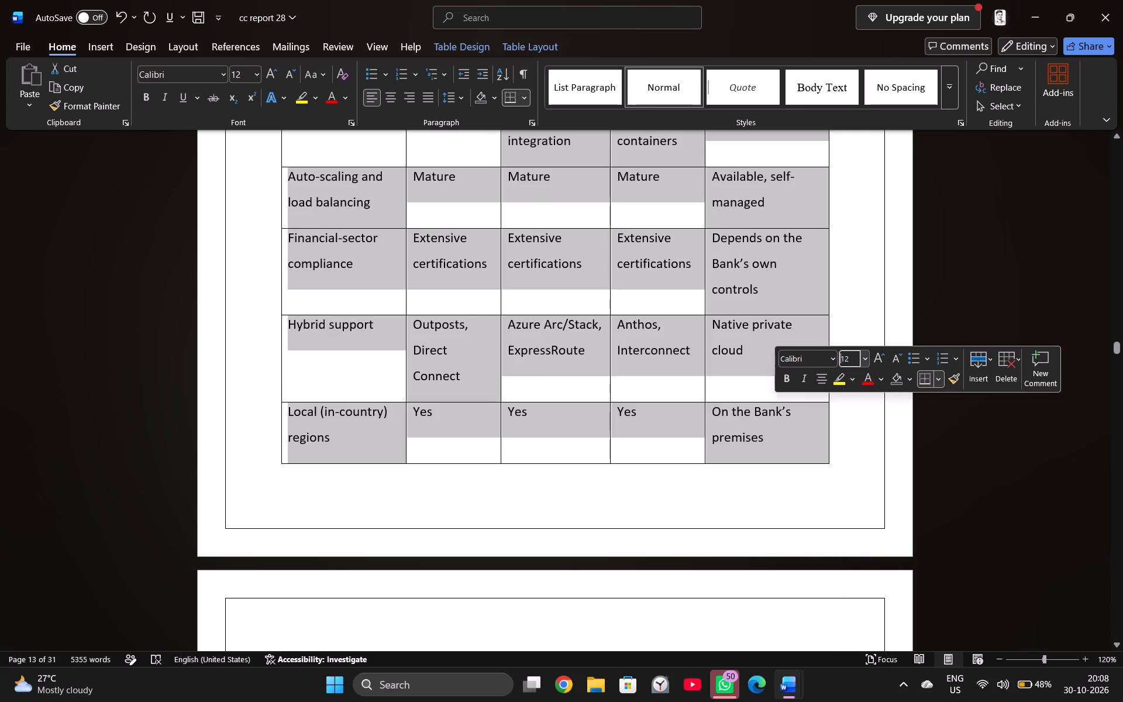
left_click(846, 479)
scroll(765, 488, "down", 3)
scroll(765, 493, "up", 16)
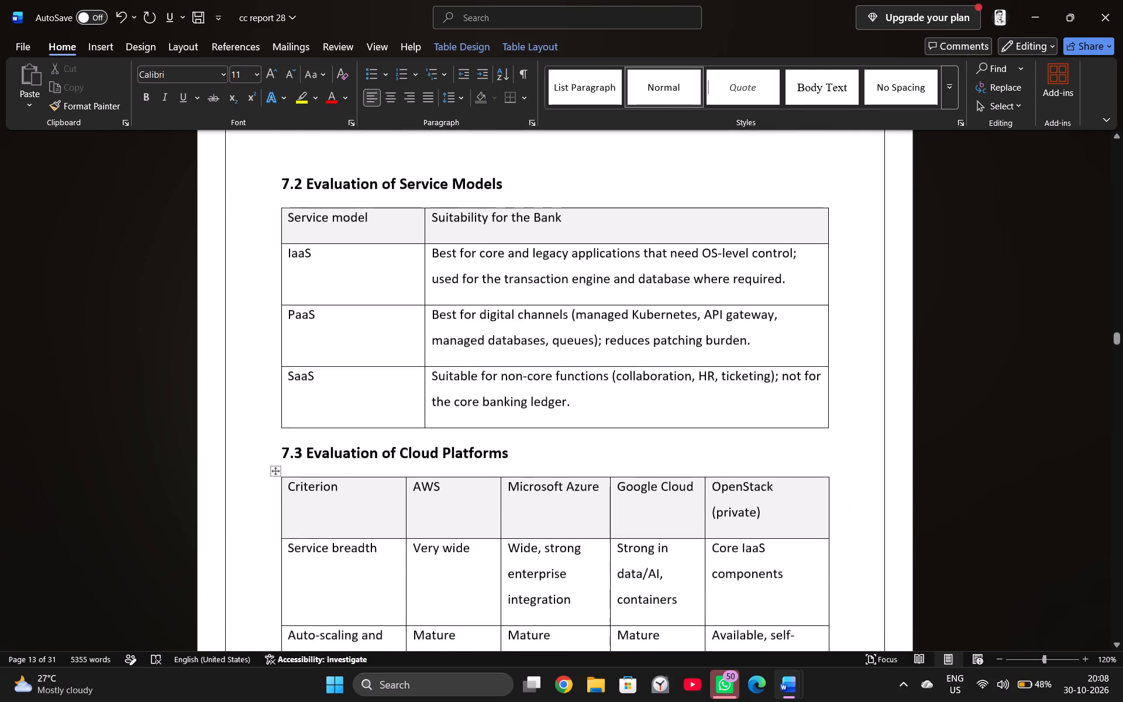
Delete the whole "A weighted-score comparison" paragraph below the 7.3 table, along with the empty line above the 7.4 heading.
scroll(767, 491, "down", 20)
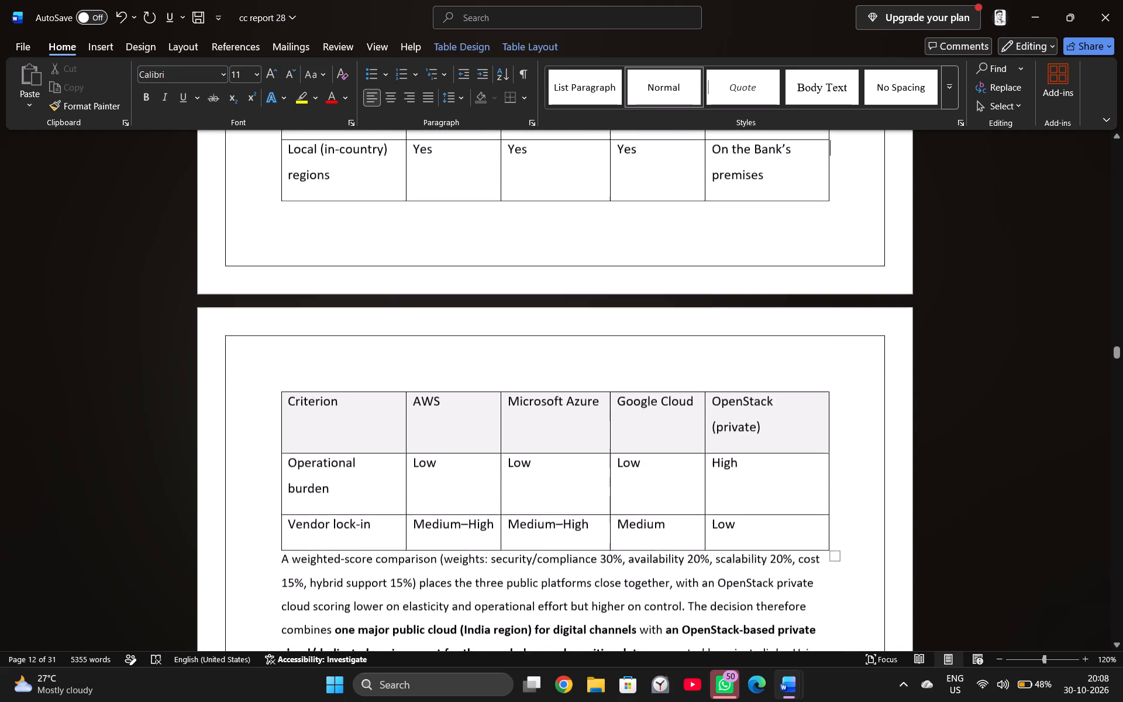
scroll(770, 487, "down", 3)
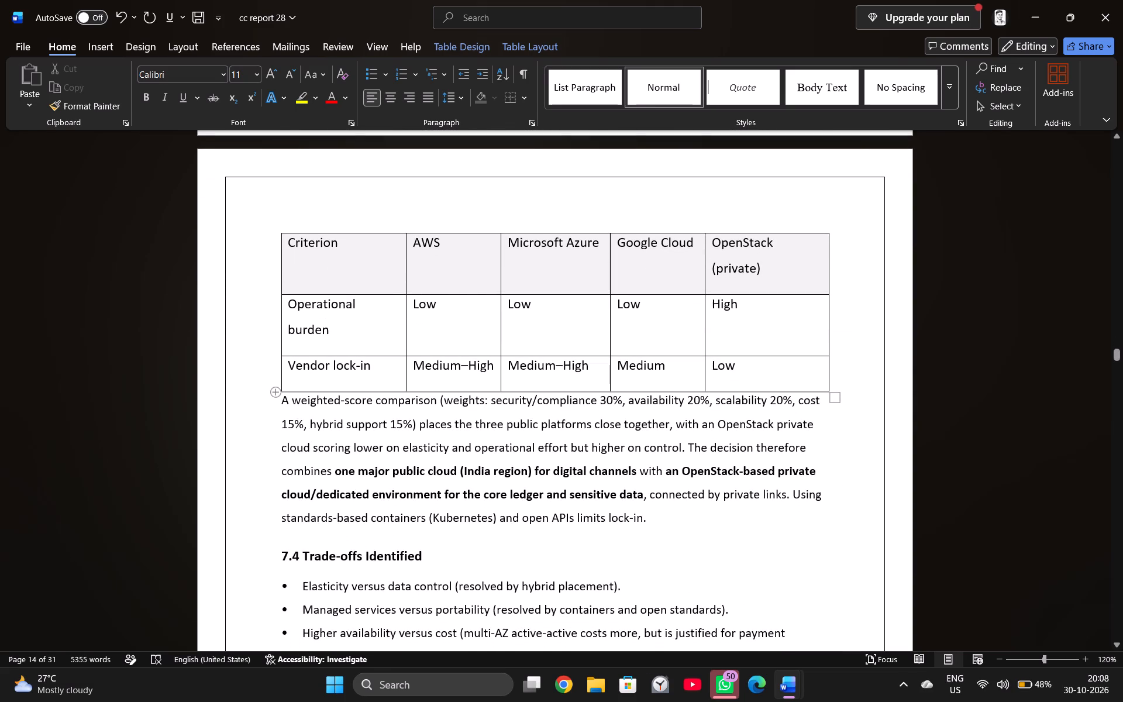
left_click(645, 515)
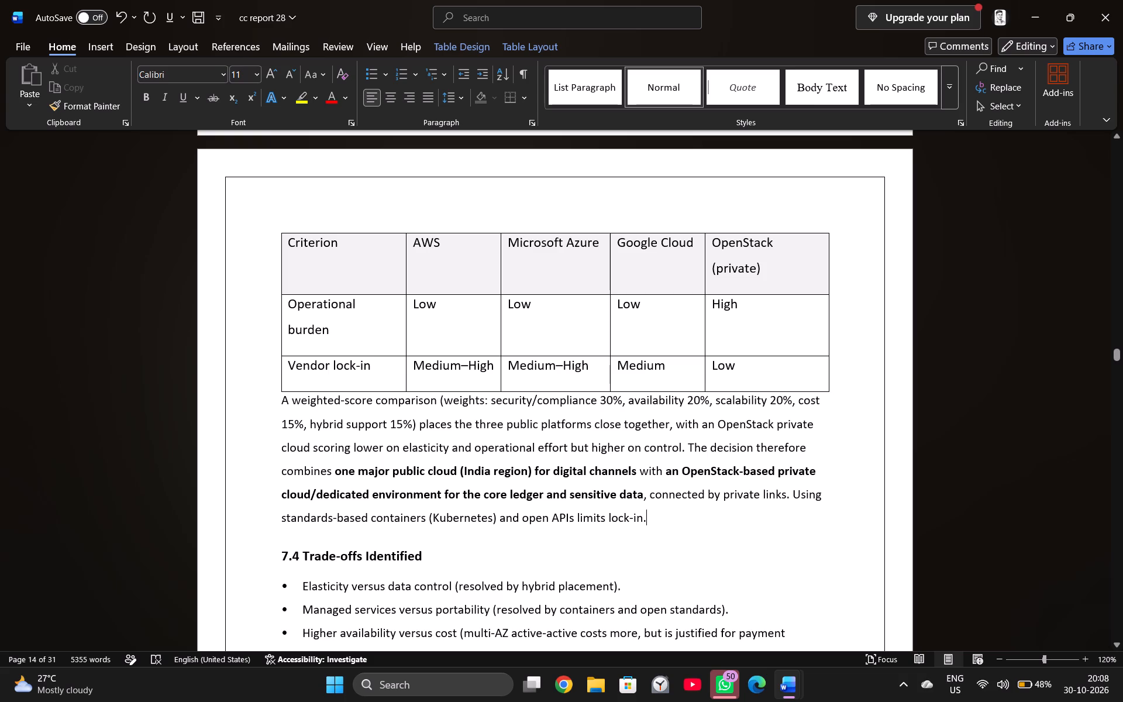
key("BackSpace")
key("BackSpace")
key("BackSpace")
key("BackSpace")
key("BackSpace")
key("BackSpace")
key("BackSpace")
key("BackSpace")
key("BackSpace")
key("BackSpace")
key("BackSpace")
key("BackSpace")
key("BackSpace")
key("BackSpace")
key("BackSpace")
key("BackSpace")
key("BackSpace")
key("BackSpace")
key("BackSpace")
key("BackSpace")
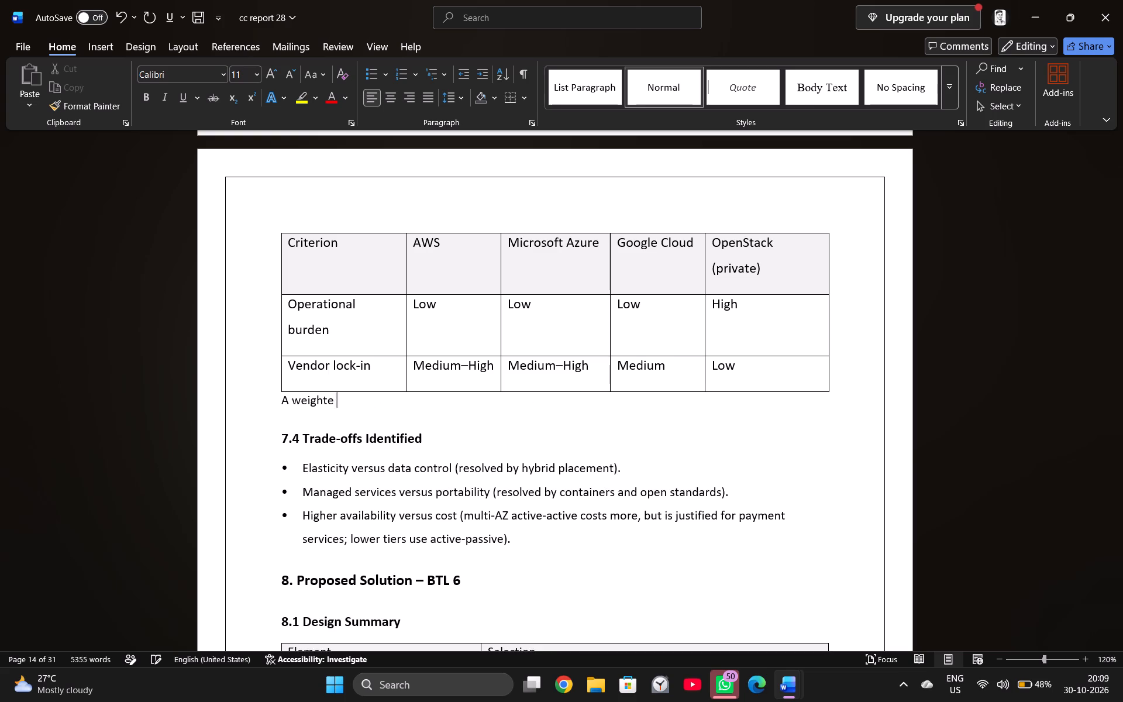
key("BackSpace")
key("BackSpace")
key("BackSpace")
key("BackSpace")
key("BackSpace")
key("BackSpace")
key("BackSpace")
key("BackSpace")
key("BackSpace")
key("BackSpace")
left_click(273, 447)
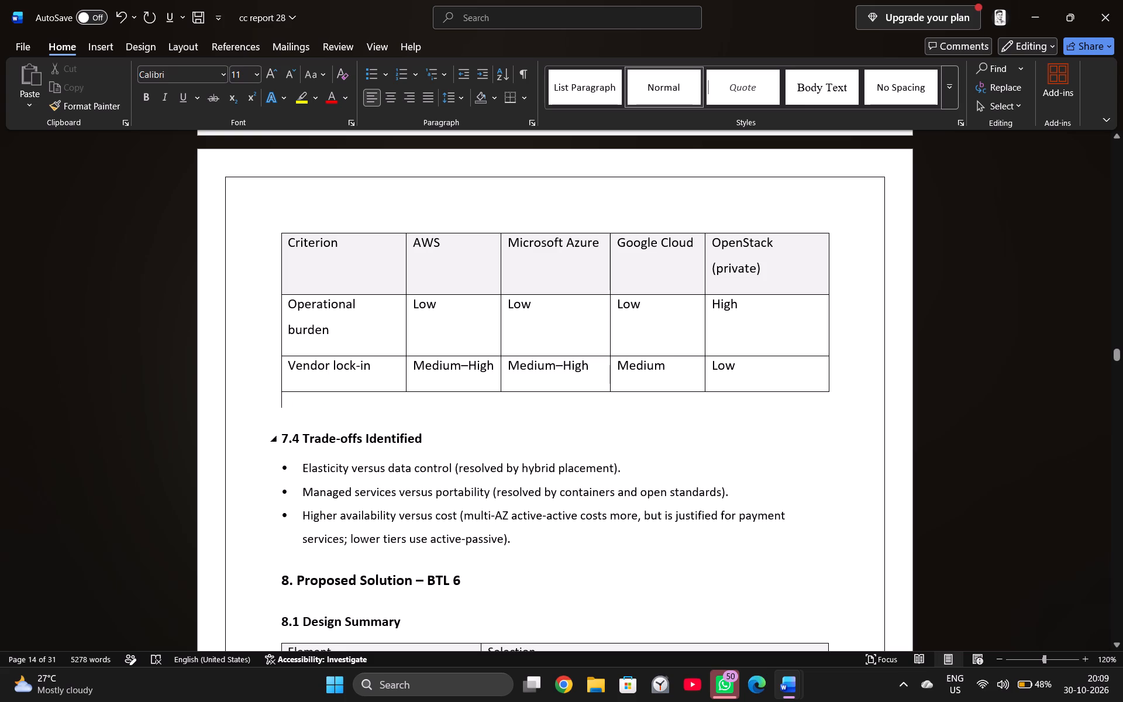
key("BackSpace")
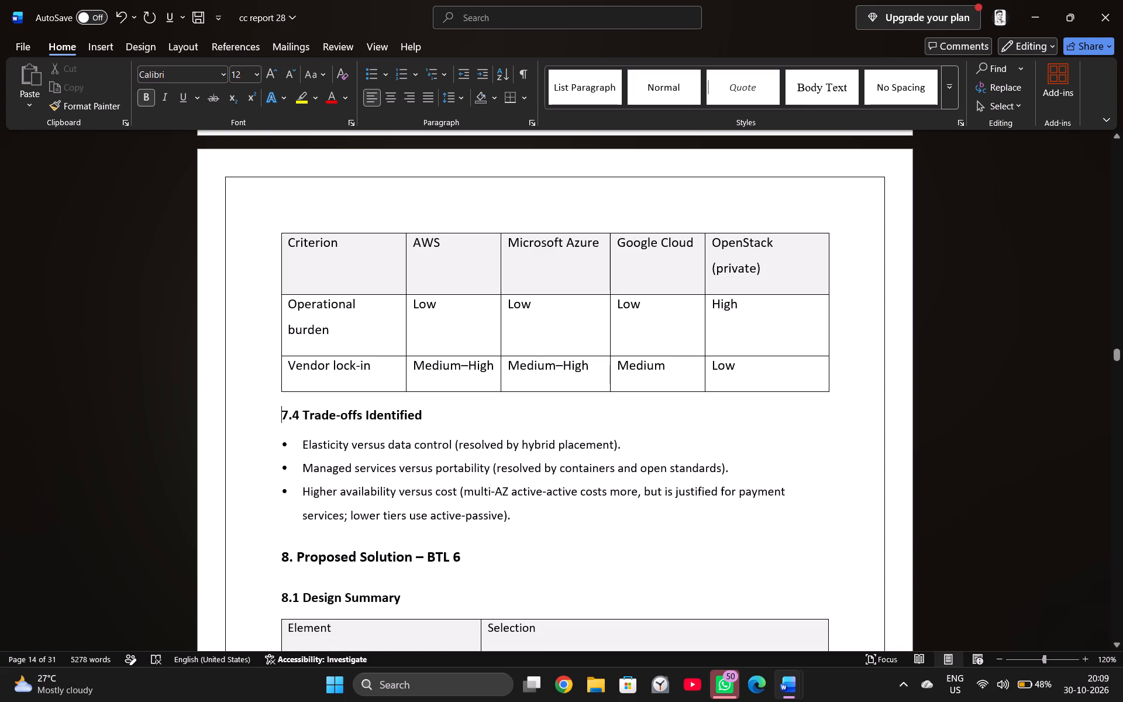
Set the "7.4 Trade-offs Identified" heading to font size 14.
left_click_drag(280, 417, 450, 411)
left_click(562, 370)
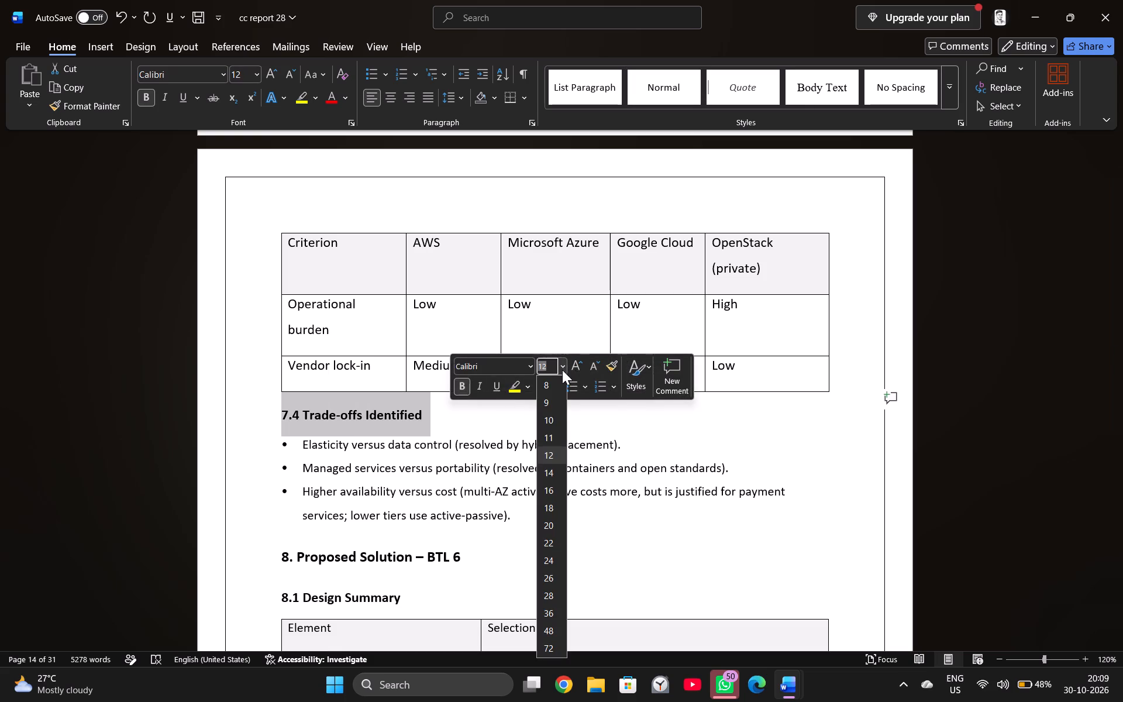
left_click(550, 469)
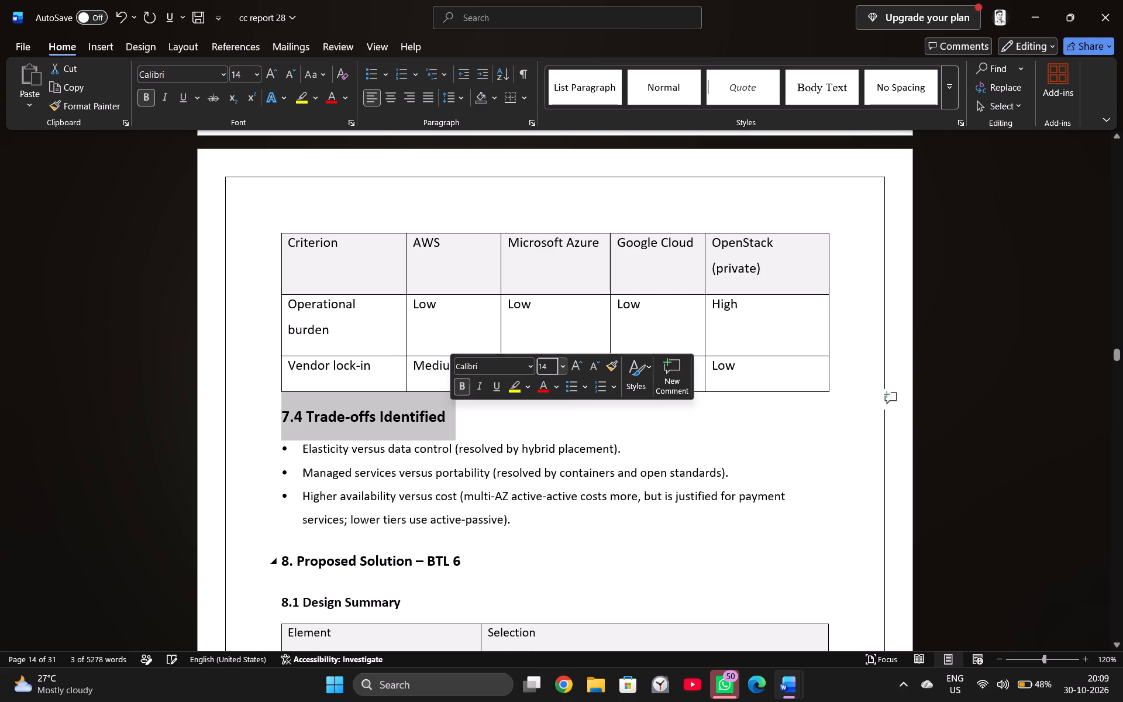
left_click(560, 552)
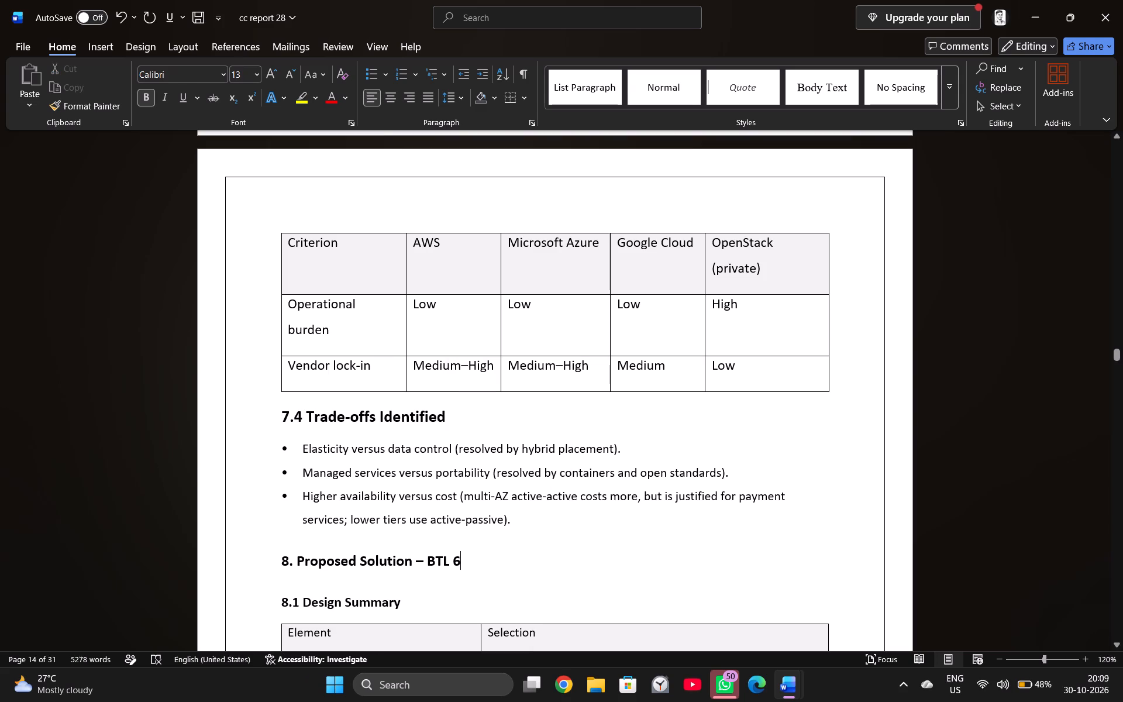
Justify the three bullet points under 7.4 Trade-offs Identified and set them to font size 12.
left_click_drag(298, 449, 666, 497)
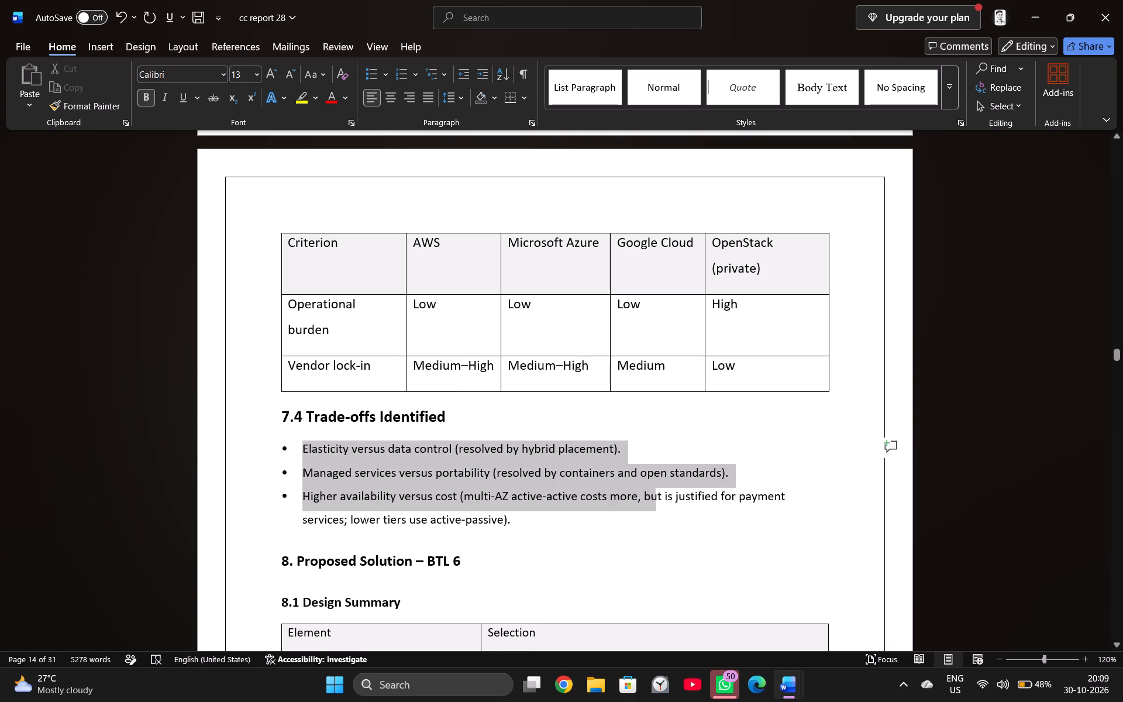
left_click_drag(666, 497, 766, 524)
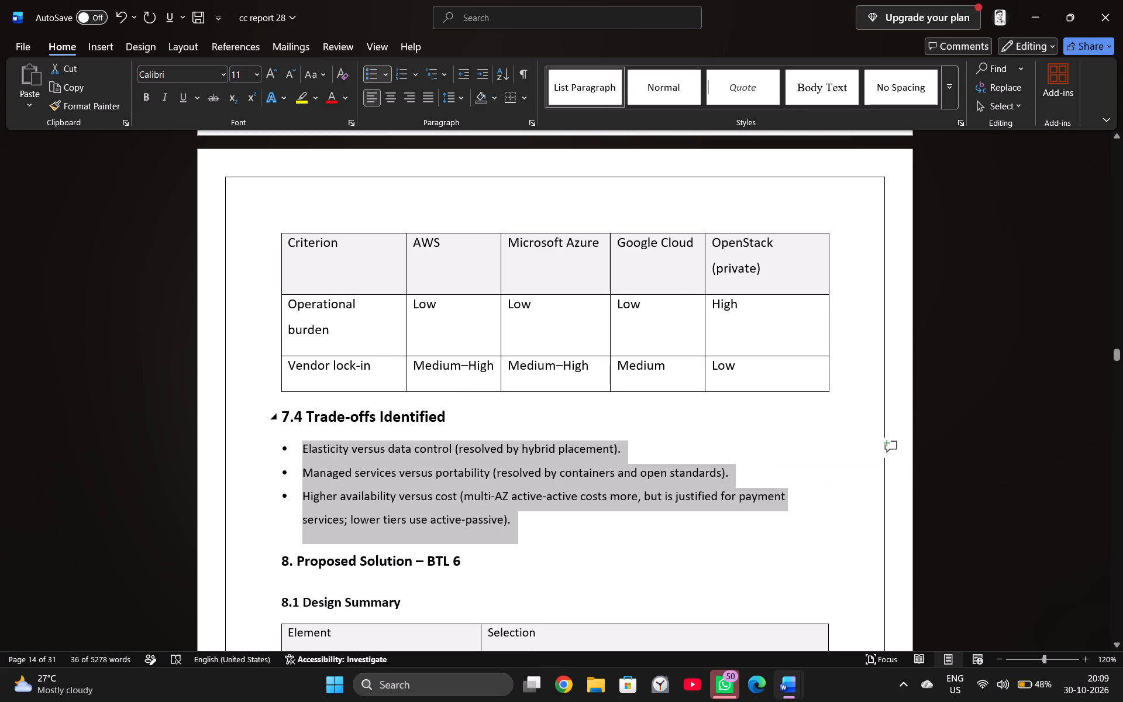
left_click(421, 92)
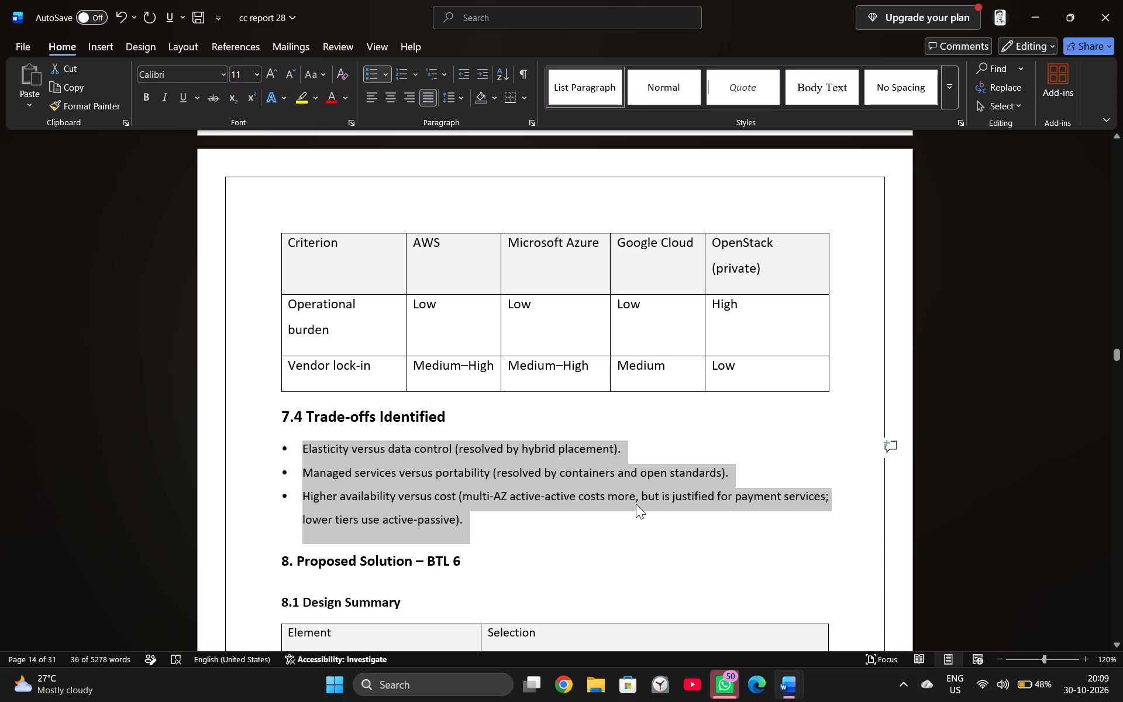
left_click(255, 74)
left_click(247, 162)
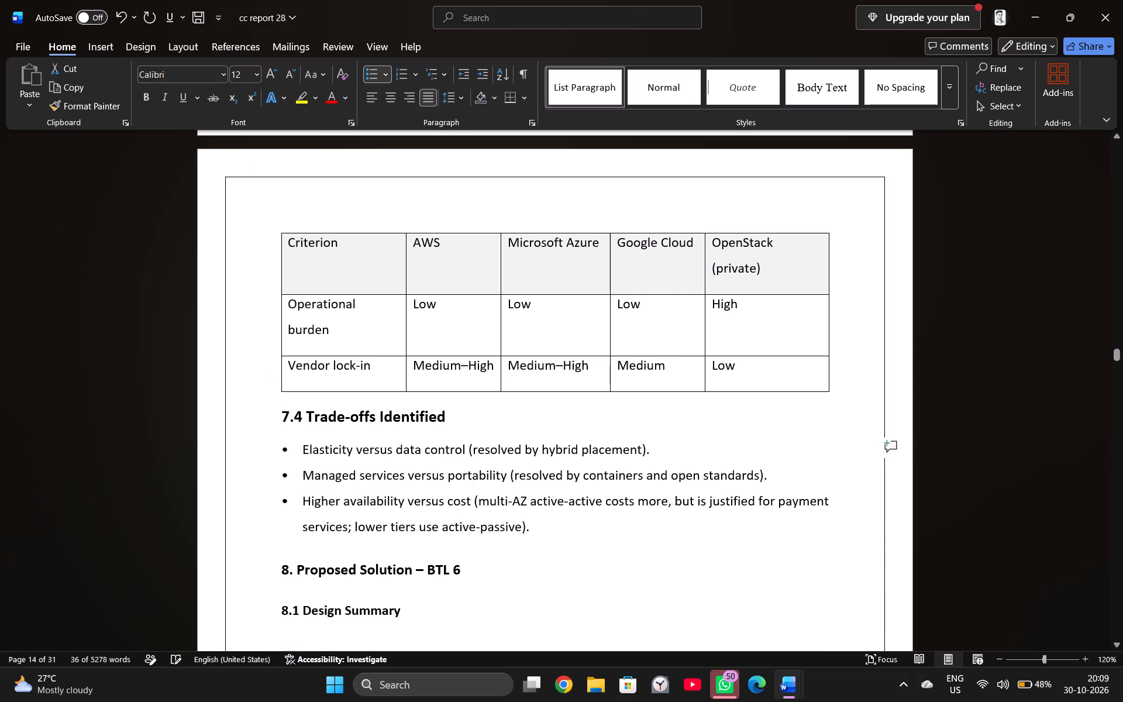
left_click(569, 418)
Set the "8. Proposed Solution – BTL 6" heading to font size 14.
scroll(538, 425, "up", 4)
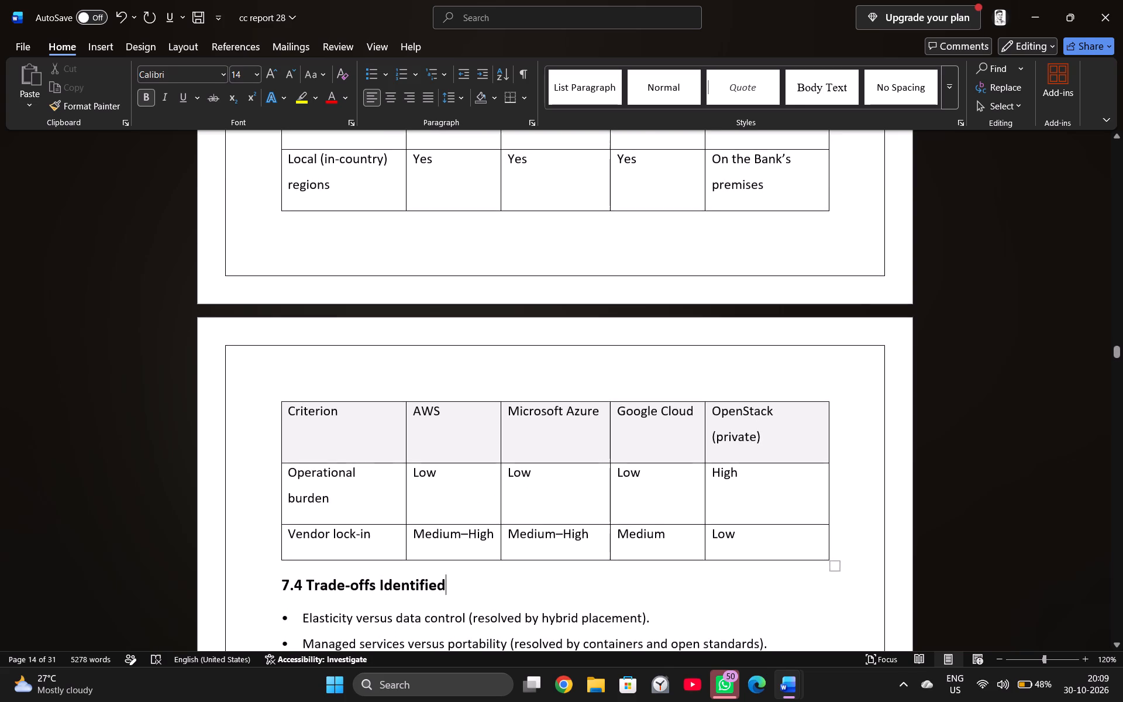
scroll(540, 432, "down", 7)
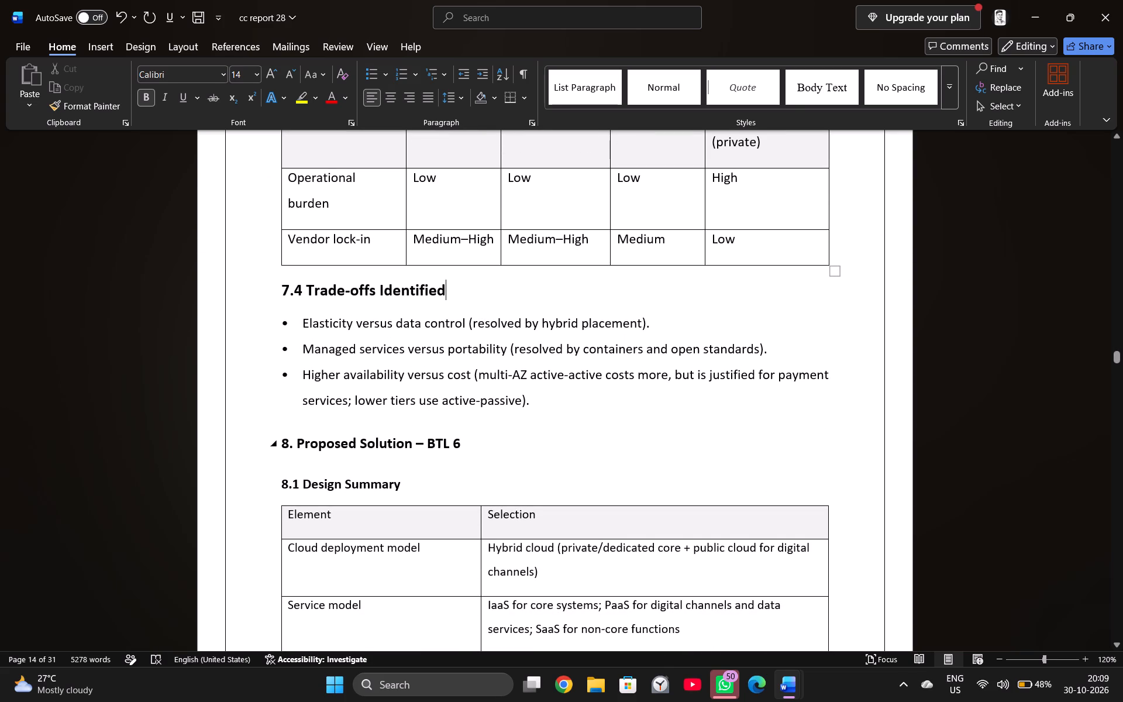
left_click_drag(279, 439, 483, 442)
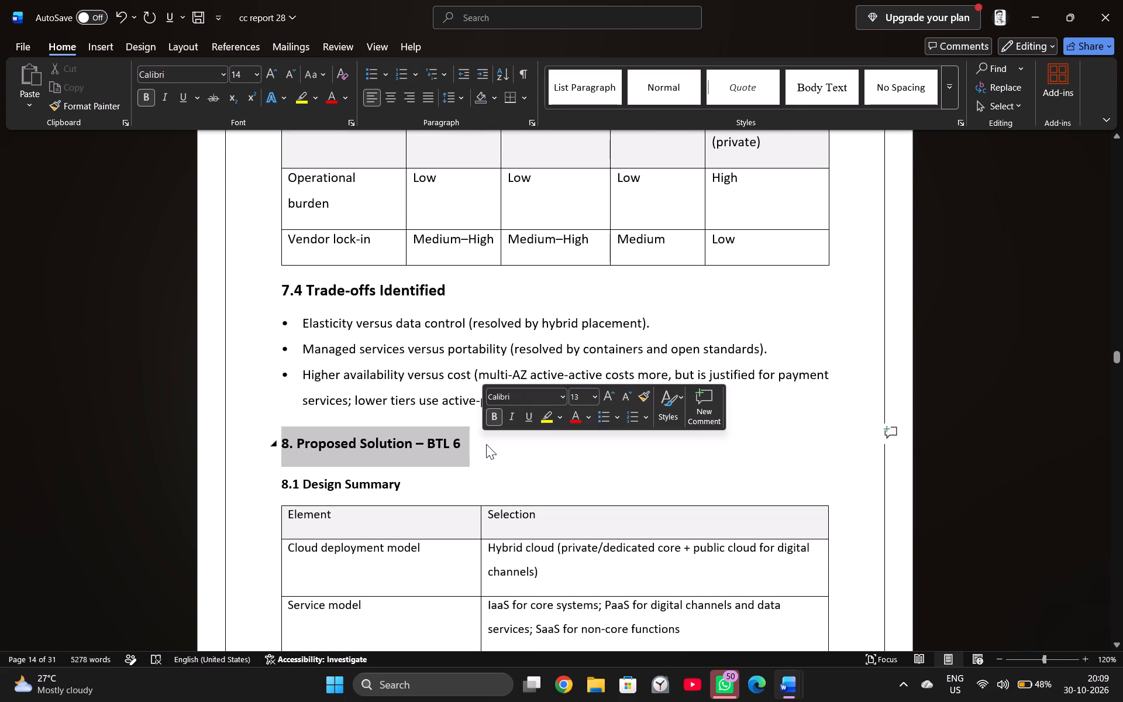
left_click(594, 397)
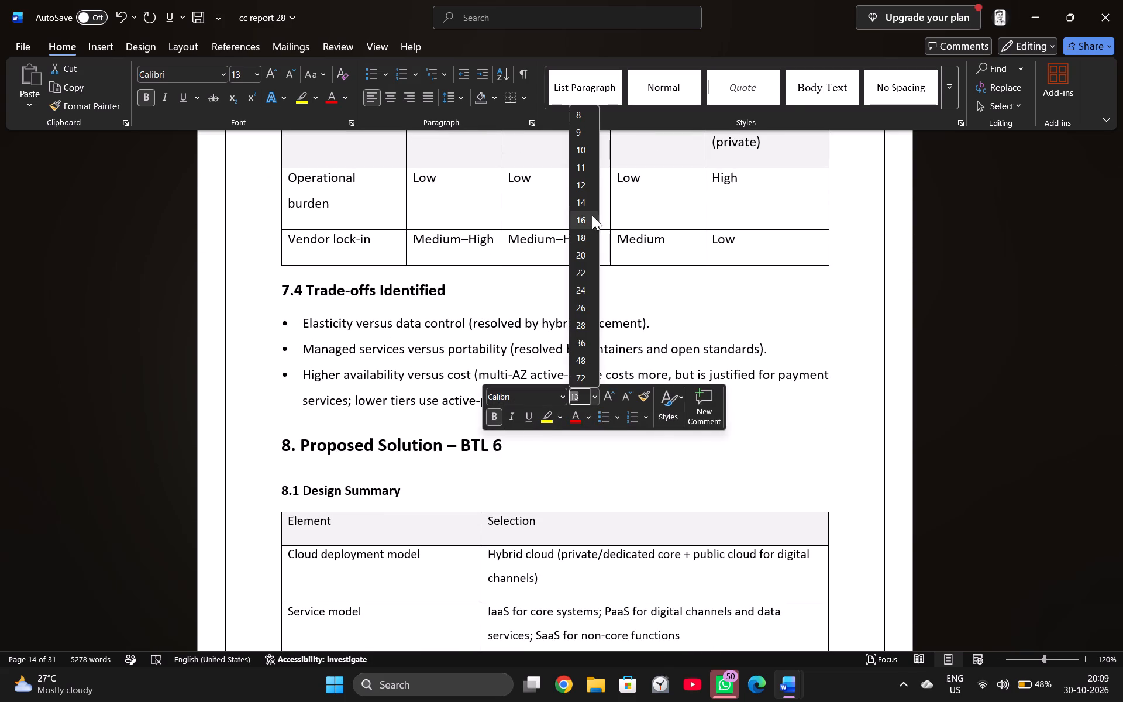
left_click(583, 205)
left_click(539, 483)
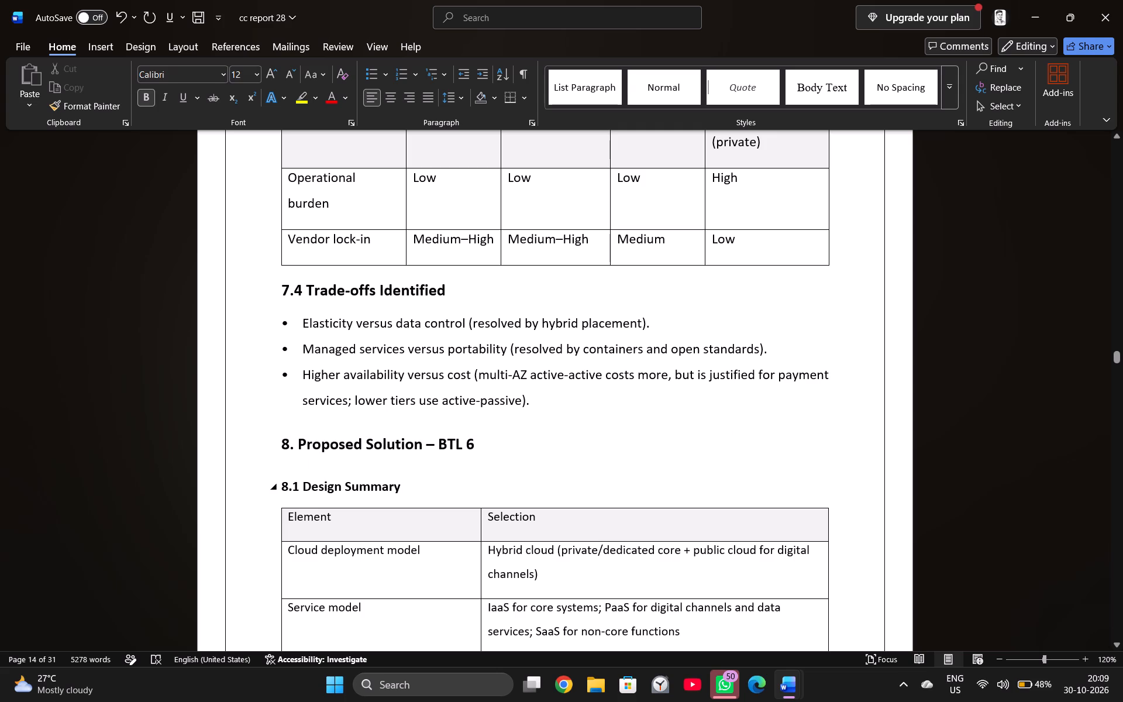
Set the "8. Proposed Solution – BTL 6" heading to font size 16.
left_click_drag(279, 480, 404, 477)
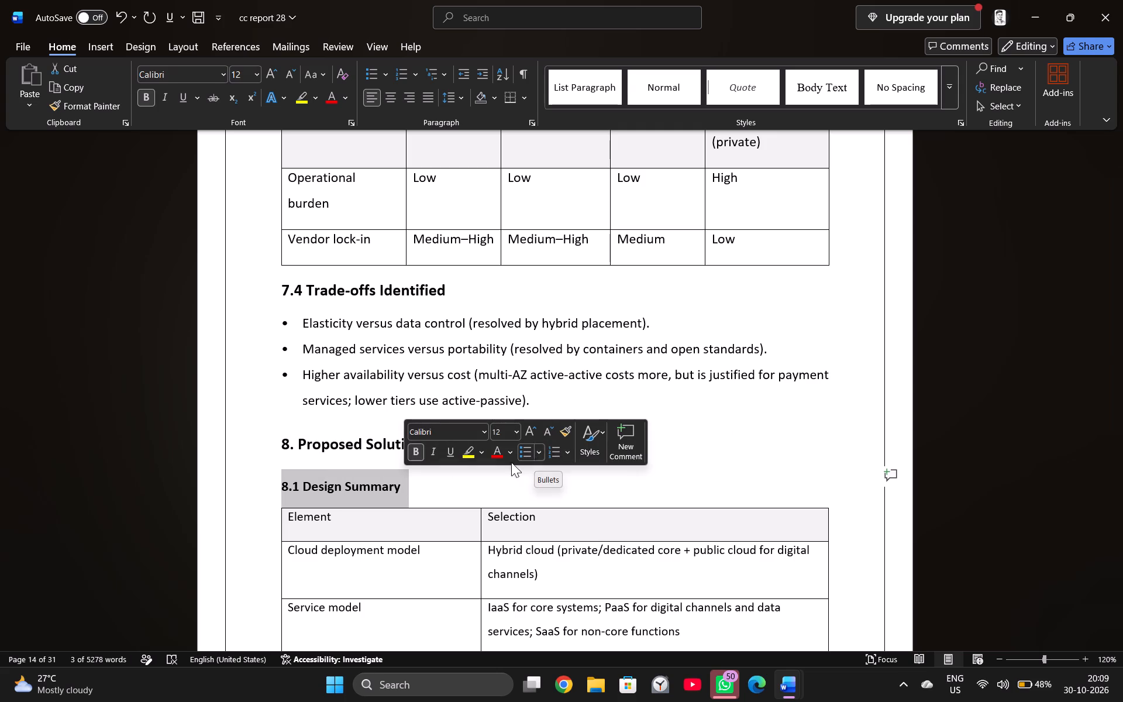
left_click(438, 475)
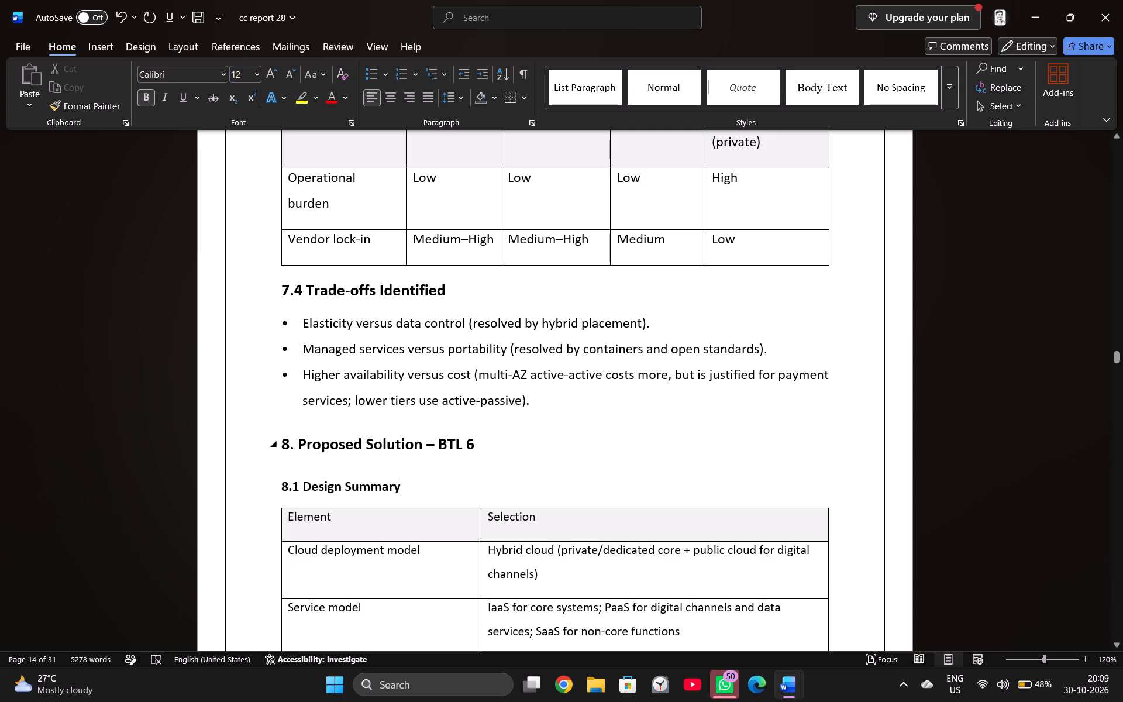
left_click_drag(278, 436, 494, 456)
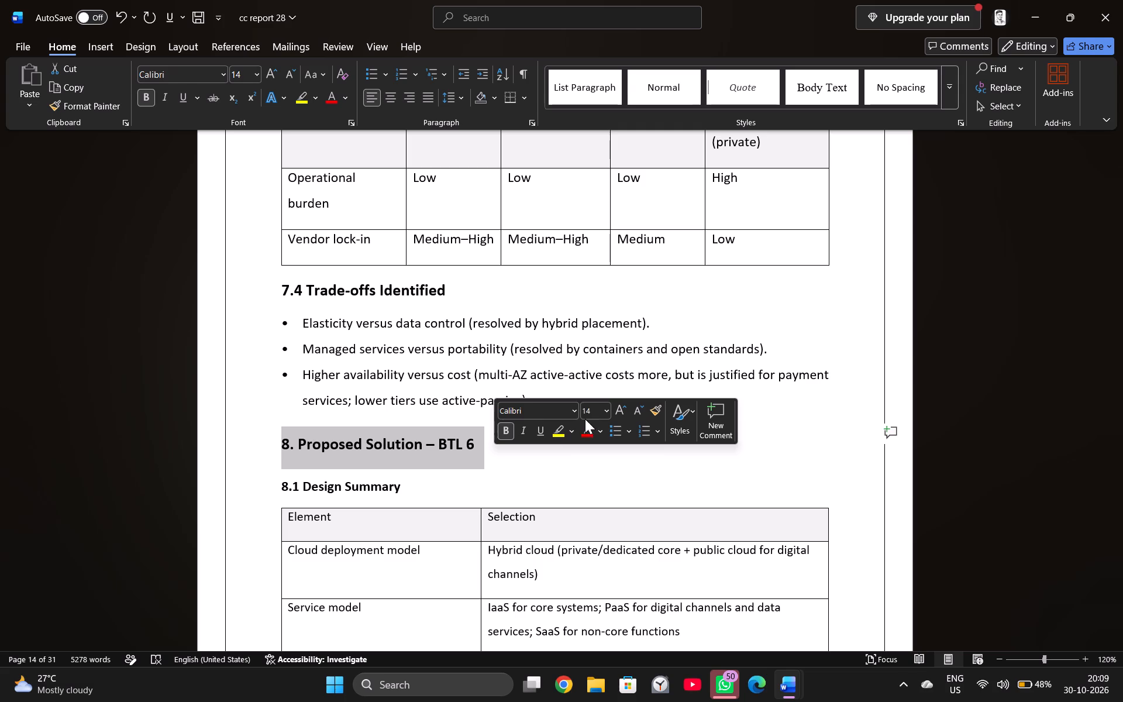
left_click(602, 412)
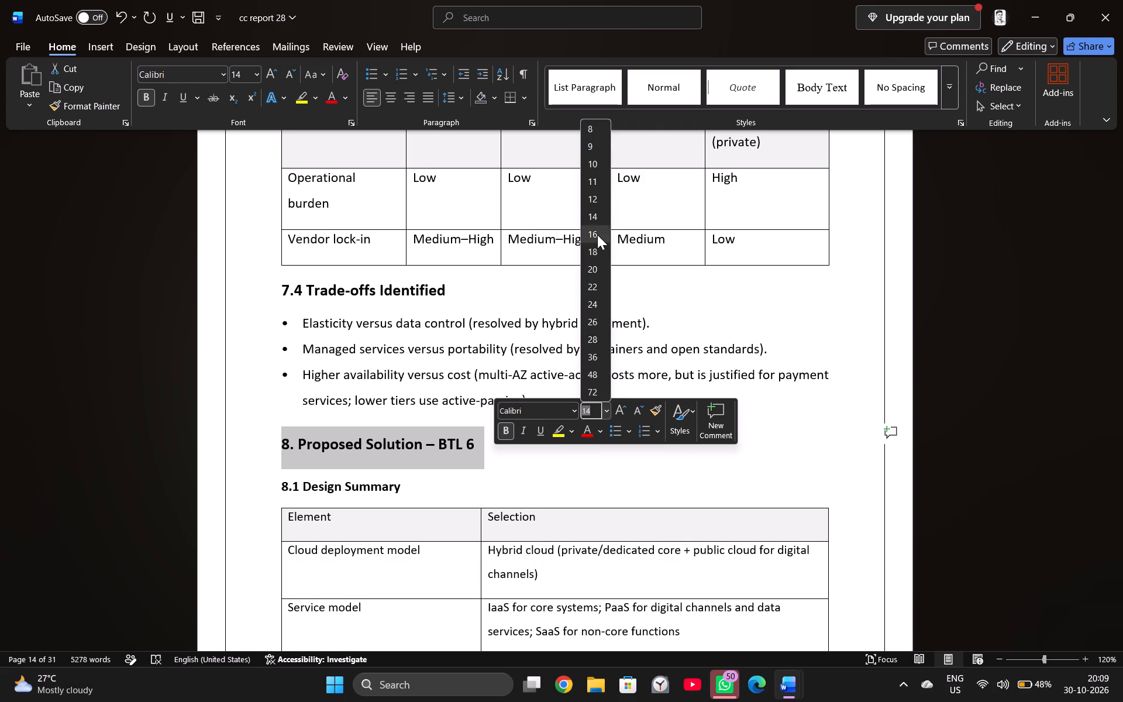
left_click(594, 232)
left_click(526, 487)
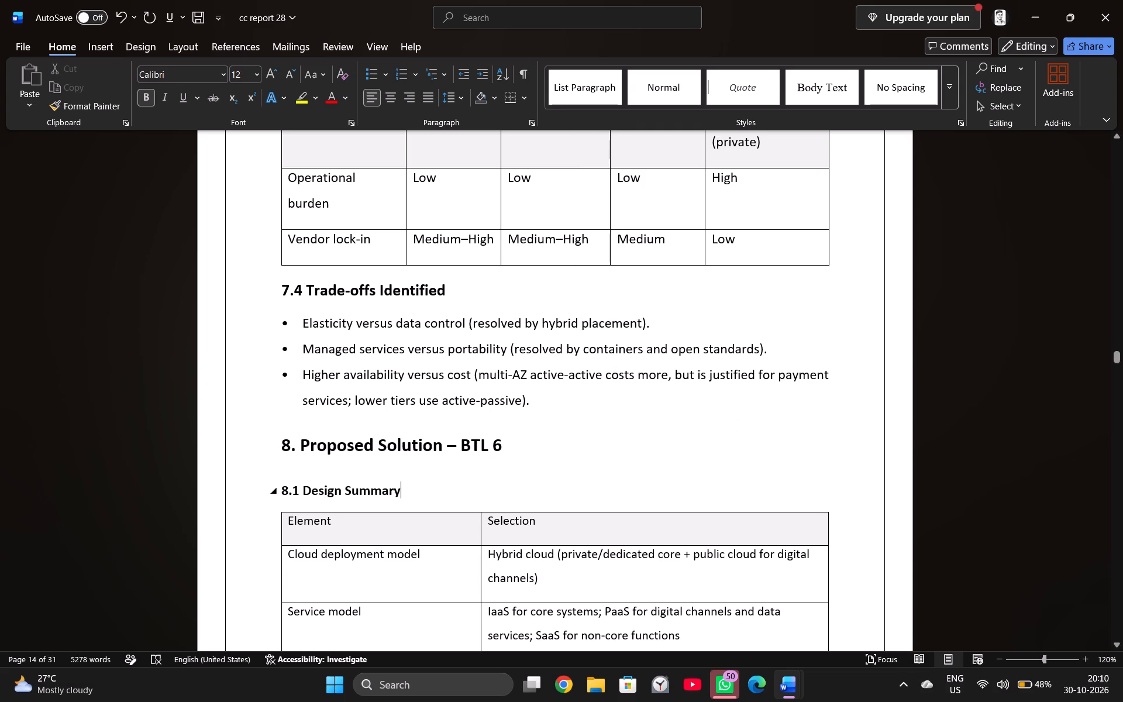
Set the "8.1 Design Summary" heading to font size 14.
left_click_drag(279, 486, 415, 488)
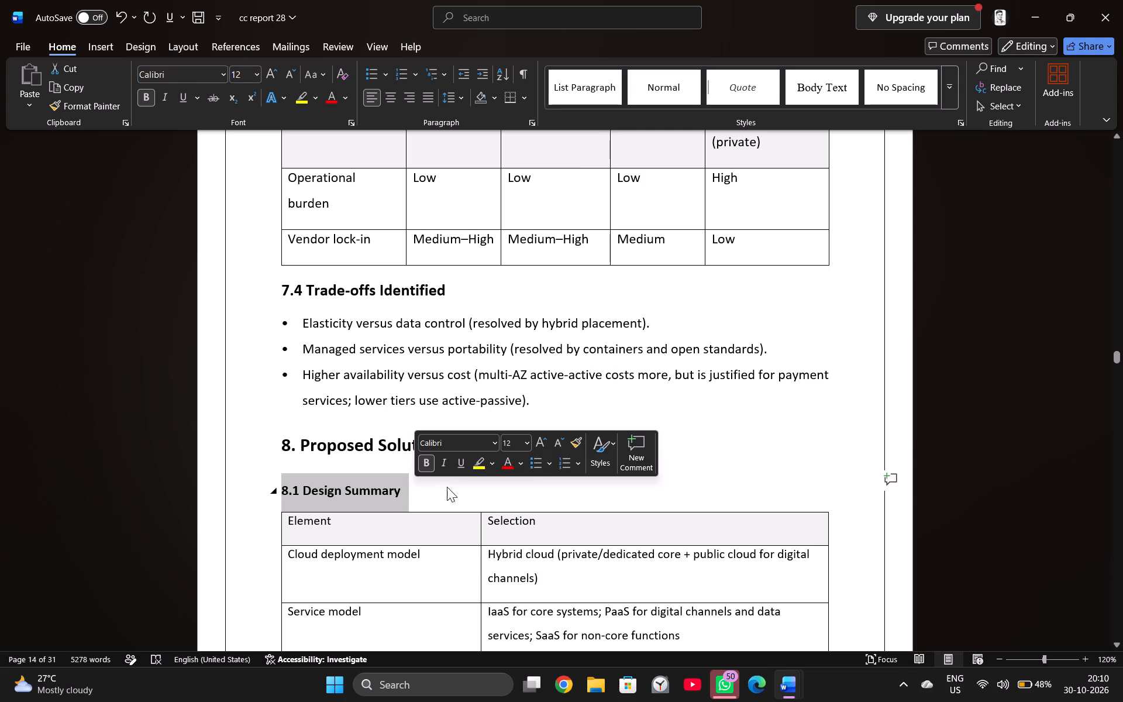
left_click(530, 439)
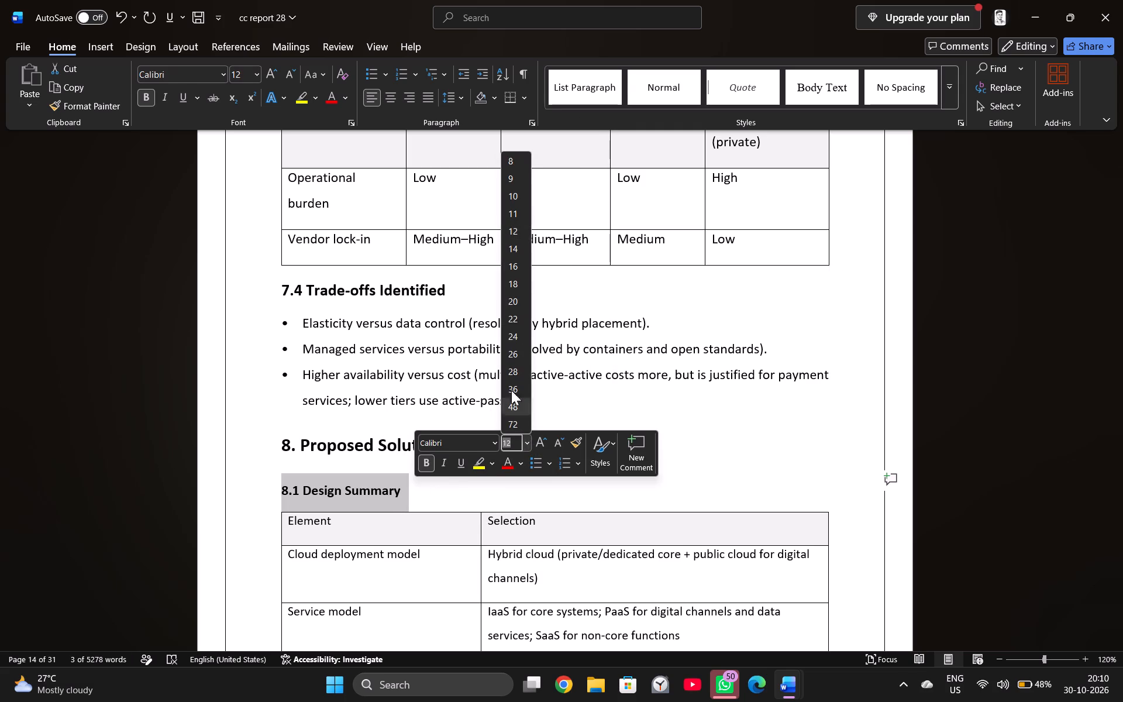
left_click(518, 255)
left_click(709, 472)
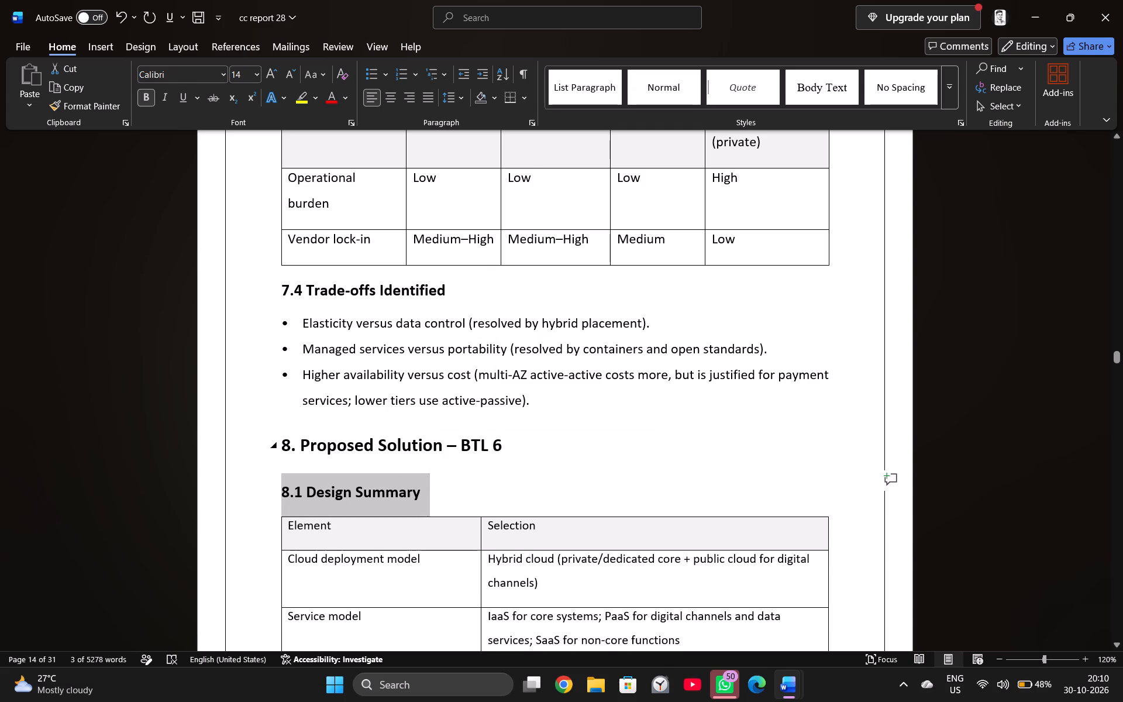
Set all text in the 8.1 Element/Selection table to font size 12, from the header through the Backup/recovery row on the following page.
scroll(483, 474, "down", 3)
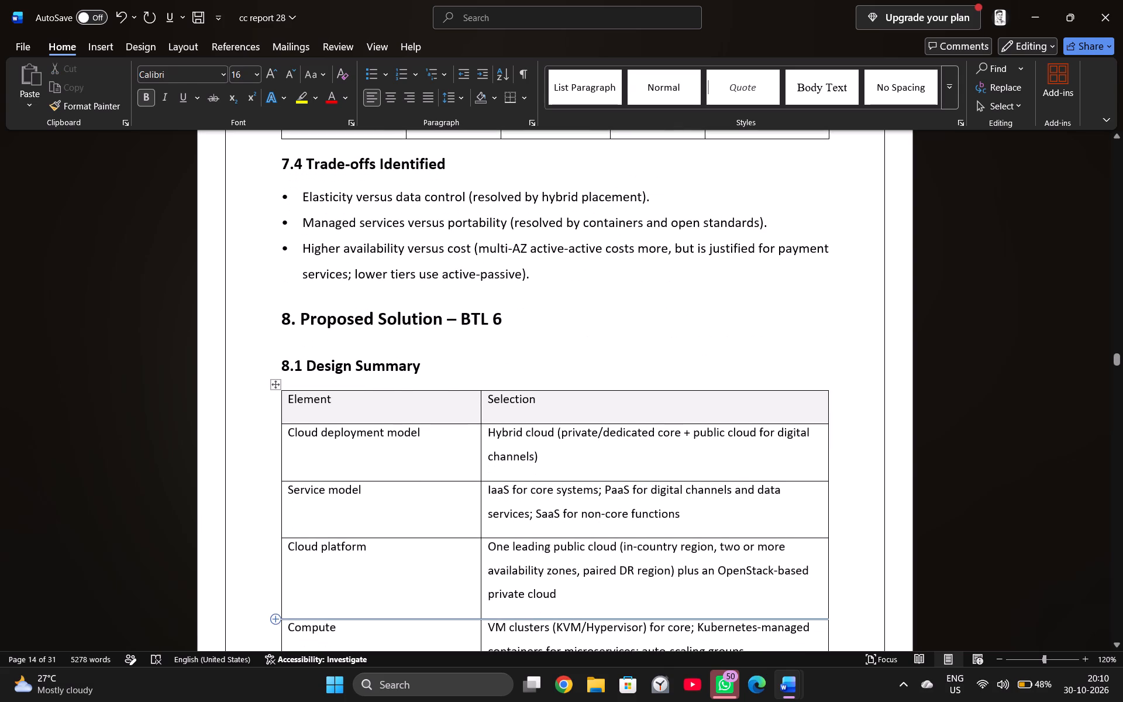
left_click(286, 395)
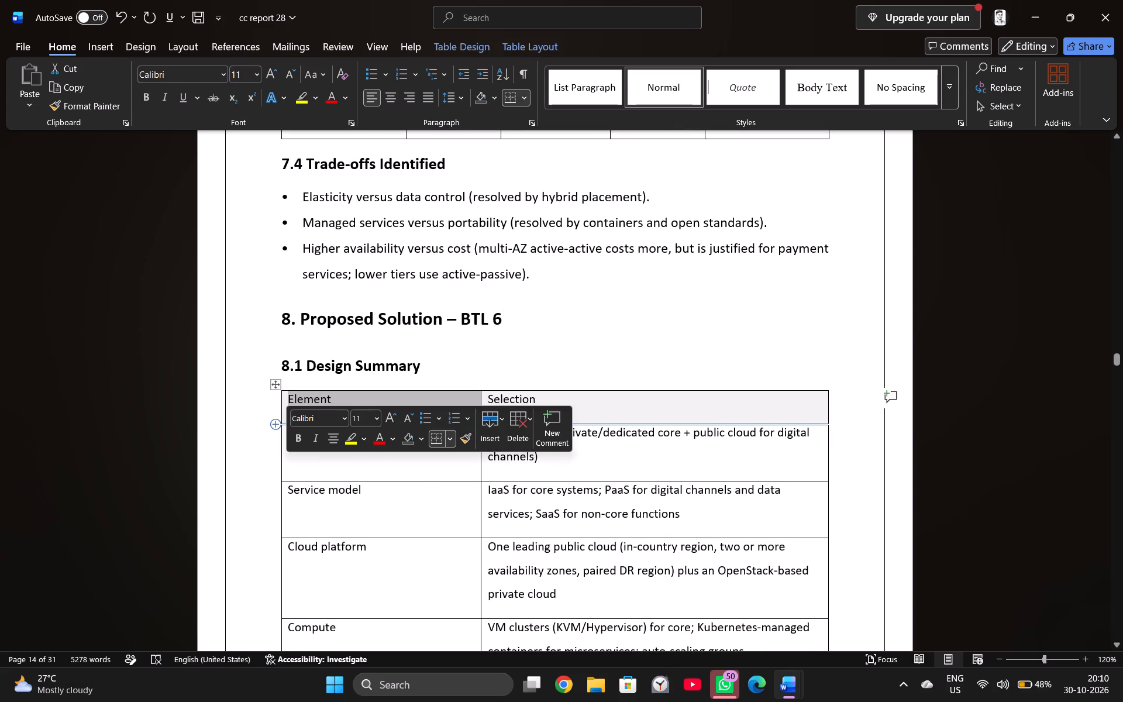
left_click(268, 435)
left_click(484, 356)
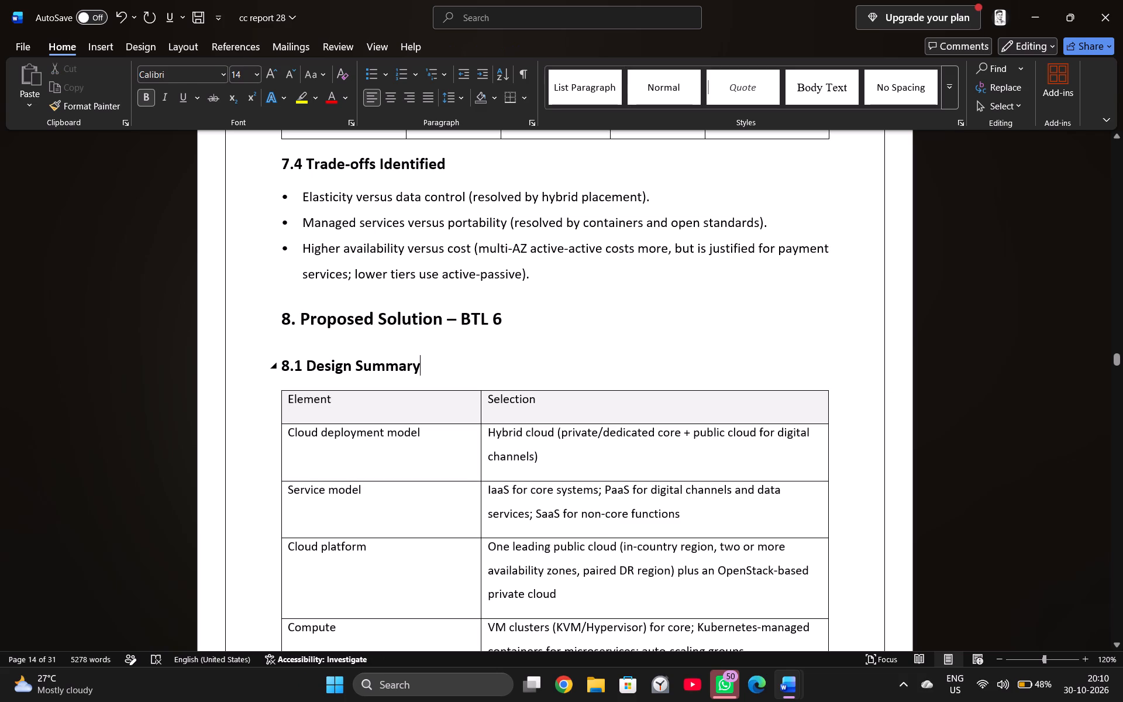
left_click_drag(287, 395, 391, 398)
left_click_drag(391, 398, 719, 349)
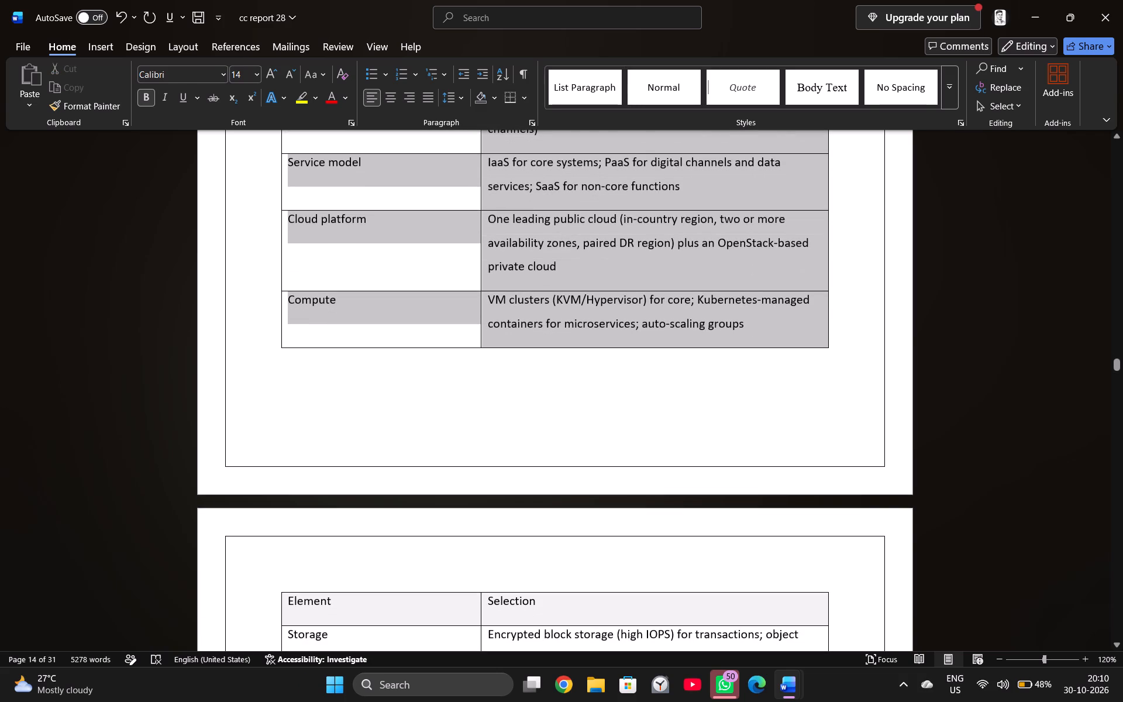
left_click_drag(719, 349, 793, 617)
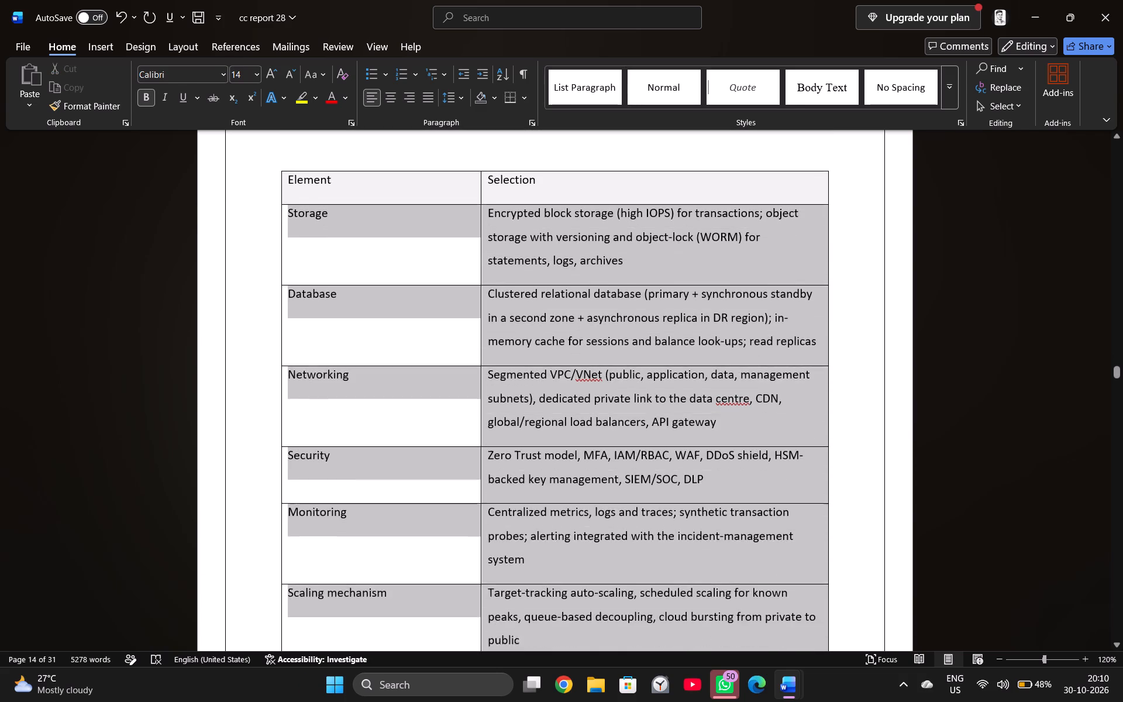
left_click_drag(793, 617, 793, 667)
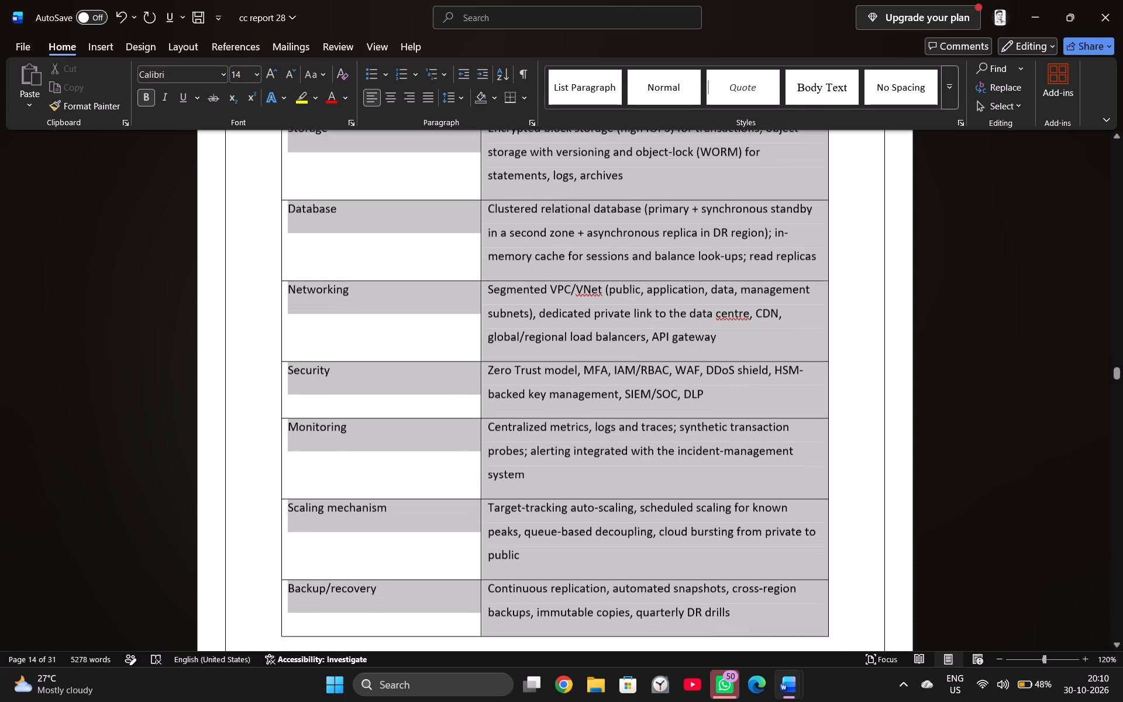
left_click_drag(793, 667, 794, 668)
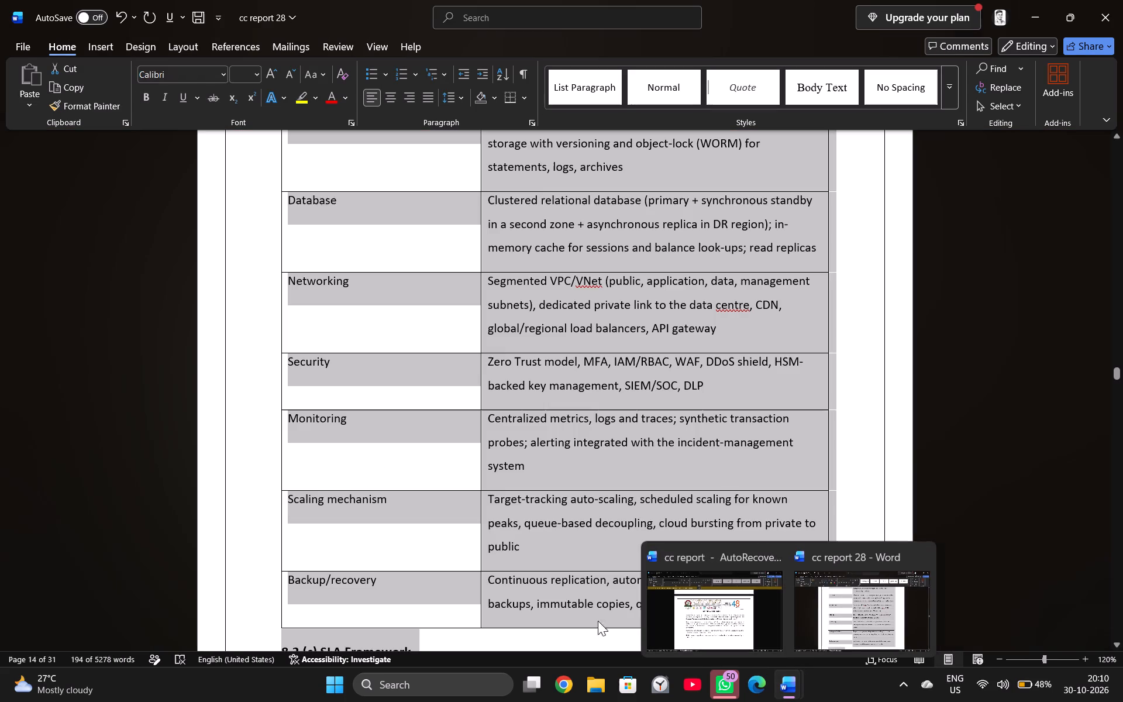
scroll(656, 574, "down", 3)
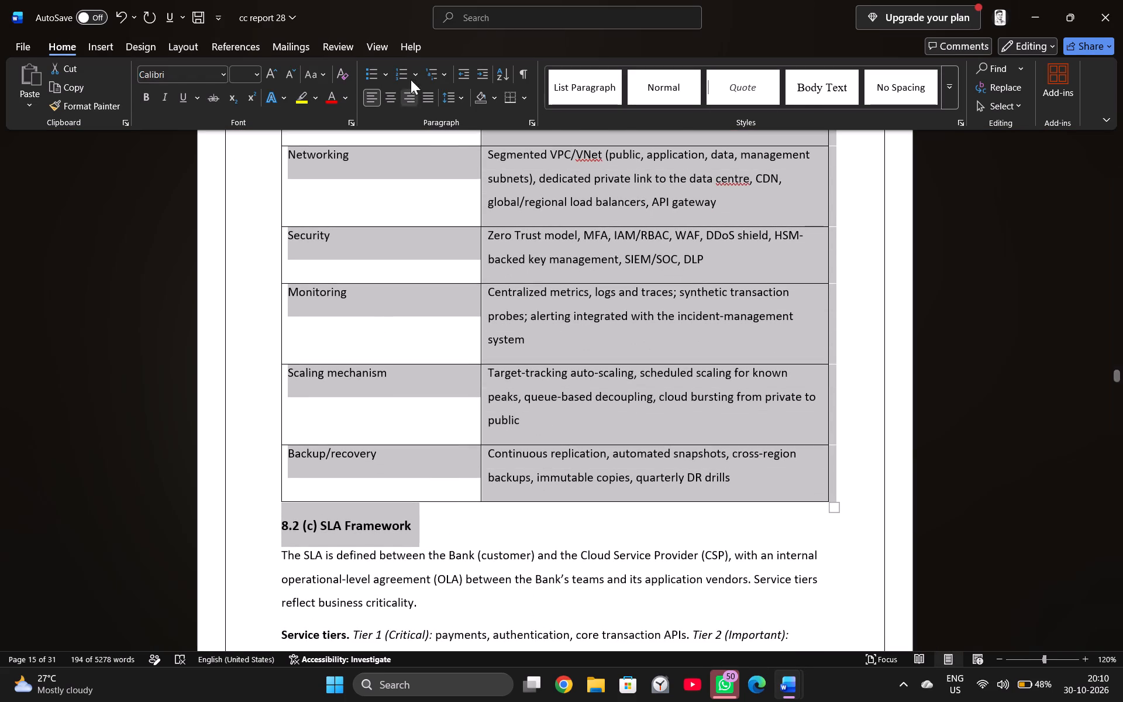
left_click(252, 75)
left_click(244, 160)
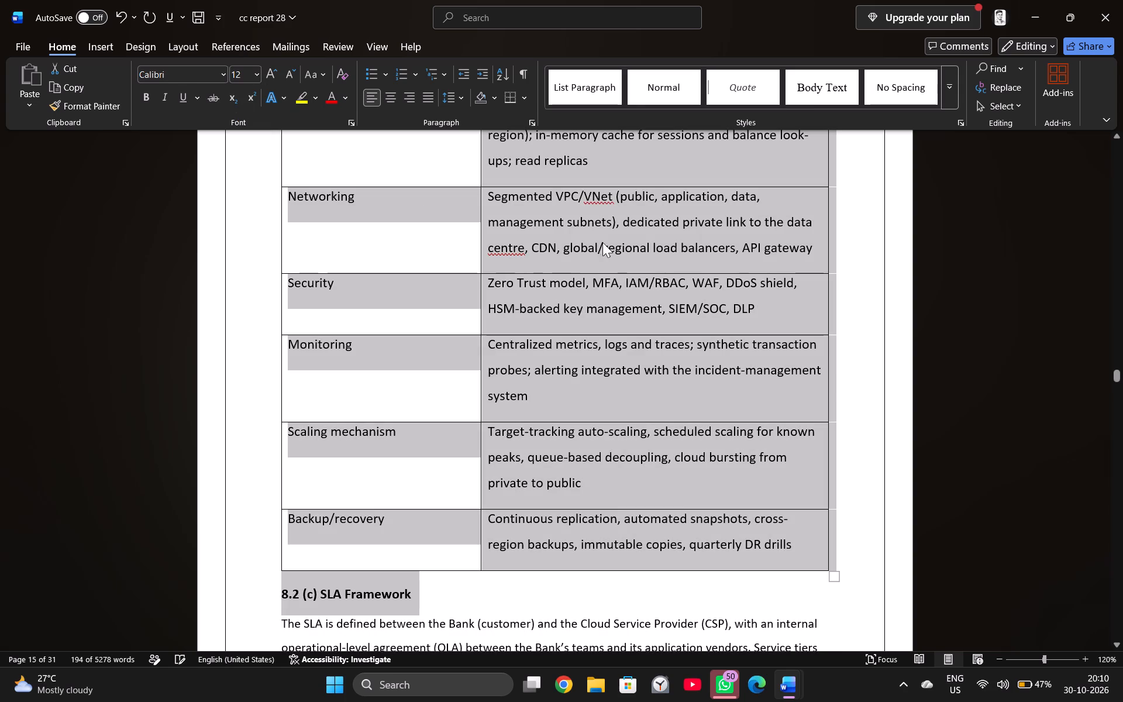
left_click(941, 313)
Check the layout of the 8.1 Design Summary table across both pages, down to the 8.2 heading.
scroll(687, 419, "up", 8)
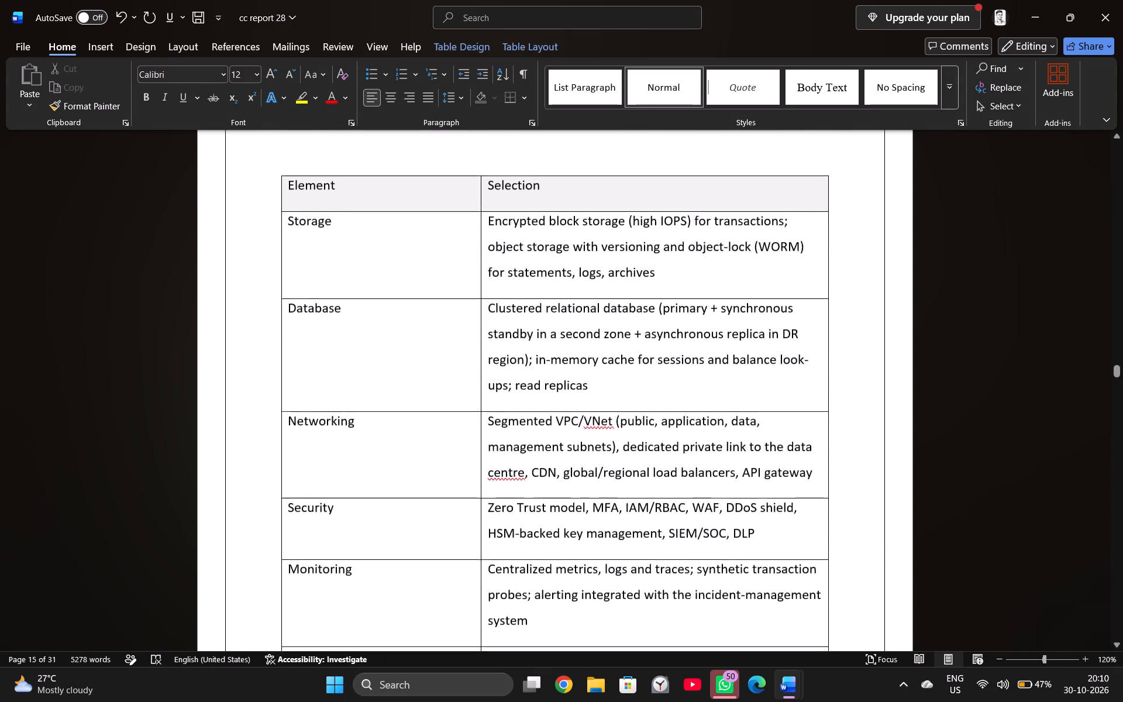
scroll(688, 456, "down", 4)
scroll(688, 456, "up", 12)
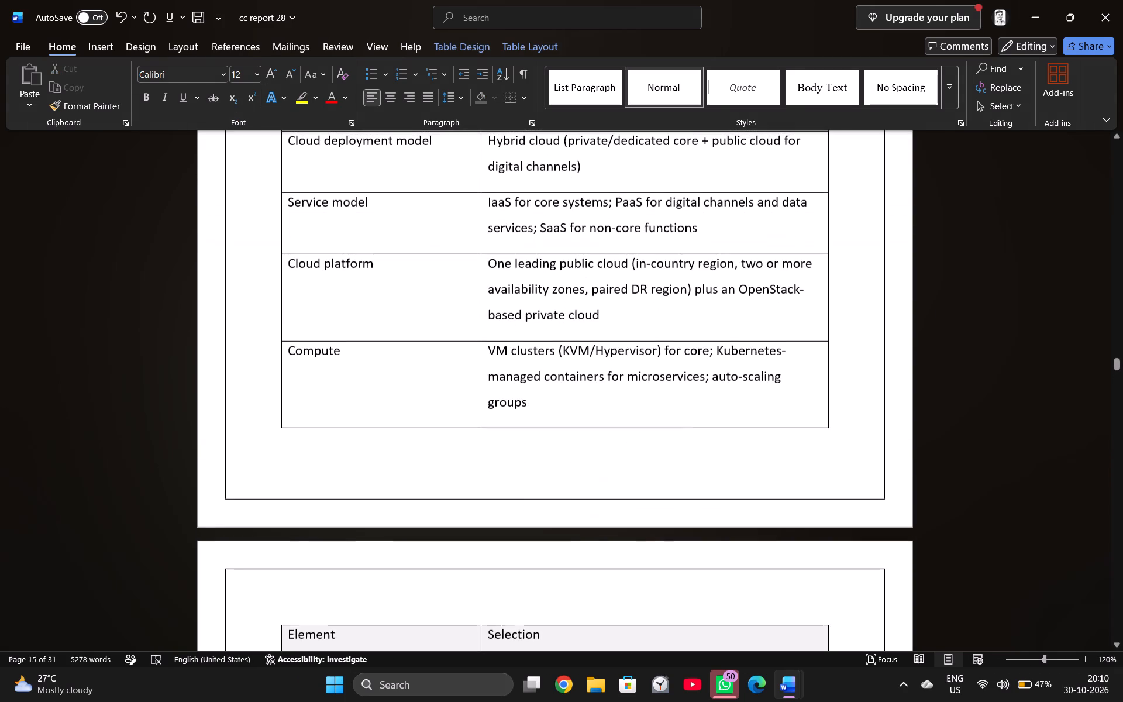
scroll(693, 462, "up", 7)
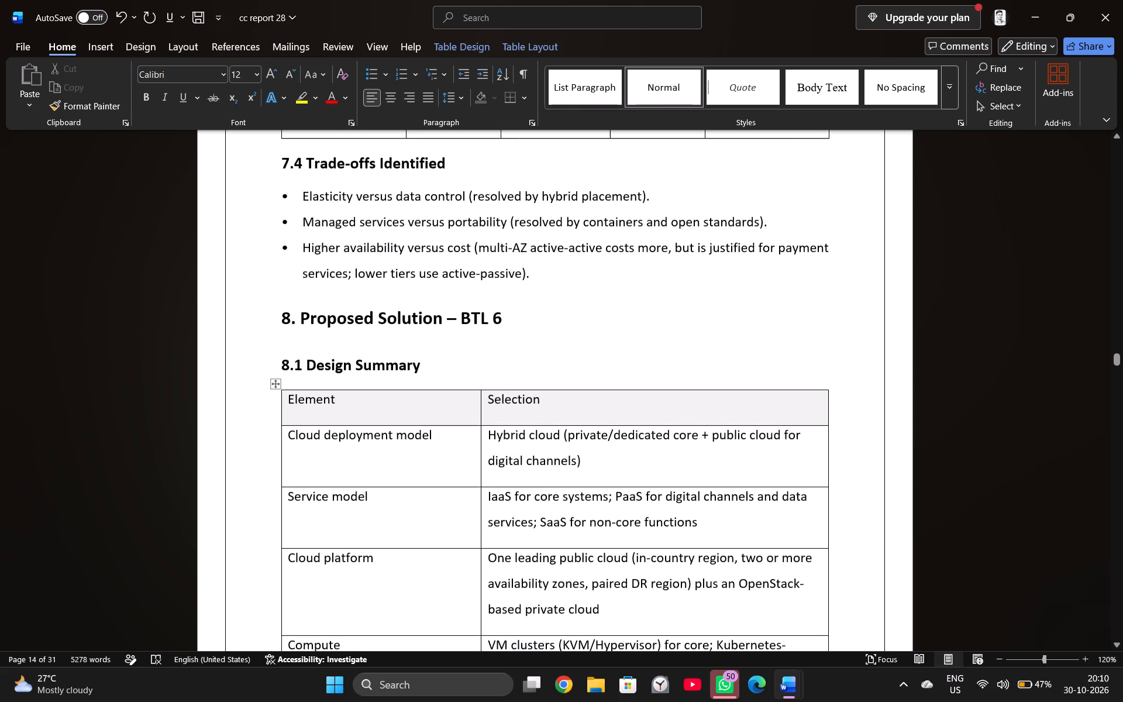
scroll(693, 462, "down", 16)
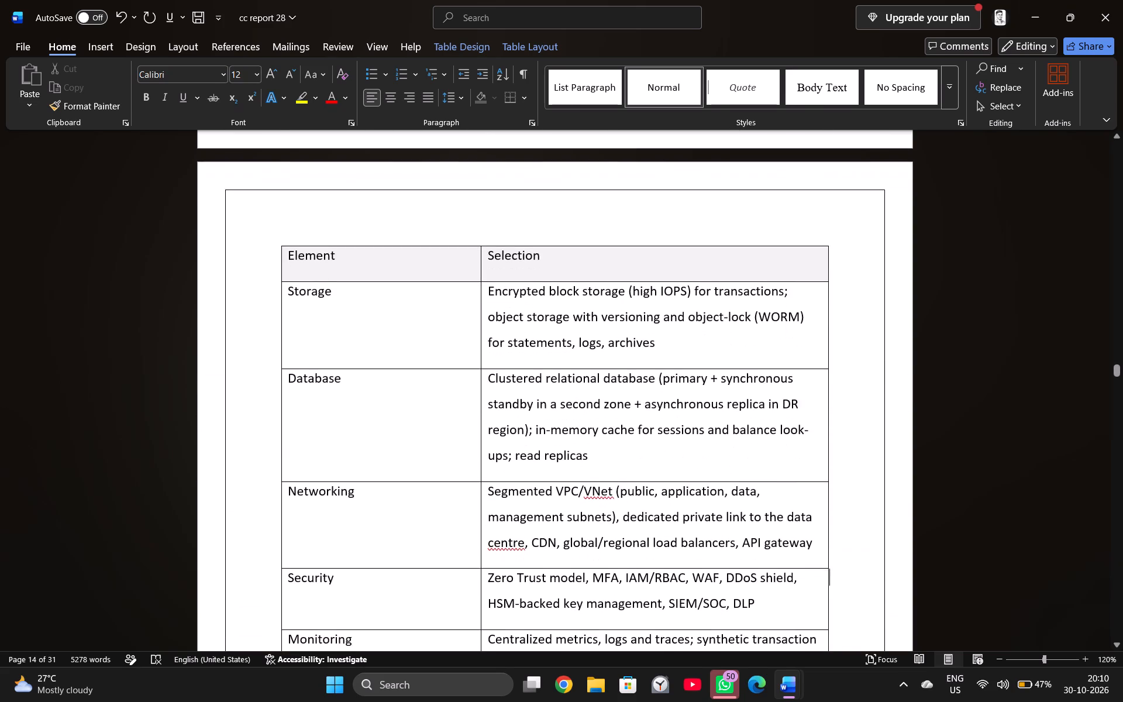
scroll(693, 462, "down", 12)
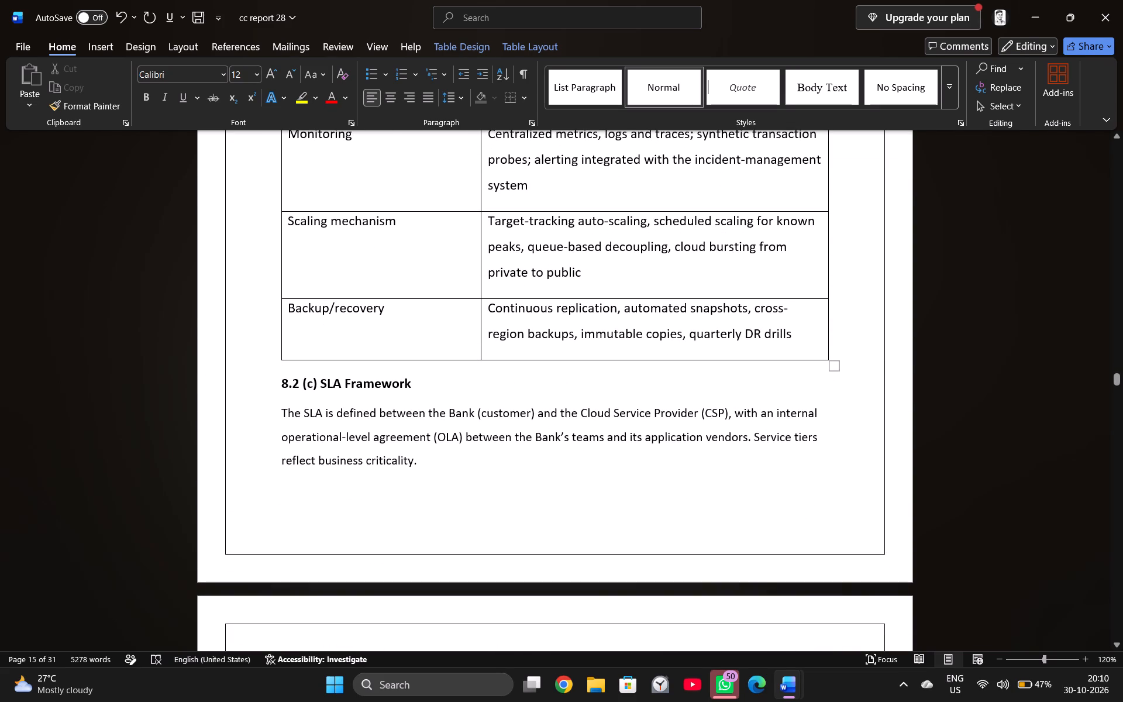
Set the "8.2 (c) SLA Framework" heading to font size 14.
left_click_drag(274, 377, 390, 397)
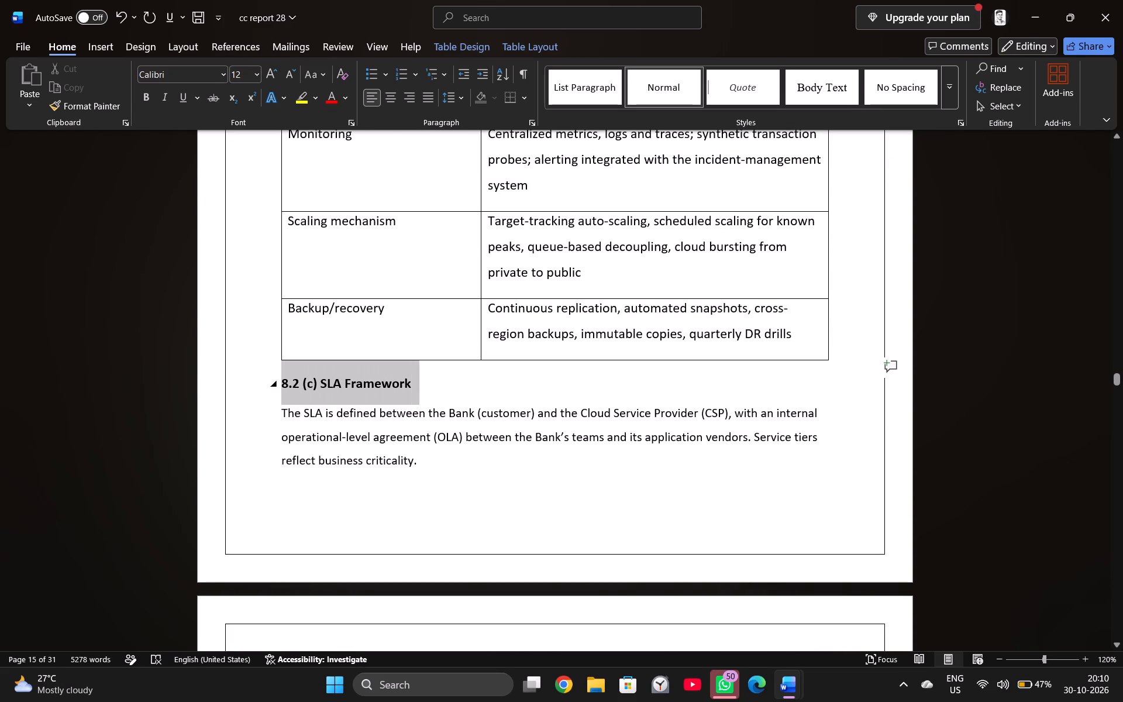
left_click_drag(390, 397, 397, 398)
left_click(507, 355)
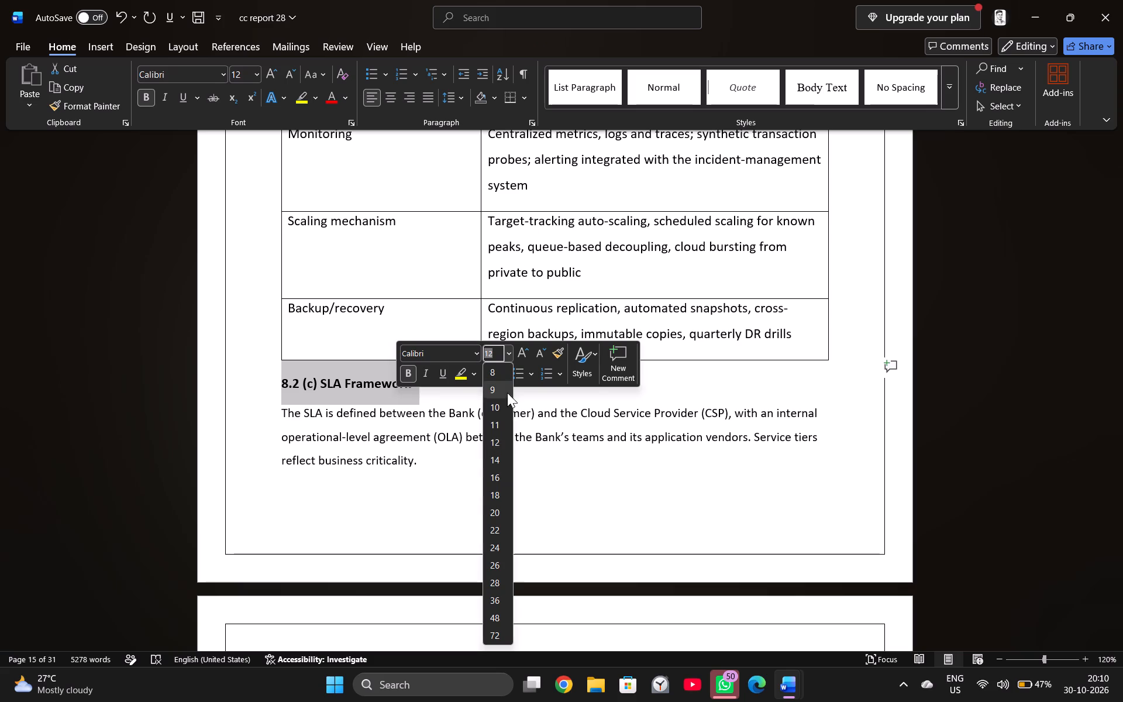
left_click(497, 456)
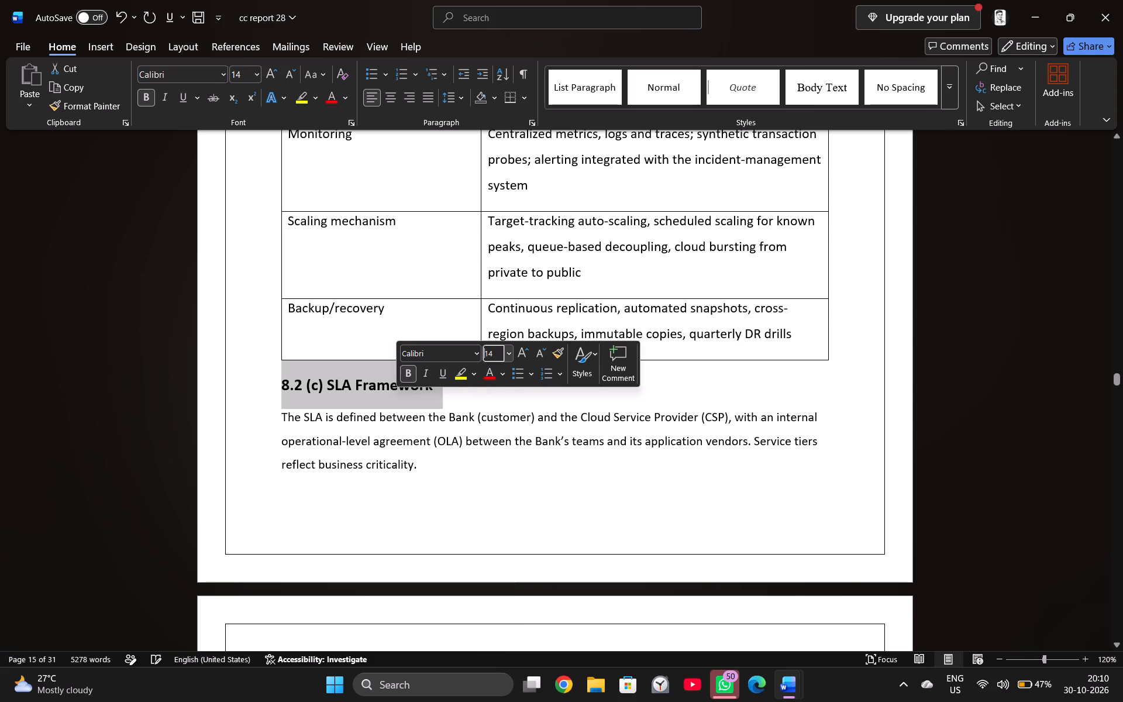
Justify the introductory SLA paragraph under 8.2 (c) SLA Framework and set it to font size 12.
left_click_drag(280, 418, 847, 463)
left_click(419, 98)
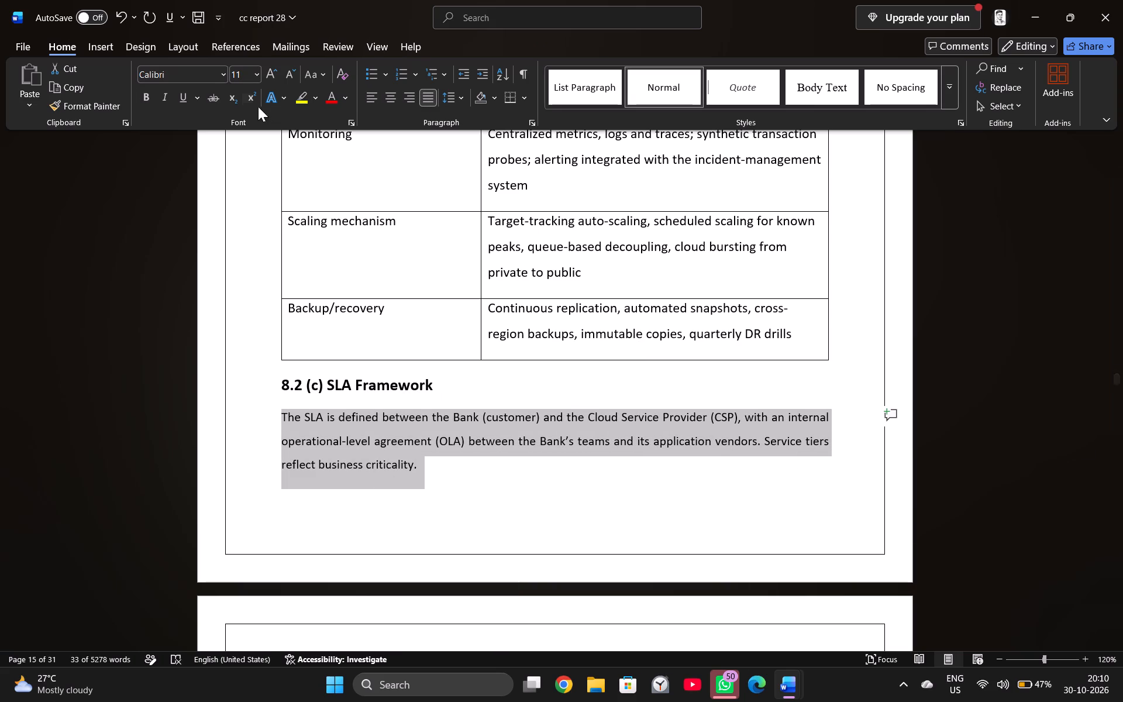
left_click(254, 77)
left_click(247, 165)
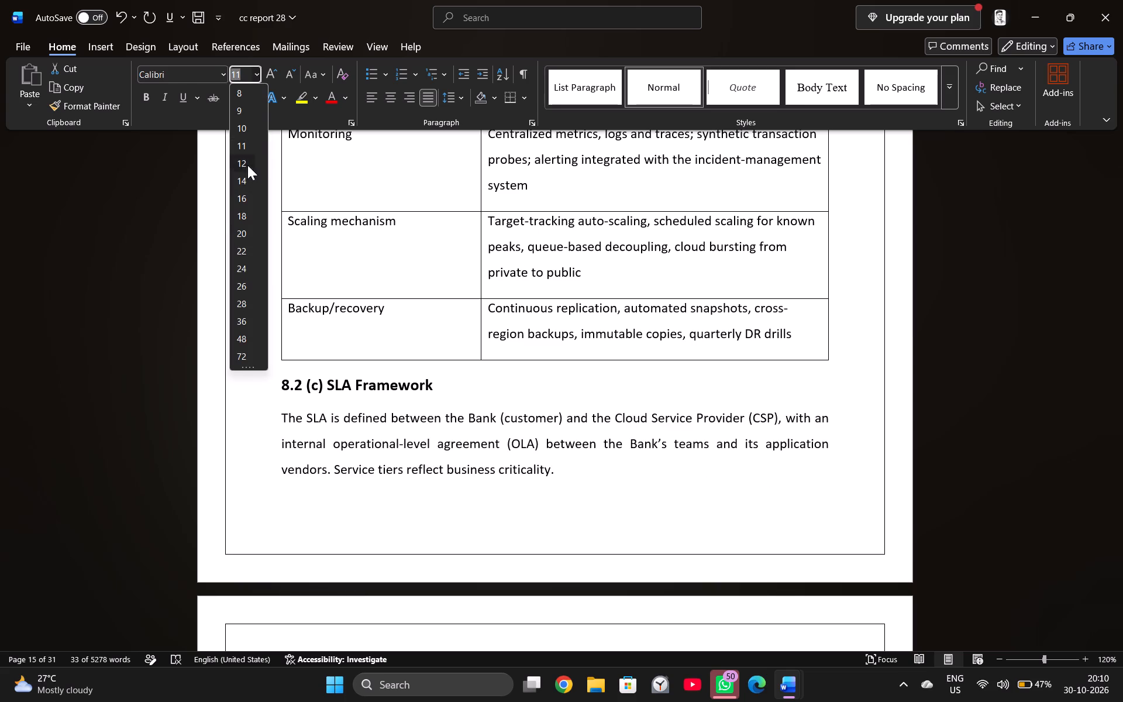
left_click(667, 491)
Set the bold "Service tiers." label at the start of the tiers paragraph in 8.2 to font size 12.
scroll(666, 535, "down", 4)
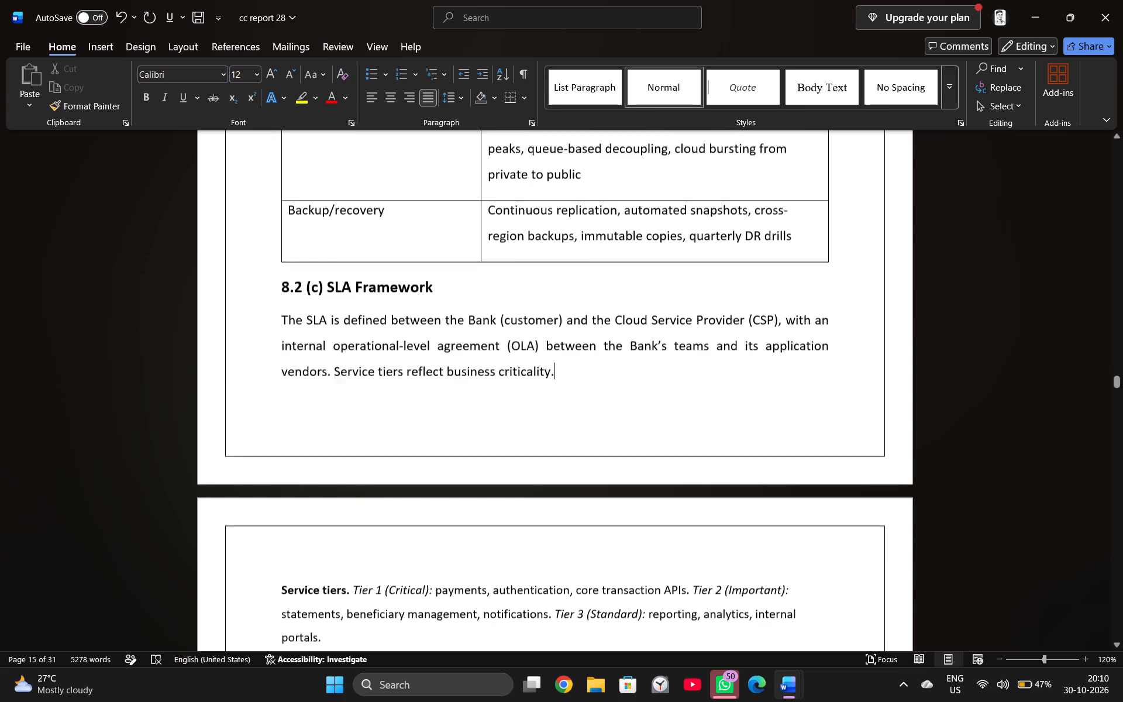
scroll(662, 539, "down", 4)
scroll(394, 287, "up", 2)
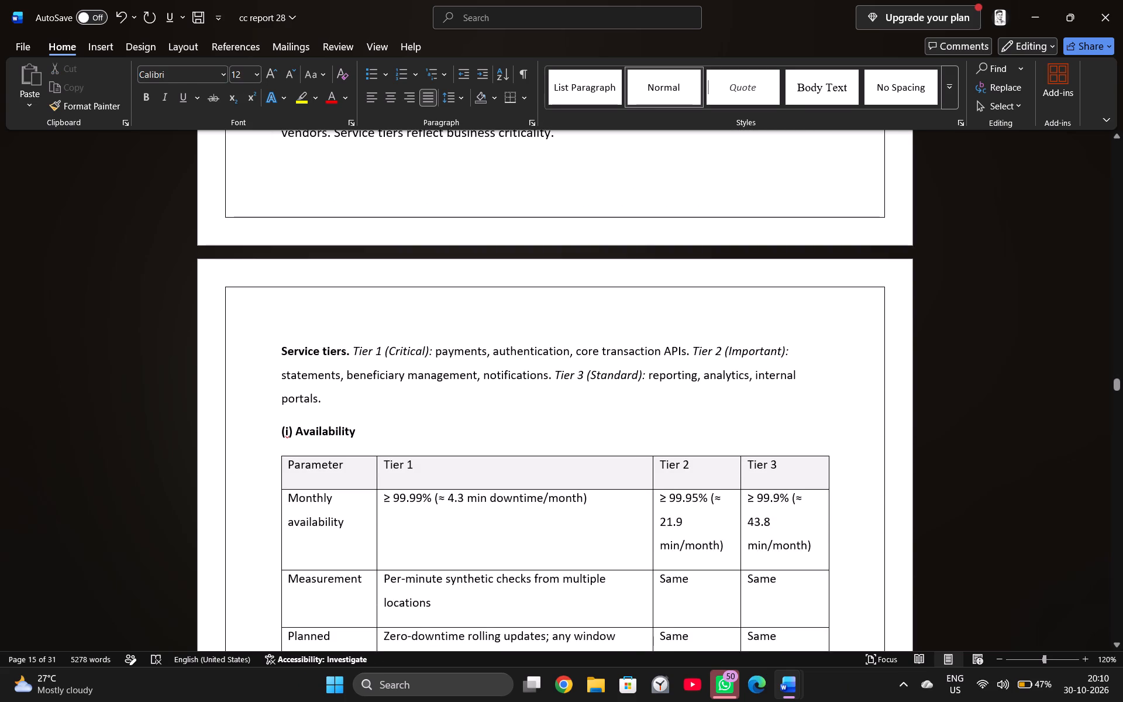
scroll(394, 287, "up", 3)
scroll(391, 303, "down", 3)
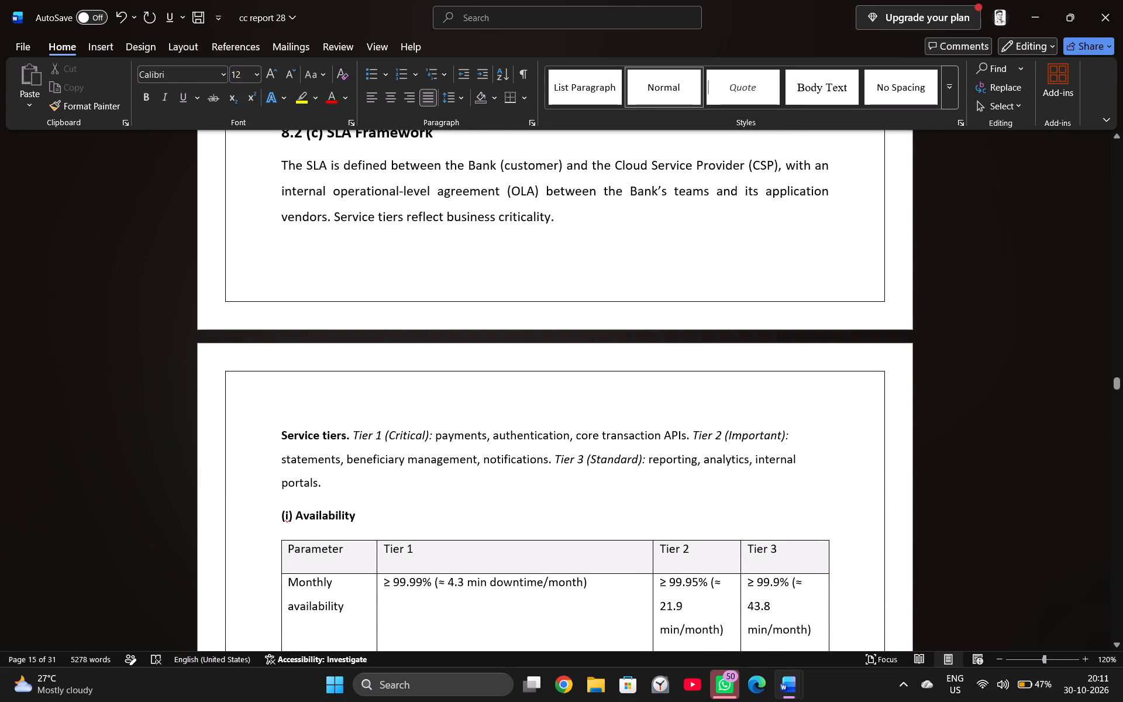
left_click_drag(275, 432, 349, 434)
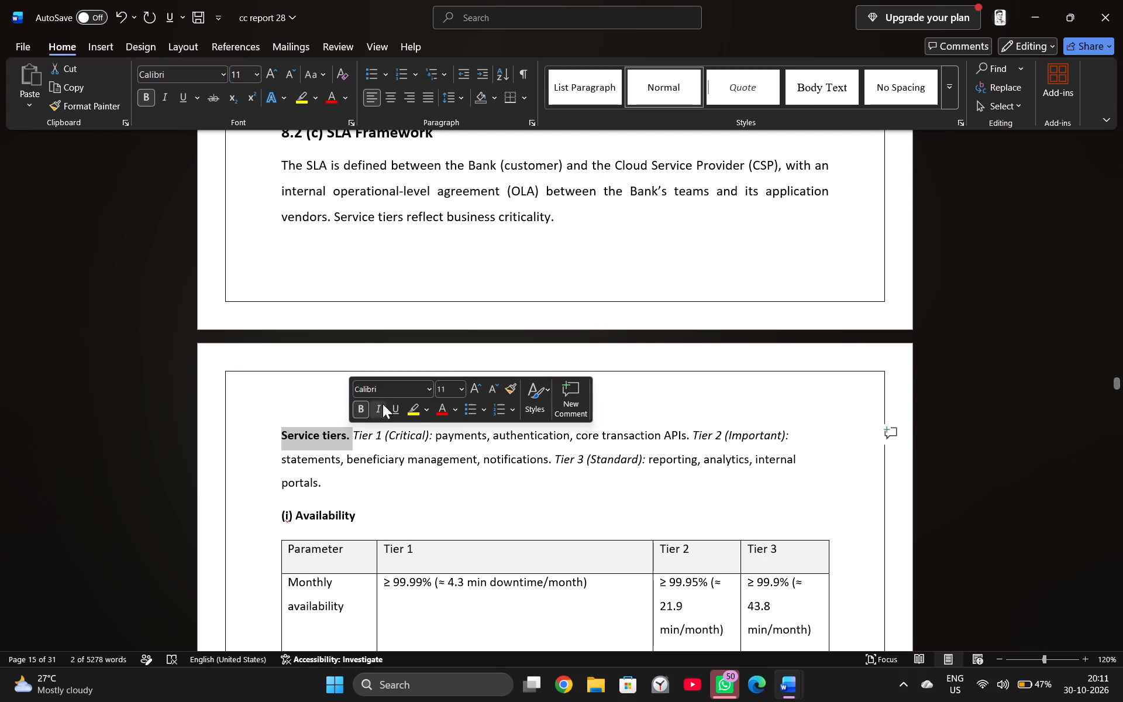
left_click(459, 388)
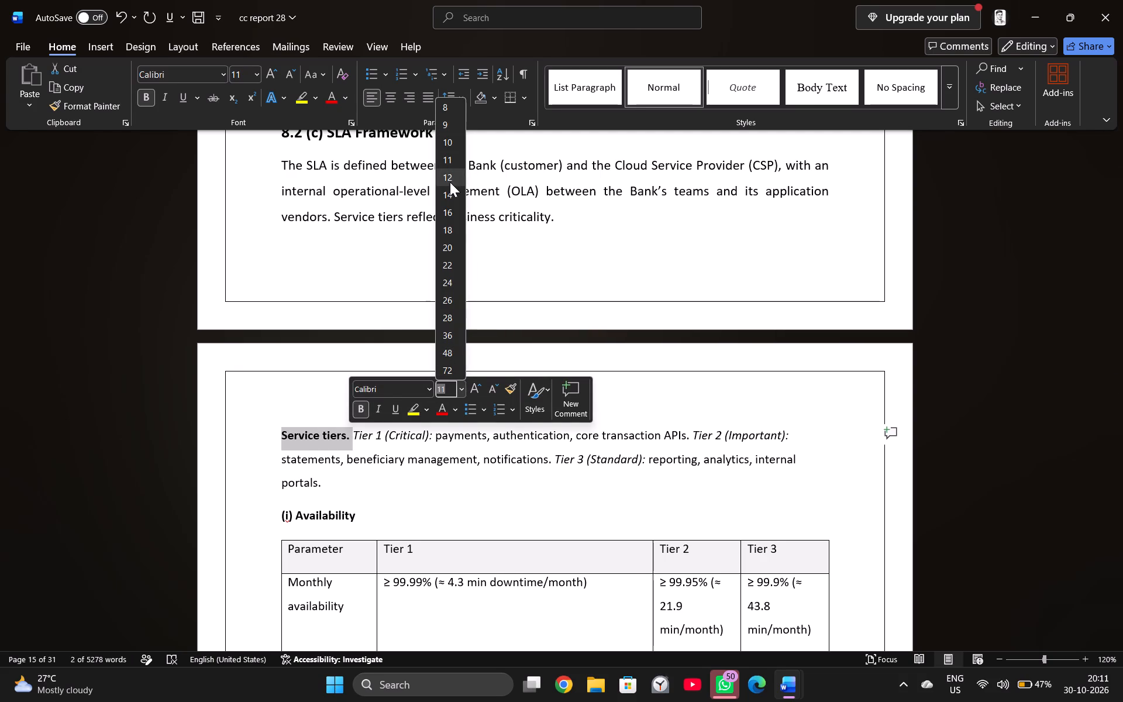
left_click(449, 183)
left_click(357, 442)
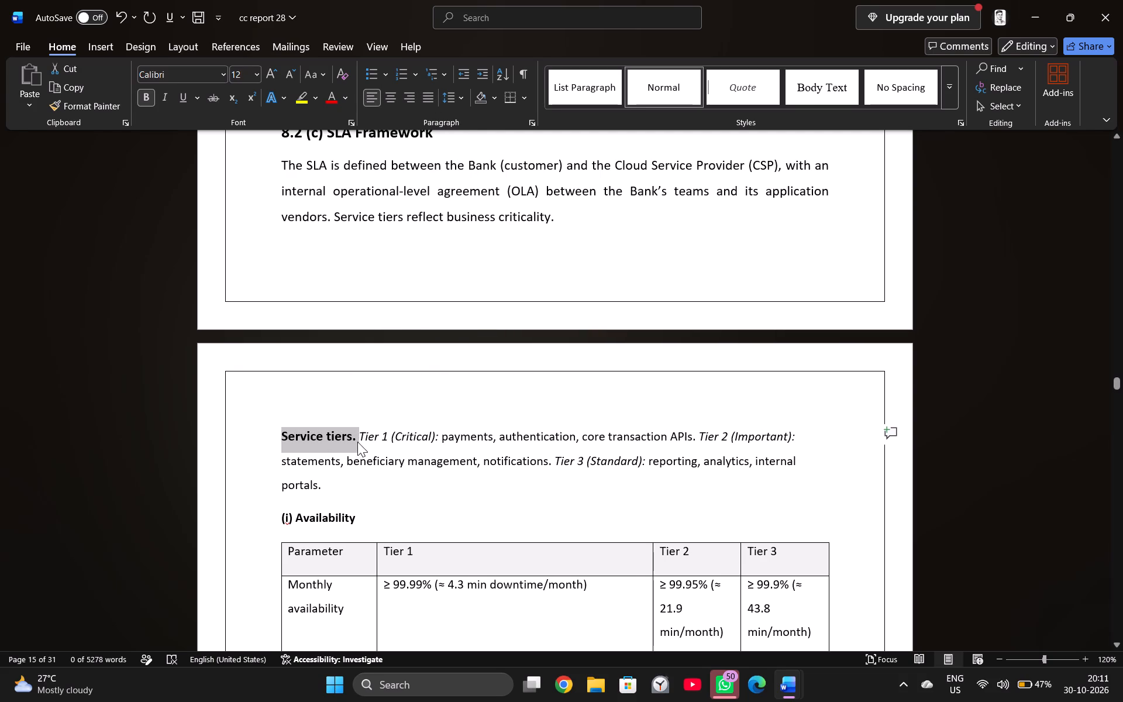
Replace the period after the bold "Service tiers" label with a colon.
key("BackSpace")
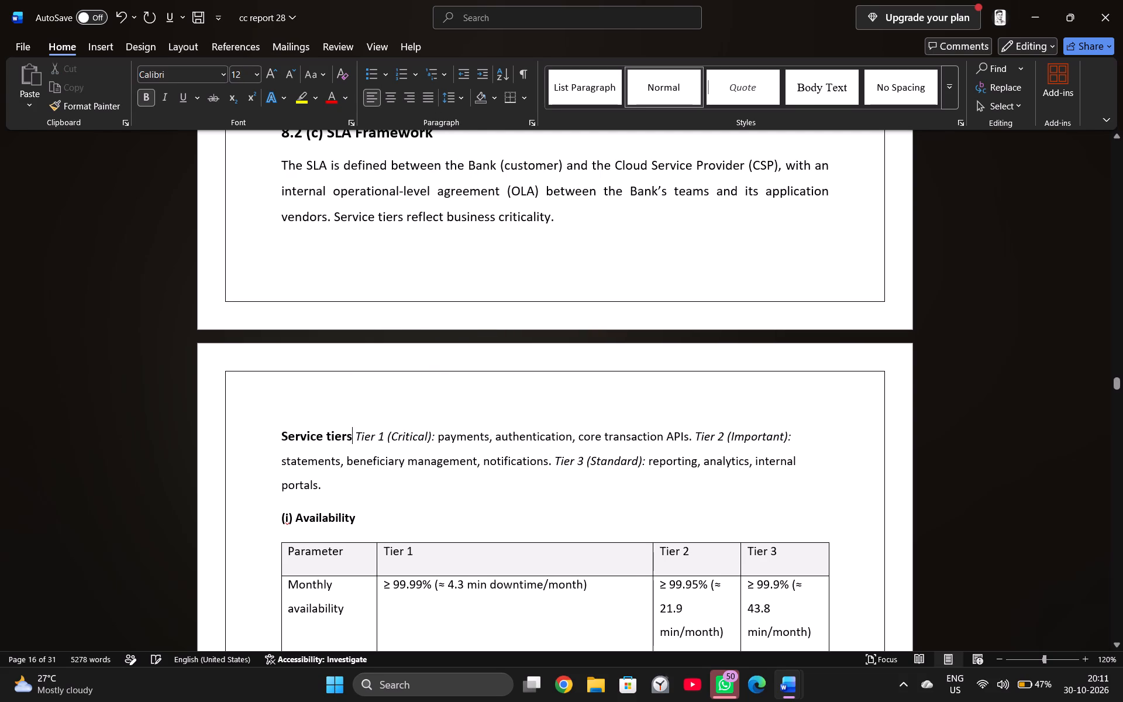
key("shift+colon")
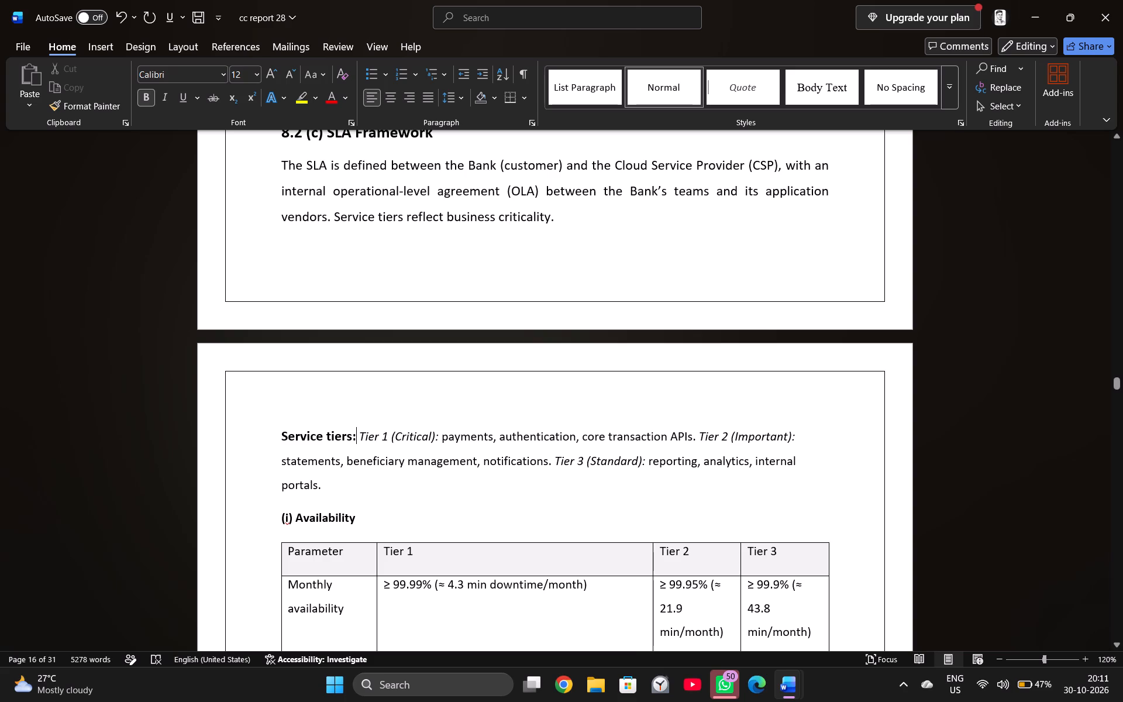
Justify the tiers paragraph following the "Service tiers:" label and set its text to font size 12.
left_click_drag(353, 437, 705, 490)
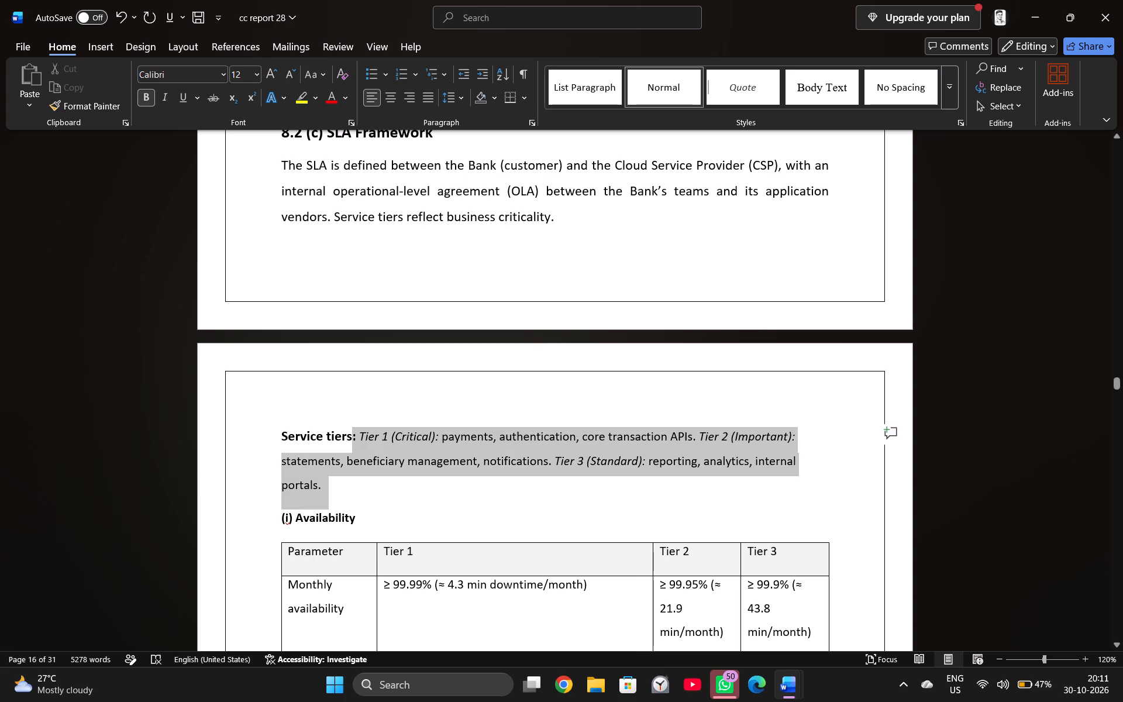
left_click_drag(705, 490, 782, 494)
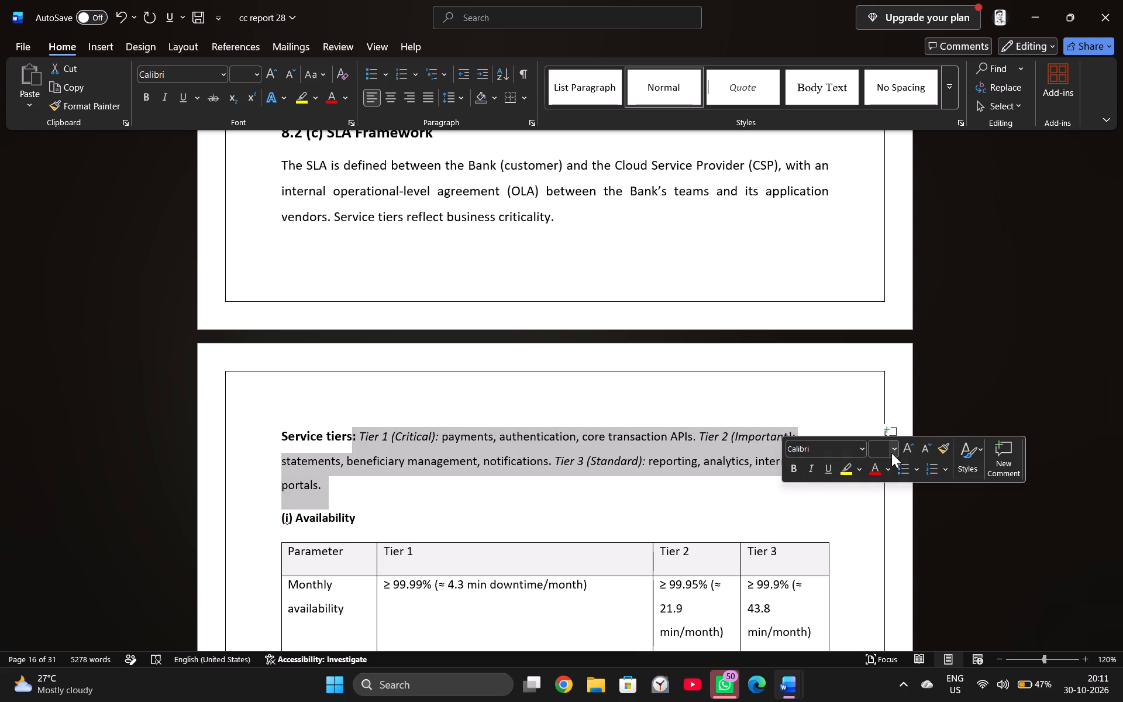
left_click(422, 87)
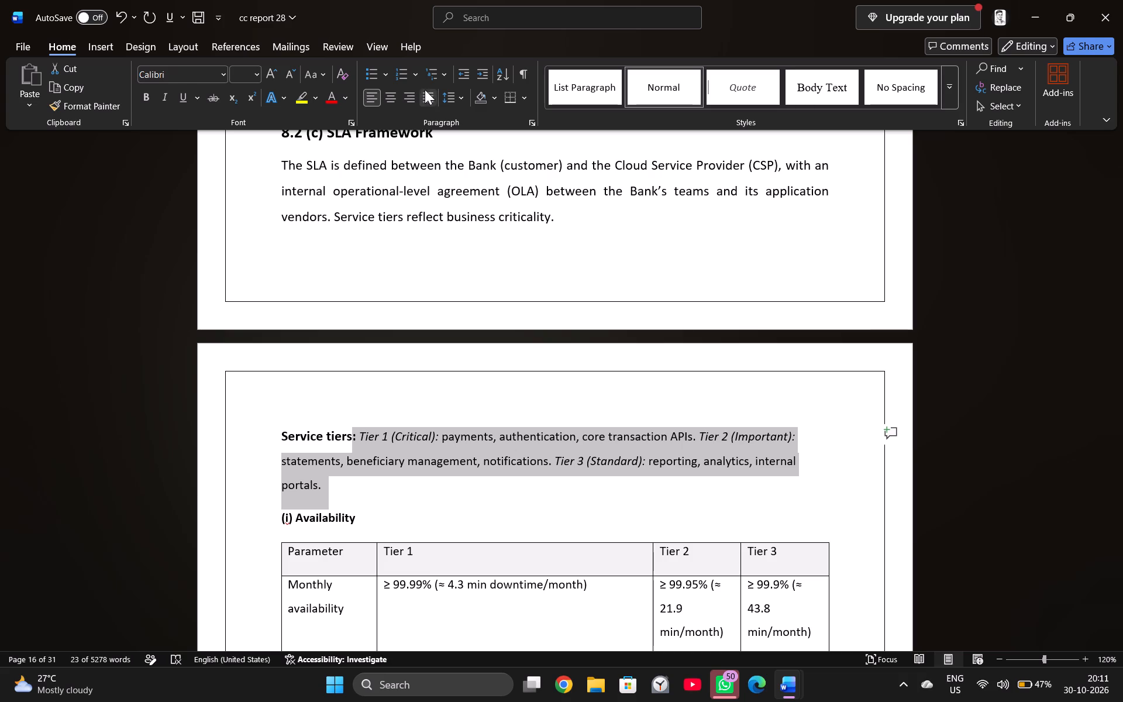
left_click(429, 94)
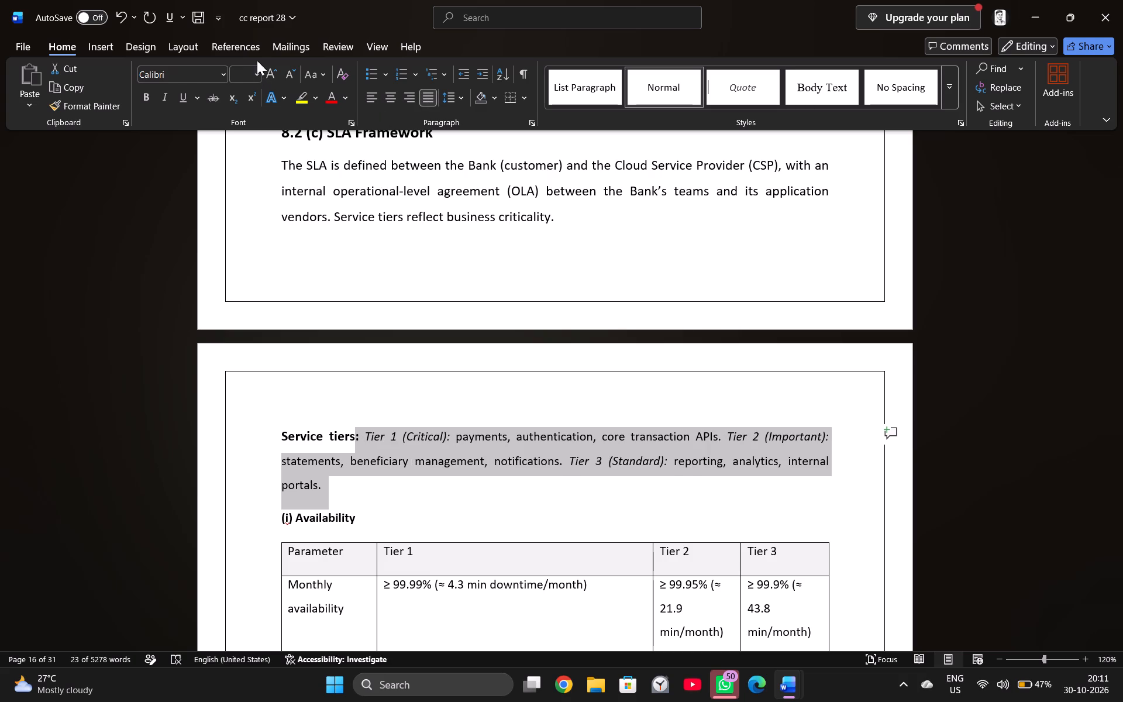
left_click(257, 69)
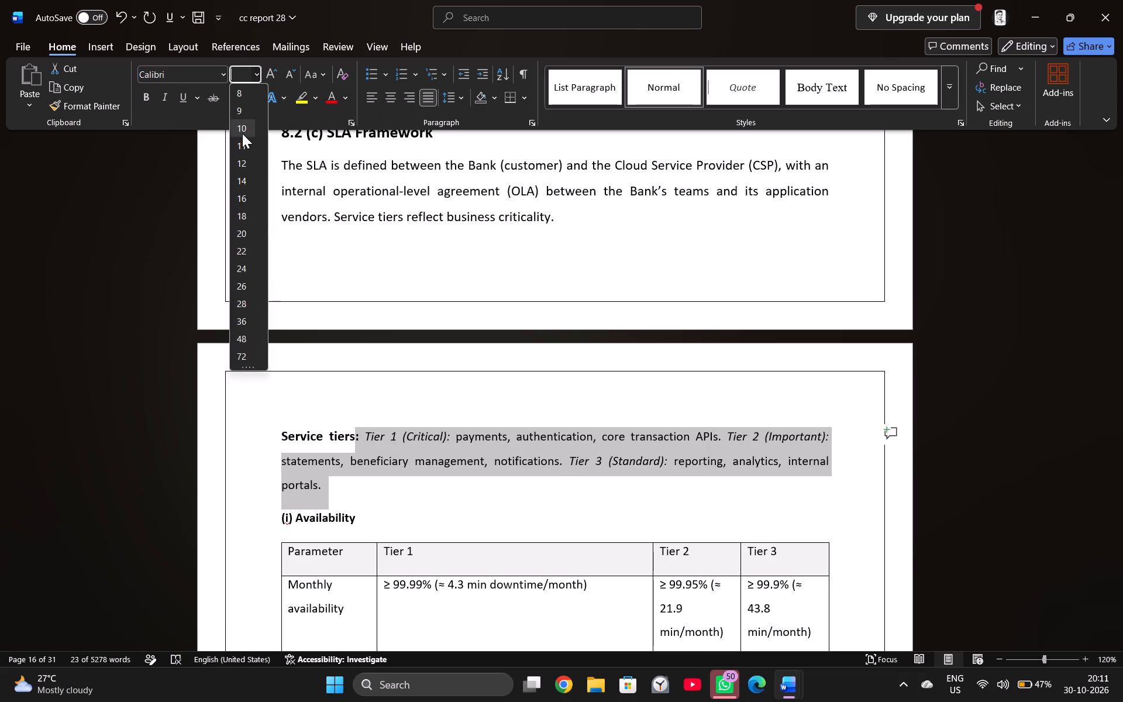
left_click(243, 160)
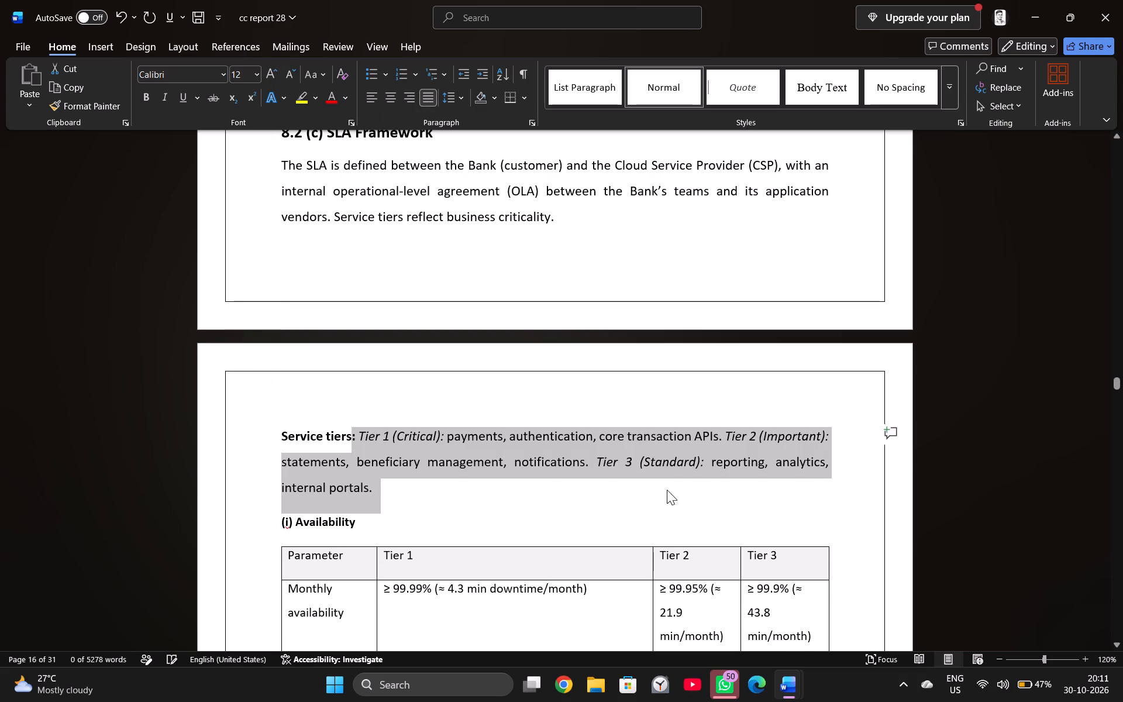
left_click(648, 401)
Set the bold "Service tiers" label at the start of the tiers paragraph to font size 14.
scroll(647, 398, "up", 10)
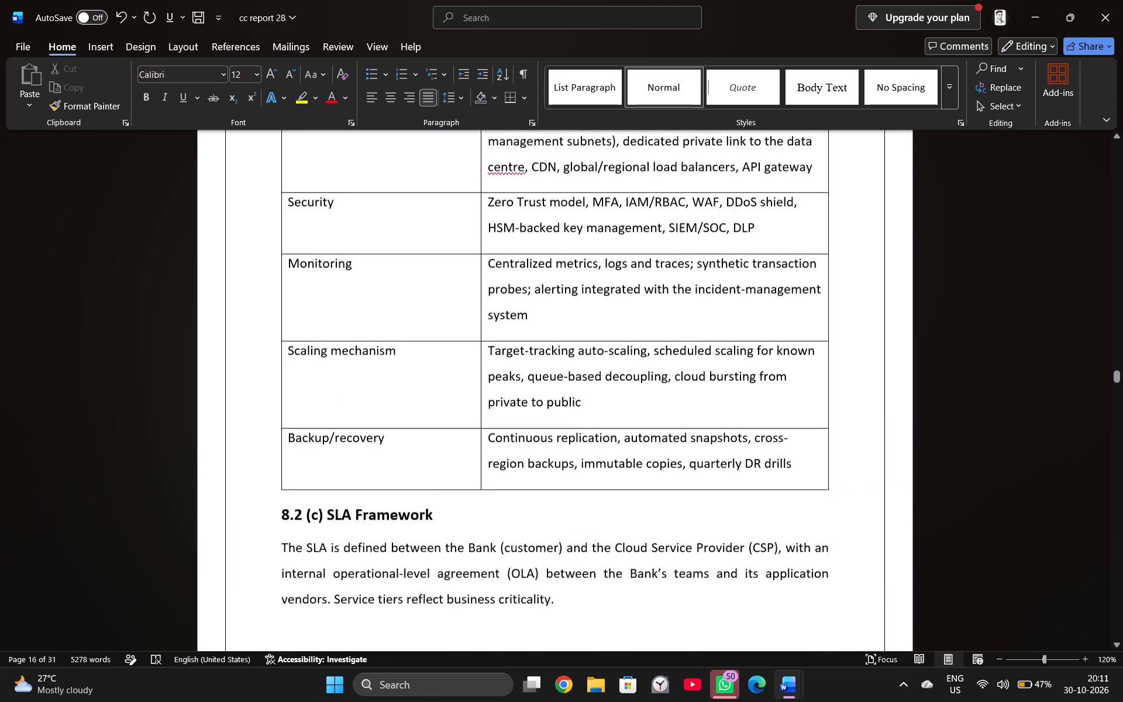
scroll(647, 465, "down", 13)
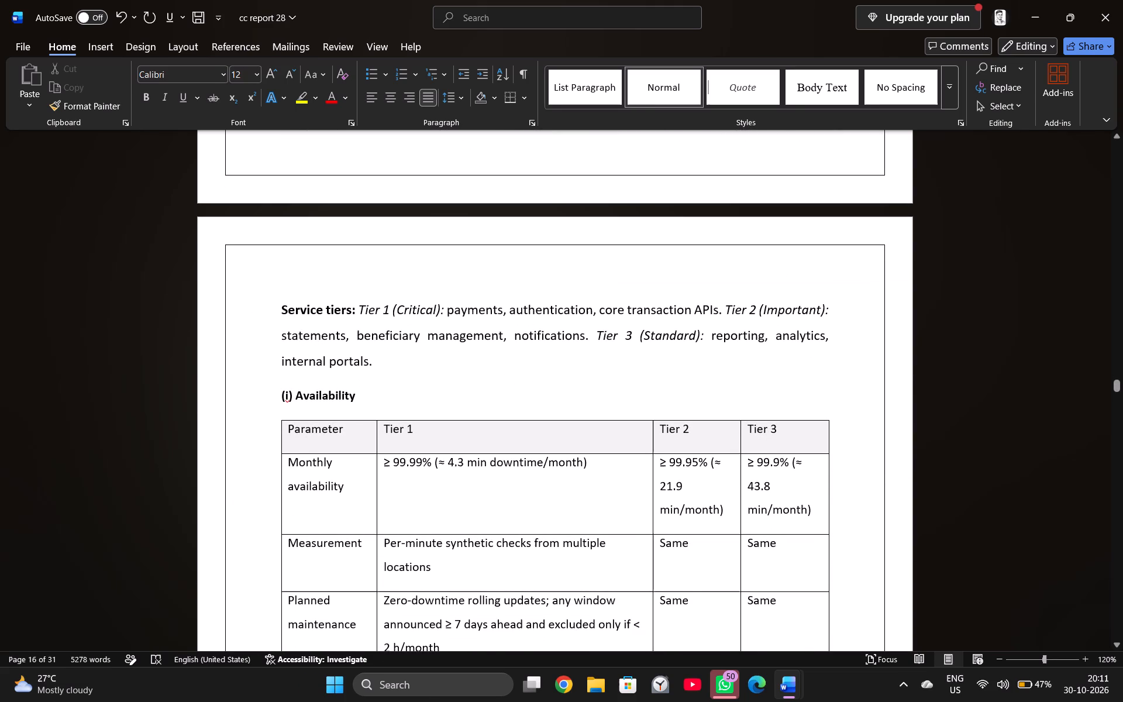
scroll(282, 320, "up", 5)
scroll(287, 391, "up", 2)
scroll(291, 398, "down", 5)
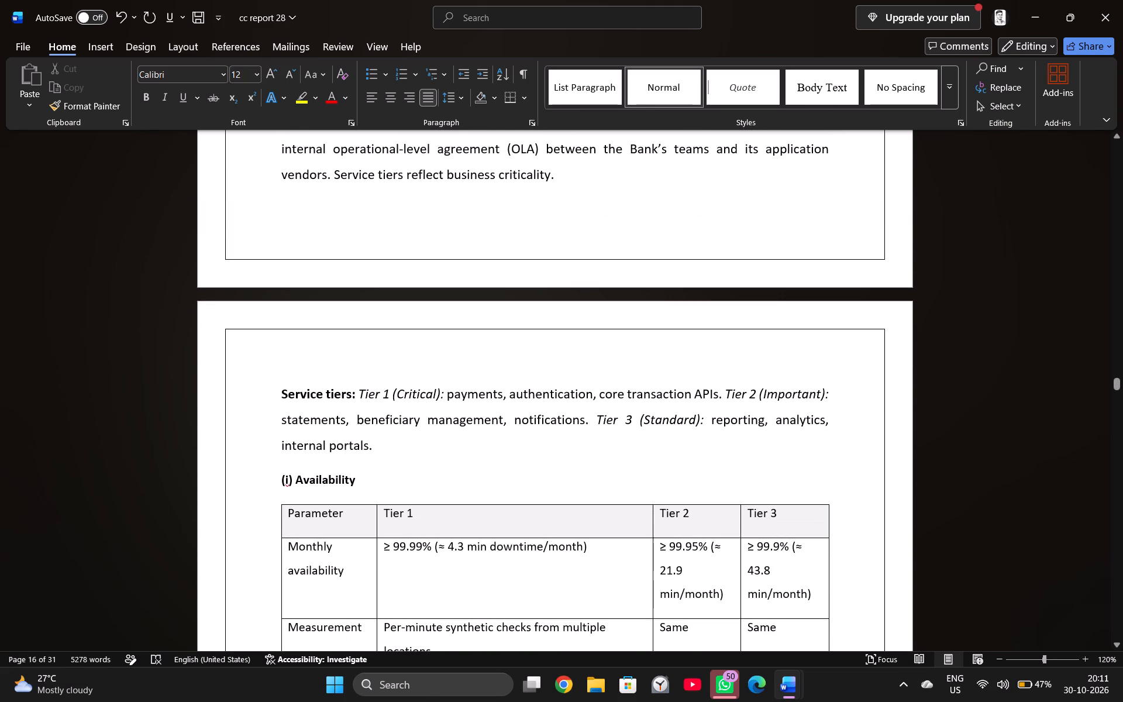
left_click_drag(274, 397, 342, 397)
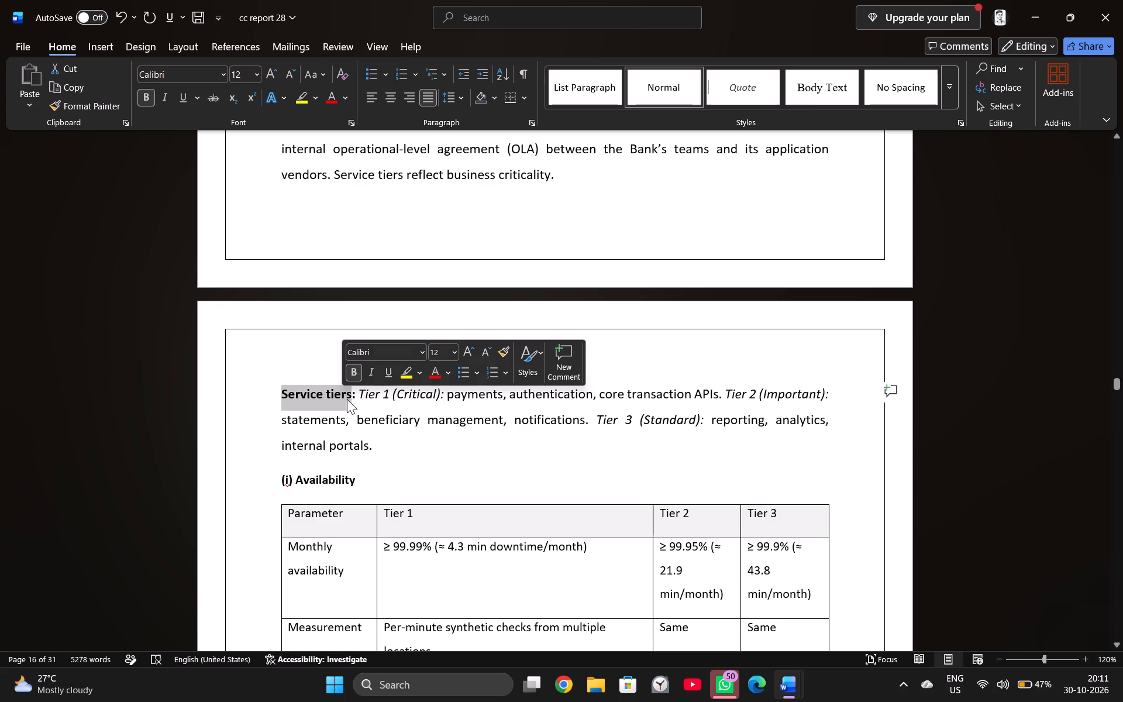
left_click(455, 355)
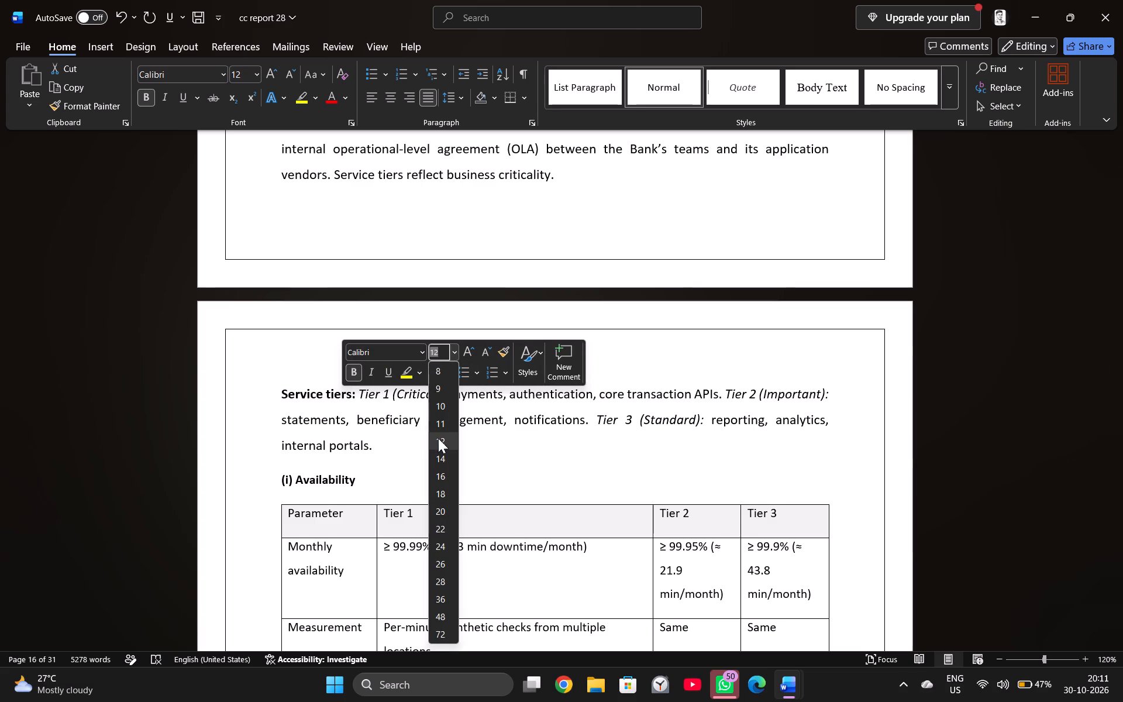
left_click(440, 456)
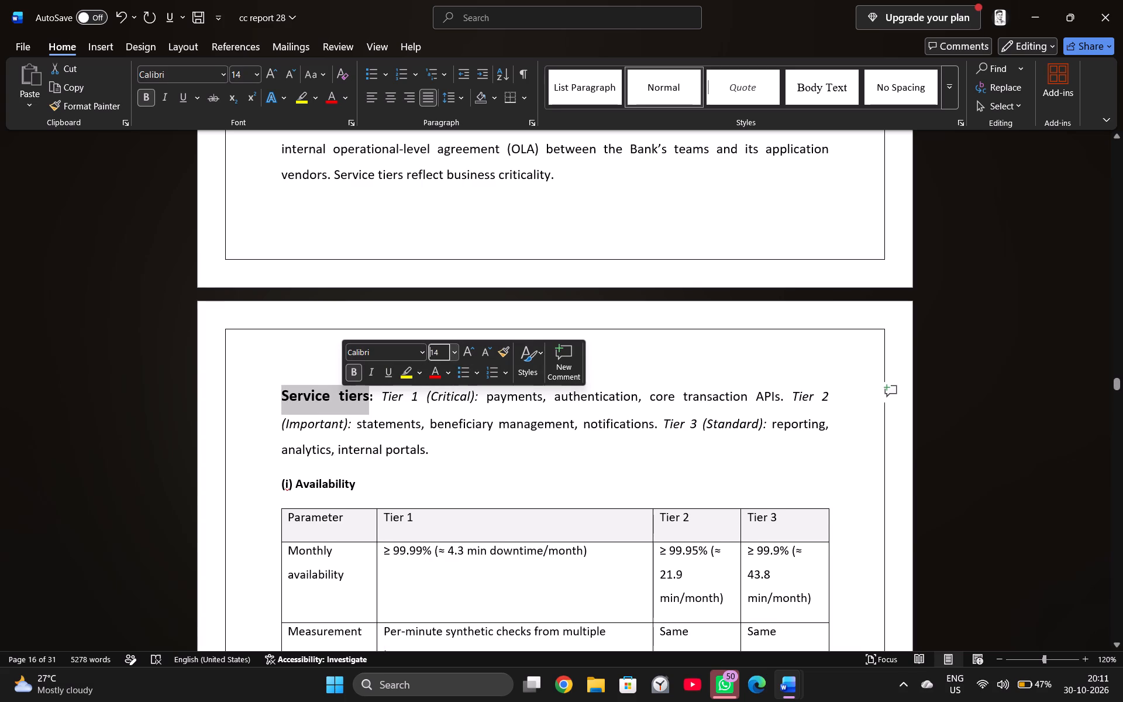
left_click(469, 500)
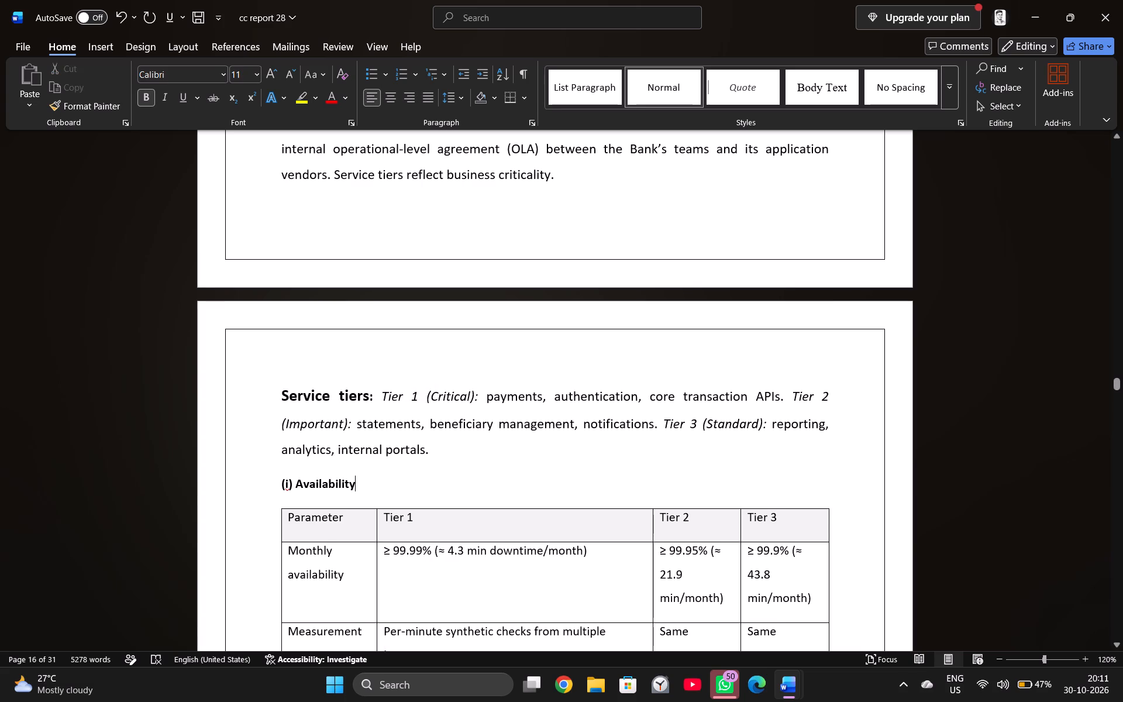
Set the "(i) Availability" heading to font size 14.
left_click_drag(279, 481, 377, 487)
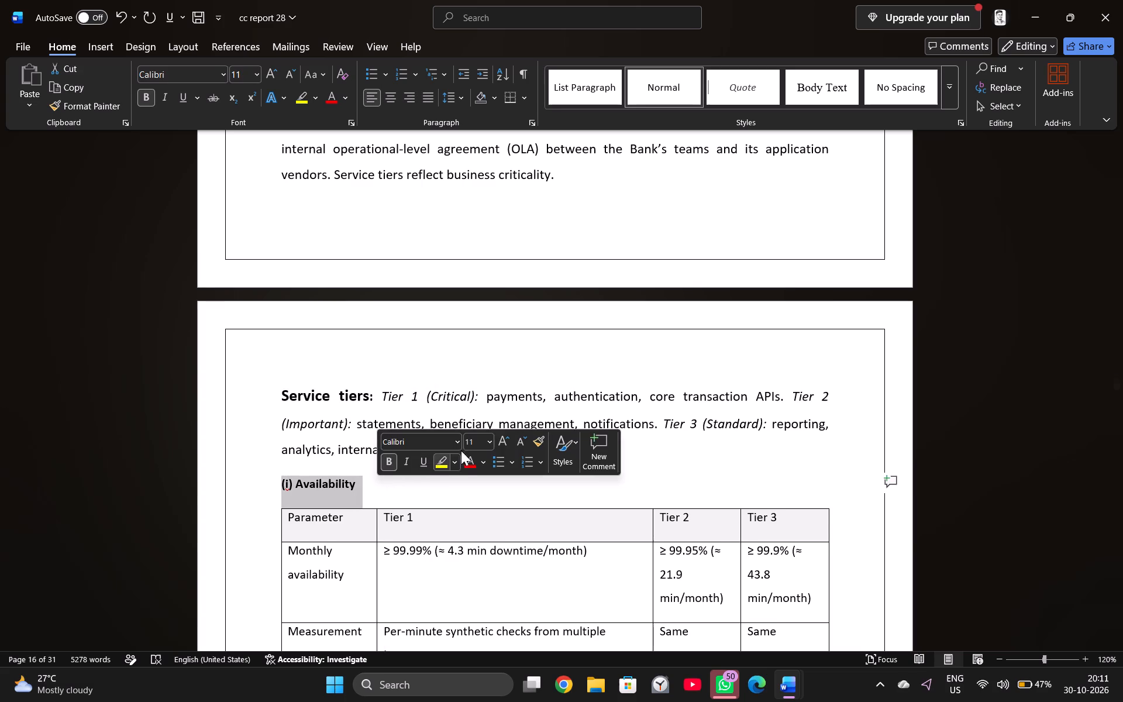
left_click(488, 440)
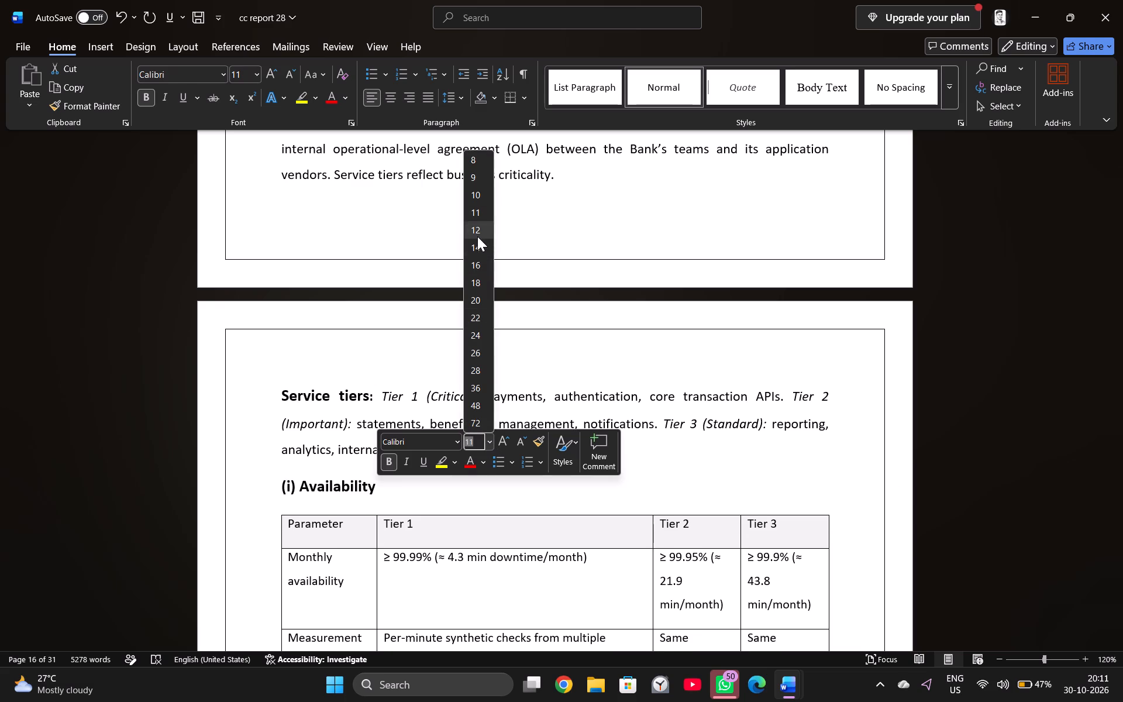
left_click(477, 247)
left_click(711, 457)
Set the Availability table through the end of the Response time and performance table, including the heading between them, to font size 12.
scroll(712, 463, "down", 3)
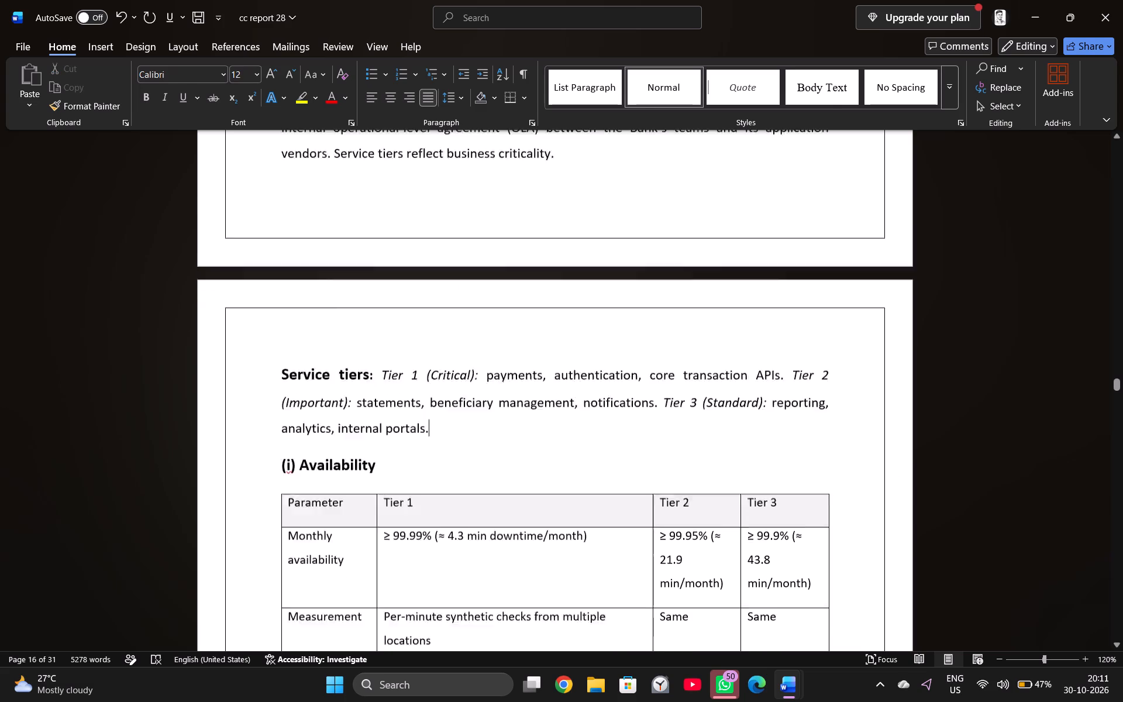
scroll(712, 463, "down", 2)
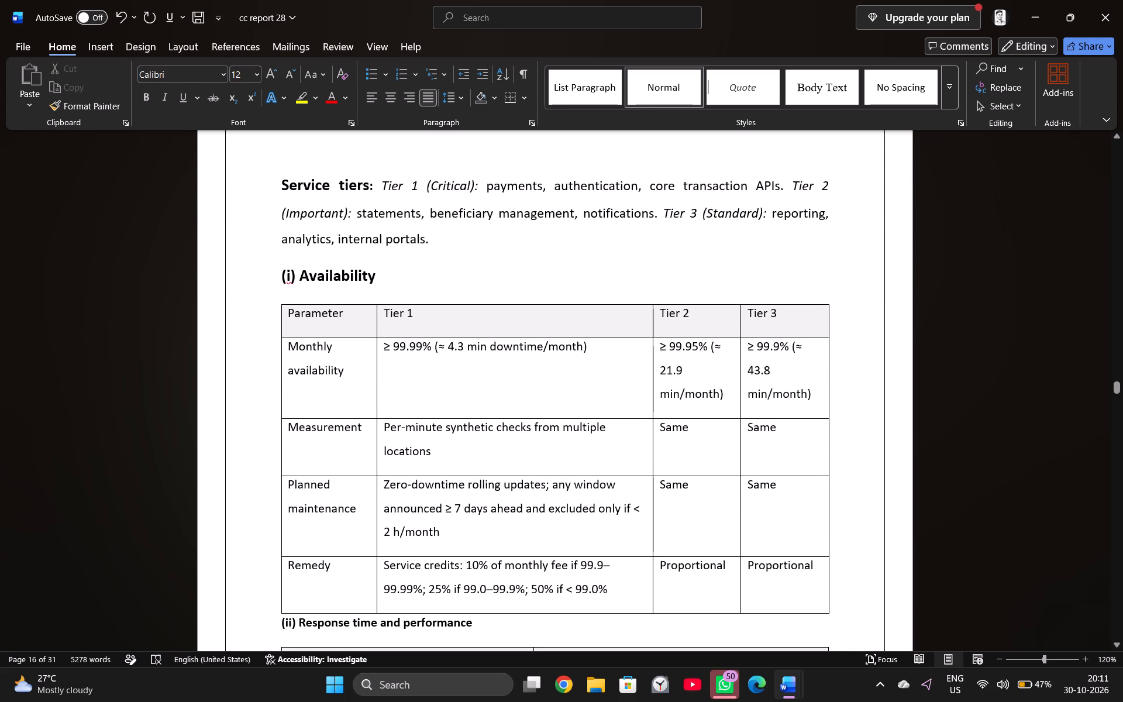
left_click_drag(284, 313, 660, 365)
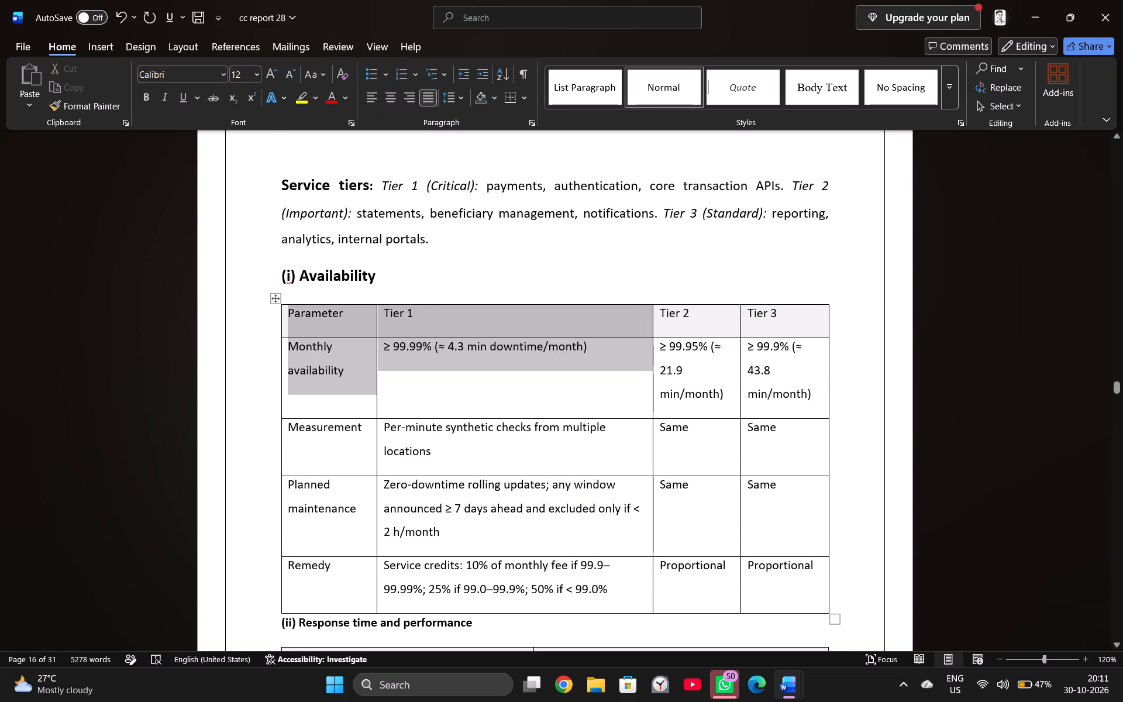
left_click_drag(660, 365, 870, 659)
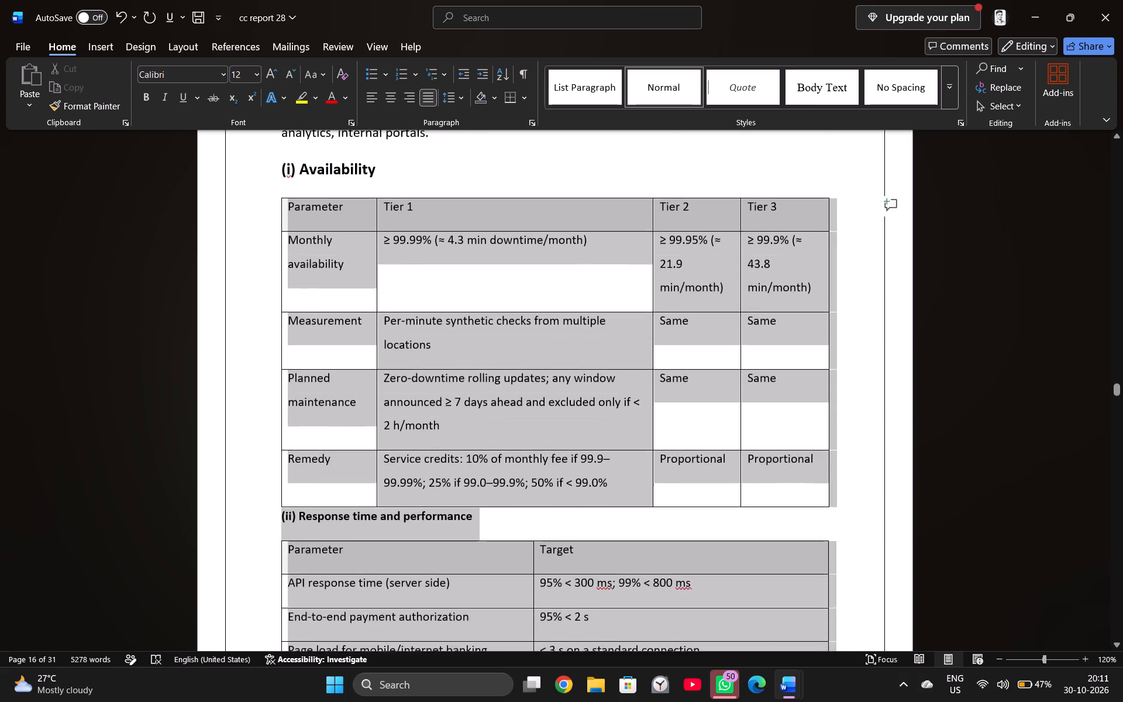
left_click_drag(870, 659, 870, 619)
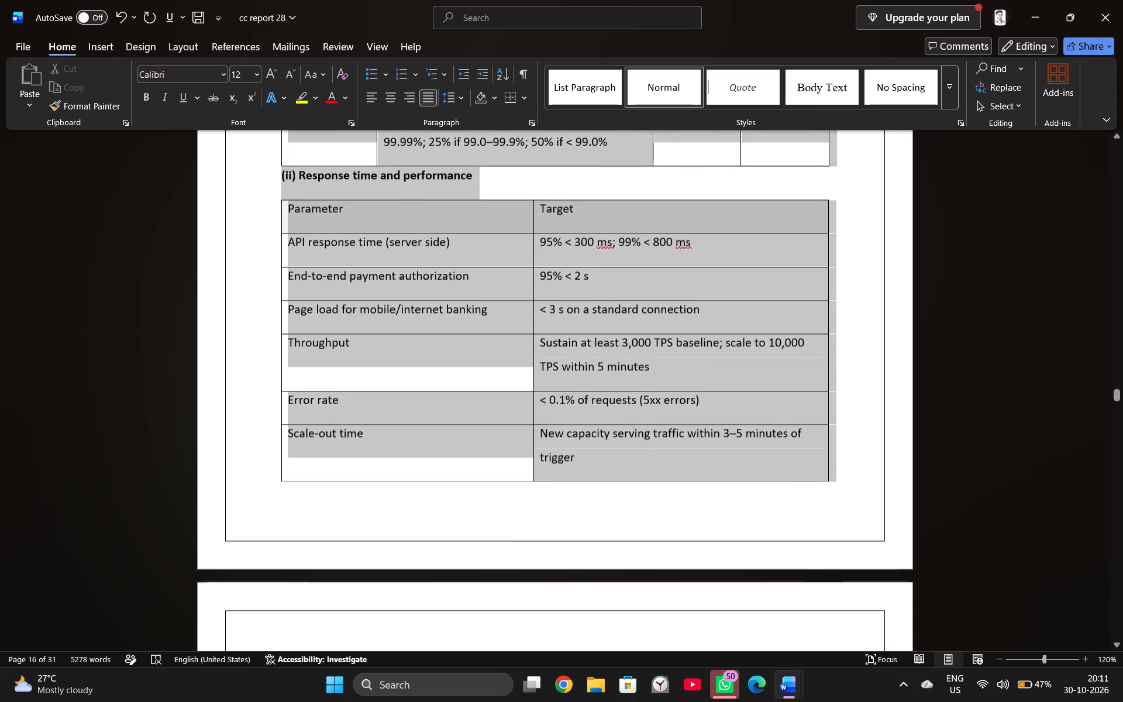
left_click_drag(870, 619, 852, 502)
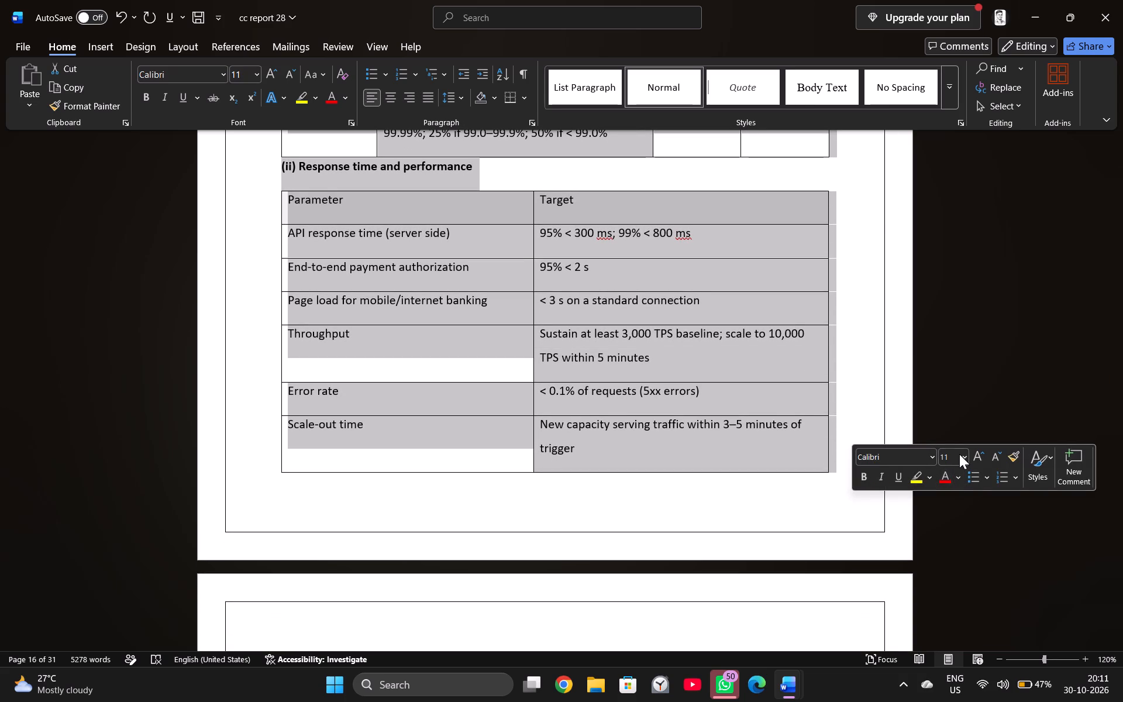
left_click(959, 454)
left_click(962, 454)
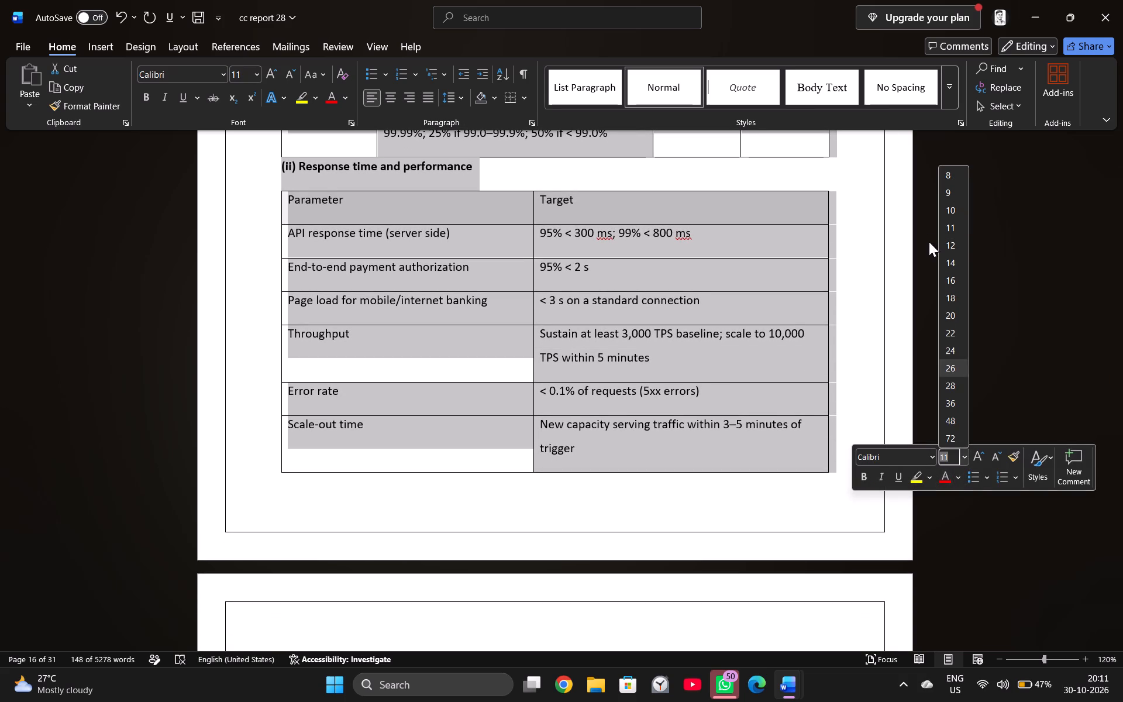
left_click(950, 250)
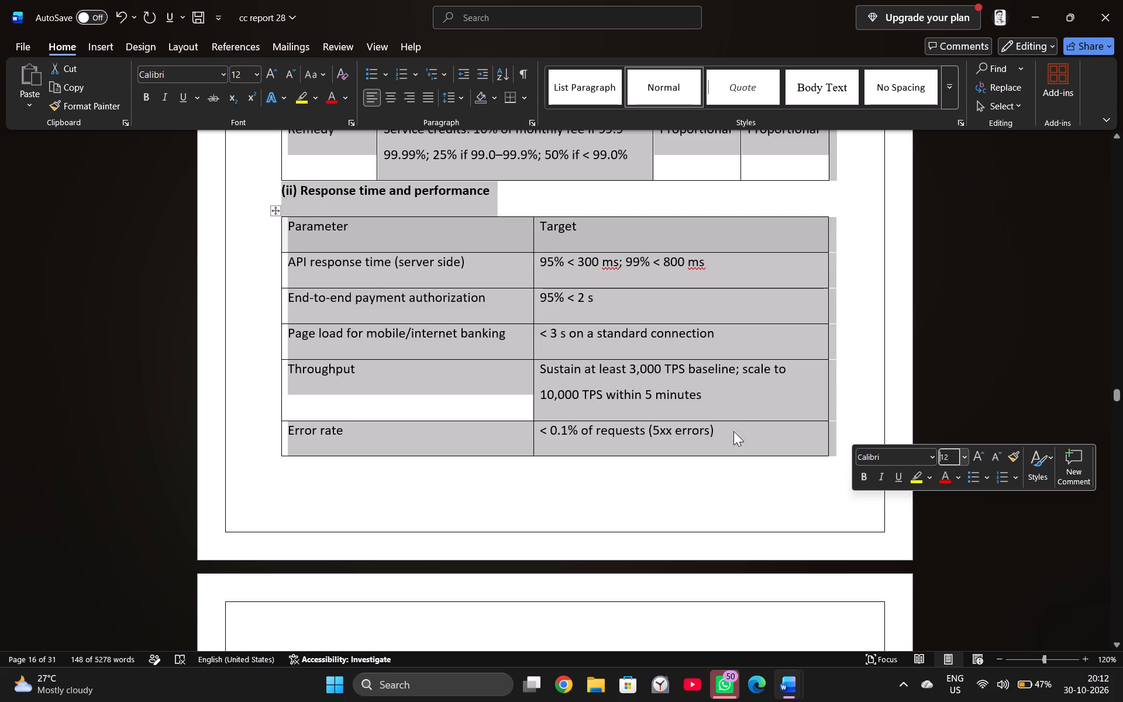
left_click(710, 479)
Set the "(ii) Response time and performance" heading to font size 14.
scroll(653, 450, "up", 4)
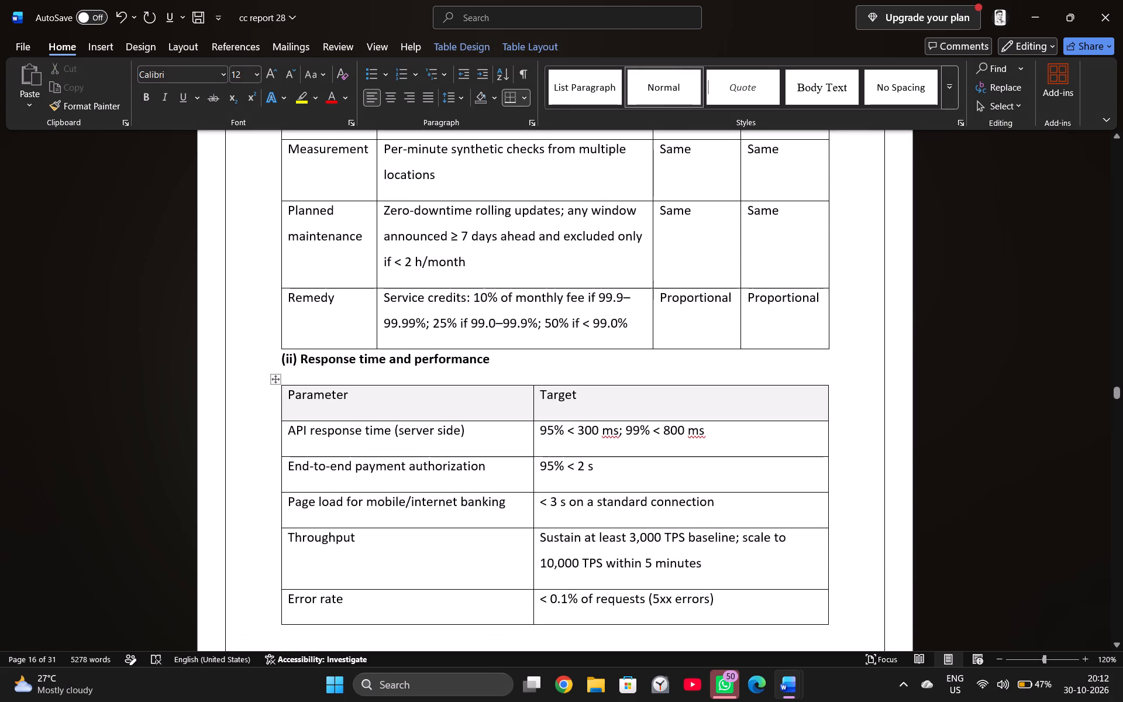
left_click_drag(280, 357, 504, 374)
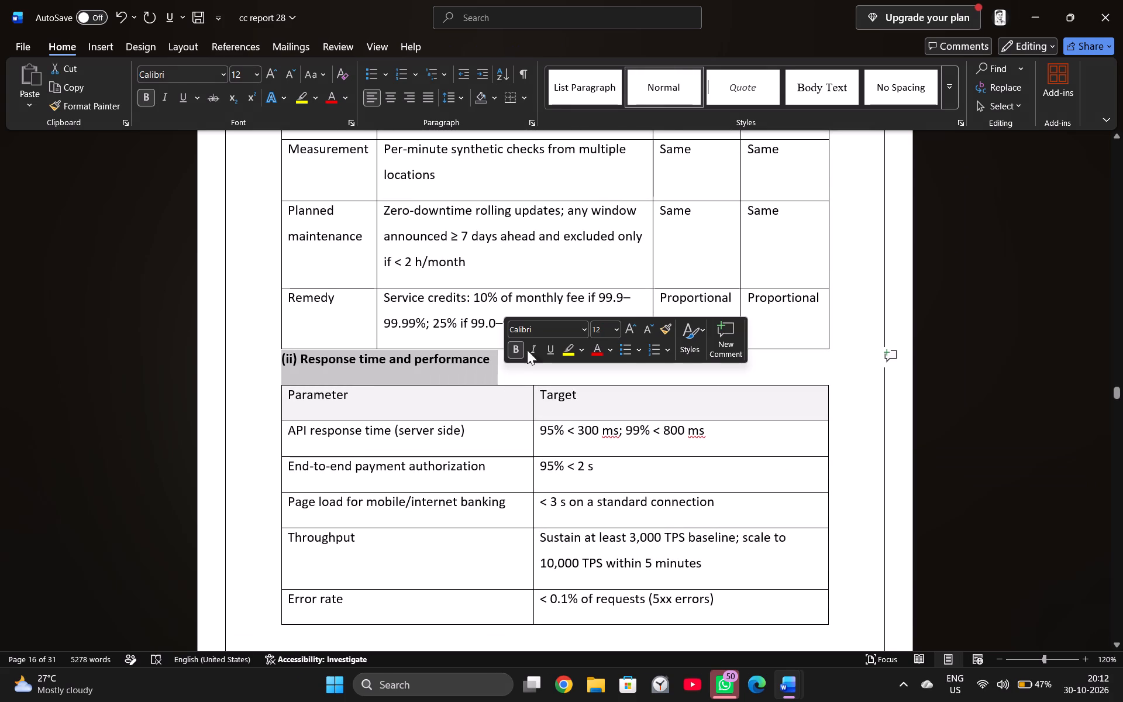
left_click(612, 335)
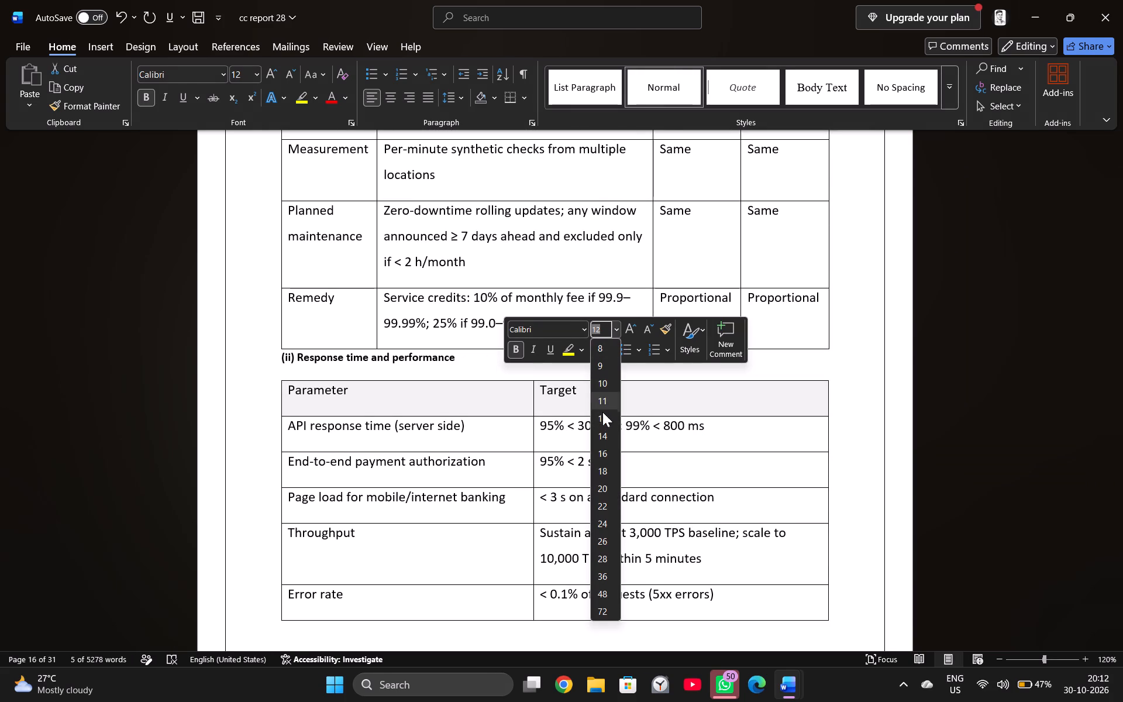
left_click(602, 434)
left_click(783, 374)
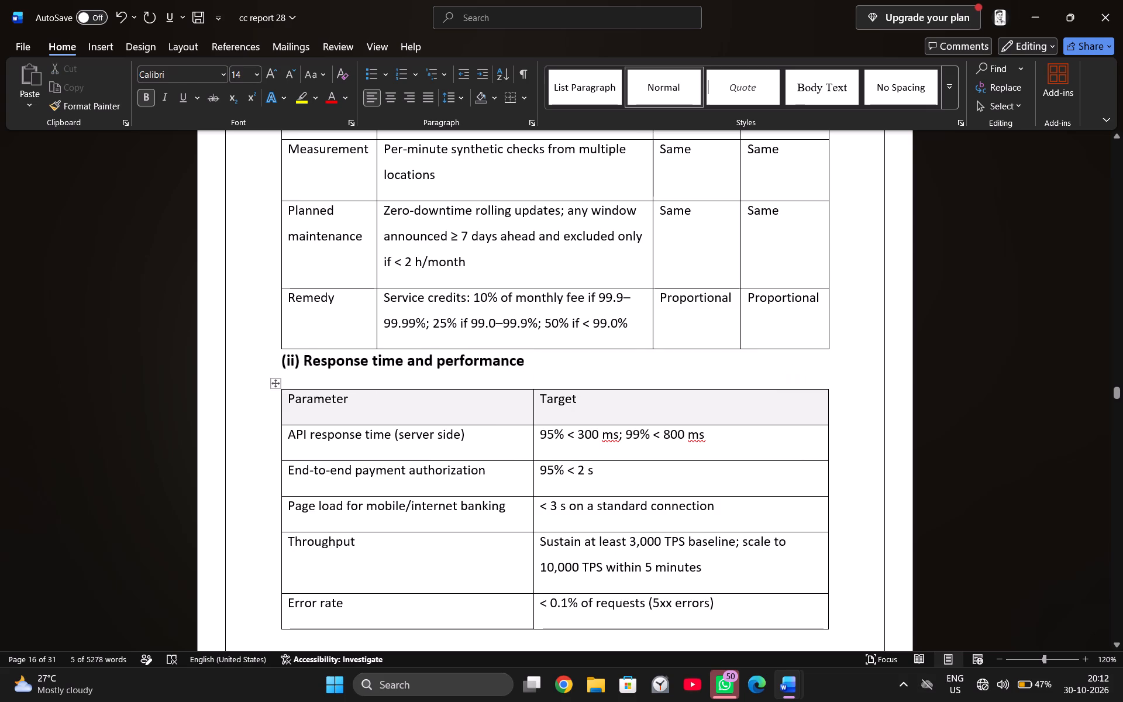
Set the "Parameter" header text in the Availability table to font size 14.
scroll(614, 379, "up", 6)
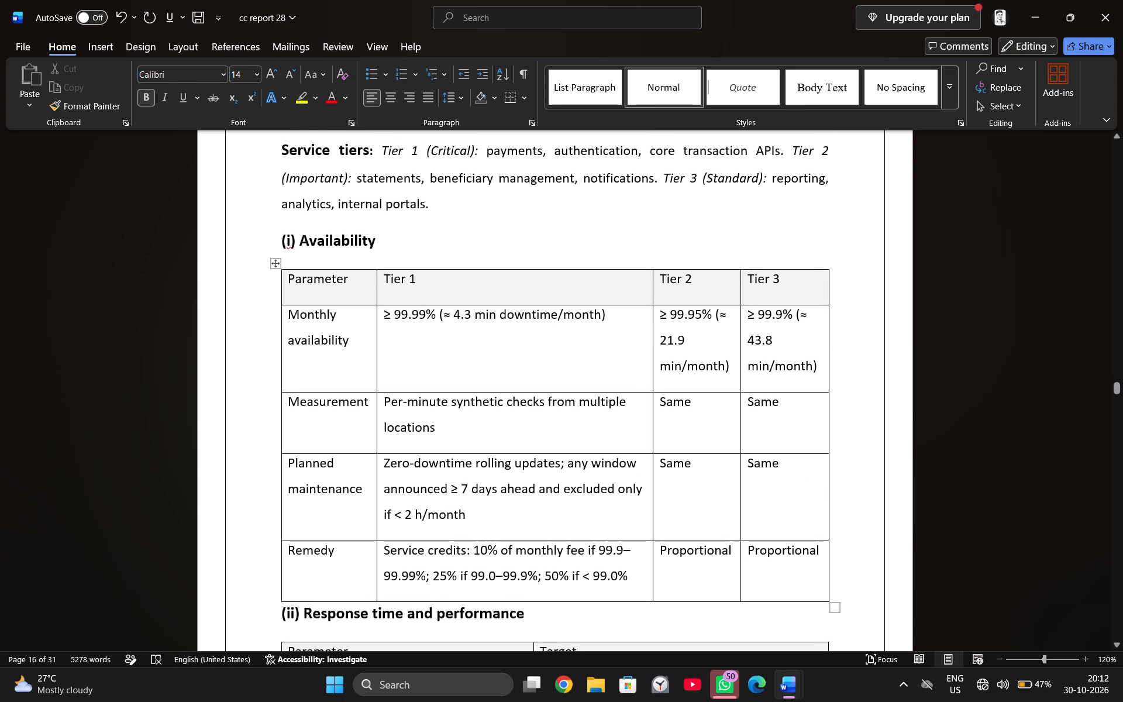
left_click_drag(288, 278, 353, 279)
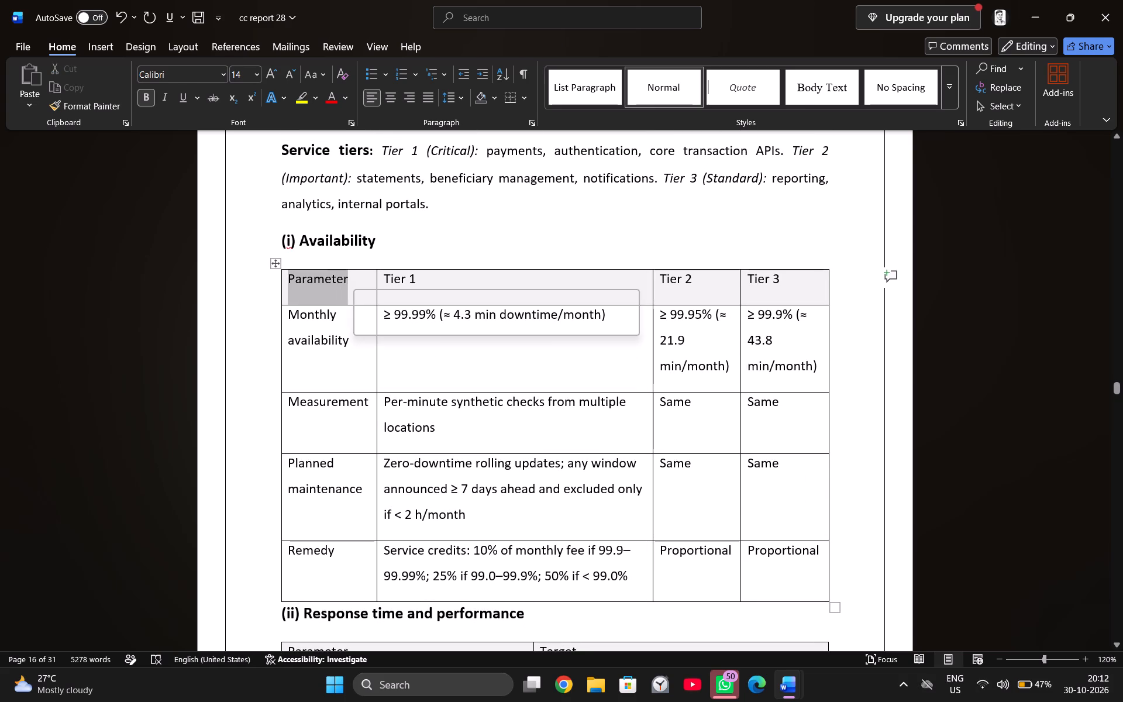
left_click(439, 308)
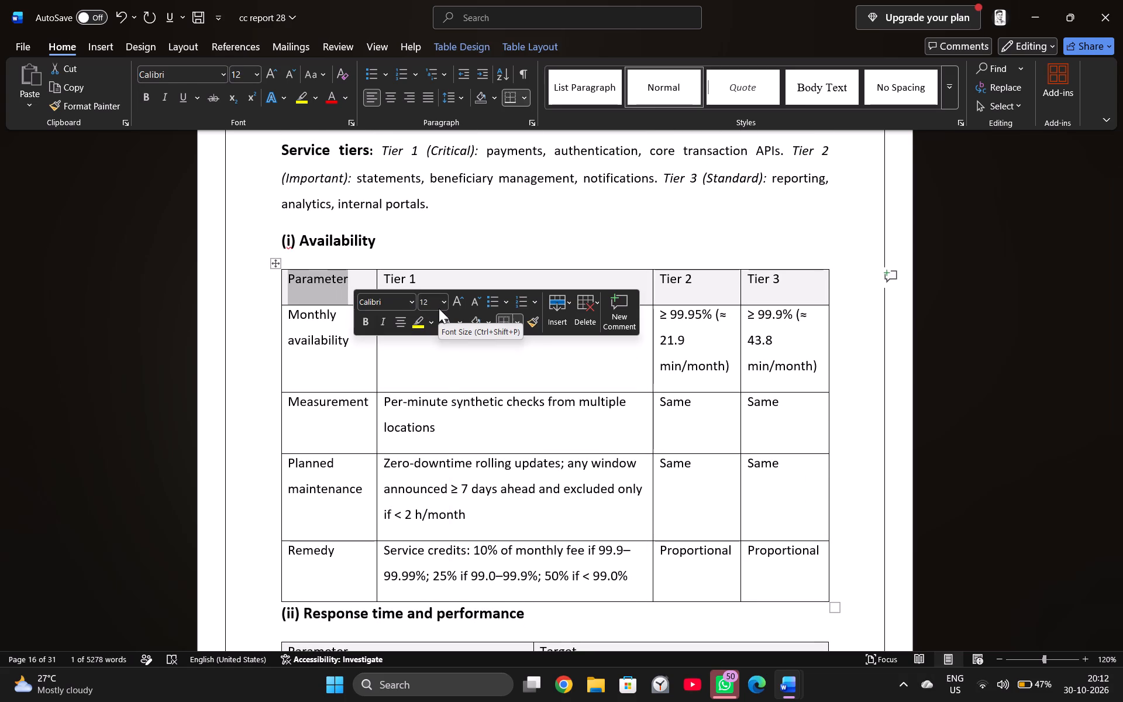
left_click(435, 404)
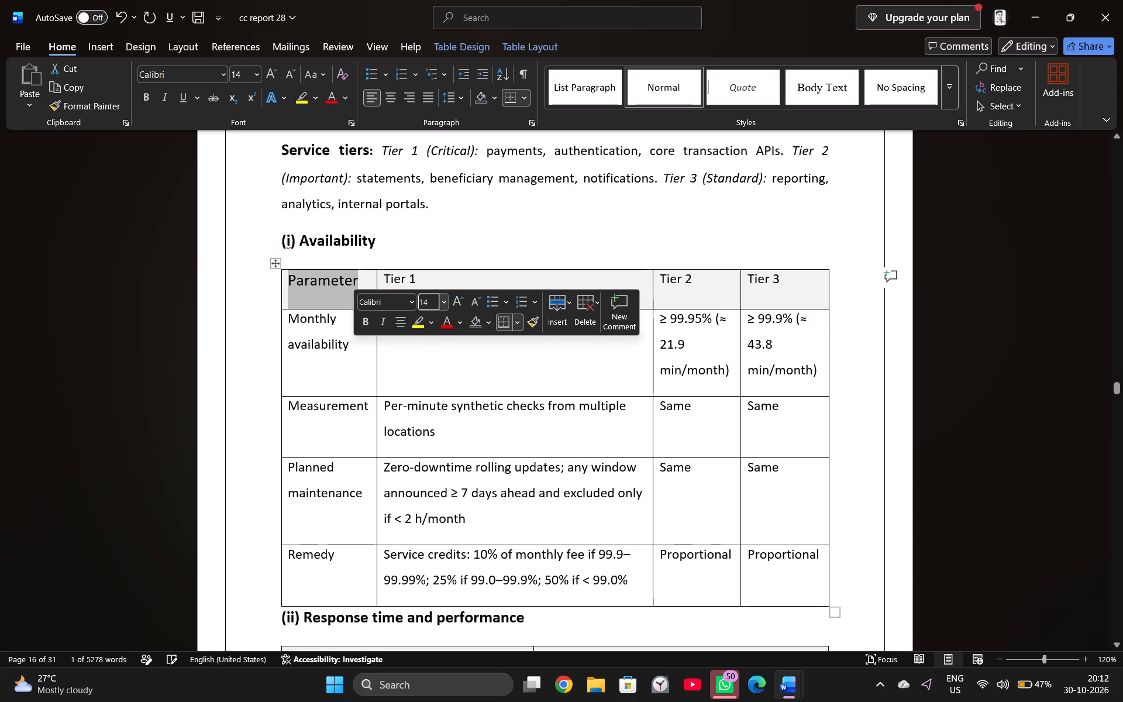
left_click(467, 256)
Set the "Tier 1", "Tier 2" and "Tier 3" header texts in the Availability table to font size 14.
left_click_drag(382, 277, 385, 277)
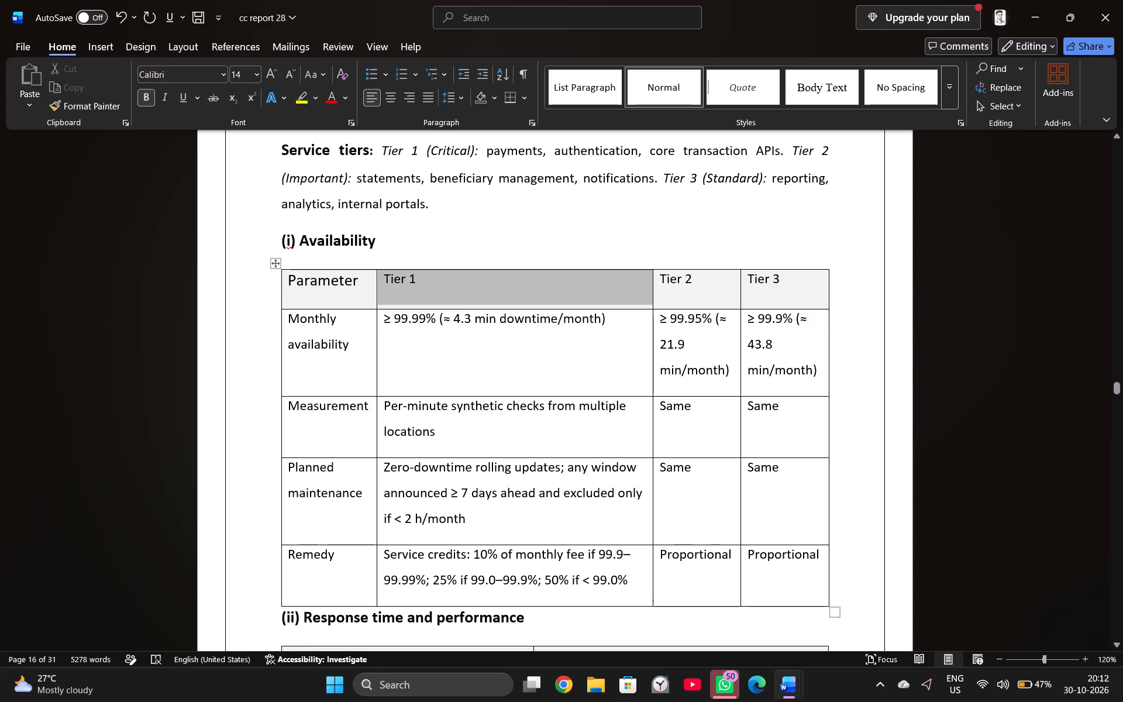
left_click_drag(385, 277, 415, 284)
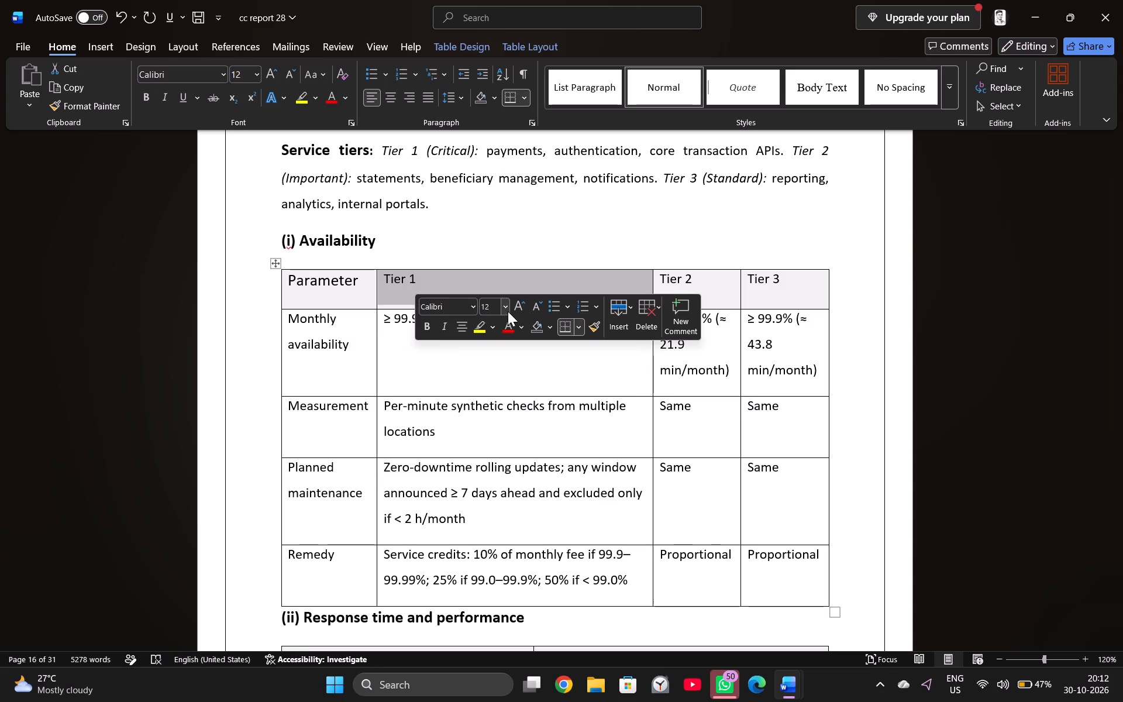
left_click(508, 311)
left_click(496, 414)
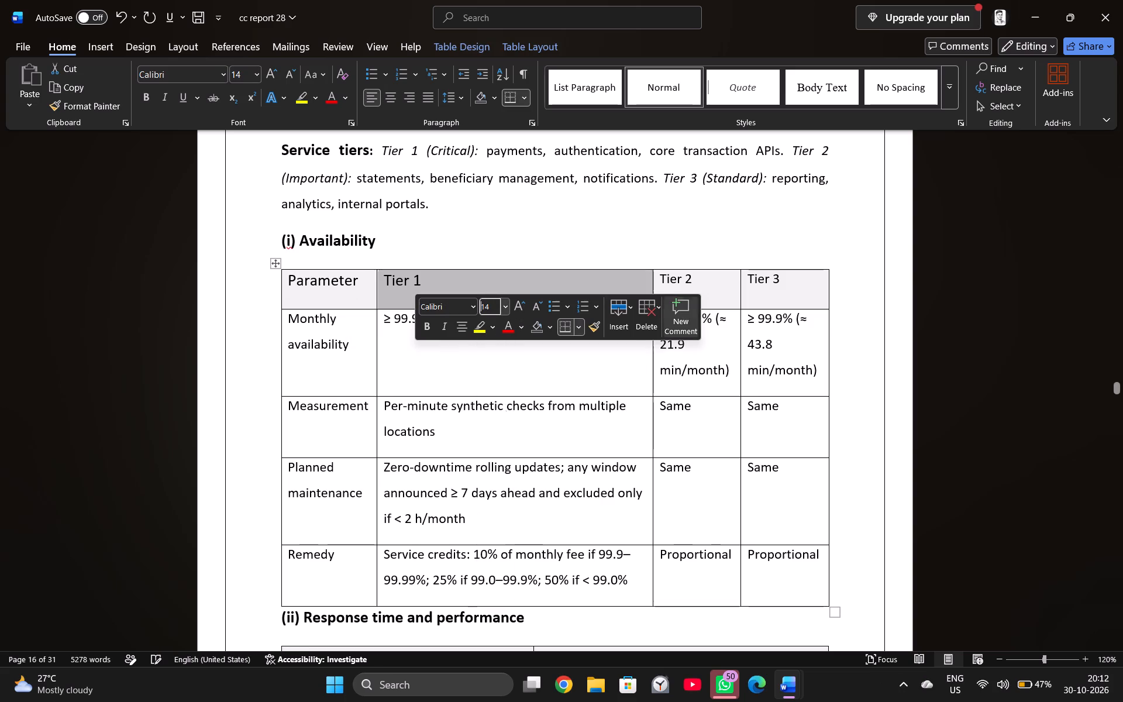
left_click(660, 280)
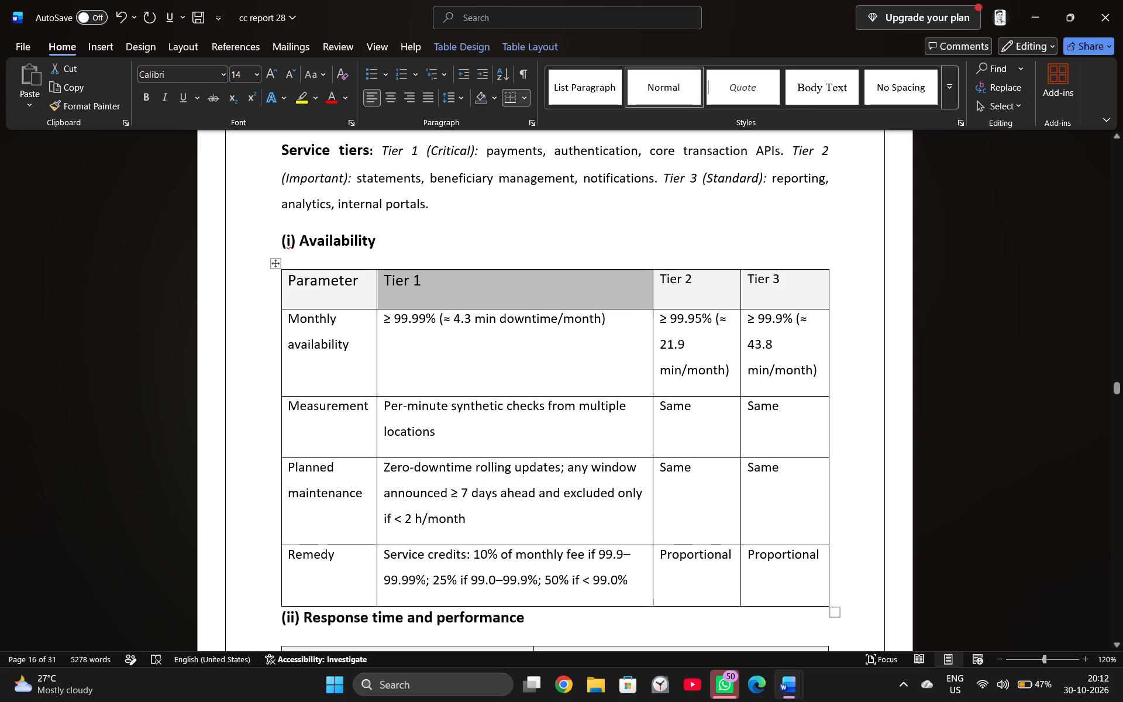
left_click(669, 281)
left_click_drag(670, 281, 697, 283)
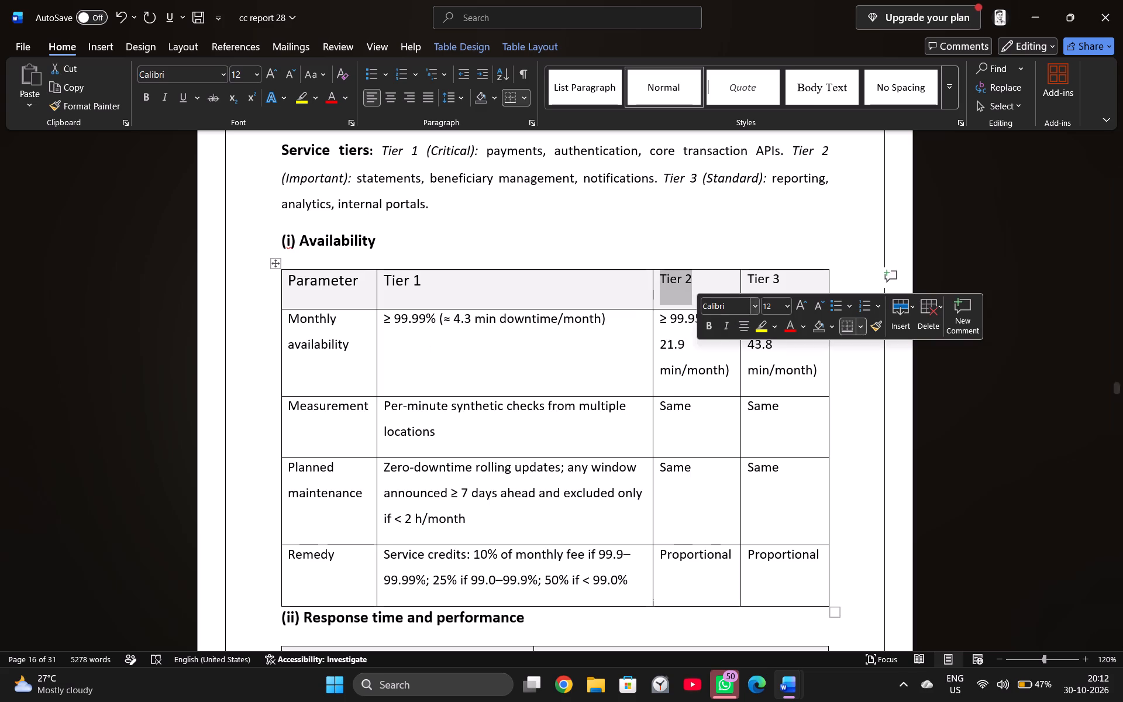
left_click(783, 309)
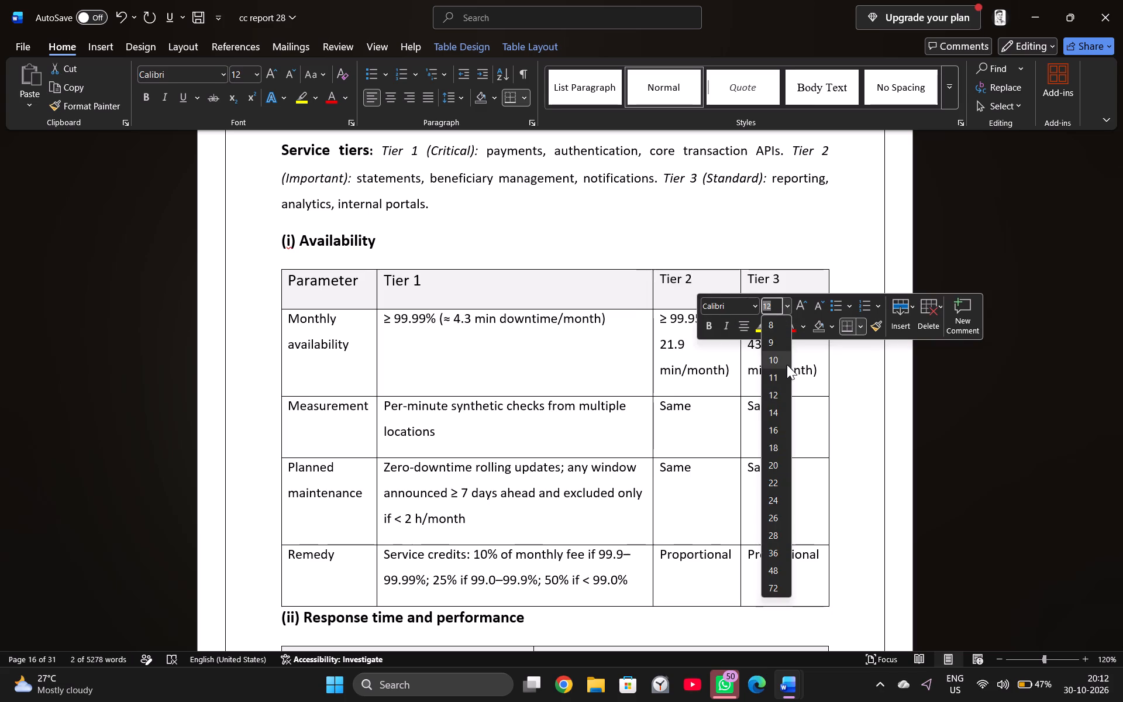
left_click(781, 413)
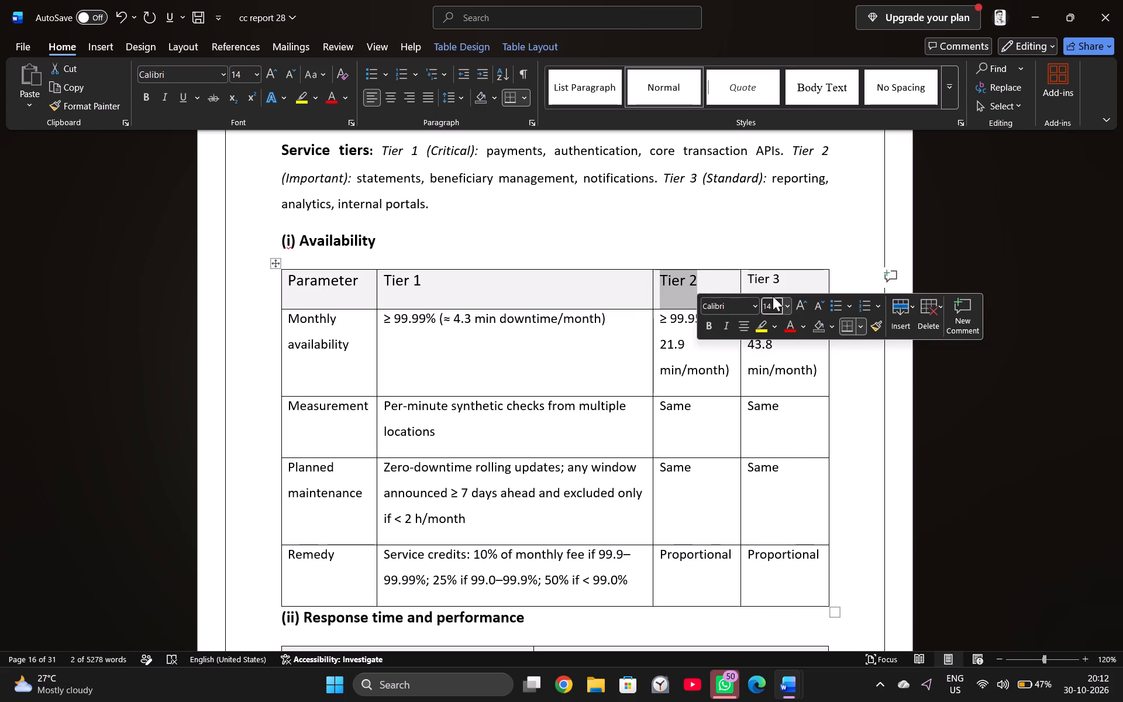
left_click_drag(747, 280, 790, 284)
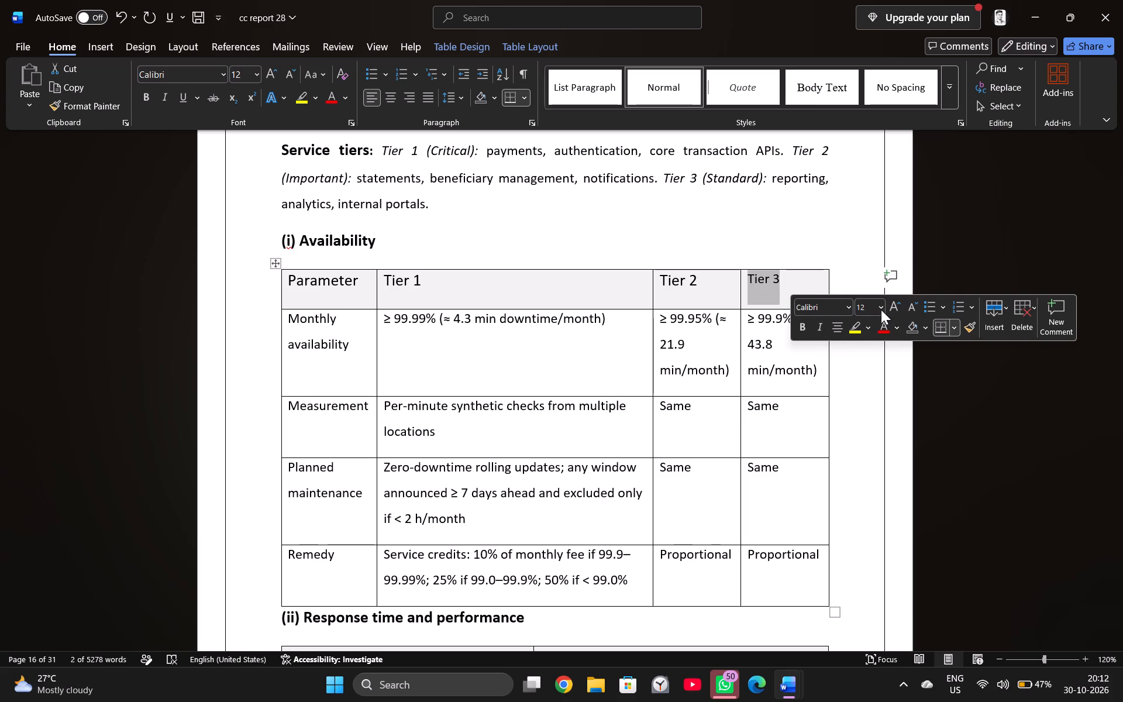
left_click(881, 309)
left_click(877, 412)
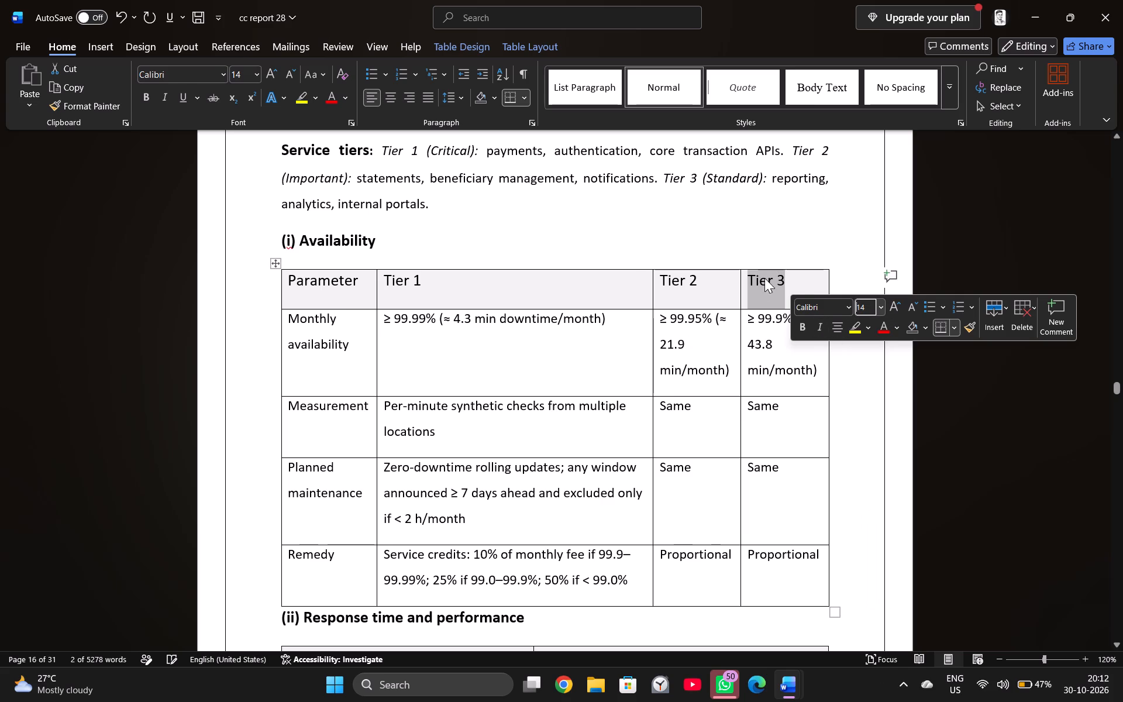
left_click(764, 255)
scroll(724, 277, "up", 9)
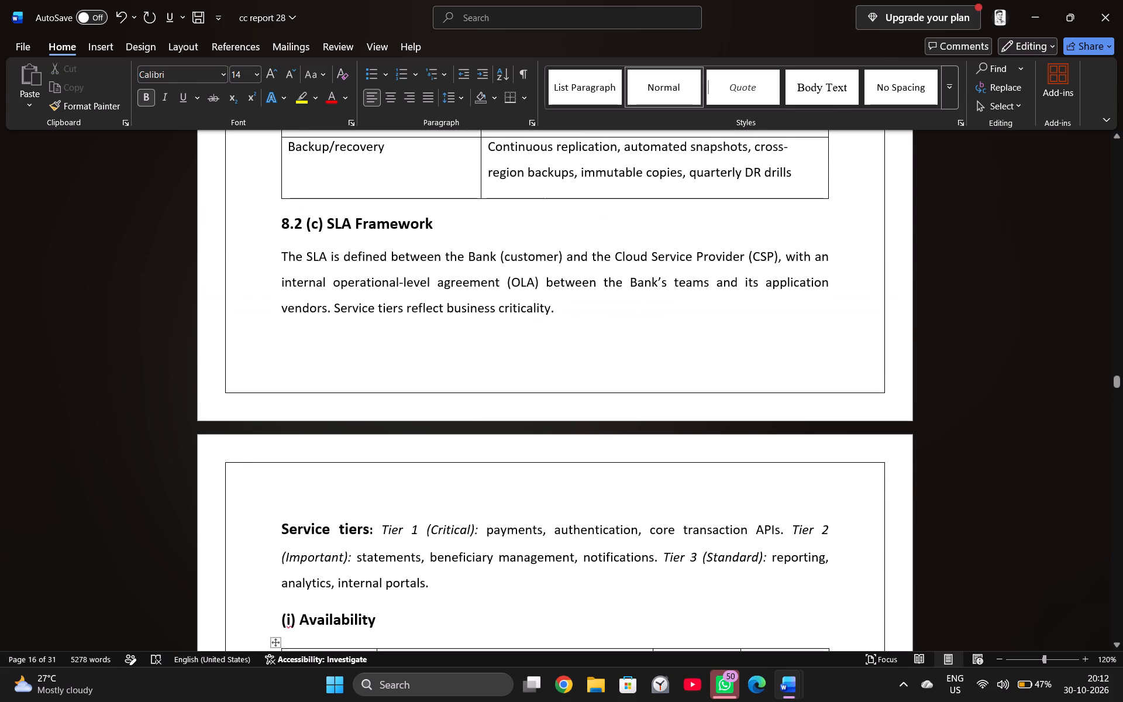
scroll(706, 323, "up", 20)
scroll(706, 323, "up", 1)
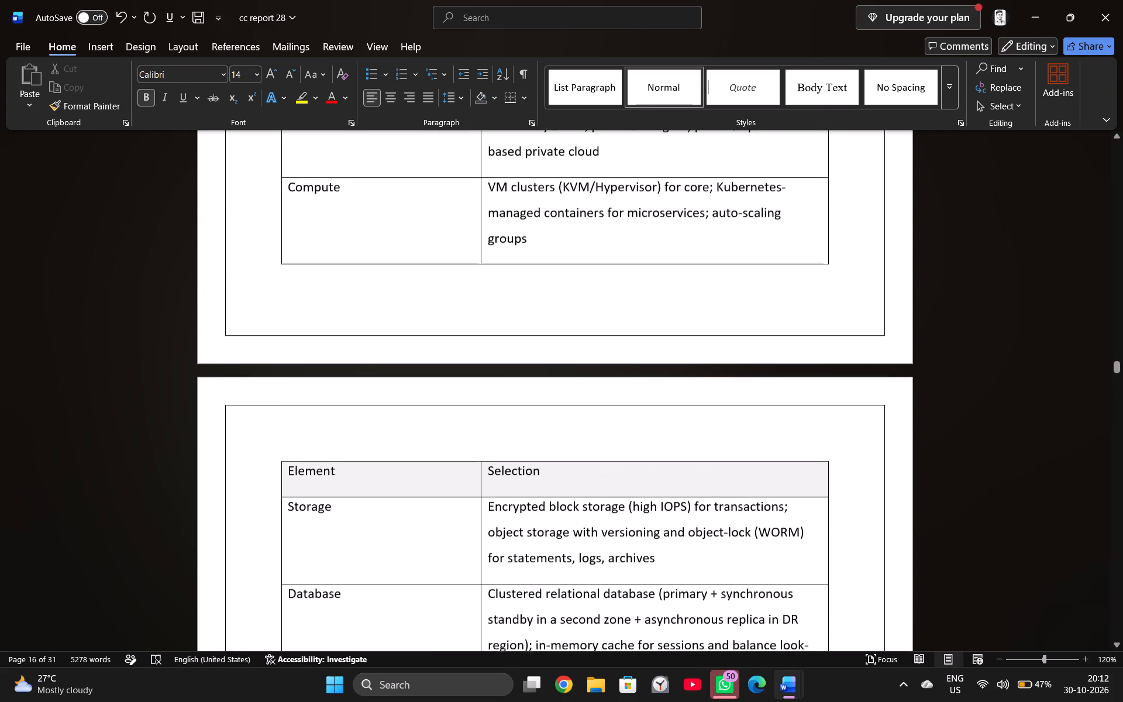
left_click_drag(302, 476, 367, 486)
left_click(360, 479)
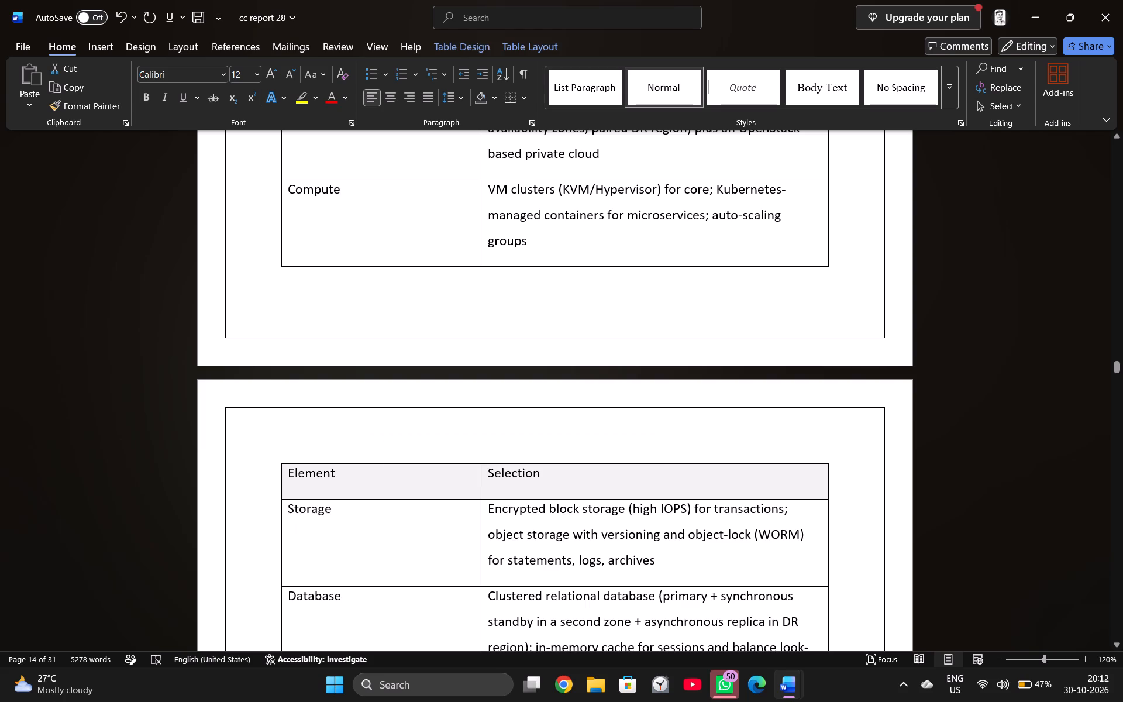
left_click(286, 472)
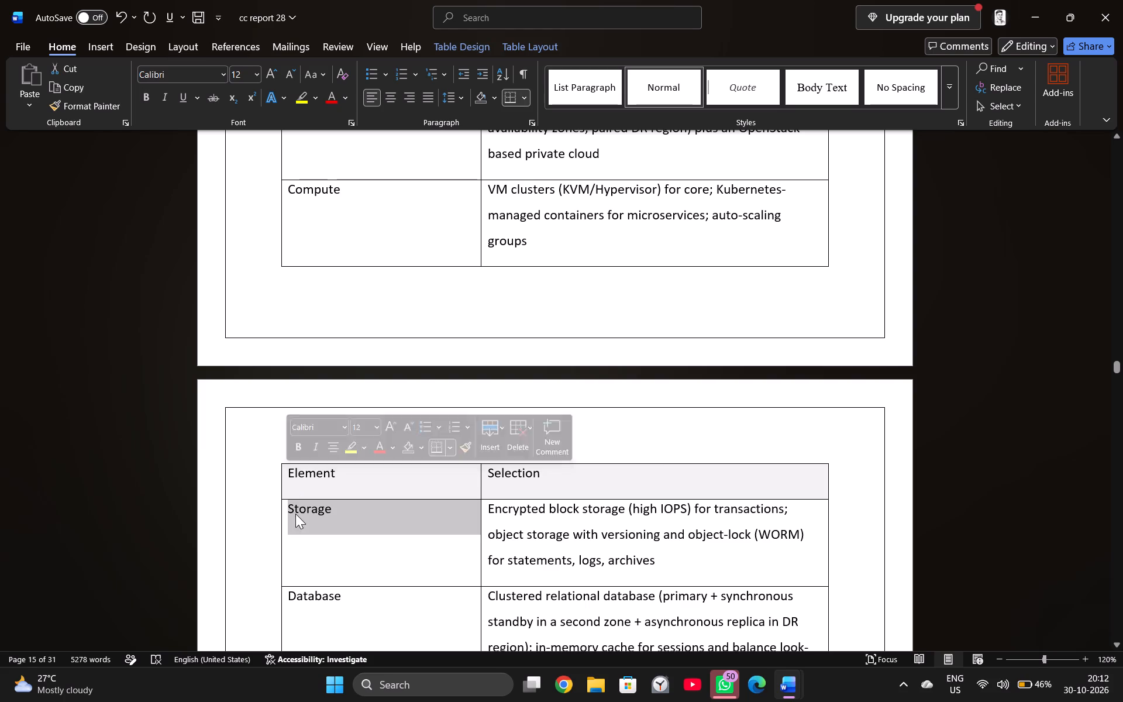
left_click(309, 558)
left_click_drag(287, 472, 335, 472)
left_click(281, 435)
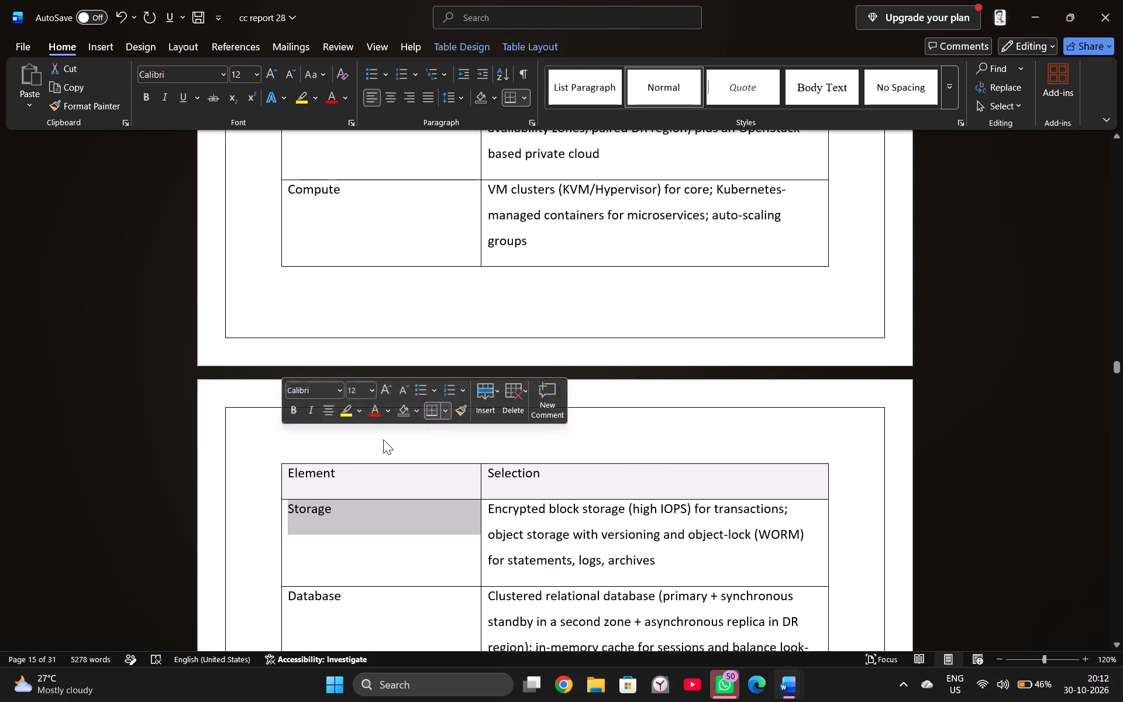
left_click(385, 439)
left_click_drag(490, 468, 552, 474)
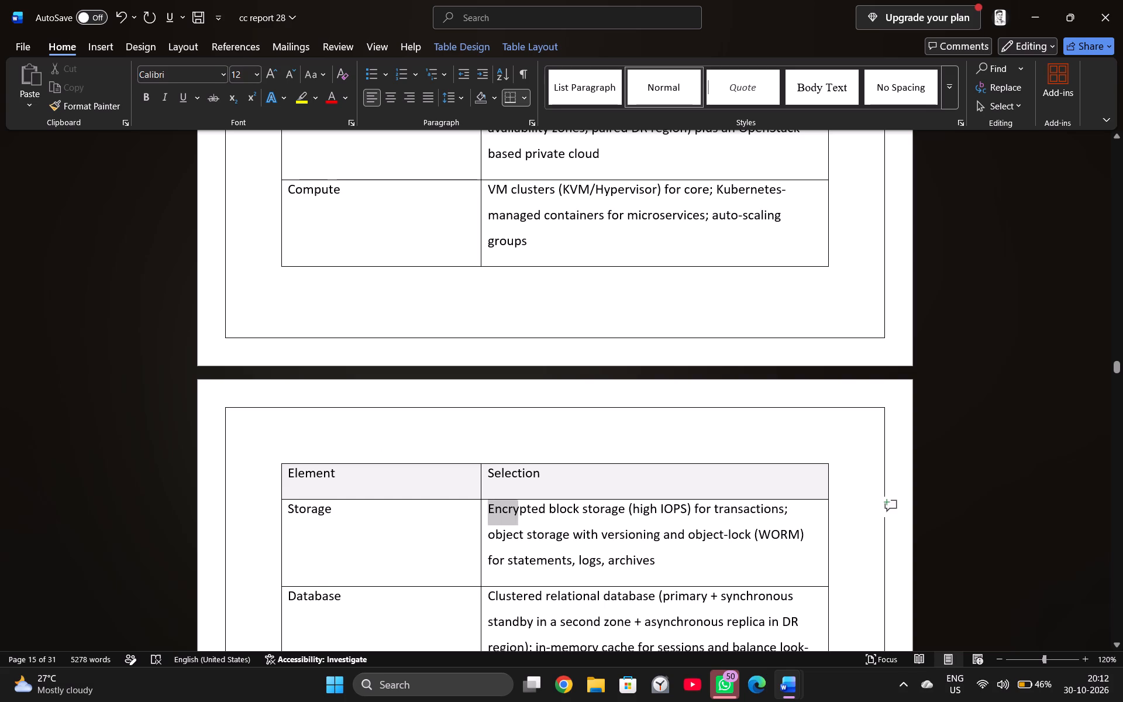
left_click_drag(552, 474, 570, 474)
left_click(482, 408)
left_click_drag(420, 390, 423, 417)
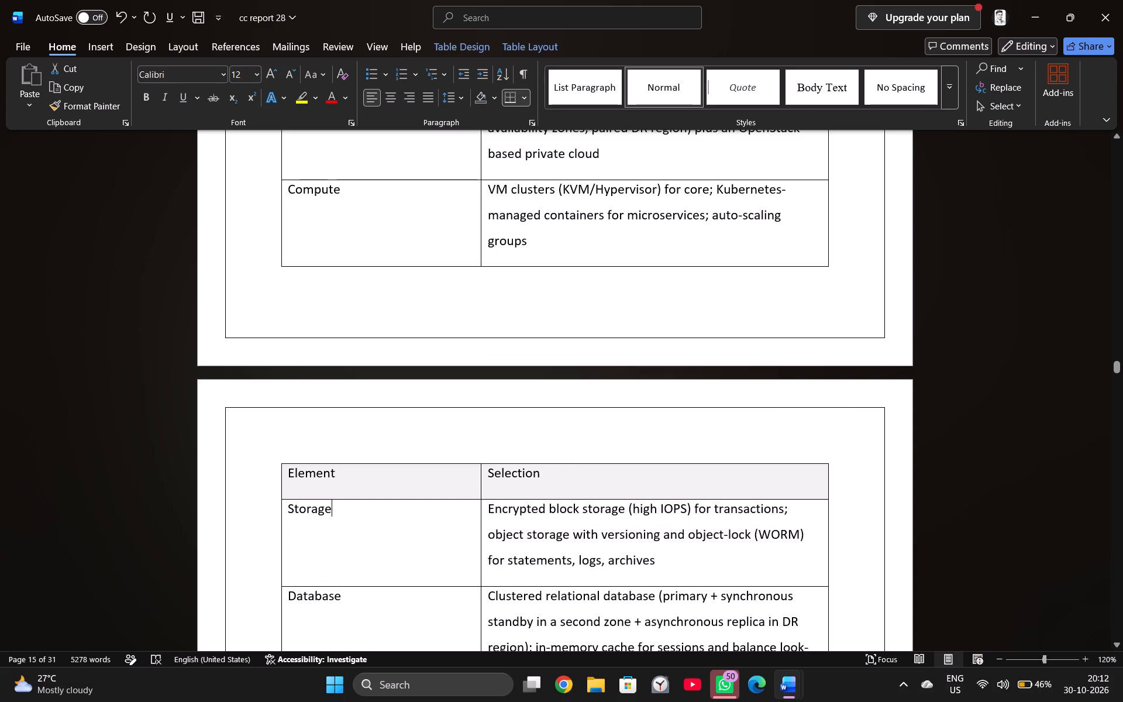
Set the "Element" and "Selection" header texts of the table under 8.1 Design Summary to font size 14.
scroll(430, 421, "up", 16)
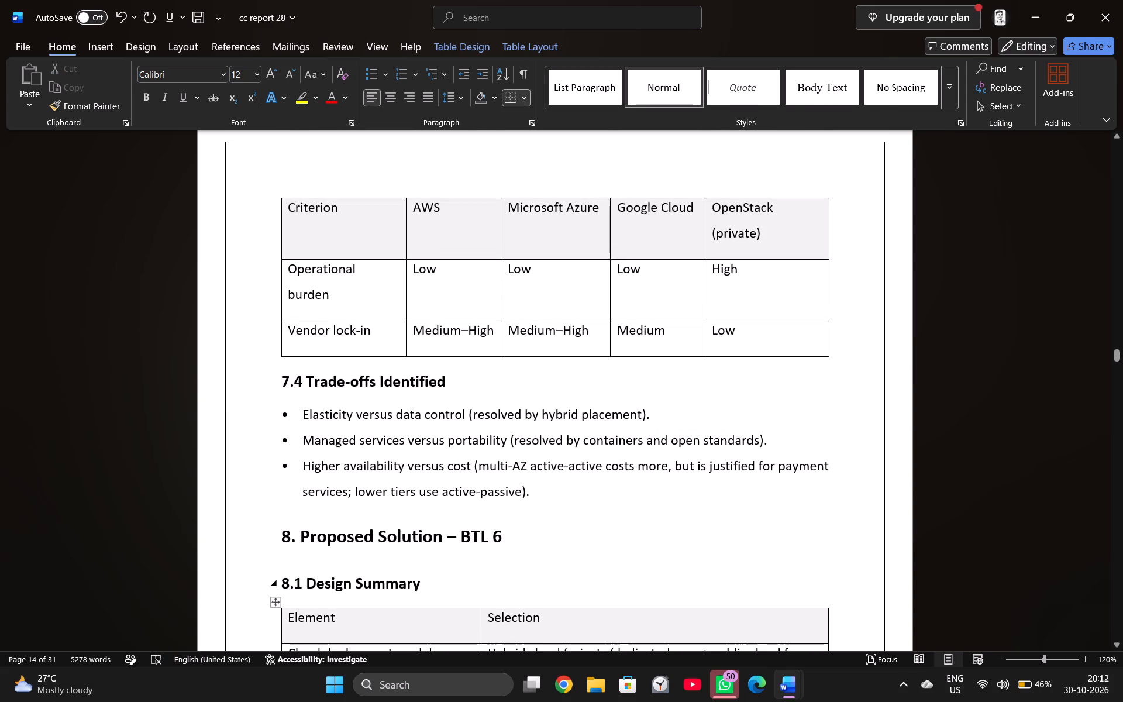
scroll(327, 585, "down", 3)
left_click_drag(288, 490, 291, 492)
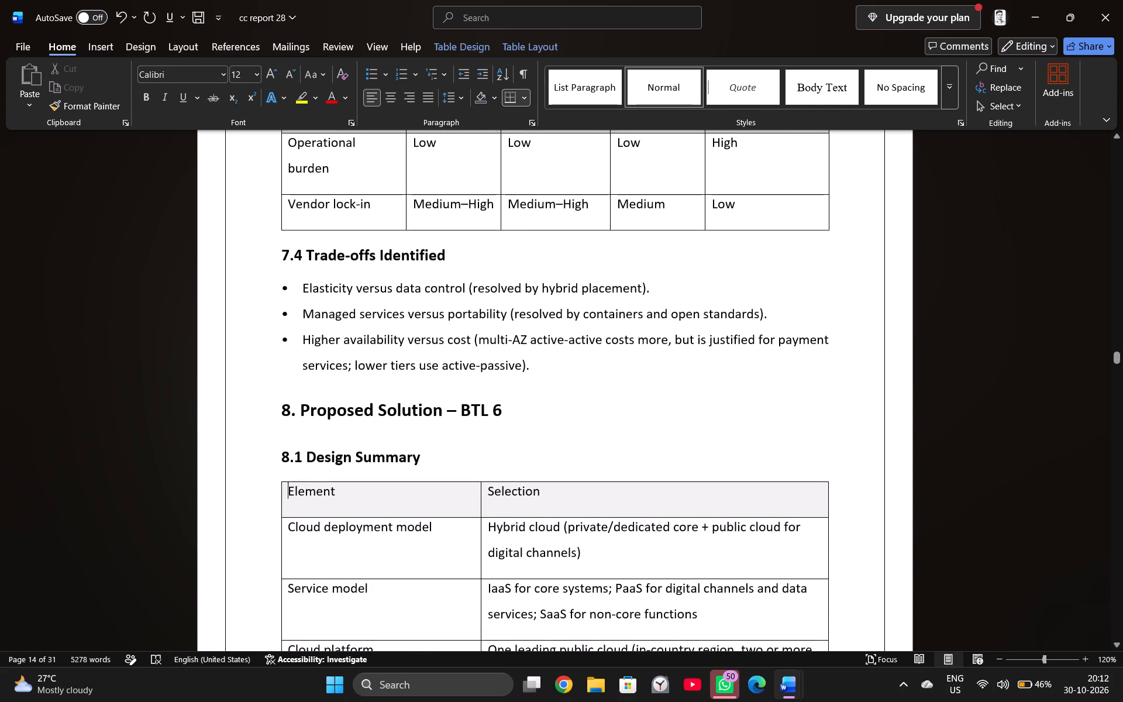
left_click_drag(291, 492, 353, 492)
left_click(442, 516)
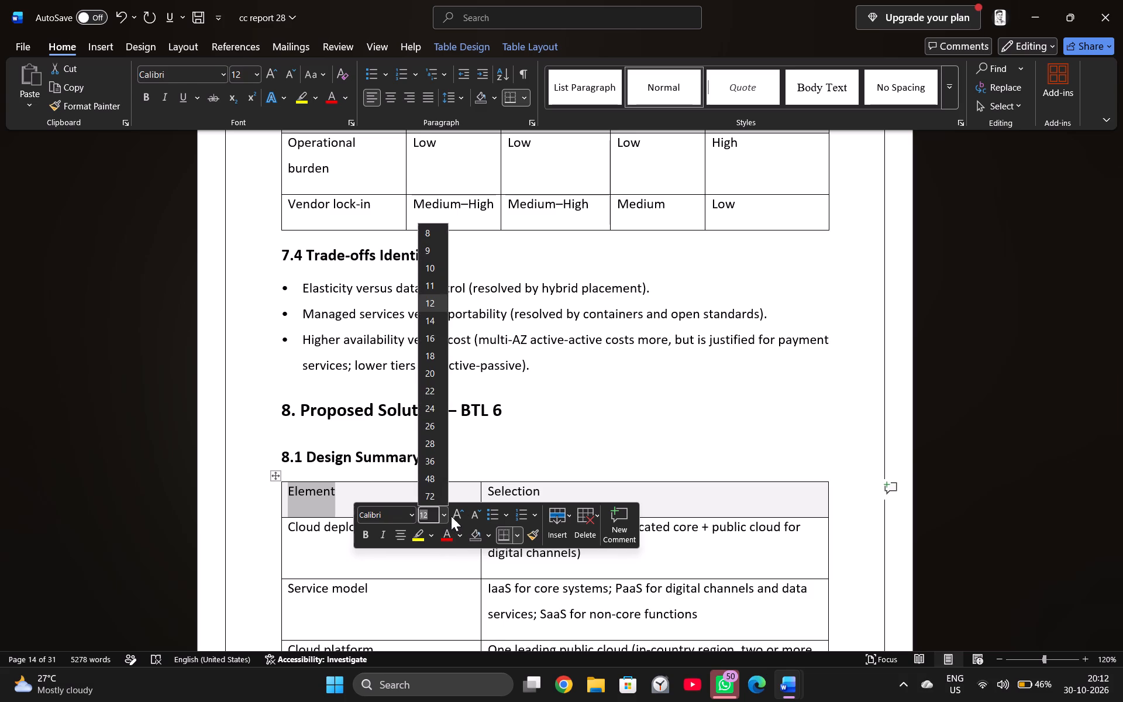
left_click(436, 316)
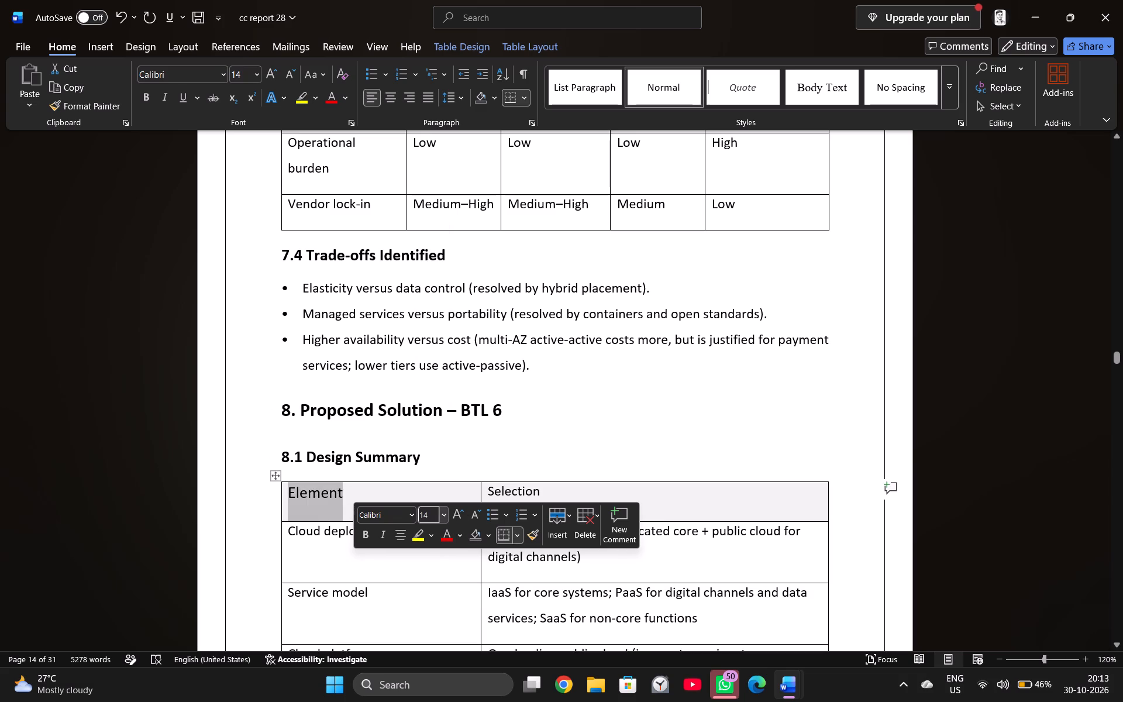
left_click(560, 493)
left_click(492, 488)
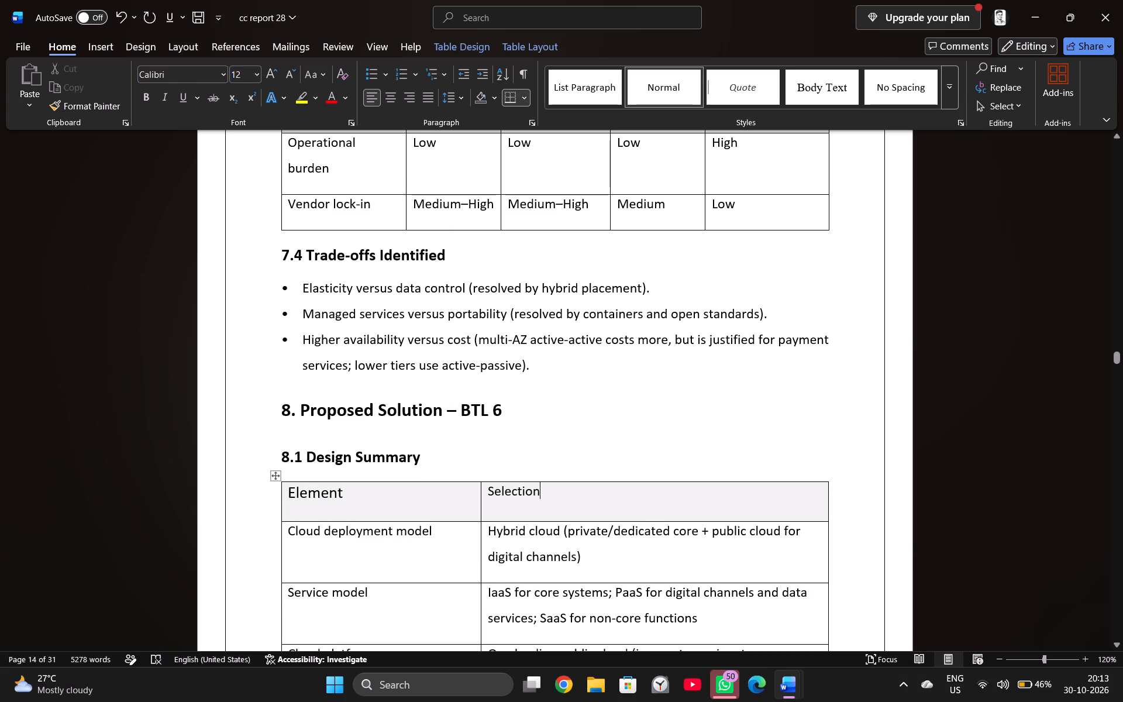
left_click_drag(488, 488, 568, 490)
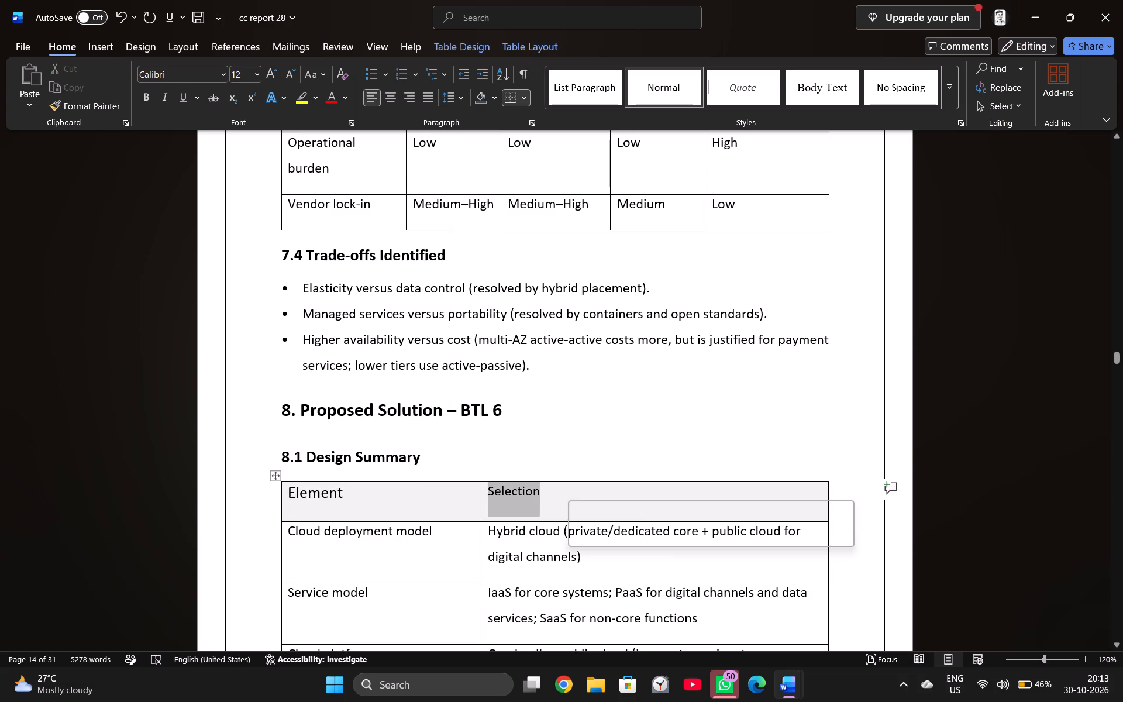
left_click(659, 517)
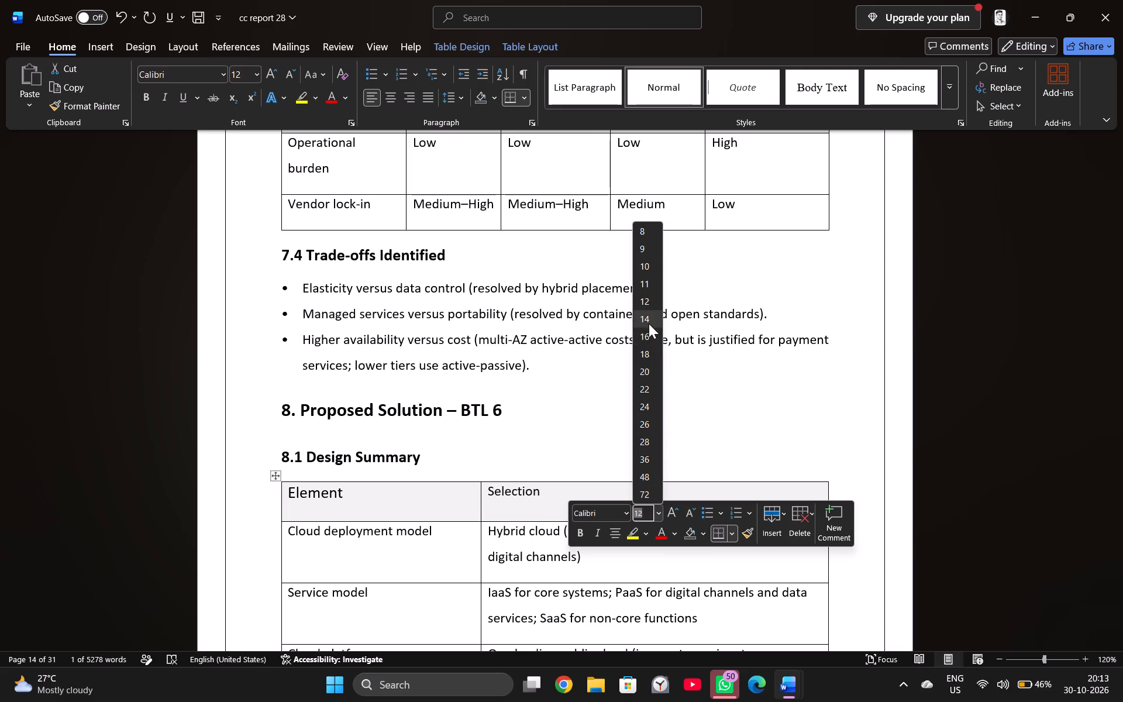
left_click(649, 322)
left_click(546, 425)
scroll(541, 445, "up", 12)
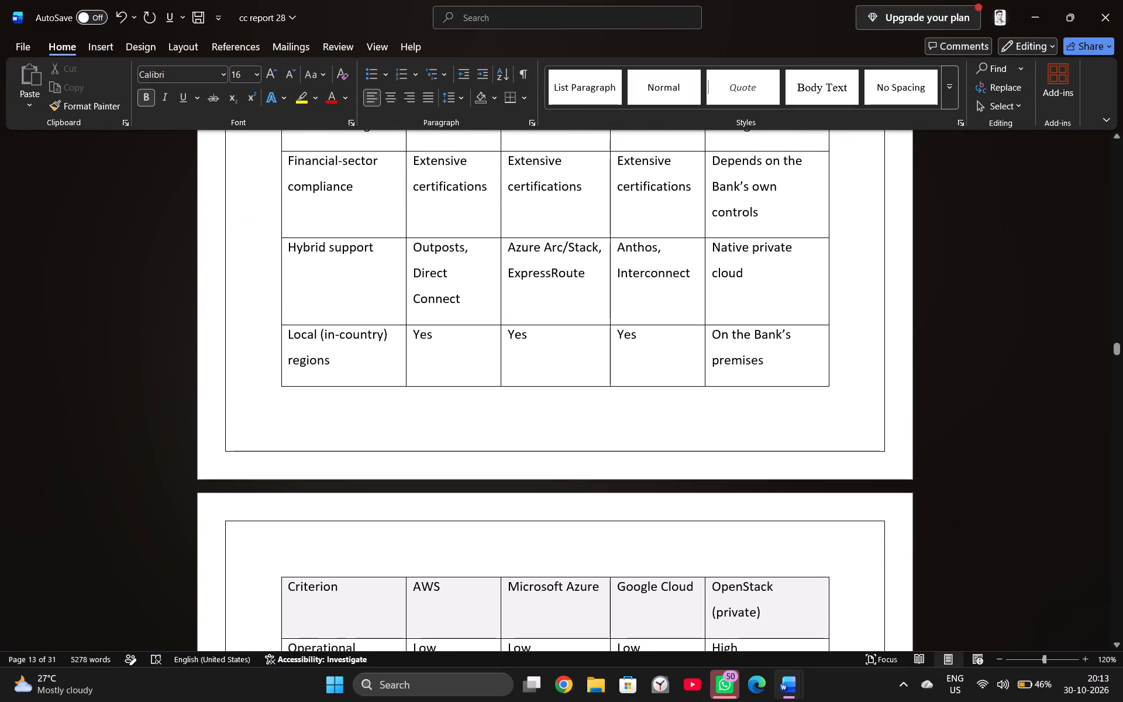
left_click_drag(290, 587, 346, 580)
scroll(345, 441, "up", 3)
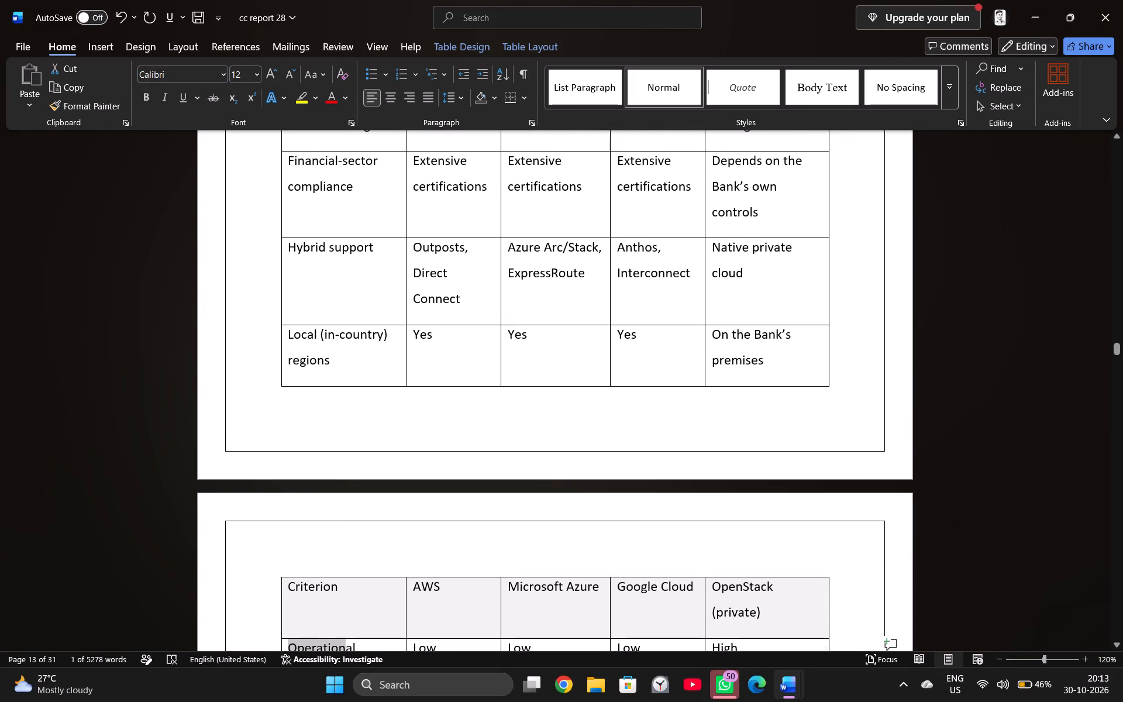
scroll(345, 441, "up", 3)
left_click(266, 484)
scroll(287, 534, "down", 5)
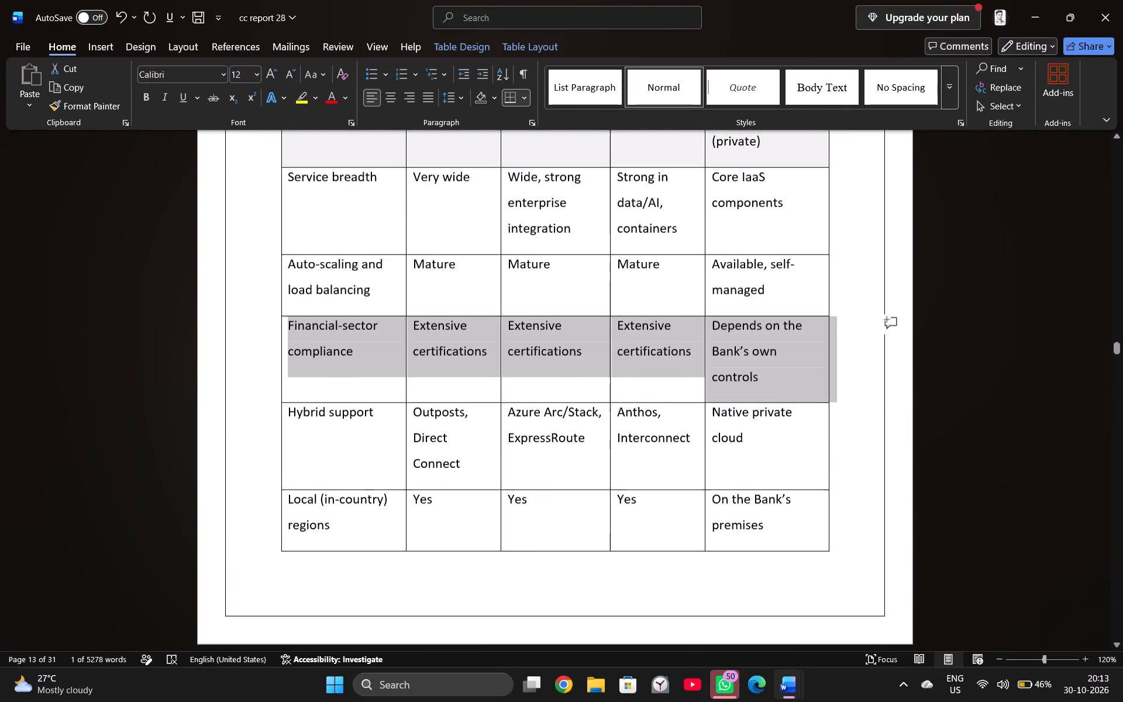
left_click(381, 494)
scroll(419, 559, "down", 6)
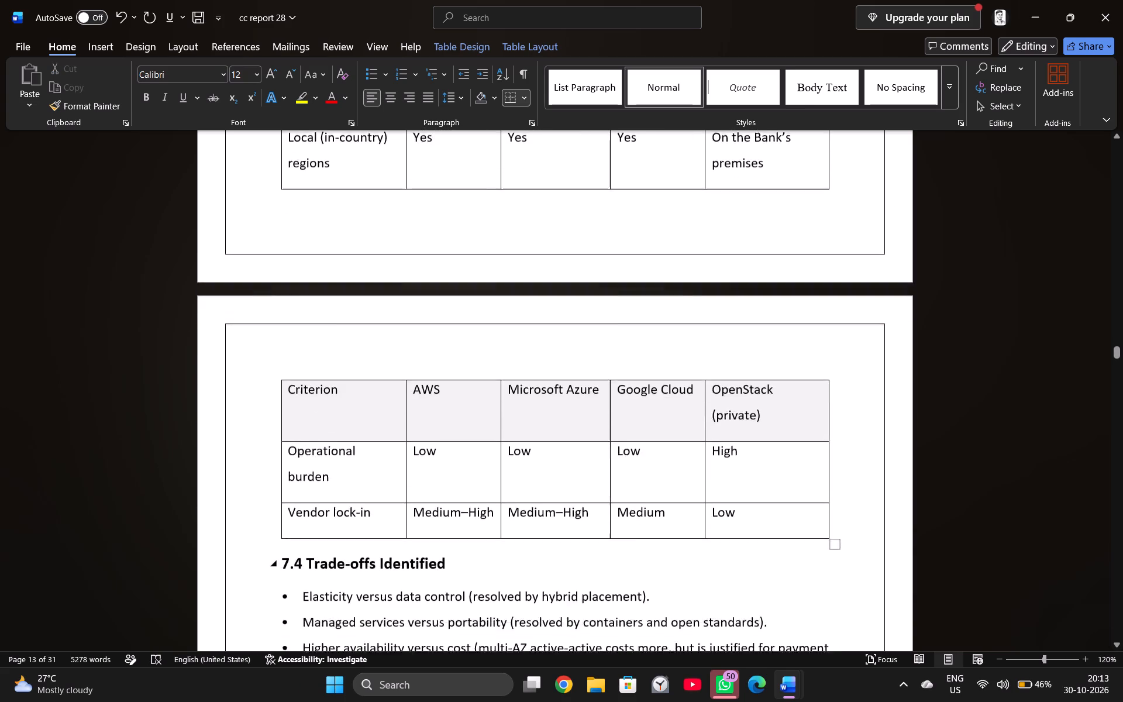
Set the "Criterion" and "AWS" header texts in the 7.3 Evaluation of Cloud Platforms table to font size 14.
scroll(419, 559, "up", 20)
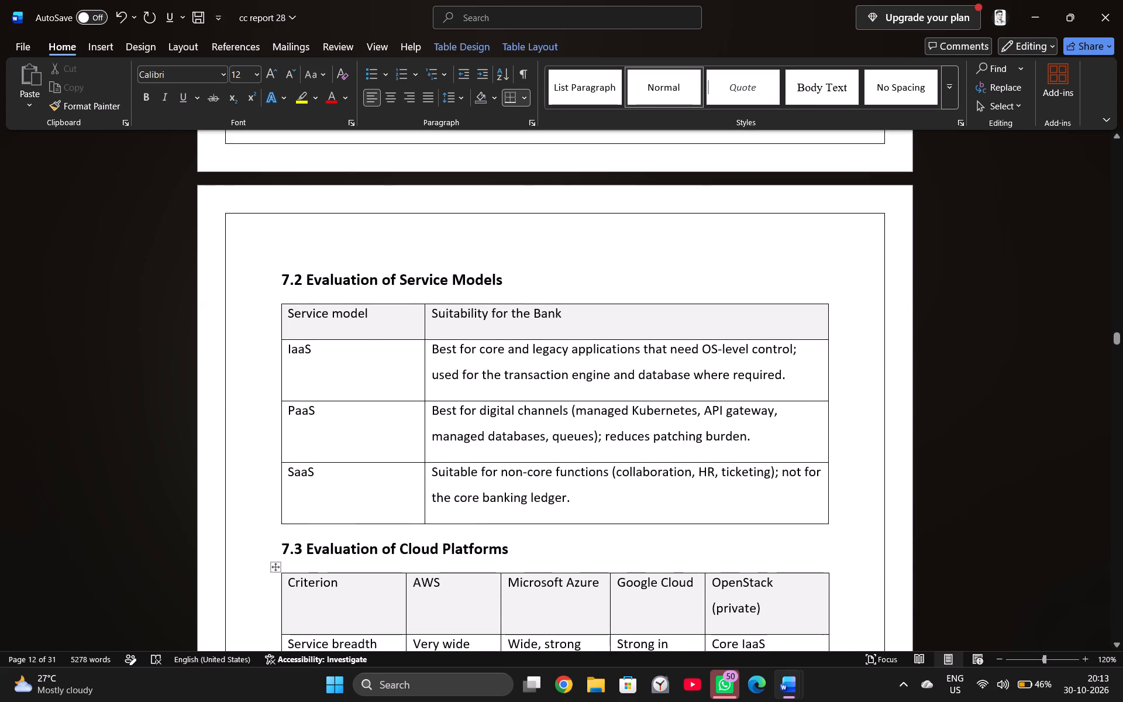
left_click_drag(287, 583, 373, 584)
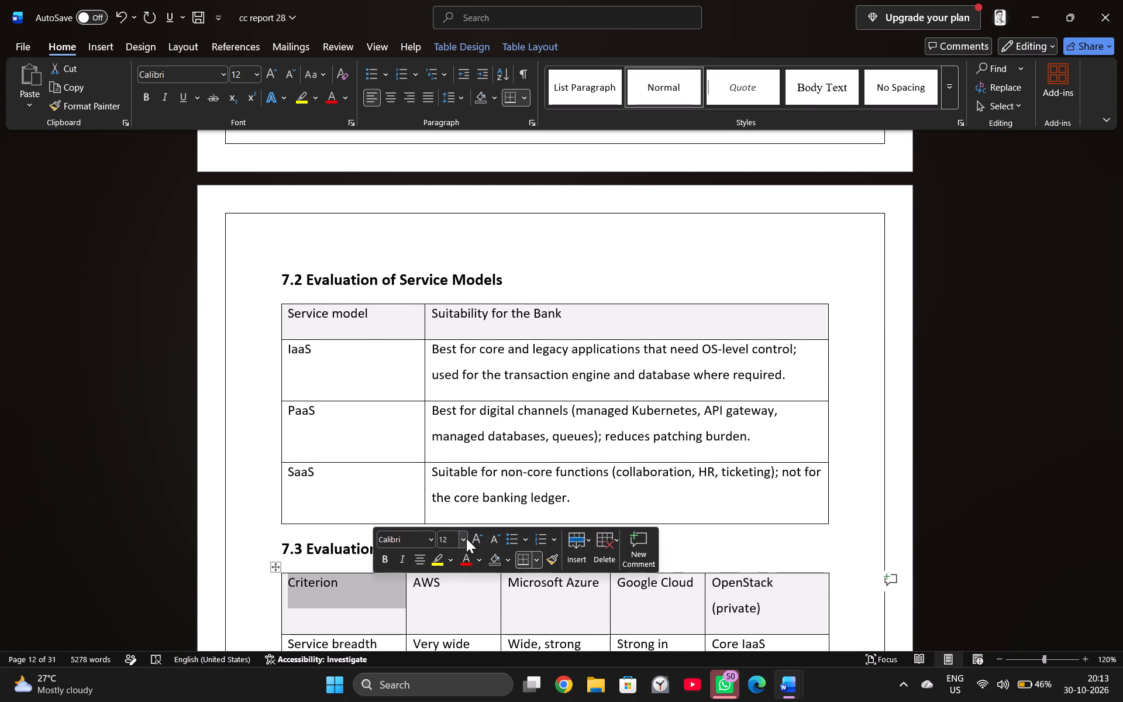
left_click(466, 538)
left_click(450, 349)
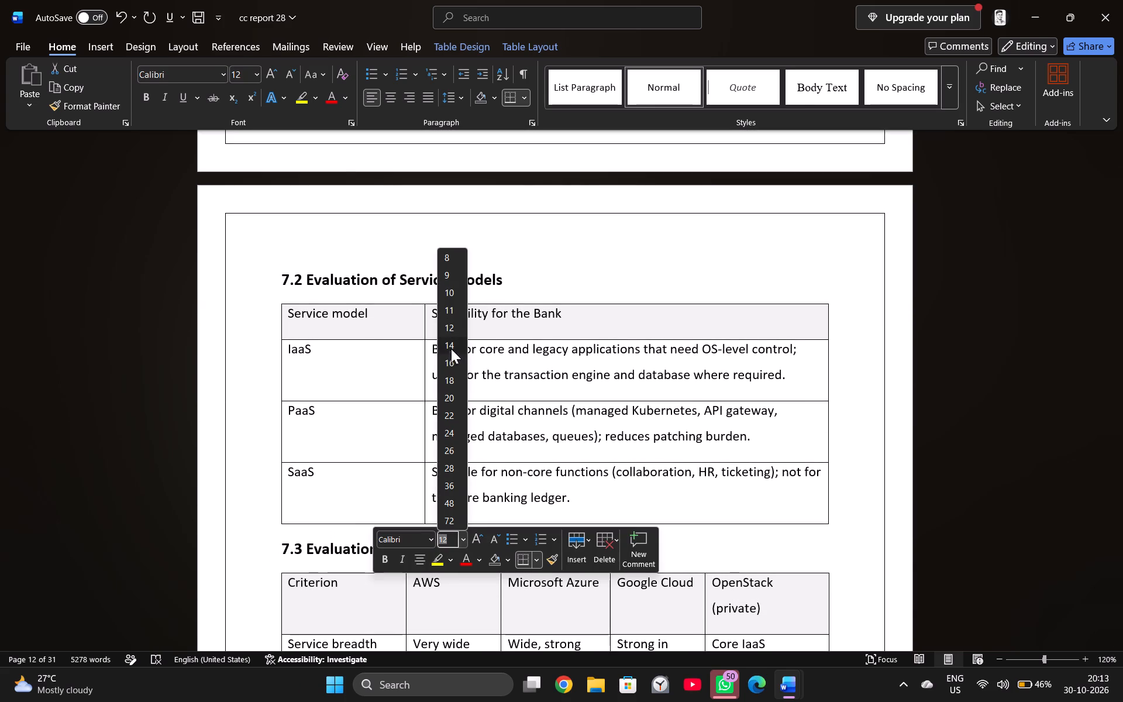
left_click_drag(415, 589, 446, 587)
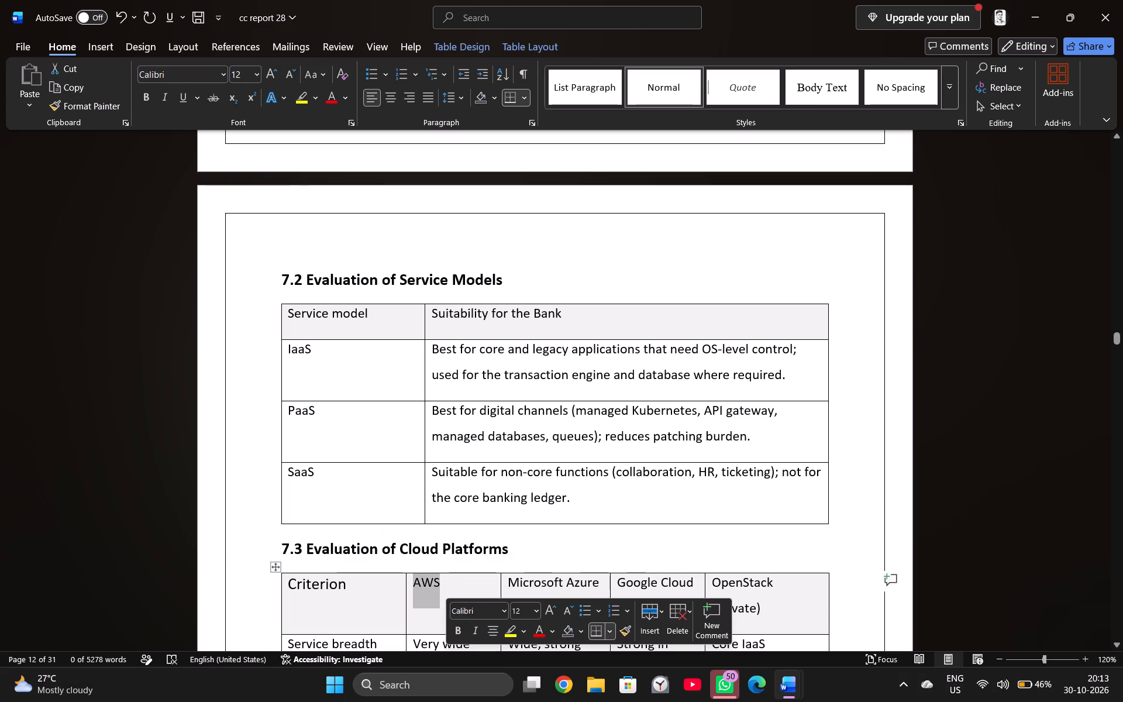
left_click(536, 609)
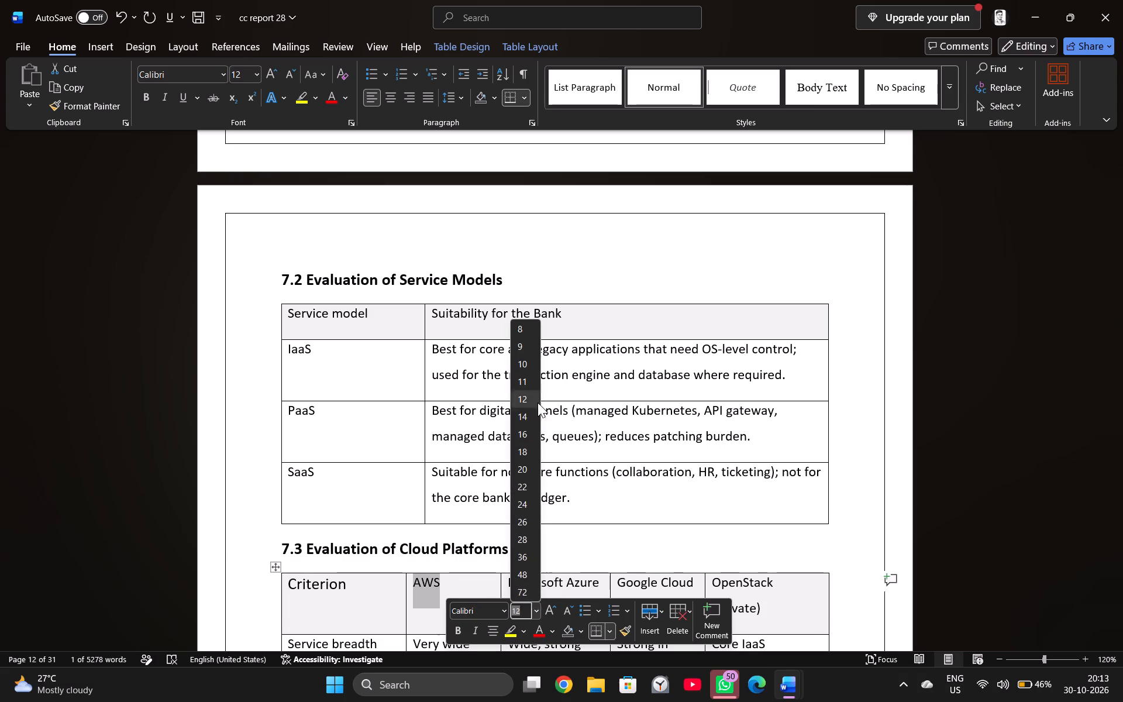
left_click(530, 415)
Set the "Microsoft Azure", "Google Cloud" and "OpenStack (private)" header texts in the 7.3 Evaluation of Cloud Platforms table to font size 14.
scroll(576, 540, "down", 4)
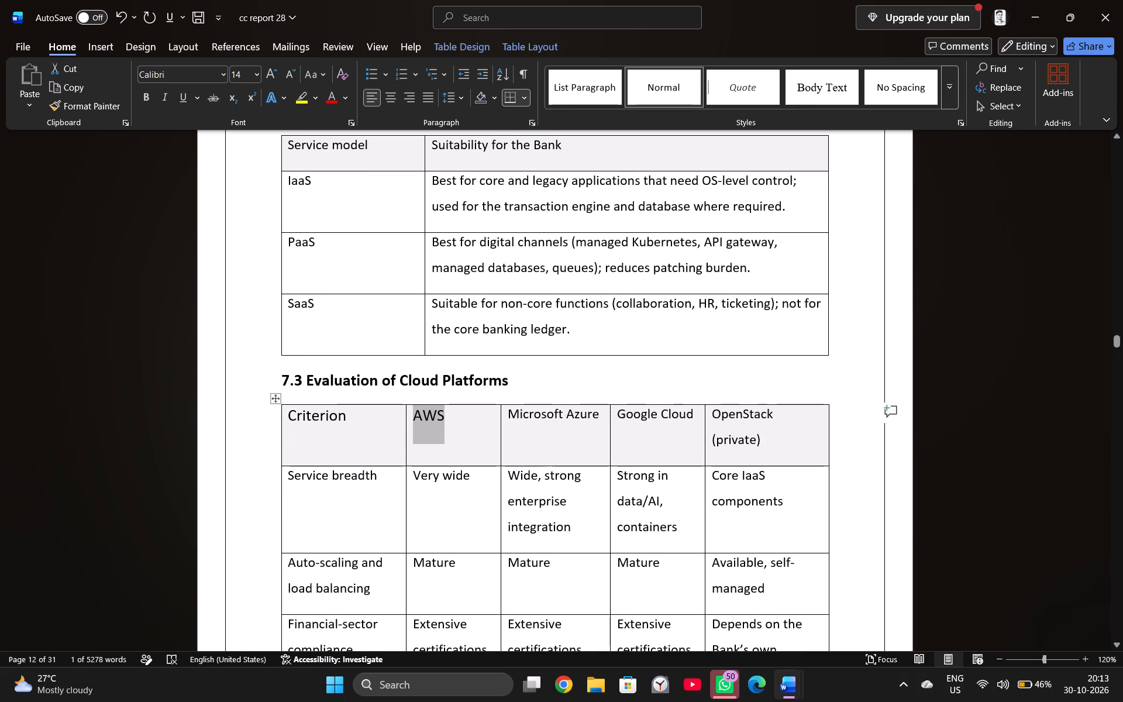
left_click_drag(508, 414, 601, 421)
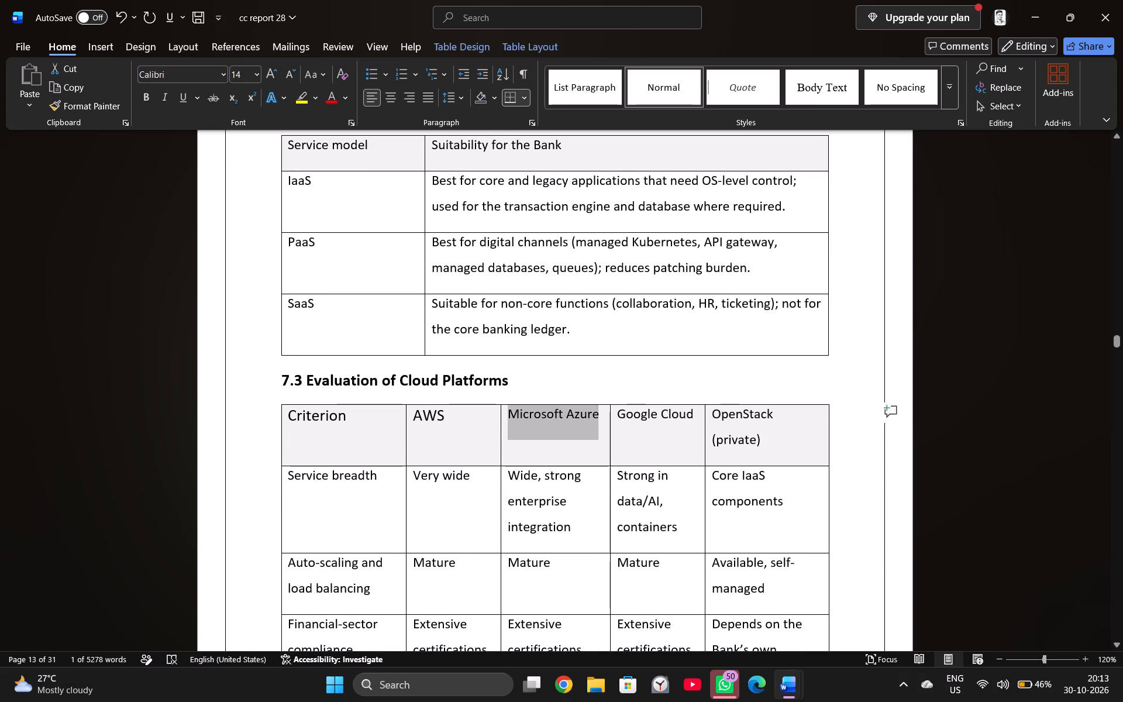
left_click(688, 442)
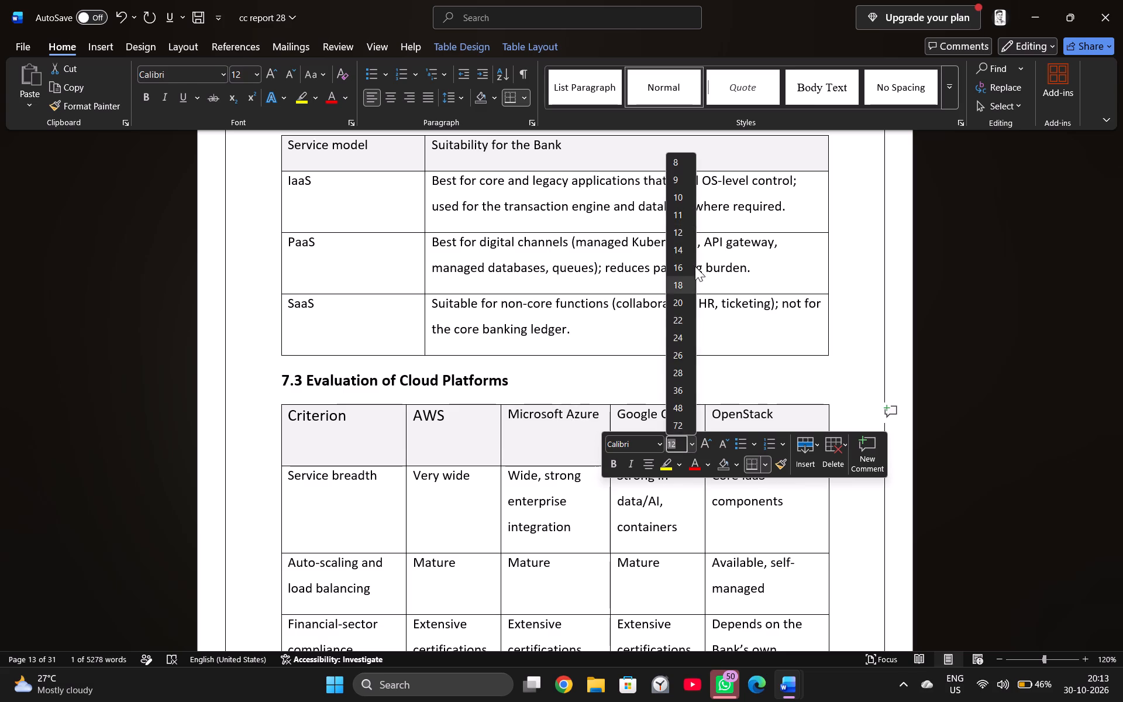
left_click(683, 256)
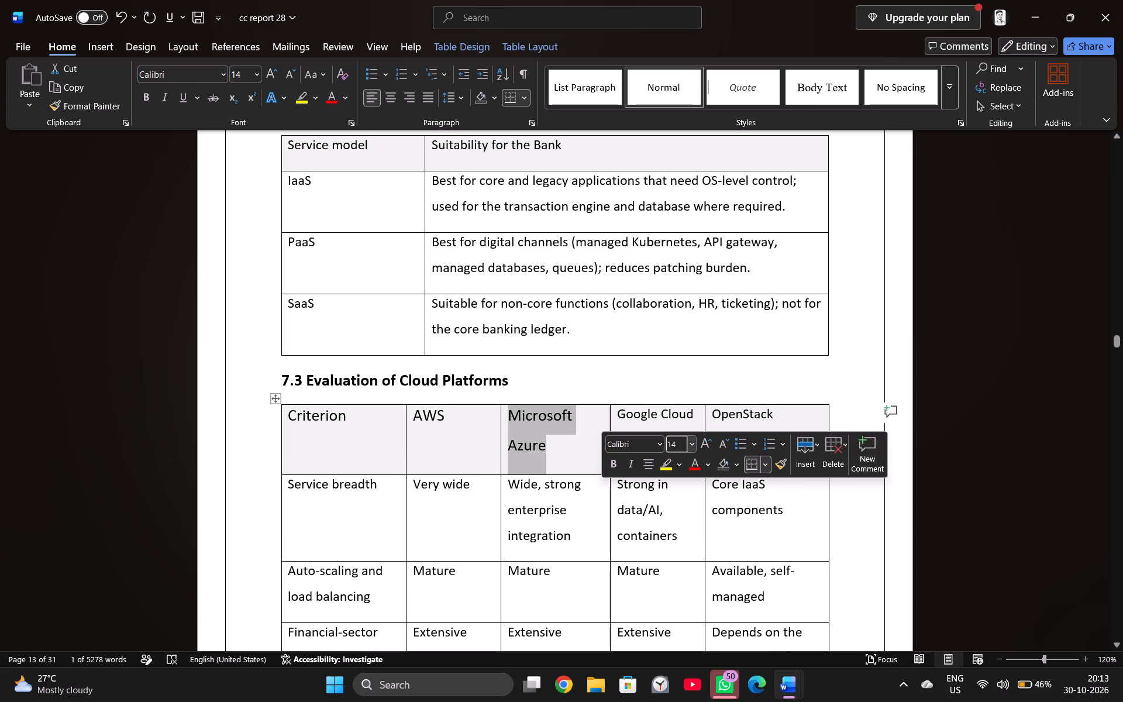
left_click_drag(618, 410, 679, 410)
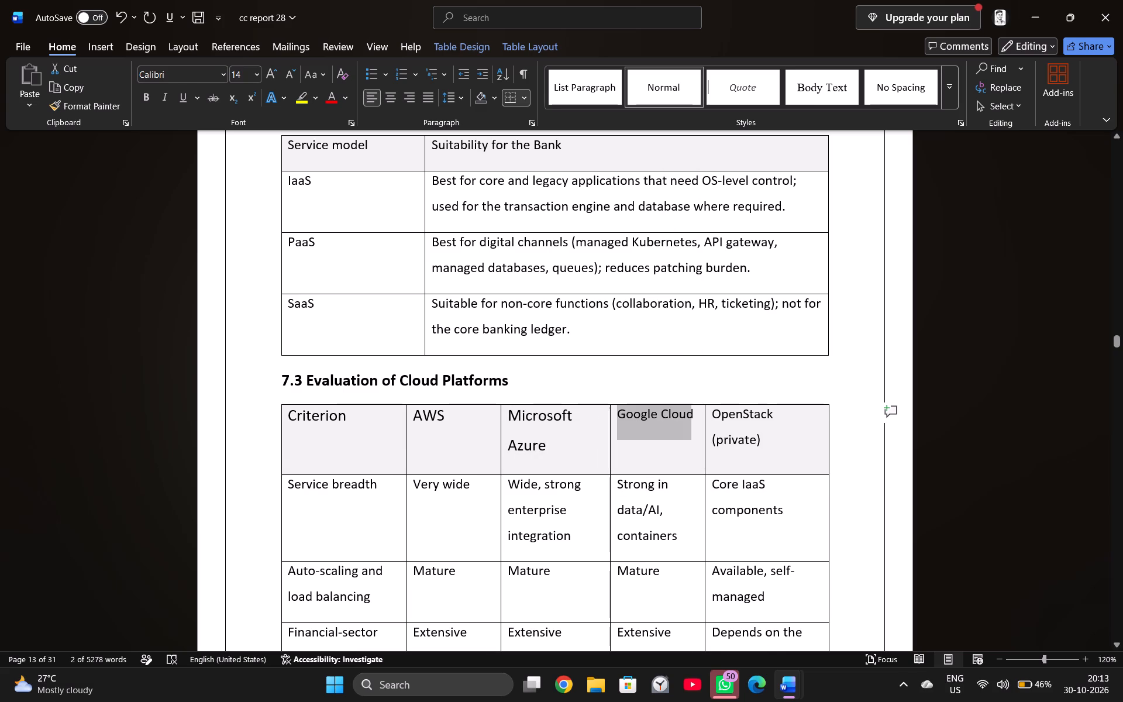
left_click_drag(679, 410, 701, 417)
left_click(792, 439)
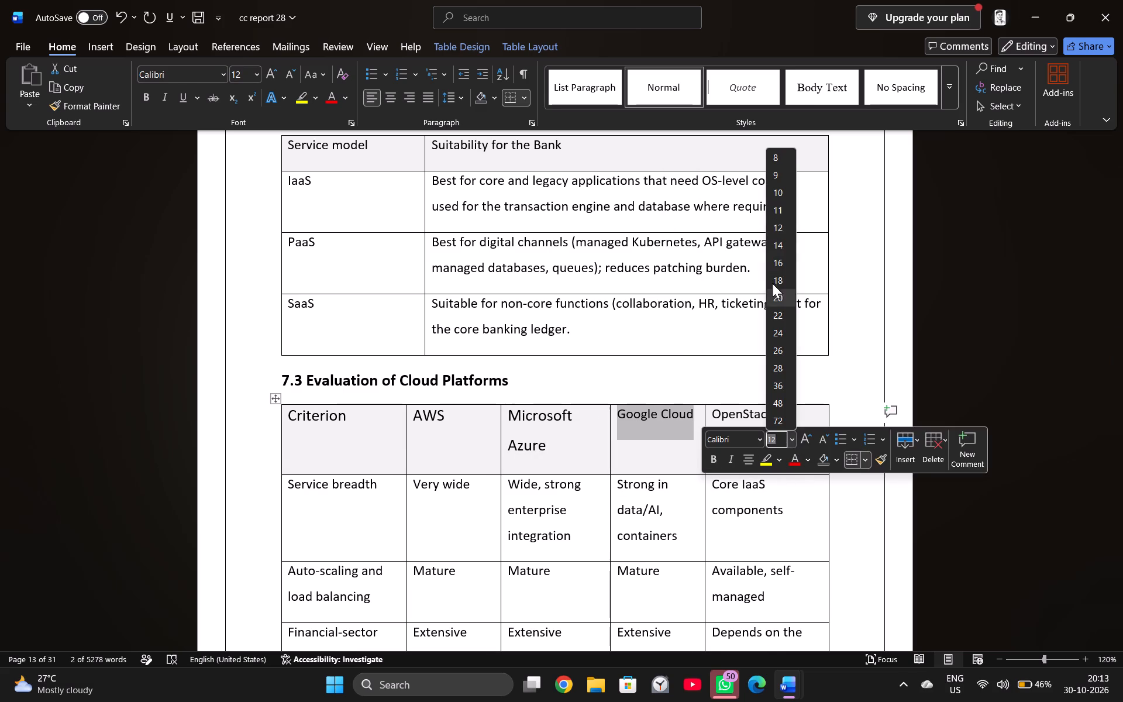
left_click(777, 250)
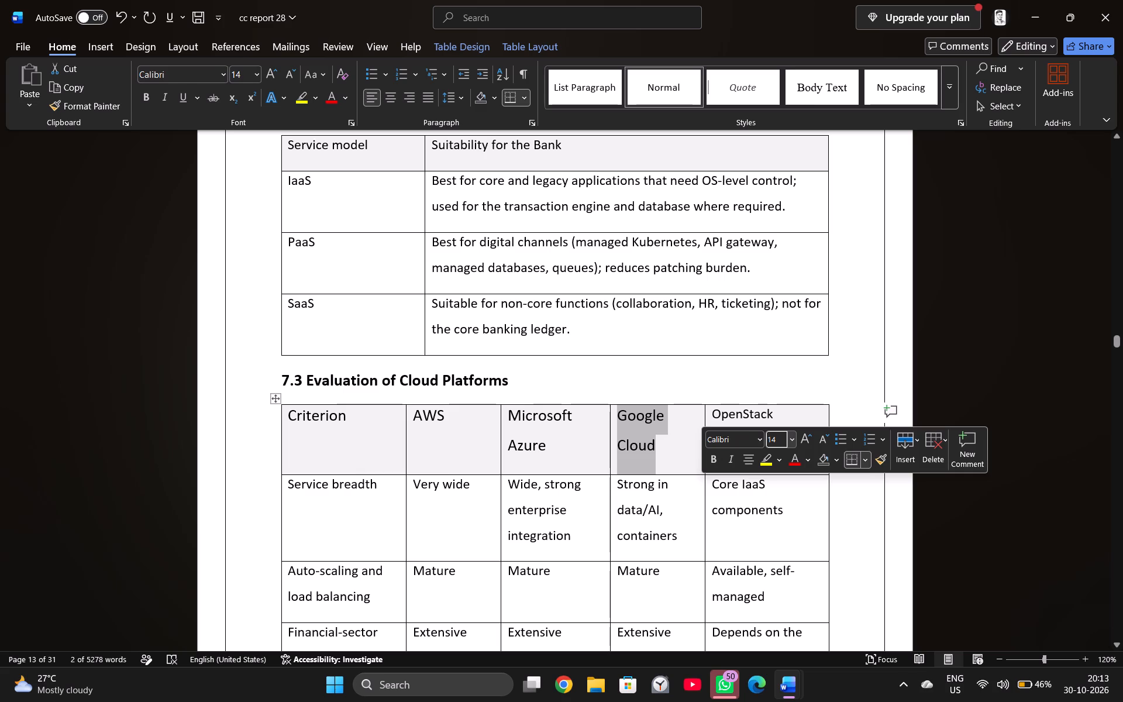
left_click_drag(715, 415, 781, 450)
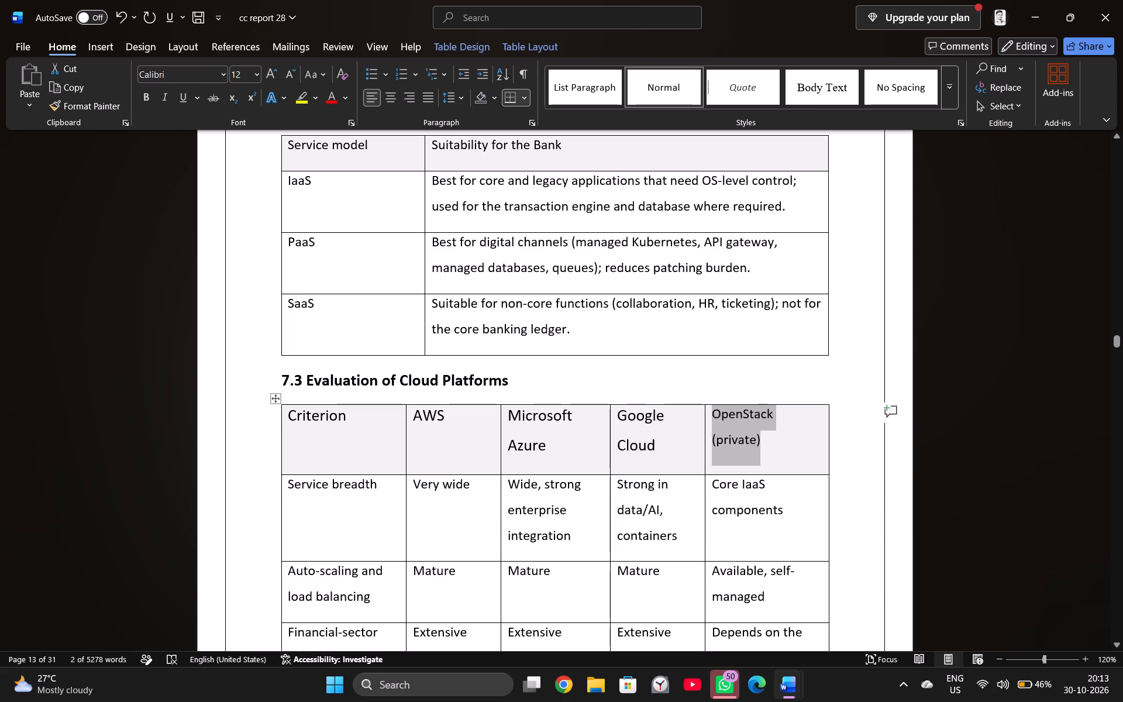
left_click(257, 72)
left_click(242, 177)
left_click(838, 360)
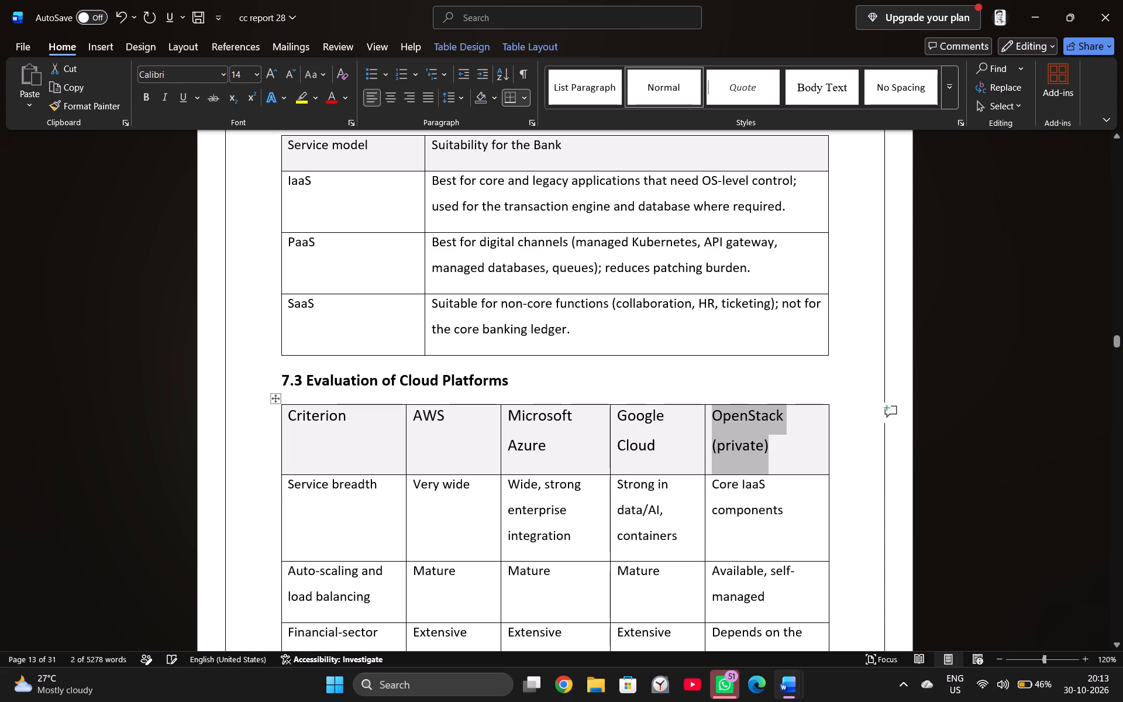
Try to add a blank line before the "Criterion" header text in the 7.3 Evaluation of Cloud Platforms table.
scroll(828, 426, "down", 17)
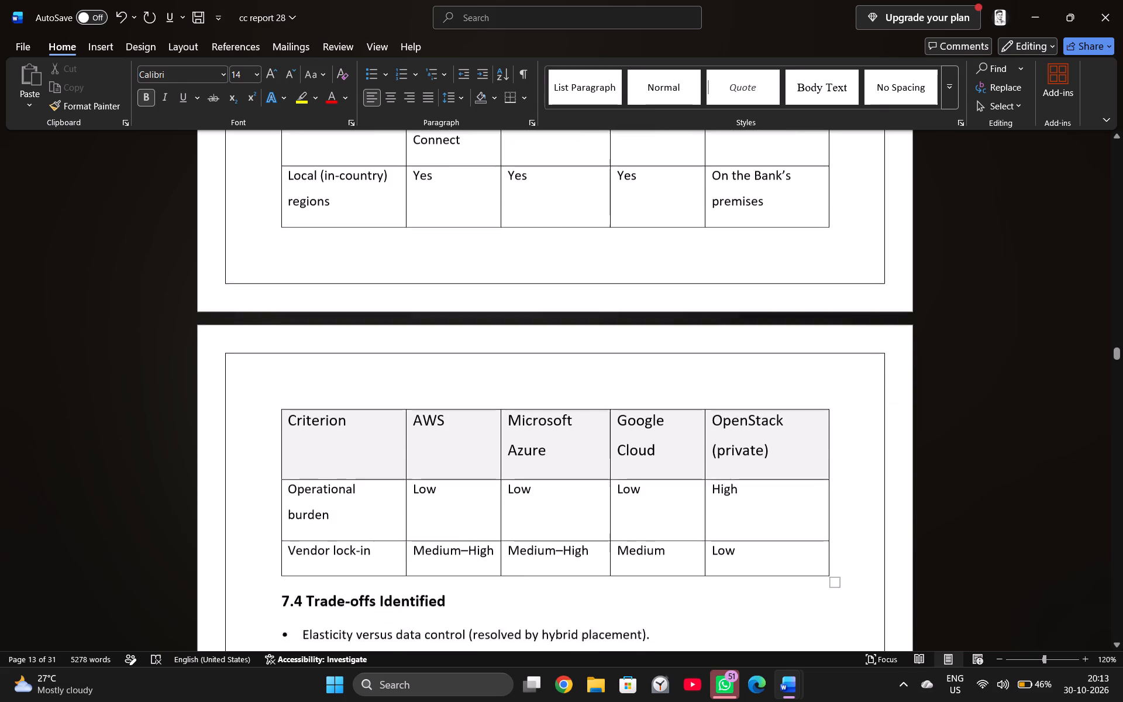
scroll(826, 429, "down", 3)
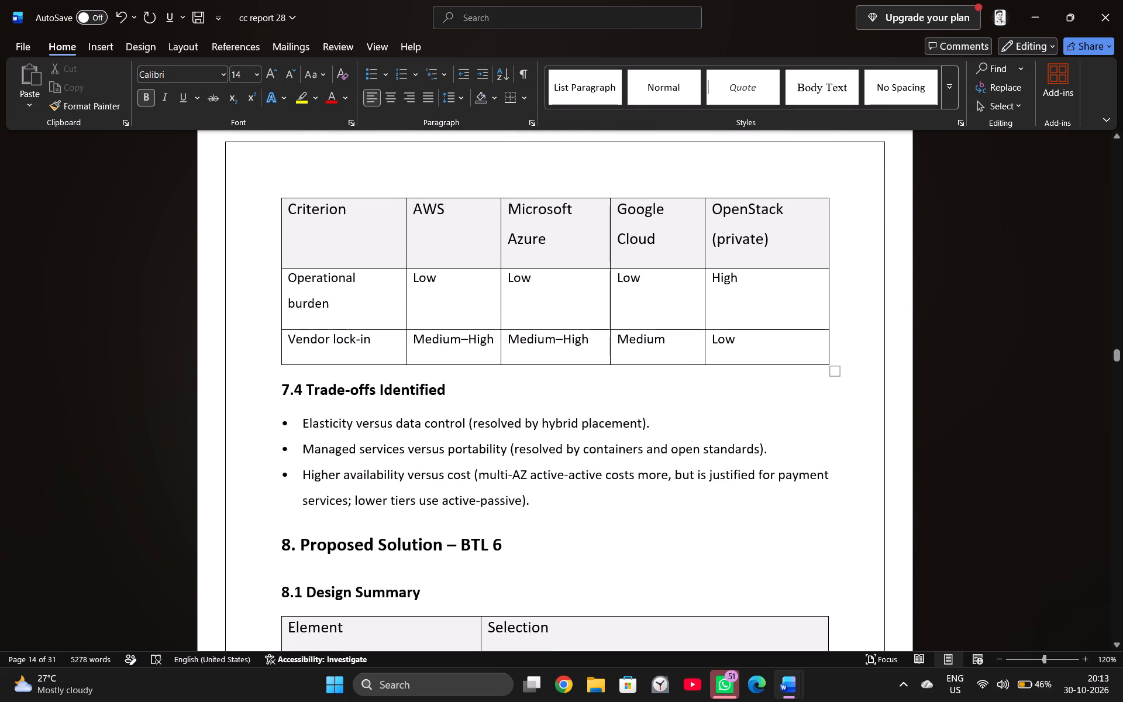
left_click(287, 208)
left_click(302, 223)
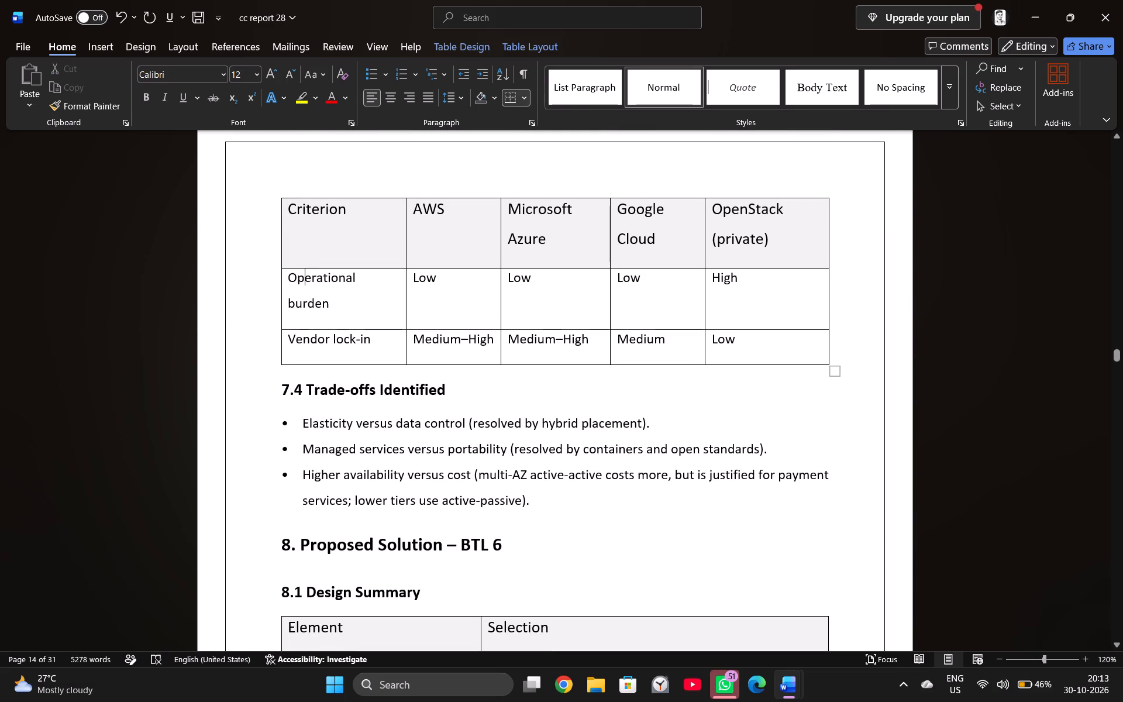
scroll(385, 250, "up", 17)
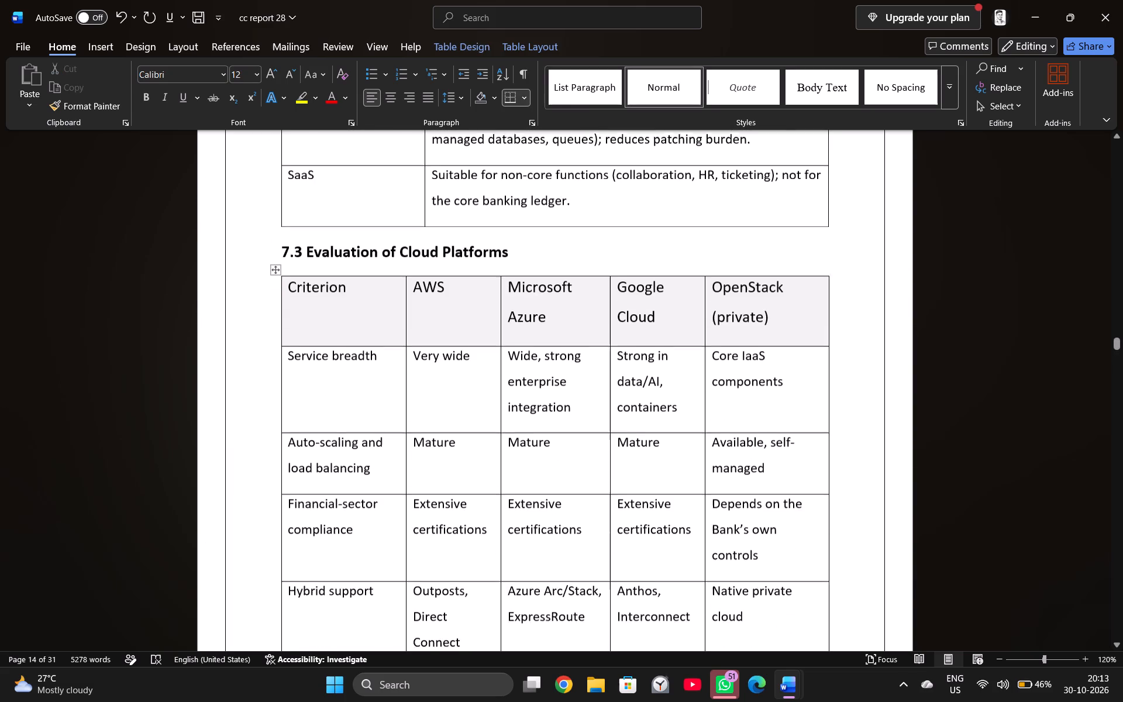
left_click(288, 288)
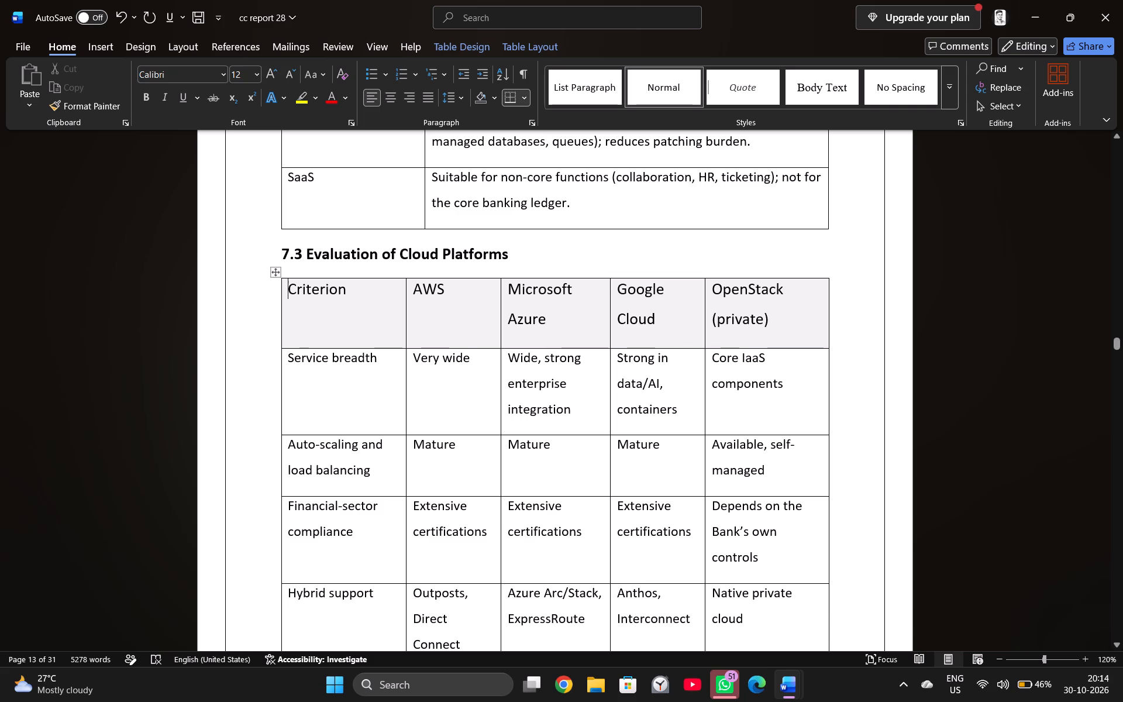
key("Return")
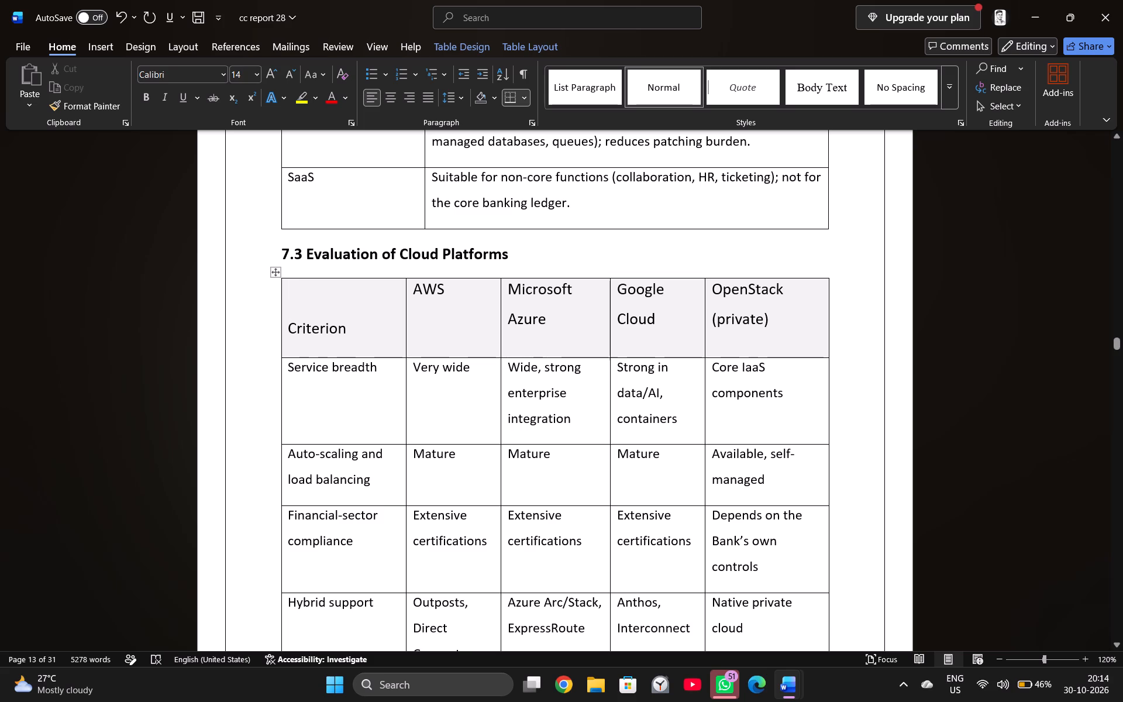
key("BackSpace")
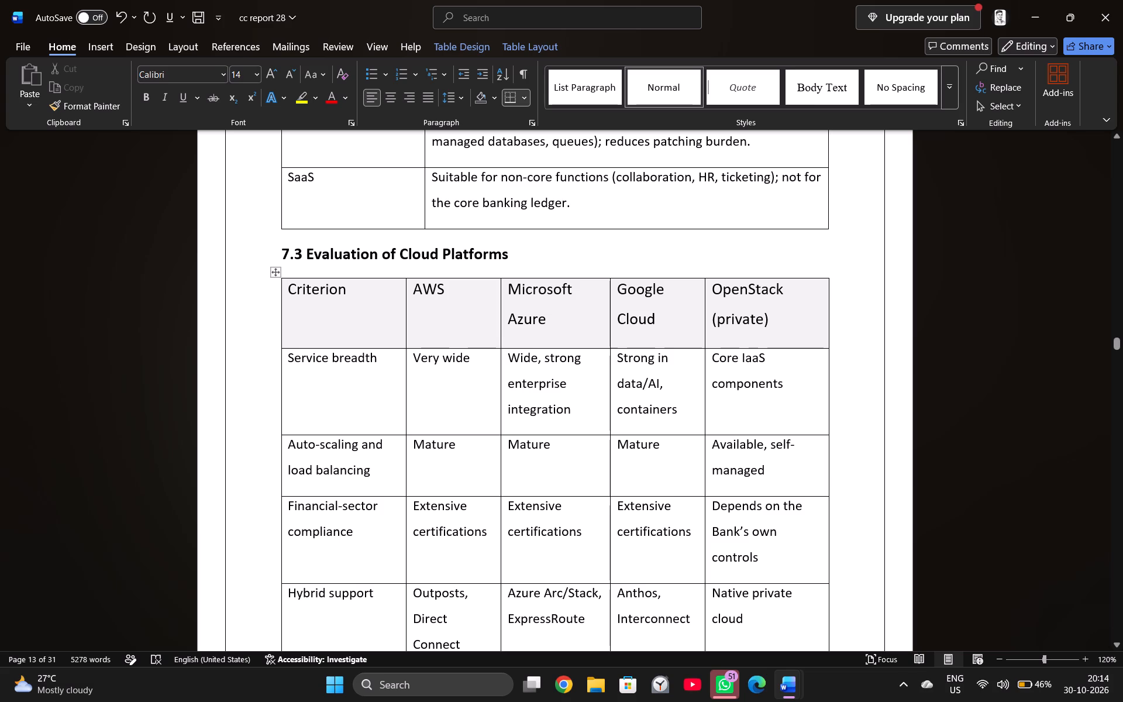
Set the "Service model" and "Suitability for the Bank" header texts in the 7.2 Evaluation of Service Models table to font size 14.
scroll(665, 356, "up", 11)
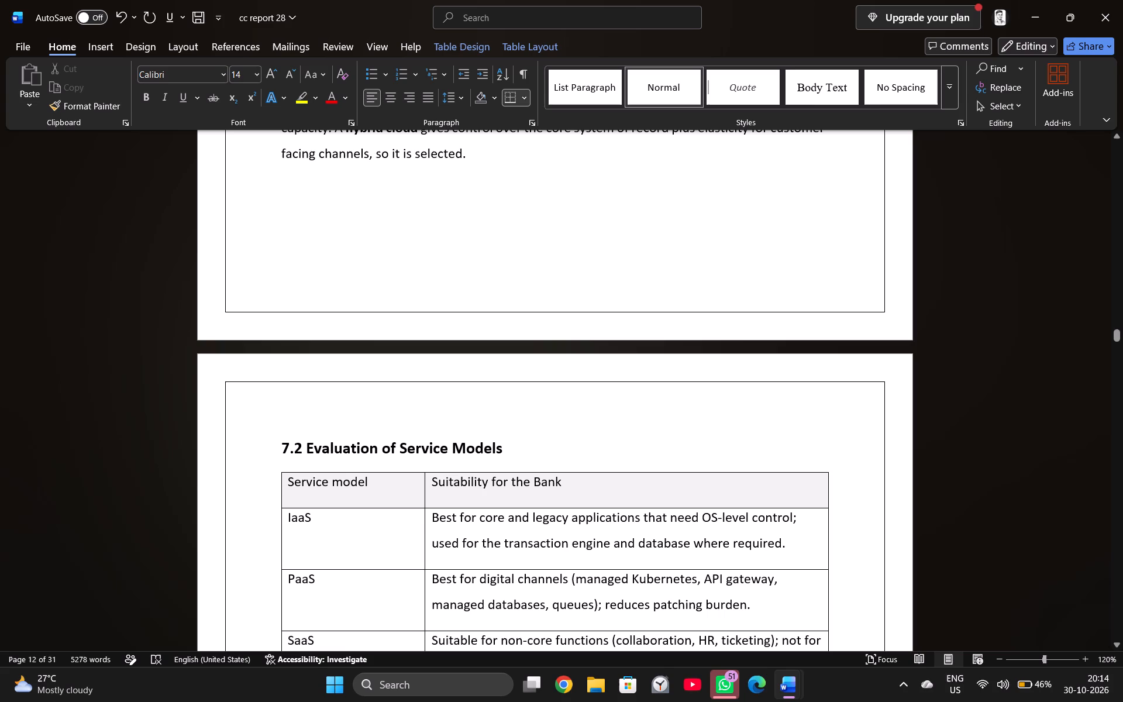
left_click_drag(288, 482, 382, 486)
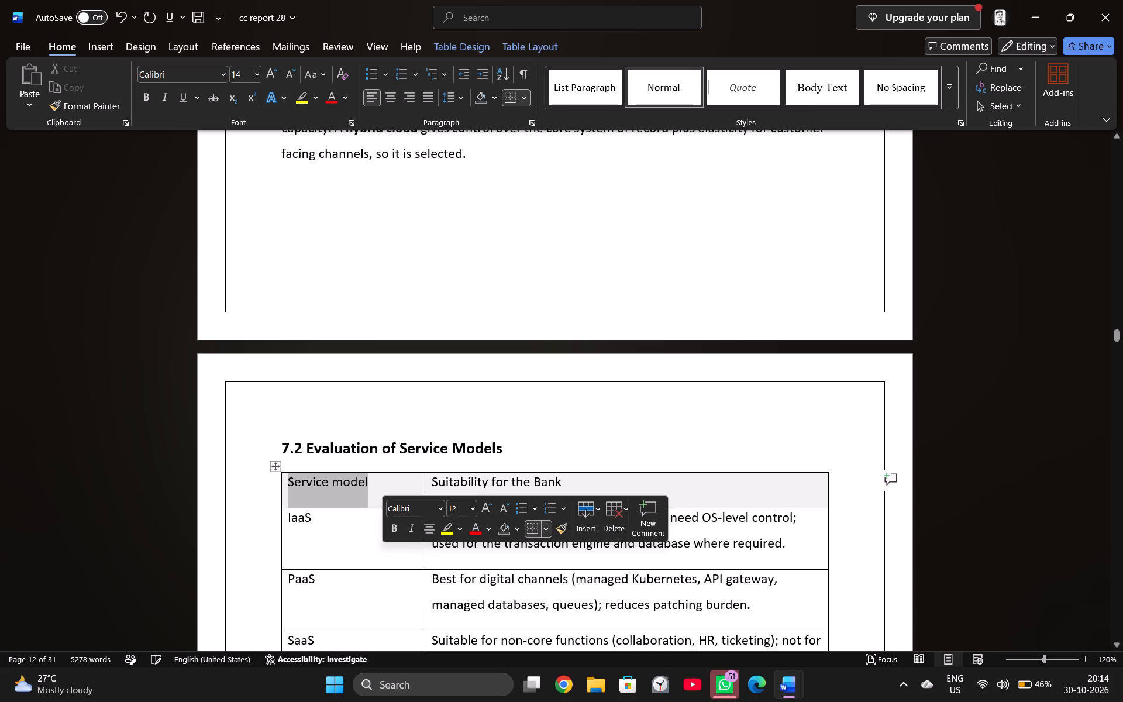
left_click(467, 506)
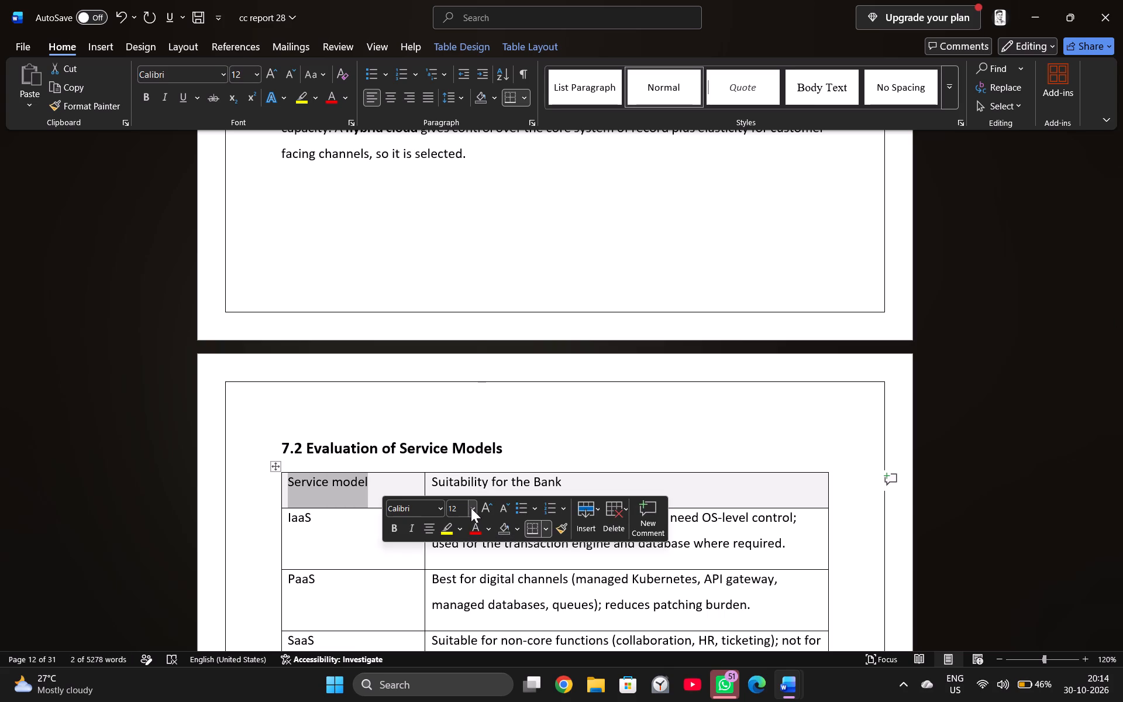
left_click(472, 508)
left_click(456, 312)
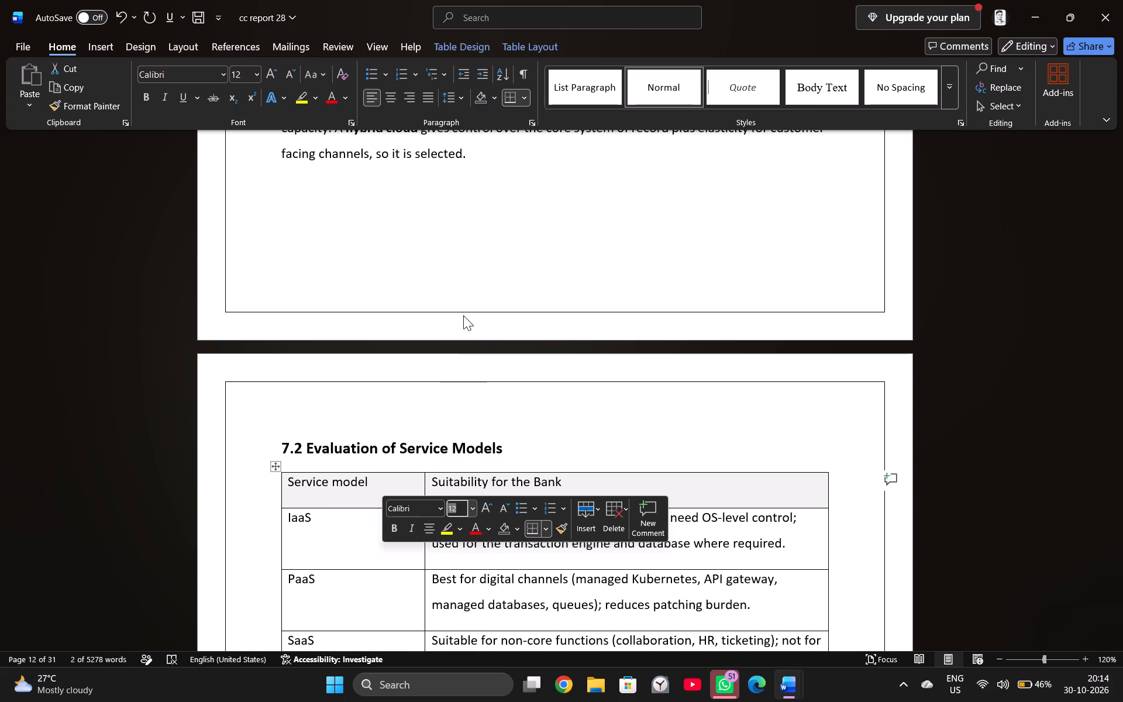
left_click(559, 414)
scroll(479, 495, "down", 3)
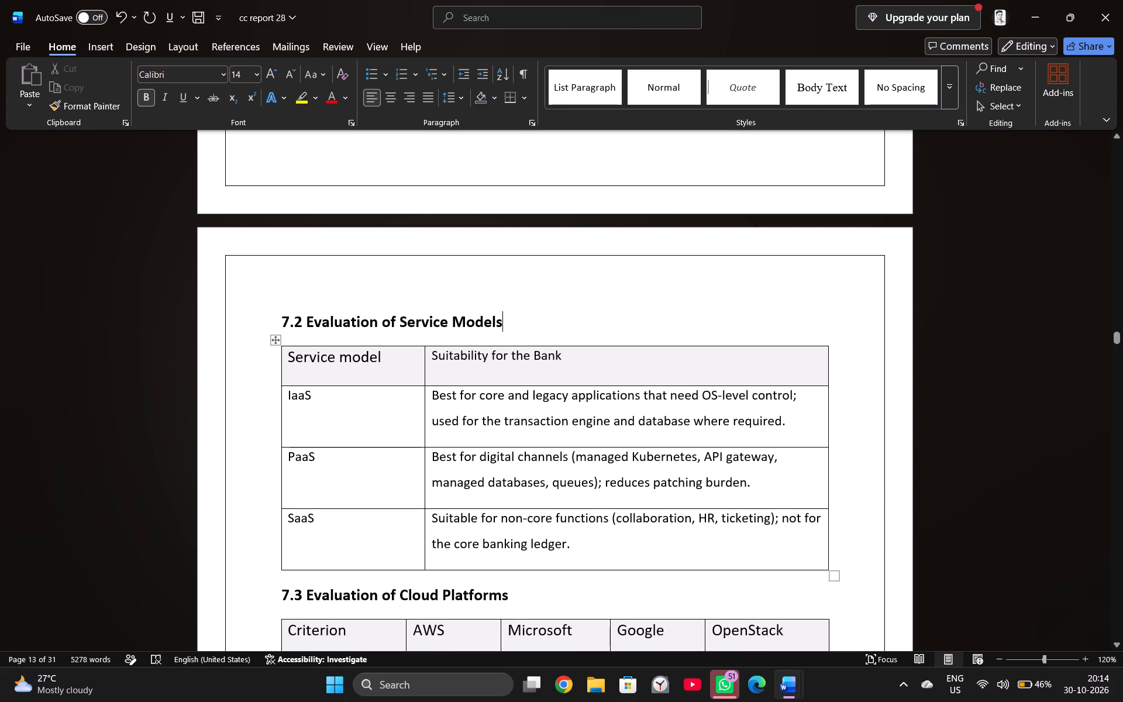
left_click_drag(432, 355, 602, 378)
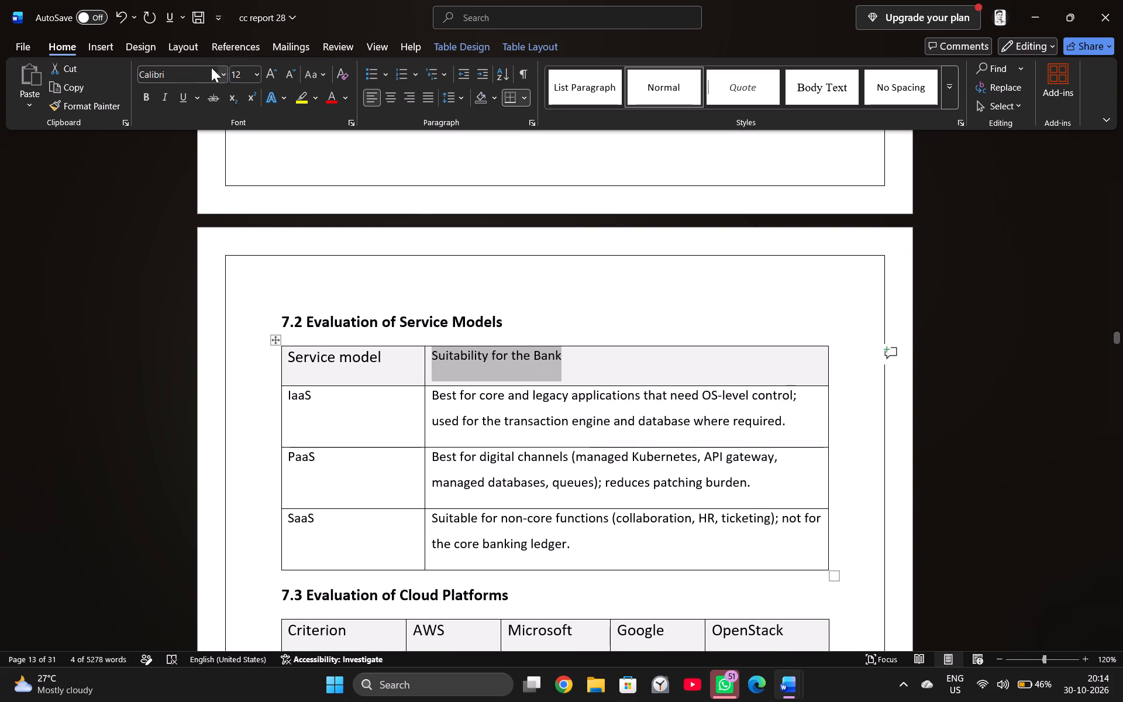
left_click(252, 81)
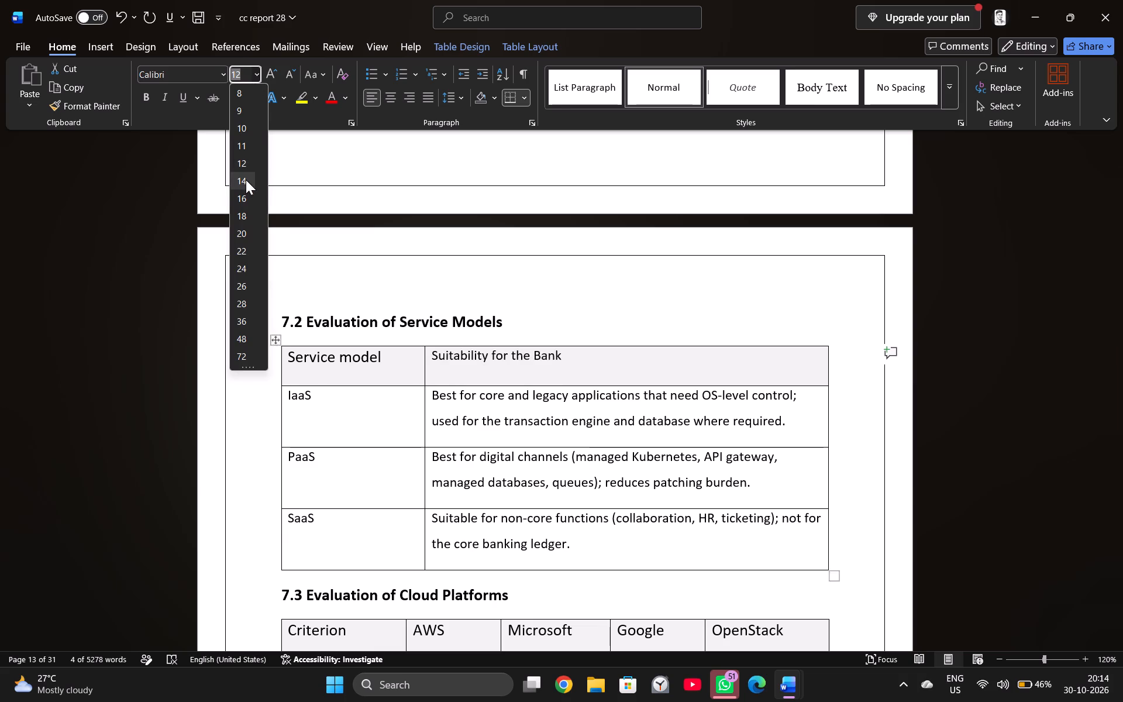
left_click(246, 180)
left_click(631, 285)
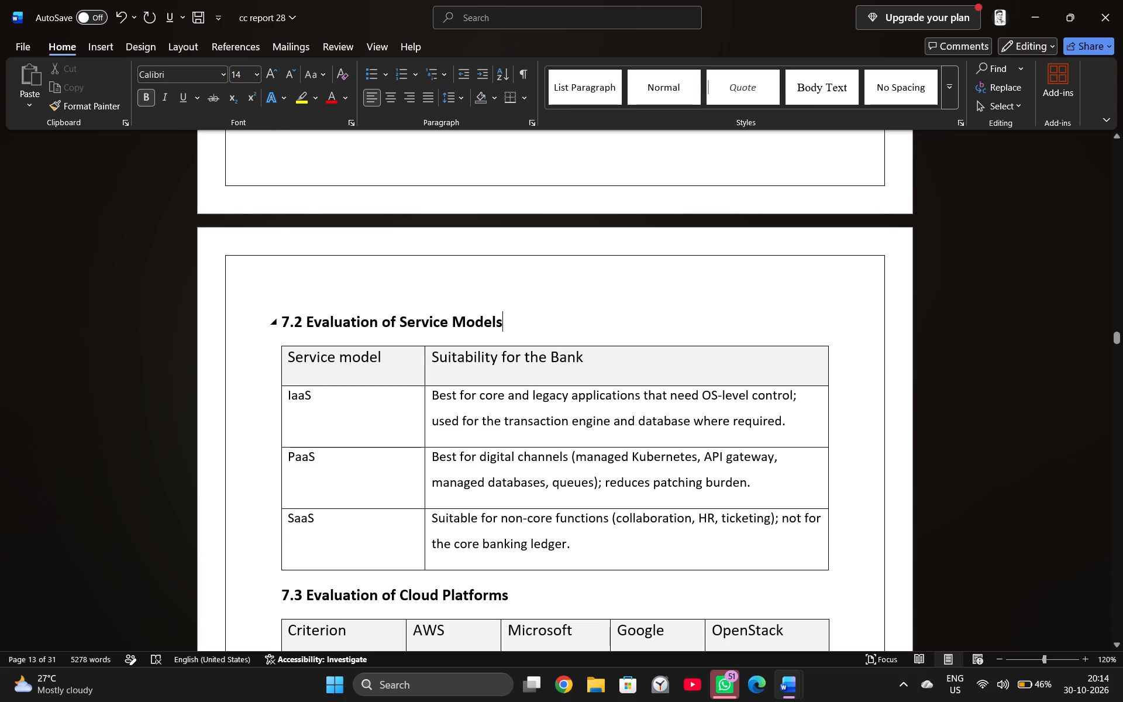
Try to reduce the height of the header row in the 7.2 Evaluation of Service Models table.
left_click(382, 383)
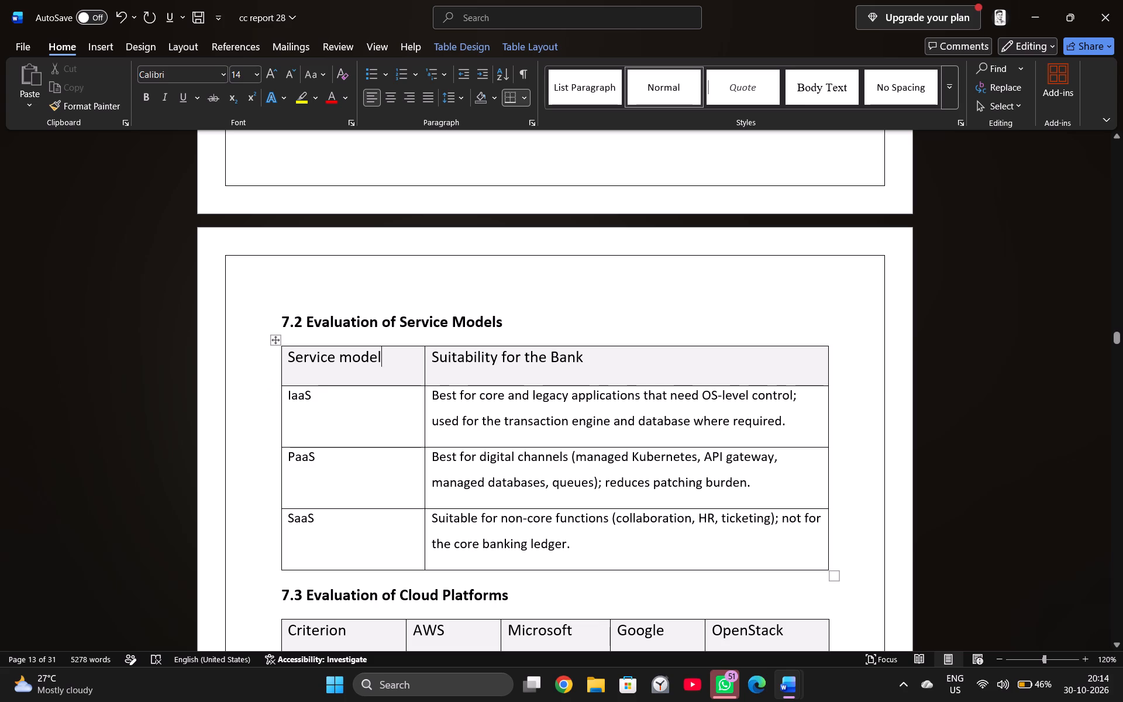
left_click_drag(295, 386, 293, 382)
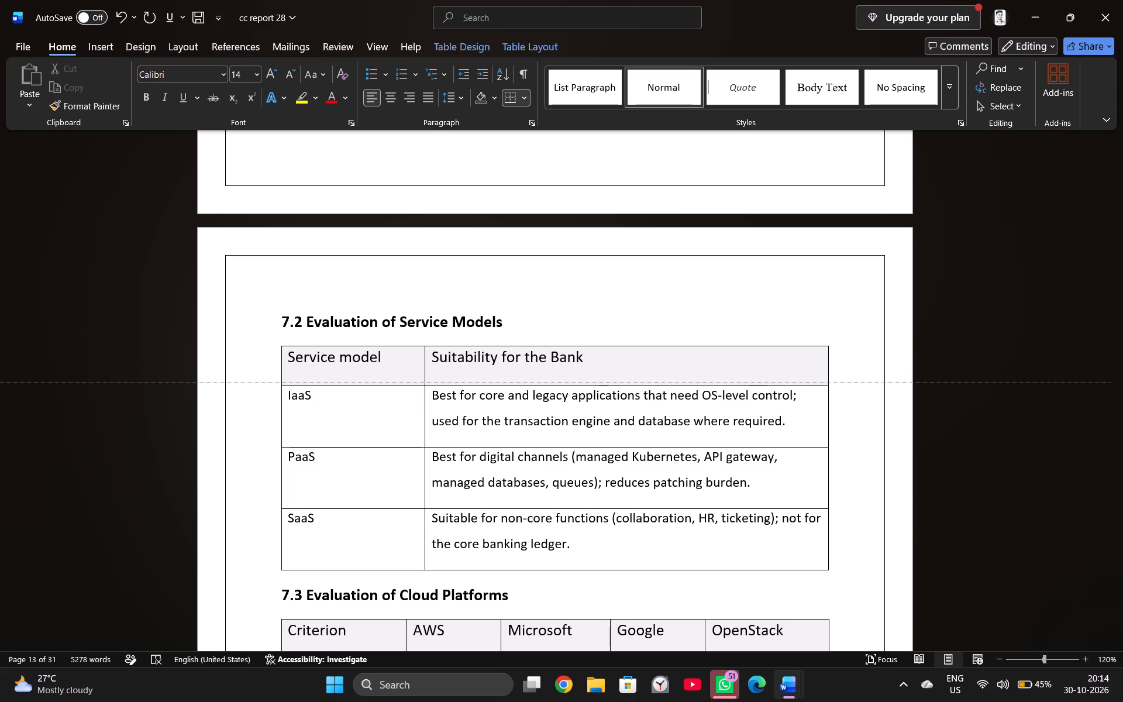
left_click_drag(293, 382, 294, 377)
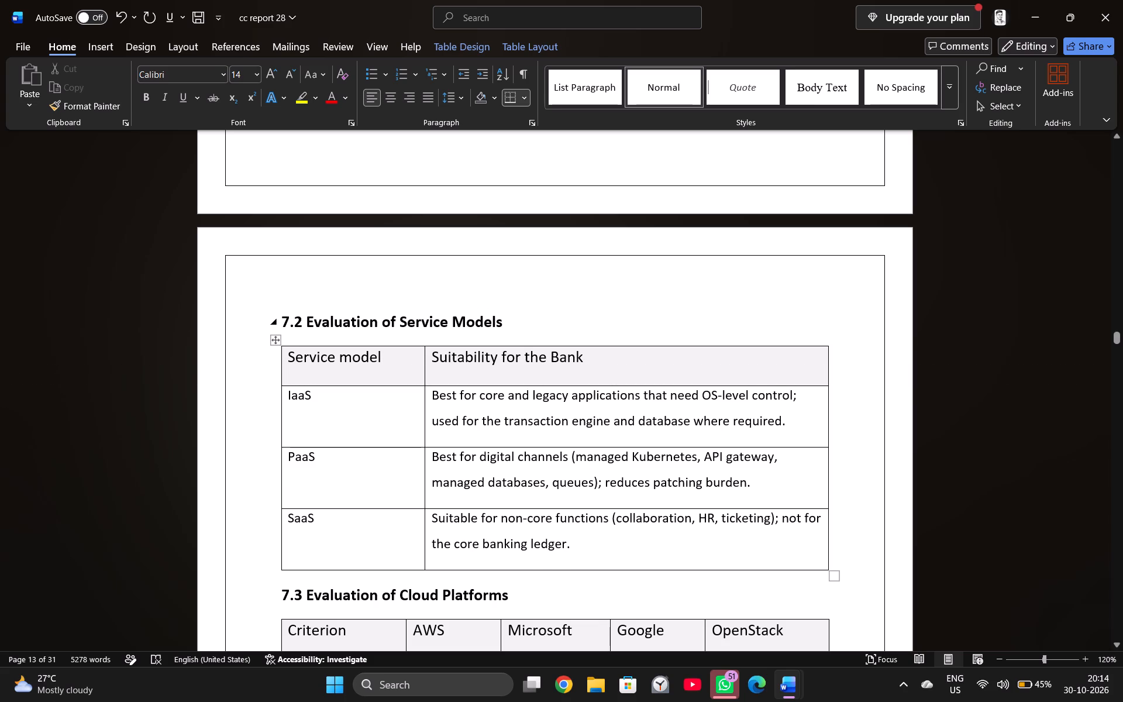
Set the "Criterion" header text in the 7.1 Evaluation of Deployment Models table to font size 14.
scroll(660, 344, "up", 14)
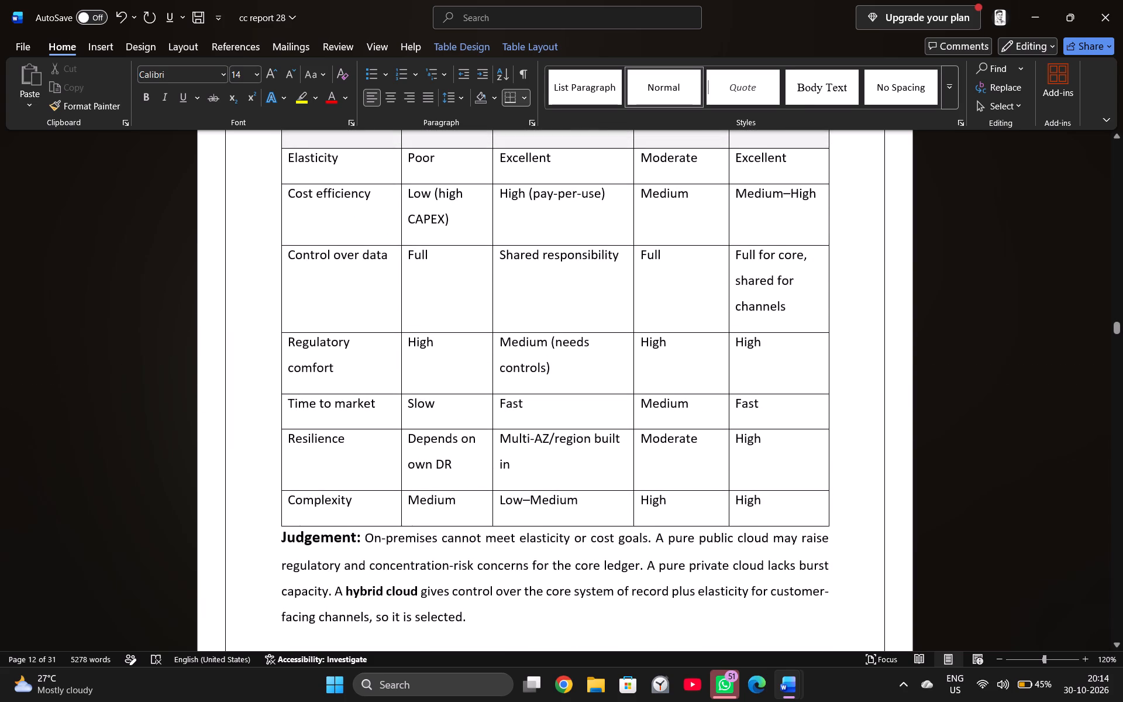
scroll(664, 343, "up", 19)
scroll(667, 343, "down", 6)
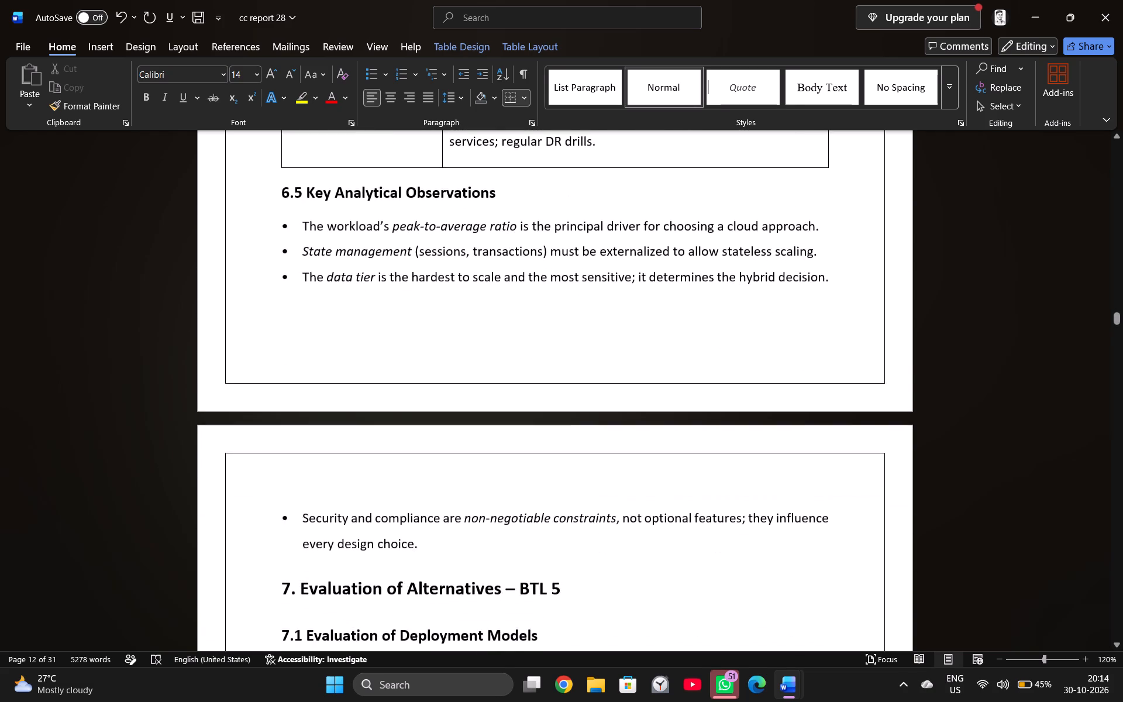
scroll(661, 356, "down", 10)
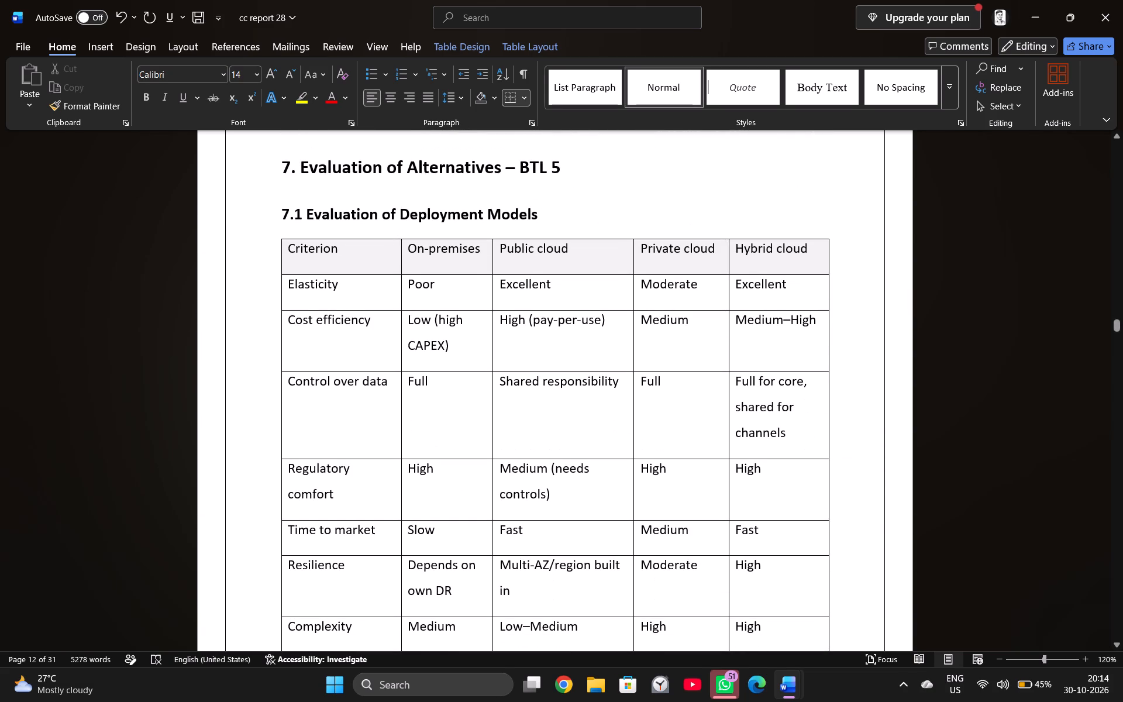
left_click_drag(287, 247, 343, 260)
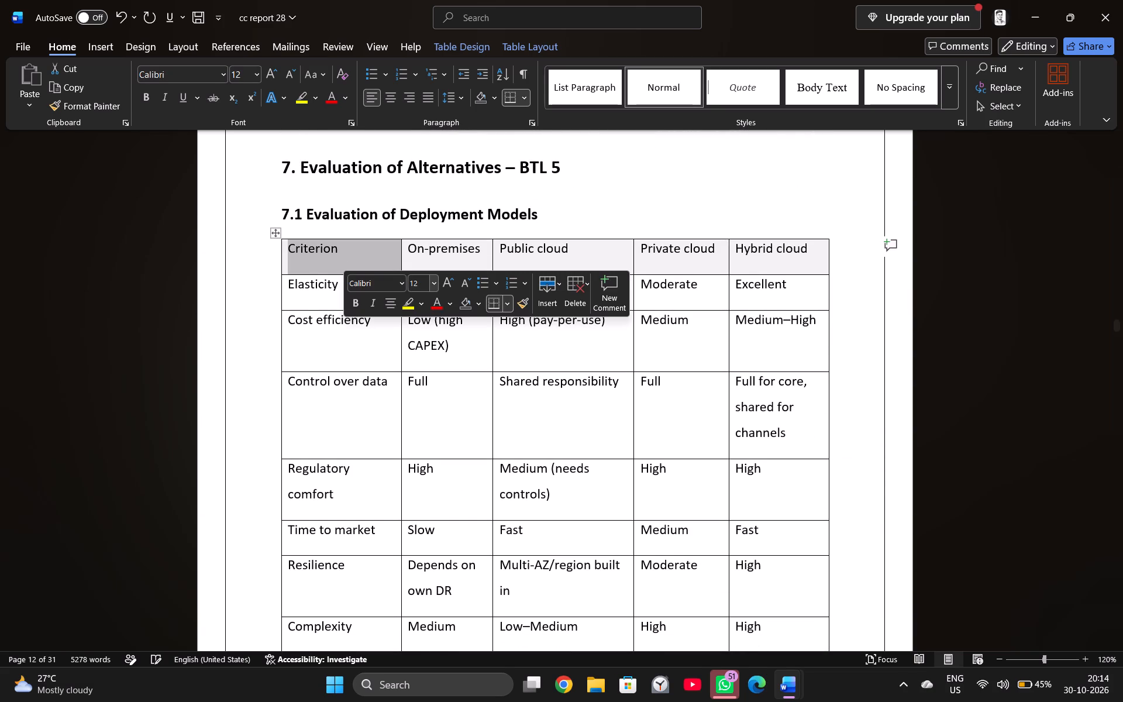
left_click(433, 284)
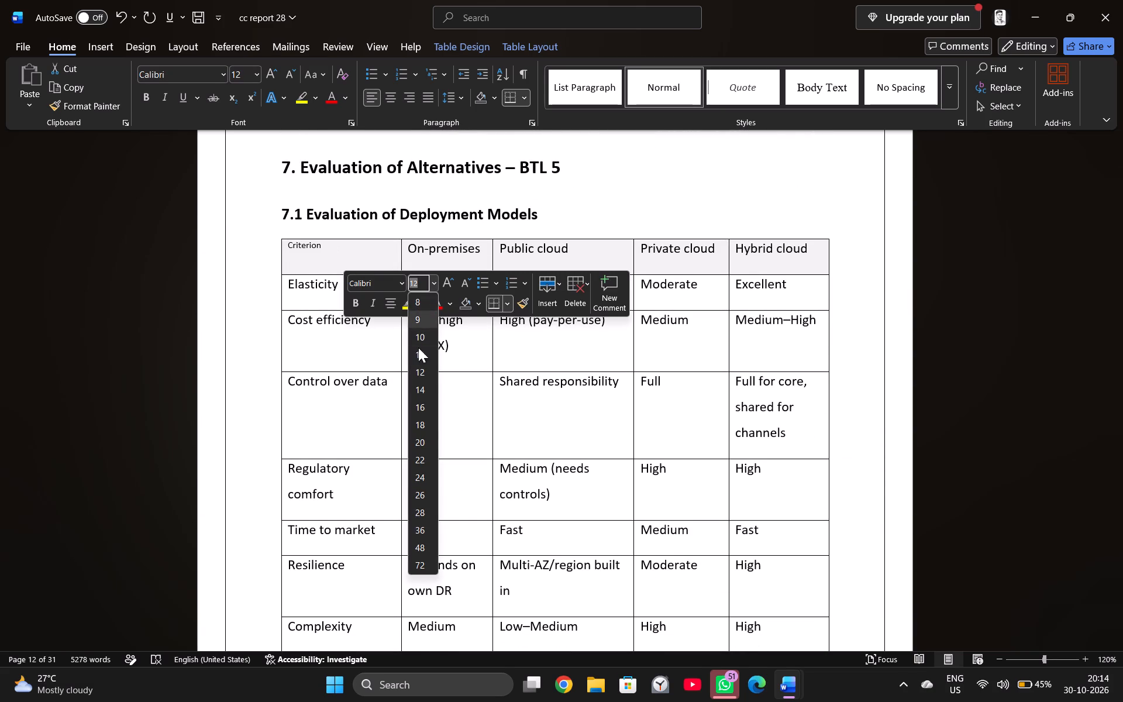
left_click(419, 383)
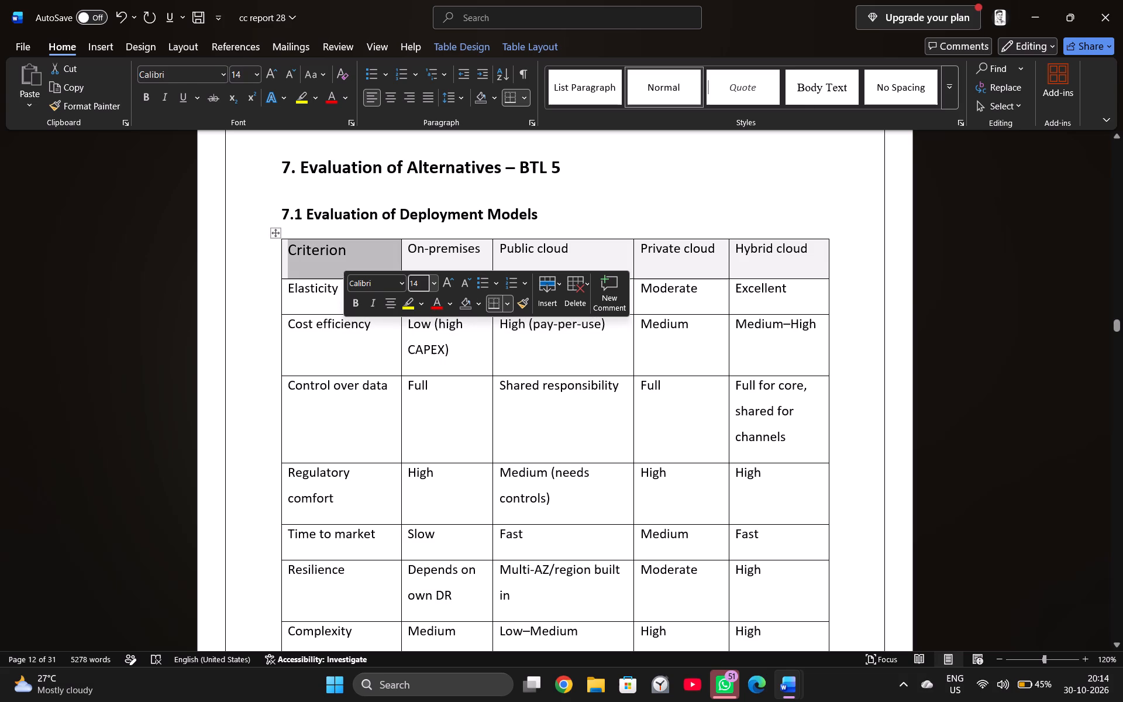
Set the "On-premises" and "Public cloud" header texts in the 7.1 Evaluation of Deployment Models table to font size 14.
left_click(416, 255)
left_click_drag(412, 256, 470, 261)
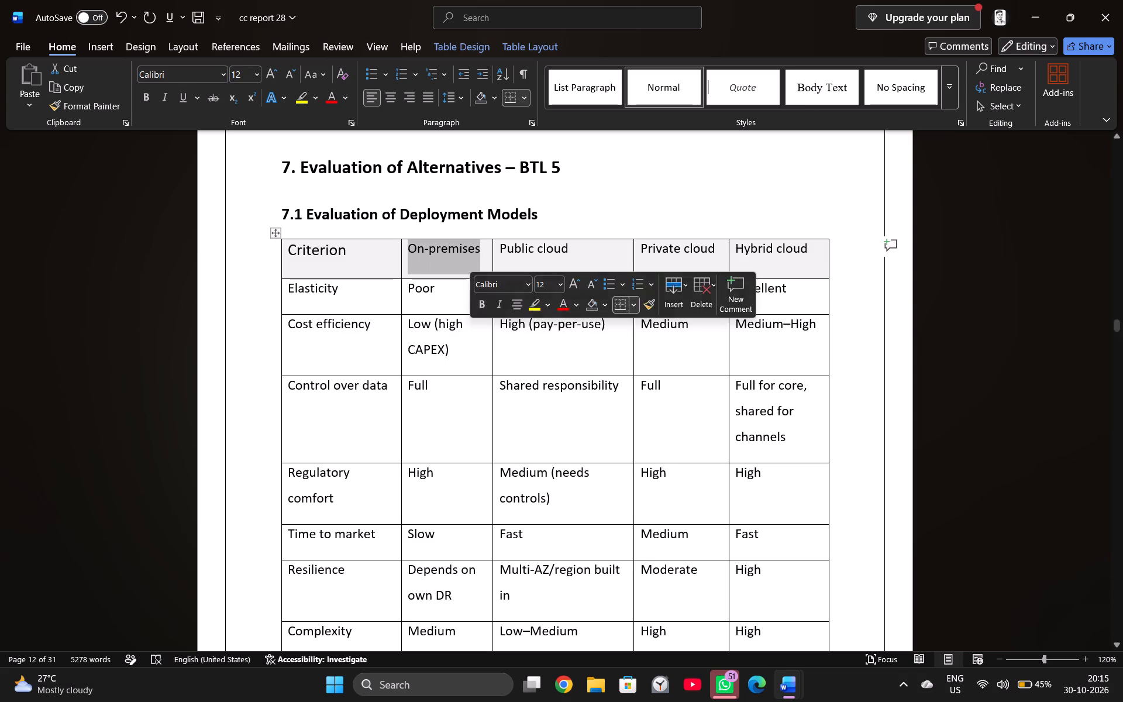
left_click(555, 288)
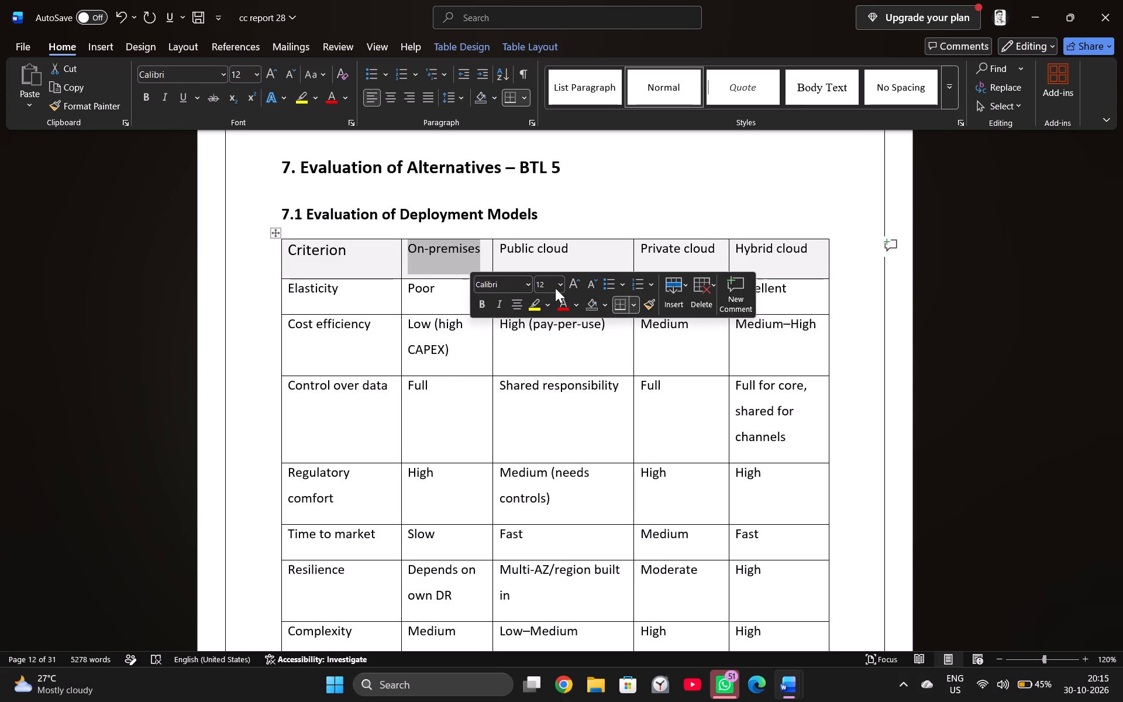
left_click(561, 286)
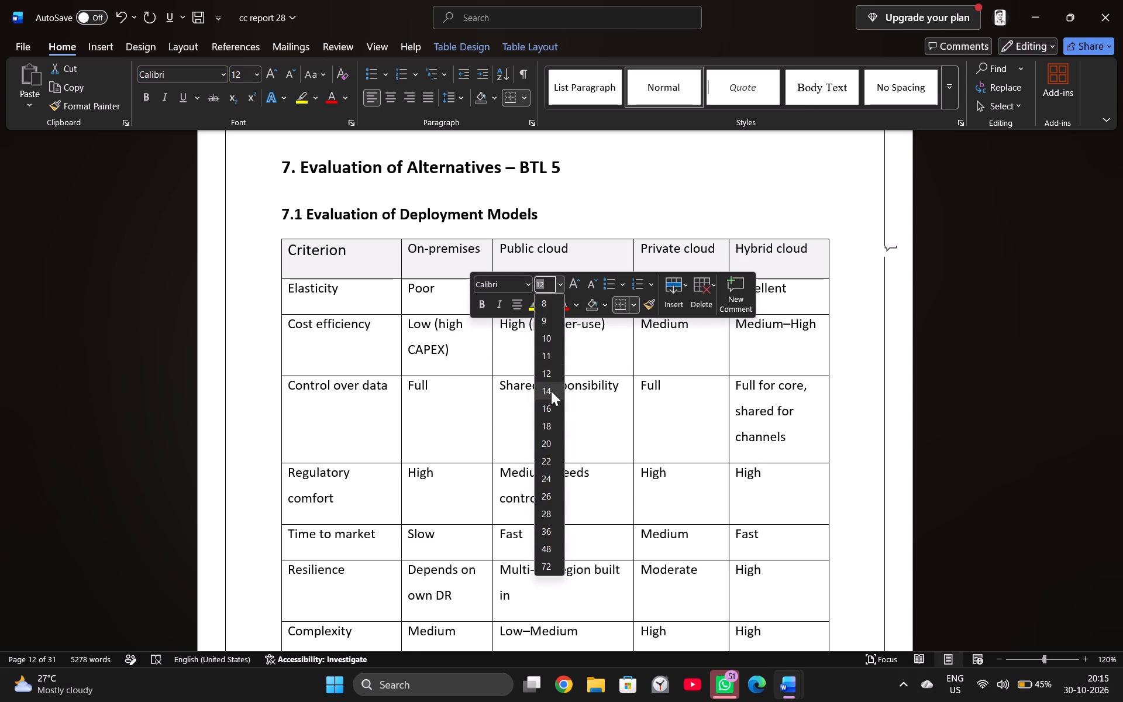
left_click(551, 391)
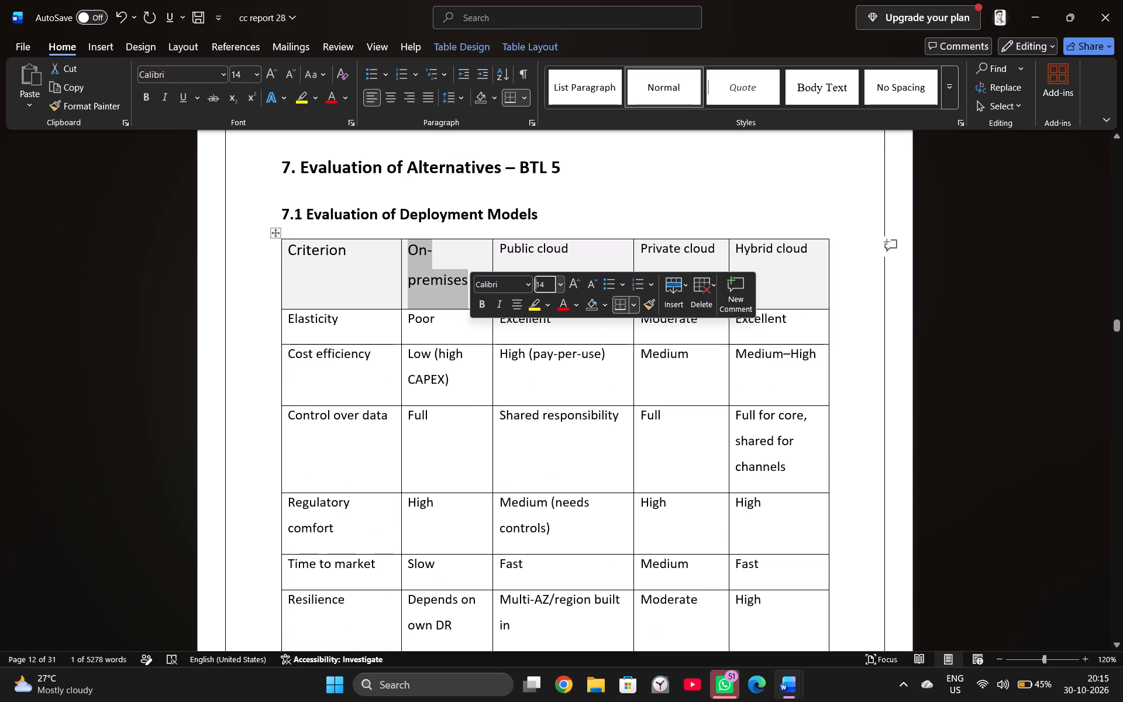
left_click(990, 356)
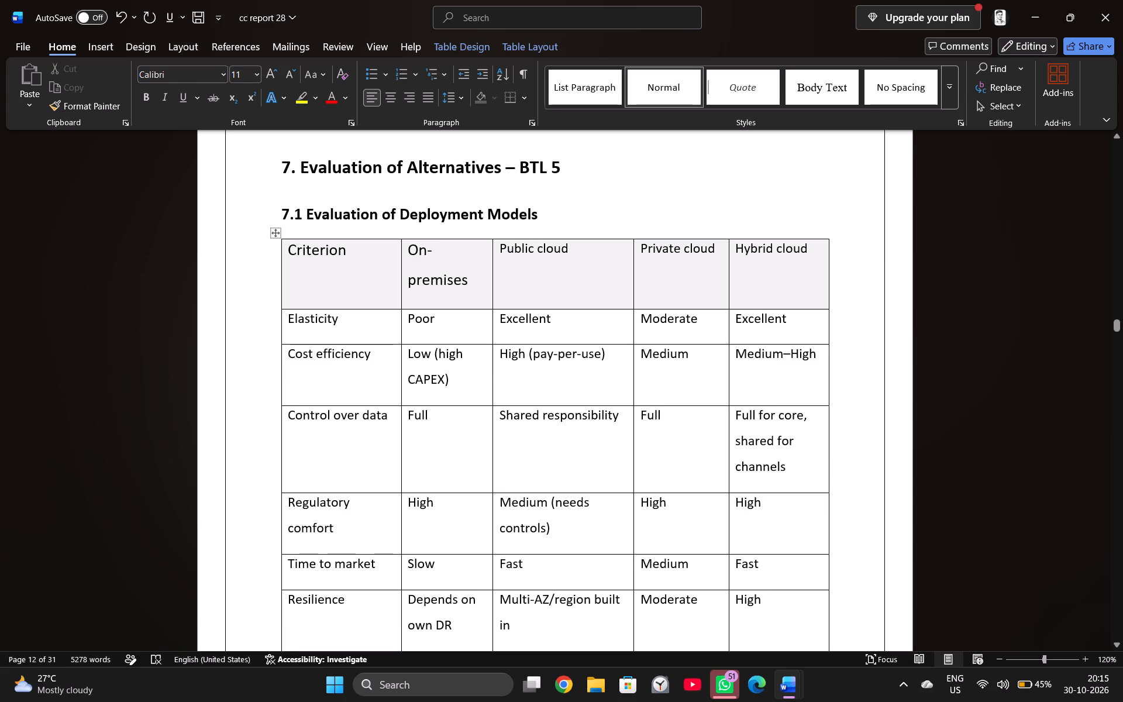
left_click_drag(500, 248, 573, 260)
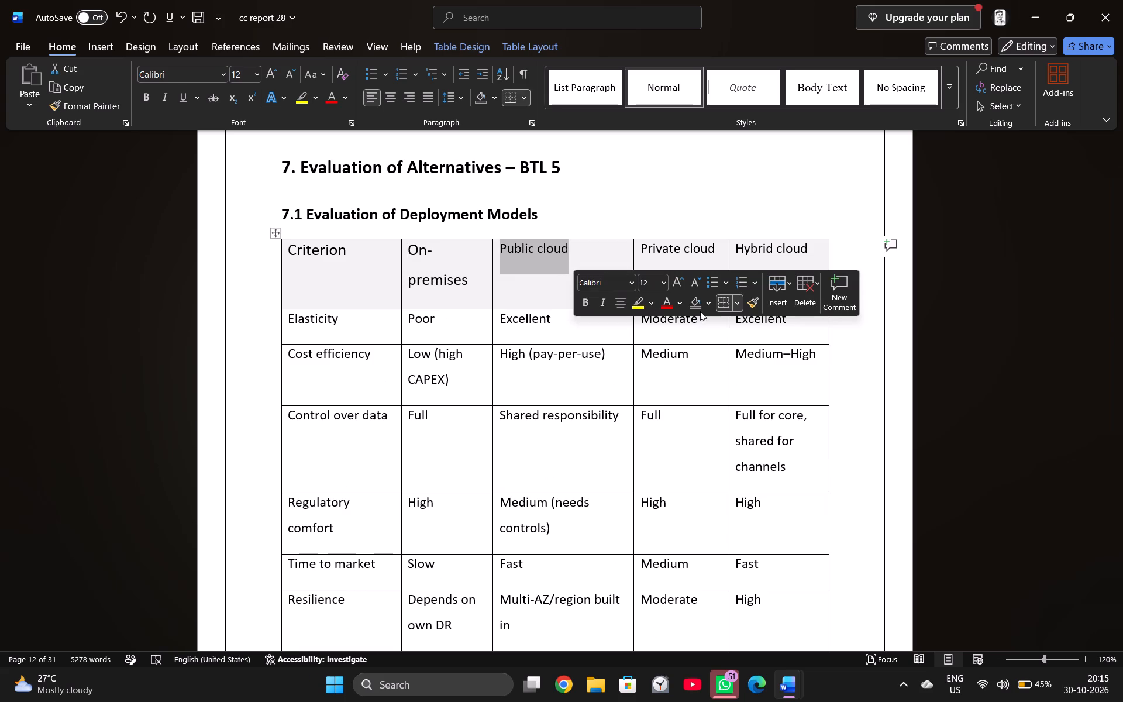
left_click(667, 282)
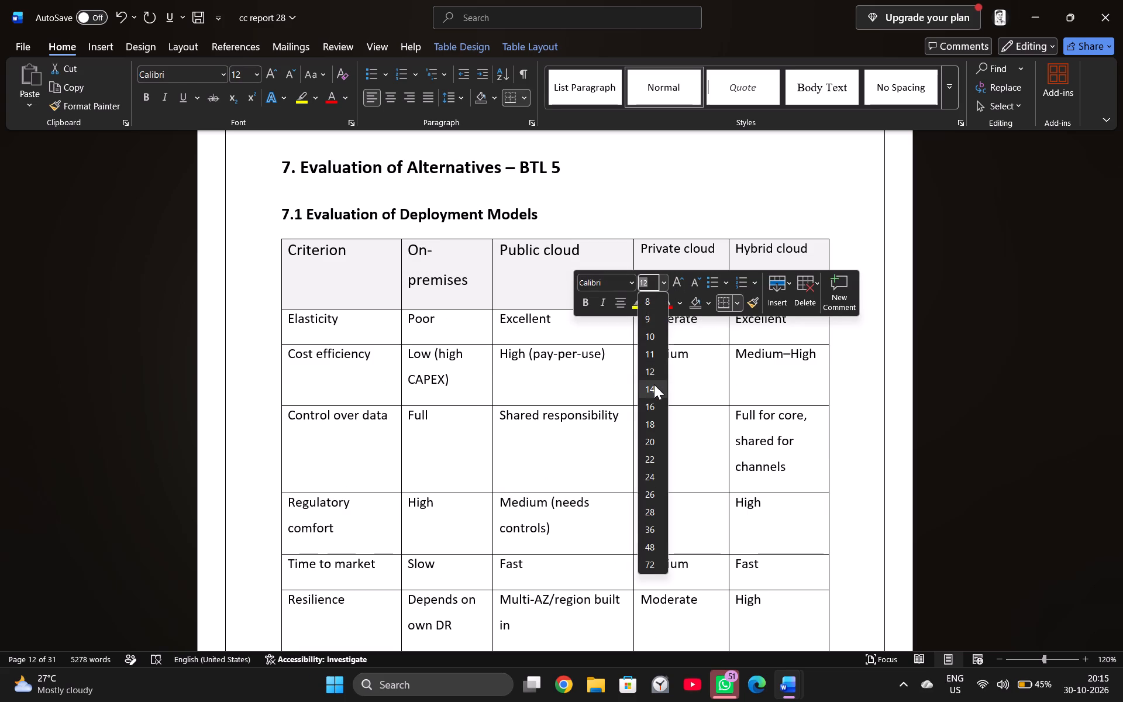
left_click(654, 384)
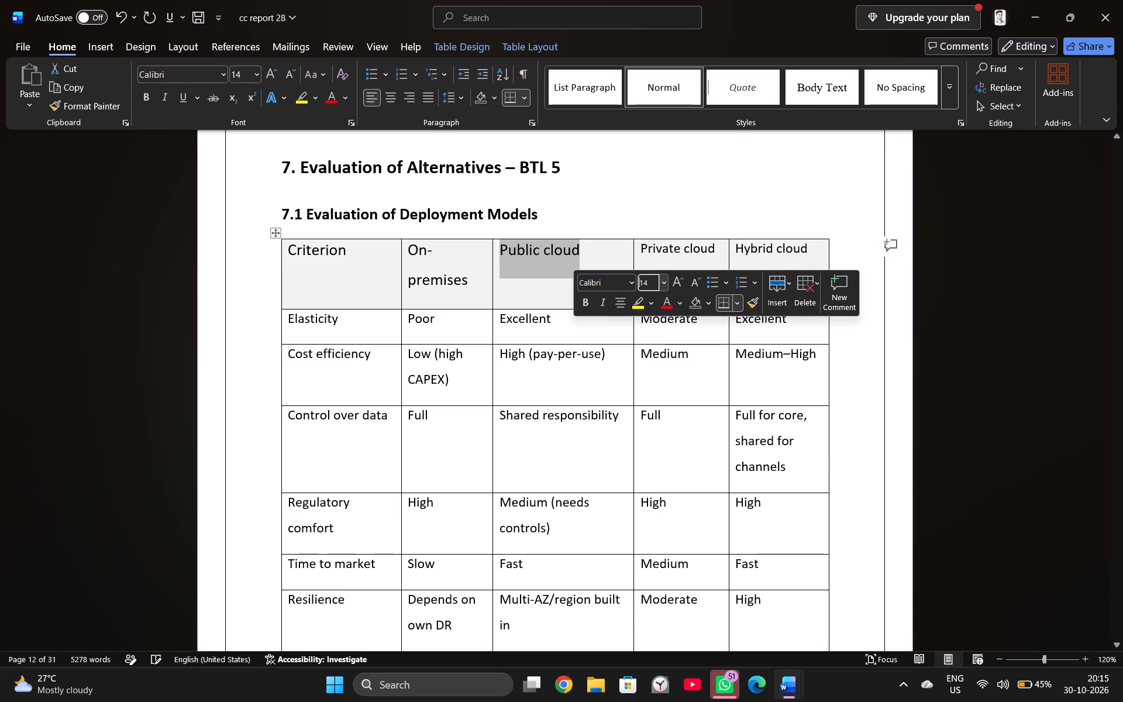
Set the "Private cloud" and "Hybrid cloud" header texts in the 7.1 Evaluation of Deployment Models table to font size 14.
left_click_drag(642, 248, 698, 253)
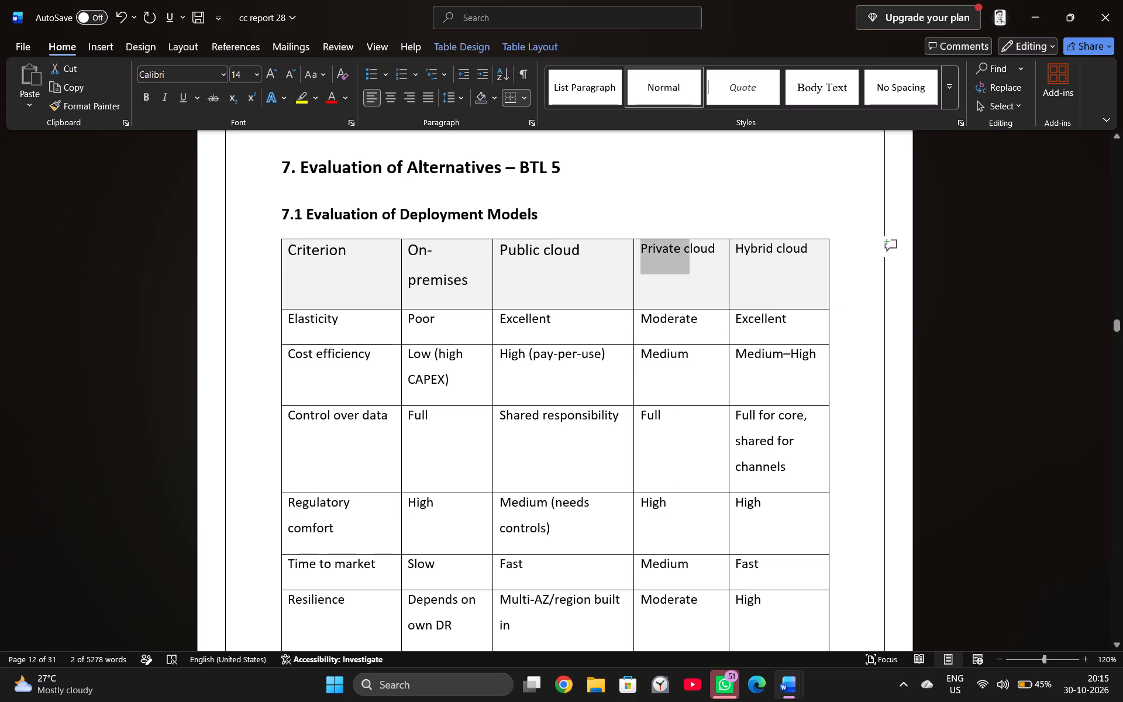
left_click_drag(698, 253, 718, 258)
left_click(805, 284)
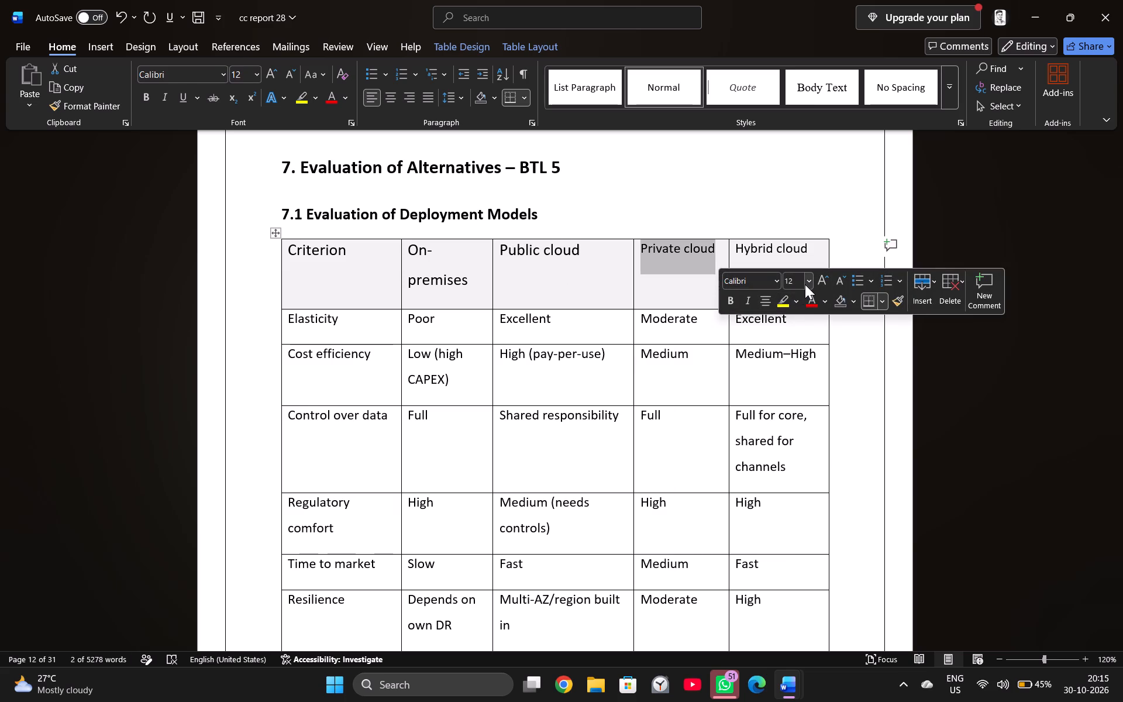
left_click(798, 386)
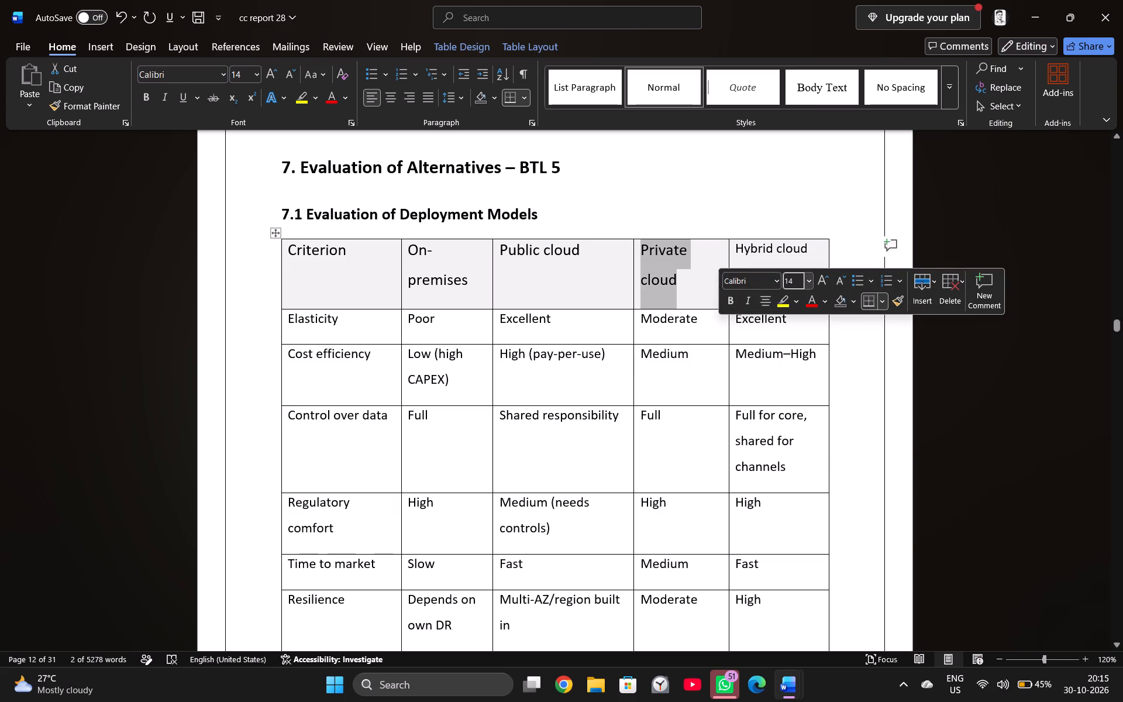
left_click_drag(736, 248, 798, 257)
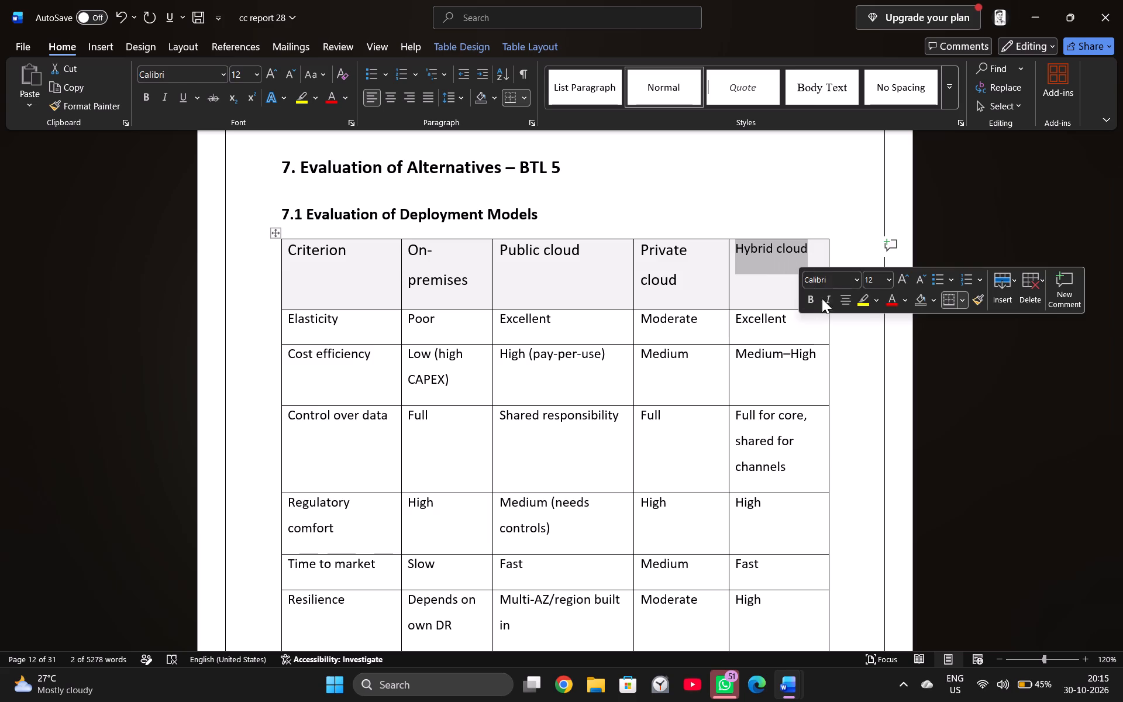
left_click(884, 280)
left_click(886, 280)
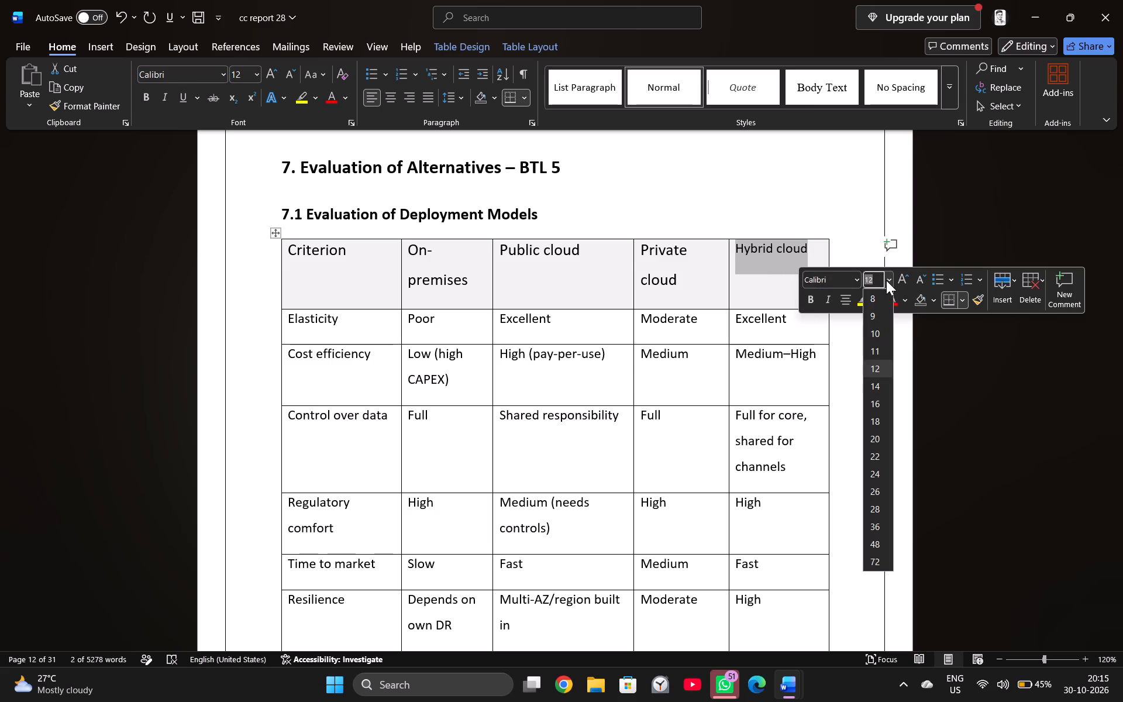
left_click(883, 382)
left_click(790, 199)
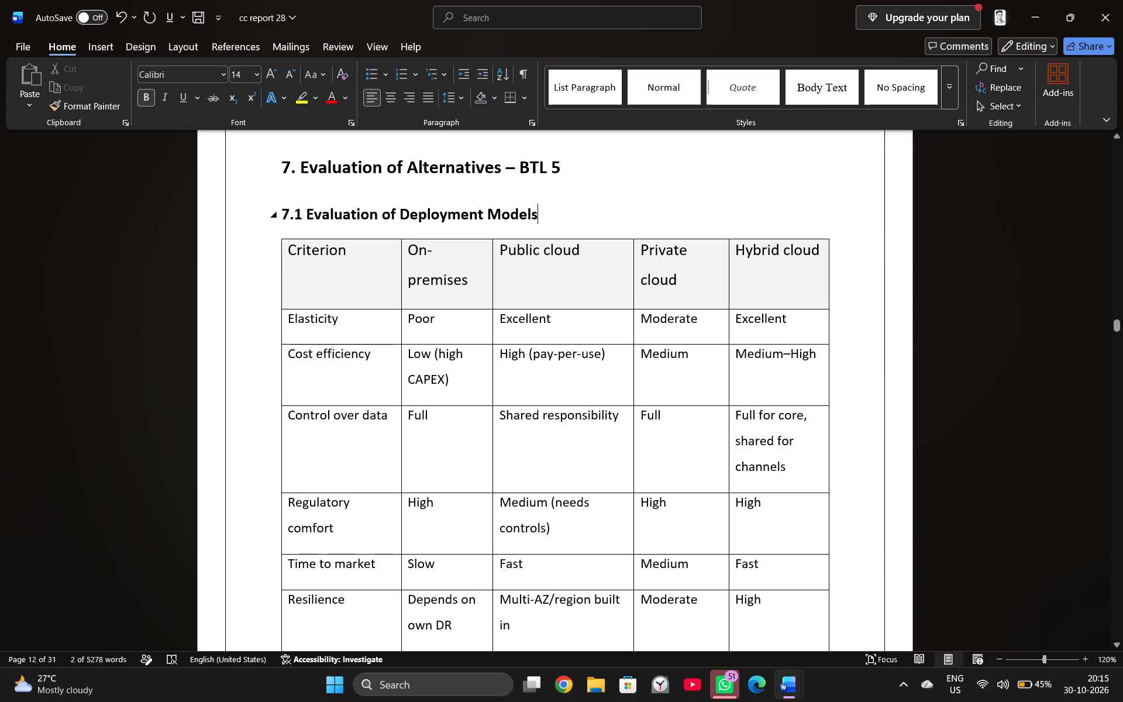
Set the "Parameter" header text in the Illustrative capacity comparison table to font size 14.
scroll(677, 452, "up", 19)
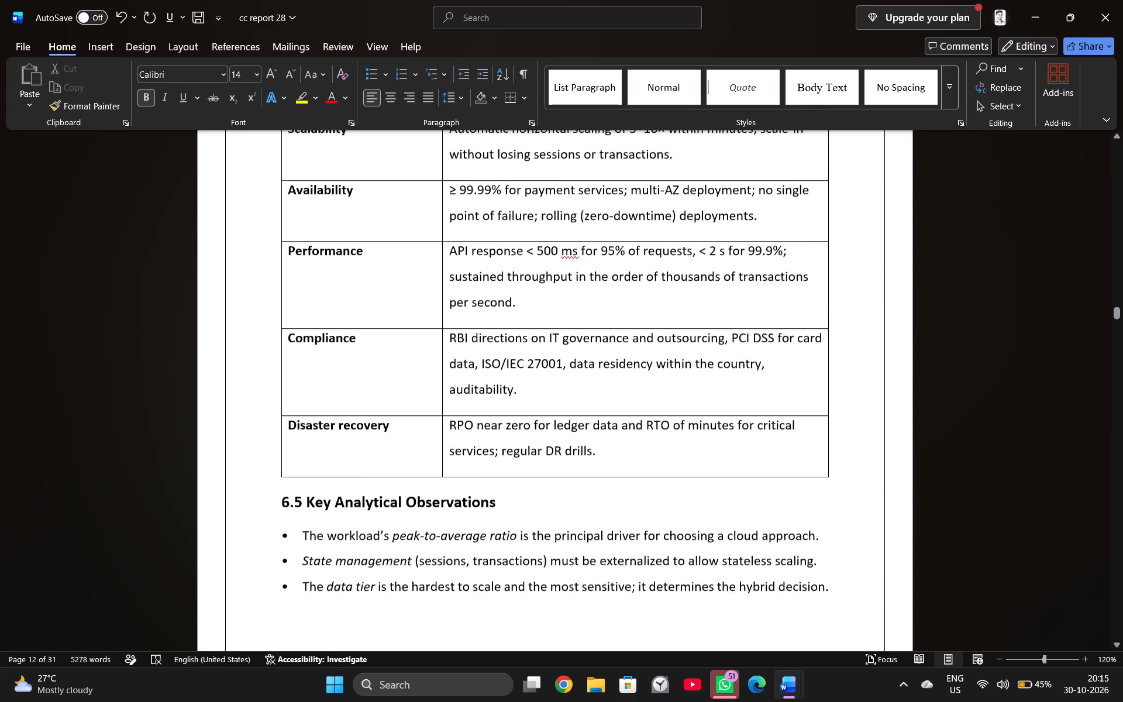
scroll(677, 461, "up", 10)
scroll(680, 470, "up", 11)
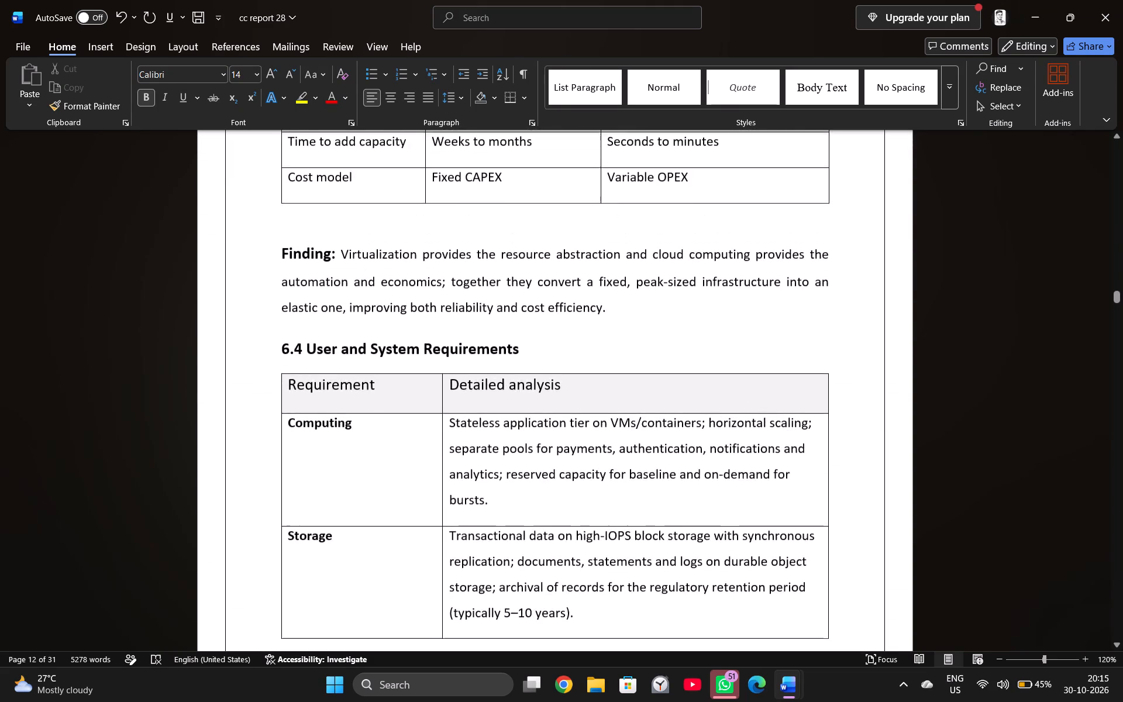
scroll(681, 470, "up", 14)
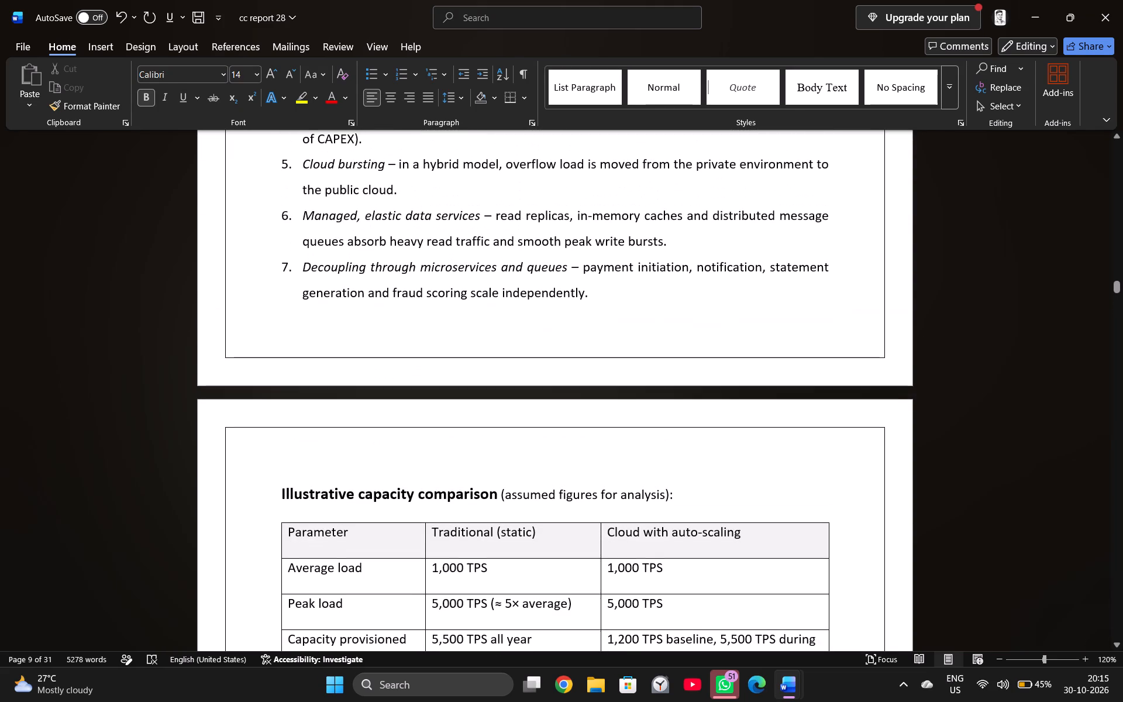
left_click_drag(292, 531, 373, 535)
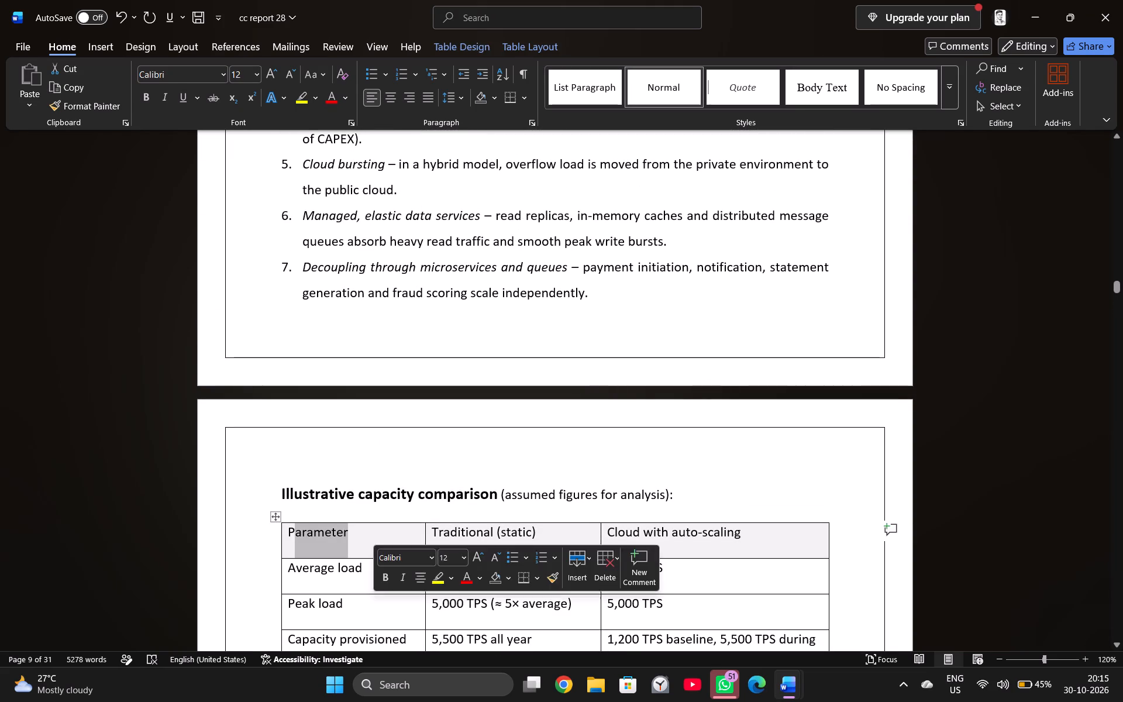
left_click(323, 528)
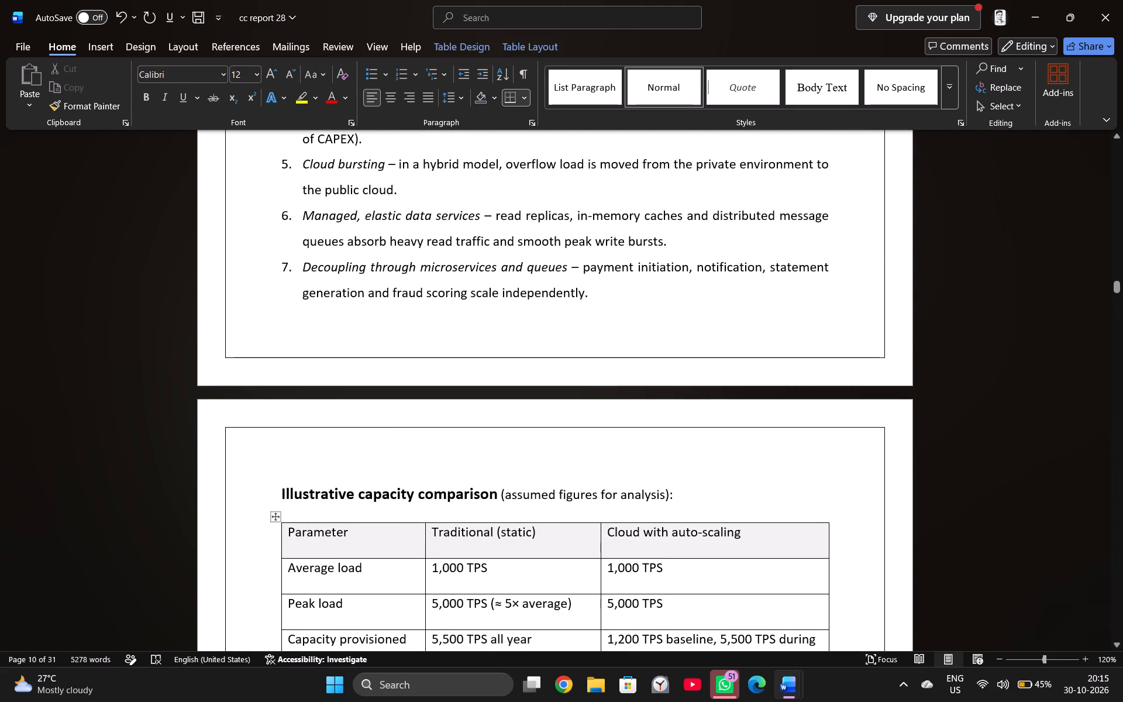
left_click_drag(288, 532, 376, 522)
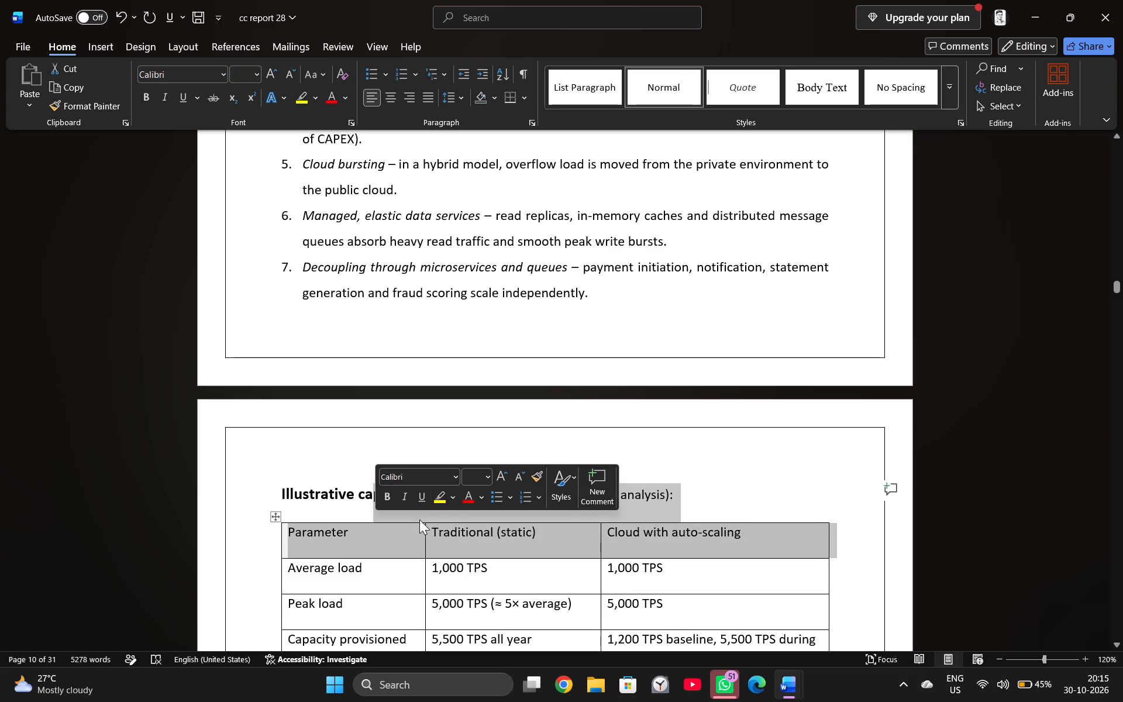
left_click_drag(273, 406, 277, 424)
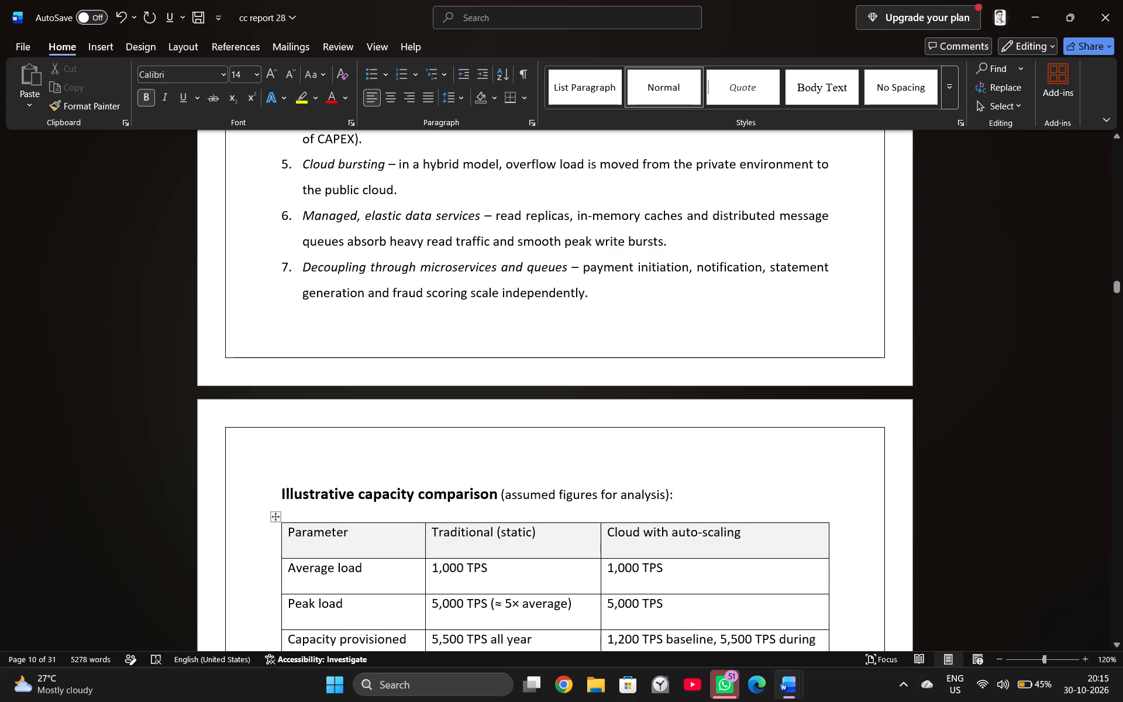
left_click_drag(287, 532, 309, 531)
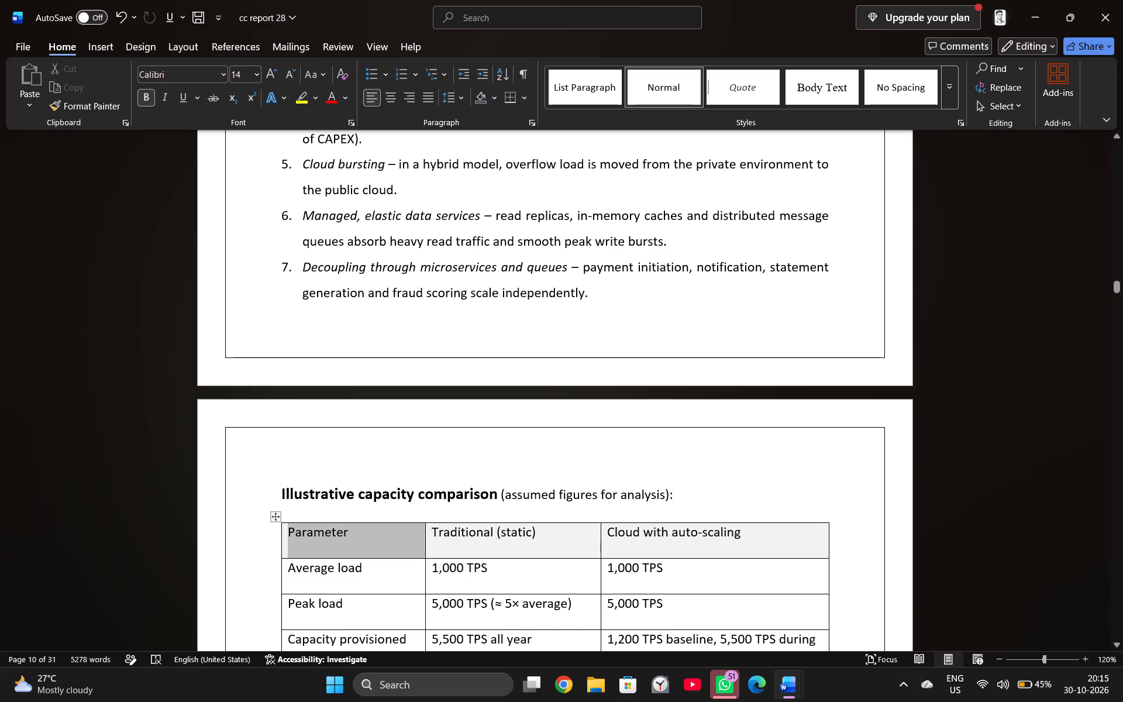
left_click_drag(309, 531, 330, 532)
left_click(413, 555)
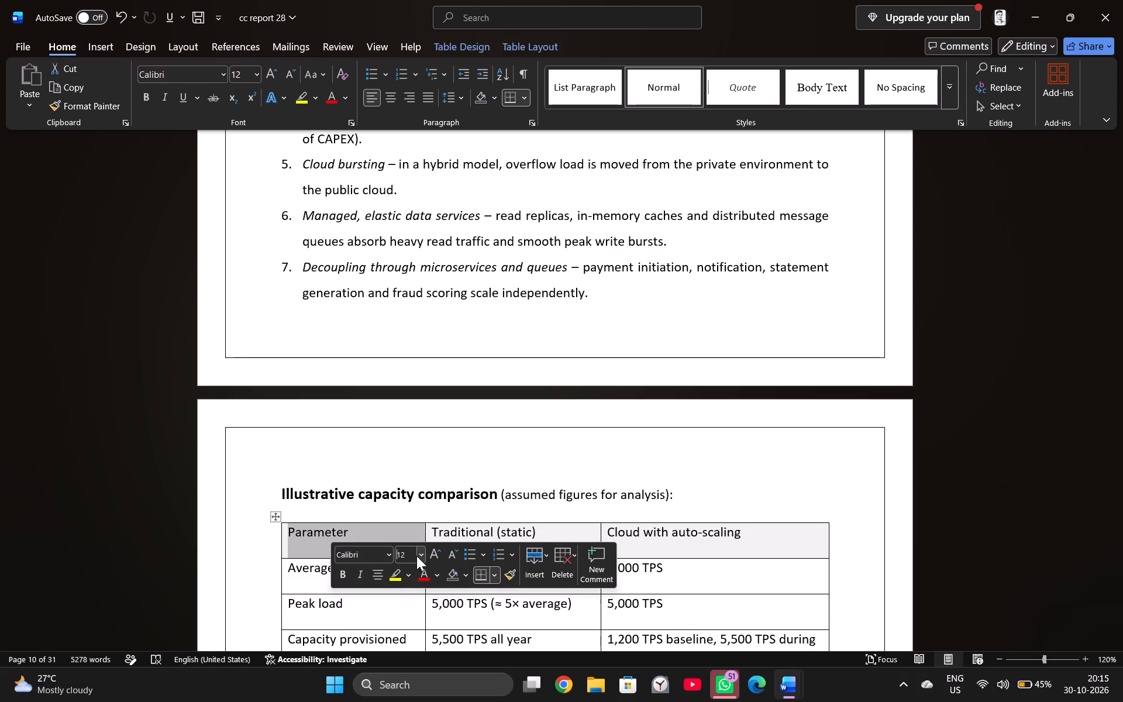
left_click(419, 556)
left_click(406, 357)
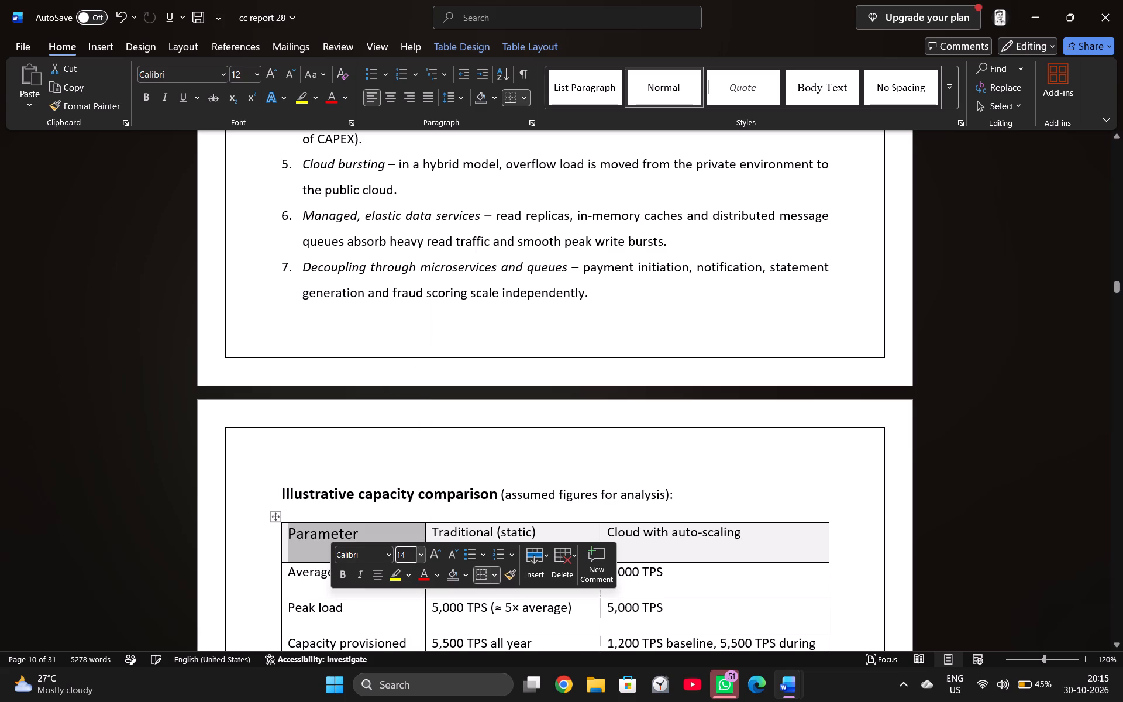
Open the font size choices for the "Traditional (static)" header text in the Illustrative capacity comparison table.
left_click(456, 531)
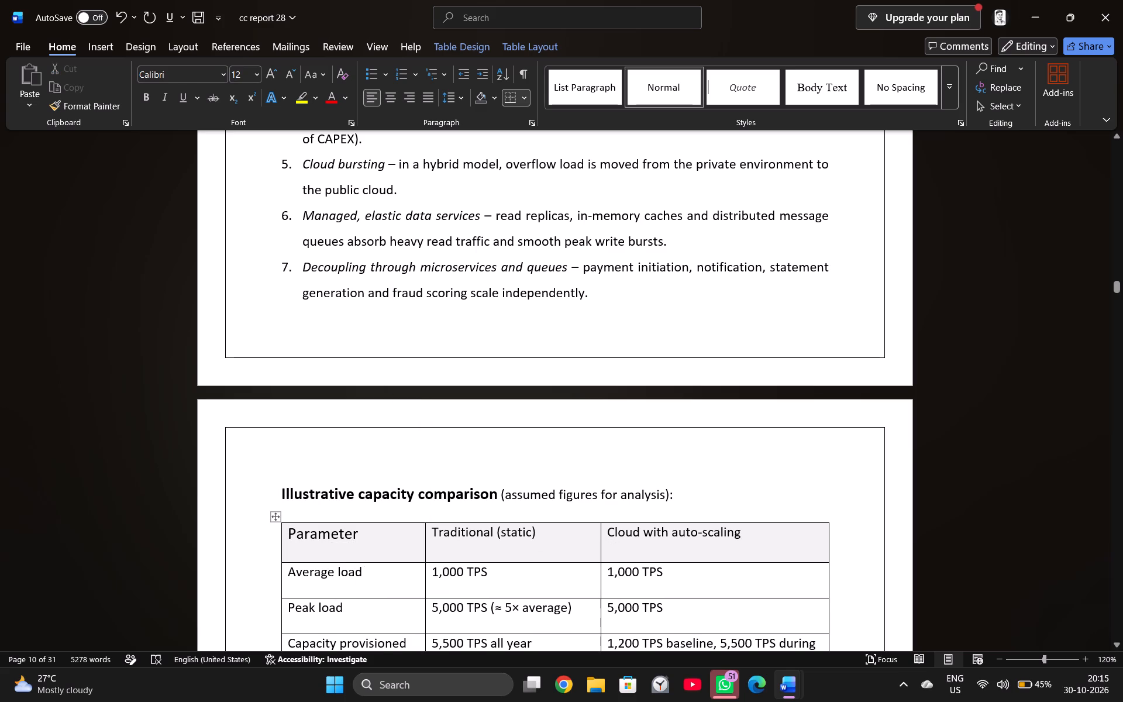
left_click_drag(431, 531, 518, 536)
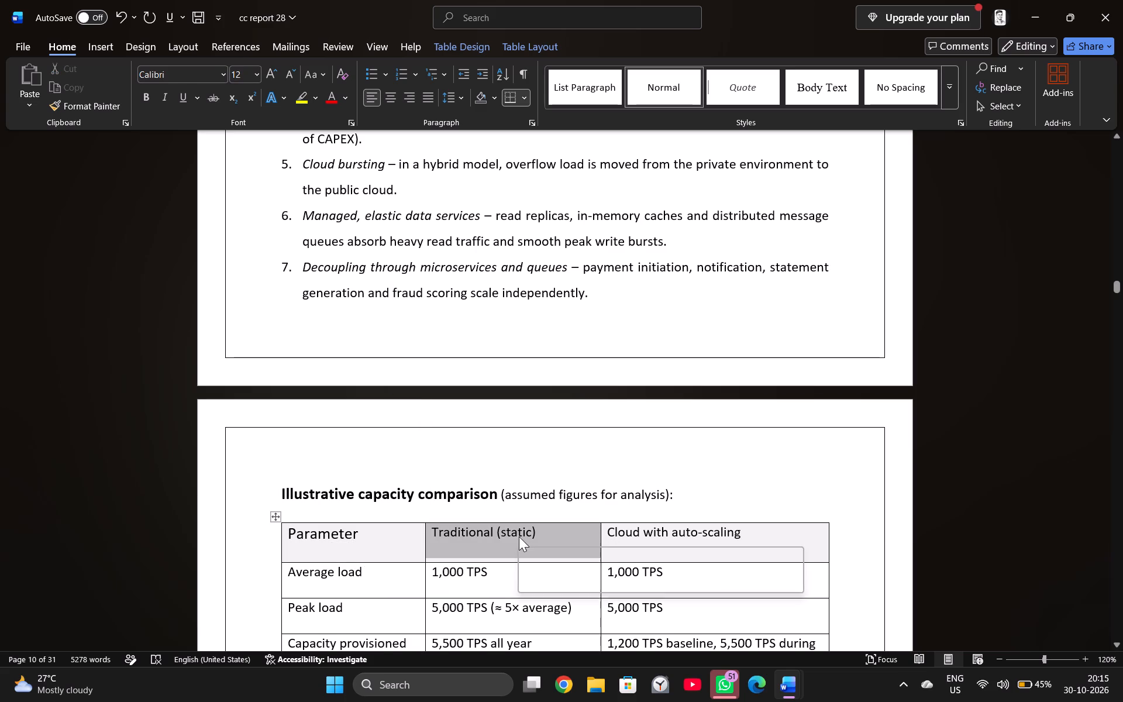
left_click(604, 558)
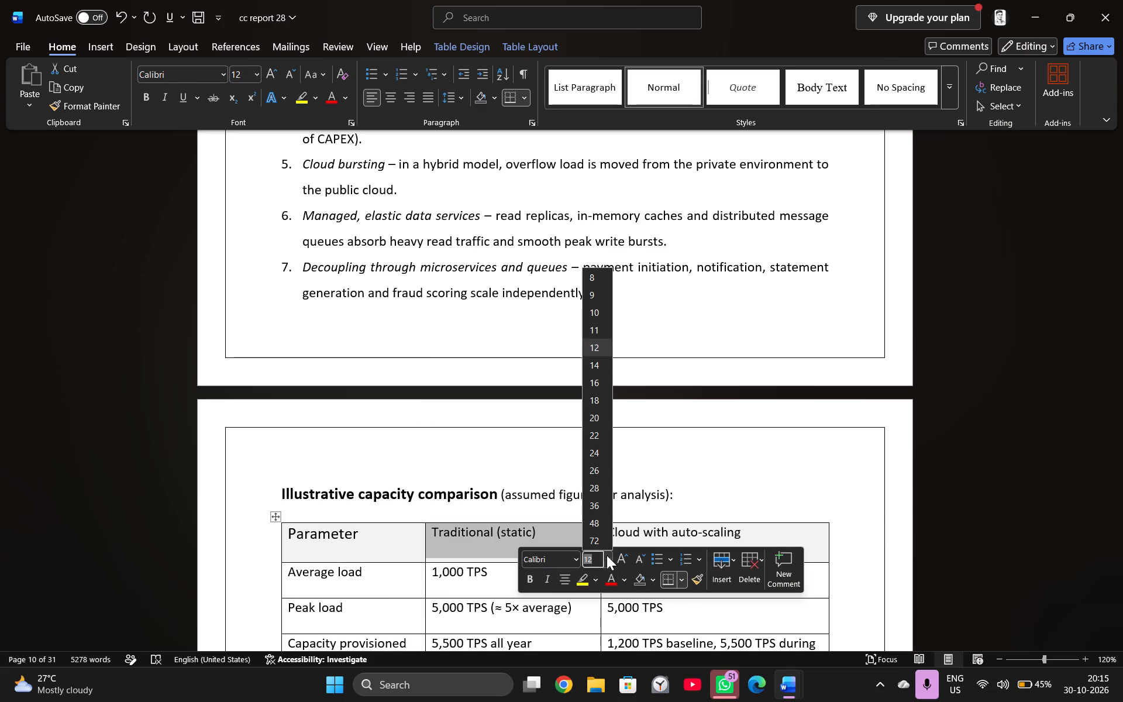
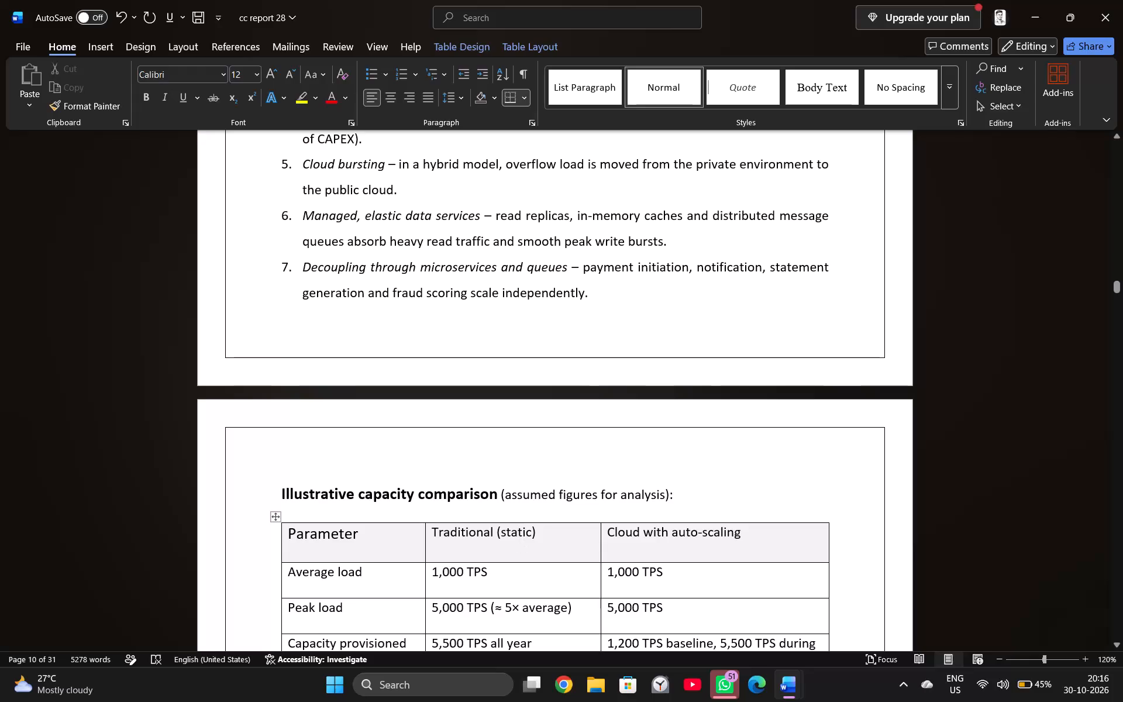
Select the header text "Traditional (static)" in the illustrative capacity comparison table.
left_click_drag(433, 532, 526, 546)
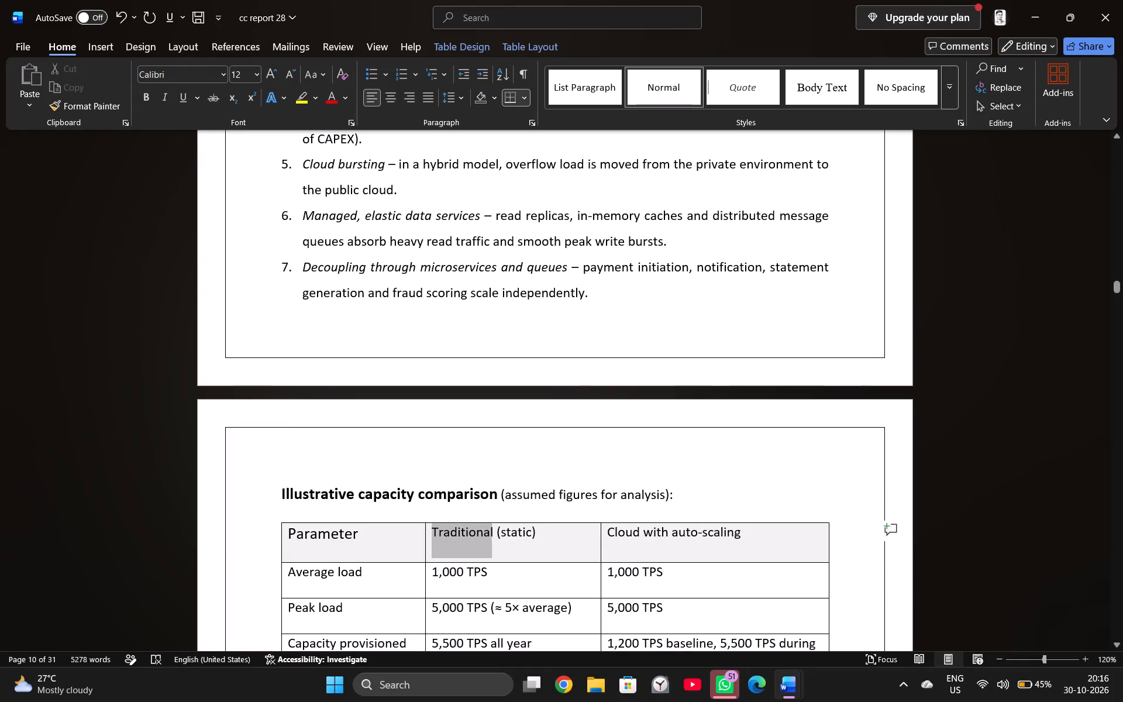
left_click_drag(526, 546, 552, 551)
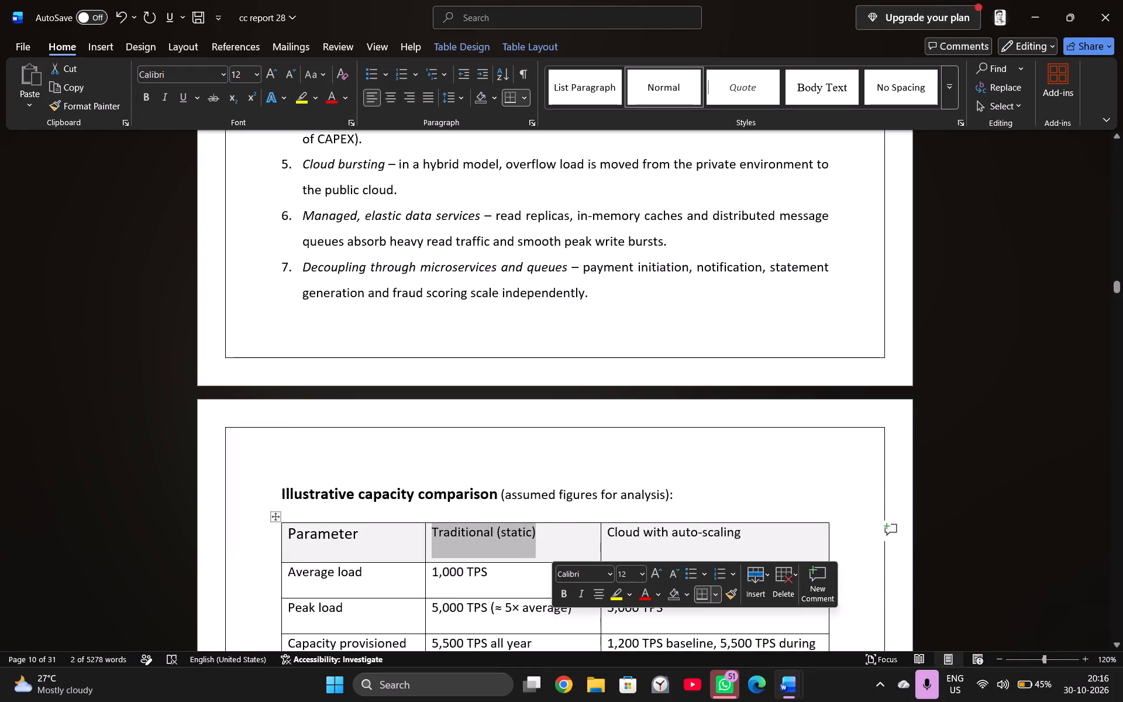
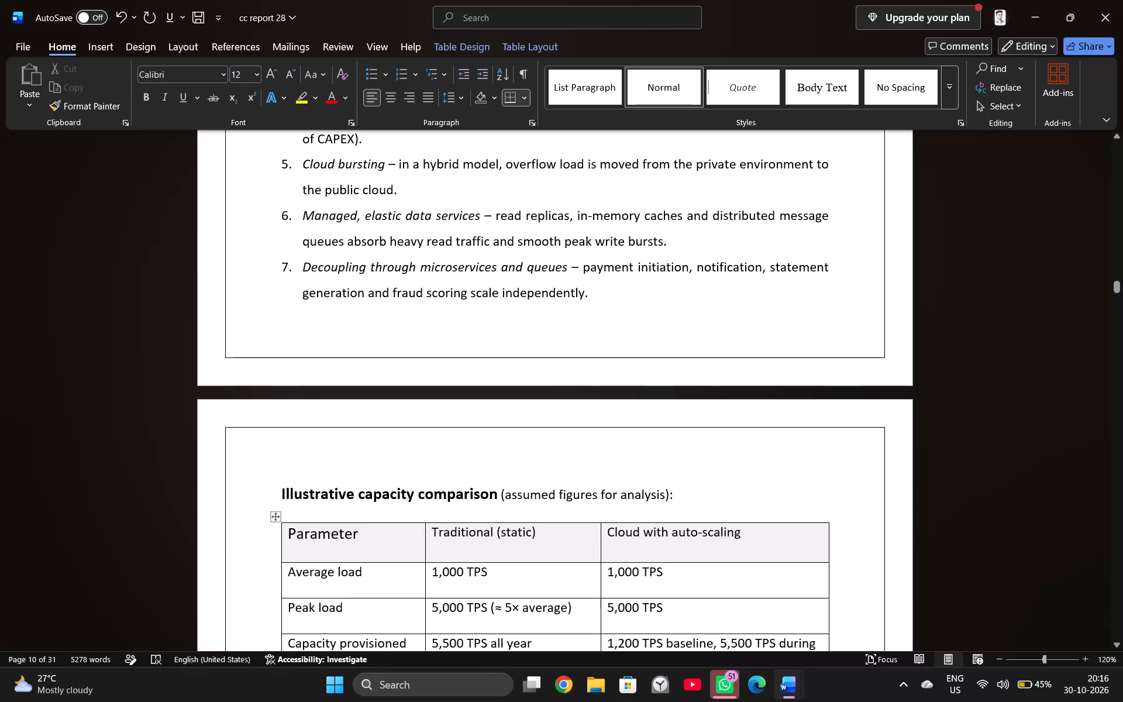
Set the "Traditional (static)" and "Cloud with auto-scaling" headers of the illustrative capacity comparison table to 14 pt.
left_click_drag(432, 531, 553, 536)
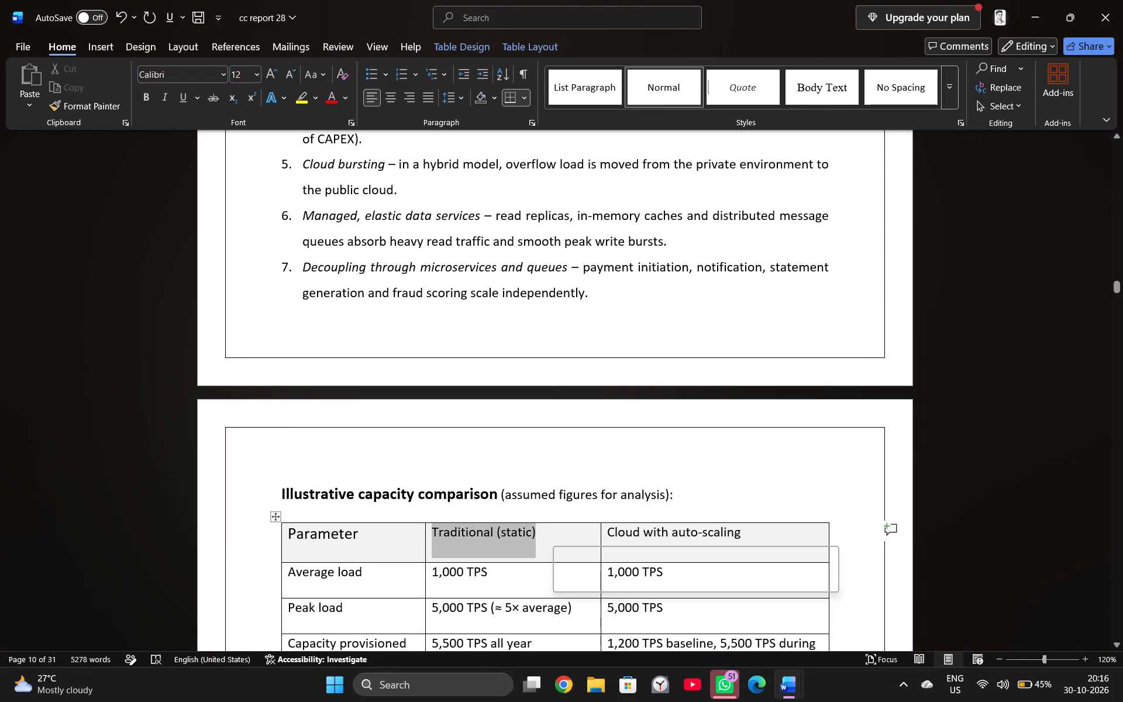
left_click(642, 563)
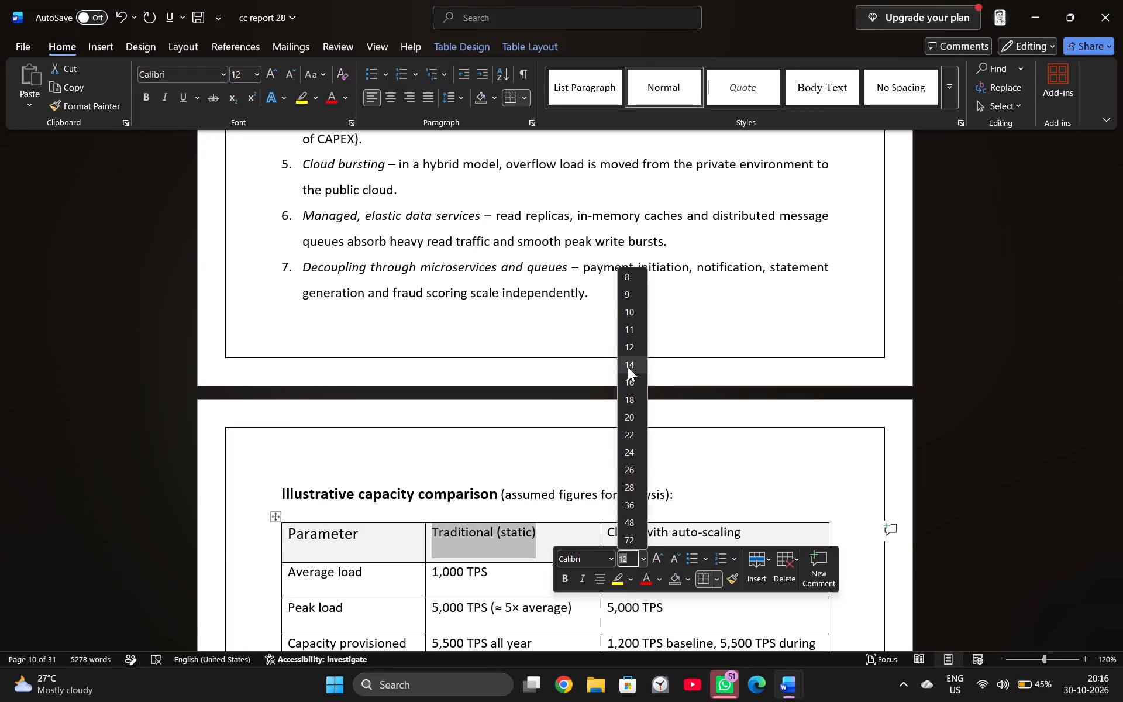
left_click(628, 365)
left_click(623, 538)
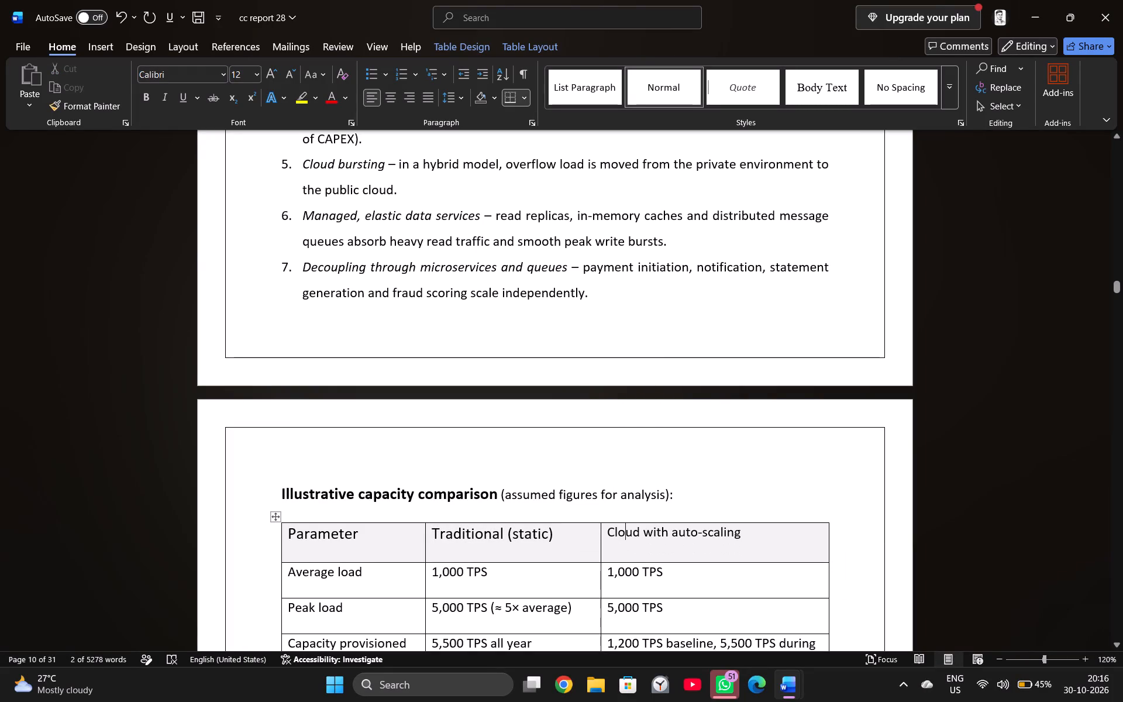
left_click_drag(607, 532, 700, 538)
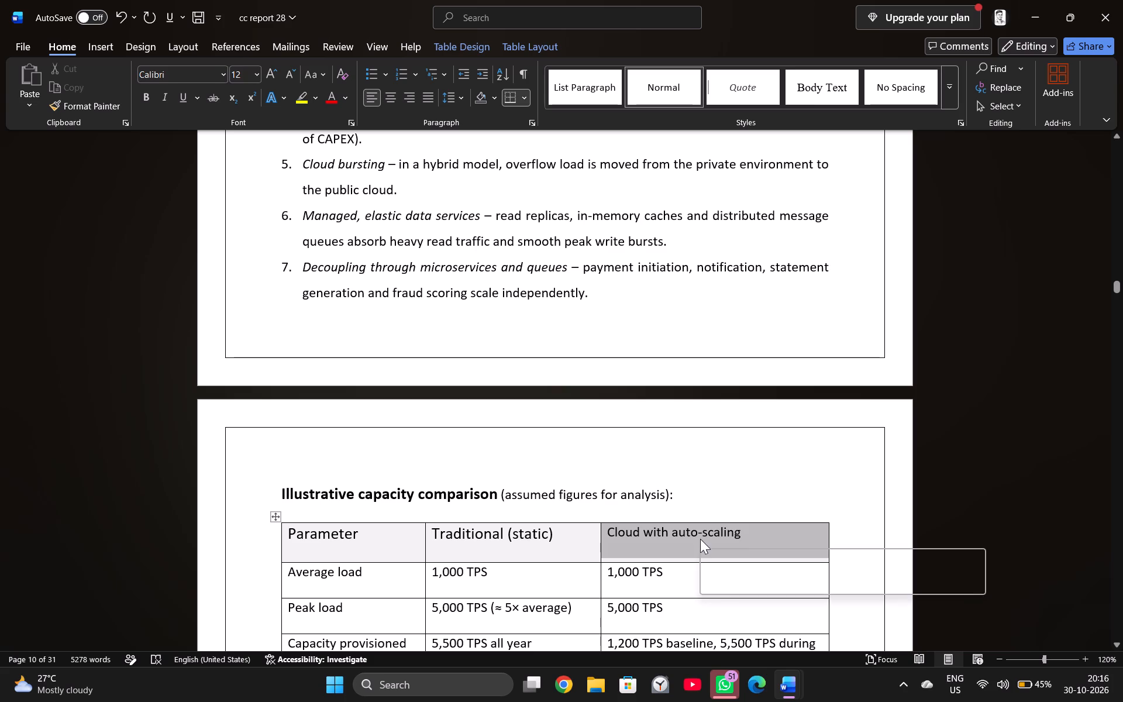
left_click(789, 558)
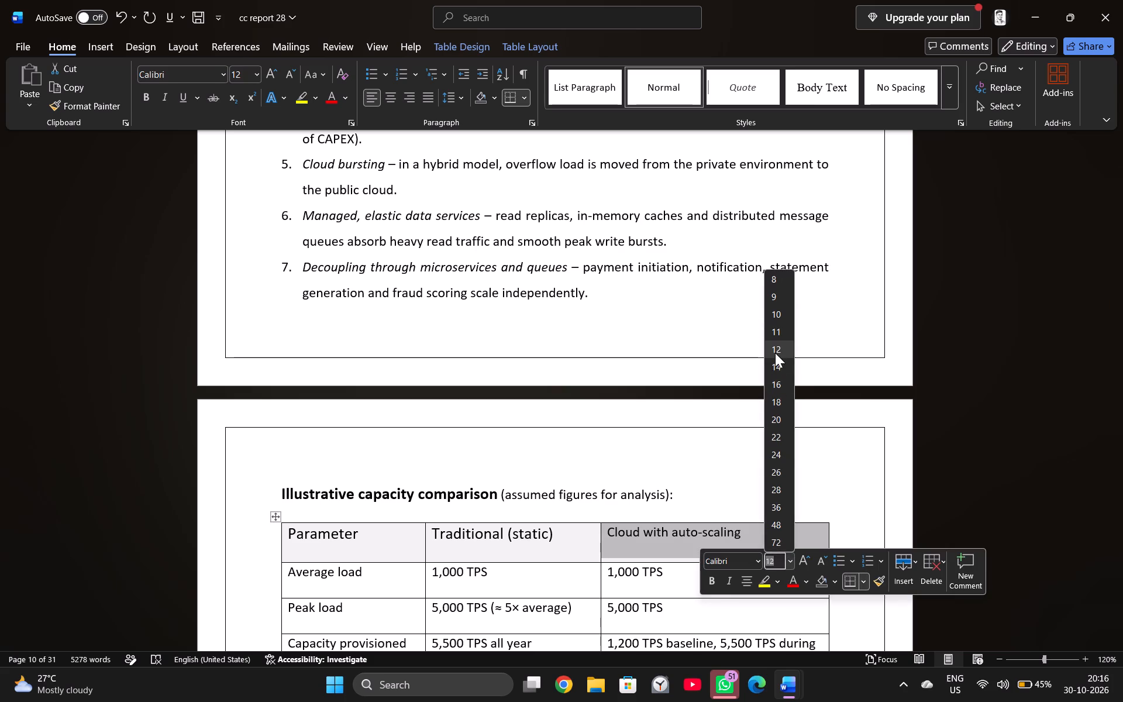
left_click(773, 364)
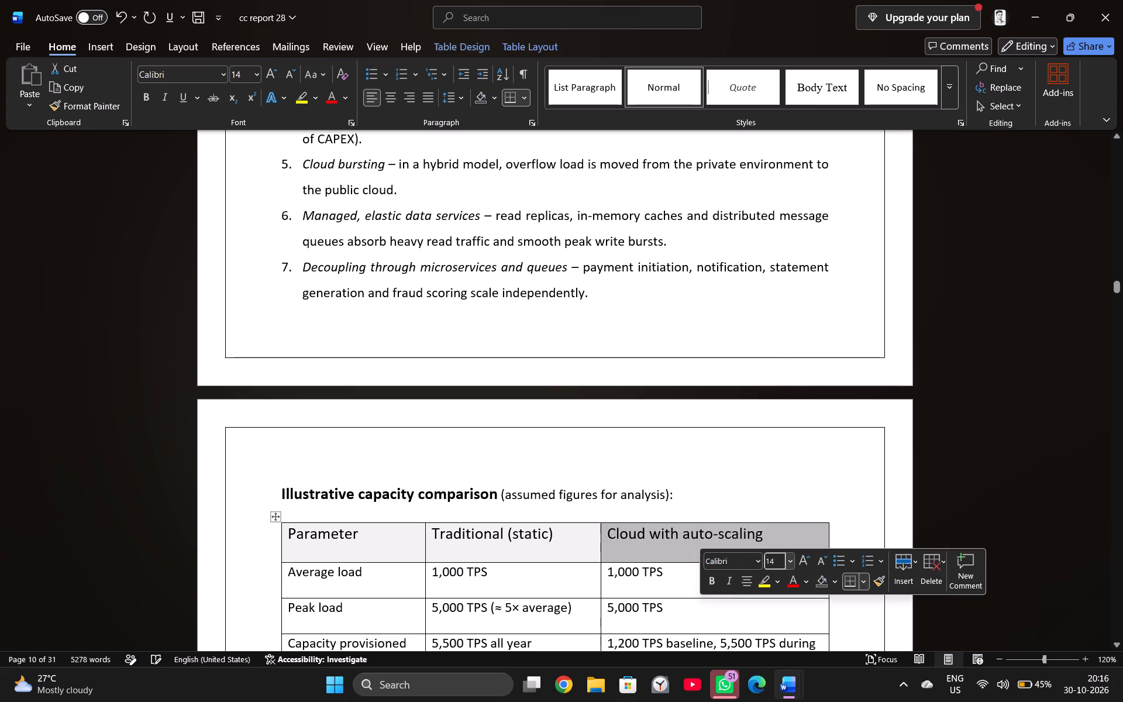
left_click(686, 477)
Set the "Problem" and "Impact" headers of the table in section 6.2 Problems and Limitations to 14 pt.
scroll(549, 436, "up", 15)
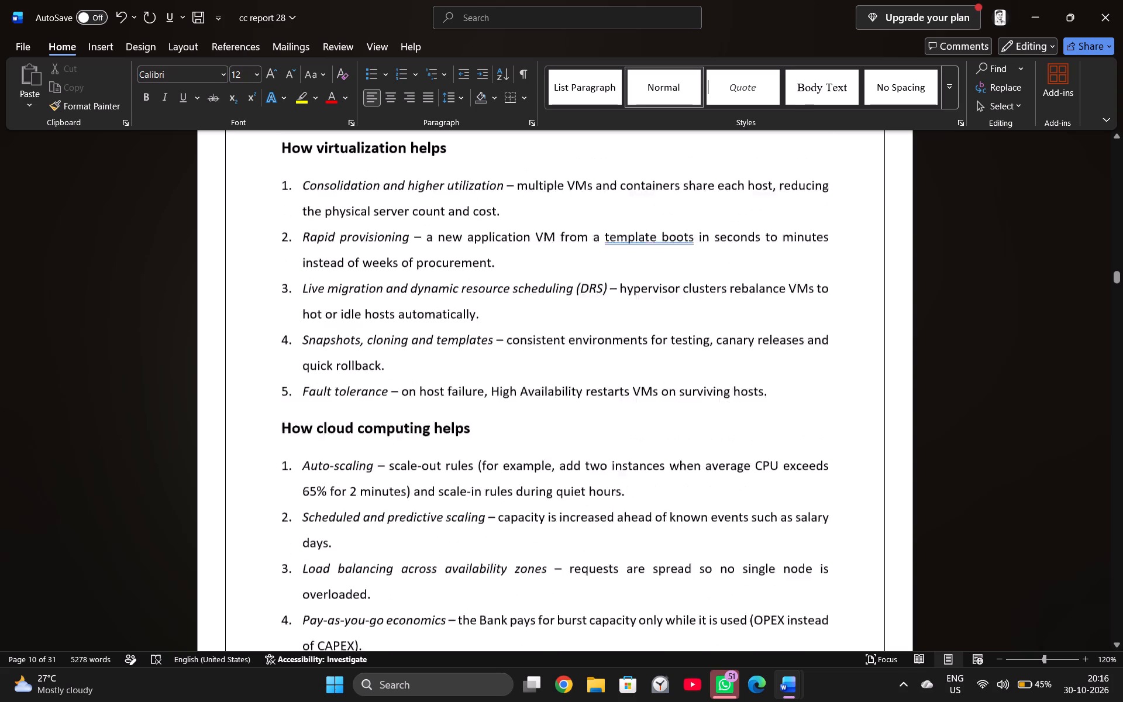
scroll(555, 472, "up", 17)
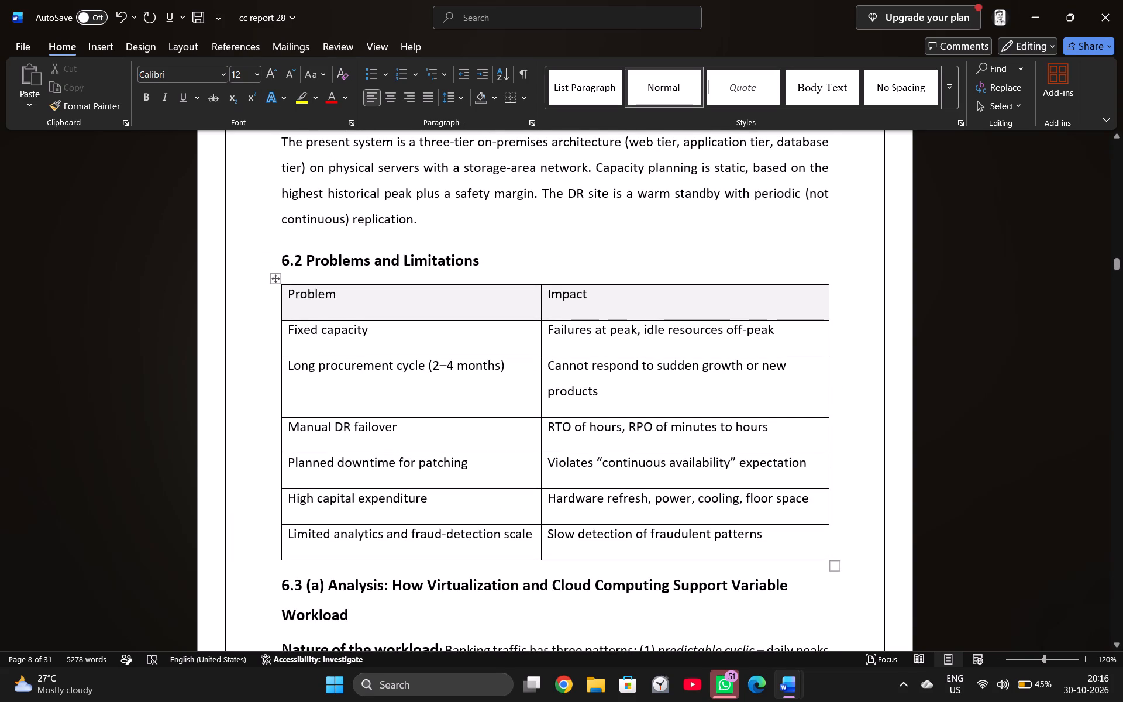
left_click_drag(287, 293, 347, 308)
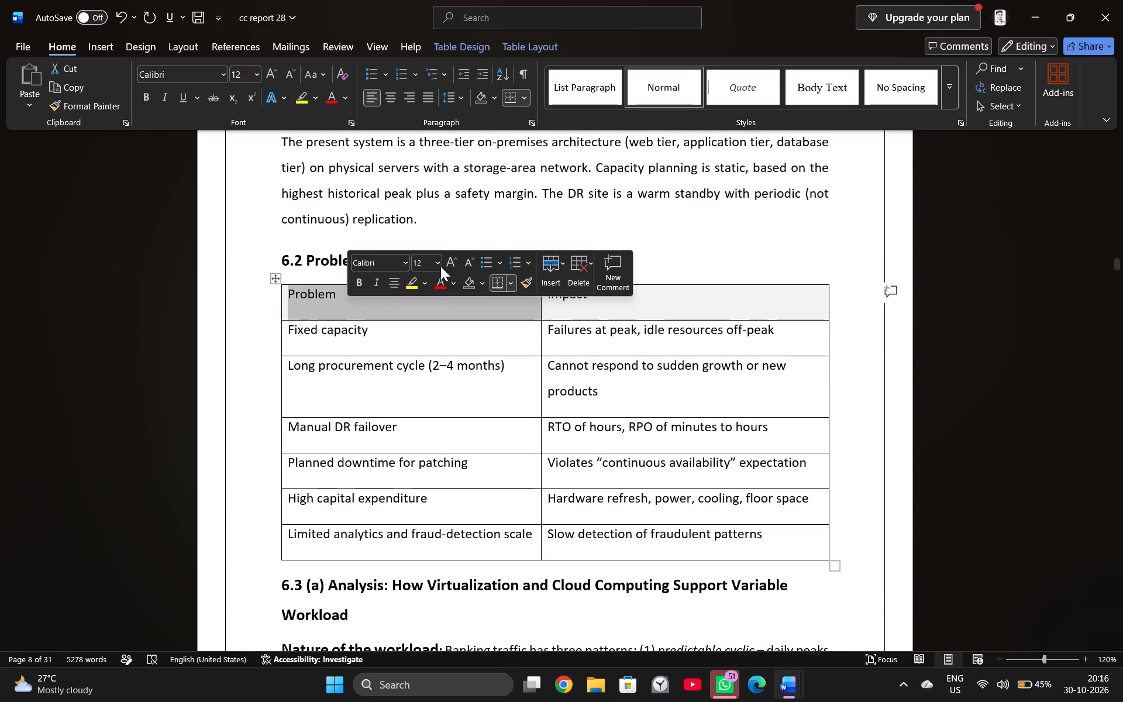
left_click(438, 265)
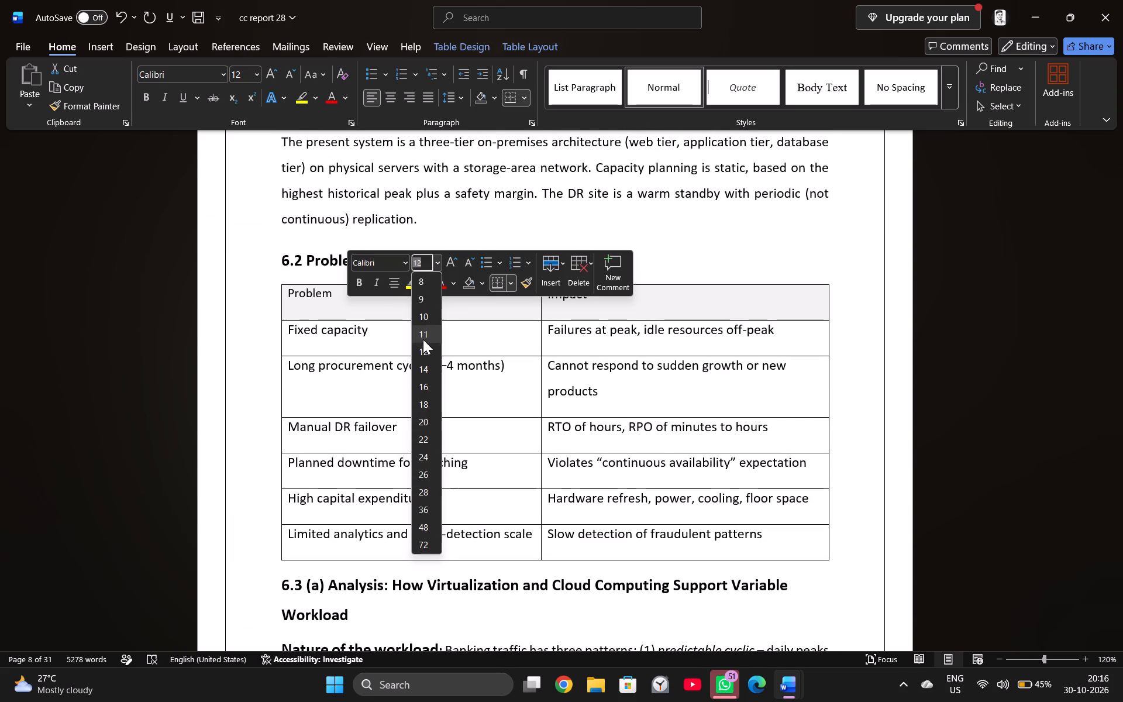
left_click(423, 362)
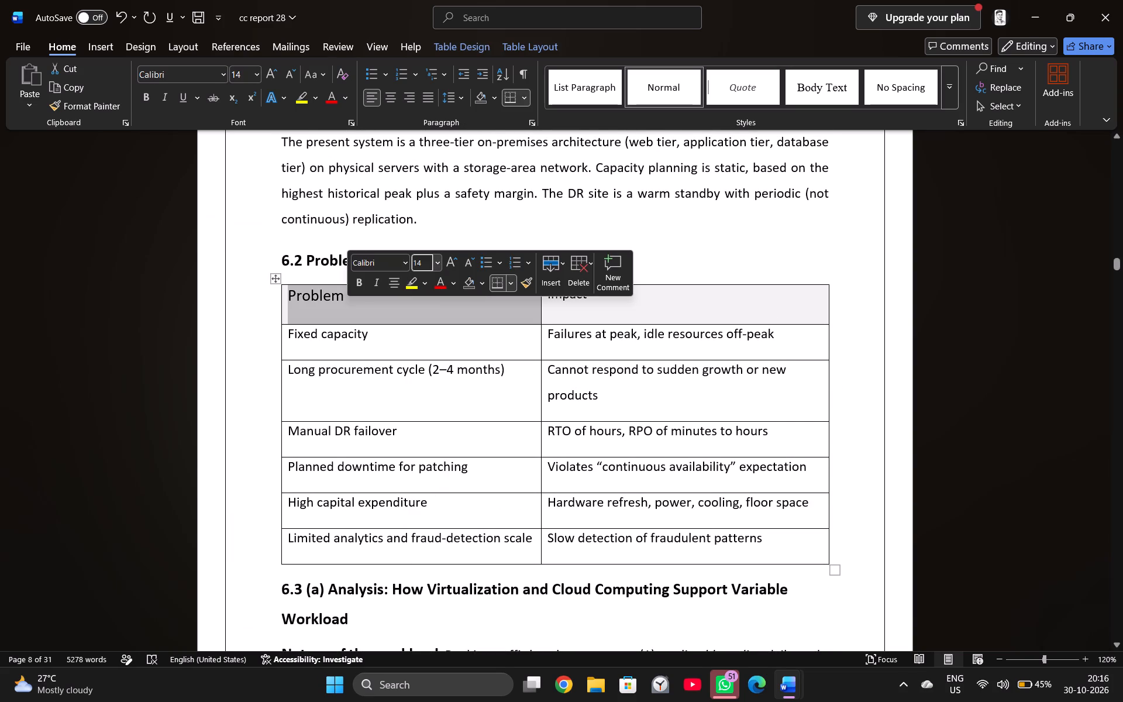
left_click(585, 307)
left_click_drag(546, 294, 550, 295)
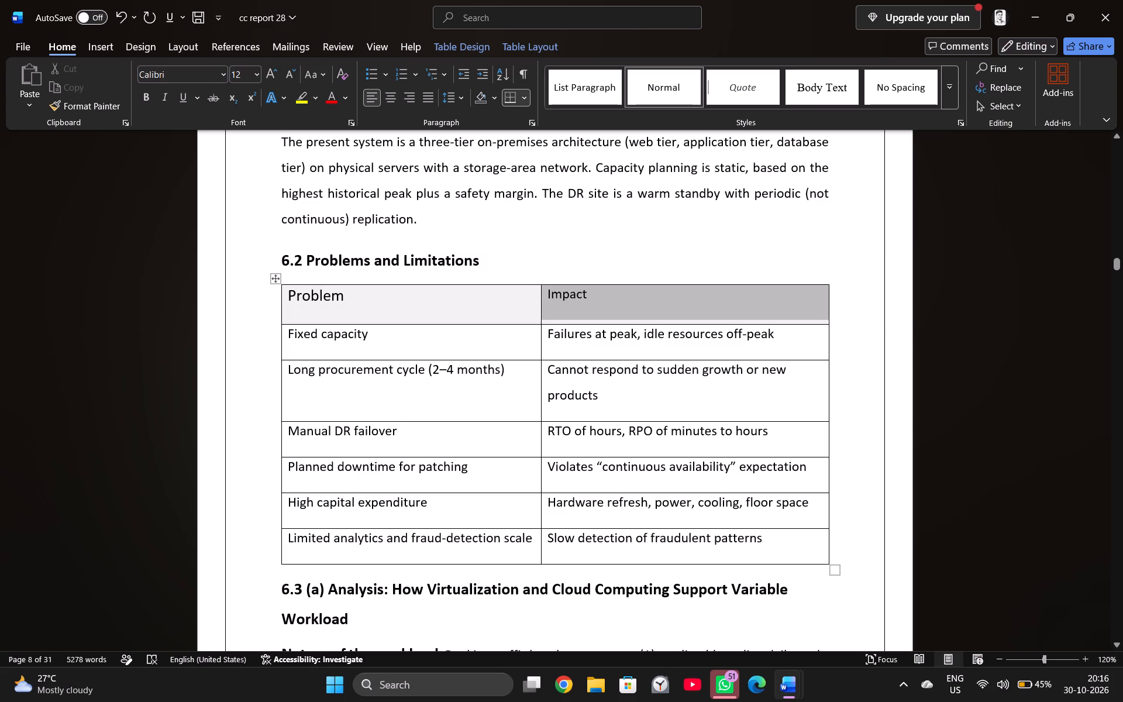
left_click_drag(550, 295, 597, 312)
left_click(681, 336)
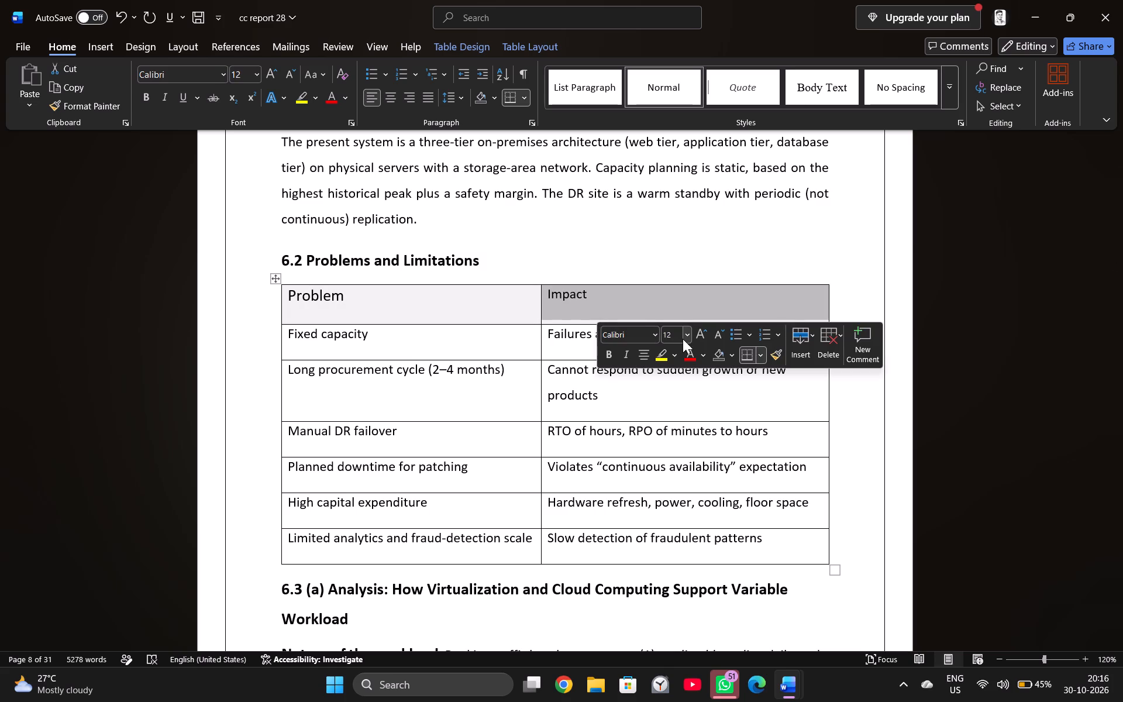
left_click(688, 341)
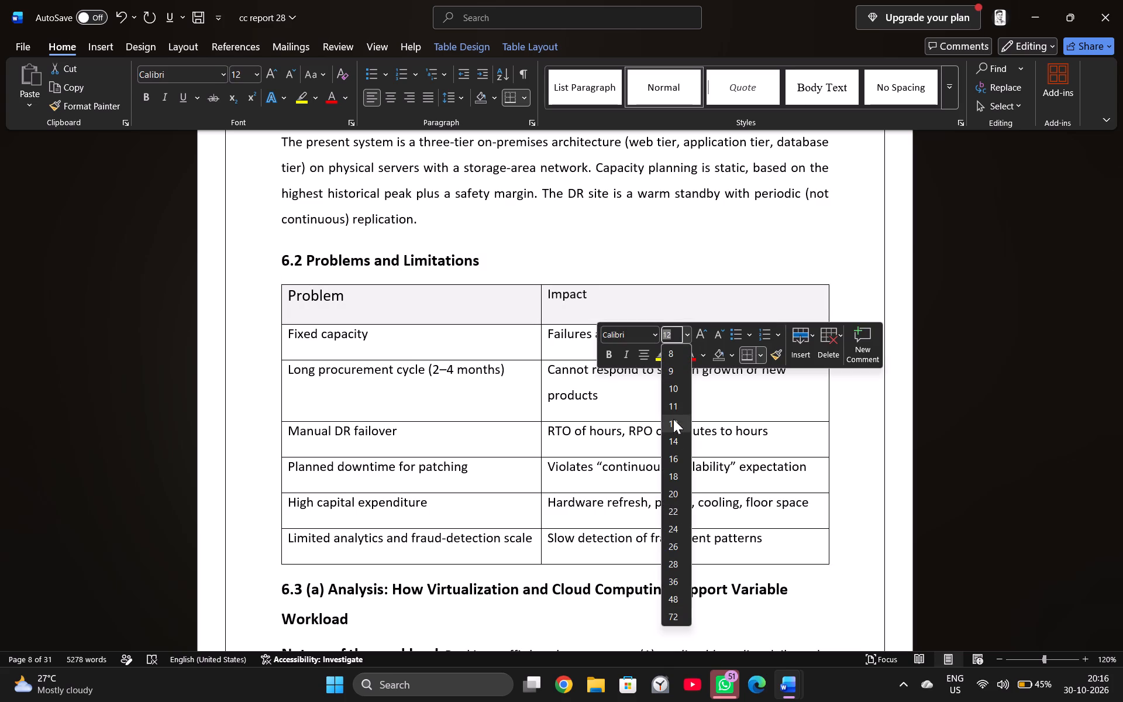
left_click(672, 438)
Examine the text and table header formatting between the Index / Contents page and section 6.2.
scroll(657, 267, "up", 20)
scroll(657, 267, "up", 1)
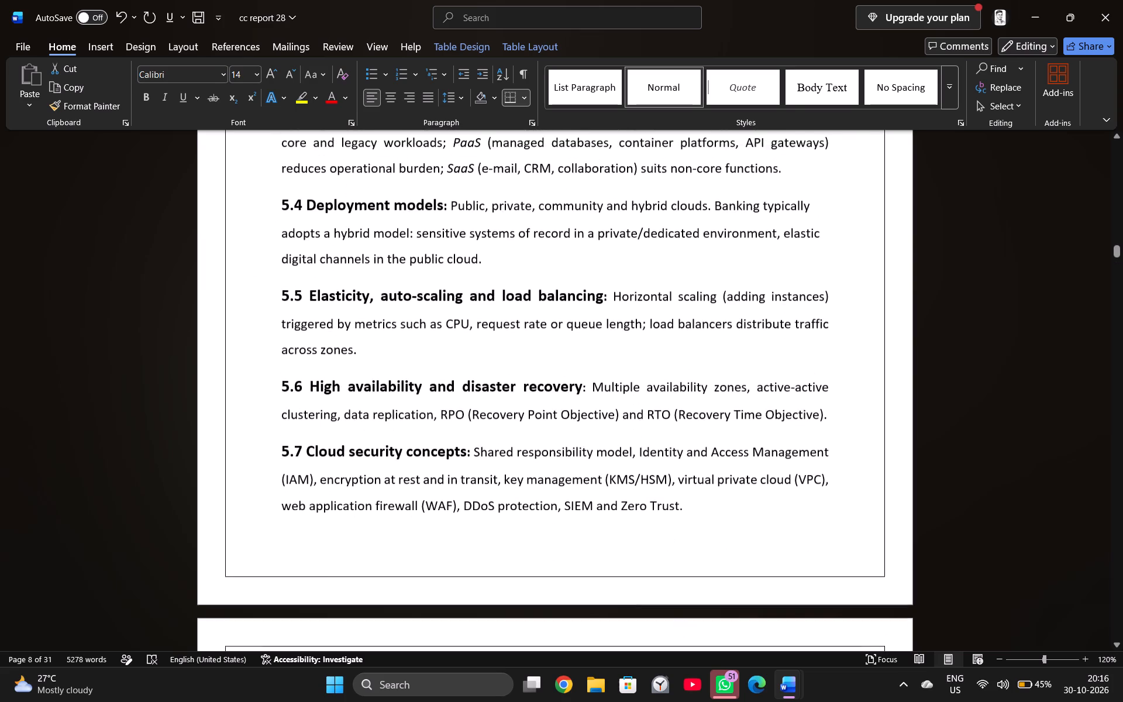
scroll(623, 412, "up", 20)
scroll(623, 412, "up", 20)
scroll(623, 412, "up", 4)
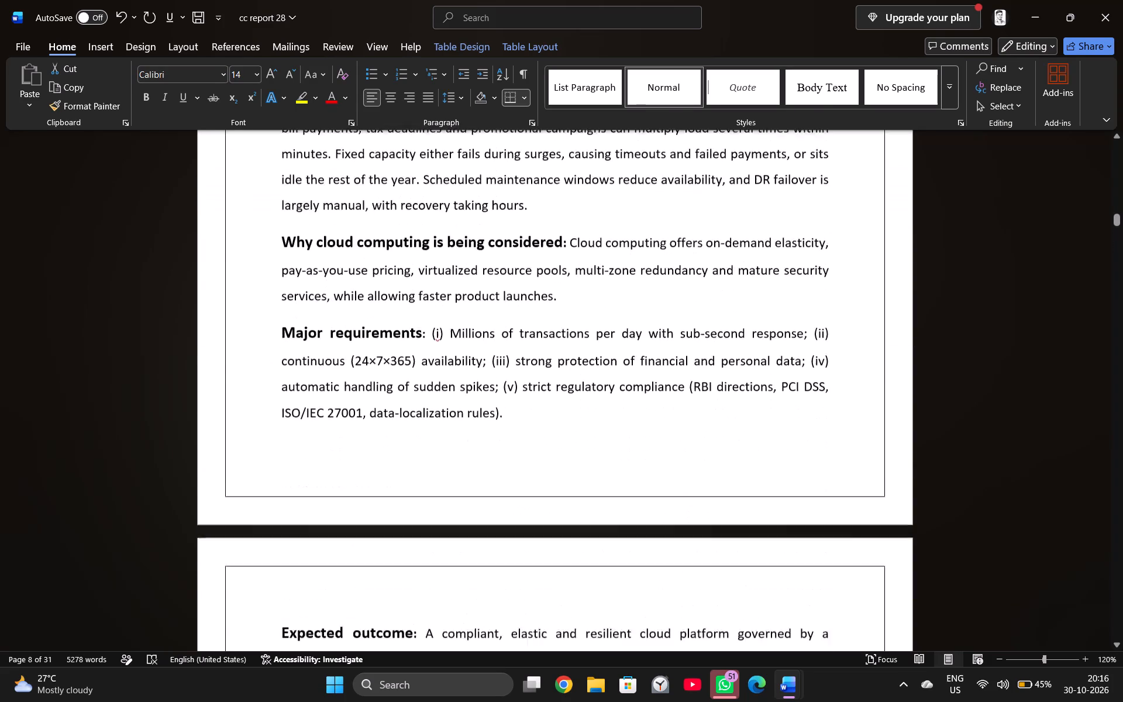
scroll(618, 414, "up", 20)
scroll(618, 414, "up", 12)
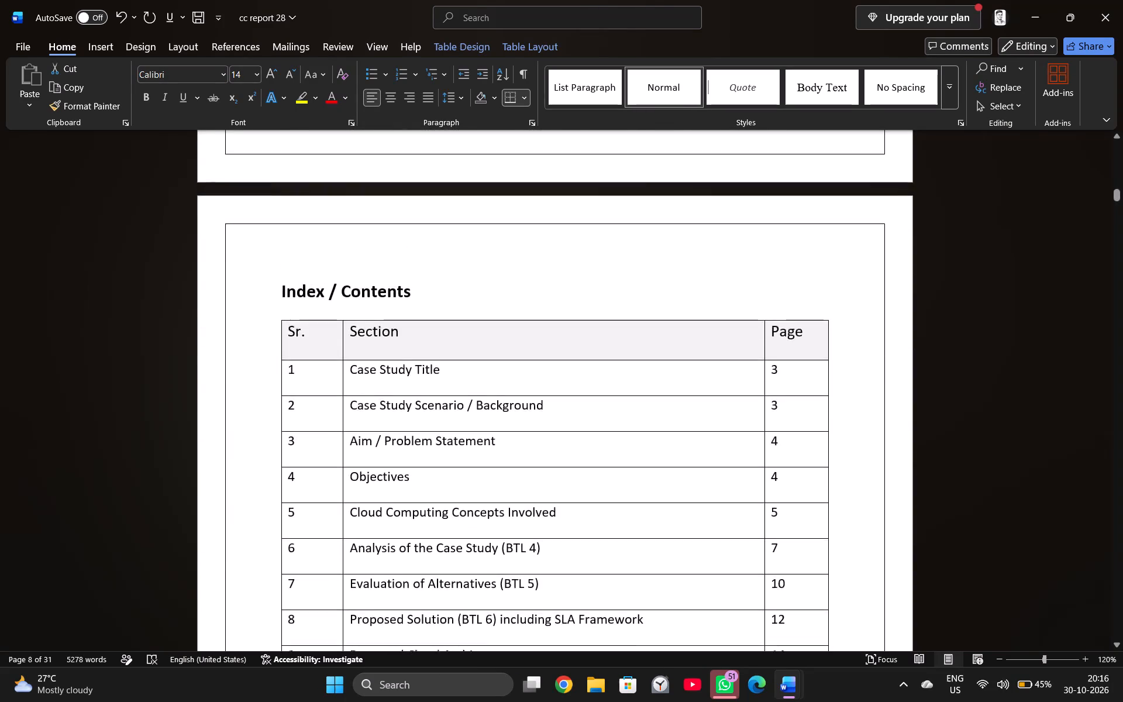
scroll(620, 409, "down", 7)
scroll(620, 409, "down", 20)
scroll(620, 409, "down", 10)
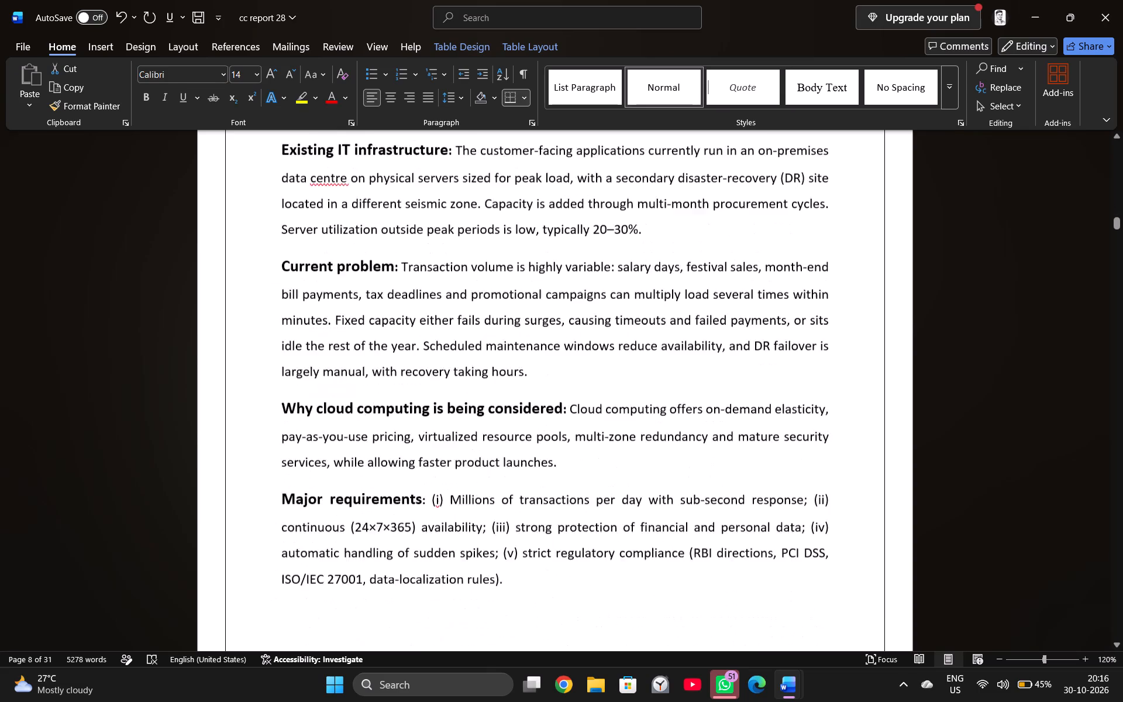
scroll(622, 413, "down", 20)
scroll(622, 413, "down", 20)
scroll(622, 413, "down", 16)
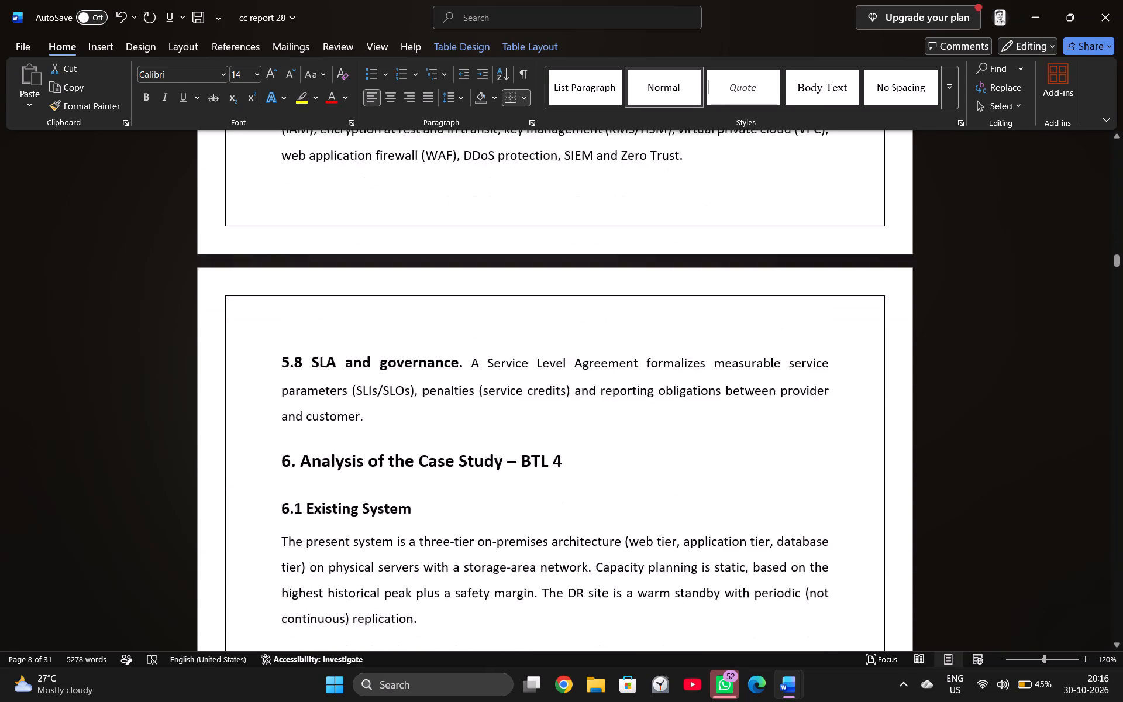
scroll(622, 437, "down", 17)
scroll(623, 436, "up", 14)
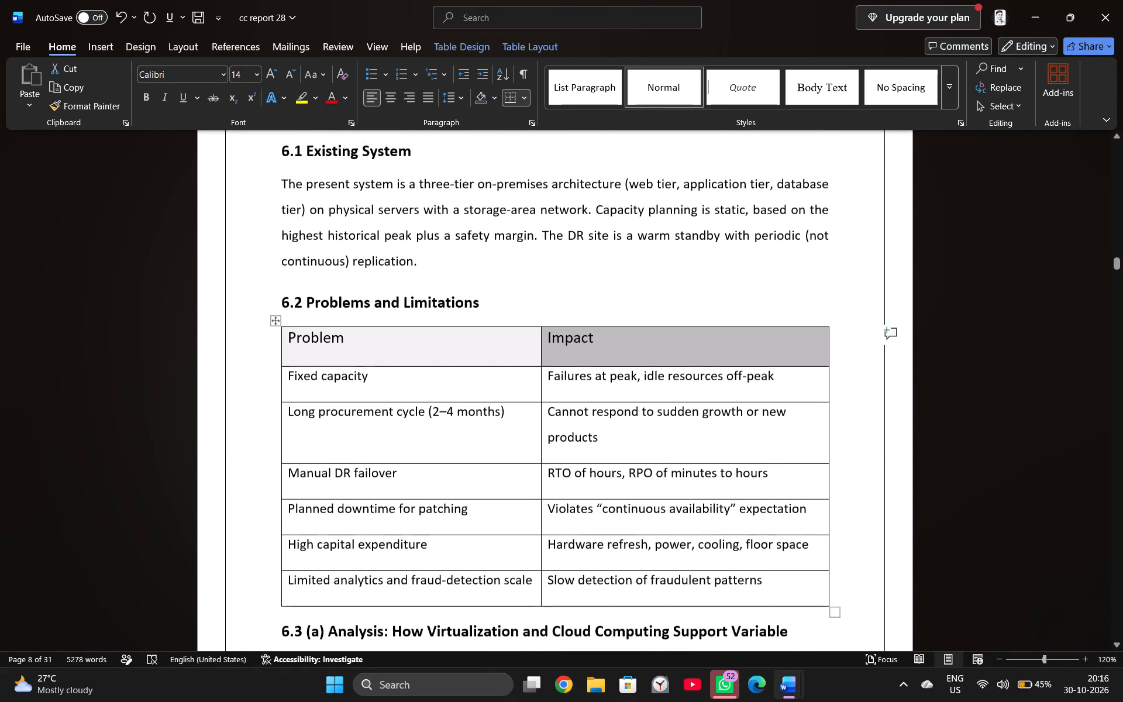
left_click(648, 281)
Examine the heading, table header and text formatting from section 6.3 through the "Judgement:" paragraph below the alternatives comparison table in section 7.
scroll(595, 383, "down", 15)
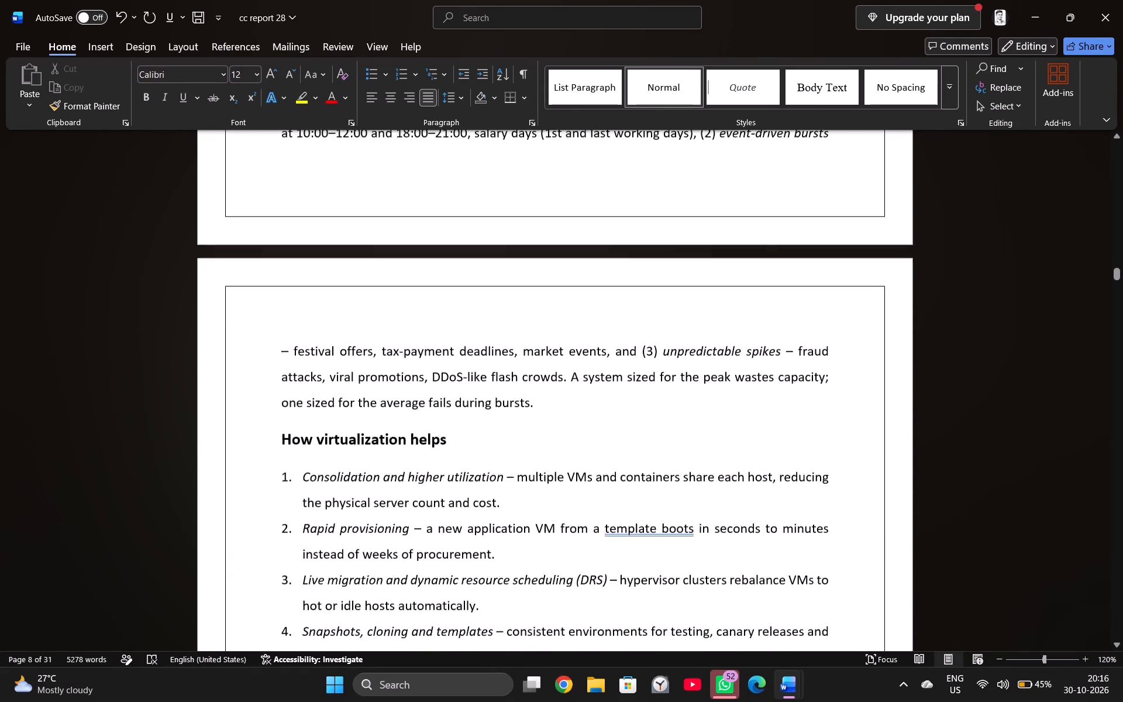
scroll(592, 395, "down", 6)
scroll(591, 404, "up", 8)
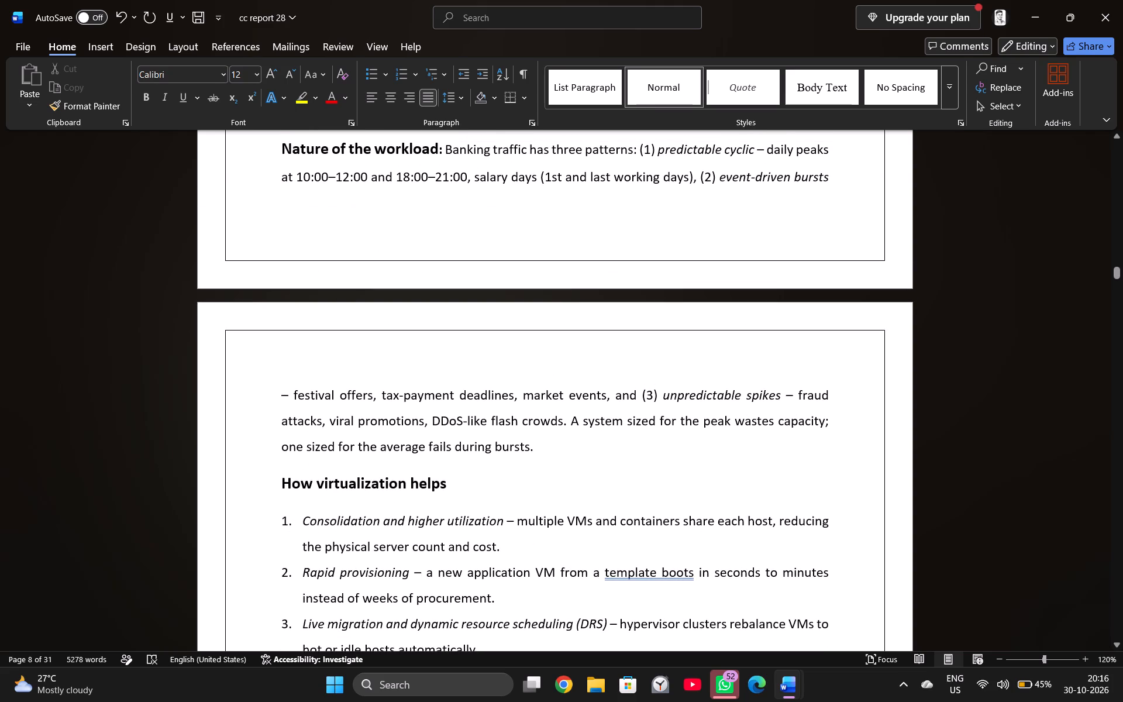
scroll(589, 408, "down", 12)
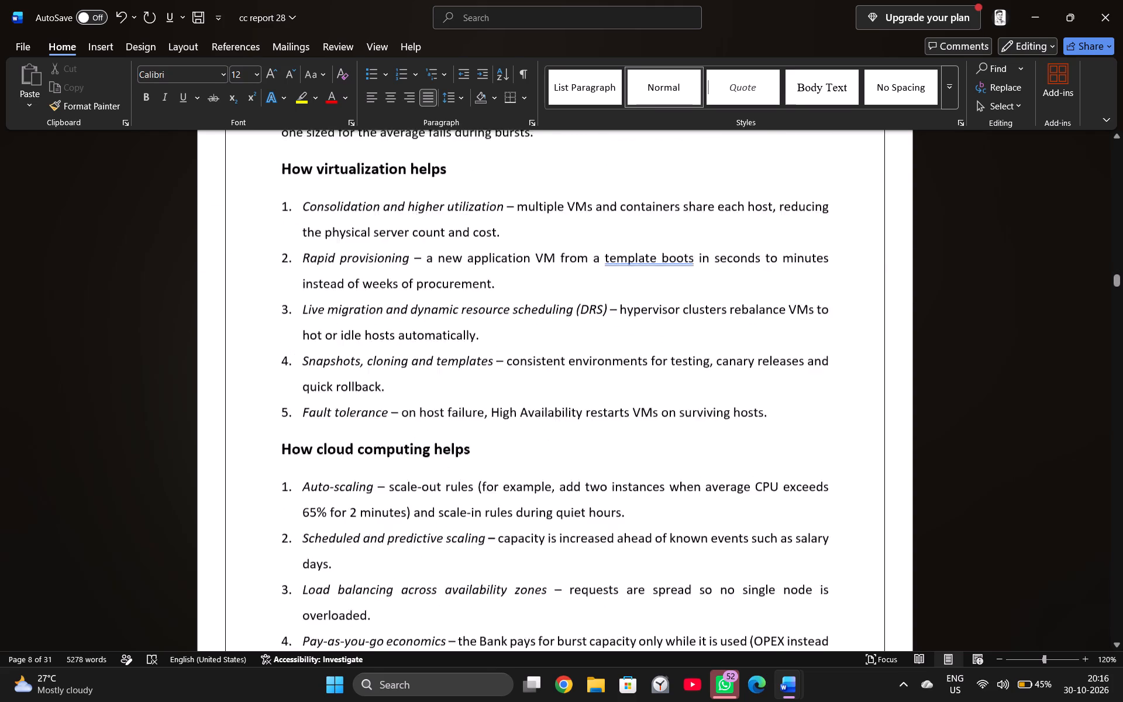
scroll(588, 411, "down", 20)
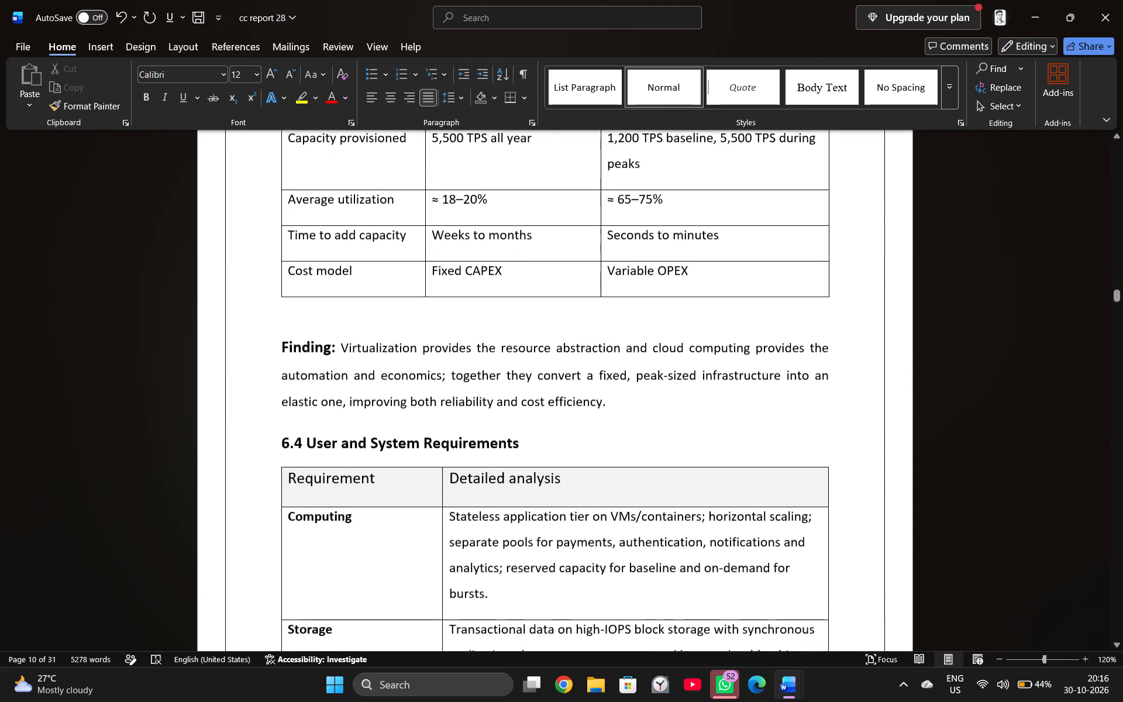
scroll(585, 419, "up", 3)
scroll(585, 419, "down", 12)
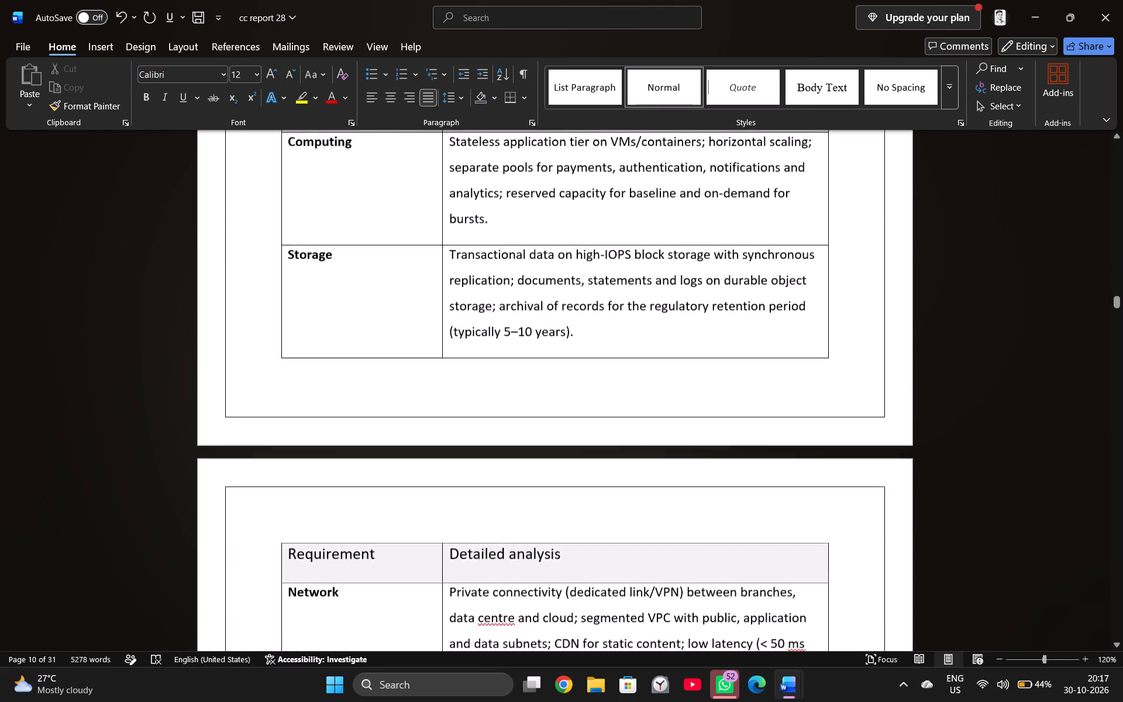
scroll(585, 423, "down", 17)
scroll(584, 426, "down", 5)
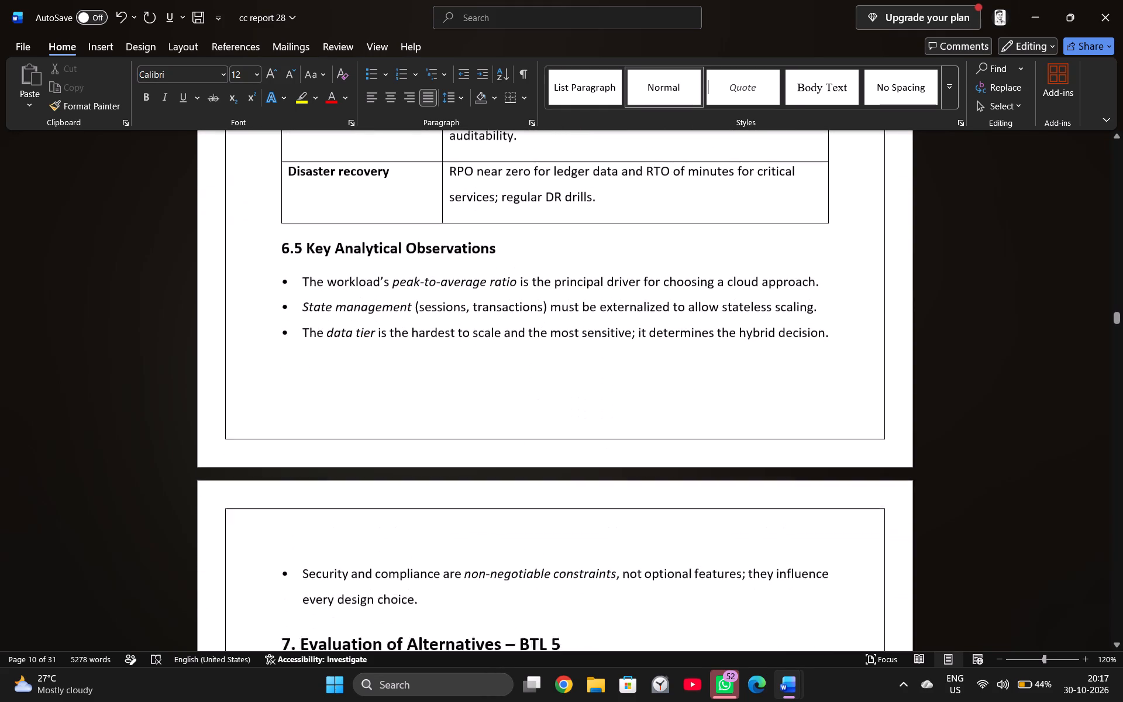
scroll(583, 427, "down", 20)
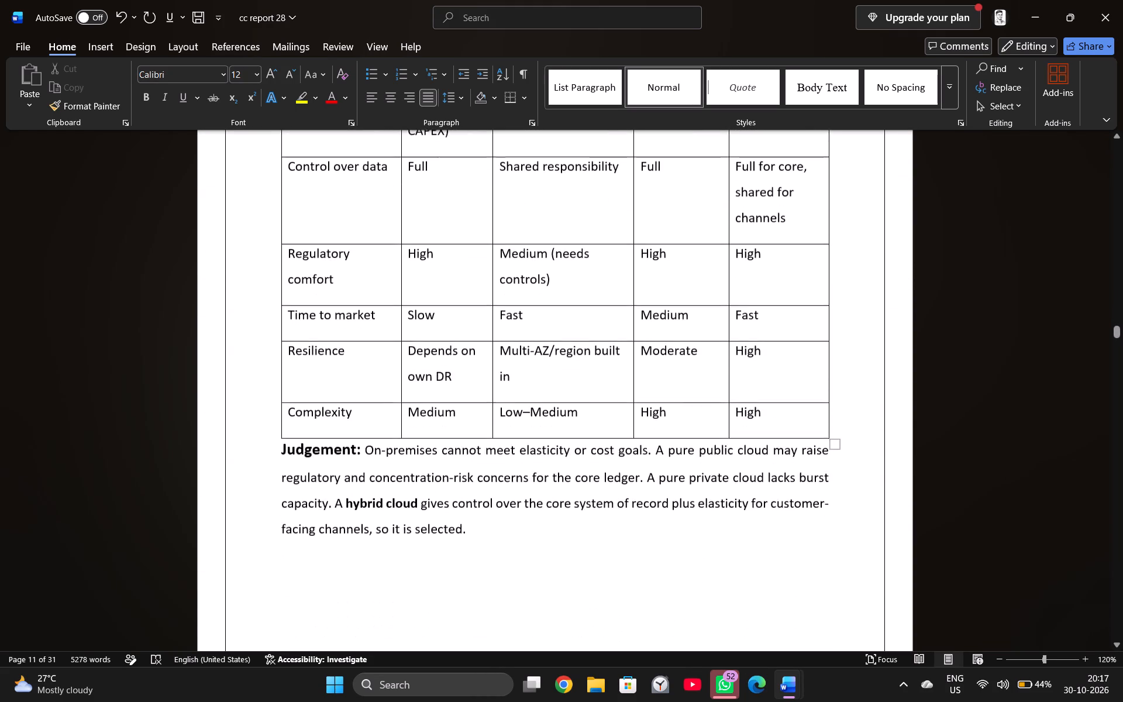
scroll(374, 384, "up", 4)
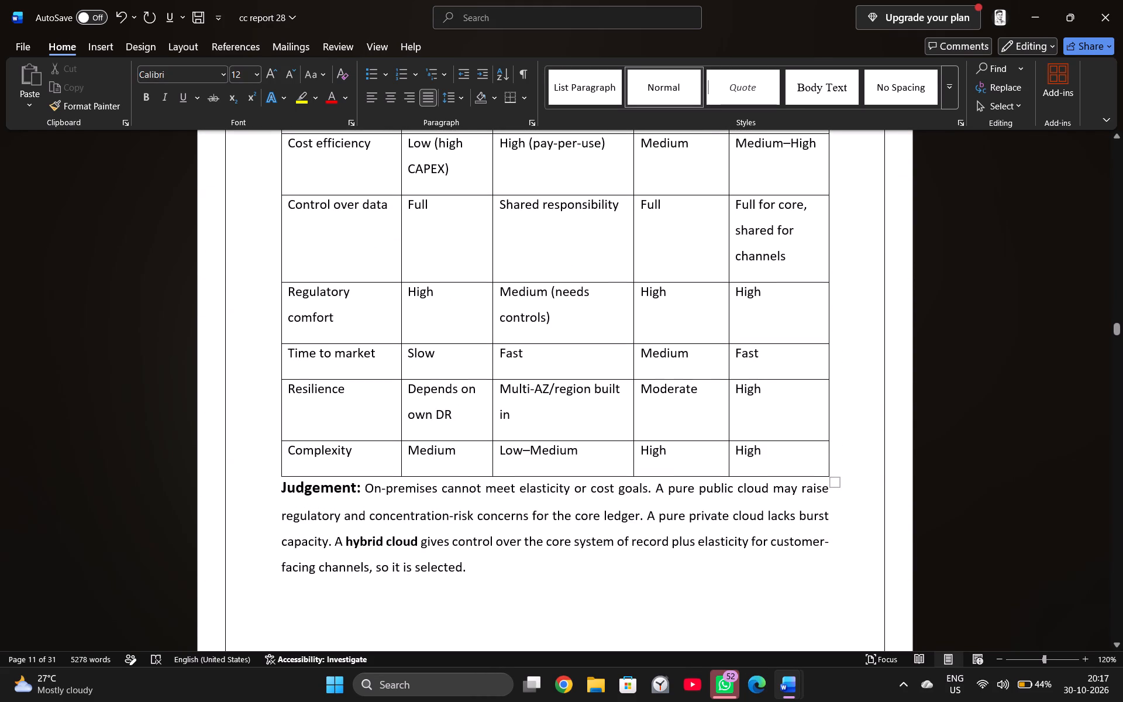
Check the font size of the "Judgement:" label and of the paragraph text that follows it.
left_click_drag(274, 490, 371, 497)
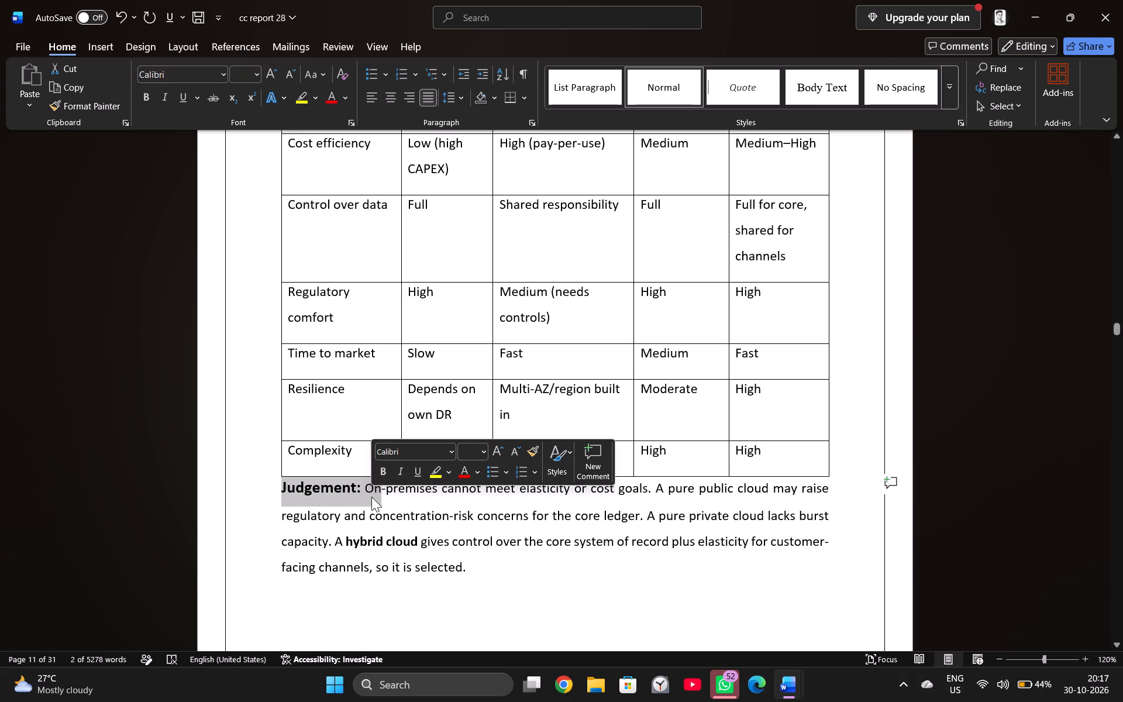
left_click(263, 505)
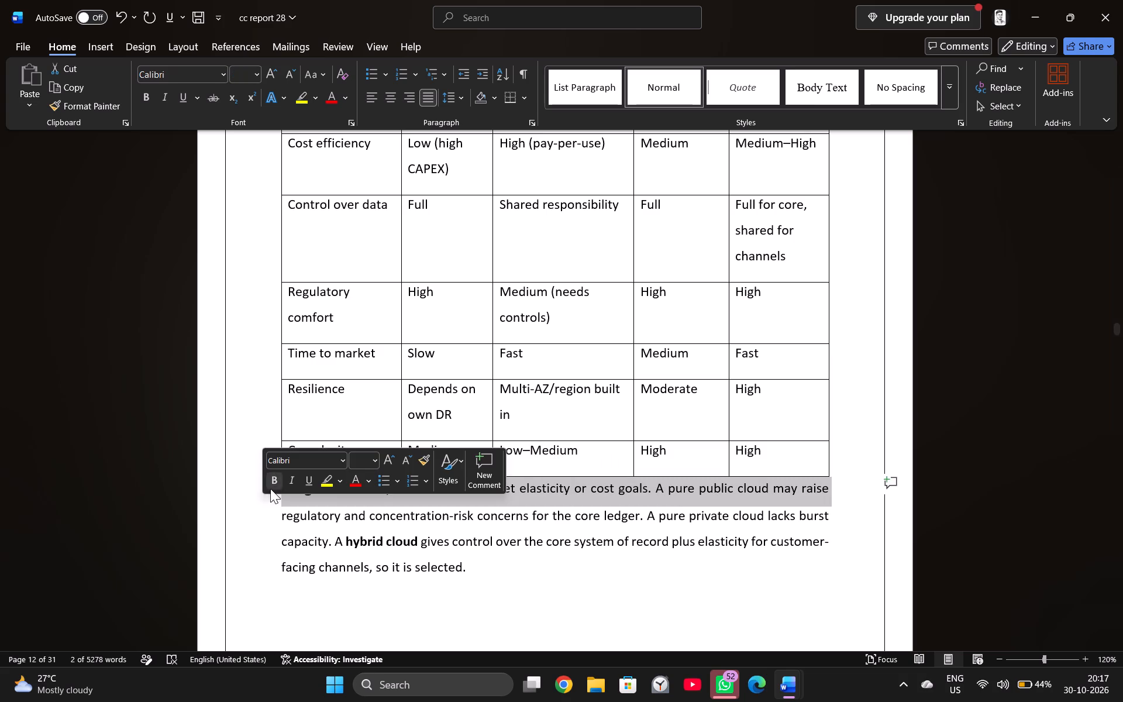
left_click(250, 534)
left_click(241, 367)
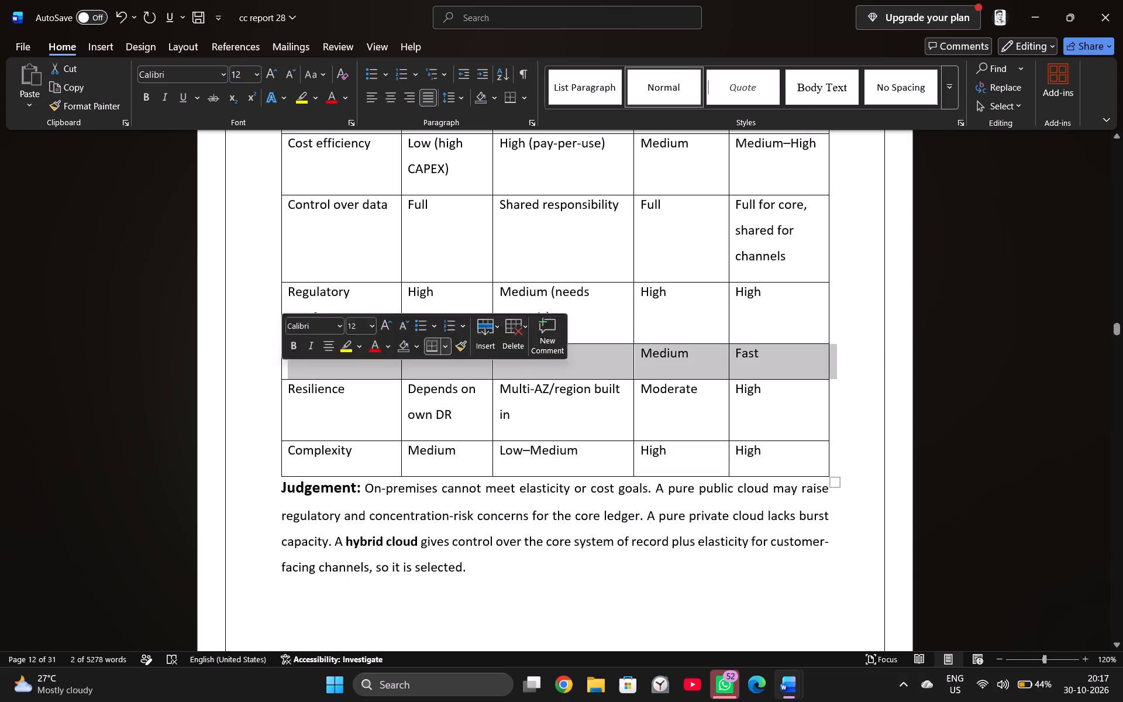
left_click_drag(276, 490, 359, 484)
left_click(384, 499)
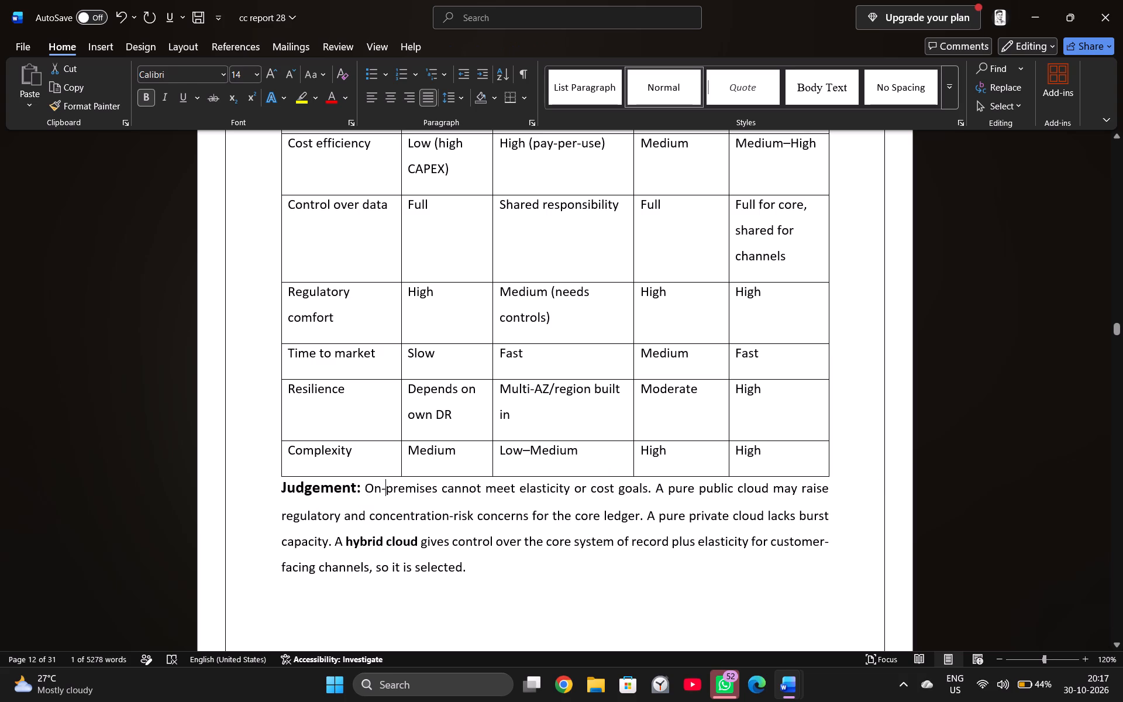
left_click_drag(364, 488, 667, 583)
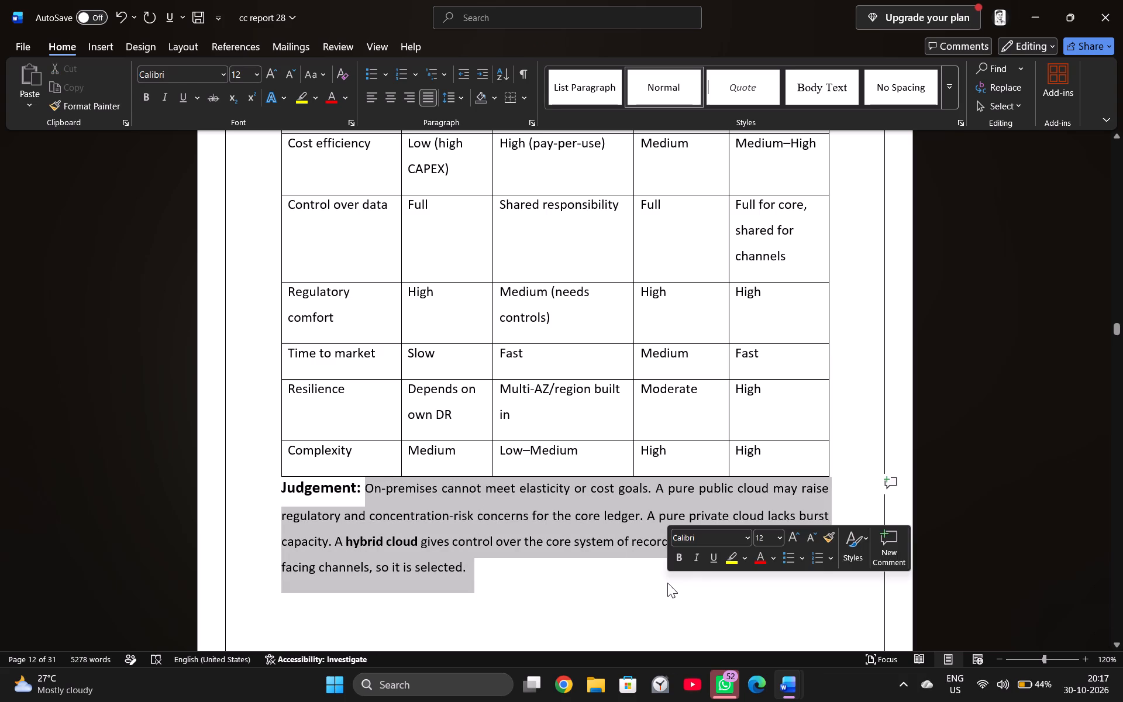
left_click(601, 580)
Examine the headings and table headers of sections 7.2 and 7.3, and the font of the bullet list in section 7.4 Trade-offs Identified.
scroll(598, 586, "down", 7)
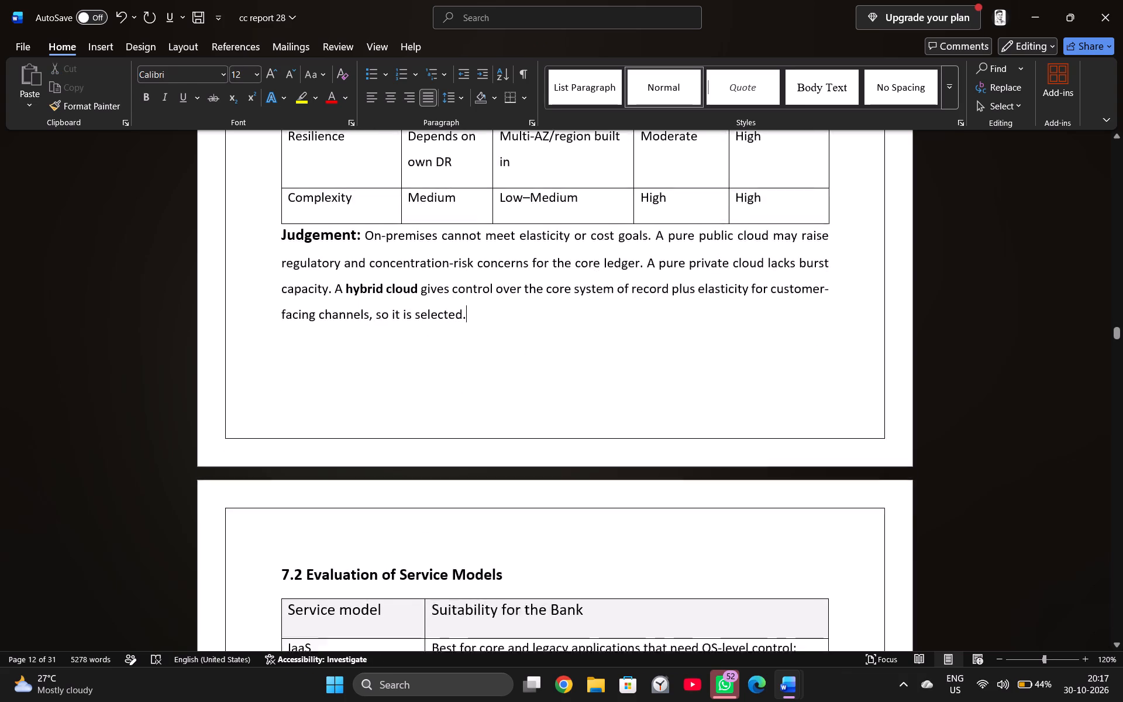
scroll(598, 586, "down", 13)
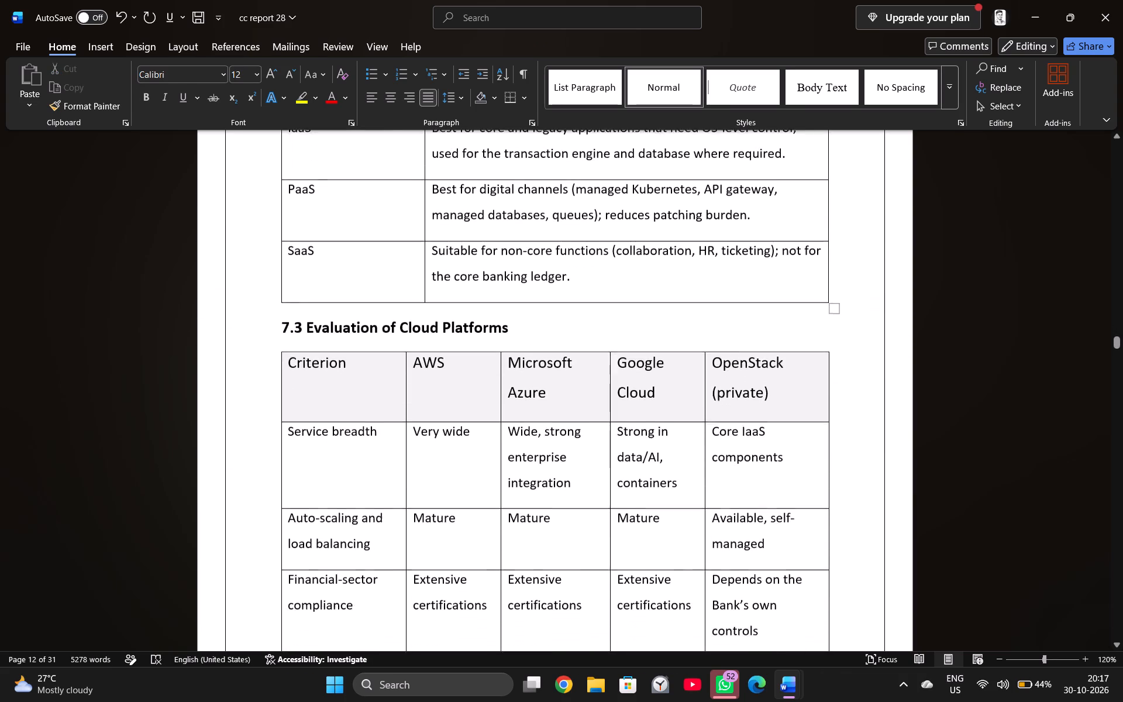
scroll(597, 586, "down", 15)
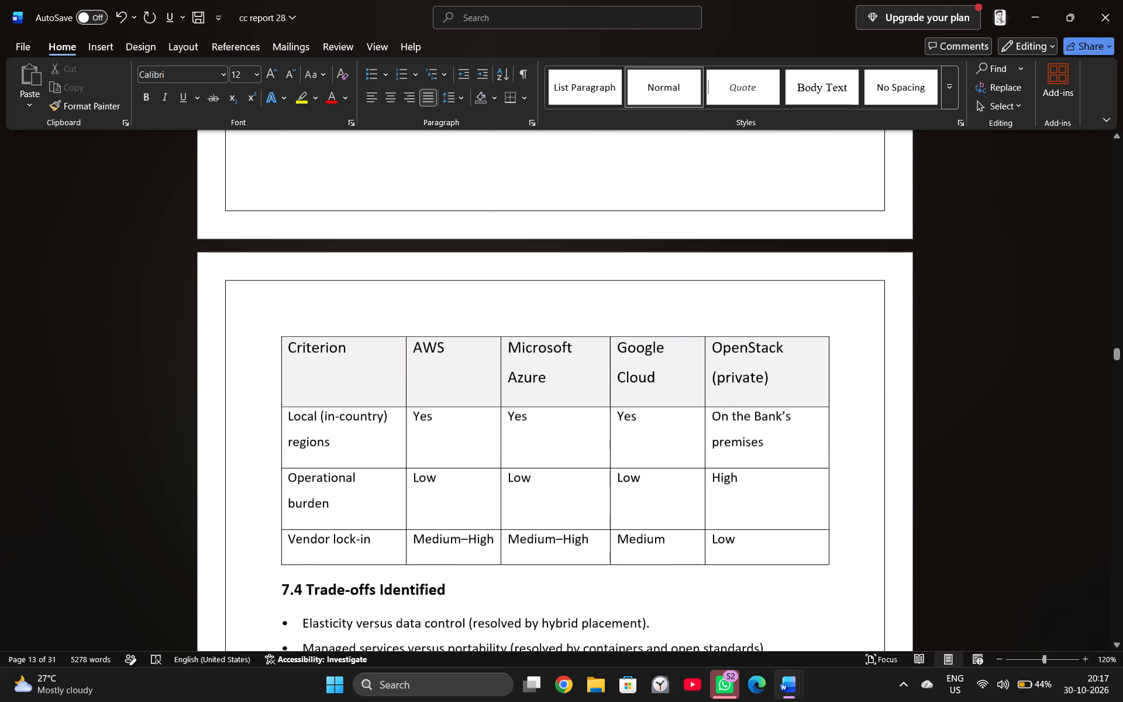
scroll(597, 586, "down", 3)
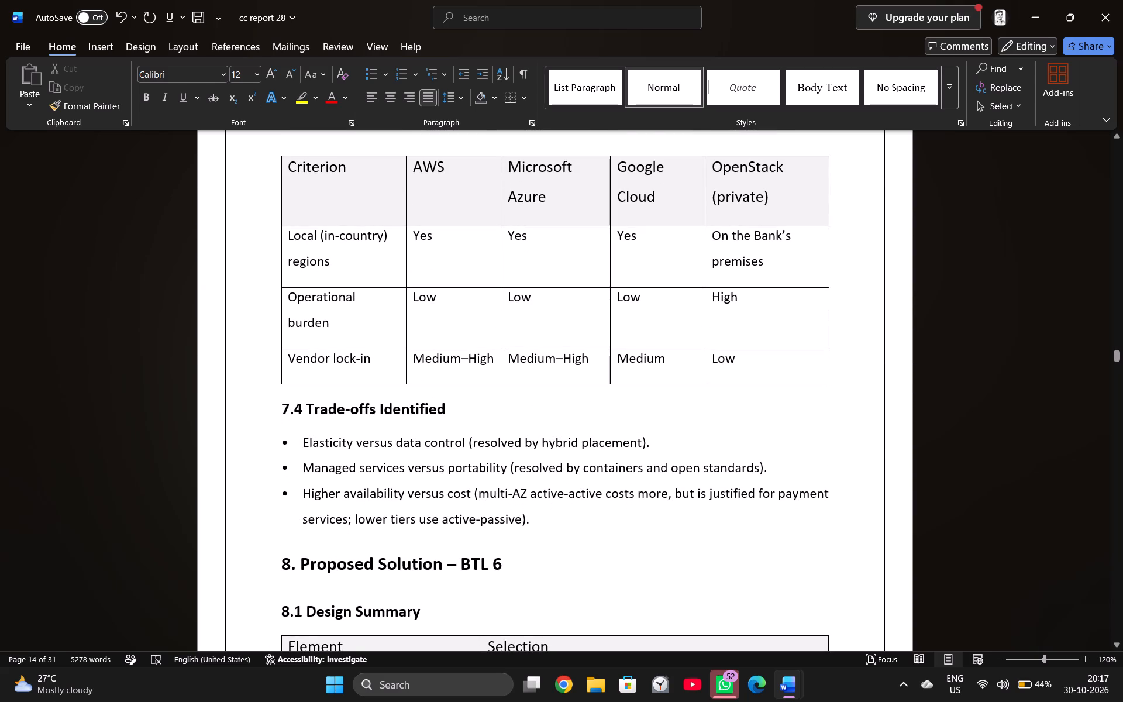
left_click_drag(298, 437, 773, 531)
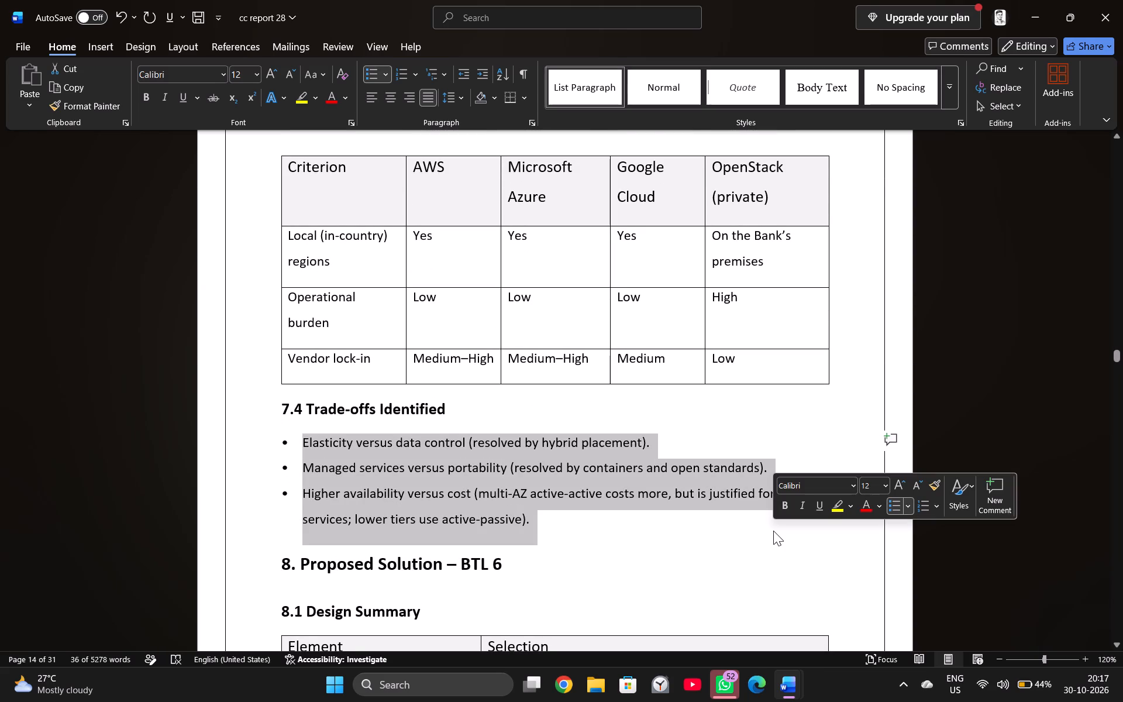
left_click(766, 606)
Check the font size of the "Element" header in section 8.1's table and of the heading and first paragraph in section 8.2 (c) SLA Framework.
scroll(697, 561, "down", 3)
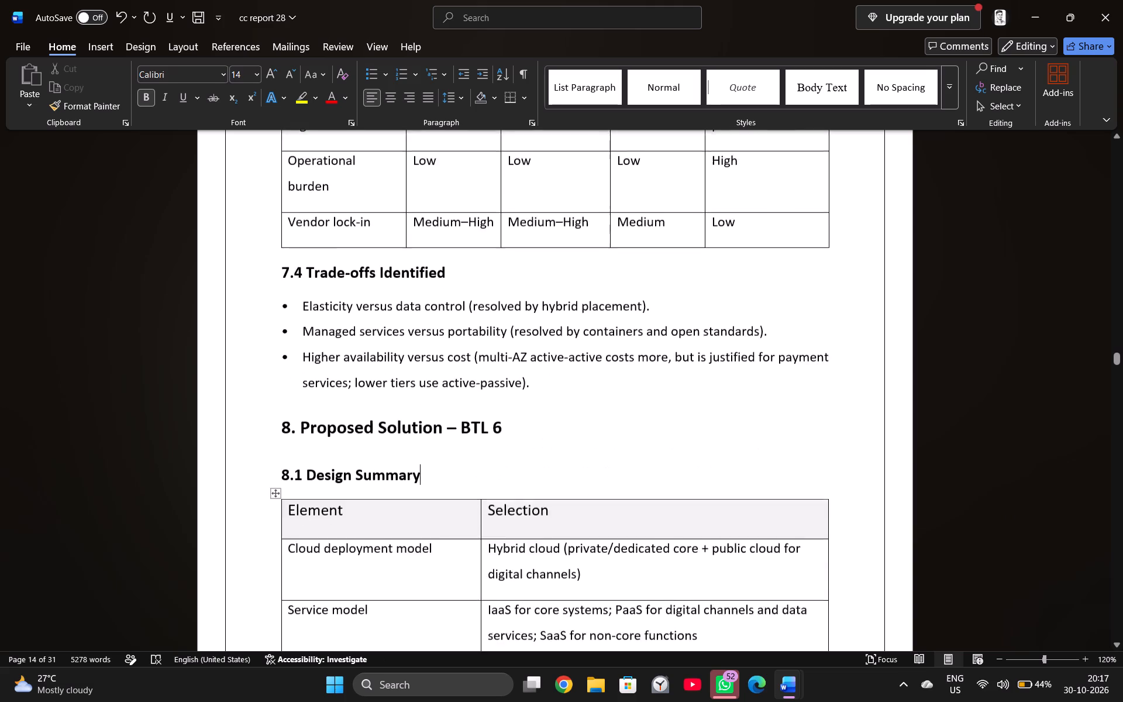
scroll(696, 560, "down", 3)
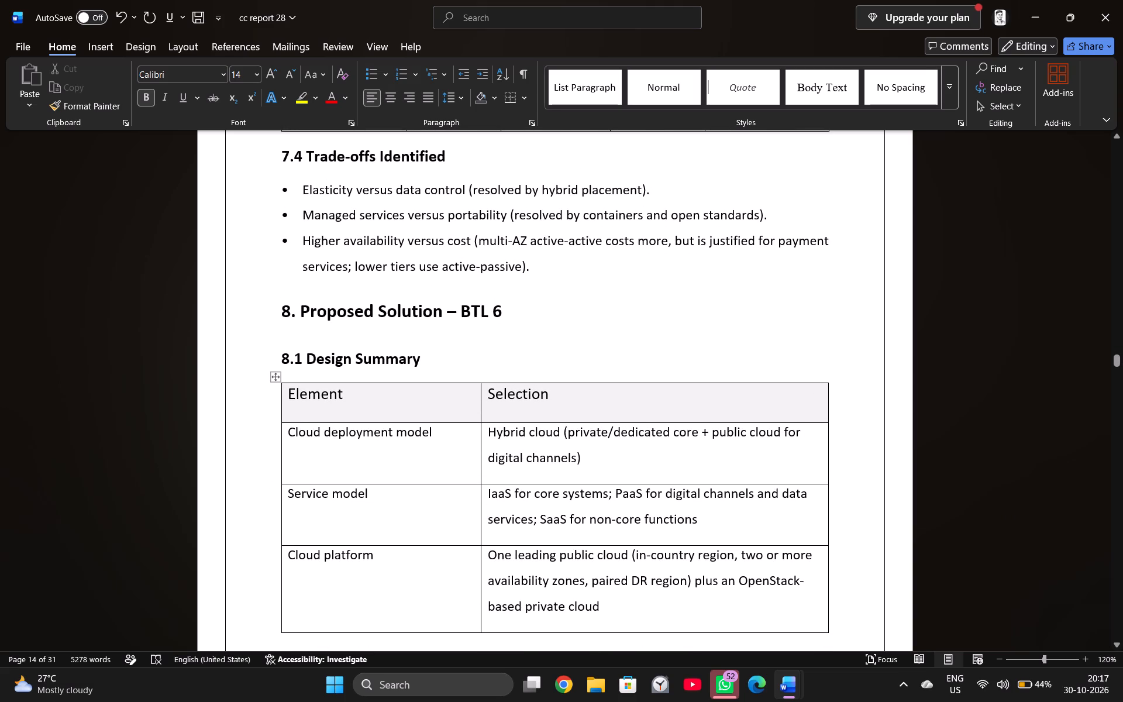
left_click_drag(297, 391, 367, 407)
left_click(351, 397)
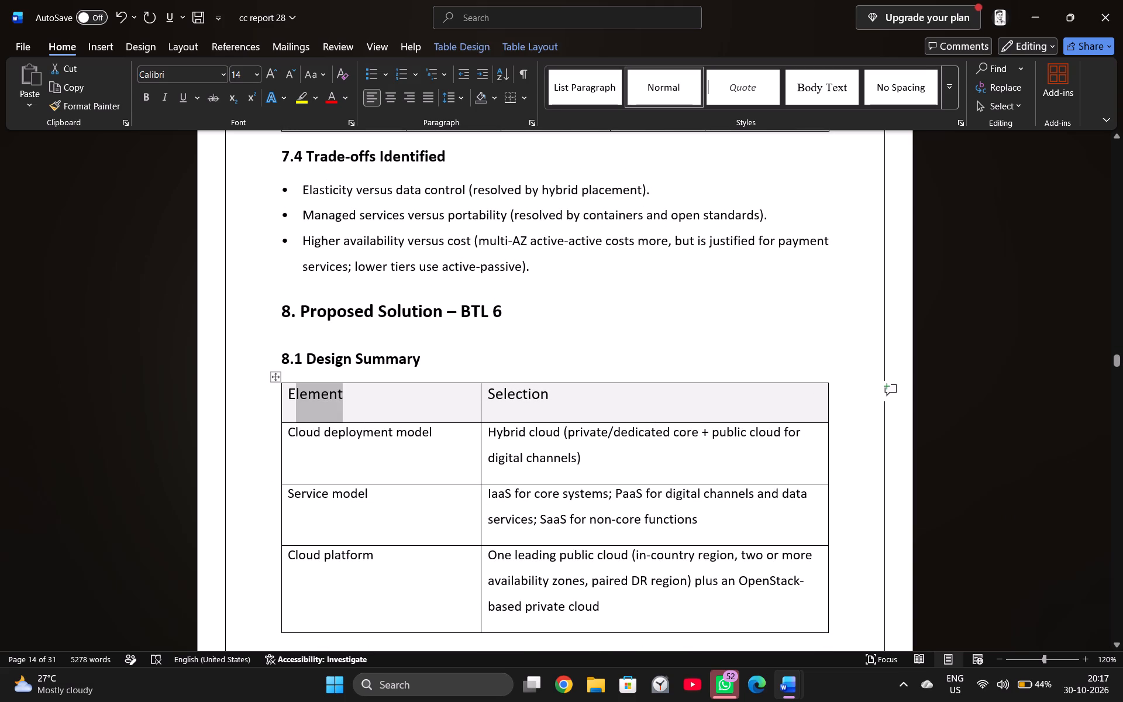
left_click_drag(284, 391, 366, 412)
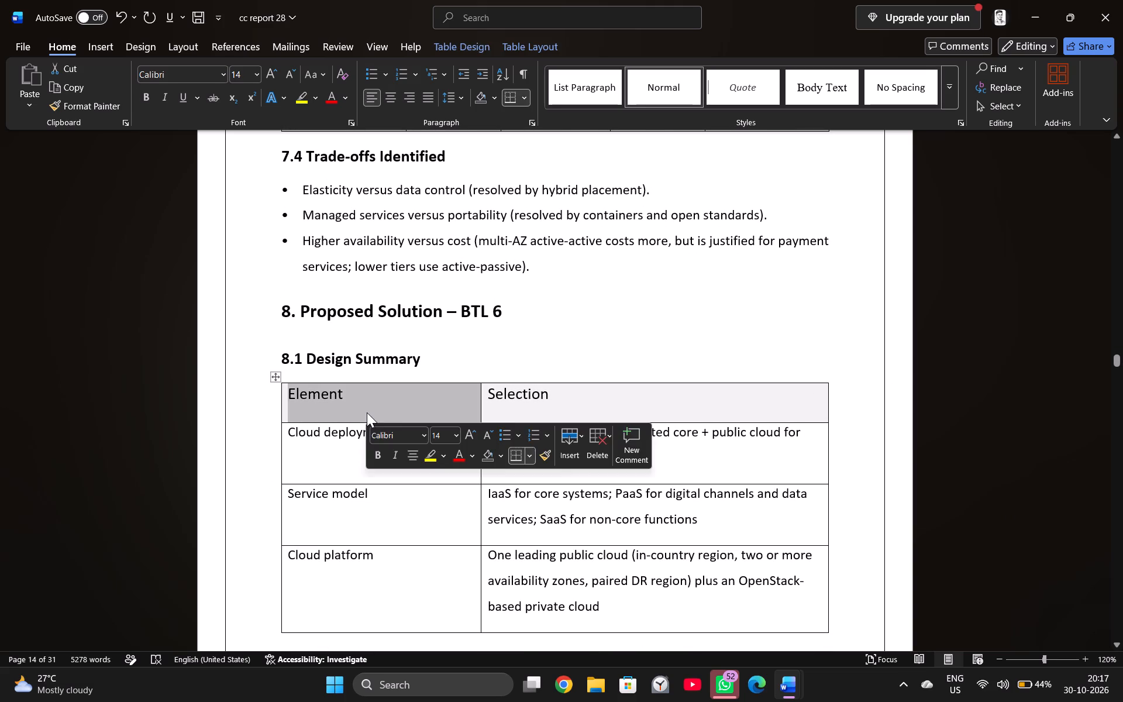
left_click(586, 400)
scroll(571, 446, "down", 4)
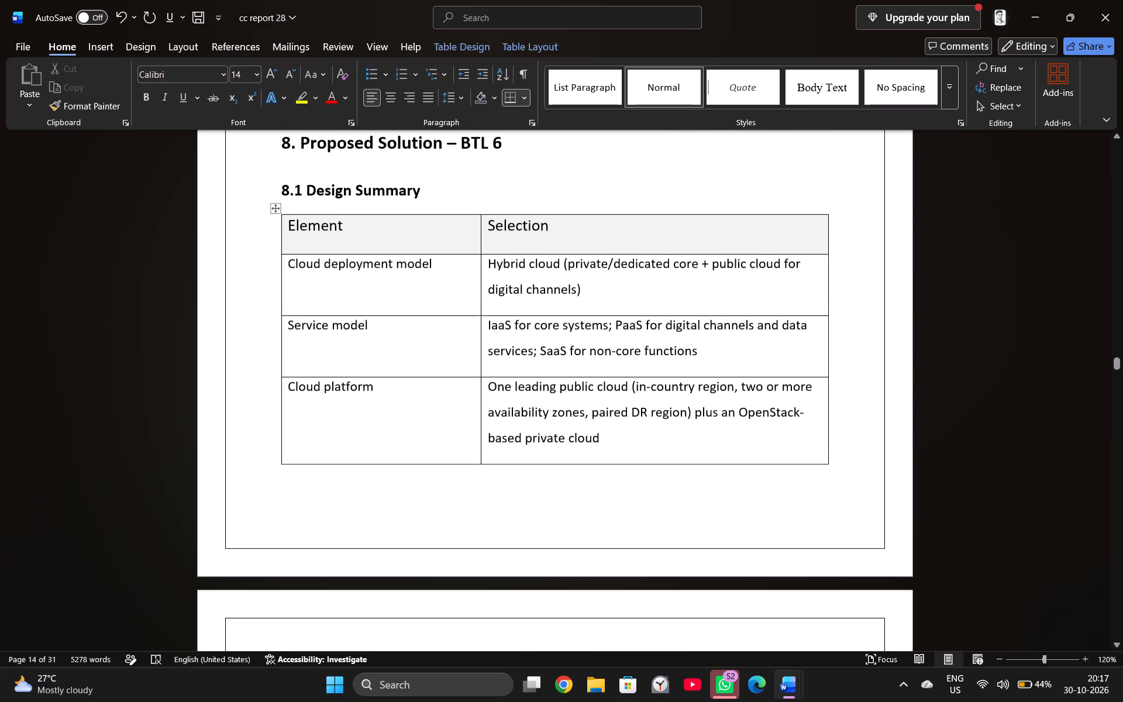
scroll(571, 447, "down", 13)
scroll(570, 452, "down", 9)
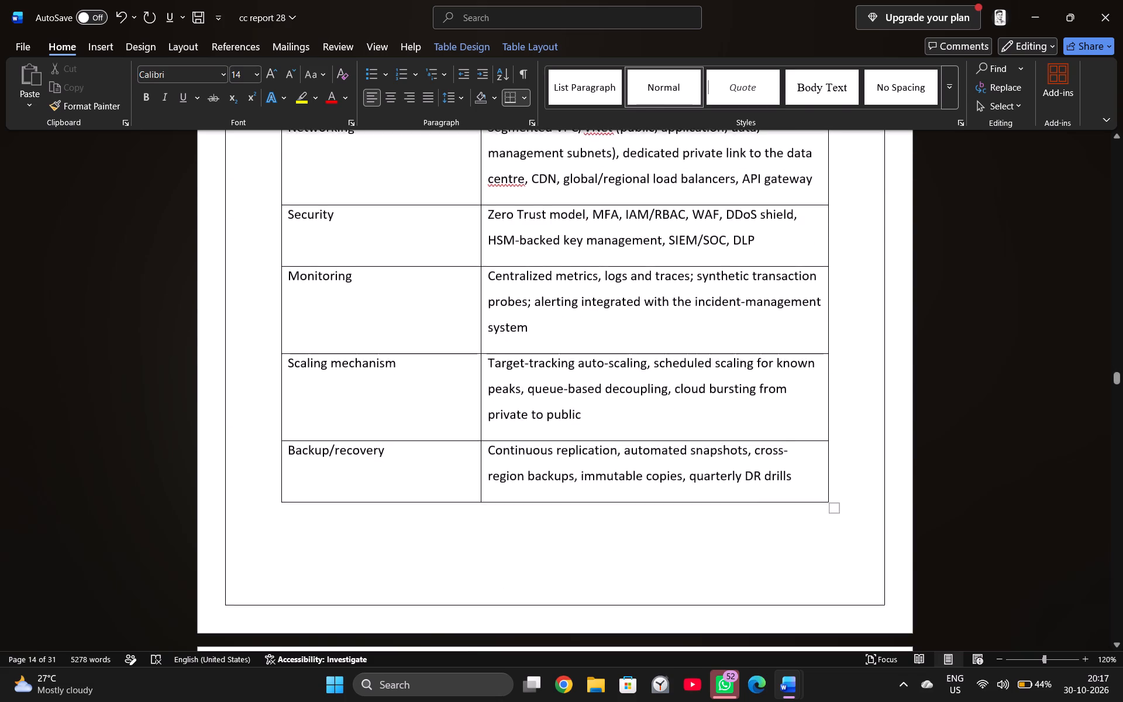
scroll(567, 456, "down", 6)
scroll(469, 437, "down", 3)
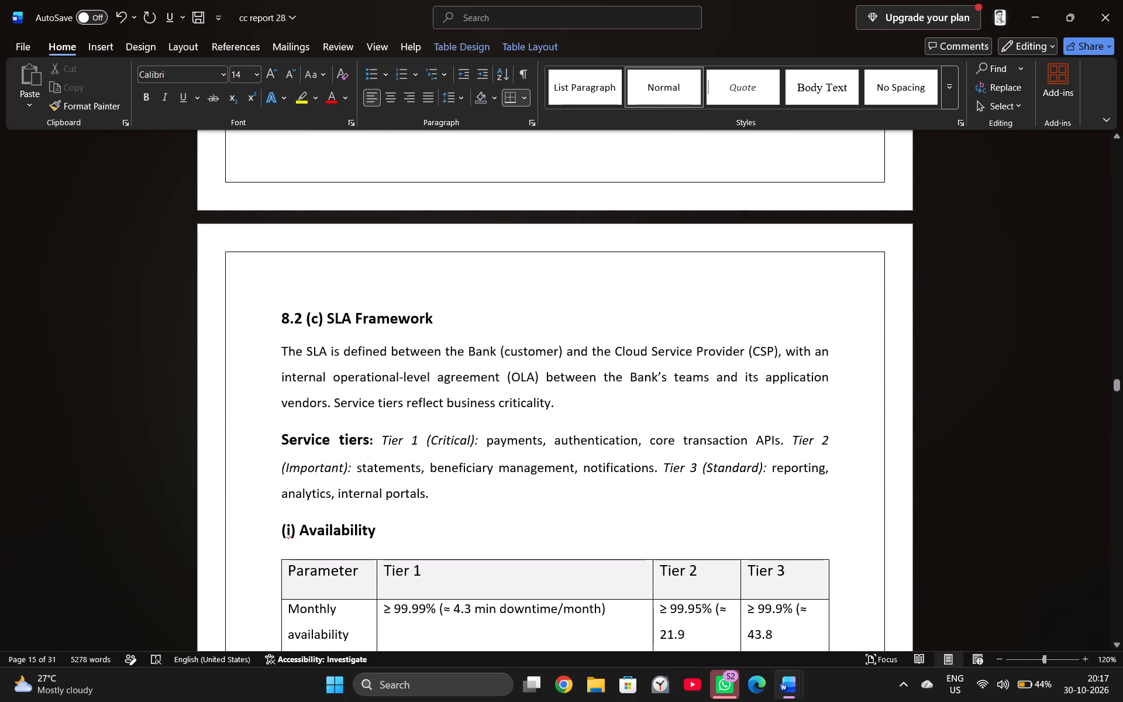
left_click_drag(281, 349, 356, 359)
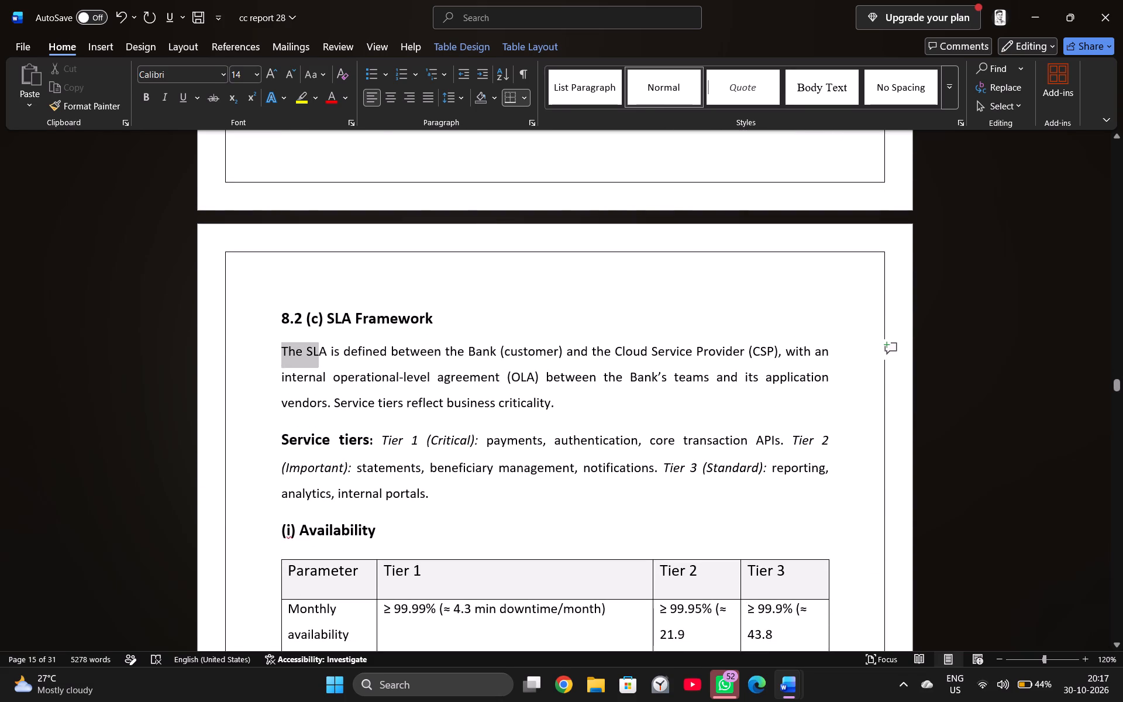
left_click_drag(356, 359, 567, 416)
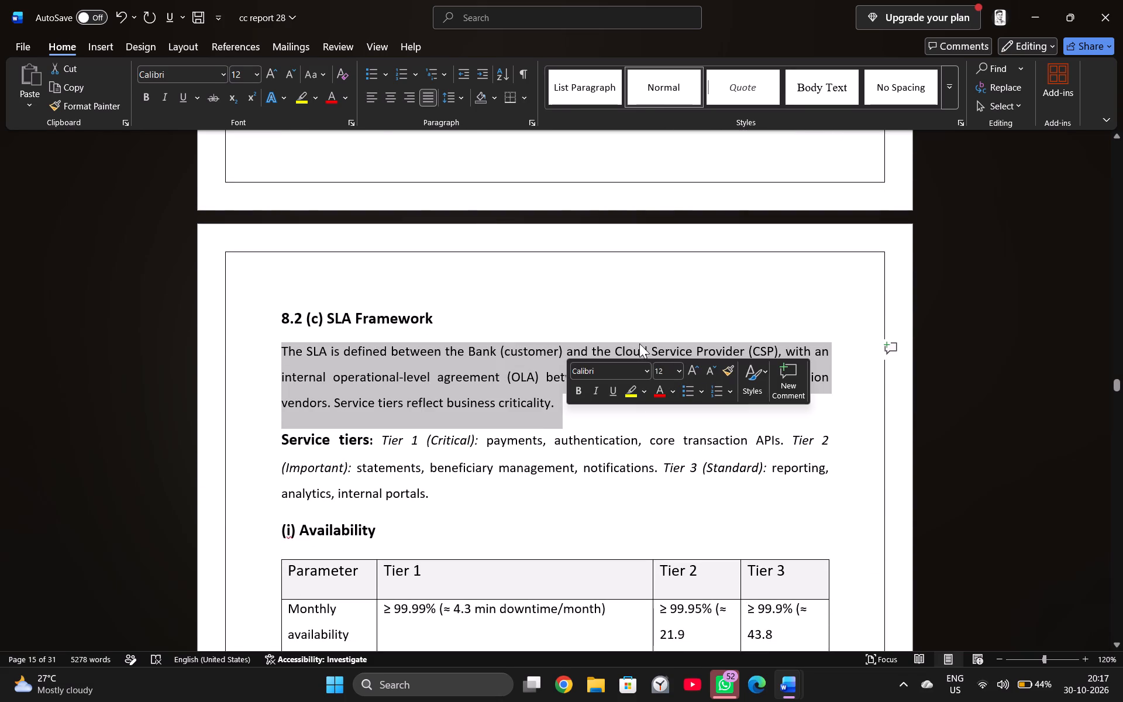
left_click(522, 285)
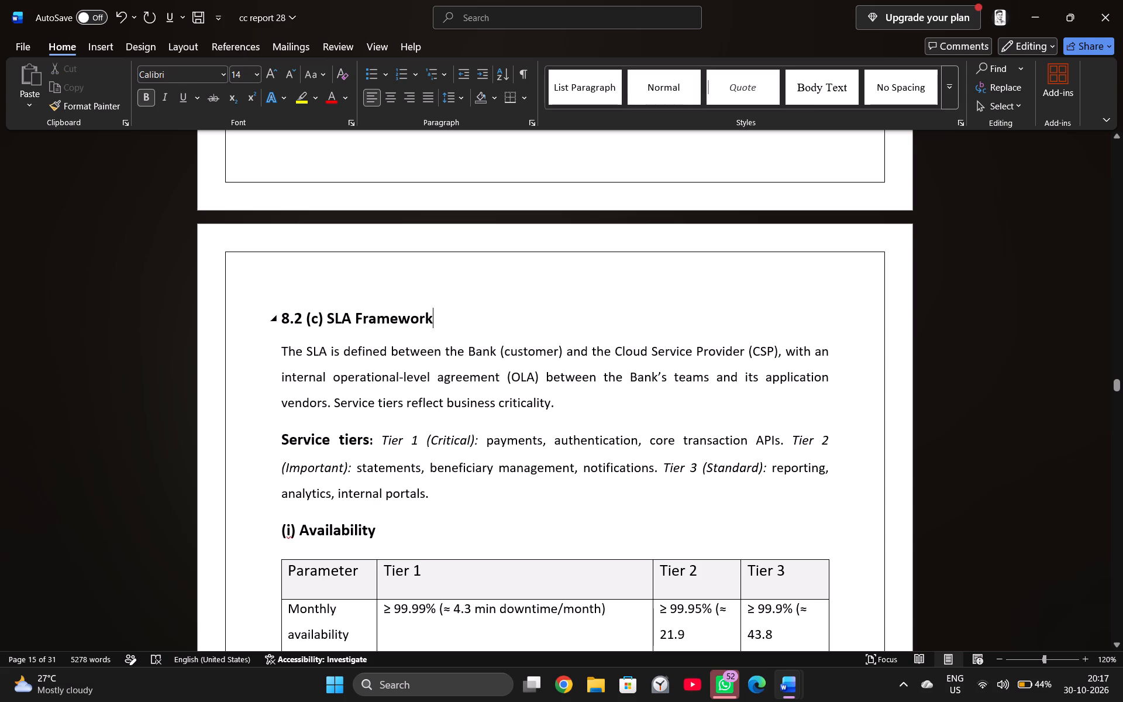
left_click_drag(280, 313, 487, 322)
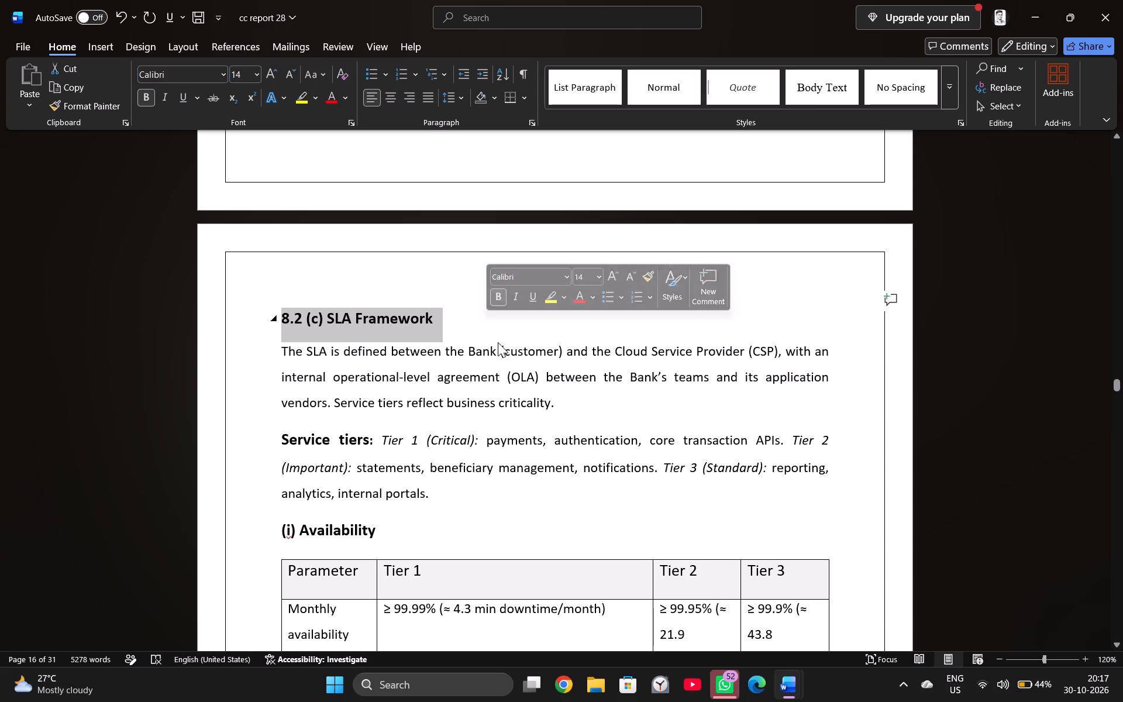
left_click(577, 271)
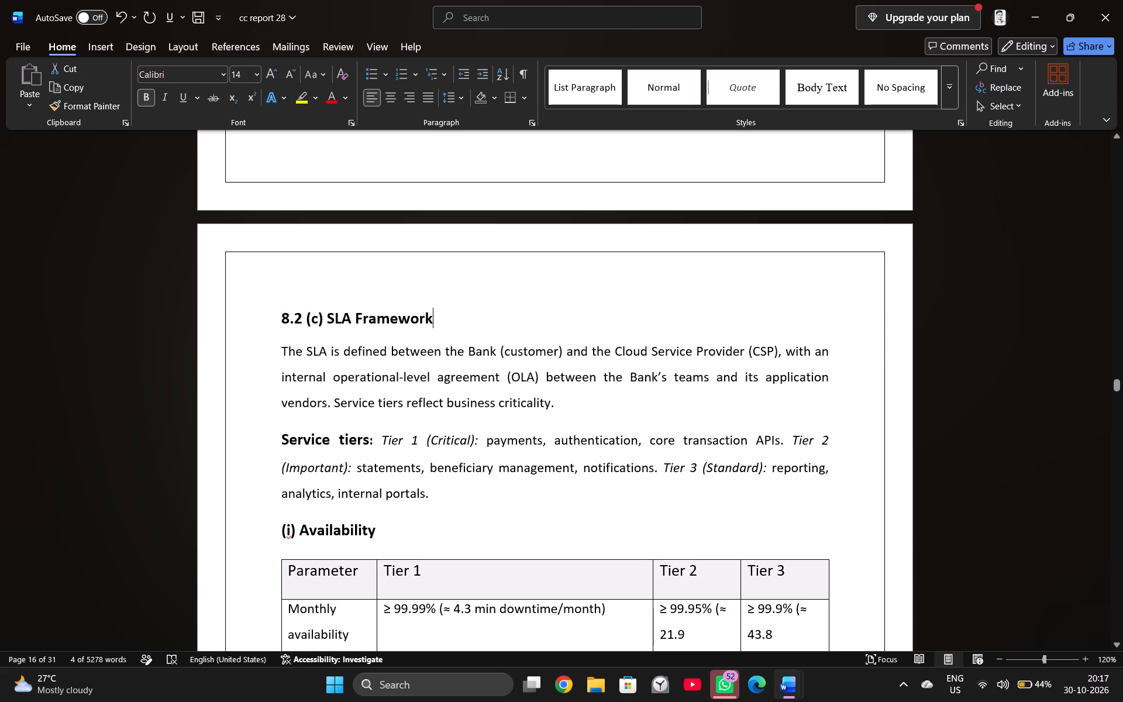
Set the whole "Service tiers:" label in section 8.2 (c) SLA Framework to 14 pt.
scroll(564, 300, "down", 4)
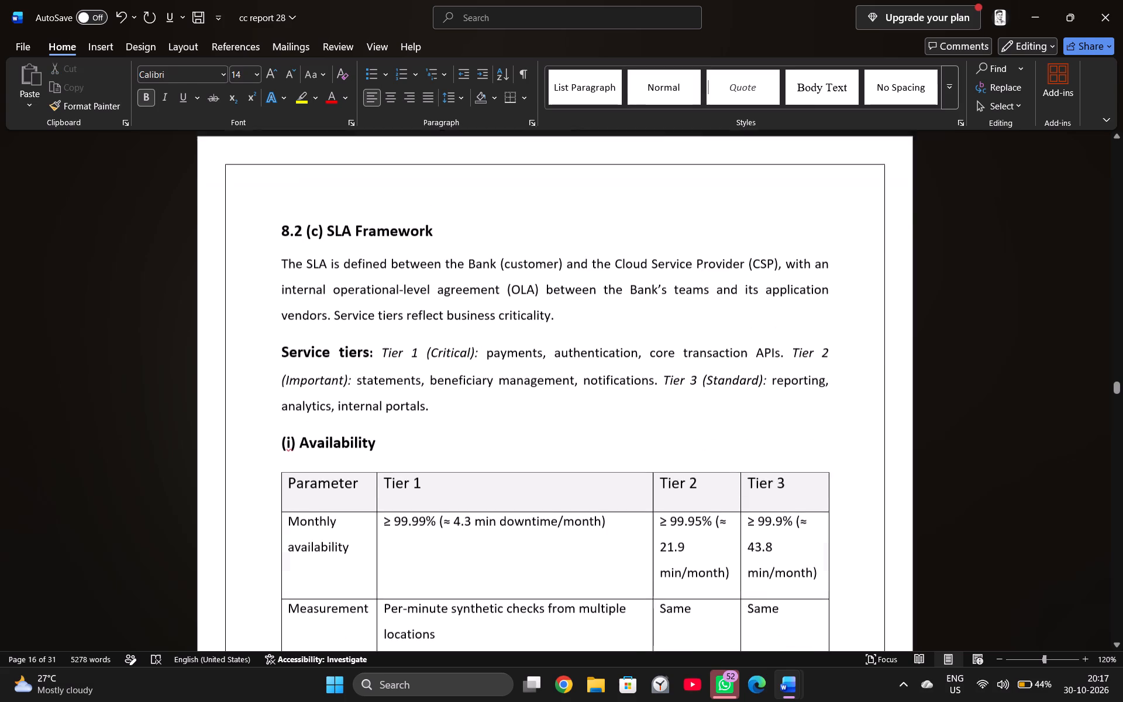
left_click_drag(275, 273, 379, 271)
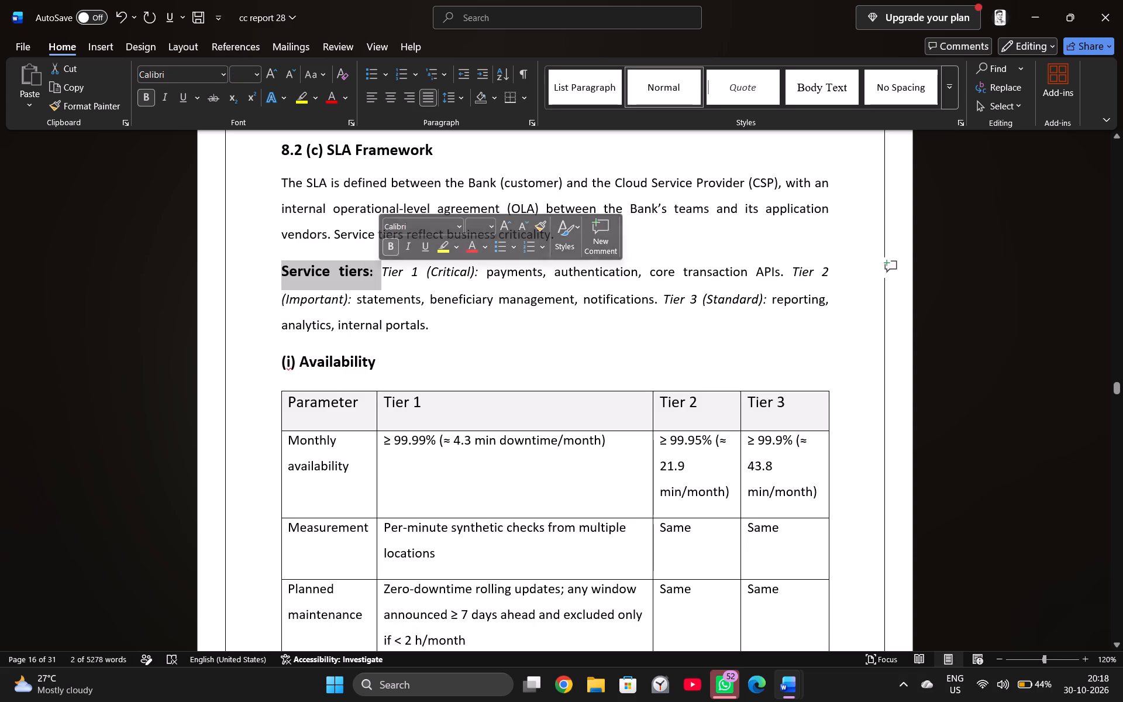
left_click(257, 77)
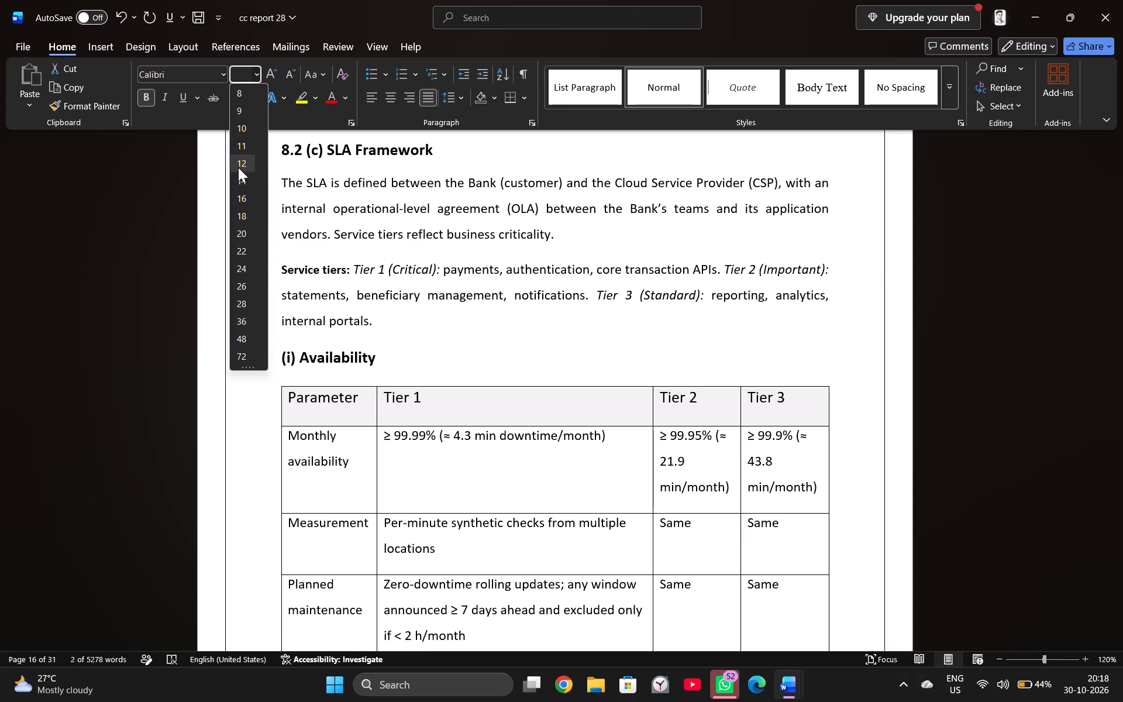
left_click(238, 175)
left_click(508, 351)
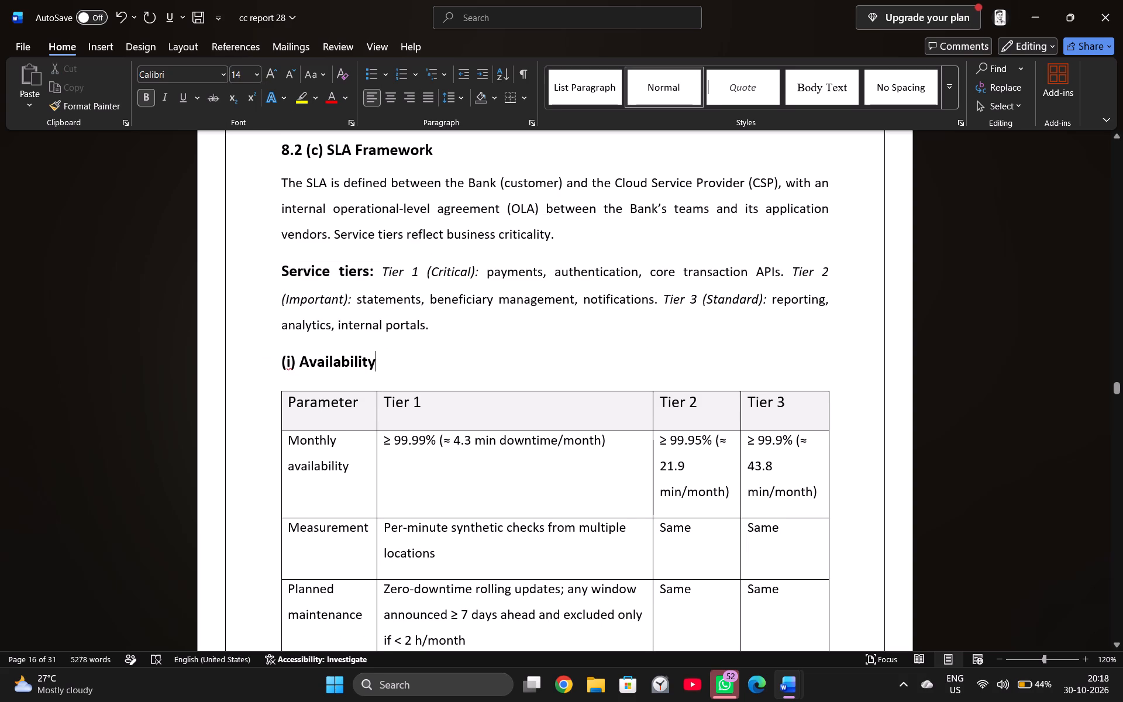
Check the font size of the text following "Service tiers:" and of the "Parameter" header in the (i) Availability table.
left_click_drag(382, 270, 660, 340)
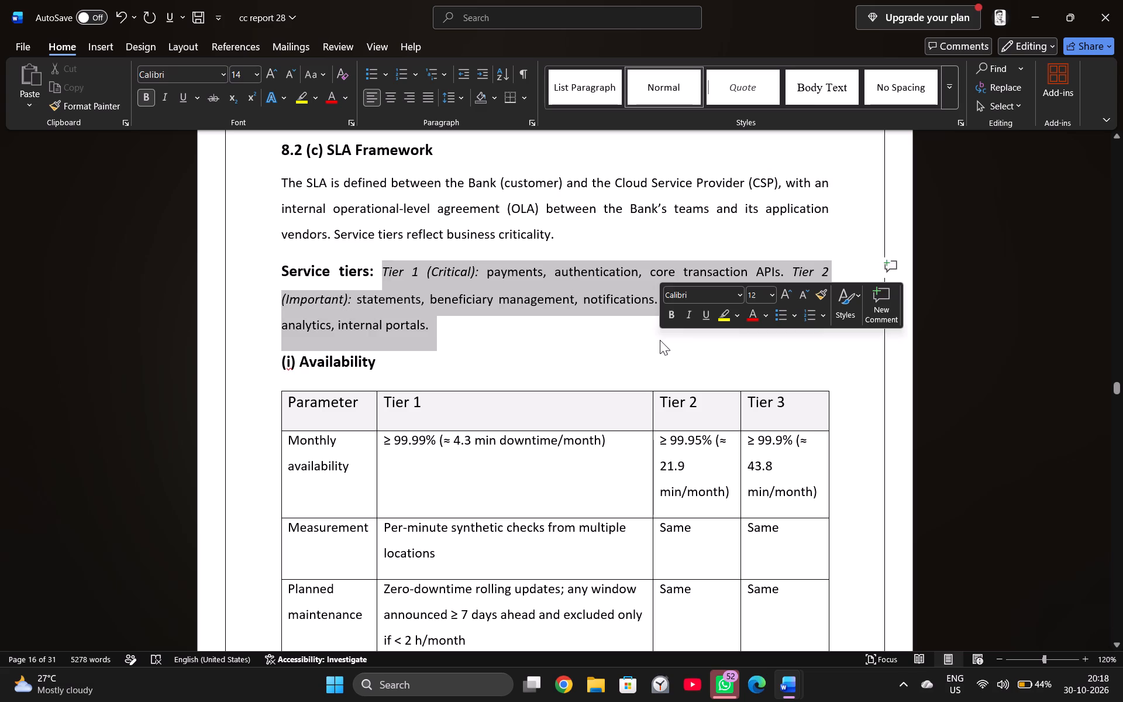
left_click(588, 368)
scroll(498, 392, "down", 5)
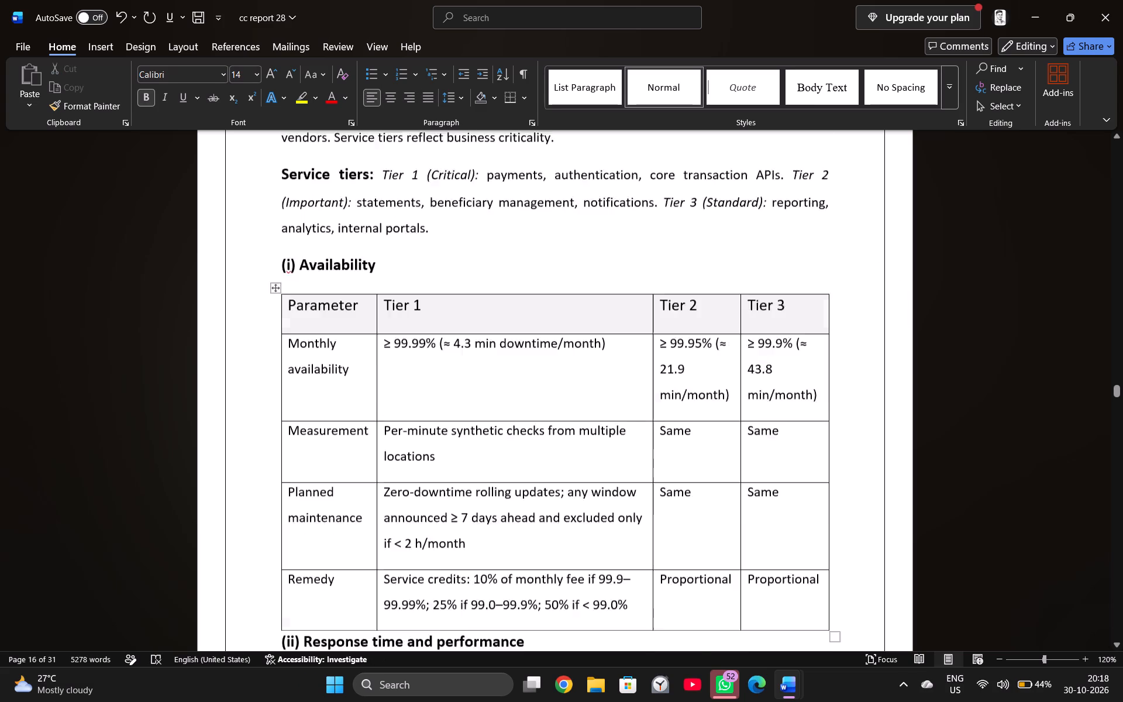
scroll(401, 329, "up", 5)
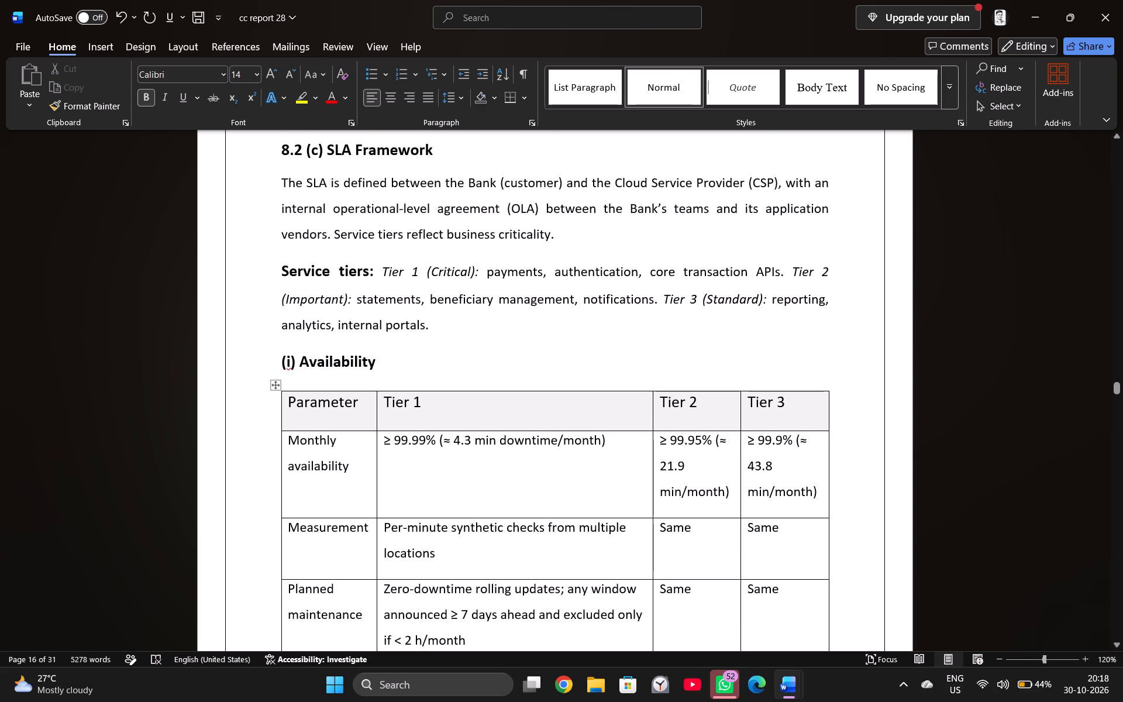
left_click_drag(289, 397, 366, 407)
left_click(471, 364)
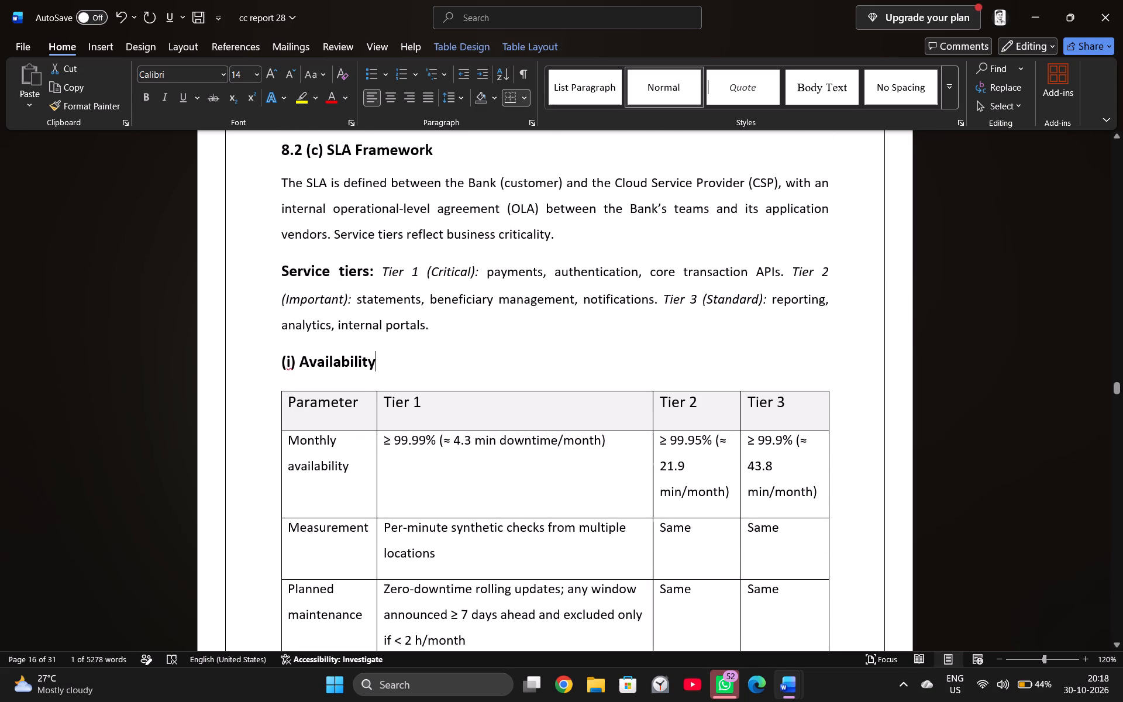
Set the "Parameter" and "Target" headers of the (ii) Response time and performance table to 14 pt.
scroll(495, 387, "down", 9)
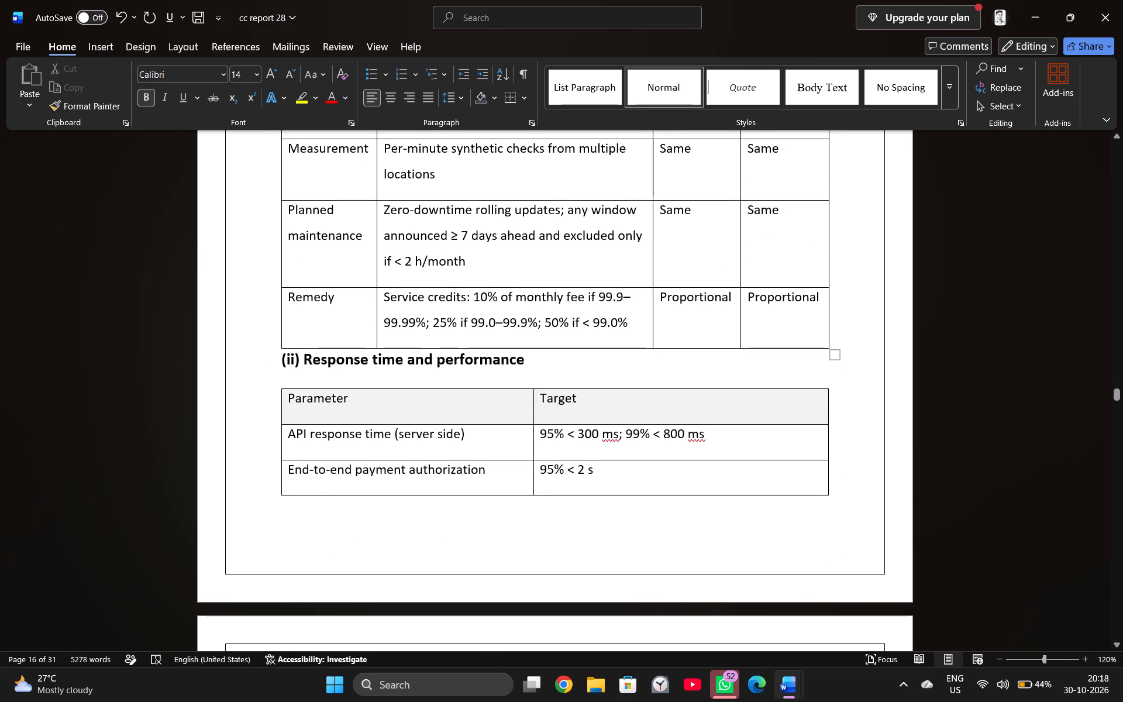
left_click_drag(288, 397, 404, 403)
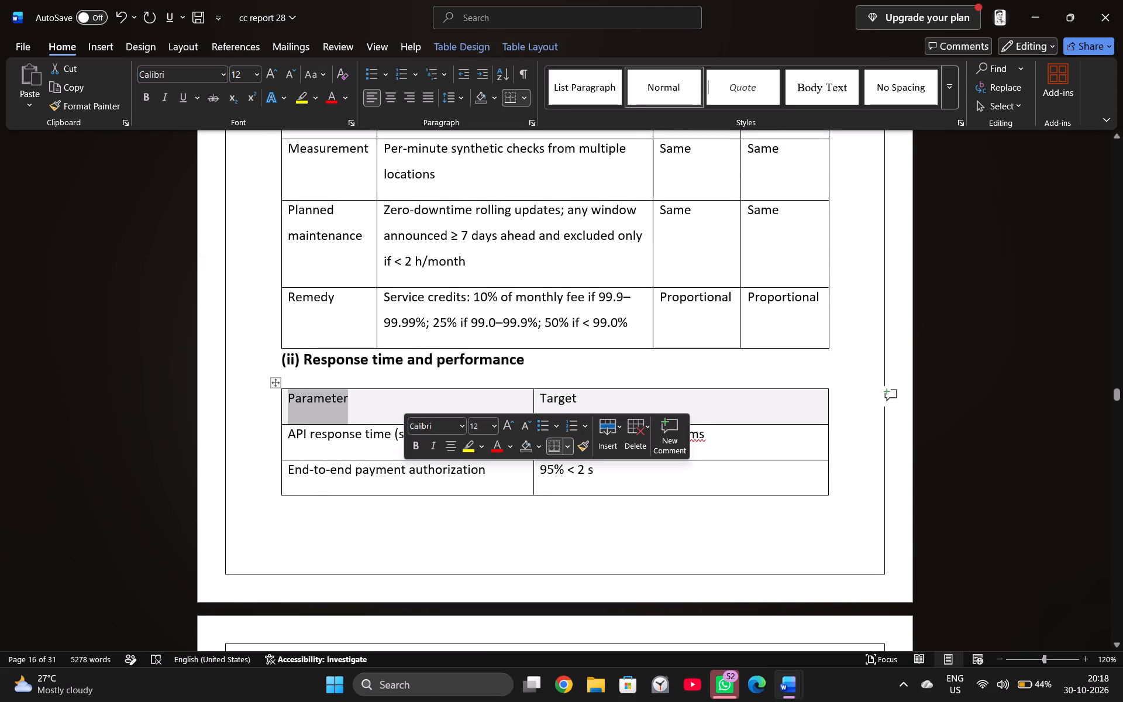
left_click(495, 429)
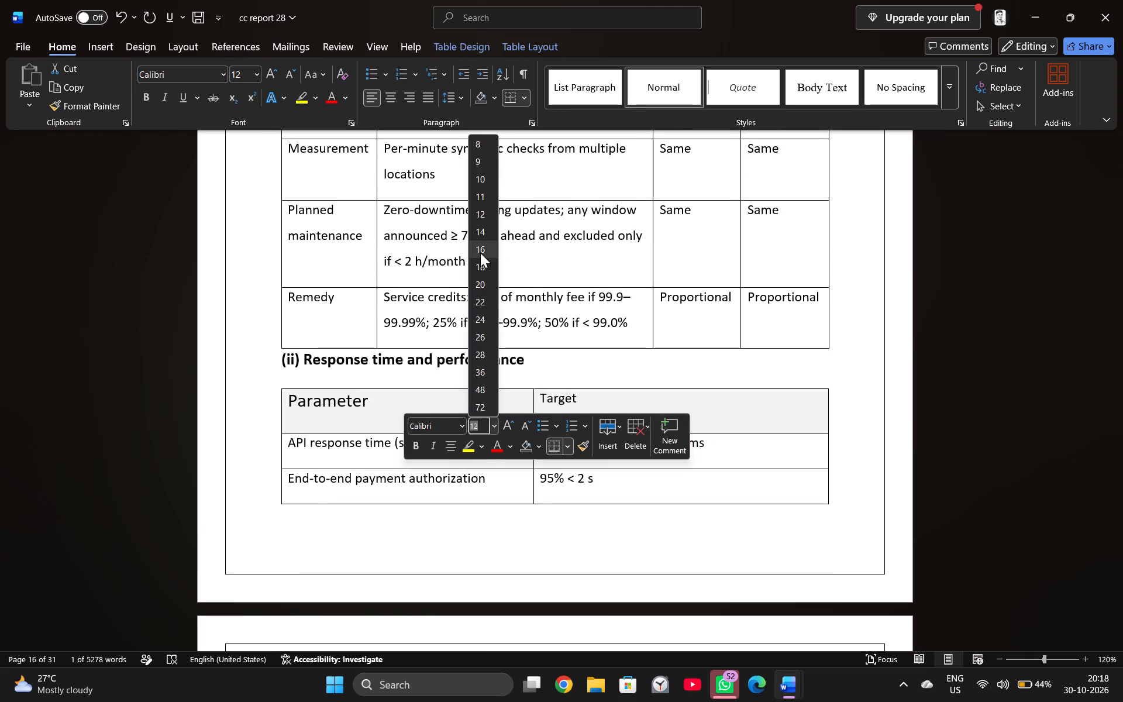
left_click(478, 230)
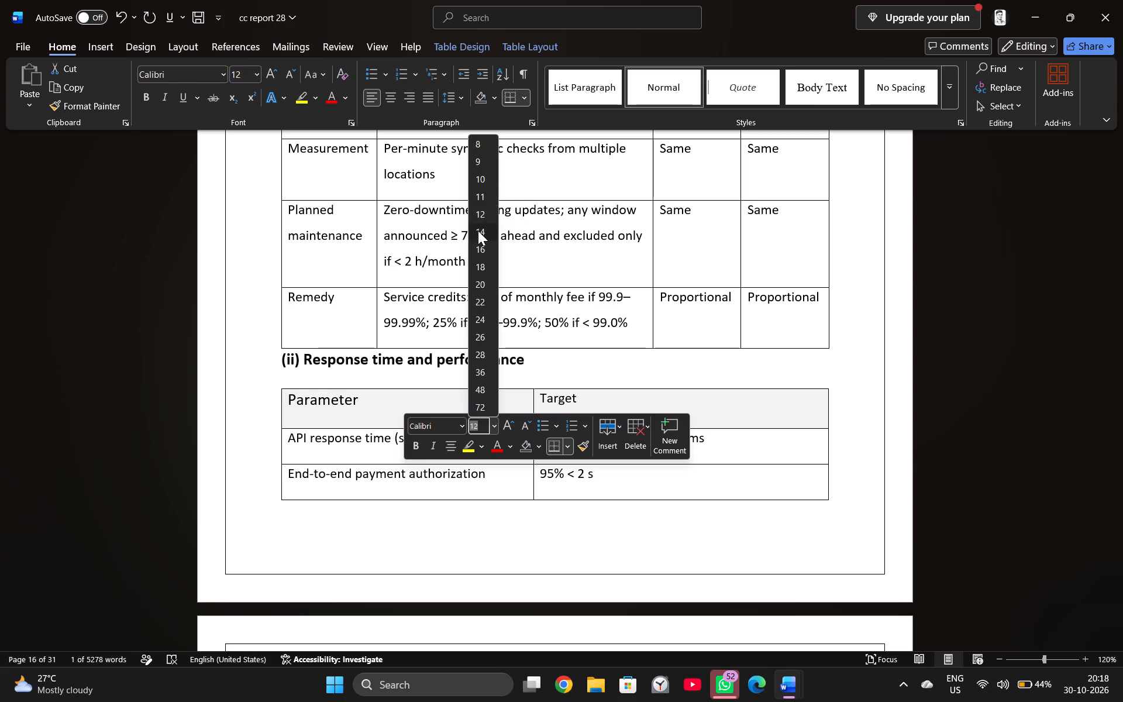
left_click(666, 369)
left_click_drag(543, 396, 633, 398)
left_click(721, 425)
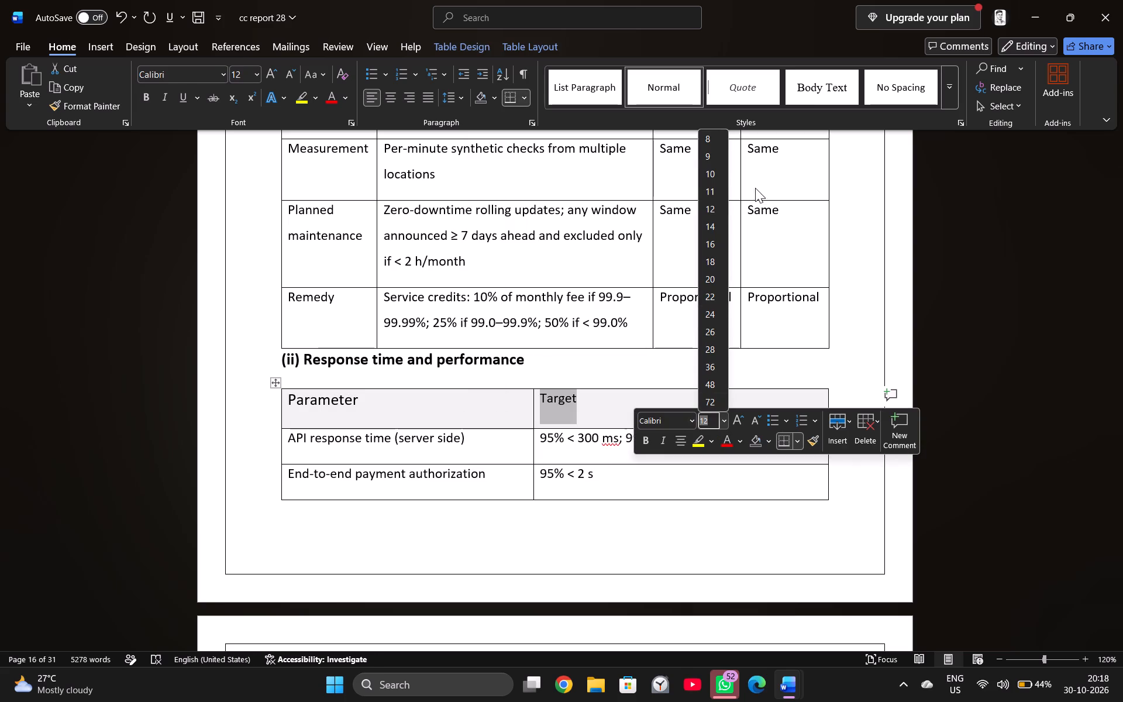
left_click(712, 228)
left_click(631, 367)
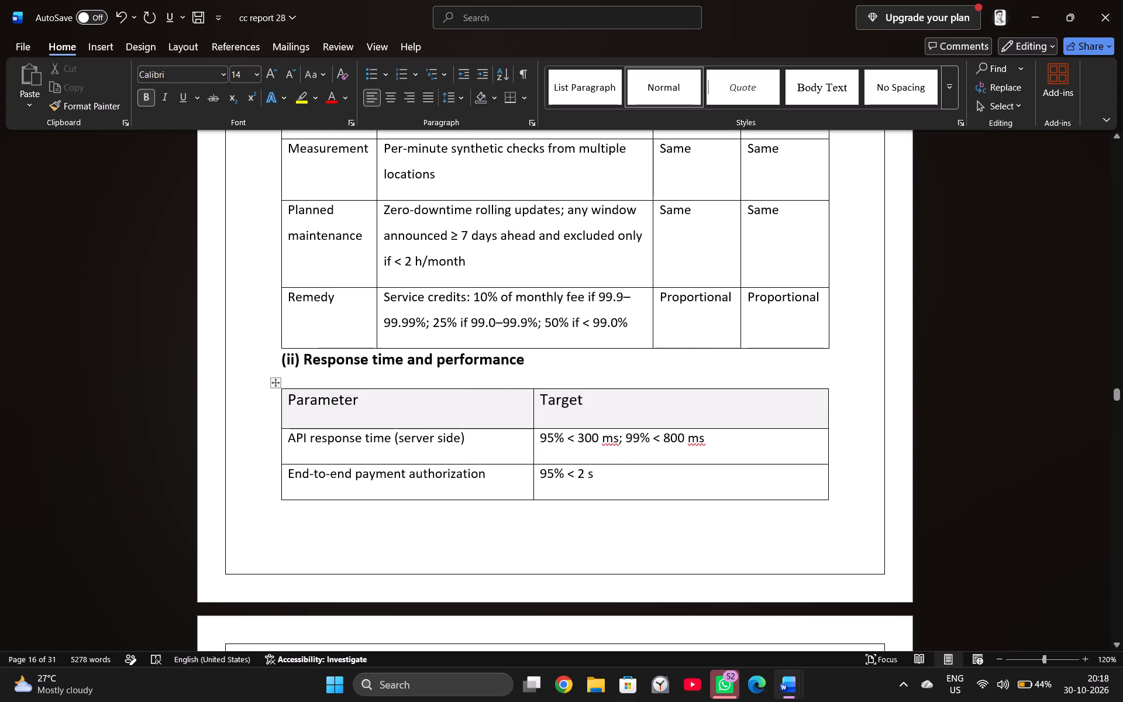
Check the font size of the body rows in the Response time and performance table, including its continuation on the following page.
scroll(722, 477, "down", 1)
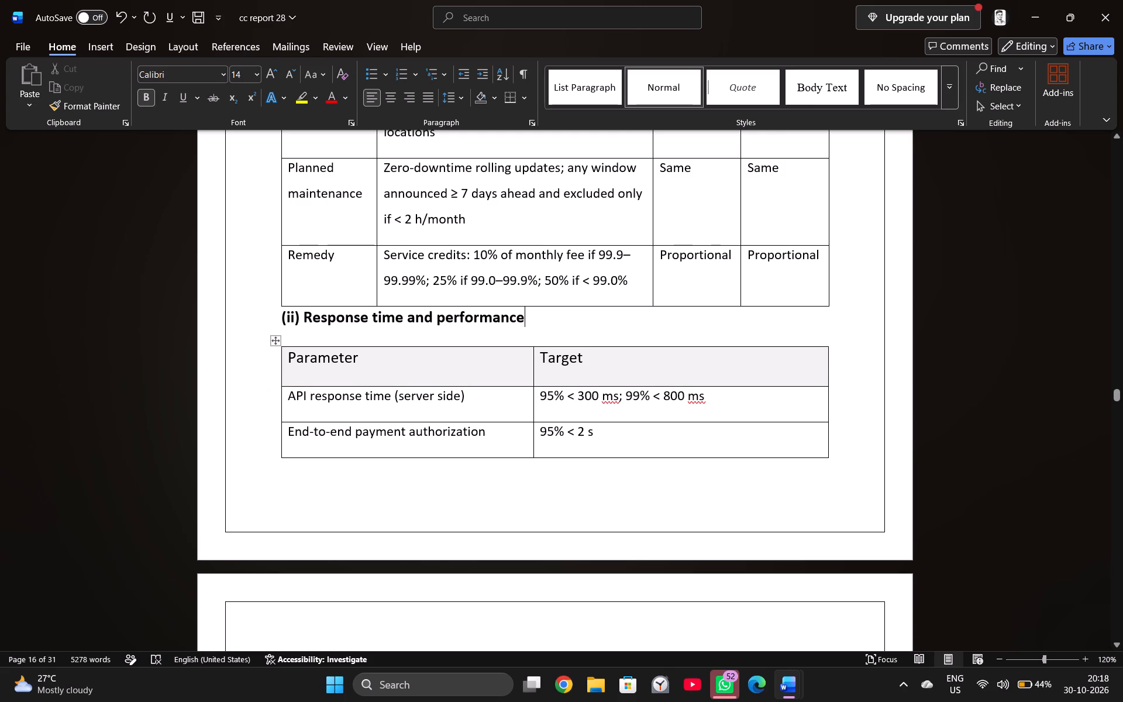
left_click_drag(284, 391, 654, 440)
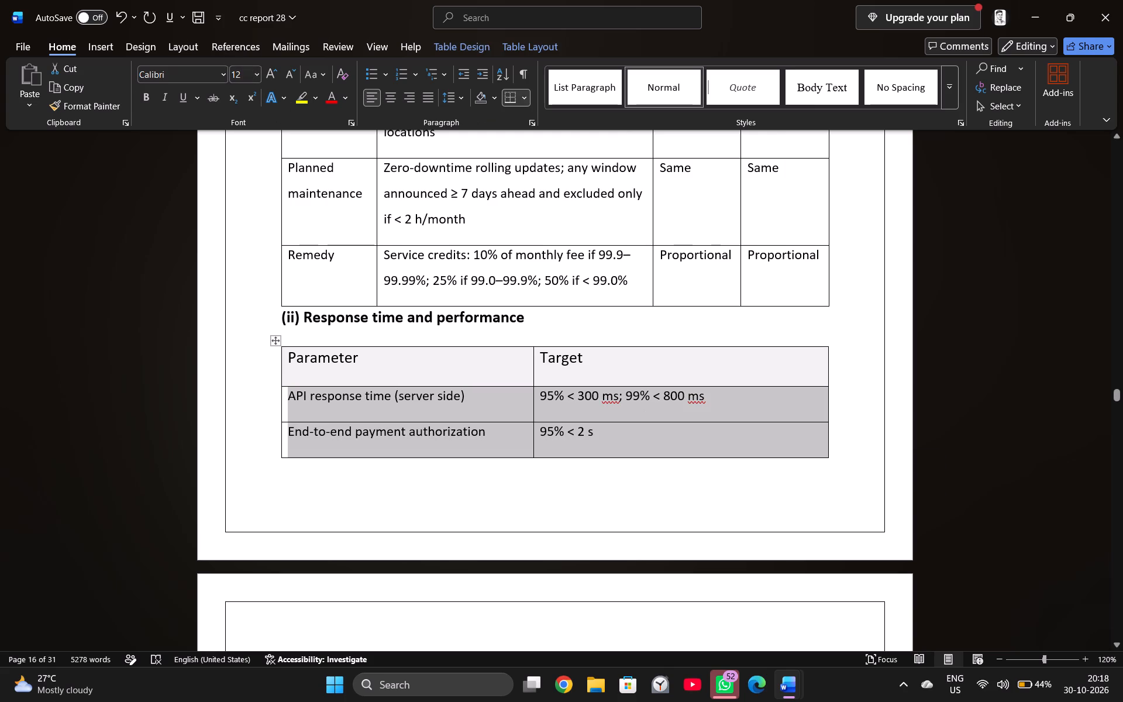
left_click(682, 504)
scroll(682, 505, "down", 6)
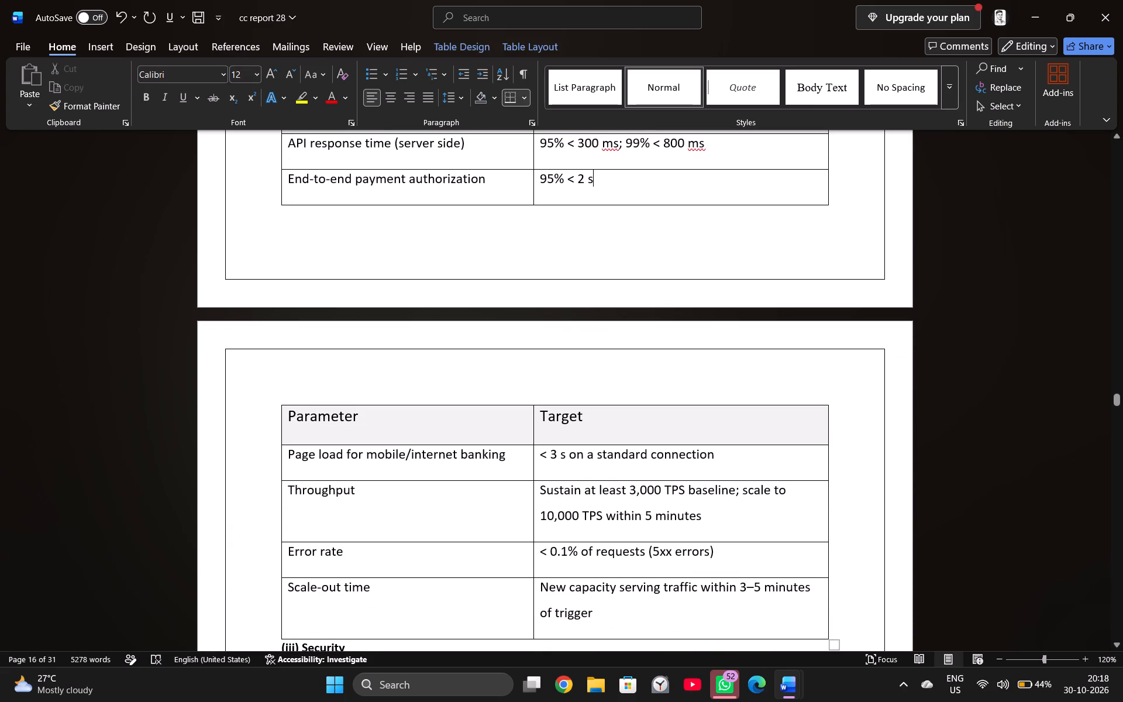
left_click_drag(287, 413, 400, 425)
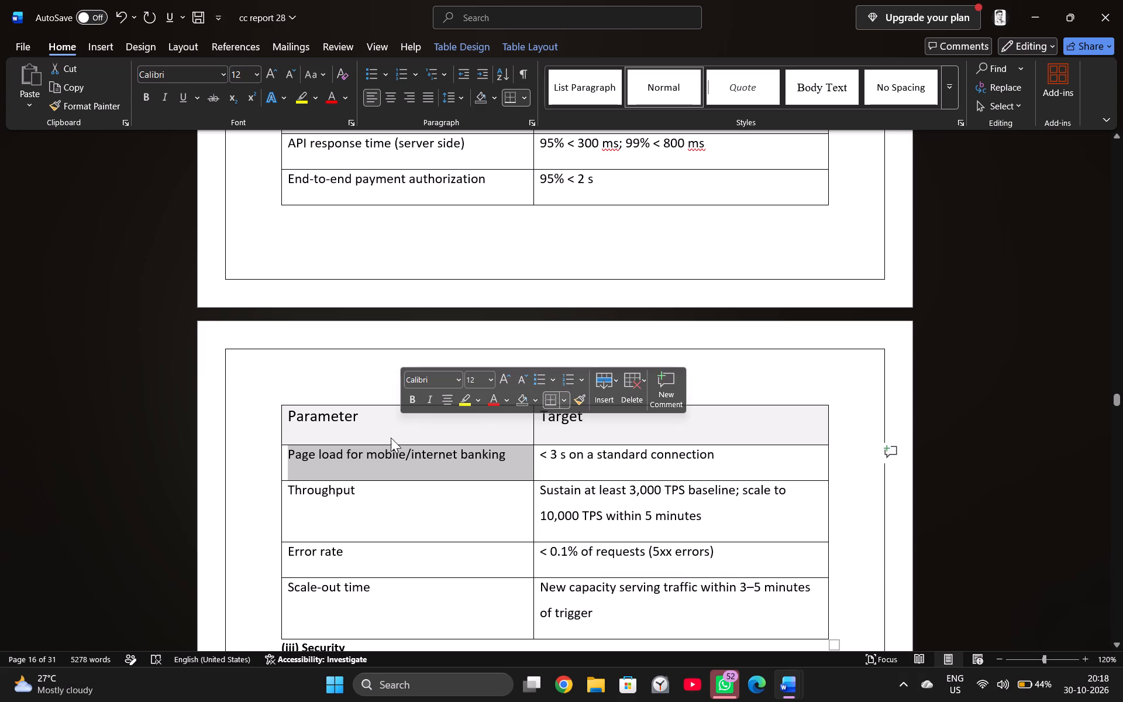
Set the "(iii) Security" heading to 14 pt.
left_click(433, 501)
scroll(448, 501, "down", 10)
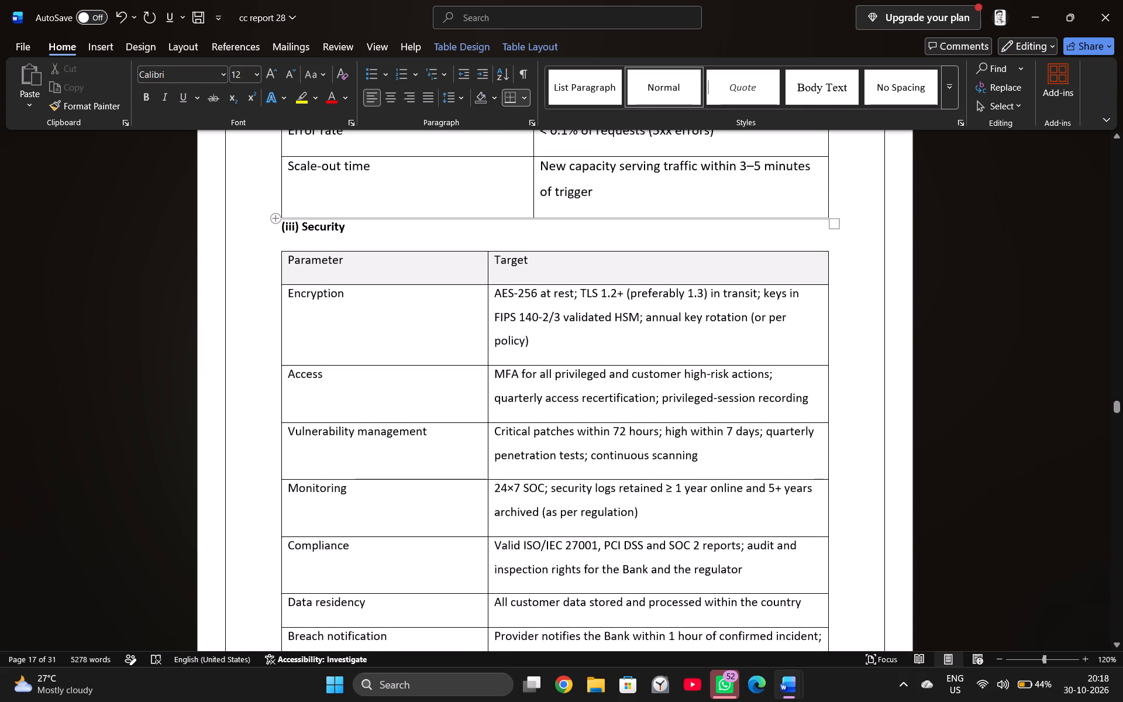
left_click_drag(281, 228, 356, 238)
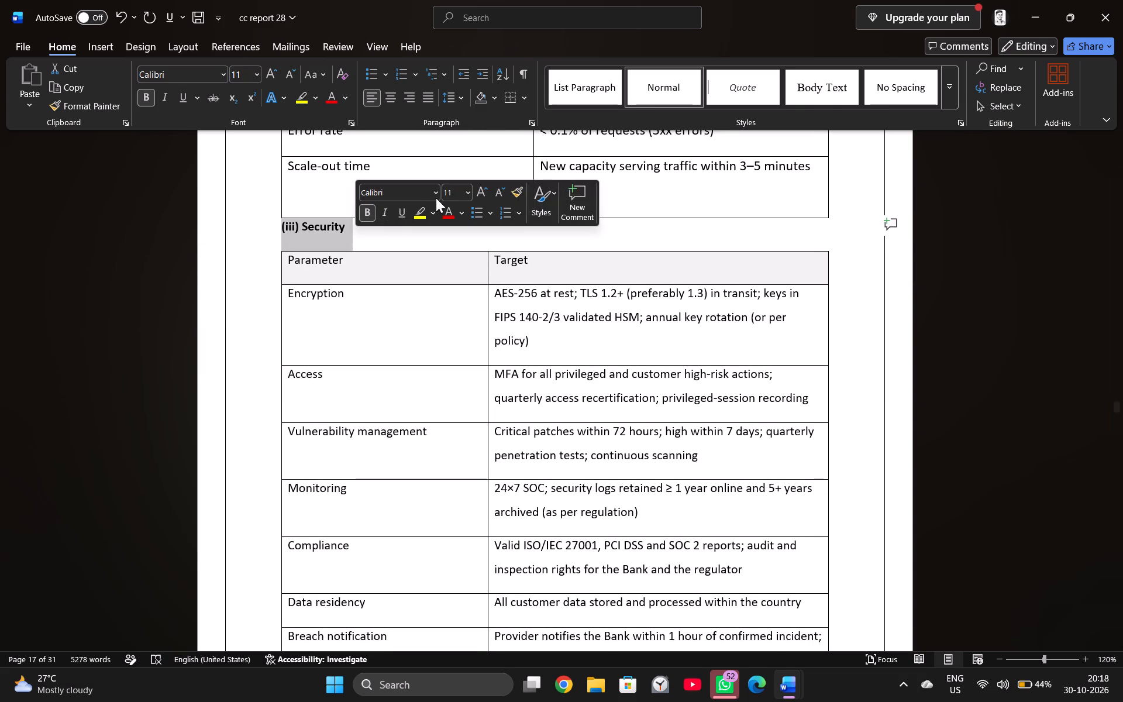
left_click(471, 192)
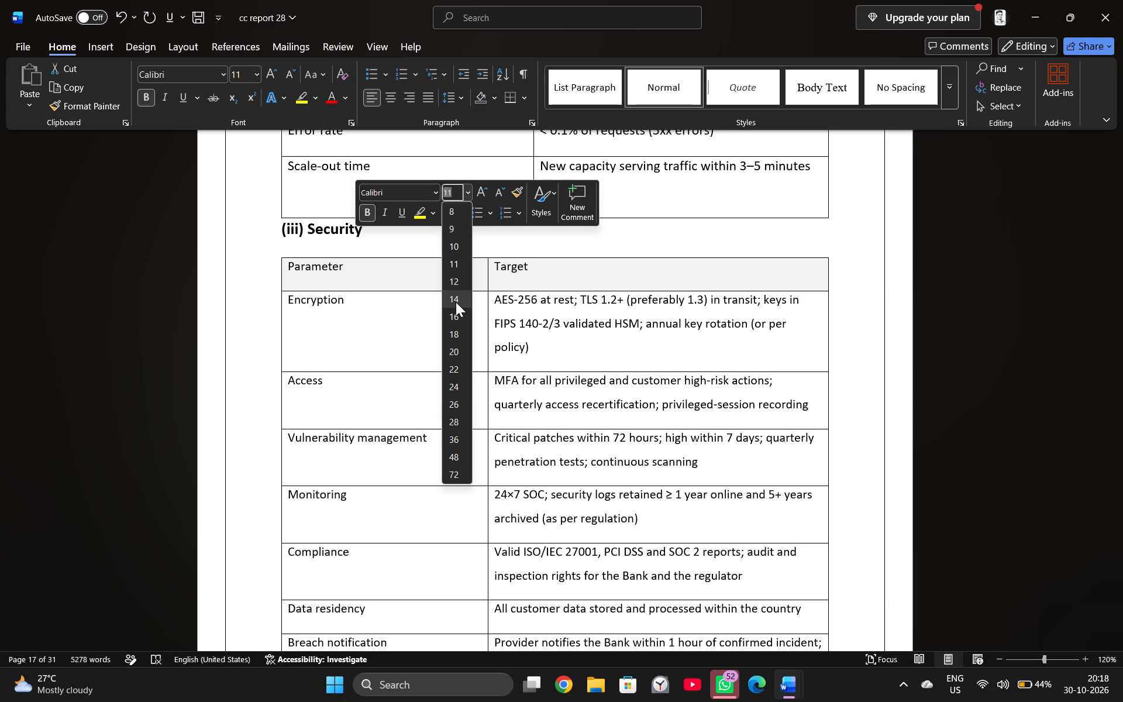
left_click(456, 302)
left_click(450, 312)
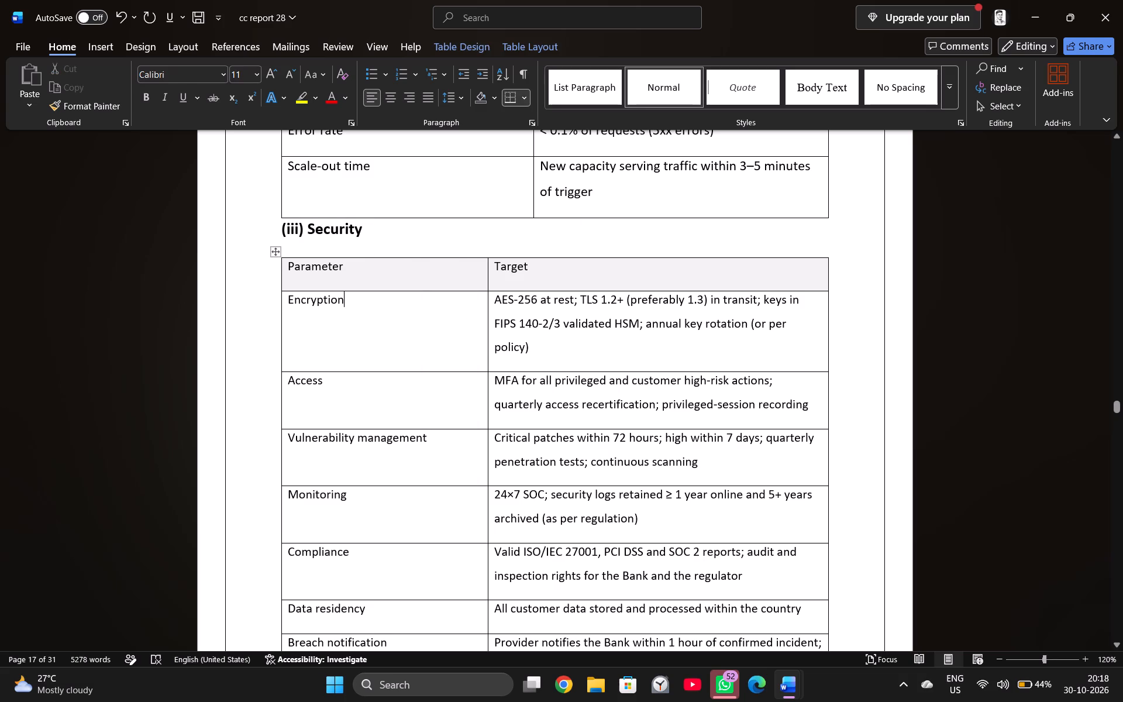
Set the "Parameter" and "Target" headers of the (iii) Security table to 14 pt.
scroll(361, 326, "up", 5)
scroll(337, 421, "up", 3)
scroll(337, 421, "down", 4)
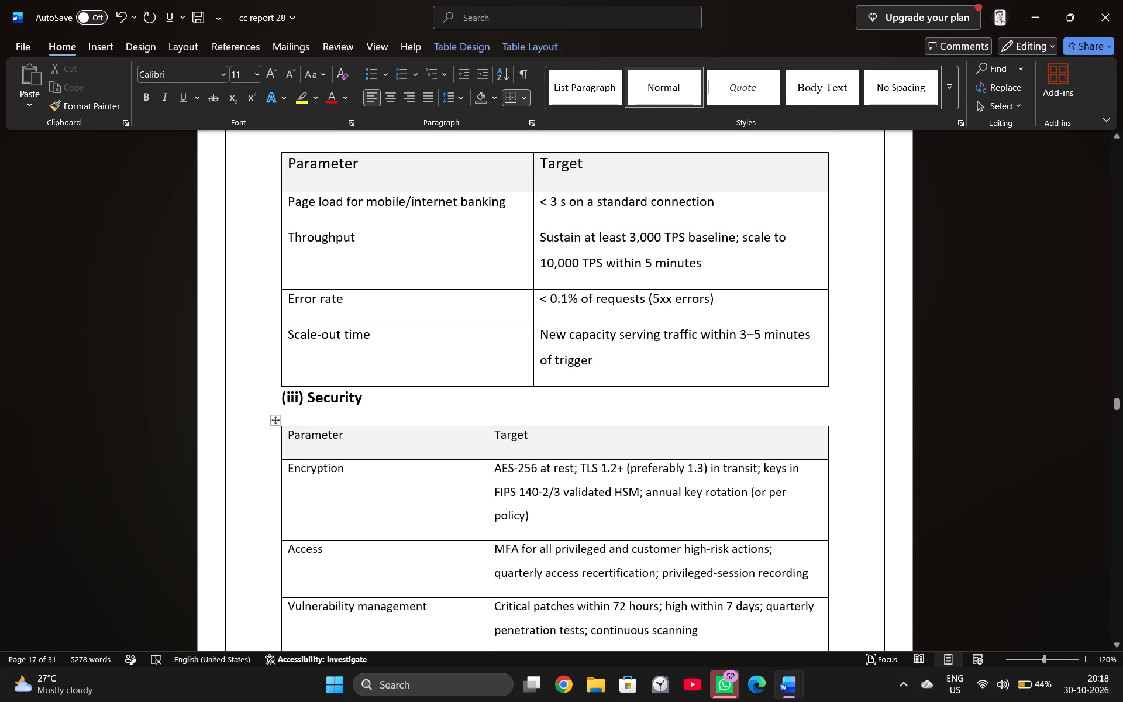
left_click_drag(288, 438, 348, 432)
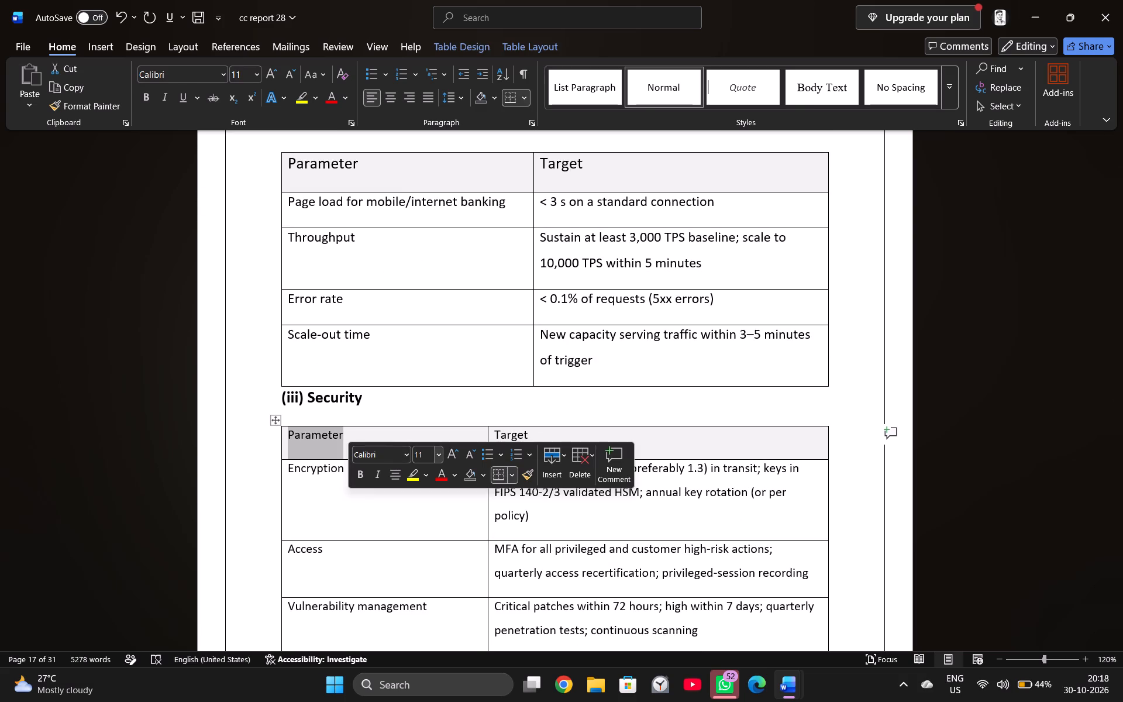
left_click(436, 455)
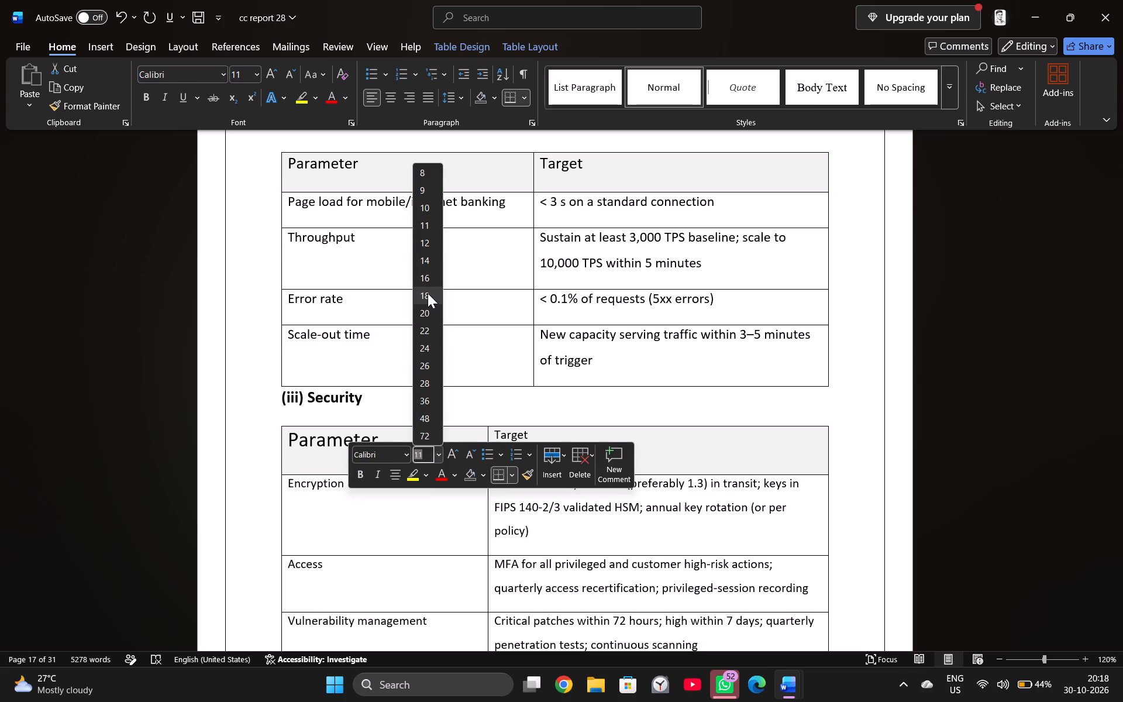
left_click(423, 261)
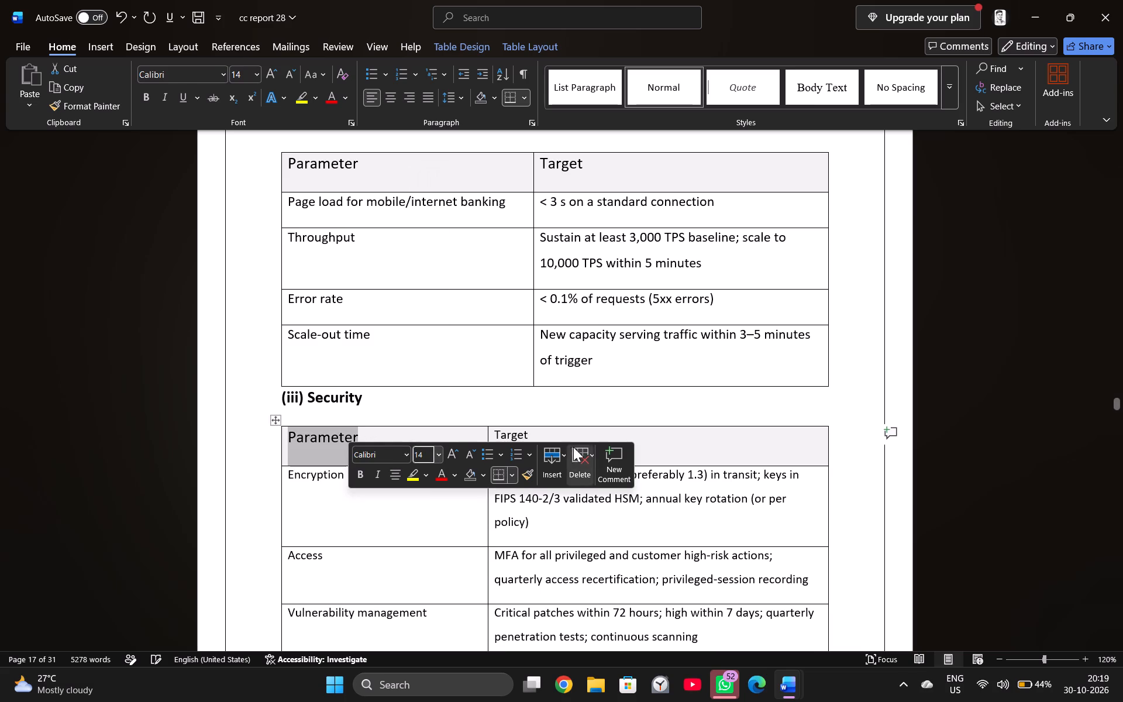
left_click(621, 424)
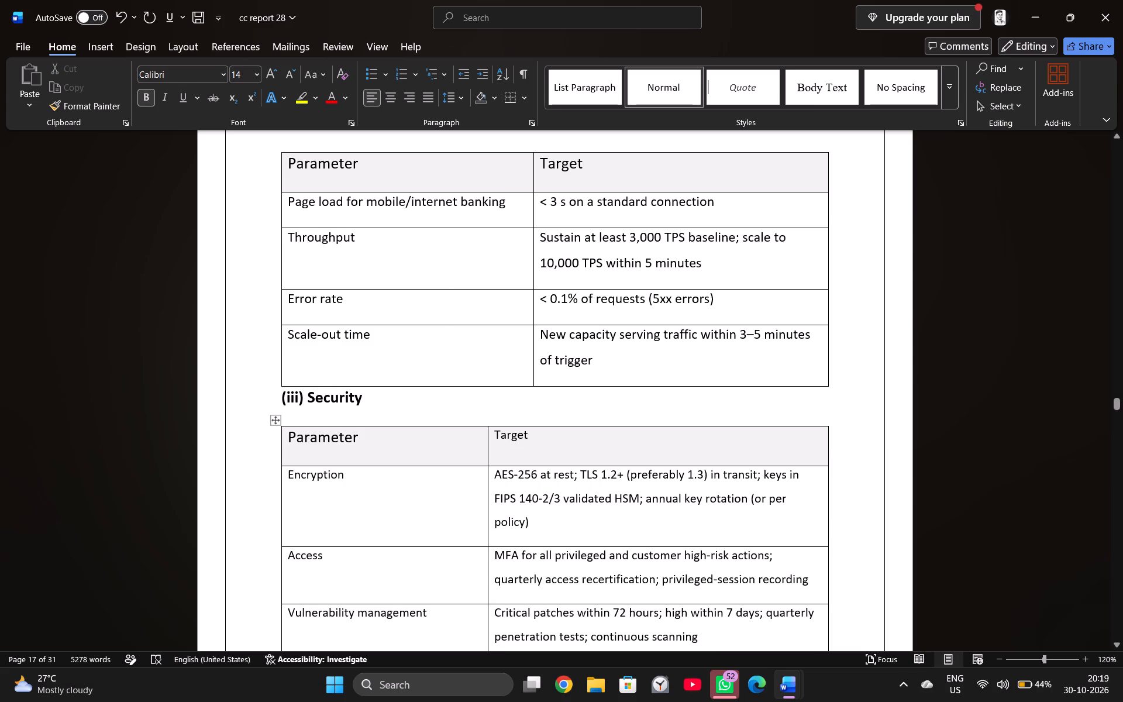
left_click_drag(495, 434, 536, 436)
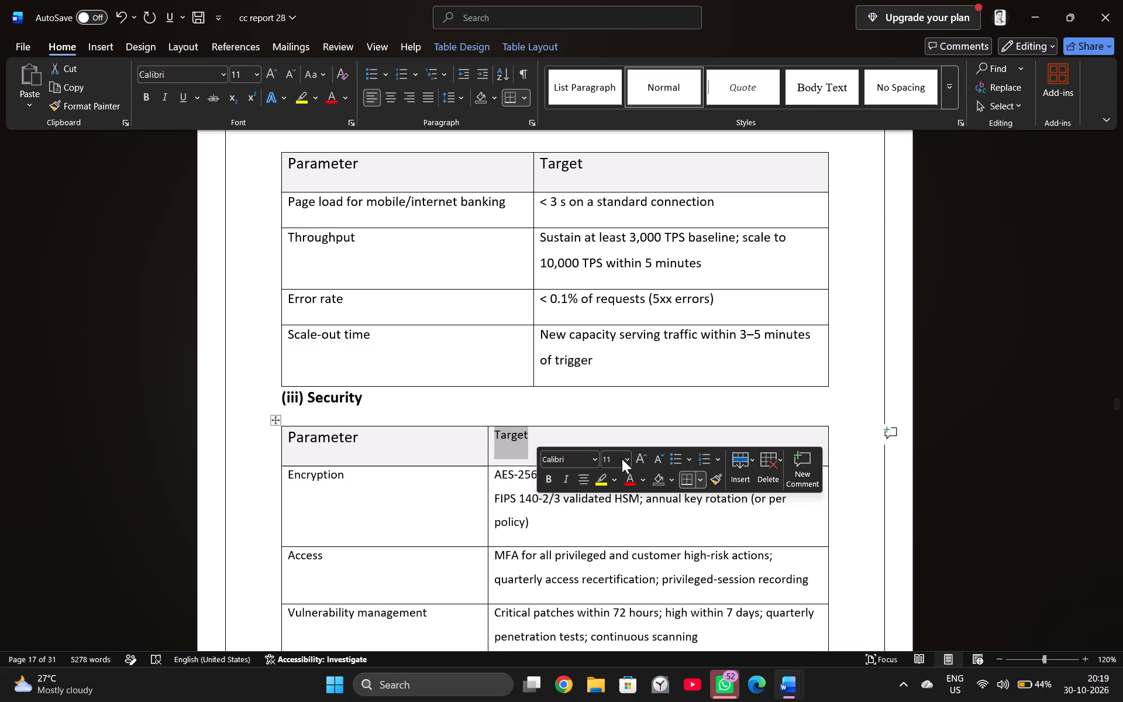
left_click(623, 459)
left_click(621, 267)
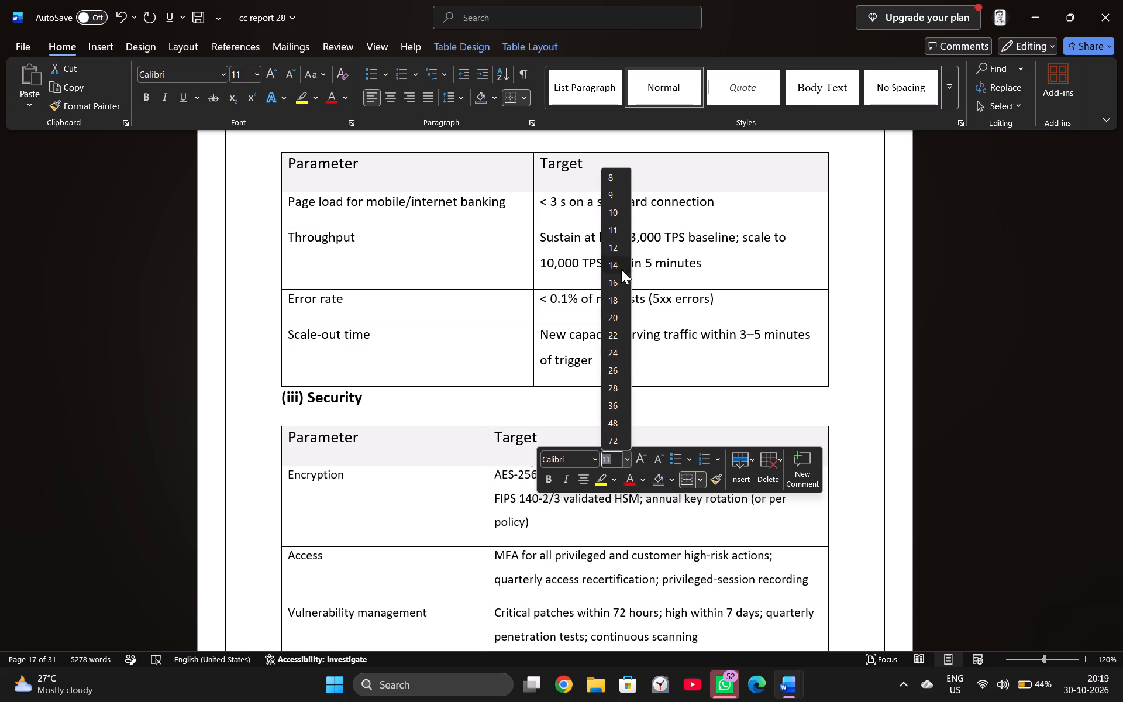
left_click(711, 409)
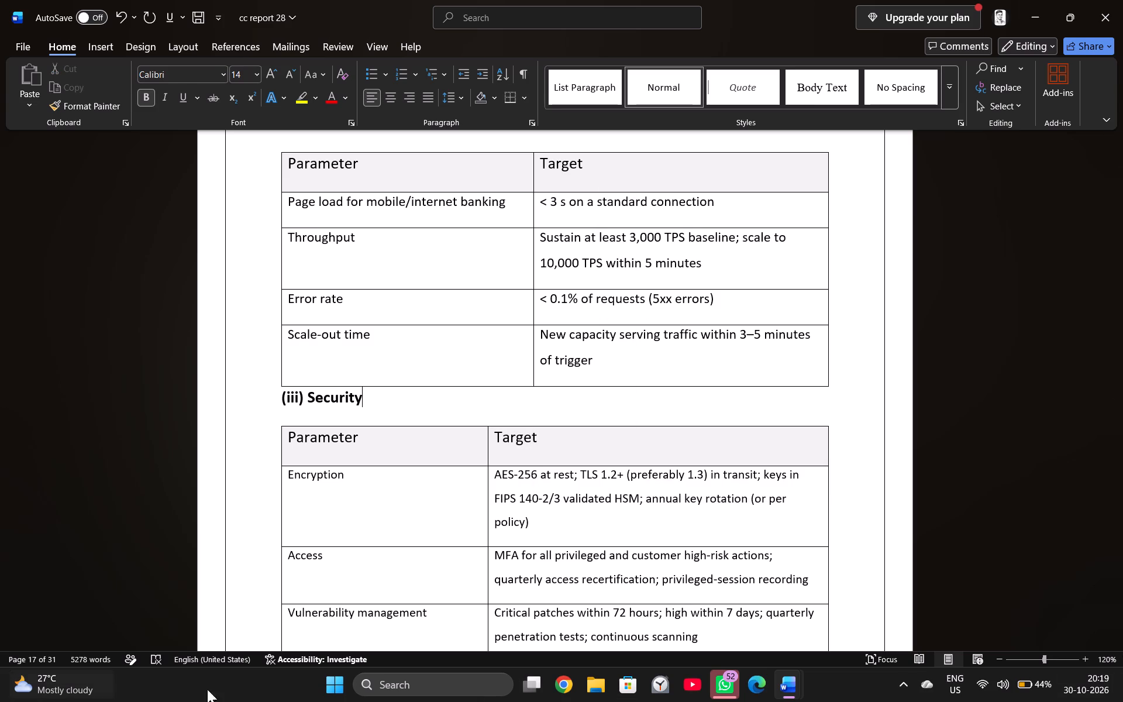
Set all body rows of the Security table, from Encryption through Breach notification, to 12 pt.
scroll(247, 687, "down", 4)
scroll(371, 508, "down", 3)
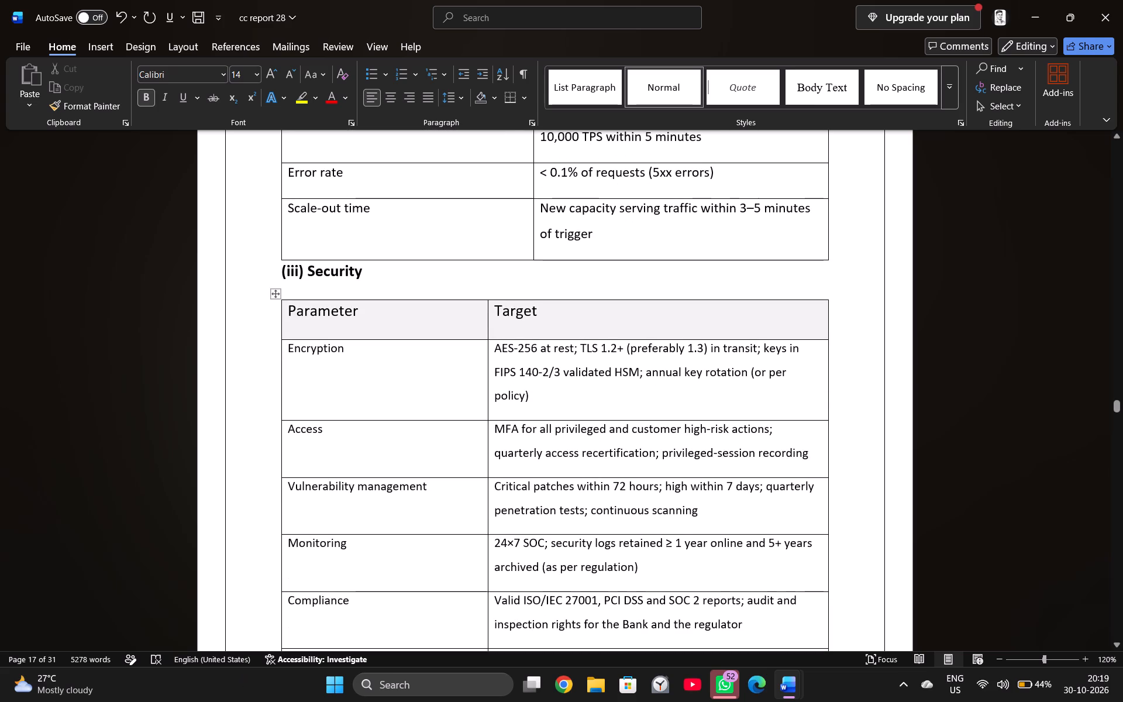
left_click_drag(288, 347, 704, 379)
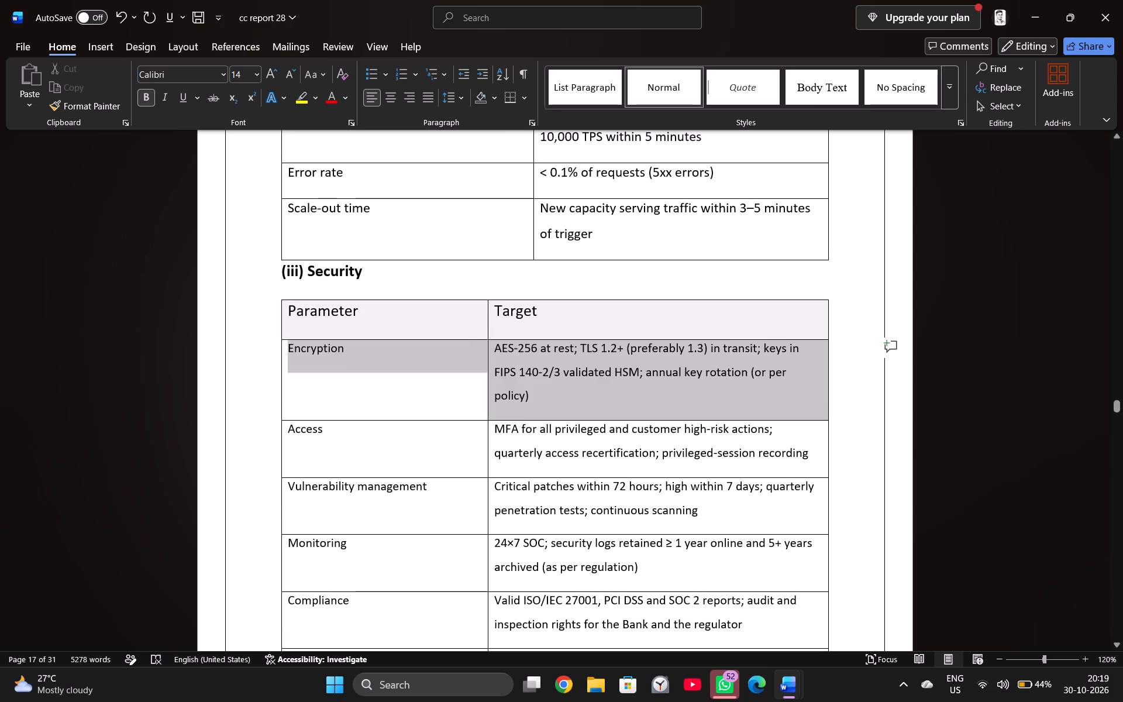
left_click_drag(704, 379, 781, 649)
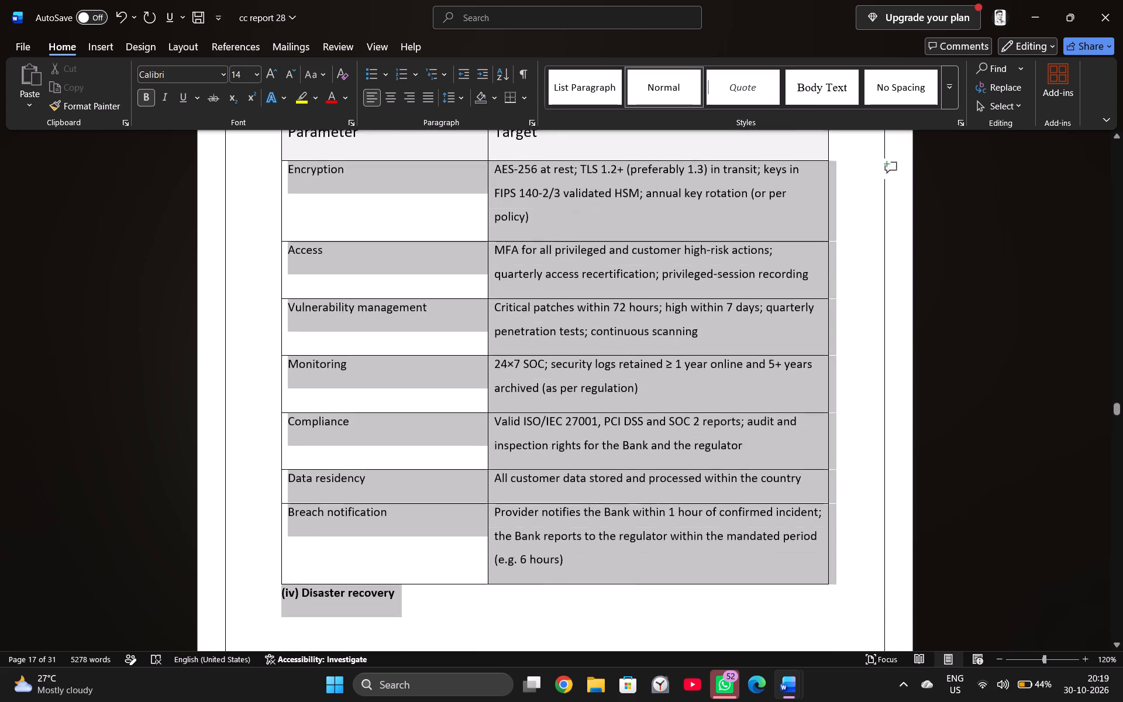
left_click_drag(781, 649, 733, 488)
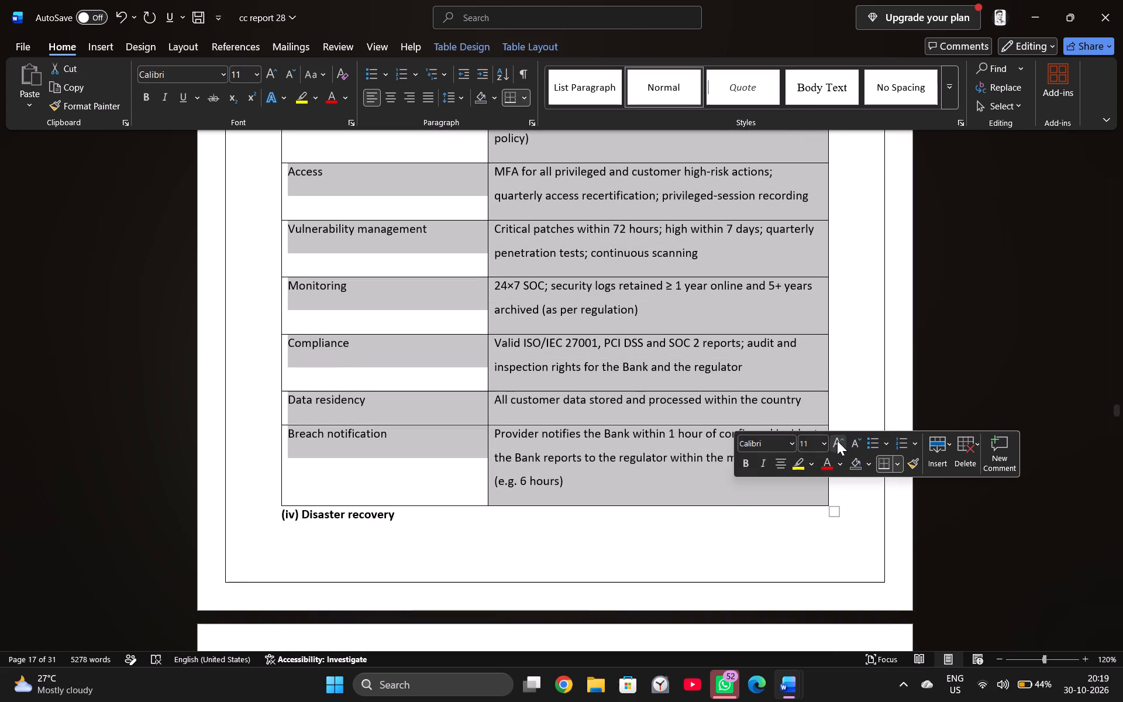
left_click(823, 443)
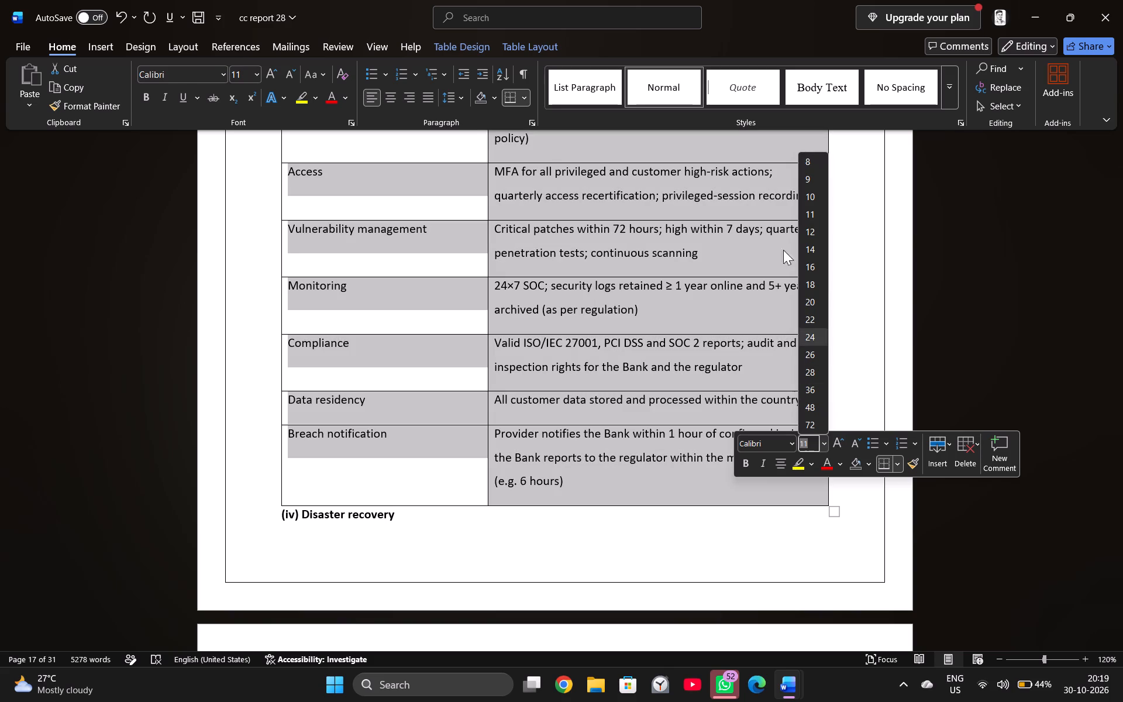
left_click(806, 228)
left_click(867, 327)
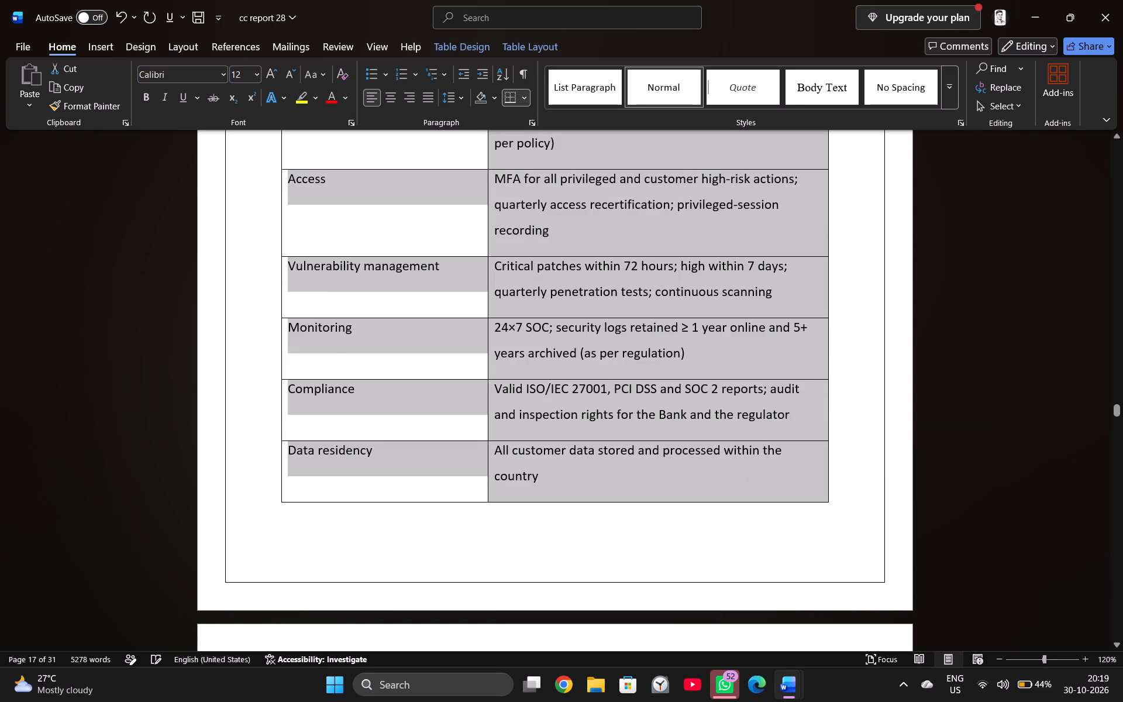
Set the "(iv) Disaster recovery" heading to 14 pt.
scroll(789, 422, "up", 10)
scroll(770, 512, "down", 12)
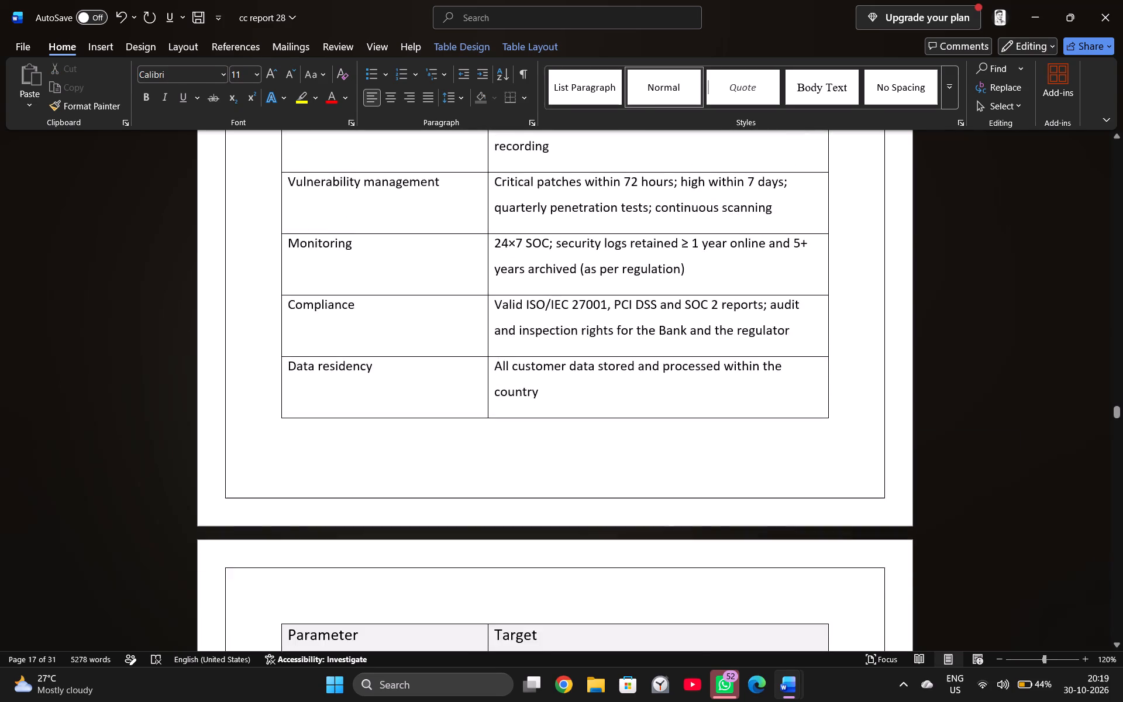
scroll(760, 509, "down", 4)
scroll(336, 493, "down", 5)
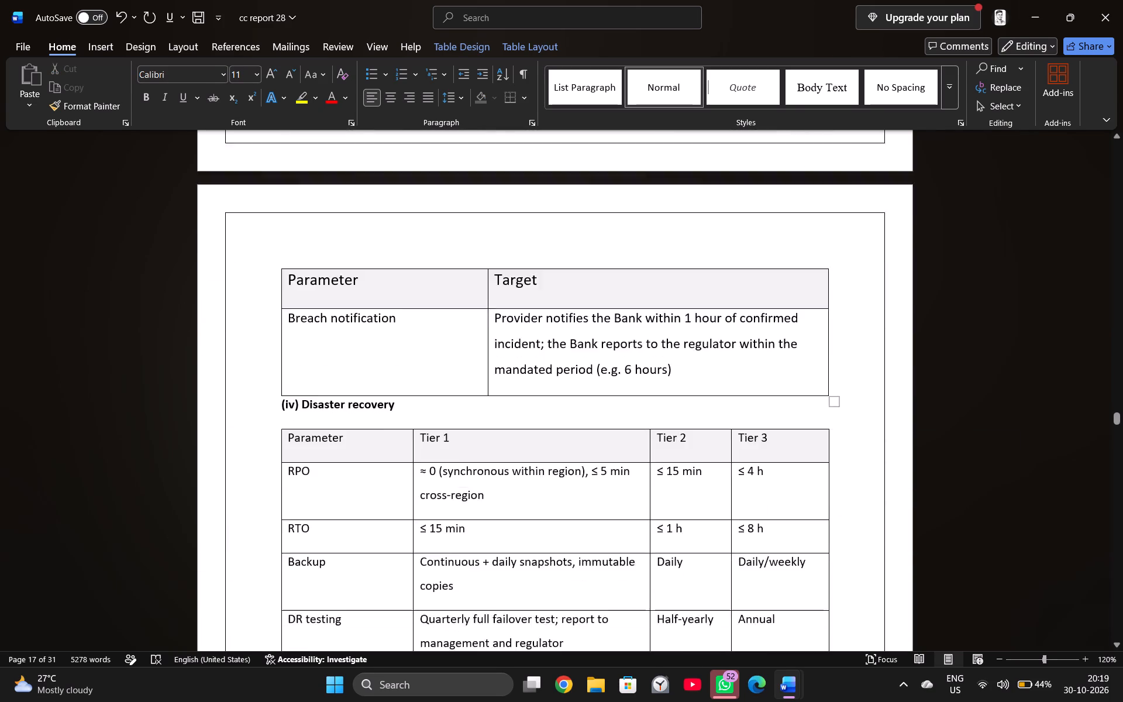
scroll(342, 497, "down", 1)
left_click_drag(277, 339, 377, 339)
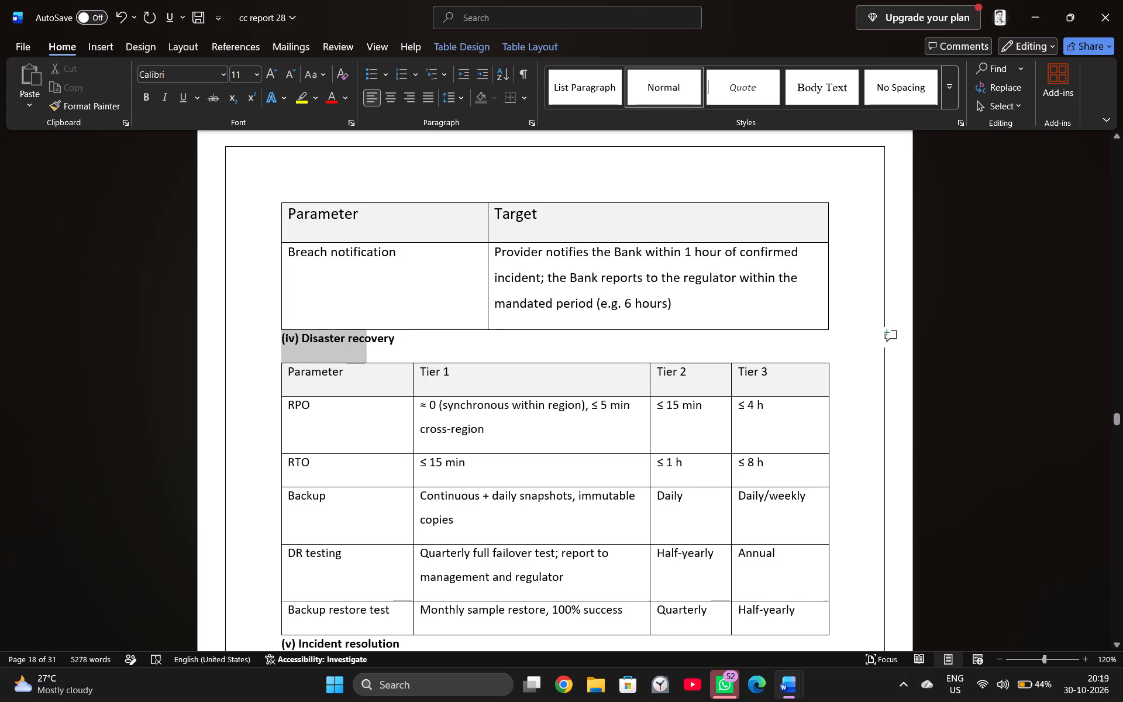
left_click_drag(377, 339, 392, 339)
left_click(497, 294)
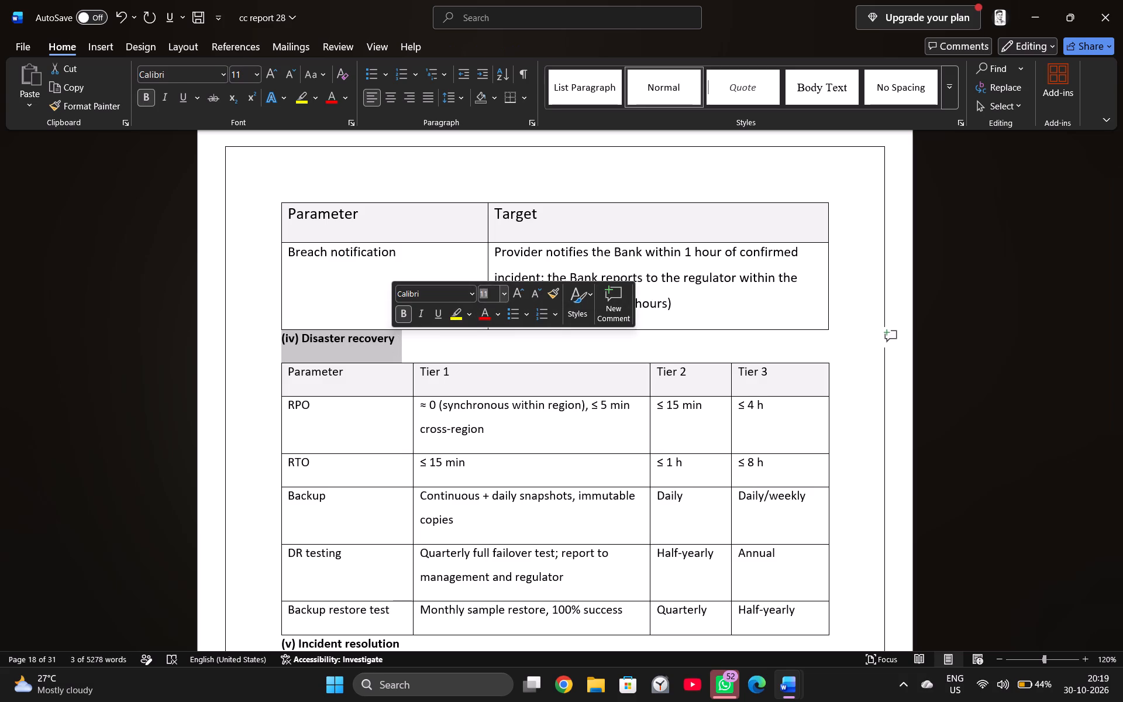
left_click(507, 295)
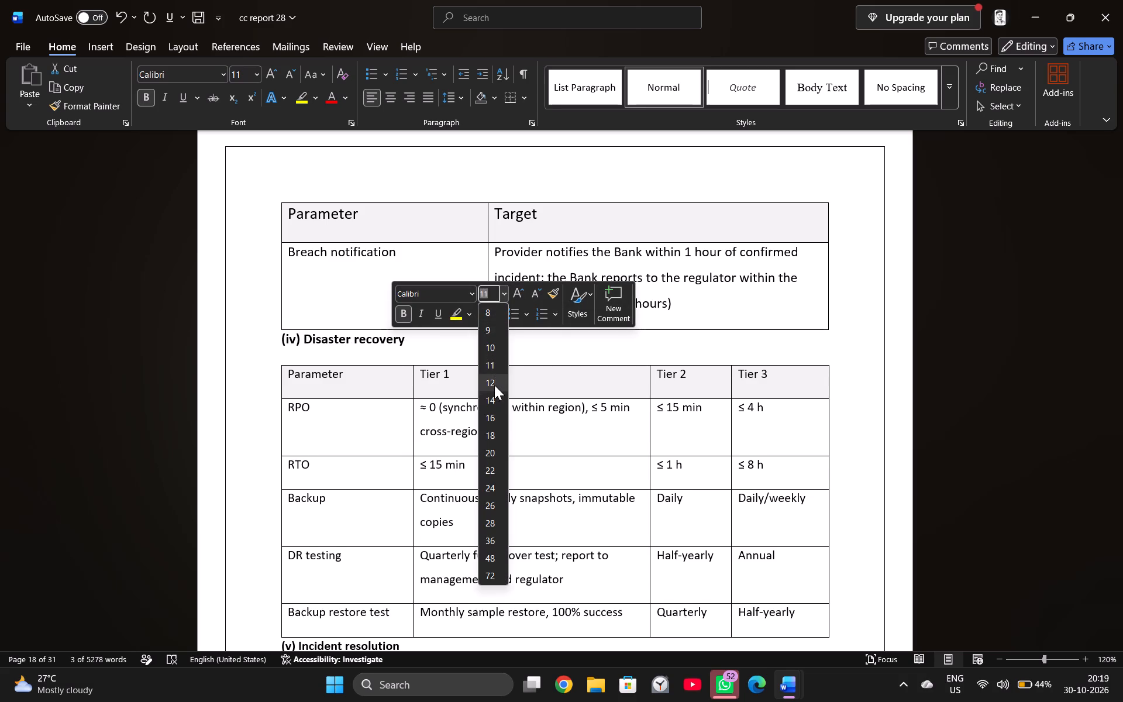
left_click(494, 394)
left_click(548, 347)
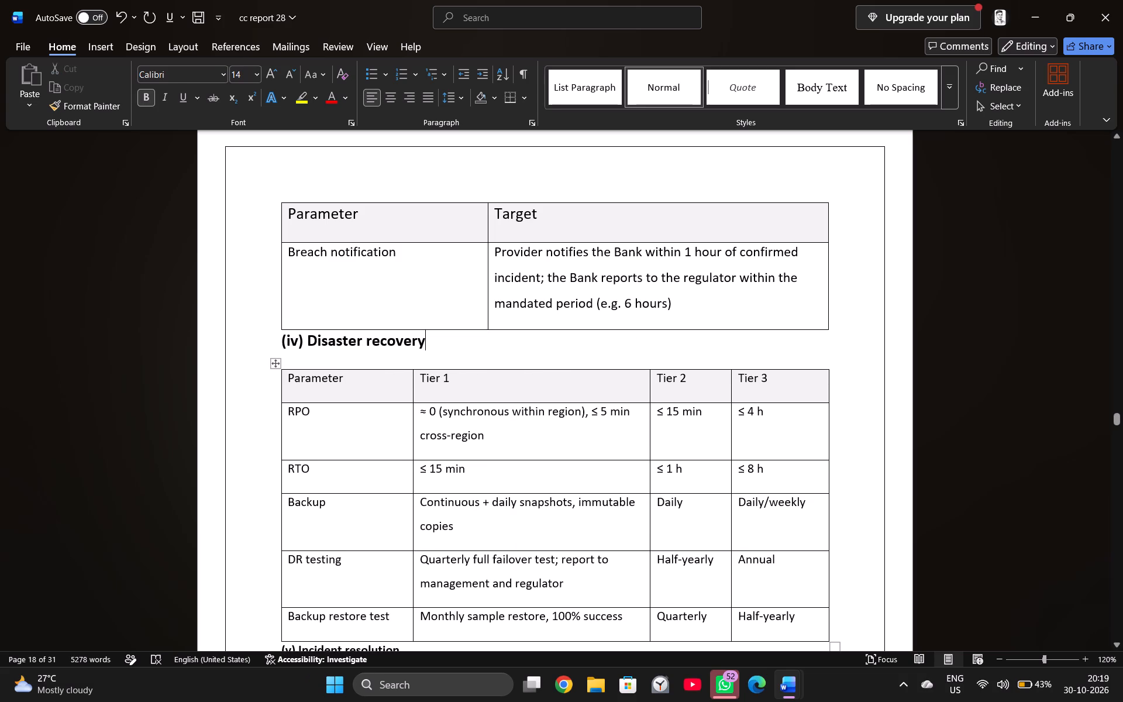
Set everything from the Disaster recovery table's RPO row through the Incident resolution table's "P3 – Medium" row to 12 pt.
left_click_drag(288, 411, 474, 411)
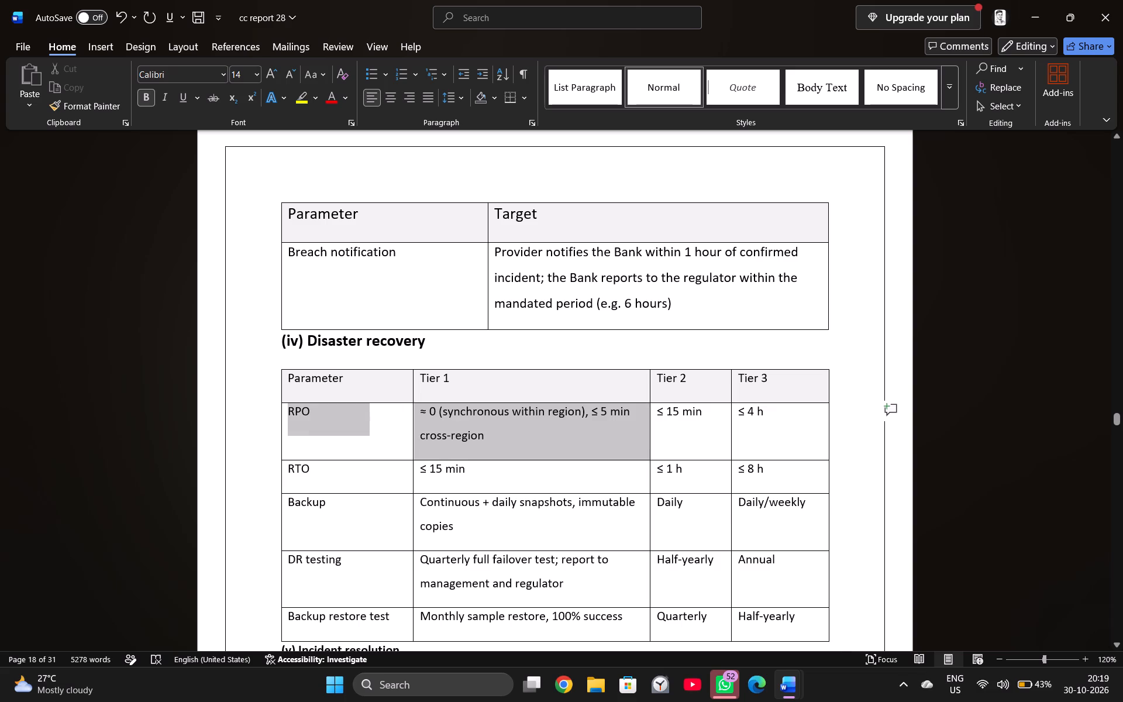
left_click_drag(474, 411, 780, 526)
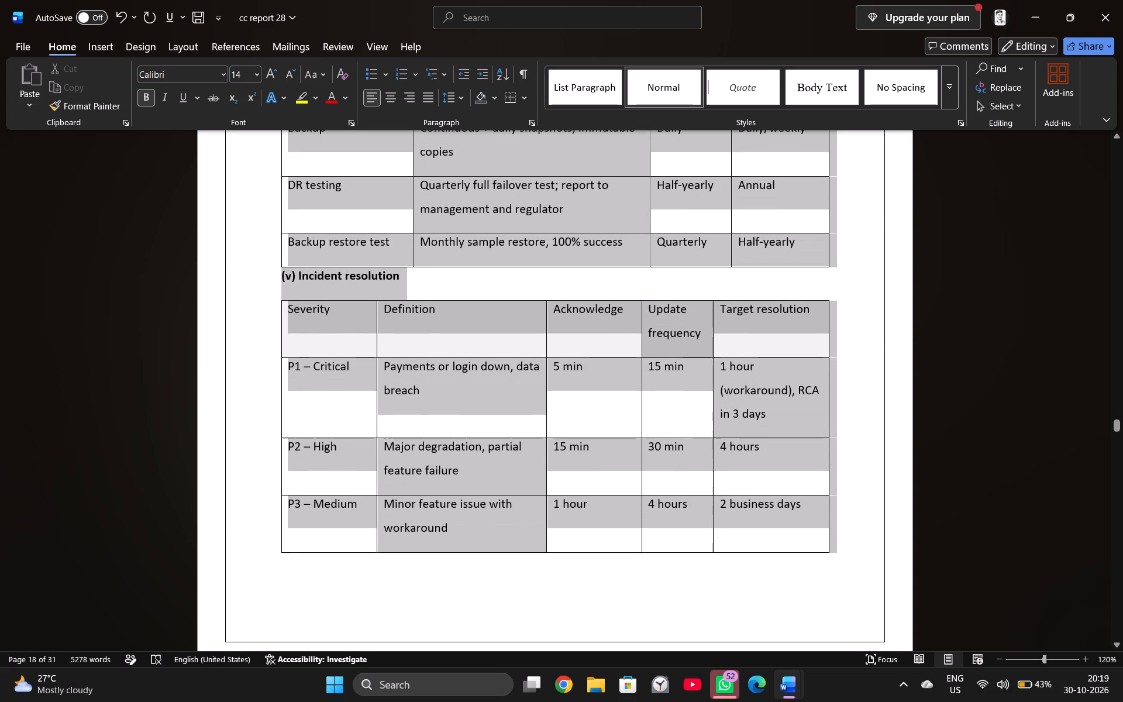
left_click_drag(780, 526, 784, 548)
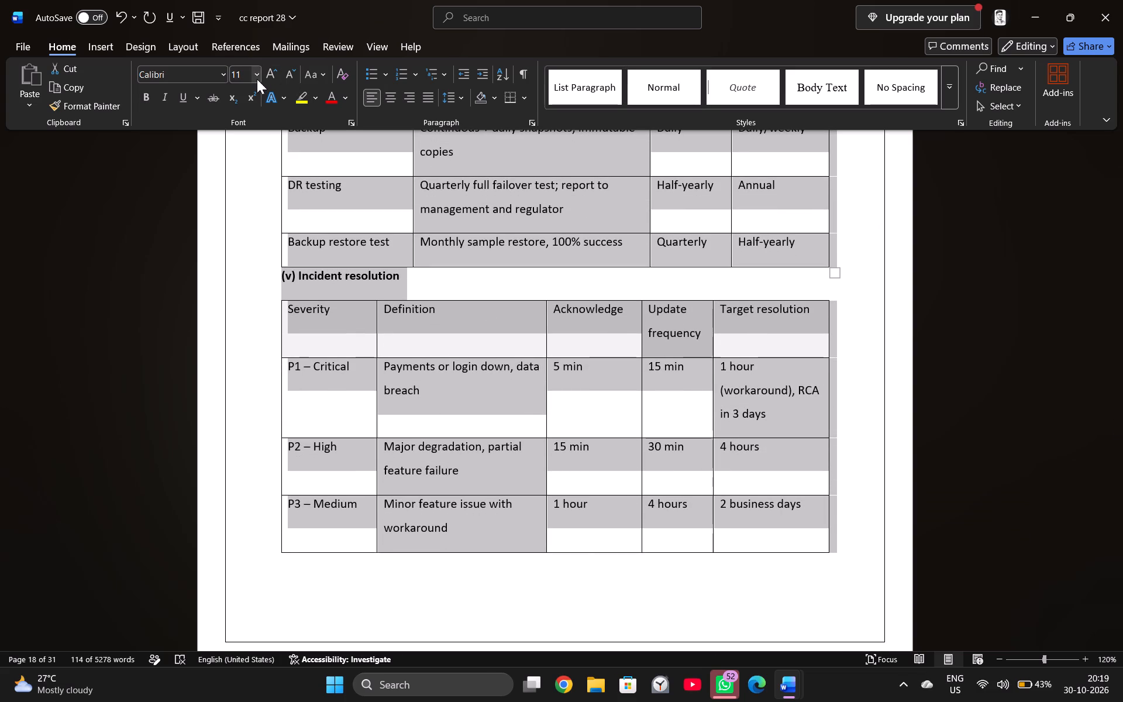
left_click(257, 79)
left_click(252, 162)
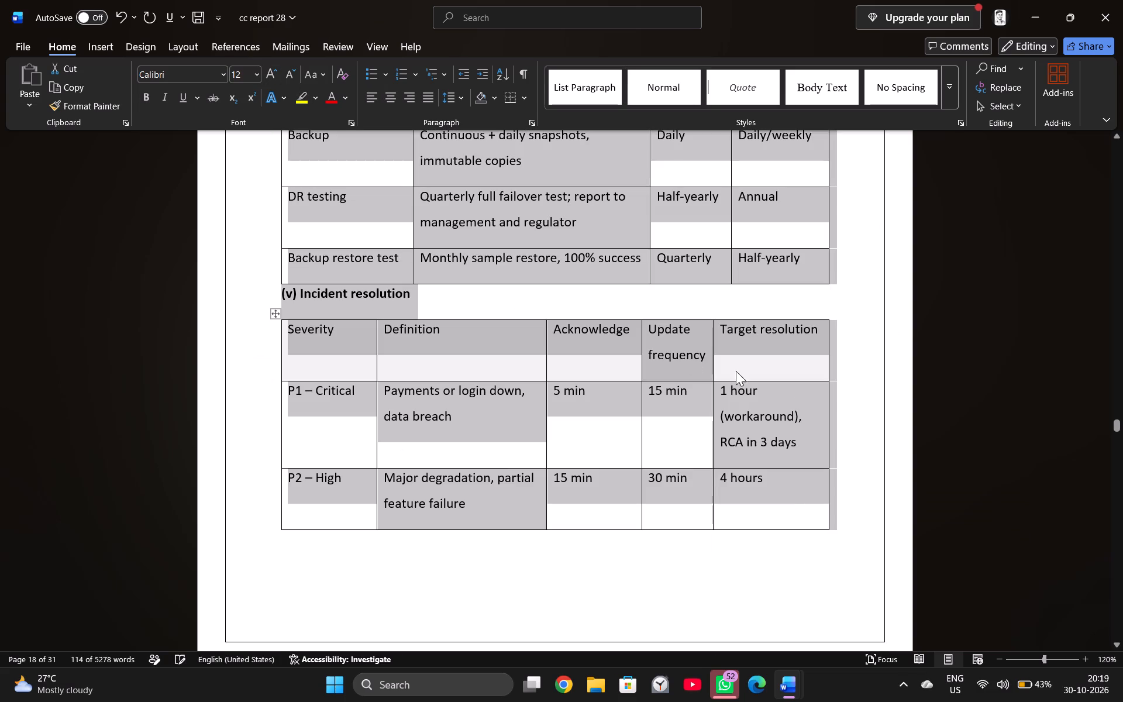
left_click(852, 304)
Set the "Parameter" and "Tier 1" headers of the (iv) Disaster recovery table to 14 pt.
scroll(845, 335, "up", 7)
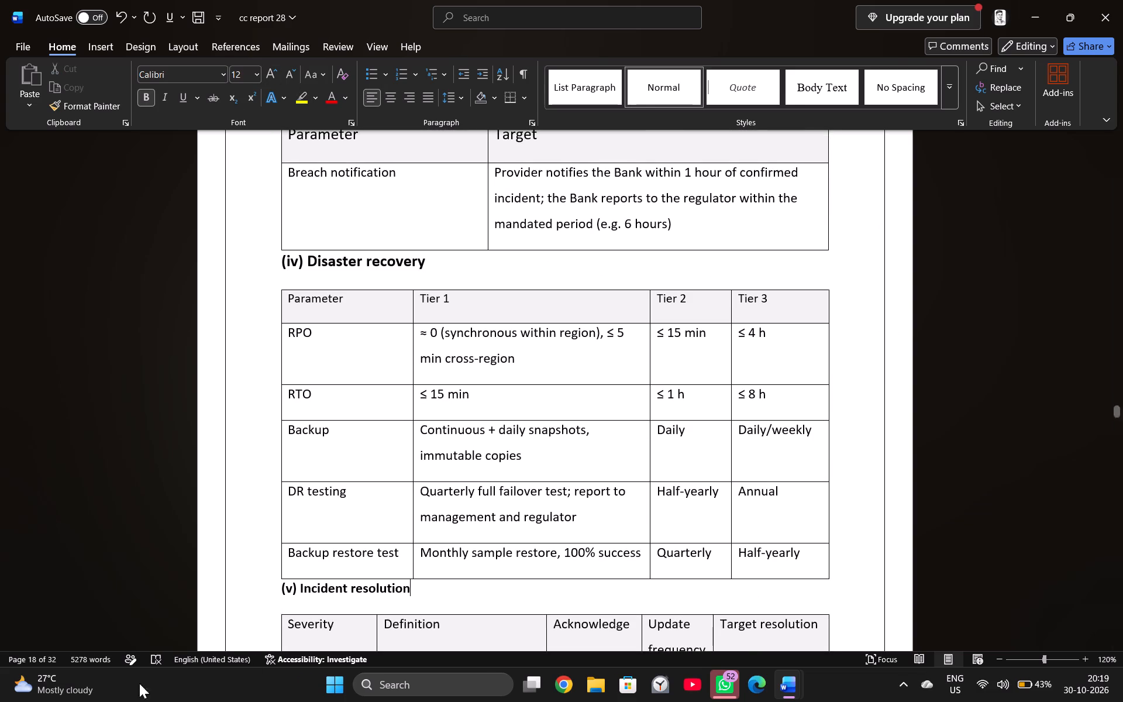
scroll(422, 369, "up", 5)
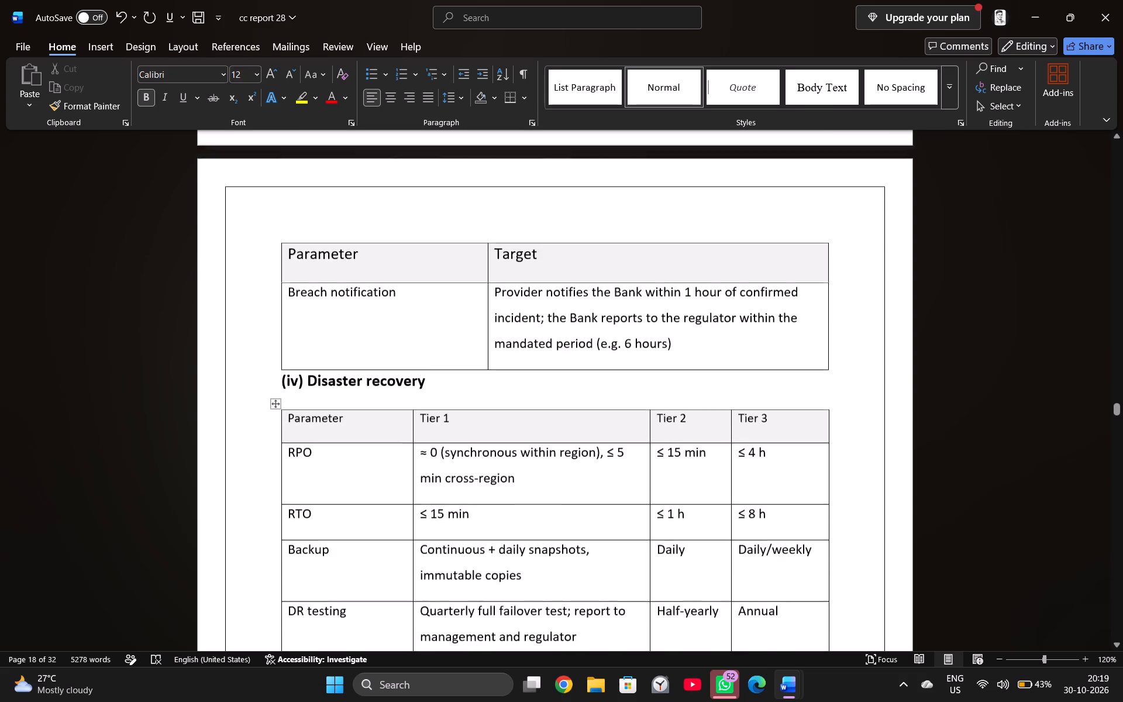
scroll(427, 394, "up", 4)
scroll(428, 396, "down", 7)
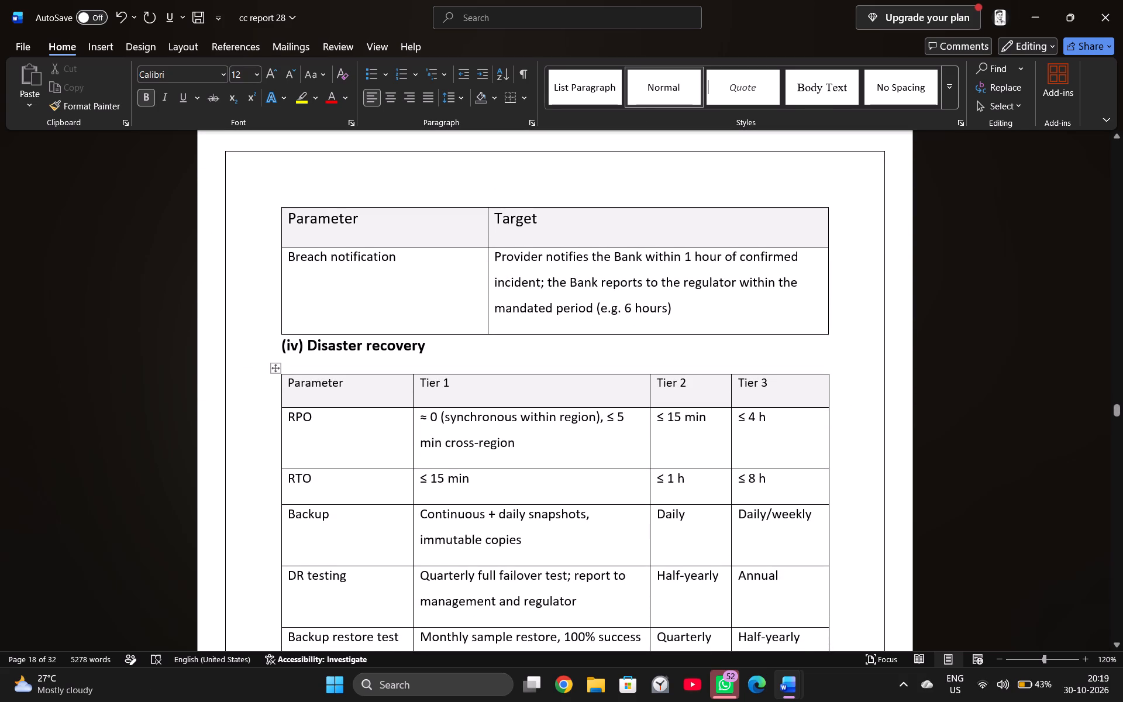
left_click_drag(288, 382, 366, 383)
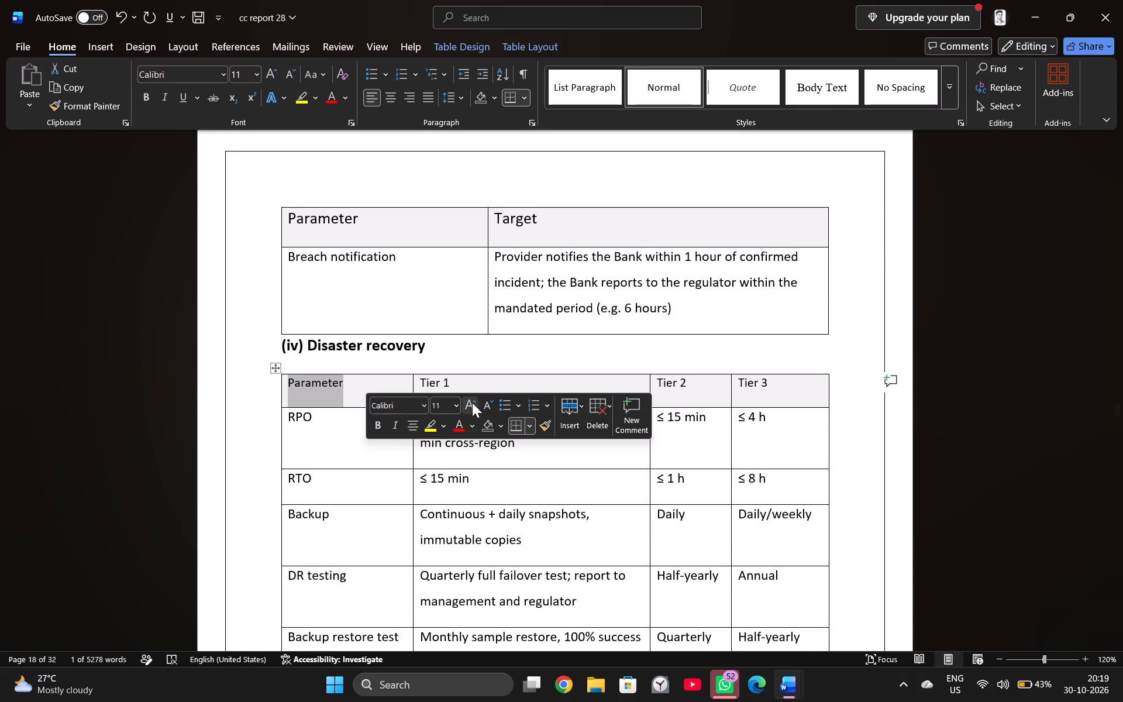
left_click(458, 403)
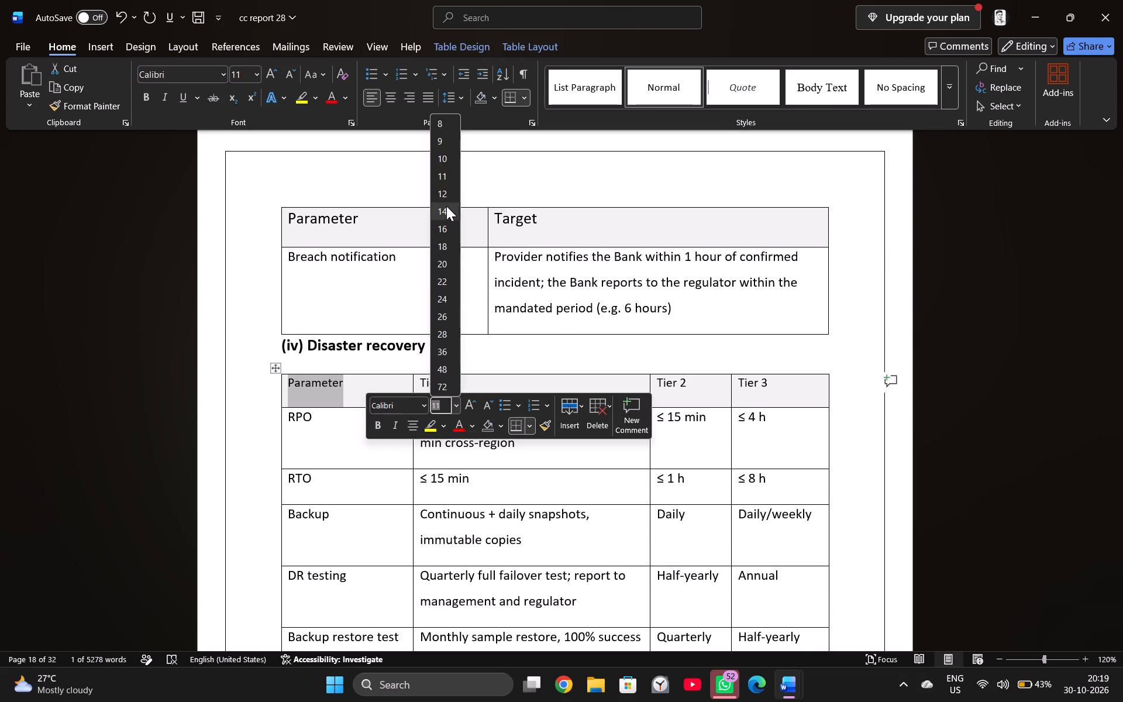
left_click(446, 211)
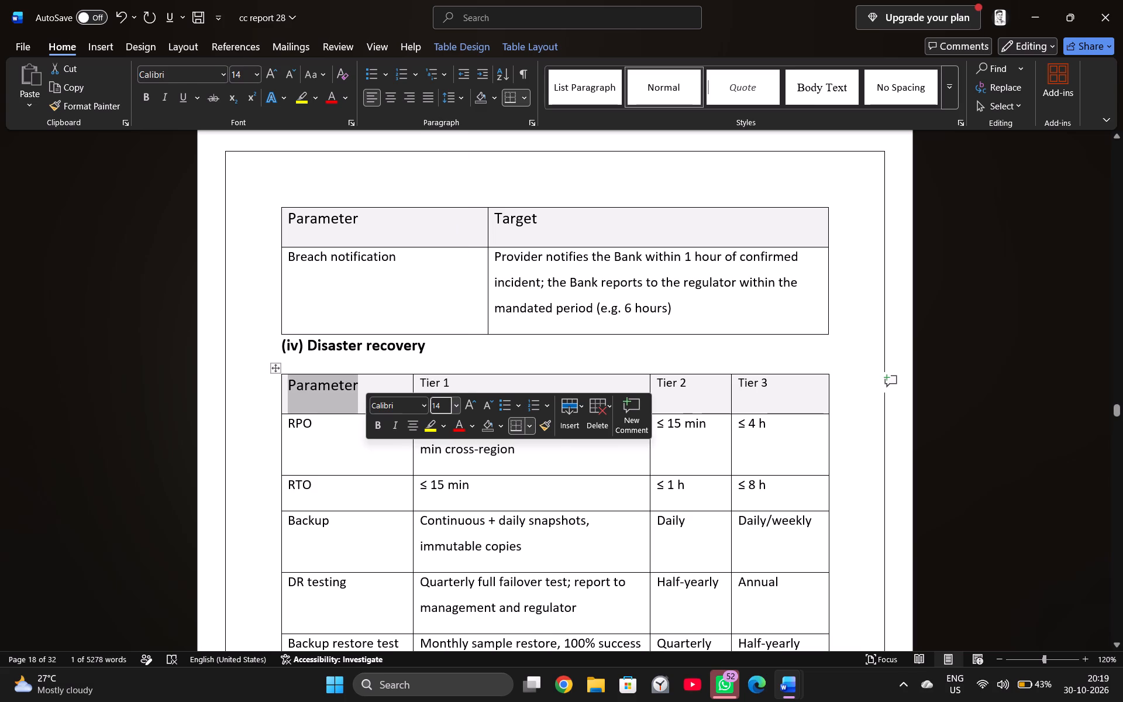
left_click(507, 378)
left_click_drag(420, 381, 465, 383)
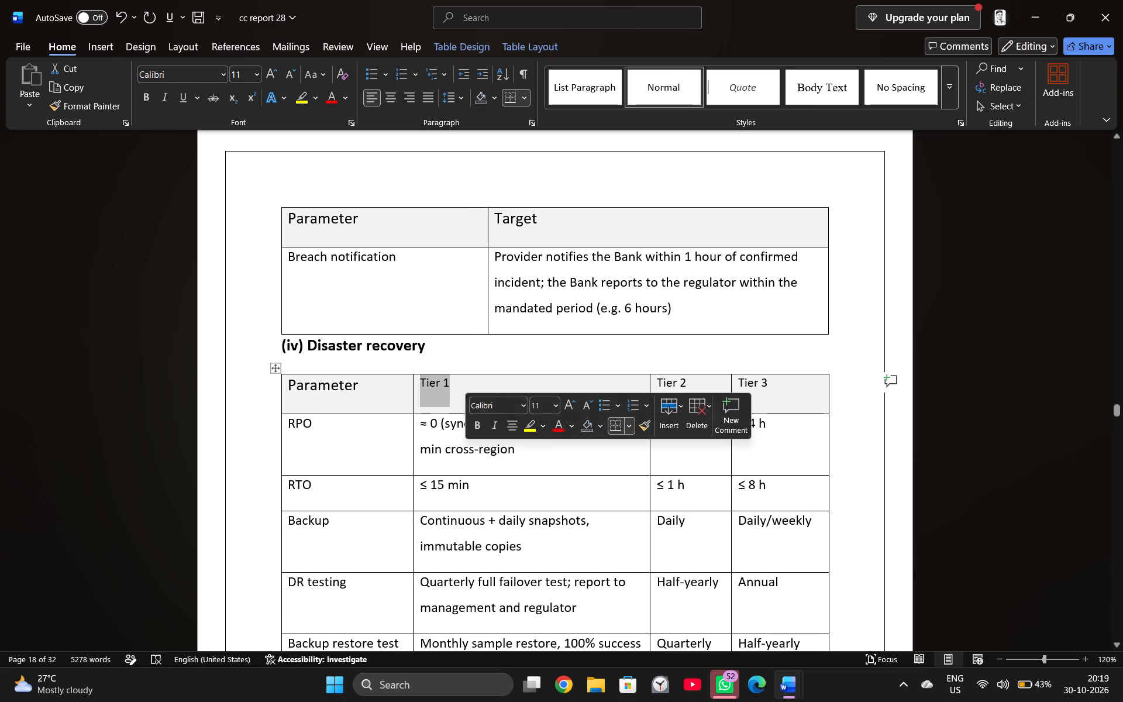
left_click(553, 404)
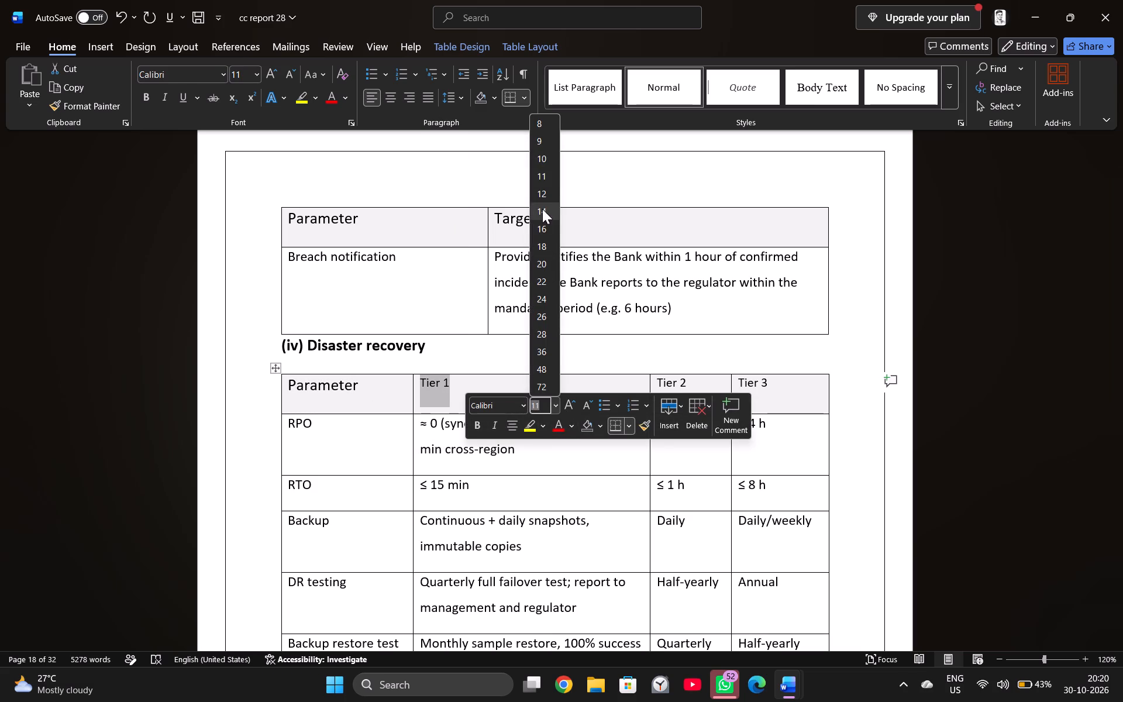
left_click(542, 209)
left_click(662, 316)
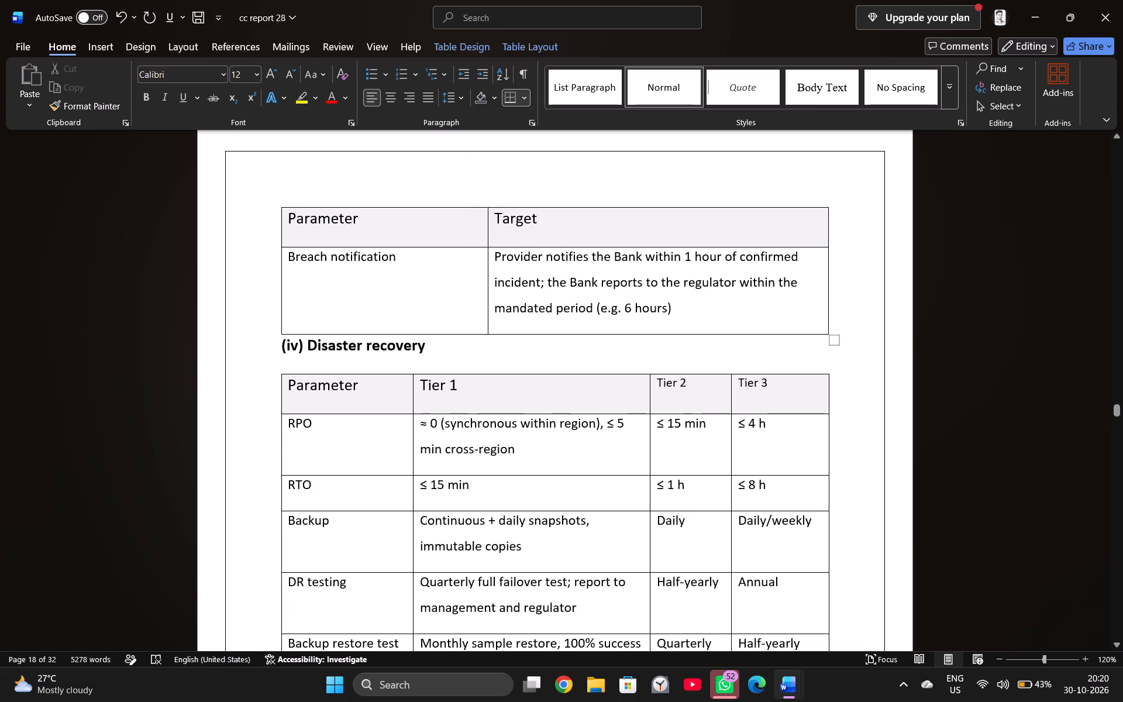
Set the "Tier 2" and "Tier 3" headers of the Disaster recovery table to 14 pt.
left_click_drag(655, 380, 685, 383)
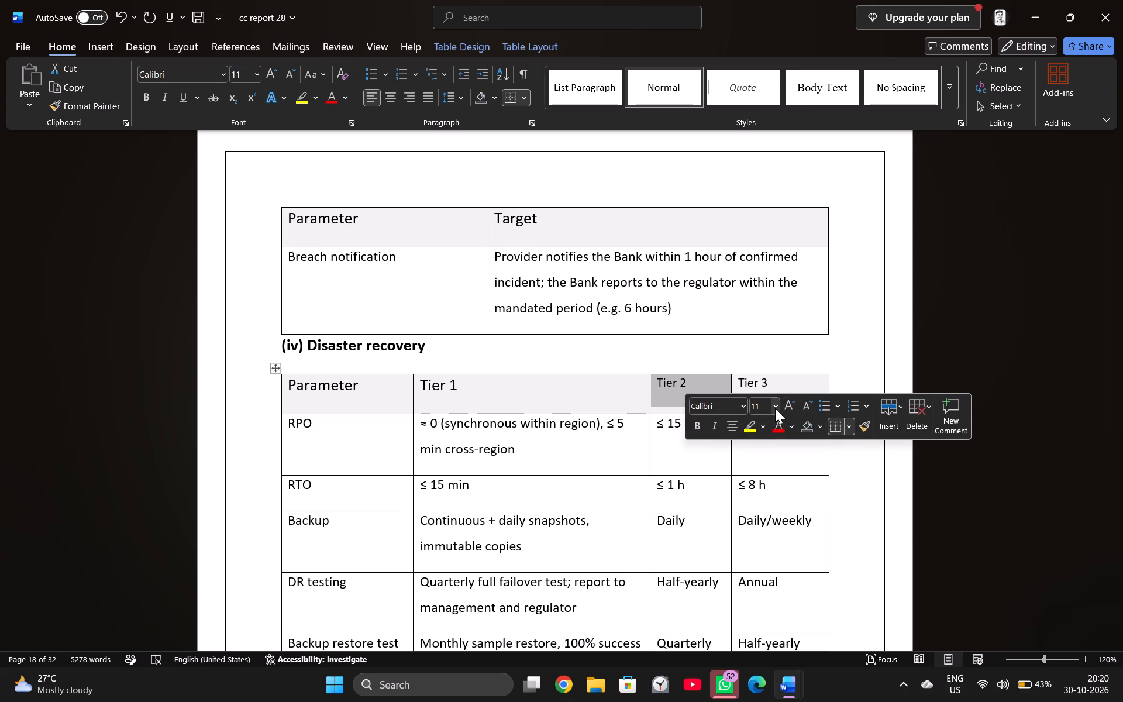
left_click(775, 408)
left_click(759, 212)
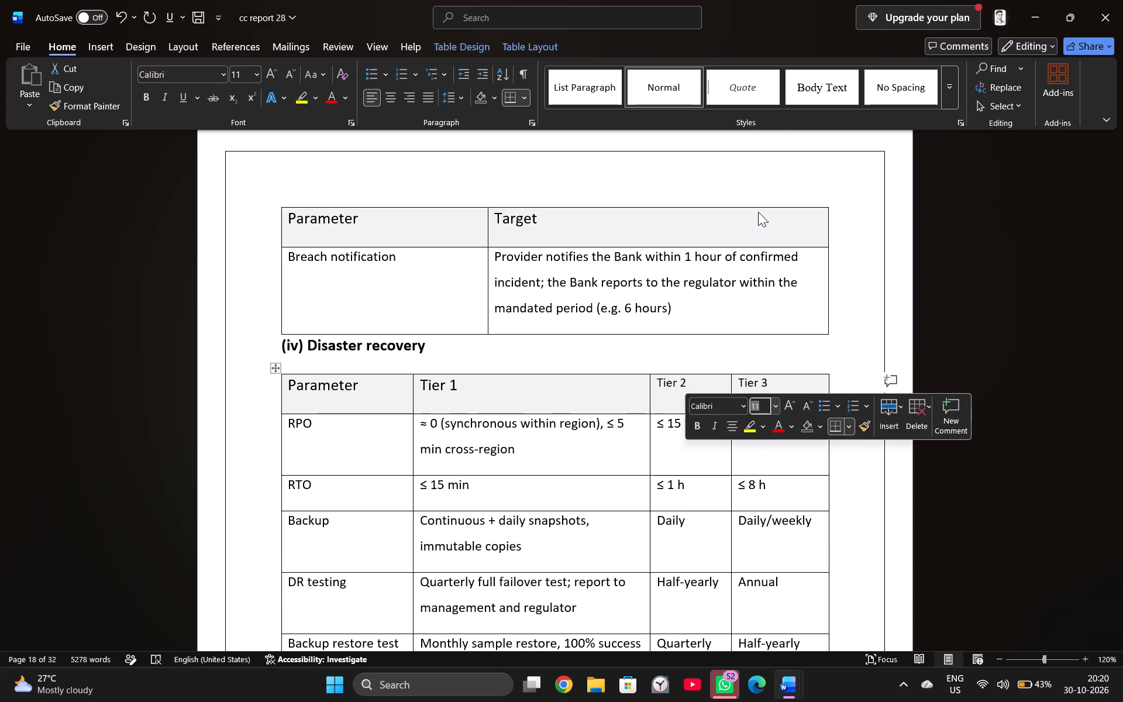
left_click(804, 363)
left_click_drag(738, 383, 769, 377)
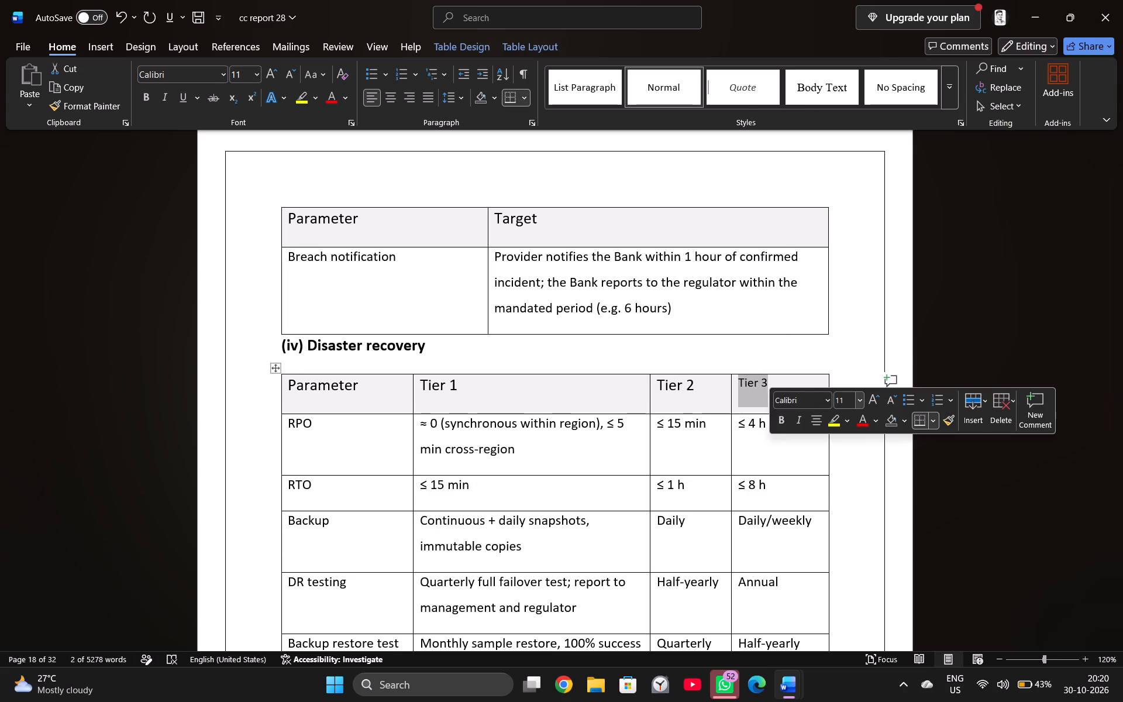
left_click(860, 399)
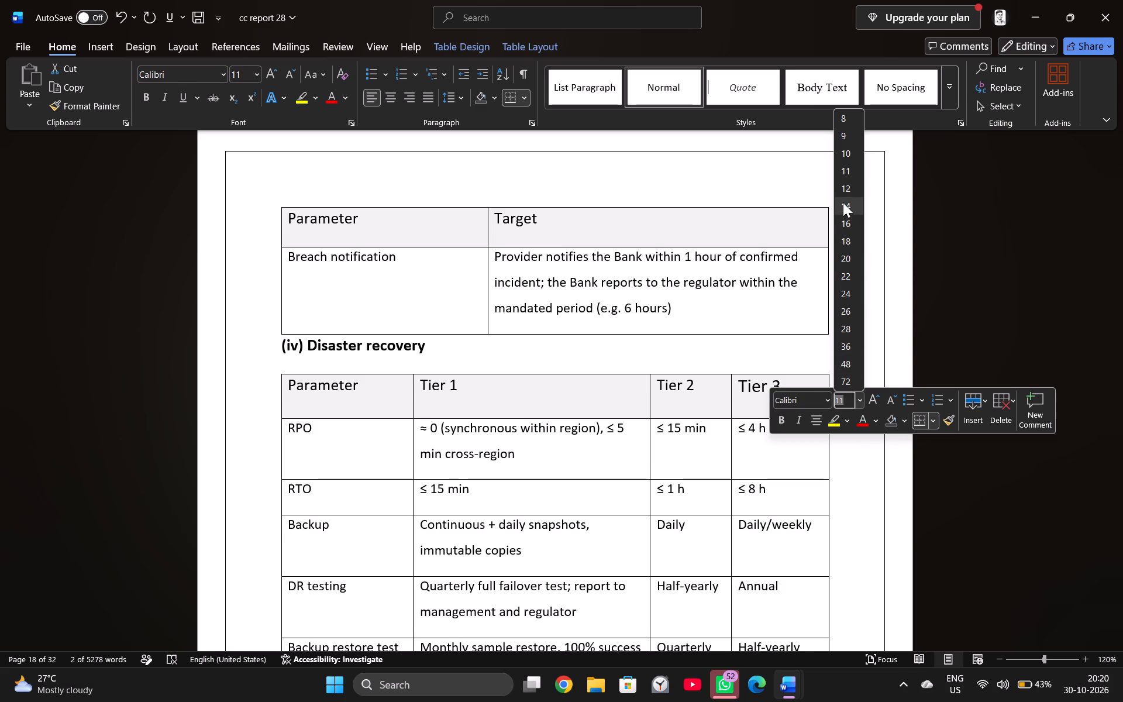
left_click(843, 202)
left_click(722, 363)
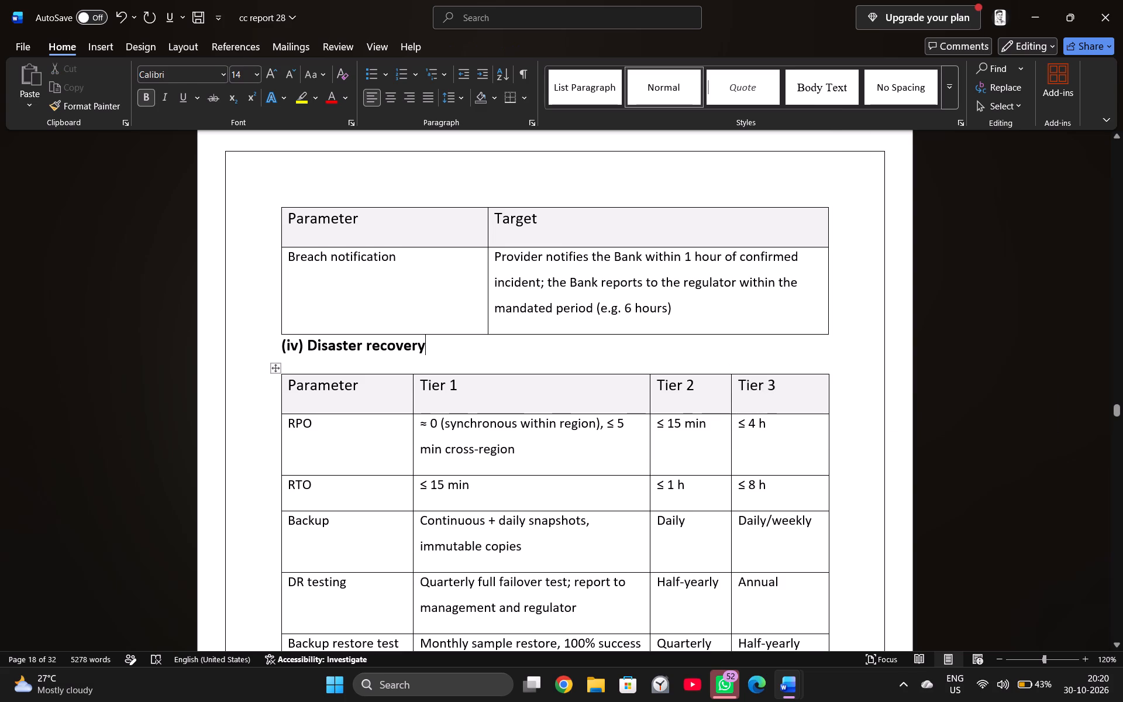
Set the "(v) Incident resolution" heading to 14 pt.
scroll(604, 494, "down", 7)
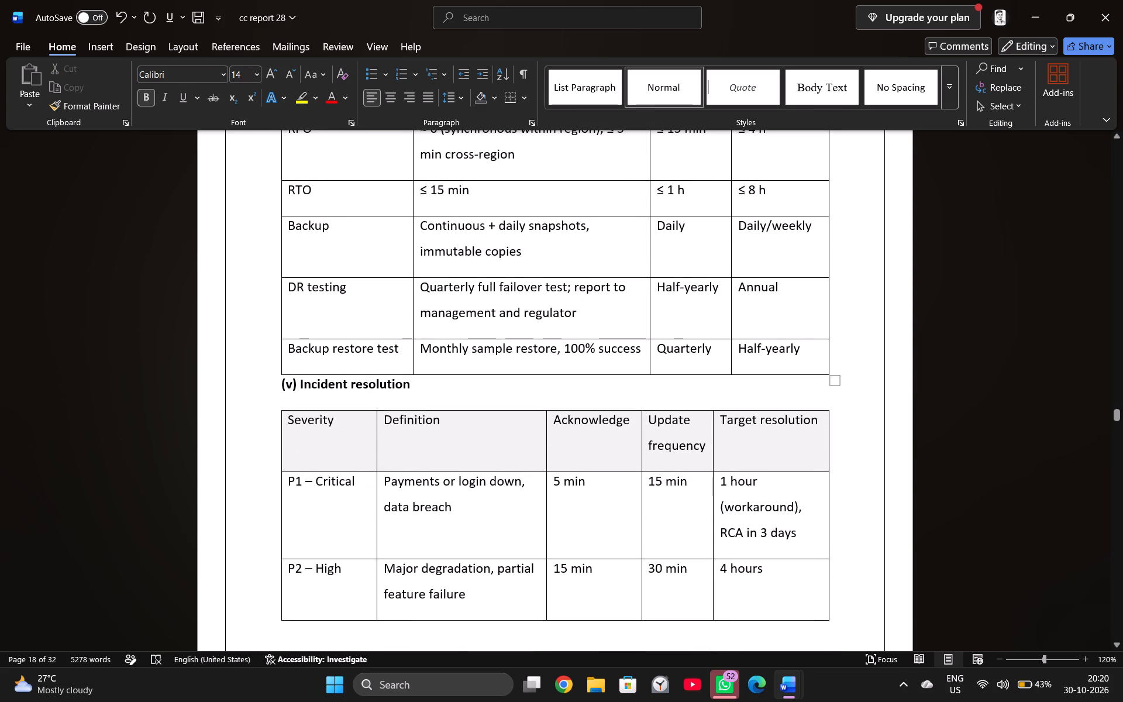
left_click_drag(279, 386, 405, 389)
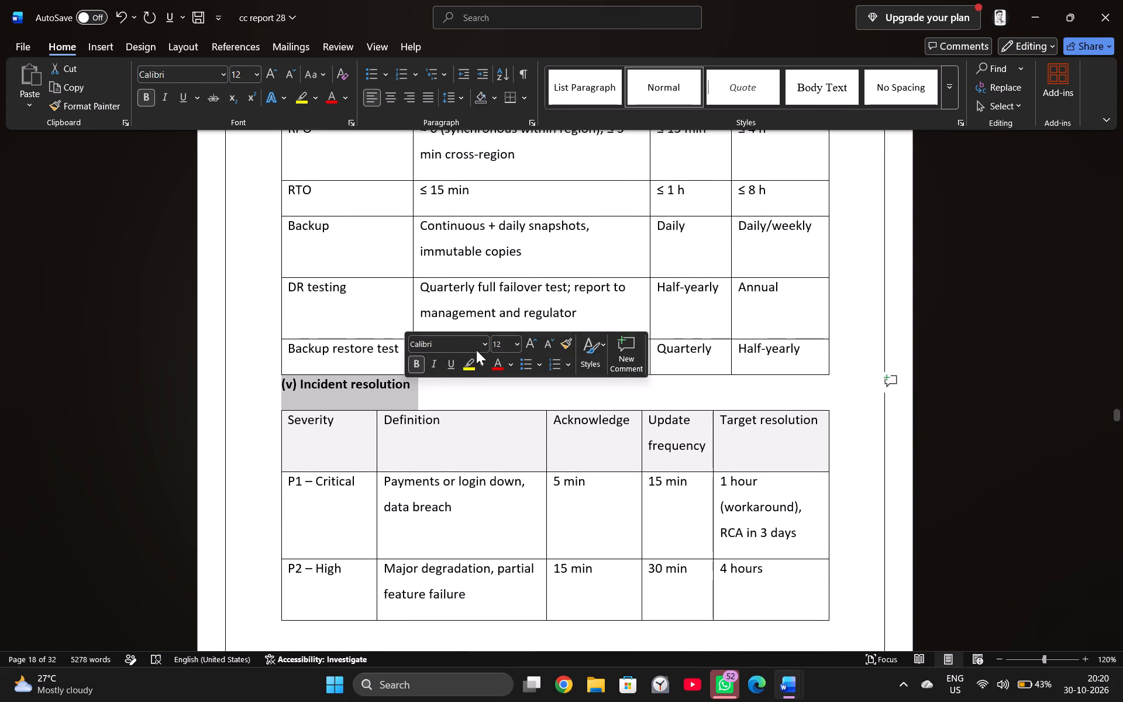
left_click(517, 345)
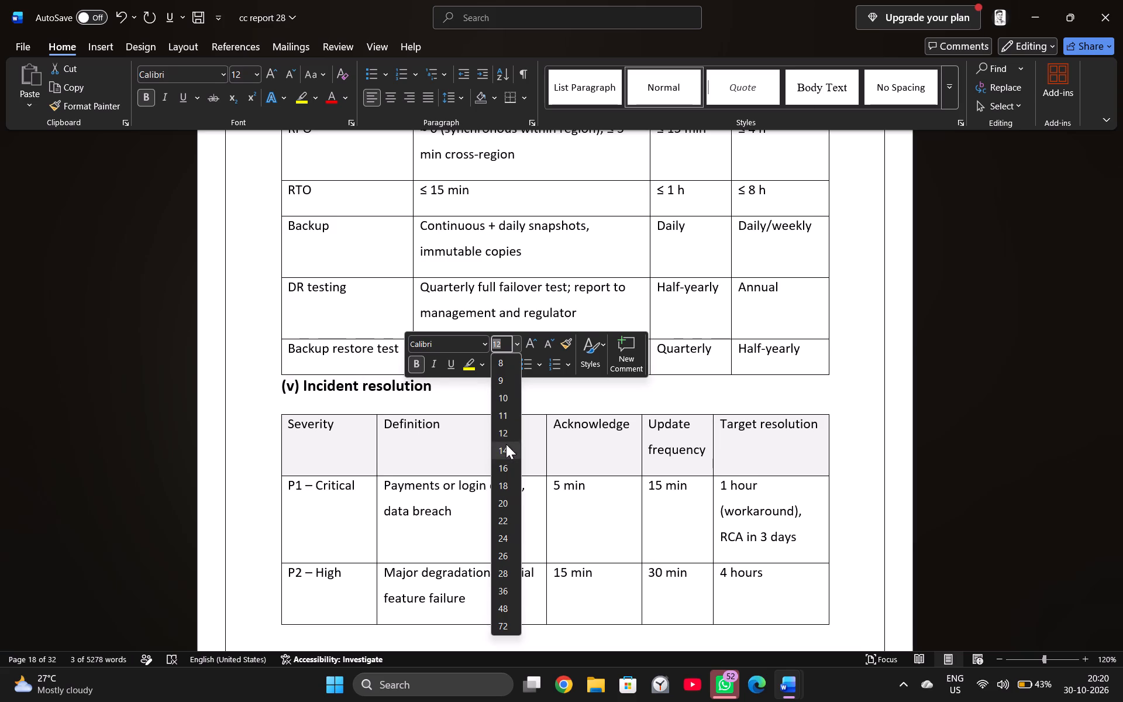
left_click(506, 444)
left_click(544, 391)
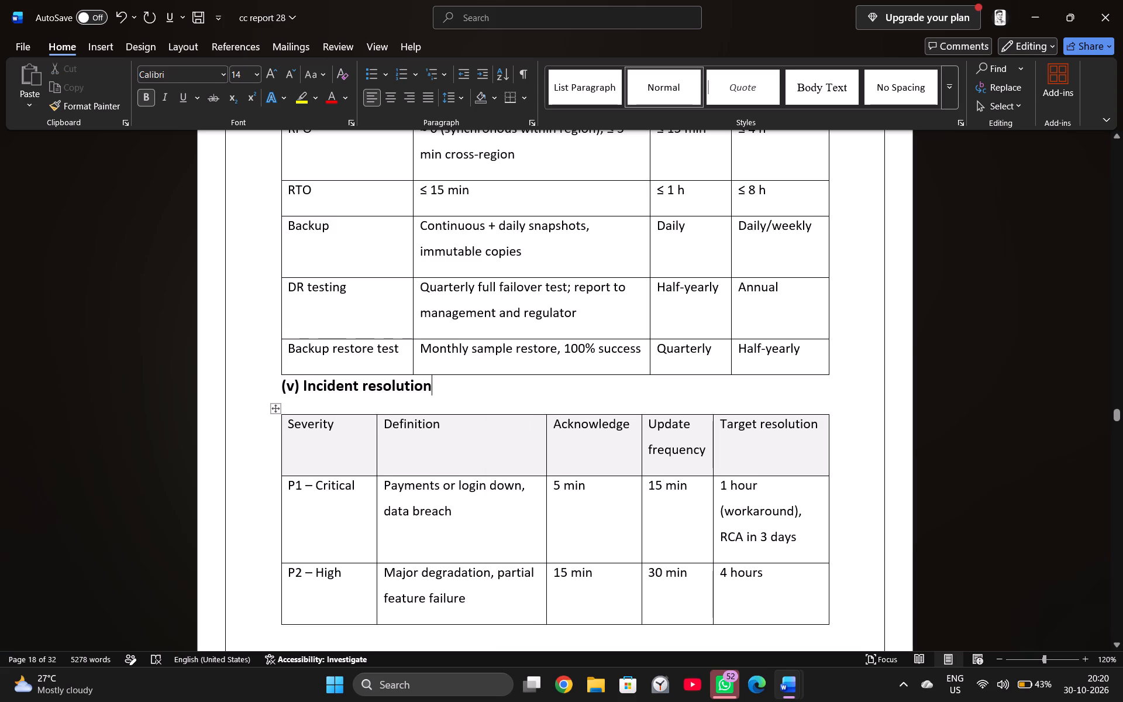
Set all body rows of the Incident resolution table, from P1 – Critical through P4 – Low, to 12 pt.
left_click_drag(287, 484, 828, 686)
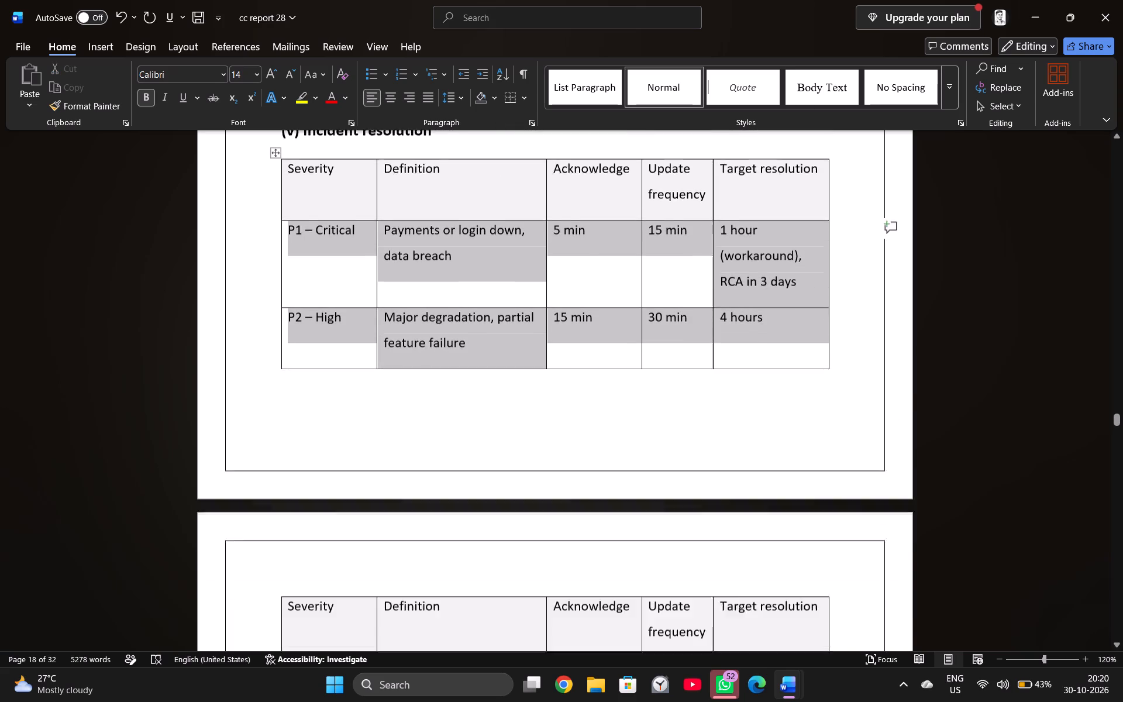
left_click_drag(828, 686, 788, 331)
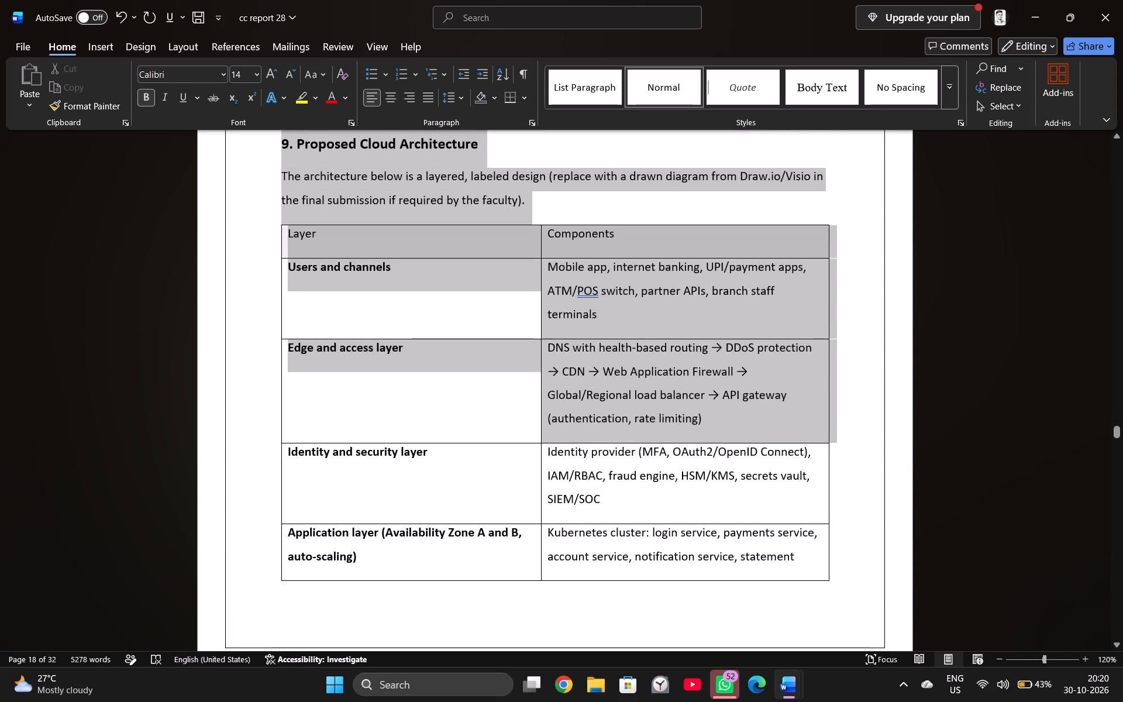
left_click_drag(788, 331, 793, 274)
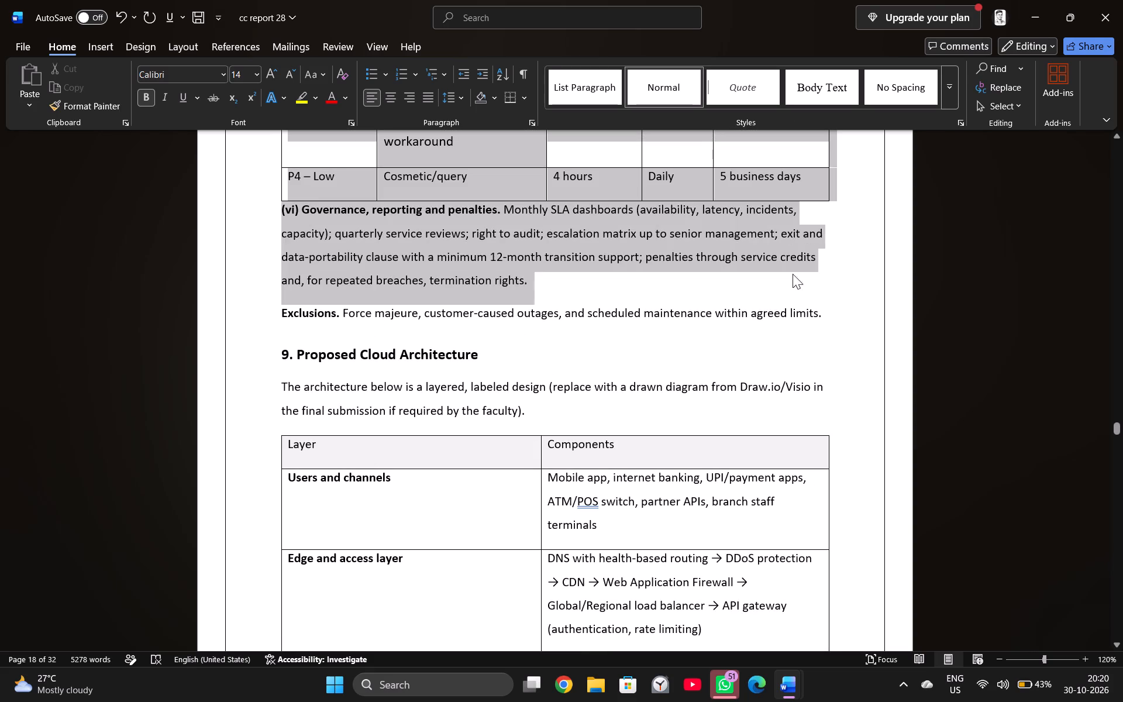
left_click_drag(793, 274, 805, 176)
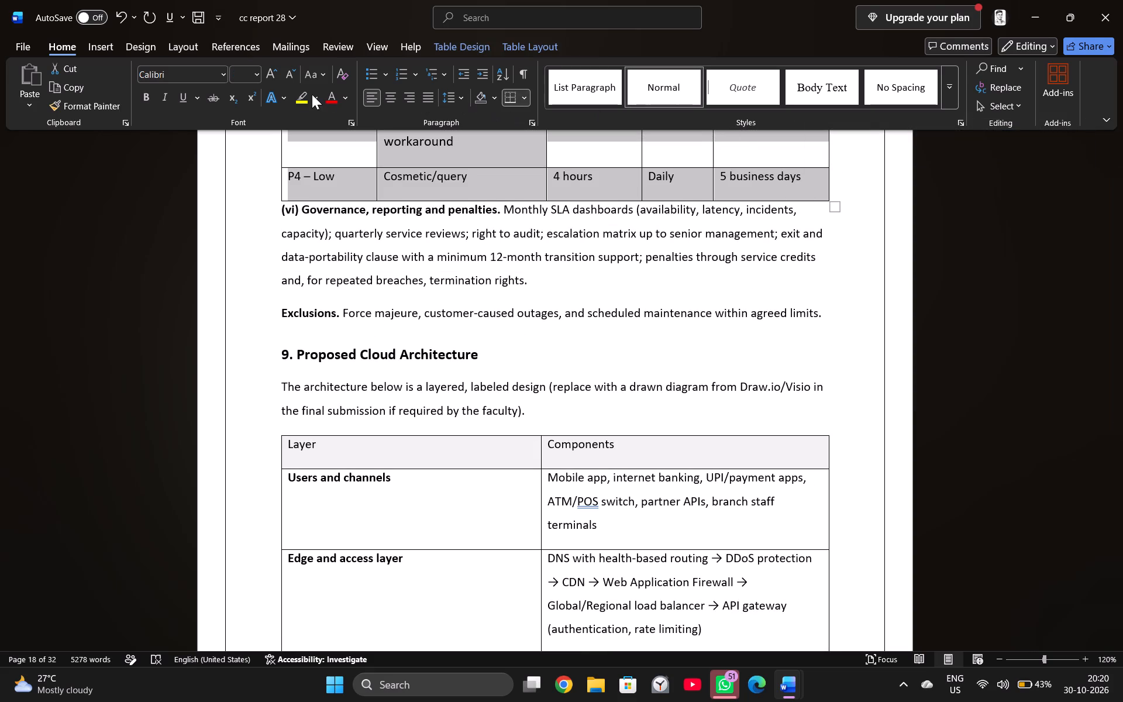
left_click(259, 71)
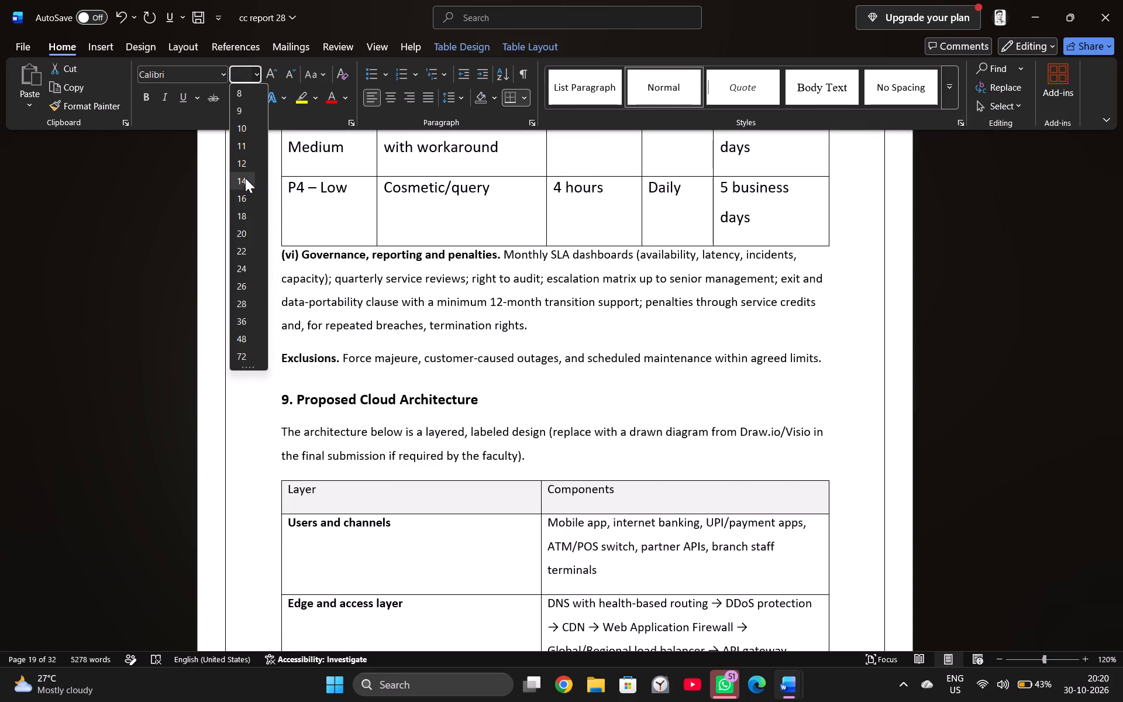
left_click(245, 164)
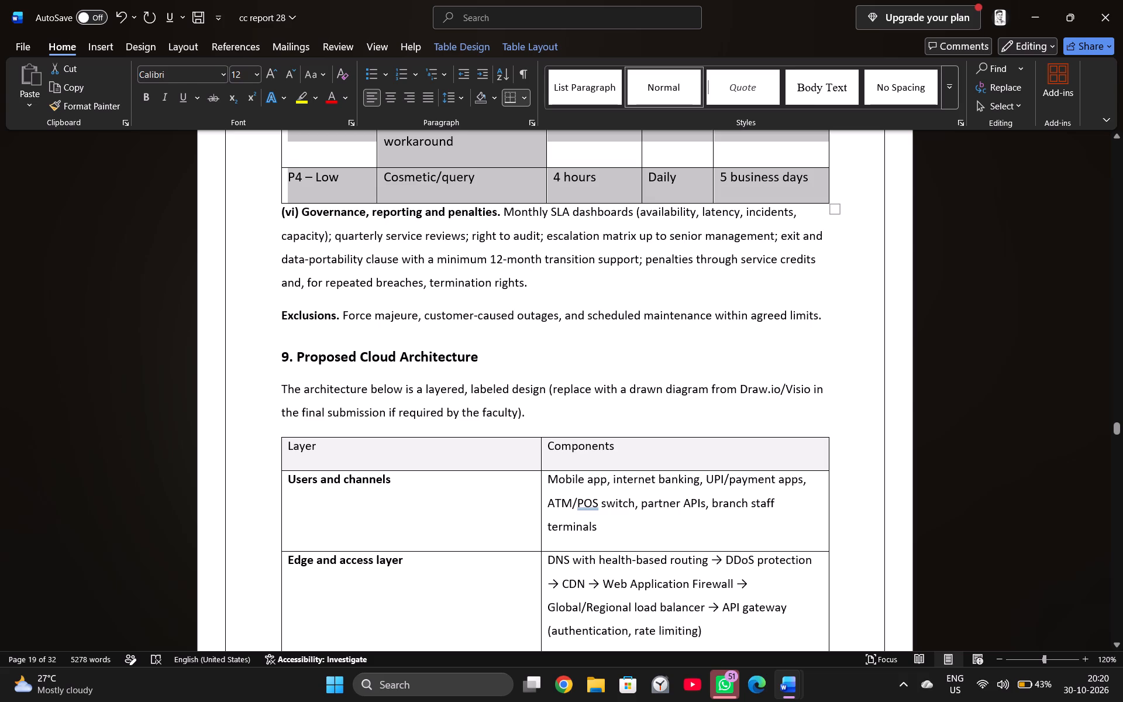
left_click(840, 289)
Set the "Severity" and "Definition" headers of the Incident resolution table to 14 pt.
scroll(538, 341, "up", 10)
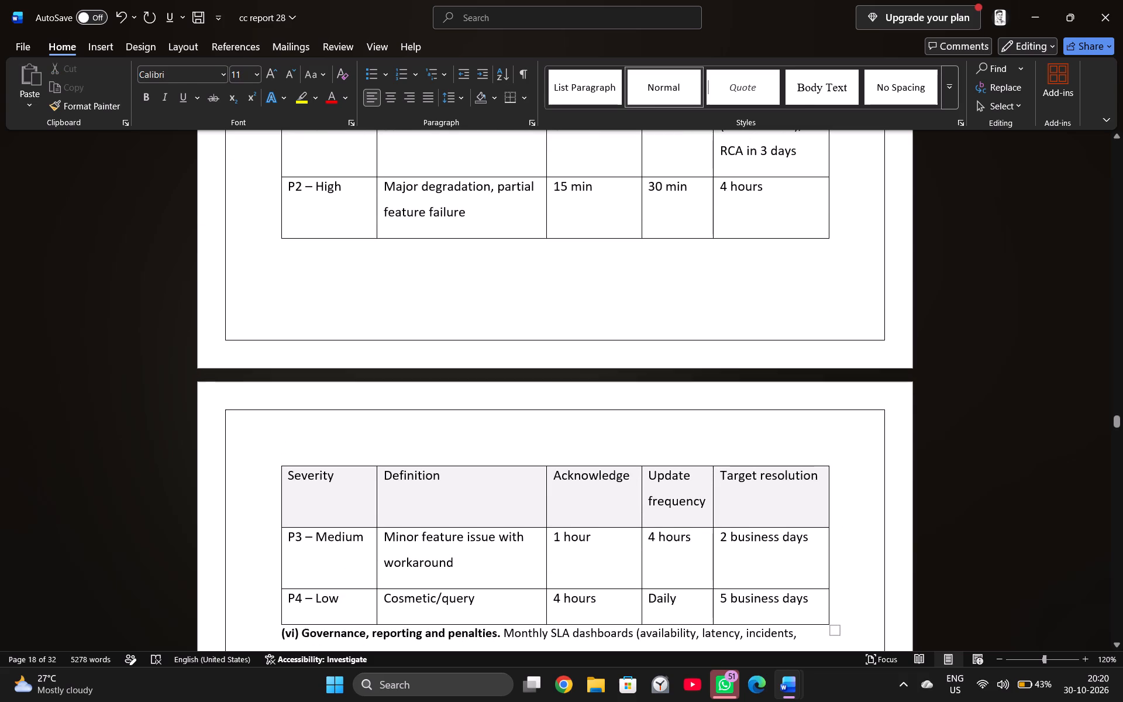
scroll(343, 458, "up", 10)
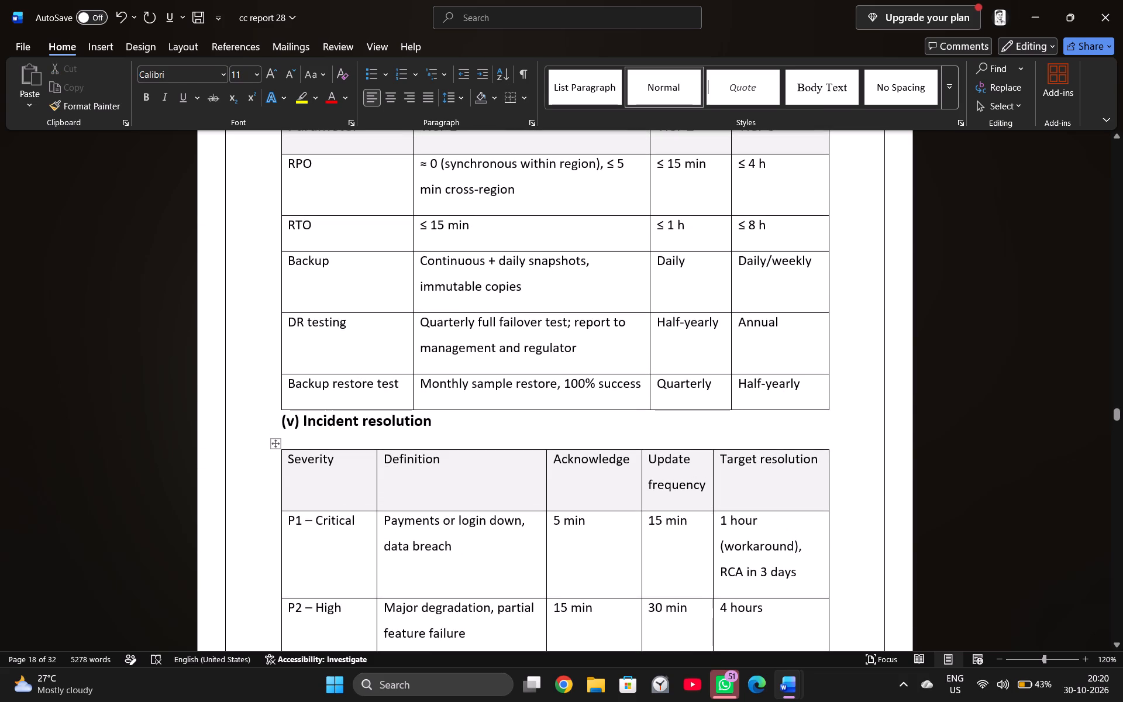
left_click_drag(288, 460, 333, 466)
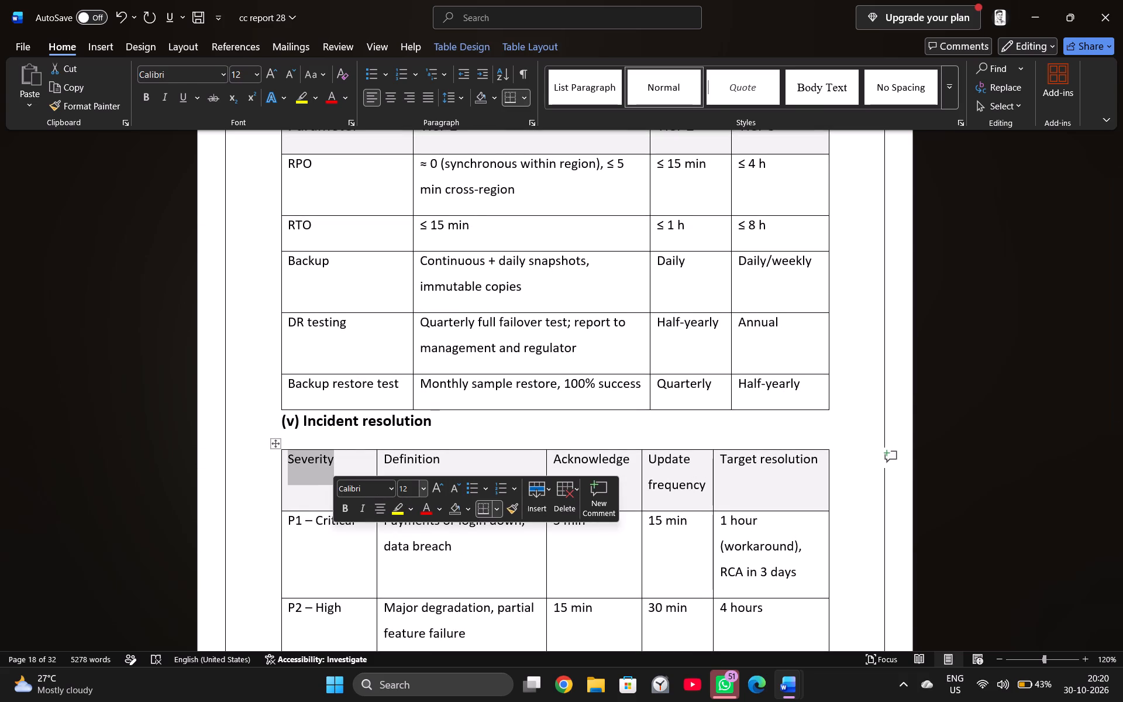
left_click(425, 489)
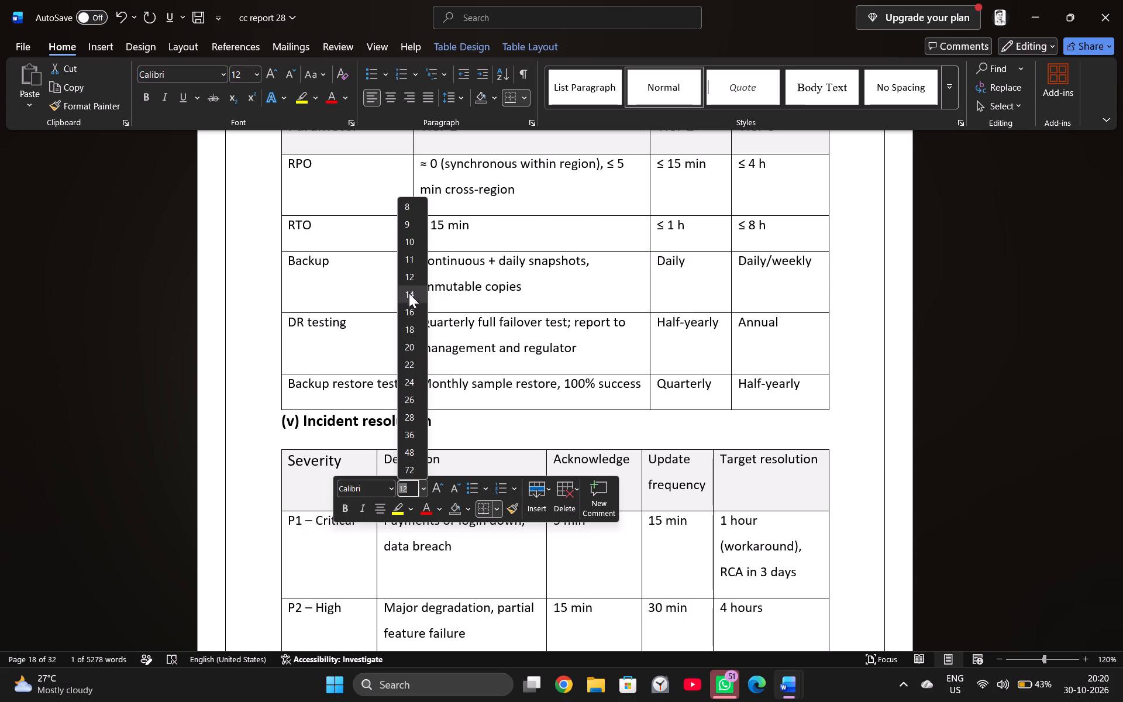
left_click(409, 293)
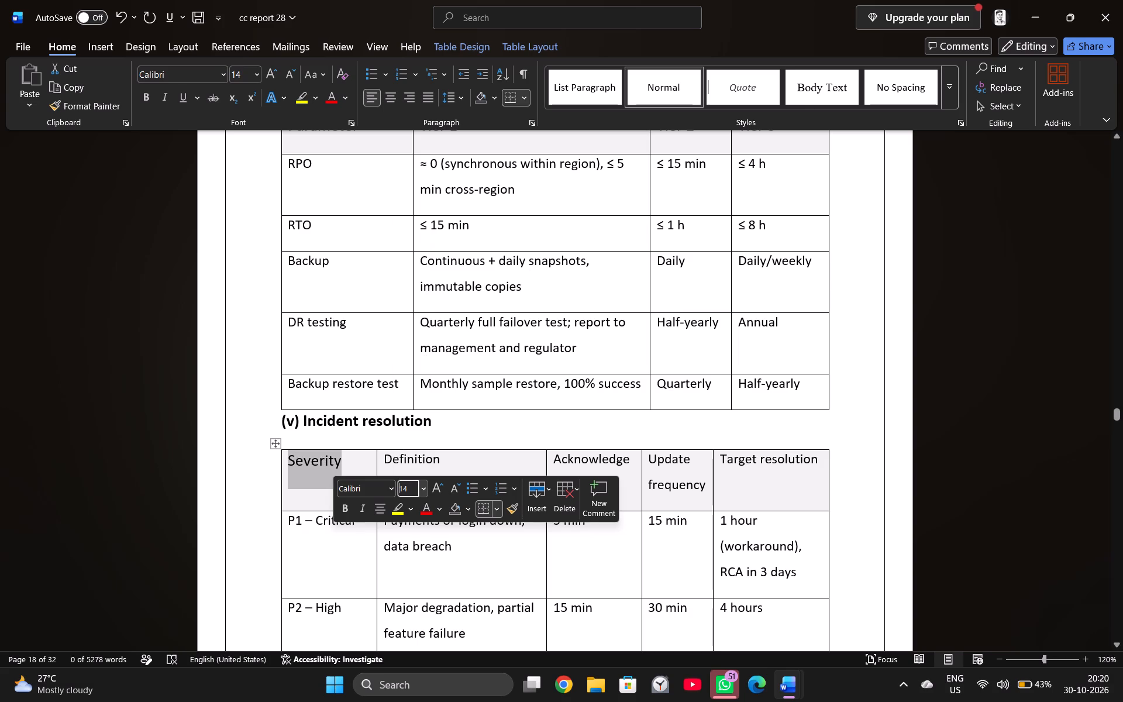
left_click_drag(384, 460, 464, 462)
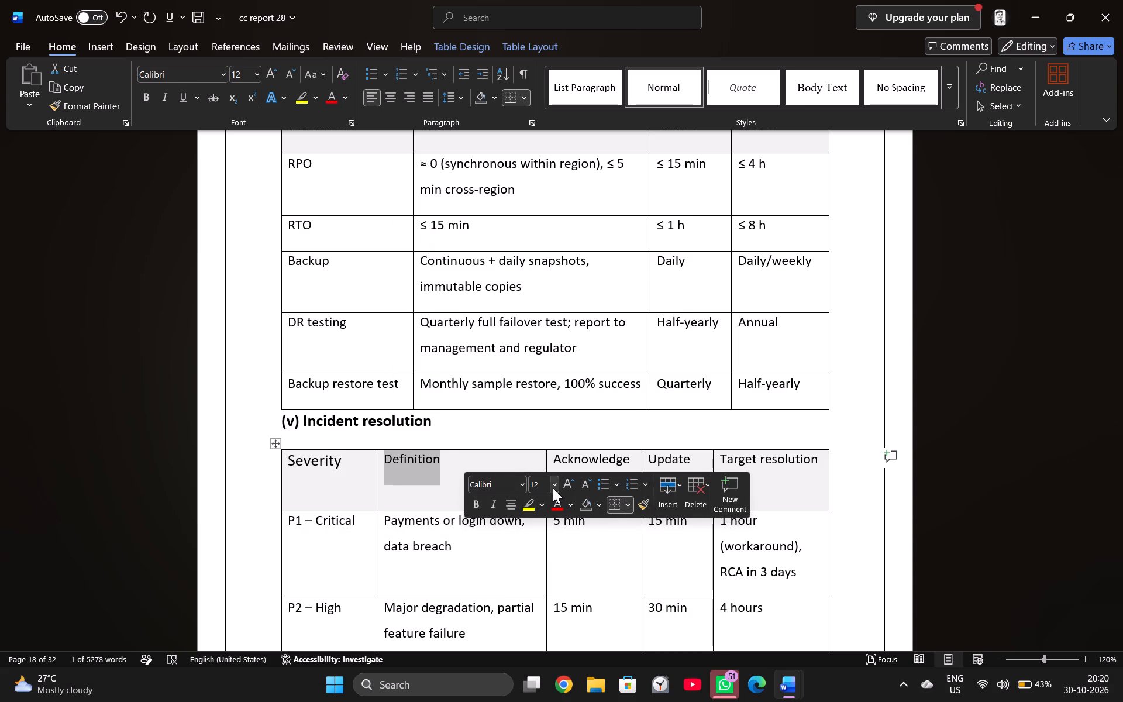
left_click(553, 488)
left_click(541, 292)
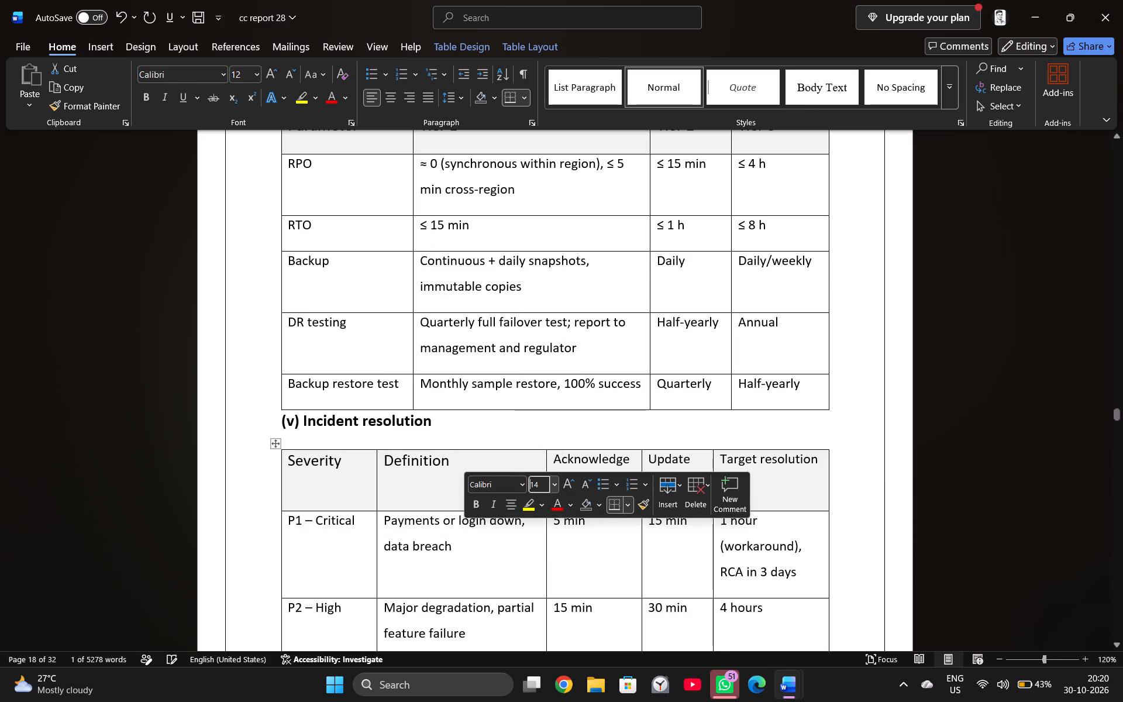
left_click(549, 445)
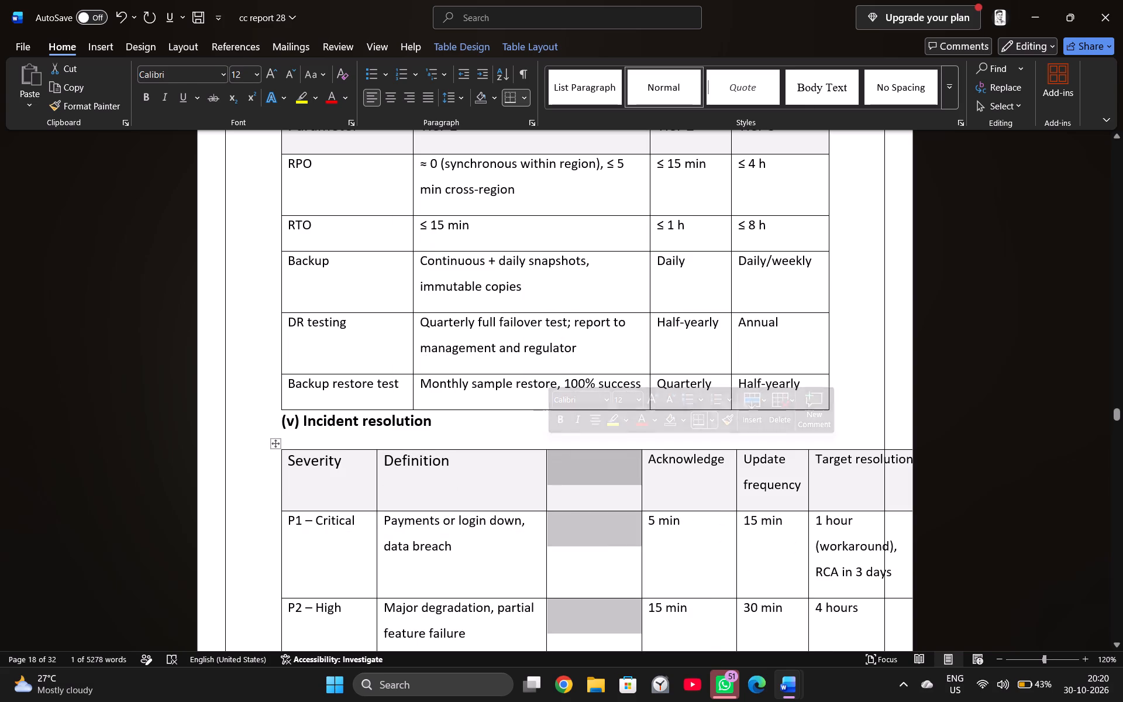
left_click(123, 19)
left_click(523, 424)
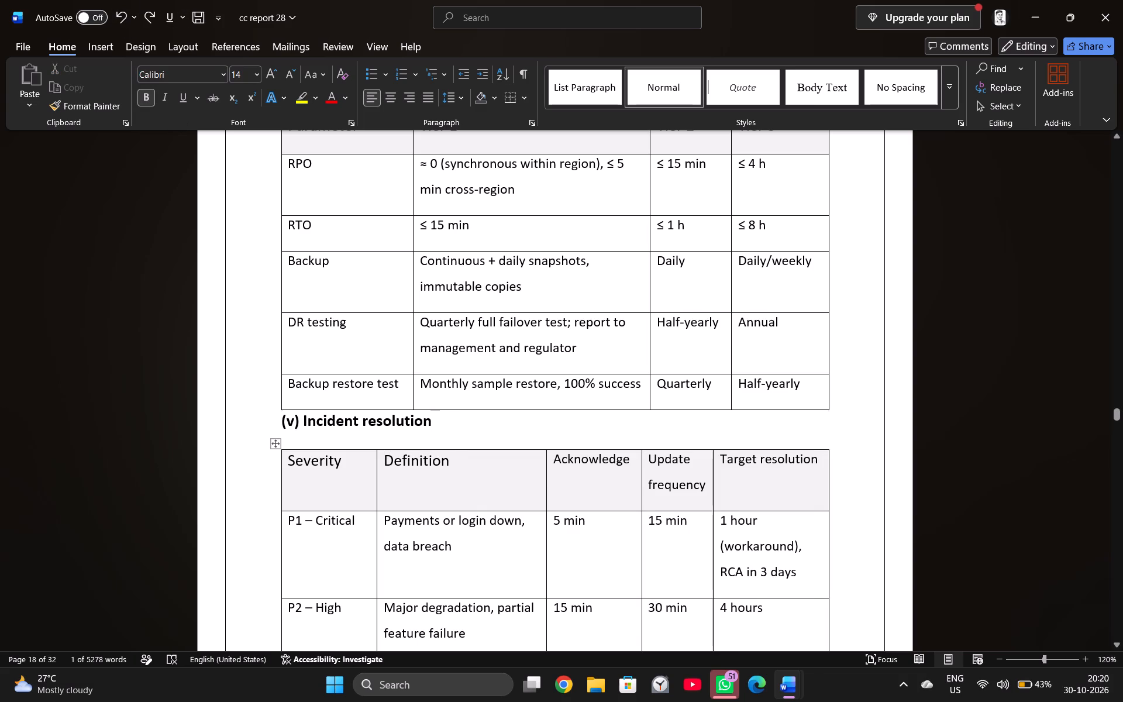
Set the "Acknowledge" and "Update frequency" headers of the Incident resolution table to 14 pt.
left_click(558, 455)
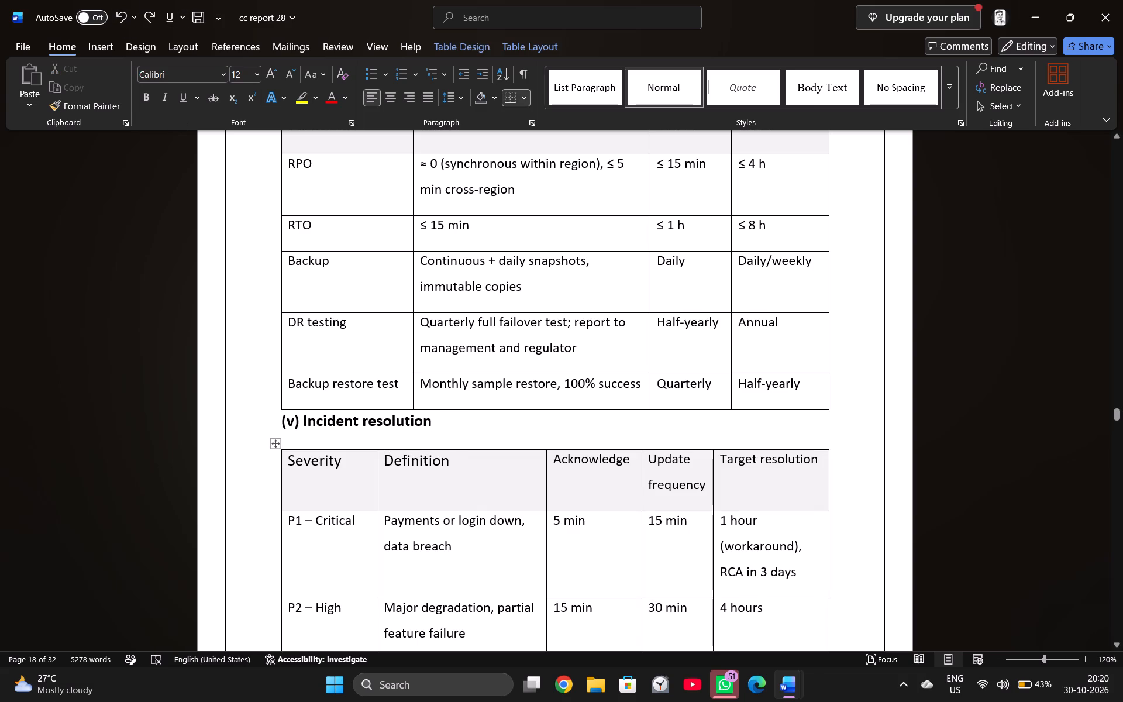
left_click(550, 461)
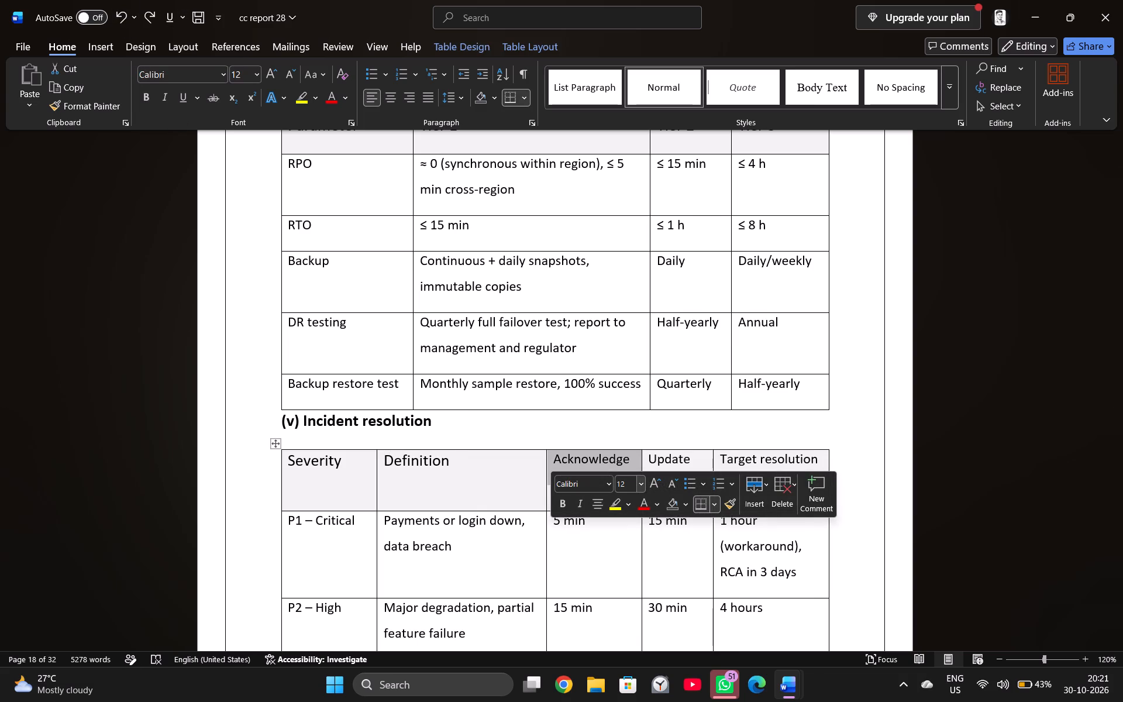
left_click(639, 482)
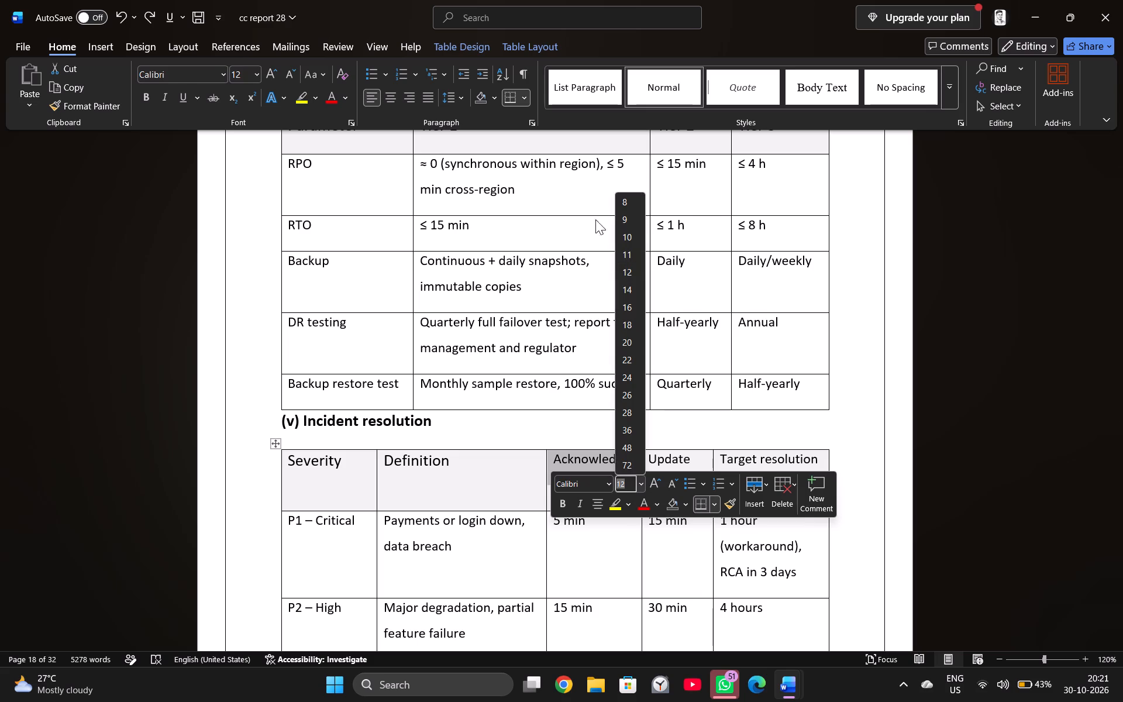
left_click(626, 290)
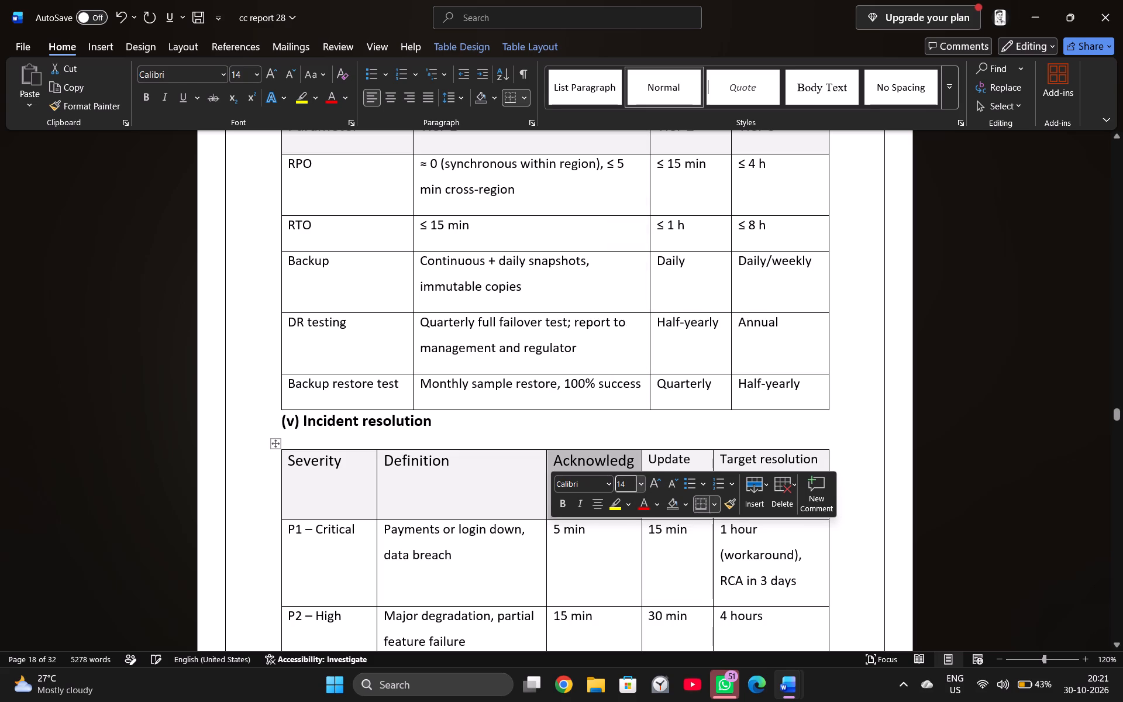
left_click(673, 428)
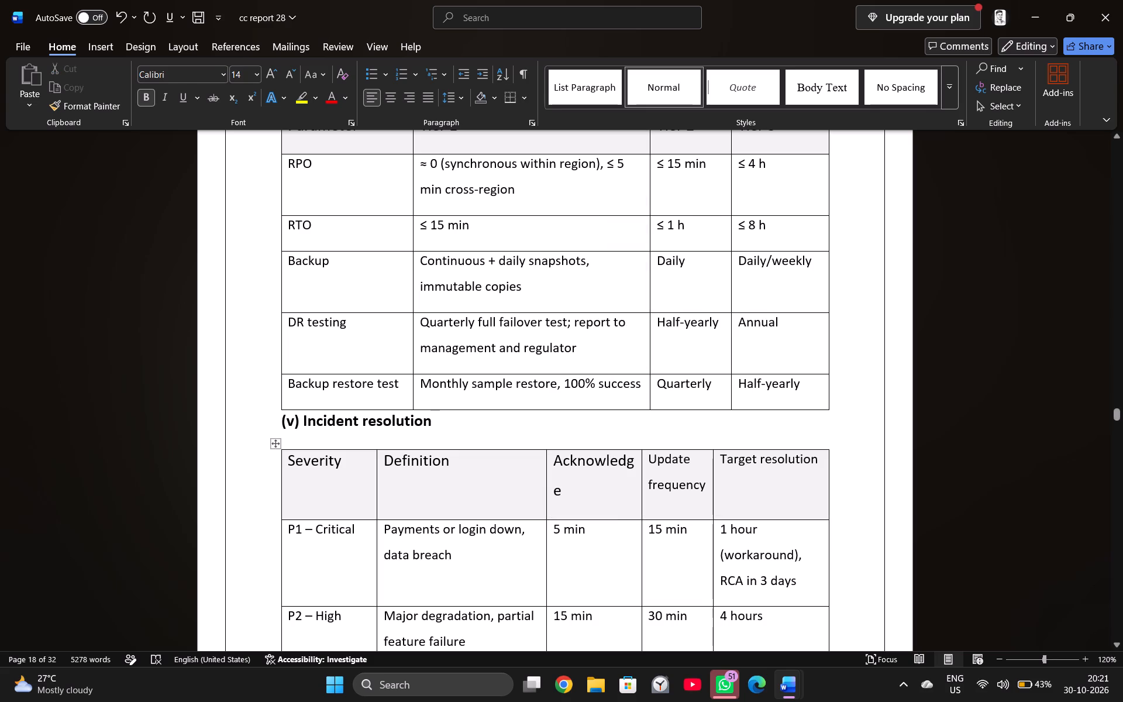
left_click_drag(649, 456, 695, 486)
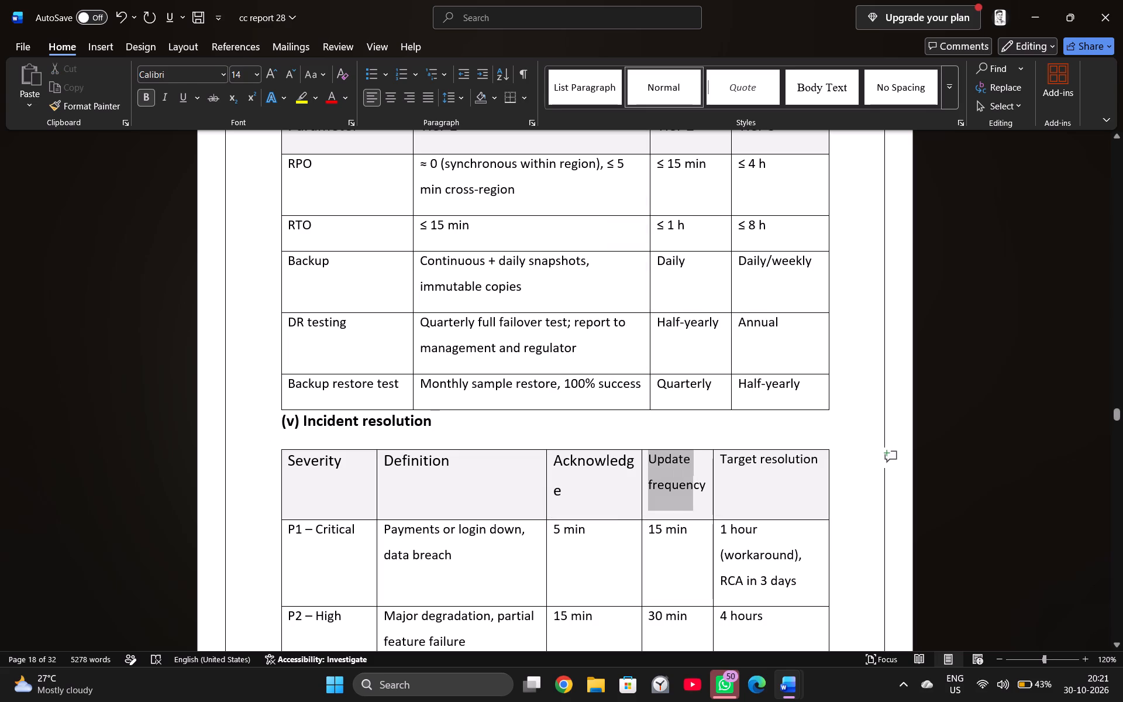
left_click_drag(695, 486, 702, 486)
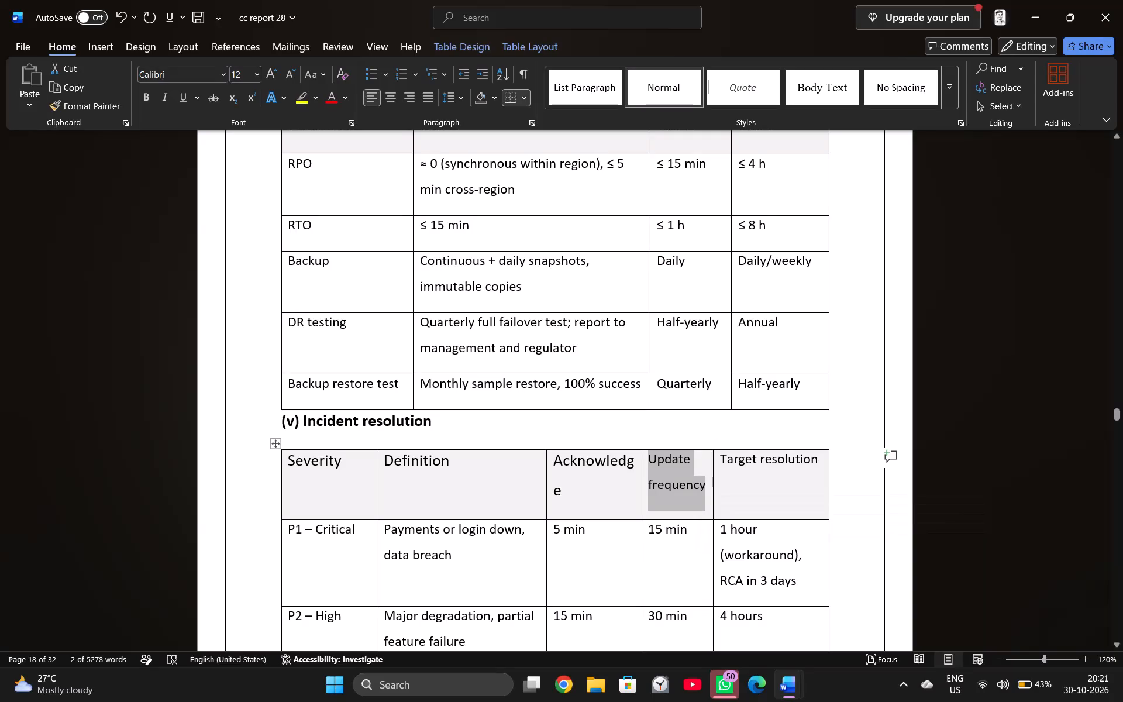
left_click(261, 74)
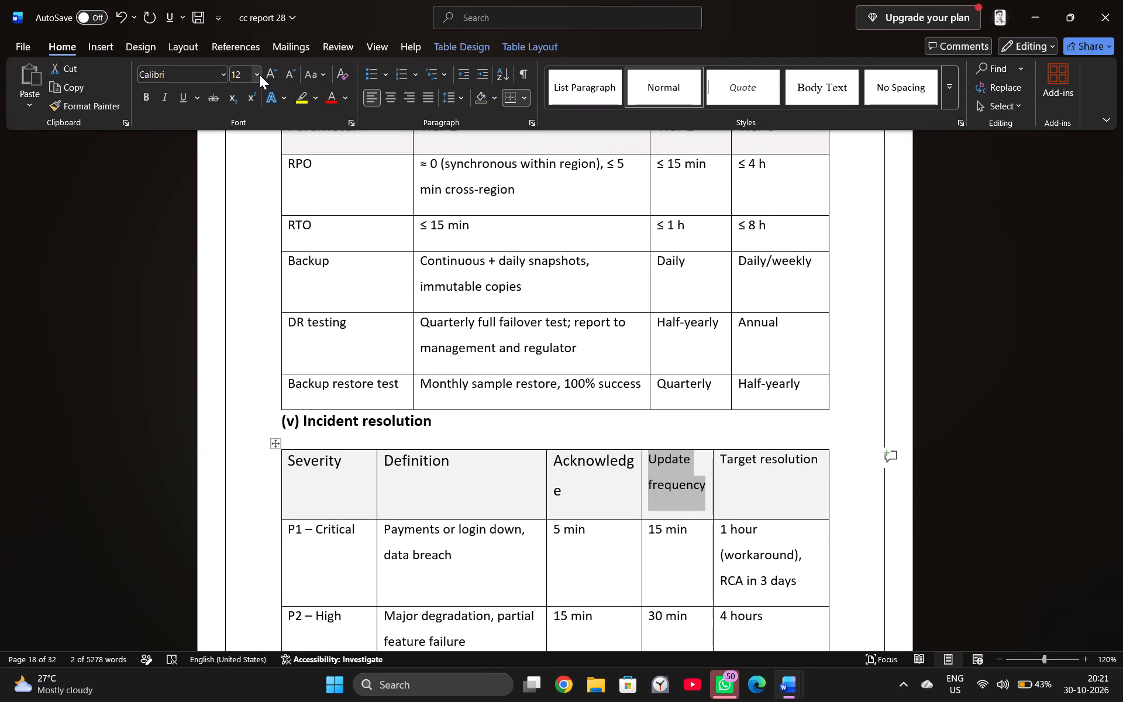
left_click(258, 74)
left_click(249, 180)
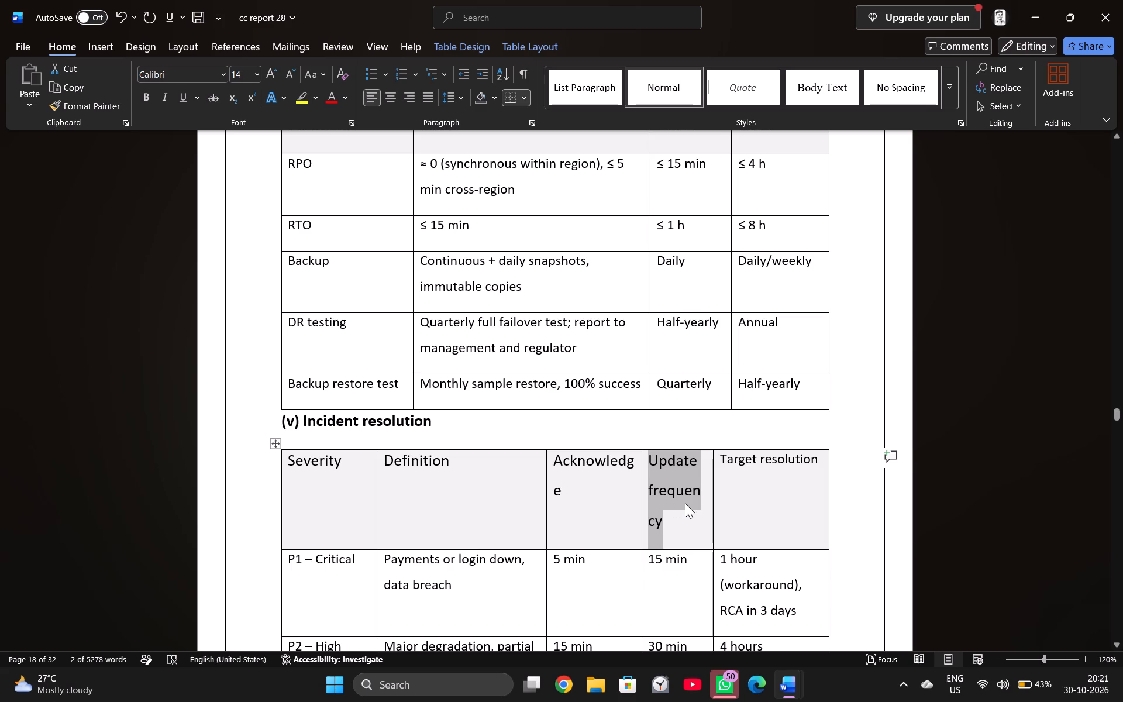
left_click(776, 522)
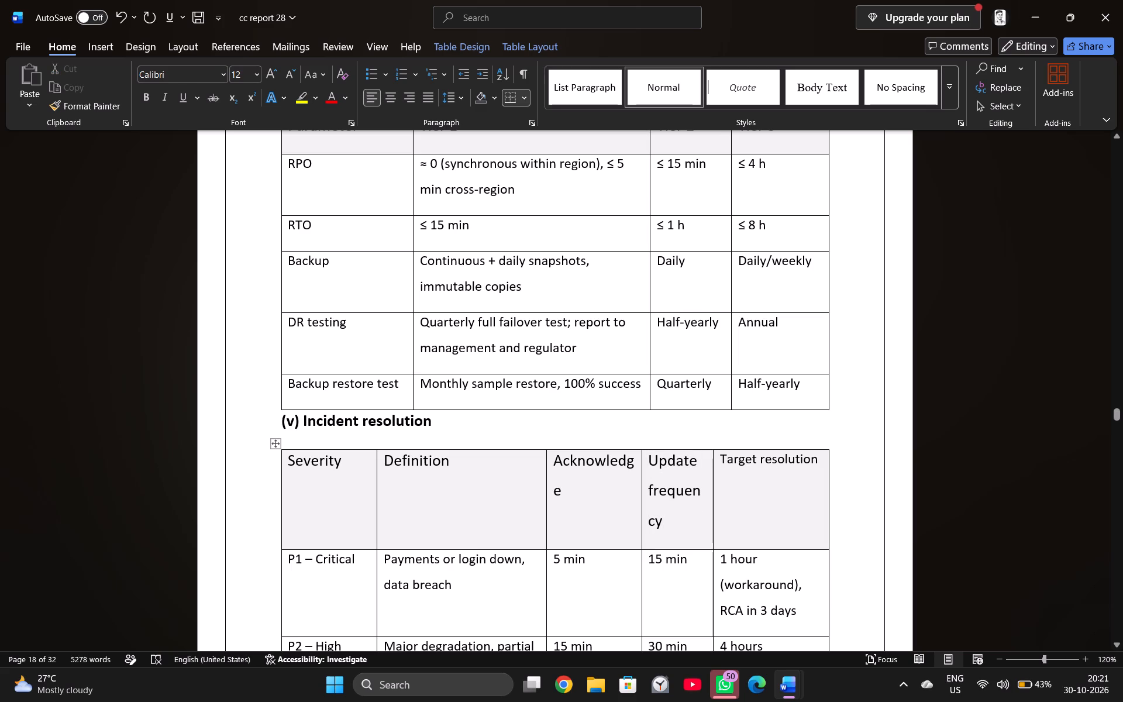
Widen the Update frequency column slightly by moving its border with Target resolution, and reapply 14 pt to its header.
left_click(713, 505)
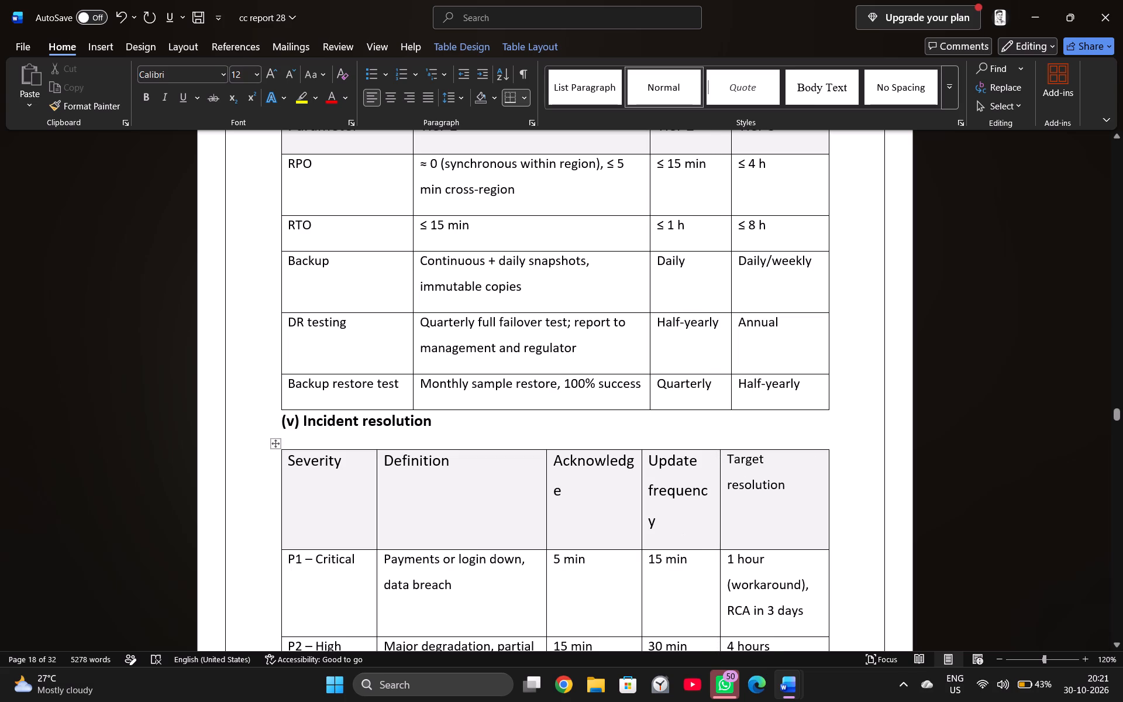
left_click_drag(648, 459, 717, 512)
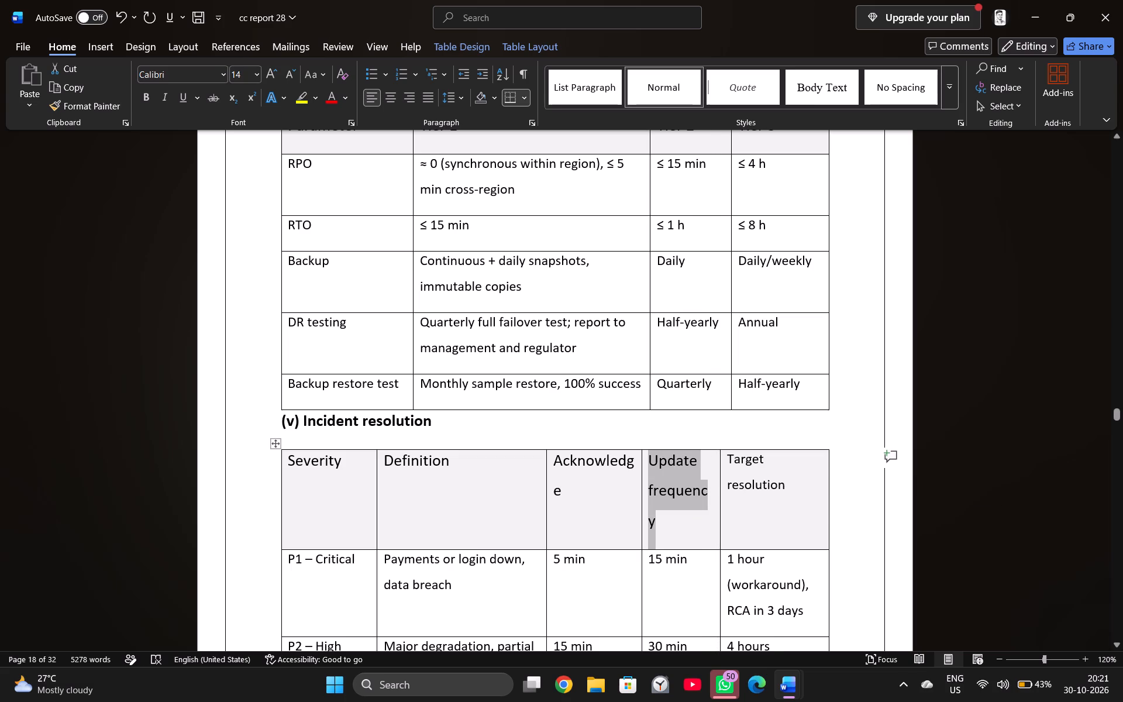
left_click(255, 76)
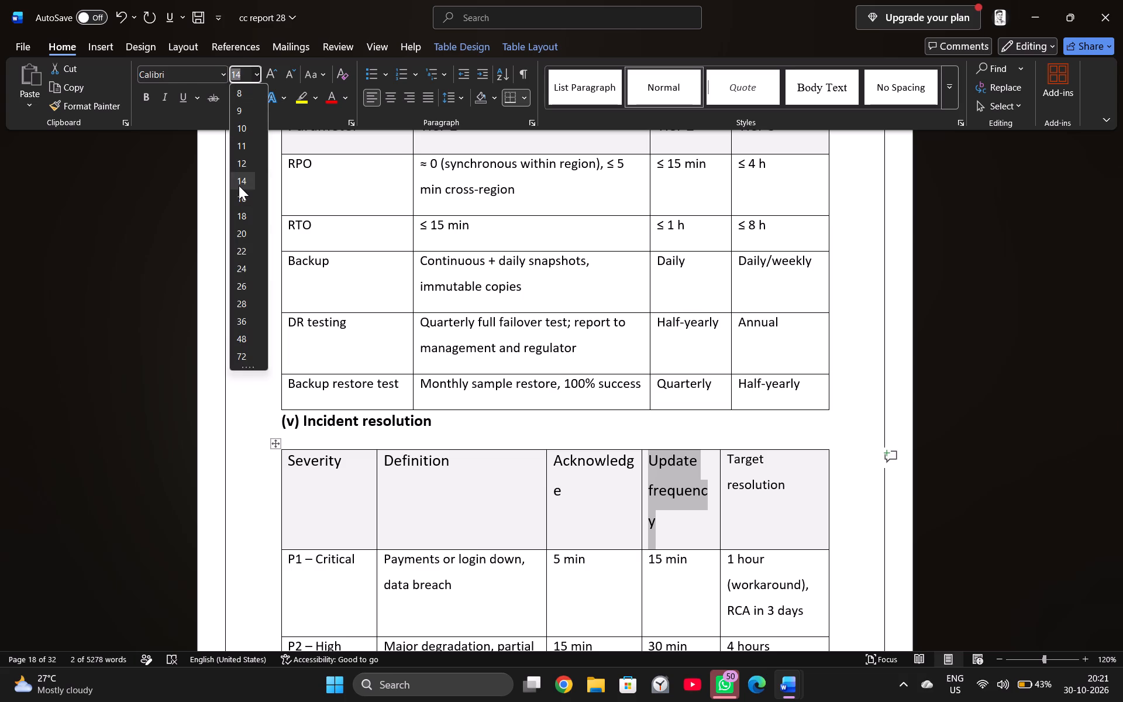
left_click(240, 187)
left_click(732, 509)
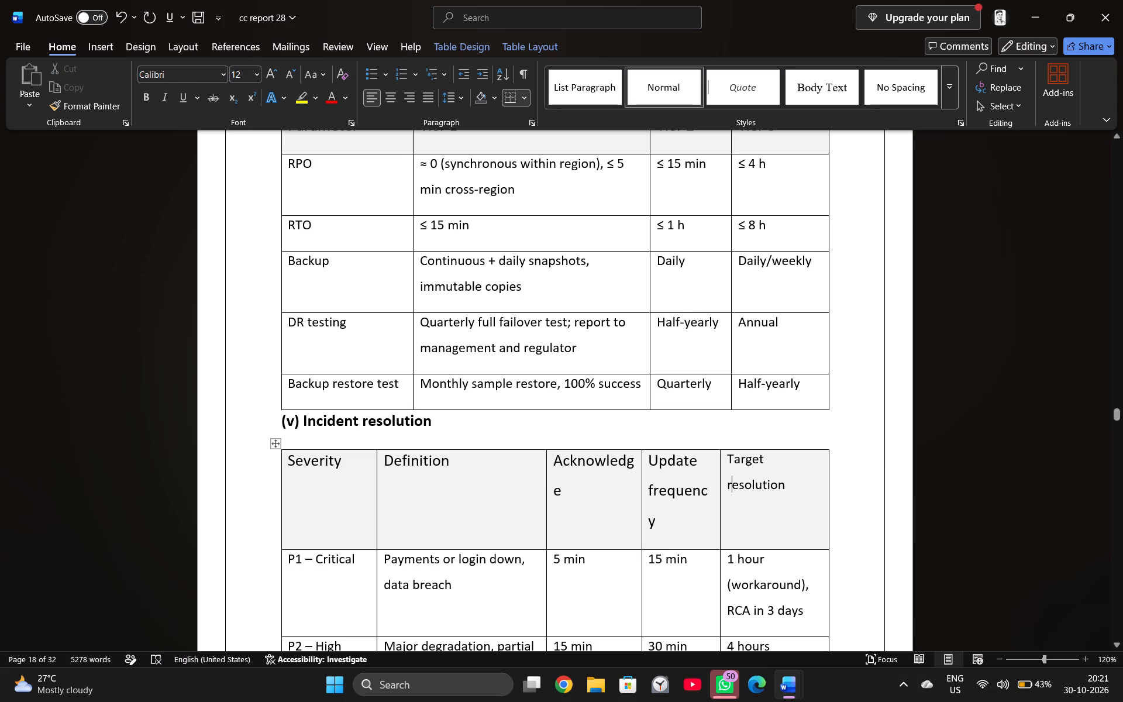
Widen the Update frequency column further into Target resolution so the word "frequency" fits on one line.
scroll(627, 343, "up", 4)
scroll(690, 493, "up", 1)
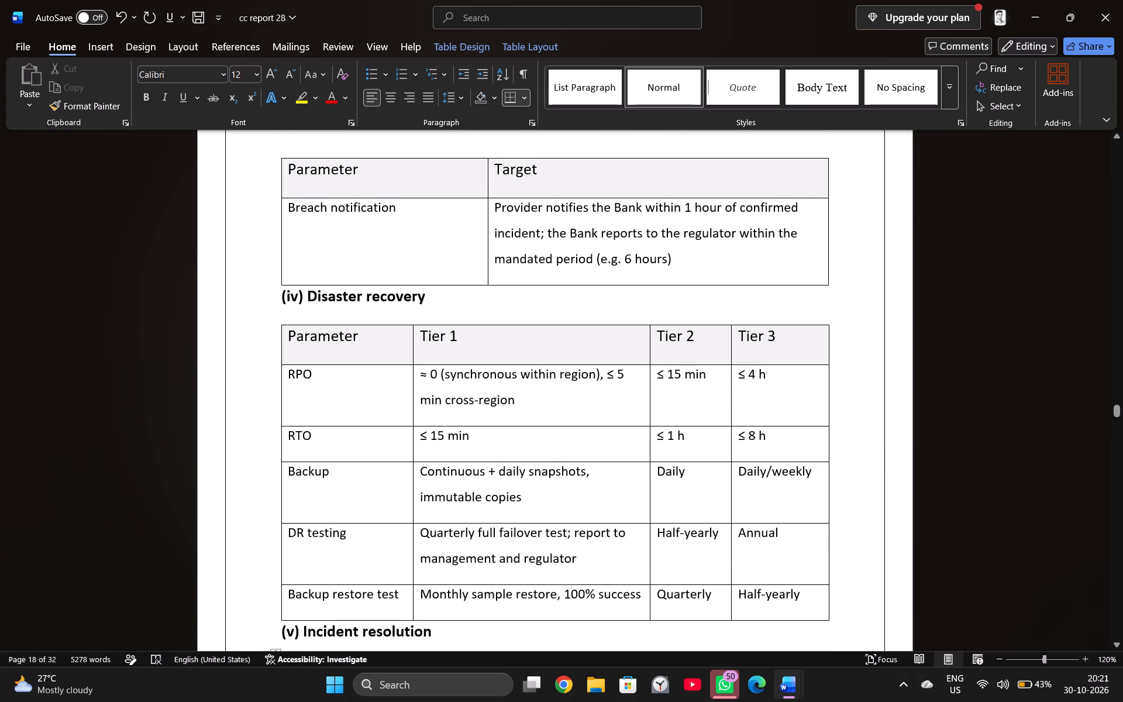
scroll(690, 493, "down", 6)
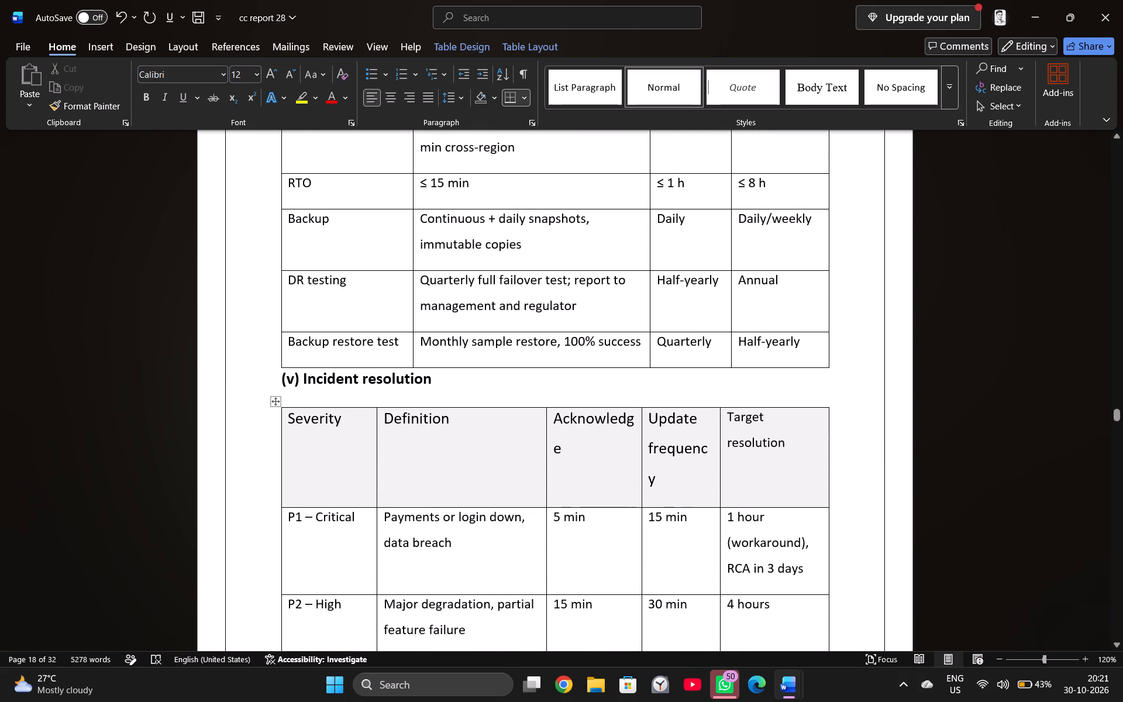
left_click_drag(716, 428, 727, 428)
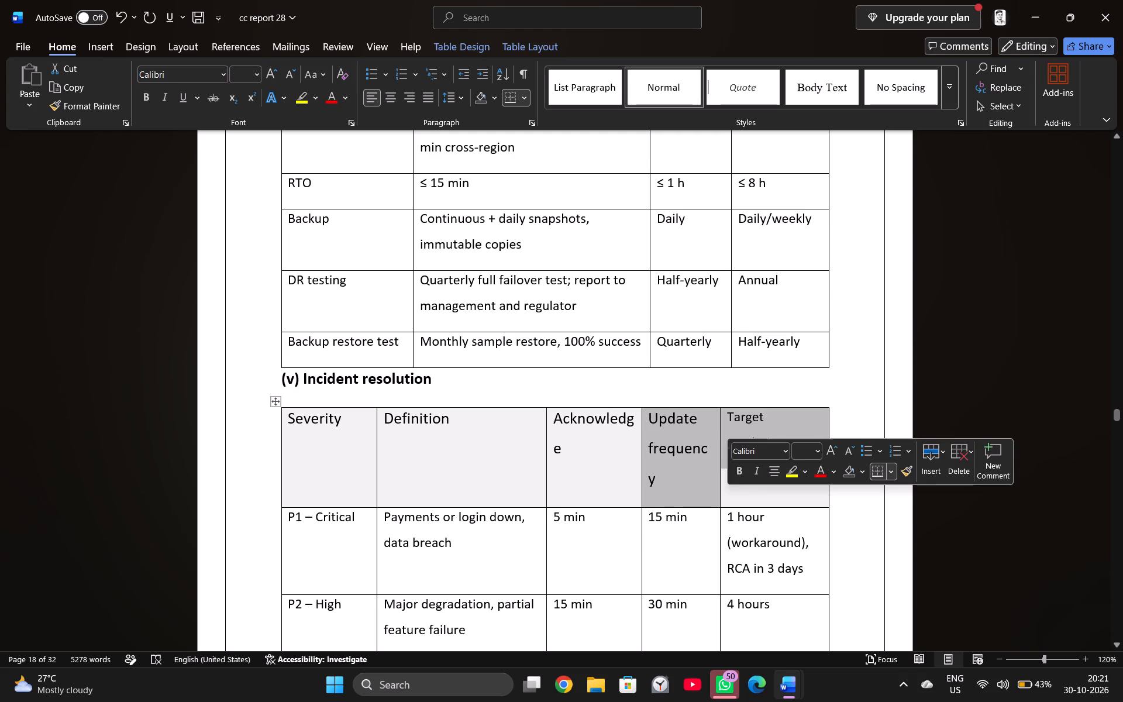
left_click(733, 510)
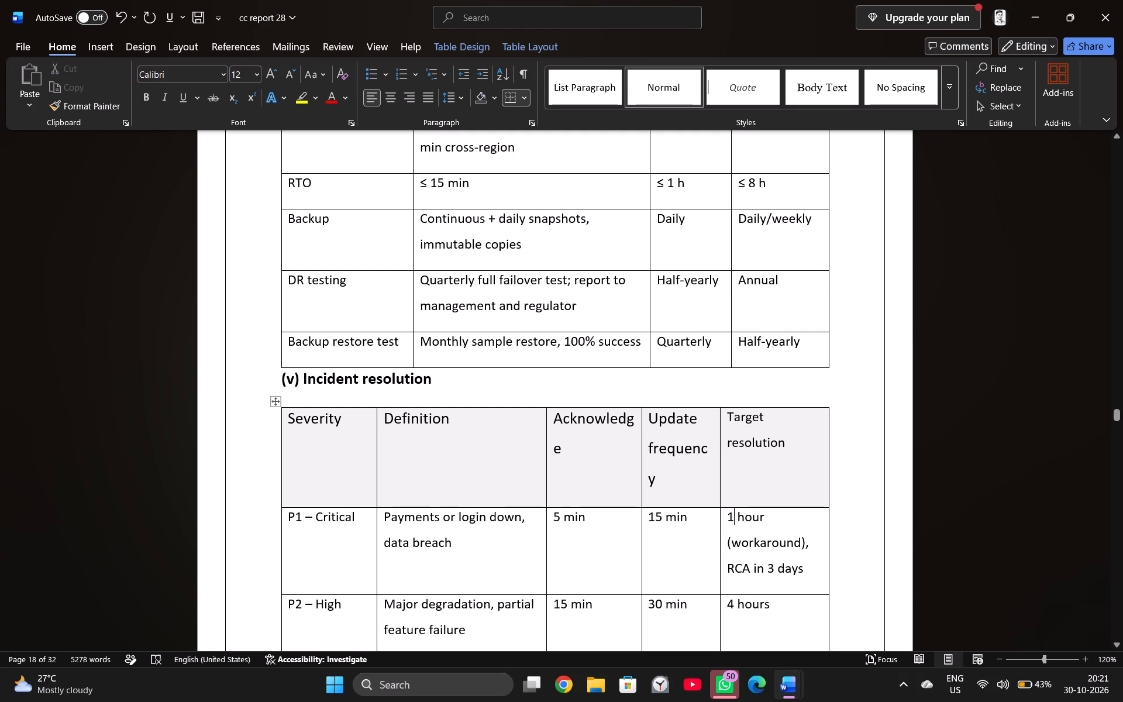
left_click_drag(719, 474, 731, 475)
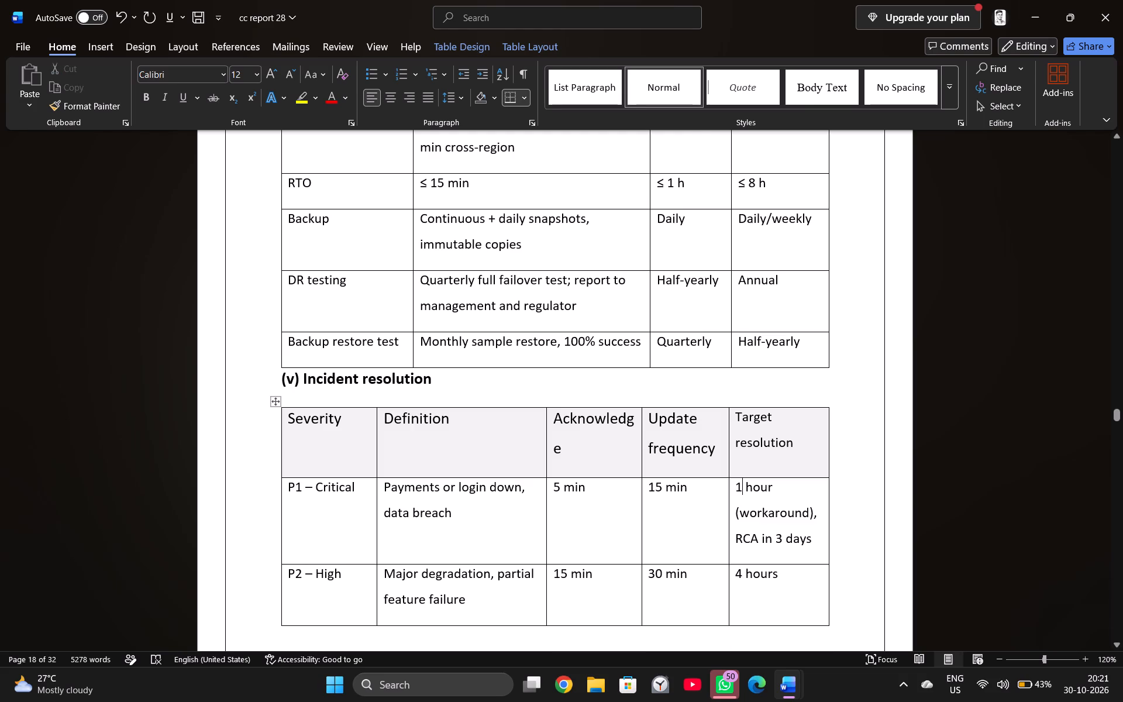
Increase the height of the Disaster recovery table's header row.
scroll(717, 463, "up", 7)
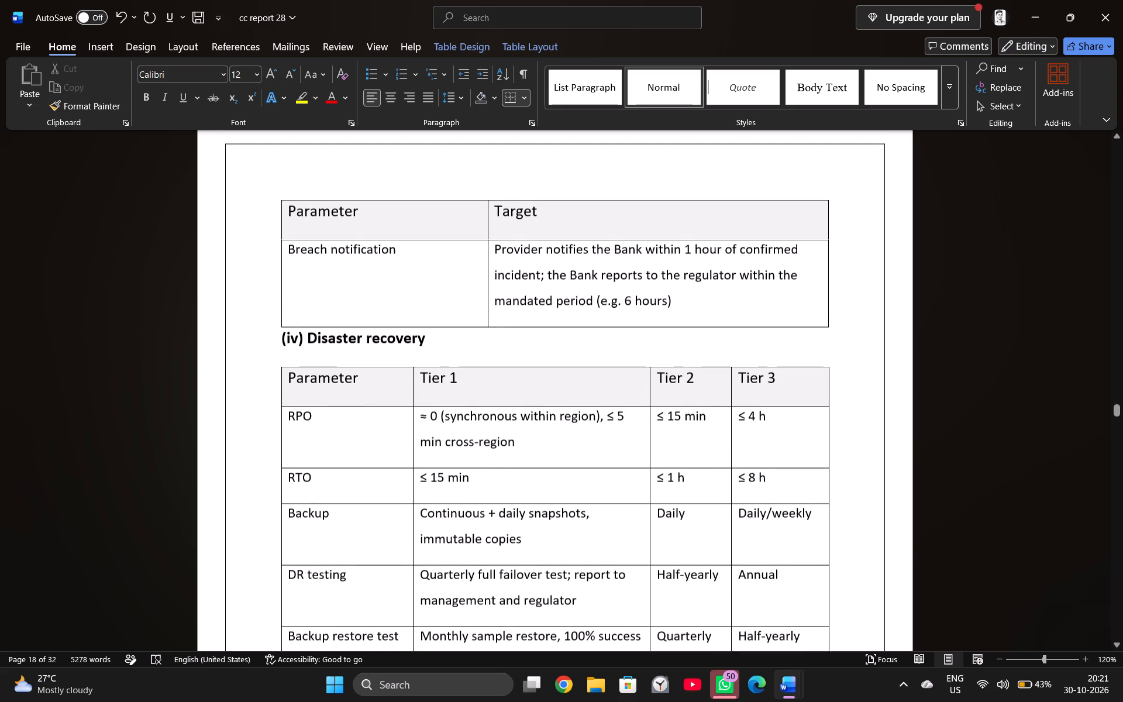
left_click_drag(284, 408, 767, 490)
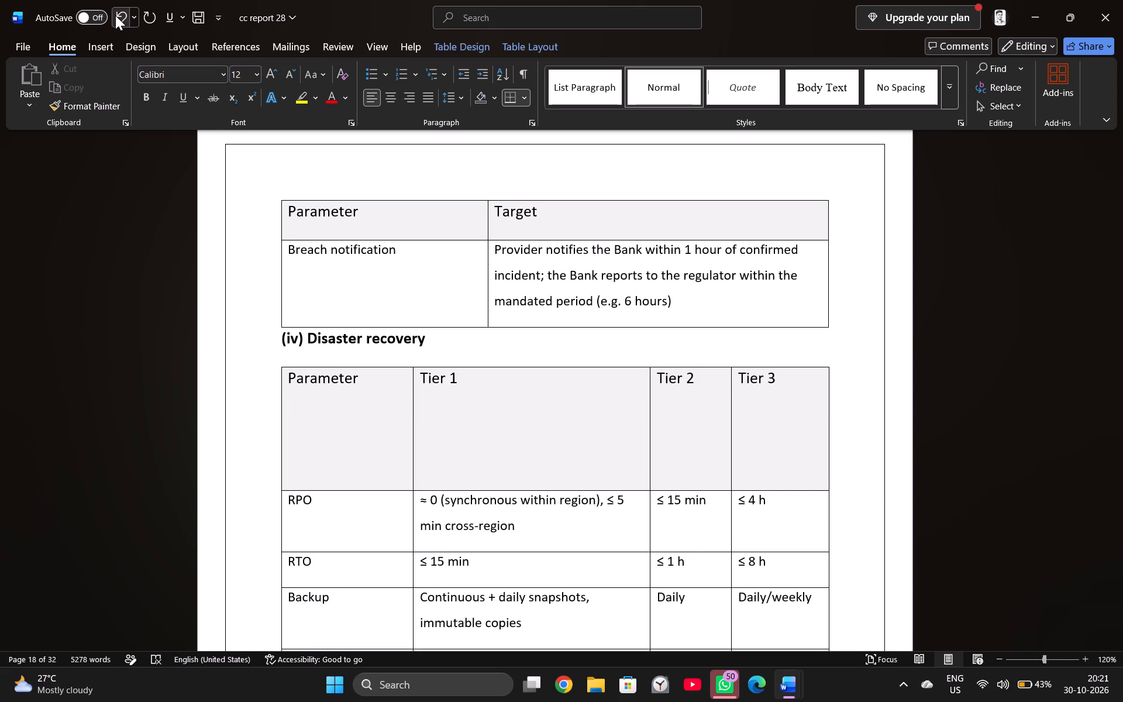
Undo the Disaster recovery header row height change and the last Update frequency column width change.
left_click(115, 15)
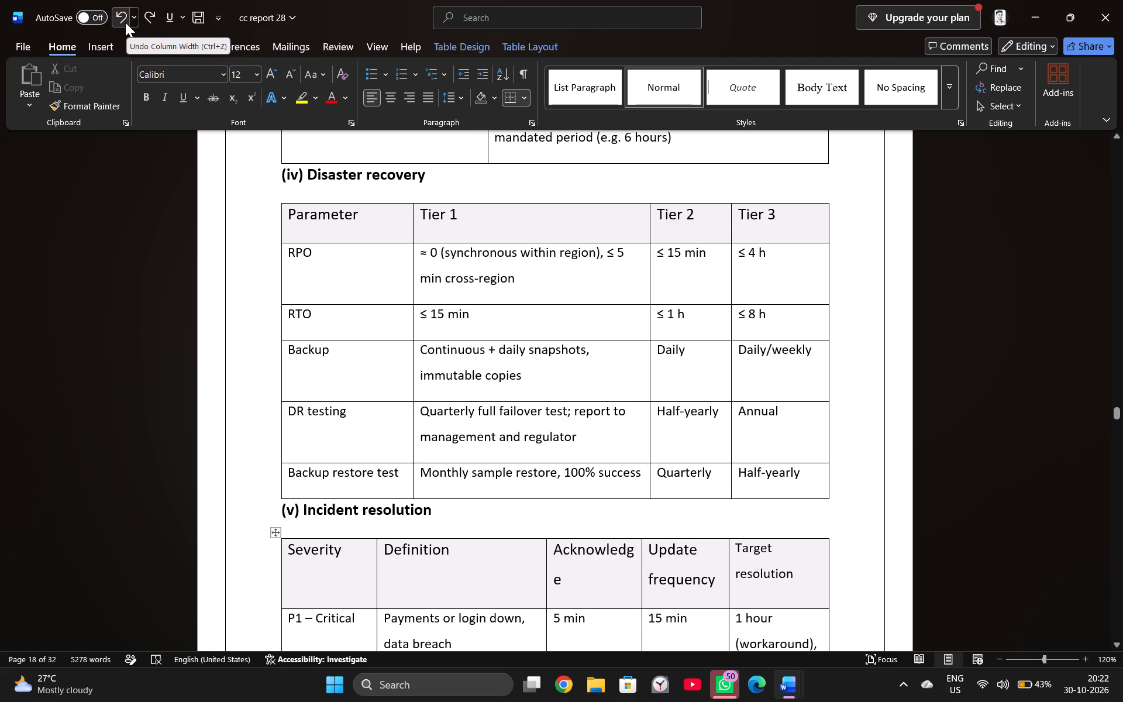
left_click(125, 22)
Widen the Incident resolution table's Acknowledge column into Definition, and extend Update frequency into Acknowledge so "frequency" fits on one line.
scroll(716, 473, "up", 5)
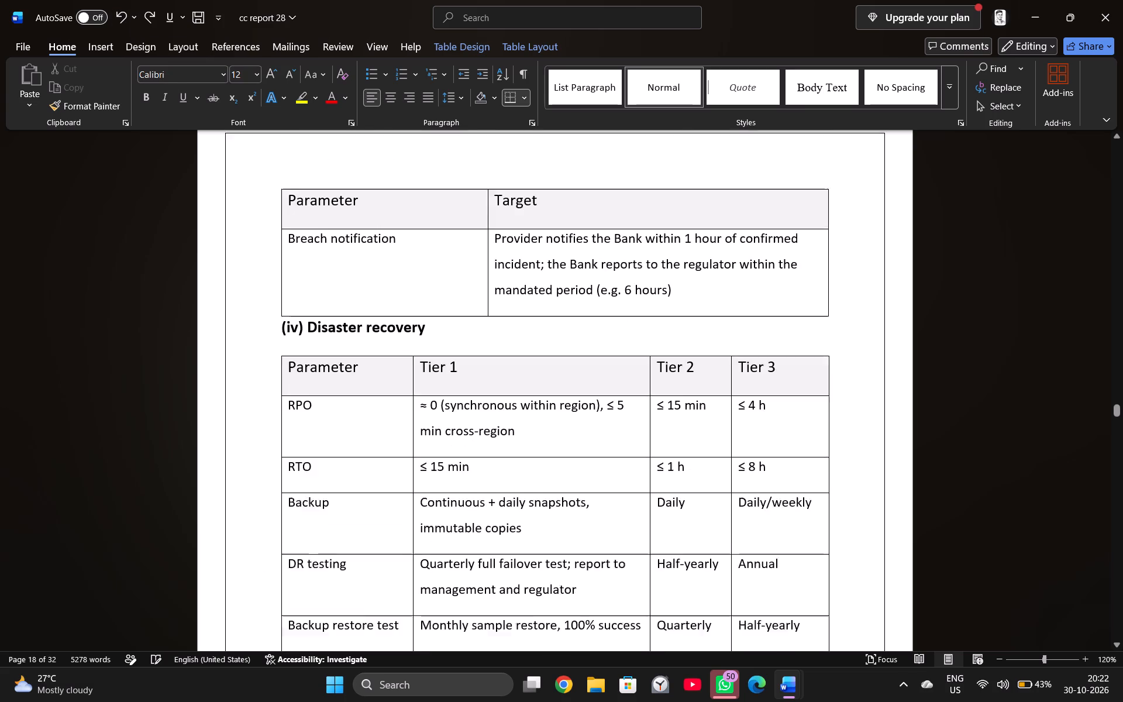
scroll(716, 473, "down", 6)
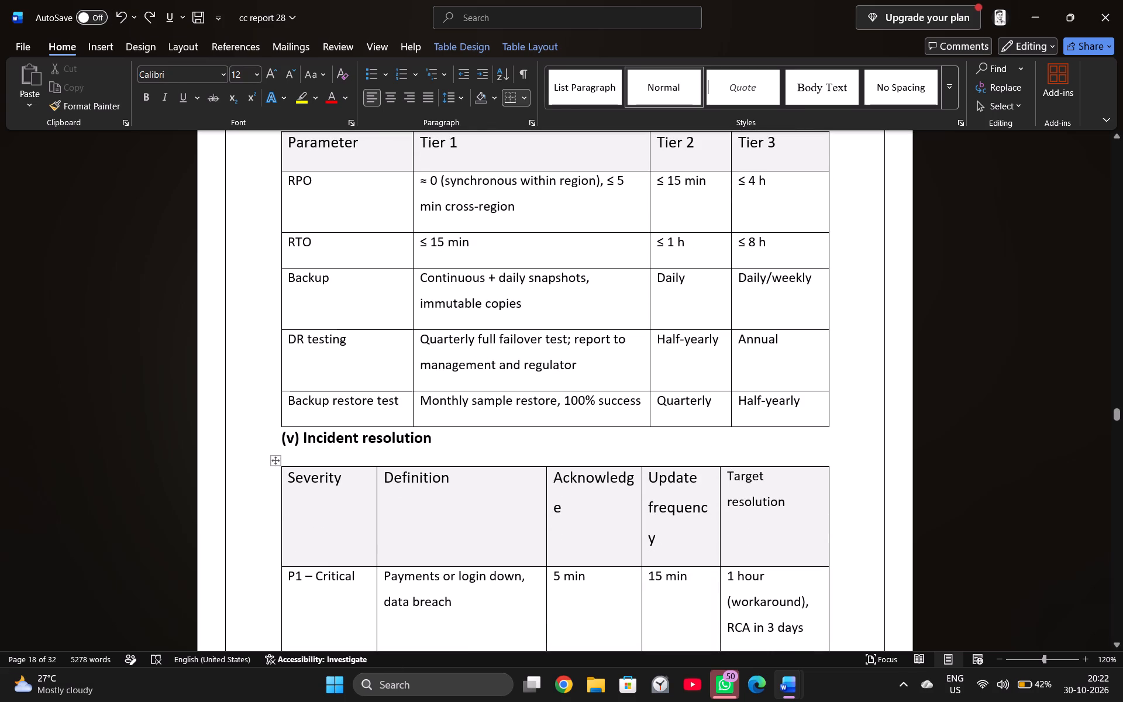
left_click_drag(546, 538, 545, 538)
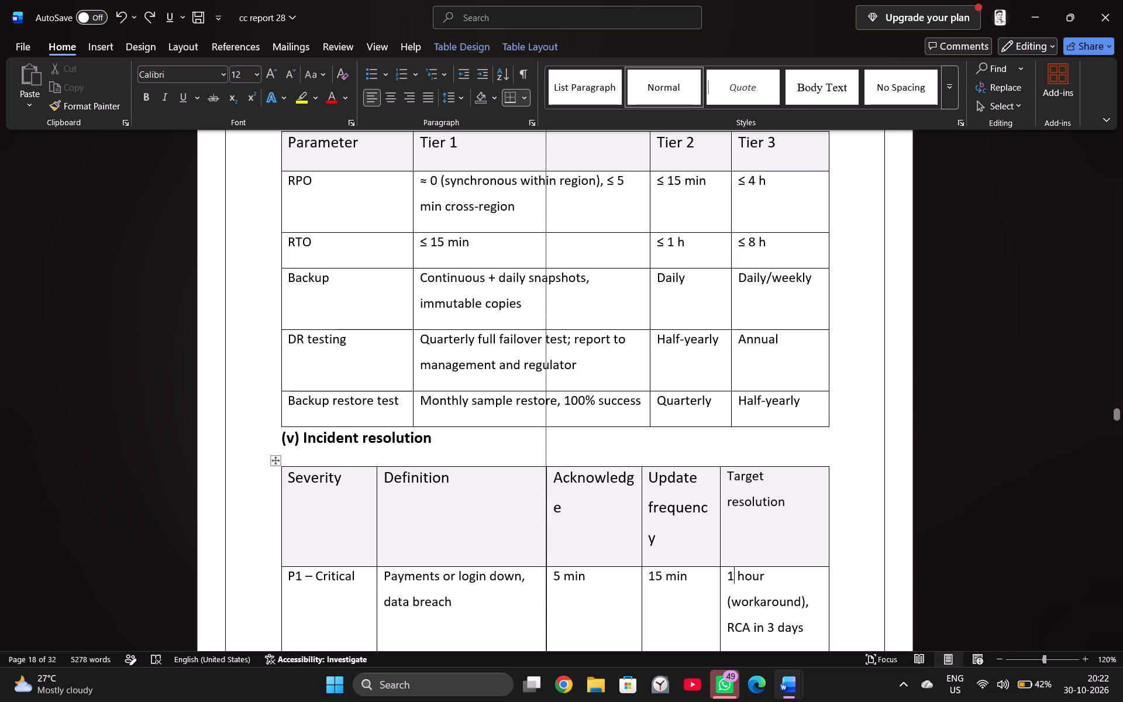
left_click_drag(545, 538, 538, 538)
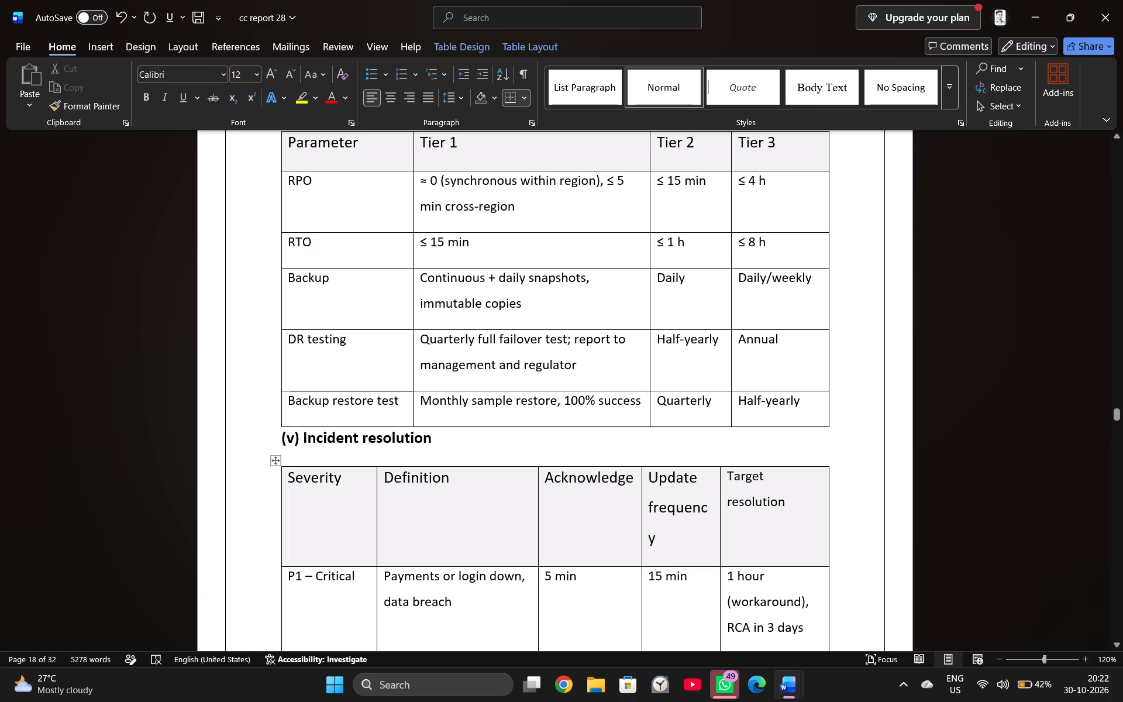
left_click(536, 528)
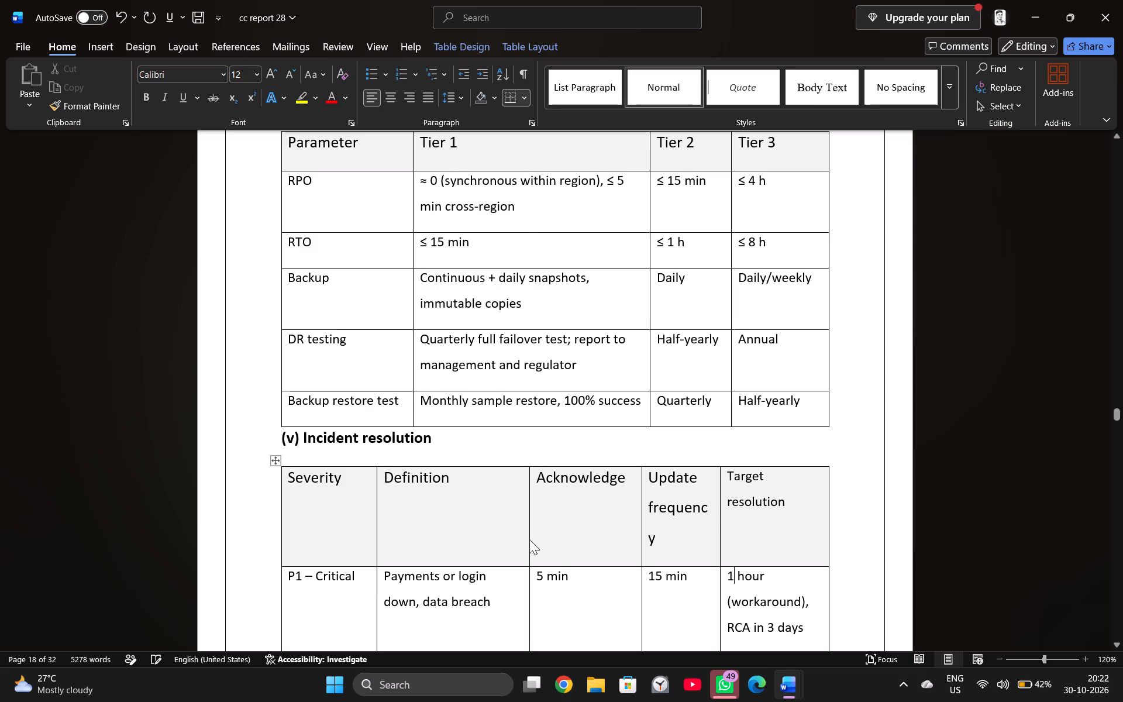
left_click_drag(640, 541, 629, 542)
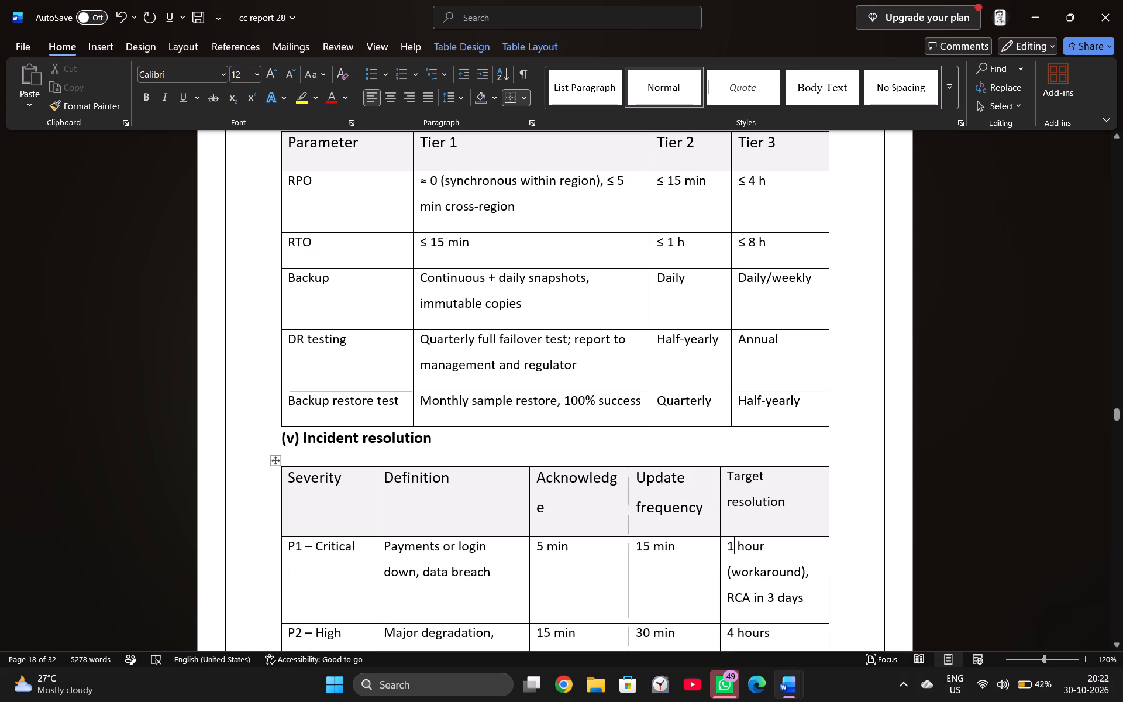
left_click(674, 567)
Set the "Target resolution" header of the Incident resolution table to 14 pt.
left_click_drag(728, 476, 784, 518)
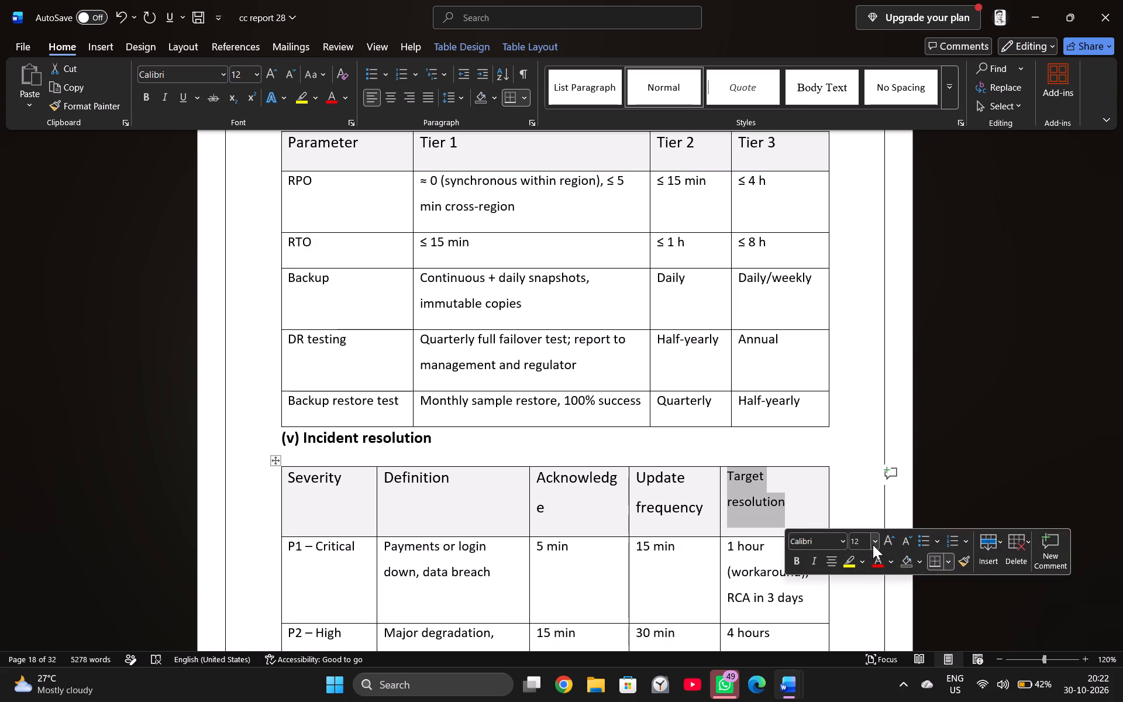
left_click(873, 541)
left_click(857, 345)
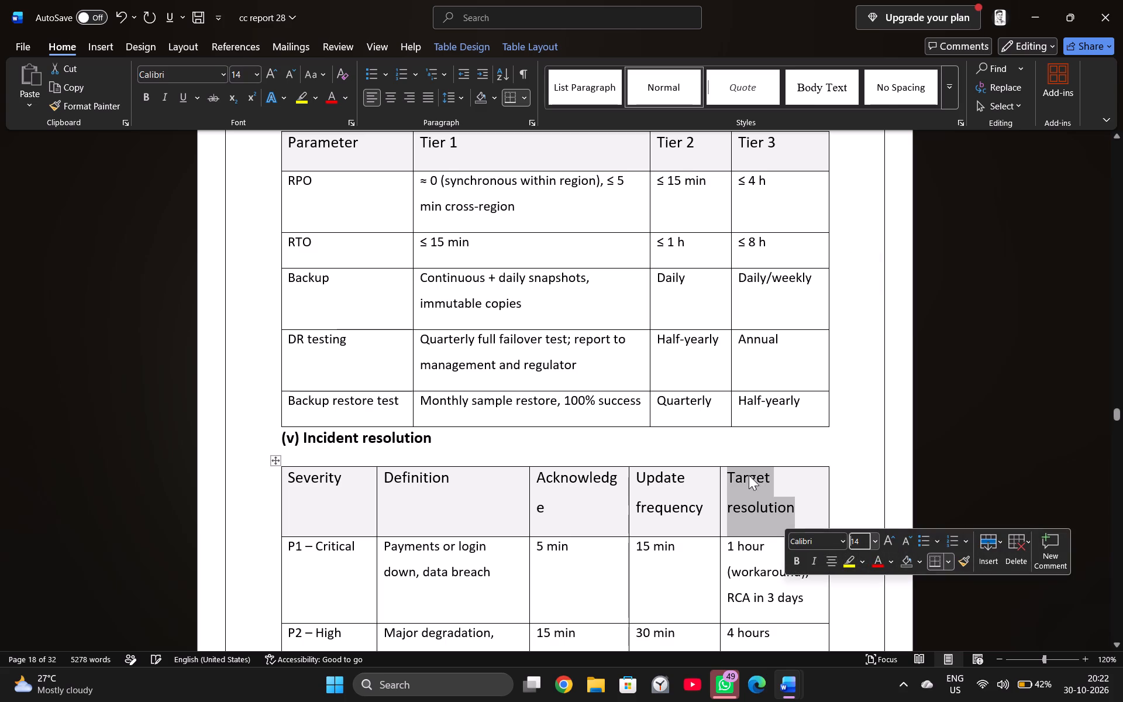
Widen the Acknowledge column slightly into Definition so its header fits on one line.
left_click(608, 519)
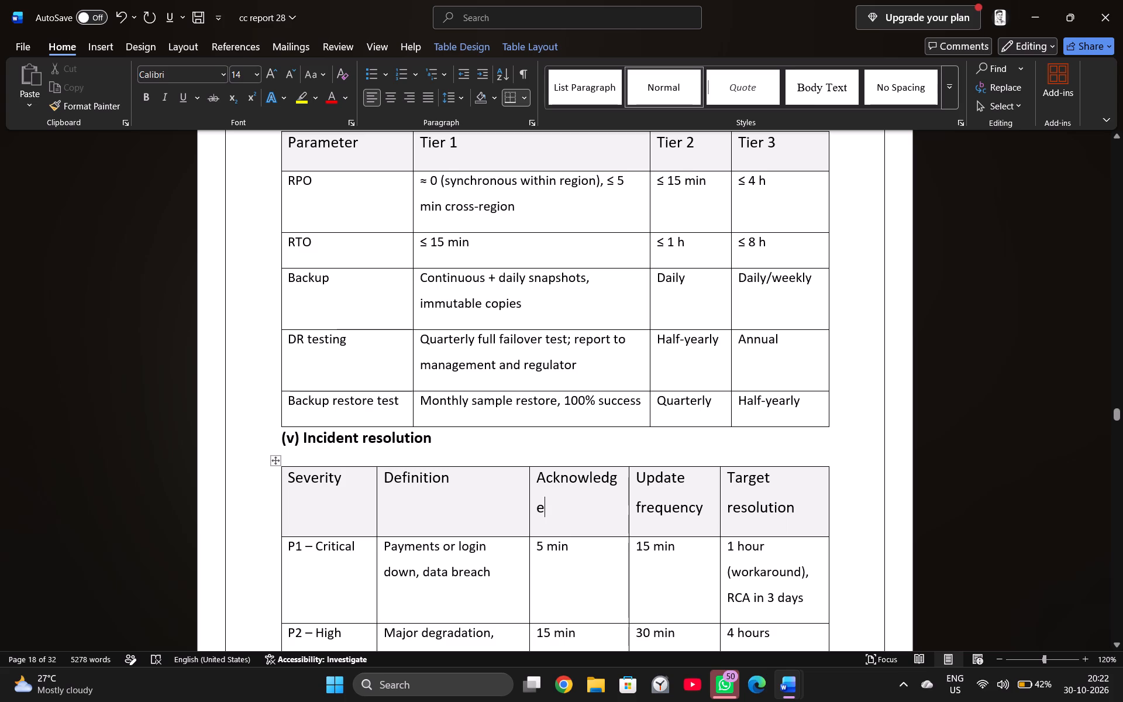
left_click_drag(529, 521, 521, 523)
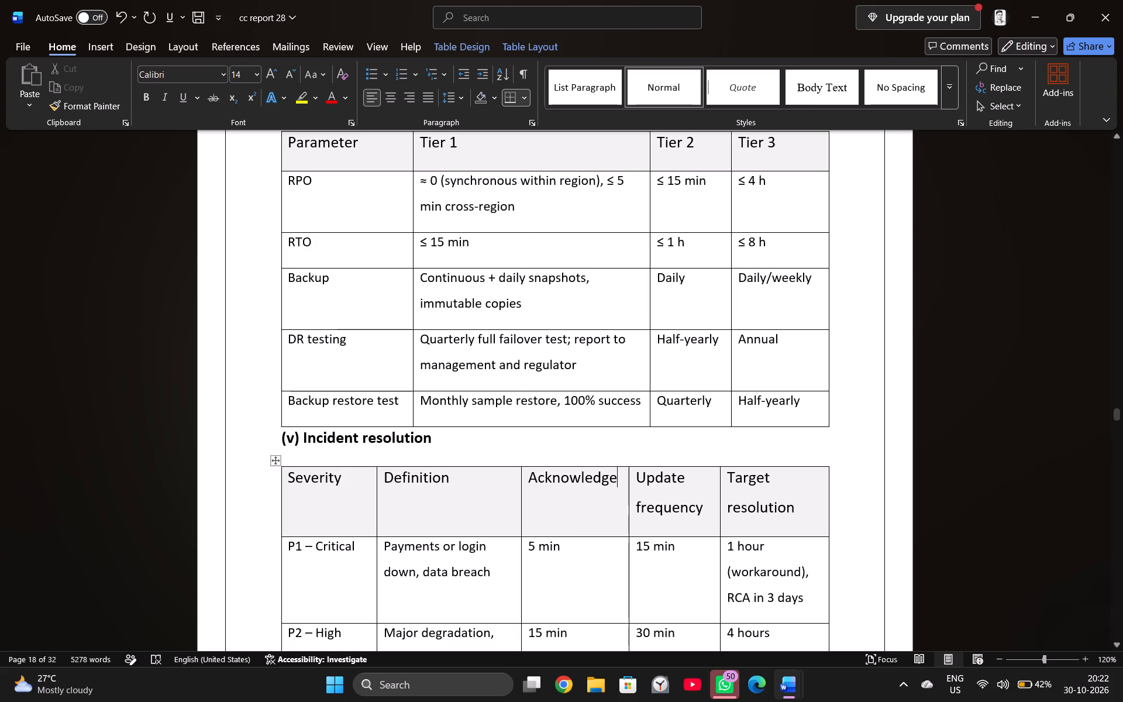
left_click(584, 575)
Check the font sizes of the Incident resolution table's body rows and of the heading above the table.
scroll(880, 553, "down", 2)
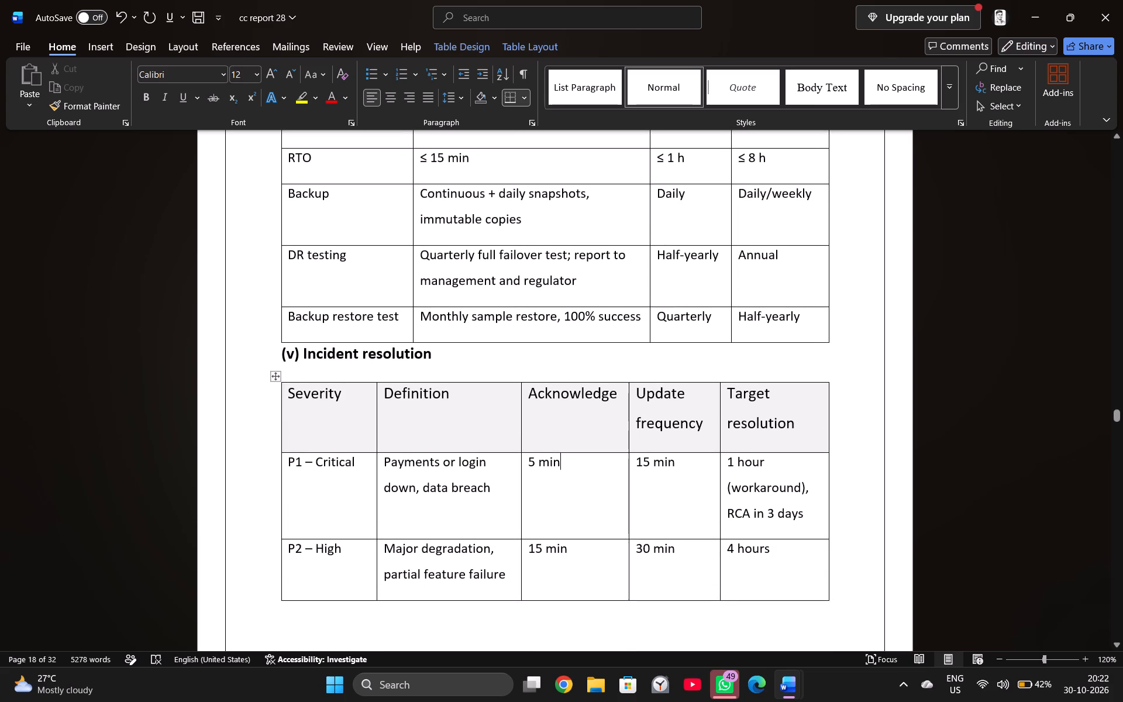
left_click(285, 460)
left_click(306, 504)
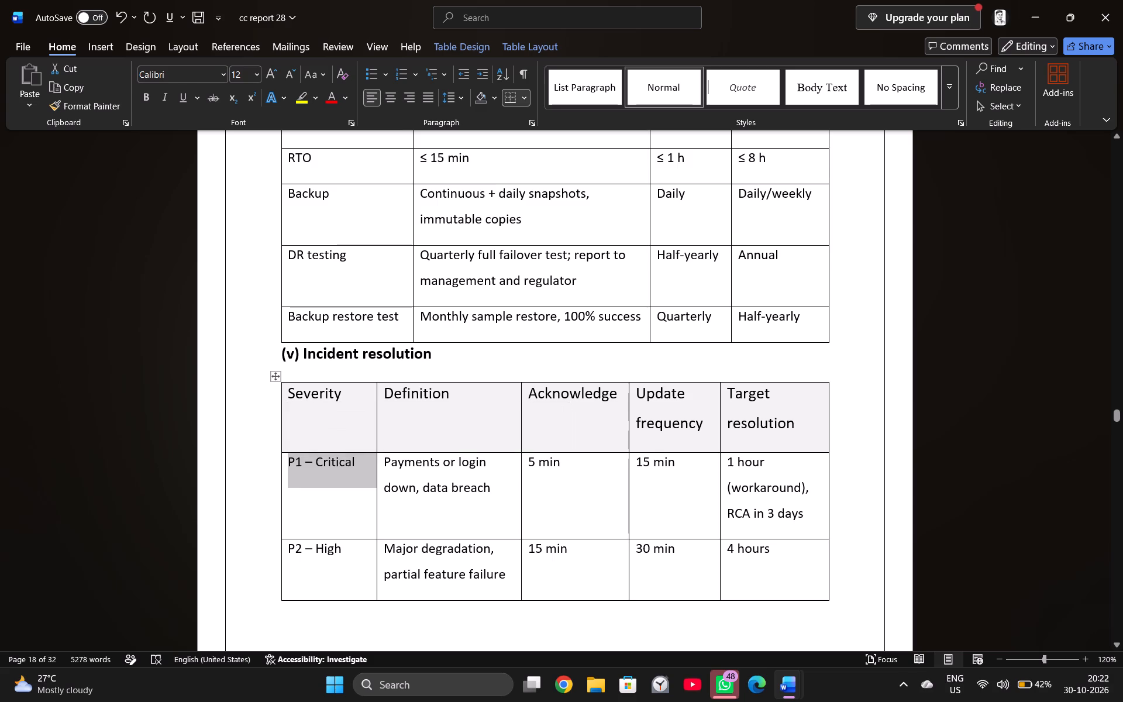
left_click_drag(287, 462, 467, 475)
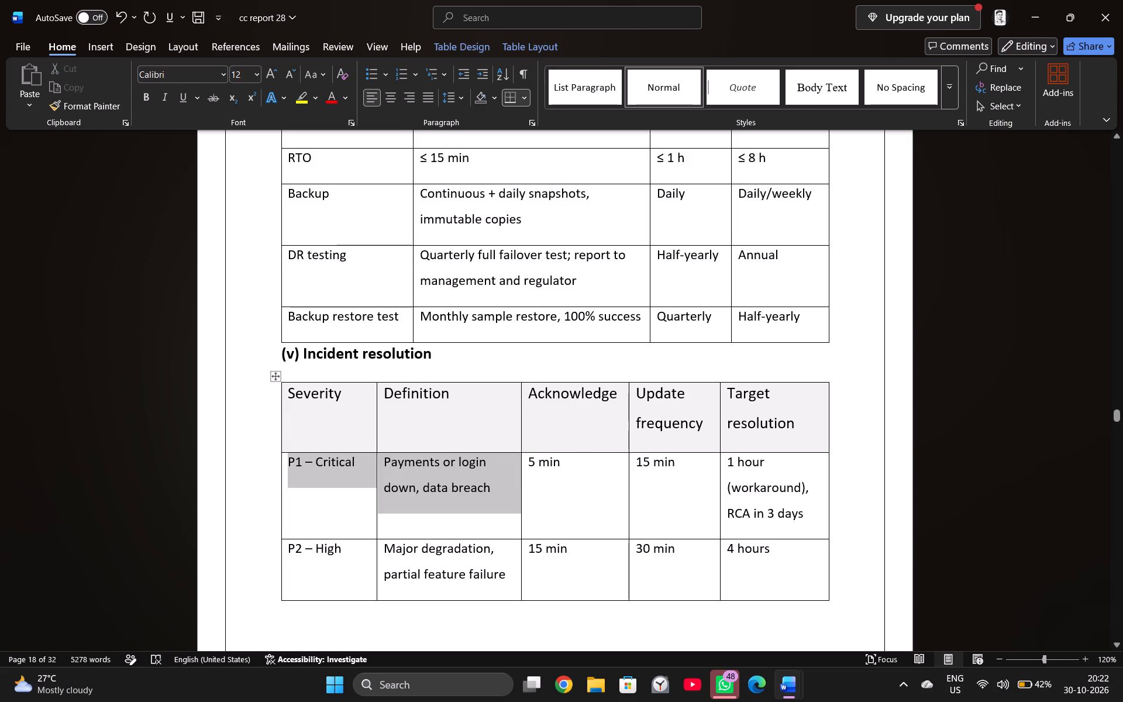
left_click_drag(467, 475, 790, 593)
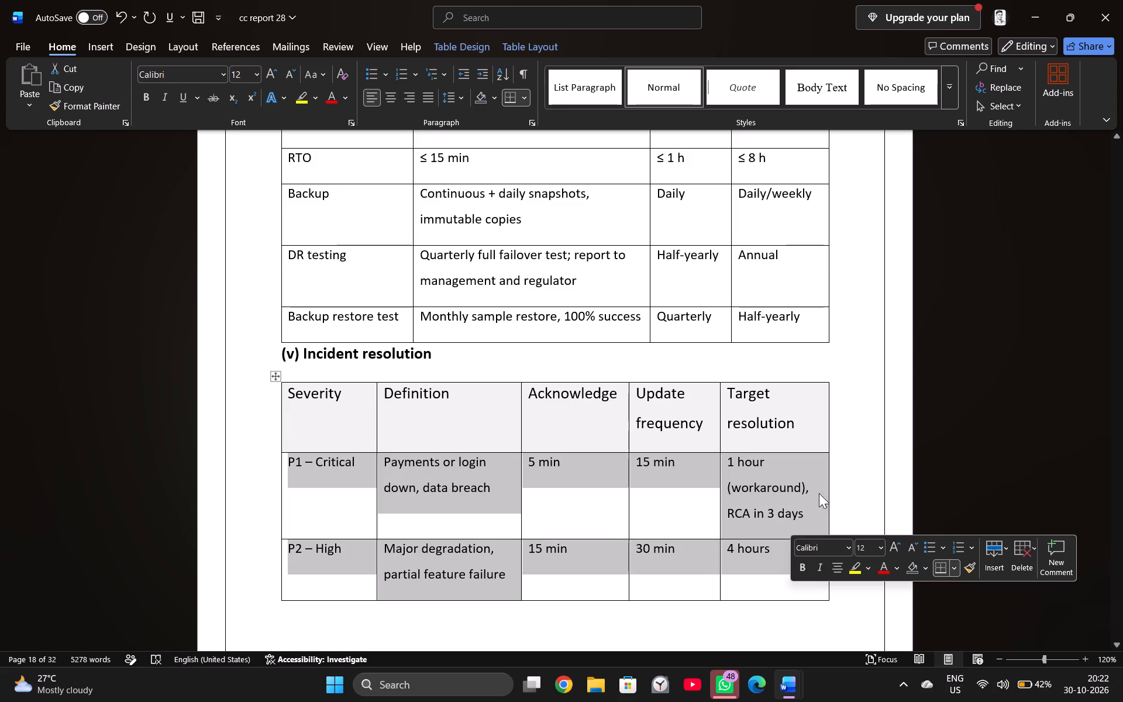
left_click(836, 448)
scroll(569, 575, "down", 4)
scroll(564, 582, "up", 5)
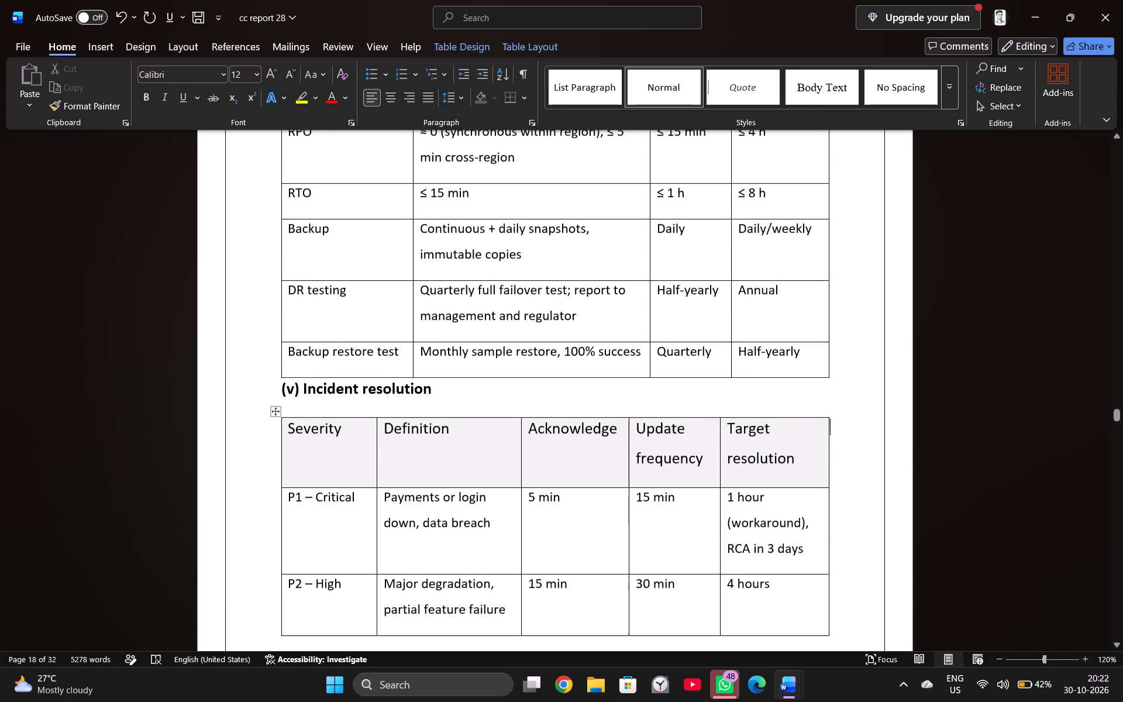
left_click_drag(281, 394, 457, 395)
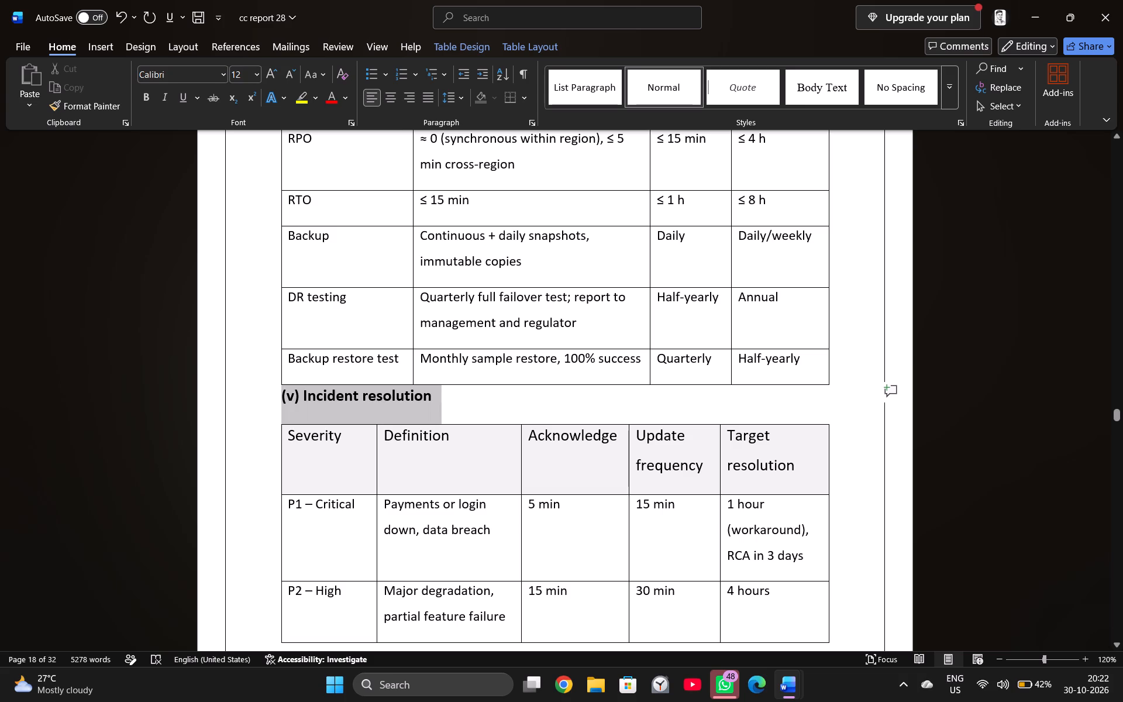
left_click_drag(457, 395, 466, 398)
left_click(801, 405)
Set the "(vi) Governance, reporting and penalties" run-in heading to 14 pt.
scroll(666, 588, "down", 4)
scroll(571, 563, "down", 5)
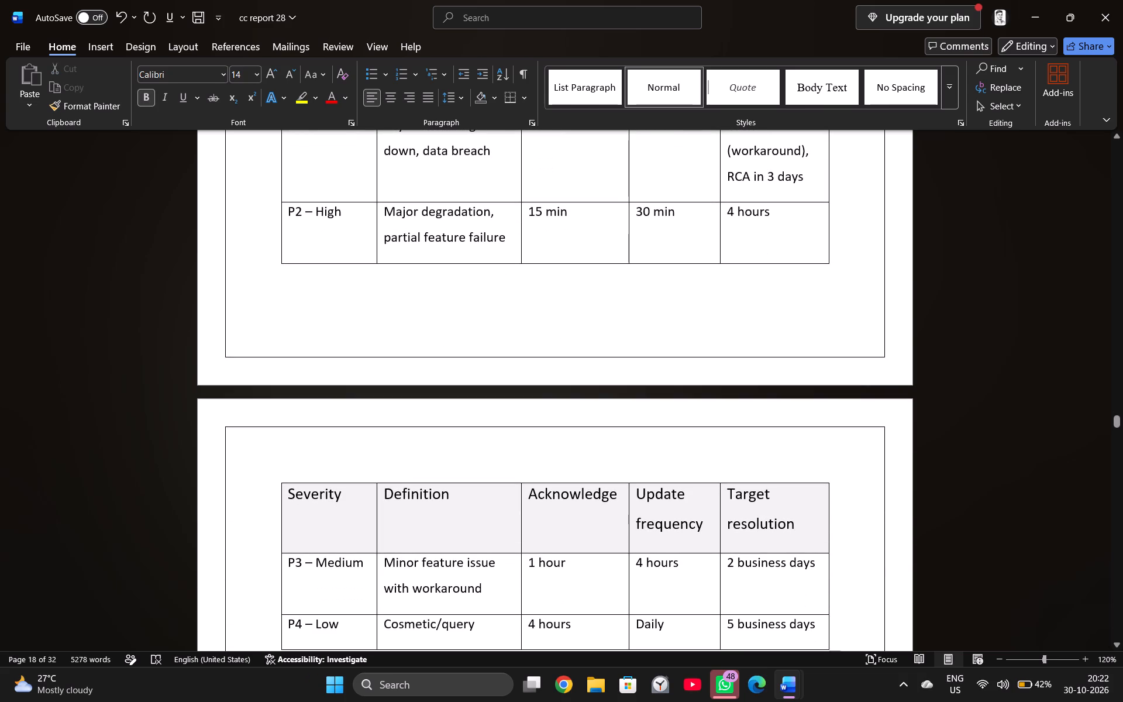
scroll(684, 532, "down", 3)
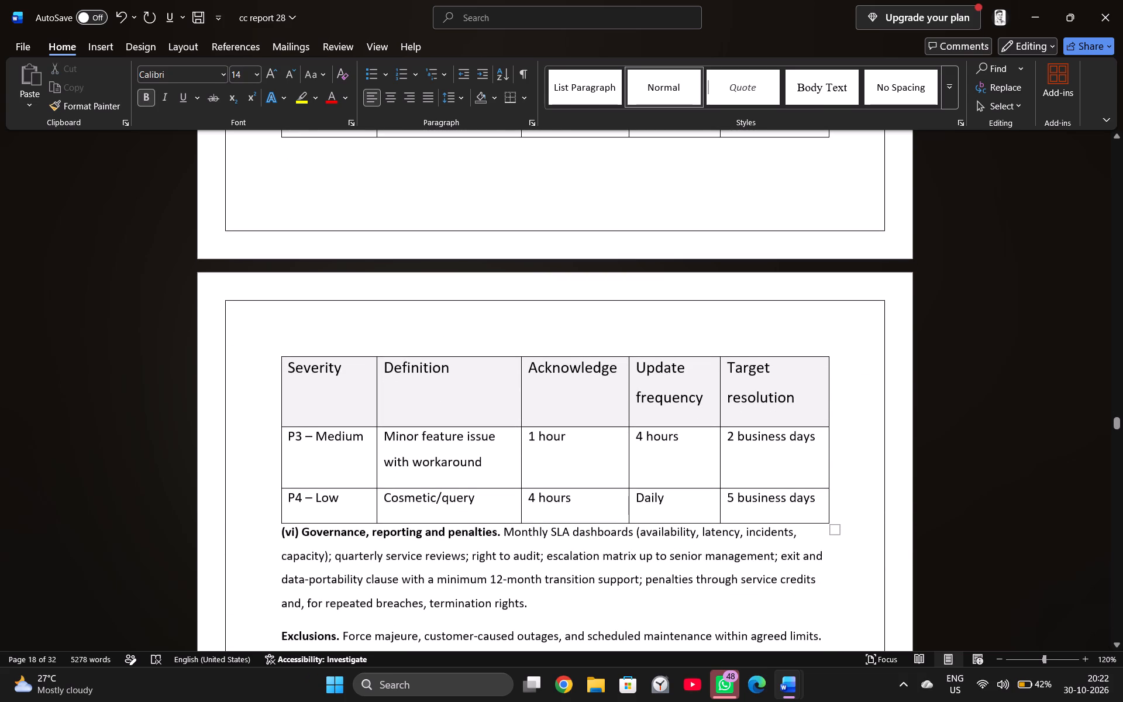
scroll(332, 540, "down", 2)
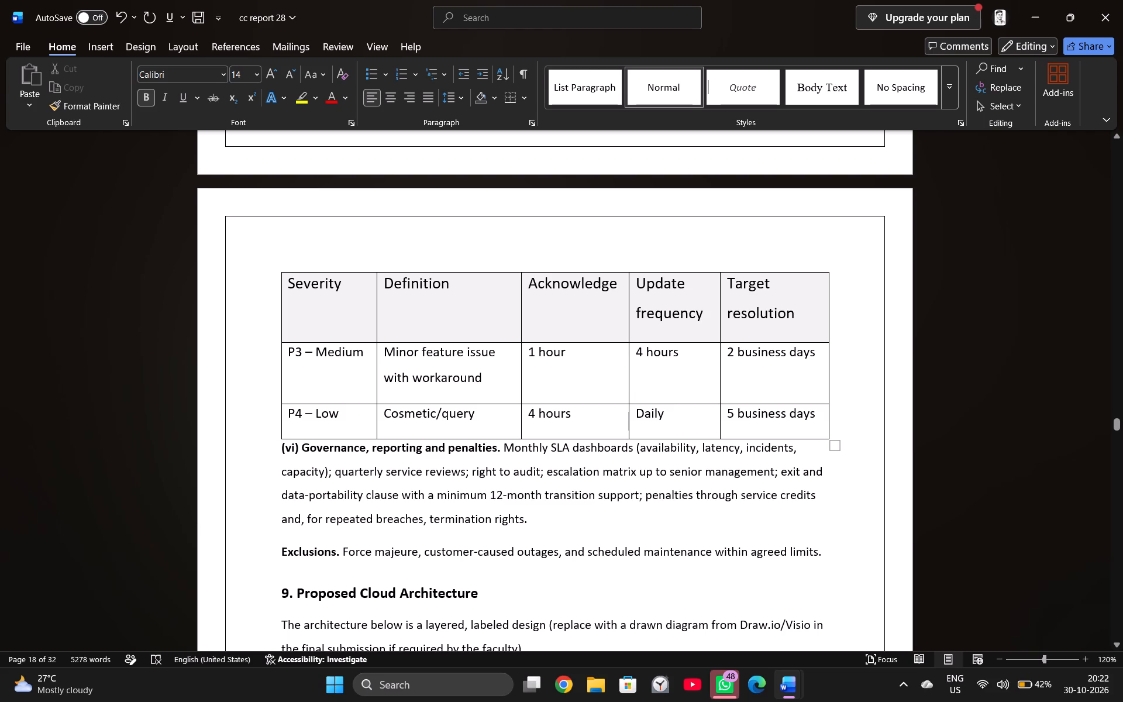
left_click_drag(279, 449, 490, 450)
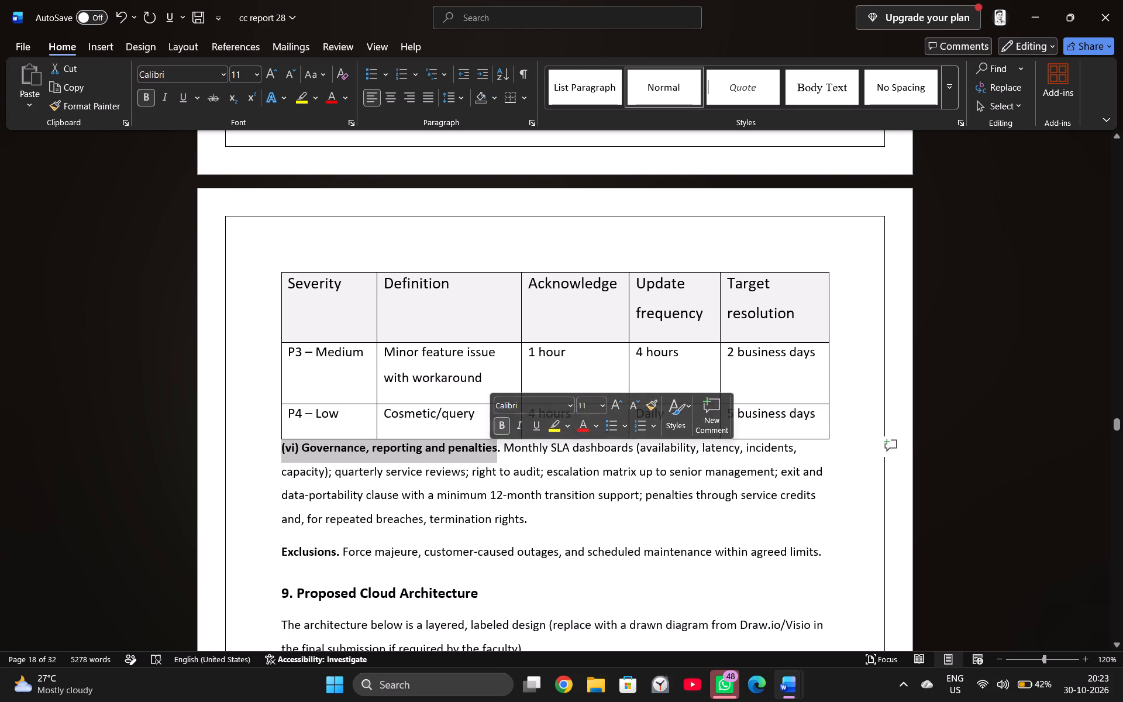
left_click(601, 408)
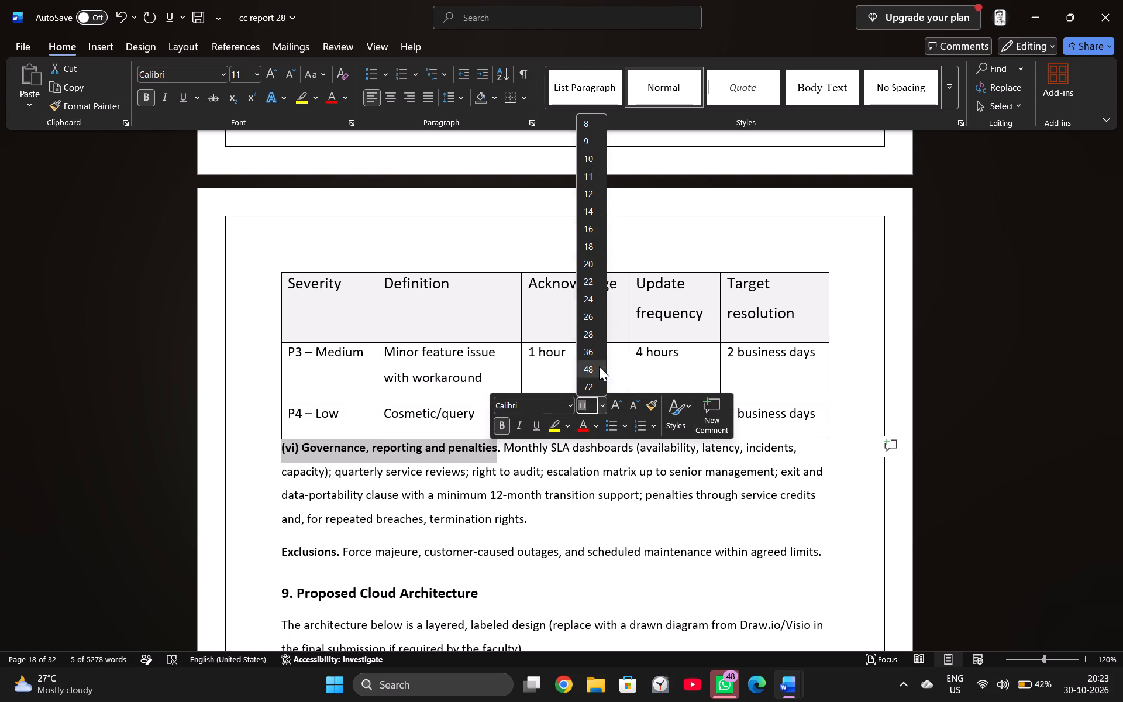
left_click(590, 208)
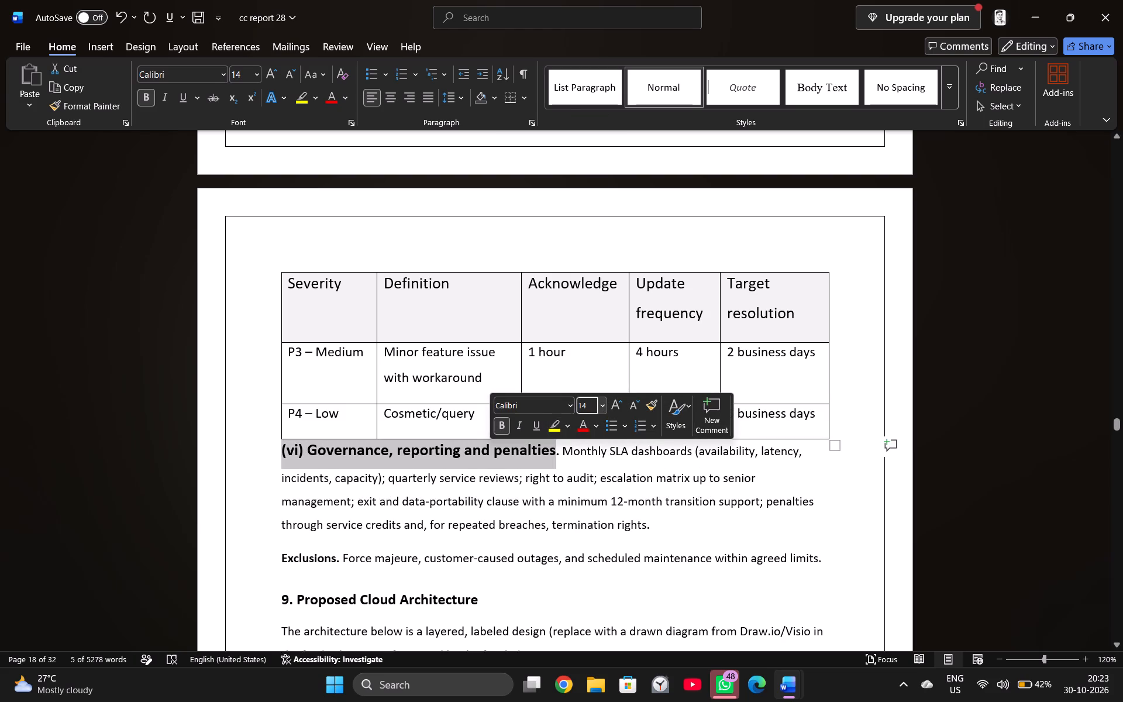
left_click(618, 522)
Replace the full stop after the "Governance, reporting and penalties" heading with a colon.
left_click(559, 448)
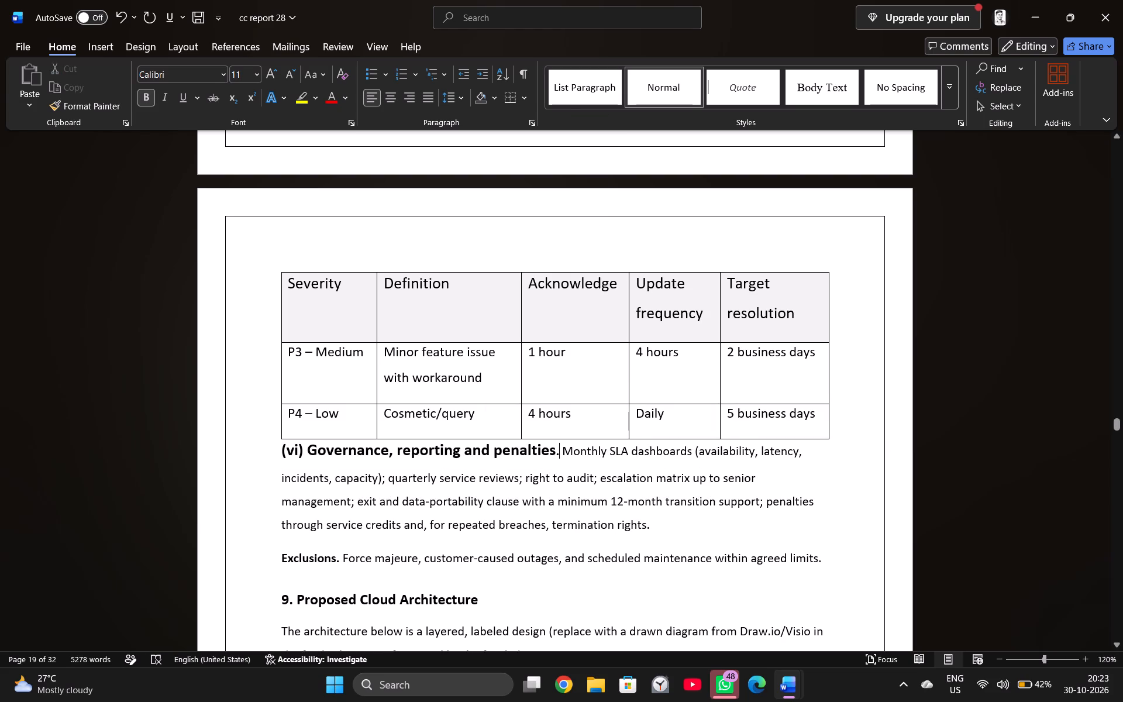
key("BackSpace")
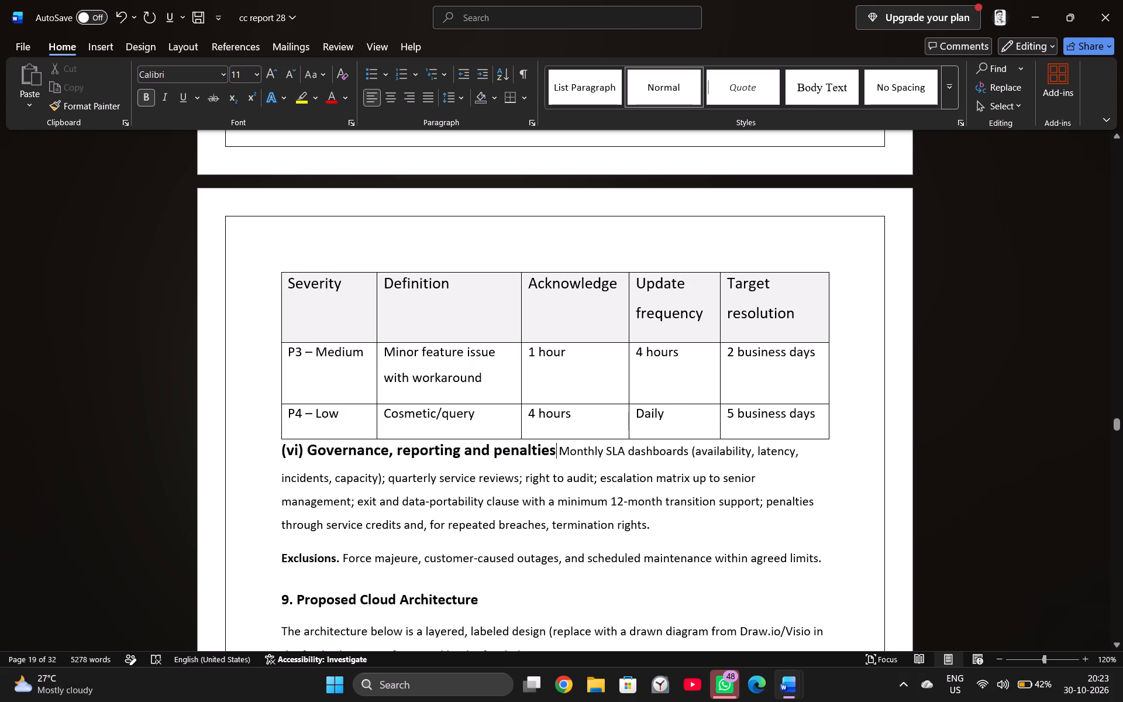
key("shift+colon")
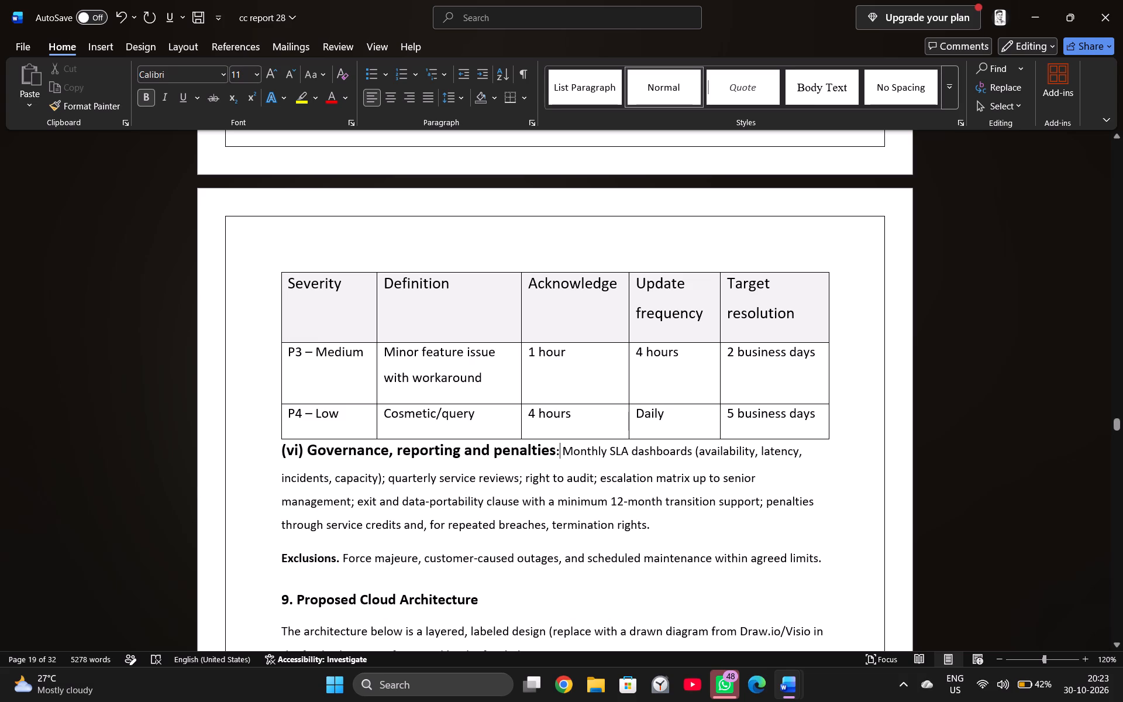
Review the preceding service-level tables and their headings for consistent formatting.
scroll(633, 444, "up", 20)
scroll(633, 444, "up", 1)
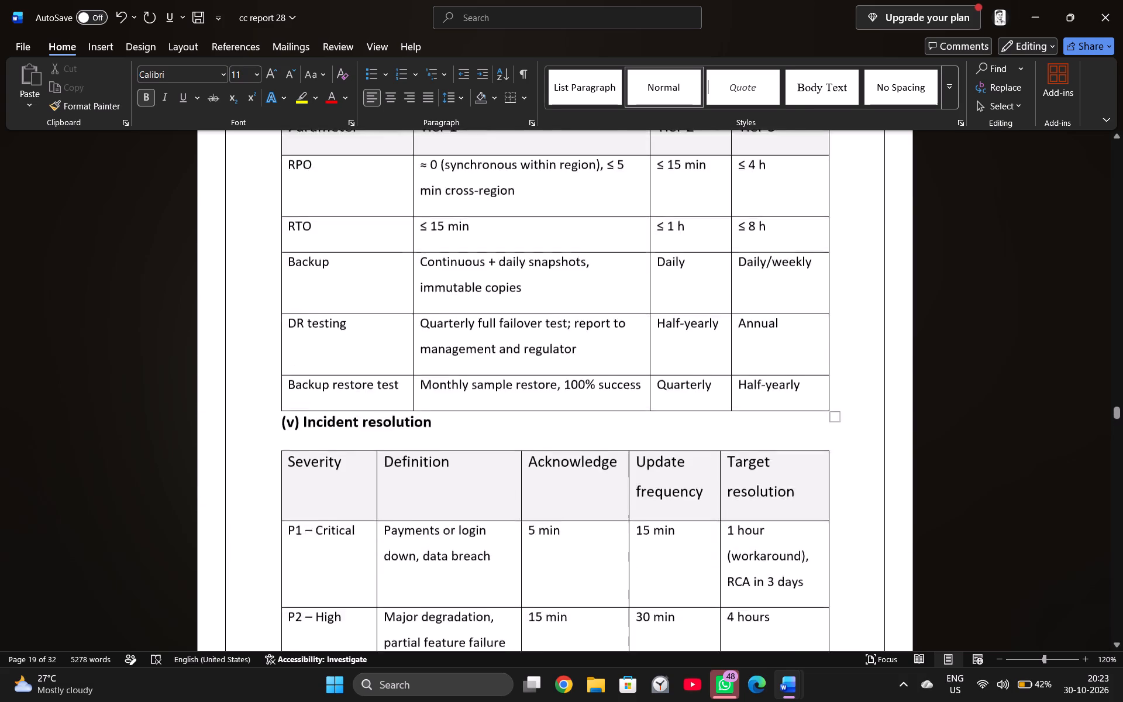
scroll(644, 512, "up", 20)
scroll(644, 512, "up", 12)
scroll(642, 516, "down", 4)
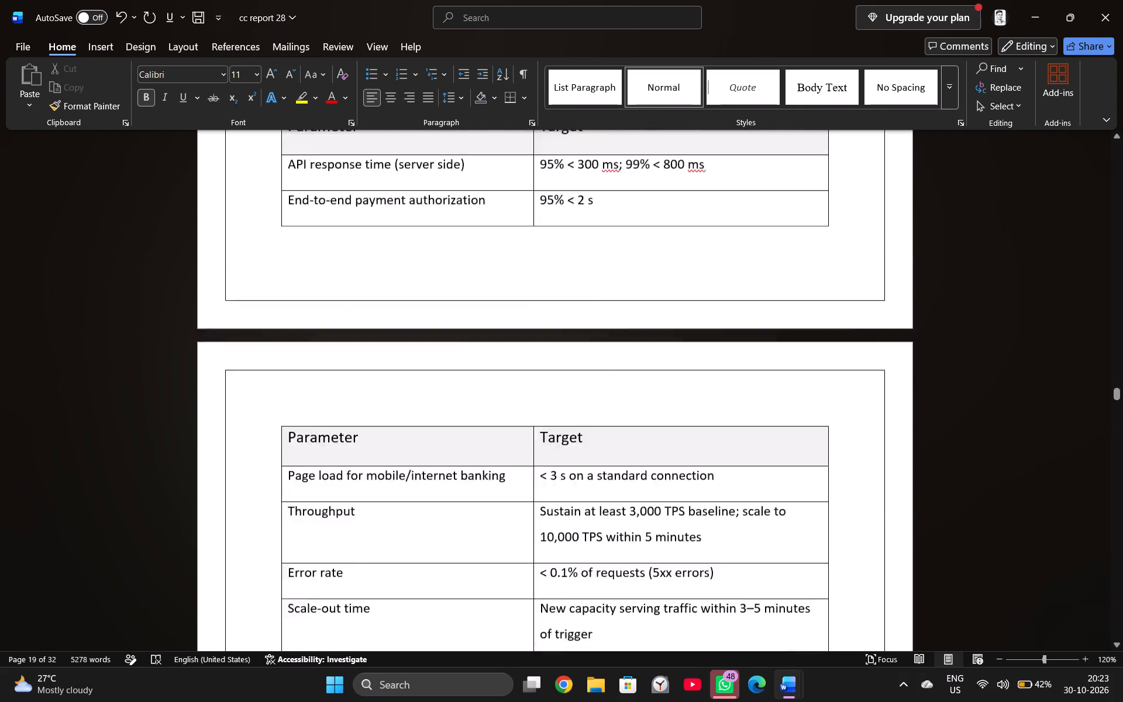
scroll(642, 517, "down", 20)
scroll(642, 517, "down", 12)
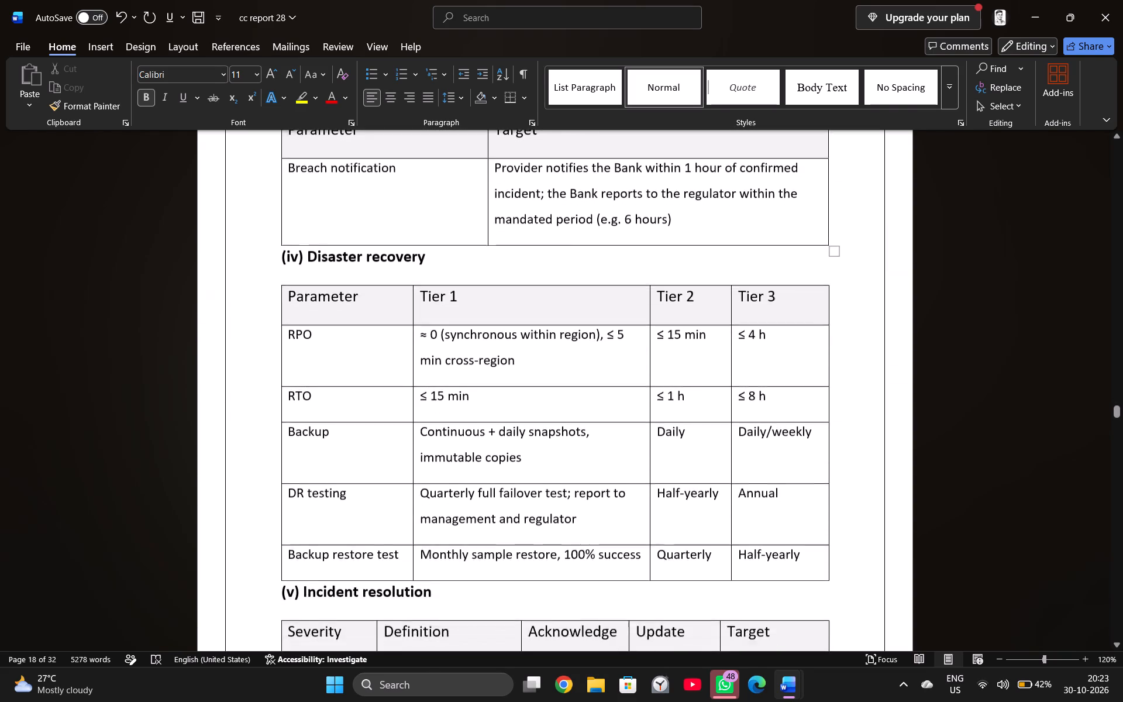
scroll(642, 523, "down", 19)
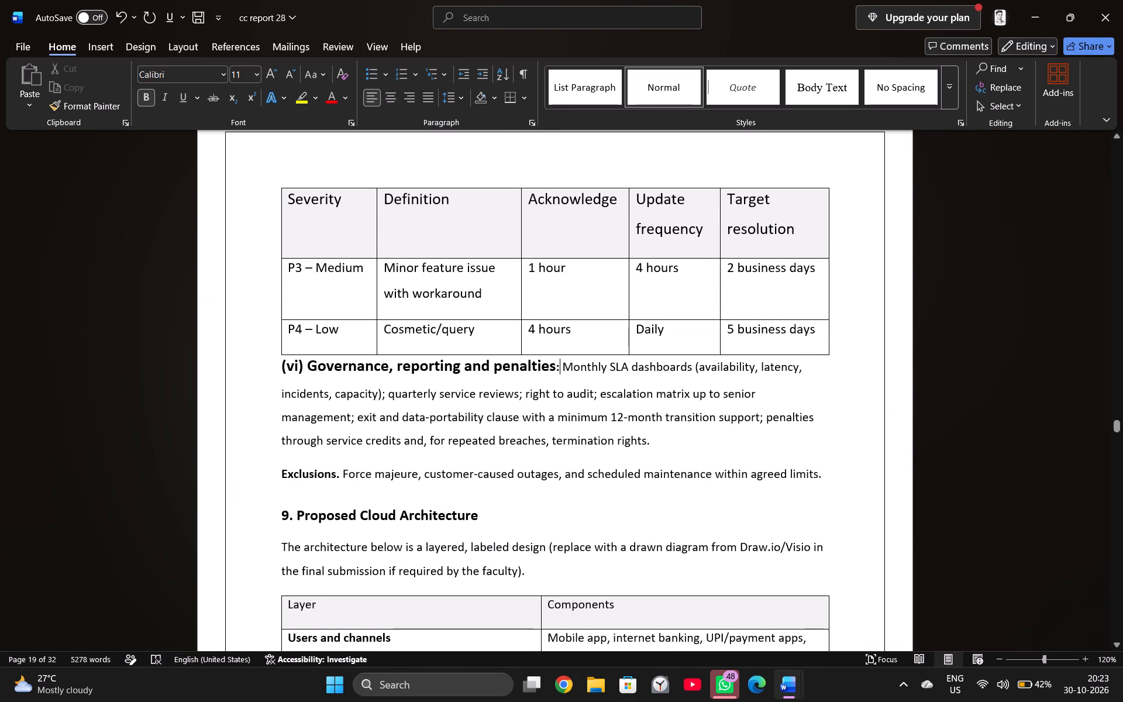
Justify the Governance body text and the Exclusions paragraph and set them to 12 pt.
left_click_drag(563, 366, 804, 484)
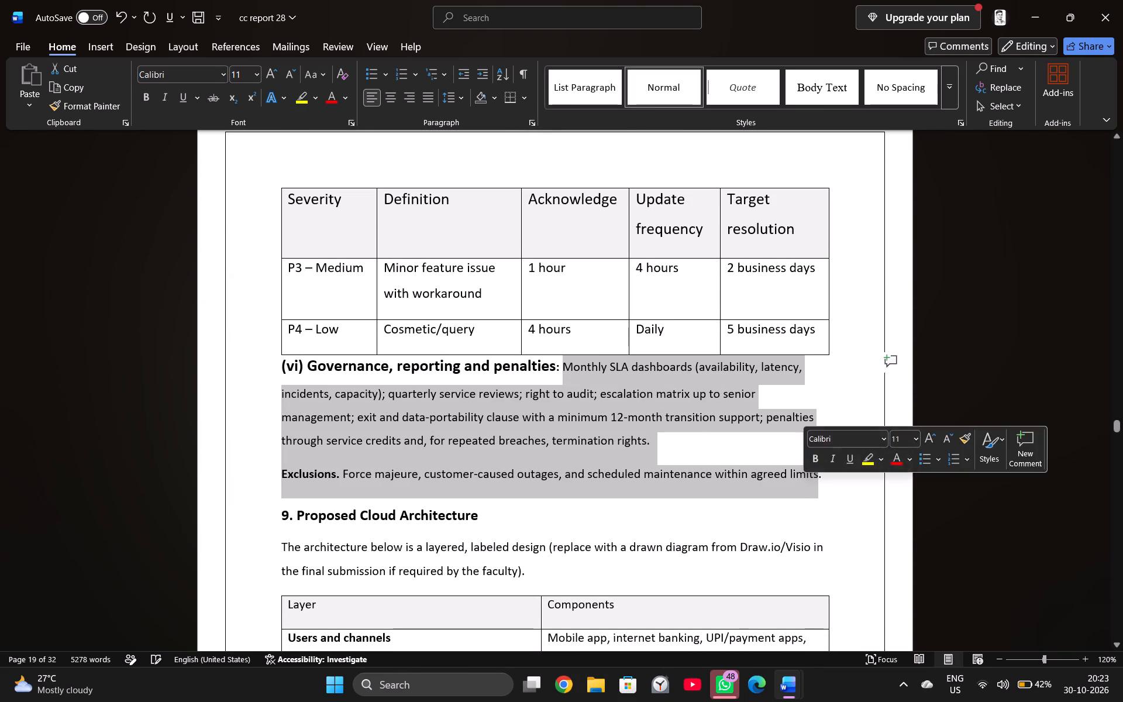
left_click(420, 95)
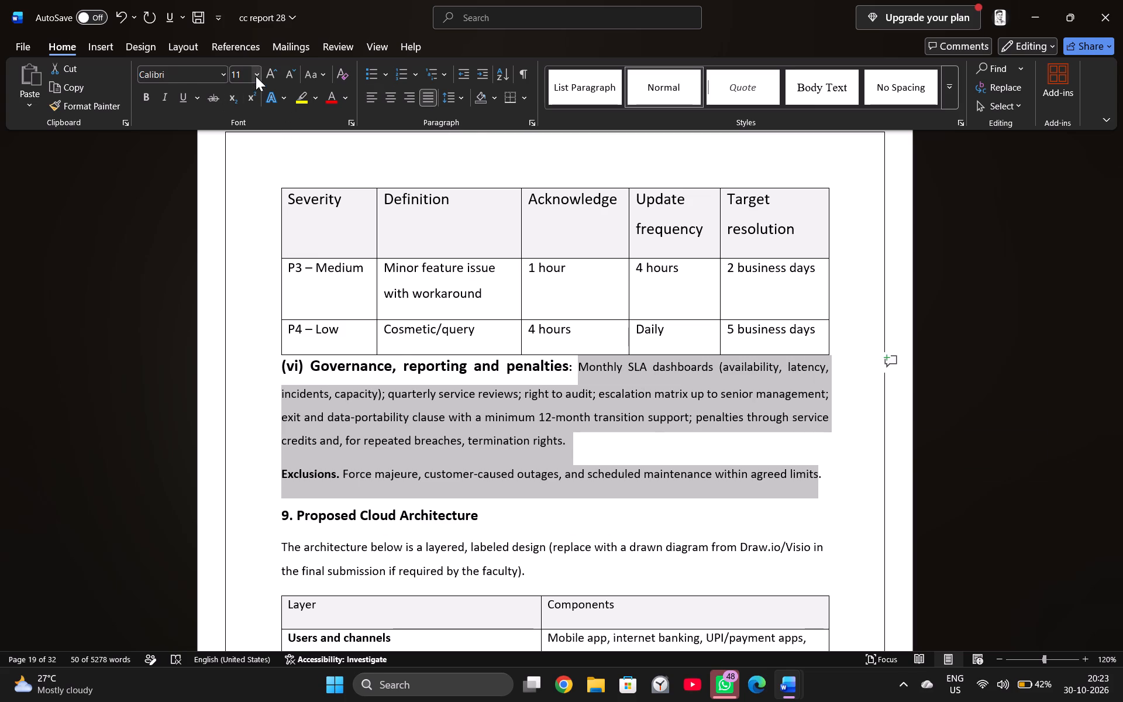
left_click(256, 75)
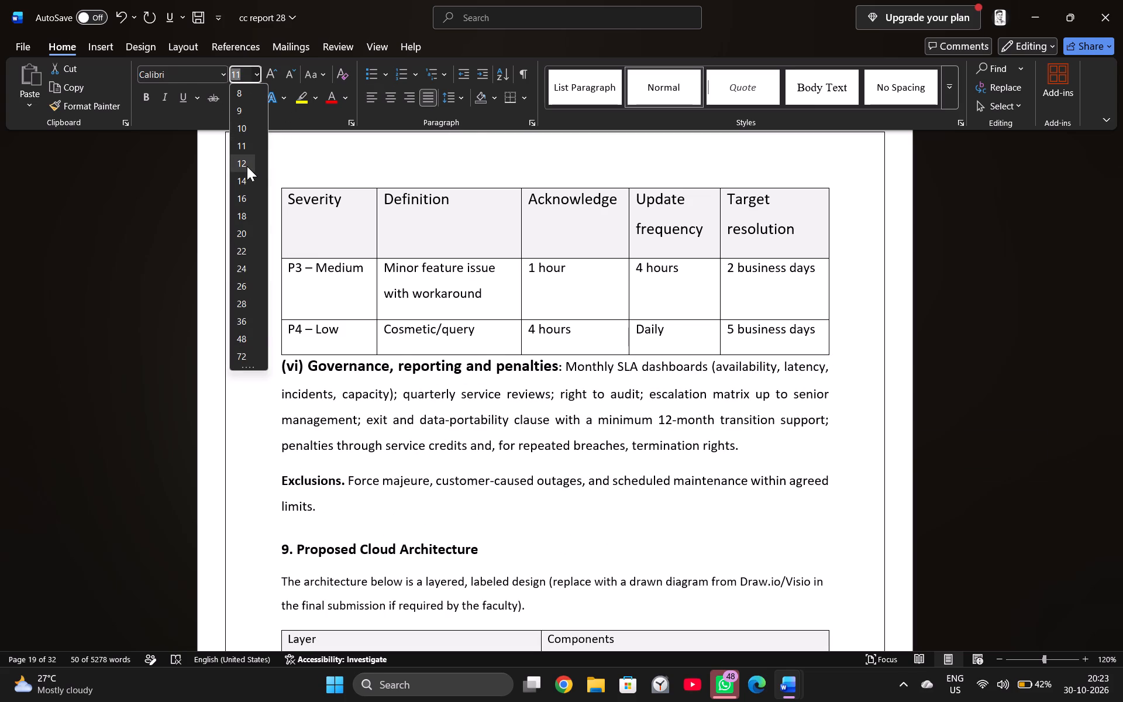
left_click(247, 166)
left_click(811, 536)
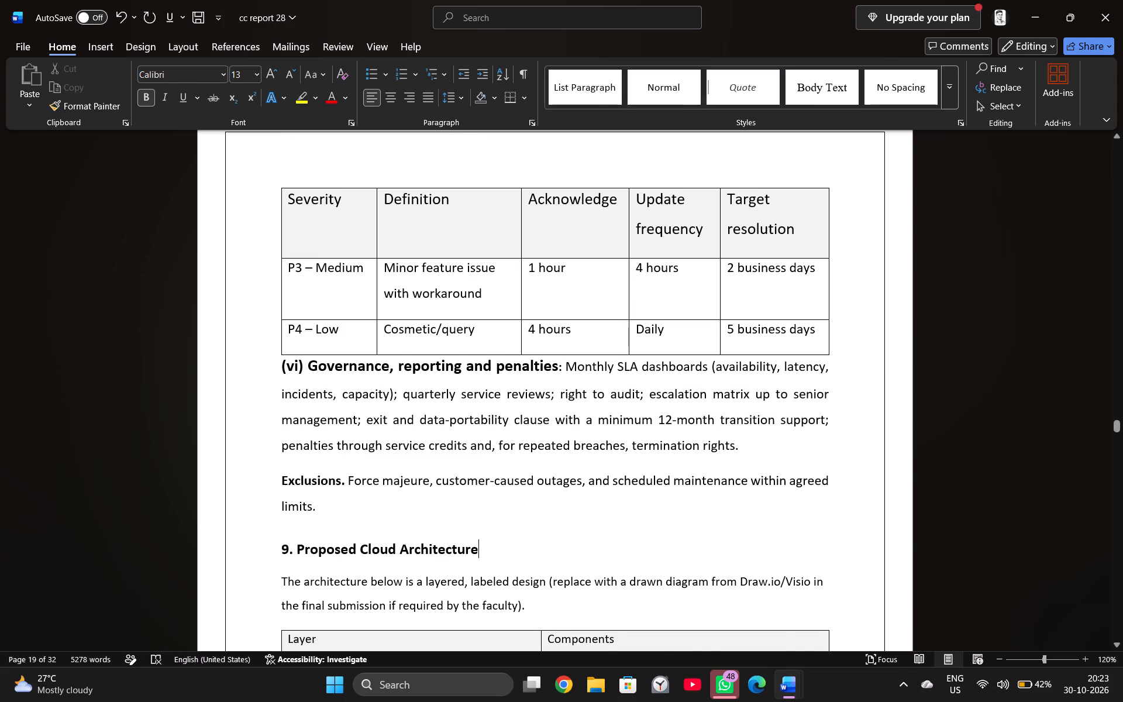
Set the "9. Proposed Cloud Architecture" heading to 14 pt.
scroll(753, 596, "down", 1)
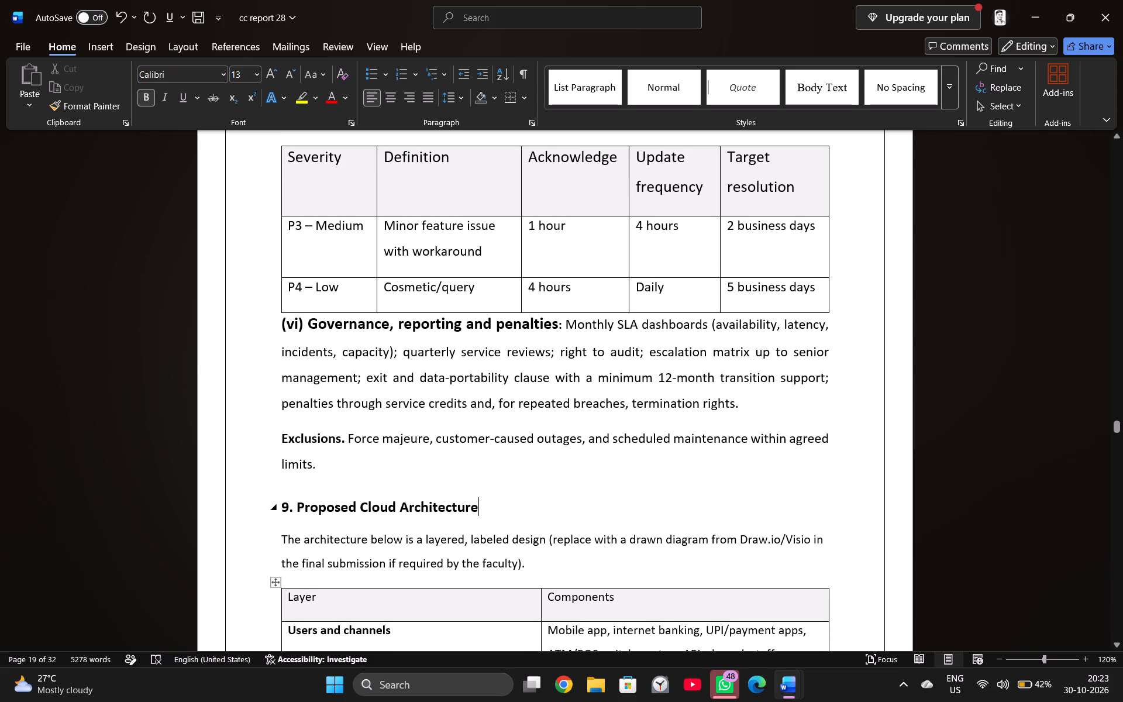
left_click_drag(275, 493, 521, 490)
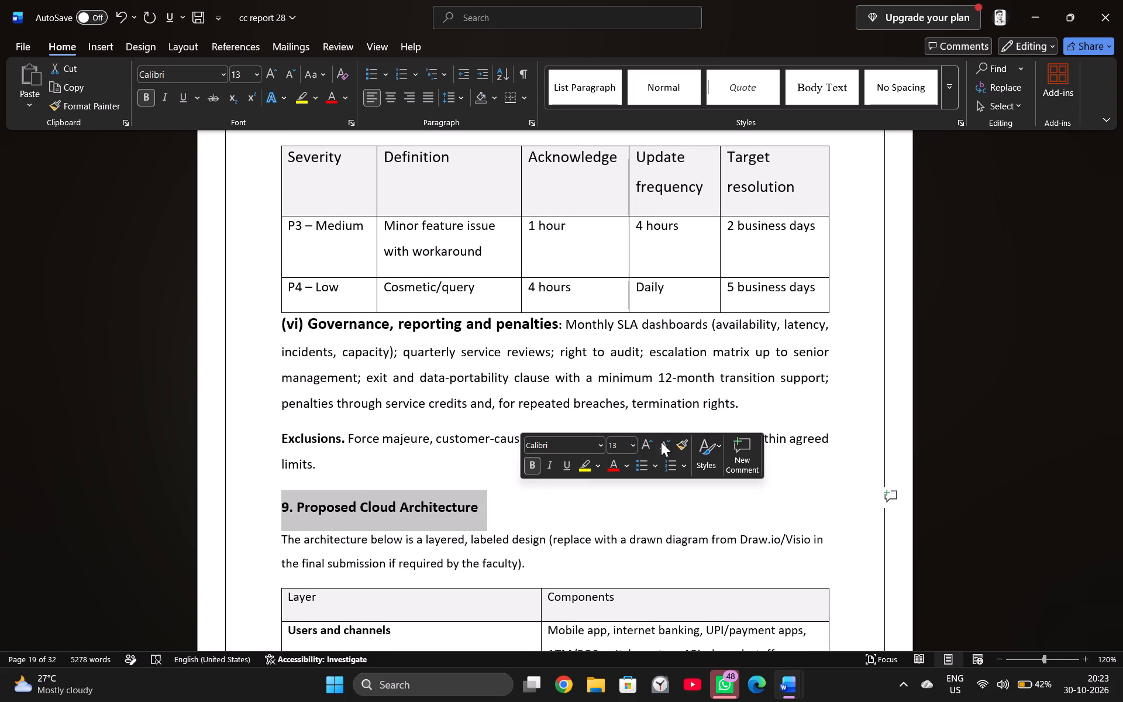
left_click(631, 445)
left_click(619, 247)
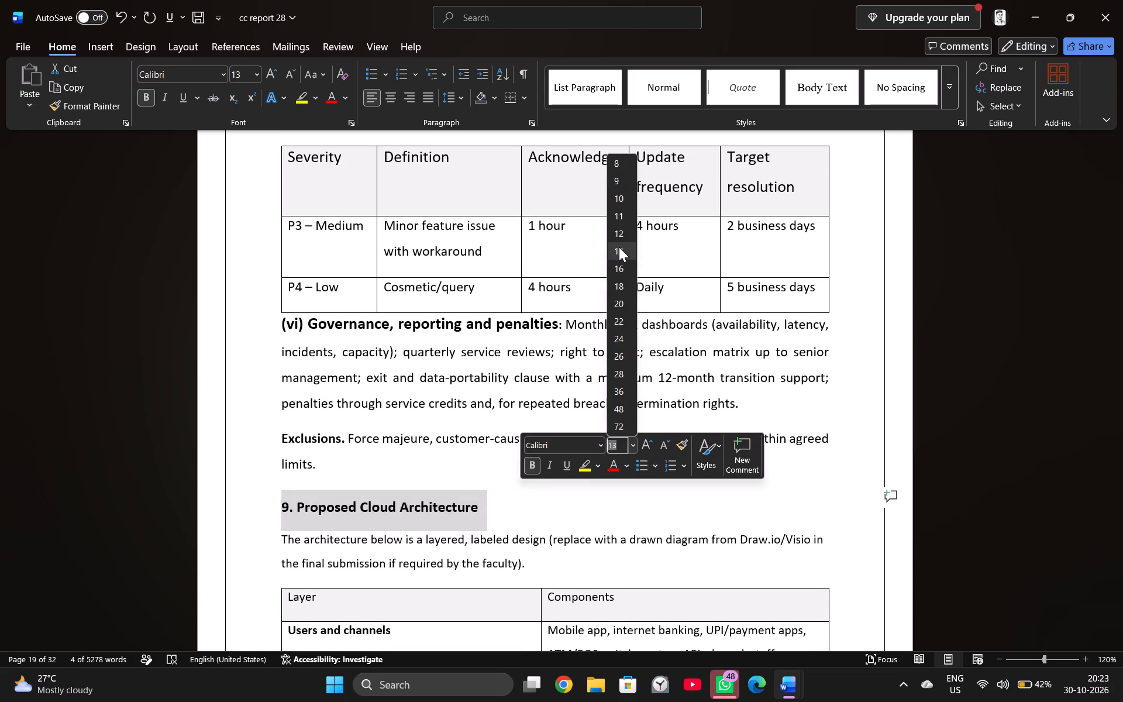
left_click(629, 497)
Set the introductory paragraph under Proposed Cloud Architecture to 12 pt and justify it.
scroll(619, 511, "down", 4)
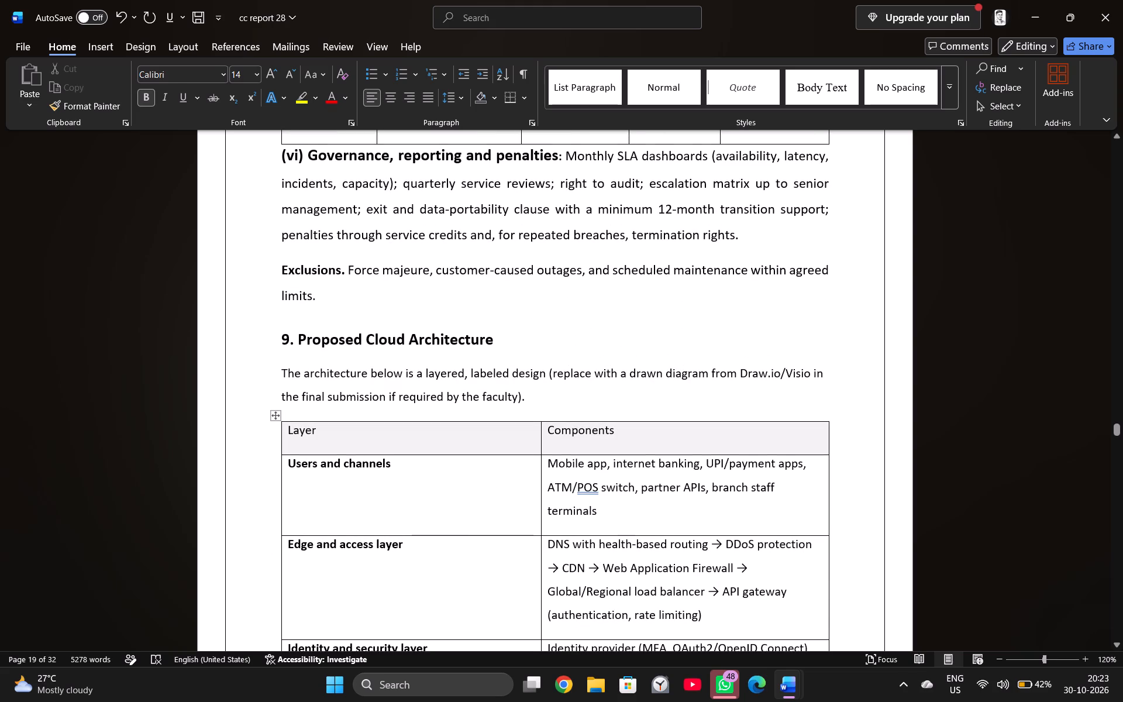
left_click_drag(273, 366, 548, 418)
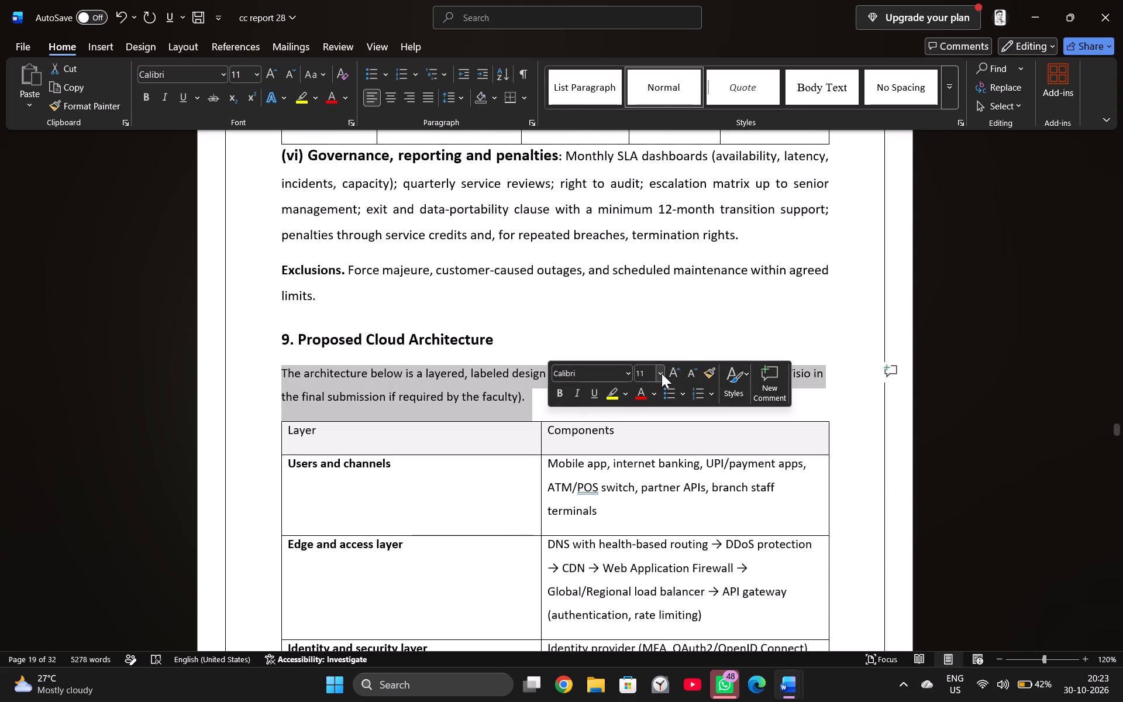
left_click(659, 372)
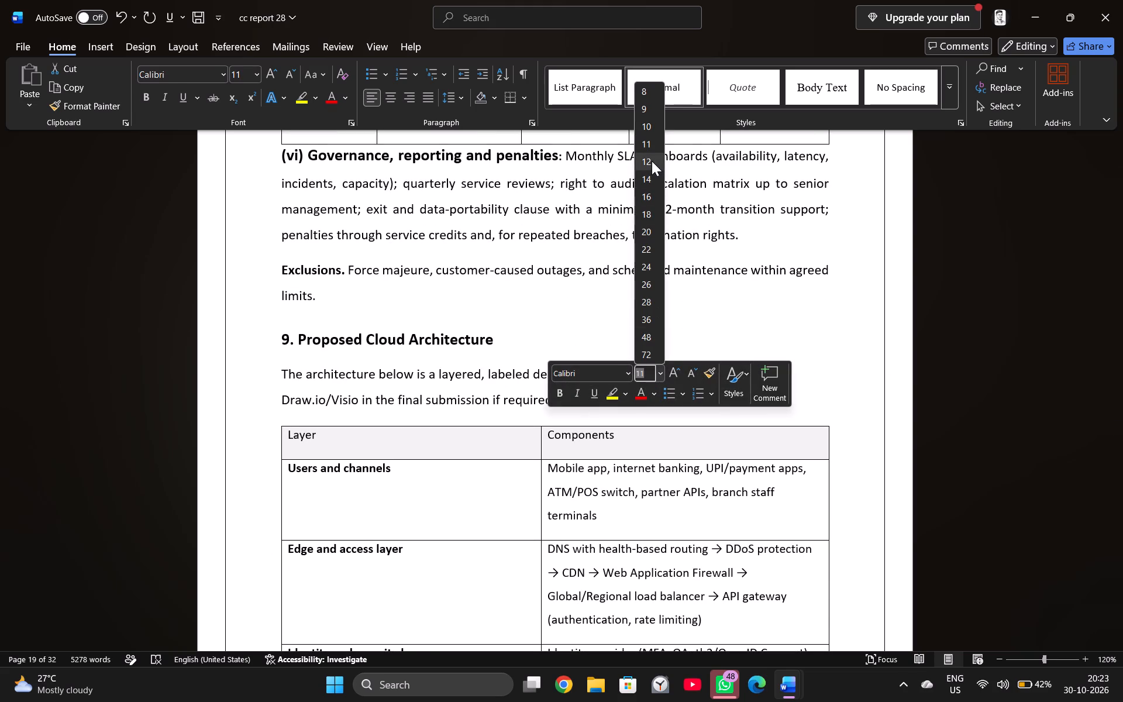
left_click(651, 159)
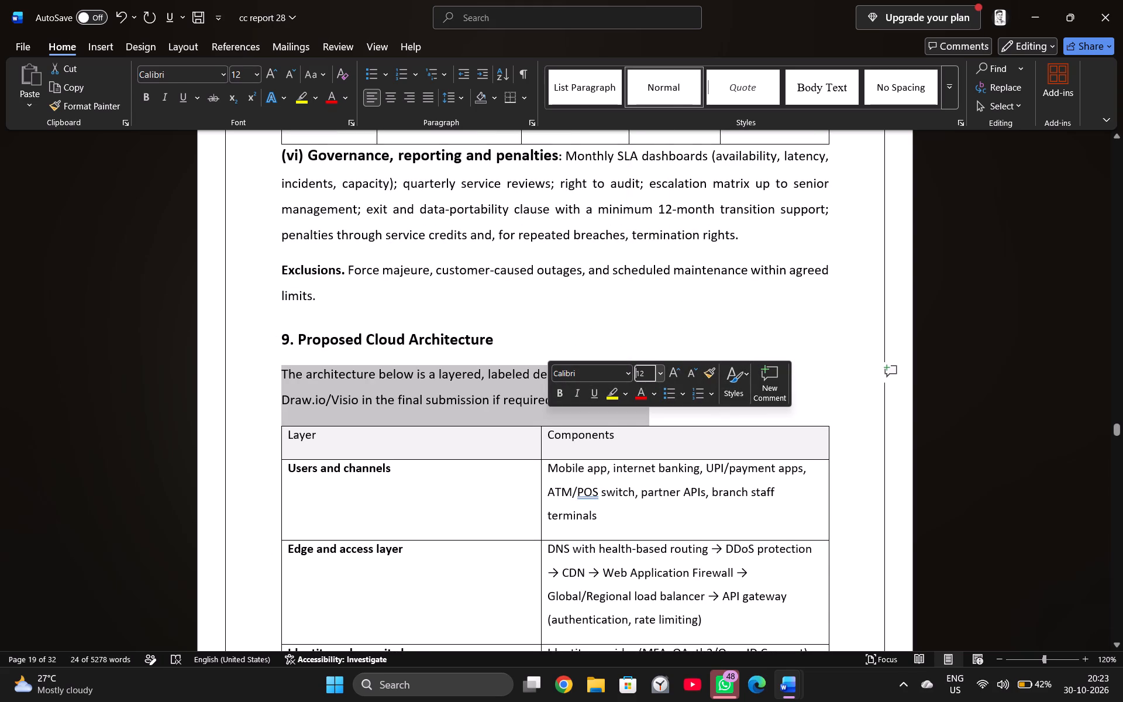
left_click(426, 102)
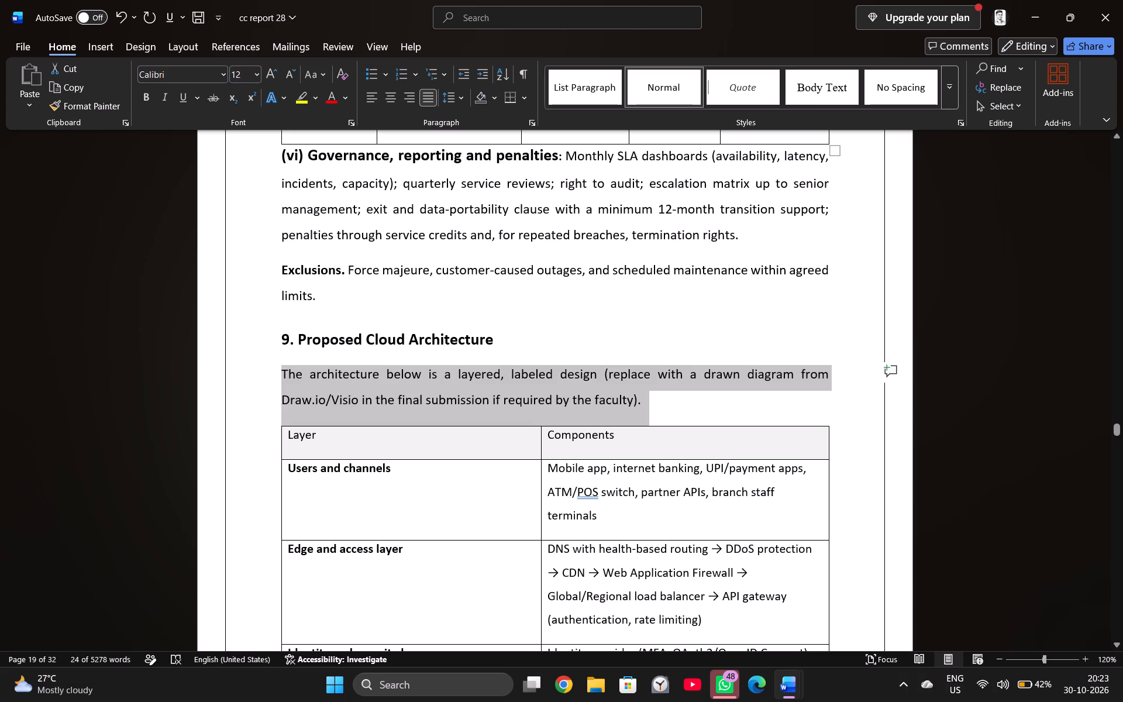
left_click(718, 316)
Set all body rows of the Proposed Cloud Architecture table, from Users and channels through Operations layer, to 12 pt.
scroll(733, 418, "up", 5)
scroll(734, 417, "down", 7)
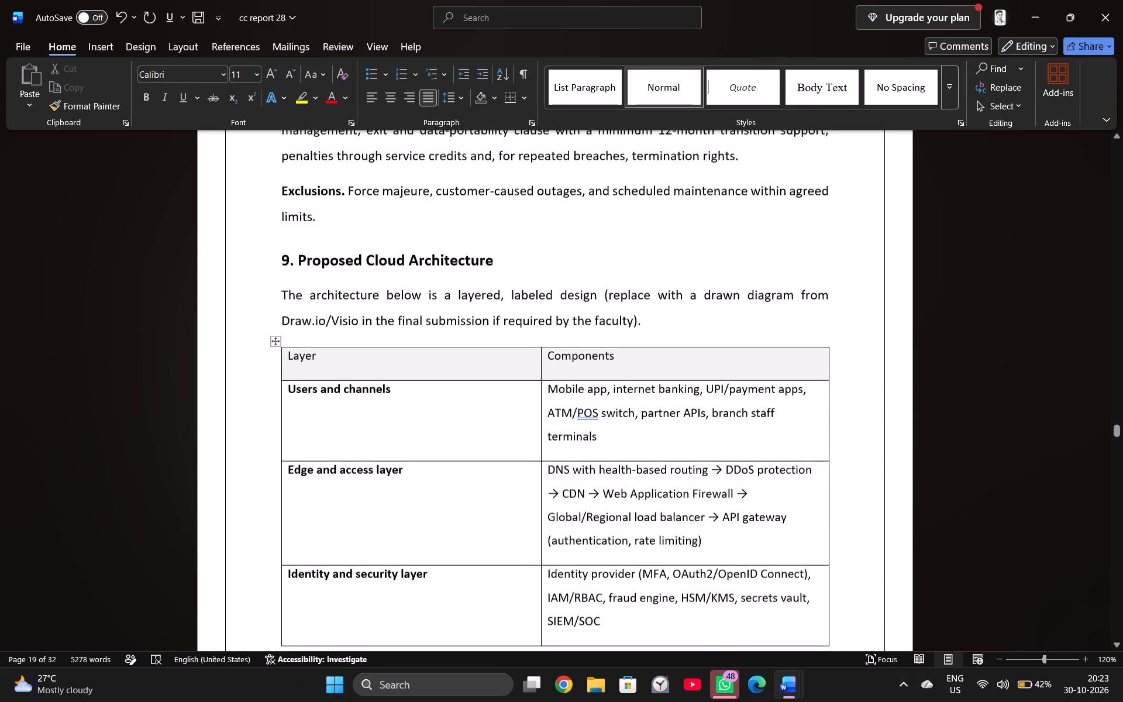
left_click_drag(280, 379, 476, 400)
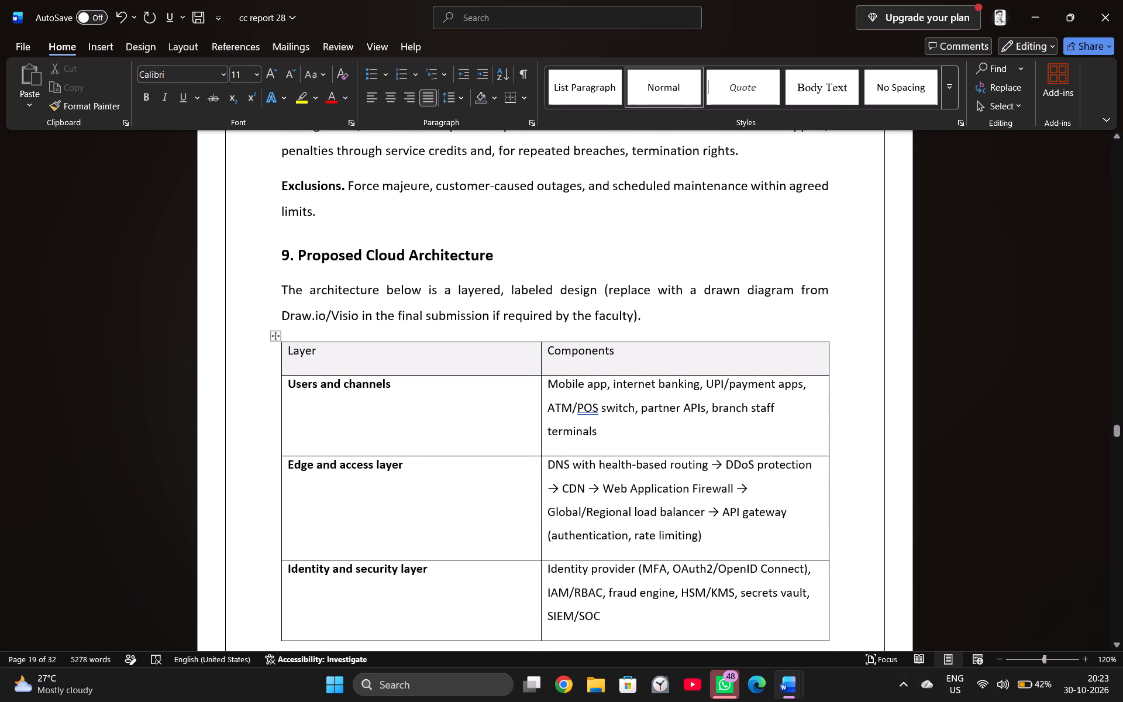
left_click_drag(287, 383, 860, 468)
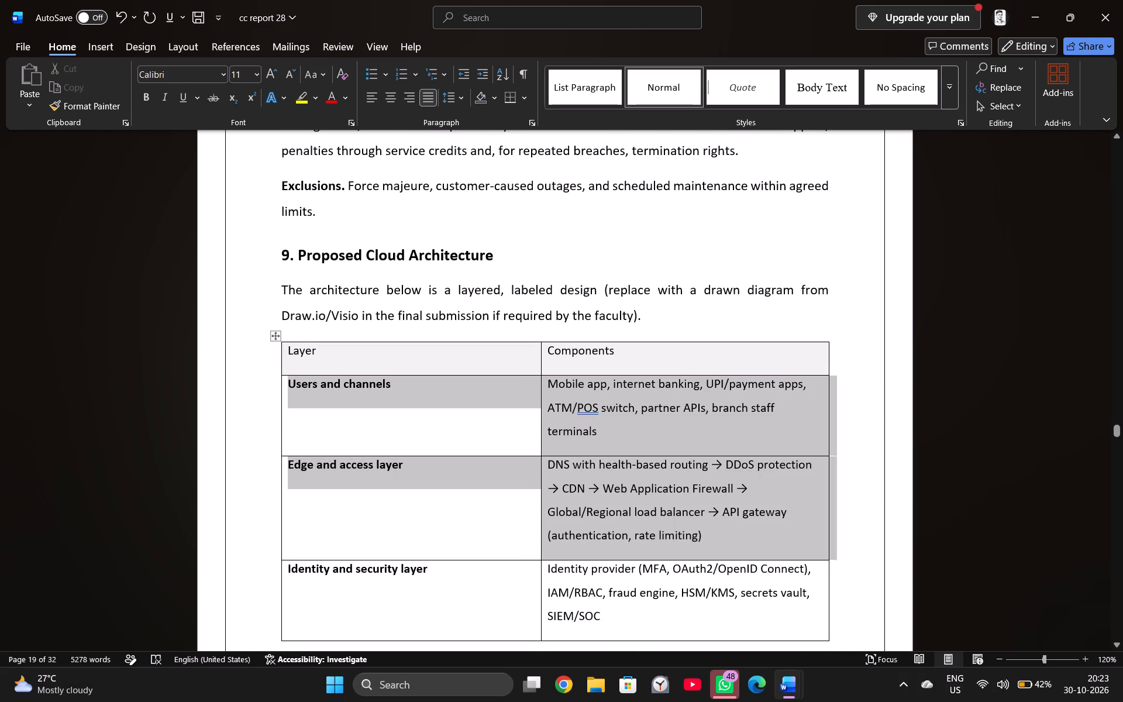
left_click_drag(860, 468, 826, 622)
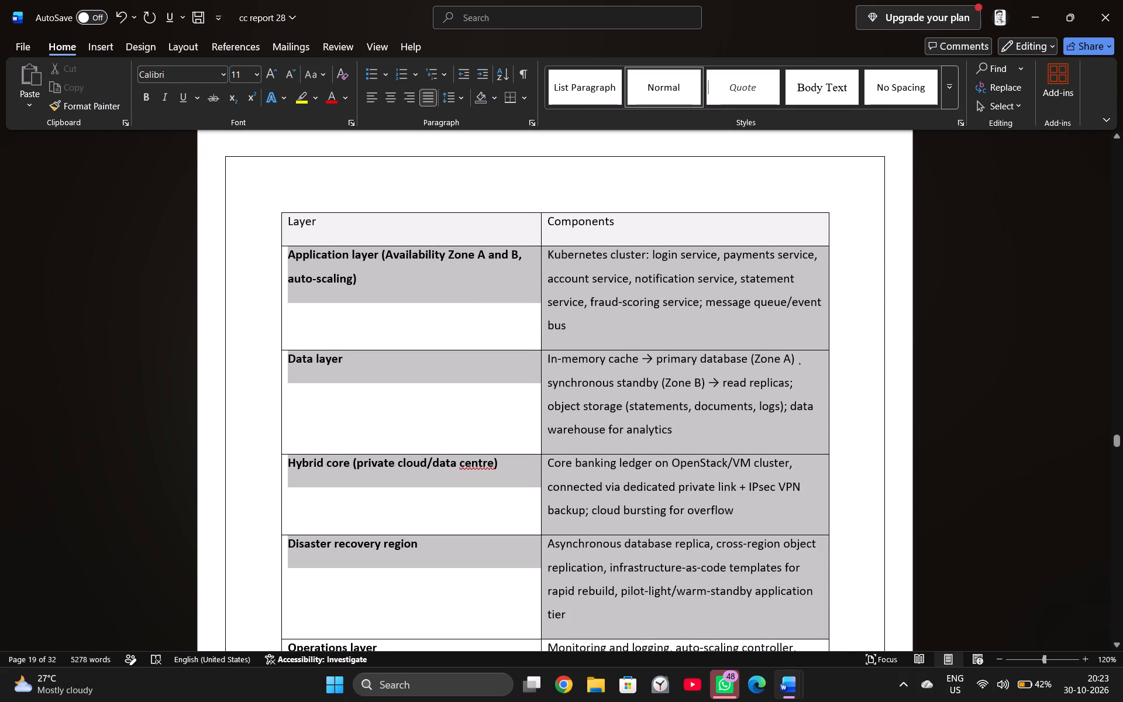
left_click_drag(826, 622, 820, 191)
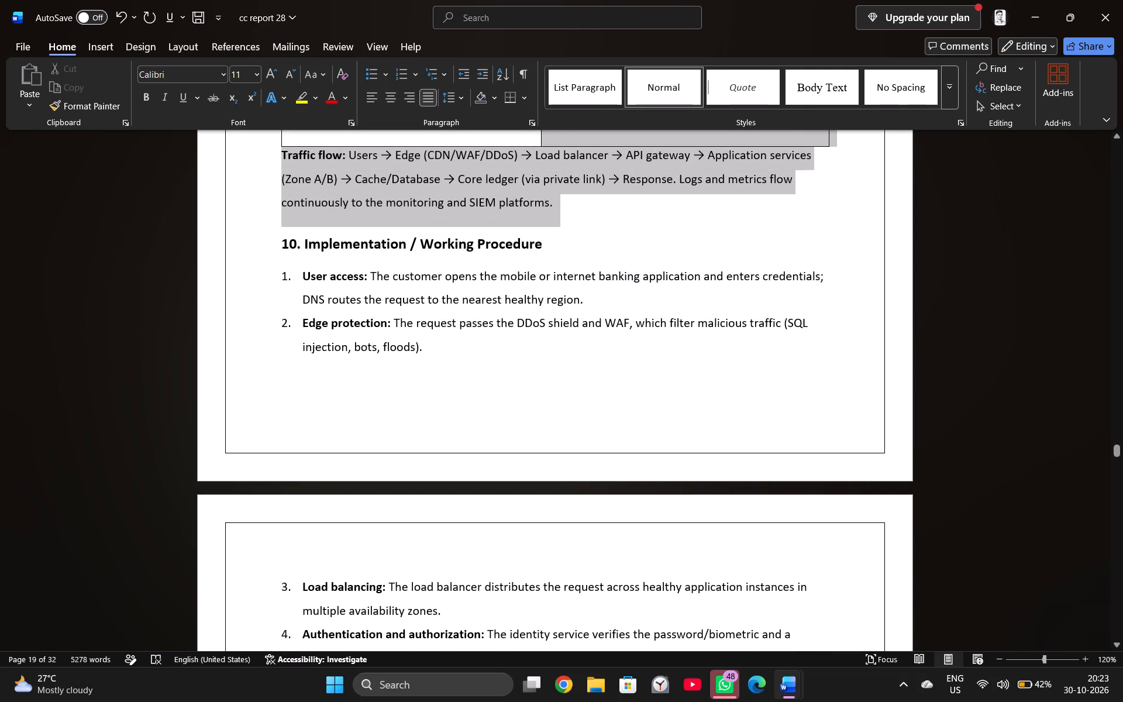
left_click_drag(820, 191, 808, 143)
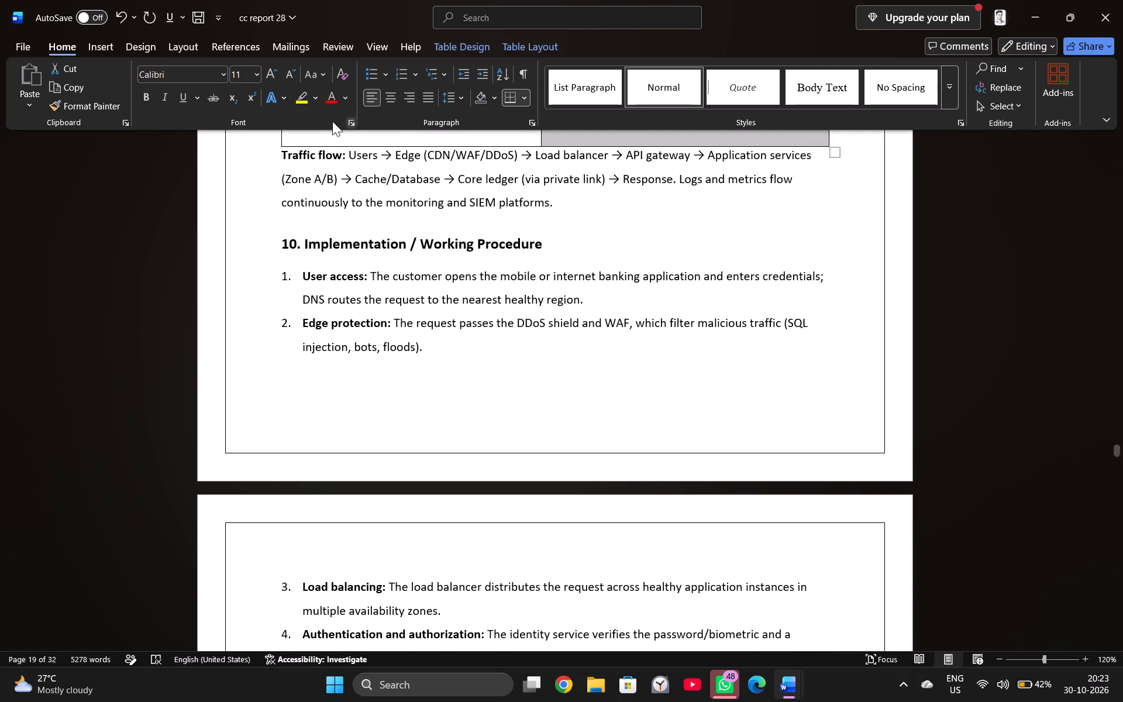
left_click(258, 68)
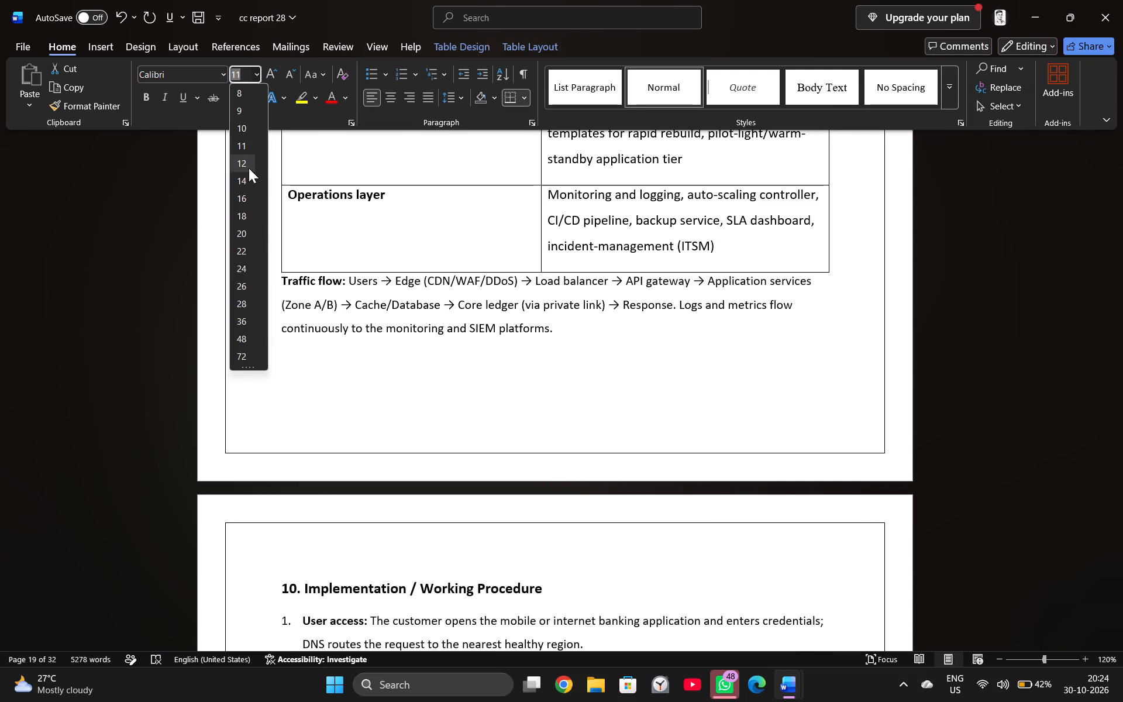
left_click(249, 167)
left_click(587, 370)
Set the "Layer" and "Components" column headers of the Proposed Cloud Architecture table to 14 pt.
scroll(605, 374, "up", 1)
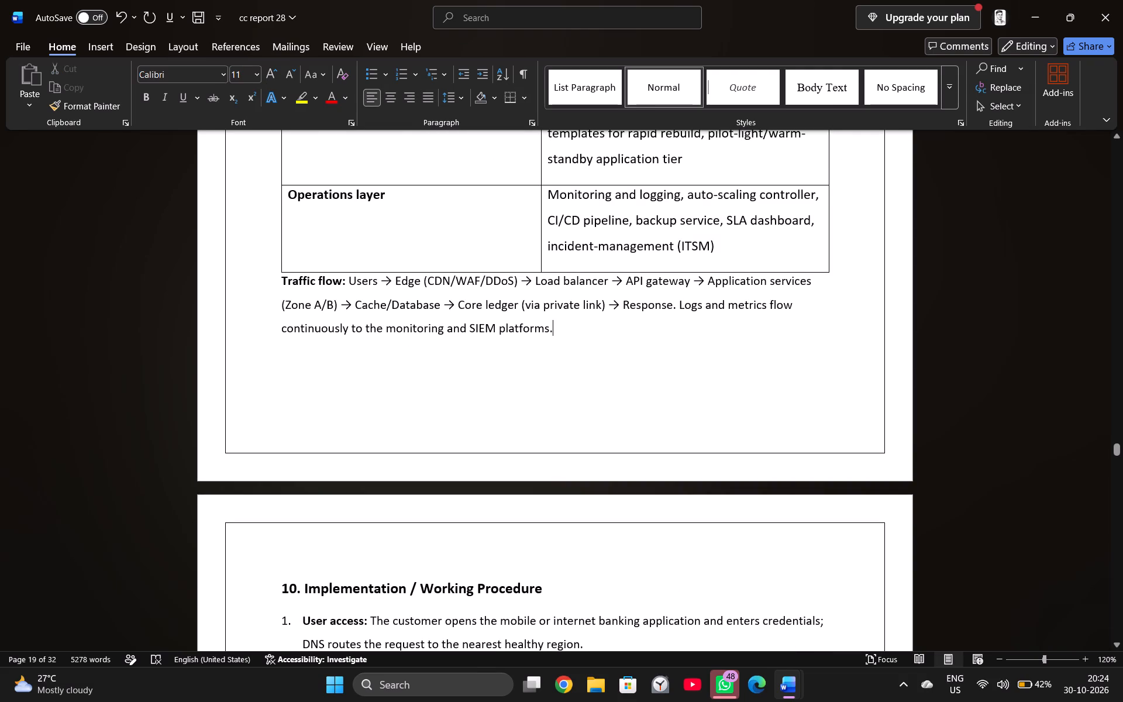
scroll(605, 374, "up", 7)
scroll(585, 563, "up", 17)
scroll(584, 569, "up", 4)
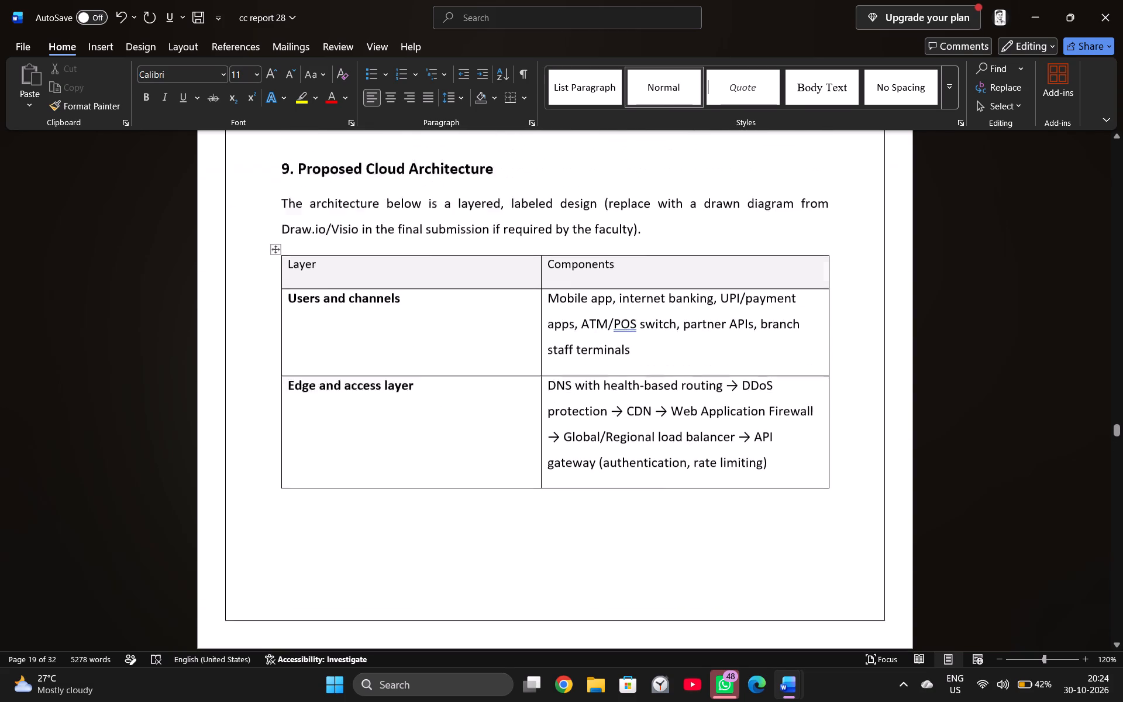
scroll(584, 568, "up", 1)
left_click_drag(286, 417, 315, 417)
left_click(407, 371)
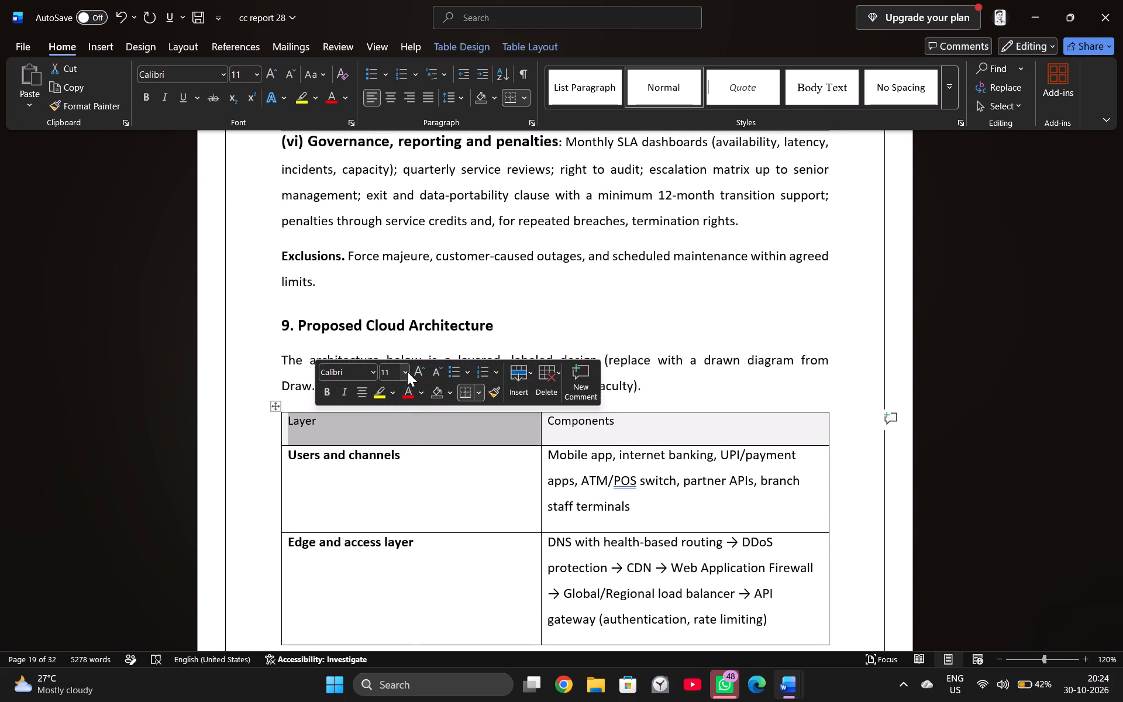
left_click(389, 478)
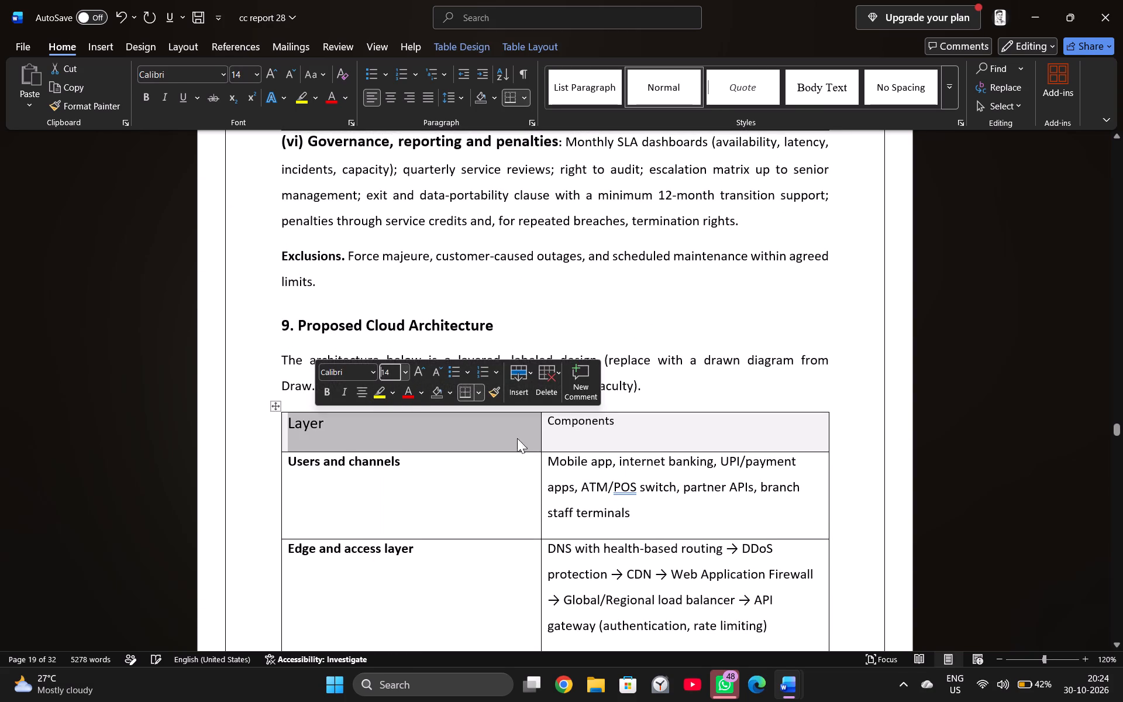
left_click(558, 433)
left_click_drag(547, 421, 603, 424)
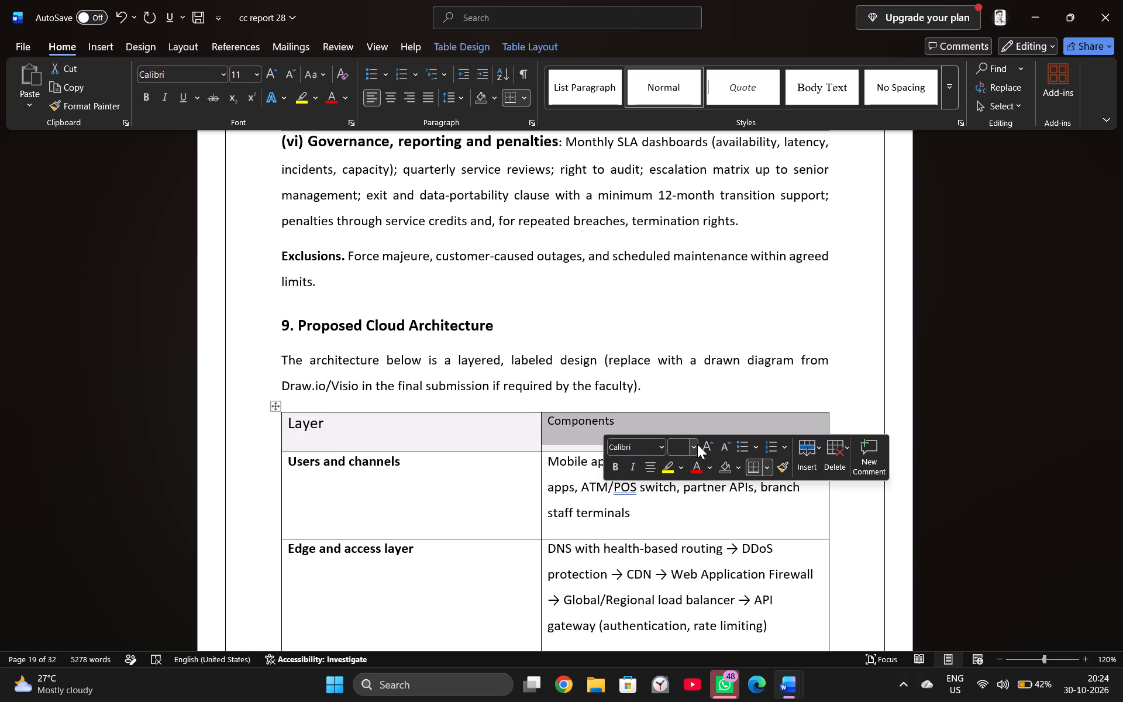
left_click(697, 444)
left_click(681, 253)
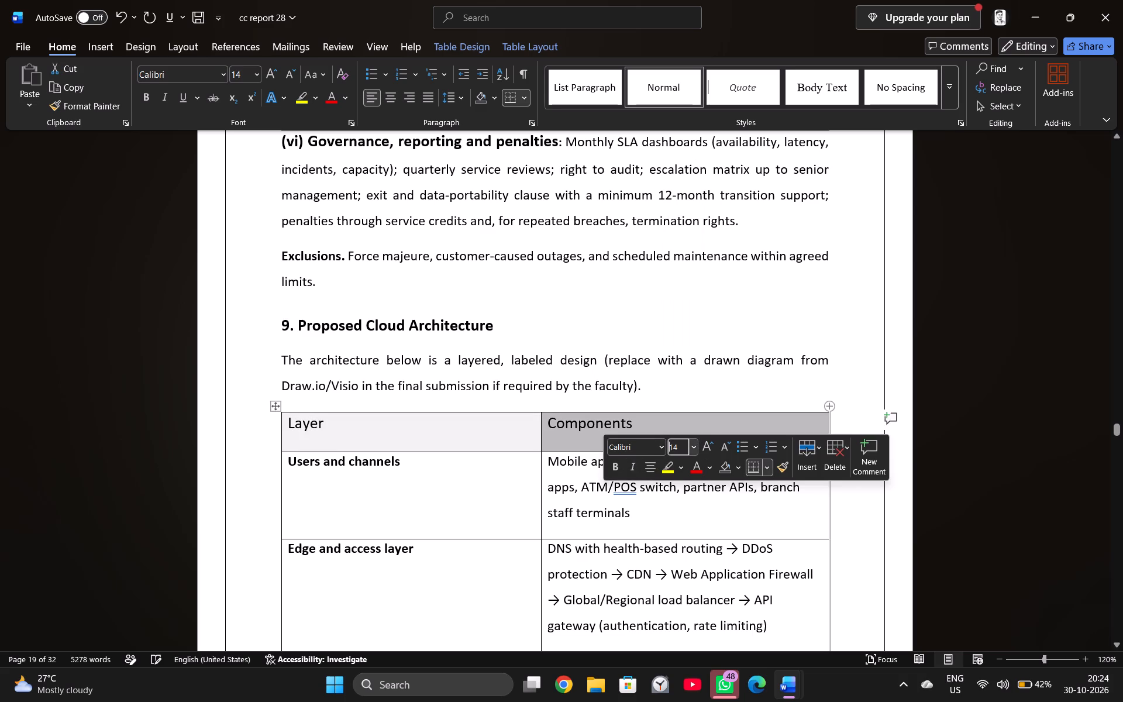
left_click(829, 397)
Set the "Traffic flow" label below the architecture table to 14 pt.
scroll(718, 498, "down", 12)
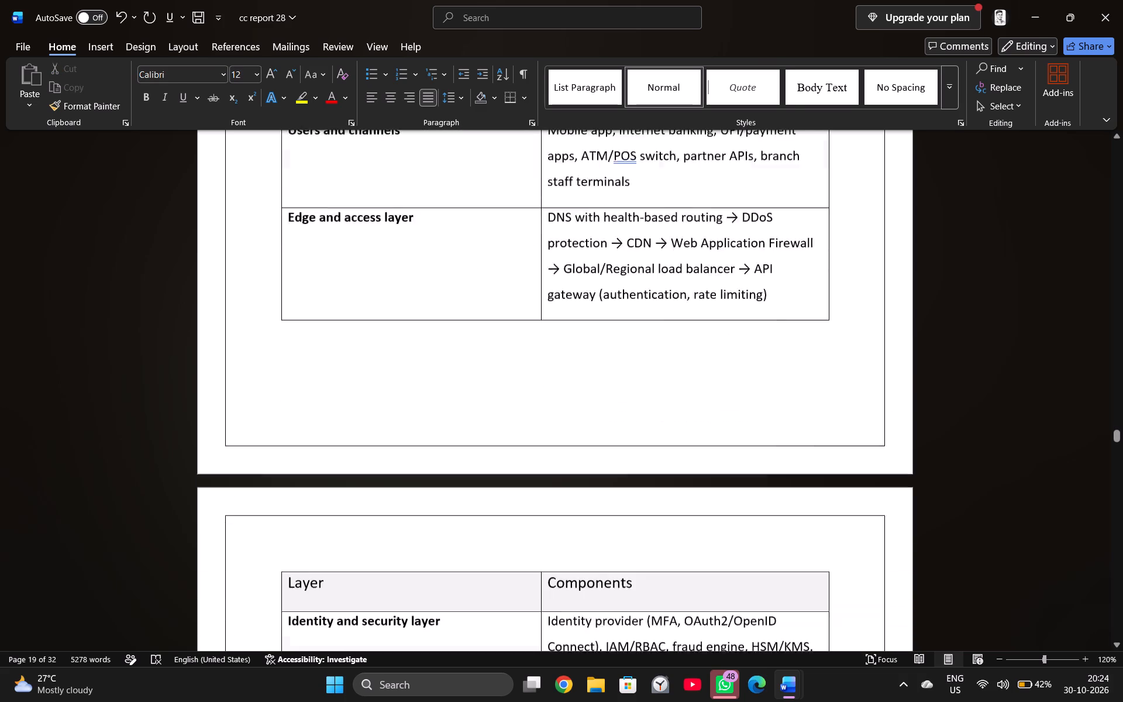
scroll(722, 521, "down", 17)
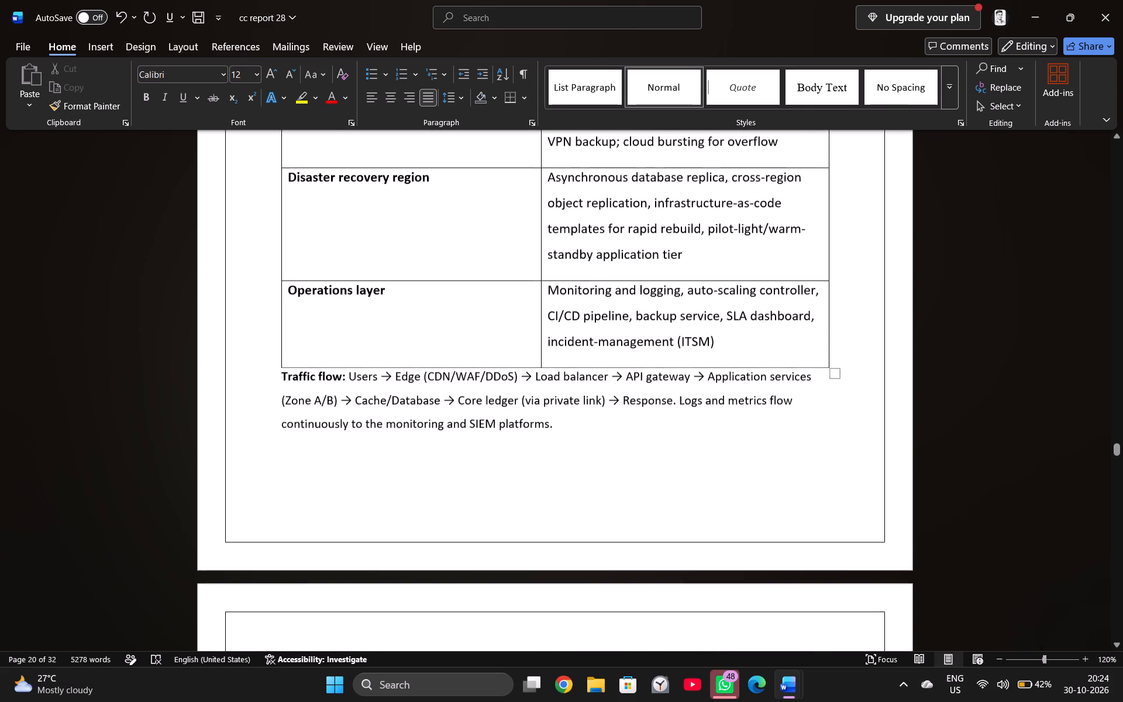
left_click_drag(281, 334, 332, 329)
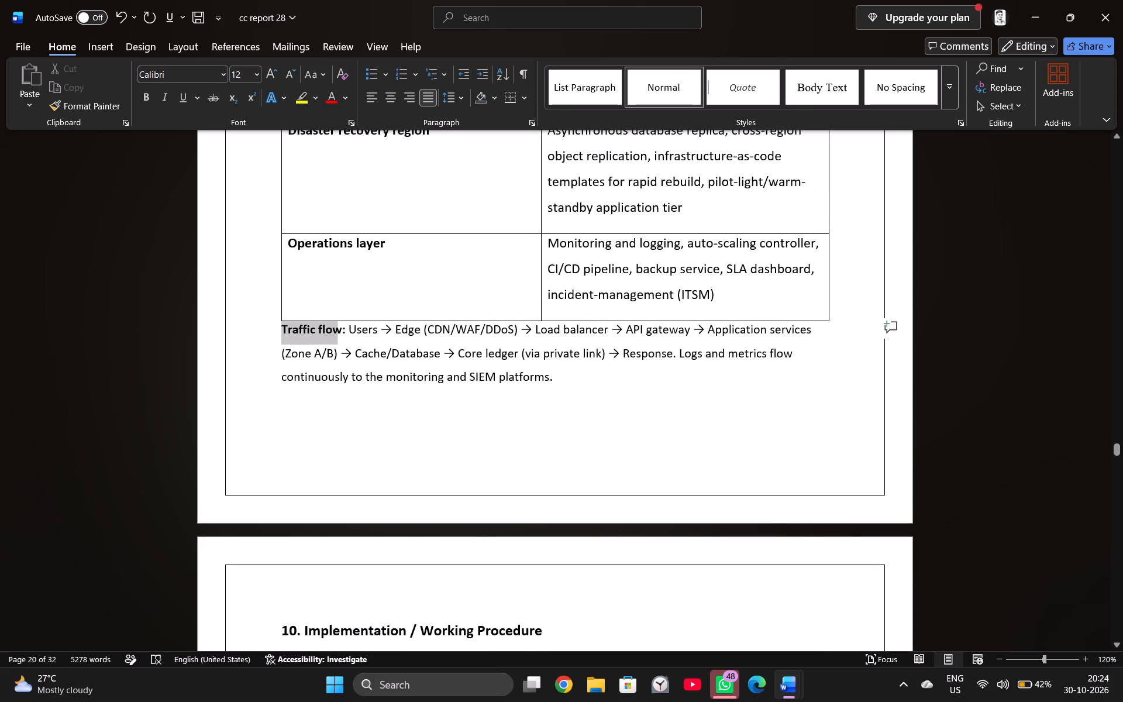
left_click_drag(332, 329, 345, 331)
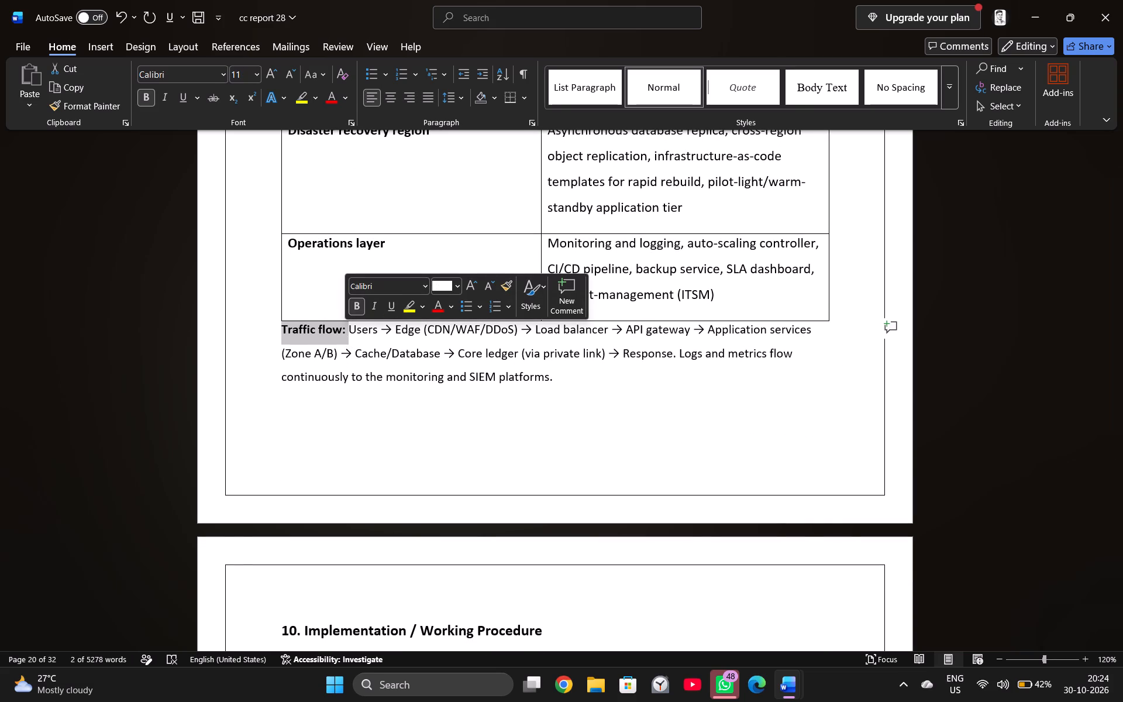
left_click(384, 413)
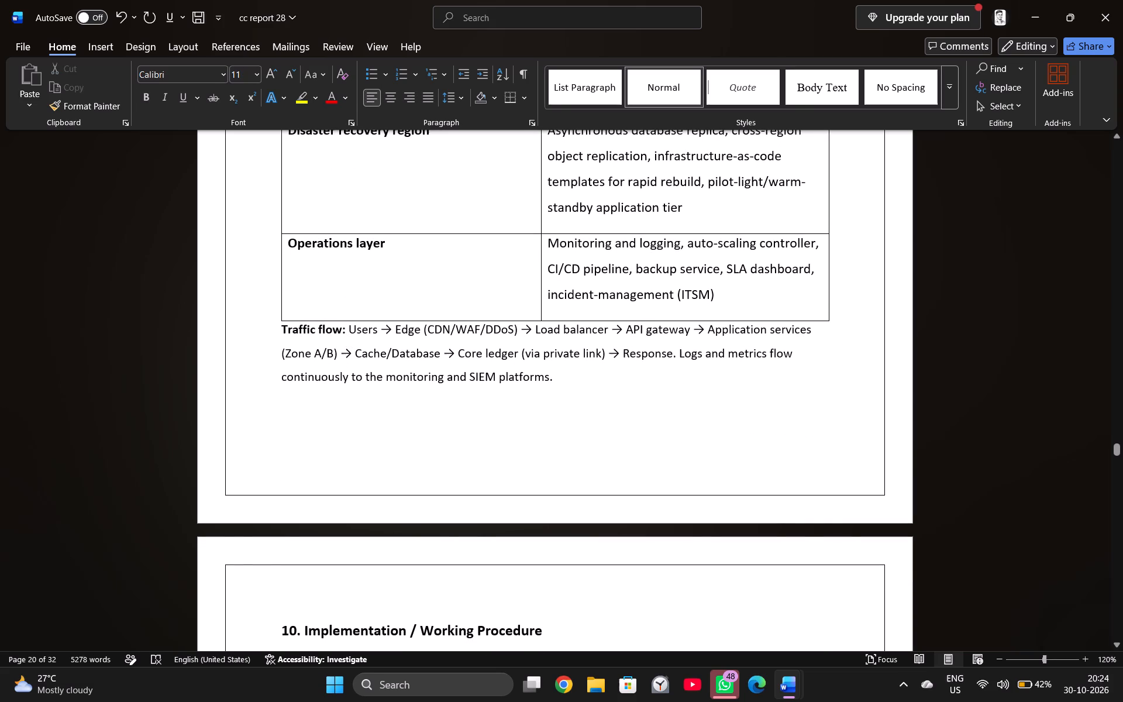
left_click_drag(278, 331, 334, 331)
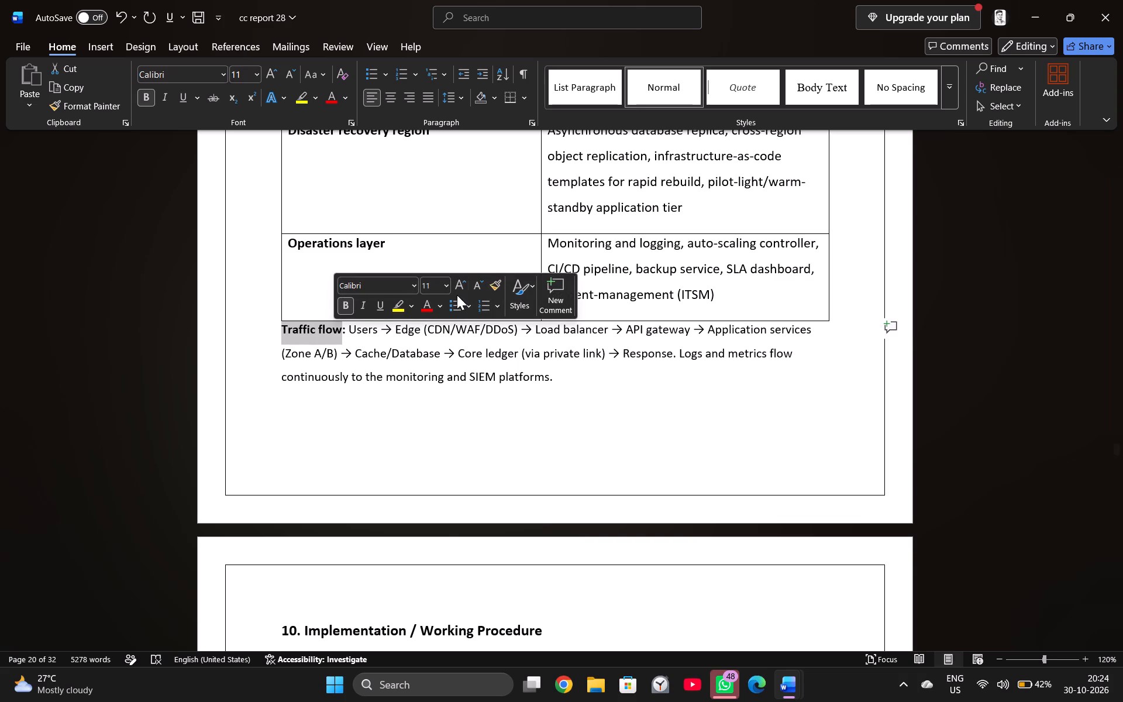
left_click(450, 286)
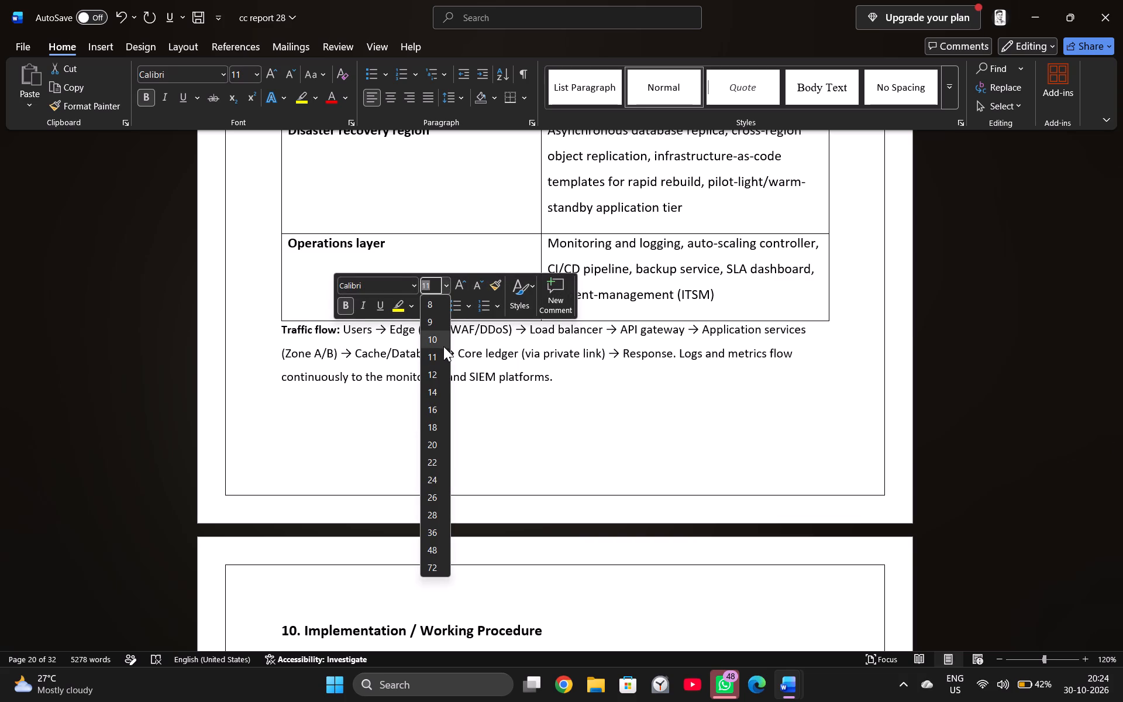
left_click(435, 395)
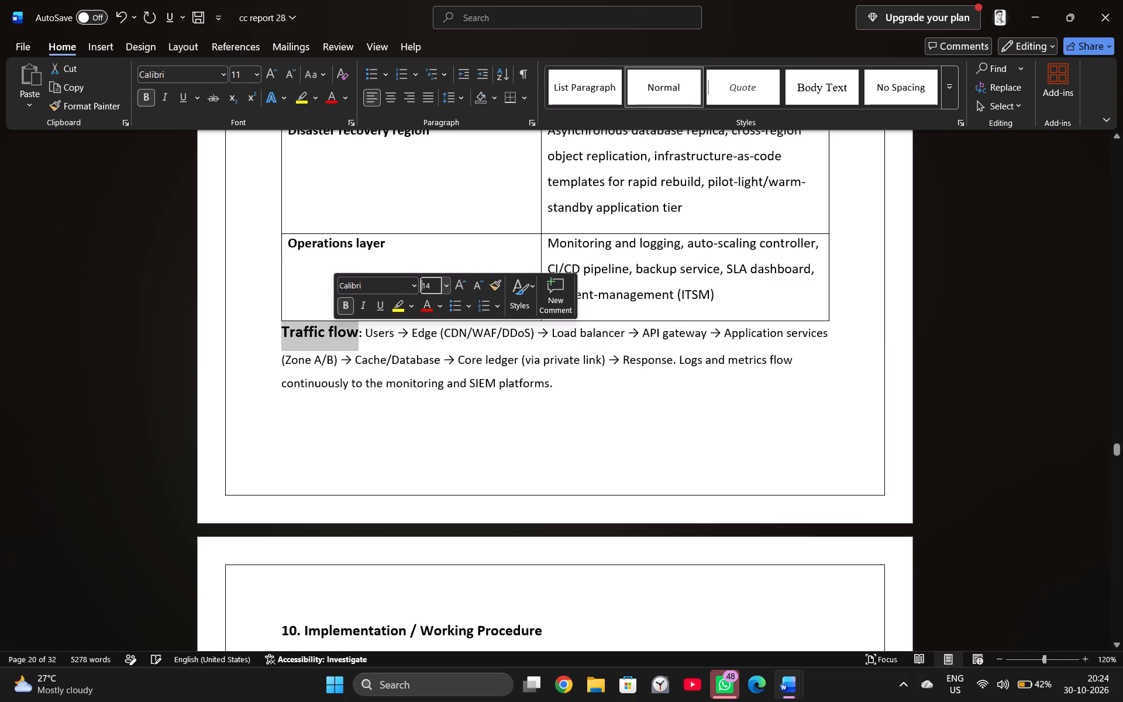
left_click(375, 346)
Justify the body text following the "Traffic flow" label and set it to 12 pt.
left_click_drag(364, 334, 787, 415)
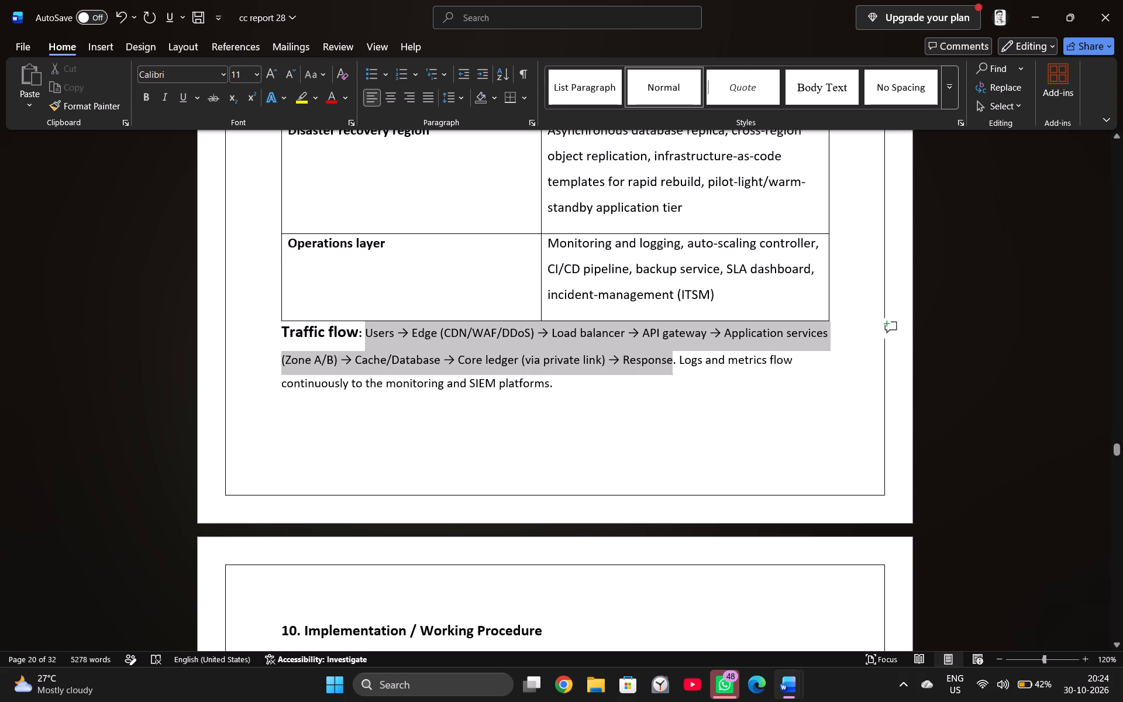
left_click_drag(787, 415, 811, 422)
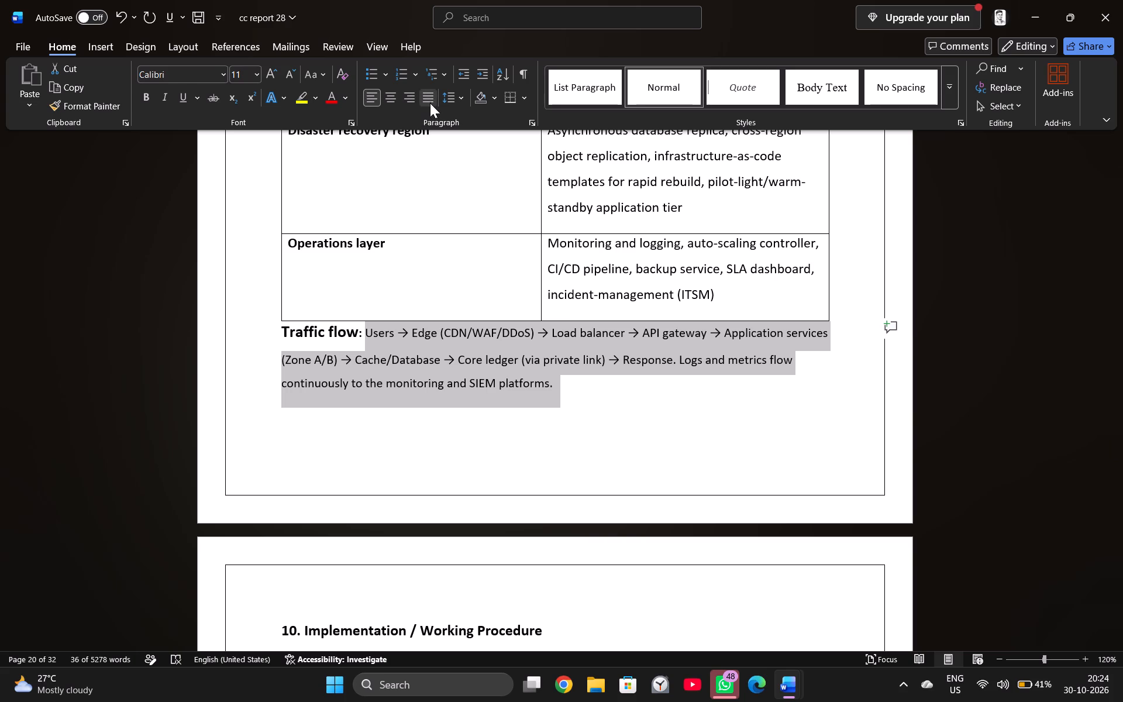
left_click(430, 101)
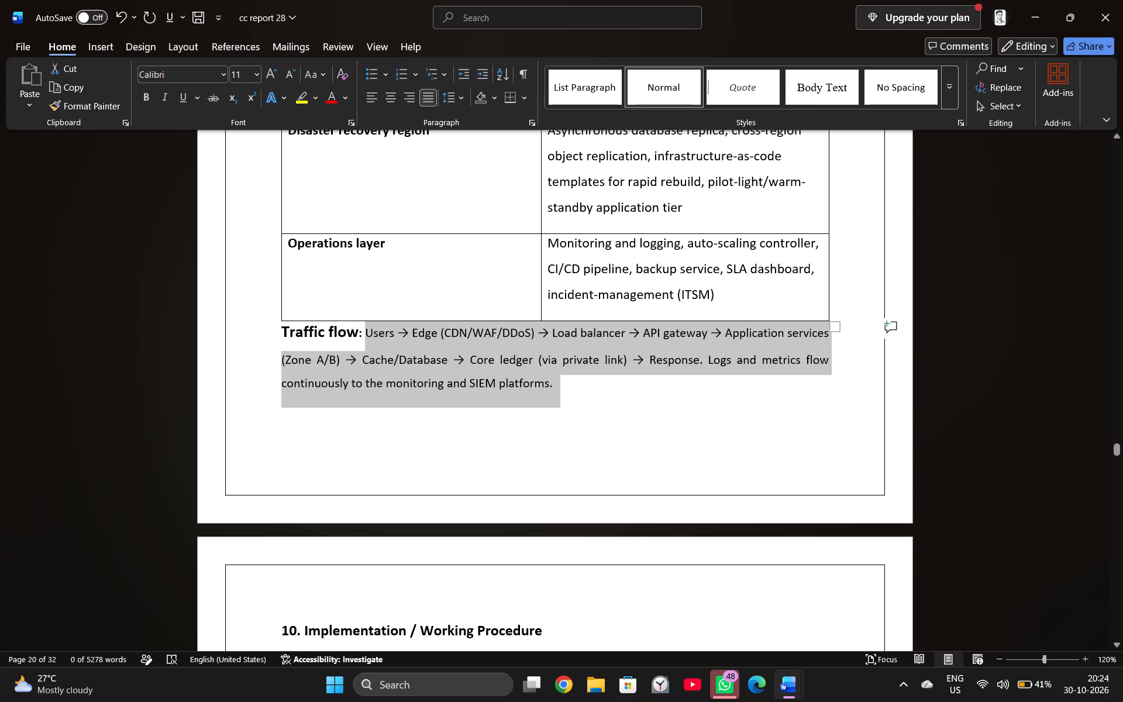
left_click(255, 76)
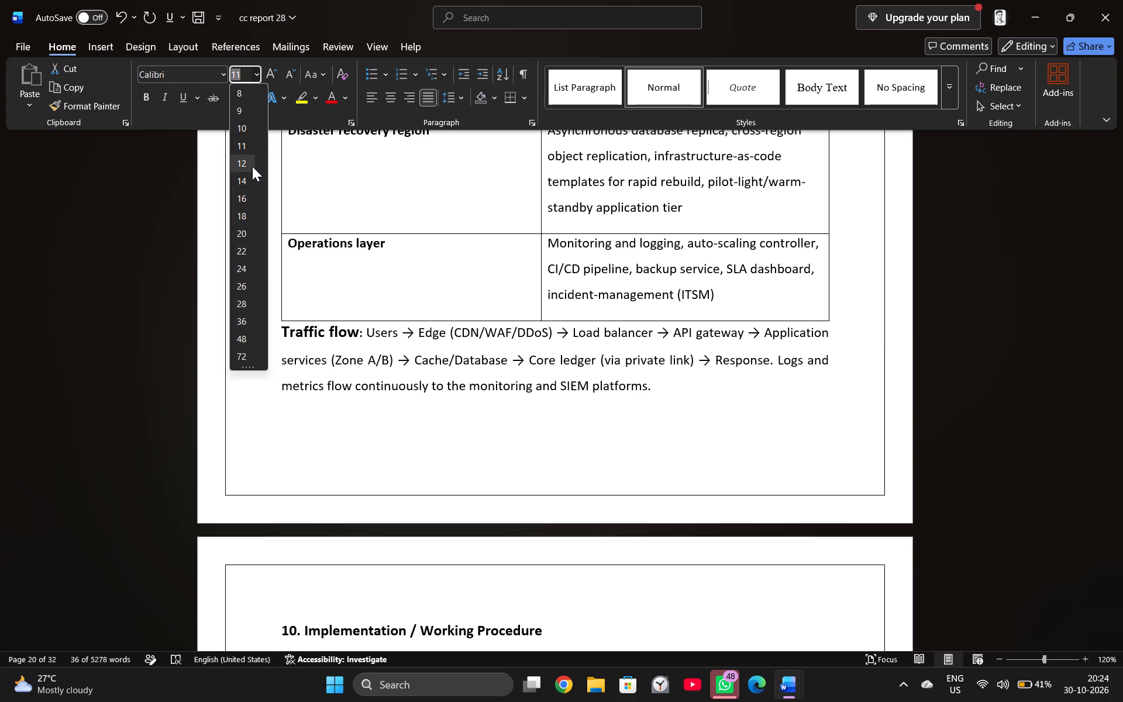
left_click(252, 166)
left_click(776, 464)
Set the "10. Implementation / Working Procedure" heading to 14 pt.
scroll(770, 464, "up", 14)
scroll(779, 545, "up", 7)
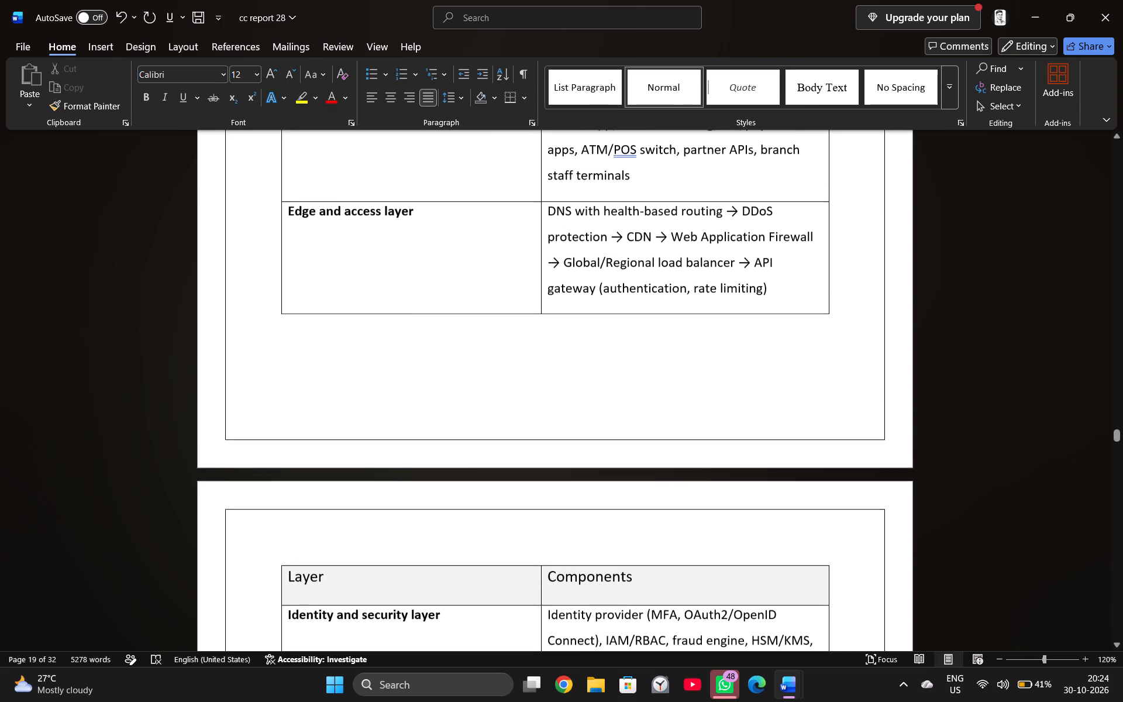
scroll(780, 545, "down", 20)
scroll(778, 547, "down", 4)
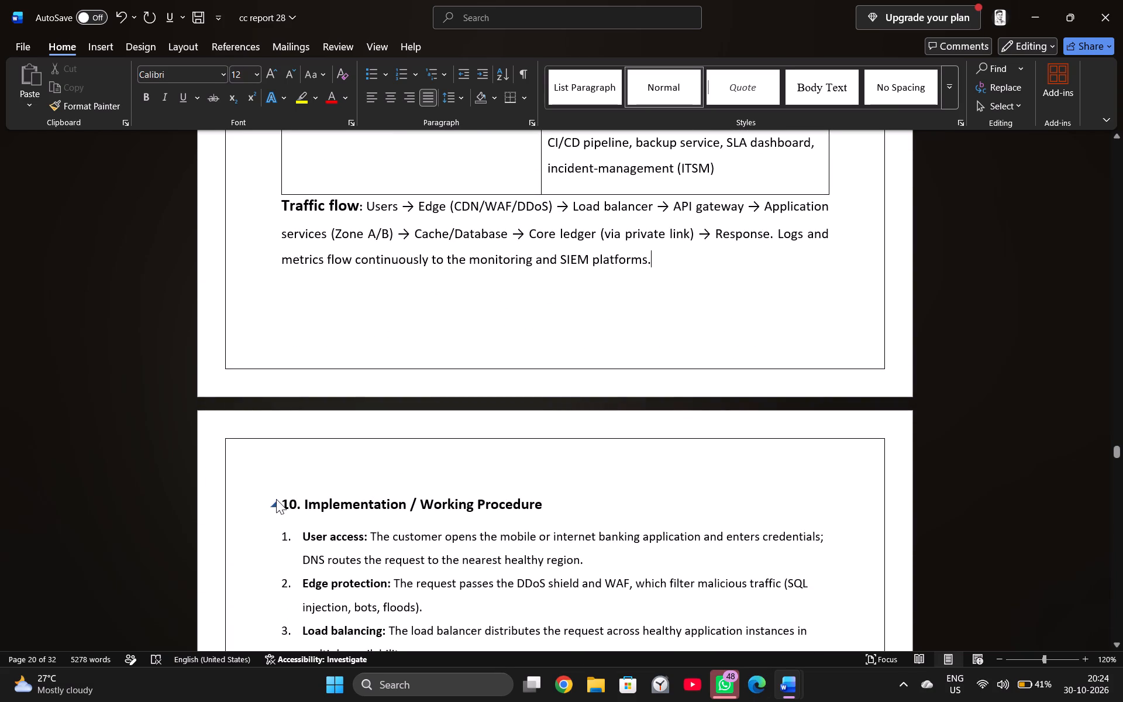
left_click_drag(277, 499, 587, 494)
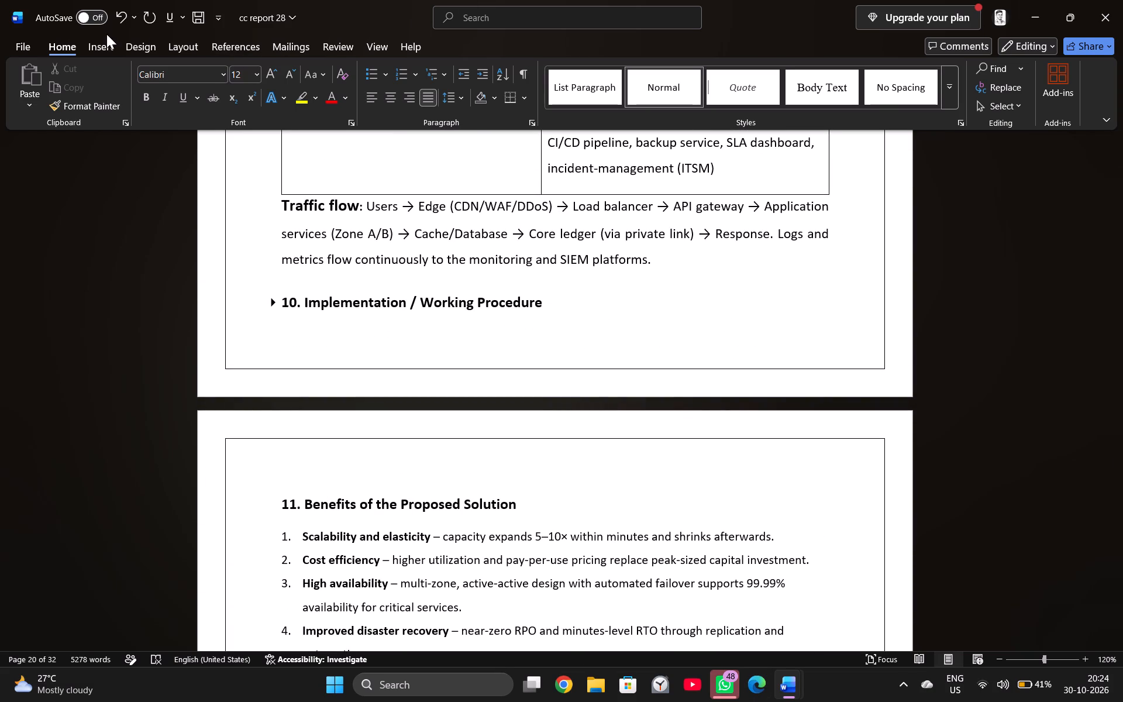
left_click(116, 13)
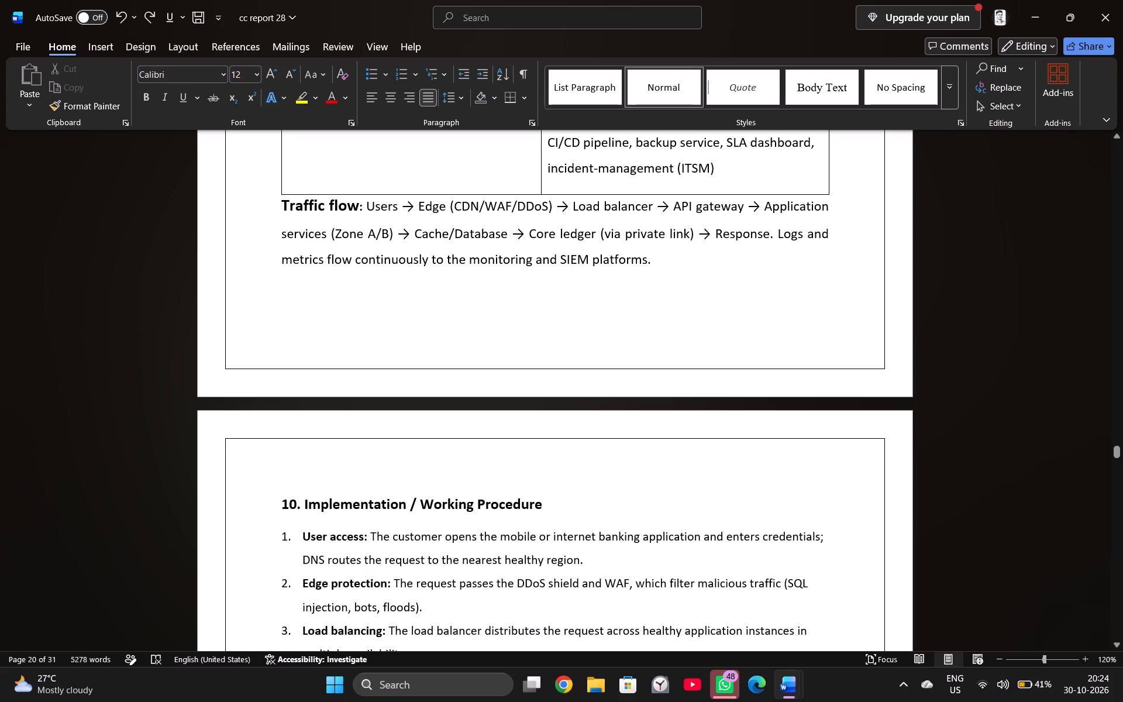
left_click_drag(275, 497, 603, 501)
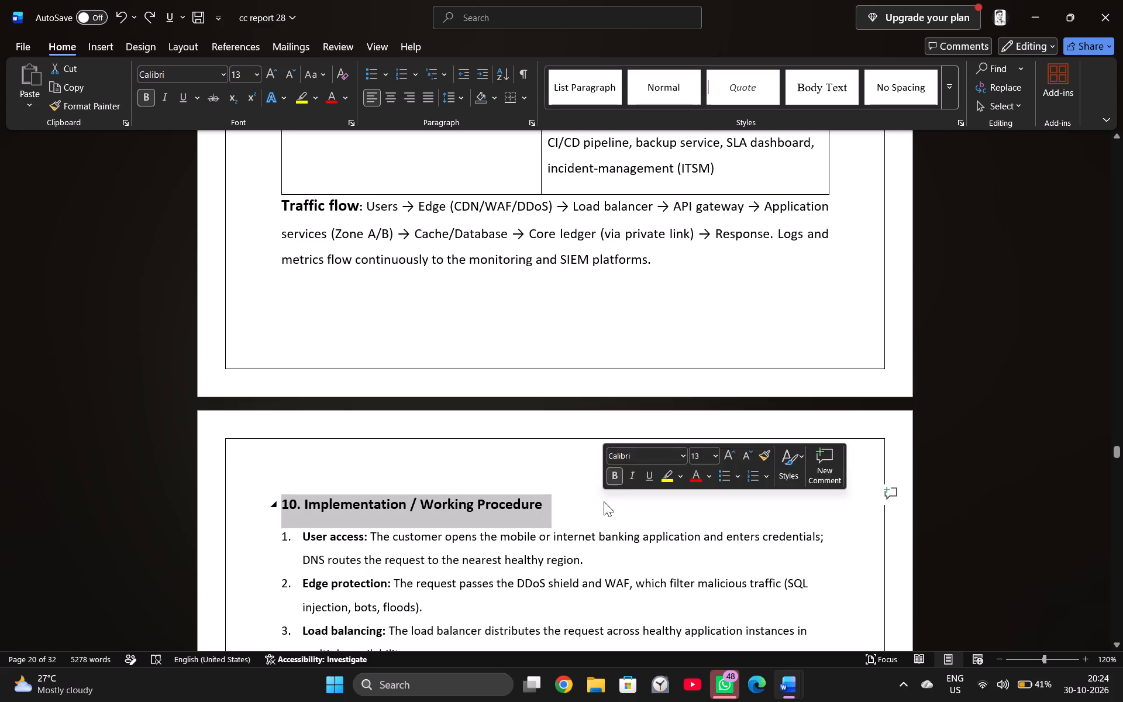
left_click(718, 462)
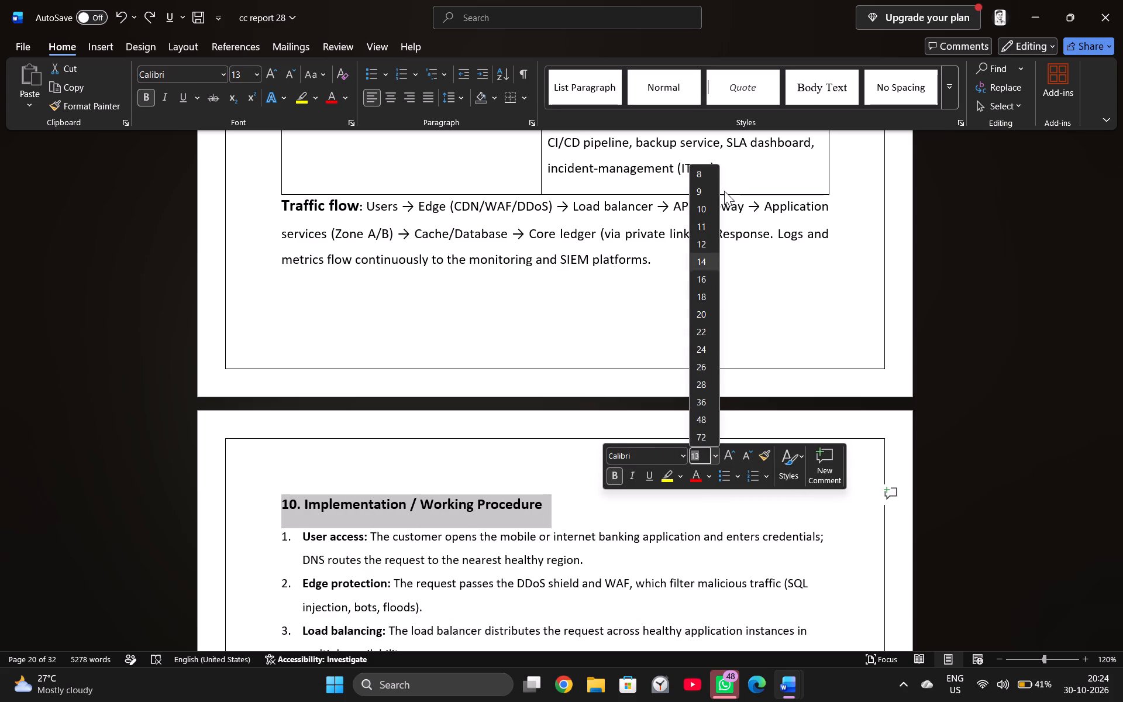
left_click(701, 262)
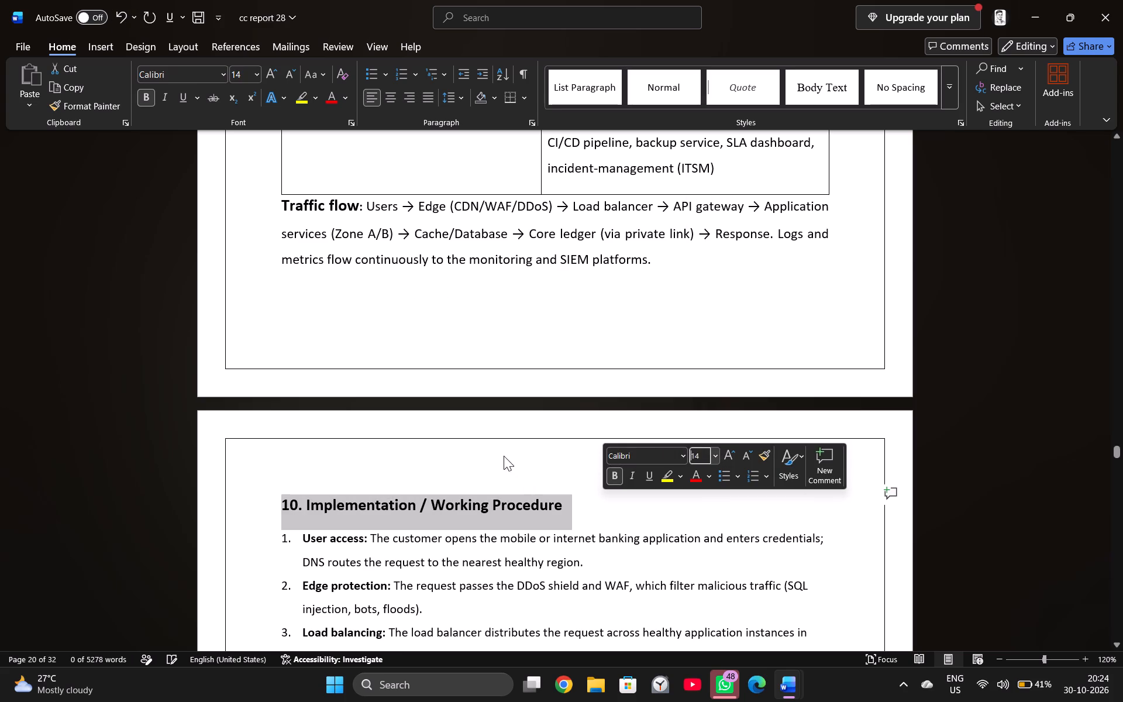
left_click(505, 458)
Set the "User access" label in the first item of the Working Procedure list to 14 pt.
left_click_drag(300, 541, 343, 538)
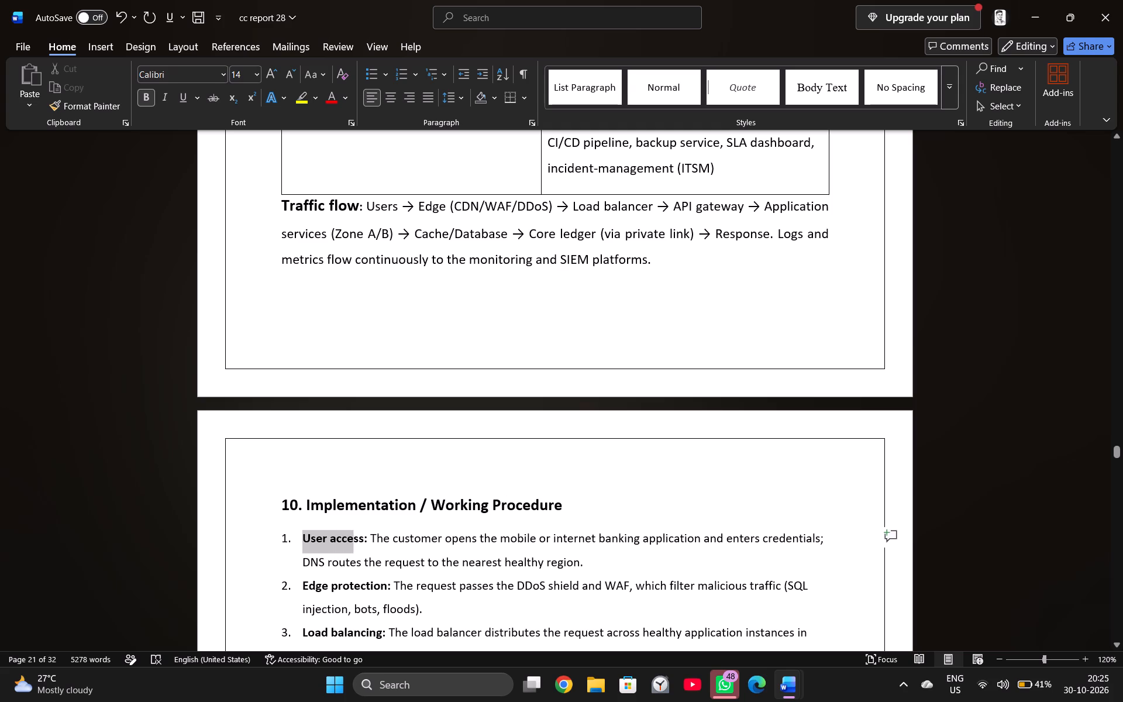
left_click_drag(343, 538, 352, 538)
left_click(464, 497)
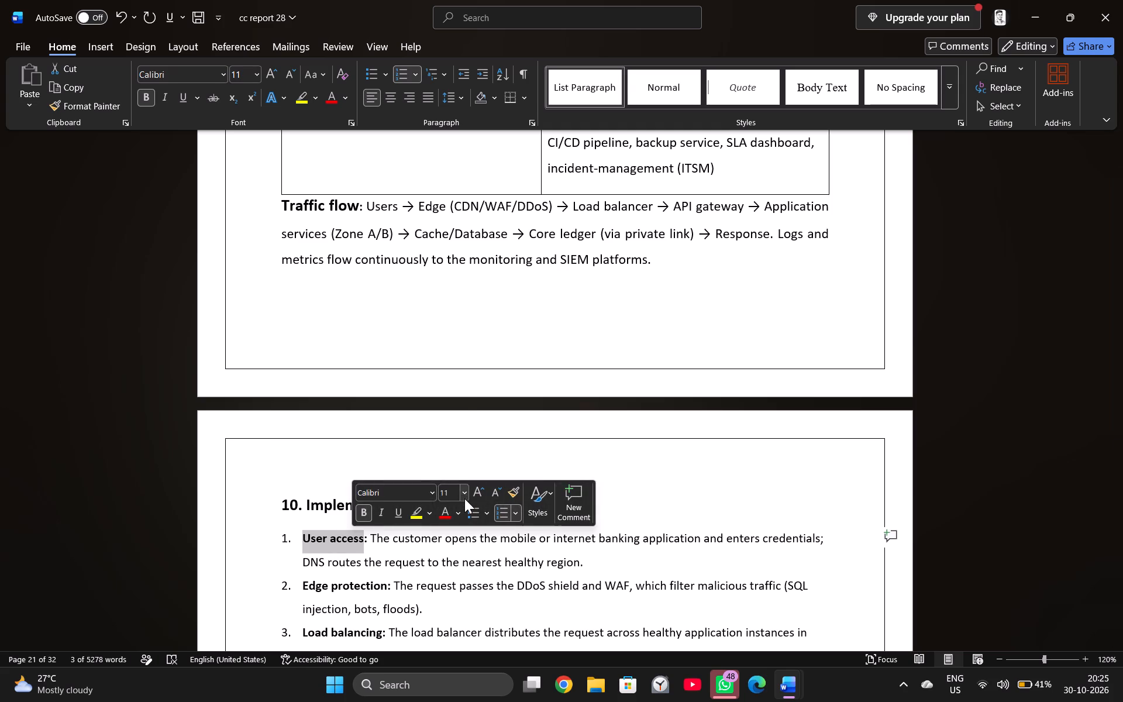
left_click(452, 300)
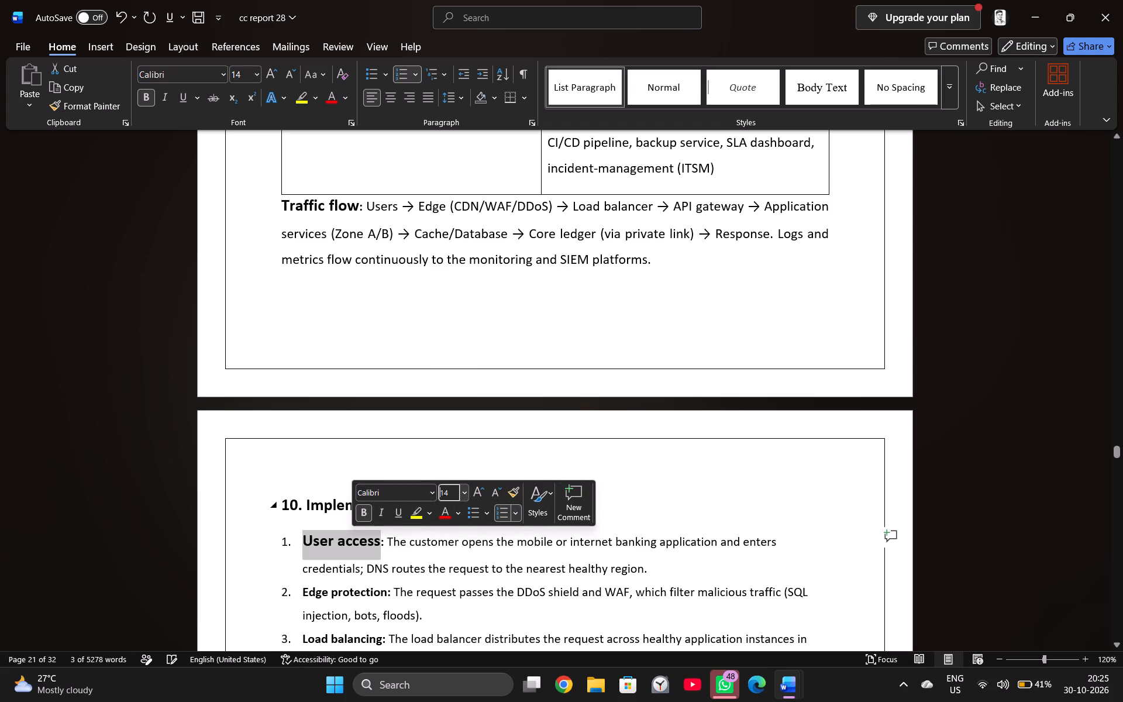
Set the "Edge protection" label in the second item of the Working Procedure list to 14 pt.
left_click(696, 514)
scroll(457, 477, "down", 4)
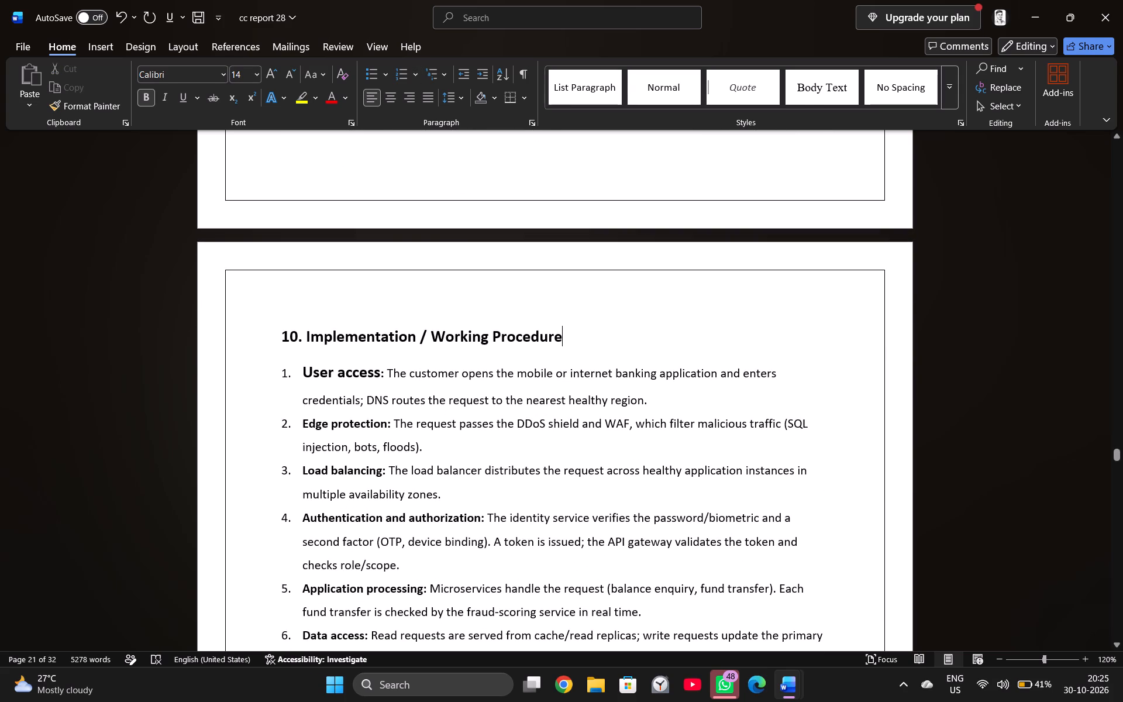
left_click_drag(309, 426, 380, 420)
left_click(490, 377)
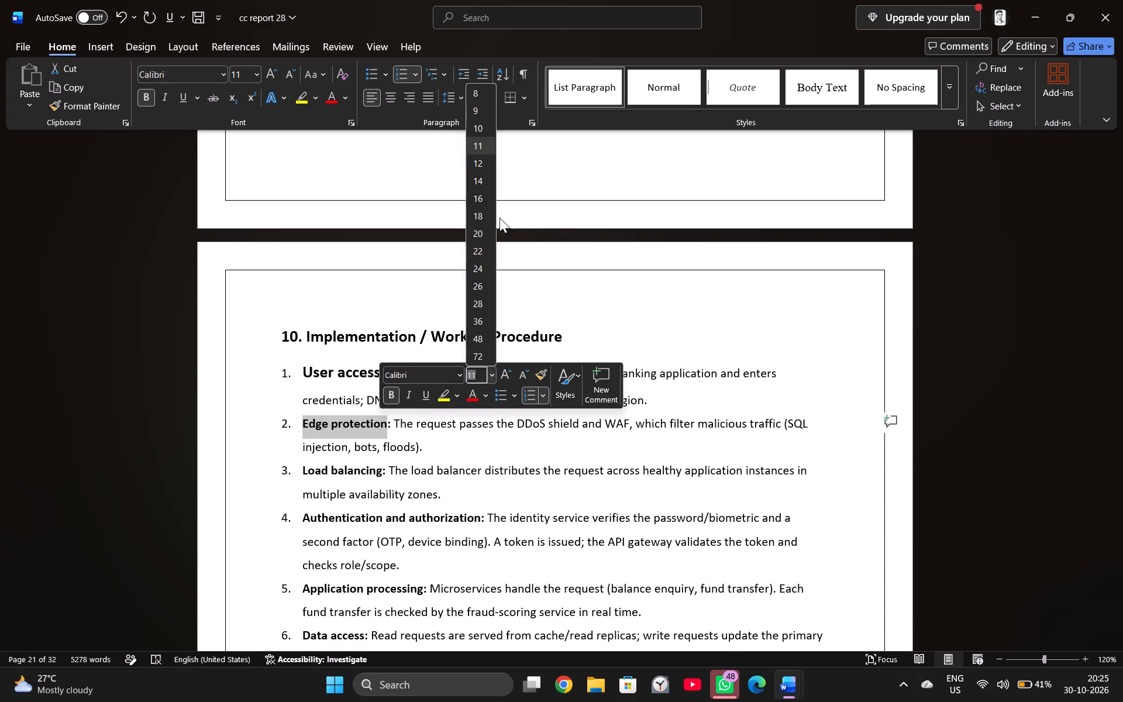
left_click(481, 181)
left_click(726, 466)
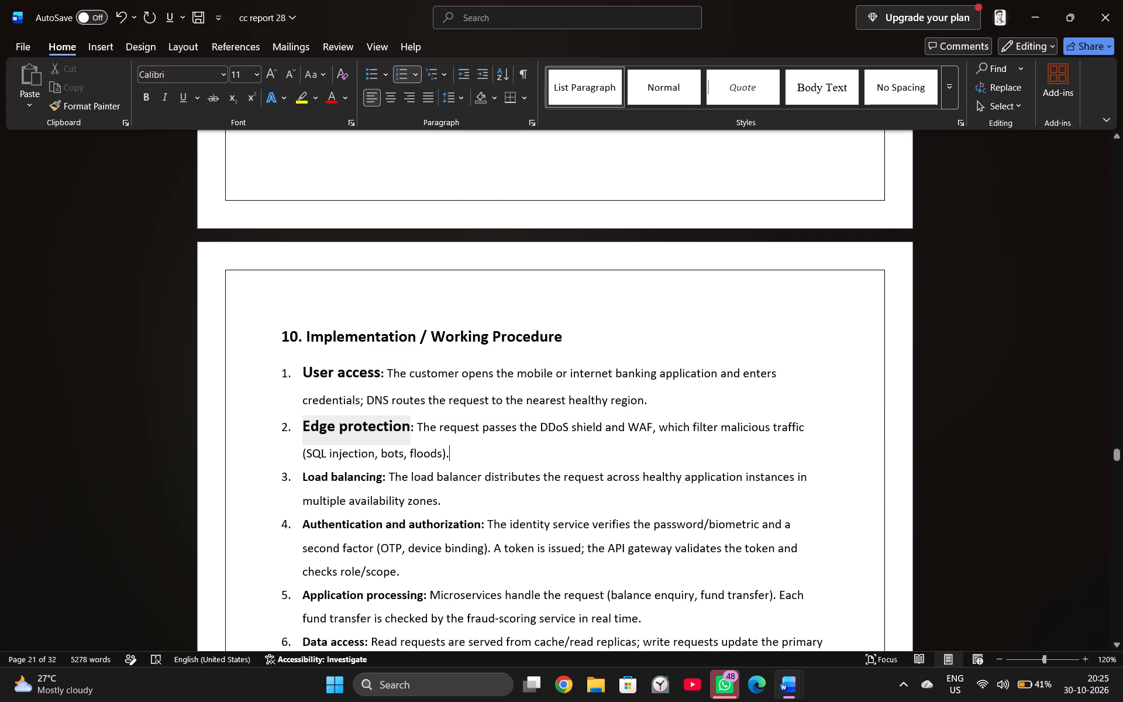
Set the "Load balancing" label in the third item of the Working Procedure list to 14 pt.
left_click_drag(301, 475, 369, 467)
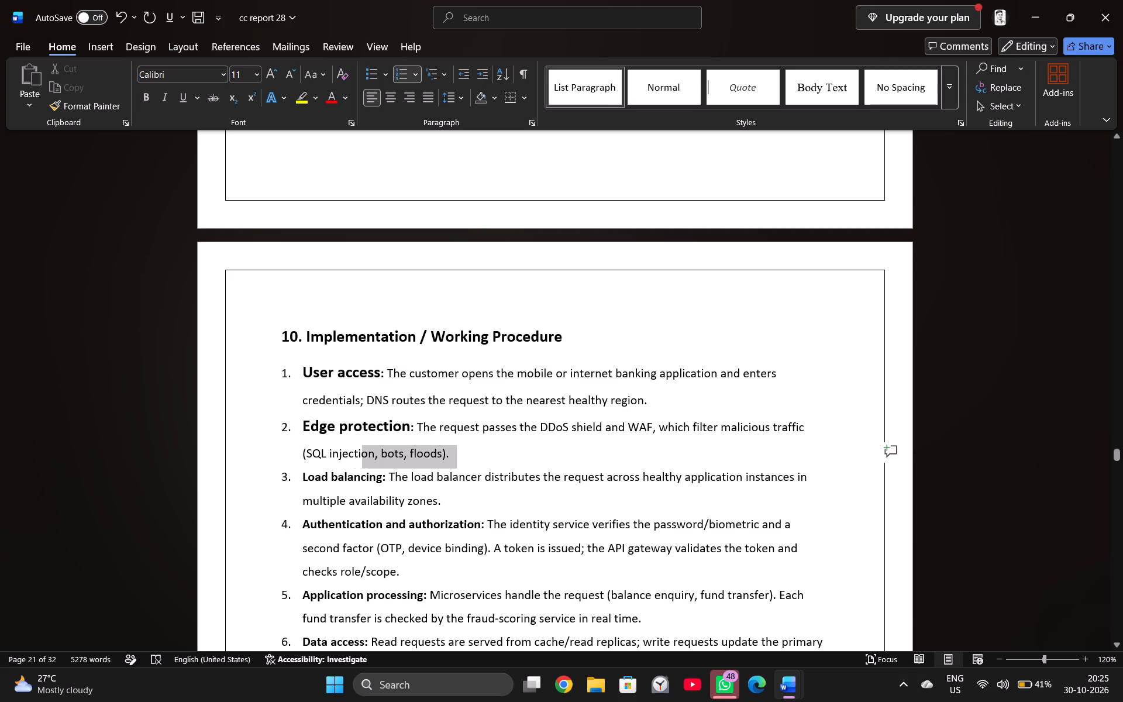
left_click_drag(369, 467, 380, 469)
left_click(726, 362)
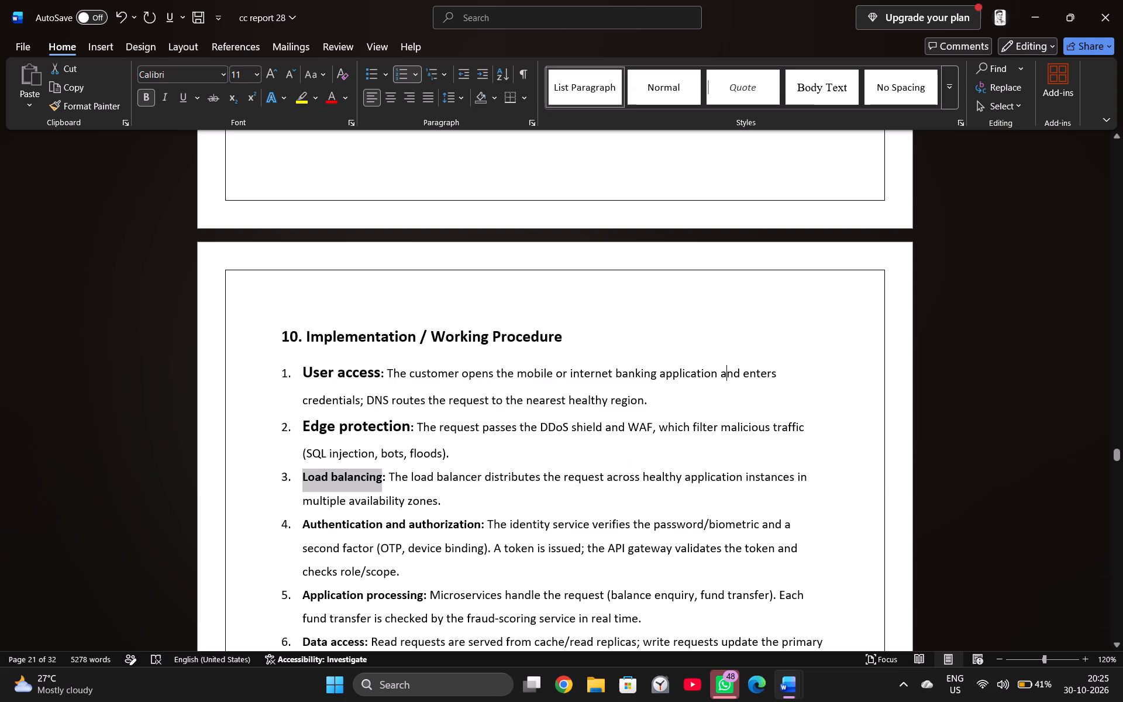
left_click_drag(302, 477, 377, 476)
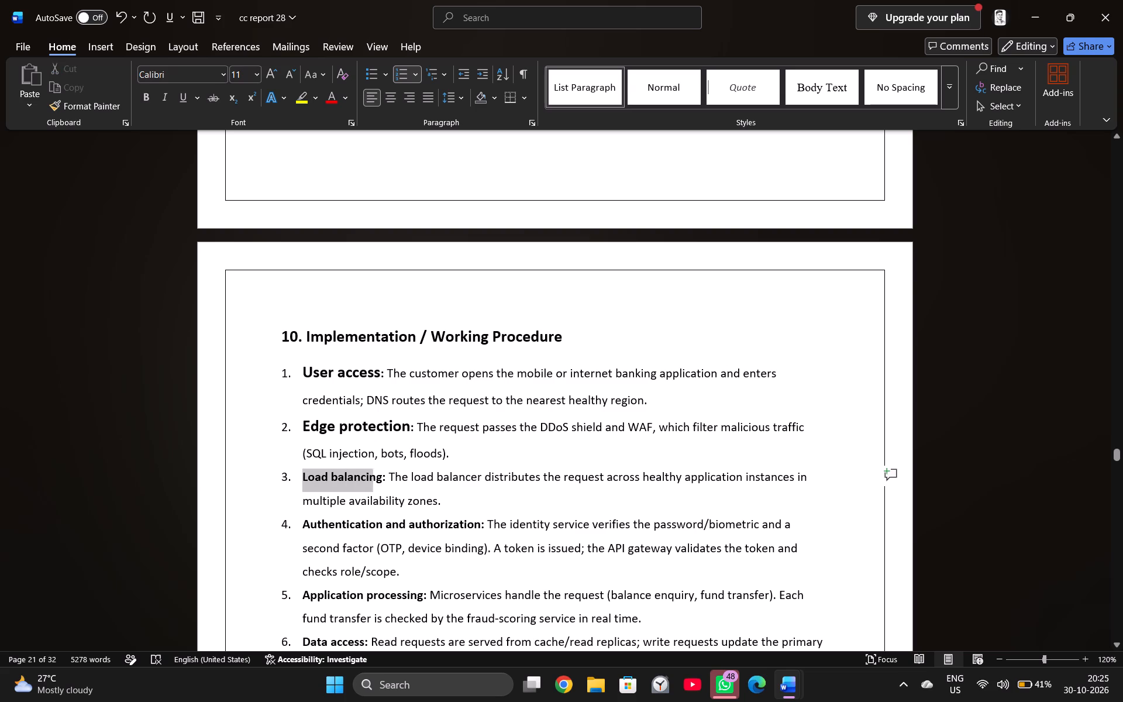
left_click_drag(377, 476, 378, 476)
left_click(488, 433)
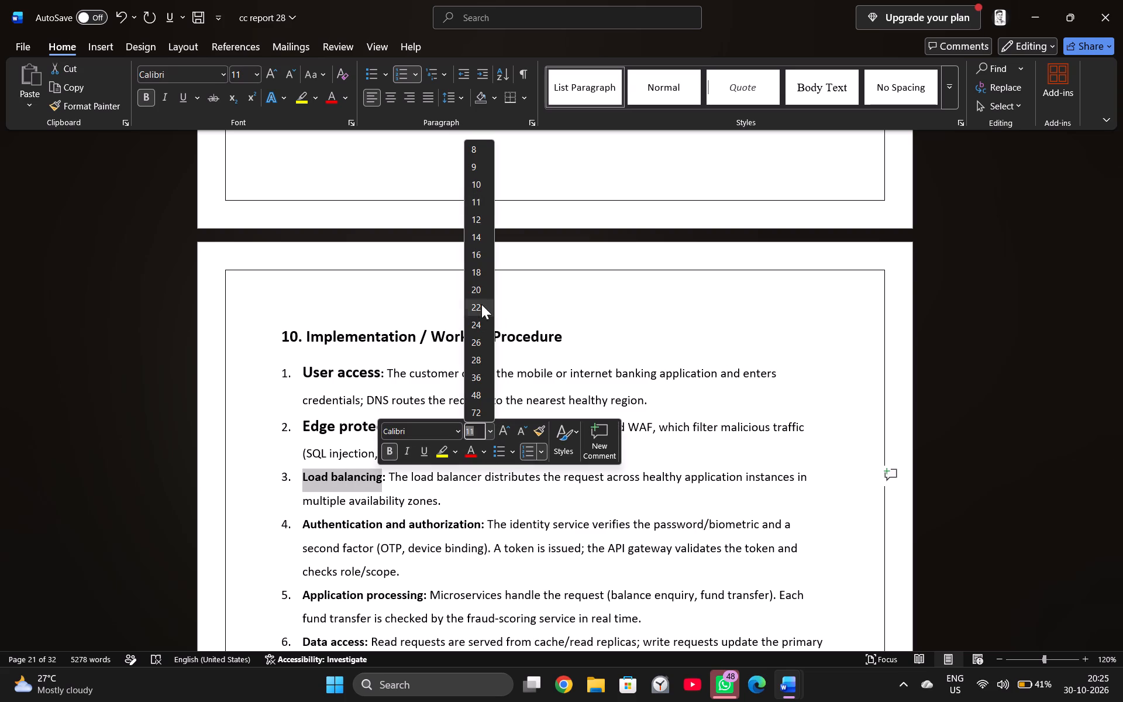
left_click(480, 239)
Set the description text of the "User access" item to 12 pt and justify it.
scroll(739, 535, "down", 2)
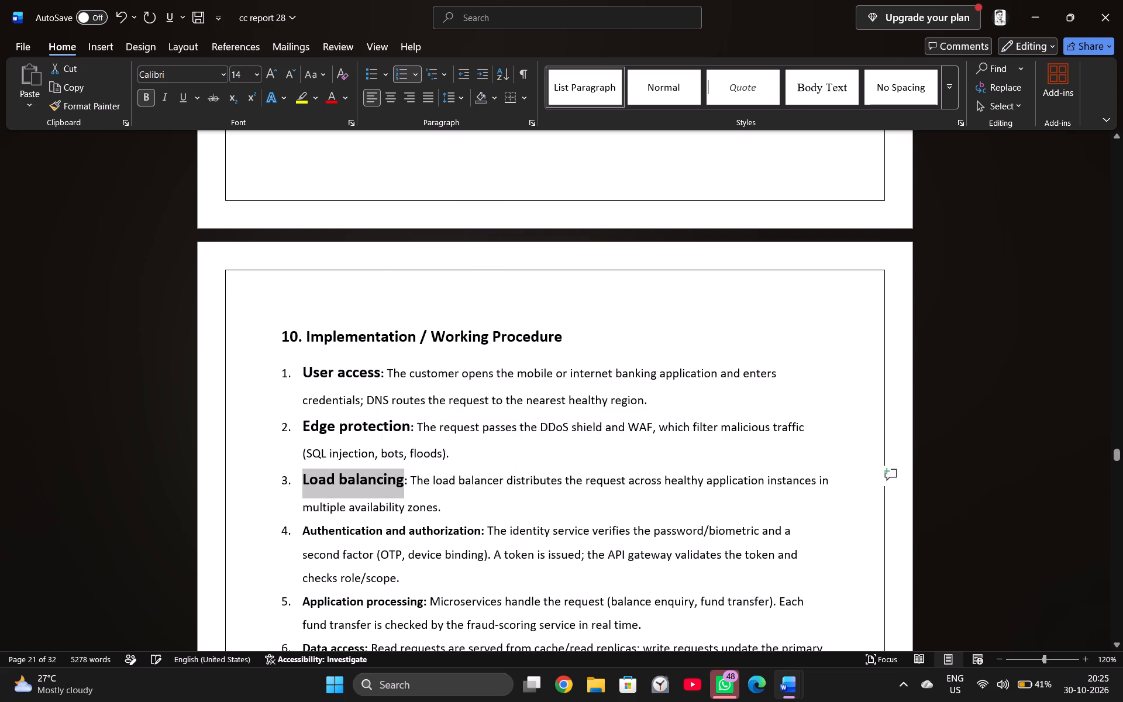
scroll(739, 535, "down", 2)
scroll(514, 401, "up", 3)
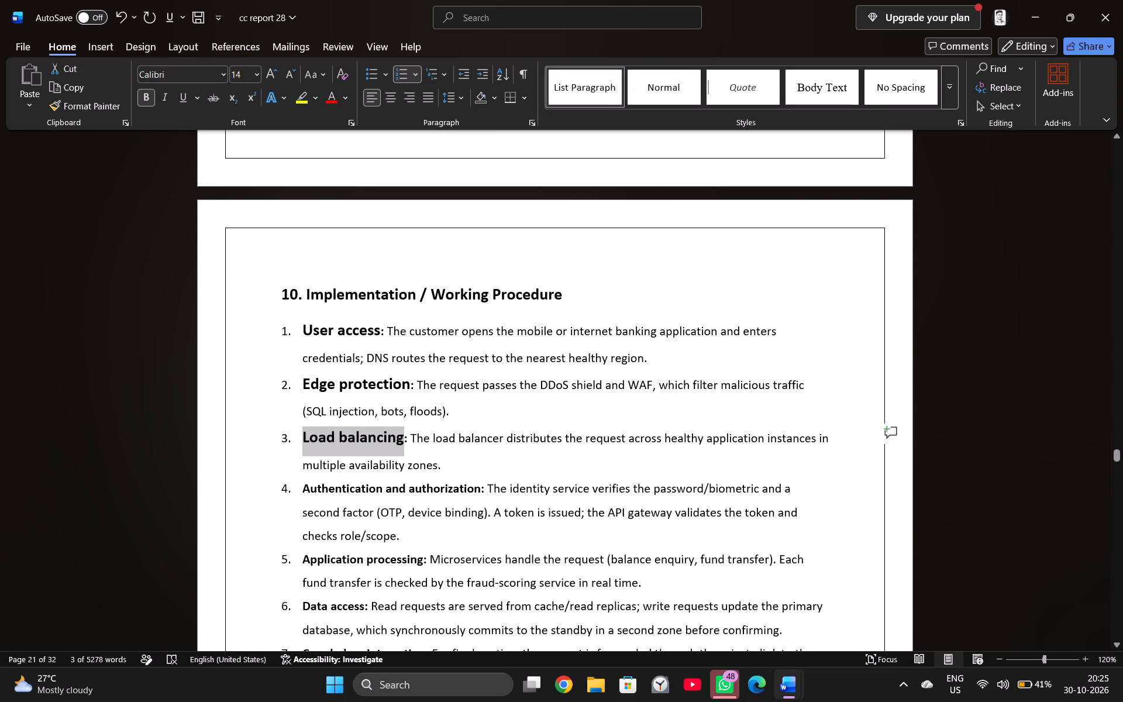
scroll(467, 350, "up", 5)
scroll(467, 350, "down", 3)
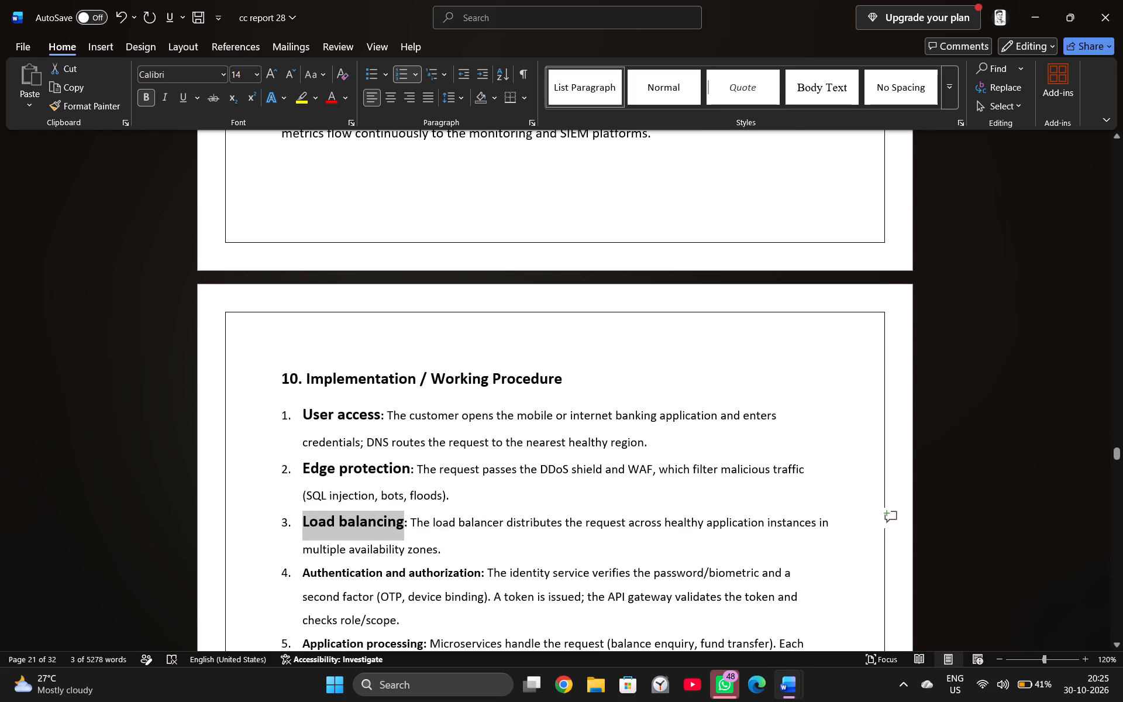
left_click(390, 415)
left_click_drag(388, 412, 709, 438)
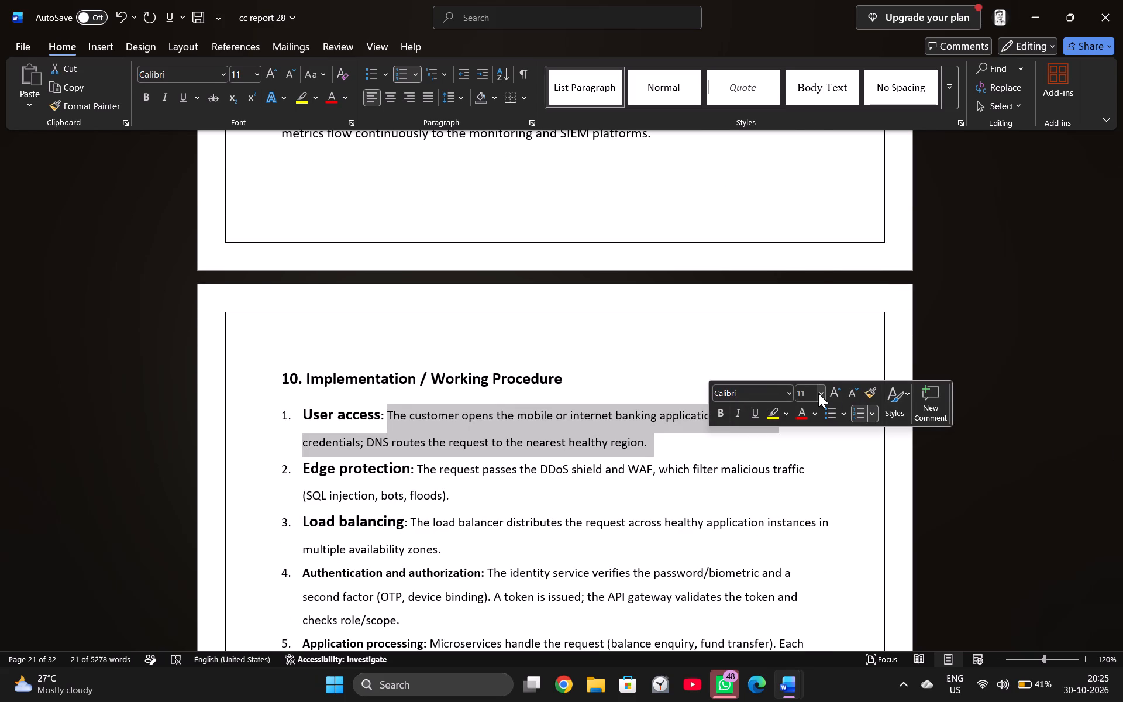
left_click(818, 394)
left_click(801, 181)
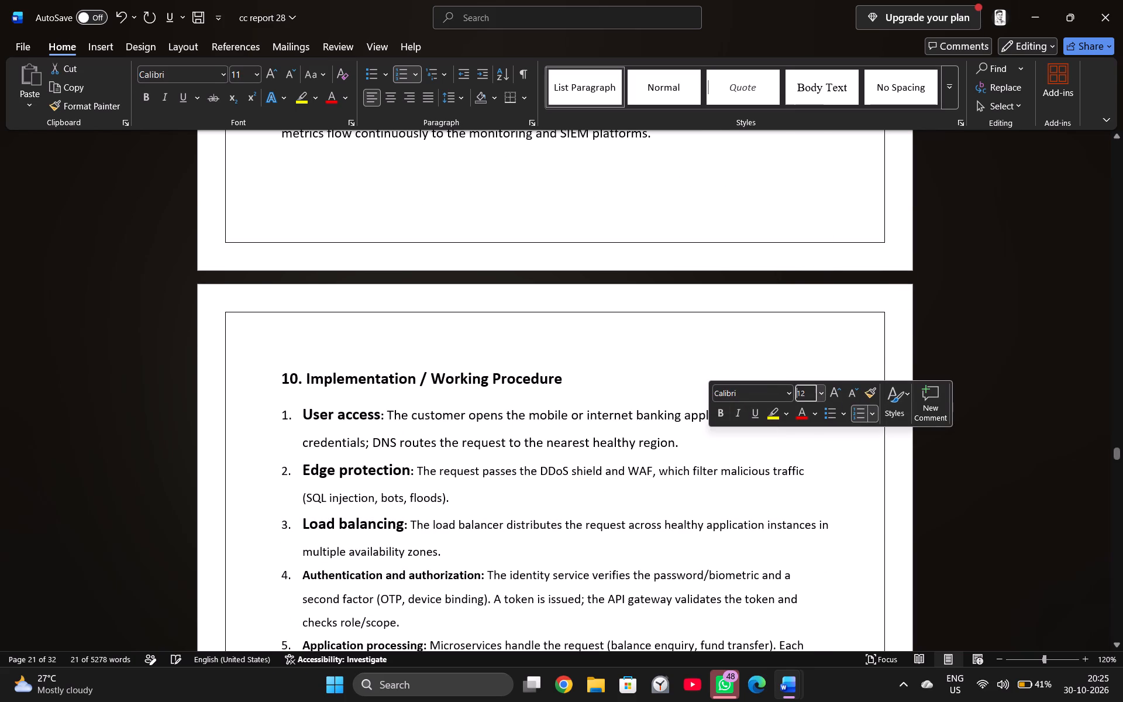
left_click(430, 97)
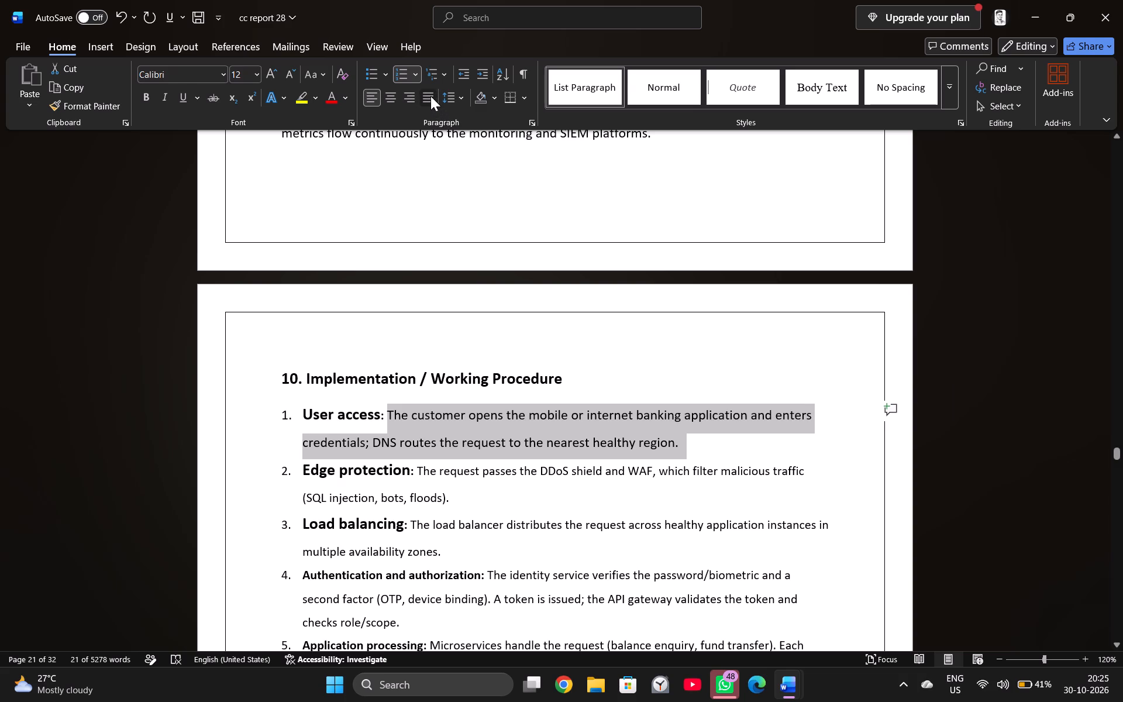
left_click(736, 347)
Set the description text of the "Edge protection" item to 12 pt and justify it.
scroll(788, 496, "down", 3)
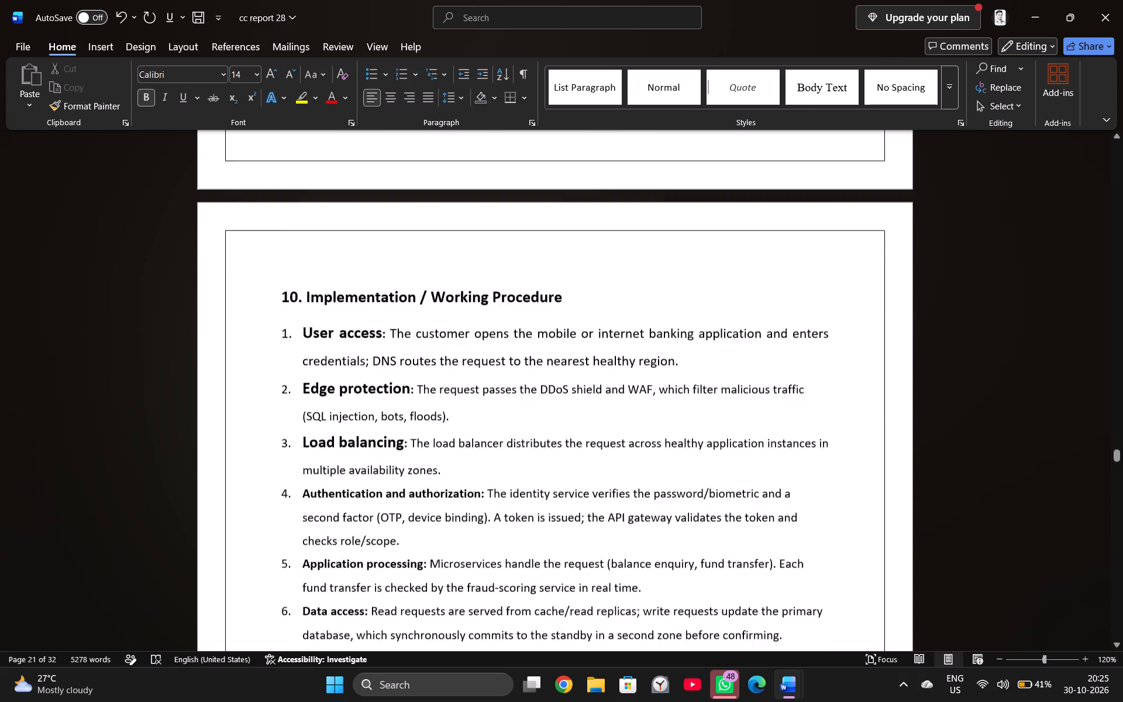
scroll(787, 497, "down", 1)
left_click_drag(416, 296, 681, 312)
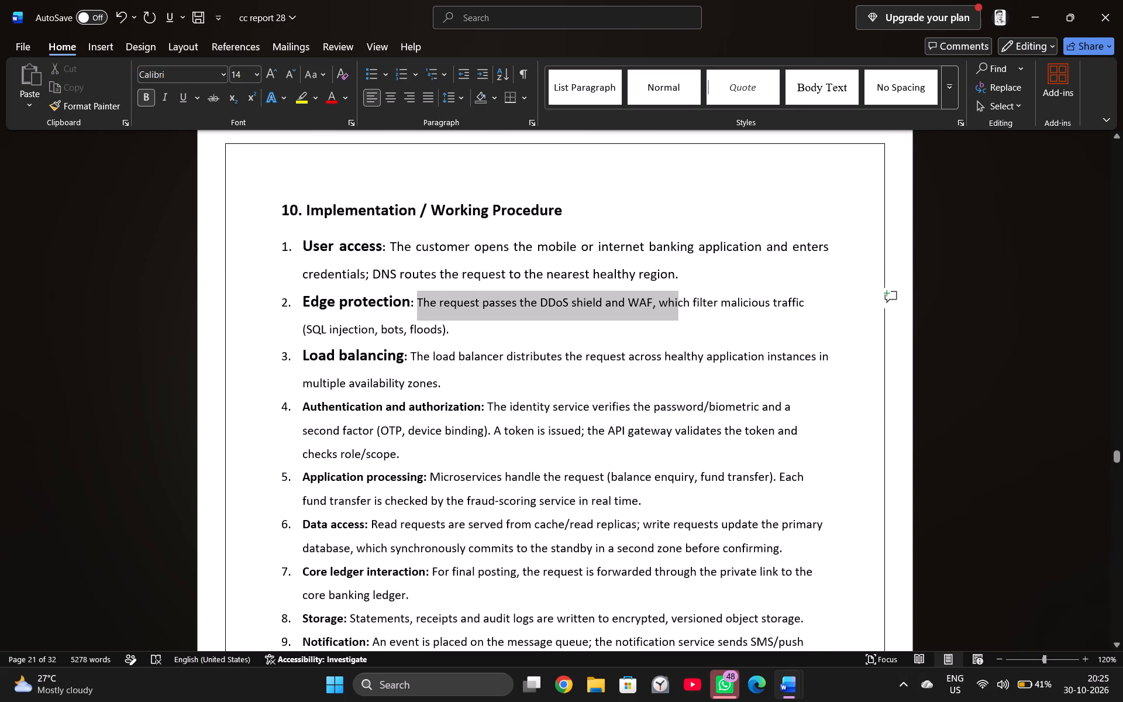
left_click_drag(681, 312, 739, 324)
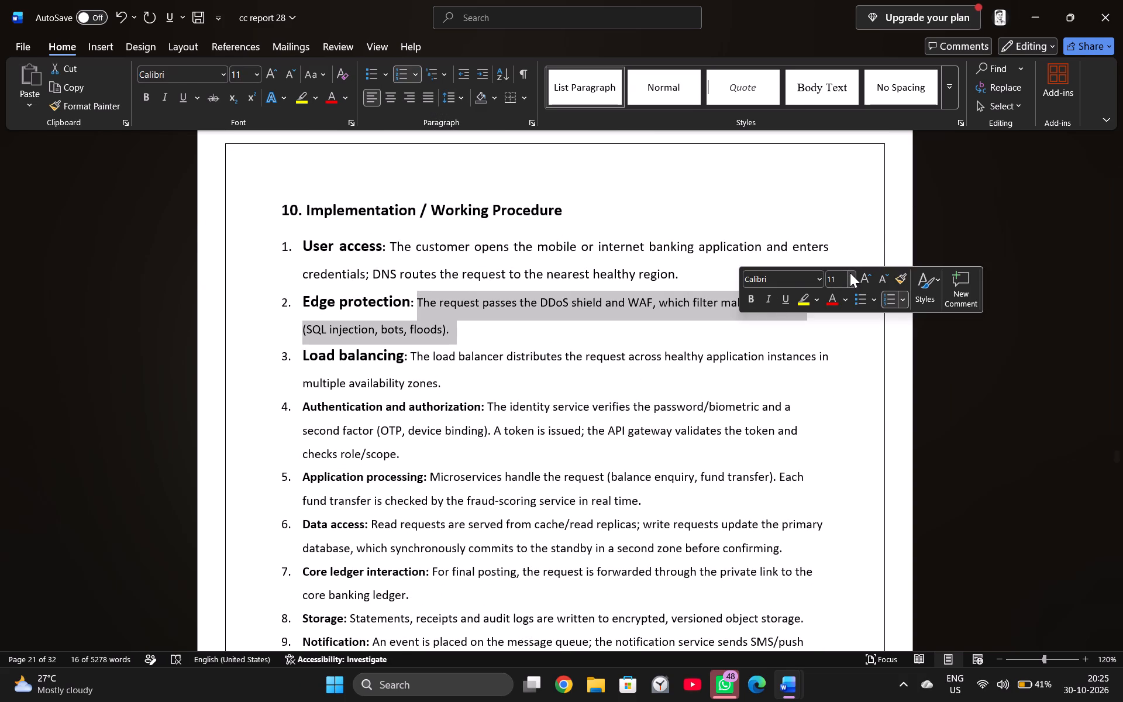
left_click(850, 273)
left_click(836, 369)
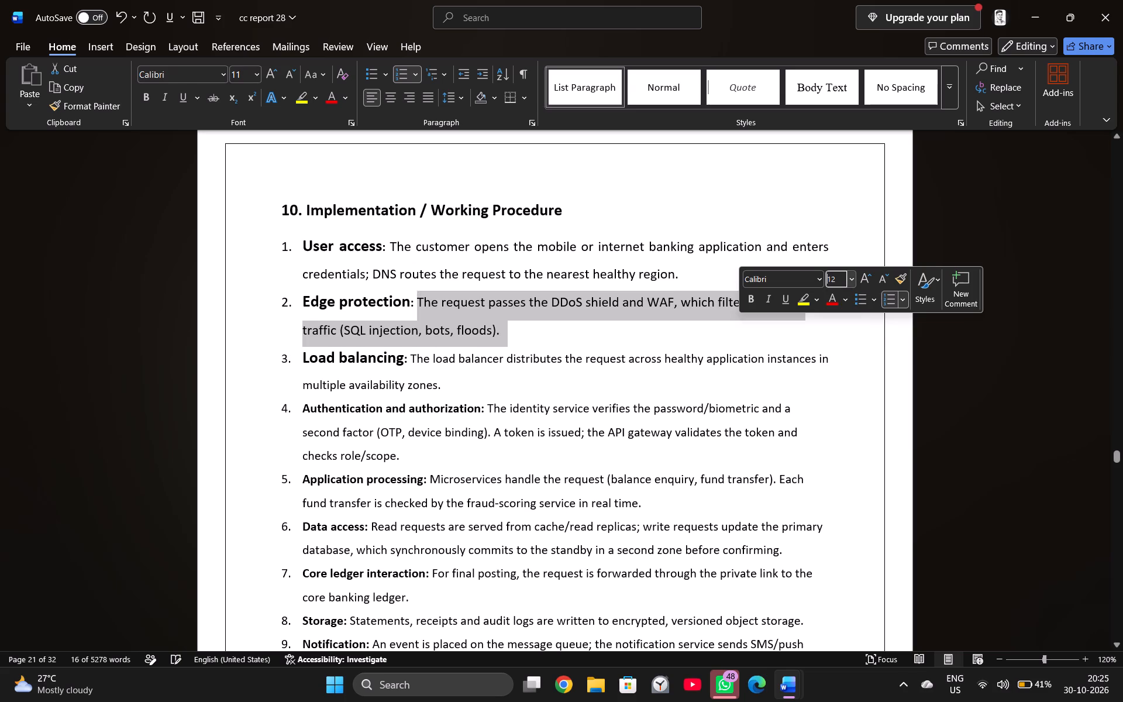
left_click(422, 100)
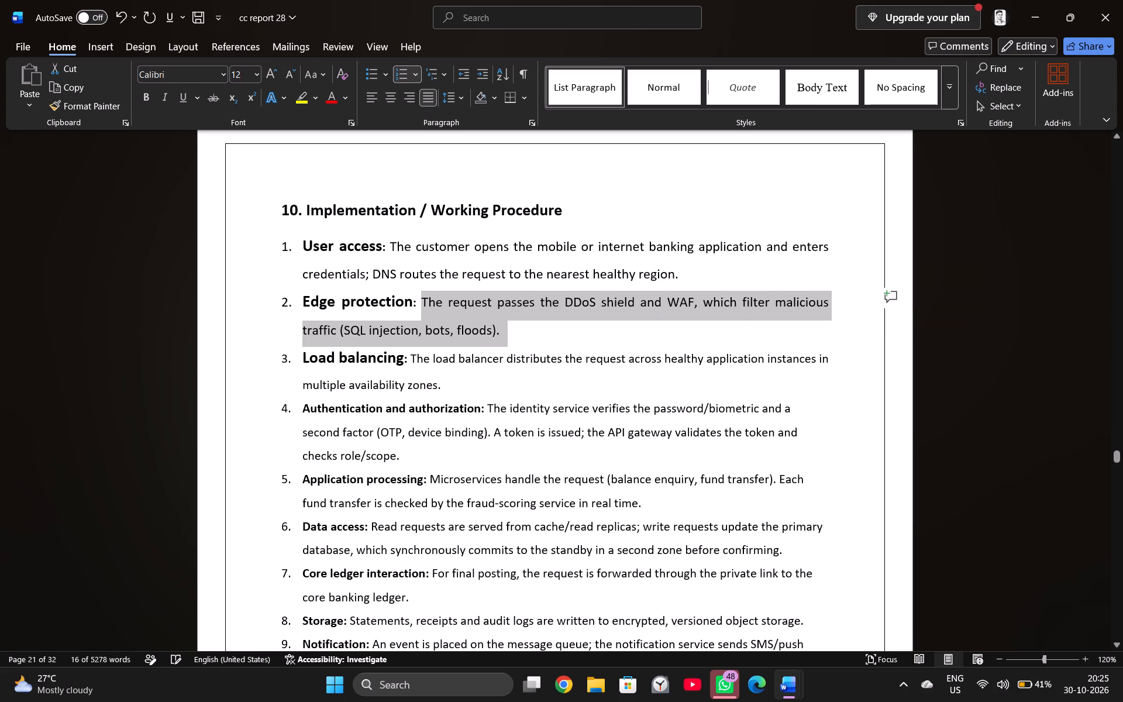
left_click(735, 339)
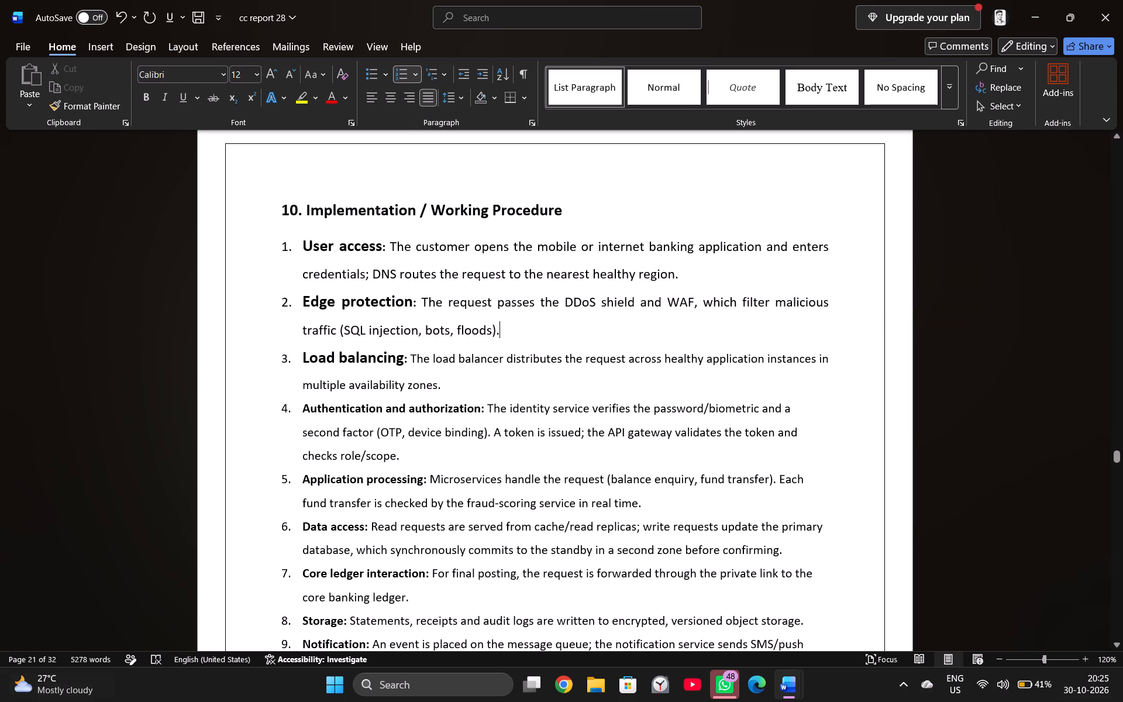
Set the description text of the "Load balancing" item to 12 pt and justify it.
left_click_drag(407, 358, 633, 348)
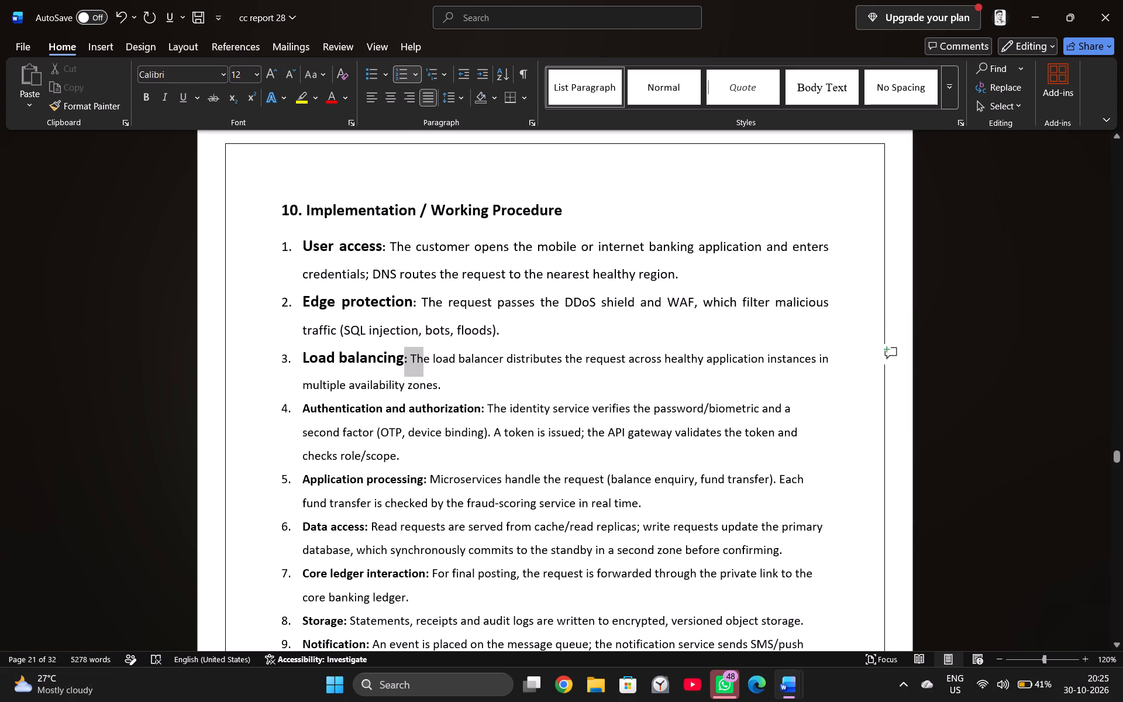
left_click_drag(633, 348, 674, 373)
left_click(557, 321)
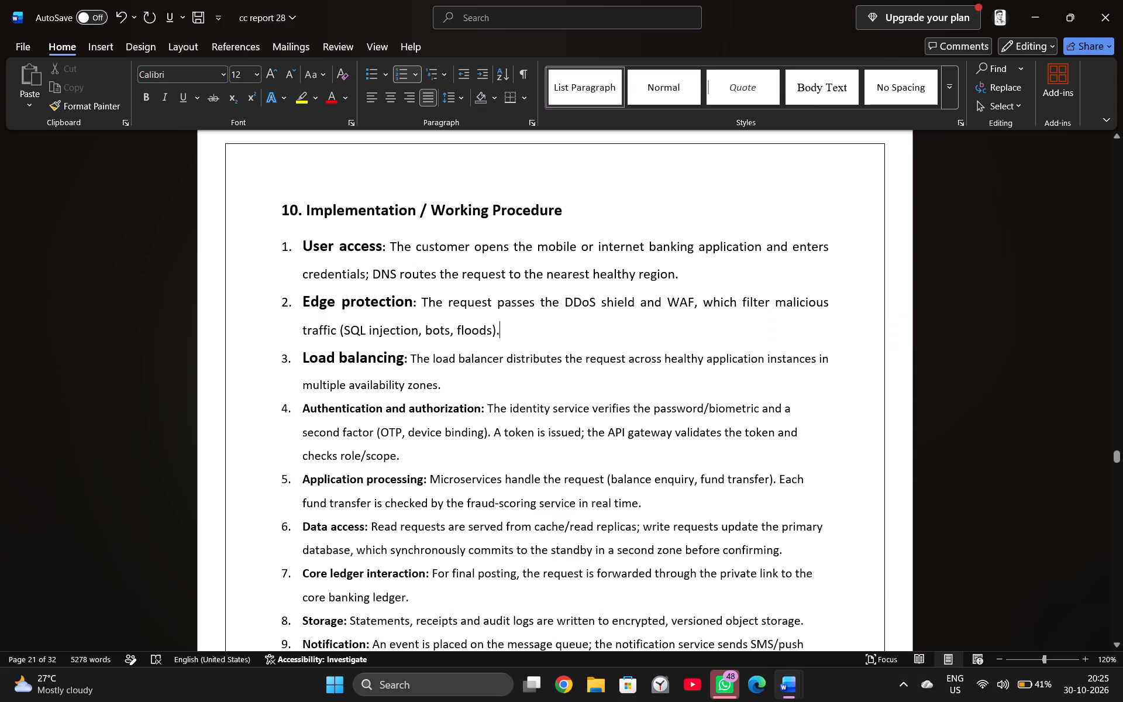
left_click_drag(409, 356, 531, 373)
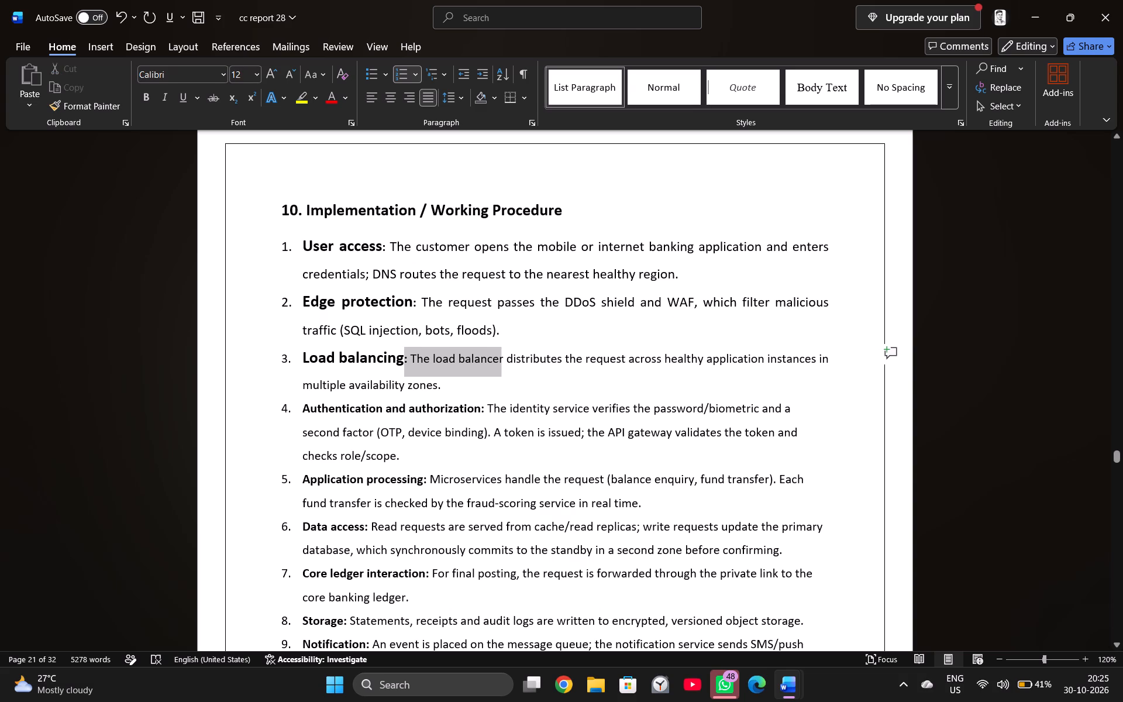
left_click_drag(531, 373, 691, 404)
left_click(554, 380)
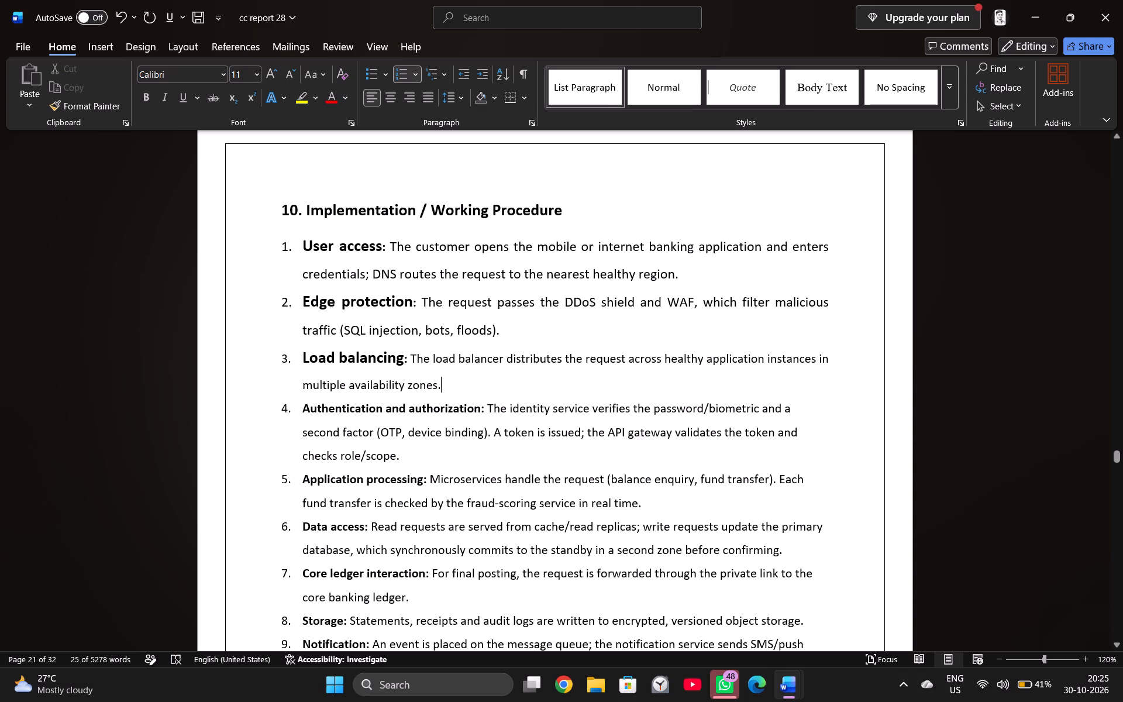
left_click_drag(410, 357, 559, 387)
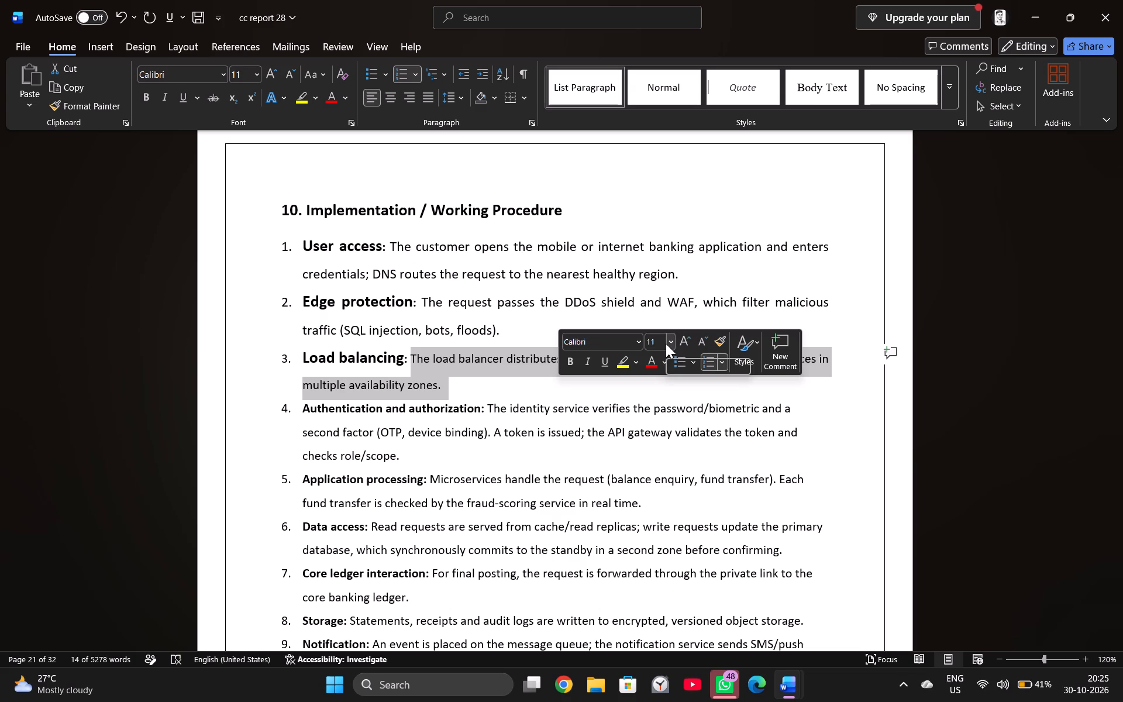
left_click(666, 343)
left_click(661, 426)
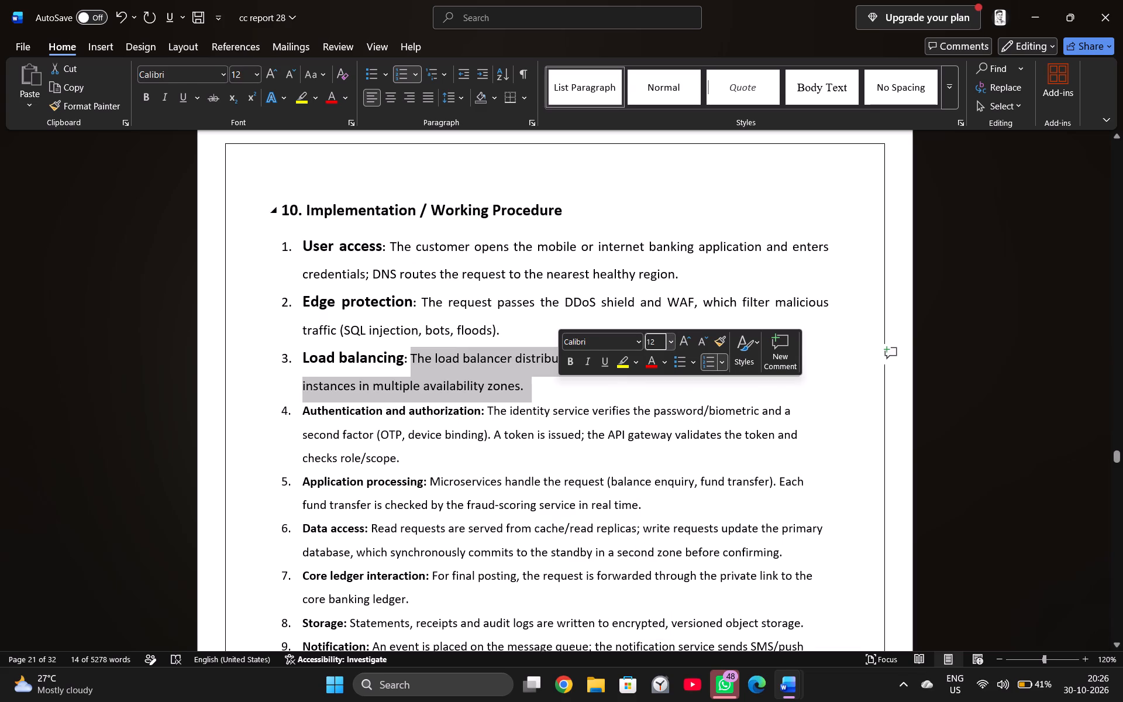
left_click(425, 96)
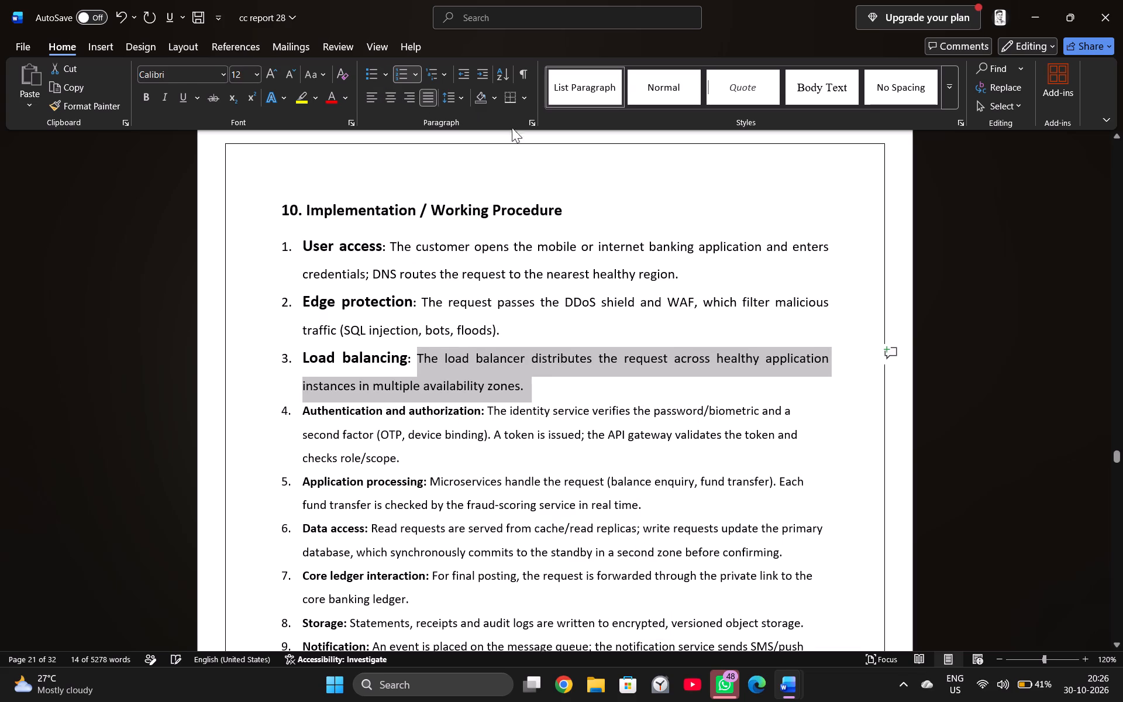
left_click(752, 321)
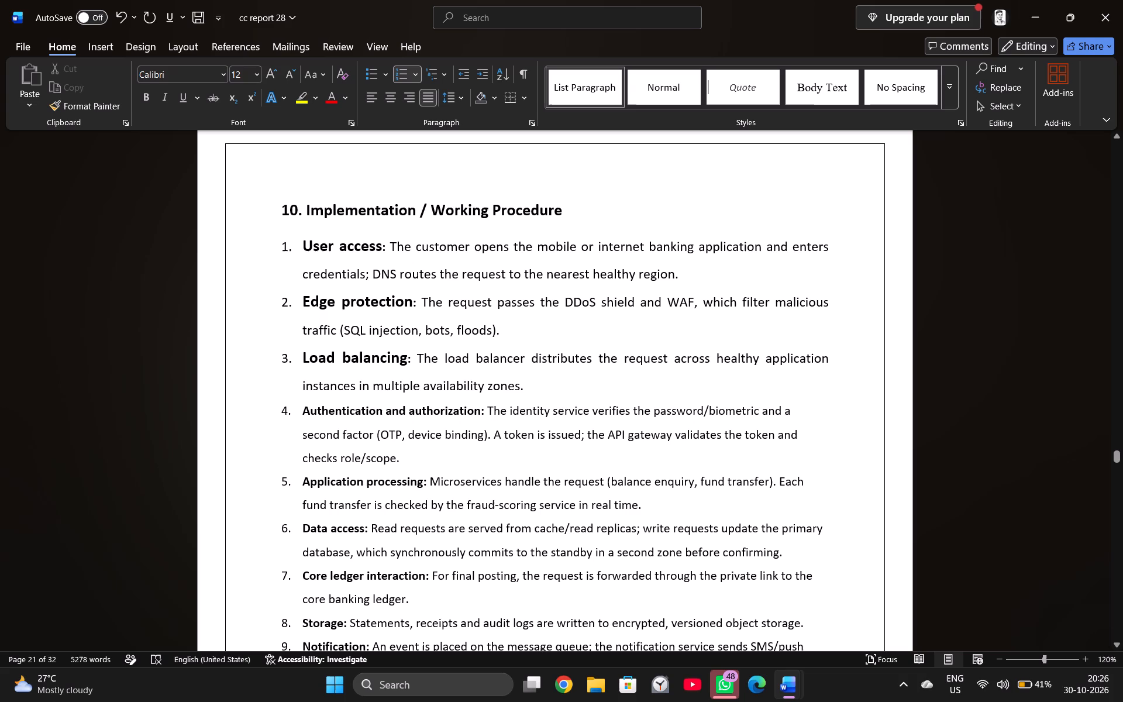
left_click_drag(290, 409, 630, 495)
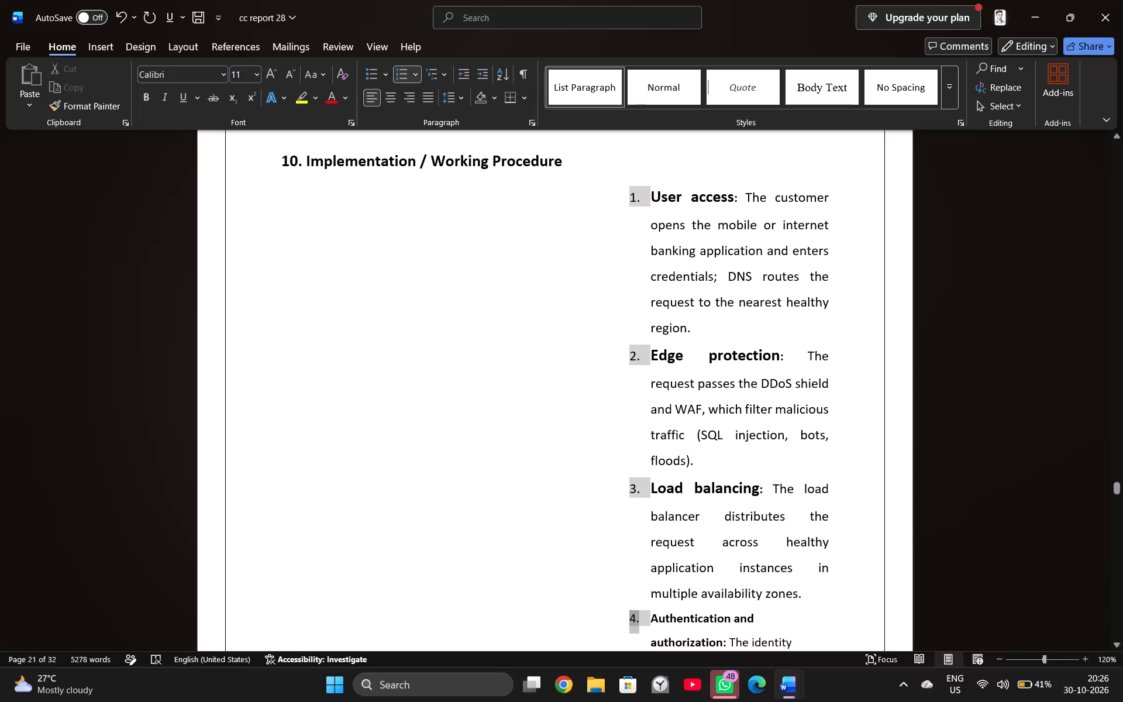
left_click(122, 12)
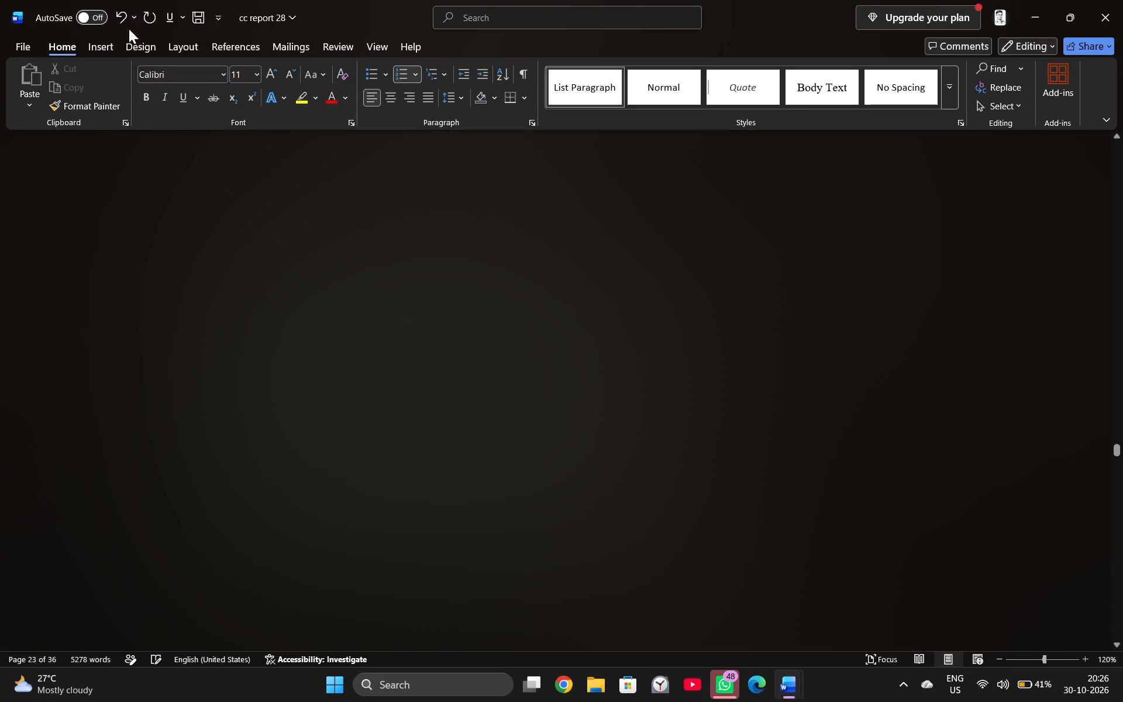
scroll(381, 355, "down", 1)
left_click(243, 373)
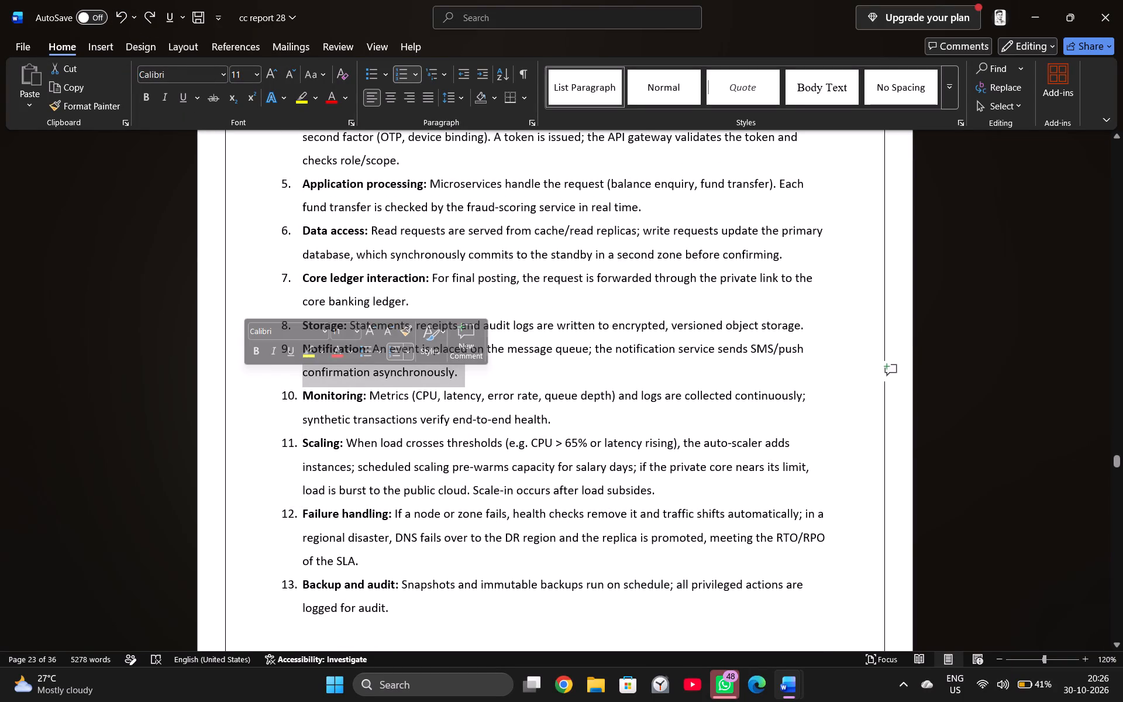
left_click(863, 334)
Justify items 4 to 13 of the Working Procedure list, from "Authentication and authorization" to "Backup and audit", and set them to 12 pt.
scroll(754, 414, "up", 4)
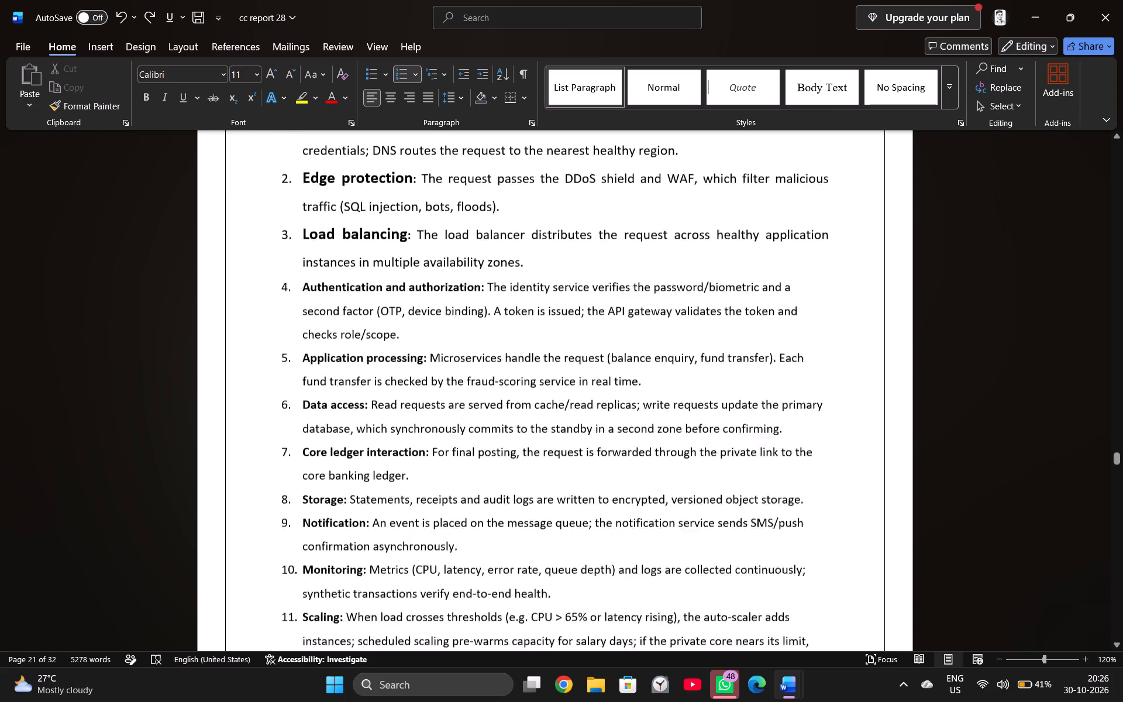
scroll(735, 448, "up", 5)
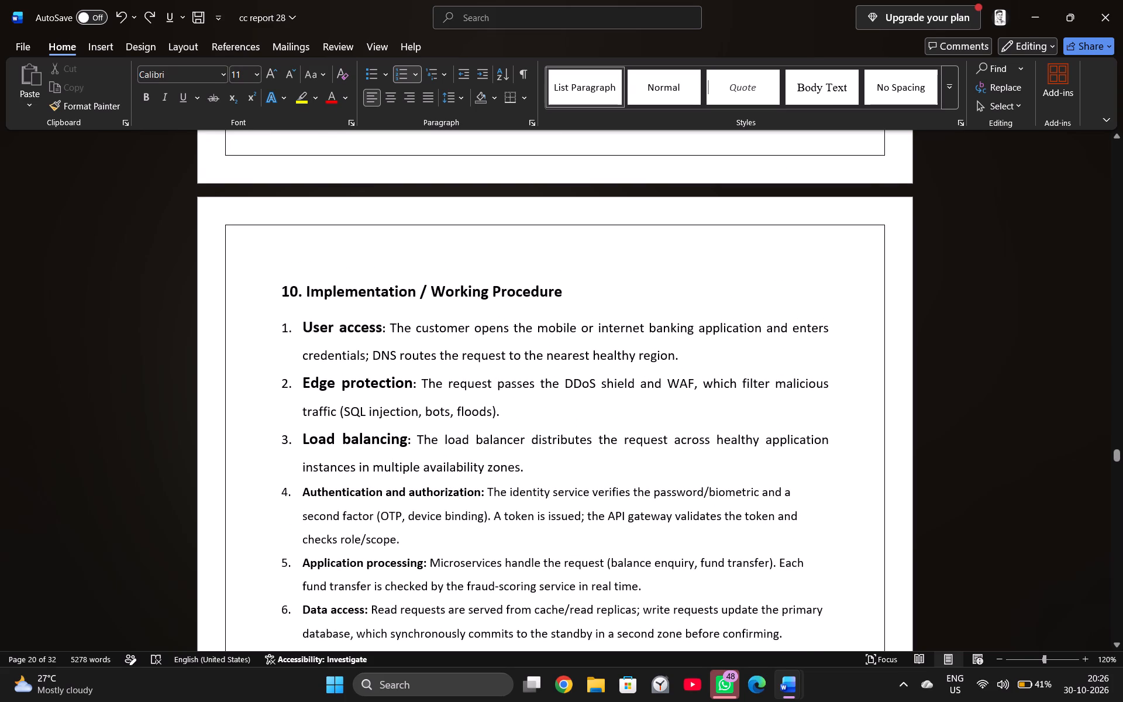
left_click_drag(292, 493, 821, 687)
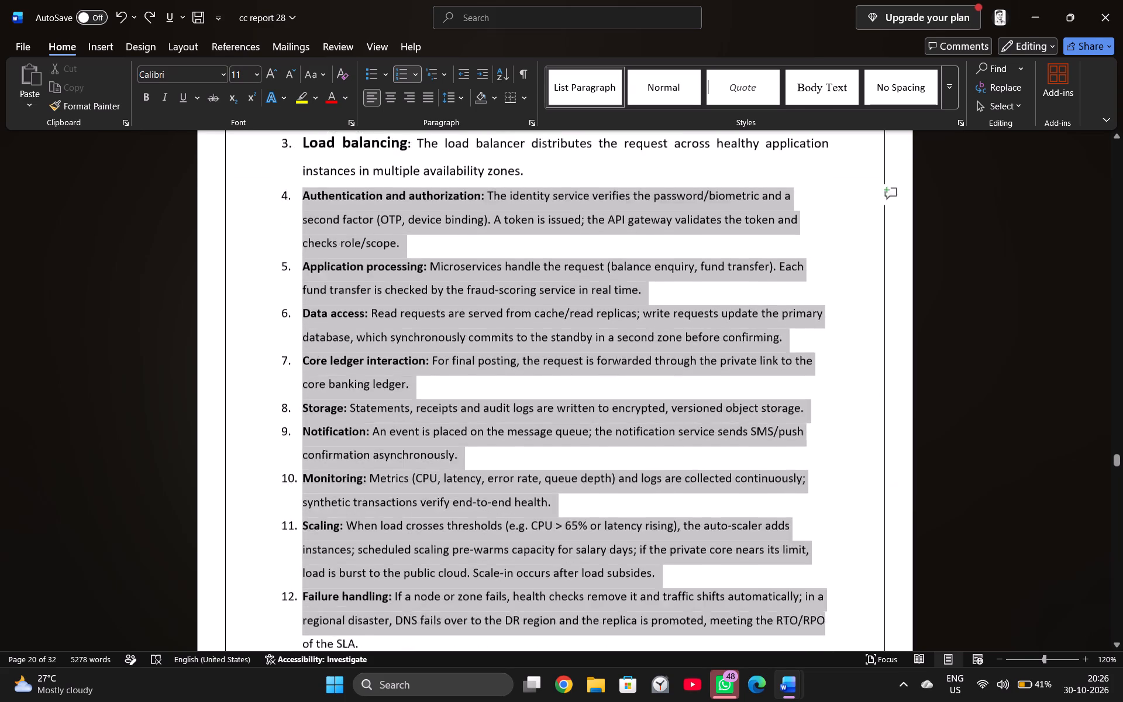
left_click_drag(821, 687, 814, 682)
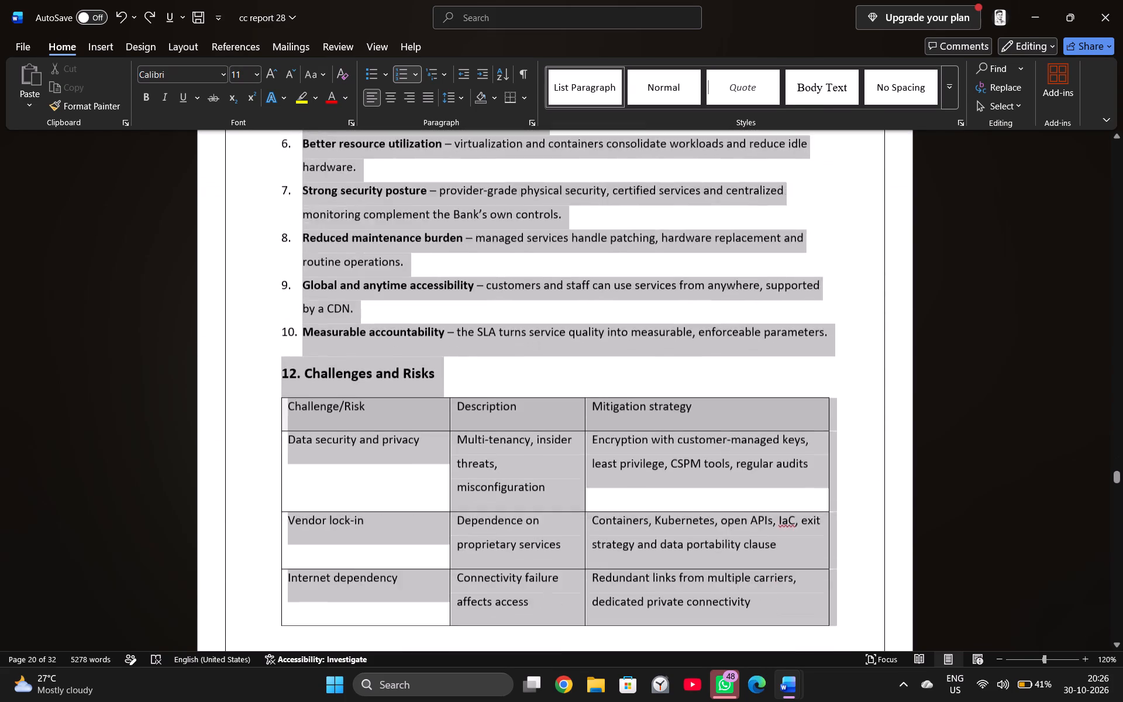
left_click_drag(814, 682, 827, 91)
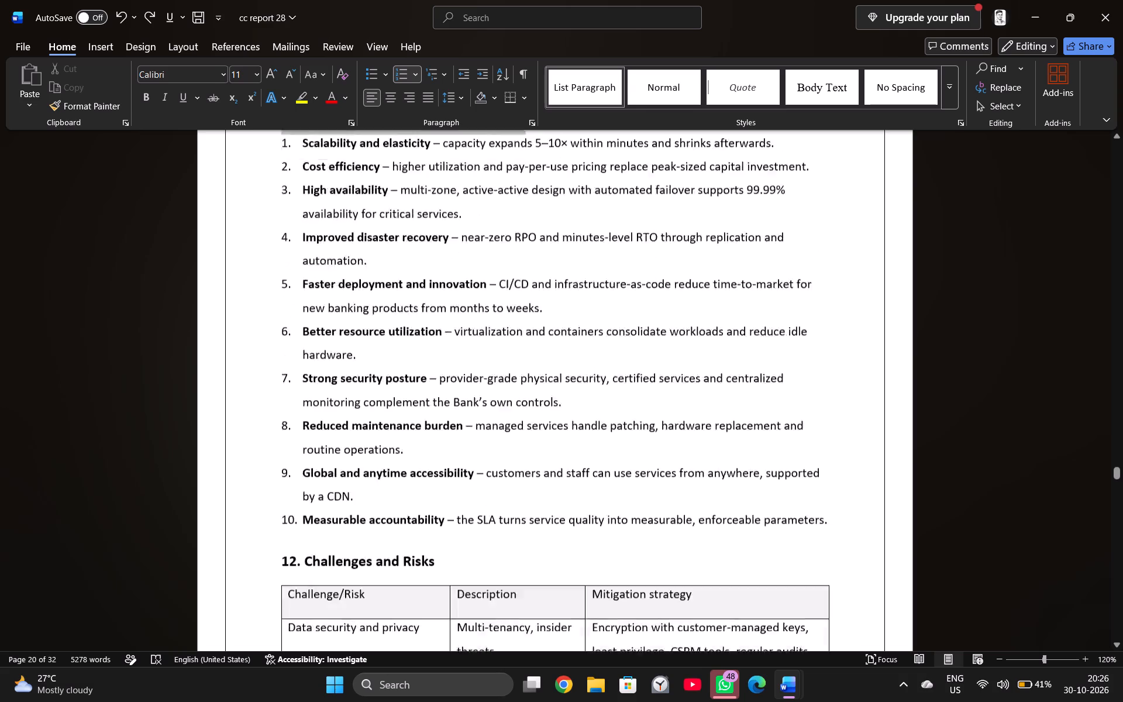
left_click_drag(827, 91, 801, 112)
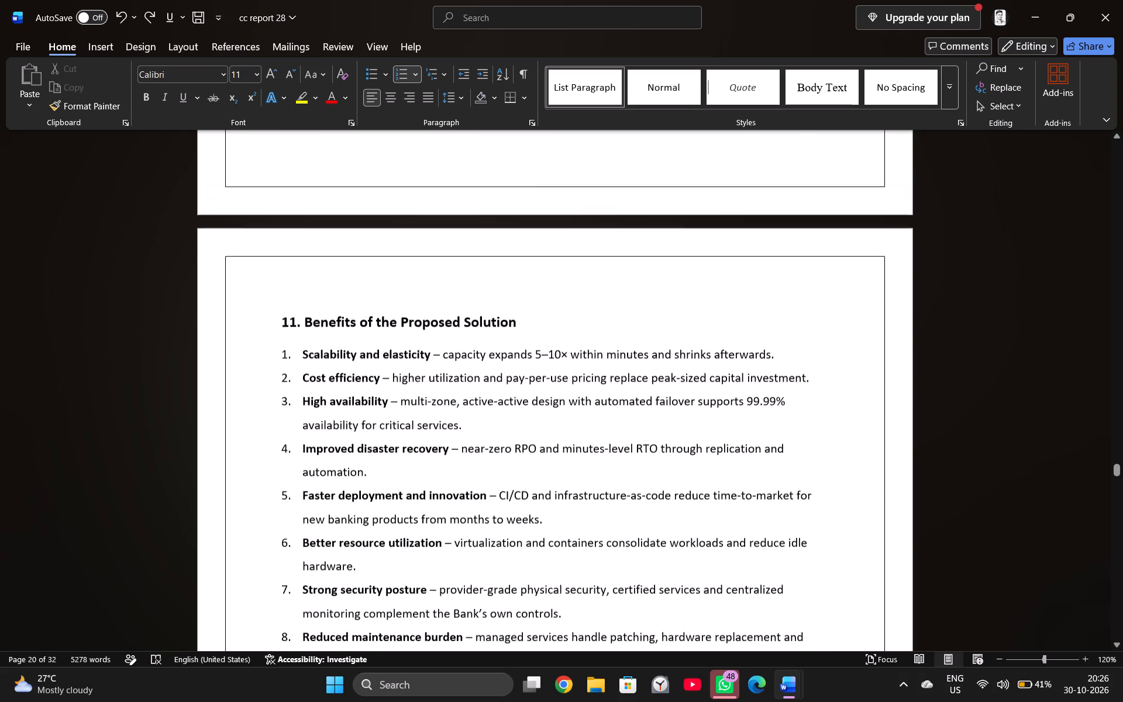
left_click_drag(801, 112, 720, 298)
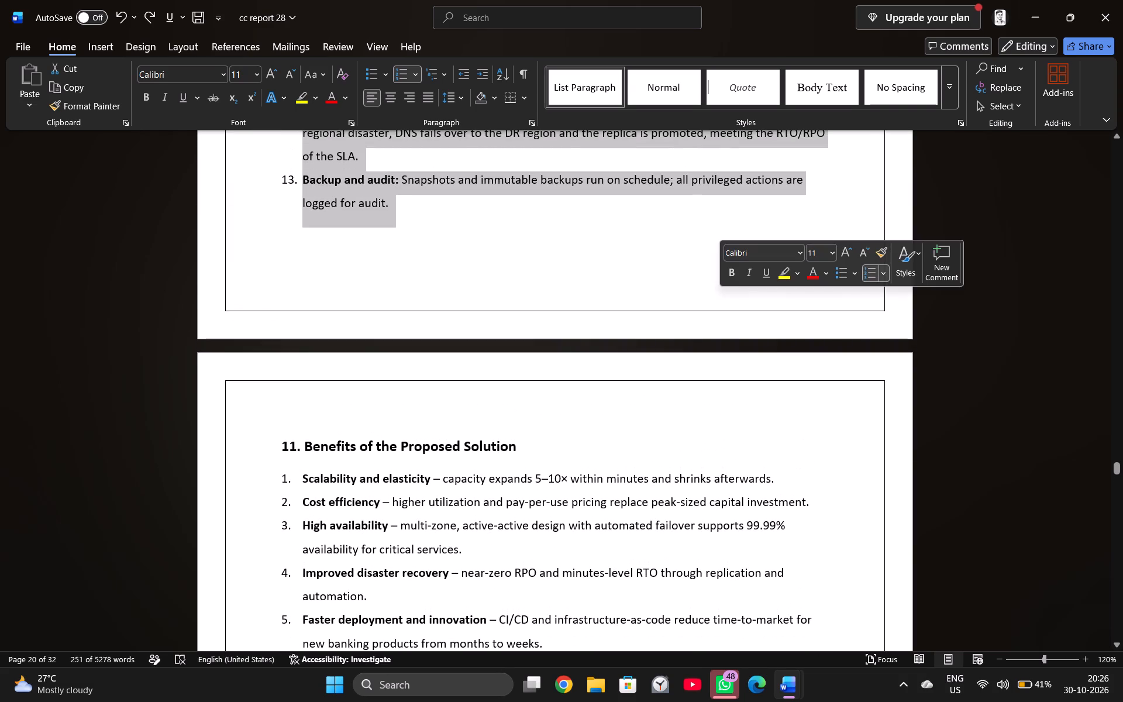
left_click(432, 99)
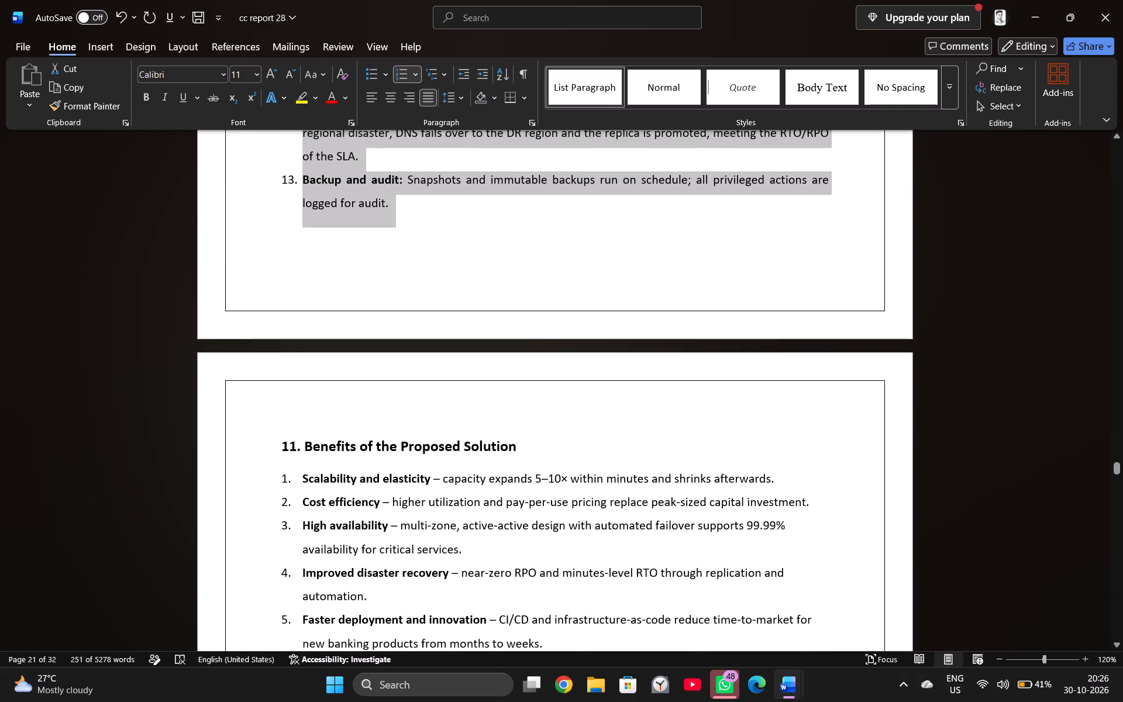
left_click_drag(253, 70, 254, 75)
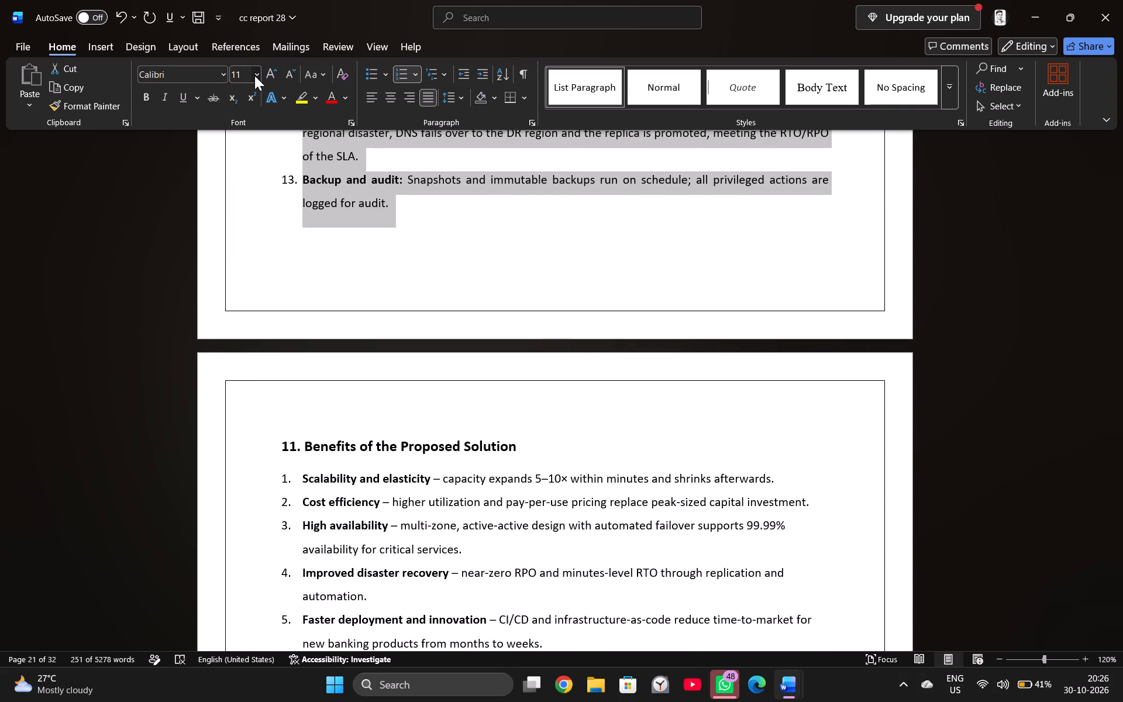
left_click_drag(254, 75, 254, 77)
left_click(239, 157)
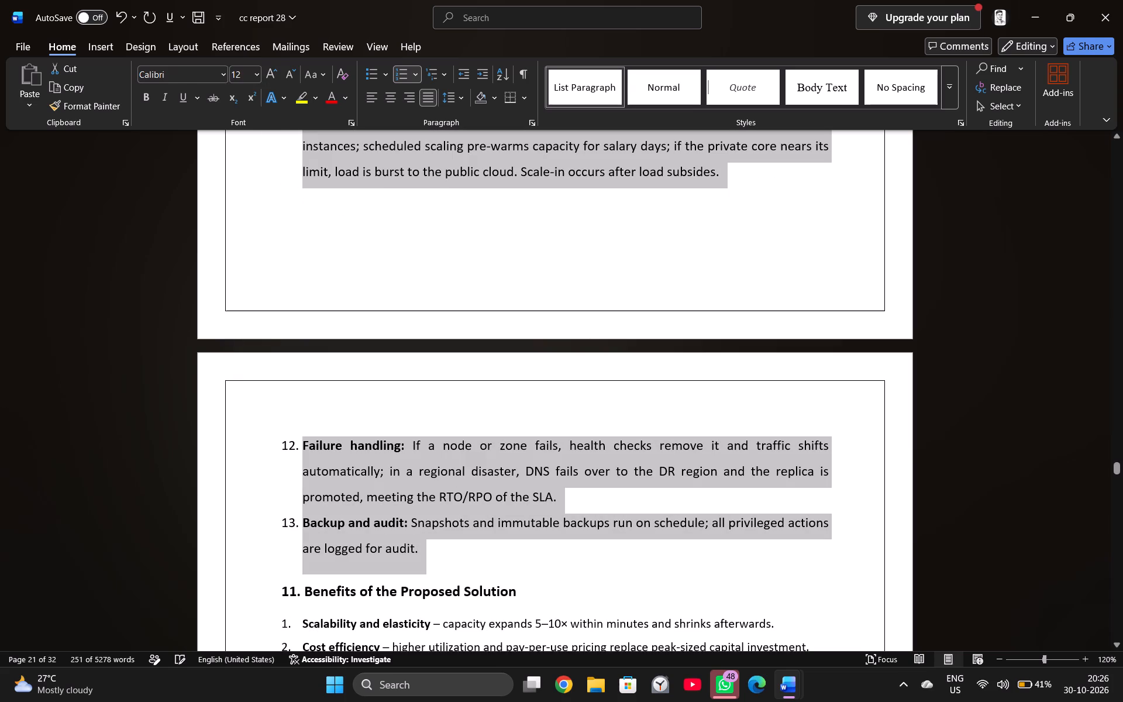
left_click(459, 292)
Set the "Authentication and authorization" label in the fourth item of the Working Procedure list to 14 pt.
scroll(471, 313, "up", 11)
scroll(455, 388, "up", 5)
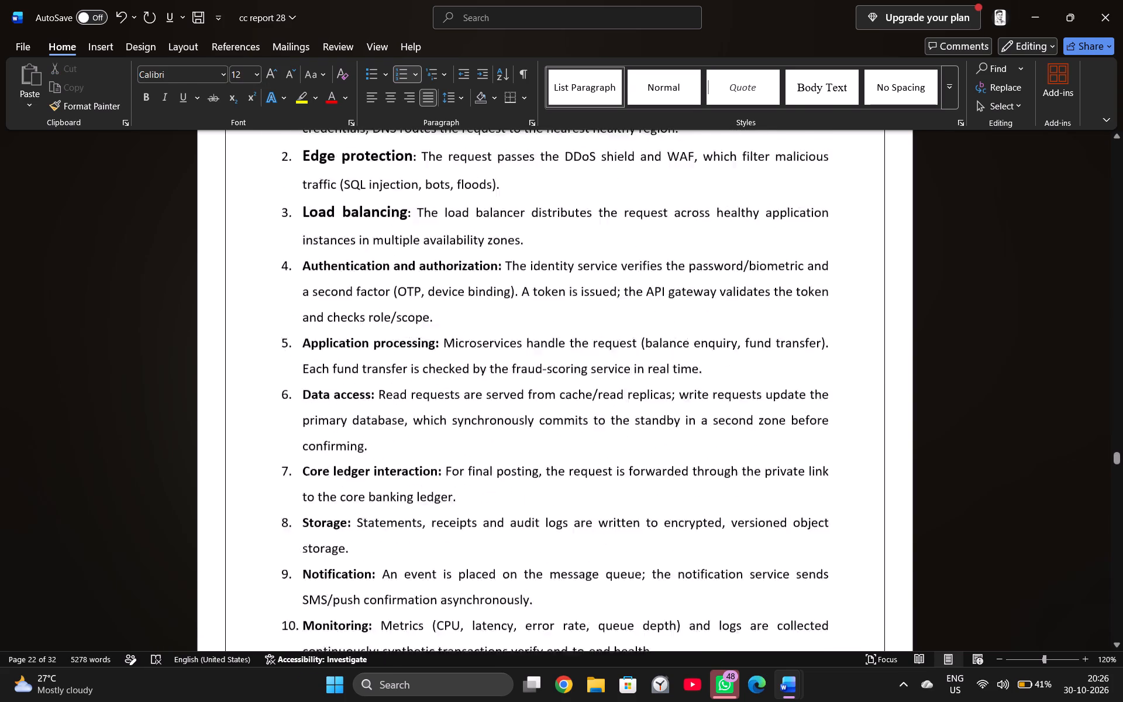
scroll(453, 397, "up", 1)
left_click_drag(301, 426, 435, 432)
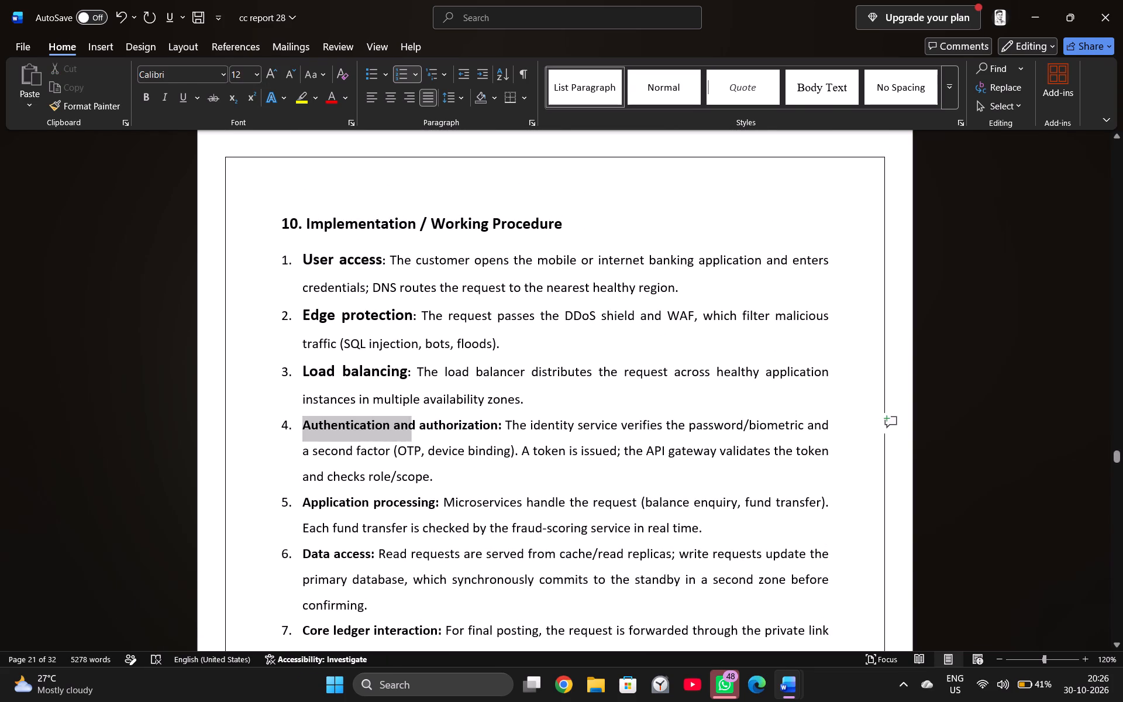
left_click_drag(435, 432, 481, 433)
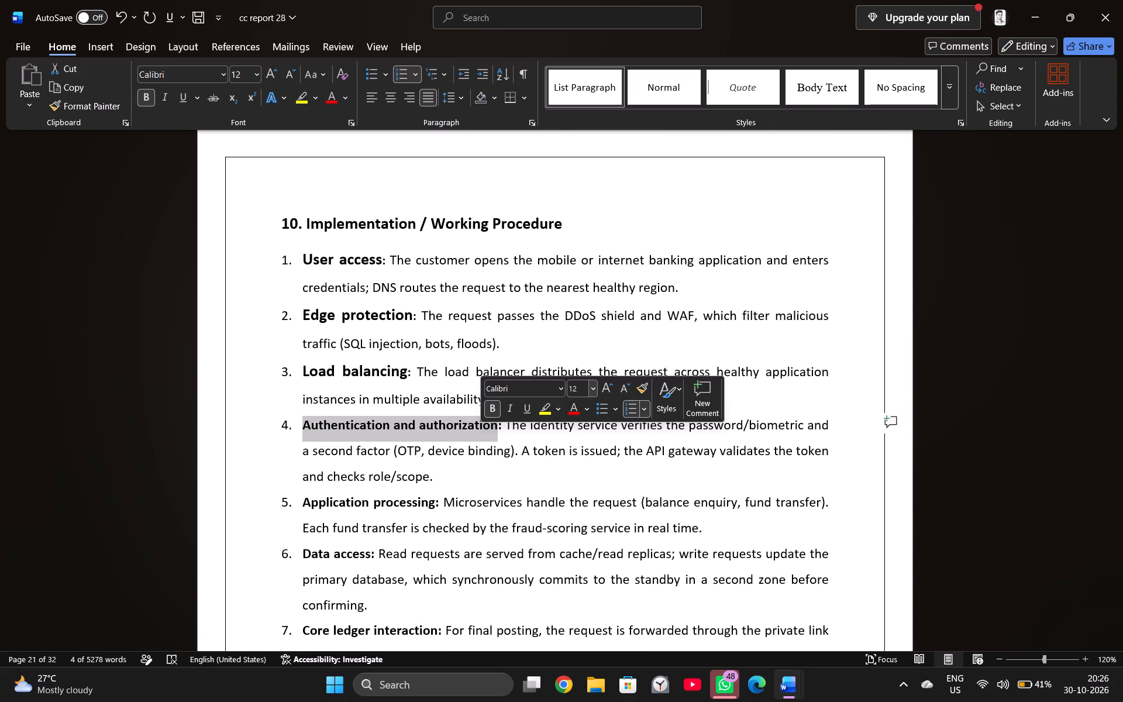
left_click(592, 391)
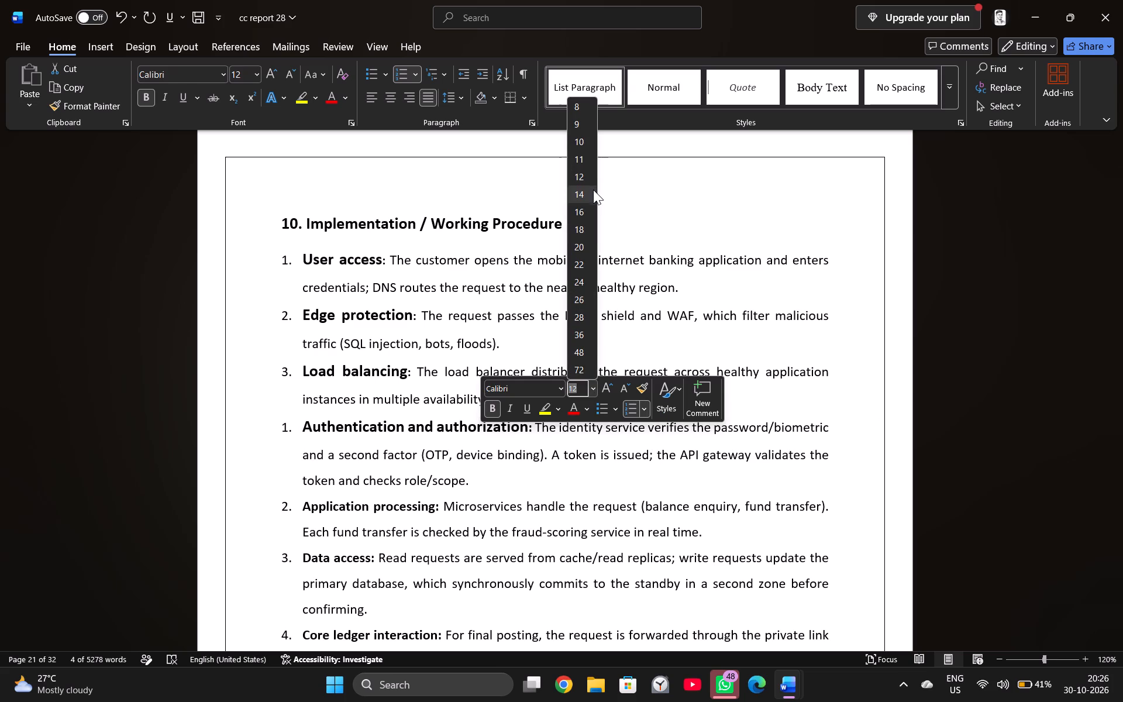
left_click(592, 192)
left_click(639, 348)
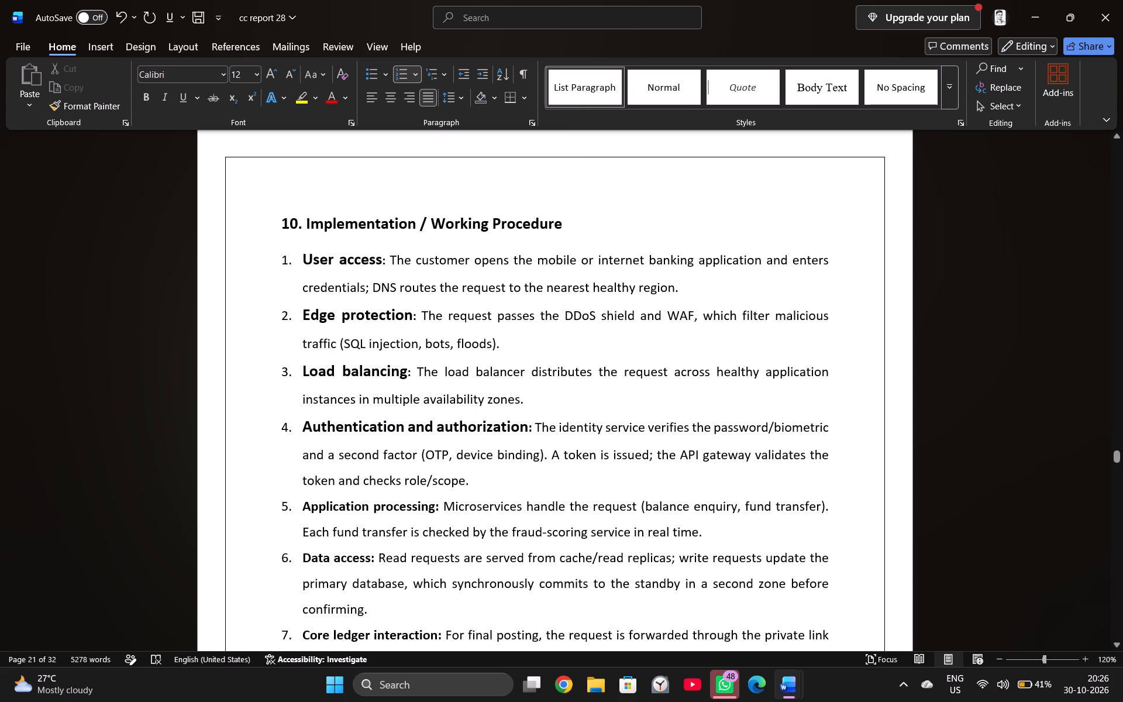
Set the "Application processing" label in the fifth item of the Working Procedure list to 14 pt.
left_click_drag(303, 505, 411, 507)
left_click(523, 462)
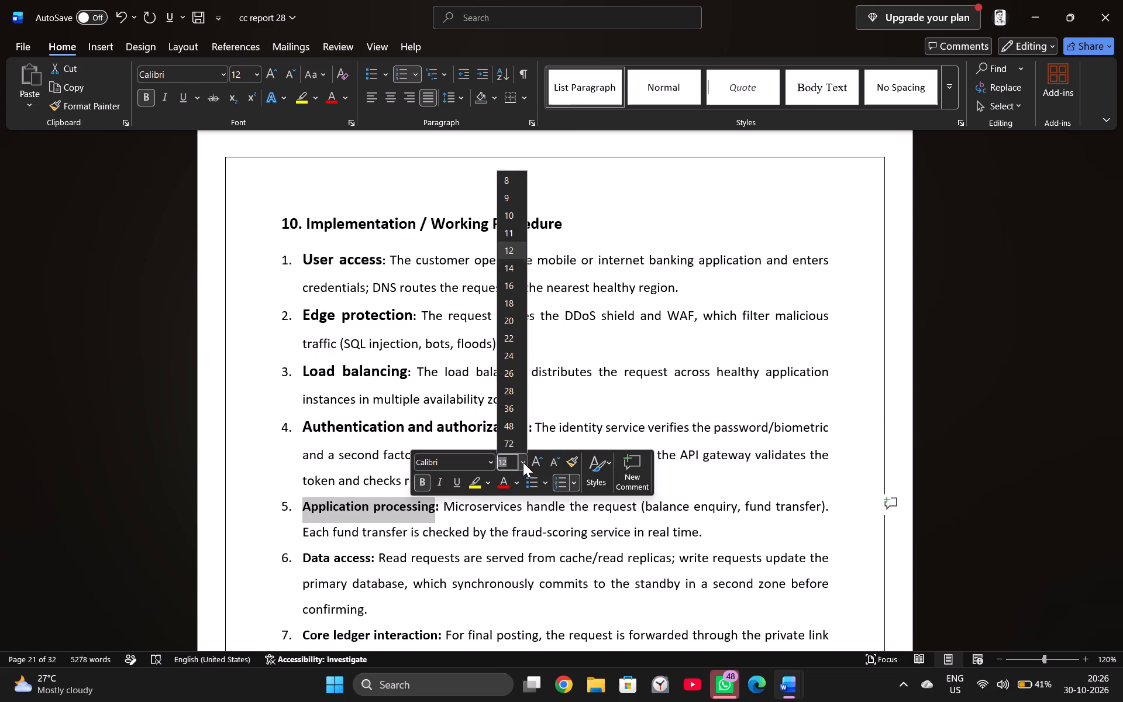
left_click(514, 263)
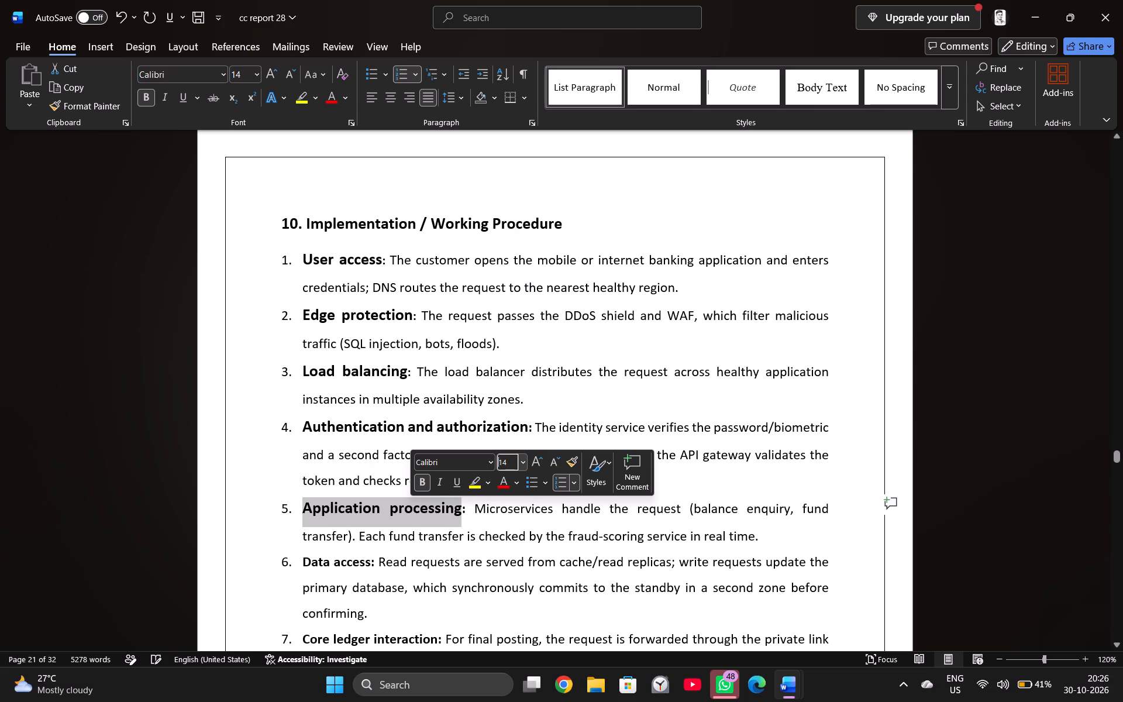
left_click(848, 471)
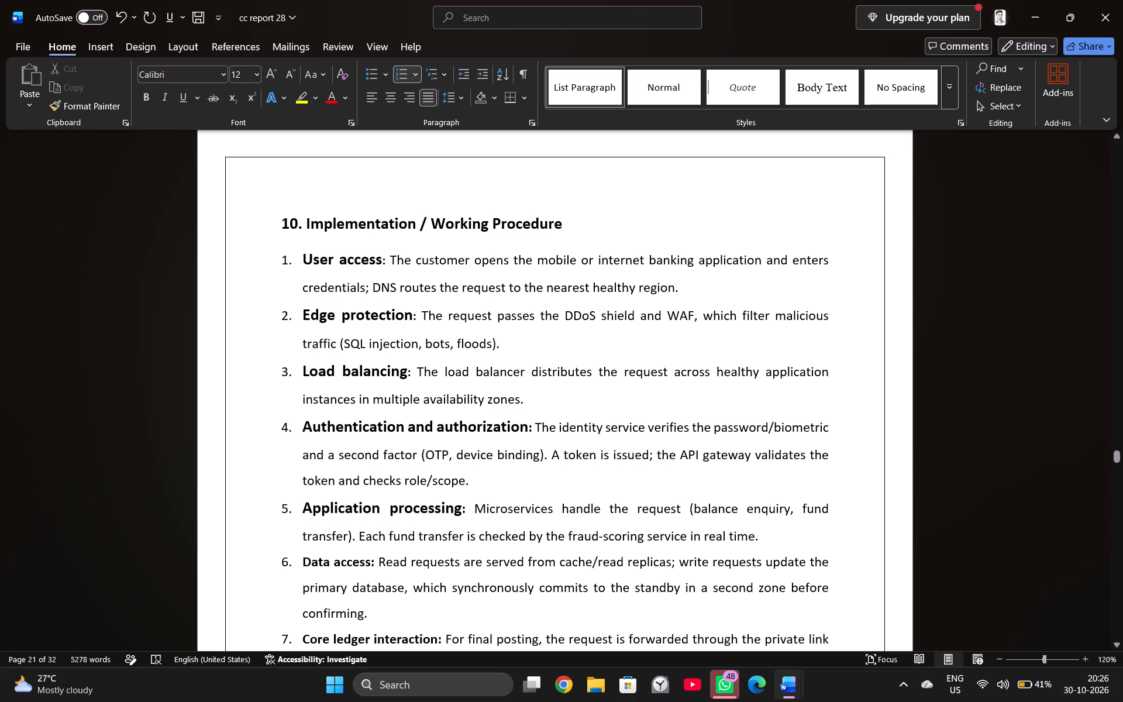
Set the "Data access" label in the sixth item of the Working Procedure list to 14 pt.
scroll(359, 540, "down", 1)
left_click_drag(301, 514, 353, 522)
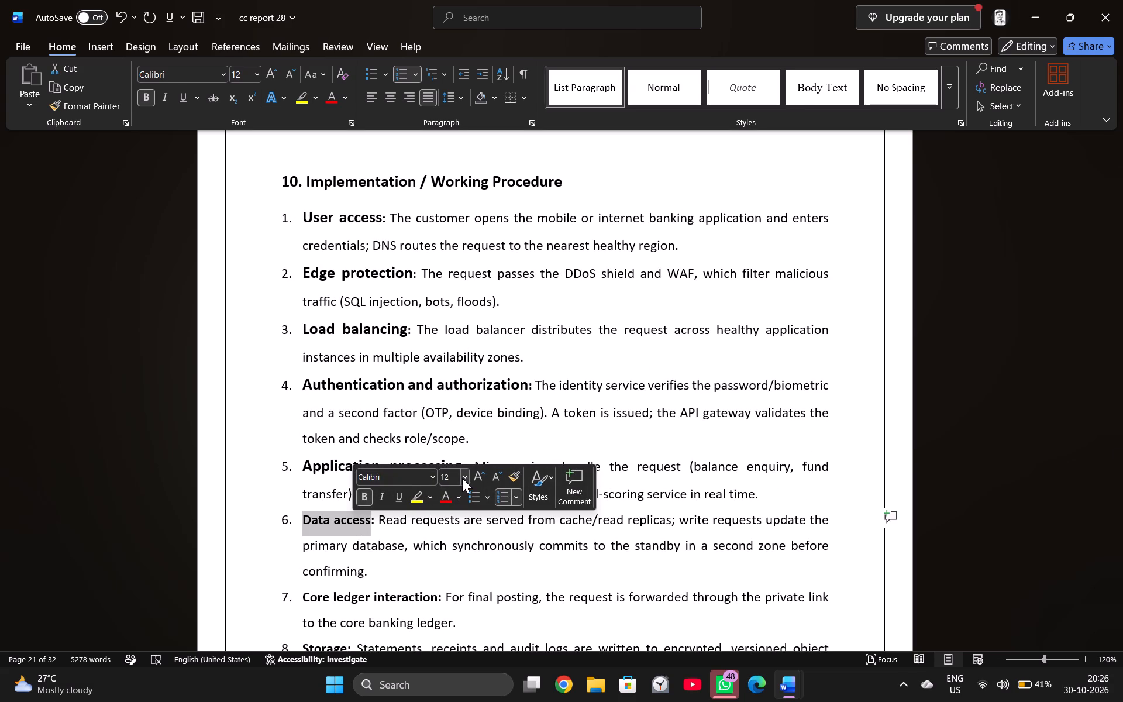
left_click(462, 478)
left_click(460, 278)
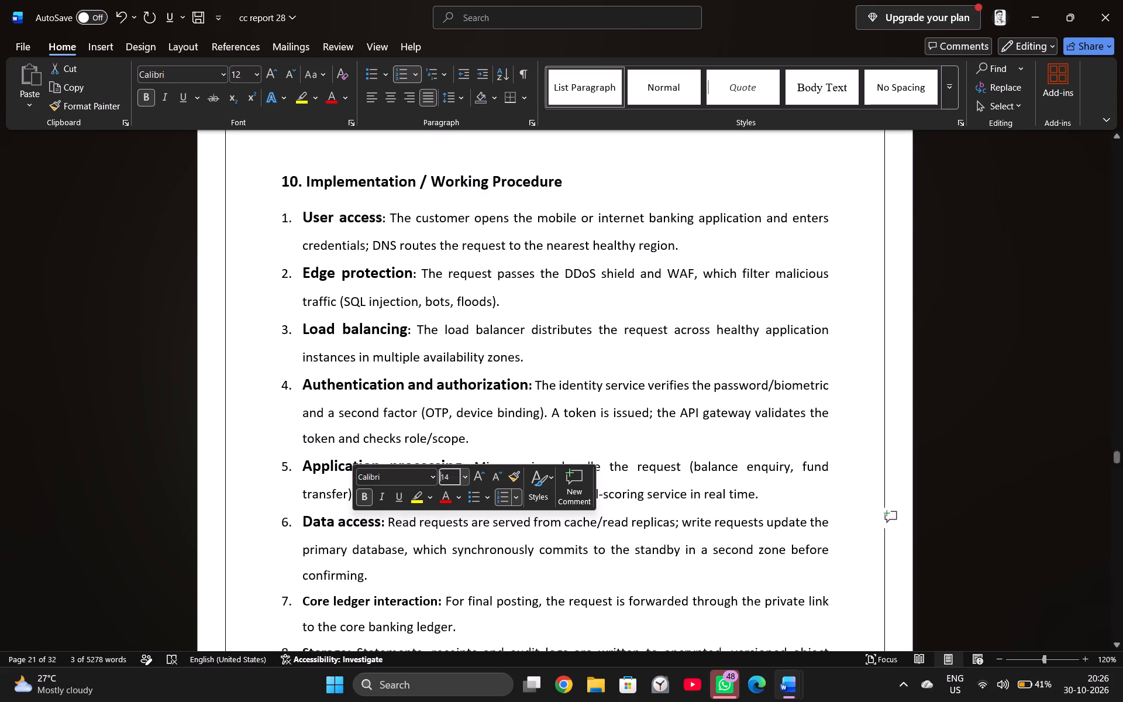
left_click(581, 438)
Set the "Core ledger interaction" label in the seventh item of the Working Procedure list to 14 pt.
scroll(582, 444, "down", 2)
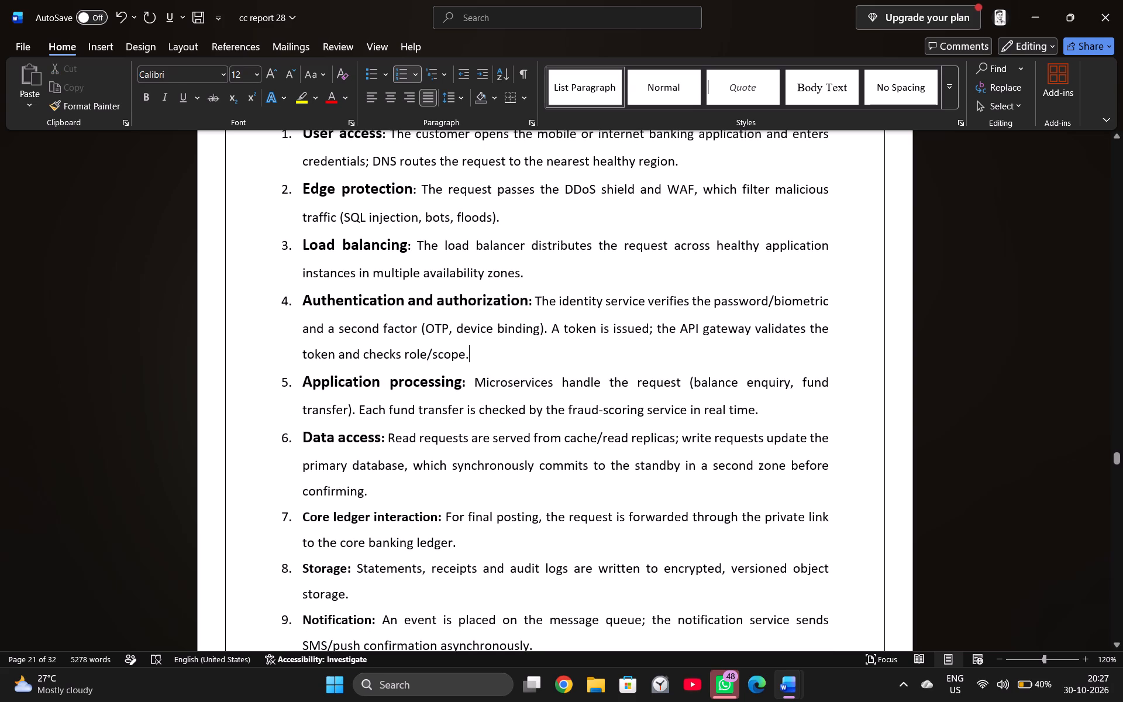
left_click_drag(301, 512, 419, 511)
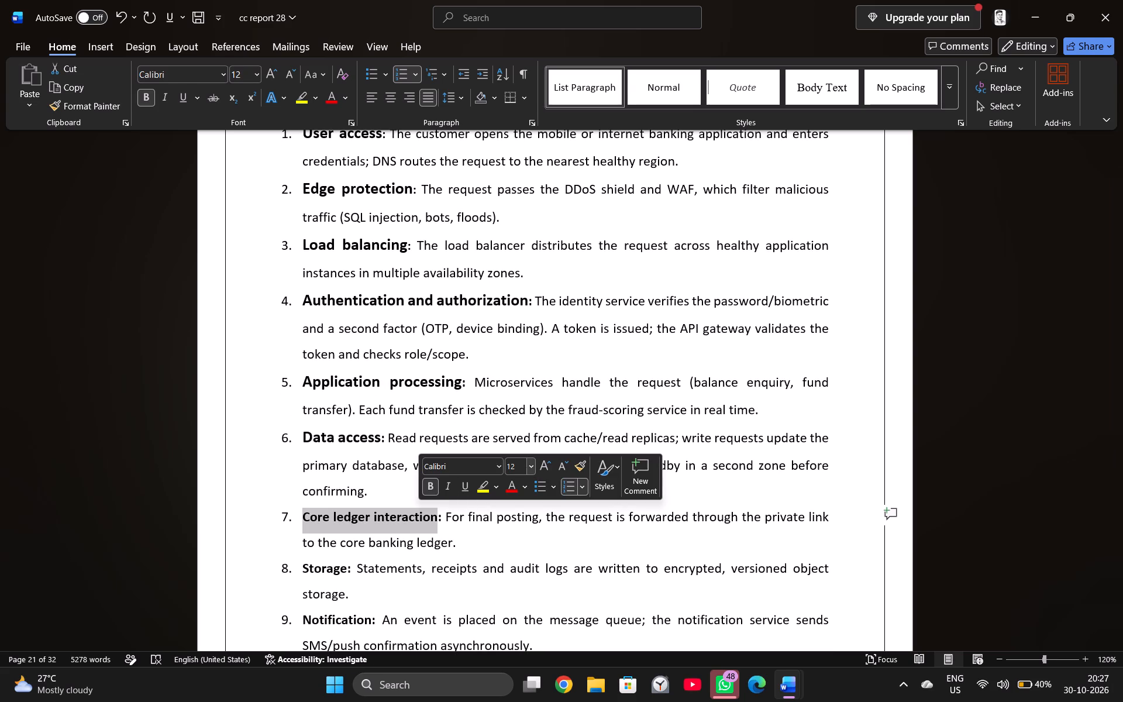
left_click(529, 467)
left_click(521, 270)
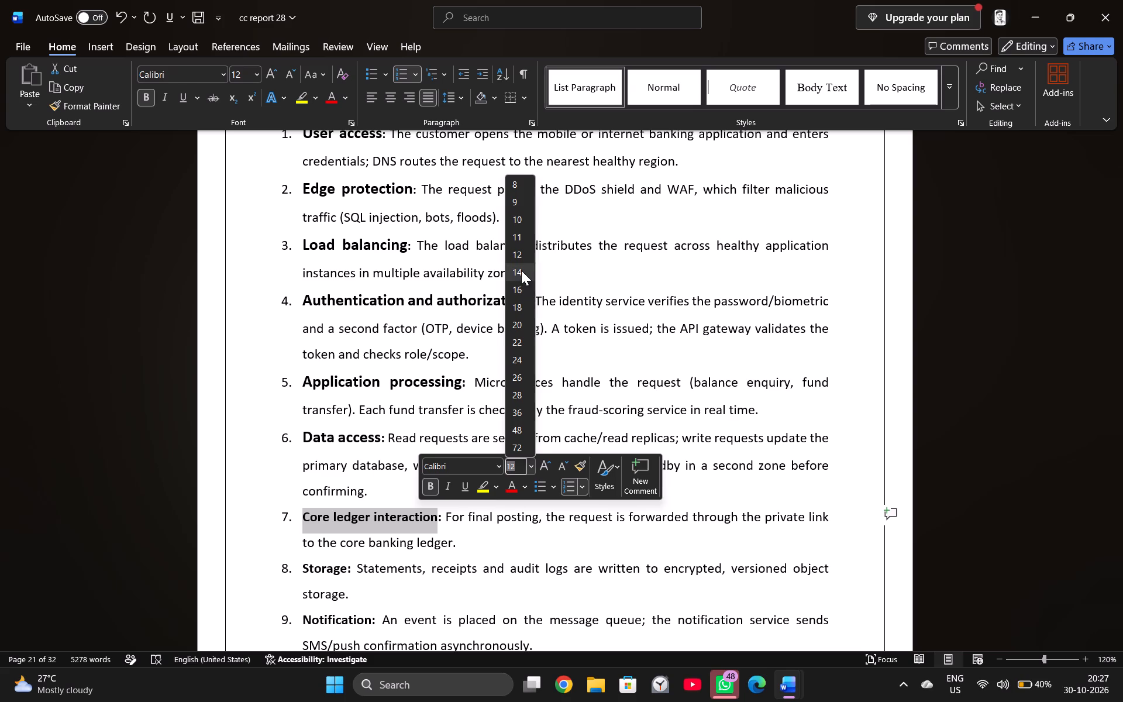
left_click(845, 486)
Set the "Storage" label in the eighth item of the Working Procedure list to 14 pt.
scroll(493, 587, "down", 2)
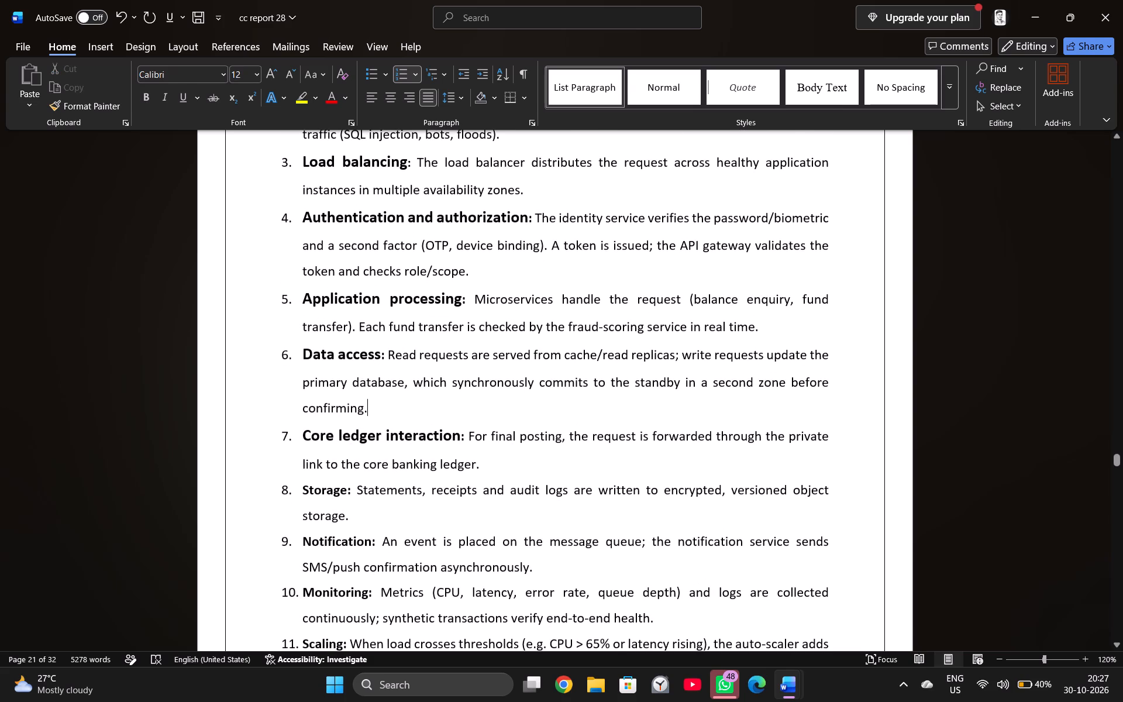
left_click_drag(298, 487, 338, 495)
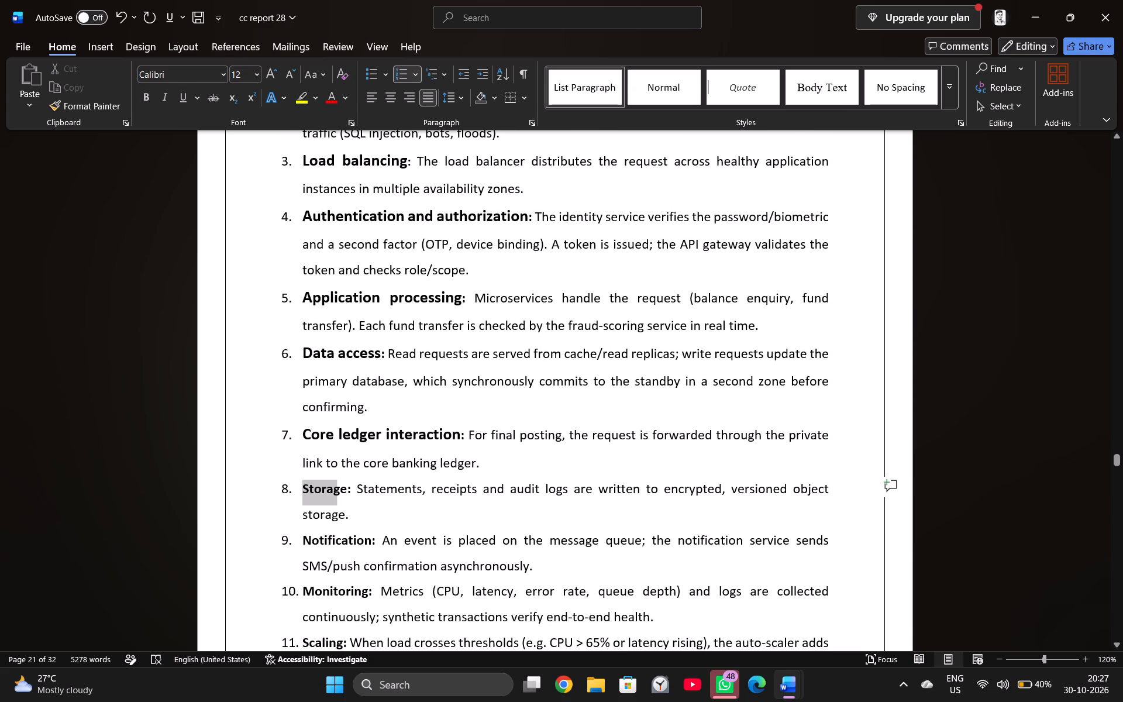
left_click_drag(338, 495, 346, 497)
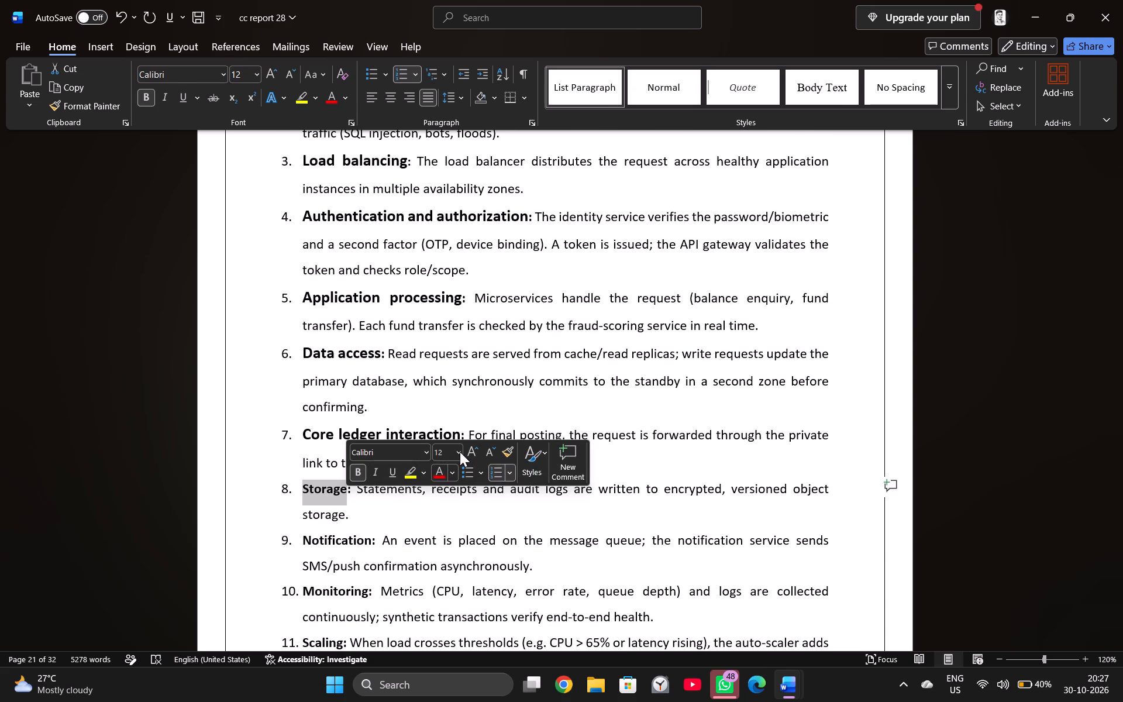
left_click(460, 452)
left_click(449, 256)
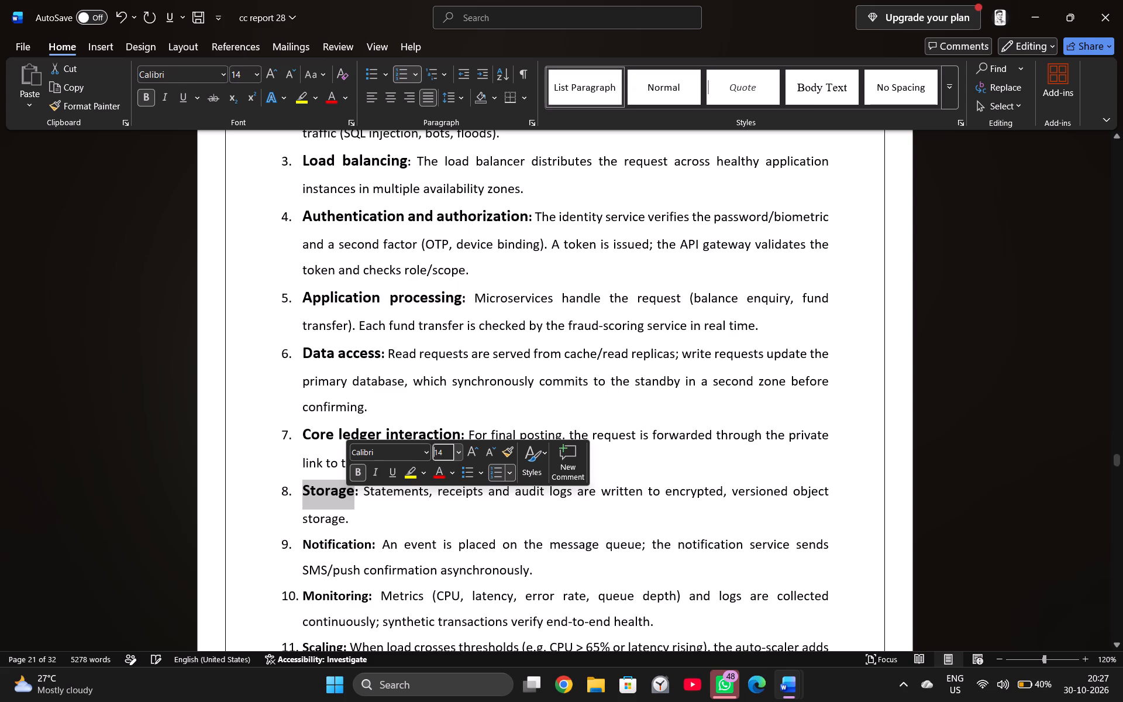
left_click(831, 525)
Check the font size of the description text in the "Application processing", "Data access" and "Core ledger interaction" items.
scroll(679, 405, "down", 3)
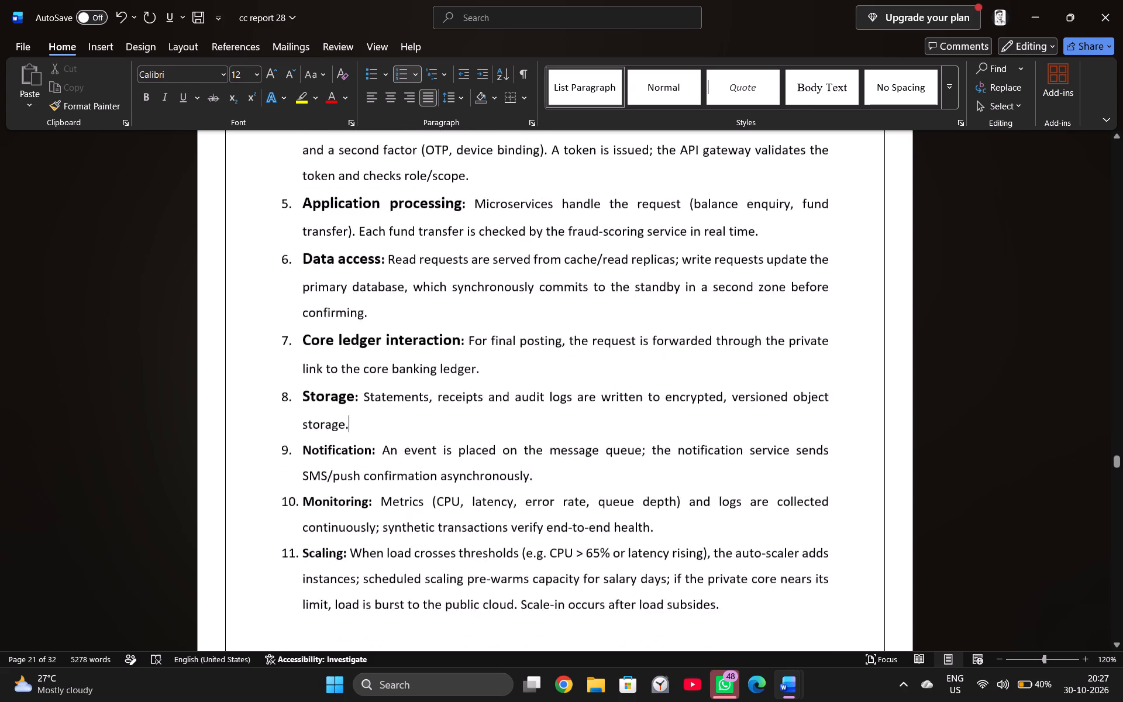
scroll(681, 417, "up", 3)
left_click_drag(469, 291, 775, 407)
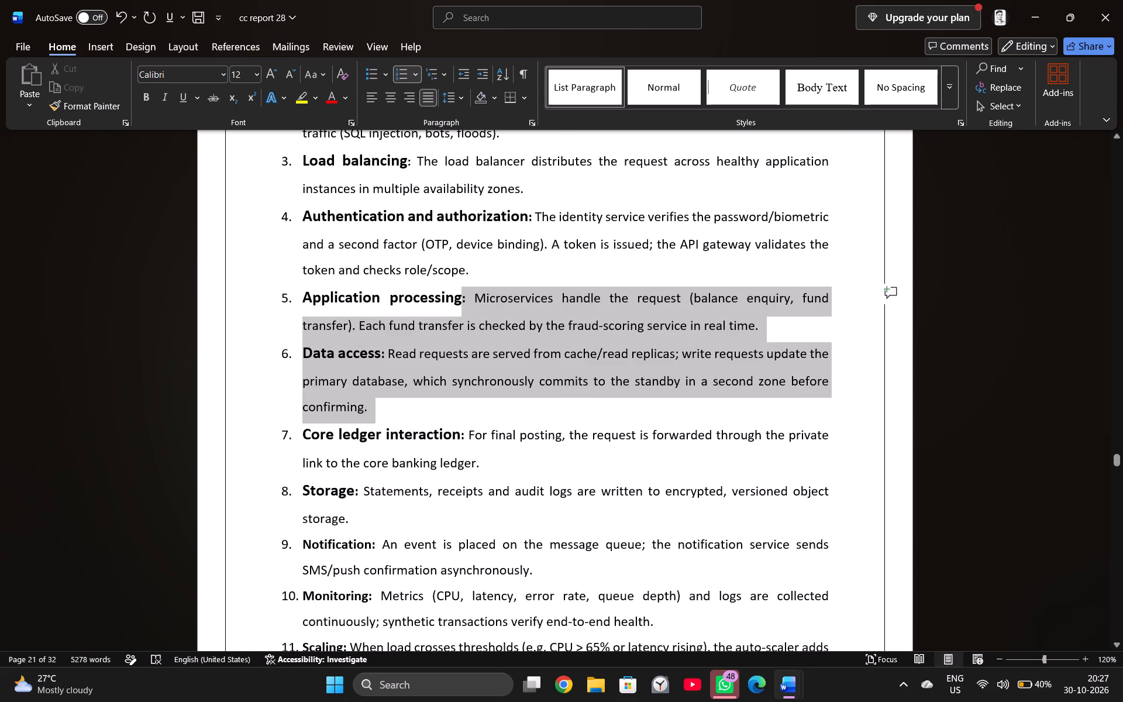
left_click_drag(775, 407, 781, 407)
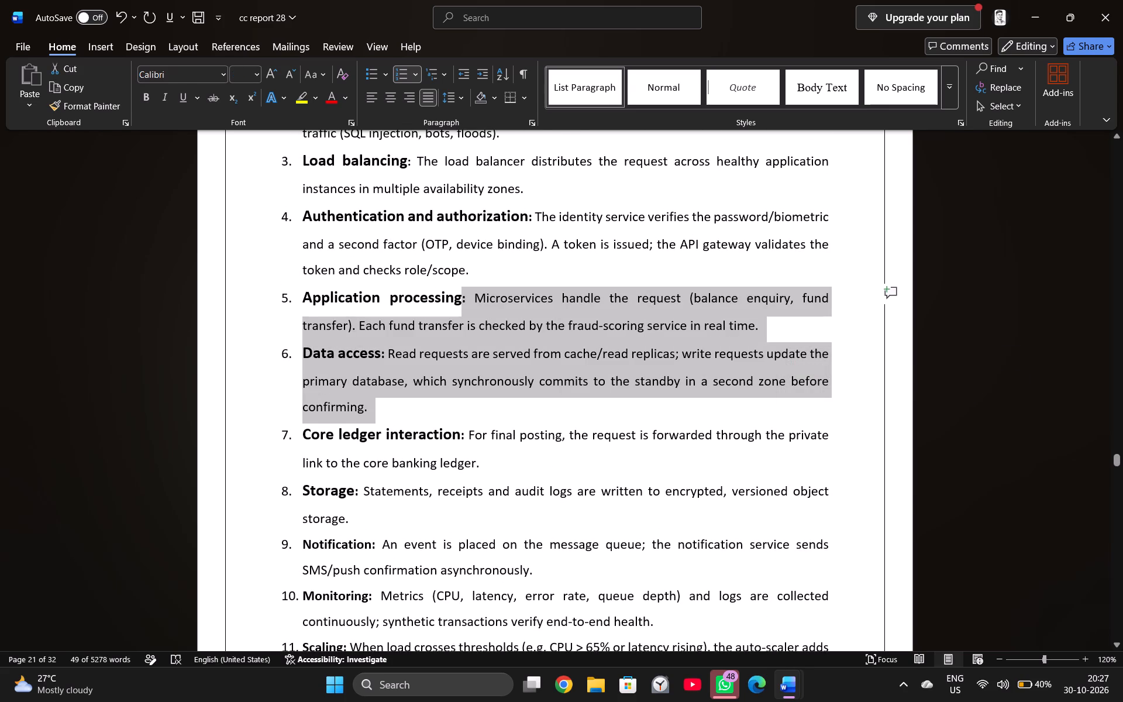
left_click(866, 384)
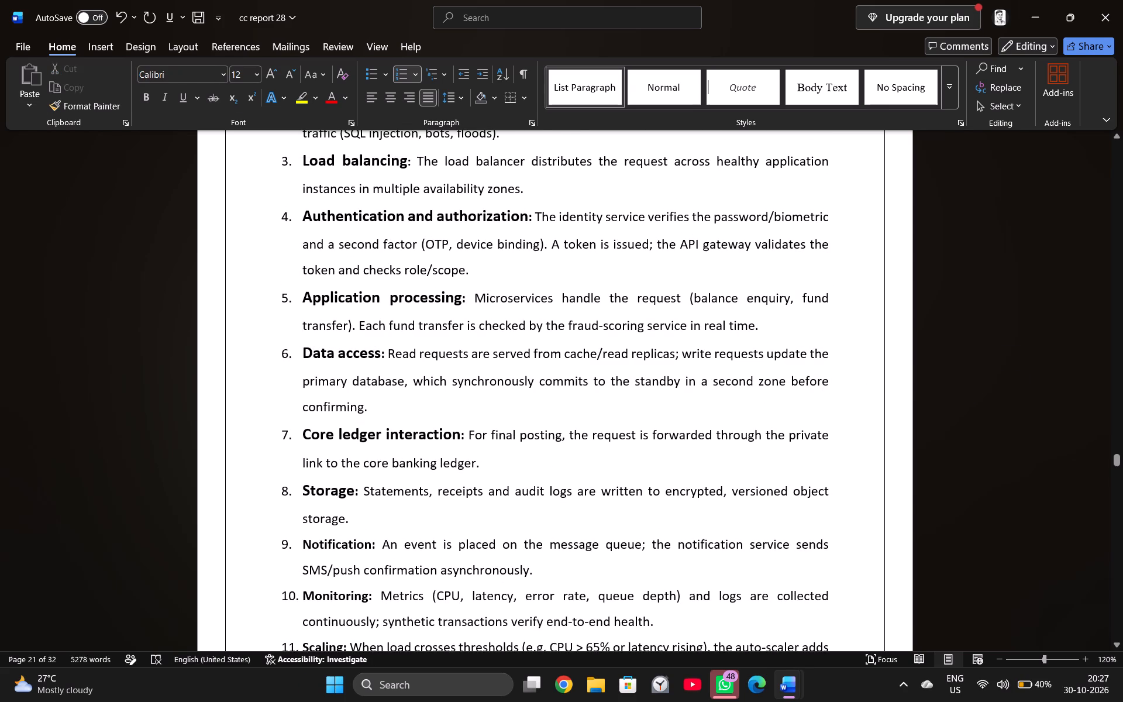
left_click_drag(466, 432, 791, 498)
left_click_drag(788, 493, 777, 487)
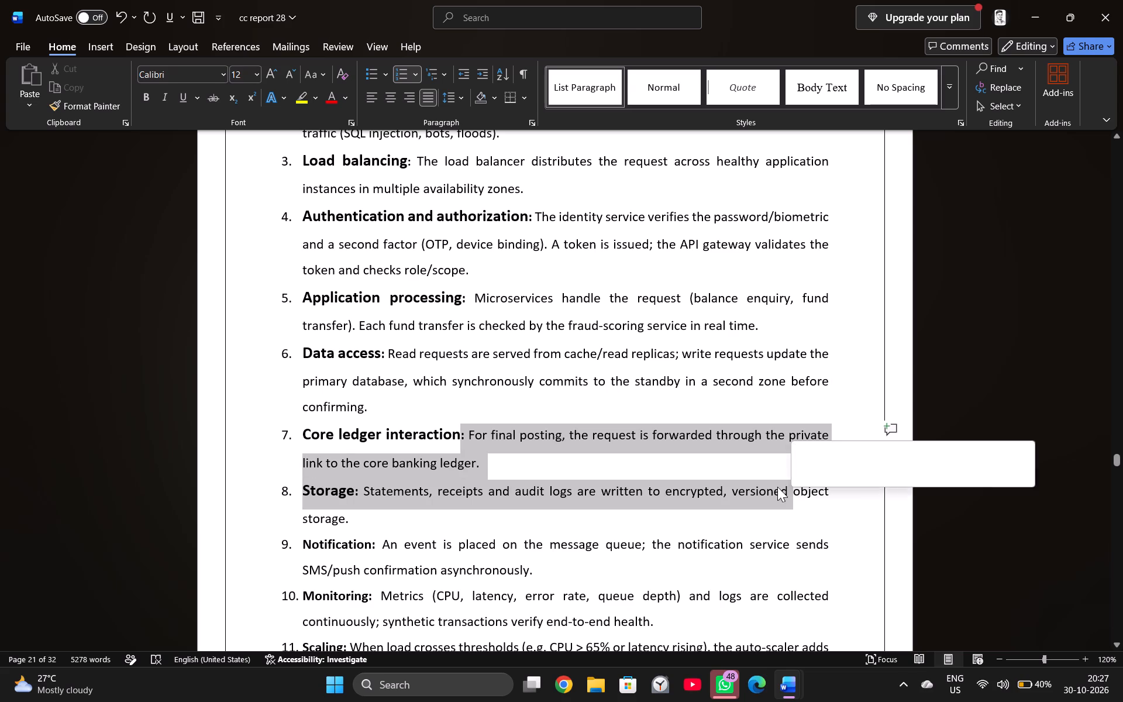
left_click_drag(777, 487, 694, 471)
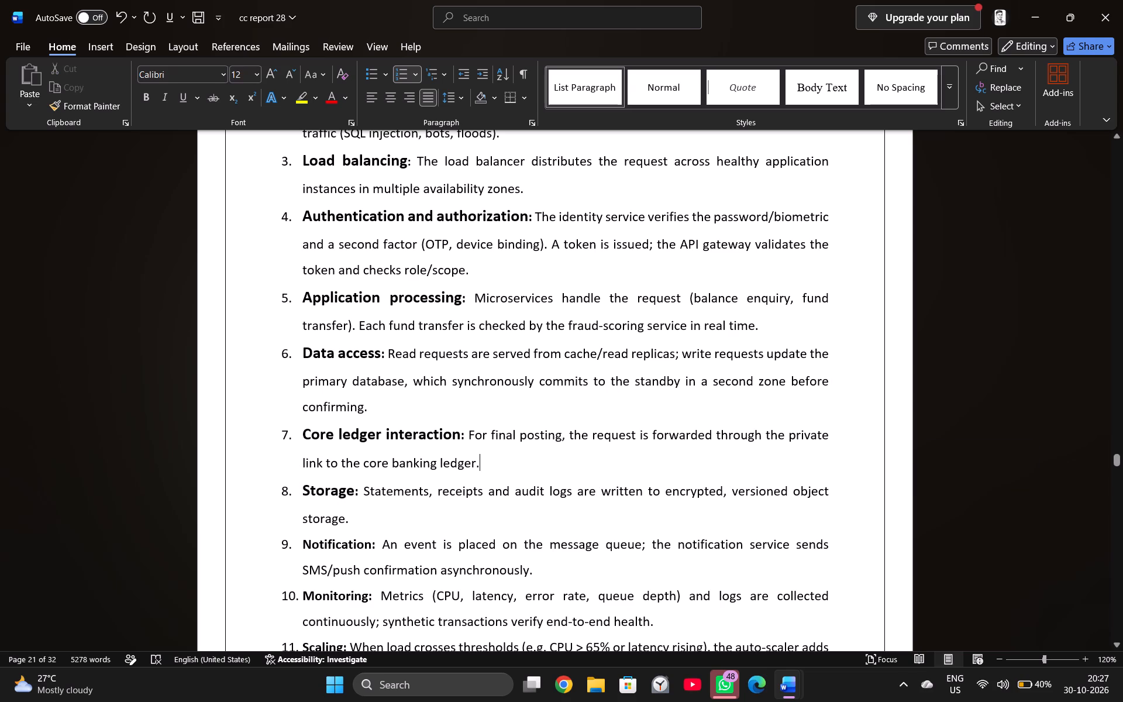
left_click_drag(466, 431, 504, 459)
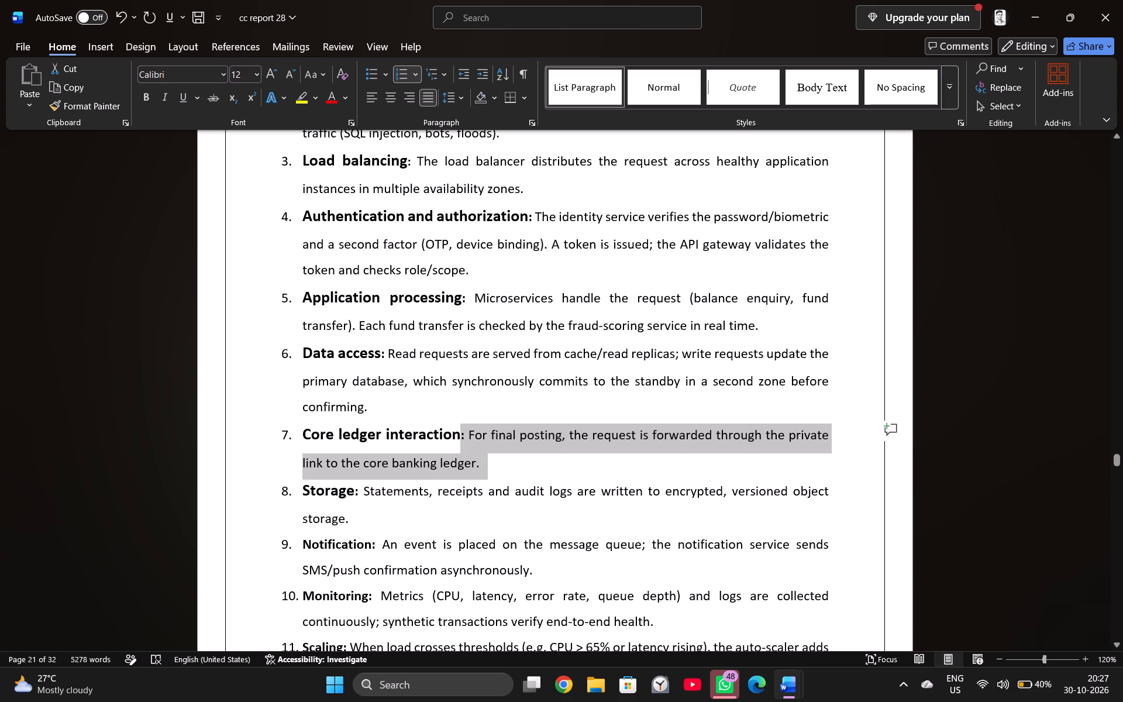
left_click(852, 483)
scroll(305, 540, "down", 2)
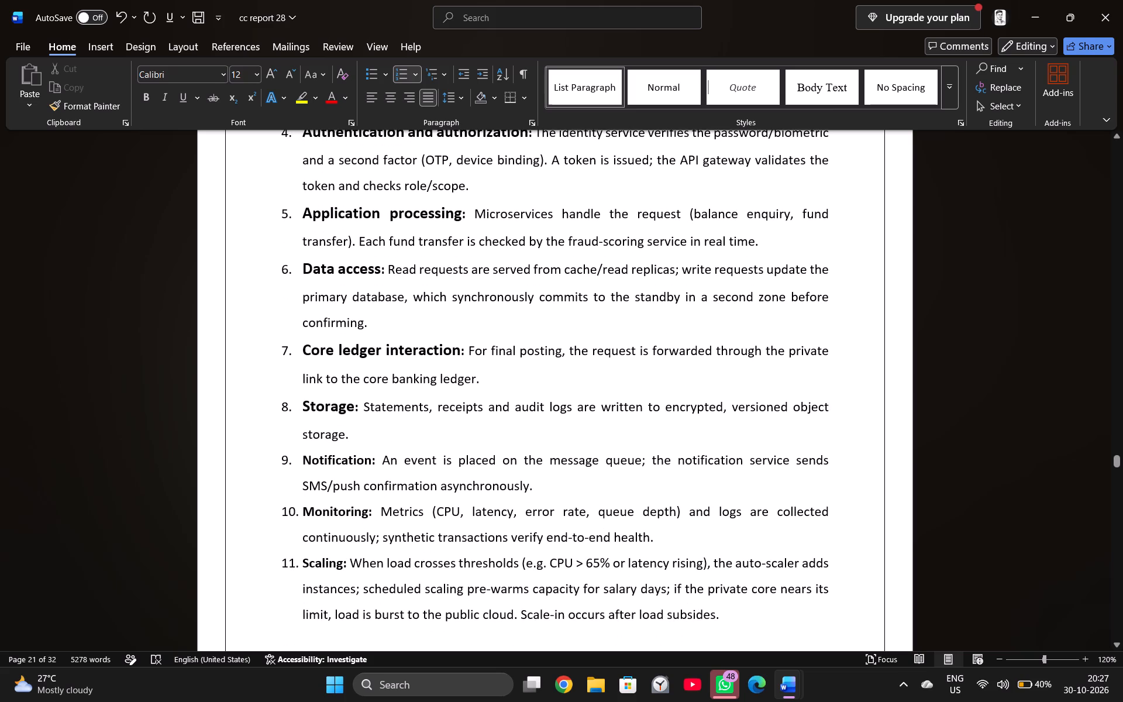
Set the "Notification" label in the ninth item of the Working Procedure list to 14 pt.
left_click_drag(297, 459, 378, 466)
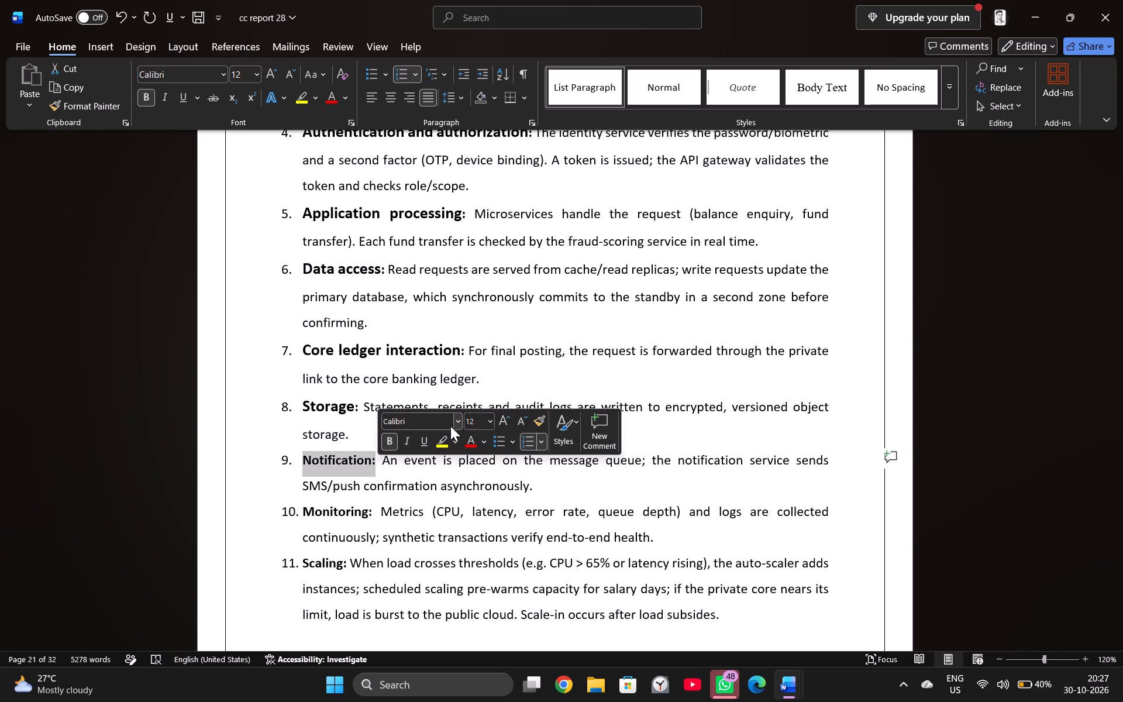
left_click(490, 423)
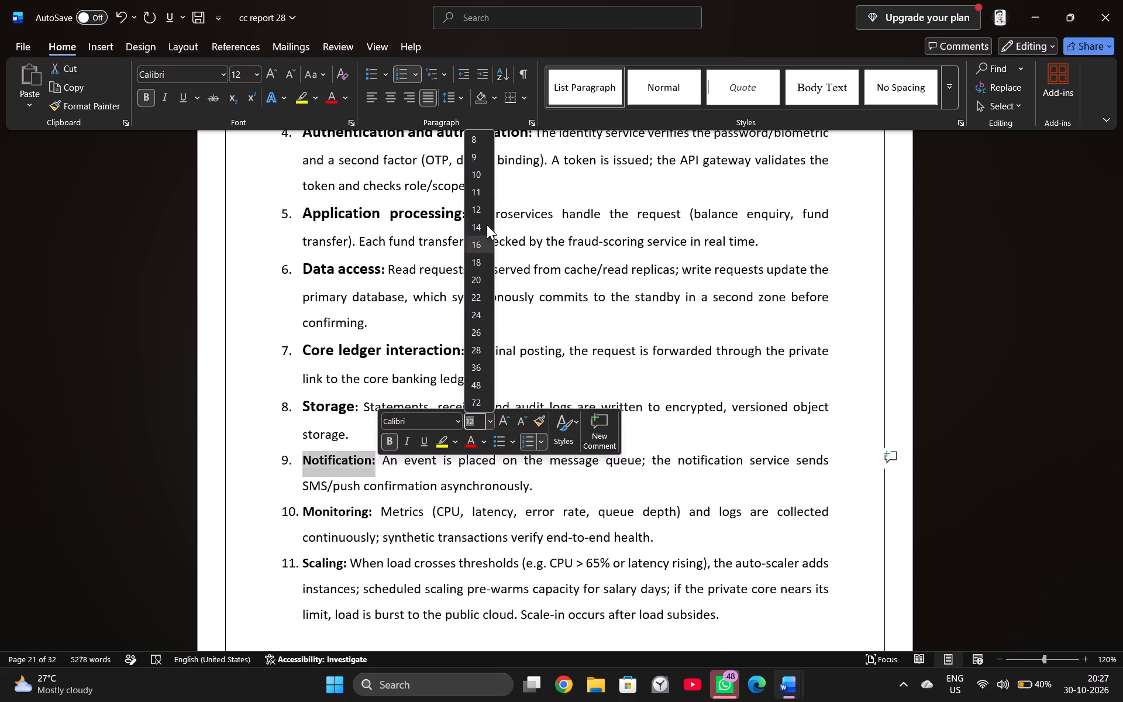
left_click(484, 222)
left_click(843, 458)
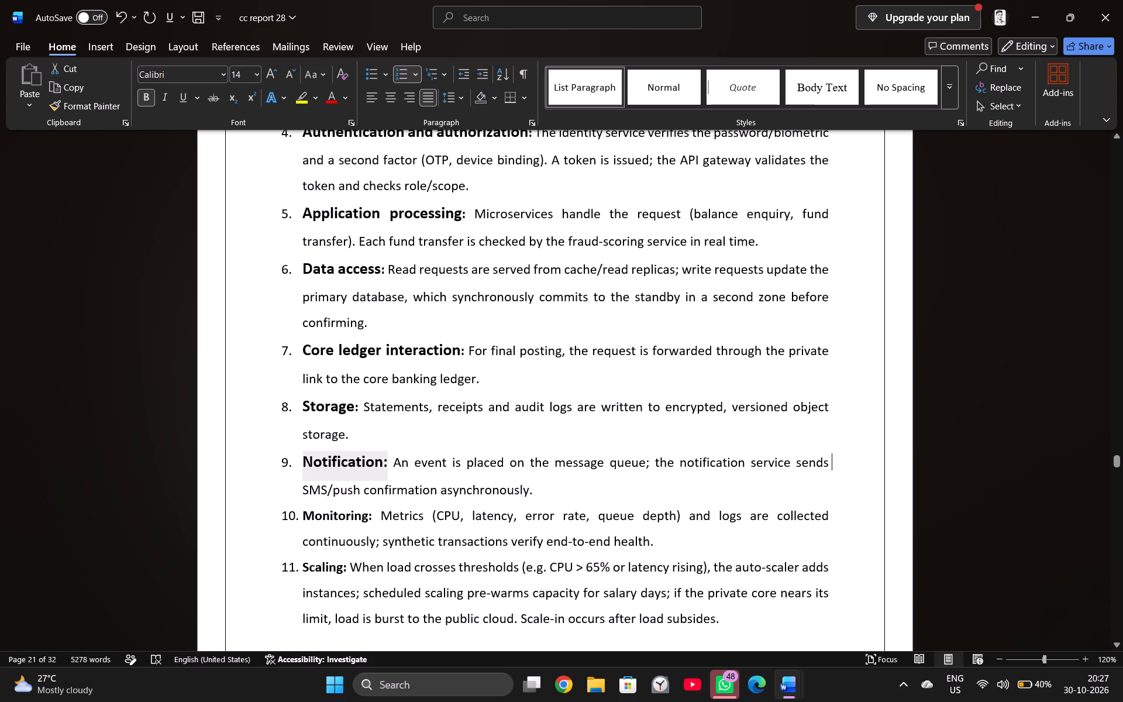
Set the "Monitoring" label in the tenth item of the Working Procedure list to 14 pt.
scroll(429, 593, "down", 3)
left_click_drag(303, 387, 367, 400)
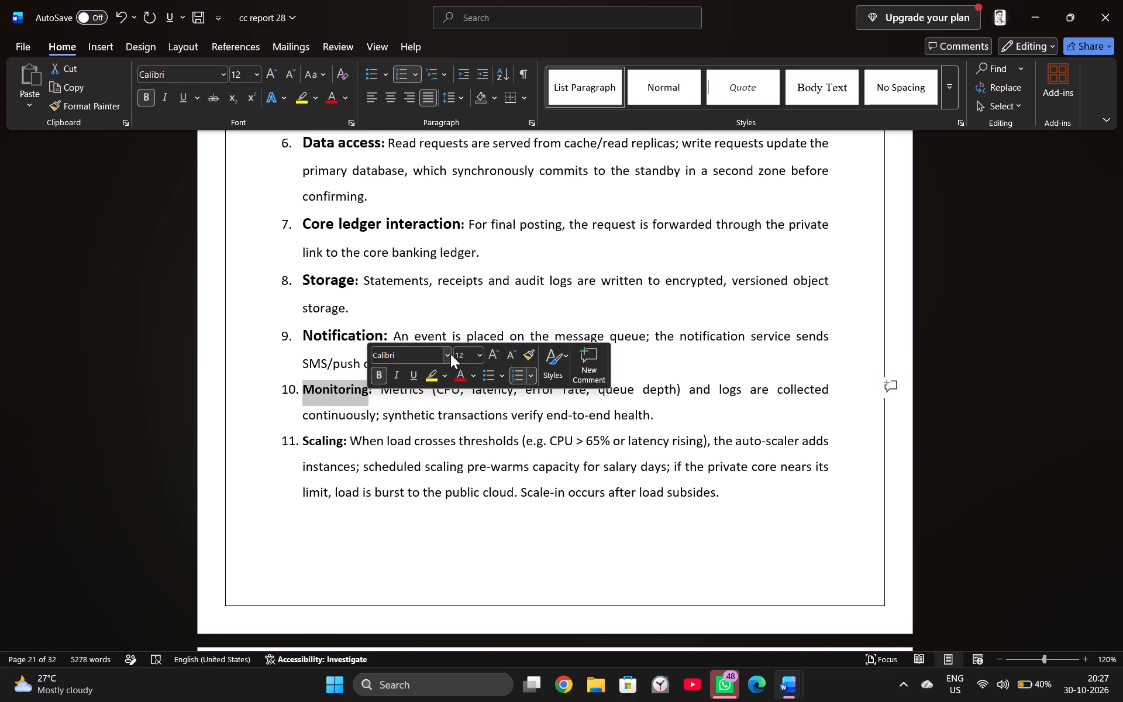
left_click(480, 358)
left_click(470, 466)
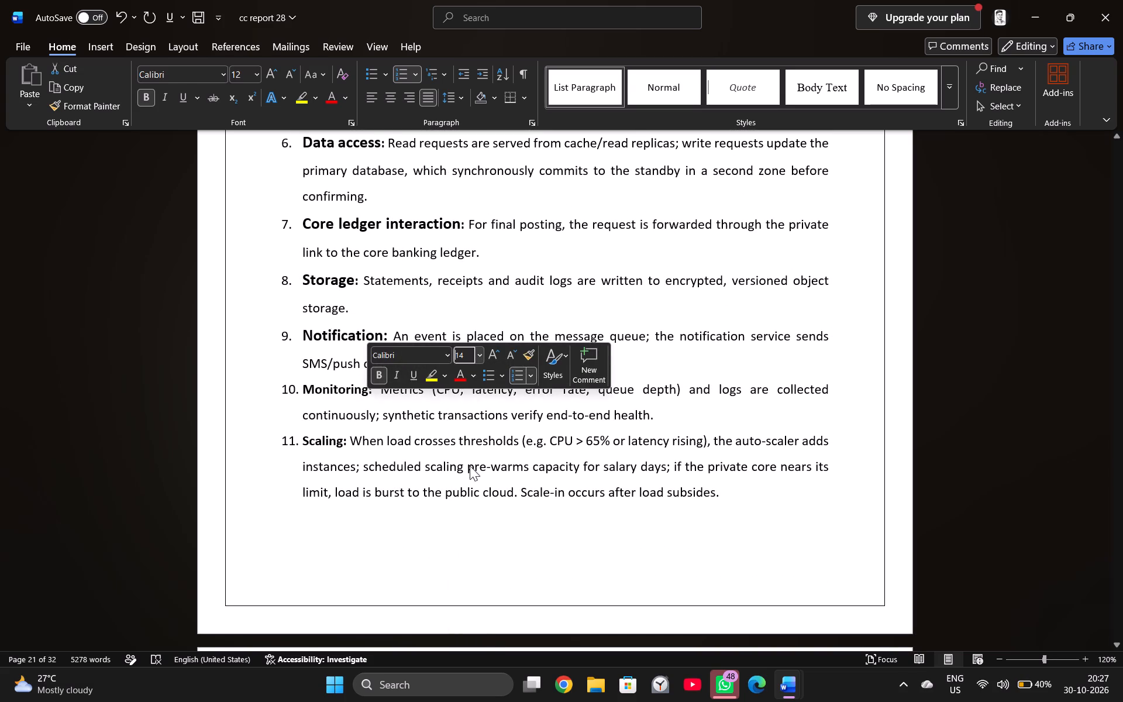
left_click(725, 556)
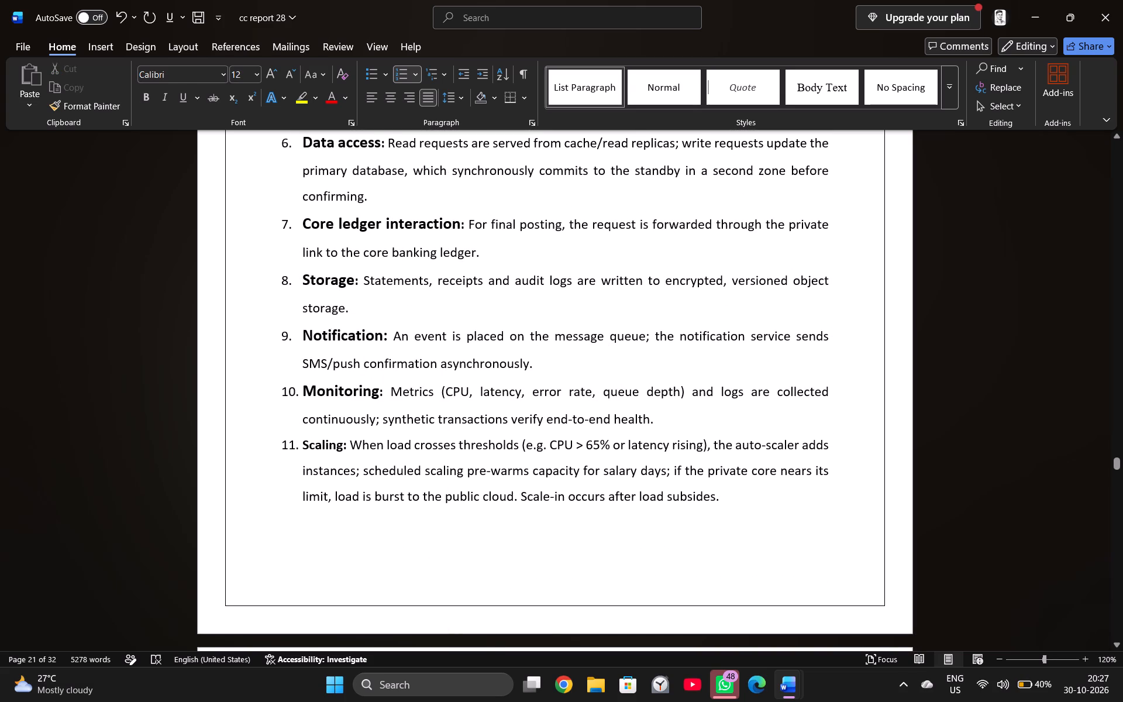
Set the "Scaling" label in the eleventh item of the Working Procedure list to 14 pt.
scroll(473, 559, "up", 5)
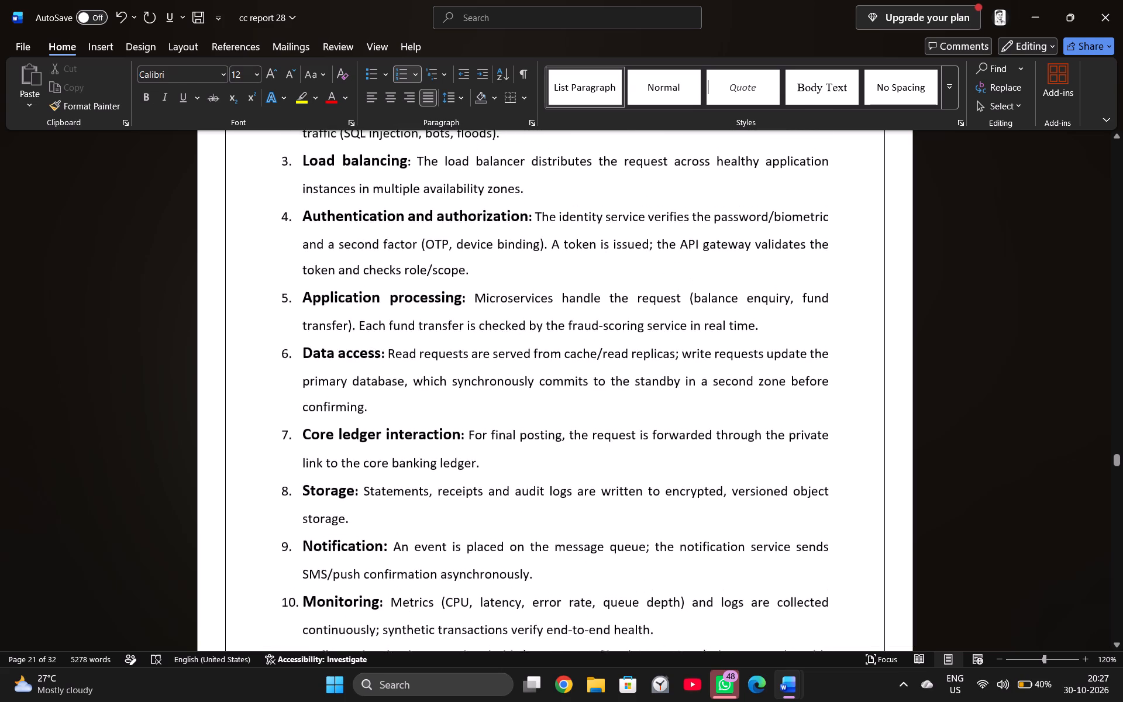
scroll(483, 569, "down", 3)
left_click_drag(299, 529, 351, 531)
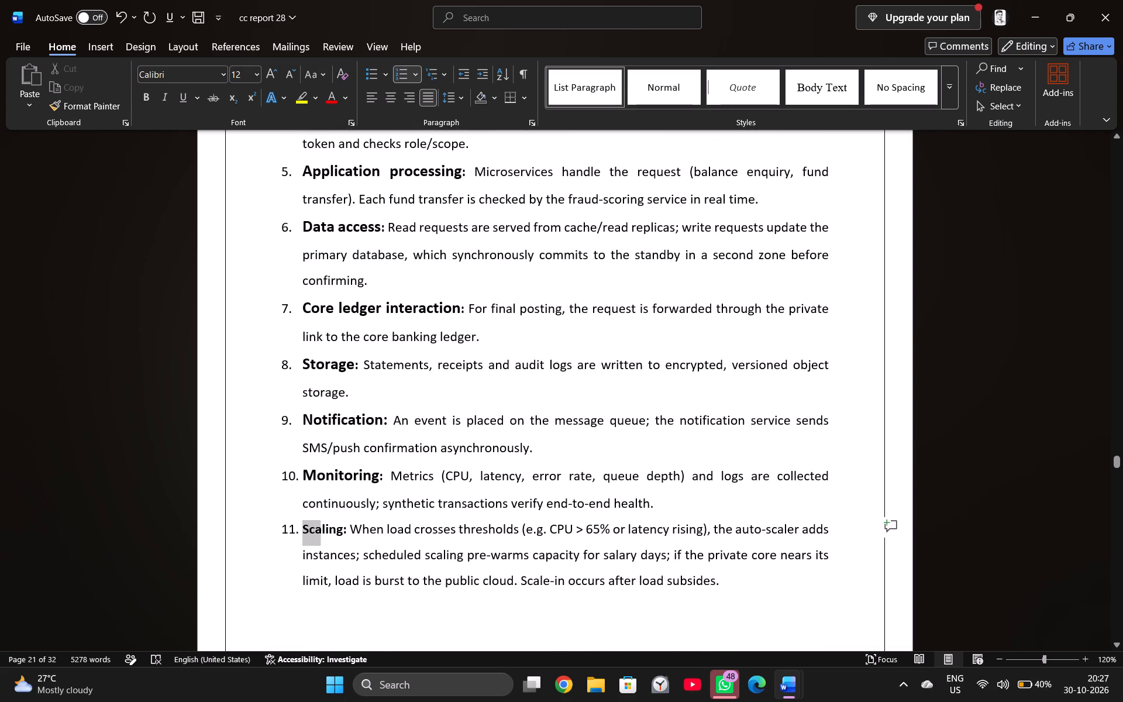
left_click_drag(351, 531, 355, 531)
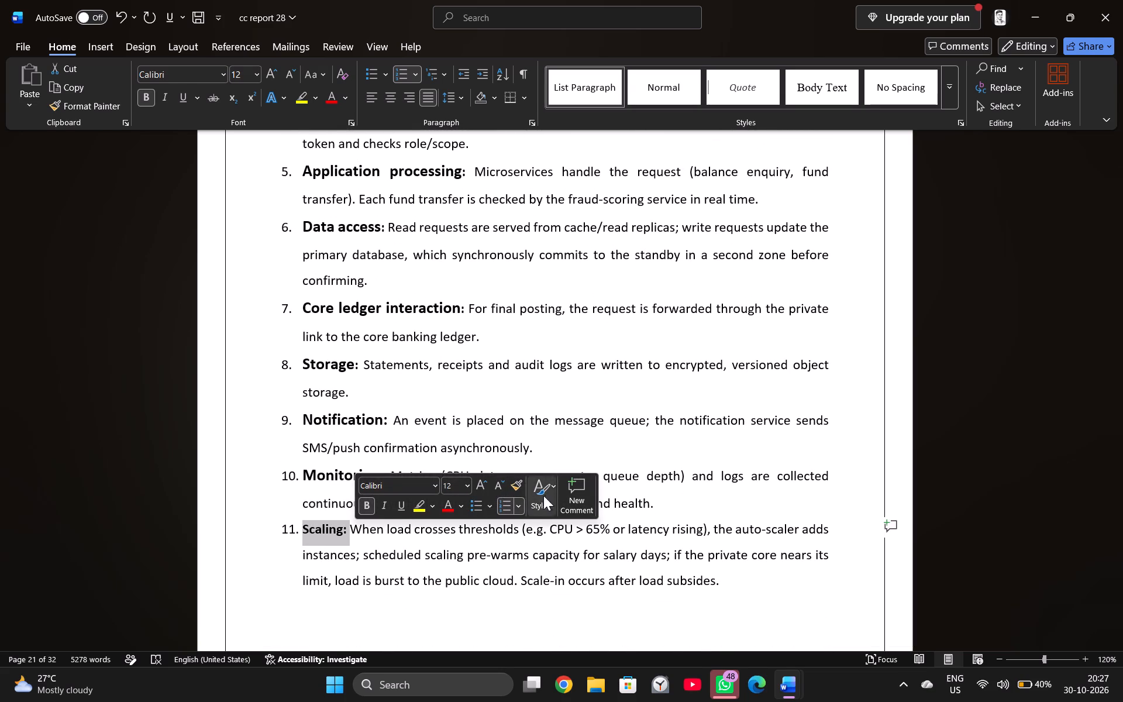
left_click(469, 487)
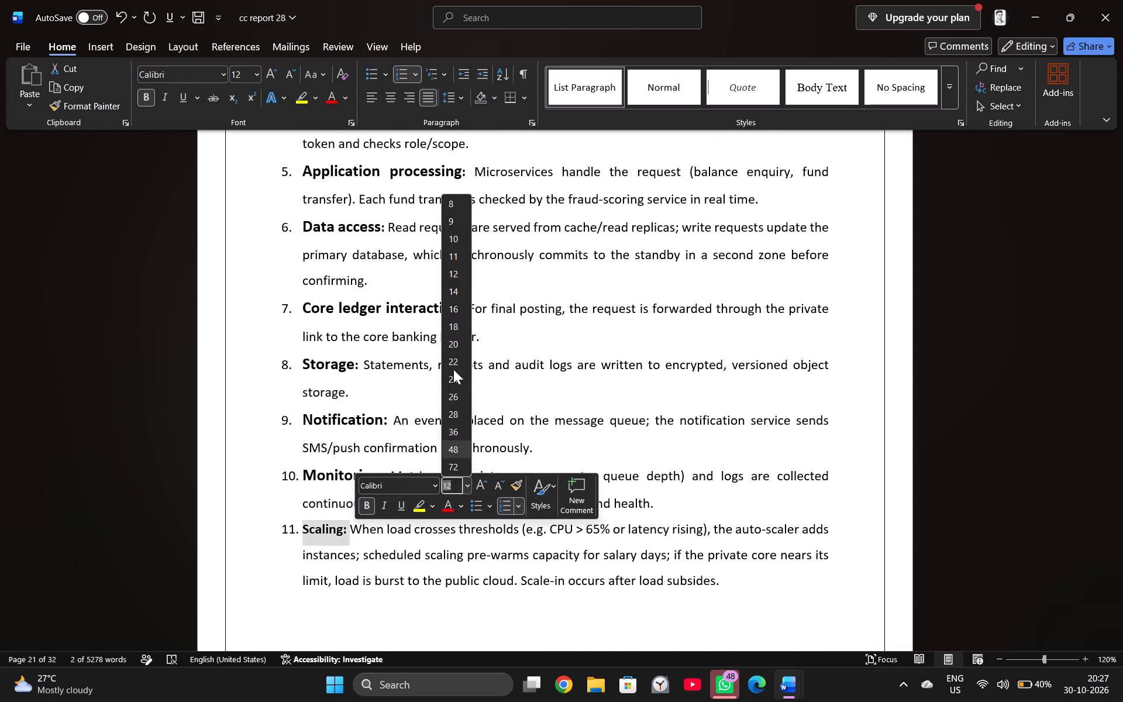
left_click(457, 294)
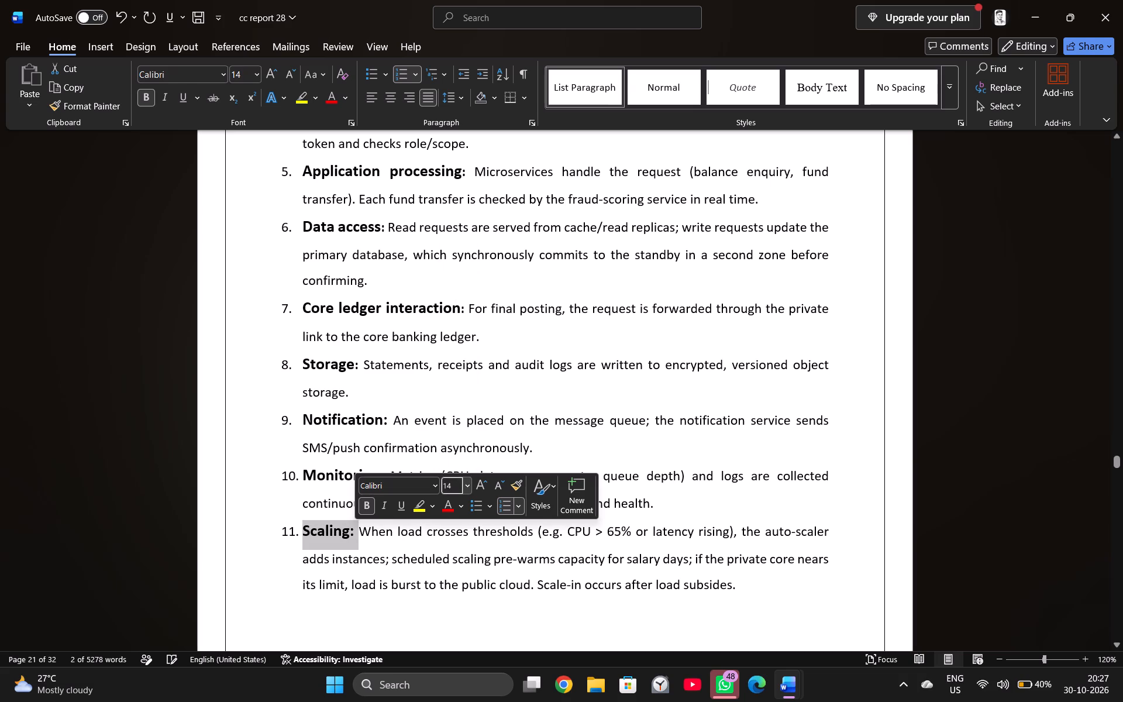
left_click(870, 457)
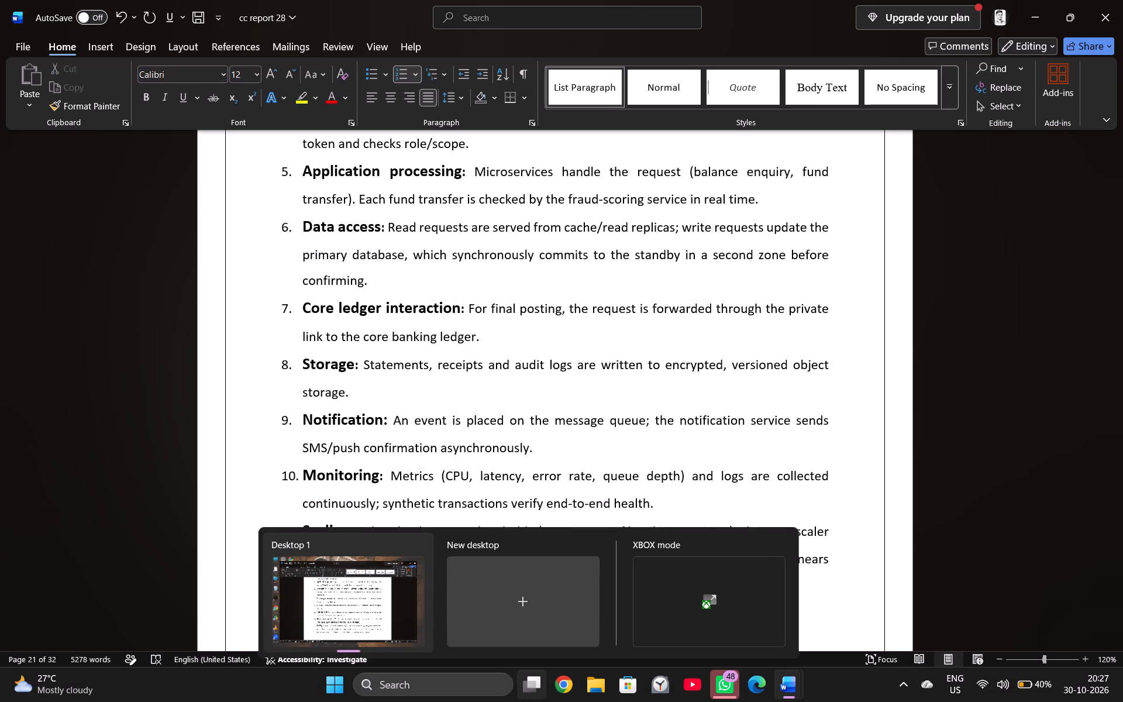
left_click(670, 412)
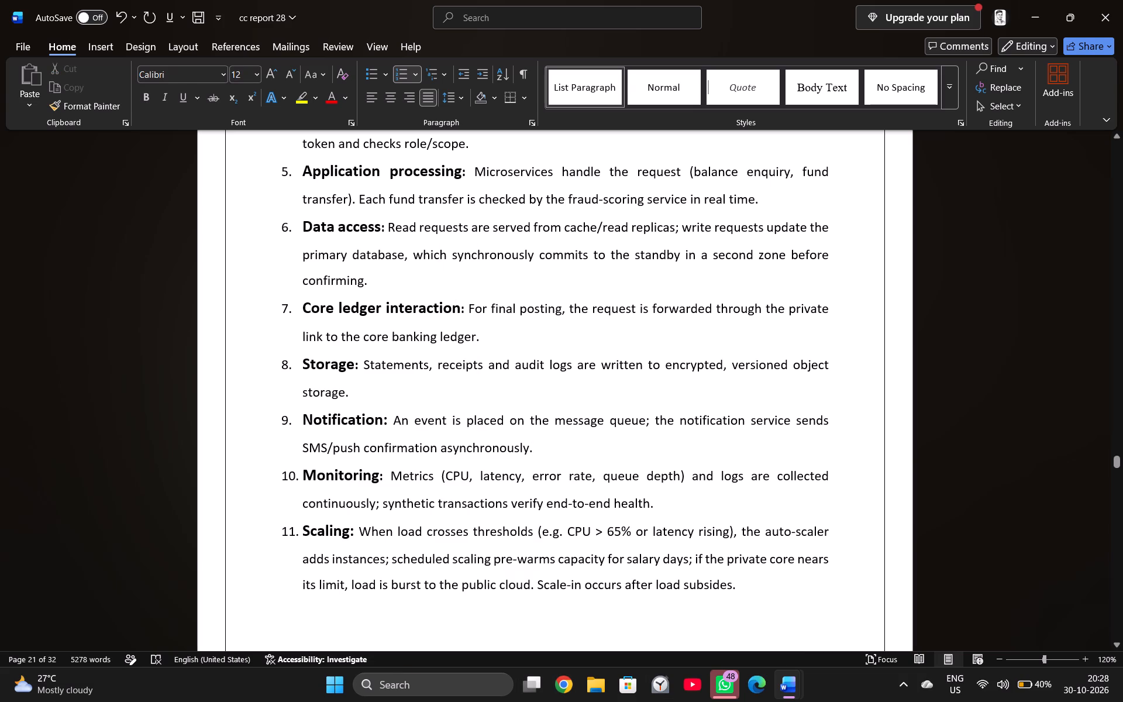
Set the "Failure handling" label in the twelfth item of the Working Procedure list to 14 pt.
scroll(487, 553, "down", 4)
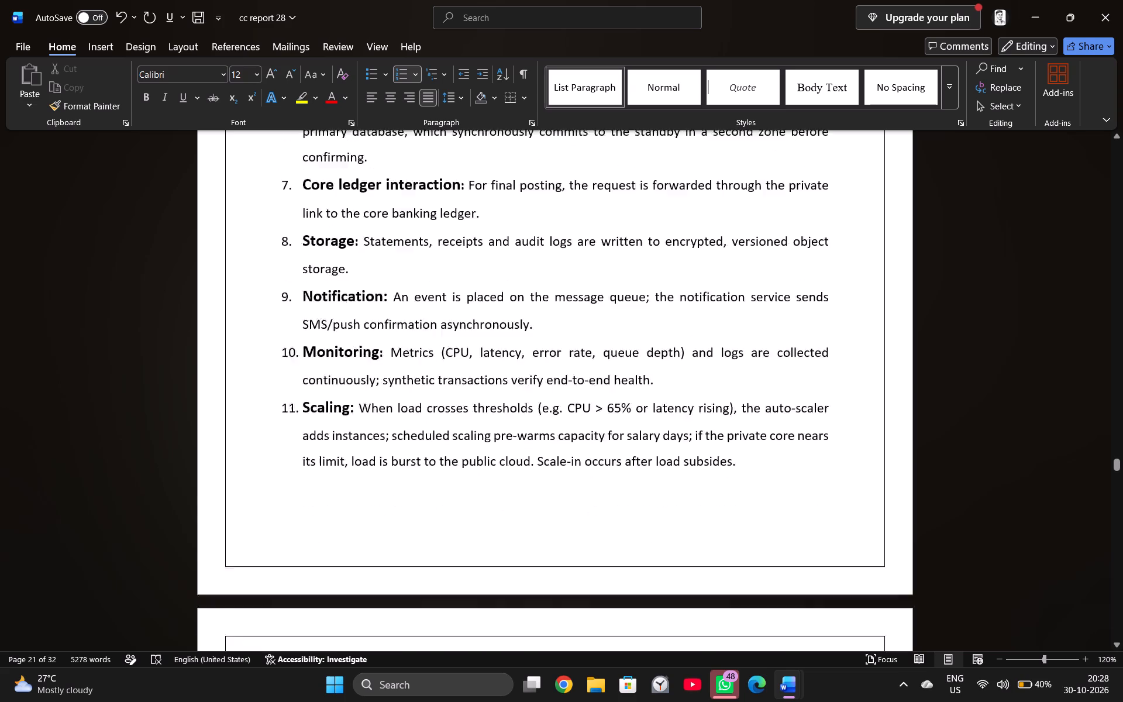
scroll(487, 559, "down", 5)
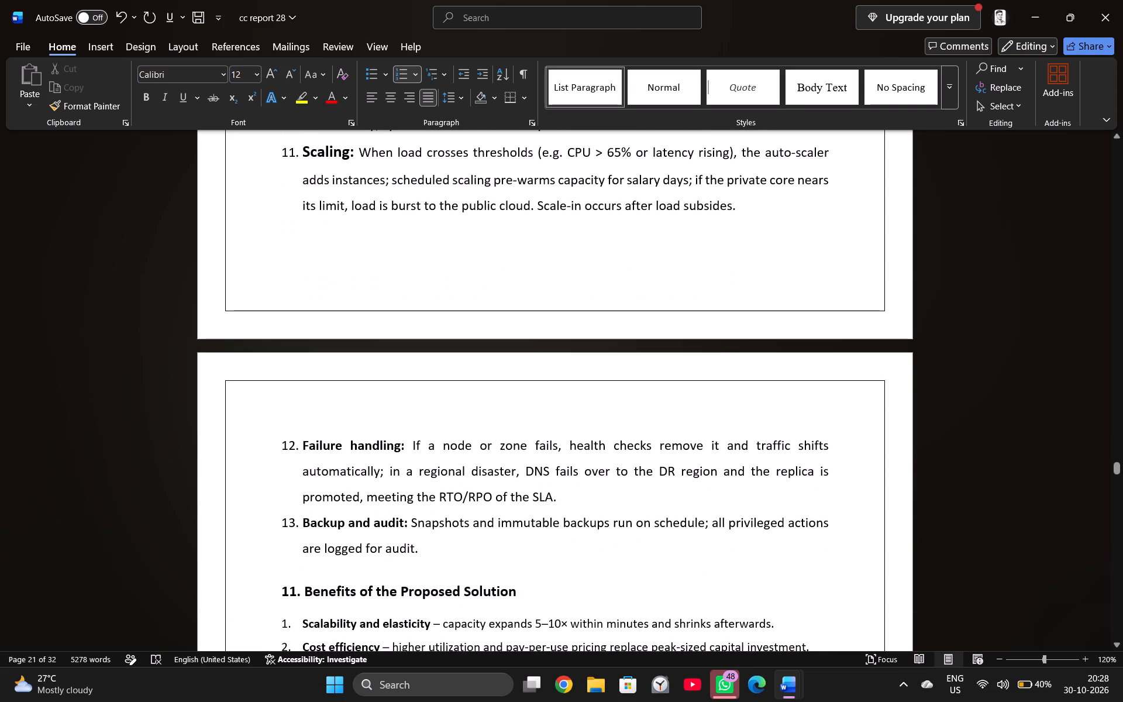
left_click_drag(302, 437, 394, 450)
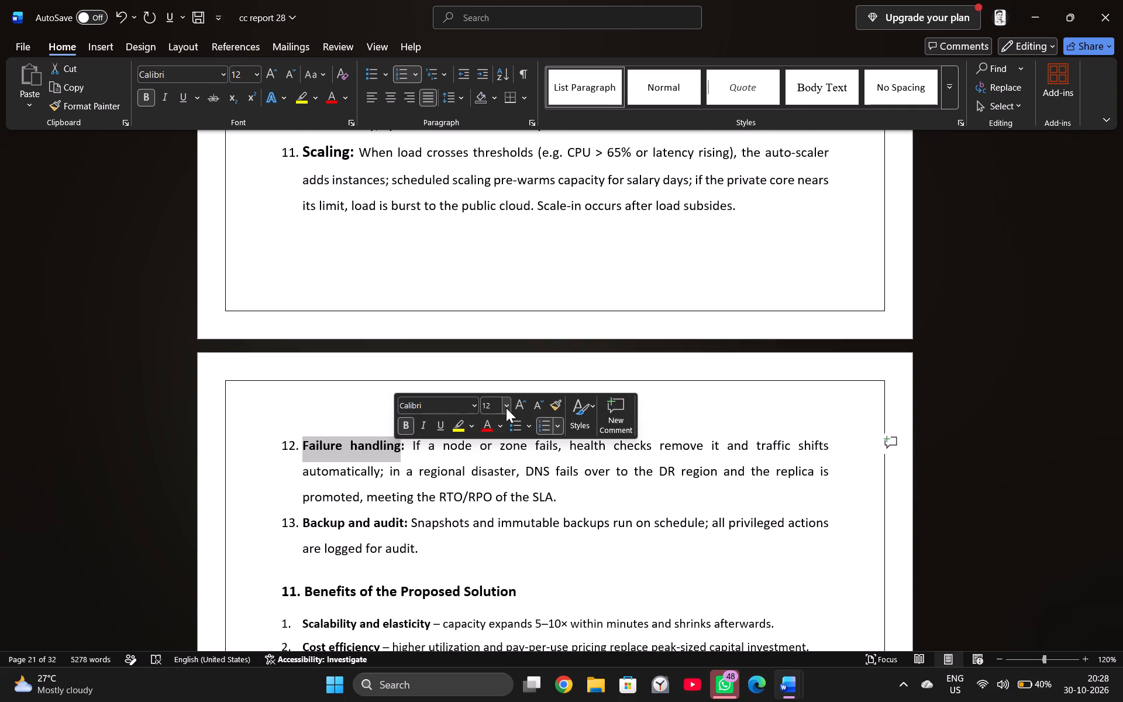
left_click(506, 408)
left_click(495, 210)
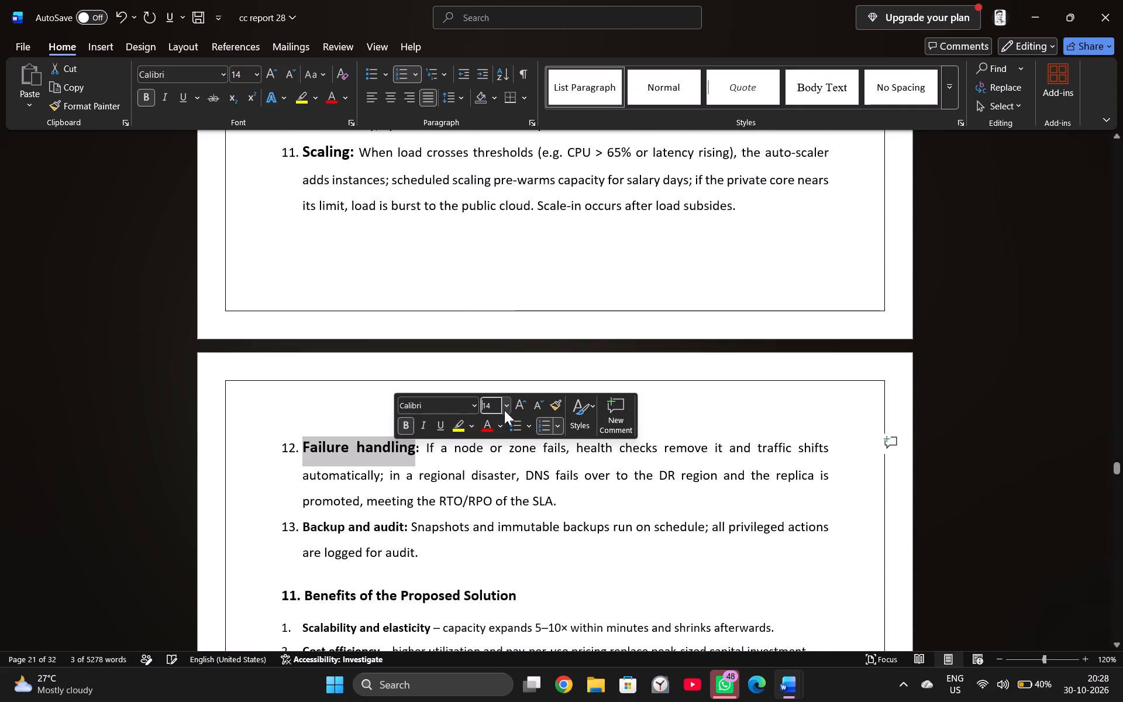
left_click(303, 541)
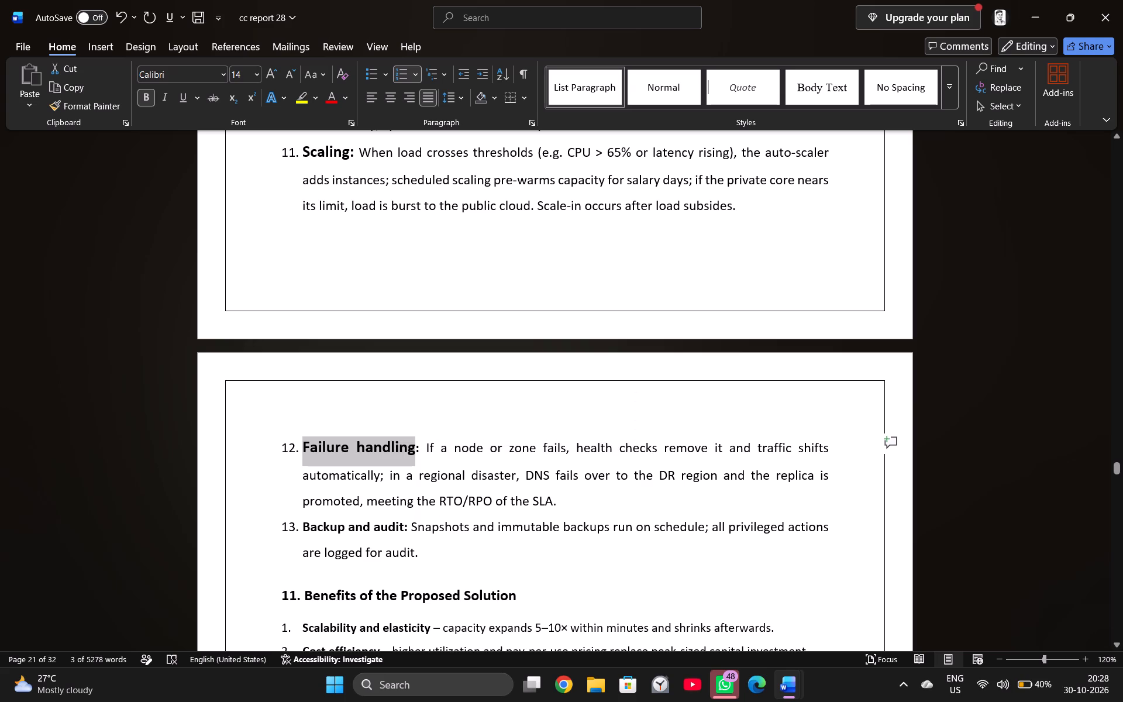
Set the "Backup and audit" label in the thirteenth item of the Working Procedure list to 14 pt.
left_click_drag(299, 529, 399, 531)
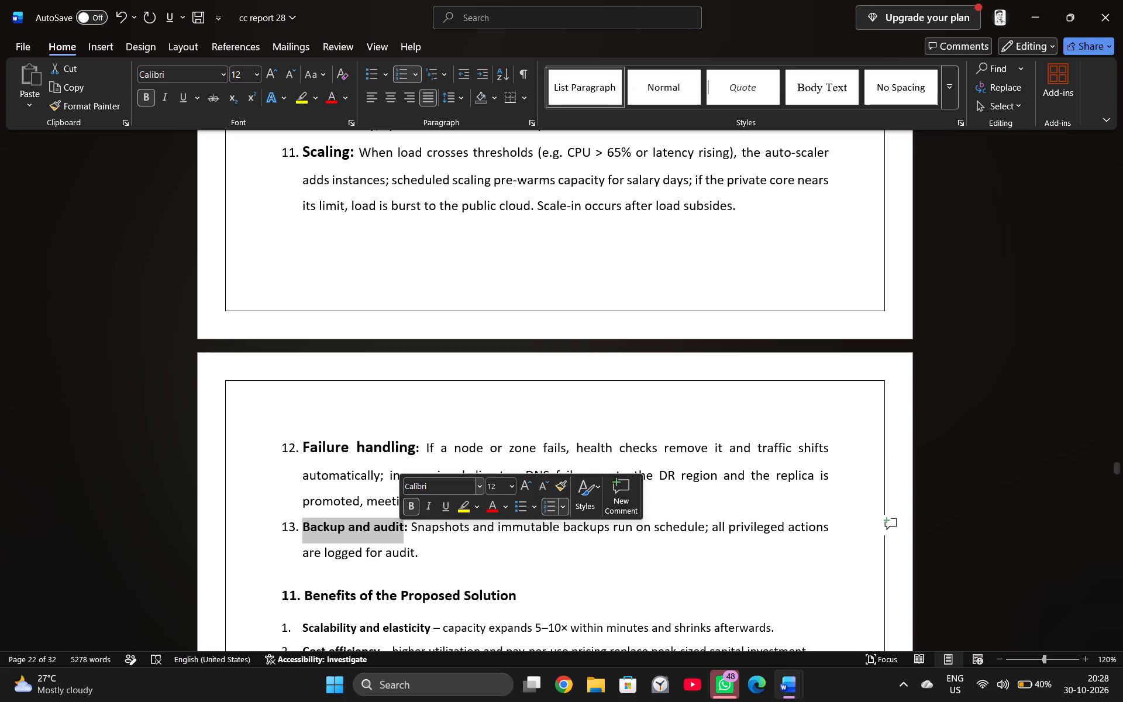
left_click(514, 490)
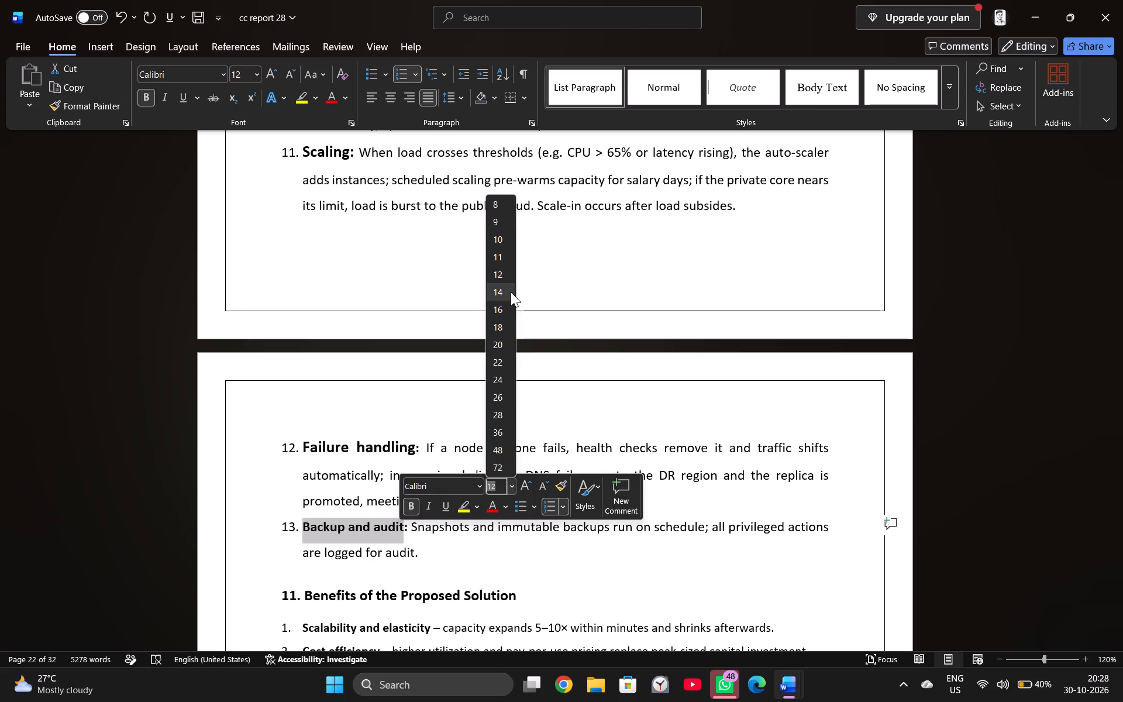
left_click(511, 292)
left_click(521, 566)
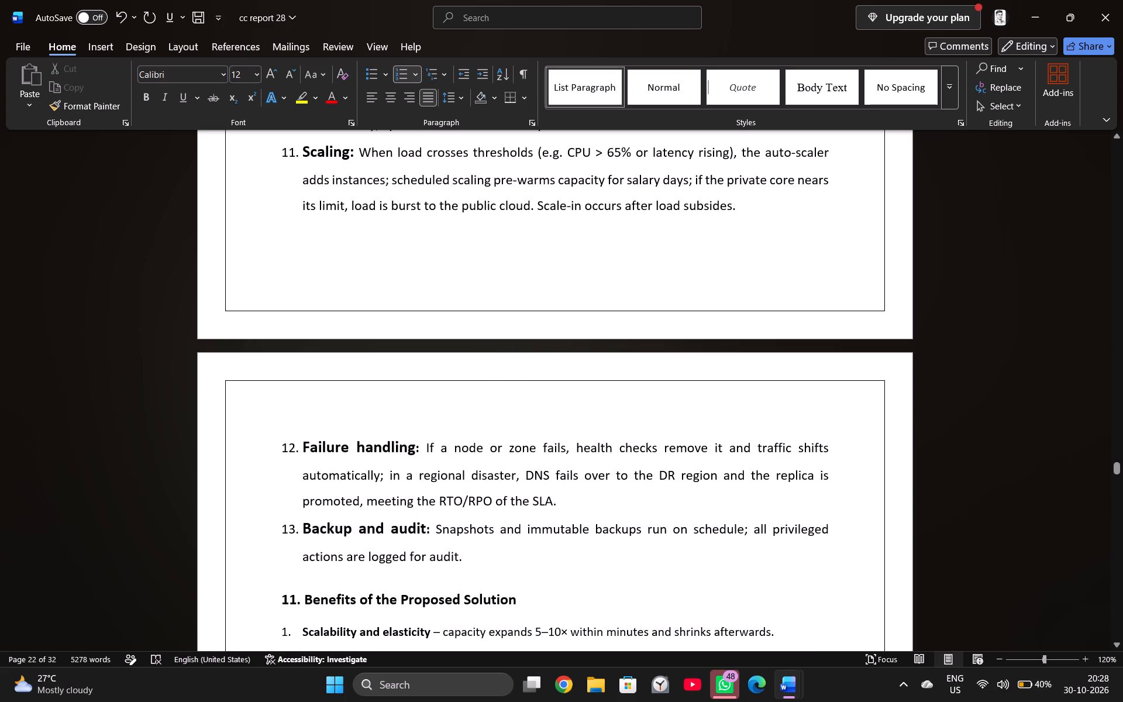
Check the font size of the description text in the "Failure handling" and "Backup and audit" items.
left_click_drag(428, 441, 592, 499)
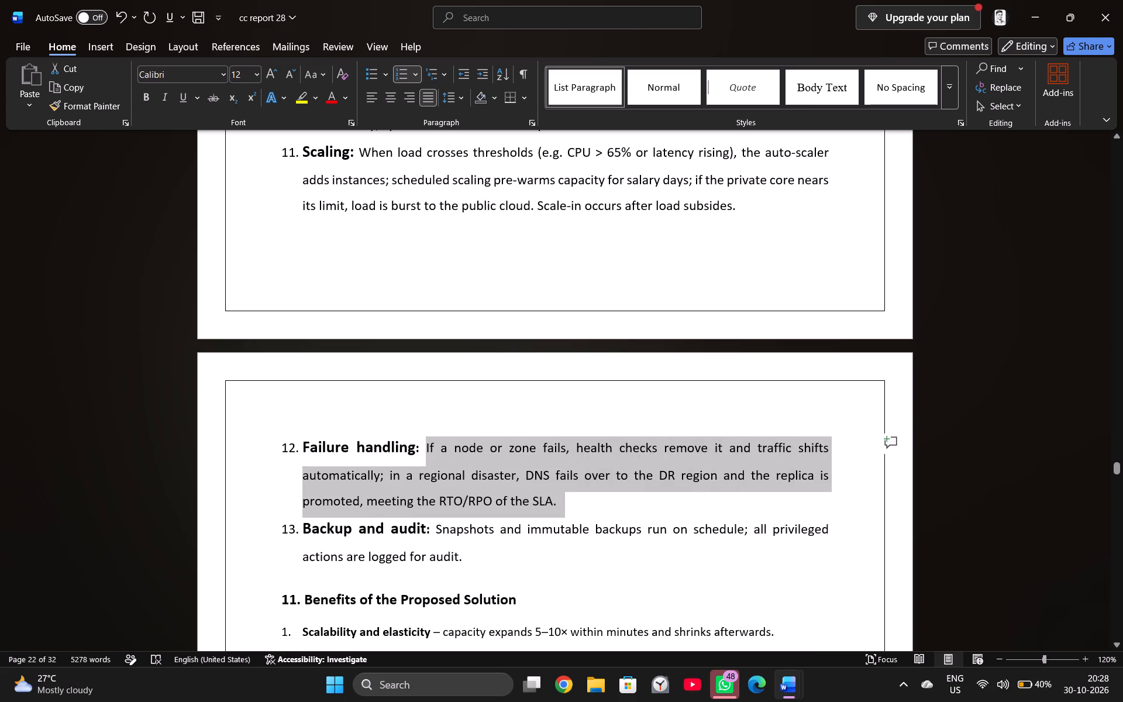
left_click(564, 570)
left_click_drag(433, 532, 483, 558)
left_click(513, 573)
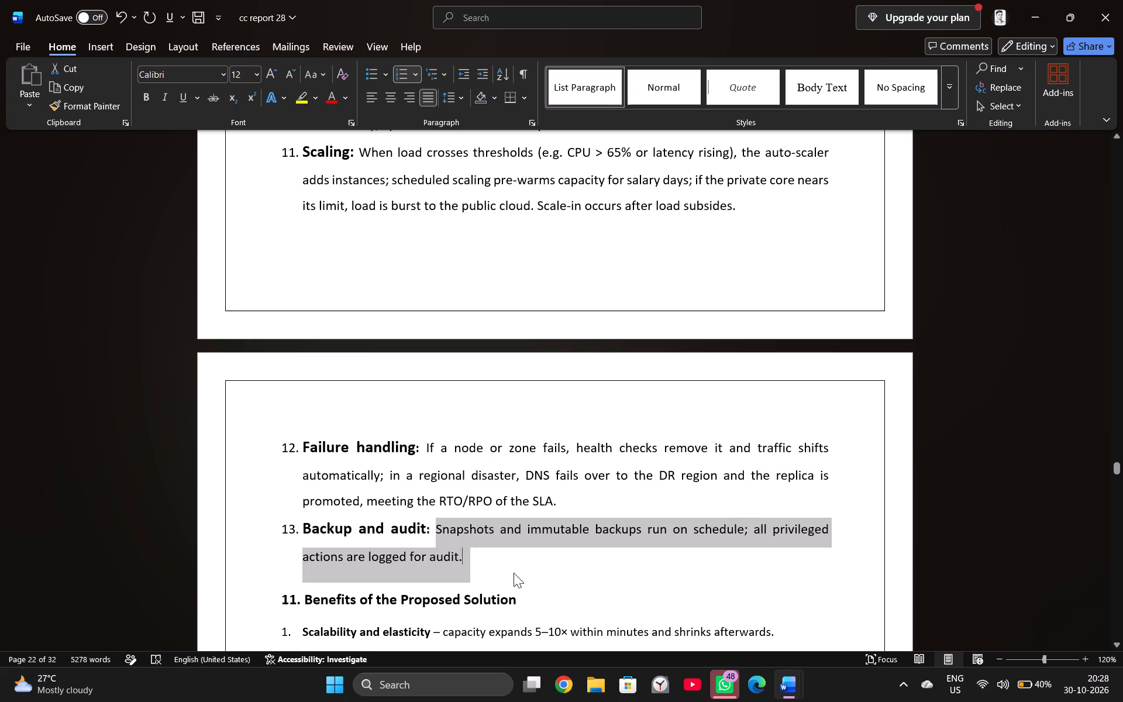
Set the "11. Benefits of the Proposed Solution" heading to 16 pt.
scroll(513, 580, "down", 3)
left_click_drag(282, 470, 298, 470)
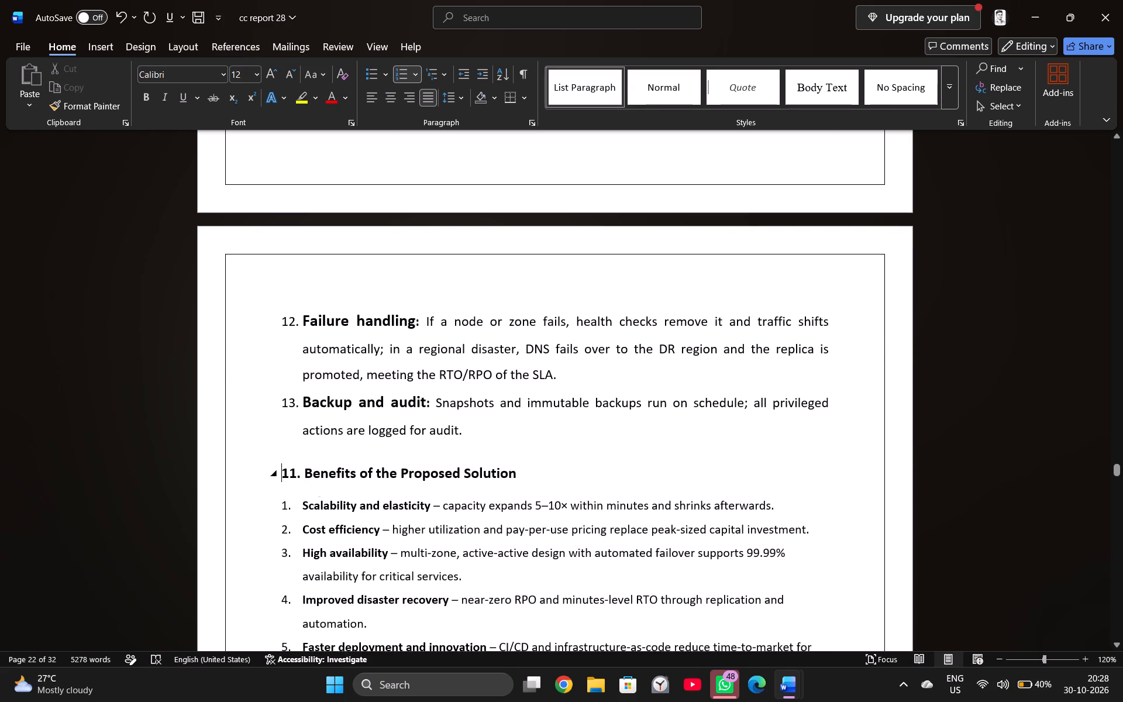
left_click_drag(298, 470, 511, 482)
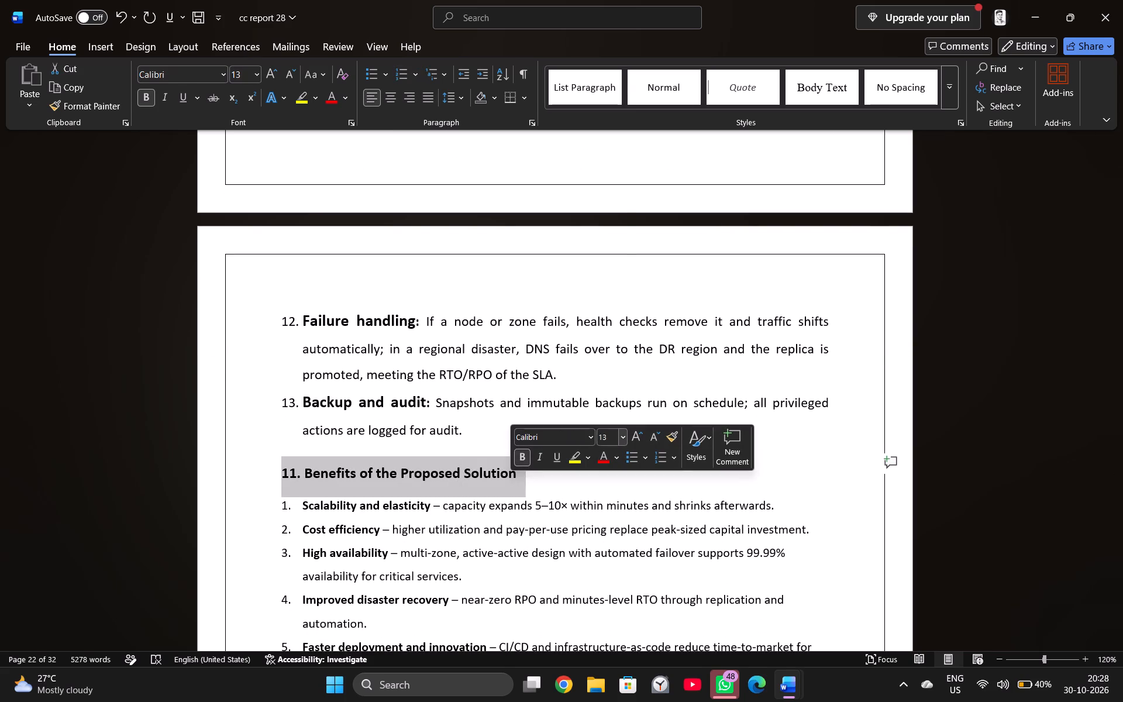
left_click(625, 438)
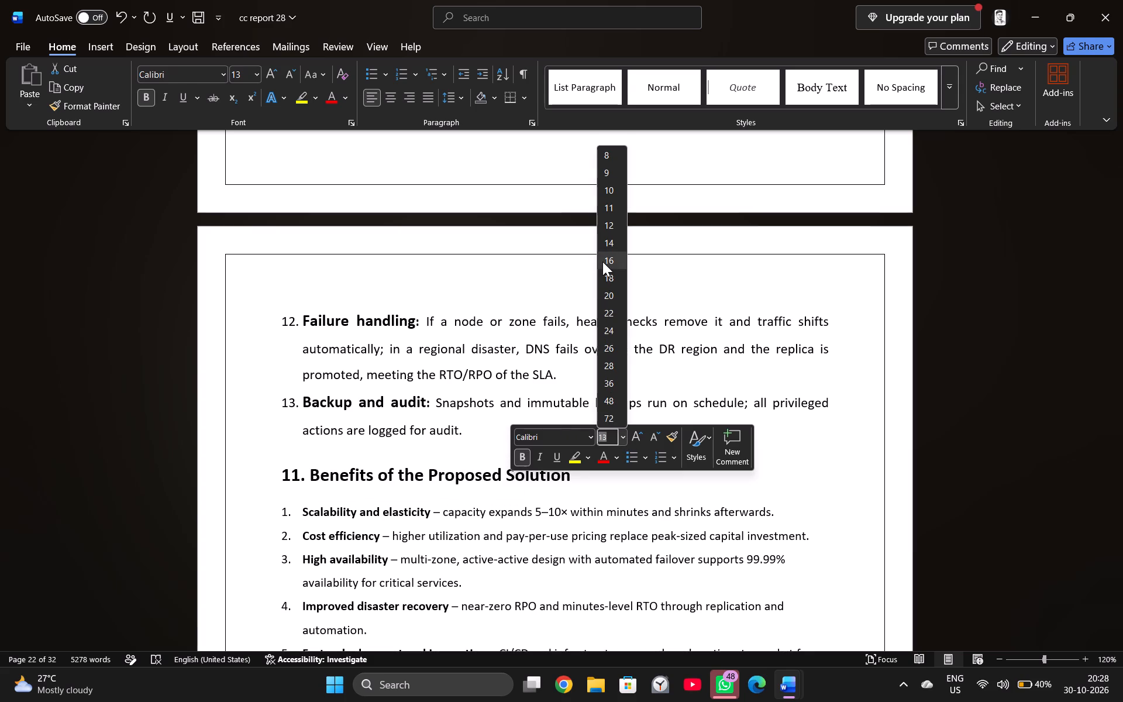
left_click(602, 261)
left_click_drag(835, 448, 835, 455)
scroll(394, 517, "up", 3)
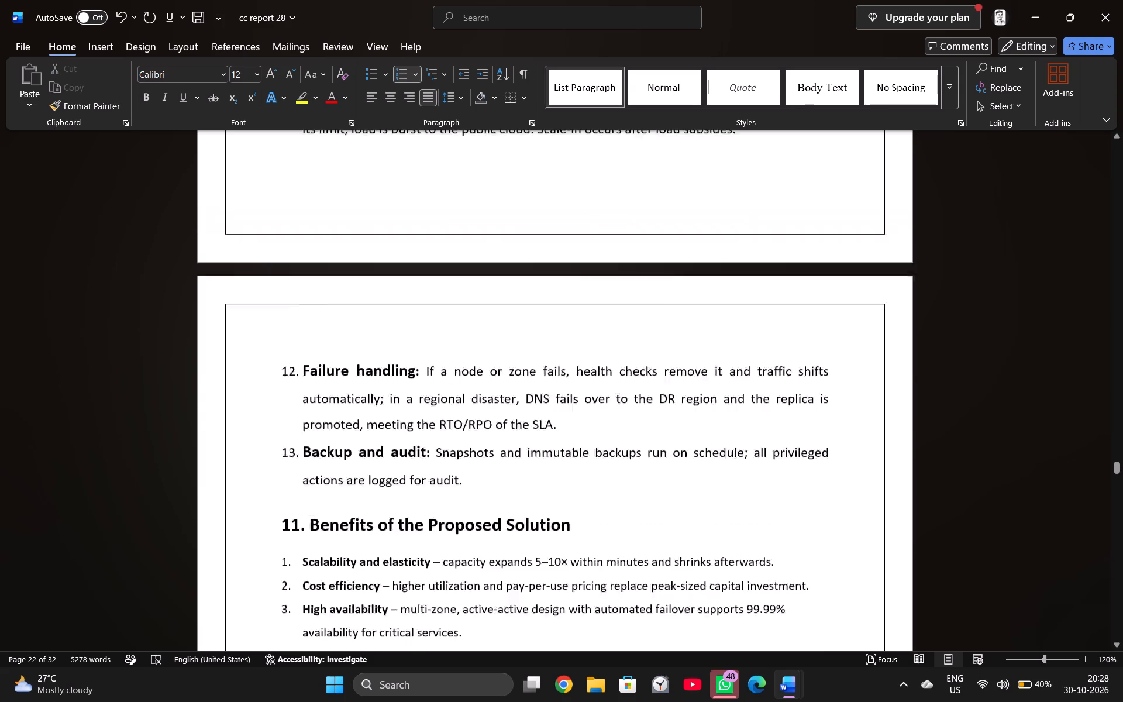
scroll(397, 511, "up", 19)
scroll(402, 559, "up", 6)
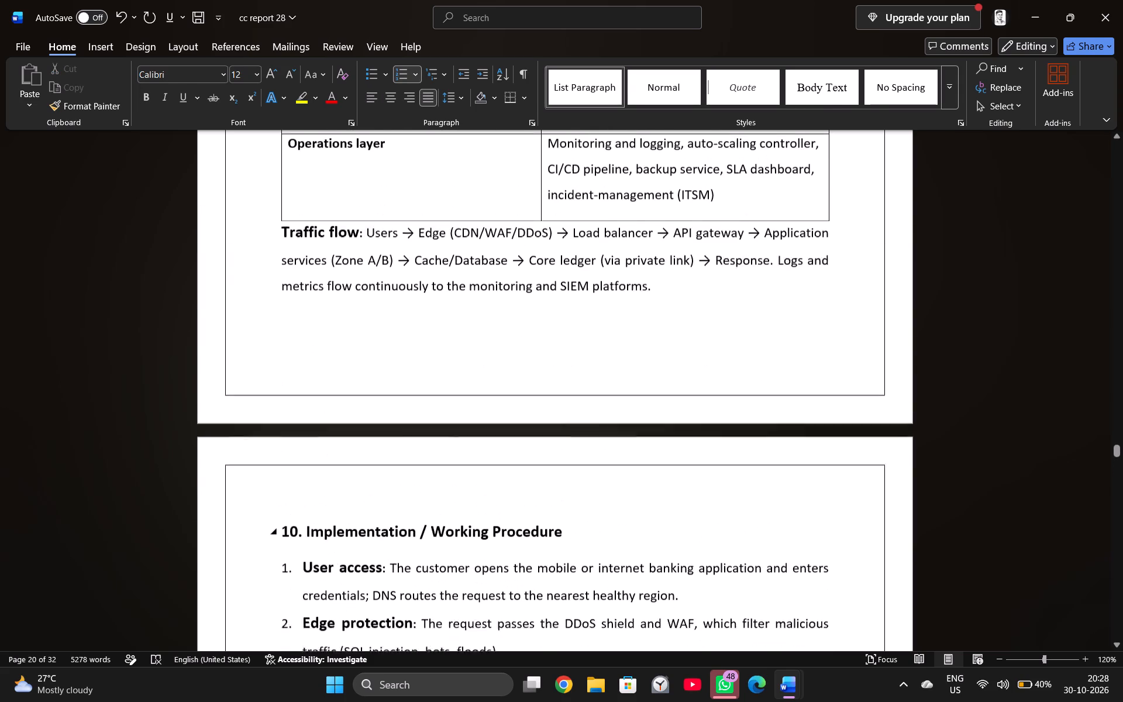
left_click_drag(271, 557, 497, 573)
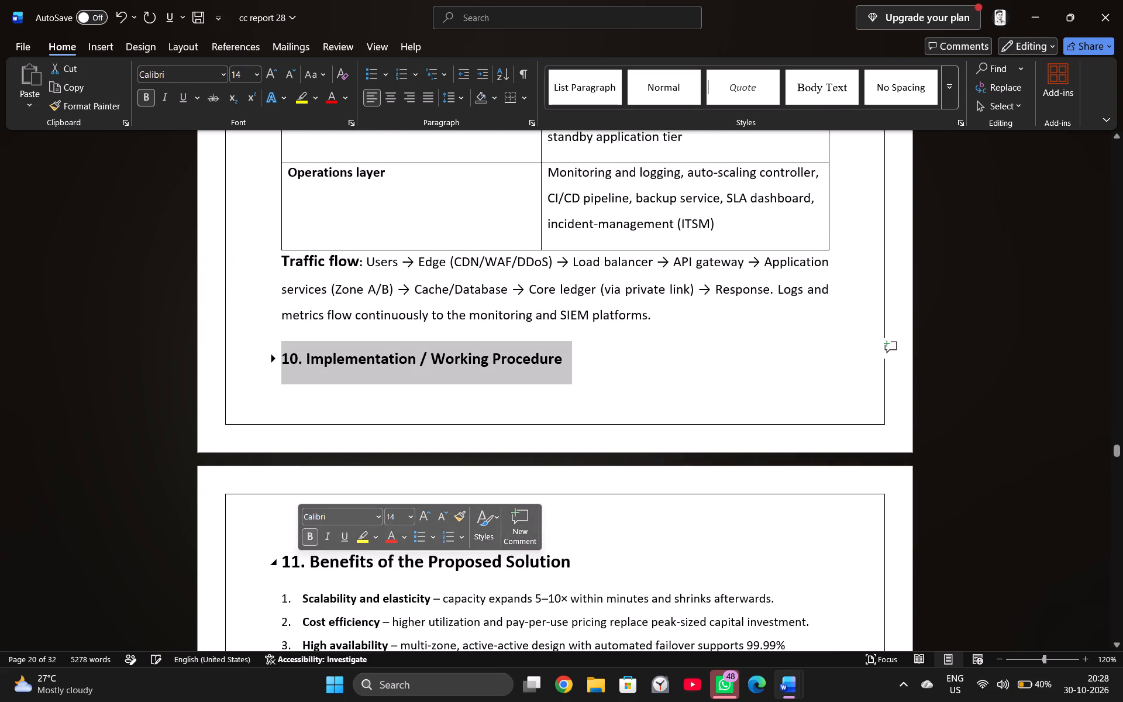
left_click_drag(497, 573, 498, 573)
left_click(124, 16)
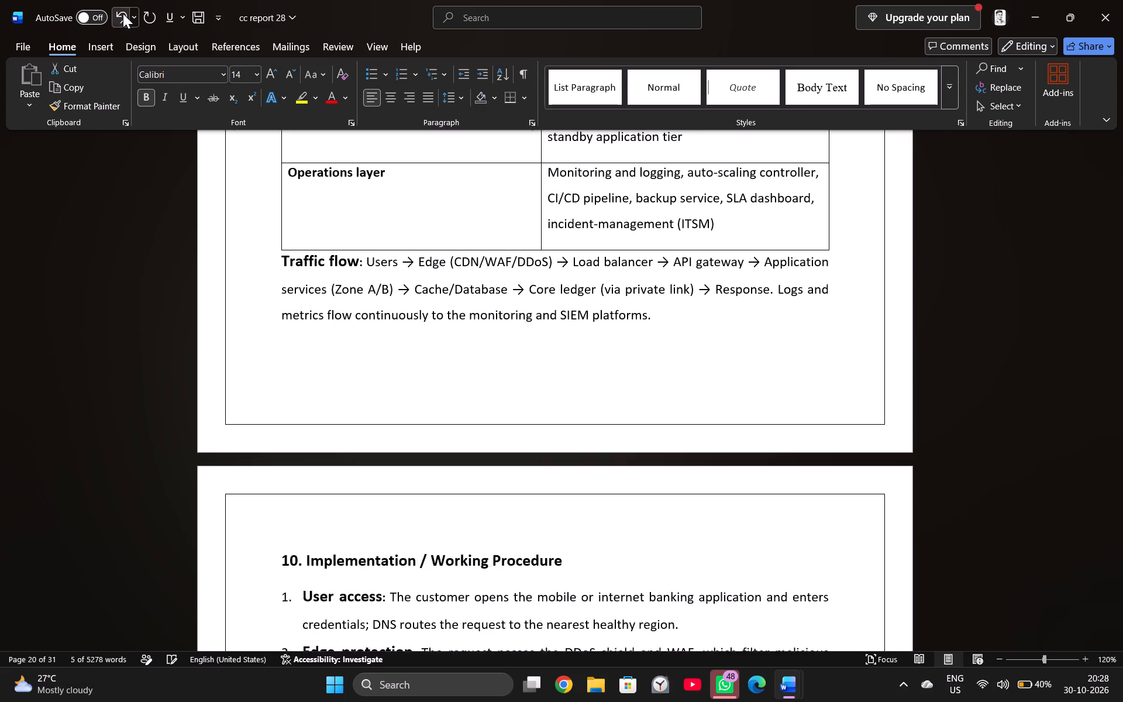
Check the font size of the "10. Implementation / Working Procedure" heading.
scroll(380, 380, "up", 15)
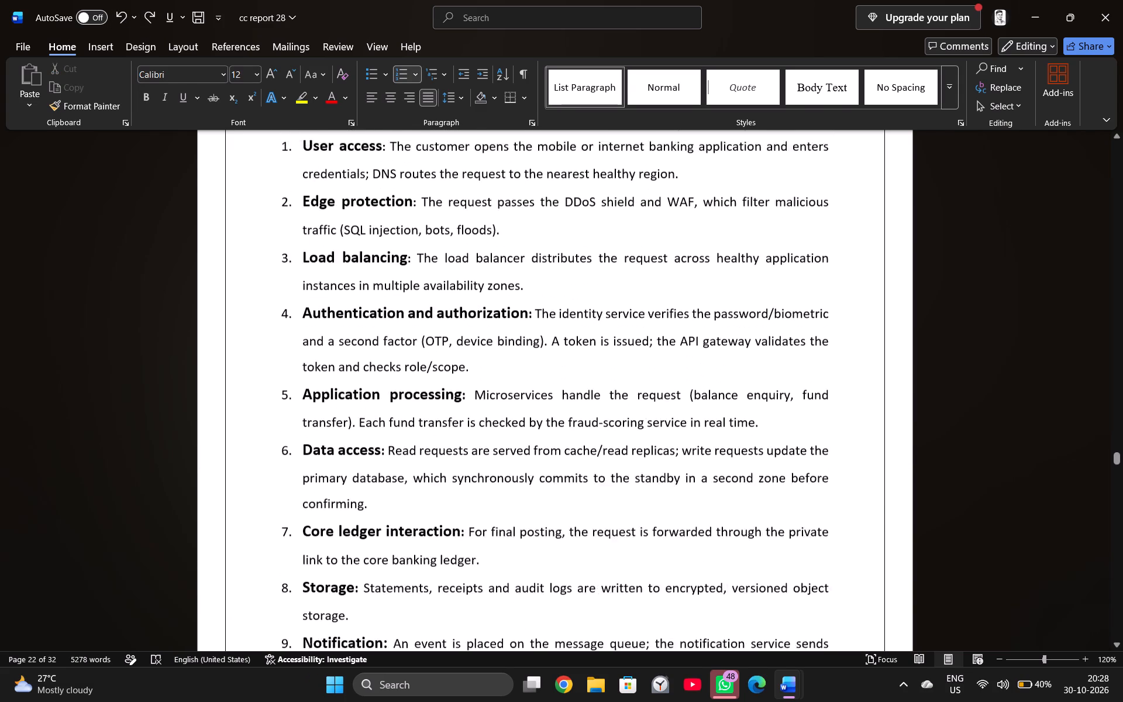
scroll(385, 507, "up", 7)
left_click_drag(280, 497, 469, 487)
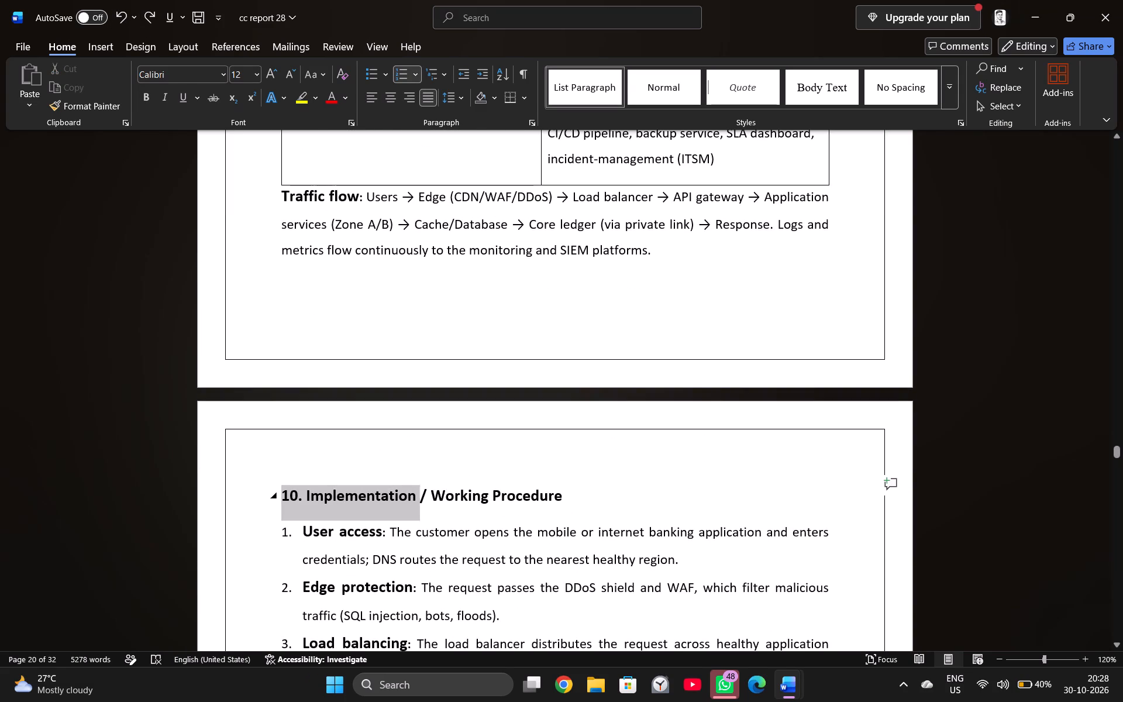
left_click_drag(469, 487, 569, 487)
left_click(636, 493)
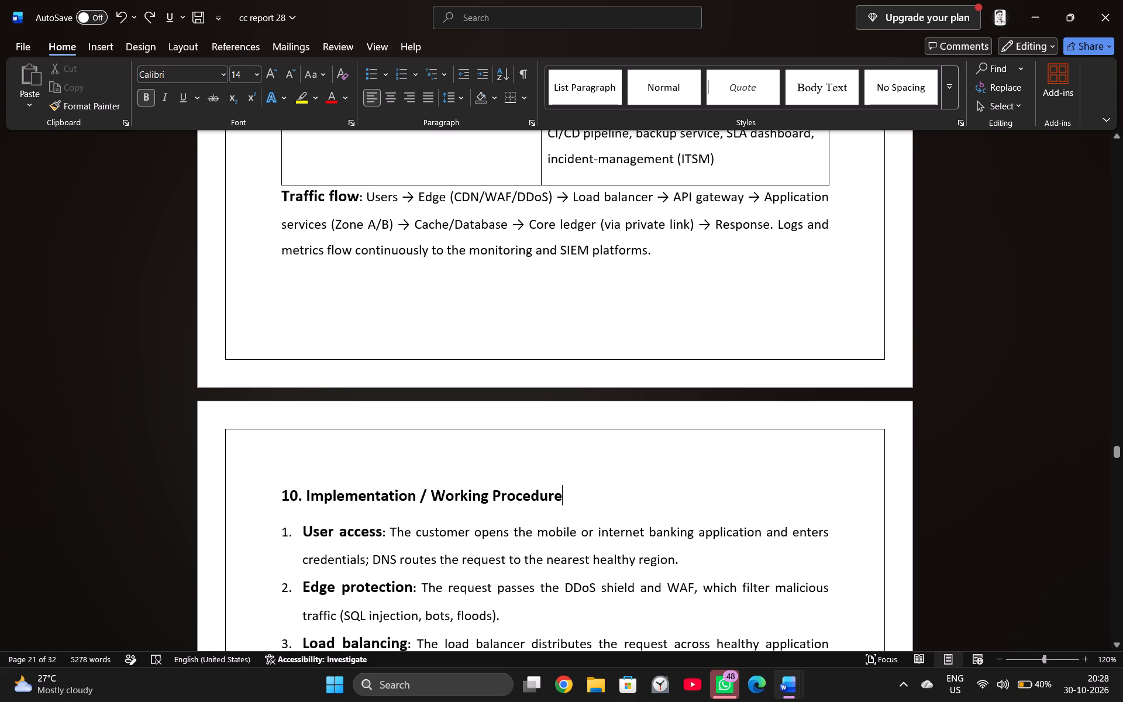
scroll(618, 475, "down", 9)
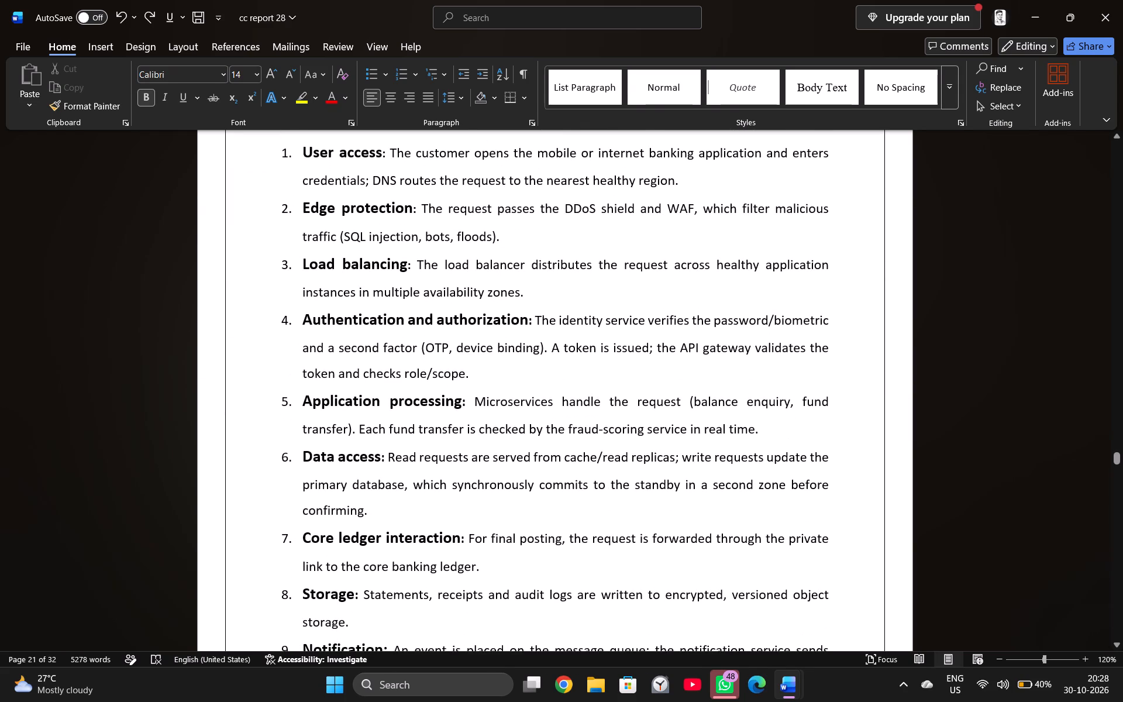
scroll(605, 495, "down", 2)
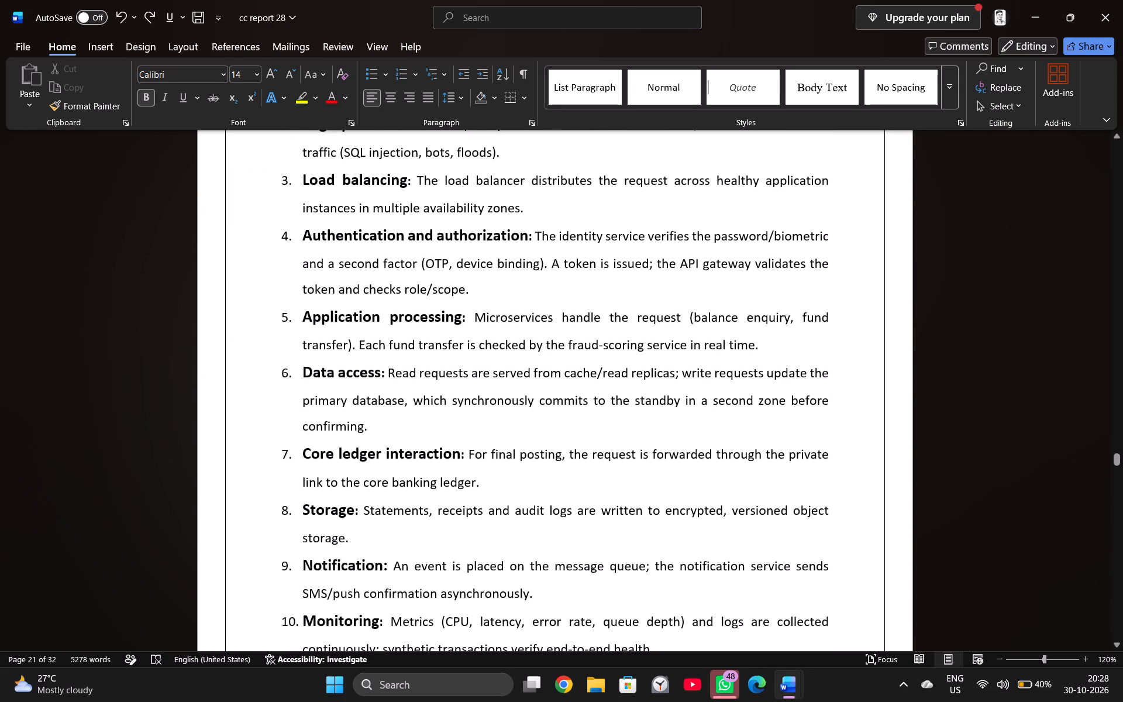
Review the formatting of the Working Procedure list and the architecture layer table on the pages before it.
scroll(604, 497, "down", 4)
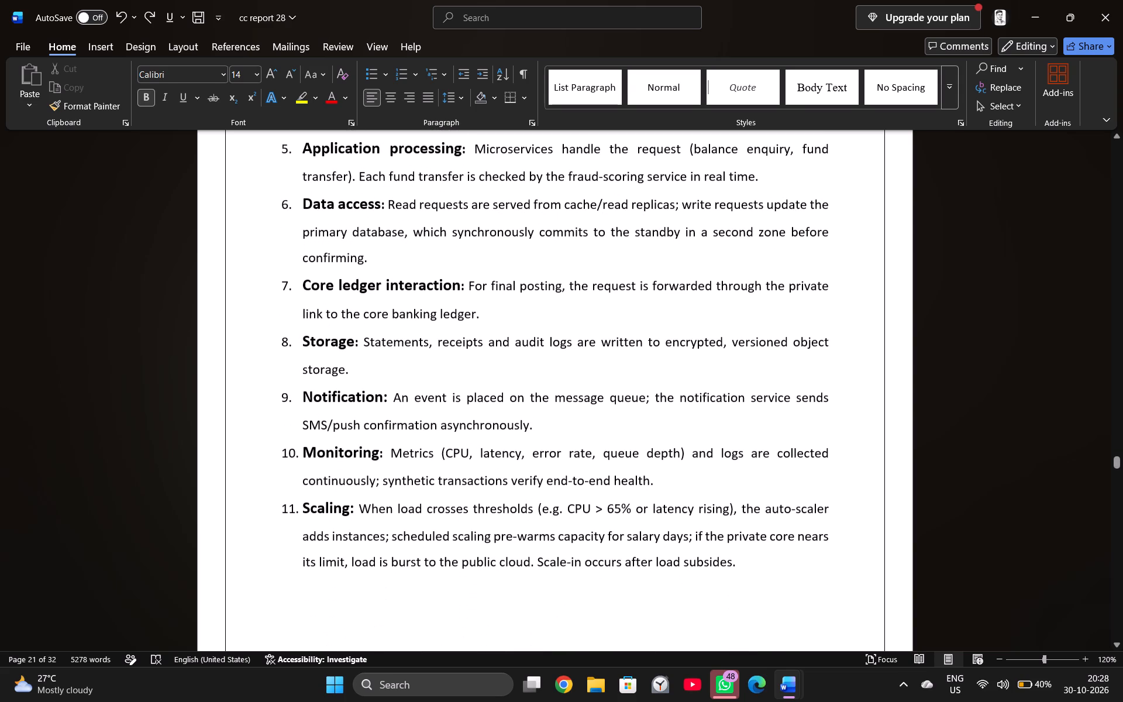
scroll(601, 500, "down", 3)
scroll(601, 501, "up", 4)
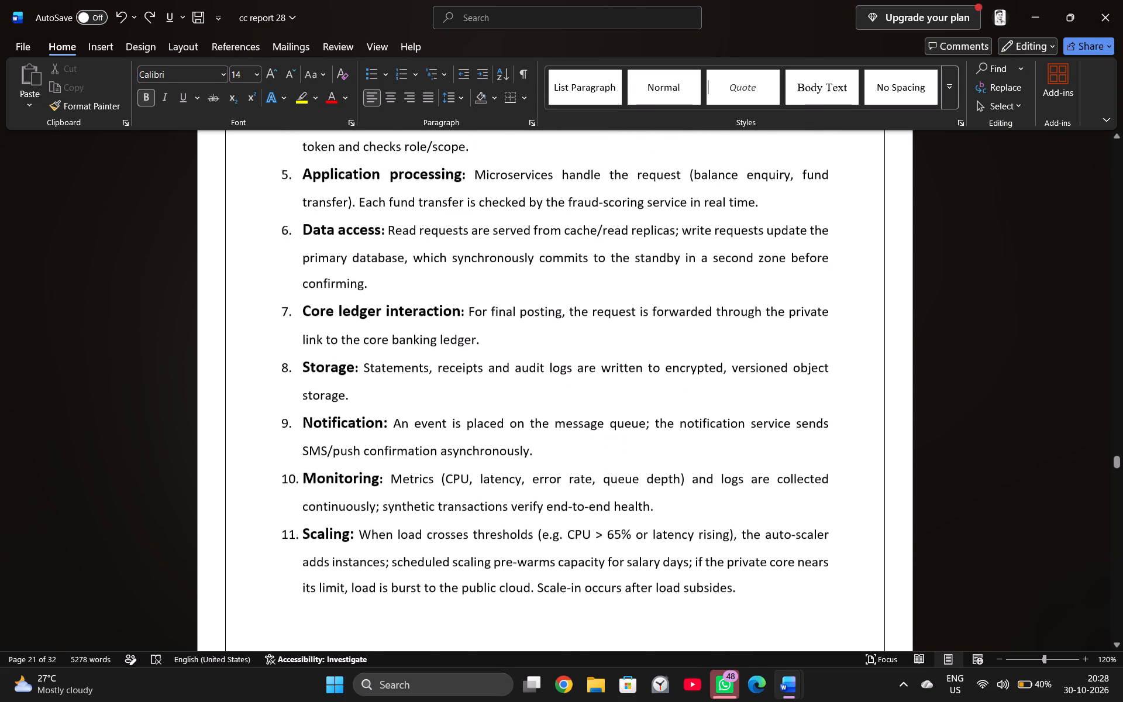
scroll(601, 501, "up", 1)
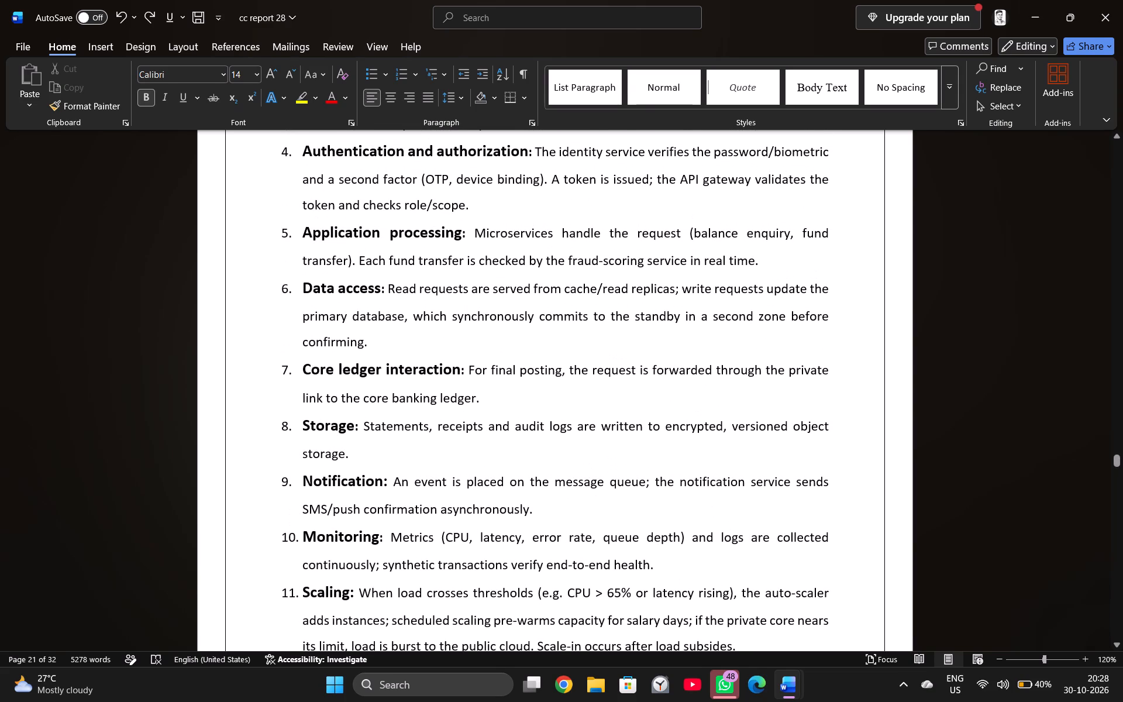
scroll(601, 501, "up", 6)
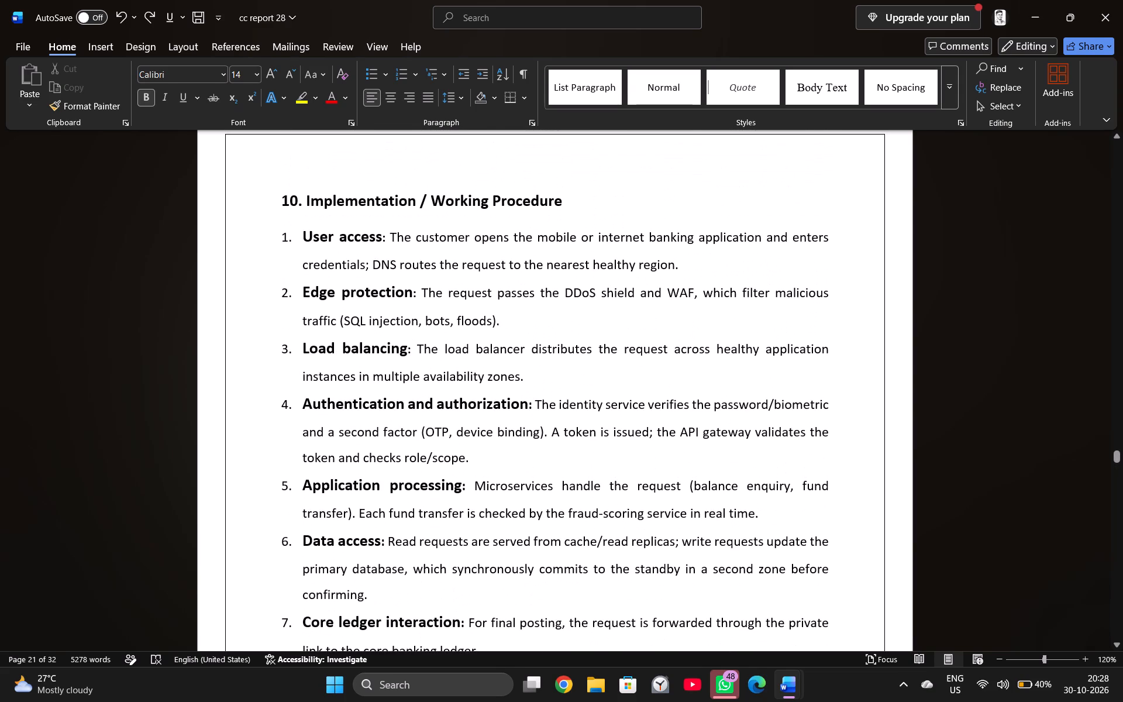
scroll(601, 503, "up", 6)
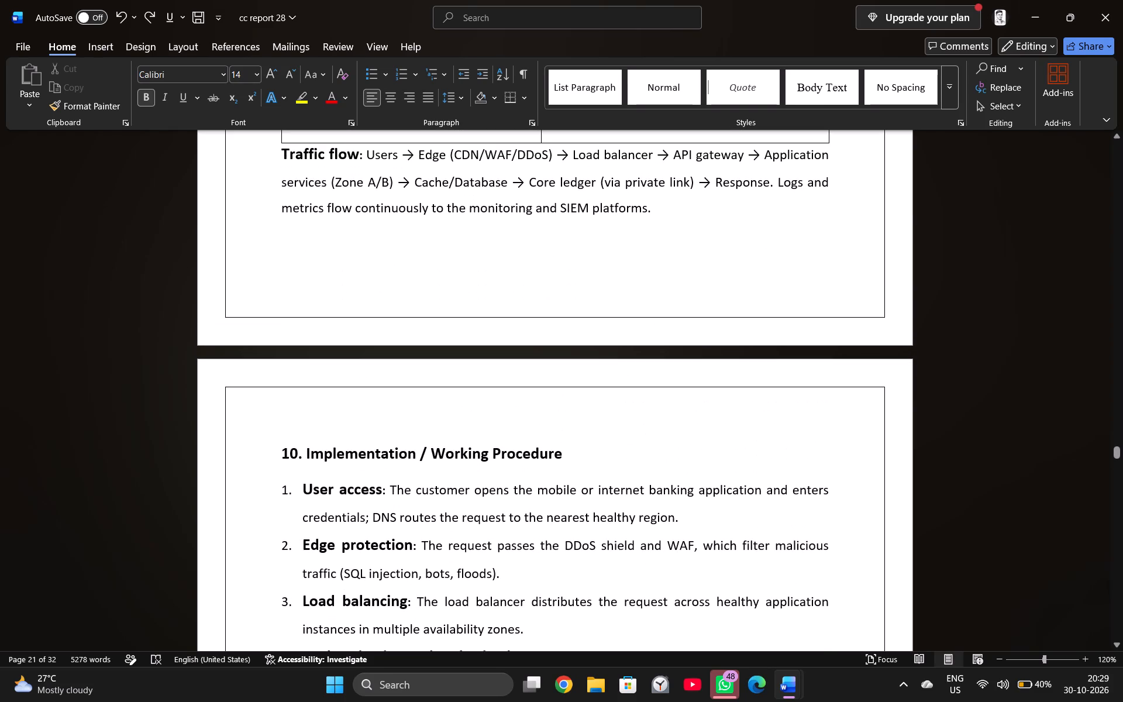
scroll(601, 503, "up", 16)
scroll(601, 503, "up", 6)
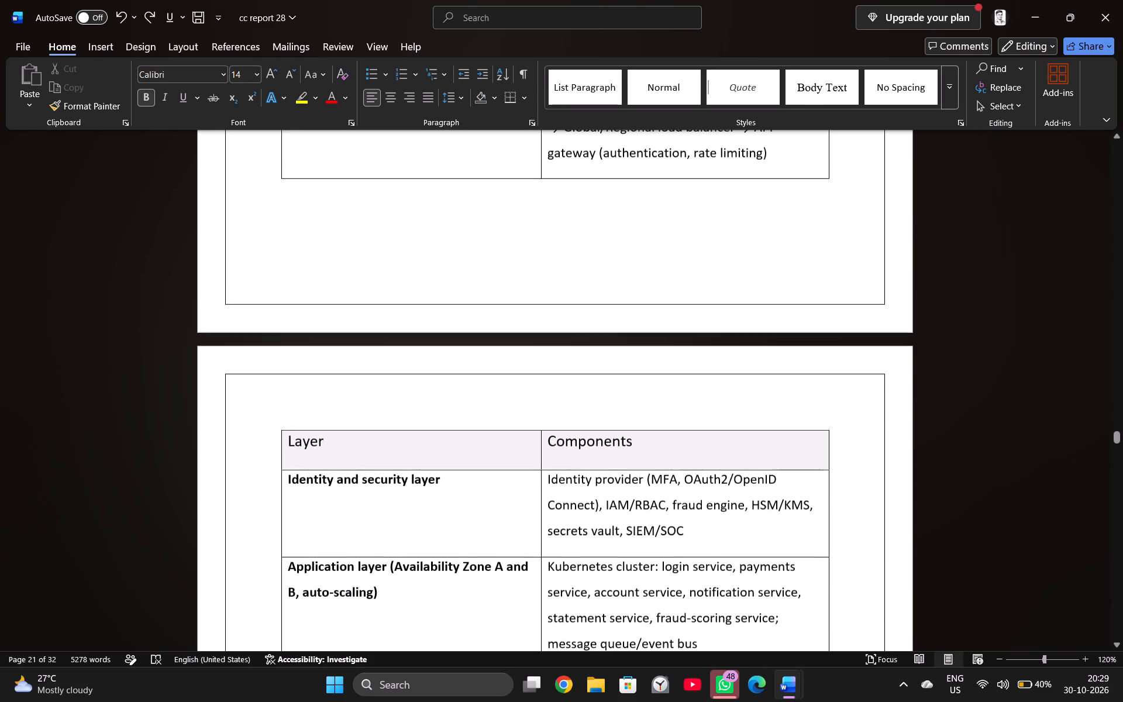
scroll(601, 503, "up", 7)
scroll(602, 503, "down", 7)
scroll(603, 507, "down", 20)
scroll(603, 507, "down", 10)
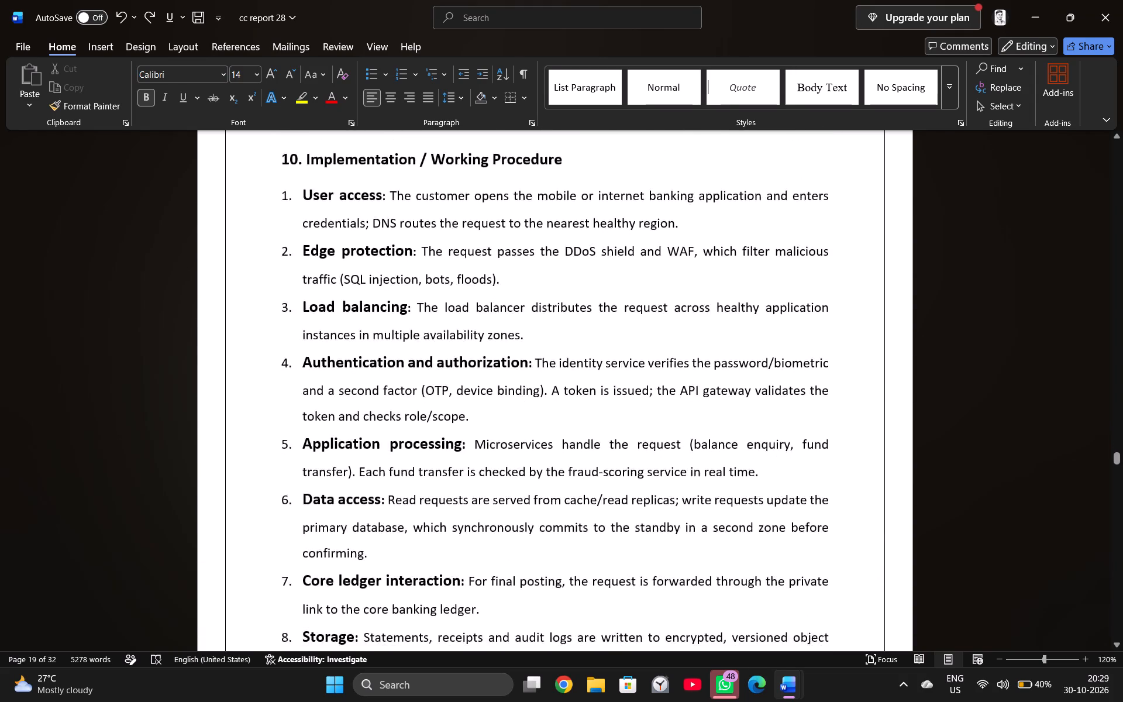
Justify all ten items of the numbered list under "11. Benefits of the Proposed Solution".
scroll(605, 542, "down", 19)
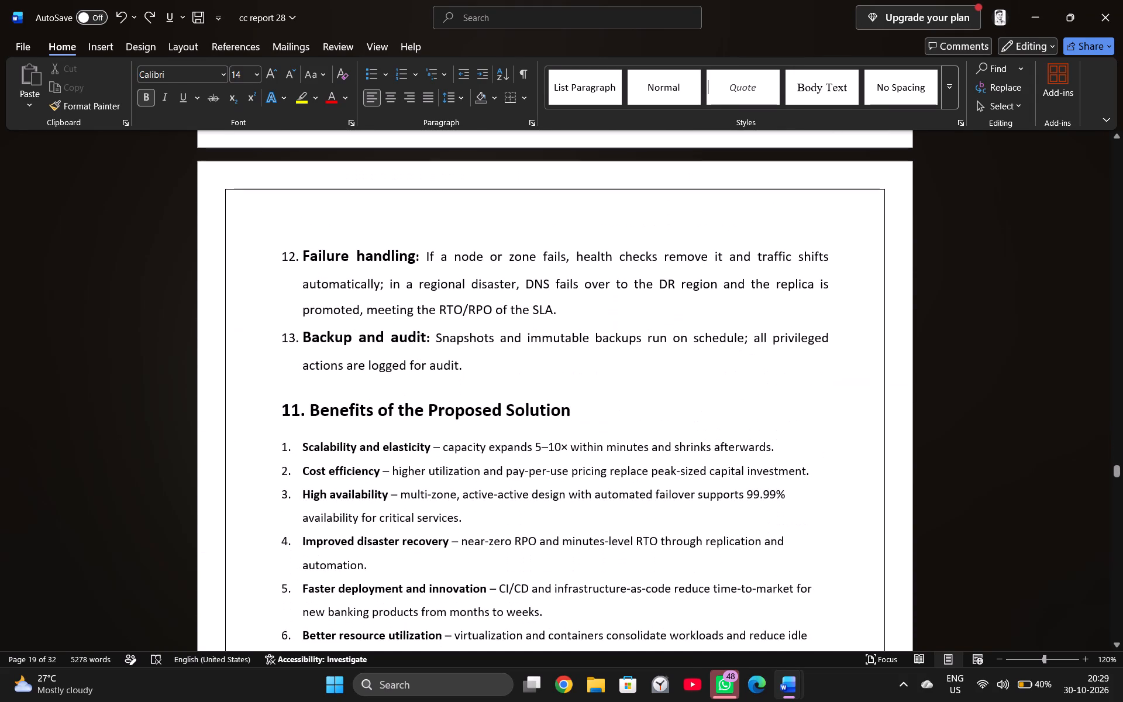
scroll(604, 550, "down", 2)
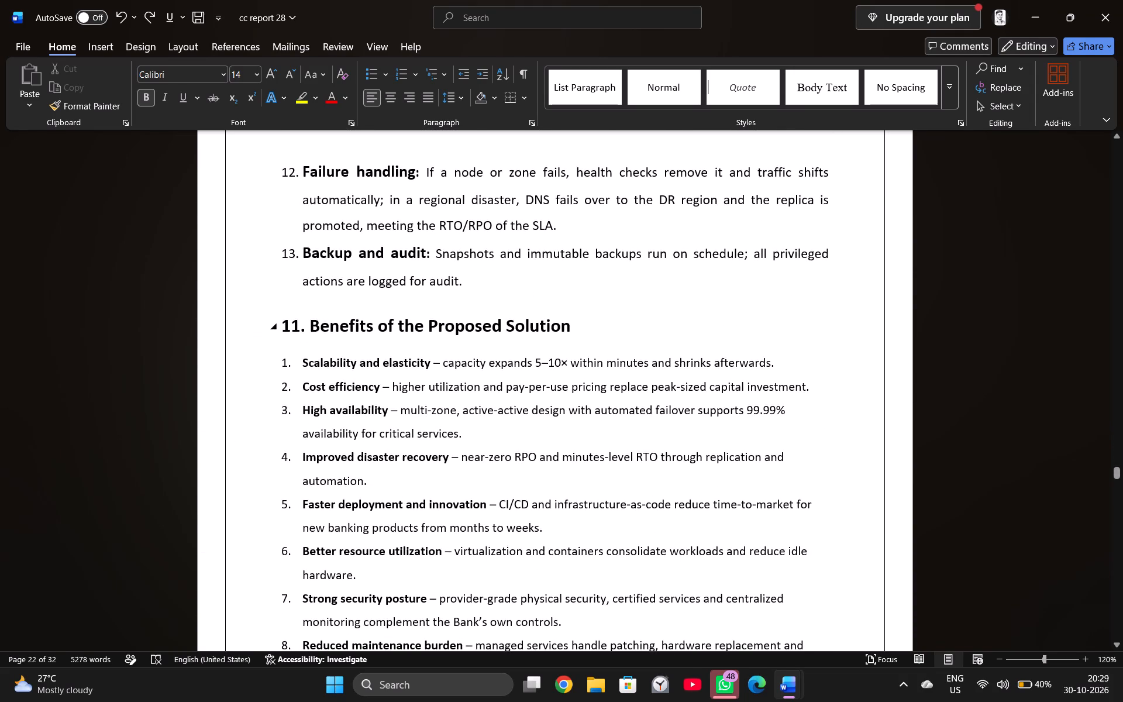
left_click_drag(301, 360, 604, 463)
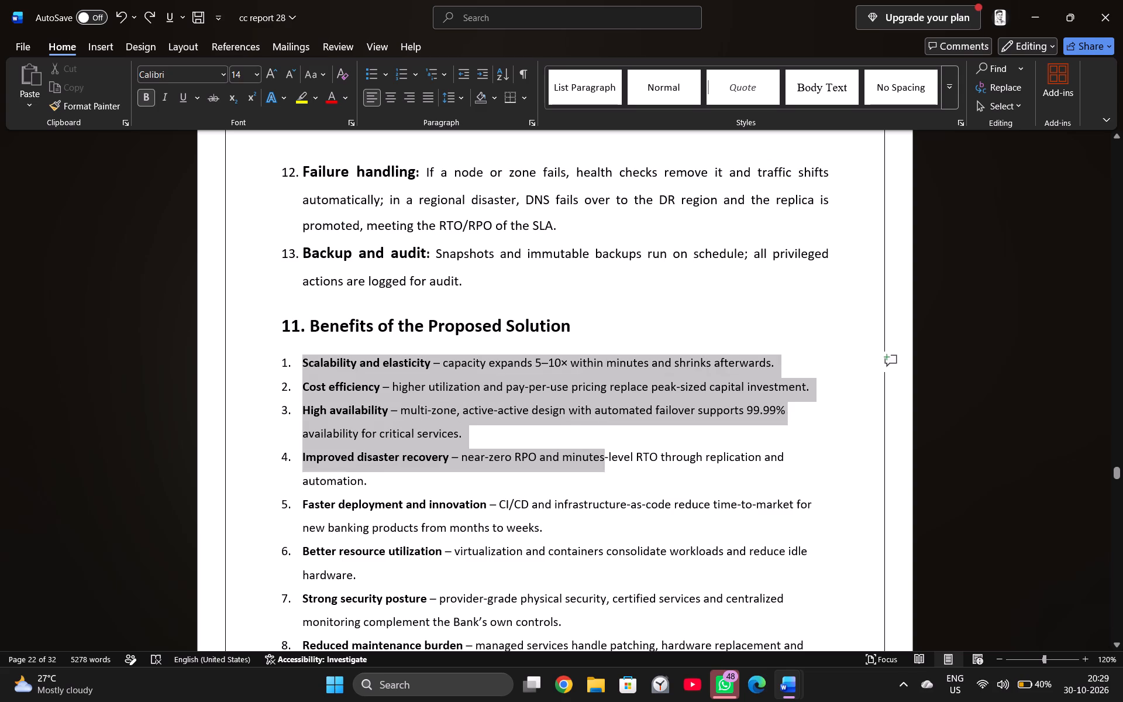
left_click_drag(604, 463, 716, 676)
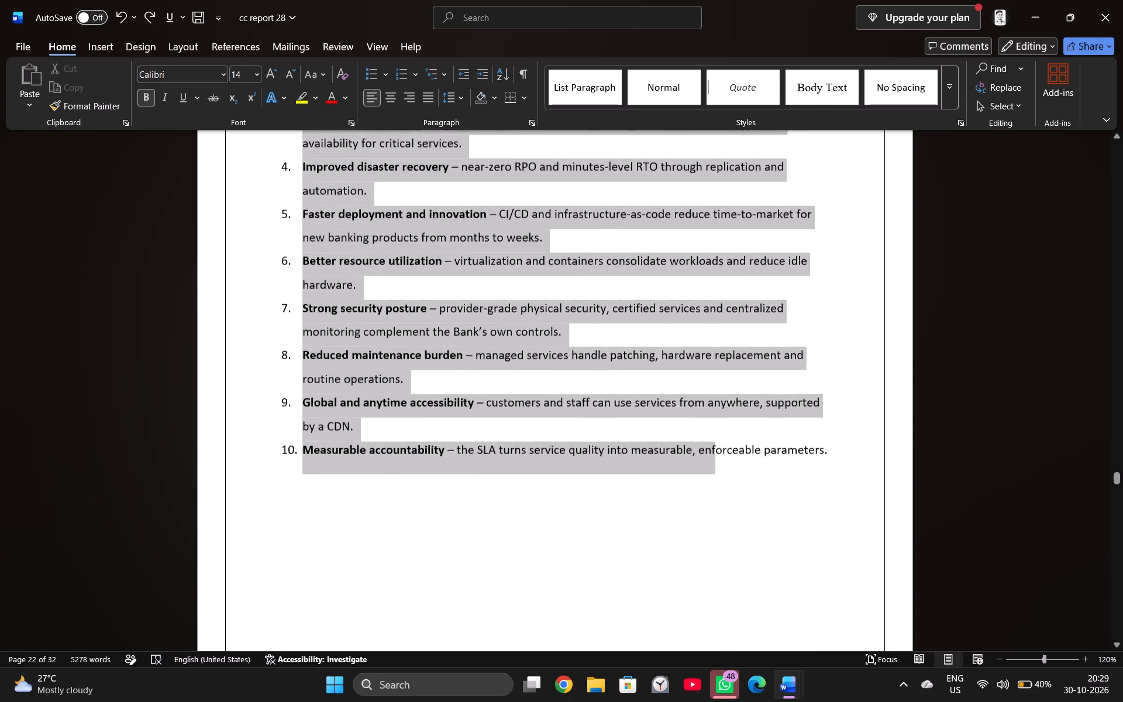
left_click_drag(716, 676, 883, 267)
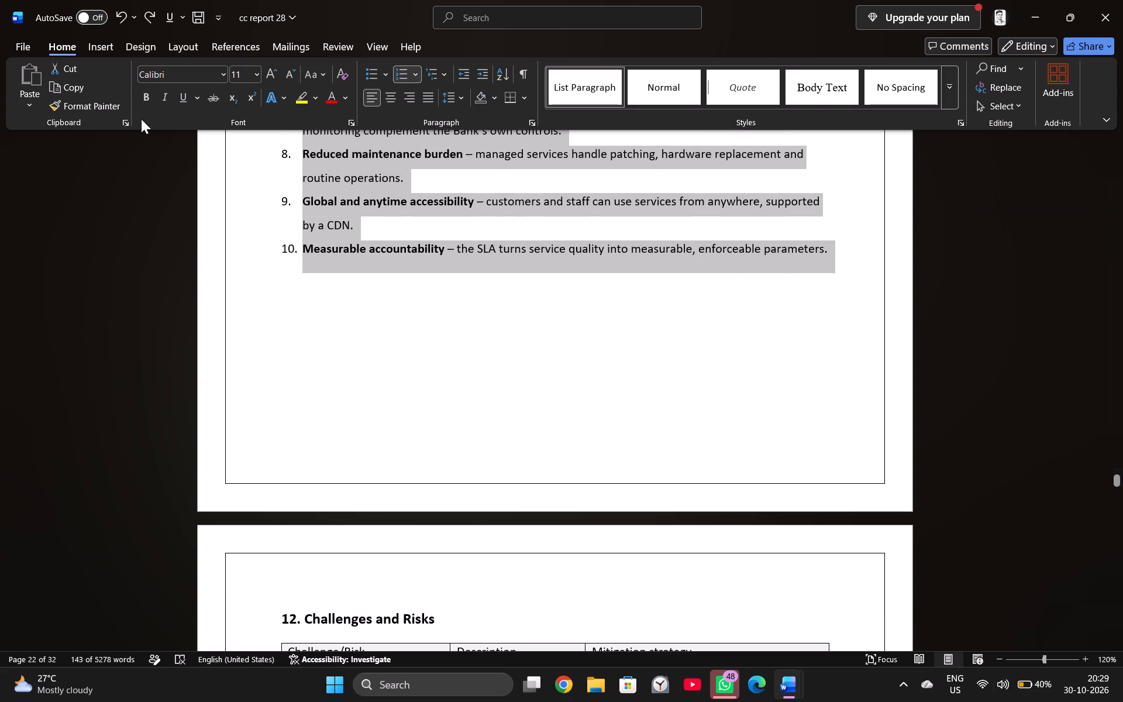
left_click(427, 92)
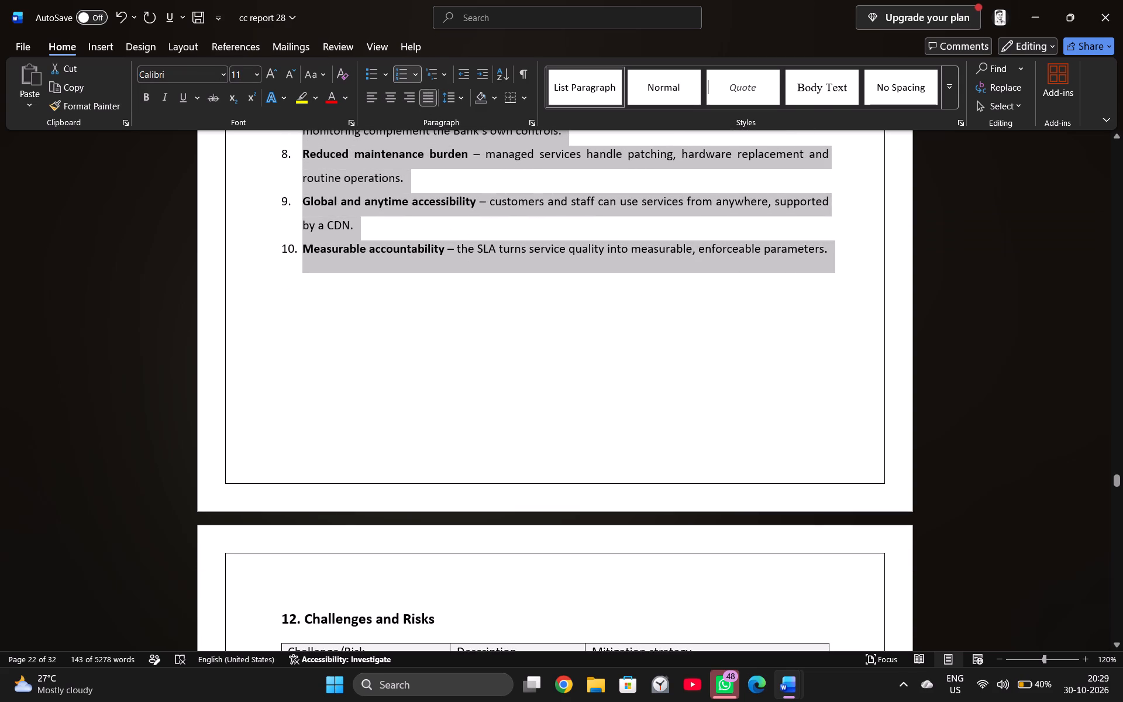
left_click(464, 394)
Set the "Scalability and elasticity" label in the first item of the Benefits list to 14 pt.
scroll(470, 467, "up", 11)
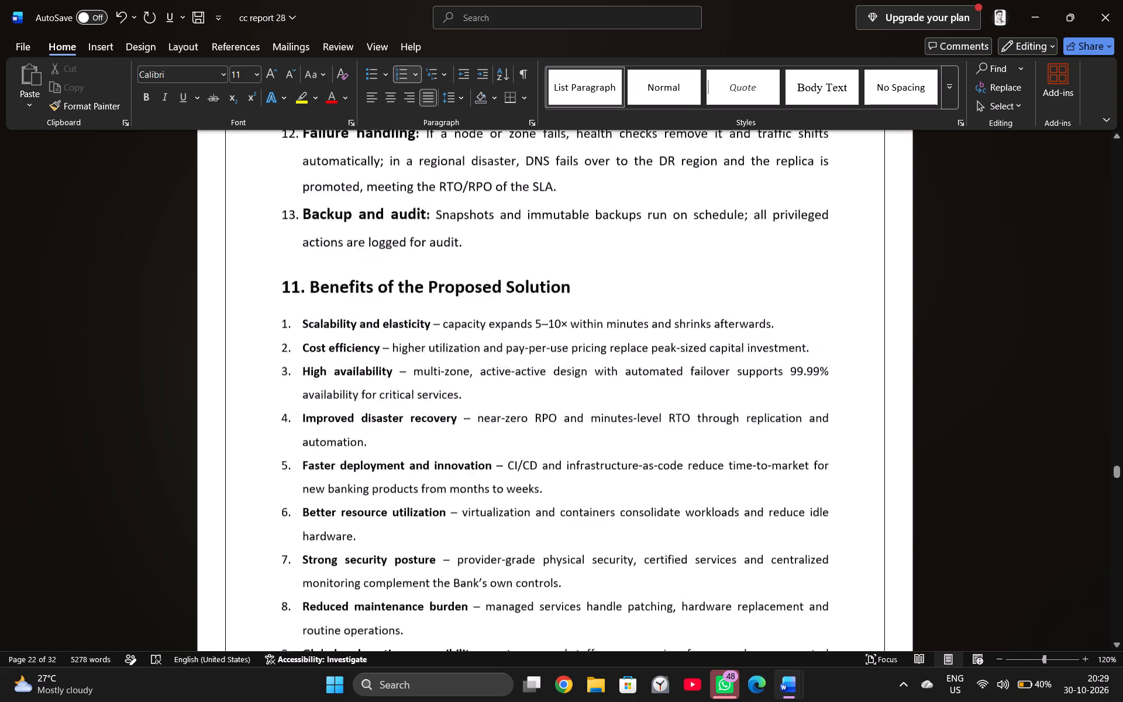
scroll(460, 512, "up", 6)
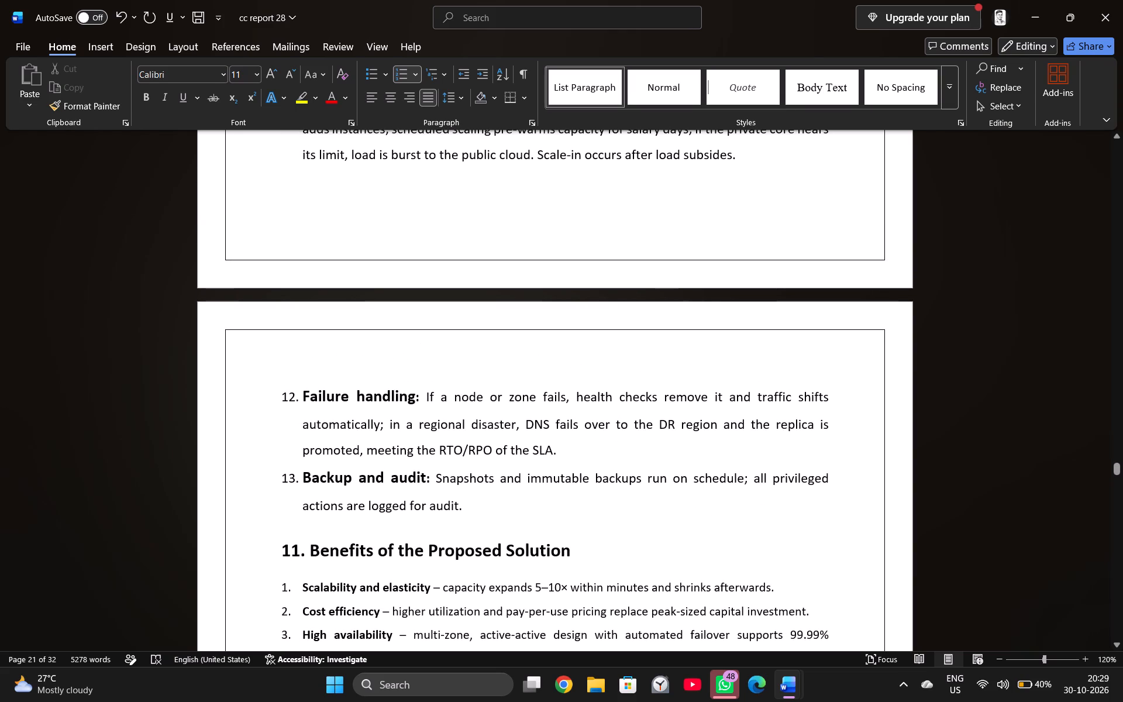
left_click_drag(296, 589, 323, 594)
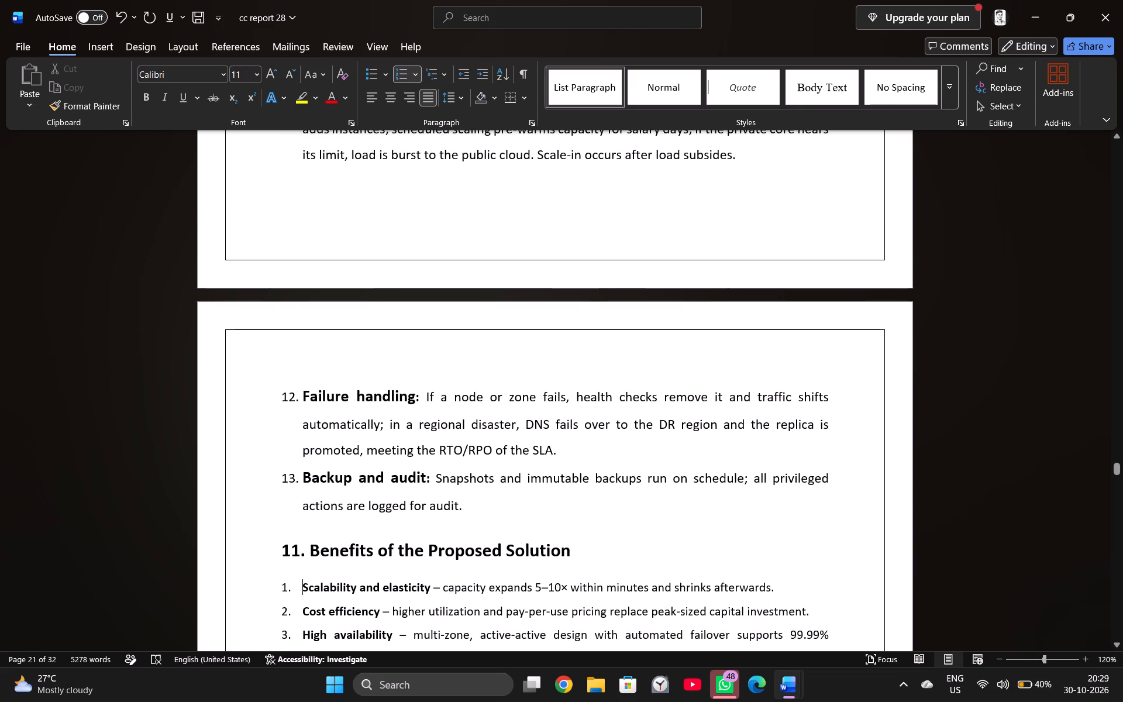
left_click_drag(323, 594, 459, 597)
left_click_drag(248, 565, 254, 569)
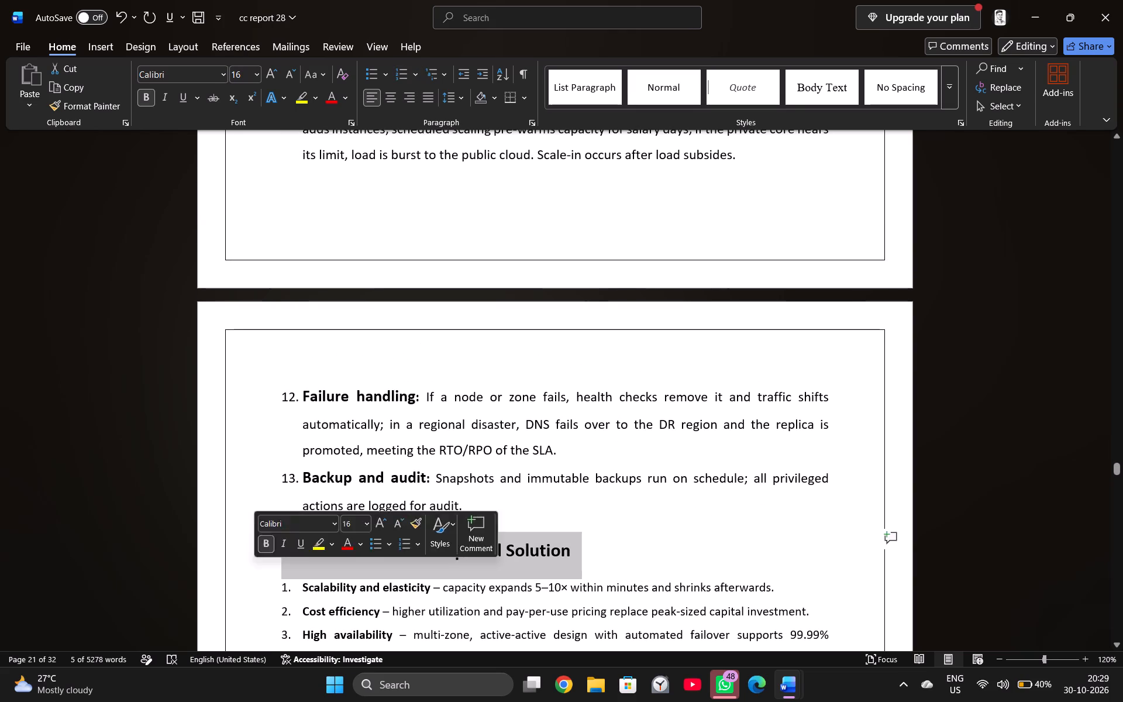
left_click(265, 604)
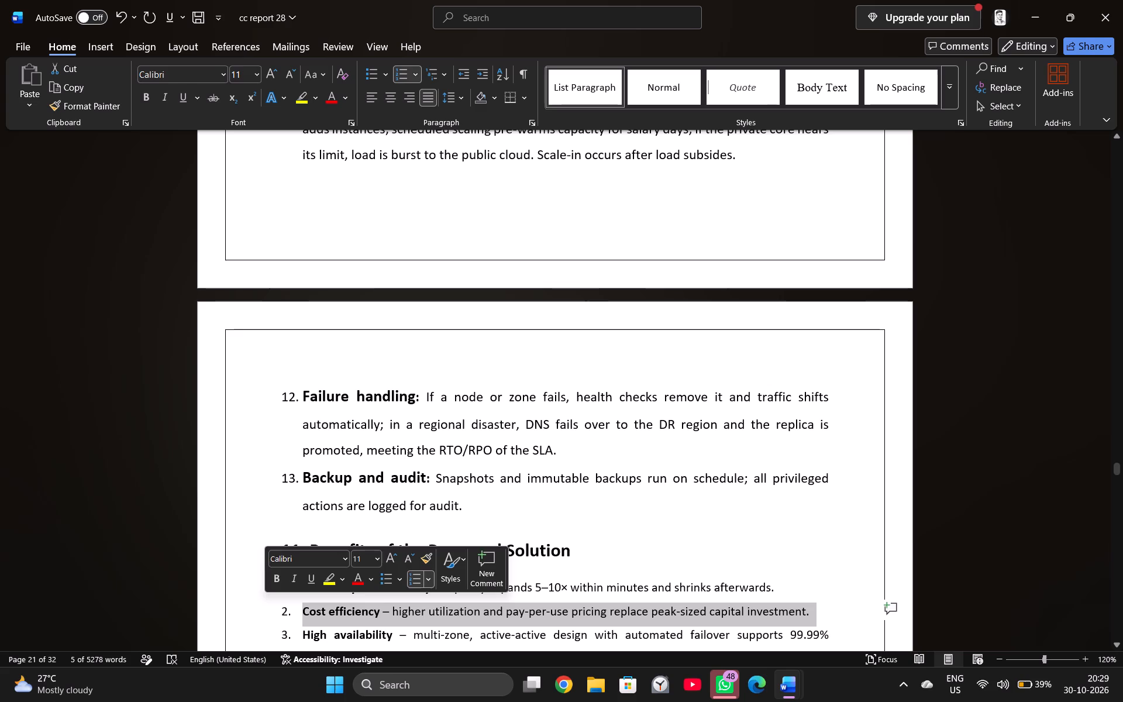
left_click(702, 529)
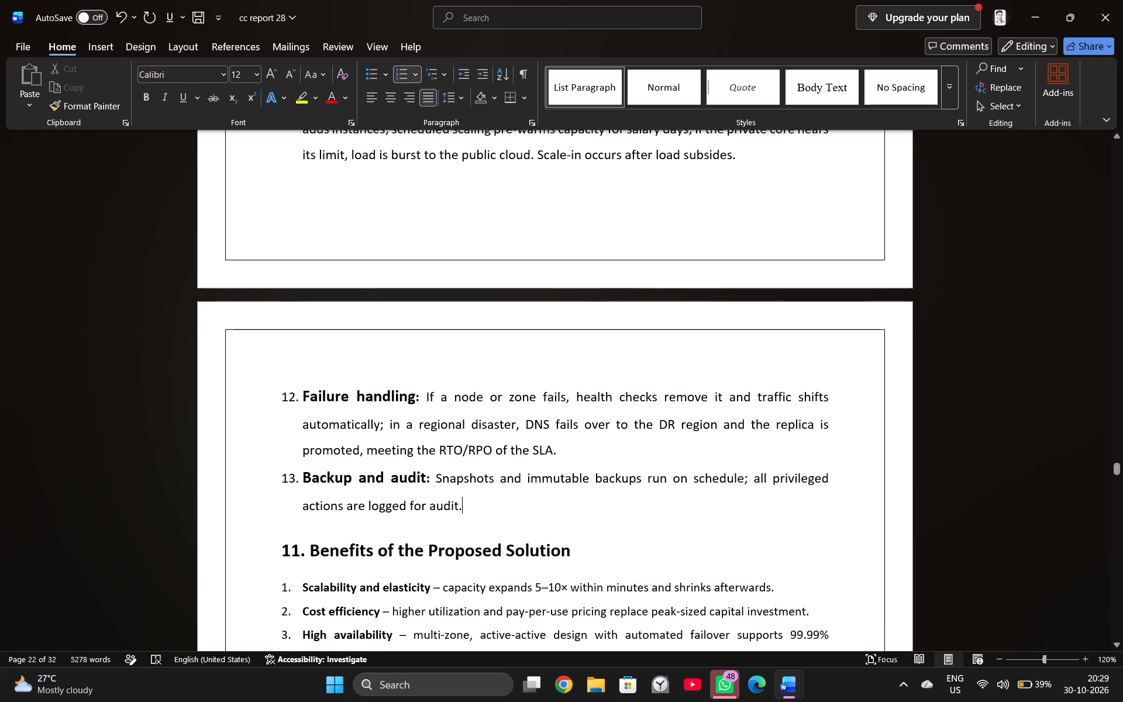
left_click_drag(302, 585, 408, 586)
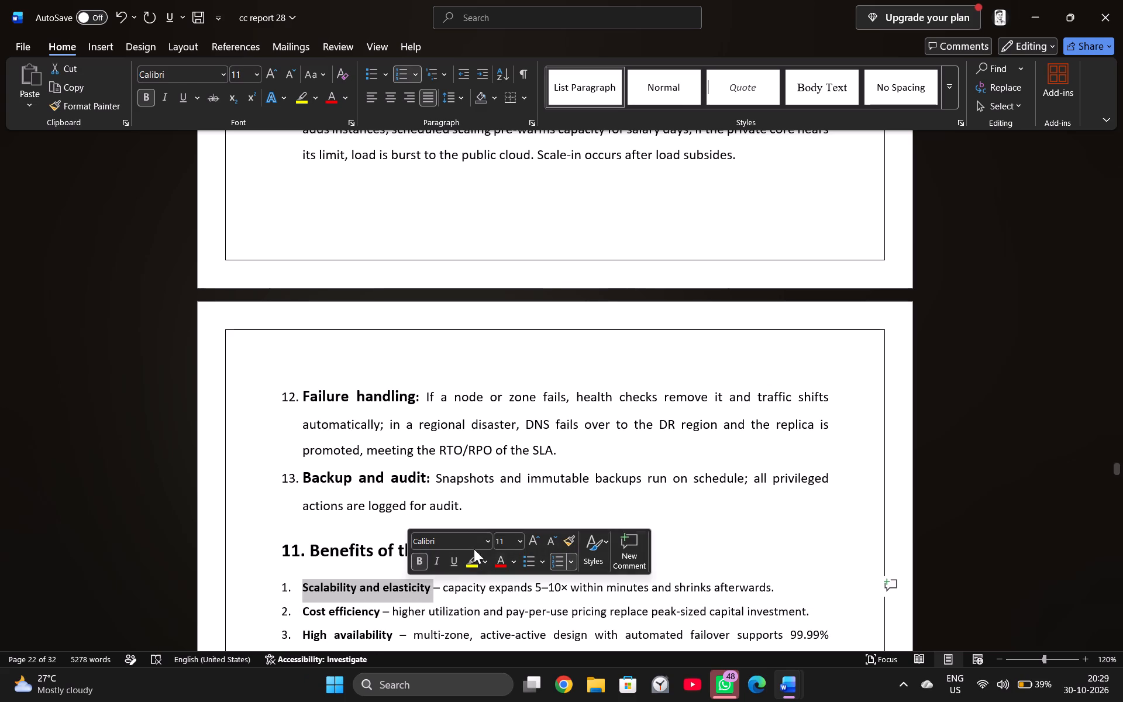
left_click(525, 544)
left_click(517, 544)
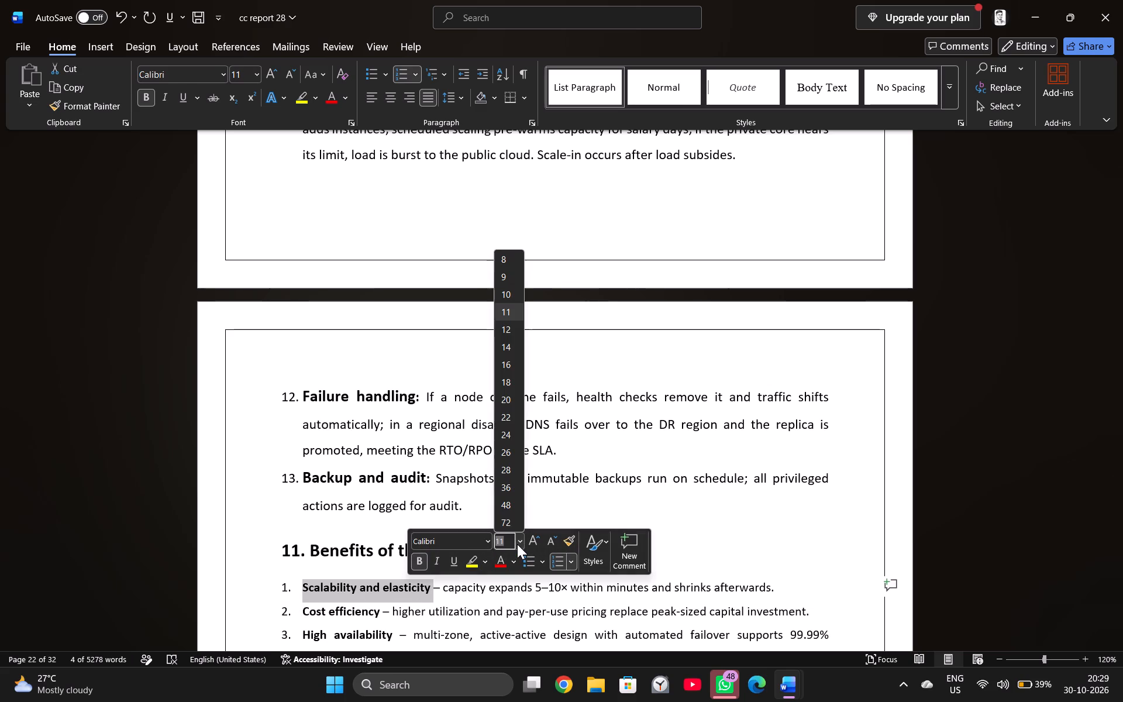
left_click(507, 344)
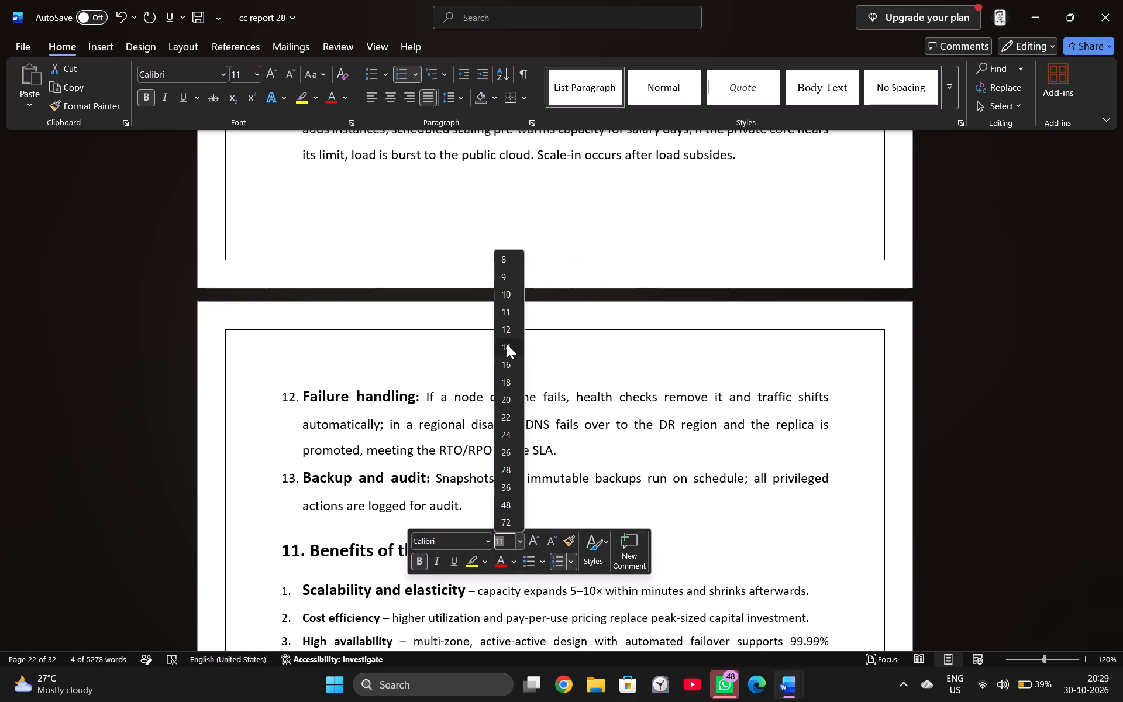
left_click(697, 521)
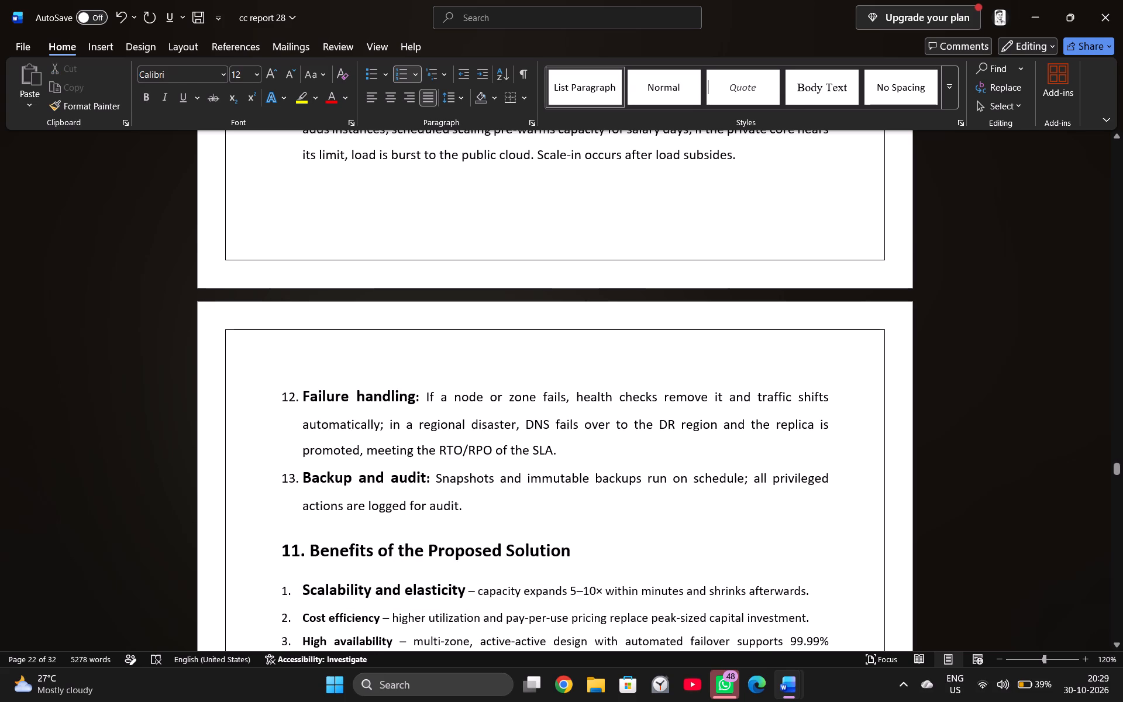
Check the font size of the description text in the "Backup and audit" item.
scroll(508, 581, "down", 2)
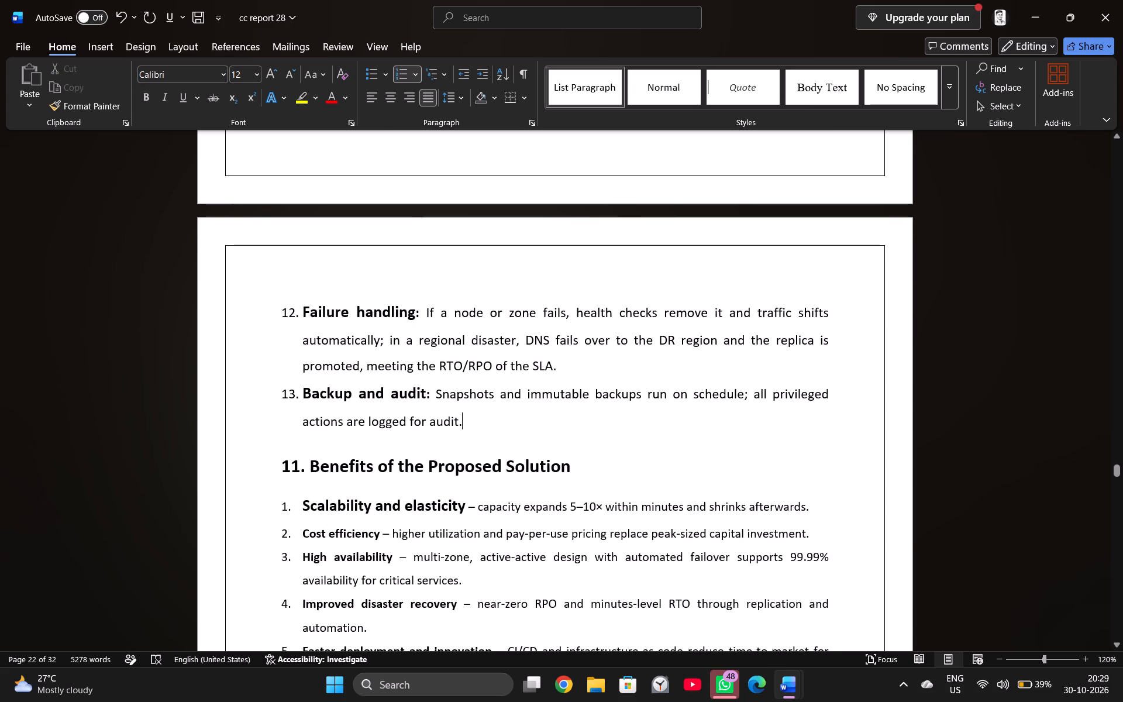
left_click_drag(432, 387, 792, 416)
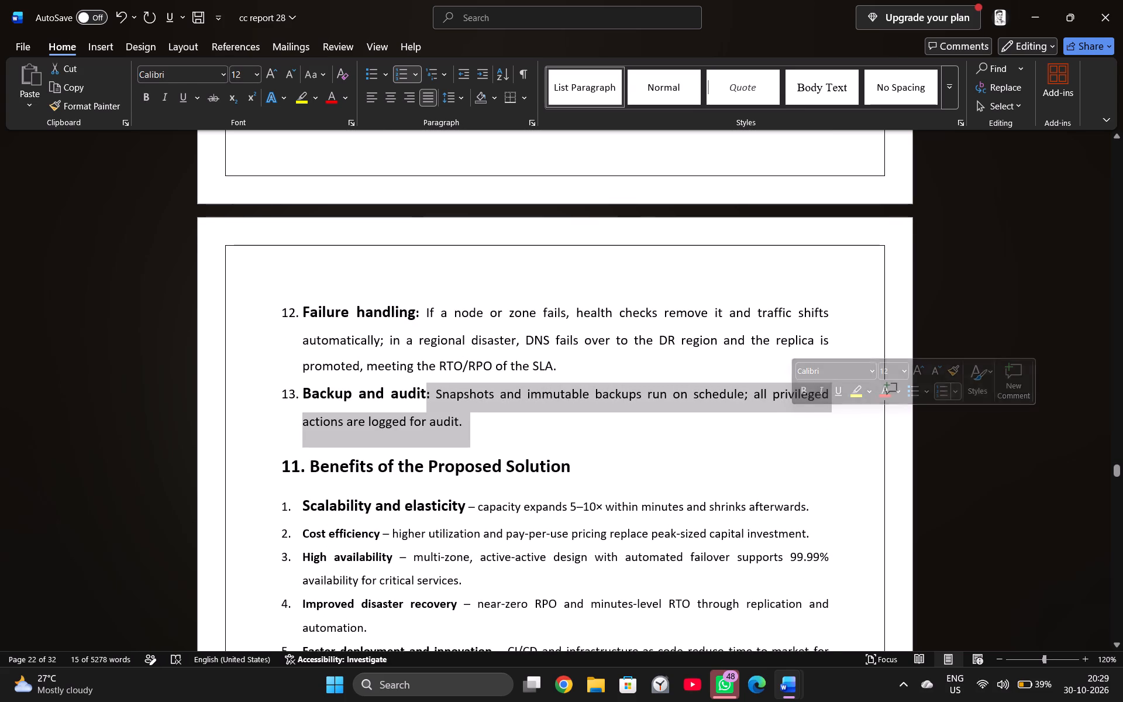
left_click(736, 477)
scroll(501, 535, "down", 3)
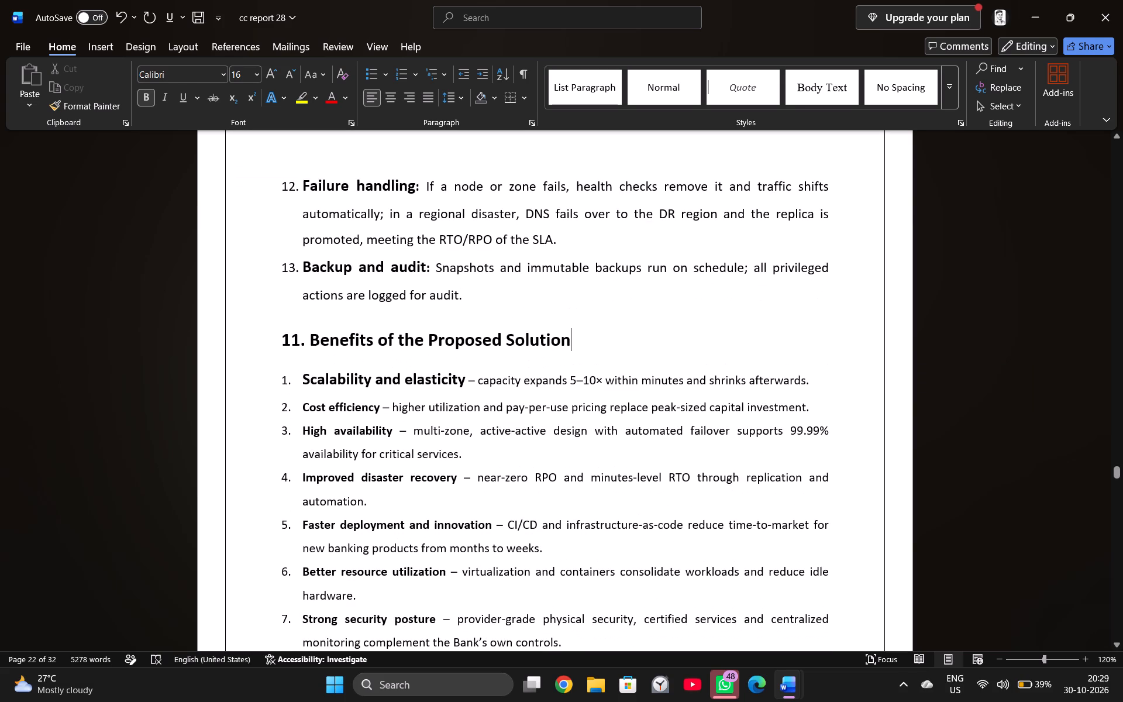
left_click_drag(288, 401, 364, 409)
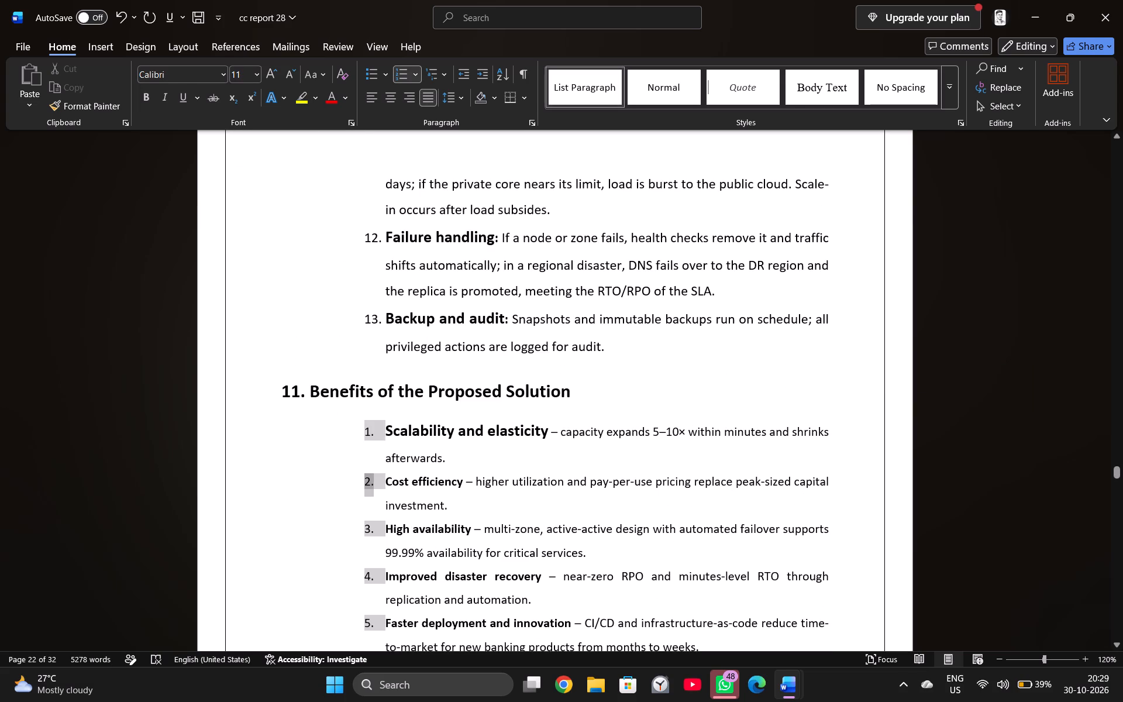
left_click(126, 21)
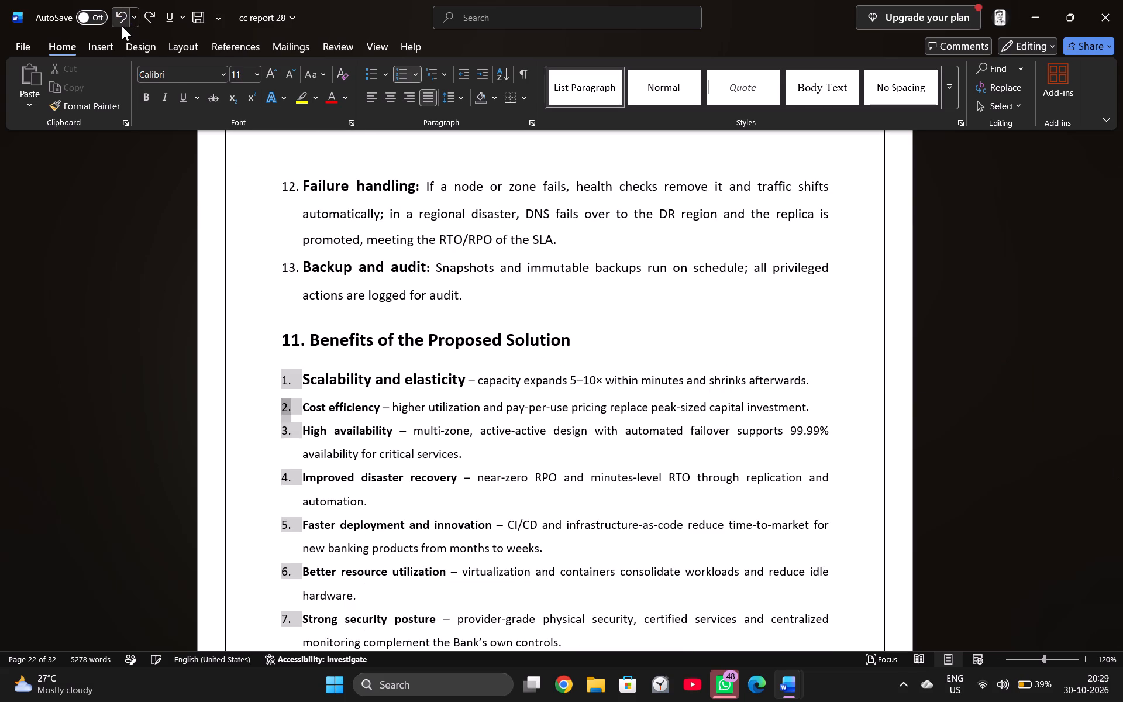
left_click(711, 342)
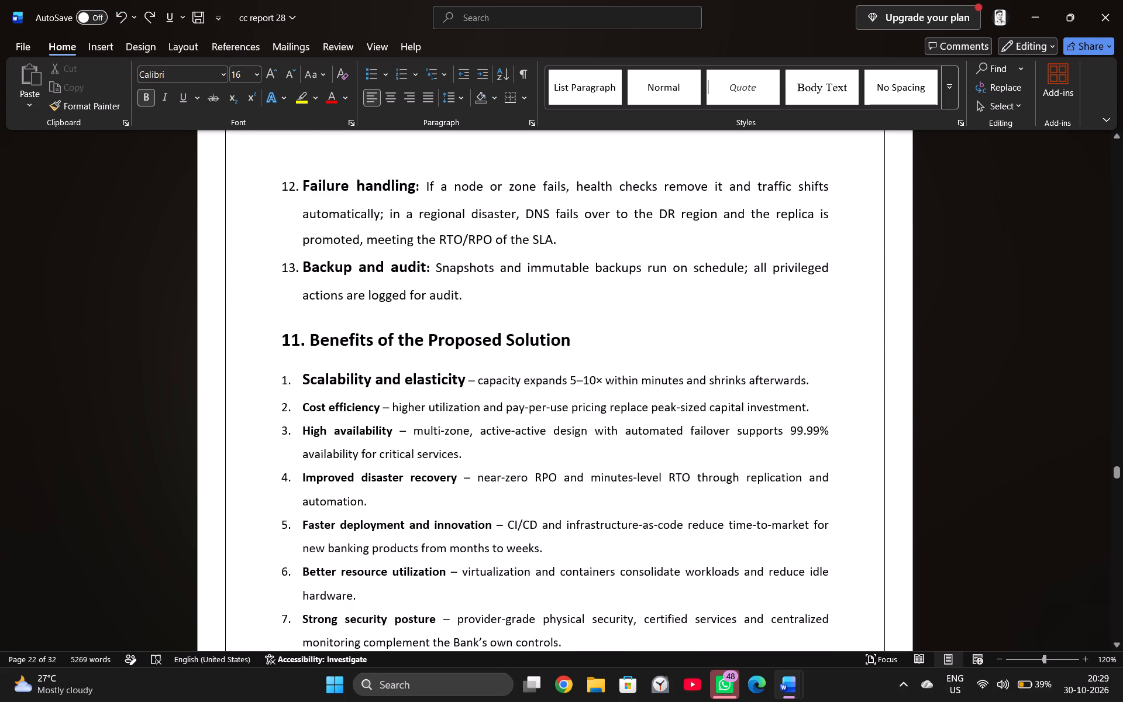
Set the "Cost efficiency" label in the second item of the Benefits list to 12 pt.
left_click_drag(303, 400, 353, 404)
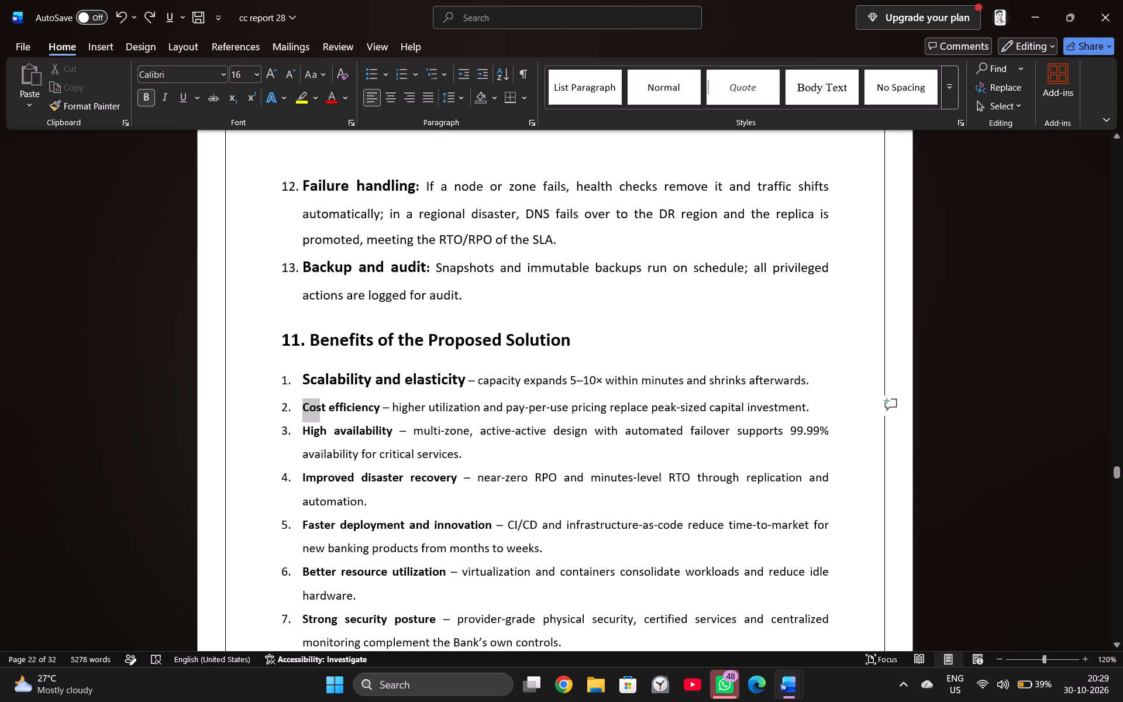
left_click_drag(353, 404, 364, 404)
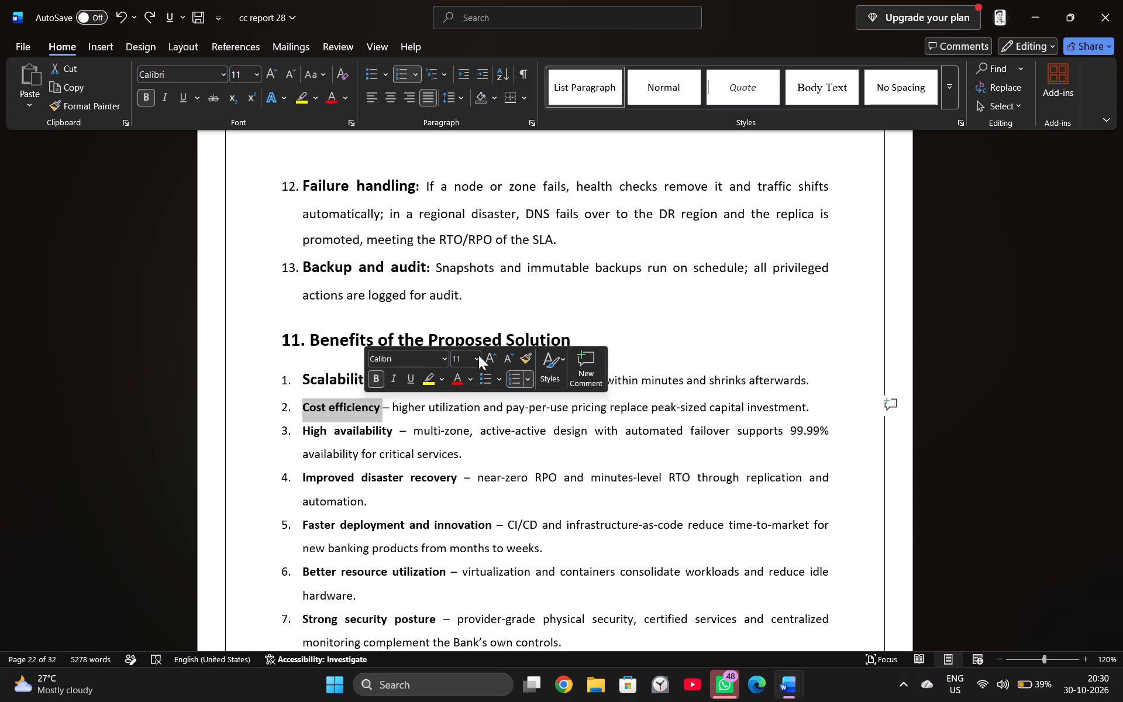
left_click(471, 358)
left_click(474, 358)
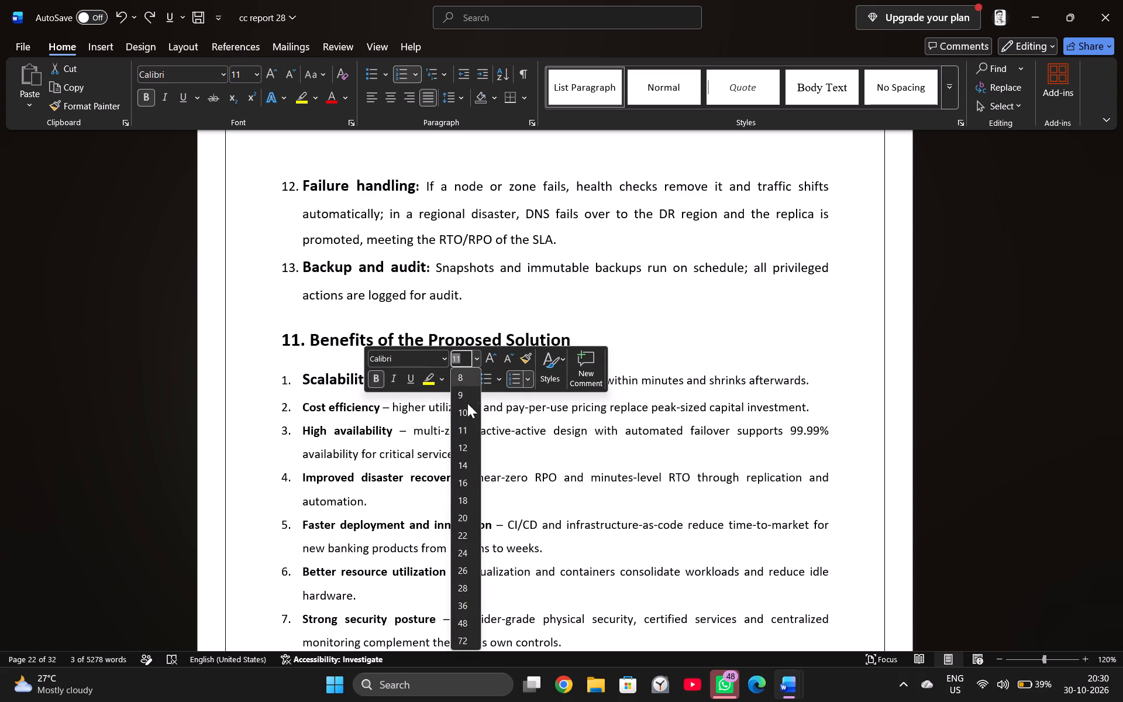
left_click(462, 450)
left_click(444, 445)
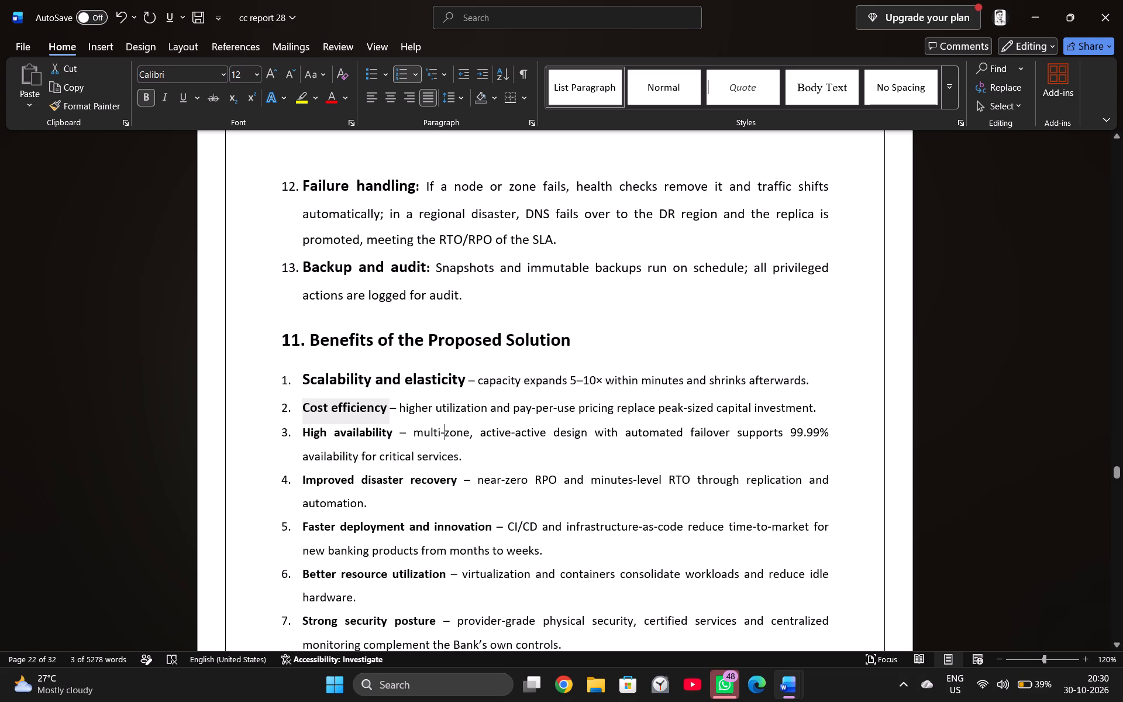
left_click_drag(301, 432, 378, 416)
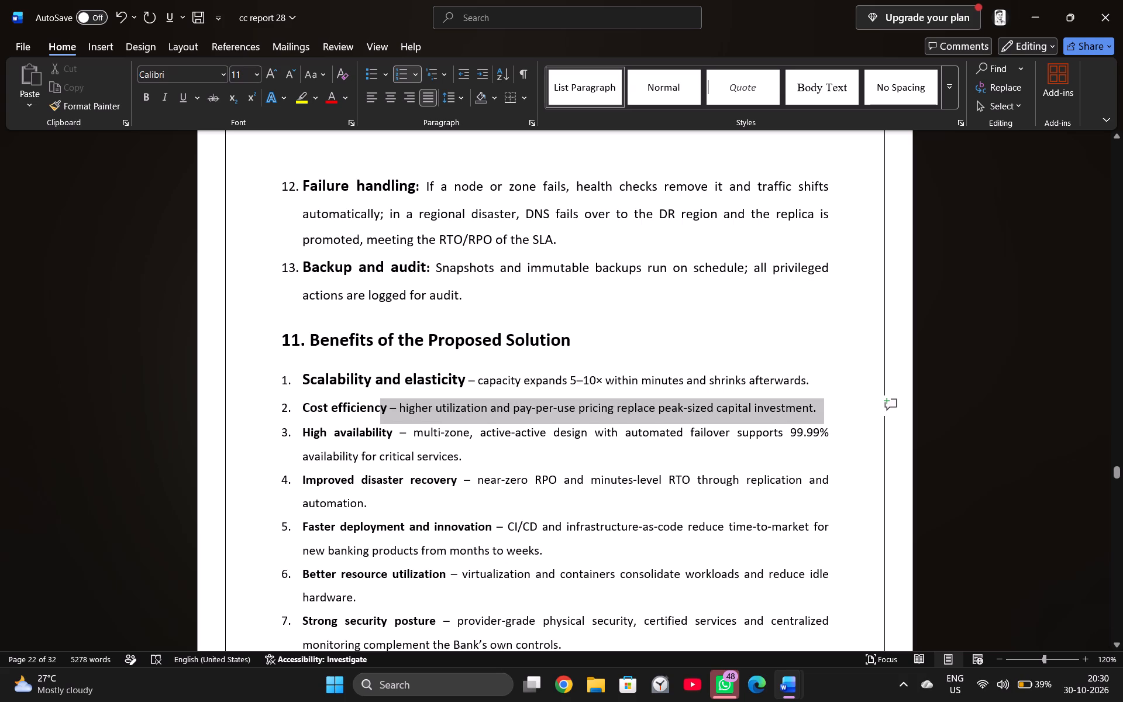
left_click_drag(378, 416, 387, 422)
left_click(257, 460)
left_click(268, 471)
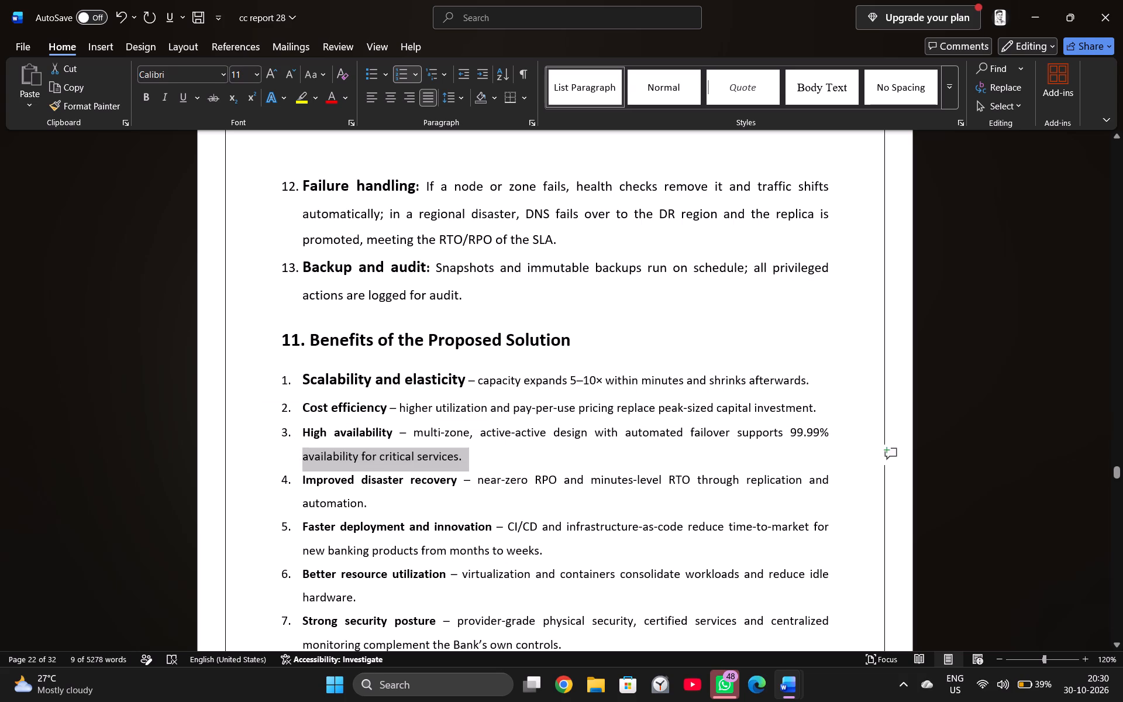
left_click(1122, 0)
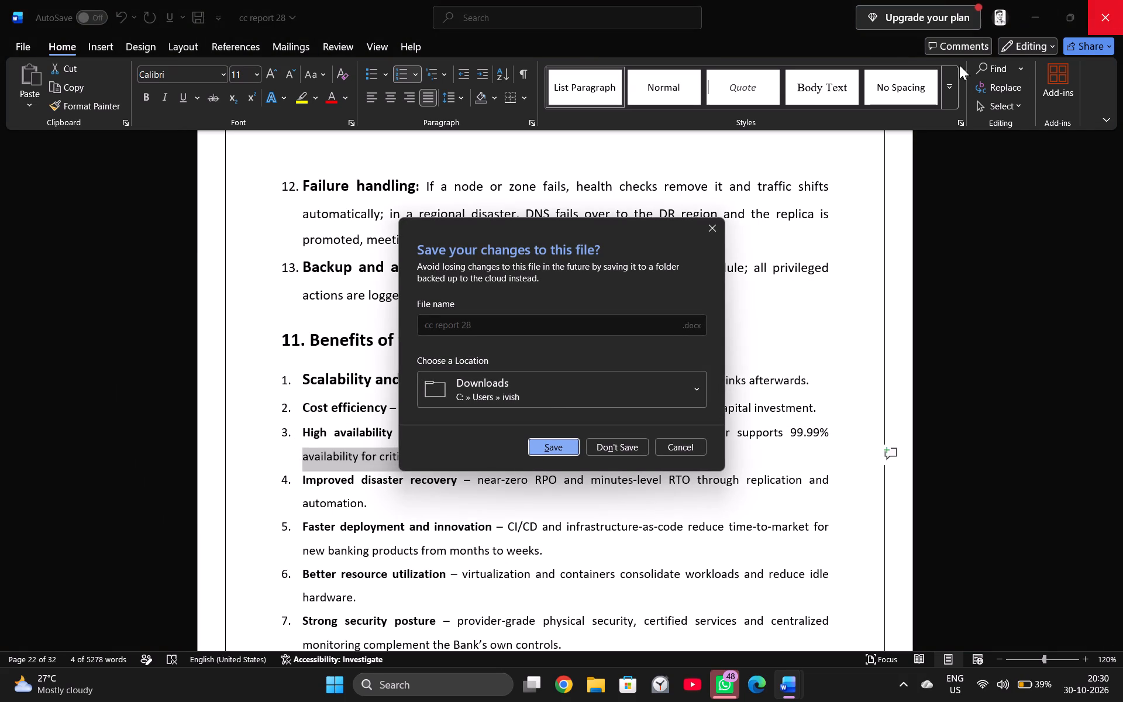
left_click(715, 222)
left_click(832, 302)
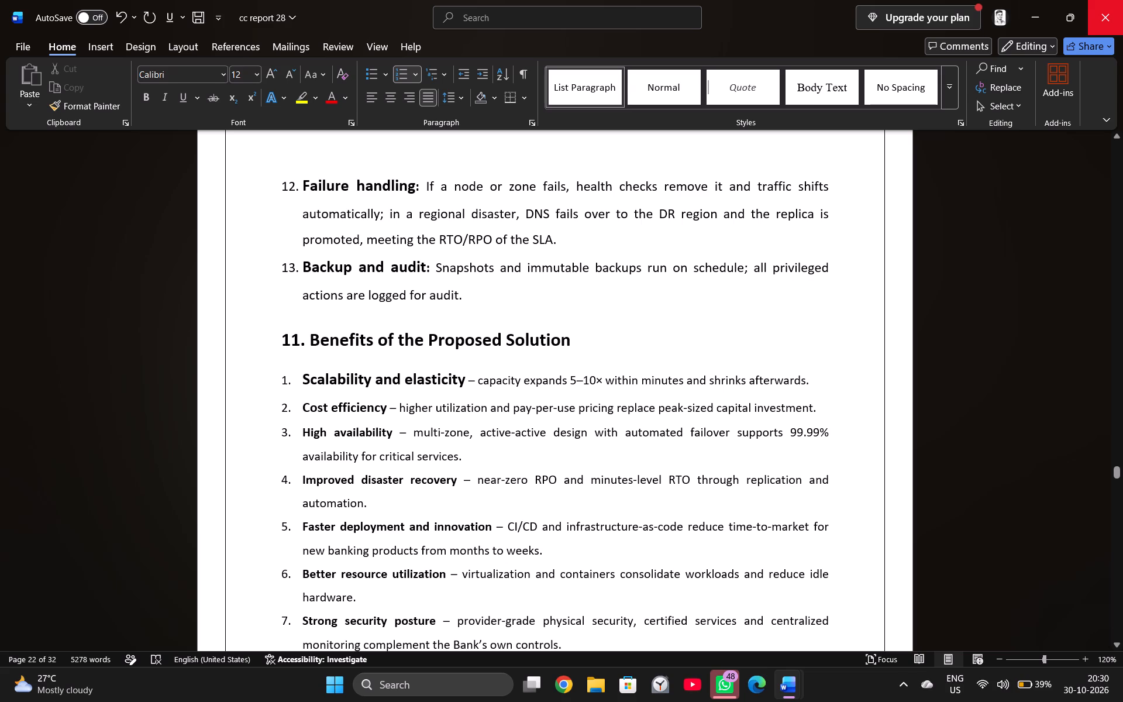
Set the "Cost efficiency", "High availability" and "Improved disaster recovery" labels in the Benefits list to 14 pt.
left_click_drag(302, 411, 369, 403)
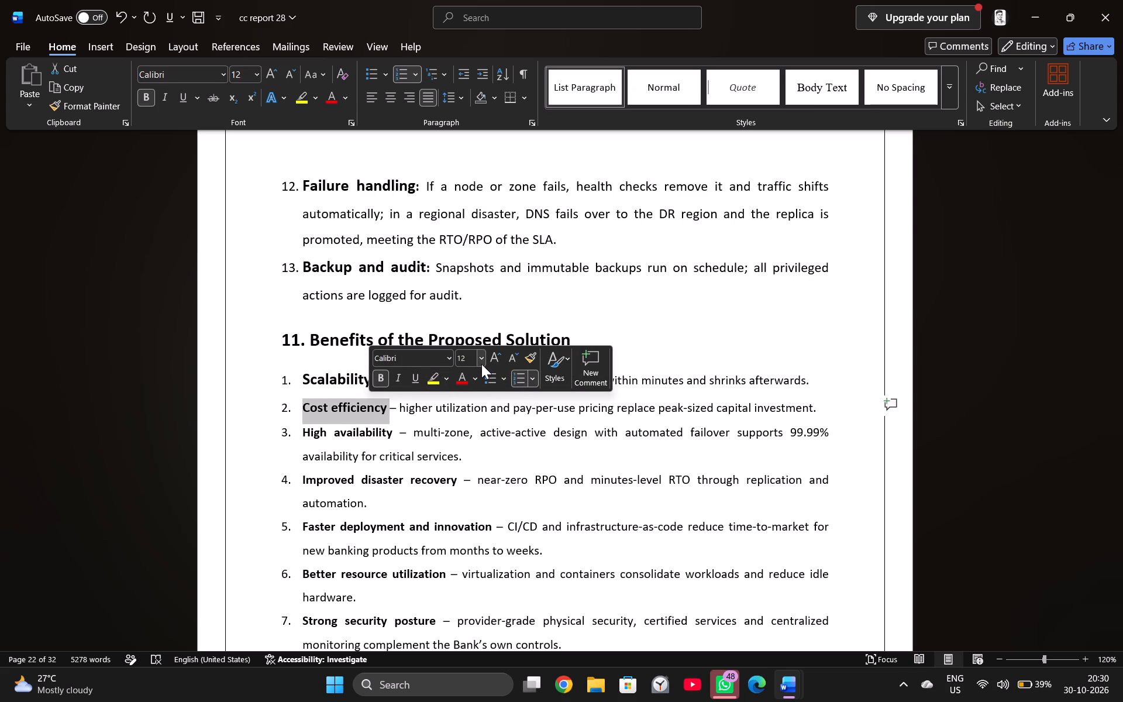
left_click(482, 362)
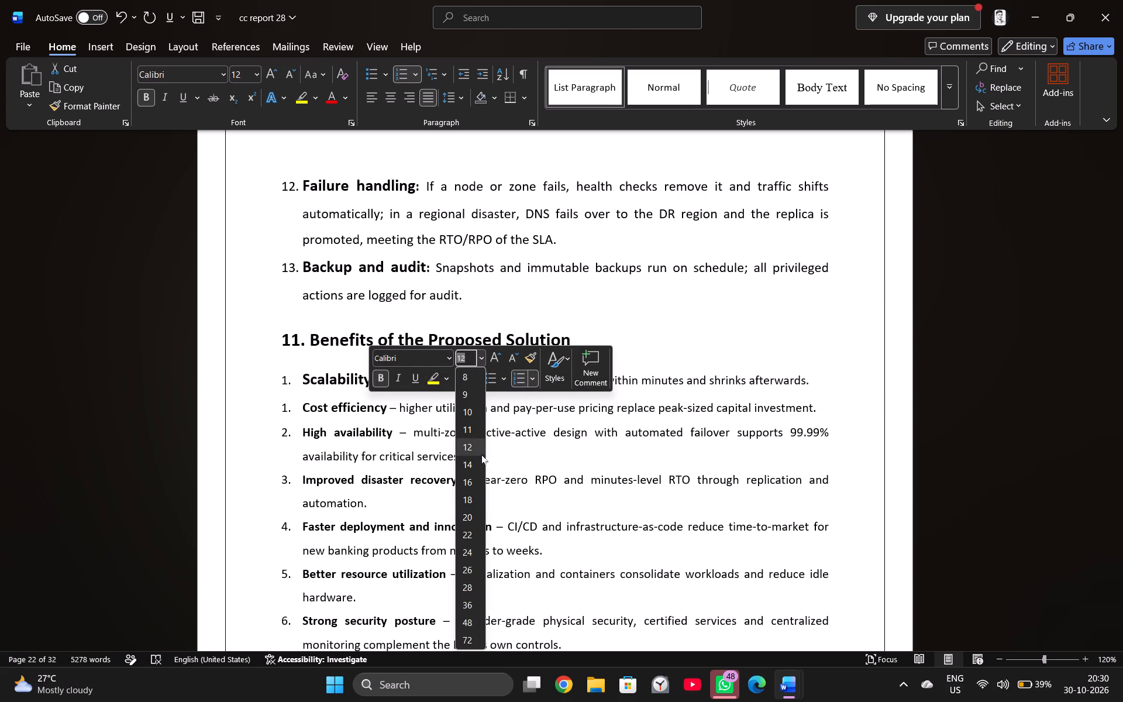
left_click(466, 459)
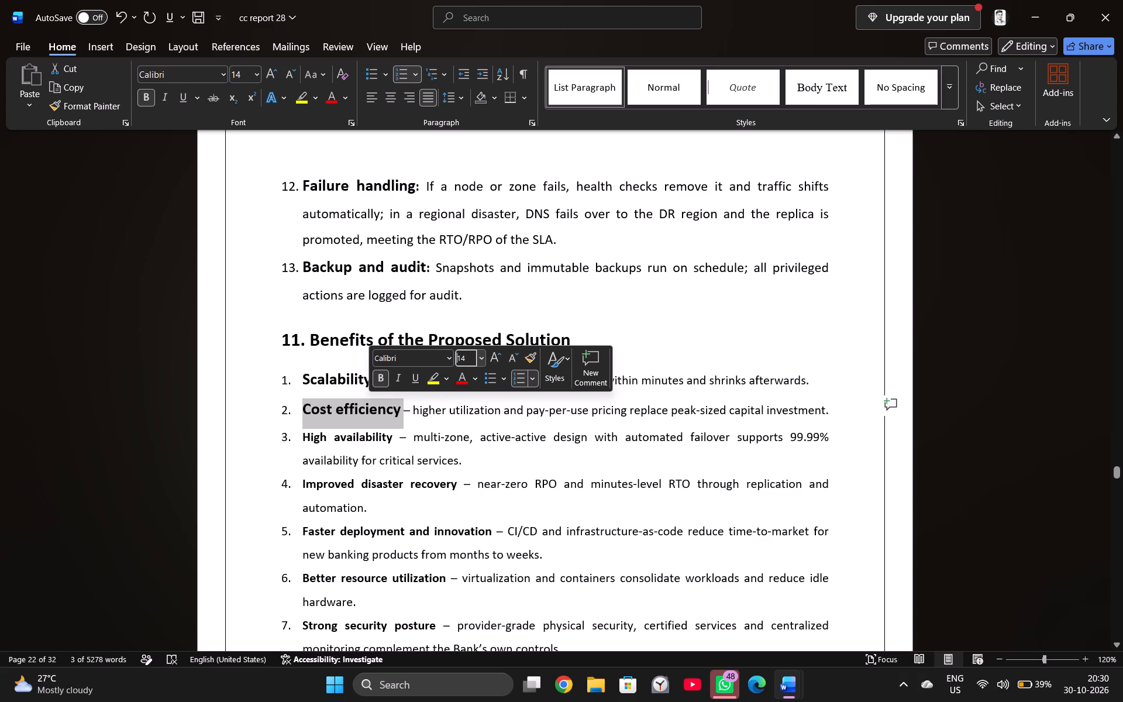
left_click(518, 467)
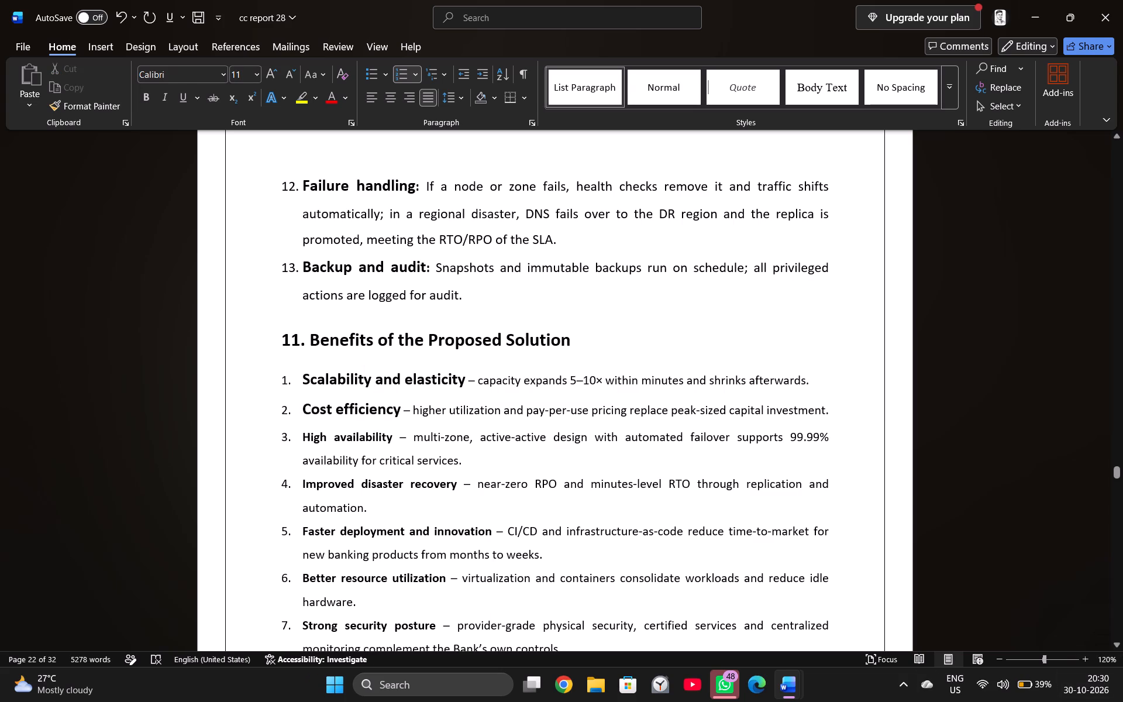
left_click_drag(298, 438, 370, 445)
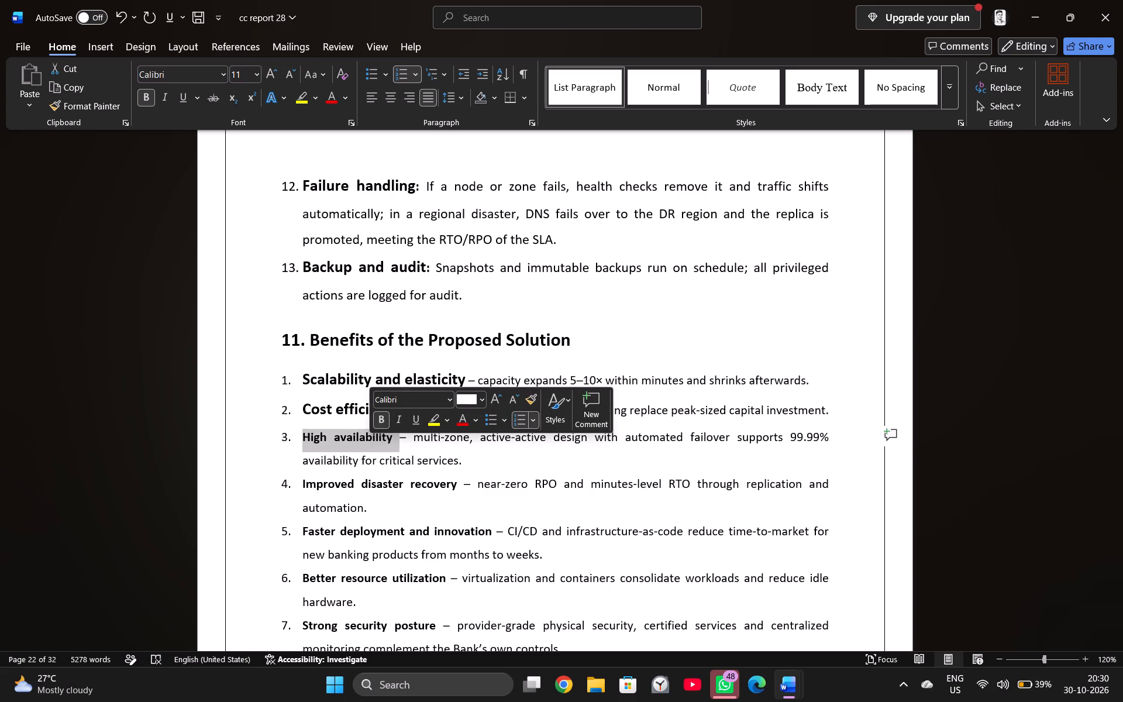
left_click(479, 397)
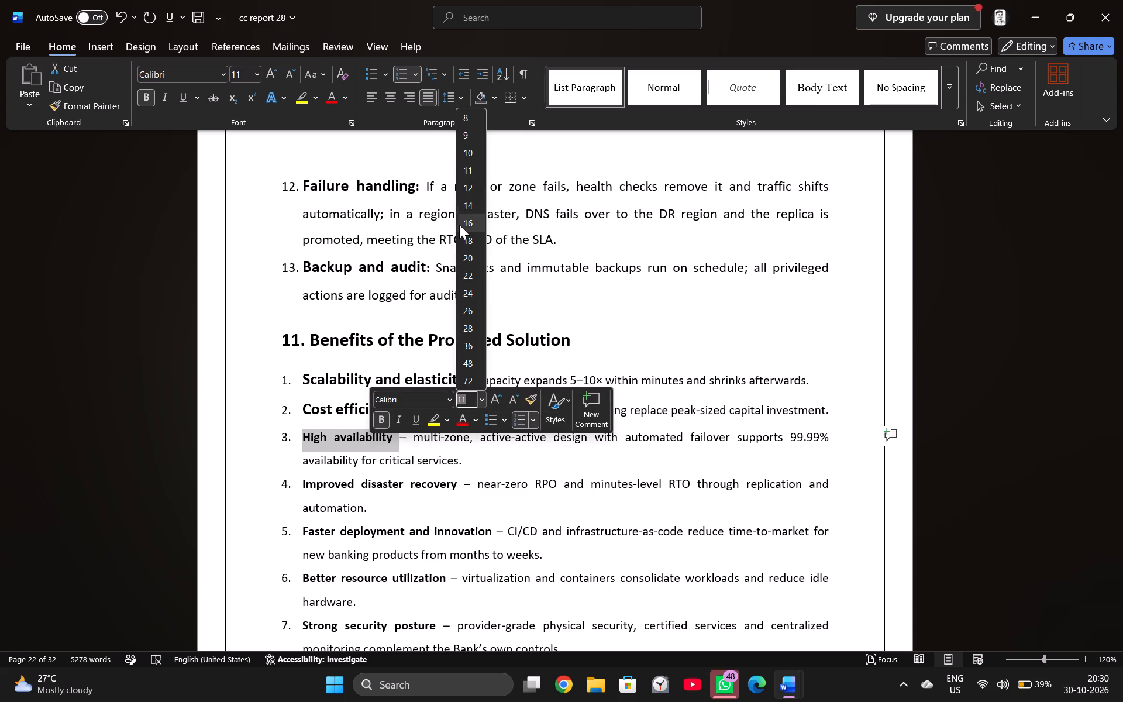
left_click(475, 206)
left_click(576, 309)
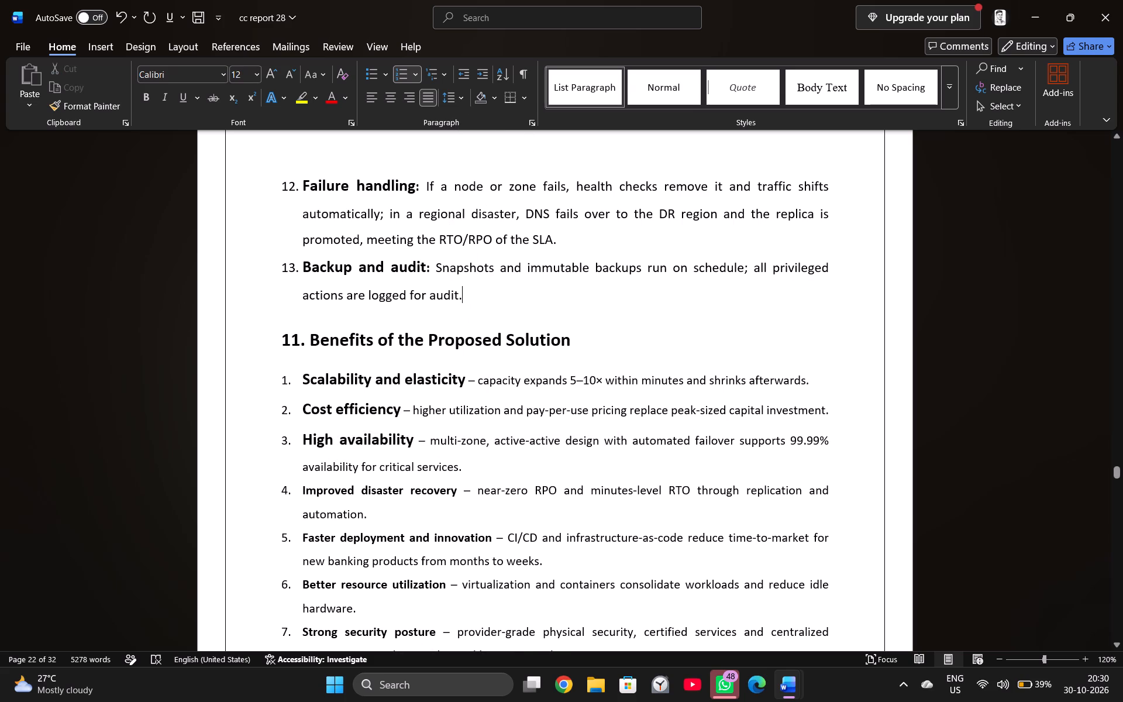
scroll(551, 328, "down", 3)
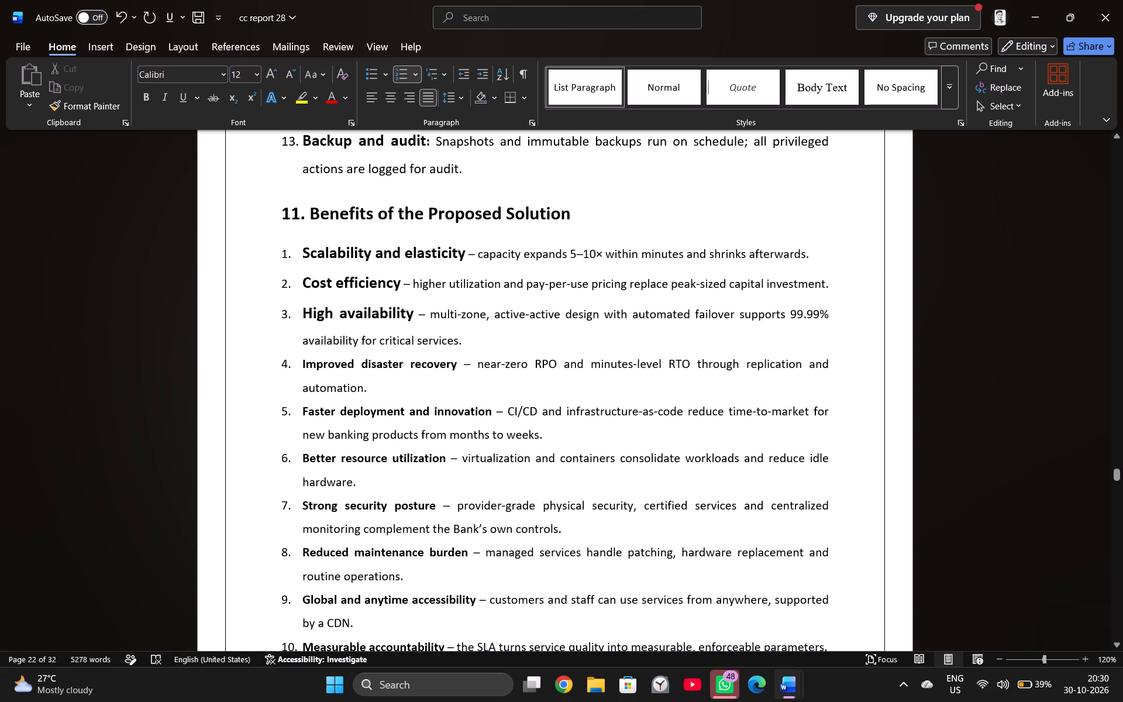
left_click_drag(301, 363, 440, 366)
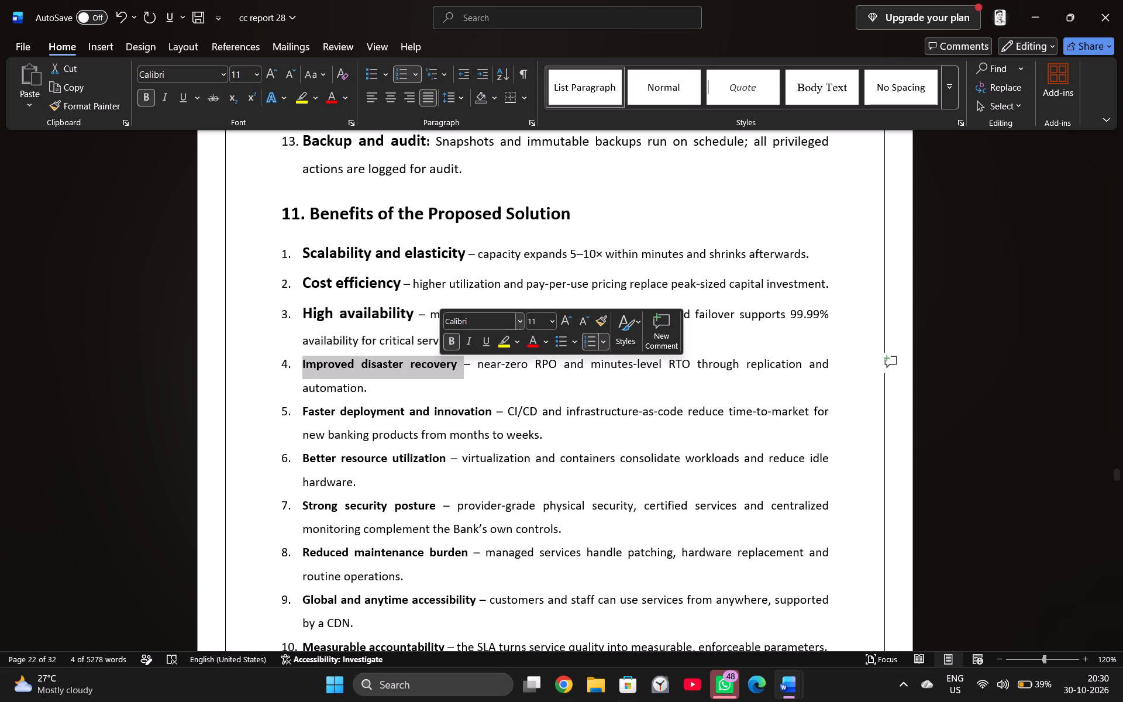
left_click(552, 324)
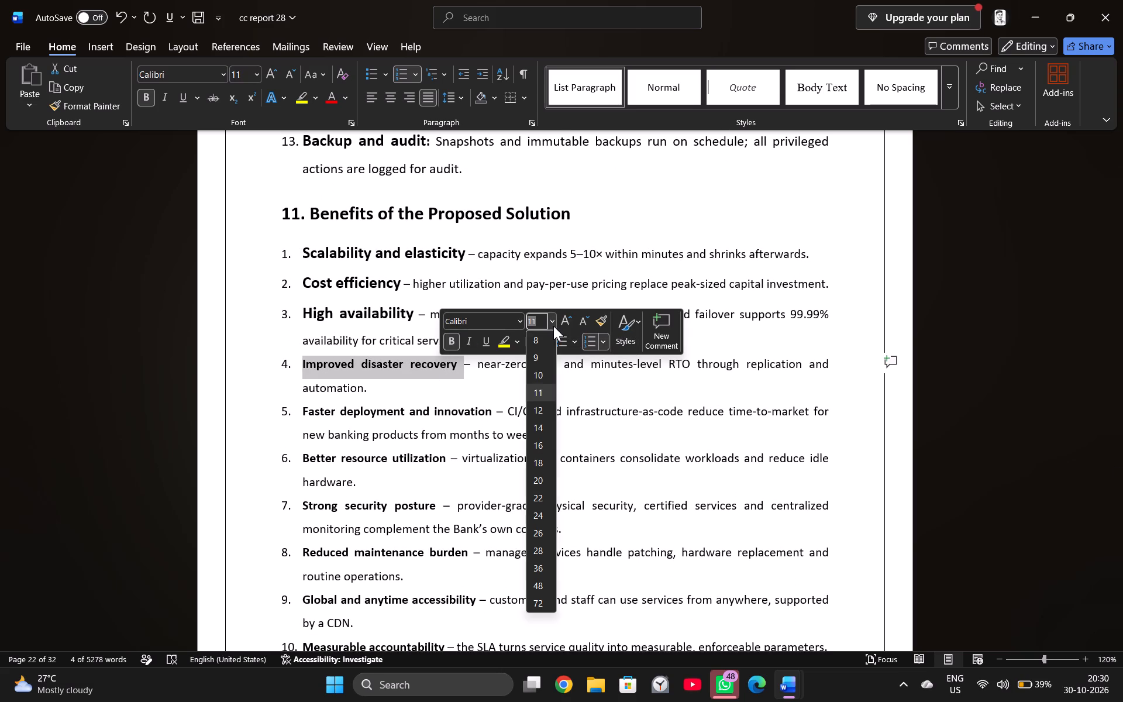
left_click(552, 429)
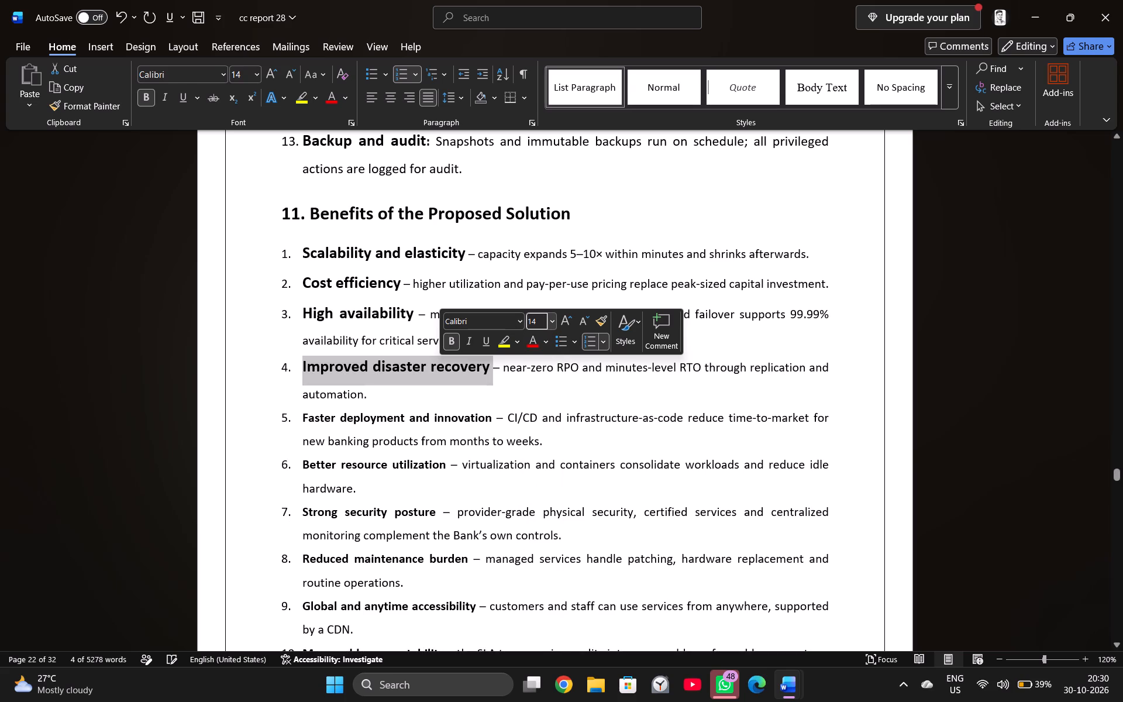
left_click(566, 393)
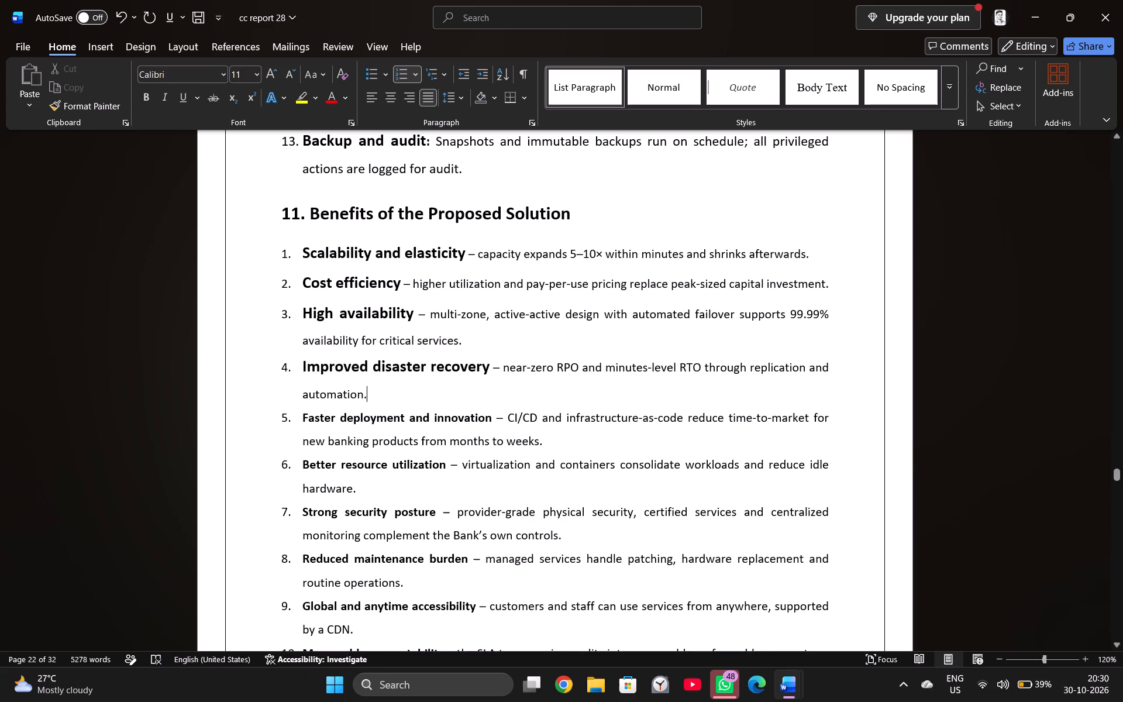
Set the description text of the "Scalability and elasticity" and "Cost efficiency" items in the Benefits list to 12 pt.
left_click_drag(477, 254, 780, 250)
left_click(894, 198)
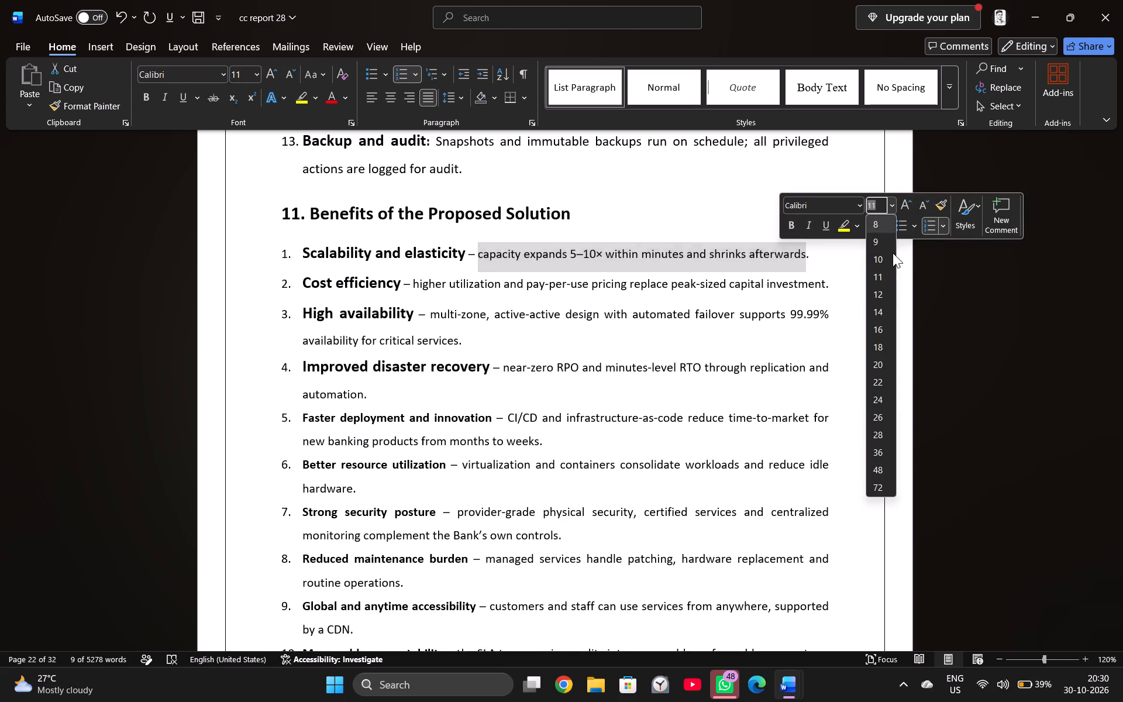
left_click(887, 295)
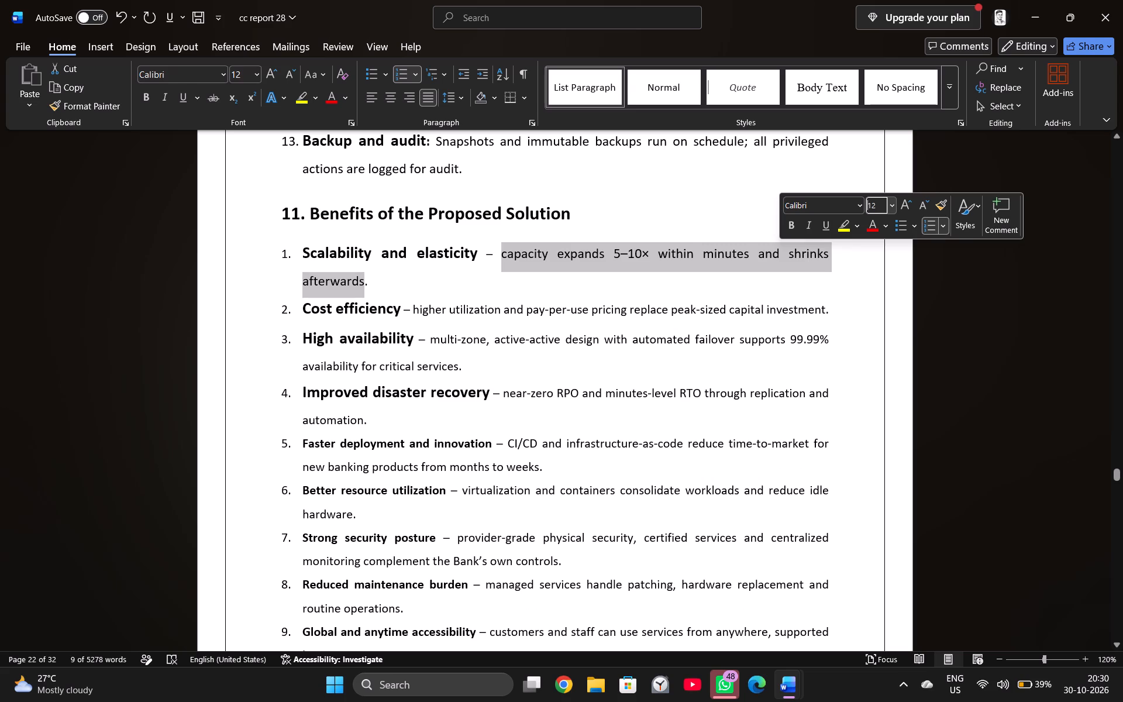
left_click_drag(412, 307, 774, 302)
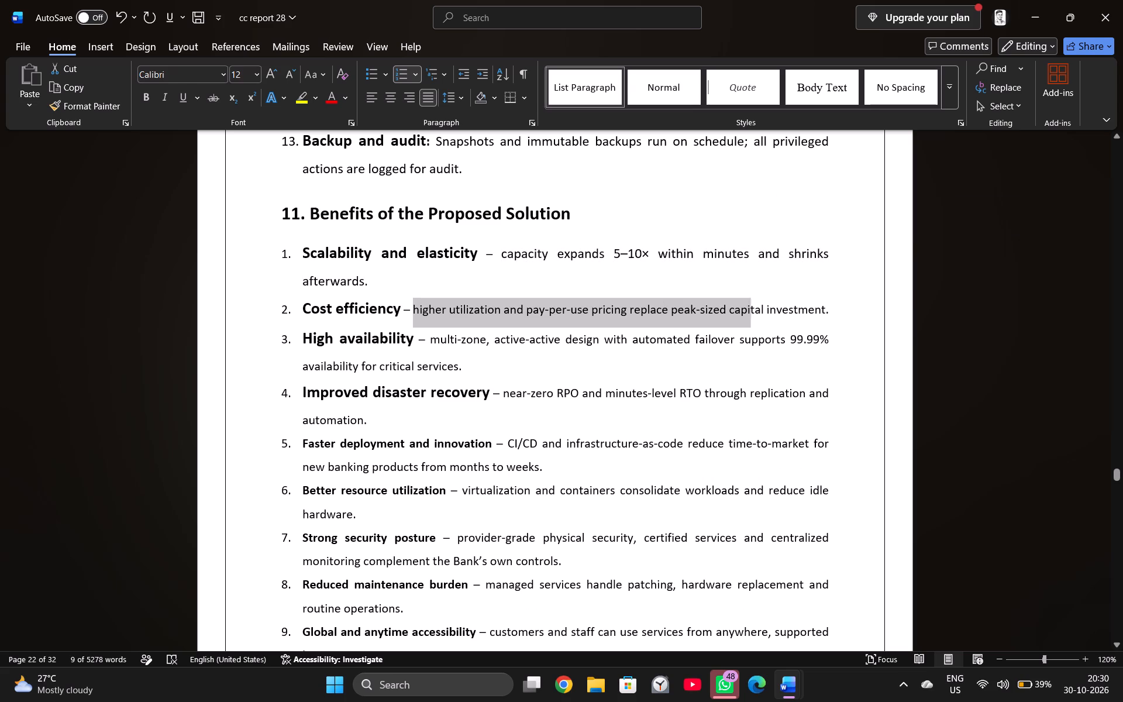
left_click_drag(774, 302, 852, 302)
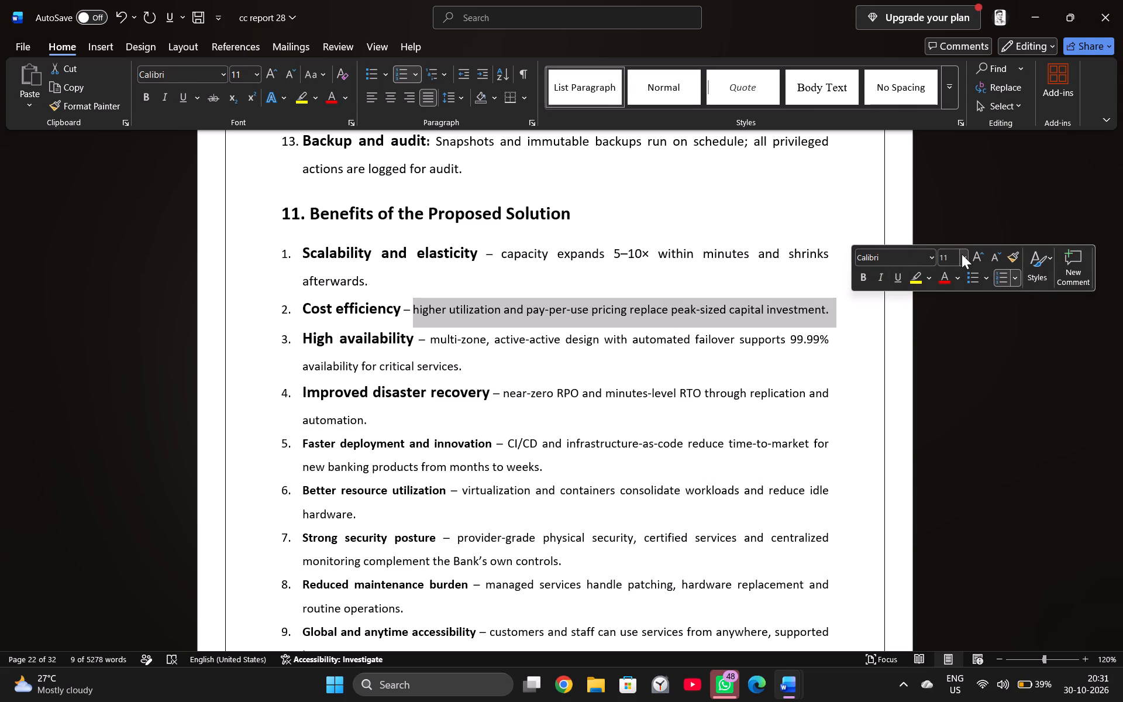
left_click(962, 254)
left_click(959, 339)
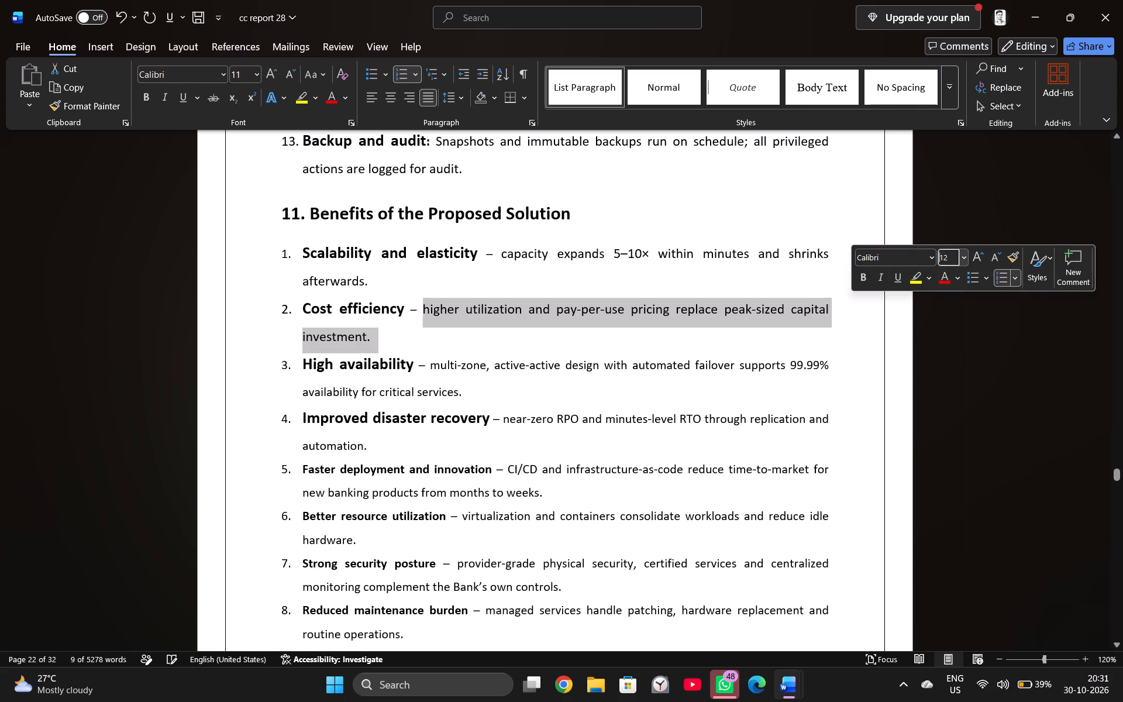
left_click(502, 342)
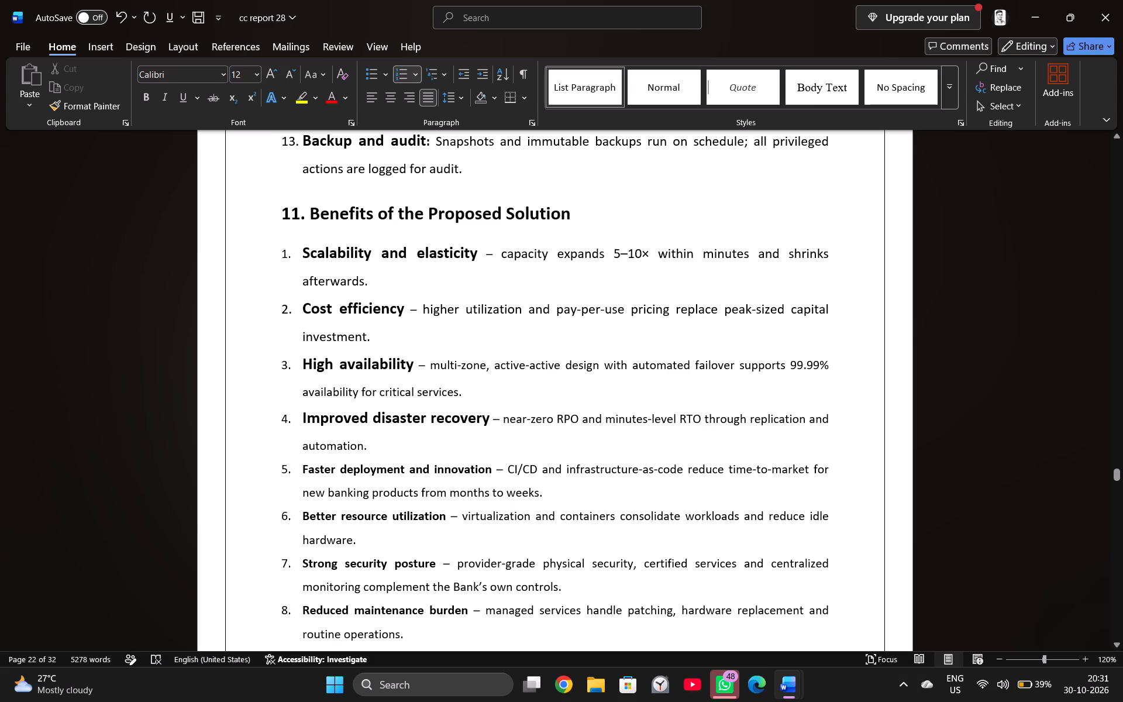
Set the description text of the "High availability" and "Improved disaster recovery" items in the Benefits list to 12 pt.
left_click_drag(430, 364, 809, 378)
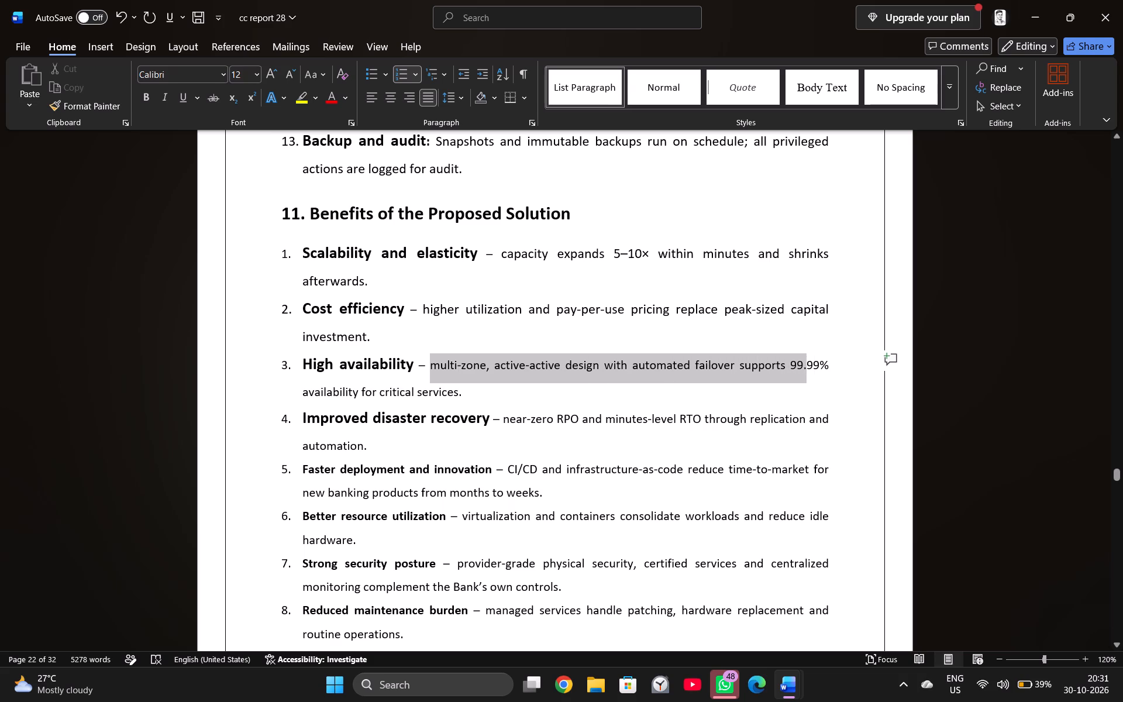
left_click_drag(809, 378, 833, 385)
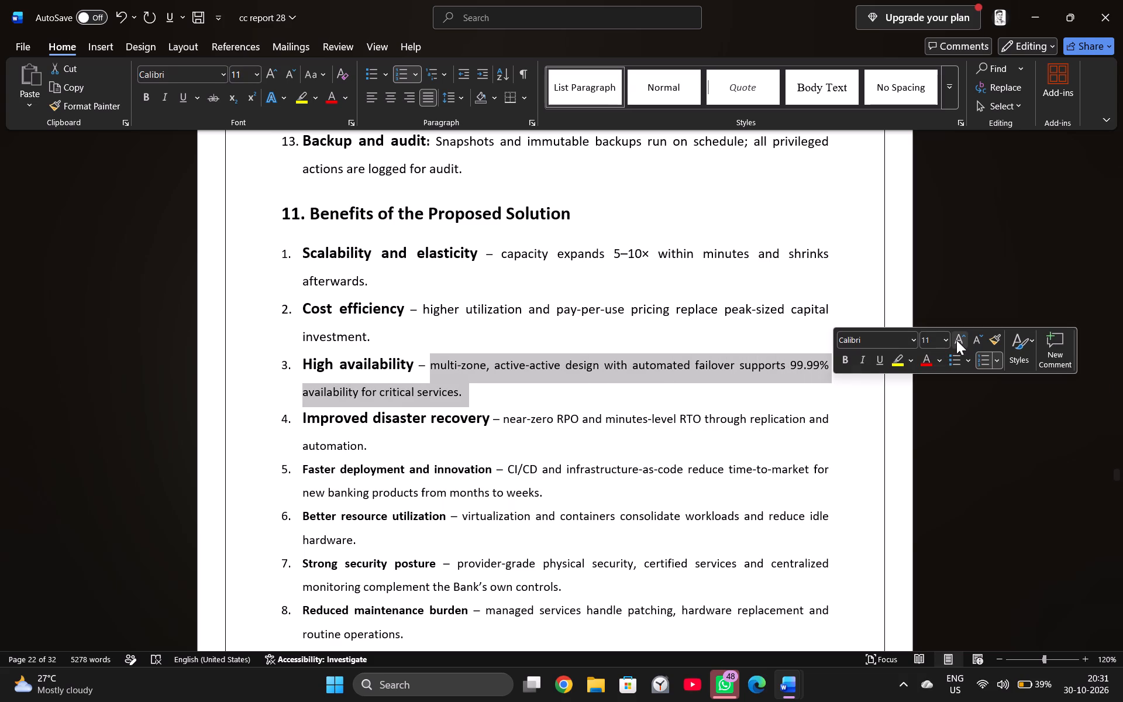
left_click(948, 343)
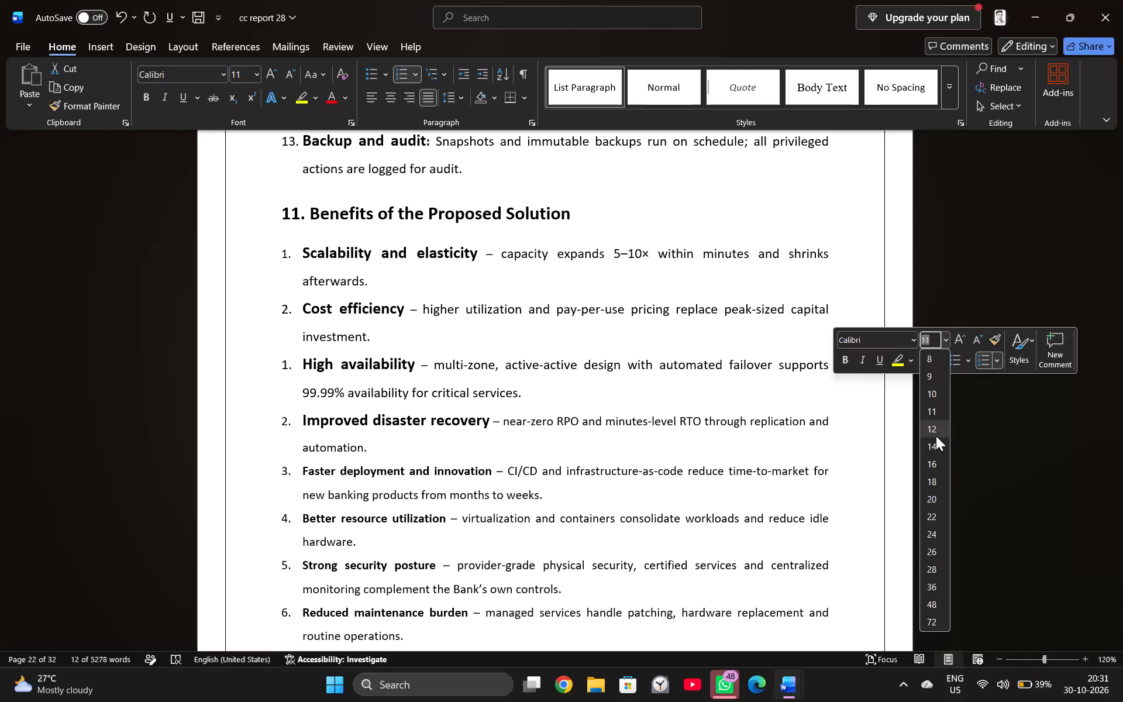
left_click(935, 446)
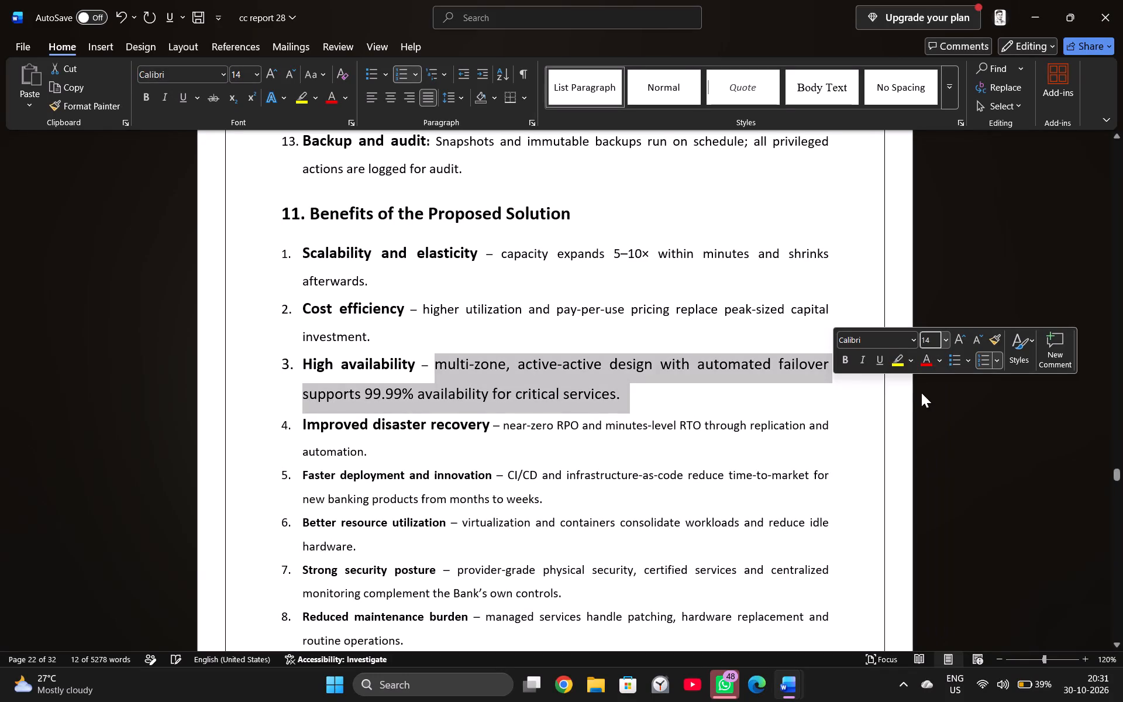
left_click(943, 344)
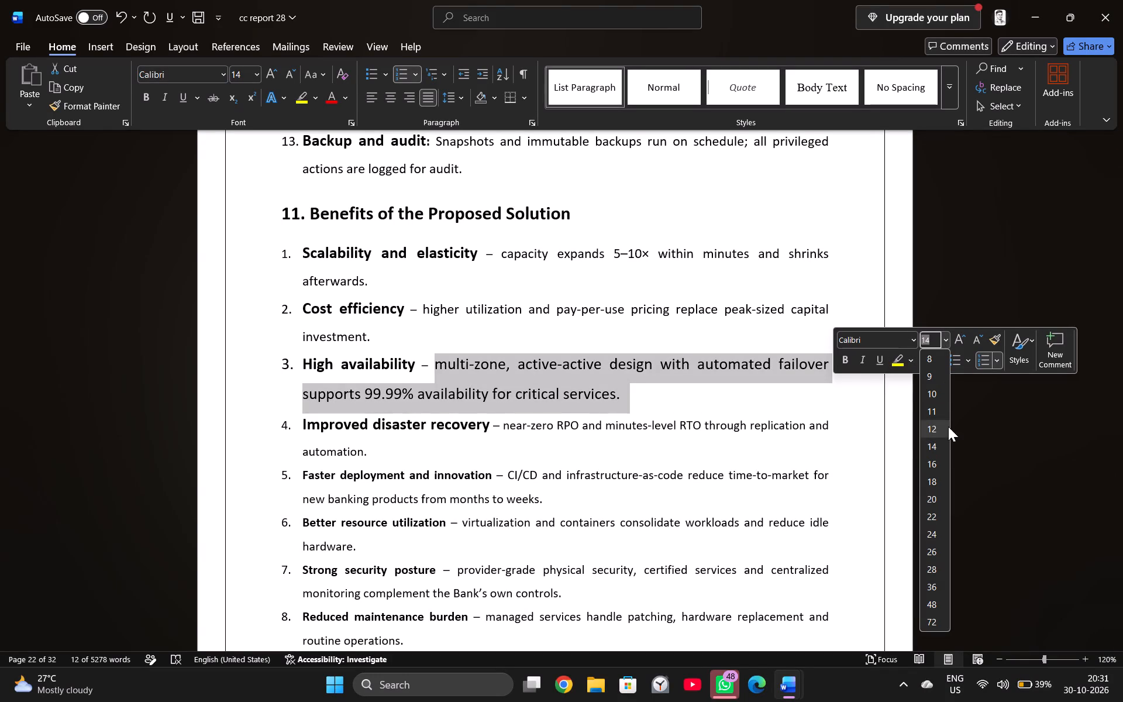
left_click(933, 431)
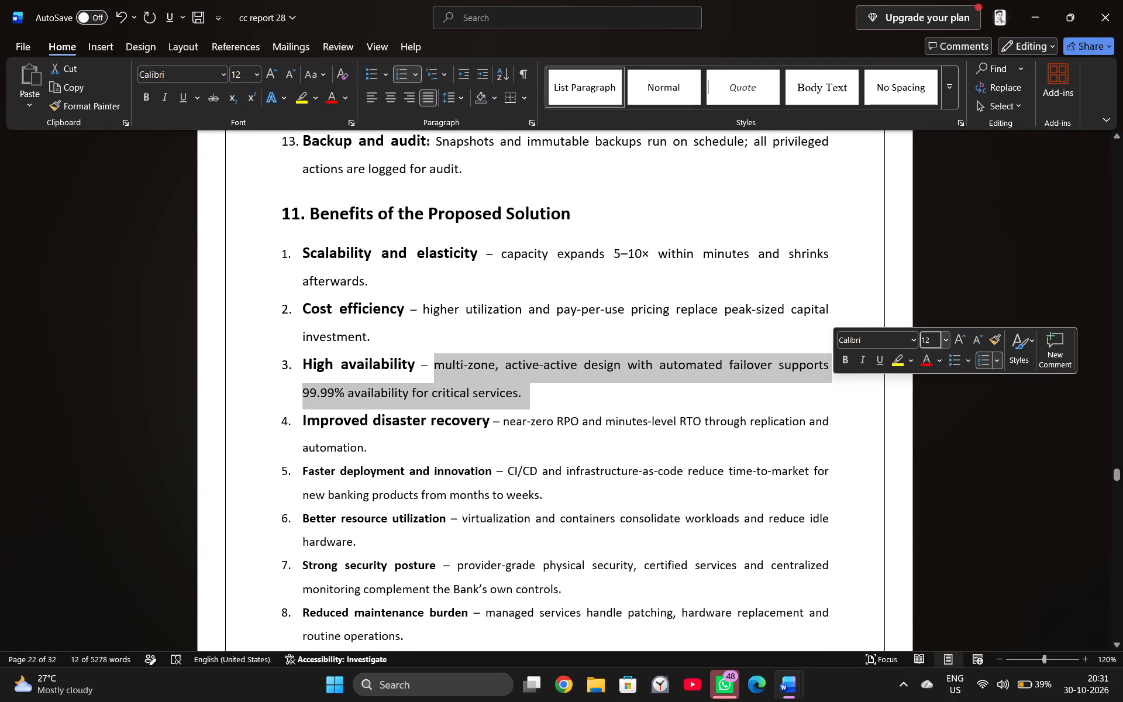
left_click(867, 253)
scroll(778, 417, "down", 1)
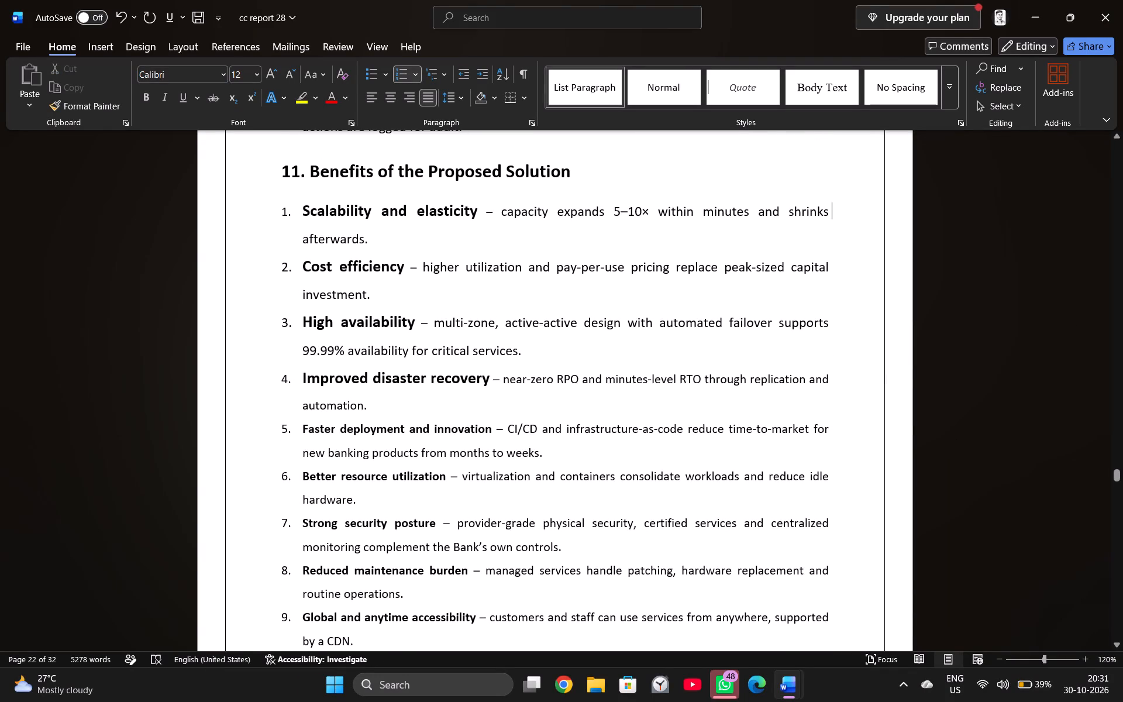
left_click_drag(504, 377, 788, 381)
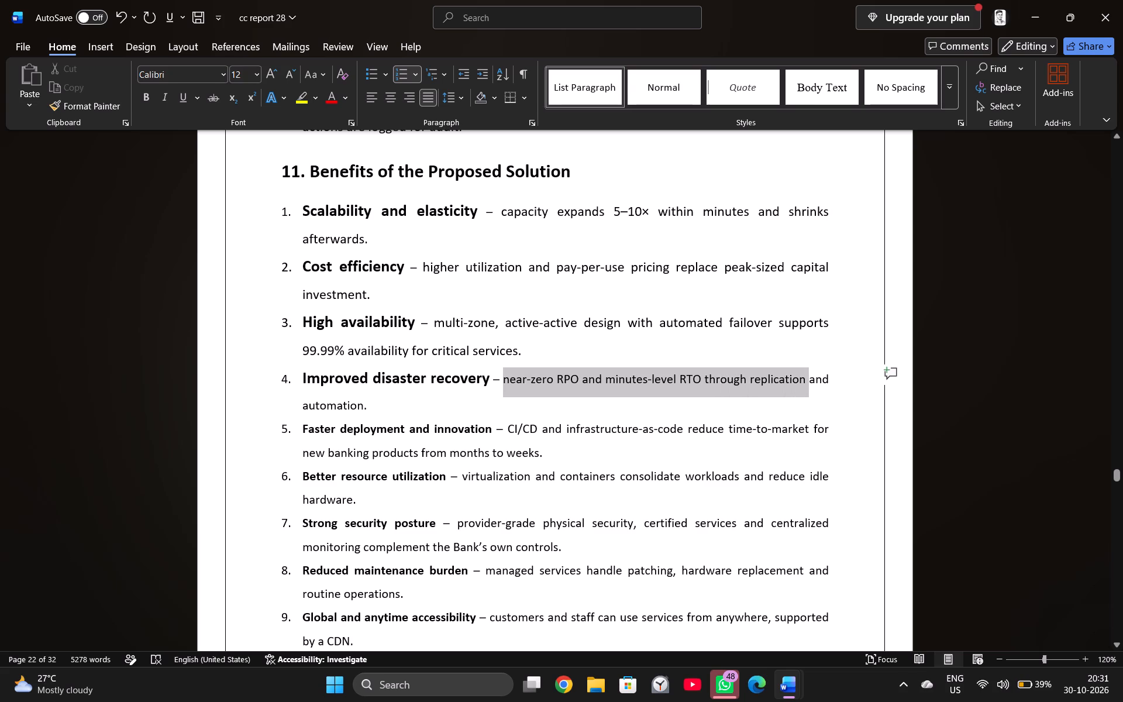
left_click_drag(788, 381, 838, 402)
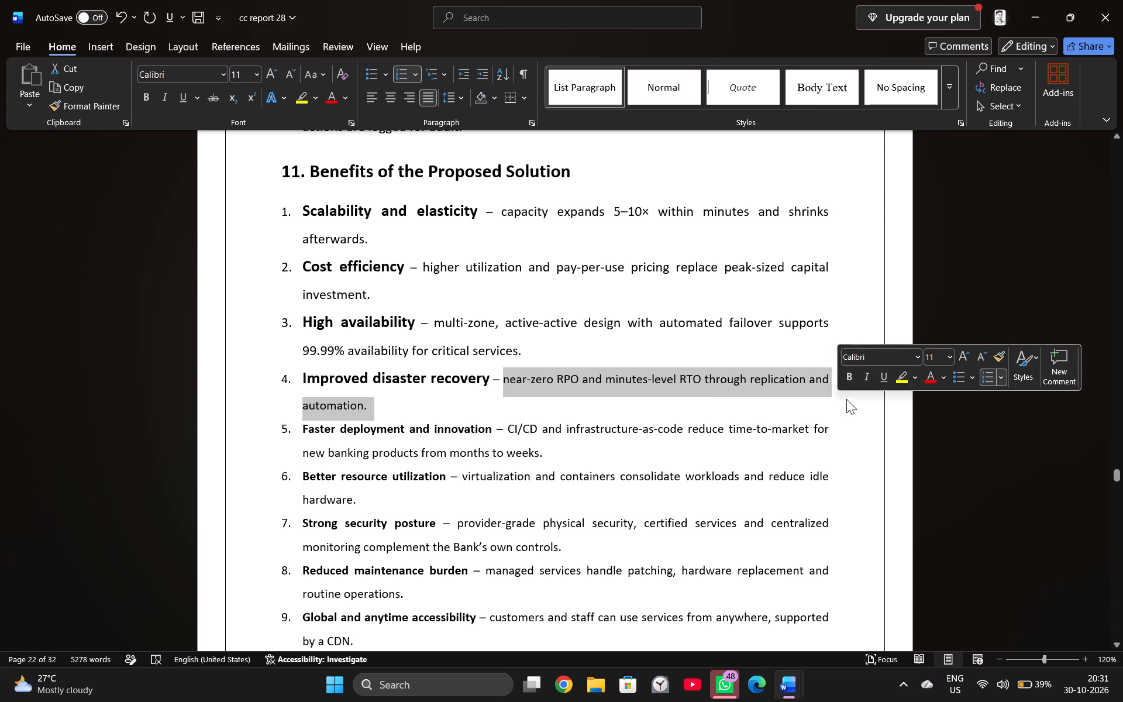
left_click(946, 360)
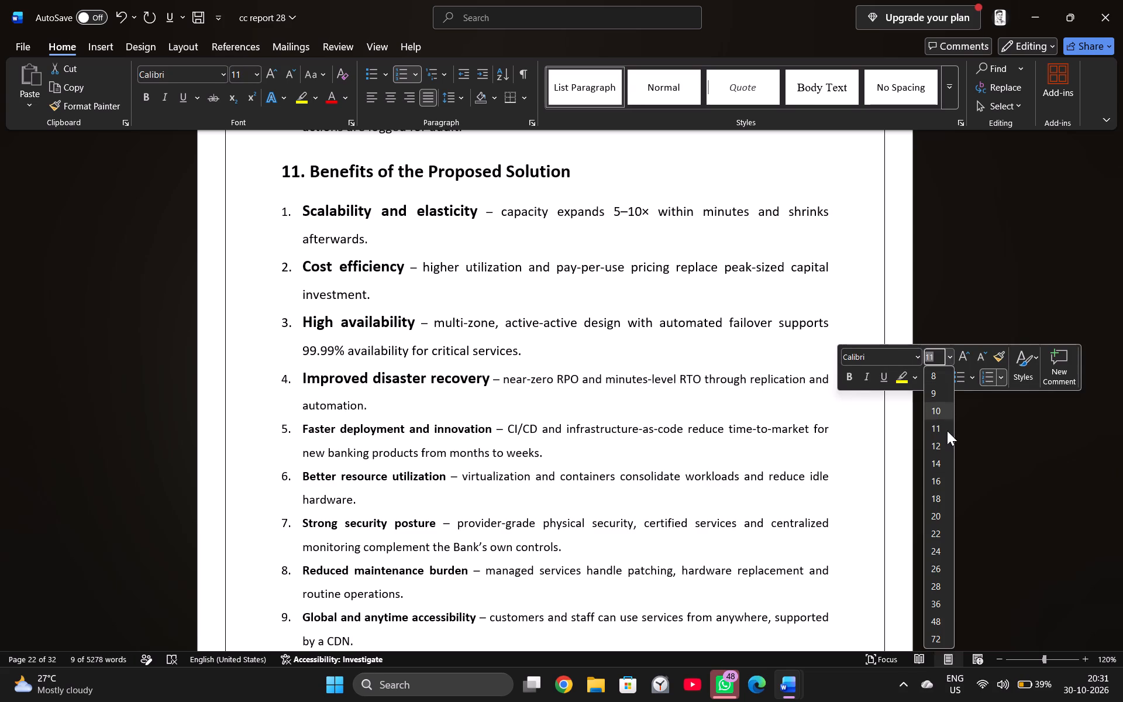
left_click(942, 450)
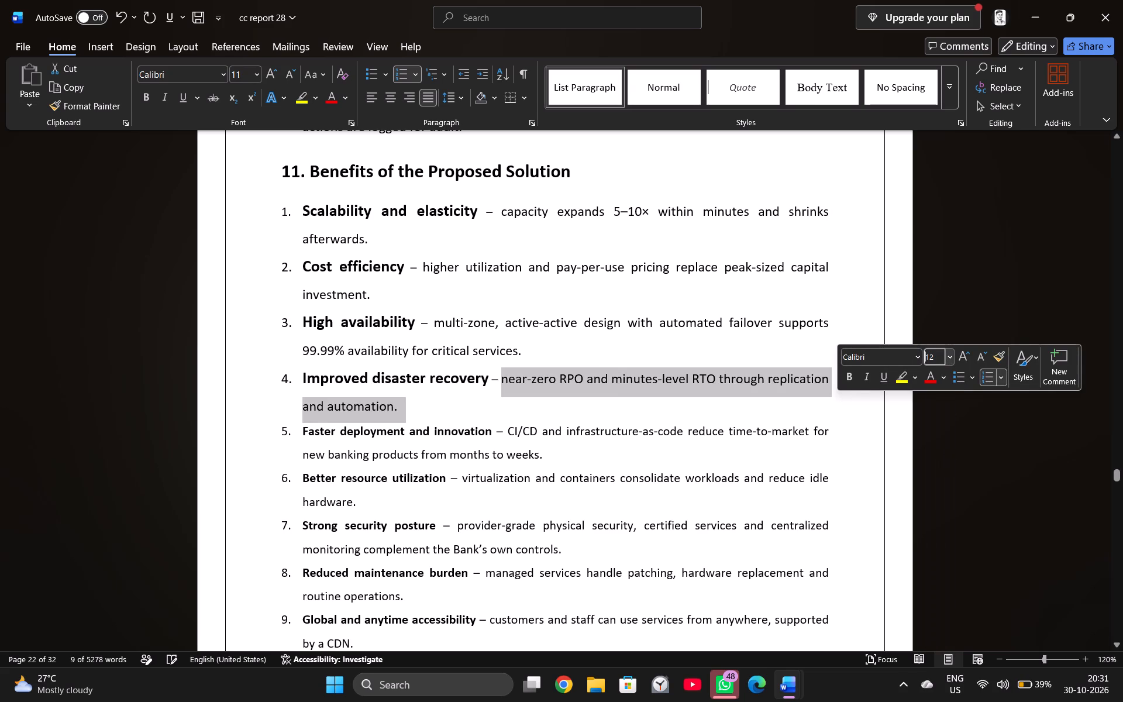
left_click(617, 348)
Set the "Faster deployment and innovation" label in the fifth item of the Benefits list to 14 pt.
scroll(653, 378, "down", 3)
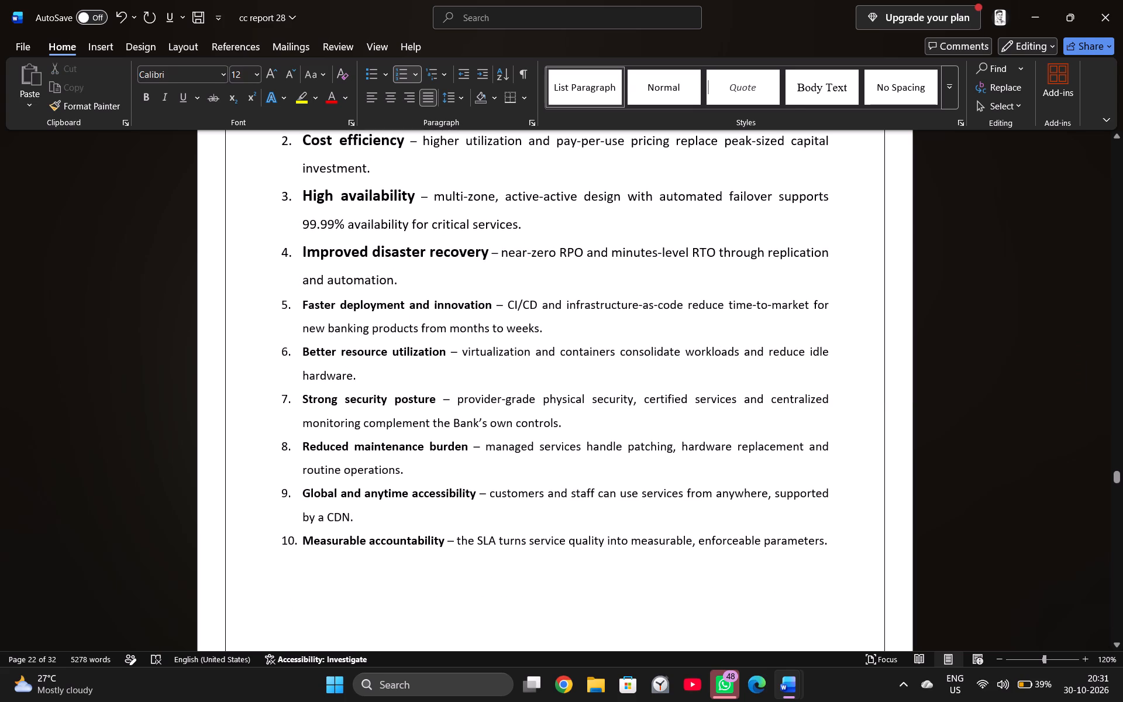
left_click_drag(301, 301, 500, 307)
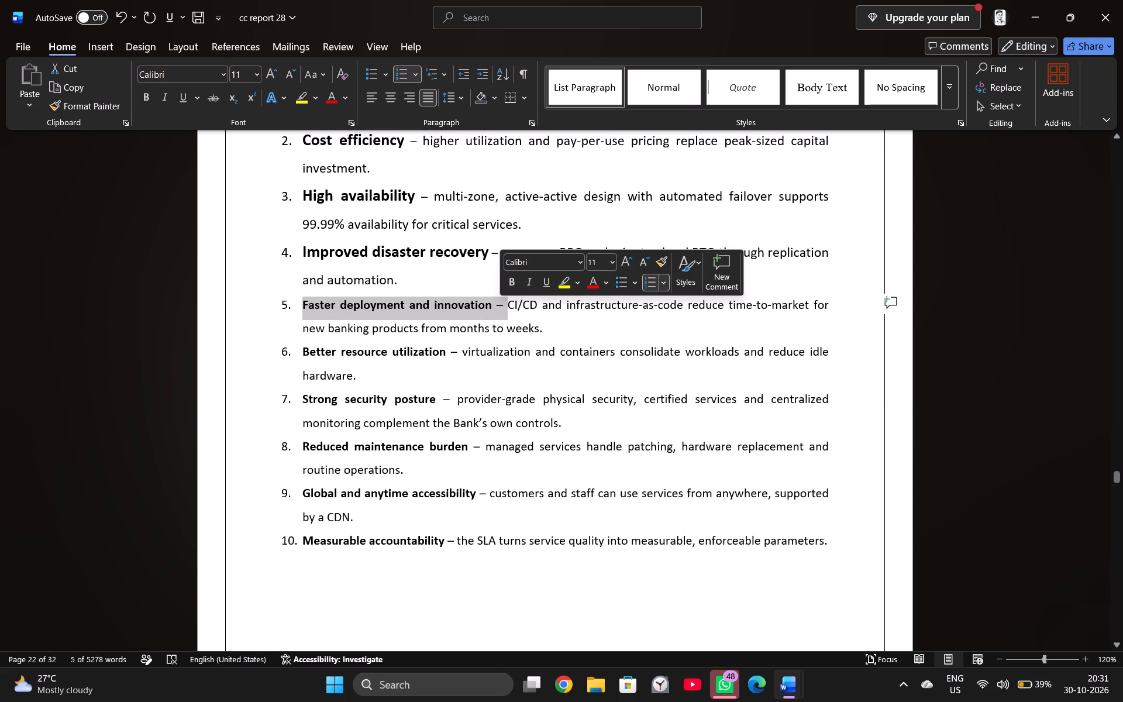
left_click(612, 263)
left_click(602, 367)
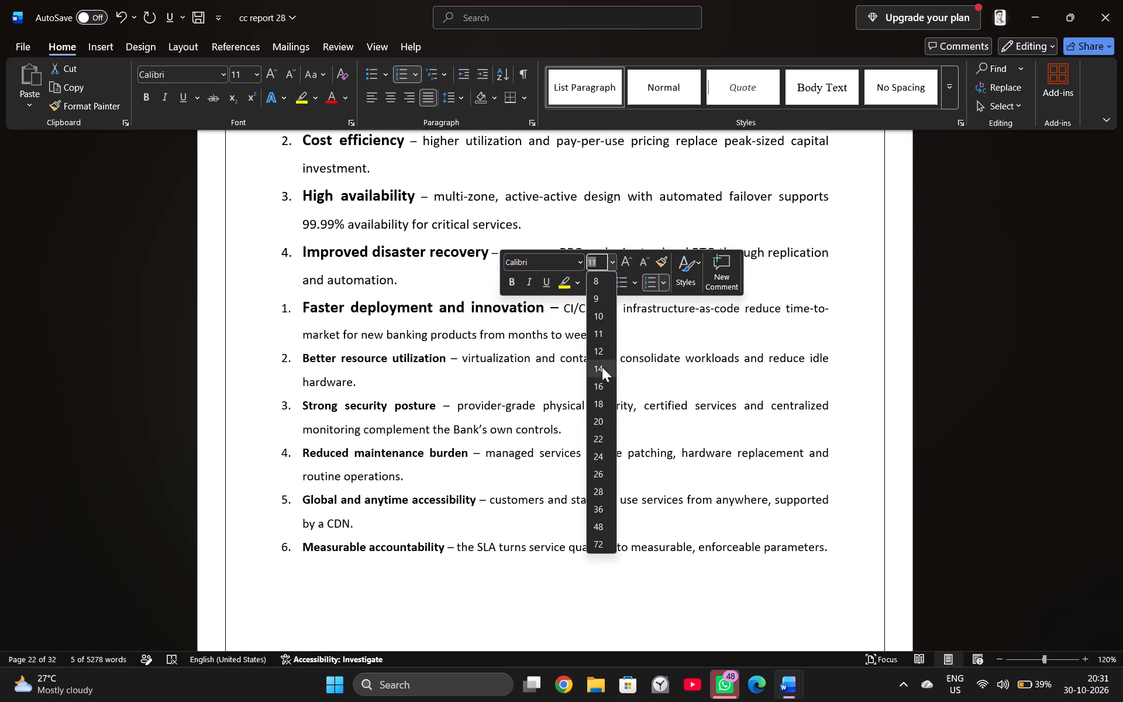
left_click(628, 340)
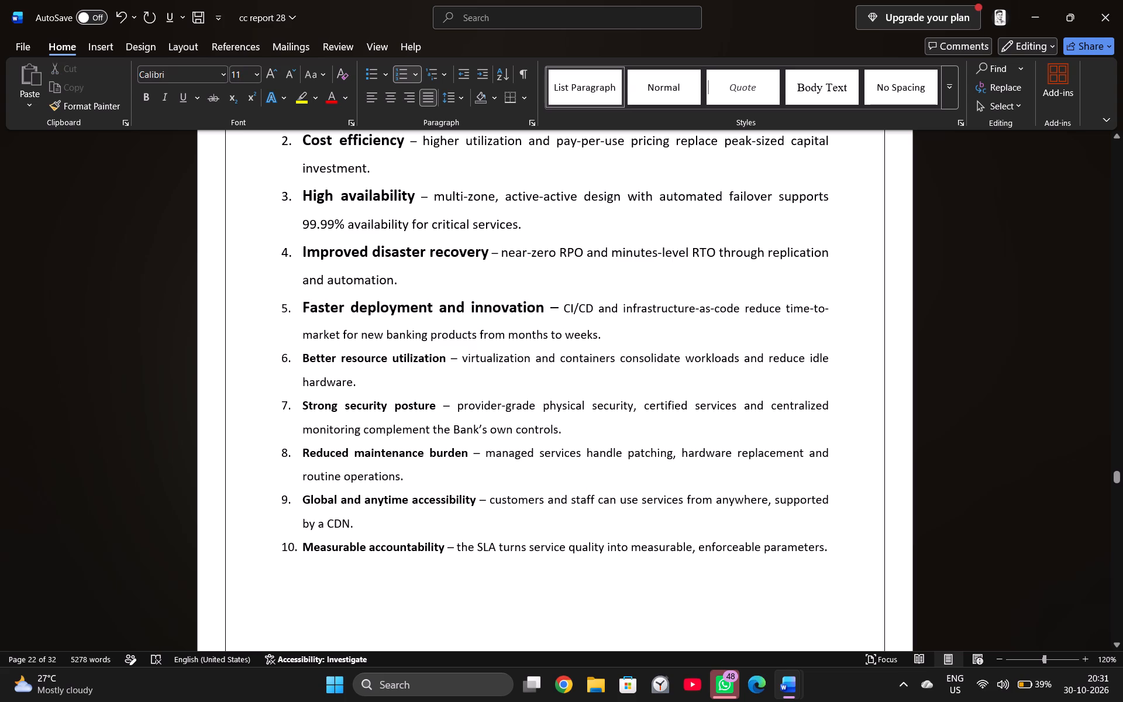
Set the dash and description text of the "Faster deployment and innovation" item in the Benefits list to 12 pt.
left_click_drag(560, 306, 736, 336)
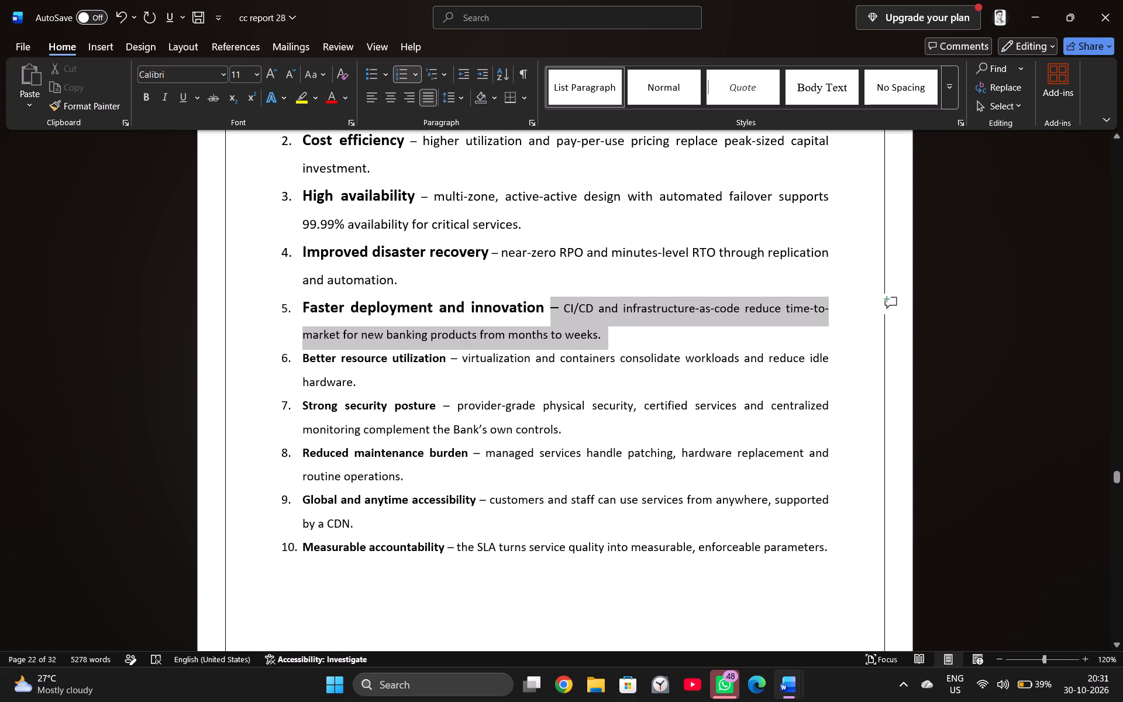
left_click_drag(736, 336, 737, 338)
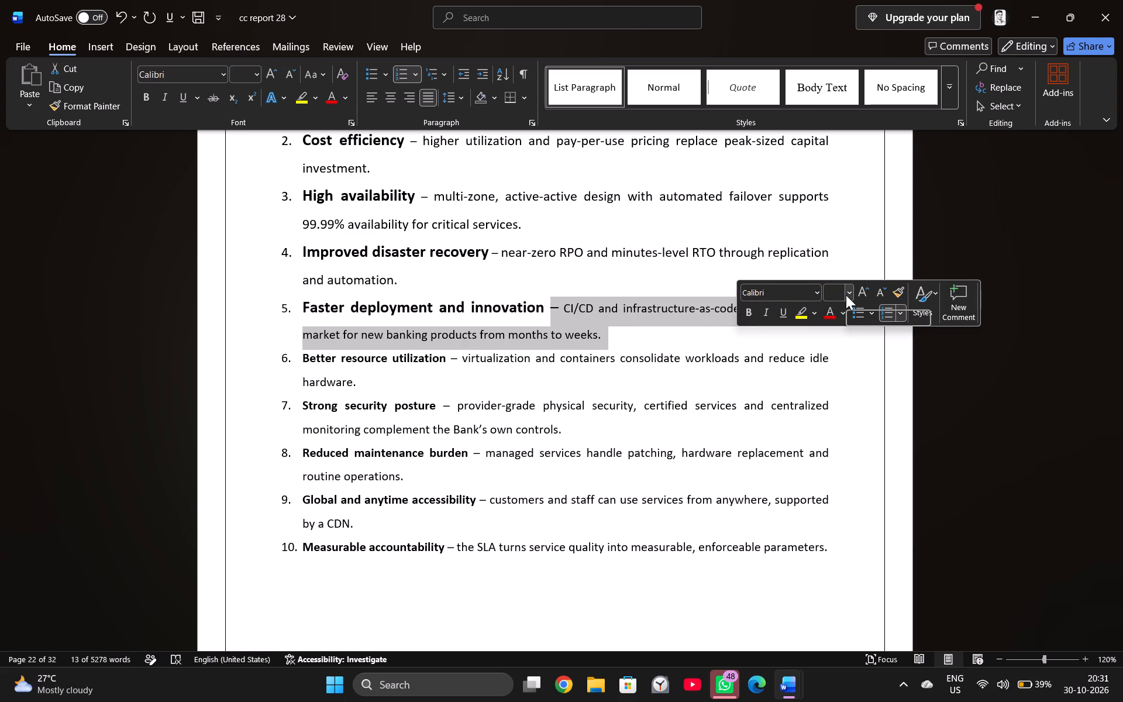
left_click(846, 295)
left_click(835, 380)
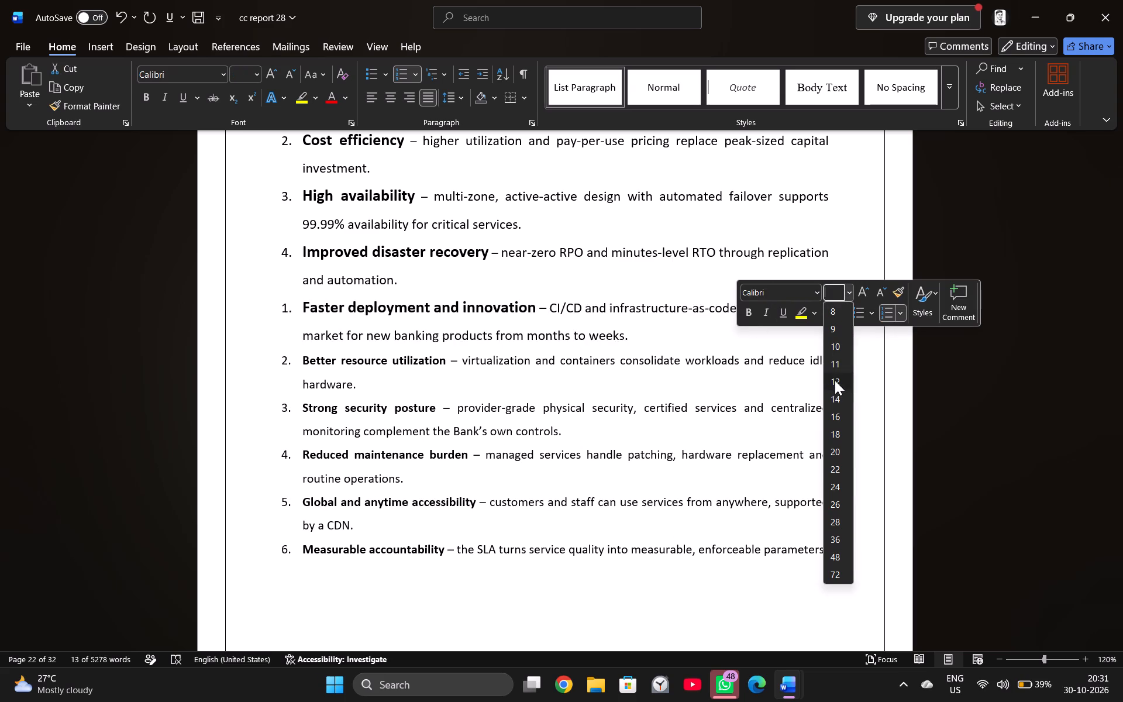
left_click(643, 385)
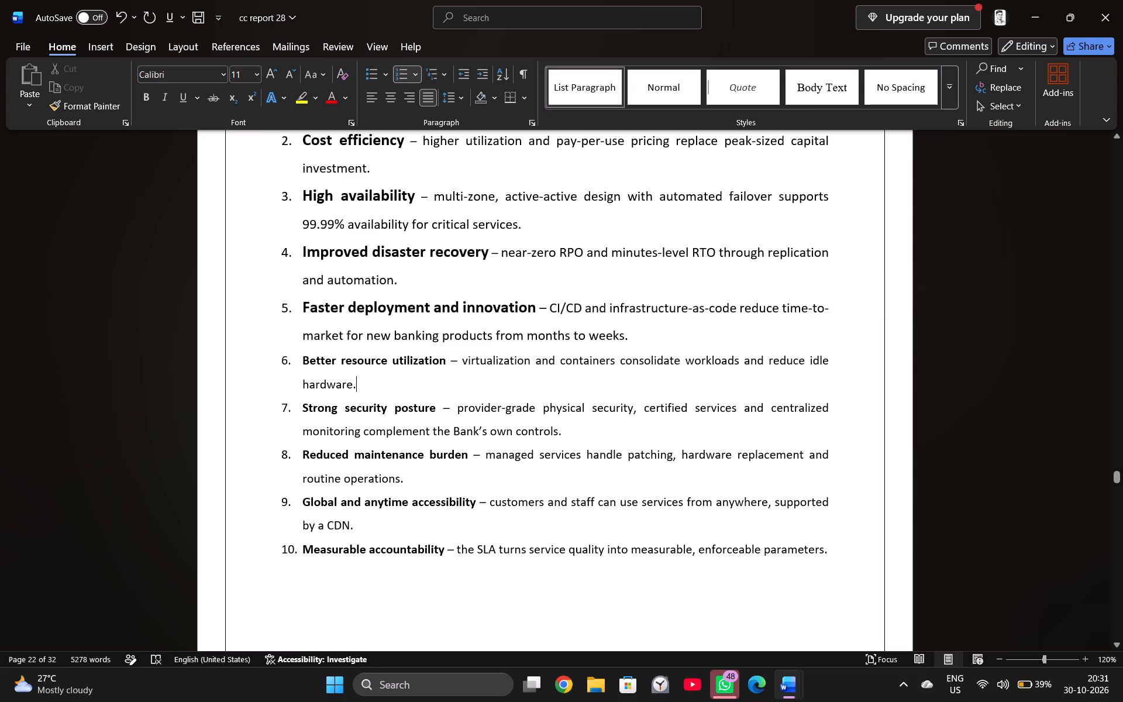
Set the "Better resource utilization" and "Strong security posture" labels in the Benefits list to 14 pt.
left_click_drag(300, 359, 443, 358)
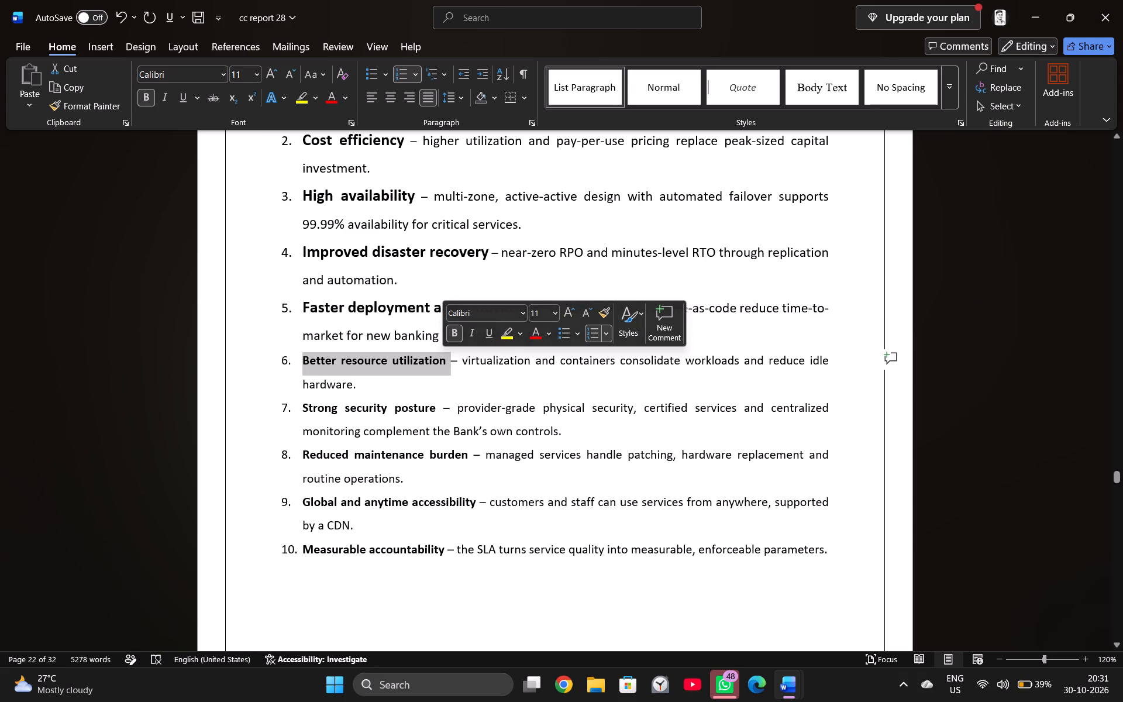
left_click(557, 316)
left_click(542, 414)
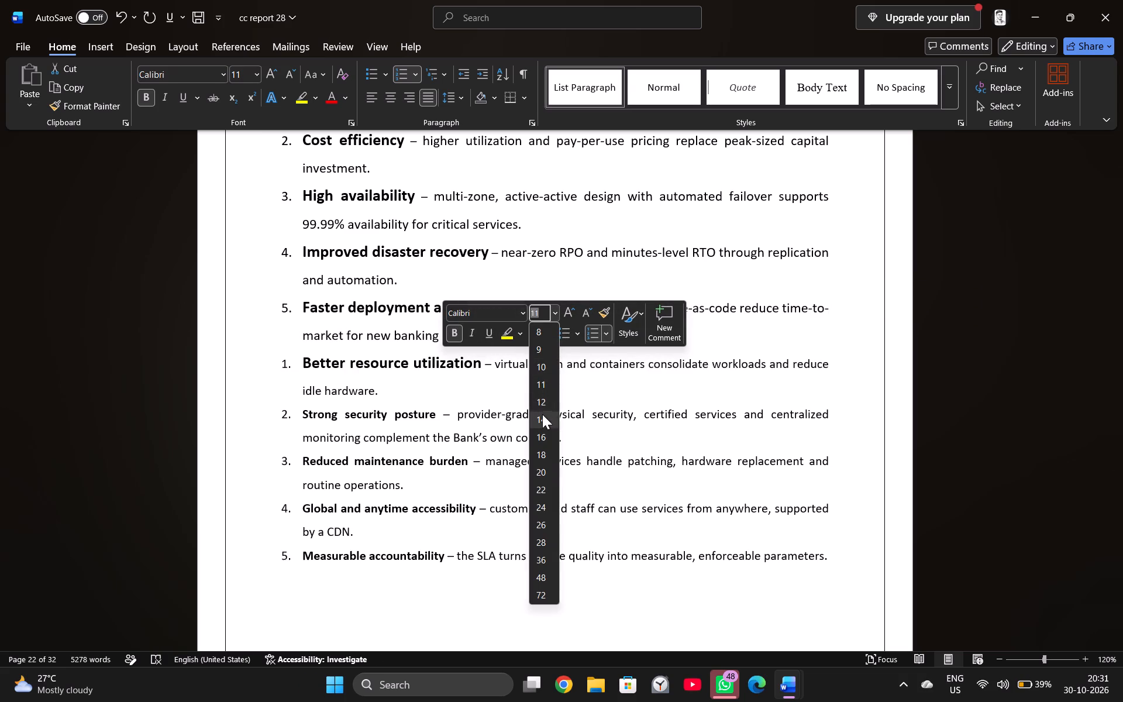
left_click(305, 414)
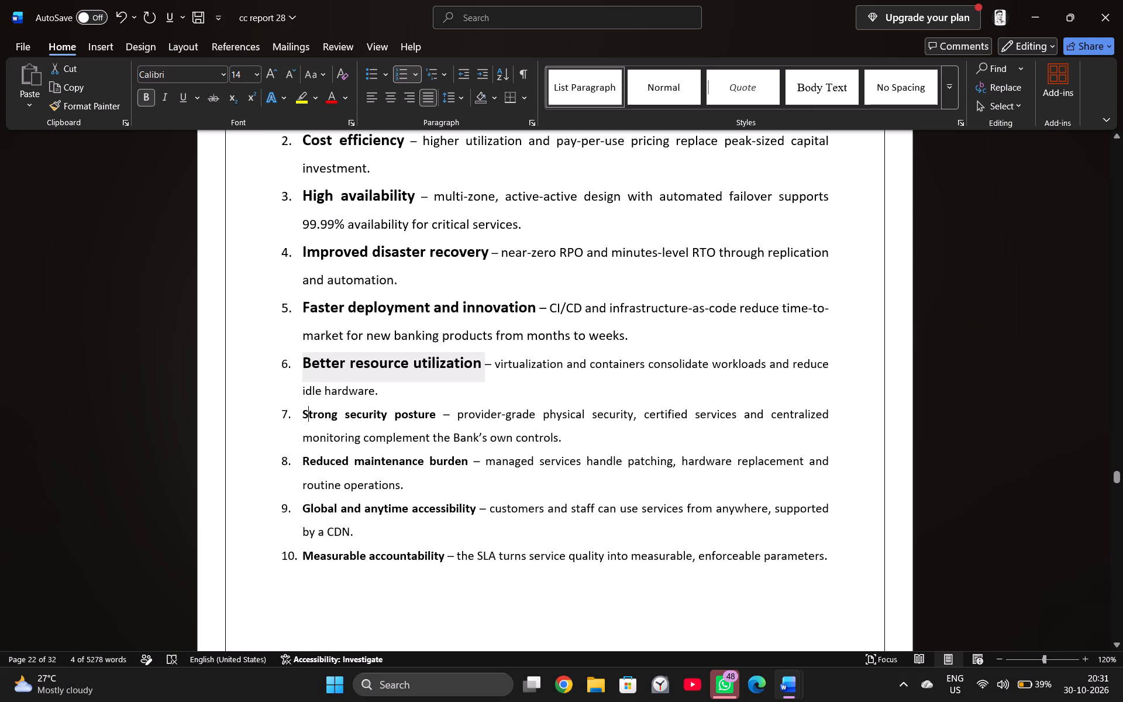
left_click_drag(299, 413, 430, 417)
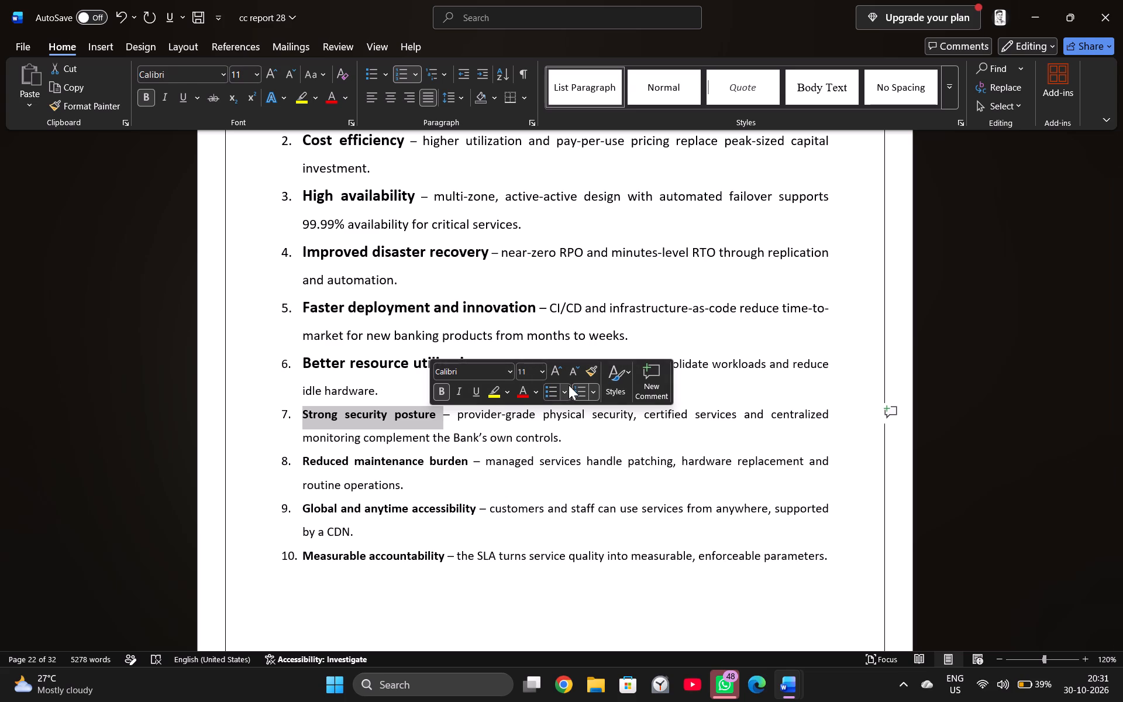
left_click(539, 376)
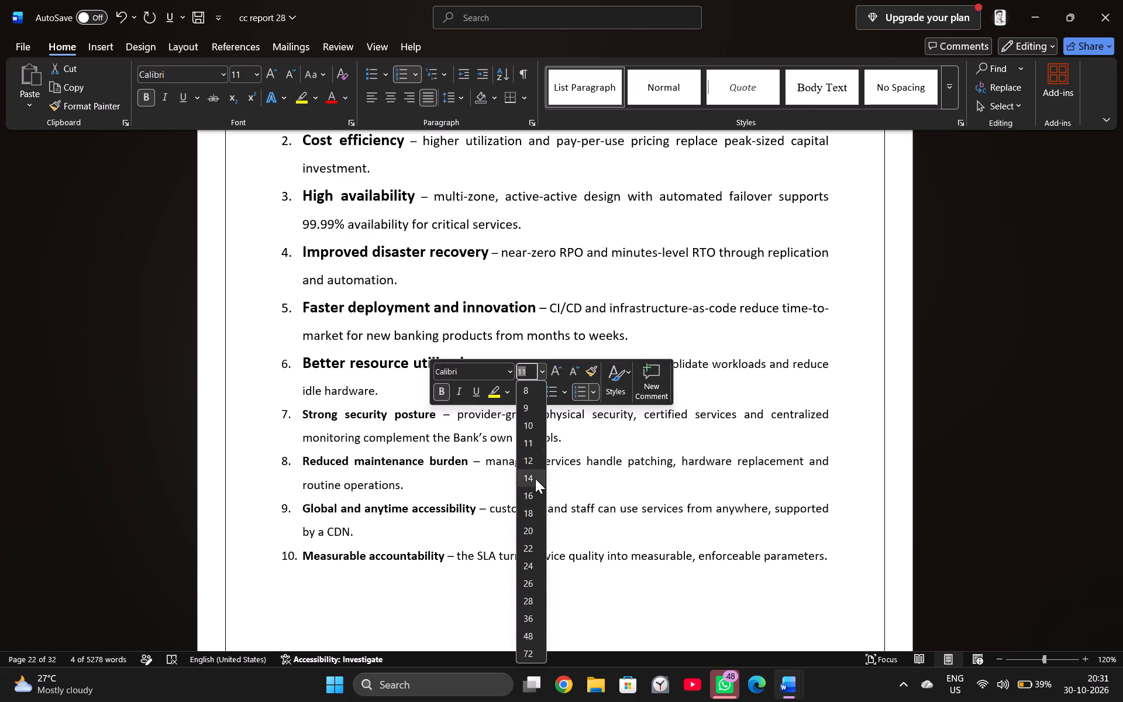
left_click(535, 479)
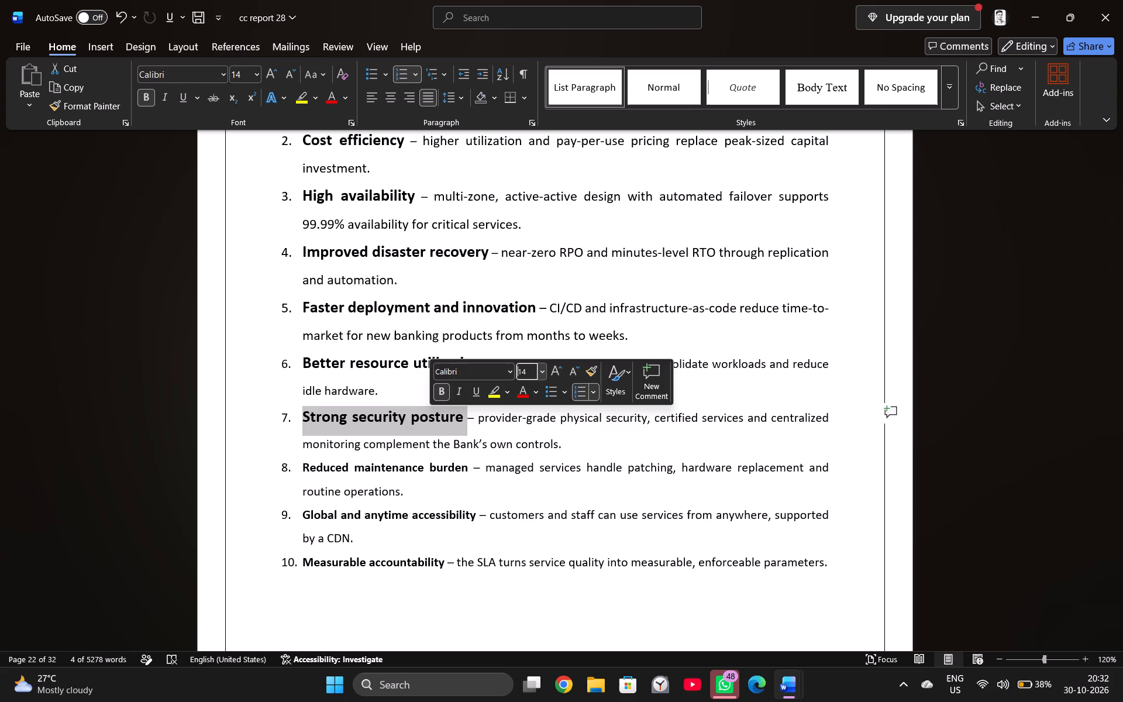
Launch the recently added Kuro app.
left_click(334, 700)
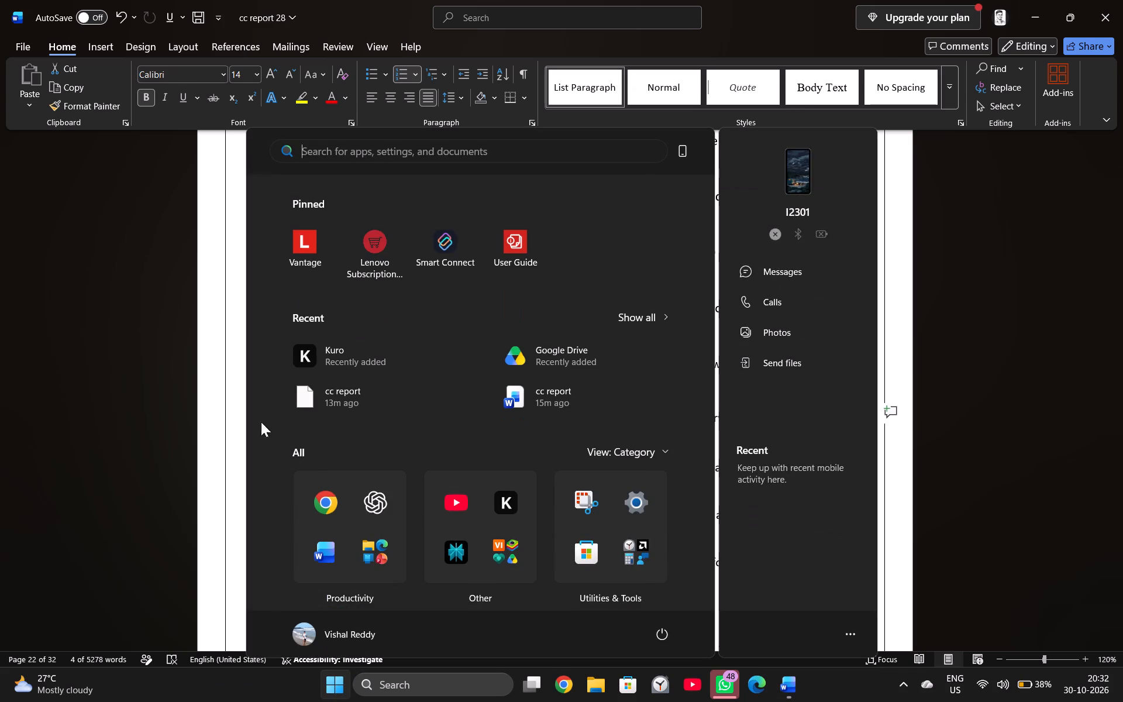
left_click(344, 351)
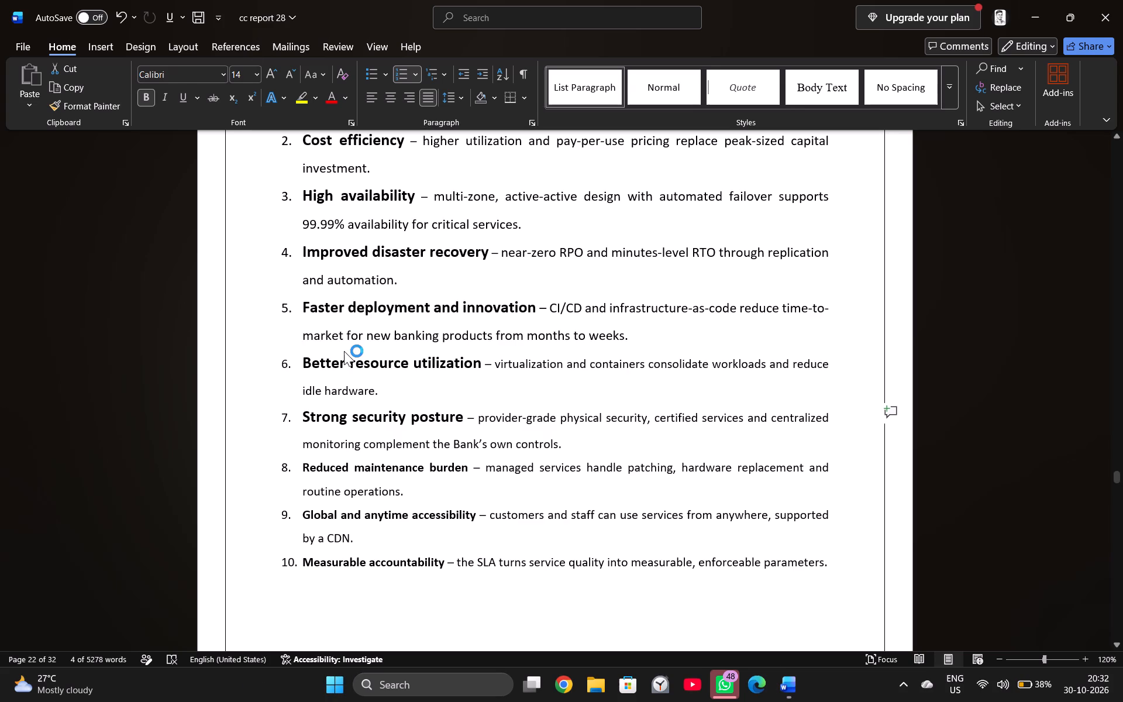
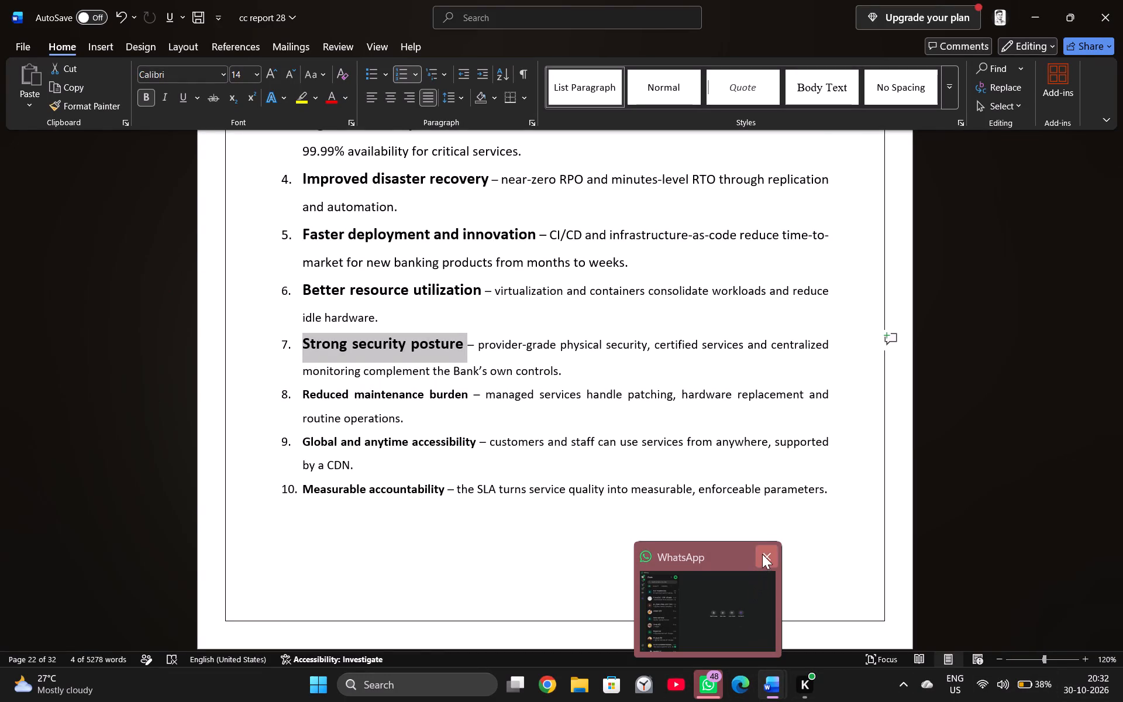
Close the WhatsApp window.
left_click(762, 554)
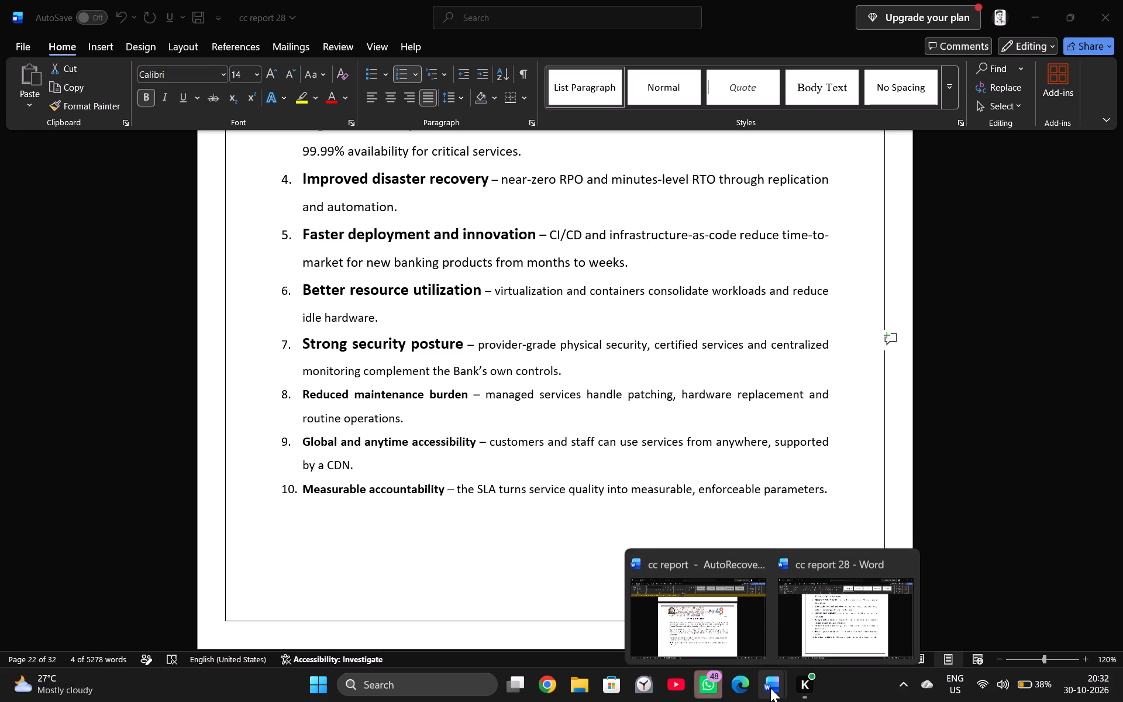
Set the "Reduced maintenance burden" label and its dash in the Benefits list to 14 pt.
scroll(538, 431, "up", 2)
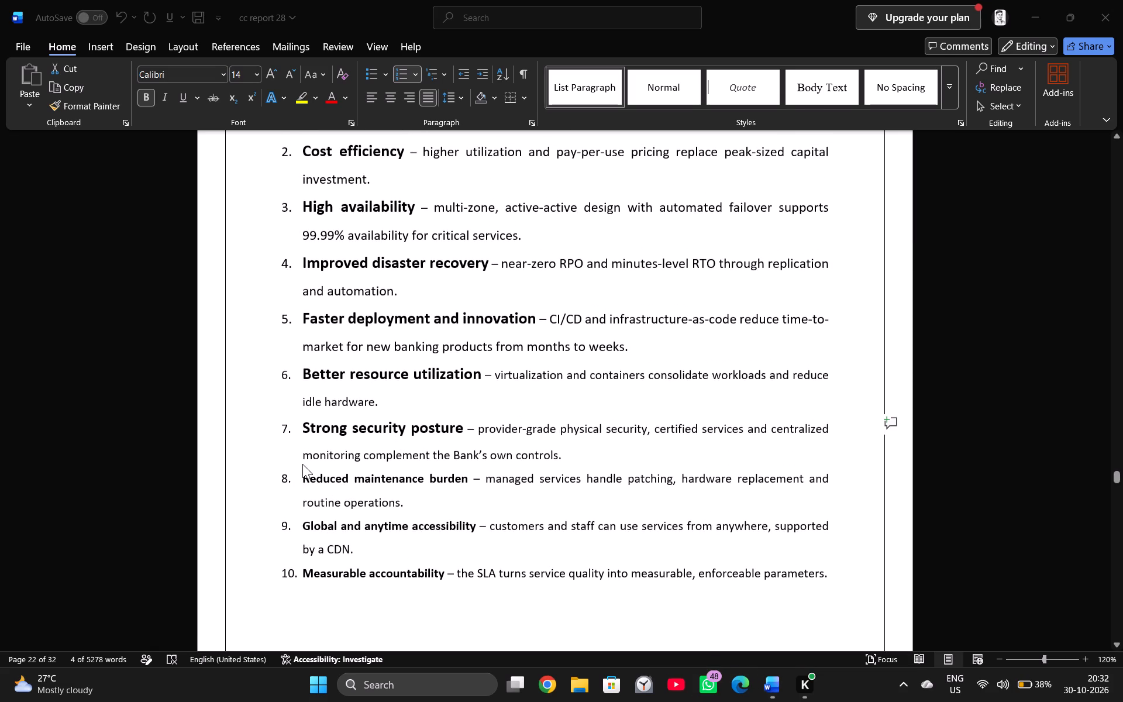
scroll(591, 349, "up", 3)
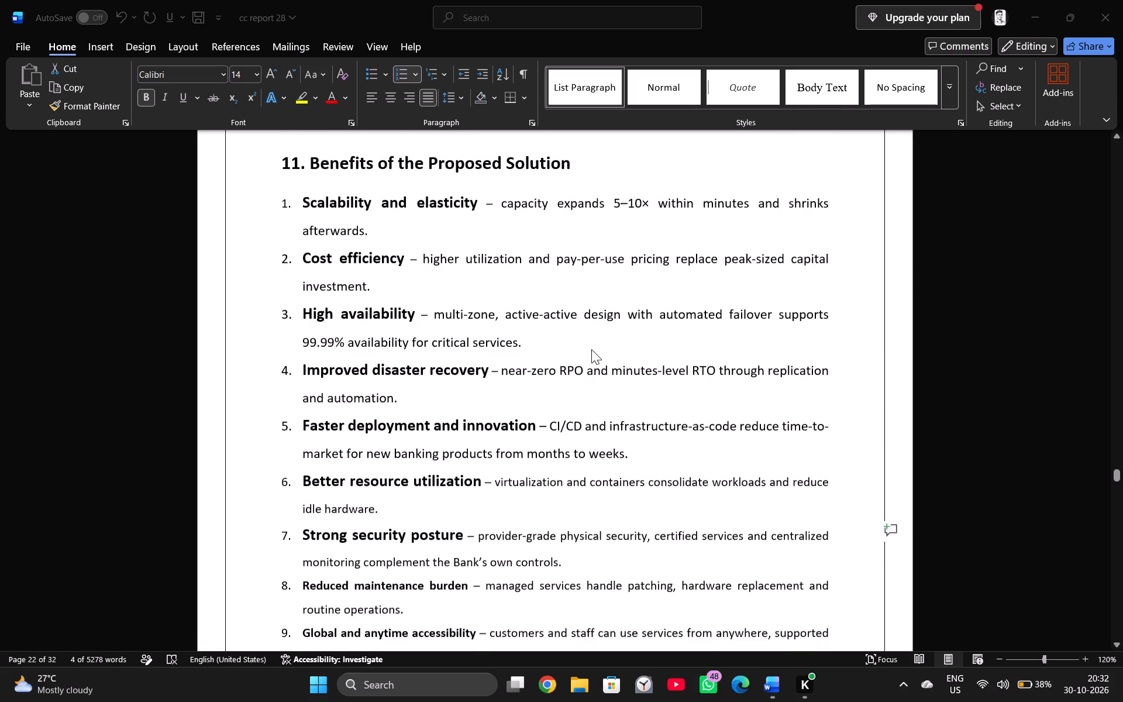
left_click(501, 381)
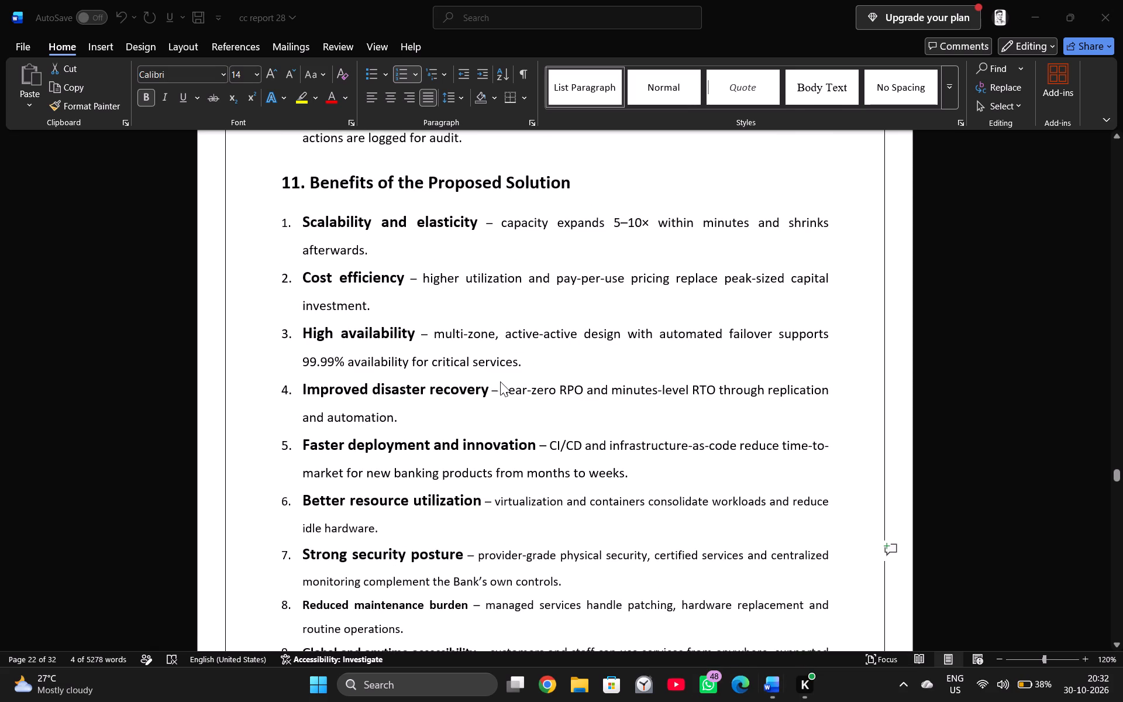
scroll(501, 478, "down", 4)
left_click(447, 464)
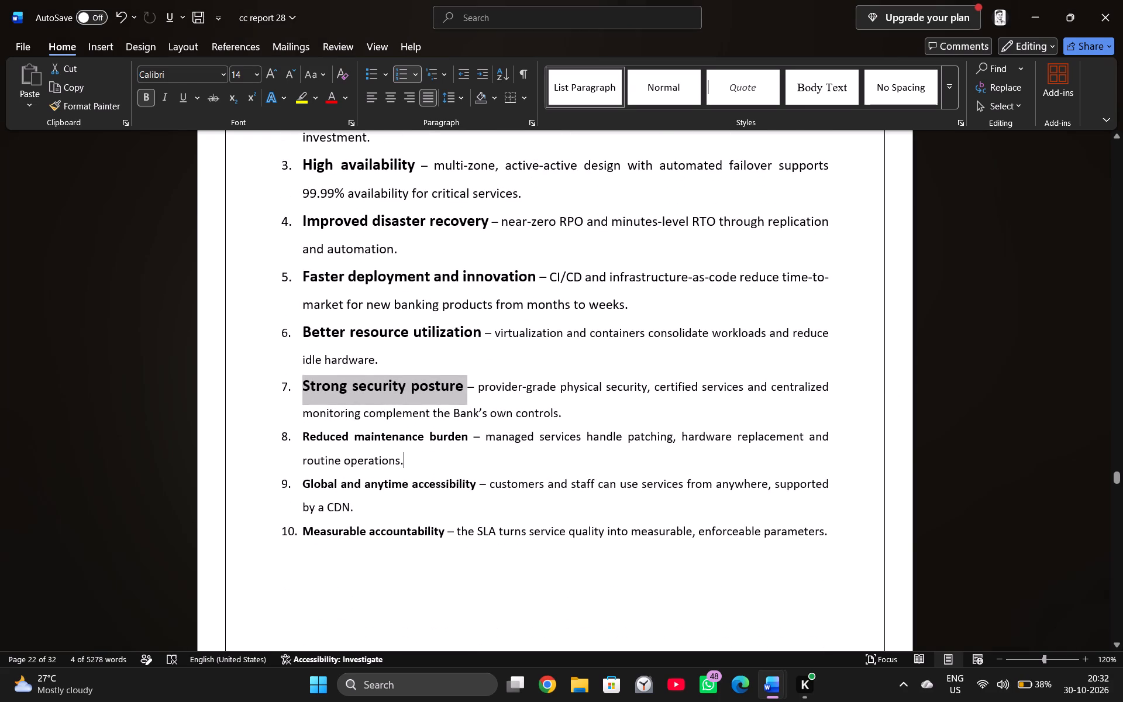
left_click_drag(301, 436, 481, 438)
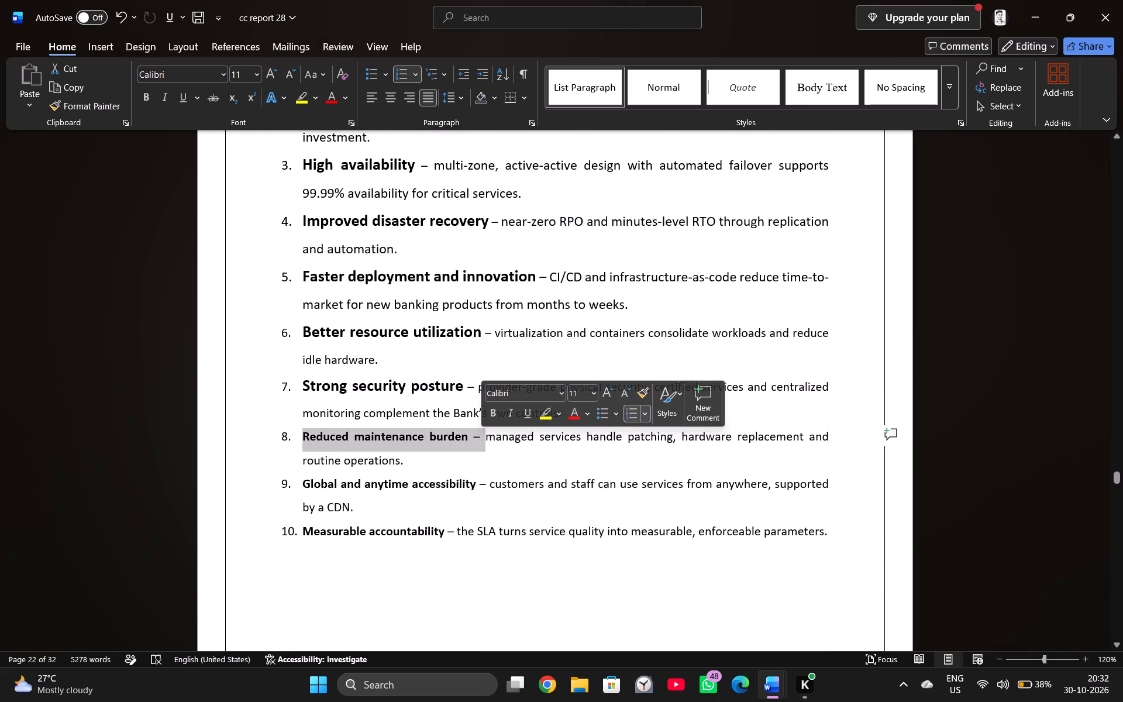
left_click(589, 395)
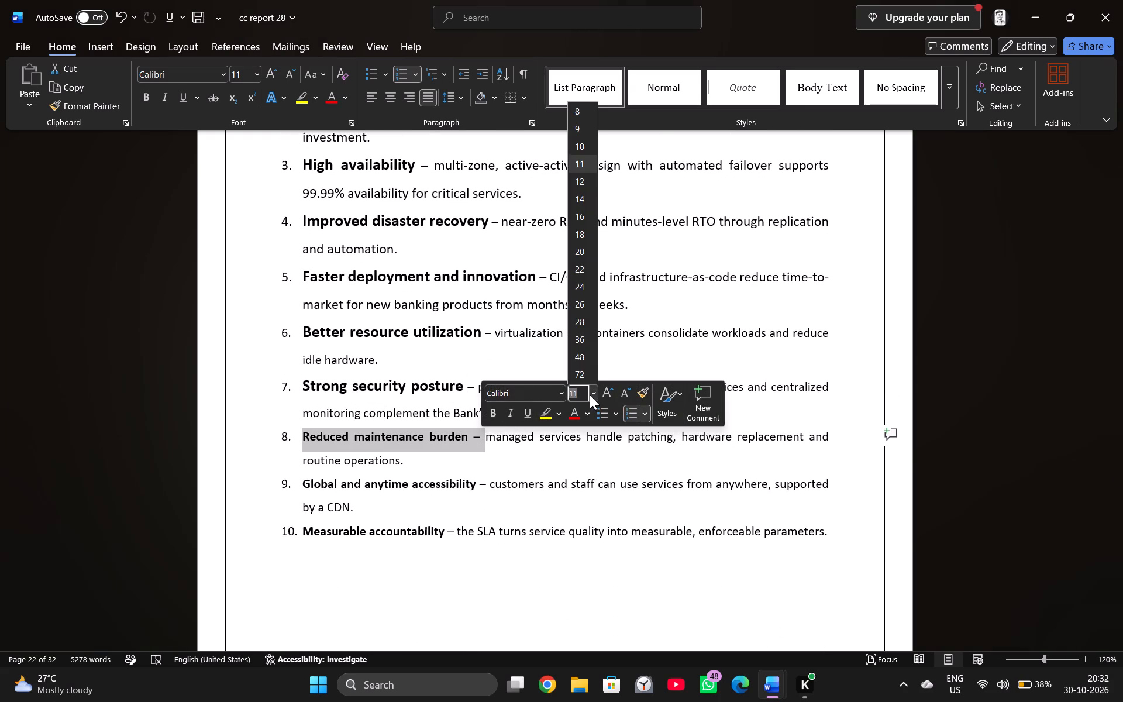
left_click(578, 198)
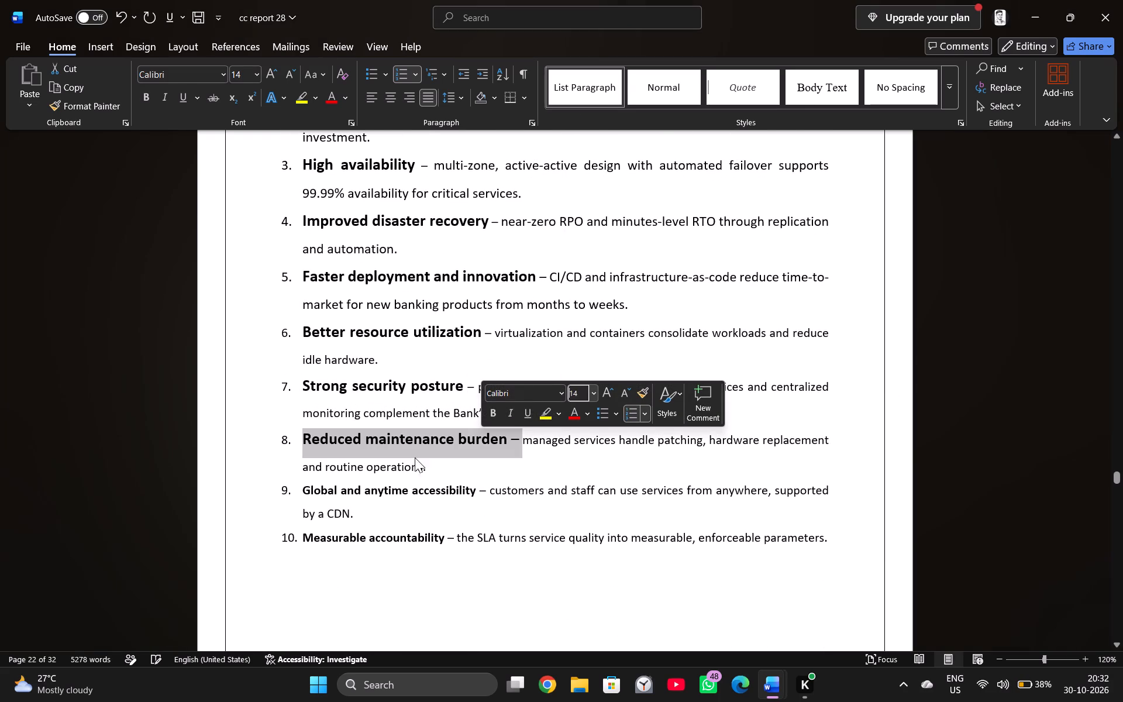
Set the "Global and anytime accessibility" and "Measurable accountability" labels in the Benefits list to 14 pt.
left_click(305, 488)
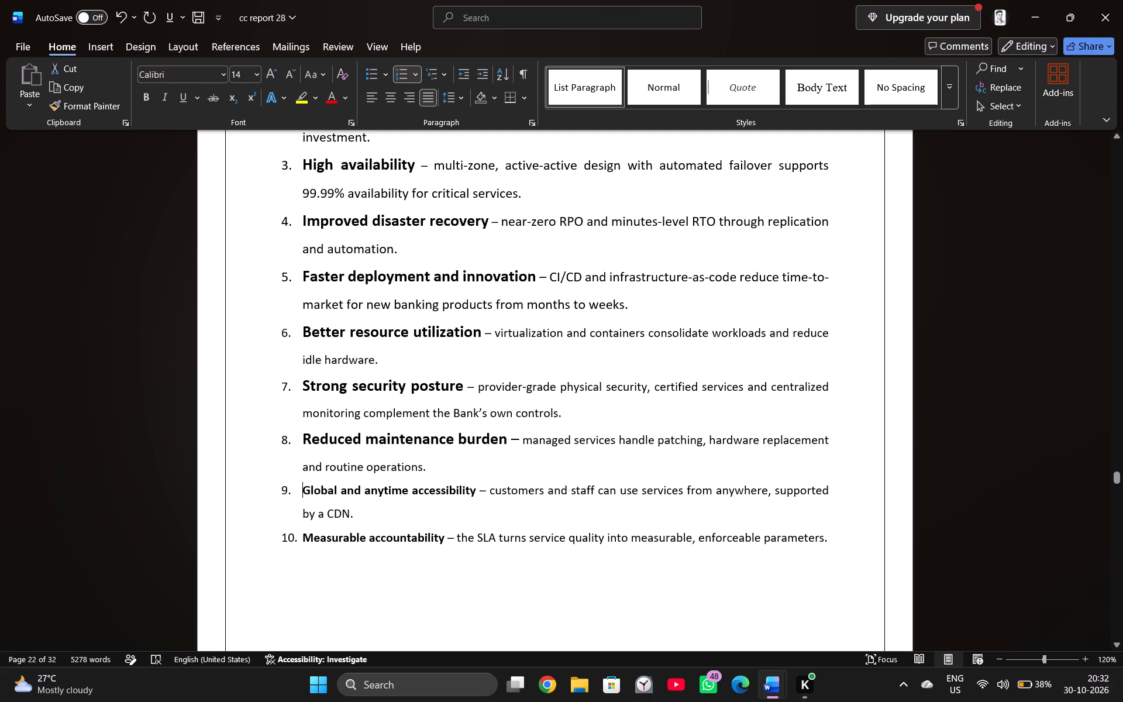
left_click_drag(302, 489, 435, 488)
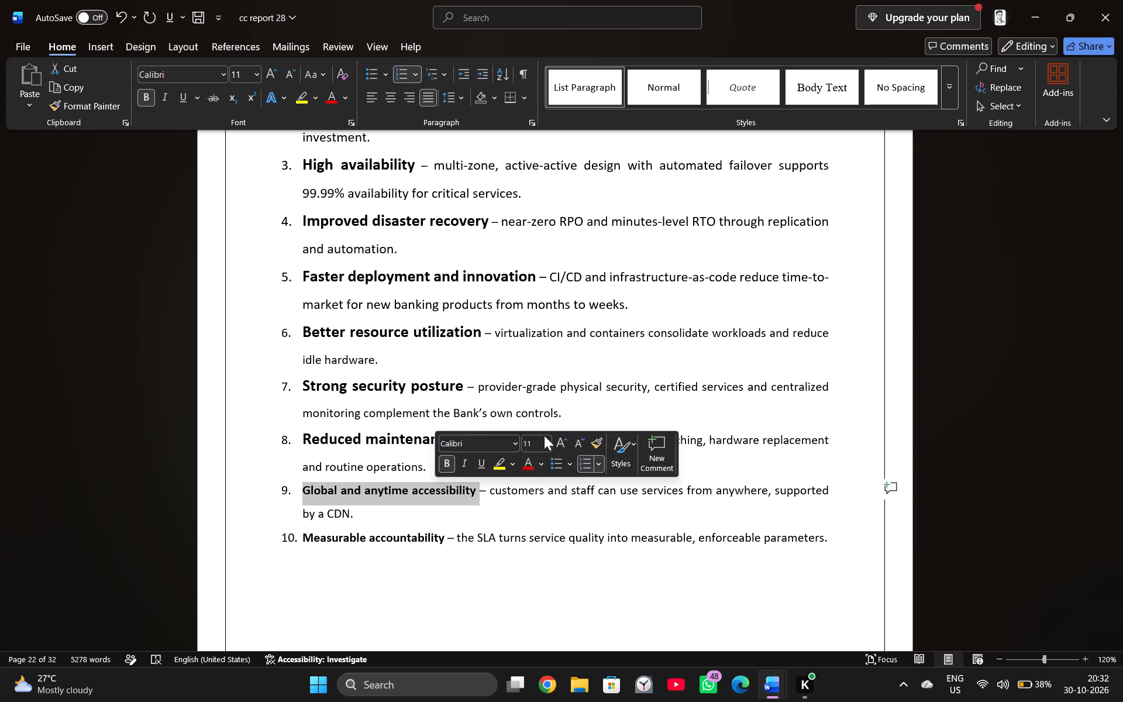
left_click(544, 438)
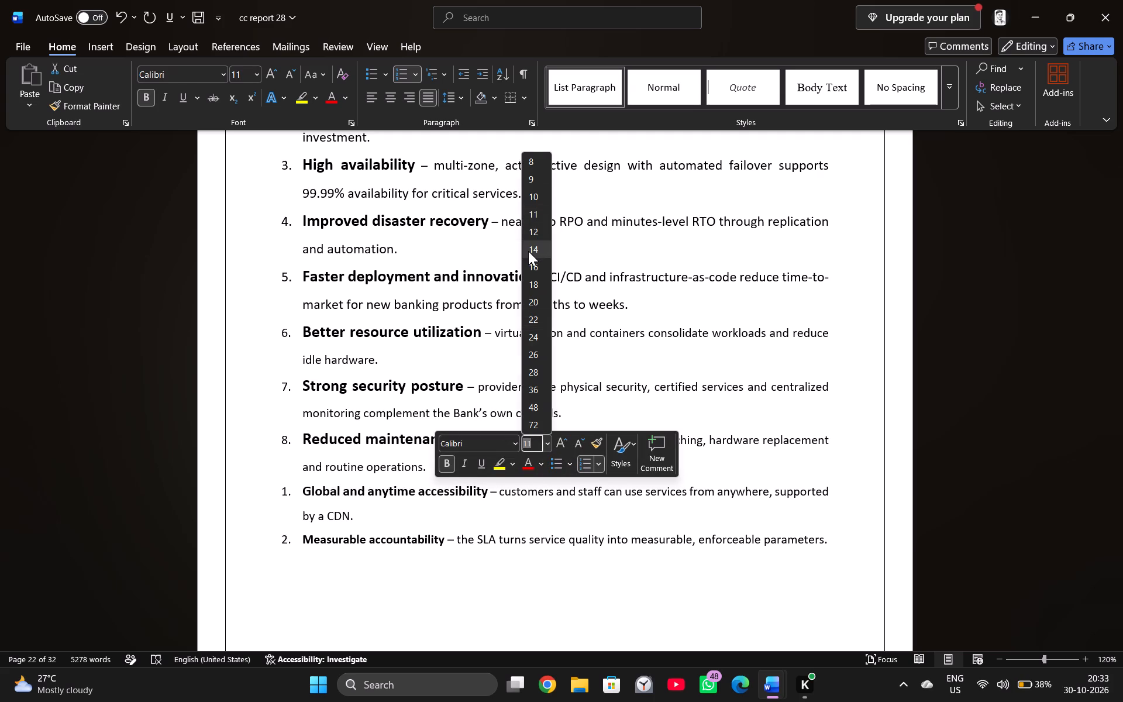
left_click(528, 251)
left_click_drag(301, 544, 350, 544)
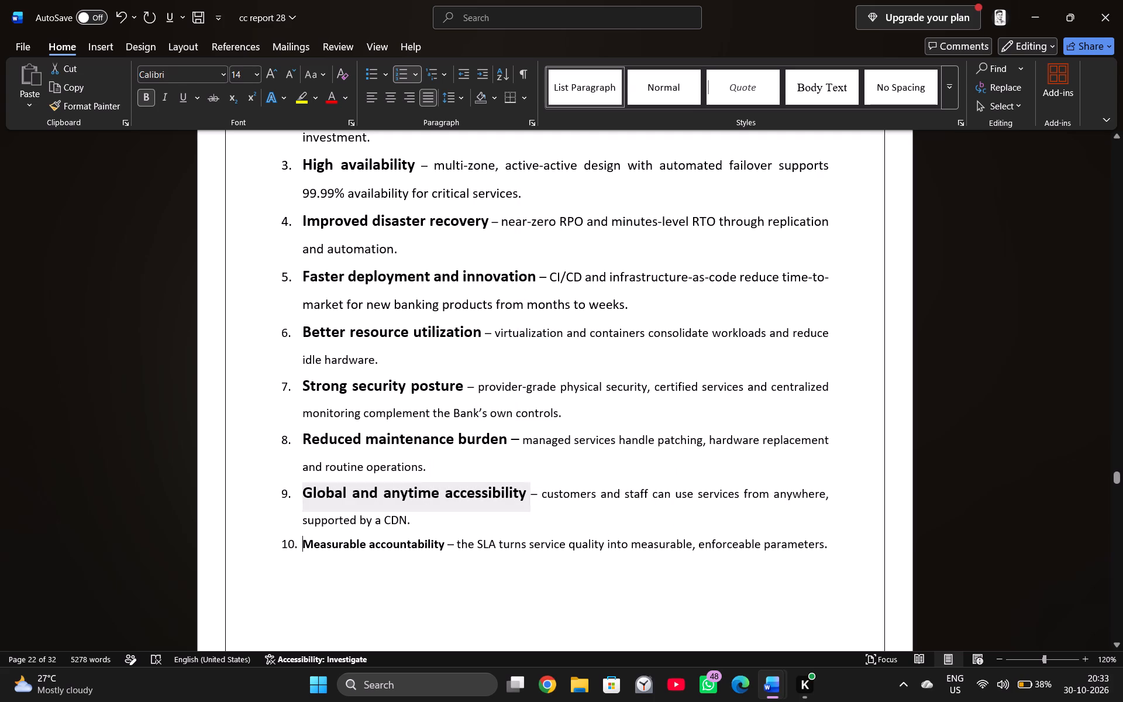
left_click_drag(350, 544, 430, 546)
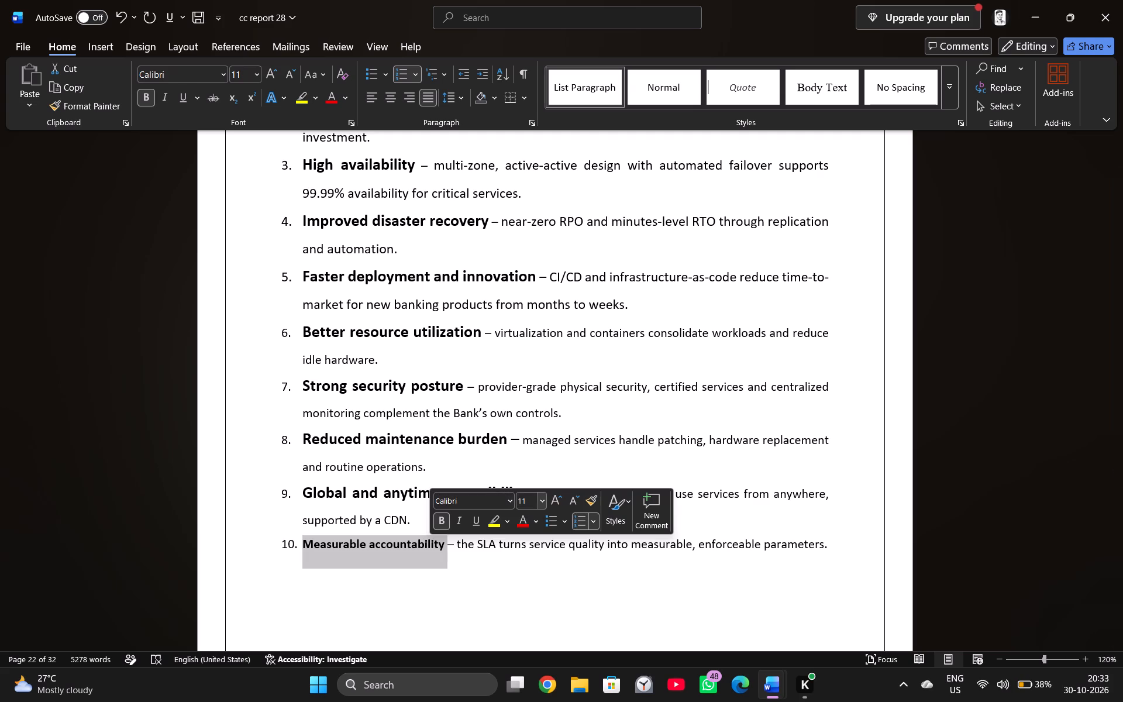
left_click(534, 505)
left_click(539, 504)
left_click(531, 308)
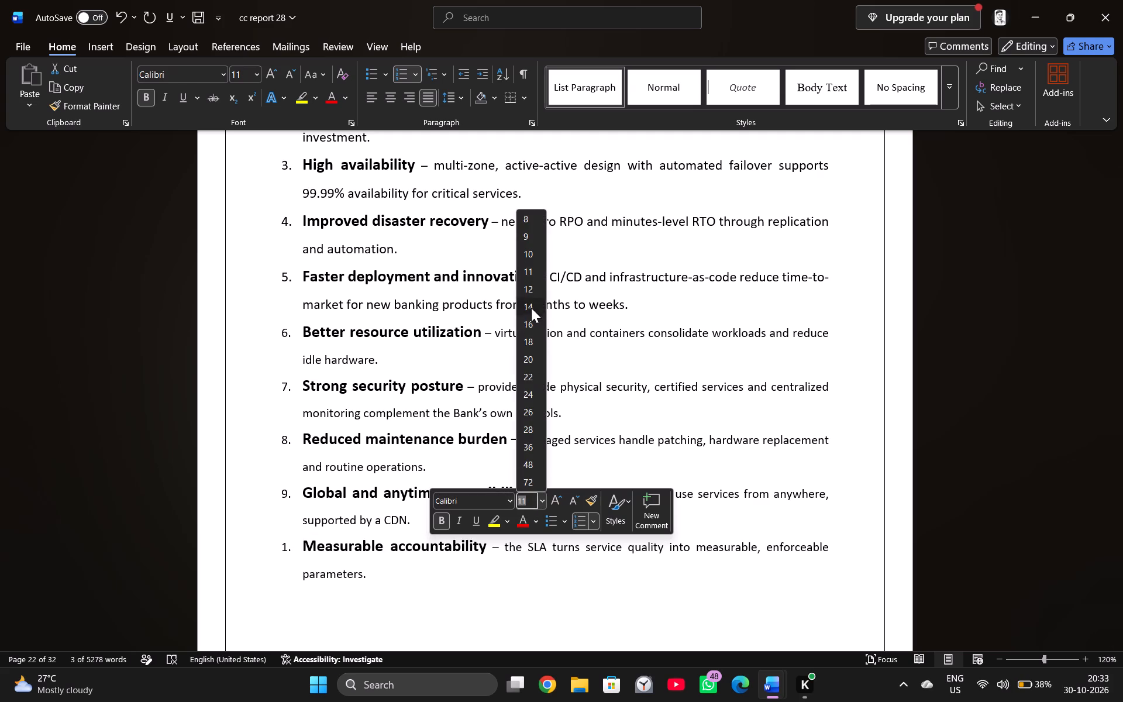
Set the description texts of the "Measurable accountability" and "Global and anytime accessibility" items in the Benefits list to 12 pt.
left_click(497, 582)
left_click_drag(504, 546, 845, 586)
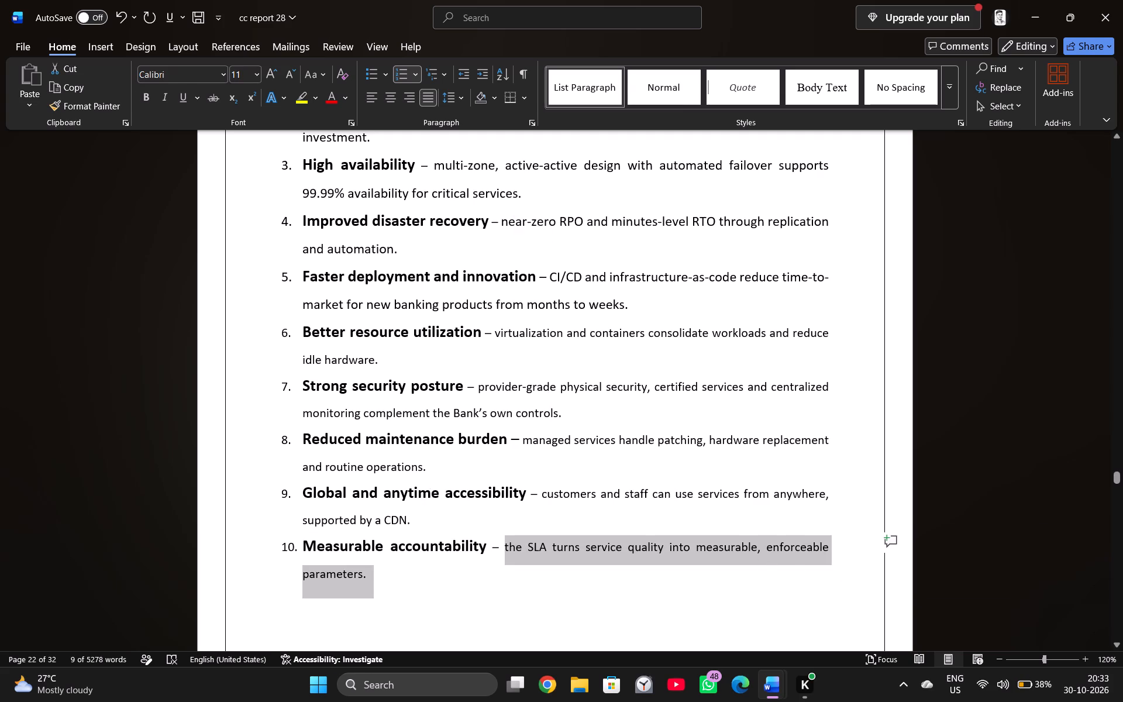
left_click(252, 78)
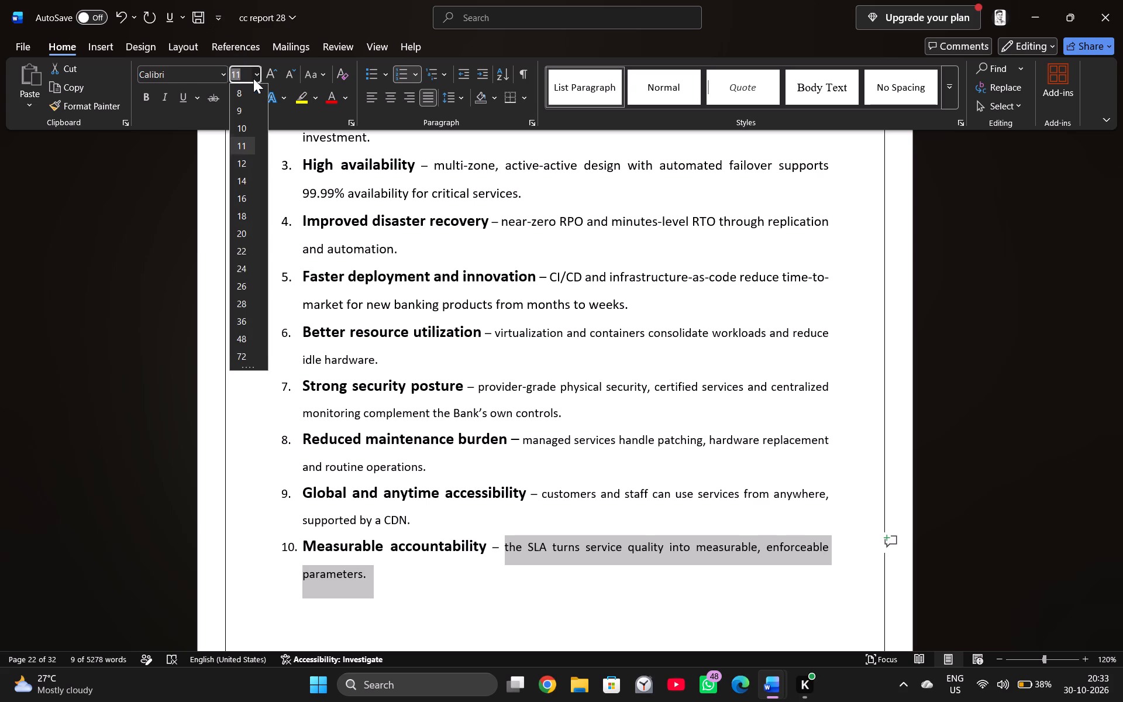
left_click(244, 159)
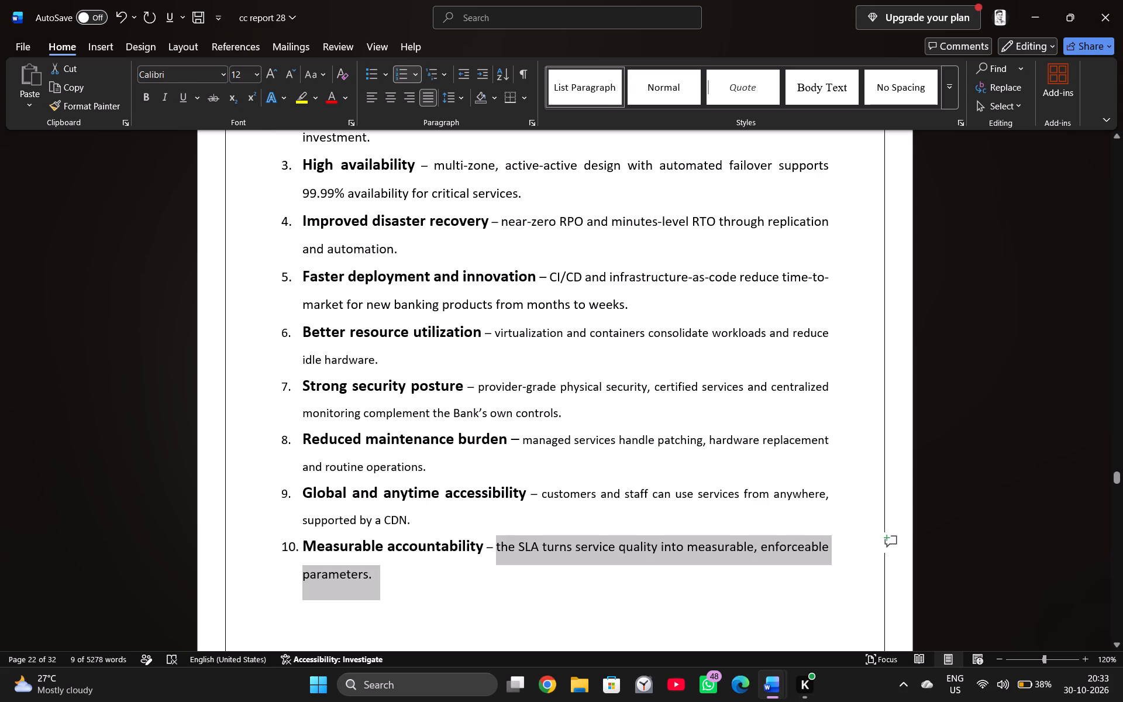
left_click_drag(541, 497, 838, 513)
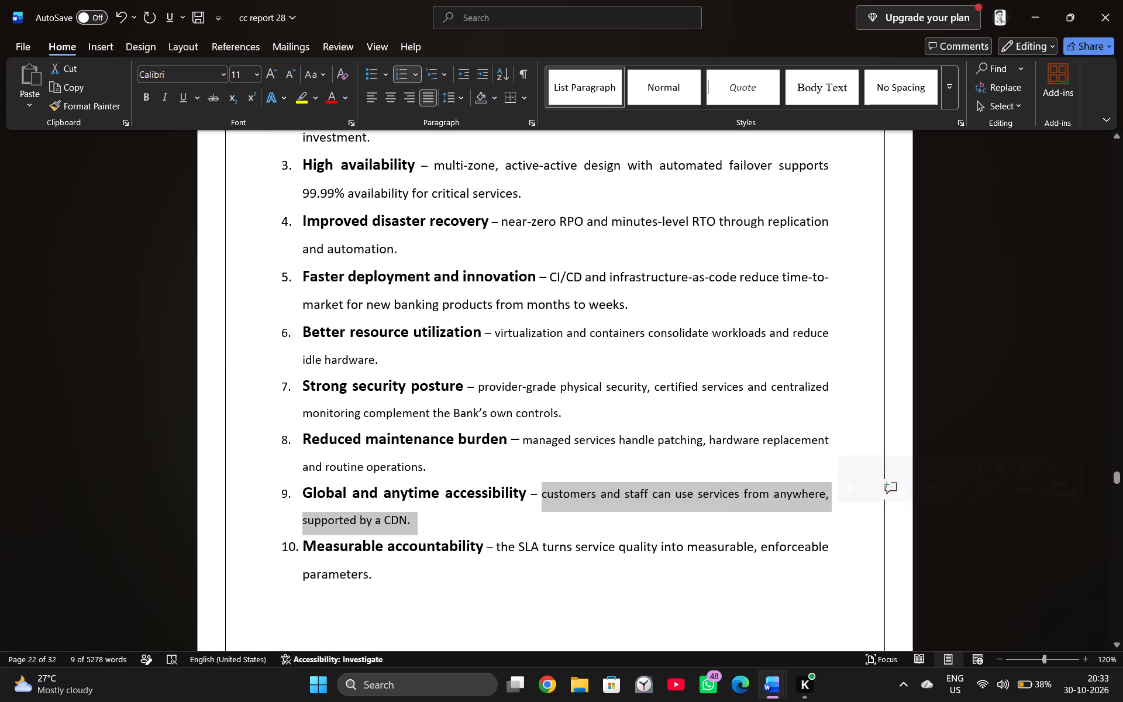
left_click(259, 76)
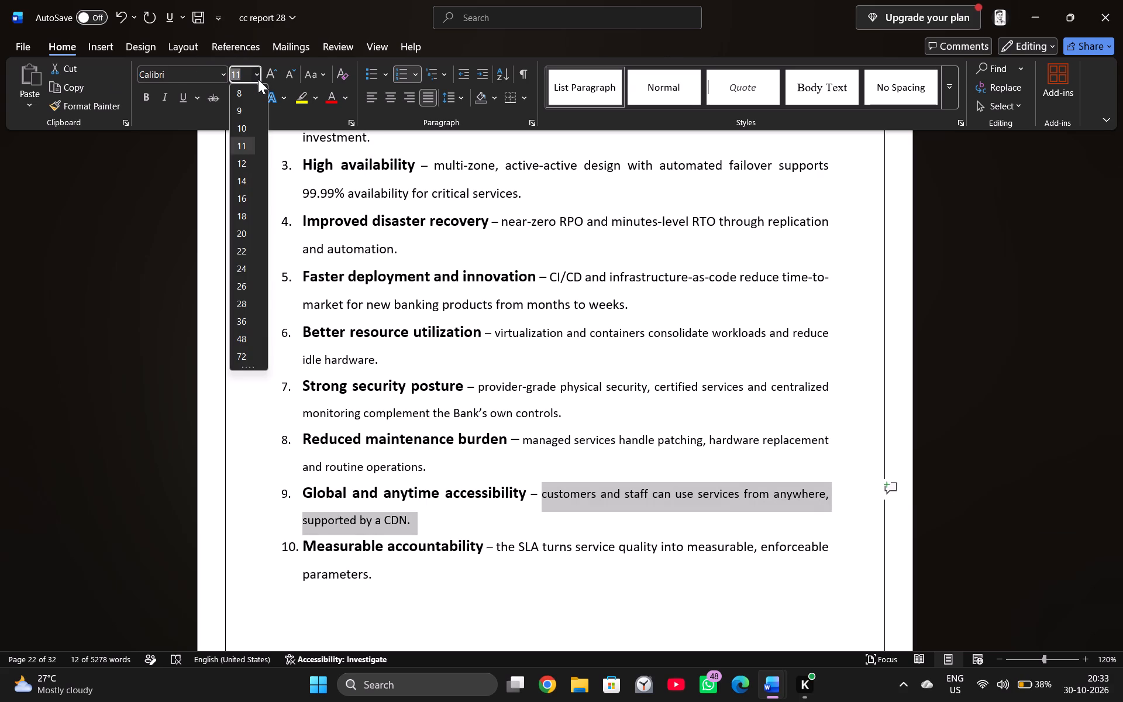
left_click(245, 184)
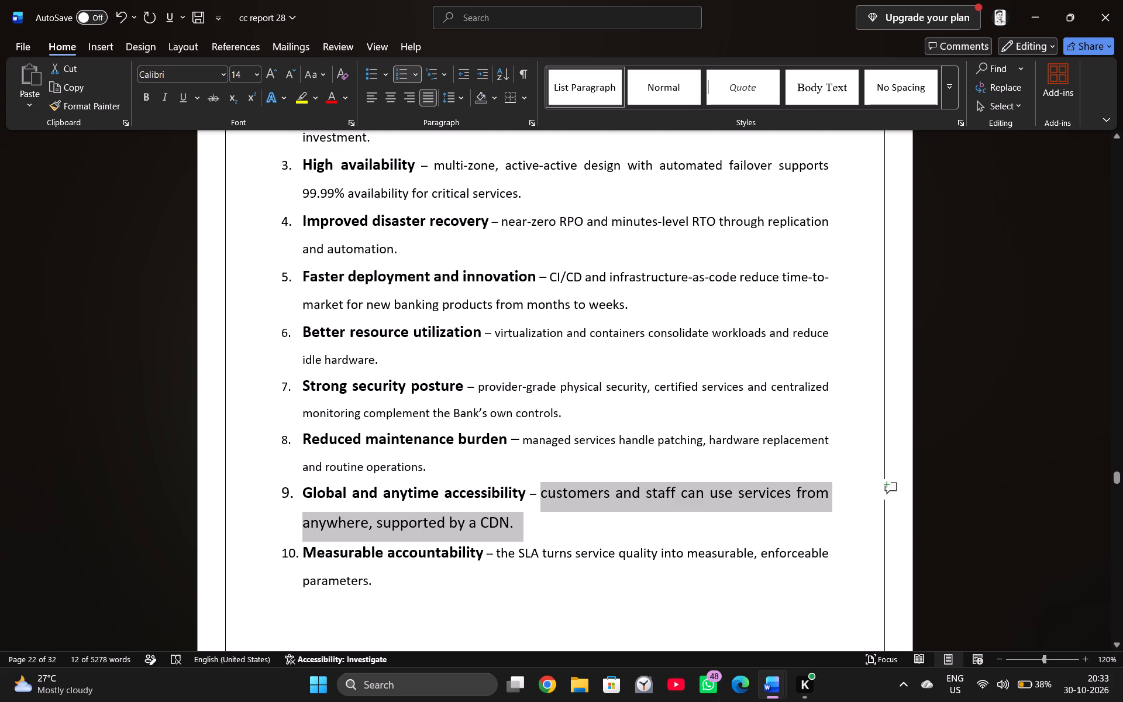
left_click(255, 71)
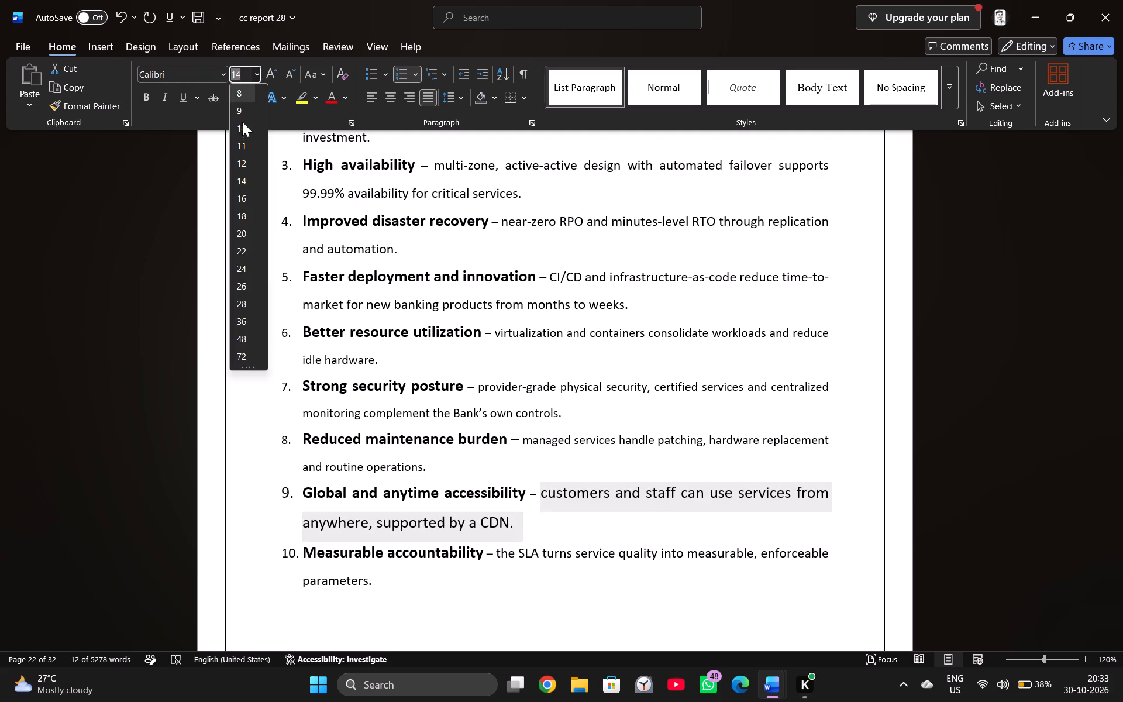
left_click(246, 166)
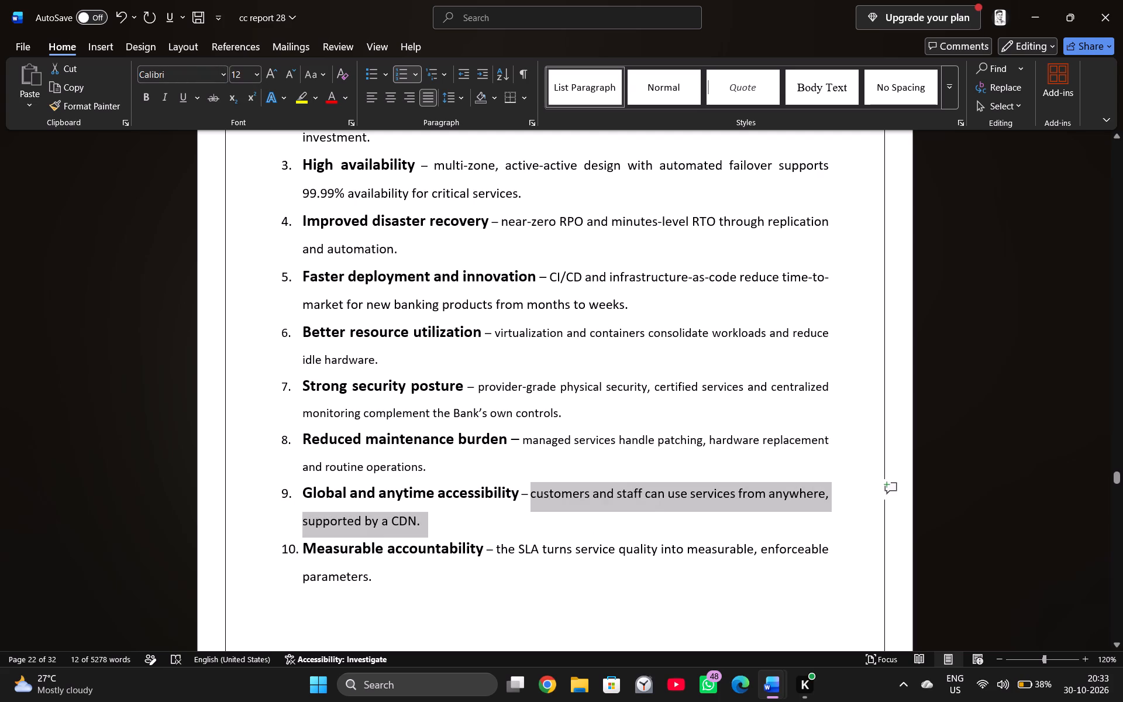
Set the description texts of the "Reduced maintenance burden" and "Strong security posture" items to 12 pt, including the latter's dash.
left_click_drag(523, 439, 815, 461)
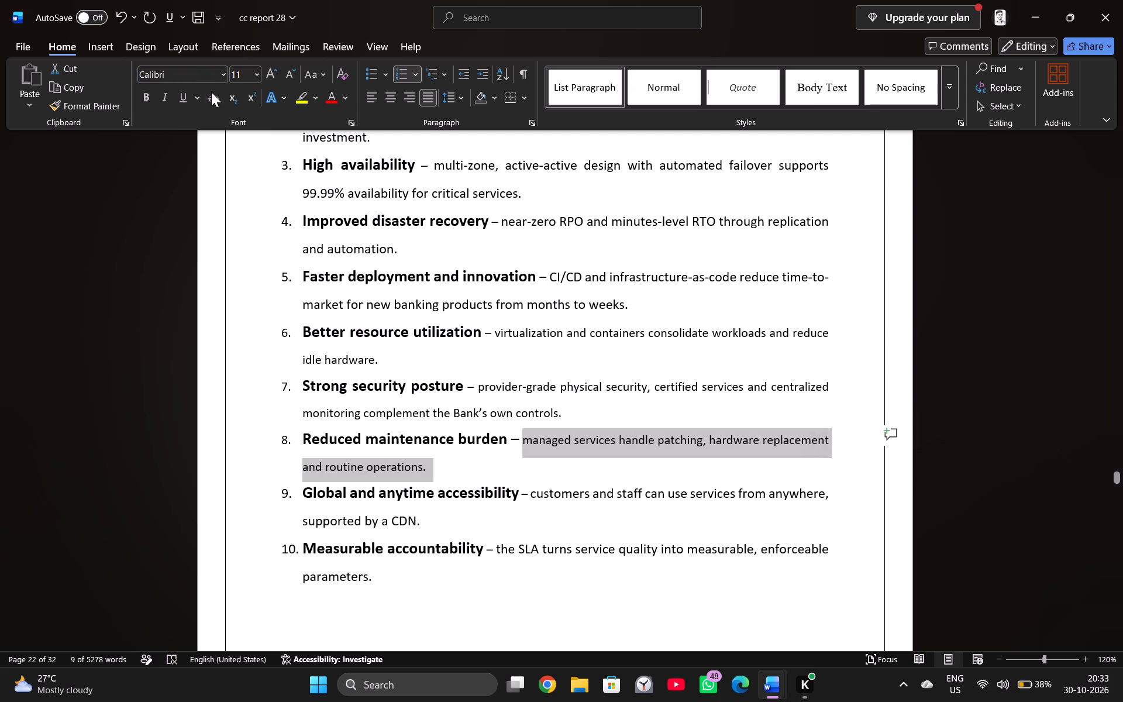
left_click(259, 72)
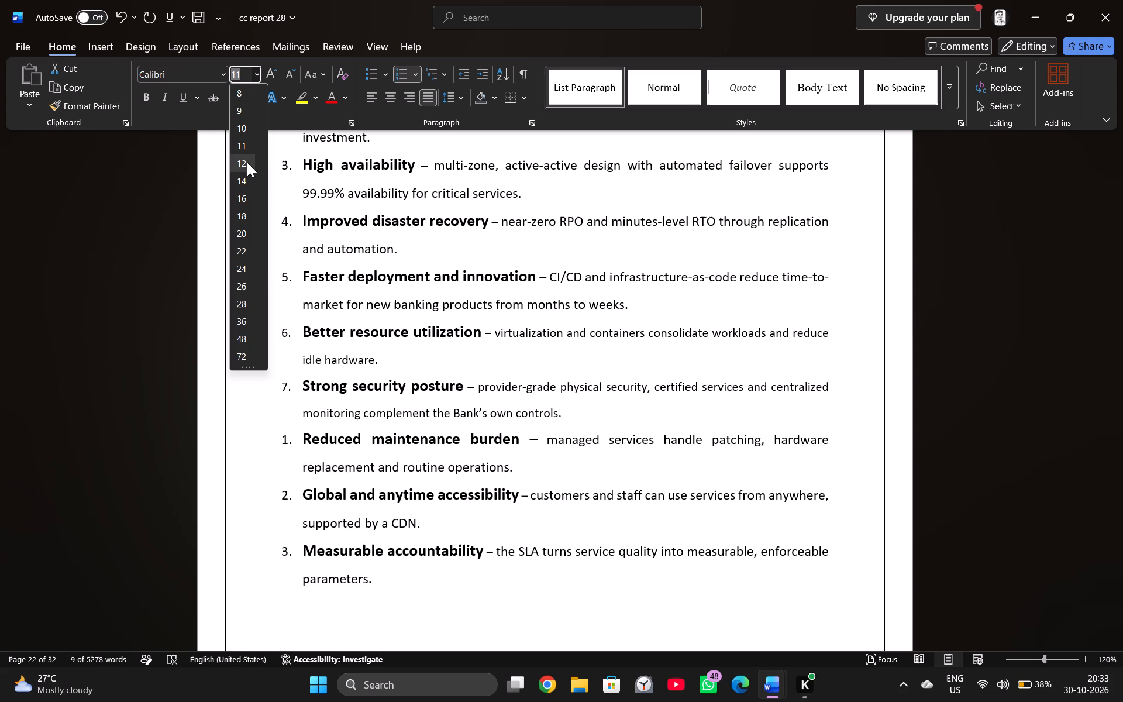
left_click(247, 165)
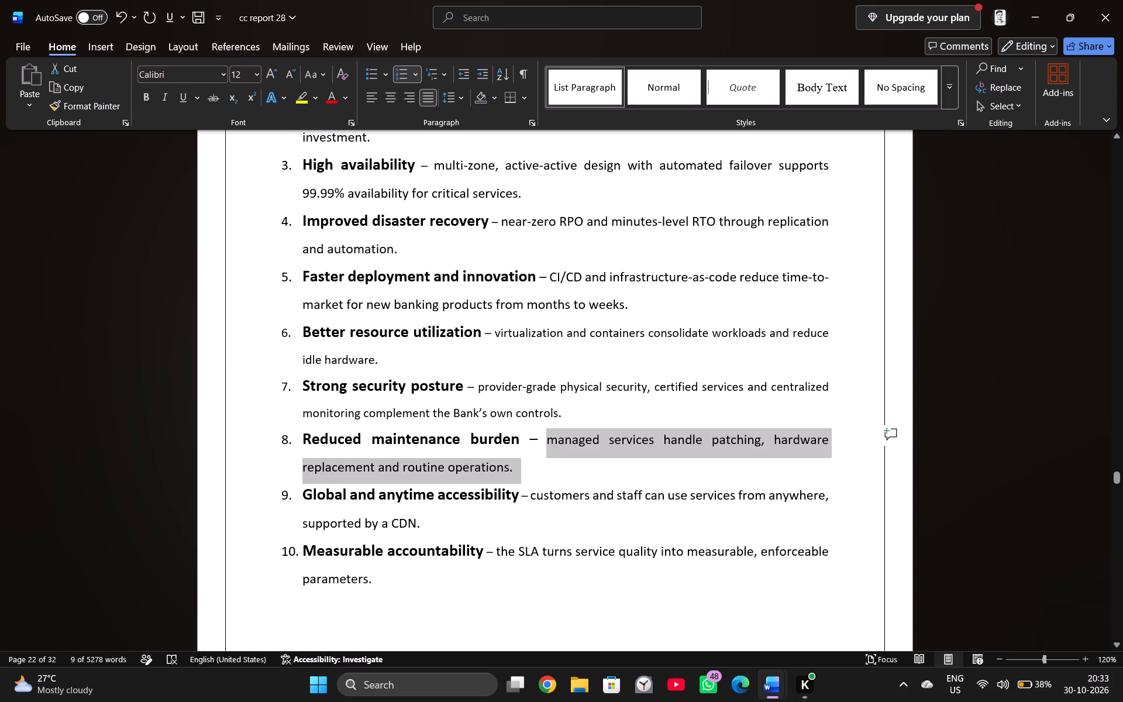
left_click_drag(475, 386, 554, 414)
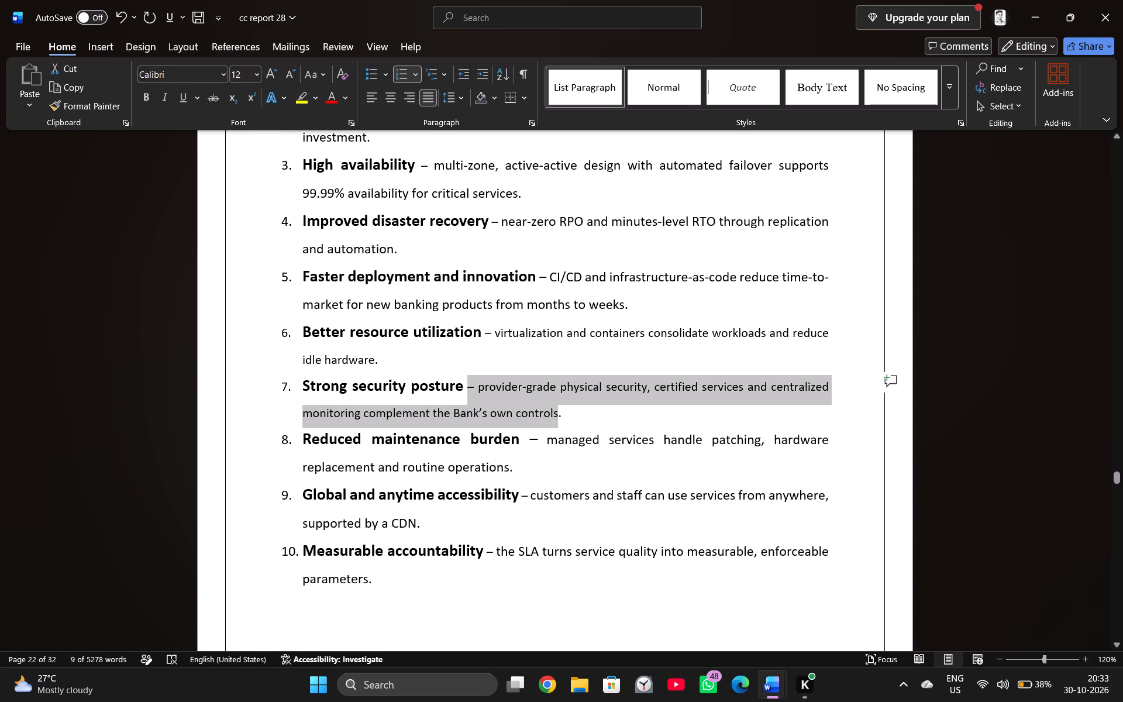
left_click_drag(554, 414, 558, 417)
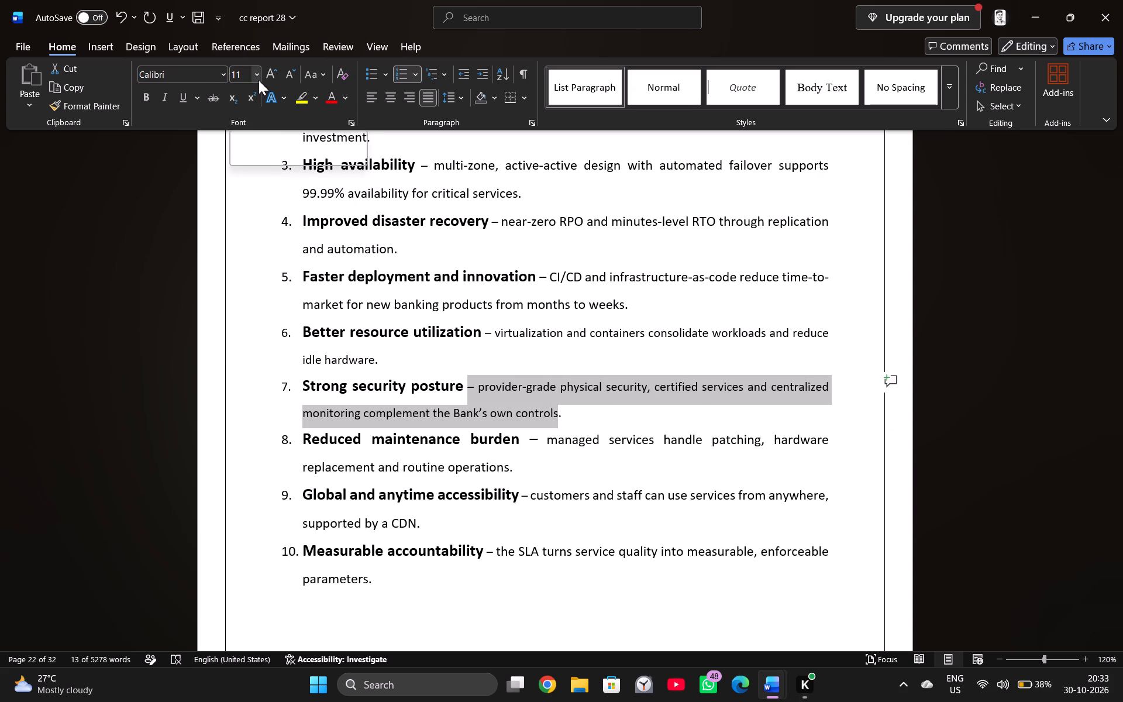
left_click(258, 80)
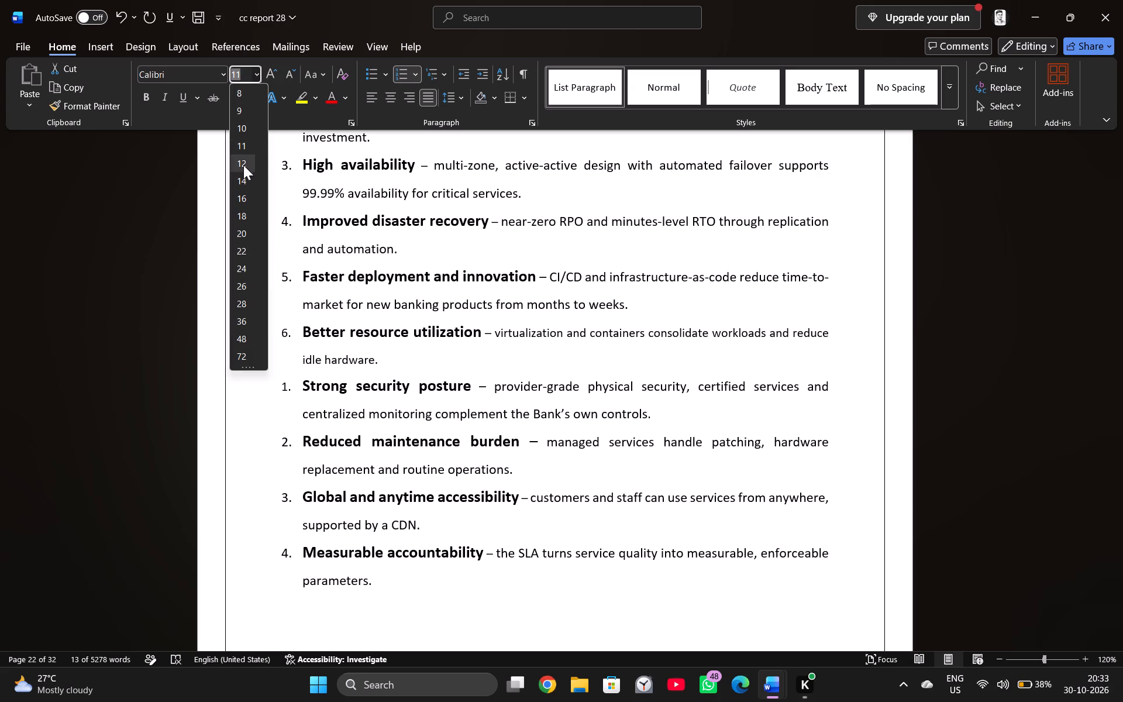
left_click(243, 168)
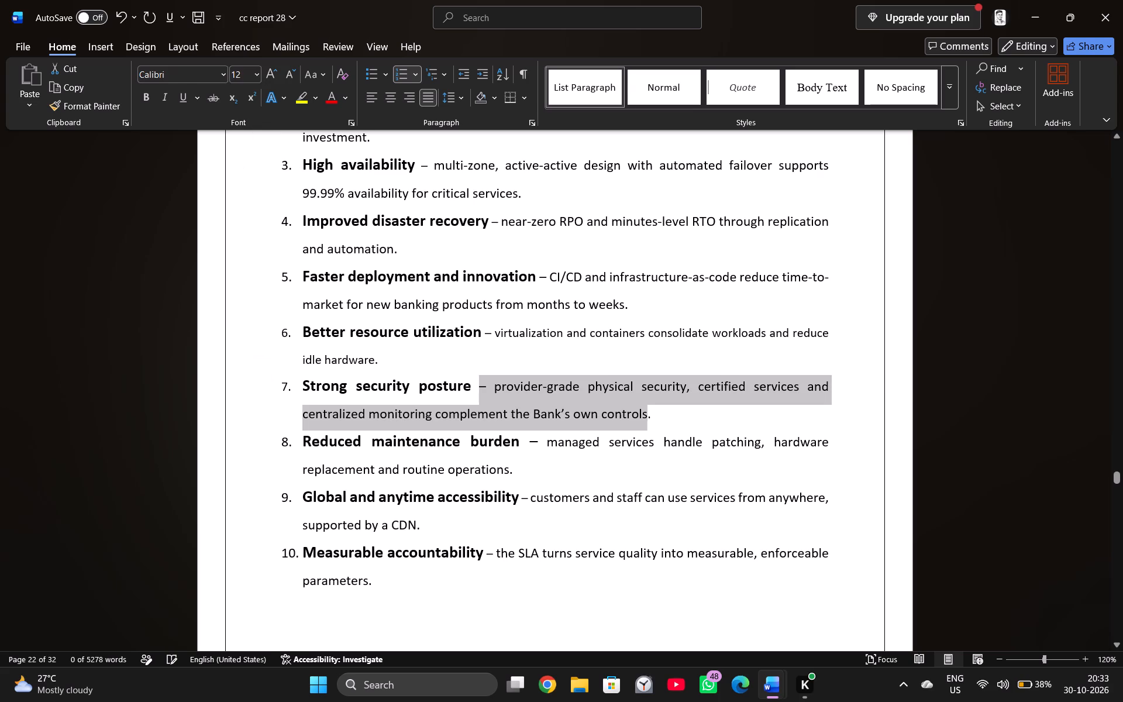
Set the description text of the "Better resource utilization" item in the Benefits list to 12 pt.
left_click(652, 357)
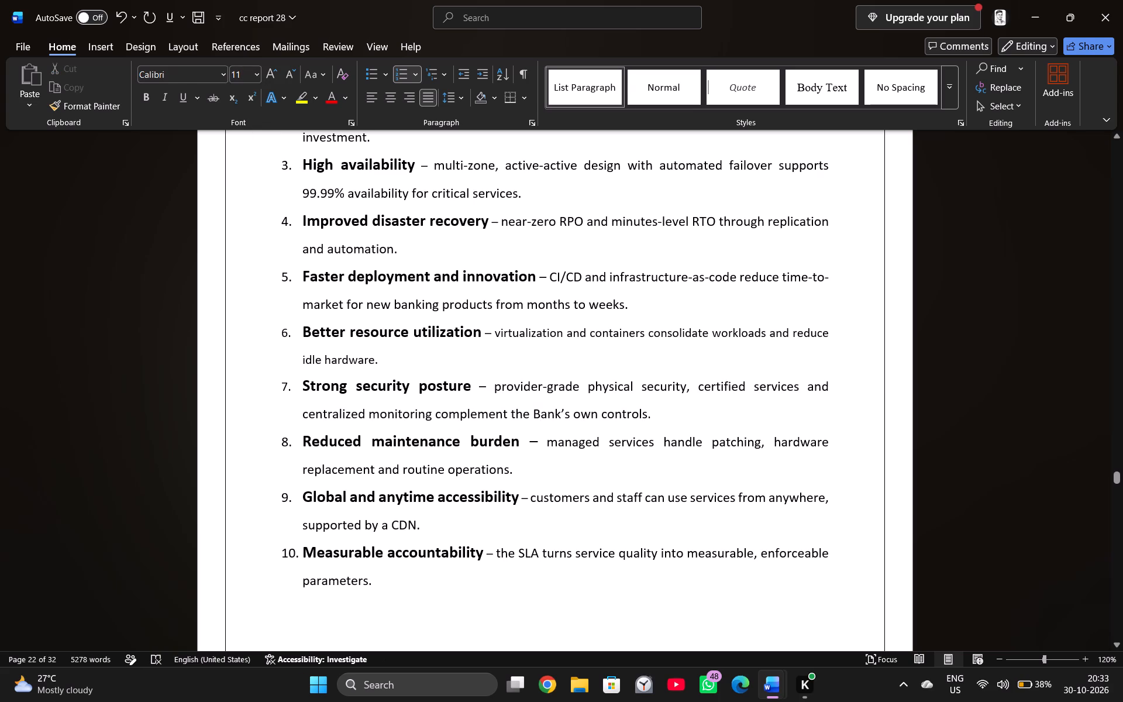
left_click_drag(494, 329, 794, 358)
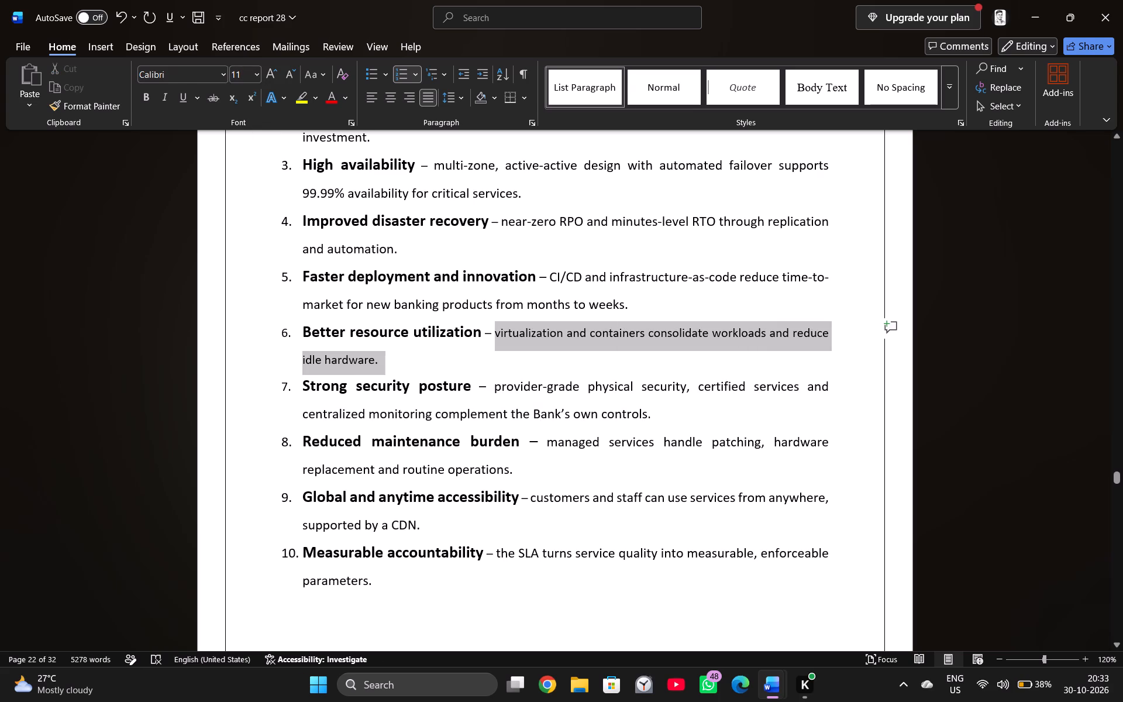
left_click_drag(794, 358, 806, 358)
left_click(256, 73)
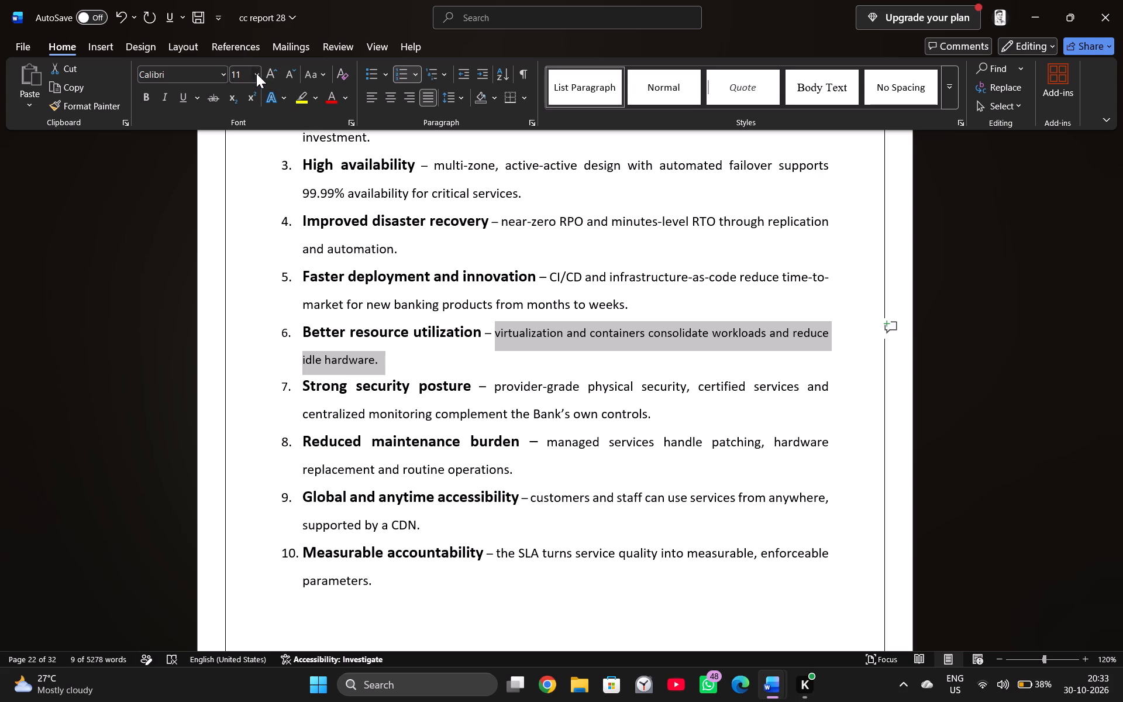
left_click(246, 161)
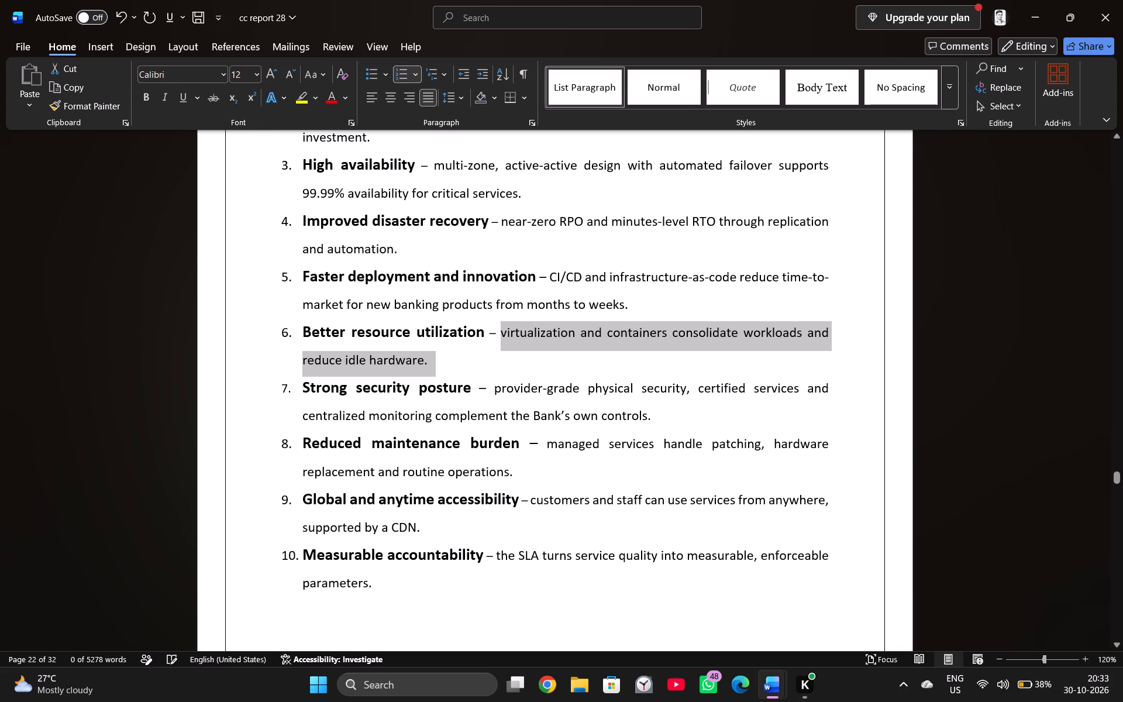
Check the font size of the "Faster deployment and innovation" description and review the Implementation / Working Procedure list's formatting.
left_click(622, 250)
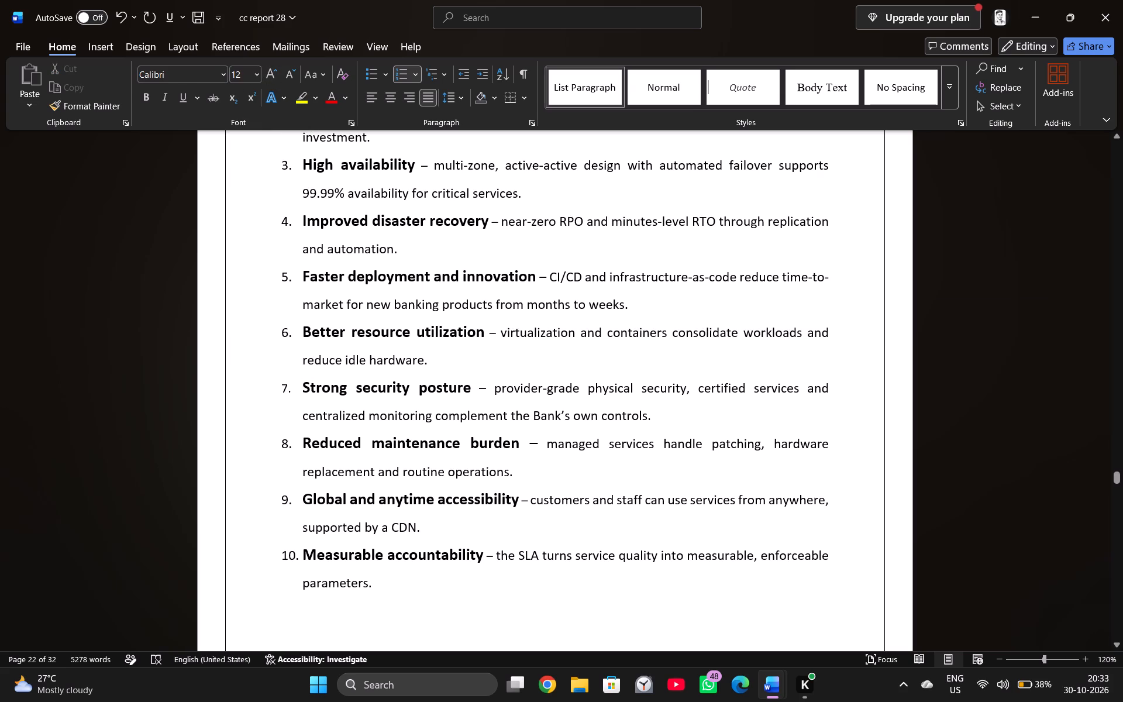
left_click_drag(548, 277, 745, 310)
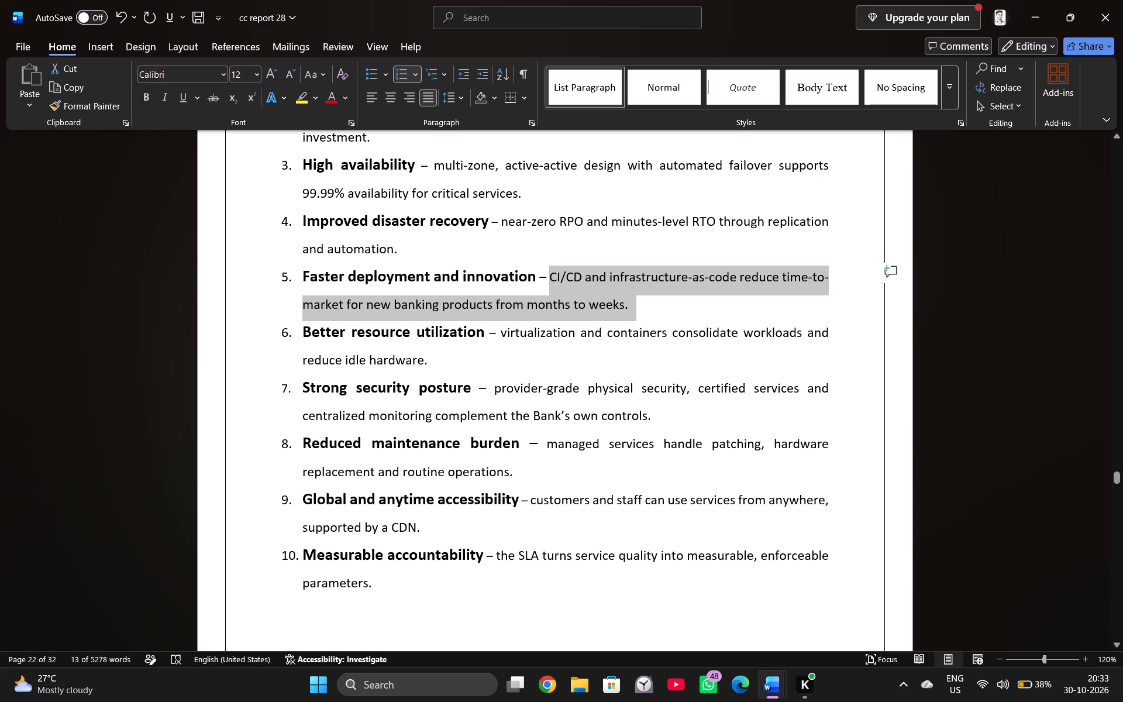
left_click(518, 245)
scroll(687, 367, "down", 4)
scroll(682, 373, "up", 6)
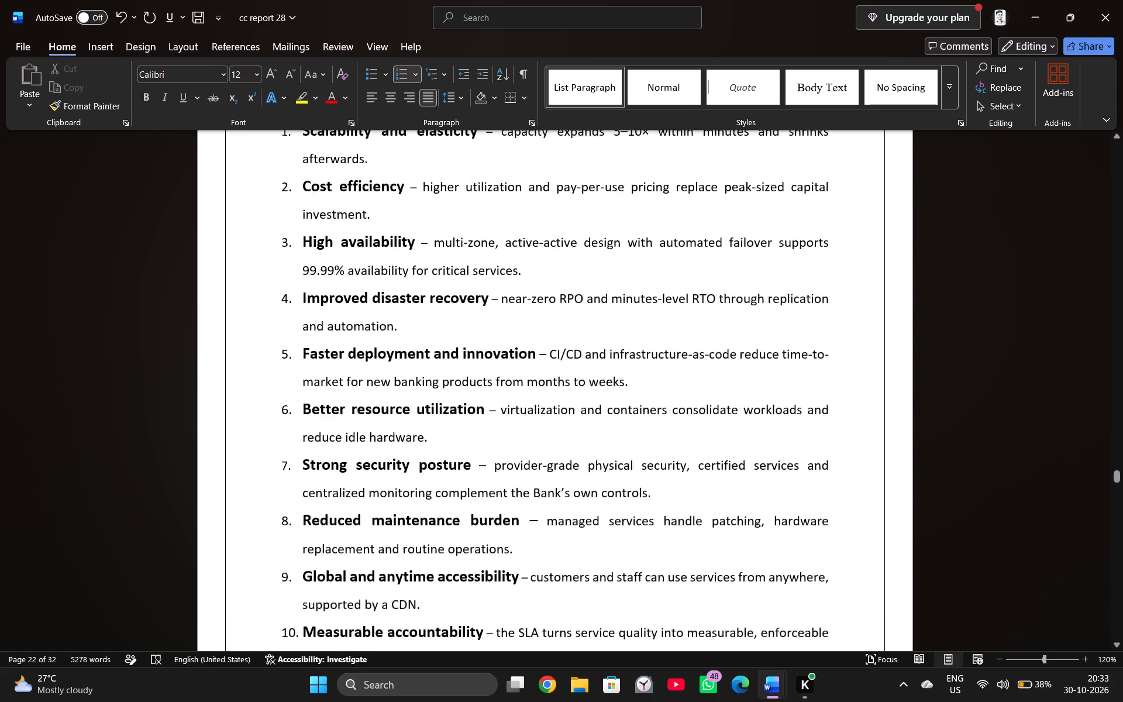
scroll(683, 374, "up", 17)
scroll(684, 374, "up", 11)
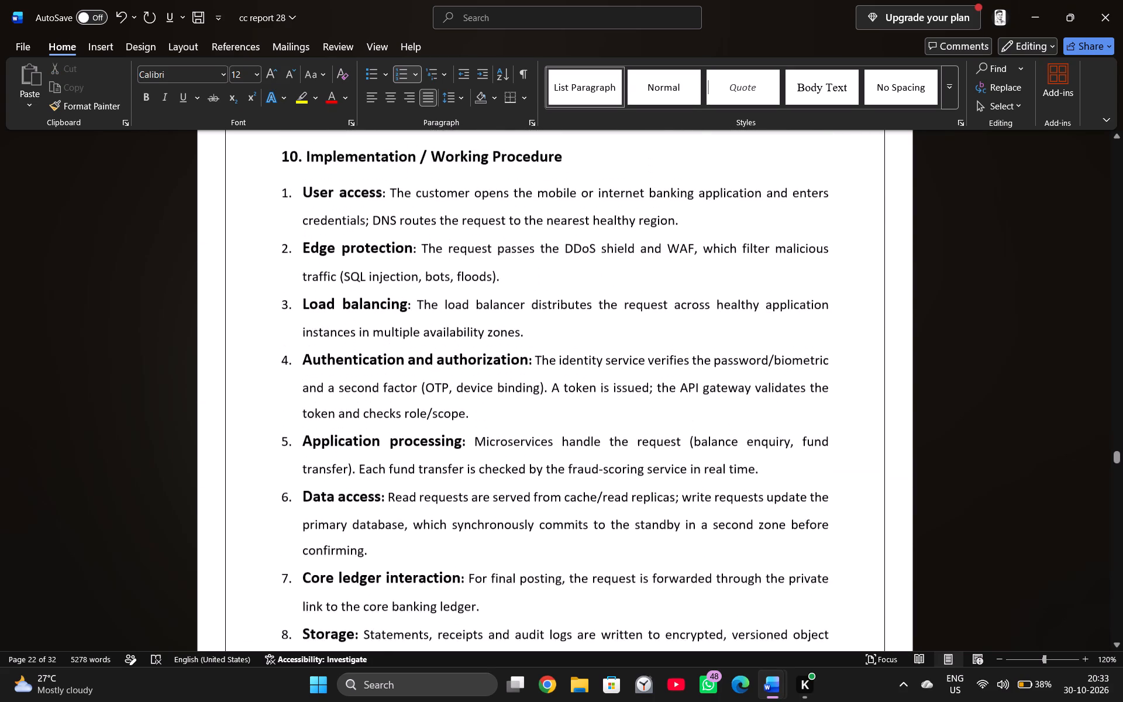
scroll(685, 370, "up", 8)
scroll(685, 370, "down", 2)
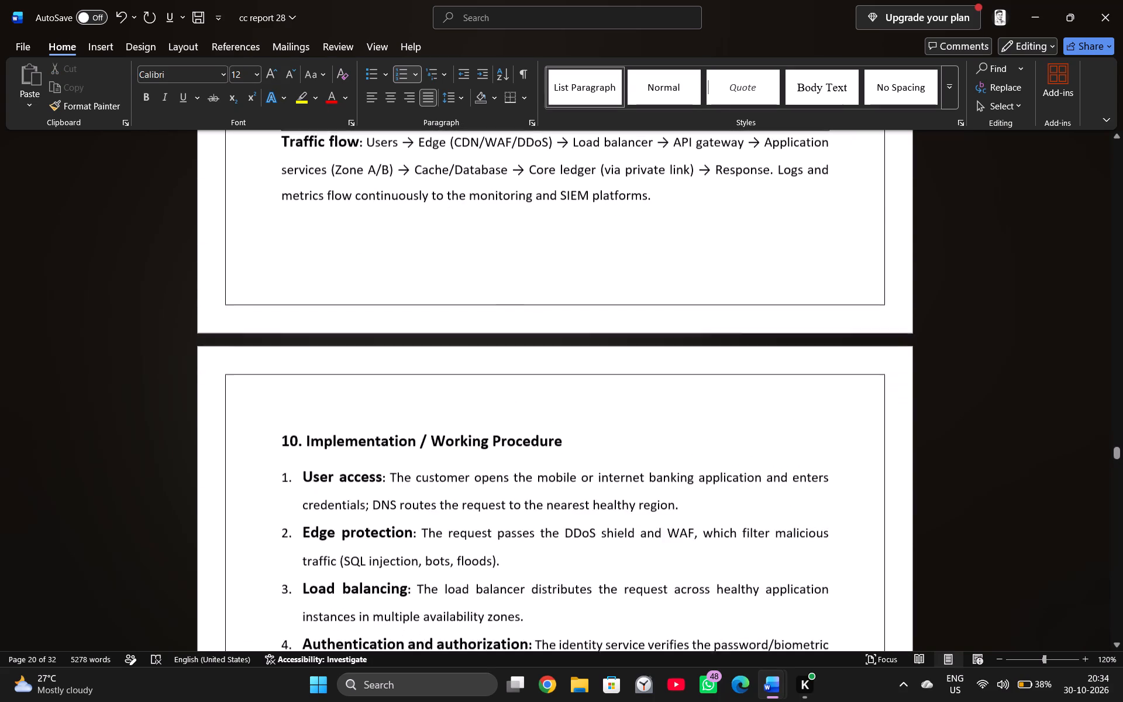
scroll(685, 370, "down", 17)
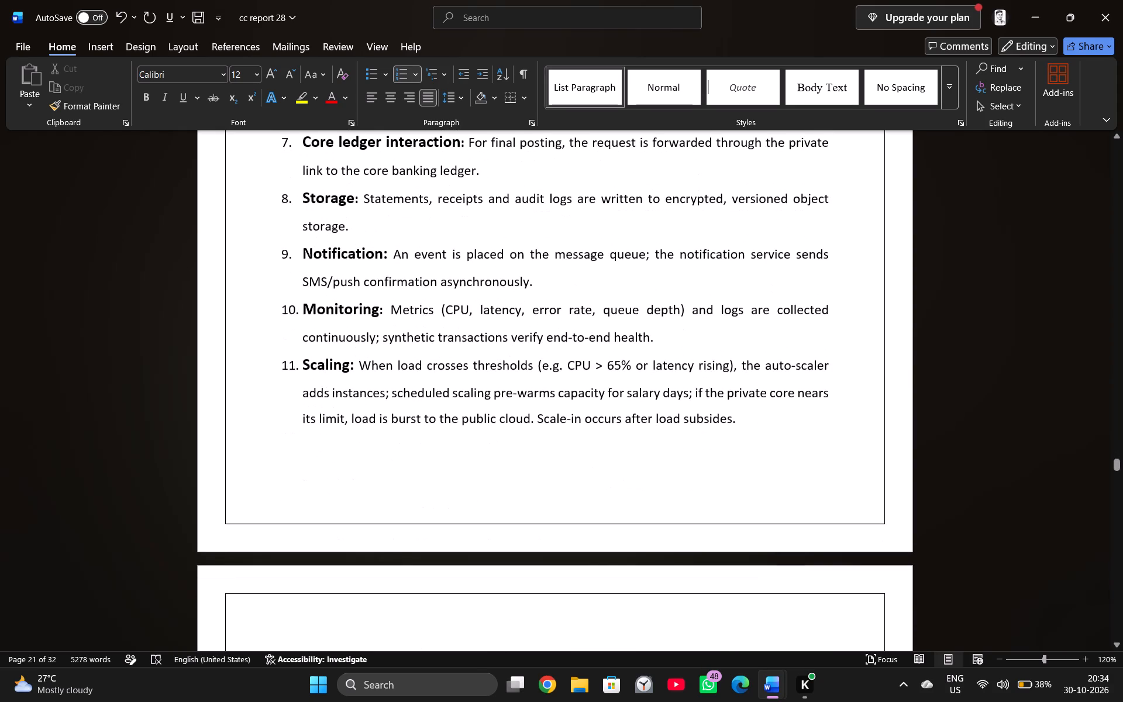
scroll(685, 371, "down", 4)
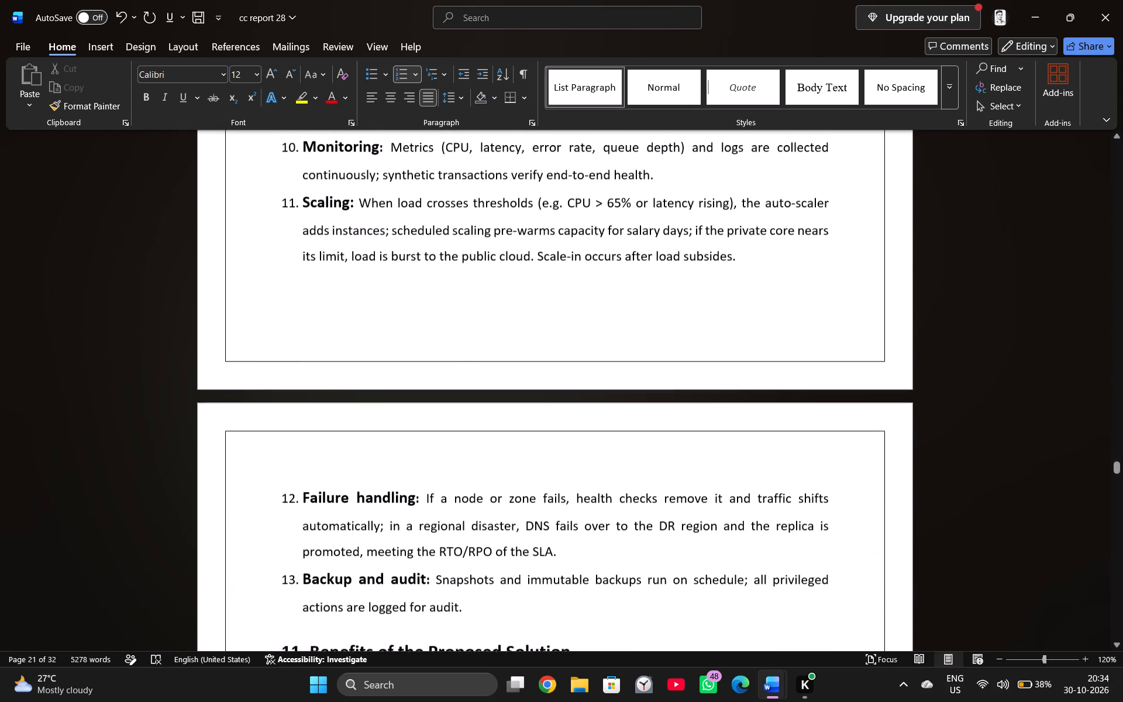
Set the description text of the "Scaling" item in the Implementation / Working Procedure list to 12 pt.
scroll(379, 207, "up", 5)
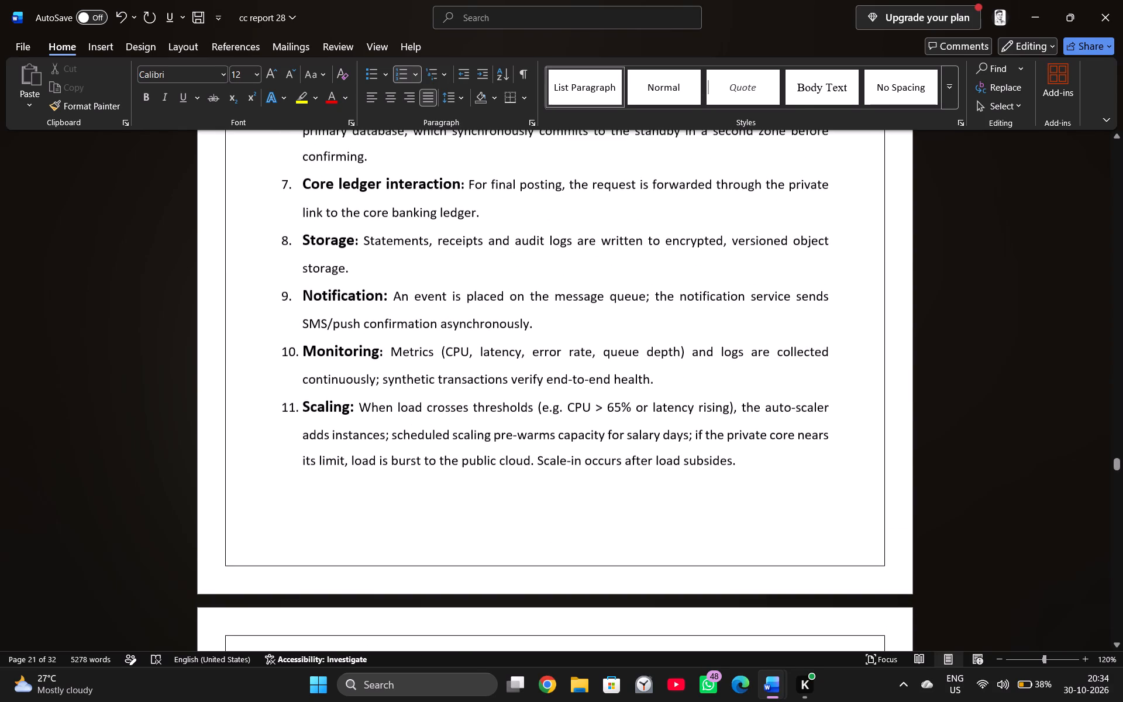
left_click_drag(356, 407, 603, 466)
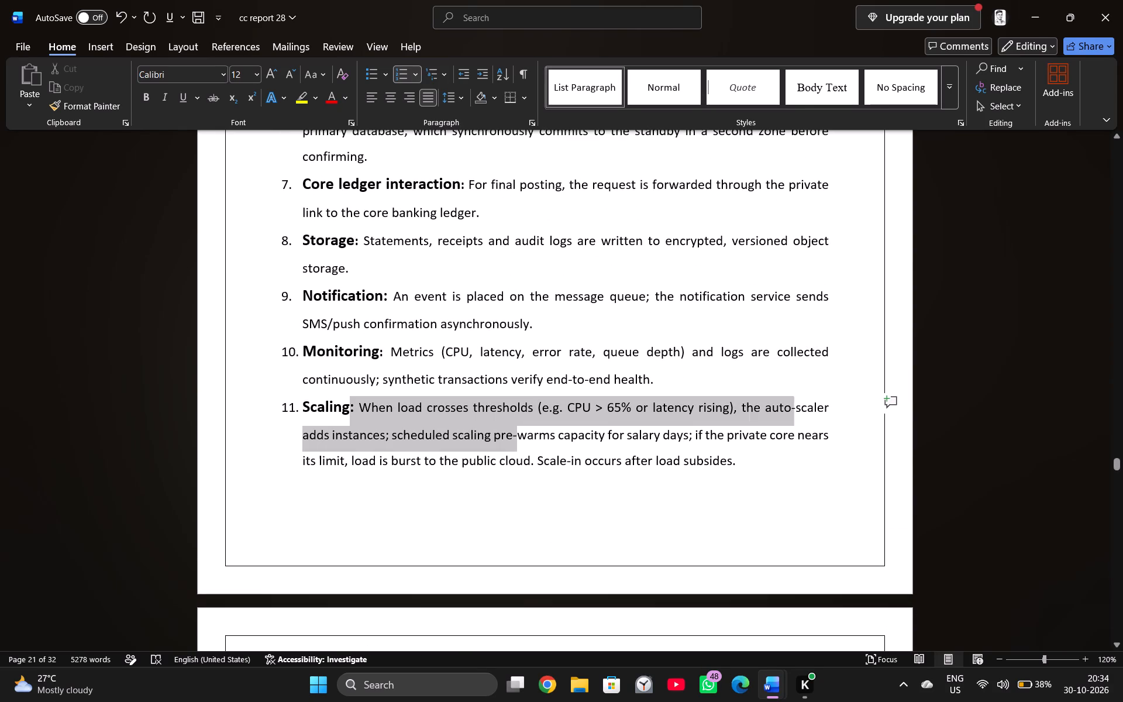
left_click_drag(603, 466, 731, 493)
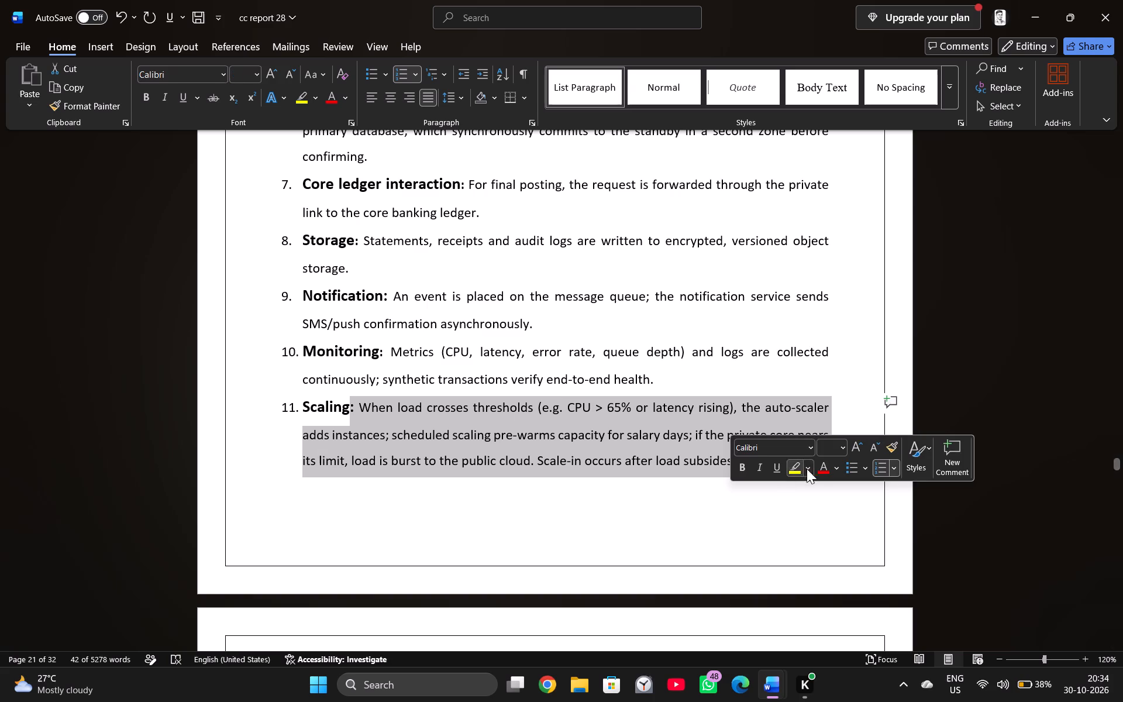
left_click(844, 452)
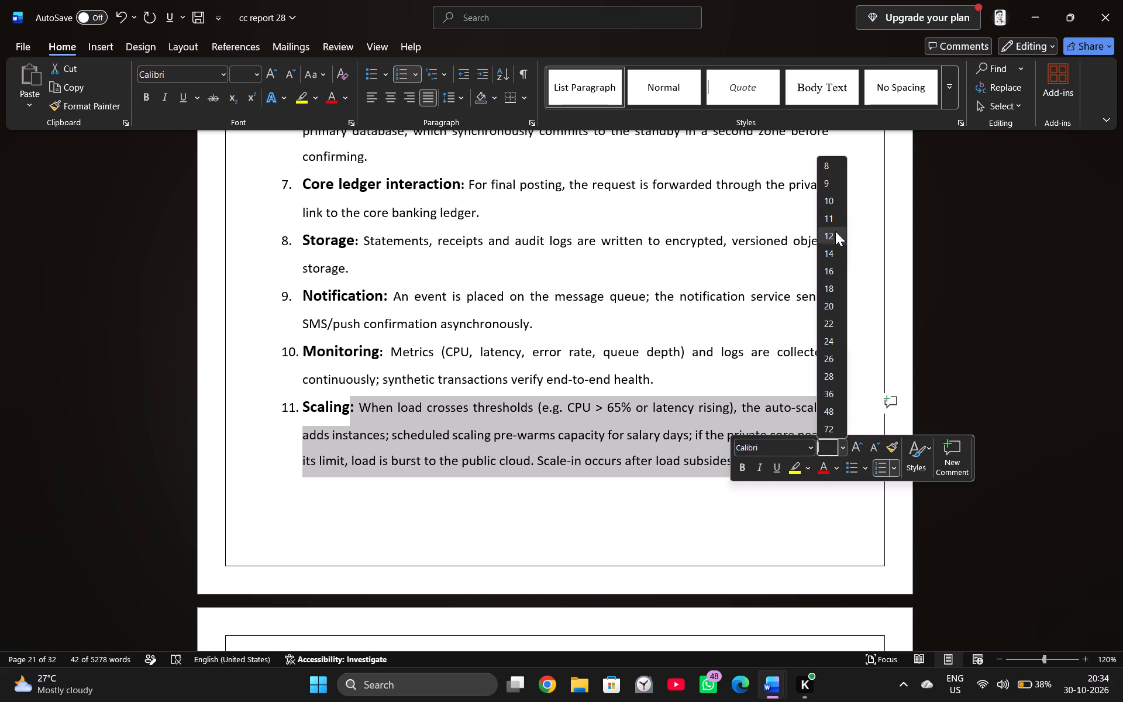
left_click(835, 231)
left_click(832, 325)
Check the font sizes of the "Failure handling" and "Backup and audit" descriptions and the "Benefits of the Proposed Solution" heading.
scroll(581, 476, "down", 3)
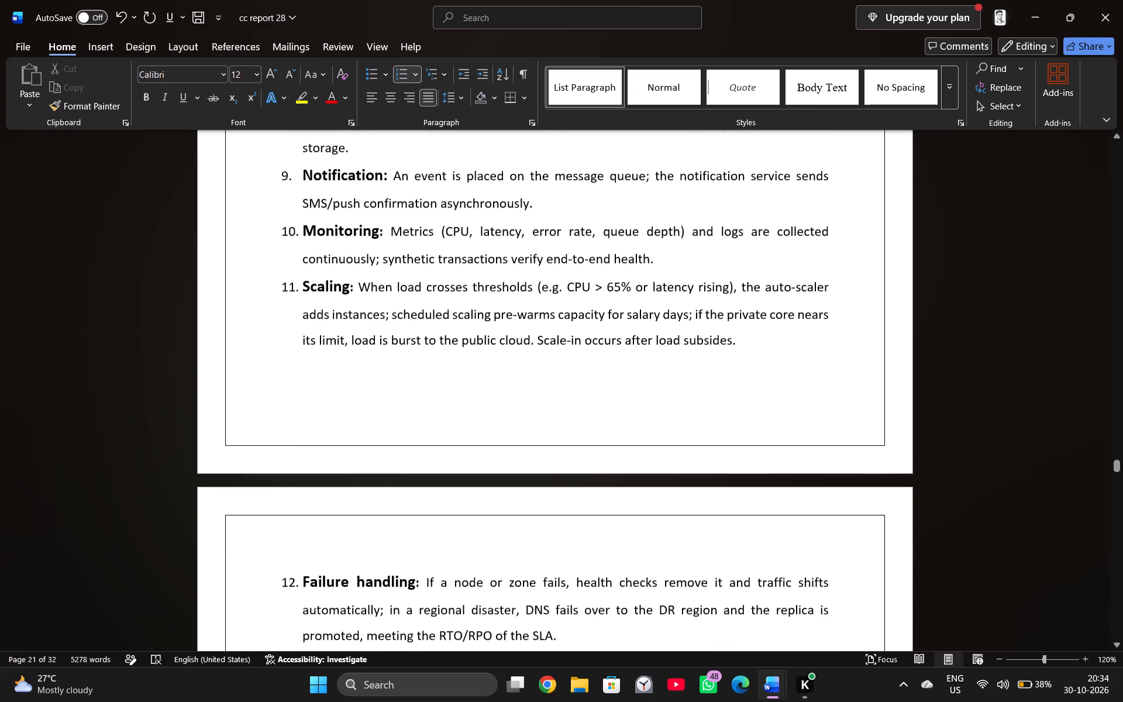
scroll(569, 413, "down", 4)
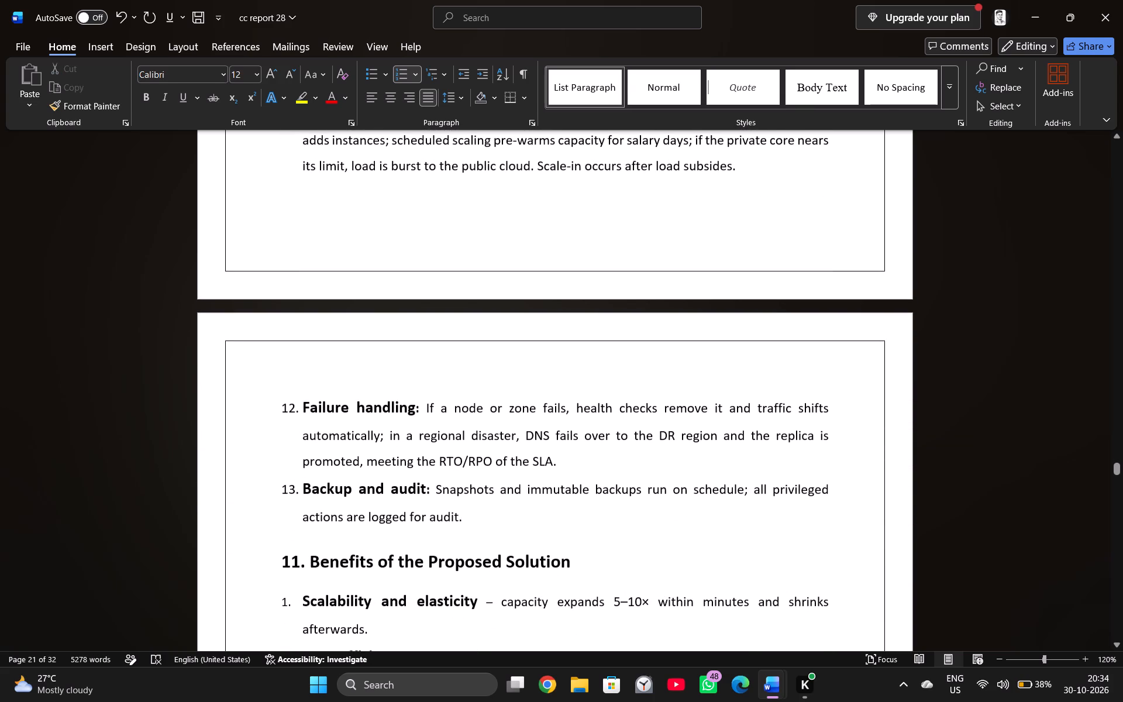
left_click_drag(424, 410, 604, 493)
left_click(604, 493)
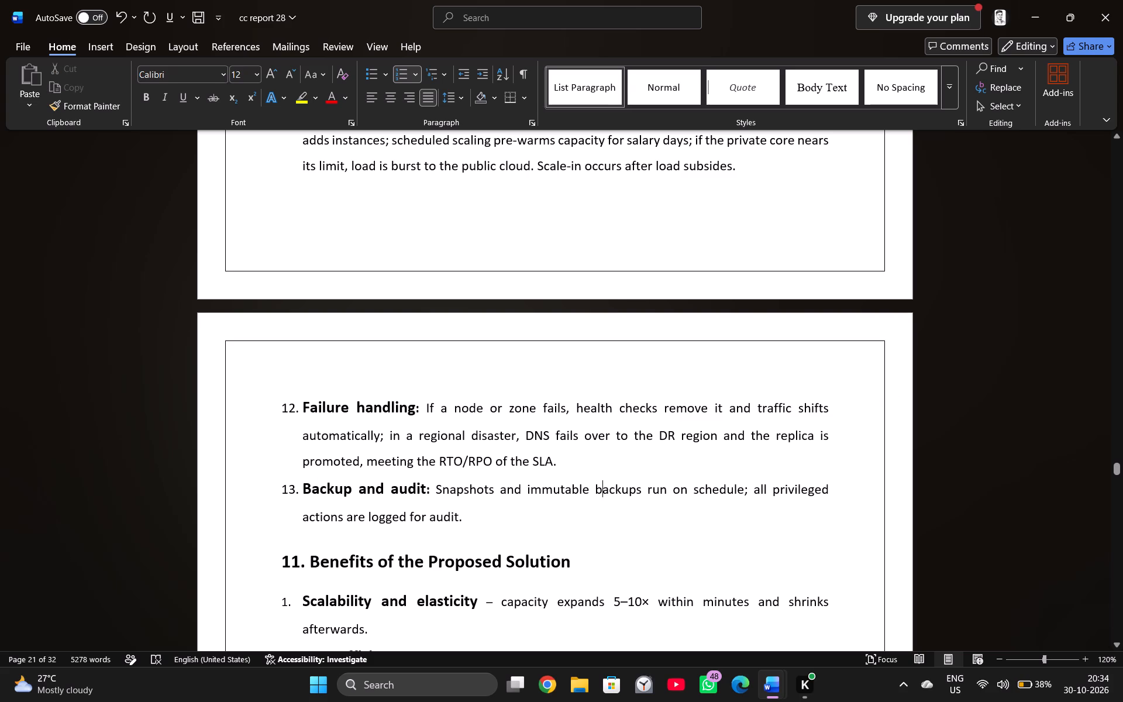
left_click_drag(424, 406, 518, 424)
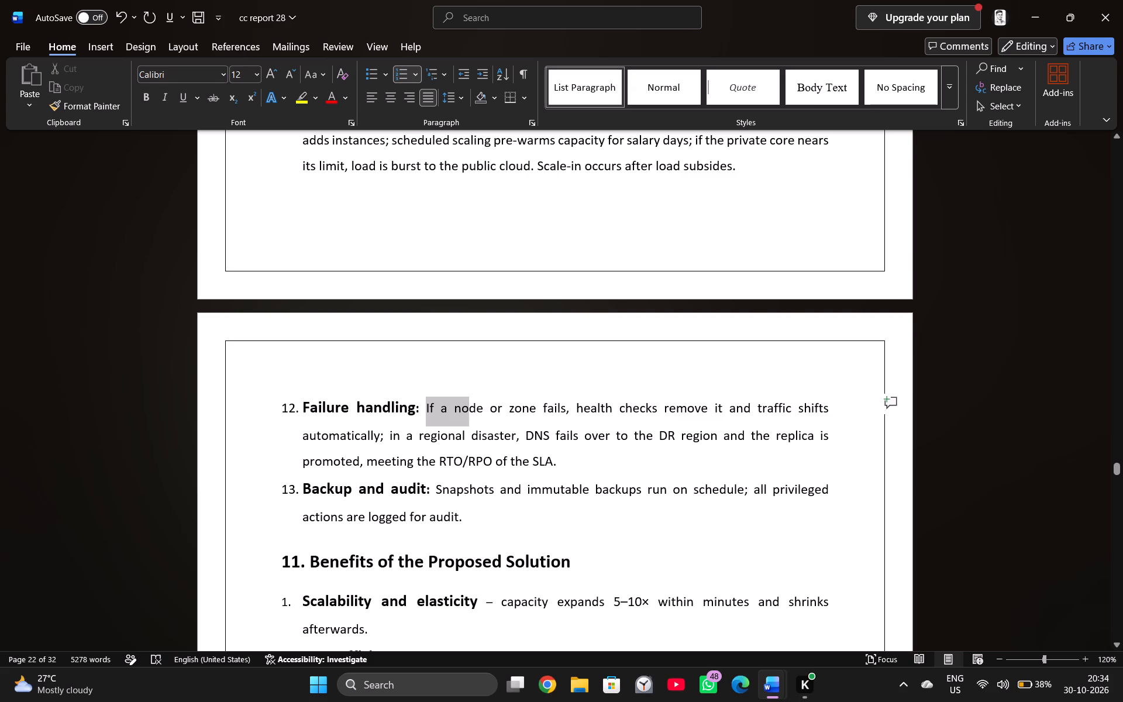
left_click_drag(518, 424, 572, 456)
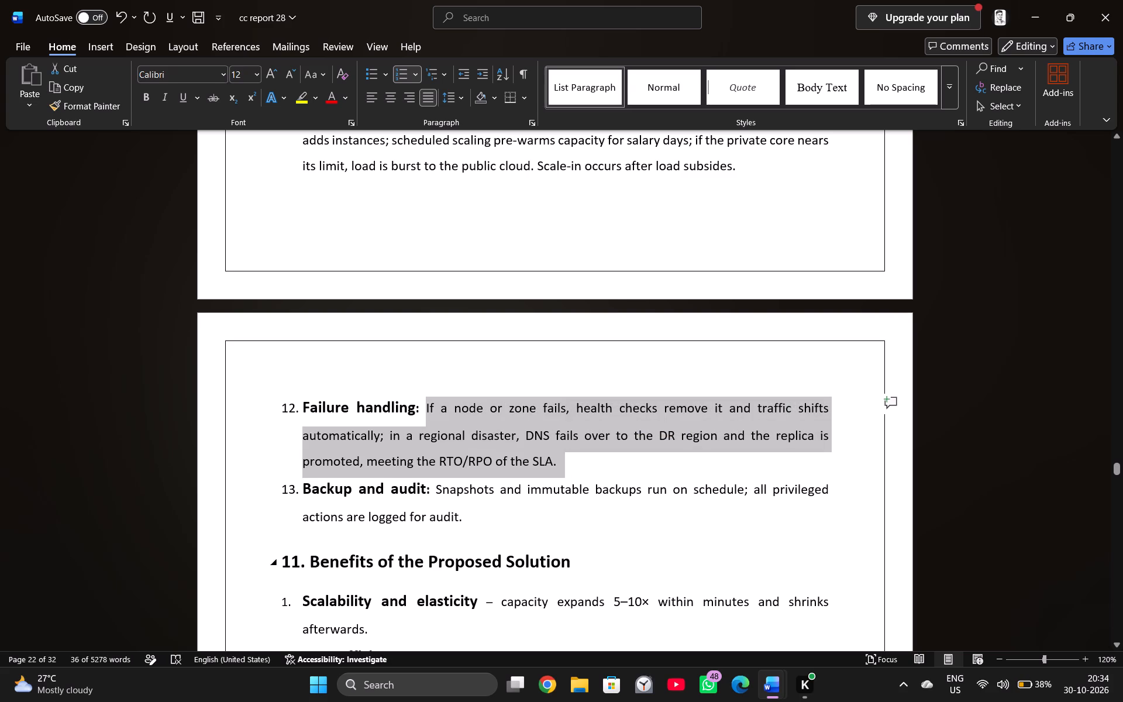
left_click(587, 546)
left_click_drag(436, 485, 436, 485)
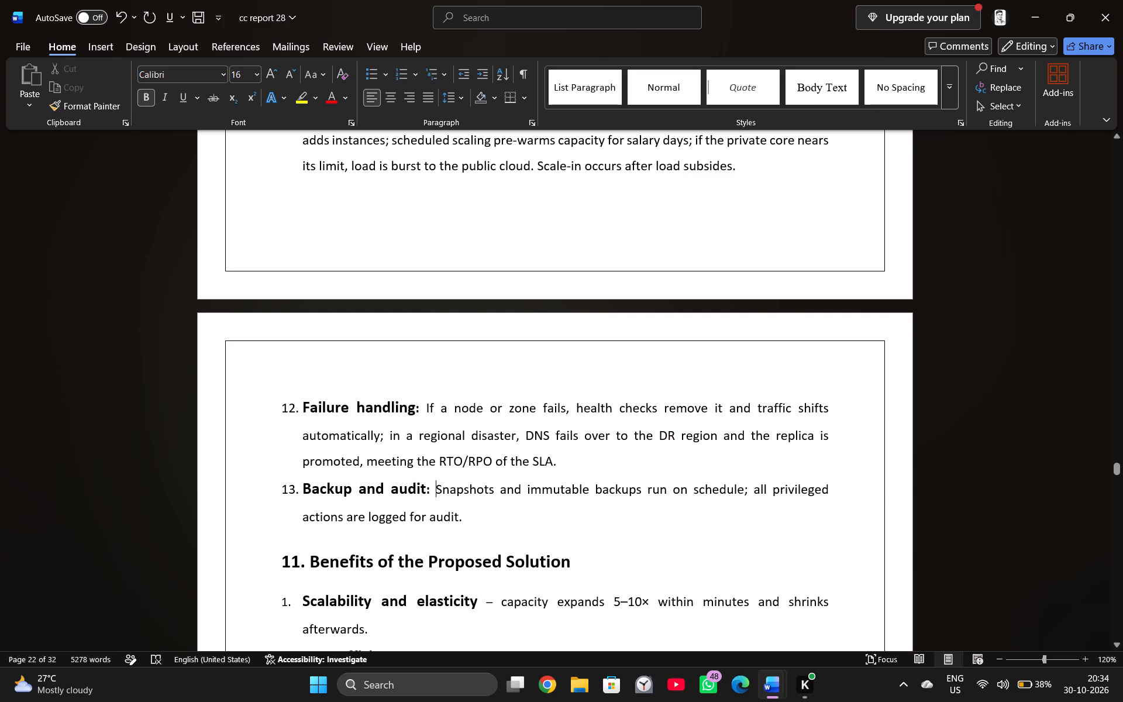
left_click_drag(436, 485, 483, 518)
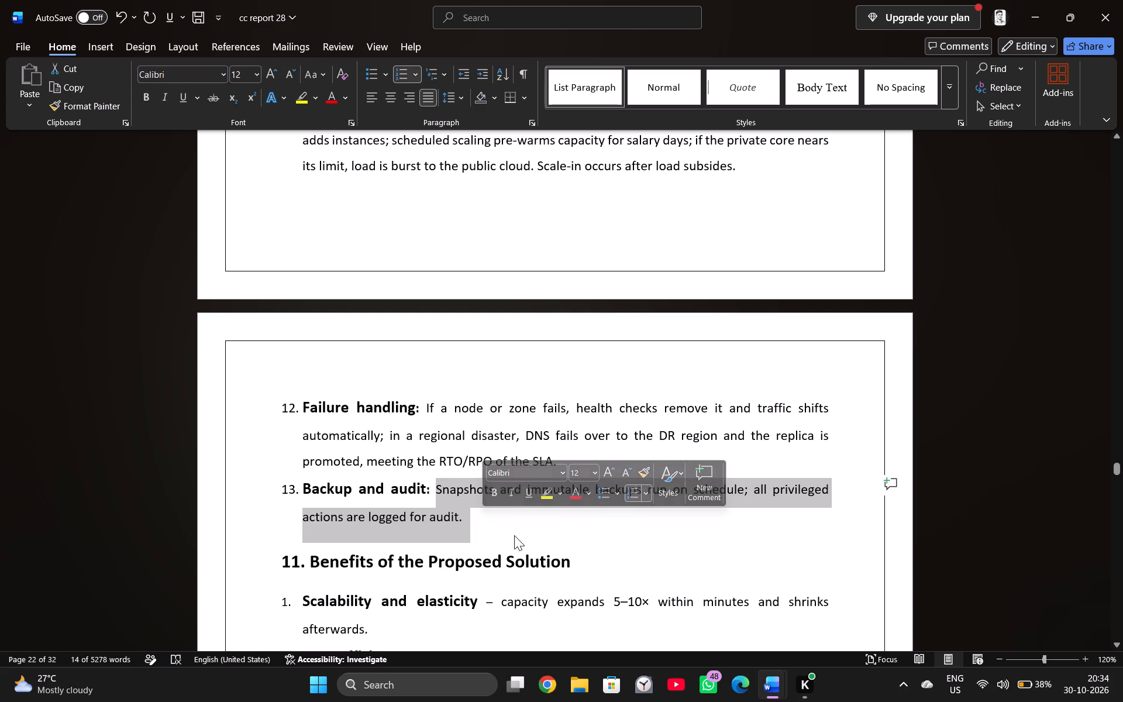
left_click(514, 535)
scroll(518, 531, "down", 4)
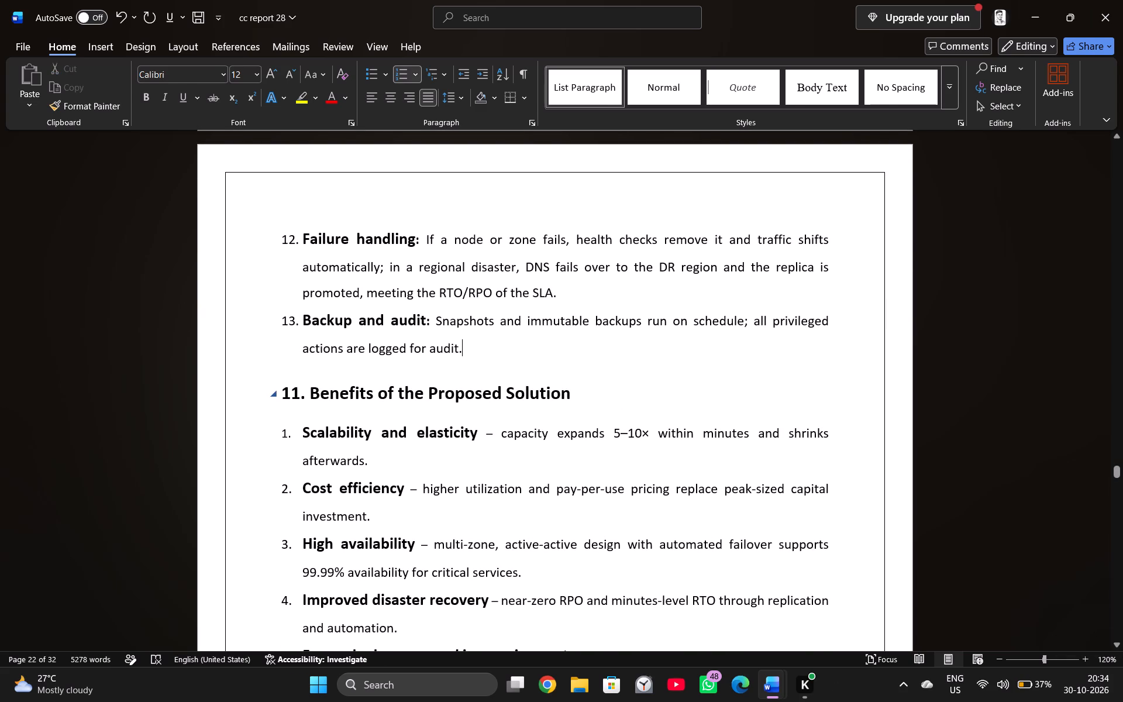
left_click_drag(280, 390, 617, 398)
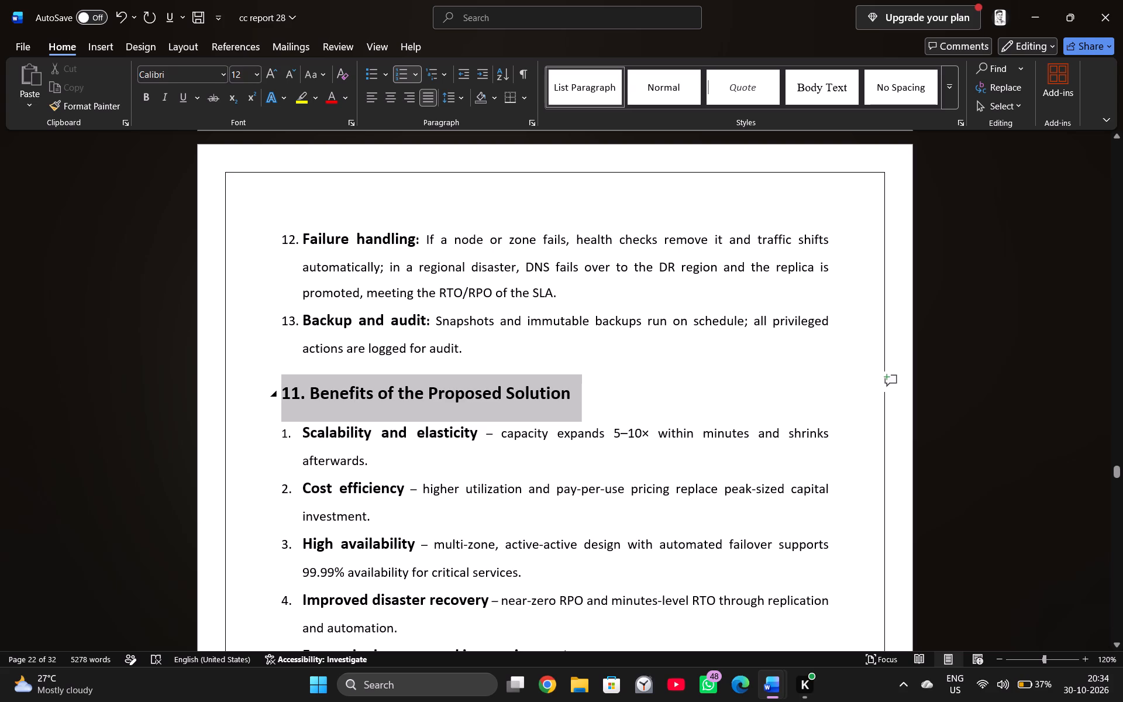
left_click_drag(617, 398, 595, 397)
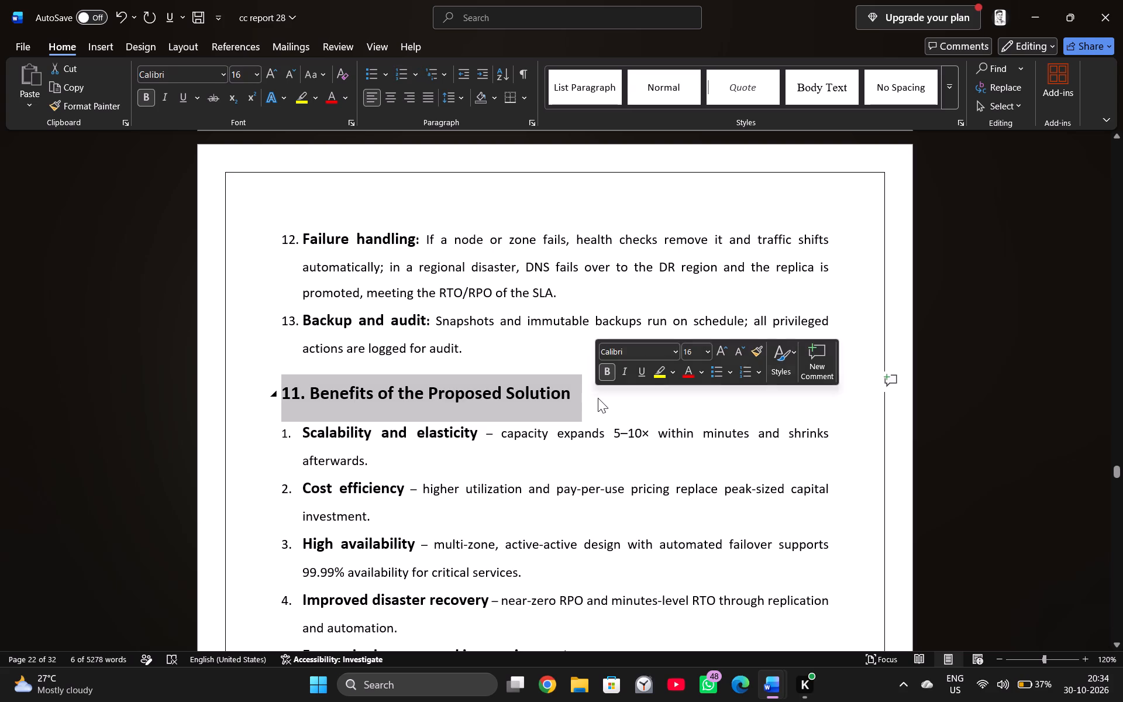
left_click(574, 467)
Set the description text of the "Scalability and elasticity" item in the Benefits list to 12 pt.
scroll(576, 432, "down", 2)
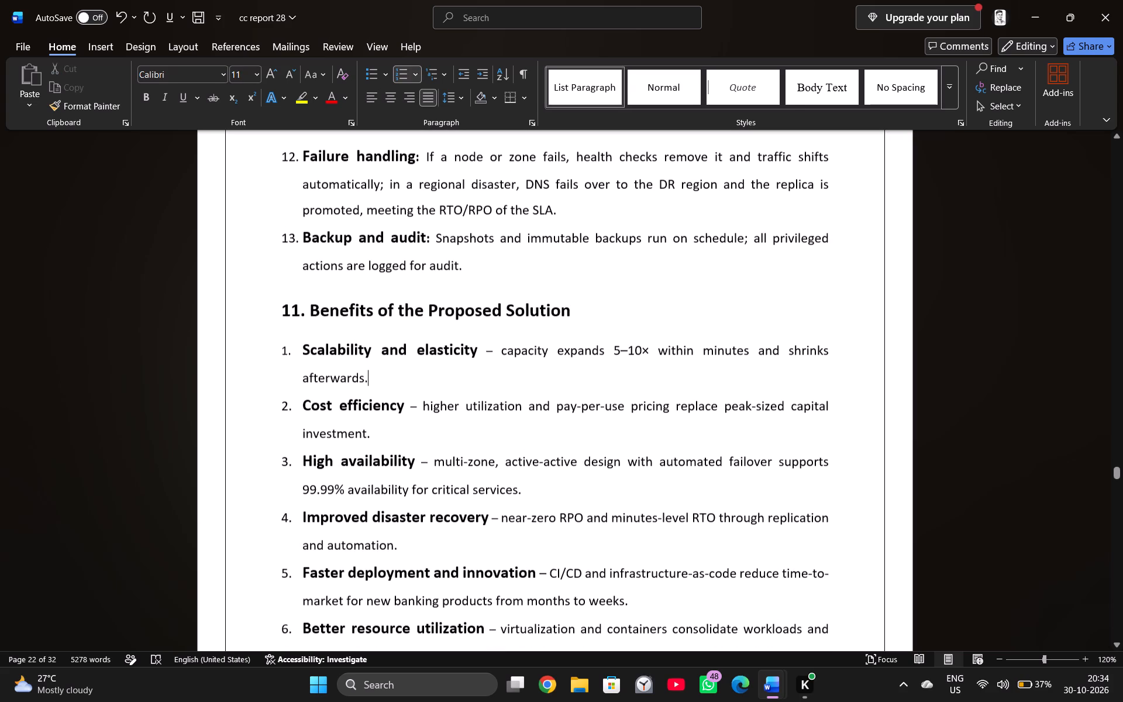
left_click_drag(499, 353, 786, 419)
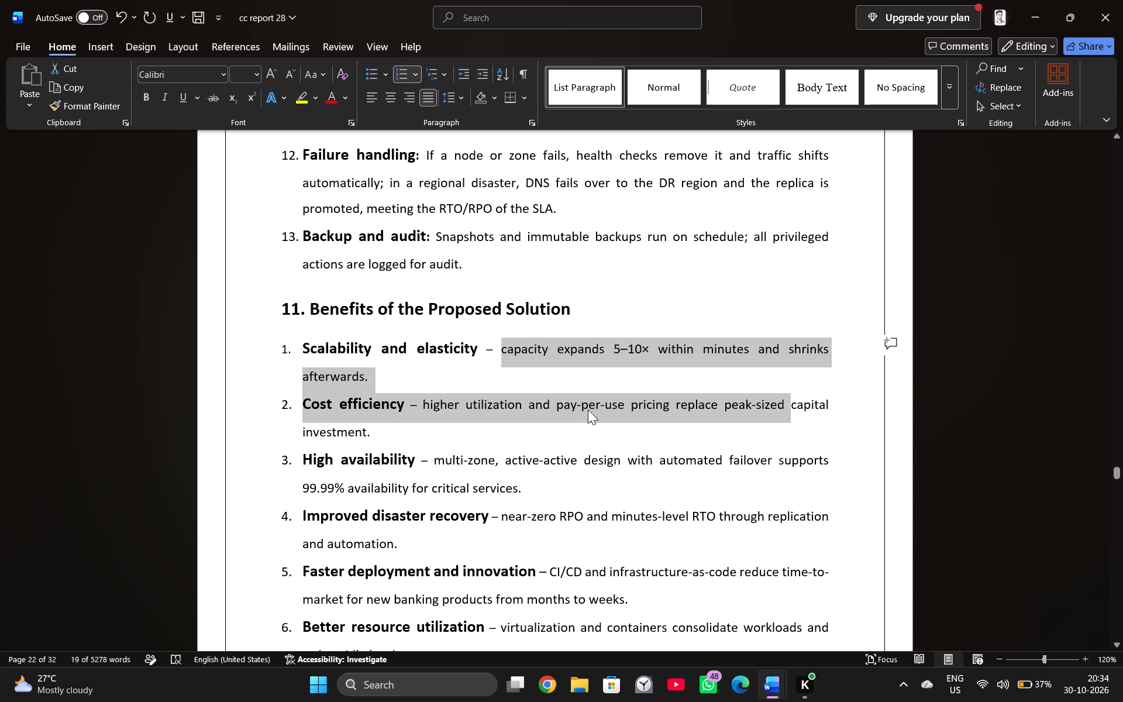
left_click(543, 375)
left_click_drag(500, 347, 591, 373)
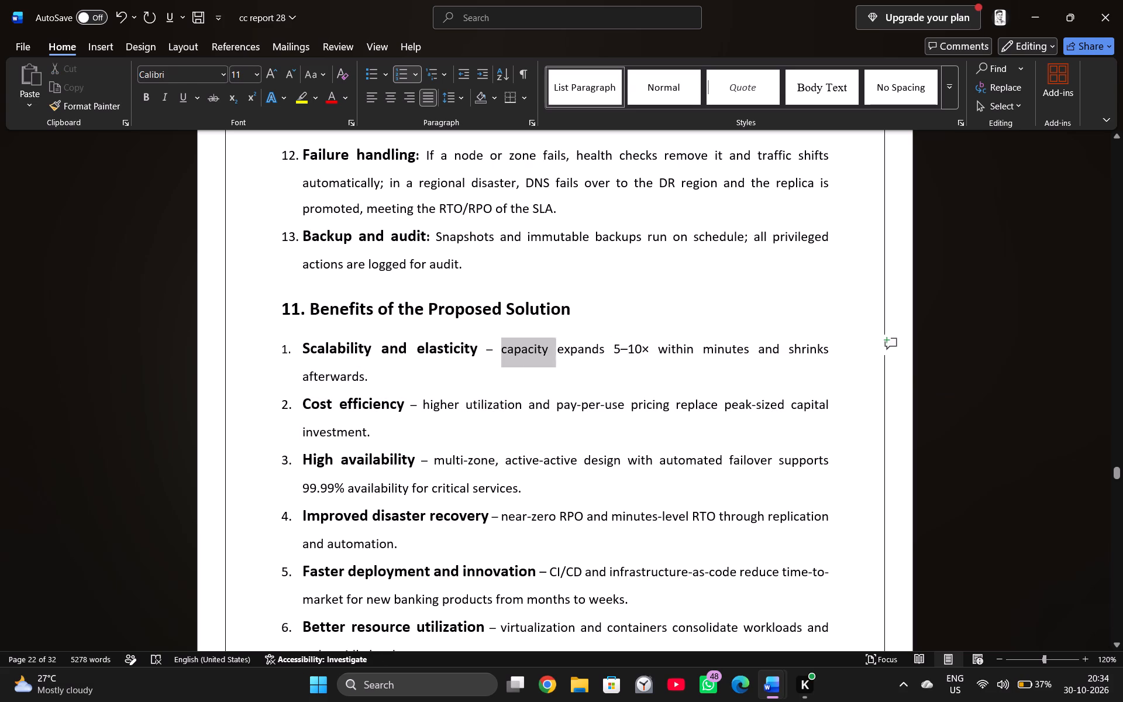
left_click_drag(591, 373, 719, 381)
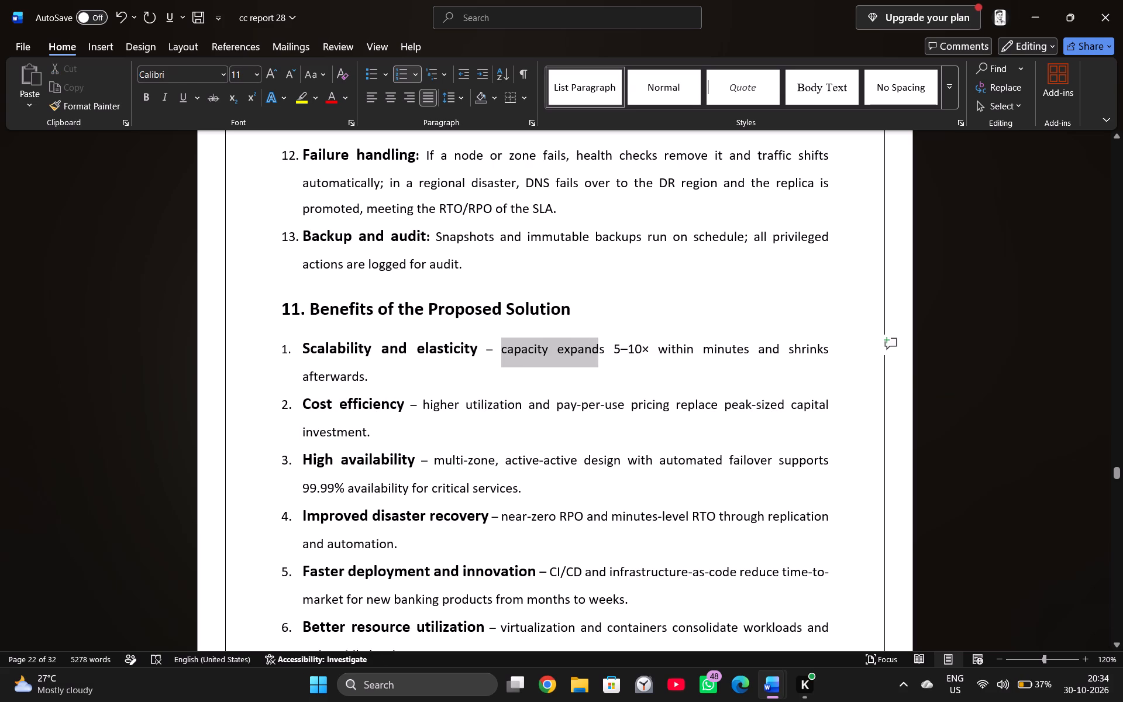
left_click_drag(719, 381, 722, 382)
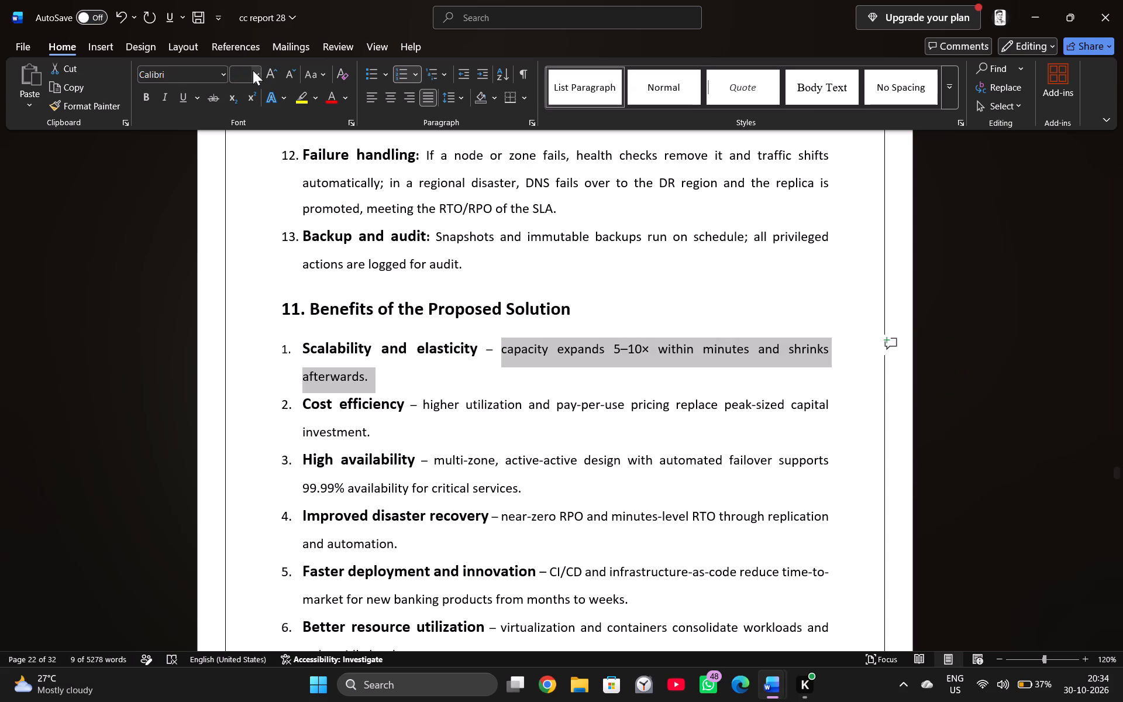
left_click(250, 73)
left_click(255, 77)
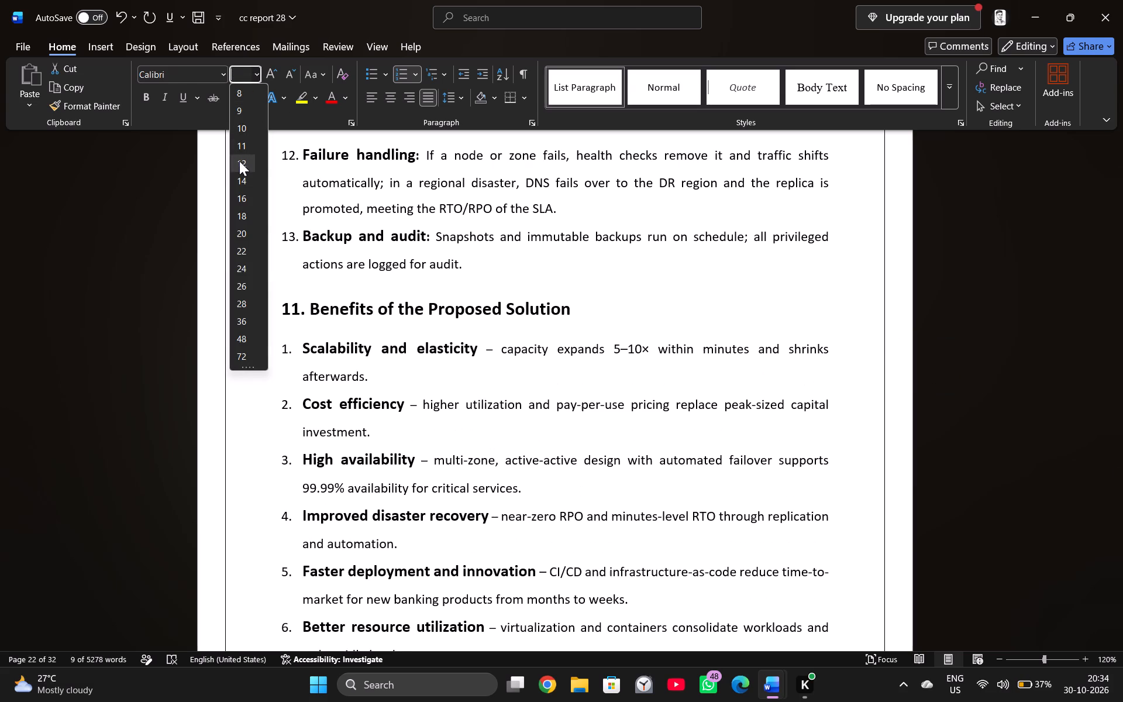
left_click(239, 161)
left_click(789, 302)
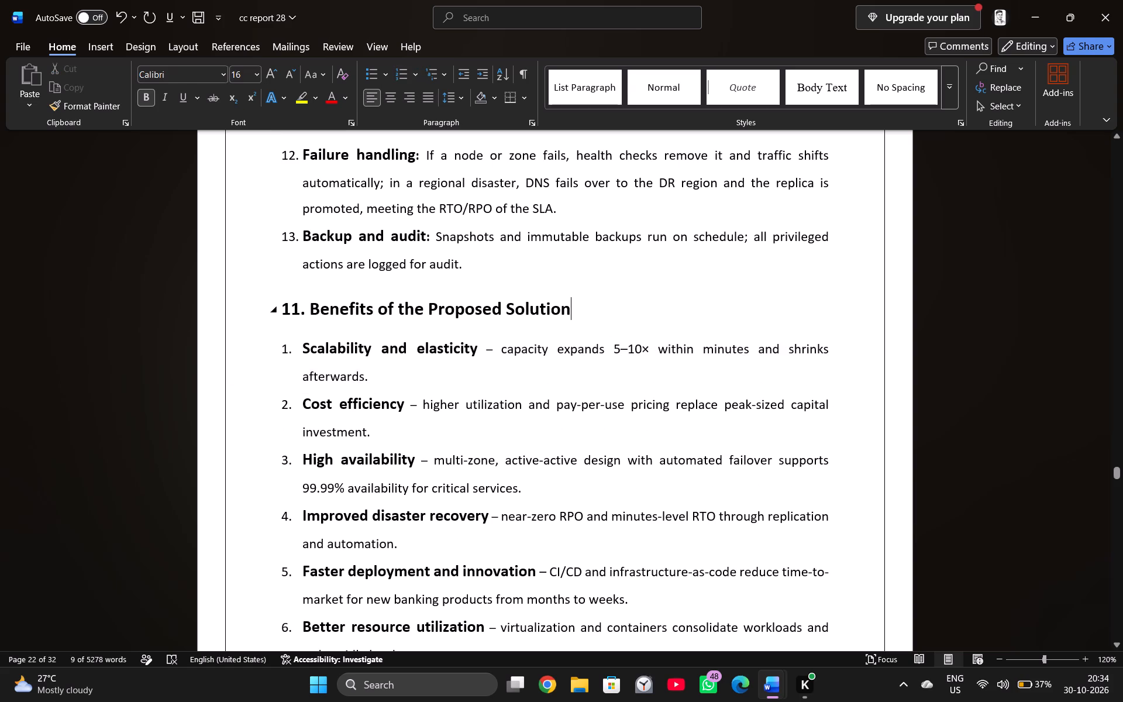
Check the font sizes of the "Backup and audit", "Scalability and elasticity", "Cost efficiency" and "High availability" descriptions.
scroll(794, 306, "up", 5)
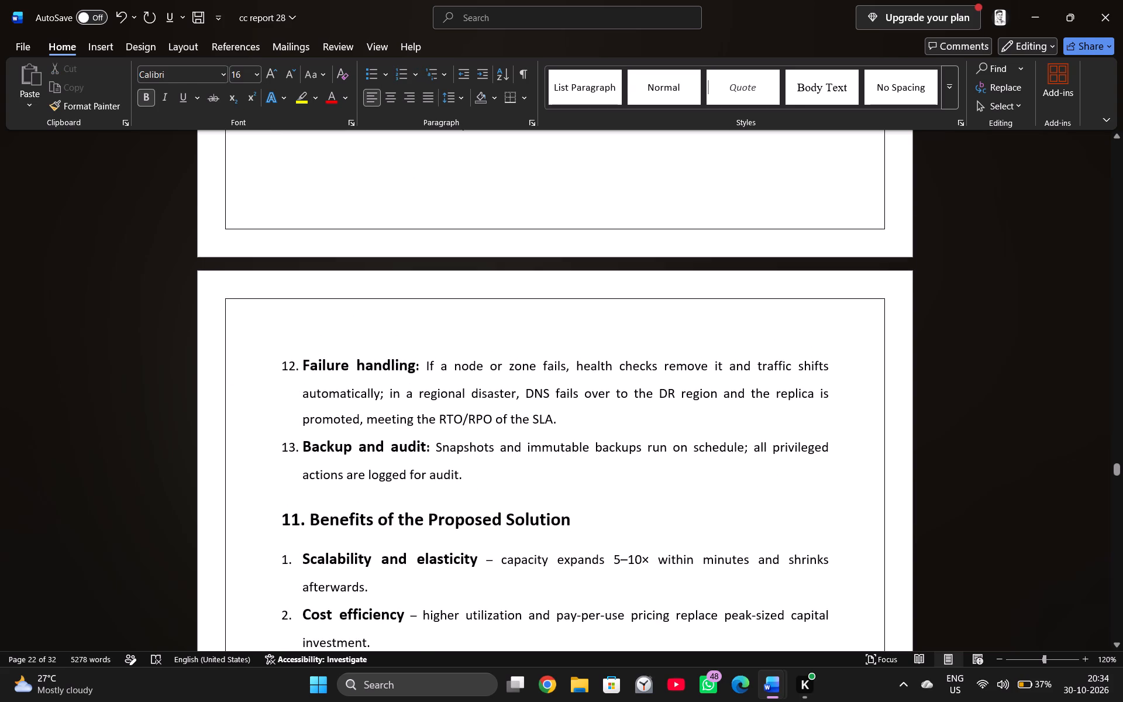
left_click_drag(431, 445, 489, 473)
left_click(542, 328)
scroll(738, 344, "down", 7)
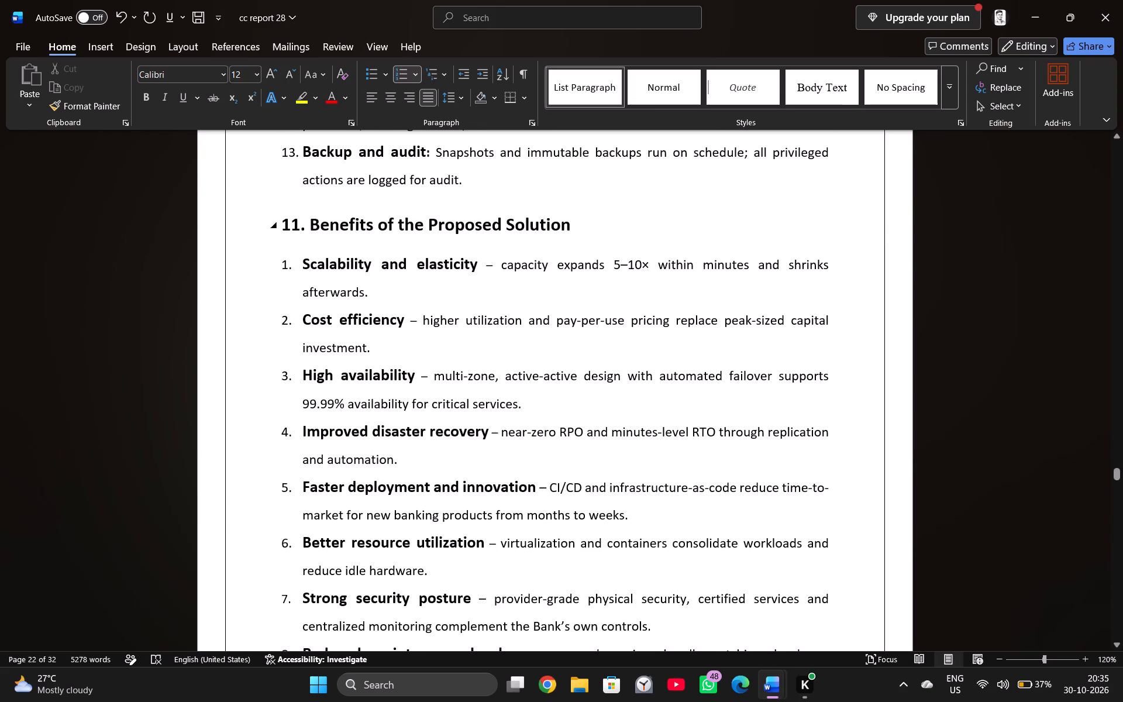
left_click_drag(494, 264, 719, 294)
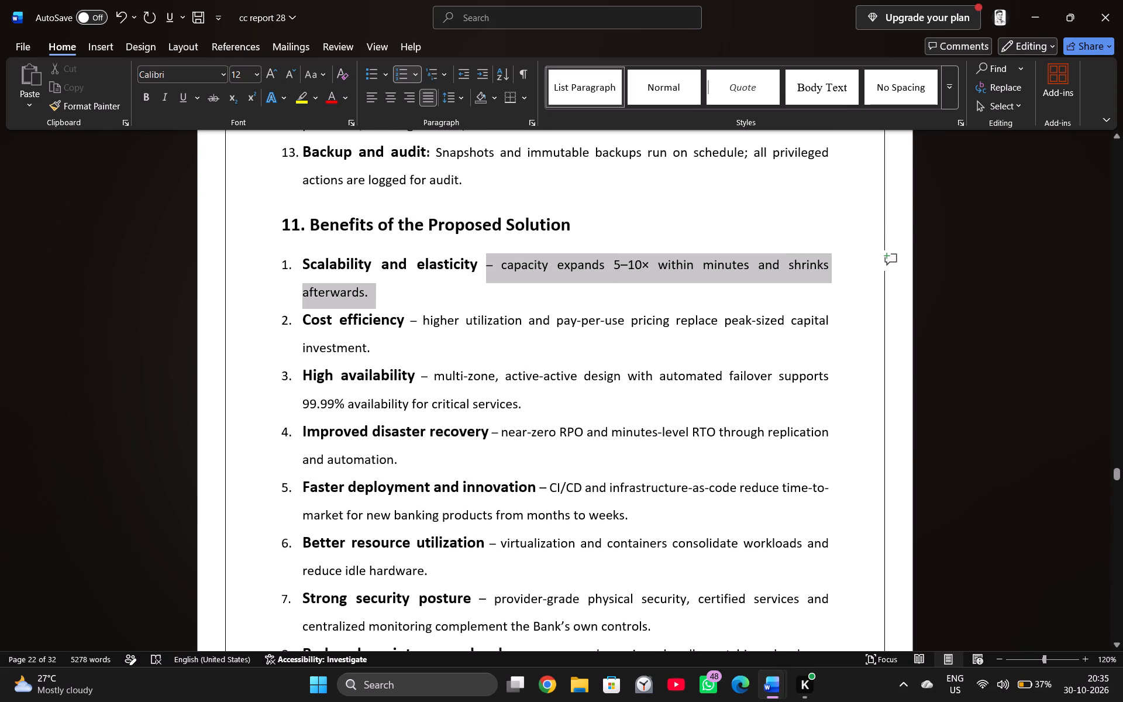
left_click_drag(719, 294, 719, 294)
left_click(575, 341)
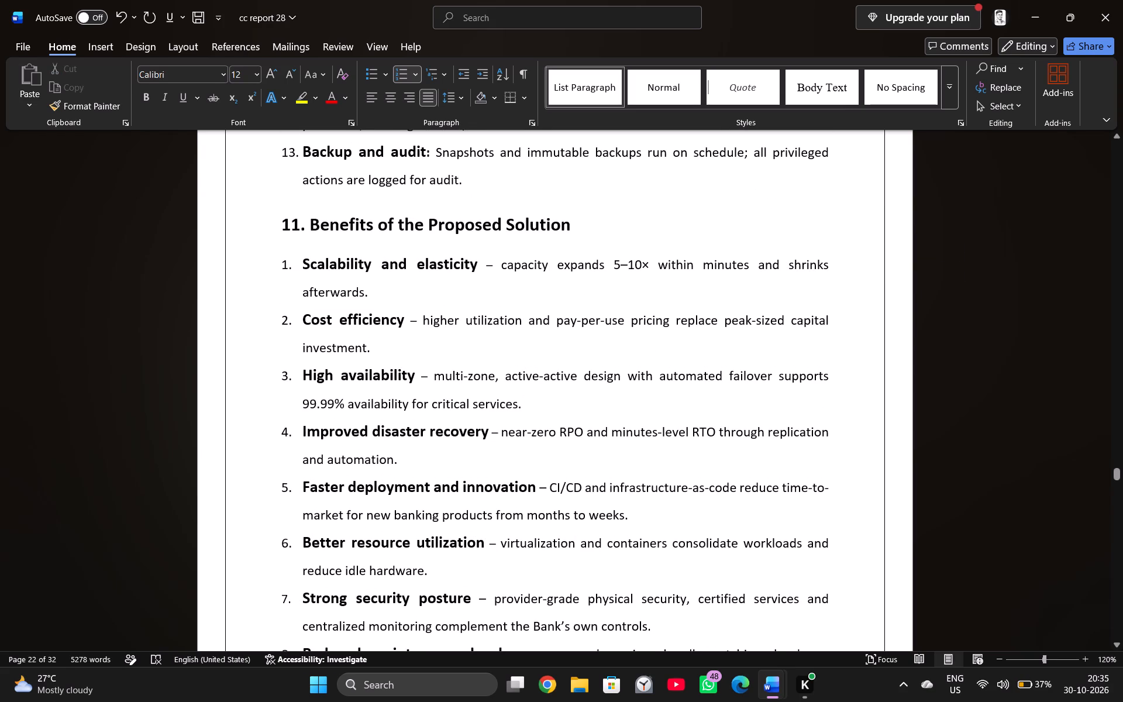
left_click_drag(423, 319, 675, 363)
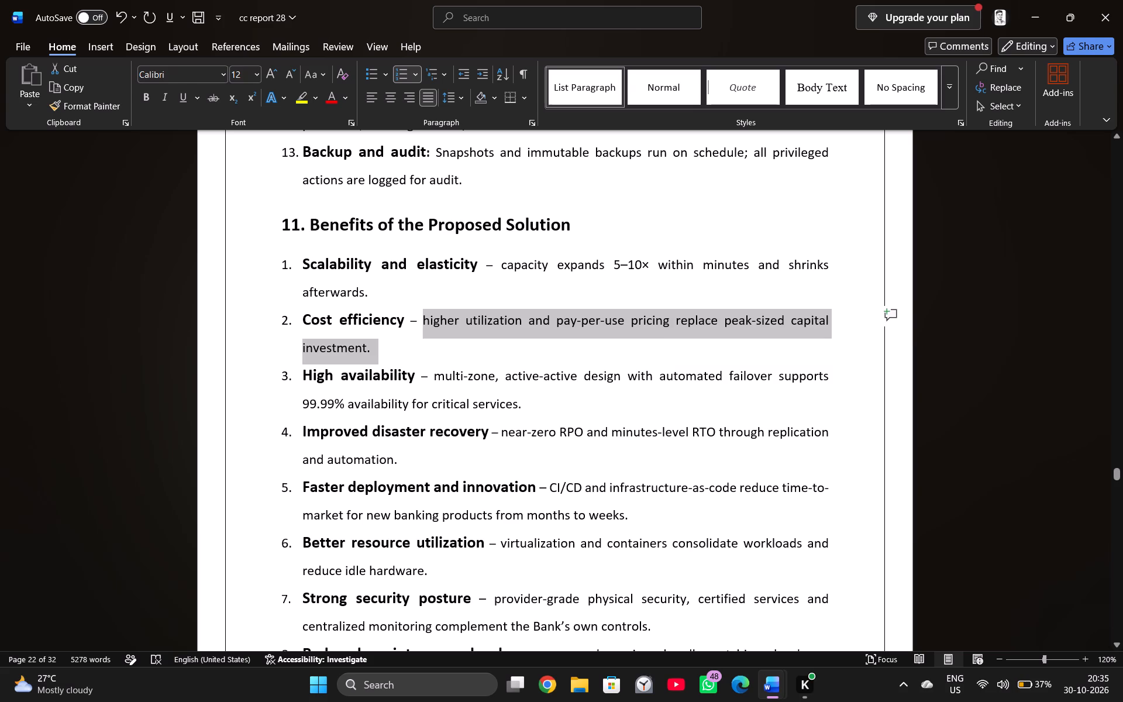
left_click(576, 401)
left_click_drag(435, 376, 435, 375)
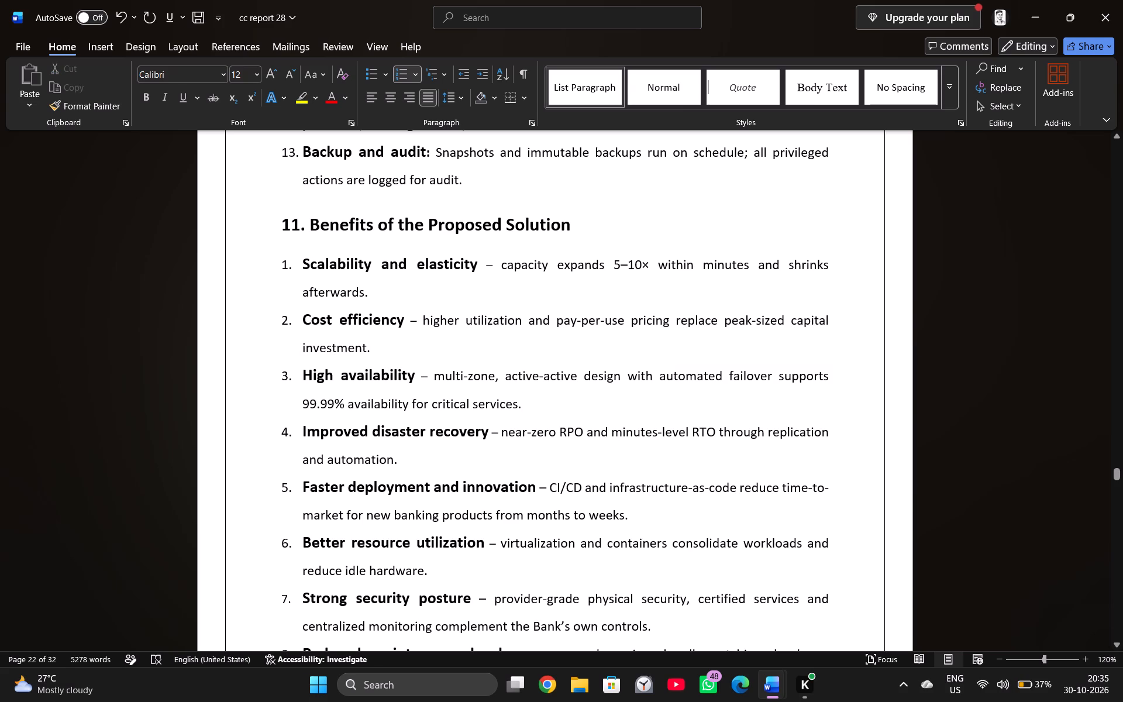
left_click_drag(435, 375, 722, 419)
left_click(622, 402)
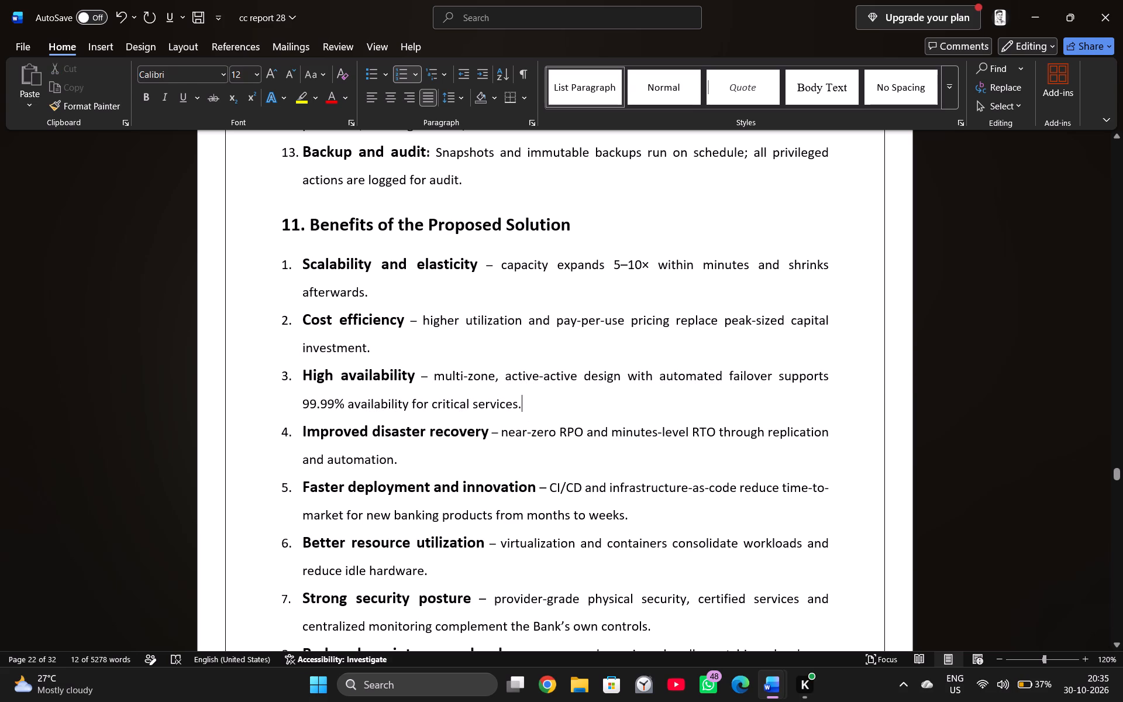
Check the font sizes of the "Improved disaster recovery", "Faster deployment and innovation" and "Better resource utilization" descriptions in the Benefits list.
left_click_drag(498, 428, 769, 457)
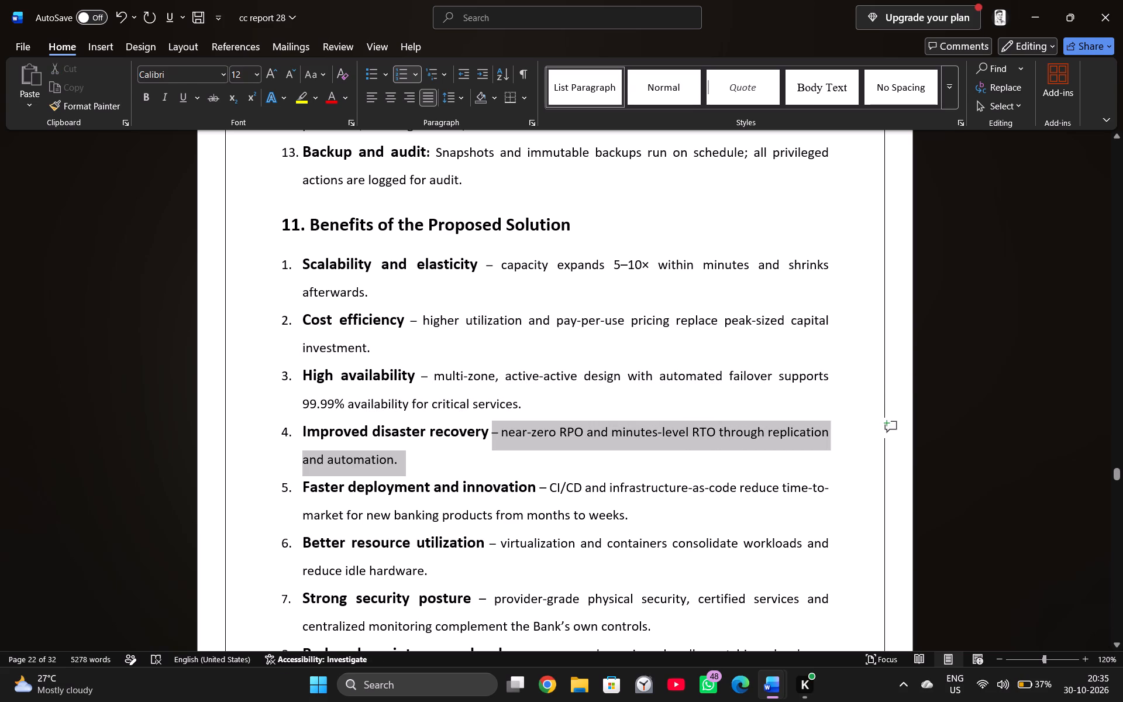
left_click_drag(769, 457, 773, 459)
left_click(698, 461)
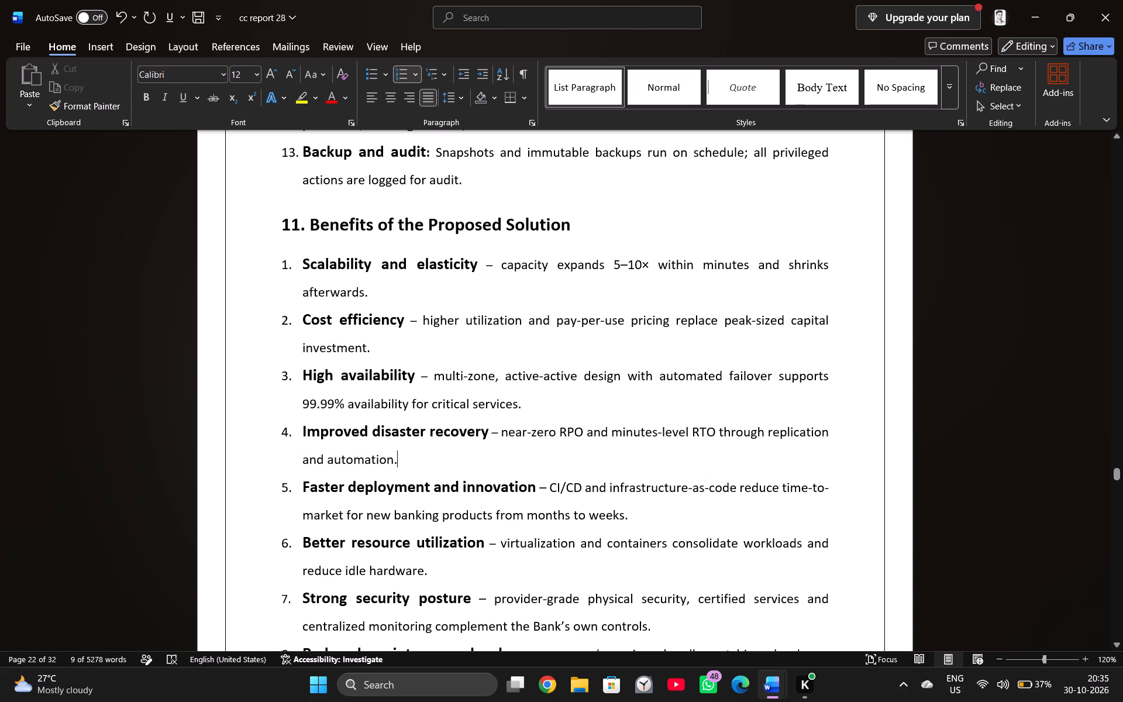
scroll(615, 438, "down", 2)
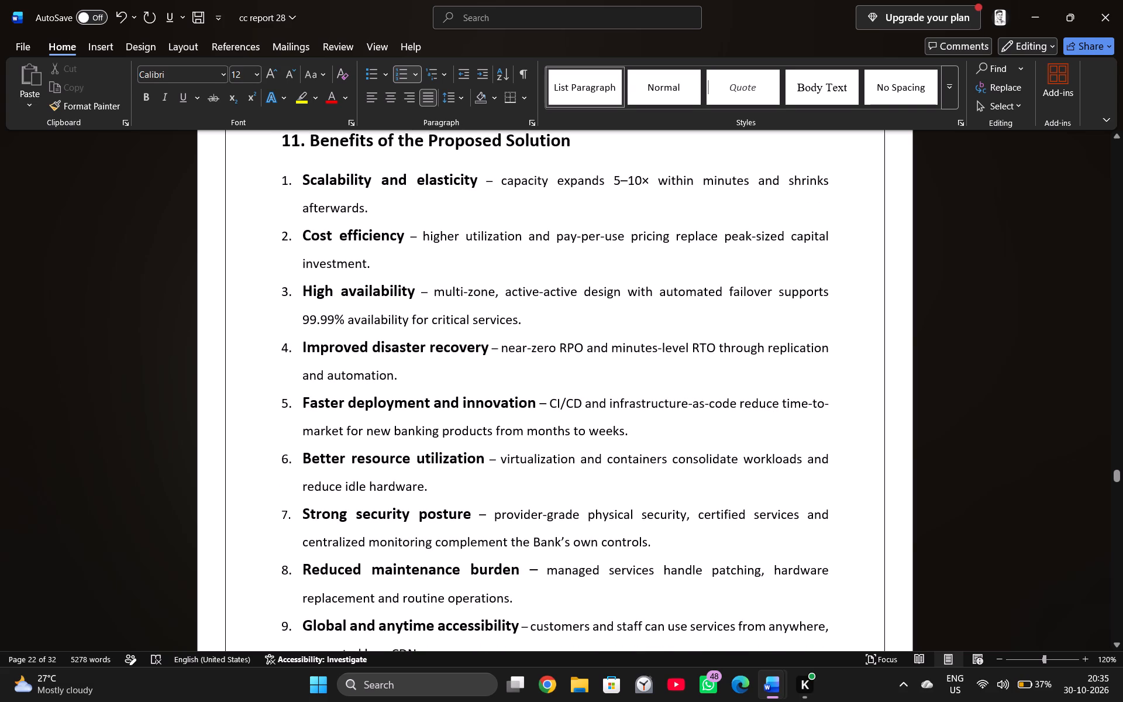
left_click_drag(548, 404, 688, 439)
left_click(680, 445)
left_click_drag(498, 456, 691, 487)
left_click(639, 501)
Set the description text of the "Strong security posture" item in the Benefits list to 12 pt.
scroll(642, 500, "down", 3)
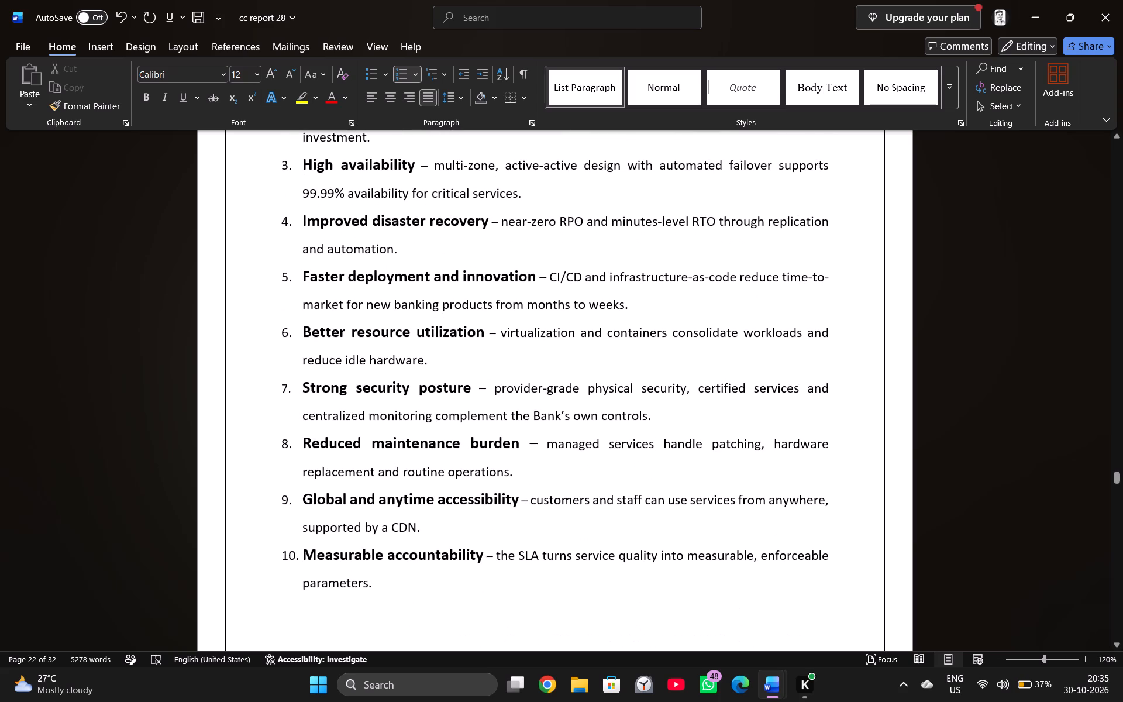
left_click_drag(488, 389, 677, 421)
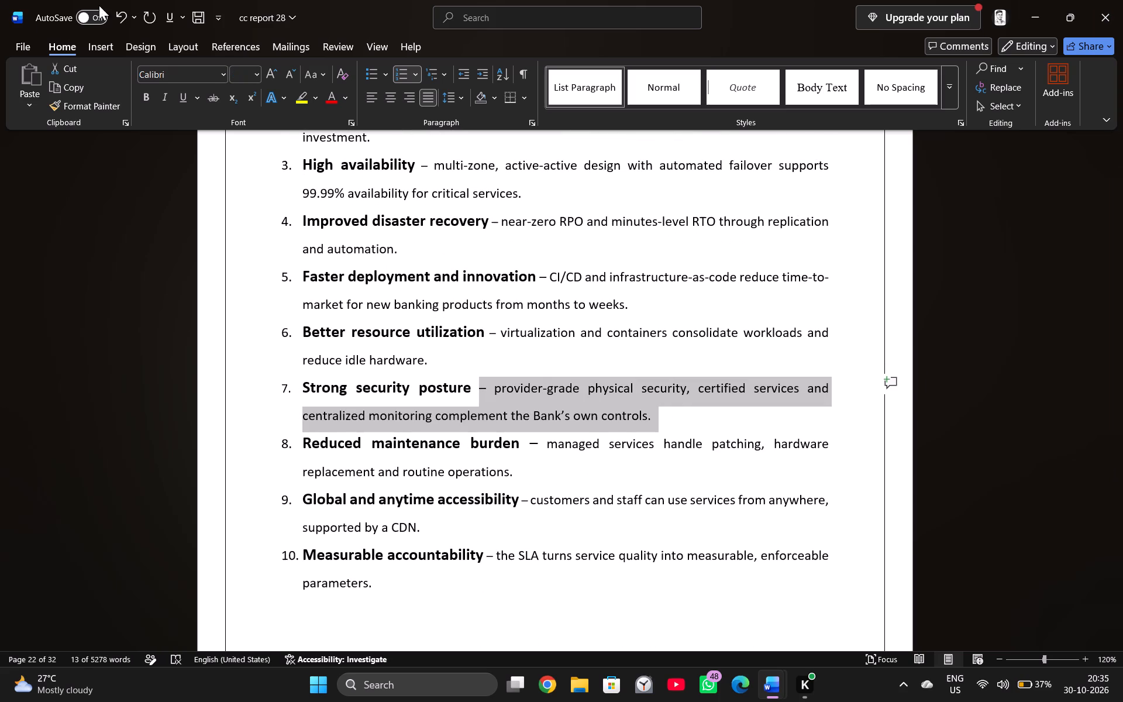
left_click(259, 74)
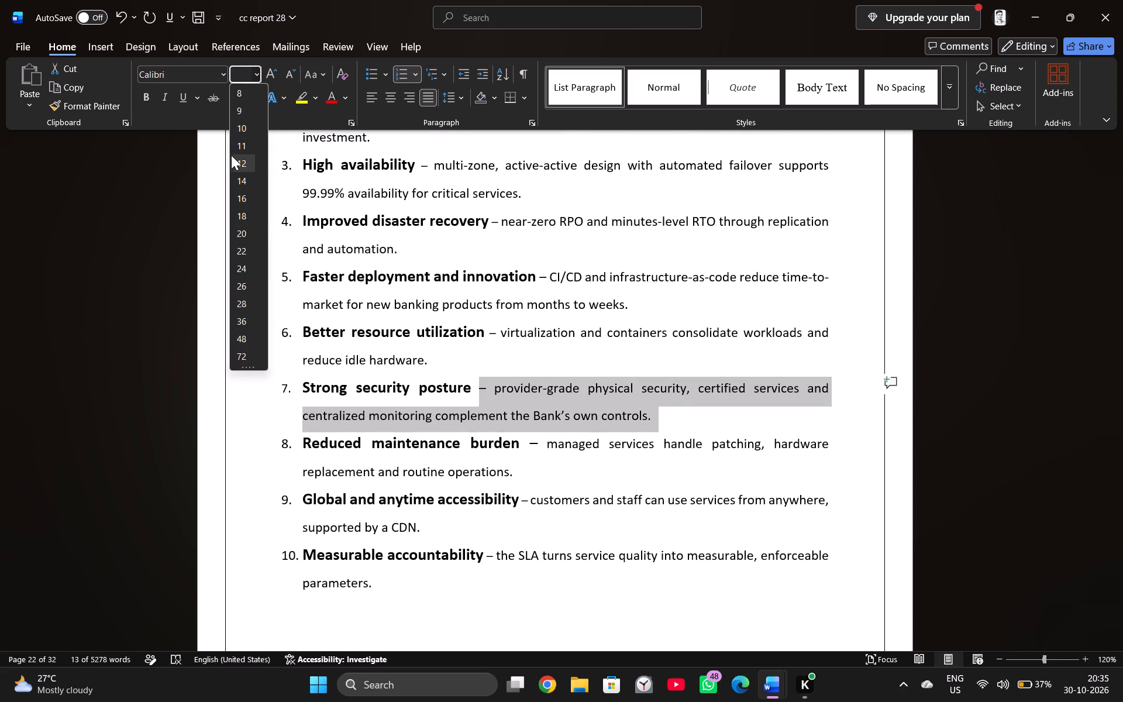
left_click(233, 157)
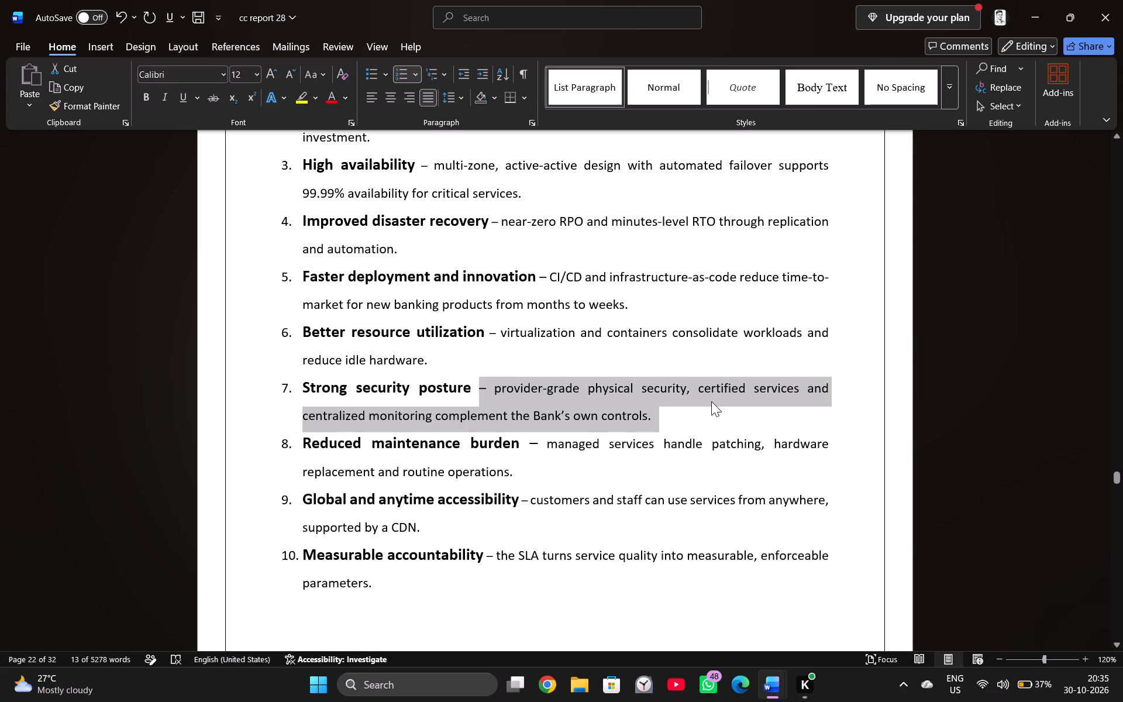
left_click(711, 402)
Check the font size of the "Measurable accountability" description at the end of the Benefits list.
scroll(573, 472, "down", 2)
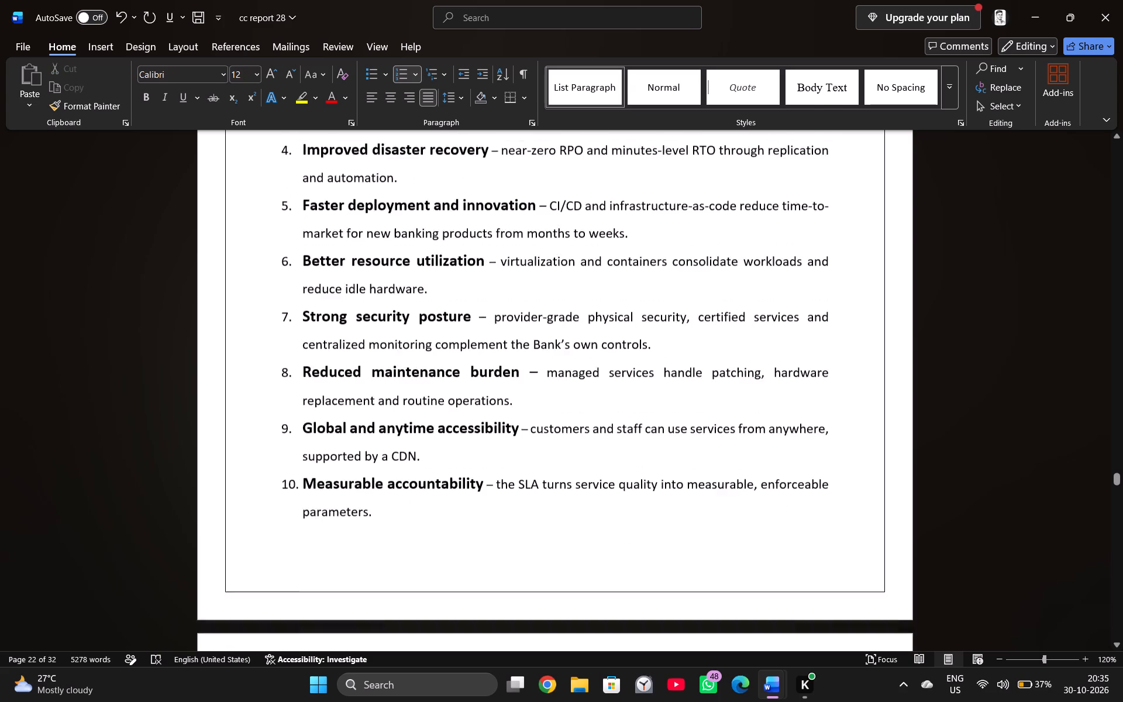
scroll(572, 472, "down", 4)
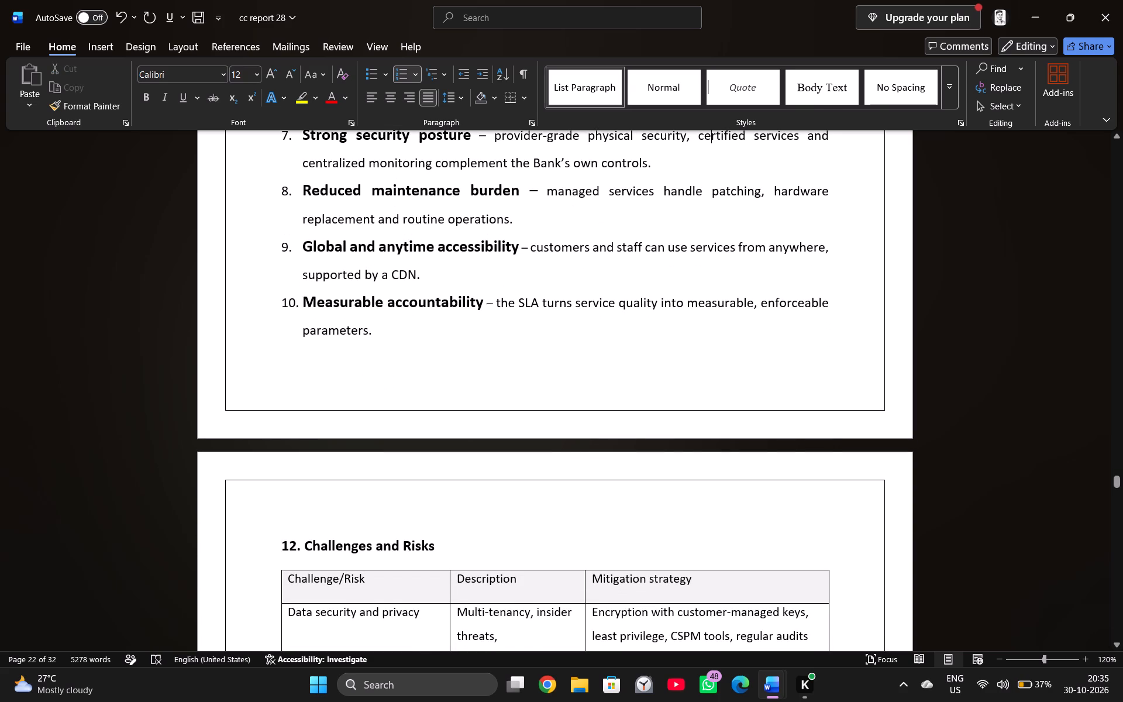
left_click_drag(496, 302, 543, 307)
left_click_drag(543, 307, 690, 342)
left_click(683, 349)
Set the "12. Challenges and Risks" heading to 16 pt.
scroll(682, 353, "down", 3)
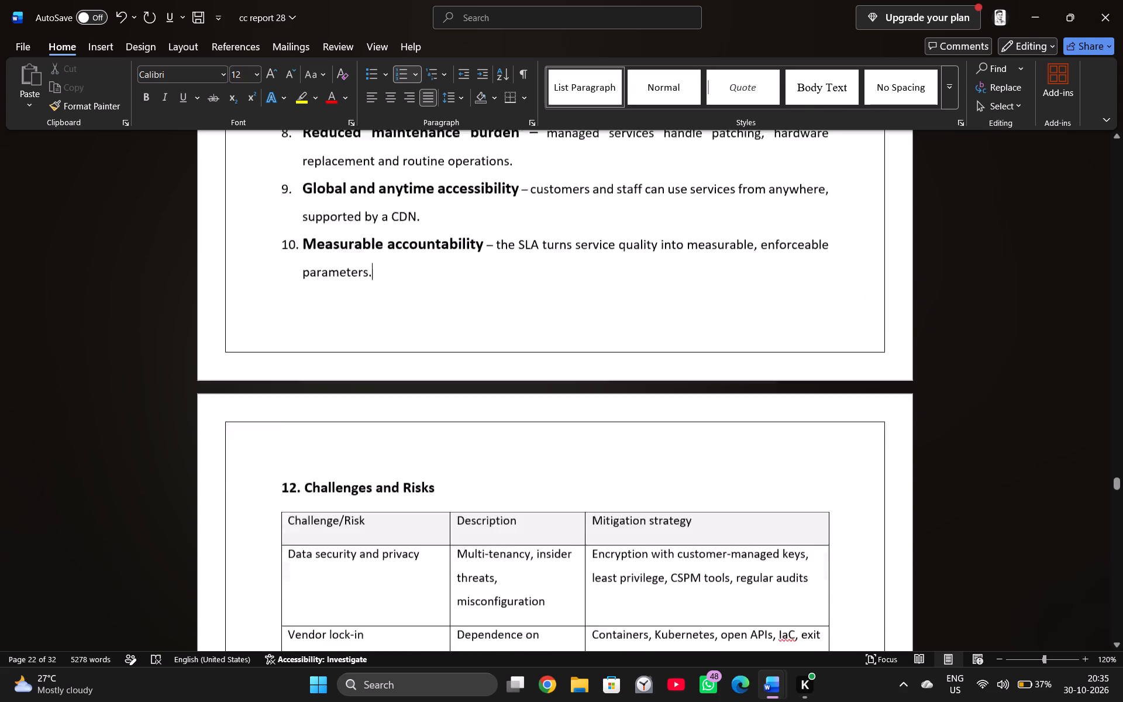
scroll(682, 353, "down", 4)
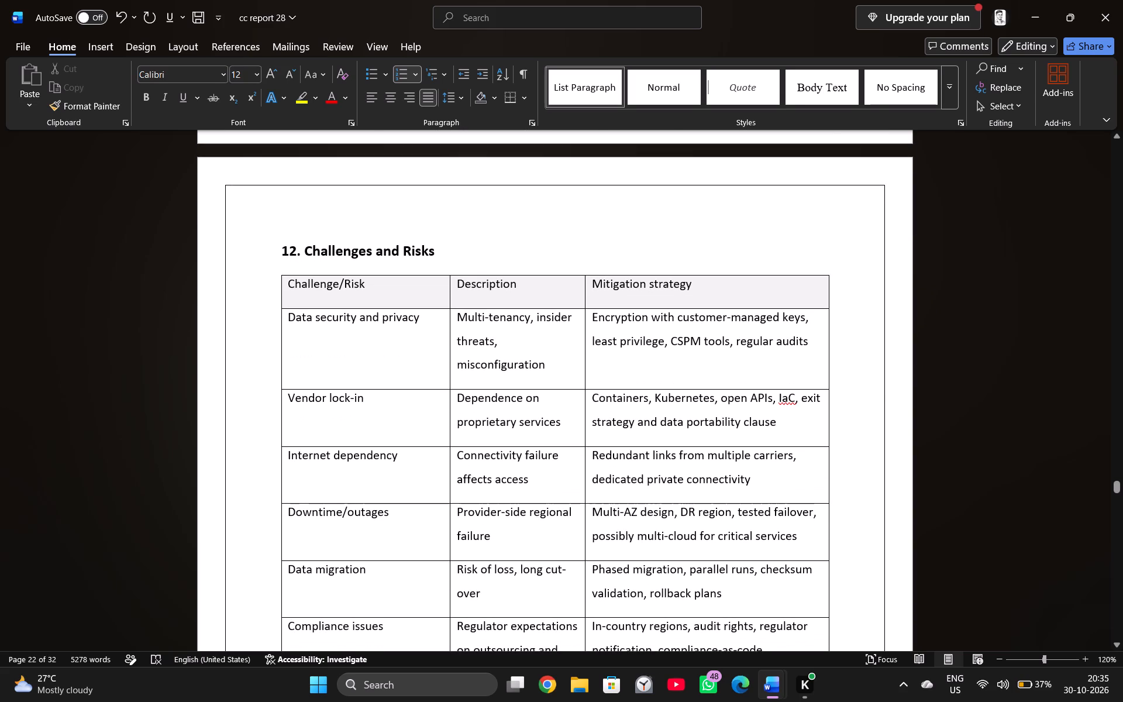
left_click_drag(277, 245, 511, 258)
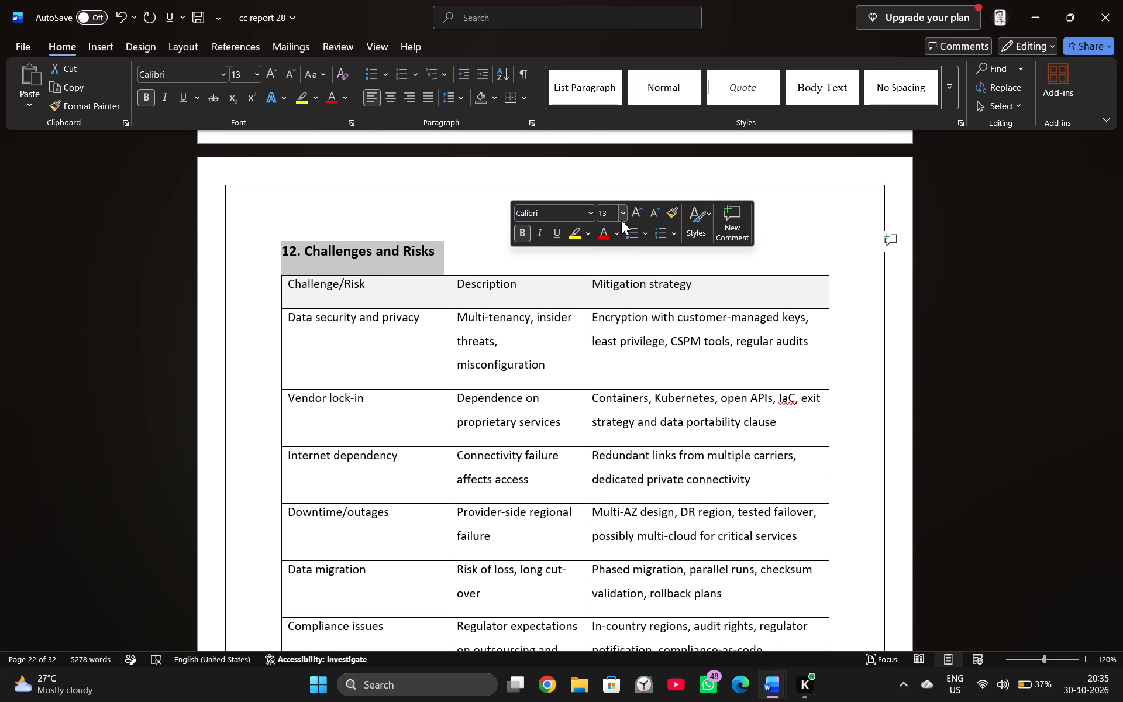
left_click(622, 219)
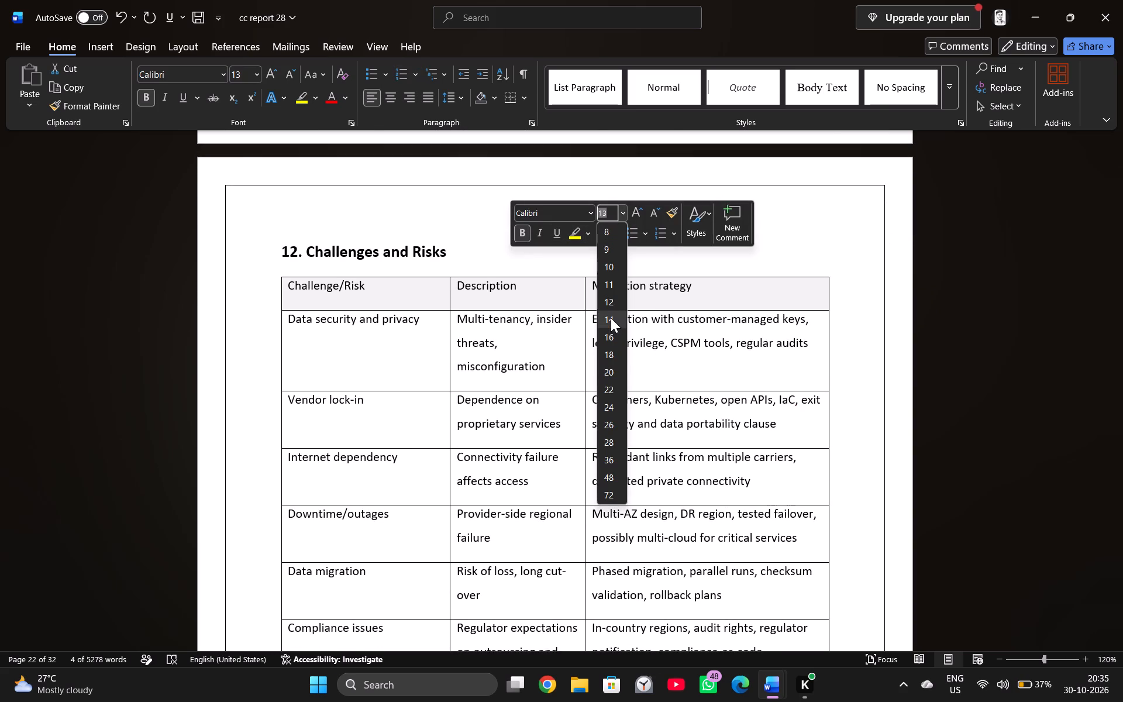
left_click(611, 318)
left_click(625, 209)
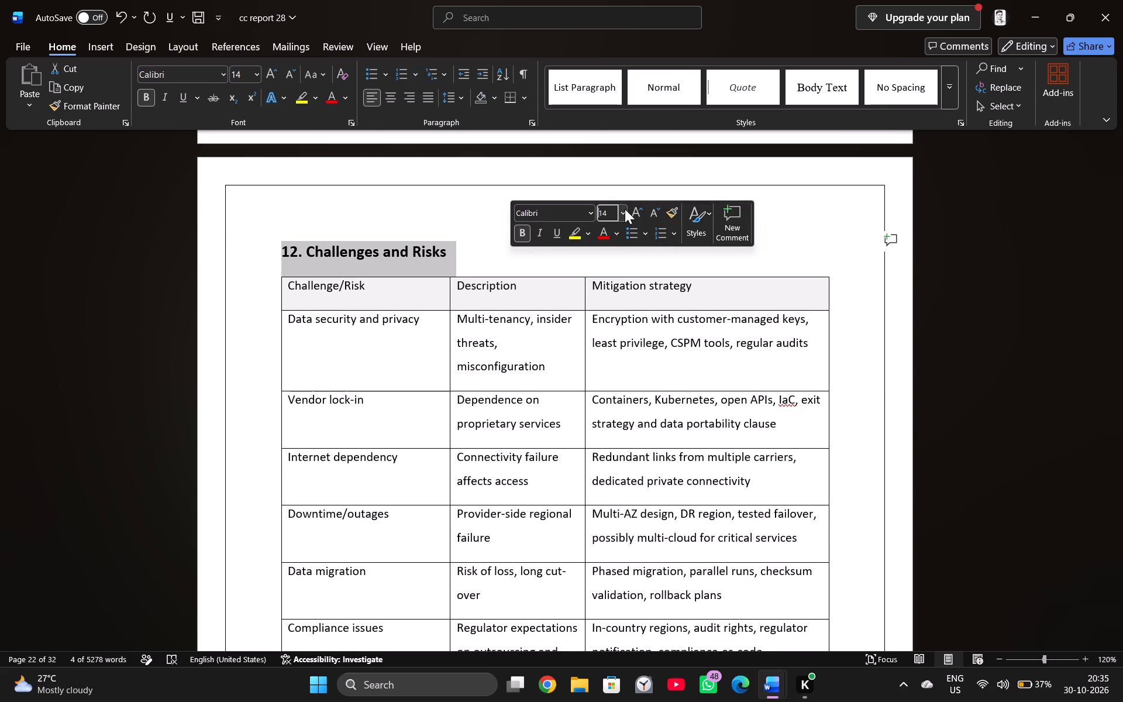
left_click(607, 347)
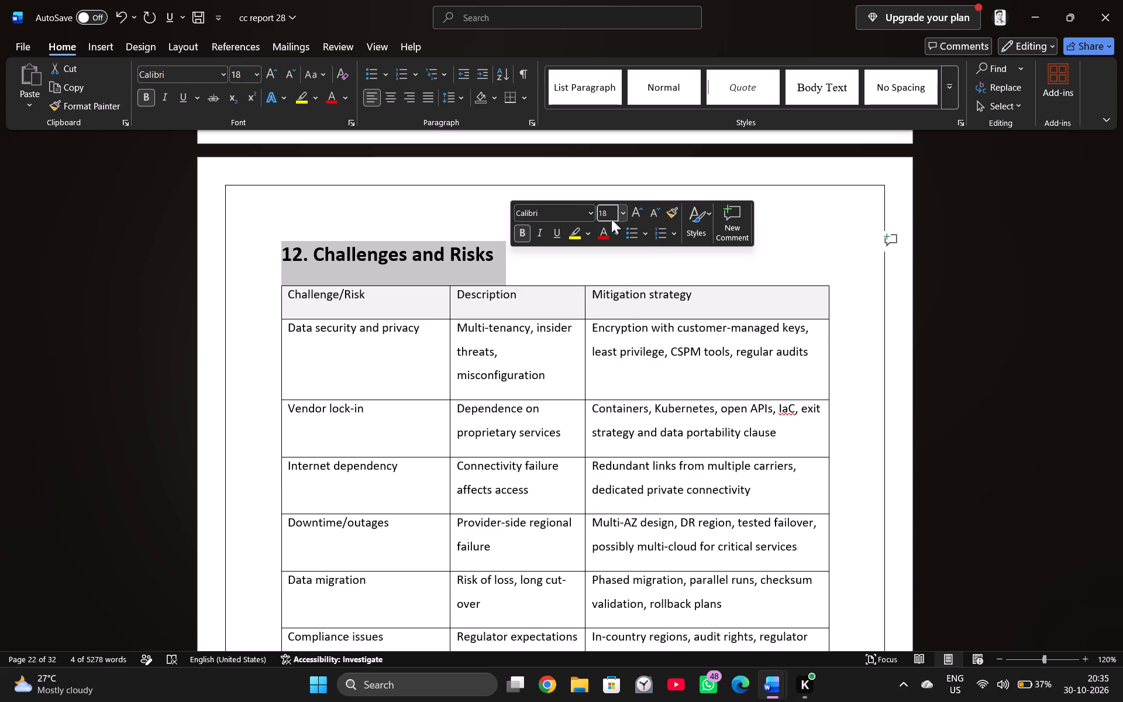
left_click(624, 211)
left_click(611, 333)
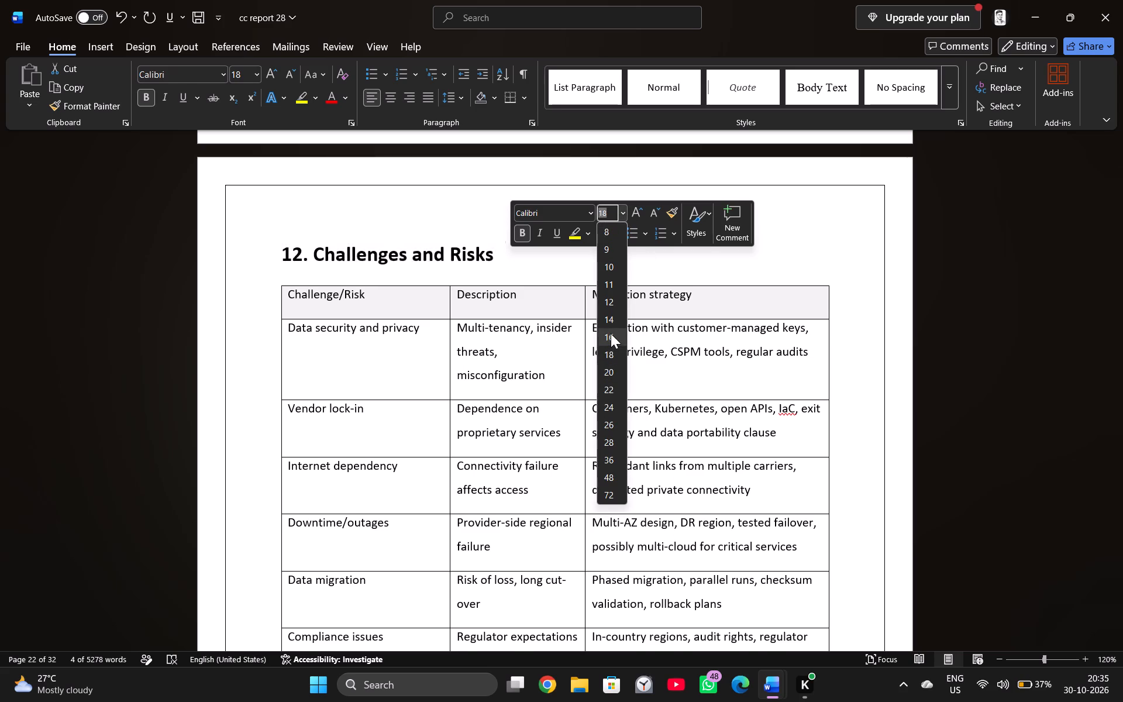
left_click(703, 253)
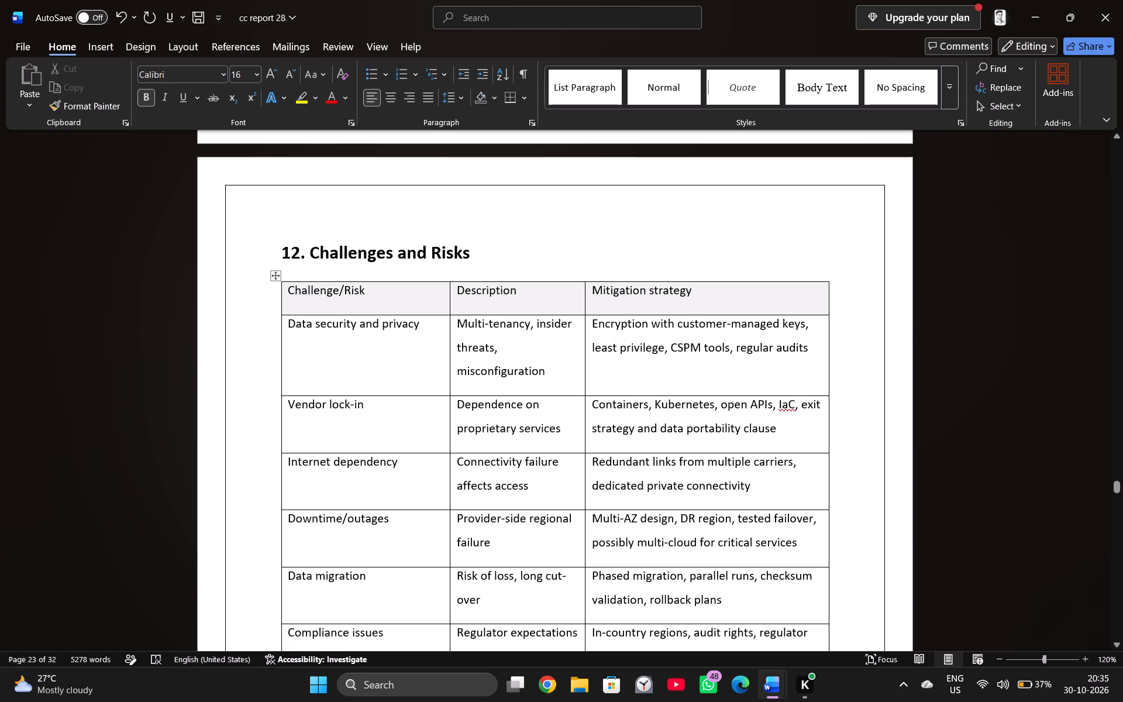
Set all body rows of the Challenges and Risks table, from "Data security and privacy" through "Skills gap", to 12 pt.
left_click_drag(288, 324, 814, 681)
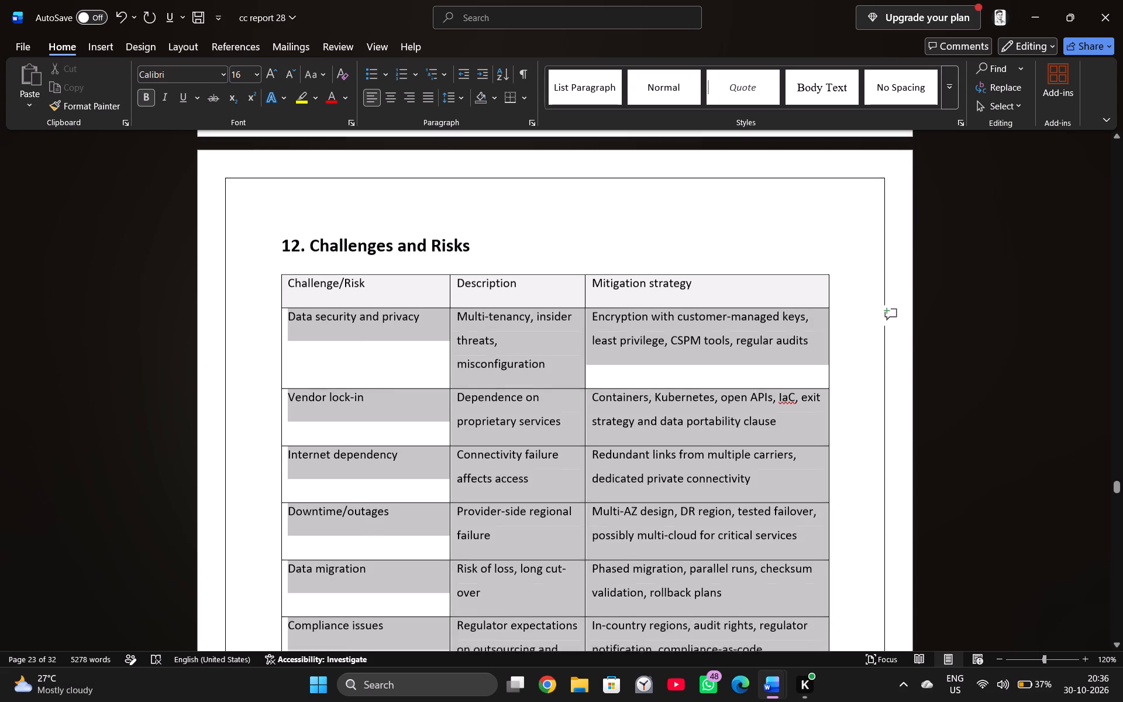
left_click_drag(814, 681, 815, 682)
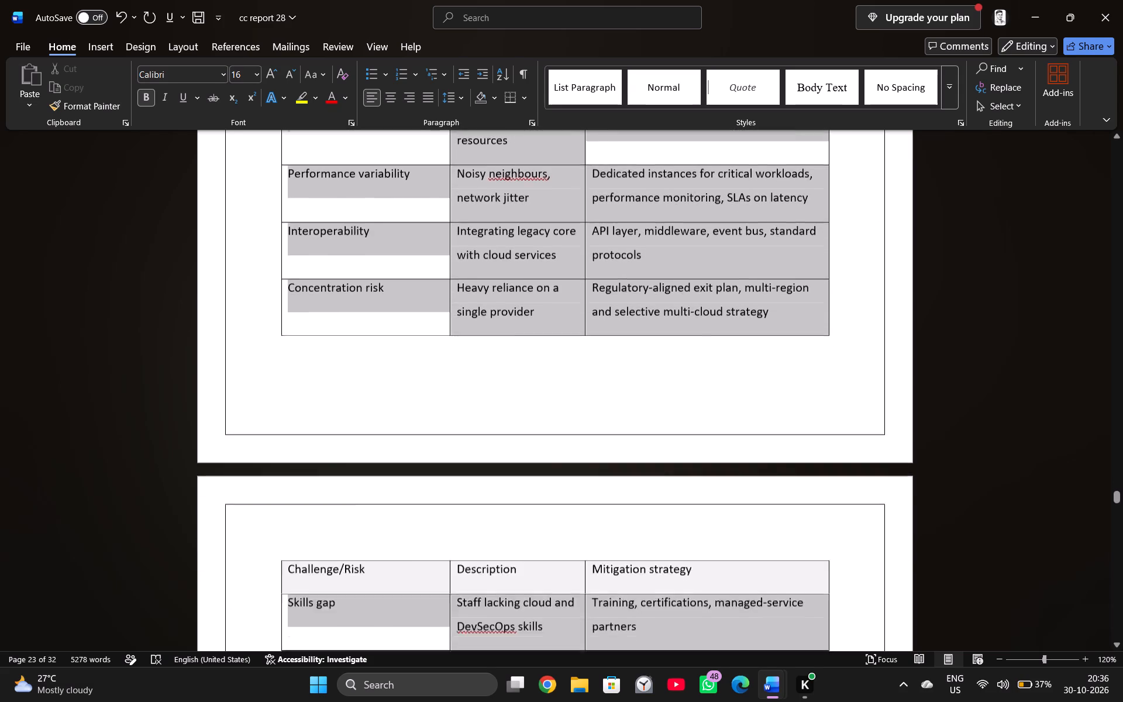
left_click_drag(815, 682, 813, 597)
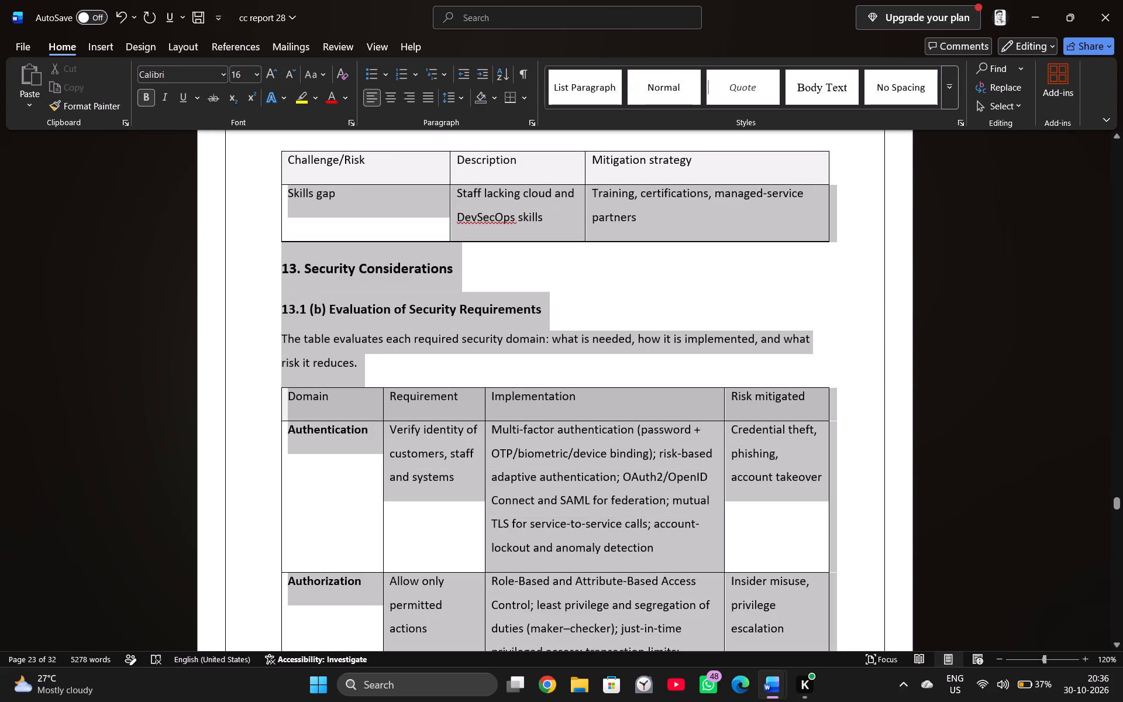
left_click_drag(813, 597, 722, 521)
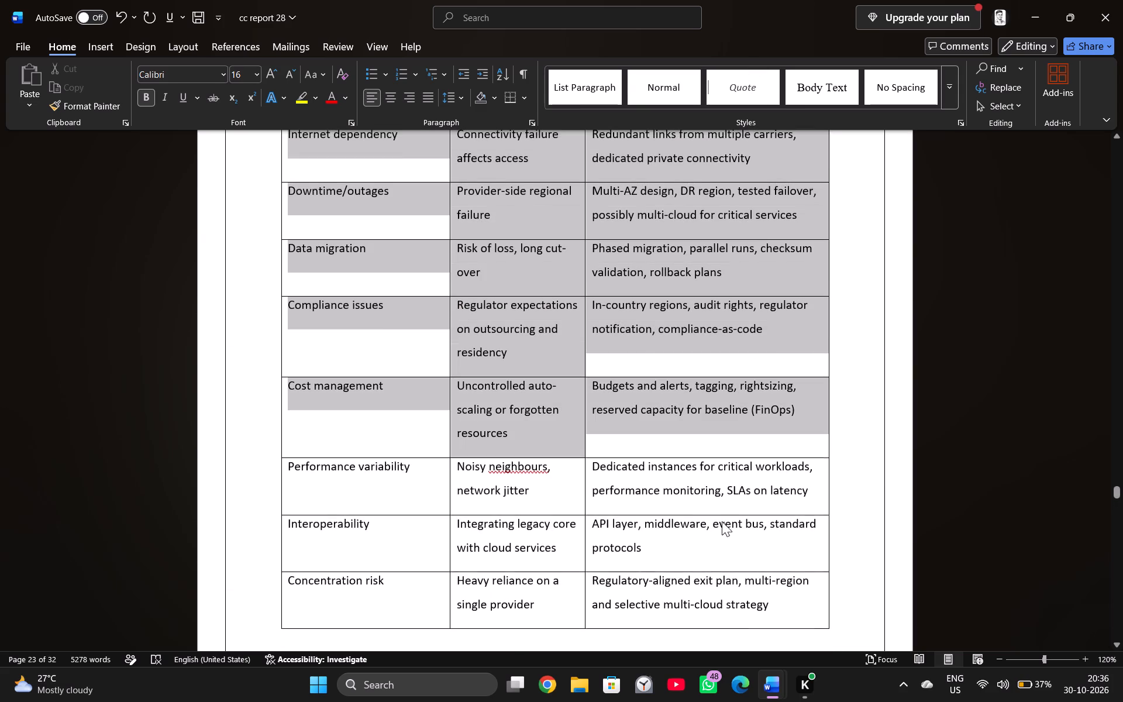
left_click_drag(722, 521, 728, 636)
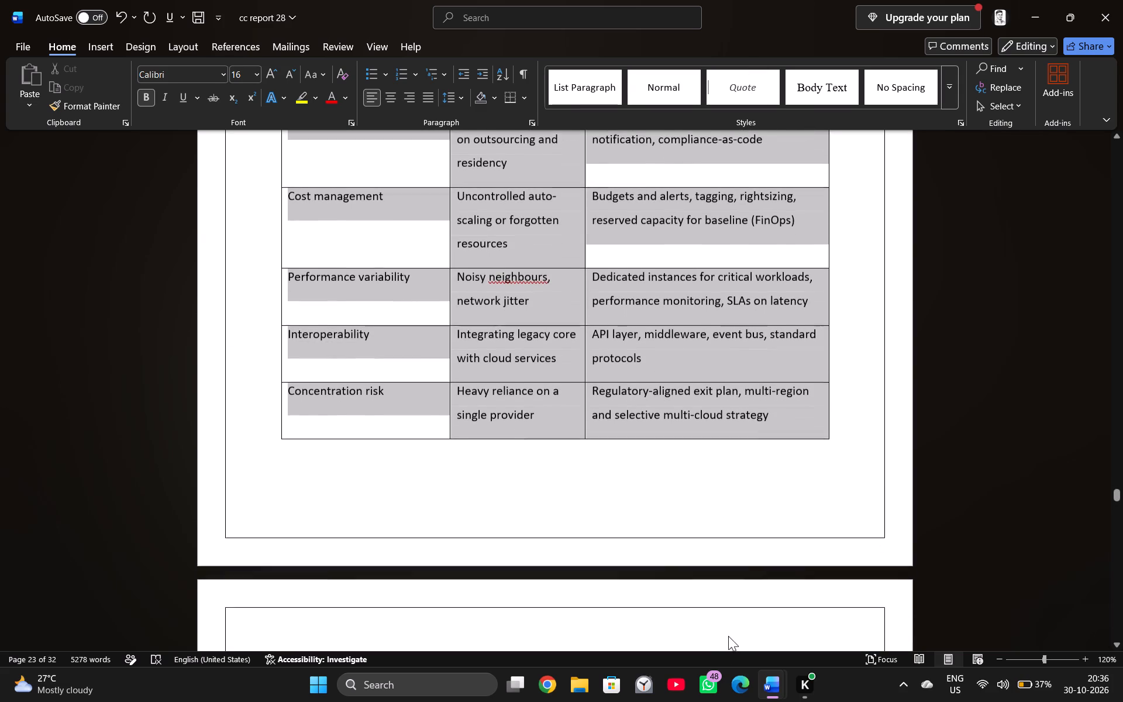
left_click_drag(728, 636, 743, 644)
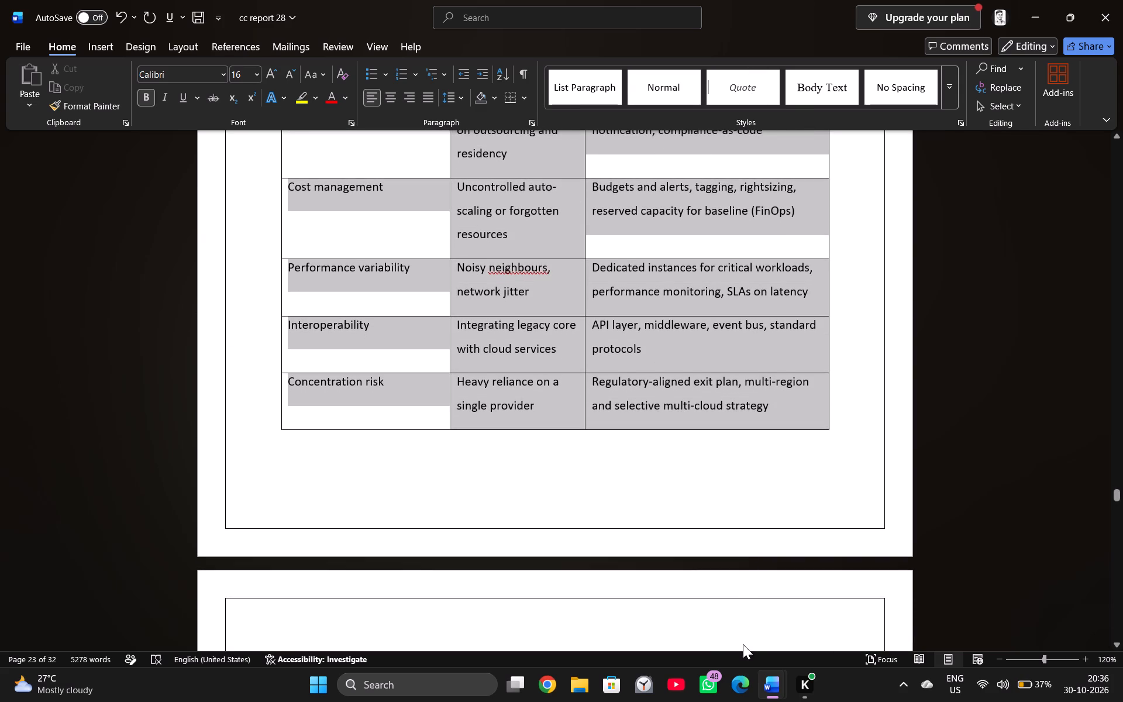
left_click_drag(743, 644, 757, 660)
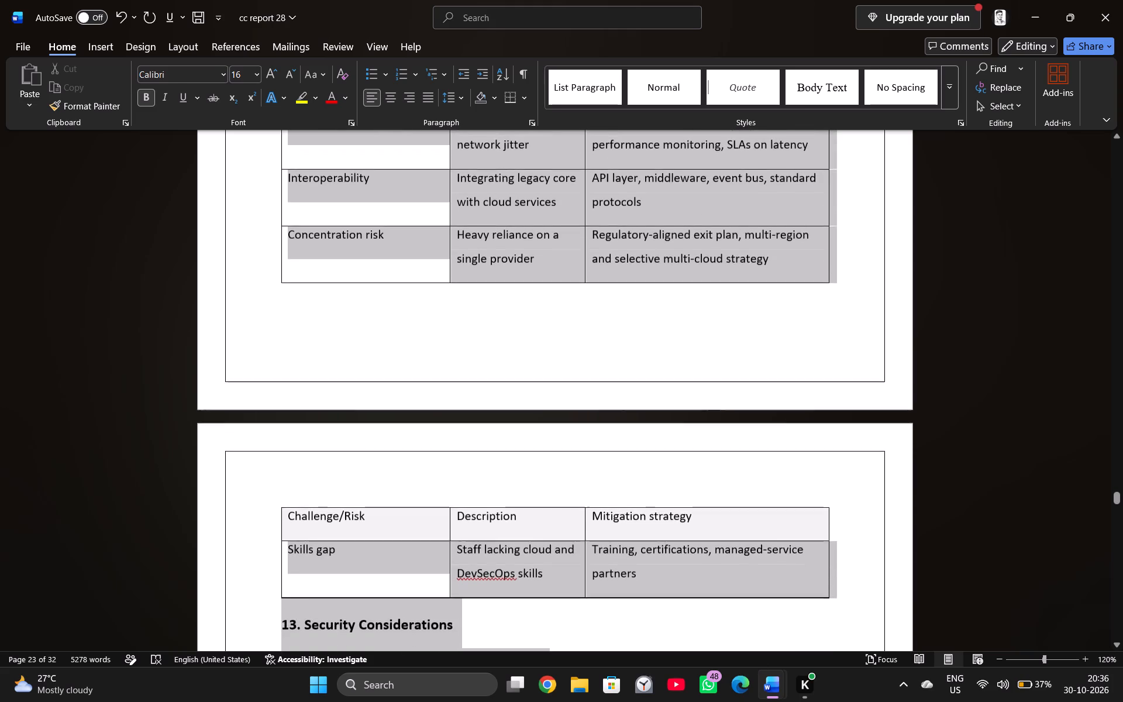
left_click_drag(757, 660, 770, 503)
left_click(860, 461)
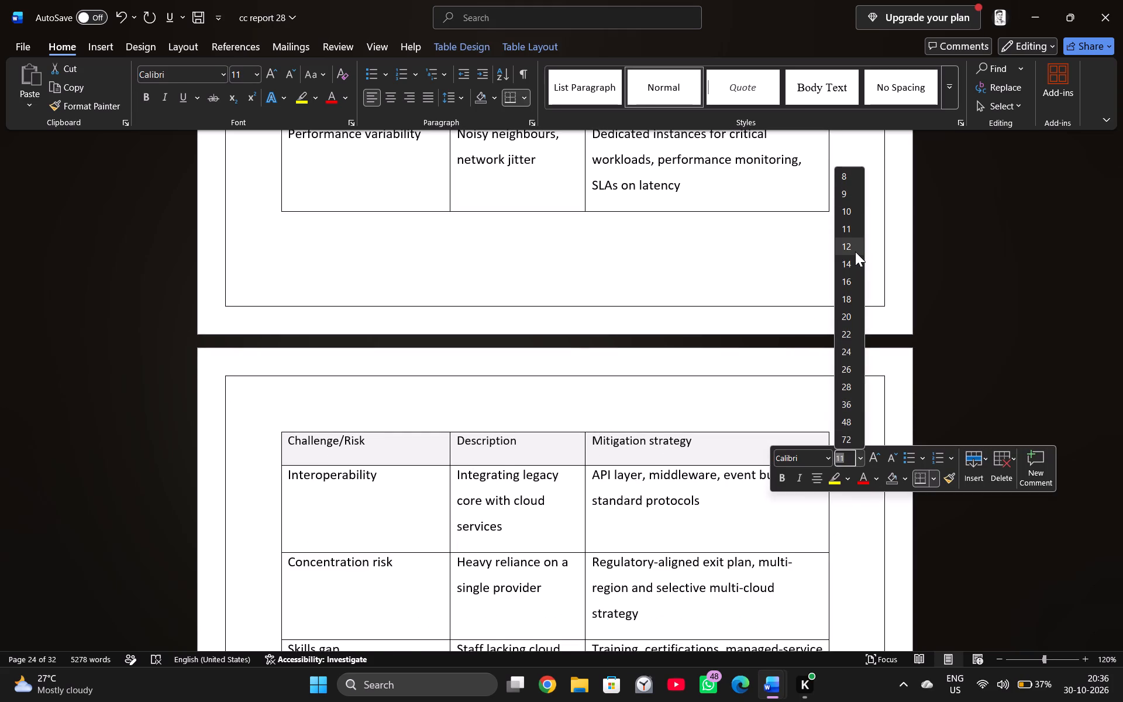
left_click(847, 247)
left_click(678, 331)
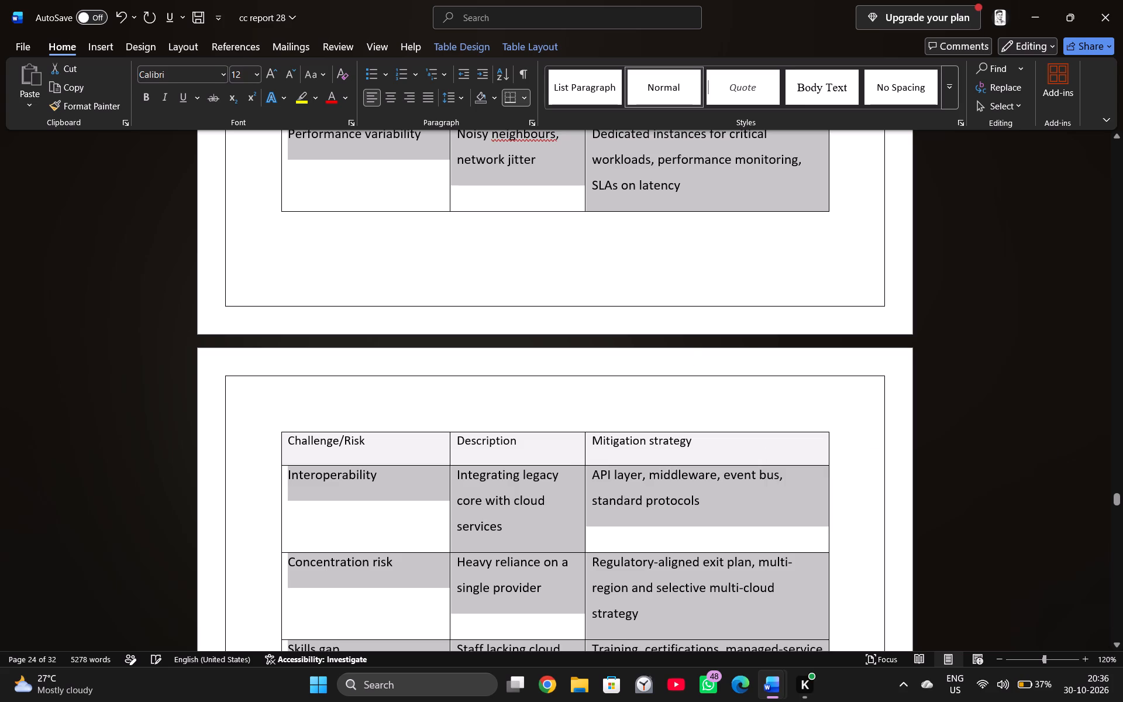
Set the "Challenge/Risk" header cell text of the Challenges and Risks table to 12 pt.
scroll(645, 285, "up", 18)
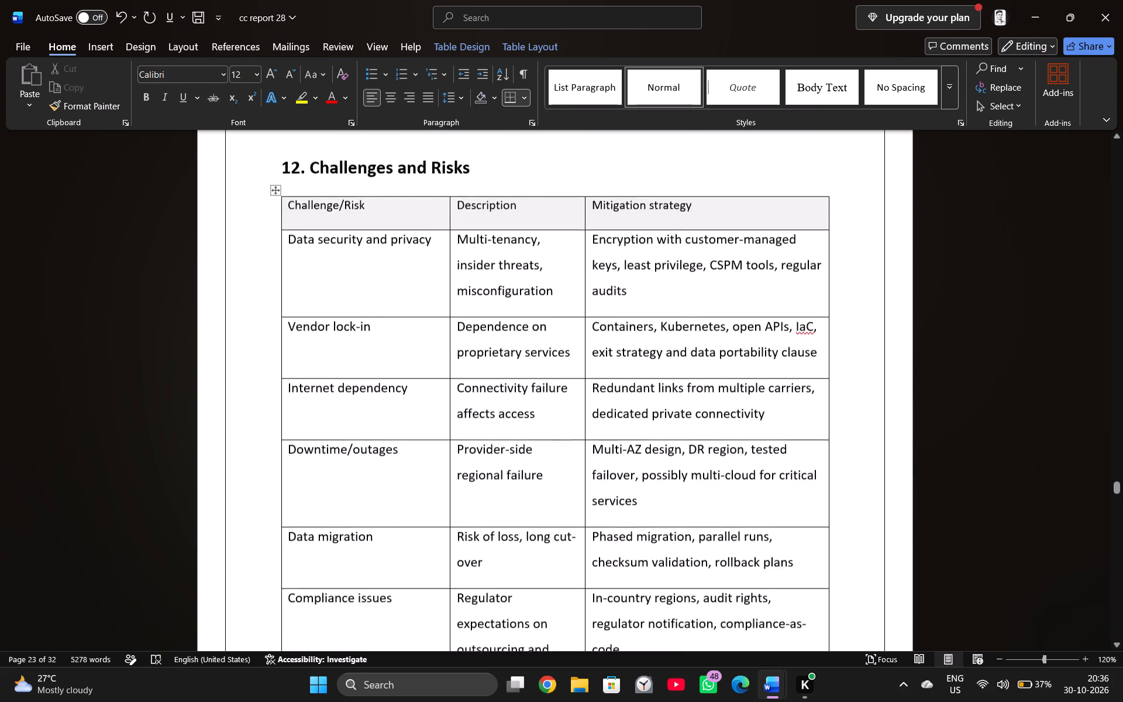
scroll(640, 349, "up", 3)
scroll(597, 380, "up", 6)
scroll(593, 381, "down", 8)
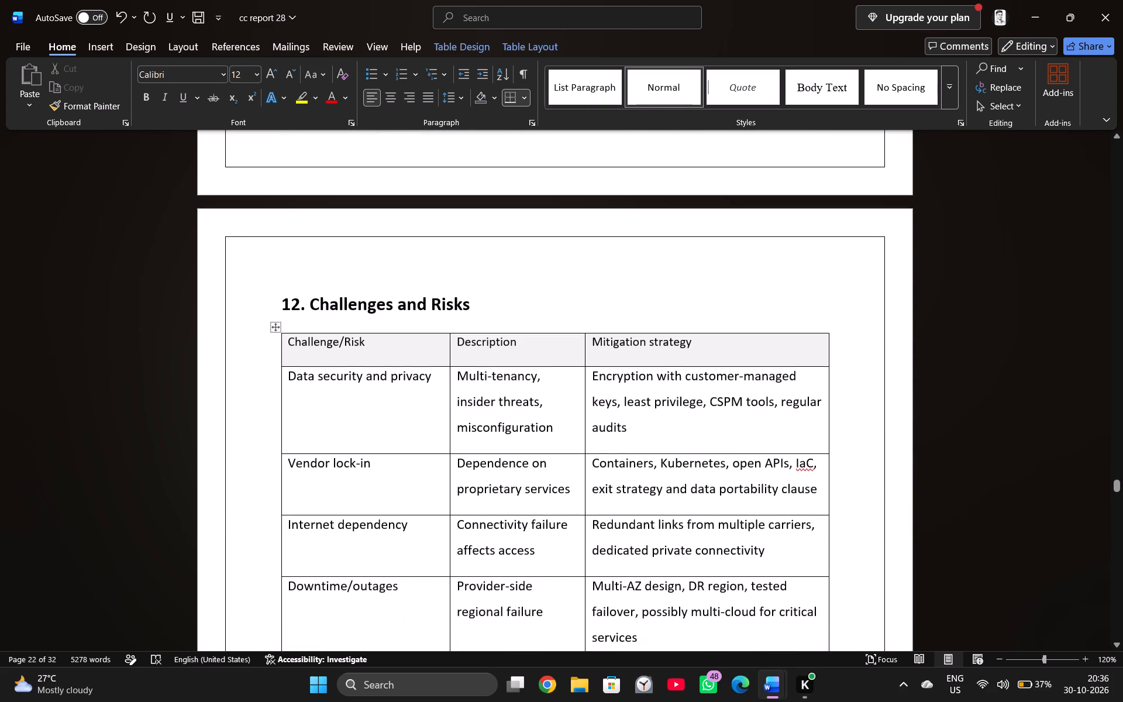
left_click_drag(288, 342, 371, 357)
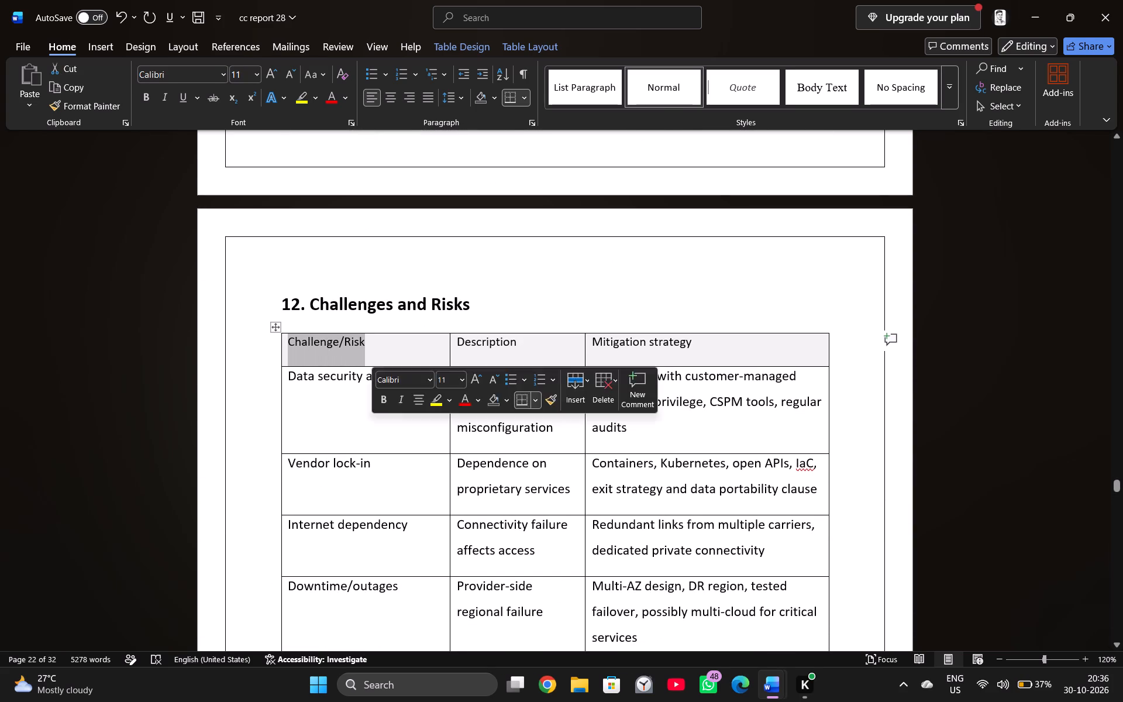
left_click(460, 382)
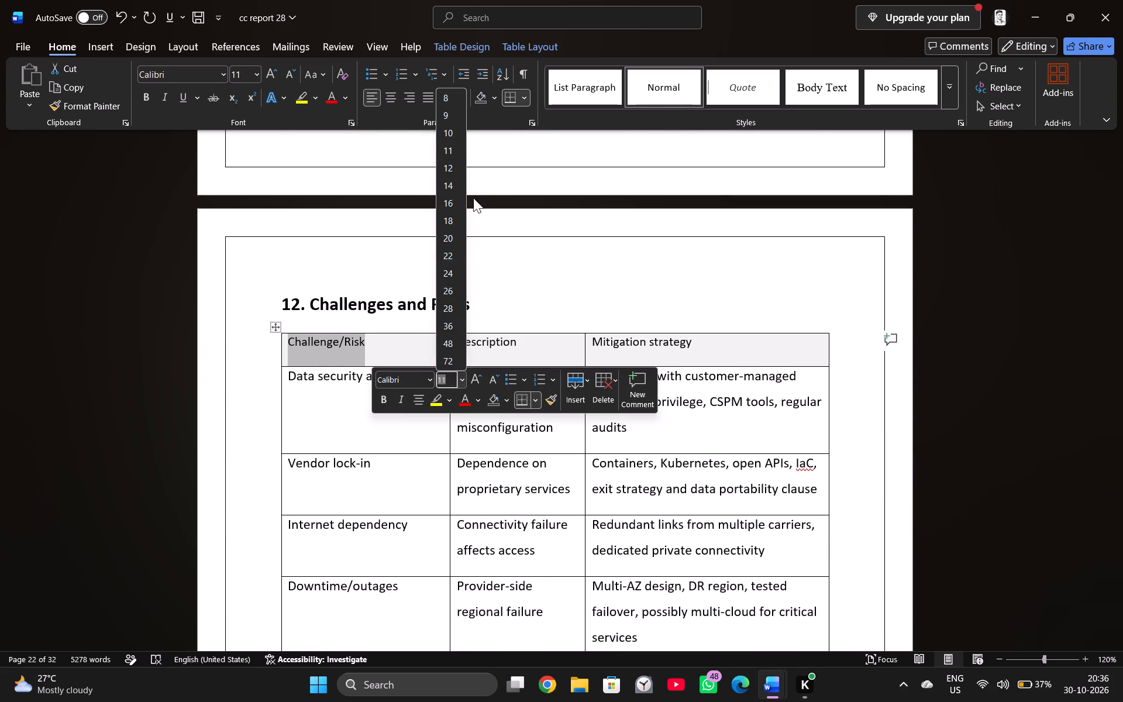
left_click(453, 166)
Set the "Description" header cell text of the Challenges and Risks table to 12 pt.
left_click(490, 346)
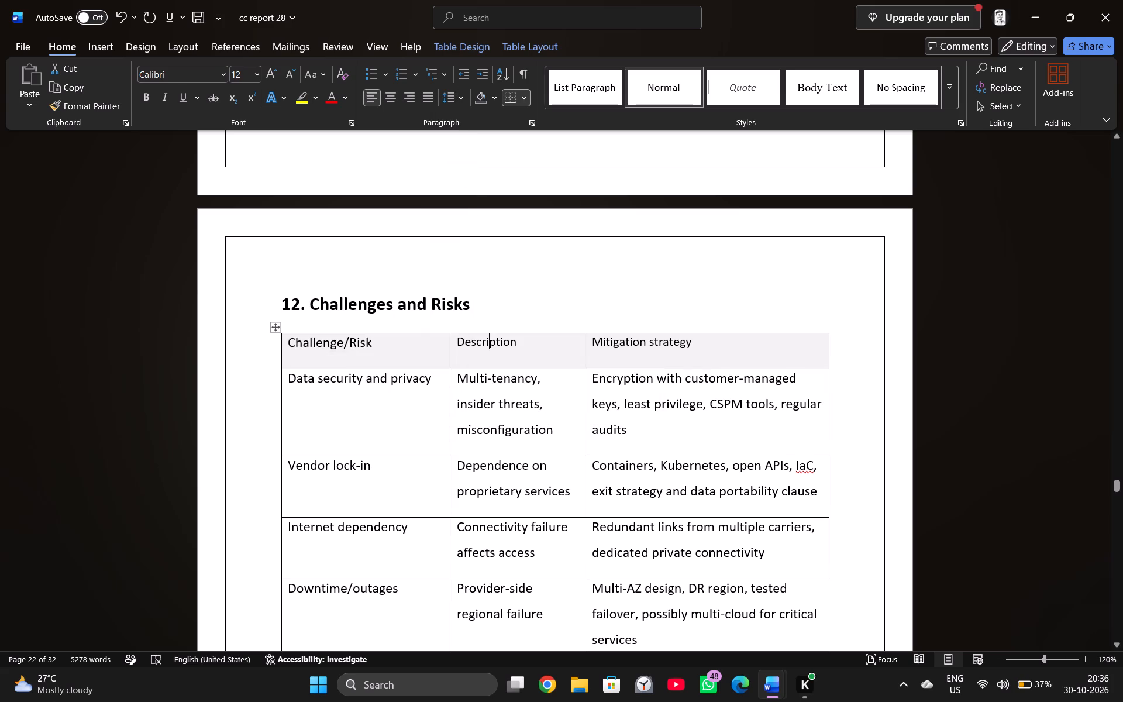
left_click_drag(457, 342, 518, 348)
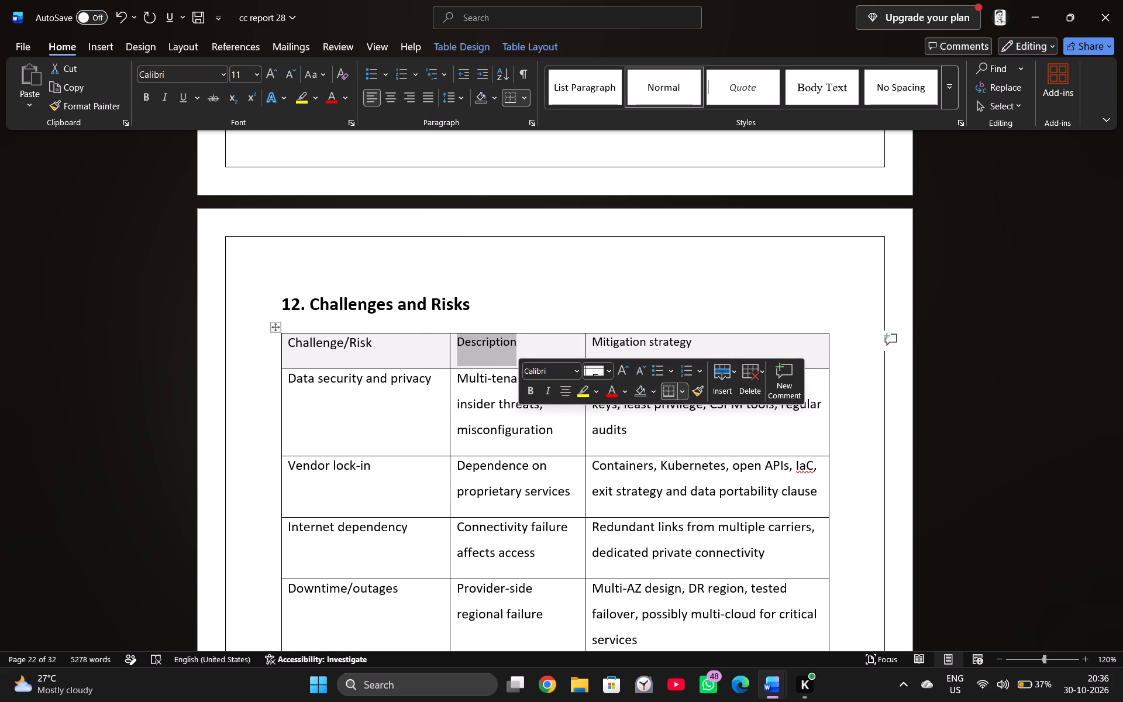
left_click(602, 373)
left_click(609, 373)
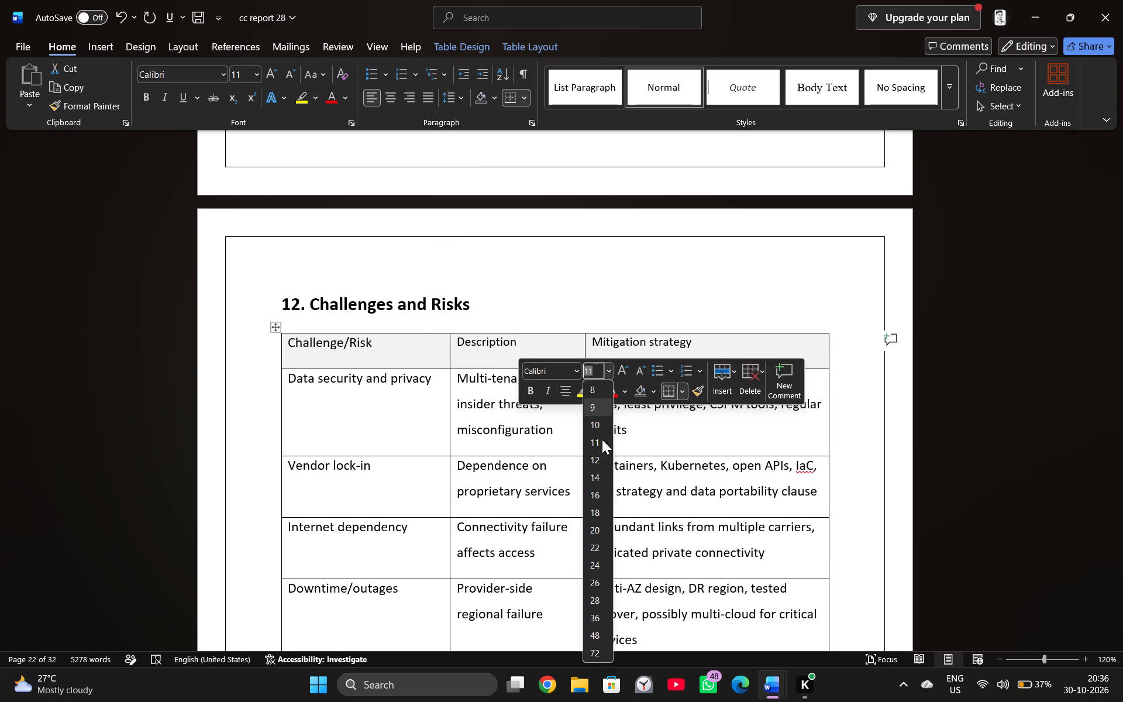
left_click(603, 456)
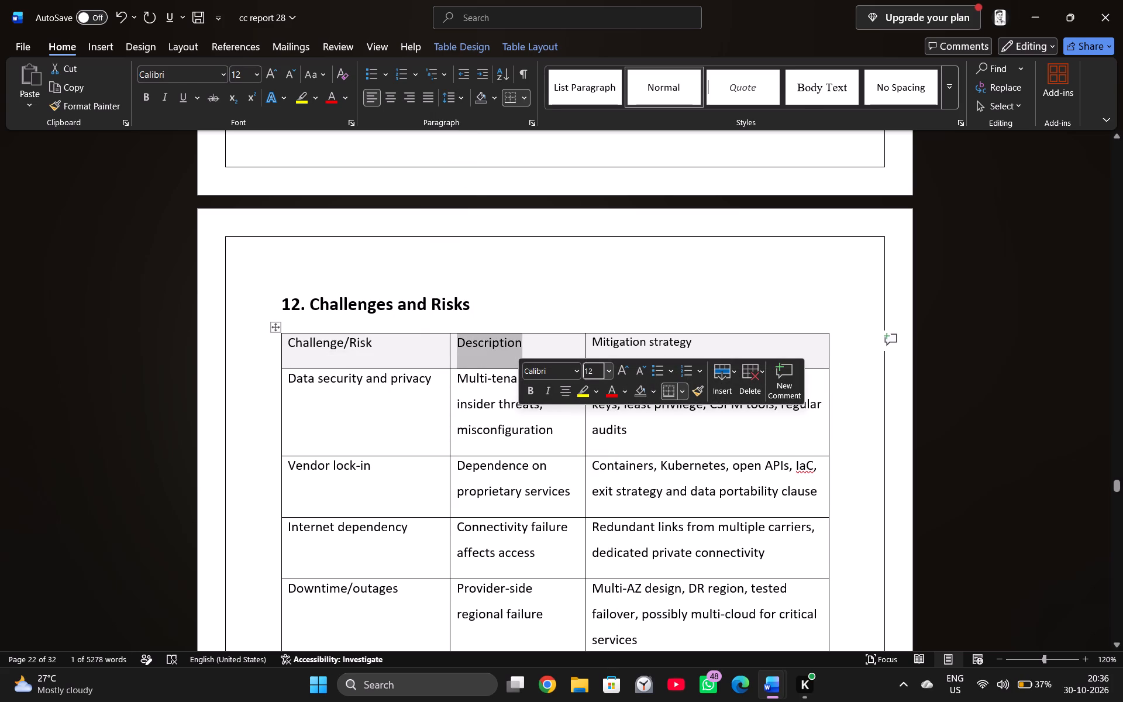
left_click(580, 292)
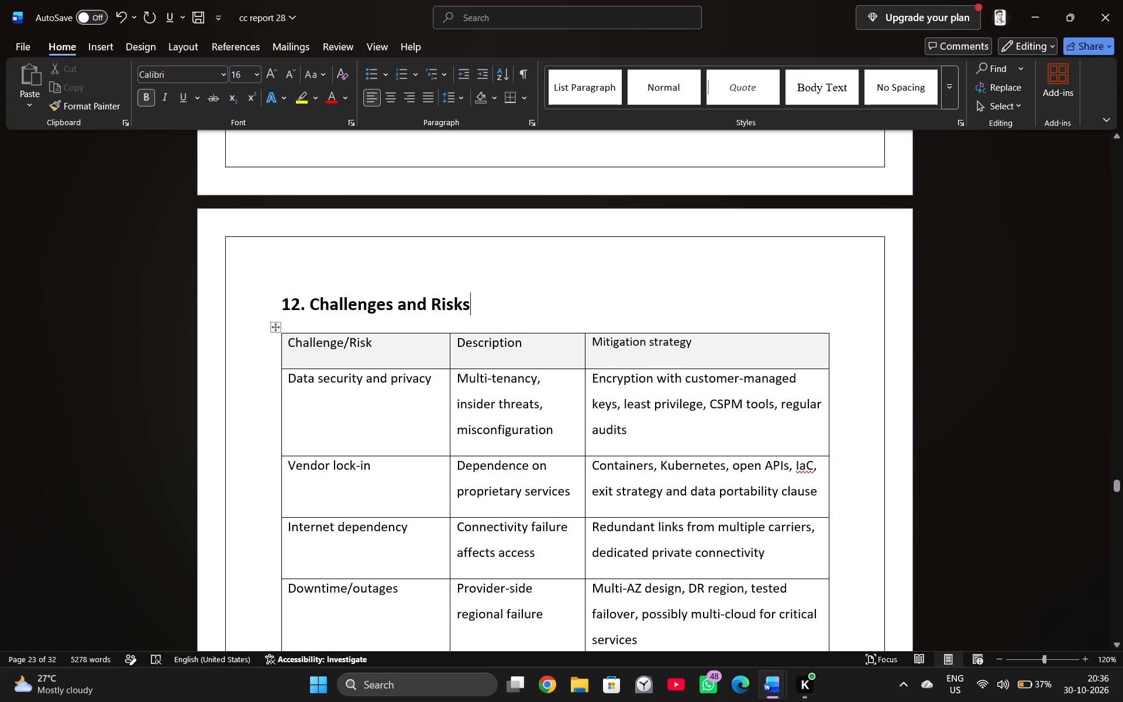
Set the "Challenge/Risk", "Description" and "Mitigation strategy" header cells of the Challenges and Risks table to 14 pt.
left_click_drag(288, 342, 379, 342)
left_click(469, 367)
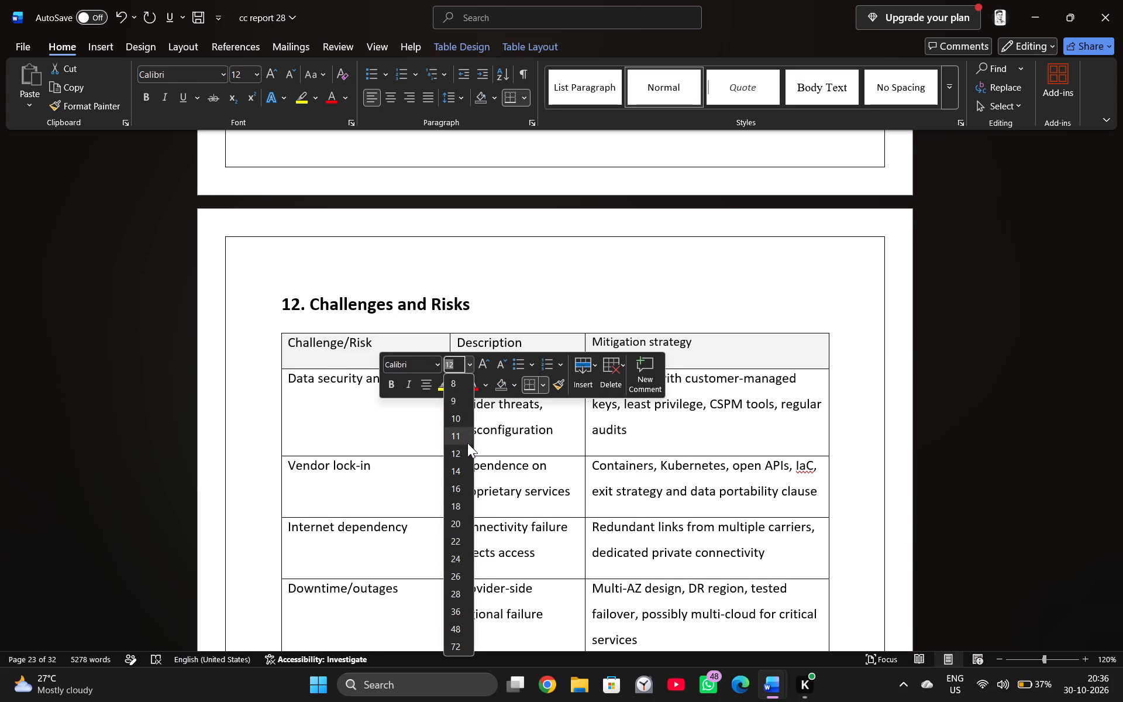
left_click(460, 470)
left_click(485, 320)
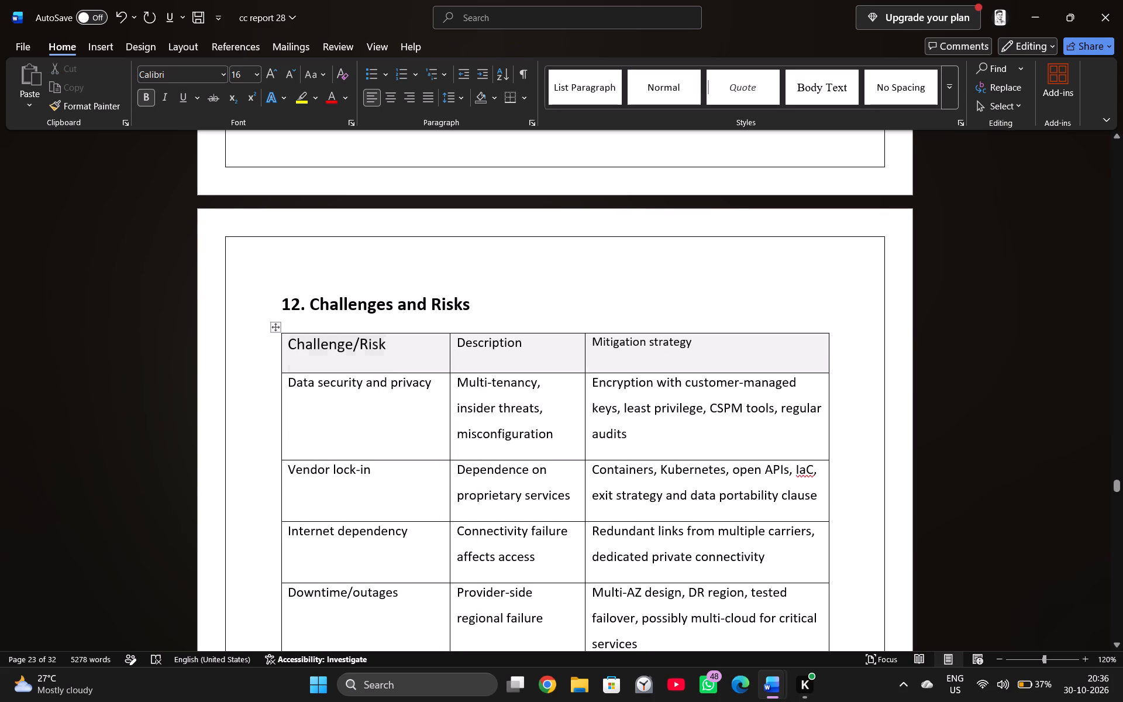
left_click_drag(456, 347, 518, 357)
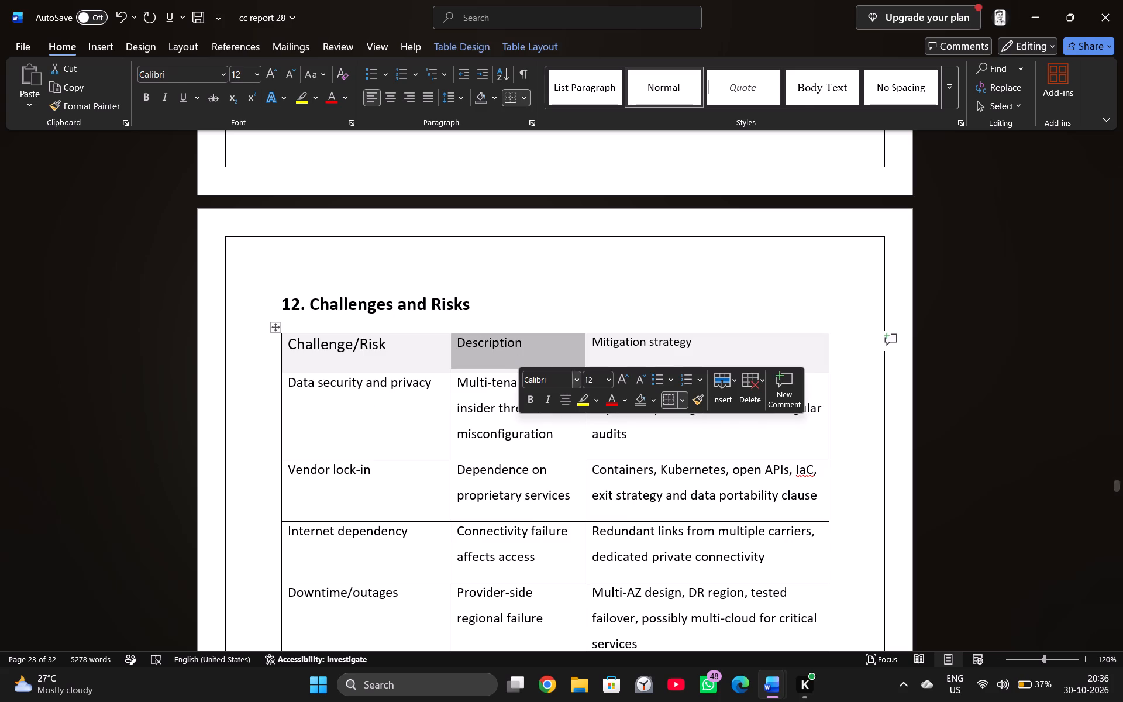
left_click(604, 384)
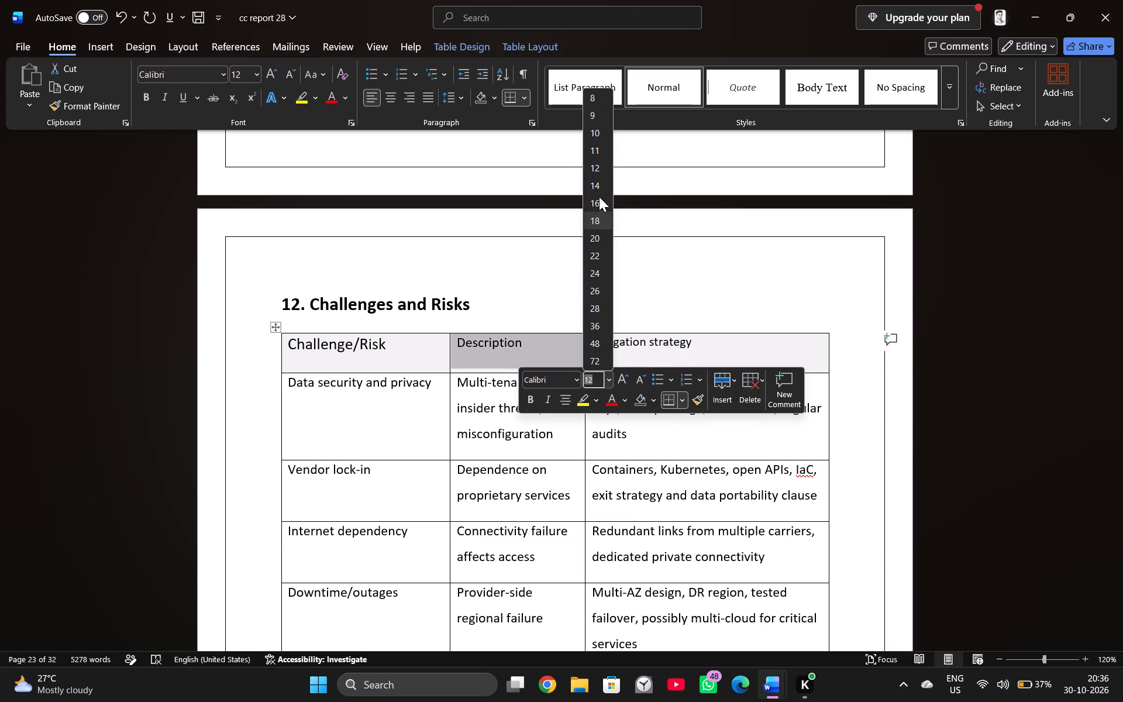
left_click(600, 185)
left_click(612, 350)
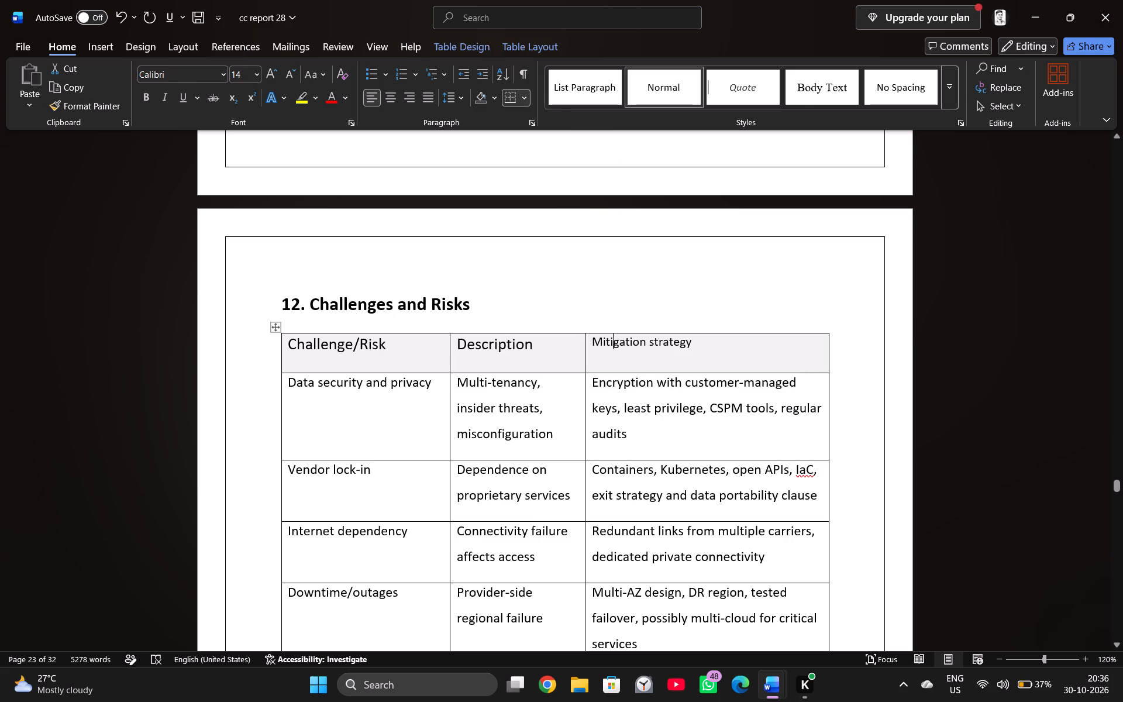
left_click_drag(592, 342, 676, 341)
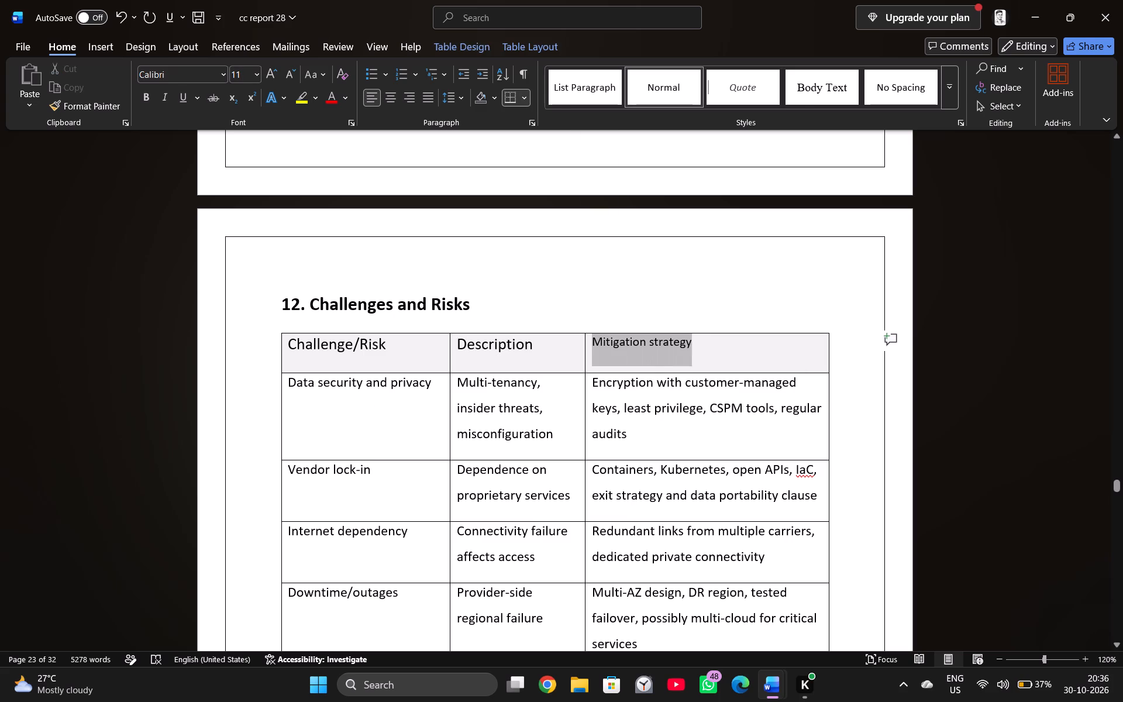
left_click_drag(676, 341, 677, 341)
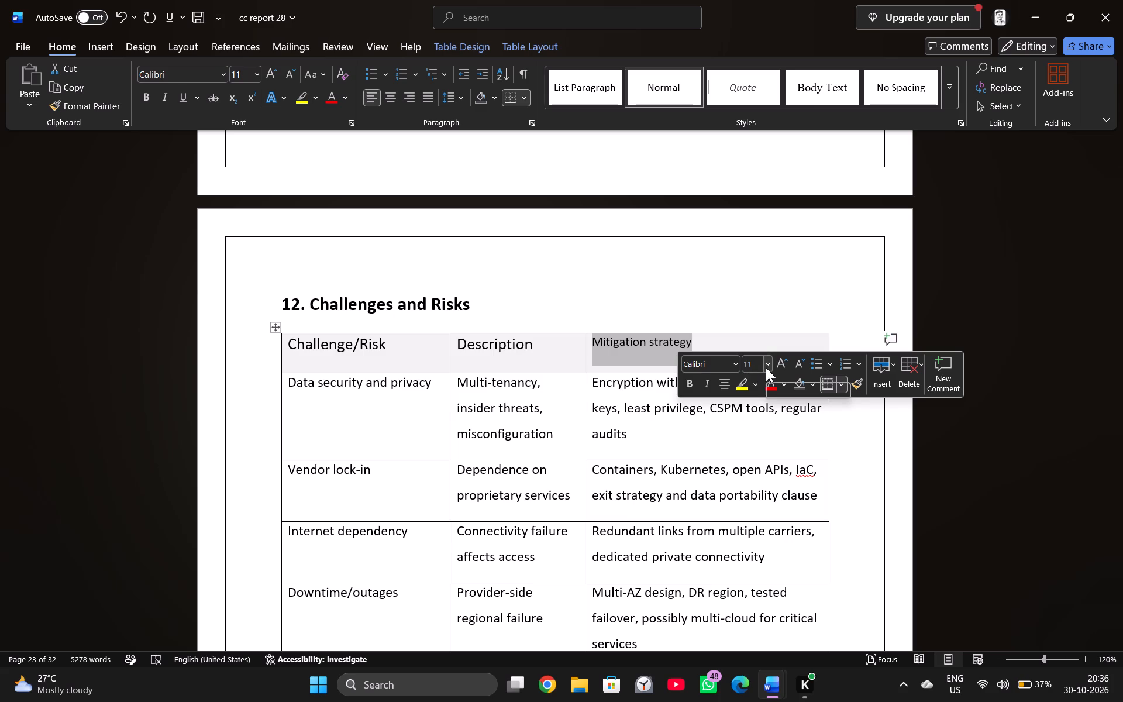
left_click(766, 367)
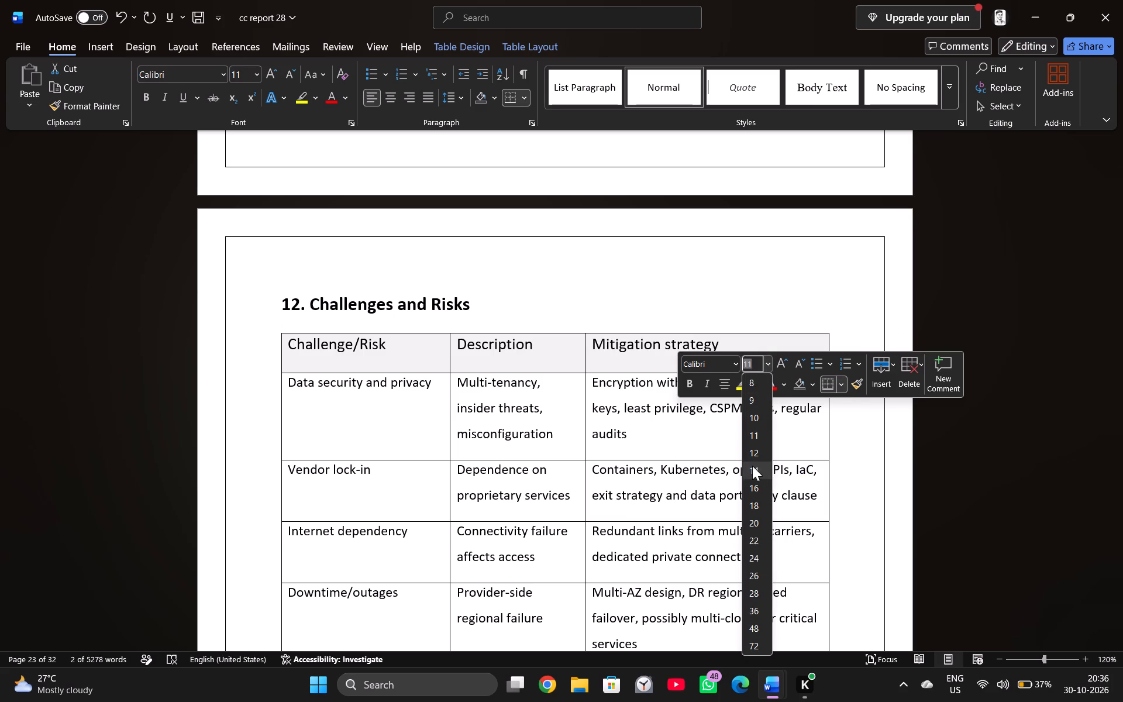
left_click(752, 466)
left_click(681, 294)
Review the font sizes from the end of the Benefits list through the whole Challenges and Risks table to section 13.
scroll(647, 309, "up", 4)
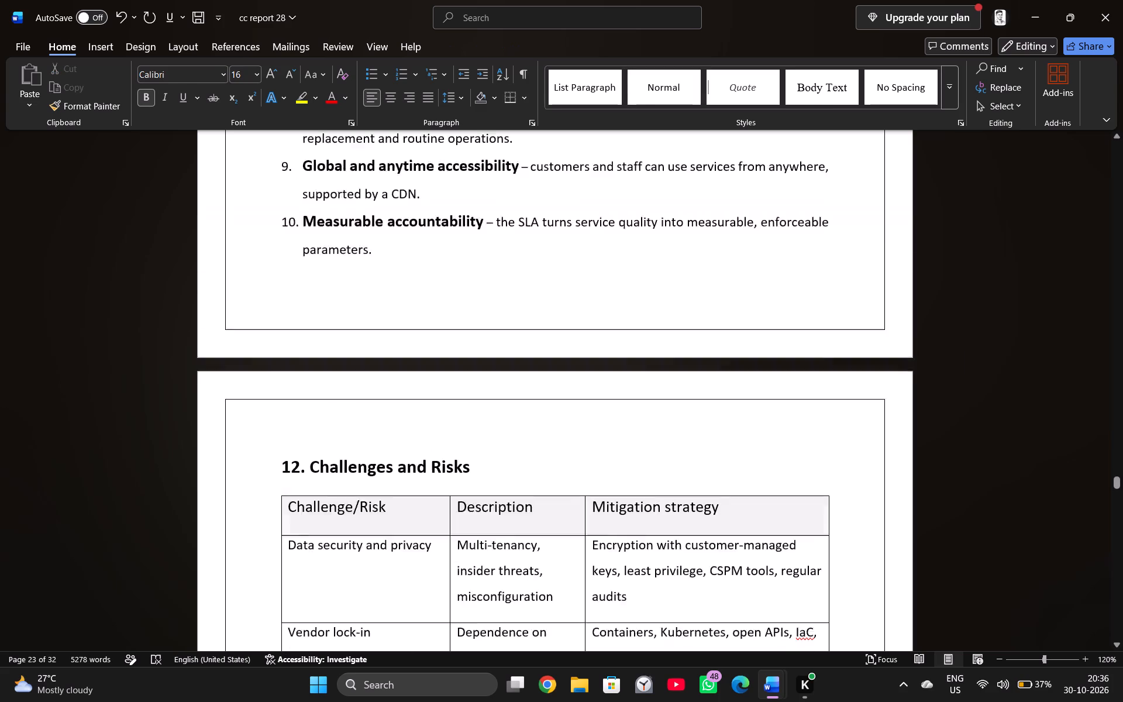
scroll(647, 309, "up", 6)
scroll(647, 310, "down", 9)
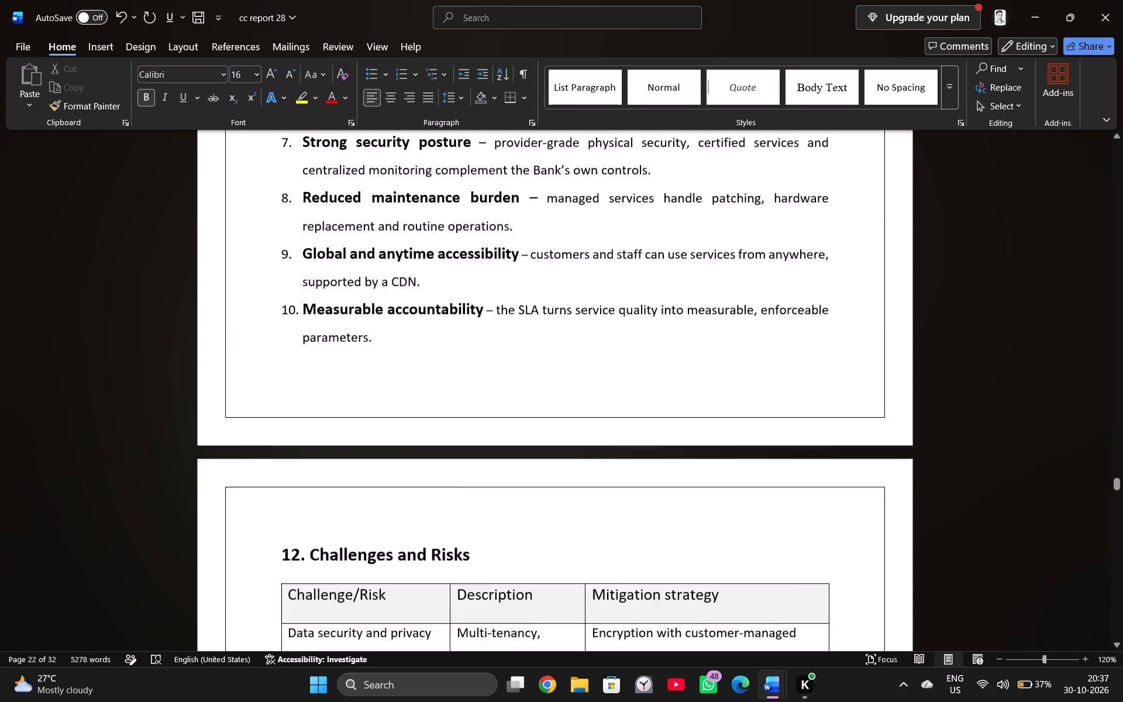
scroll(646, 312, "down", 4)
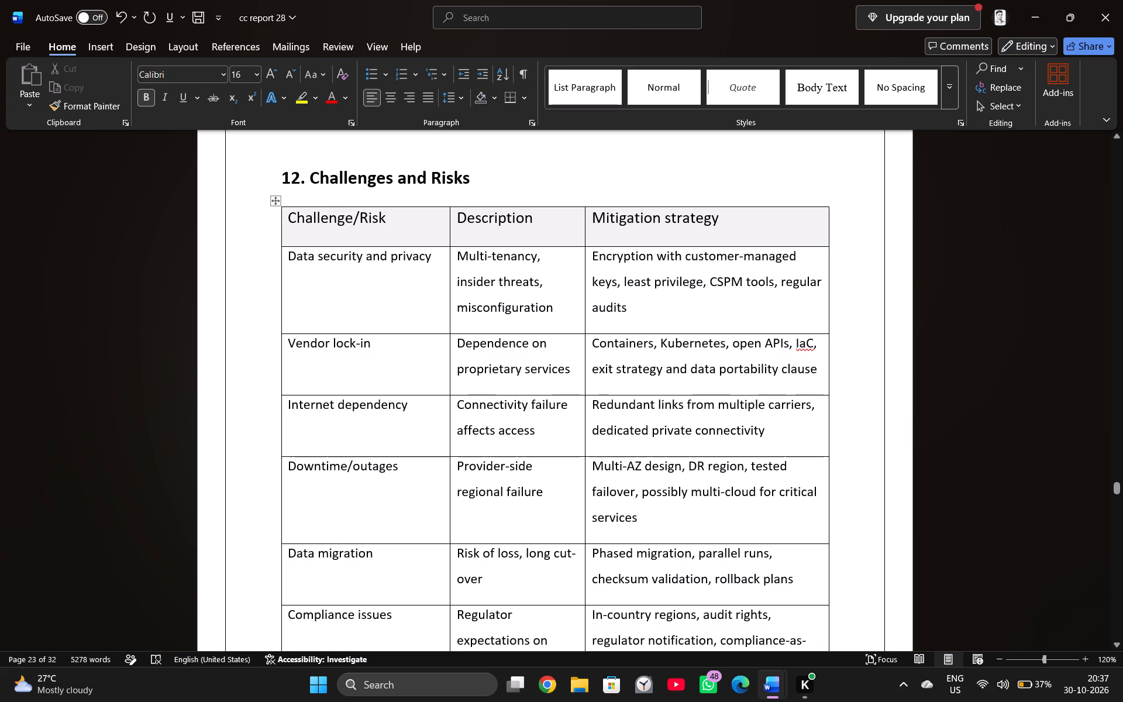
scroll(638, 318, "down", 14)
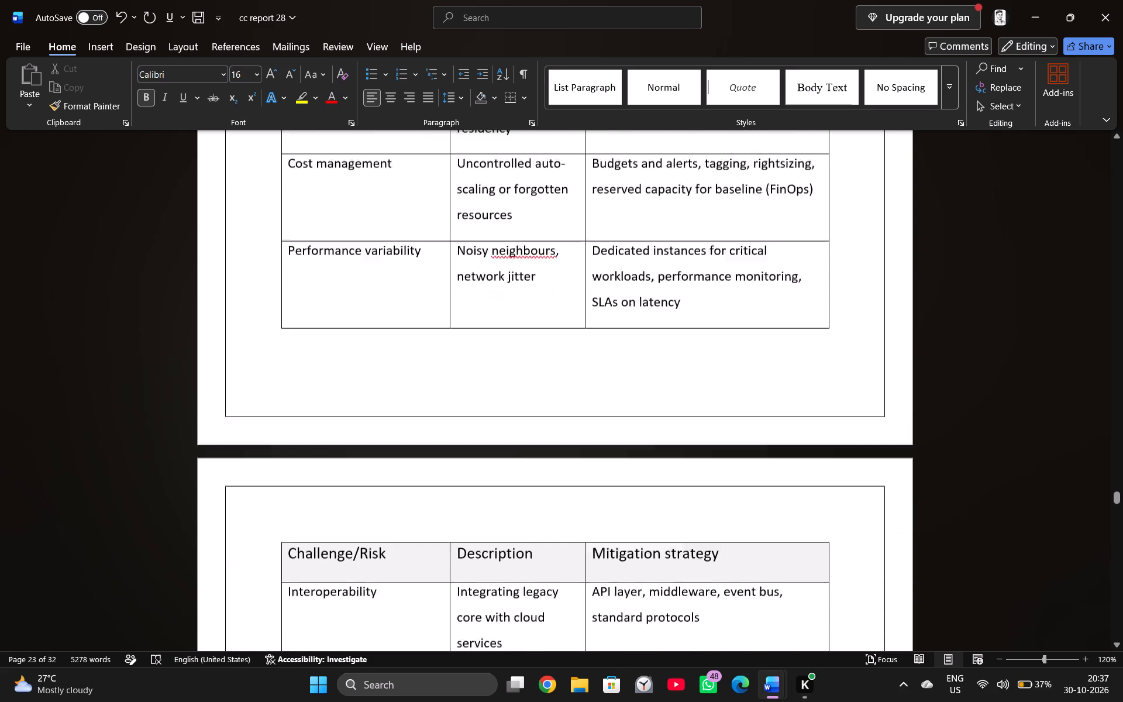
scroll(631, 328, "down", 5)
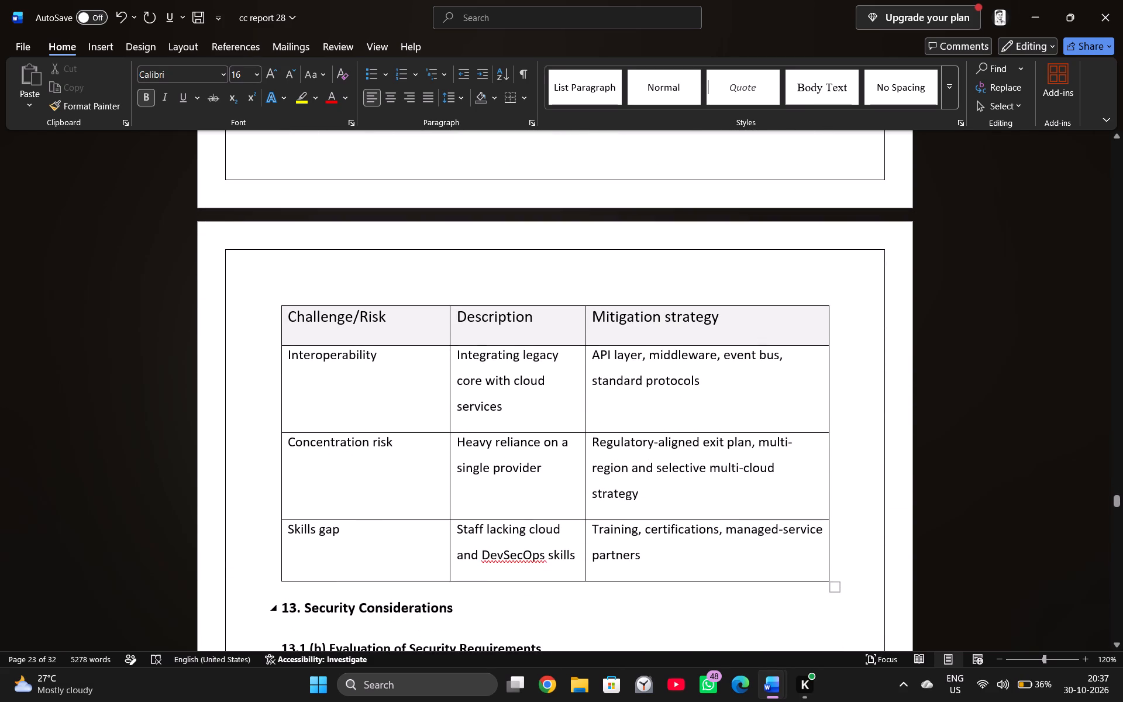
scroll(433, 622, "down", 2)
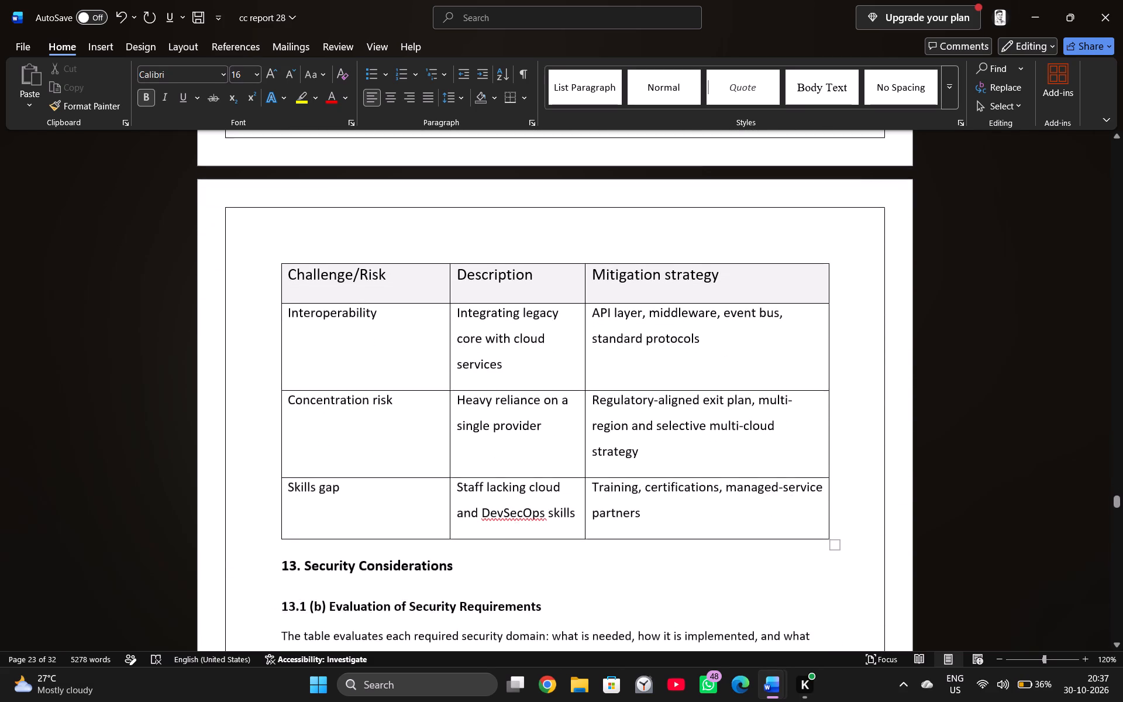
scroll(433, 622, "down", 1)
scroll(433, 621, "up", 7)
scroll(433, 621, "down", 7)
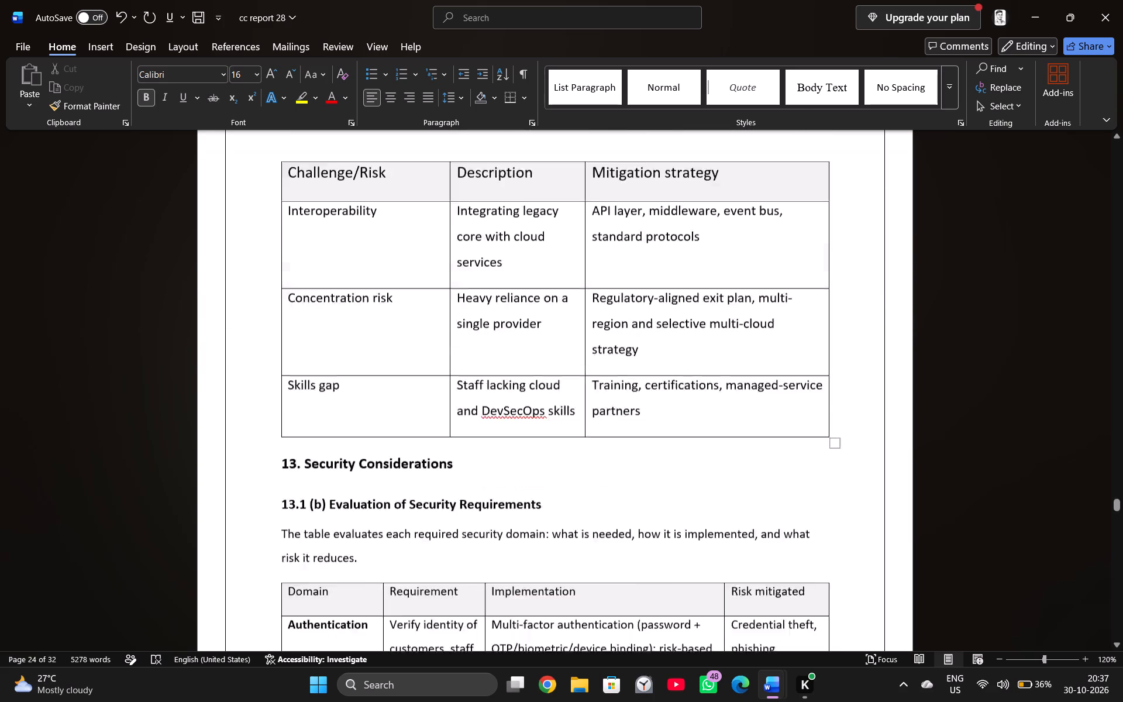
Set the "13. Security Considerations" heading to 16 pt.
scroll(433, 621, "down", 5)
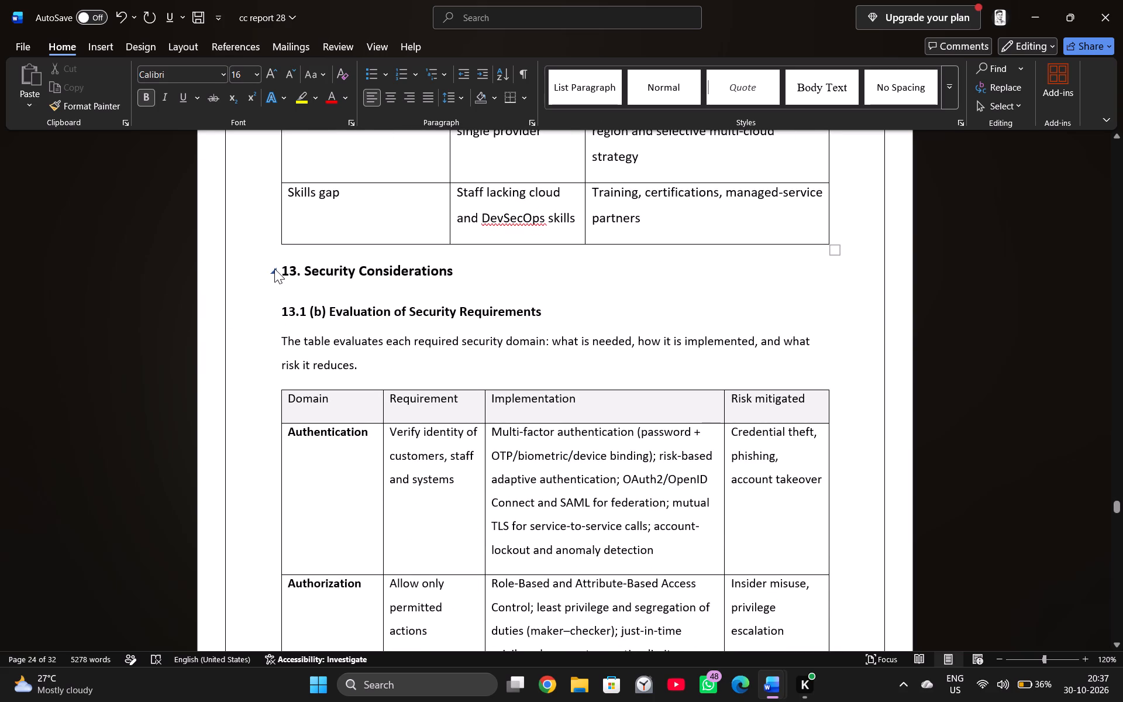
left_click_drag(280, 264, 431, 267)
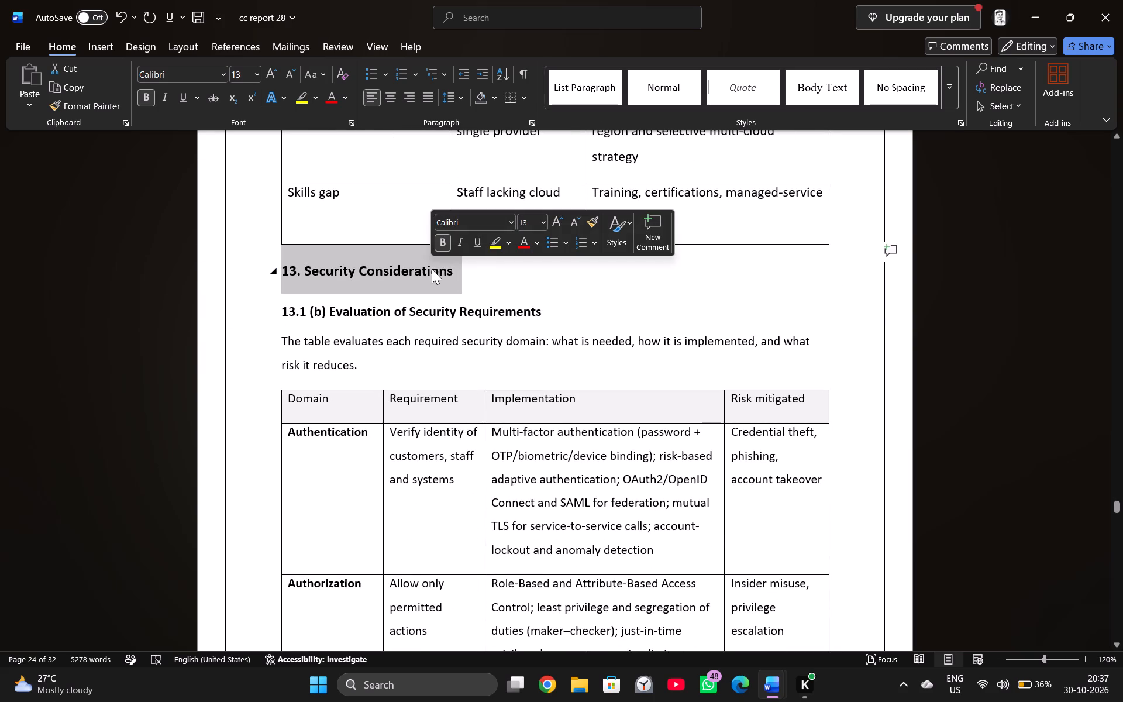
left_click(544, 224)
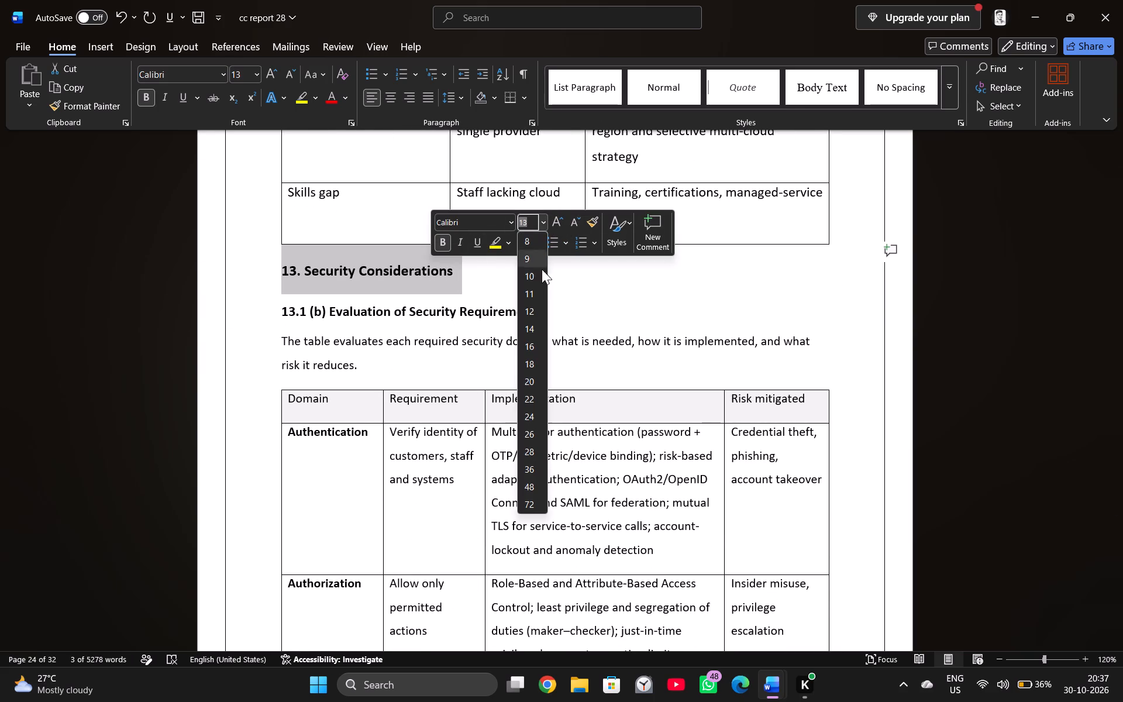
left_click(532, 347)
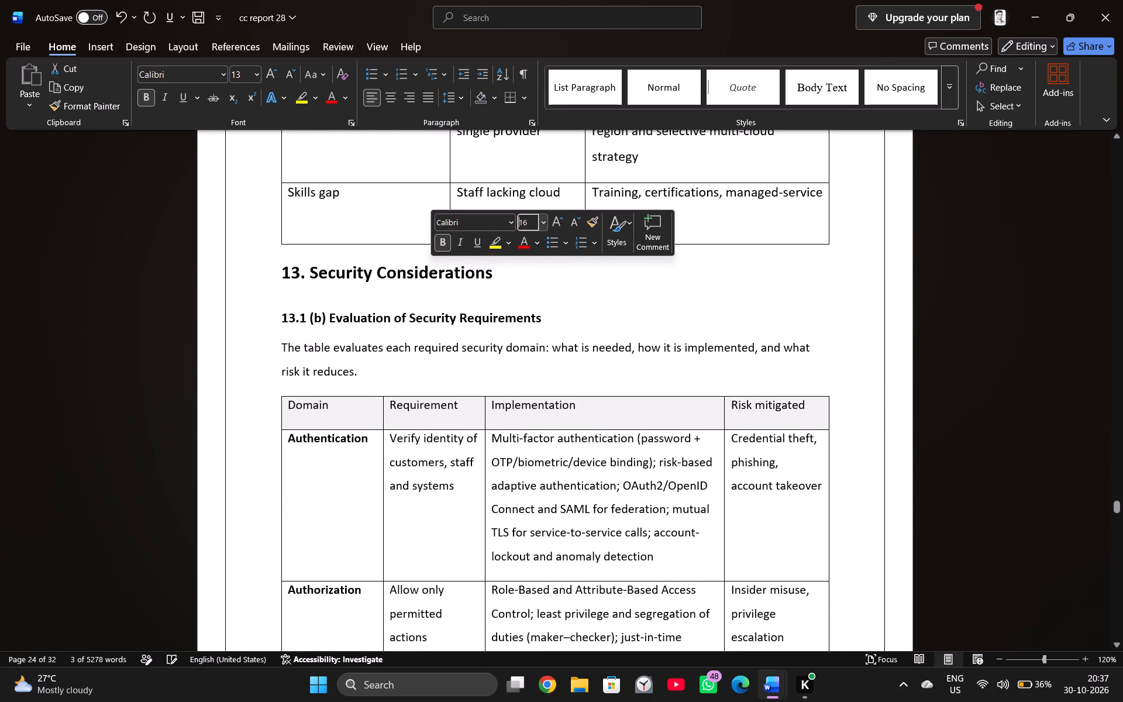
Set the "13.1 (b) Evaluation of Security Requirements" subheading to 14 pt.
scroll(557, 304, "up", 16)
scroll(552, 318, "up", 7)
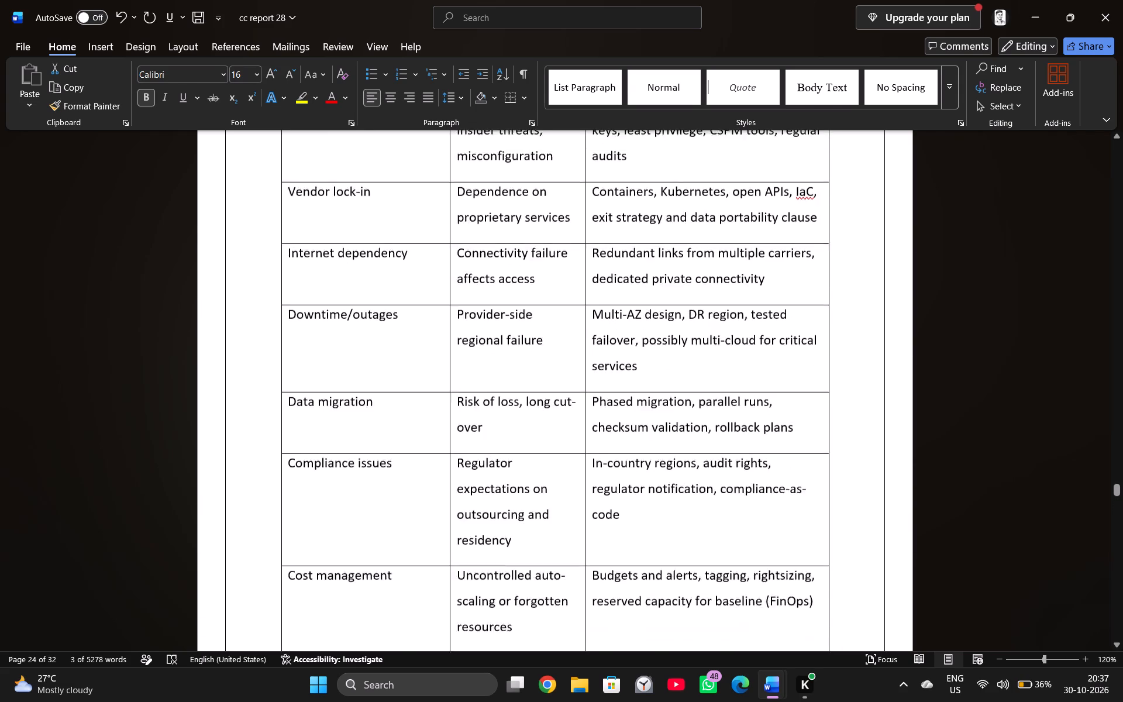
scroll(552, 318, "up", 12)
scroll(552, 318, "down", 20)
scroll(552, 318, "down", 6)
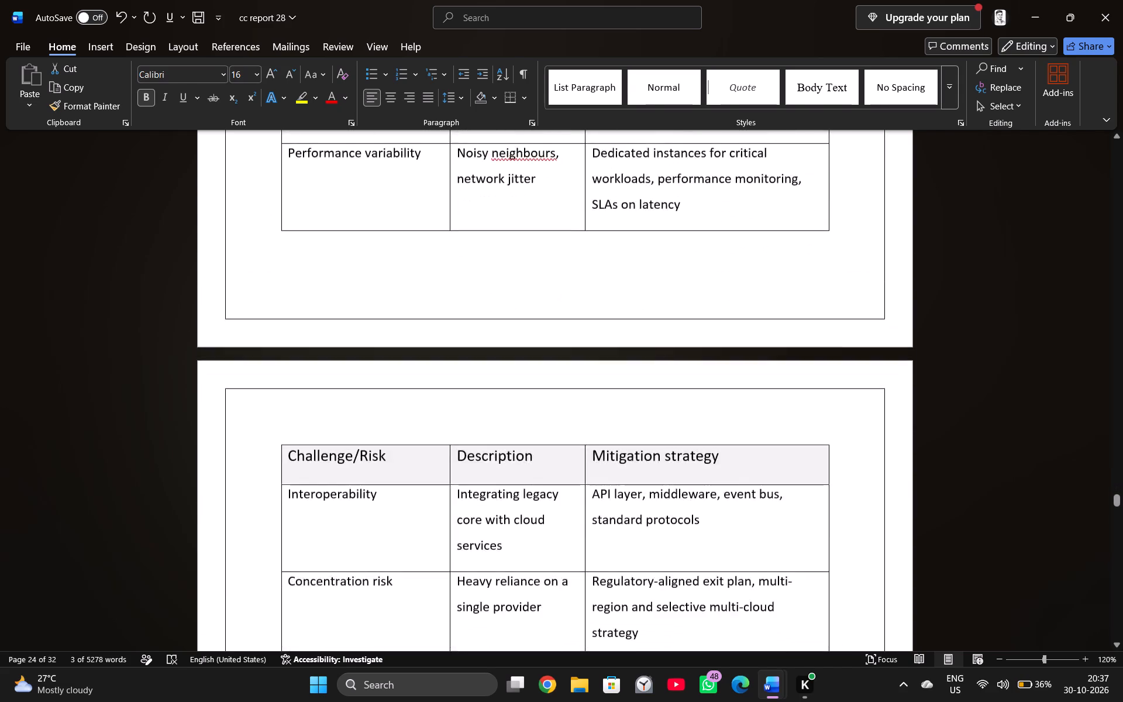
scroll(530, 335, "down", 9)
left_click(553, 325)
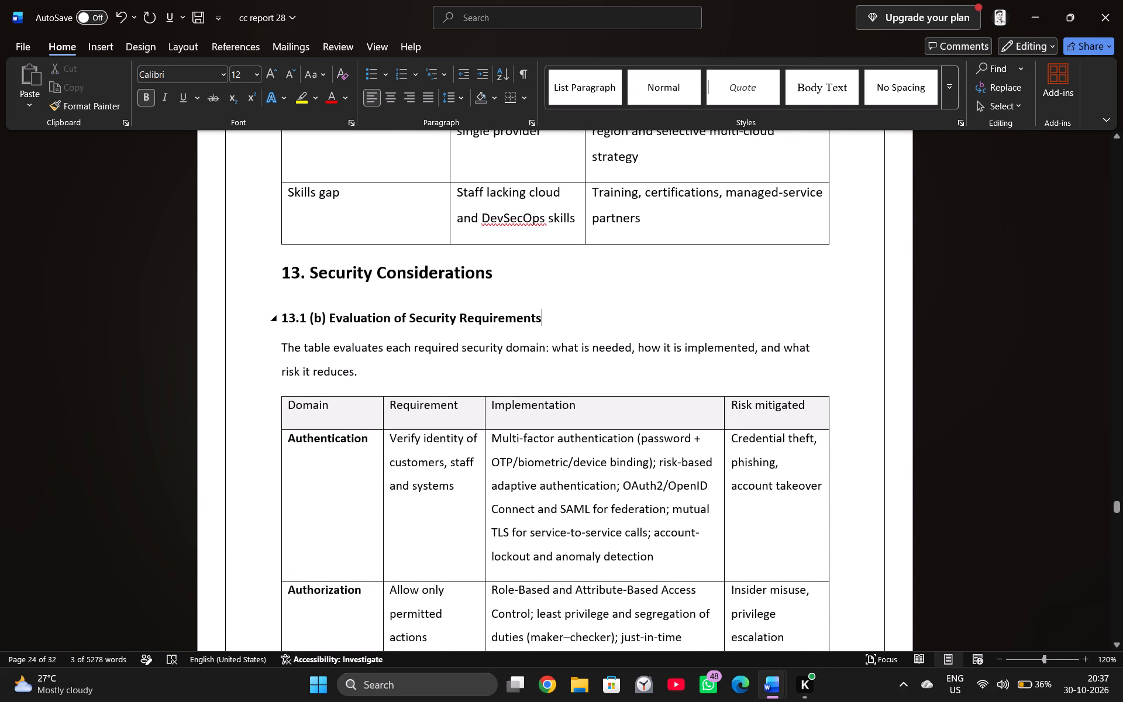
left_click_drag(280, 318, 561, 313)
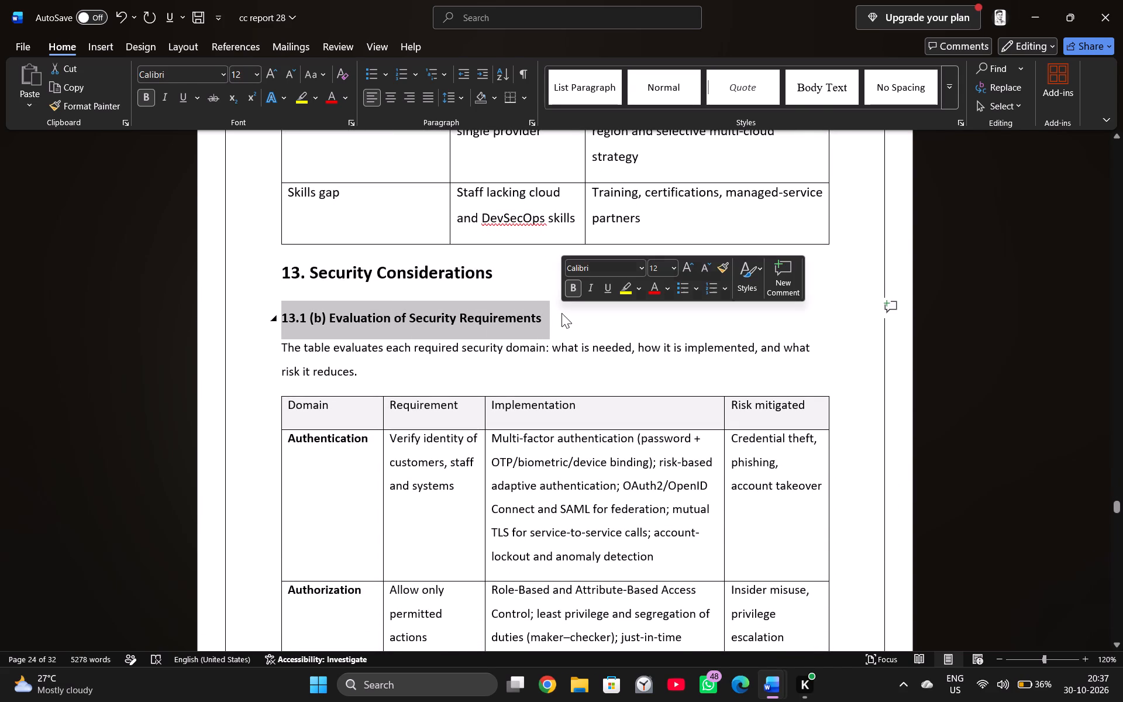
left_click(675, 273)
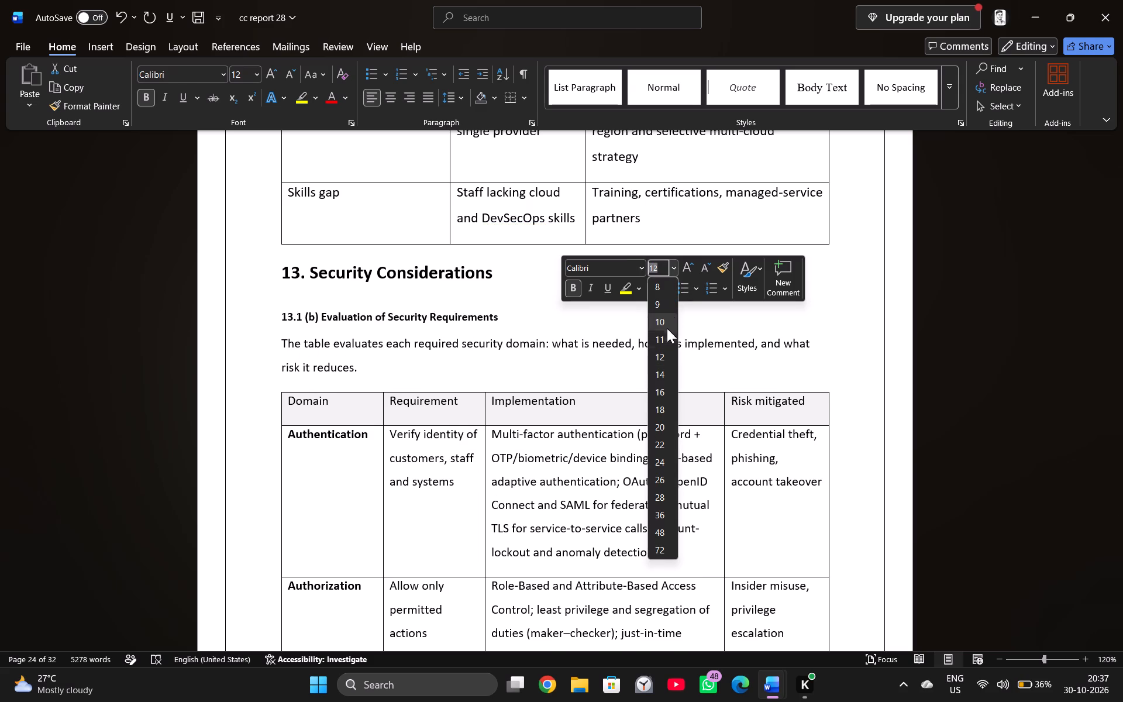
left_click(663, 370)
left_click(638, 336)
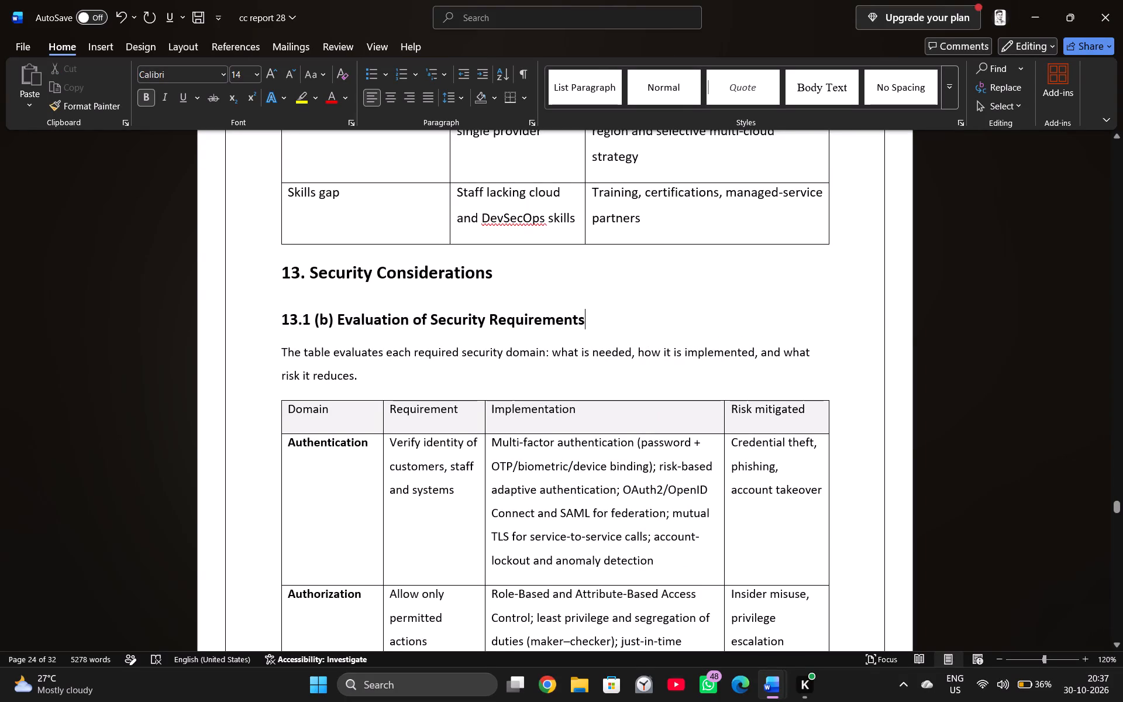
Set the introductory paragraph under the 13.1 Evaluation of Security Requirements subheading to 12 pt and justify it.
scroll(579, 275, "up", 20)
scroll(579, 275, "up", 12)
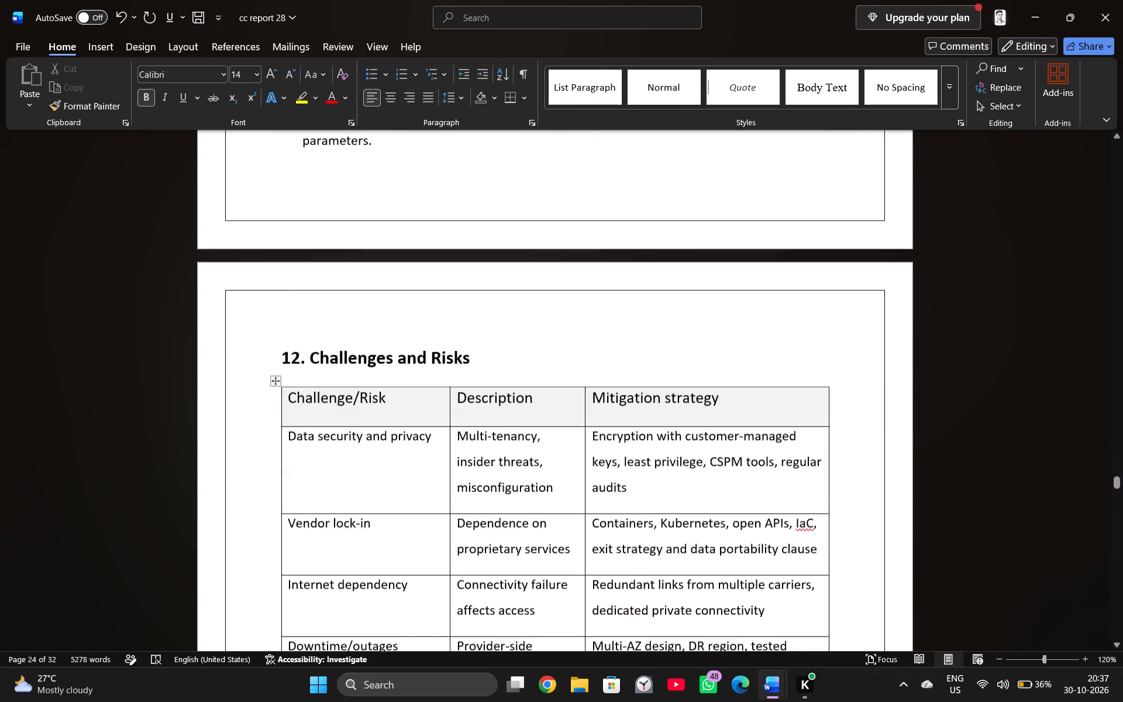
scroll(559, 389, "up", 9)
scroll(558, 391, "down", 20)
scroll(558, 391, "down", 14)
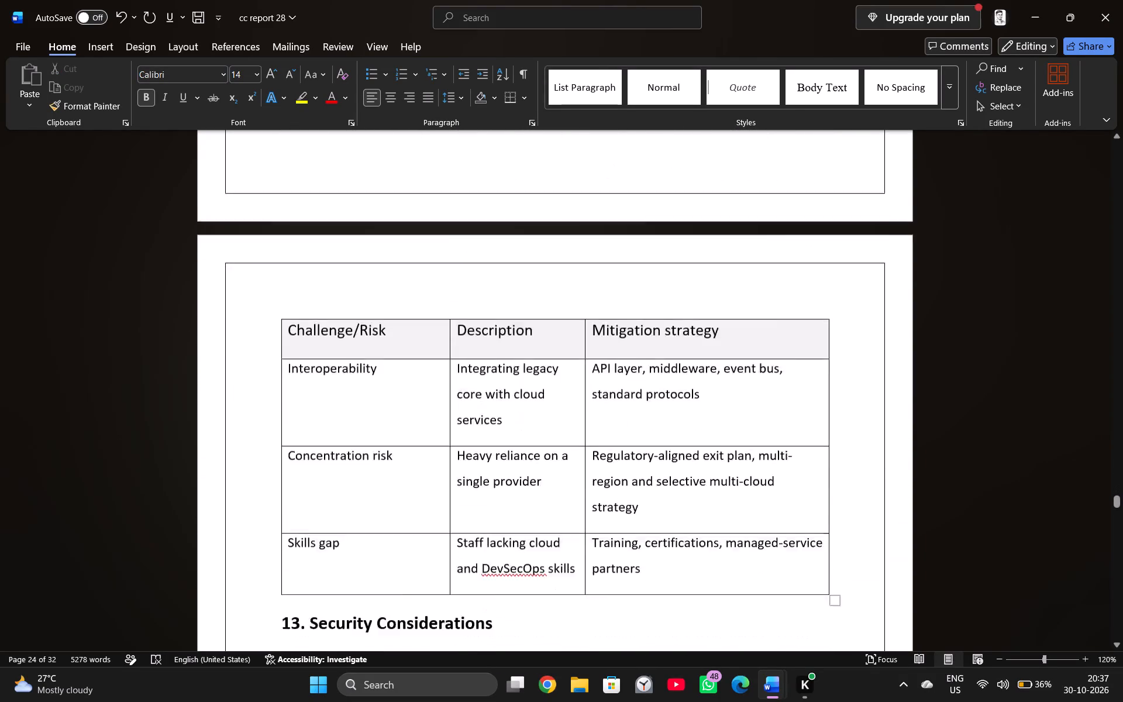
scroll(558, 391, "down", 5)
left_click_drag(280, 432, 337, 464)
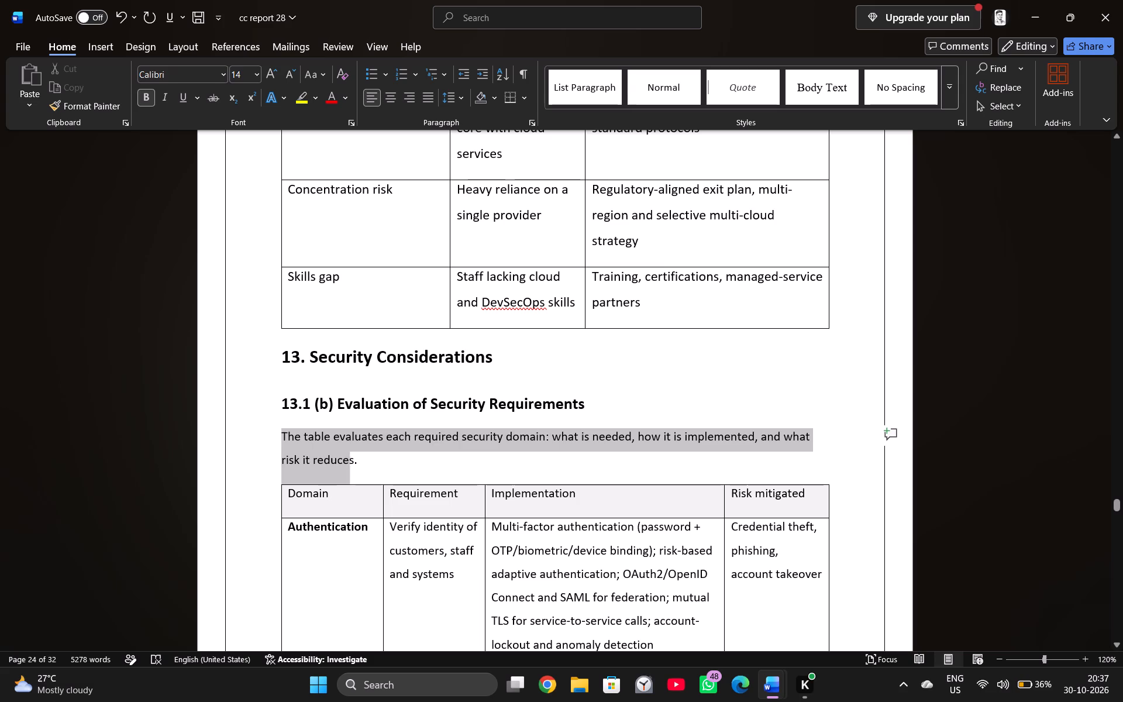
left_click_drag(337, 464, 349, 467)
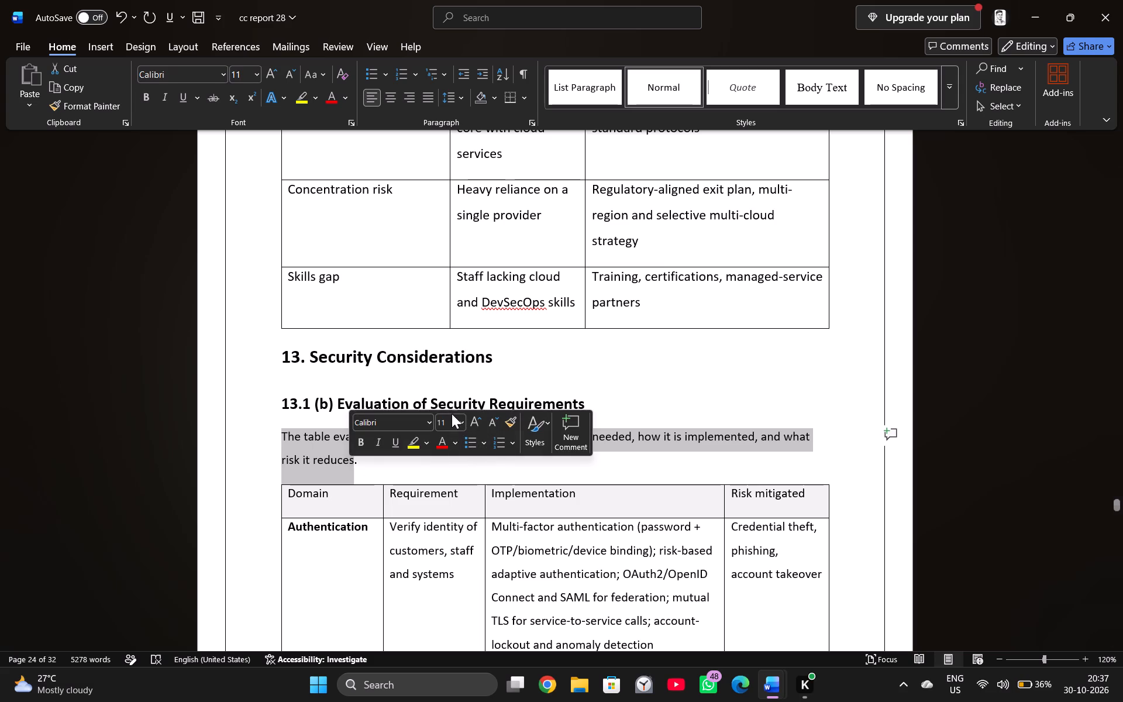
left_click(457, 418)
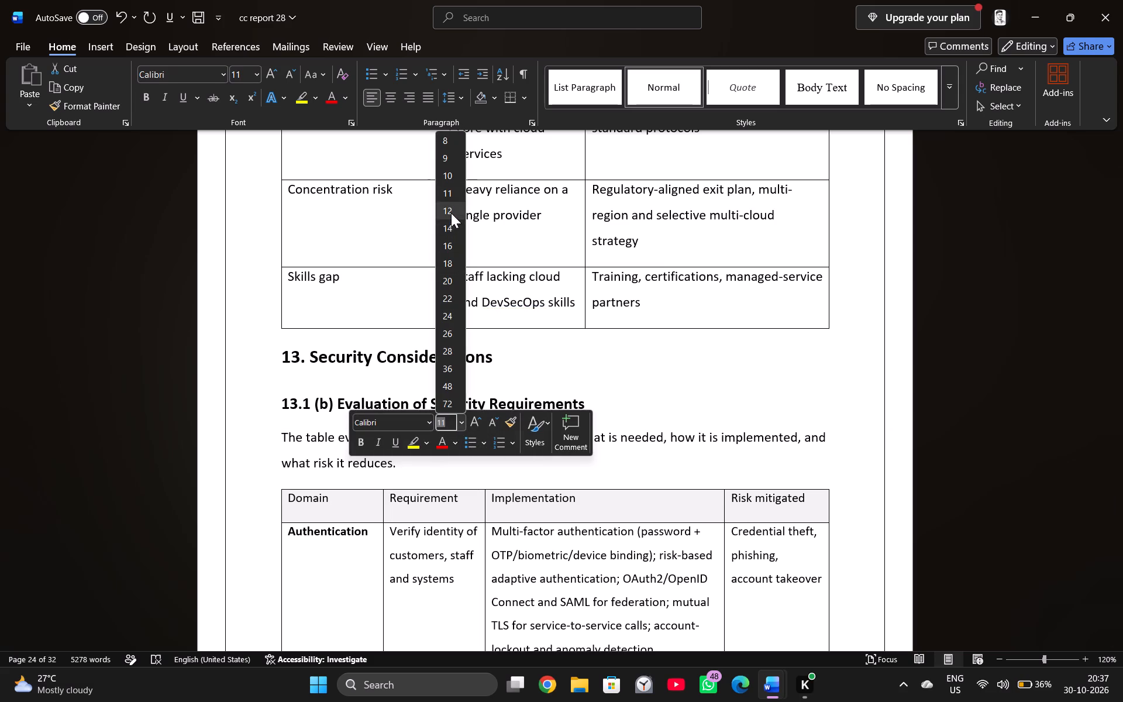
left_click(451, 213)
left_click(430, 97)
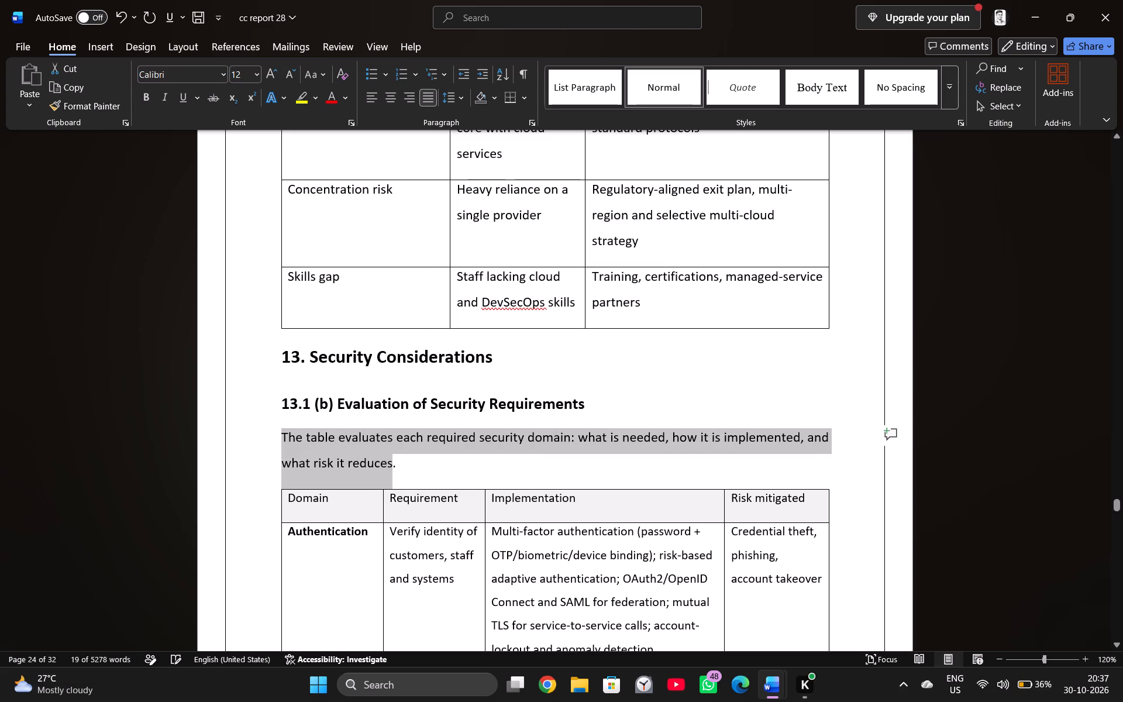
left_click(694, 356)
Set all body rows of the security requirements table, from Authentication through Compliance and governance, to 12 pt.
scroll(690, 362, "down", 5)
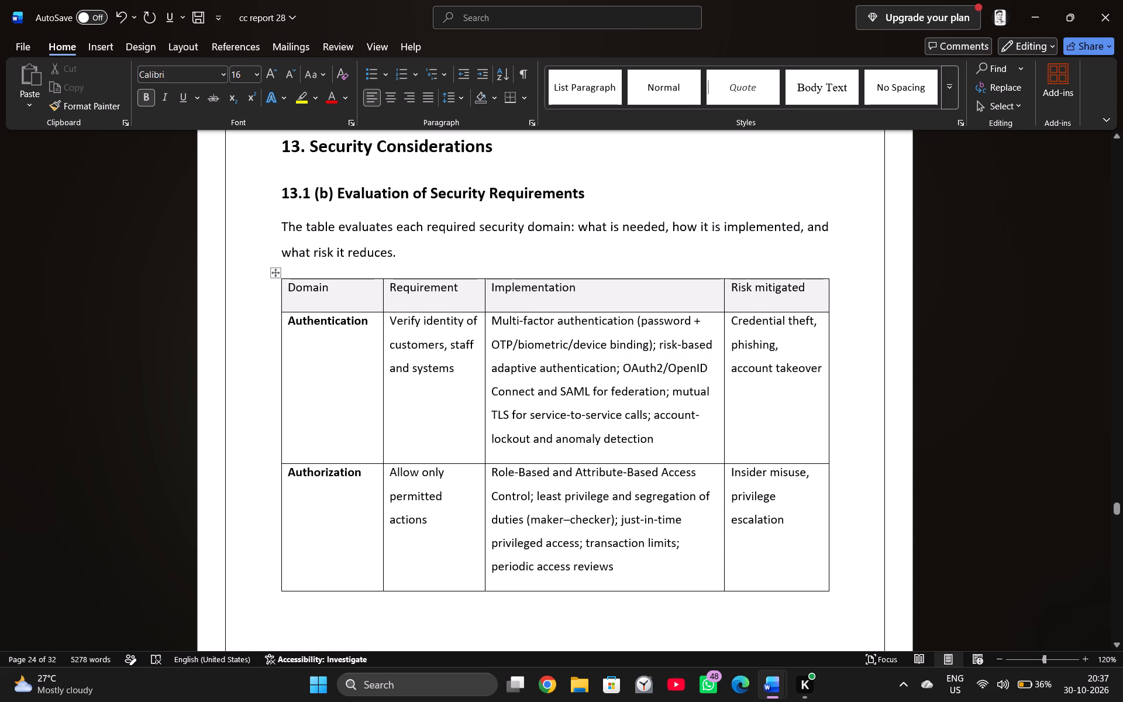
left_click_drag(288, 320, 778, 684)
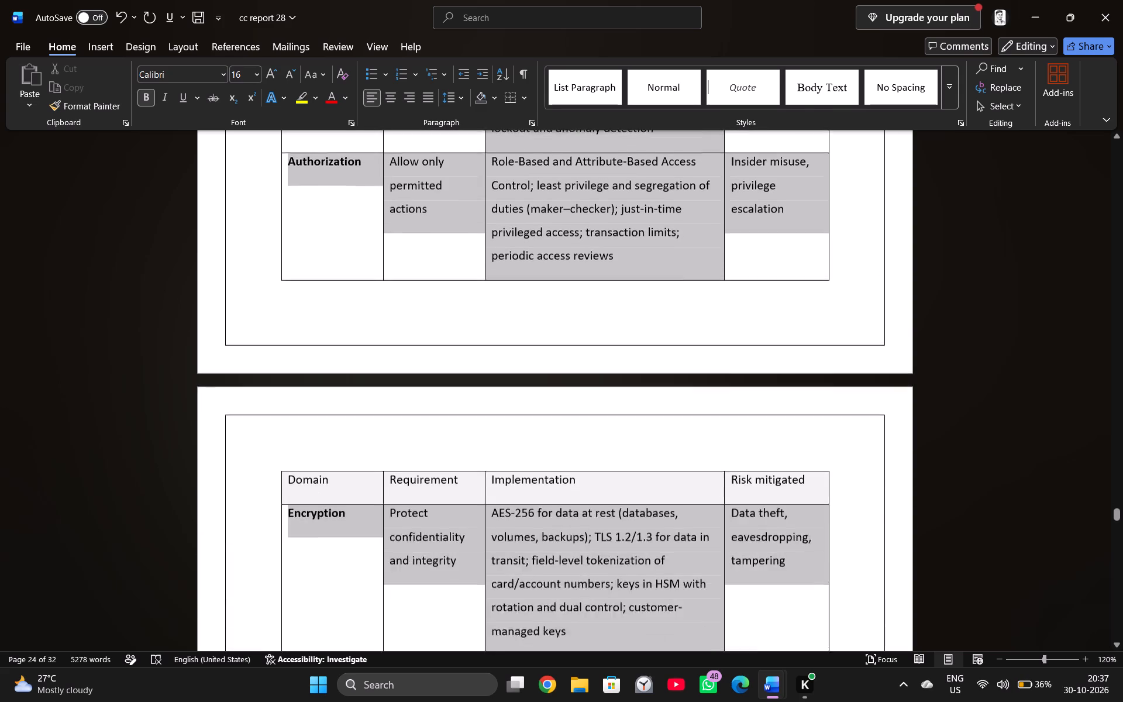
left_click_drag(778, 684, 805, 663)
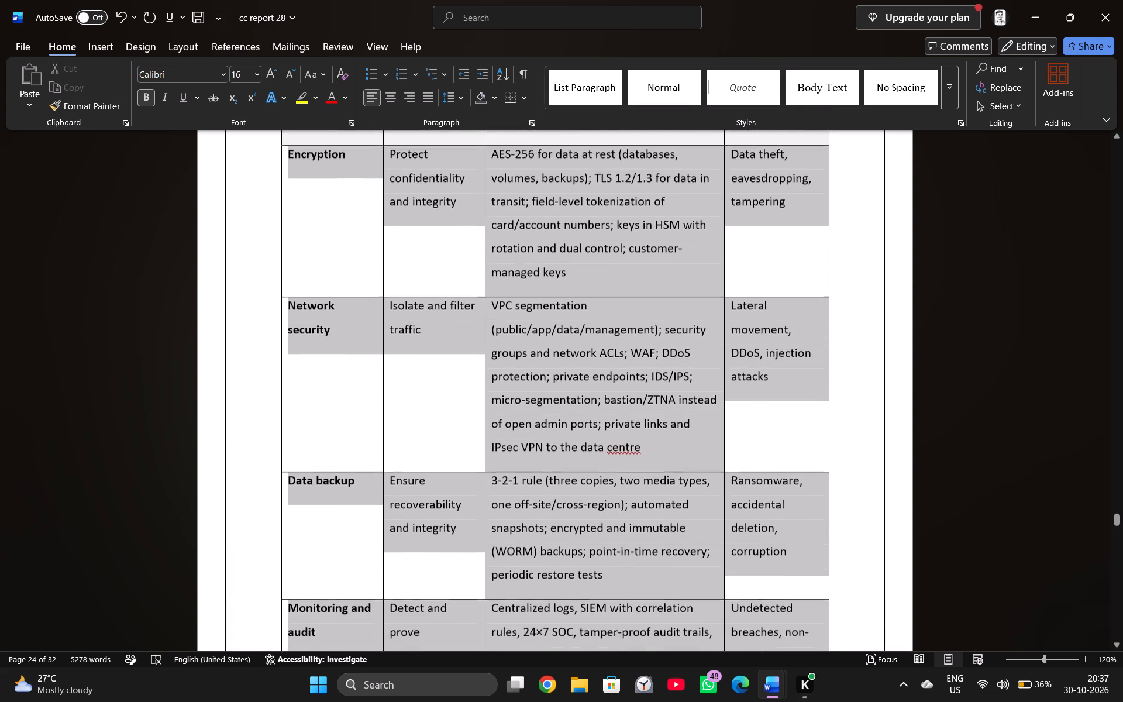
left_click_drag(805, 663, 779, 412)
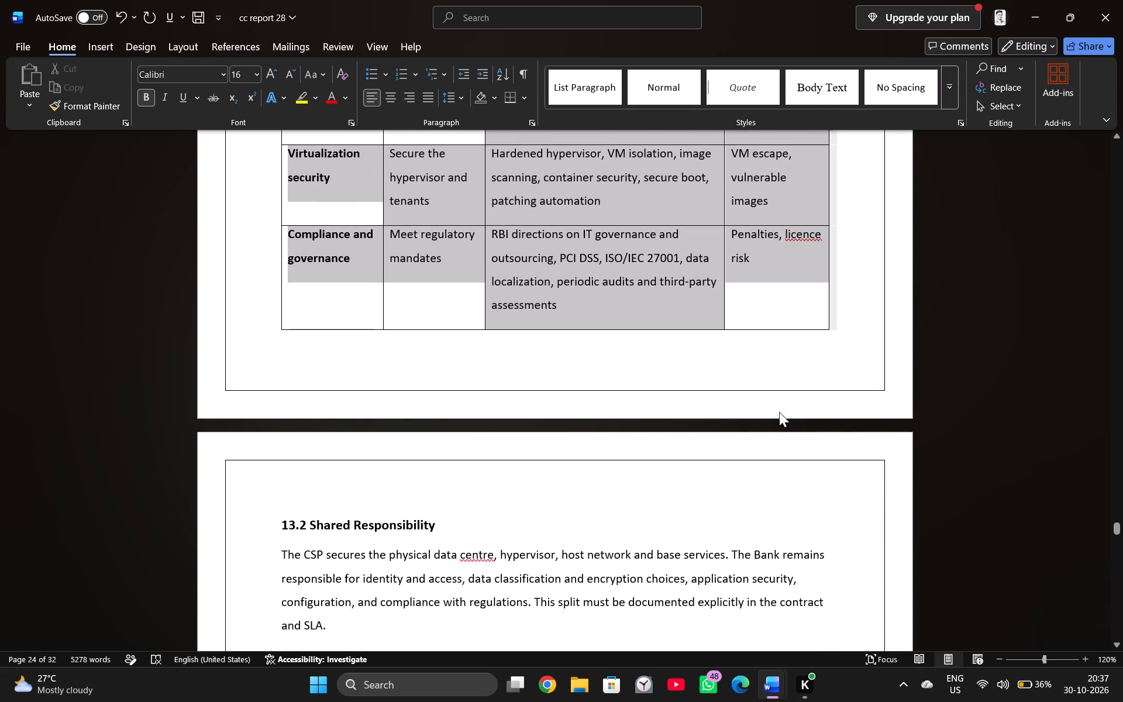
left_click_drag(779, 412, 777, 329)
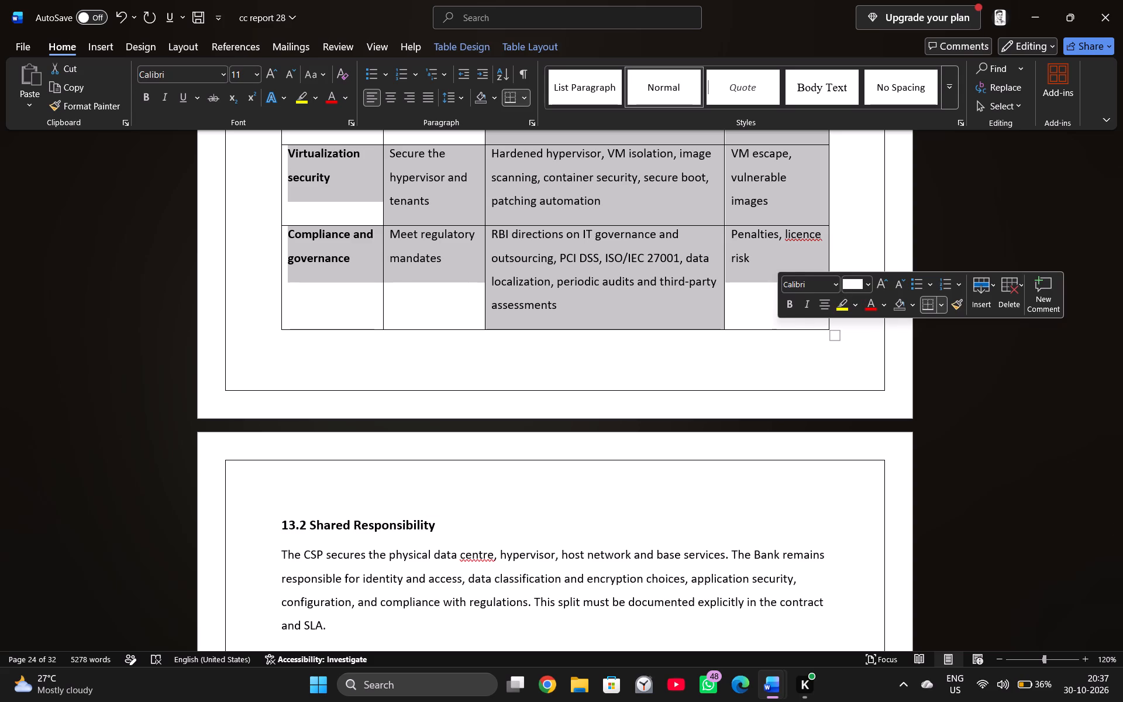
left_click(864, 286)
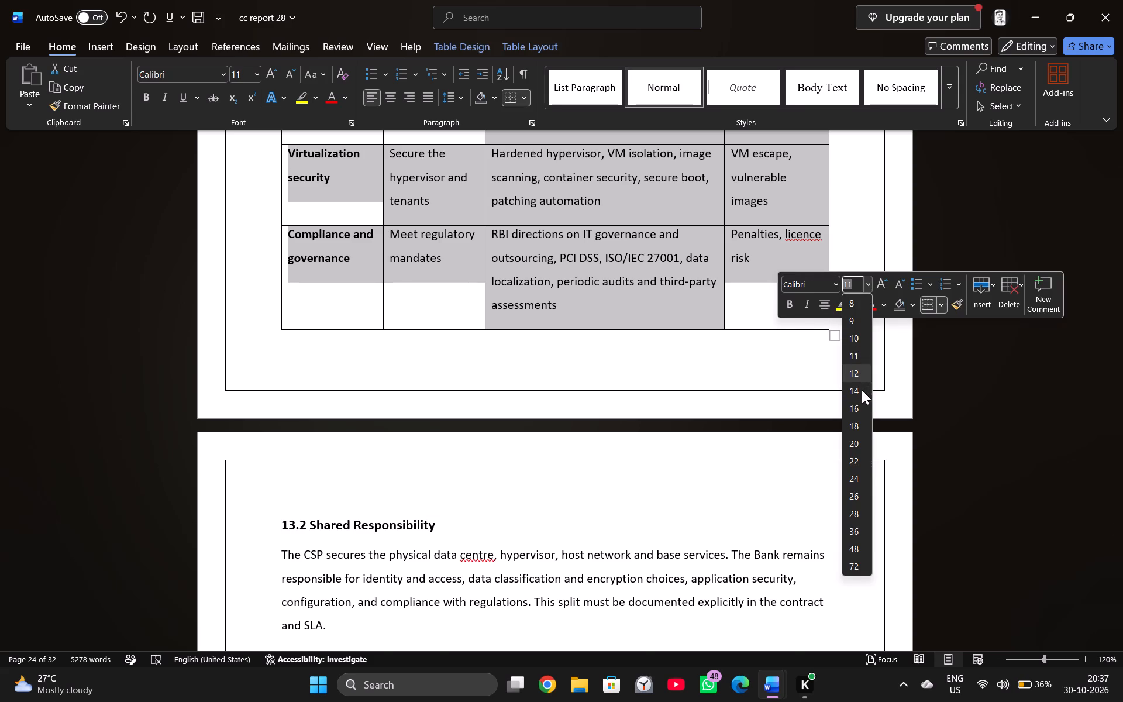
left_click(857, 368)
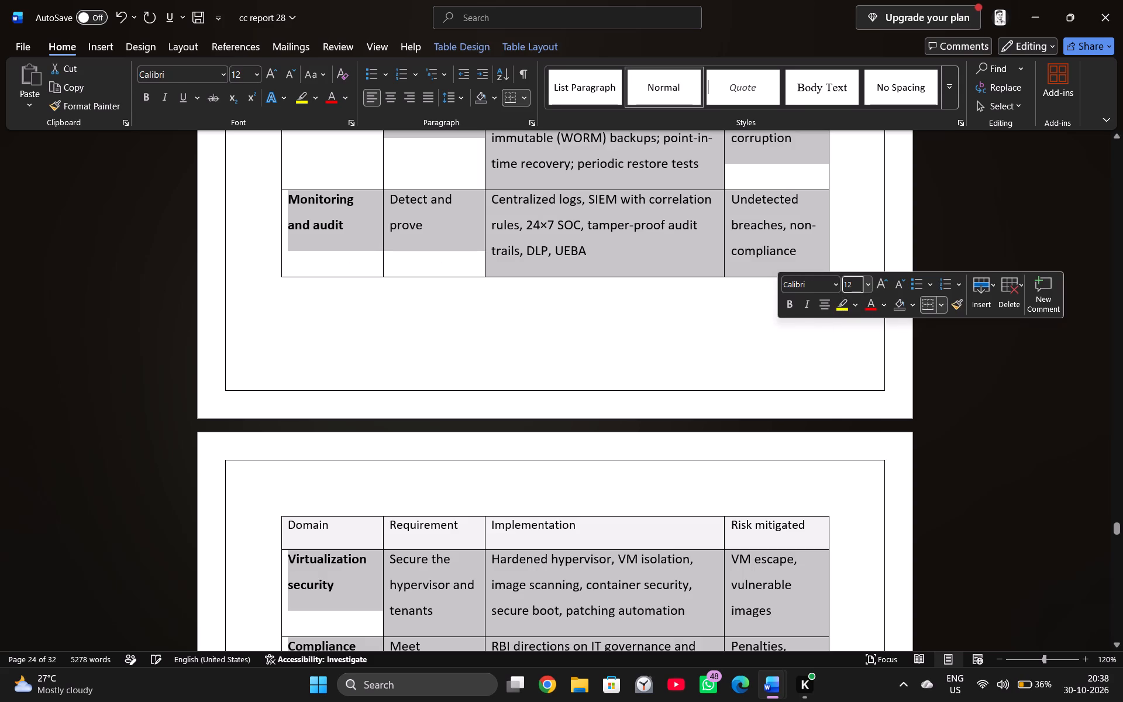
left_click(708, 375)
Set the "Domain" and "Requirement" header cells of the security requirements table to 14 pt.
scroll(707, 373, "up", 6)
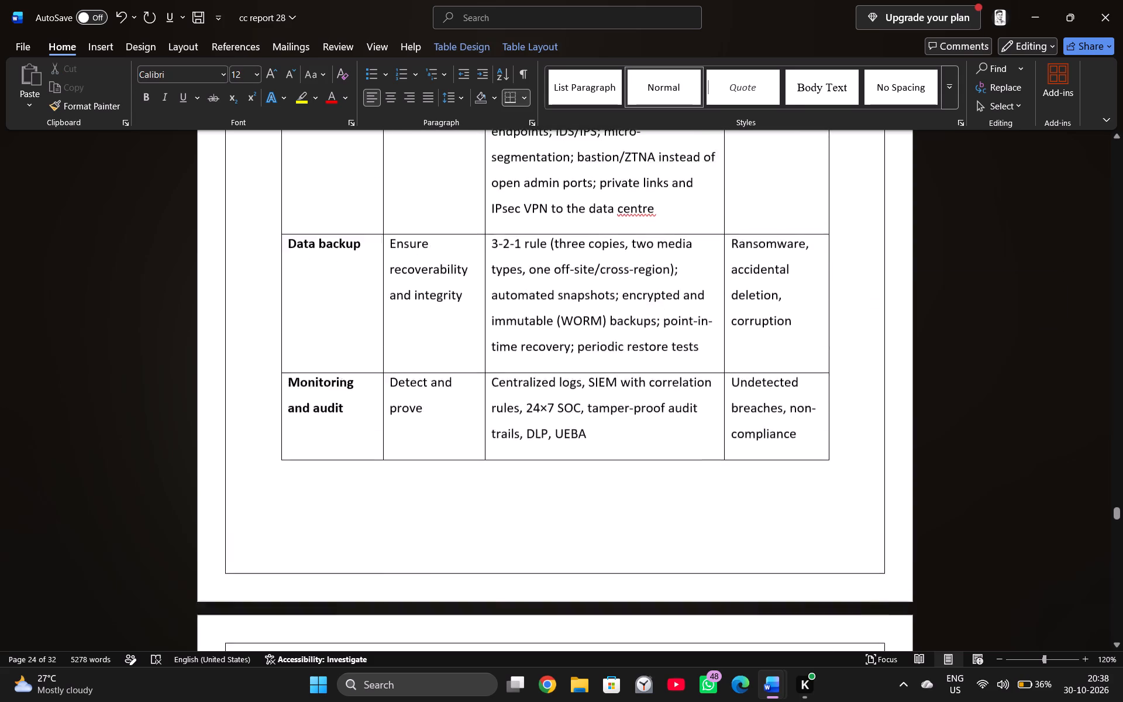
scroll(707, 391, "up", 18)
scroll(705, 406, "up", 14)
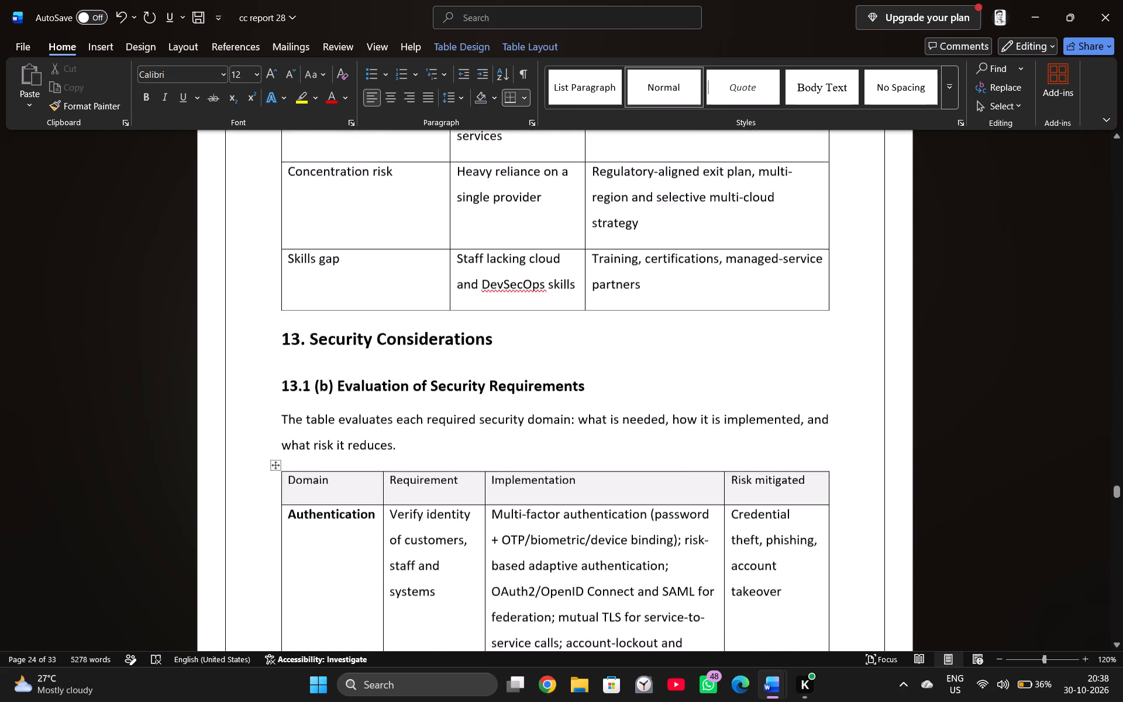
scroll(708, 415, "down", 9)
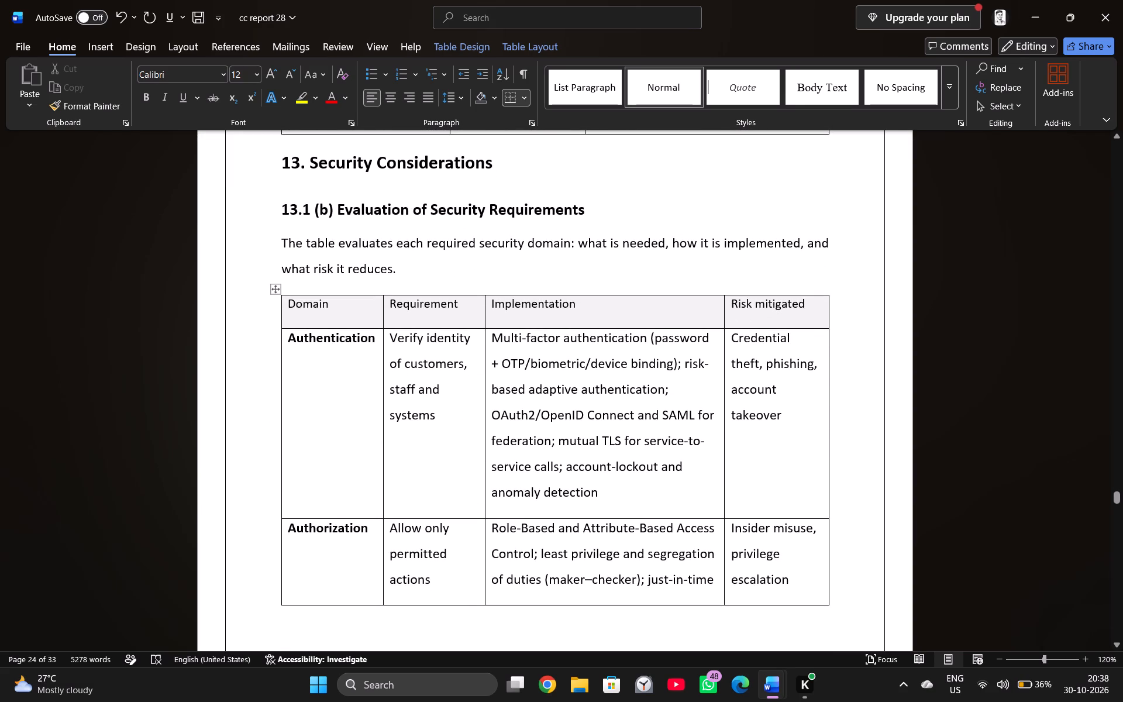
left_click_drag(288, 304, 348, 303)
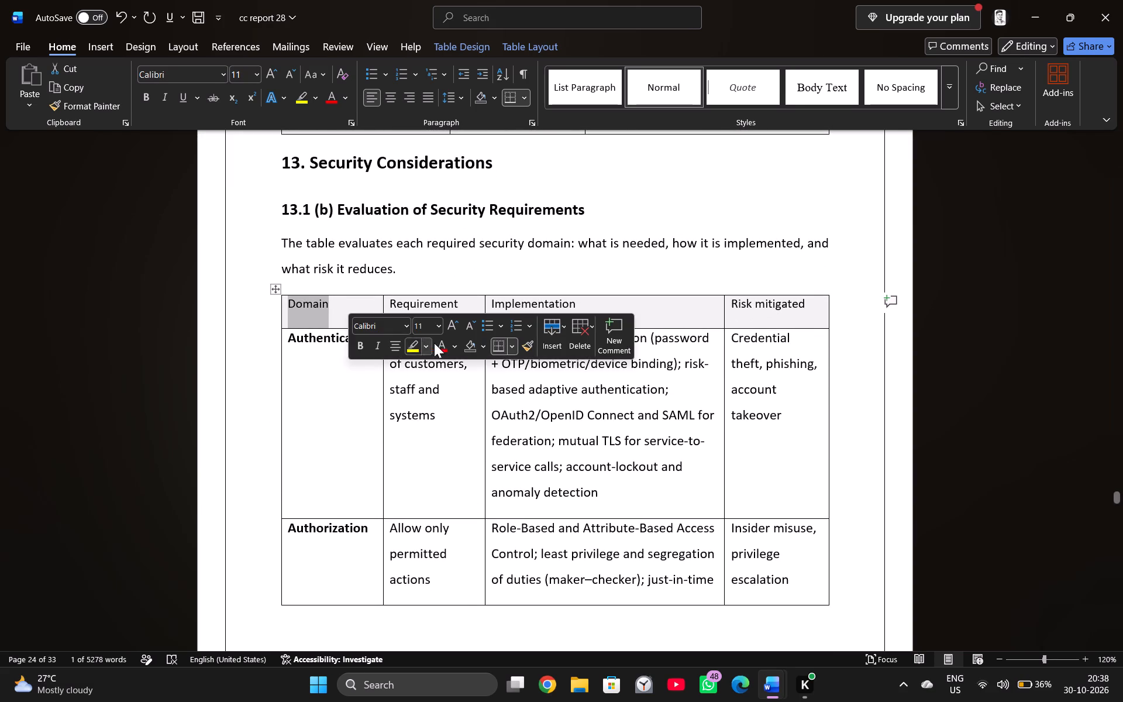
left_click(442, 328)
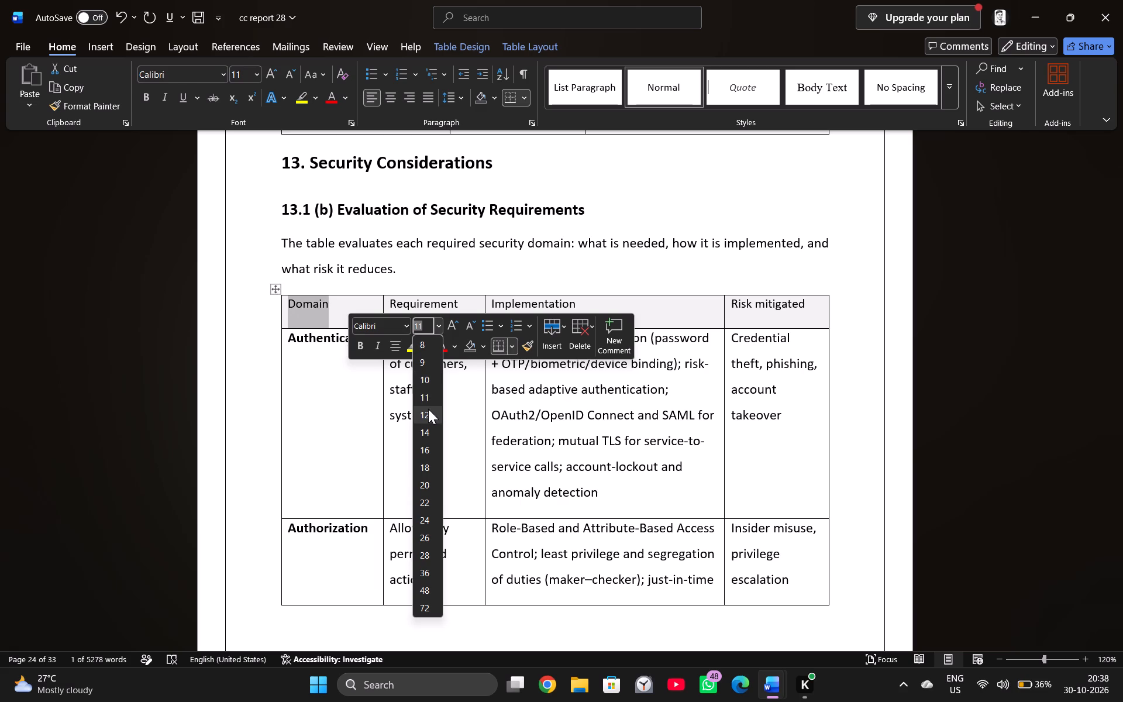
left_click(428, 412)
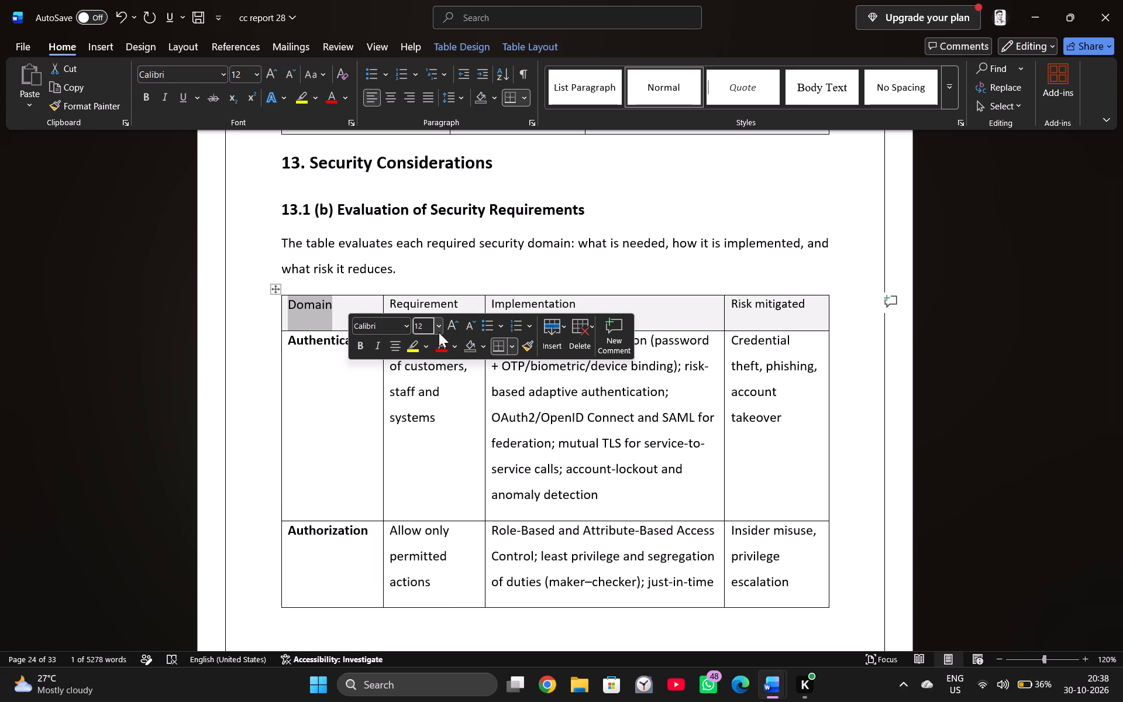
left_click(439, 326)
left_click(430, 435)
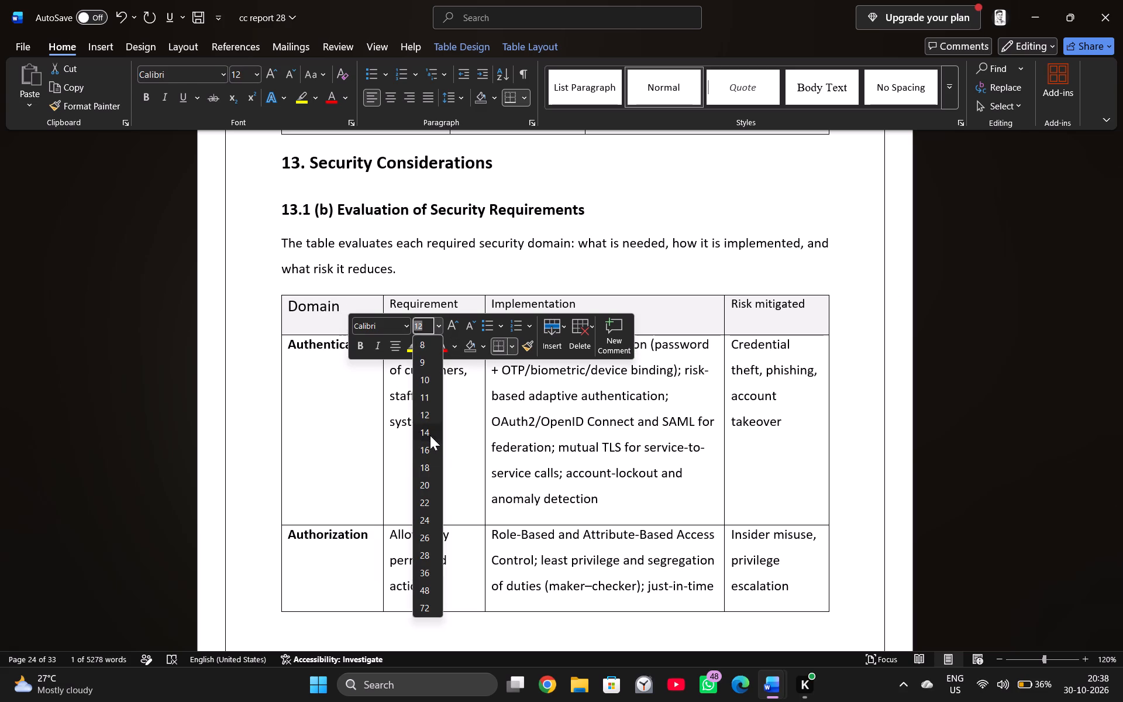
left_click(434, 292)
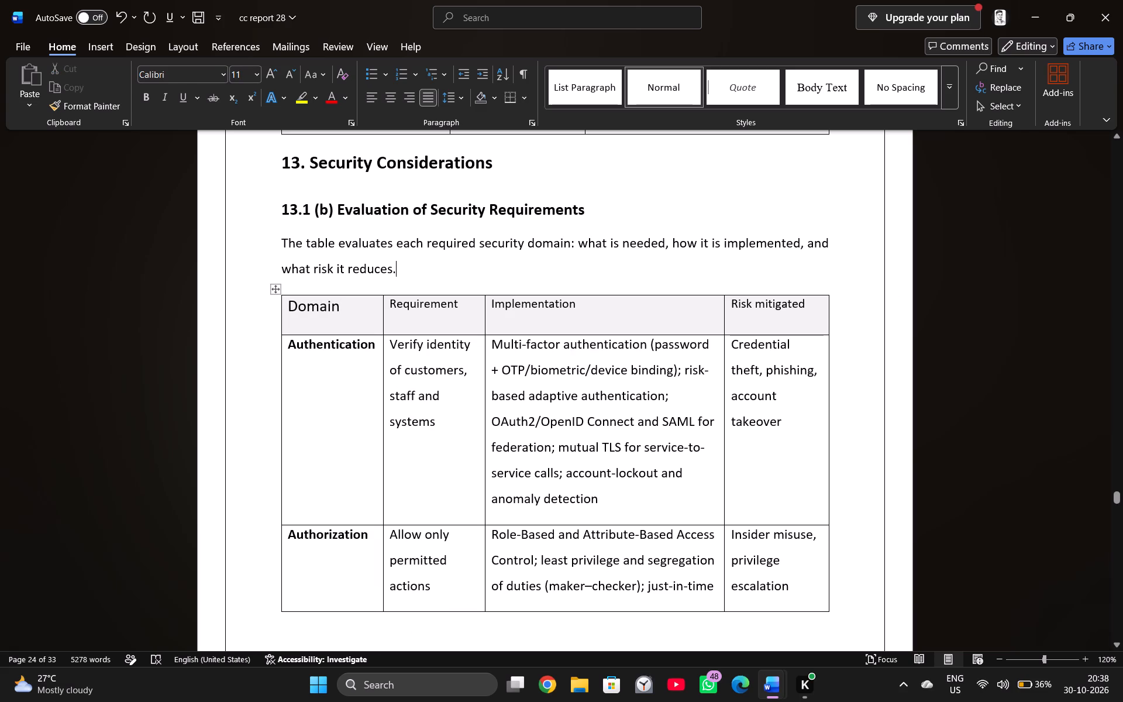
left_click_drag(391, 305, 392, 305)
left_click_drag(392, 305, 459, 313)
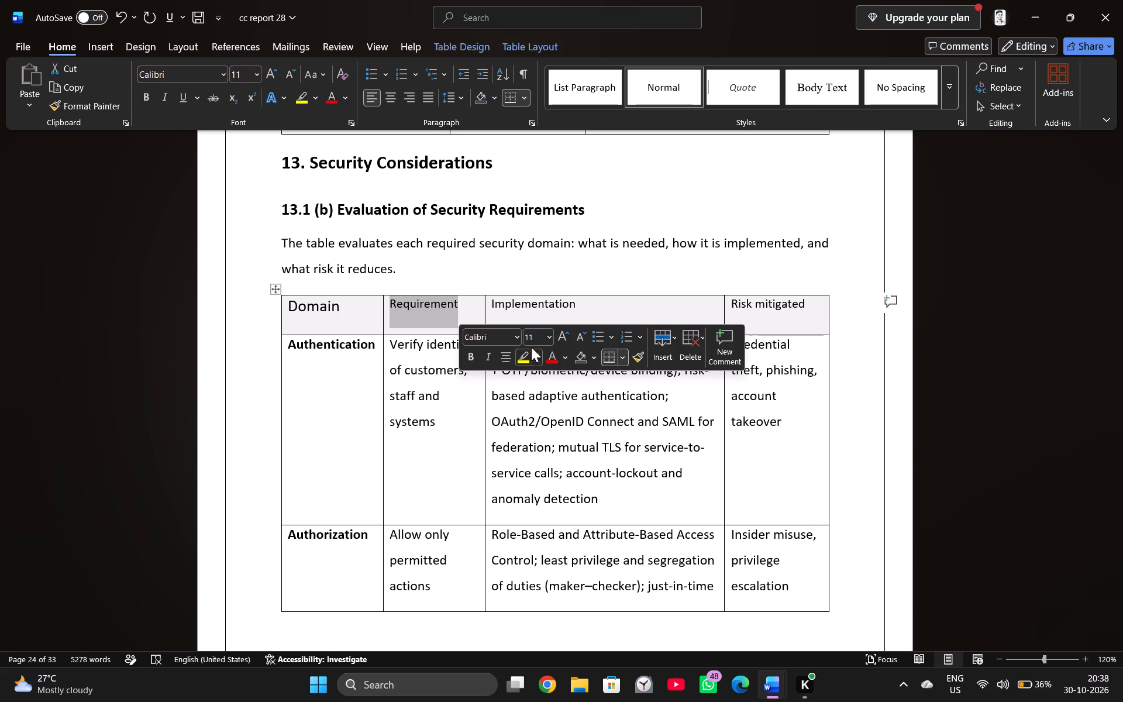
left_click(546, 339)
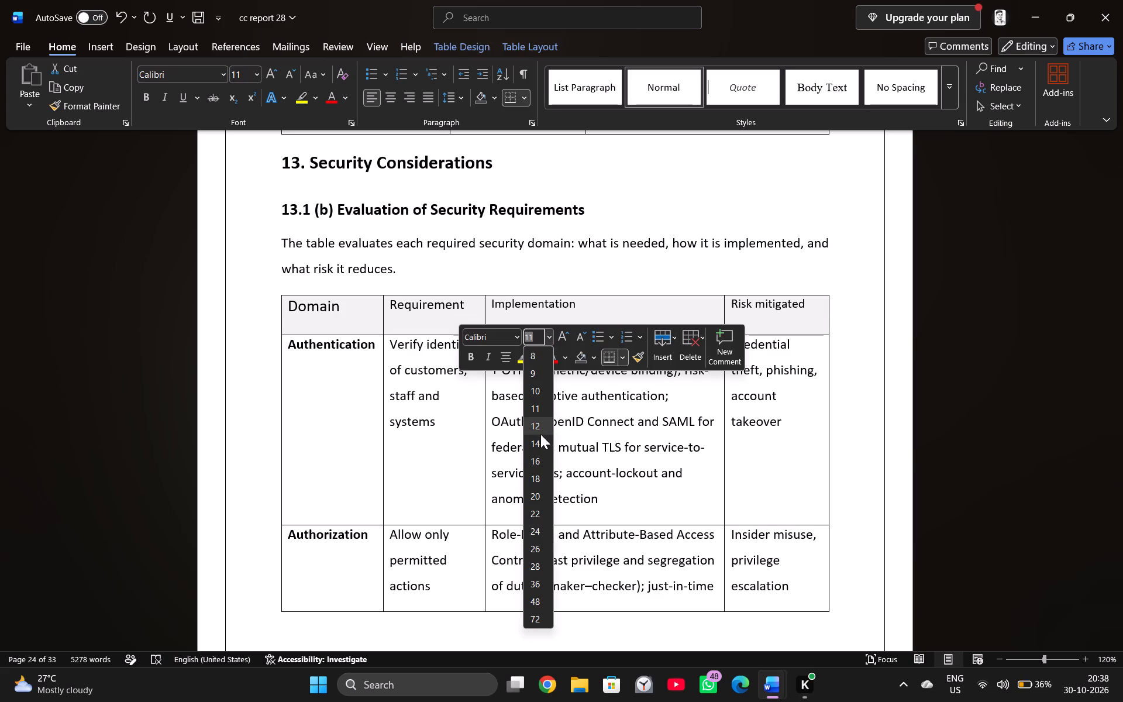
left_click(540, 443)
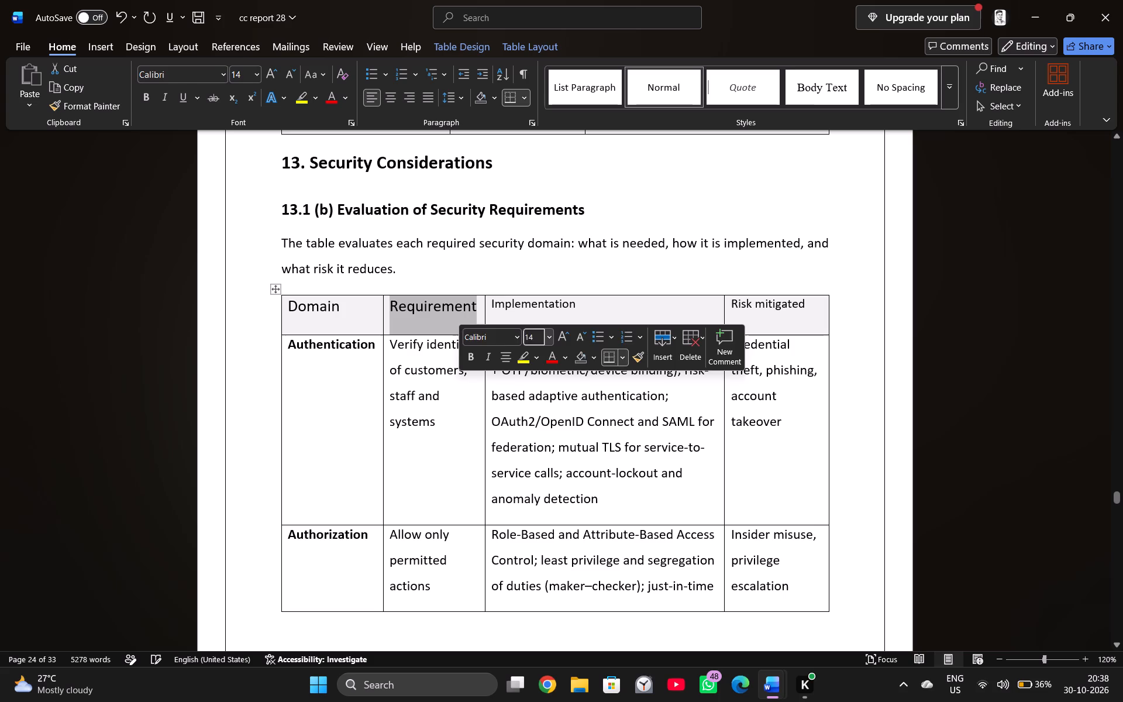
Set the "Implementation" and "Risk mitigated" header cells of the security requirements table to 14 pt.
left_click(516, 307)
left_click_drag(490, 304, 514, 309)
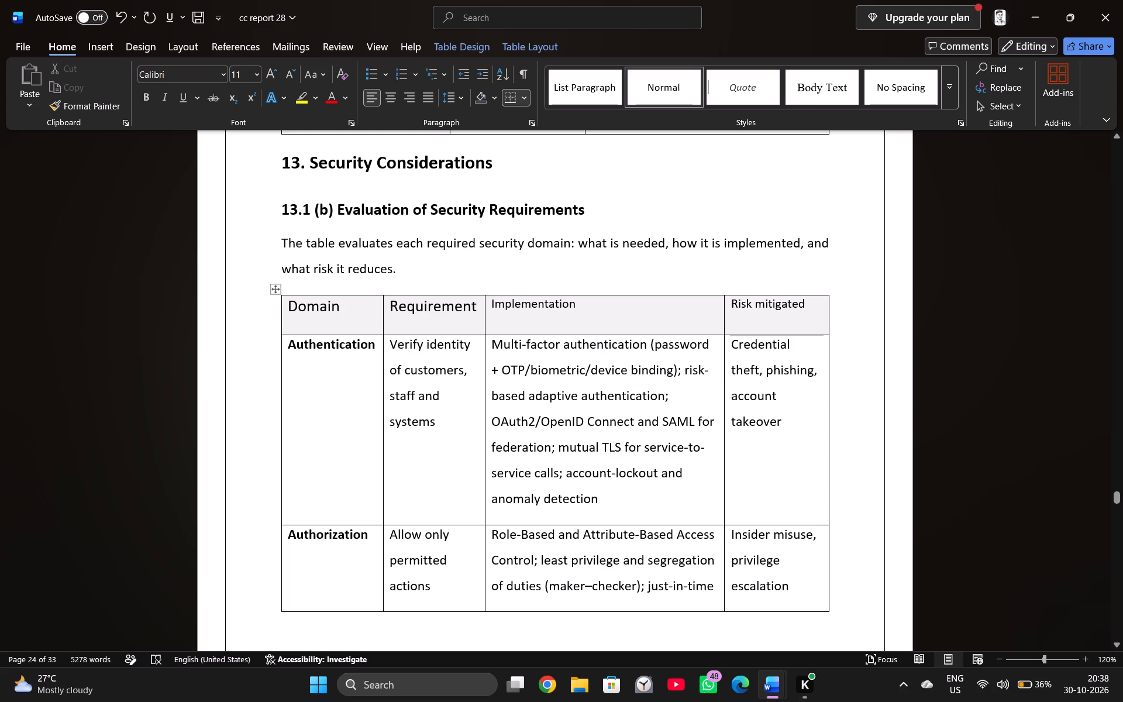
left_click_drag(514, 309, 521, 311)
left_click(608, 339)
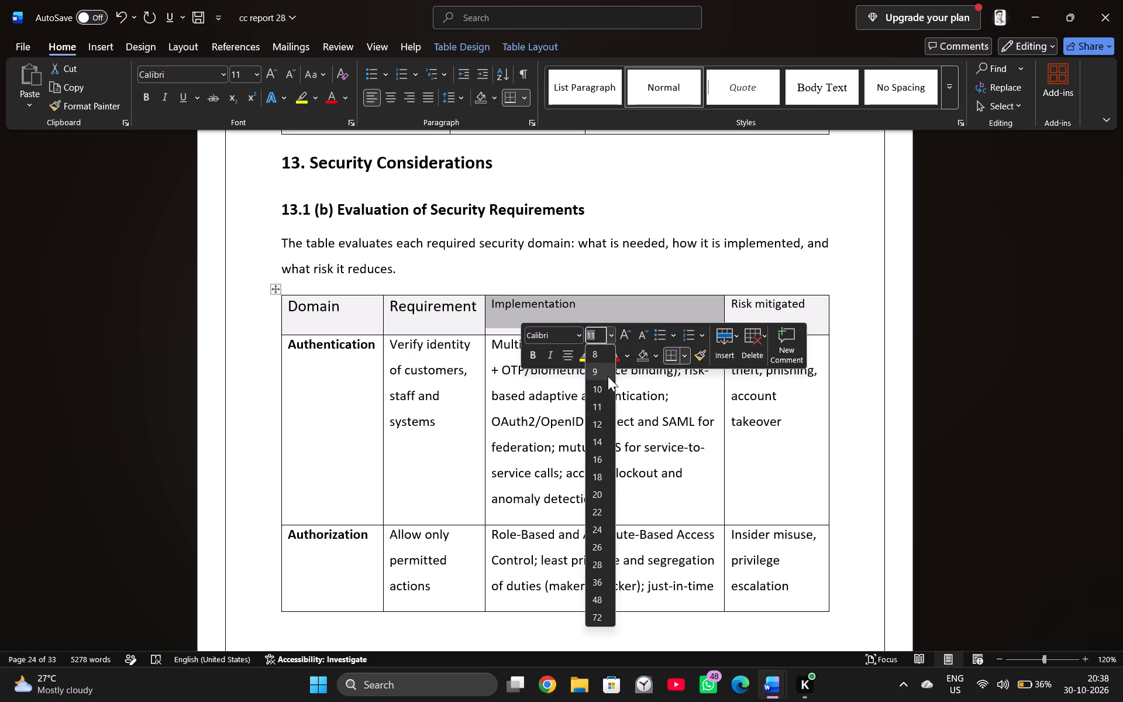
left_click(600, 442)
left_click(757, 307)
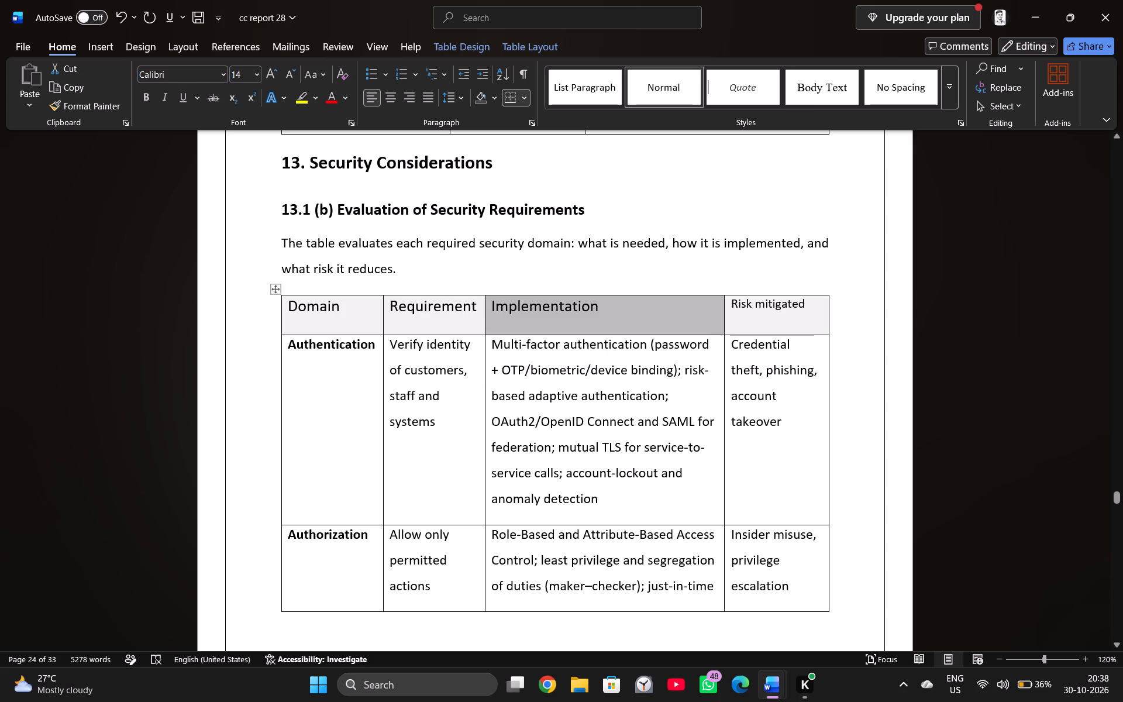
left_click_drag(732, 306, 794, 304)
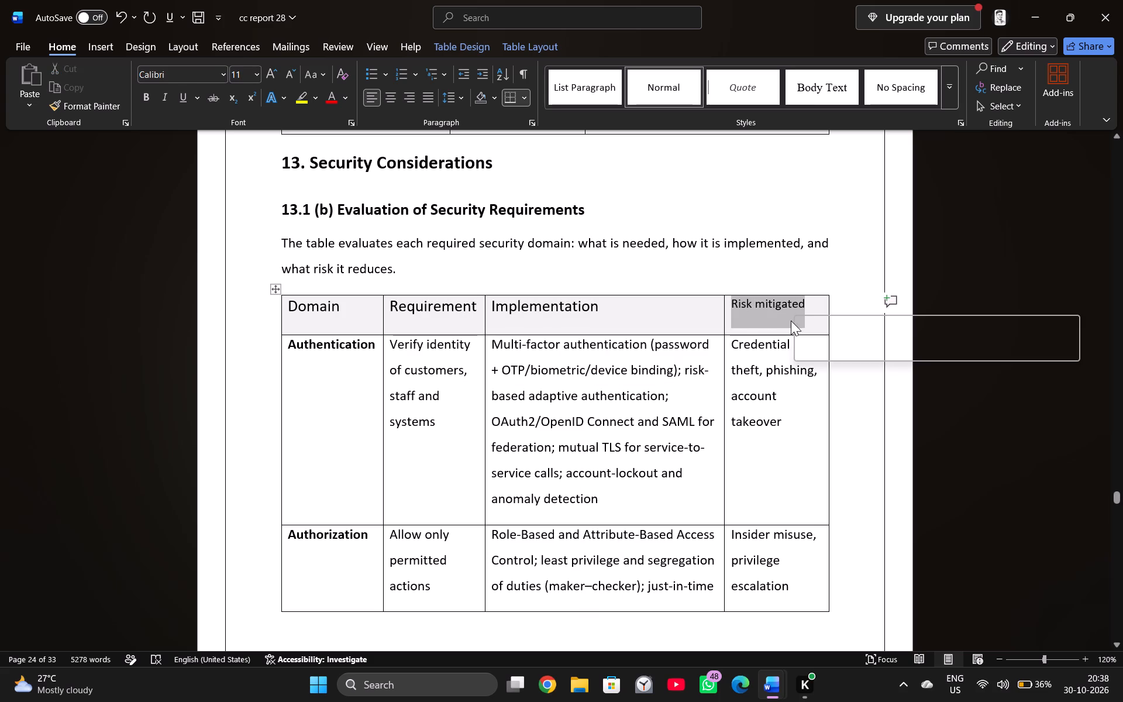
left_click(884, 330)
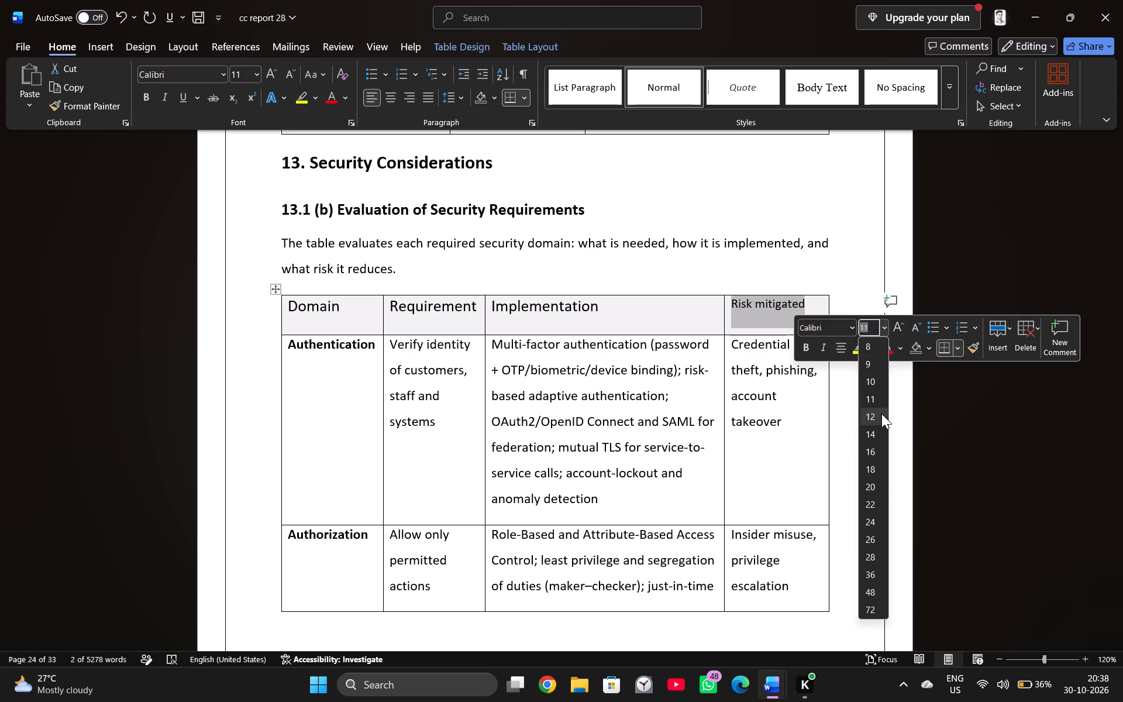
left_click(876, 431)
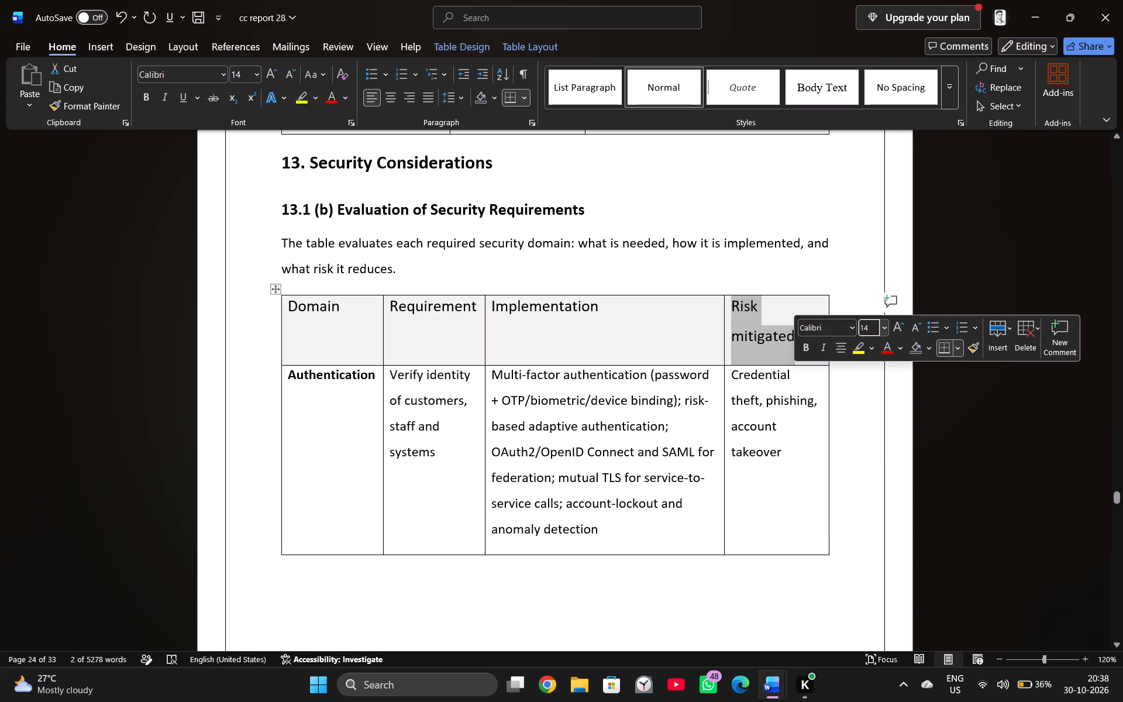
left_click(632, 318)
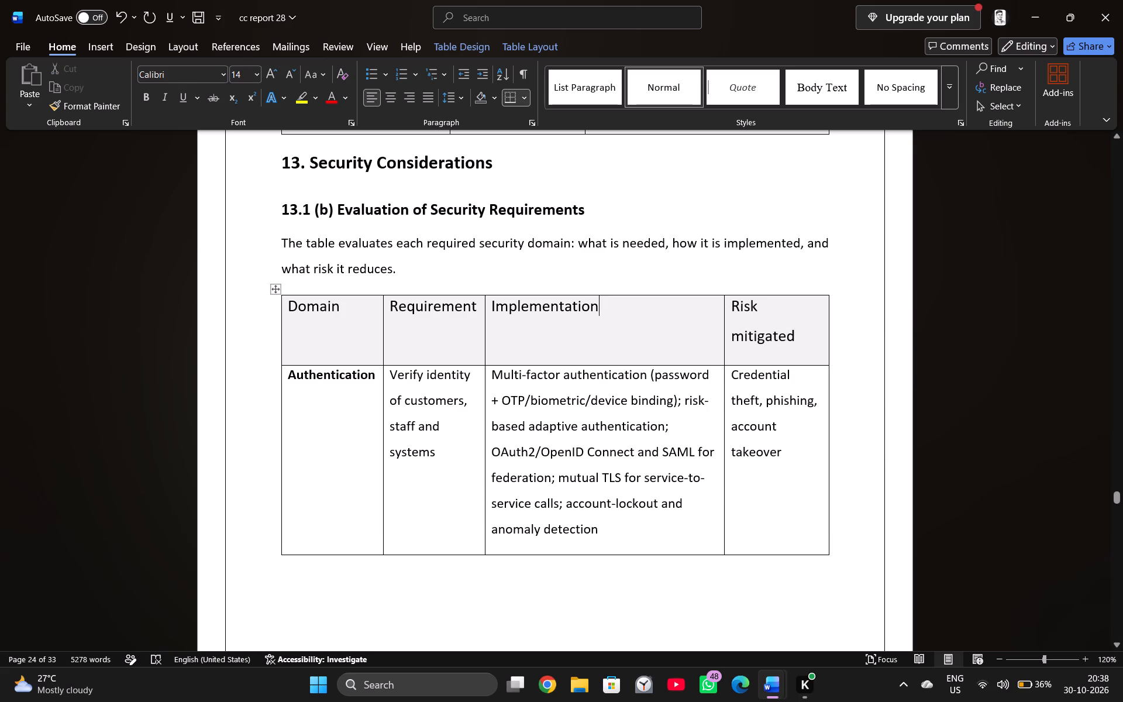
Widen the "Risk mitigated" column slightly into the "Implementation" column so its header fits on one line.
left_click_drag(723, 335, 712, 340)
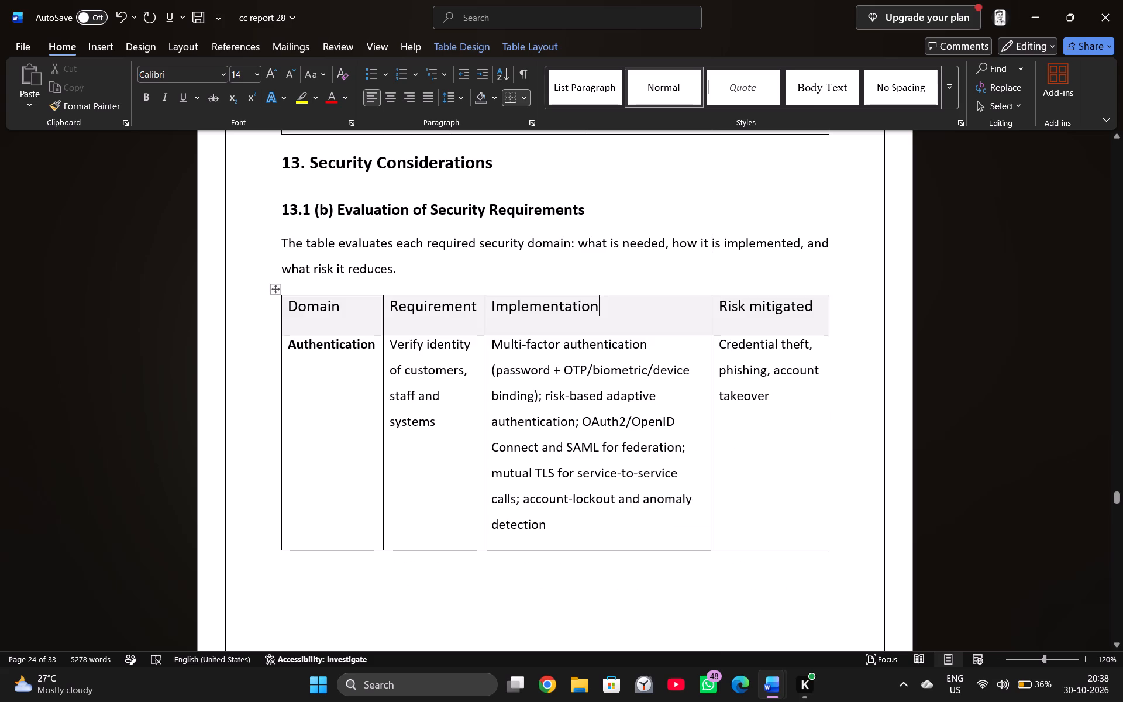
left_click(712, 324)
left_click(597, 272)
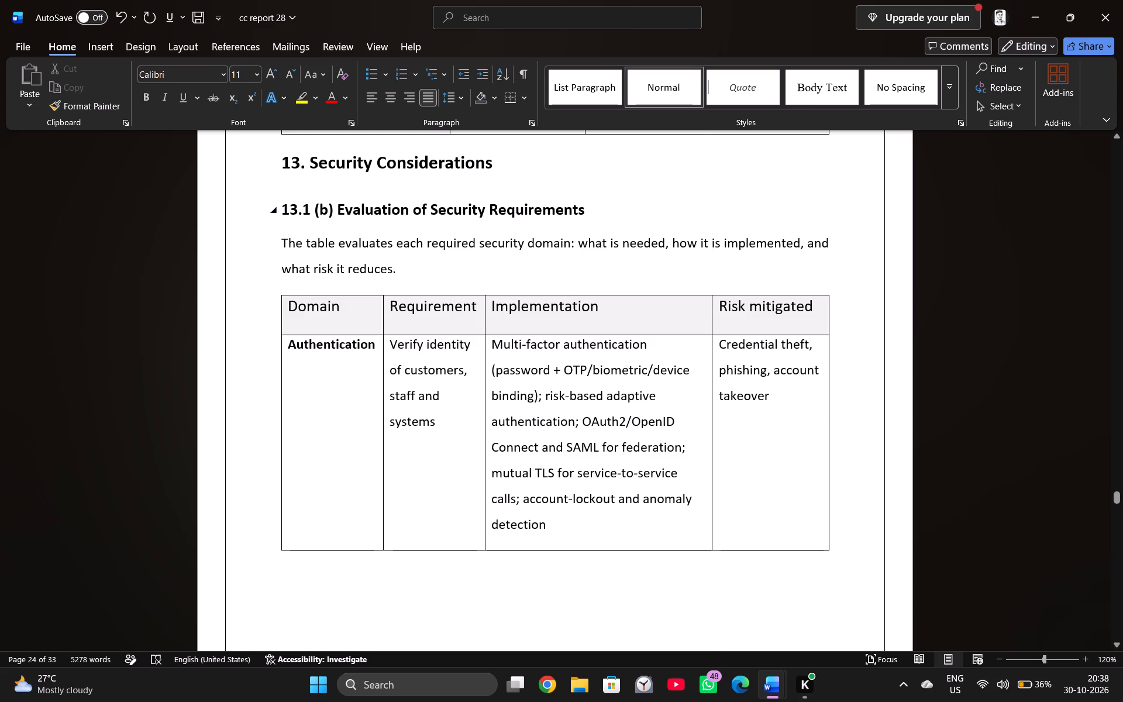
Set the introductory paragraph under "13.1 (b) Evaluation of Security Requirements" to 12 pt.
left_click_drag(281, 231, 404, 271)
left_click(488, 274)
left_click_drag(280, 246, 389, 270)
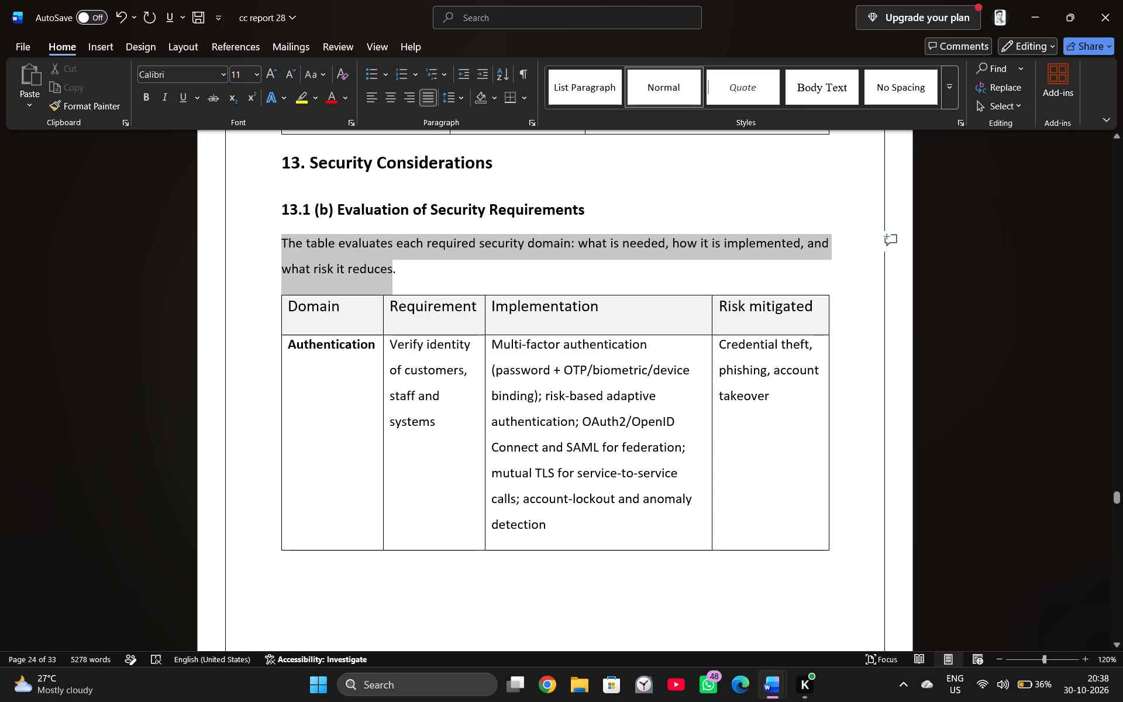
left_click_drag(389, 270, 396, 270)
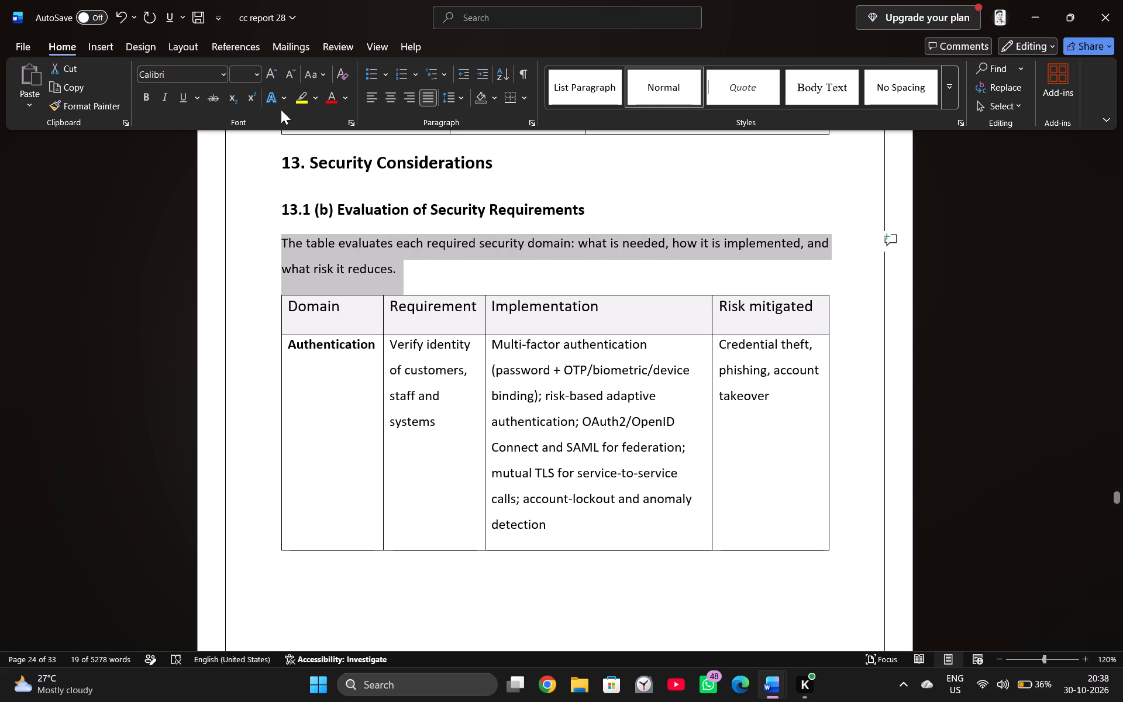
left_click(260, 73)
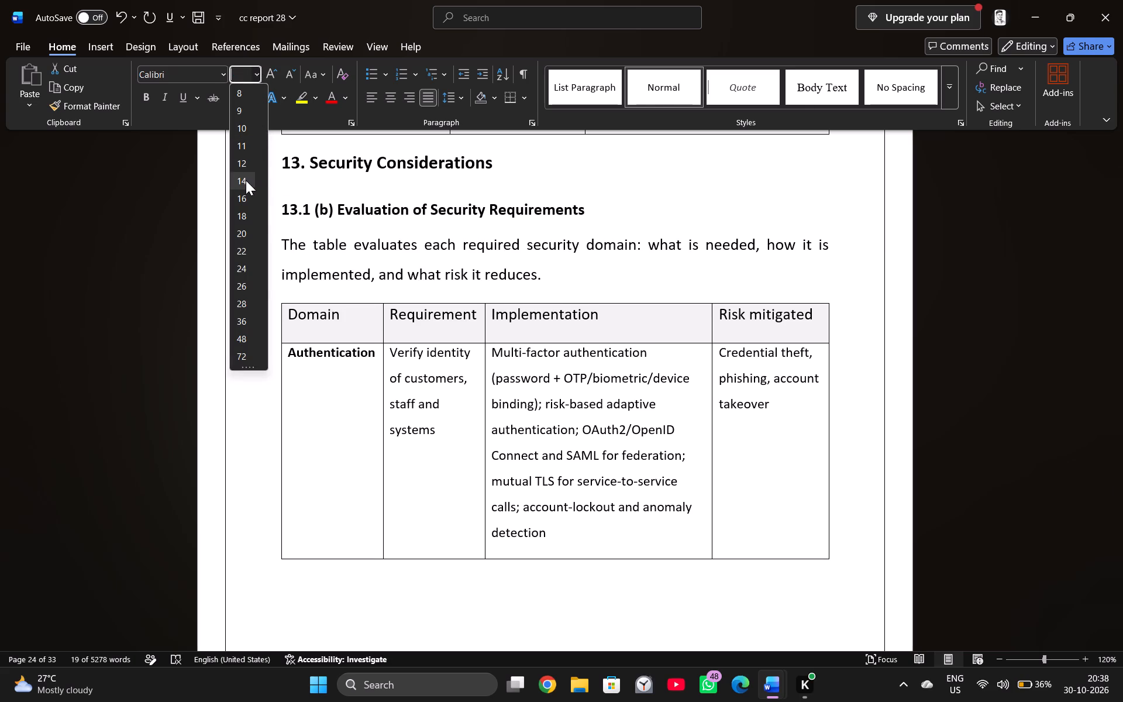
left_click(246, 160)
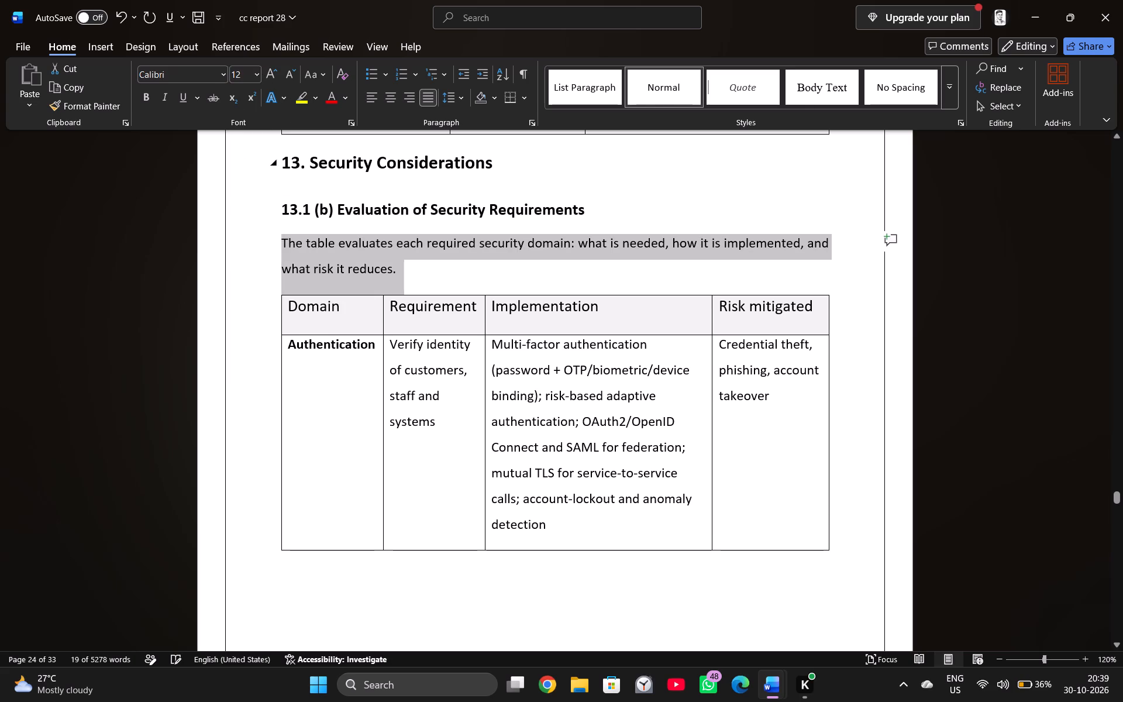
left_click(531, 276)
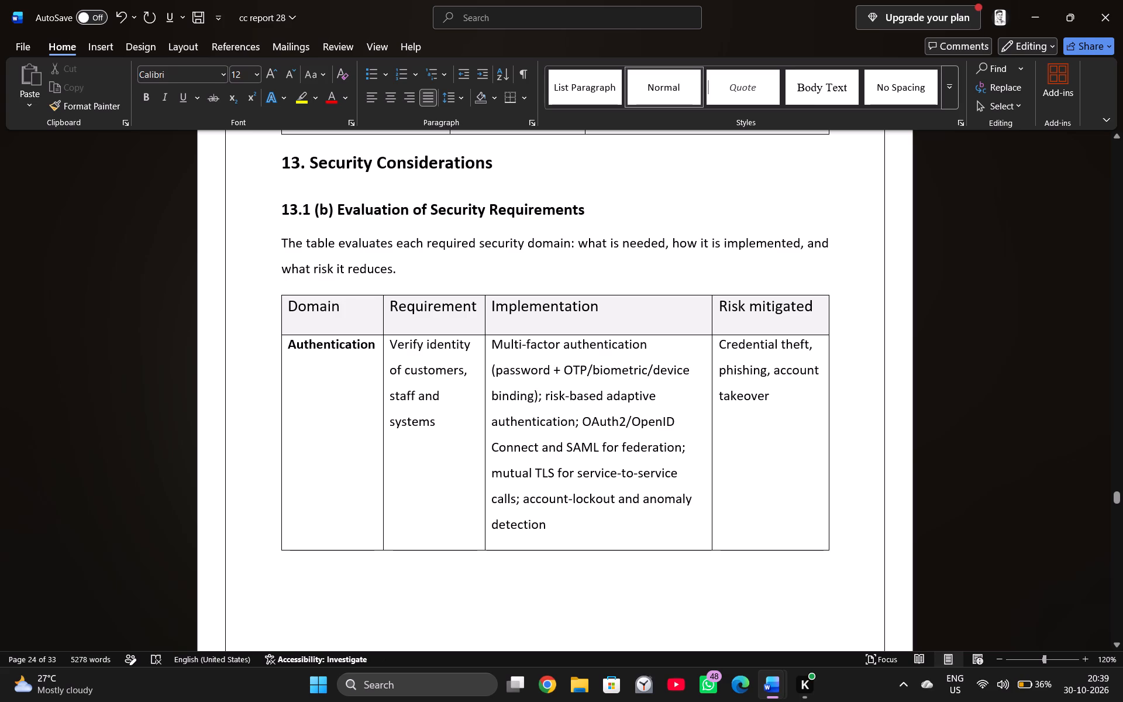
Review the text sizes and layout of the security requirements table from Authentication through Compliance and governance.
scroll(572, 420, "down", 1)
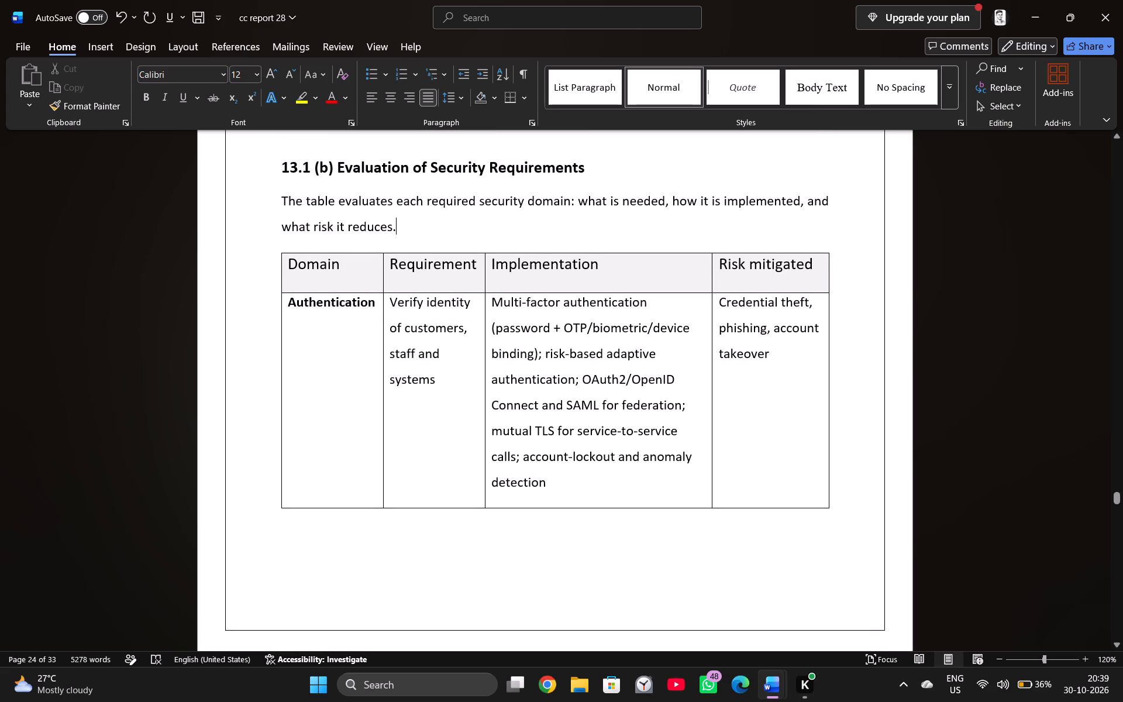
left_click_drag(493, 305, 669, 452)
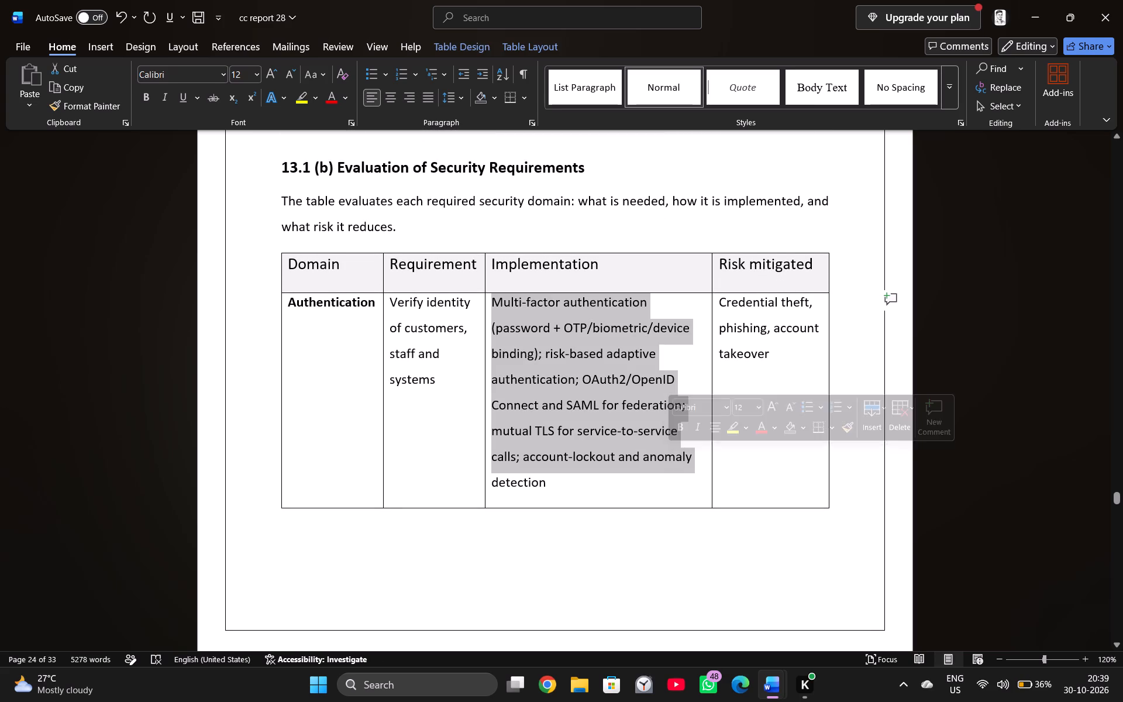
left_click(767, 536)
scroll(740, 429, "up", 12)
scroll(721, 445, "down", 11)
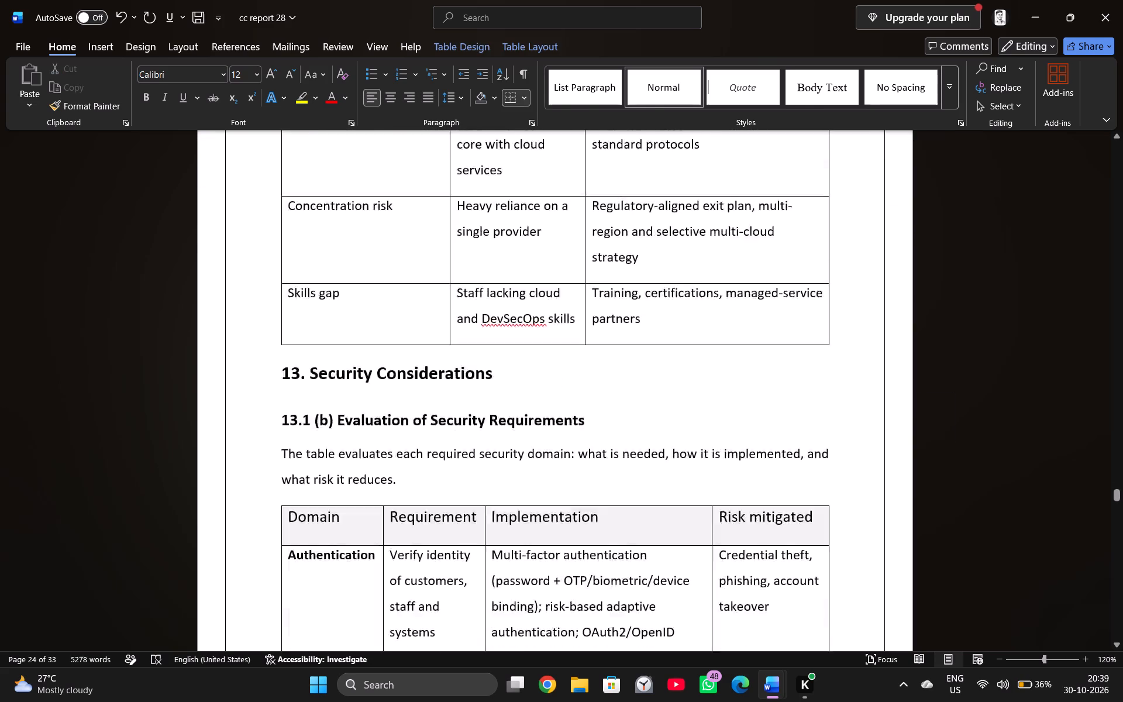
scroll(720, 447, "down", 9)
scroll(530, 465, "down", 2)
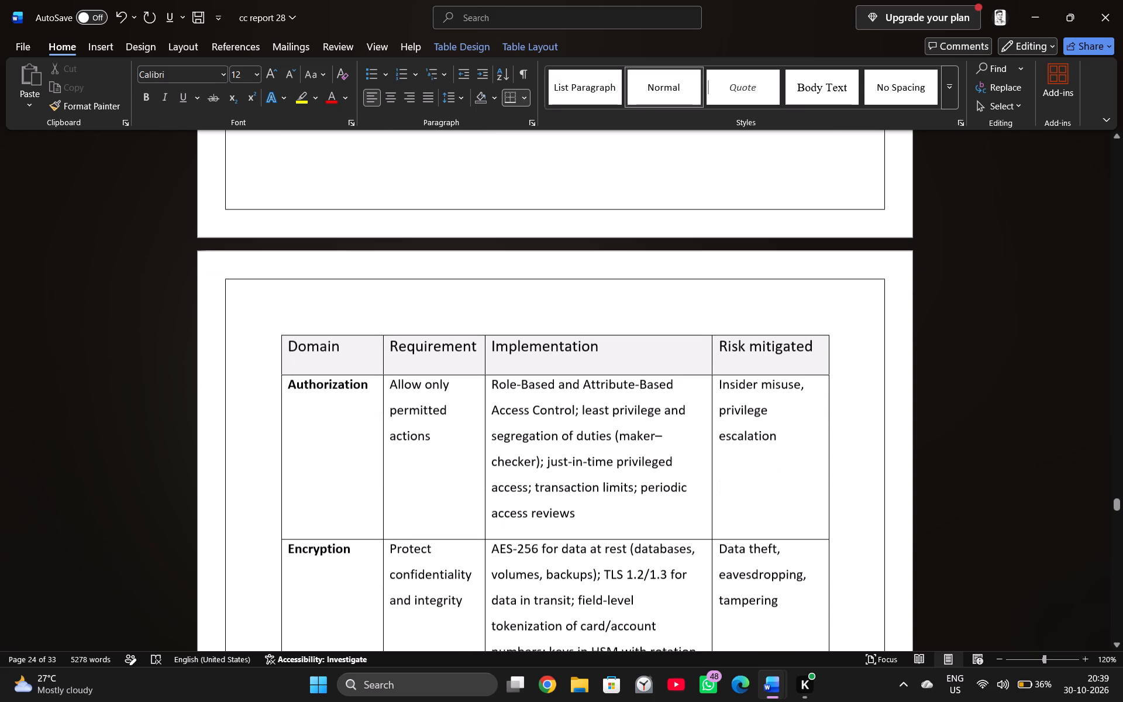
scroll(544, 443, "down", 6)
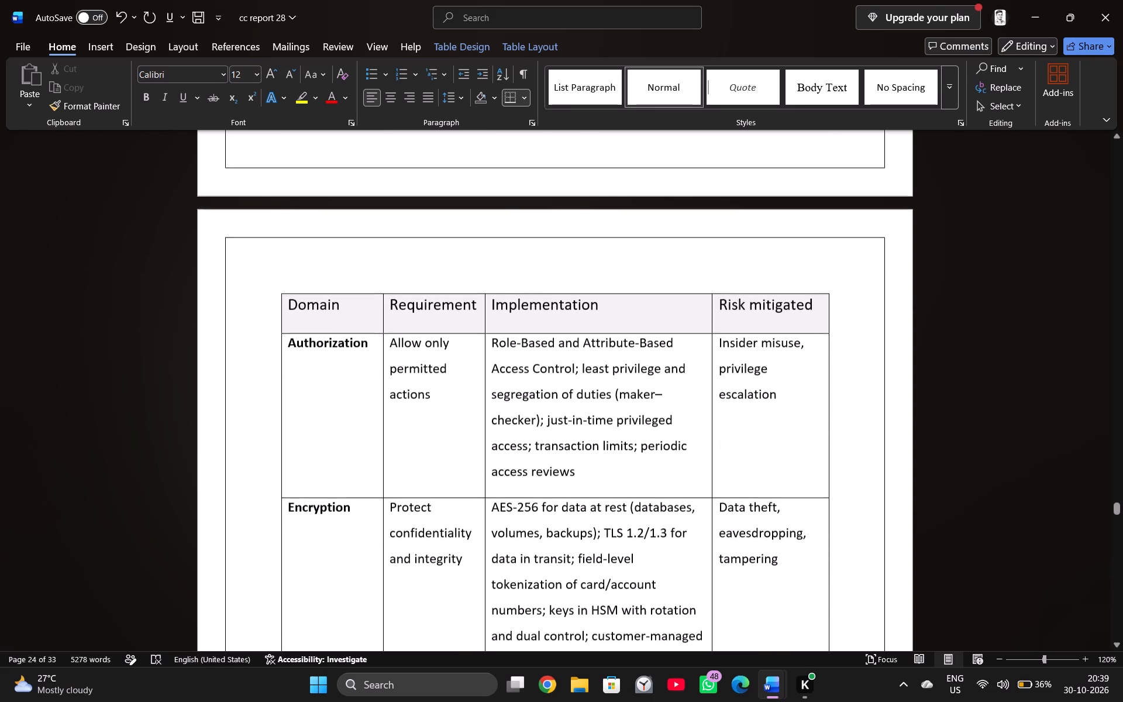
scroll(545, 445, "down", 13)
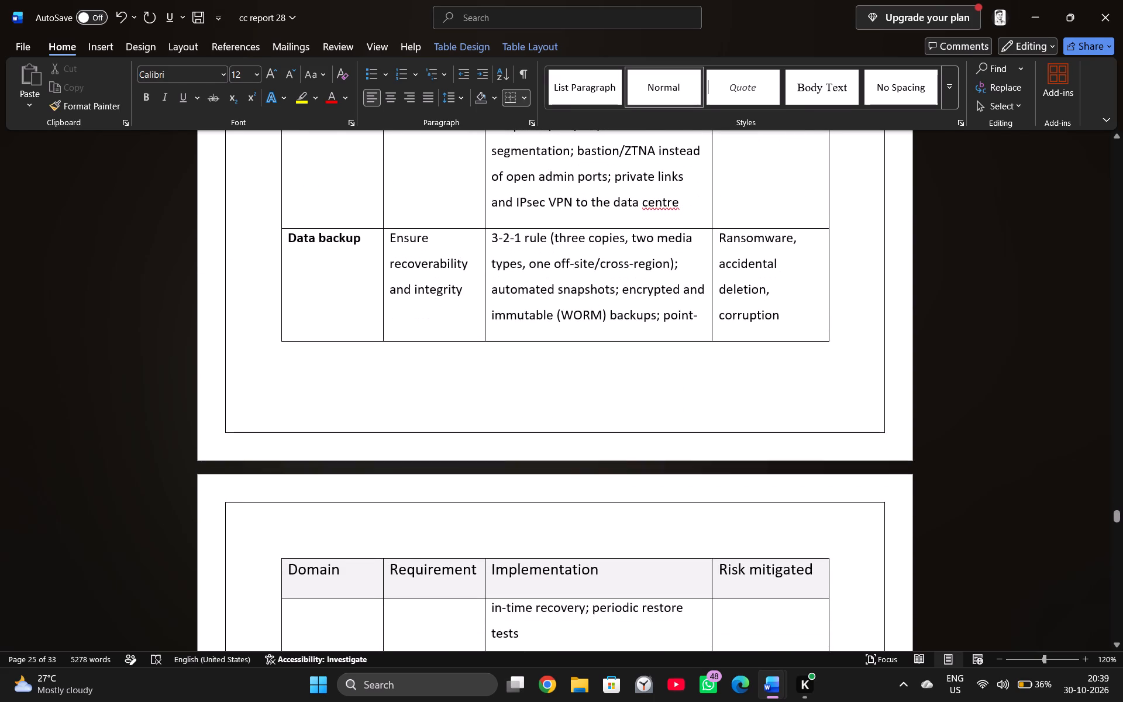
scroll(545, 445, "down", 5)
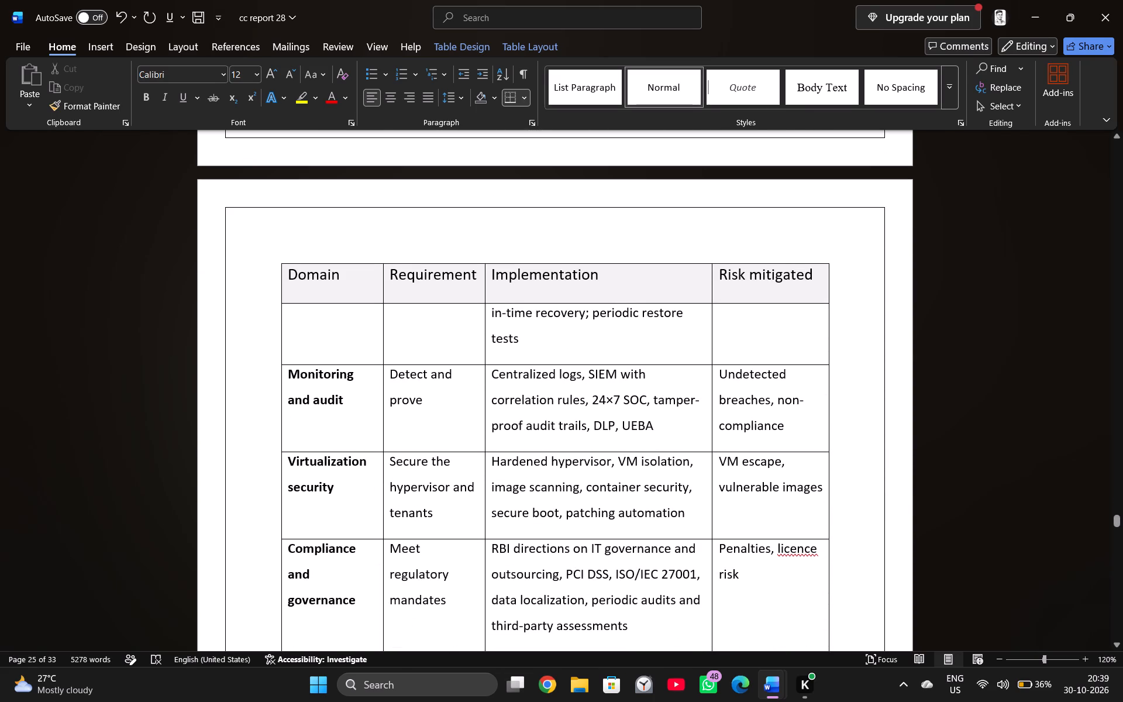
left_click_drag(390, 377, 461, 425)
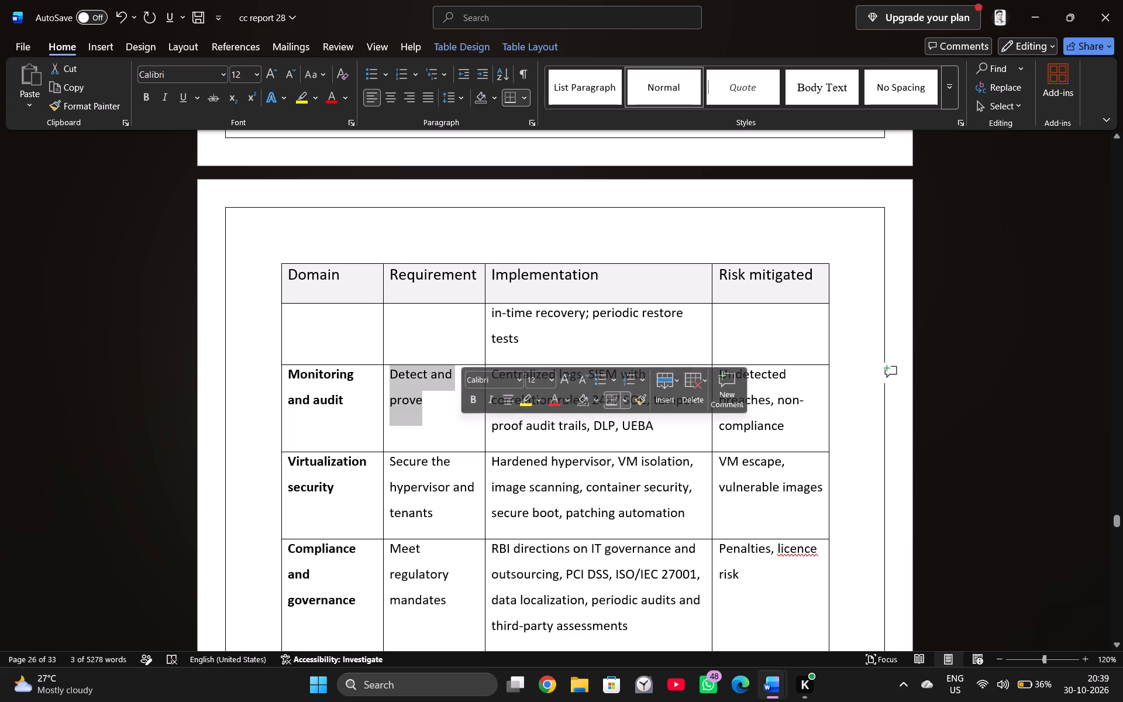
left_click(780, 522)
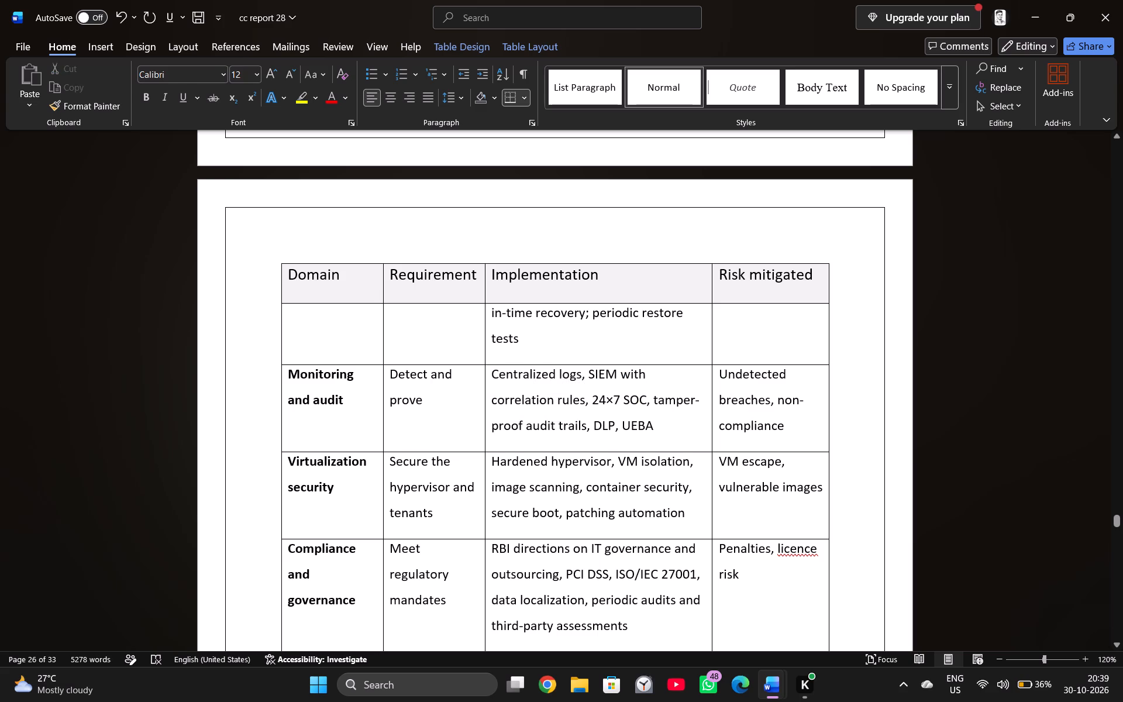
scroll(603, 484, "down", 5)
scroll(603, 484, "up", 5)
scroll(603, 484, "down", 10)
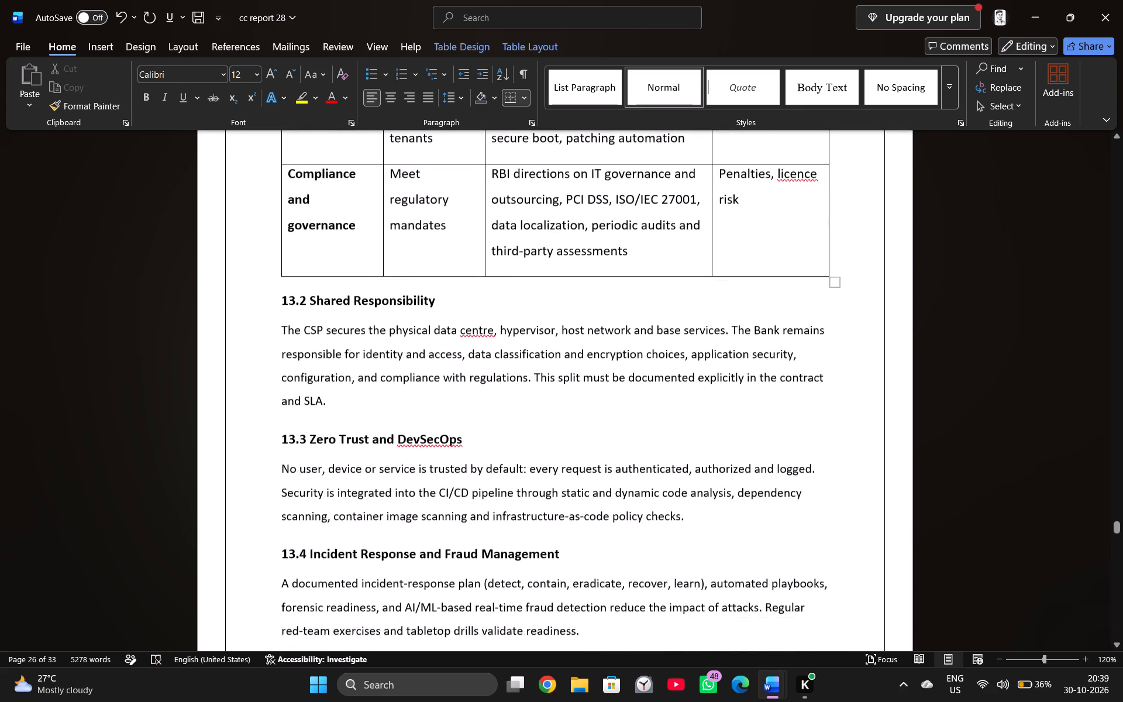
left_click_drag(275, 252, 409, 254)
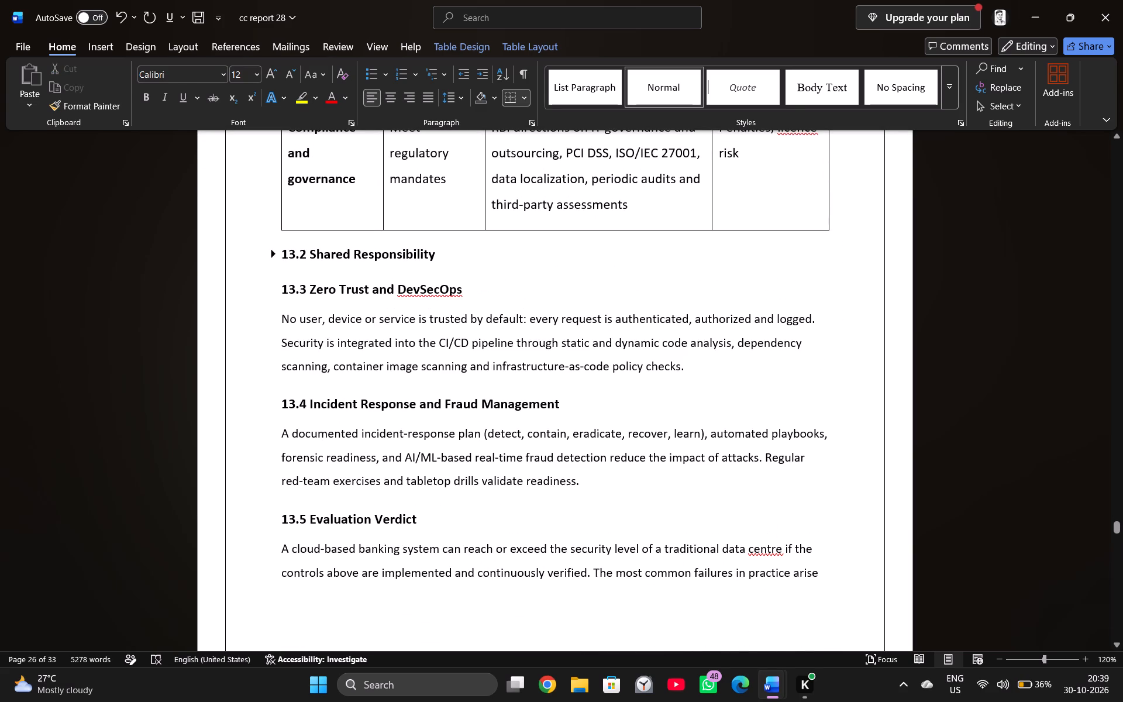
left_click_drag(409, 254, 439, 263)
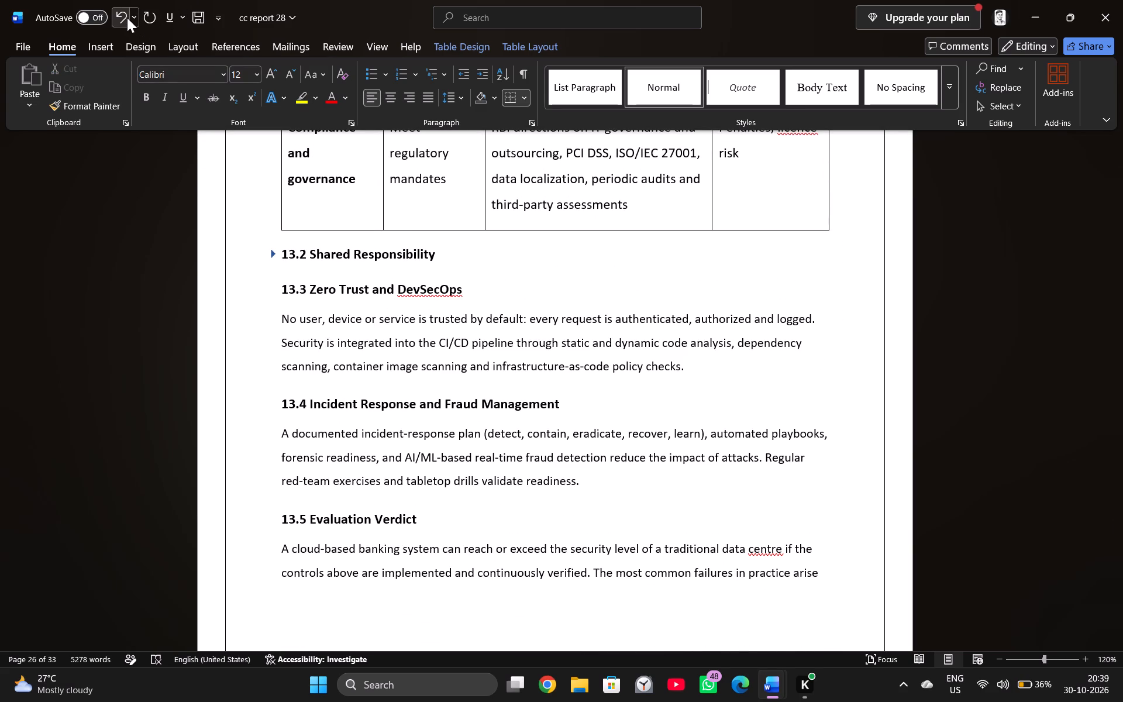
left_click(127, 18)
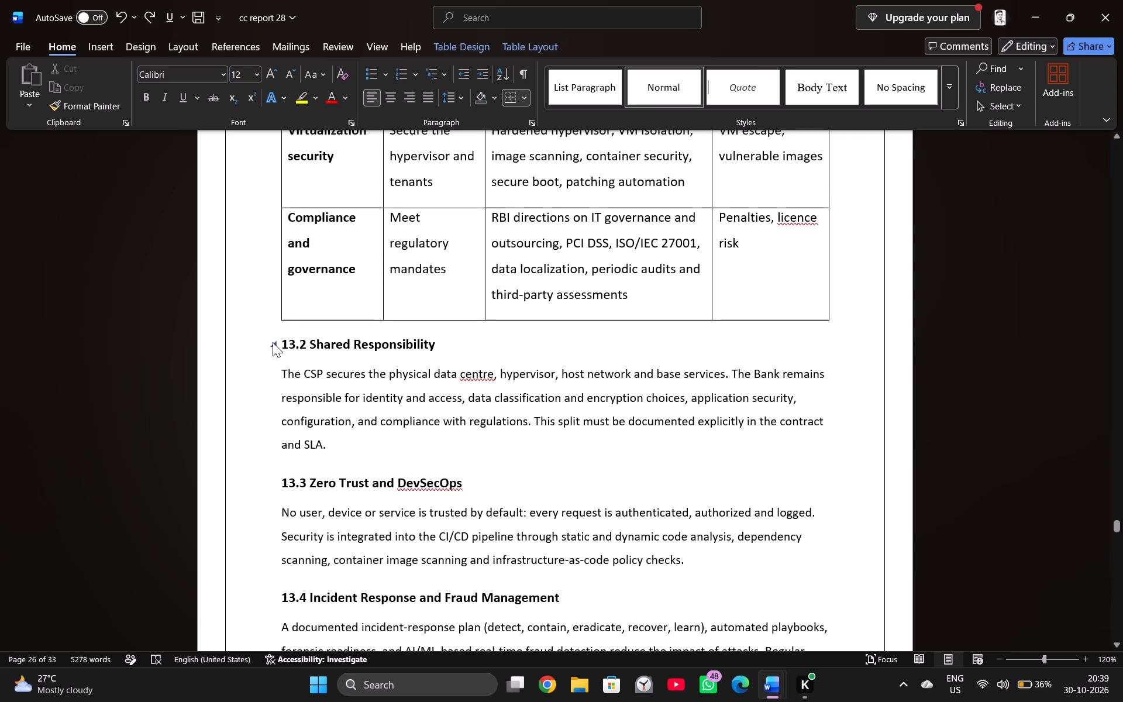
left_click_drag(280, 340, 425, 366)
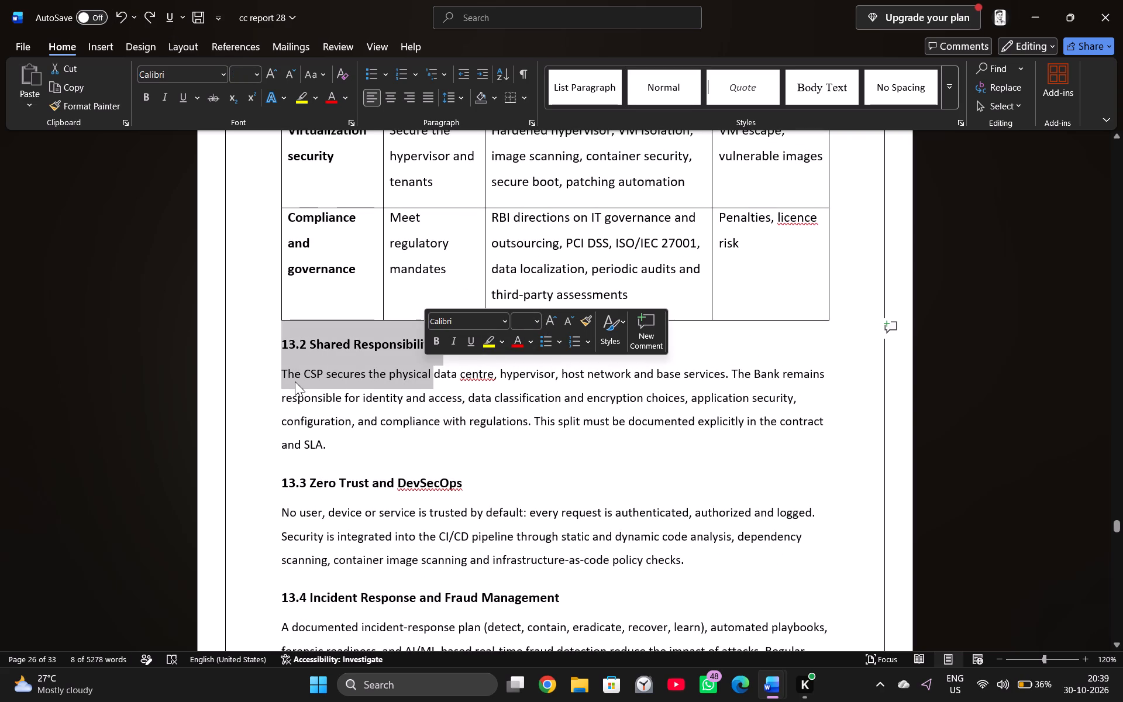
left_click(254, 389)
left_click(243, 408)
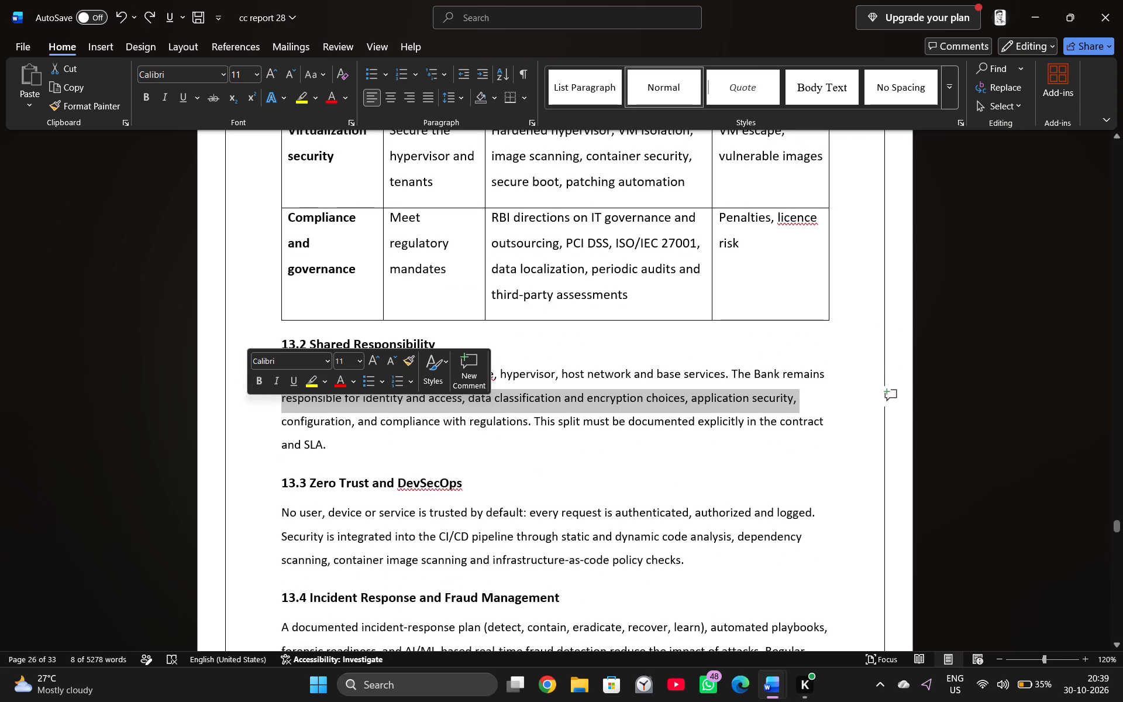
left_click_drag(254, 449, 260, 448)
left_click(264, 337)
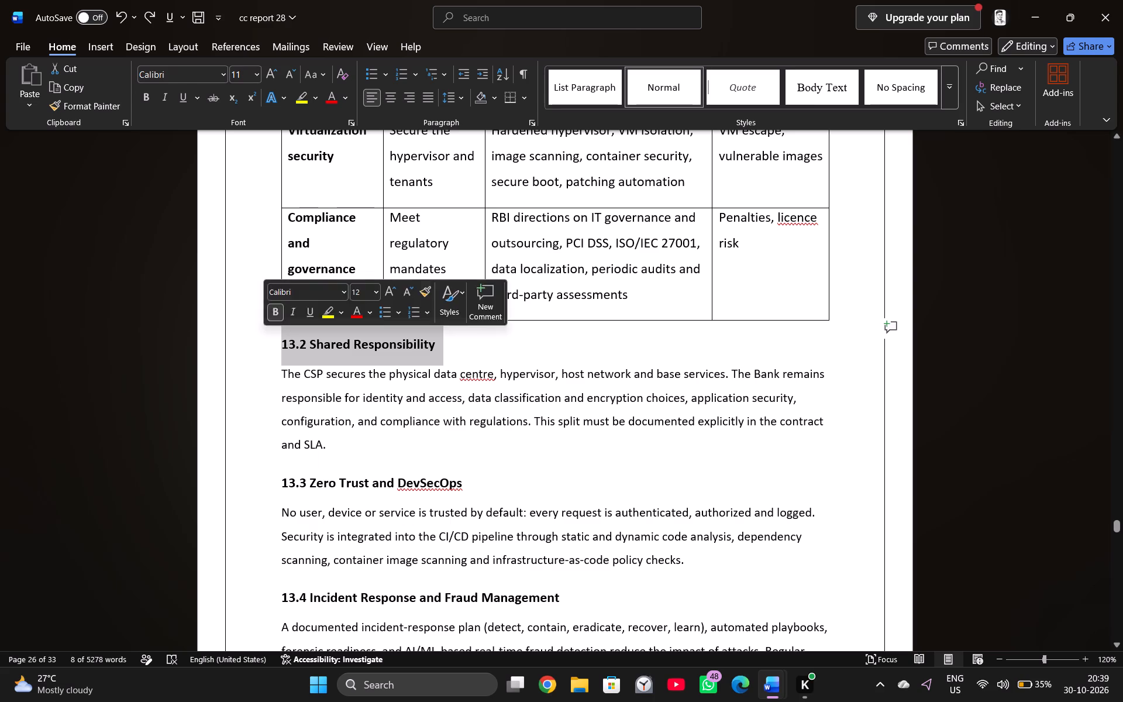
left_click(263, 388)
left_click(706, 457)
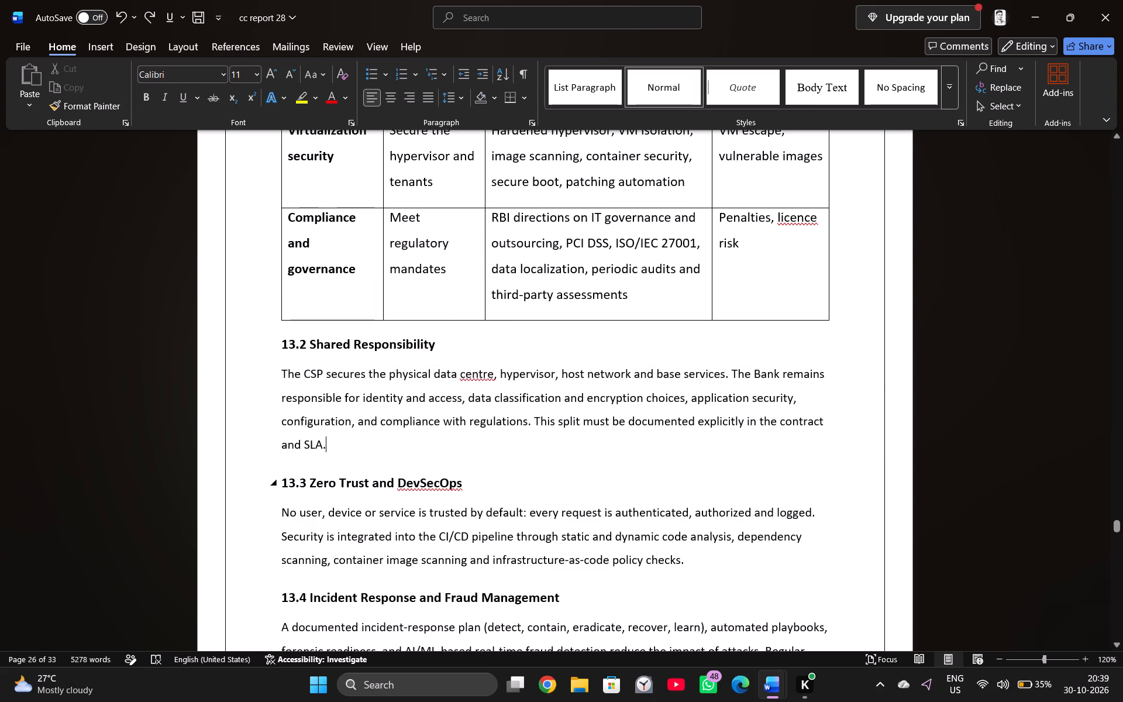
Set the "13.2 Shared Responsibility" subheading to 14 pt.
left_click_drag(280, 340, 453, 347)
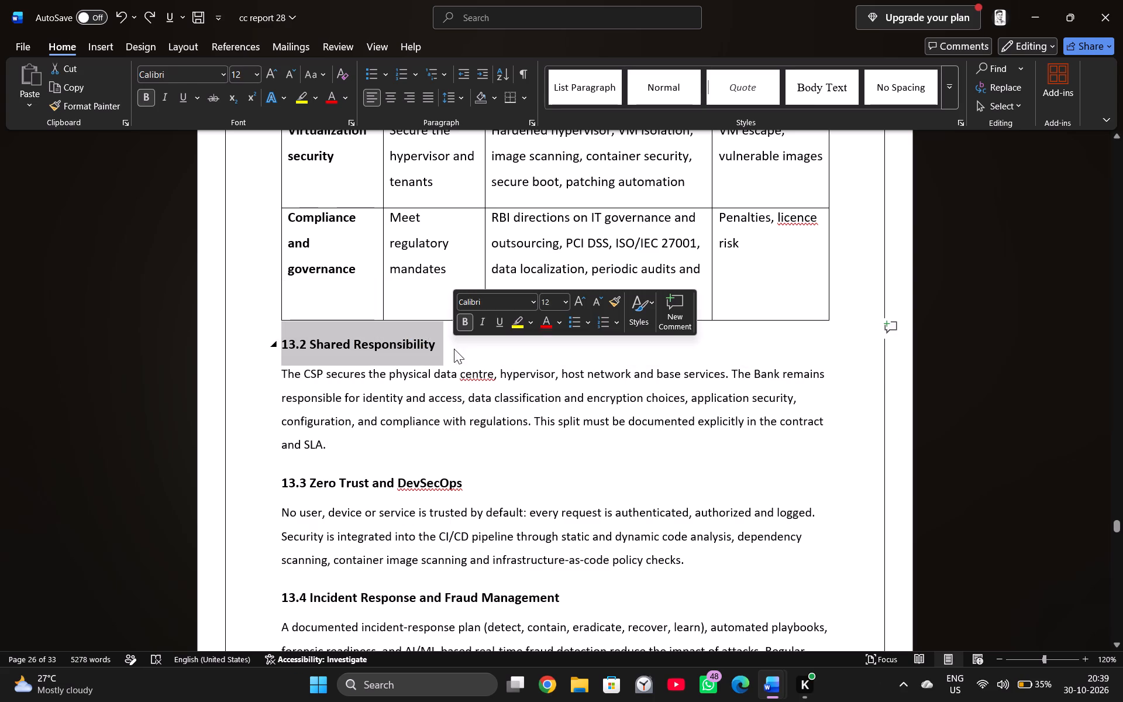
left_click(572, 303)
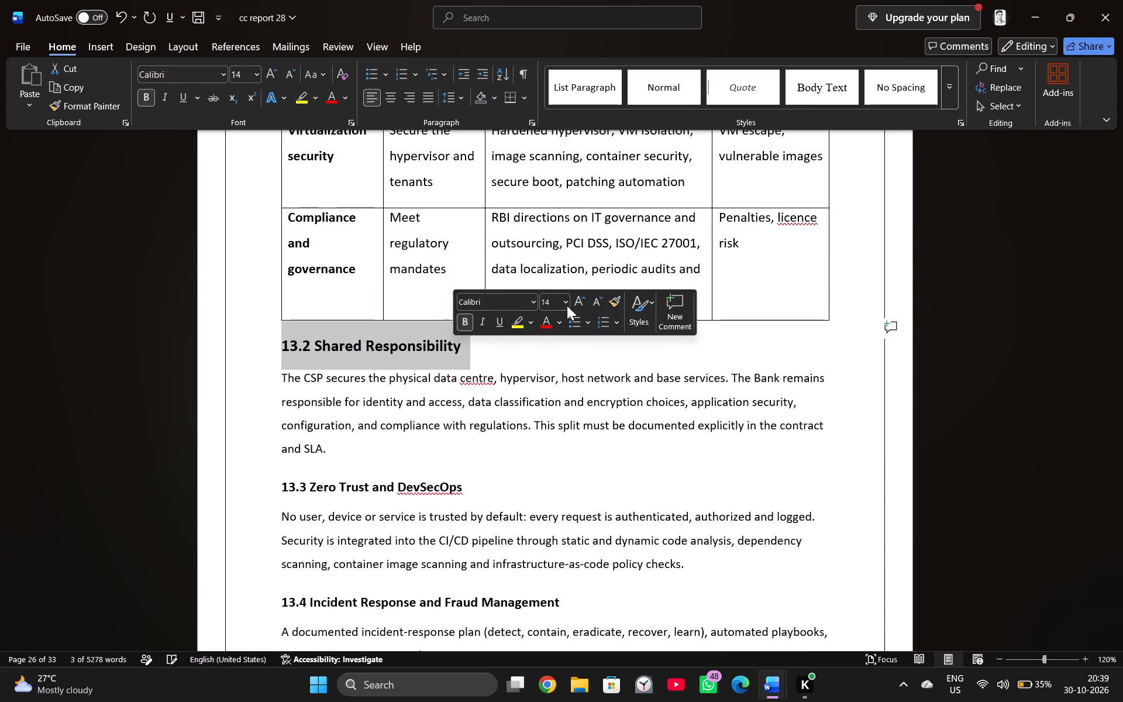
left_click(567, 305)
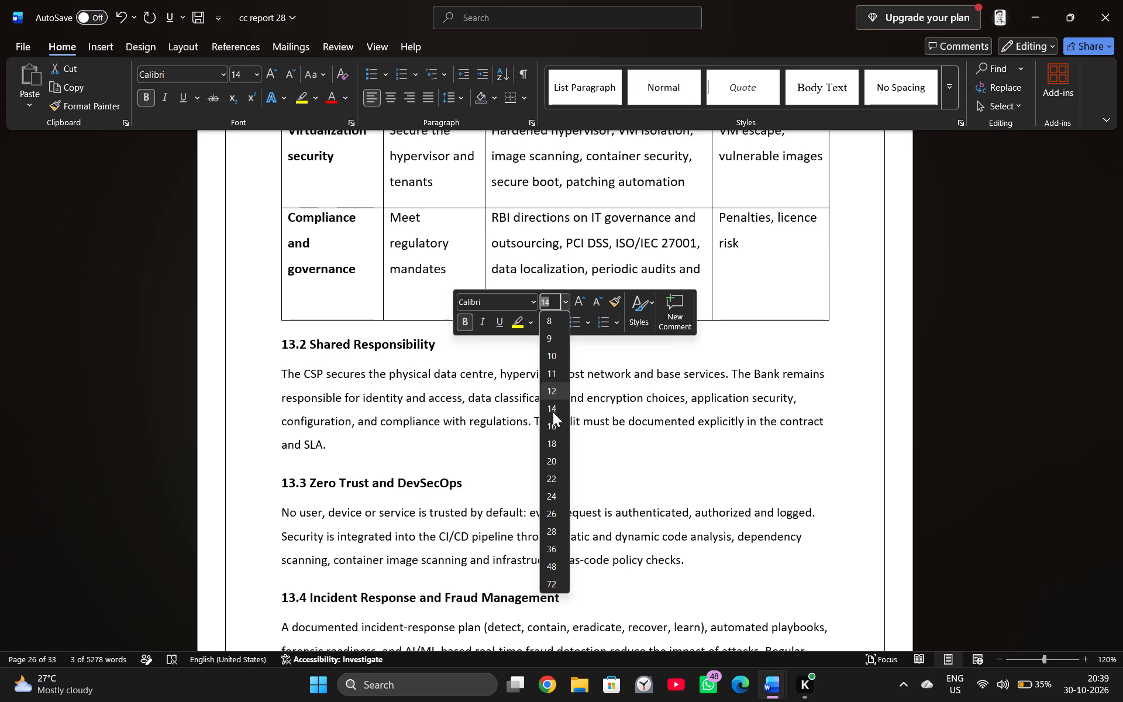
left_click(553, 412)
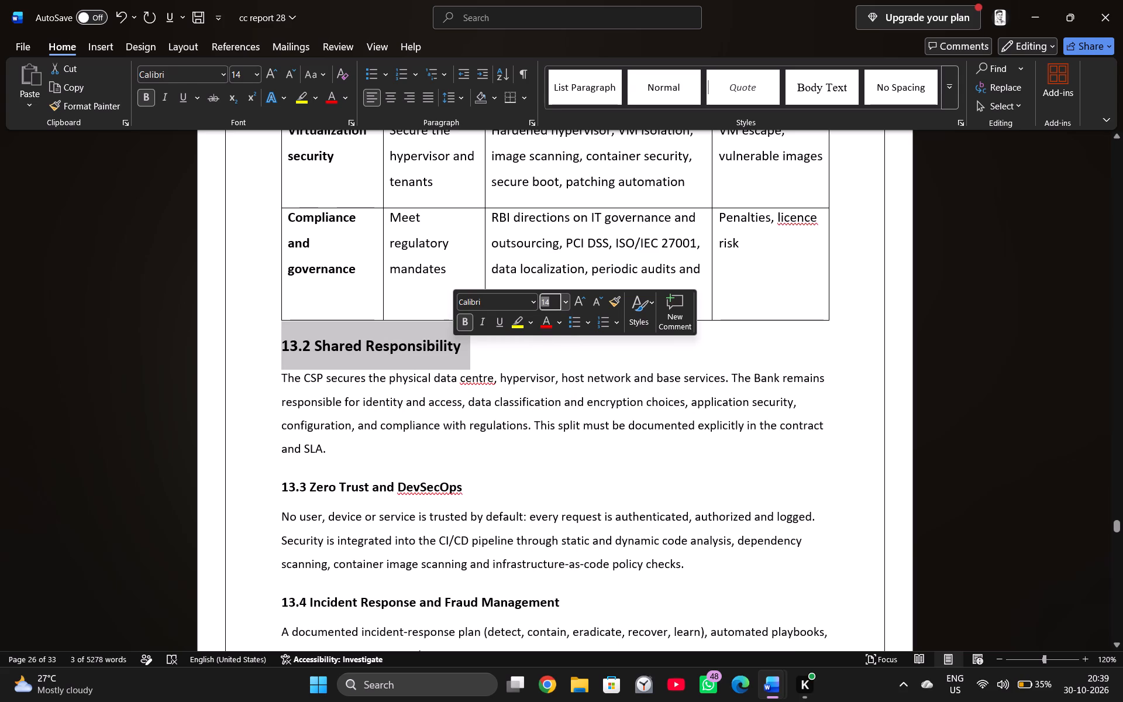
left_click(516, 463)
Set the paragraph under "13.2 Shared Responsibility" to 12 pt and justify it.
left_click_drag(279, 374, 461, 434)
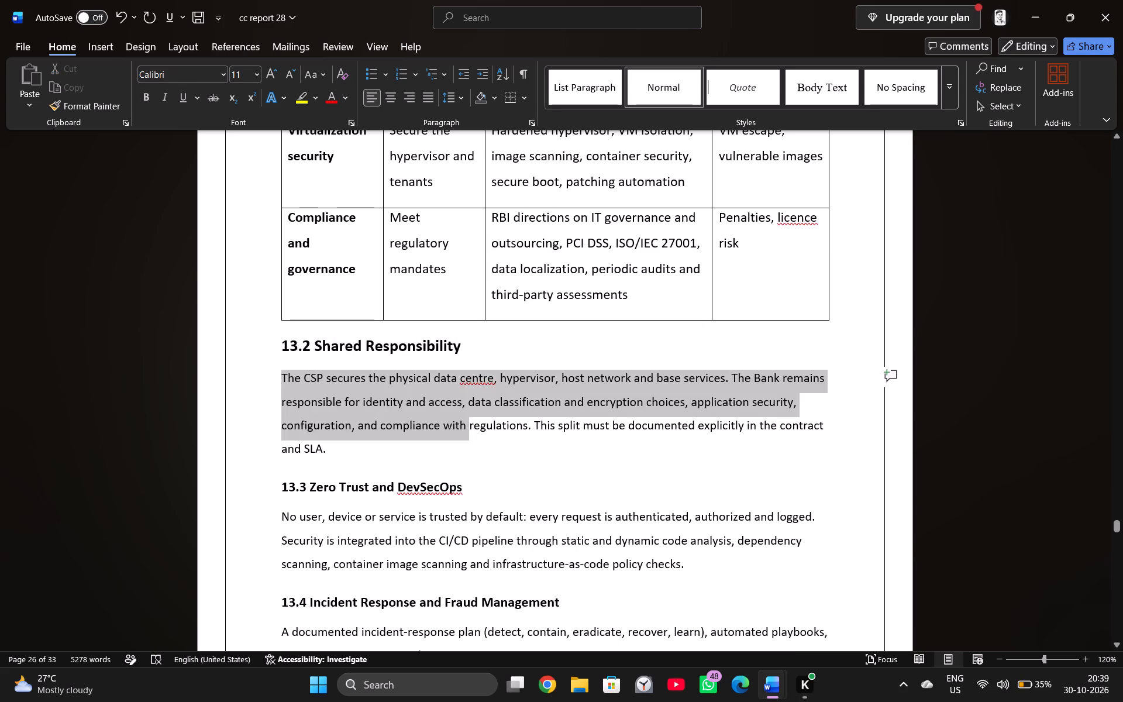
left_click_drag(461, 434, 468, 452)
left_click(580, 411)
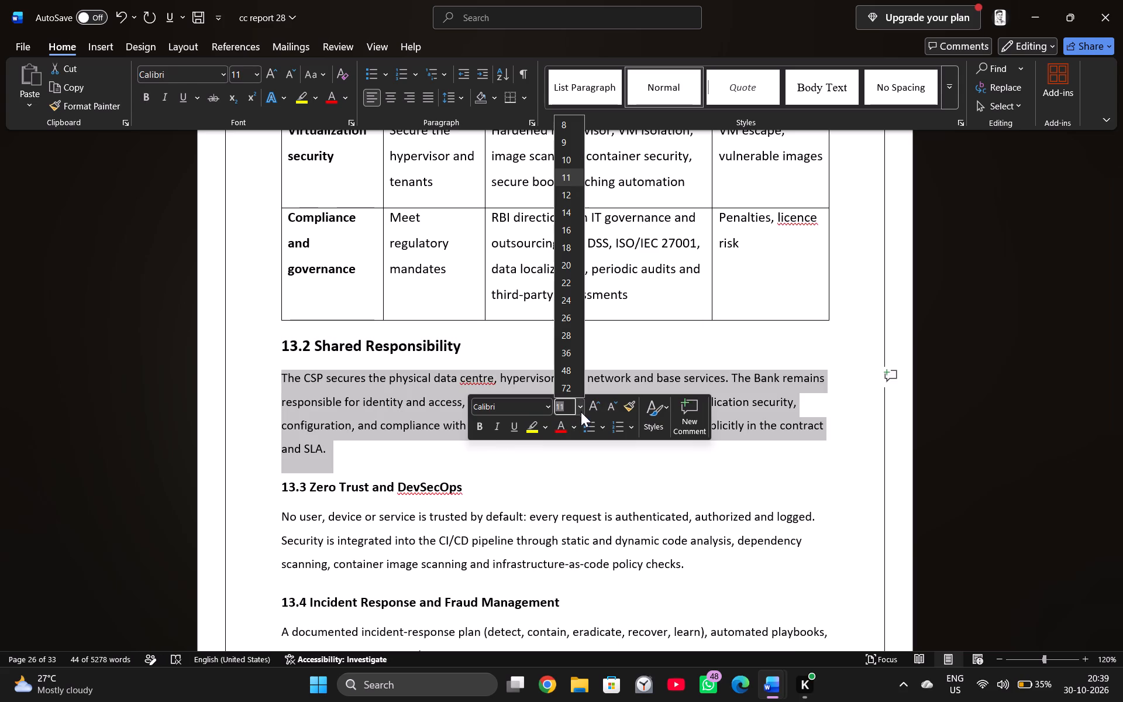
left_click(564, 192)
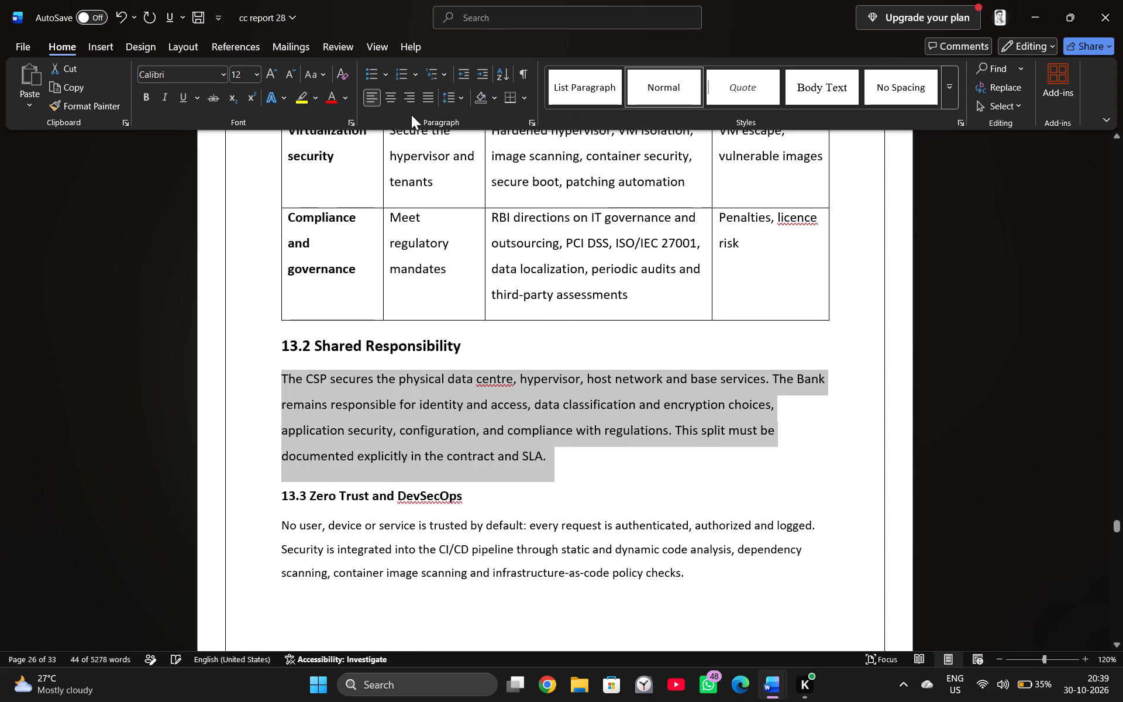
left_click(429, 102)
scroll(763, 356, "up", 12)
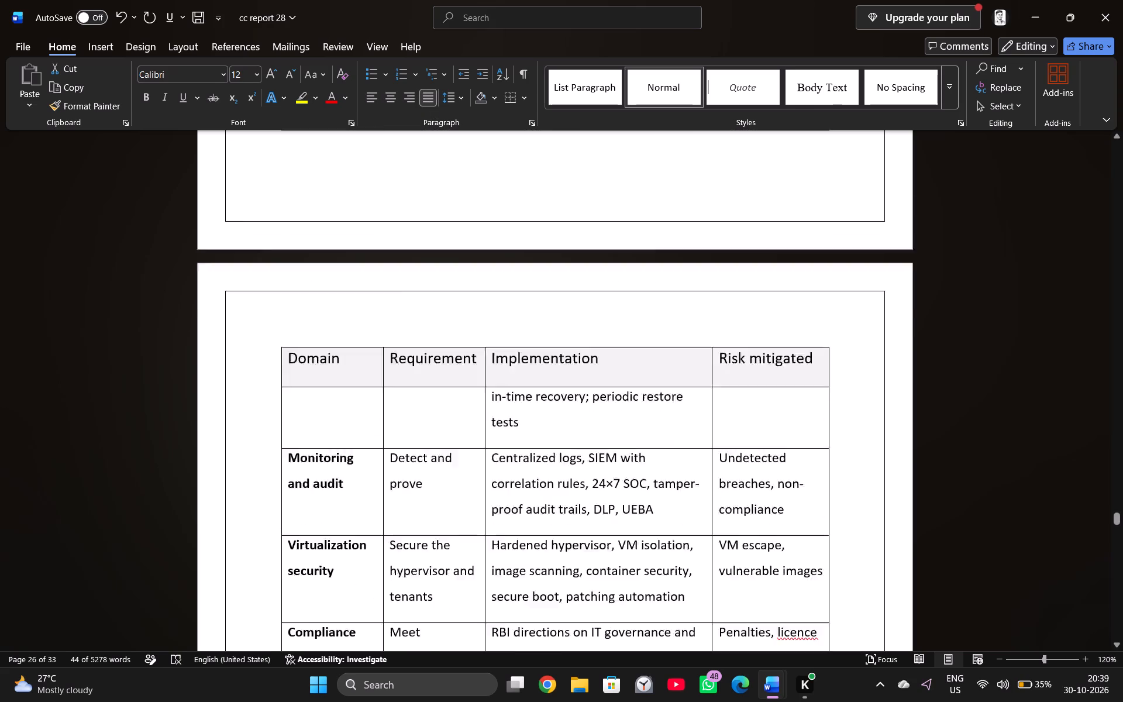
scroll(758, 372, "up", 20)
scroll(758, 372, "up", 7)
scroll(756, 378, "down", 10)
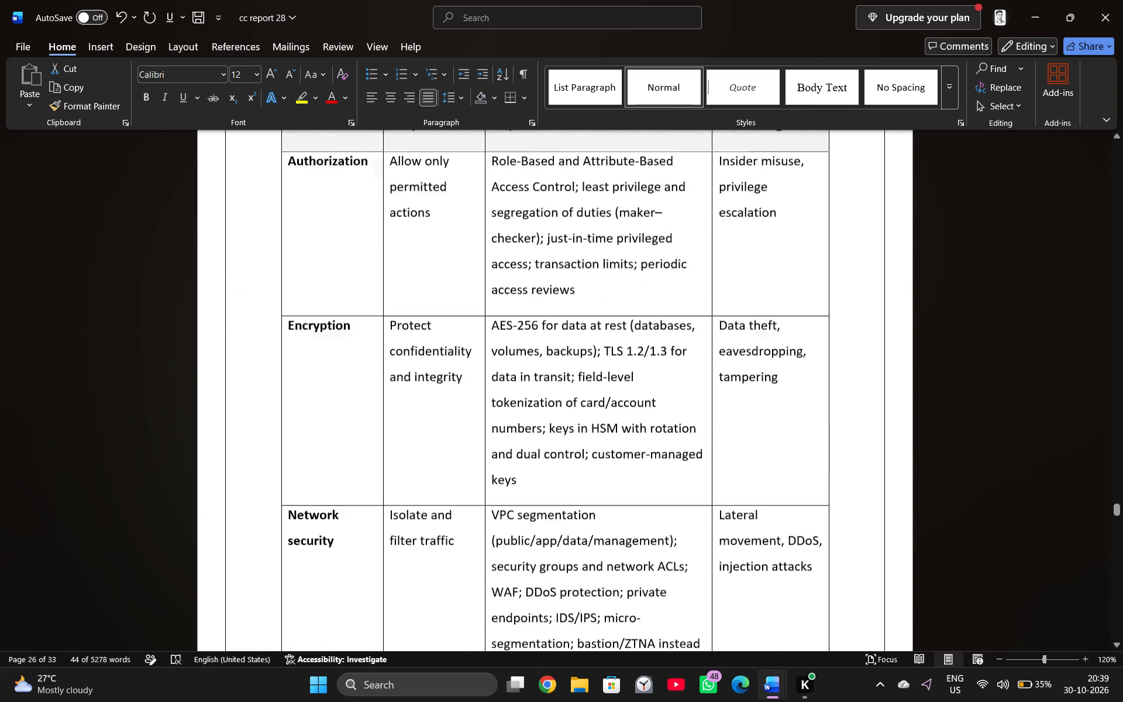
scroll(756, 383, "down", 20)
scroll(756, 383, "down", 11)
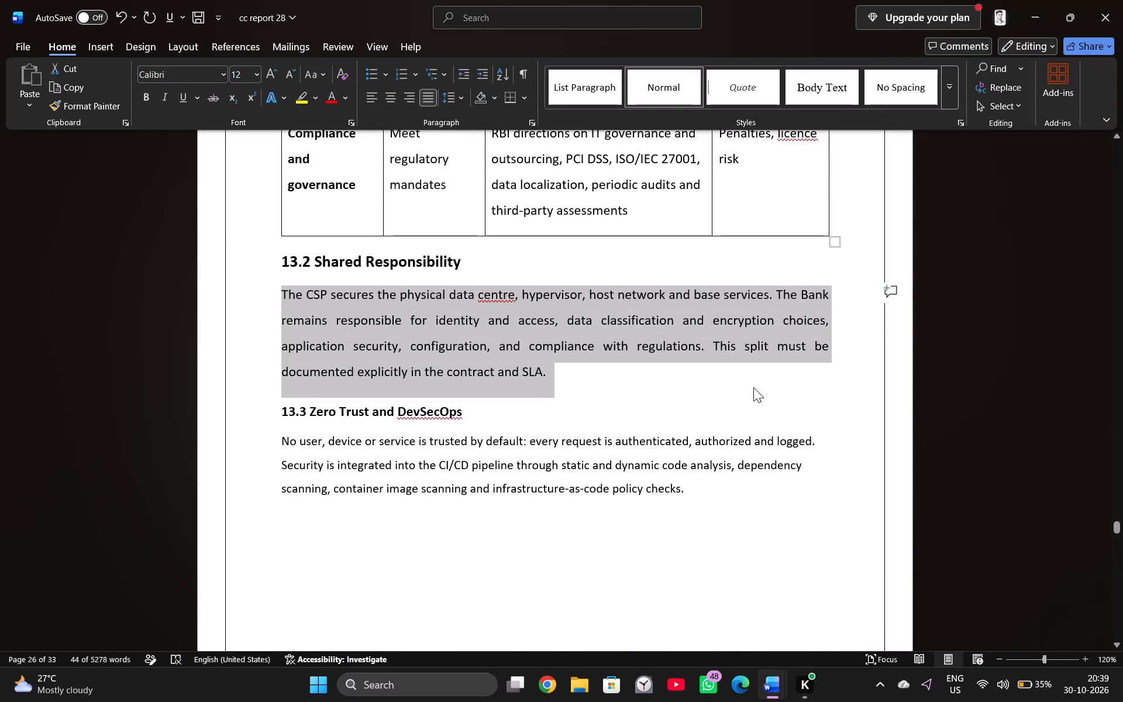
left_click(753, 387)
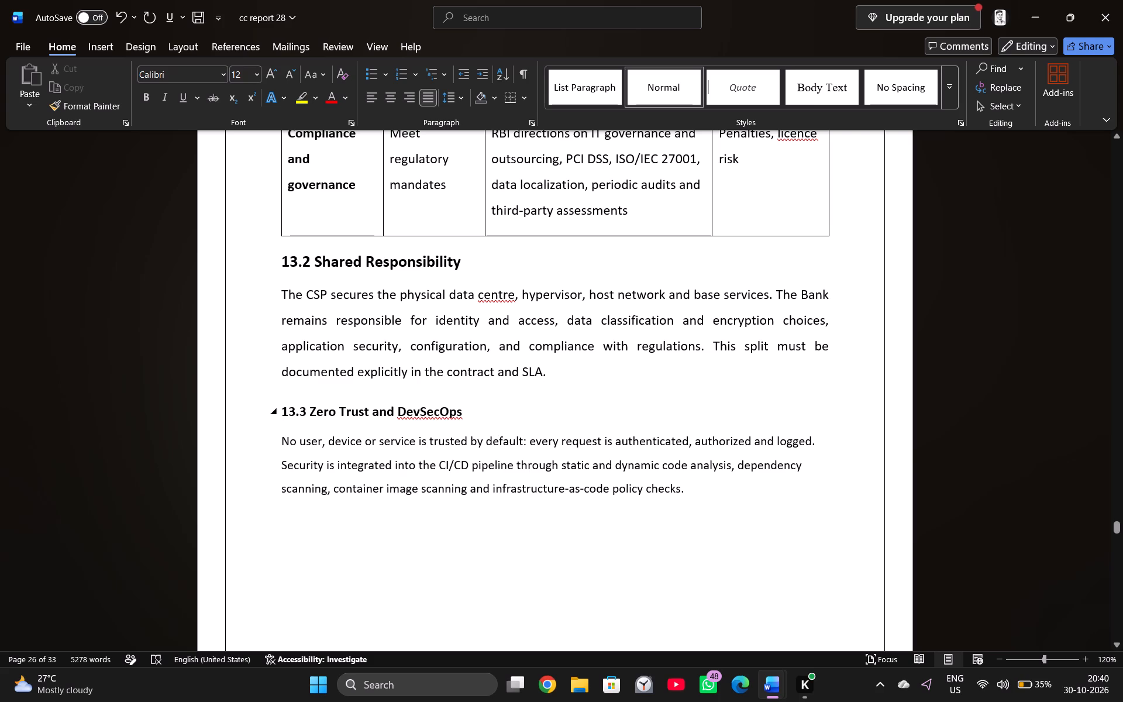
Set the "13.3 Zero Trust and DevSecOps" subheading to 14 pt.
left_click_drag(279, 406, 479, 420)
left_click(588, 376)
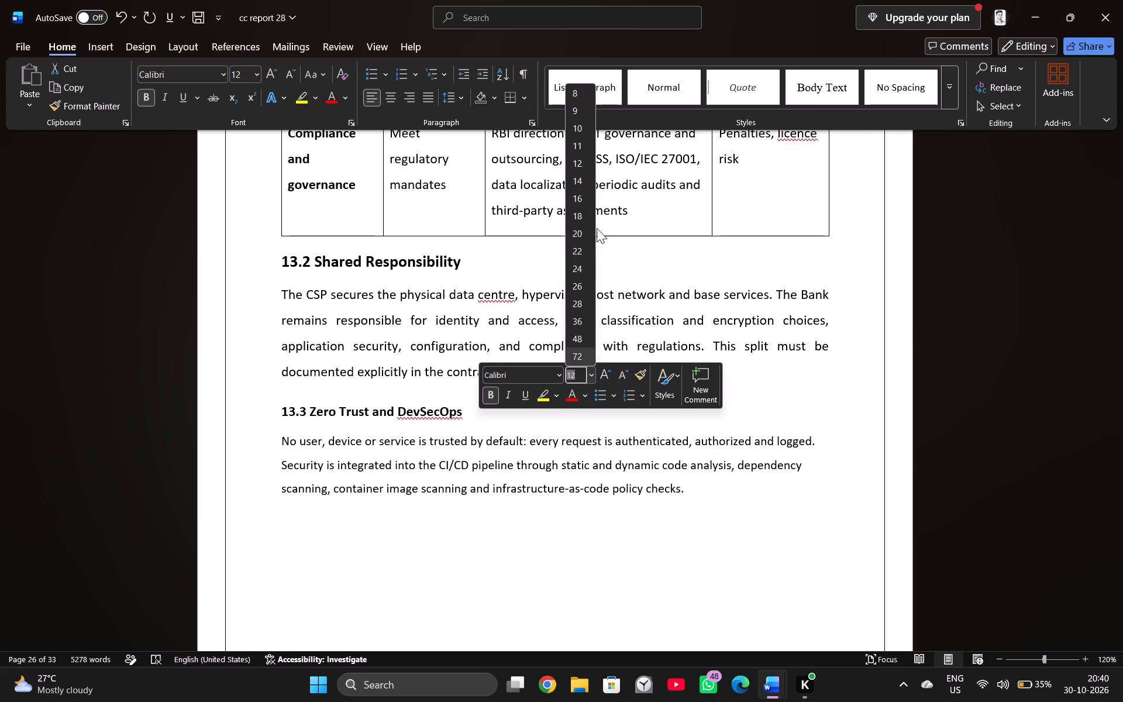
left_click(585, 188)
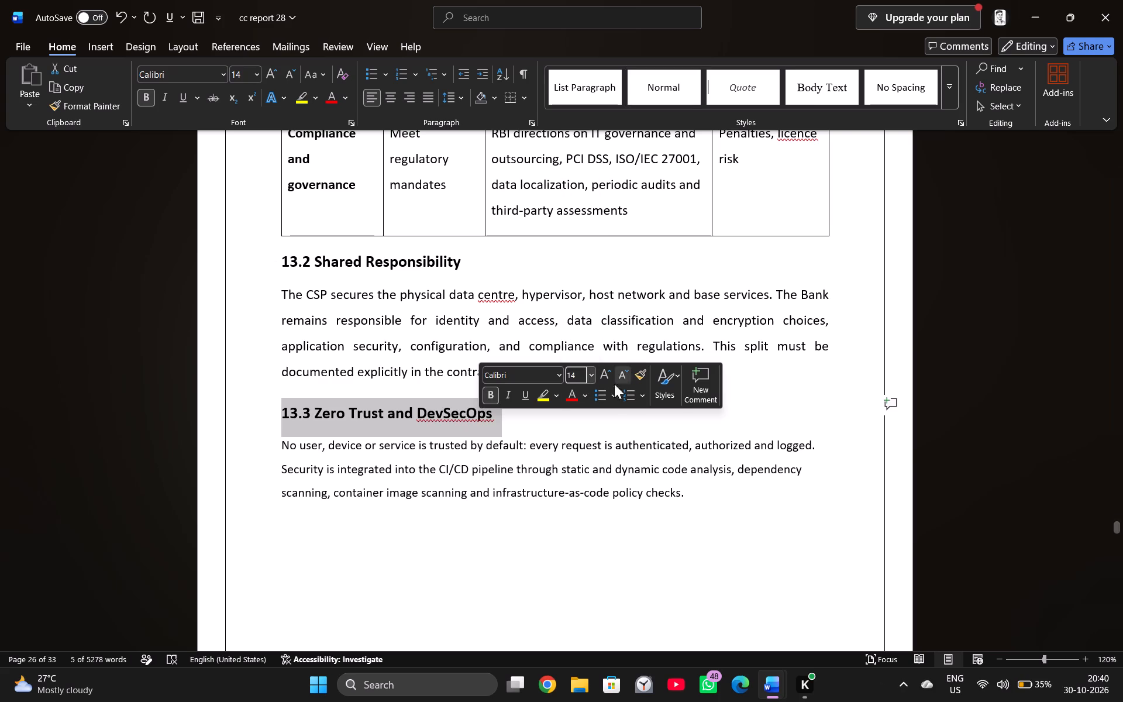
left_click(608, 420)
Justify the paragraph under "13.3 Zero Trust and DevSecOps" and set it to 12 pt.
left_click_drag(272, 441, 391, 470)
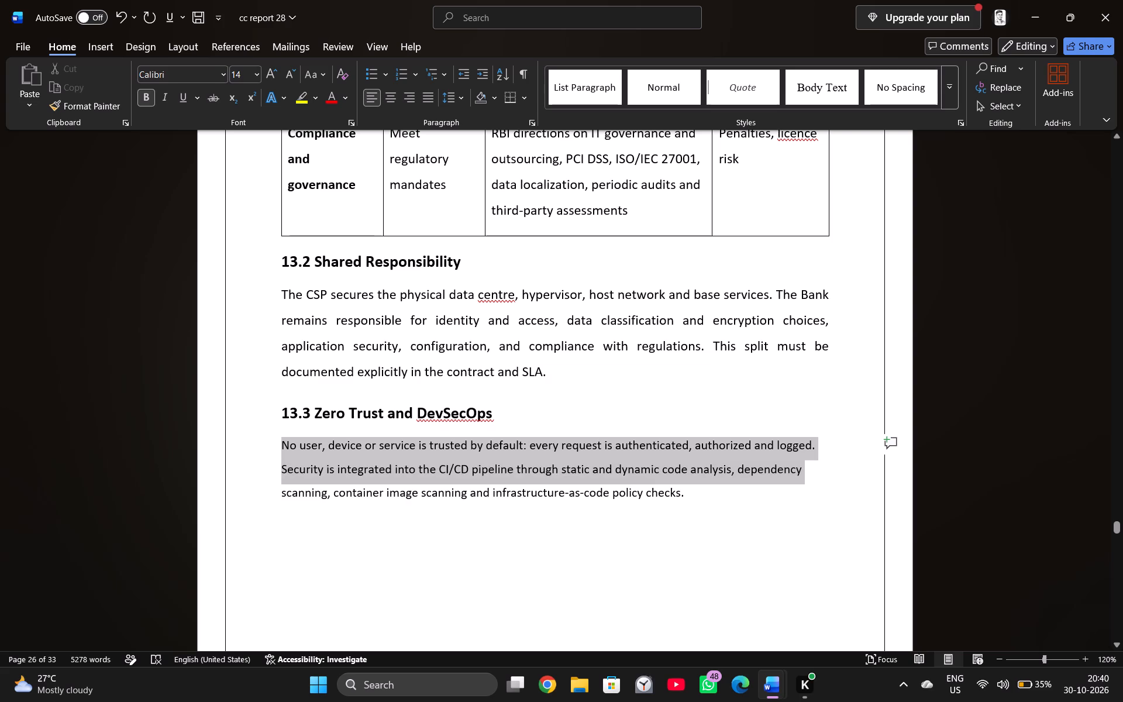
left_click_drag(391, 470, 635, 546)
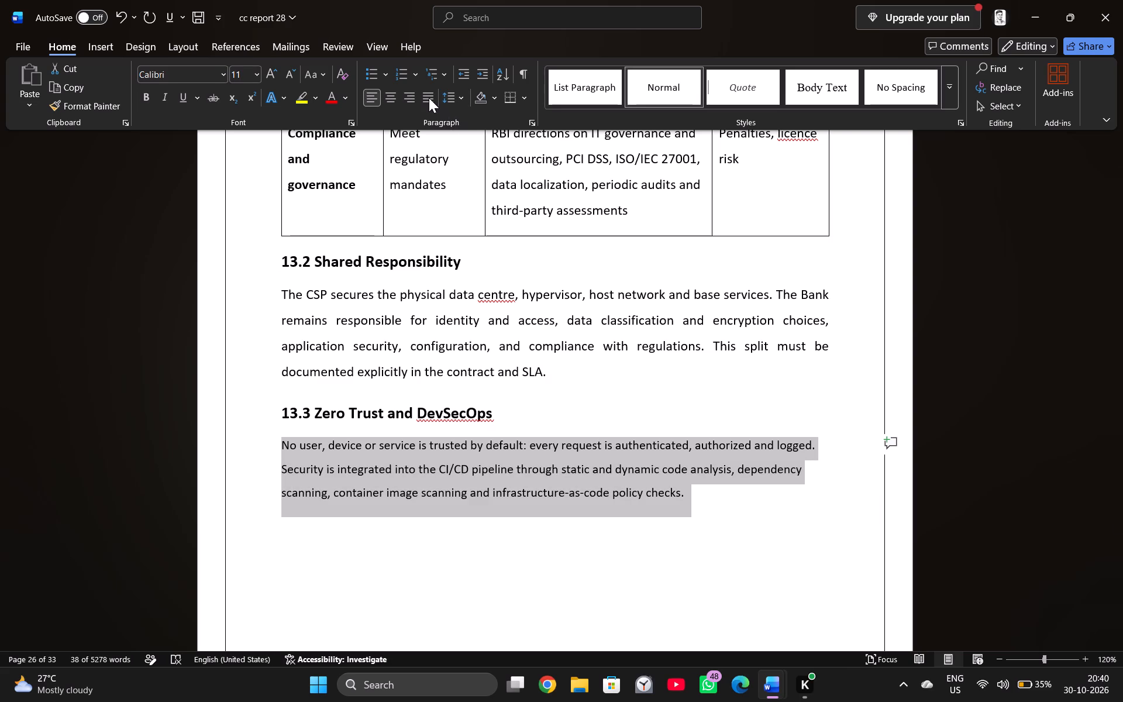
left_click(429, 98)
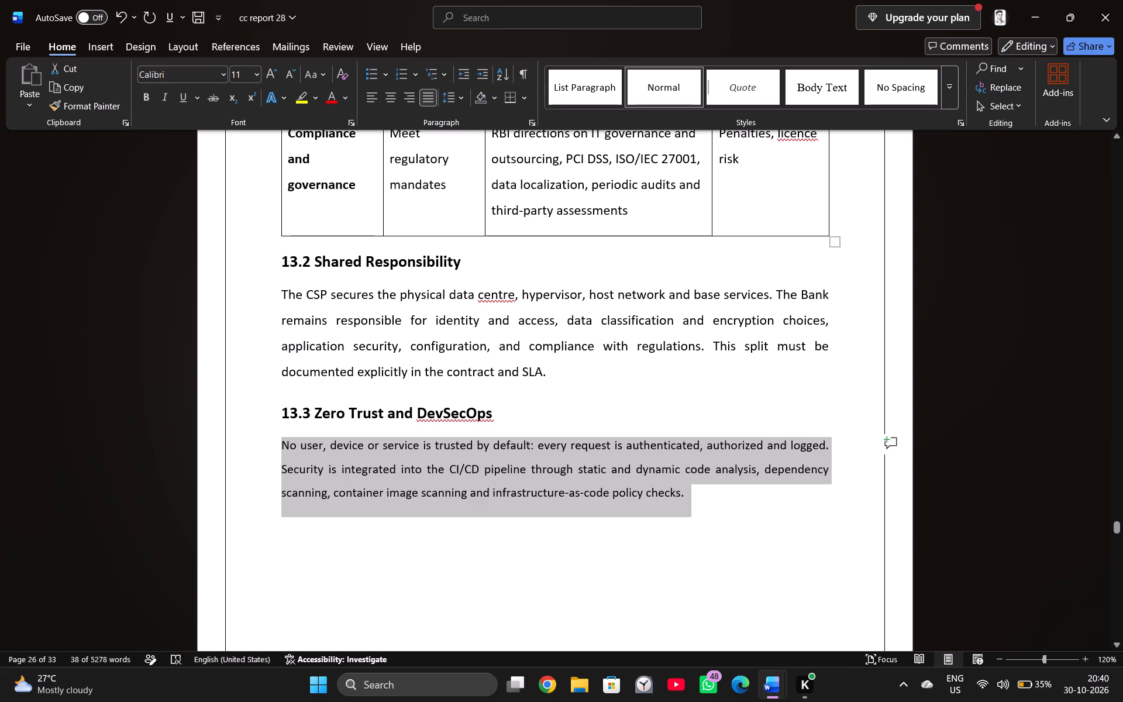
left_click(253, 68)
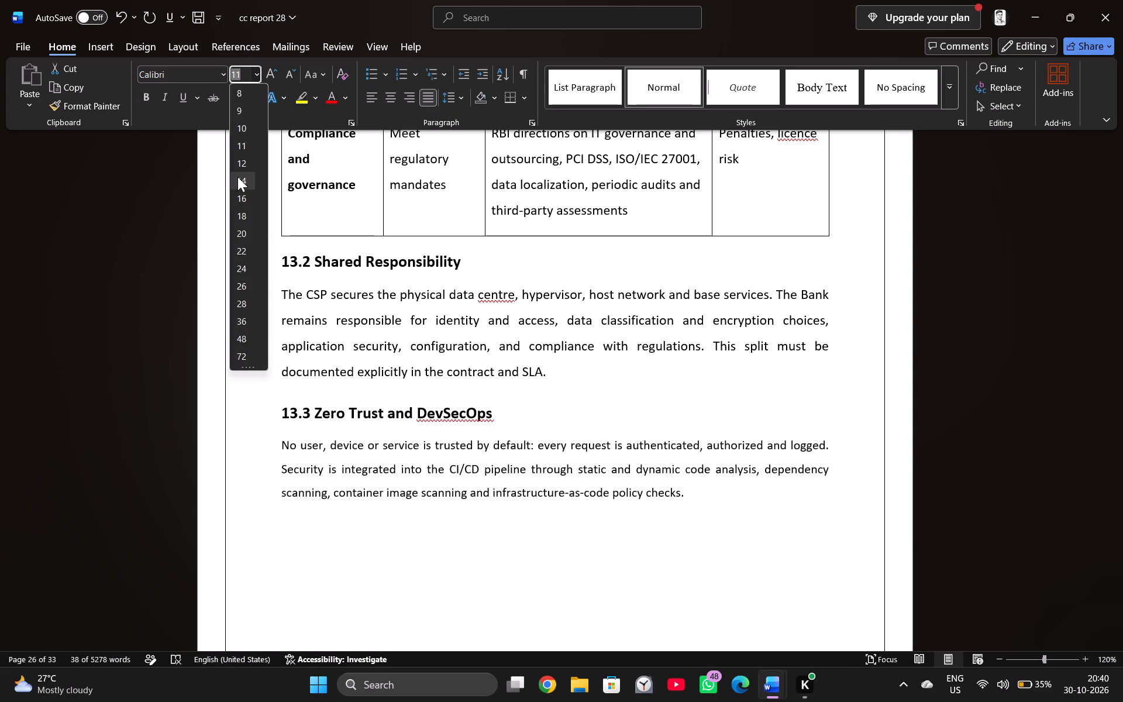
left_click(242, 165)
left_click(731, 563)
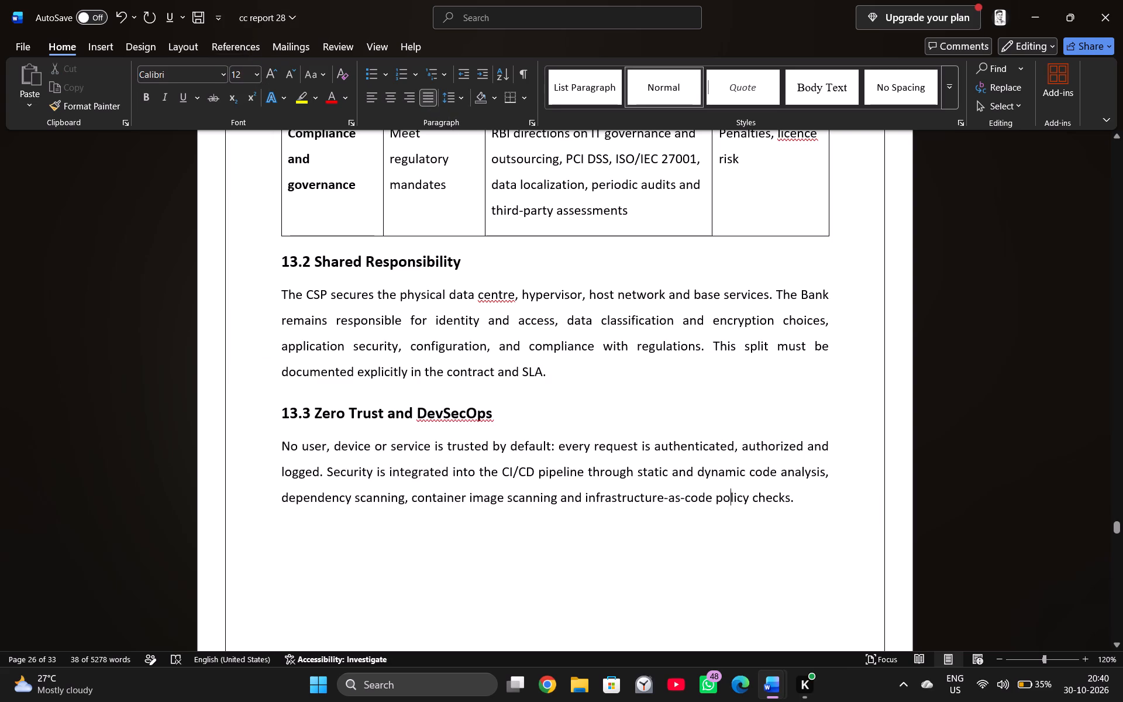
Review the layout around sections 13.2 to 13.4 and check the text formatting of the paragraph under 13.3.
scroll(693, 508, "up", 12)
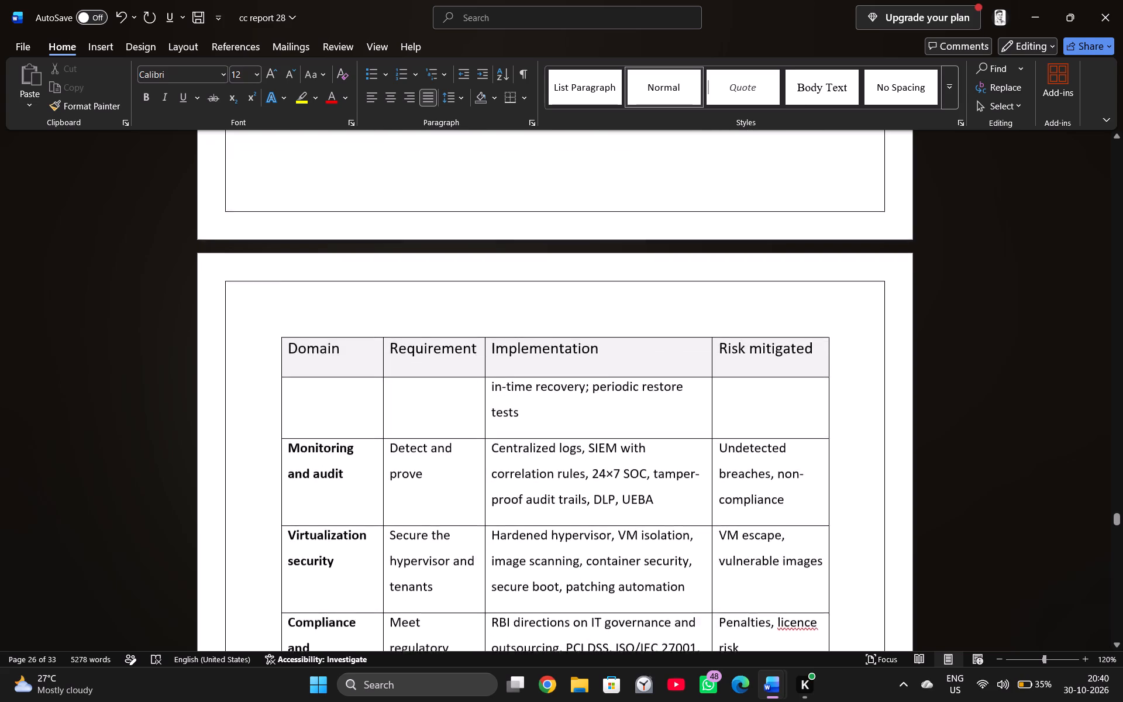
scroll(693, 508, "down", 20)
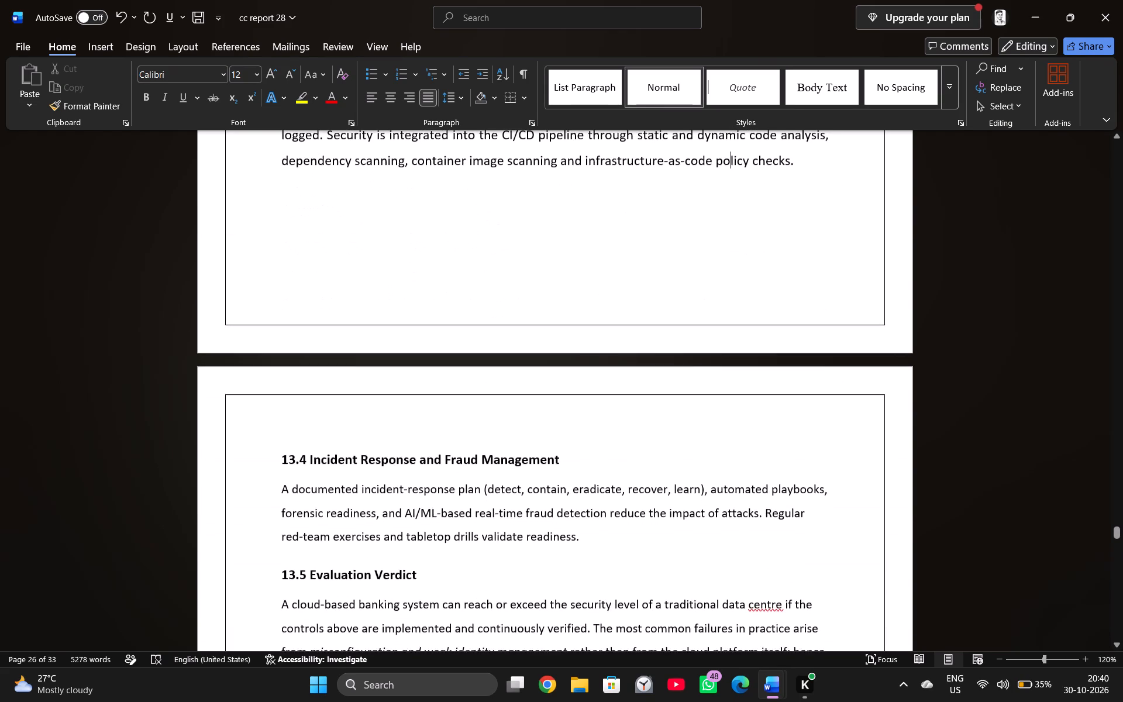
scroll(693, 508, "up", 7)
scroll(692, 508, "down", 5)
scroll(692, 508, "up", 6)
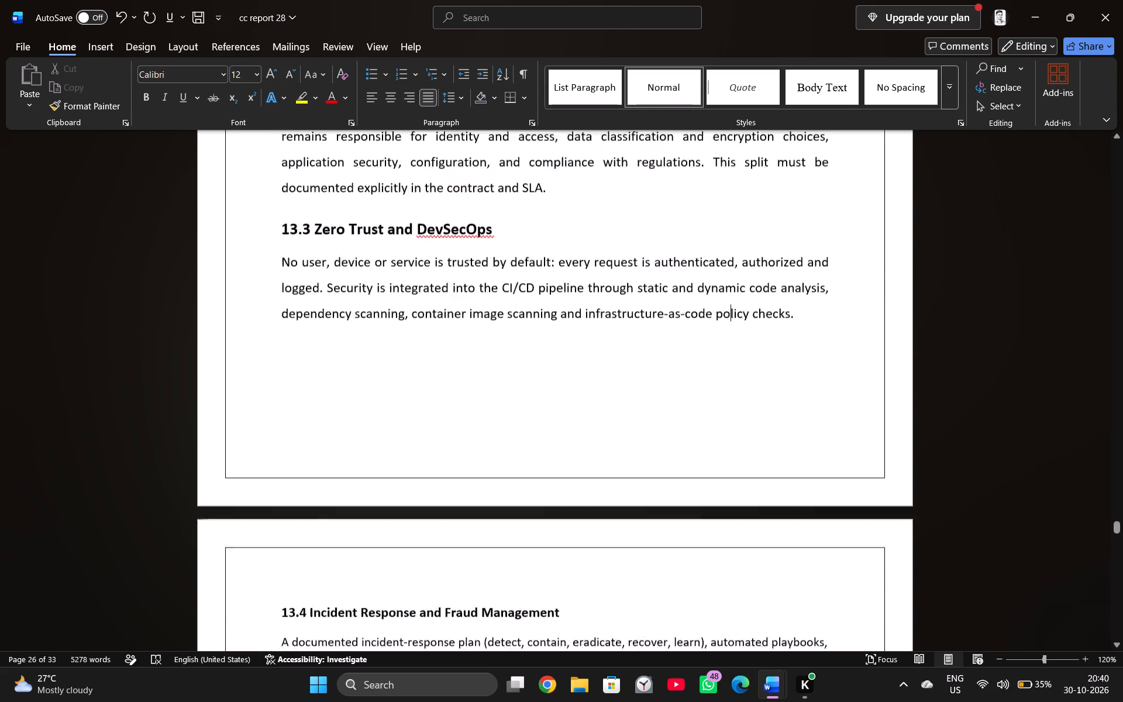
scroll(692, 508, "up", 19)
scroll(692, 508, "down", 17)
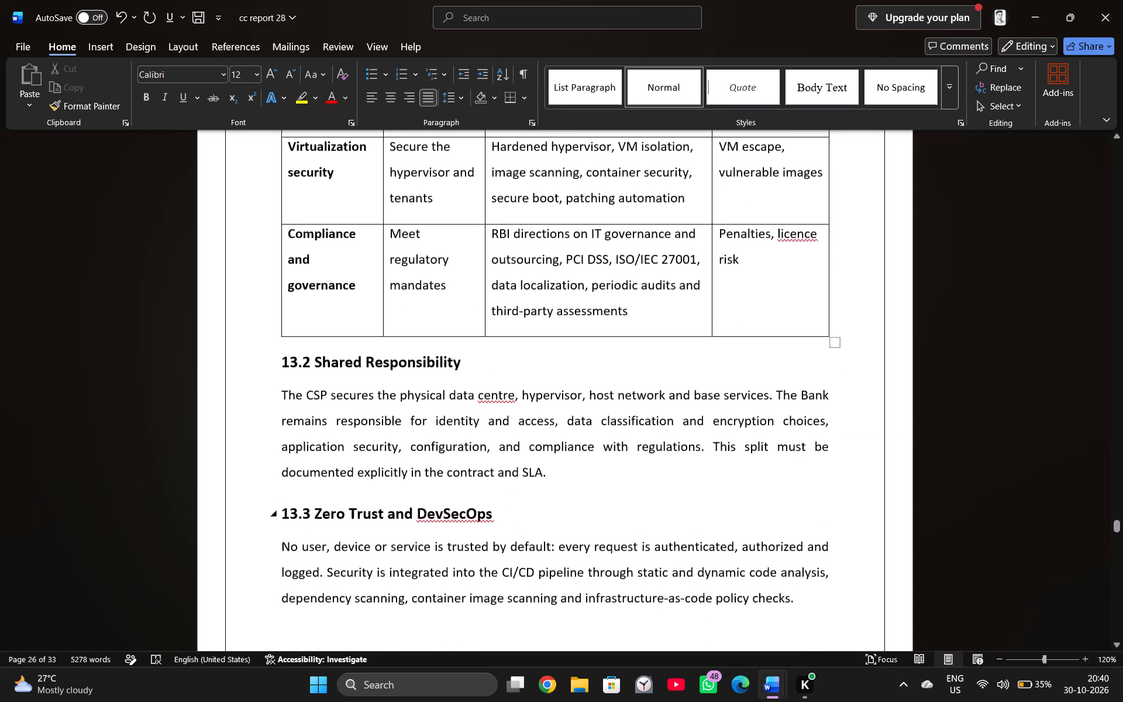
scroll(690, 511, "down", 5)
left_click_drag(278, 315, 412, 352)
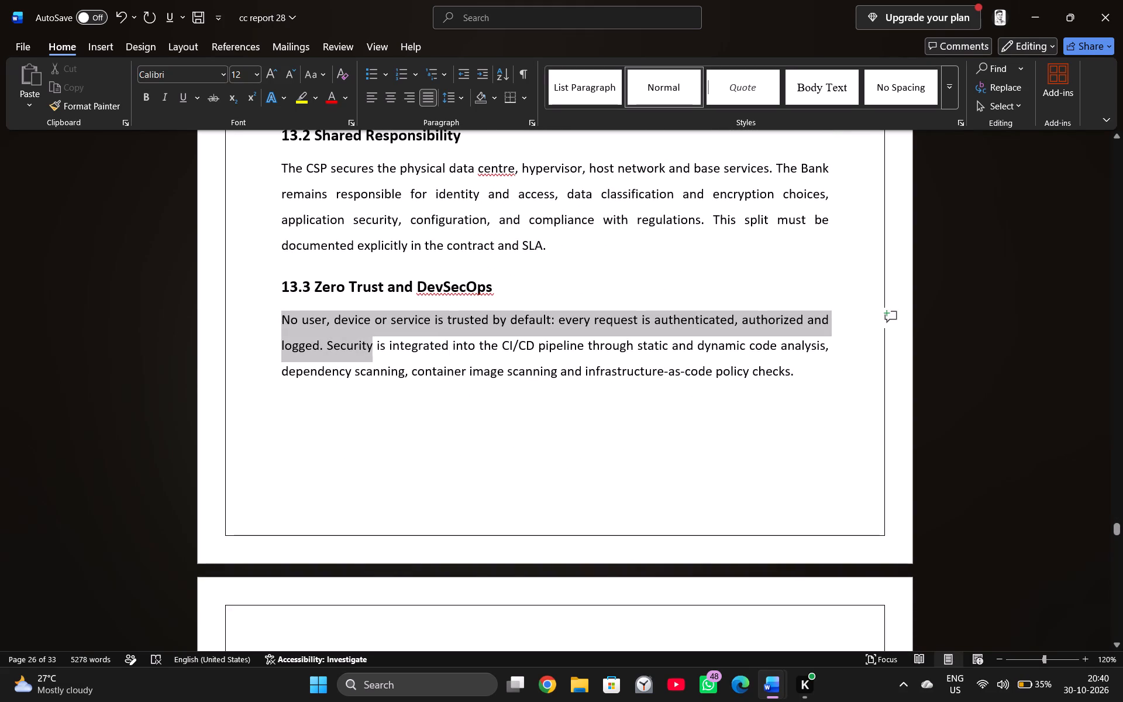
left_click_drag(412, 352, 819, 440)
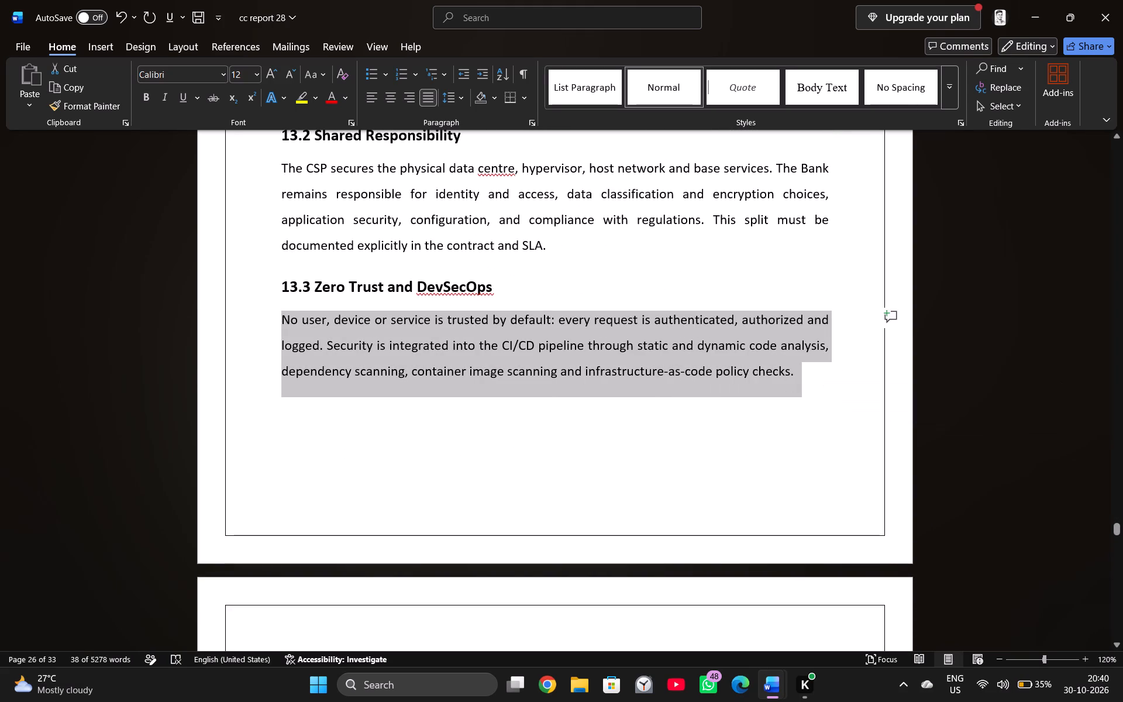
left_click(650, 474)
Set the "13.4 Incident Response and Fraud Management" subheading to 14 pt.
scroll(647, 474, "down", 4)
scroll(502, 480, "down", 5)
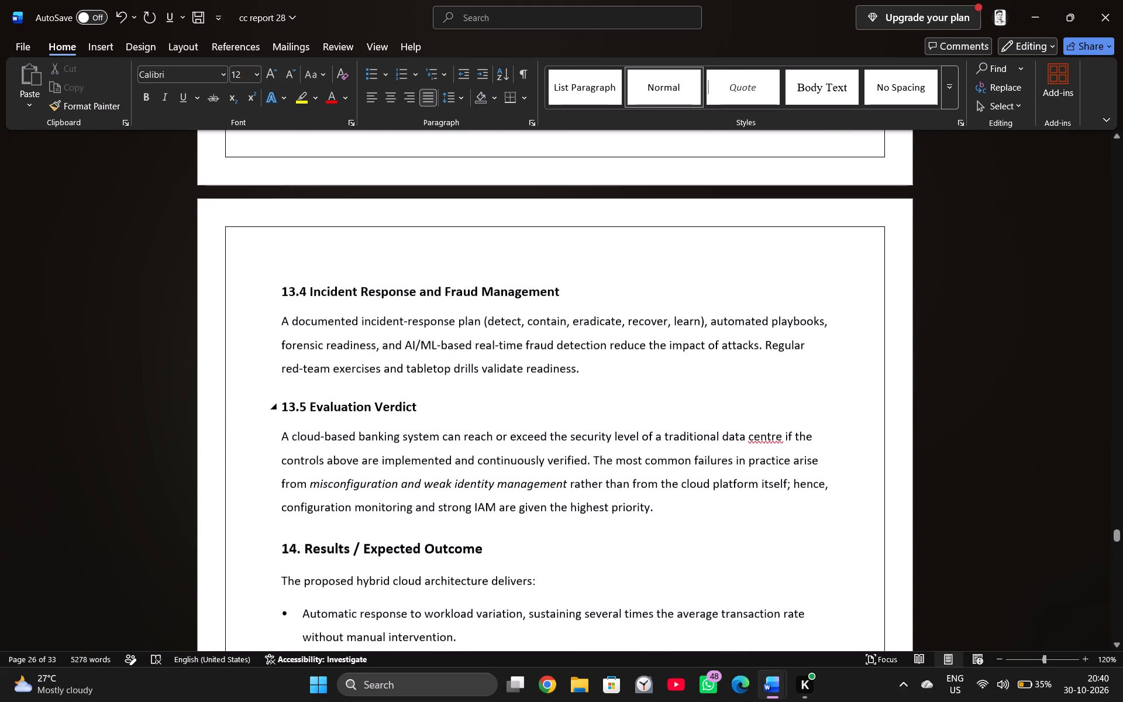
left_click_drag(282, 285, 570, 308)
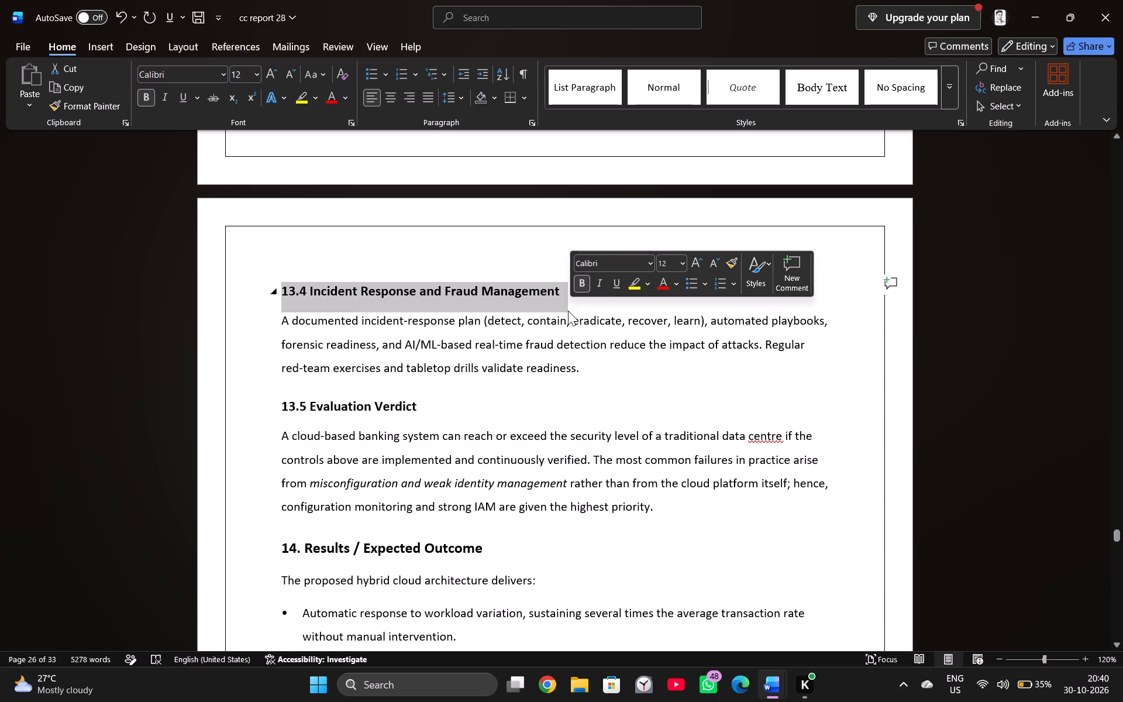
left_click(686, 266)
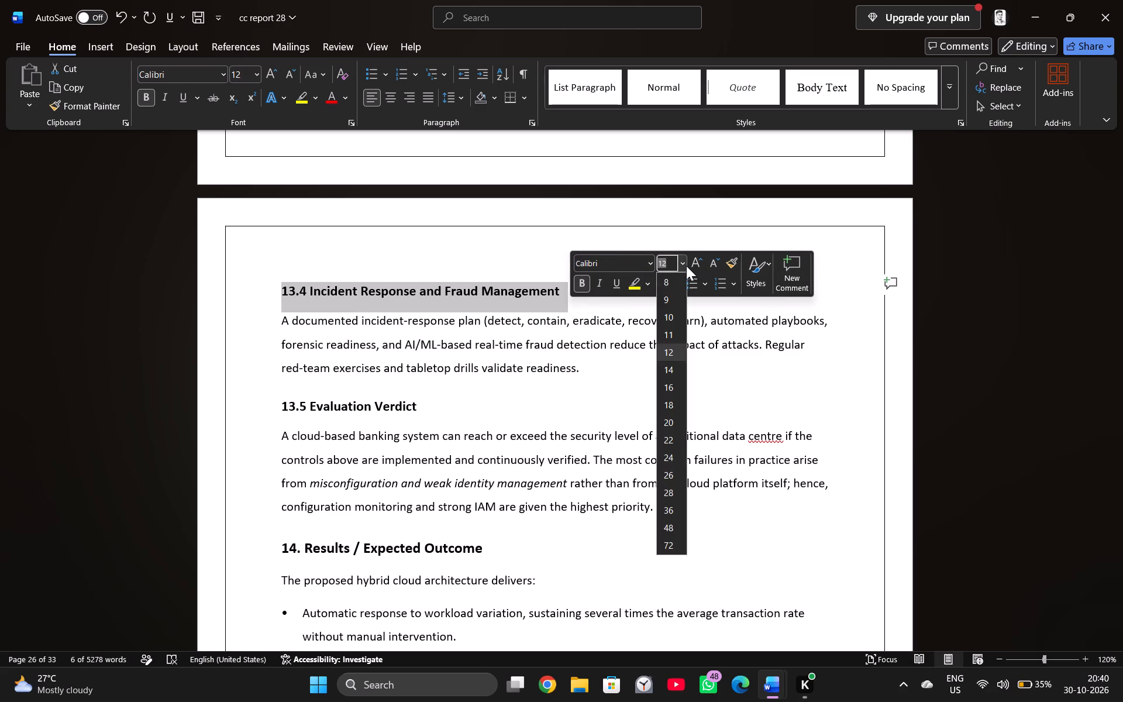
left_click(670, 365)
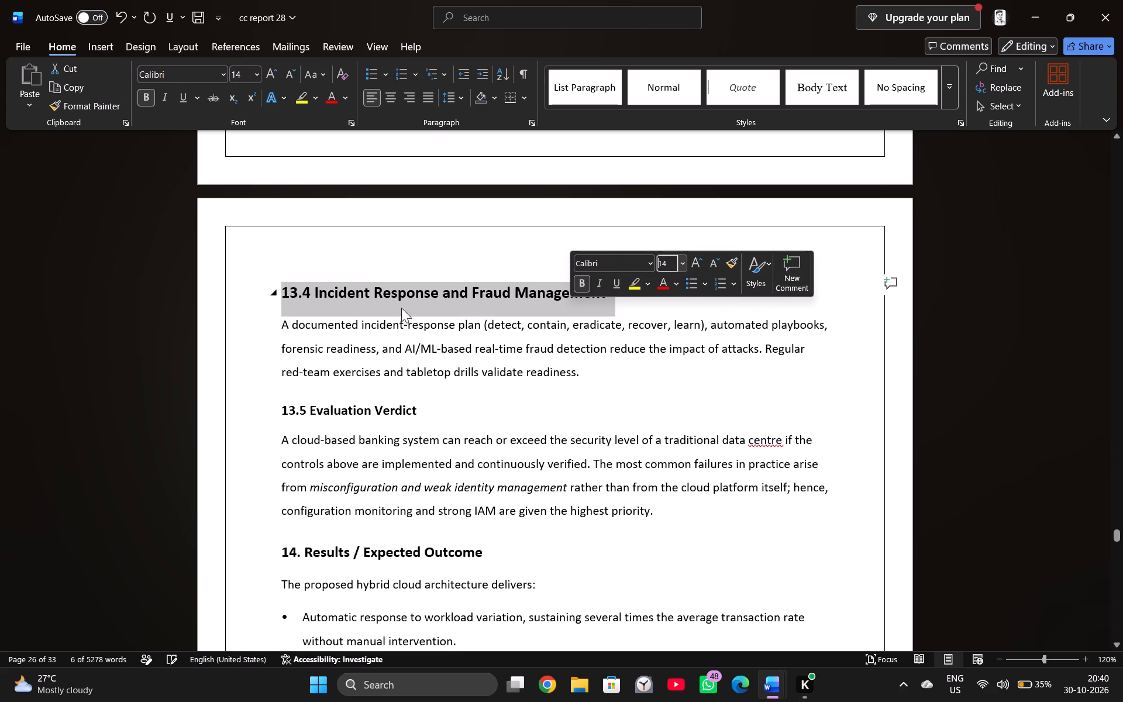
left_click(486, 398)
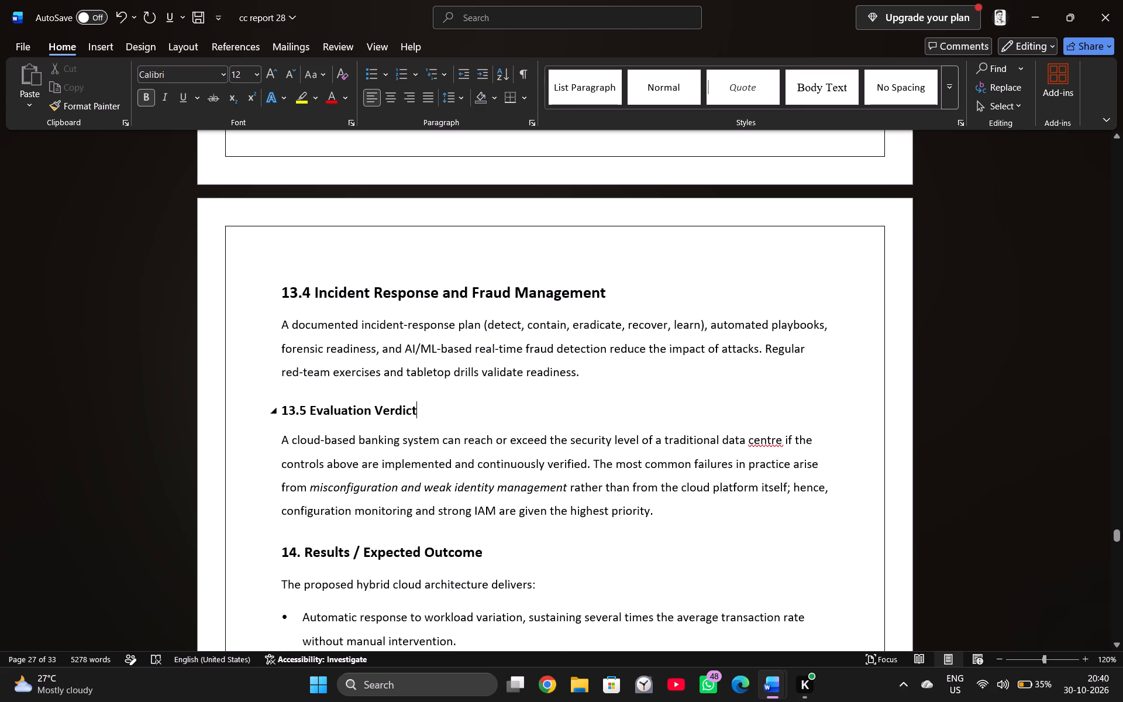
Set the "13.5 Evaluation Verdict" subheading to 14 pt, keeping its section expanded.
left_click_drag(278, 405, 445, 408)
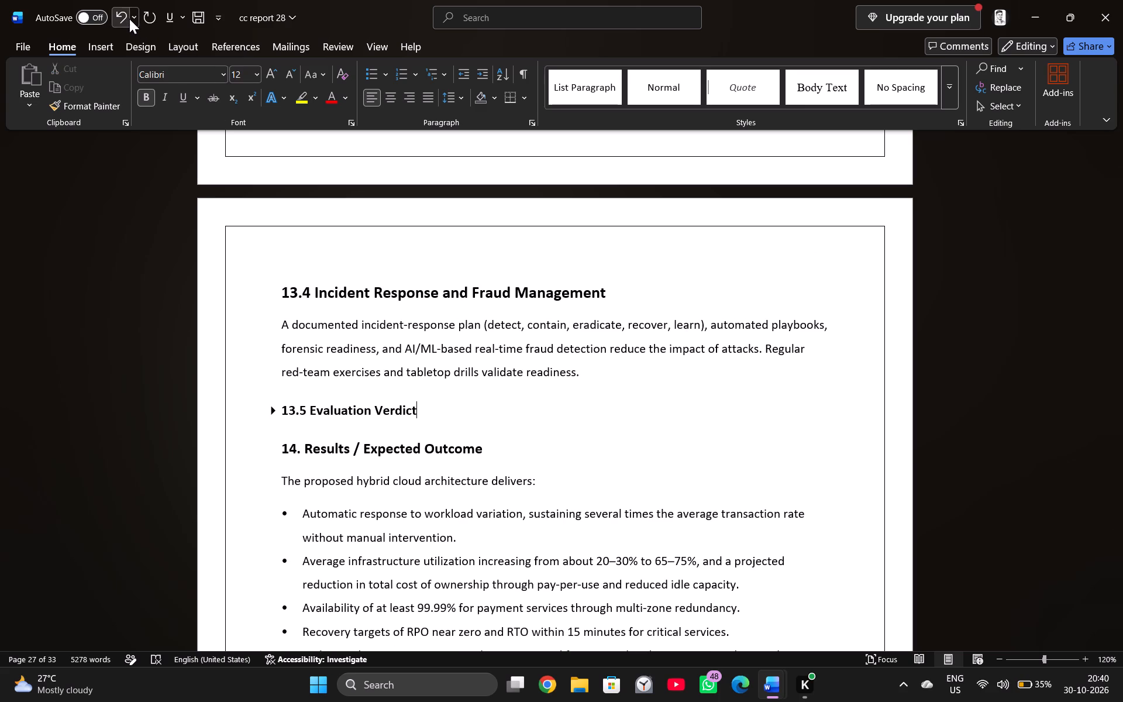
left_click(129, 18)
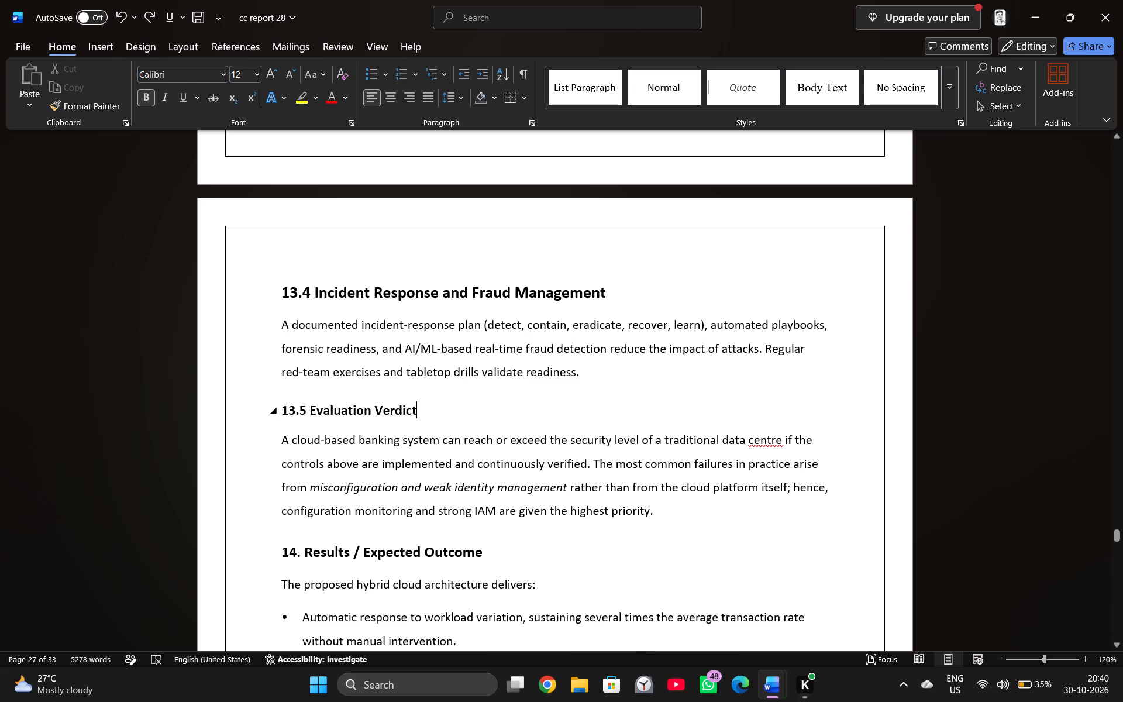
left_click_drag(279, 404, 413, 418)
left_click(529, 375)
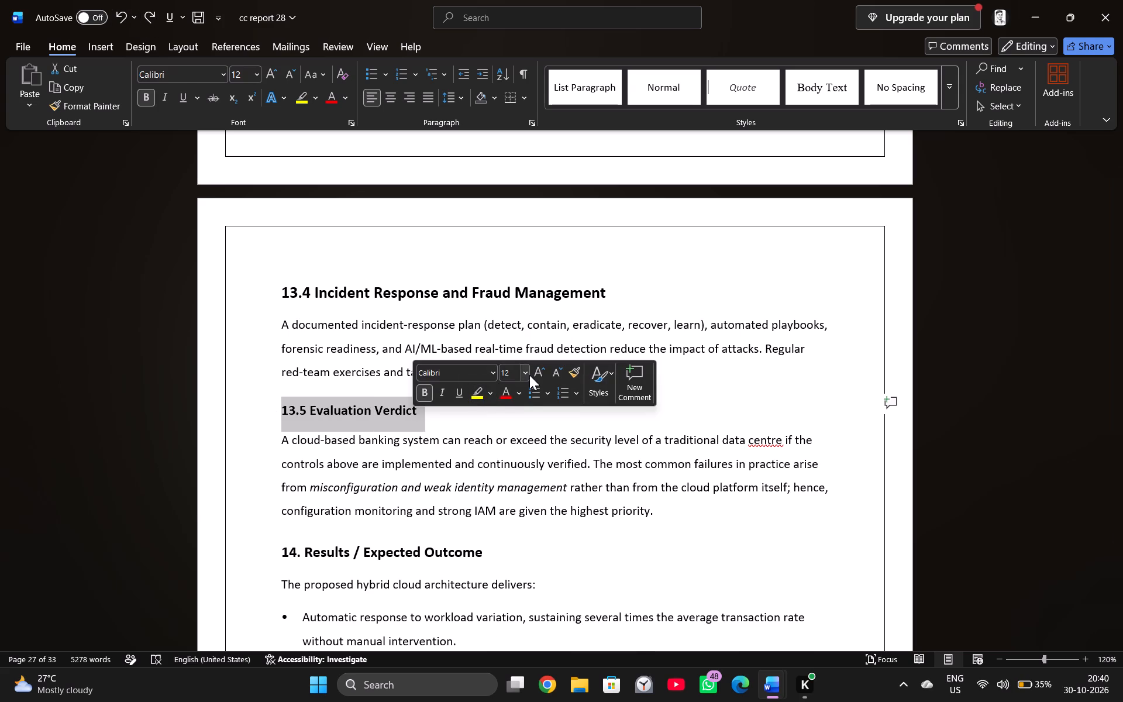
left_click(512, 475)
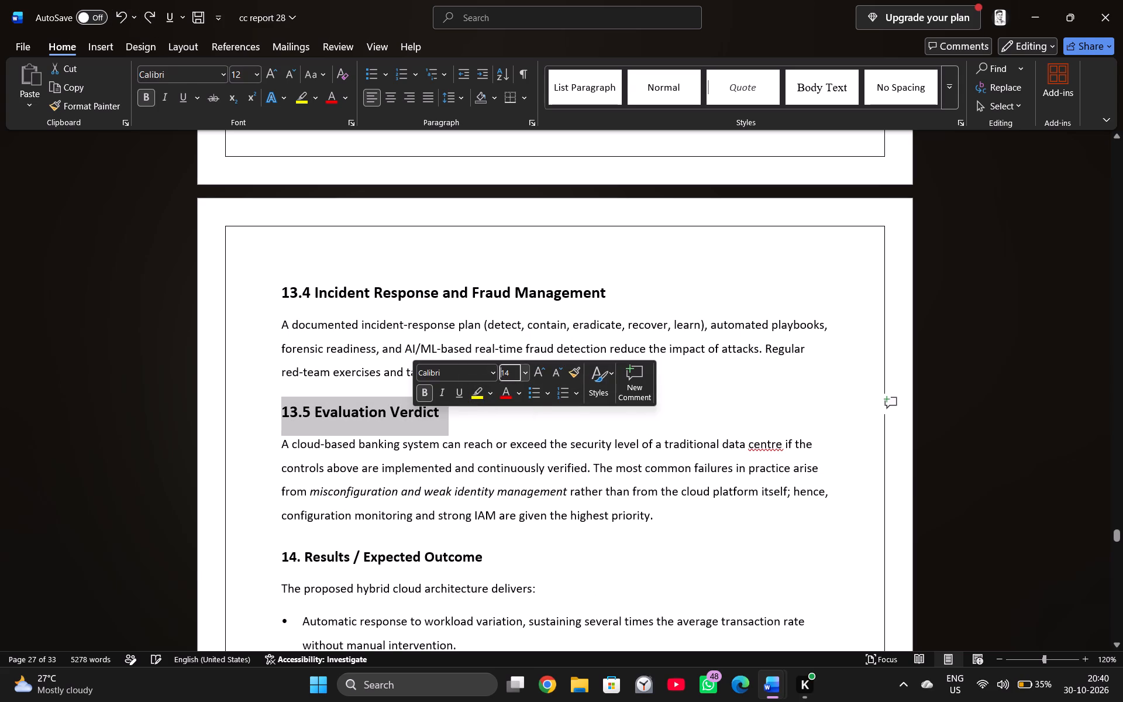
left_click_drag(601, 570, 599, 562)
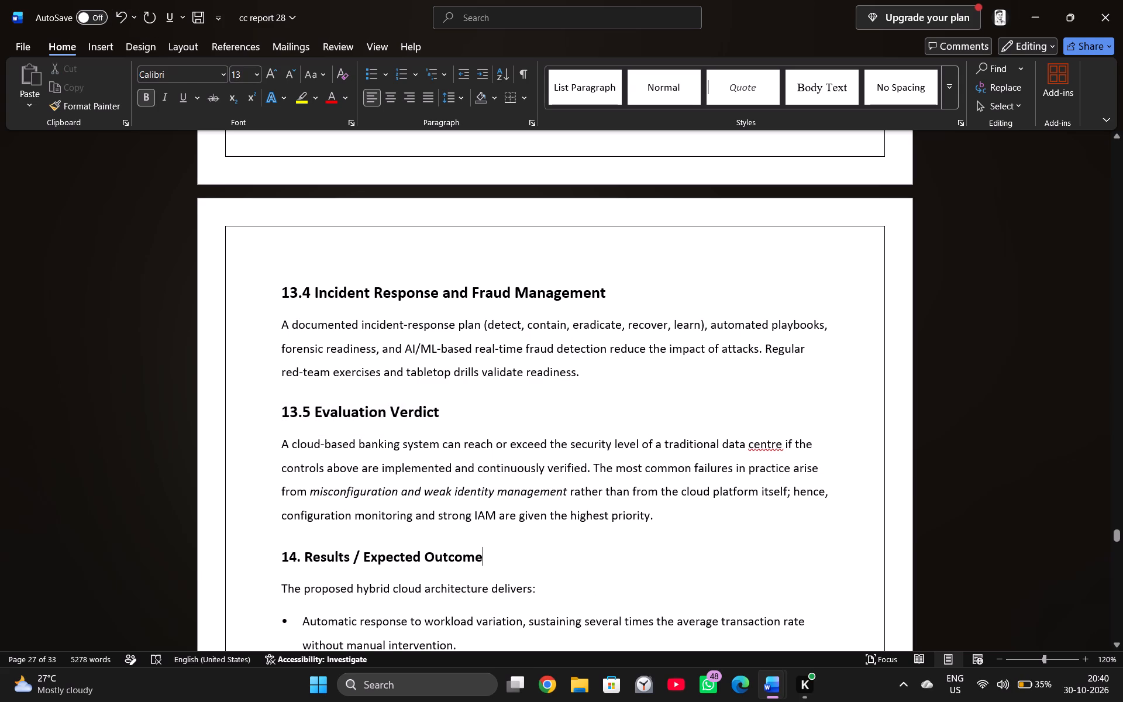
Set the paragraph under "13.4 Incident Response and Fraud Management" to 12 pt and justify it.
left_click_drag(281, 326, 559, 406)
left_click(543, 411)
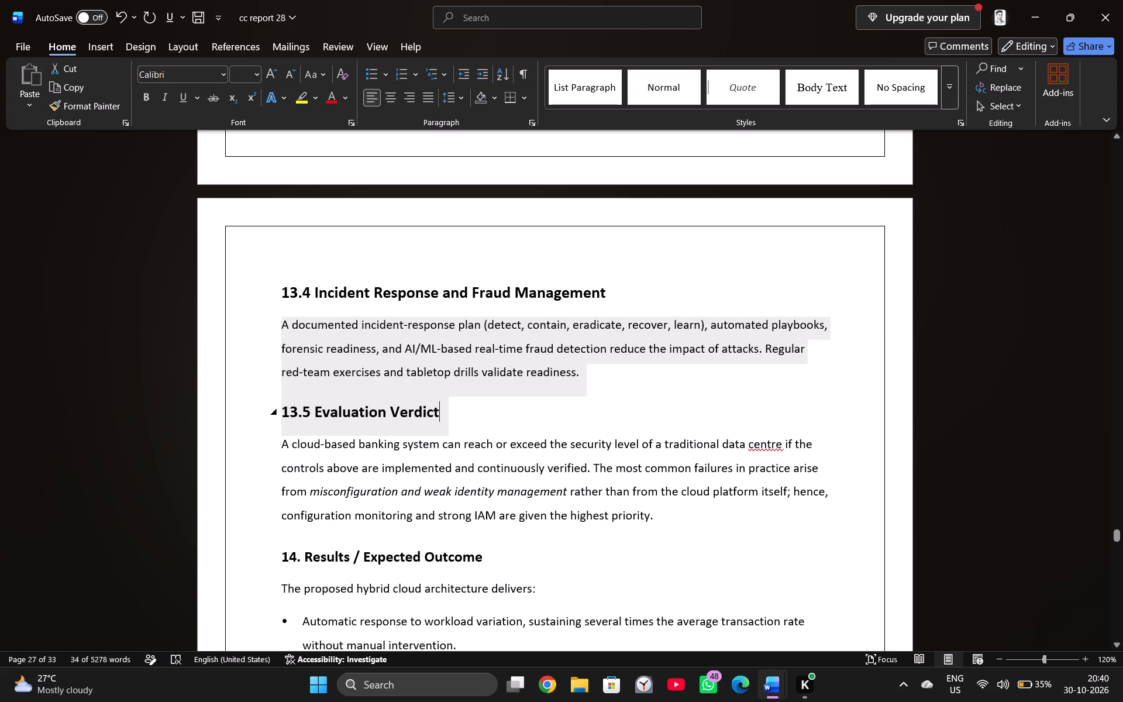
left_click_drag(279, 319, 590, 367)
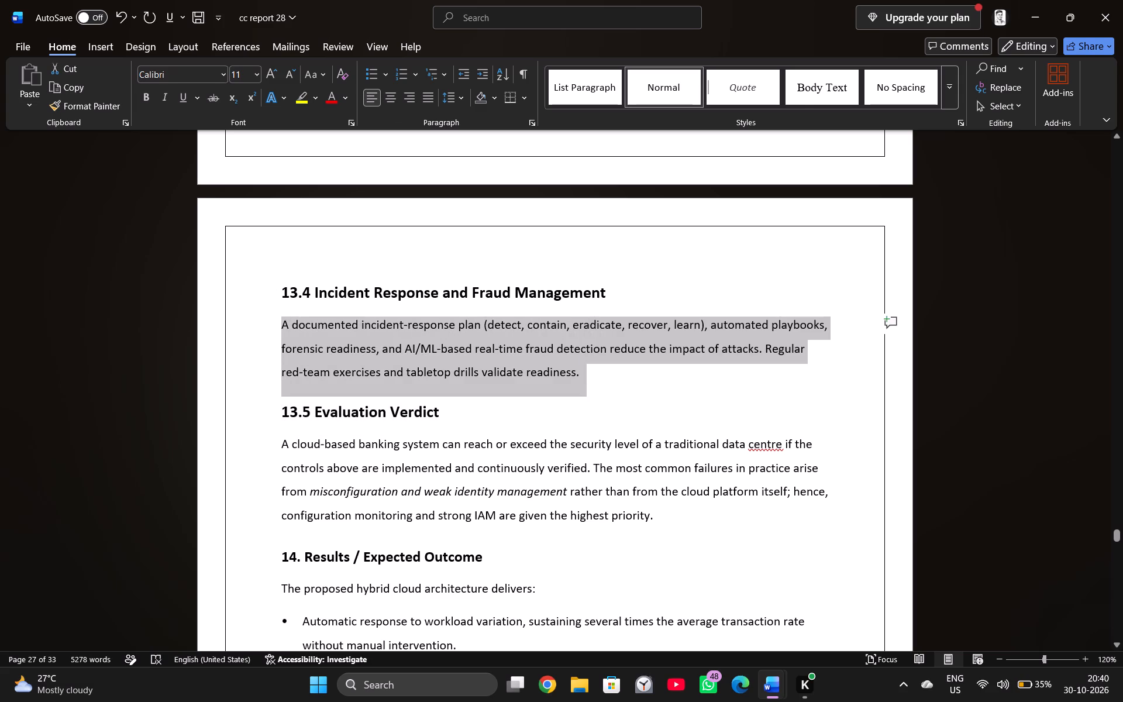
left_click(258, 73)
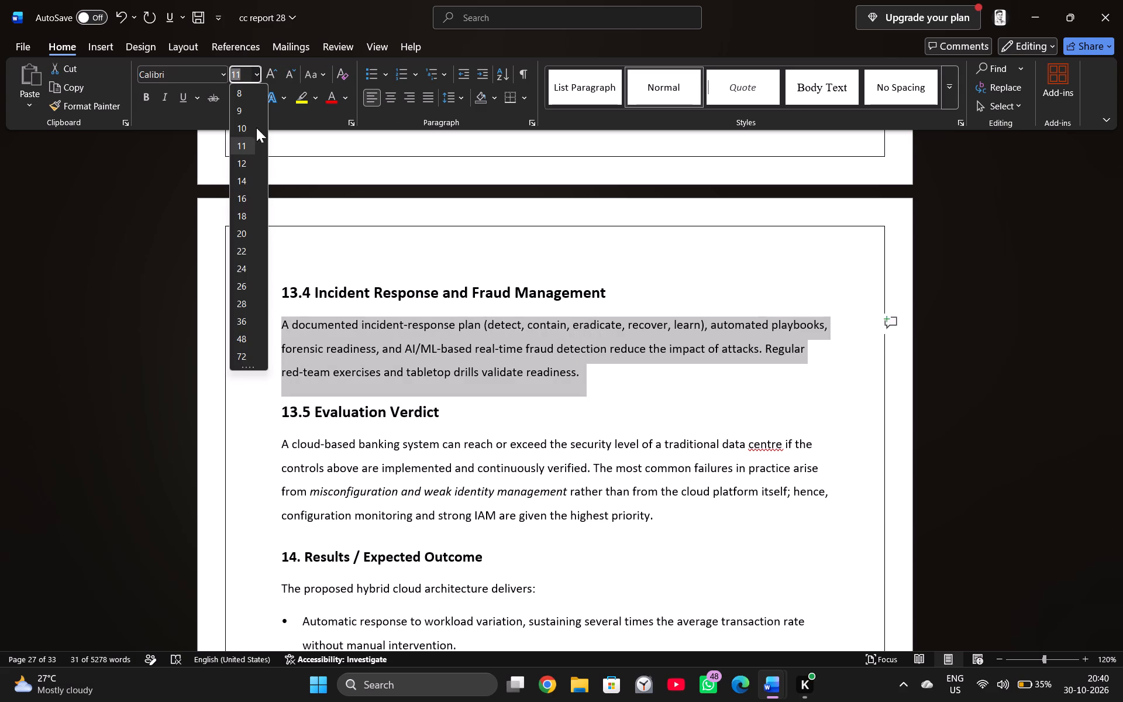
left_click(248, 160)
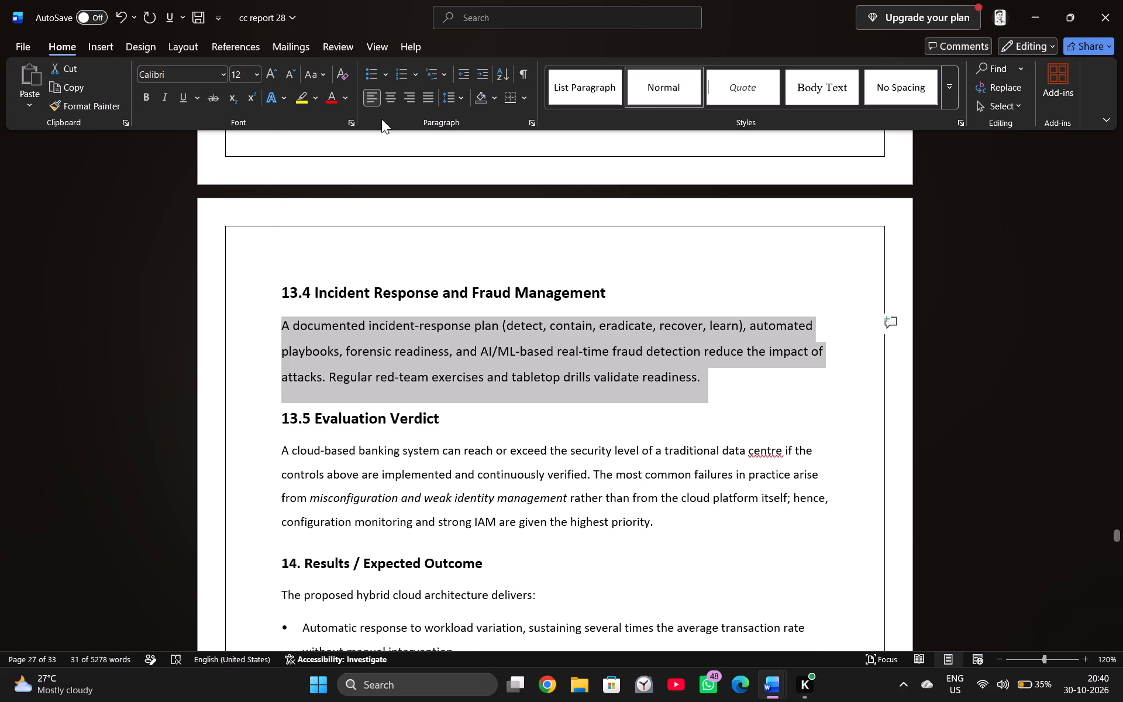
left_click(425, 103)
left_click(781, 429)
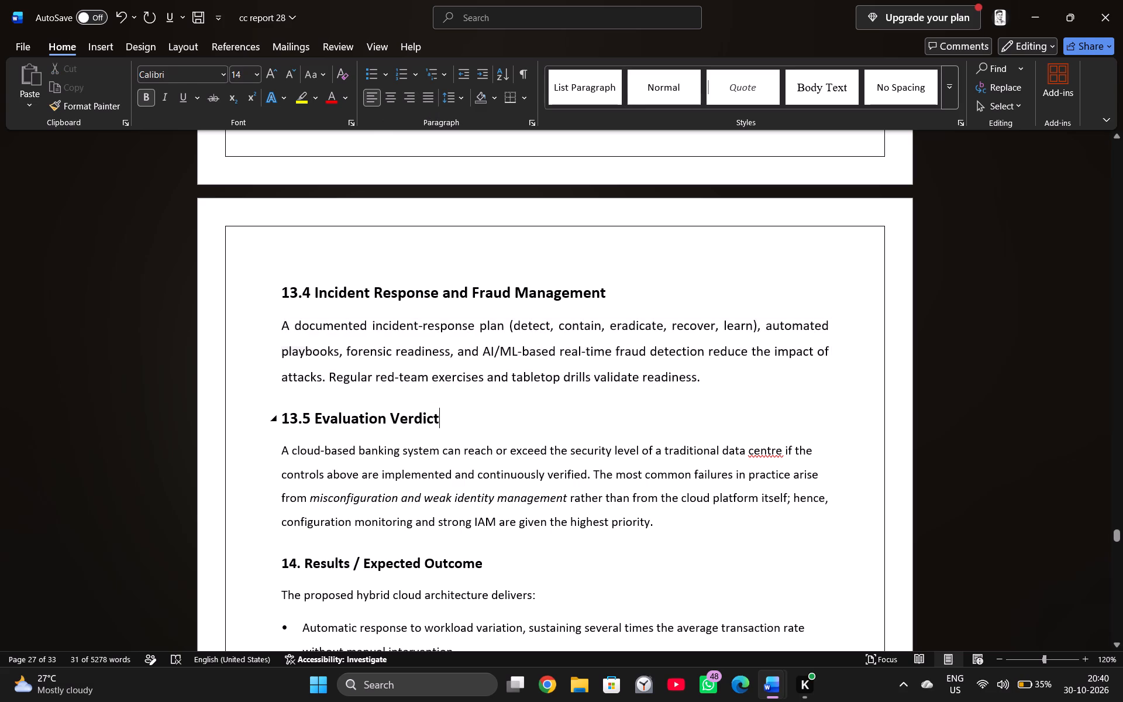
Set the paragraph under "13.5 Evaluation Verdict" to 12 pt, justify it, and check its formatting.
scroll(532, 390, "down", 4)
left_click_drag(281, 282, 664, 372)
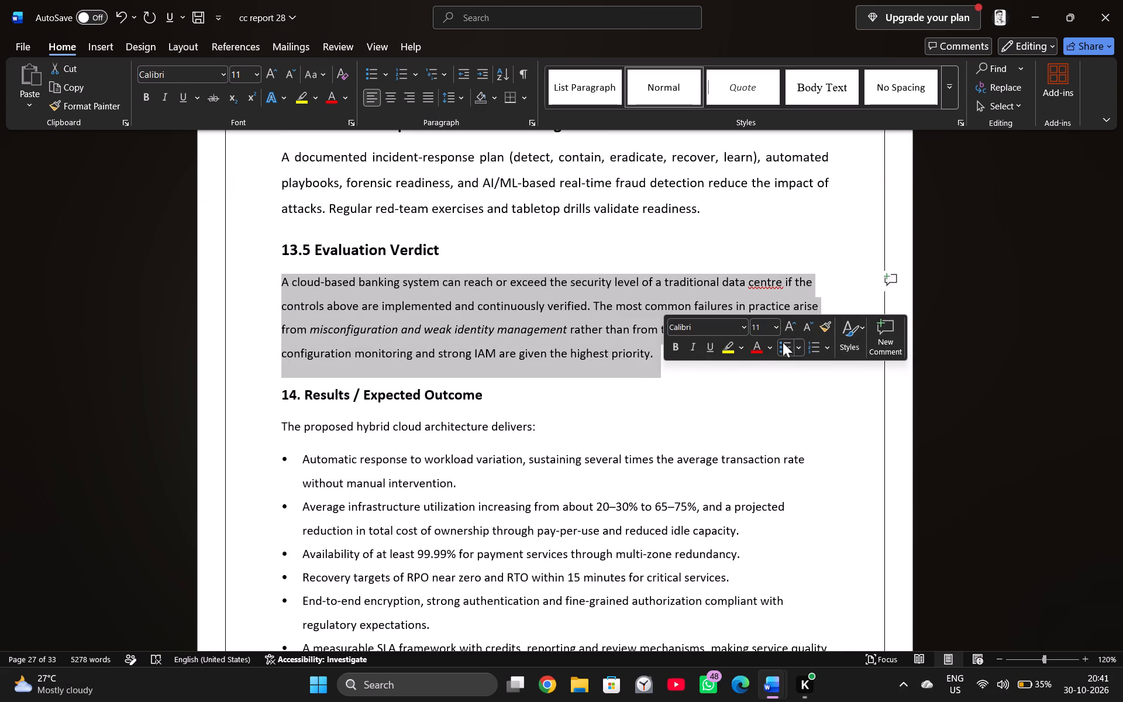
left_click(775, 332)
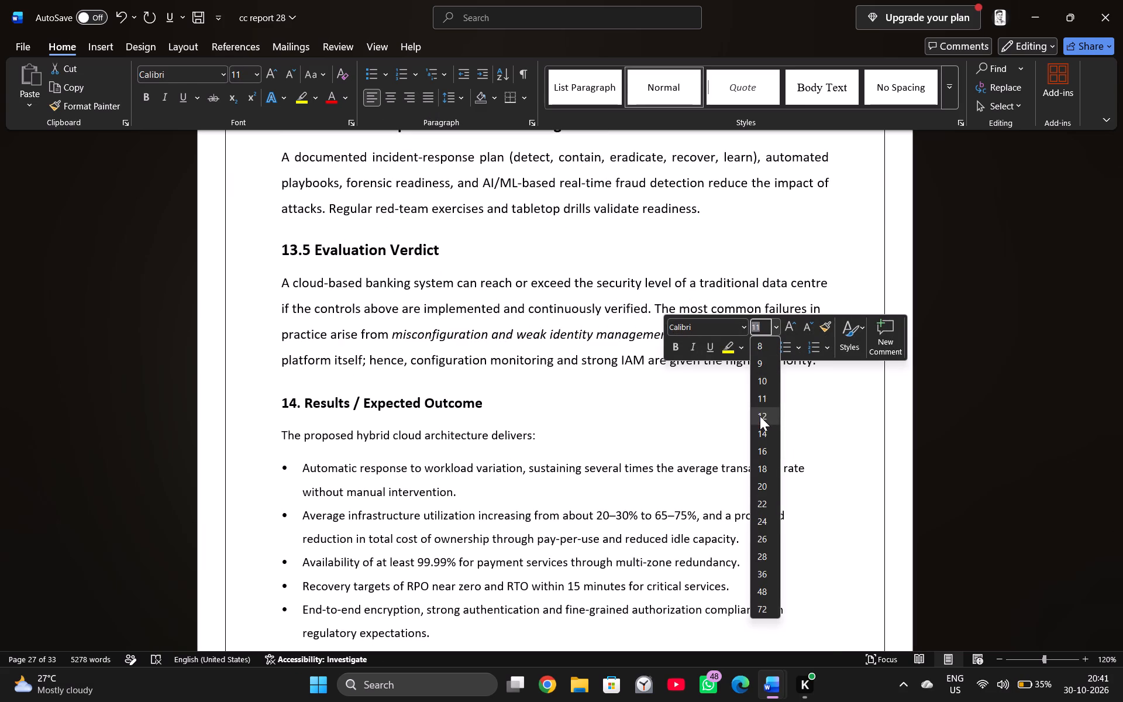
left_click(760, 416)
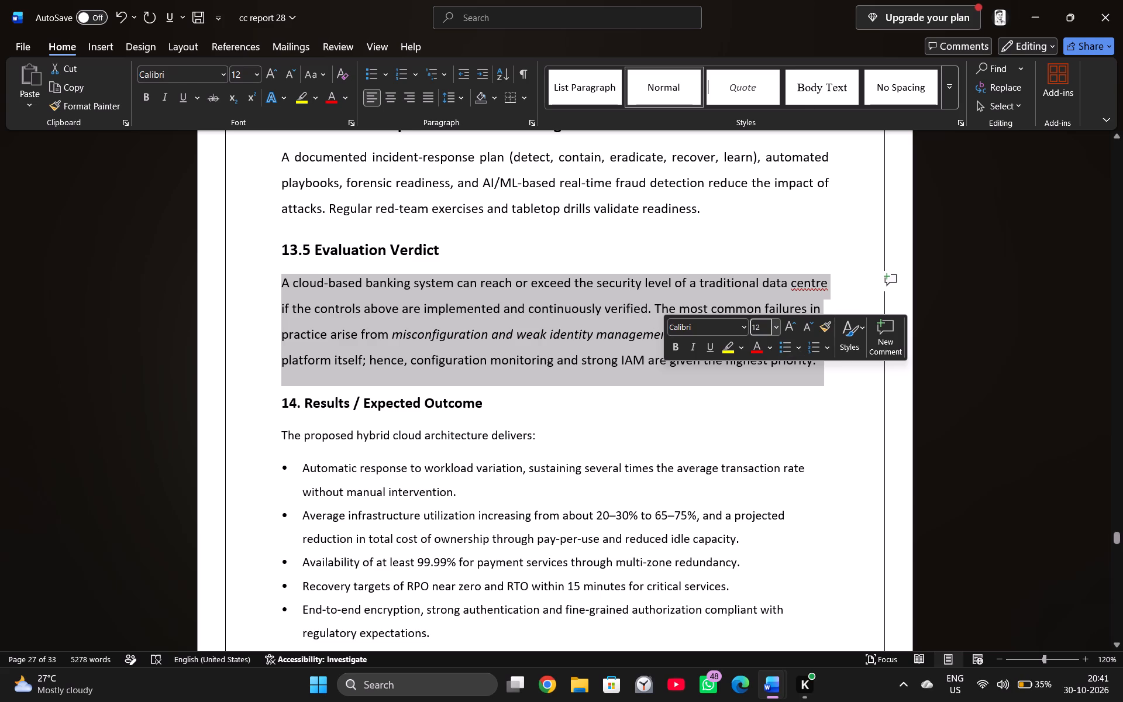
left_click(423, 97)
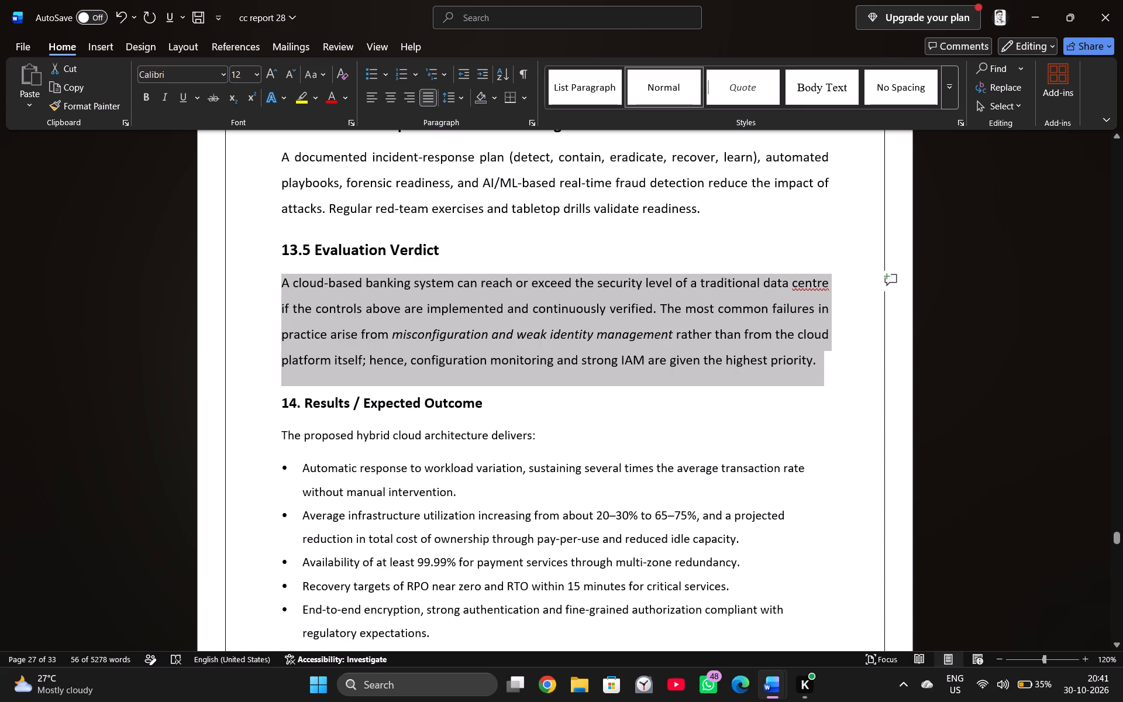
left_click(791, 452)
scroll(785, 425, "down", 1)
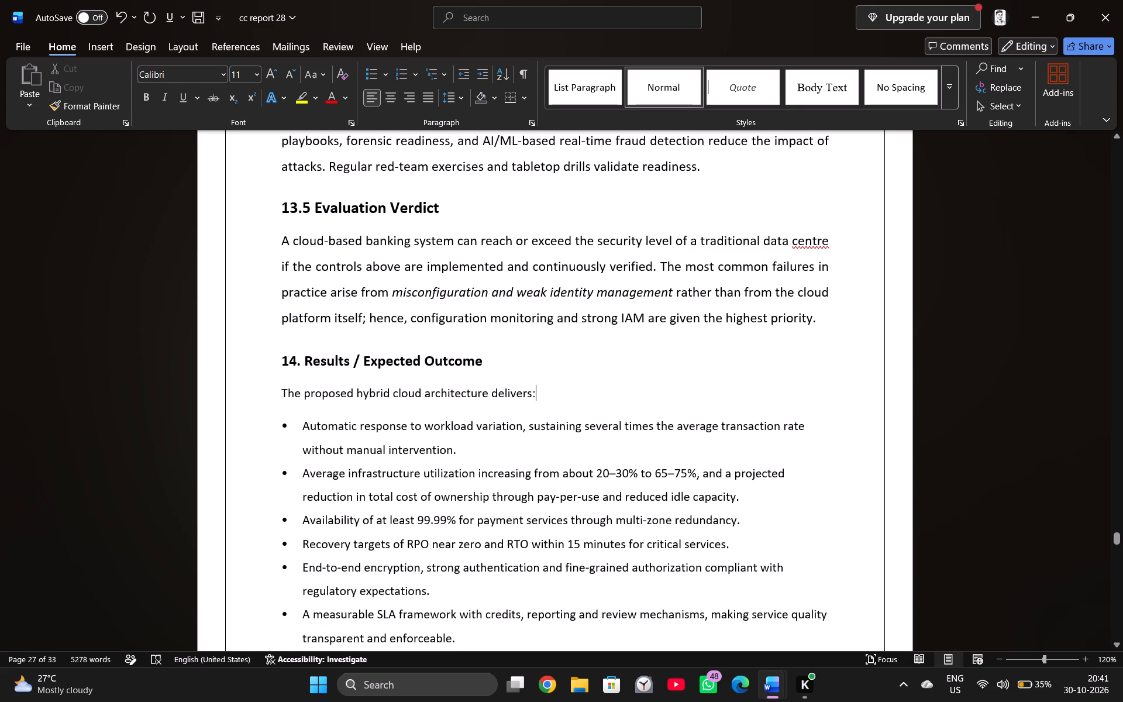
left_click_drag(277, 236, 771, 333)
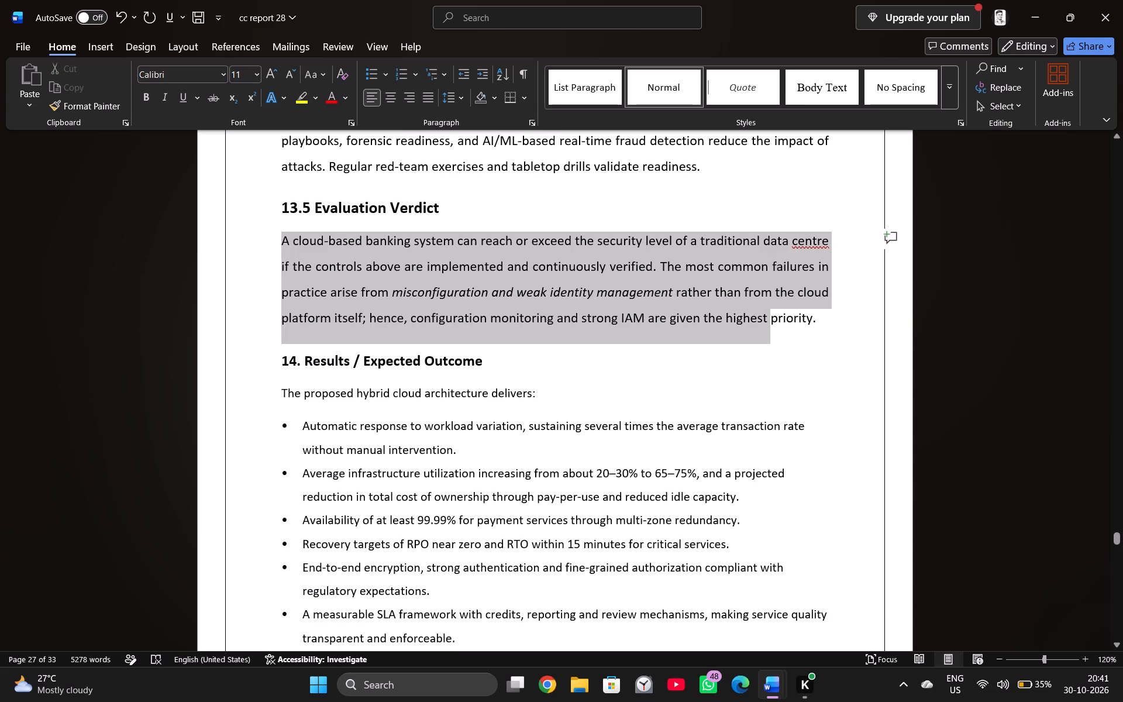
left_click_drag(771, 333, 818, 338)
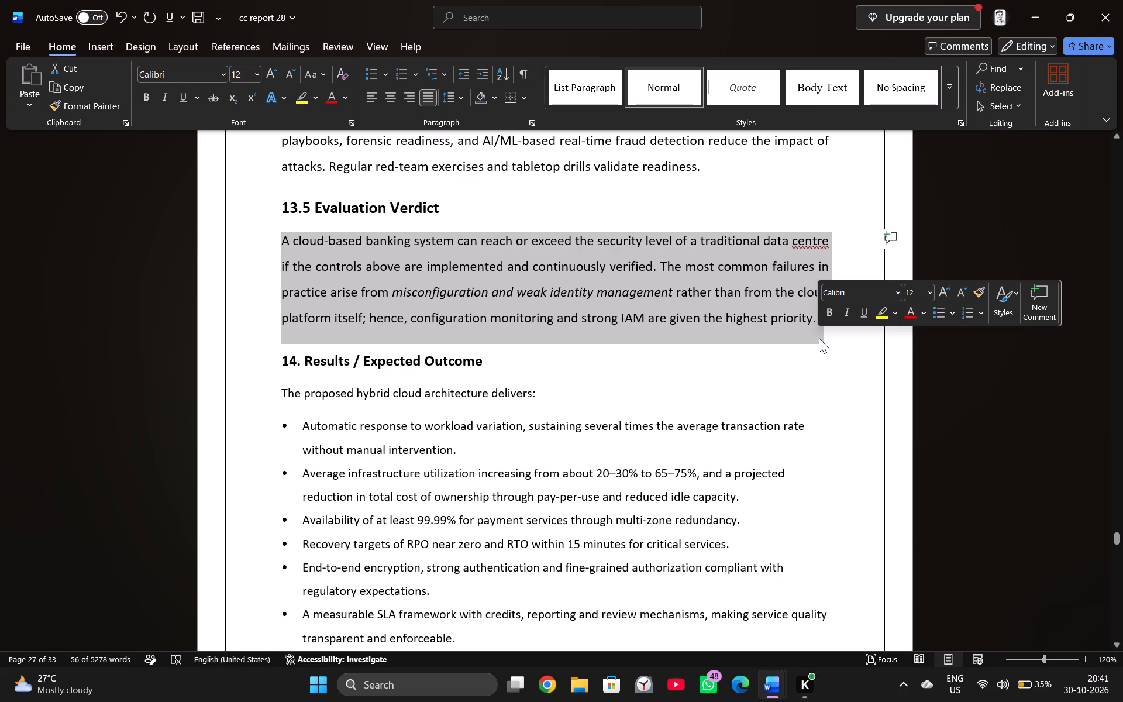
Set the "14. Results / Expected Outcome" heading to 16 pt.
left_click(767, 386)
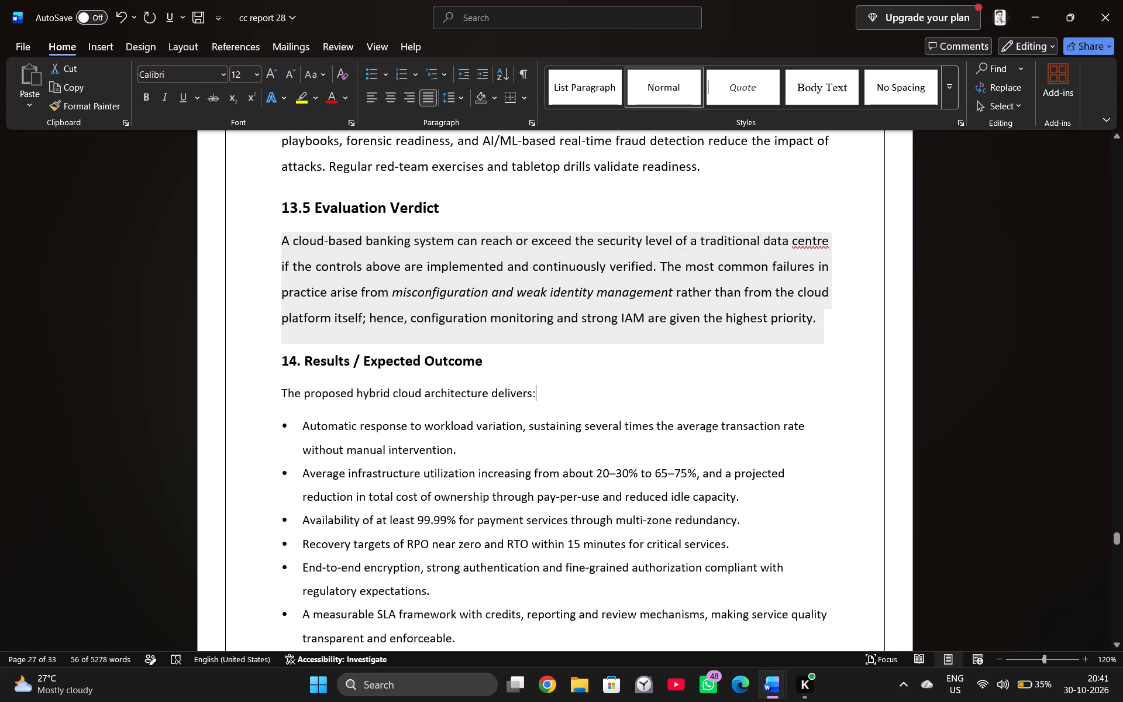
left_click(277, 357)
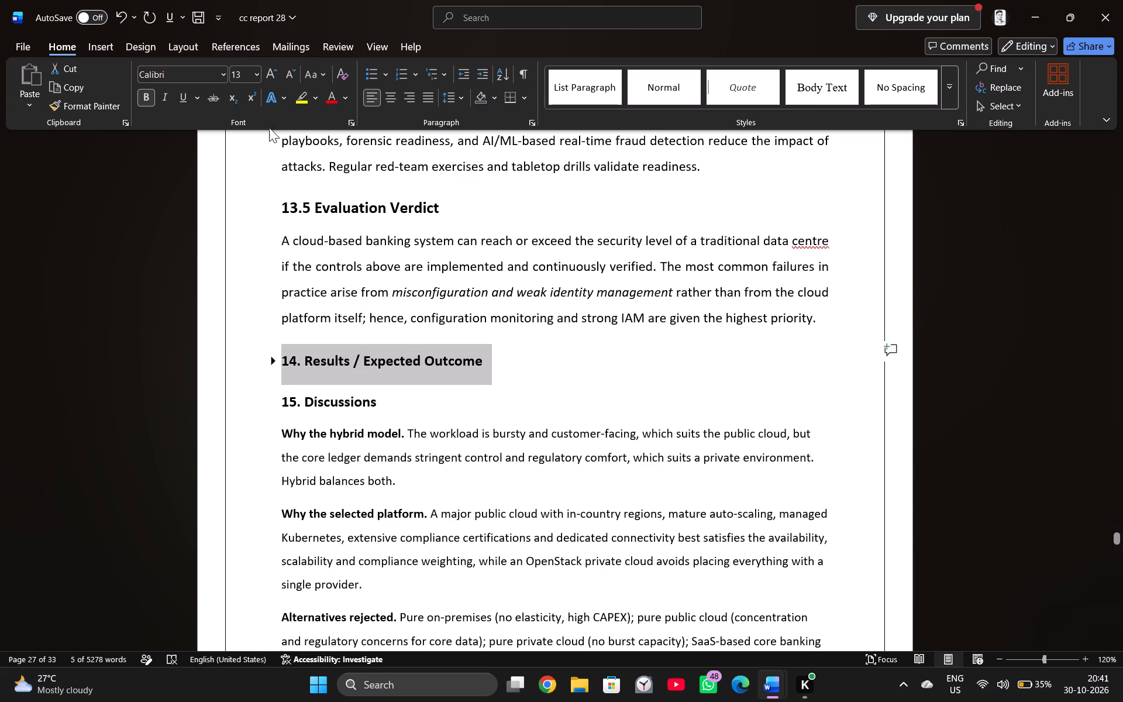
left_click(256, 68)
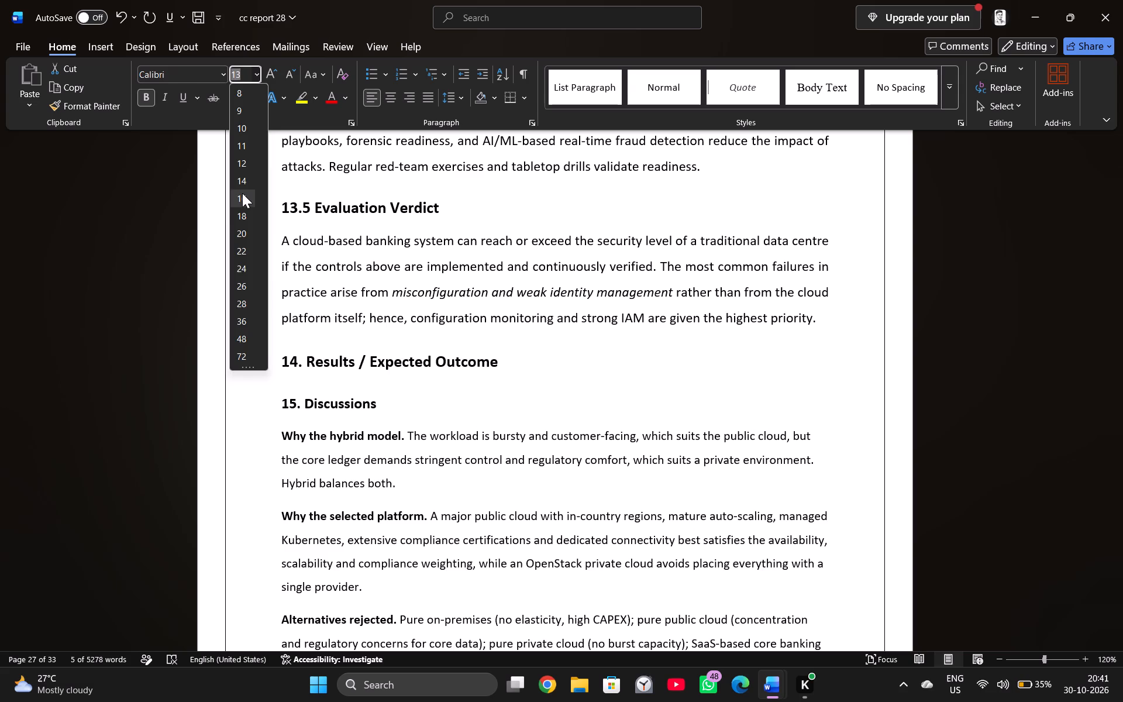
left_click(242, 194)
left_click(569, 385)
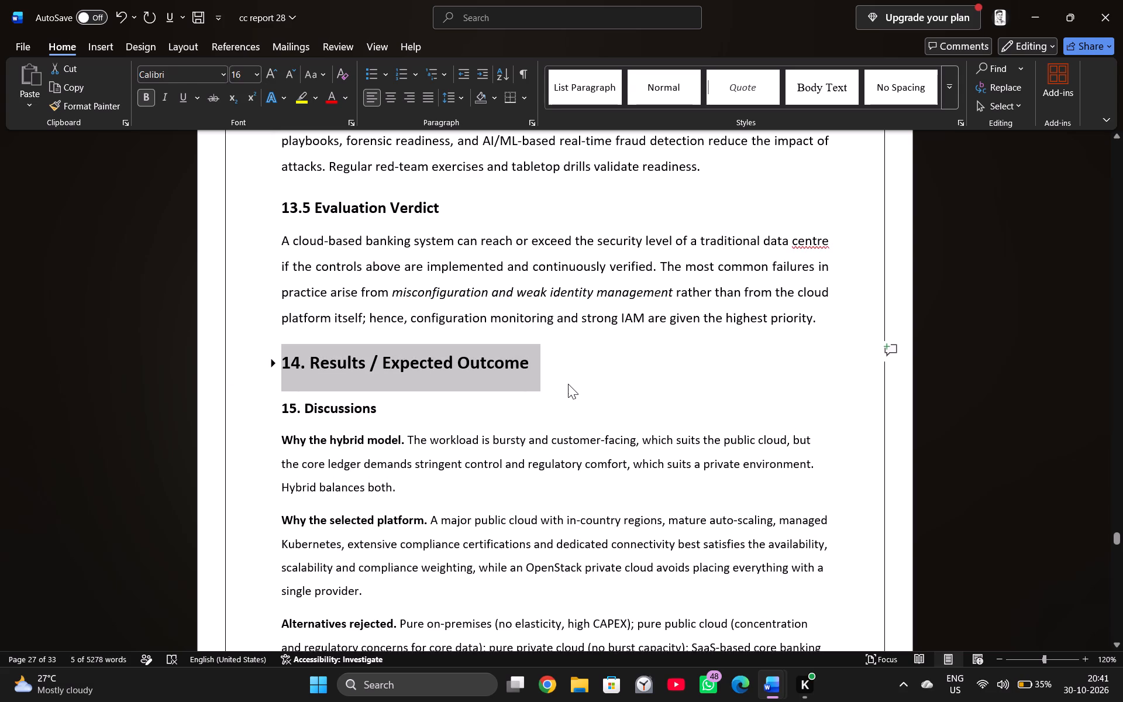
Set the "15. Discussions" heading to 14 pt, keeping its section expanded.
left_click_drag(274, 405, 392, 424)
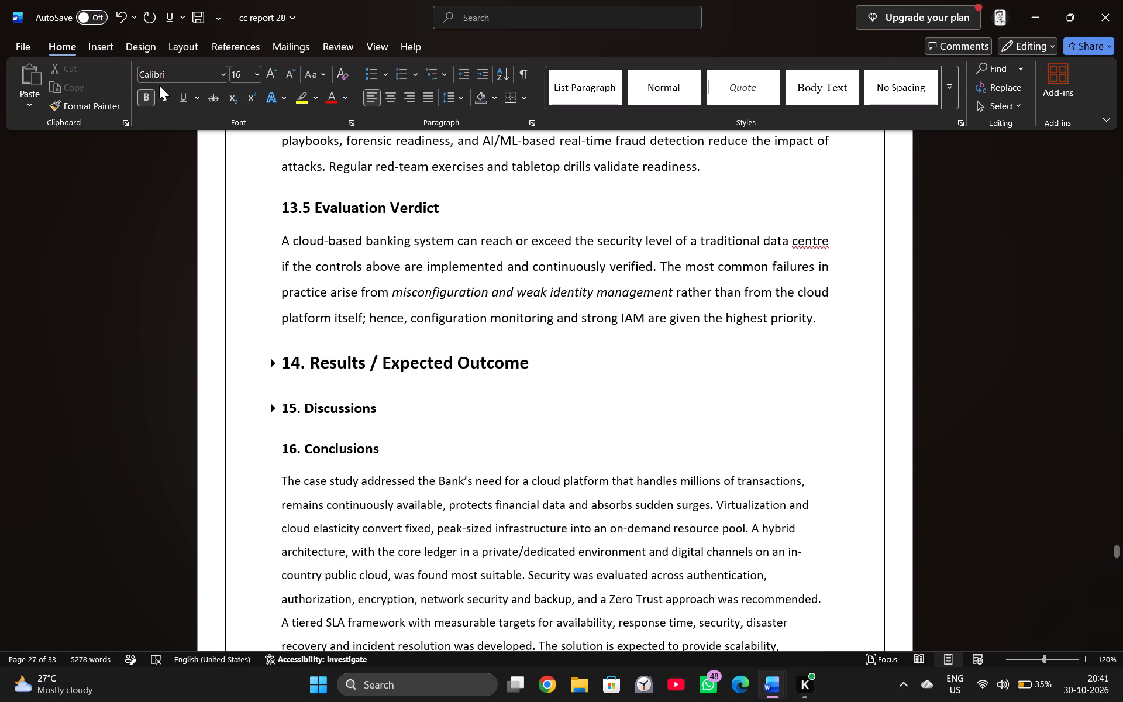
left_click(126, 21)
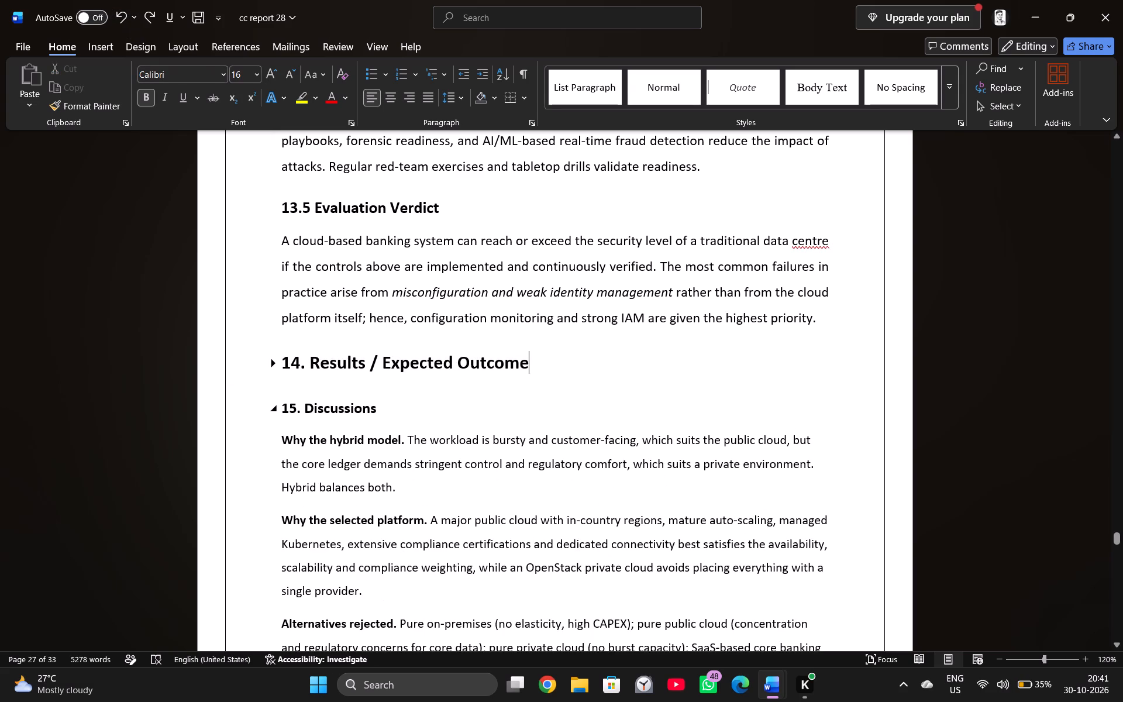
left_click_drag(280, 398, 380, 412)
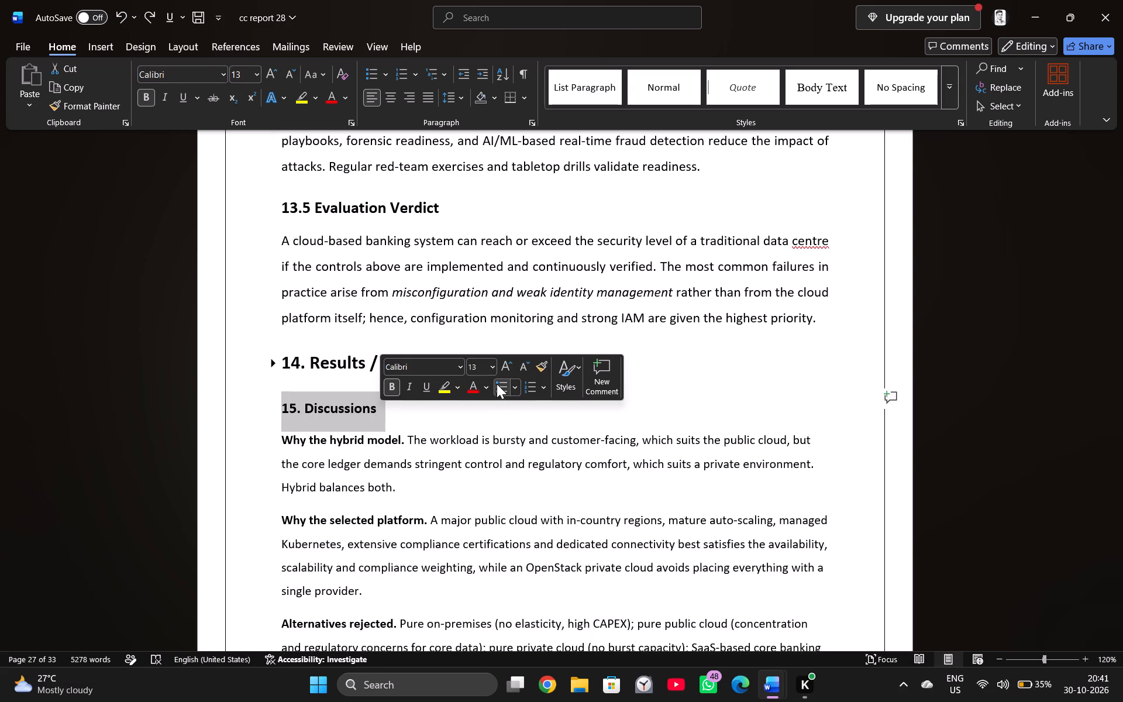
left_click(489, 362)
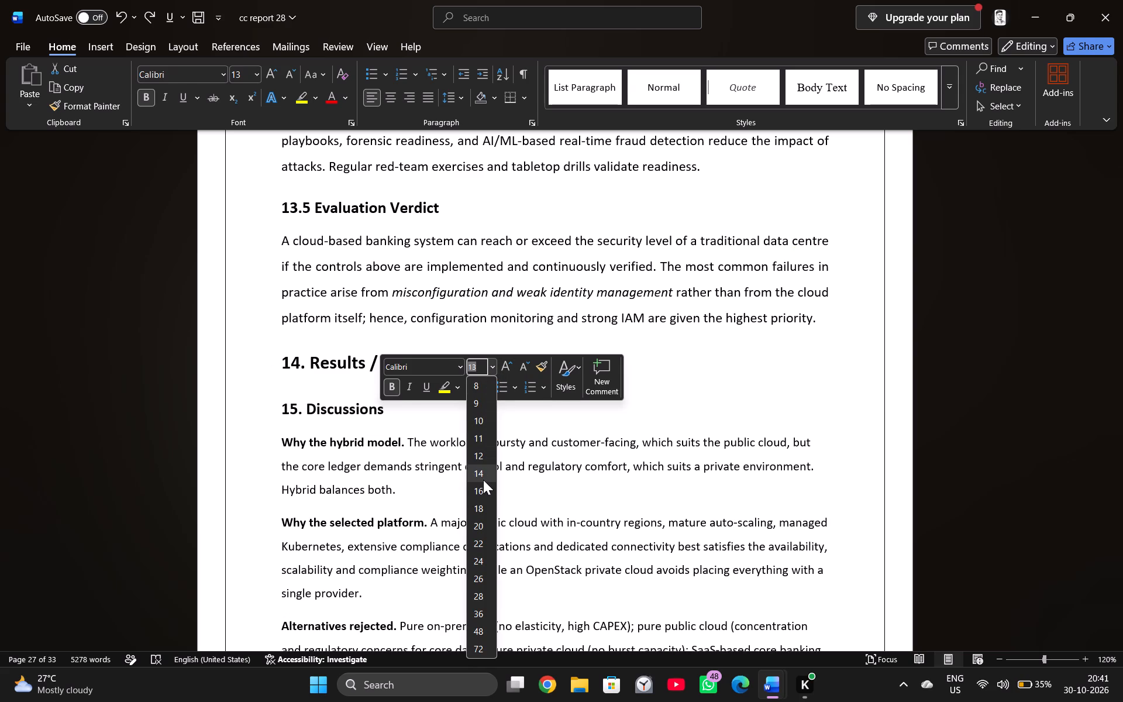
left_click(476, 466)
left_click(540, 436)
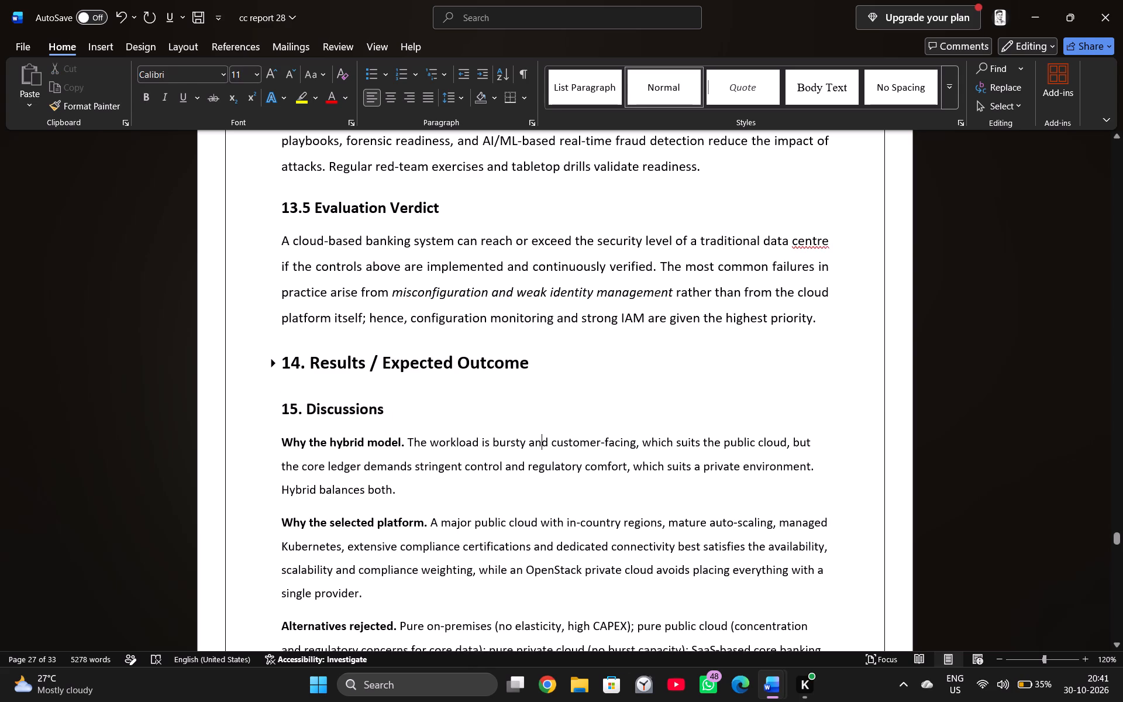
Set the "Why the hybrid model" label under Discussions to 14 pt and replace its closing period with a colon.
left_click_drag(281, 441, 405, 451)
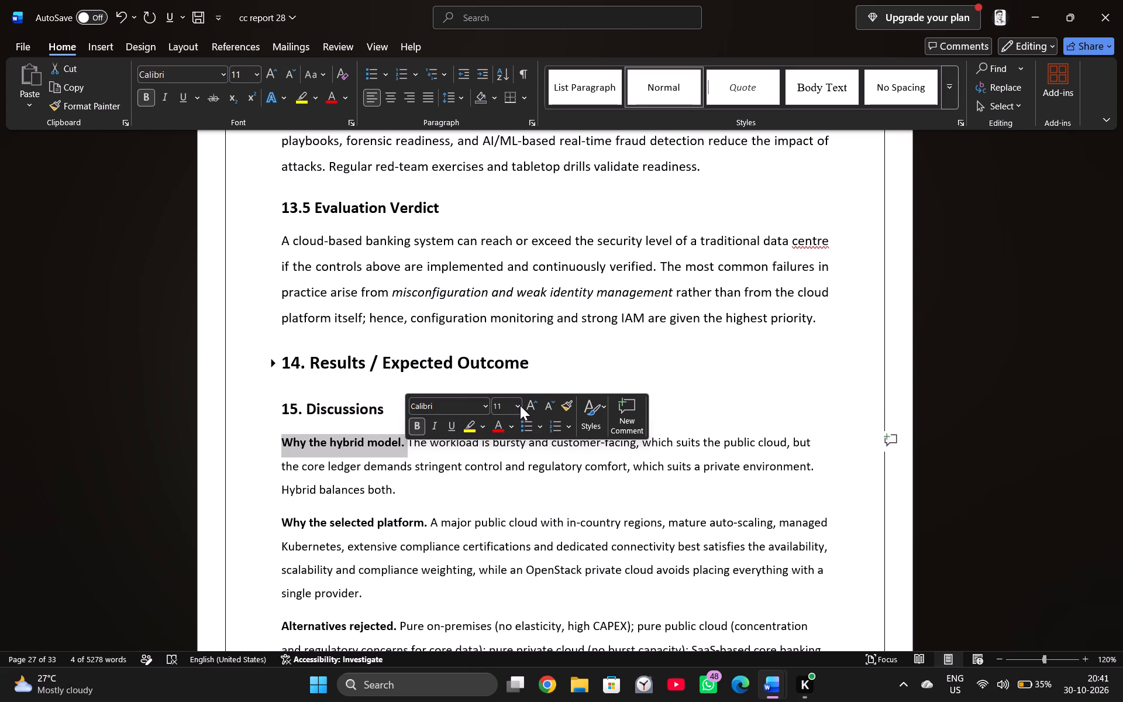
left_click(519, 405)
left_click(513, 214)
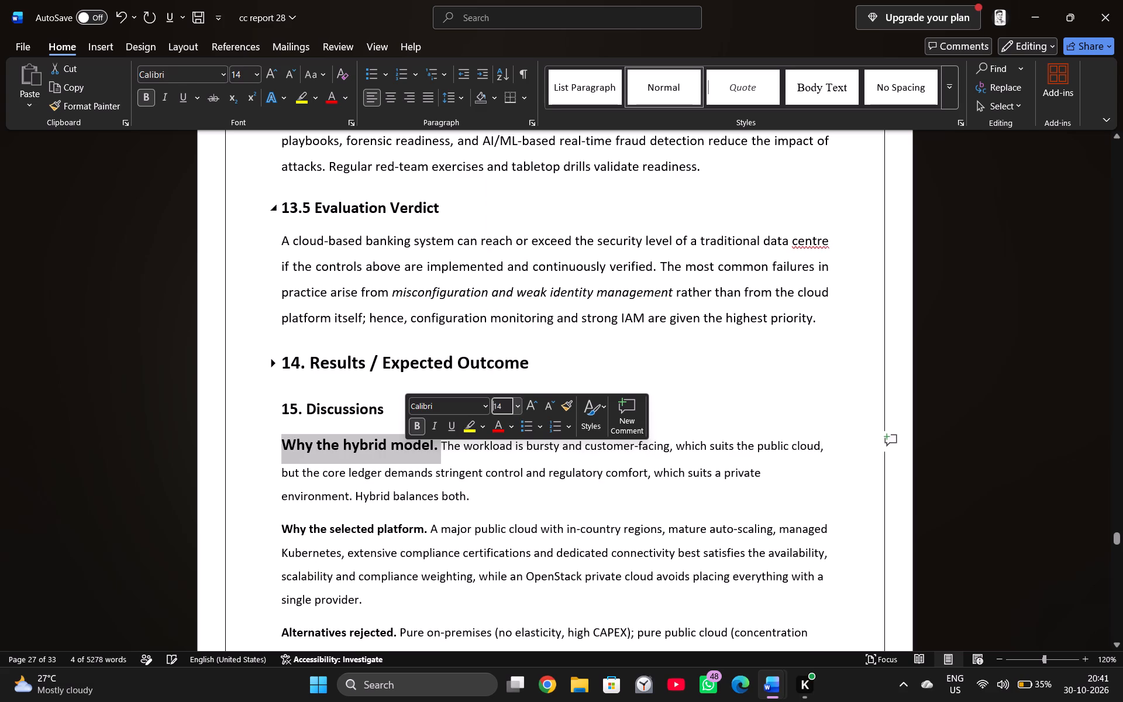
left_click(711, 379)
left_click(439, 445)
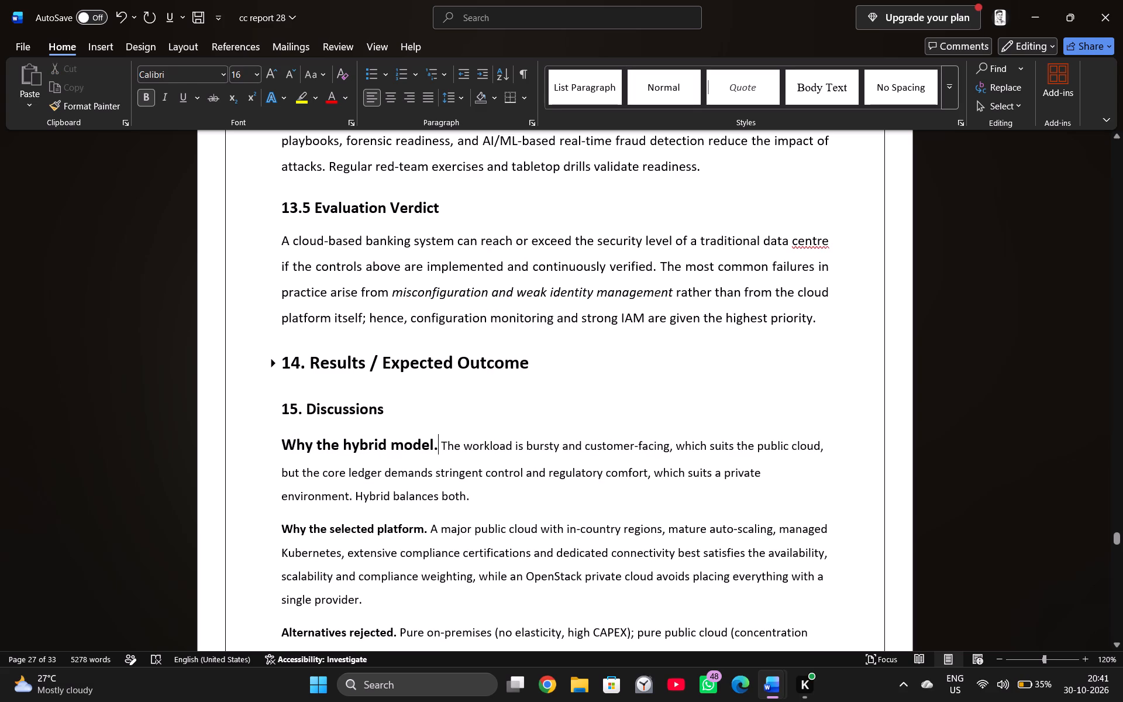
key("BackSpace")
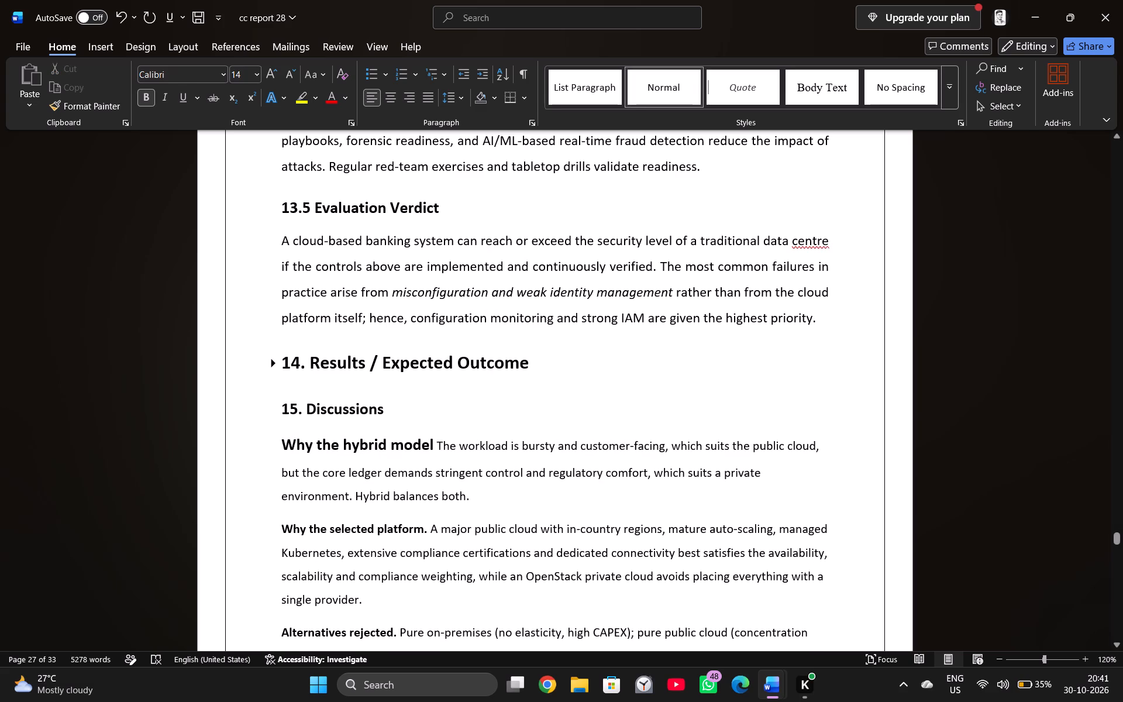
key("shift+colon")
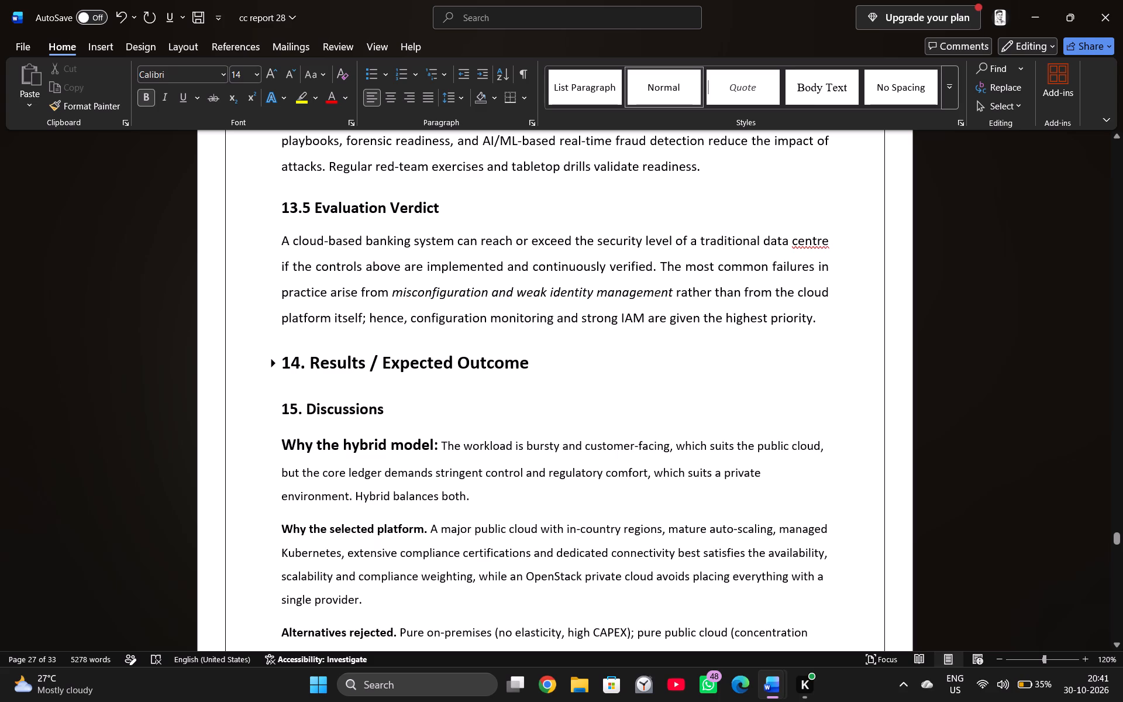
Set the text following the "Why the hybrid model:" label to 12 pt and justify the paragraph.
left_click_drag(439, 439, 750, 494)
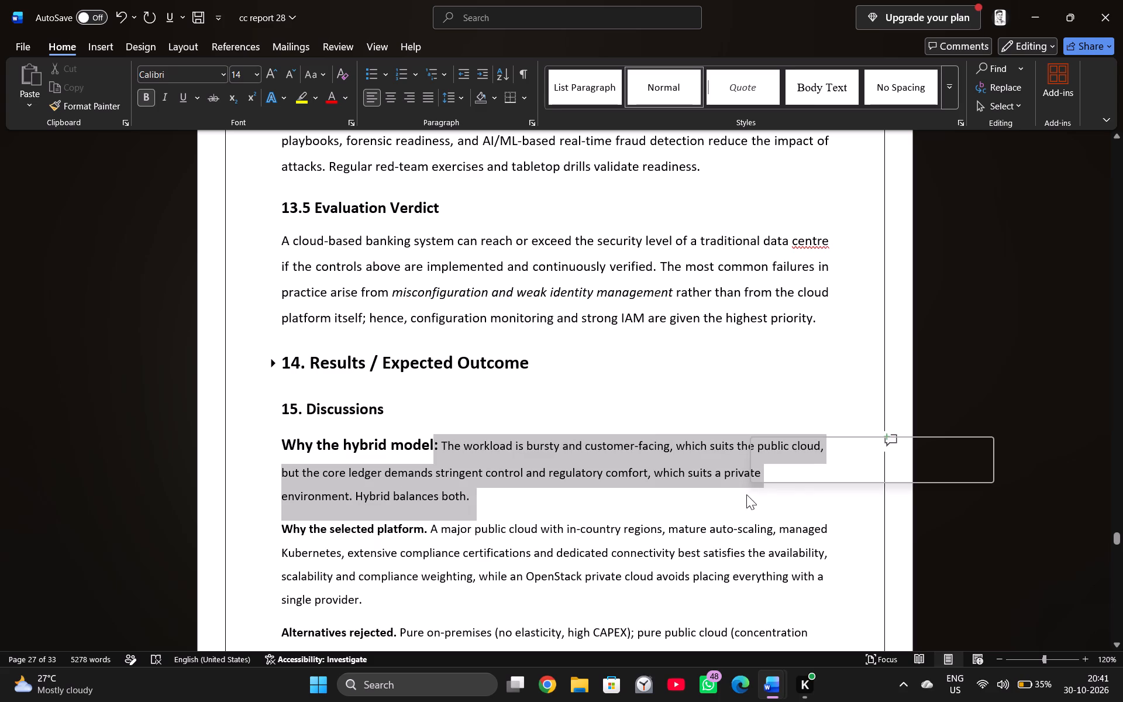
left_click(862, 449)
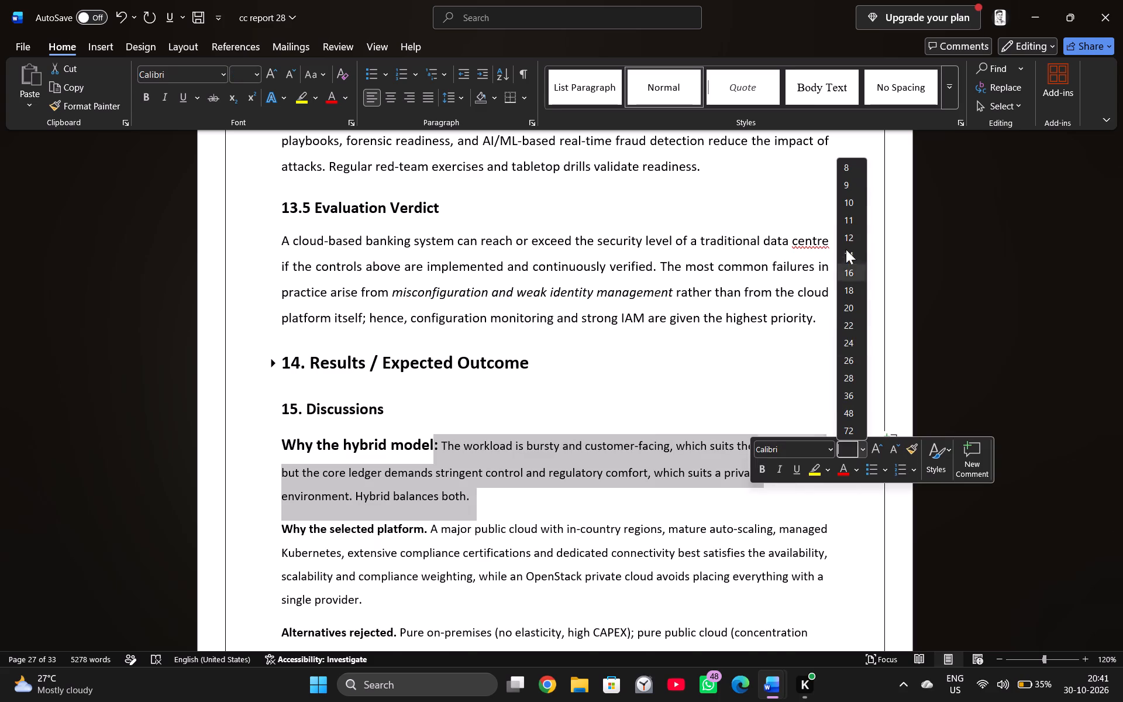
left_click(848, 239)
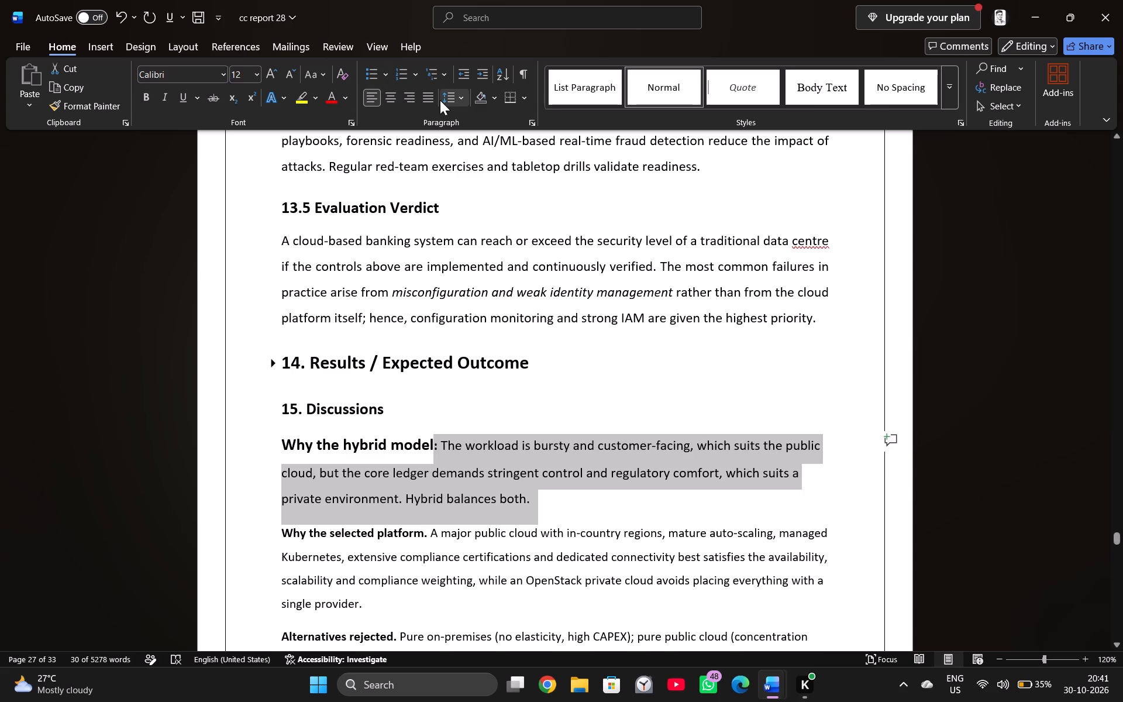
left_click(429, 100)
left_click(740, 378)
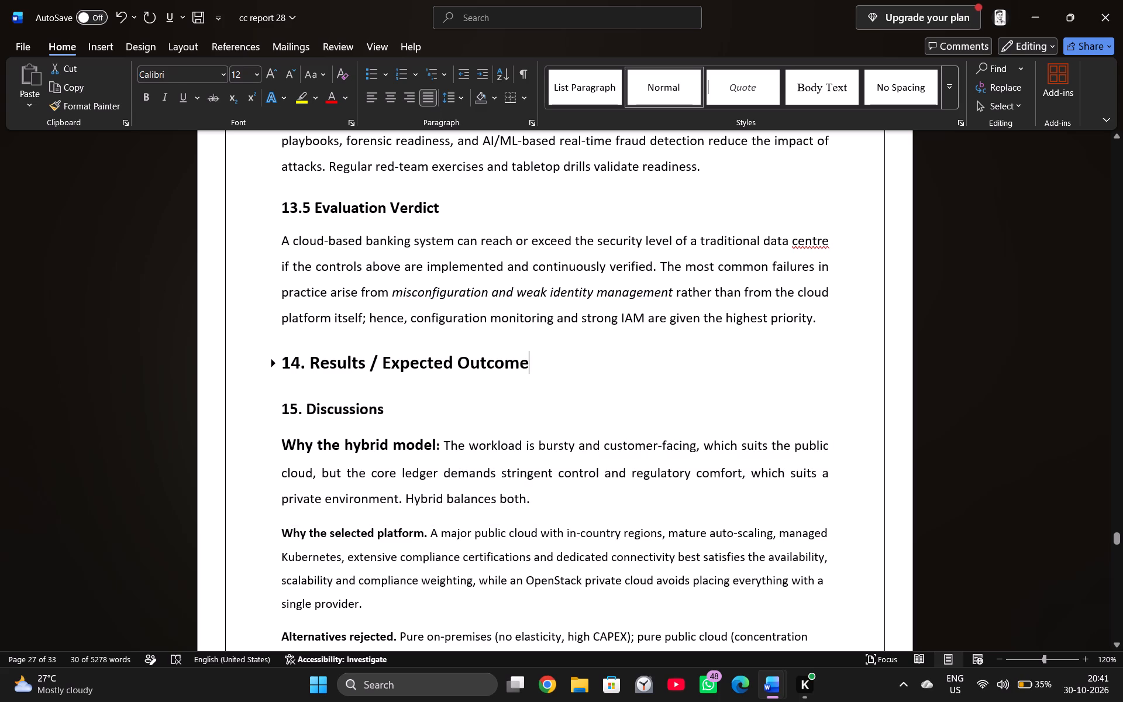
Set the "Why the selected platform" label under Discussions to 14 pt.
scroll(721, 395, "down", 5)
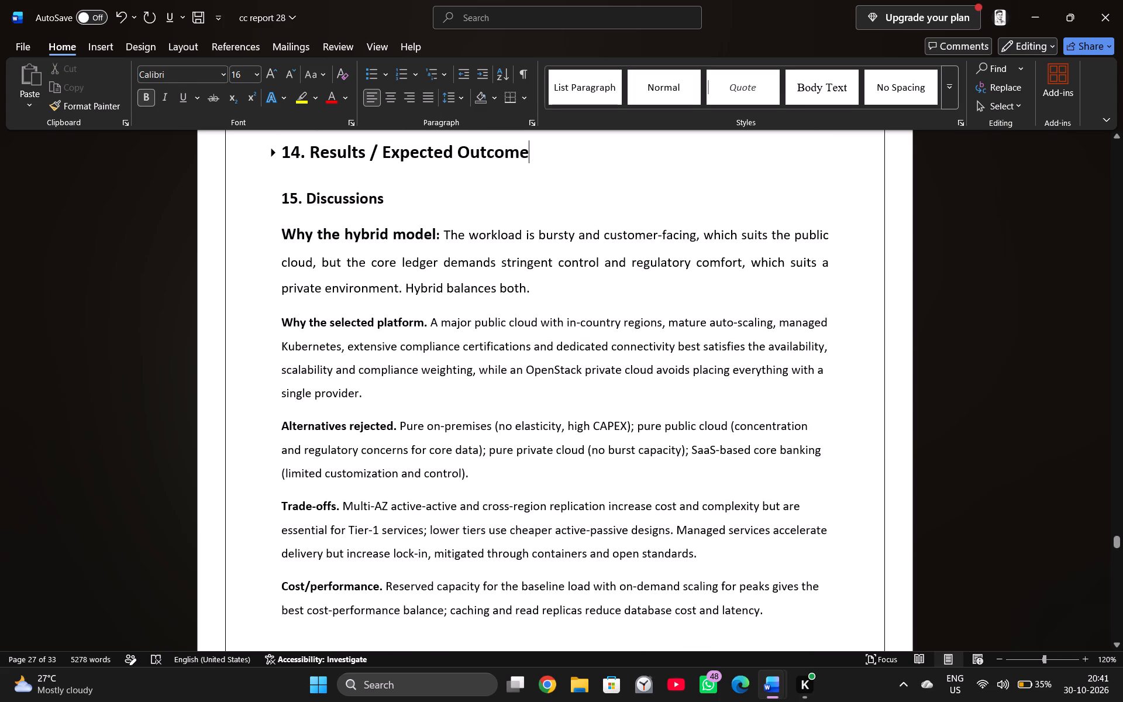
left_click_drag(273, 322, 423, 318)
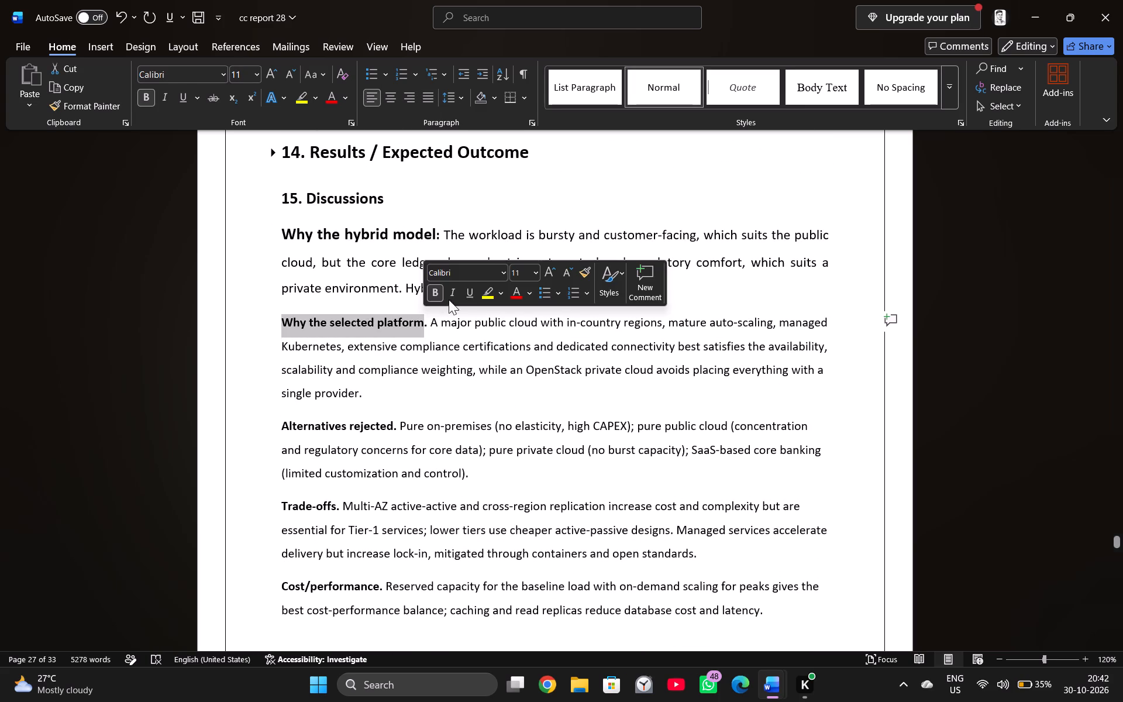
left_click(532, 275)
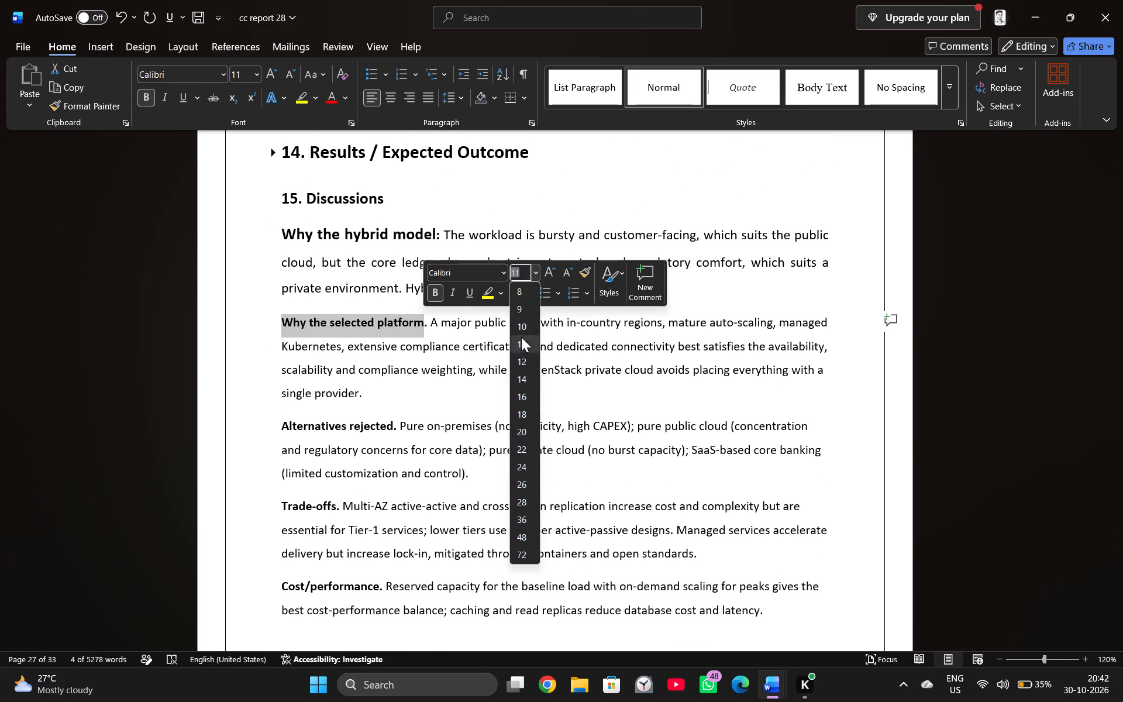
left_click(521, 359)
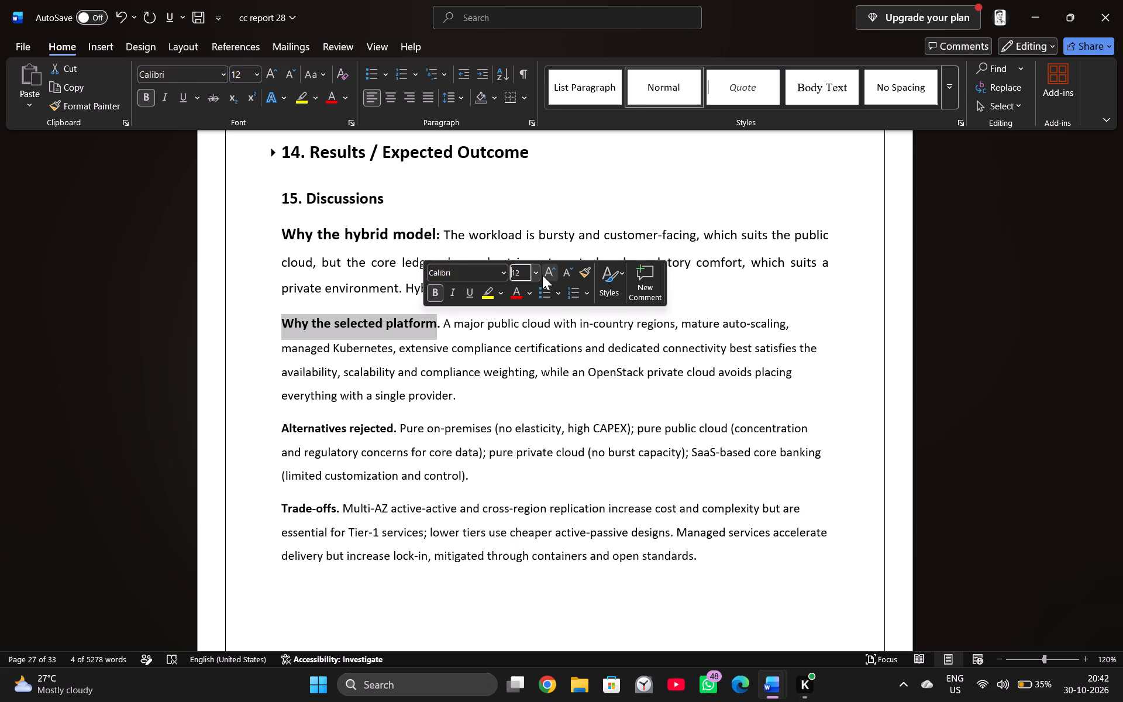
left_click(535, 273)
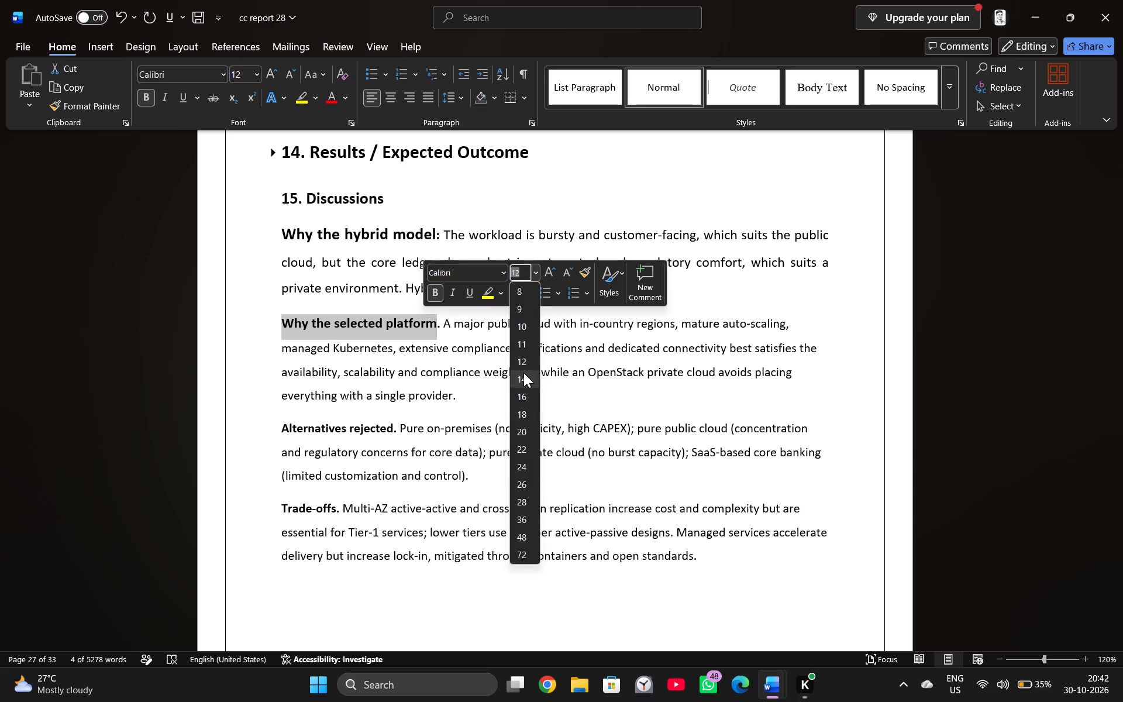
left_click(523, 373)
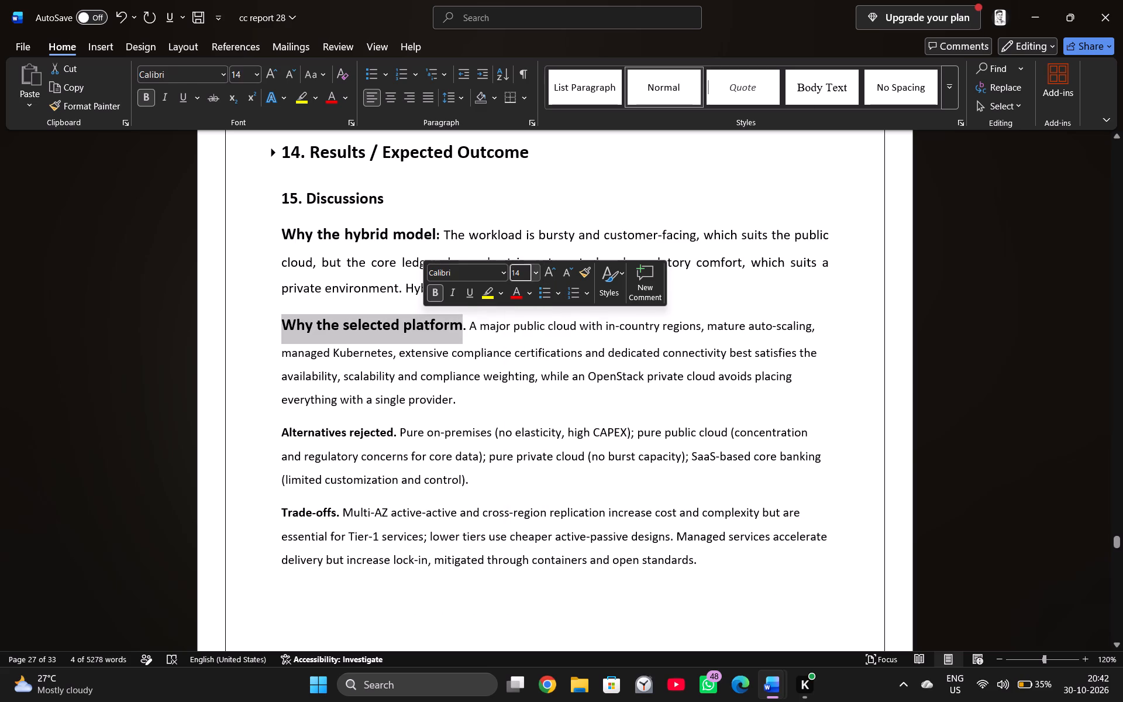
Set the "Alternatives rejected" label under Discussions to 14 pt.
left_click_drag(278, 433, 385, 435)
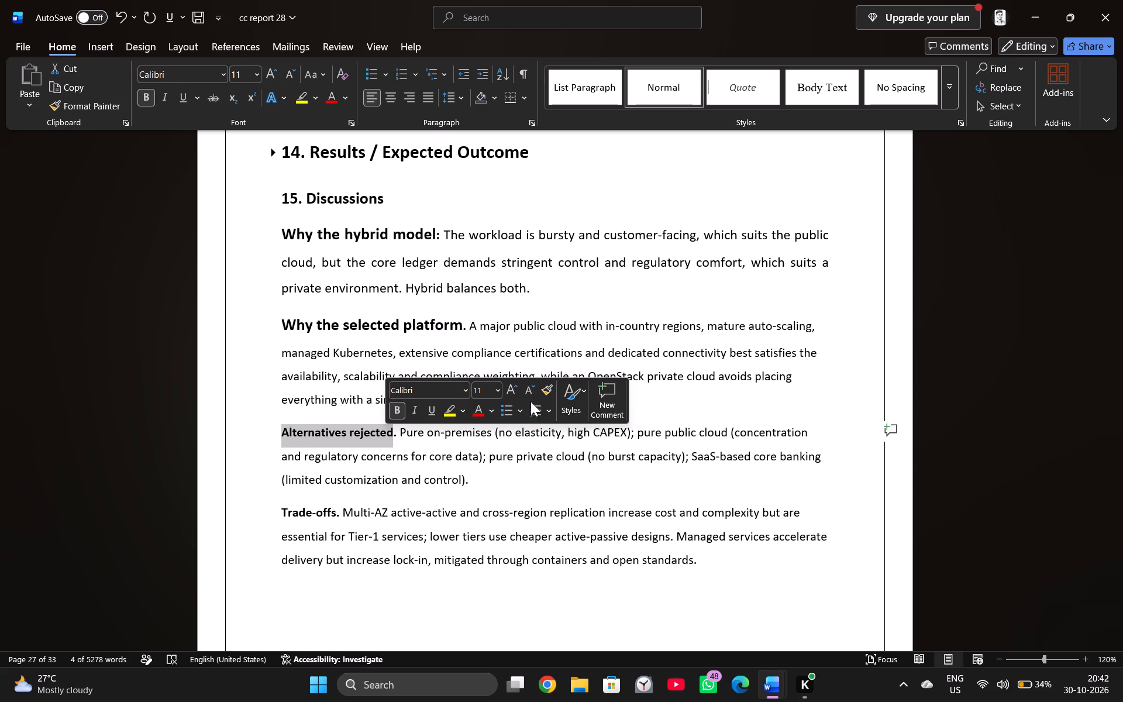
left_click(496, 391)
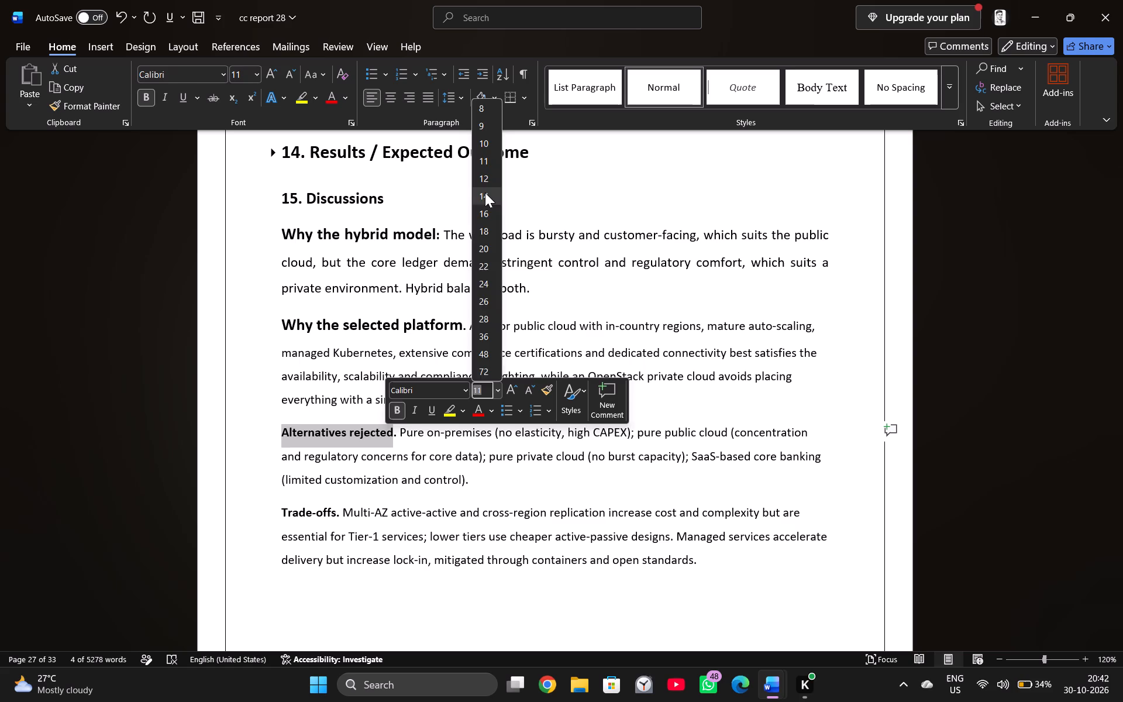
left_click(485, 192)
left_click(787, 433)
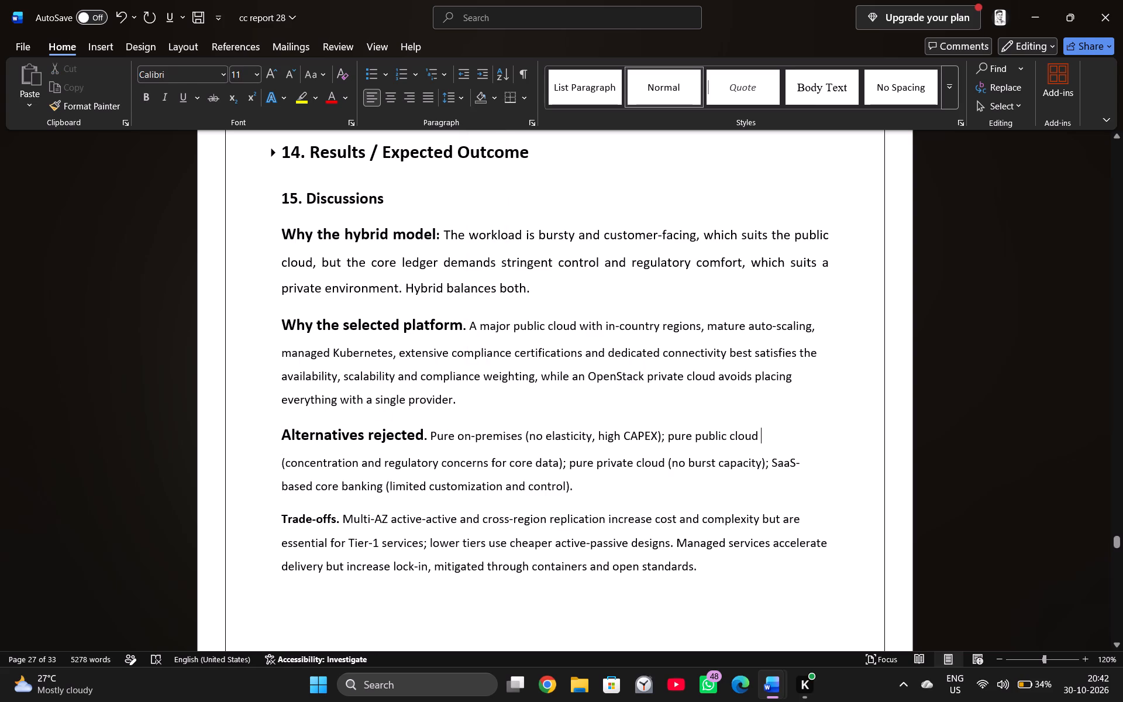
Replace the periods after the "Why the selected platform" and "Alternatives rejected" labels with colons.
left_click(438, 236)
left_click(466, 329)
key("BackSpace")
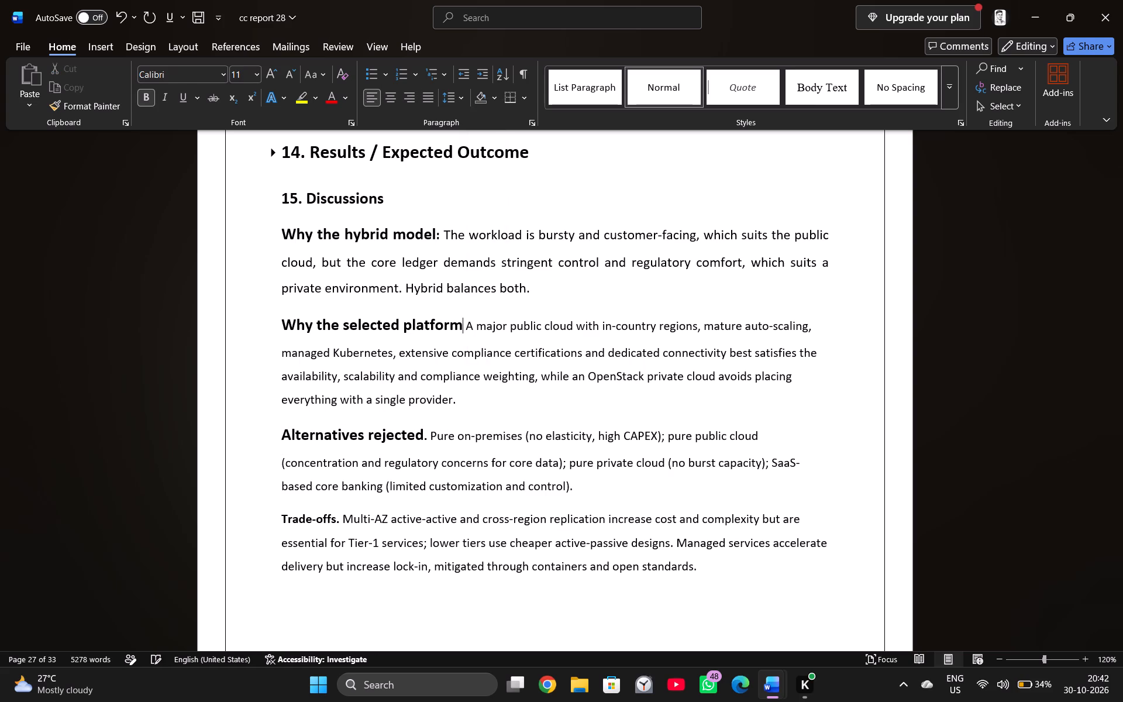
key("shift+colon")
left_click(425, 441)
key("BackSpace")
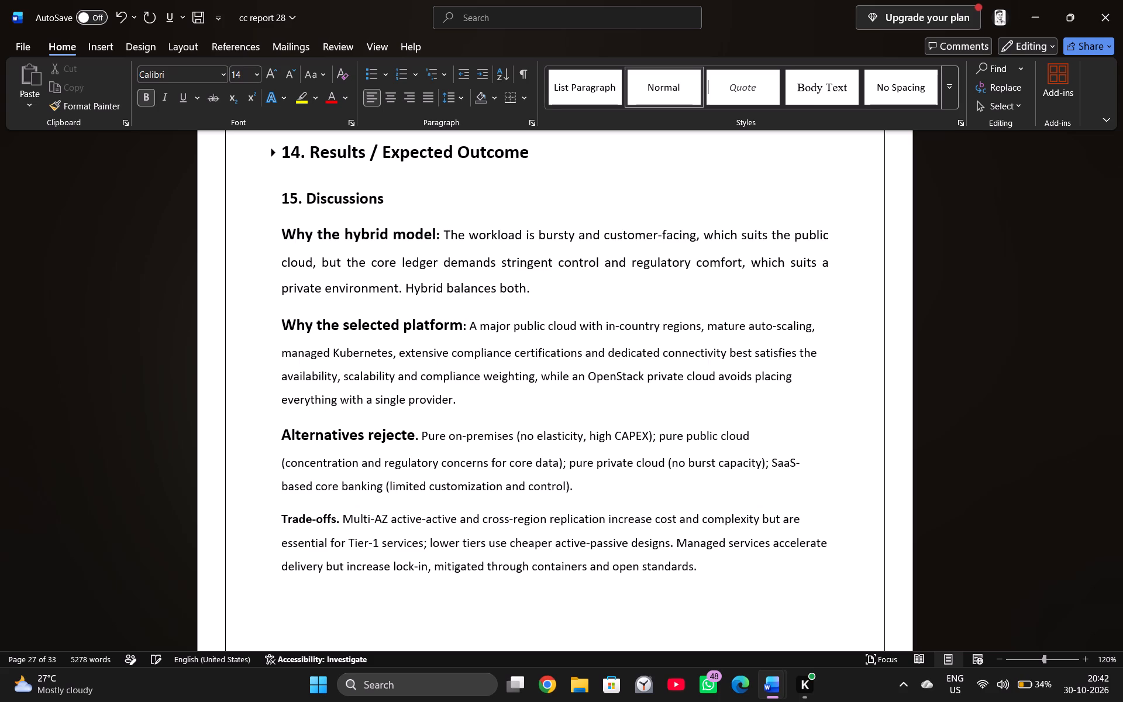
key("d")
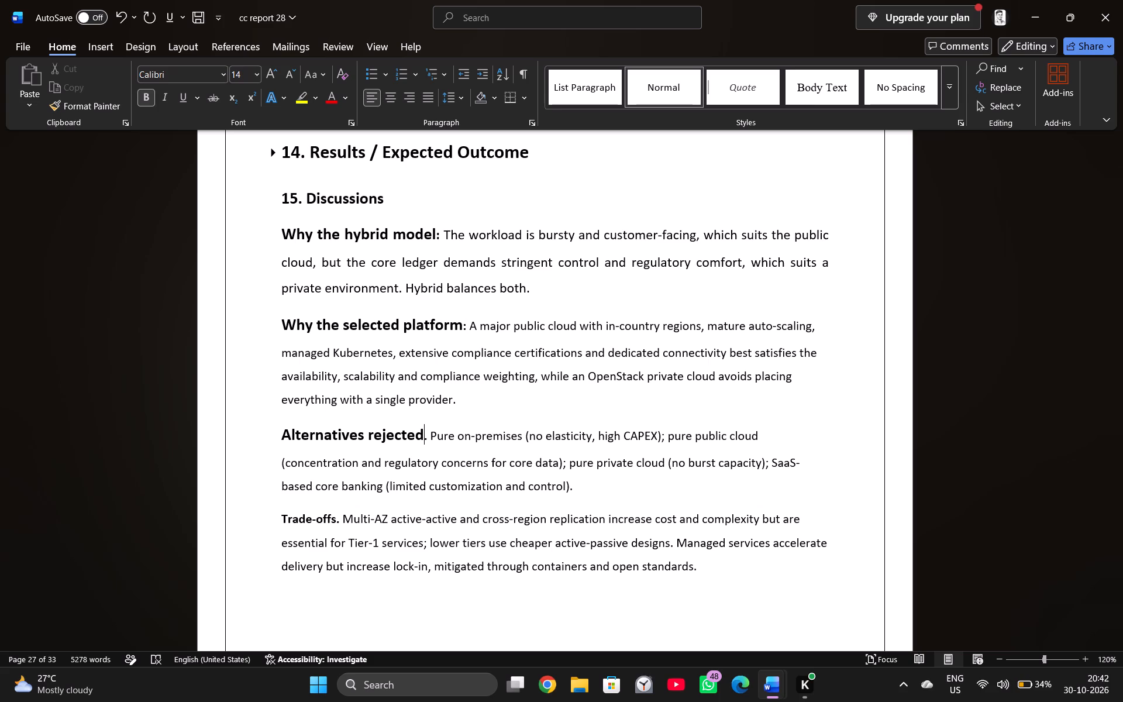
left_click(431, 433)
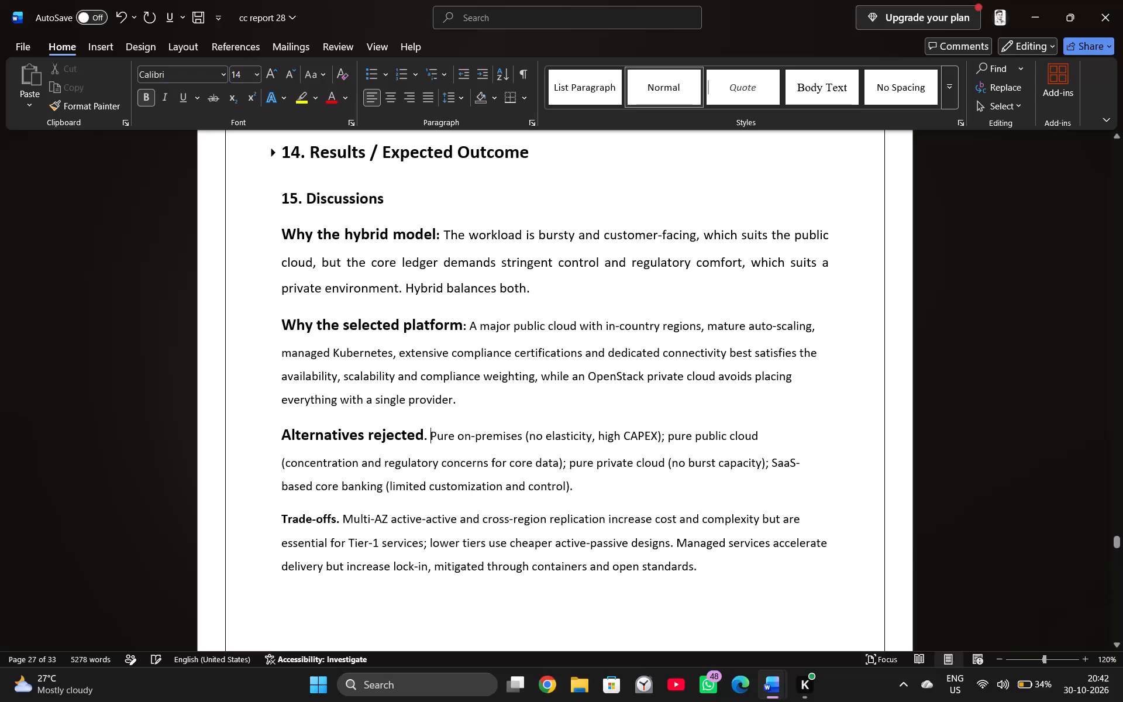
left_click(427, 438)
key("BackSpace")
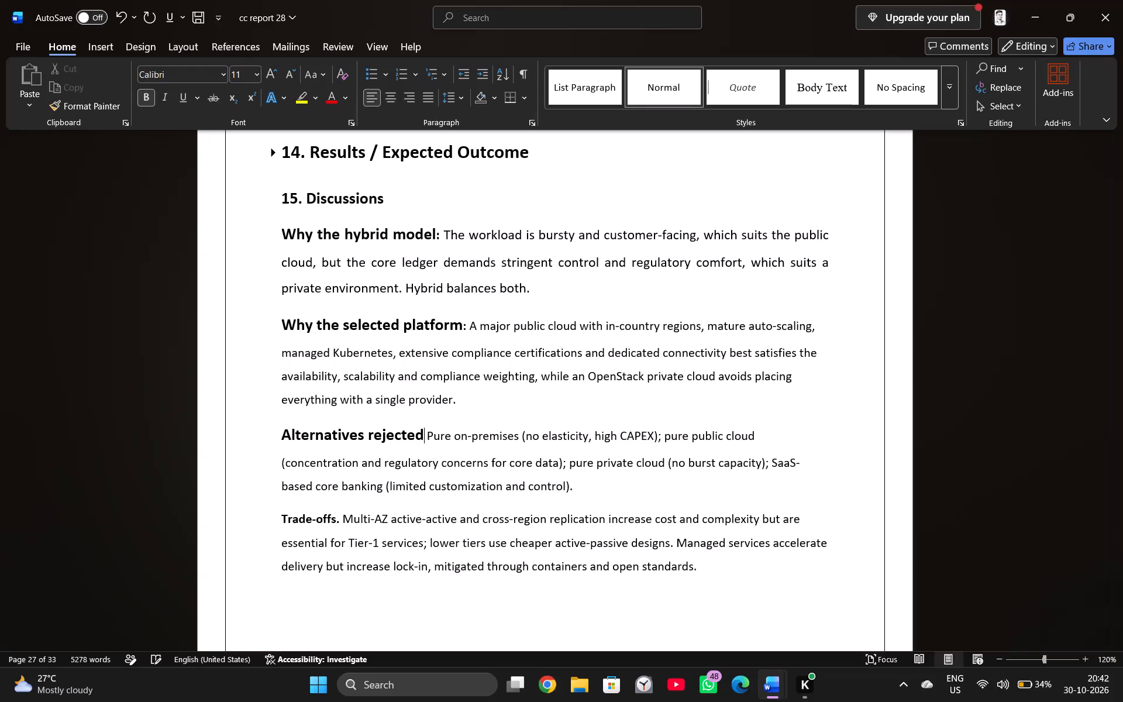
key("shift+colon")
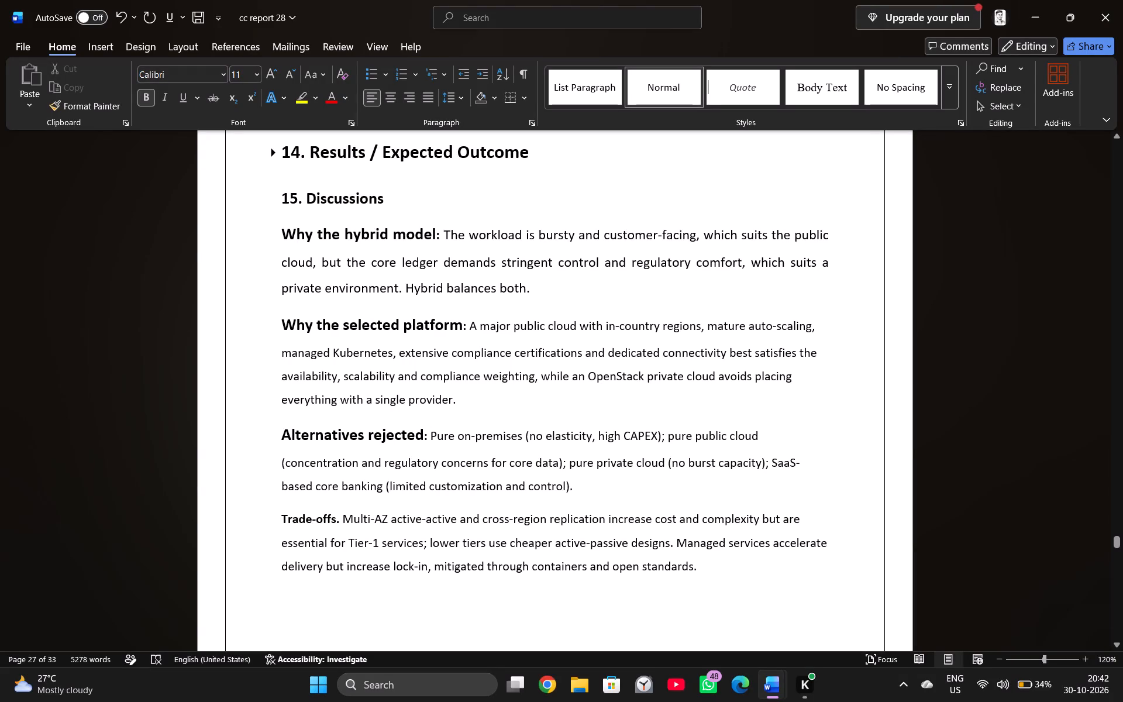
Set the text following the "Why the selected platform:" label to 12 pt and justify the paragraph.
left_click_drag(467, 323, 770, 408)
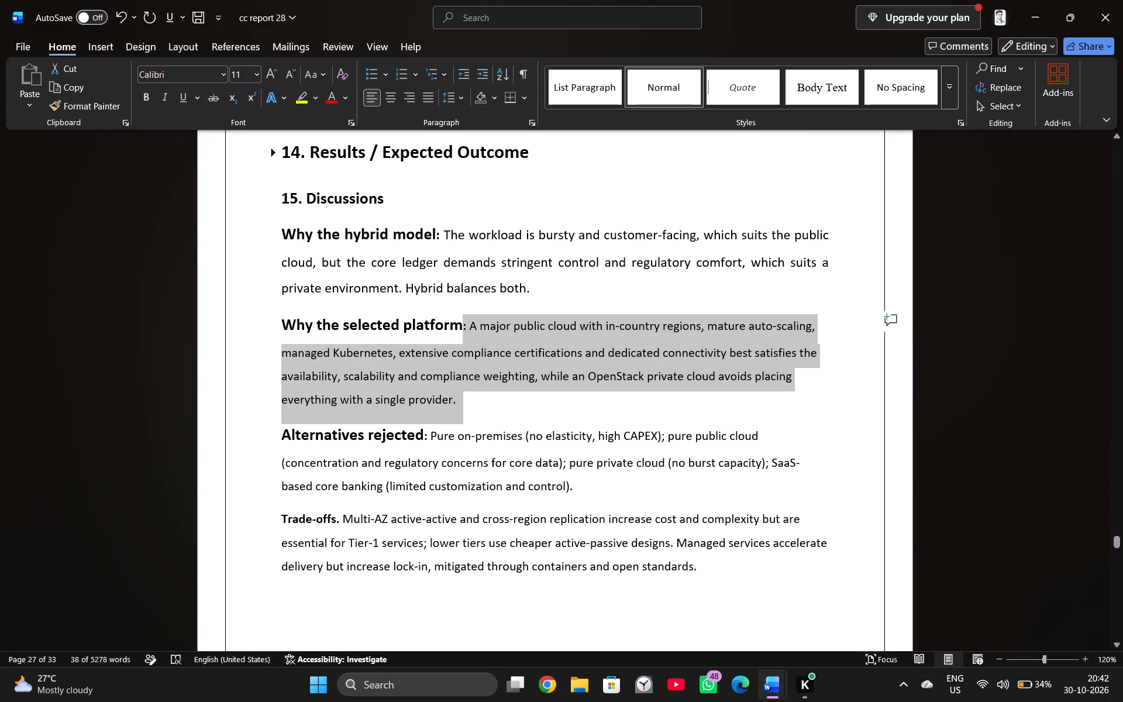
left_click(255, 77)
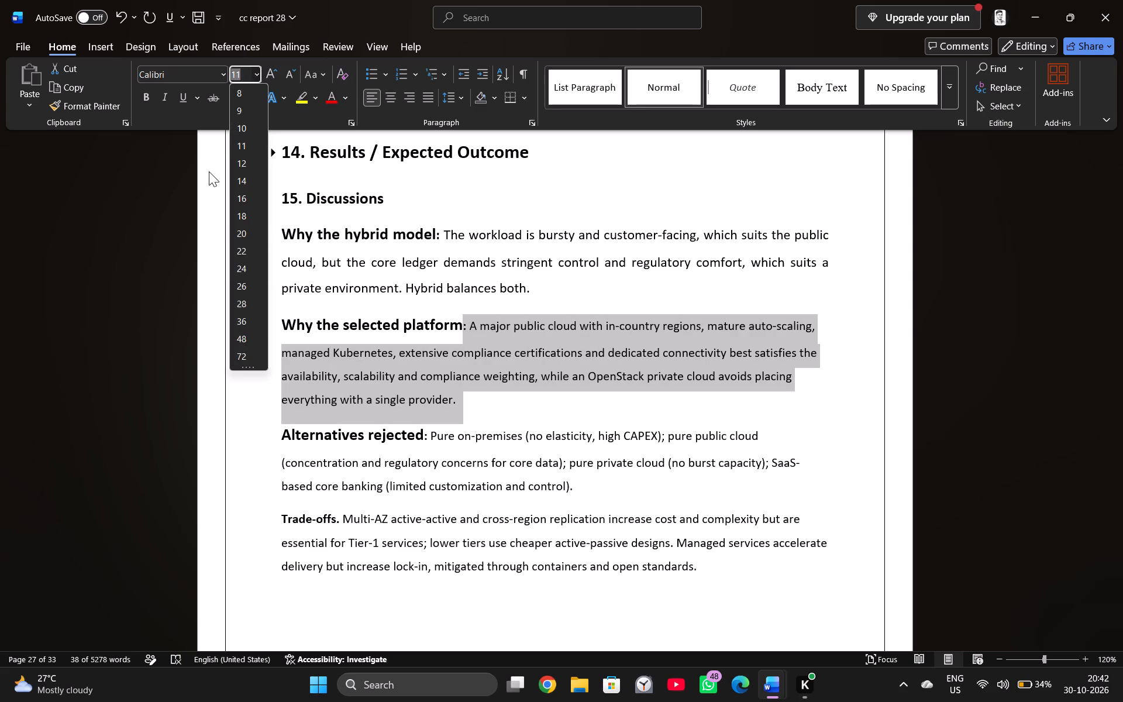
left_click(240, 164)
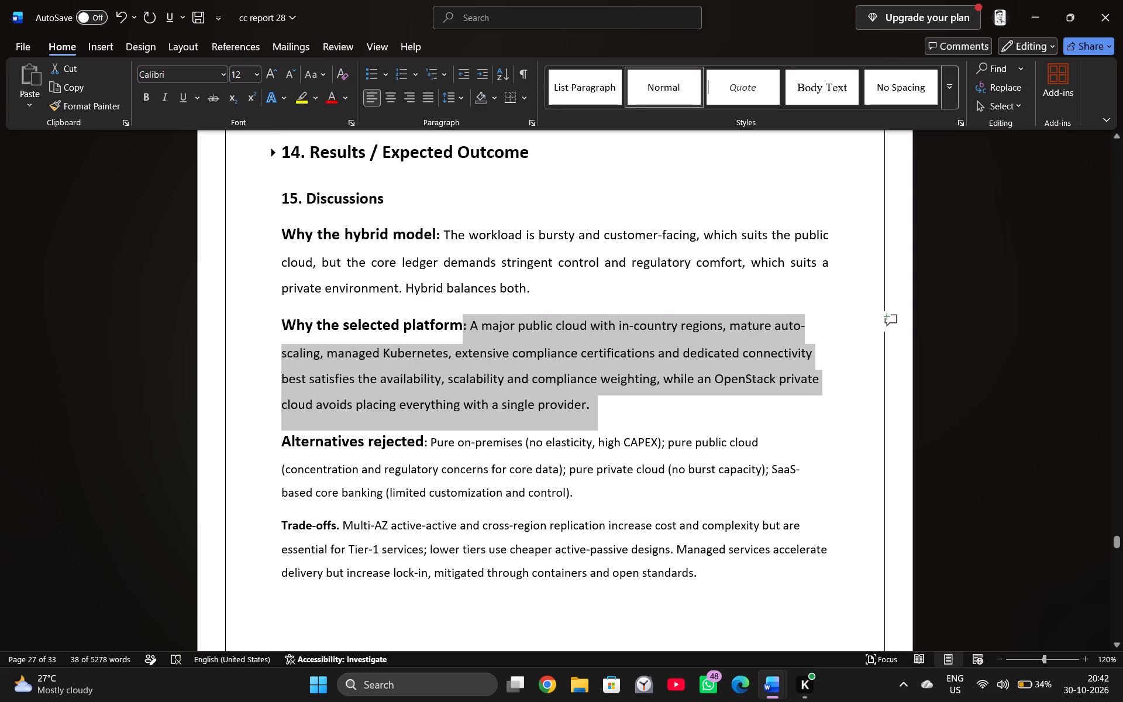
left_click(423, 91)
left_click(802, 432)
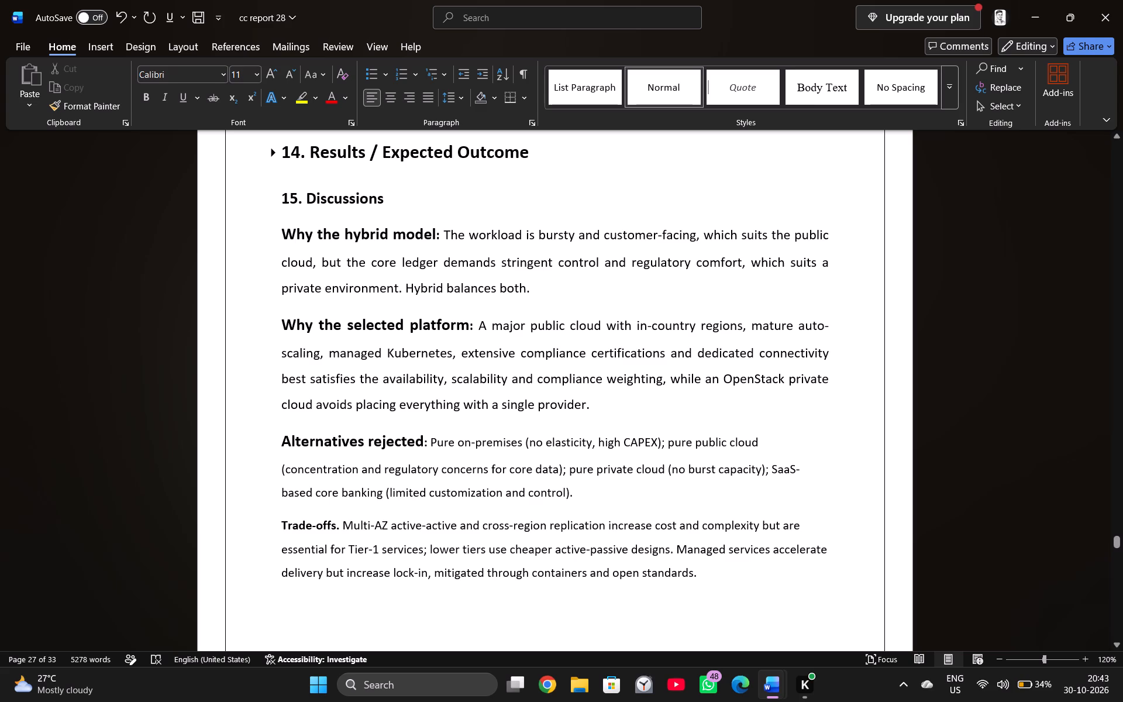
Set the text following the "Alternatives rejected:" label to 12 pt and justify the paragraph.
scroll(453, 315, "up", 7)
scroll(453, 315, "down", 7)
left_click_drag(432, 441, 607, 497)
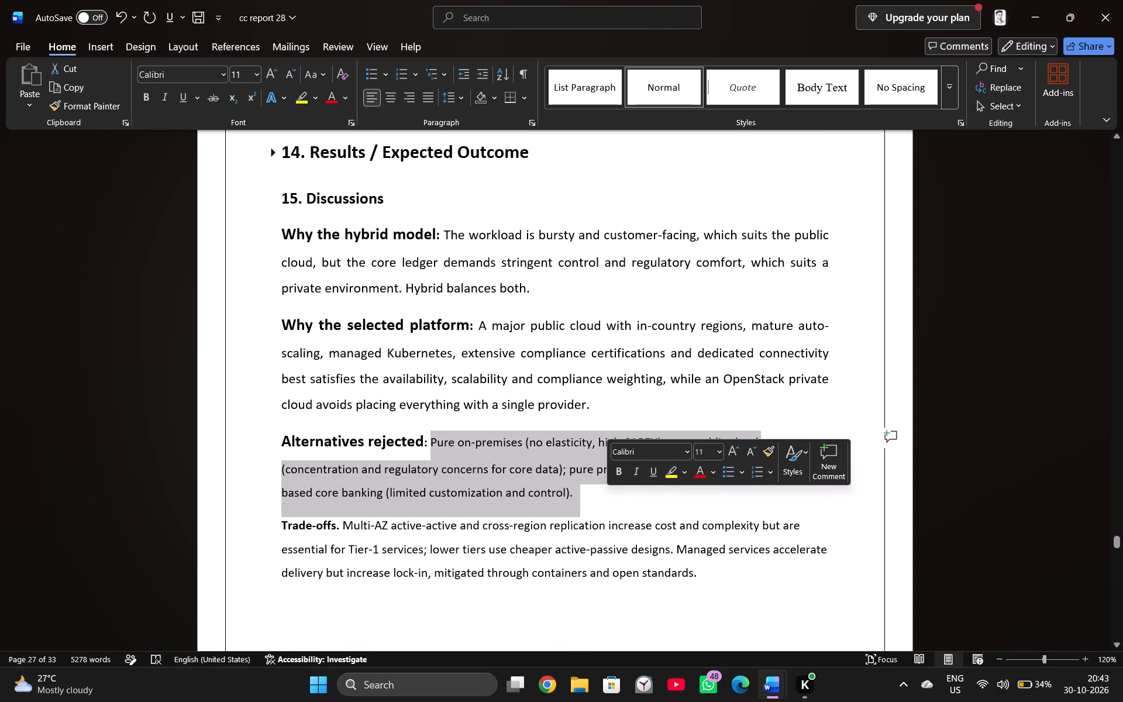
left_click(719, 456)
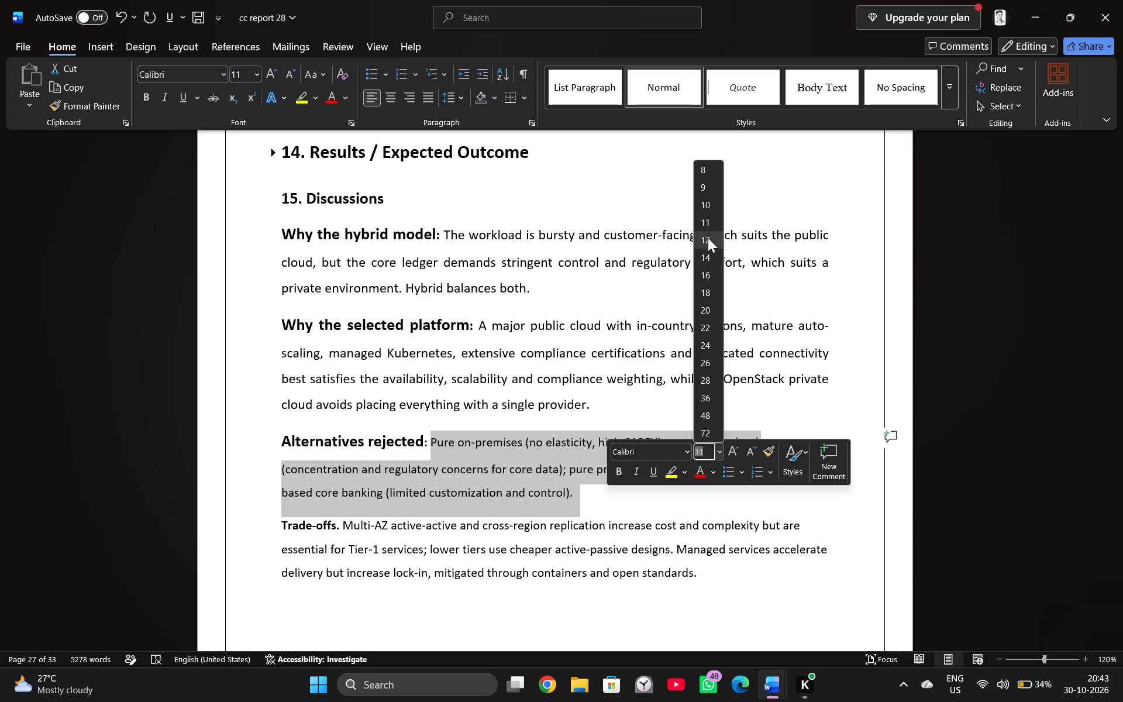
left_click(707, 237)
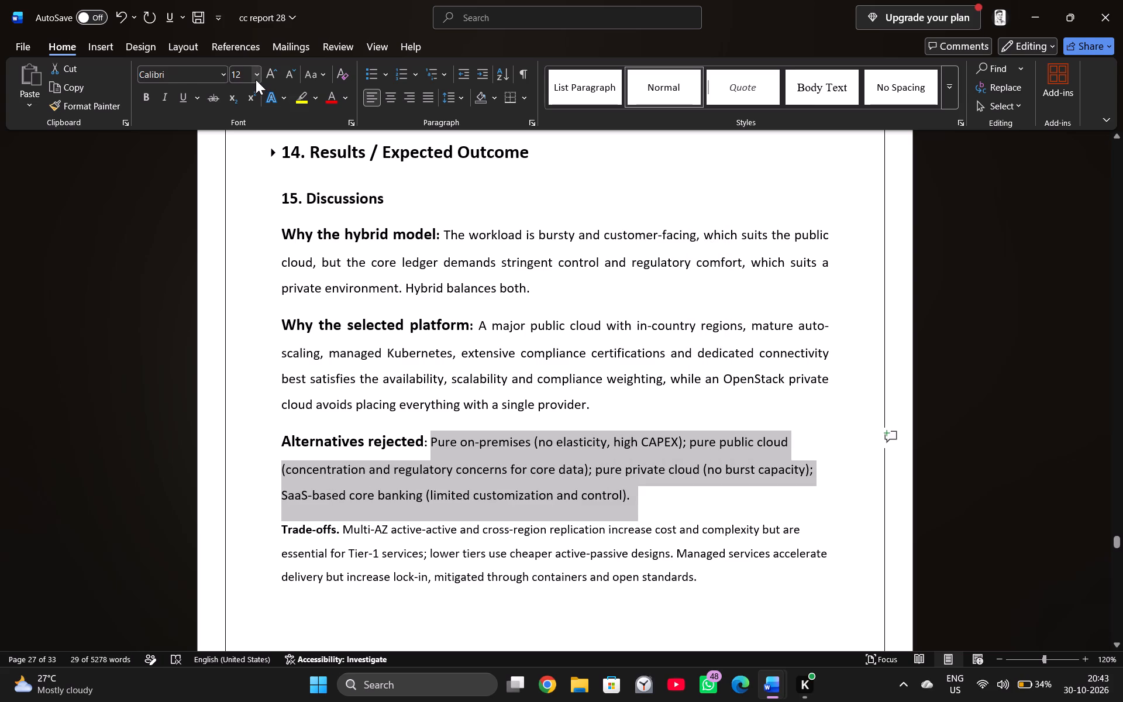
left_click(431, 99)
left_click(848, 397)
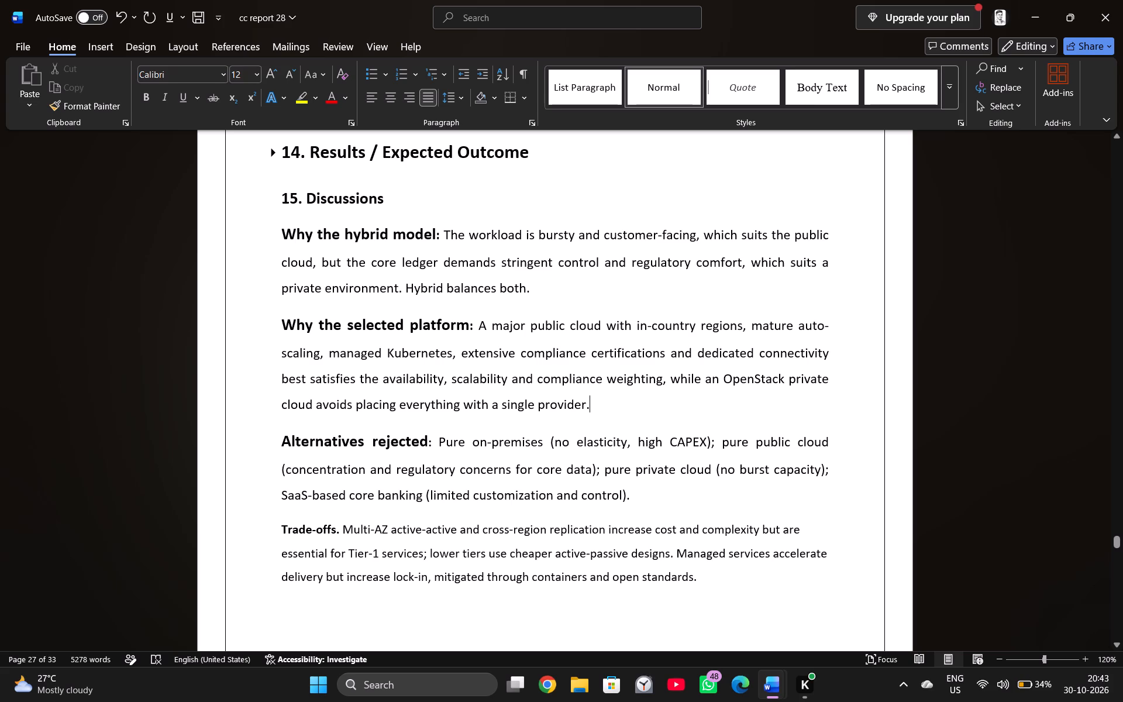
Check the font size and alignment of the text following the "Why the selected platform:" and "Alternatives rejected:" labels.
left_click(848, 408)
left_click_drag(477, 324, 800, 408)
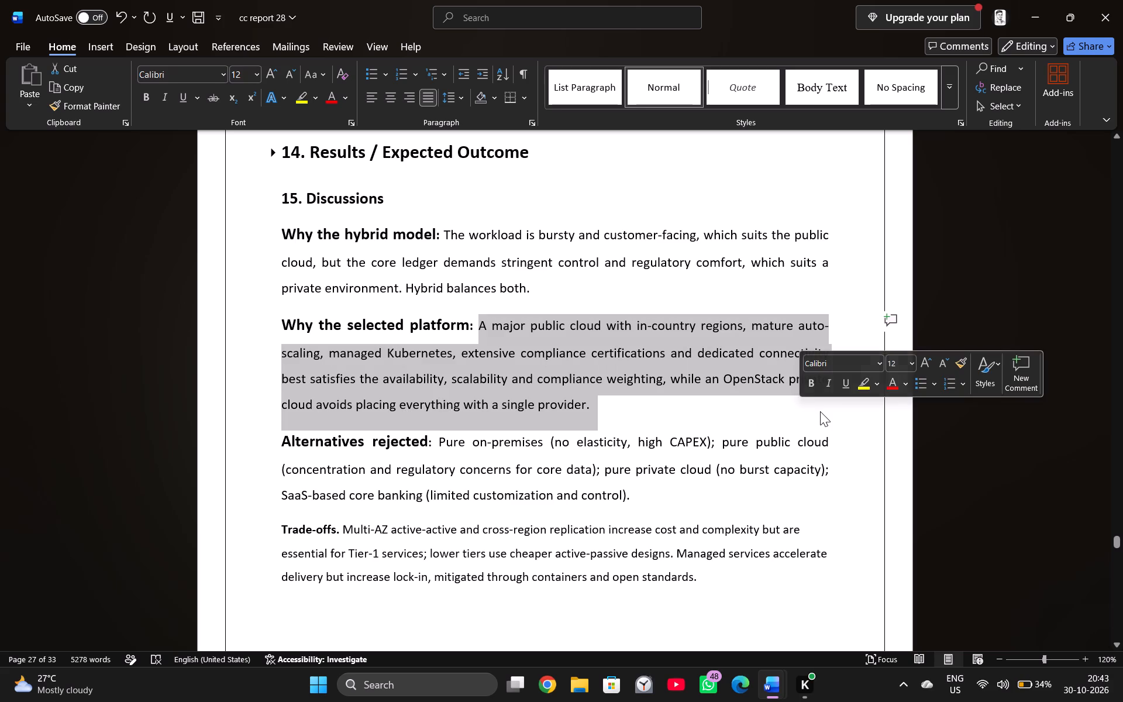
left_click(834, 456)
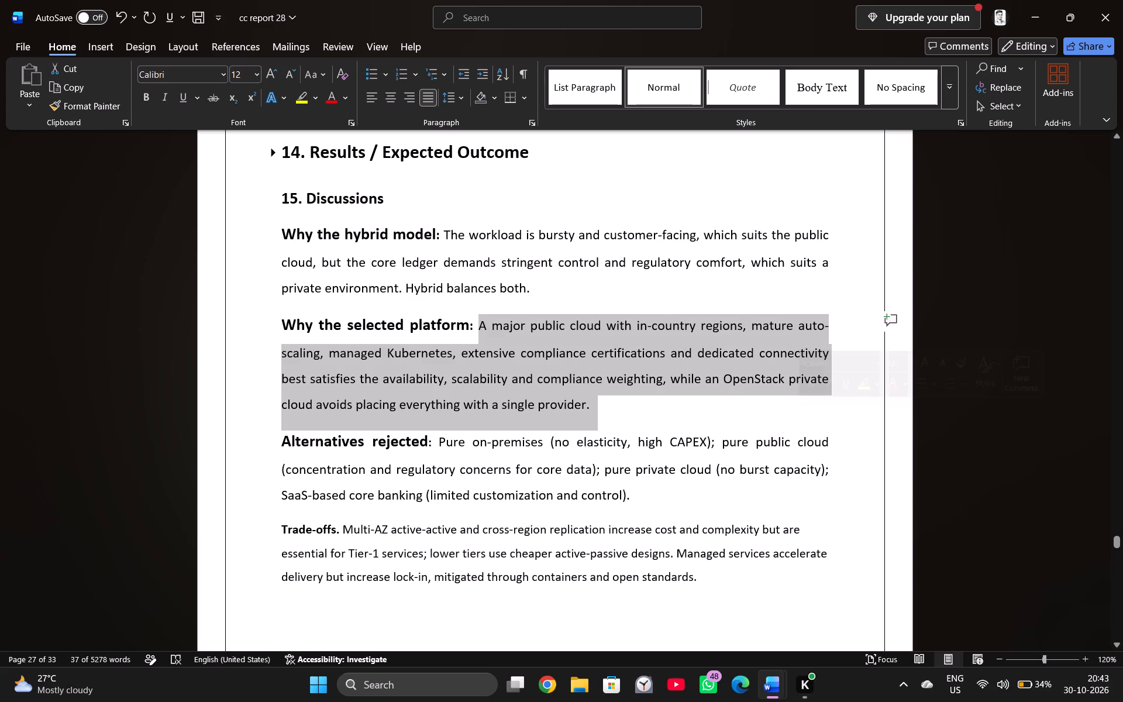
left_click_drag(436, 439, 710, 479)
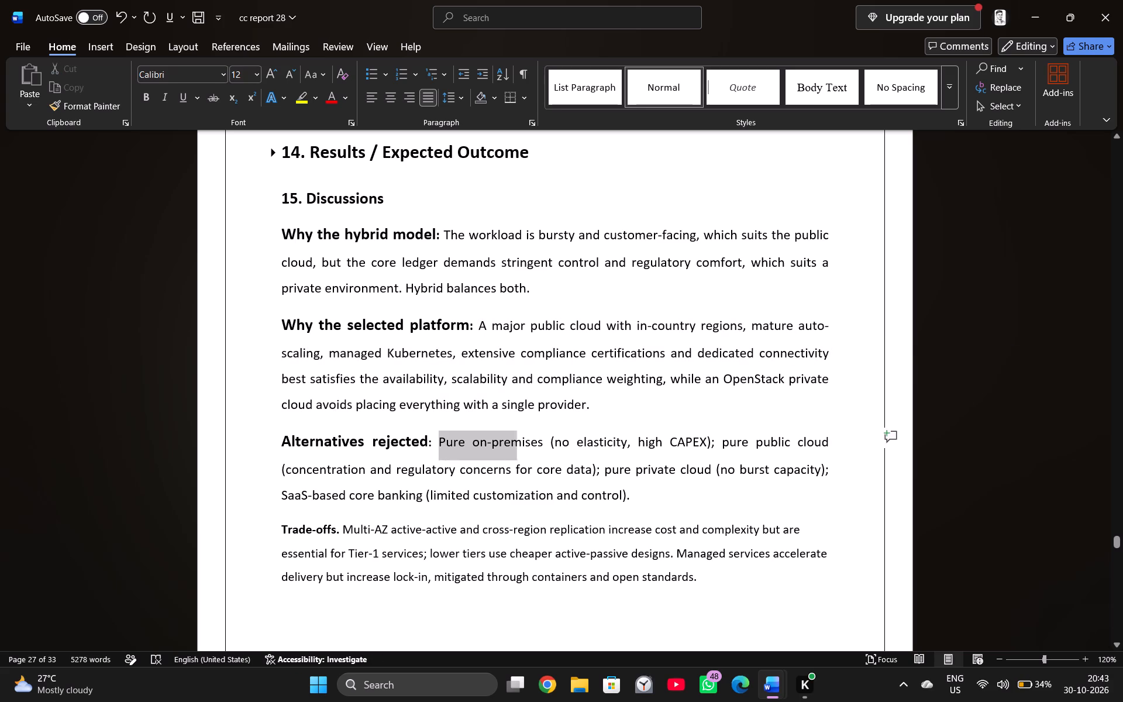
left_click_drag(710, 479, 775, 495)
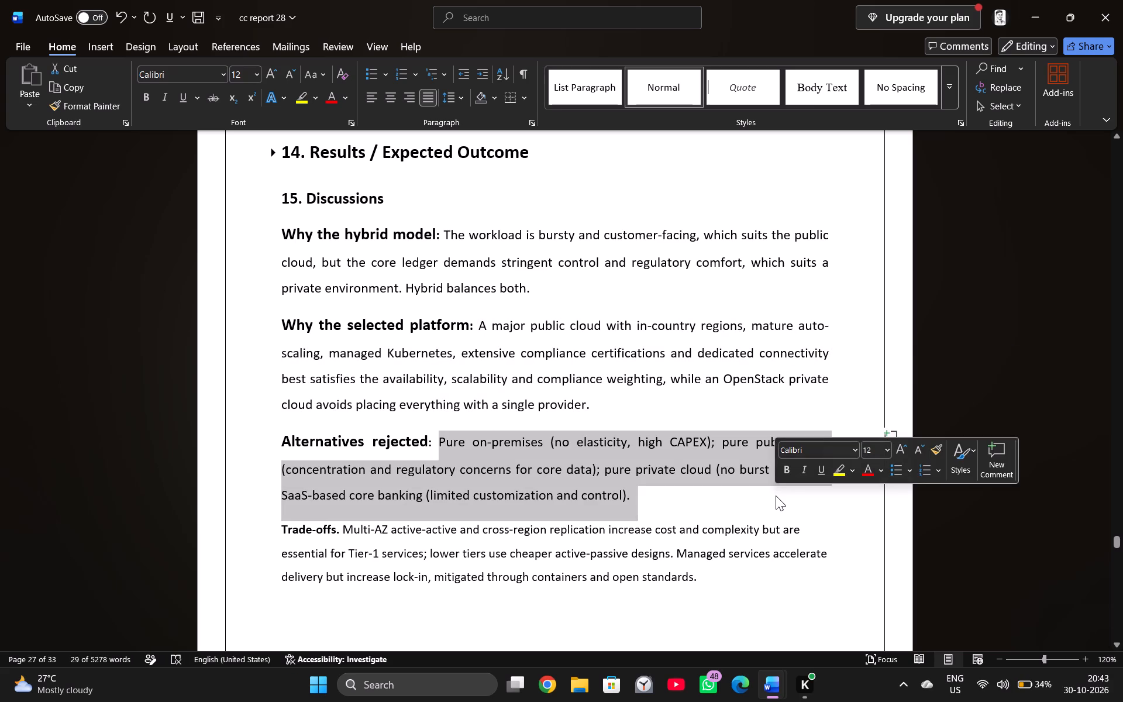
left_click(776, 502)
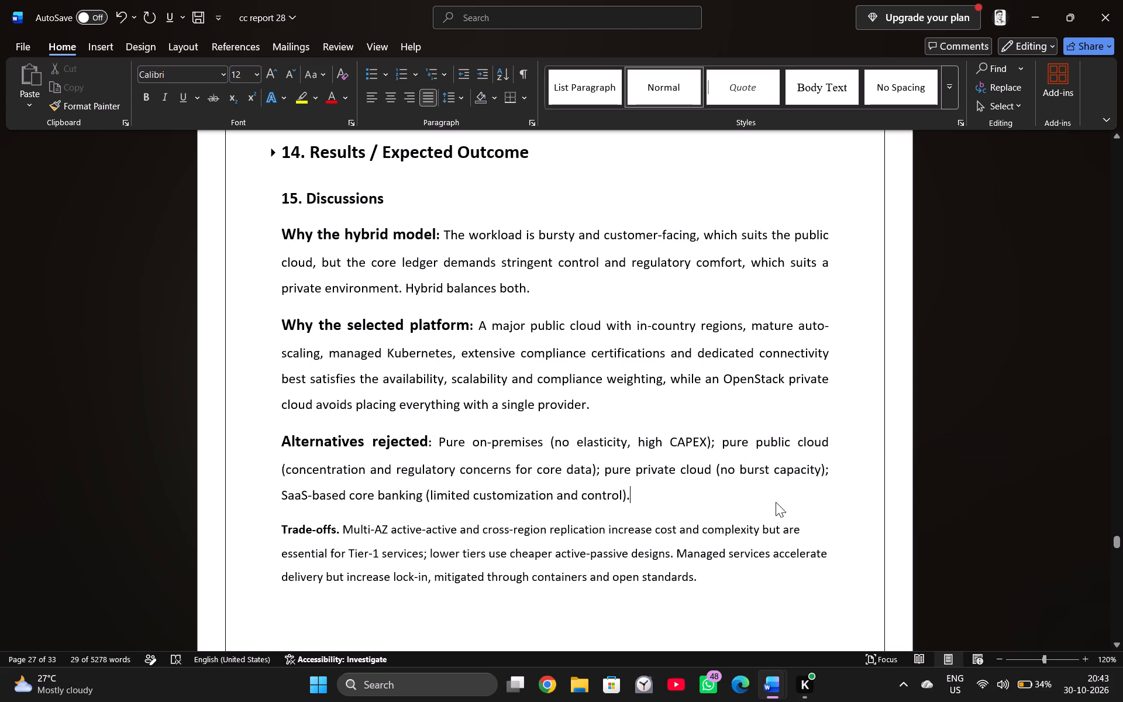
Set the "Trade-offs" label under Discussions to 12 pt.
scroll(536, 447, "down", 3)
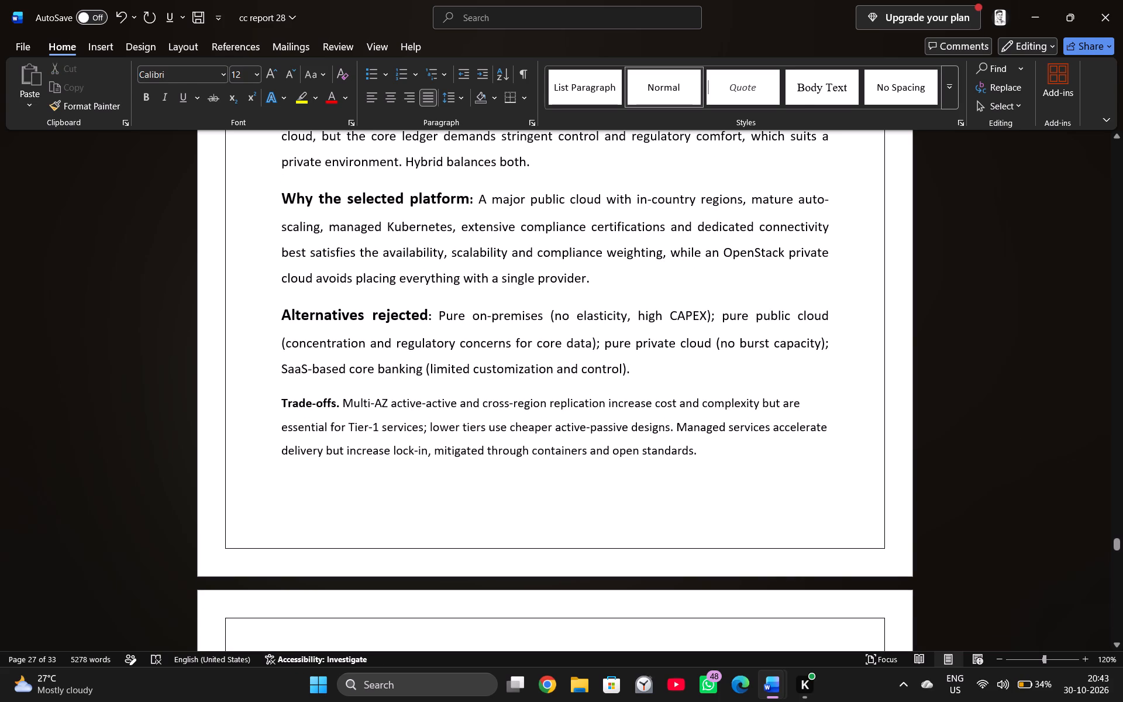
left_click_drag(277, 398, 402, 432)
left_click(357, 500)
left_click_drag(278, 398, 330, 402)
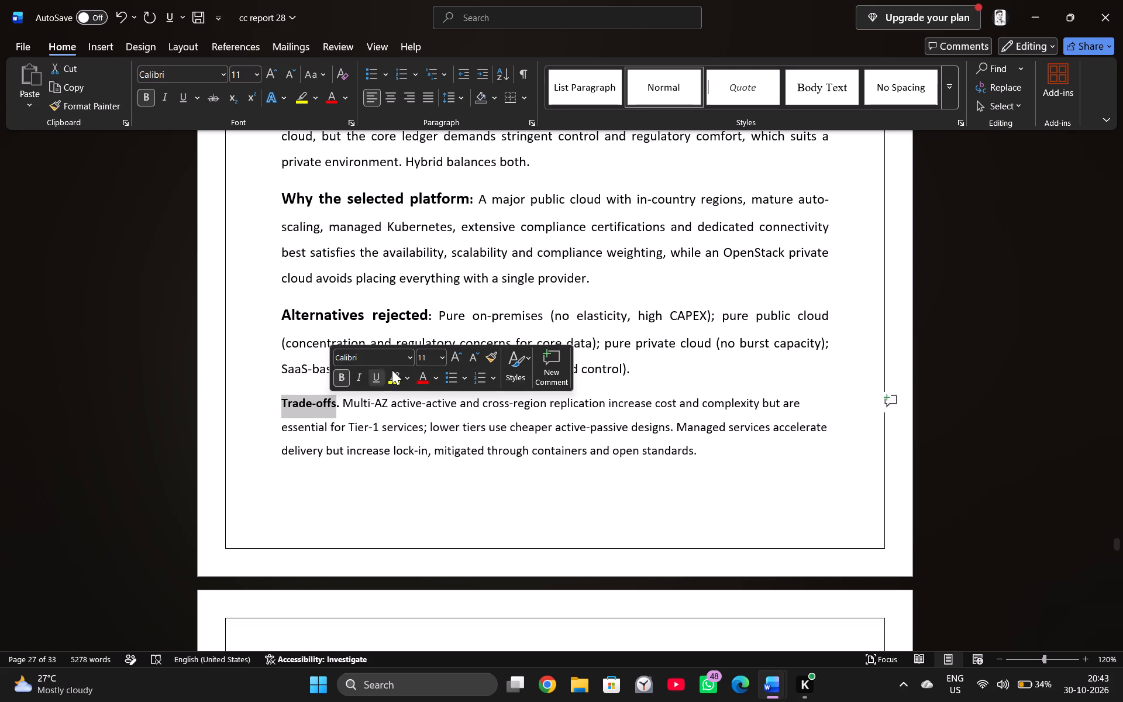
left_click(442, 360)
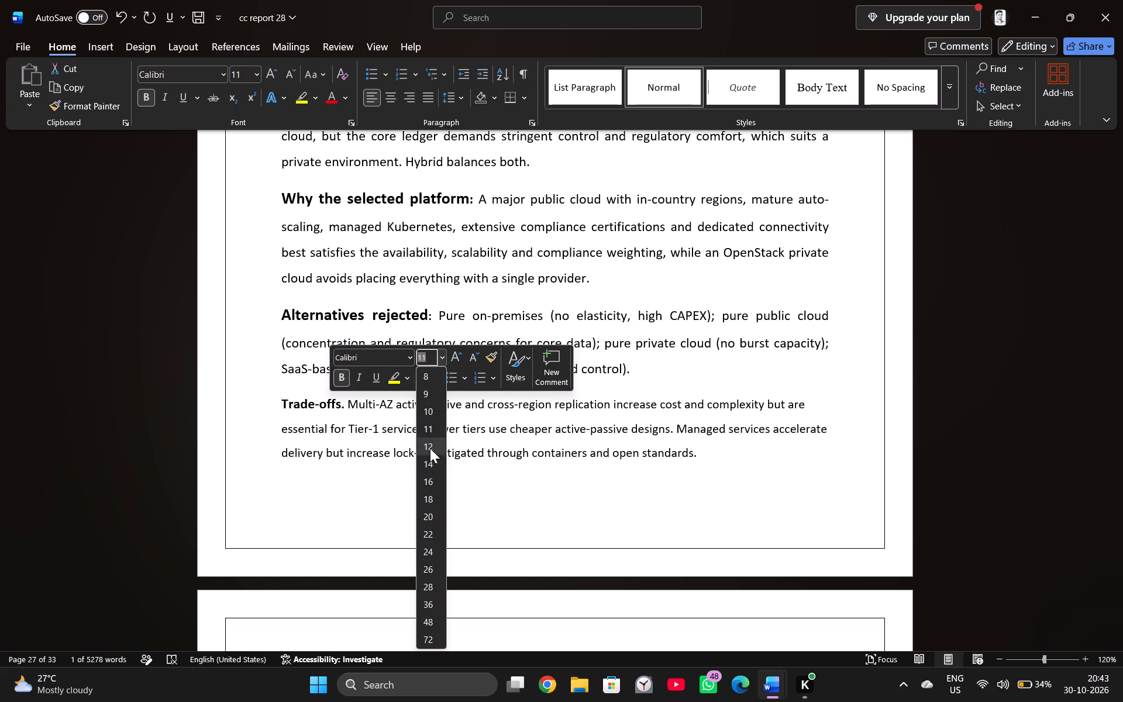
left_click(430, 448)
left_click(409, 476)
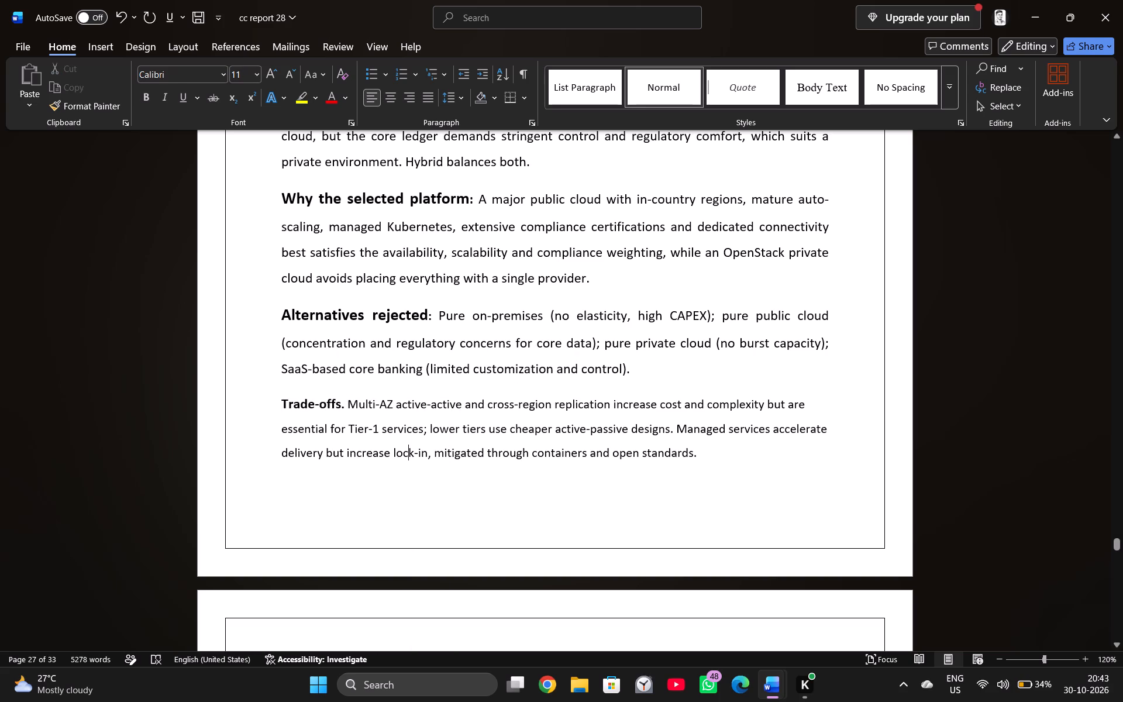
Replace the period after the "Trade-offs" label with a colon.
left_click(343, 404)
key("BackSpace")
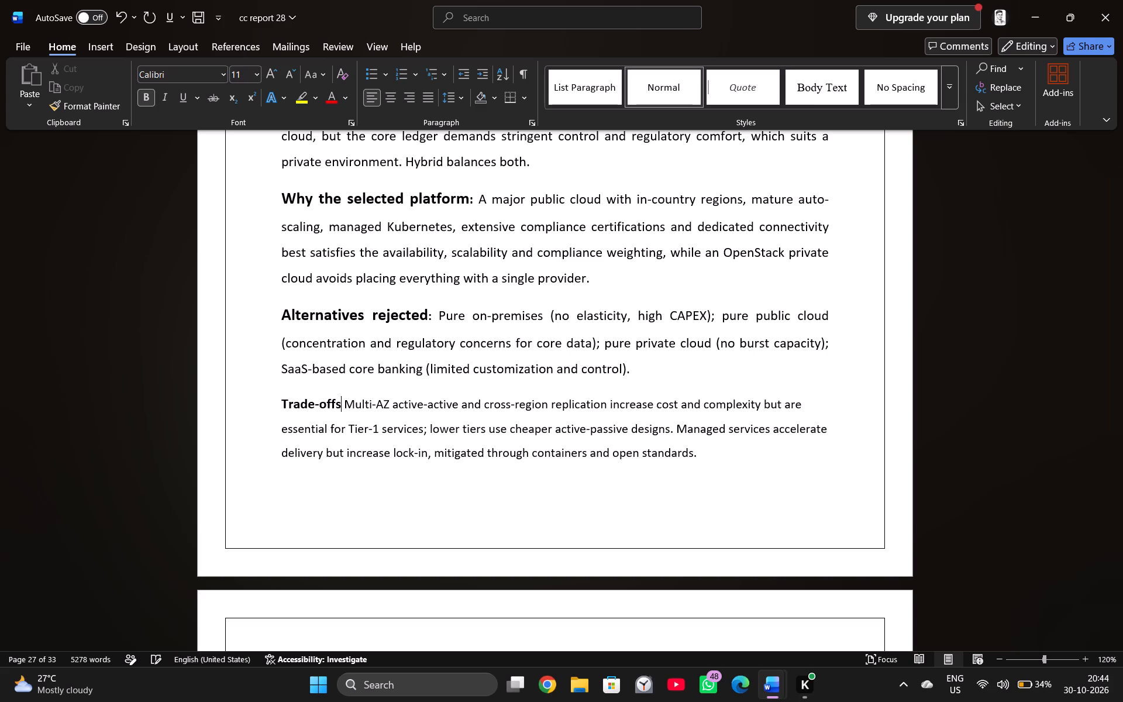
key("shift+colon")
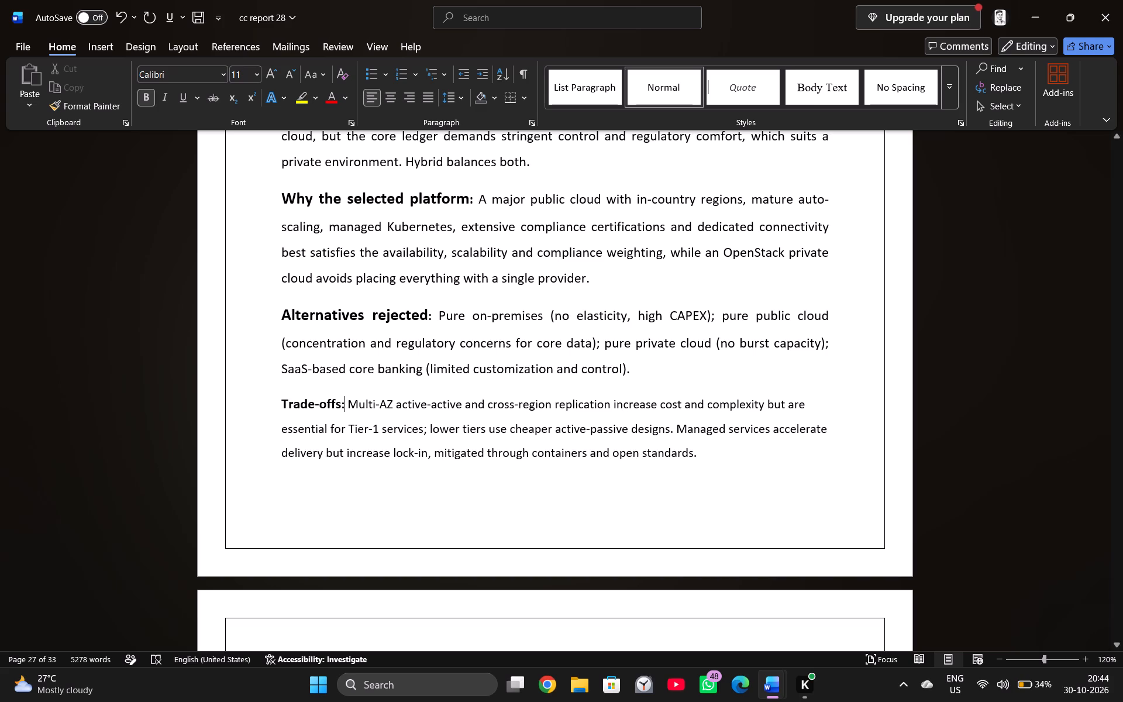
Set the text following the "Trade-offs:" label to 12 pt.
left_click_drag(347, 404, 349, 404)
left_click_drag(349, 404, 697, 484)
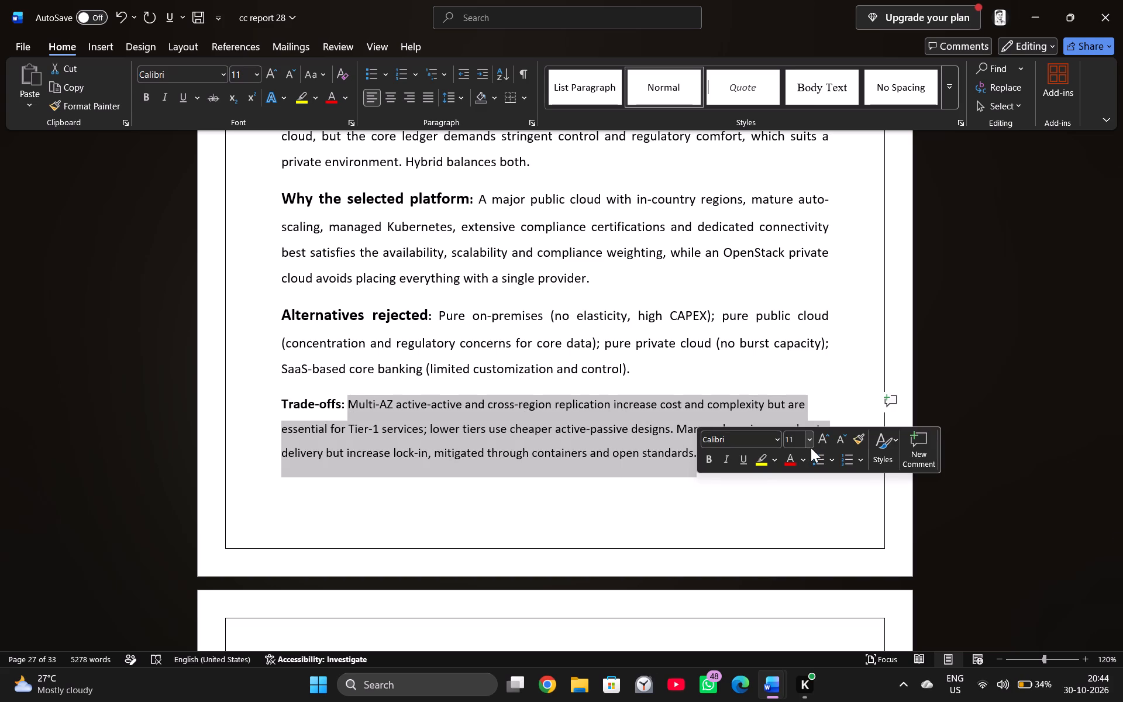
left_click(812, 440)
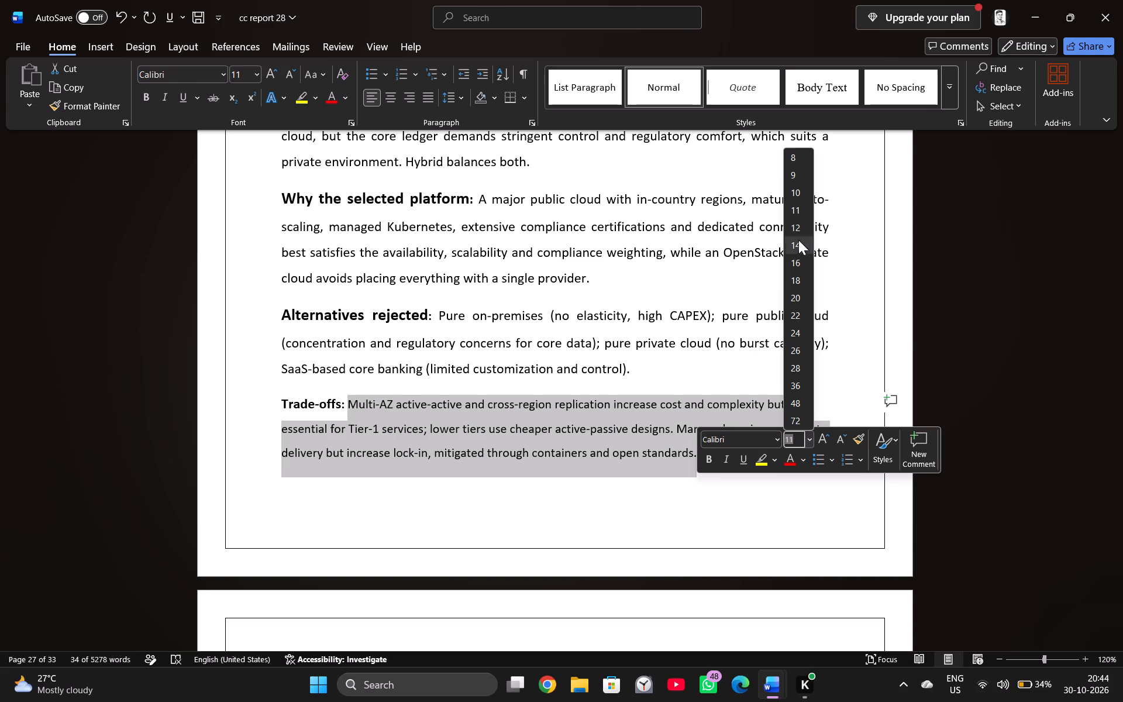
left_click(798, 222)
left_click(563, 531)
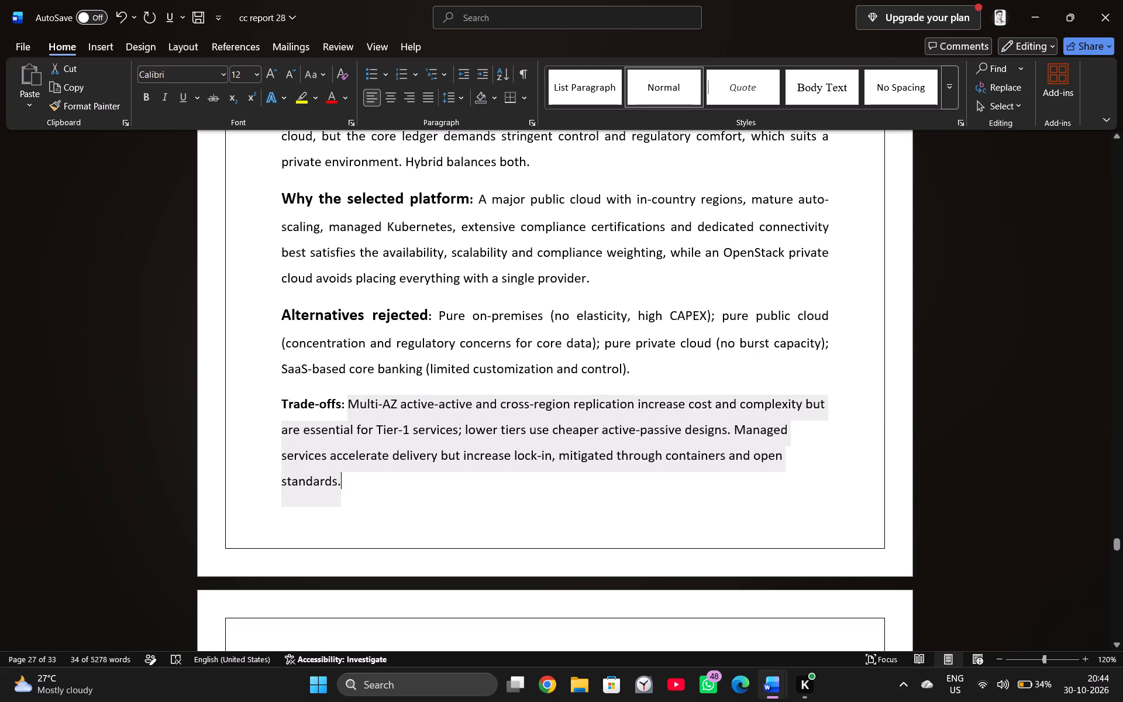
Check the font size and alignment of the 13.5 Evaluation Verdict paragraph and the text following "Alternatives rejected:" under Discussions.
scroll(804, 395, "down", 1)
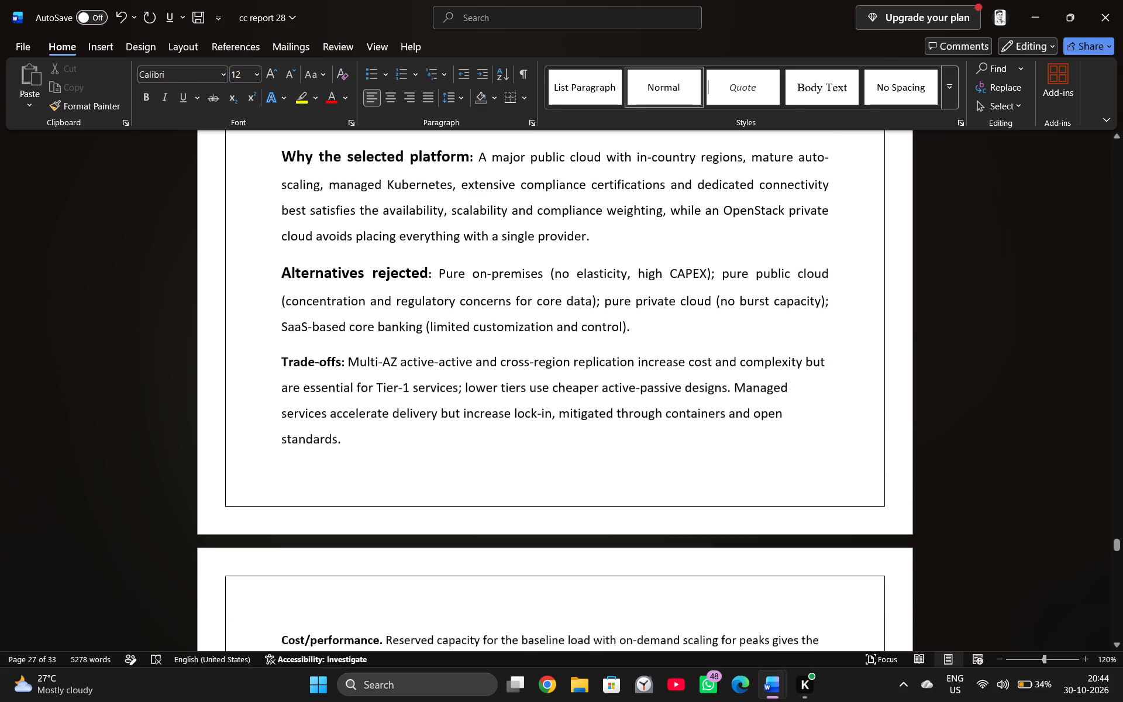
scroll(804, 396, "up", 8)
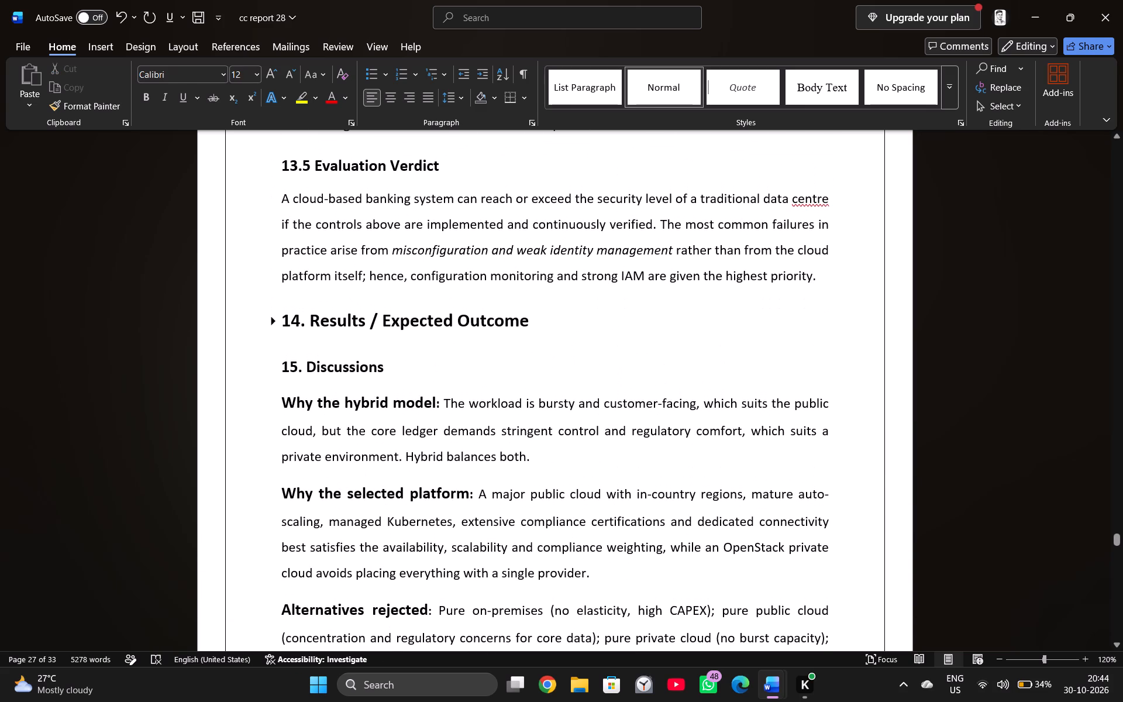
scroll(803, 398, "up", 5)
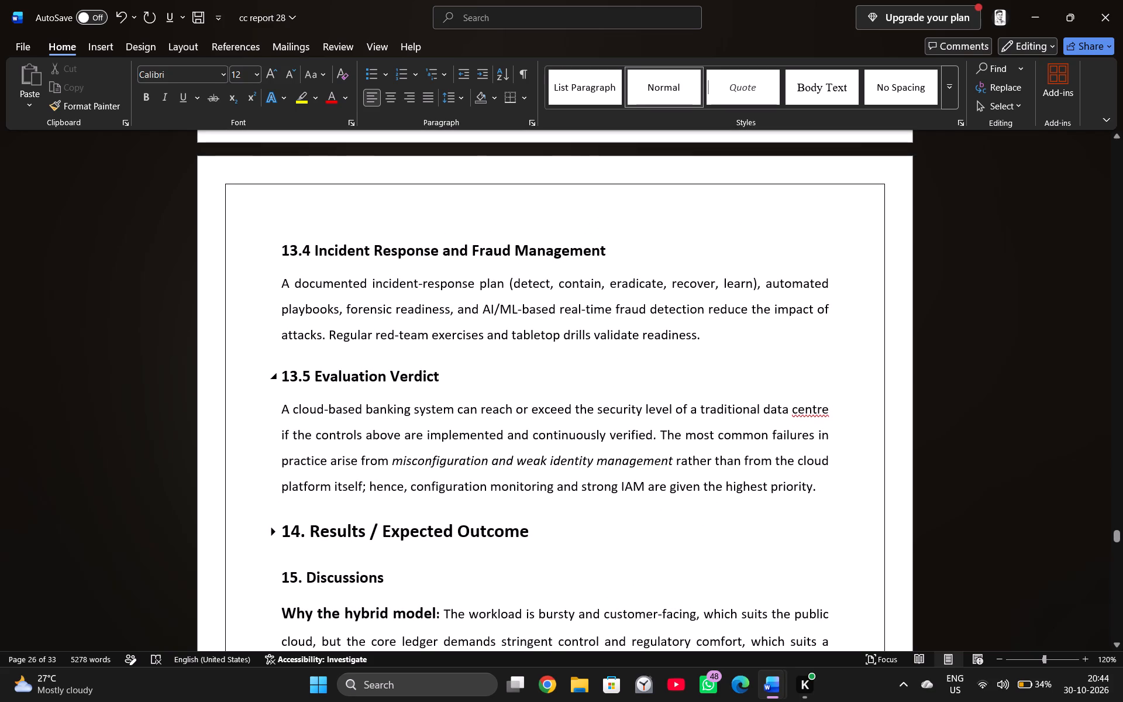
left_click_drag(275, 400, 545, 487)
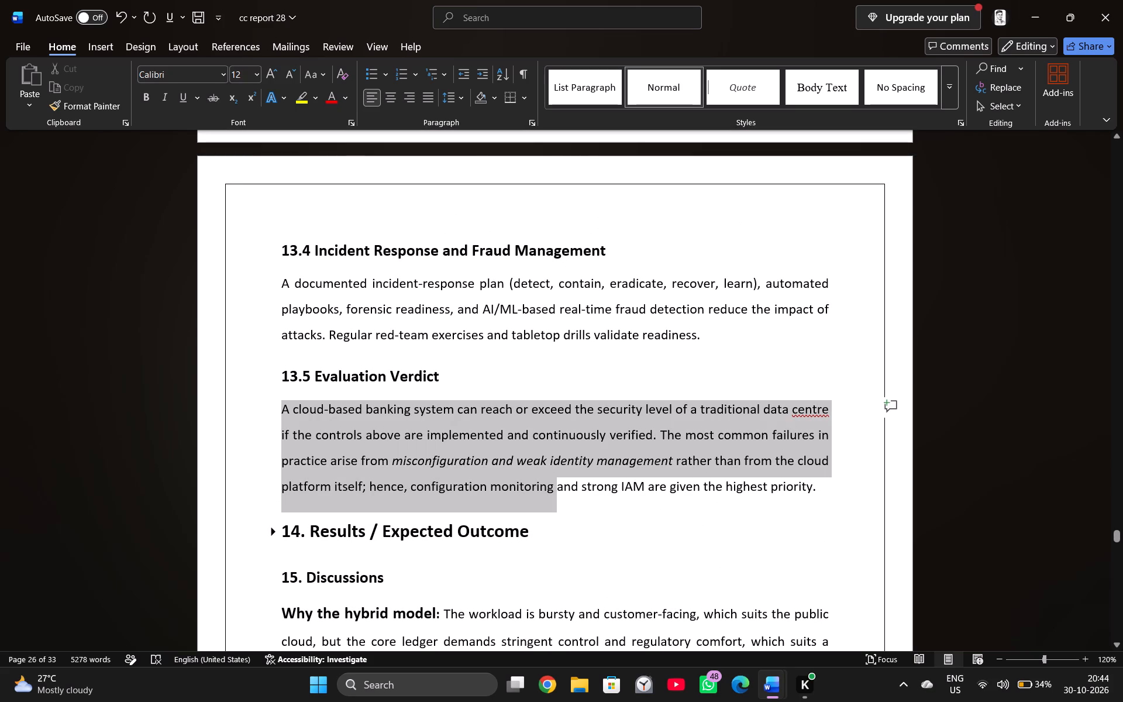
left_click_drag(545, 487, 823, 512)
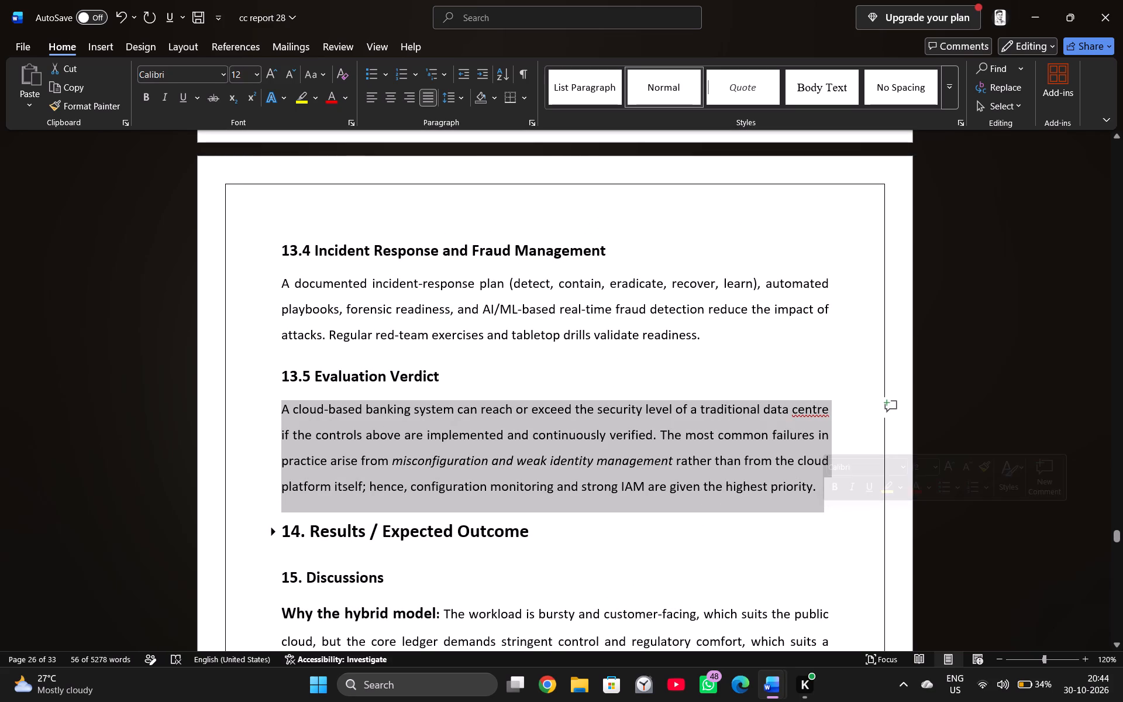
left_click(760, 548)
scroll(615, 503, "down", 10)
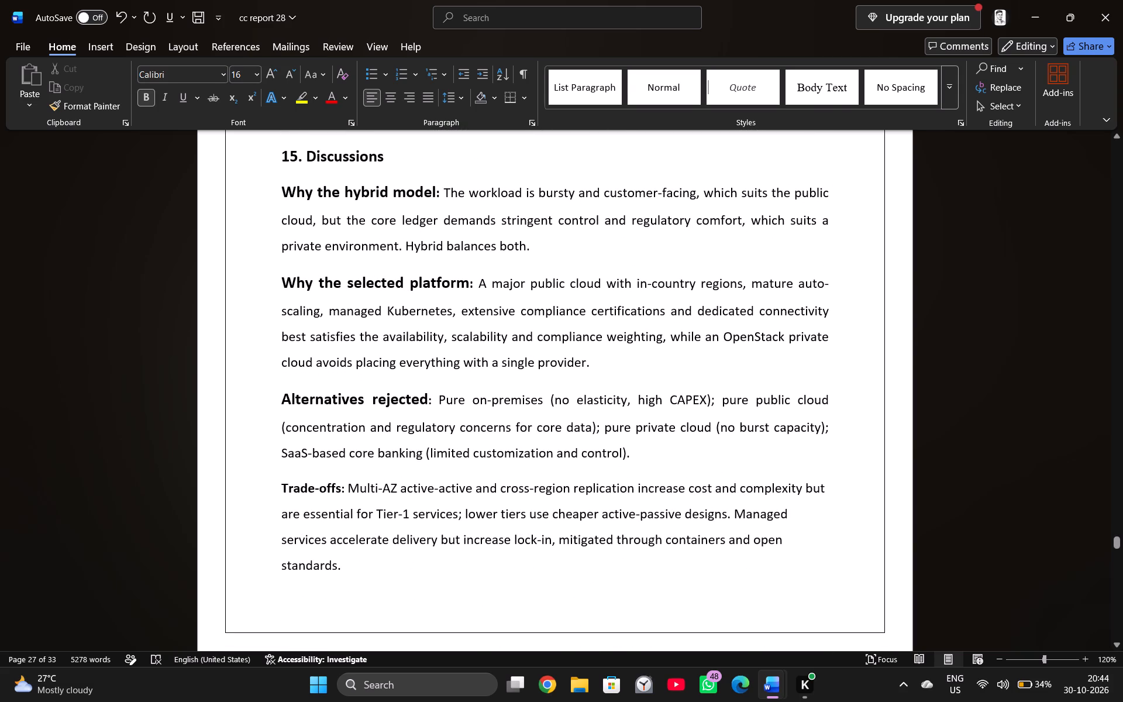
left_click_drag(438, 397, 633, 451)
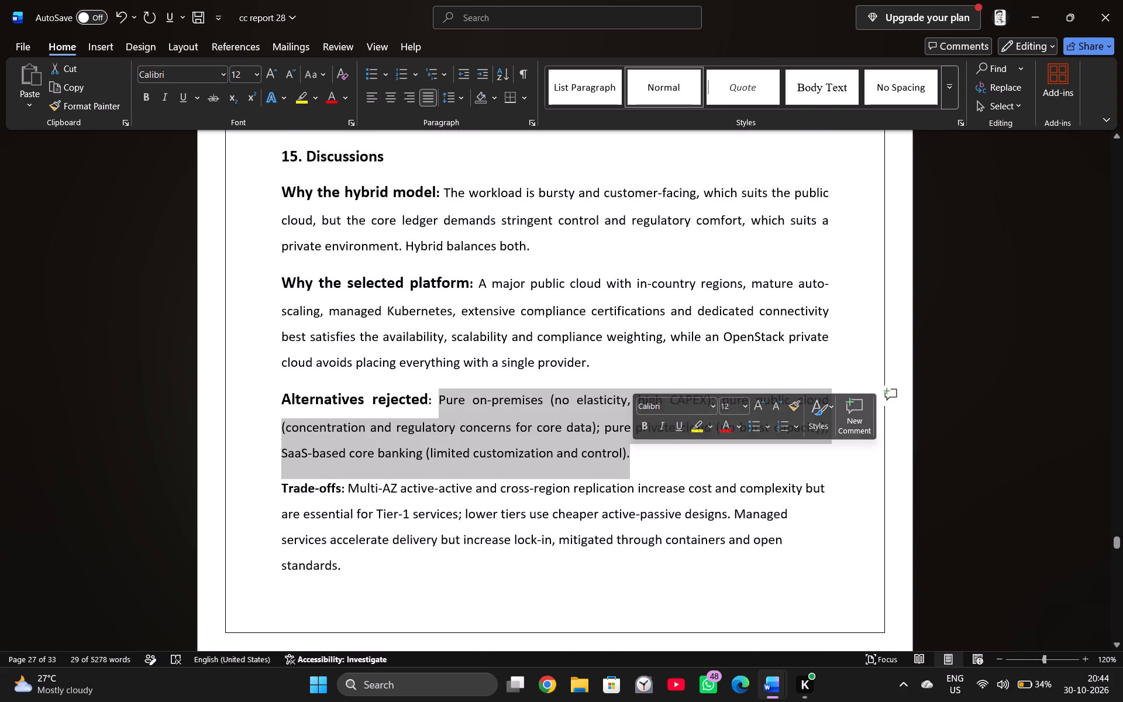
Set the colon and the text following the "Trade-offs" label under Discussions to 12 pt.
left_click(848, 505)
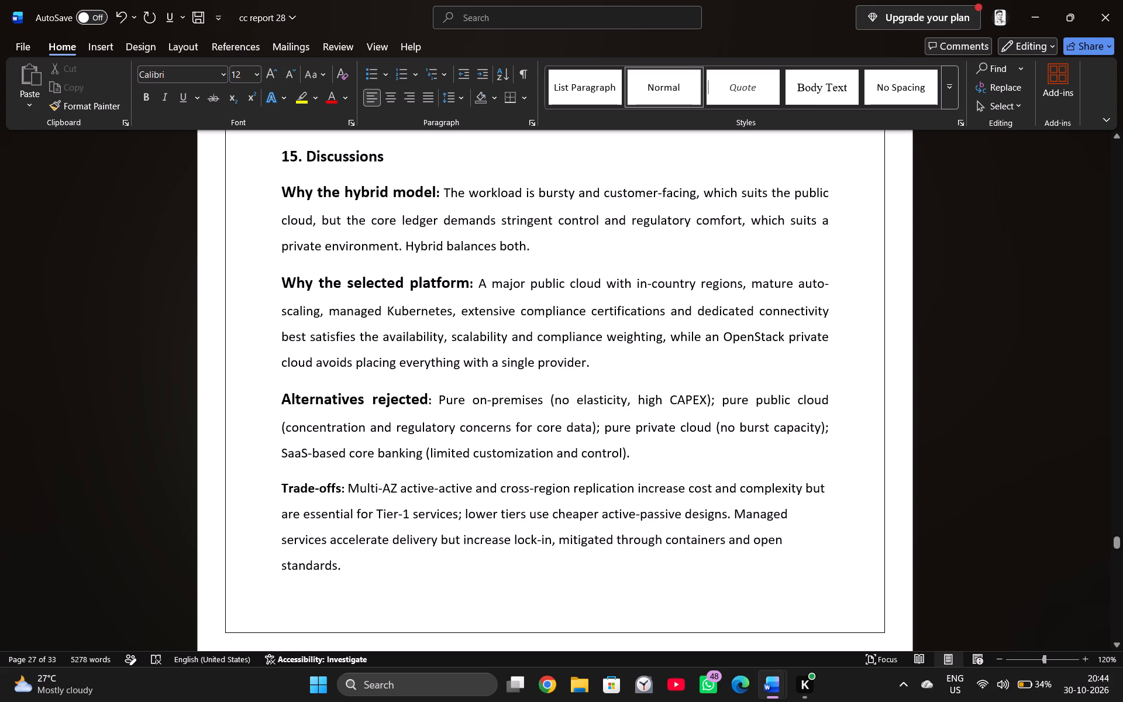
left_click_drag(345, 484, 746, 584)
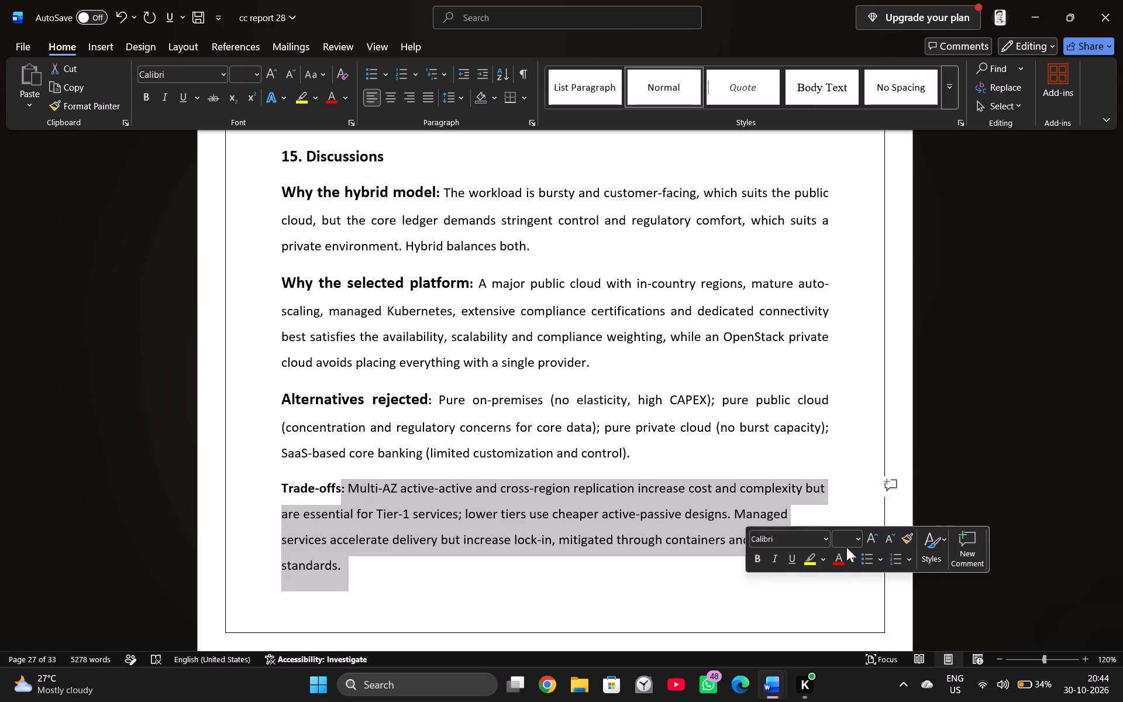
left_click(855, 541)
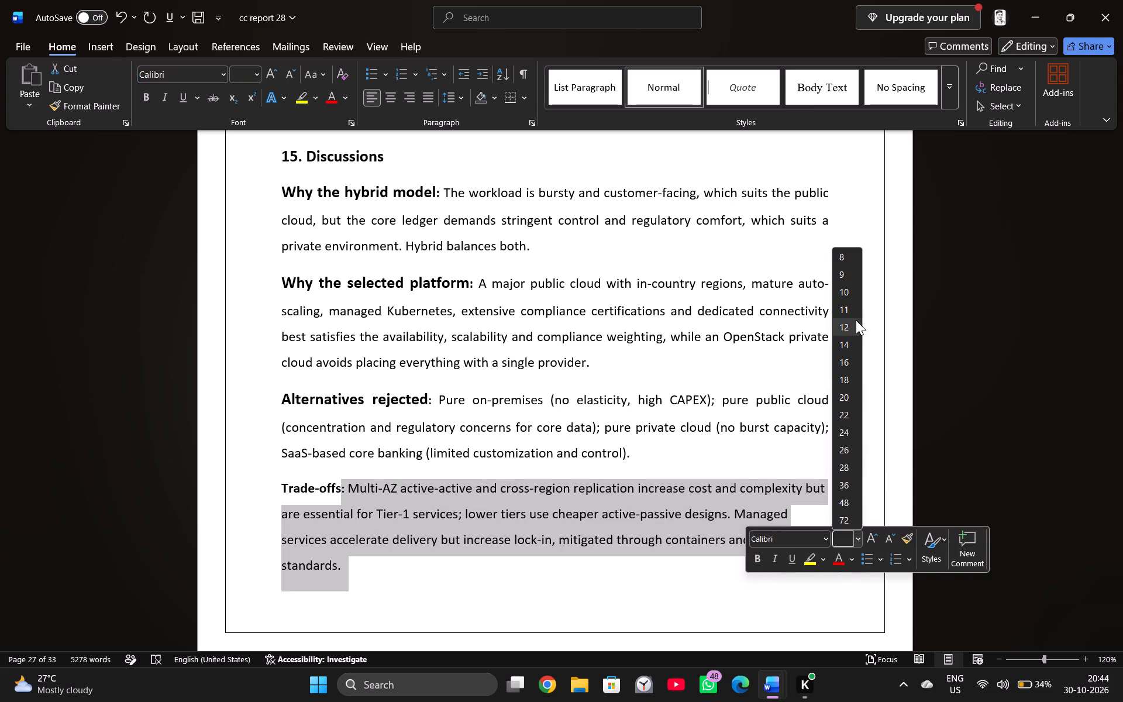
left_click(852, 322)
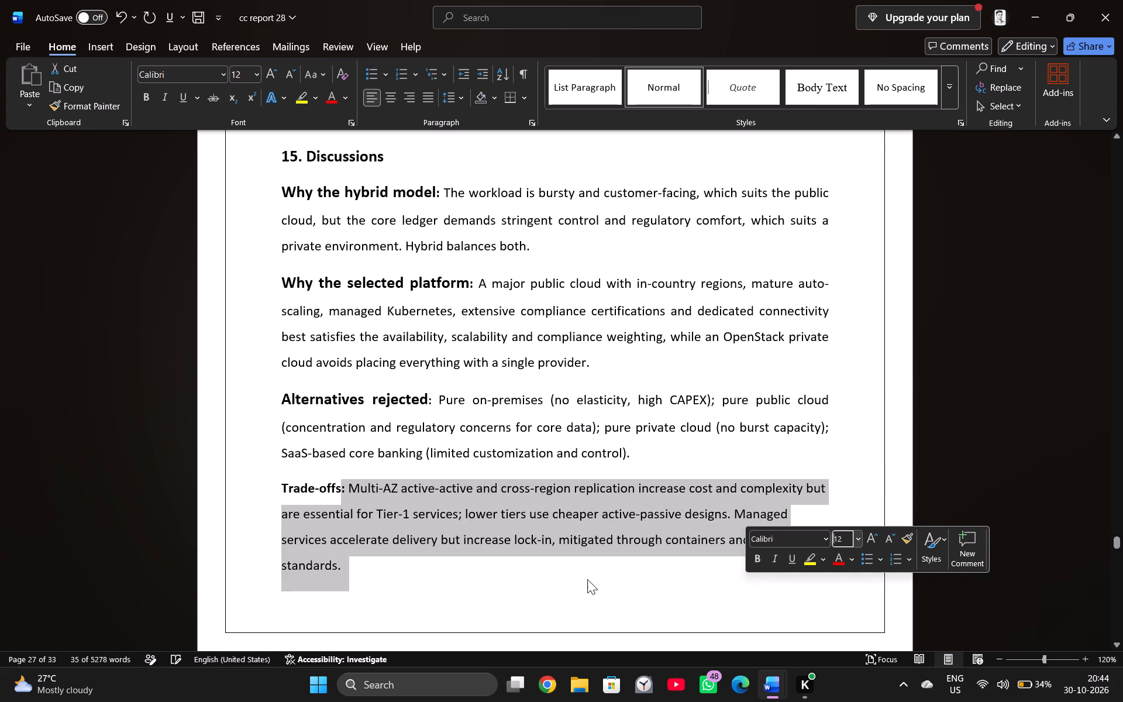
left_click(582, 579)
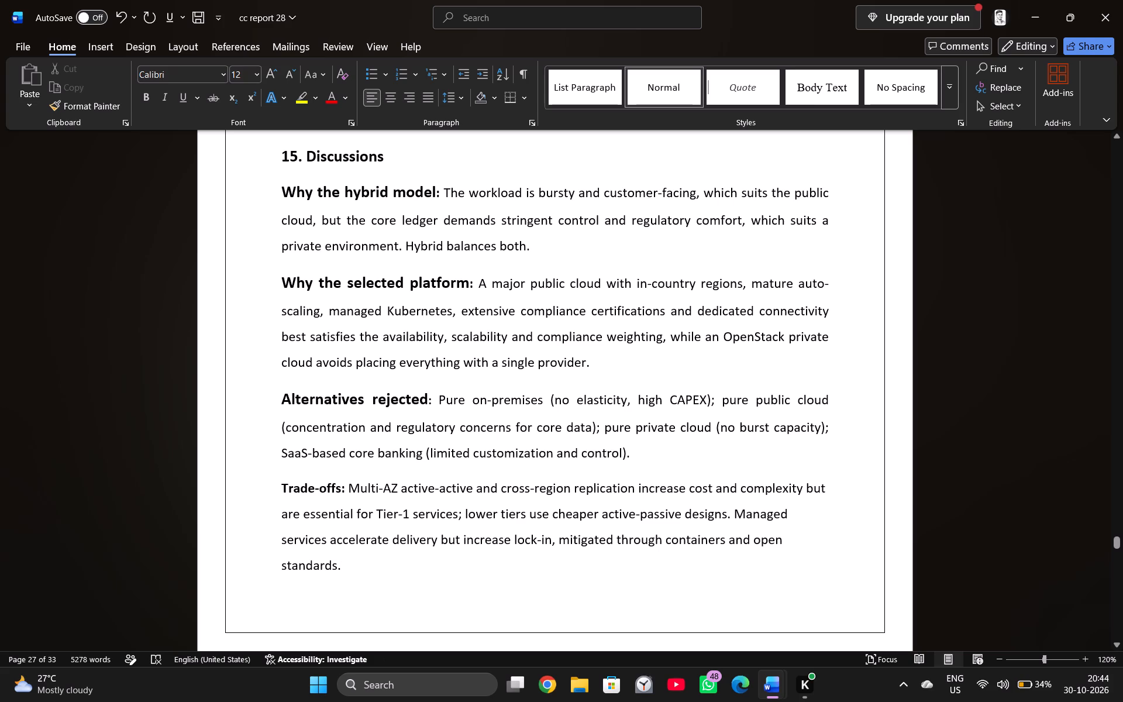
Set the "Trade-offs" label under Discussions to 14 pt.
left_click_drag(278, 483, 339, 490)
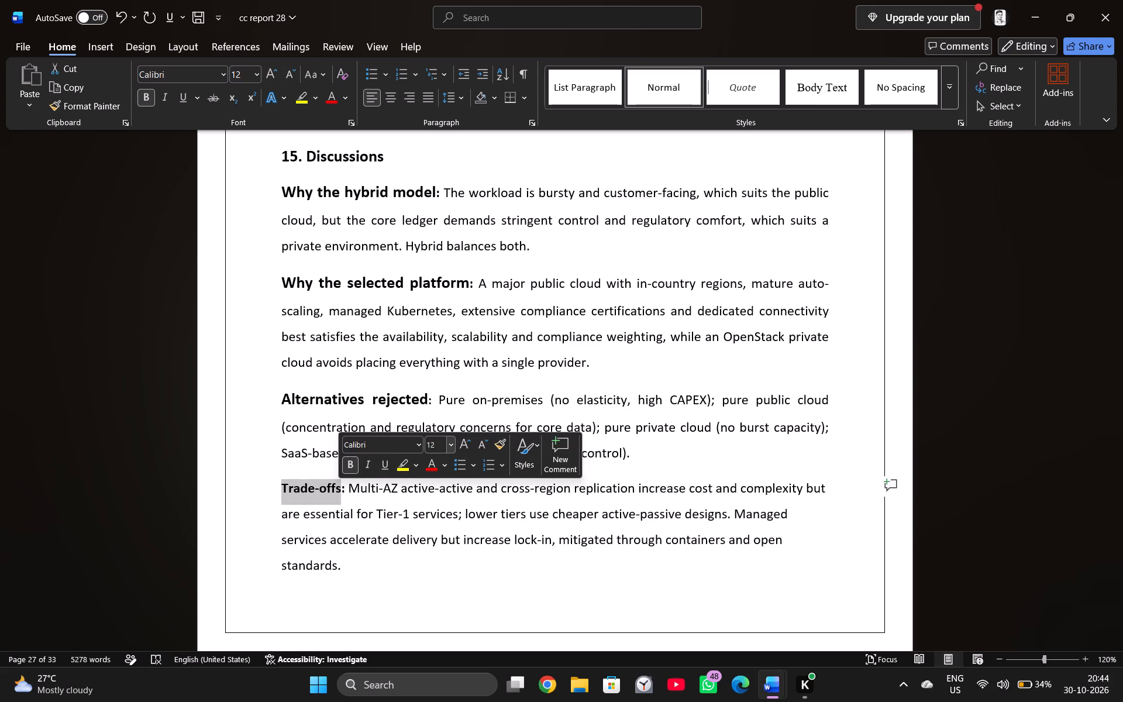
left_click(448, 446)
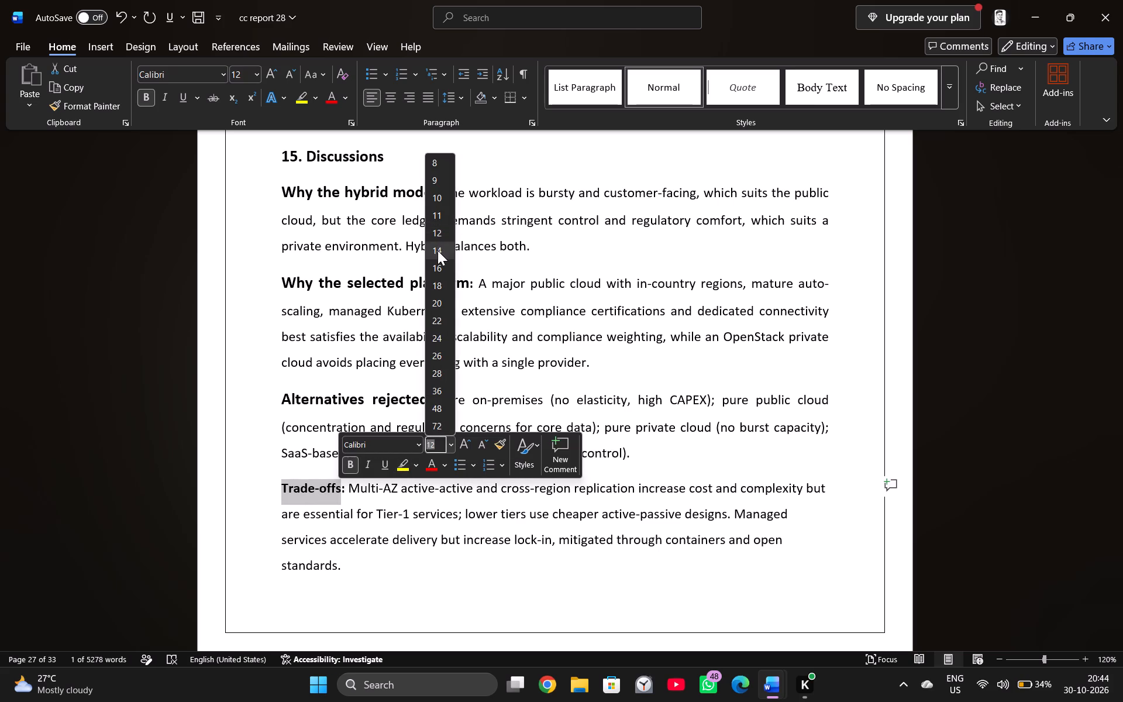
left_click(437, 252)
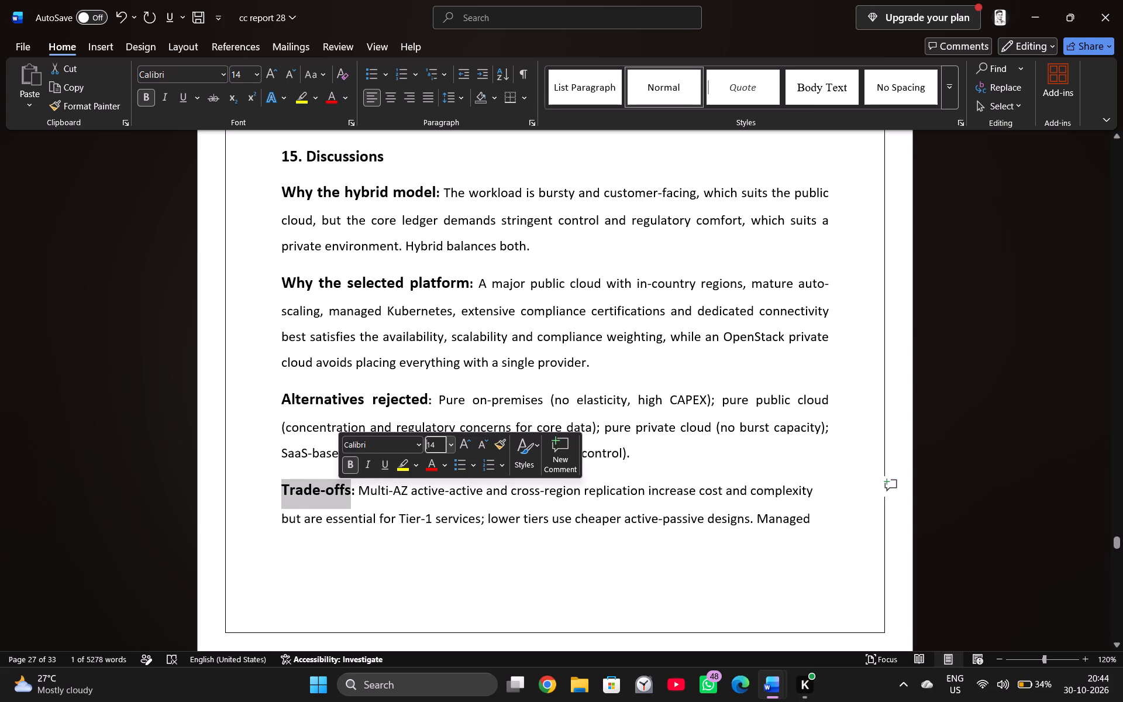
left_click(757, 464)
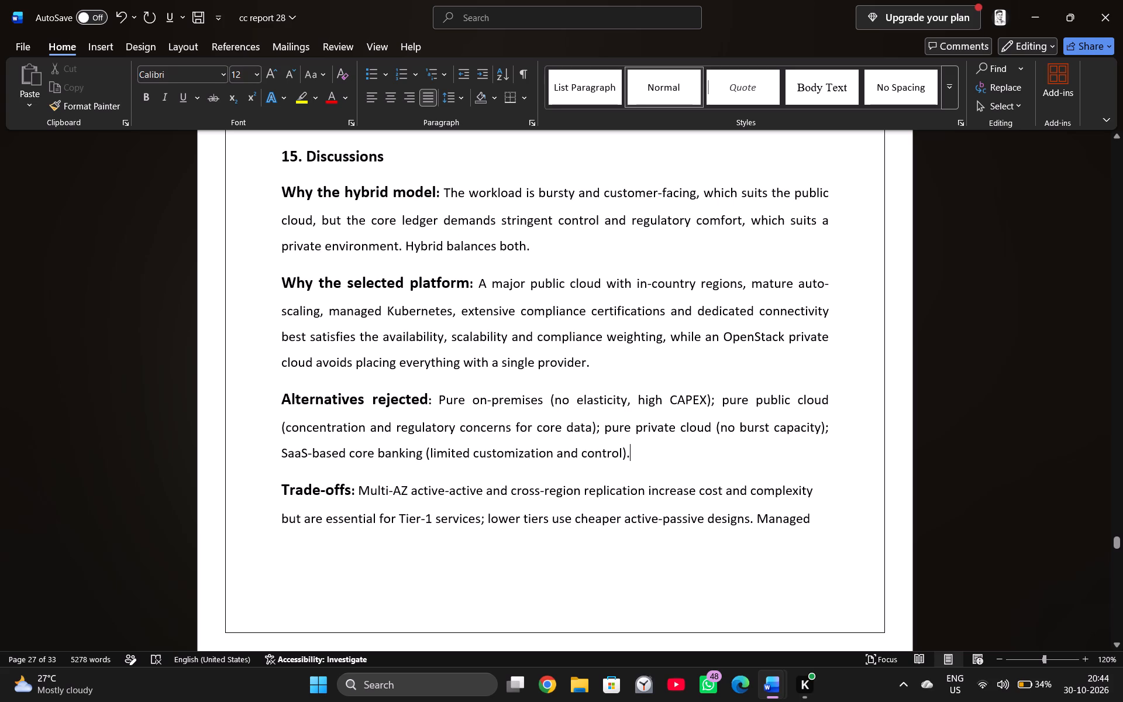
Justify the "Trade-offs:" paragraph under Discussions.
left_click_drag(356, 490, 799, 584)
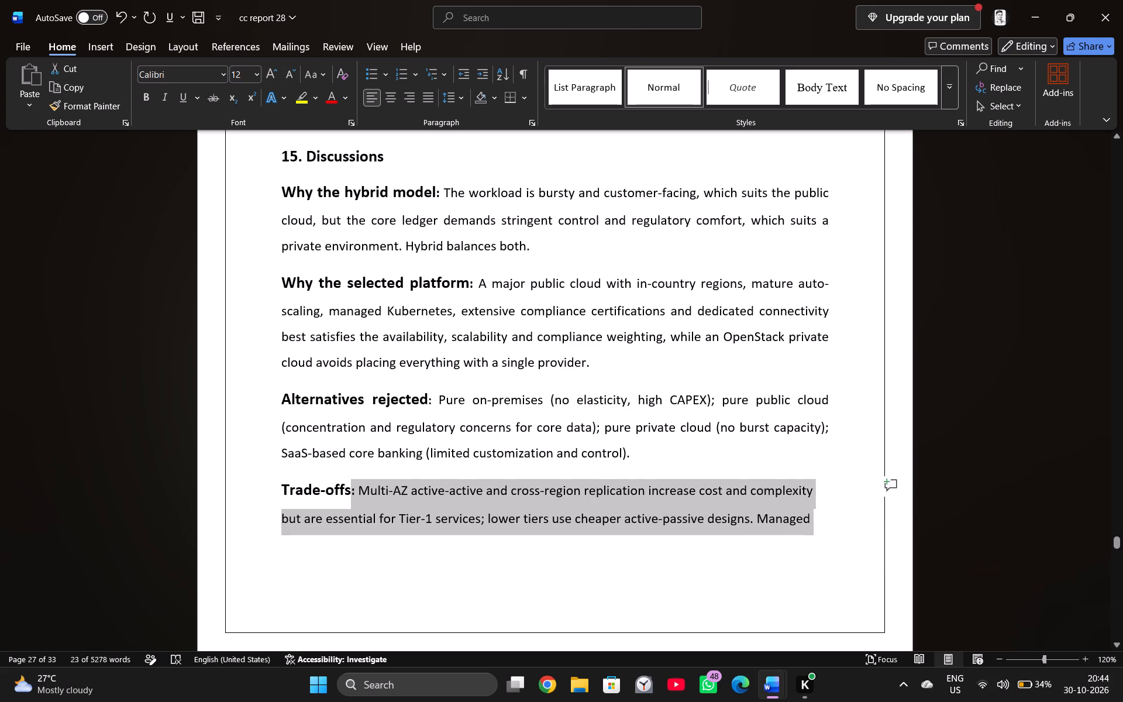
left_click(426, 98)
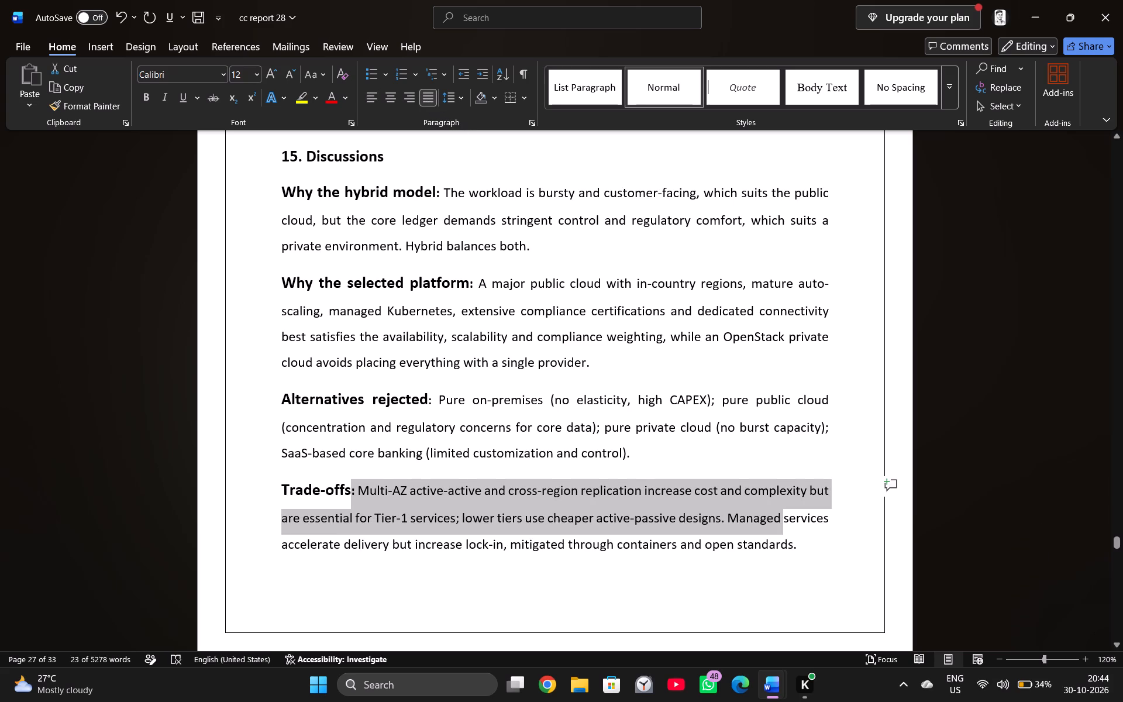
left_click(840, 453)
Set the "Cost/performance" label on page 28 to 14 pt.
scroll(839, 456, "up", 5)
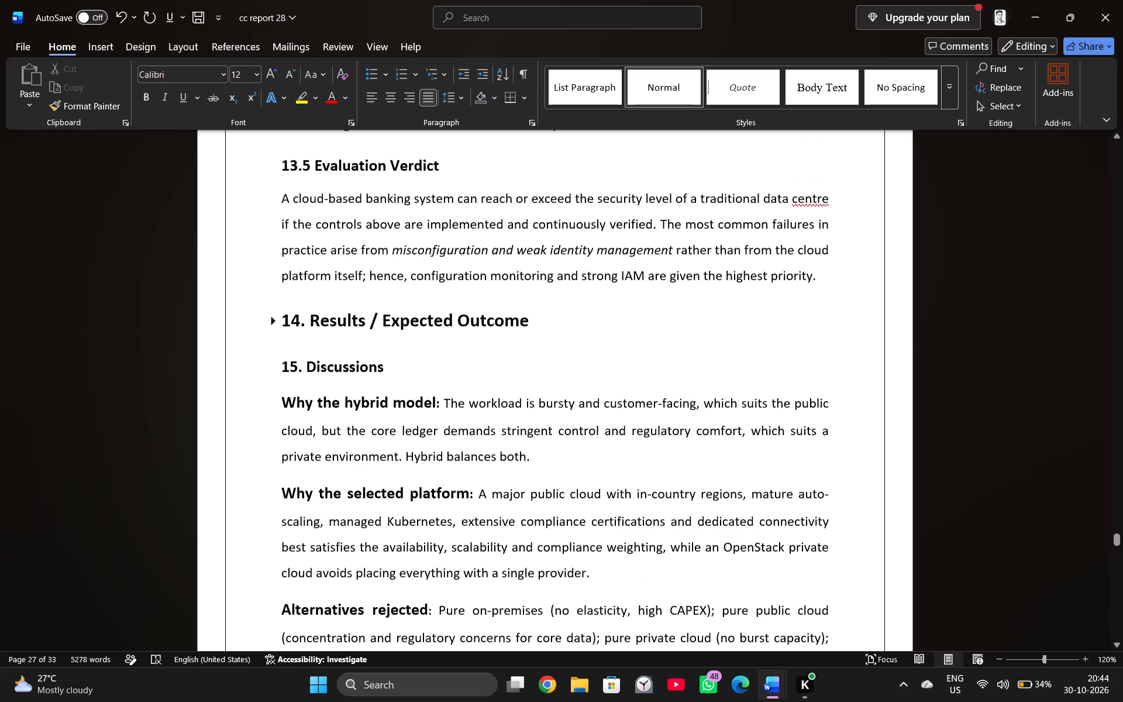
scroll(839, 456, "up", 2)
scroll(839, 456, "down", 2)
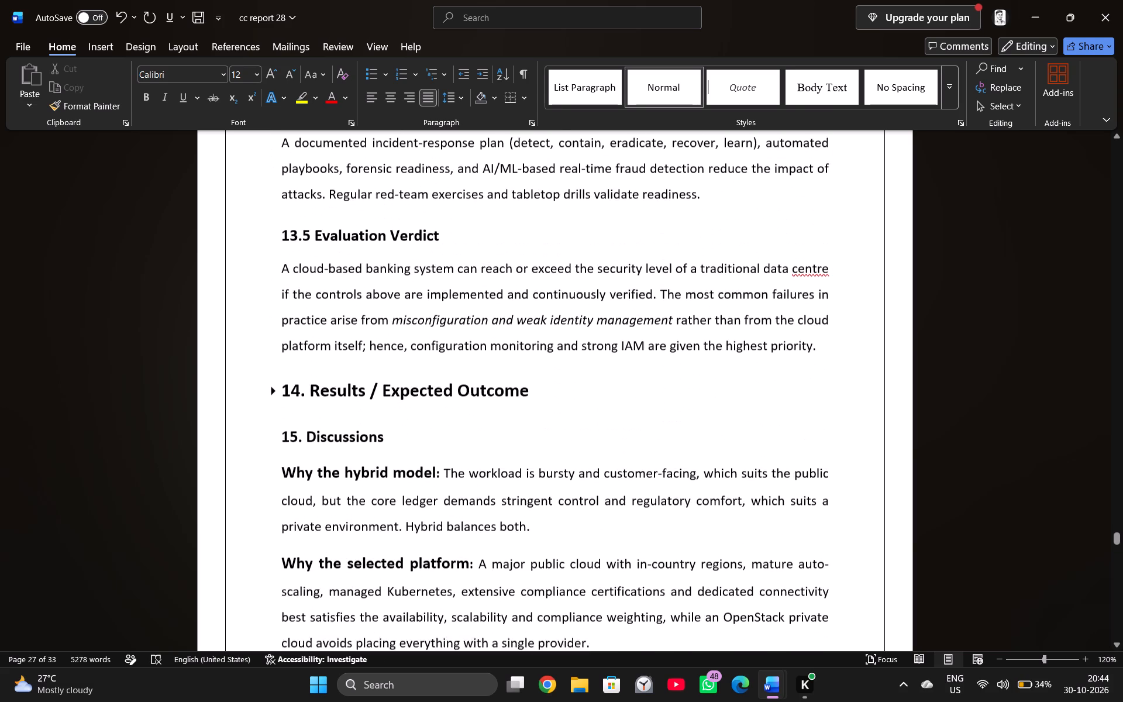
scroll(839, 456, "down", 11)
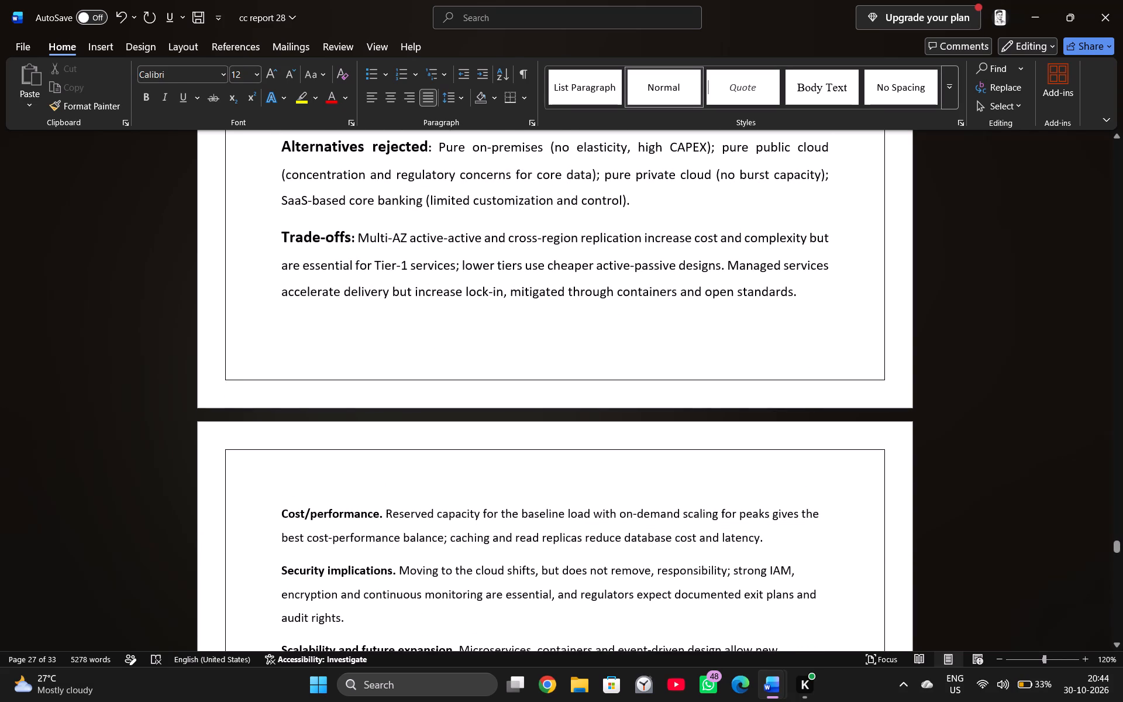
scroll(477, 514, "down", 4)
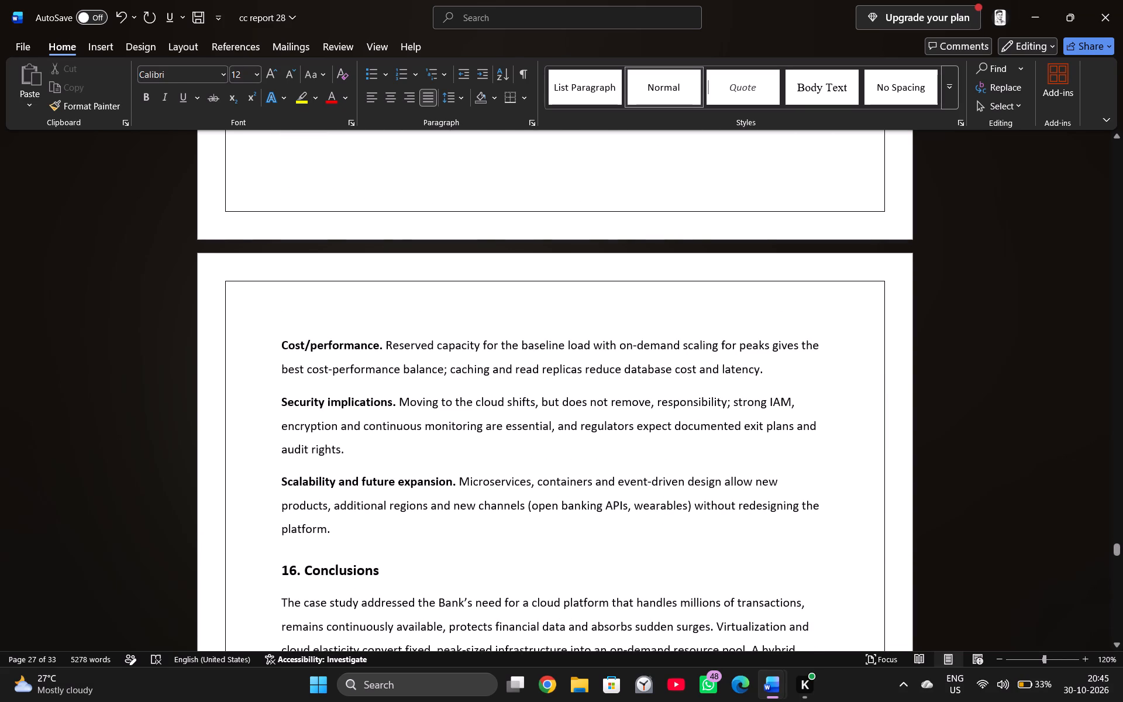
left_click_drag(283, 343, 363, 343)
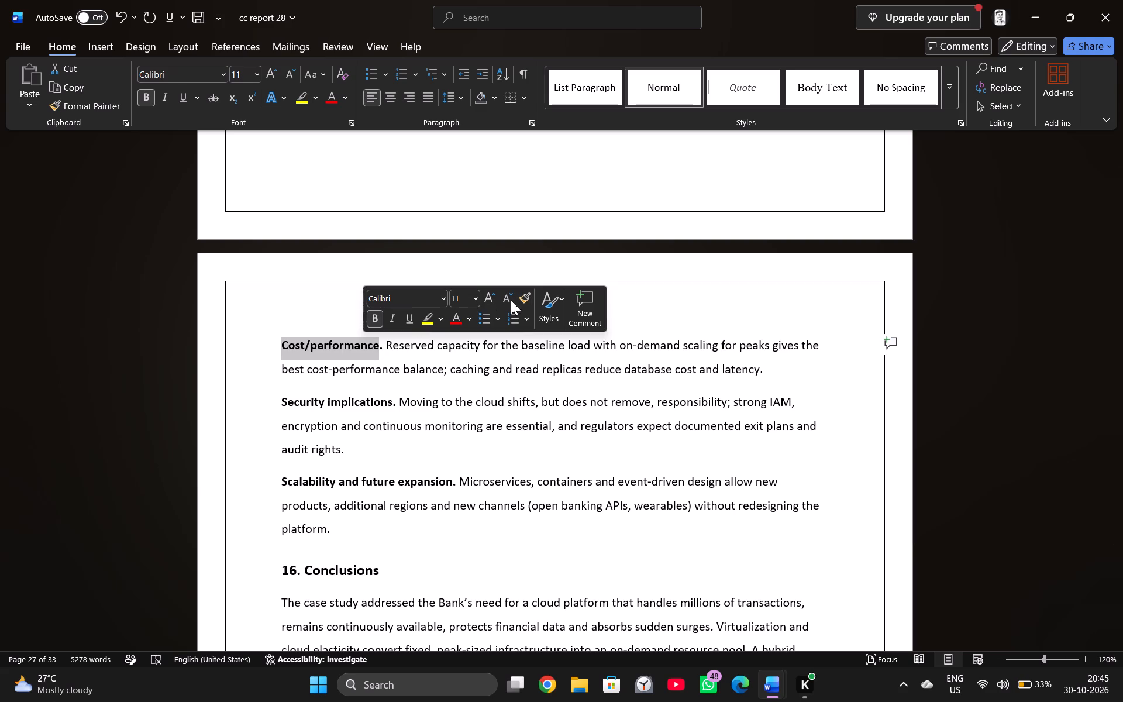
left_click(472, 300)
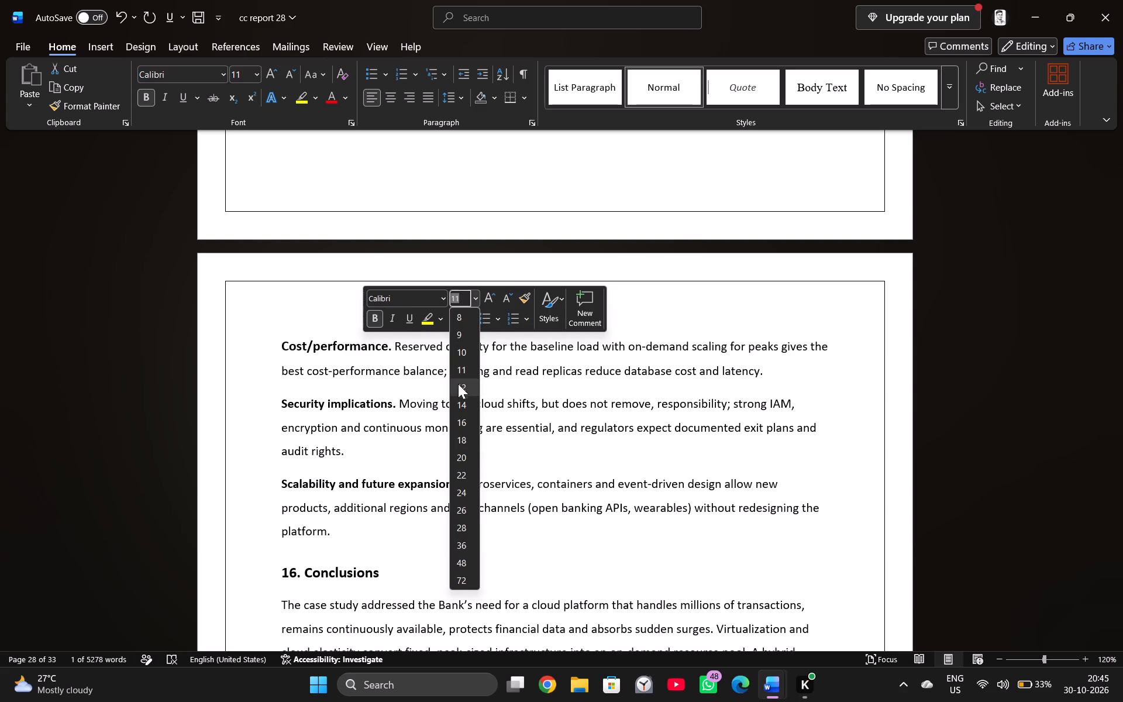
left_click(461, 404)
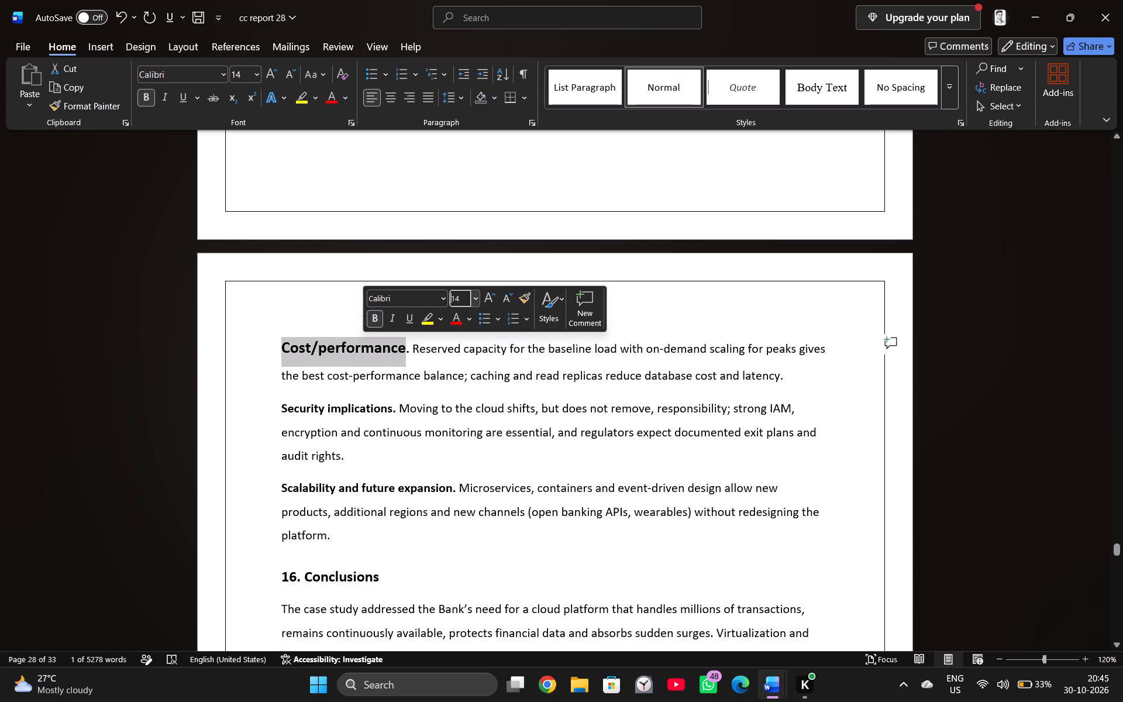
Replace the period after the "Cost/performance" label with a colon.
left_click(410, 353)
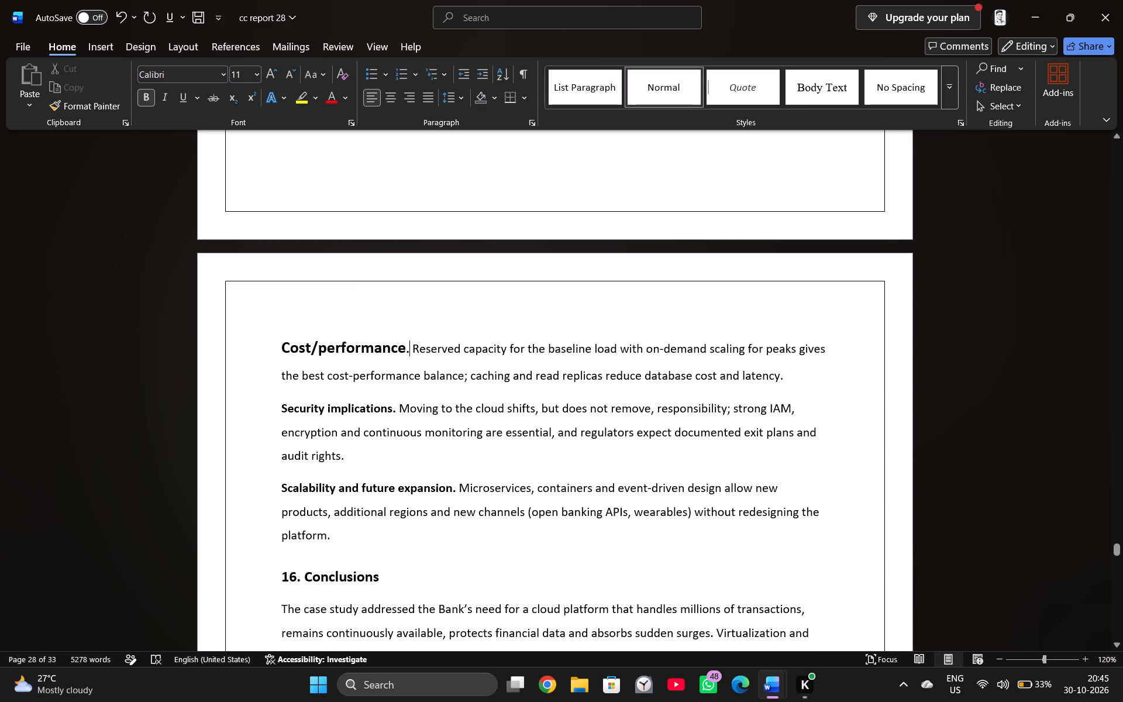
key("BackSpace")
key("shift+colon")
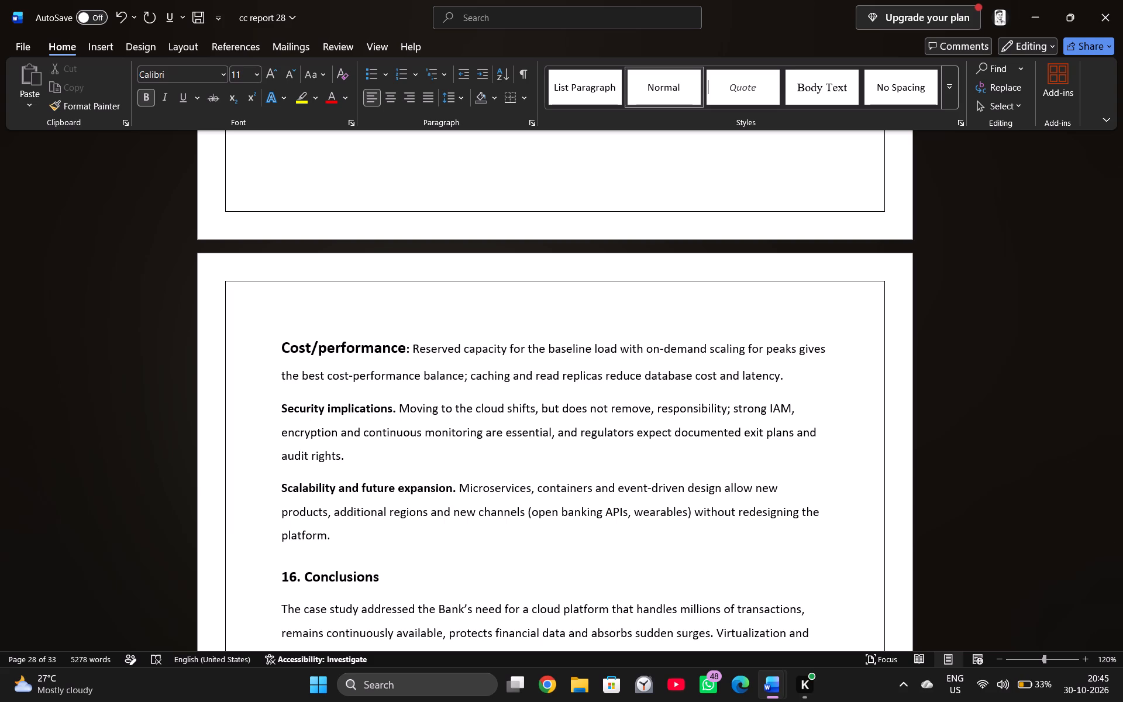
Set the text following the "Cost/performance:" label to 12 pt.
scroll(557, 339, "up", 5)
scroll(559, 339, "down", 2)
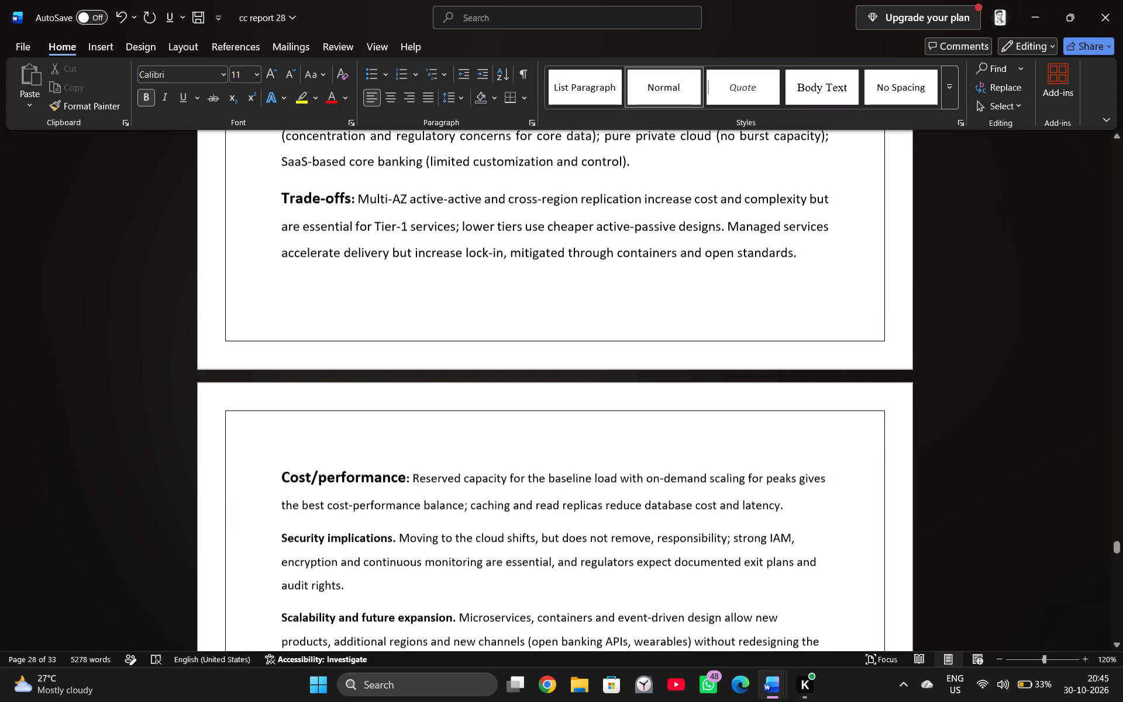
scroll(546, 375, "down", 3)
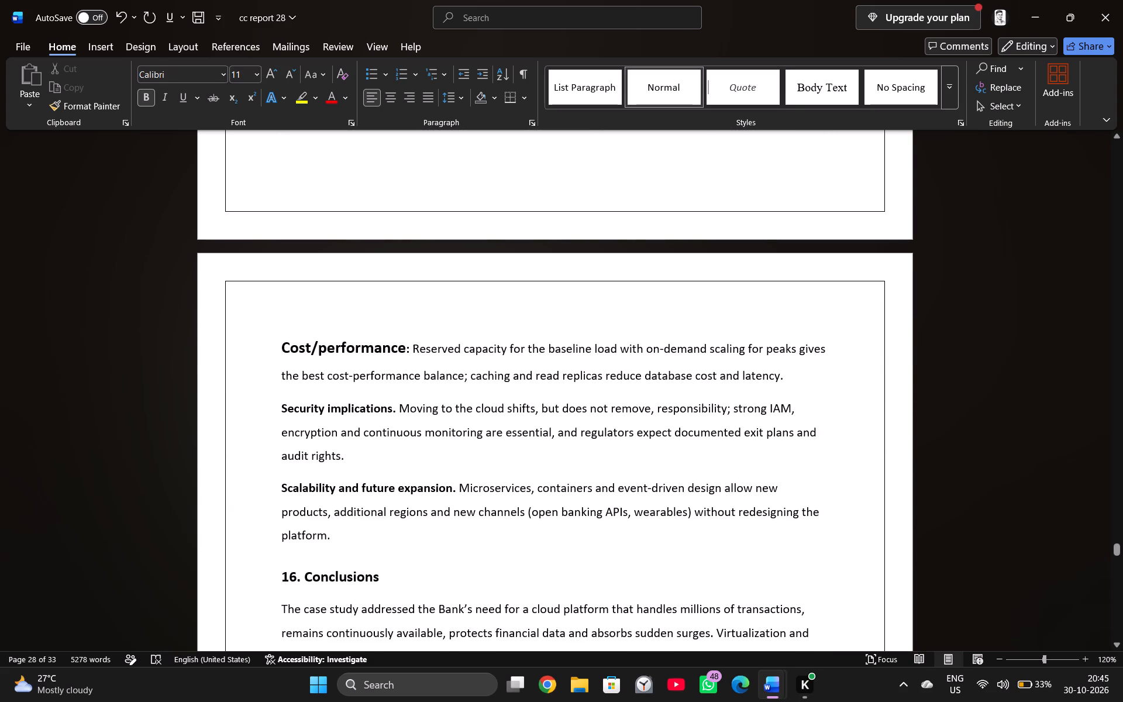
left_click_drag(413, 347, 743, 401)
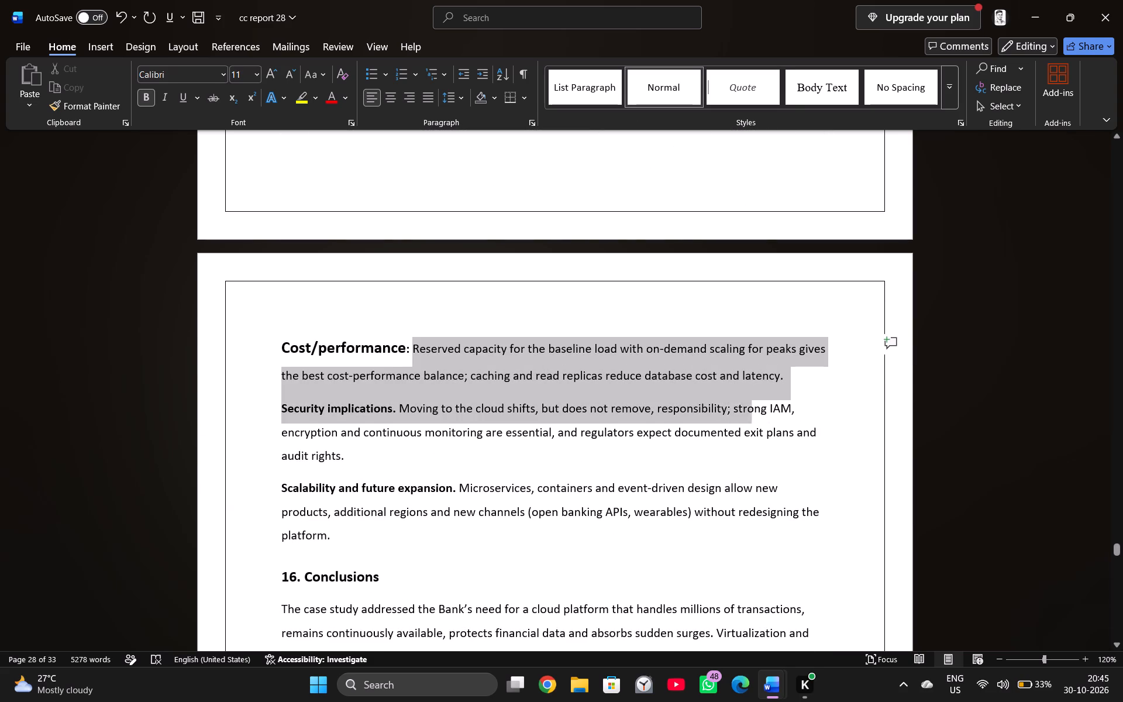
left_click_drag(743, 401, 783, 386)
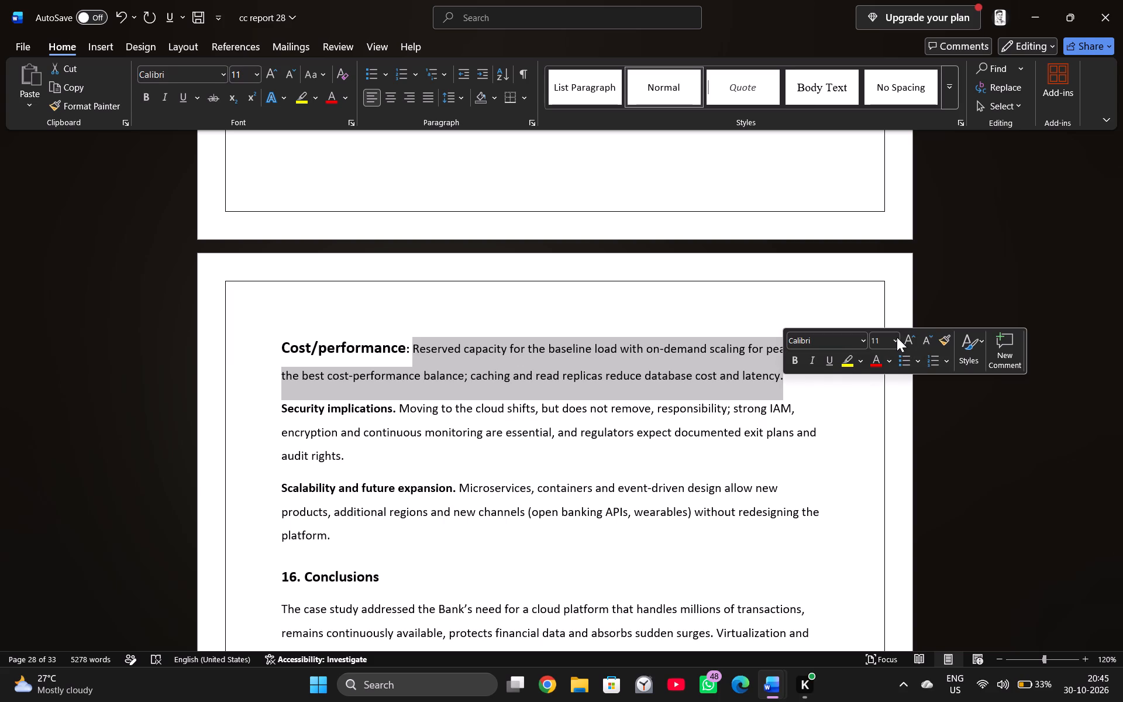
left_click(897, 337)
left_click(881, 422)
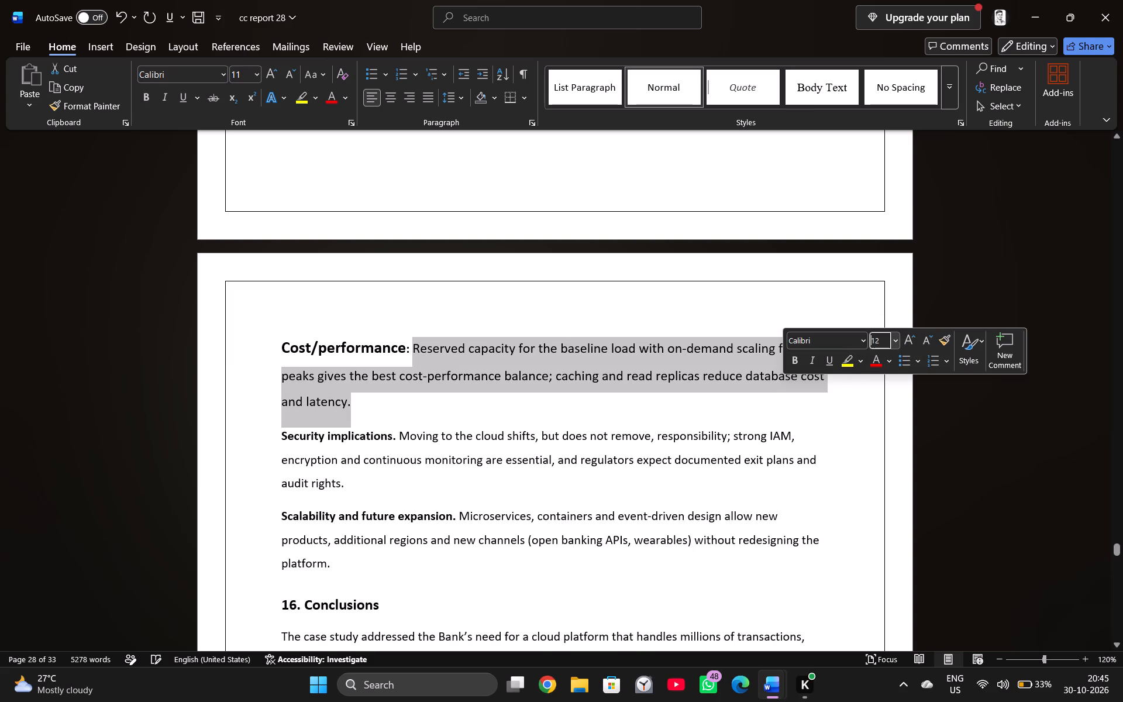
Justify the "Cost/performance:" paragraph and check its text formatting.
left_click(819, 414)
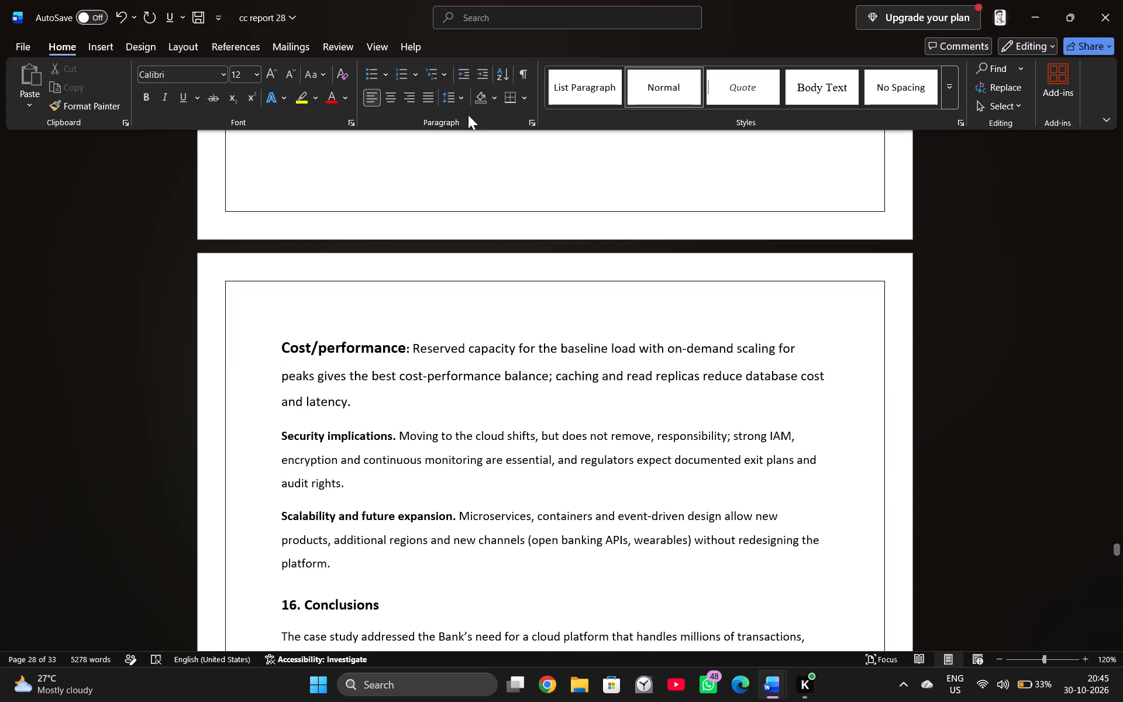
left_click(426, 92)
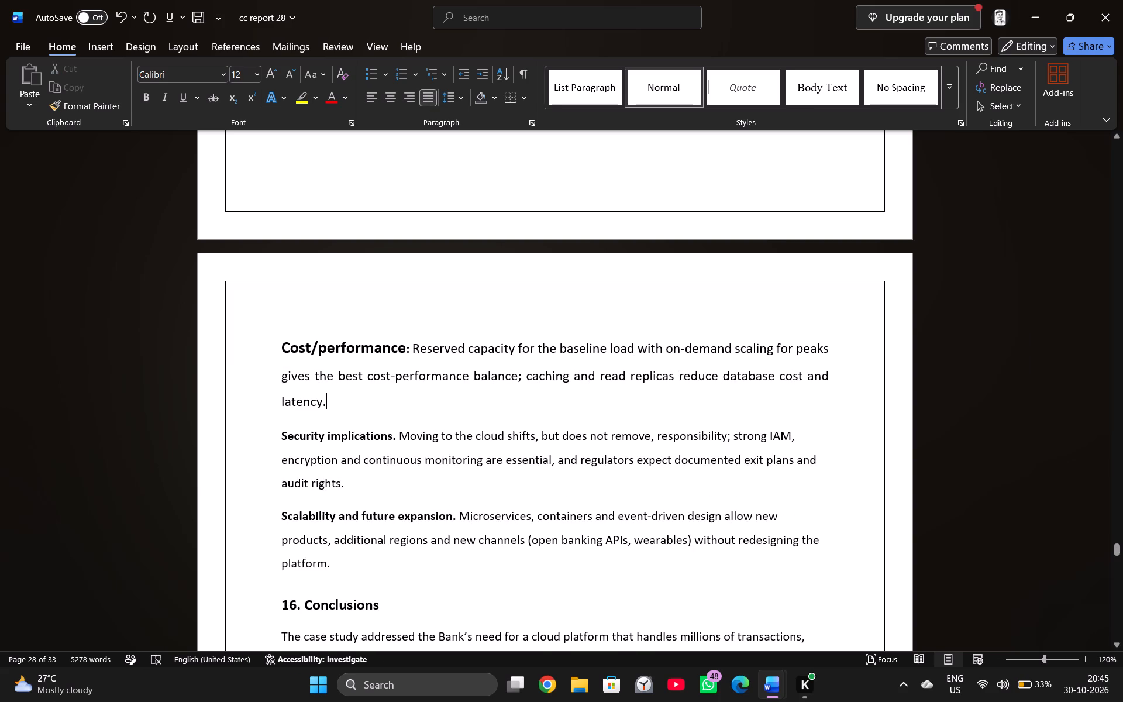
scroll(460, 277, "up", 4)
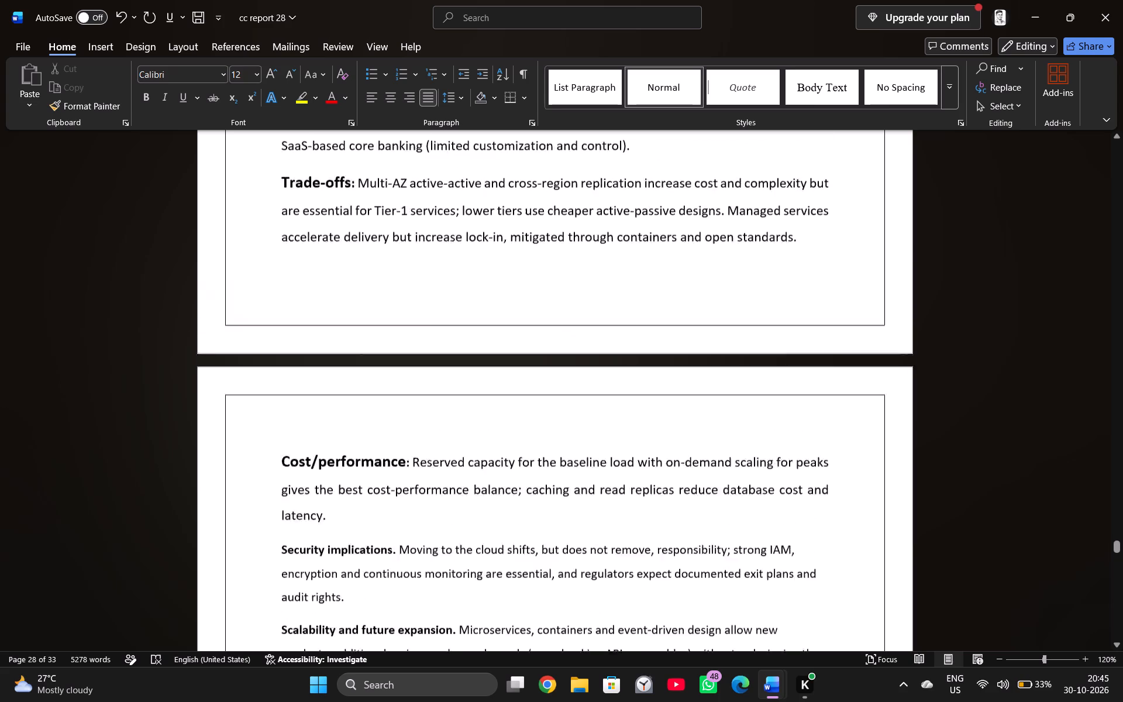
scroll(460, 277, "down", 4)
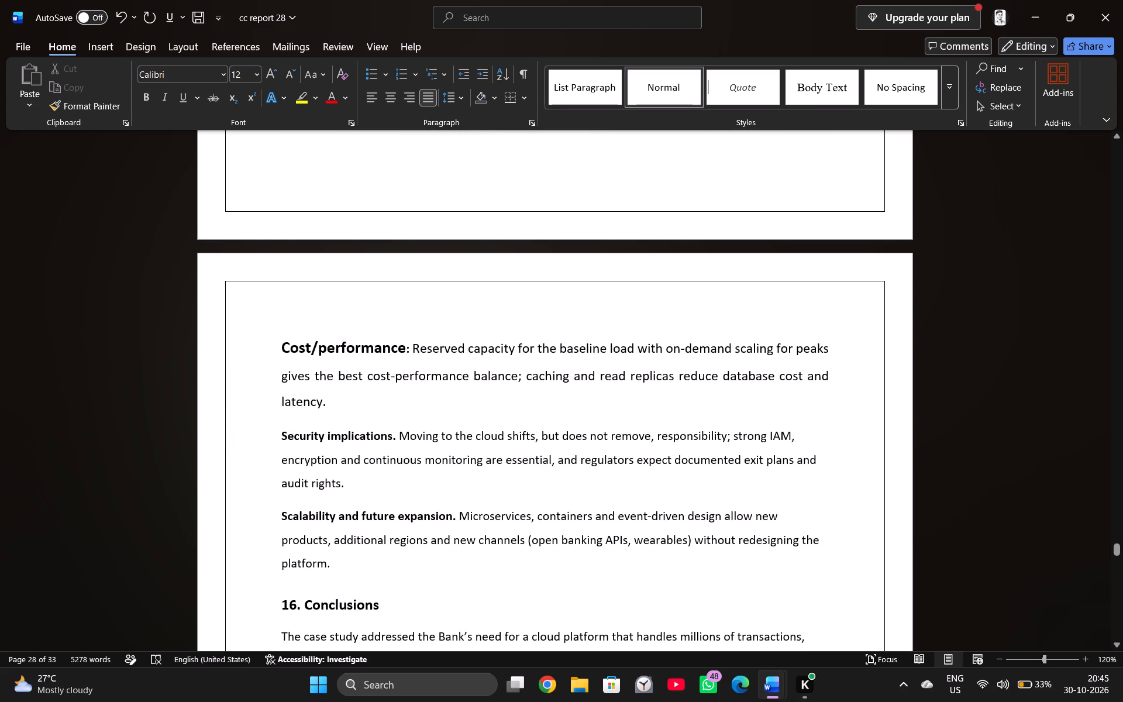
left_click_drag(411, 349, 735, 422)
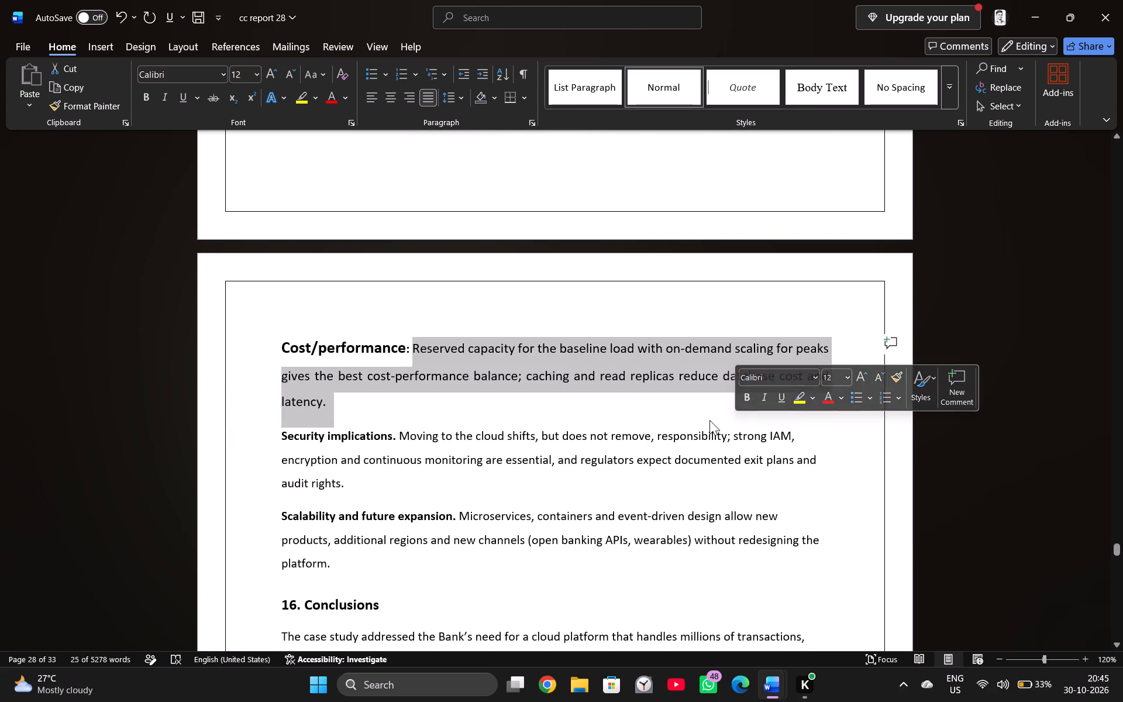
left_click(615, 401)
Set the "Security implications" label to 14 pt.
scroll(618, 402, "down", 2)
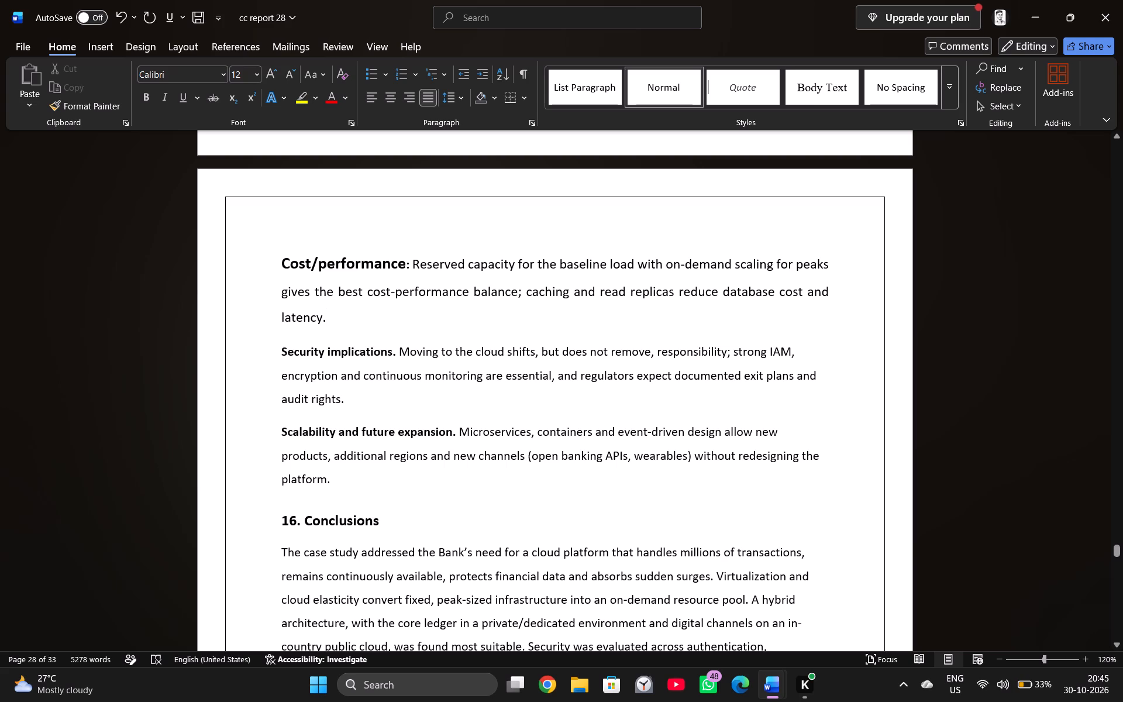
left_click_drag(280, 347, 360, 350)
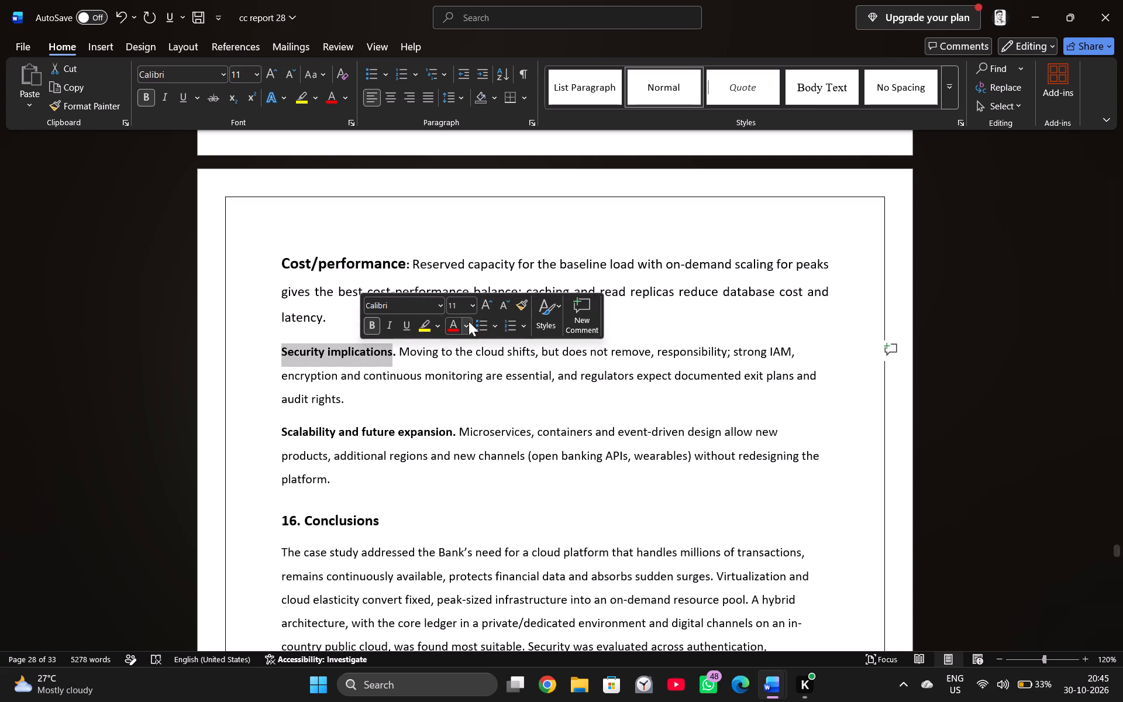
left_click(470, 307)
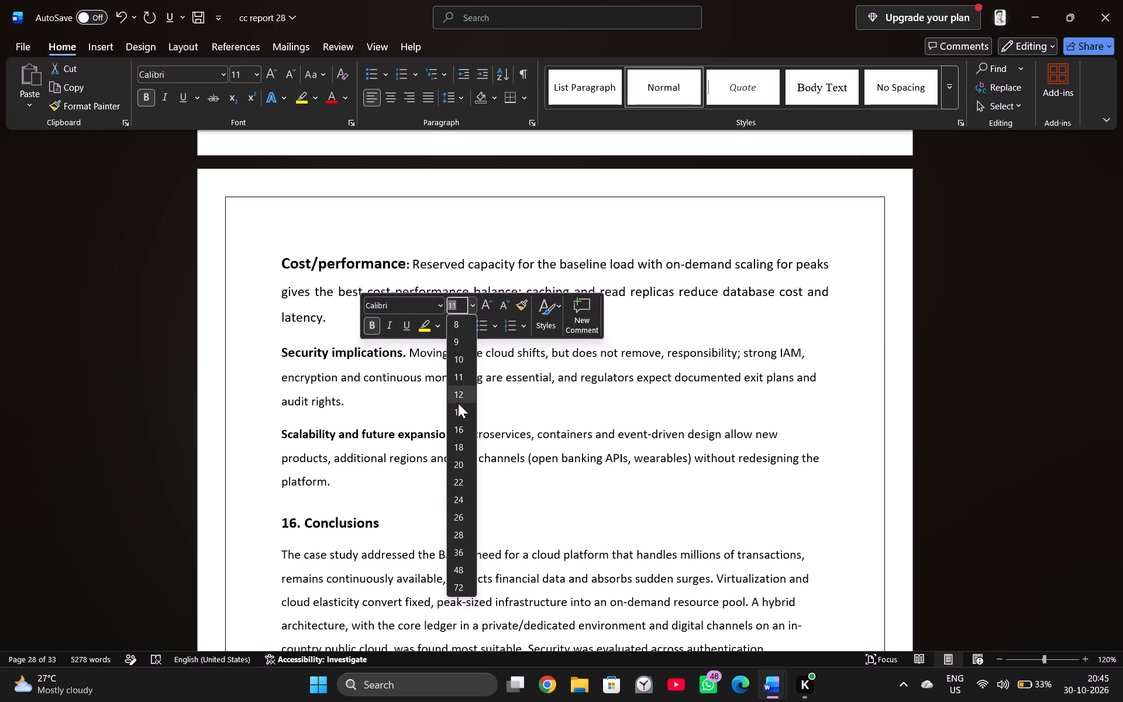
left_click(458, 404)
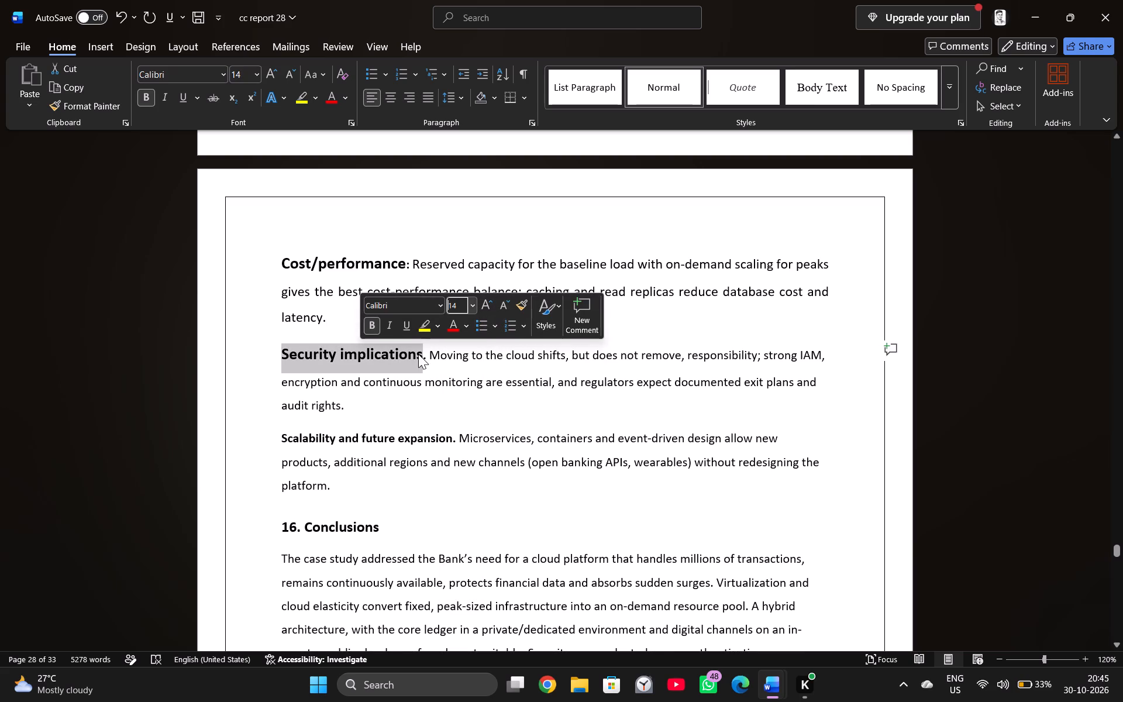
Set the text following the "Security implications" label to 12 pt and justify the paragraph.
left_click(427, 354)
left_click_drag(431, 353, 433, 353)
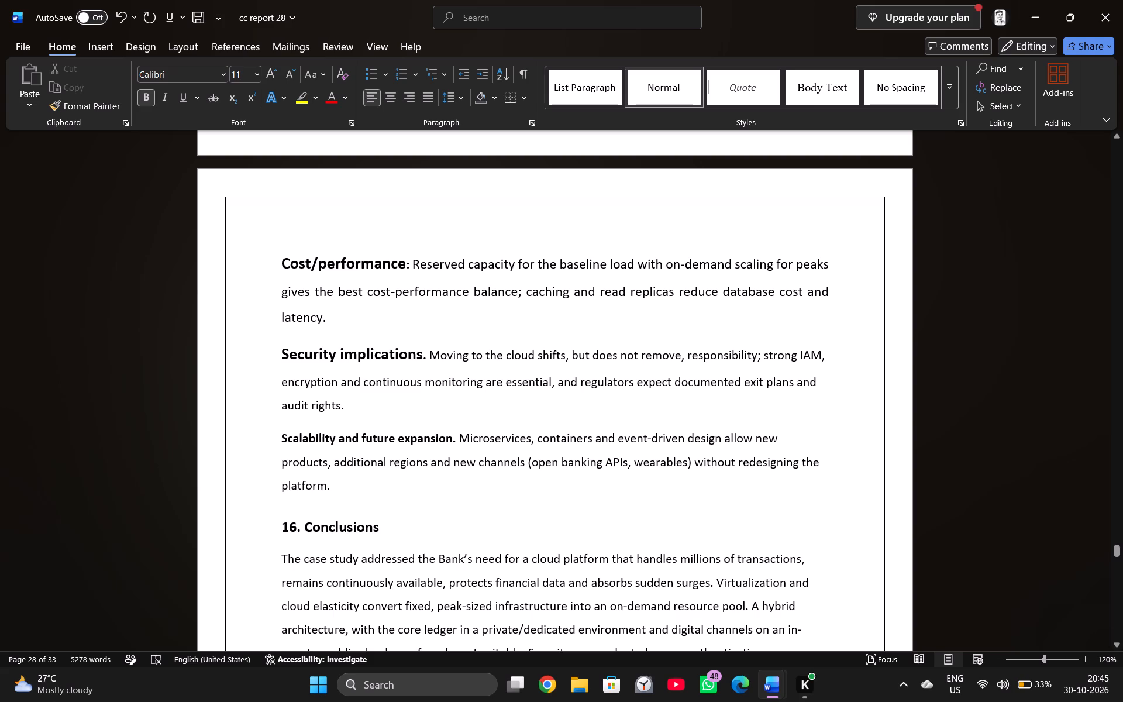
left_click_drag(433, 353, 734, 417)
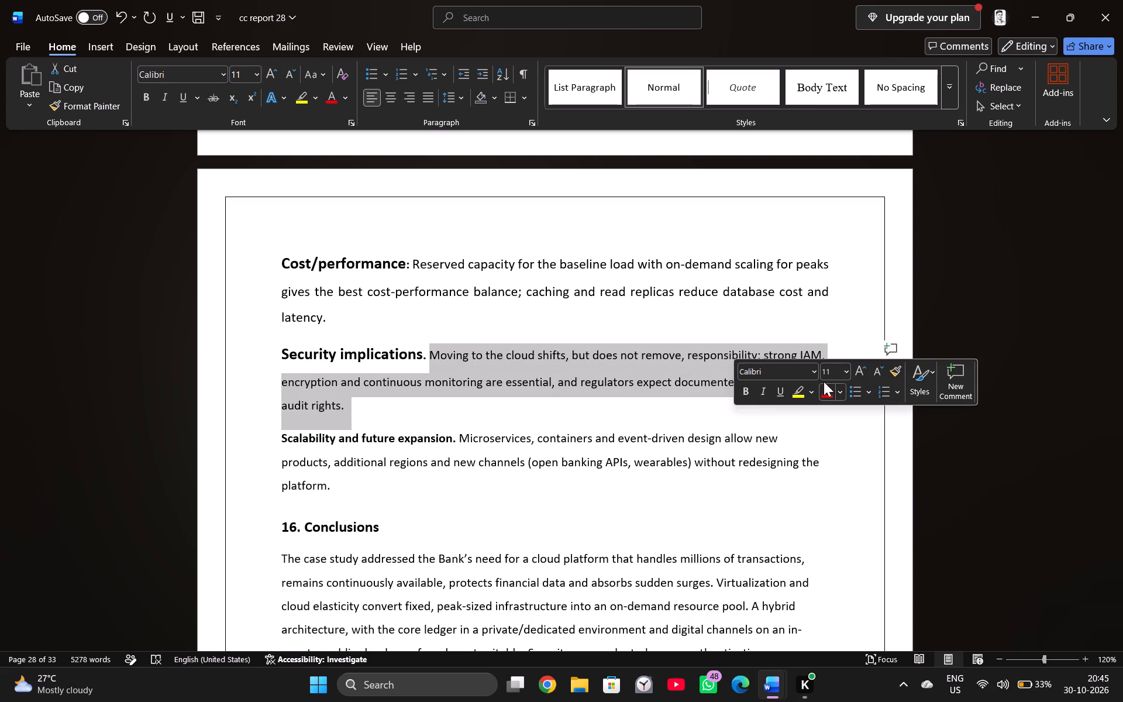
left_click(842, 375)
left_click(833, 450)
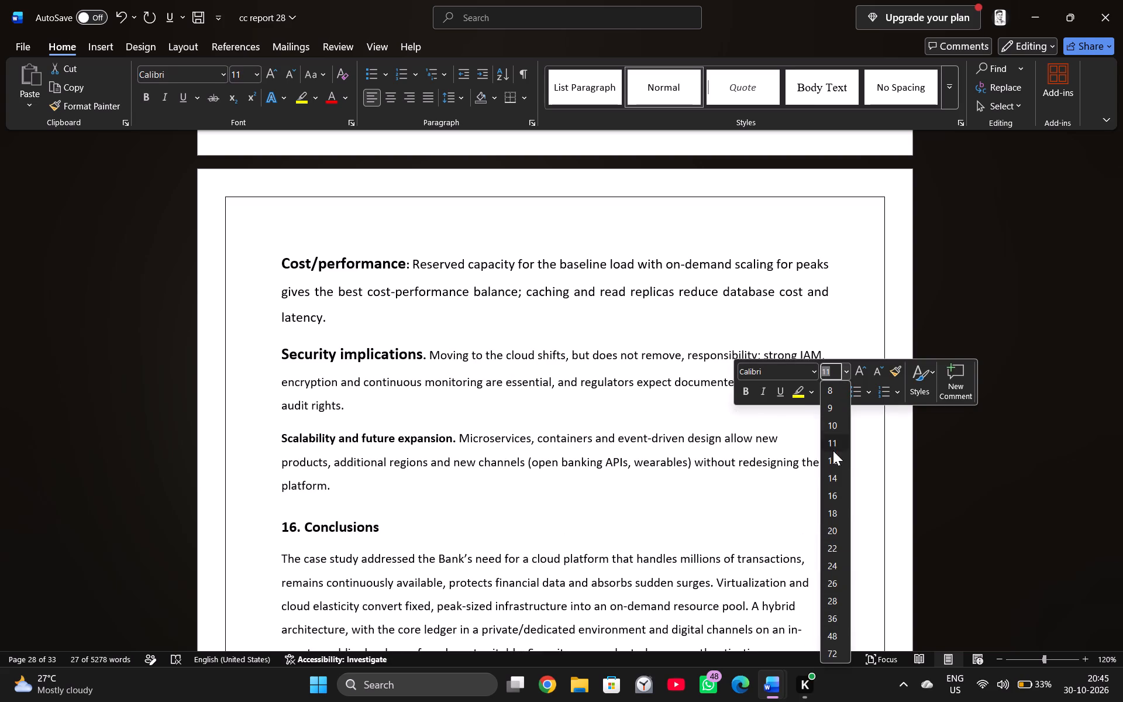
left_click(843, 371)
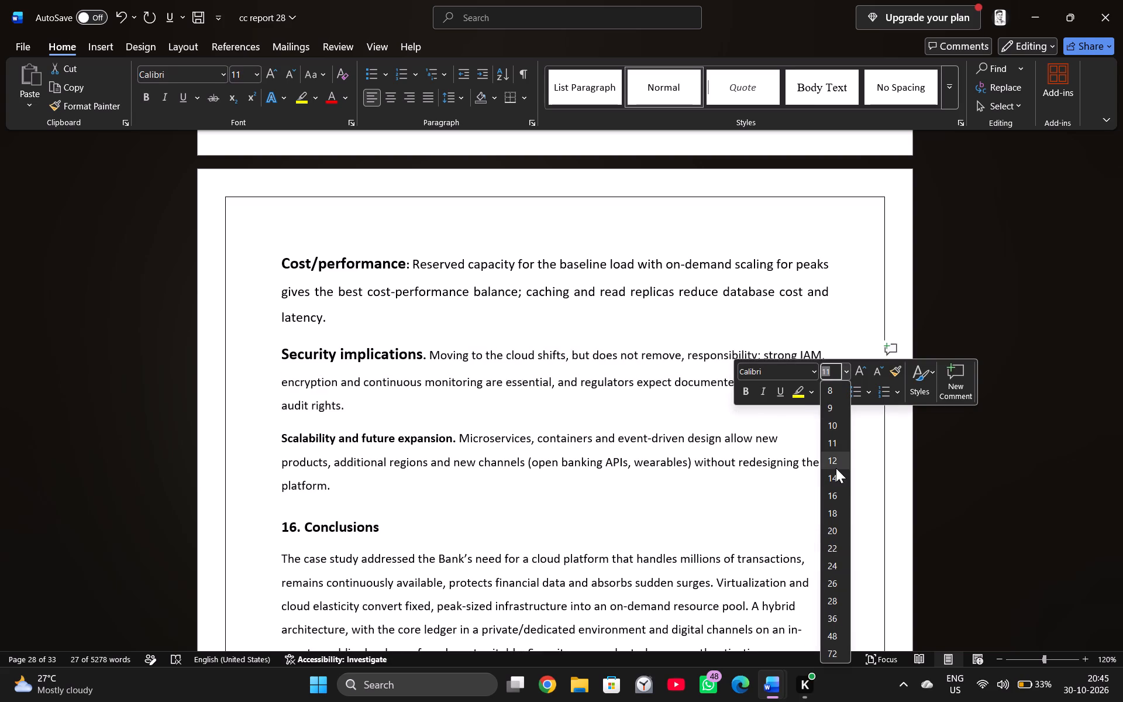
left_click(838, 456)
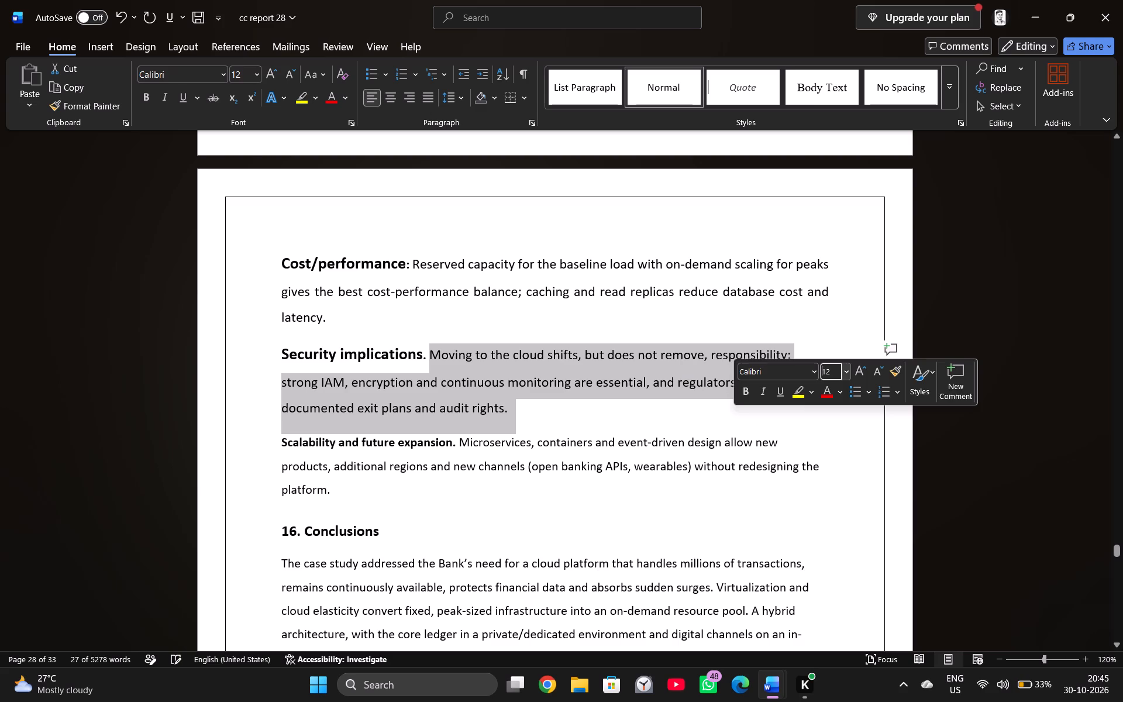
left_click(427, 92)
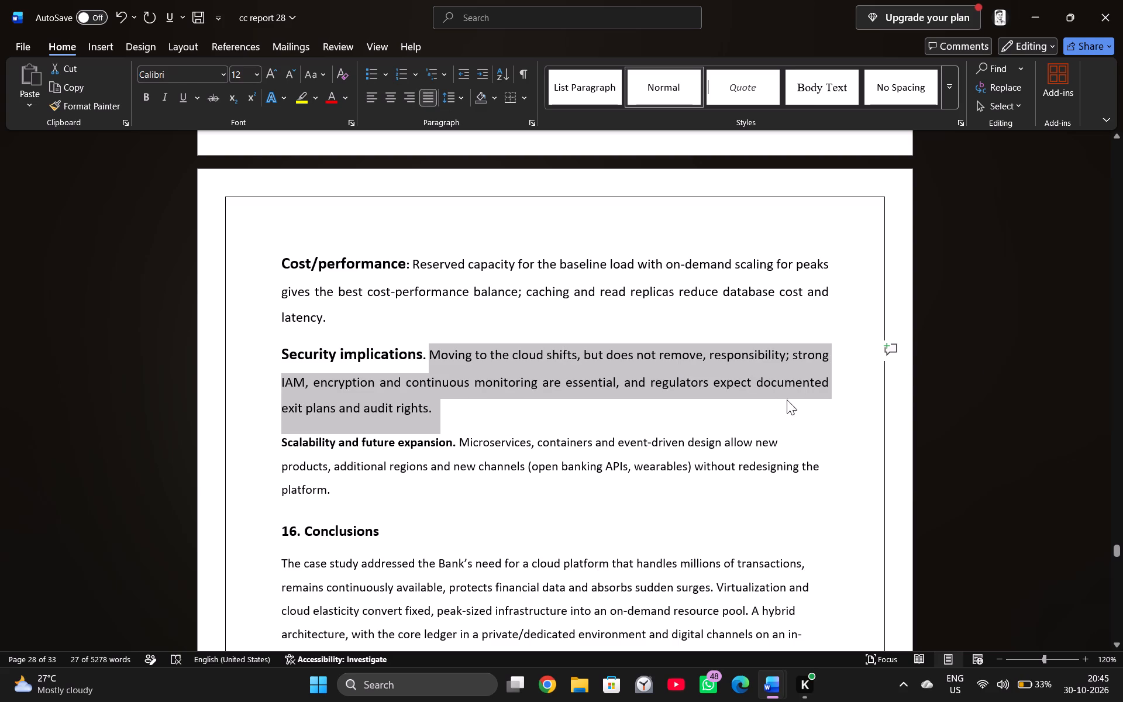
left_click(734, 405)
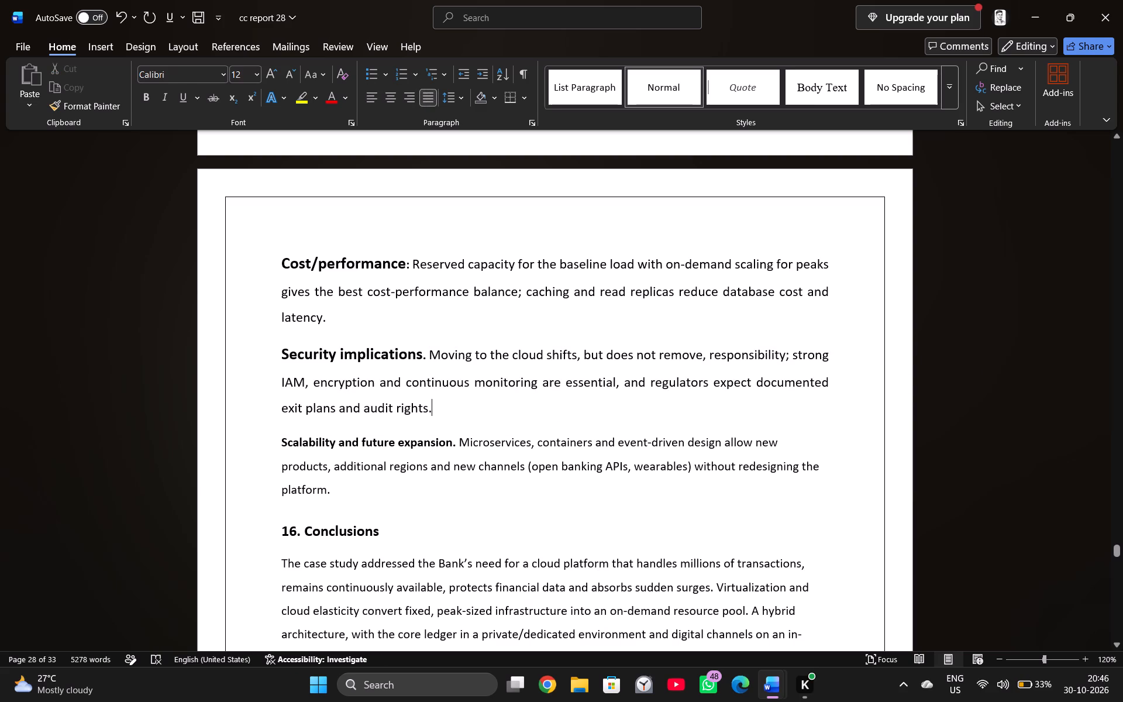
Replace the period after the "Security implications" label with a colon, keeping a space before the text.
left_click(428, 352)
key("BackSpace")
key("BackSpace")
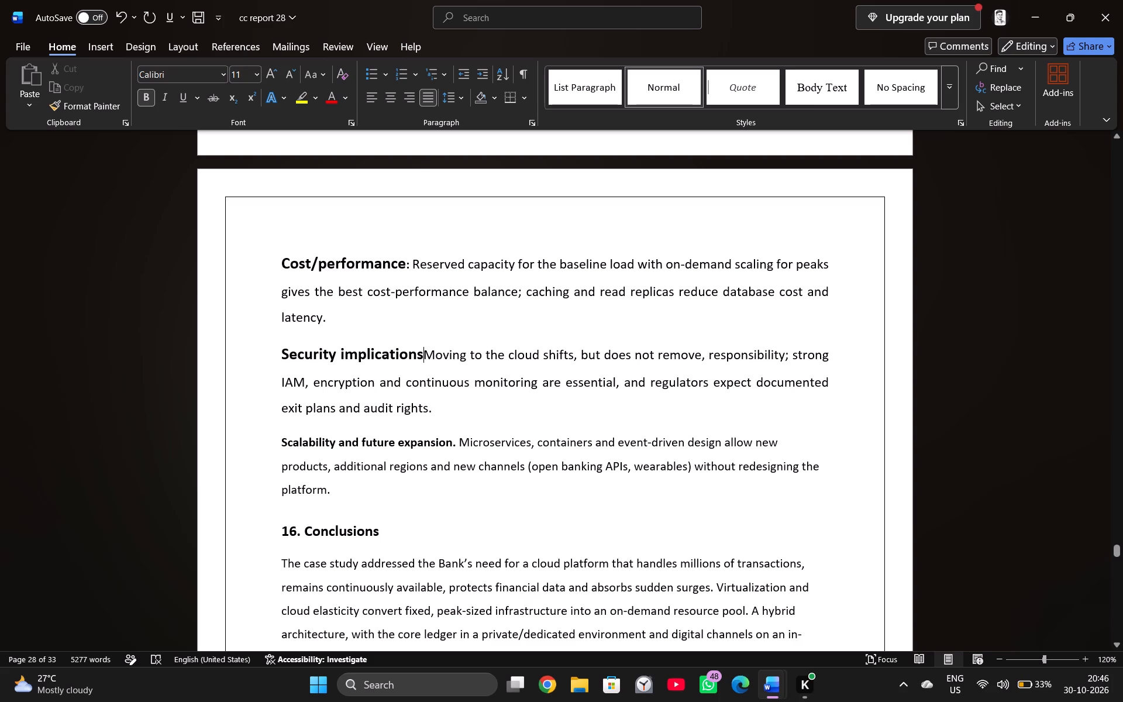
key("shift+colon")
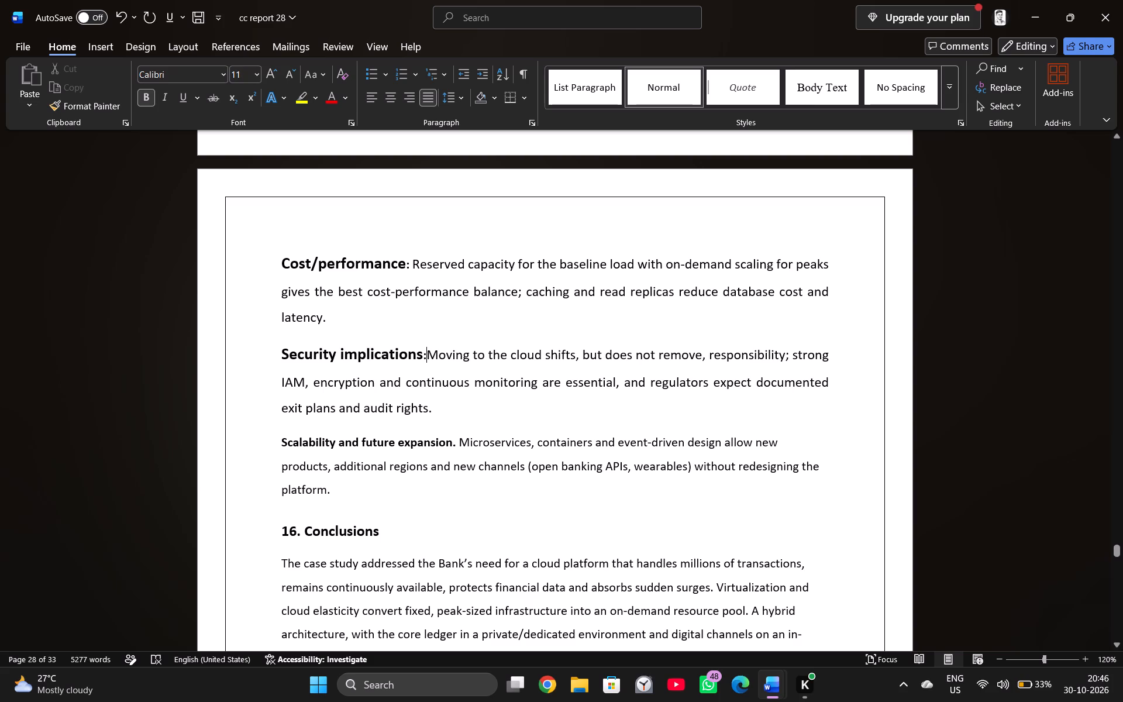
key("space")
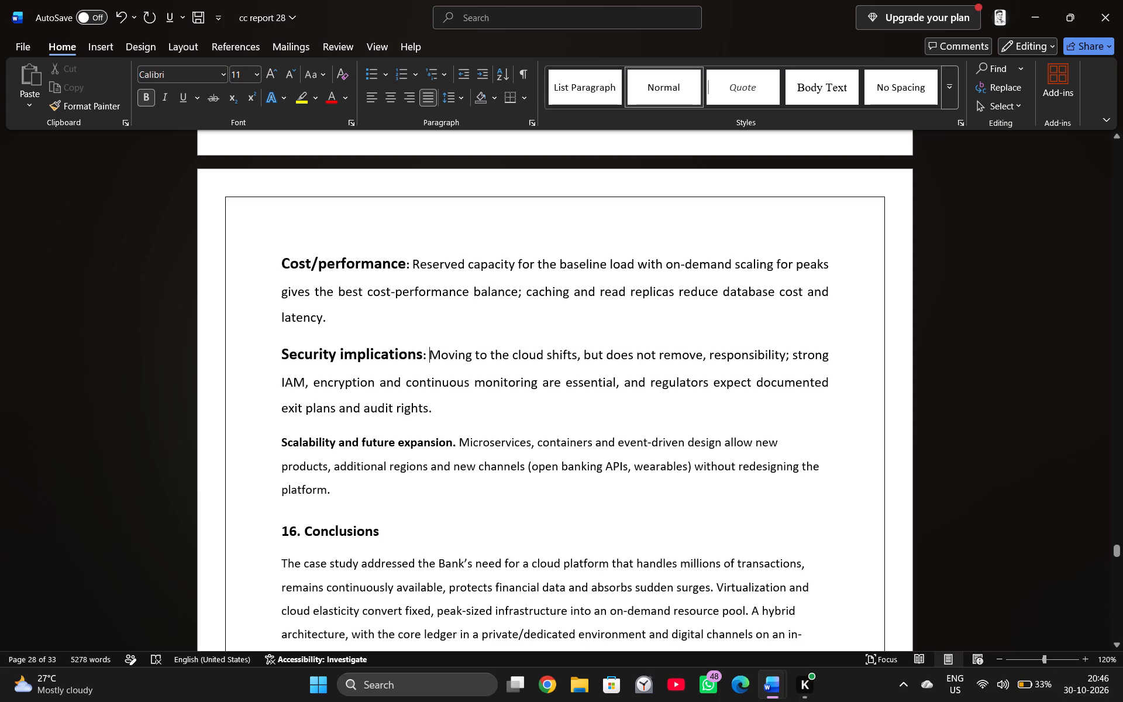
Set the "Scalability and future expansion" label to 14 pt and replace its period with a colon.
left_click_drag(274, 439, 431, 452)
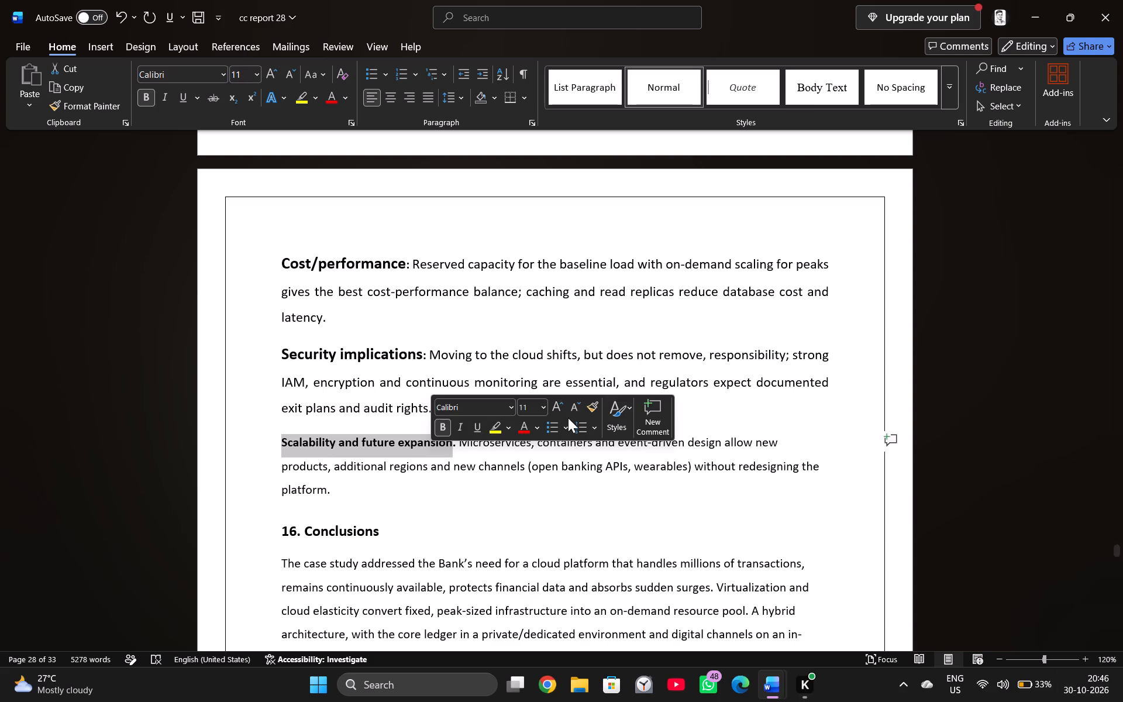
left_click(547, 408)
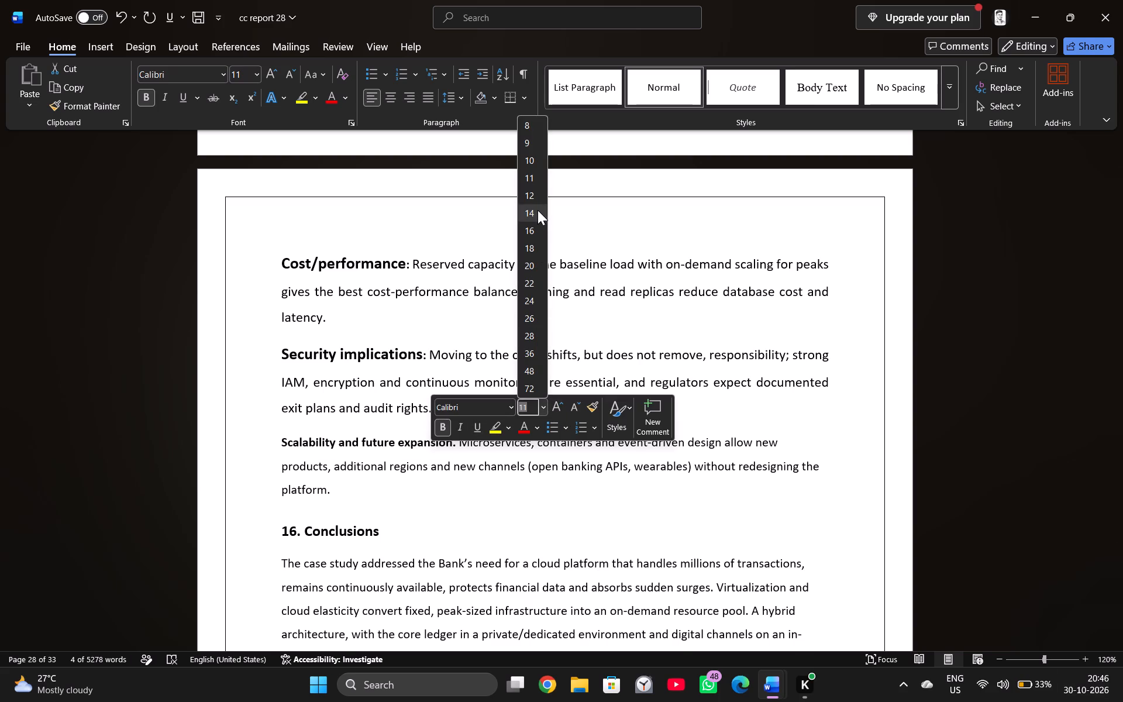
left_click(536, 209)
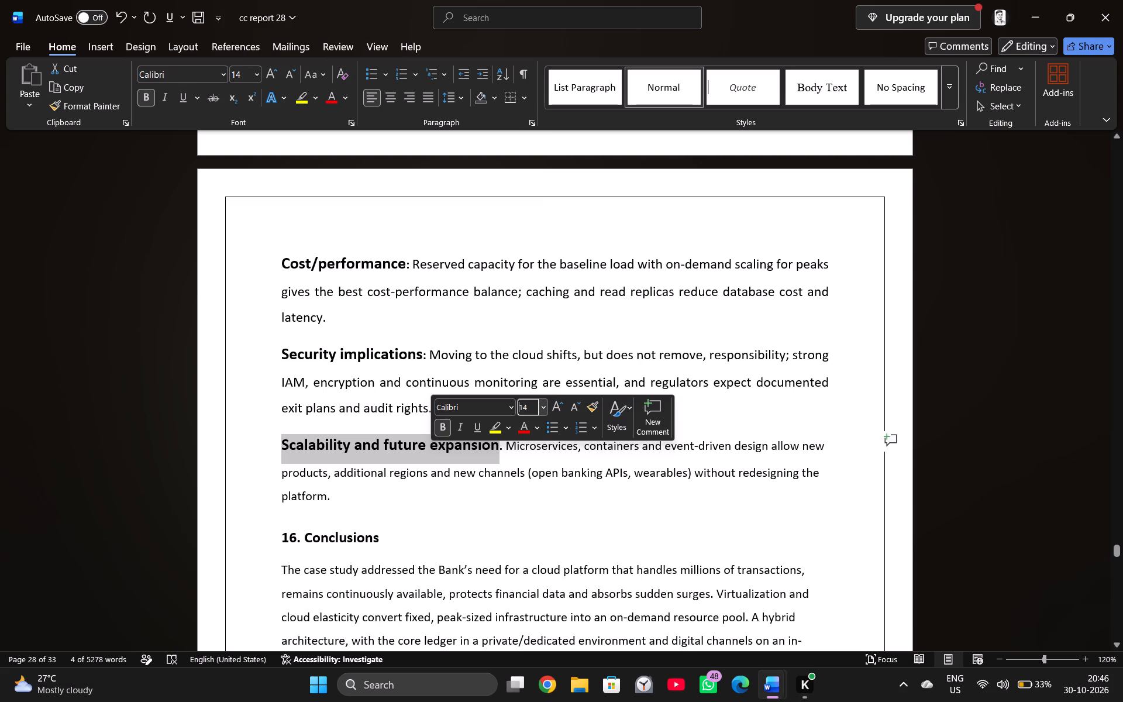
left_click(521, 493)
left_click(502, 450)
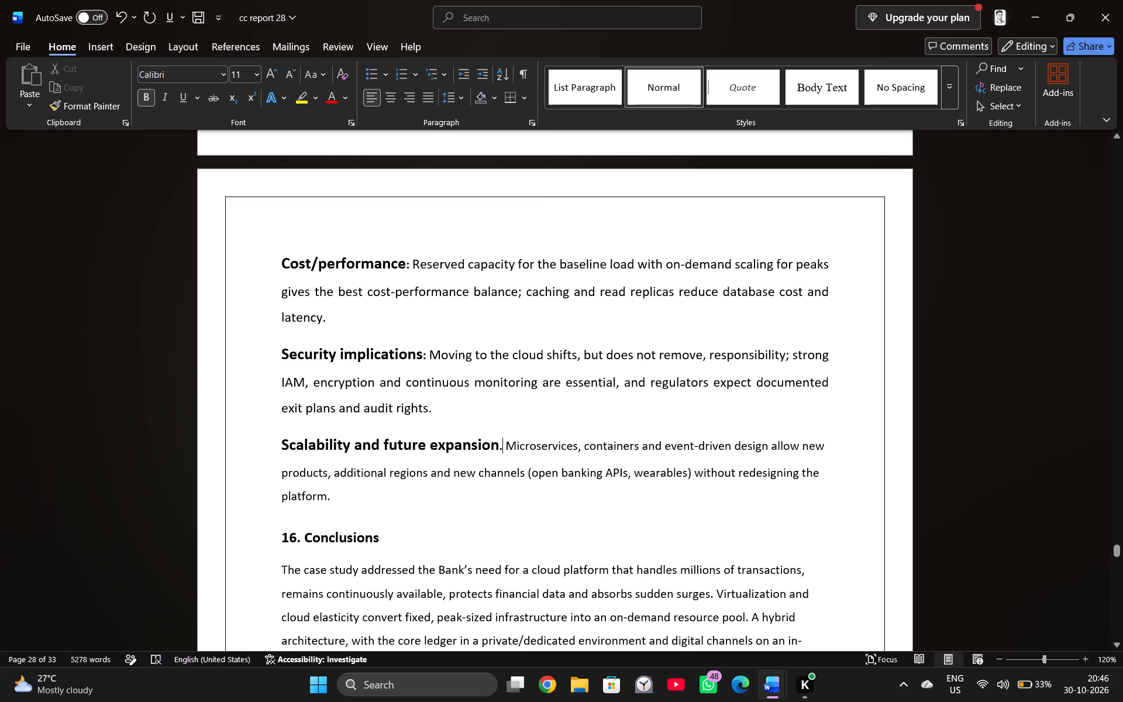
key("BackSpace")
key("shift+colon")
Set the text following the "Scalability and future expansion:" label to 12 pt and justify the paragraph.
left_click_drag(506, 444, 780, 482)
left_click(781, 482)
left_click_drag(726, 515, 713, 518)
left_click_drag(504, 444, 898, 513)
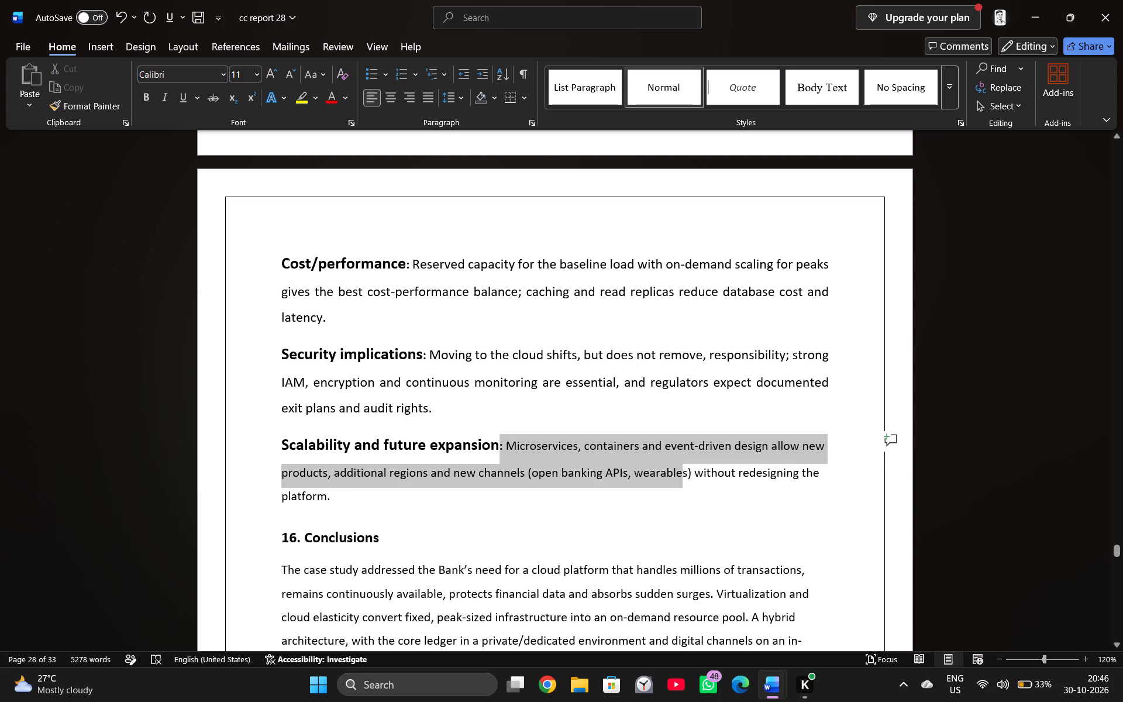
left_click_drag(898, 513, 900, 514)
left_click(251, 69)
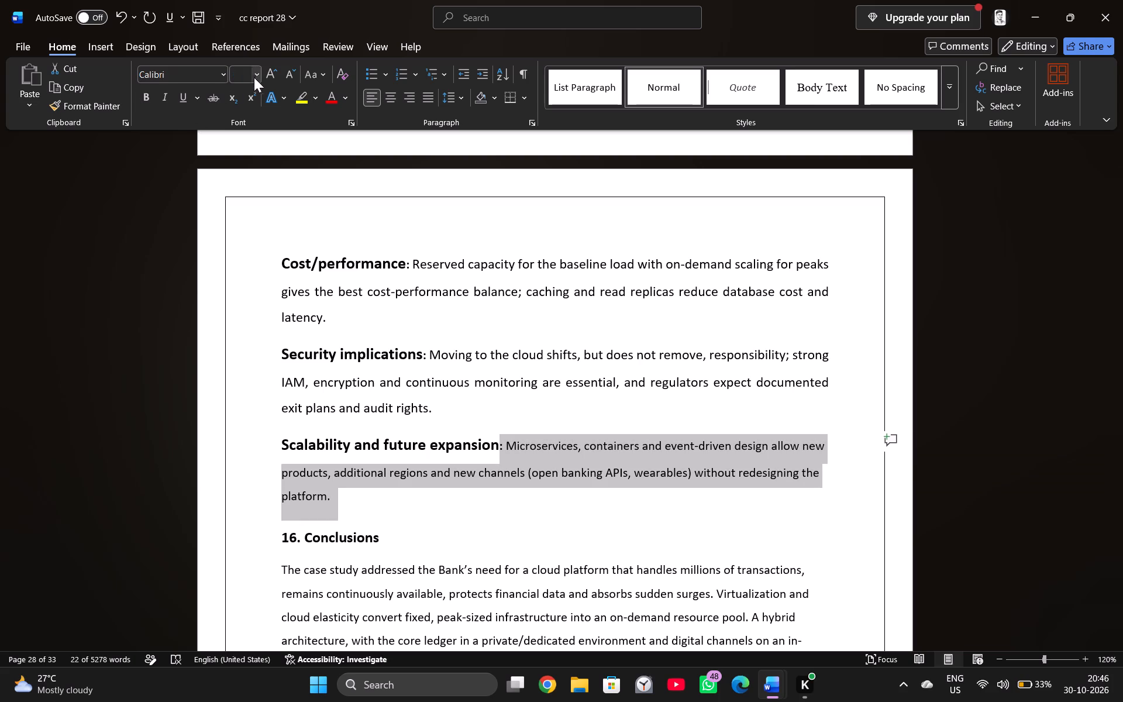
left_click(254, 77)
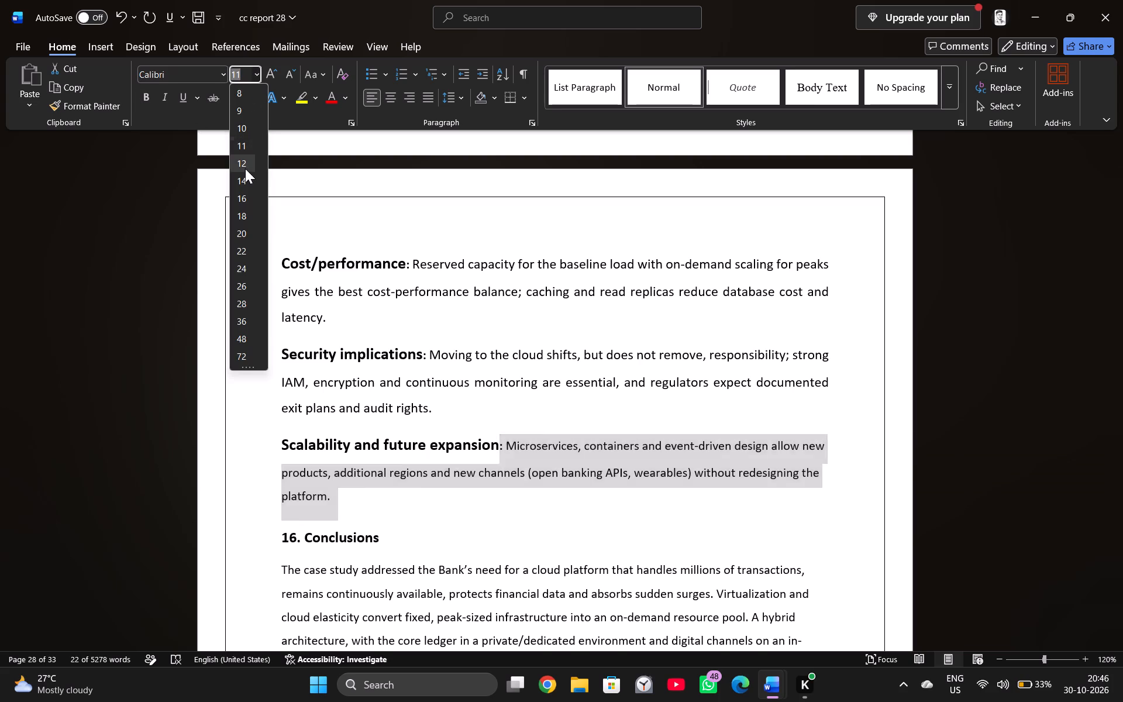
left_click(243, 160)
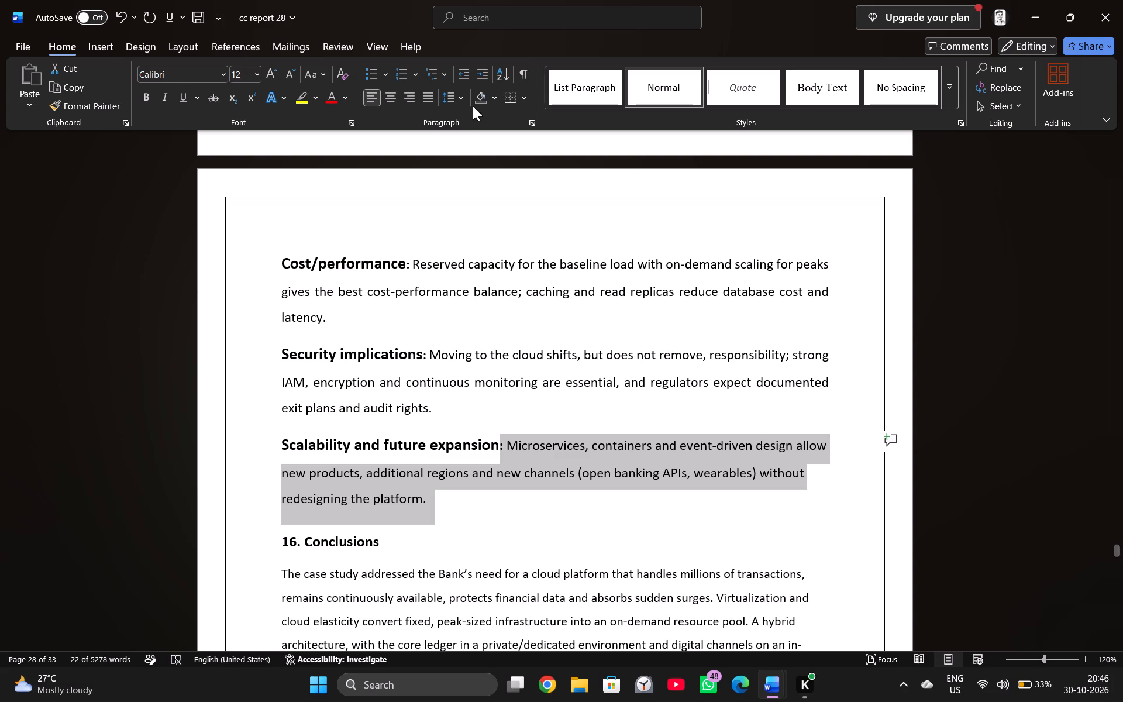
left_click(432, 94)
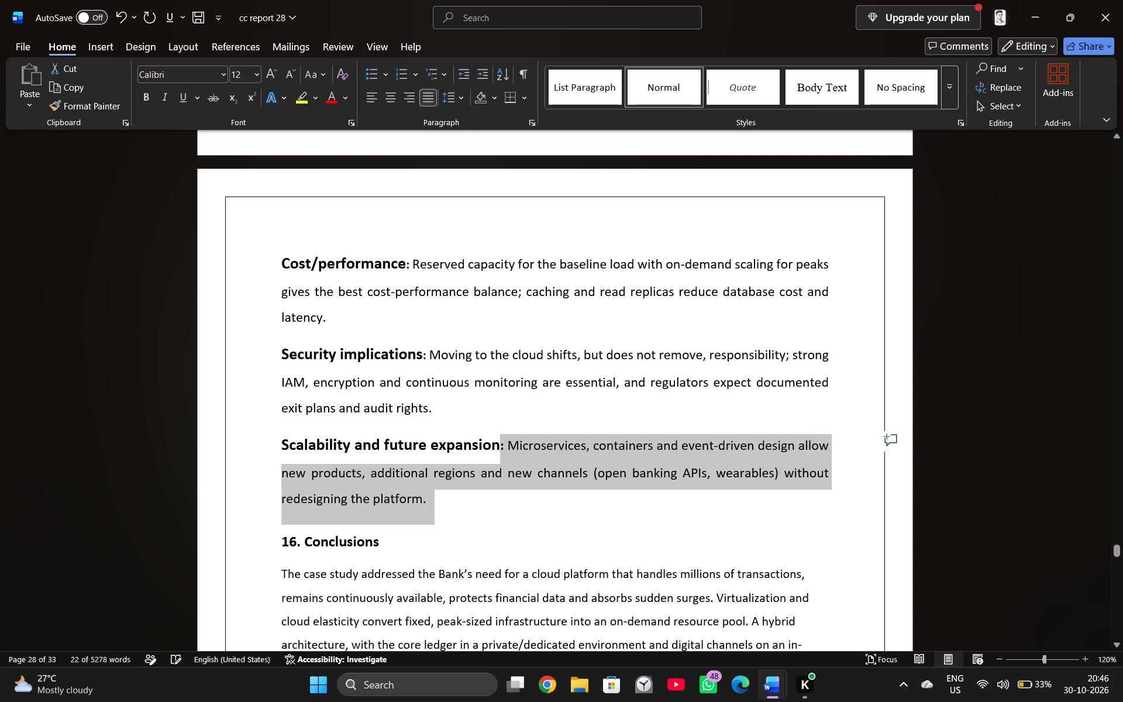
left_click(817, 320)
Justify everything from the Conclusions body text through the italic note ending the References, and set it to 12 pt.
scroll(750, 380, "down", 3)
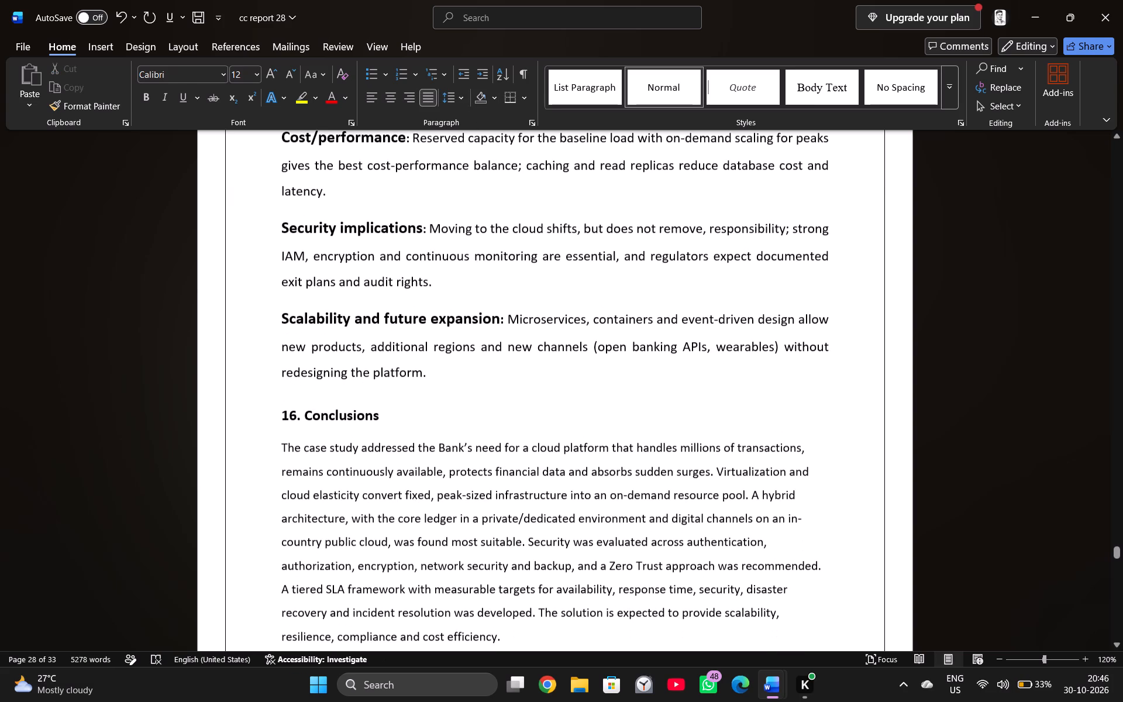
left_click_drag(278, 442, 680, 675)
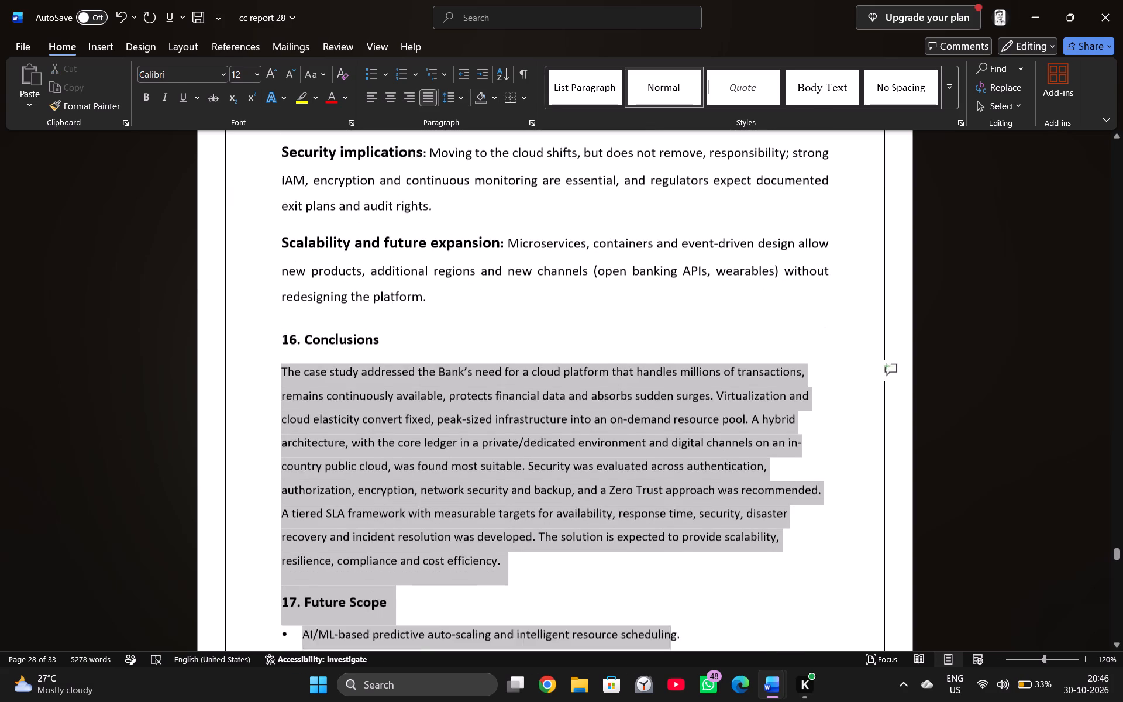
left_click_drag(680, 675, 704, 433)
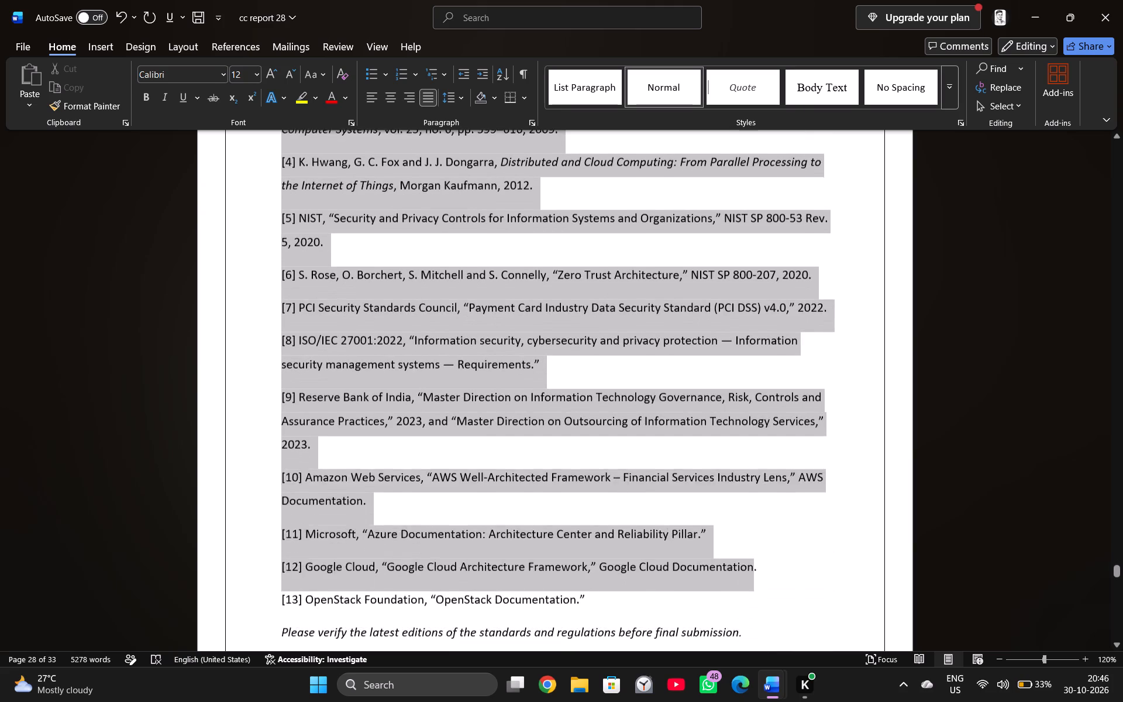
left_click_drag(704, 433, 771, 448)
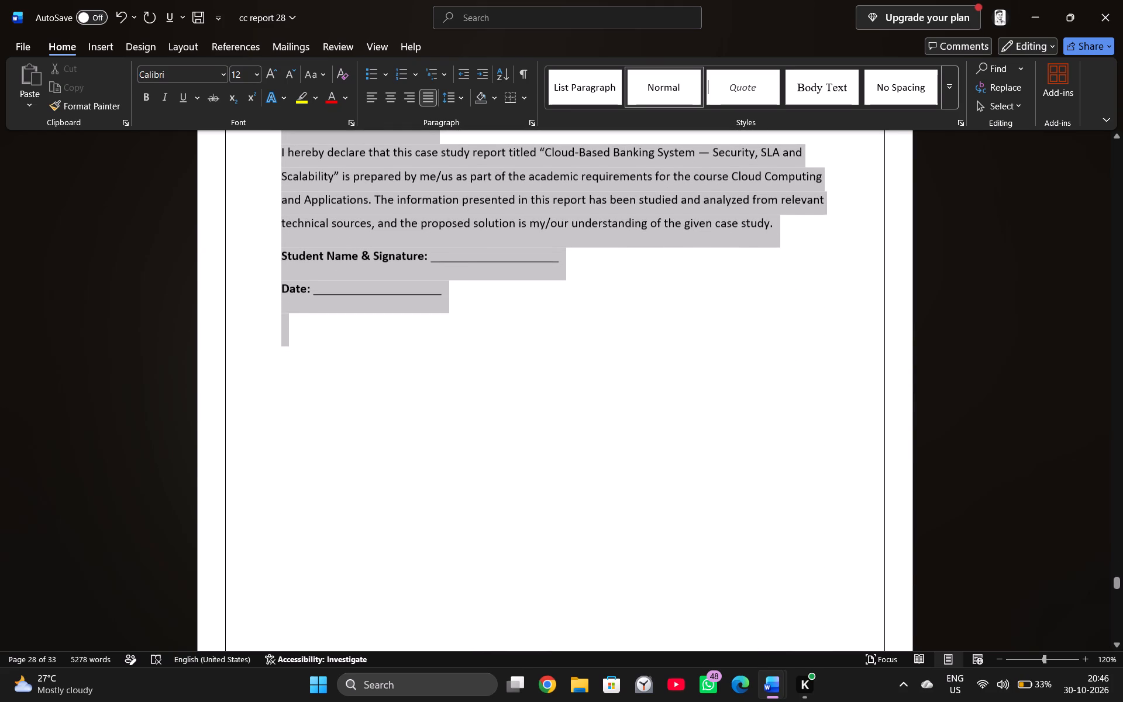
left_click_drag(771, 448, 710, 325)
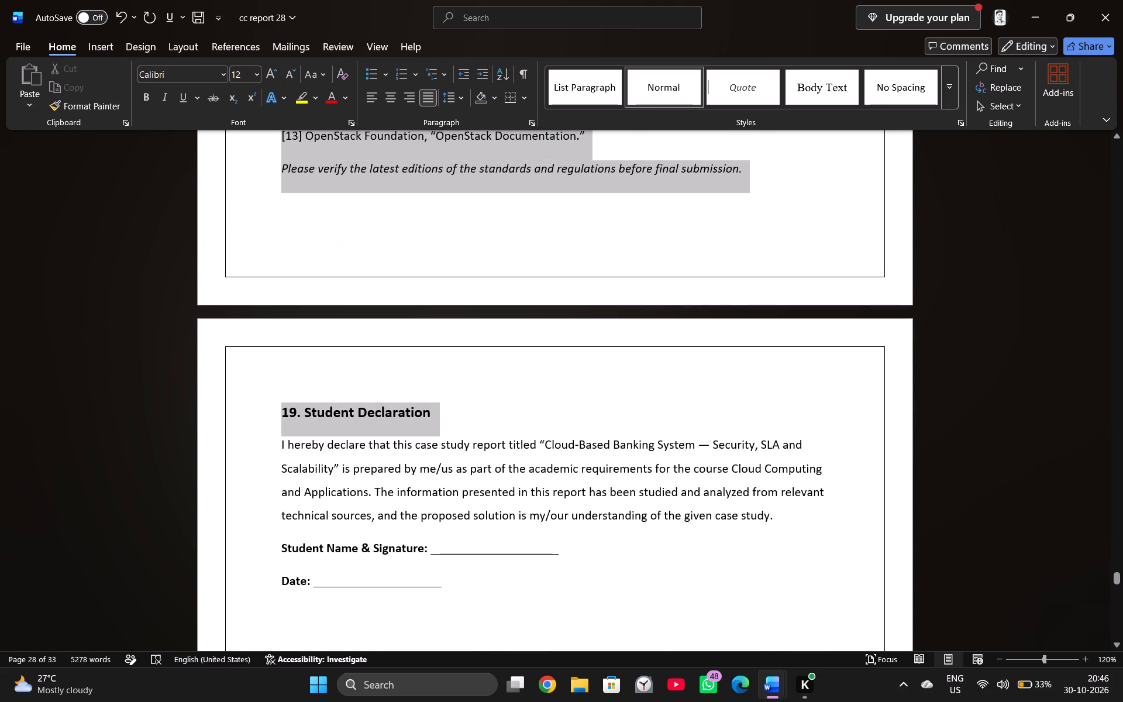
left_click_drag(710, 325, 770, 242)
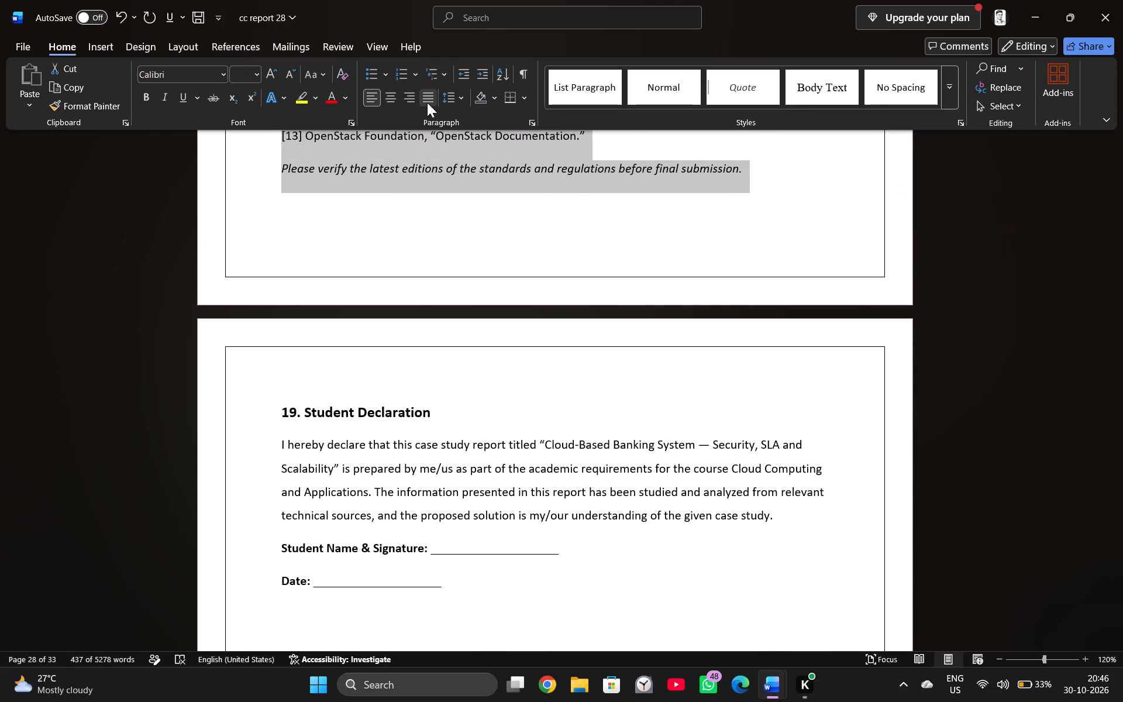
left_click(428, 98)
left_click(254, 67)
left_click(234, 162)
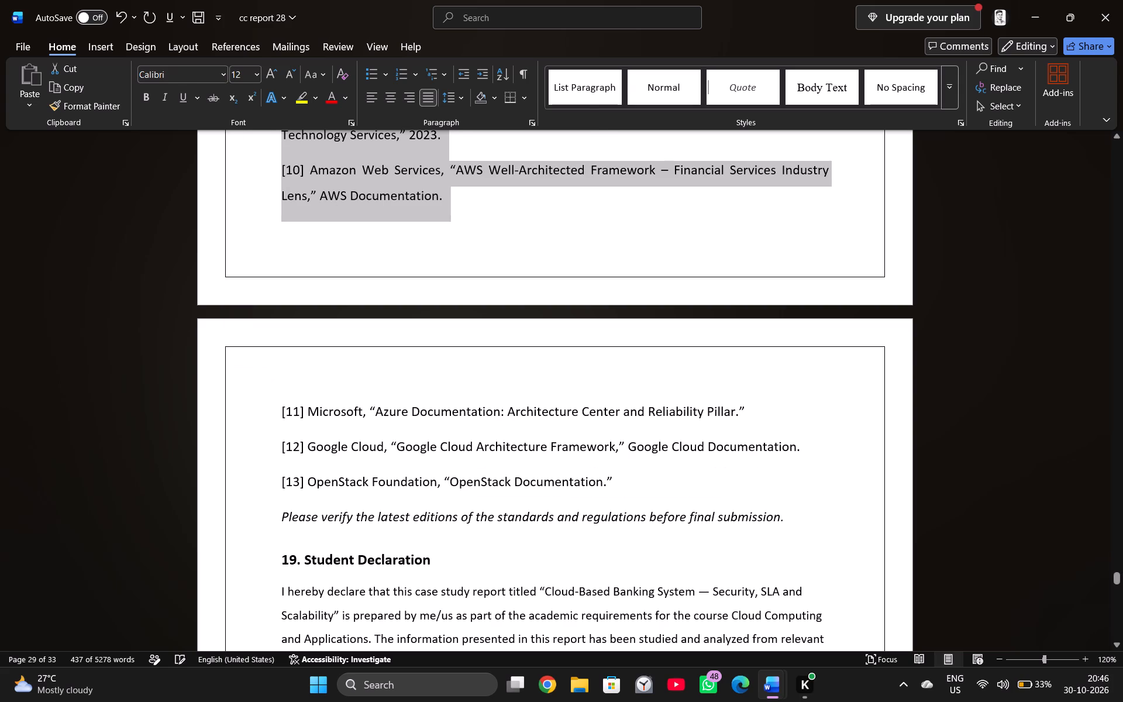
left_click(548, 257)
Set the "16. Conclusions" heading to 16 pt.
scroll(538, 265, "up", 19)
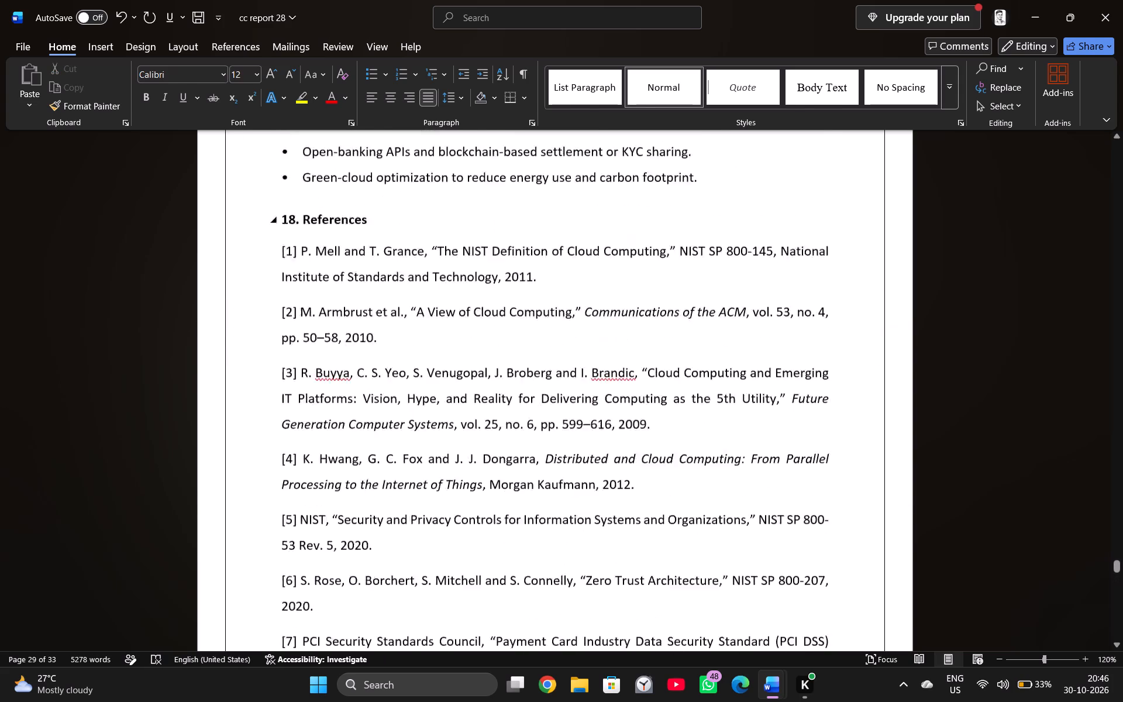
scroll(521, 321, "up", 18)
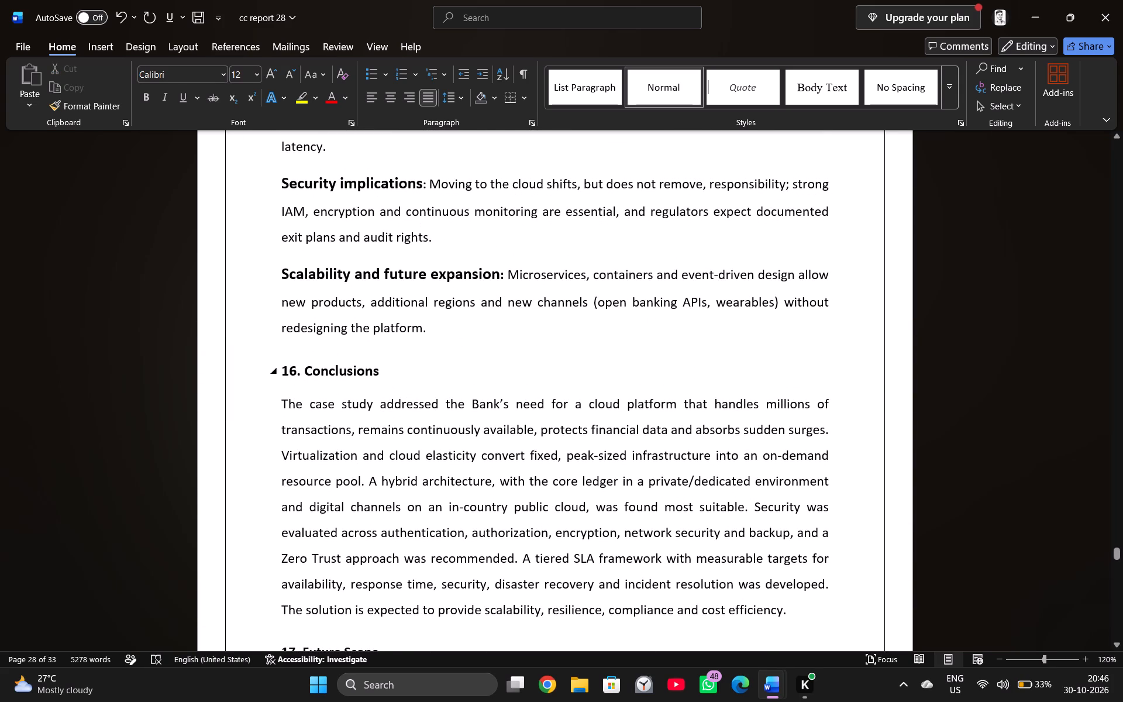
left_click_drag(281, 369, 391, 371)
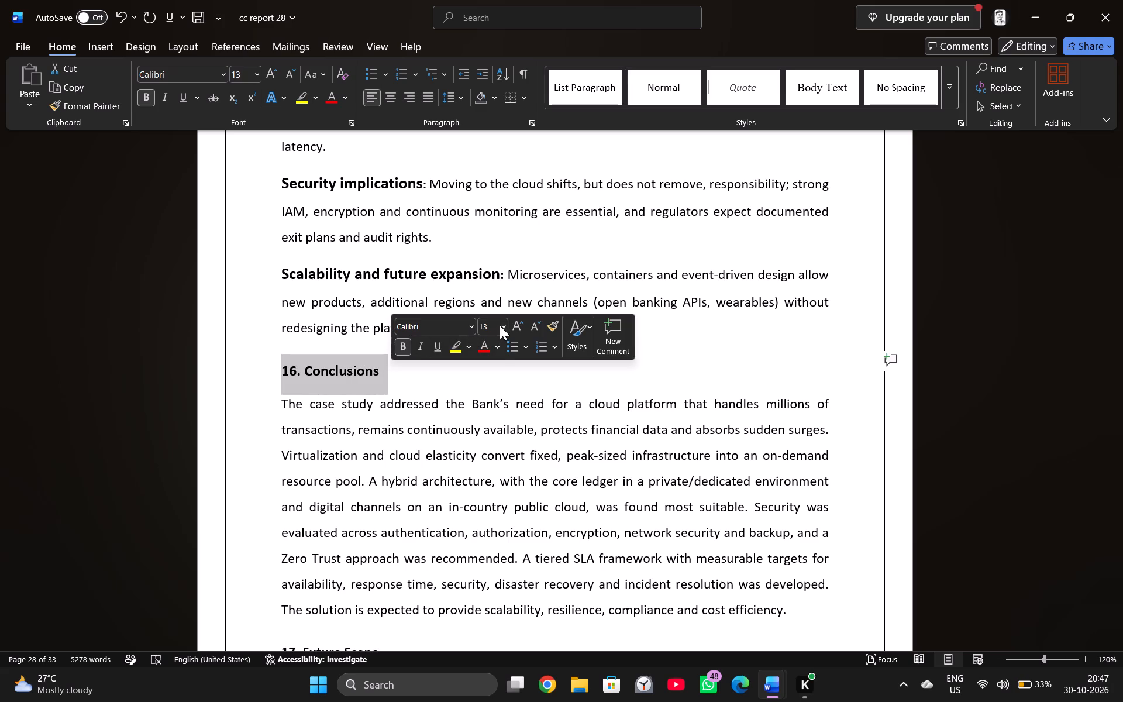
left_click(500, 325)
left_click(496, 452)
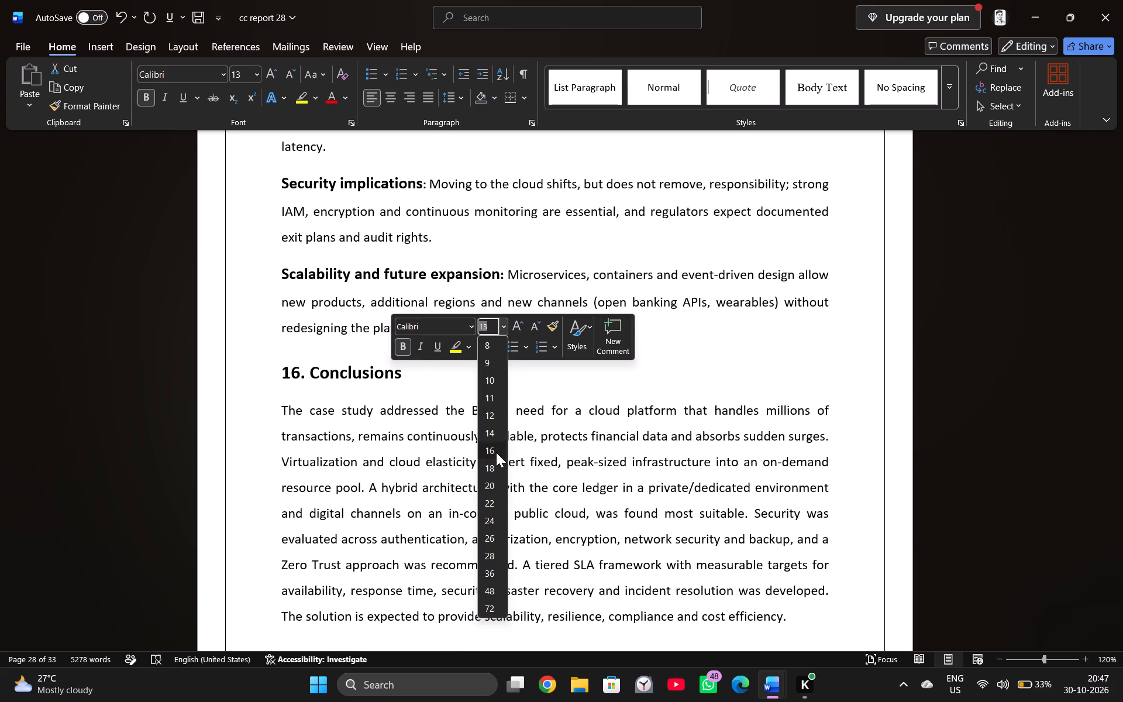
left_click(590, 375)
Set the "17. Future Scope" heading to 16 pt.
scroll(417, 383, "down", 4)
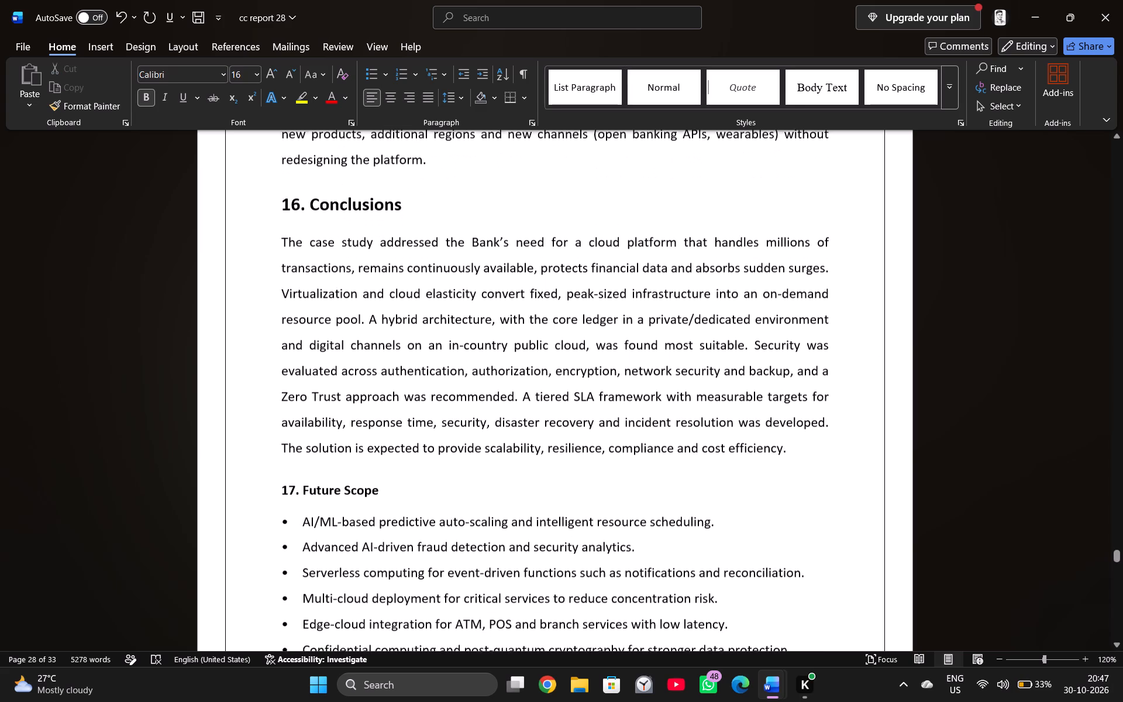
left_click_drag(282, 242, 769, 461)
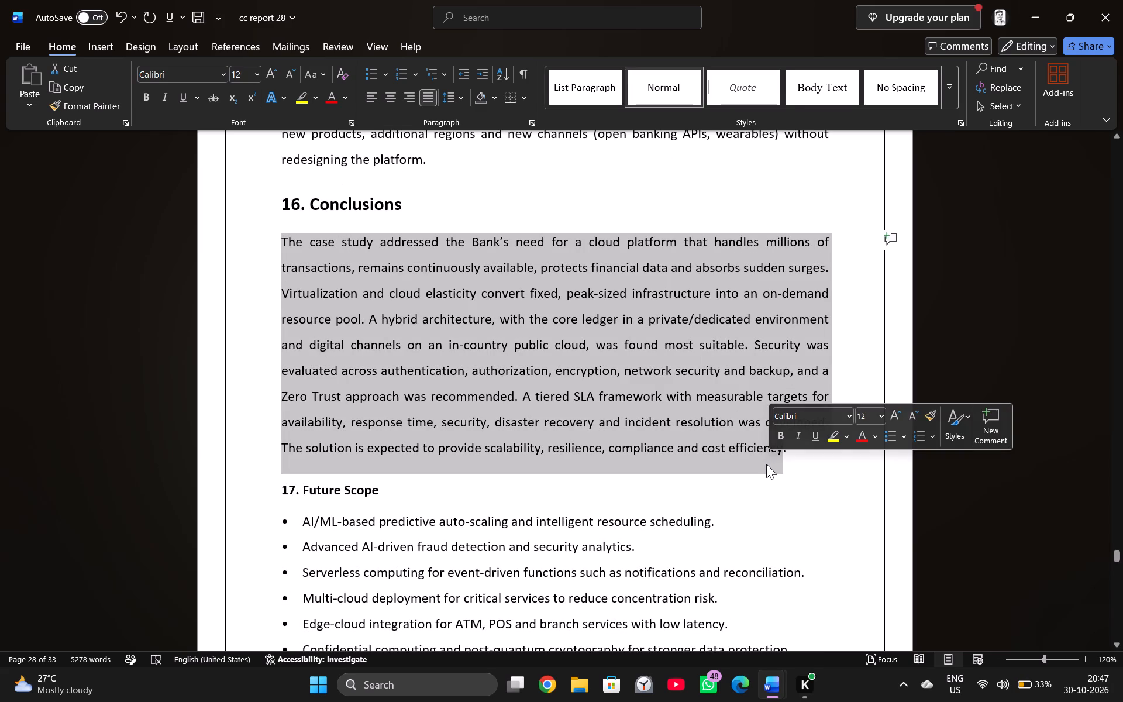
left_click(786, 504)
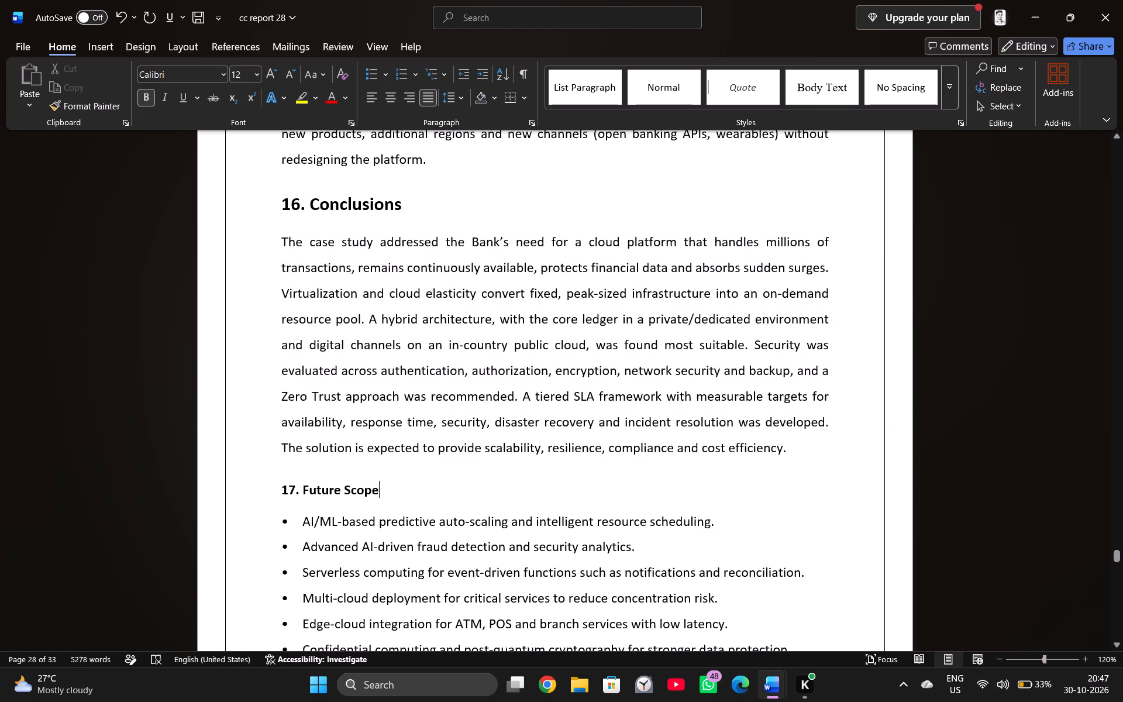
left_click_drag(277, 487, 401, 493)
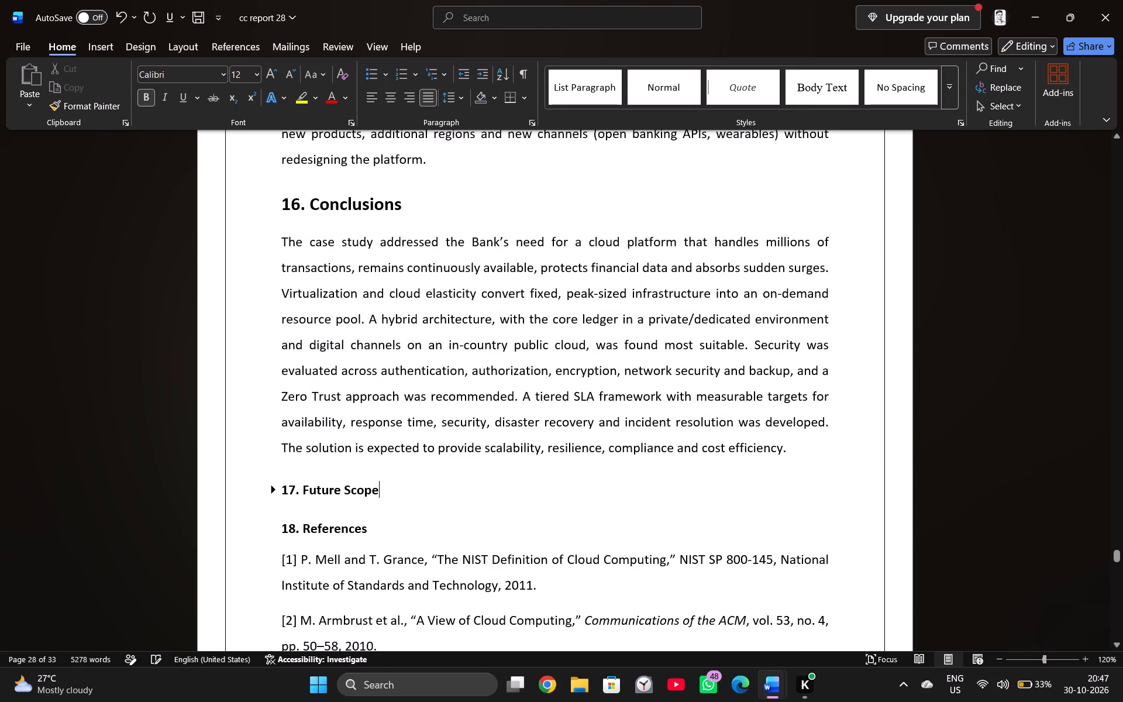
left_click(120, 19)
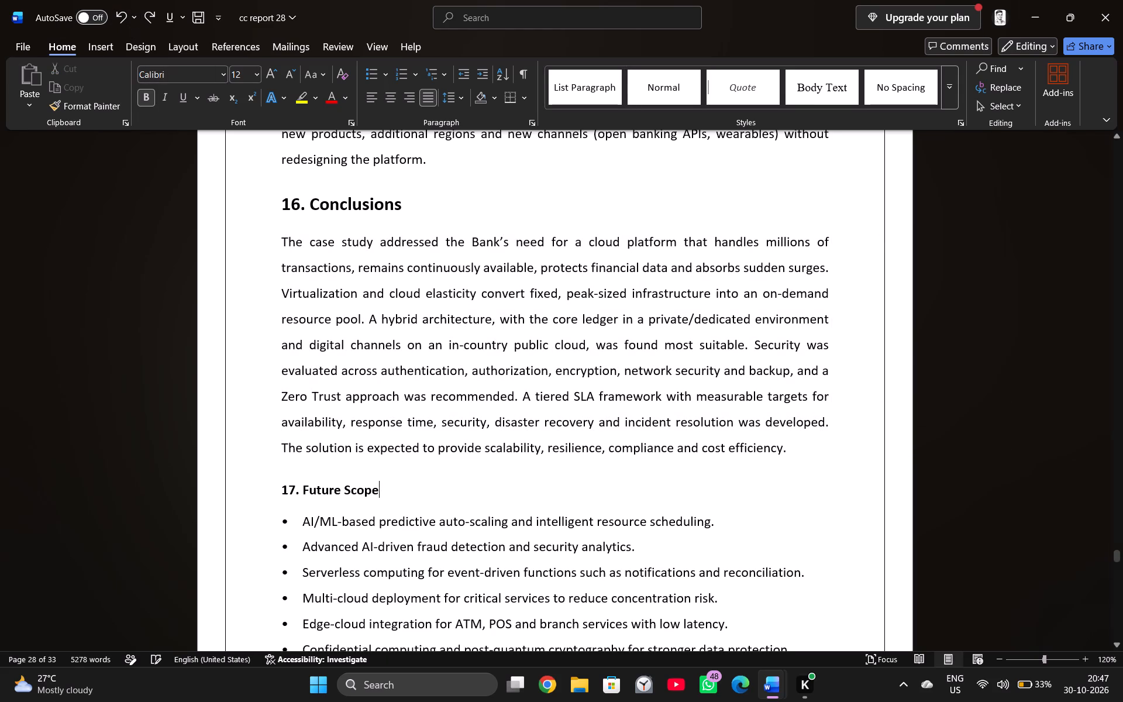
left_click_drag(283, 481, 394, 494)
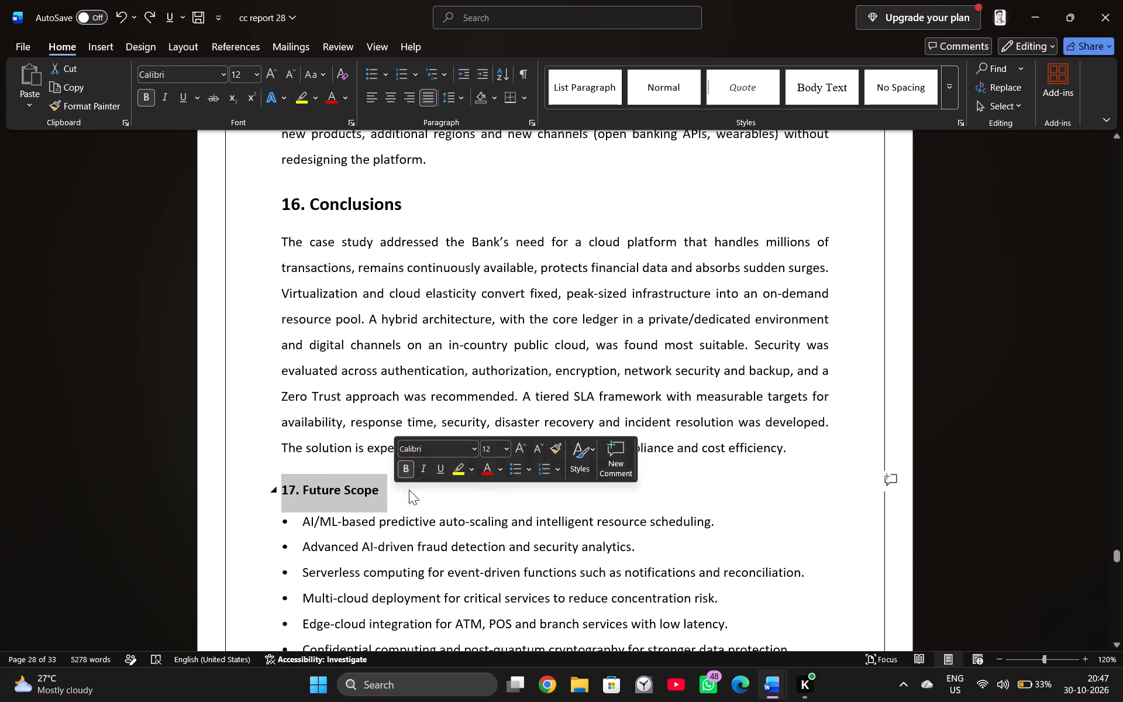
left_click(507, 451)
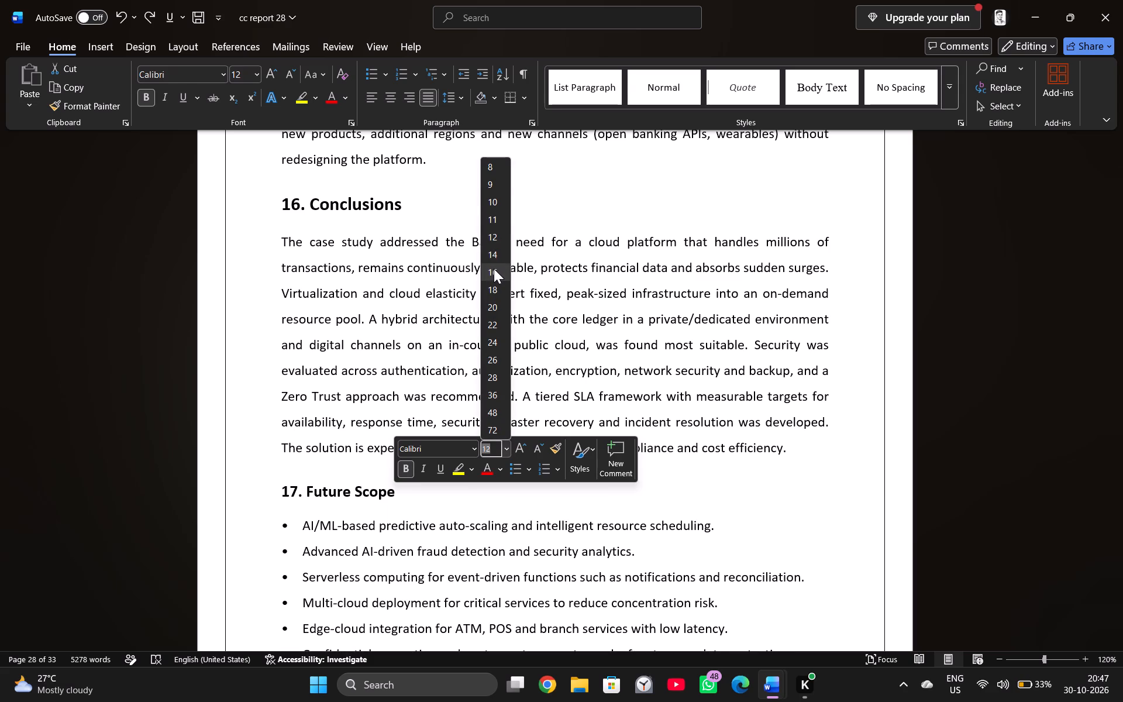
left_click(494, 274)
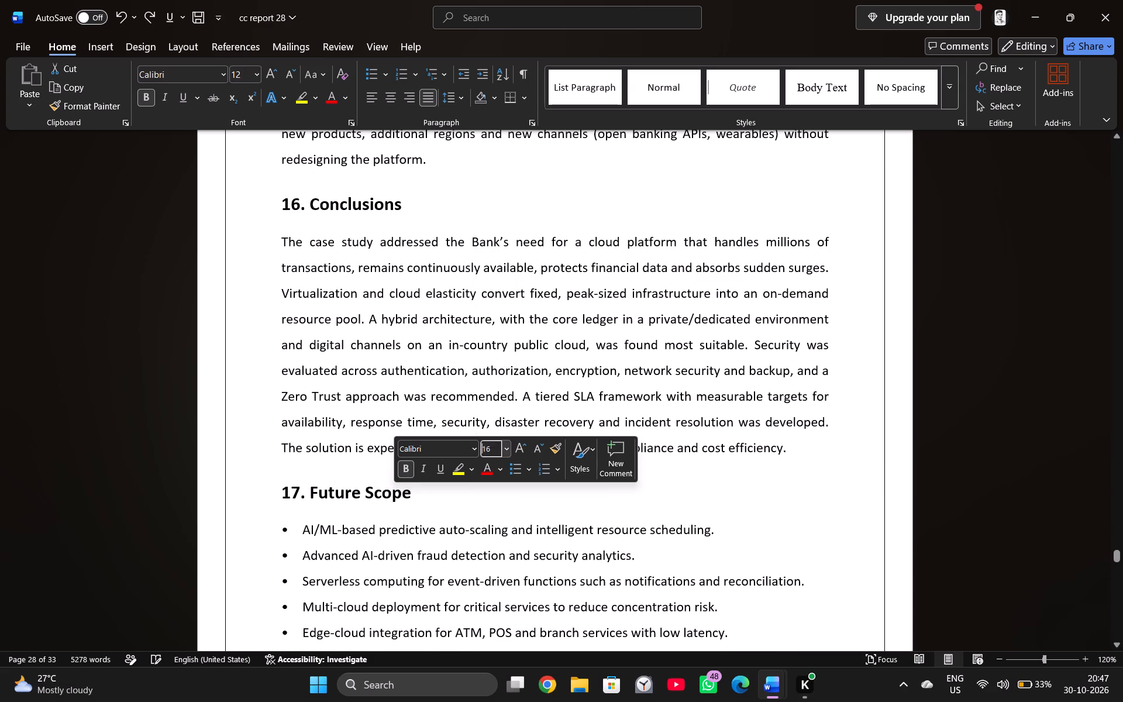
left_click(780, 525)
Check the font size and alignment of the Future Scope bullet points across both pages.
scroll(633, 496, "down", 2)
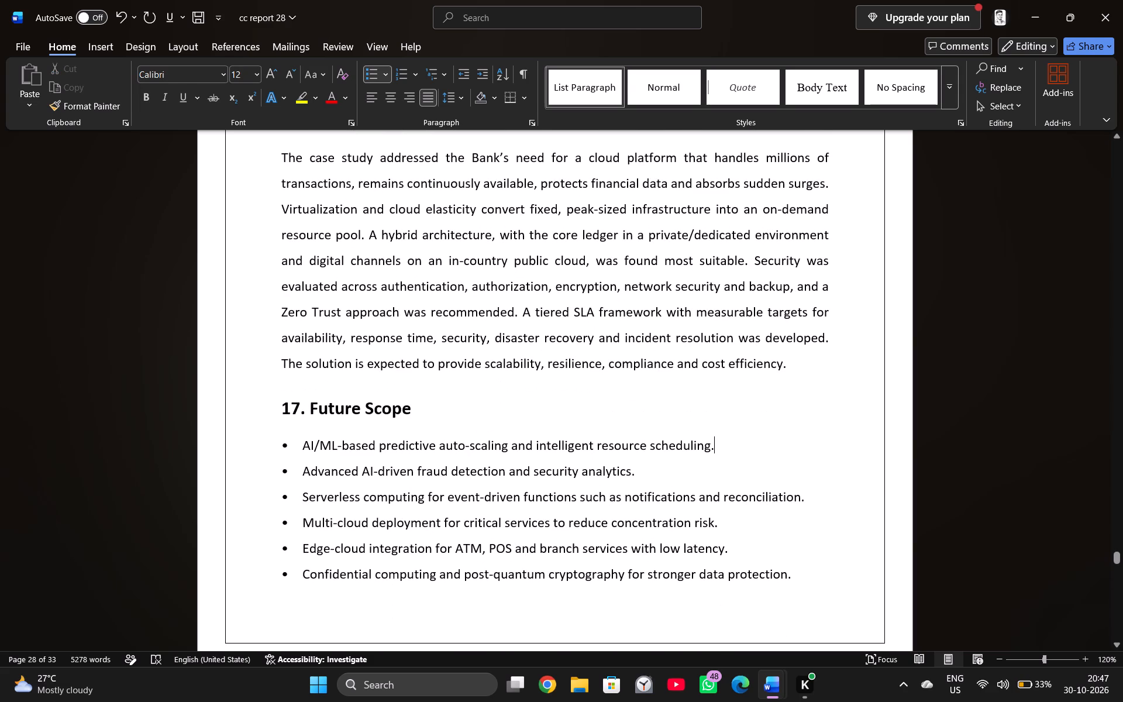
left_click_drag(298, 442, 825, 584)
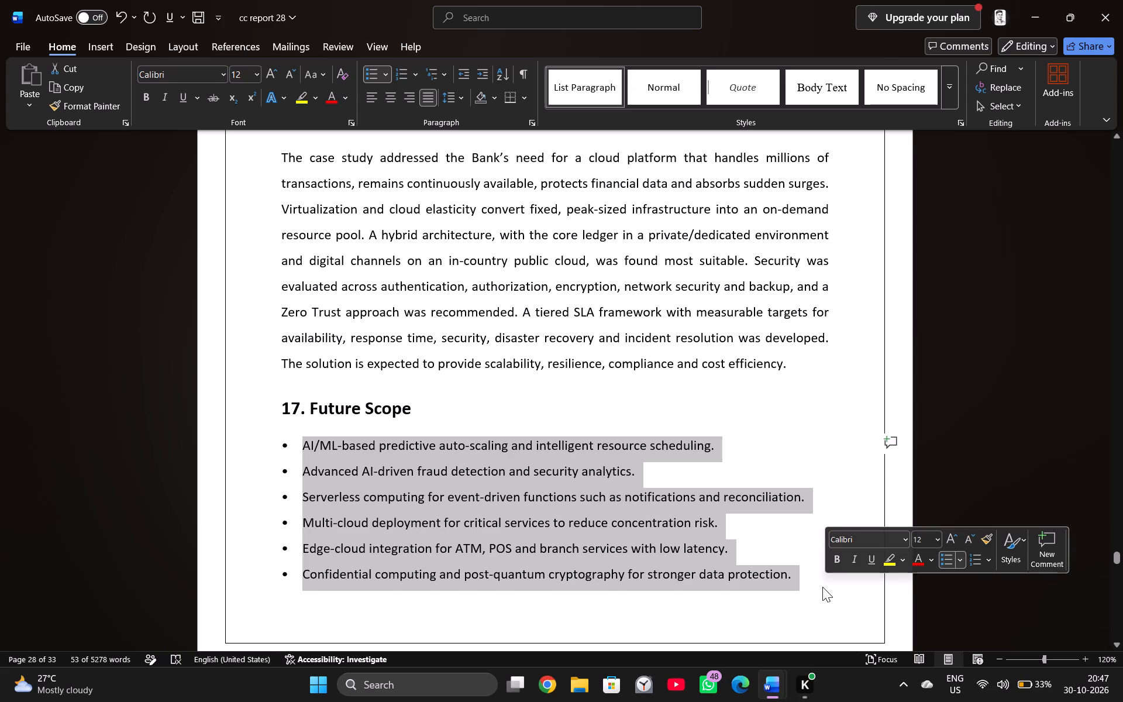
left_click(816, 446)
scroll(814, 445, "down", 8)
scroll(578, 535, "down", 2)
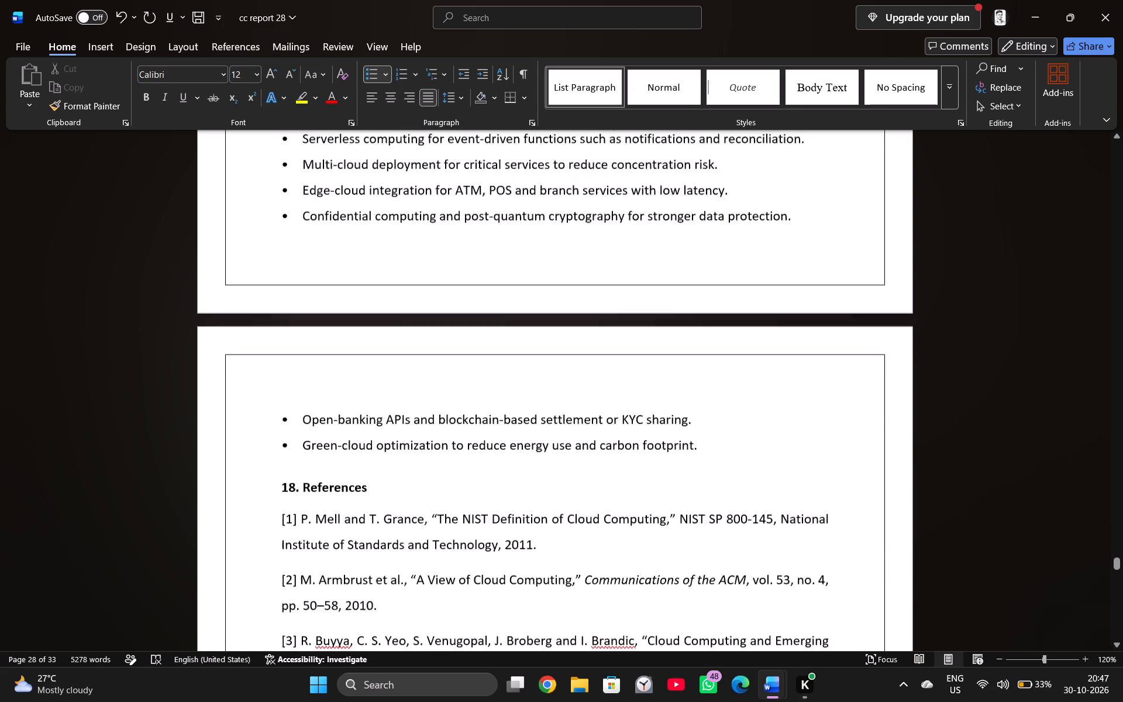
scroll(578, 535, "down", 1)
left_click_drag(320, 315, 643, 381)
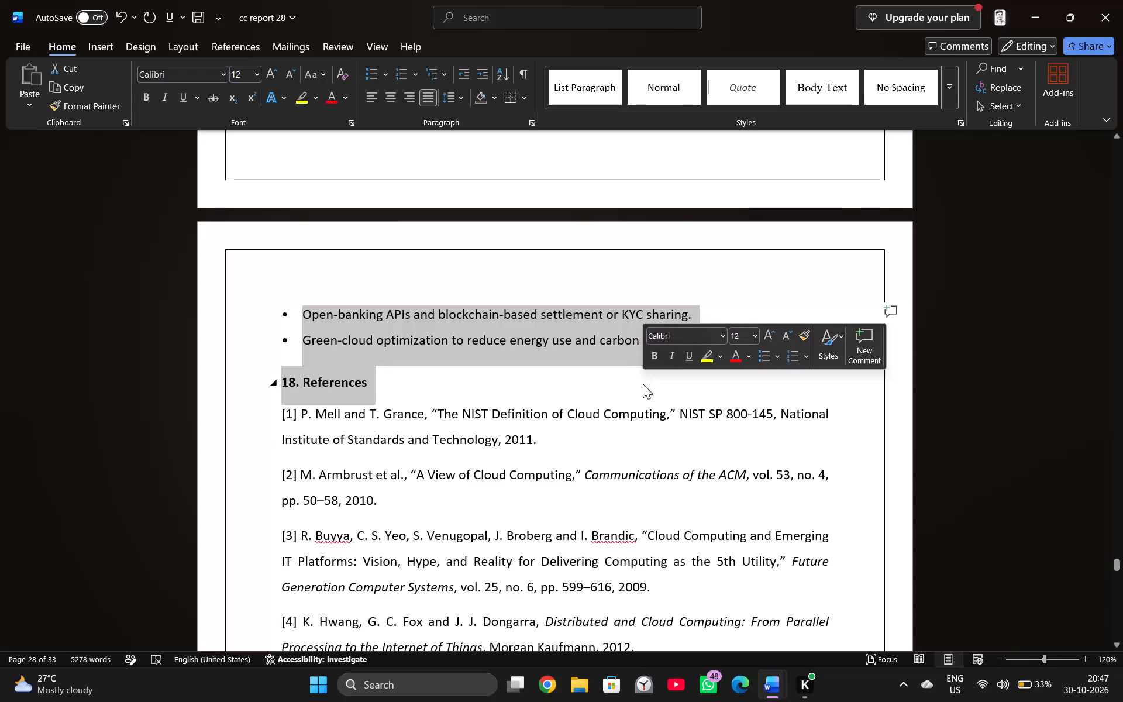
left_click(571, 379)
Set the "18. References" heading to 16 pt.
left_click_drag(268, 365, 321, 374)
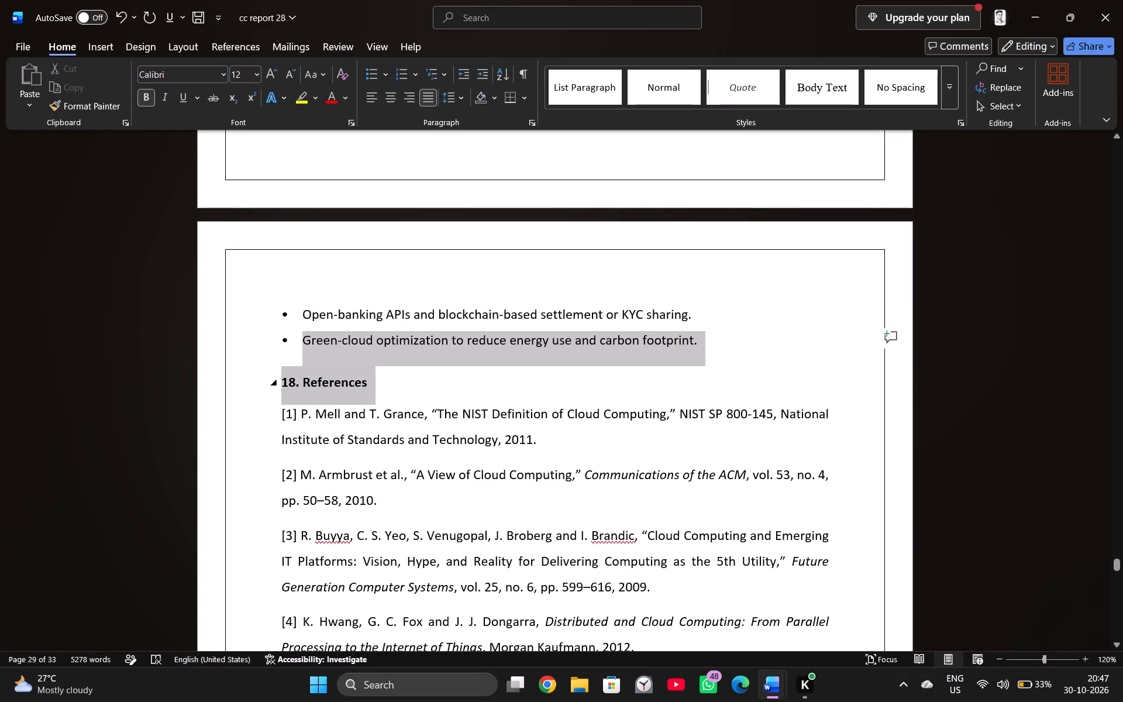
left_click_drag(321, 374, 391, 378)
left_click(394, 381)
left_click_drag(278, 376, 294, 380)
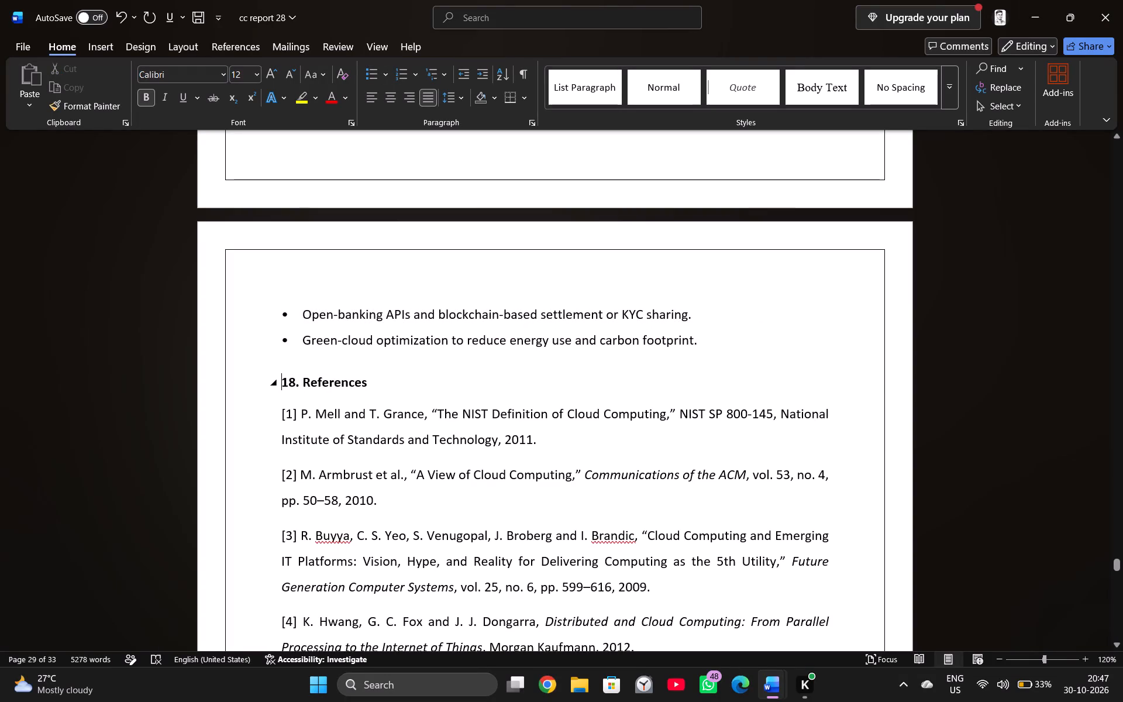
left_click_drag(294, 380, 405, 382)
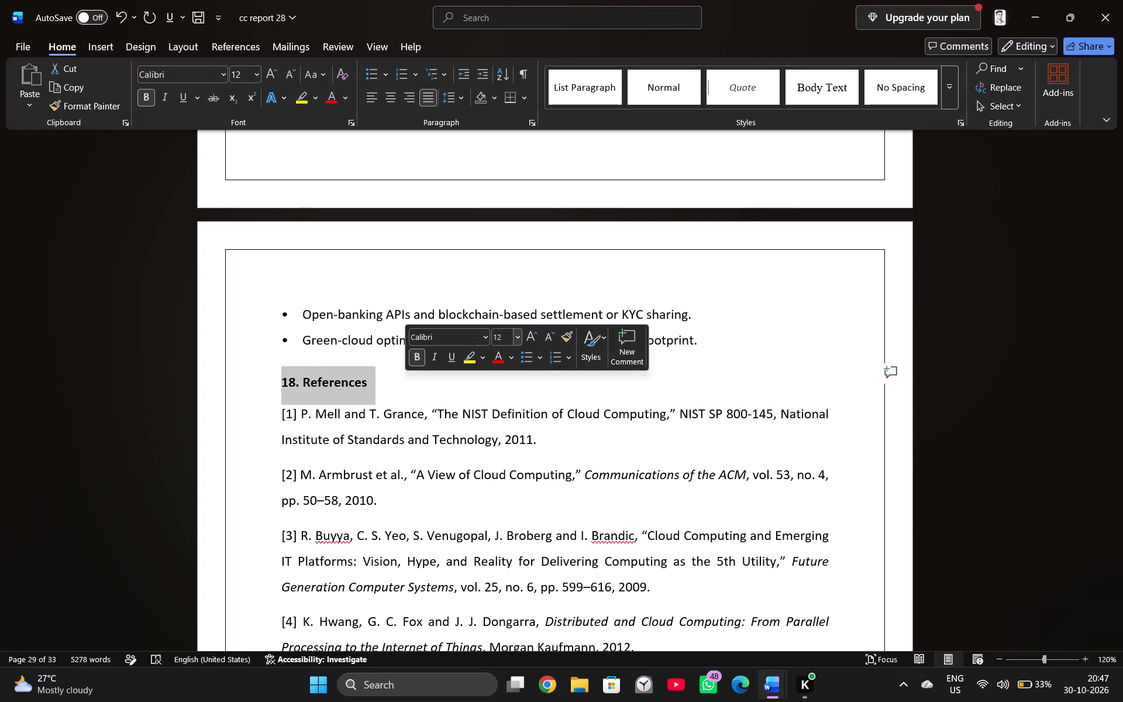
left_click(510, 333)
left_click(519, 338)
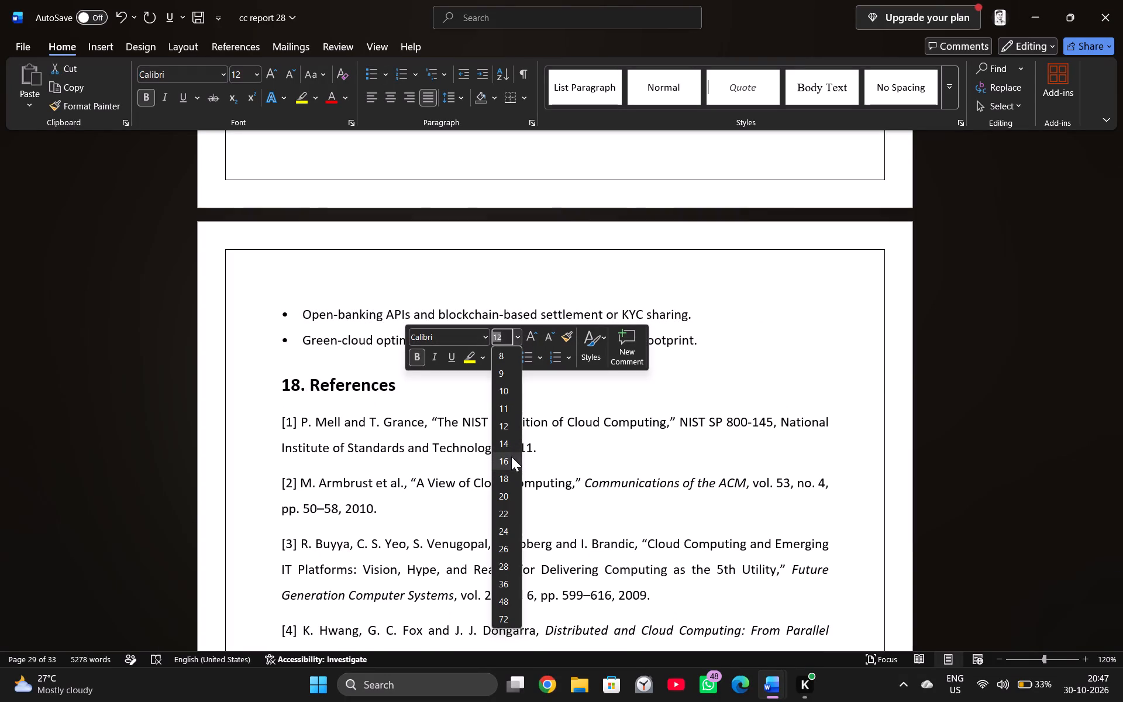
left_click(511, 458)
left_click(580, 400)
Check the font size and alignment of all the reference entries and the italic note that follows them.
scroll(389, 418, "down", 3)
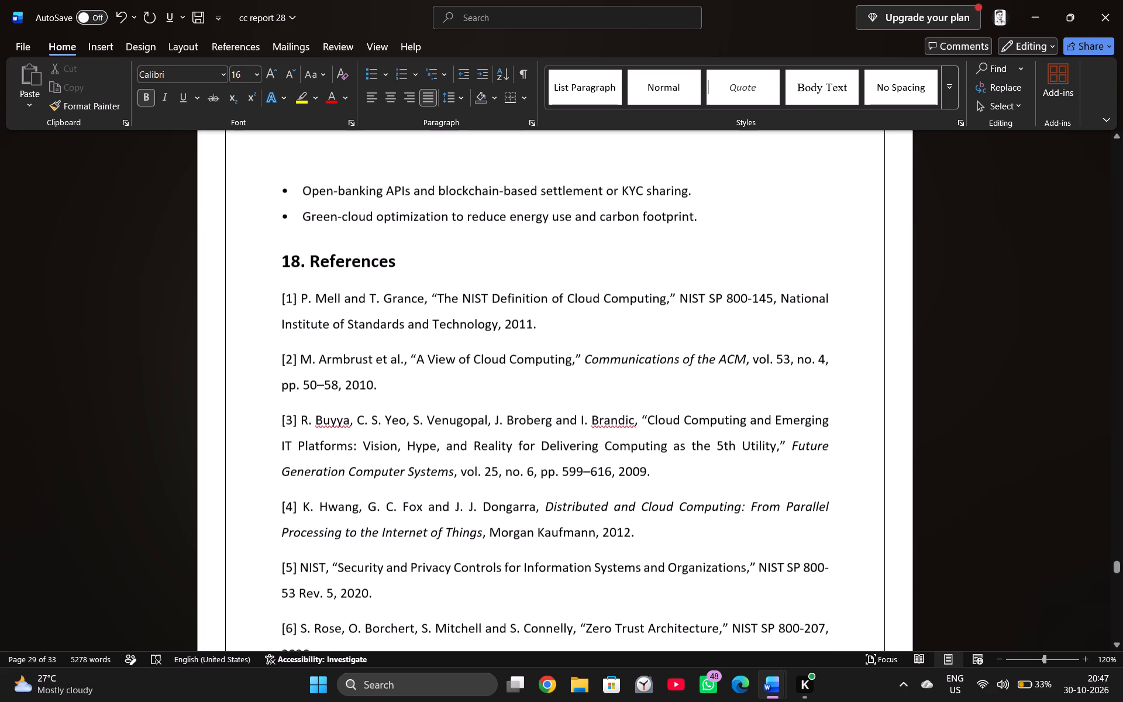
left_click_drag(279, 290, 657, 391)
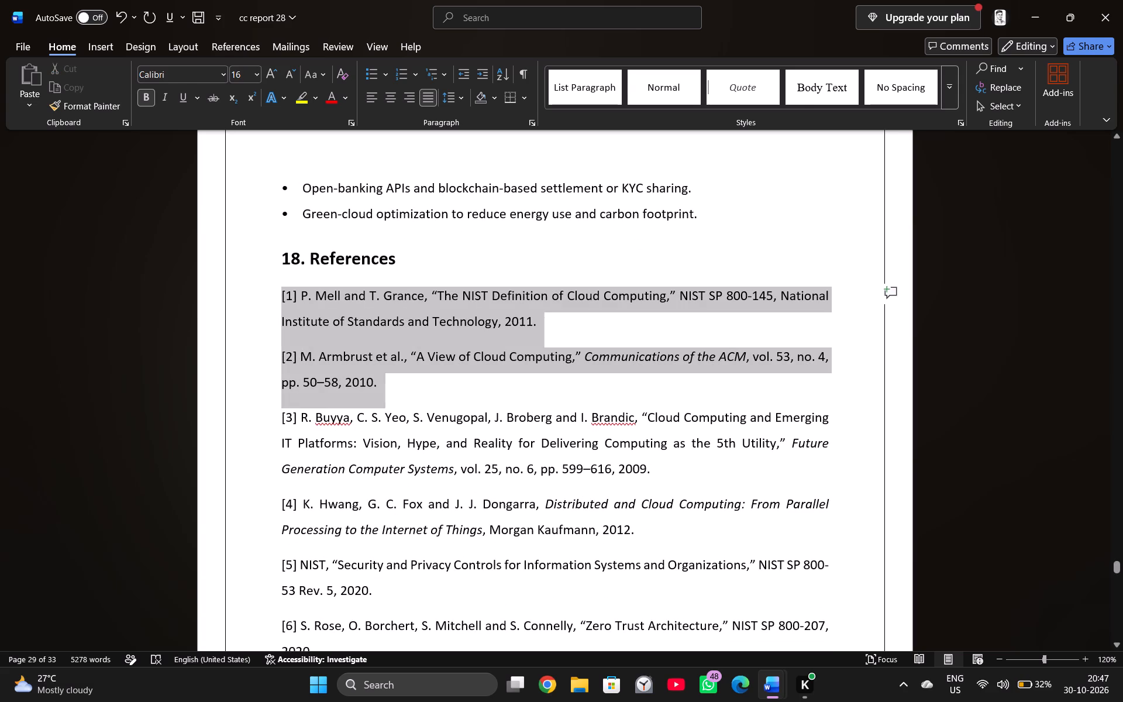
left_click_drag(657, 391, 818, 652)
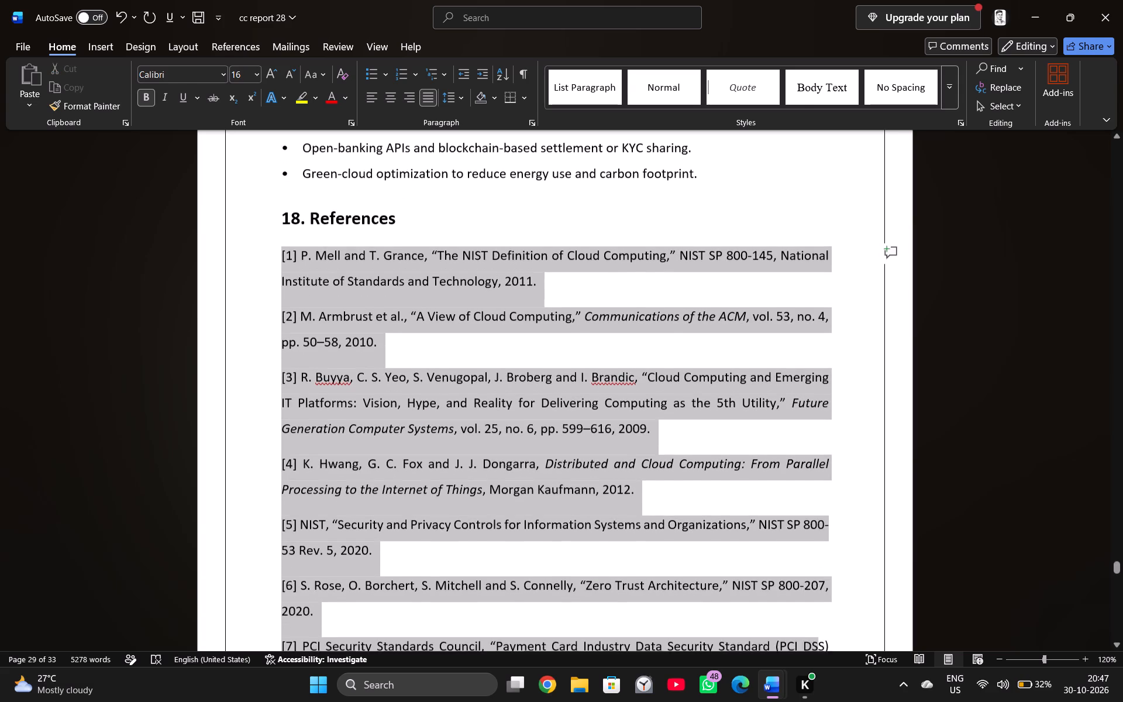
left_click_drag(818, 652, 801, 654)
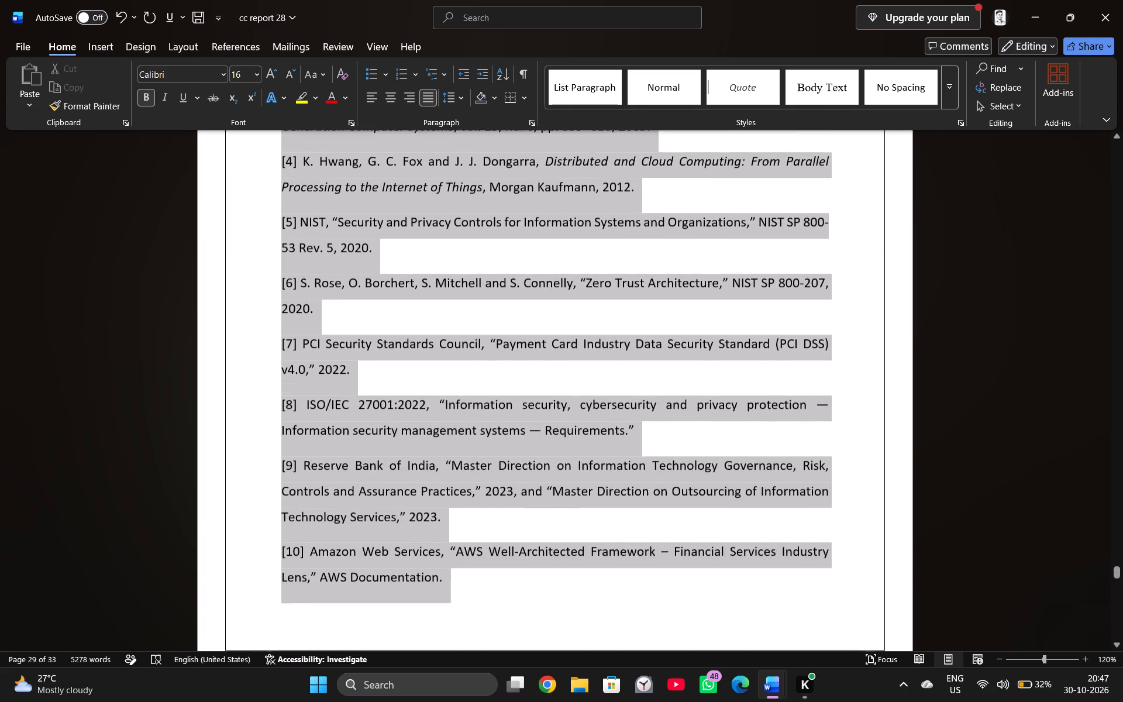
left_click_drag(801, 654, 742, 570)
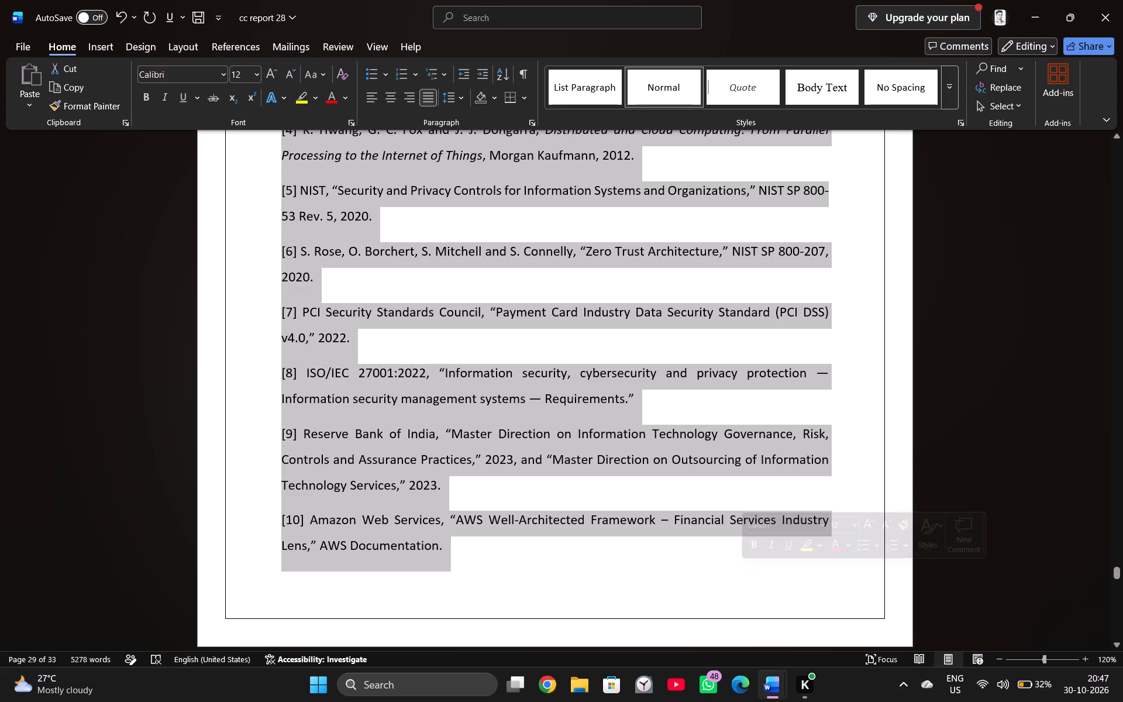
left_click(633, 571)
scroll(649, 572, "down", 7)
scroll(471, 477, "down", 2)
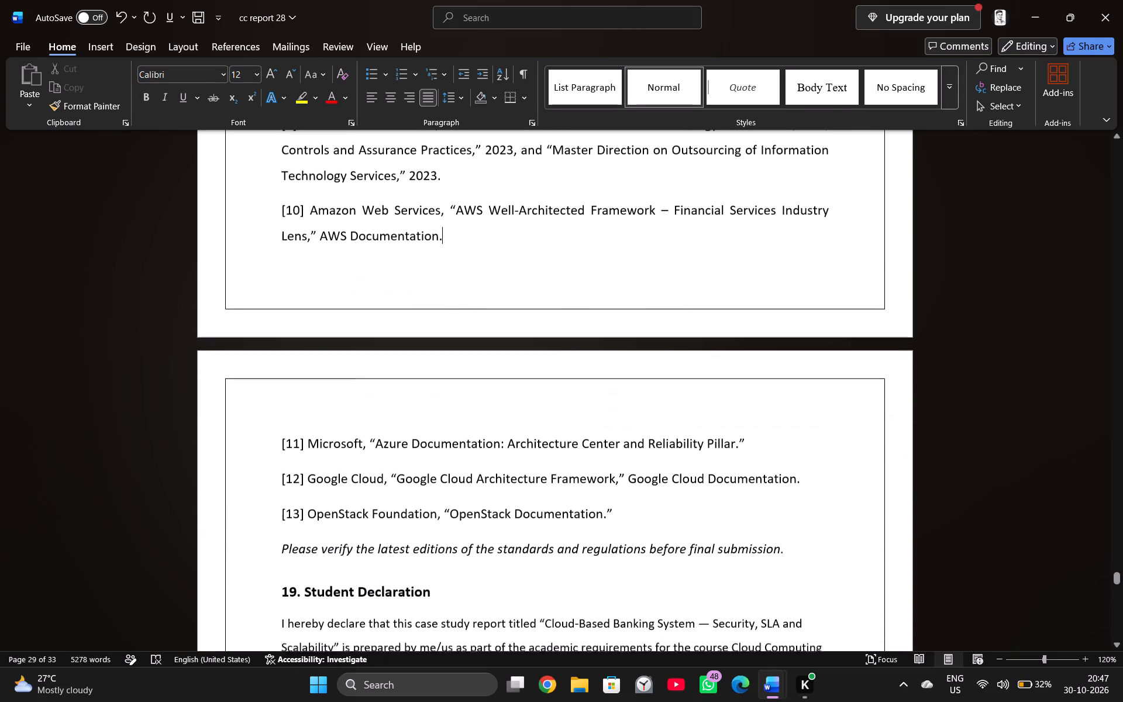
scroll(471, 477, "down", 1)
left_click_drag(280, 322, 790, 455)
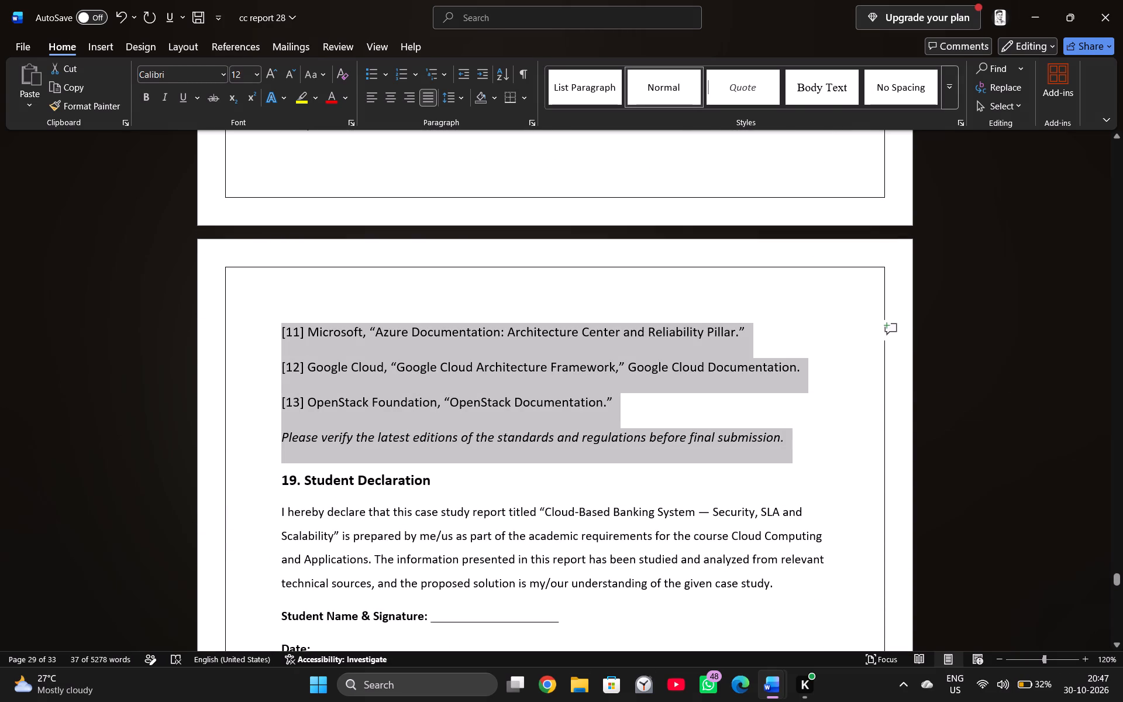
left_click_drag(851, 505, 1122, 260)
scroll(1049, 273, "down", 1)
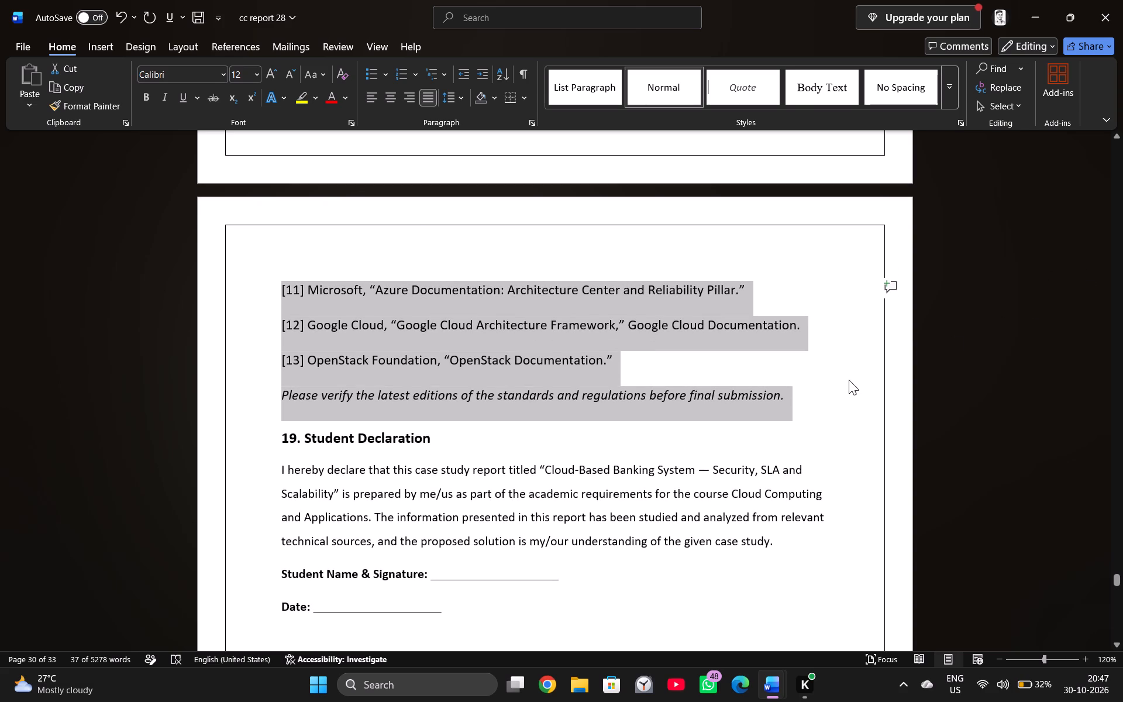
left_click(849, 380)
scroll(852, 379, "down", 3)
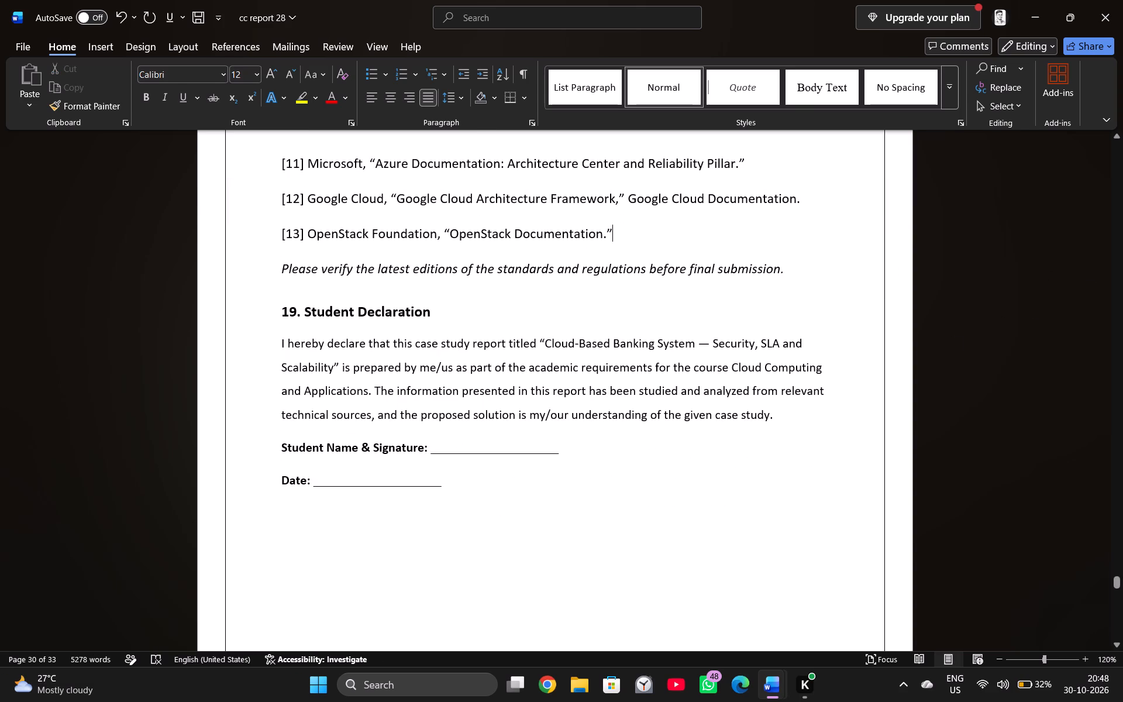
Set the "19. Student Declaration" heading to 16 pt.
left_click_drag(275, 309, 276, 307)
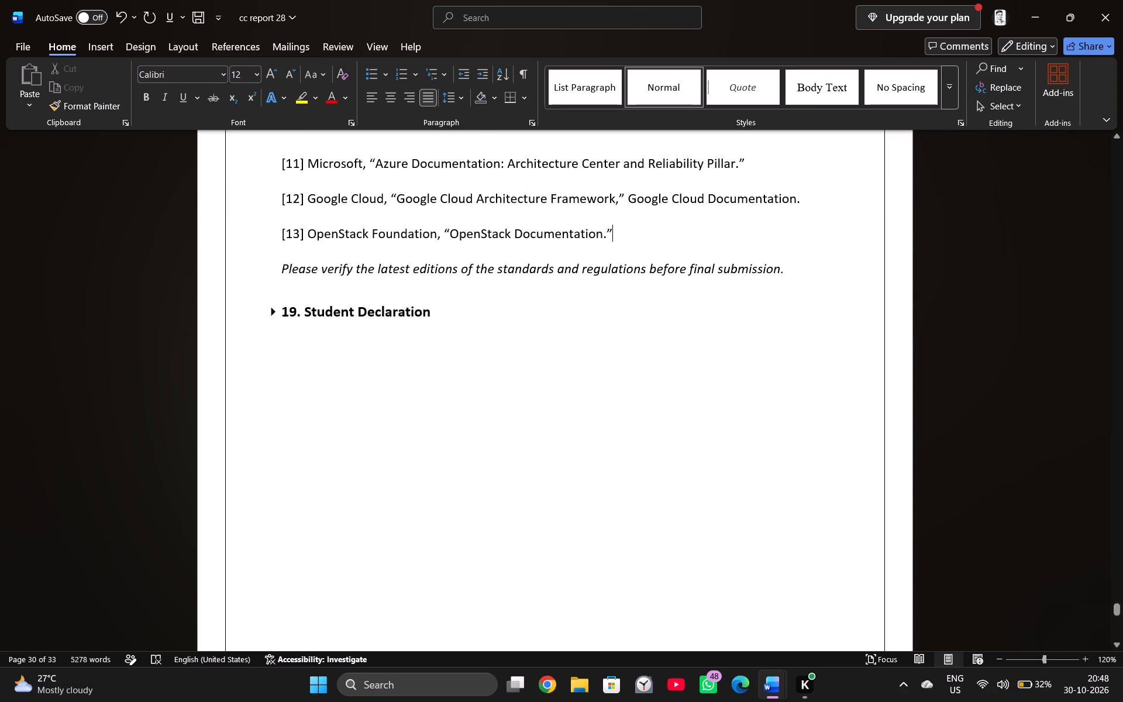
left_click_drag(276, 307, 308, 307)
left_click(120, 7)
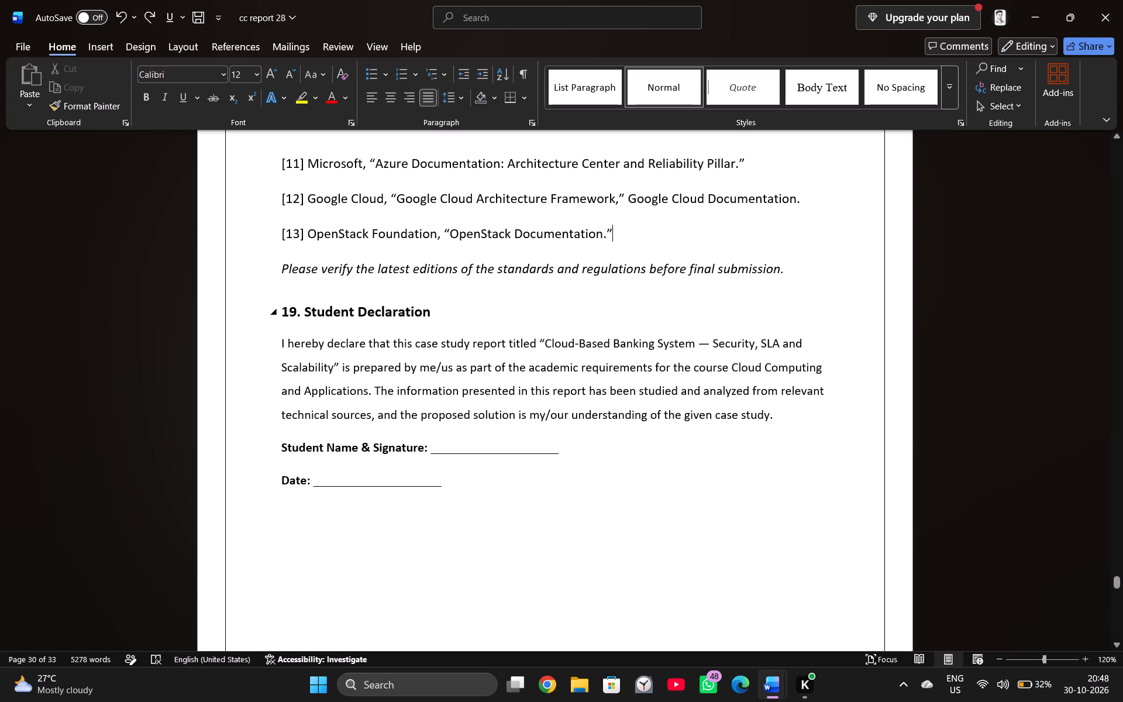
left_click_drag(283, 308, 404, 305)
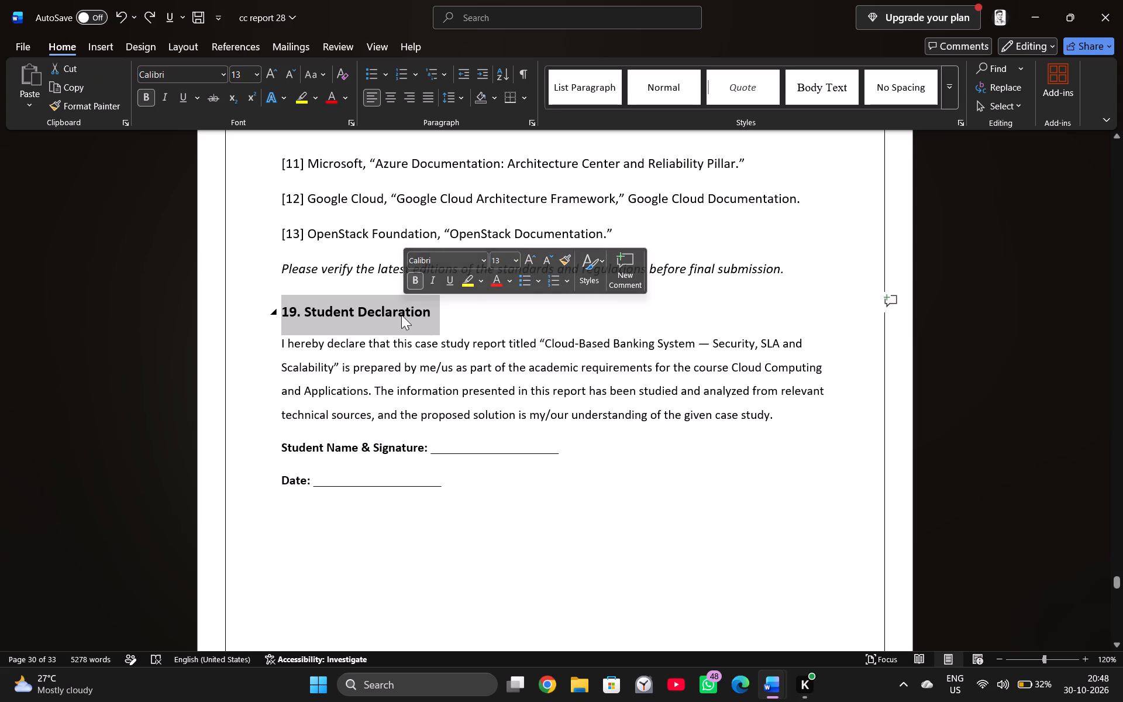
left_click(524, 250)
left_click(516, 259)
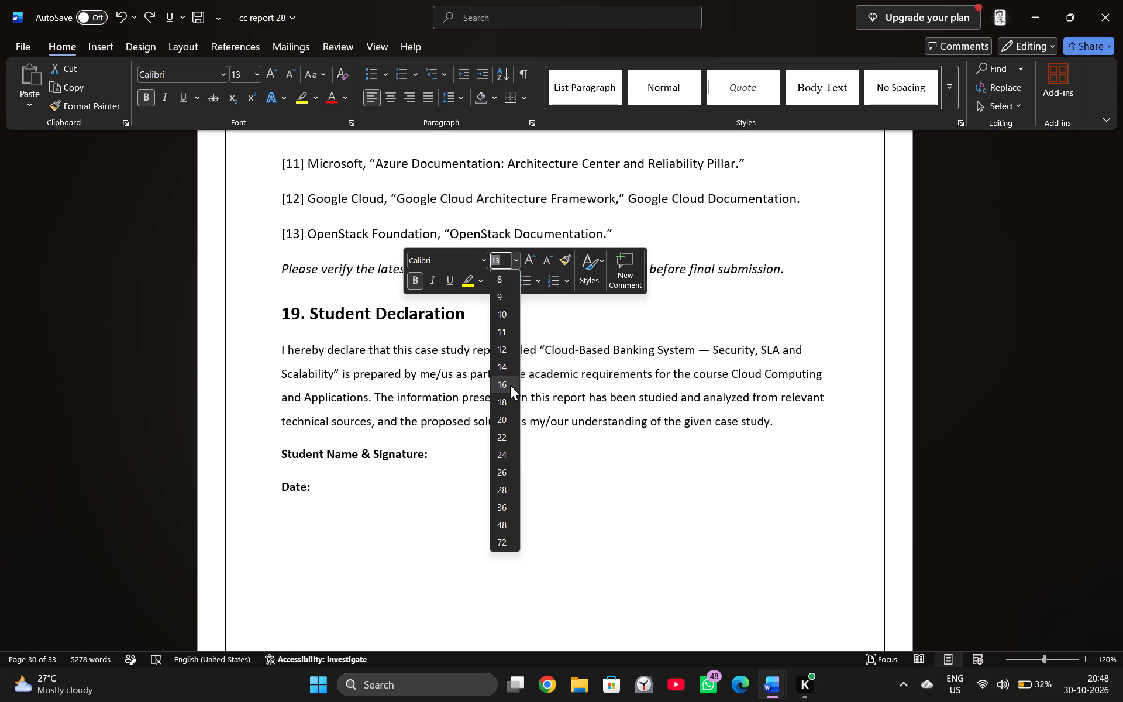
left_click(511, 384)
left_click(495, 467)
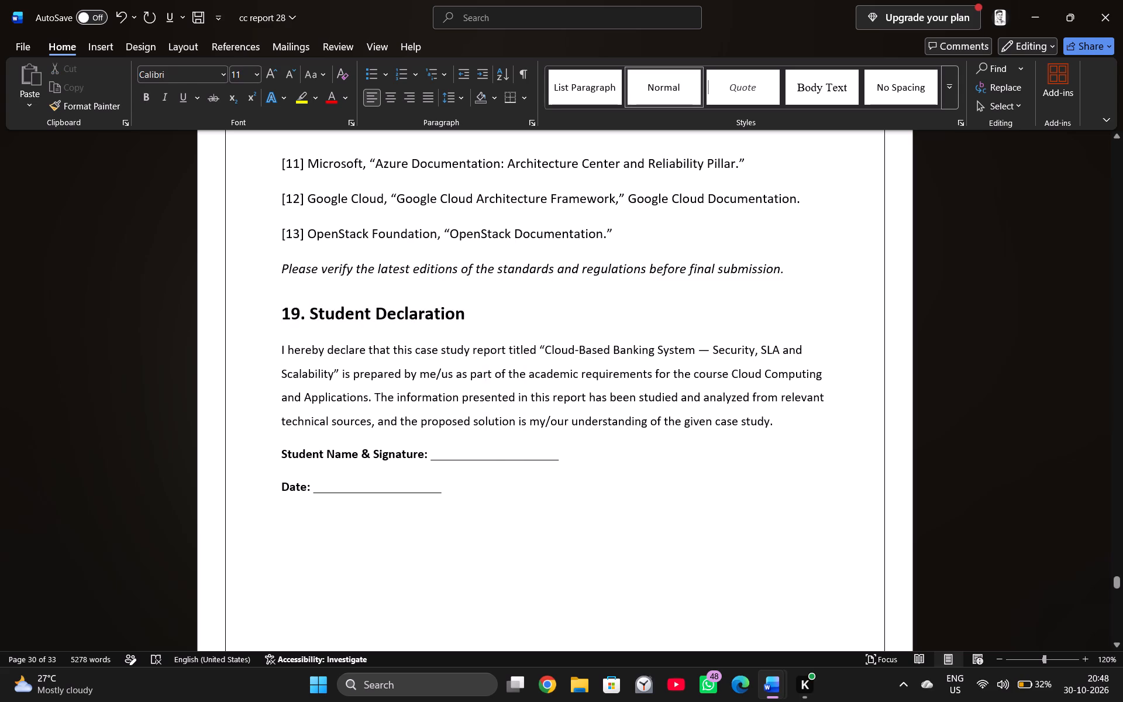
Set the Student Declaration paragraph and its signature and date lines to 12 pt and justify them.
left_click_drag(277, 347, 582, 498)
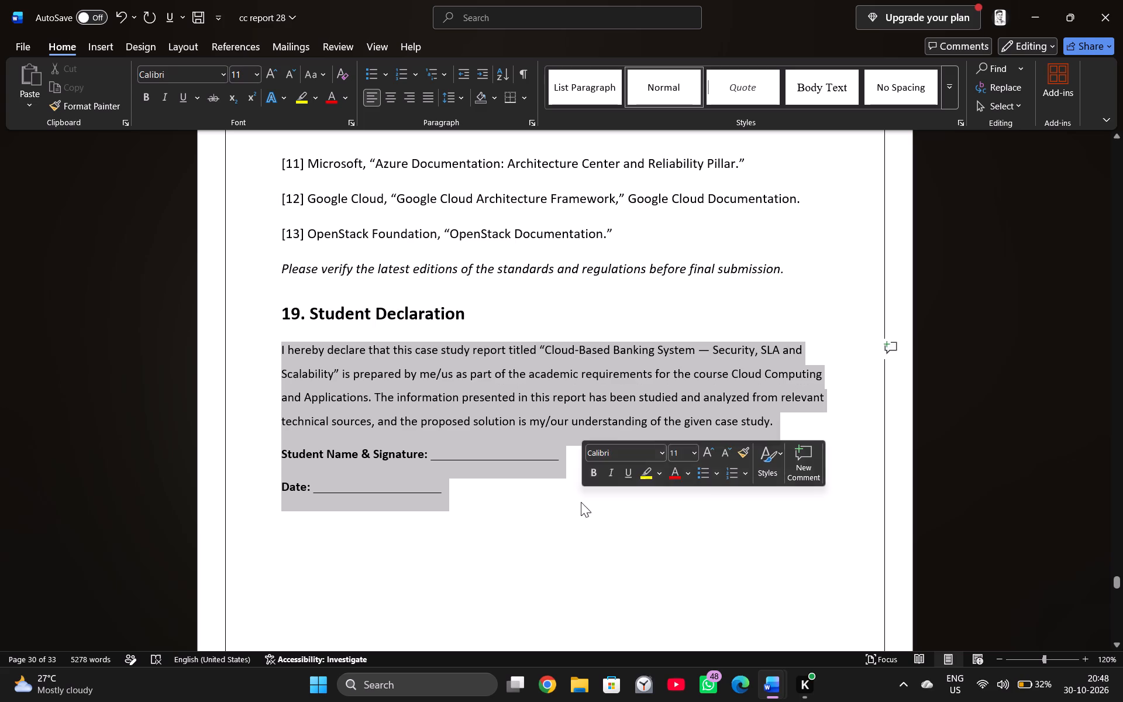
left_click(691, 459)
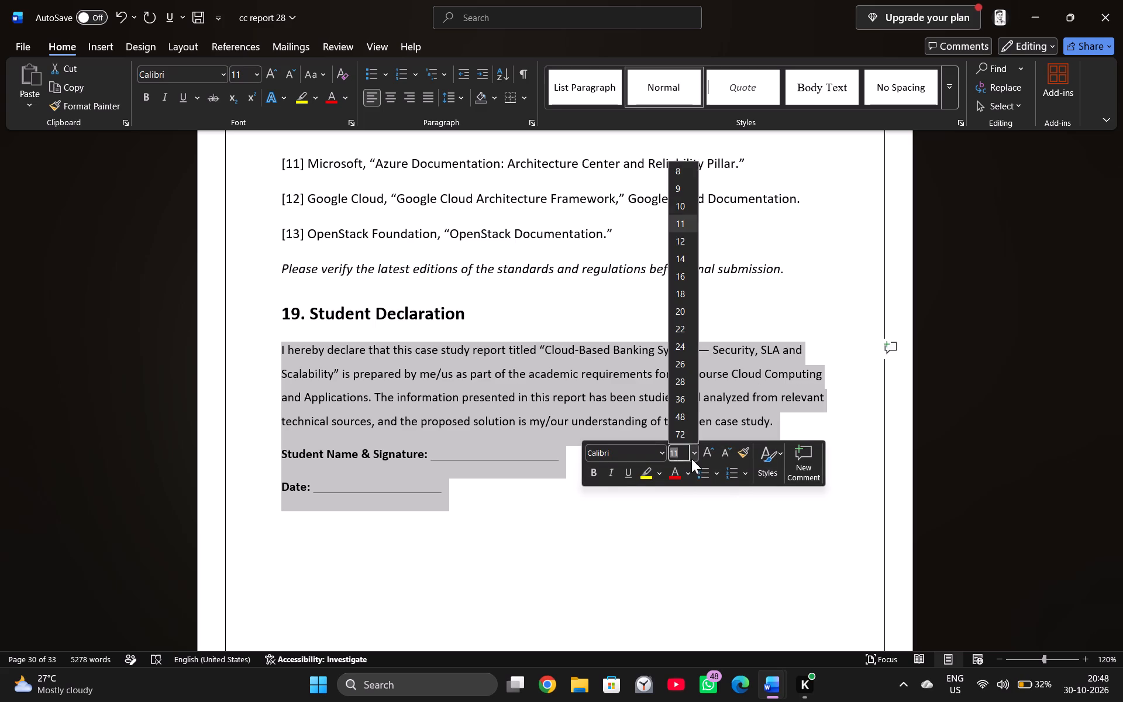
left_click(677, 242)
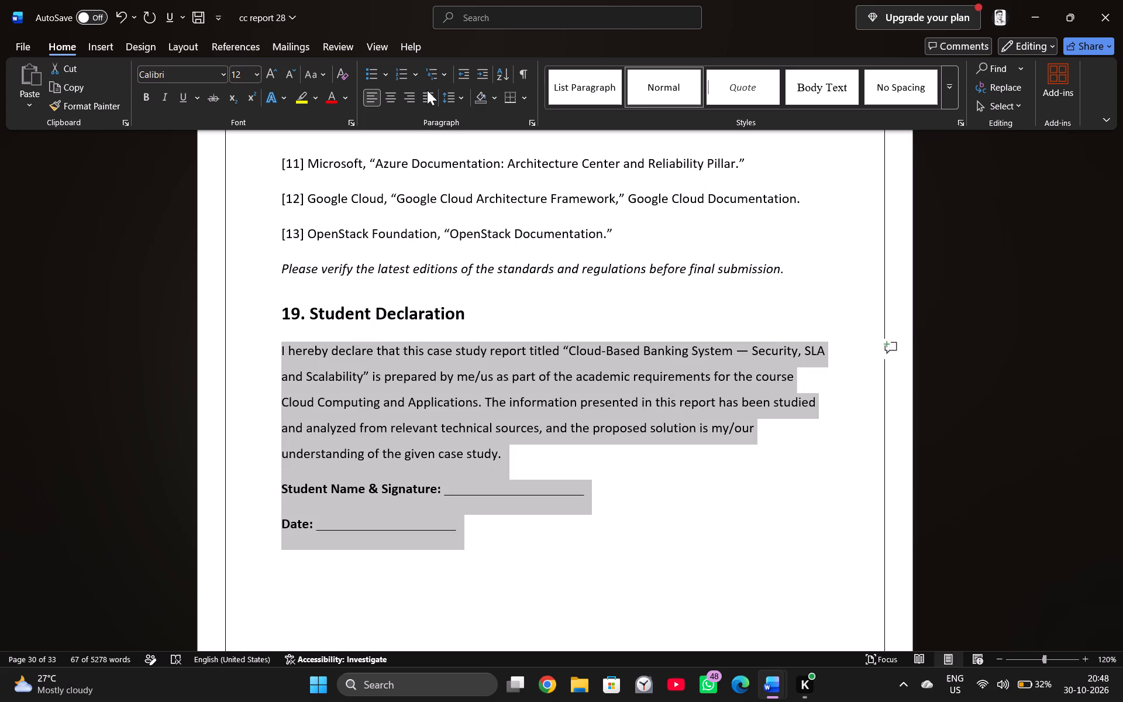
left_click(426, 90)
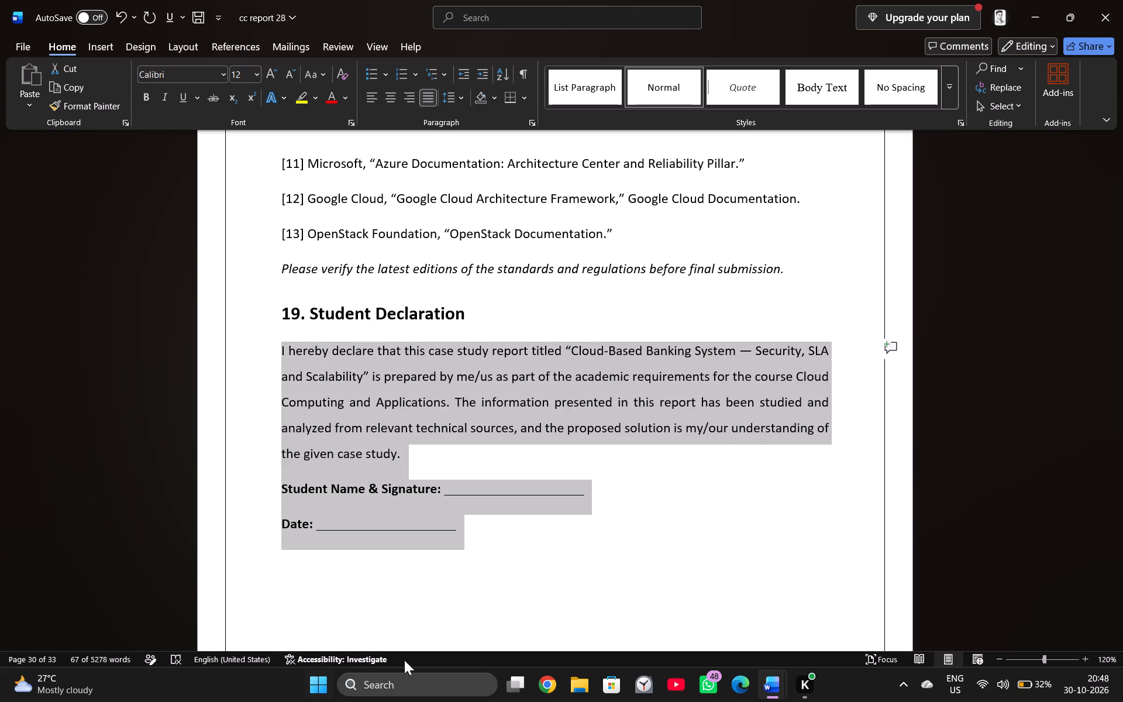
left_click(702, 563)
scroll(677, 378, "up", 5)
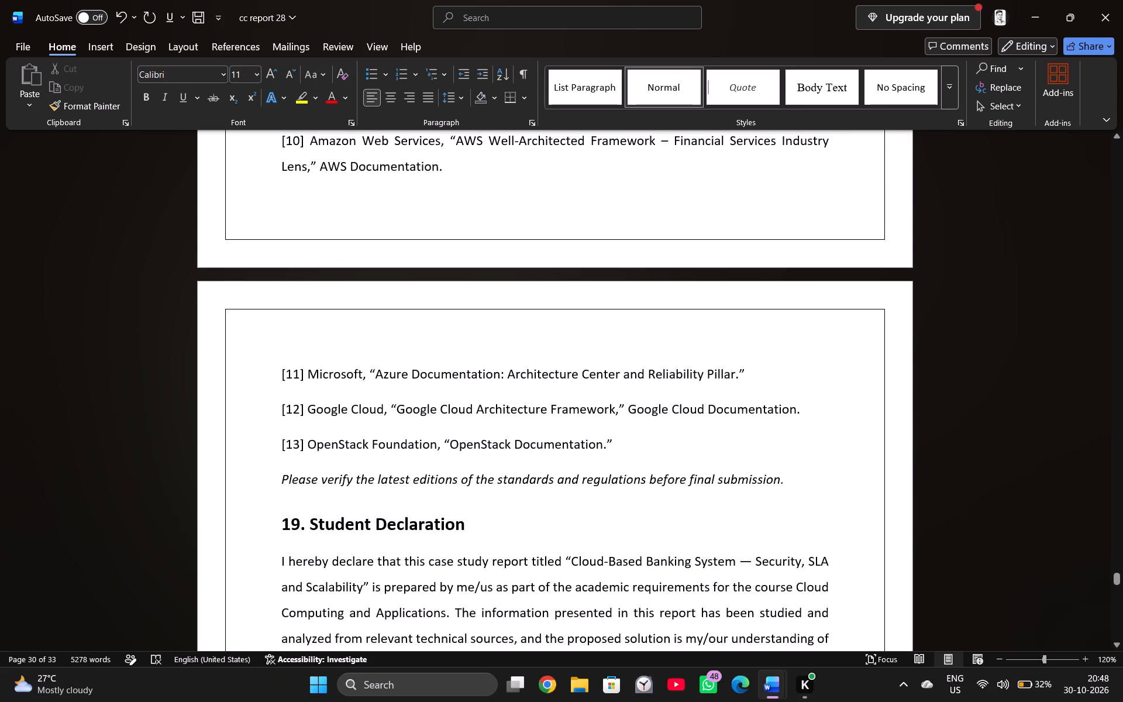
Set the "Evaluation Rubrics" title above the rubric table to 14 pt.
scroll(670, 393, "up", 9)
scroll(680, 393, "down", 5)
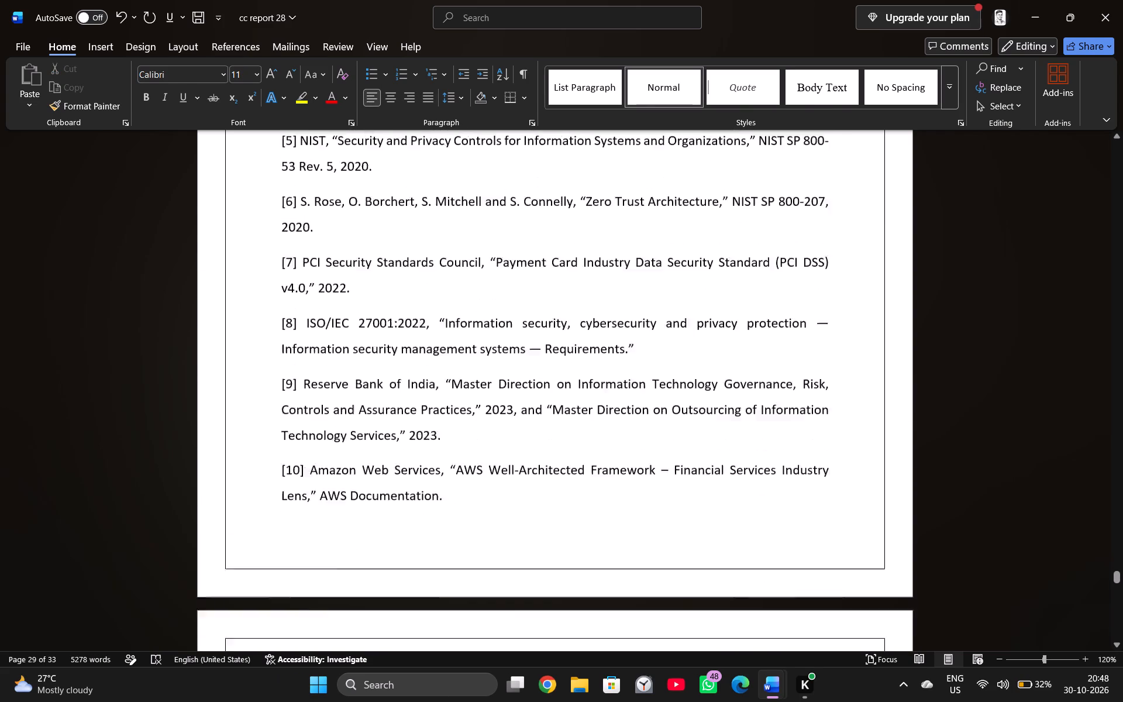
scroll(680, 393, "down", 16)
scroll(671, 396, "down", 10)
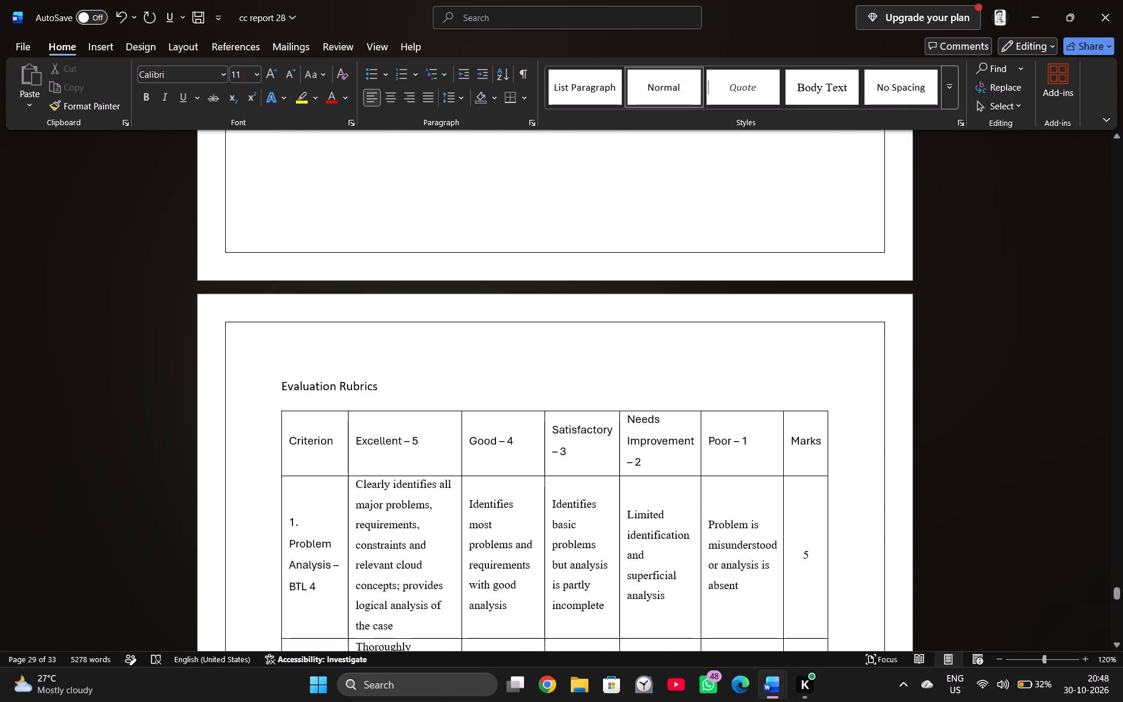
scroll(680, 391, "down", 5)
scroll(367, 237, "up", 2)
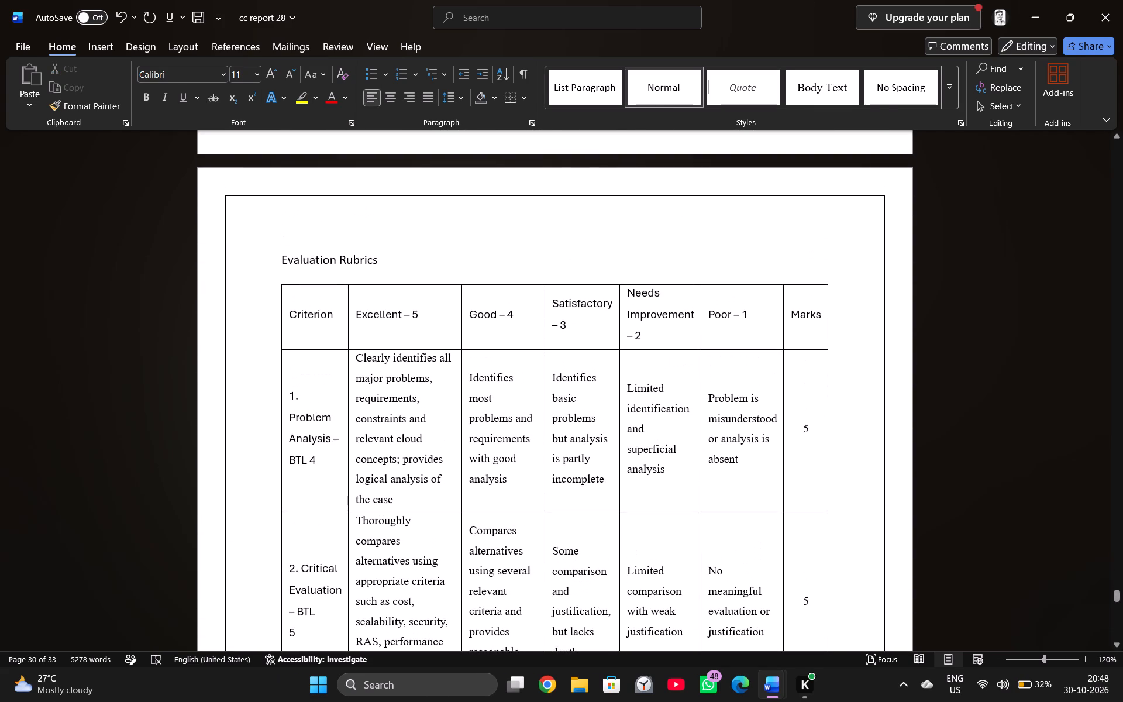
left_click_drag(277, 254, 387, 253)
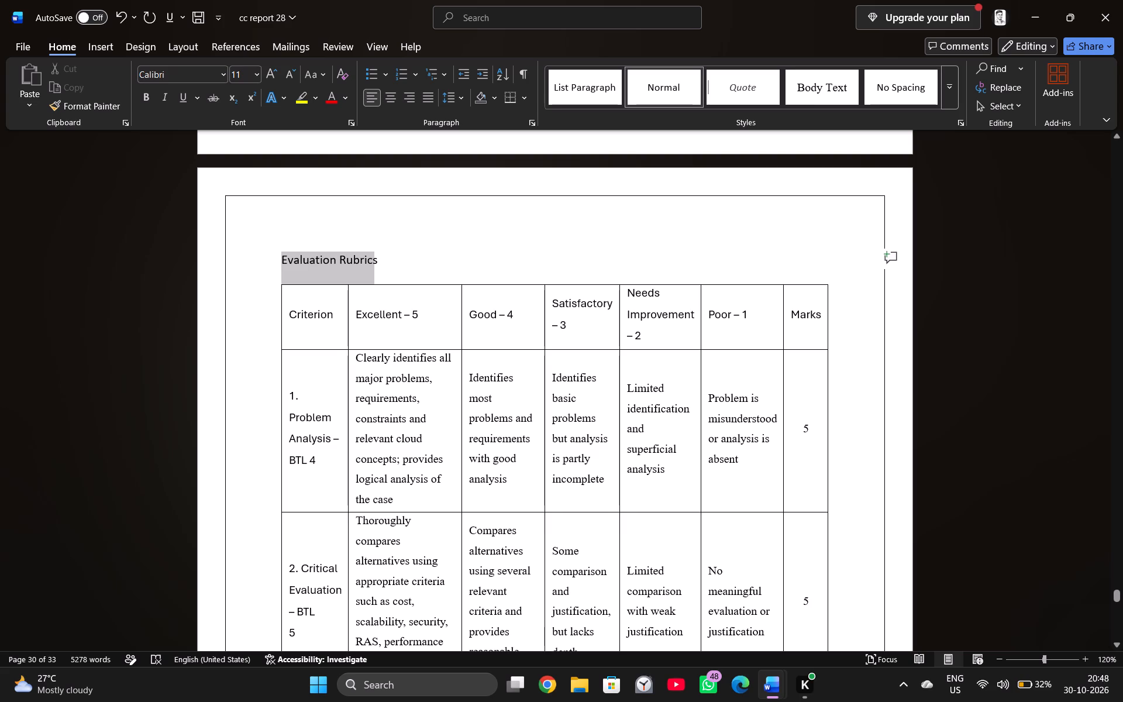
left_click_drag(387, 253, 397, 253)
left_click(508, 209)
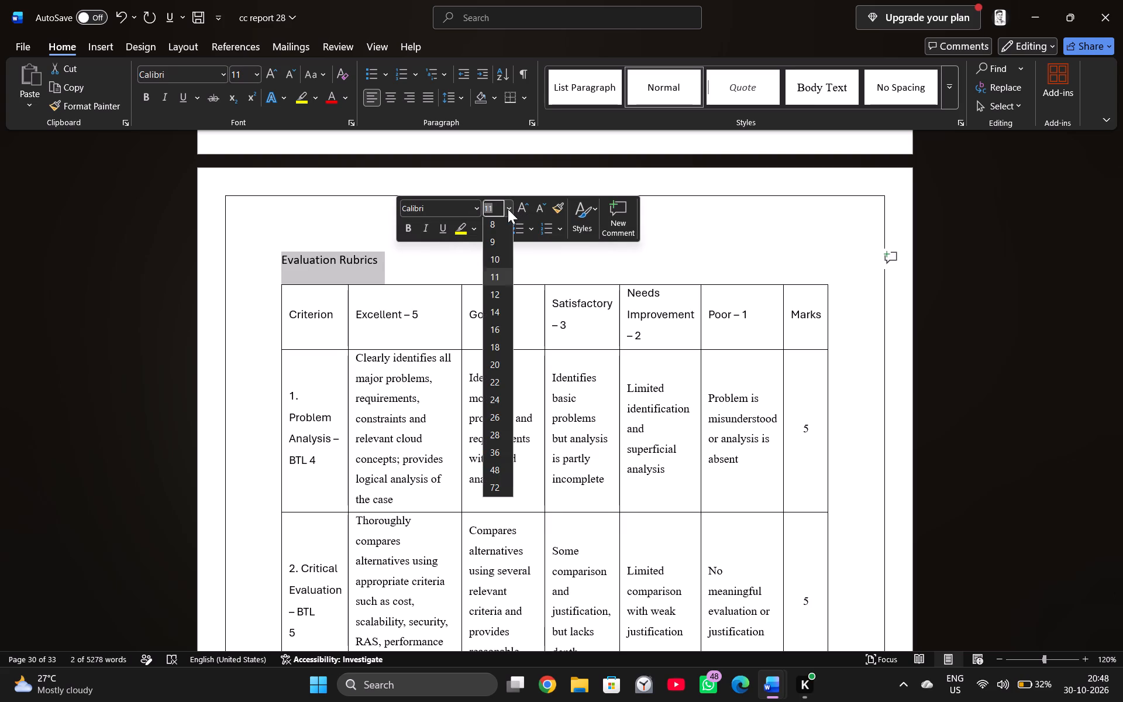
left_click(492, 312)
left_click(613, 252)
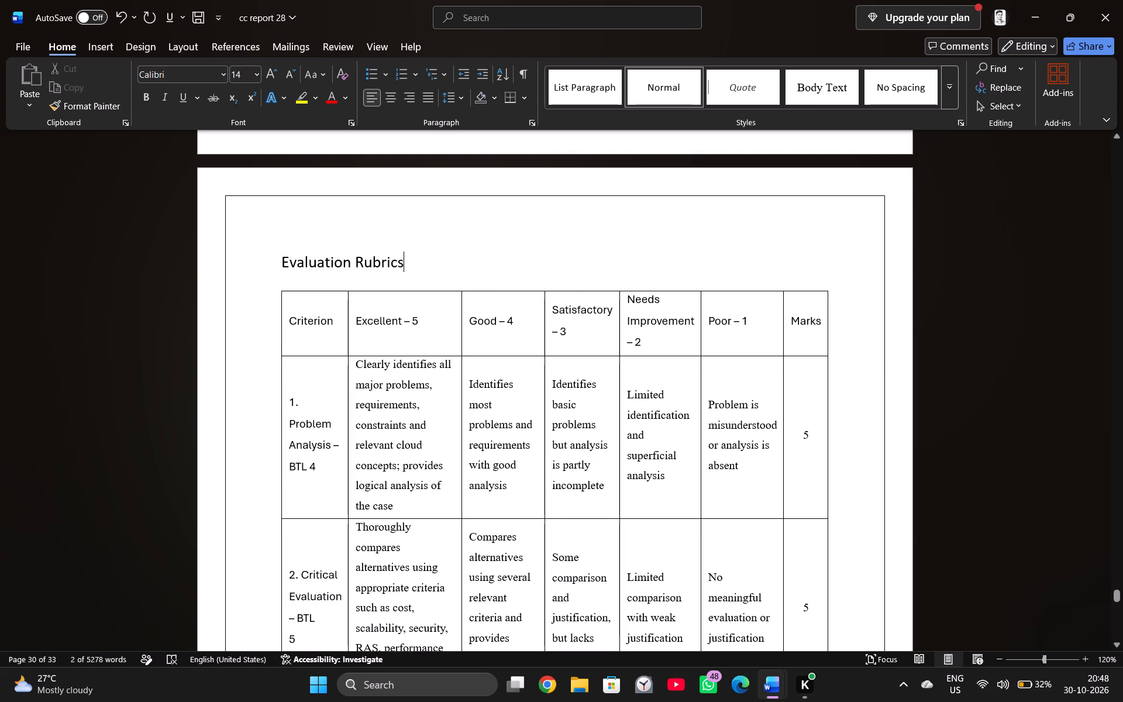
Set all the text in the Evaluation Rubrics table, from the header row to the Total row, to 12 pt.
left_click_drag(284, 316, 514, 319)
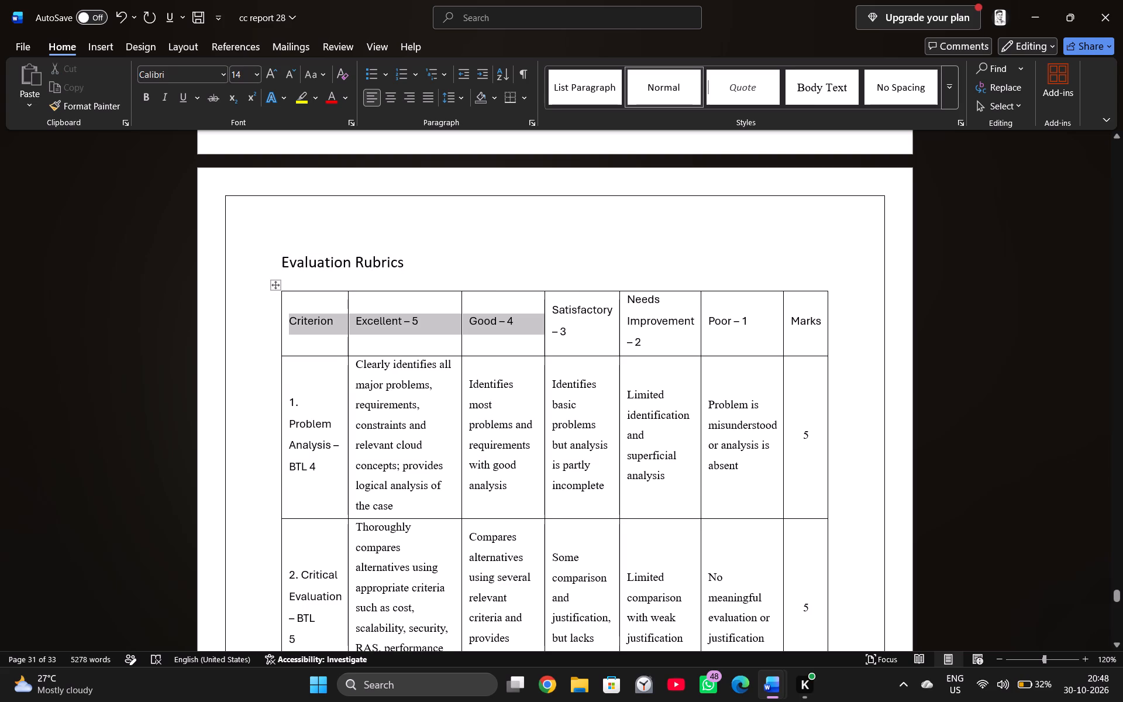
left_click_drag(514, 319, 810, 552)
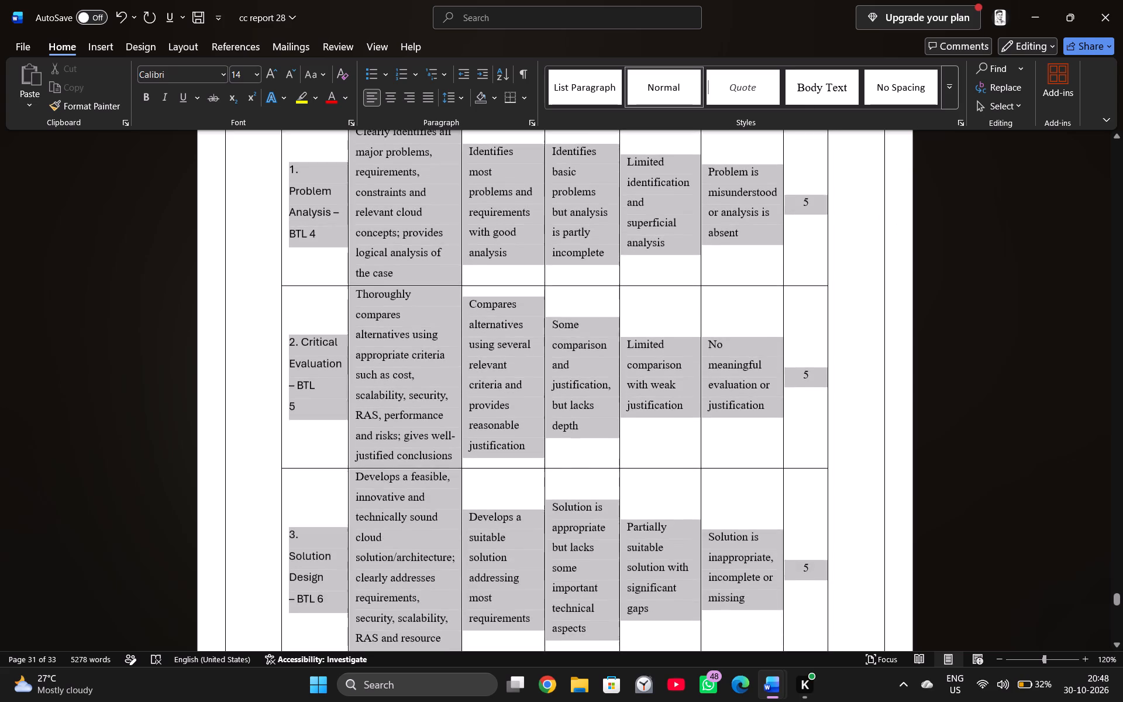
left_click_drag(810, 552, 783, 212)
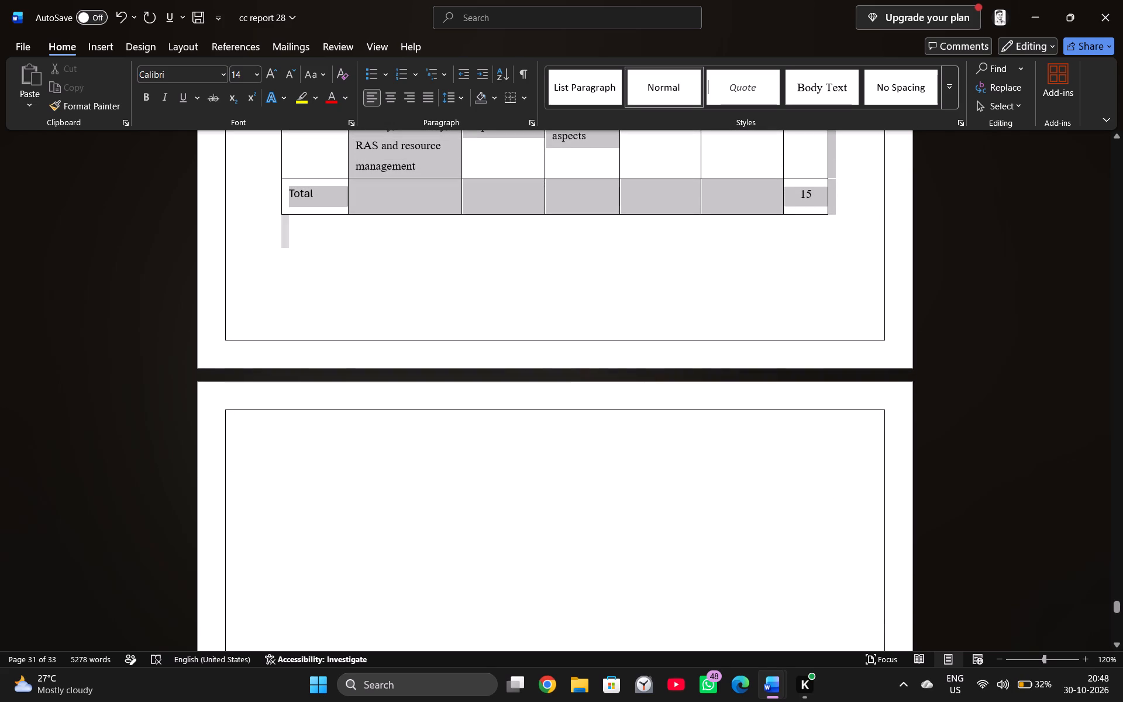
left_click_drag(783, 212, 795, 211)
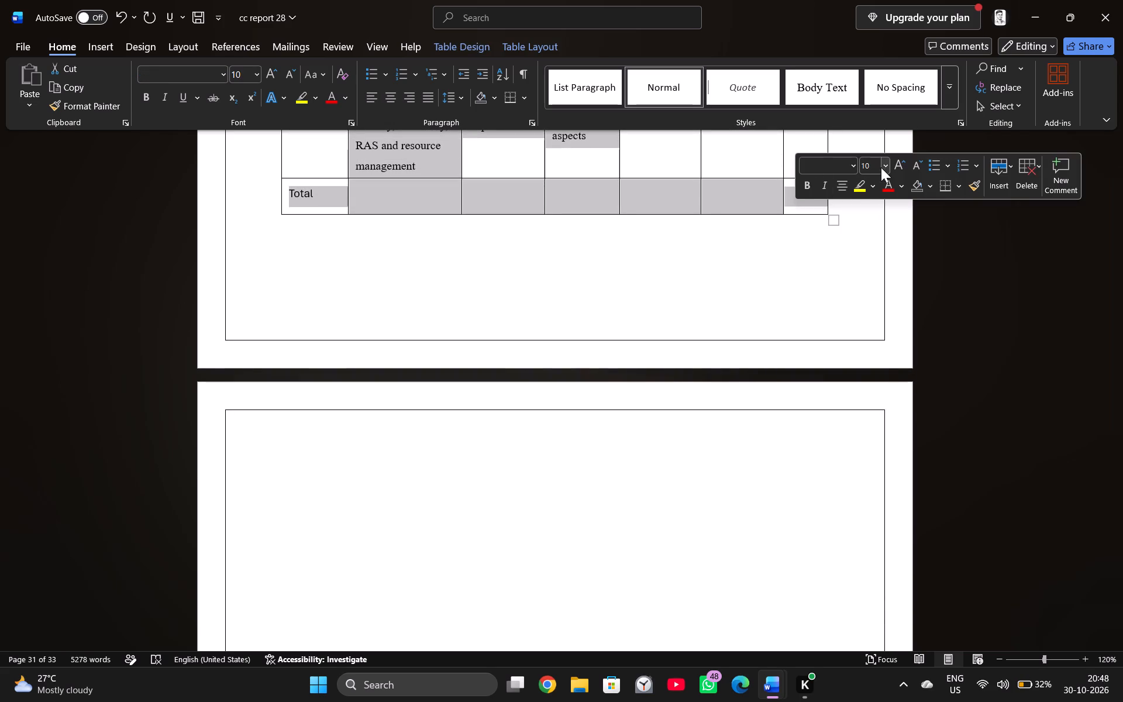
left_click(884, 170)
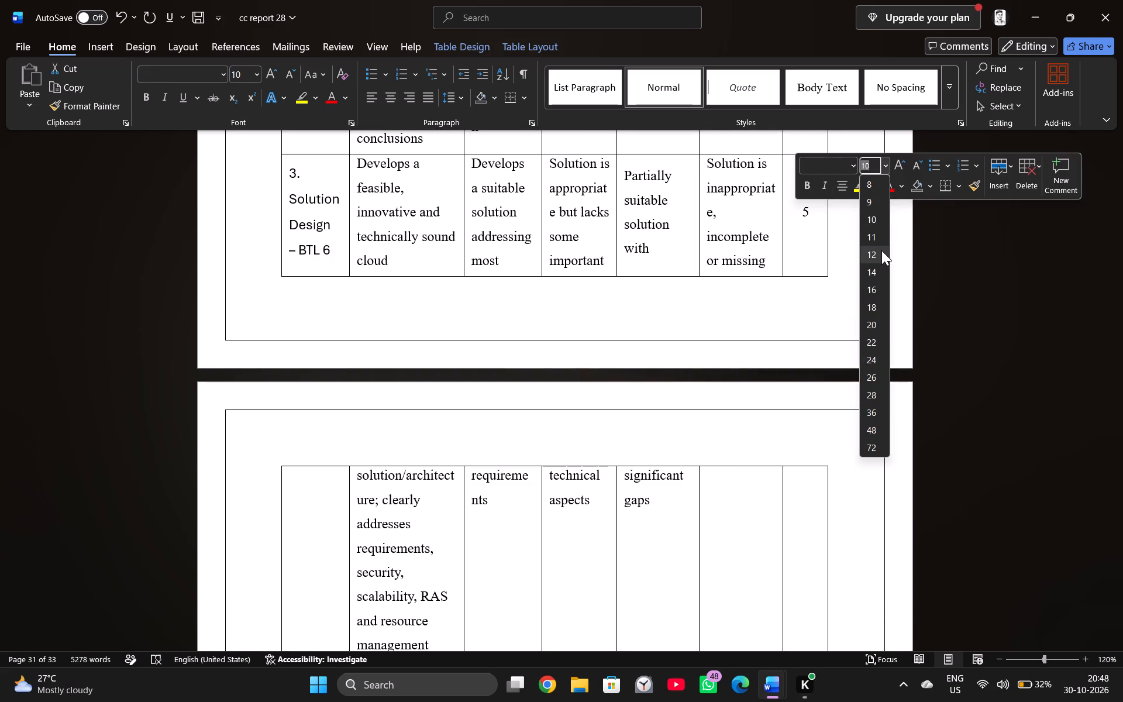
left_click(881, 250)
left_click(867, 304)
Check the Evaluation Rubrics table's font size, word wrapping and how its rows break across pages.
scroll(704, 319, "up", 11)
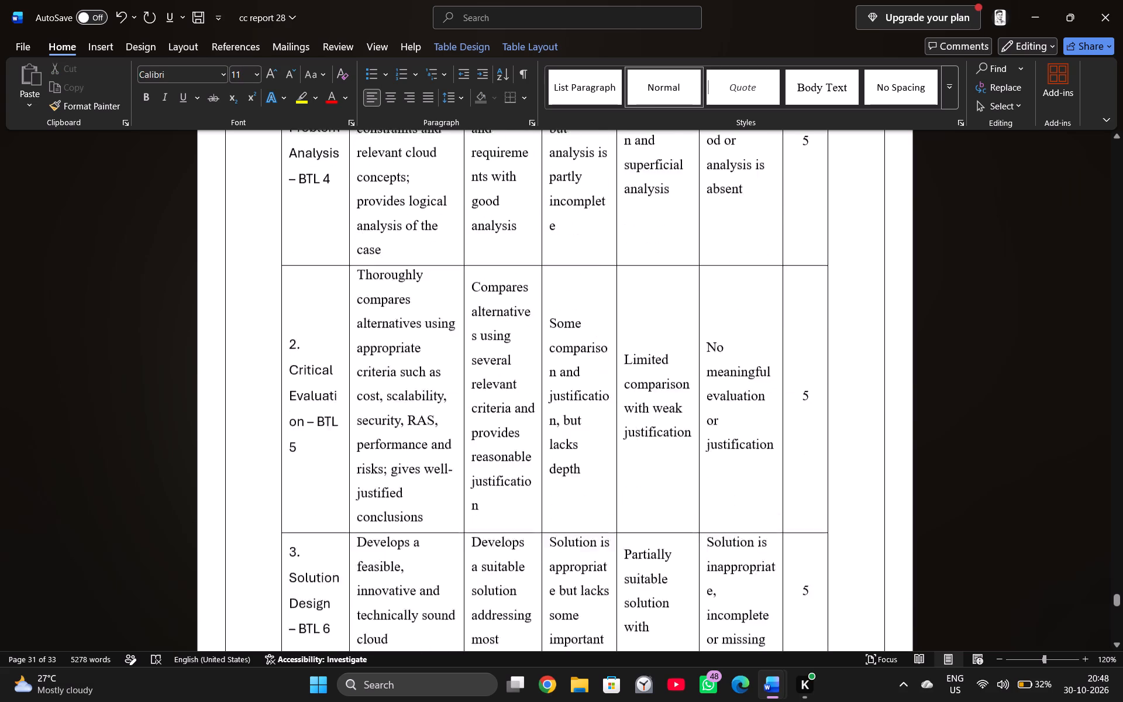
scroll(689, 341, "down", 5)
scroll(688, 339, "up", 11)
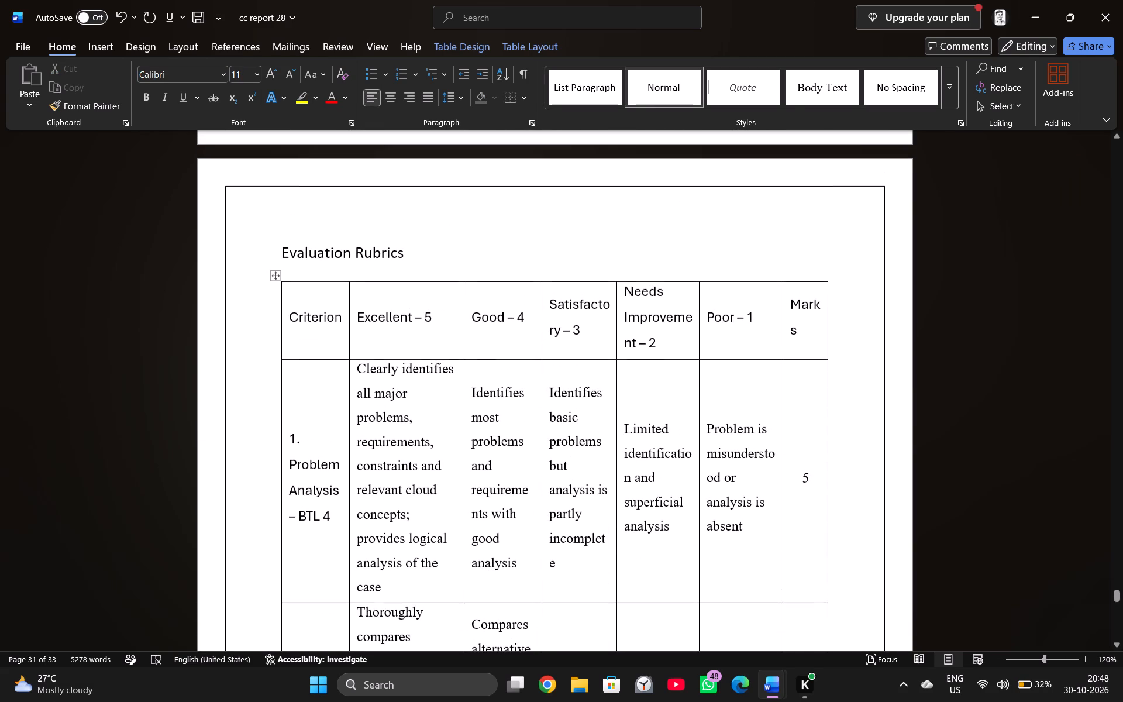
scroll(678, 352, "down", 17)
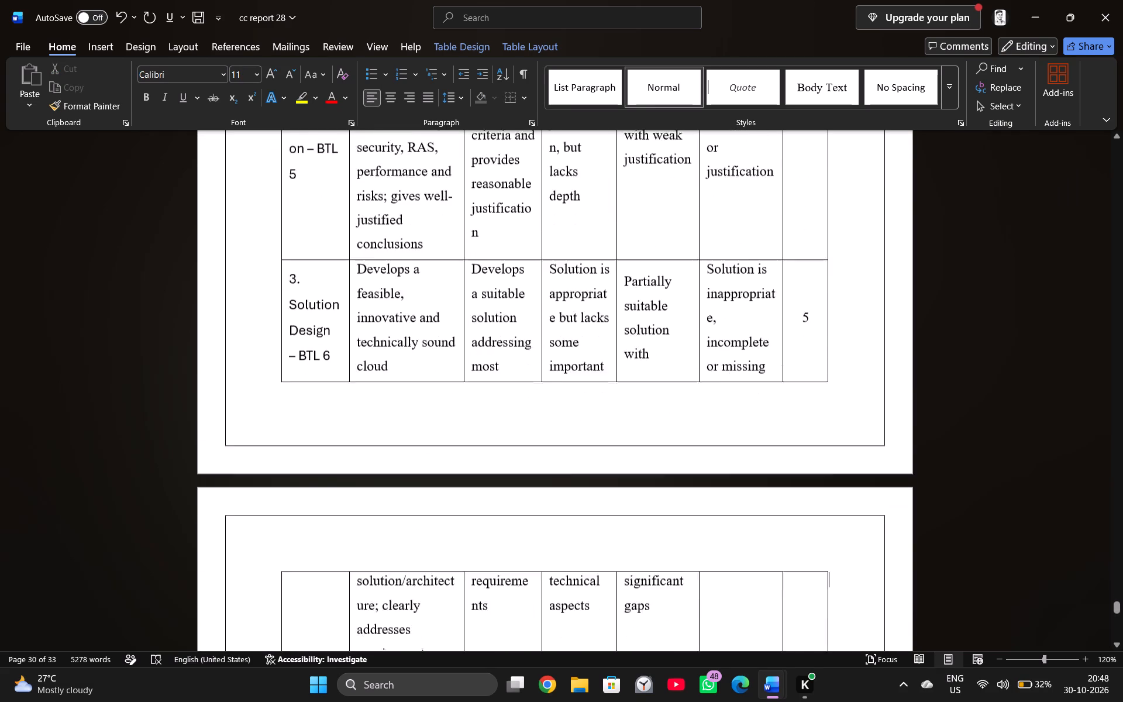
scroll(671, 357, "down", 6)
scroll(667, 357, "up", 4)
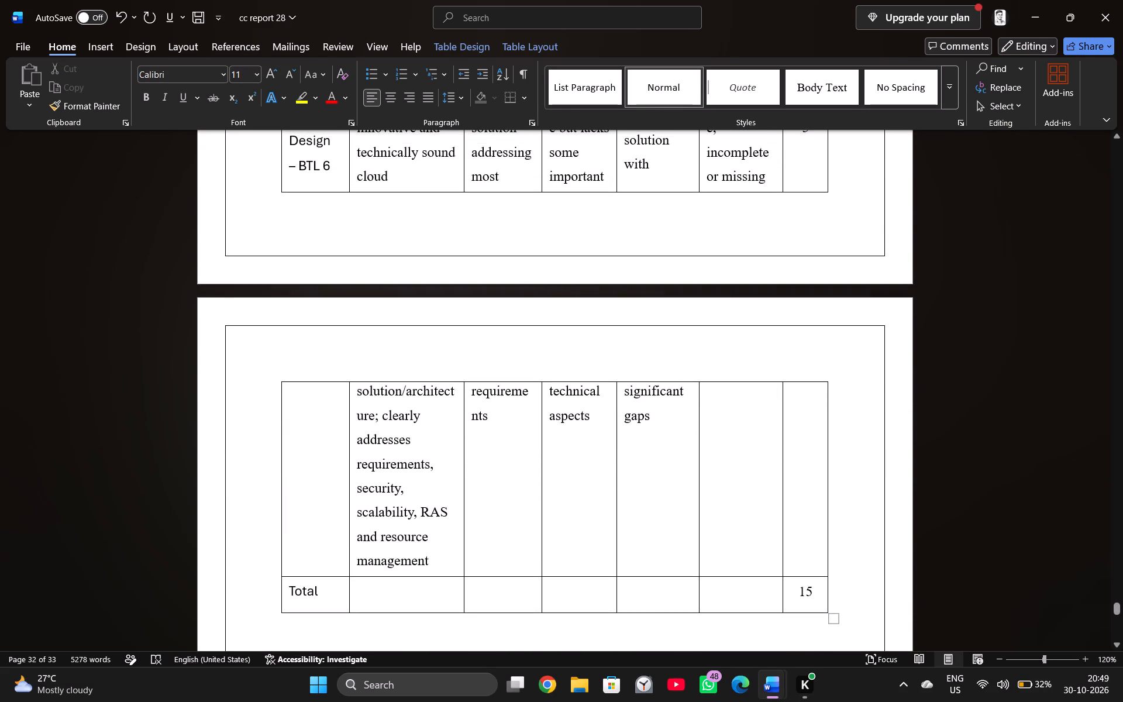
scroll(659, 357, "down", 20)
scroll(659, 357, "down", 3)
scroll(656, 354, "up", 8)
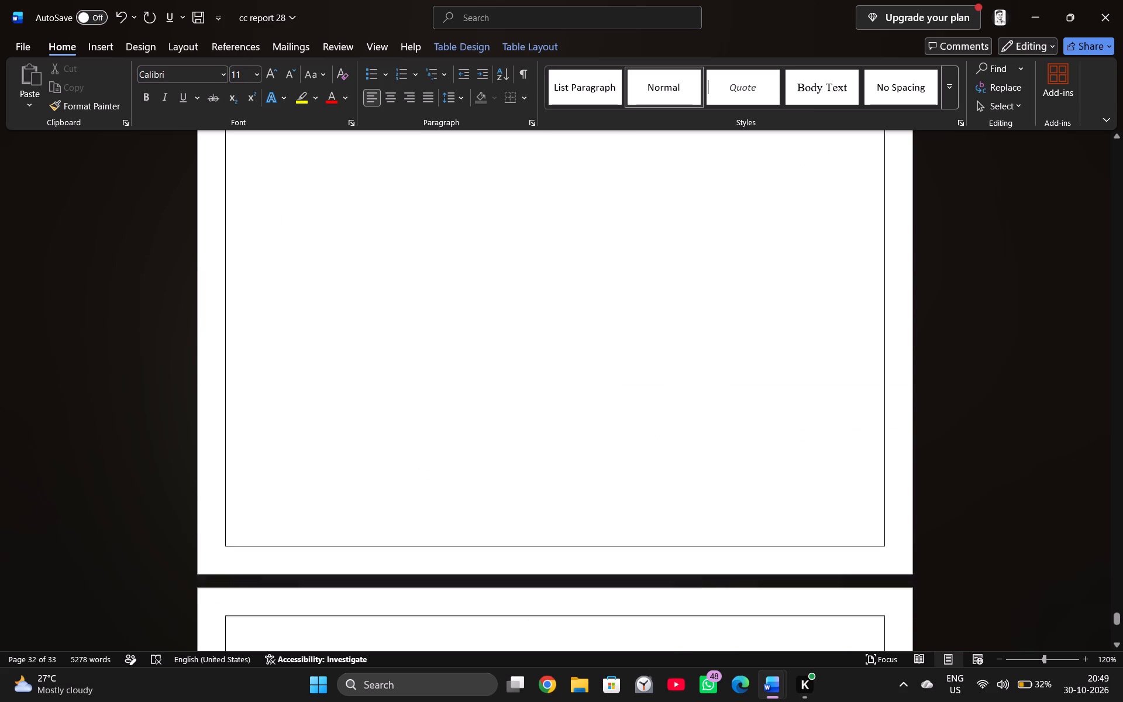
scroll(657, 356, "up", 18)
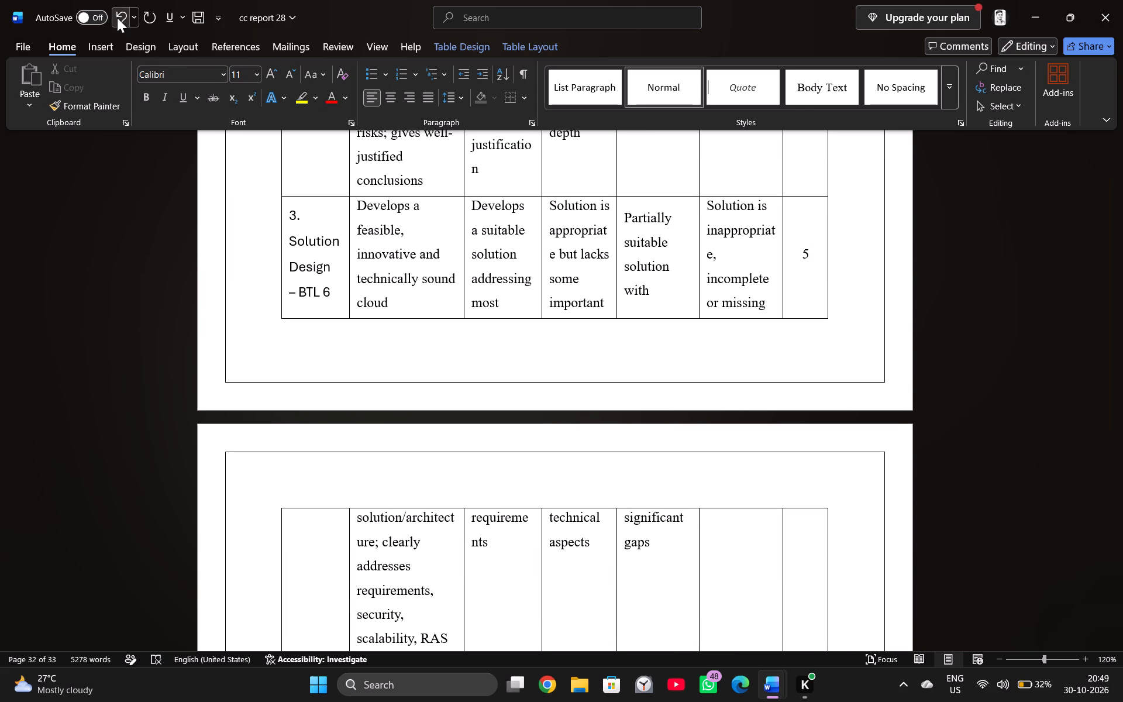
scroll(580, 314, "up", 13)
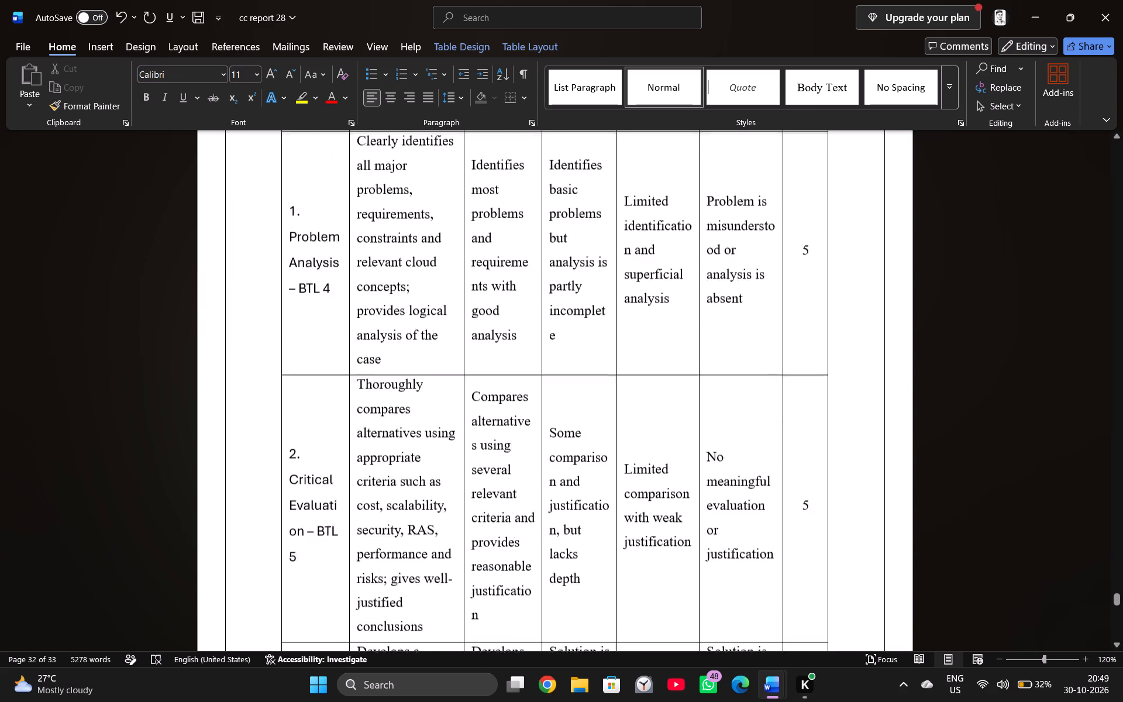
scroll(565, 319, "up", 7)
scroll(556, 319, "down", 5)
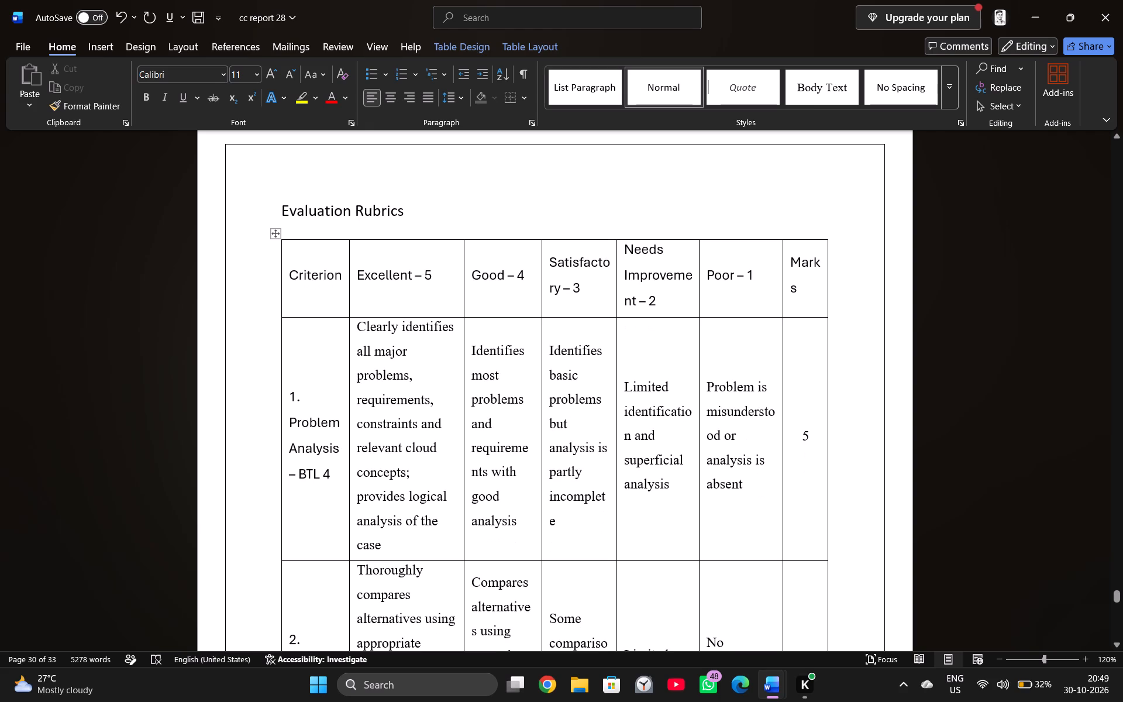
left_click(360, 323)
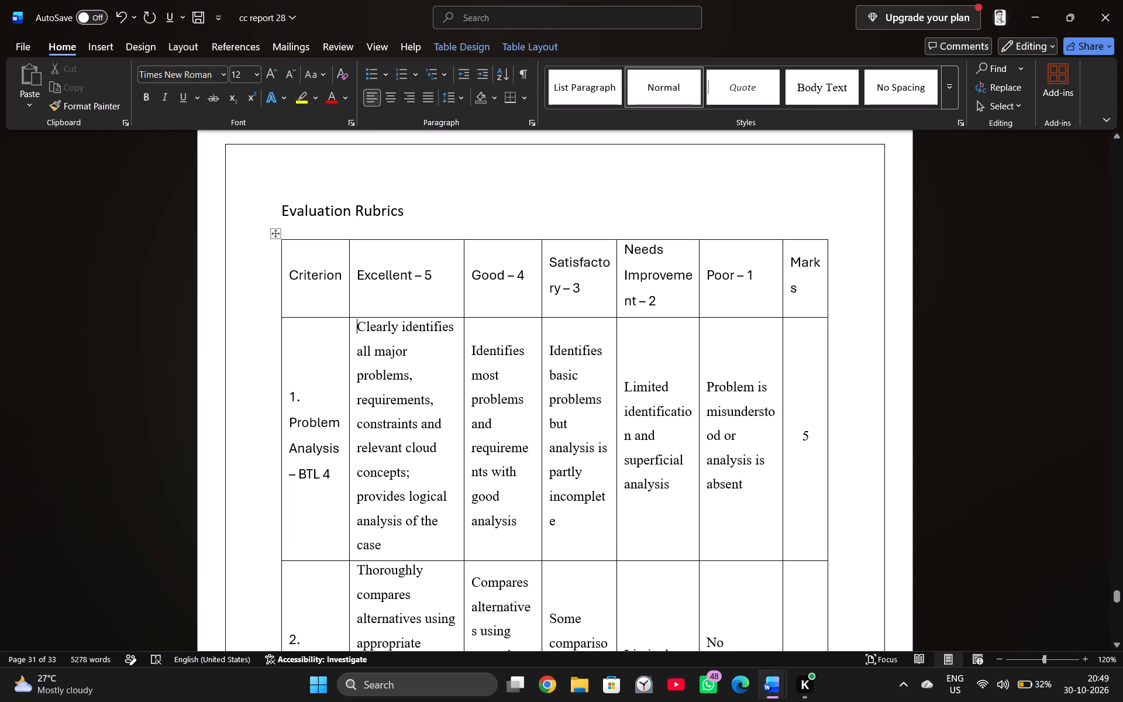
left_click_drag(292, 268, 438, 284)
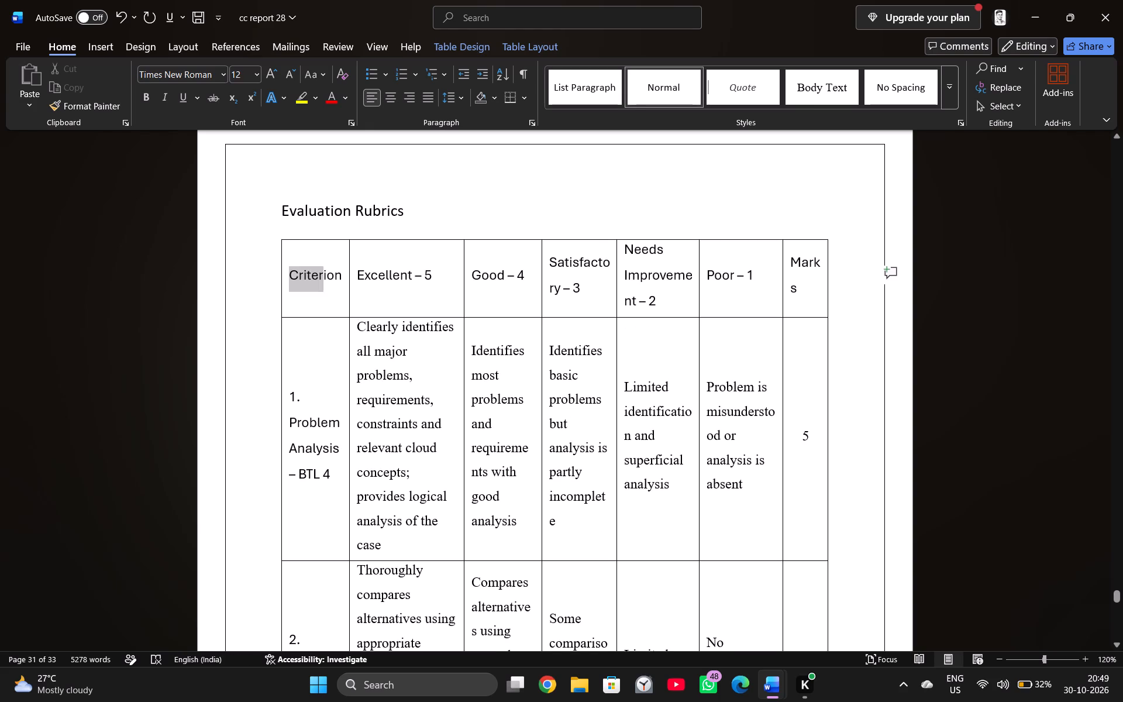
left_click_drag(438, 284, 814, 631)
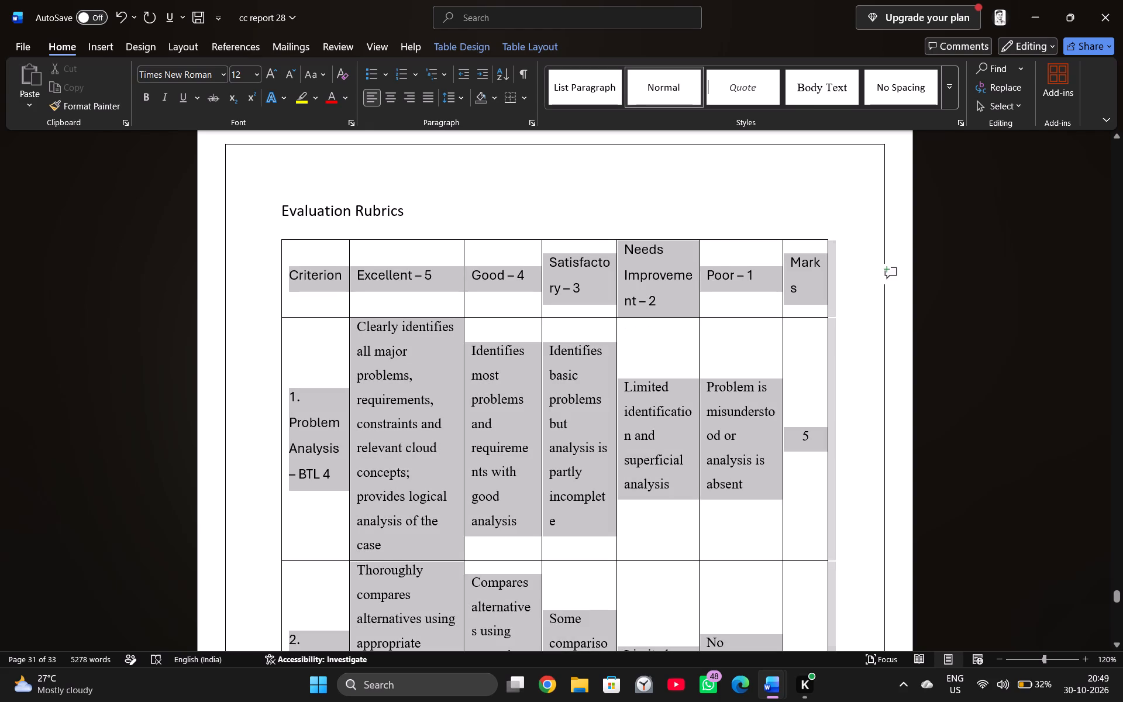
left_click_drag(814, 631, 745, 337)
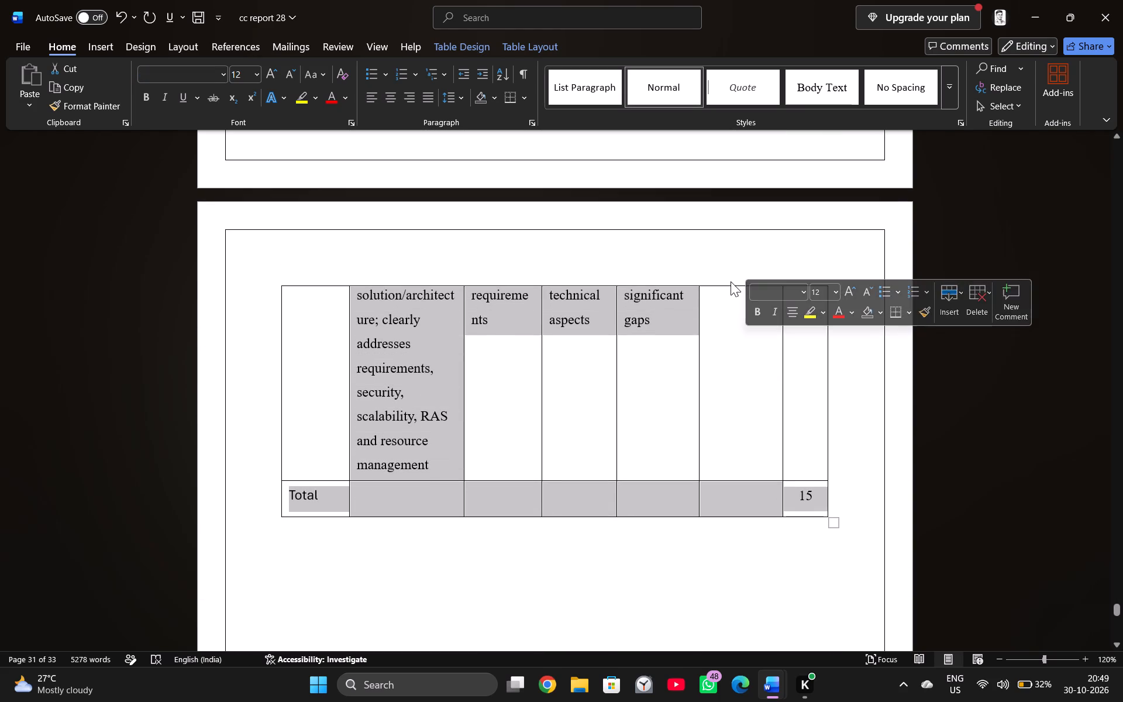
left_click(721, 252)
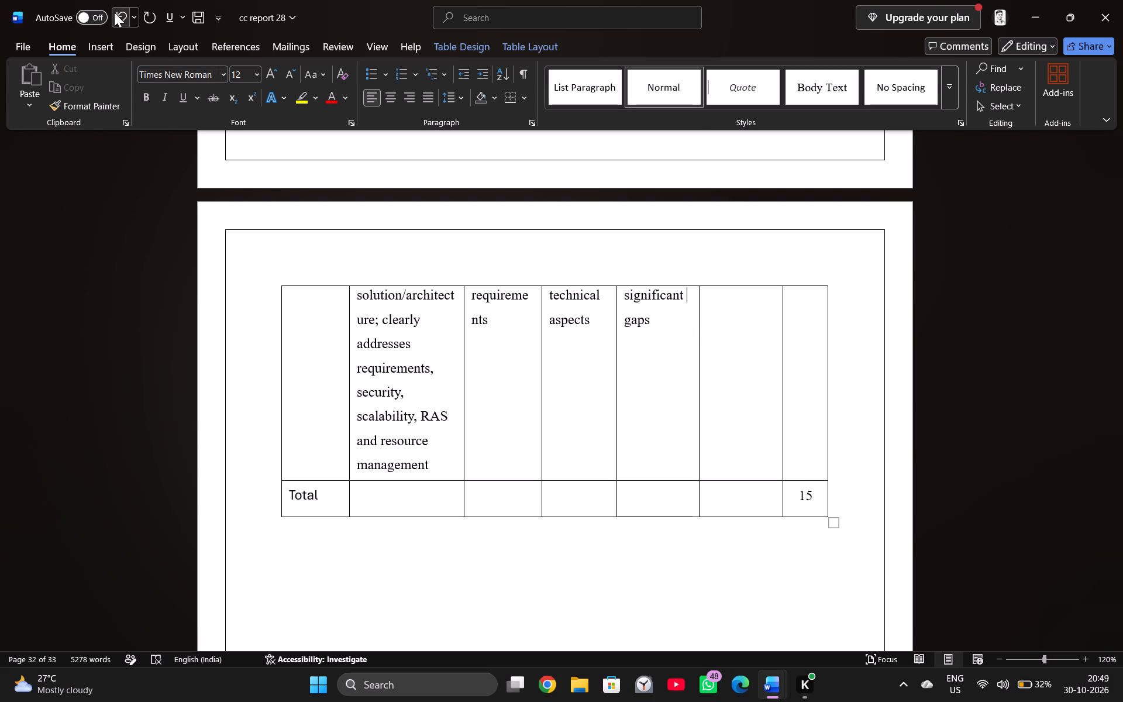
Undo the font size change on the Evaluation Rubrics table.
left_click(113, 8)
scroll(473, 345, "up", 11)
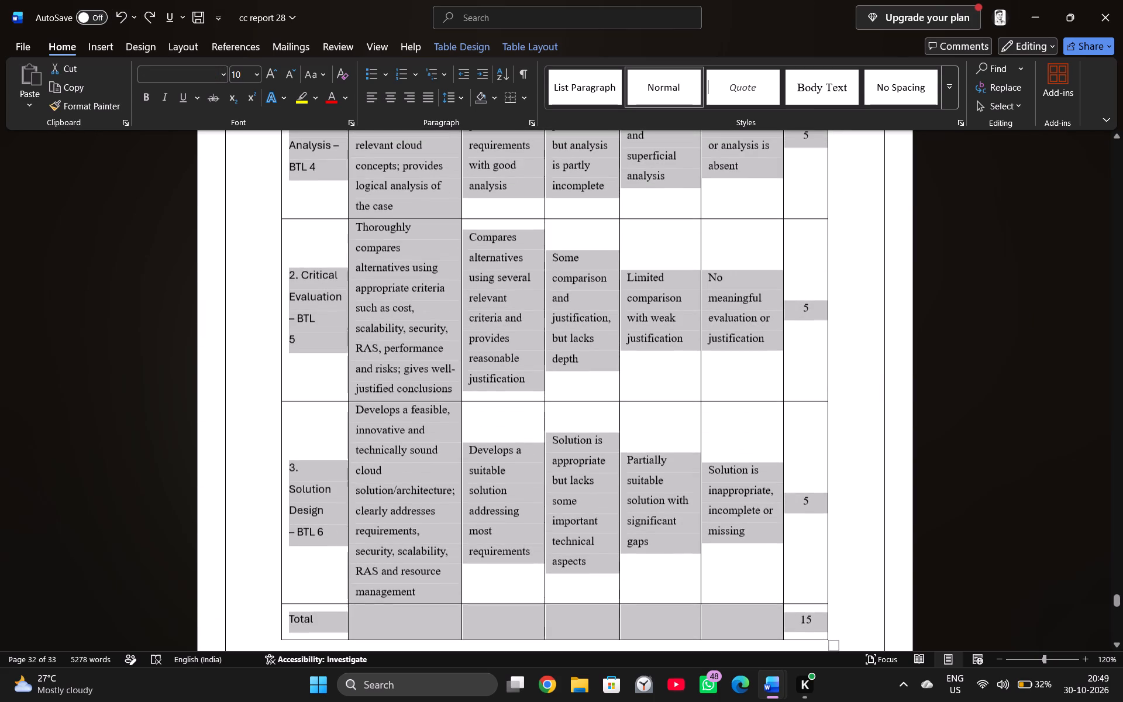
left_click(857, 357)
Examine the Evaluation Rubrics table's layout and the pages that follow it.
scroll(785, 415, "up", 13)
scroll(798, 436, "up", 15)
scroll(808, 429, "down", 20)
scroll(808, 429, "down", 4)
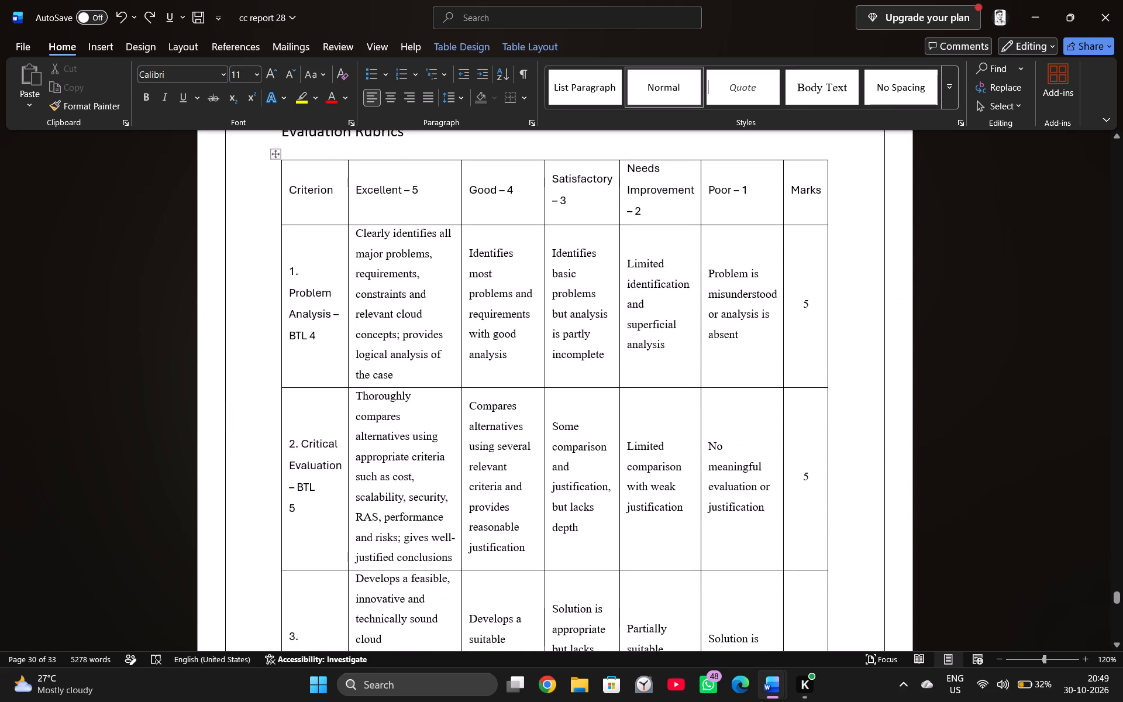
scroll(804, 435, "down", 1)
scroll(804, 433, "up", 7)
scroll(802, 433, "down", 2)
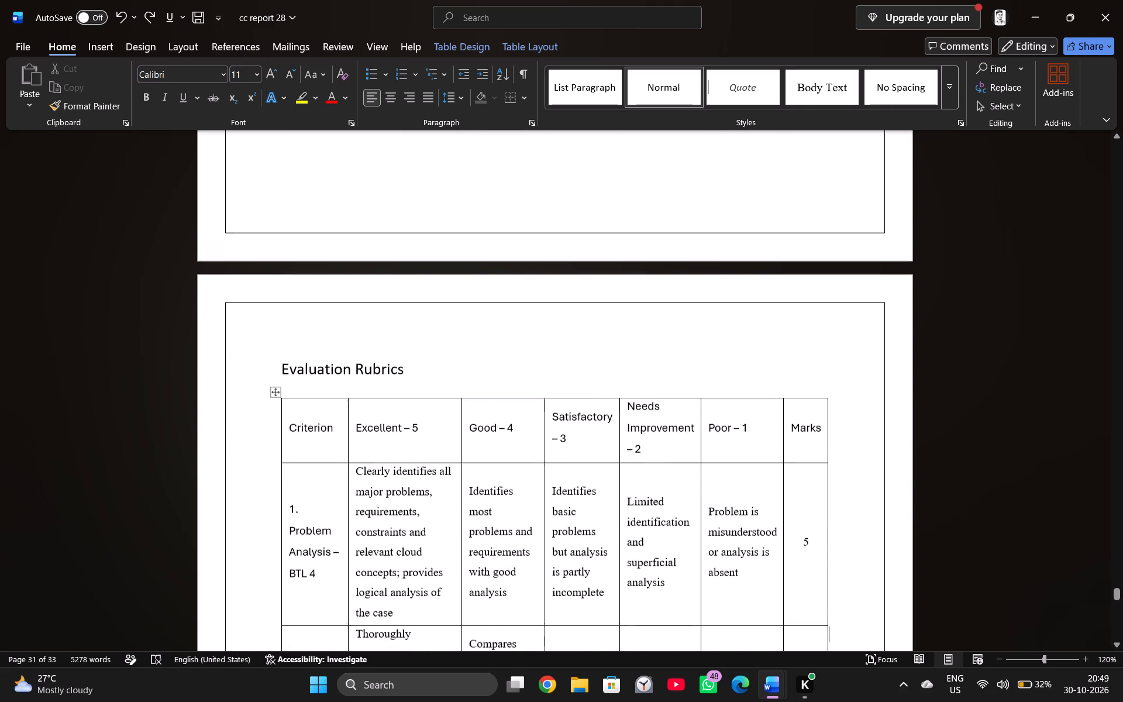
scroll(802, 433, "down", 17)
scroll(783, 453, "down", 5)
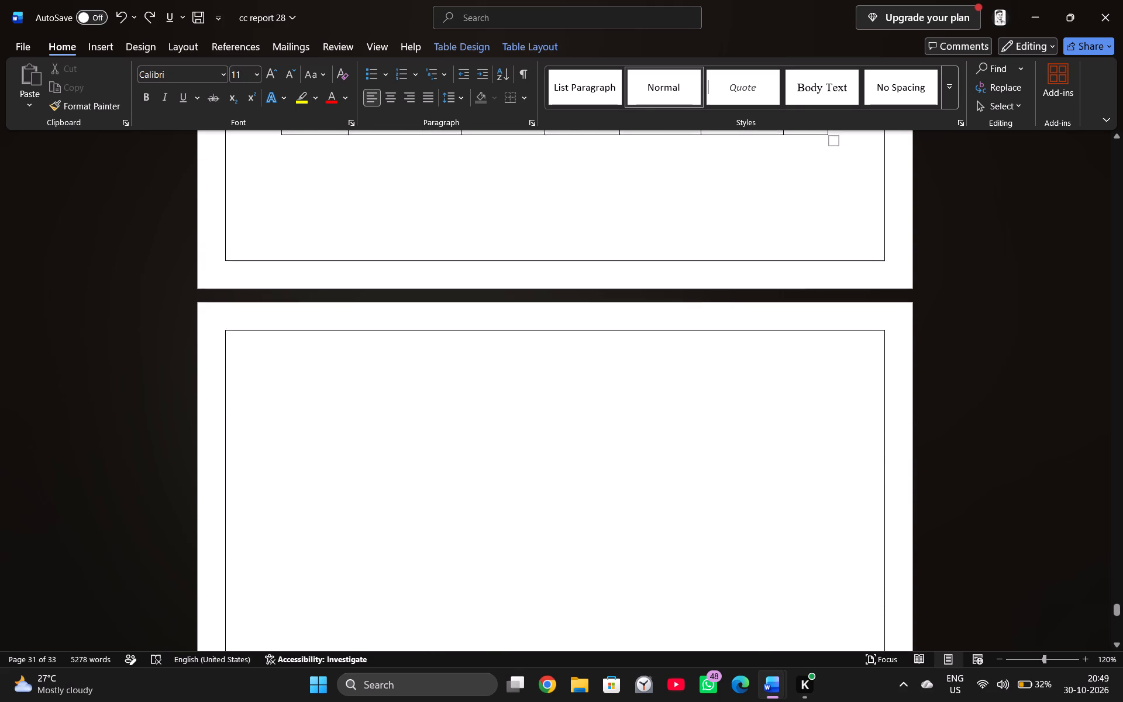
scroll(759, 476, "down", 13)
scroll(746, 503, "down", 8)
scroll(731, 512, "up", 8)
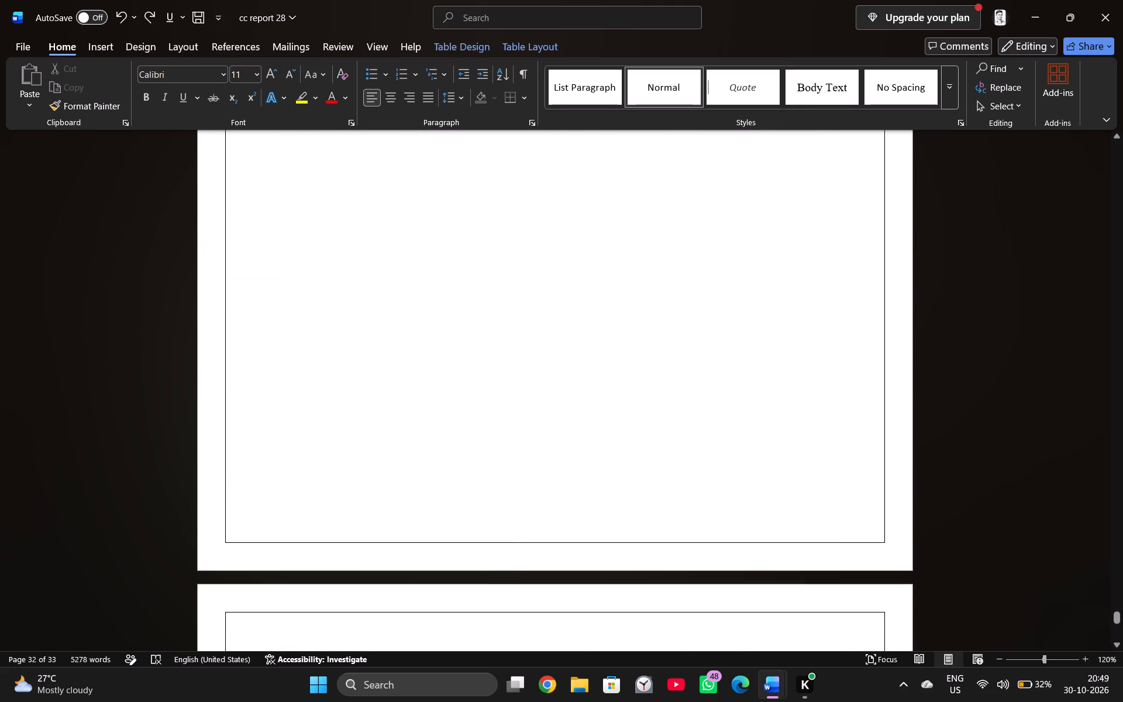
scroll(728, 520, "up", 14)
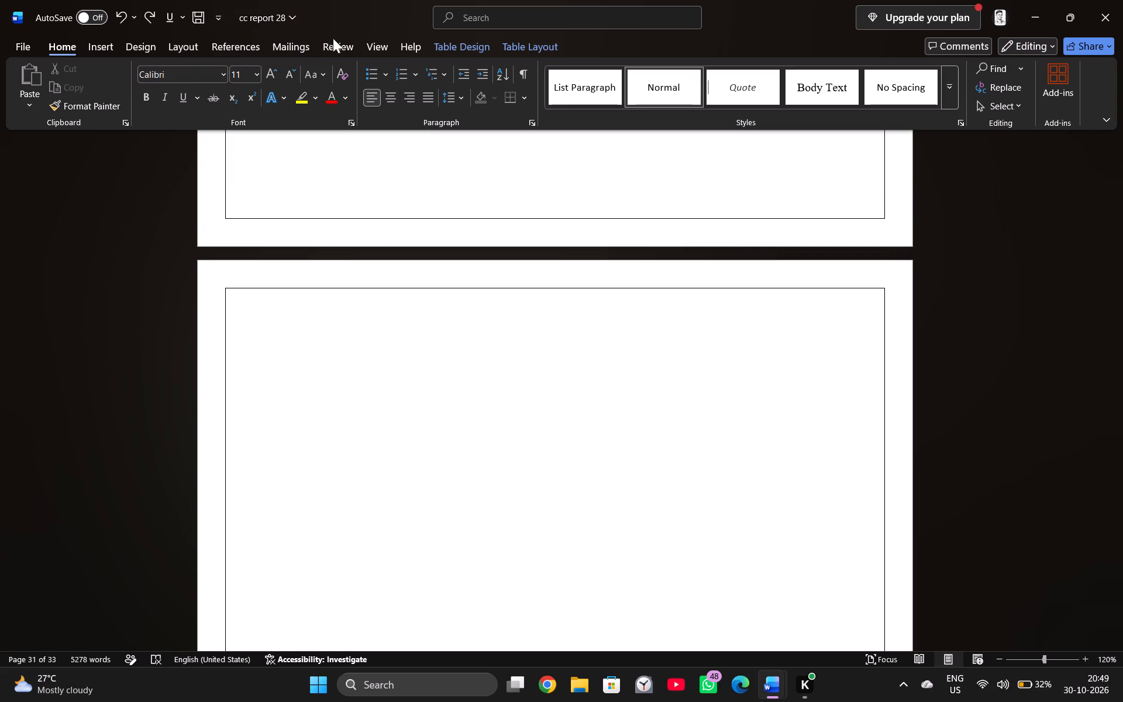
Display the page thumbnails and delete the blank page between the Evaluation Rubrics table and the Faculty Evaluation Sheet.
left_click(376, 39)
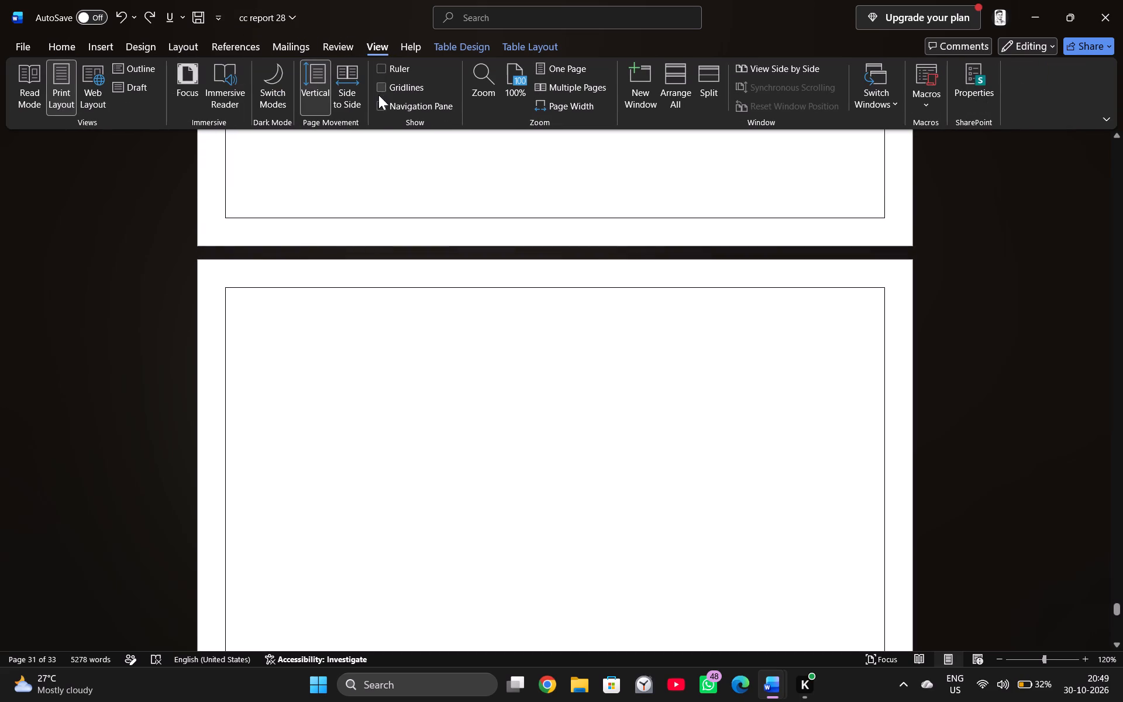
left_click(378, 105)
left_click(71, 212)
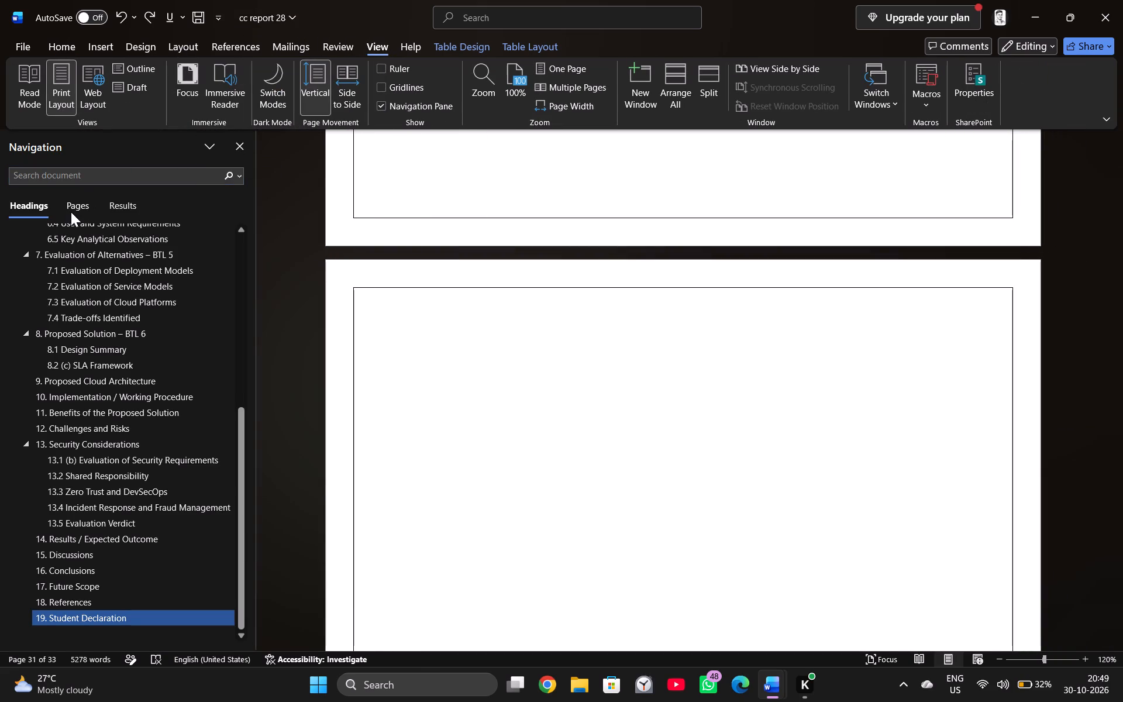
left_click(160, 424)
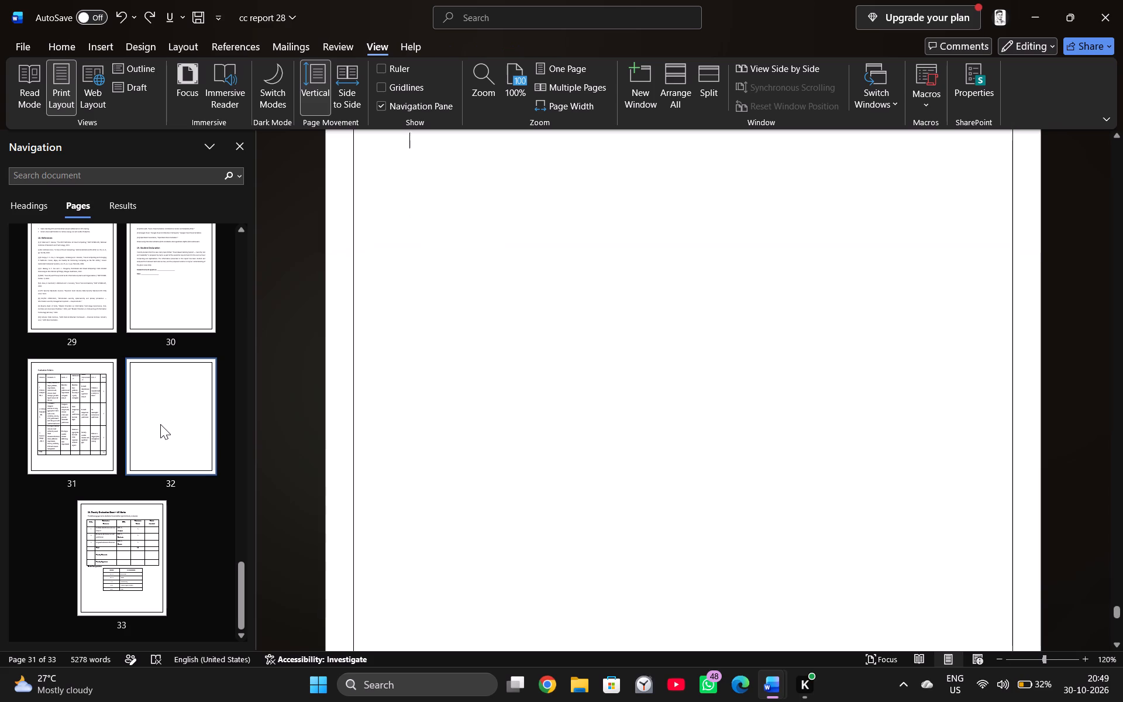
left_click(160, 424)
left_click(159, 424)
key("BackSpace")
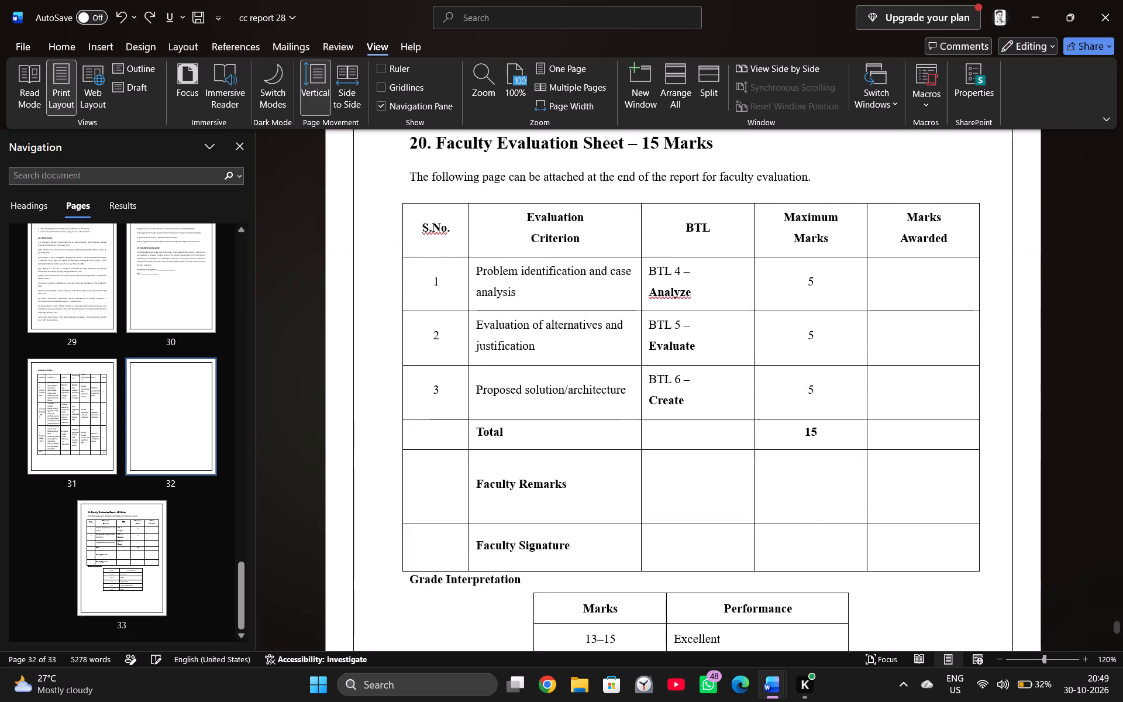
scroll(253, 404, "up", 11)
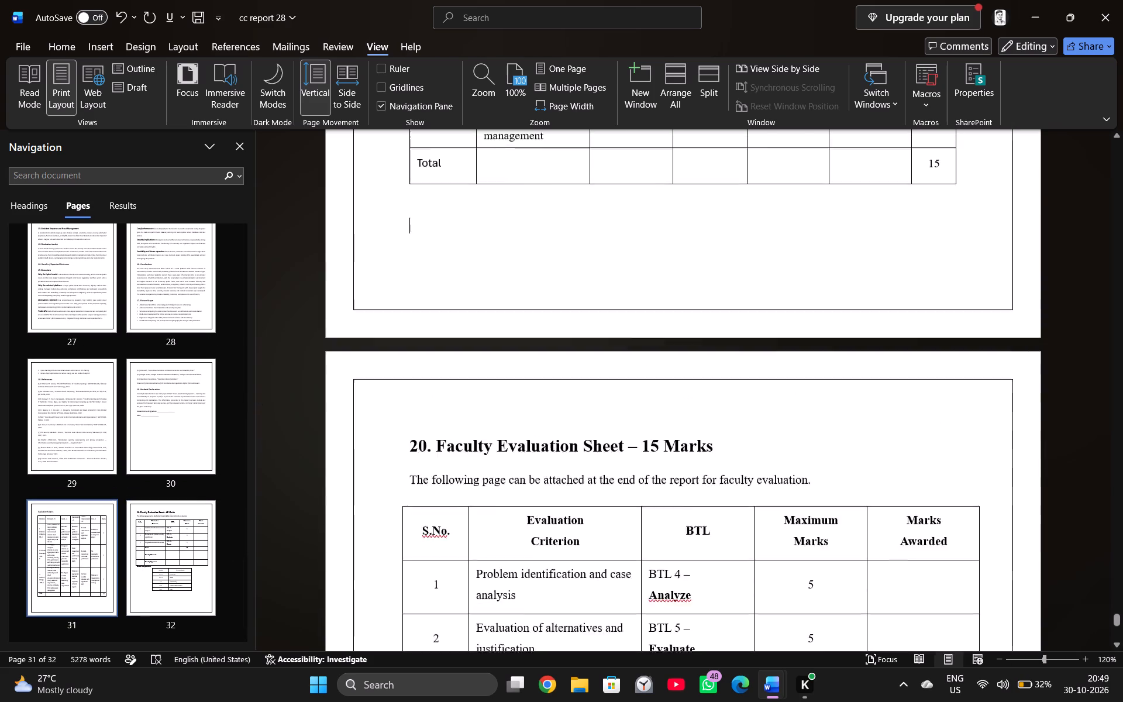
Set the sentence introducing the Faculty Evaluation Sheet, directly below its heading, to 12 pt.
scroll(404, 356, "down", 11)
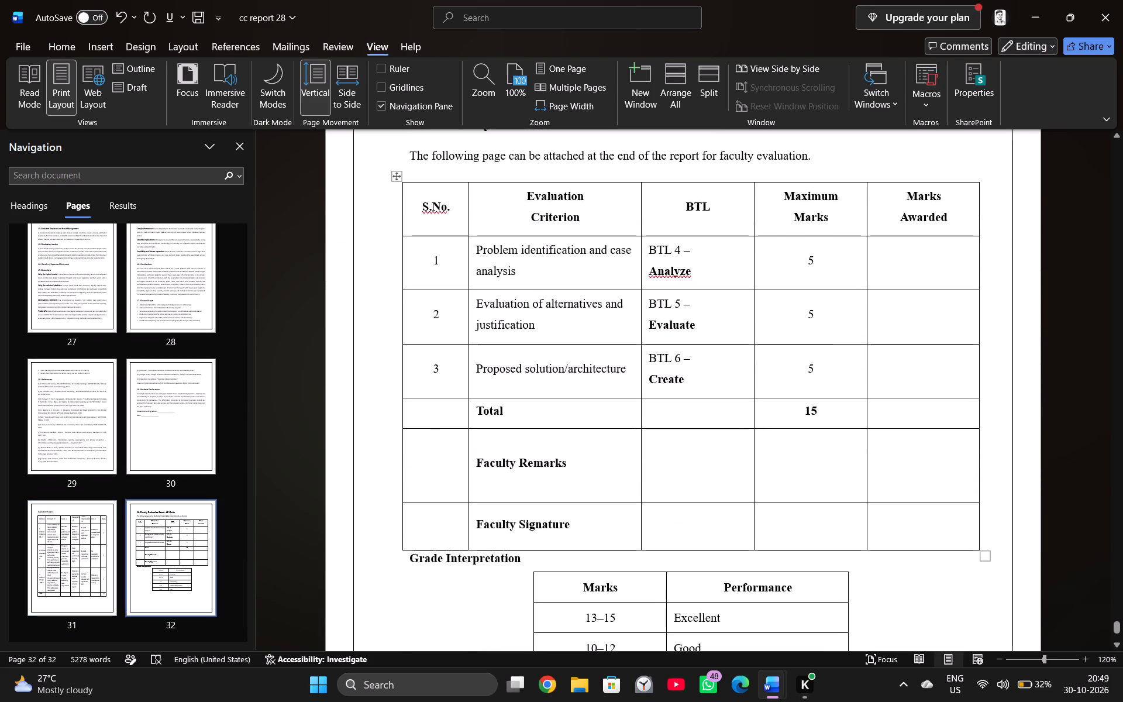
scroll(411, 164, "up", 3)
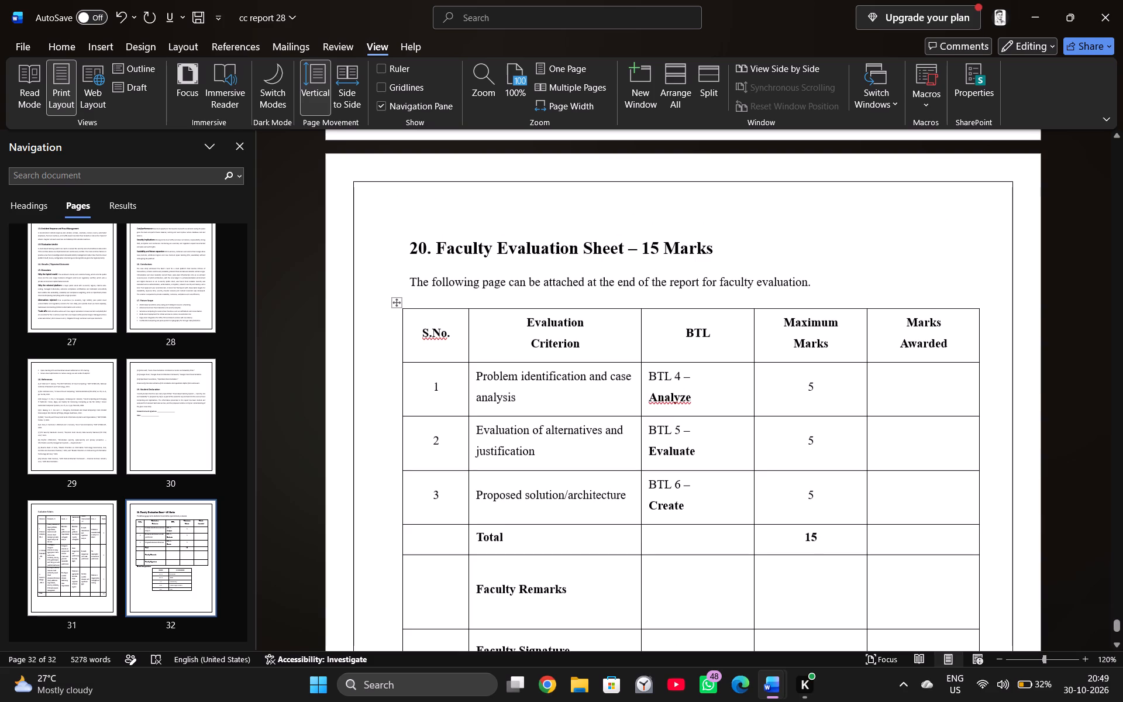
left_click_drag(407, 278, 557, 246)
left_click(376, 257)
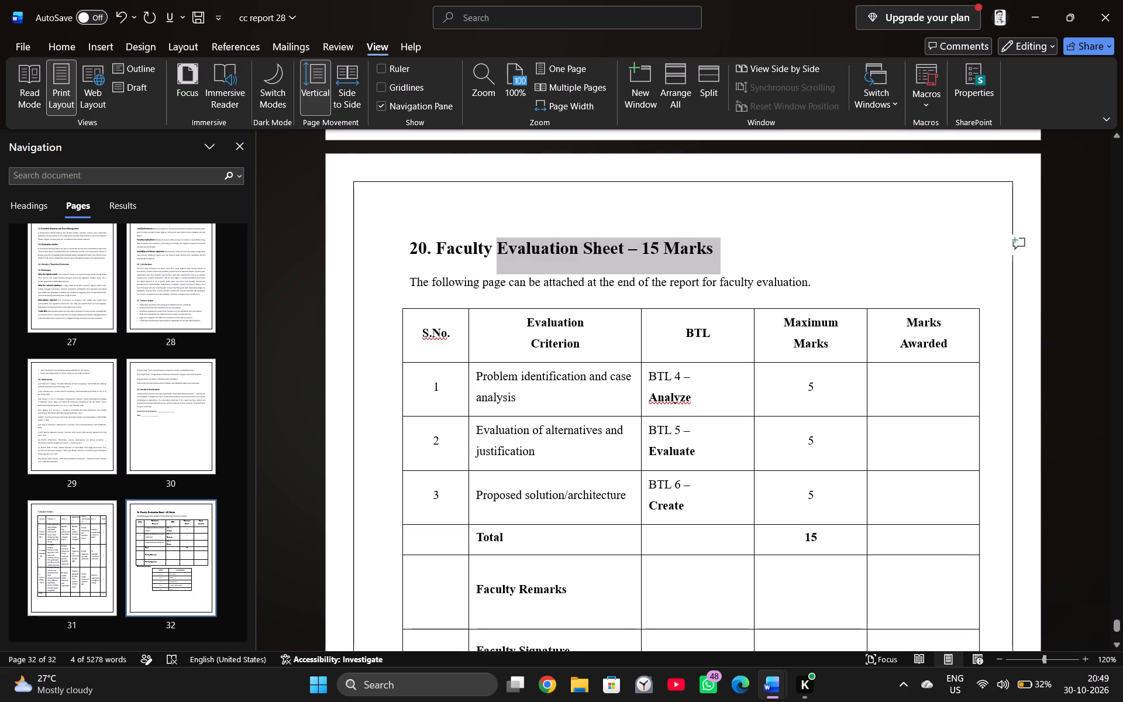
left_click(378, 278)
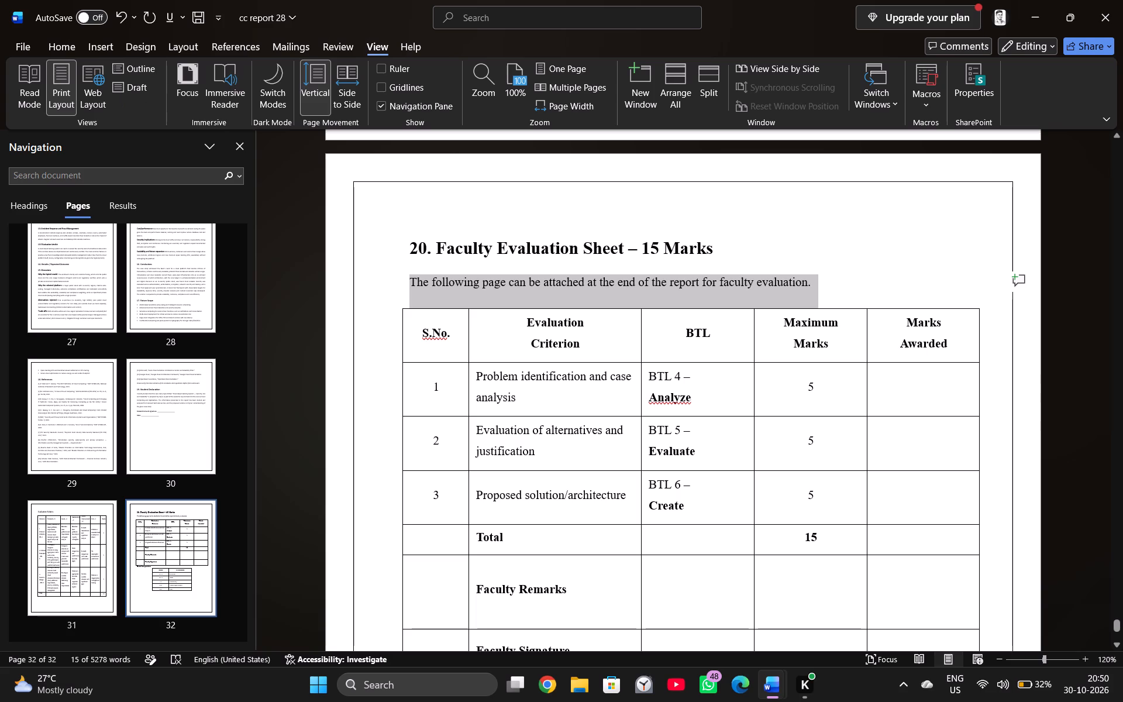
left_click_drag(413, 187, 426, 191)
left_click(49, 57)
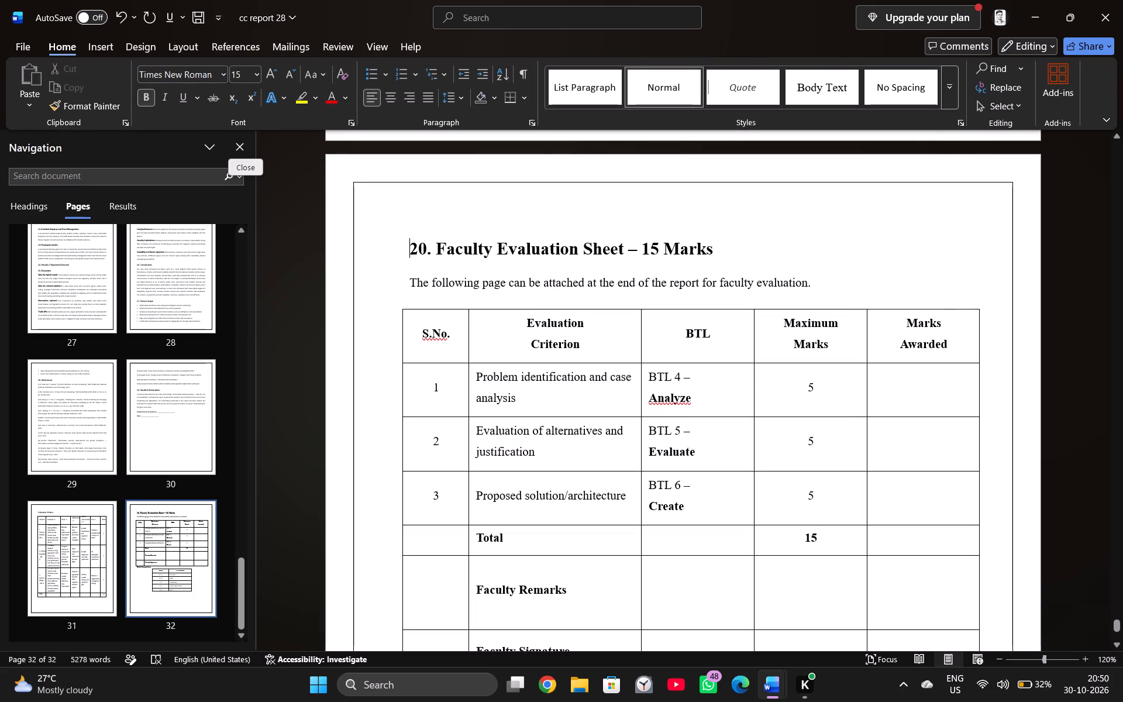
left_click_drag(407, 277, 540, 274)
left_click(399, 289)
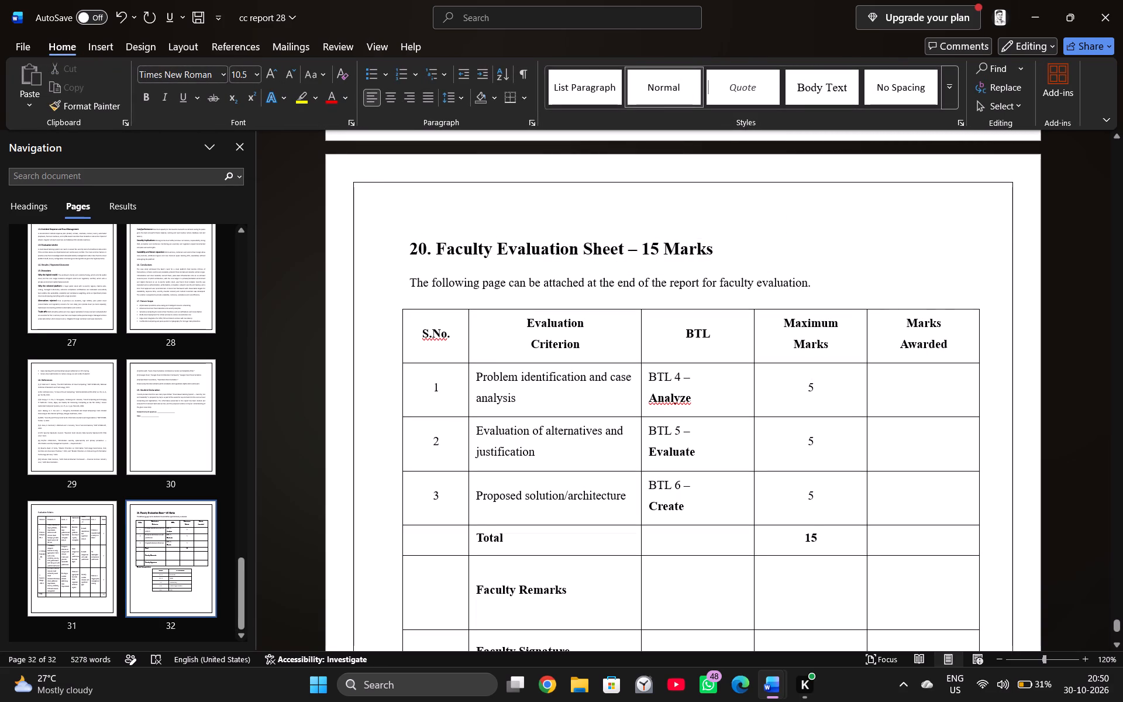
left_click_drag(412, 278, 804, 274)
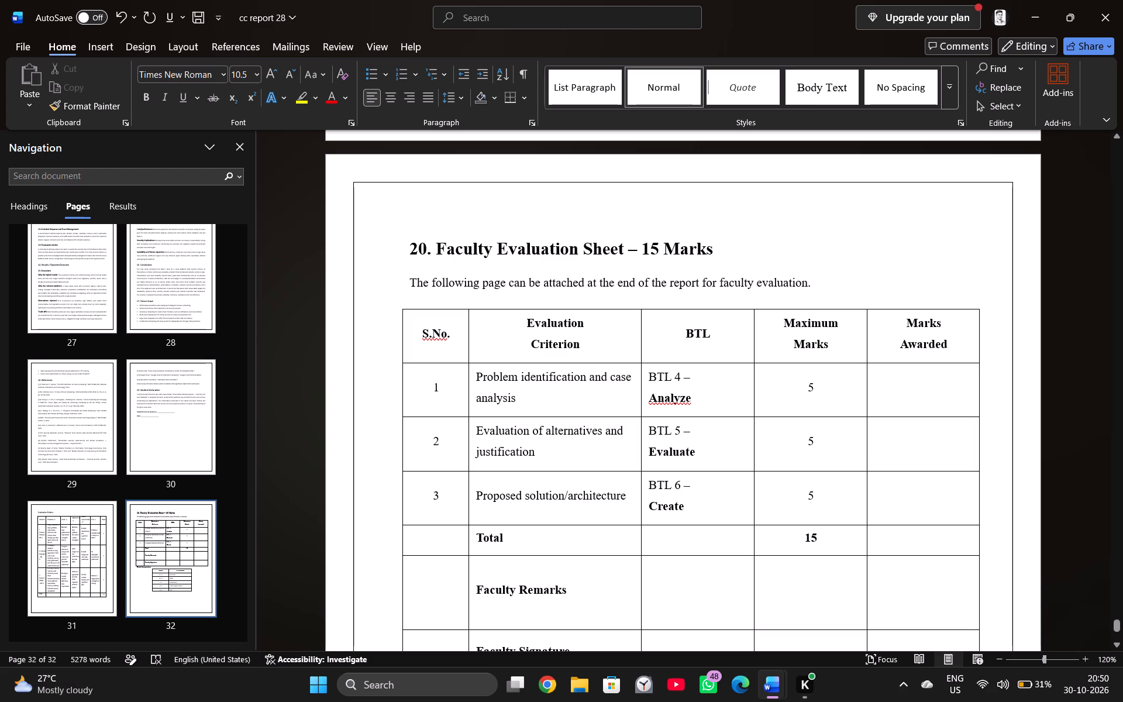
left_click_drag(411, 280, 848, 282)
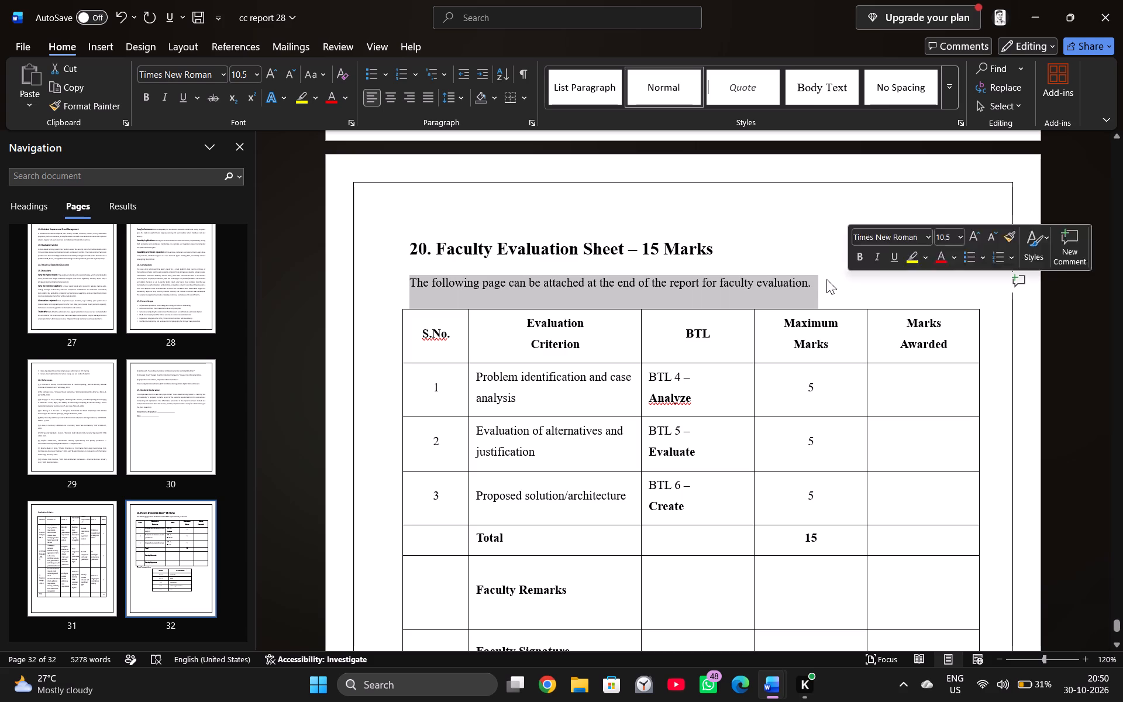
left_click(255, 77)
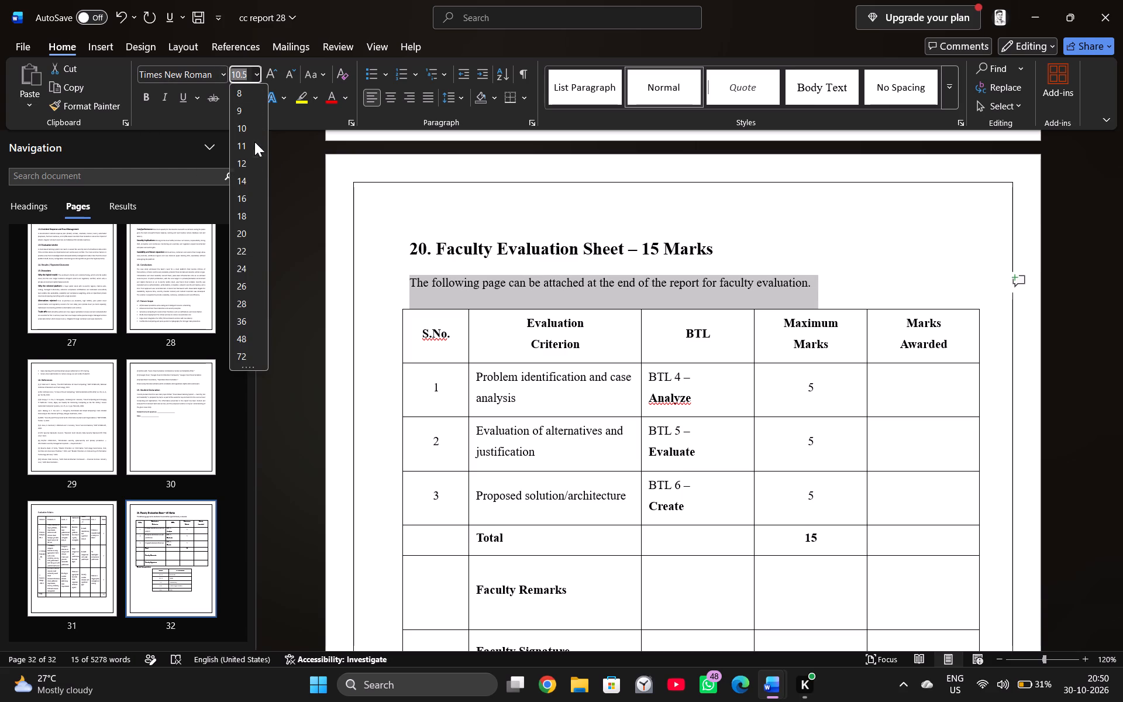
left_click(249, 160)
left_click(895, 255)
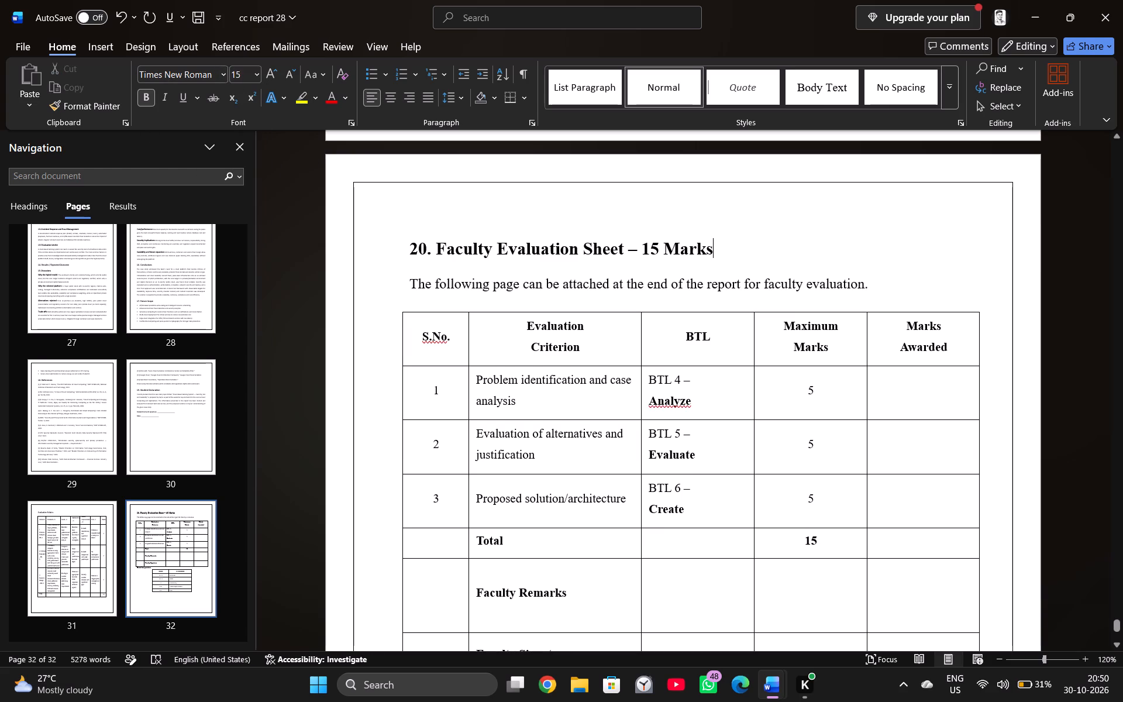
Review the formatting and page layout from the Faculty Evaluation Sheet back through to the SLA parameter tables.
scroll(732, 295, "down", 4)
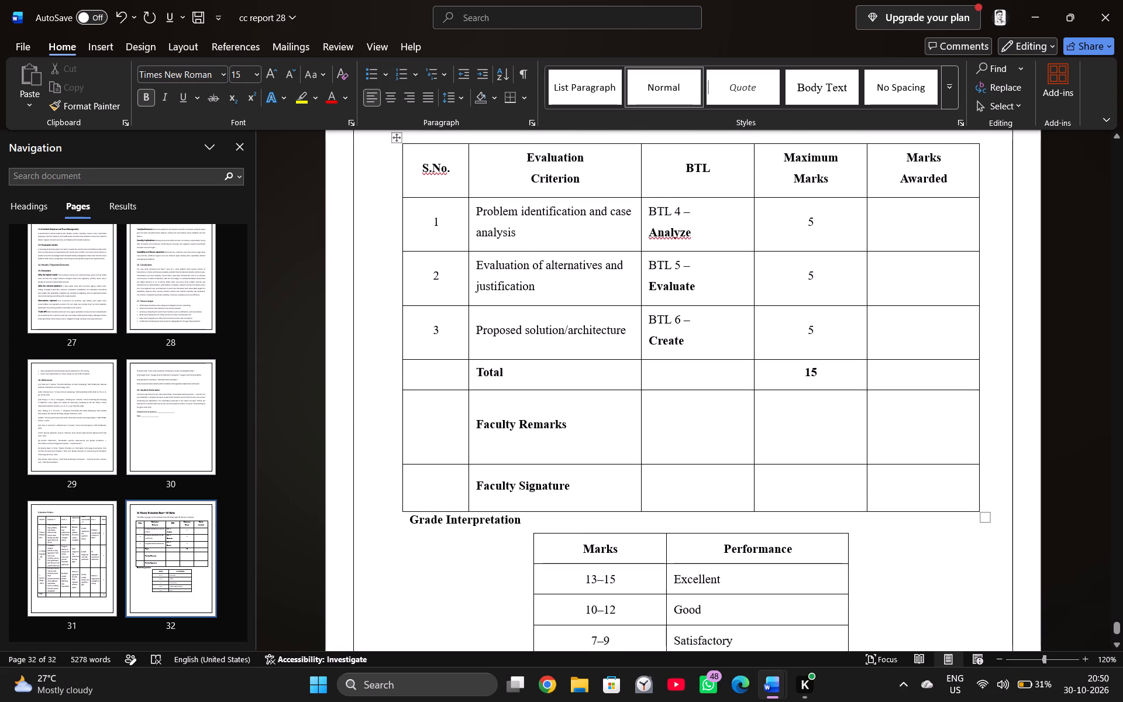
scroll(729, 297, "down", 9)
scroll(718, 319, "down", 13)
scroll(715, 325, "up", 8)
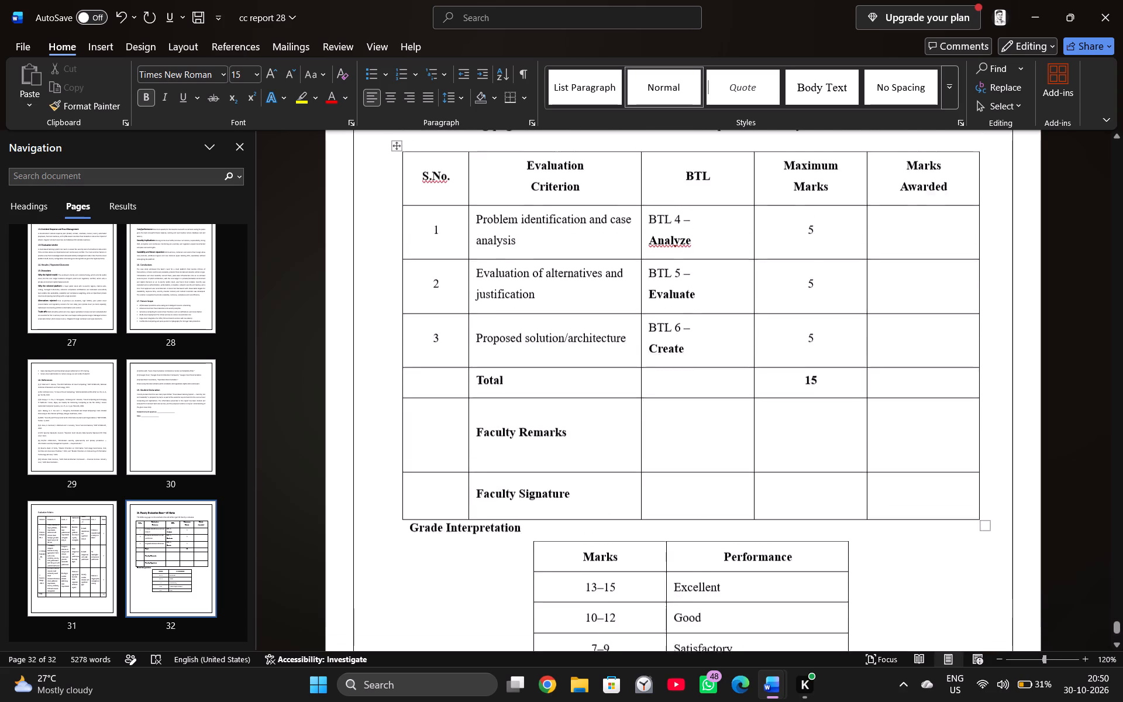
scroll(715, 325, "up", 20)
scroll(715, 325, "up", 20)
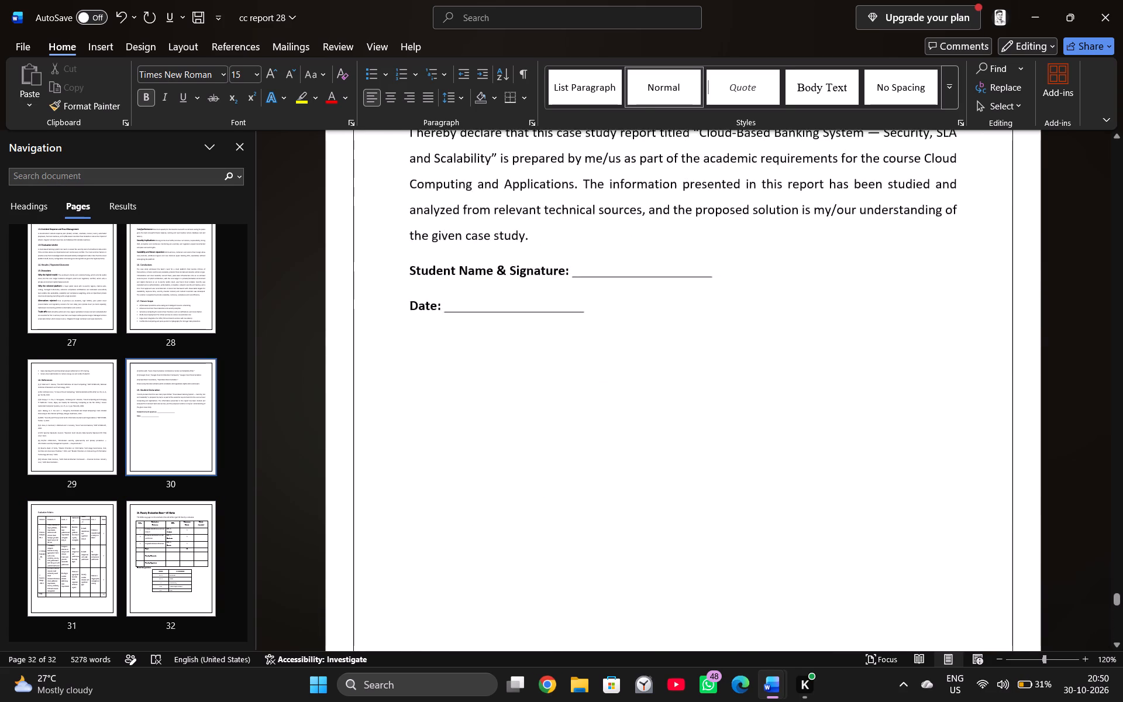
scroll(711, 325, "up", 20)
scroll(711, 325, "up", 20)
scroll(711, 325, "up", 15)
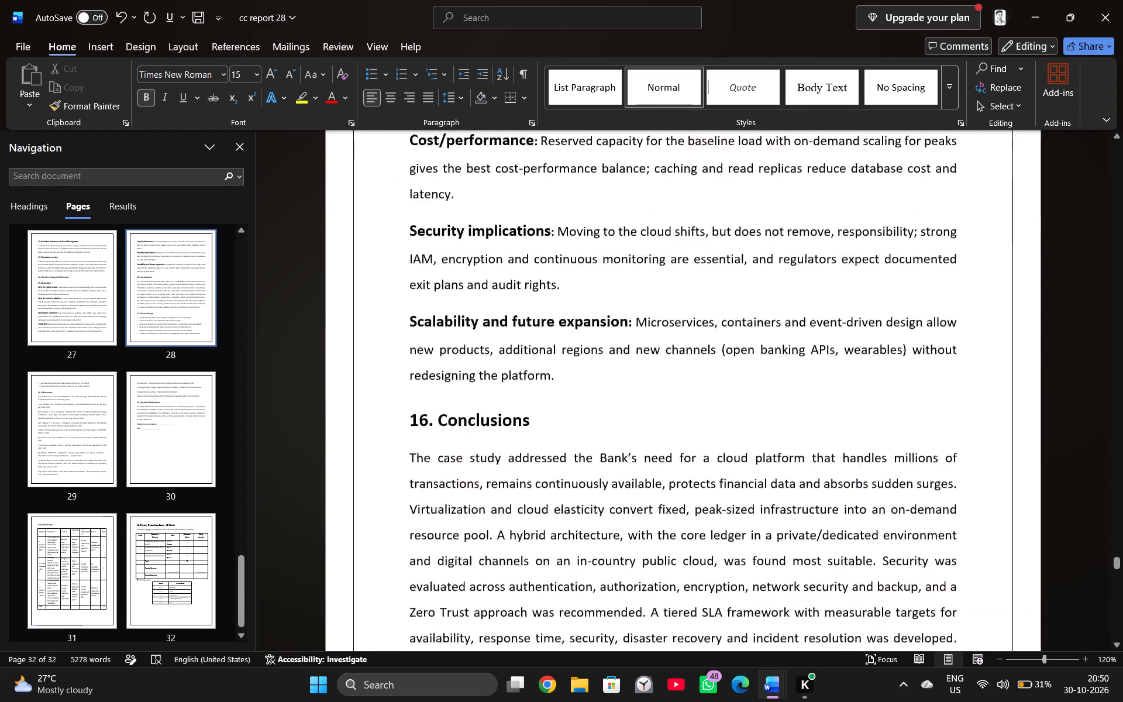
scroll(707, 324, "up", 1)
scroll(707, 324, "up", 20)
scroll(707, 324, "up", 3)
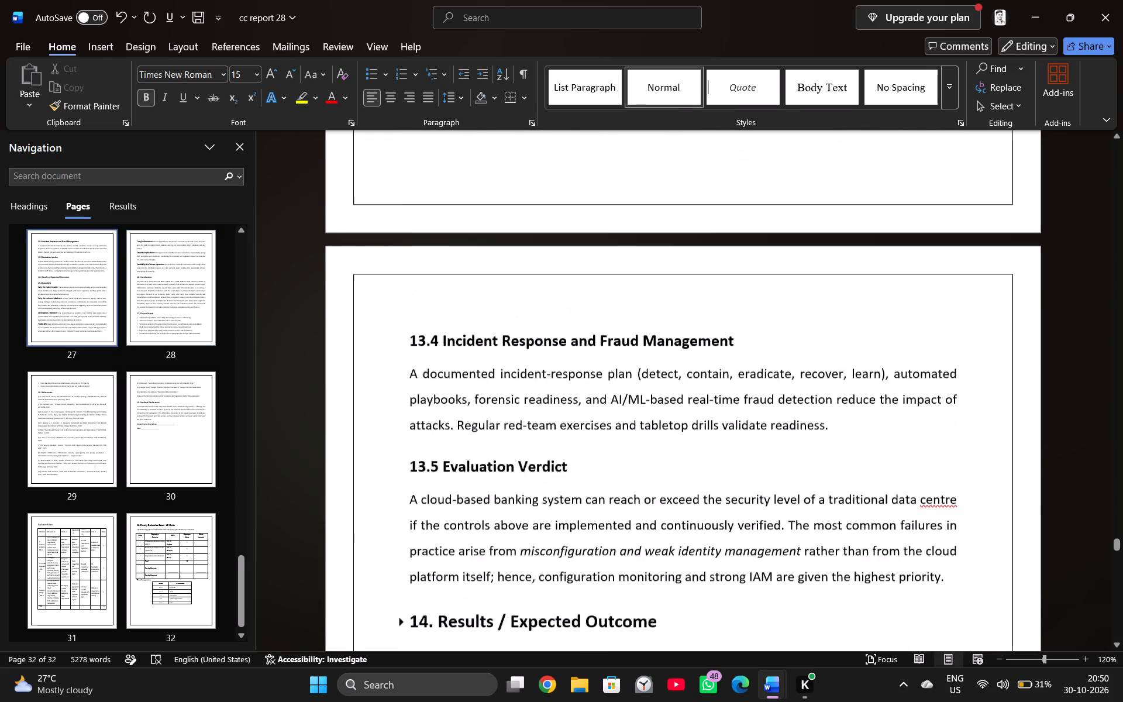
scroll(709, 319, "up", 8)
middle_click(709, 322)
scroll(709, 322, "up", 6)
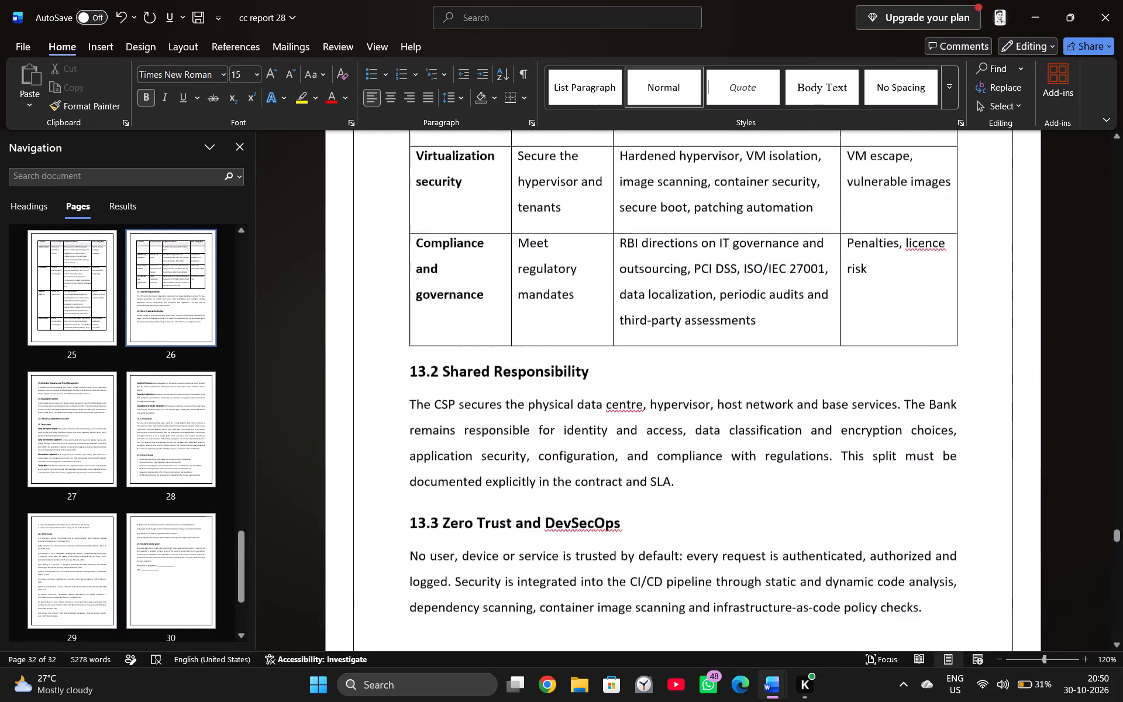
scroll(709, 322, "up", 20)
scroll(709, 322, "up", 20)
scroll(709, 322, "up", 14)
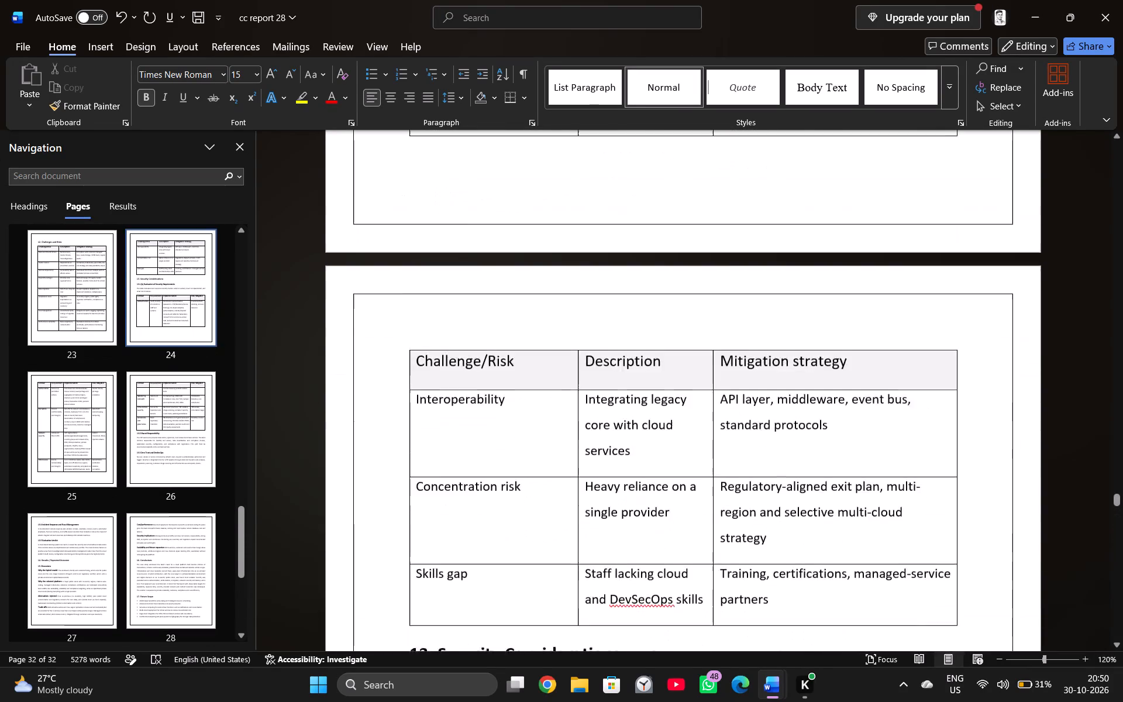
scroll(708, 322, "up", 18)
scroll(708, 322, "up", 20)
scroll(708, 322, "up", 12)
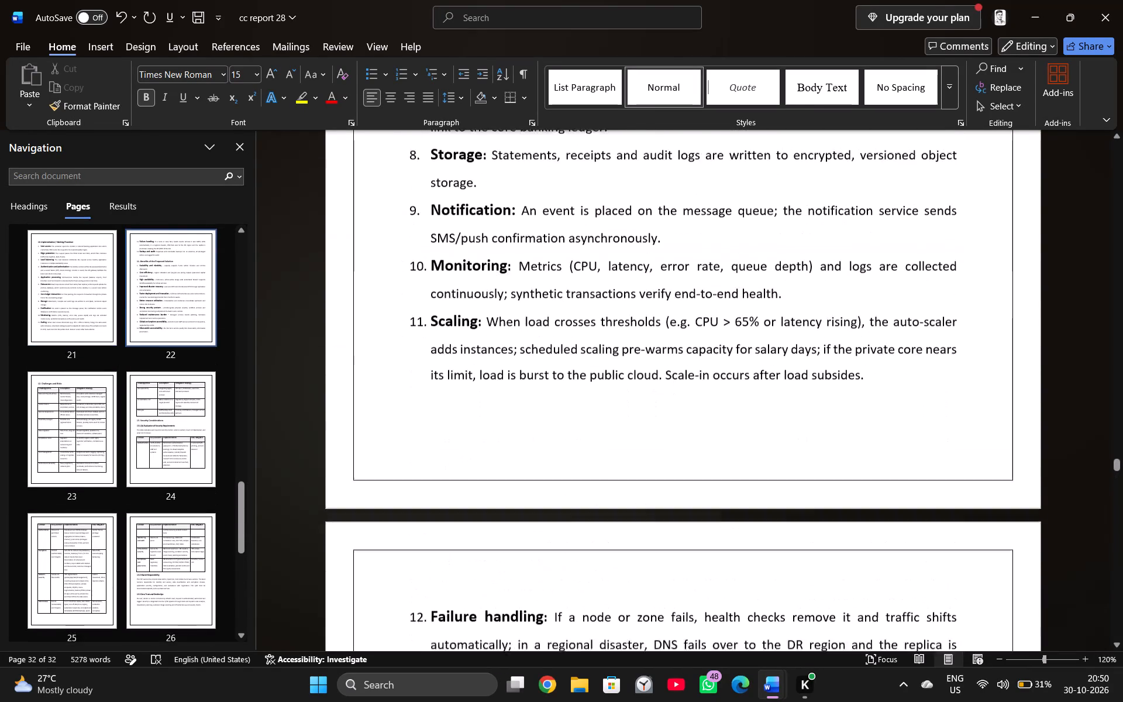
scroll(708, 322, "up", 11)
scroll(708, 322, "up", 20)
scroll(708, 322, "up", 20)
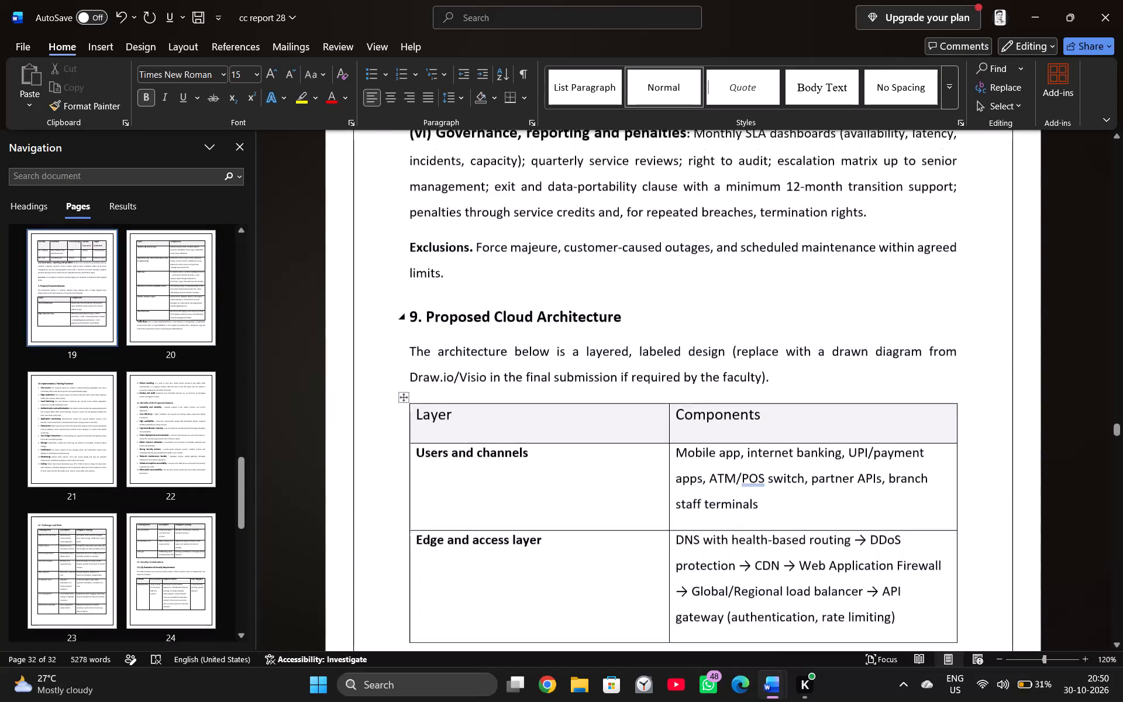
scroll(708, 322, "up", 6)
scroll(708, 322, "up", 20)
scroll(708, 322, "up", 6)
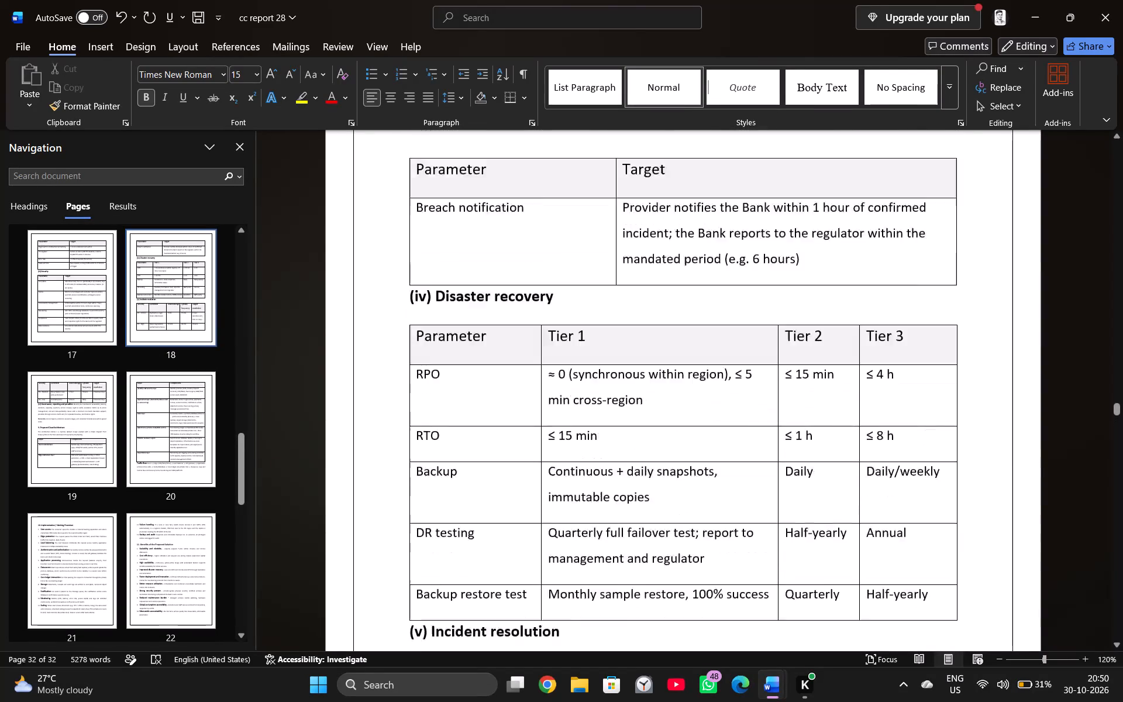
scroll(707, 322, "up", 2)
Save the report.
key("ctrl+s")
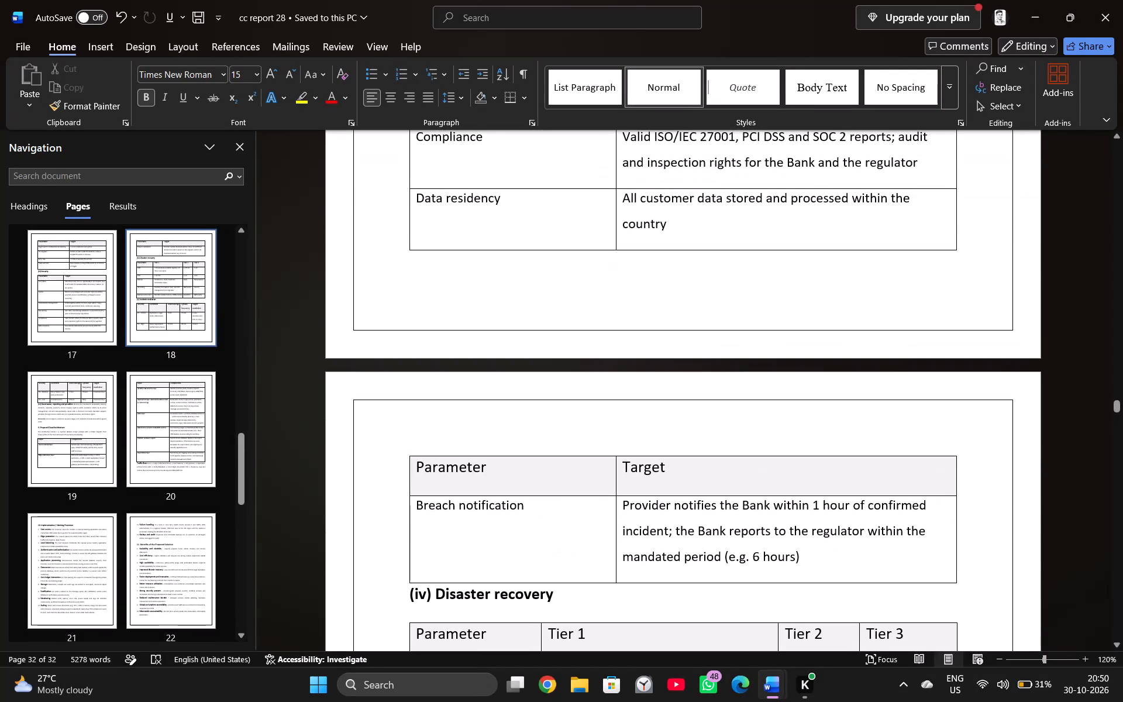
Review the remaining pages back to the cover, including the table of contents, department details page and Acknowledgement page.
scroll(706, 322, "up", 20)
scroll(706, 322, "up", 19)
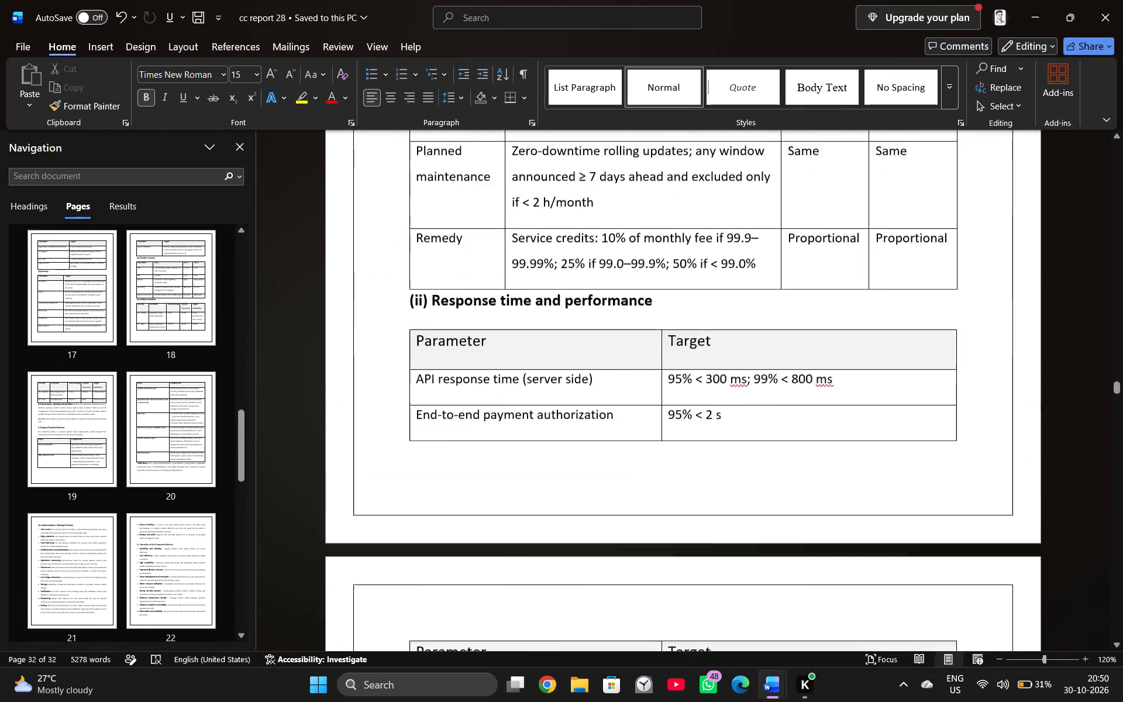
scroll(664, 287, "up", 8)
scroll(663, 287, "up", 20)
scroll(663, 287, "up", 9)
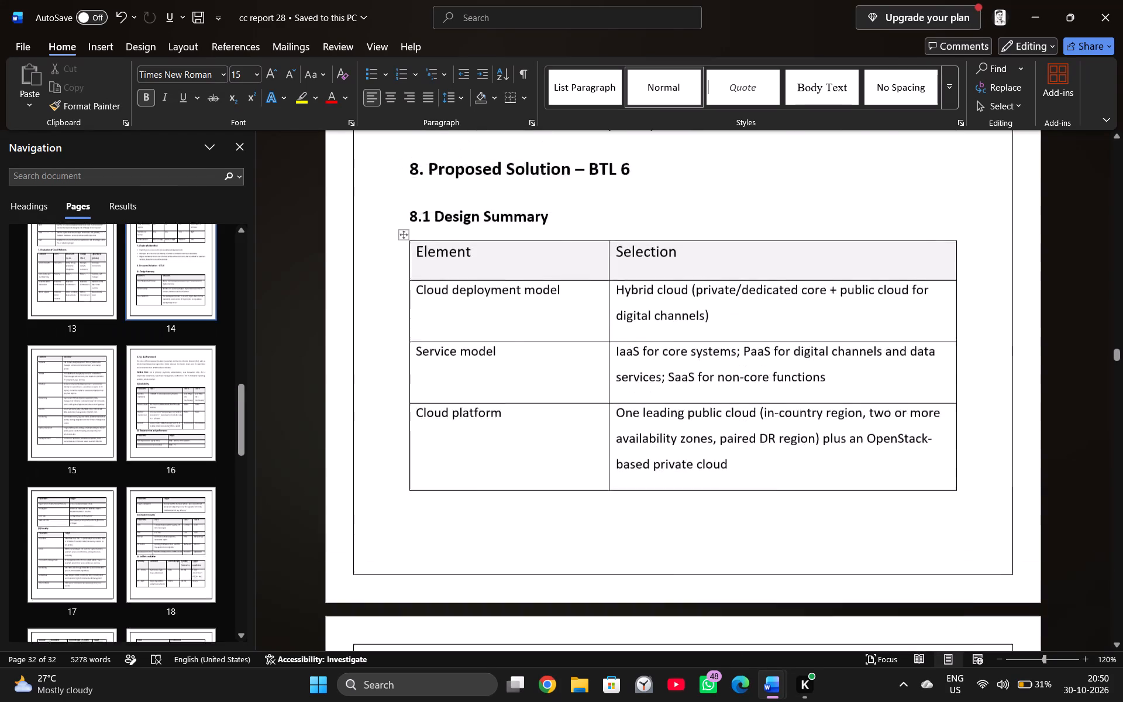
scroll(662, 285, "up", 2)
scroll(661, 285, "up", 20)
scroll(661, 285, "up", 20)
scroll(661, 285, "up", 1)
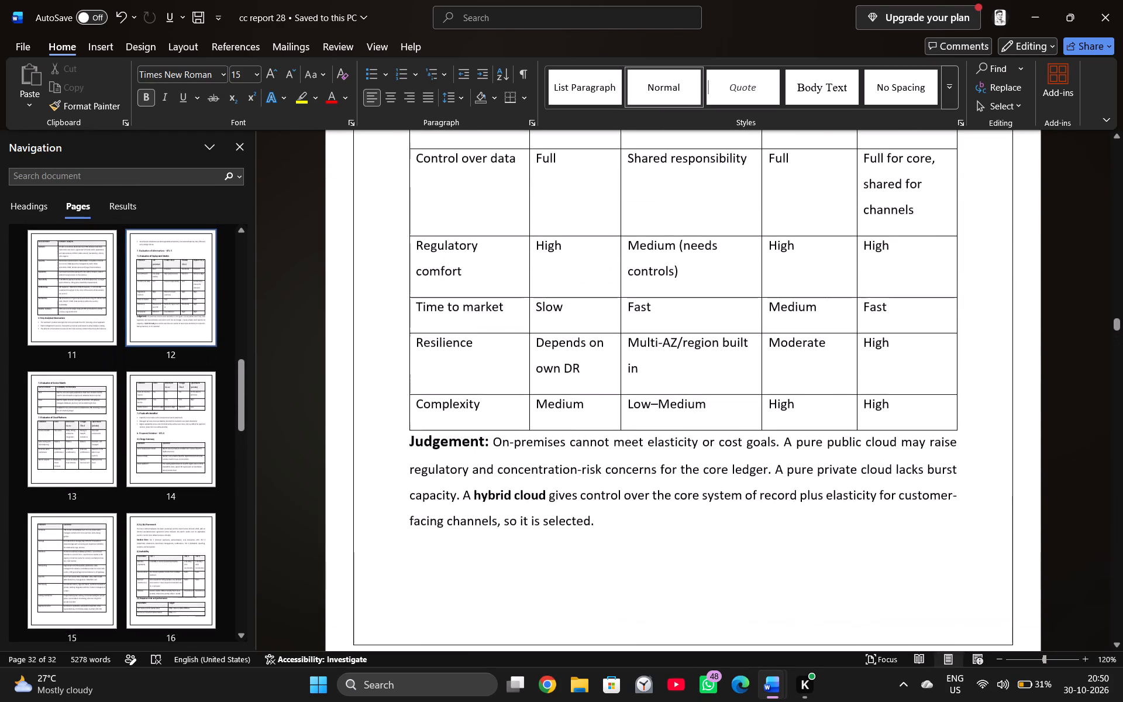
scroll(607, 290, "up", 20)
scroll(607, 290, "up", 20)
scroll(607, 290, "up", 4)
middle_click(607, 290)
scroll(606, 290, "up", 15)
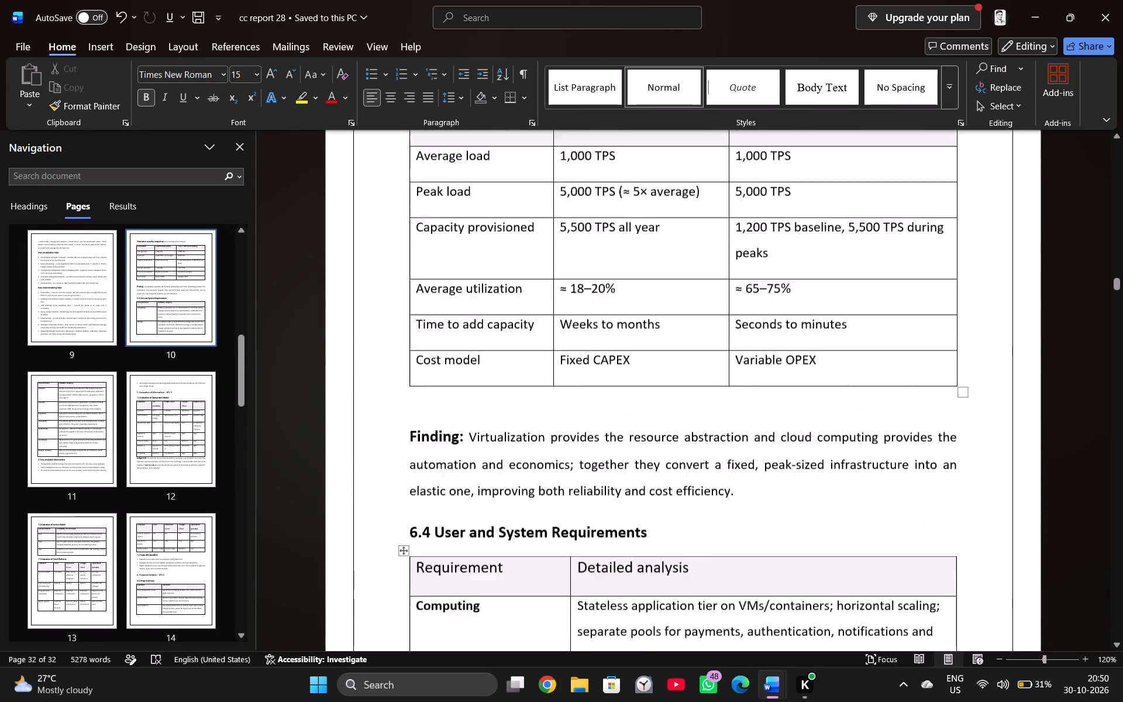
middle_click(606, 290)
scroll(606, 290, "up", 20)
scroll(606, 290, "up", 9)
middle_click(606, 290)
scroll(605, 291, "up", 20)
scroll(605, 291, "up", 1)
scroll(604, 294, "down", 2)
scroll(603, 295, "up", 20)
scroll(603, 295, "up", 16)
scroll(602, 296, "up", 11)
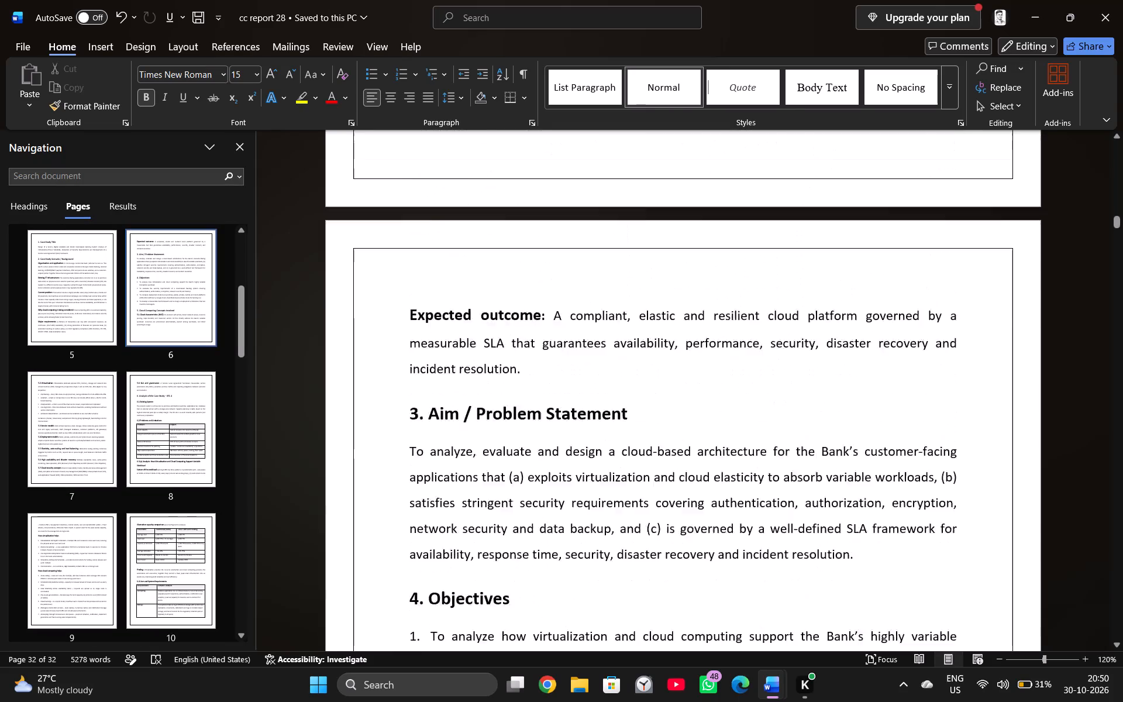
scroll(602, 296, "up", 4)
right_click(602, 296)
scroll(602, 296, "up", 13)
left_click(933, 349)
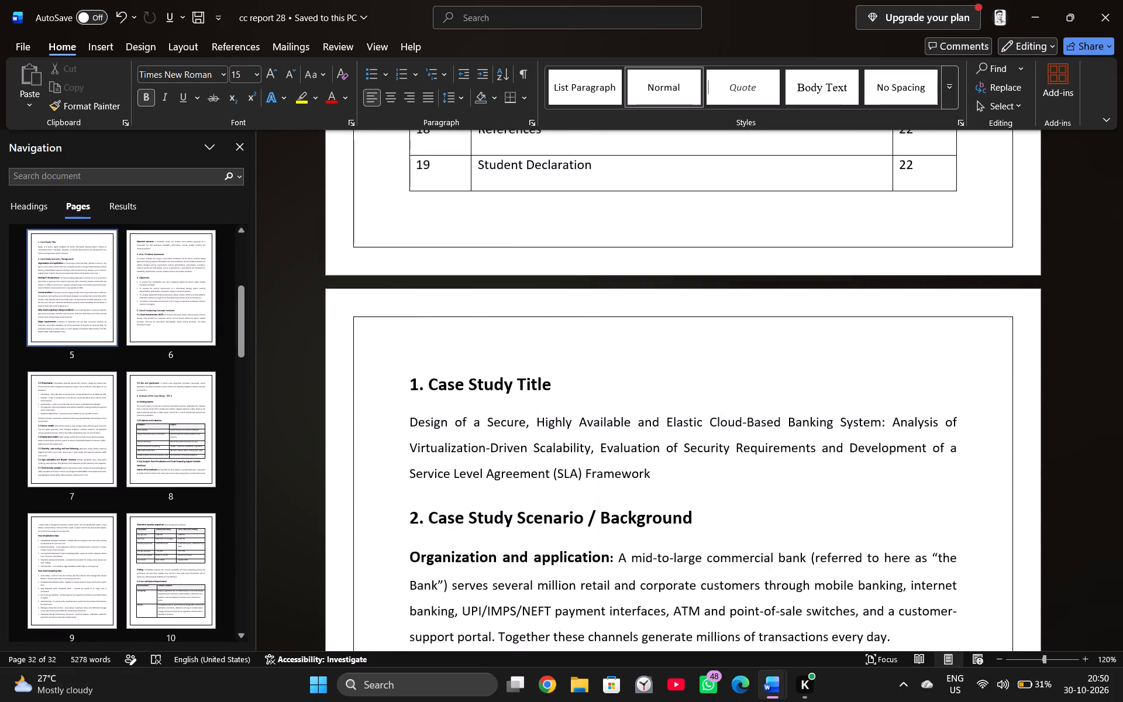
scroll(565, 397, "up", 19)
scroll(560, 399, "up", 13)
scroll(559, 400, "up", 12)
scroll(559, 400, "up", 20)
scroll(559, 400, "up", 7)
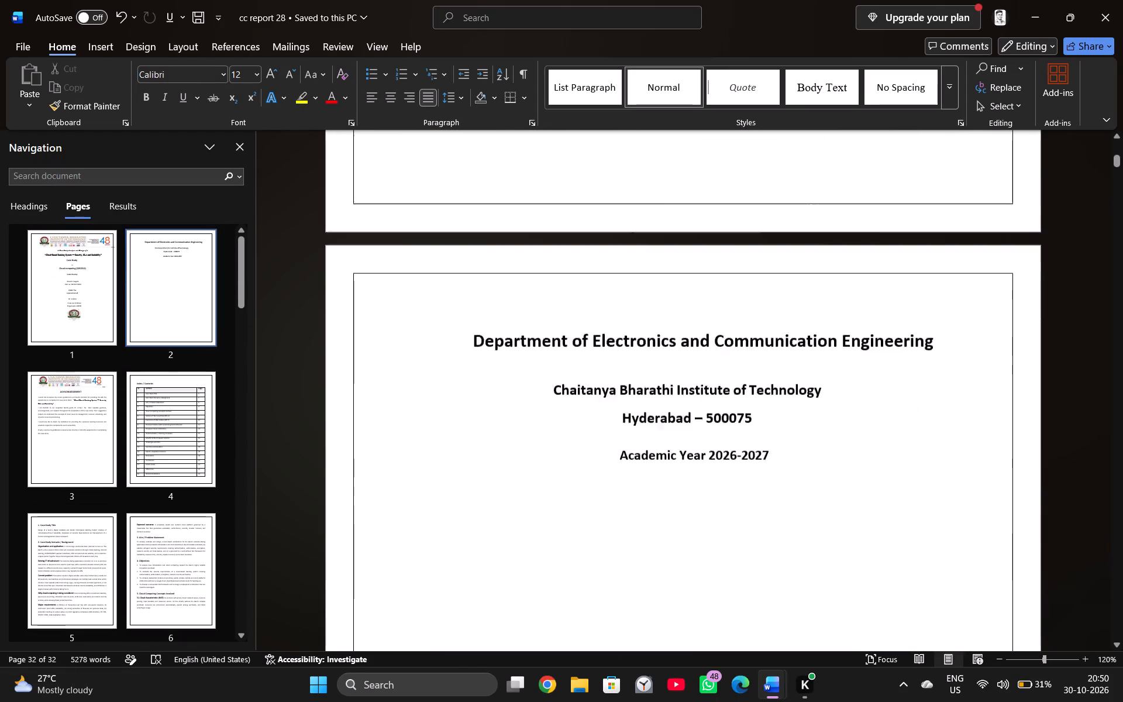
scroll(559, 400, "up", 17)
scroll(549, 410, "down", 10)
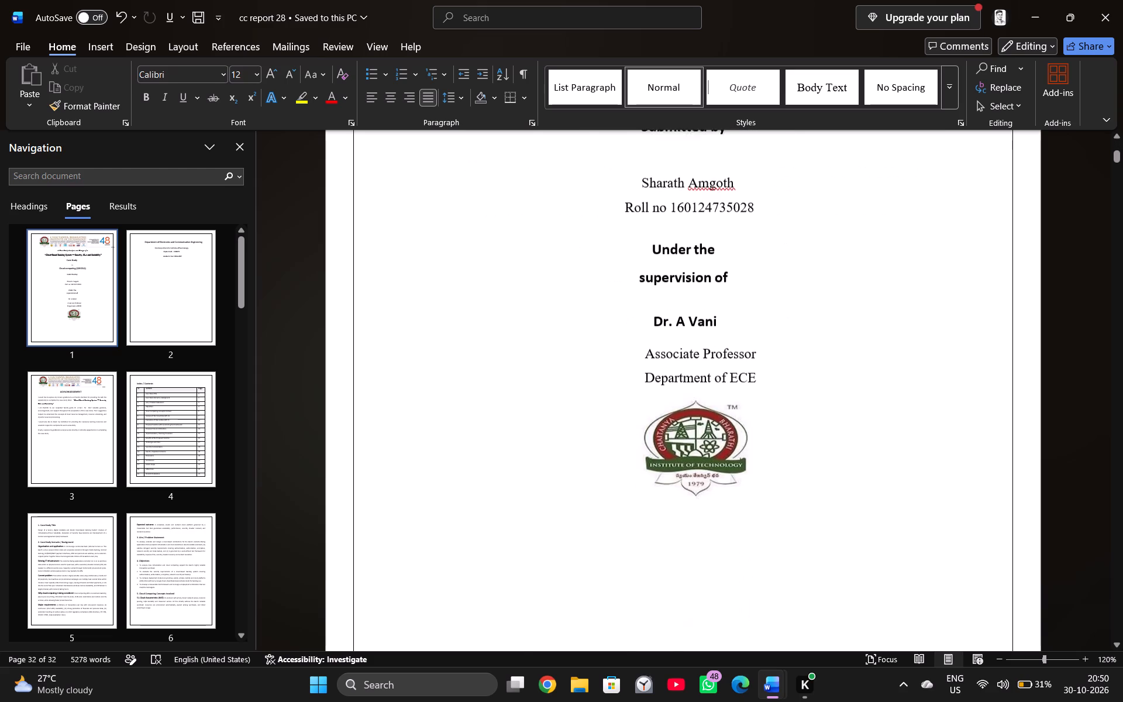
scroll(532, 440, "down", 4)
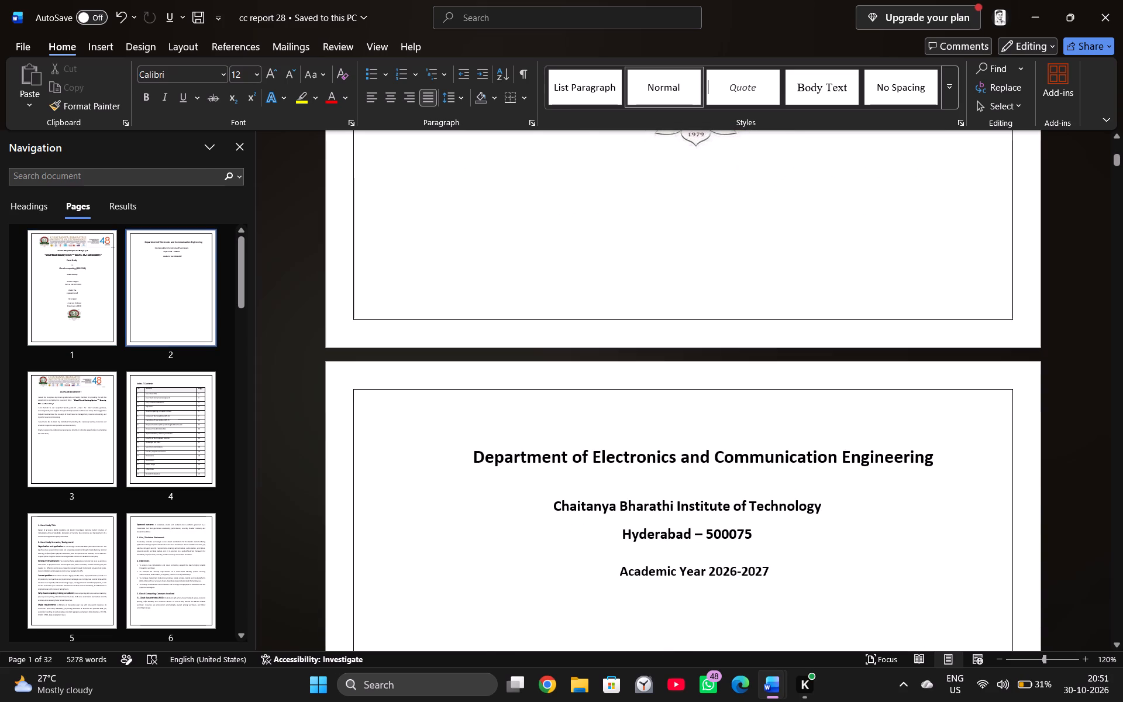
scroll(739, 443, "down", 13)
scroll(733, 456, "down", 9)
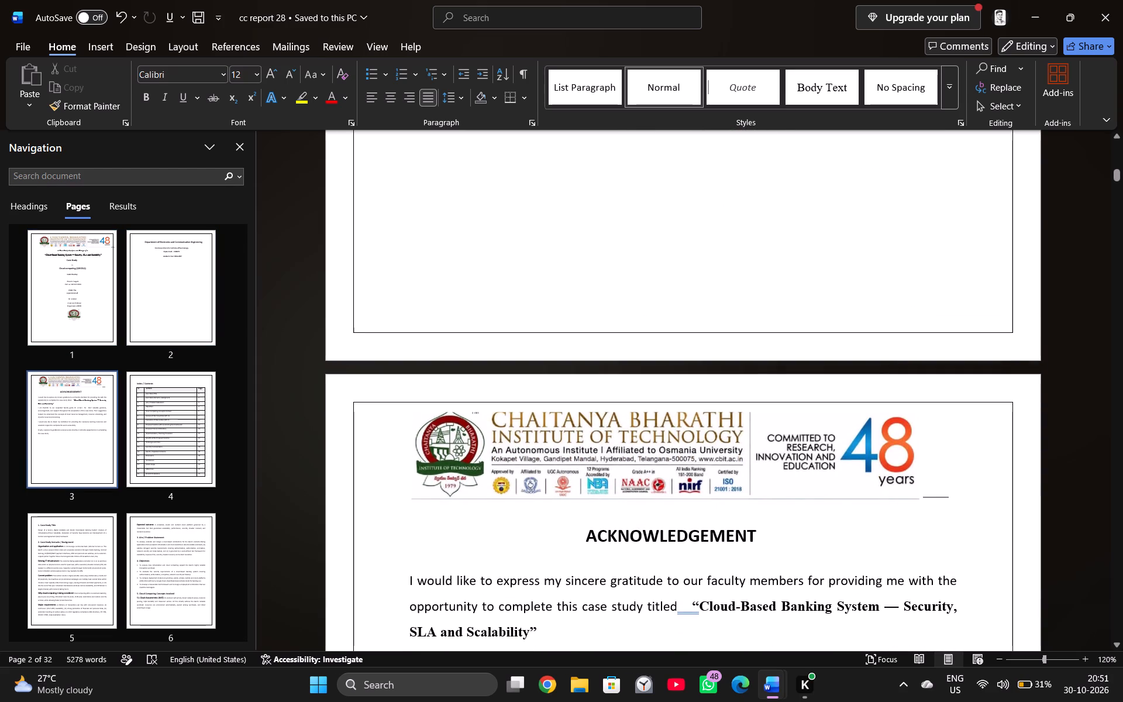
Remove the leading space before the "Department of Electronics and Communication Engineering" line on the department details page.
scroll(1053, 16, "up", 2)
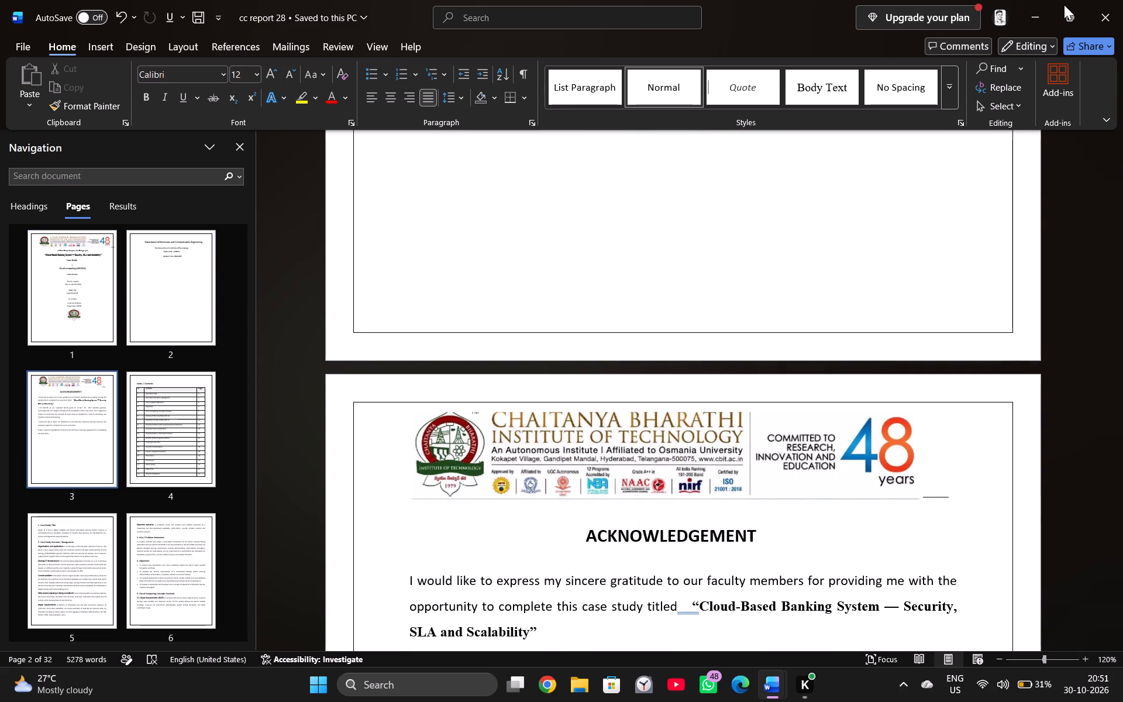
scroll(986, 0, "up", 9)
scroll(828, 232, "up", 1)
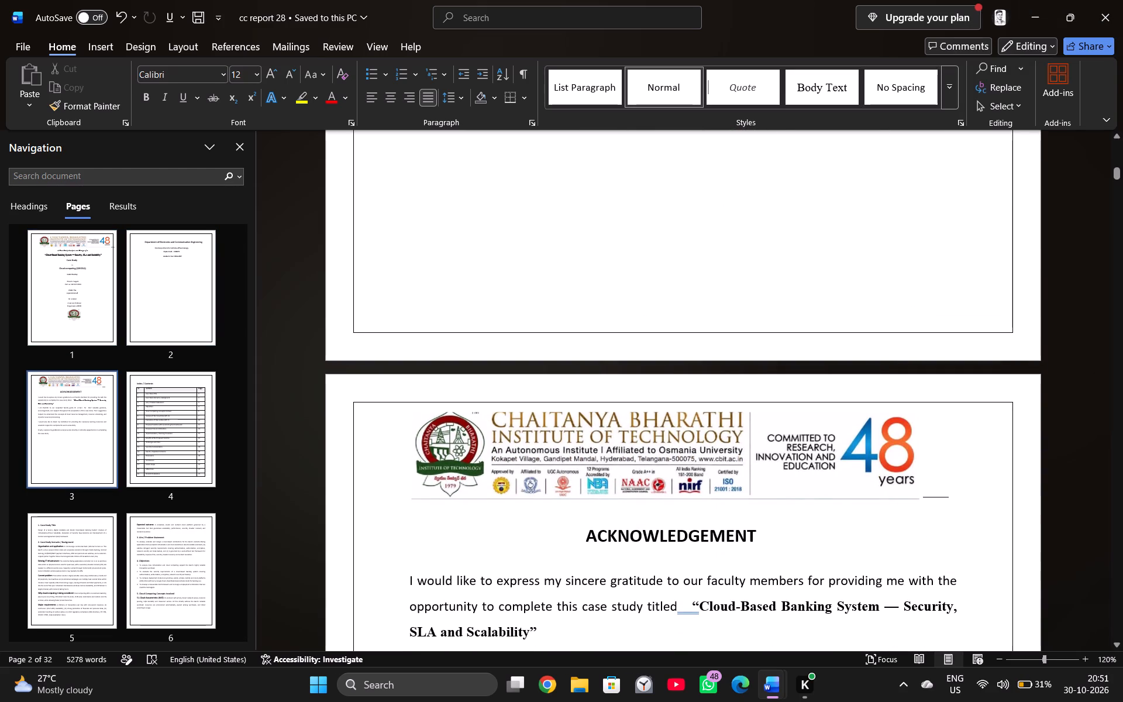
scroll(828, 232, "up", 4)
left_click(827, 233)
scroll(827, 233, "down", 4)
scroll(827, 233, "up", 1)
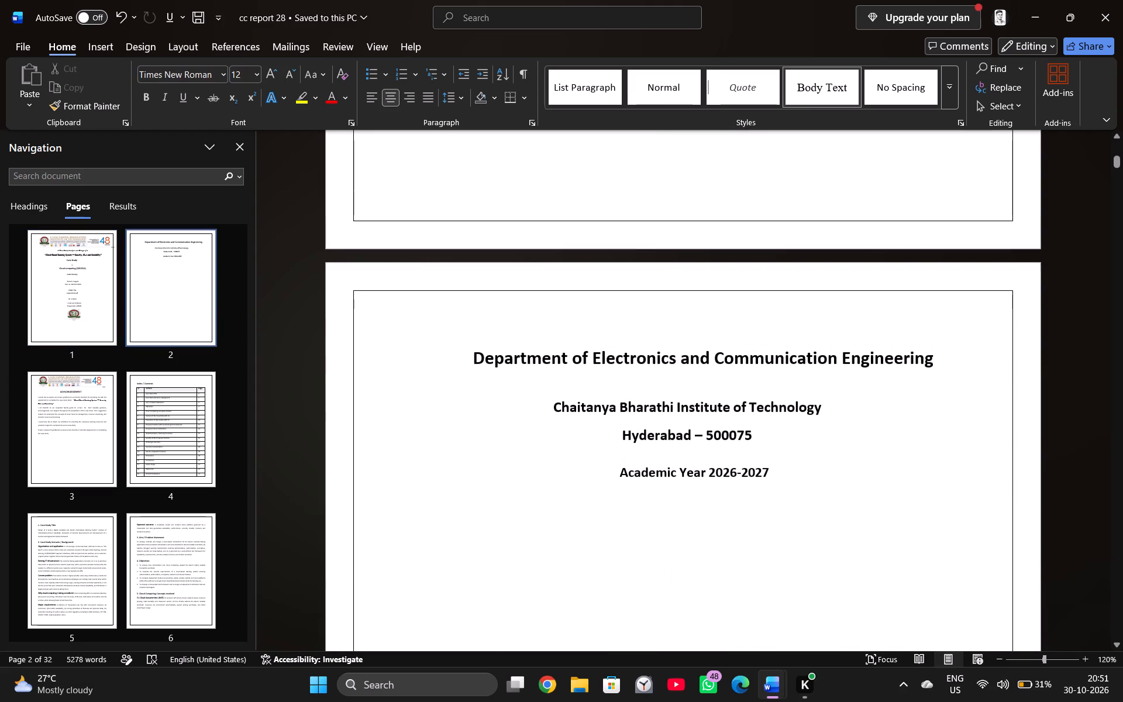
left_click(466, 357)
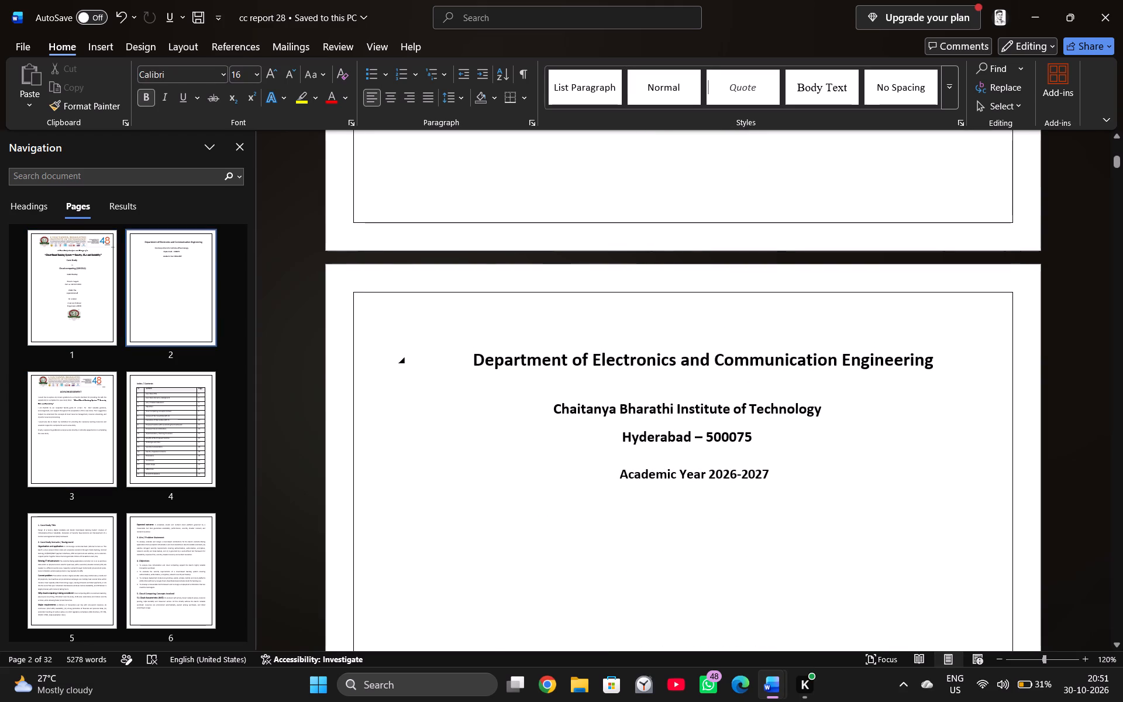
key("BackSpace")
key("BackSpace")
key("BackSpace")
key("BackSpace")
key("BackSpace")
key("BackSpace")
key("BackSpace")
key("BackSpace")
key("BackSpace")
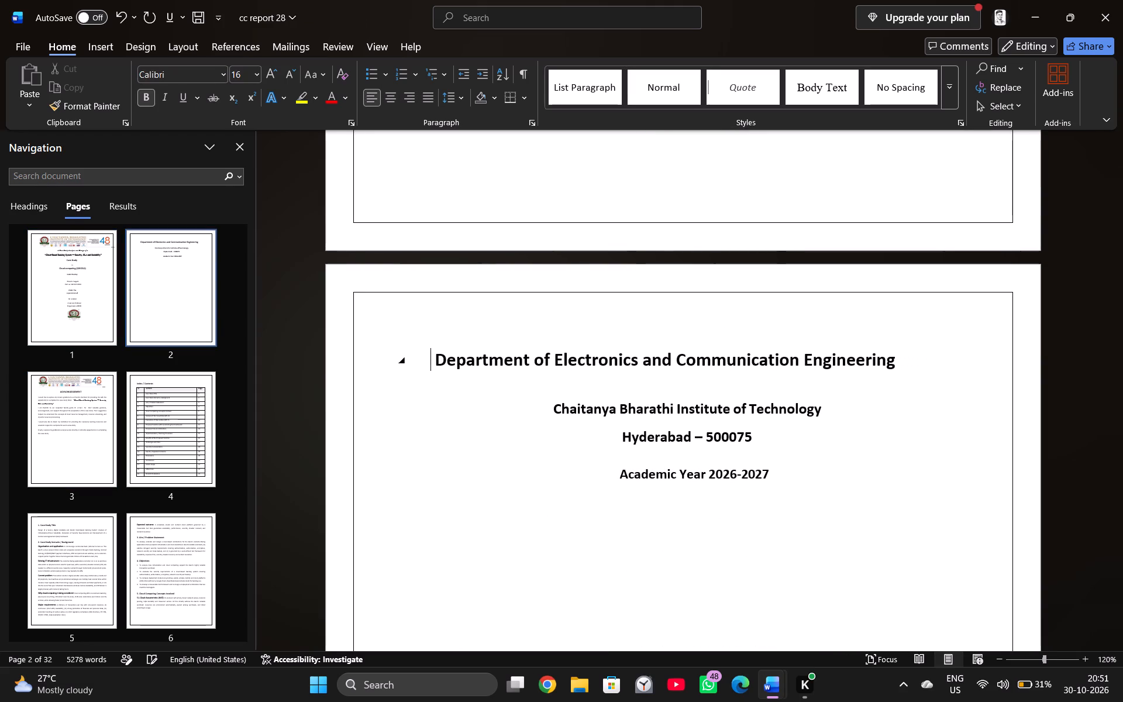
key("BackSpace")
key("BackSpace")
key("BackSpace")
key("BackSpace")
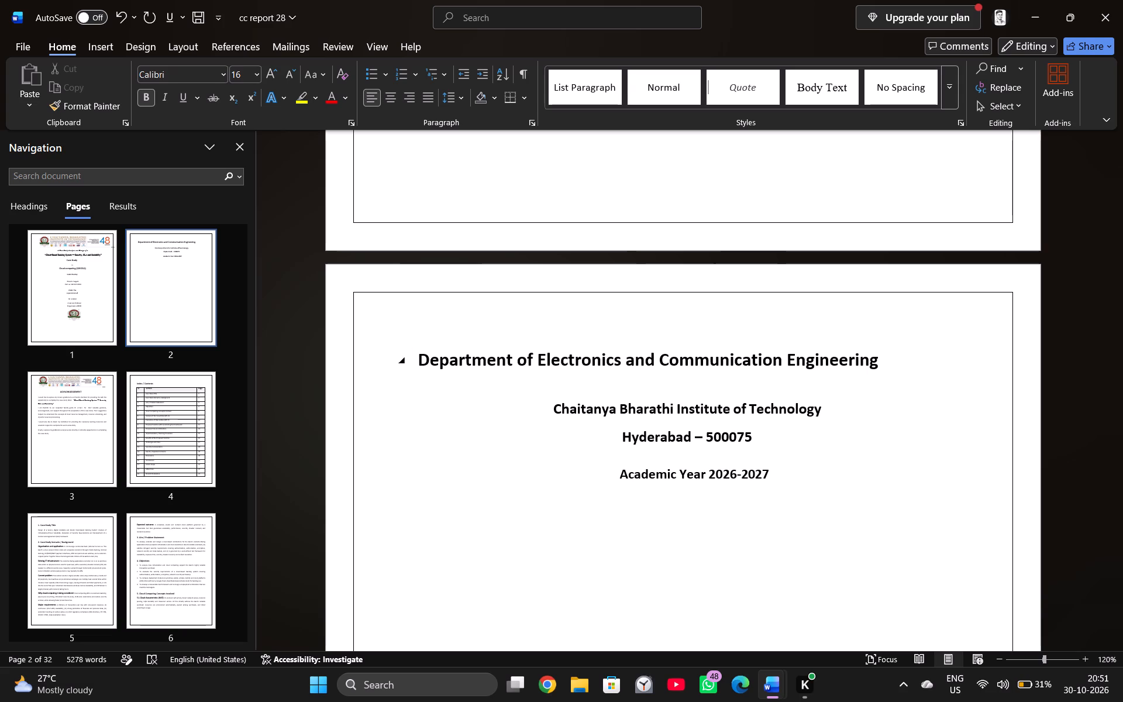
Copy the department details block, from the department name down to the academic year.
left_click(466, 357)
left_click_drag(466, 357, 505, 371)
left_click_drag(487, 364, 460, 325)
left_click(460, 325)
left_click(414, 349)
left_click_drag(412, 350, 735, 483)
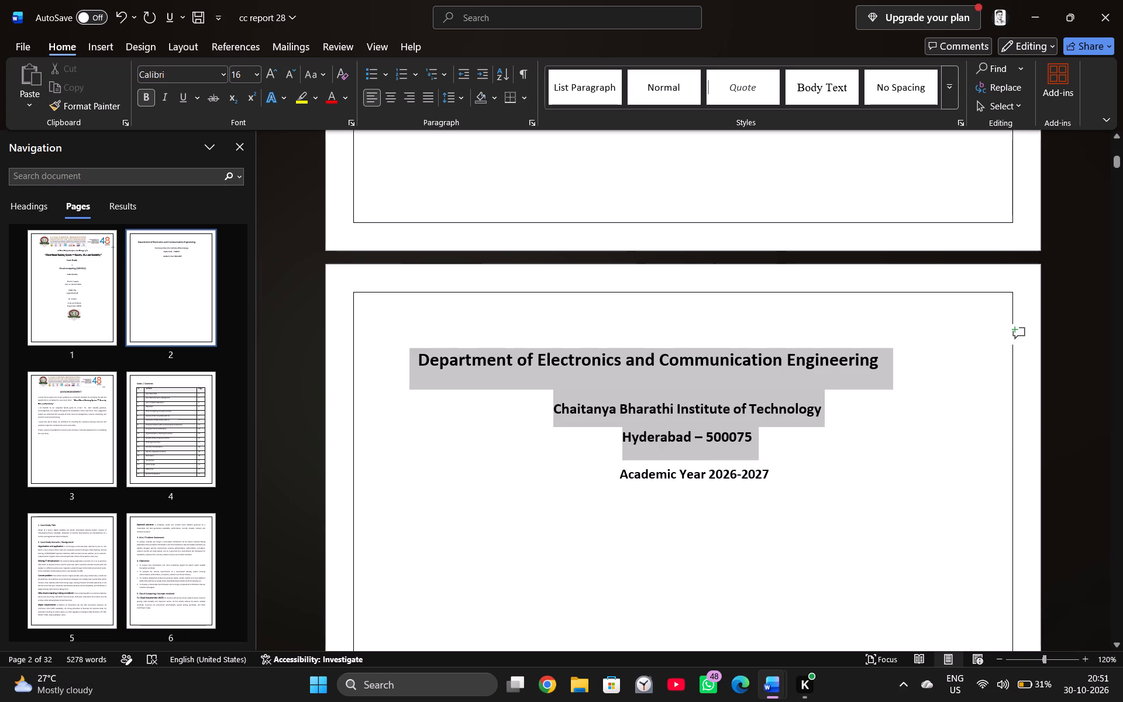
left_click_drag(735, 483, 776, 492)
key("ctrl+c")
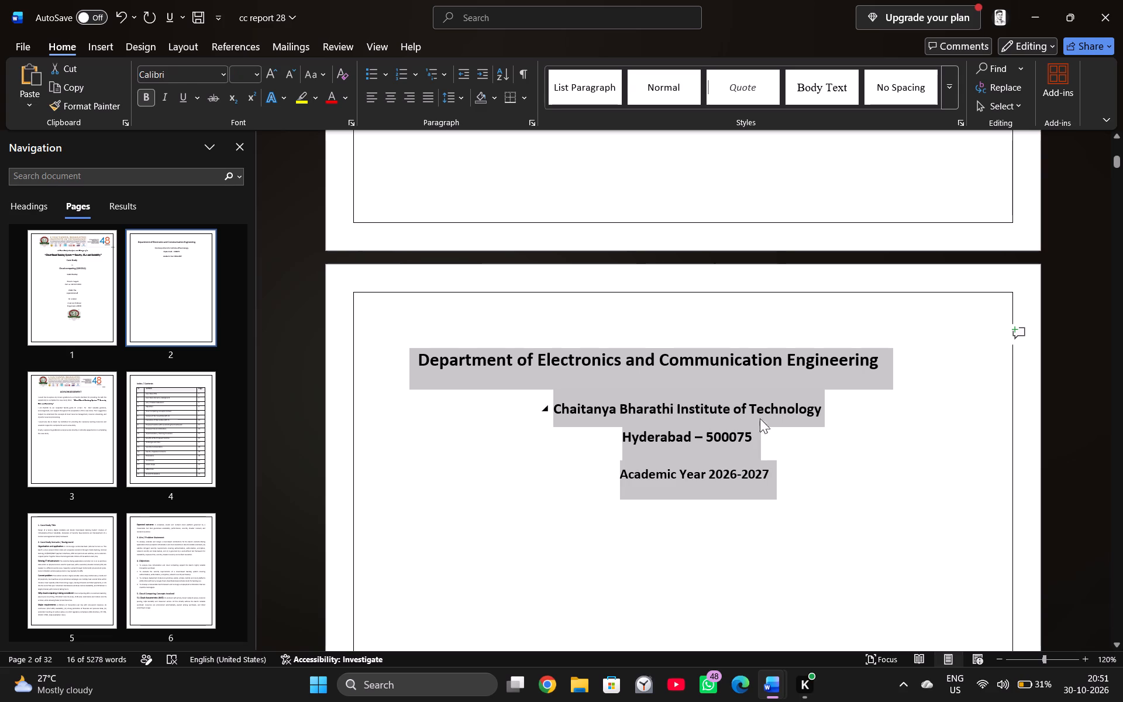
Delete the empty line below "Submitted by" on the cover page.
left_click(672, 254)
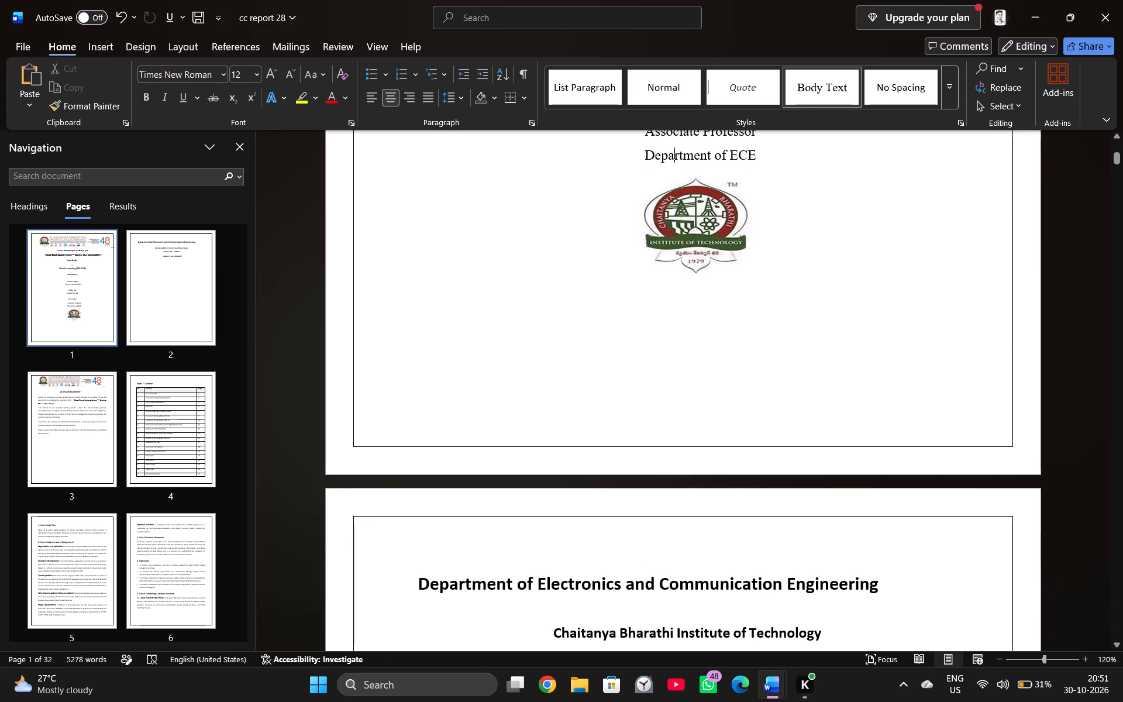
scroll(614, 312, "up", 5)
scroll(614, 312, "down", 1)
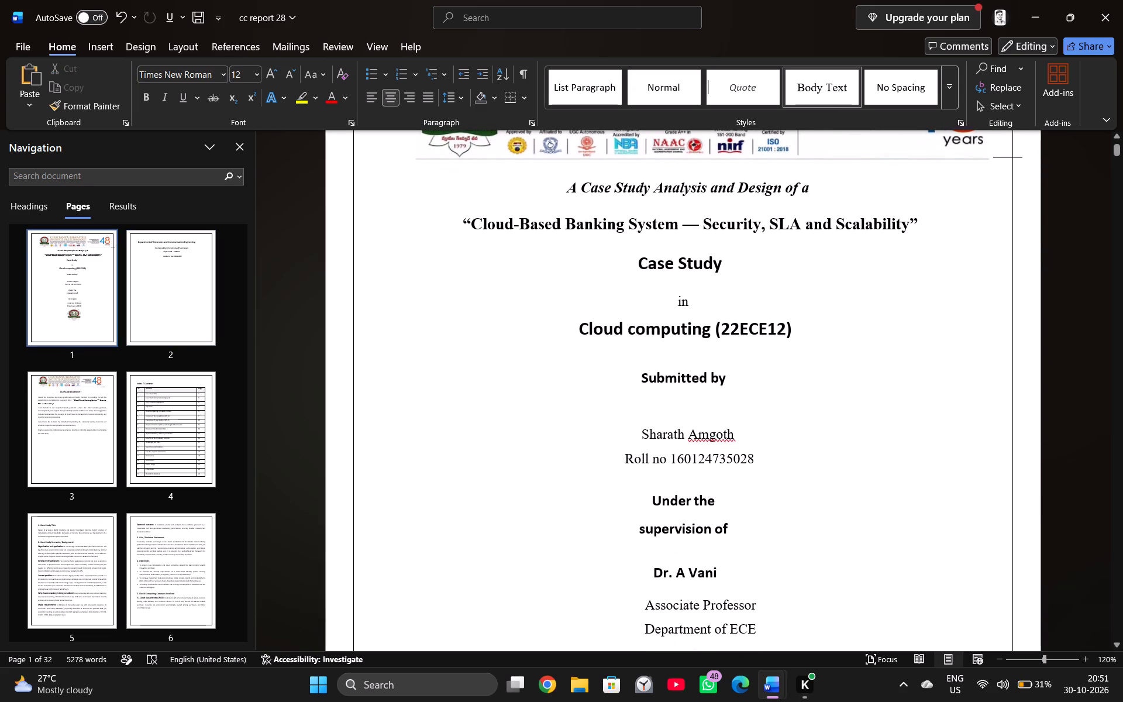
left_click(672, 402)
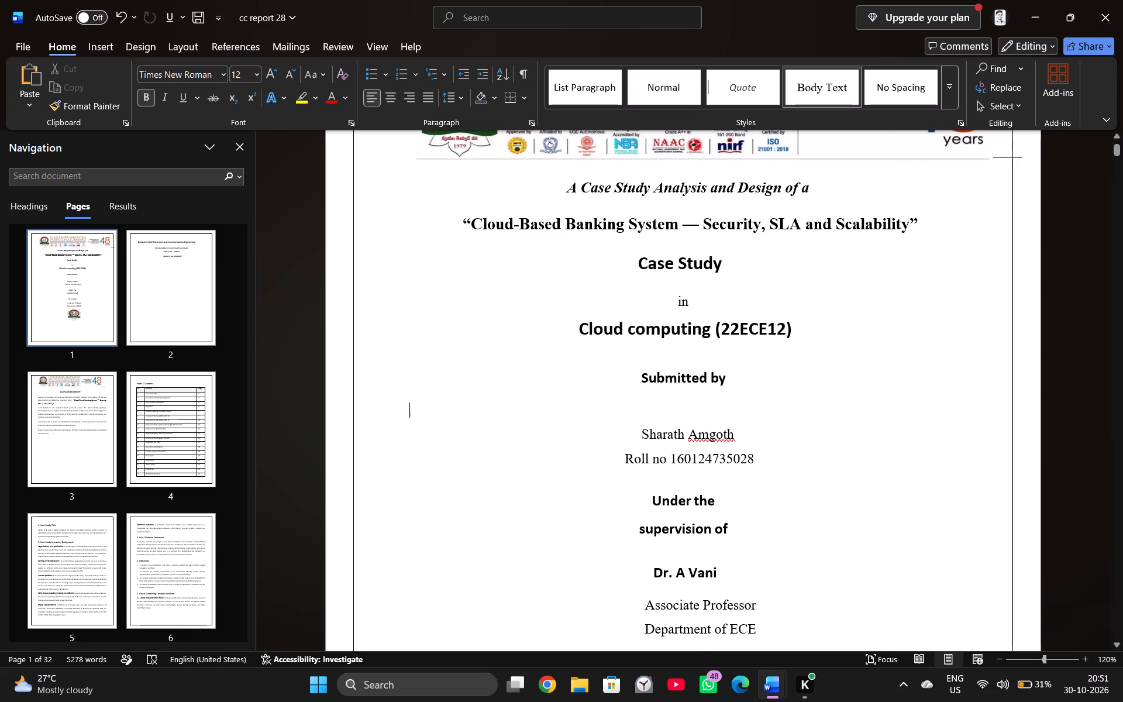
key("BackSpace")
Remove the break before the department name so the department details move up onto the cover page around the college logo.
scroll(672, 402, "down", 2)
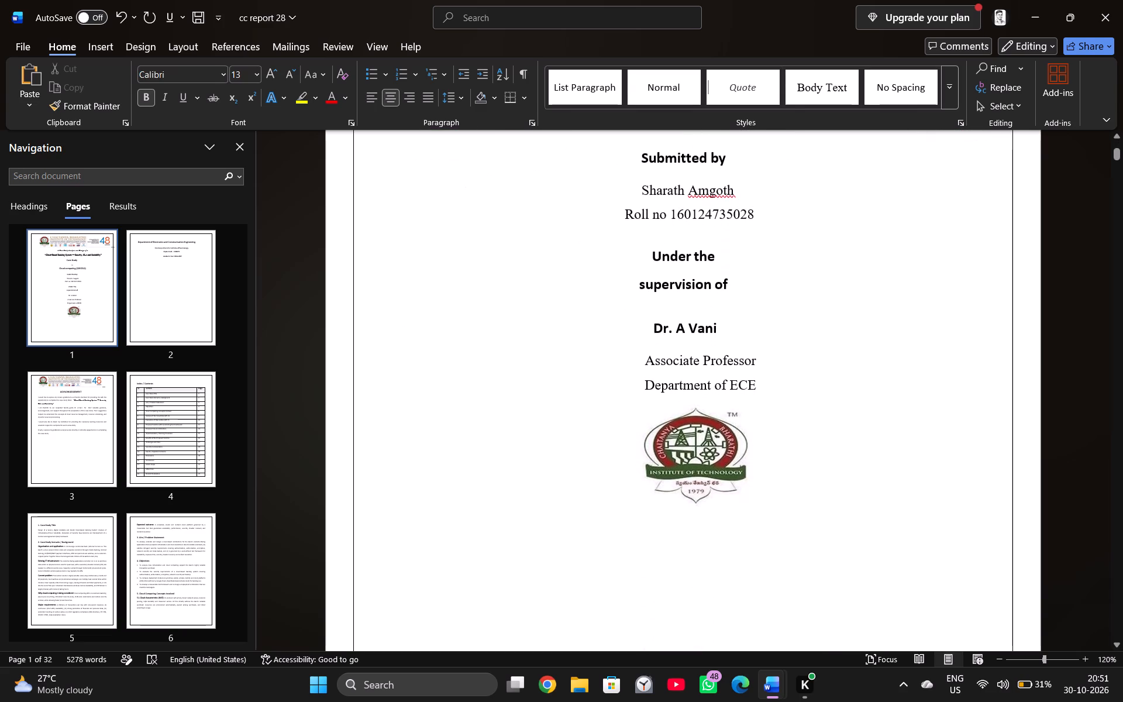
scroll(563, 610, "down", 1)
left_click(384, 311)
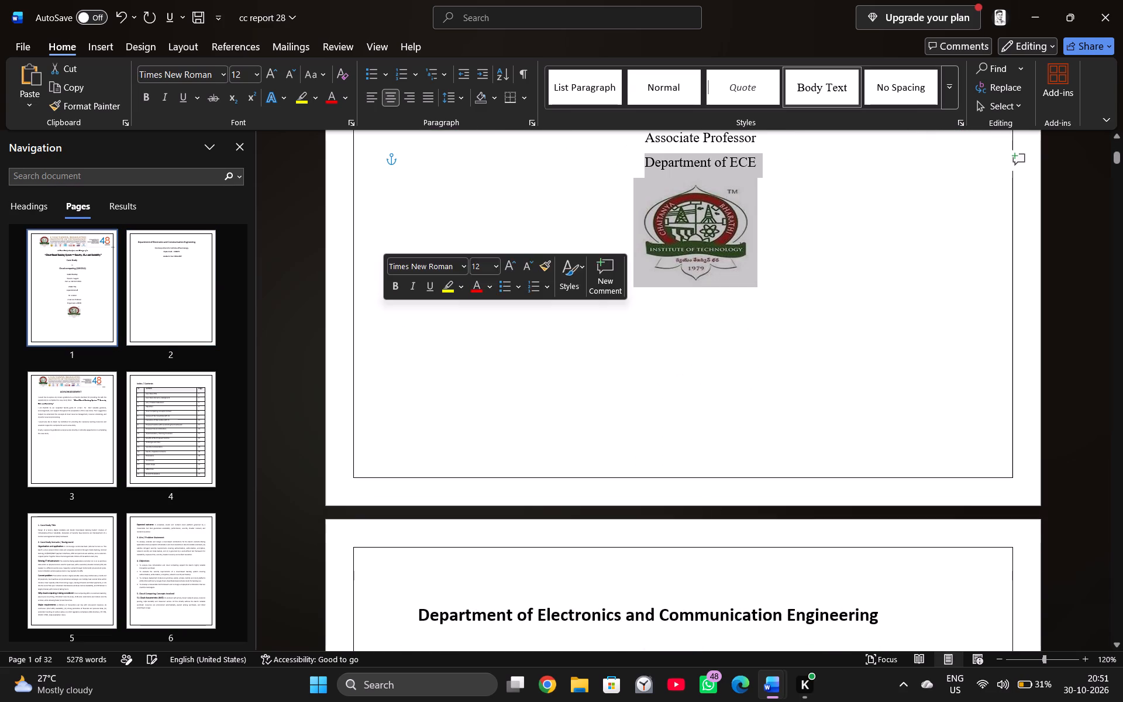
left_click(512, 394)
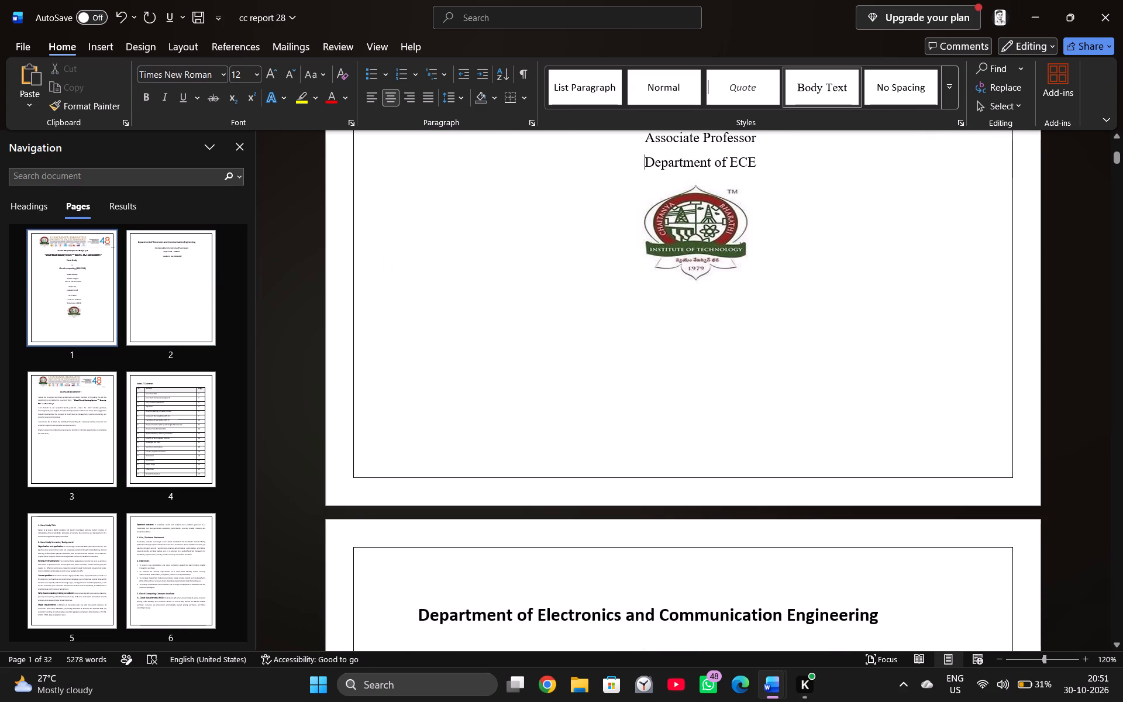
left_click(428, 342)
left_click(457, 320)
left_click(806, 256)
left_click(753, 263)
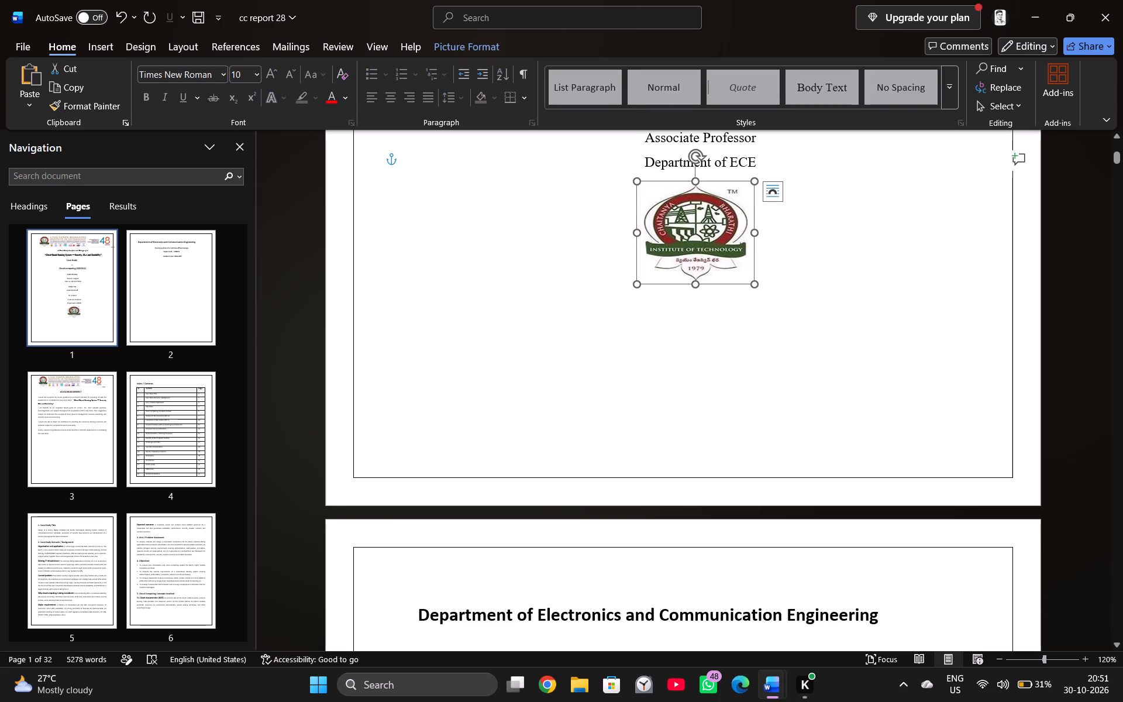
left_click(785, 269)
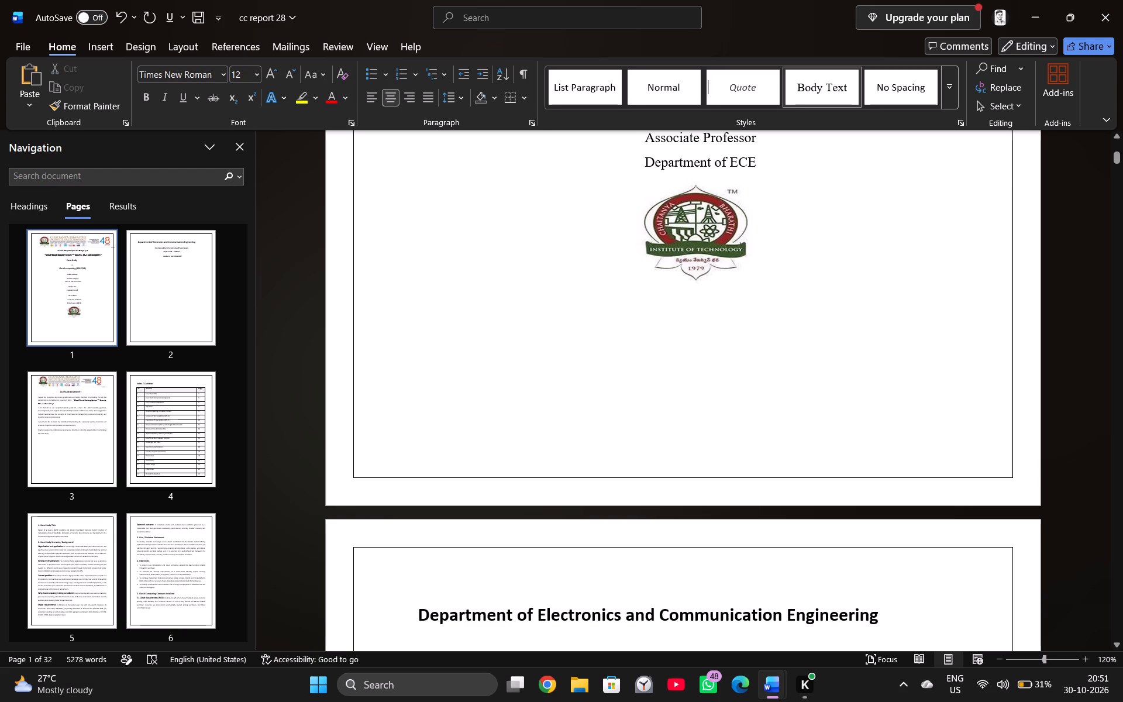
left_click(517, 415)
left_click(416, 602)
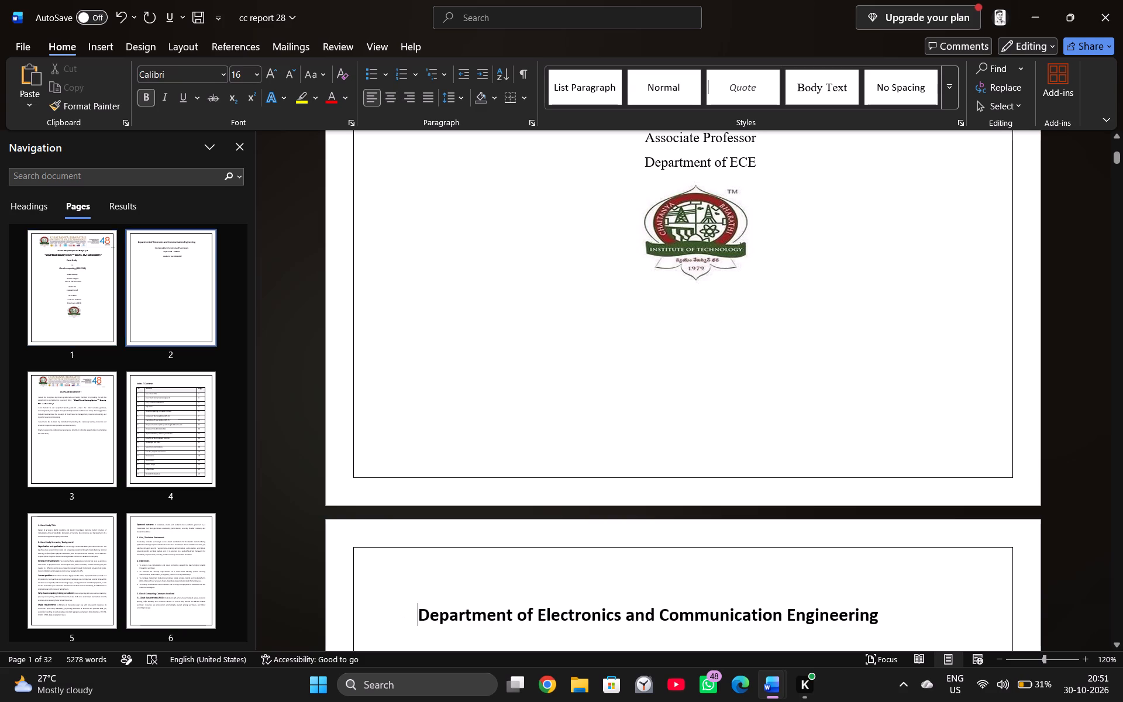
key("BackSpace")
key("BackSpace")
key("BackSpace")
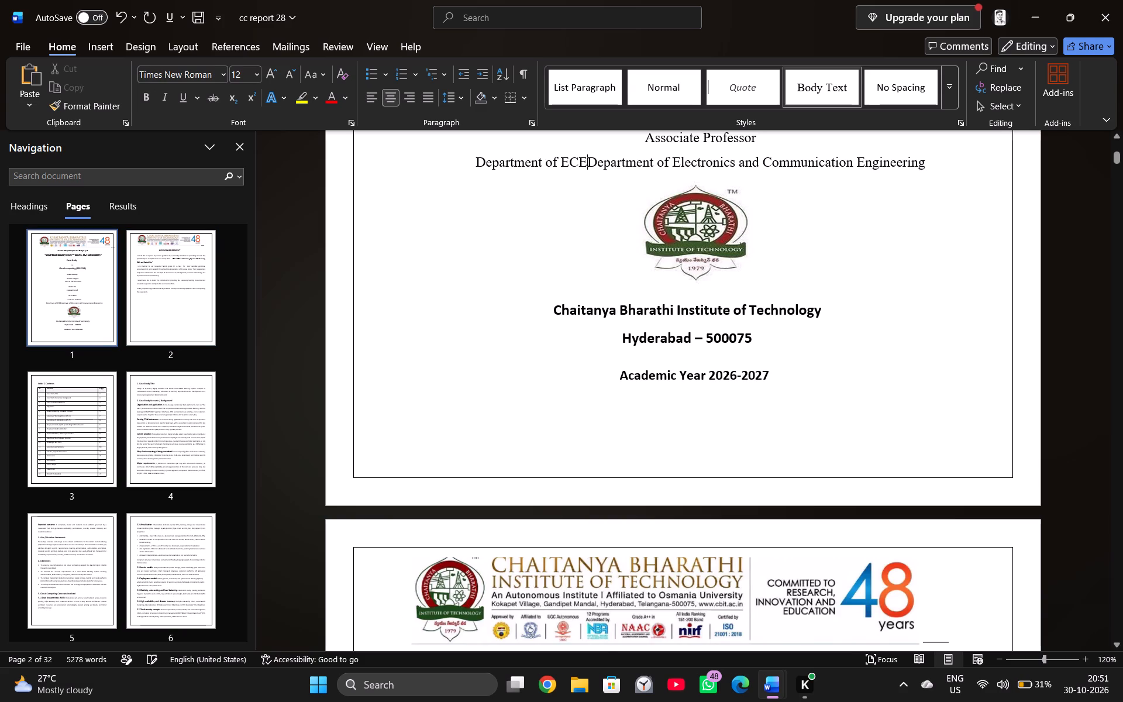
Check the layout of the combined cover page and the start of the Acknowledgement page at 110% zoom.
scroll(417, 601, "up", 1)
scroll(417, 601, "down", 1)
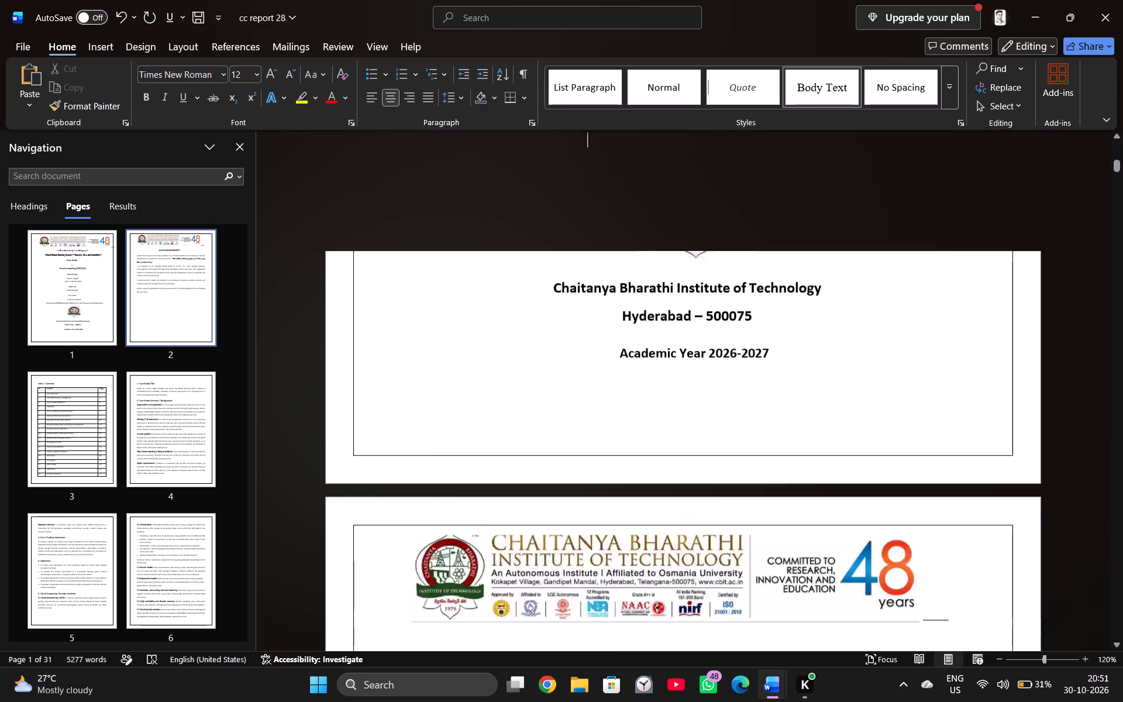
scroll(417, 601, "down", 1)
scroll(417, 601, "up", 8)
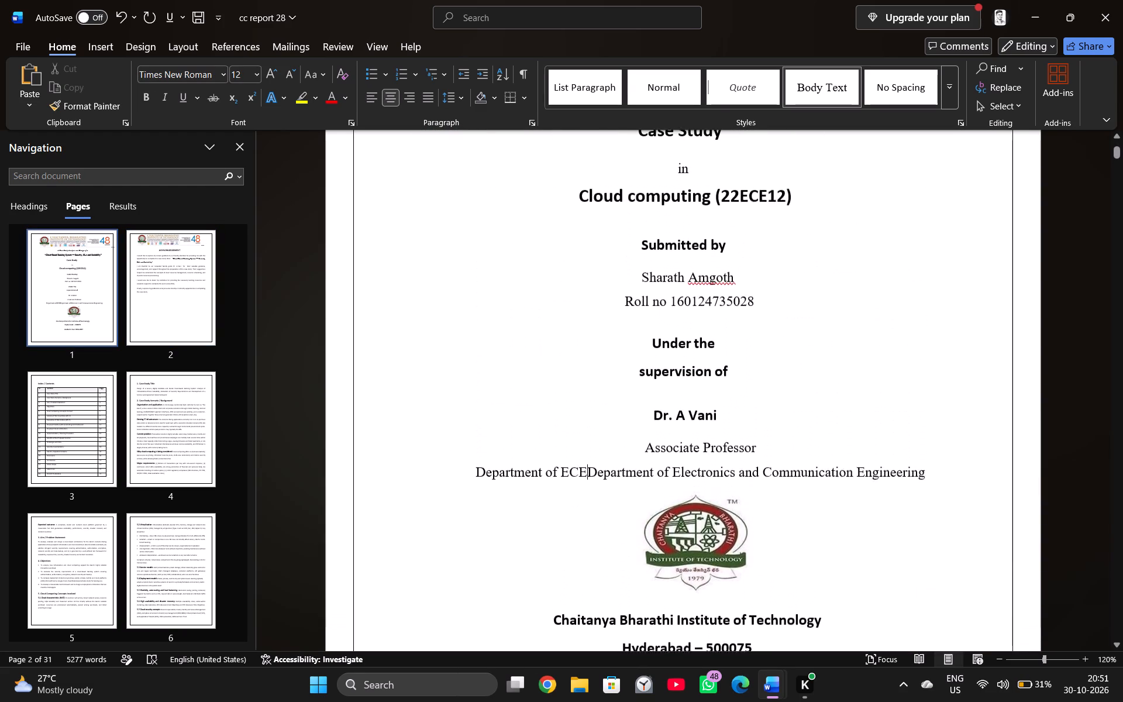
scroll(418, 601, "up", 3)
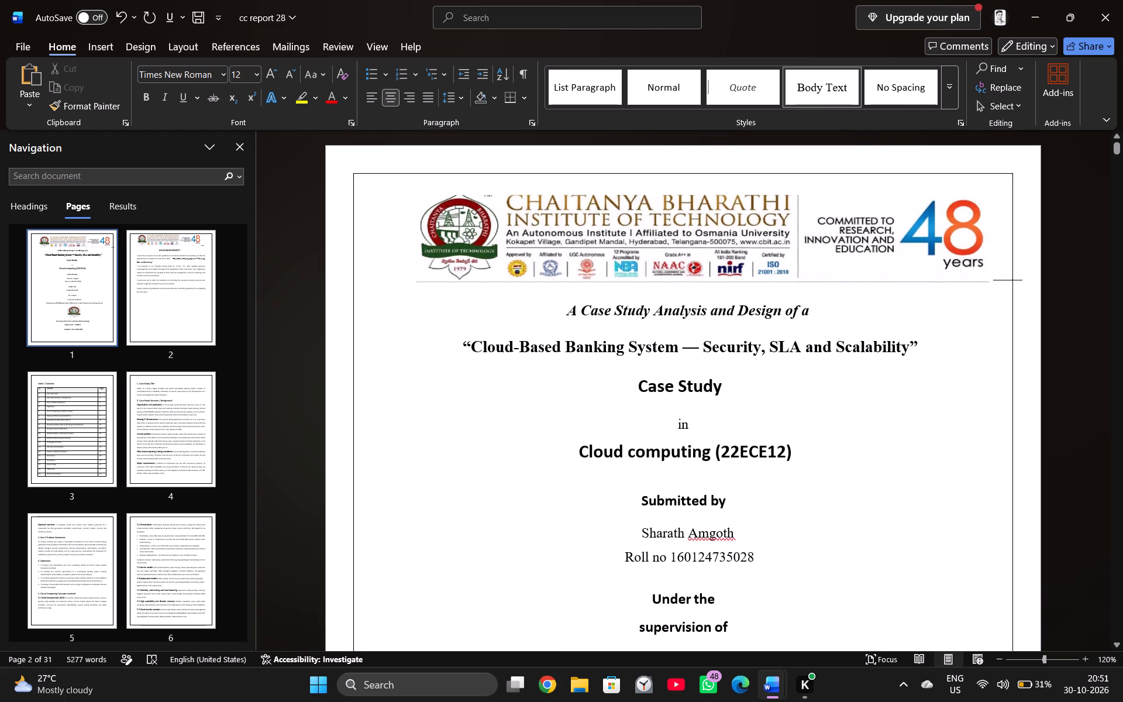
scroll(419, 601, "down", 3)
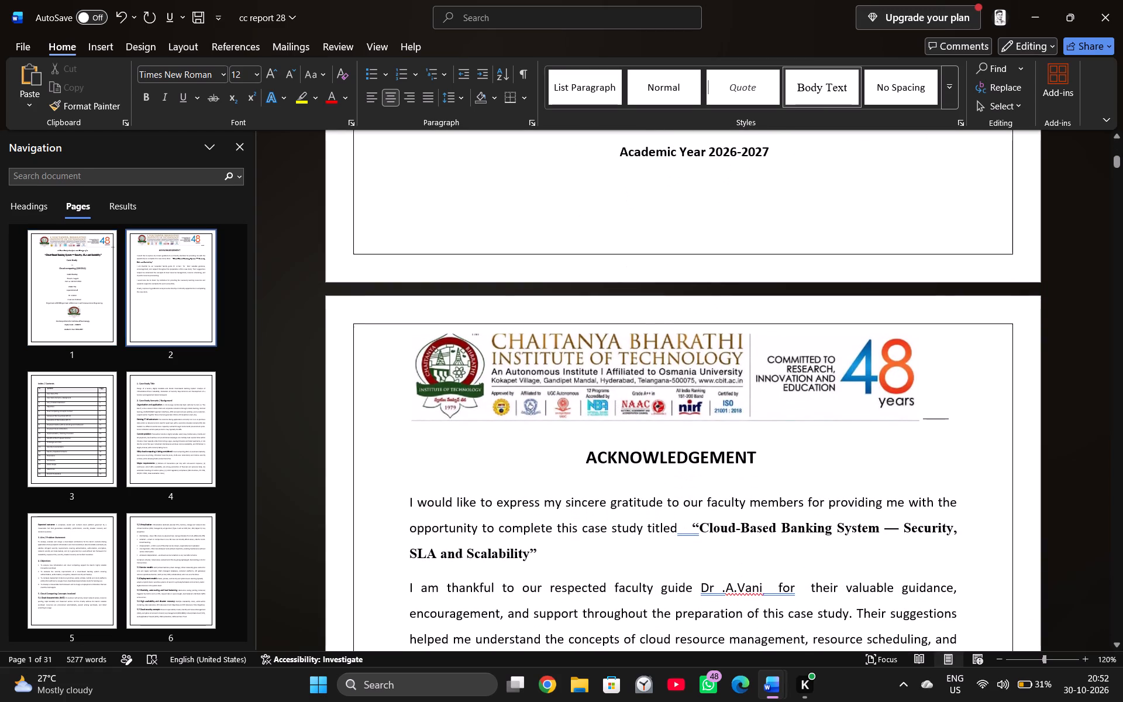
scroll(470, 609, "down", 1)
scroll(482, 616, "up", 1, "ctrl")
scroll(482, 616, "down", 1, "ctrl")
scroll(482, 616, "up", 4)
scroll(483, 615, "down", 1)
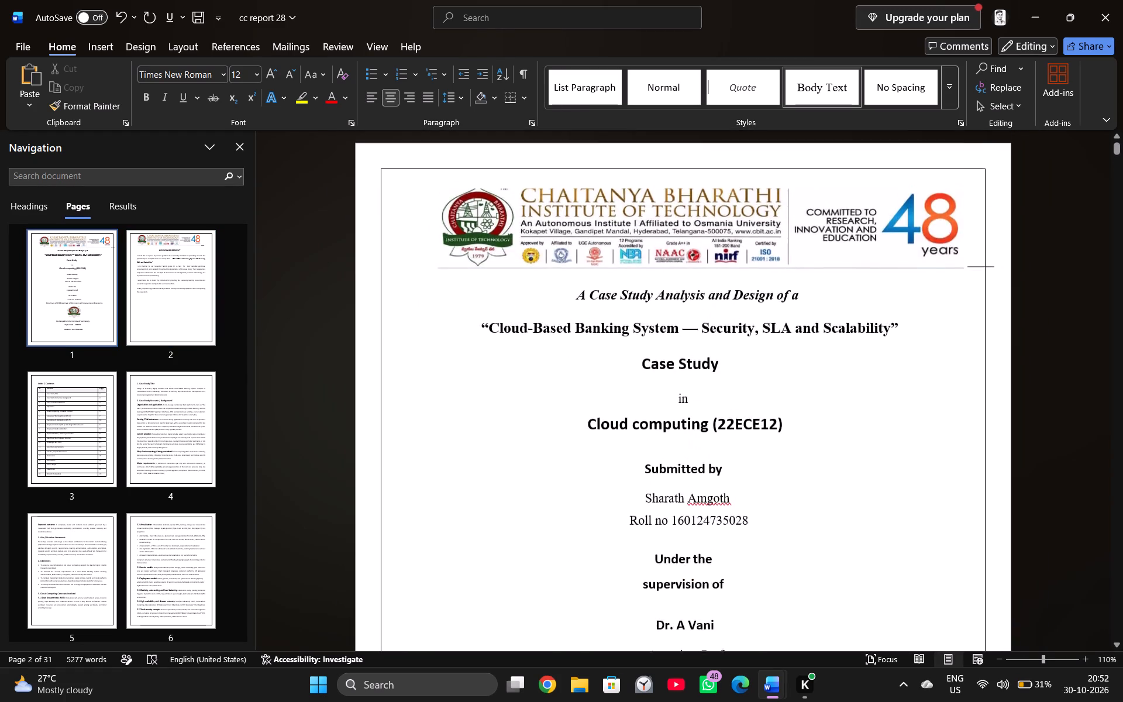
Review the layout from the cover page through the Acknowledgement and Index / Contents pages to the Case Study Title section.
scroll(484, 614, "down", 4)
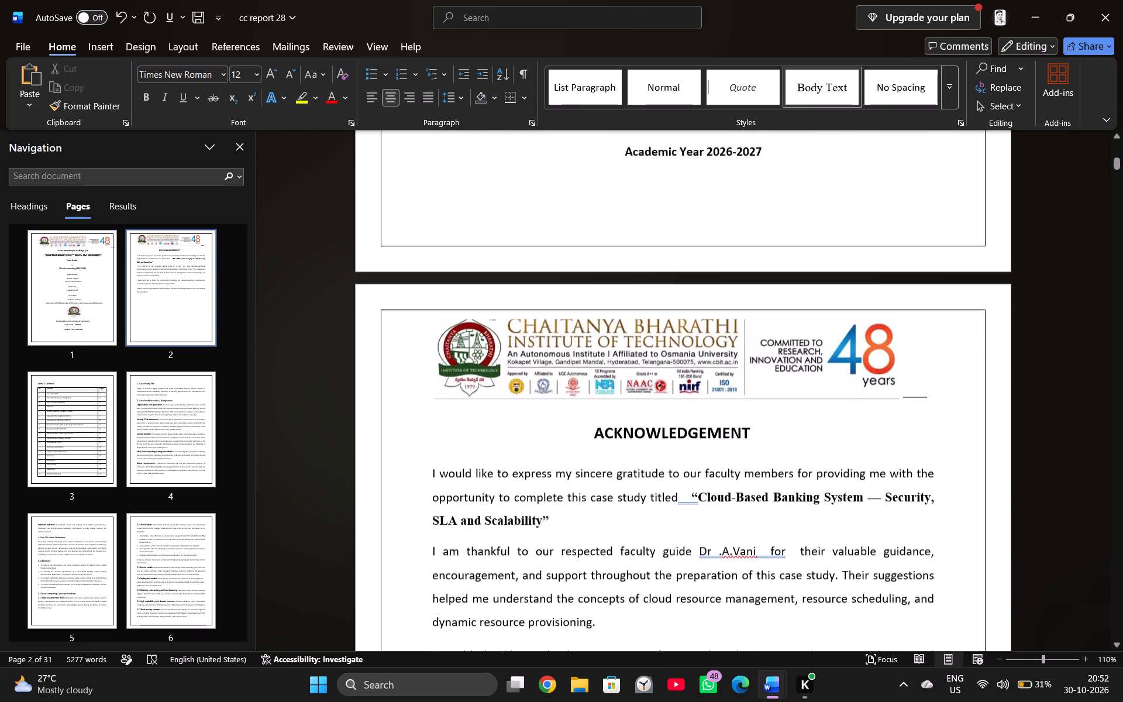
scroll(485, 614, "down", 1)
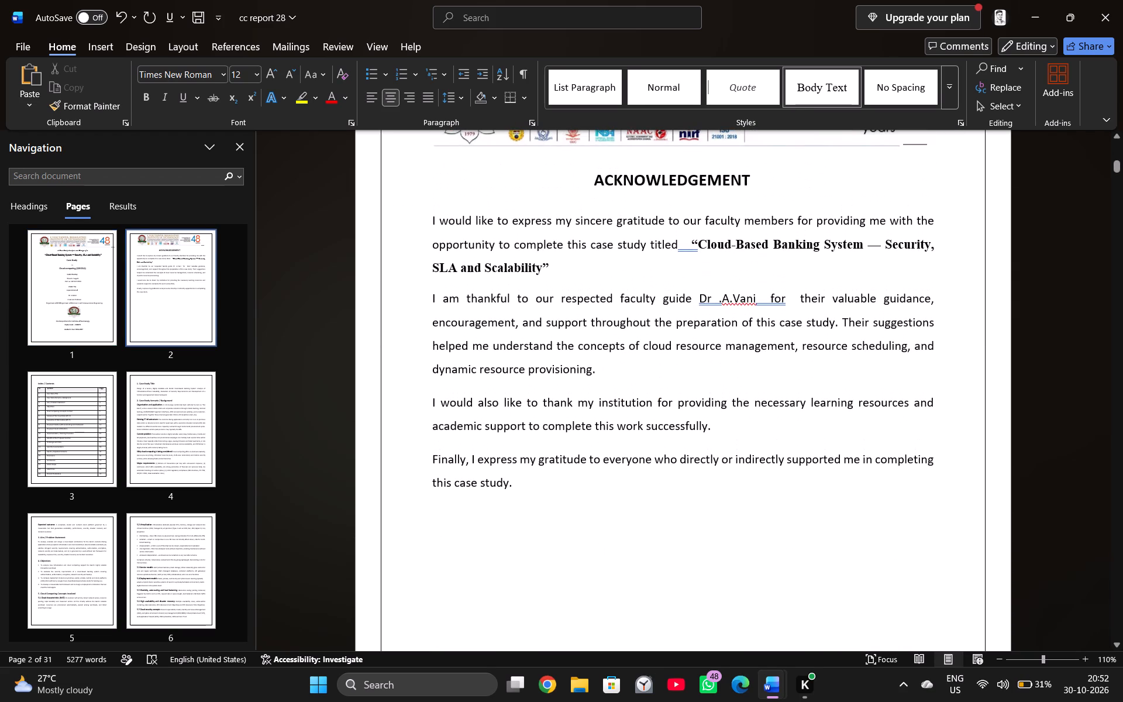
scroll(485, 614, "down", 5)
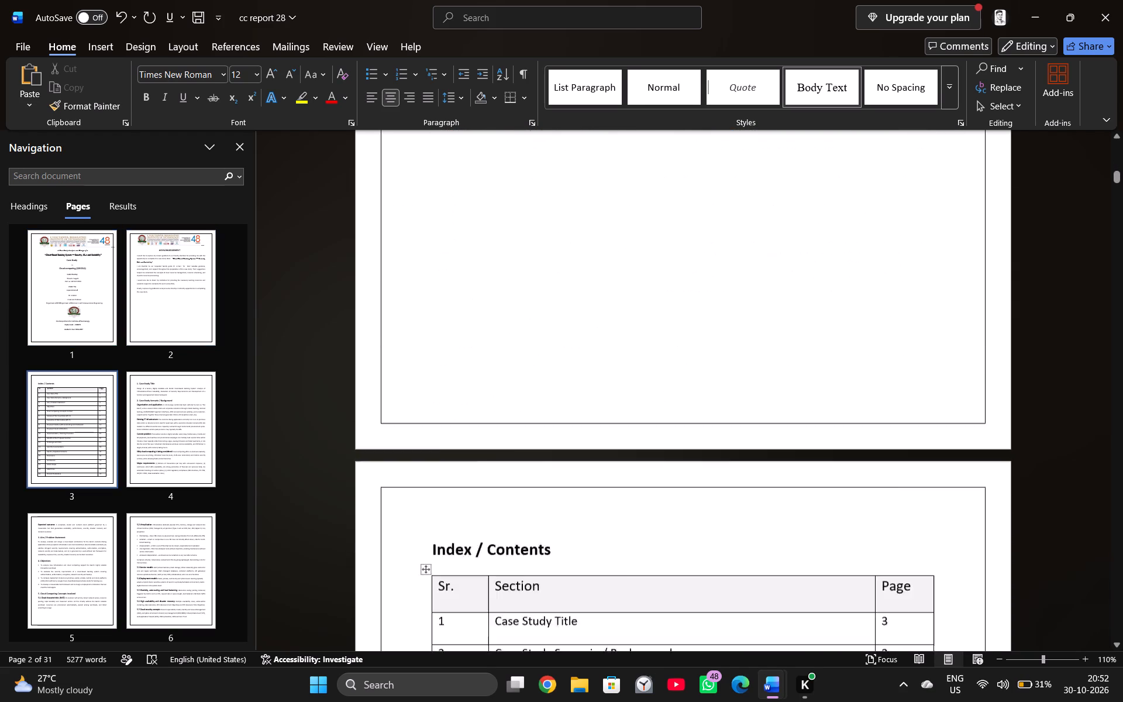
scroll(485, 614, "down", 1)
scroll(485, 614, "up", 1)
scroll(485, 614, "down", 1)
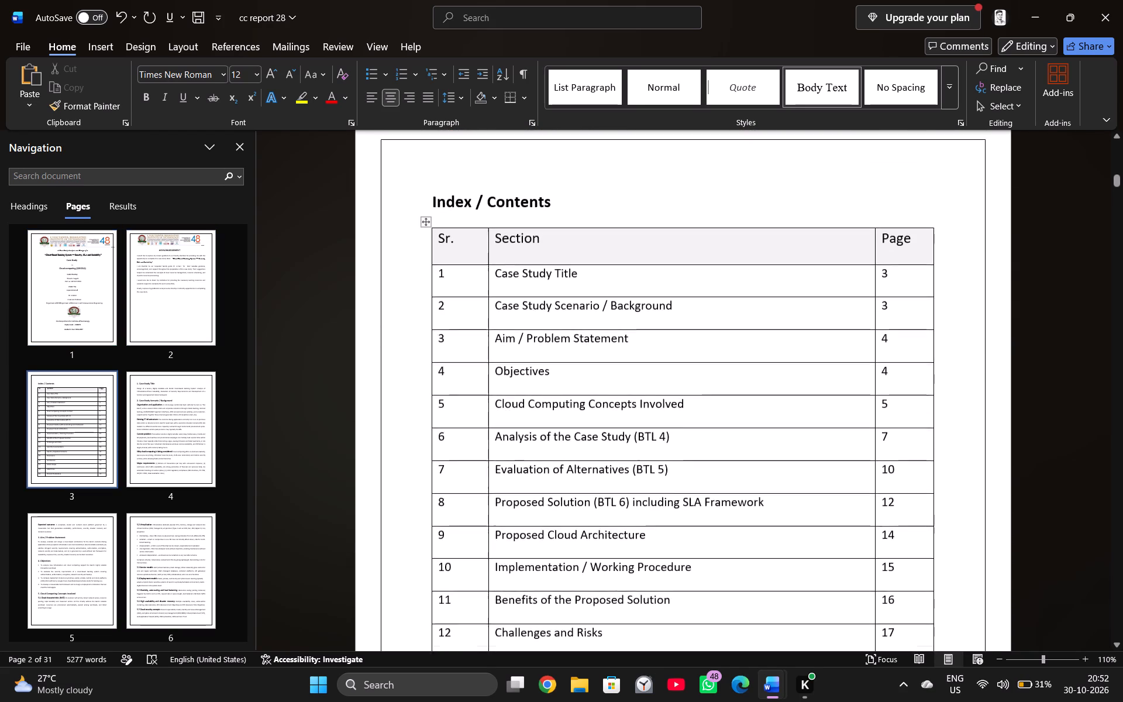
scroll(485, 614, "down", 4)
scroll(485, 614, "up", 4)
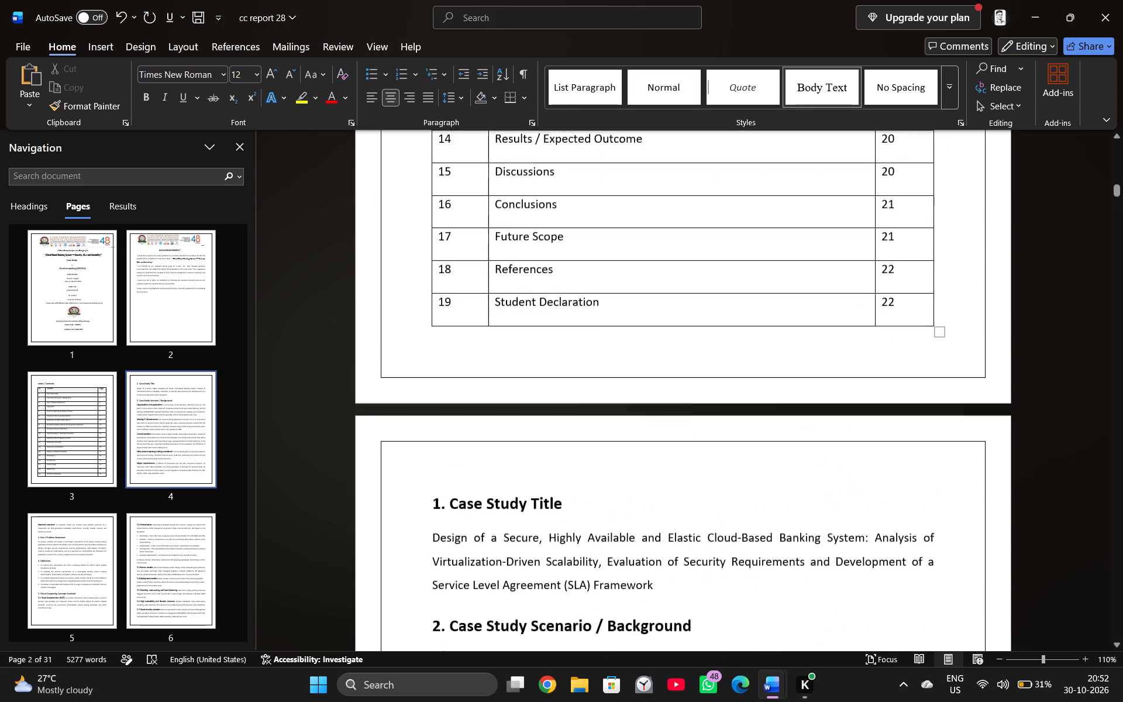
scroll(485, 614, "down", 1)
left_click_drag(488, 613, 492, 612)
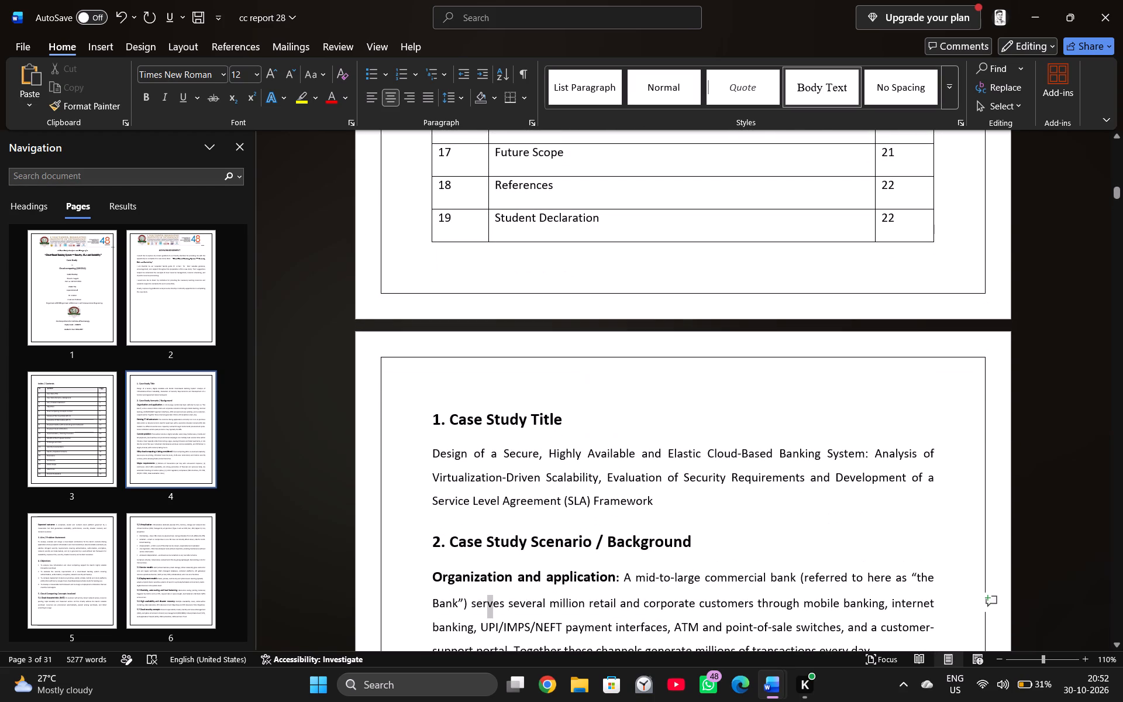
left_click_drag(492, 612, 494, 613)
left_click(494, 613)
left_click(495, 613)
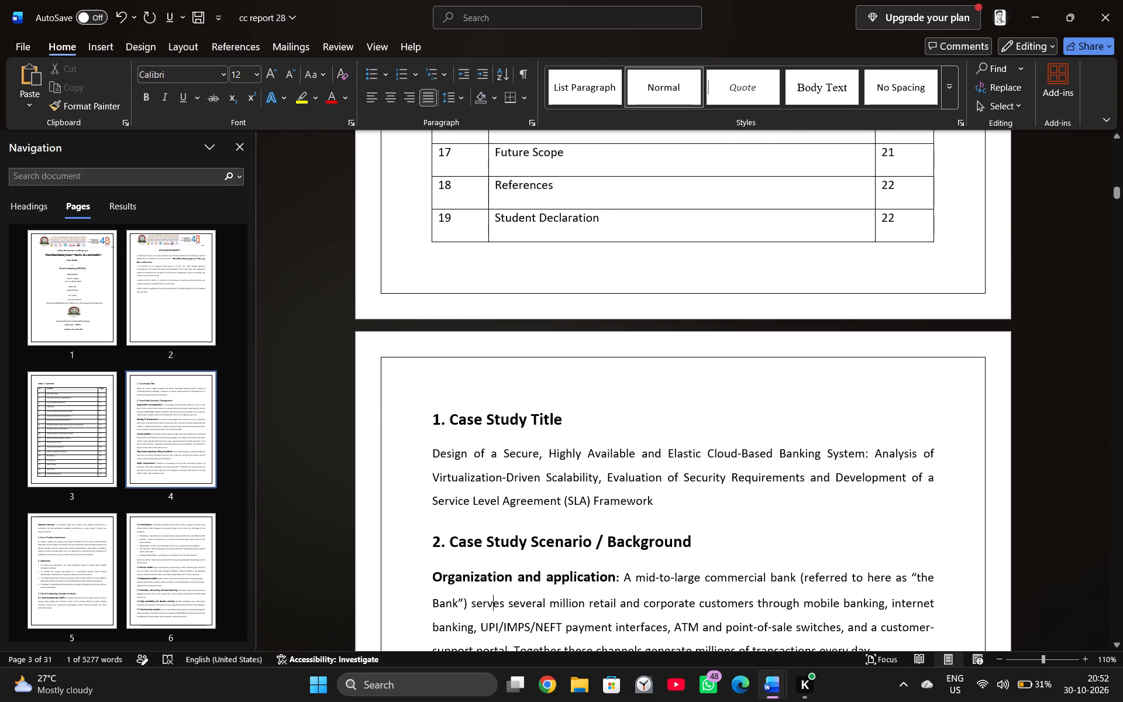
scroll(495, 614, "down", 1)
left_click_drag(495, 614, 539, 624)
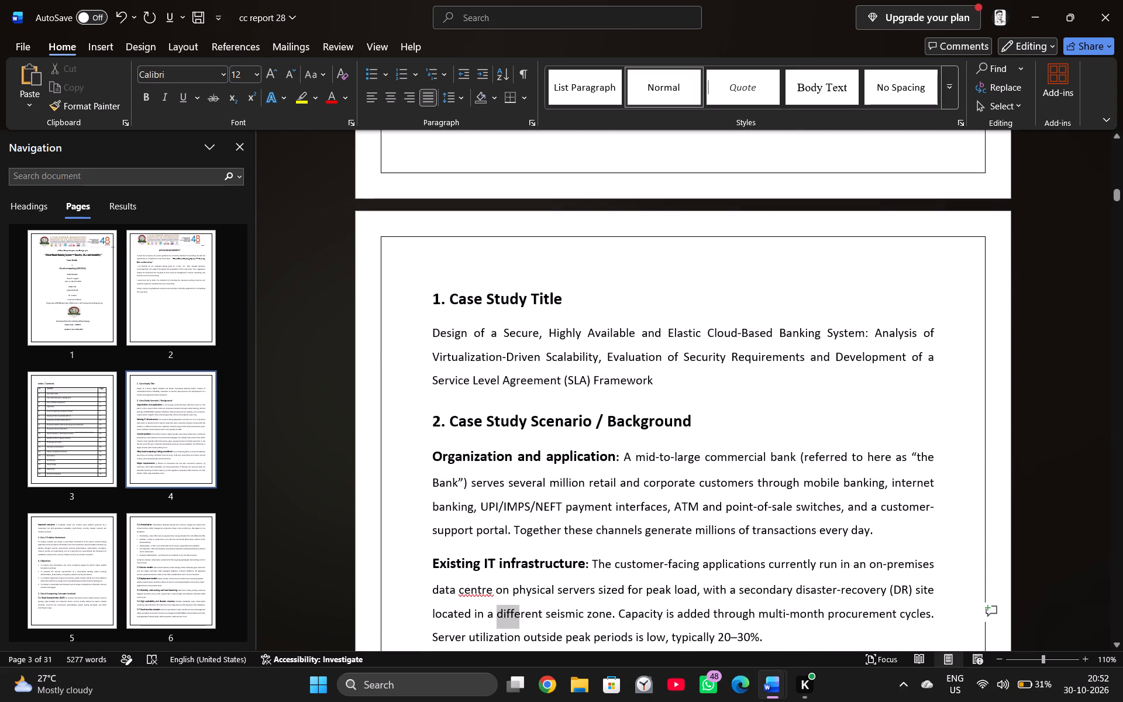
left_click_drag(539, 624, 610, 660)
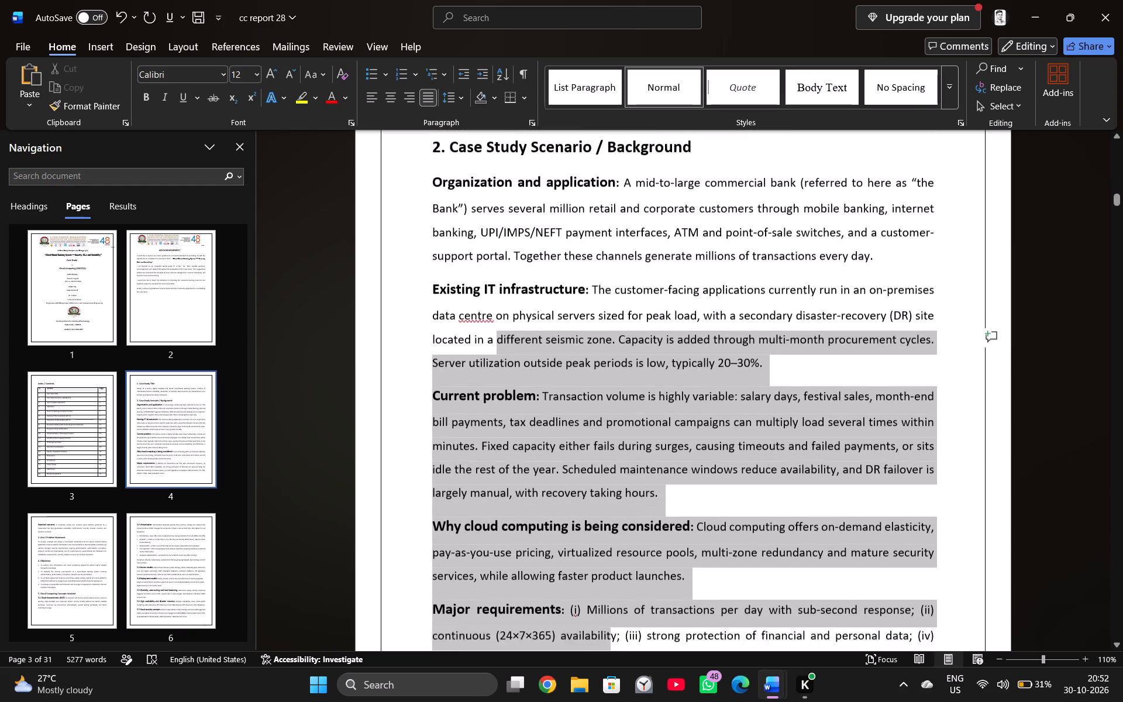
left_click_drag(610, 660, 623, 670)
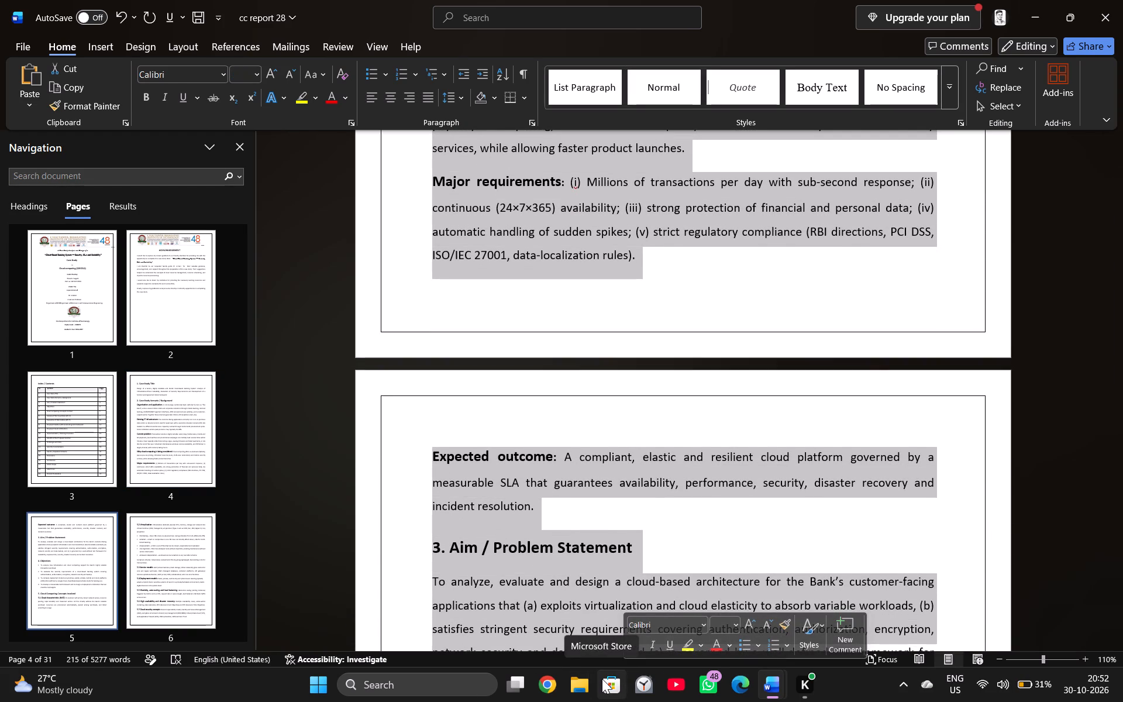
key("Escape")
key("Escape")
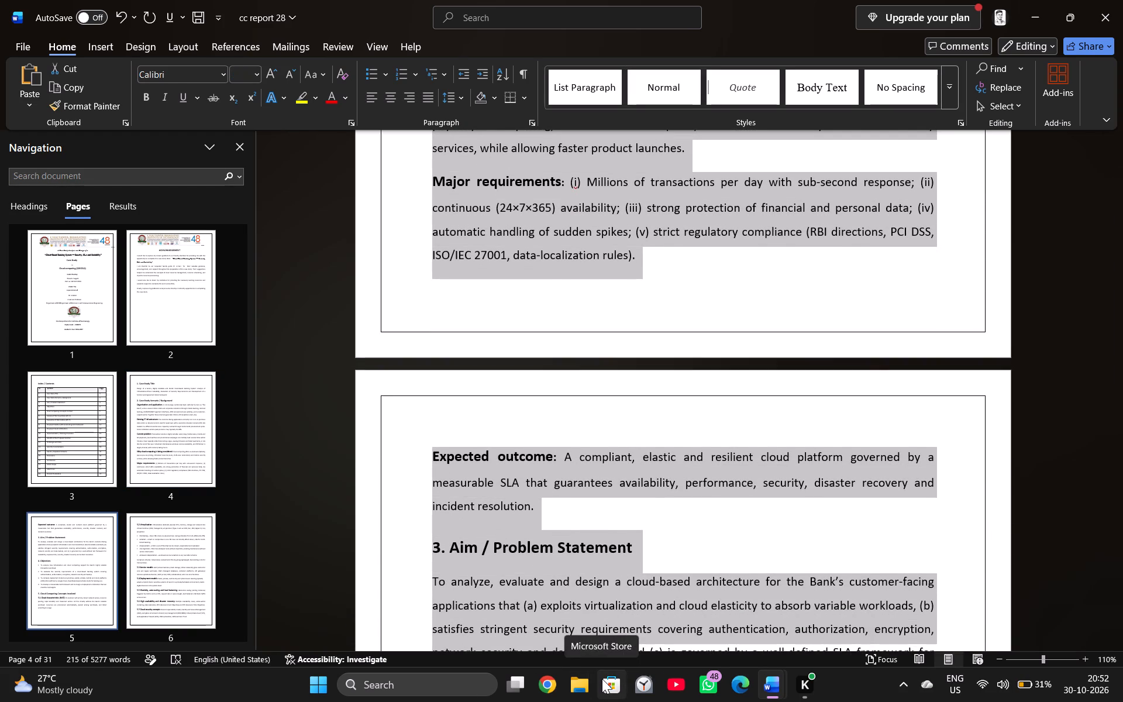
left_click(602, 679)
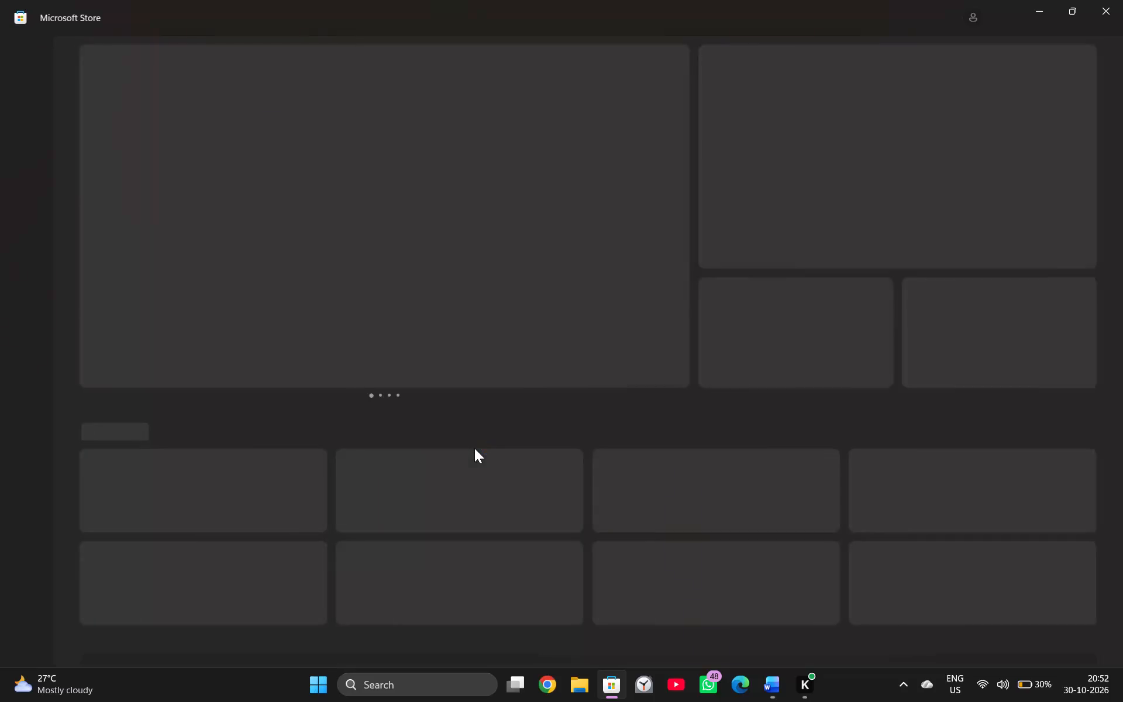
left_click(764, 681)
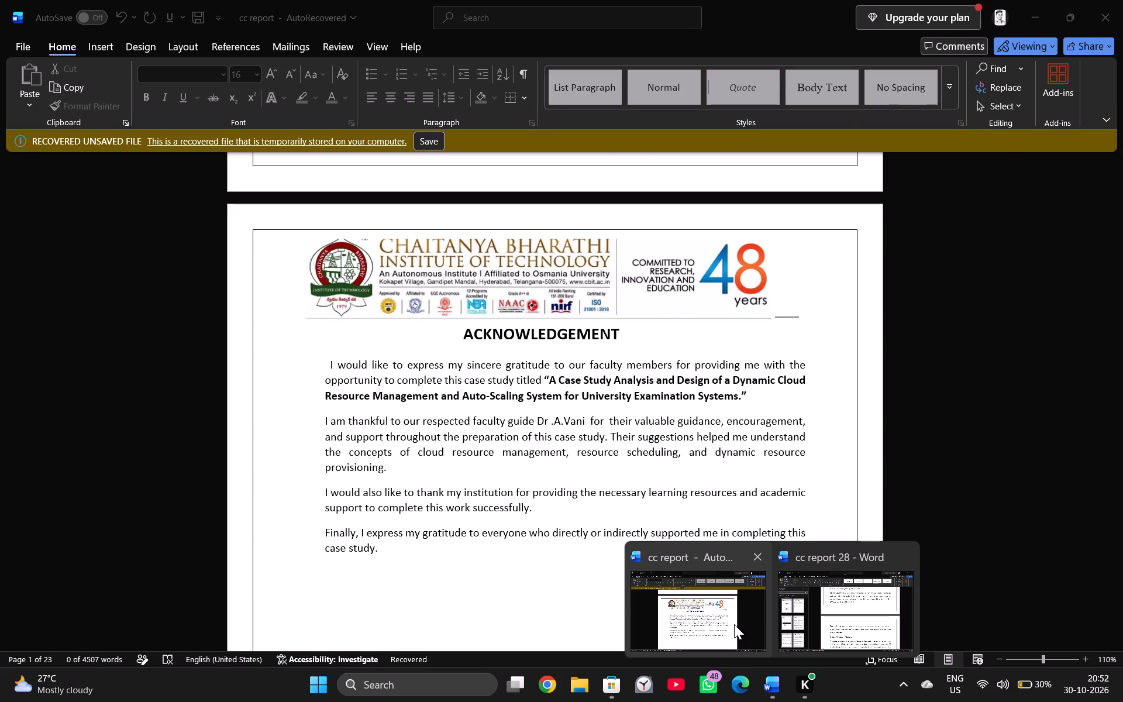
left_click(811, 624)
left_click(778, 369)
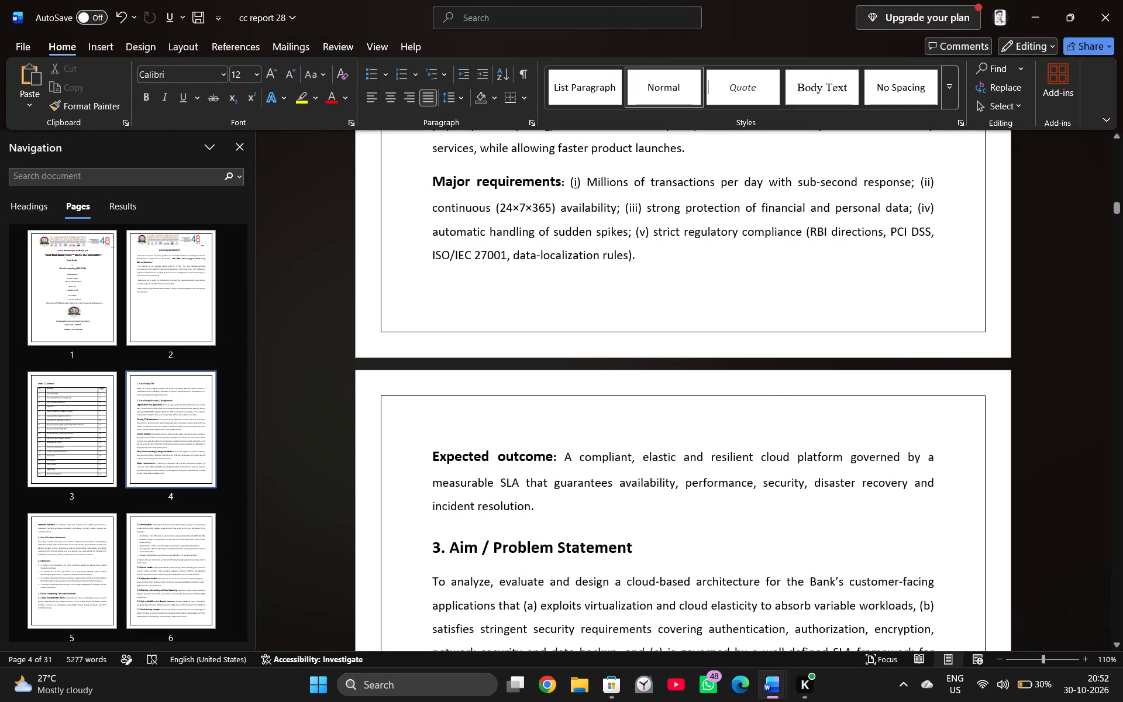
Select the "Expected outcome" subheading text above the "3. Aim / Problem Statement" section.
left_click_drag(553, 456, 520, 451)
left_click_drag(520, 451, 427, 428)
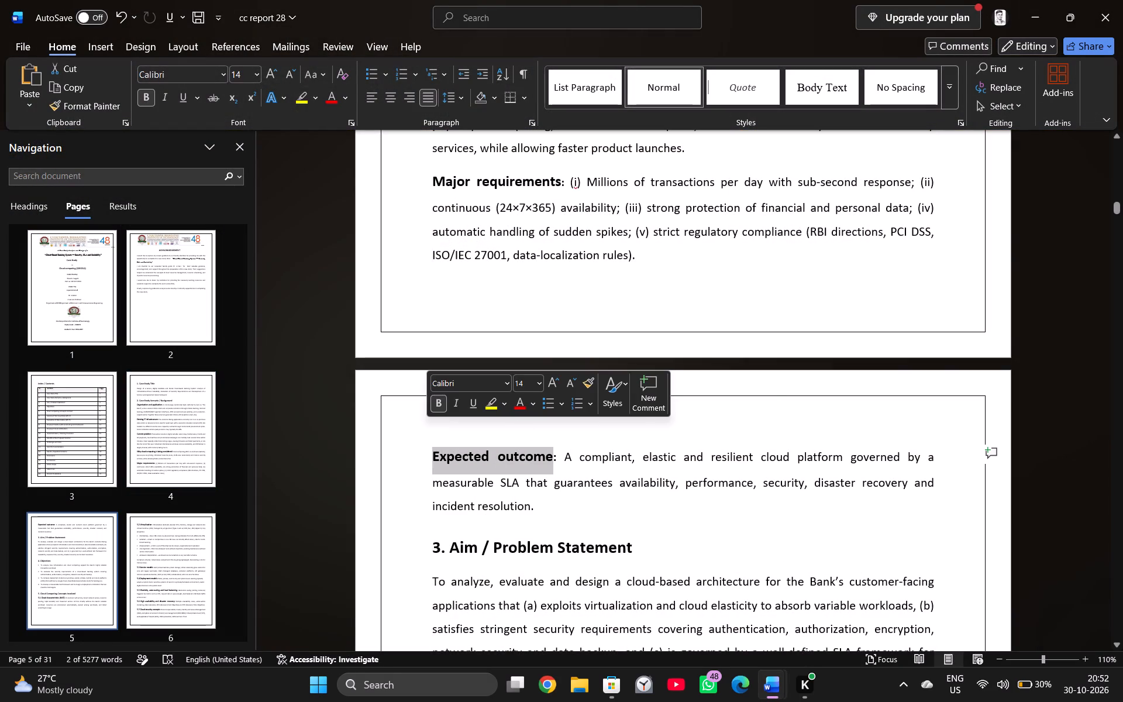
Review the layout from the case study background through Objectives and Cloud Computing Concepts to the start of section 6.
left_click(725, 430)
scroll(633, 446, "up", 12)
scroll(633, 446, "down", 10)
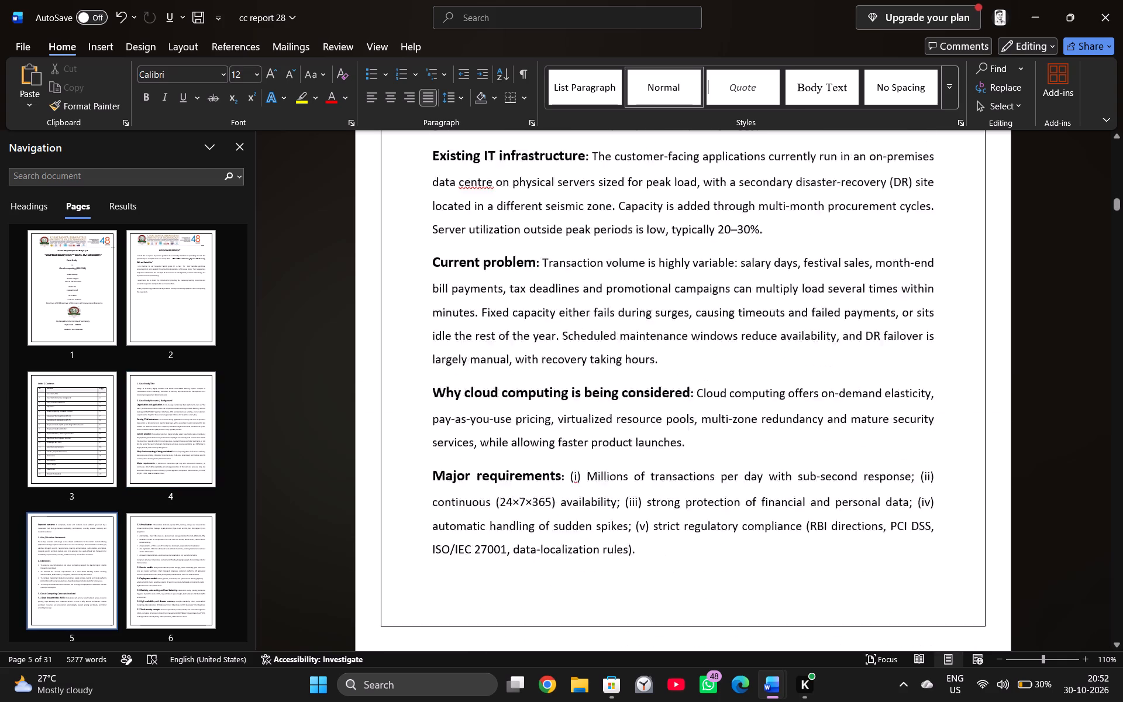
scroll(635, 446, "down", 3)
scroll(638, 446, "up", 3)
scroll(640, 455, "down", 10)
scroll(617, 629, "down", 2)
scroll(632, 535, "down", 5)
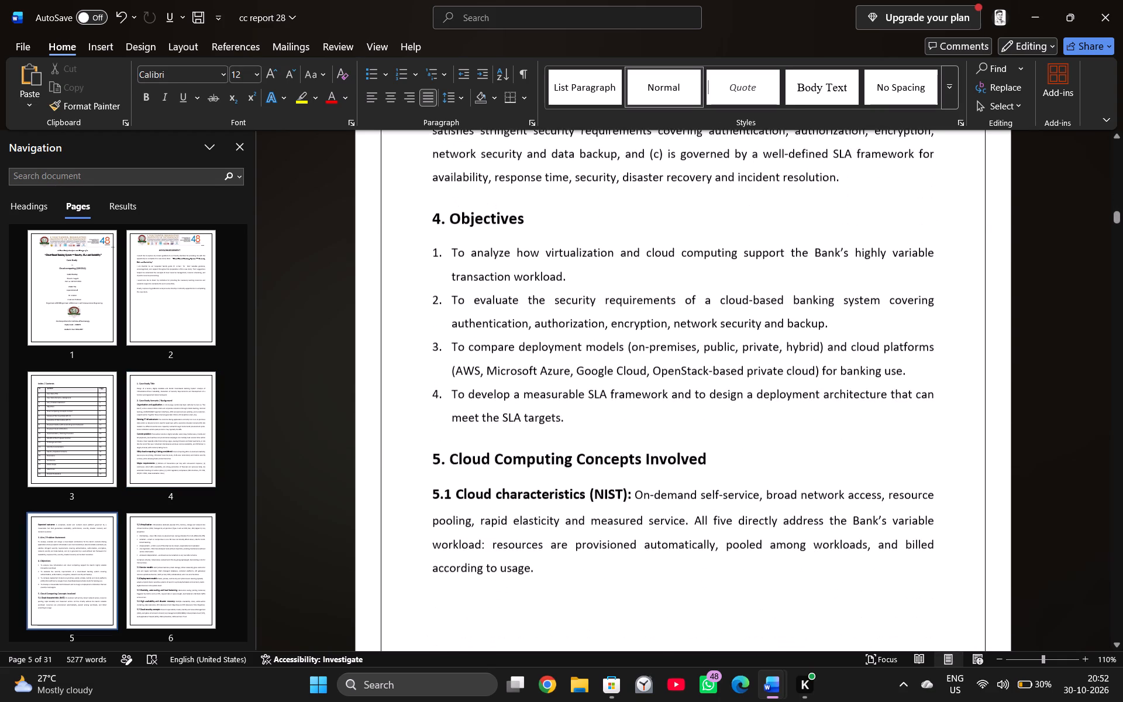
scroll(632, 535, "down", 19)
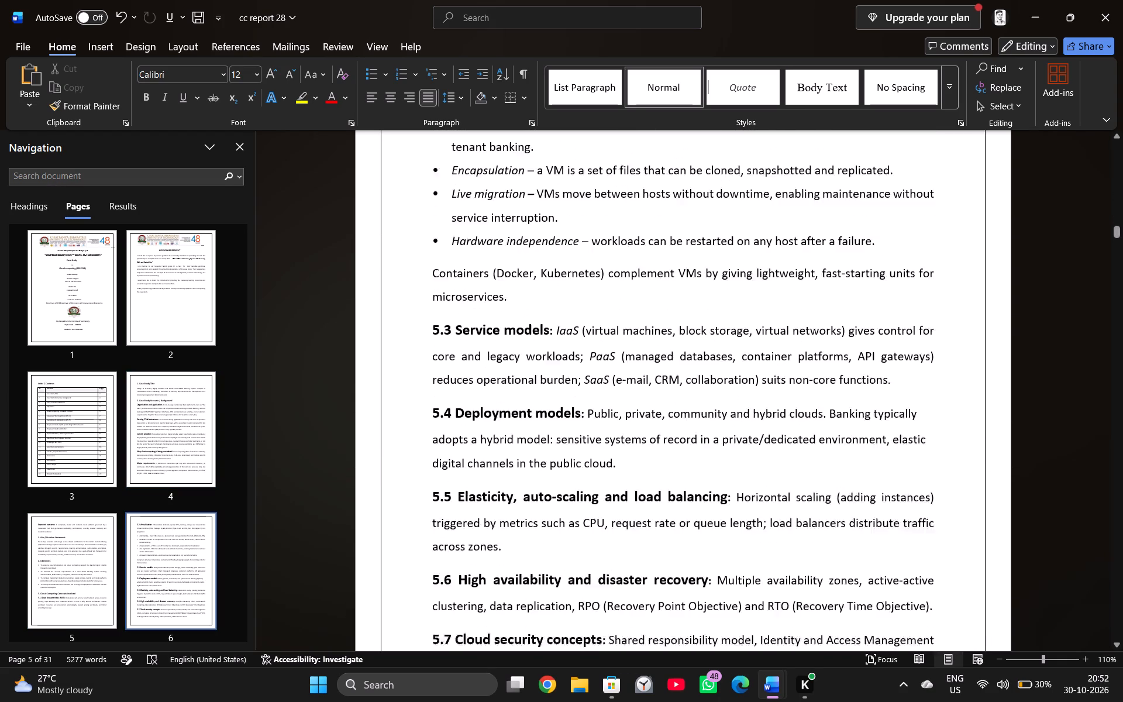
scroll(632, 581, "down", 19)
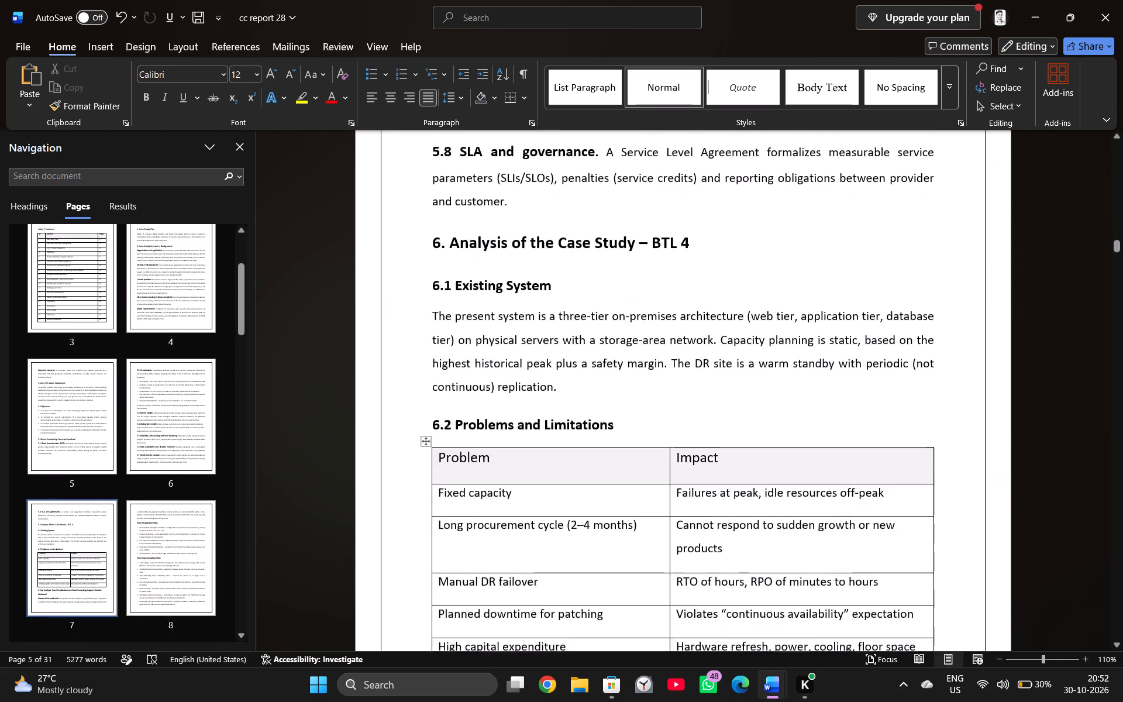
Review the text and table layout from section 6.2 Problems and Limitations through section 7.3 Evaluation of Cloud Platforms.
scroll(631, 591, "down", 20)
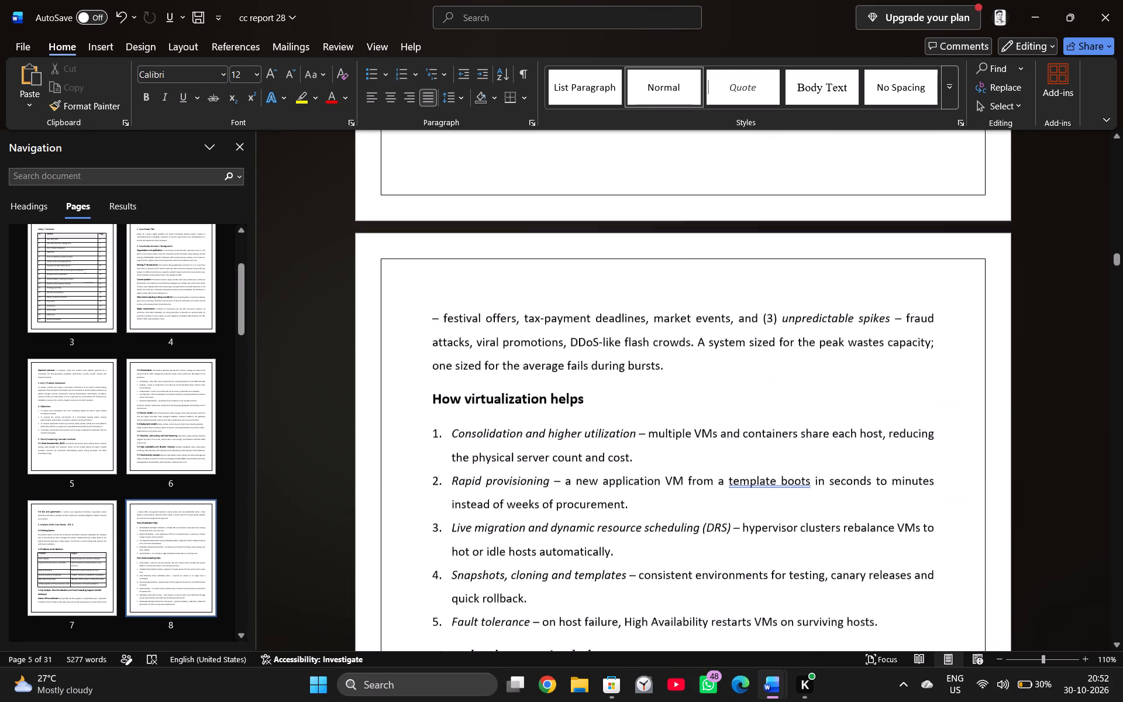
scroll(629, 597, "down", 20)
scroll(629, 597, "down", 5)
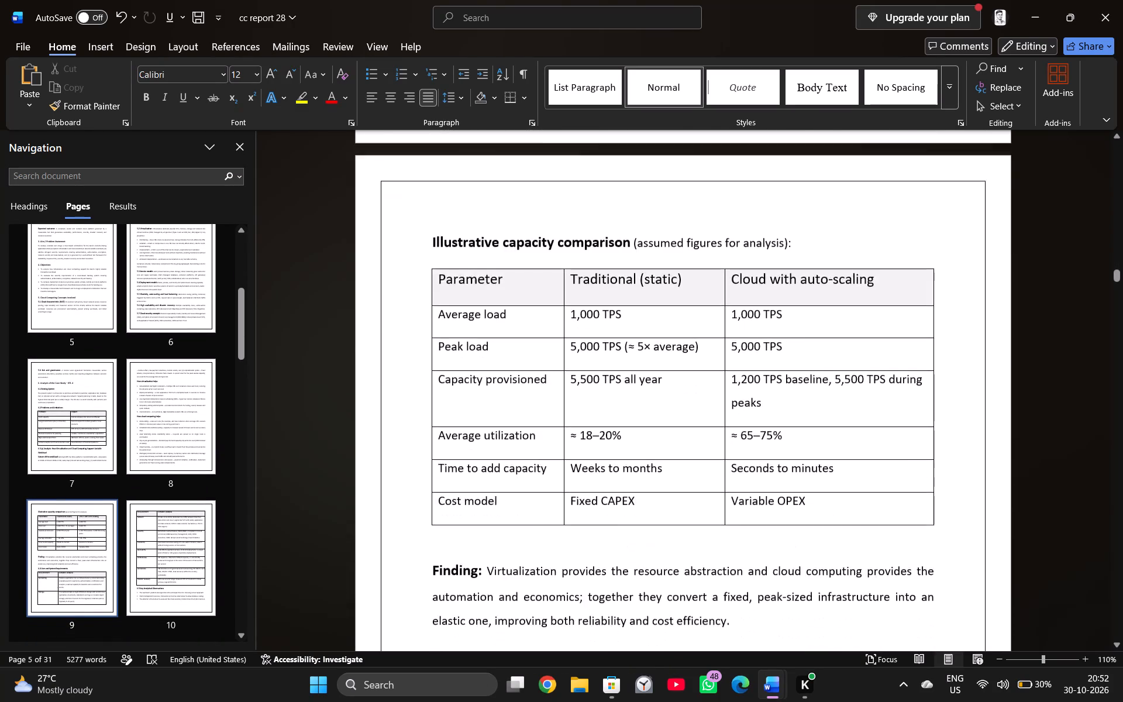
scroll(625, 615, "down", 20)
scroll(625, 615, "down", 3)
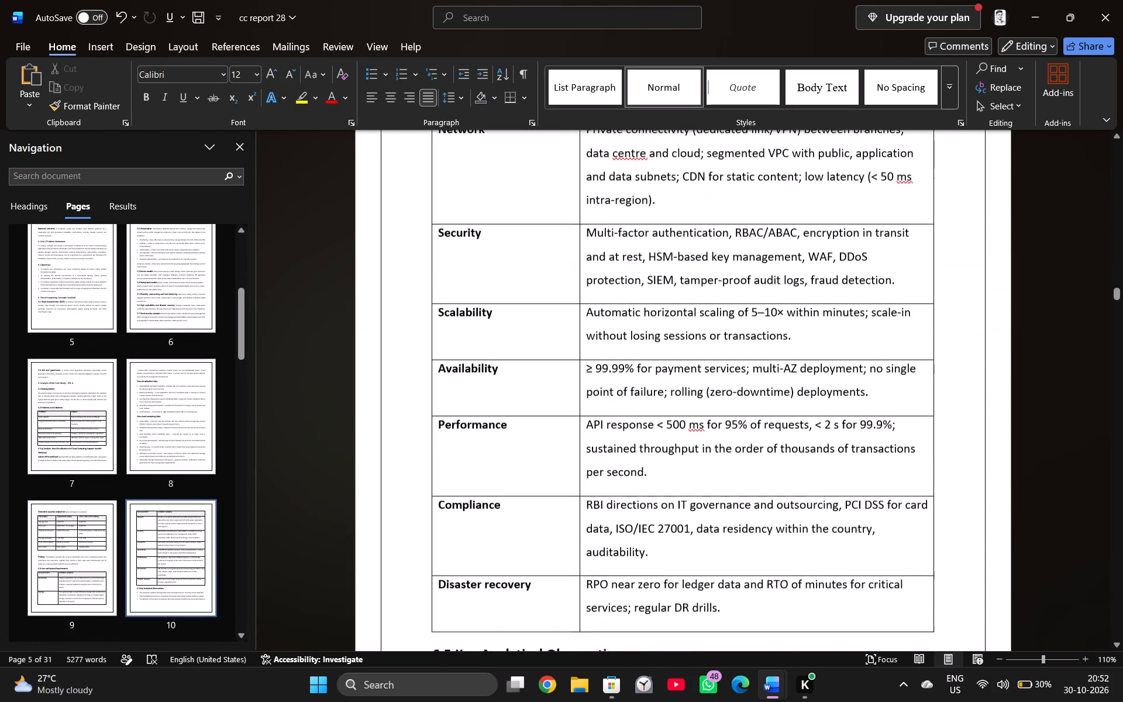
scroll(625, 623, "down", 16)
scroll(623, 629, "down", 19)
scroll(623, 630, "down", 5)
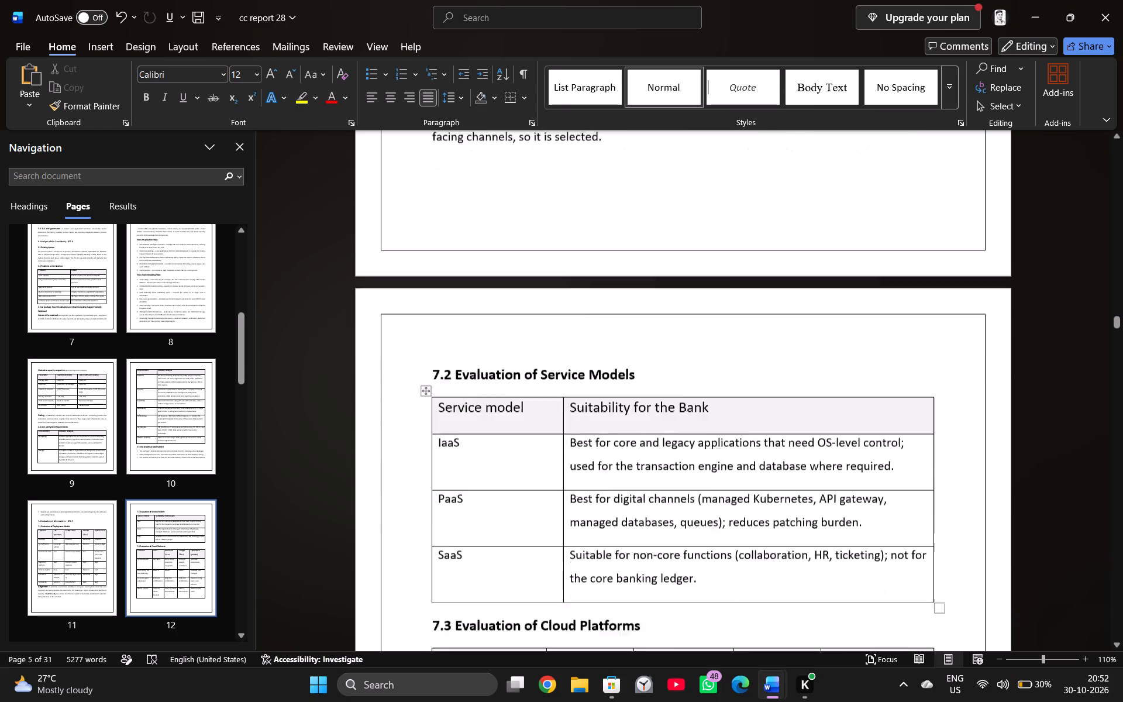